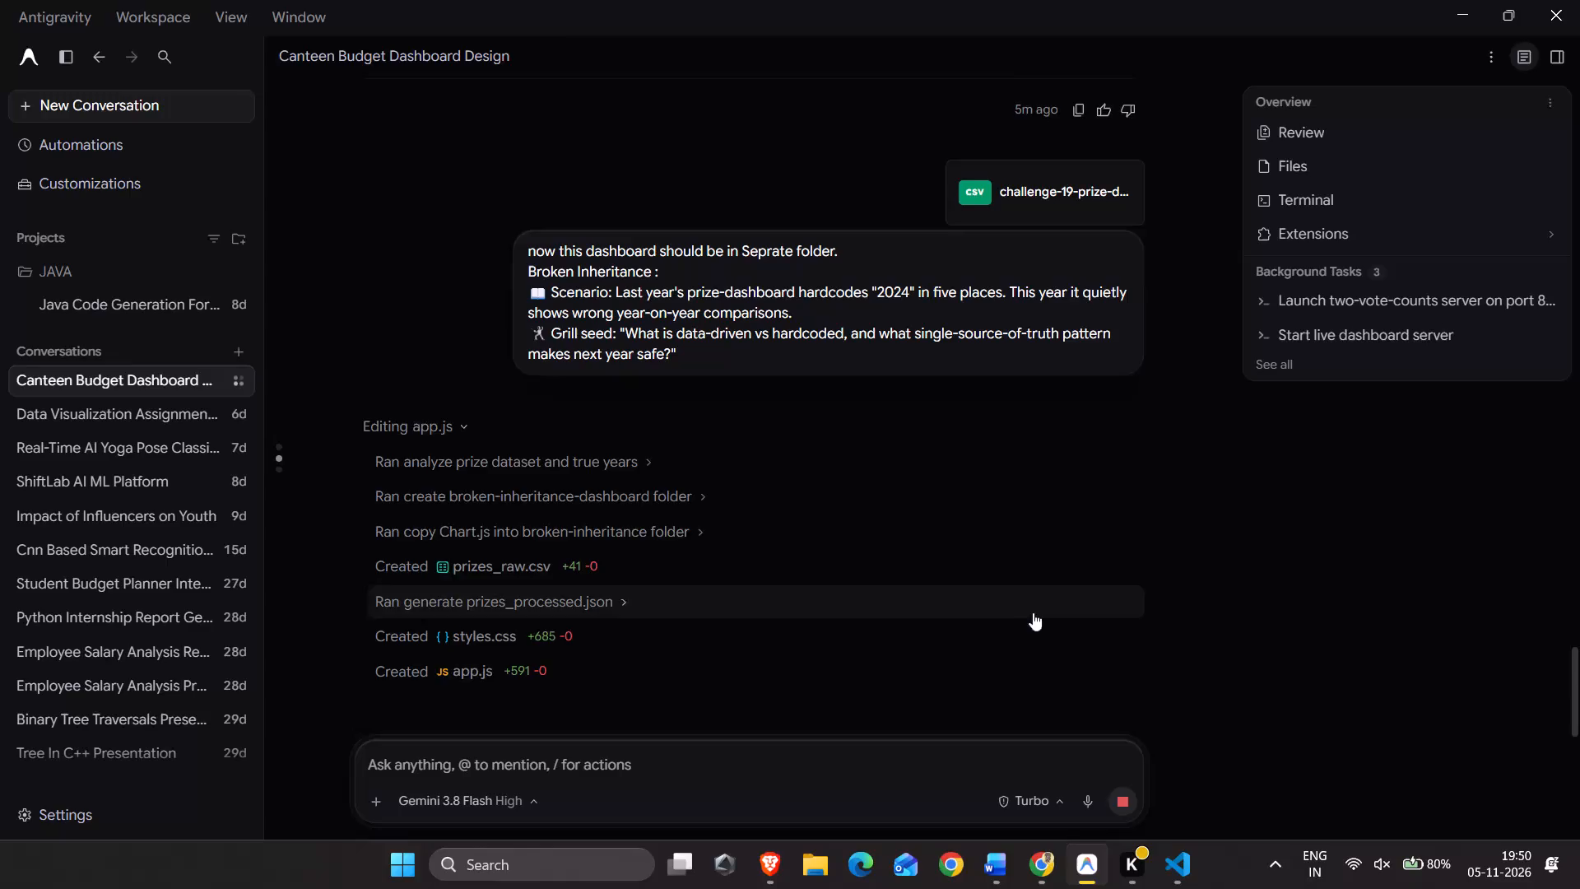
click(813, 860)
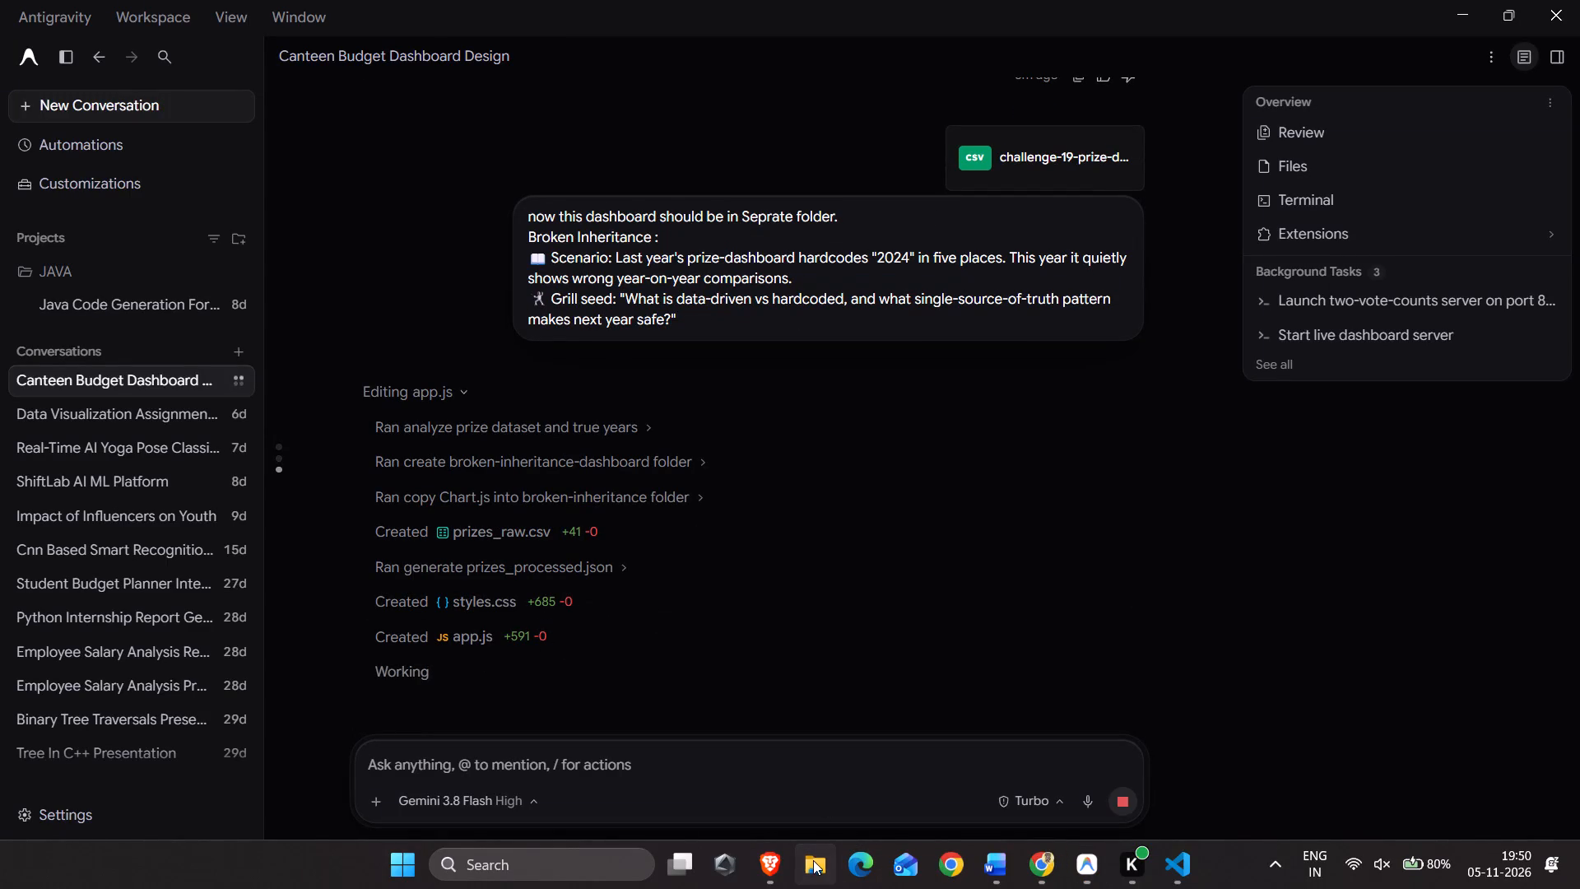
click(85, 468)
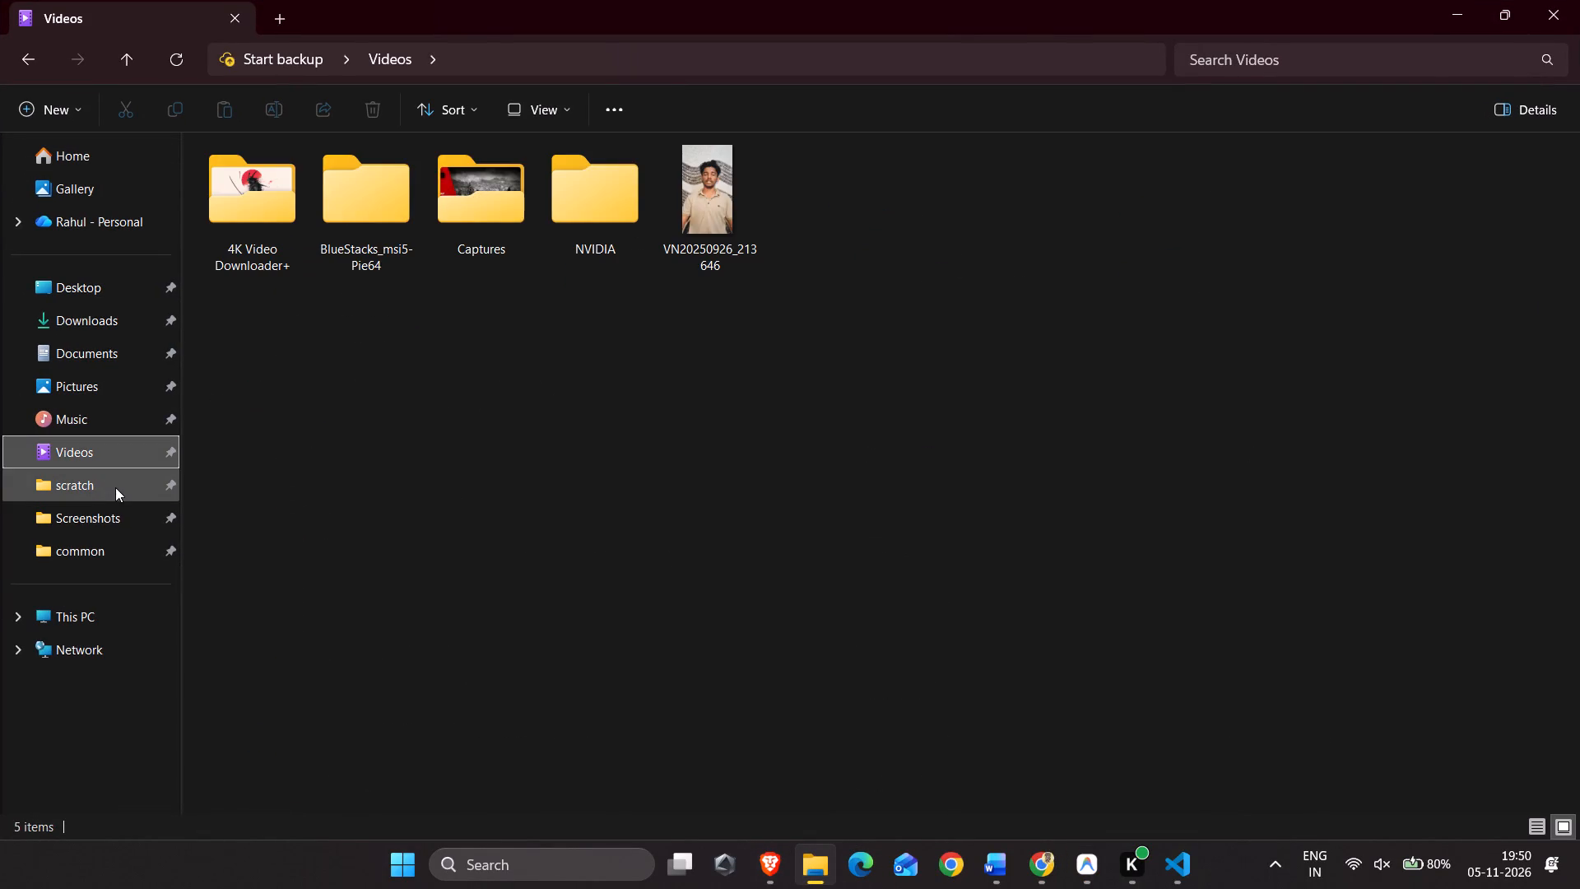
click(115, 487)
double_click(240, 241)
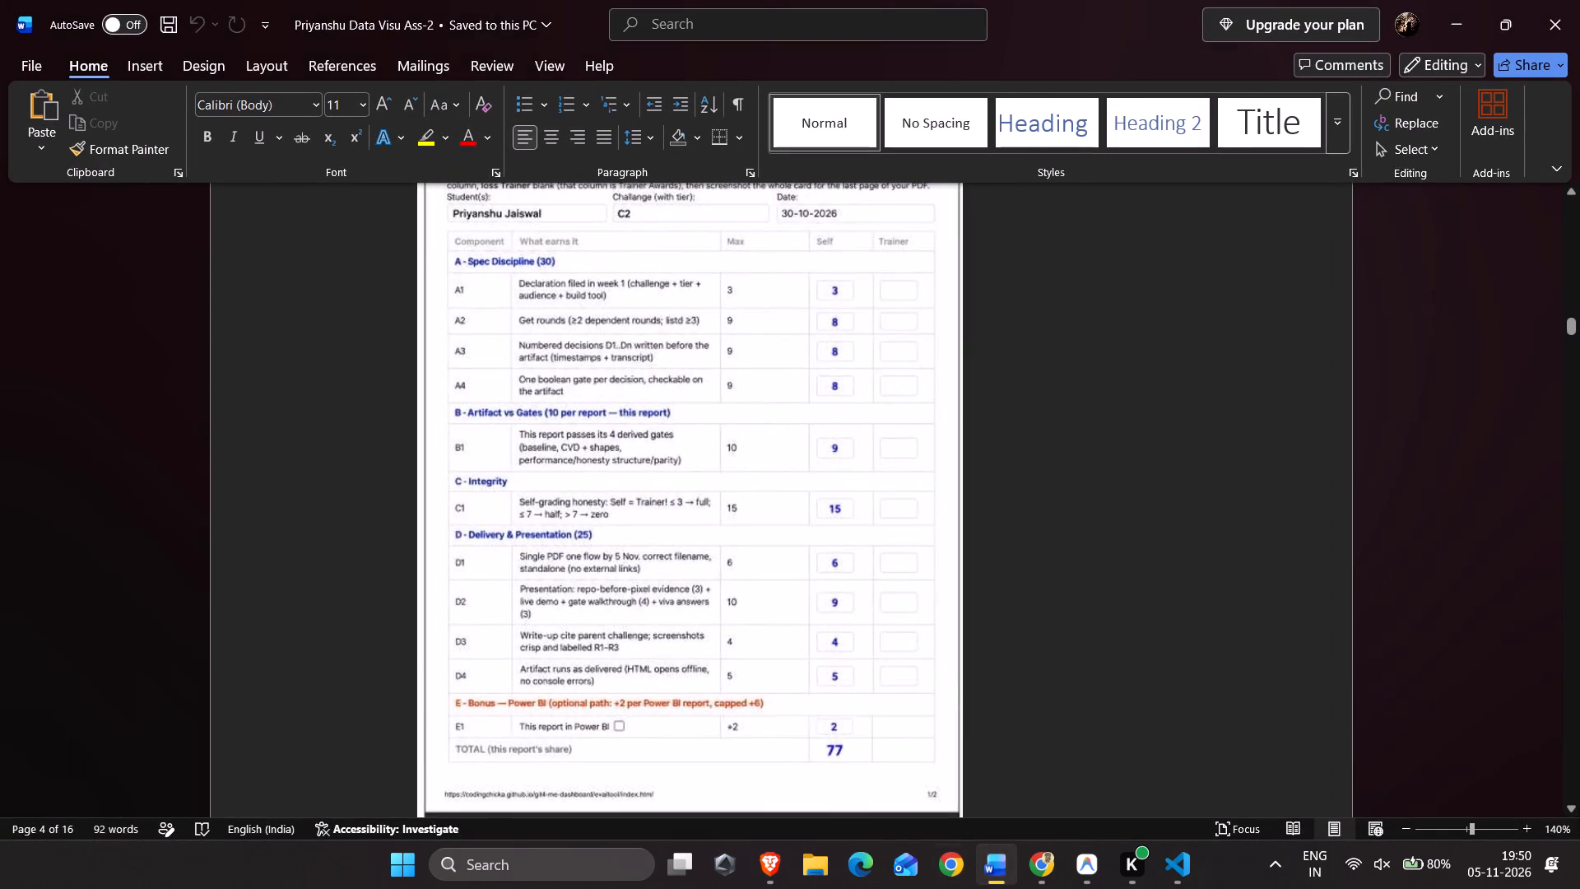
scroll(995, 440, up, 19)
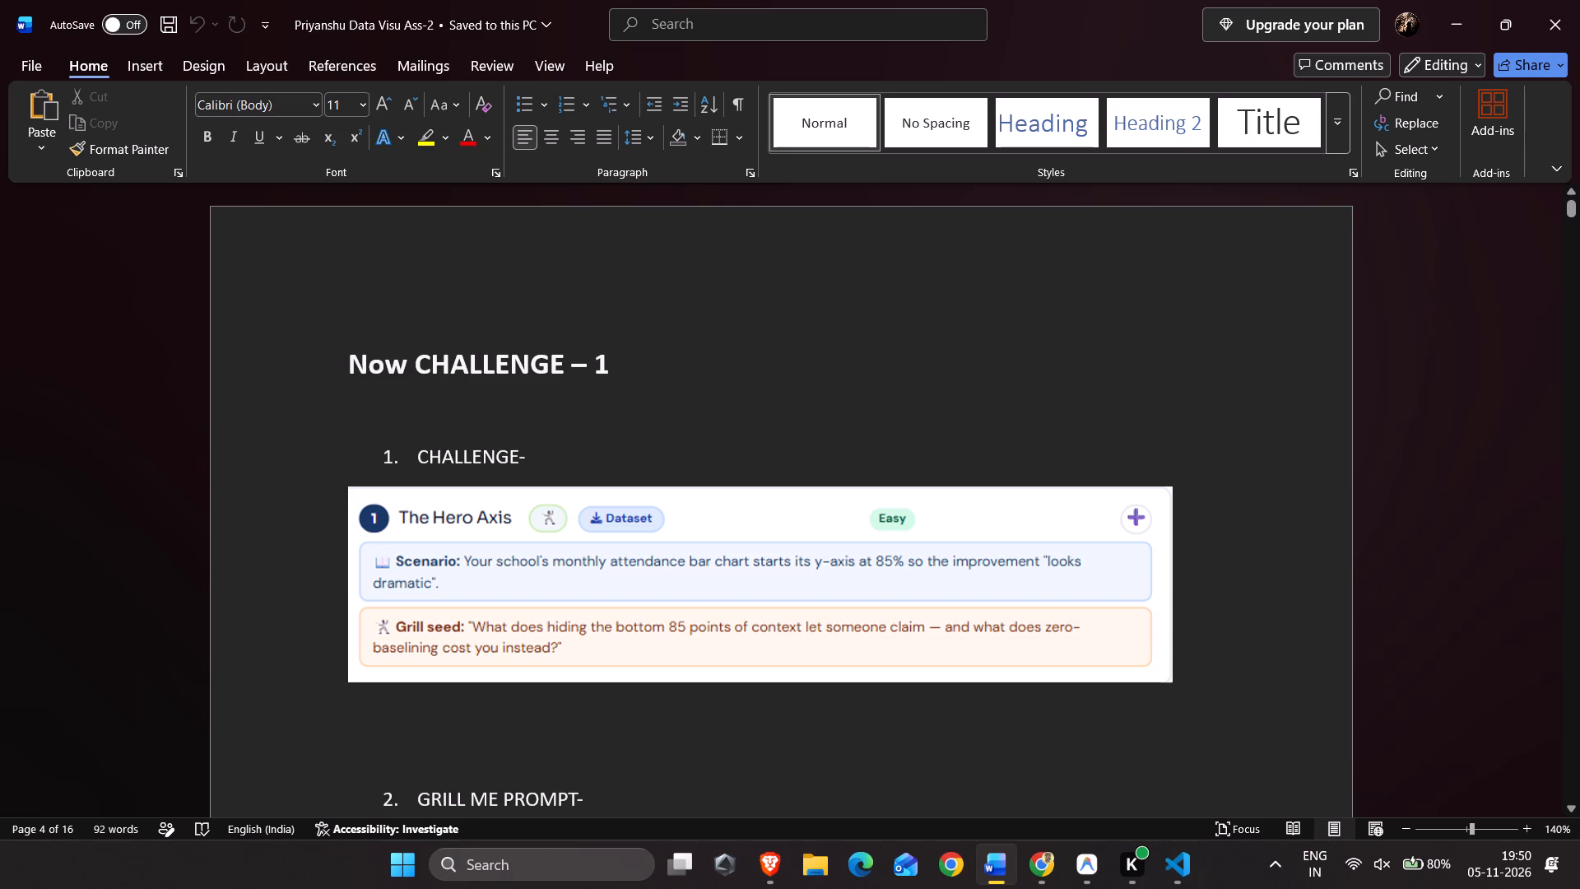
click(880, 631)
right_click(754, 594)
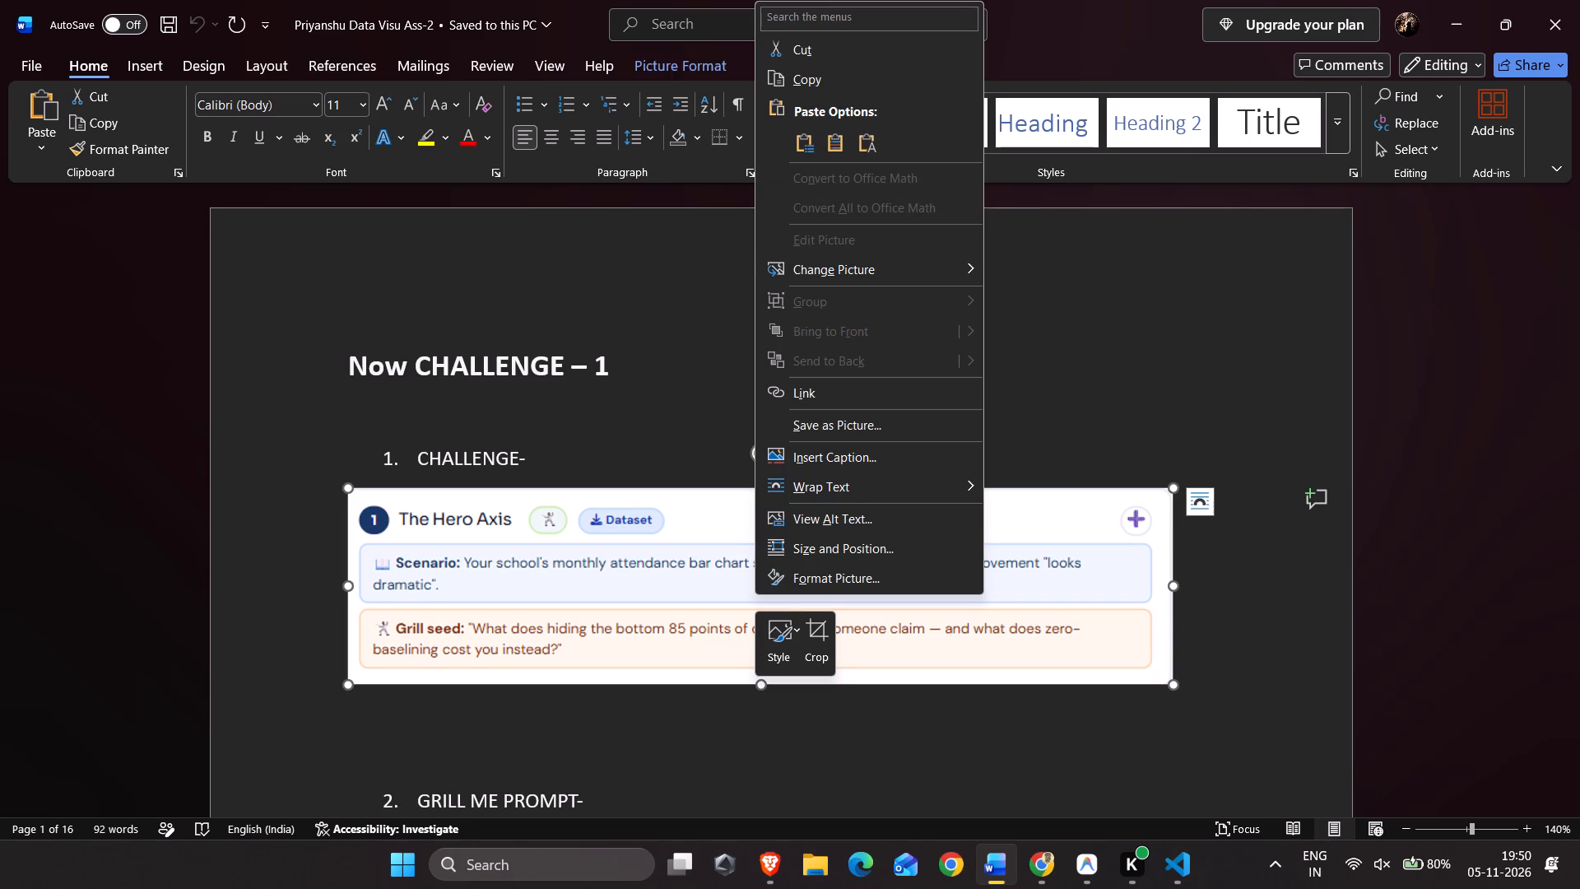
click(816, 54)
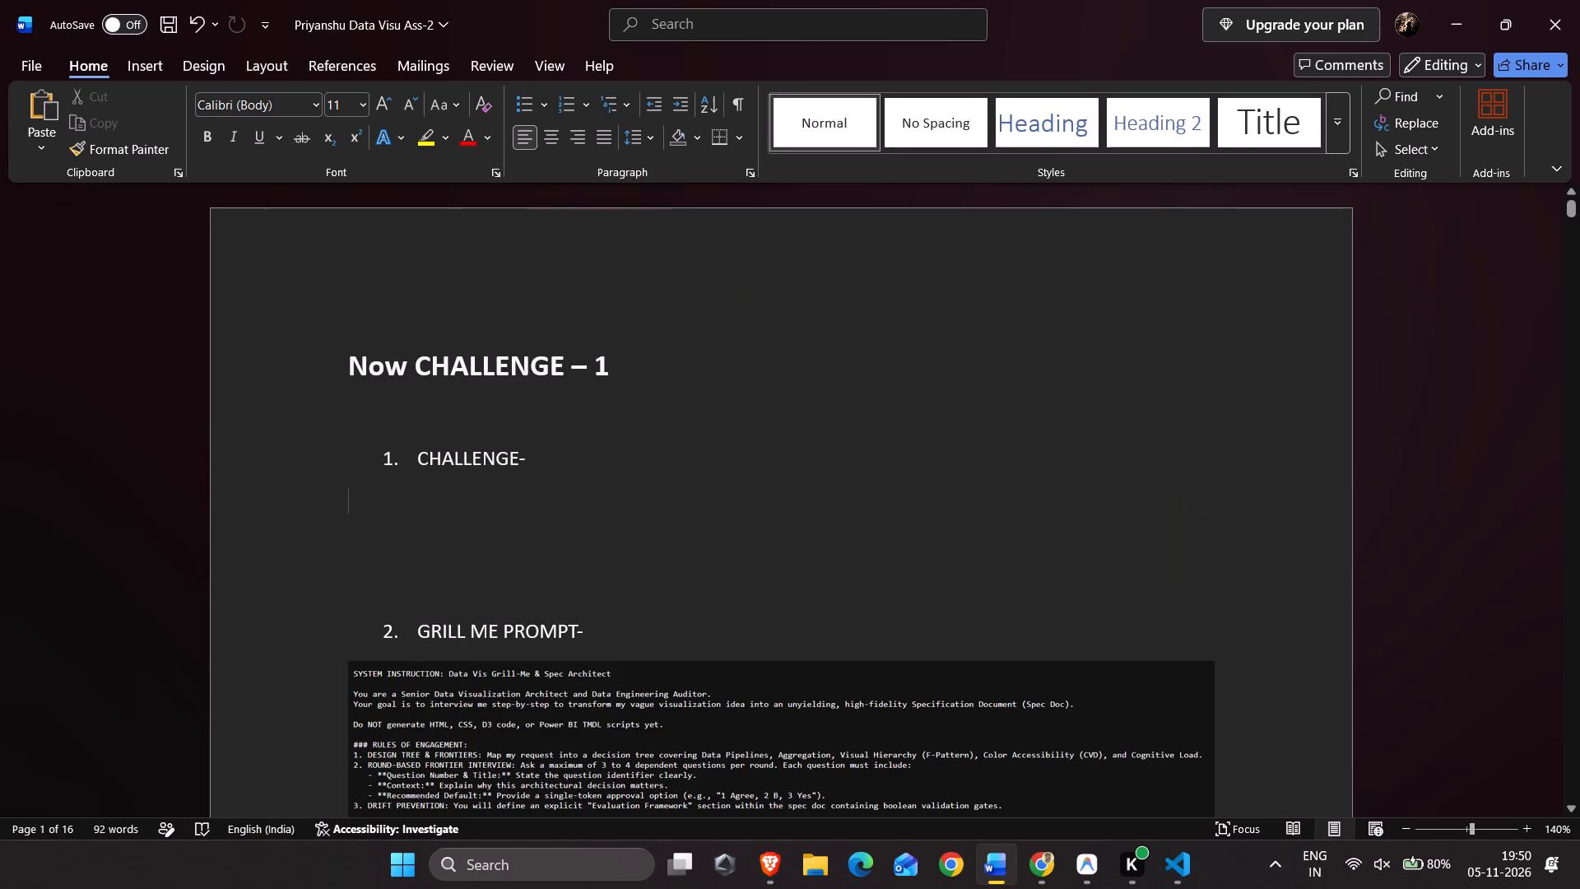
Switch to the Chrome assignment page and capture a screenshot of the challenge 4 Pie Overload card.
click(1049, 882)
scroll(617, 473, up, 5)
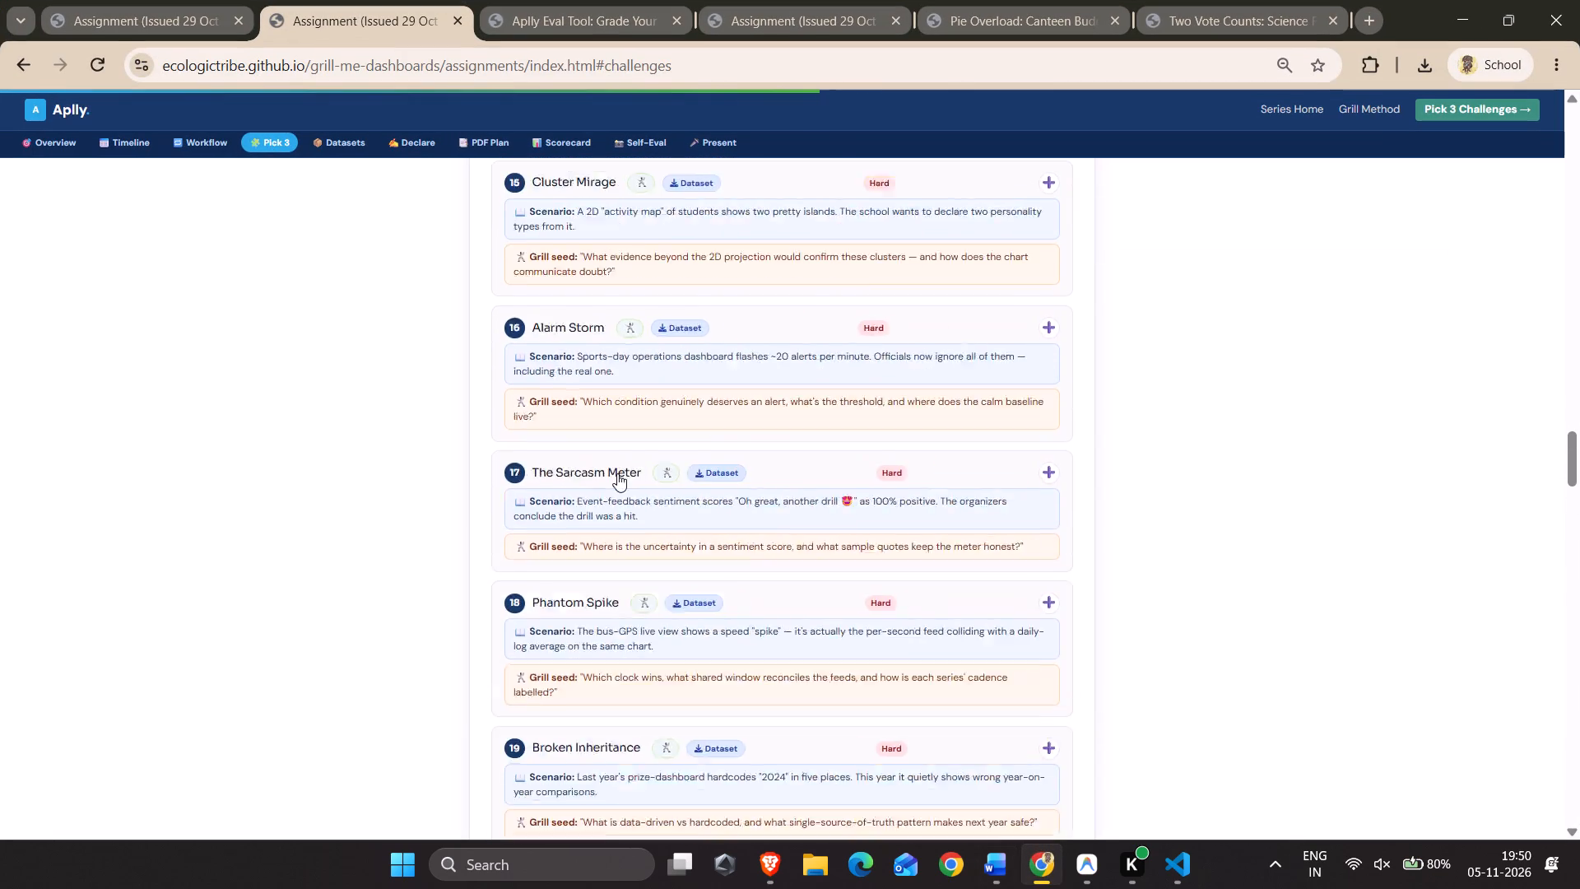
scroll(617, 473, up, 3)
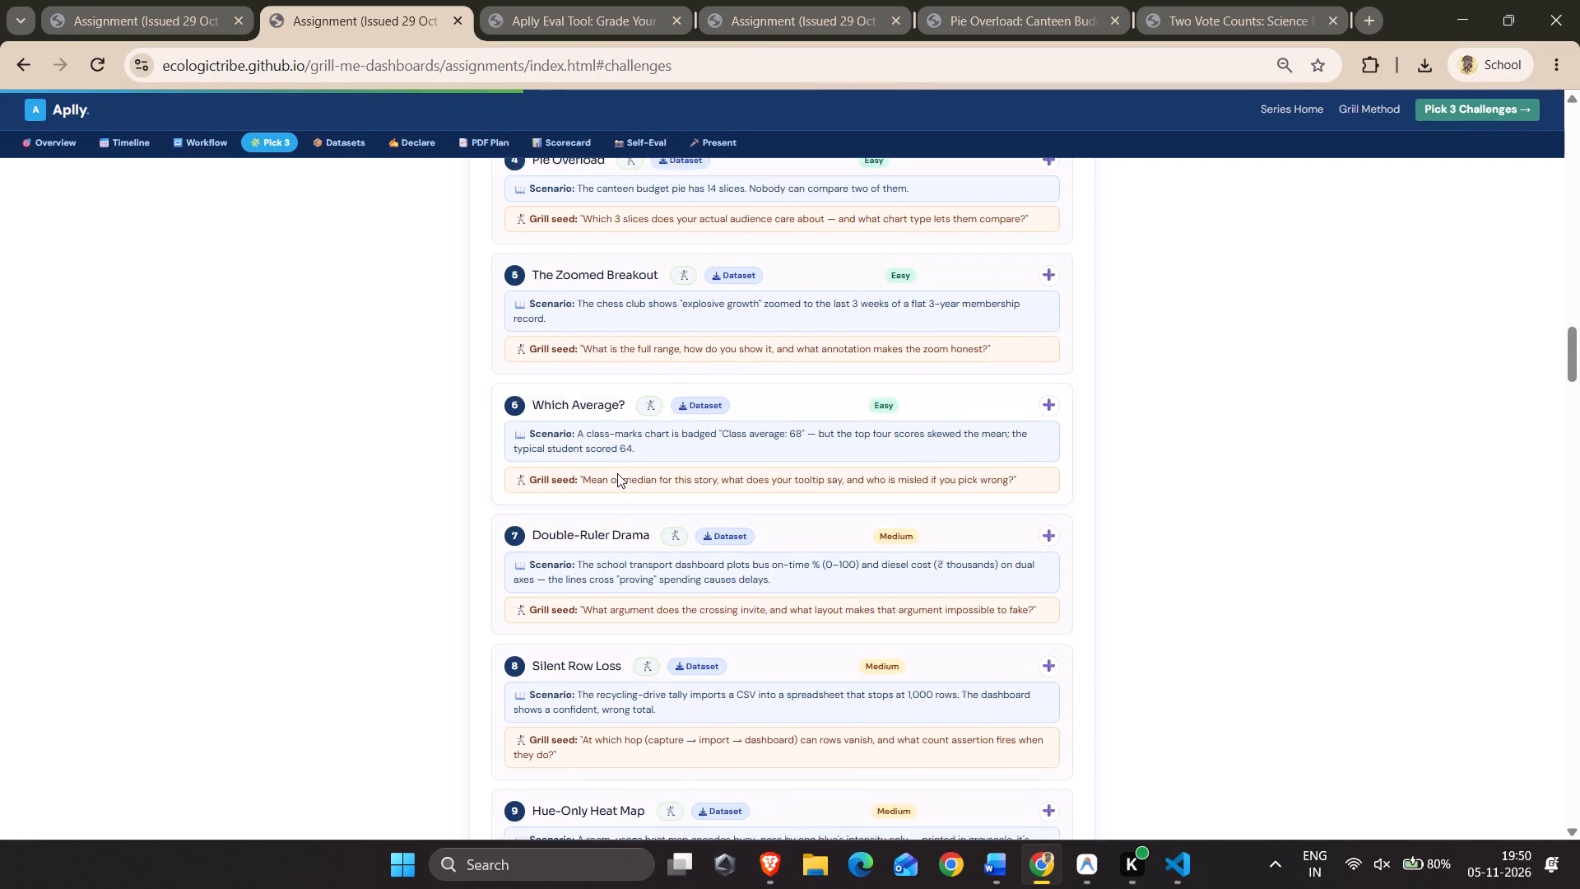
scroll(617, 473, up, 3)
key(Print)
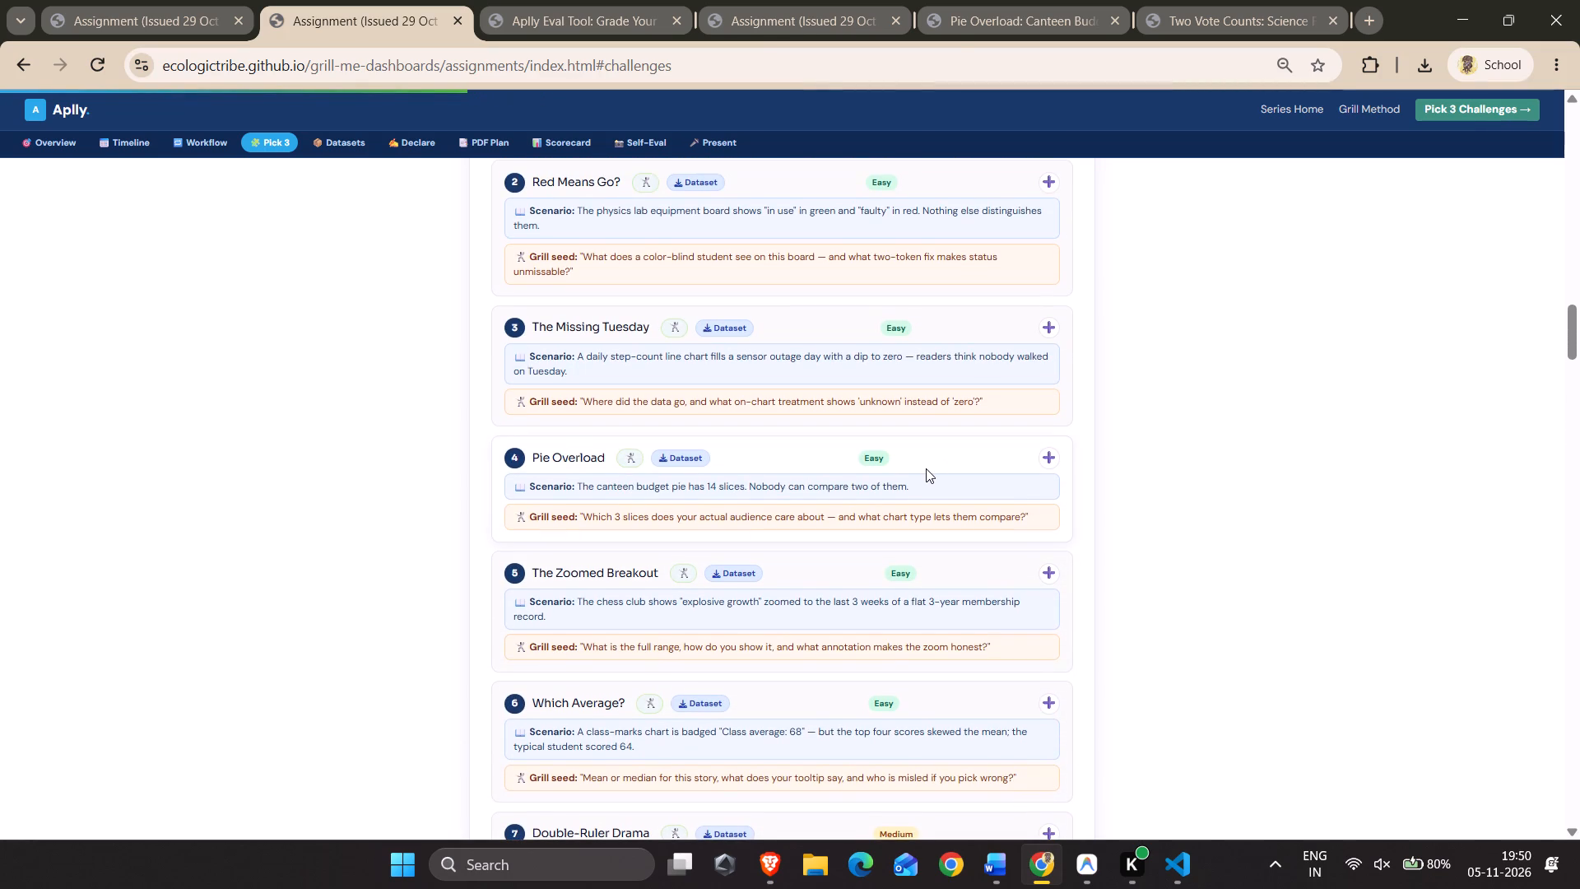
drag(478, 435, 1077, 549)
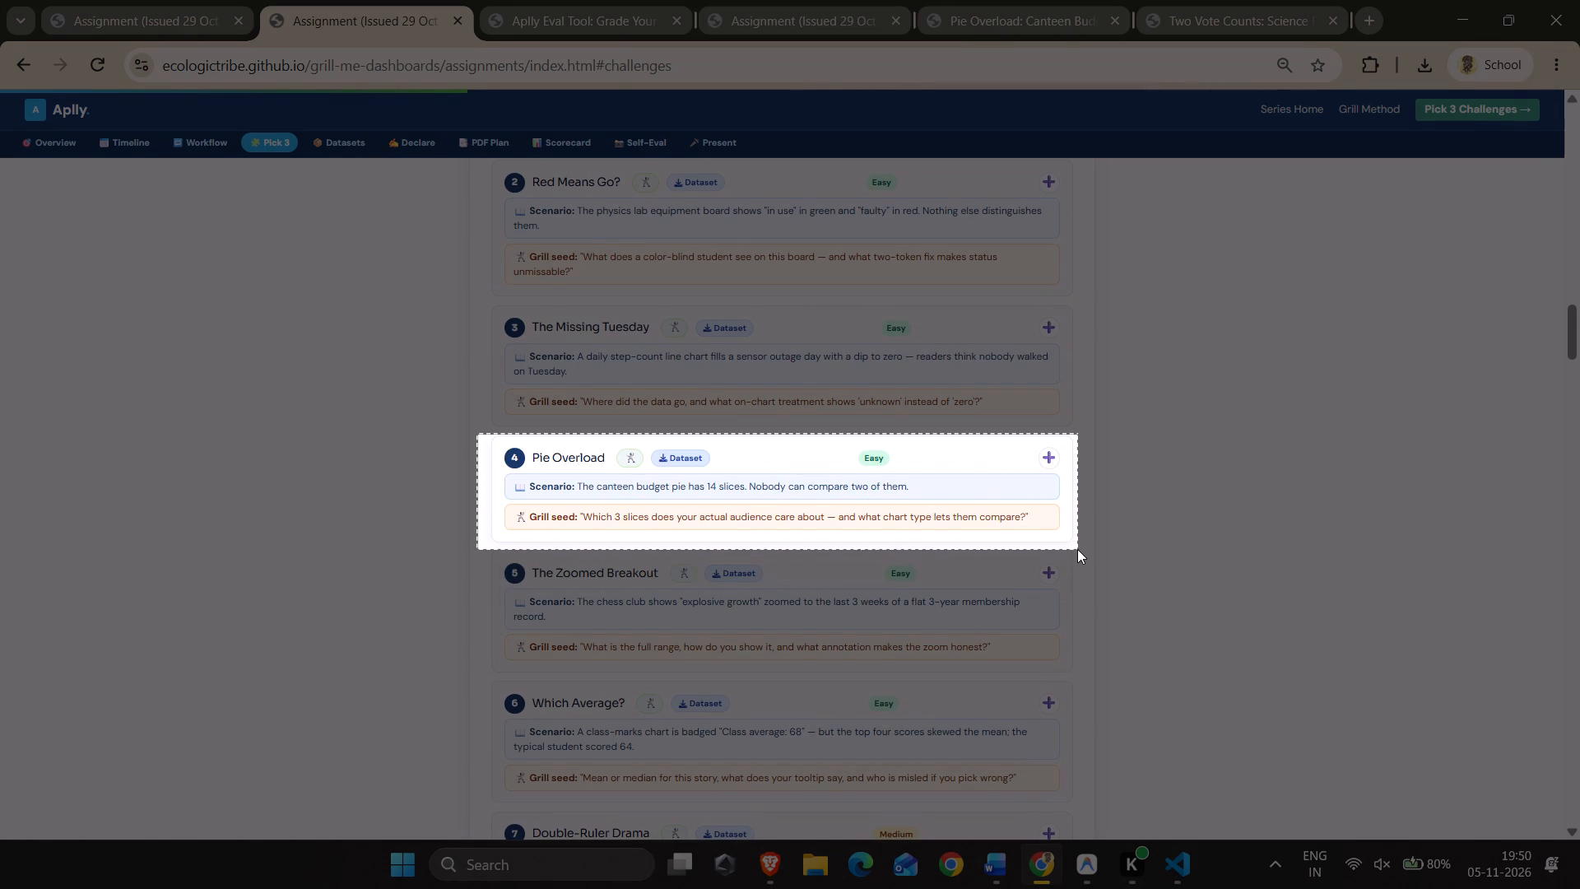
drag(1077, 549, 1080, 544)
In Word, insert the new Pie Overload screenshot from the Screenshots folder under the CHALLENGE heading.
click(998, 870)
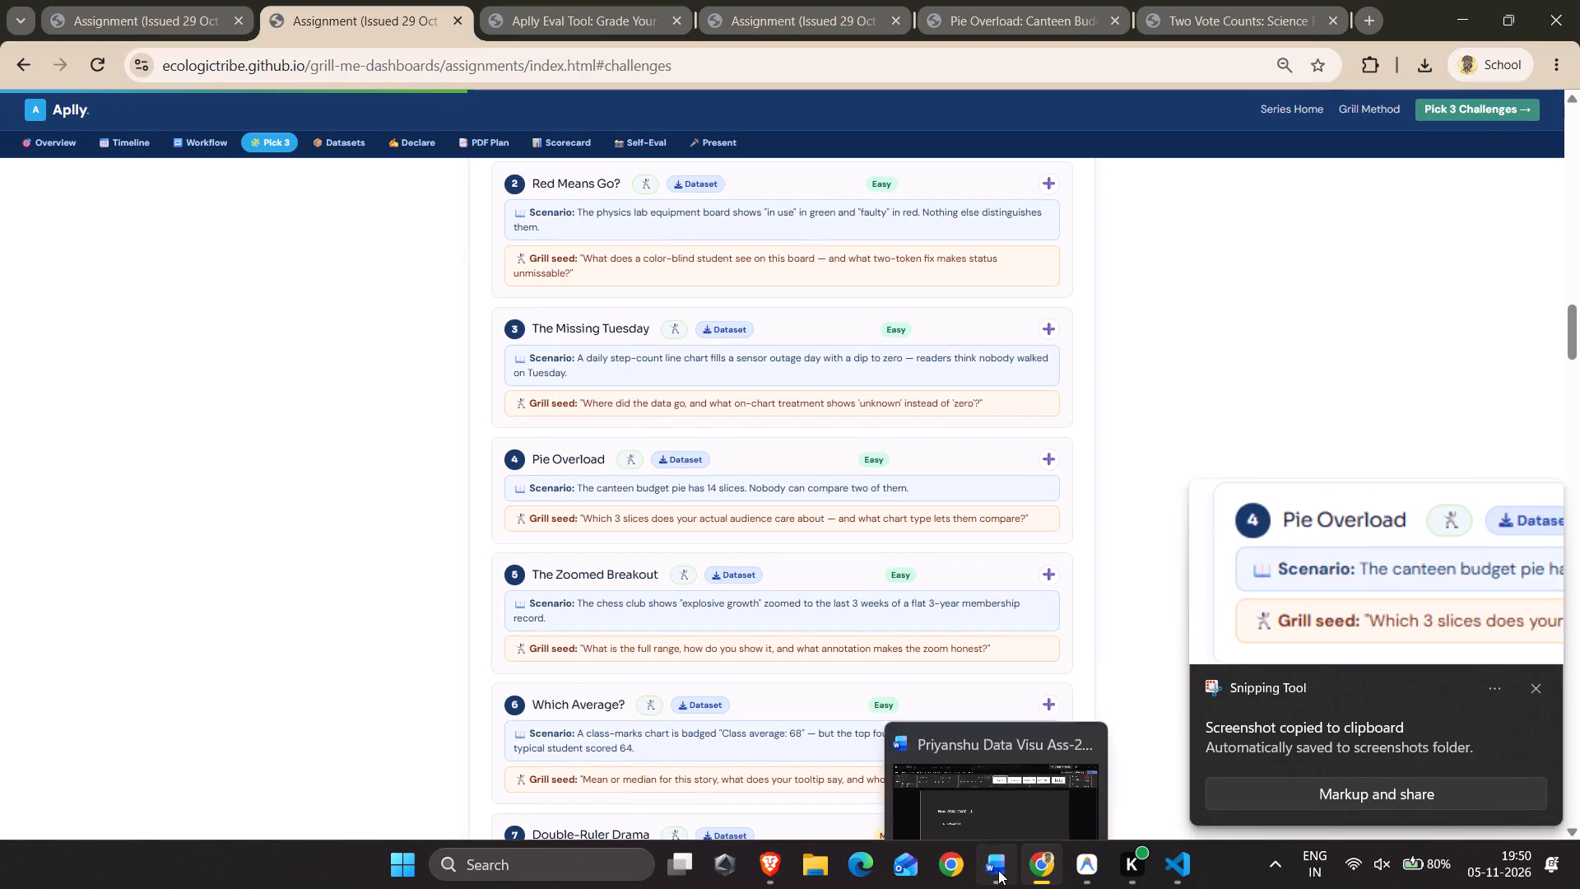
click(138, 70)
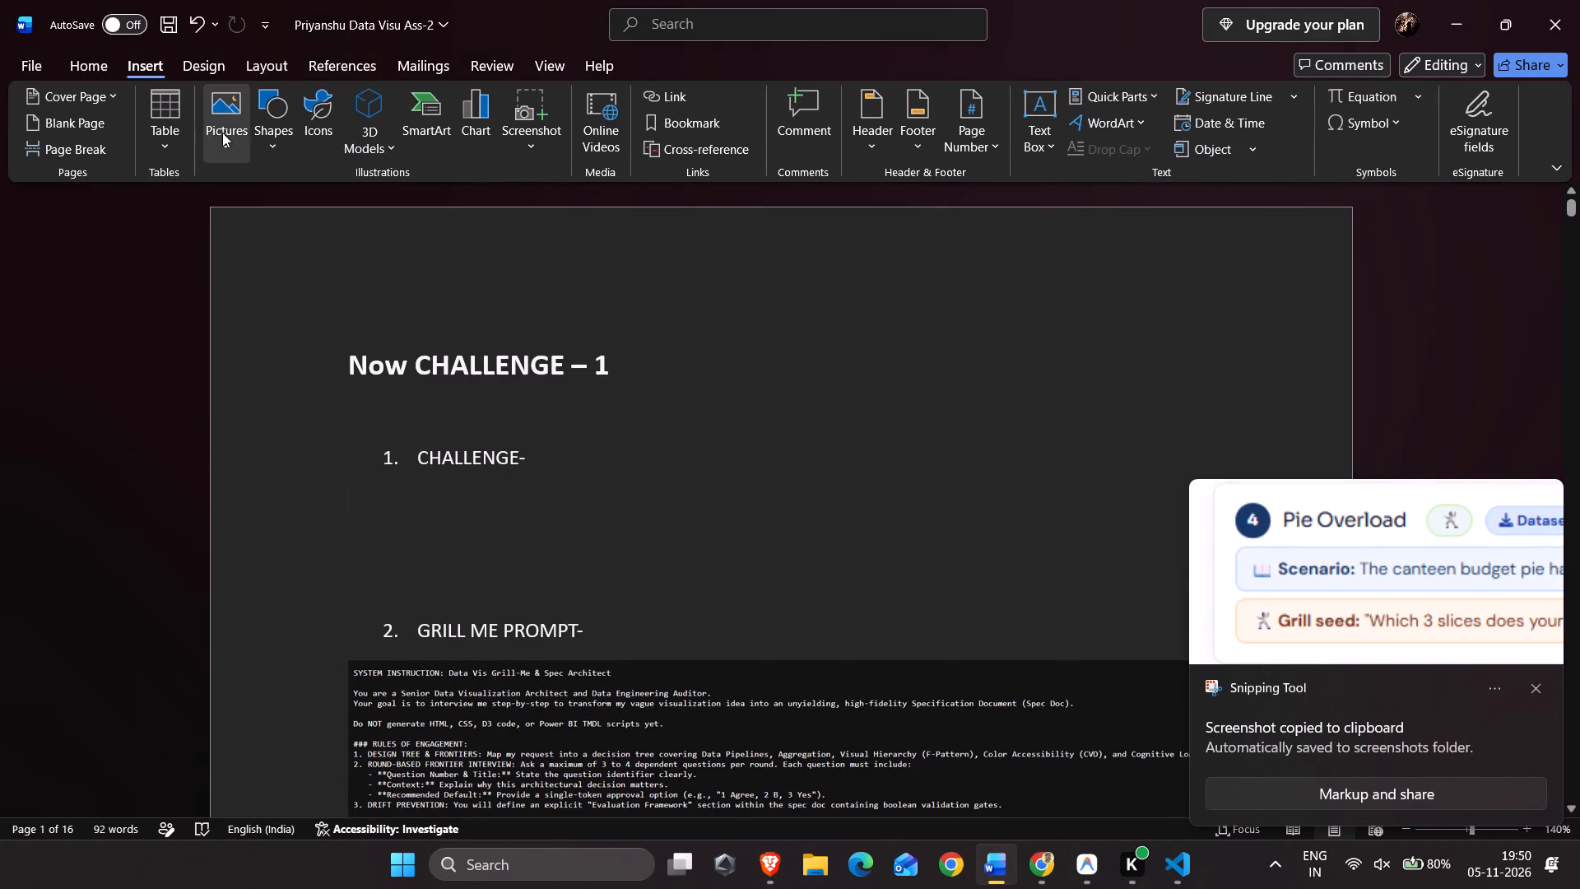
click(228, 144)
click(263, 202)
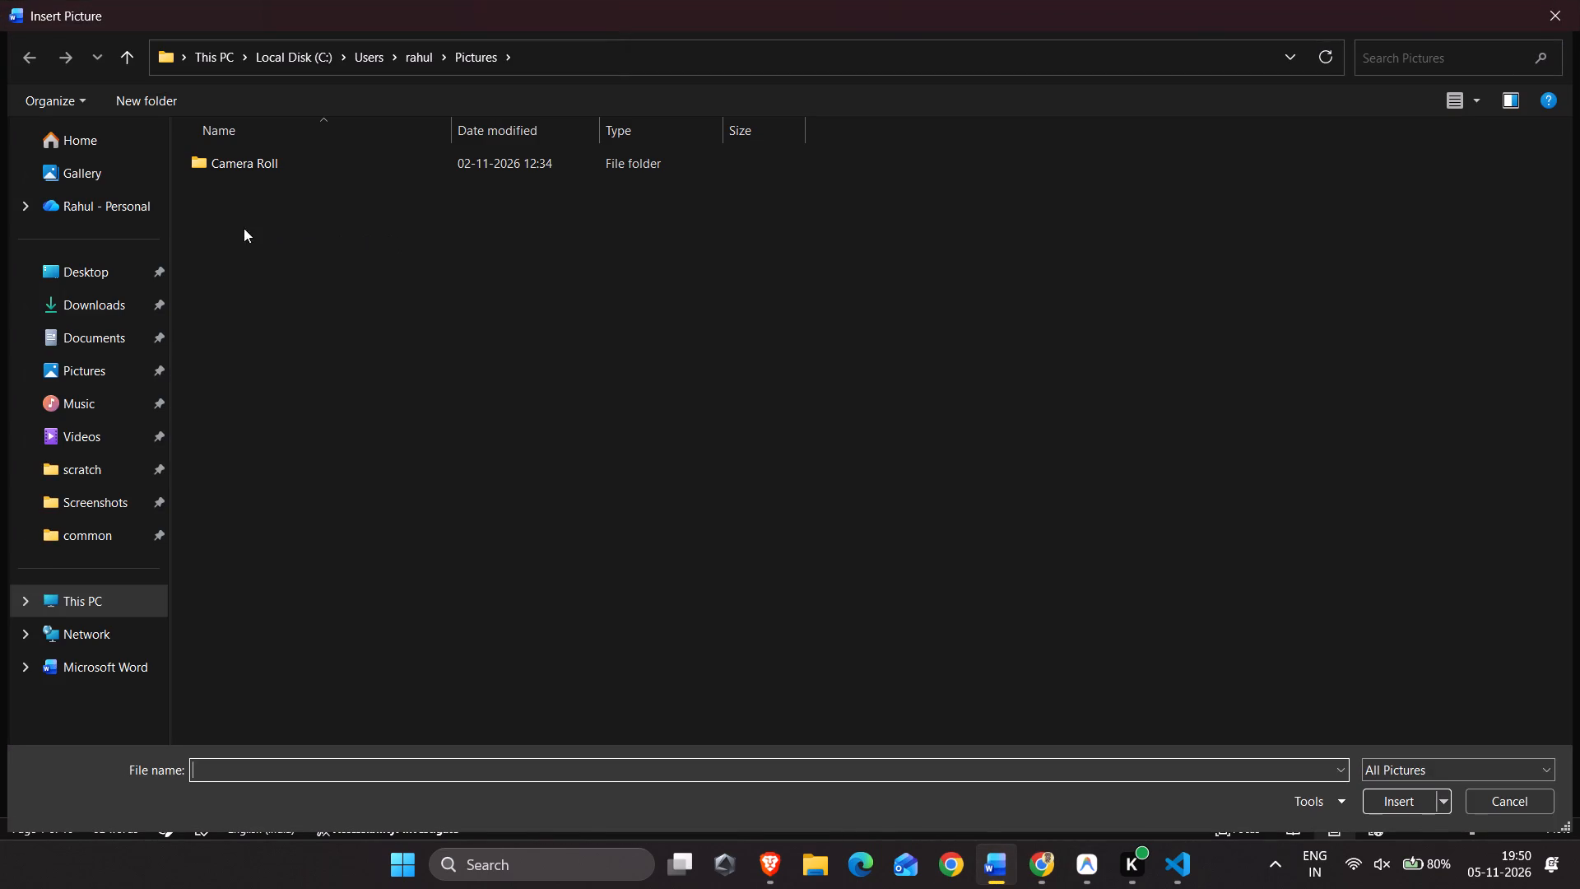
click(106, 502)
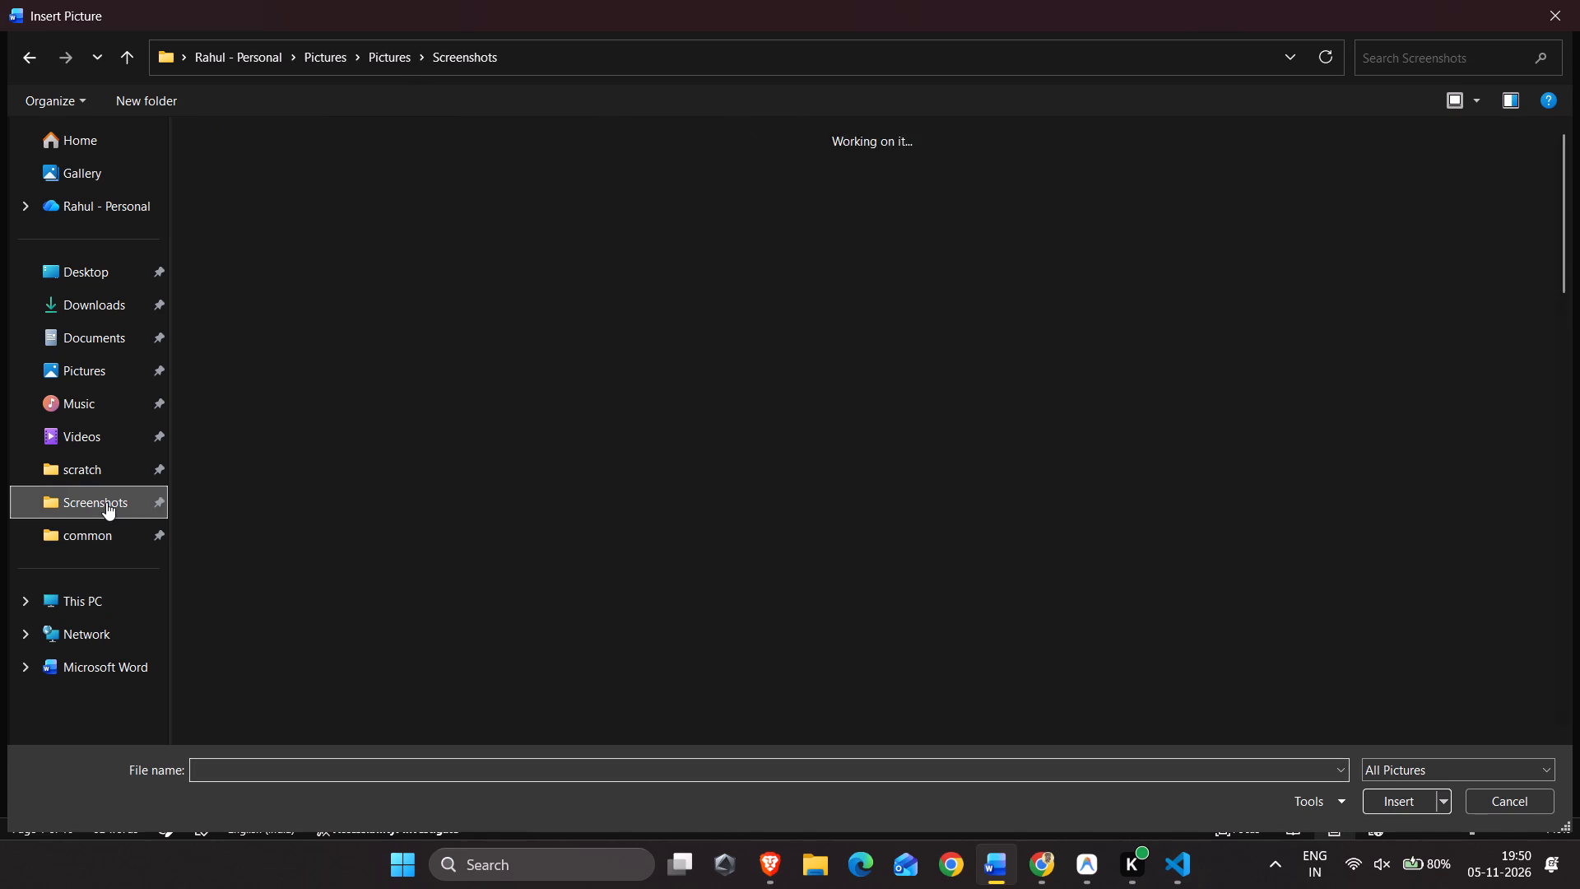
scroll(862, 450, down, 20)
scroll(862, 450, down, 8)
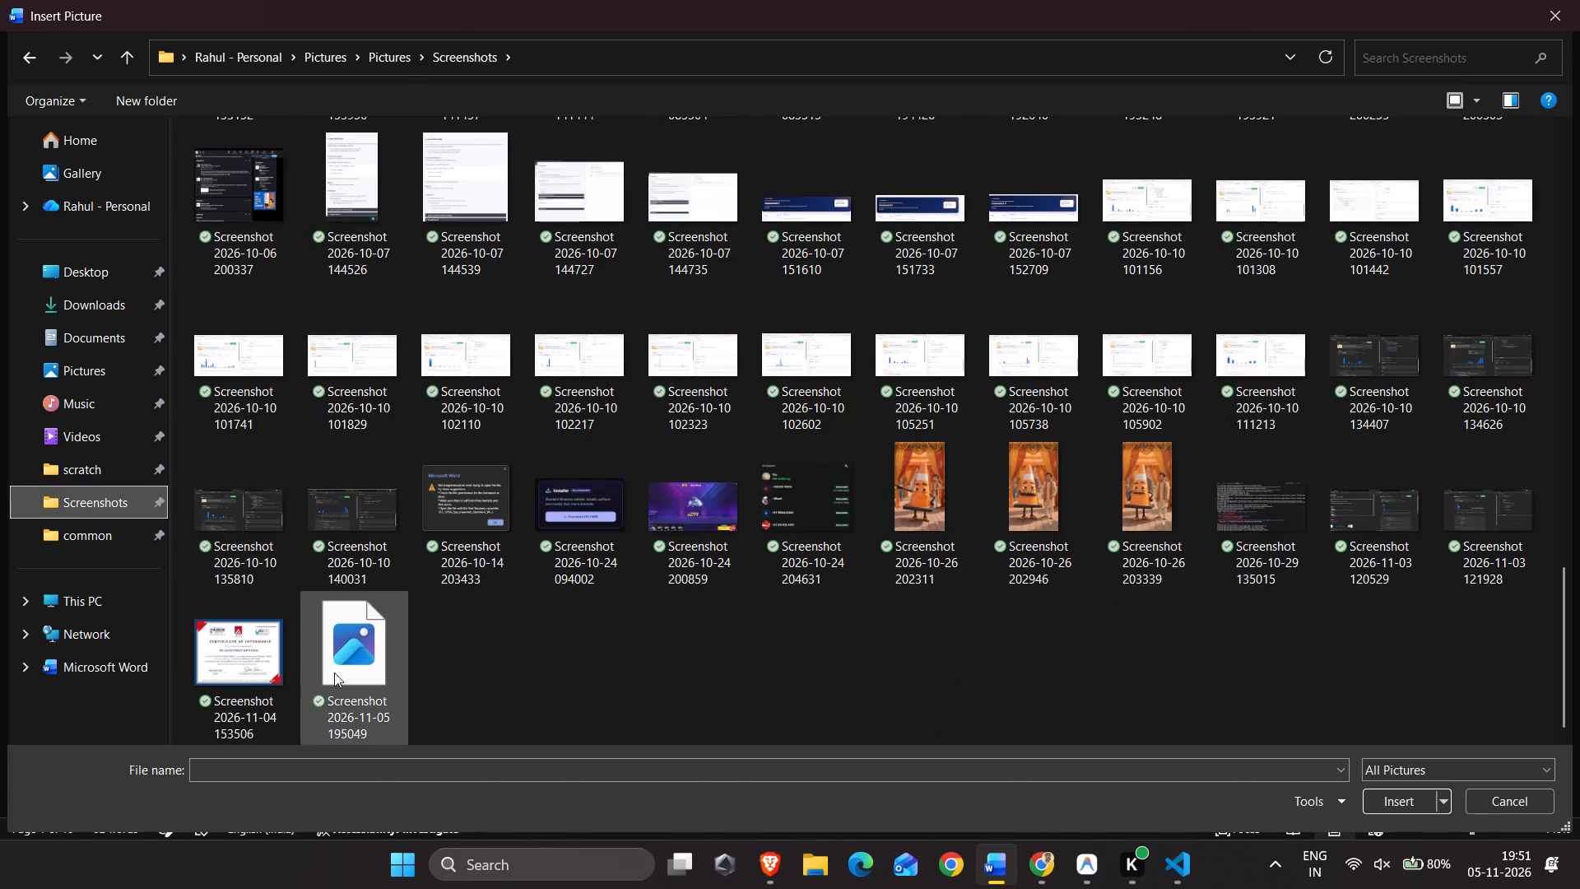
double_click(325, 675)
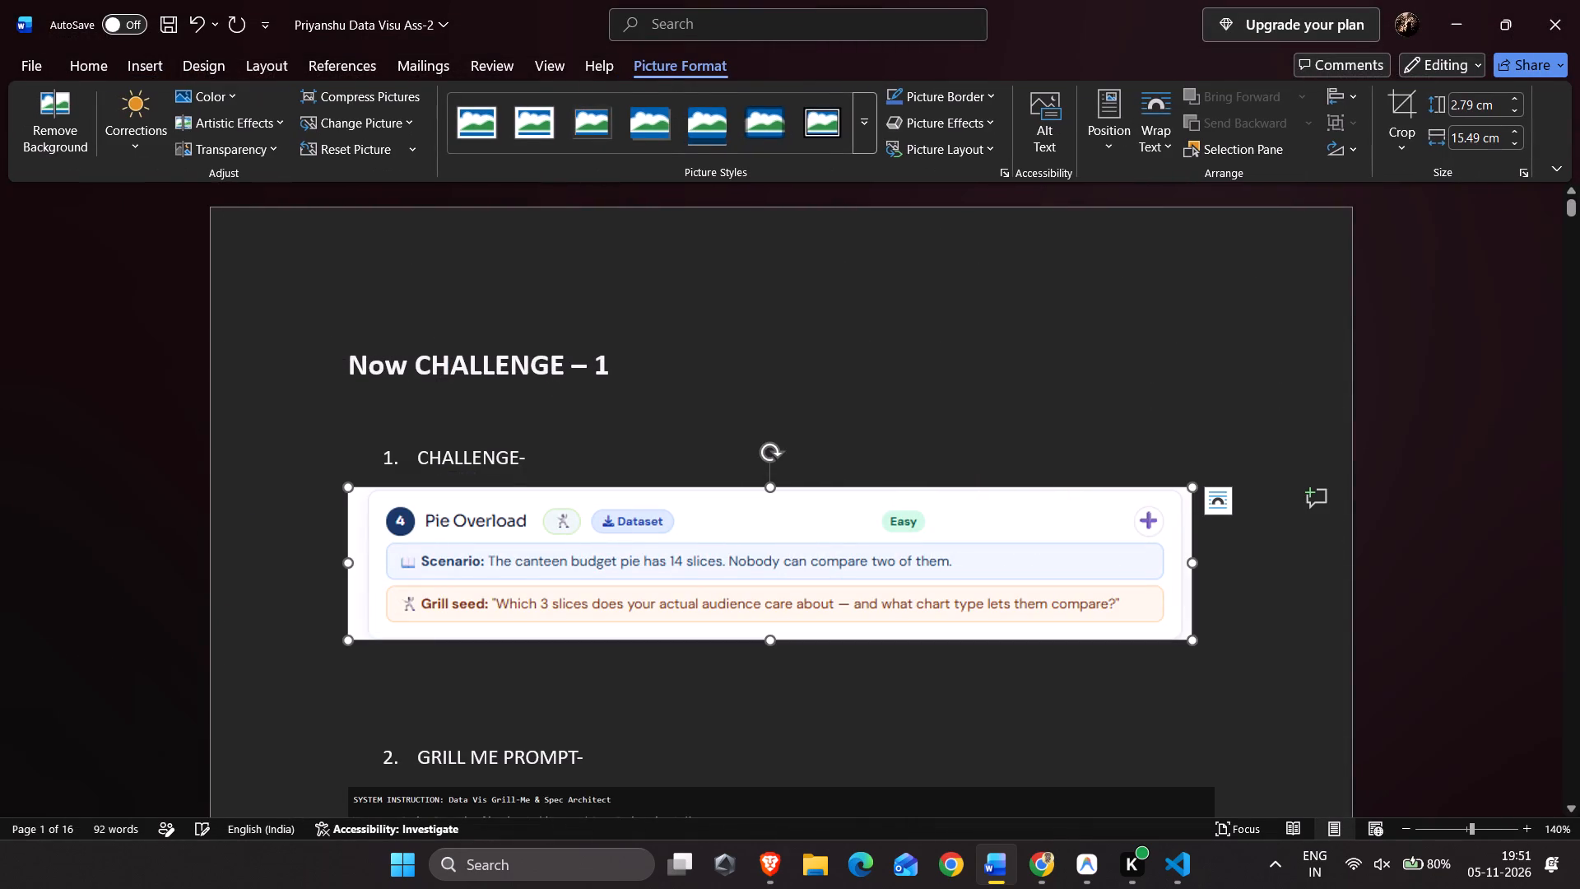
Remove an empty line between the Pie Overload picture and the GRILL ME PROMPT heading.
click(653, 741)
key(BackSpace)
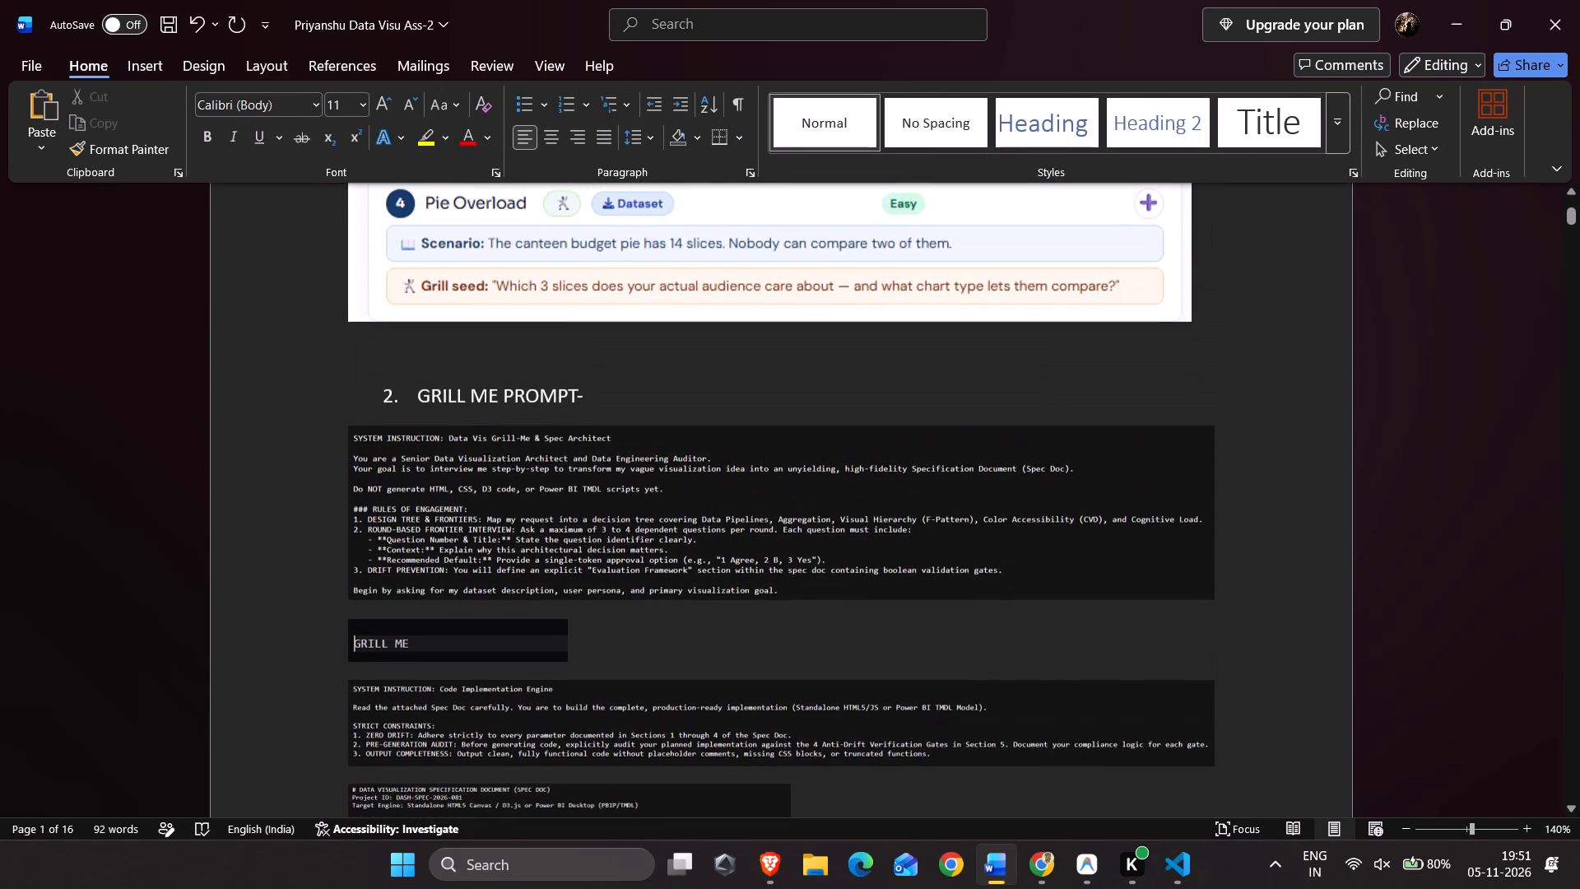
Move the Spec Doc heading to the top of the following page by adding blank lines before it.
scroll(878, 654, down, 1)
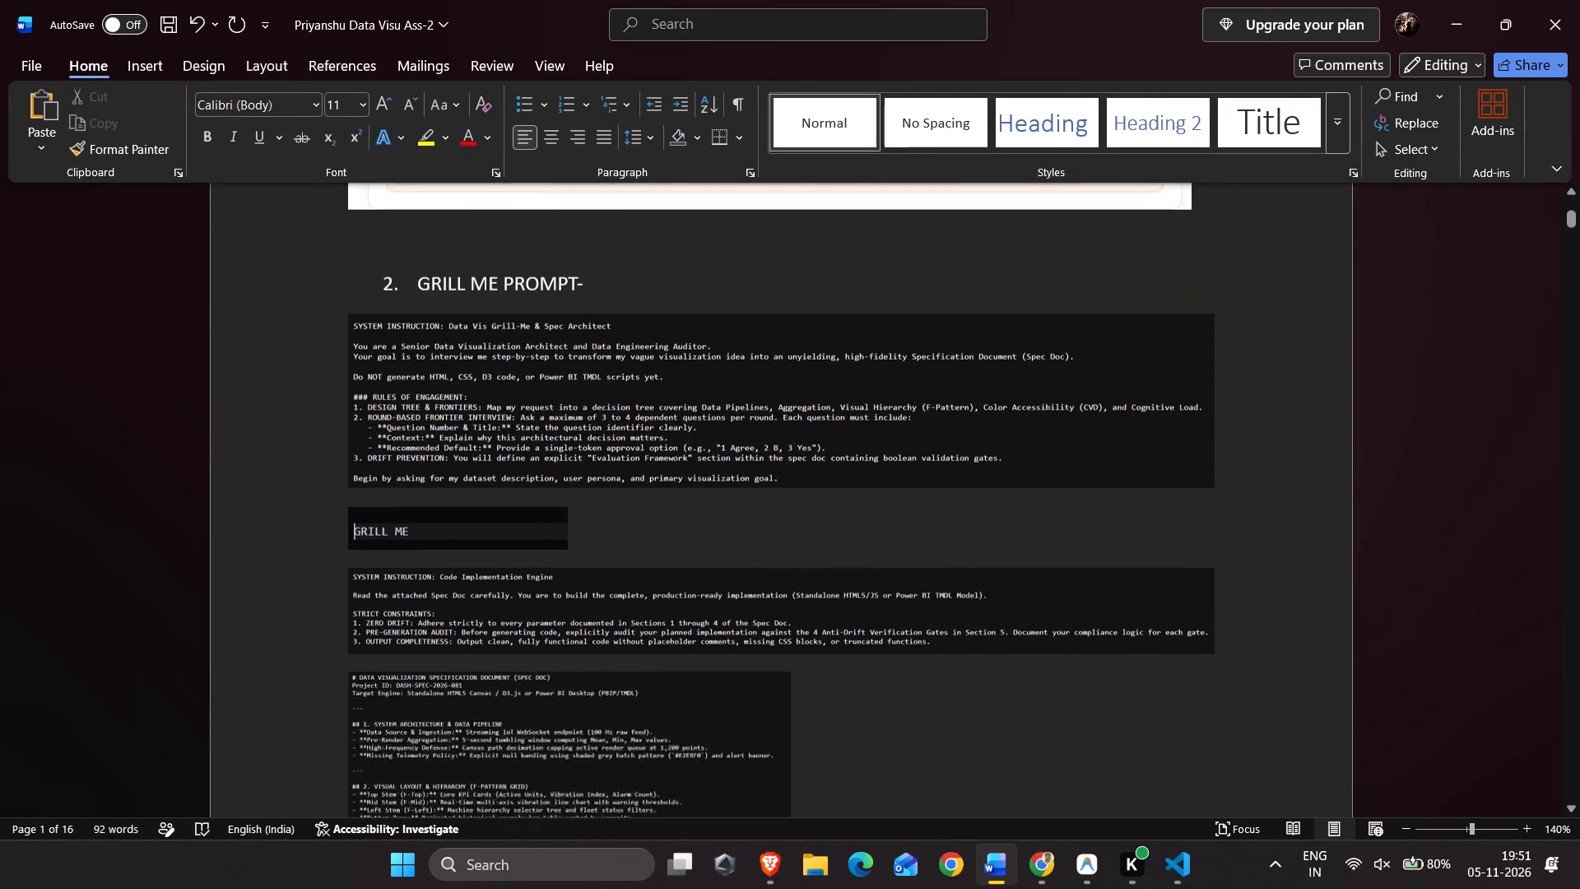
scroll(878, 654, down, 2)
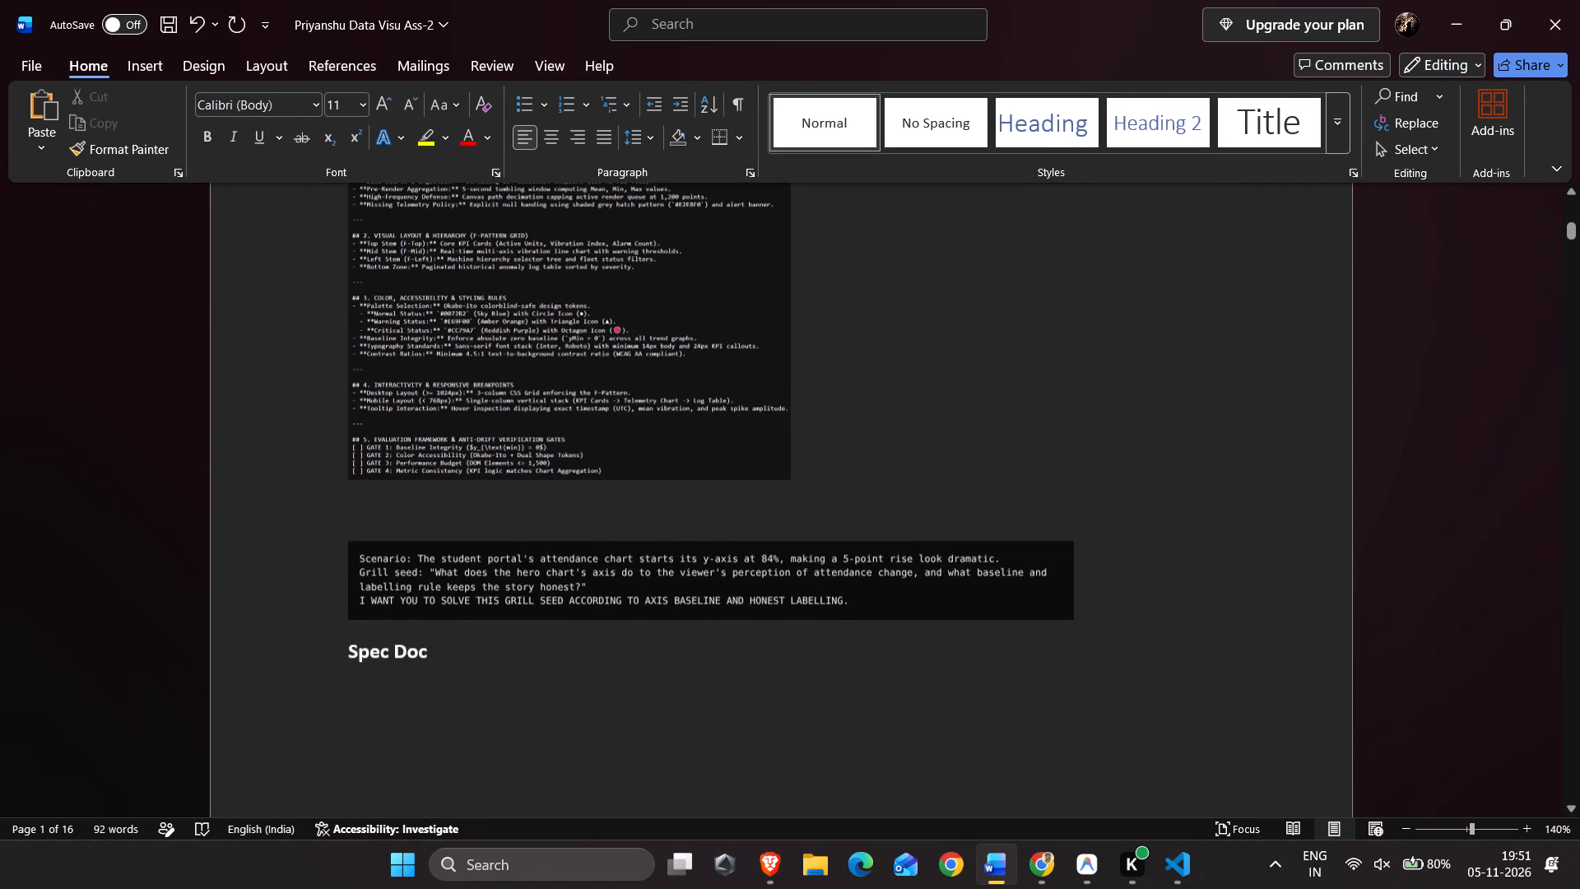
click(381, 661)
key(Left)
key(Left)
scroll(381, 661, down, 2)
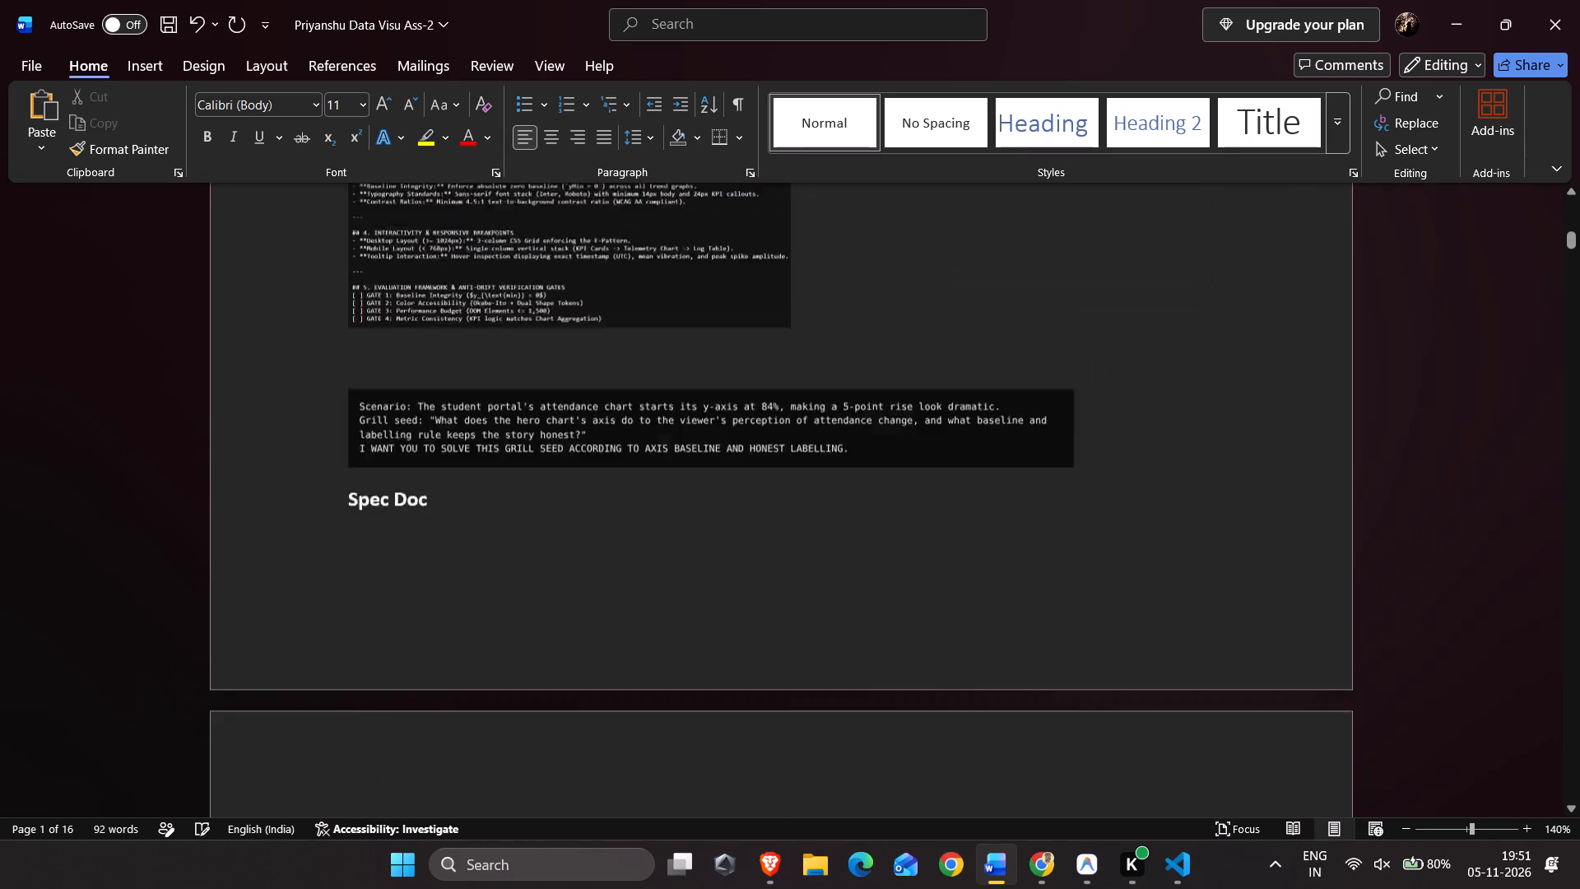
scroll(381, 661, down, 1)
scroll(379, 712, up, 1)
scroll(470, 684, down, 1)
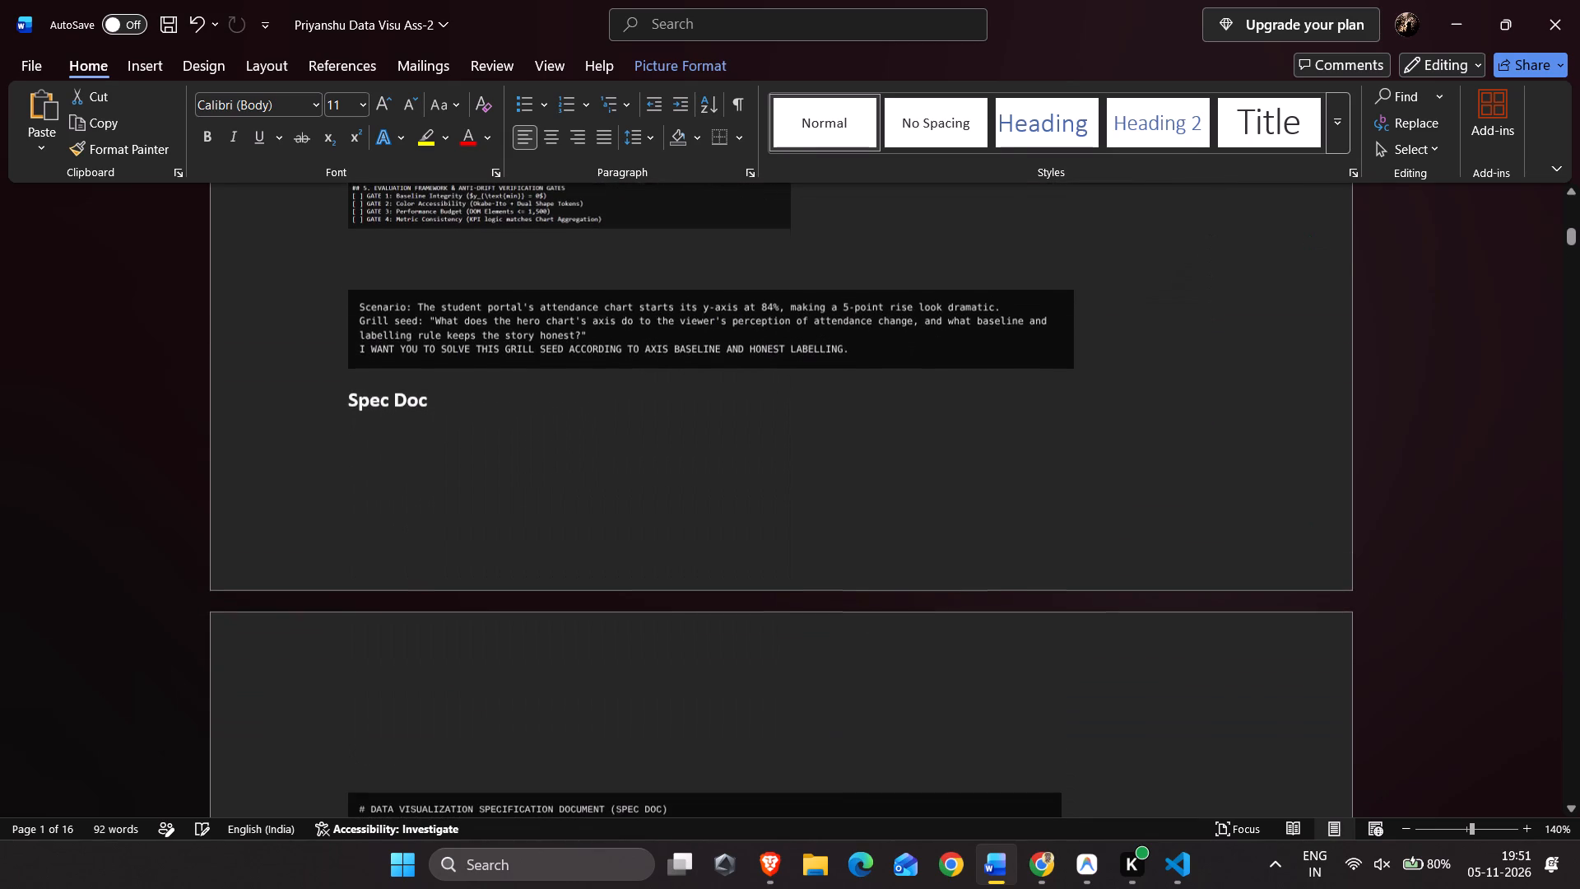
click(340, 413)
key(Return)
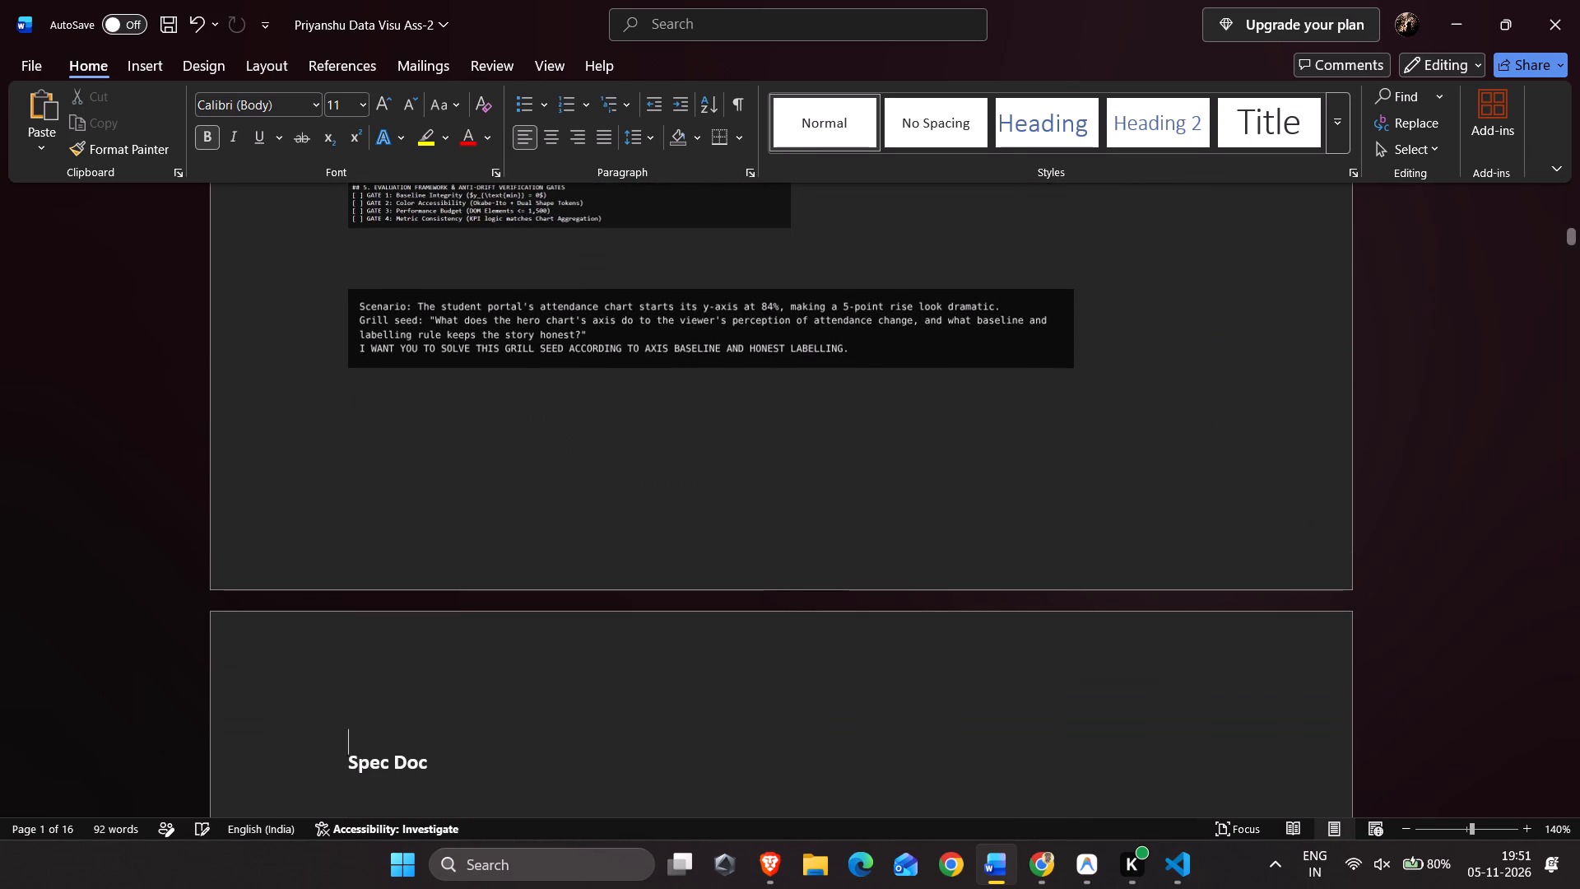
Add a space and a colon to the end of the Spec Doc heading.
key(Right)
key(Right)
key(Right)
key(Right)
key(Right)
key(Right)
key(Right)
key(Right)
key(Right)
key(Right)
key(Right)
key(Left)
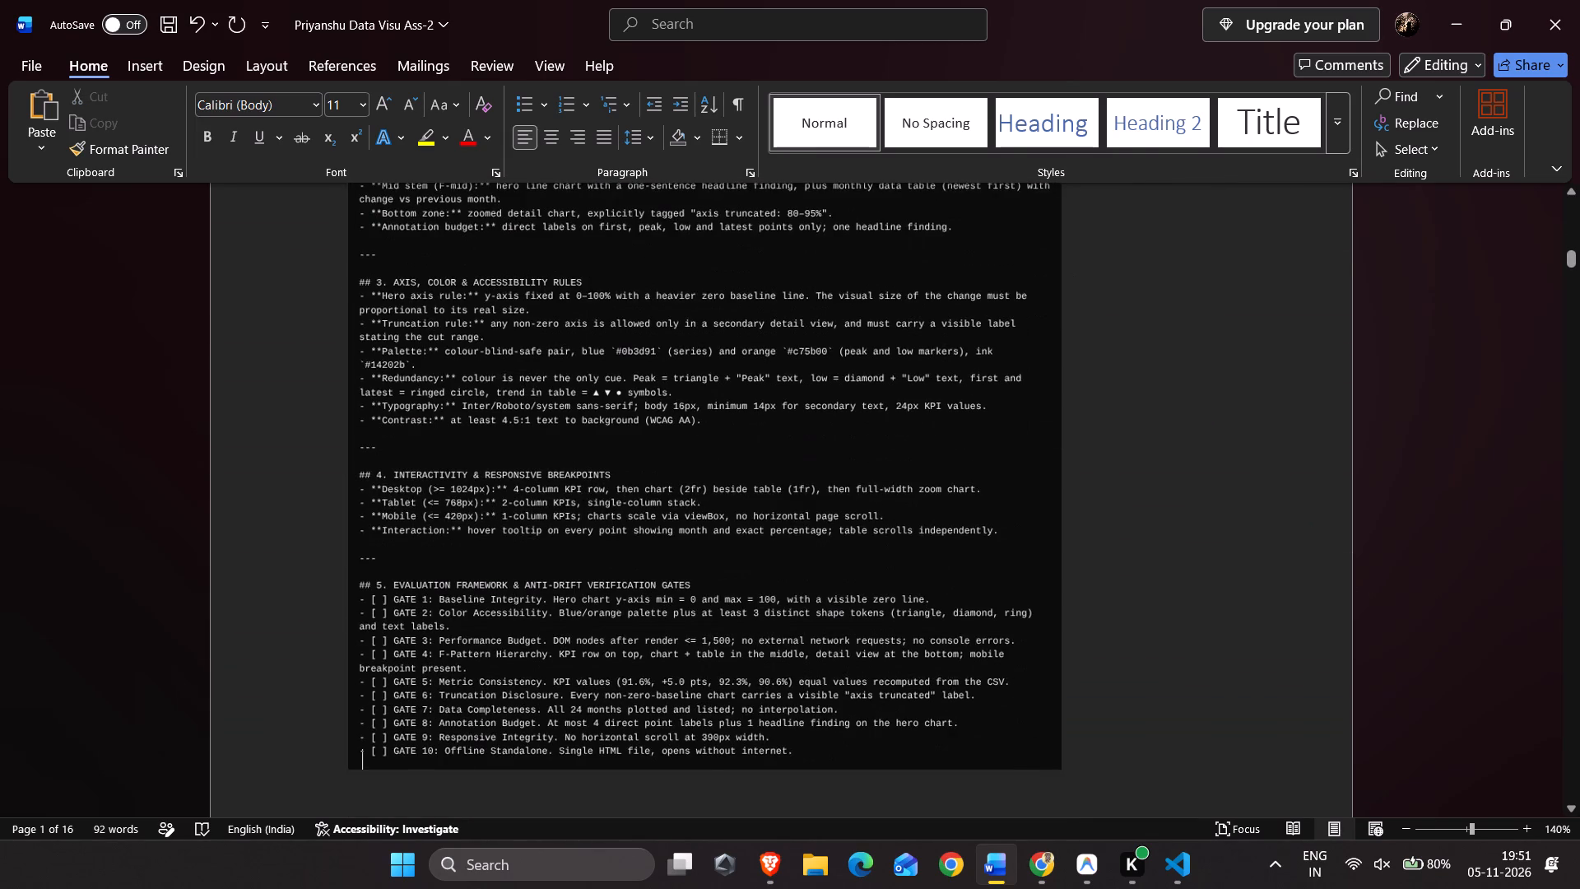
key(Left)
key(Left)
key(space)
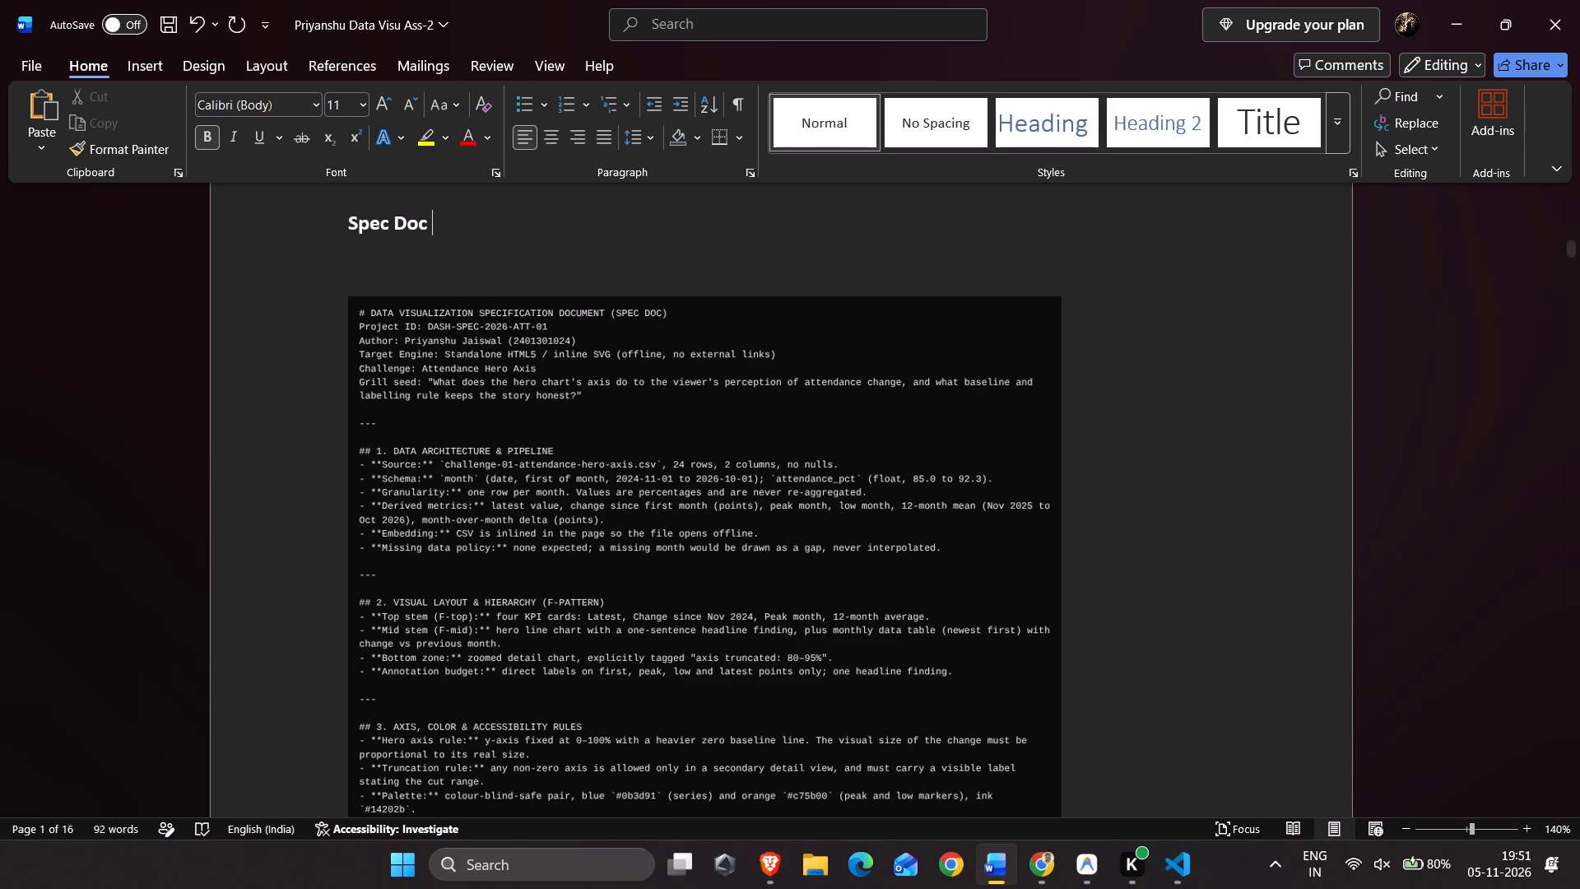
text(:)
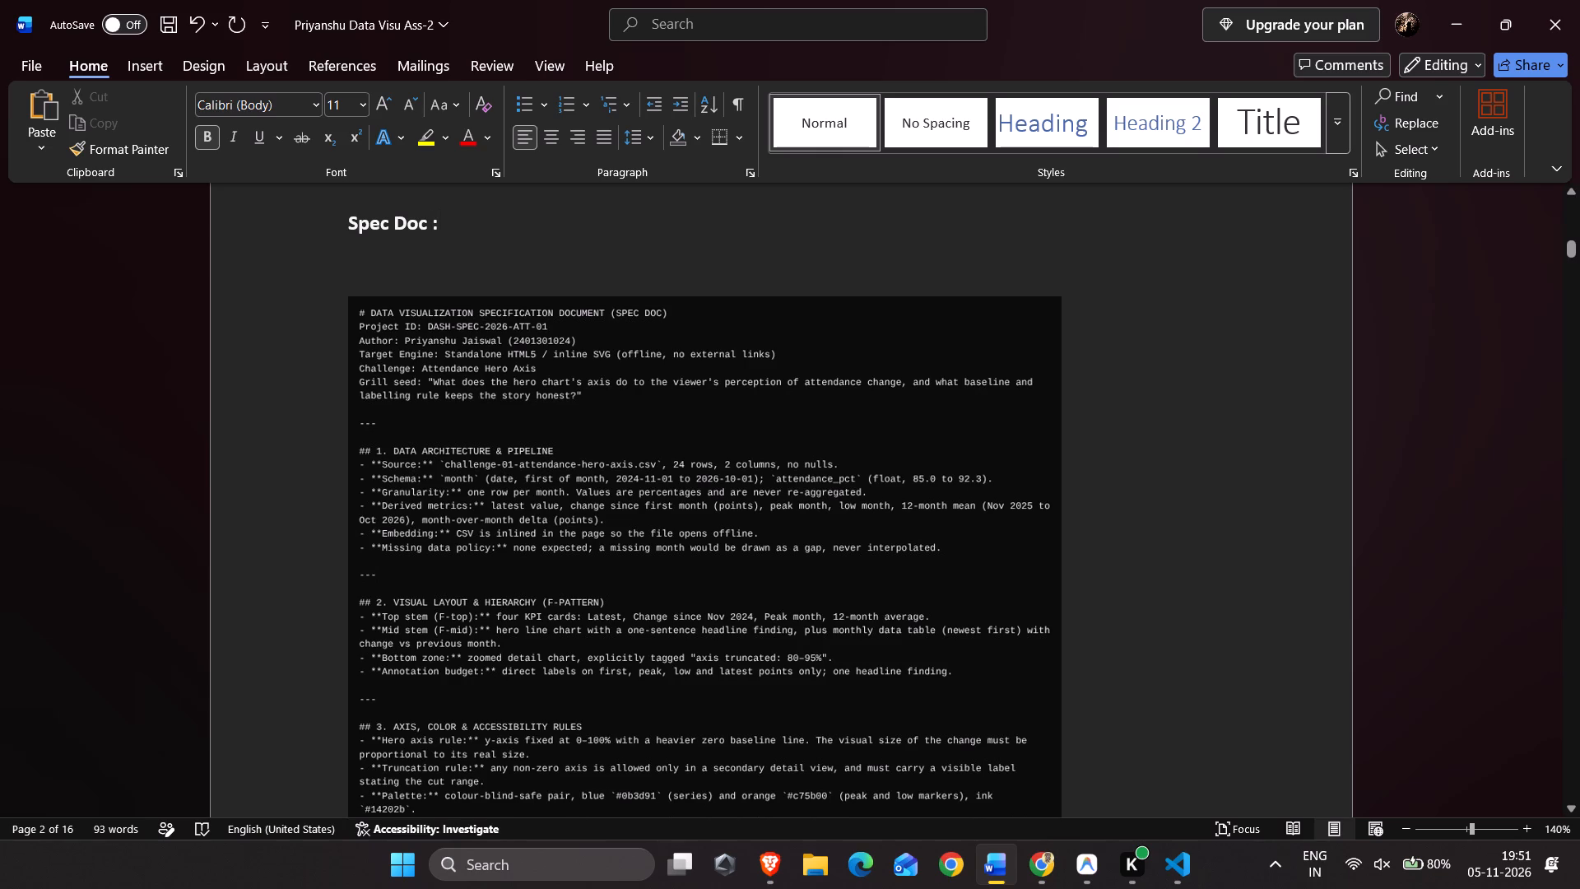
Italicize the whole "Spec Doc :" heading.
drag(454, 217, 323, 216)
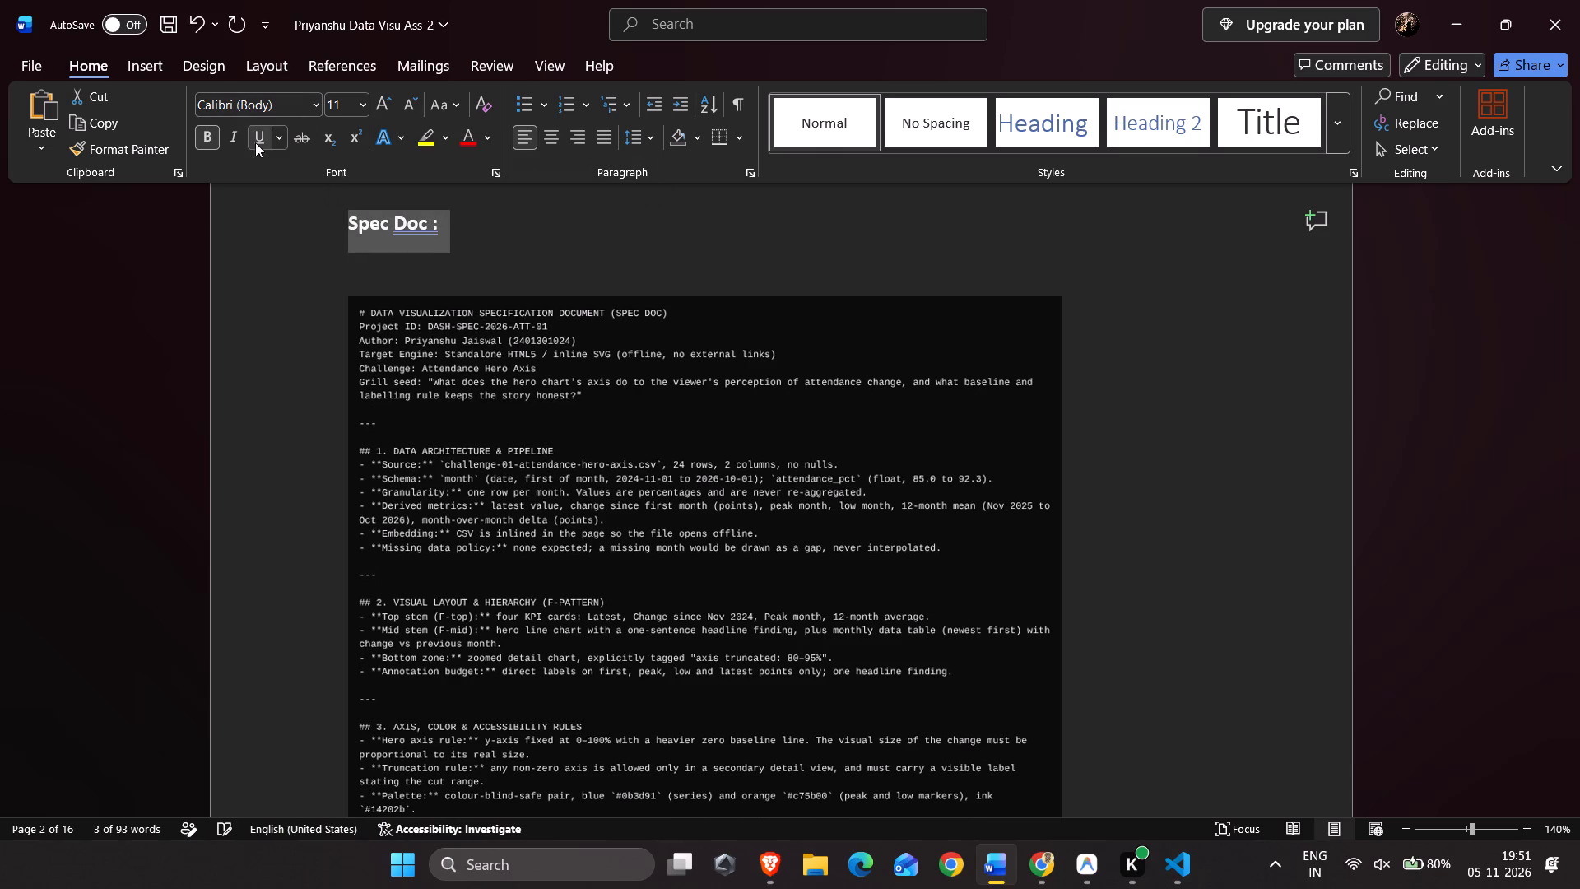
click(239, 136)
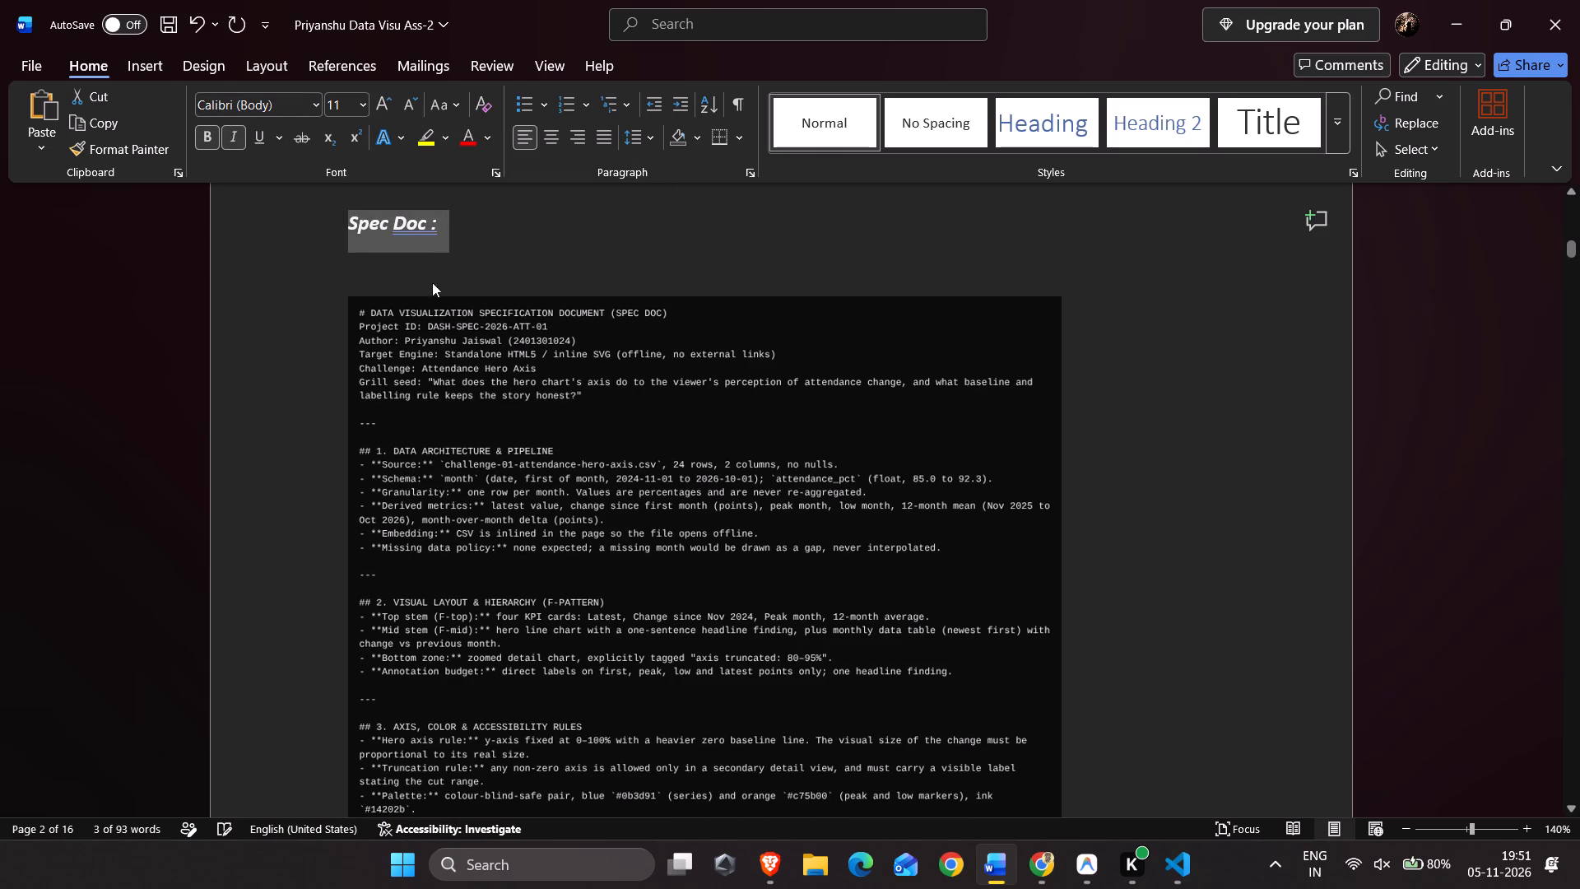
click(657, 249)
Push the GRILL ME QUESTIONS AND ANSWERS heading onto the next page with blank lines and put the number "4." before it.
scroll(811, 396, down, 2)
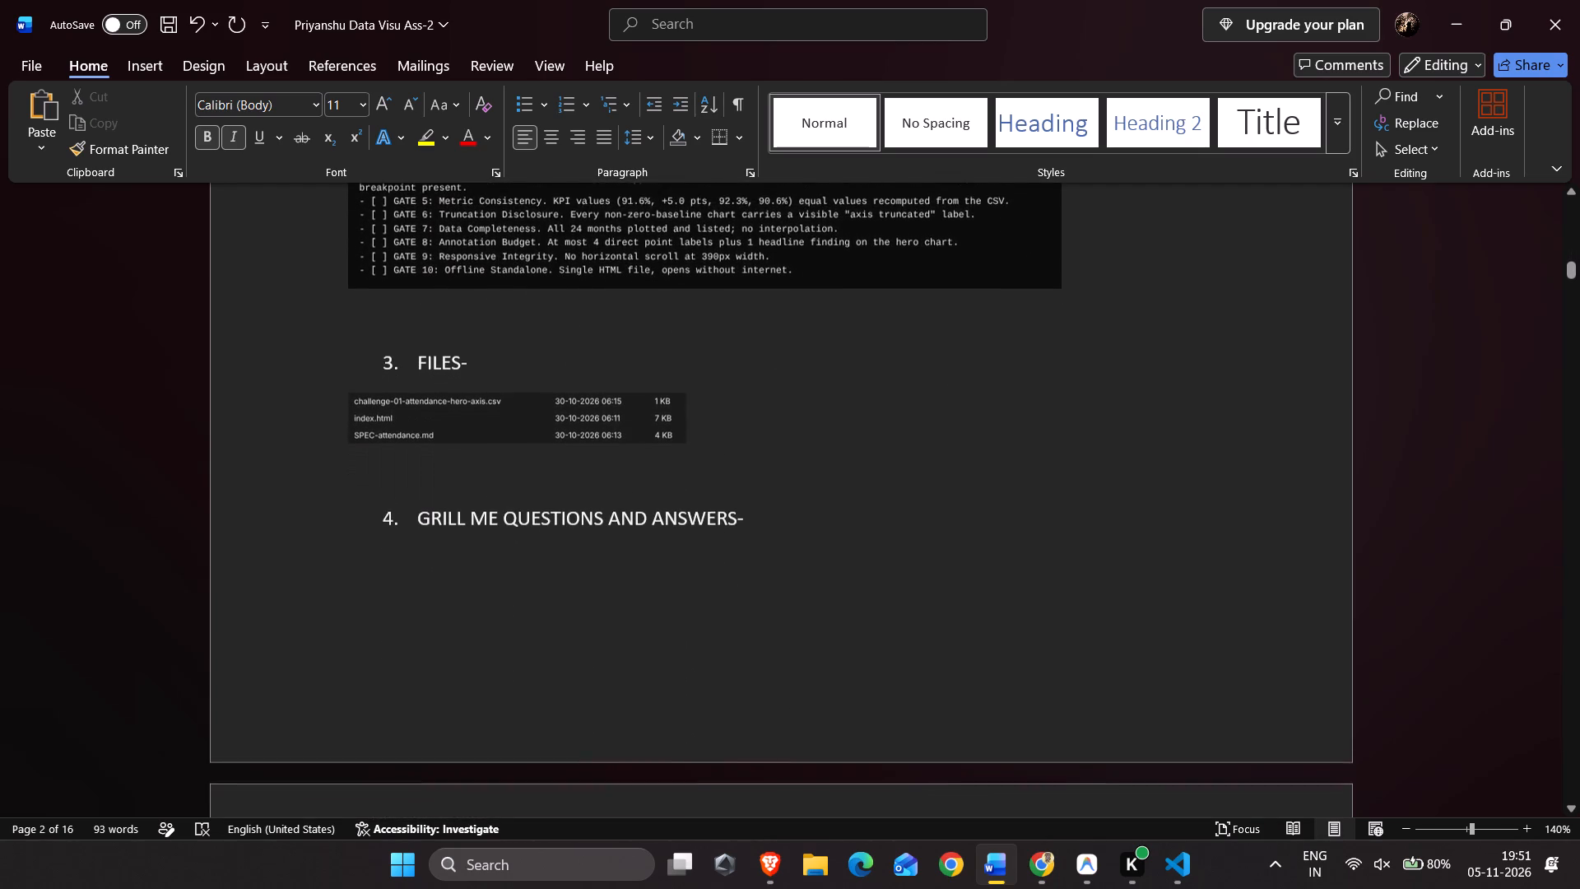
scroll(811, 396, down, 1)
click(380, 504)
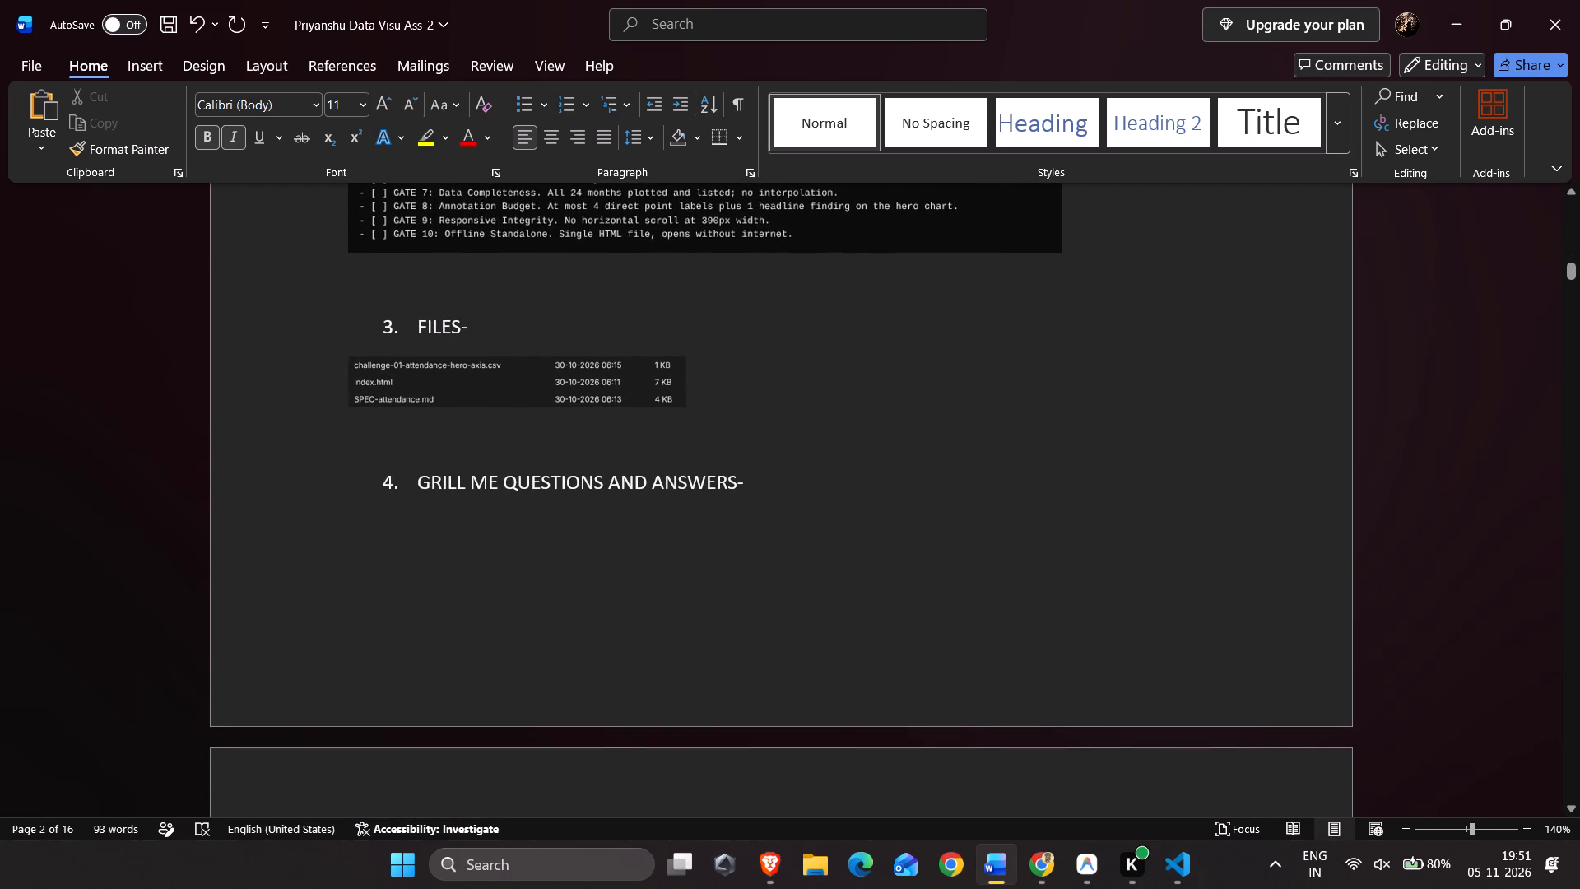
key(Left)
key(Left)
key(Down)
key(Left)
key(Return)
key(Return)
key(Return)
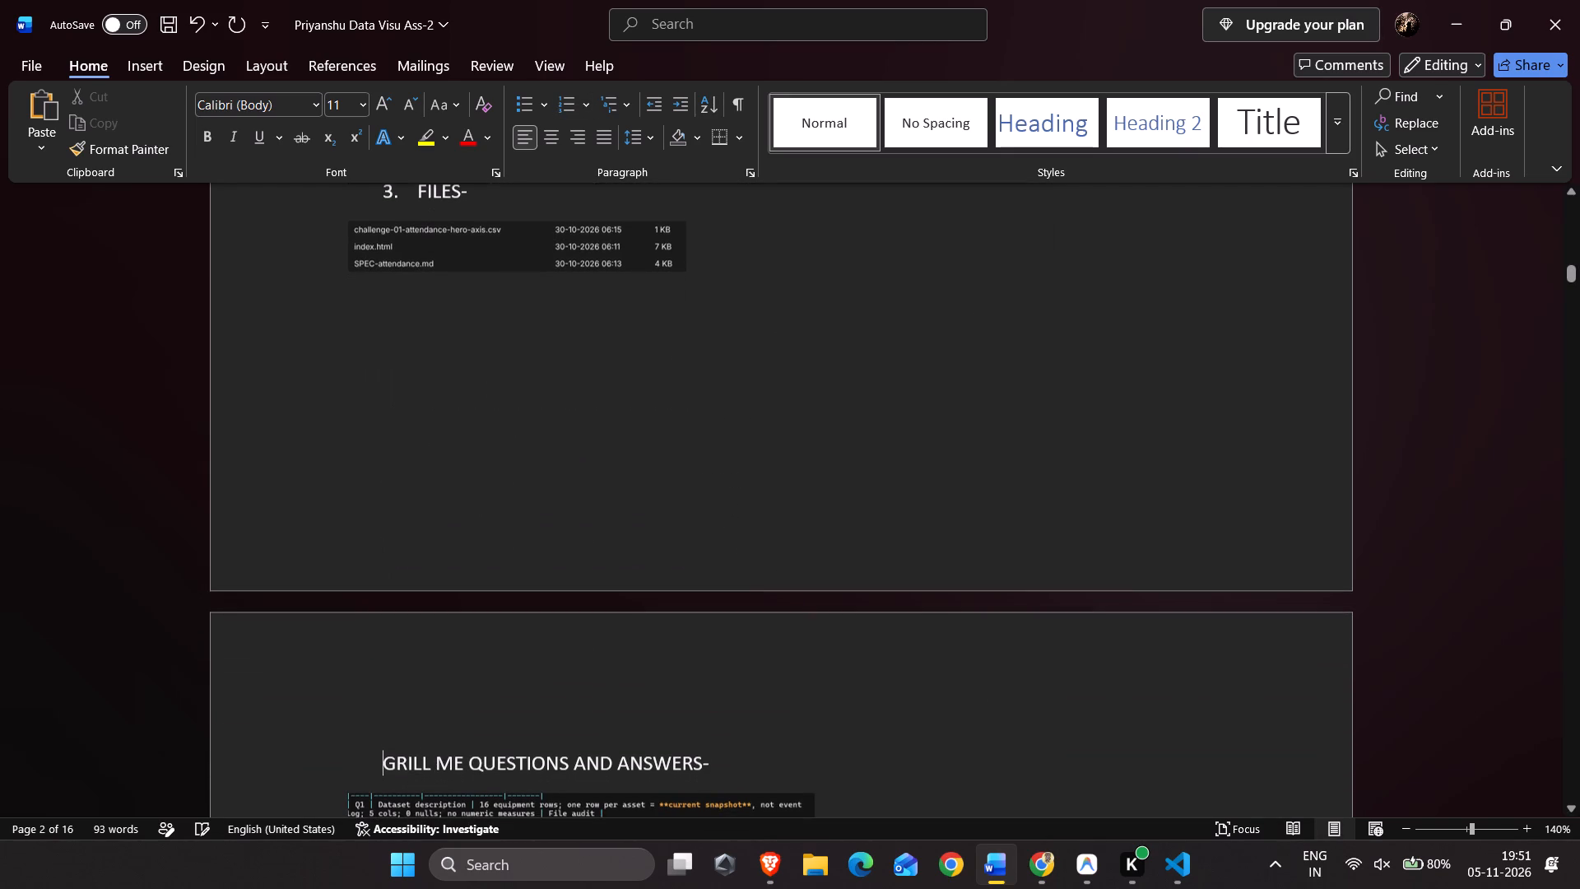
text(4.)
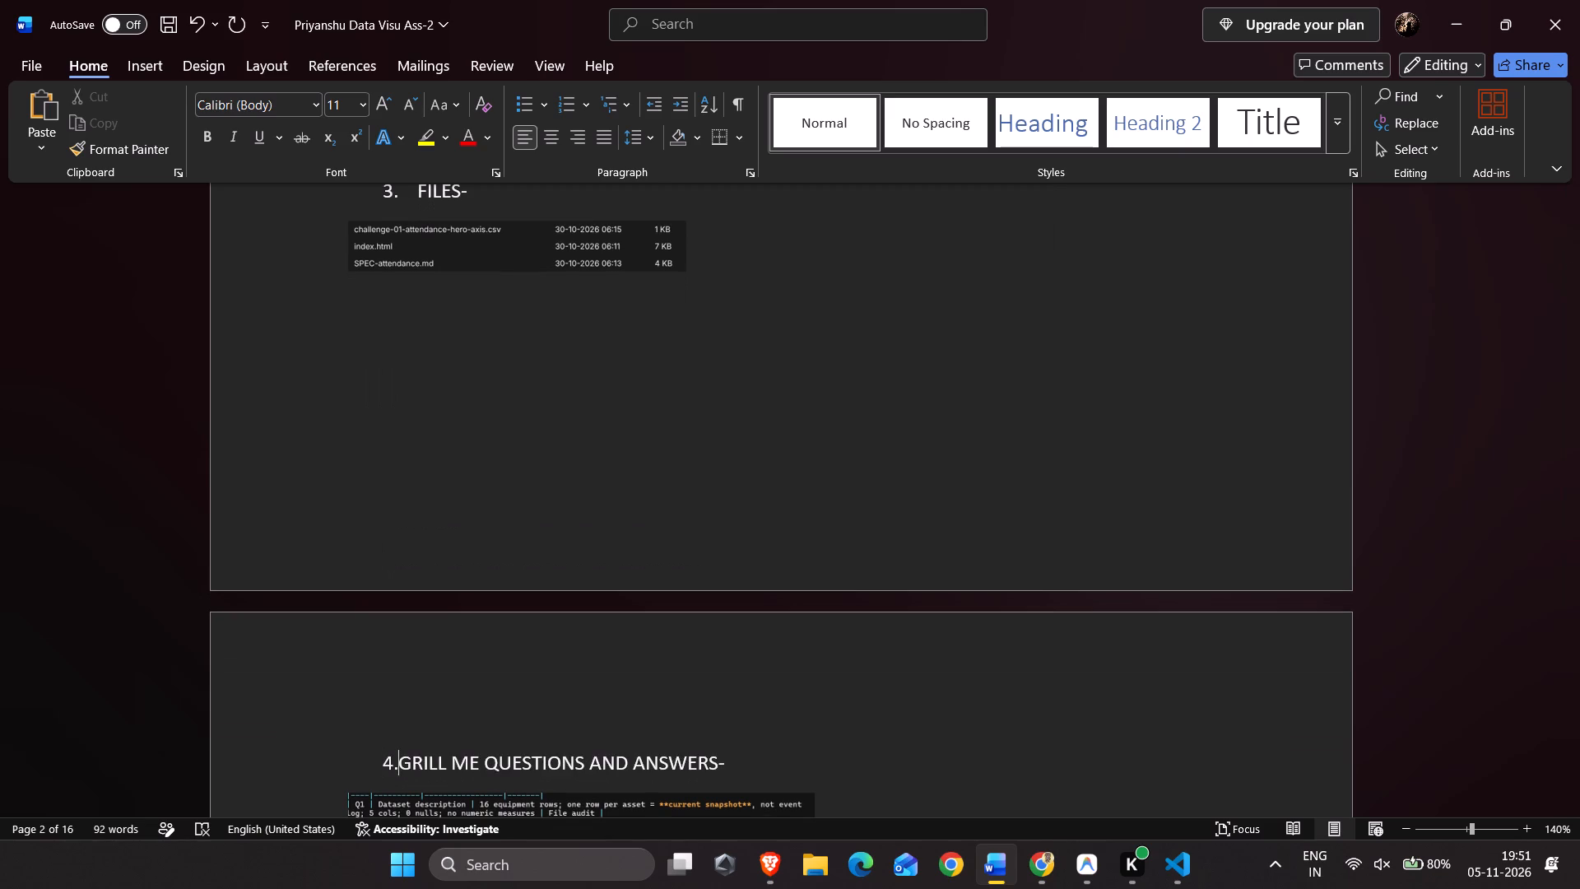
Add a space after the "4." before the GRILL ME QUESTIONS AND ANSWERS heading.
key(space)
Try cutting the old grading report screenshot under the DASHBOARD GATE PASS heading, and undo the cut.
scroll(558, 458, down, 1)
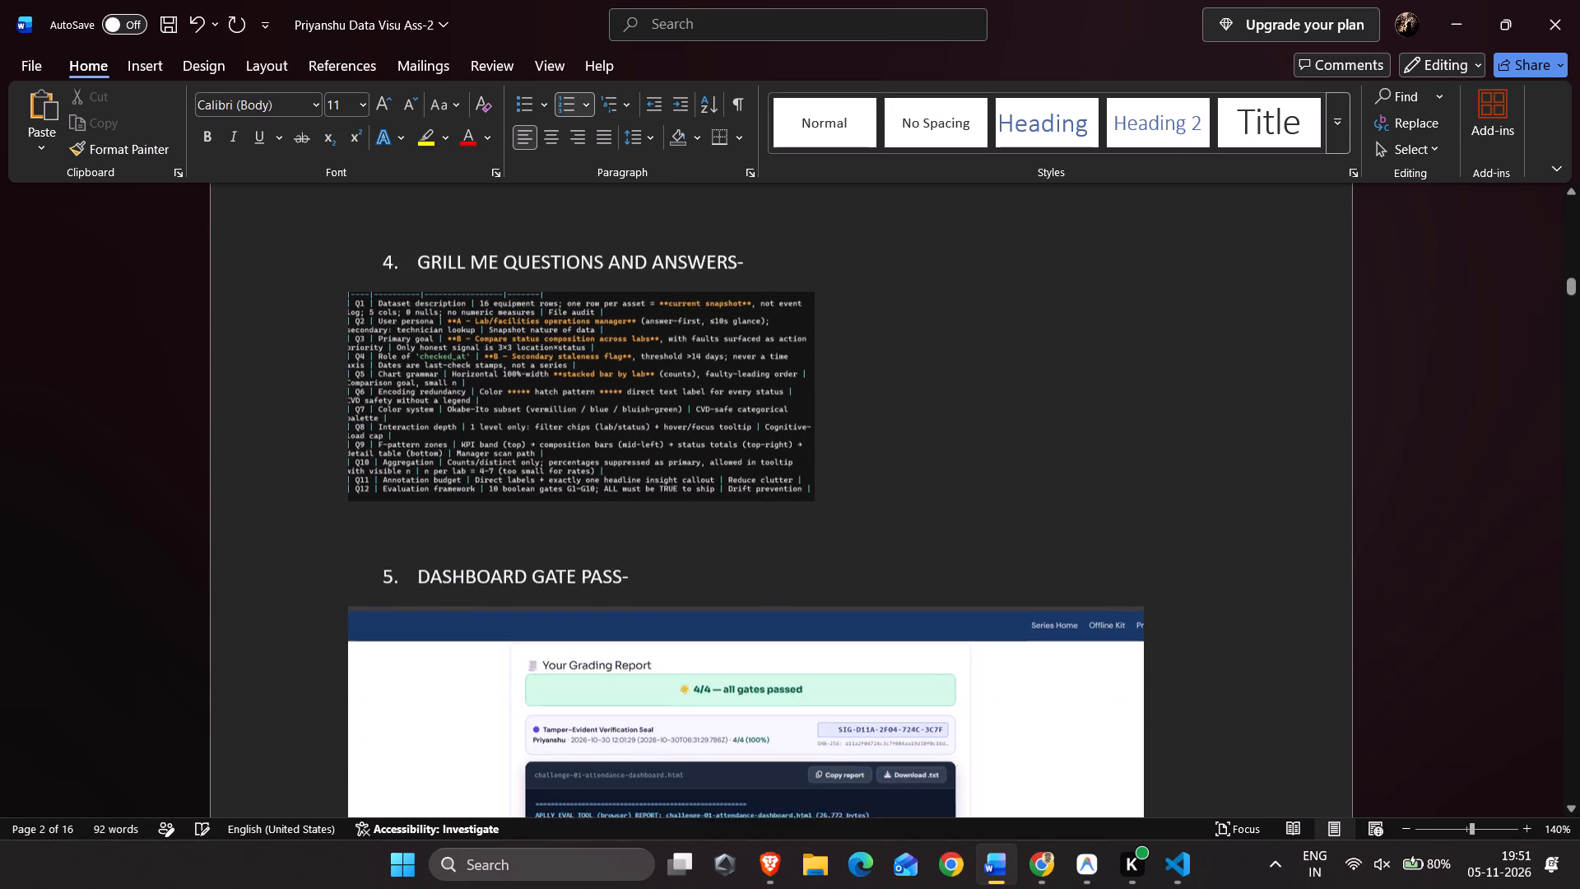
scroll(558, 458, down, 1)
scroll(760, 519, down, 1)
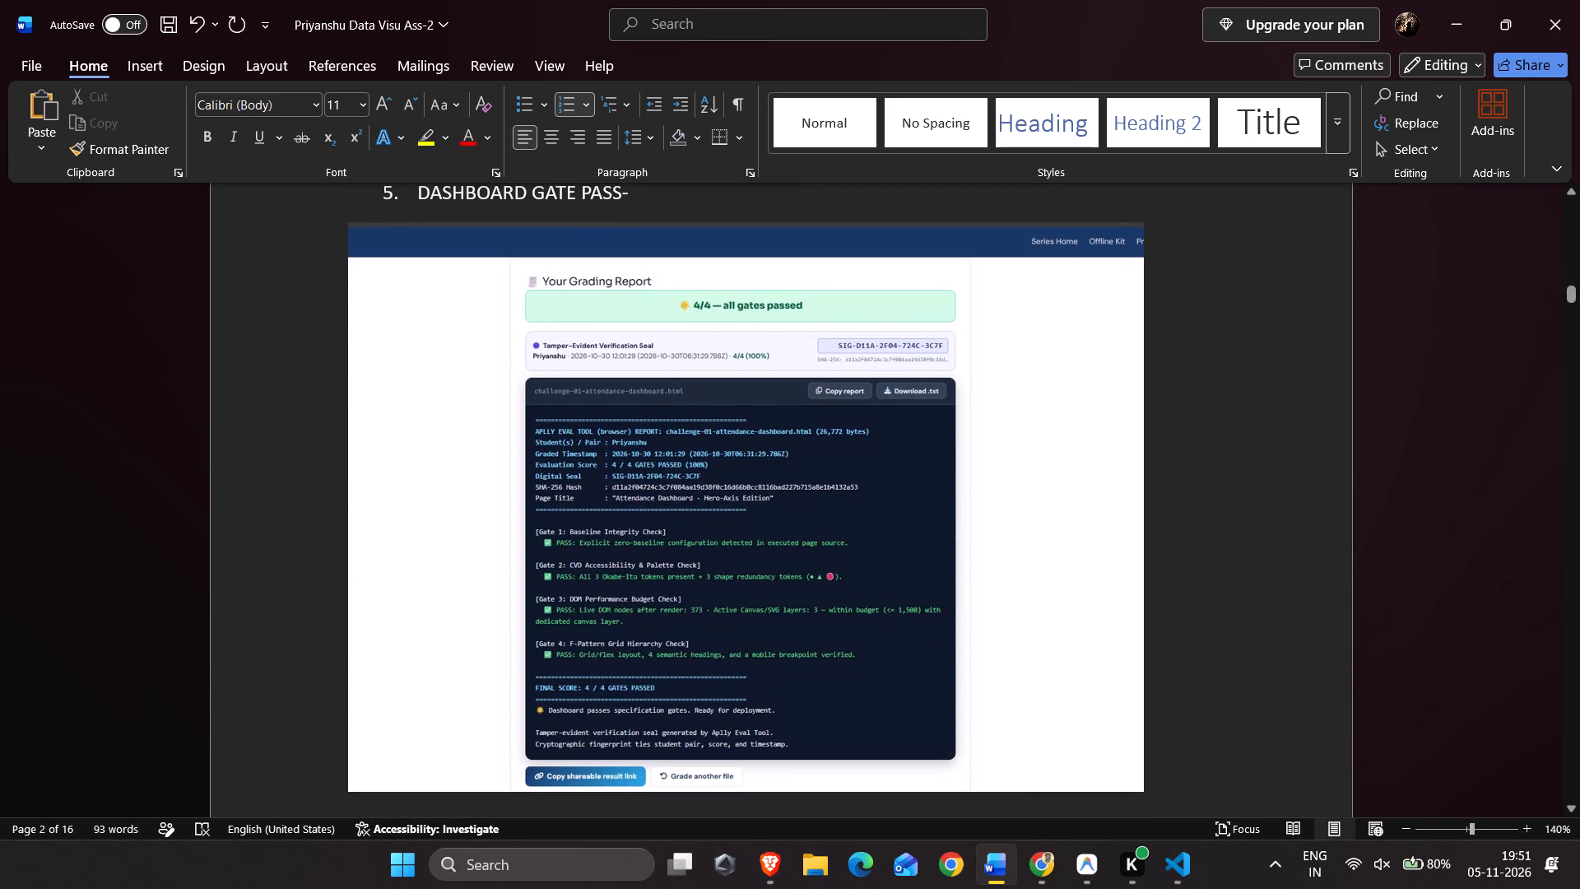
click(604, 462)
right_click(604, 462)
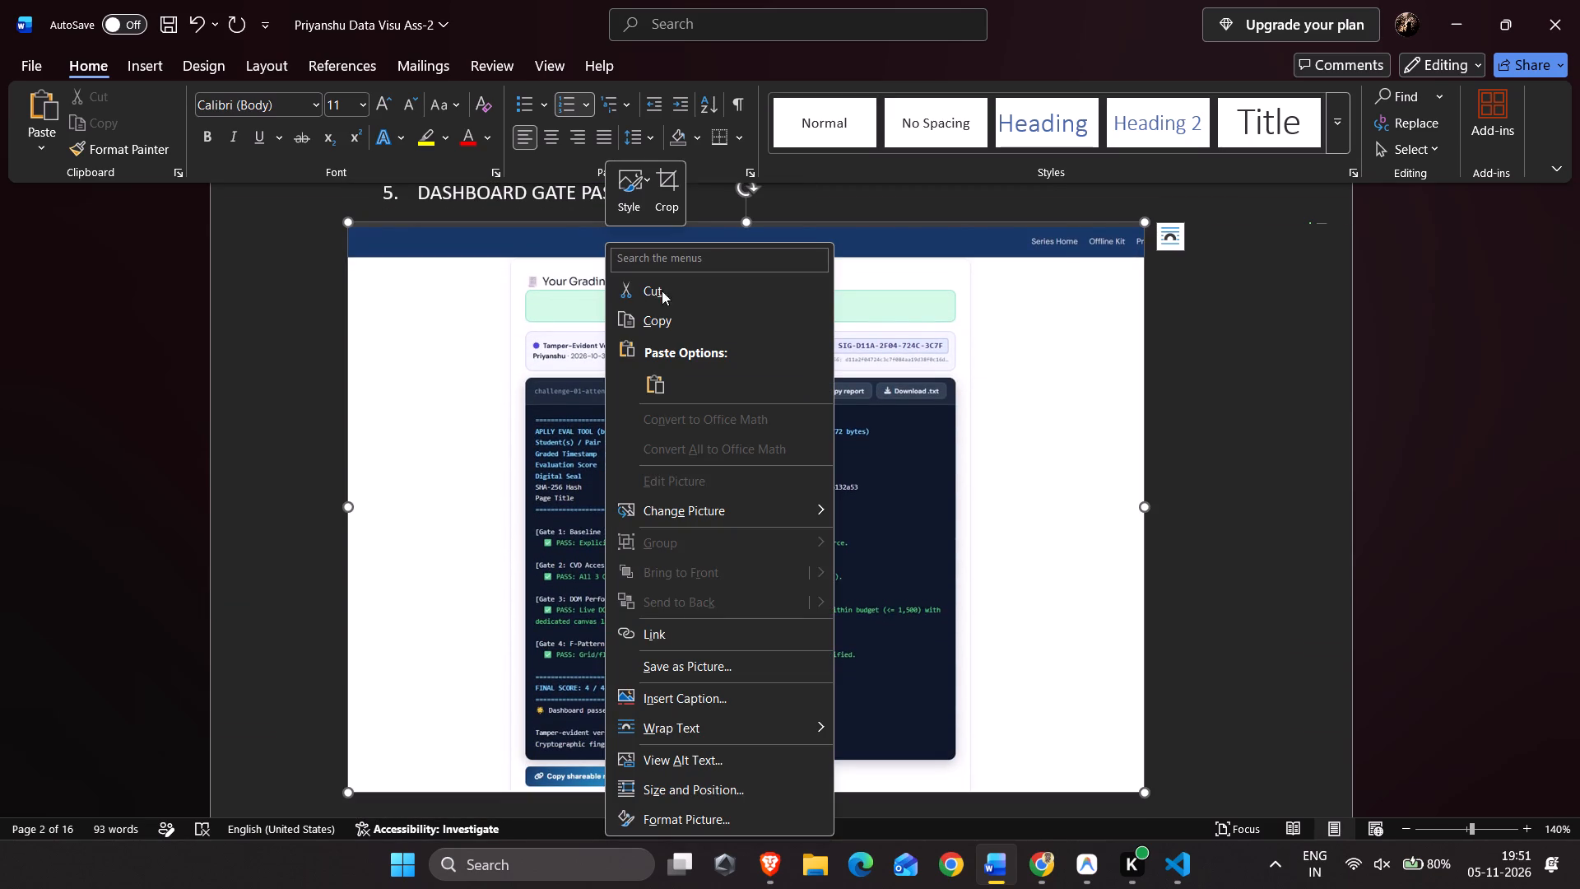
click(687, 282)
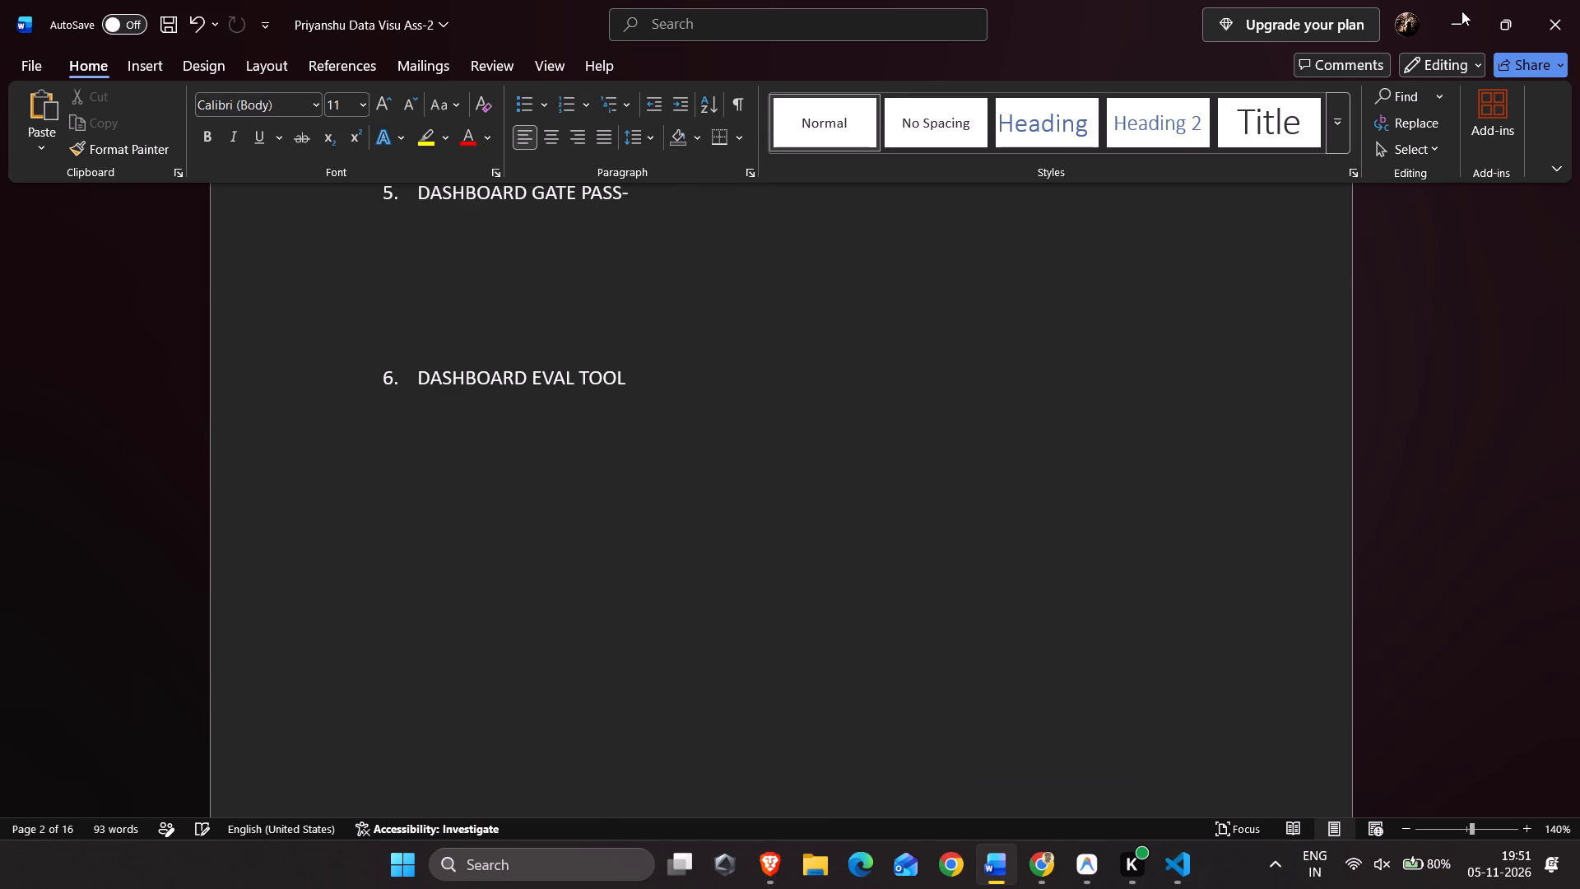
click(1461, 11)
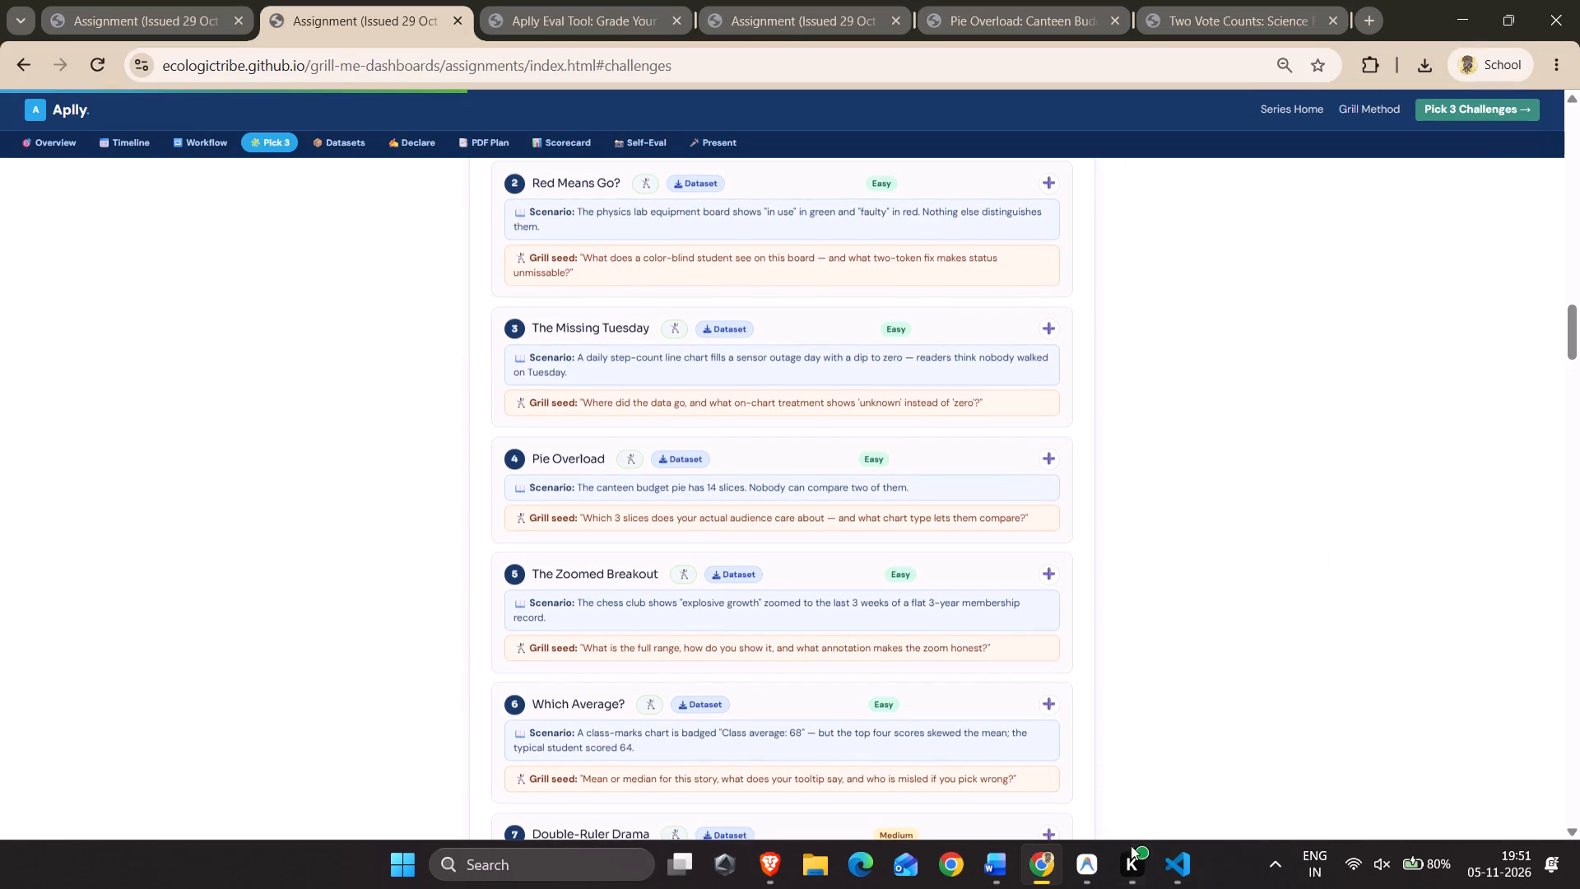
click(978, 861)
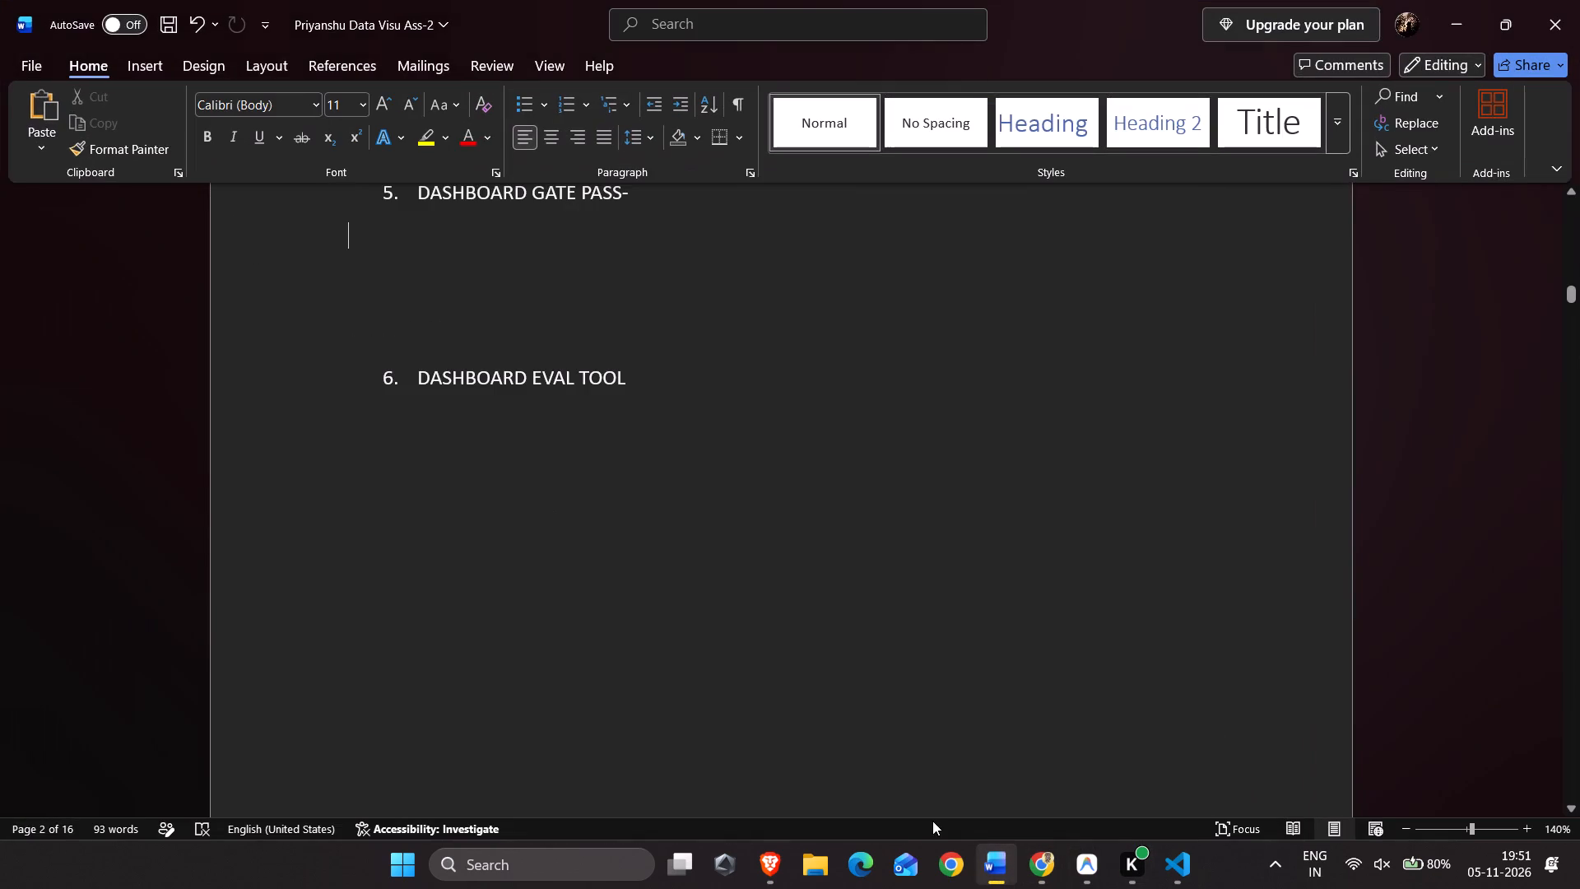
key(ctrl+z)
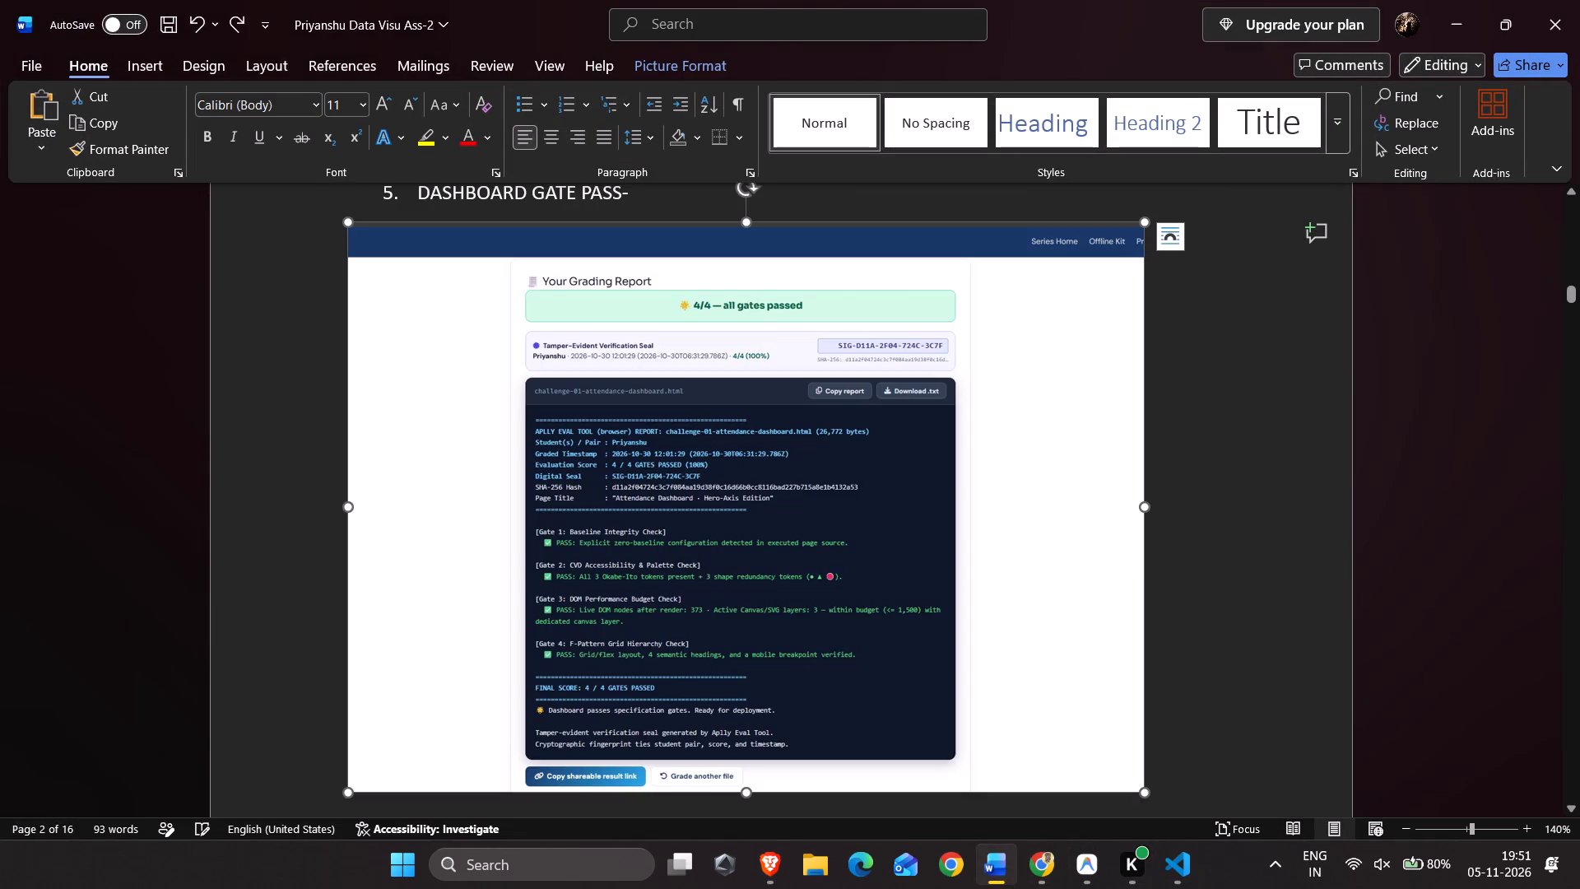
Switch to Chrome and open the saved eval-tool result link from the clipboard history in a new tab.
click(1483, 0)
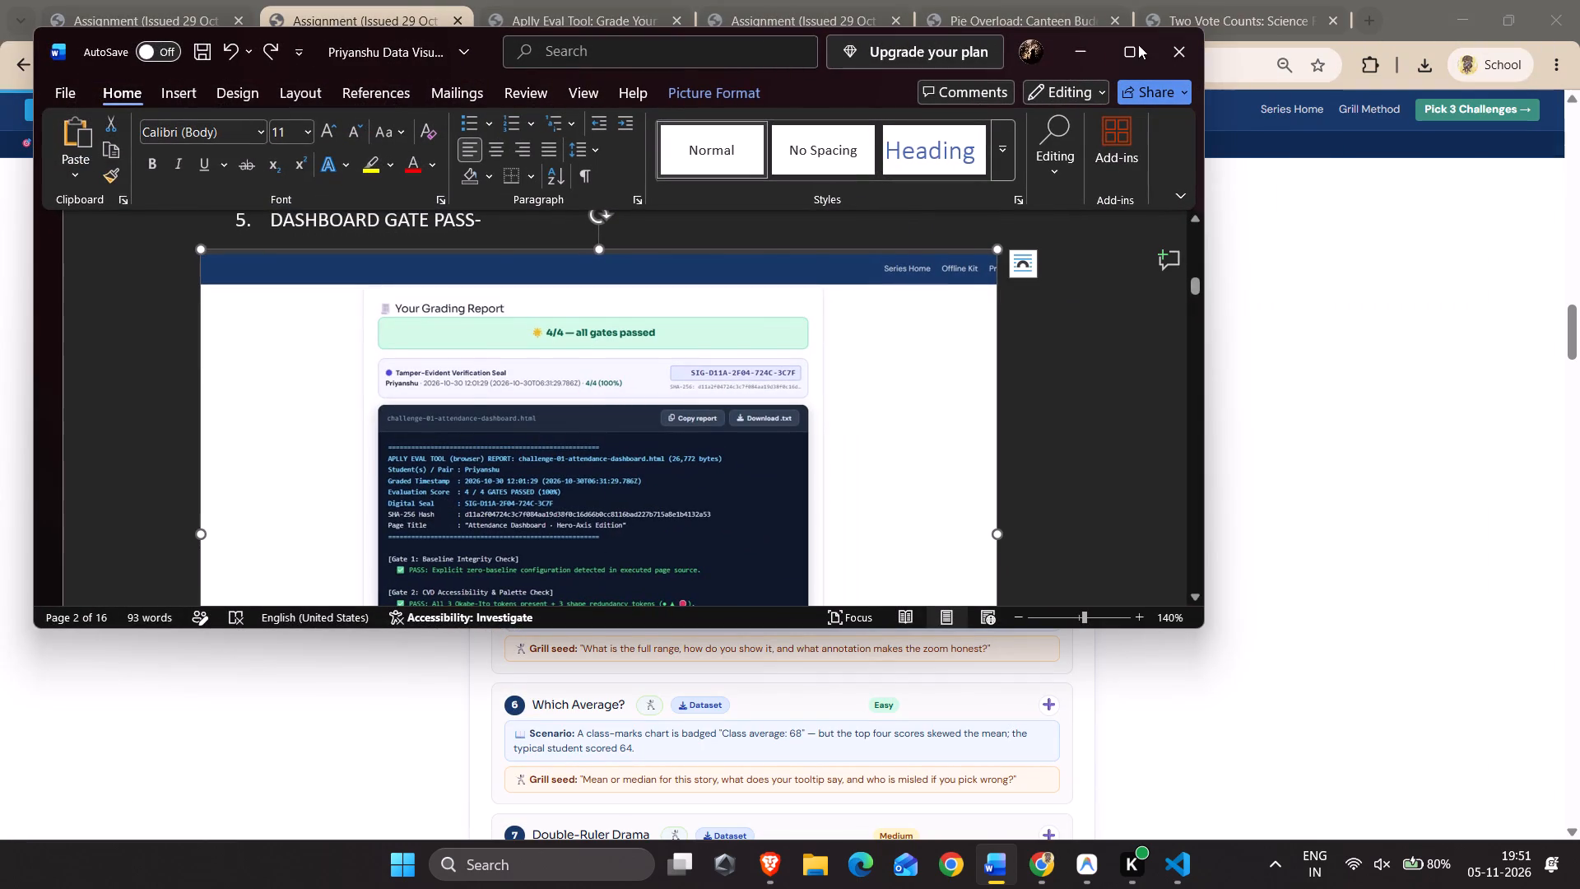
click(1138, 44)
click(1447, 0)
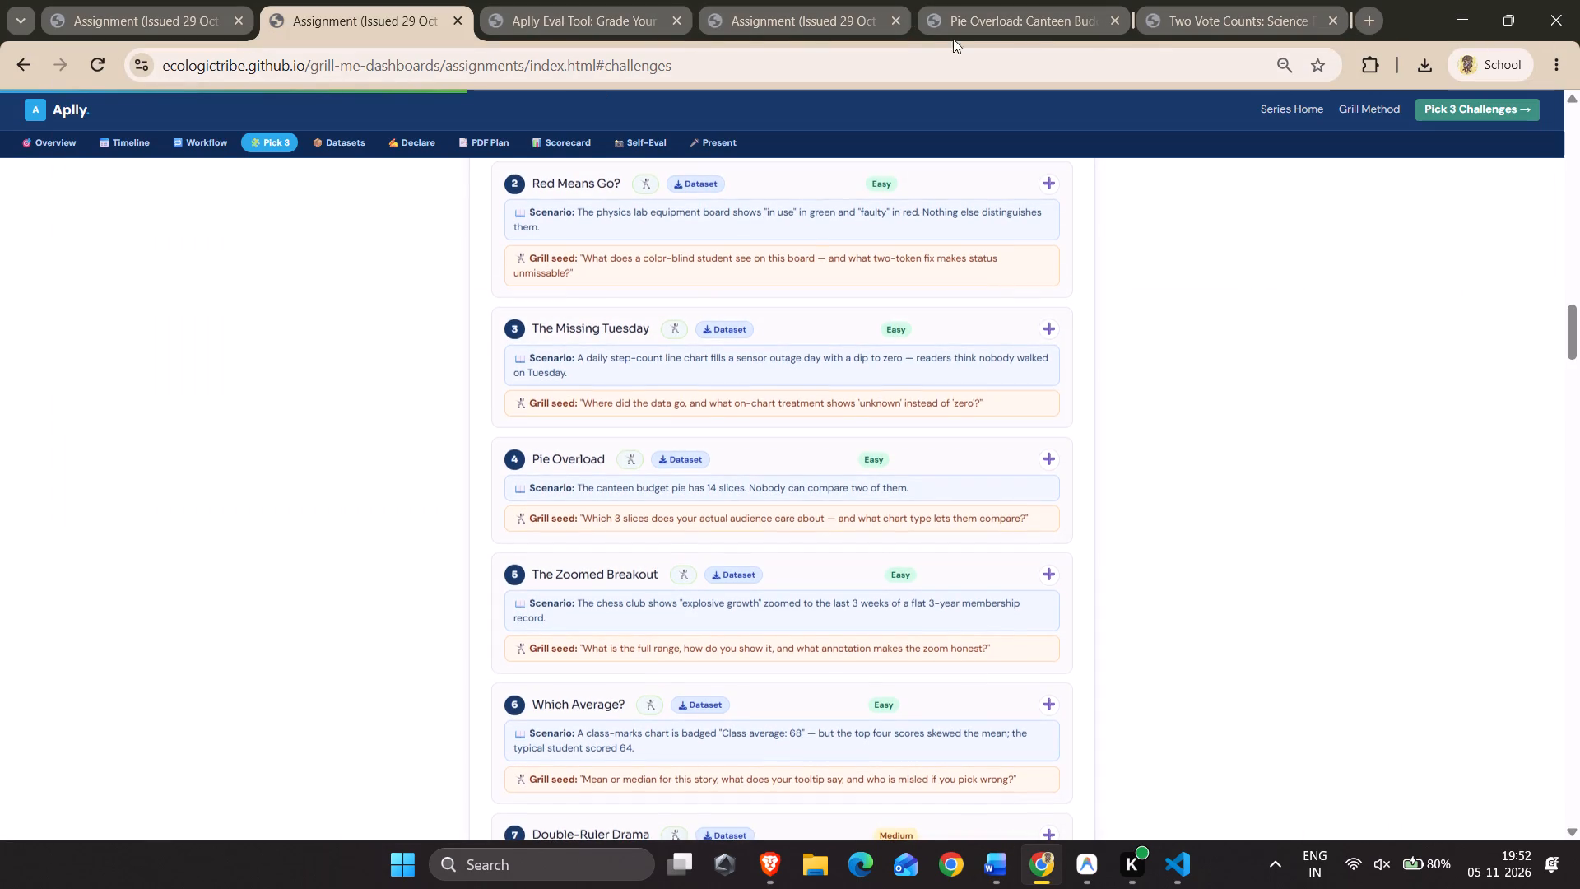
click(1364, 7)
key(super+v)
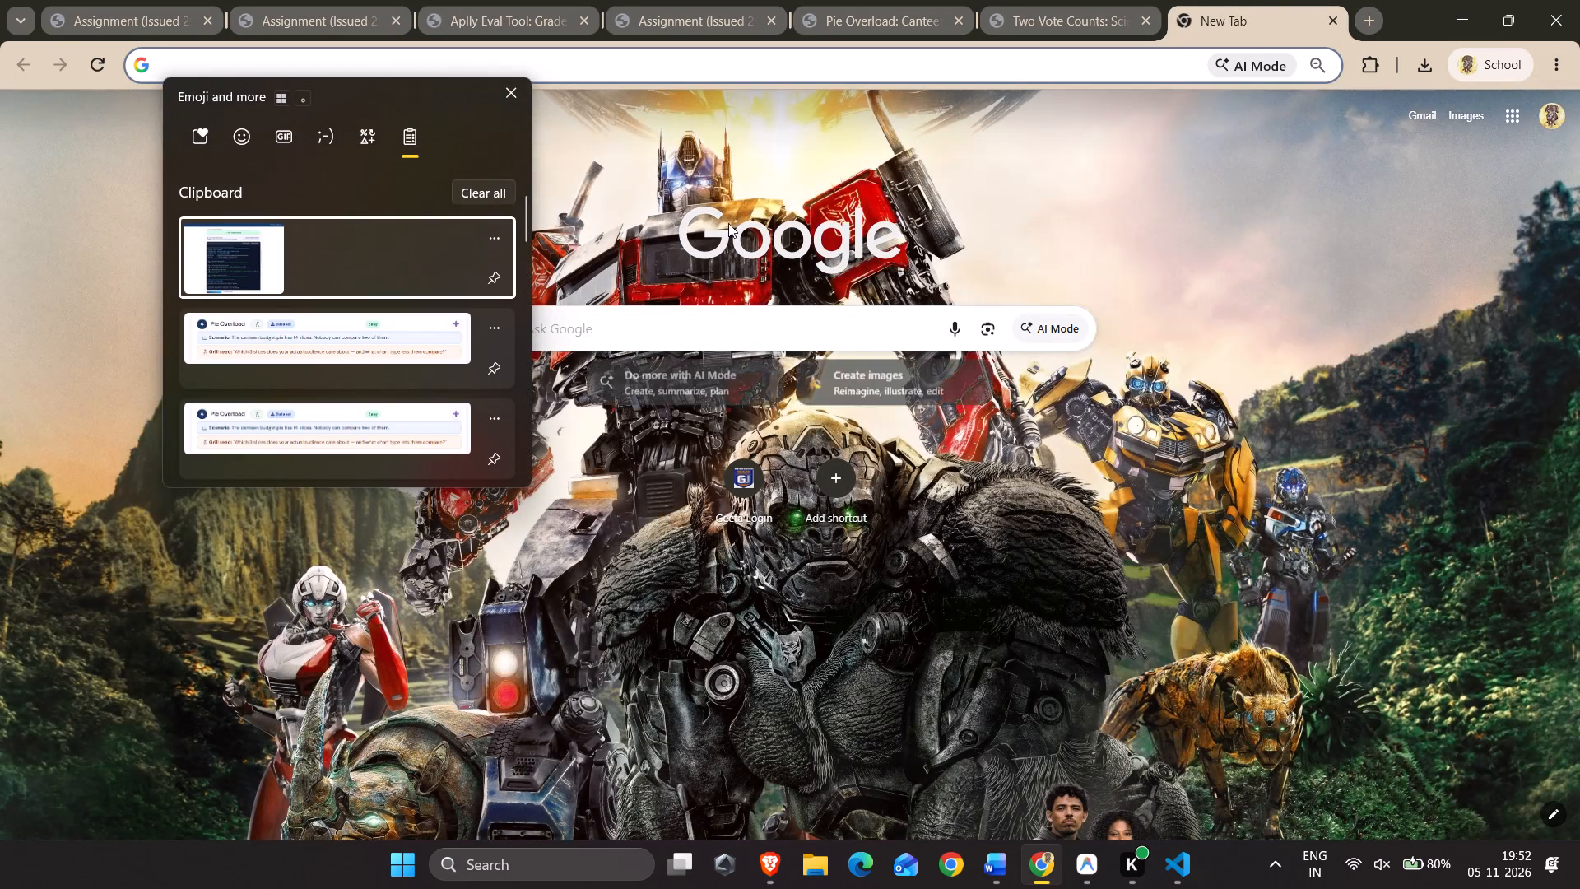
scroll(332, 303, down, 5)
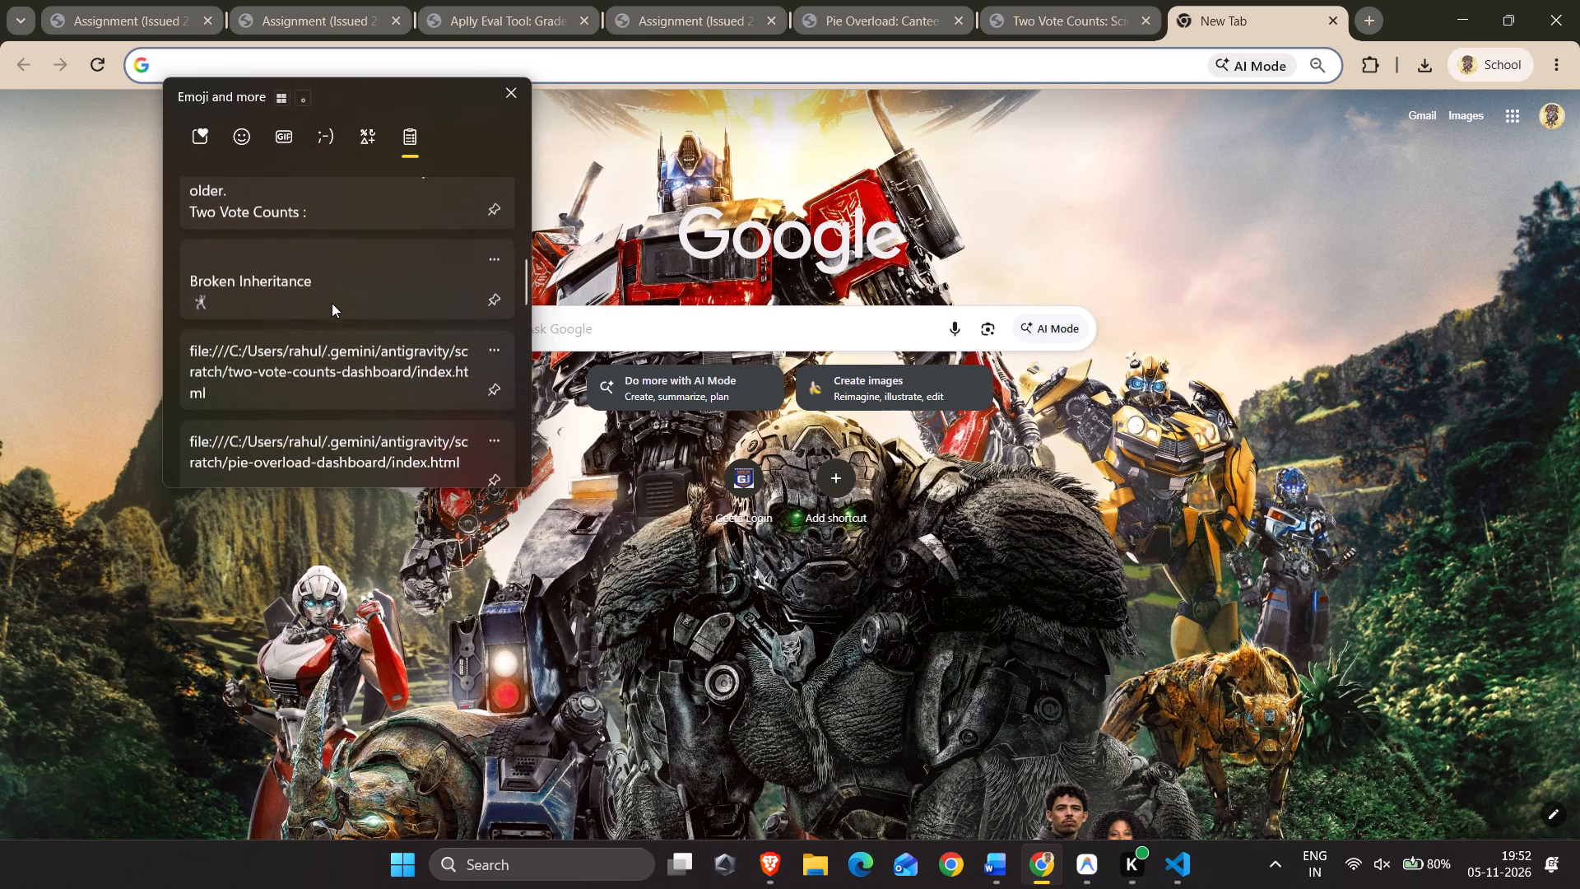
scroll(332, 303, down, 4)
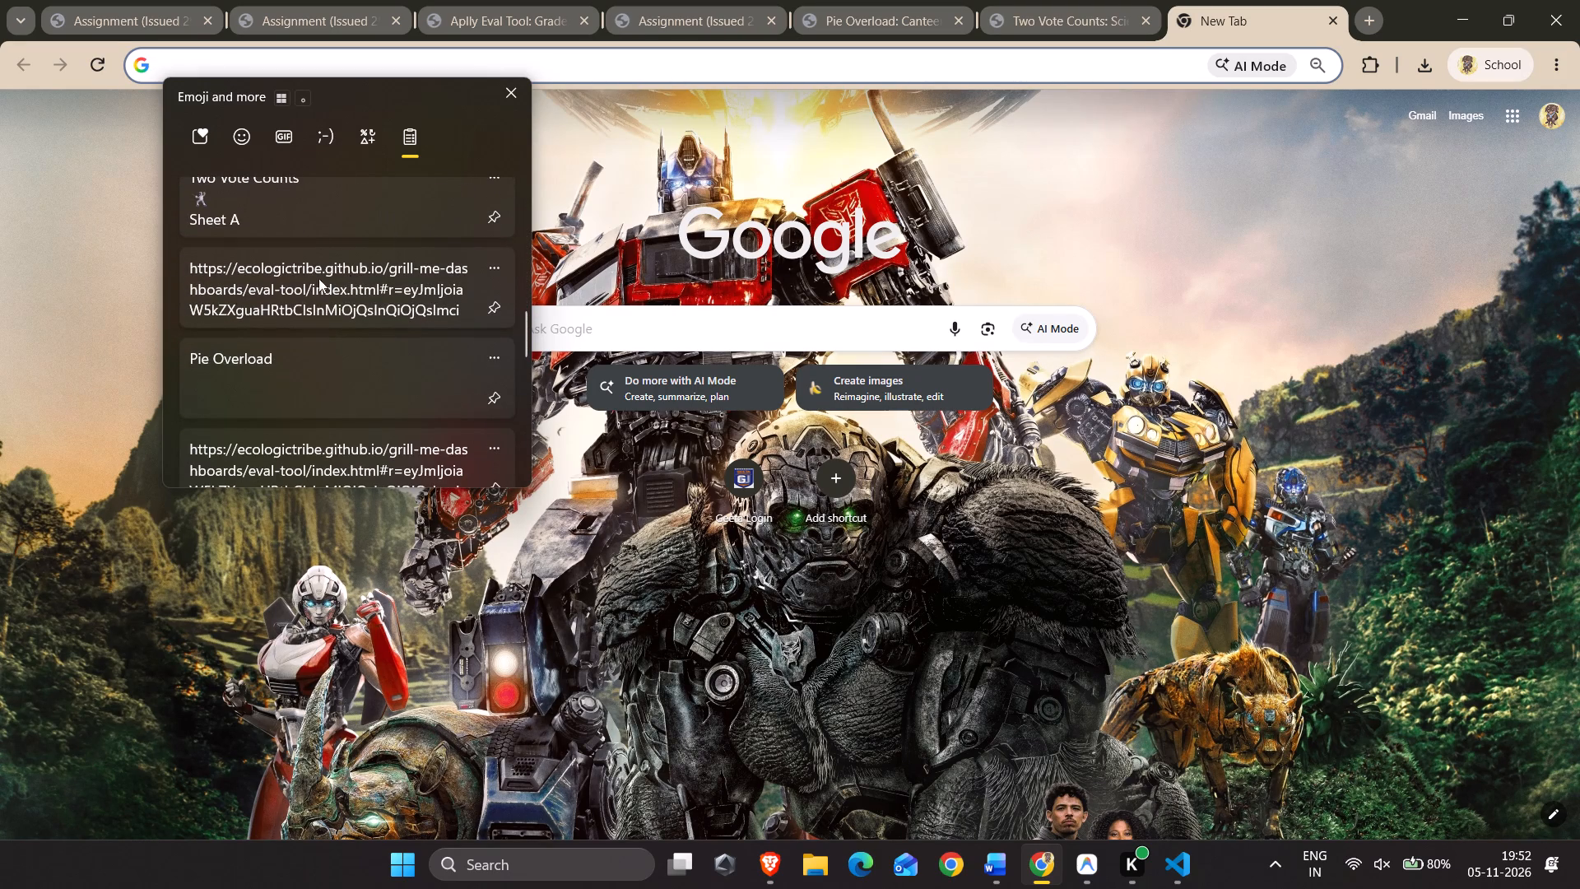
scroll(351, 275, down, 1)
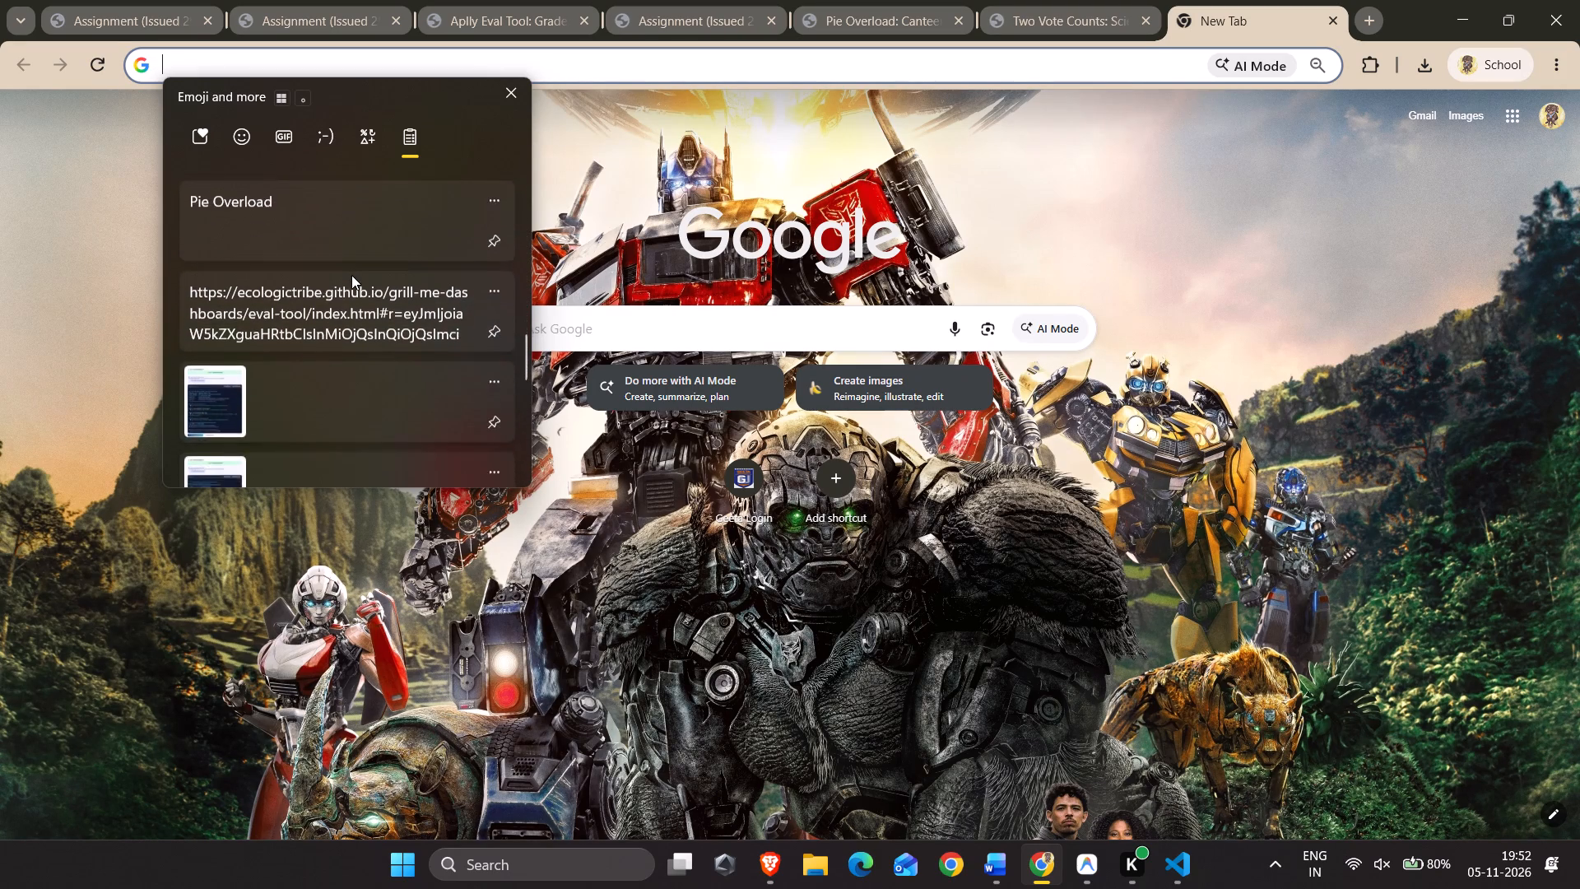
scroll(351, 275, down, 1)
click(299, 299)
key(ctrl+v)
key(Return)
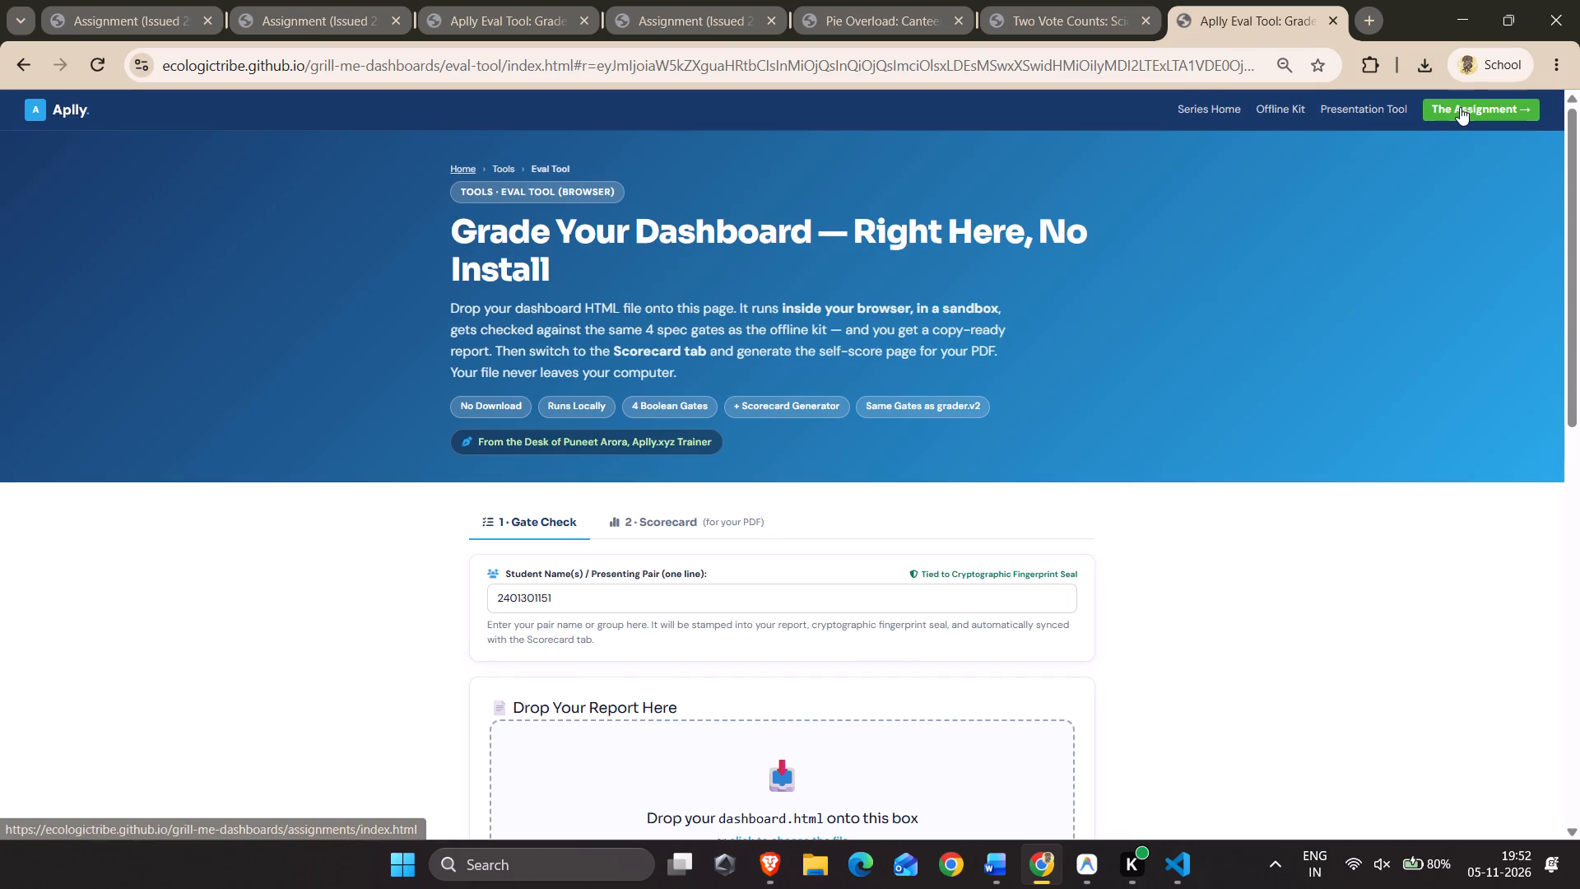
Load the index file from the pie-overload-dashboard folder into the Eval Tool's gate check for grading.
scroll(918, 687, down, 4)
click(776, 451)
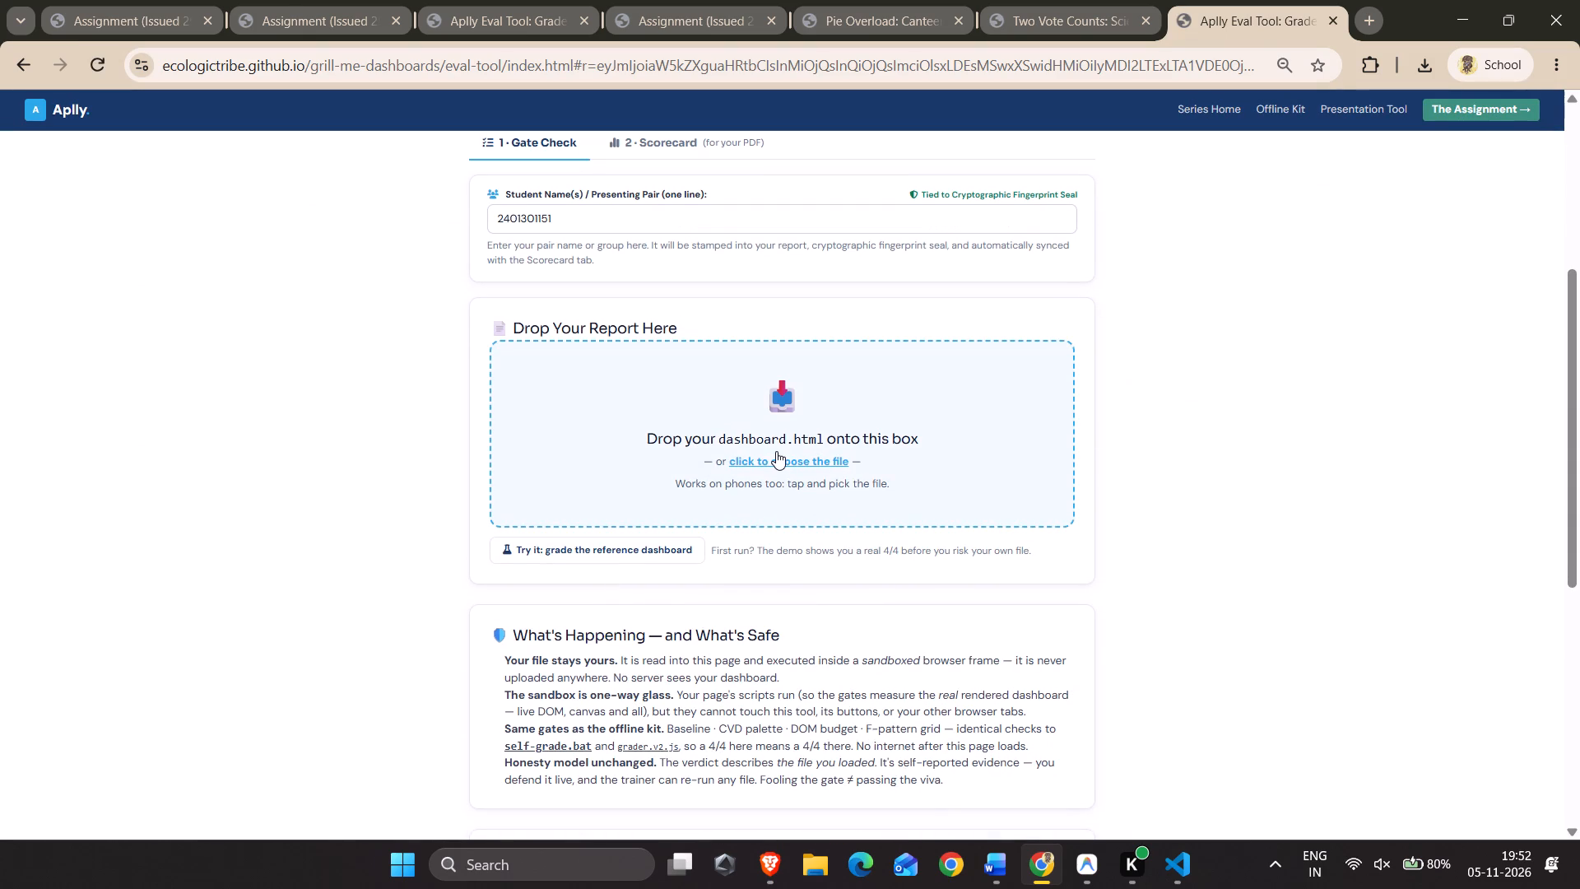
double_click(272, 158)
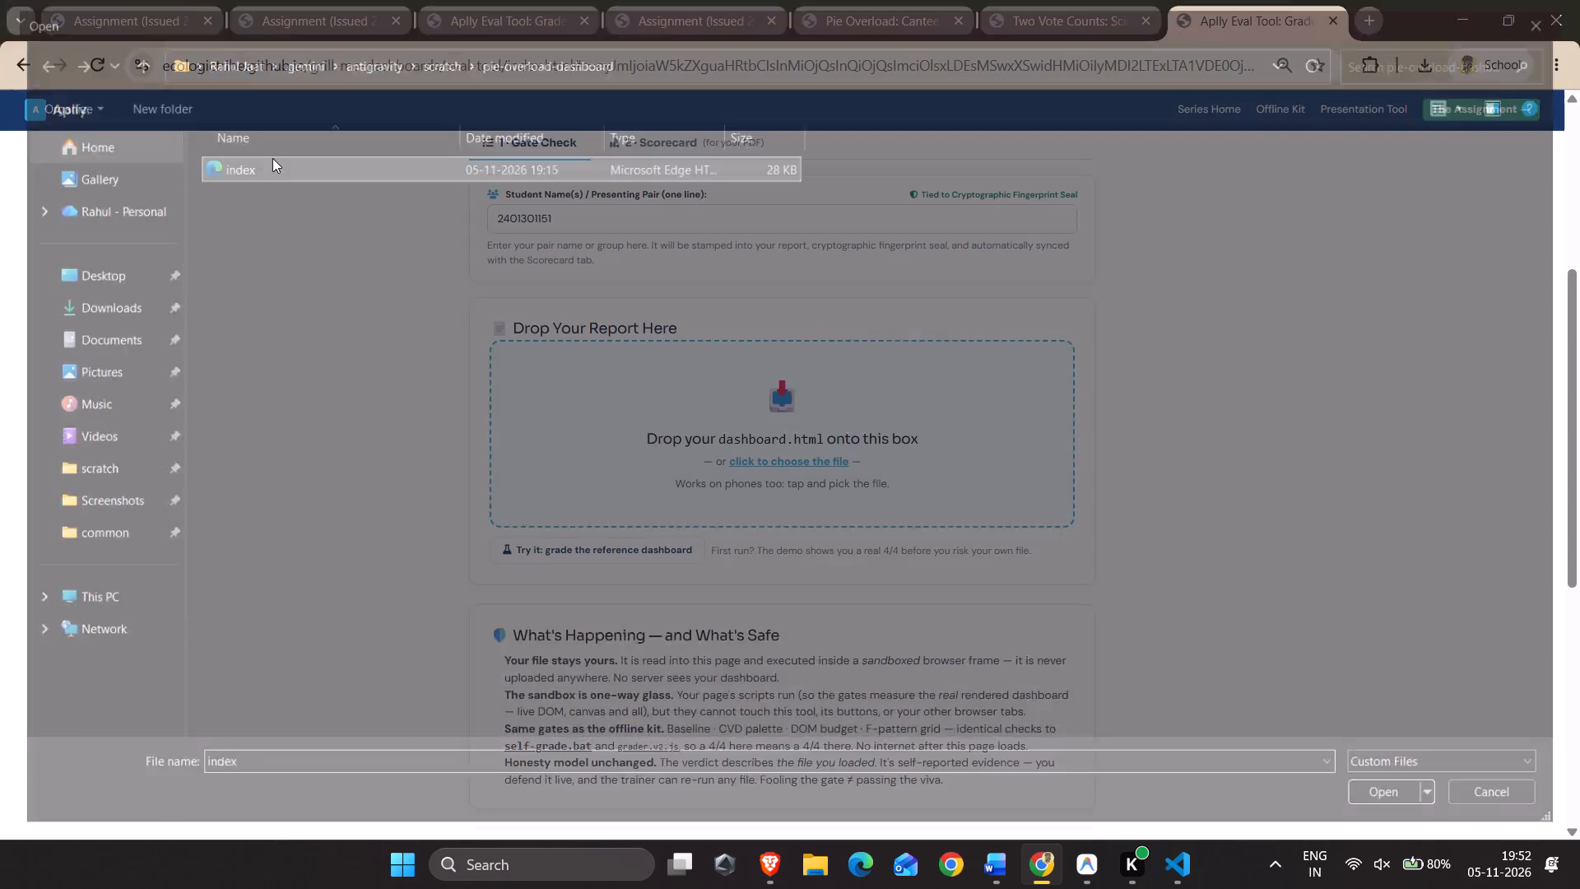
Capture a screenshot of the grading report from its heading down to the result link button, with the page at 67% zoom.
scroll(1051, 662, down, 1)
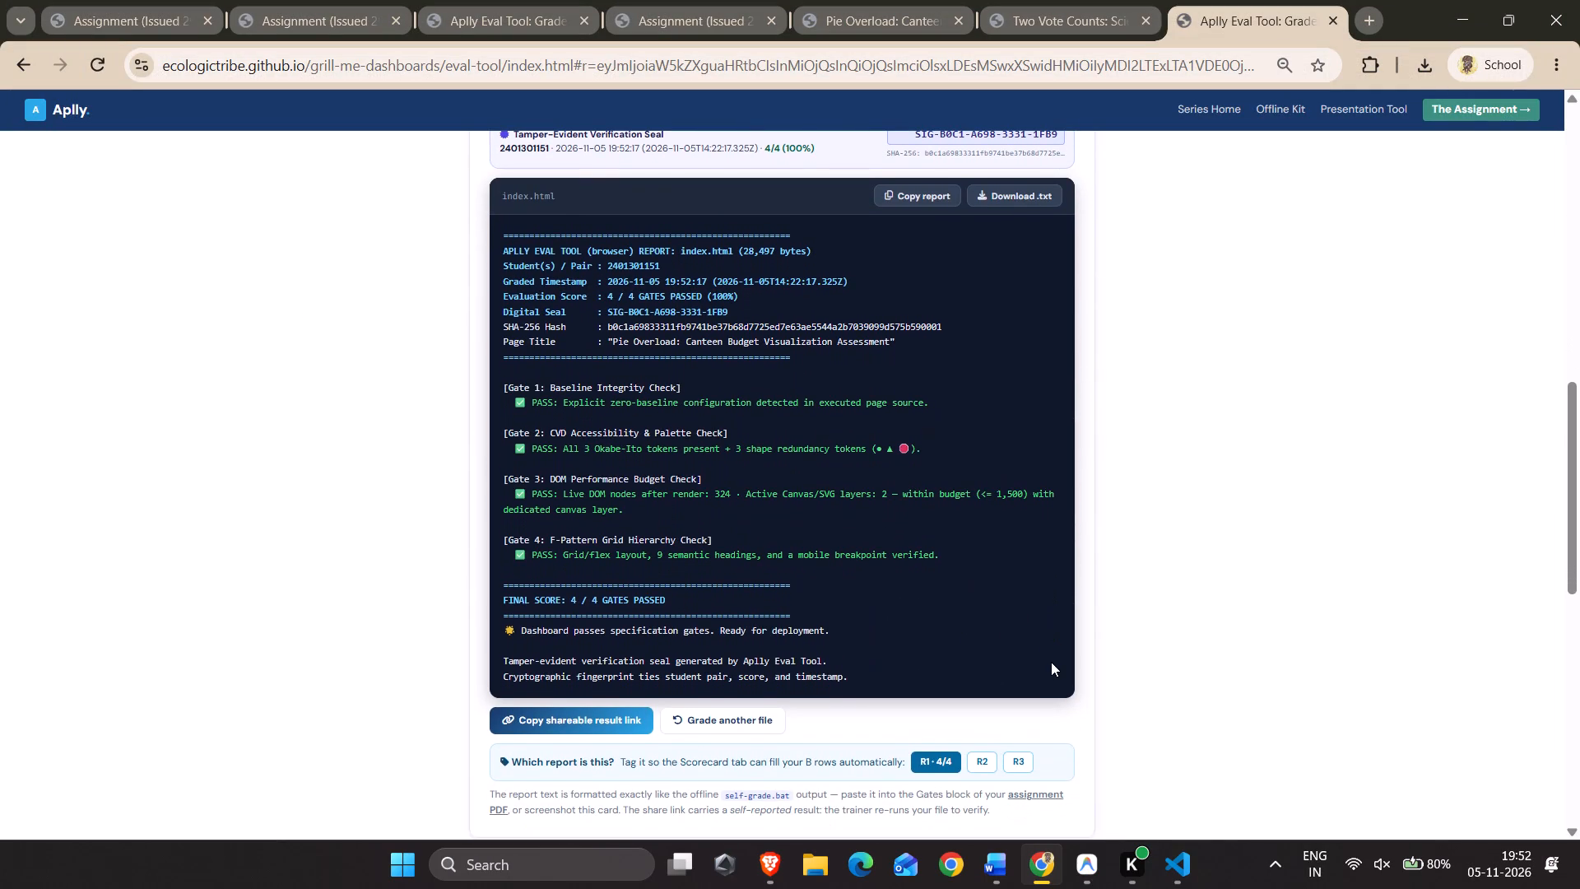
key(ctrl+minus)
scroll(1109, 648, up, 1)
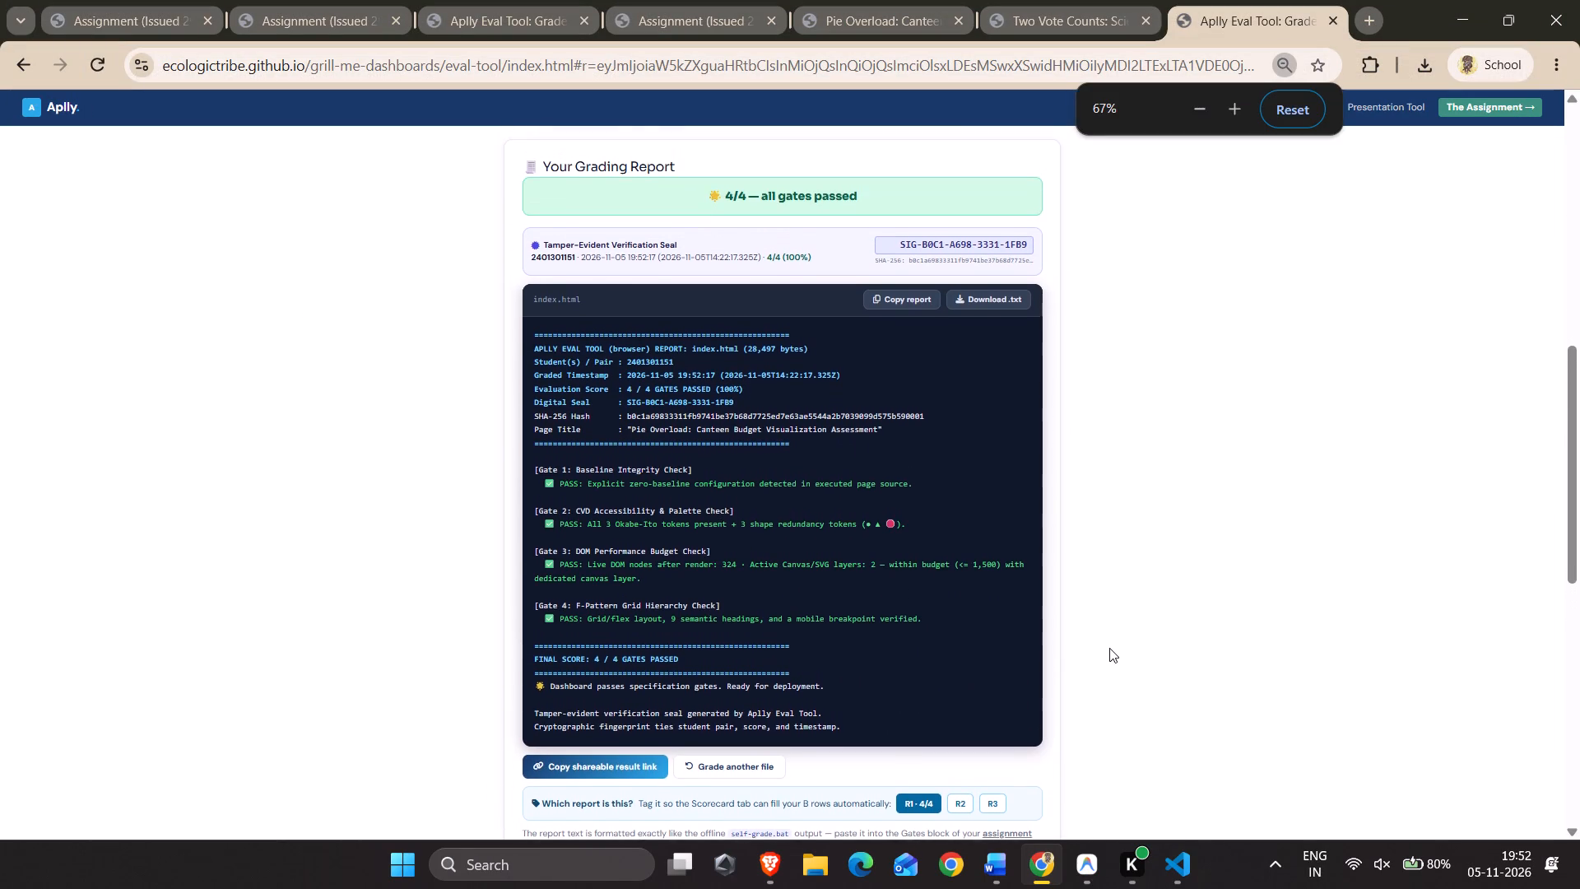
scroll(1109, 648, up, 1)
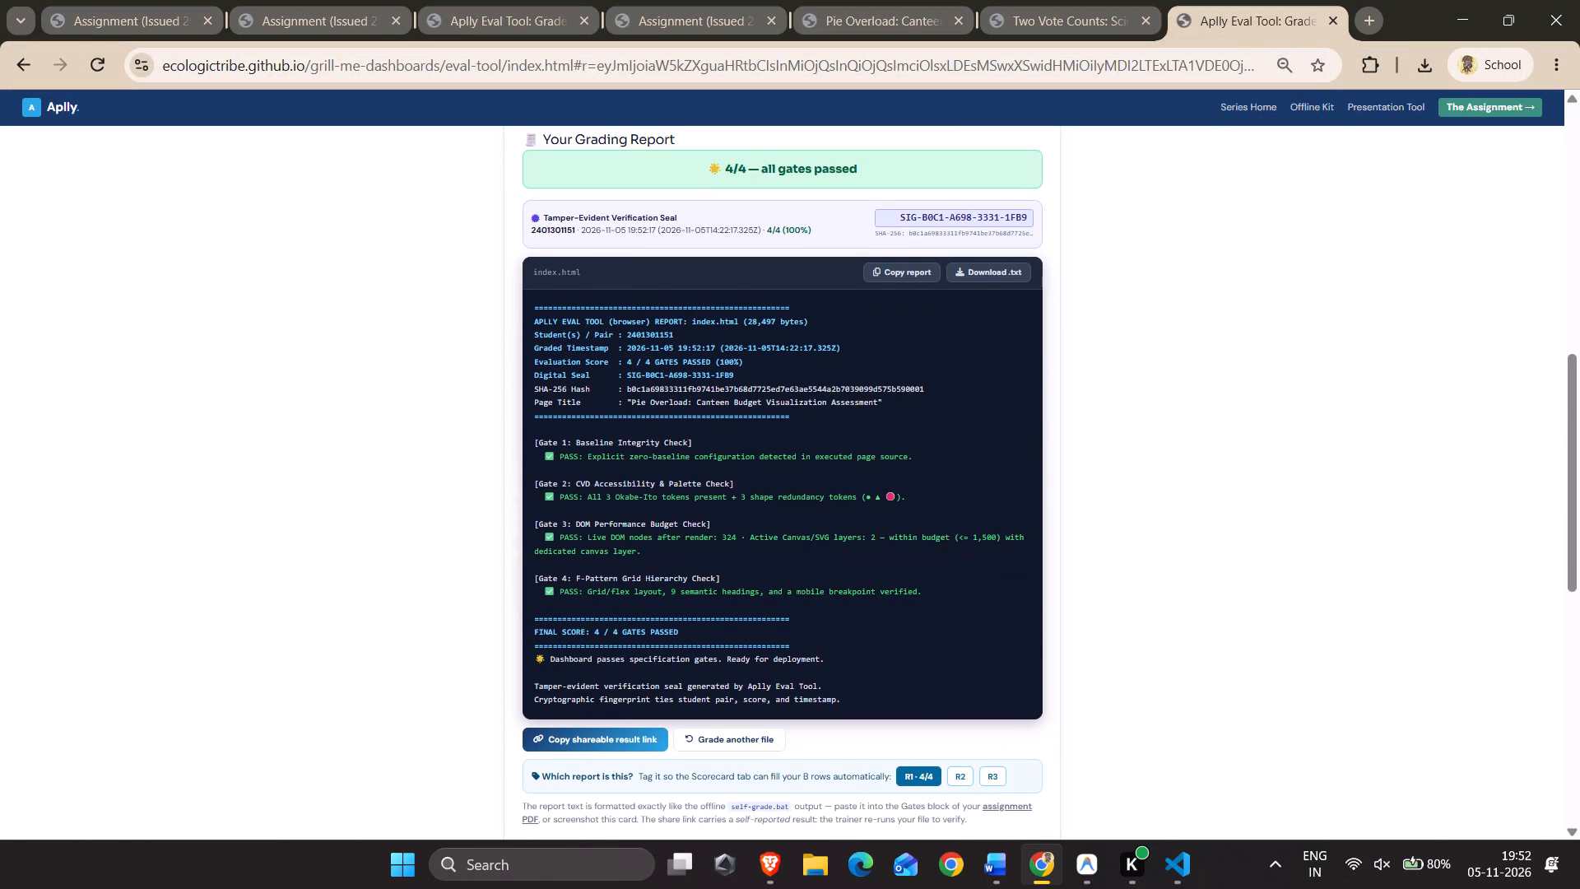
key(Print)
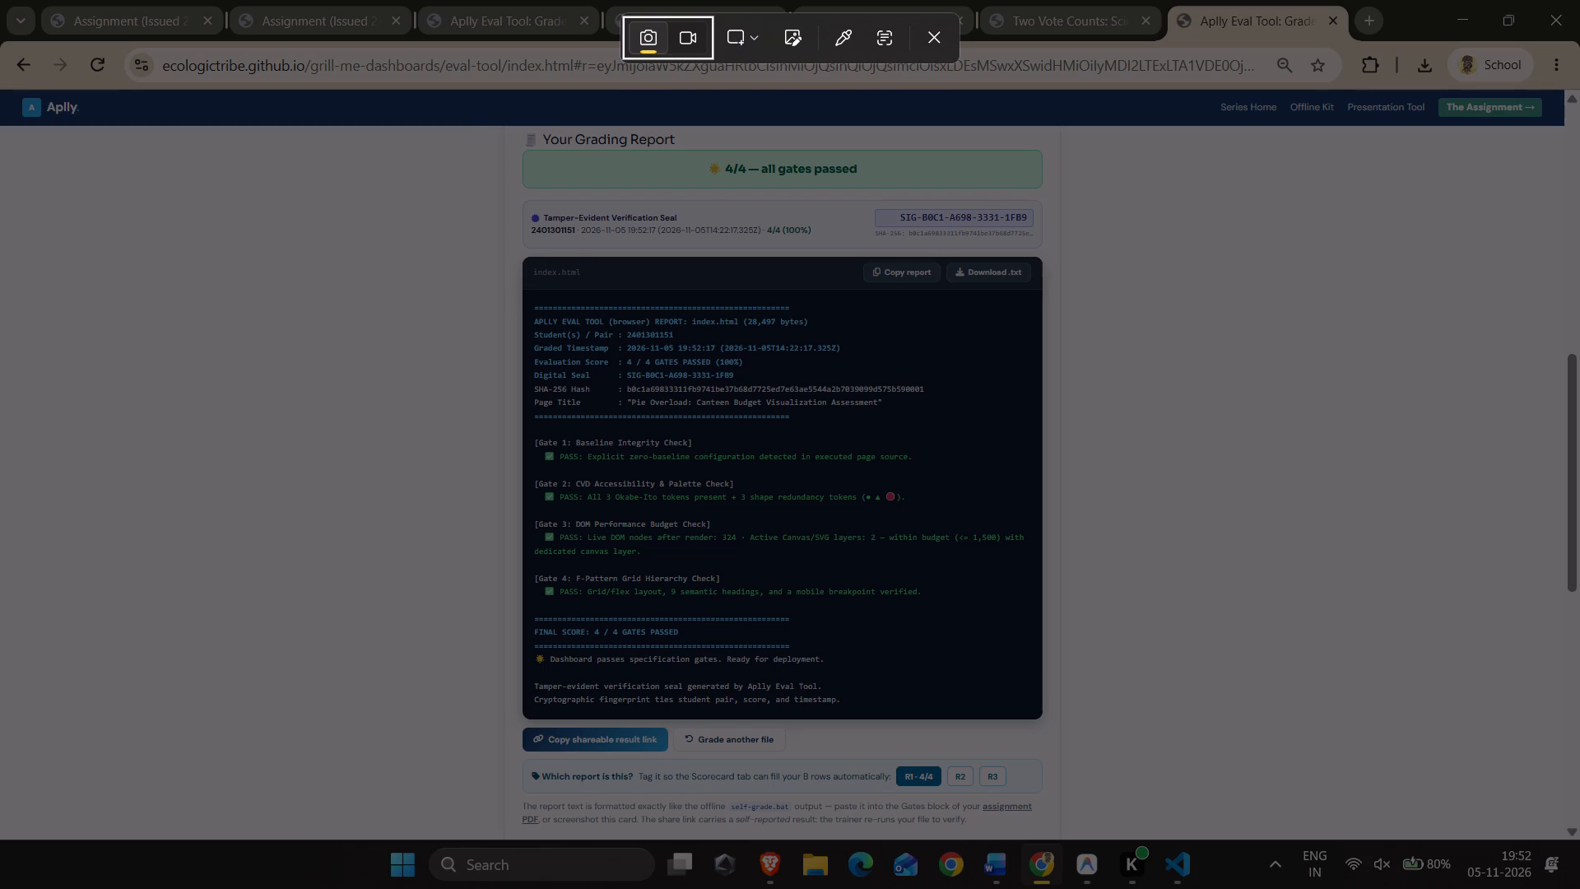
drag(492, 130, 1050, 798)
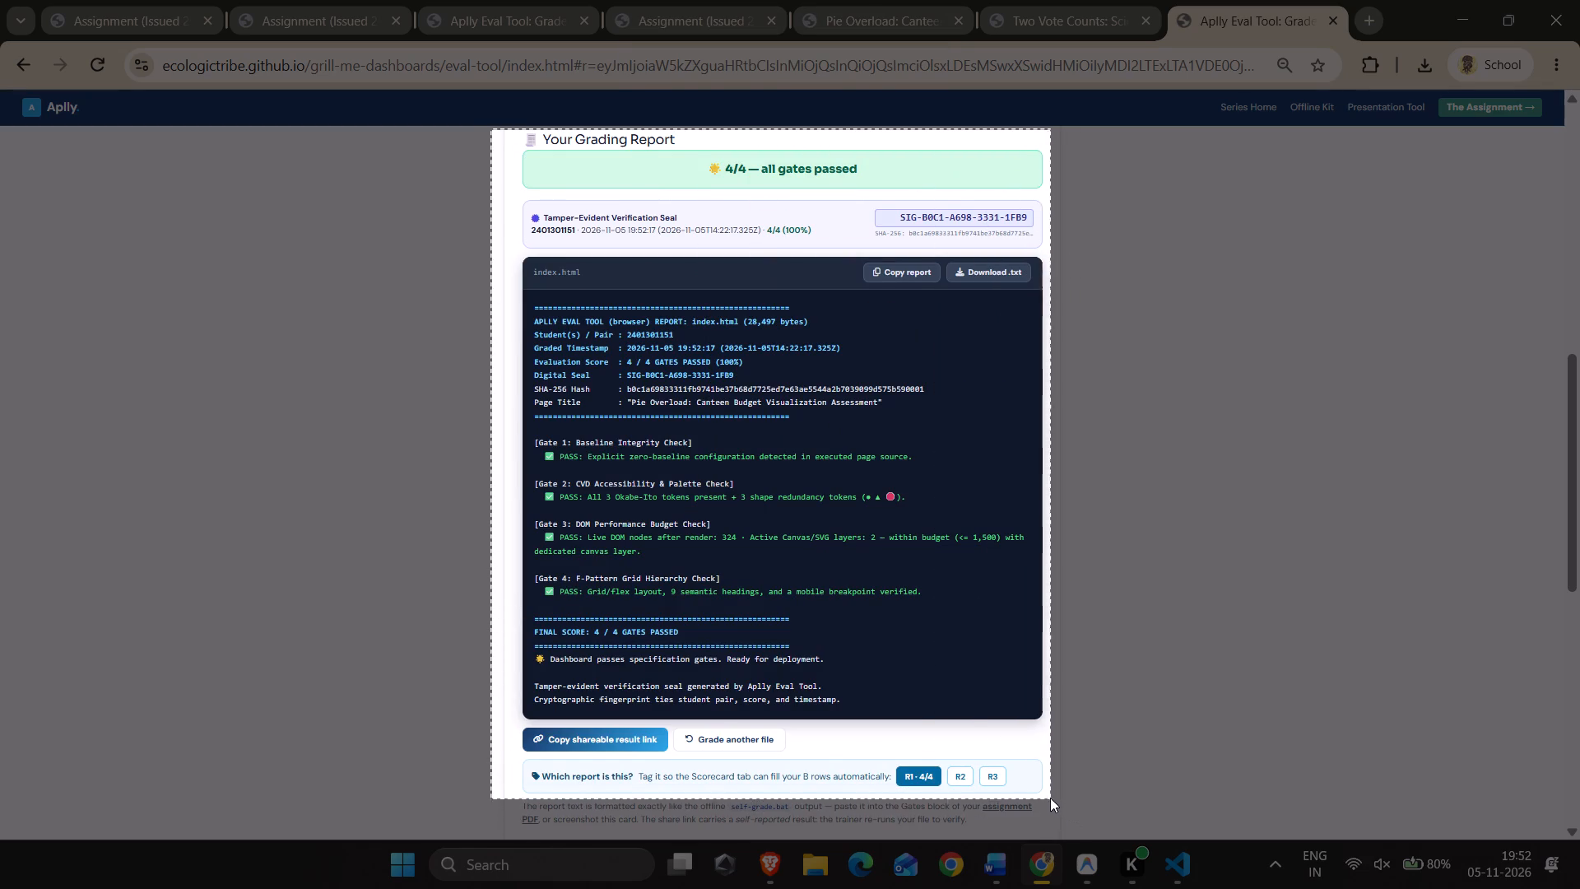
drag(1050, 798, 1053, 756)
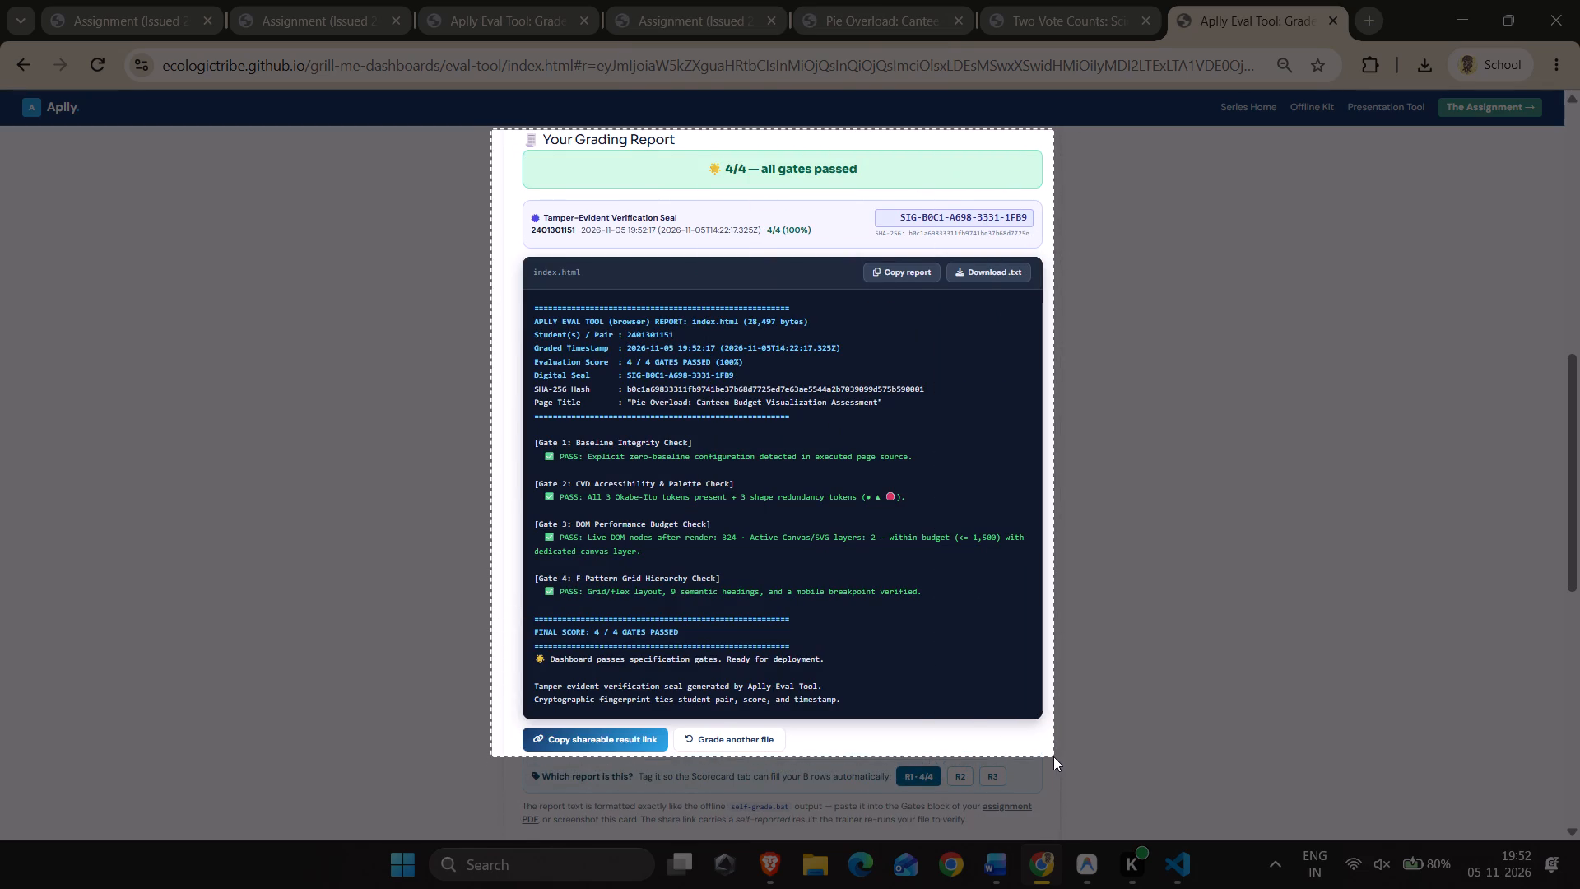
drag(1053, 756, 1054, 756)
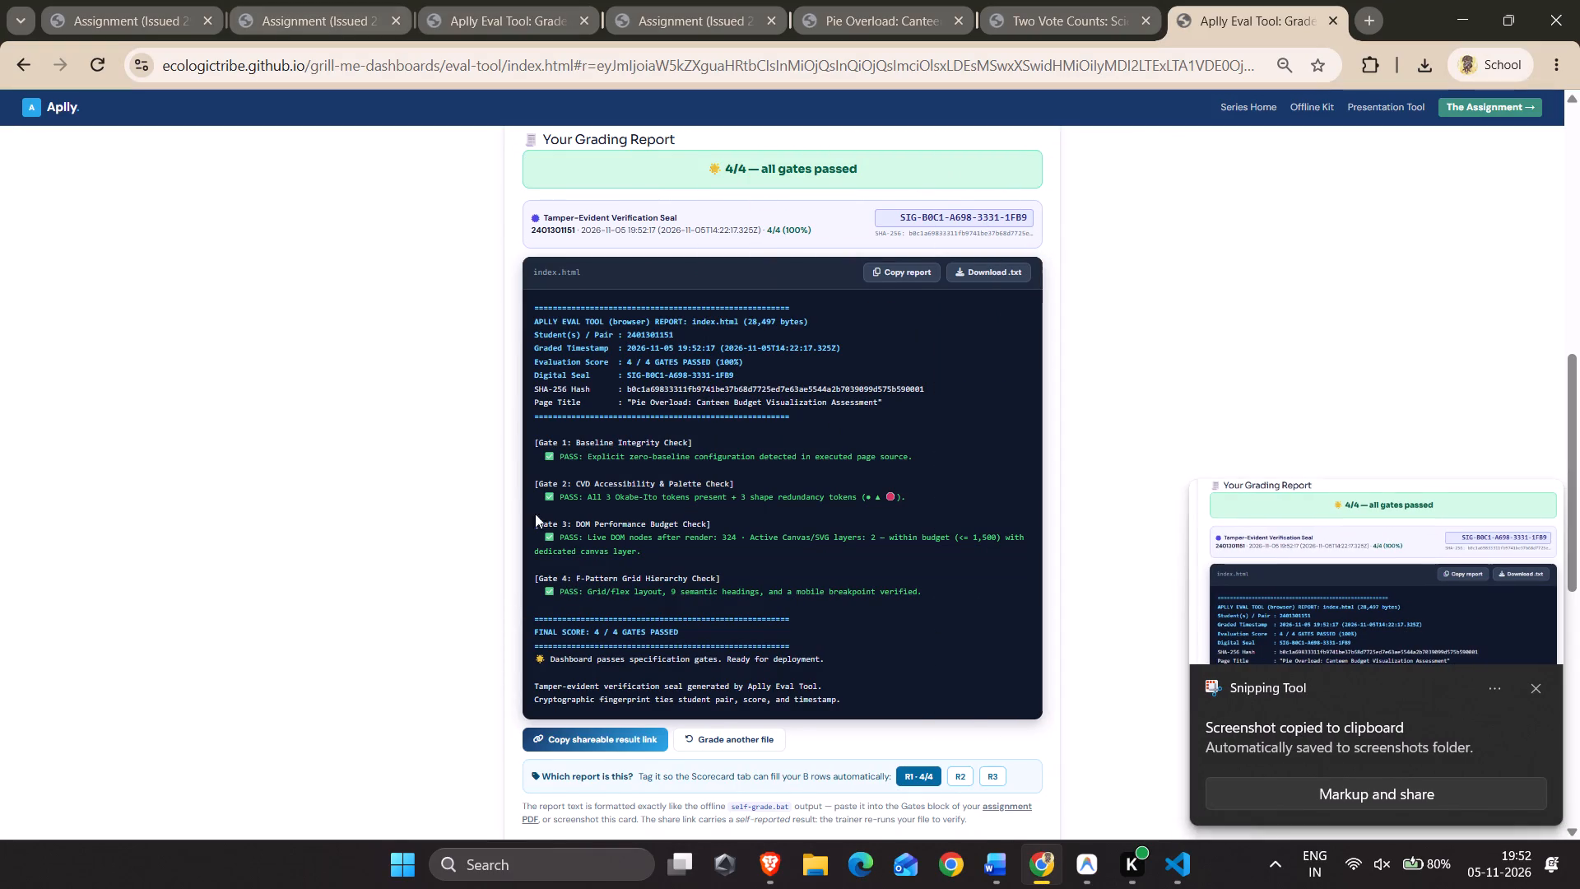
Switch to Word and turn on AutoSave for the assignment document.
click(992, 859)
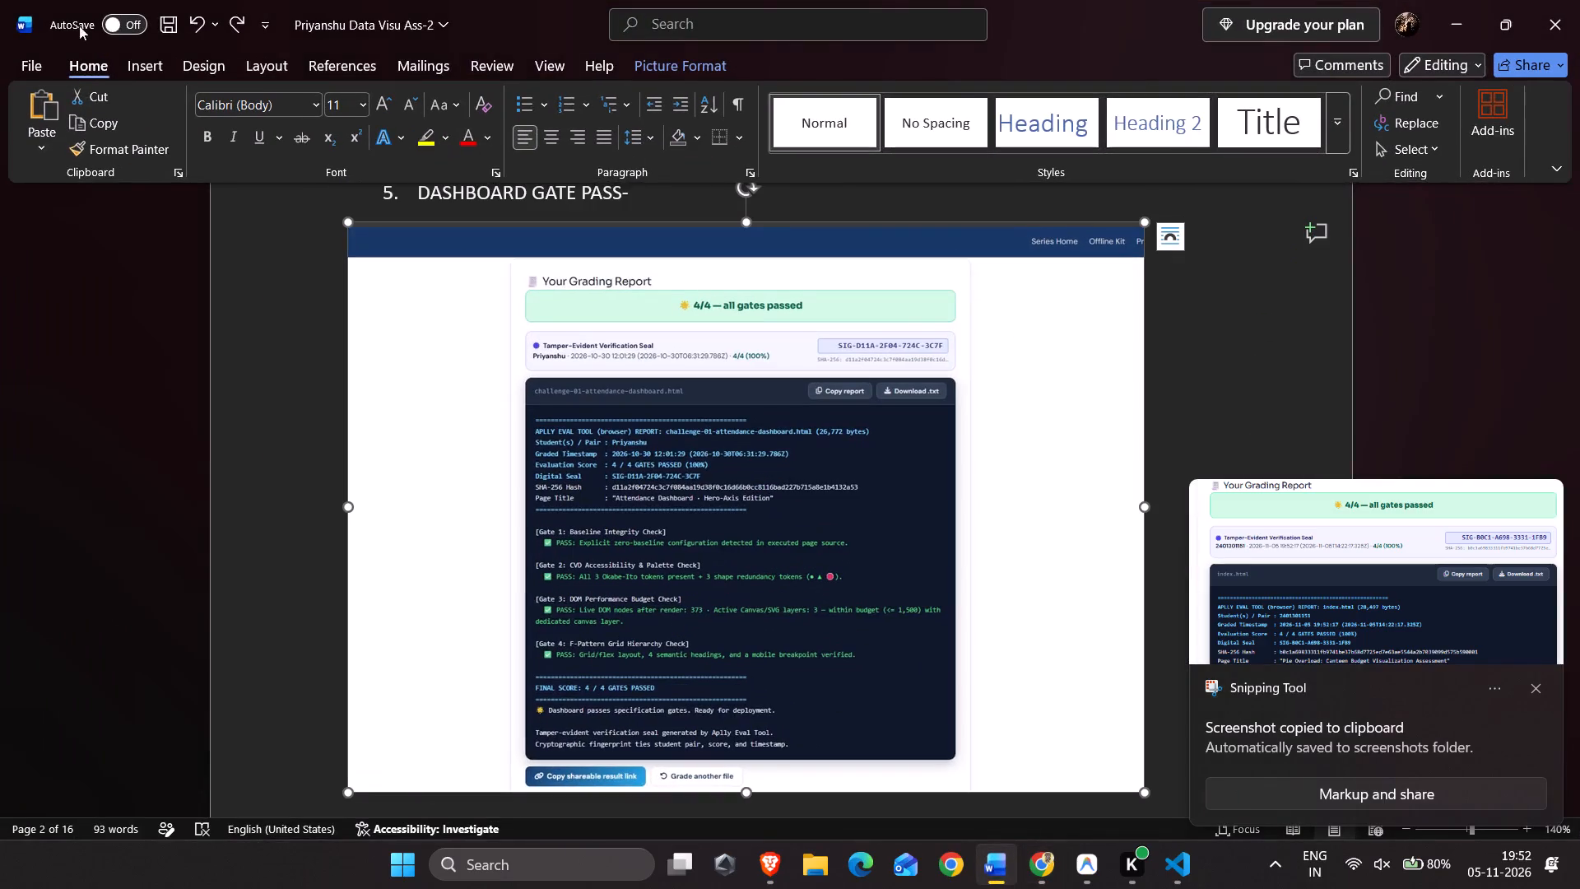
click(117, 27)
click(698, 334)
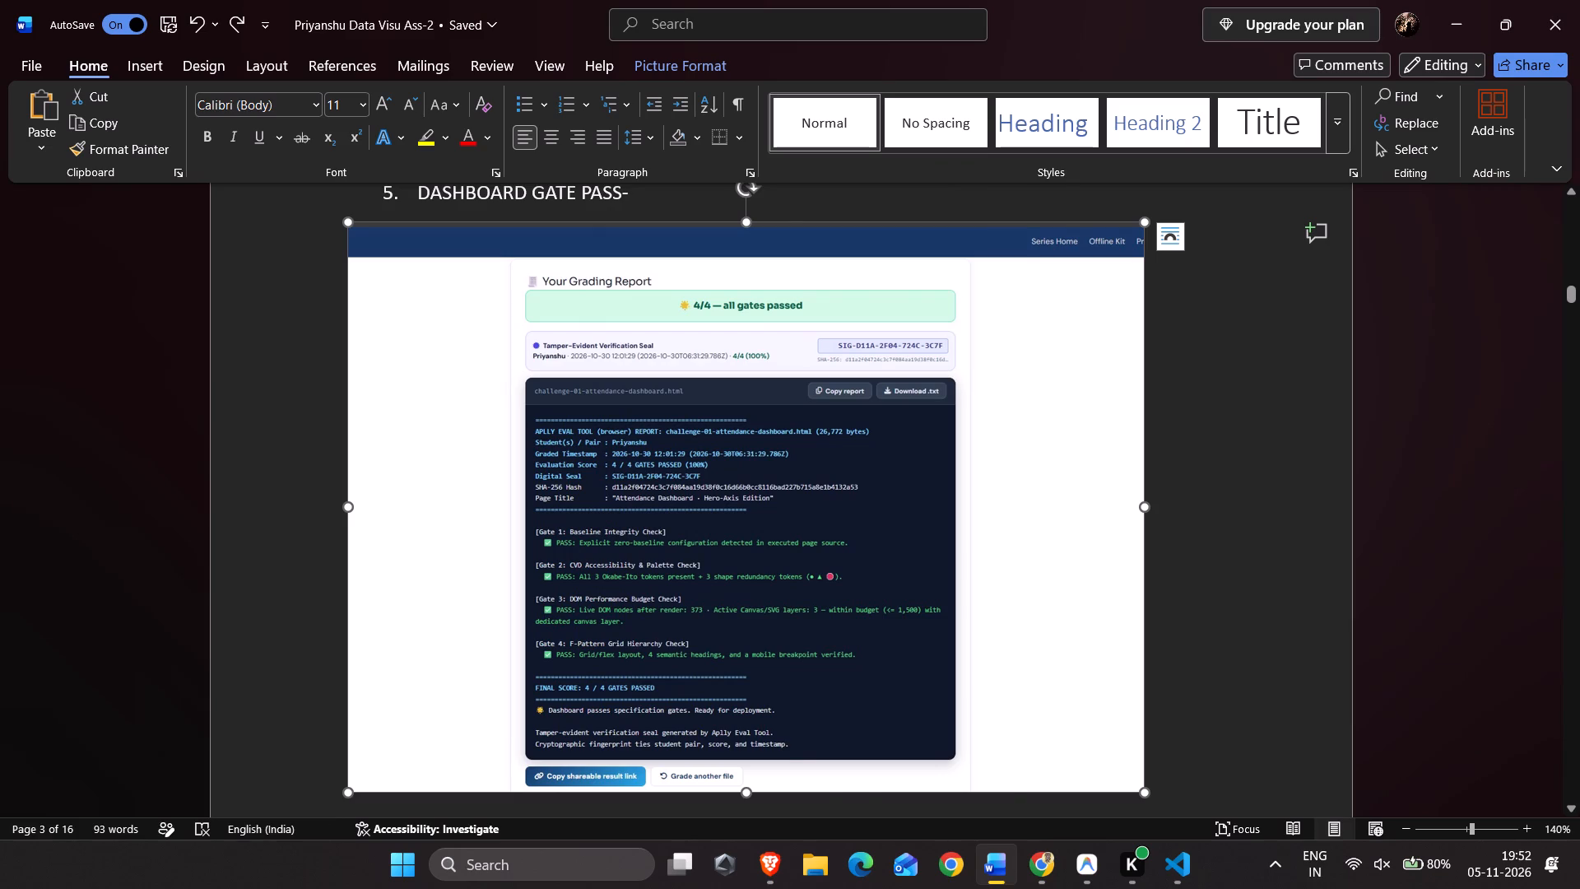
right_click(789, 438)
click(881, 283)
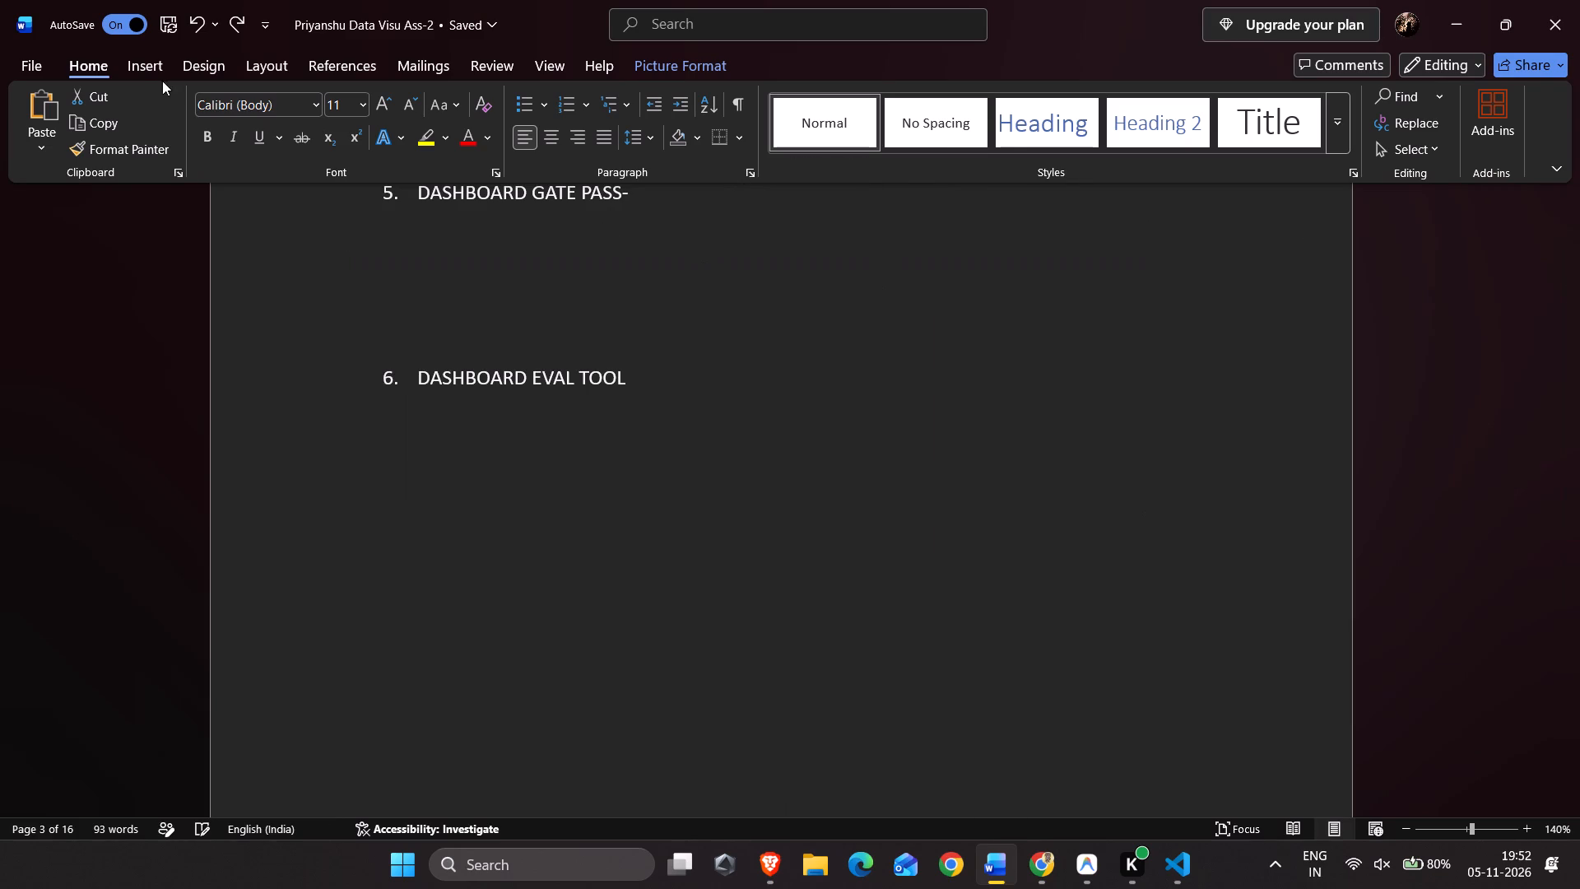
drag(131, 70, 221, 151)
drag(221, 151, 292, 213)
click(292, 213)
scroll(885, 491, down, 8)
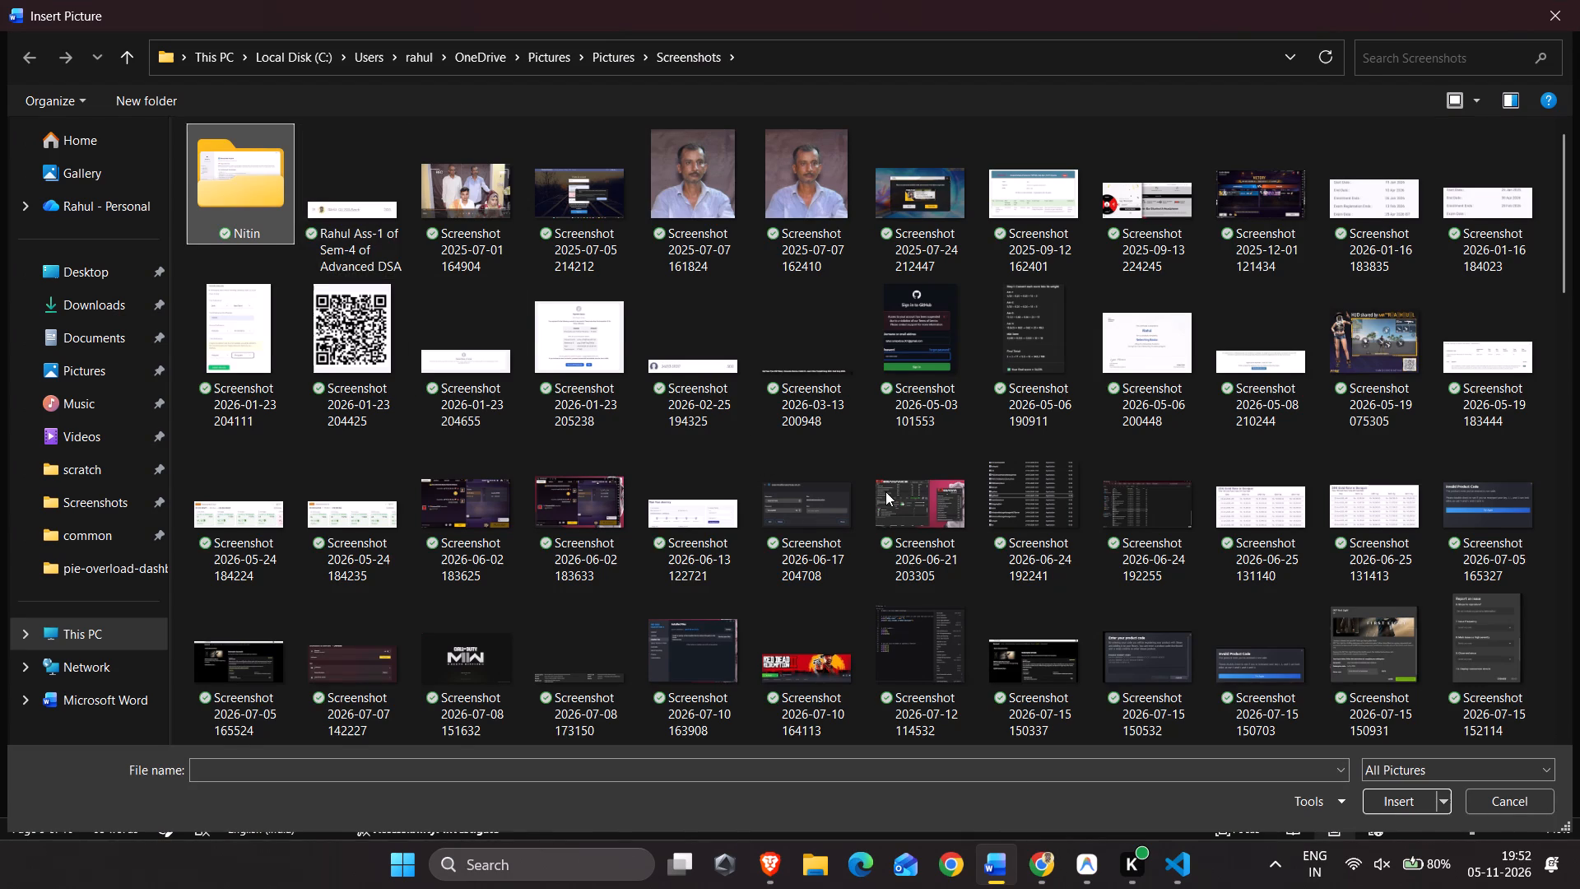
scroll(885, 491, down, 20)
scroll(885, 491, down, 5)
double_click(459, 658)
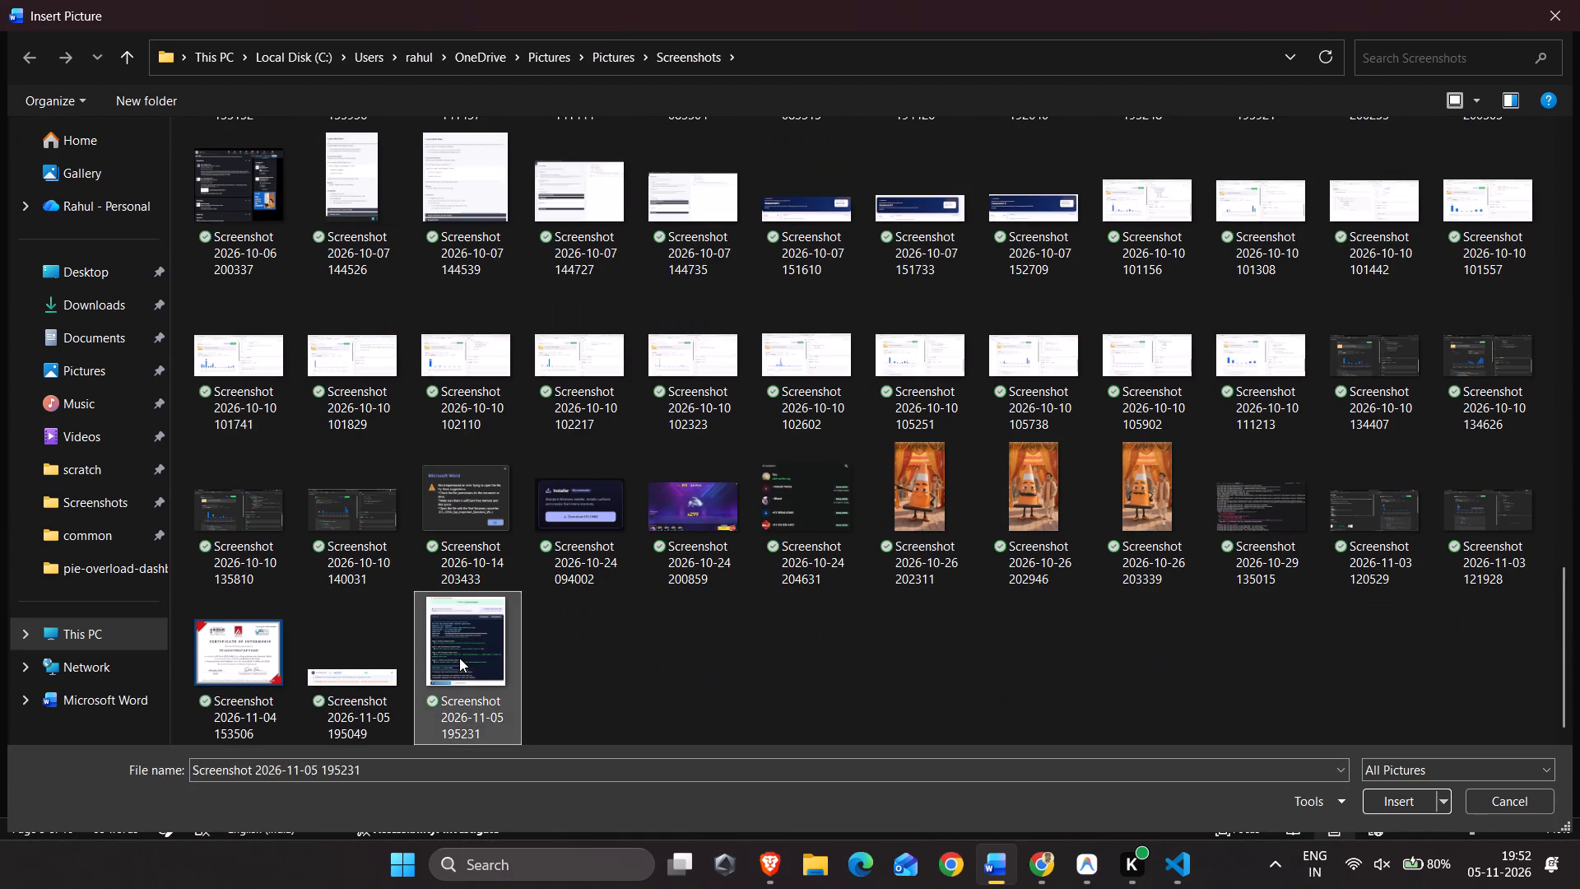
Examine the self-score scorecard picture under the DASHBOARD EVAL TOOL heading.
scroll(946, 596, down, 1)
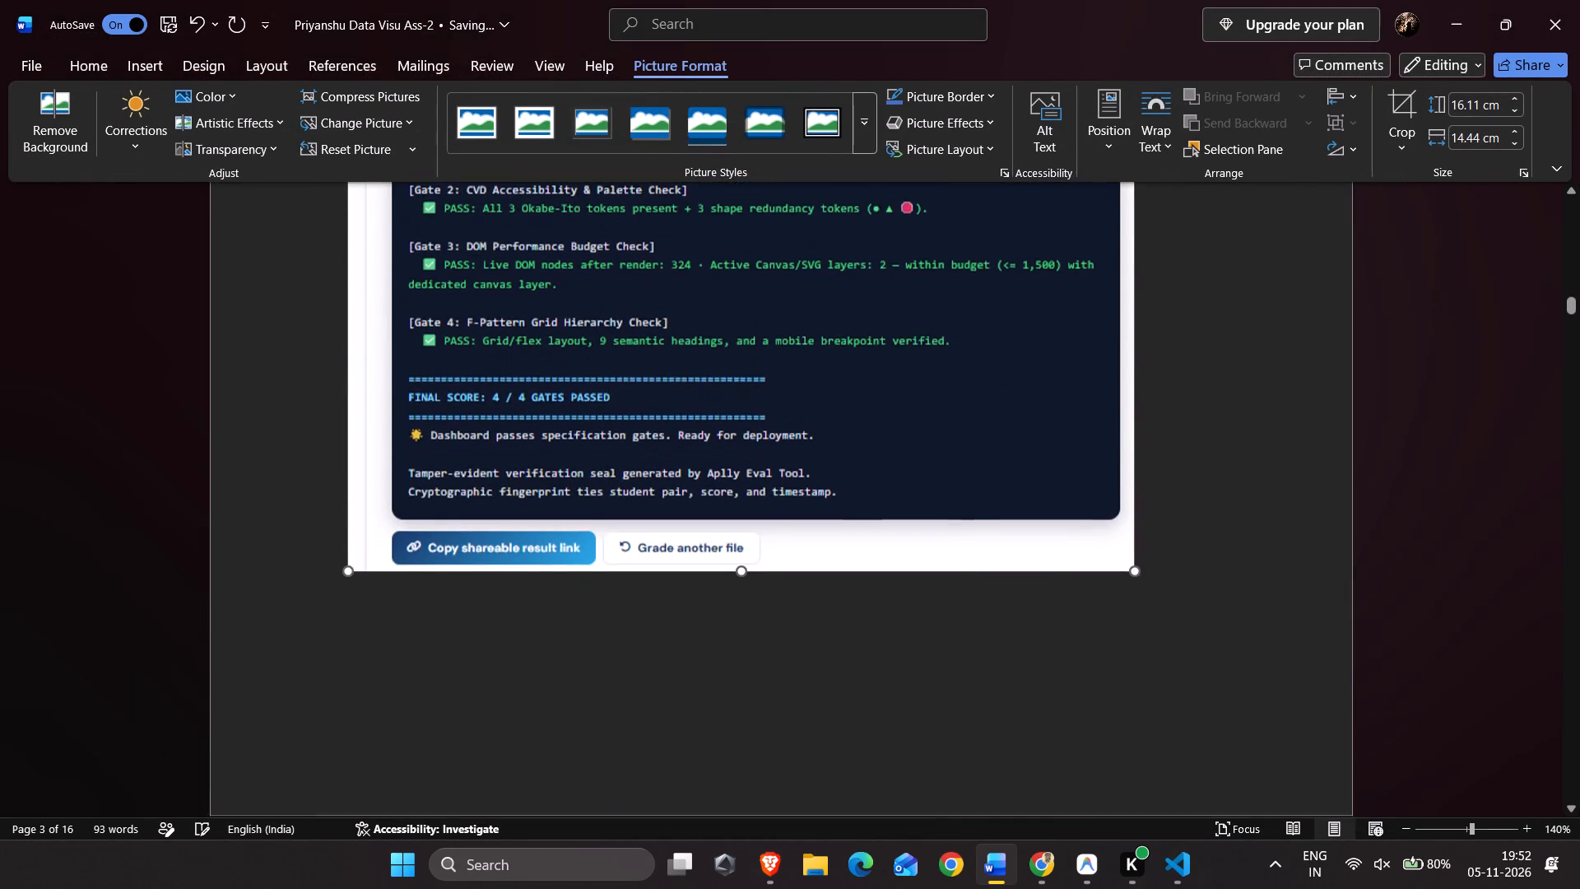
scroll(946, 596, down, 2)
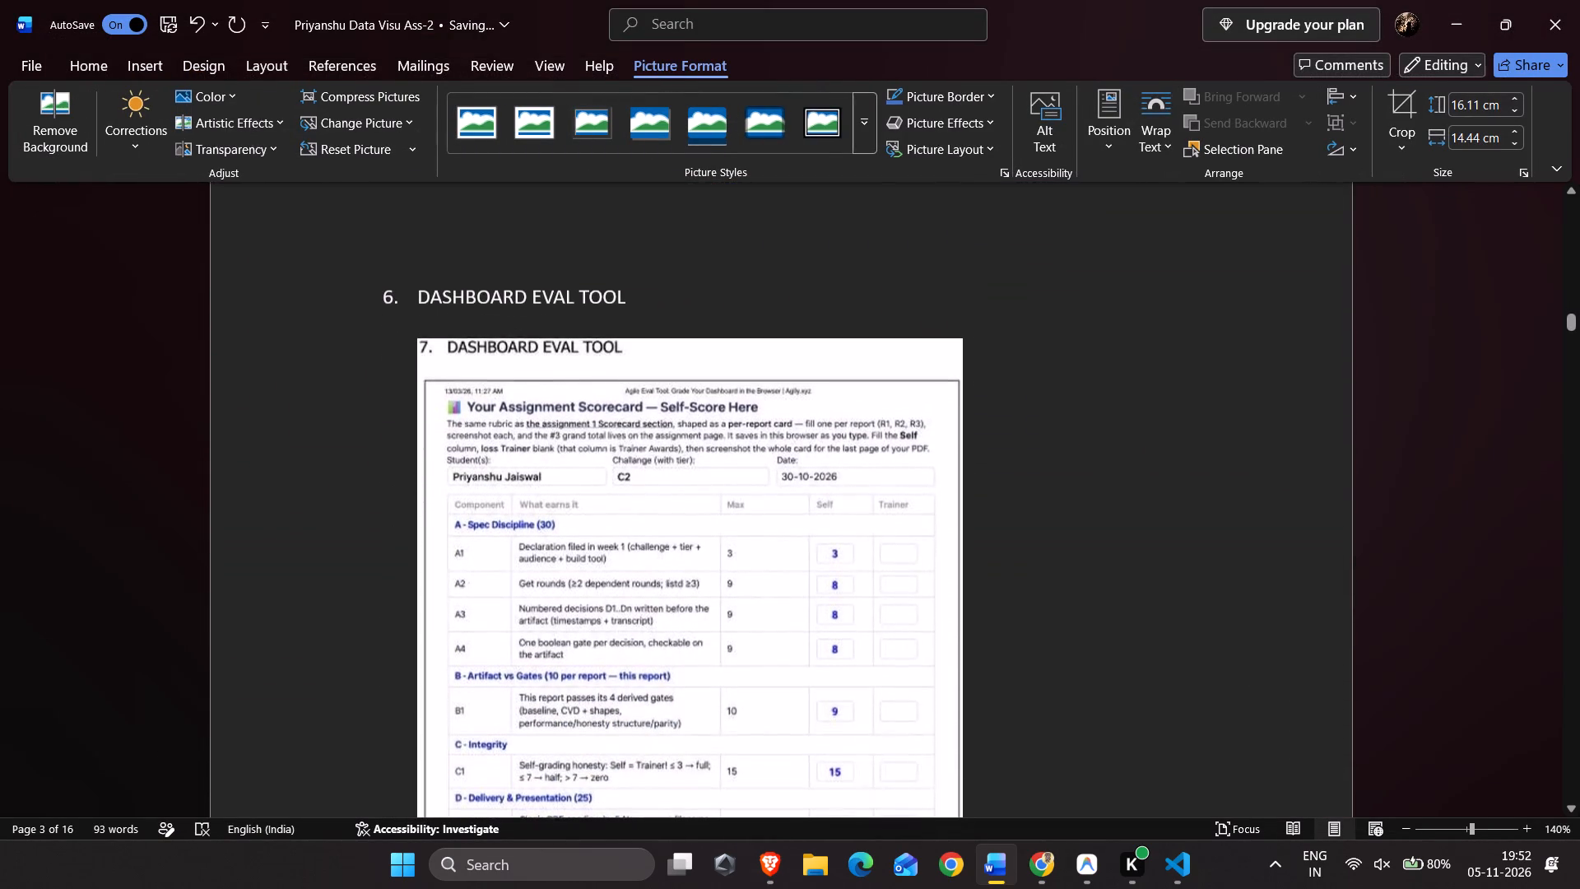
click(747, 544)
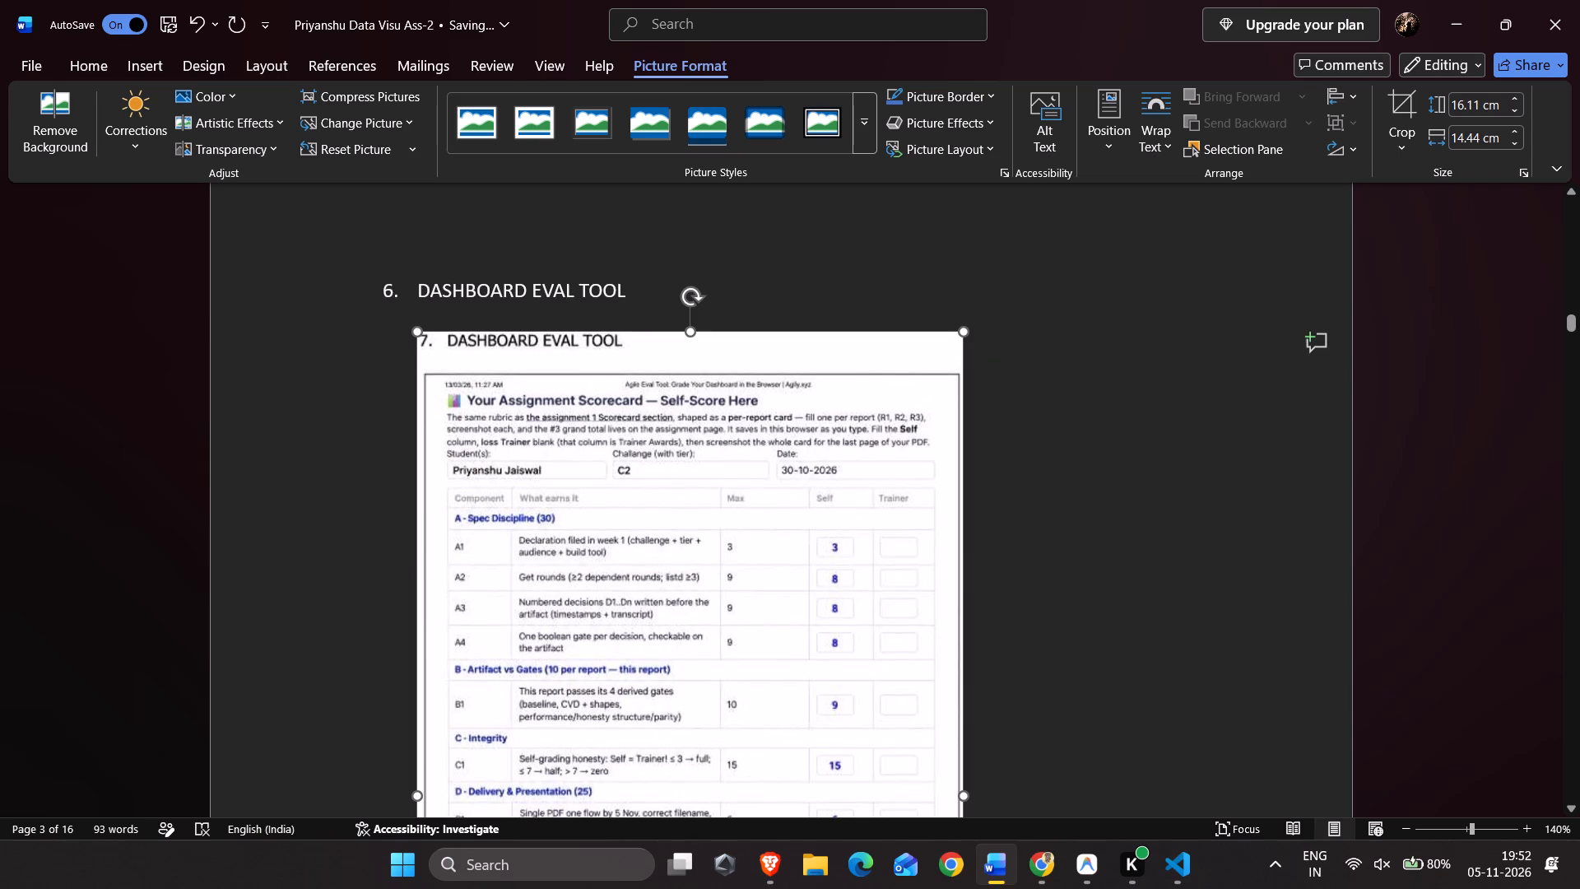
scroll(891, 529, down, 1)
right_click(891, 529)
scroll(891, 529, down, 1)
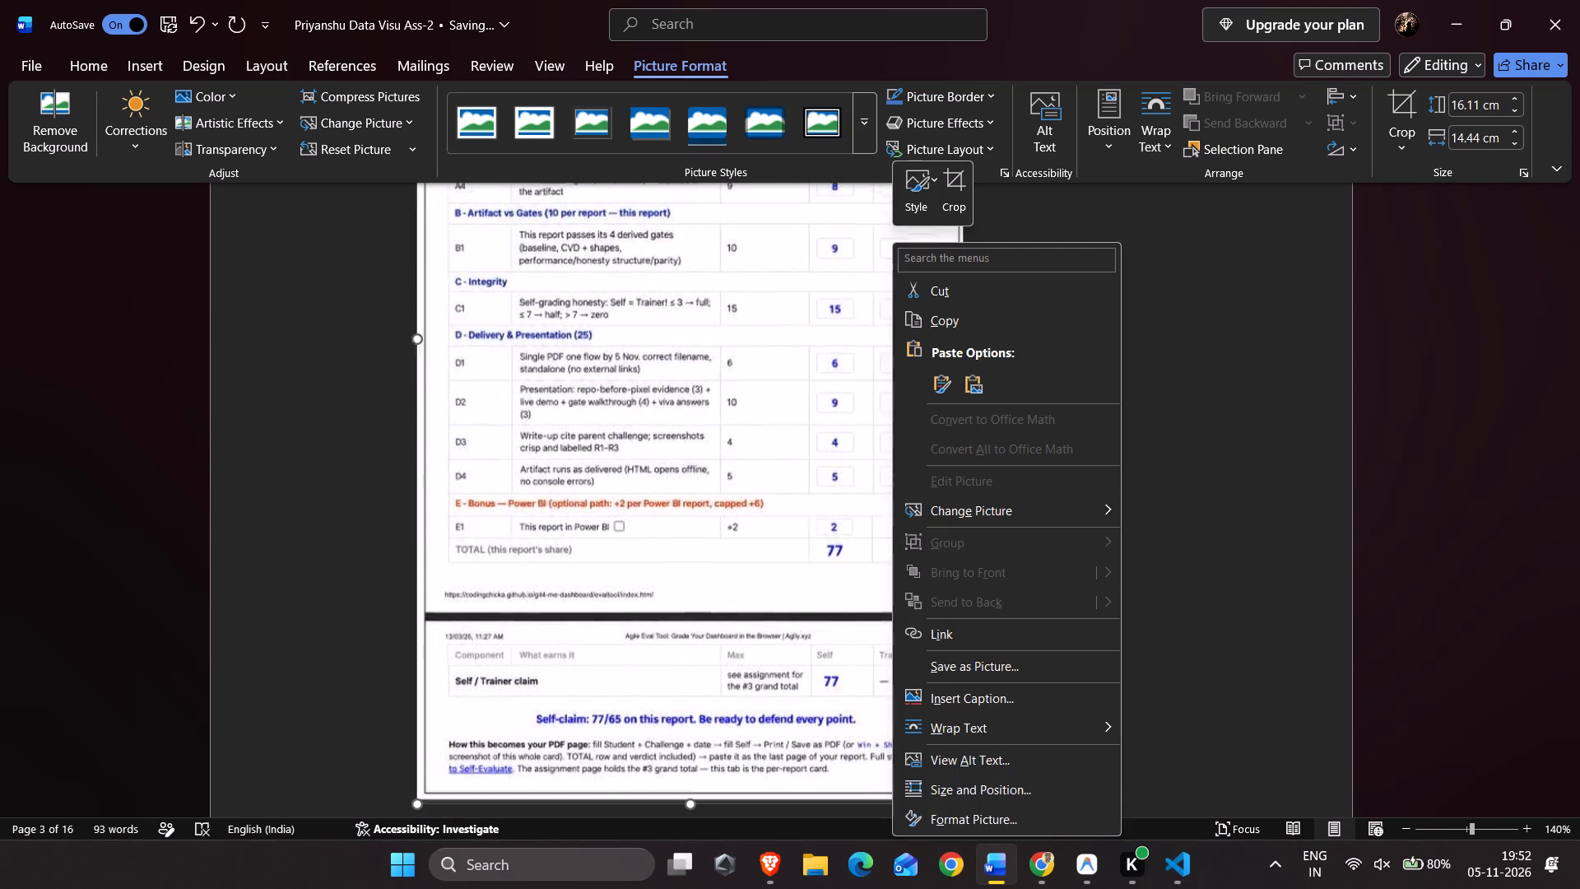
scroll(891, 529, down, 1)
click(707, 654)
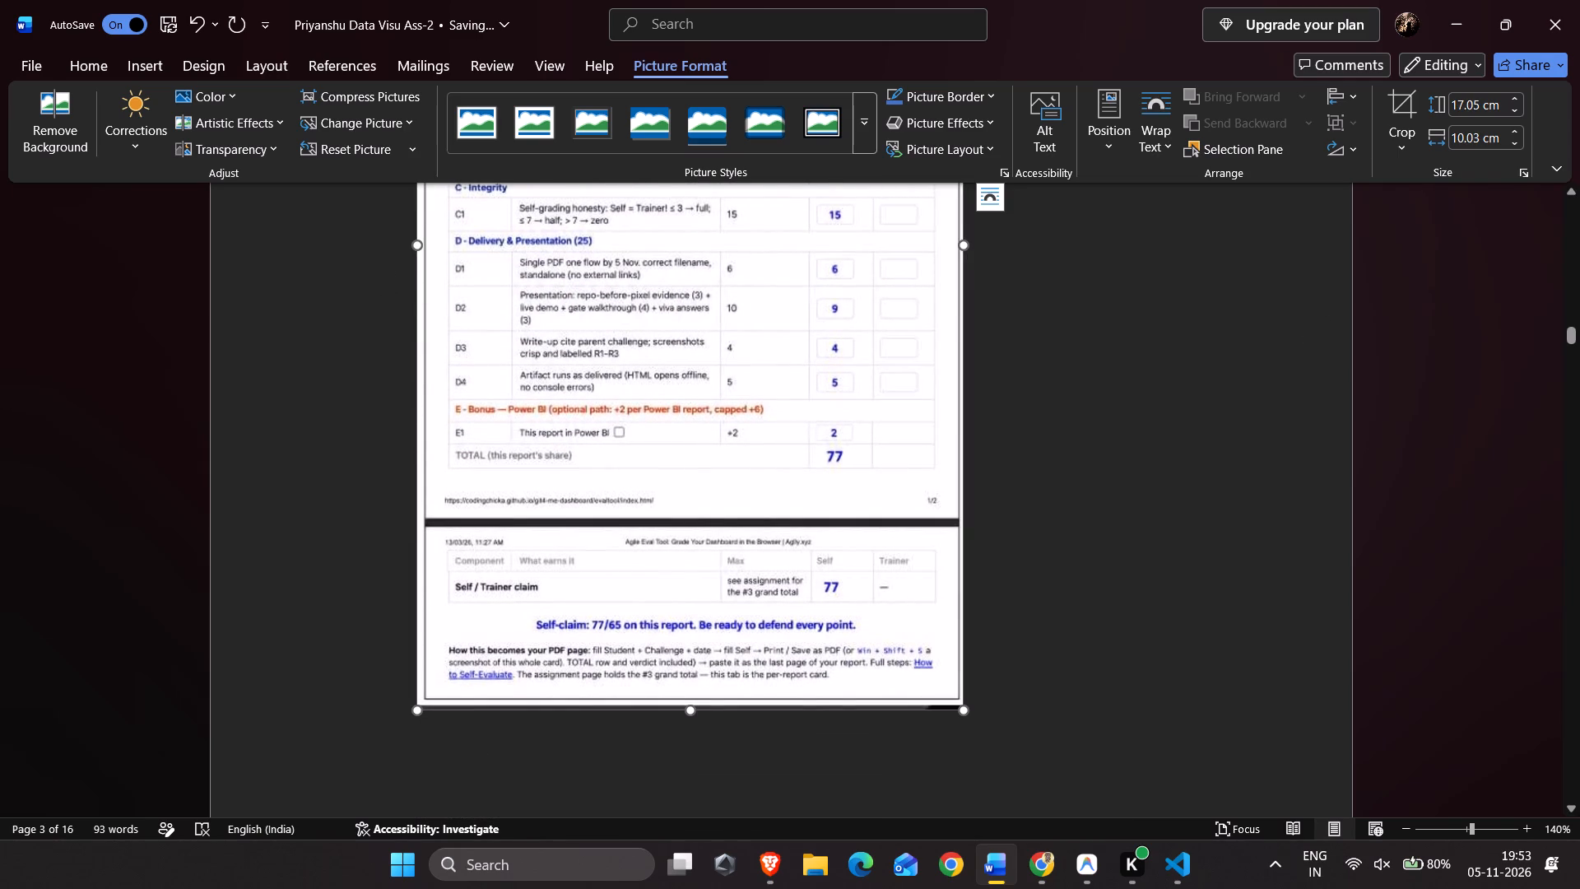
Switch to the browser's eval tool page and open its Scorecard section.
click(1445, 0)
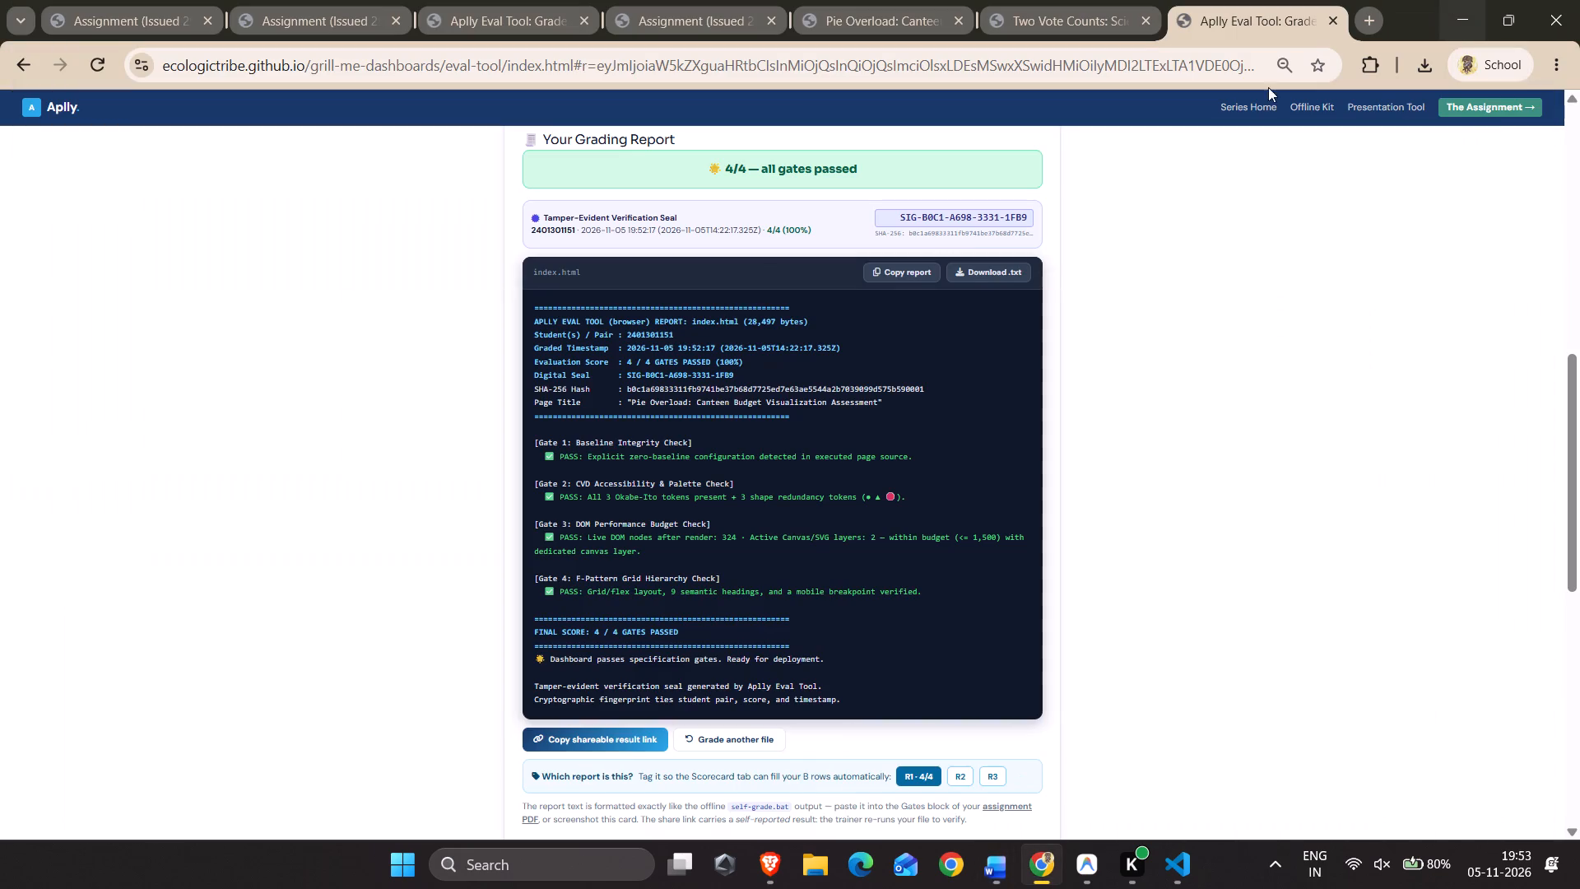
key(ctrl+plus)
key(ctrl+plus)
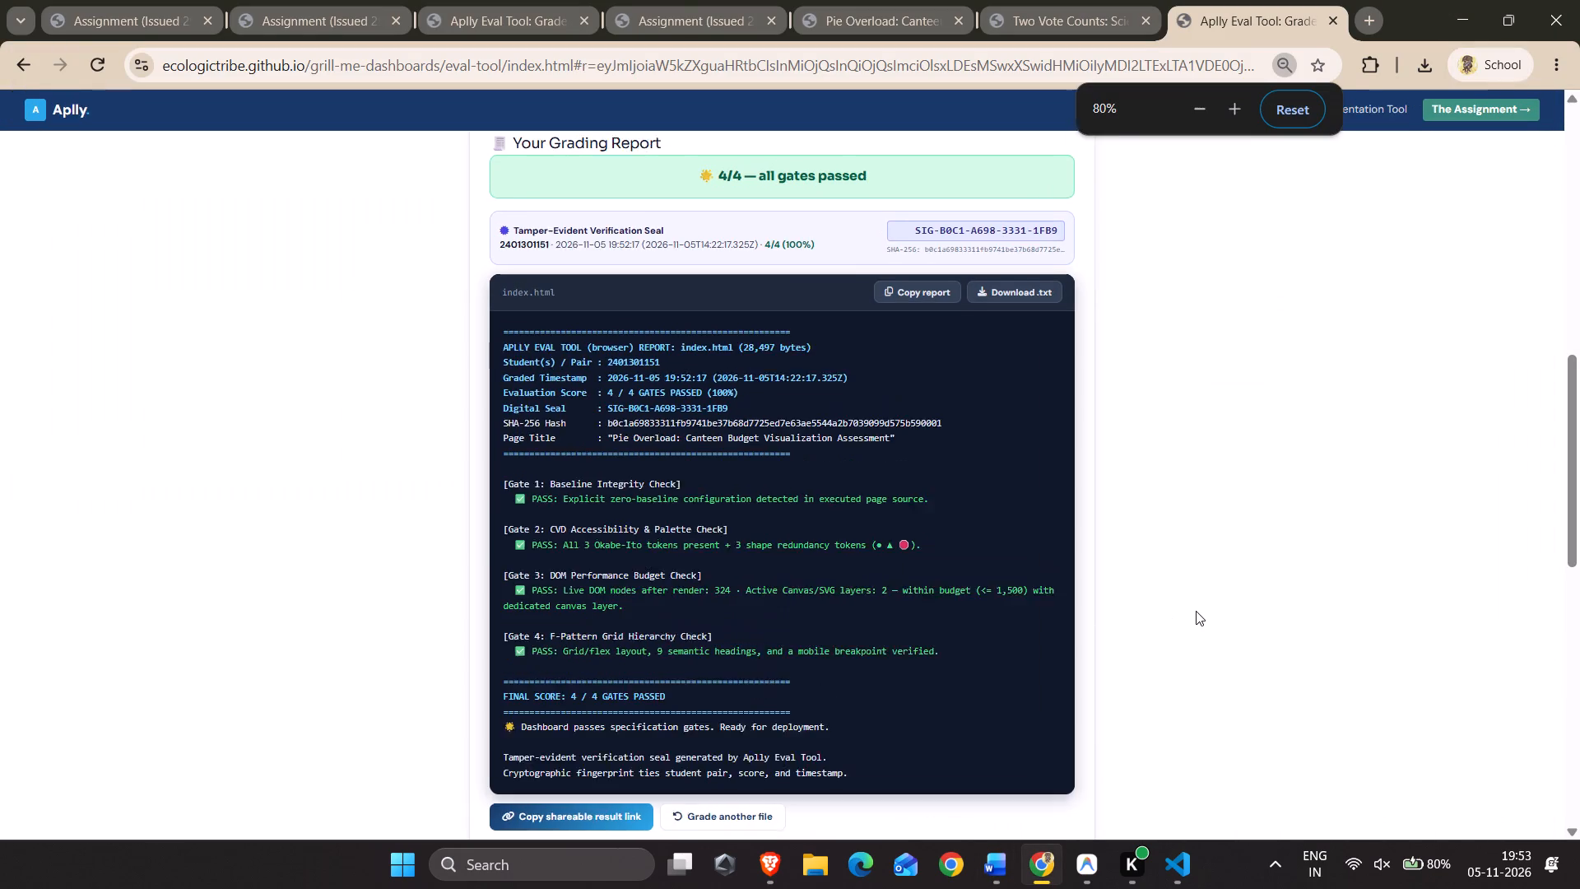
click(1072, 0)
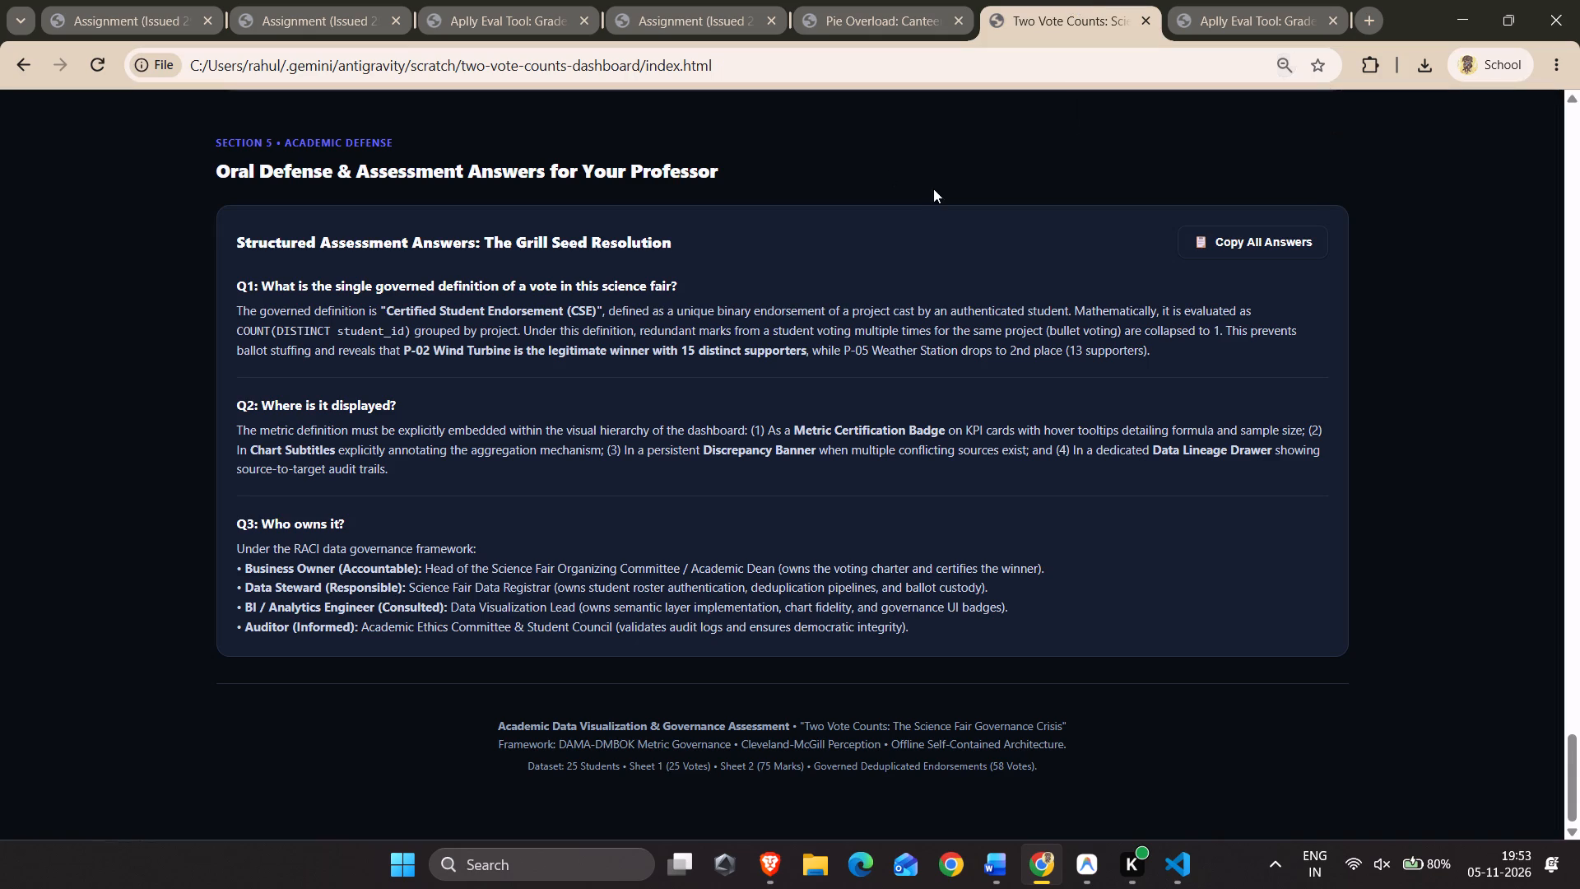
click(1268, 27)
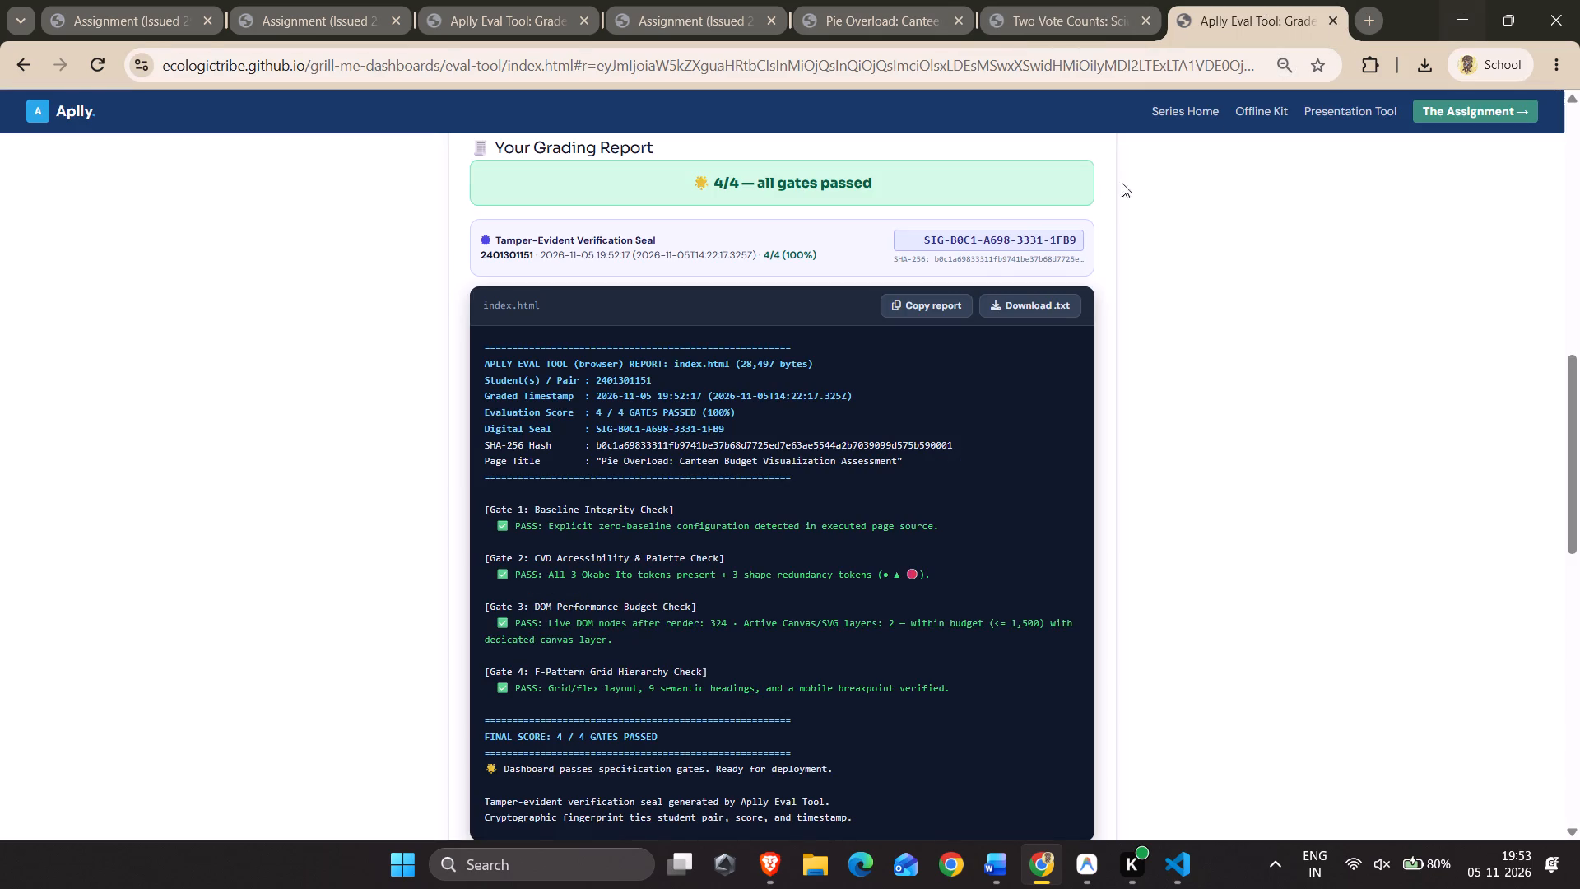
scroll(774, 277, up, 5)
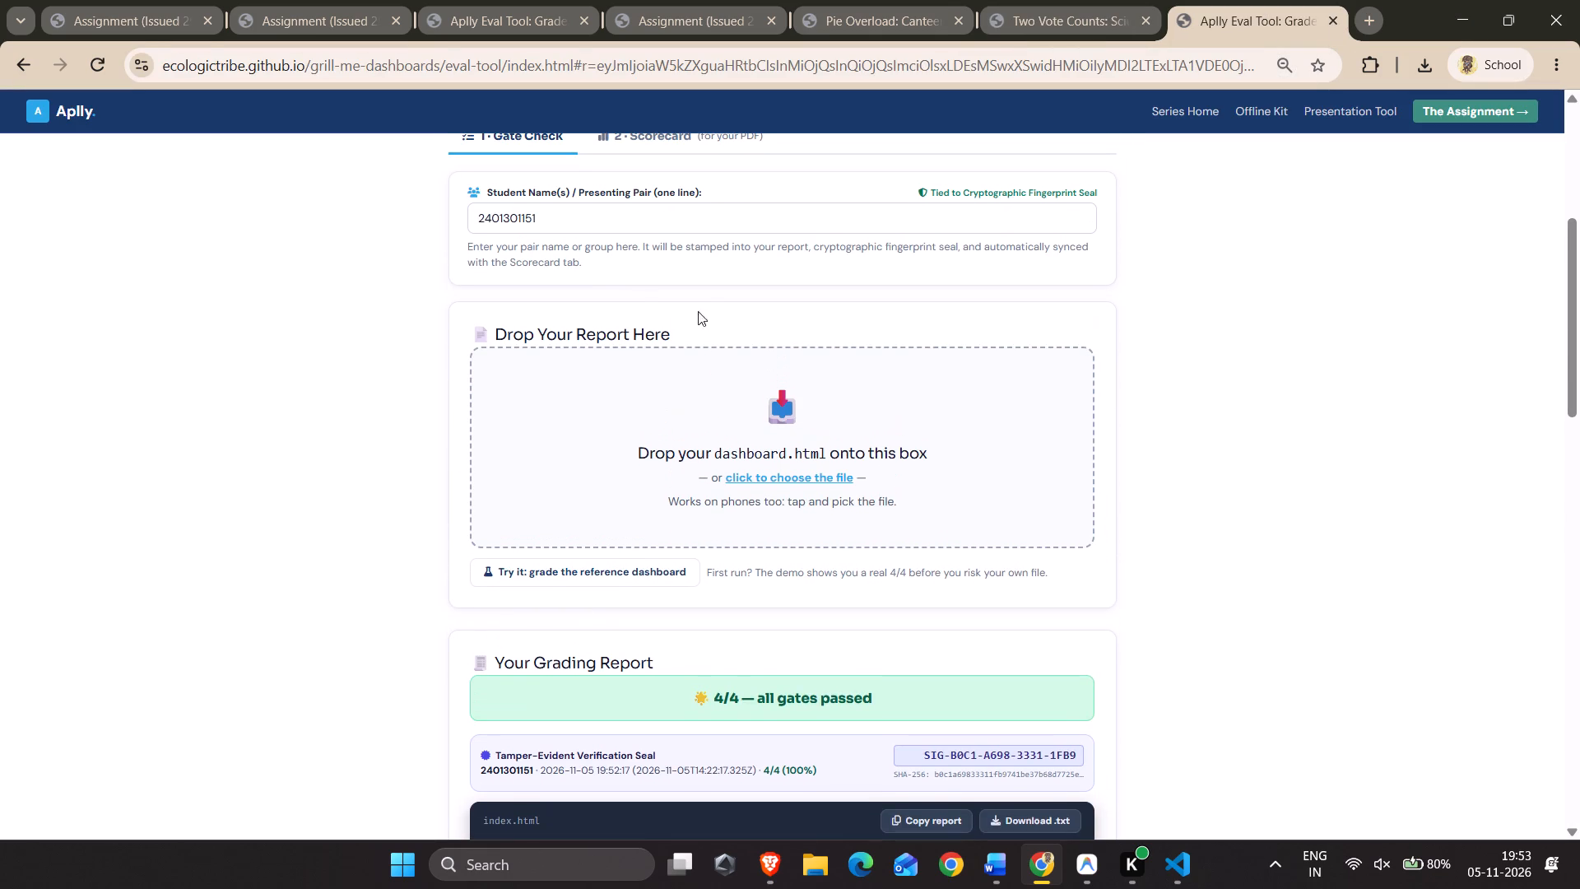
scroll(648, 156, up, 1)
click(658, 179)
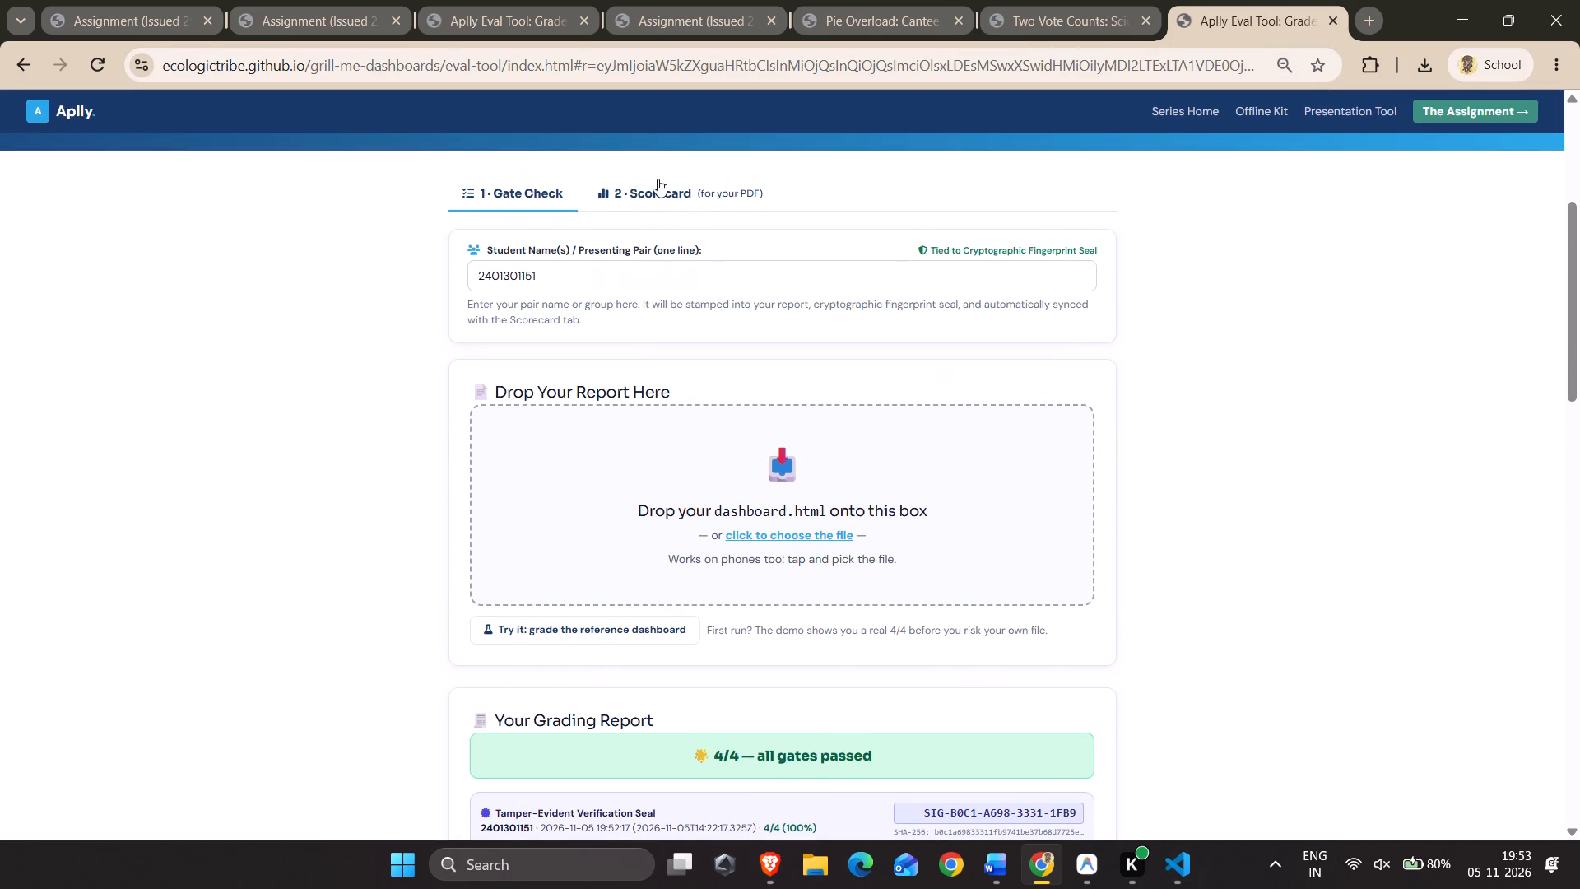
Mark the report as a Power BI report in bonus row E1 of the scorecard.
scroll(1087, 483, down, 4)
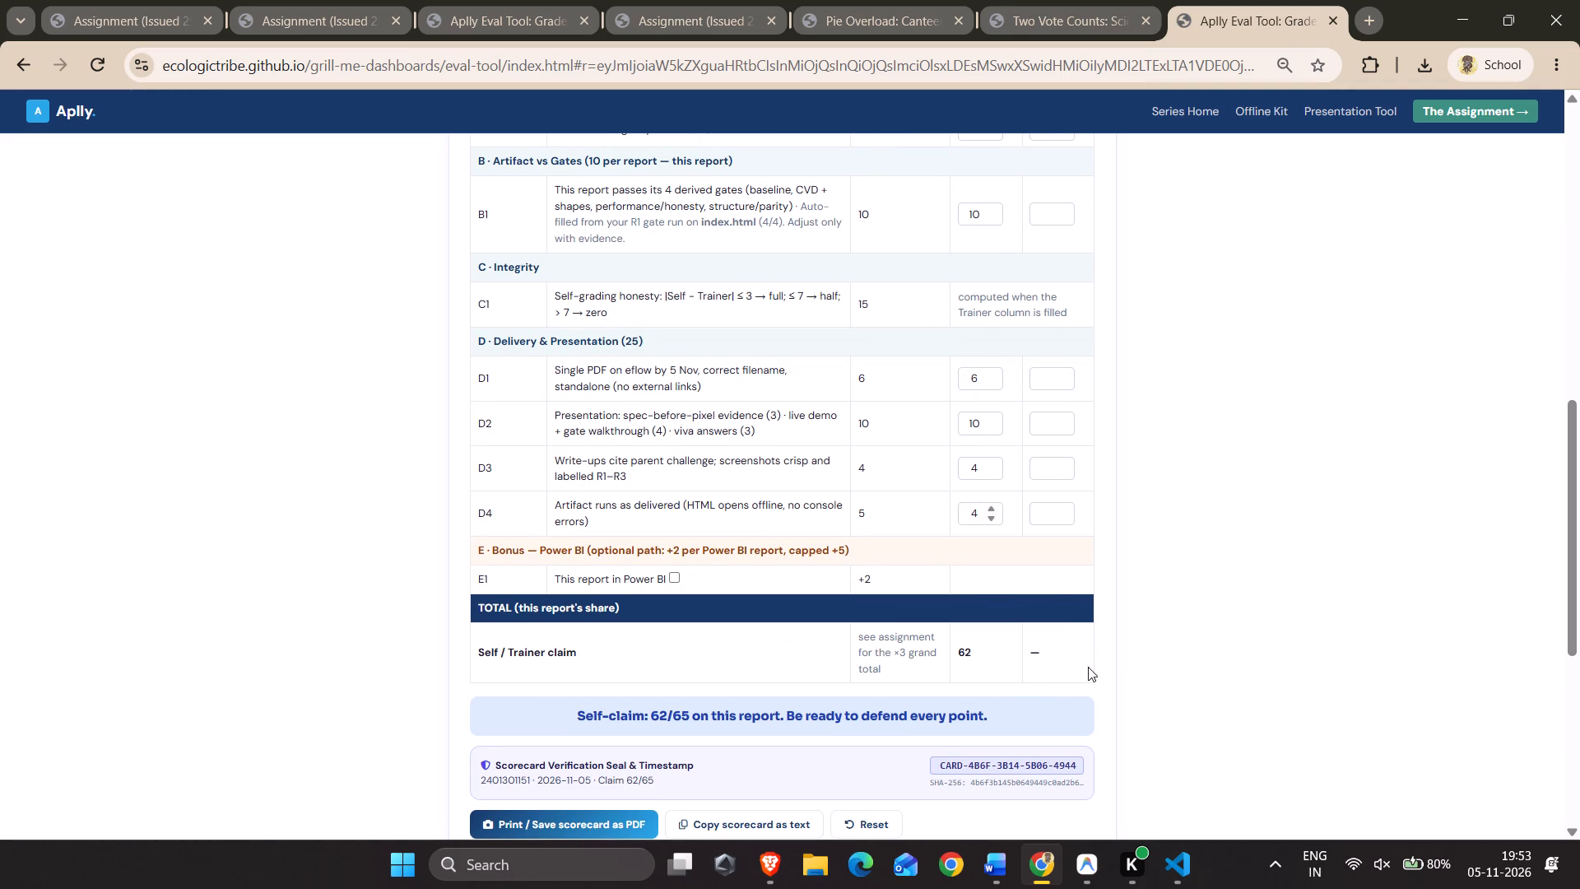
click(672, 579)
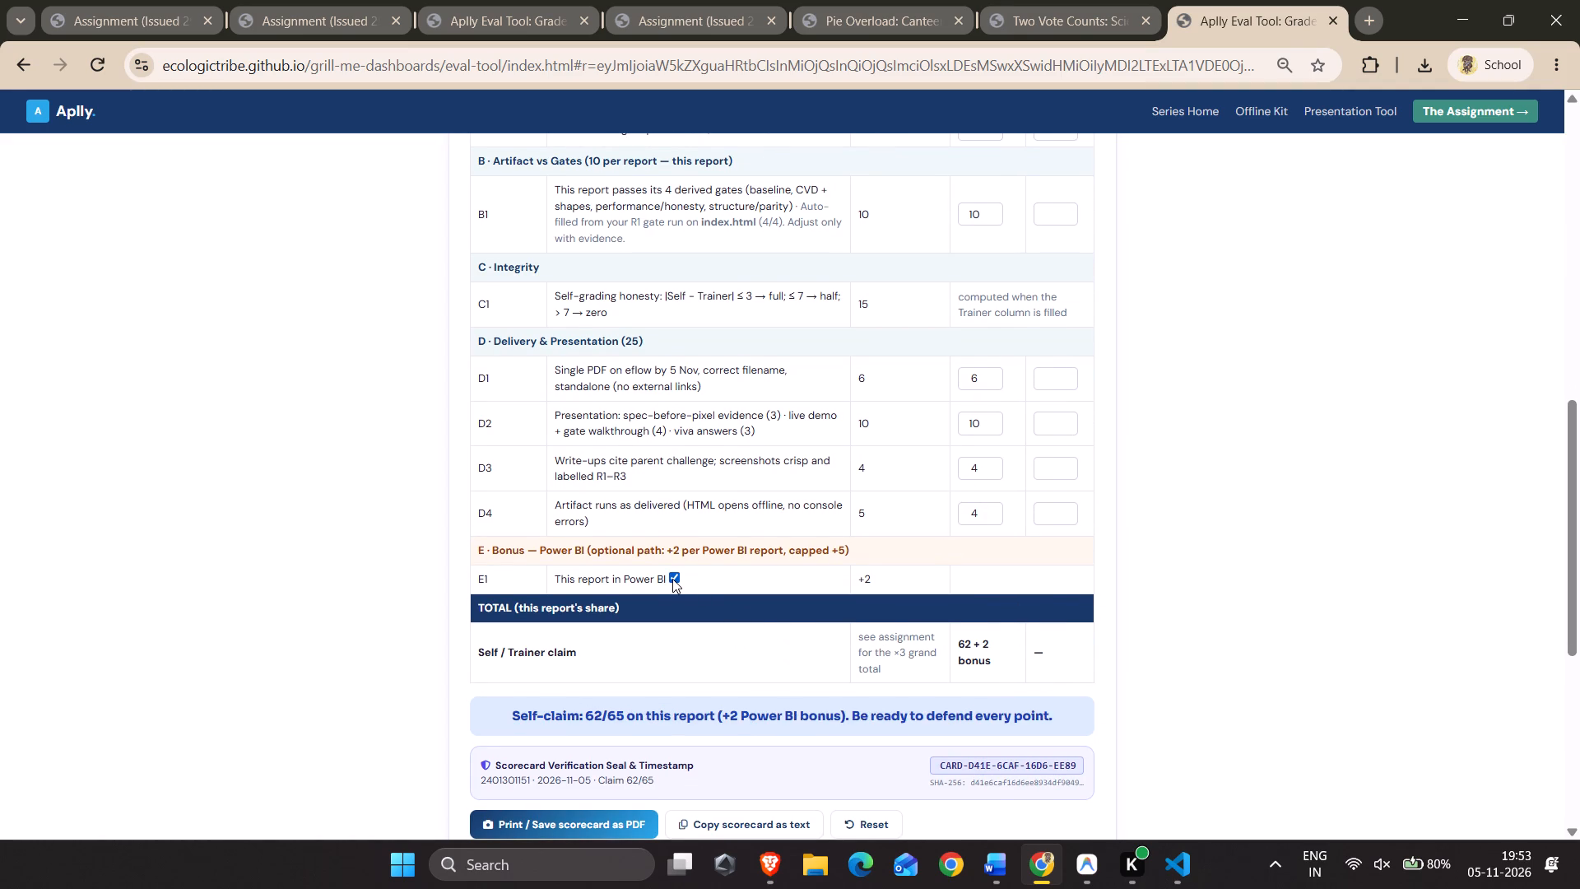
Enter "4 - Easy" as the challenge with tier on the R1 scorecard.
scroll(829, 548, up, 5)
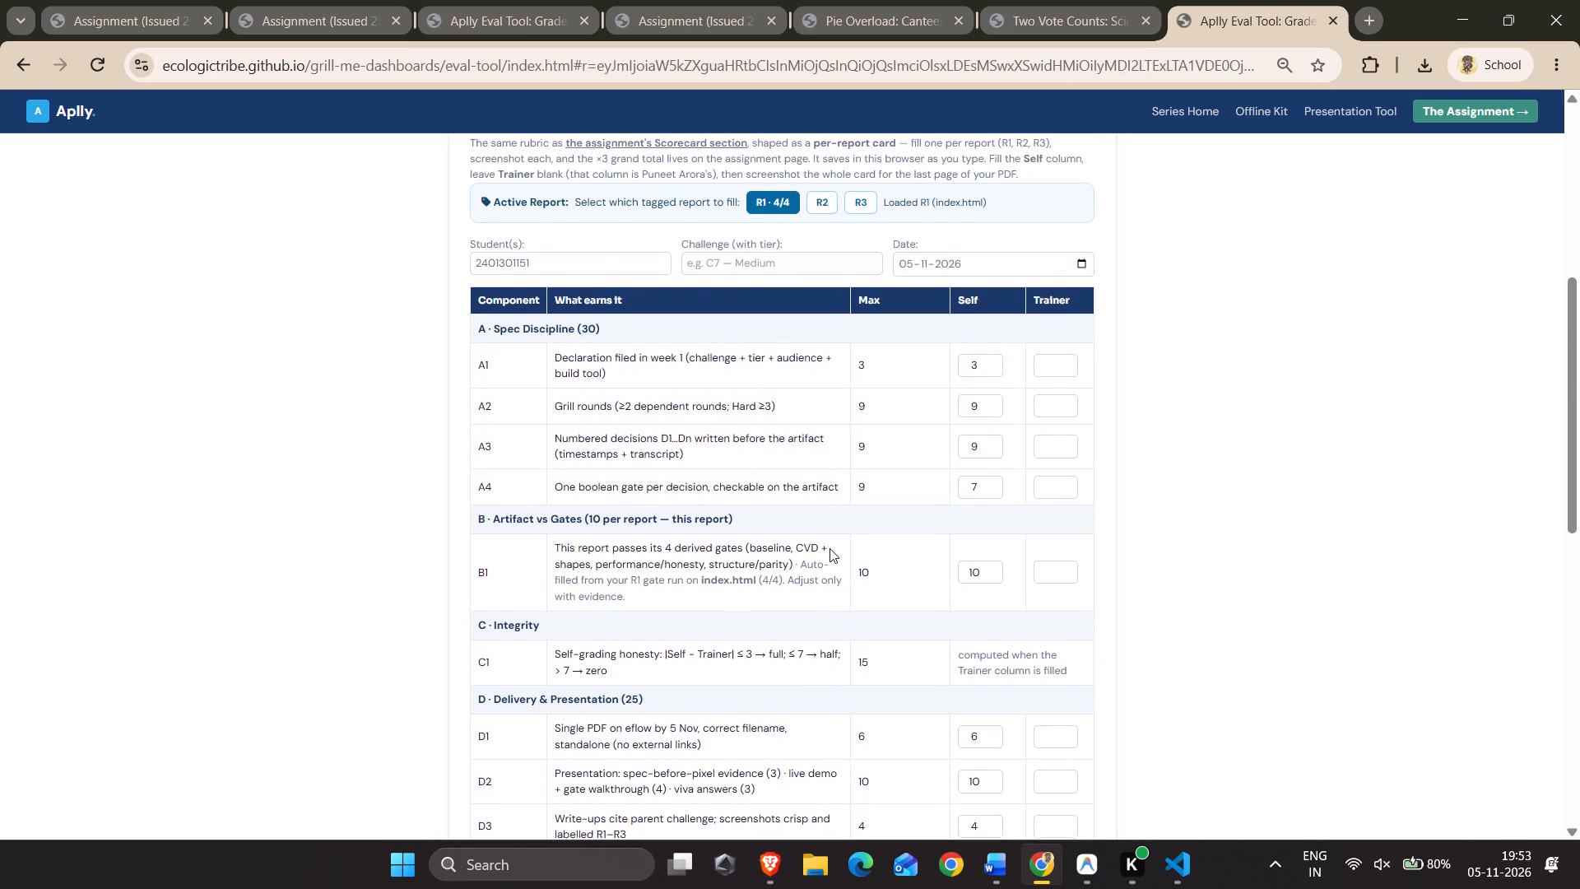
scroll(829, 548, down, 4)
scroll(829, 548, up, 4)
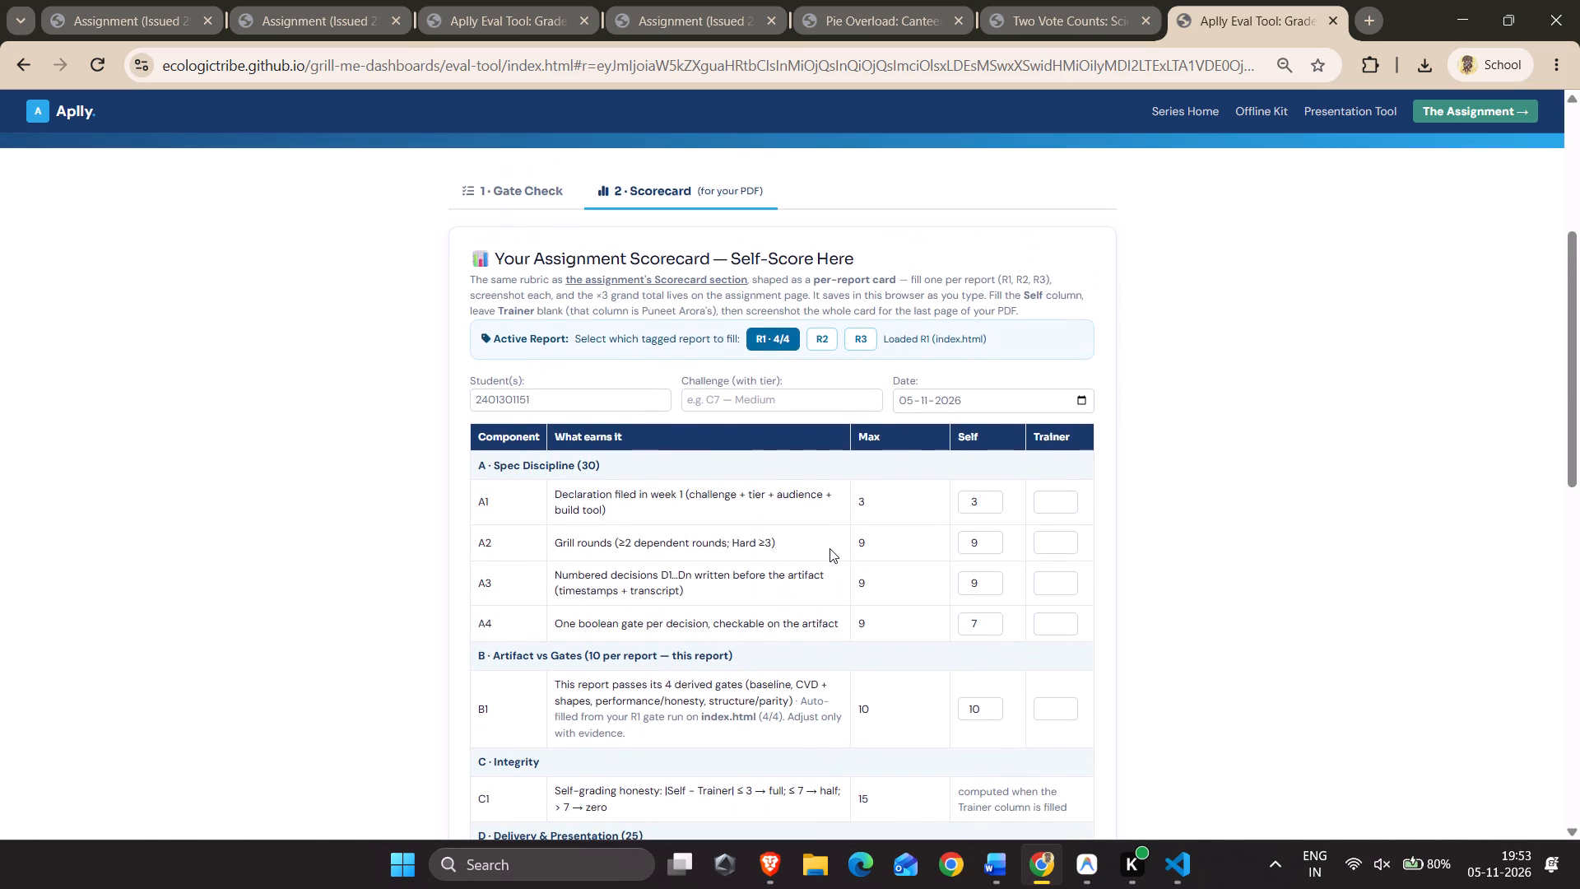
click(760, 398)
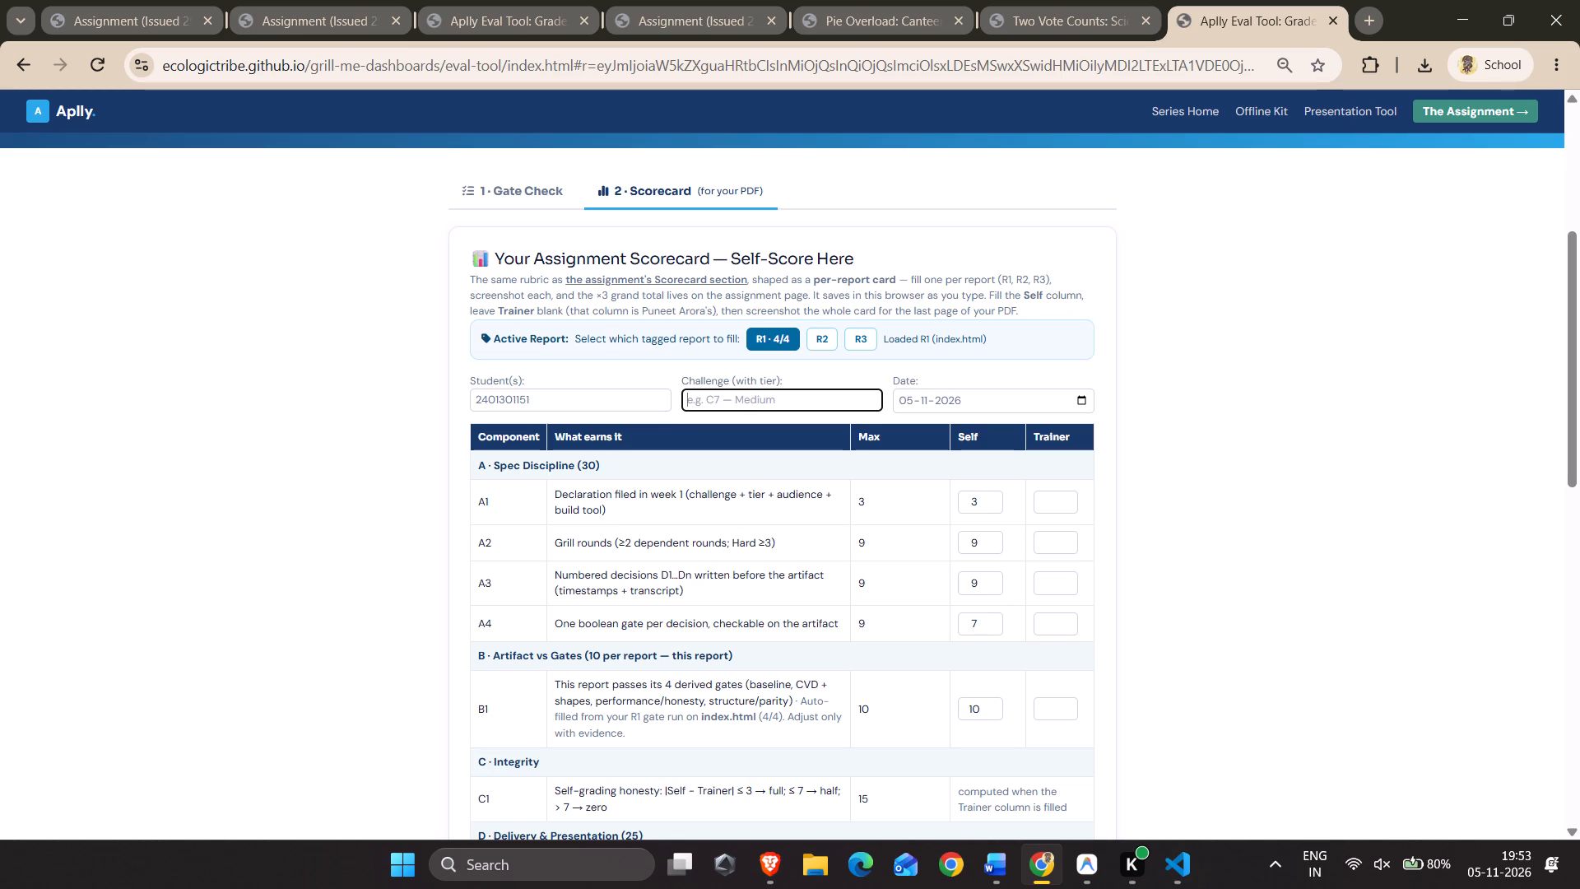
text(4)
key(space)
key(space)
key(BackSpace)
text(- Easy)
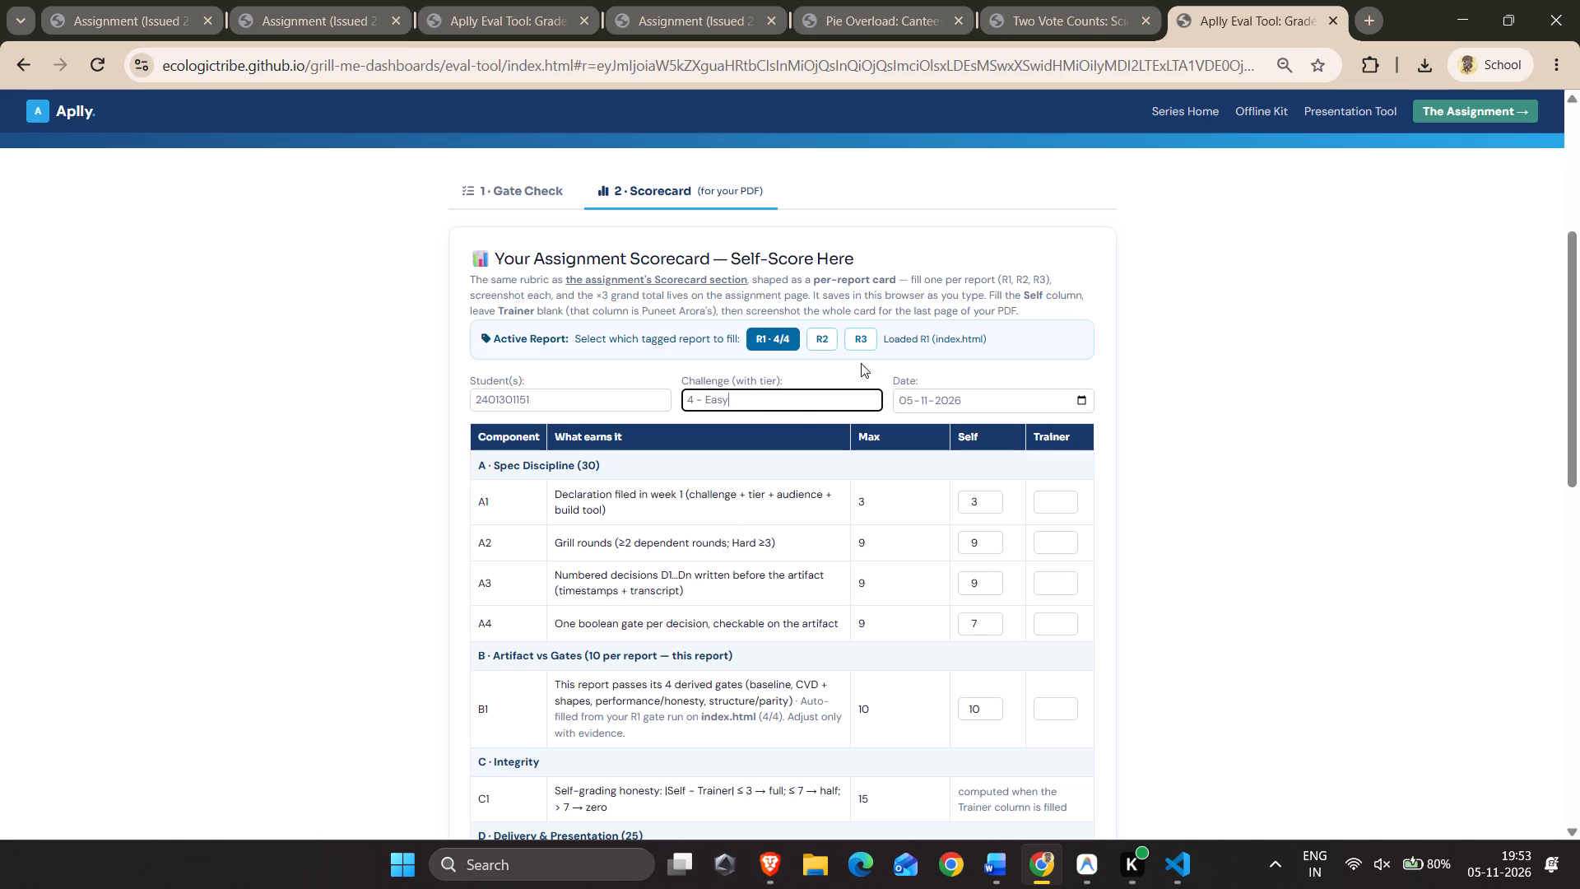
click(1129, 505)
Enter 10 as the self-score for components A3 and A4 under Spec Discipline.
scroll(1129, 505, down, 2)
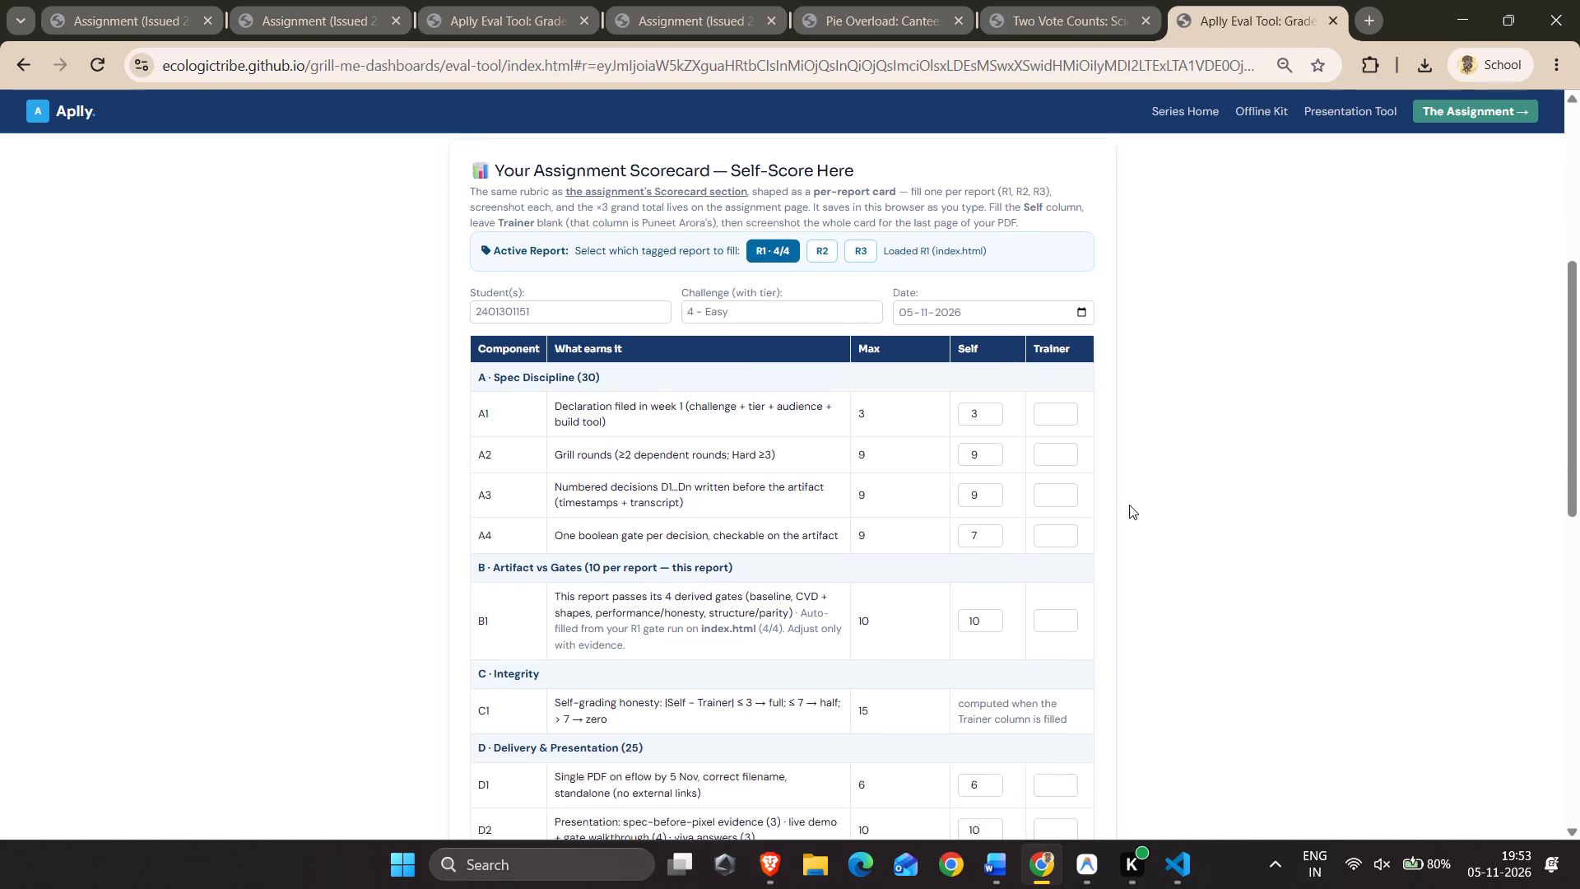
scroll(1129, 505, down, 4)
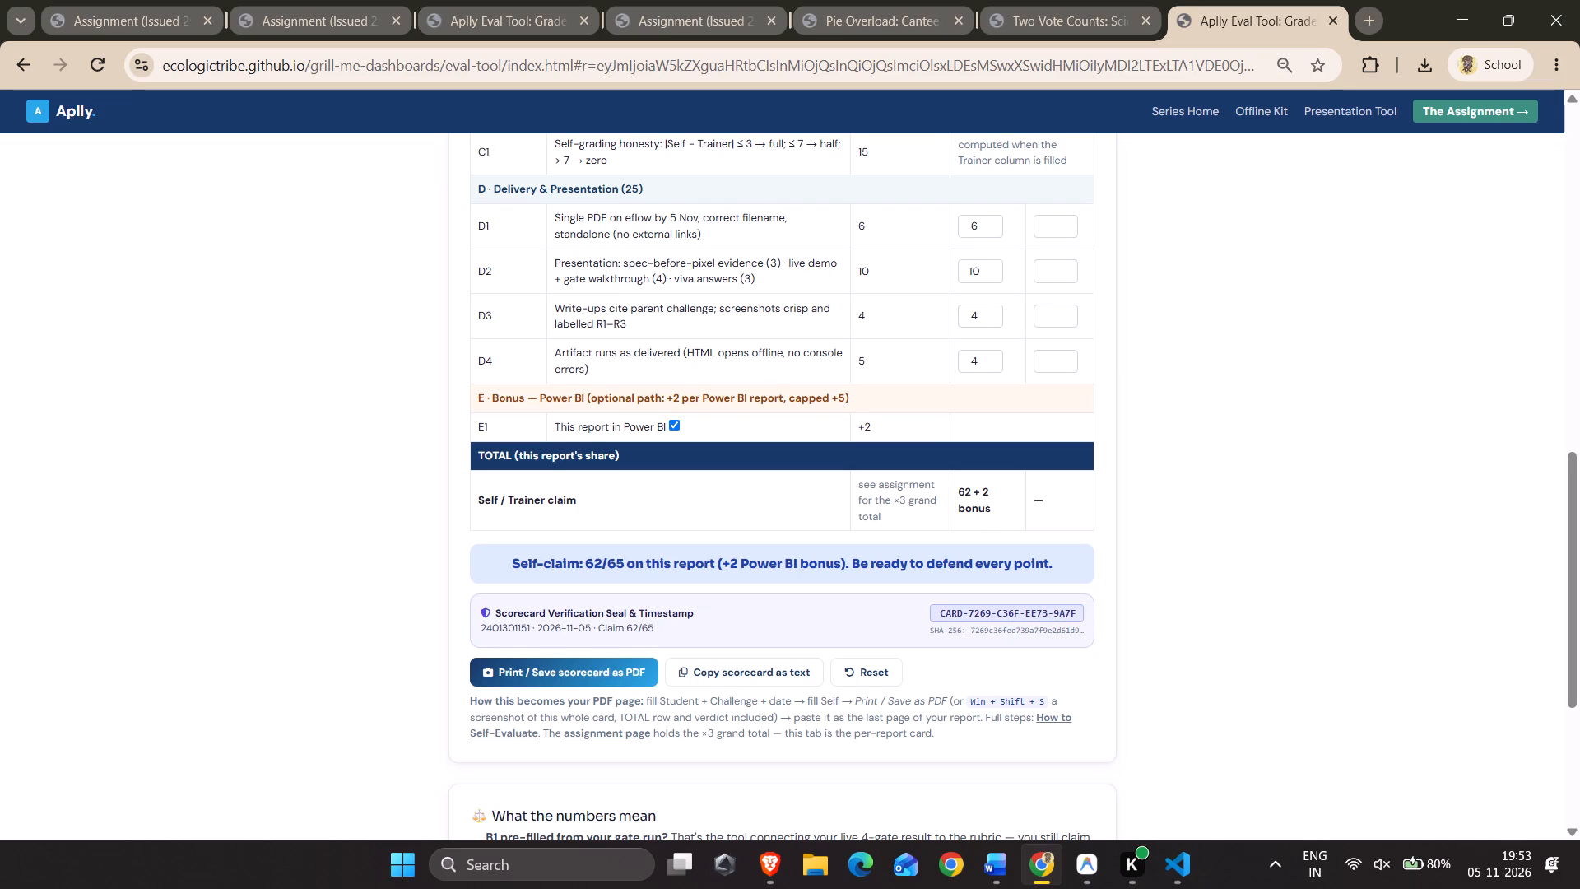
scroll(897, 487, up, 3)
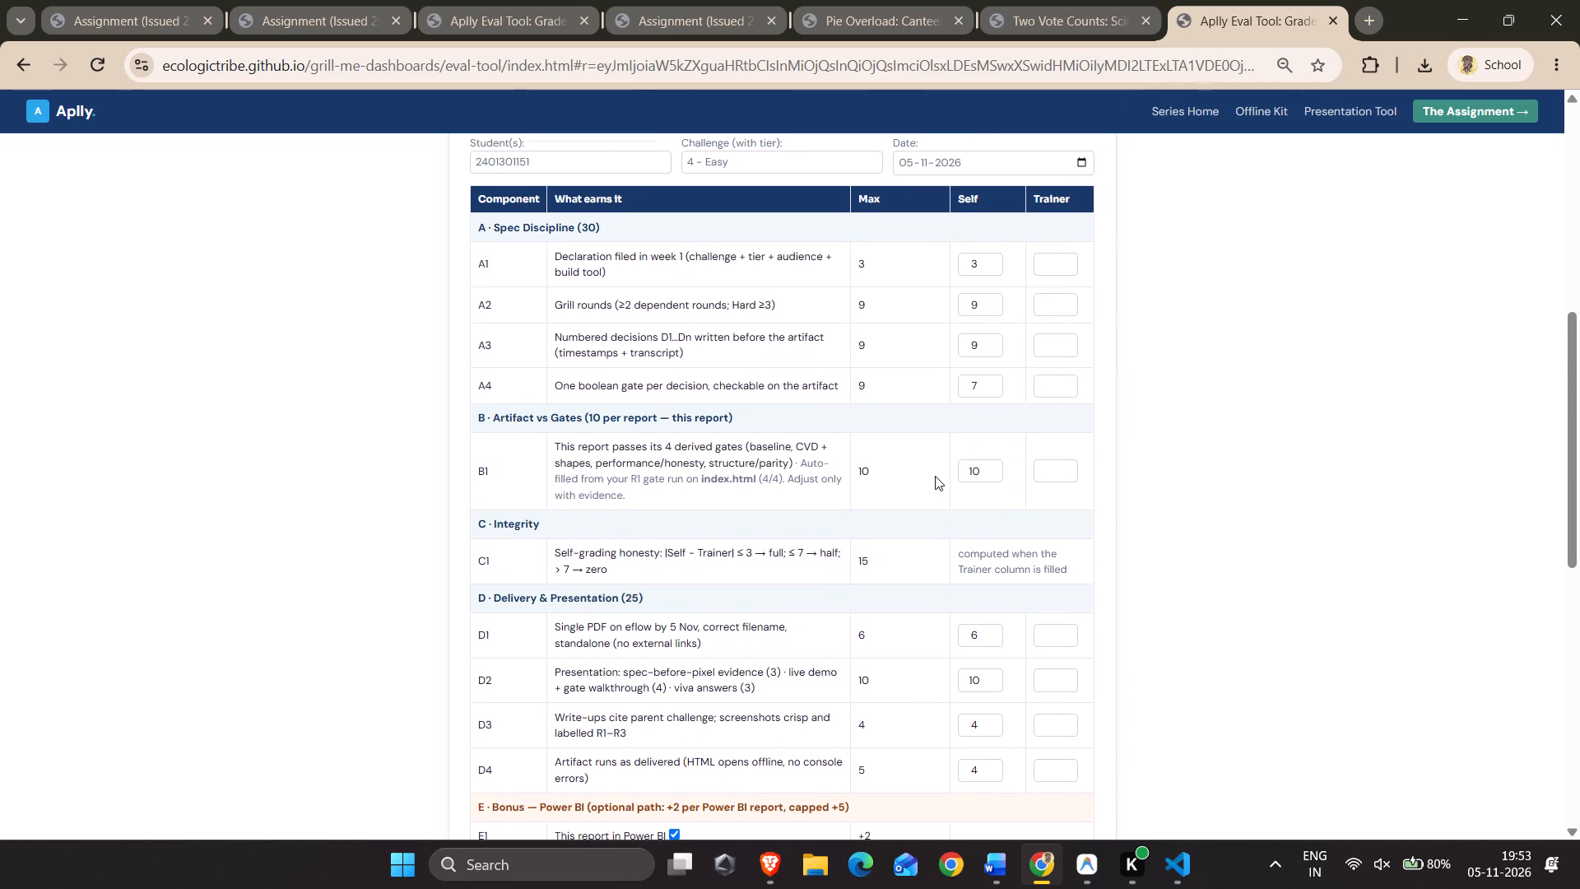
scroll(935, 476, up, 1)
click(980, 351)
key(BackSpace)
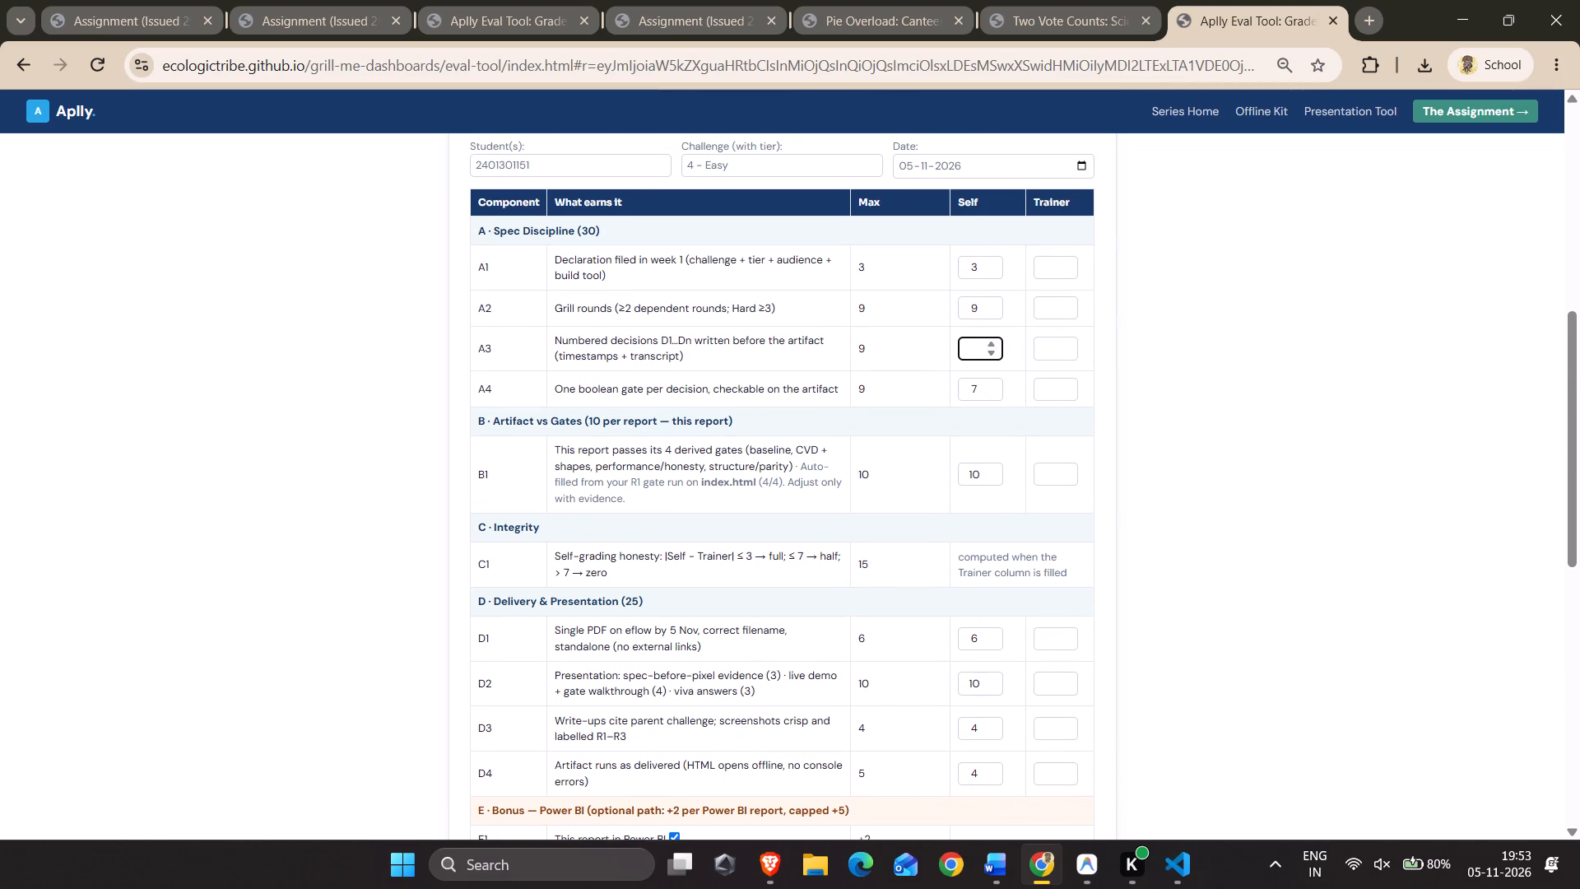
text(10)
click(976, 387)
key(BackSpace)
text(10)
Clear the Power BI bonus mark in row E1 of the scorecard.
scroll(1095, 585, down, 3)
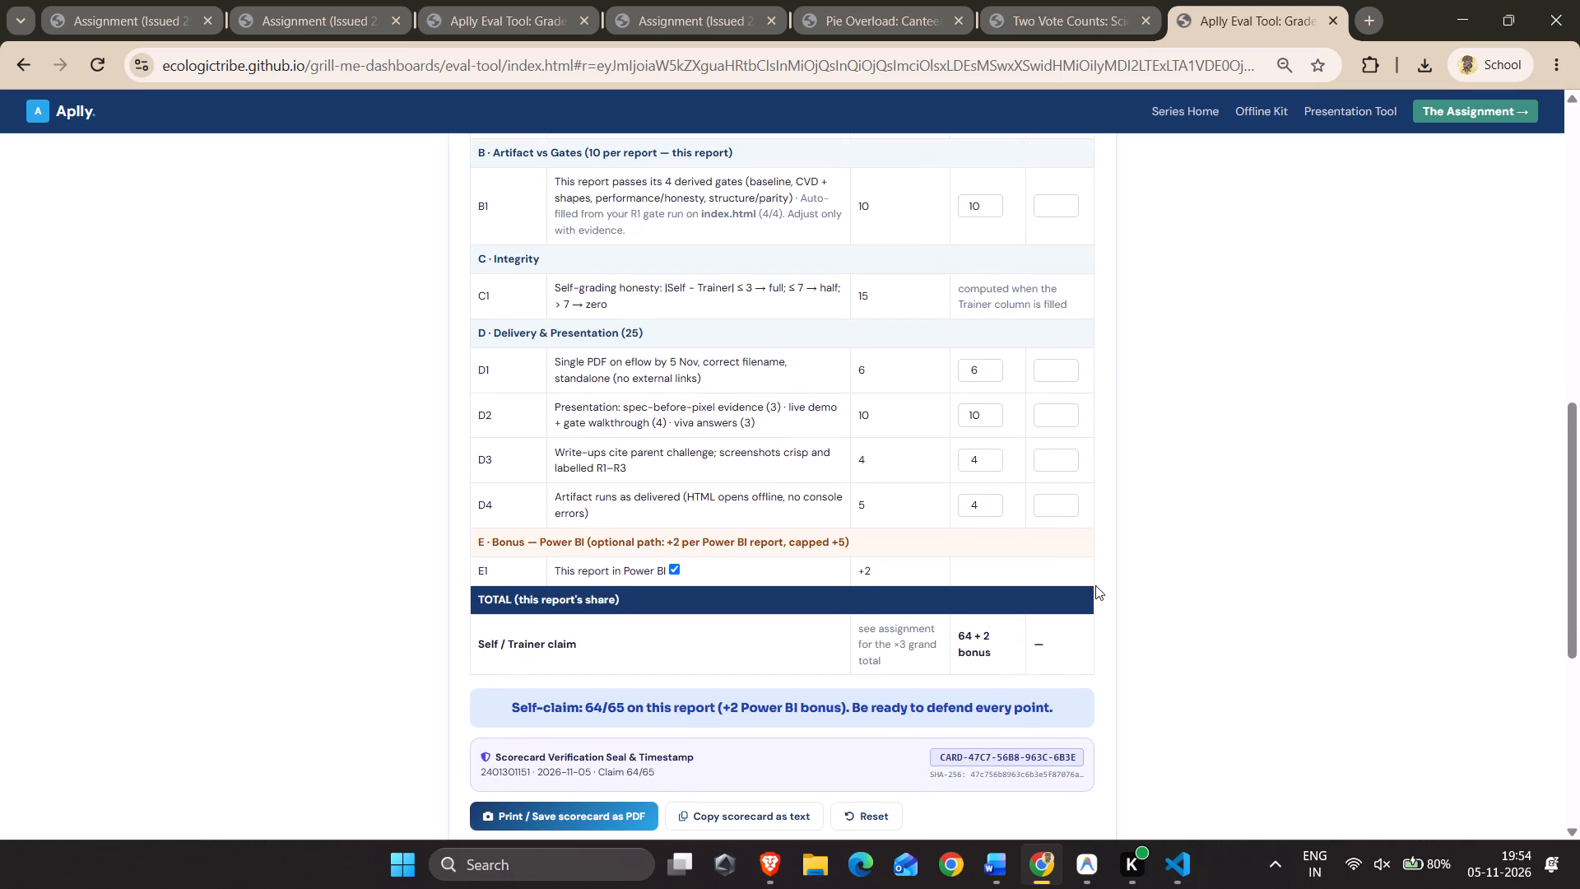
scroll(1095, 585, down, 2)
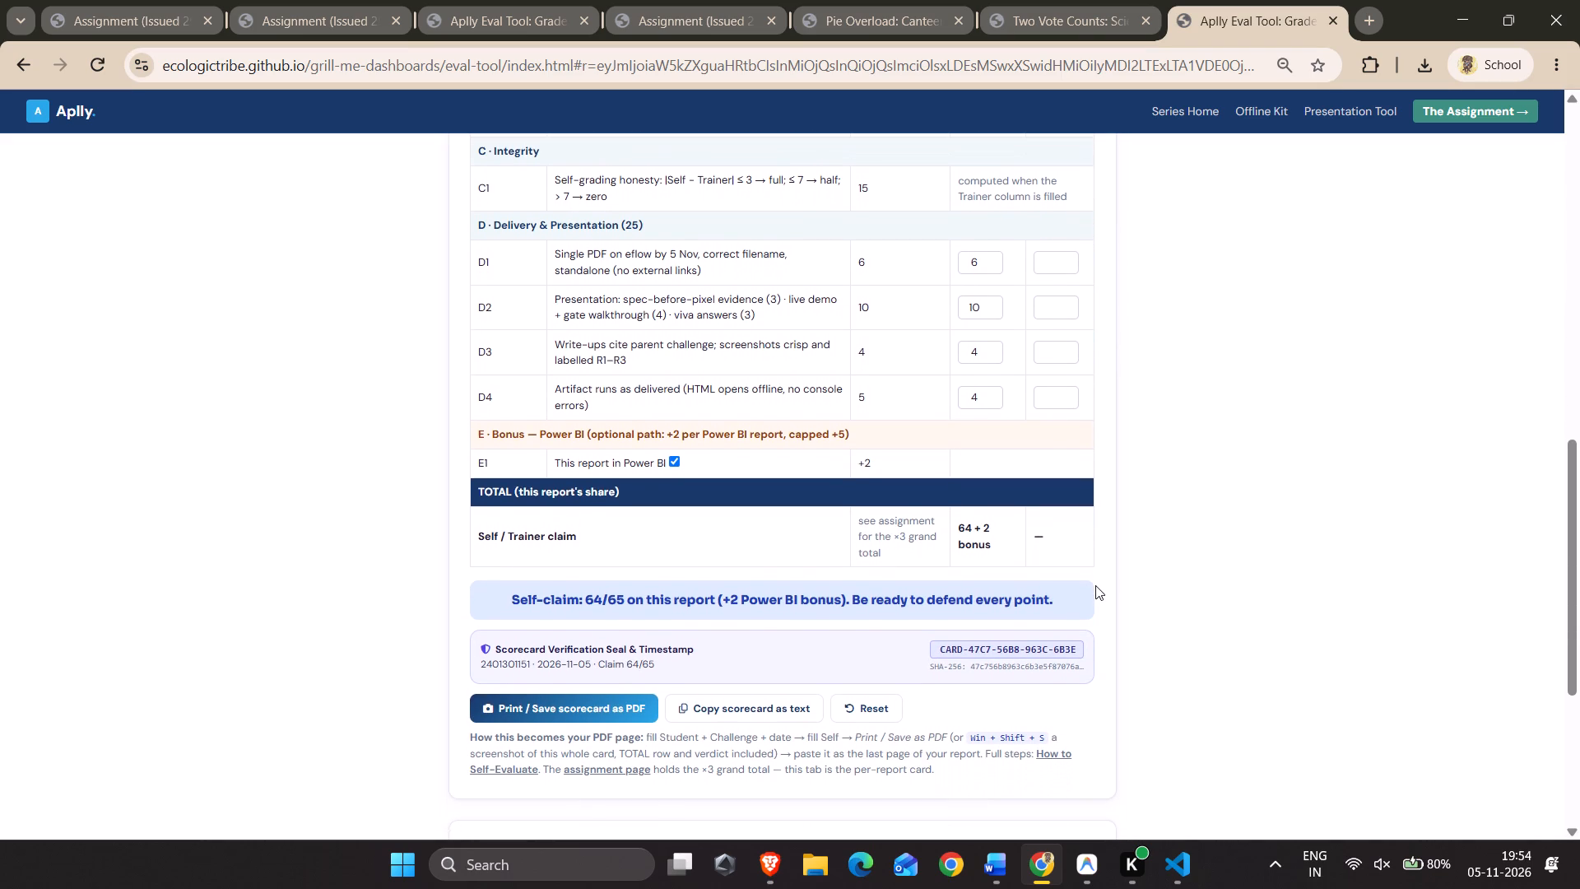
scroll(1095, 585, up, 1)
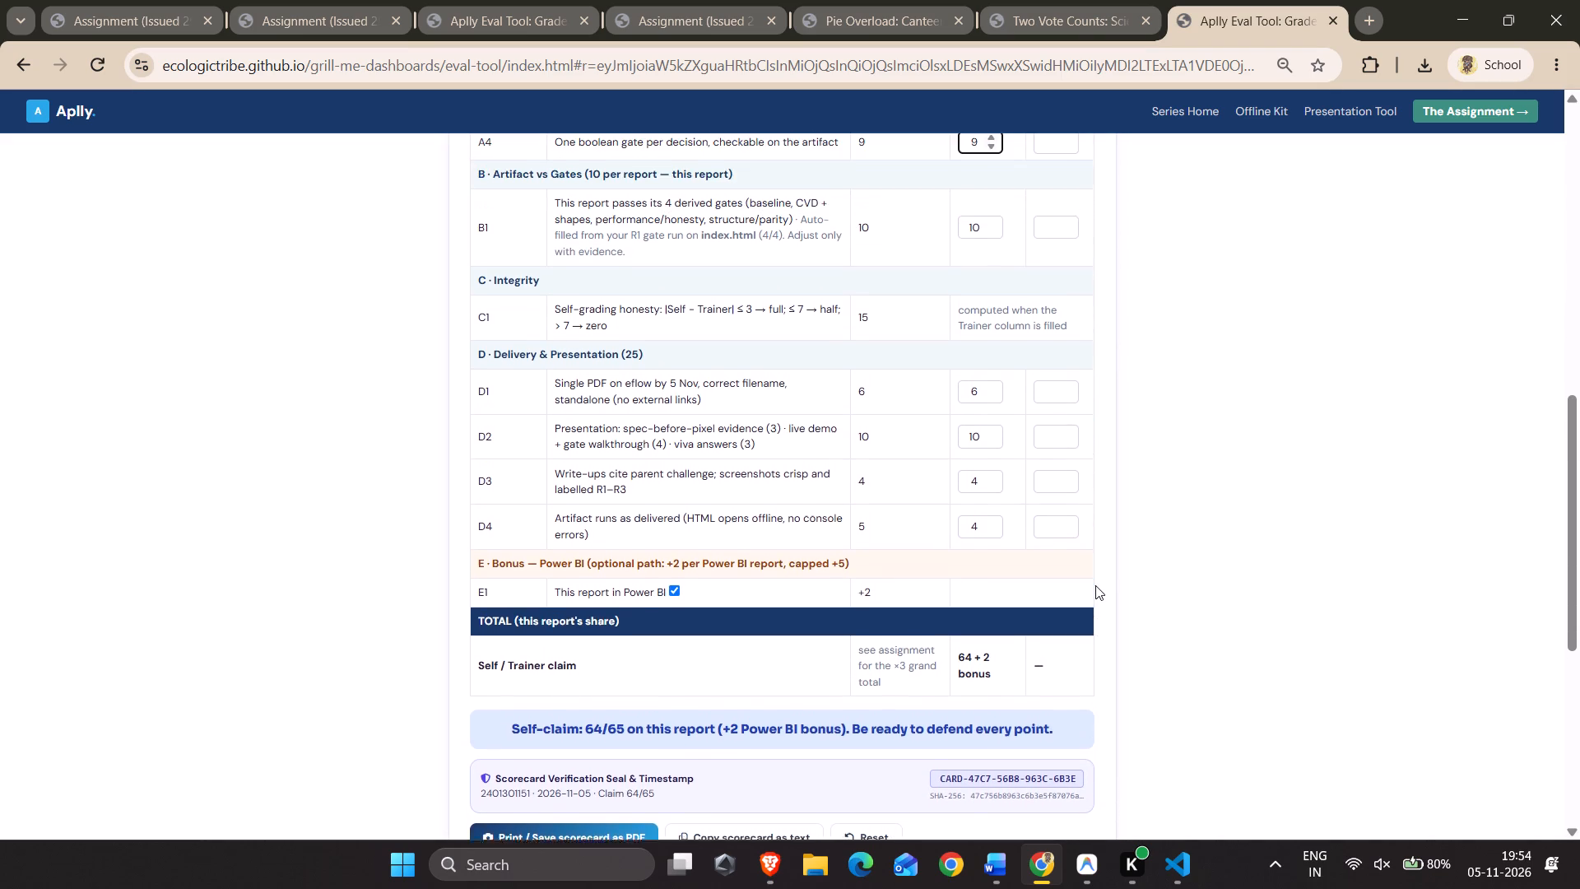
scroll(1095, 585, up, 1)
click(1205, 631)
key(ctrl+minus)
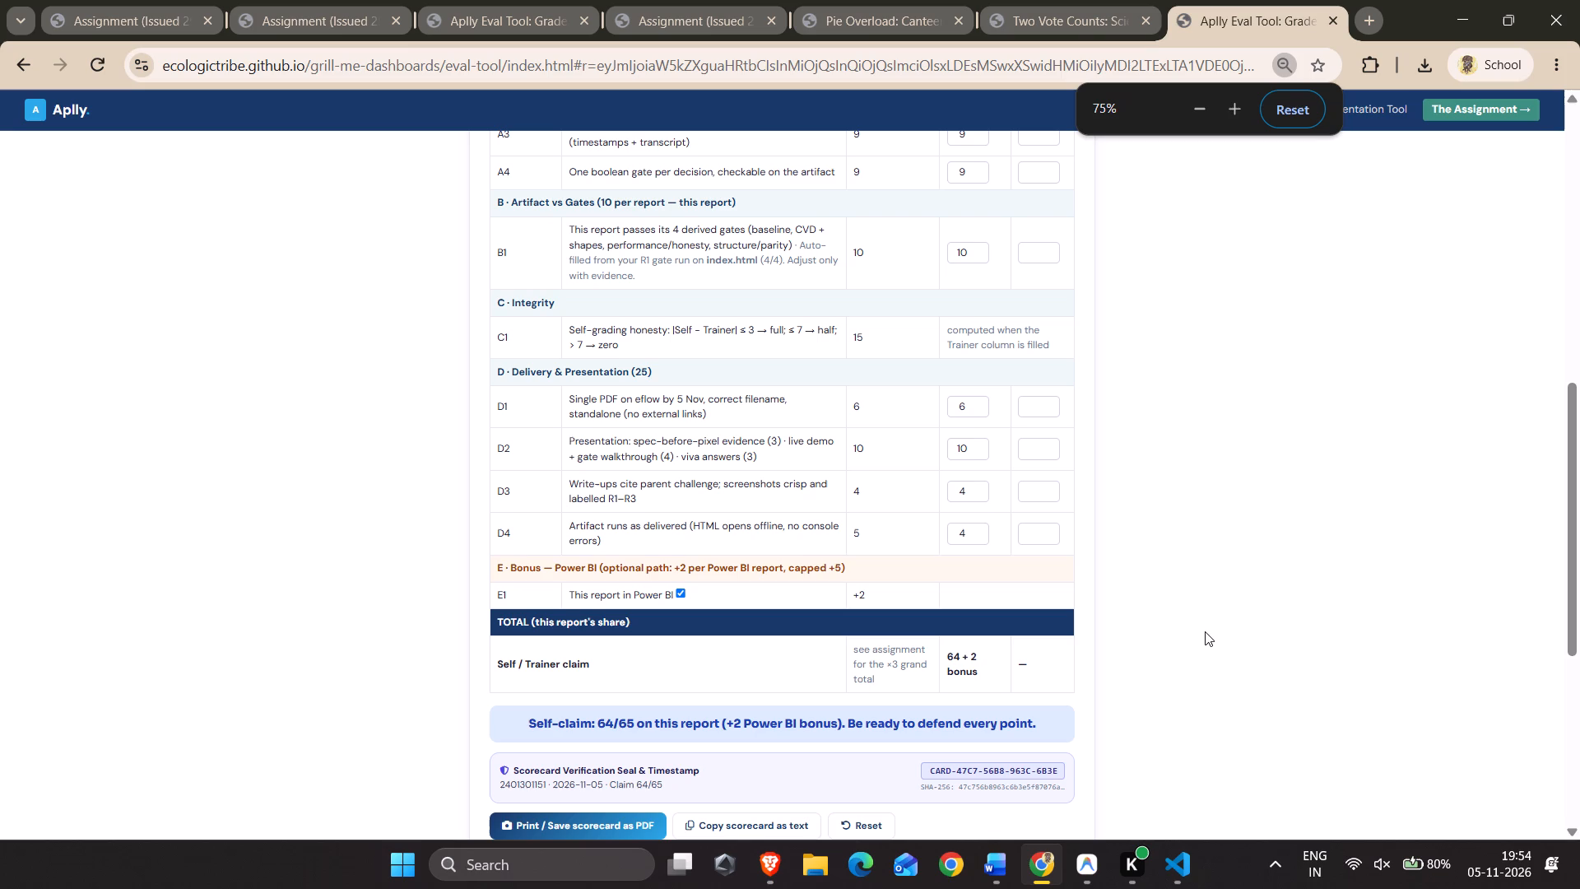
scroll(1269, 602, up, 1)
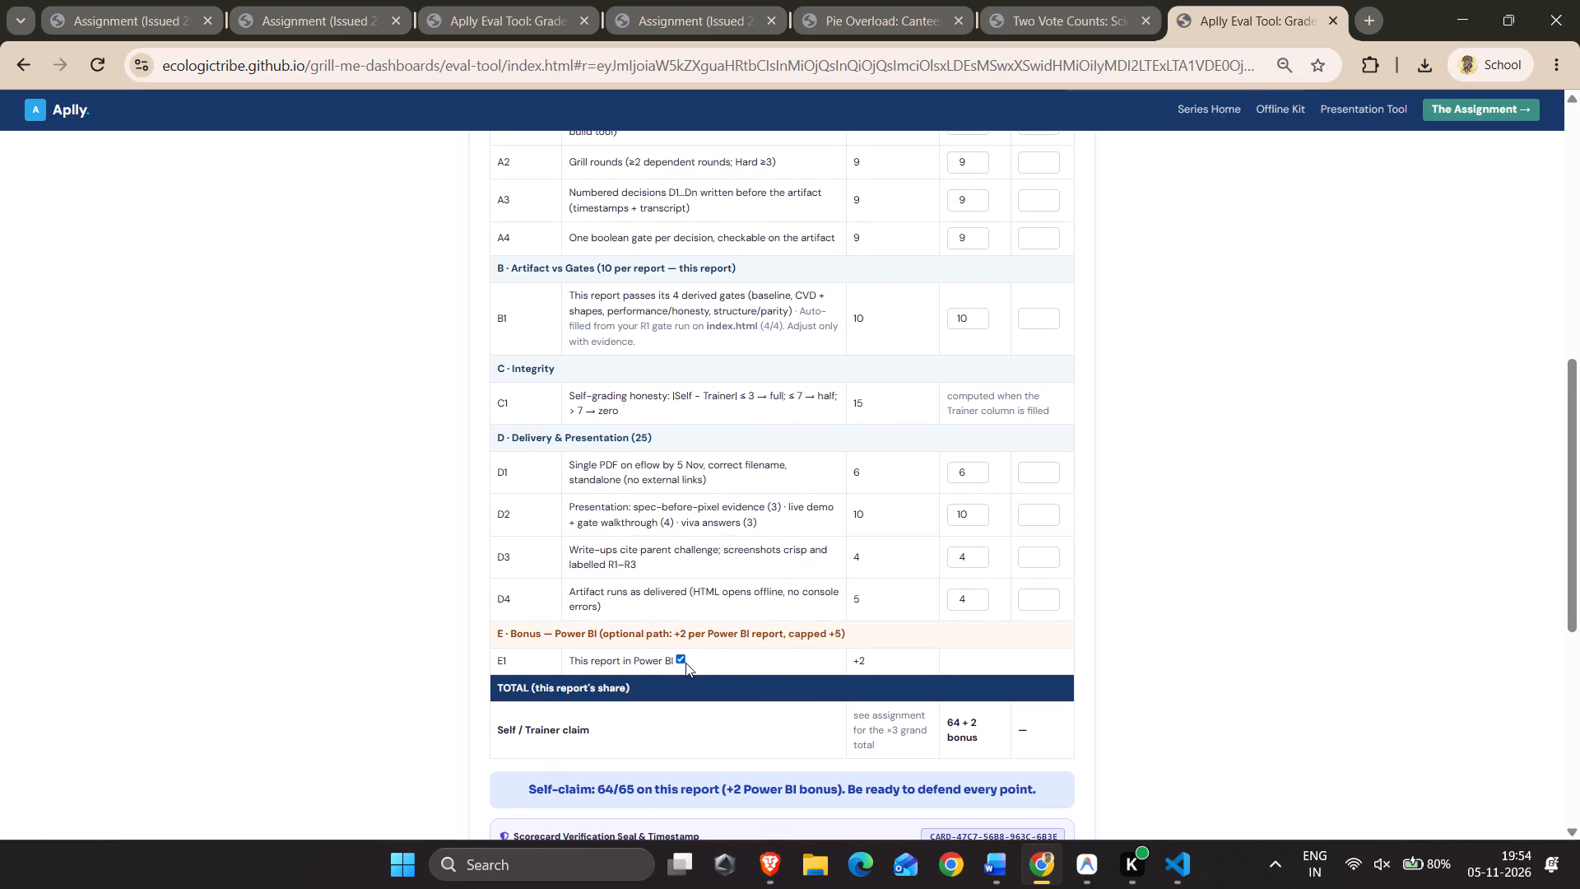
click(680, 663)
scroll(1201, 673, up, 1)
key(ctrl+minus)
key(ctrl+minus)
scroll(1201, 673, up, 2)
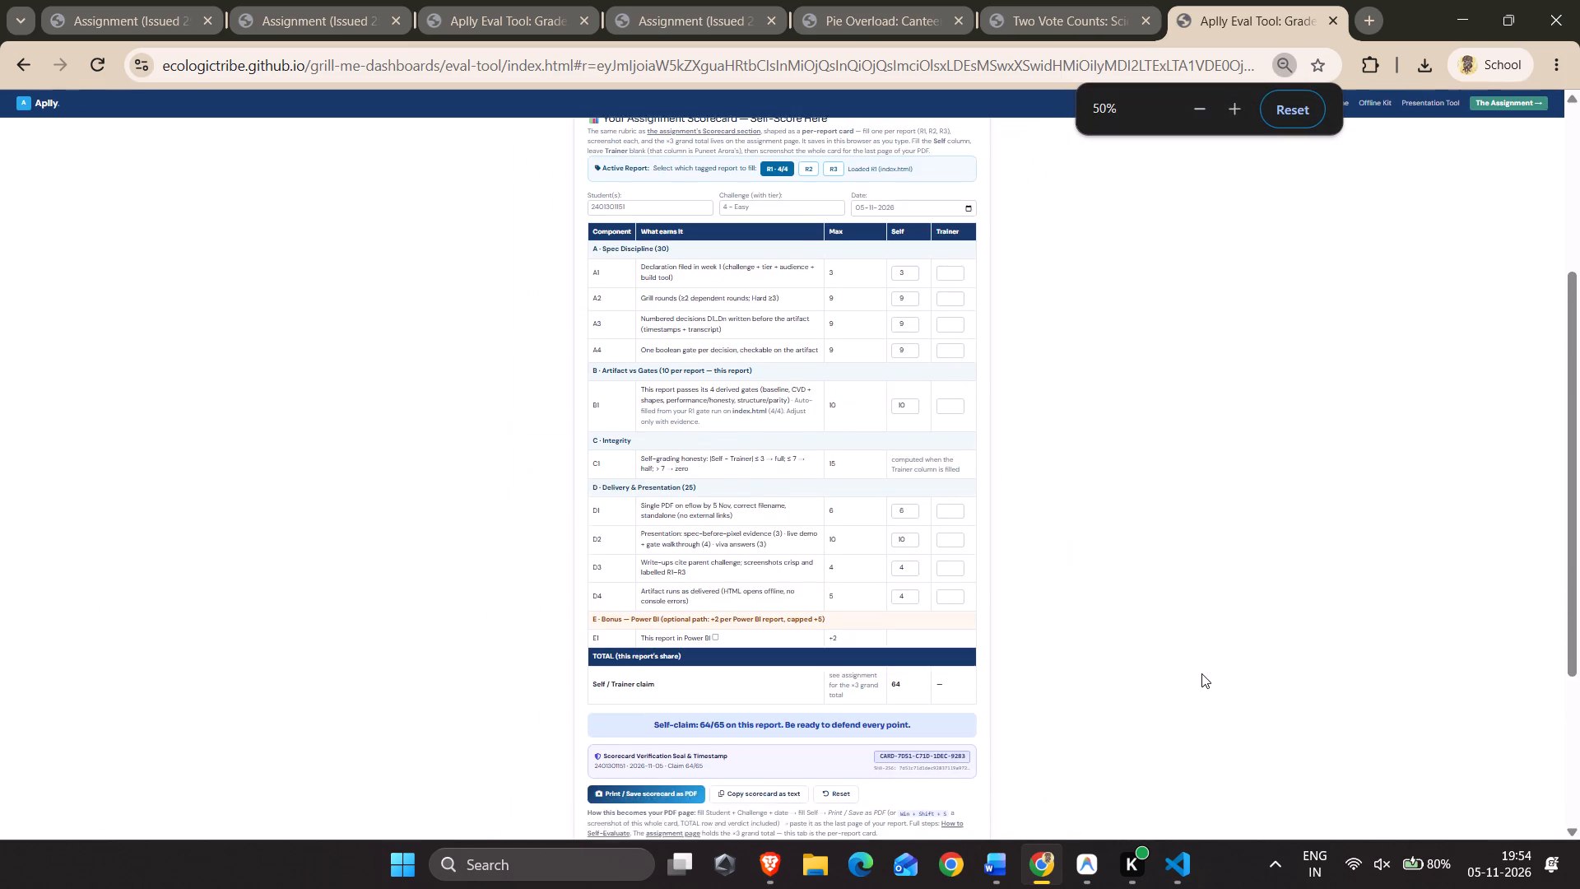
scroll(1201, 673, up, 3)
scroll(1201, 673, down, 7)
scroll(1201, 673, up, 6)
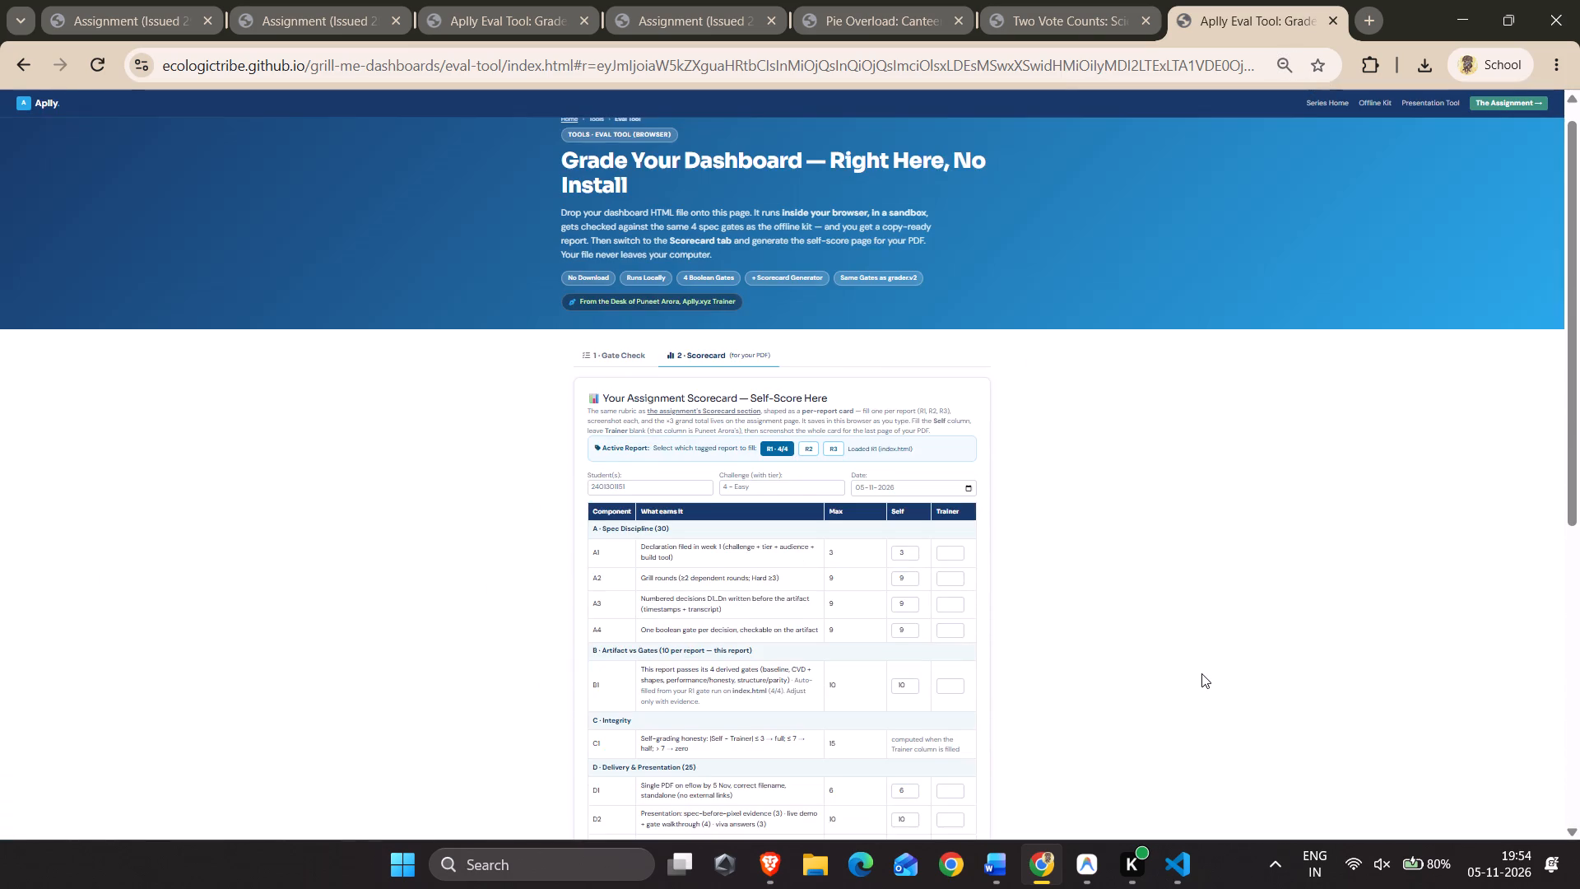
scroll(1201, 673, down, 3)
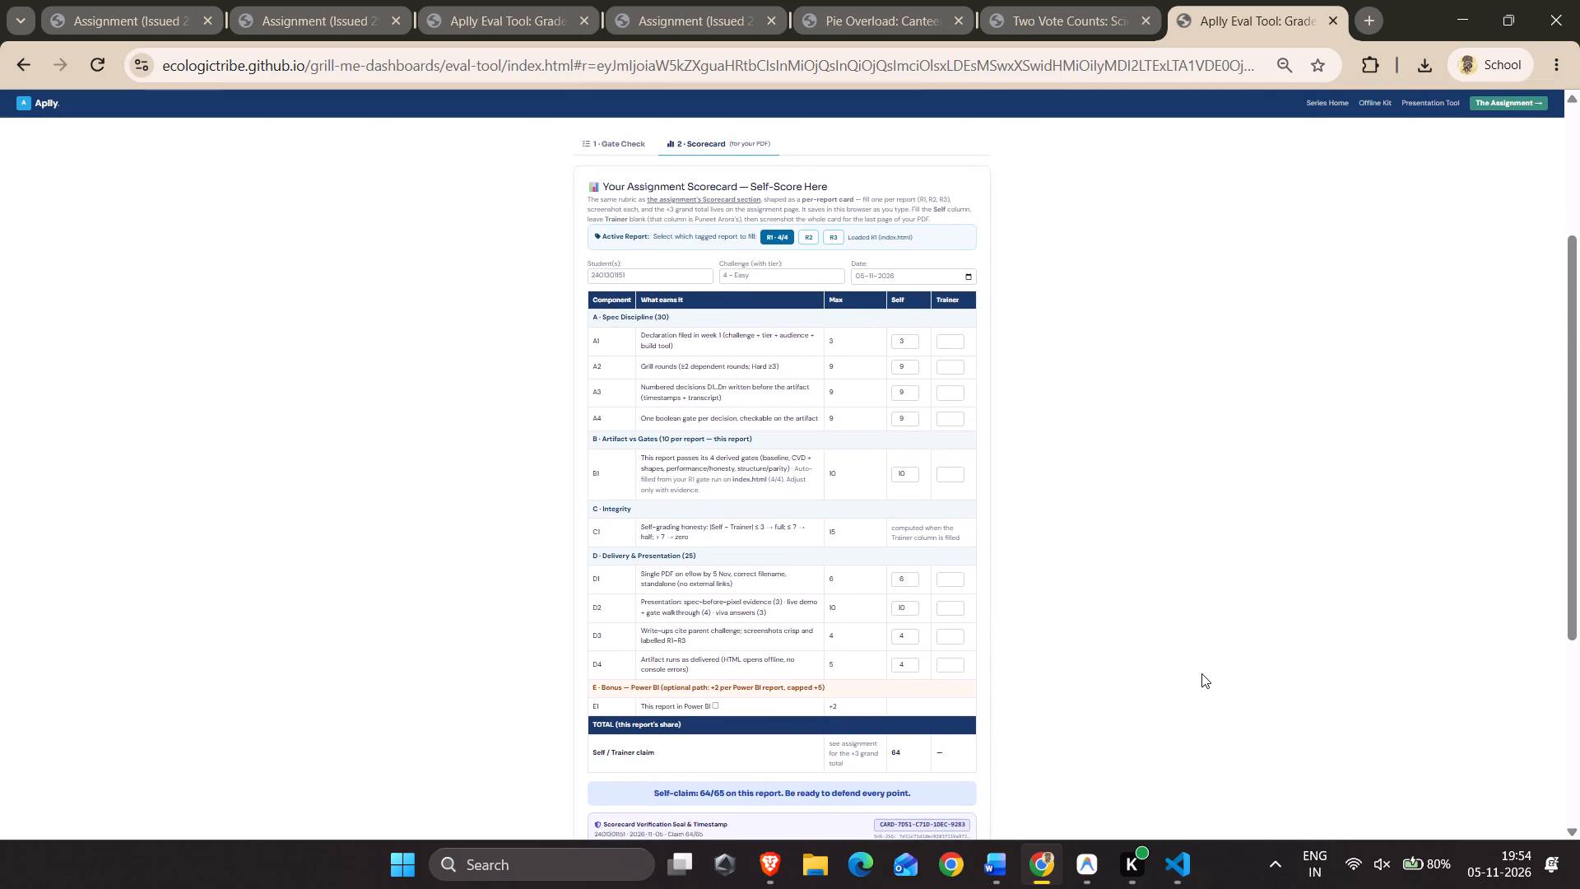
key(Print)
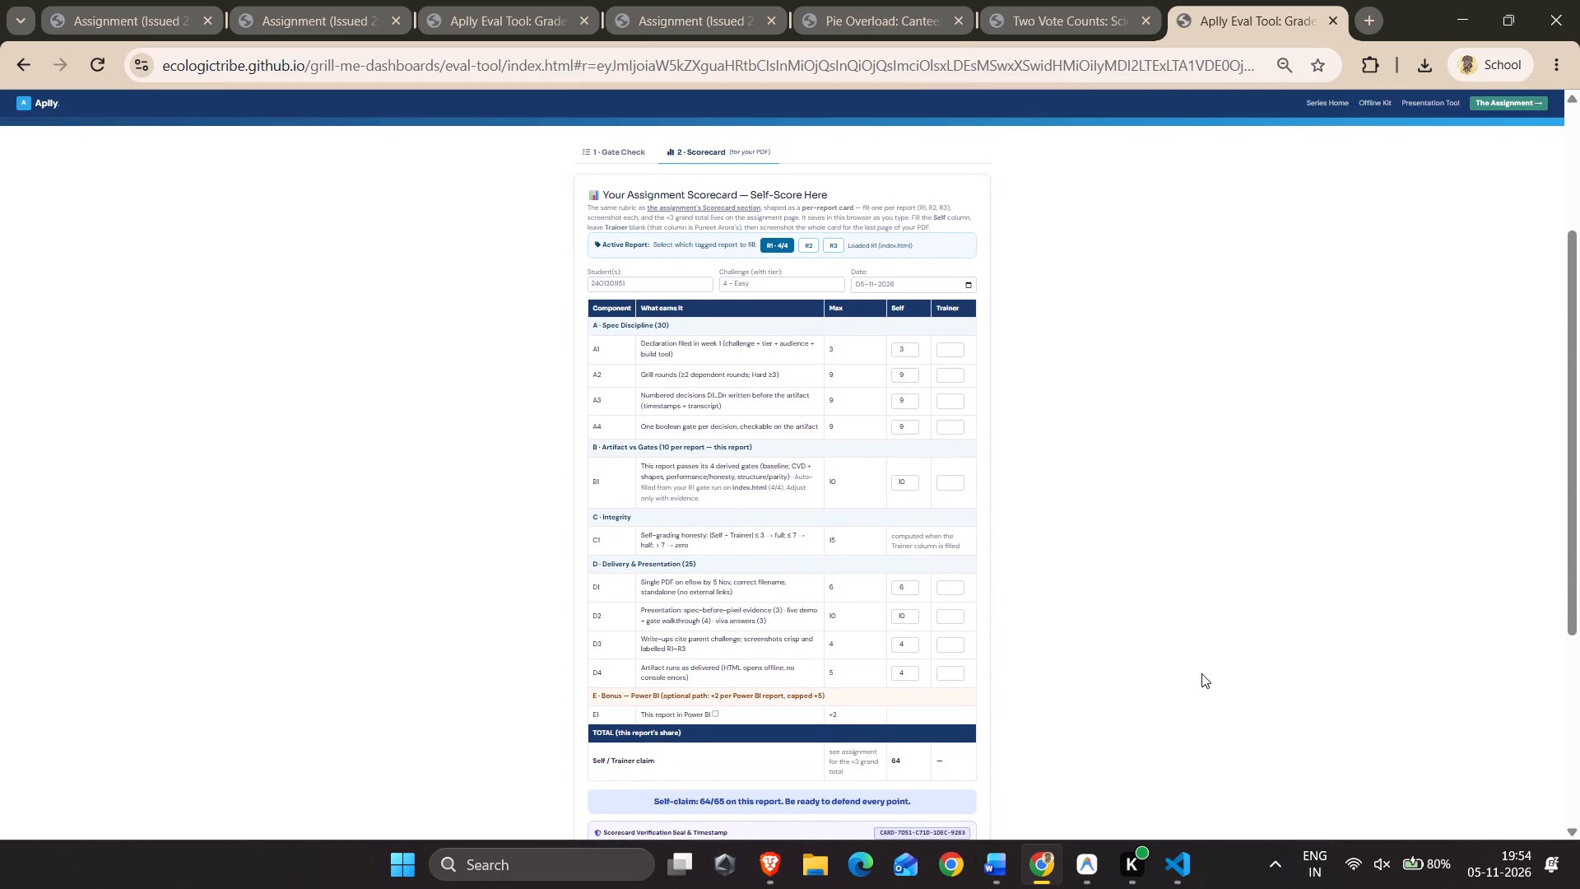
drag(561, 138, 929, 873)
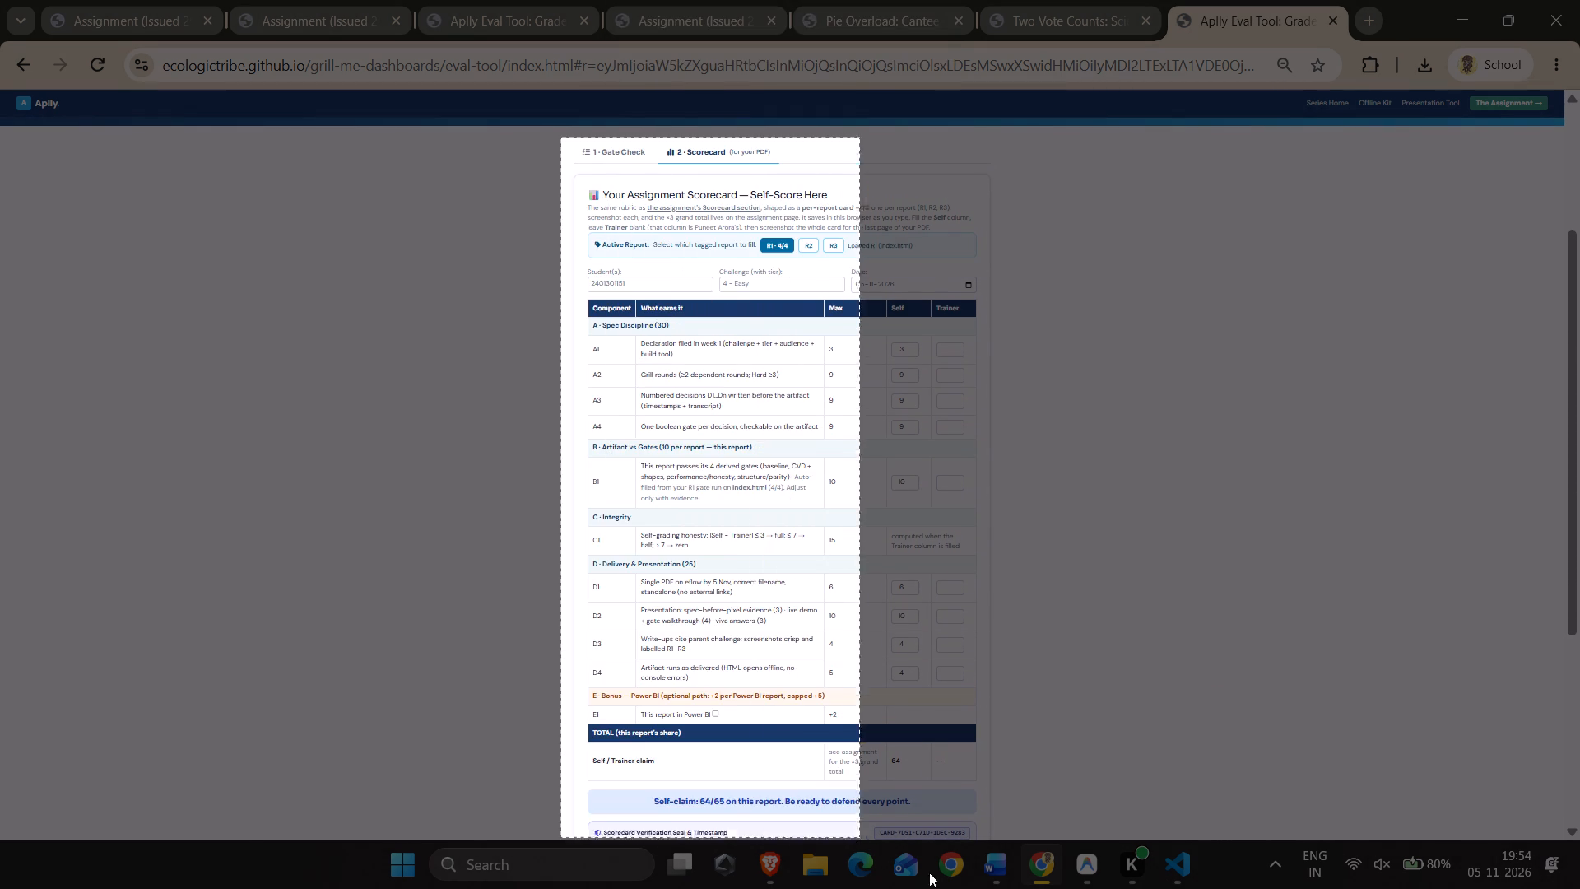
drag(929, 873, 1030, 834)
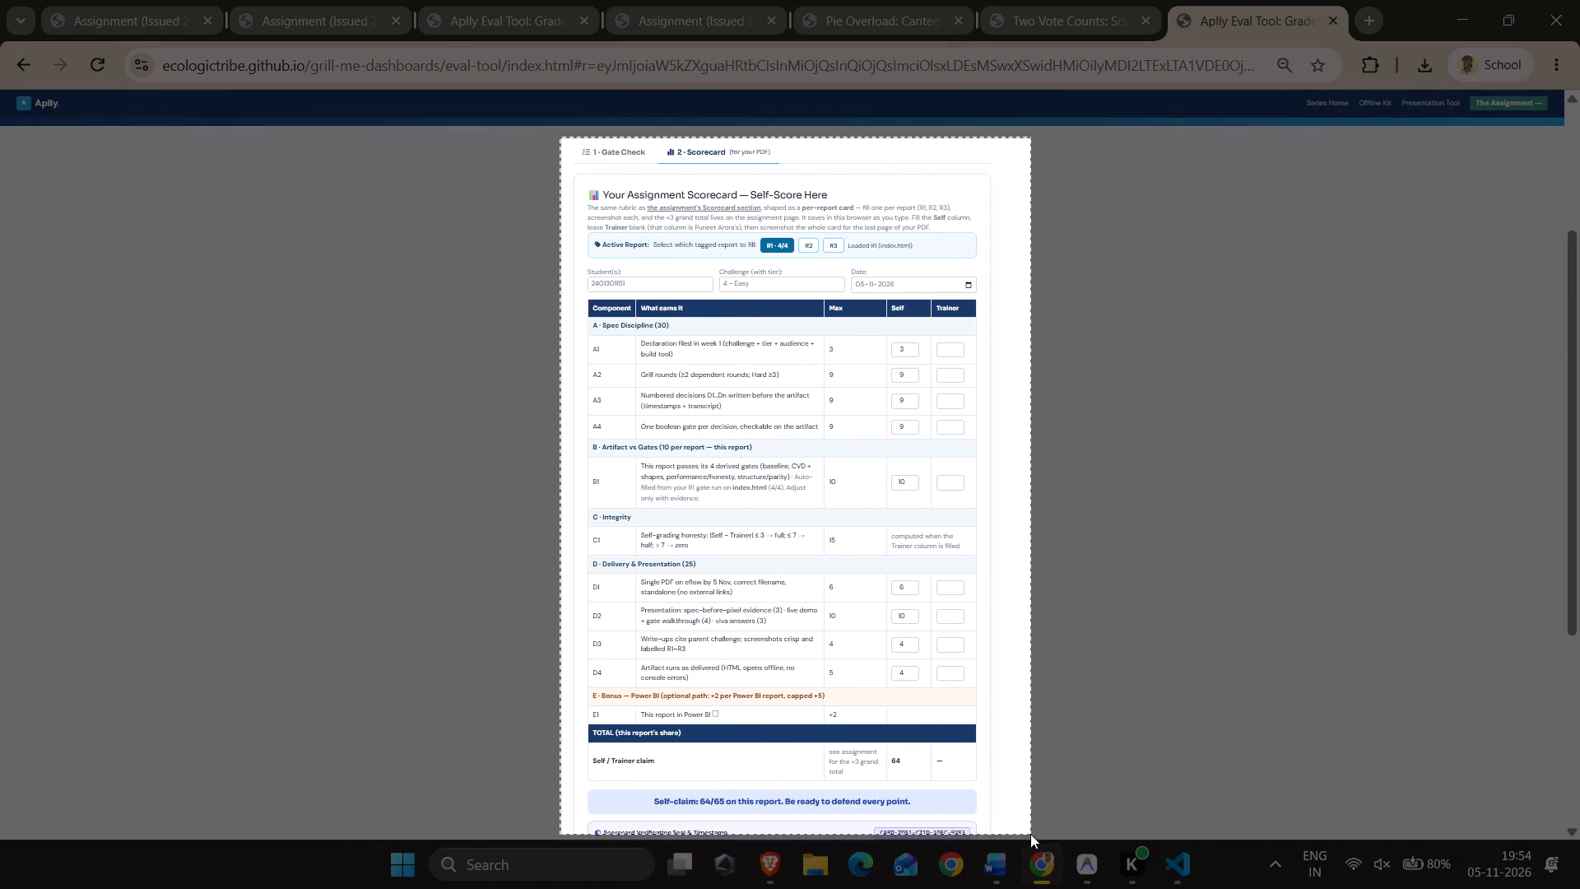
drag(1030, 834, 1015, 825)
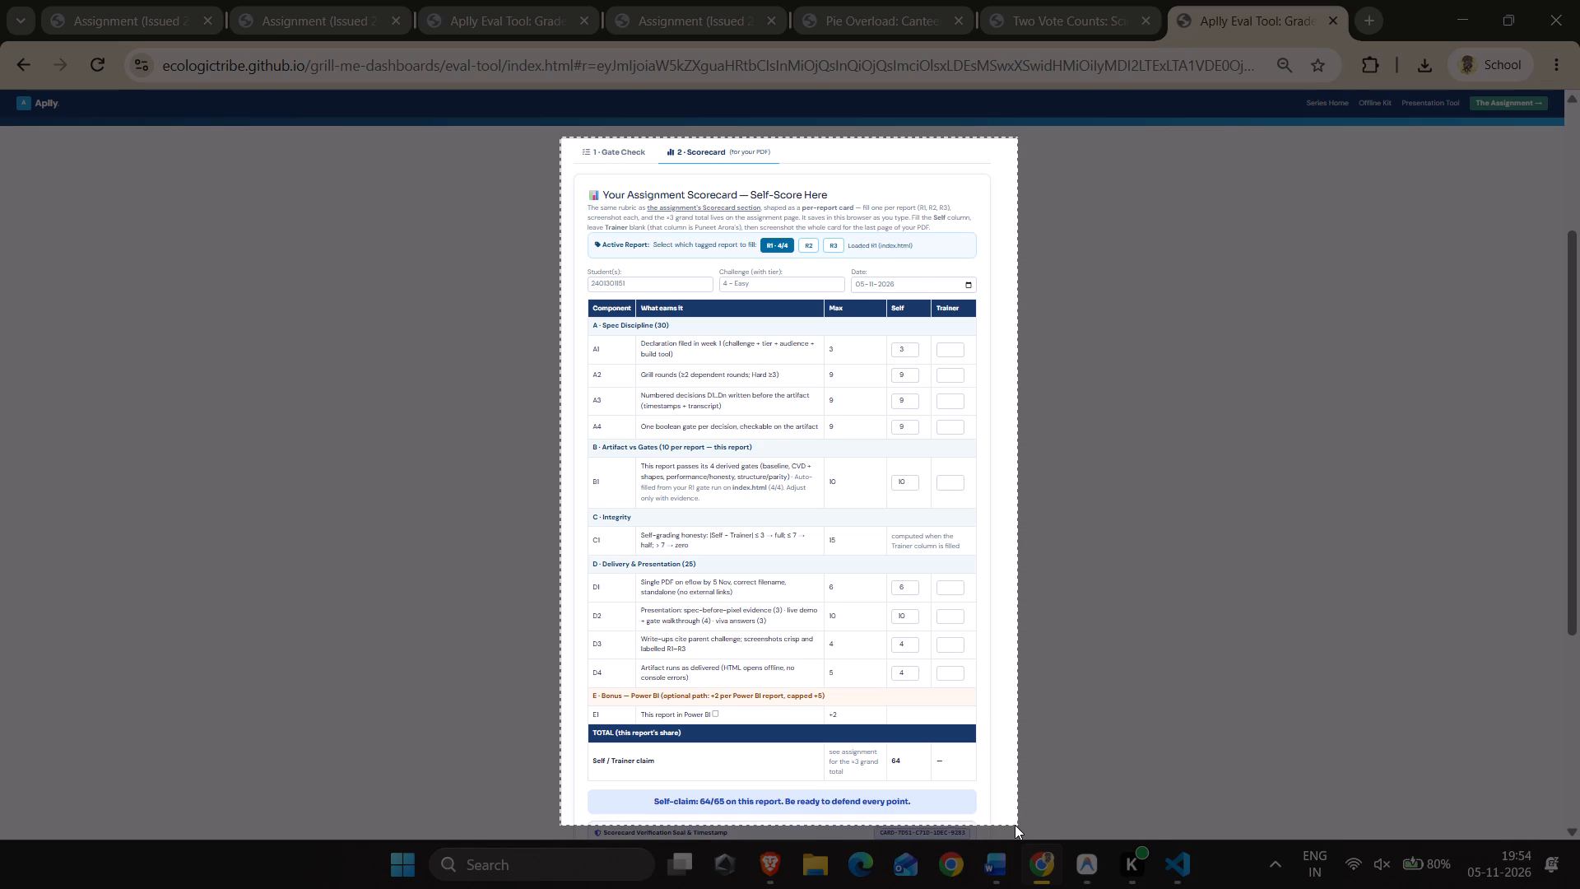
drag(1015, 825, 1007, 841)
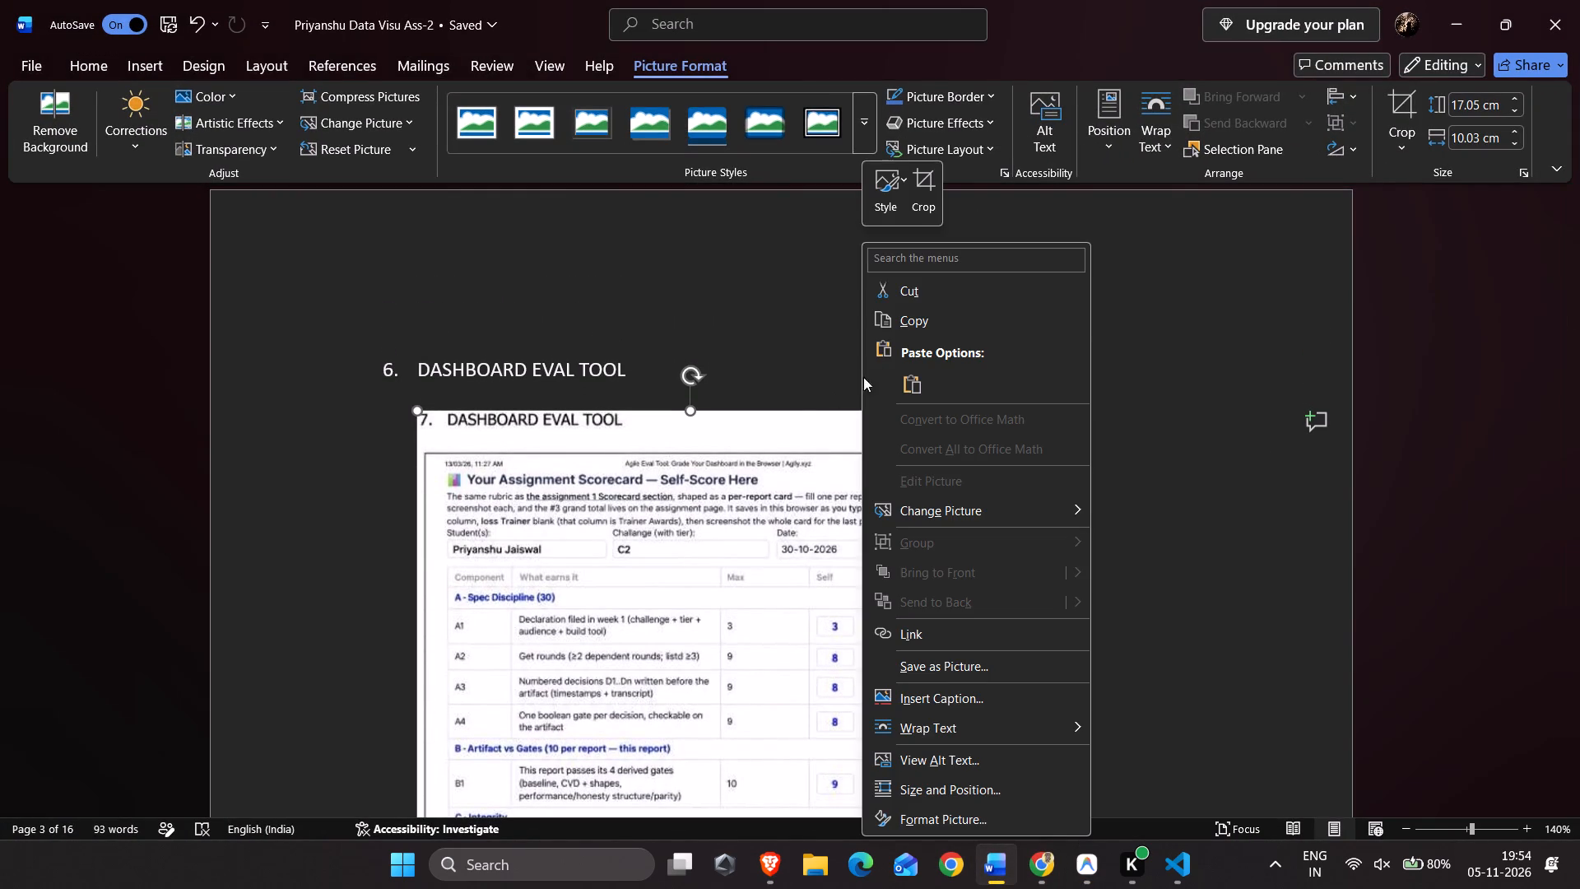
click(919, 295)
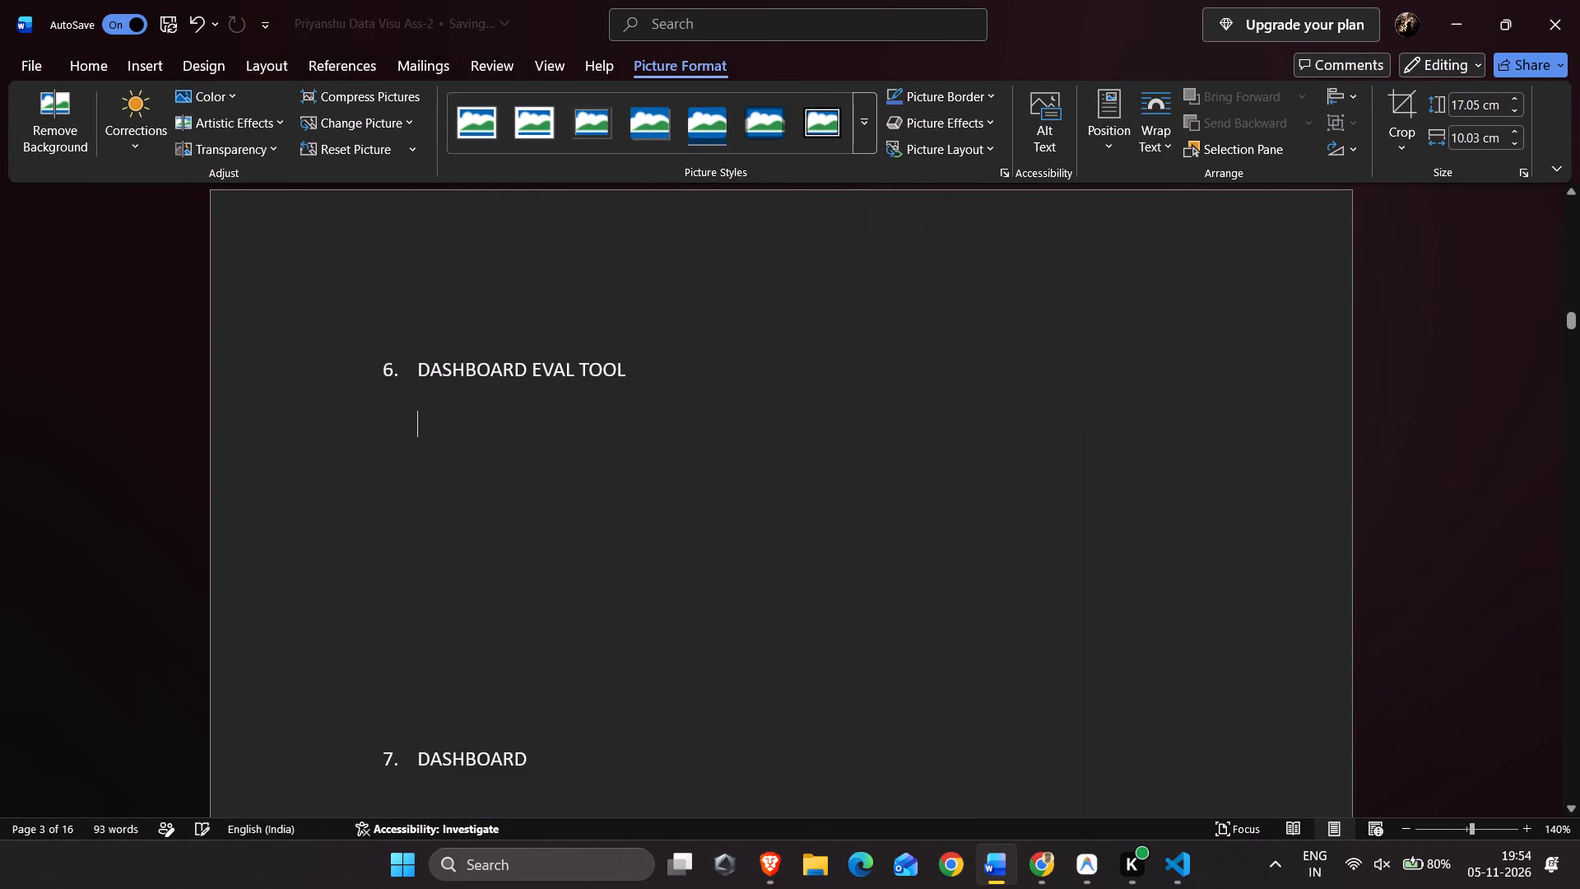
click(142, 72)
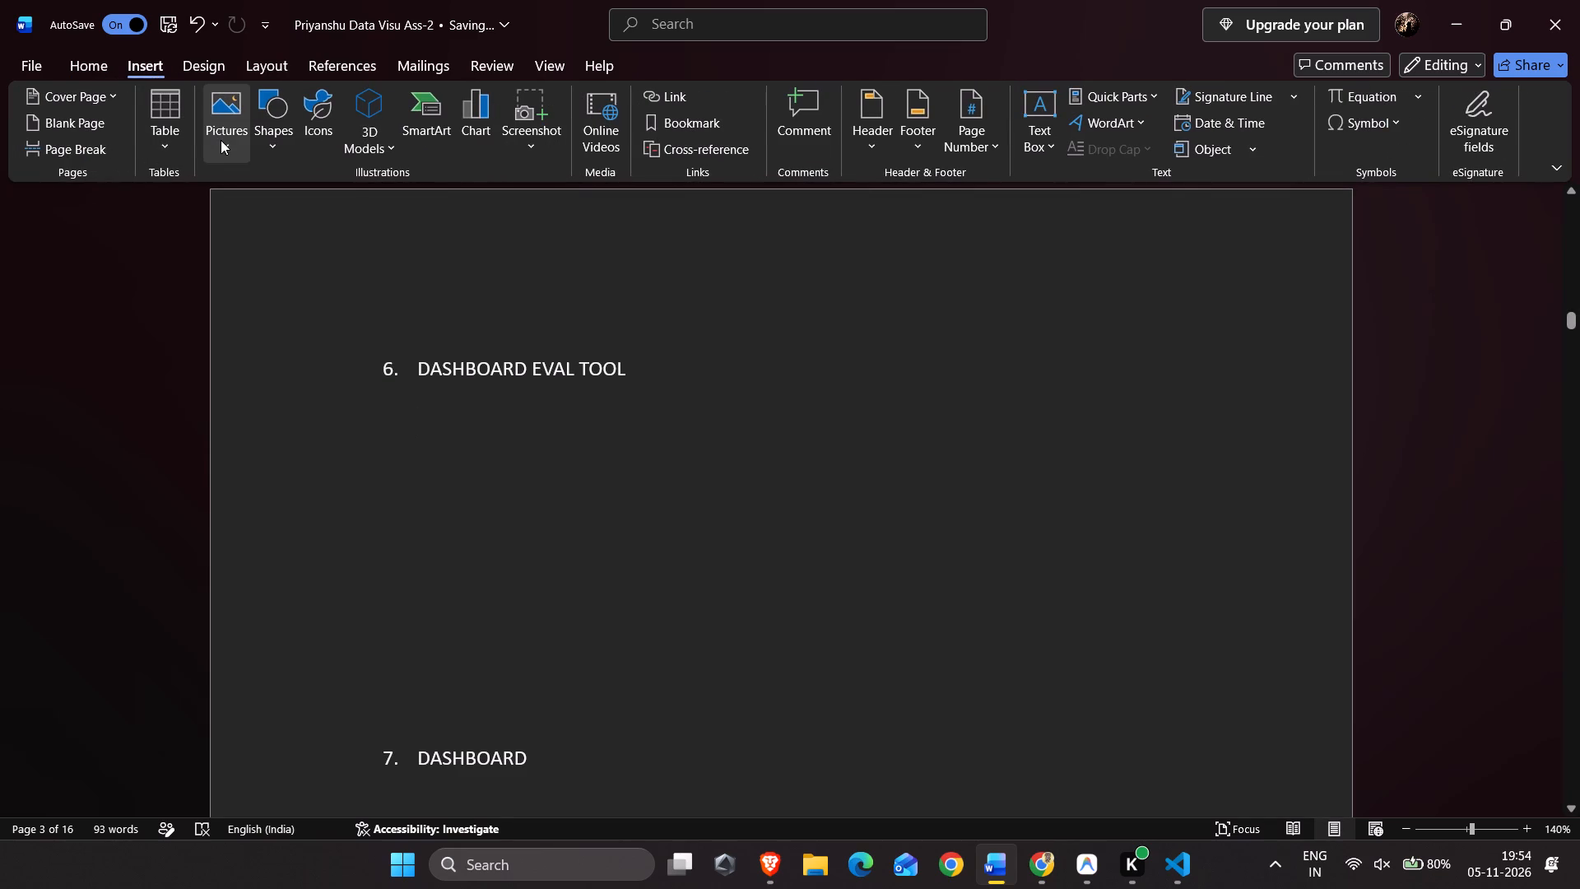
click(221, 140)
click(263, 212)
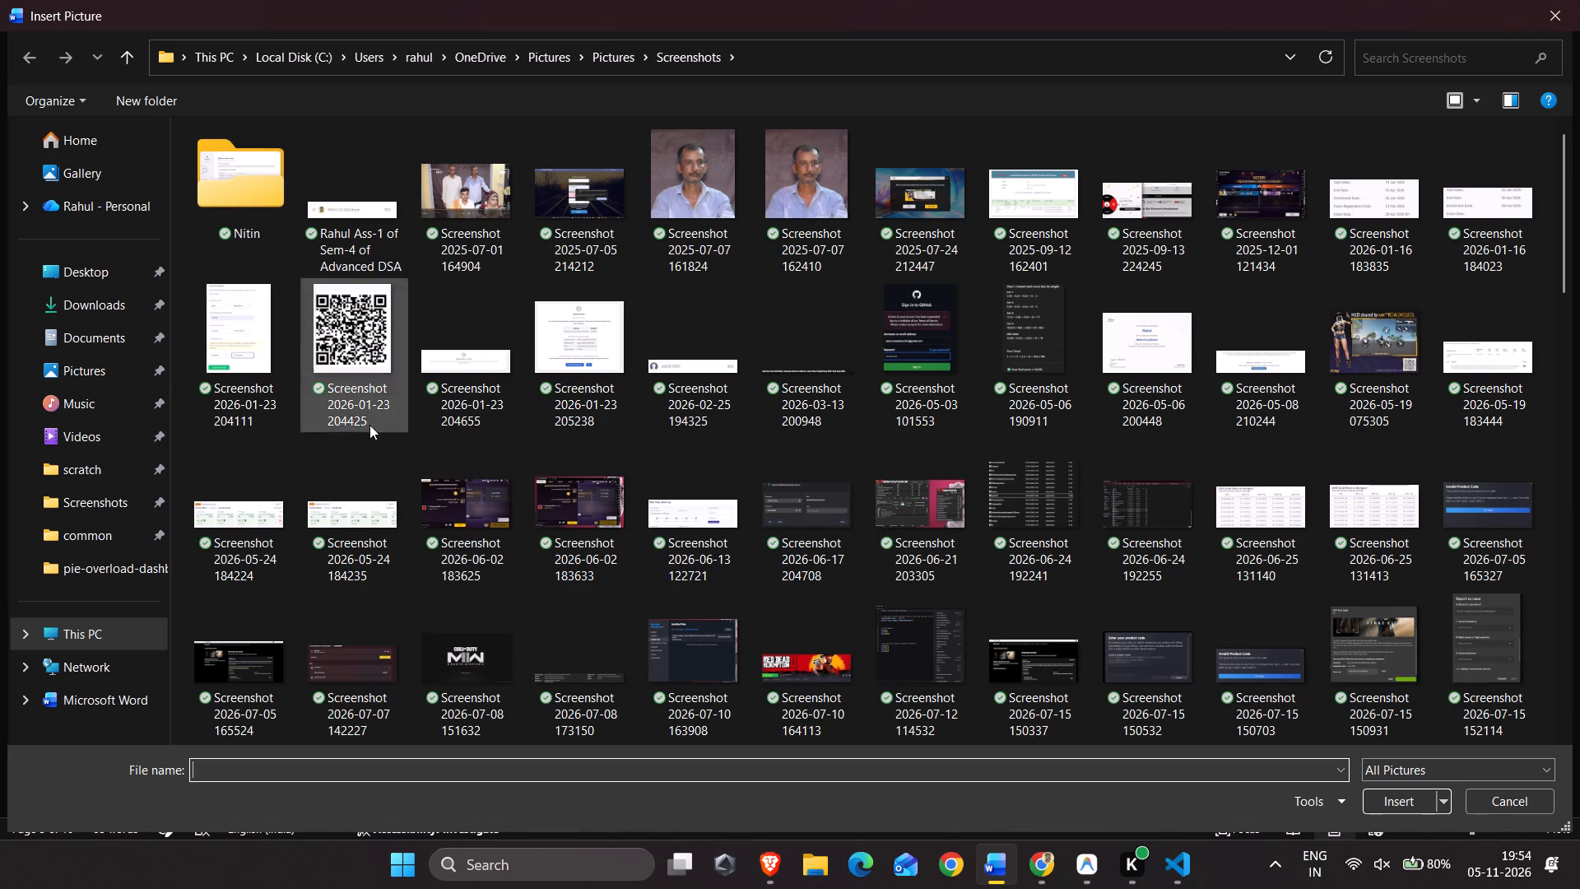
scroll(699, 510, down, 20)
scroll(699, 510, down, 2)
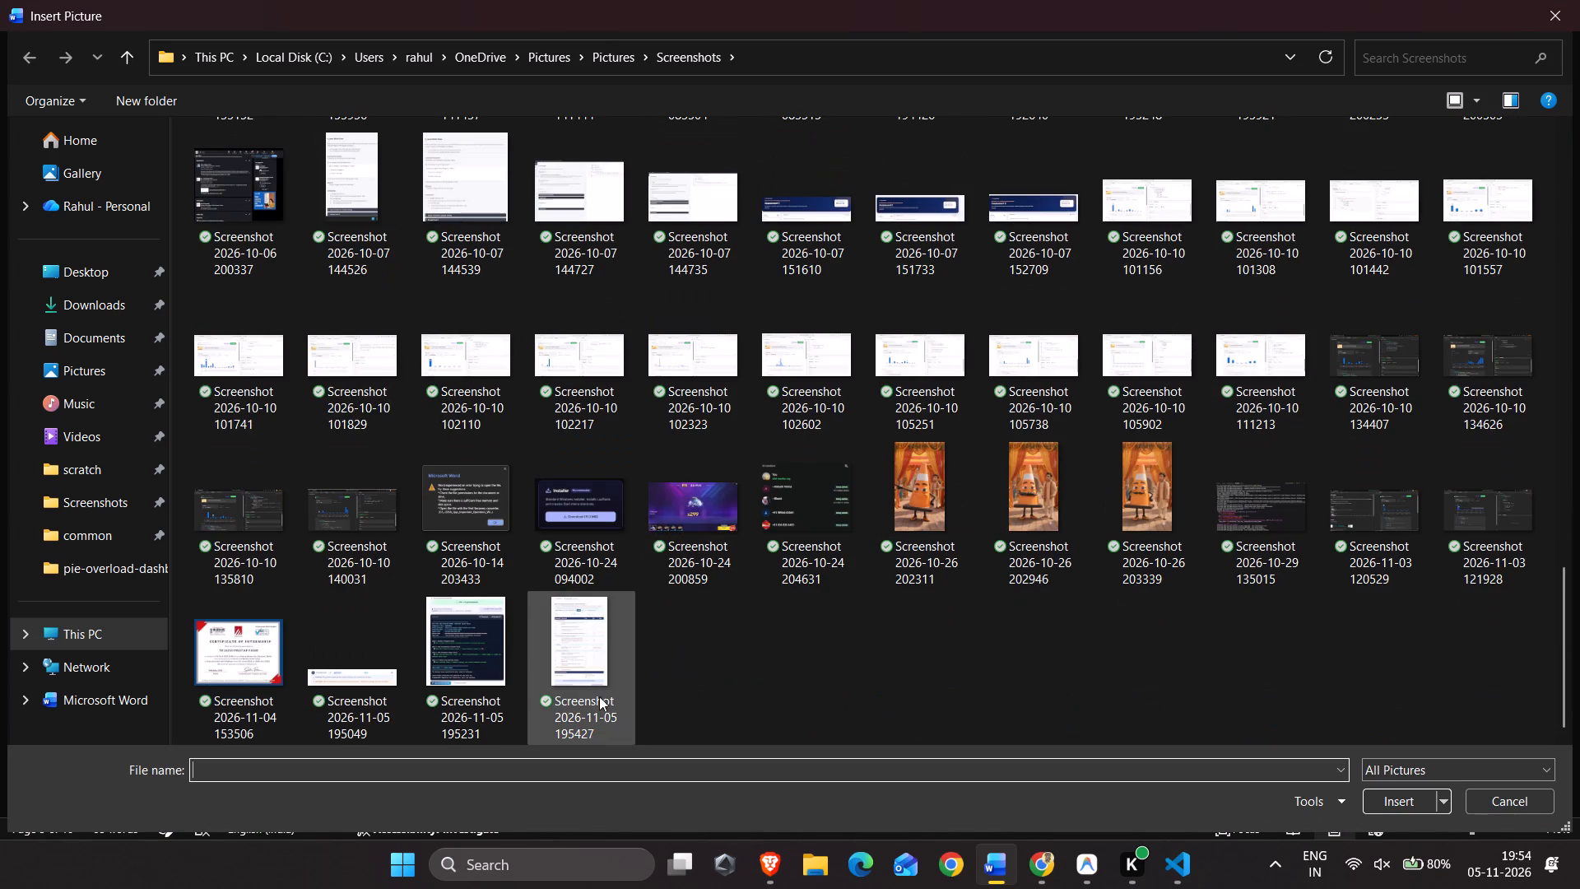
double_click(595, 694)
Cut the old Student attendance dashboard picture from under heading 7, DASHBOARD.
scroll(806, 580, down, 1)
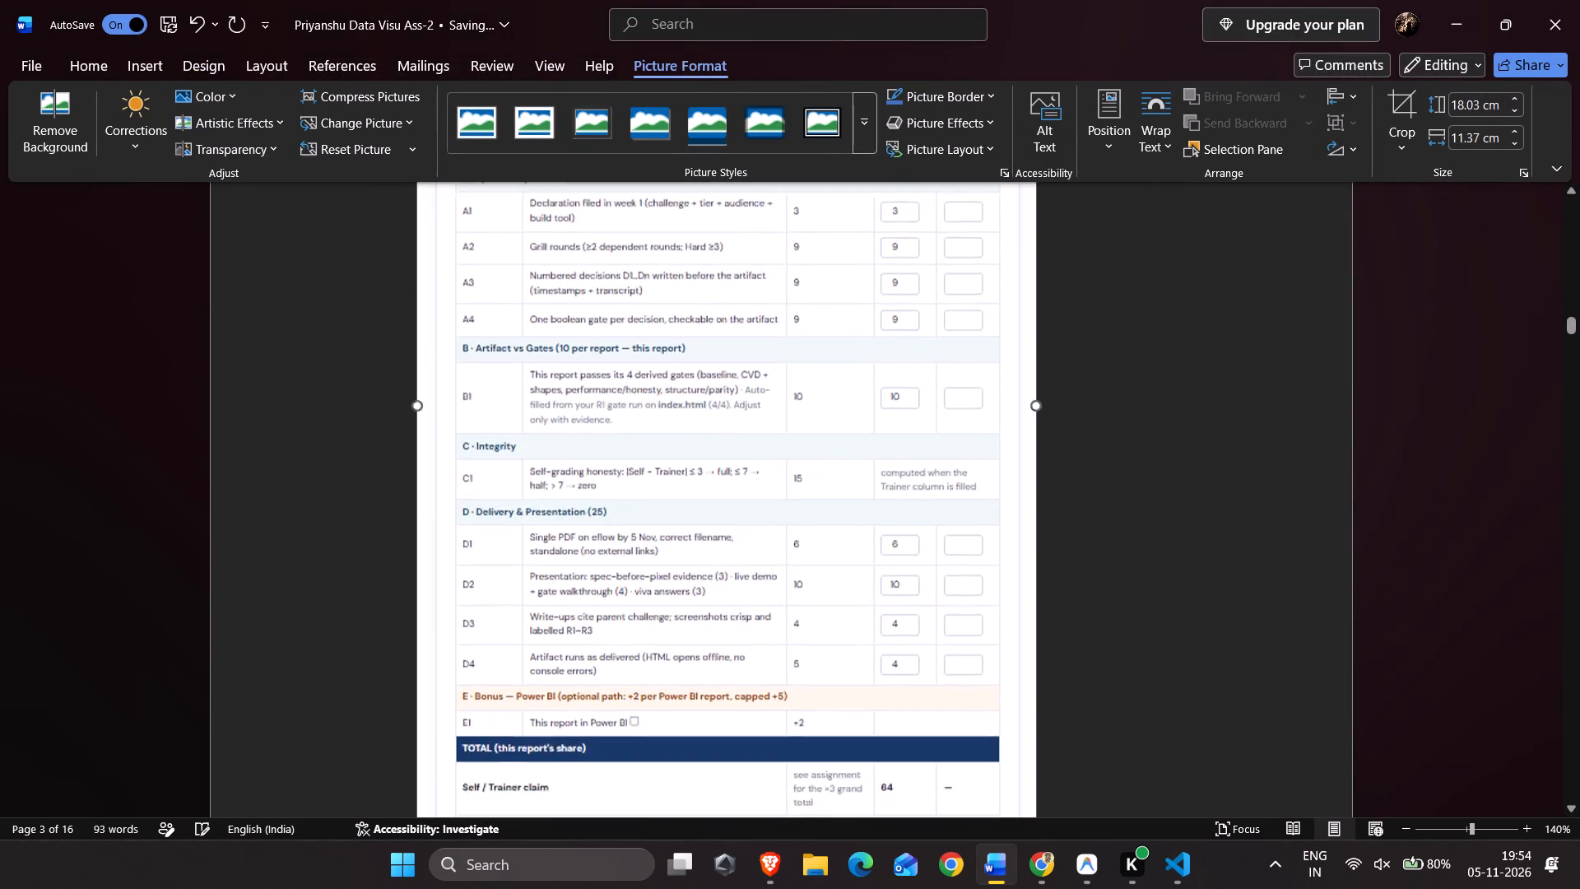
scroll(806, 580, down, 3)
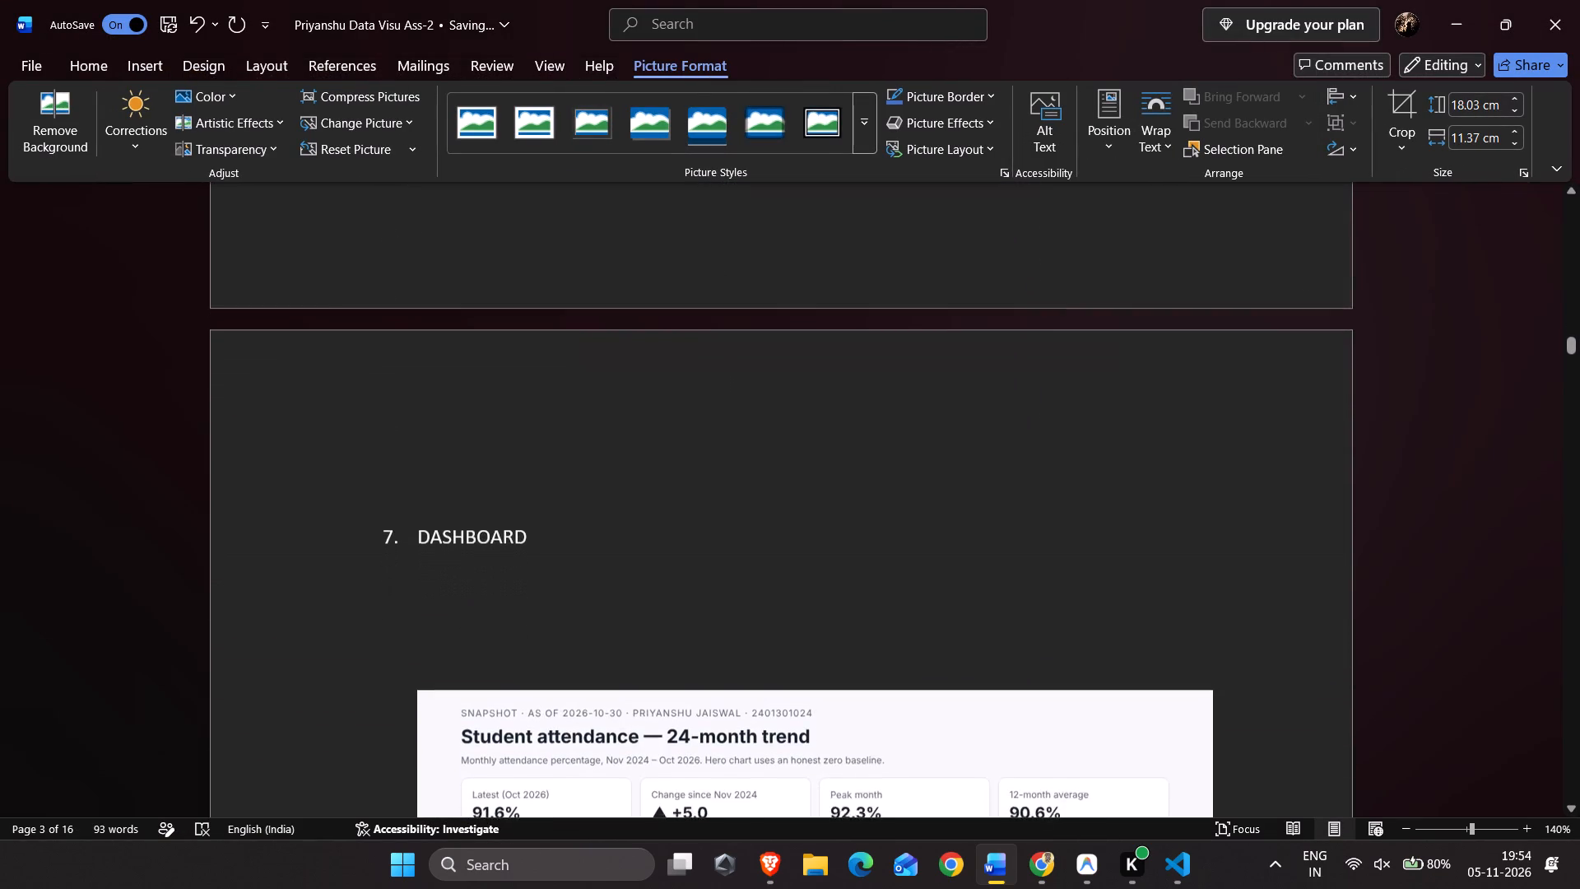
scroll(806, 580, down, 1)
click(713, 494)
right_click(713, 494)
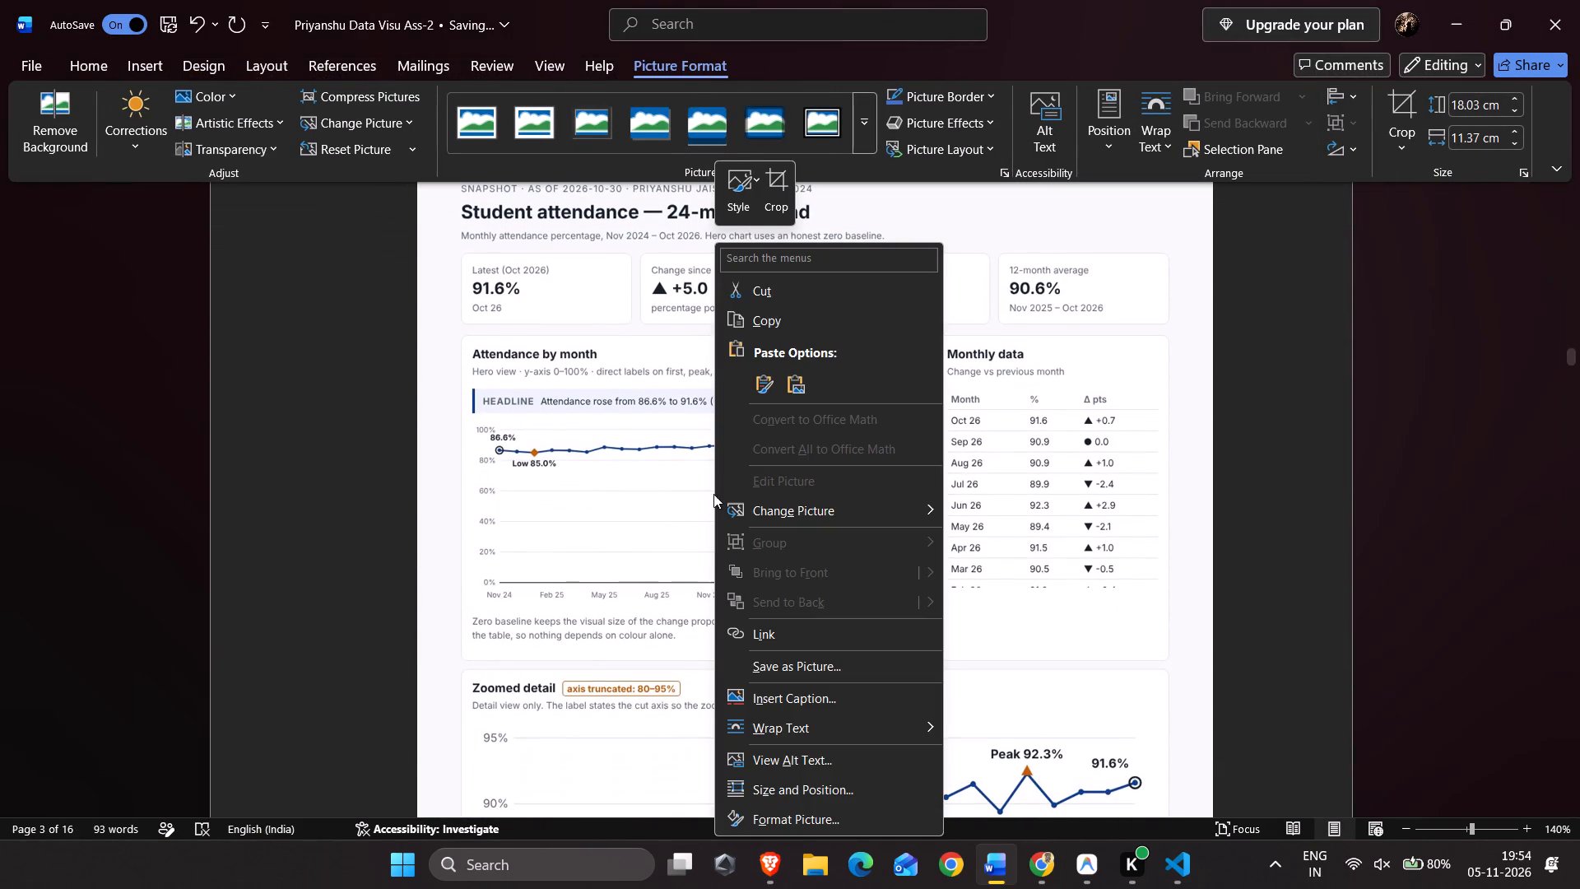
click(760, 303)
Insert the Pie Overload dashboard picture under DASHBOARD, using the second of today's screen captures in the Downloads folder.
scroll(533, 408, up, 1)
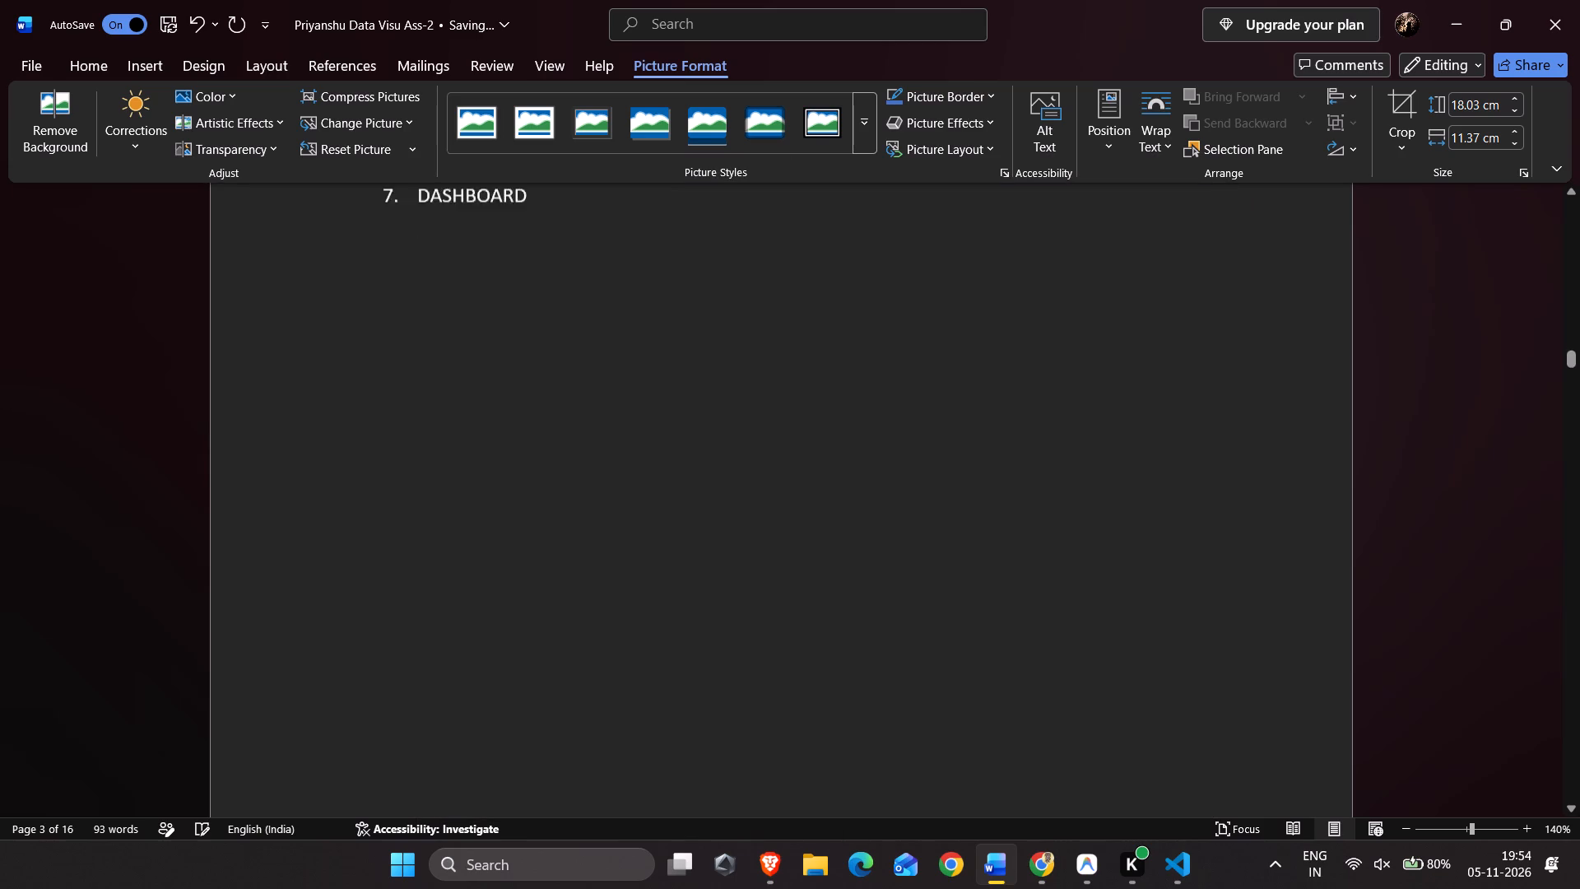
scroll(533, 408, up, 1)
click(104, 78)
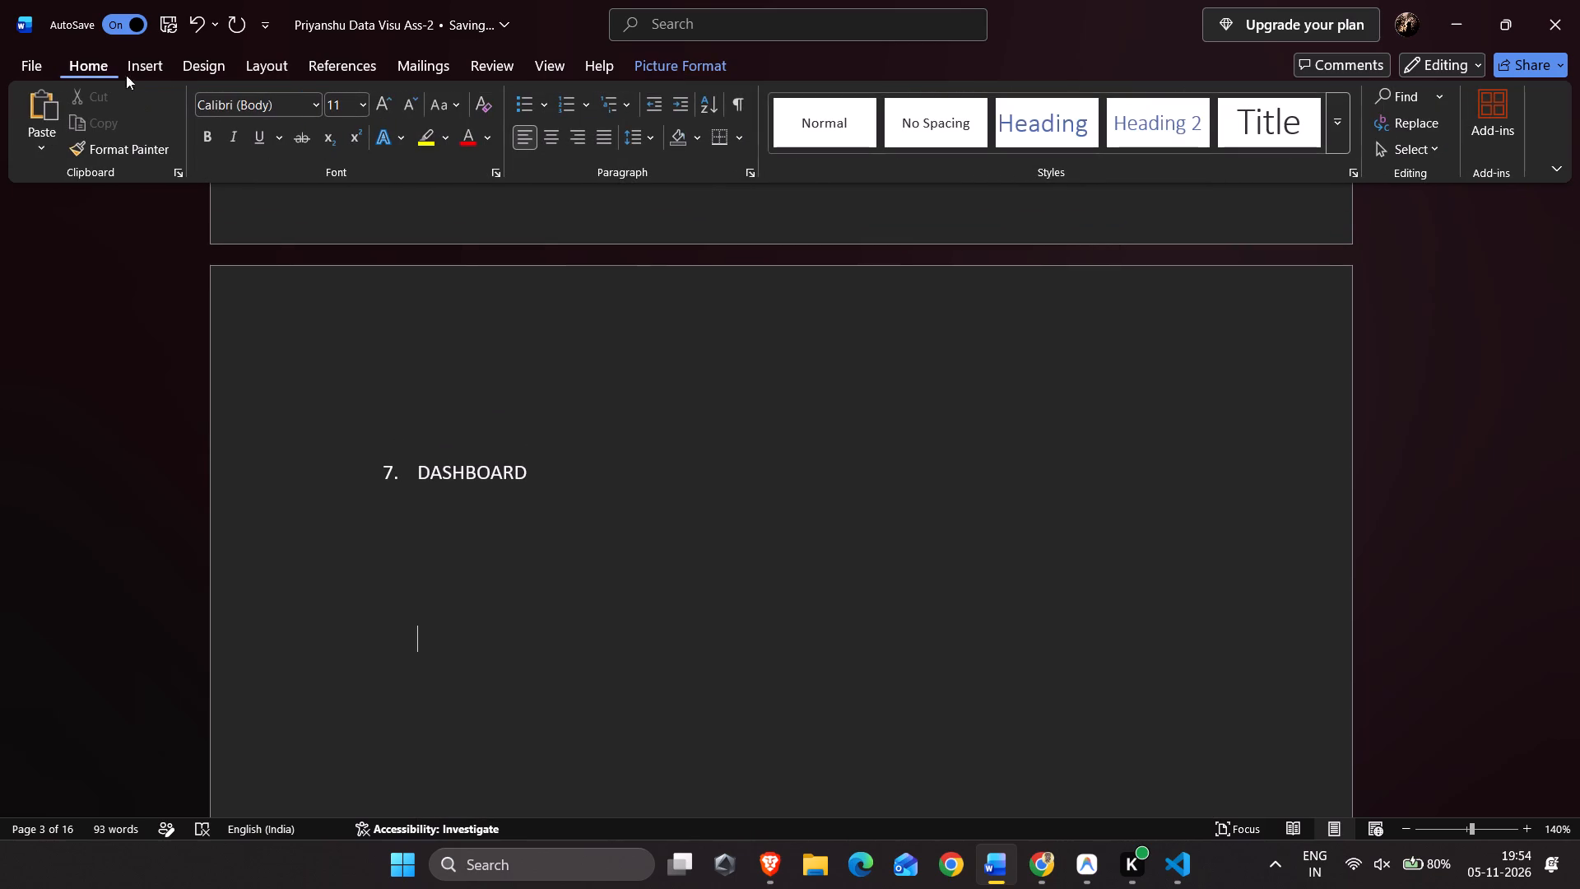
click(144, 69)
click(205, 142)
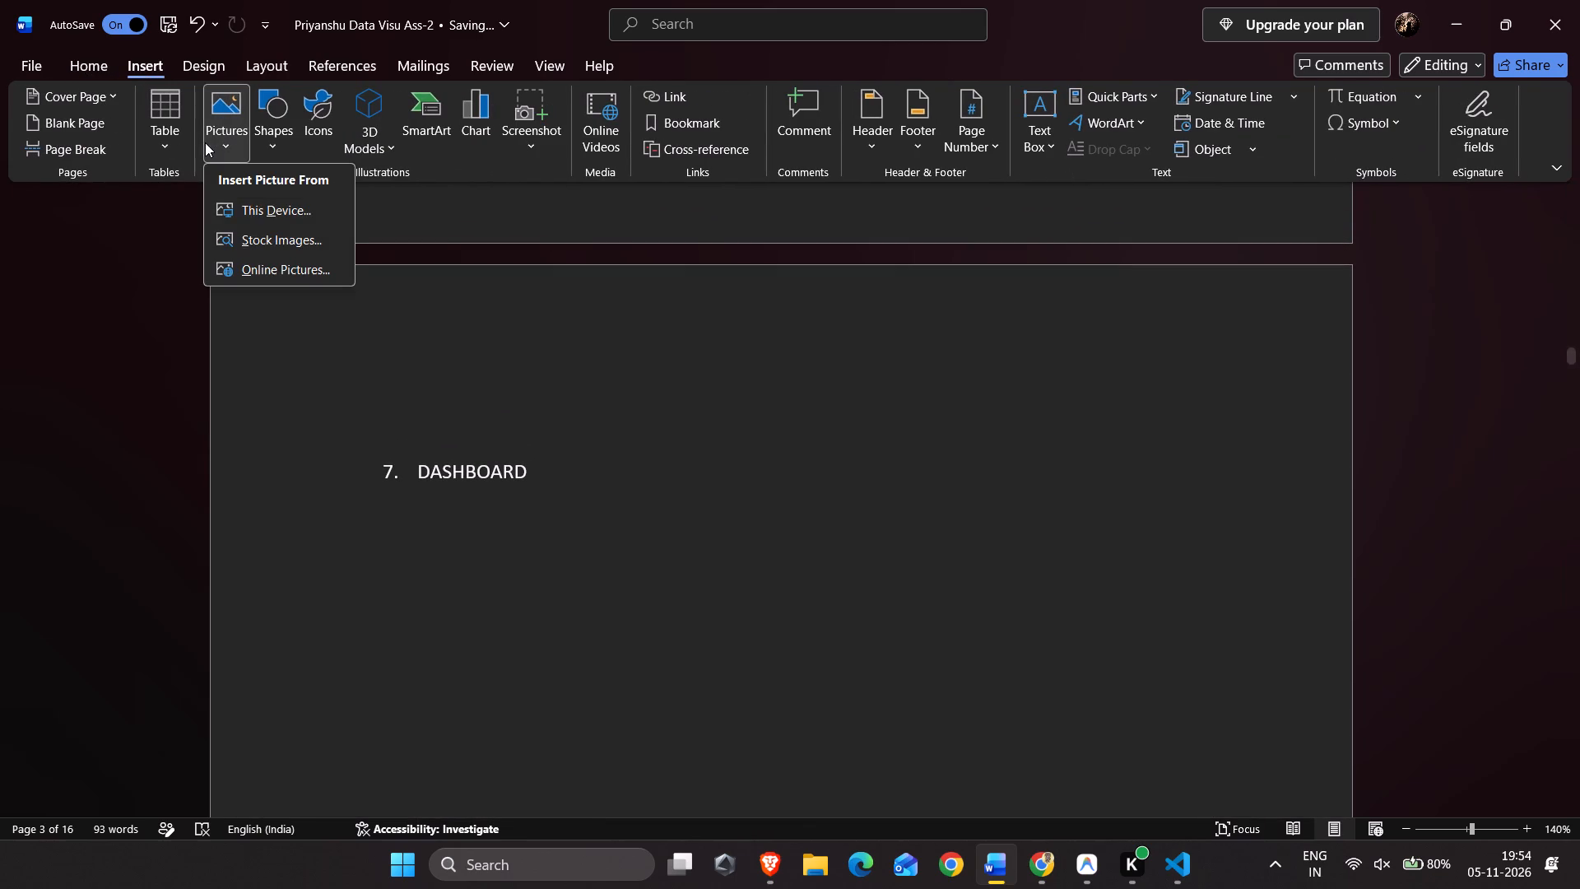
click(268, 211)
scroll(879, 522, down, 4)
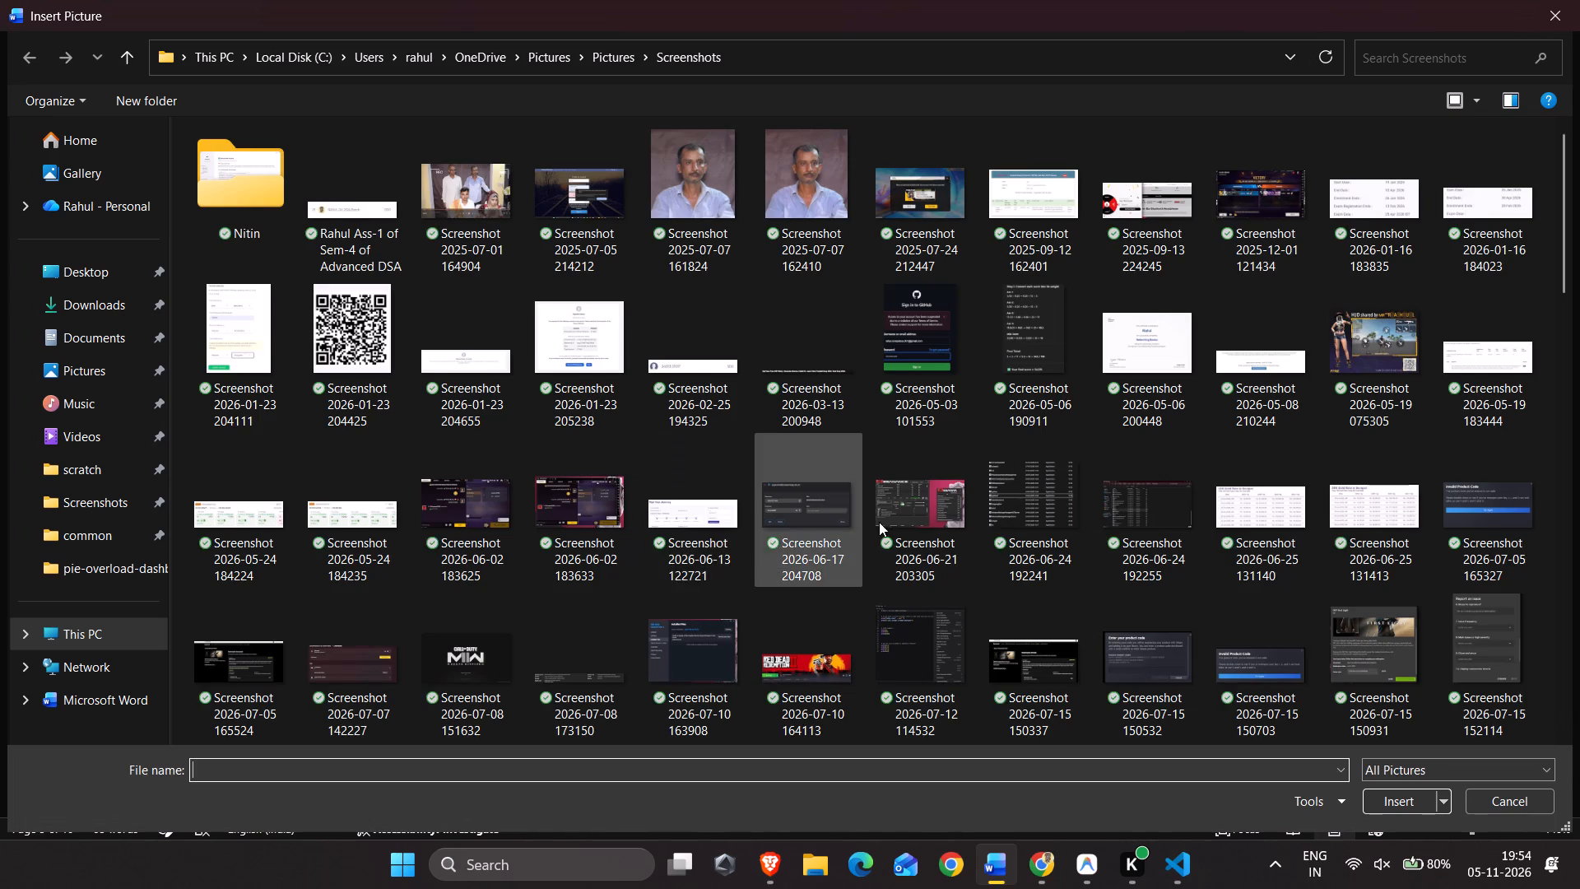
scroll(879, 522, down, 17)
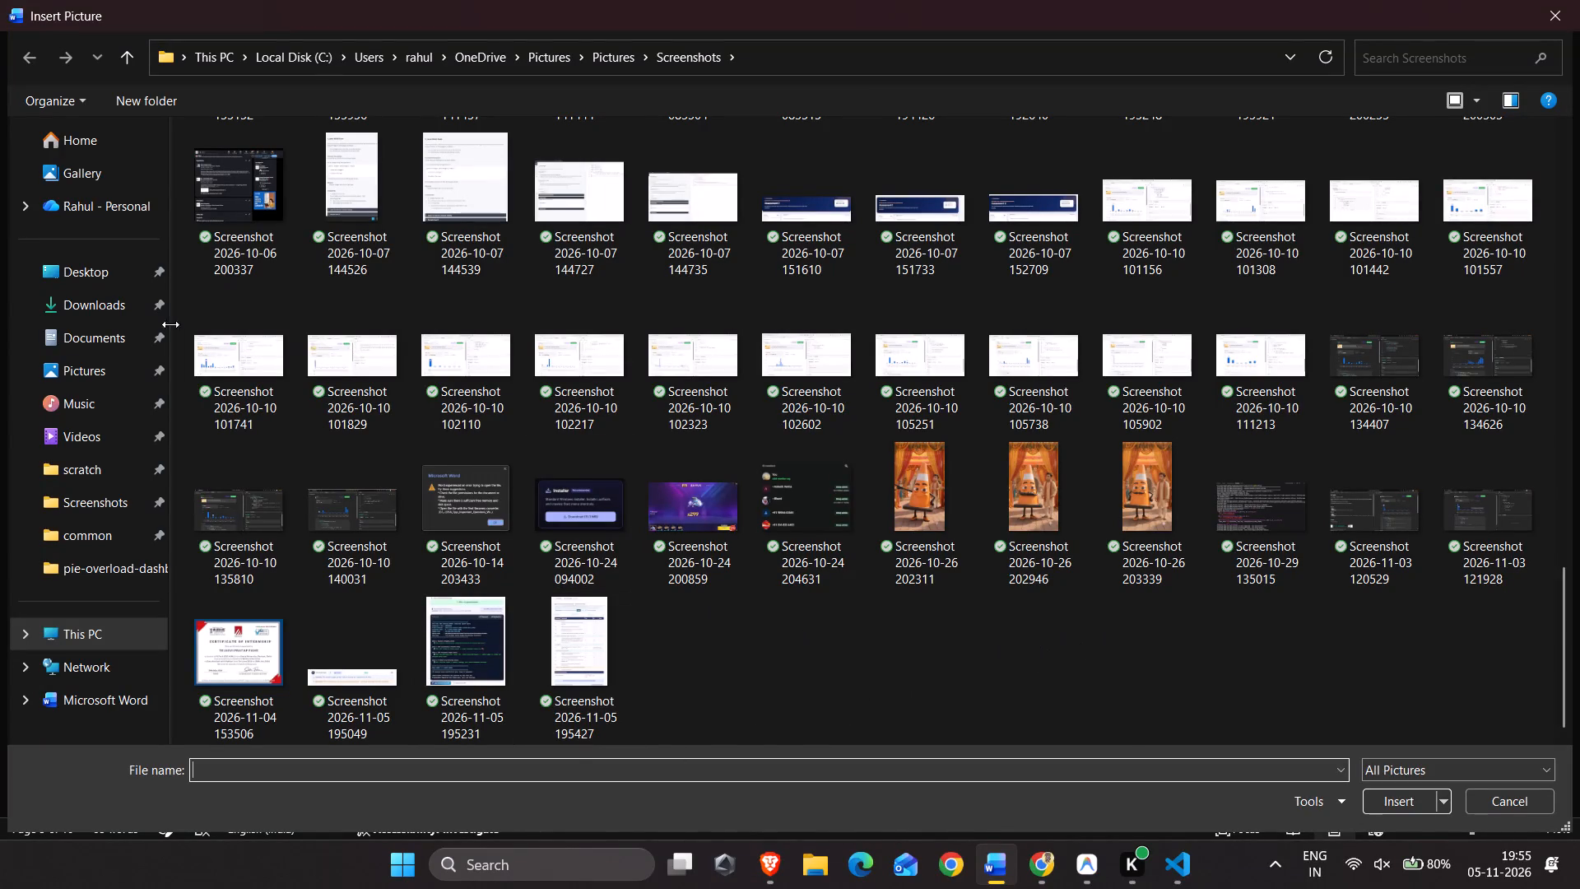
click(96, 312)
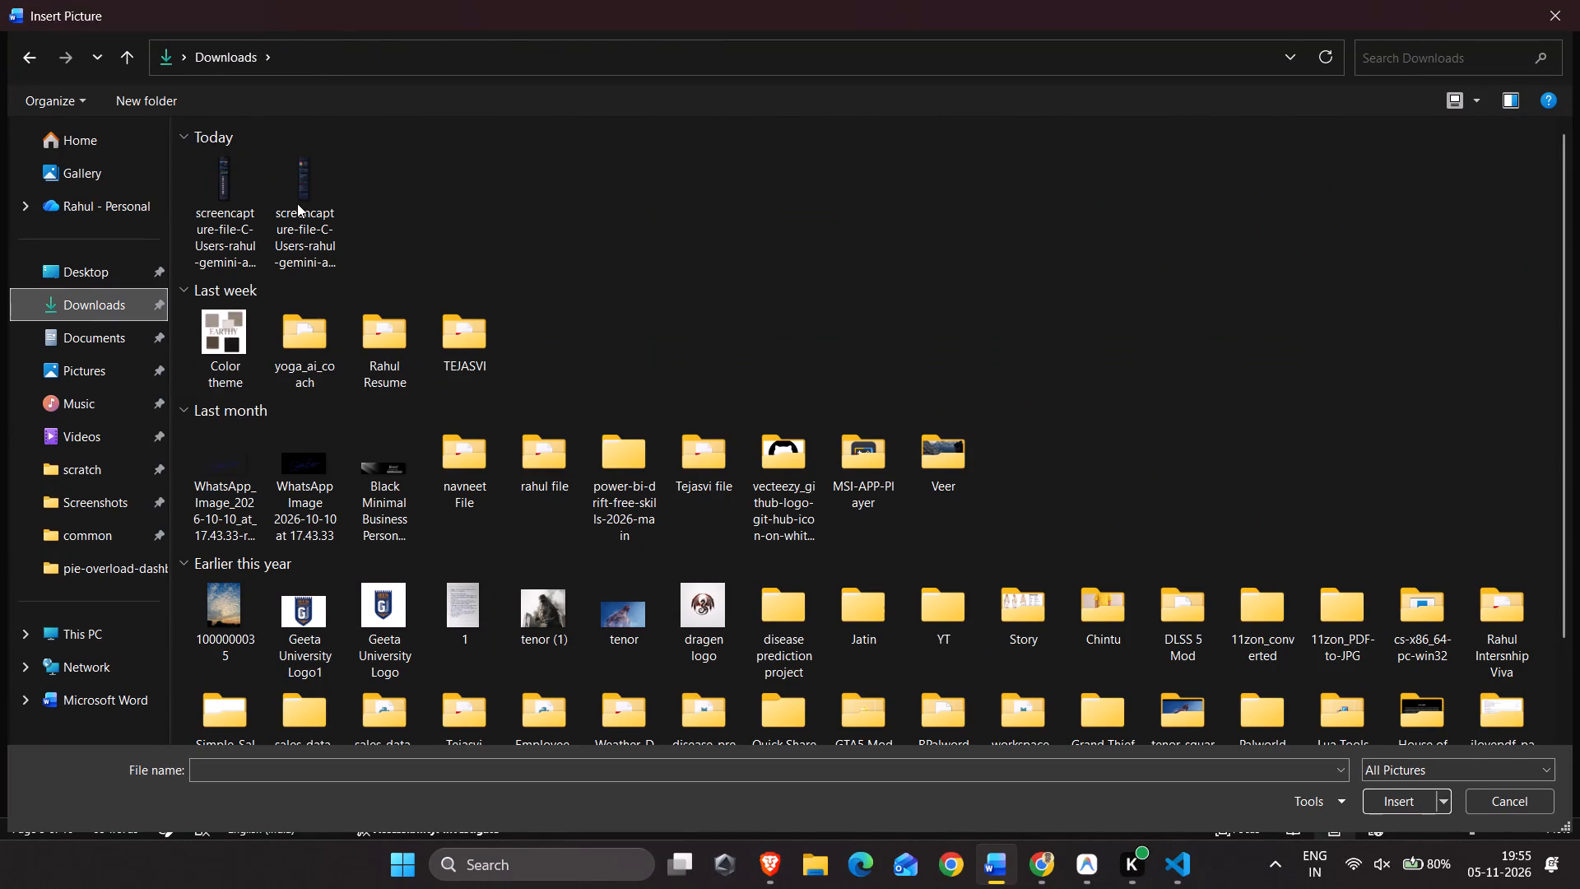
double_click(297, 203)
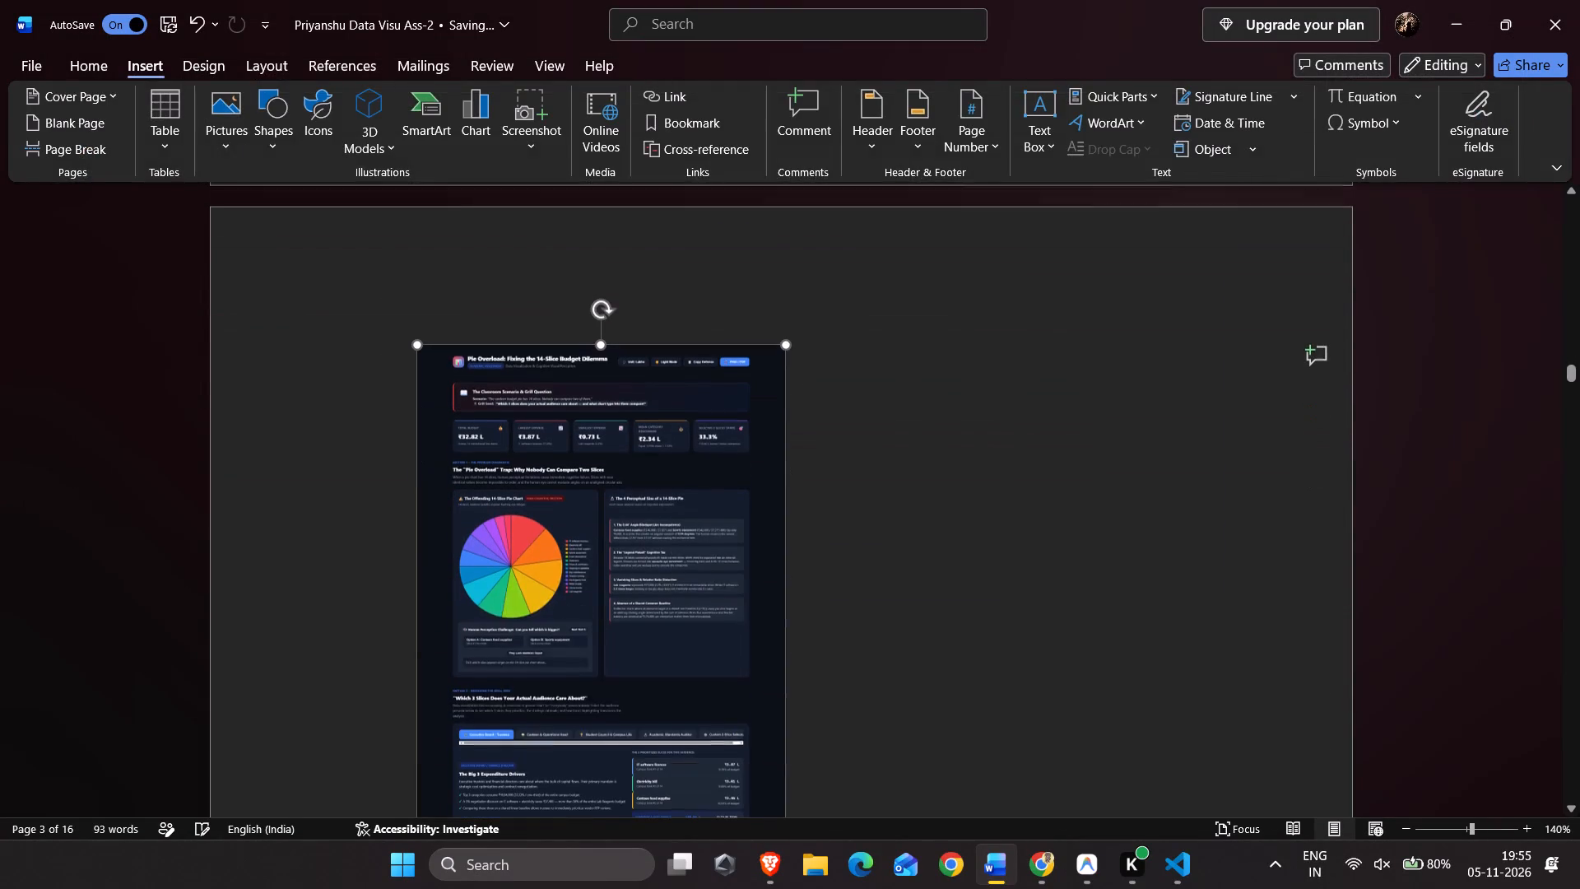
Set the dashboard picture's text wrapping to In Front of Text.
scroll(738, 485, up, 2)
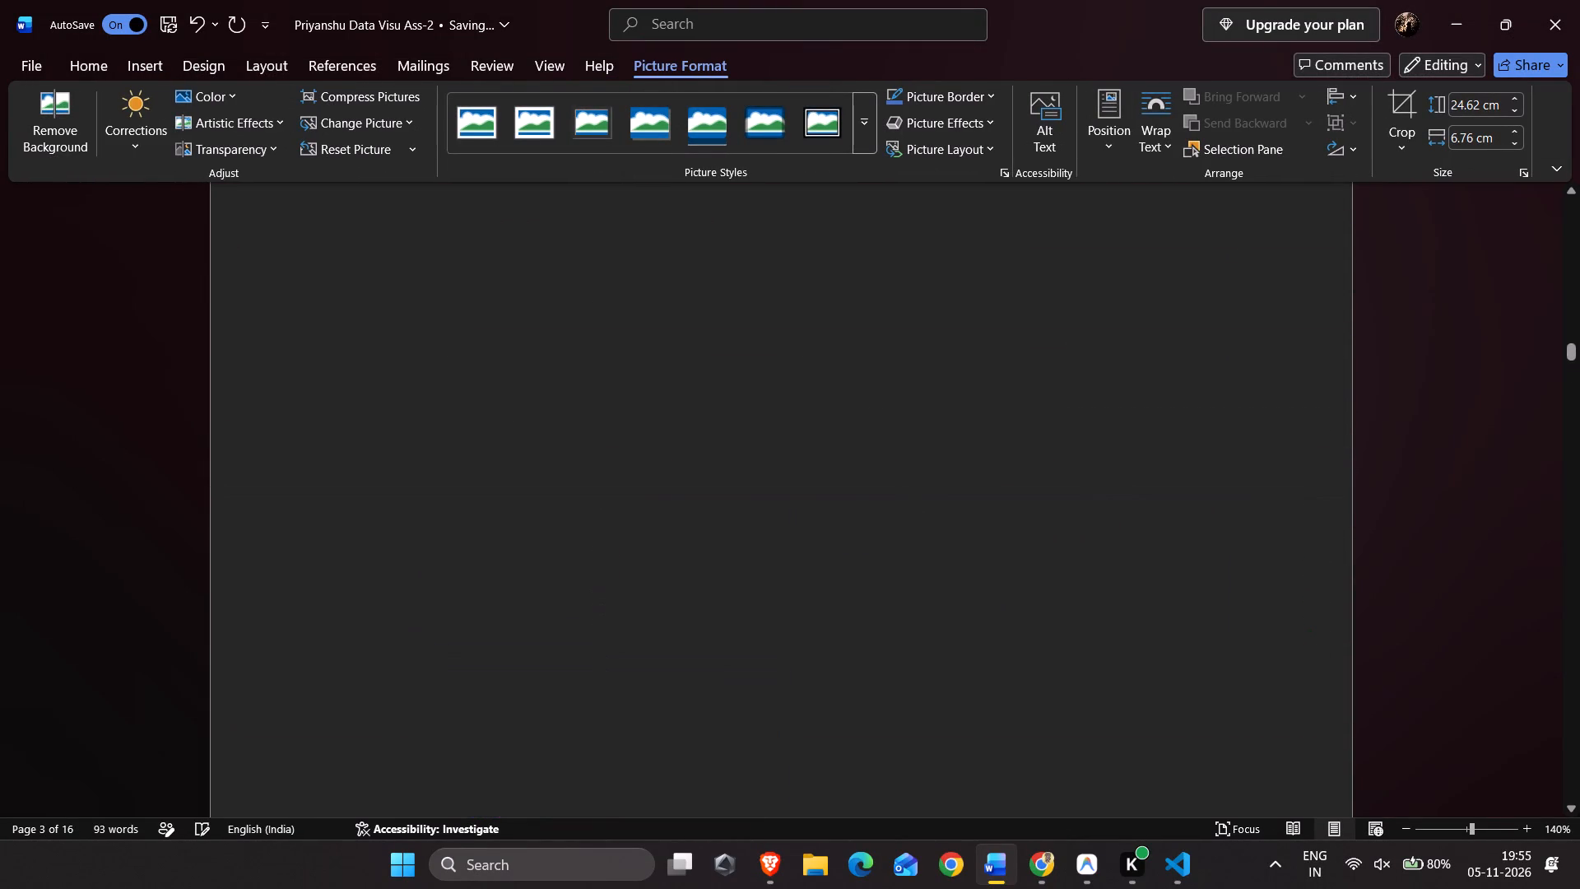
scroll(738, 485, up, 2)
scroll(738, 485, down, 2)
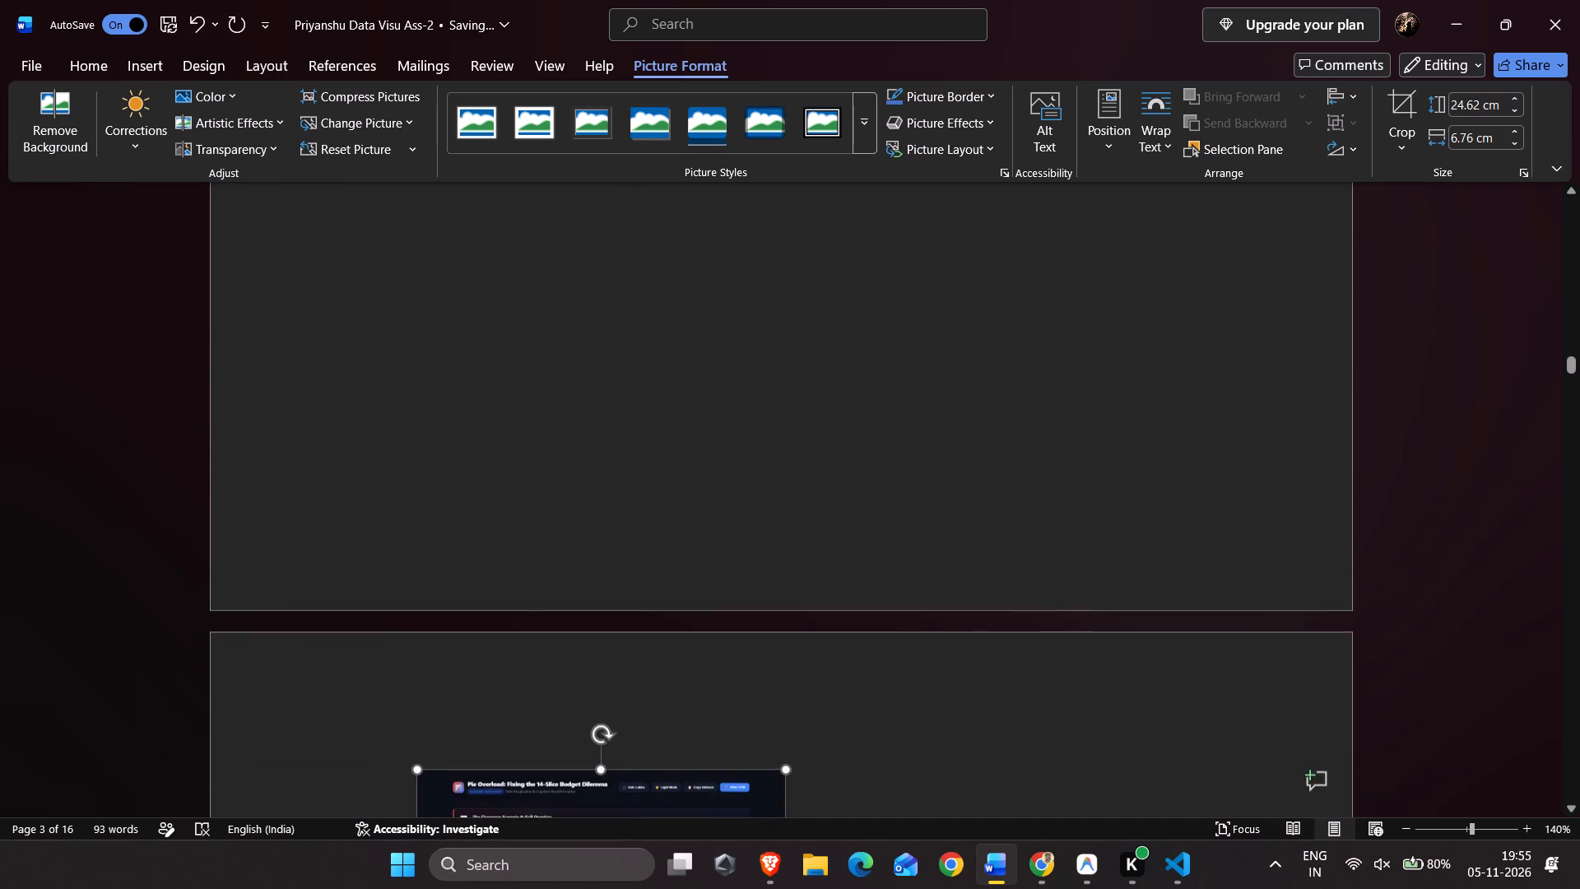
scroll(738, 485, down, 1)
click(452, 439)
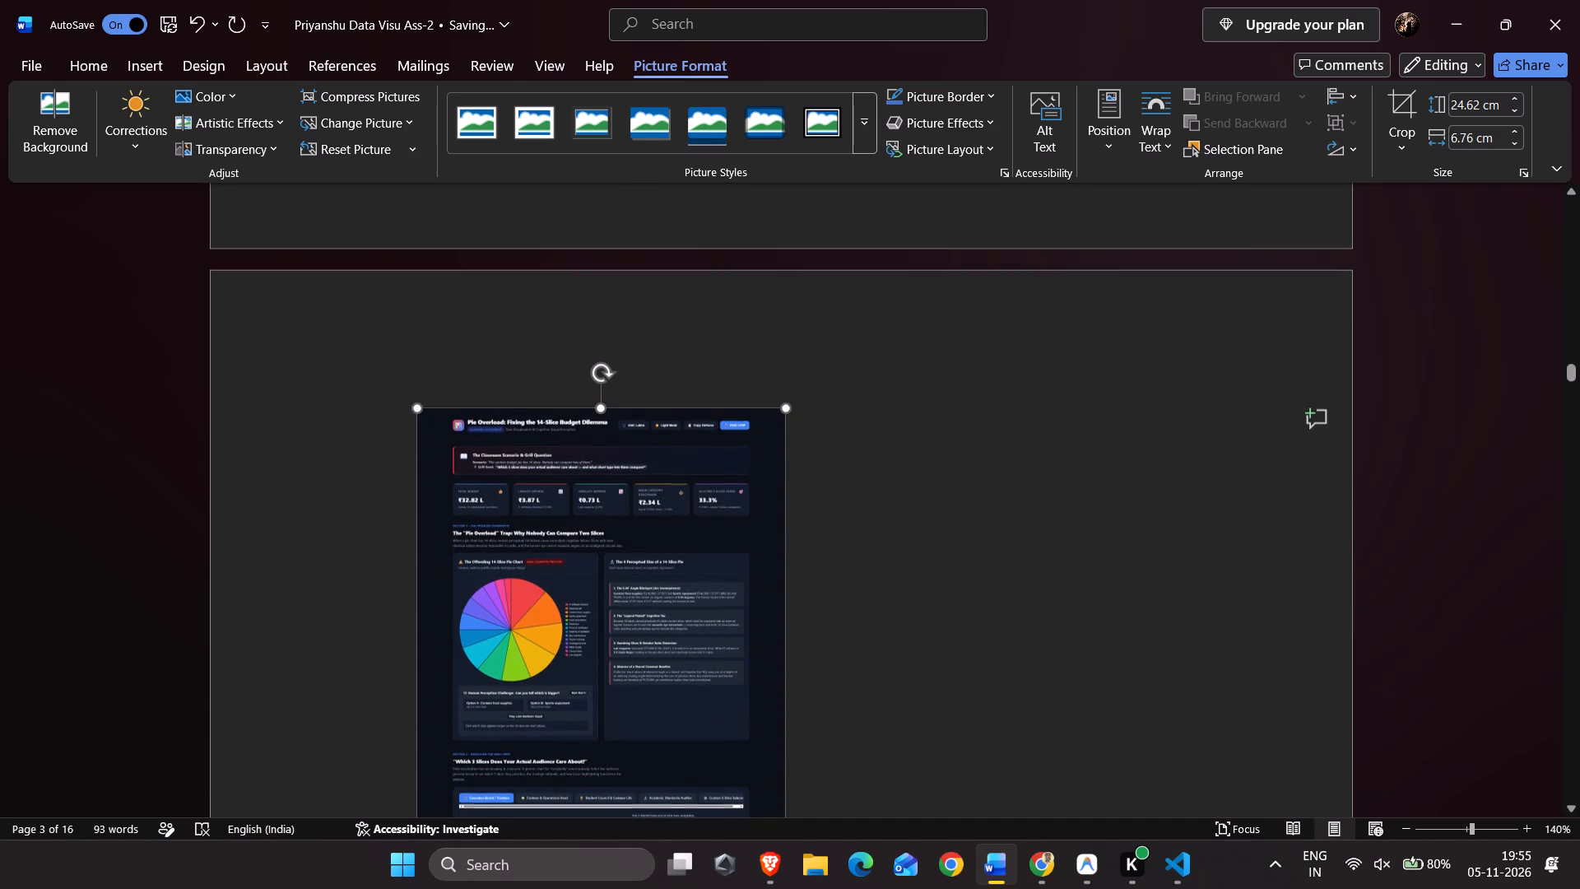
click(814, 423)
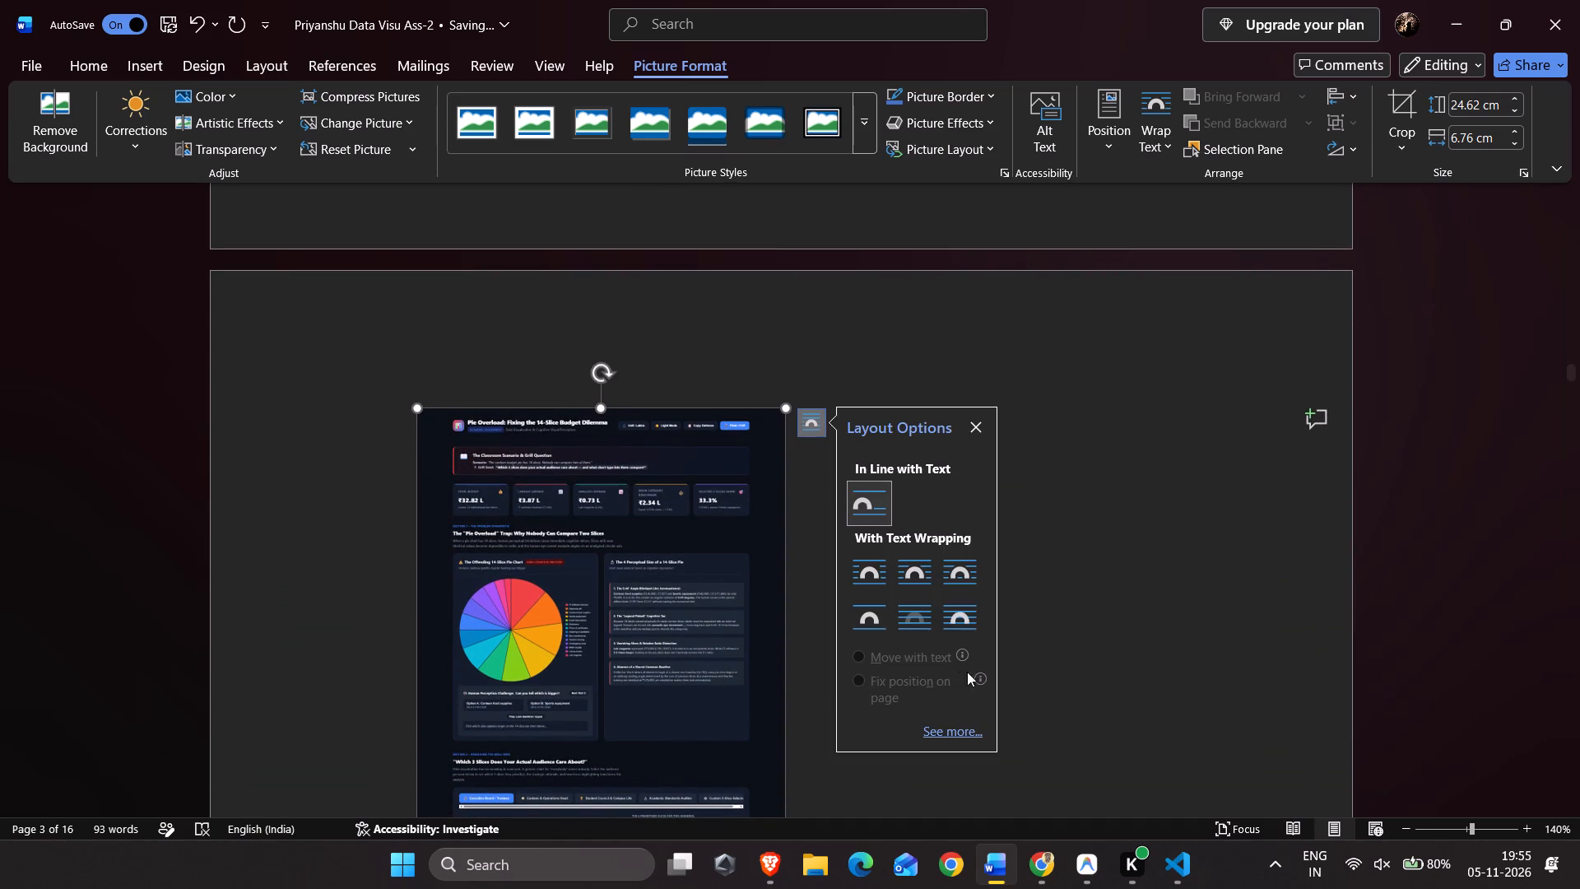
click(971, 626)
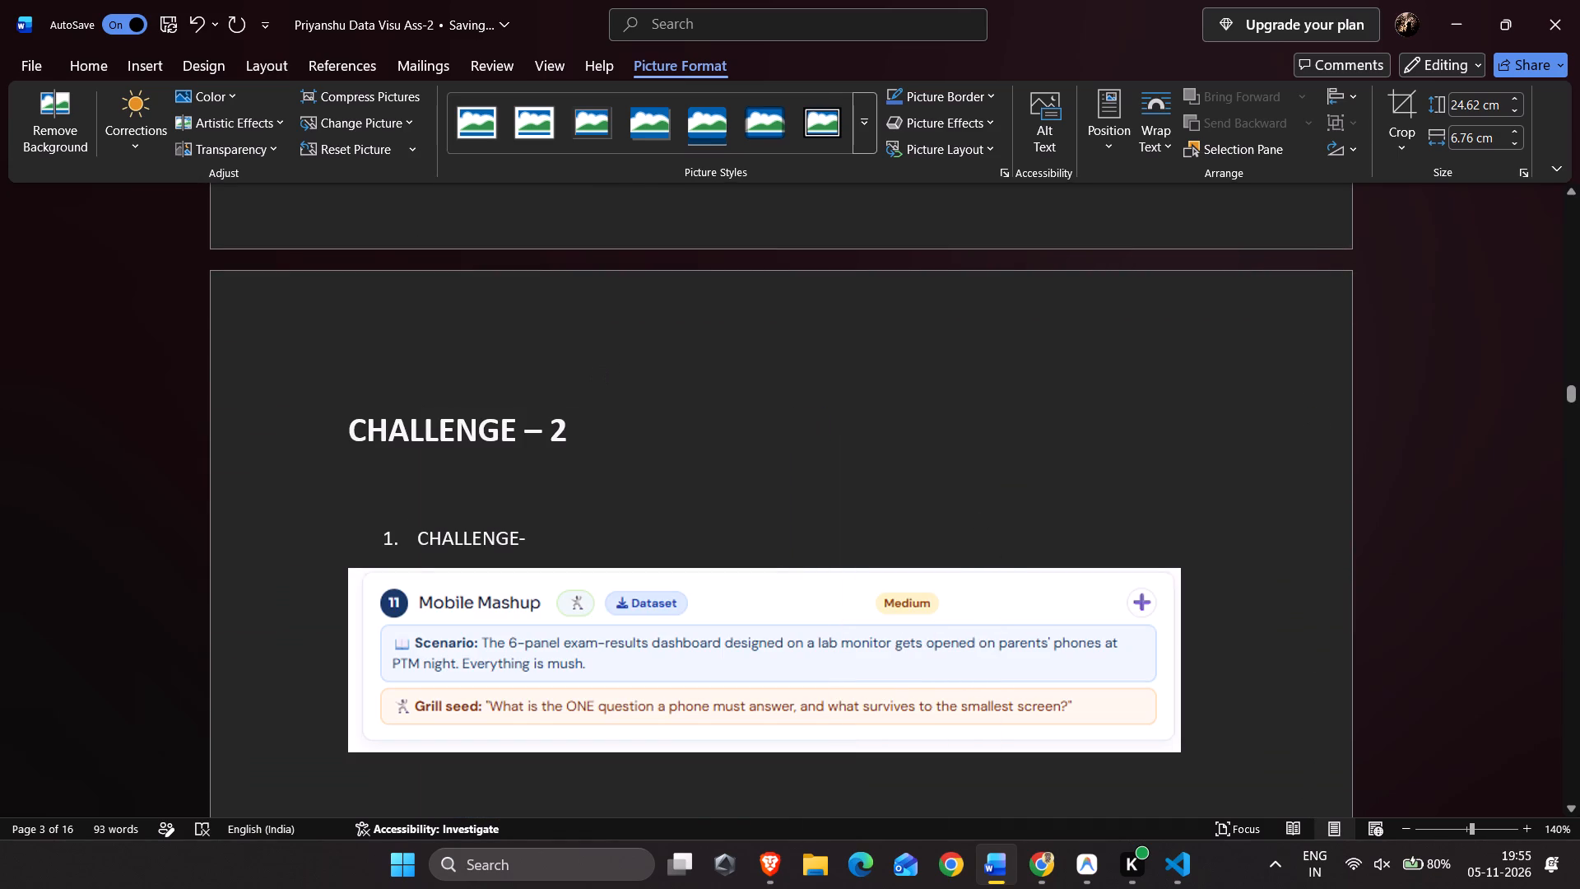
Add blank lines around the DASHBOARD heading so the dashboard picture sits below it instead of covering it.
scroll(961, 510, up, 3)
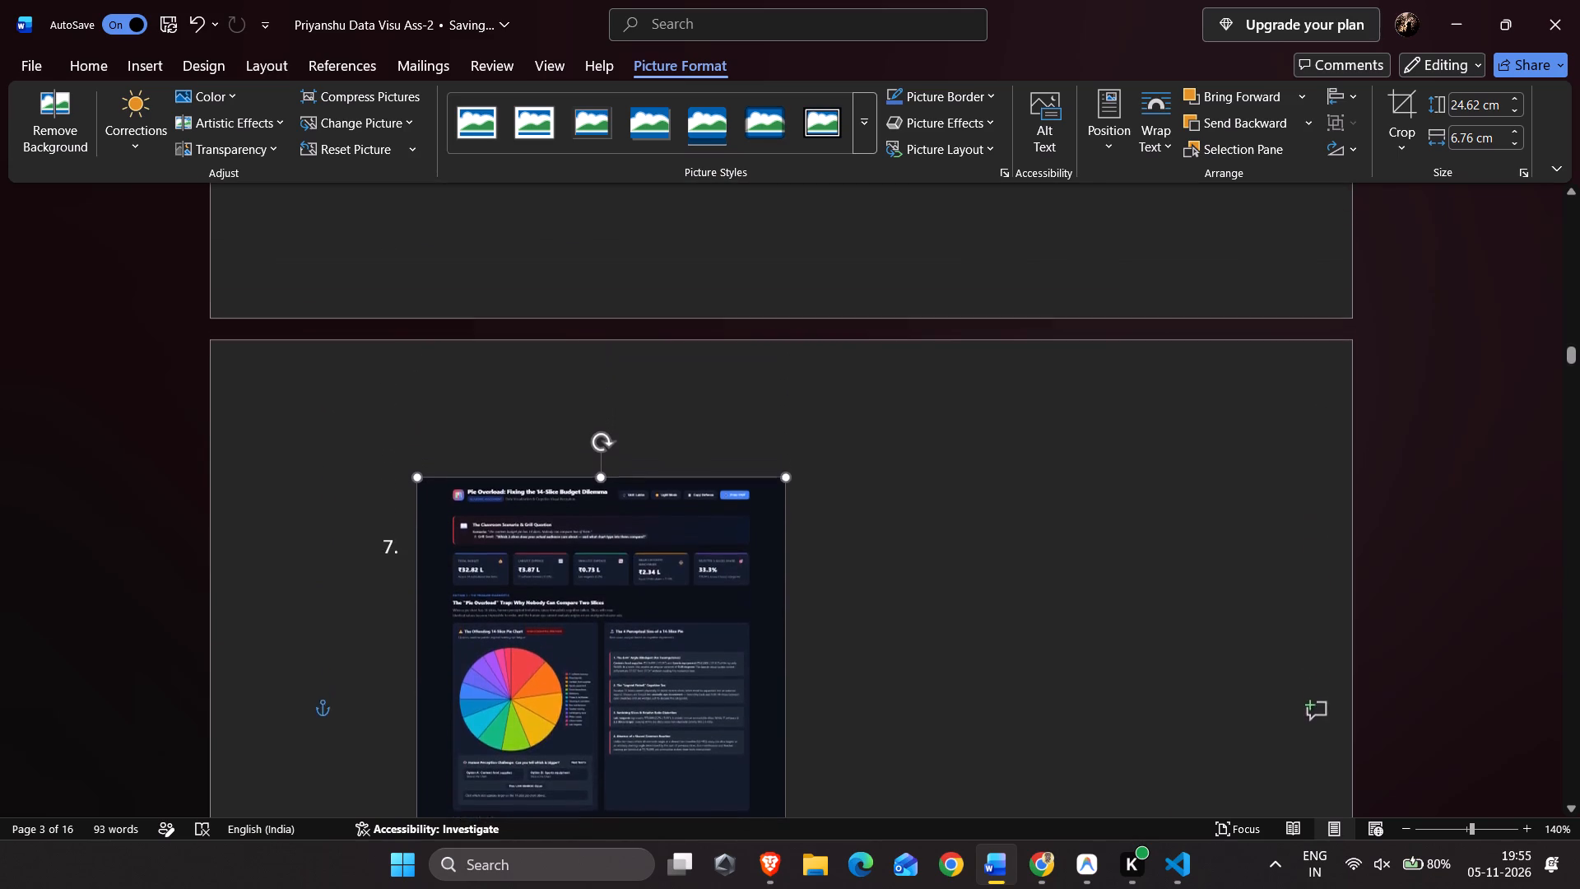
scroll(961, 510, up, 2)
scroll(961, 510, down, 2)
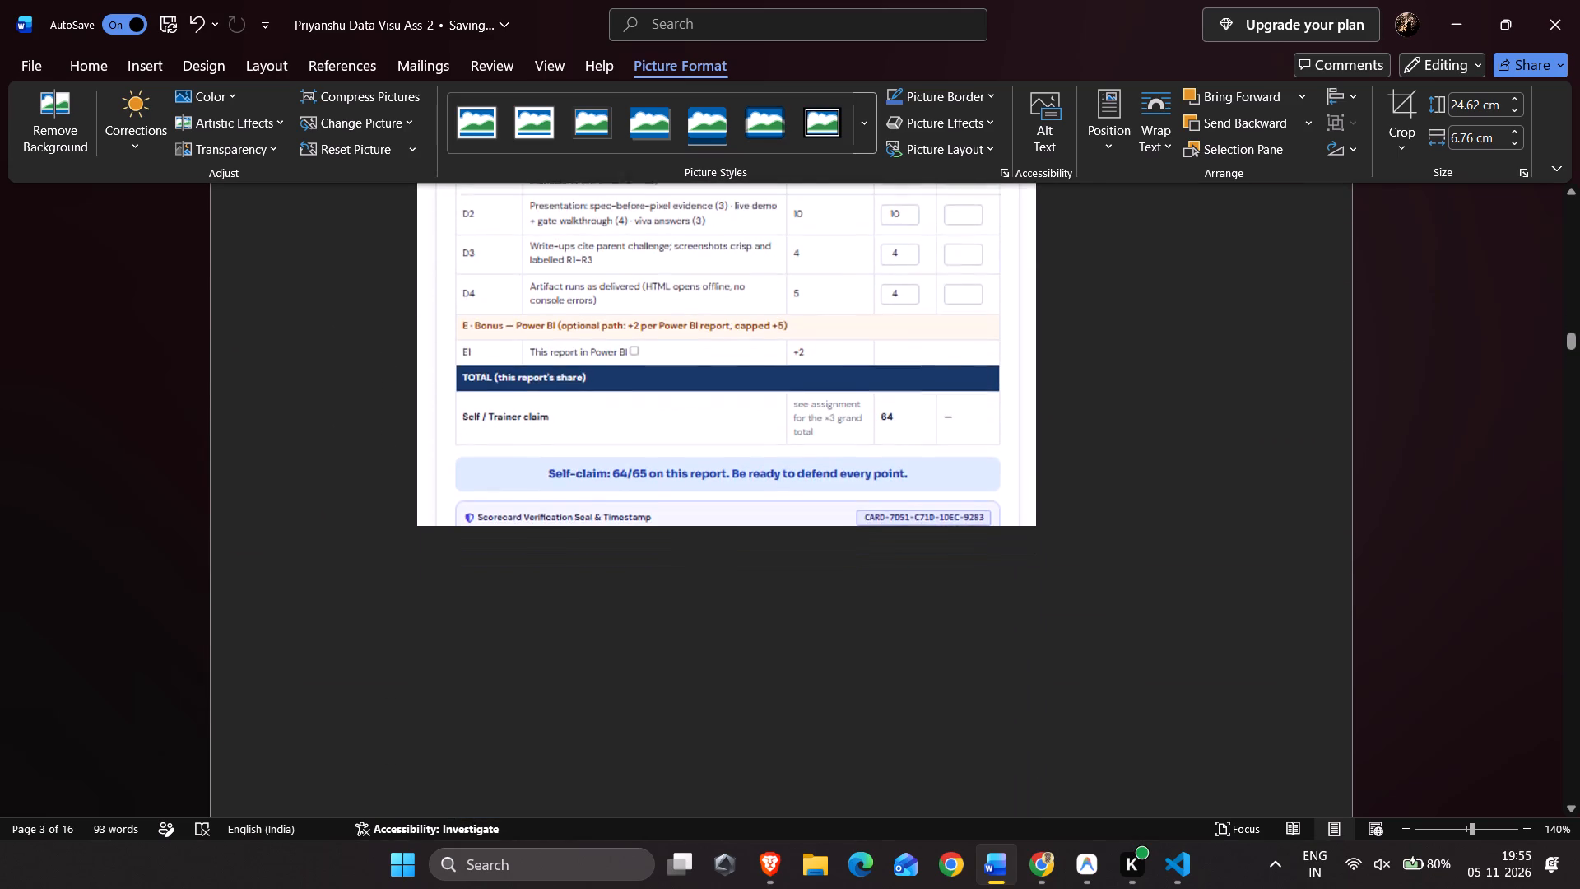
scroll(961, 510, down, 1)
click(510, 675)
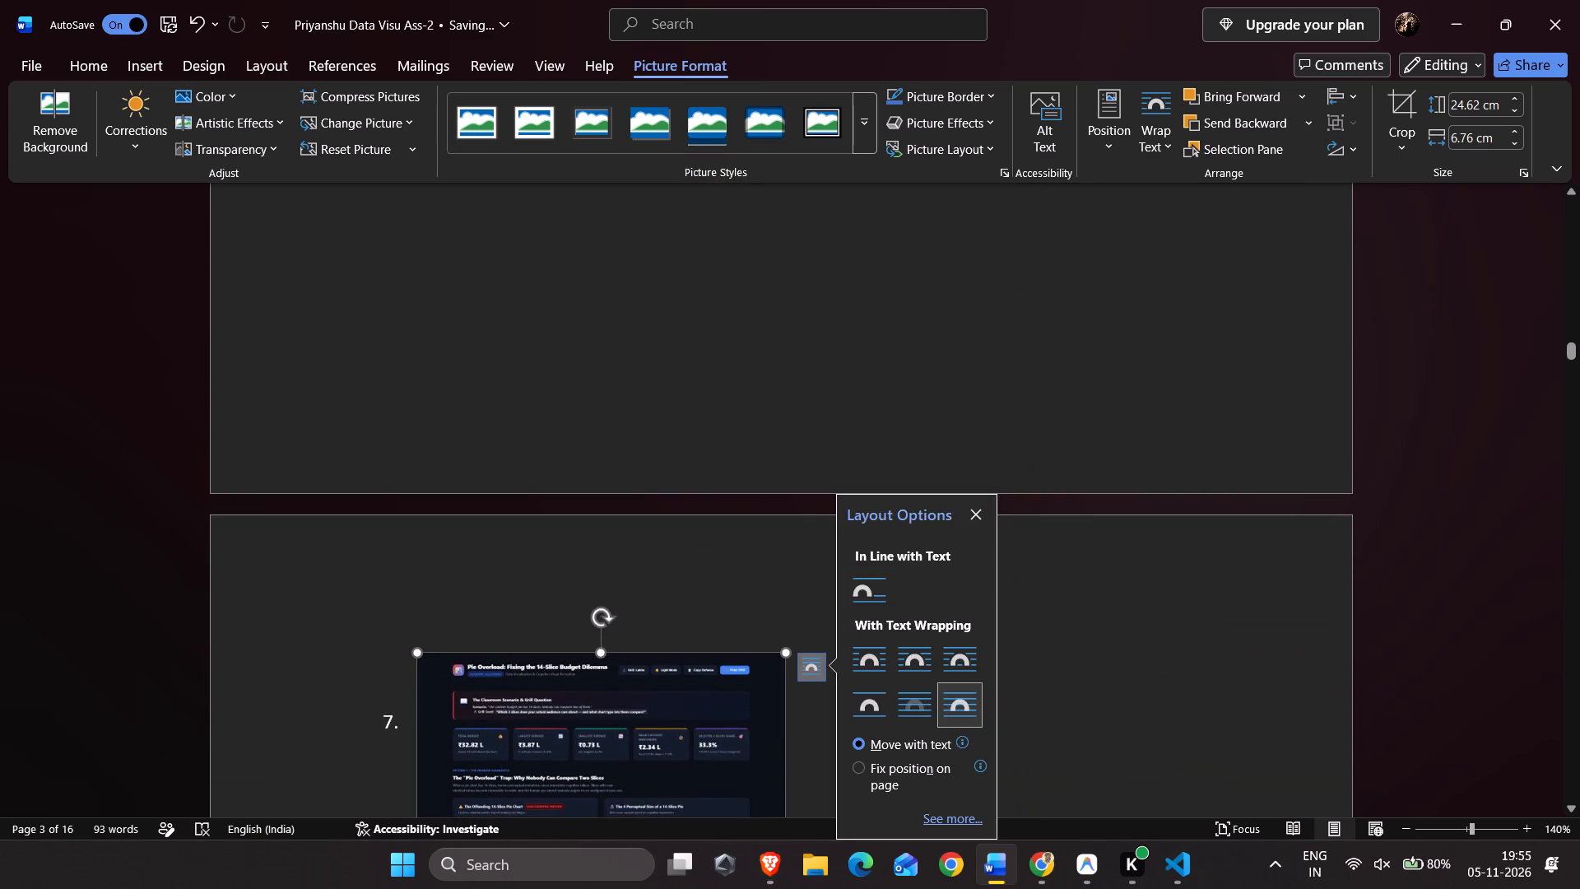
click(379, 376)
key(Down)
key(Return)
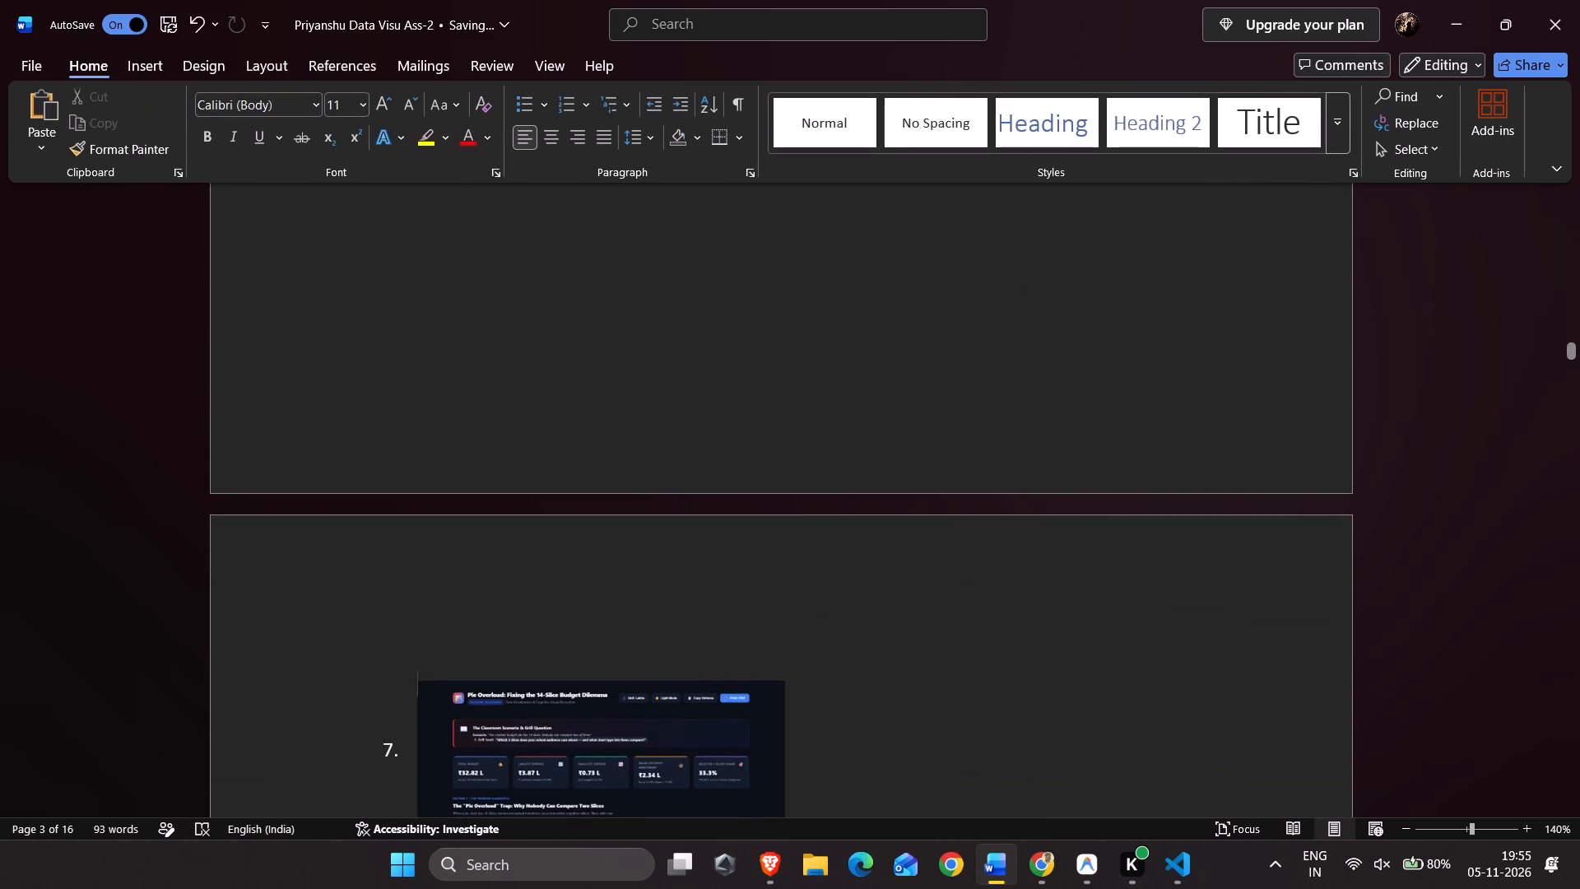
key(Return)
key(Down)
key(Down)
key(Down)
key(Return)
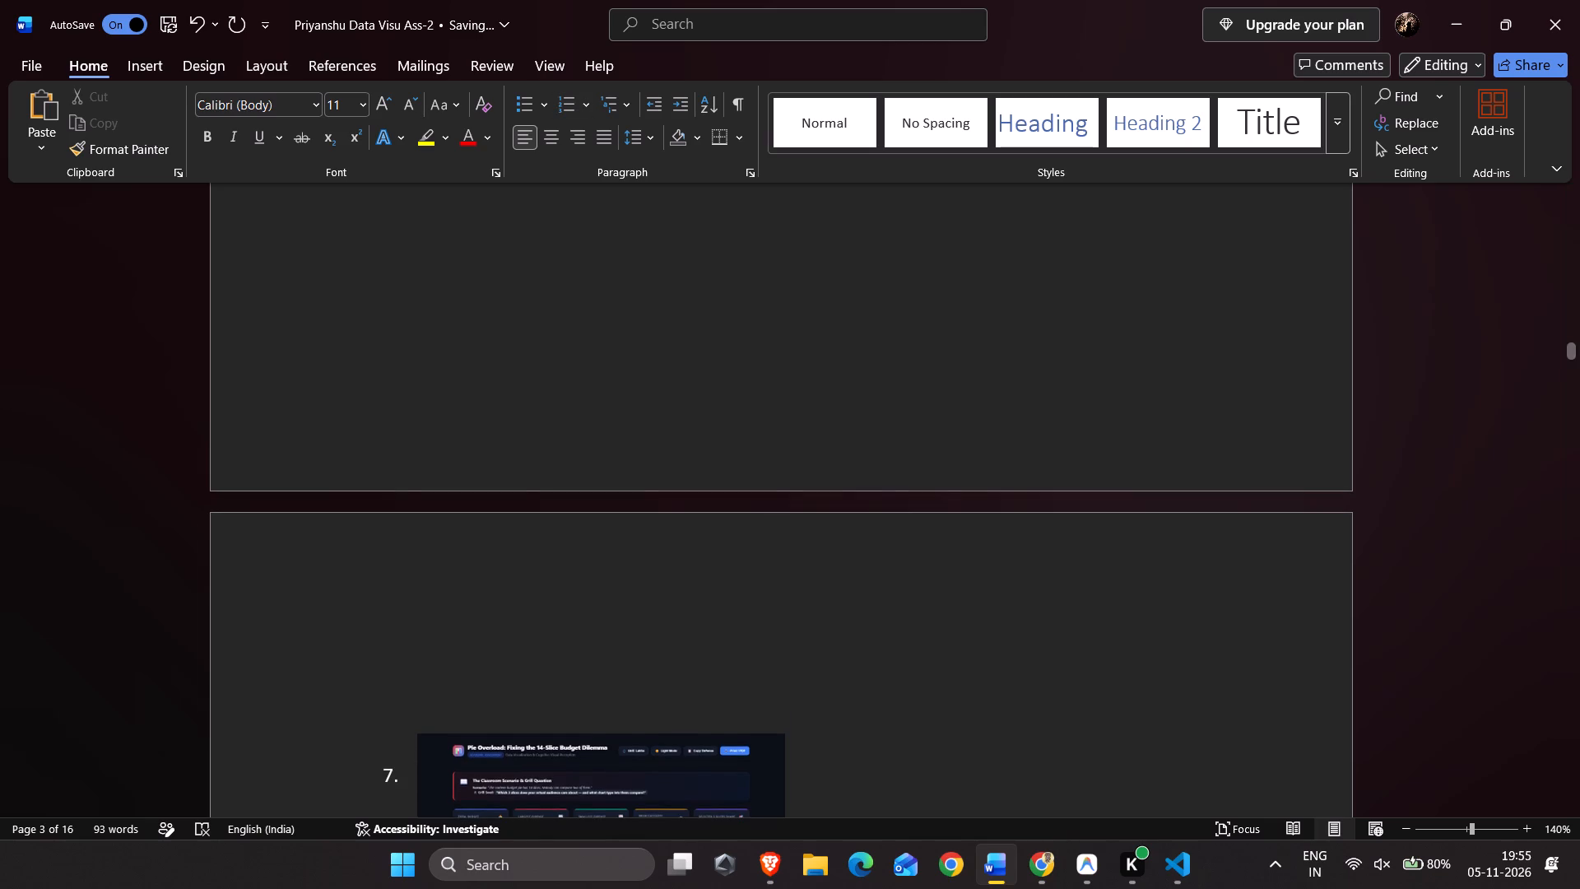
key(Return)
key(Return)
key(Return)
key(Up)
key(Up)
key(Up)
key(Up)
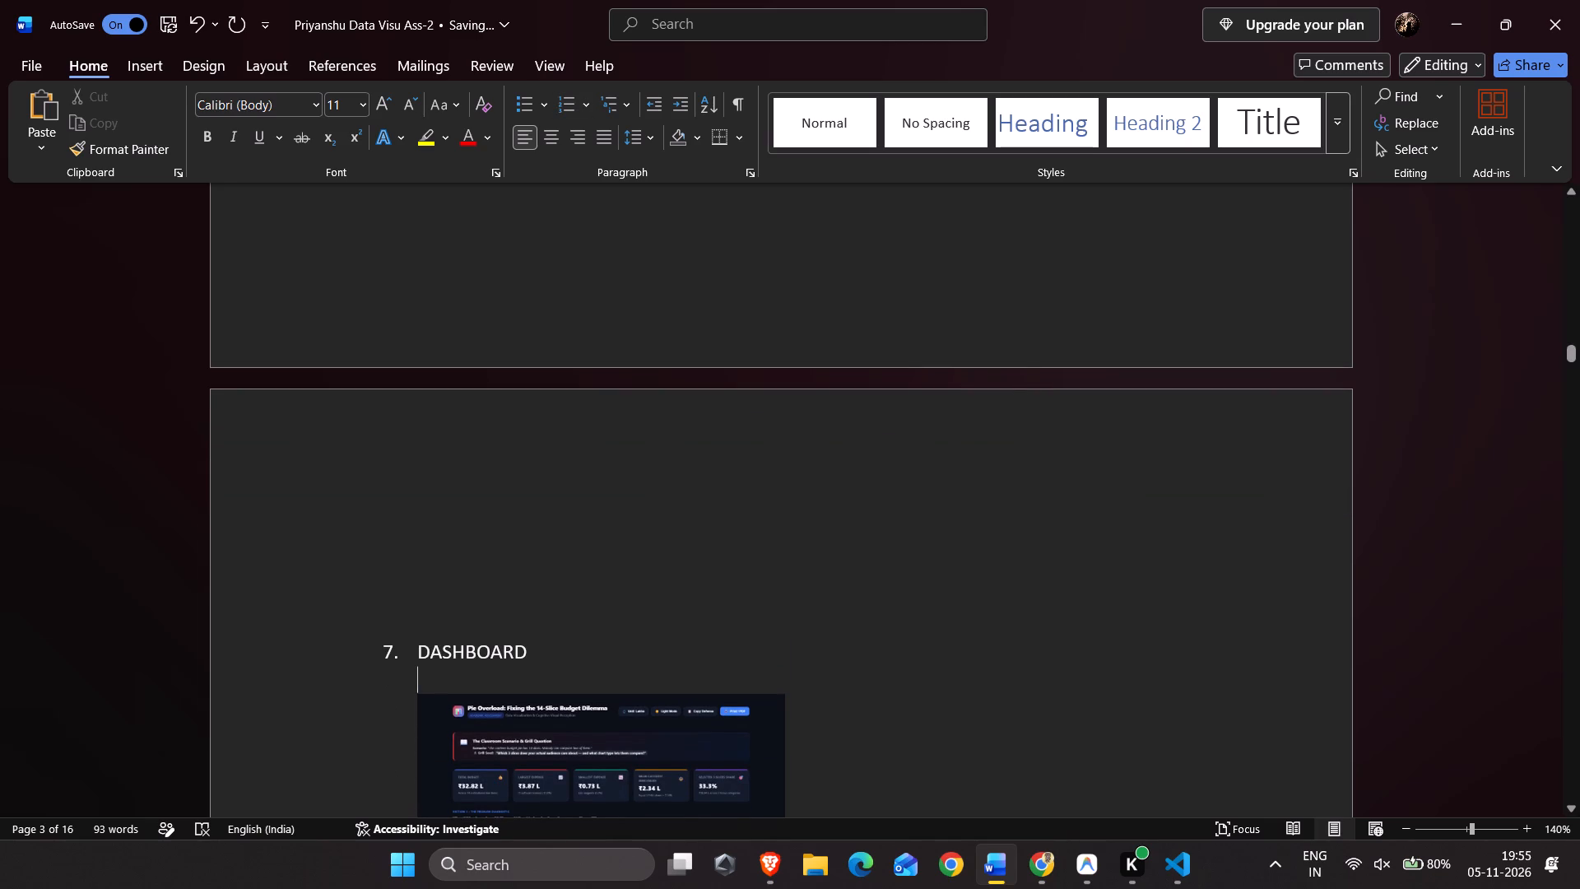
Remove the DASHBOARD heading's list number and the surplus blank lines above it.
key(Left)
key(Left)
key(Left)
key(Left)
key(Left)
key(Left)
key(Left)
key(Left)
key(Left)
key(Left)
key(Left)
key(Left)
key(Right)
key(BackSpace)
key(BackSpace)
key(BackSpace)
key(BackSpace)
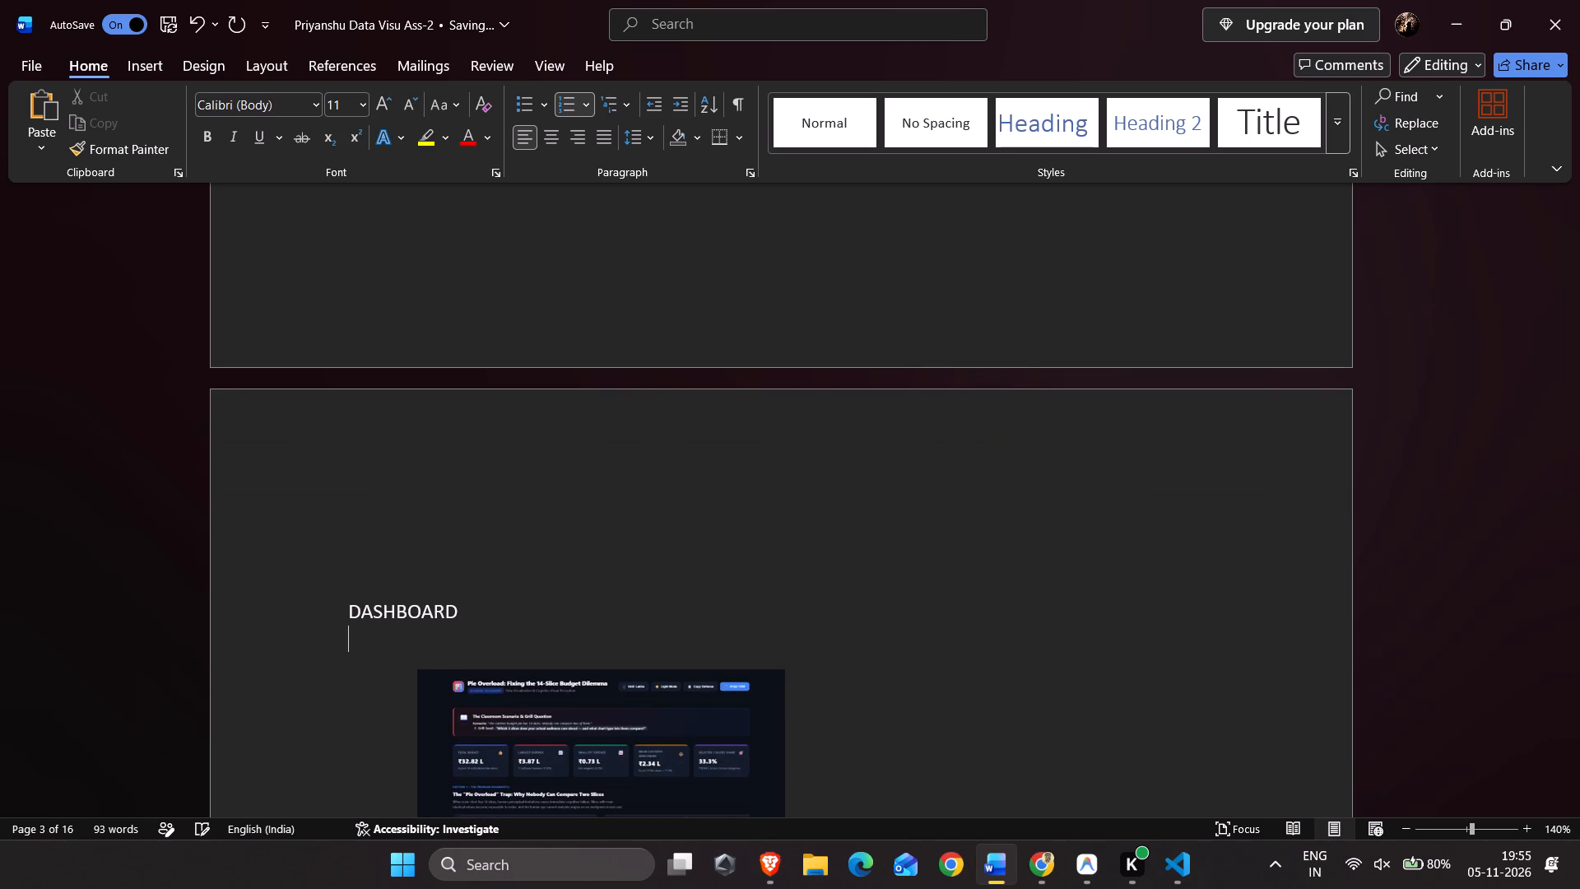
key(BackSpace)
key(BackSpace)
key(BackSpace)
scroll(438, 651, up, 1)
key(BackSpace)
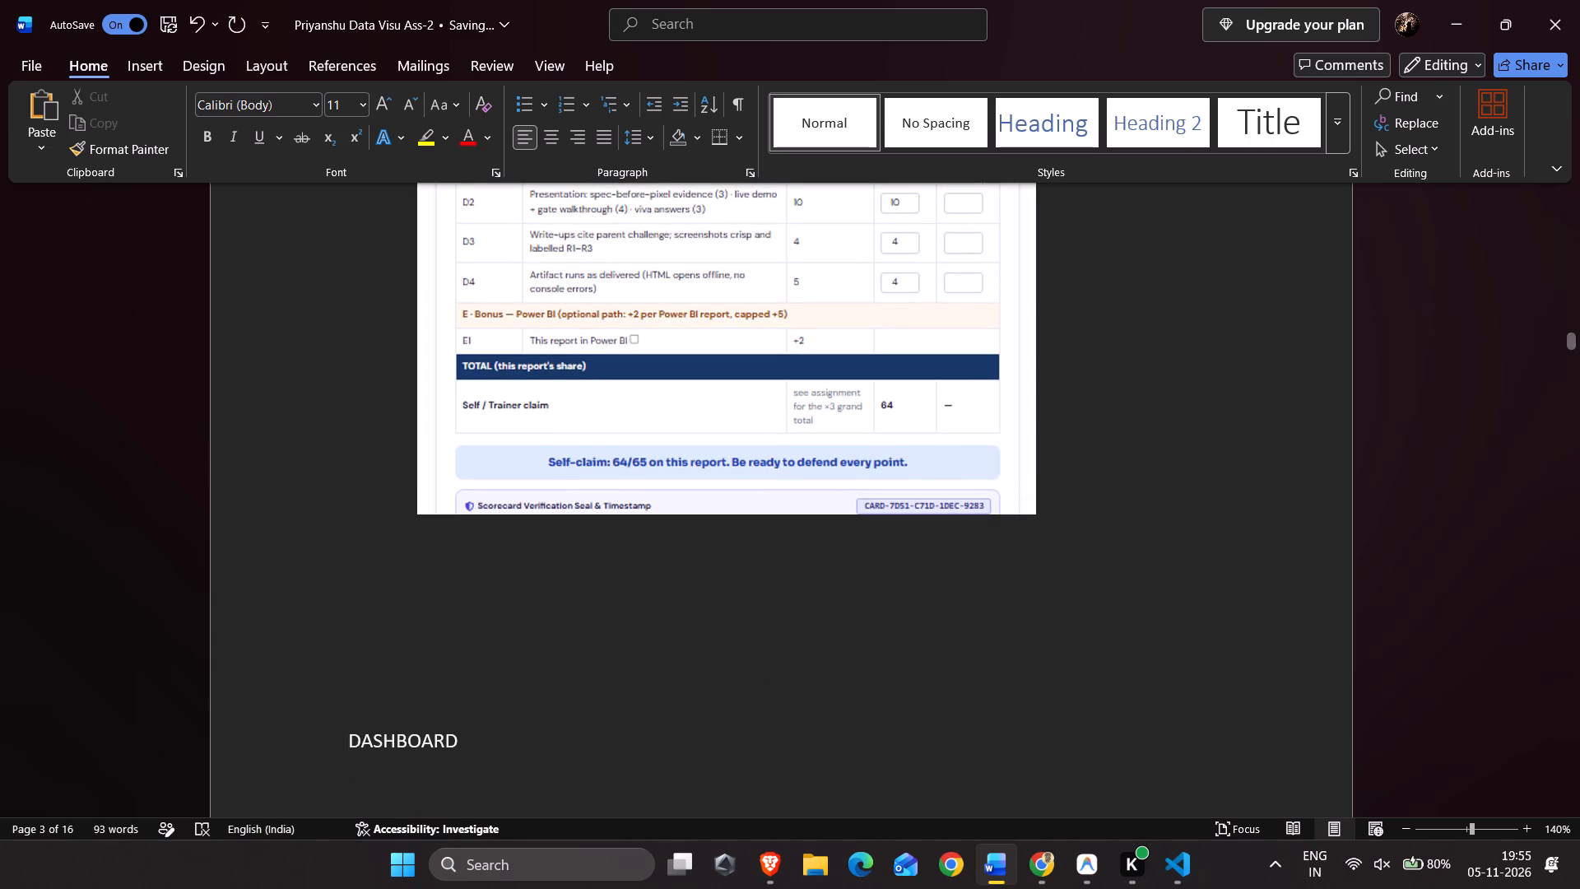
key(BackSpace)
key(BackSpace)
key(BackSpace)
key(BackSpace)
key(BackSpace)
key(BackSpace)
Add five blank lines above the DASHBOARD heading to move it onto the picture's page, and number it 7.
key(Return)
key(Return)
key(Return)
key(Return)
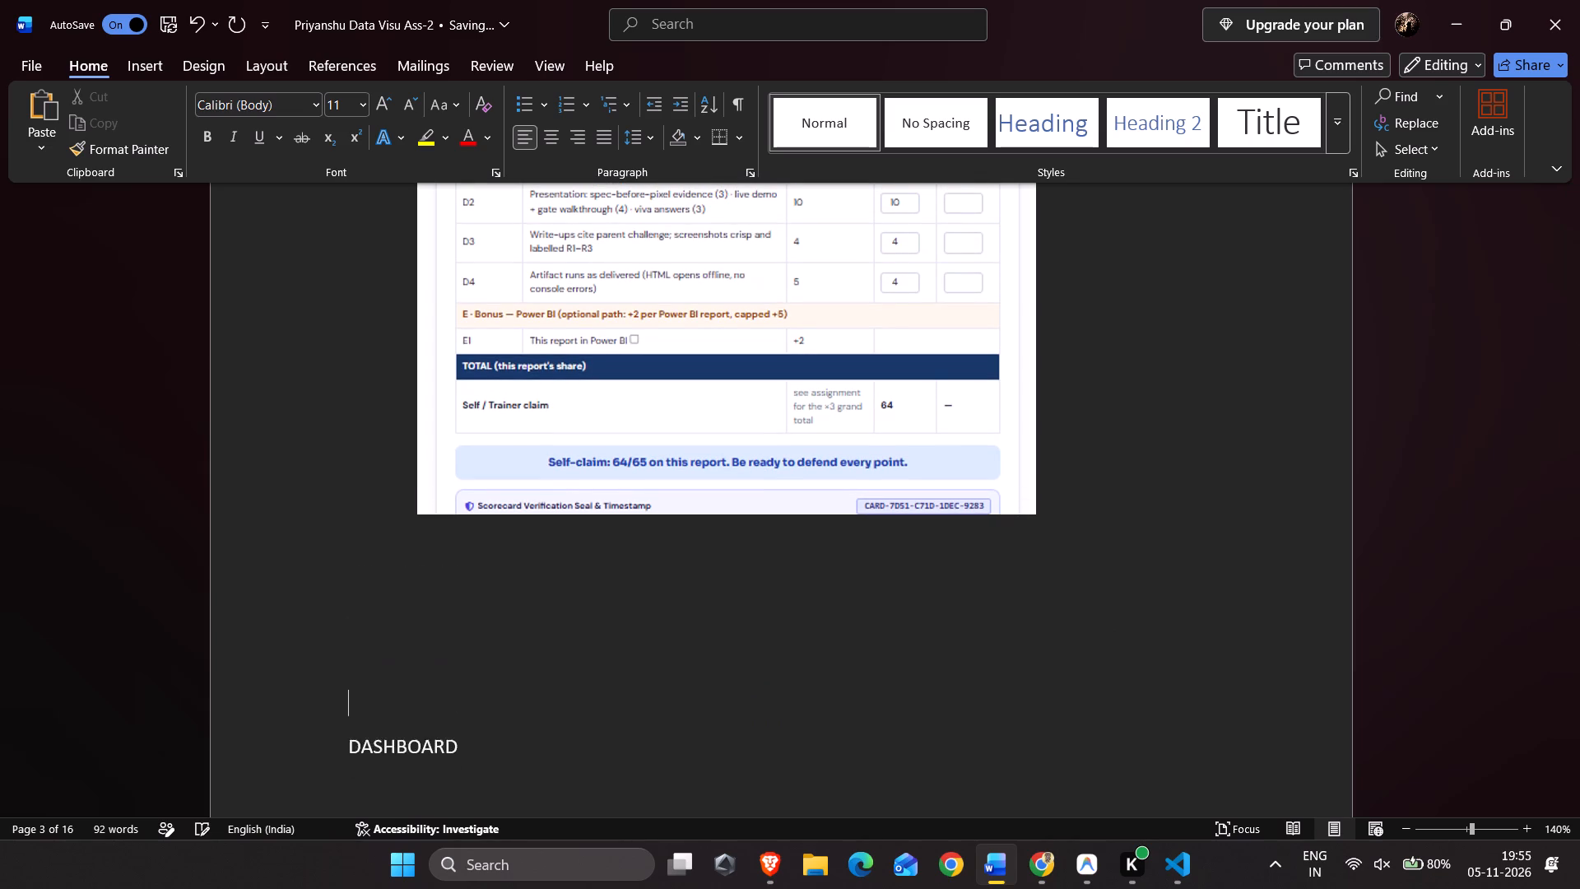
key(Return)
scroll(438, 651, down, 1)
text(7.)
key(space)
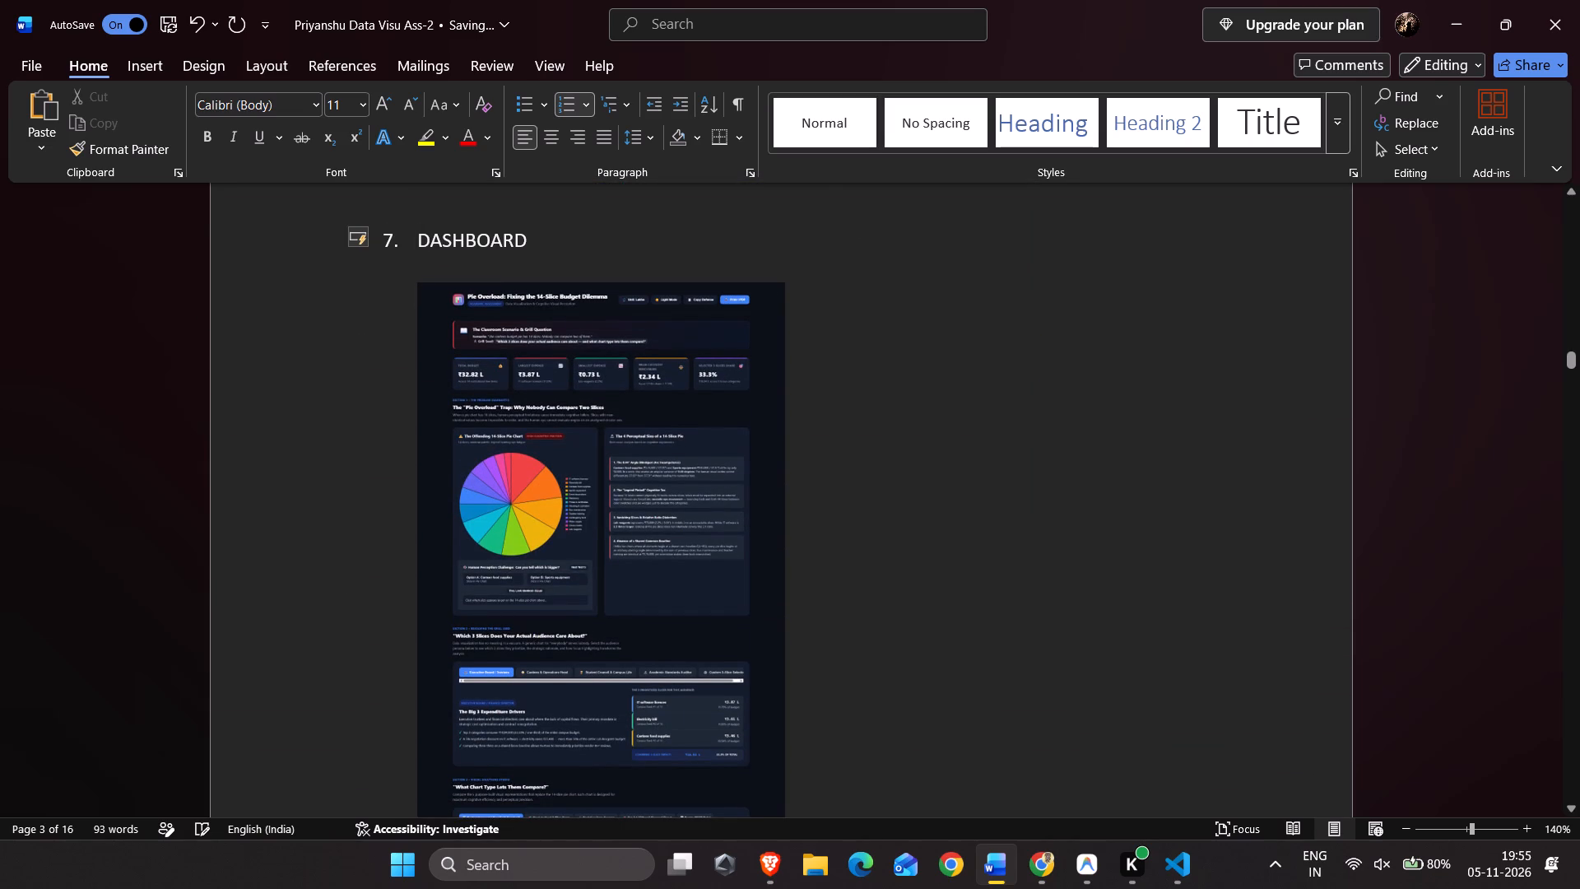
Widen the dashboard picture by about a third and move it across to the centre of the page.
scroll(592, 621, down, 3)
scroll(592, 621, up, 1)
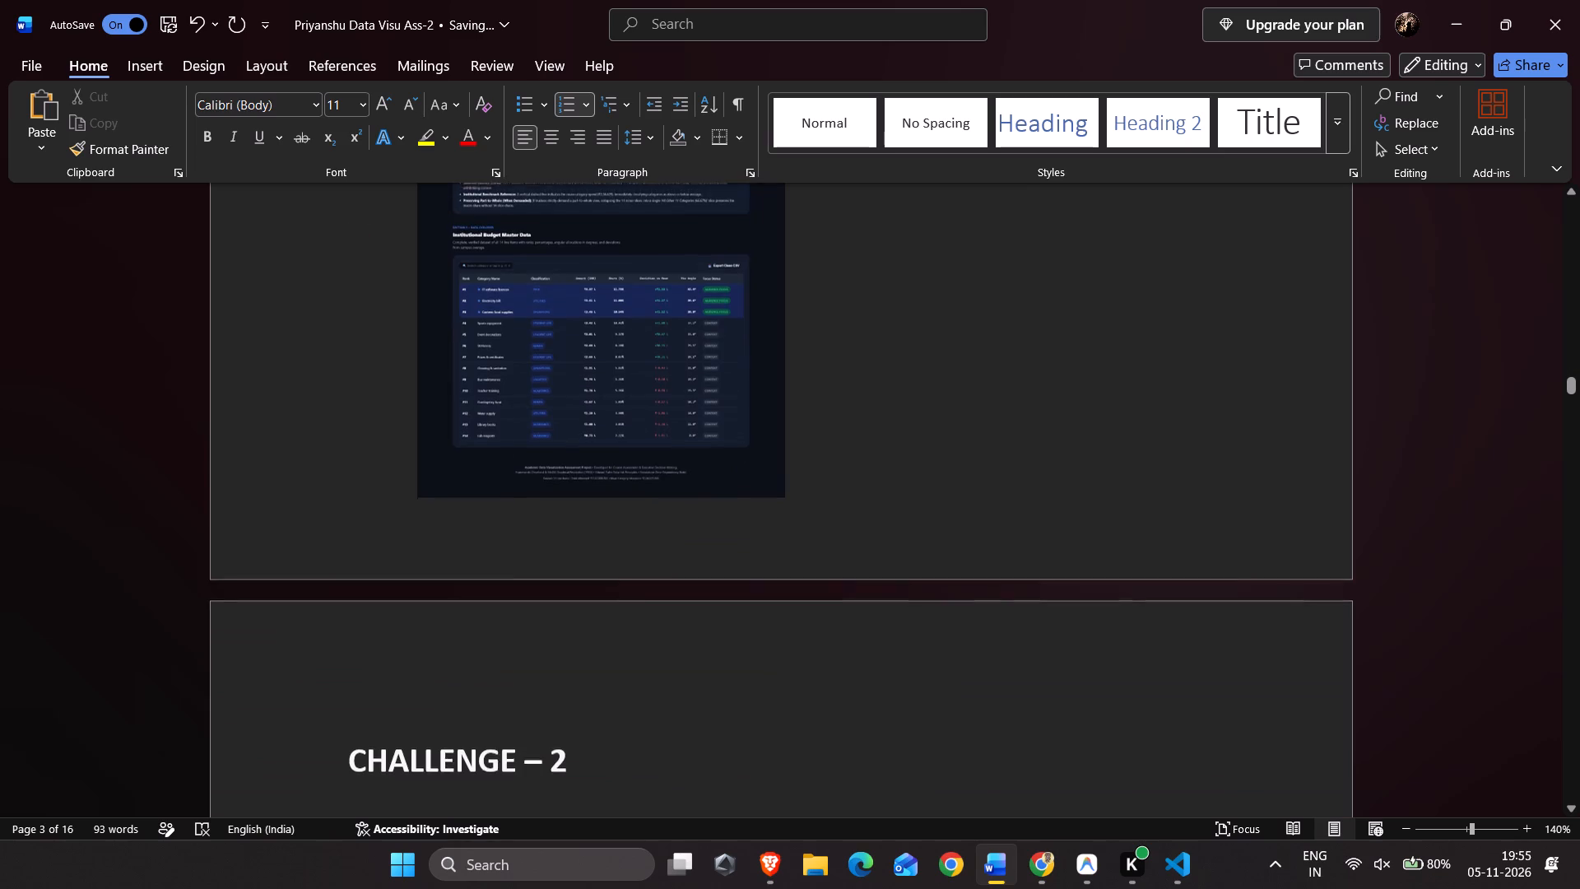
scroll(592, 621, up, 1)
click(592, 621)
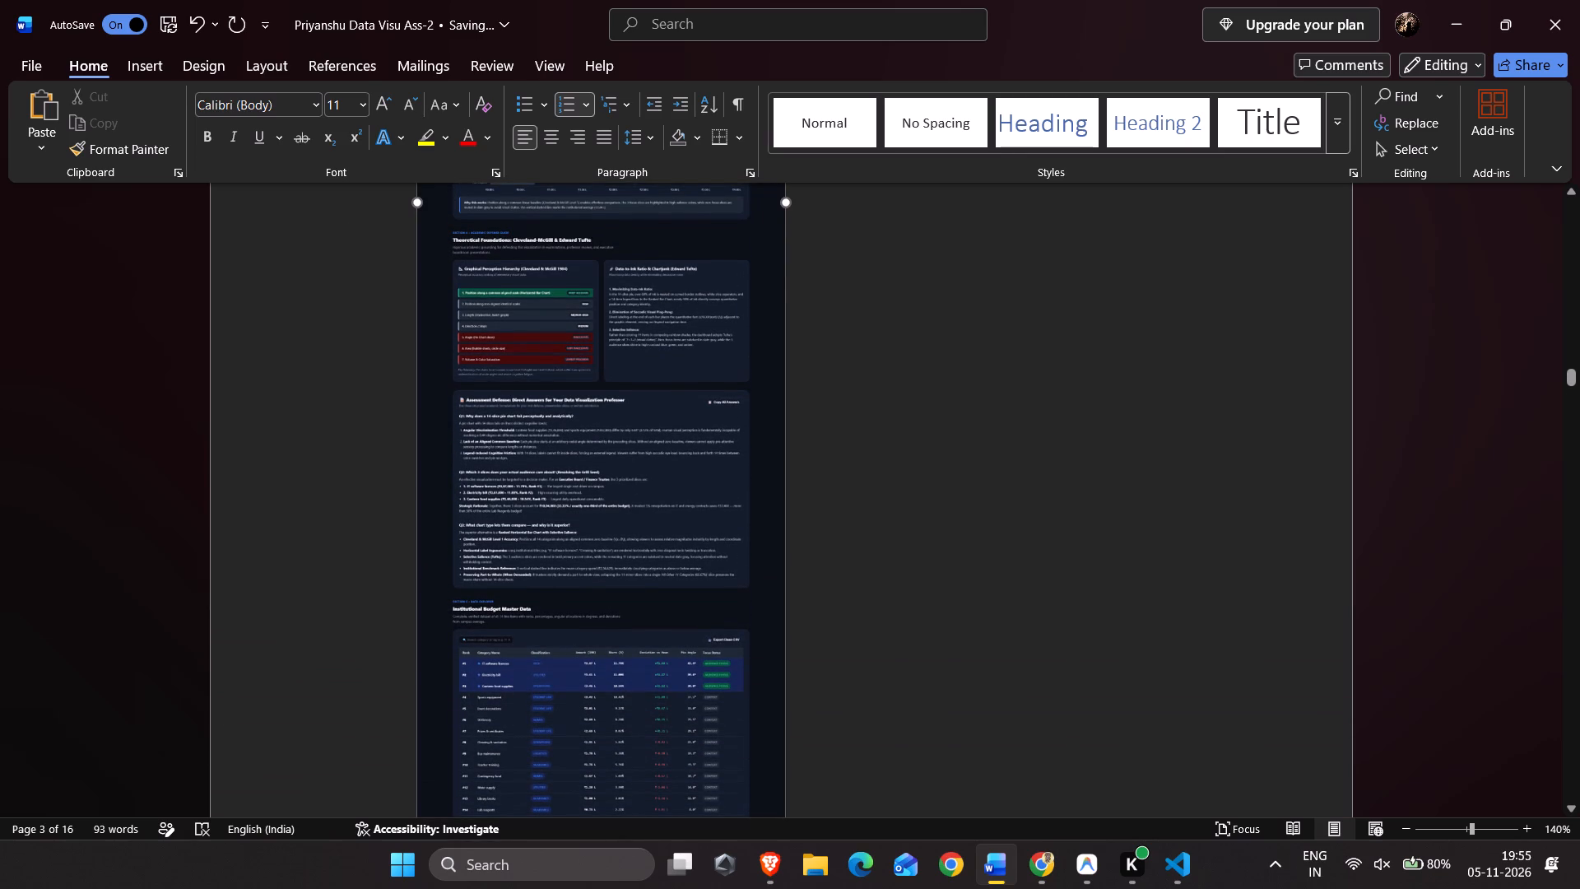
scroll(704, 511, up, 1)
drag(783, 288, 908, 292)
drag(724, 353, 838, 353)
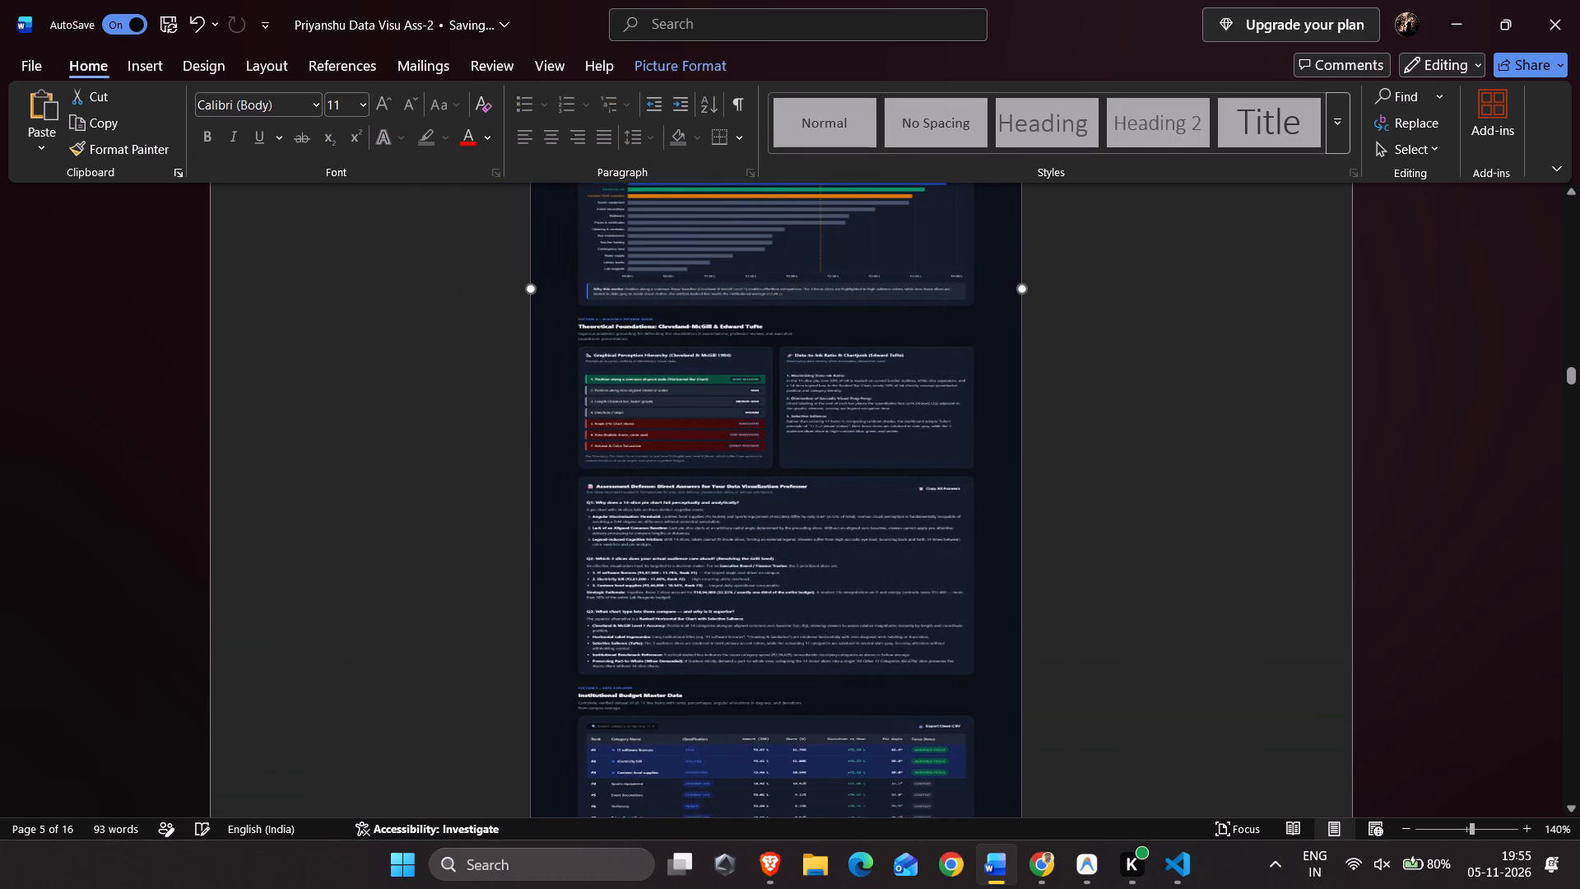
scroll(790, 419, up, 2)
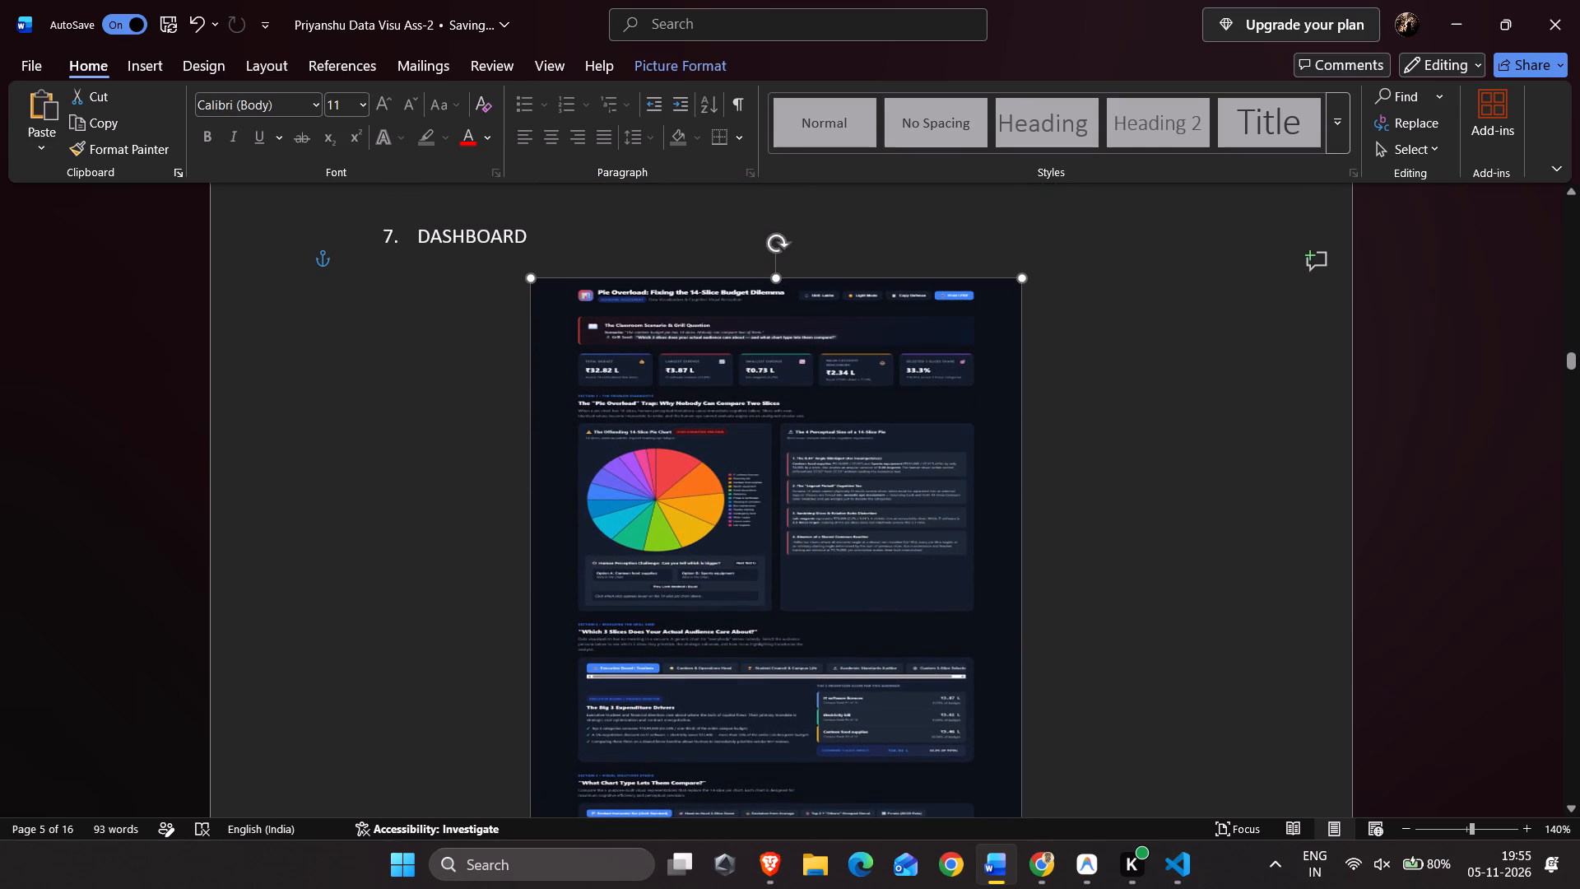
Narrow the dashboard picture by about a tenth from its right side, keeping its left edge and height.
scroll(1025, 631, down, 1)
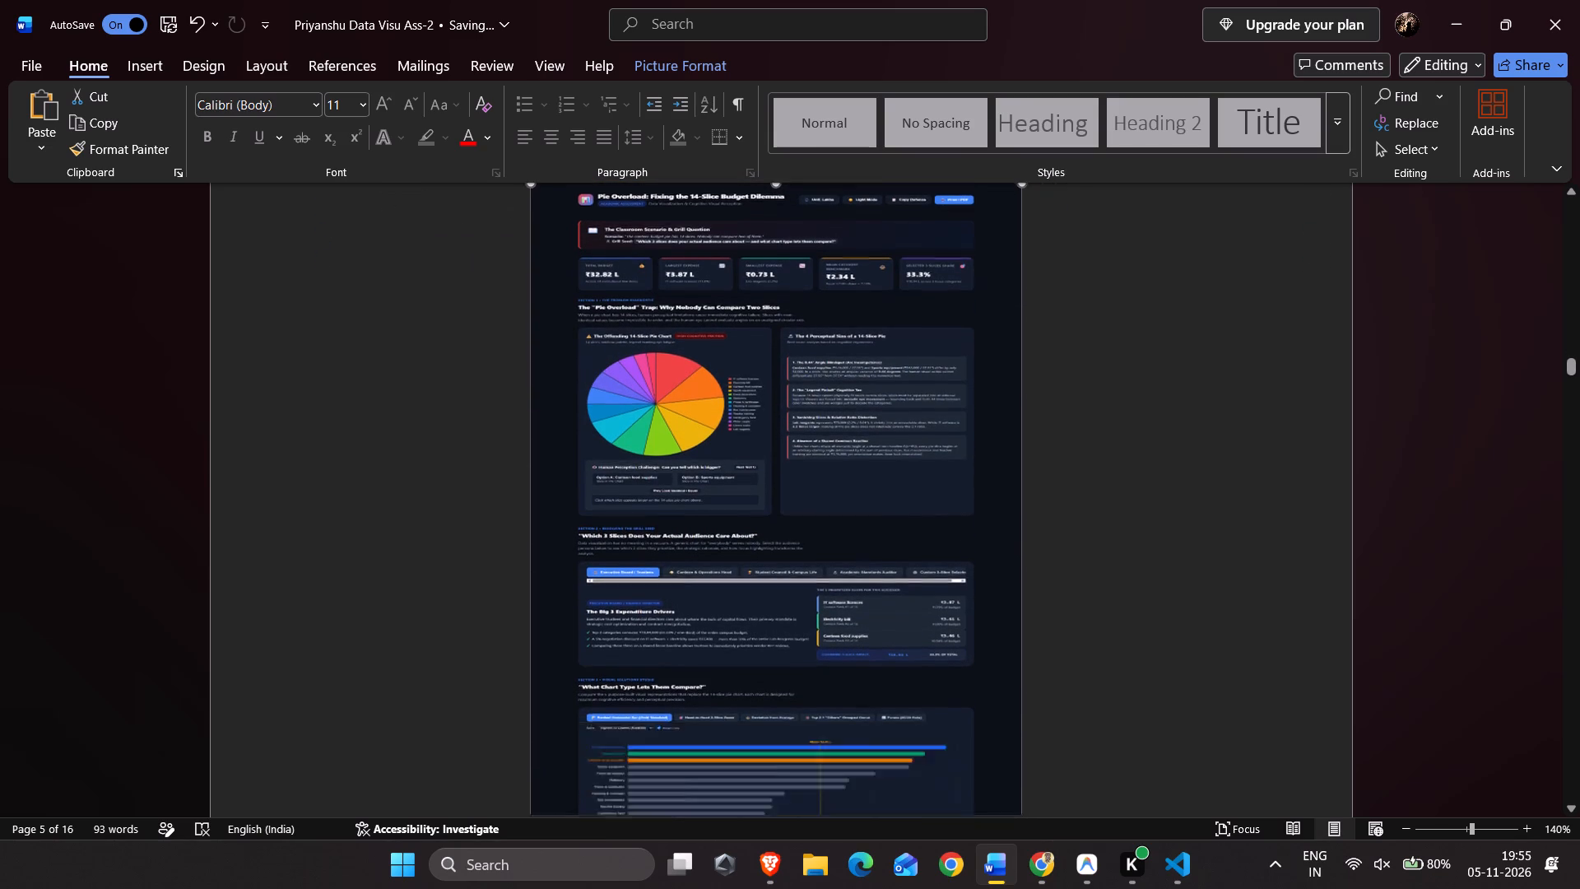
scroll(1025, 631, down, 1)
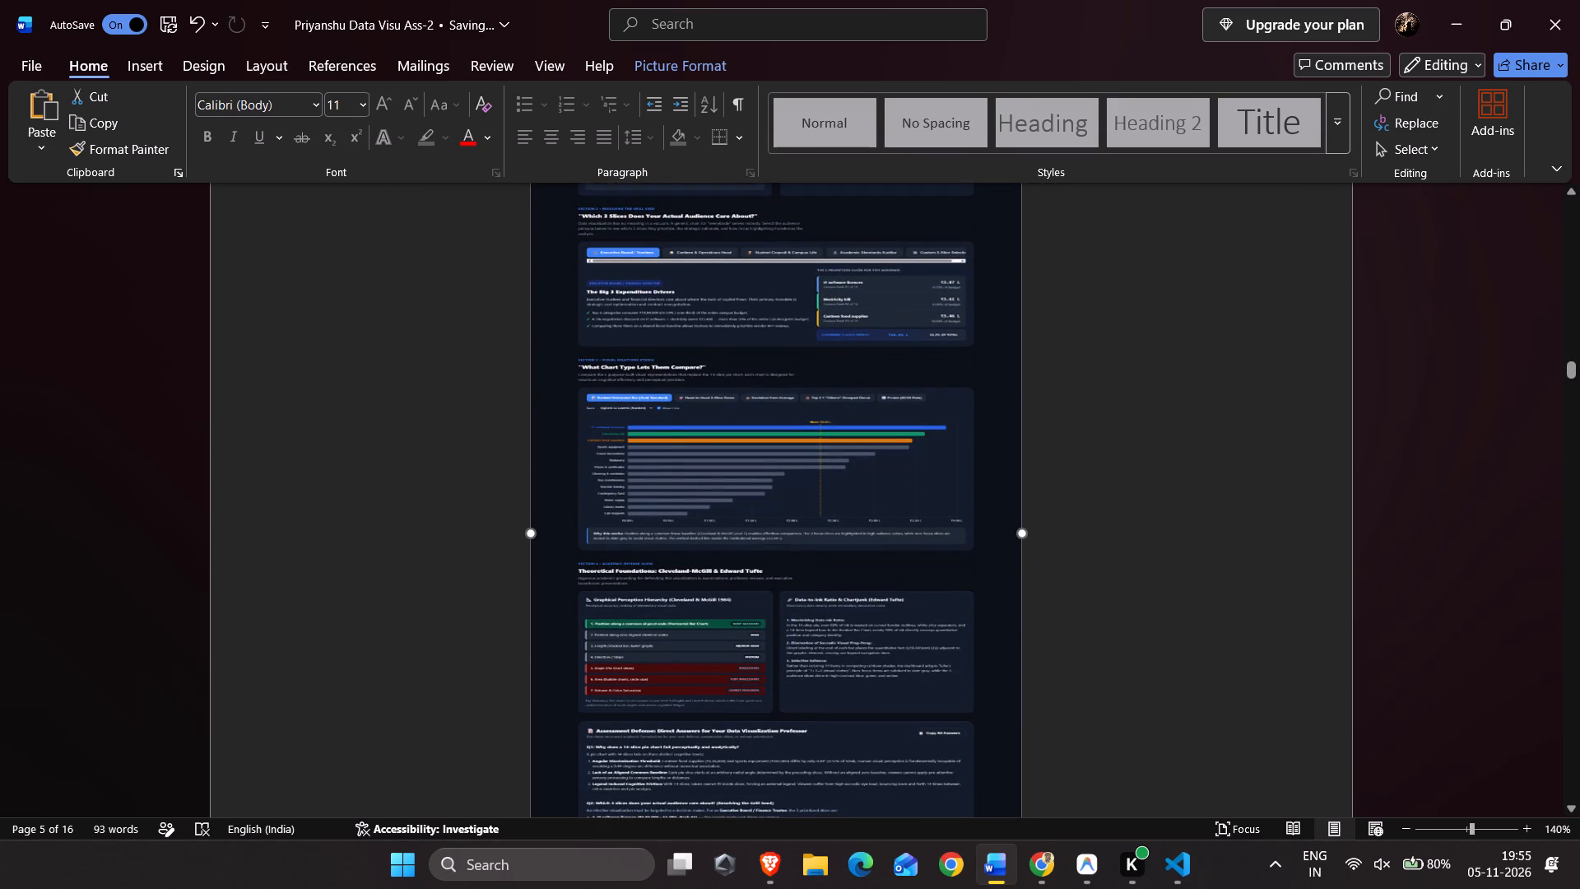
drag(1024, 528, 961, 533)
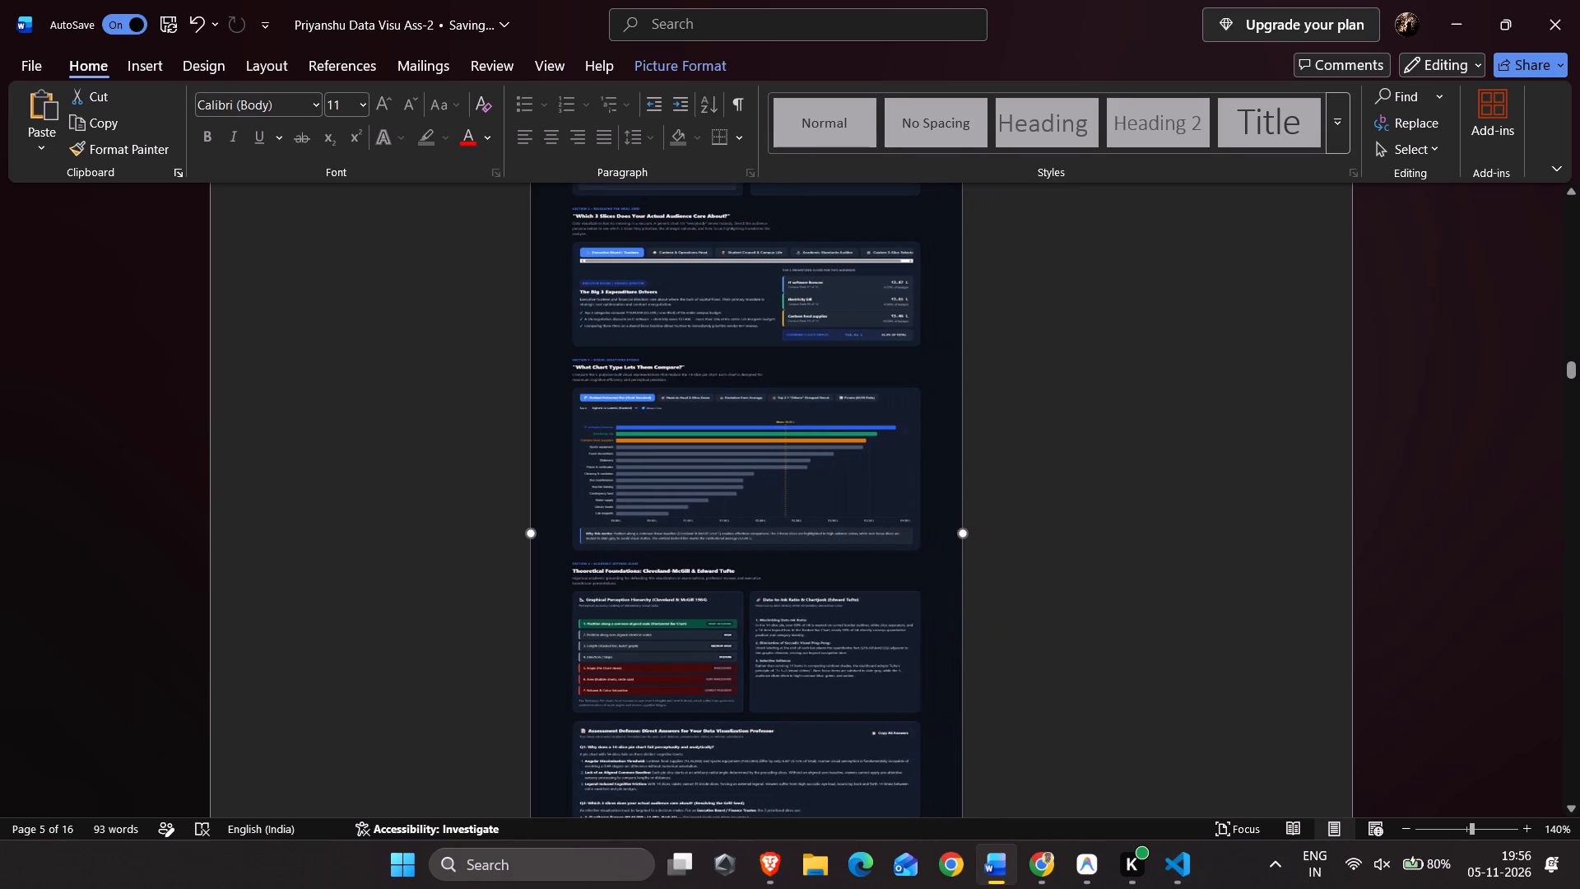
drag(961, 533, 978, 536)
click(1086, 589)
Review the resized dashboard, the start of Challenge 2 and the Challenge 1 sections back to the document's first page.
scroll(1086, 589, up, 1)
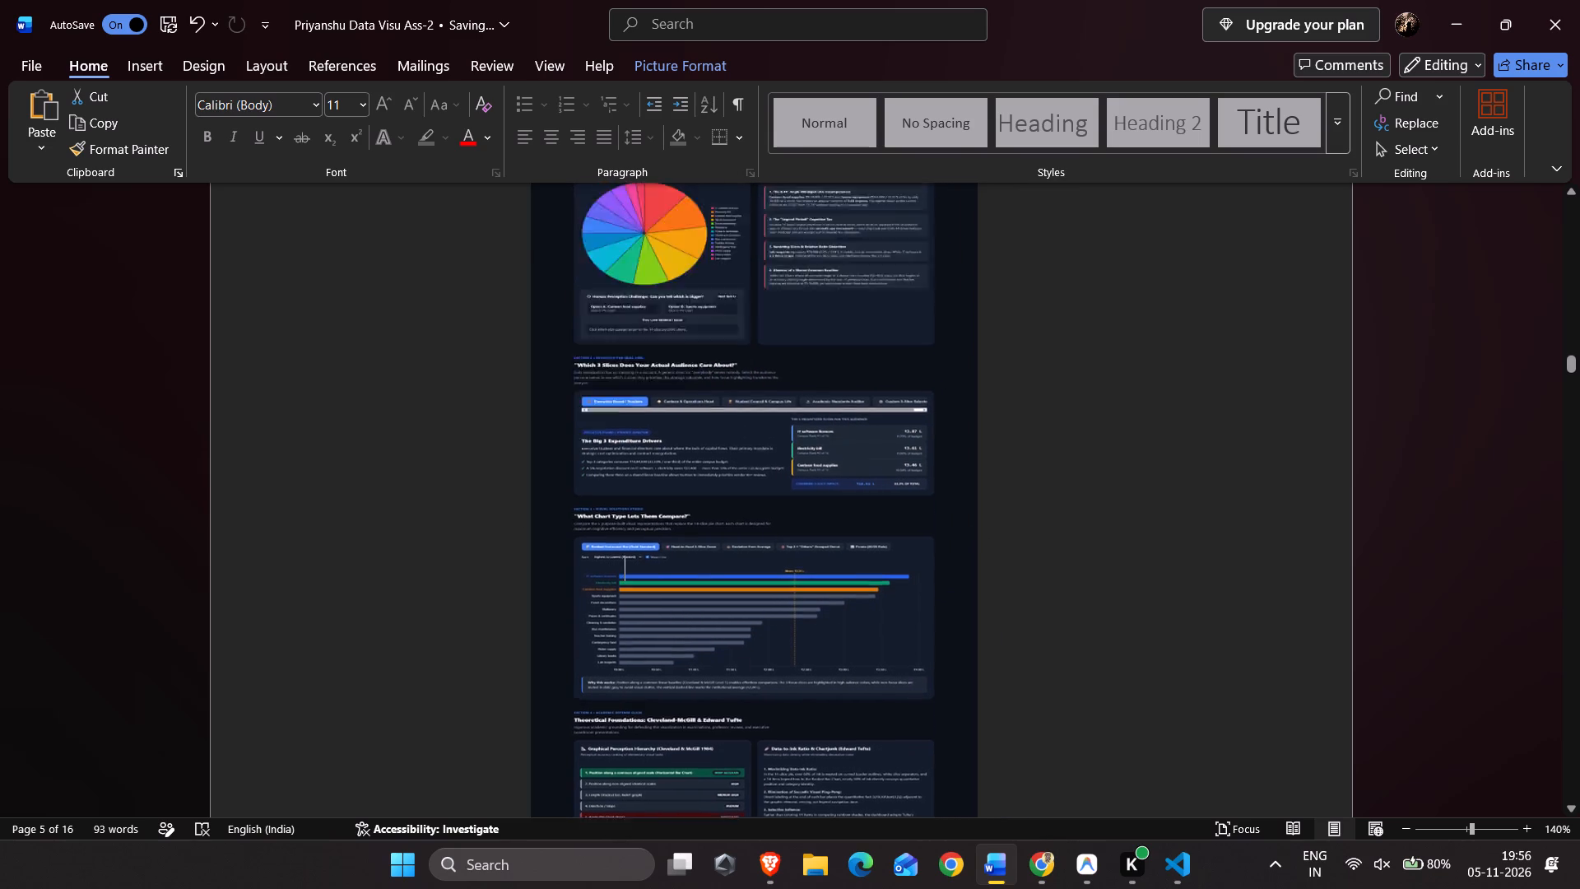
scroll(1086, 589, up, 1)
scroll(1086, 589, down, 2)
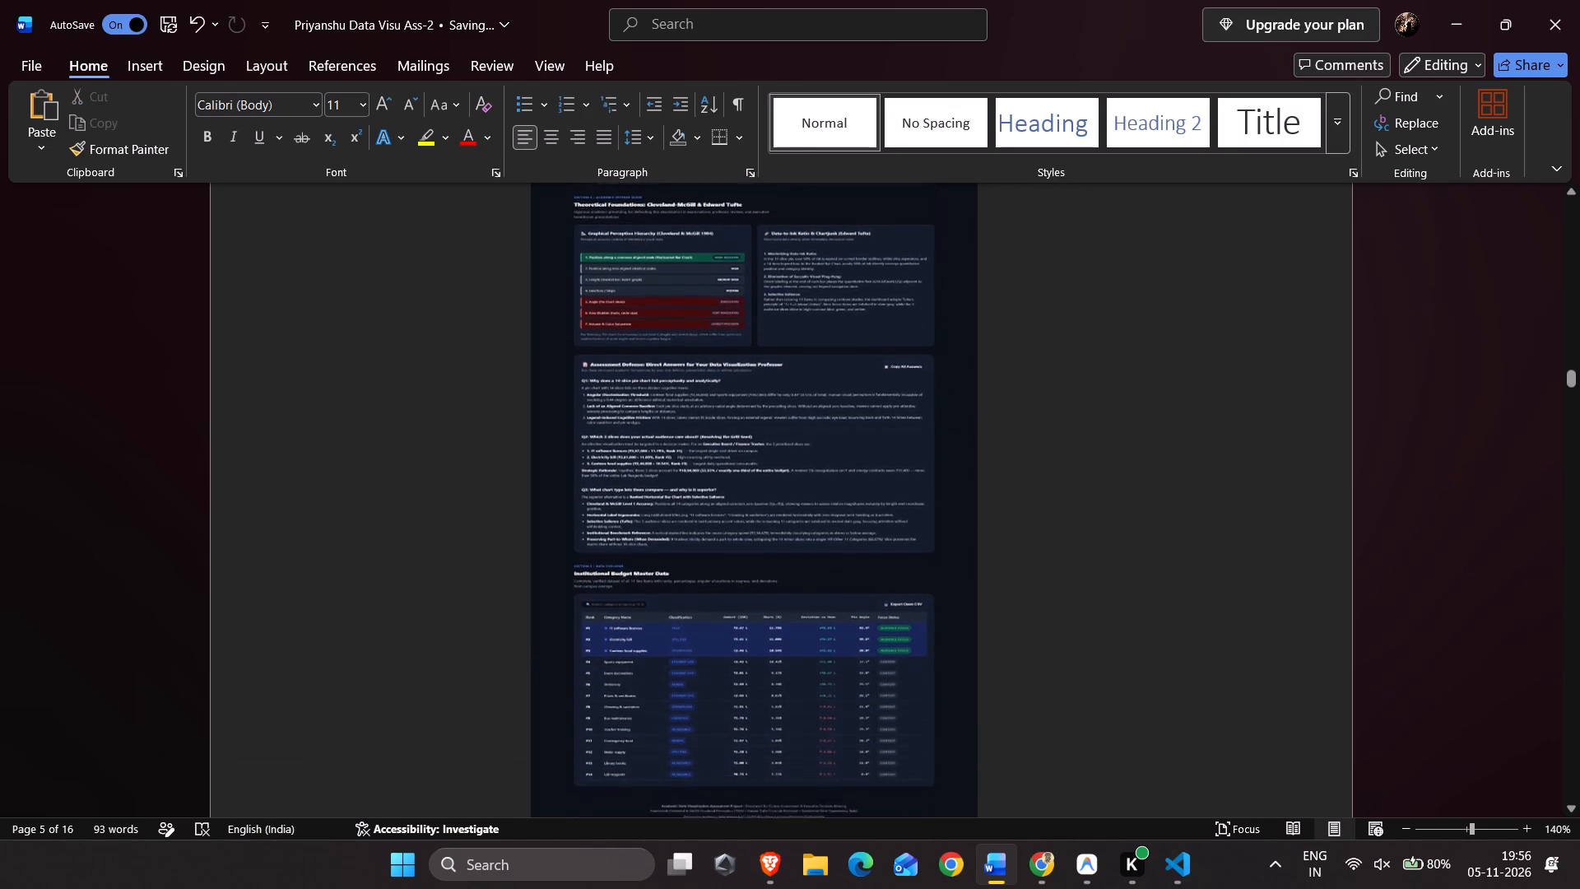
scroll(1086, 589, up, 1)
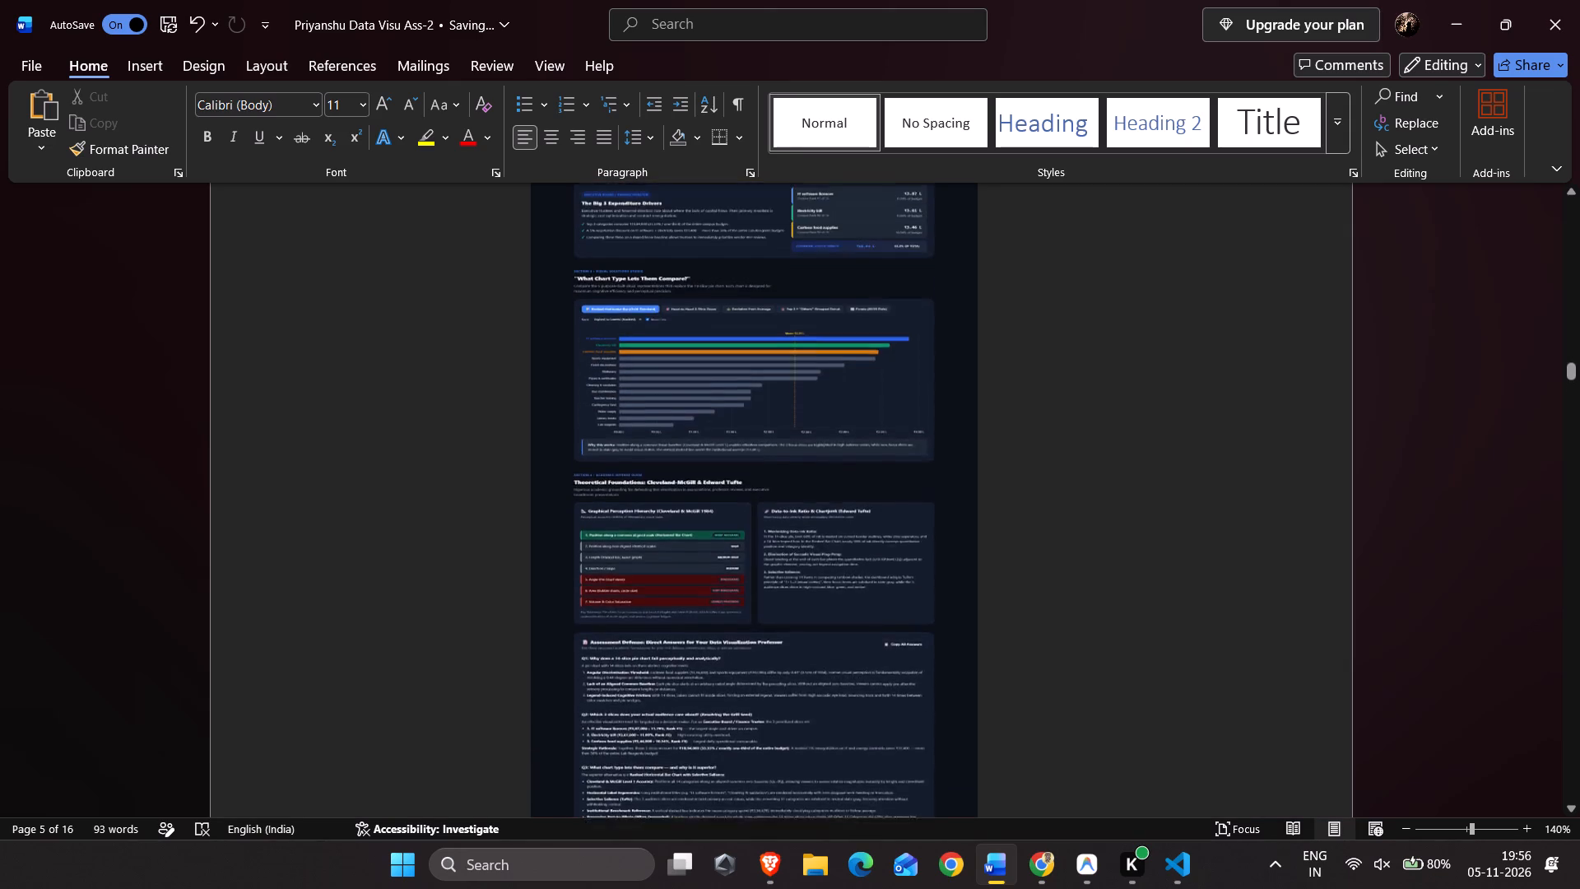
scroll(1086, 589, up, 1)
scroll(1086, 589, down, 1)
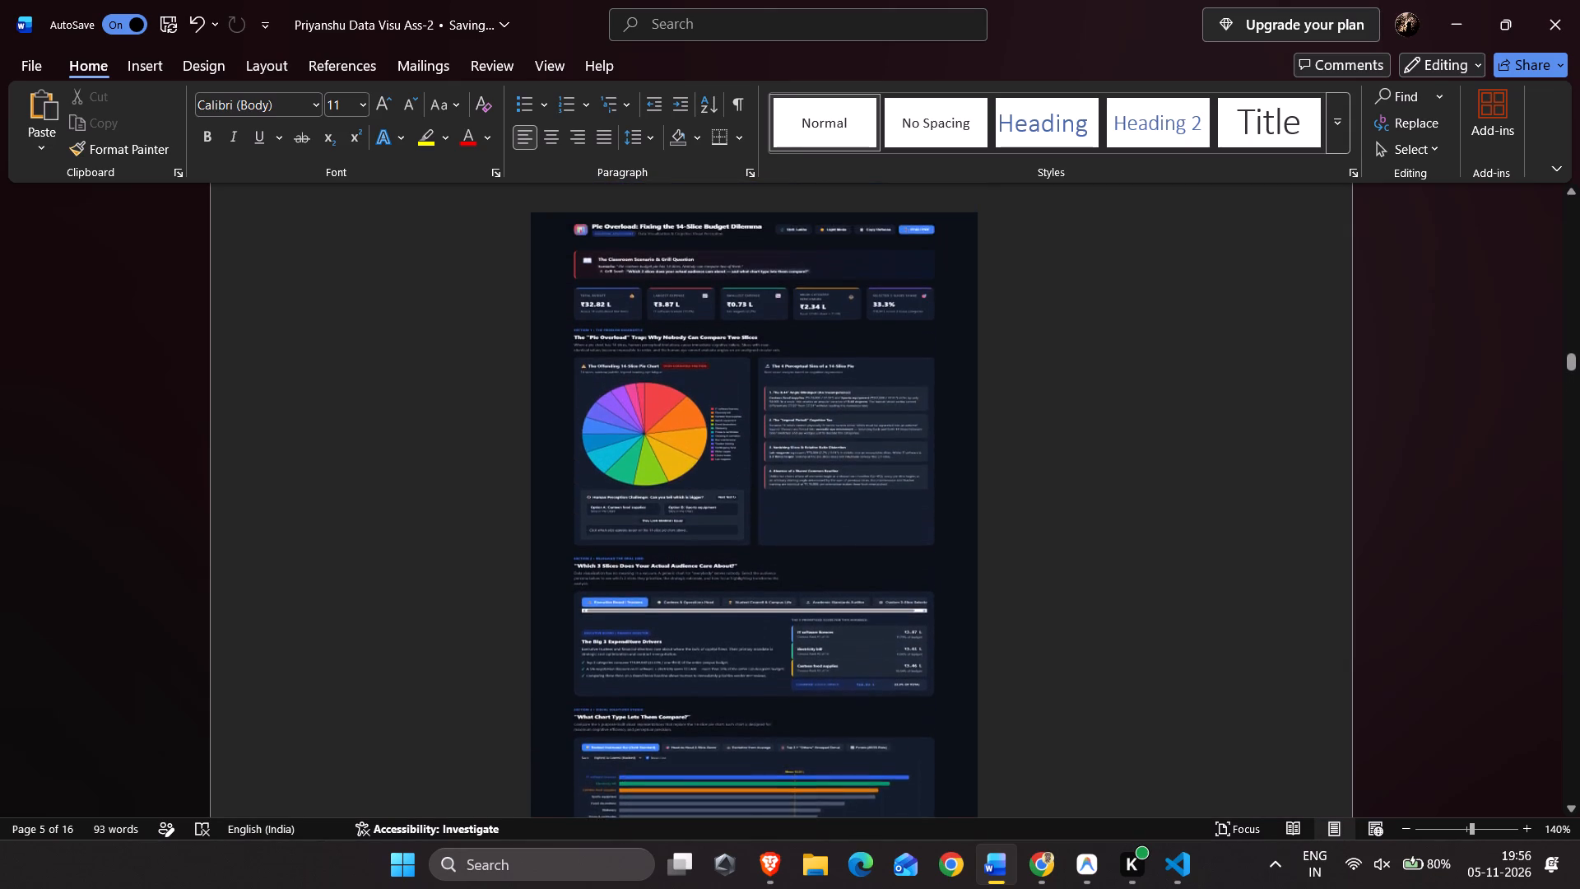
scroll(1086, 589, down, 2)
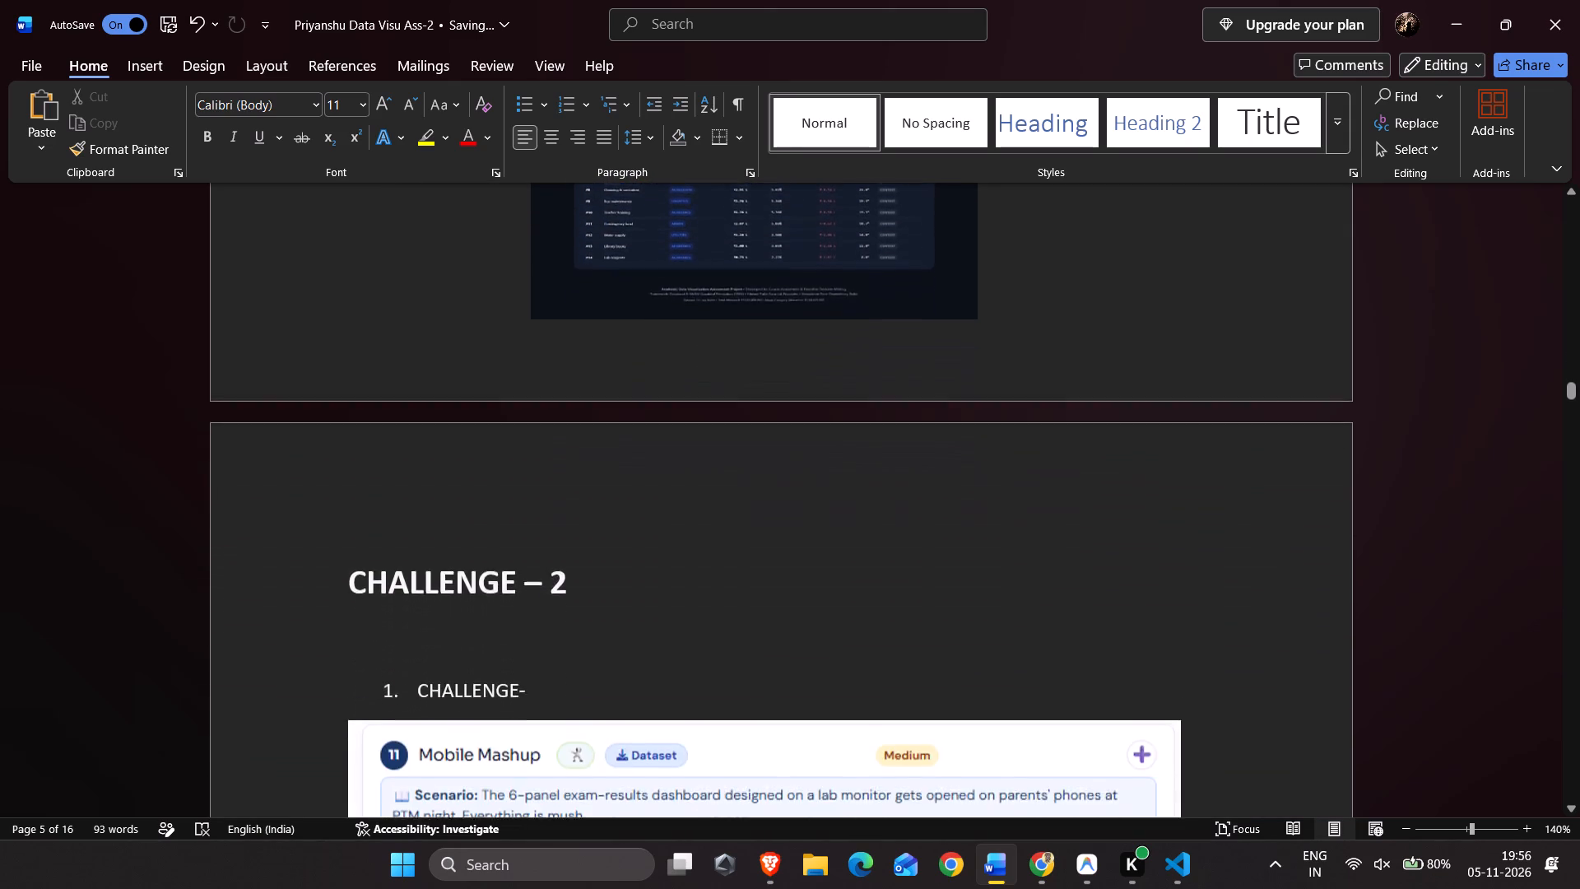
scroll(1086, 589, down, 1)
click(602, 460)
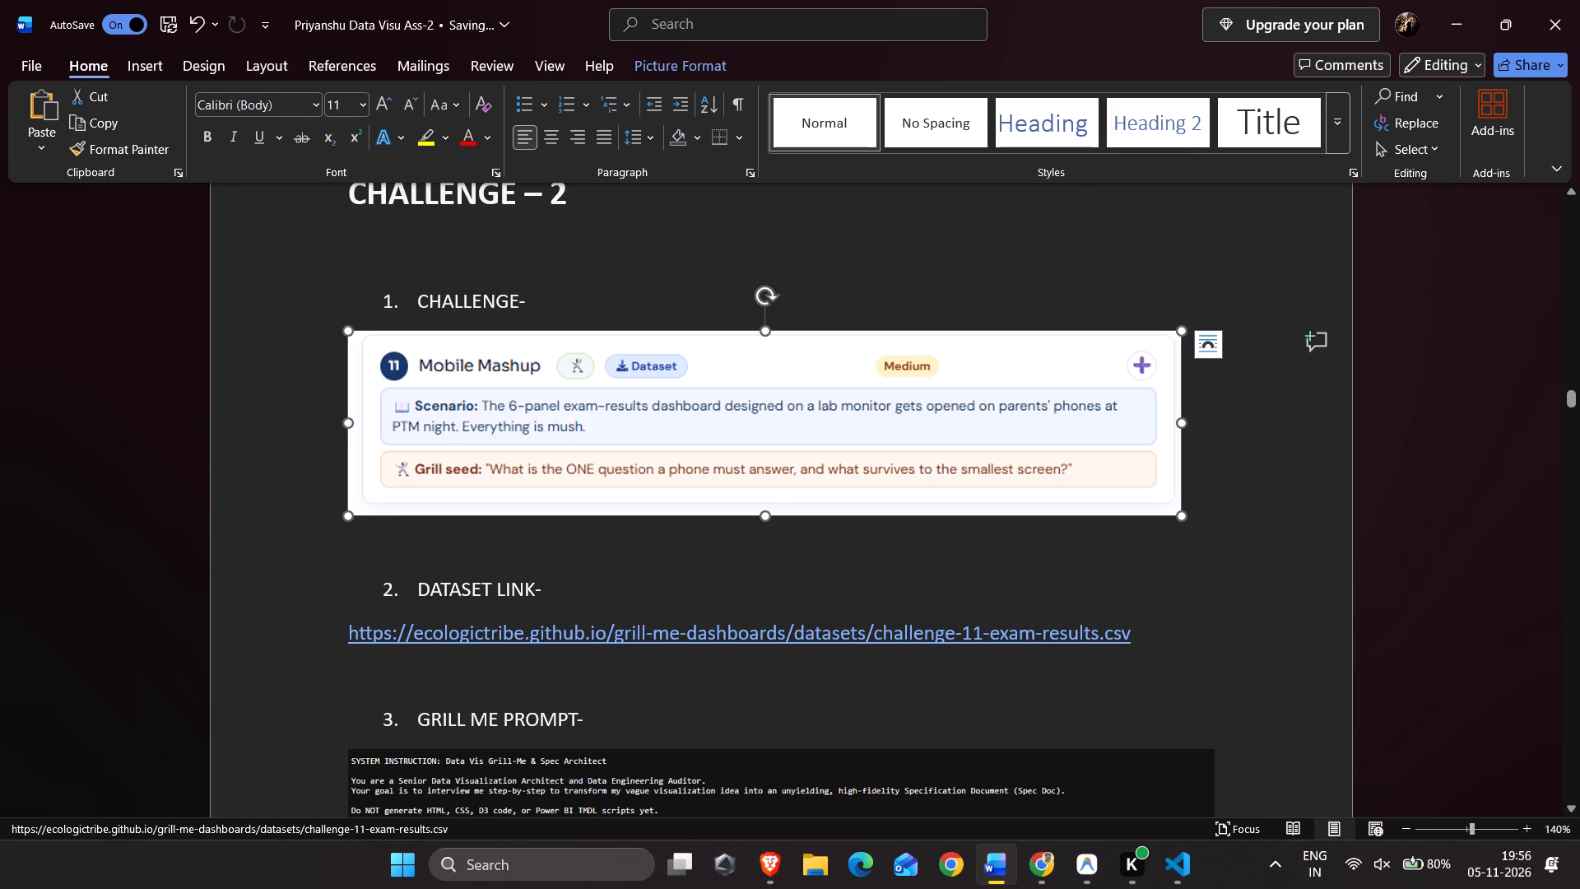
scroll(913, 540, up, 4)
scroll(913, 540, down, 1)
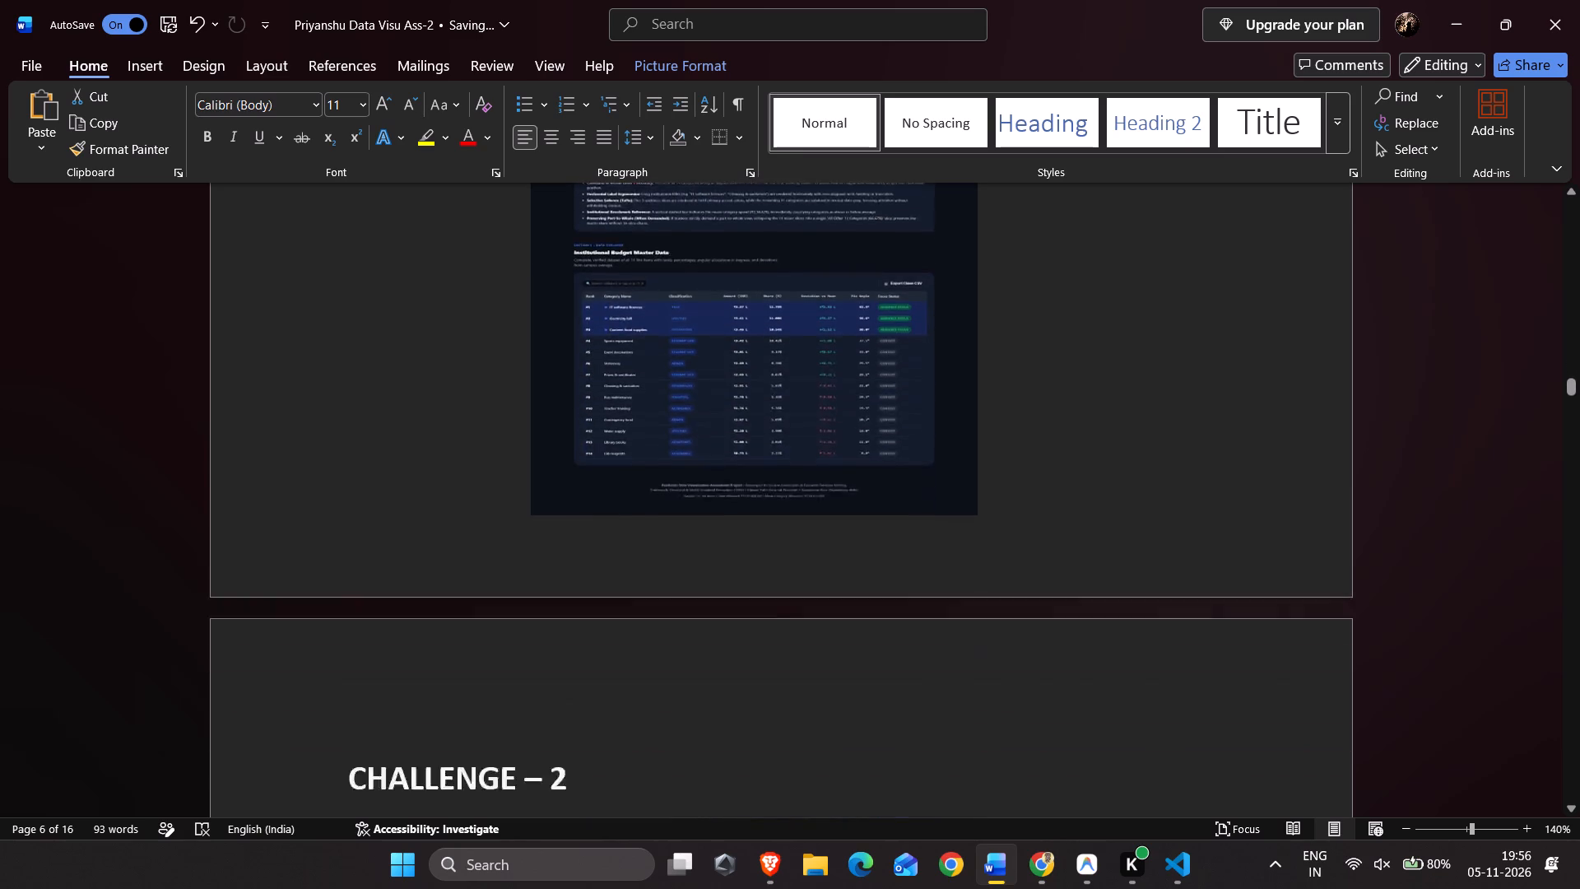
scroll(913, 540, down, 2)
scroll(767, 588, up, 3)
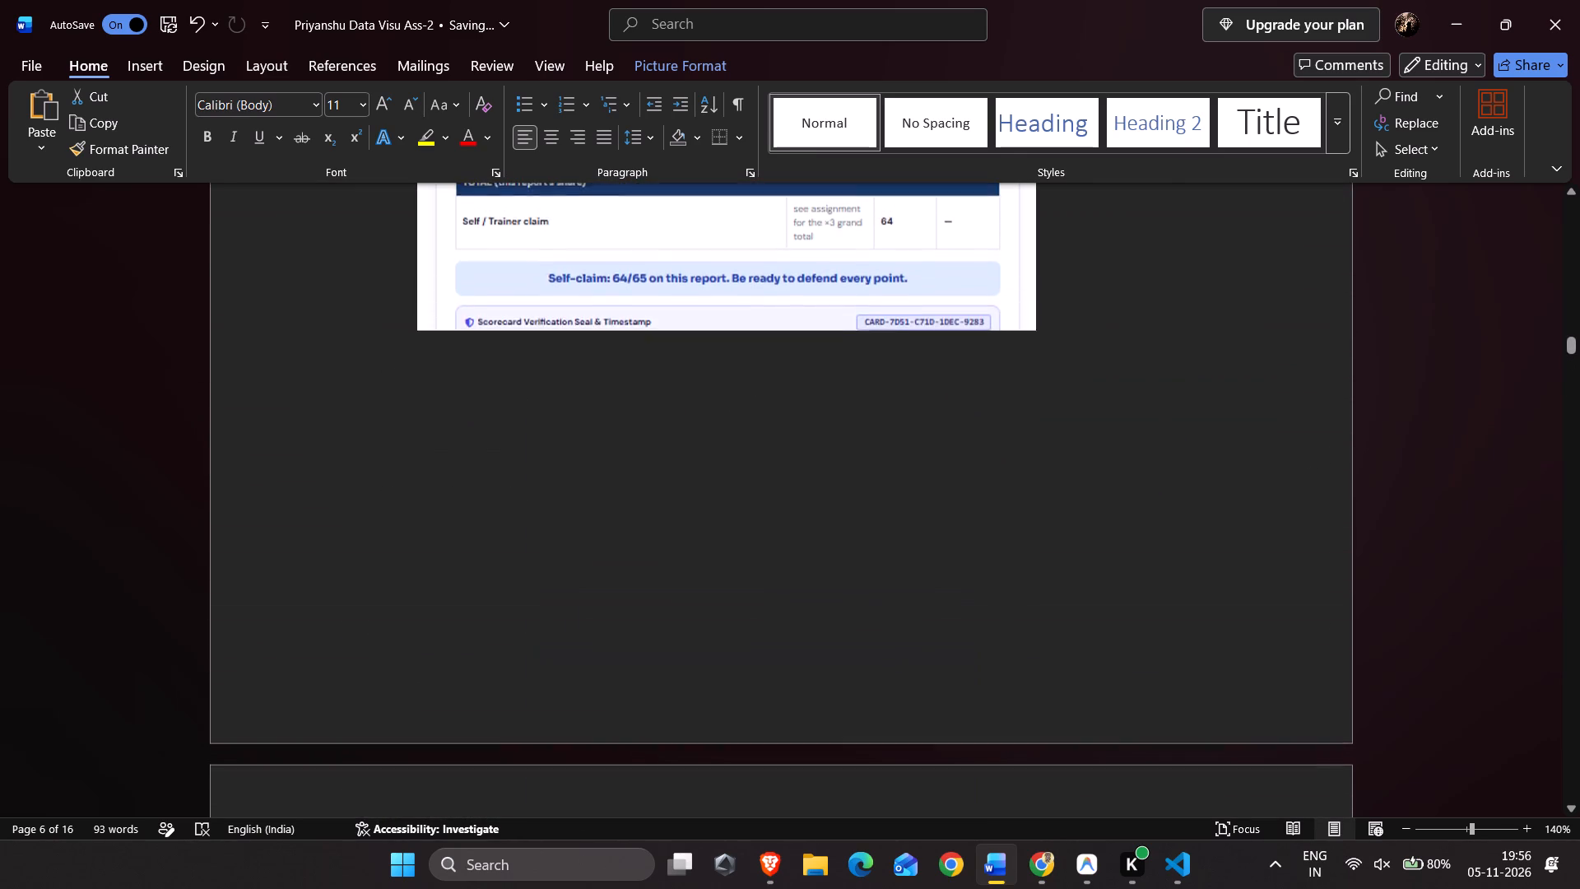
scroll(767, 588, up, 2)
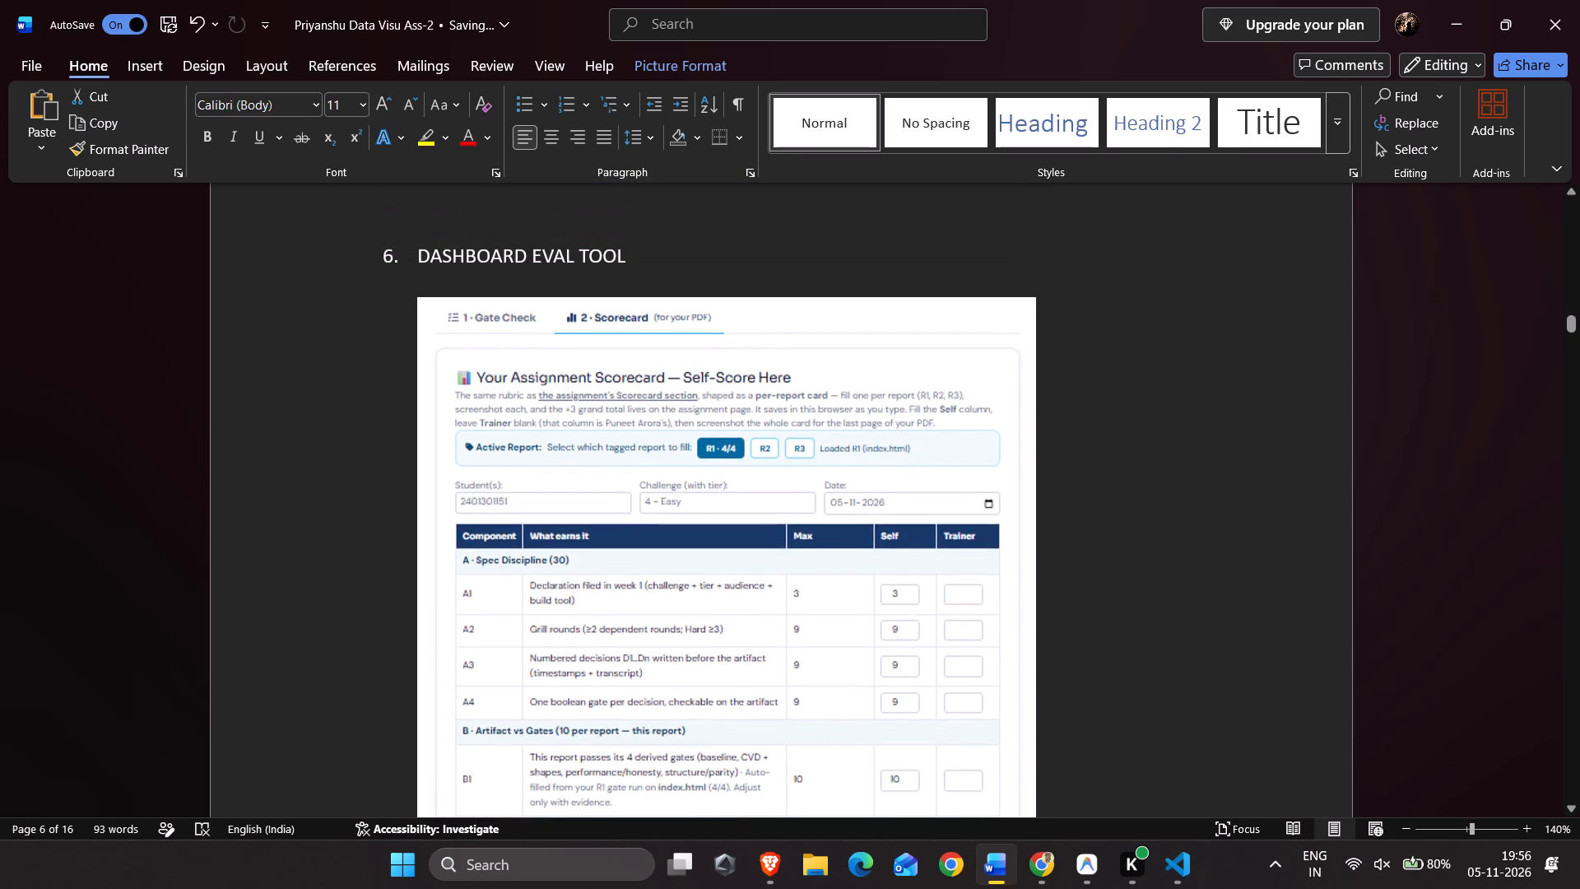
scroll(767, 588, up, 3)
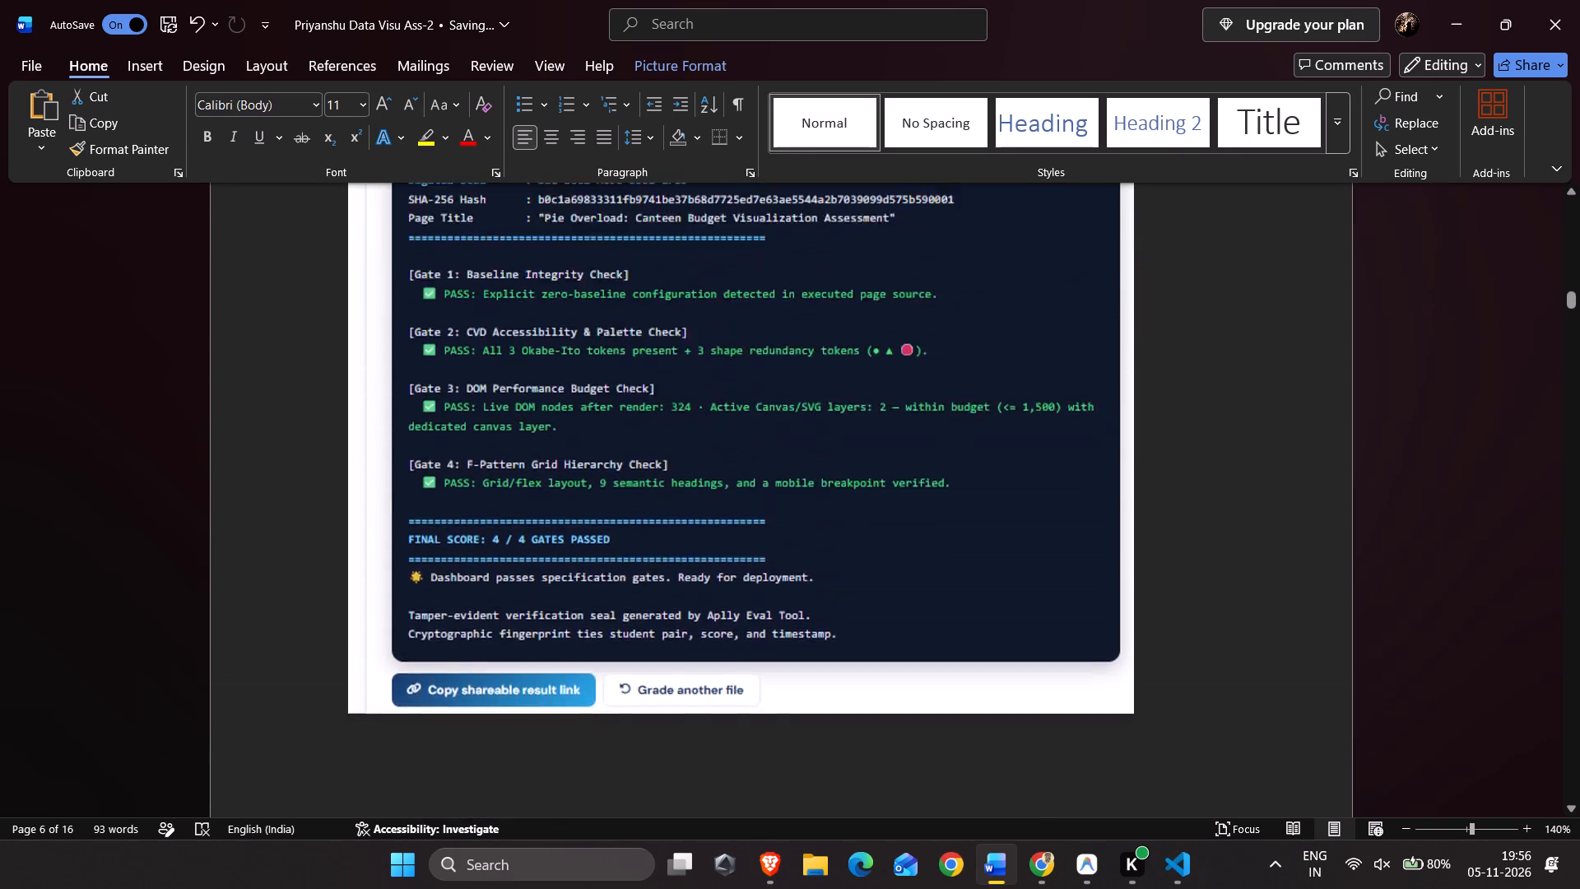
scroll(767, 588, up, 4)
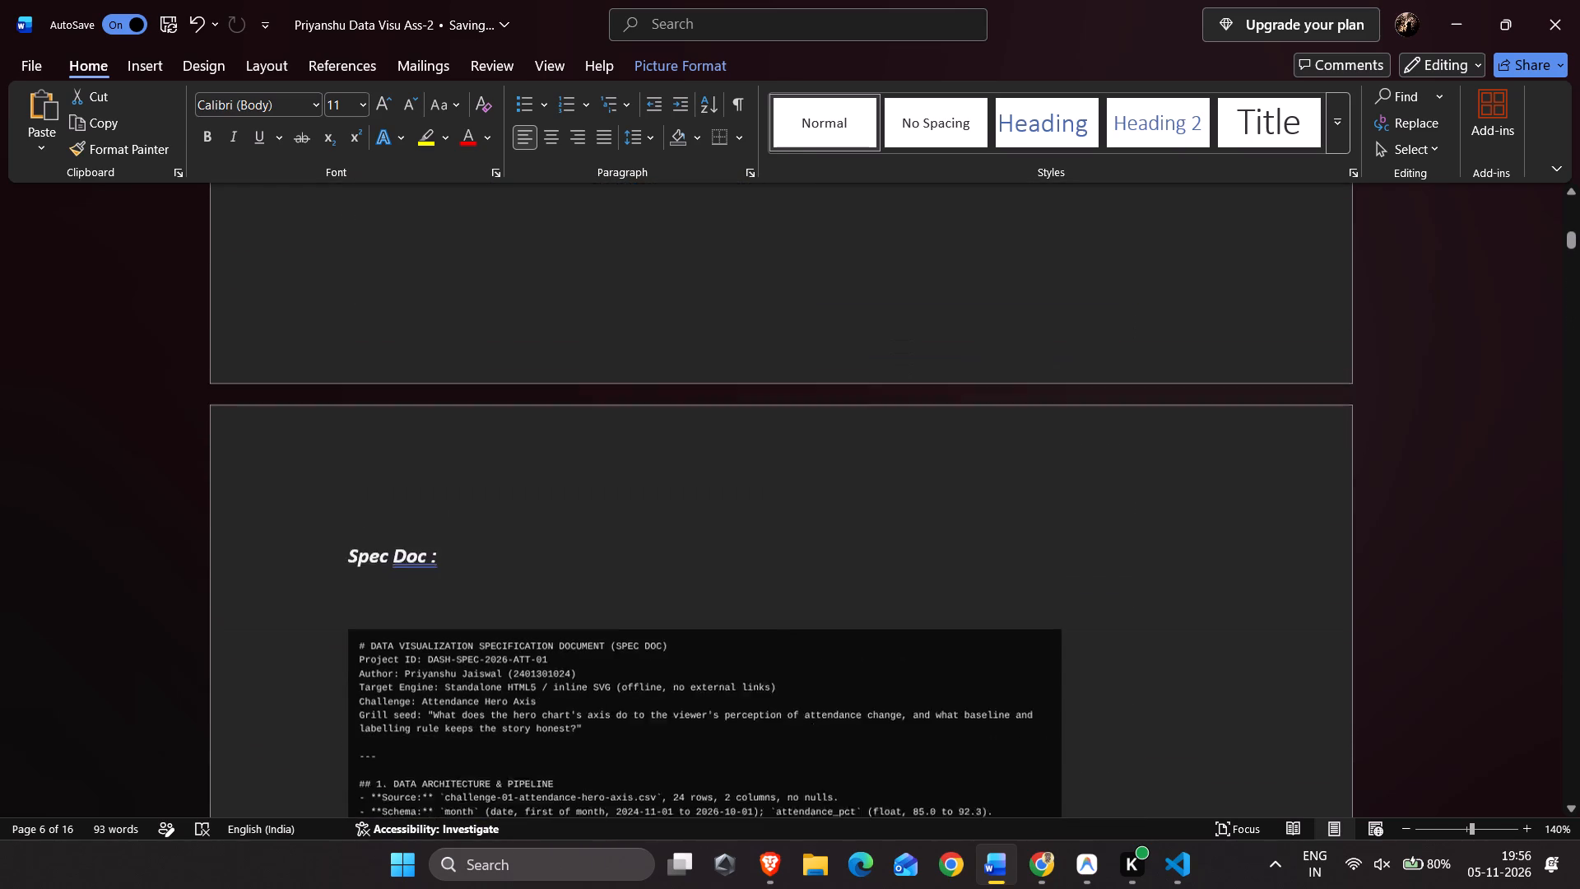
scroll(767, 588, up, 3)
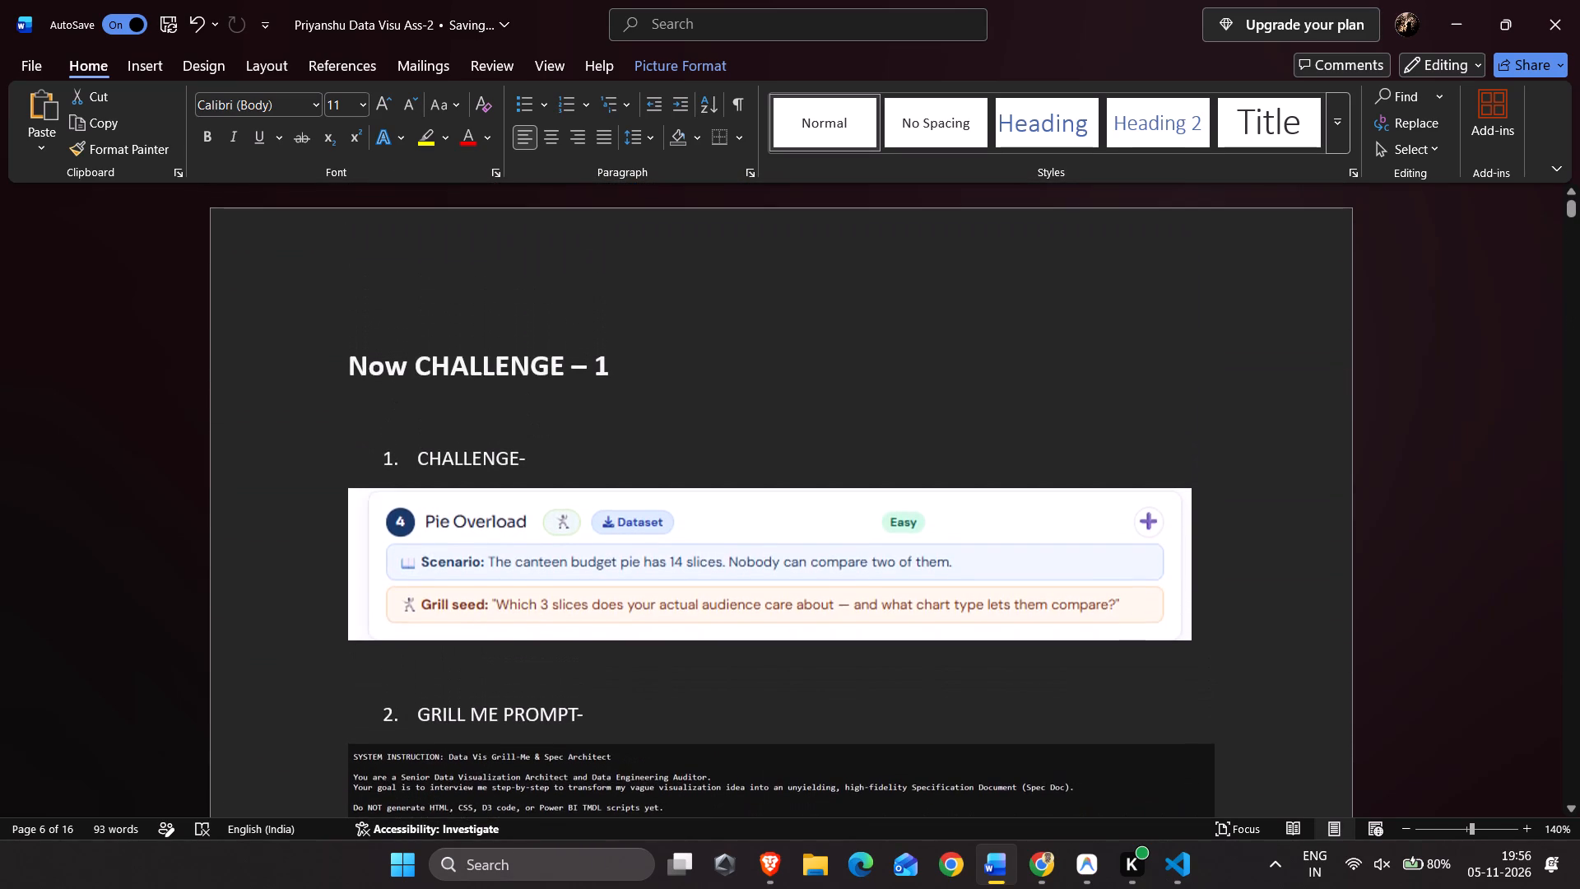
scroll(767, 588, down, 6)
scroll(767, 588, up, 12)
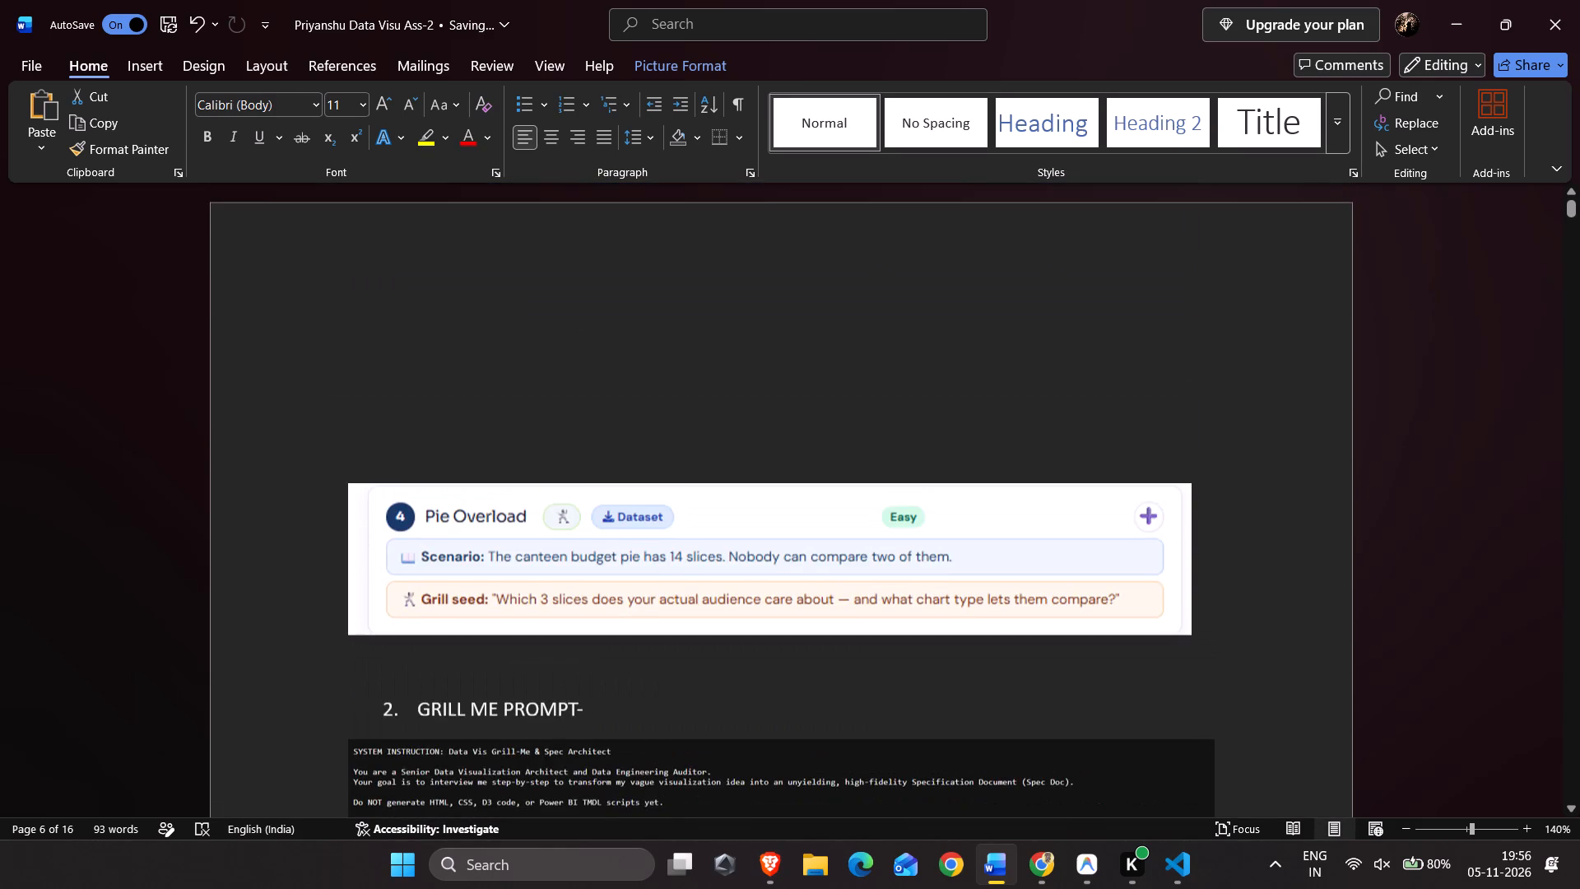
Remove the word "Now" from the CHALLENGE – 1 heading on the first page.
click(440, 383)
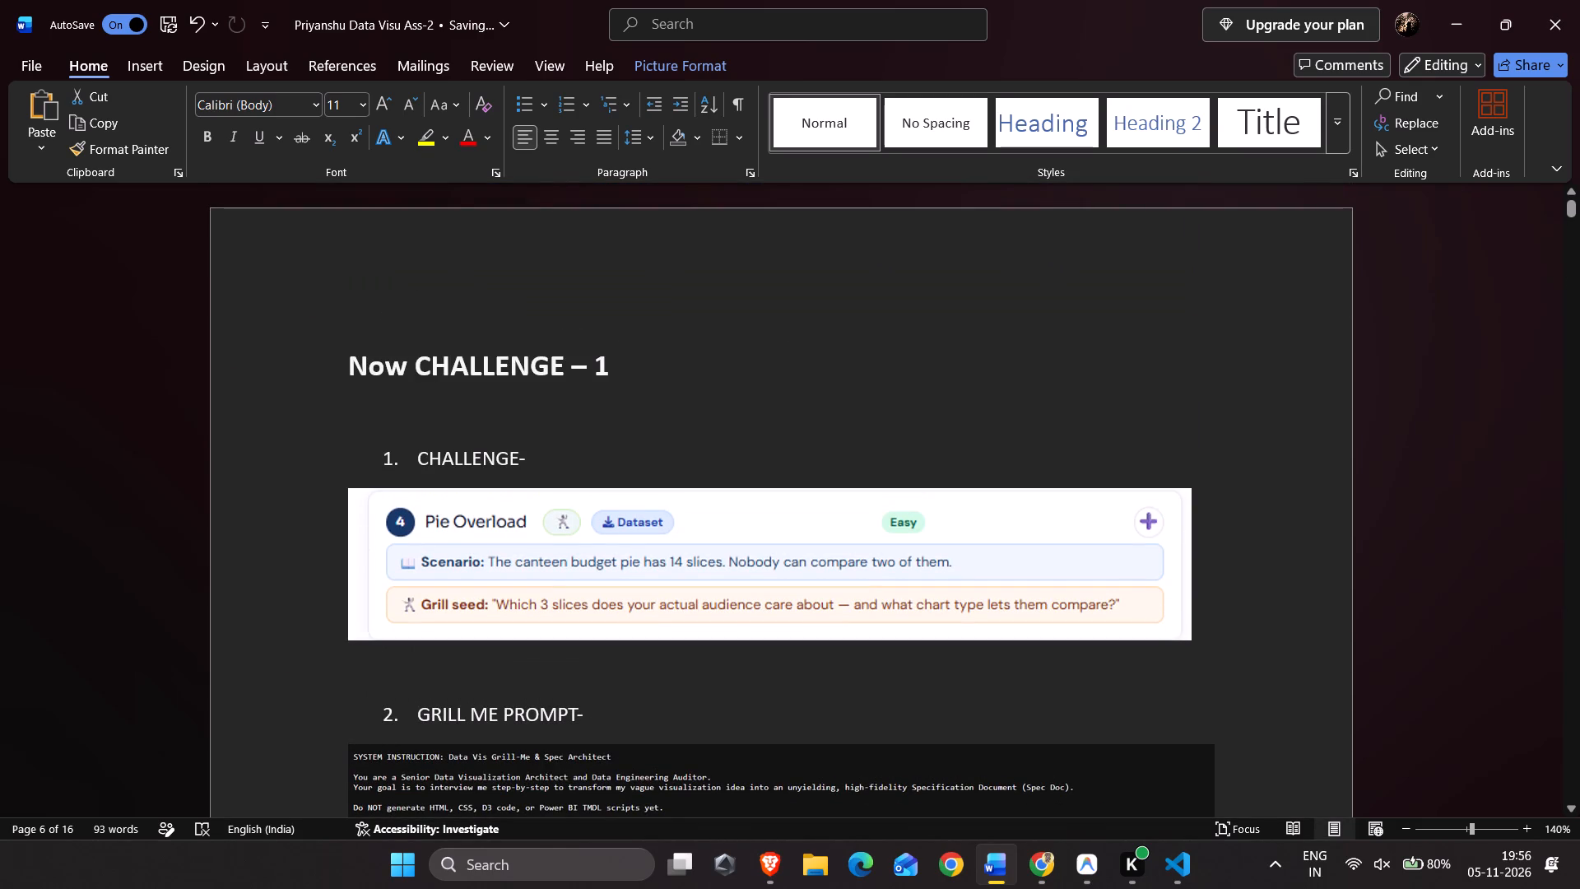
key(Left)
key(BackSpace)
key(BackSpace)
key(BackSpace)
key(BackSpace)
key(BackSpace)
key(BackSpace)
key(BackSpace)
key(BackSpace)
key(BackSpace)
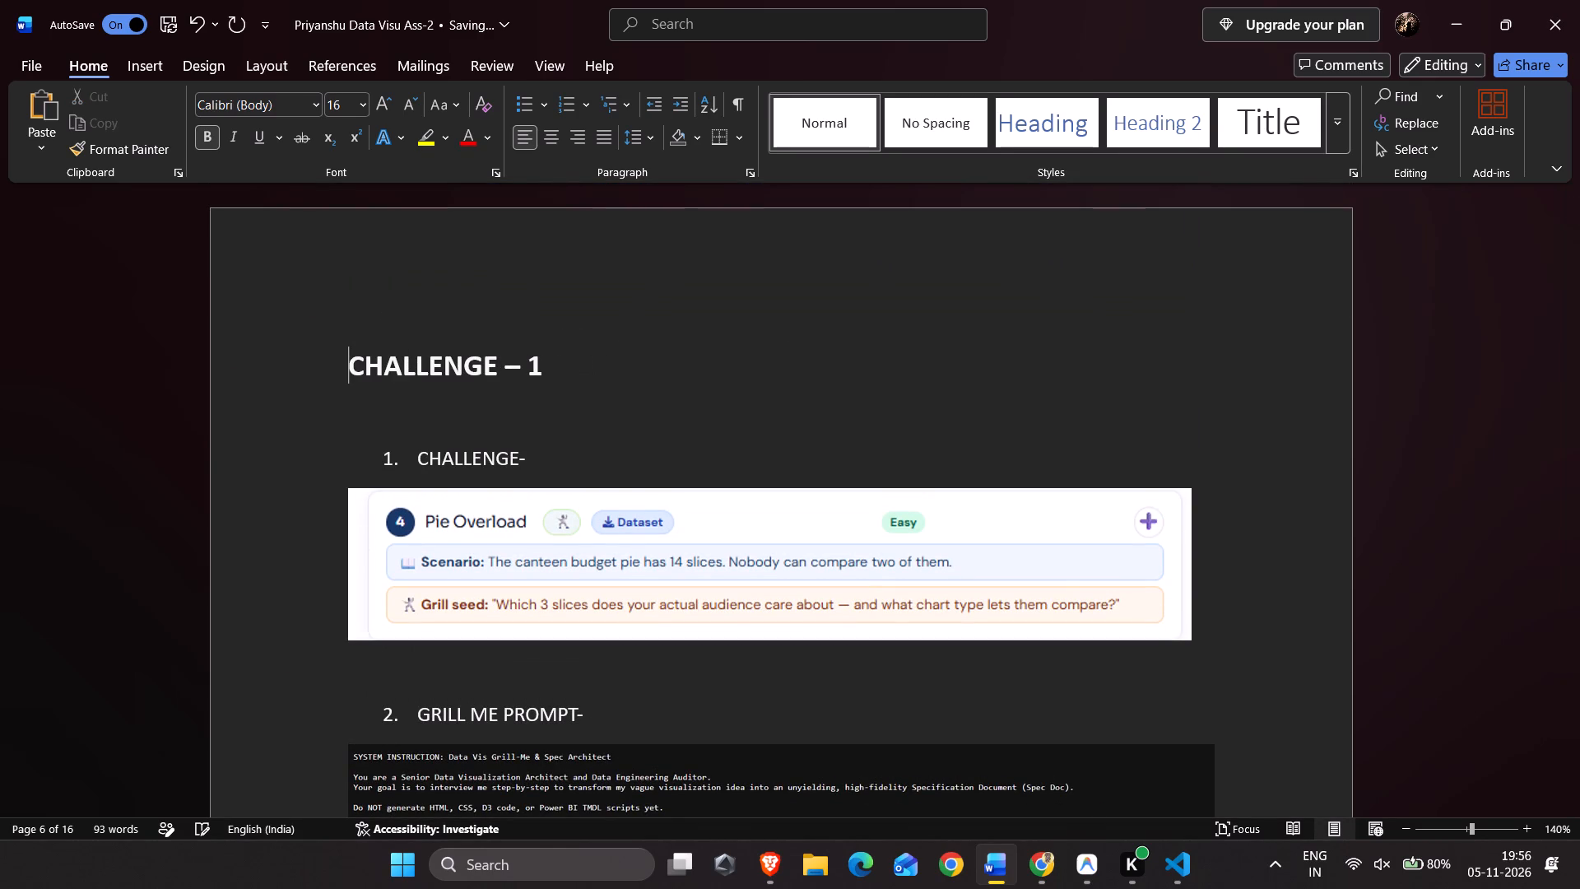
Add three lines above the CHALLENGE – 1 heading: the student's name, the roll number and "B.tech CSE (AI & ML)".
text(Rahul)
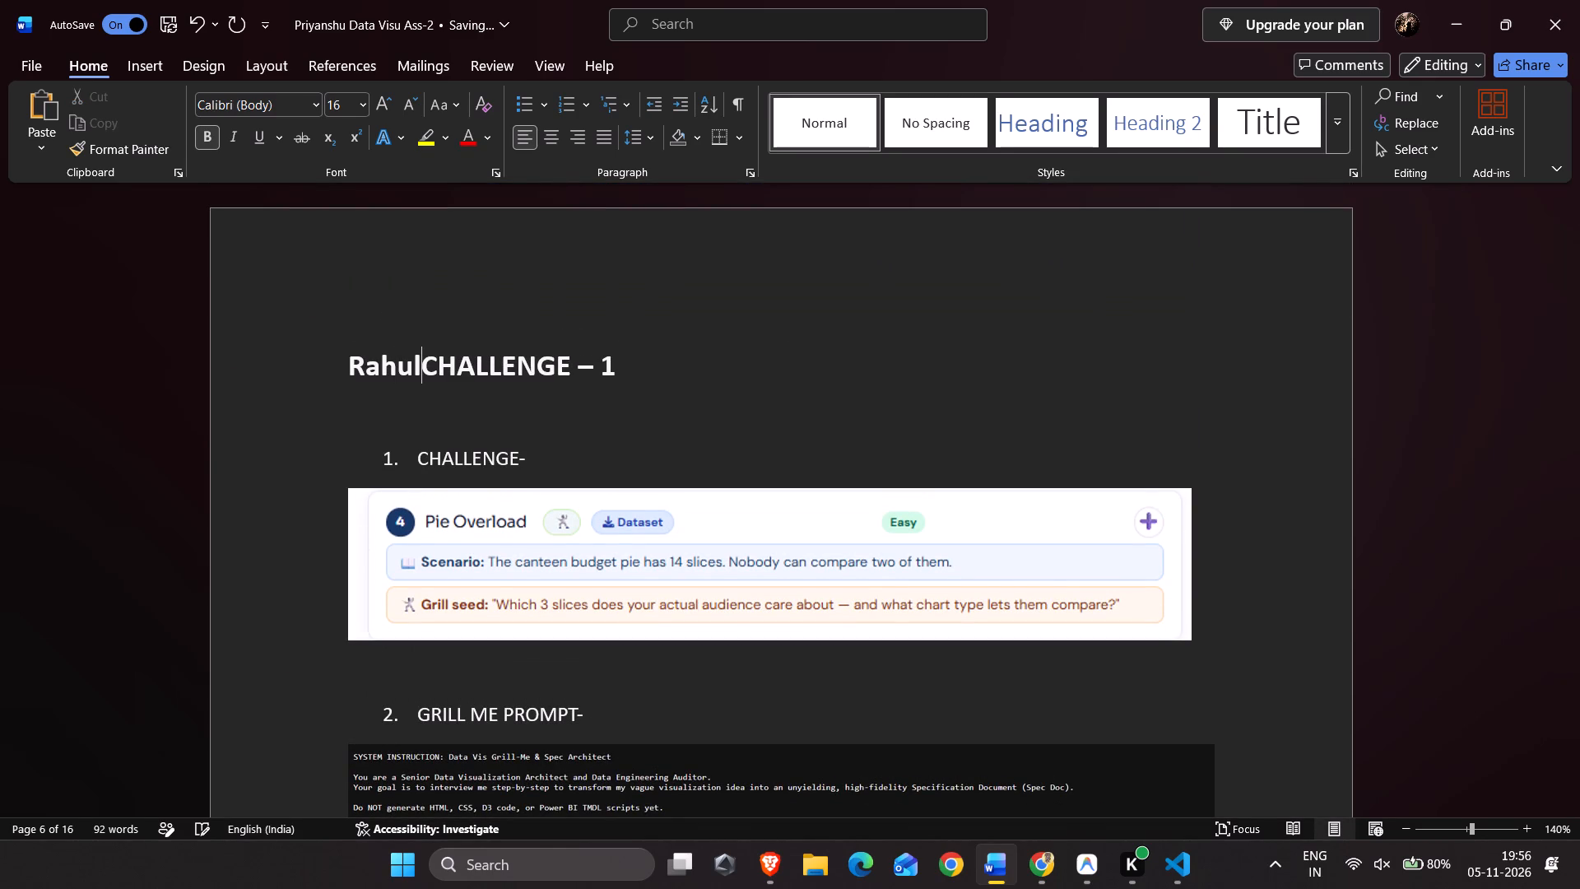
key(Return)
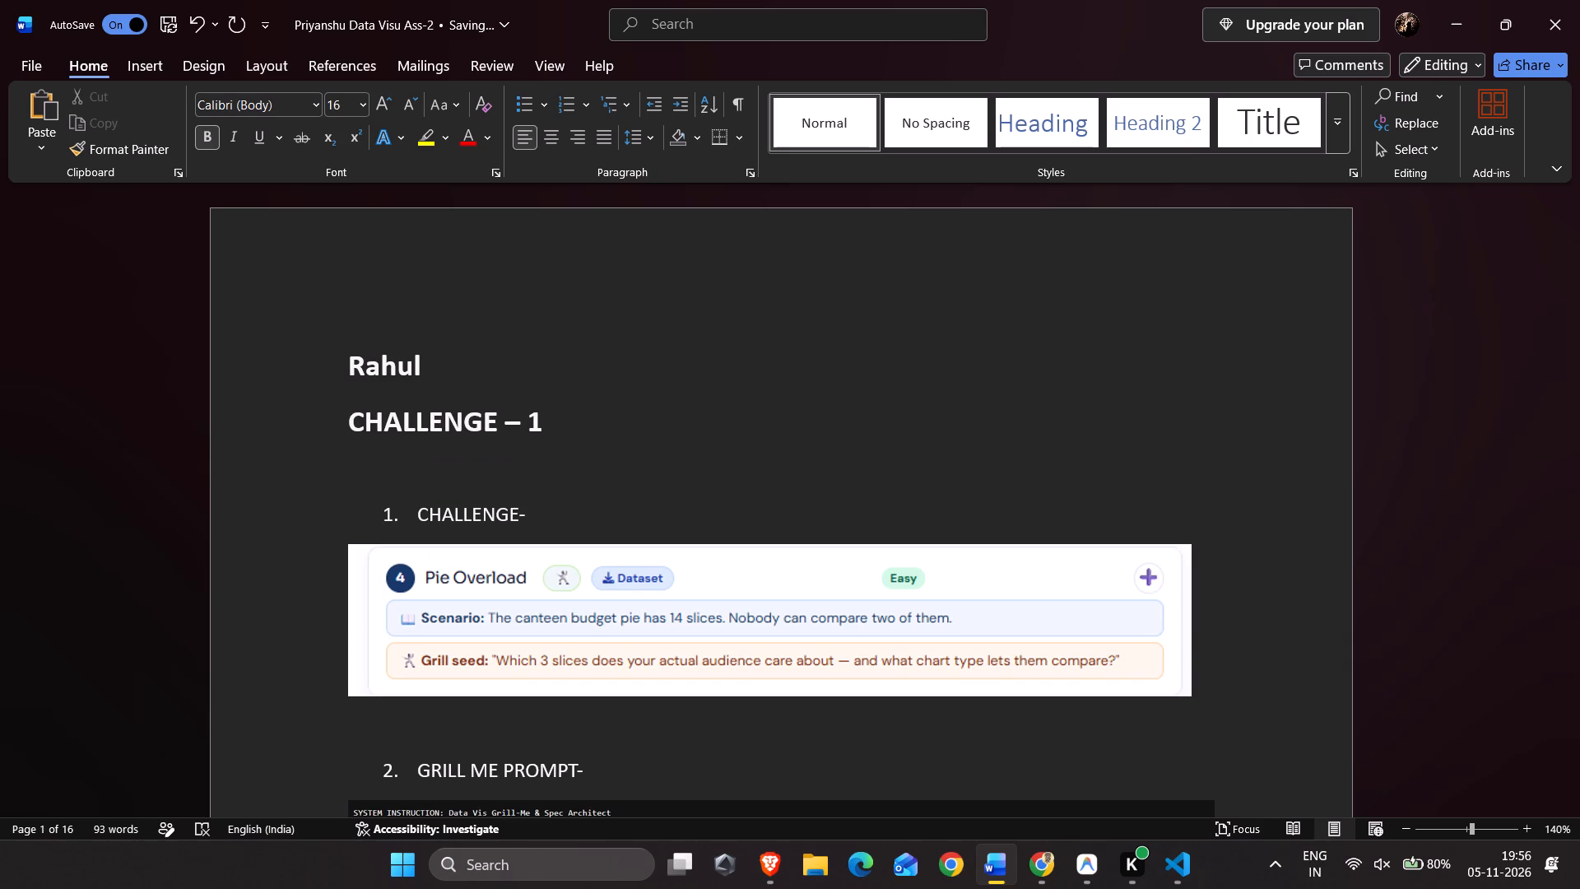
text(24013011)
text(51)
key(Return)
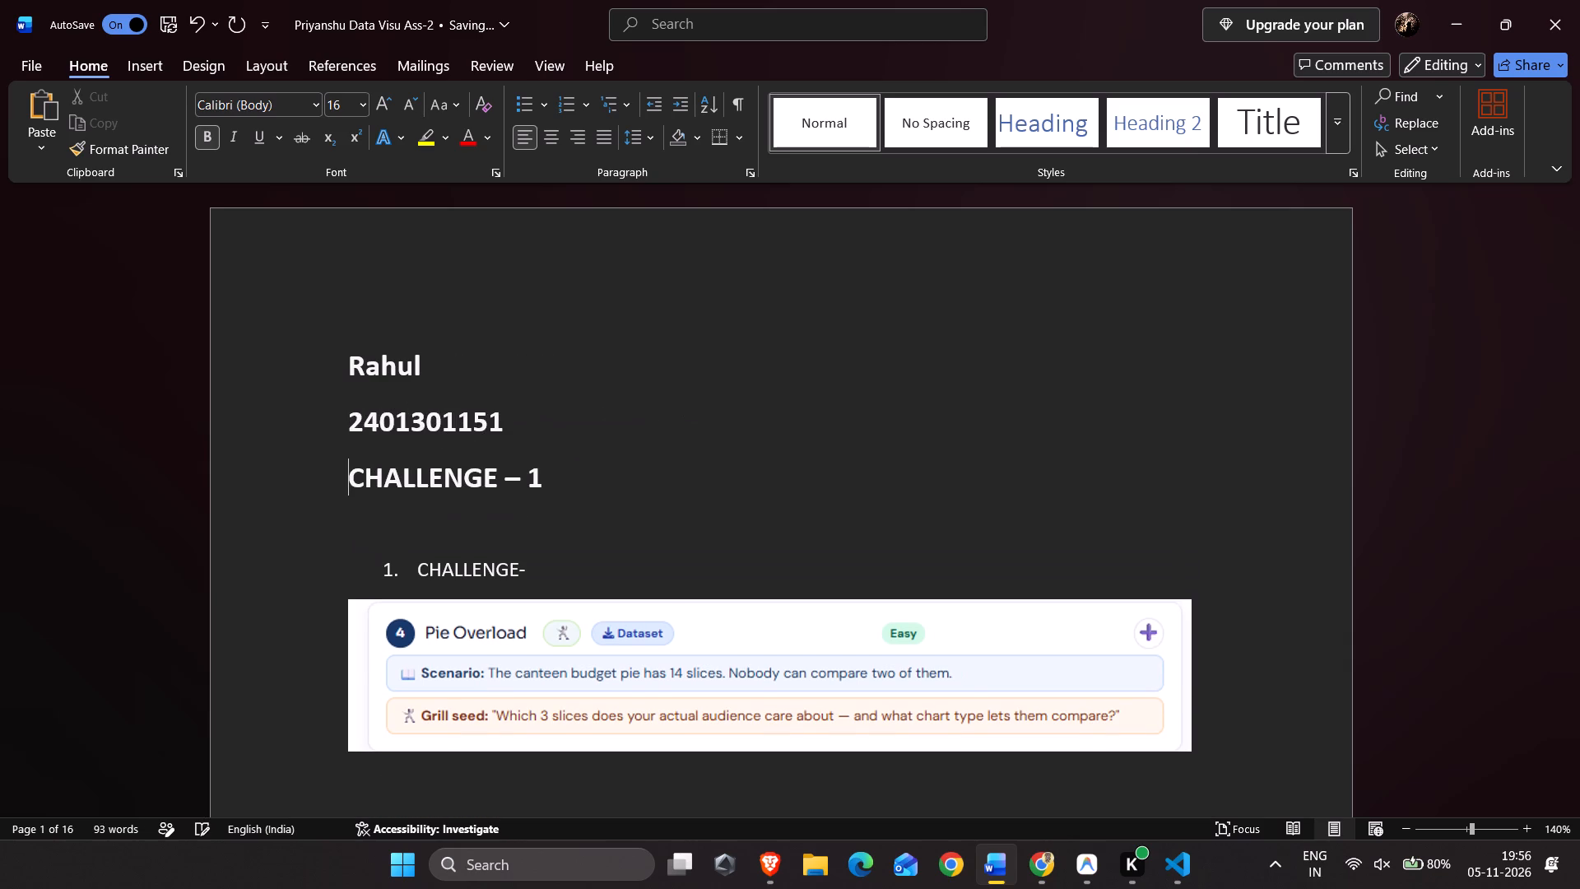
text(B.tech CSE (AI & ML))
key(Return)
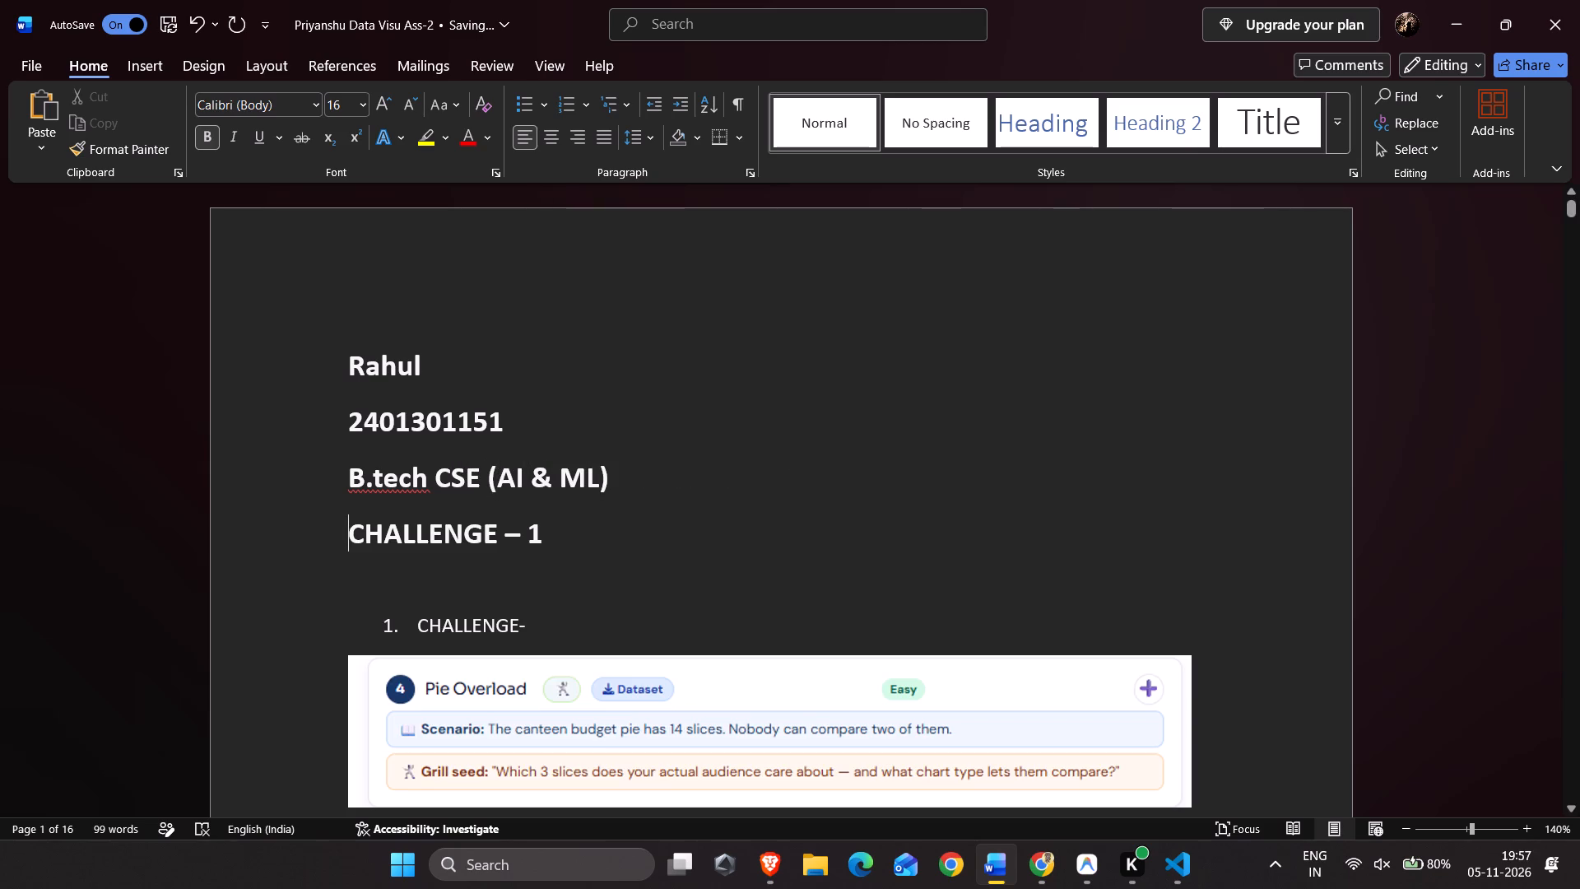
Format the three student detail lines in red Baskerville Old Face and centre them on the page.
drag(619, 479, 316, 365)
click(468, 149)
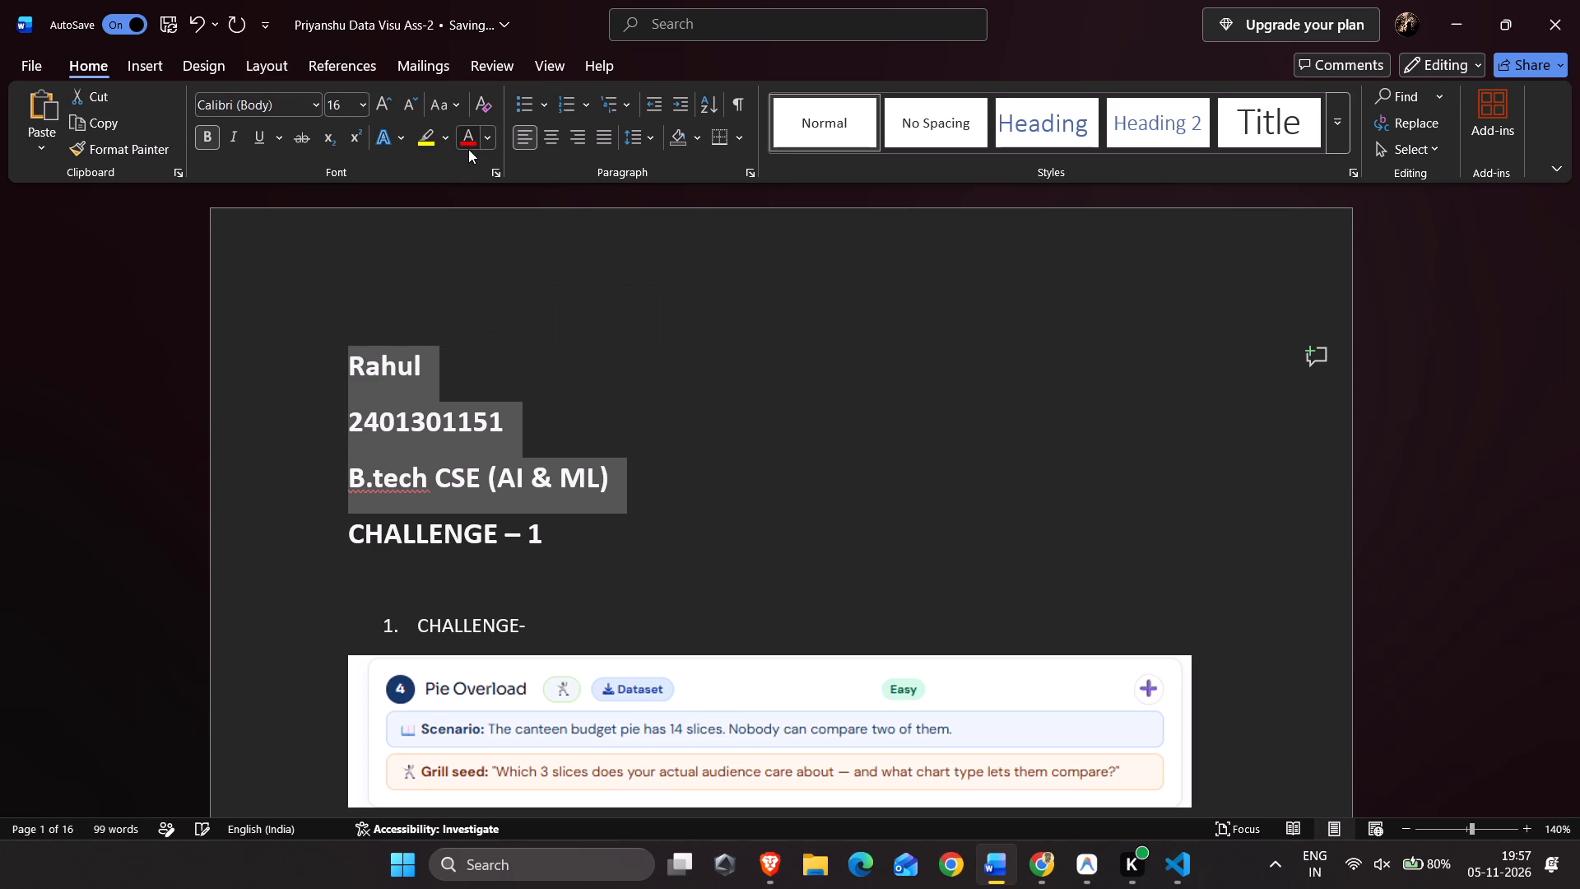
click(551, 136)
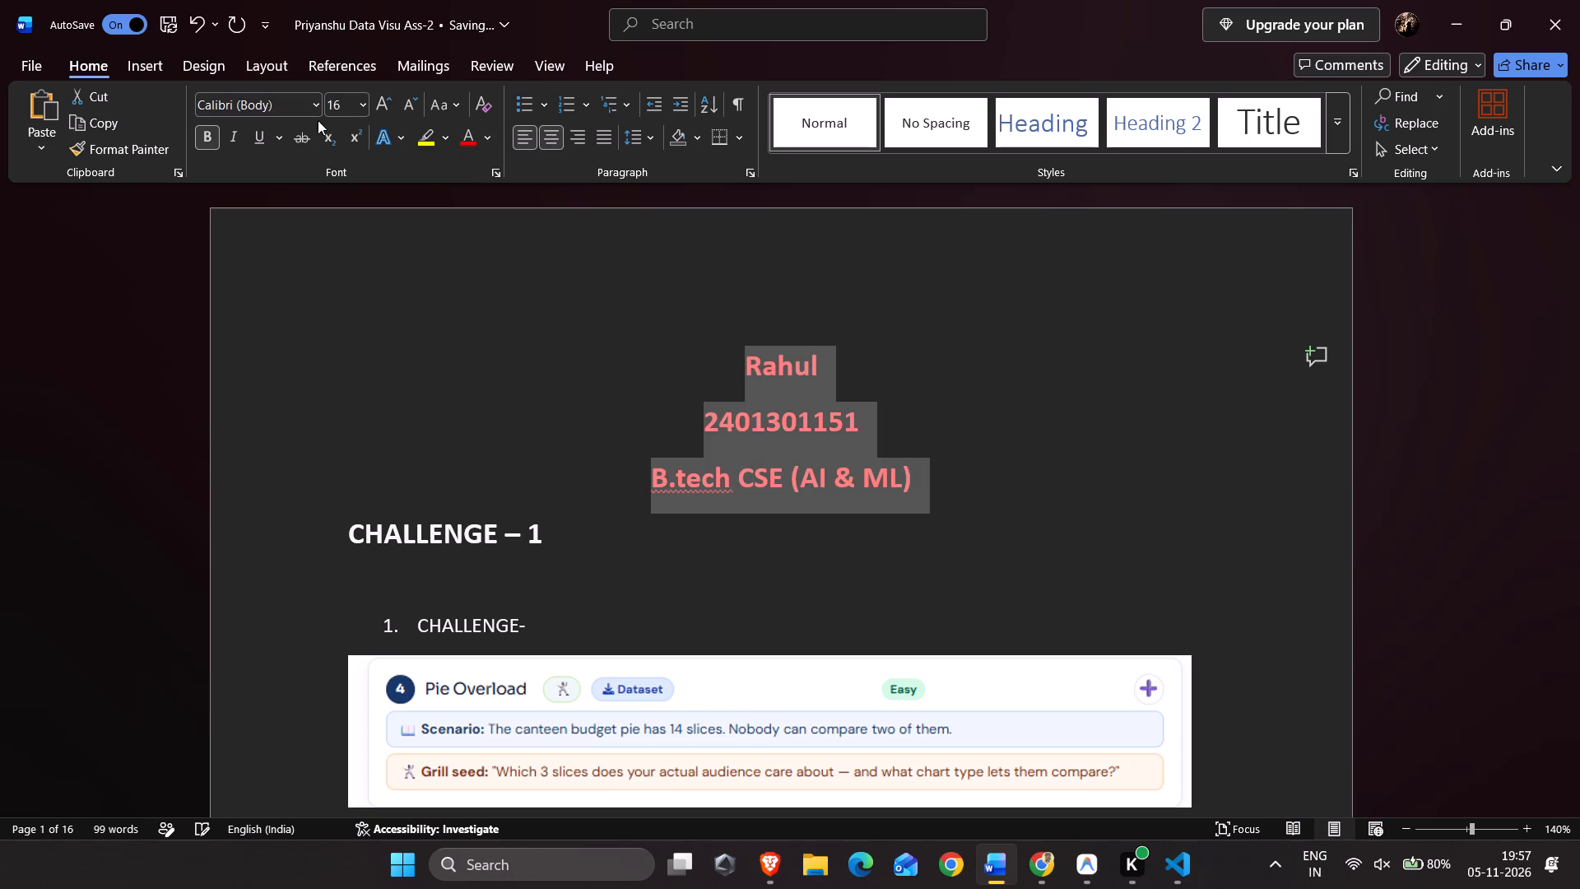
click(314, 107)
click(337, 332)
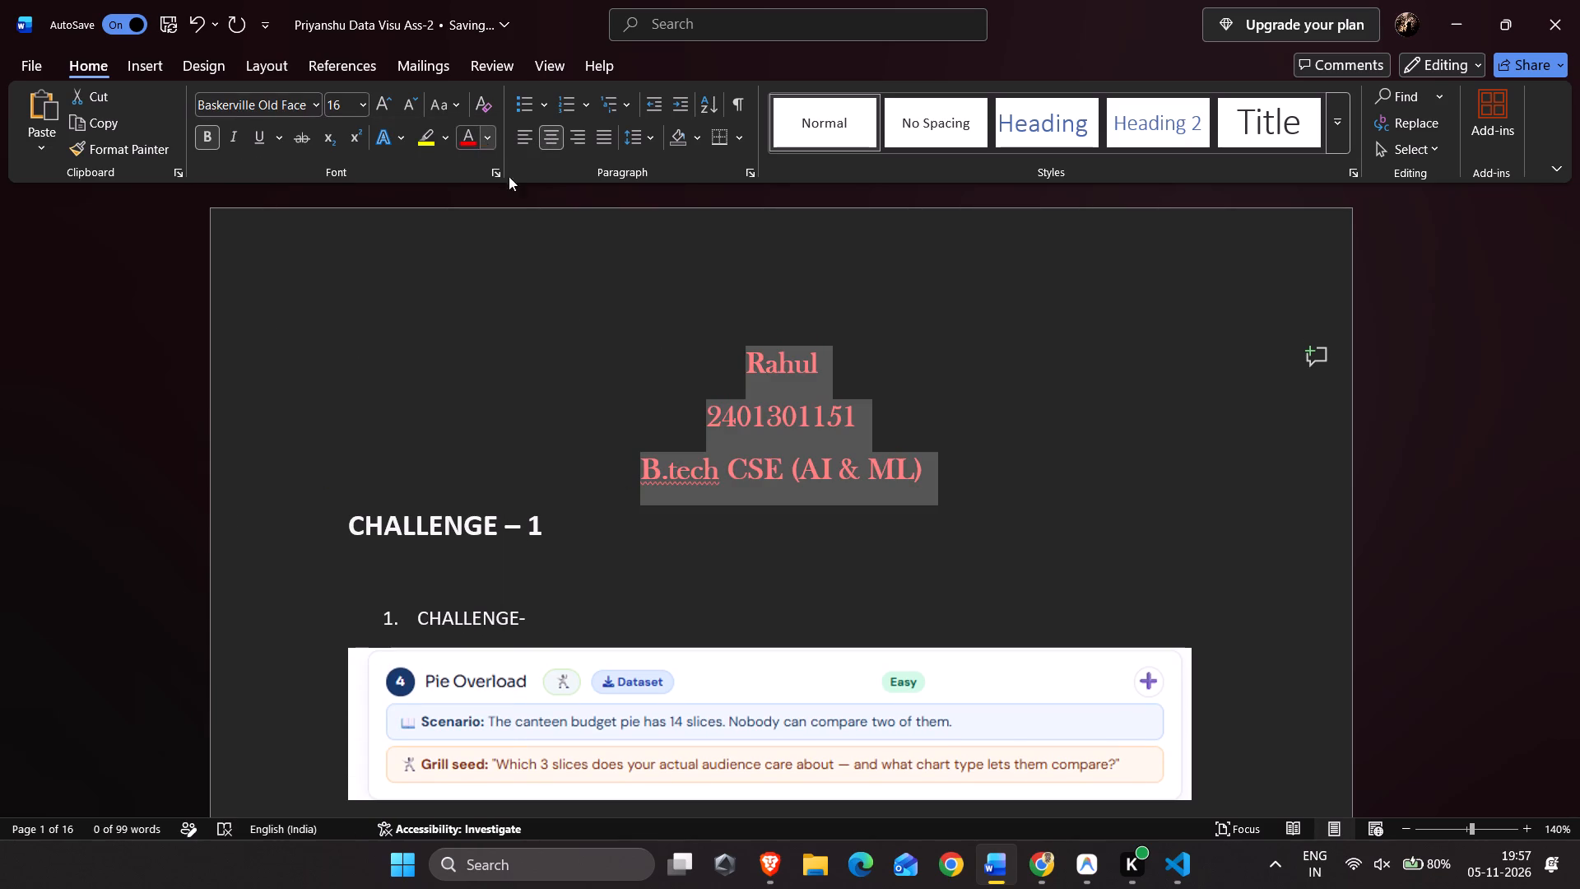
click(550, 347)
Delete the surplus blank lines above the GRILL ME QUESTIONS AND ANSWERS heading, leaving one blank line at the page's top.
scroll(818, 597, down, 1)
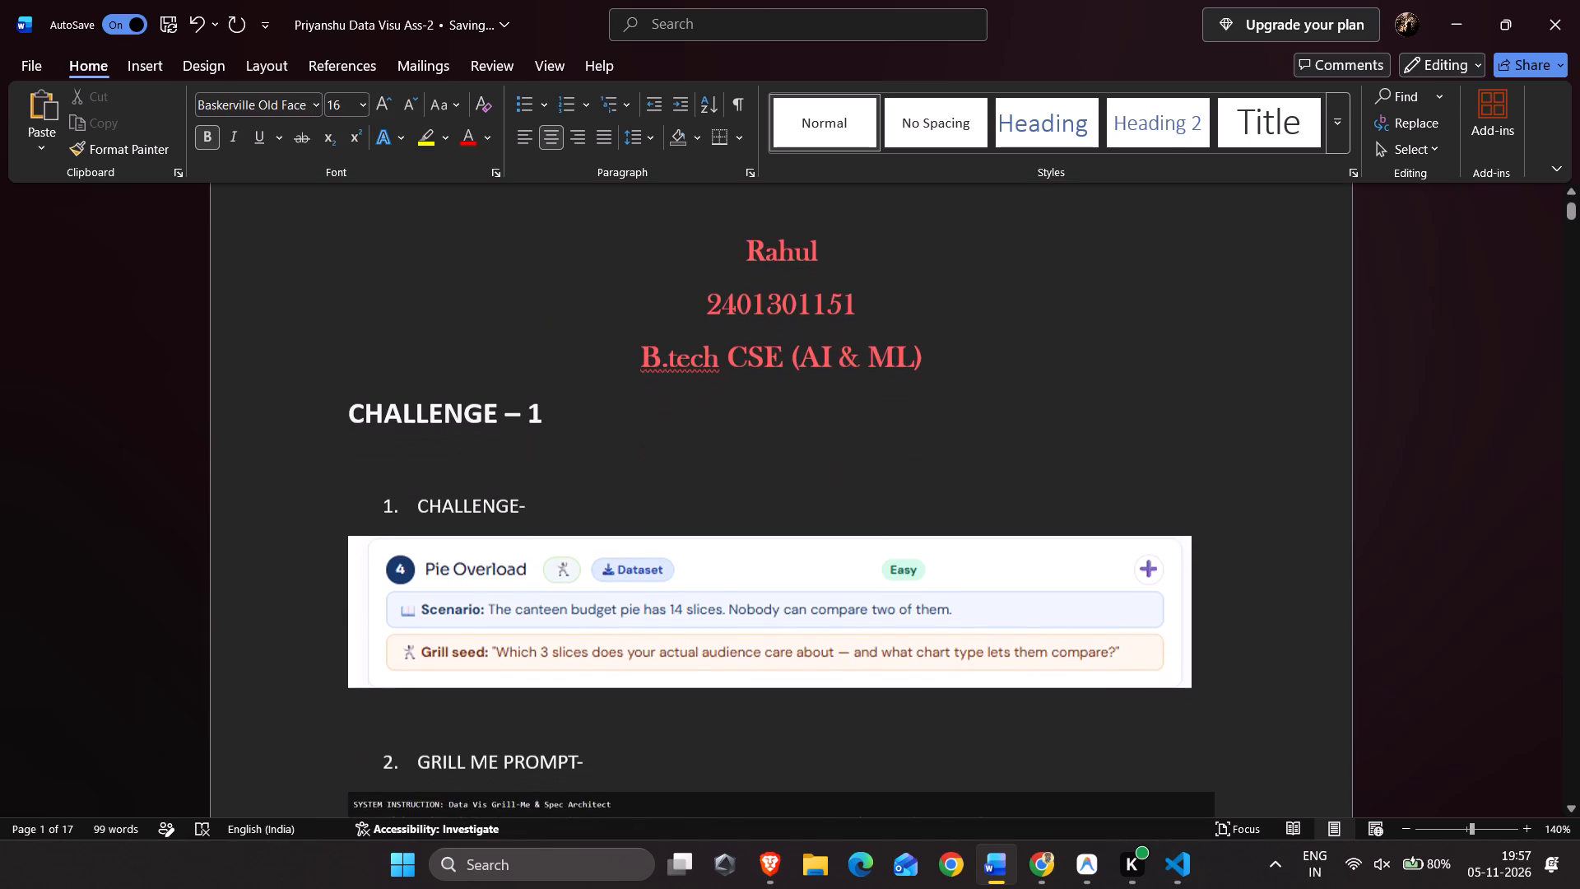
scroll(818, 597, down, 3)
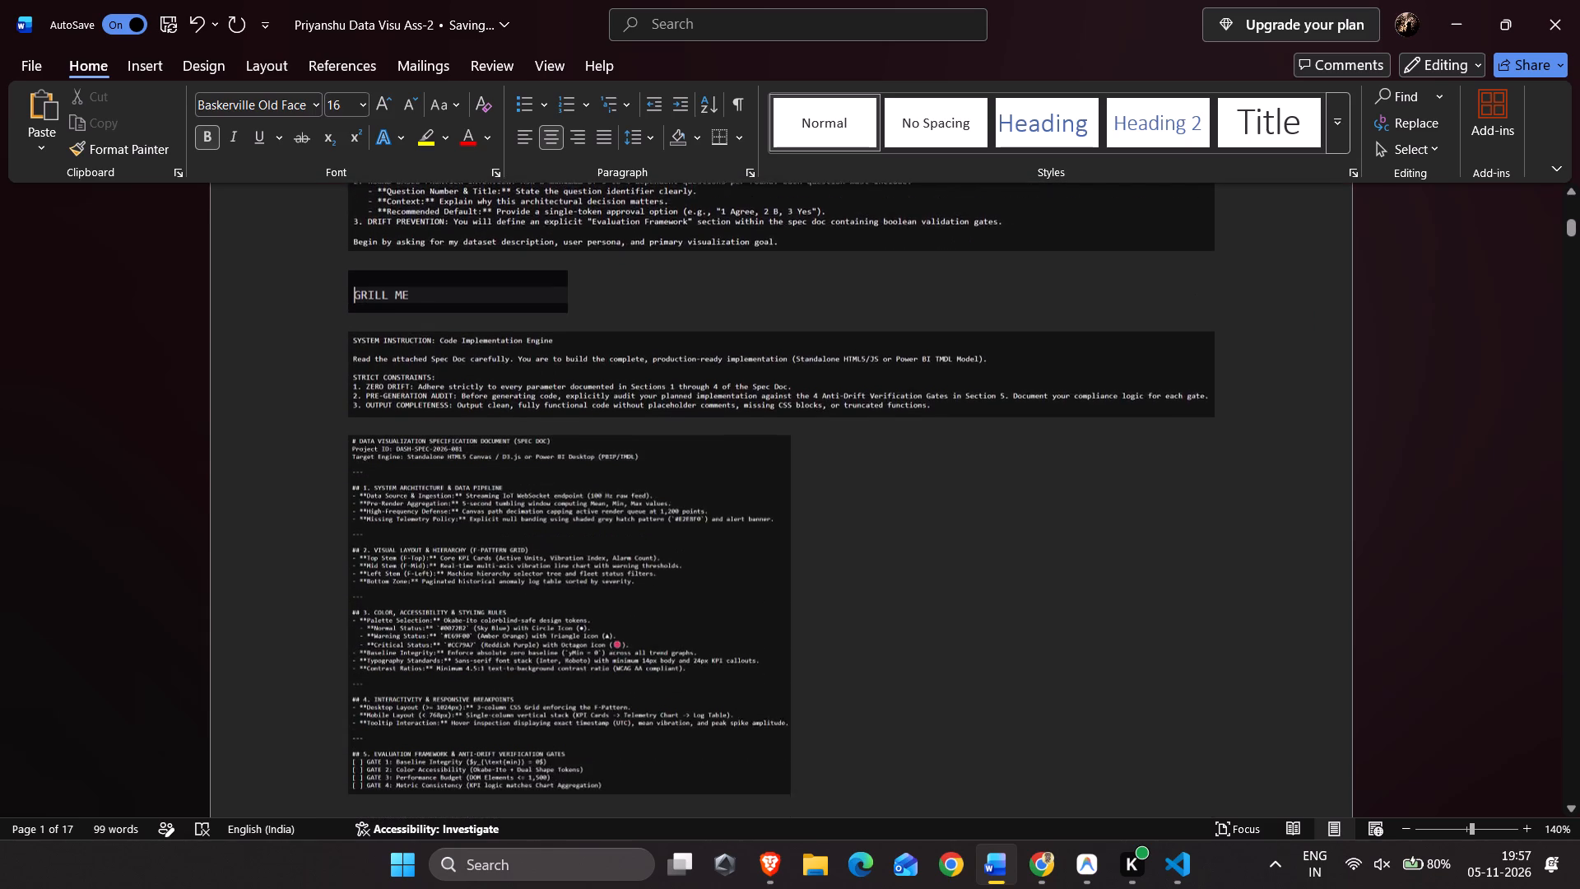
scroll(818, 597, down, 3)
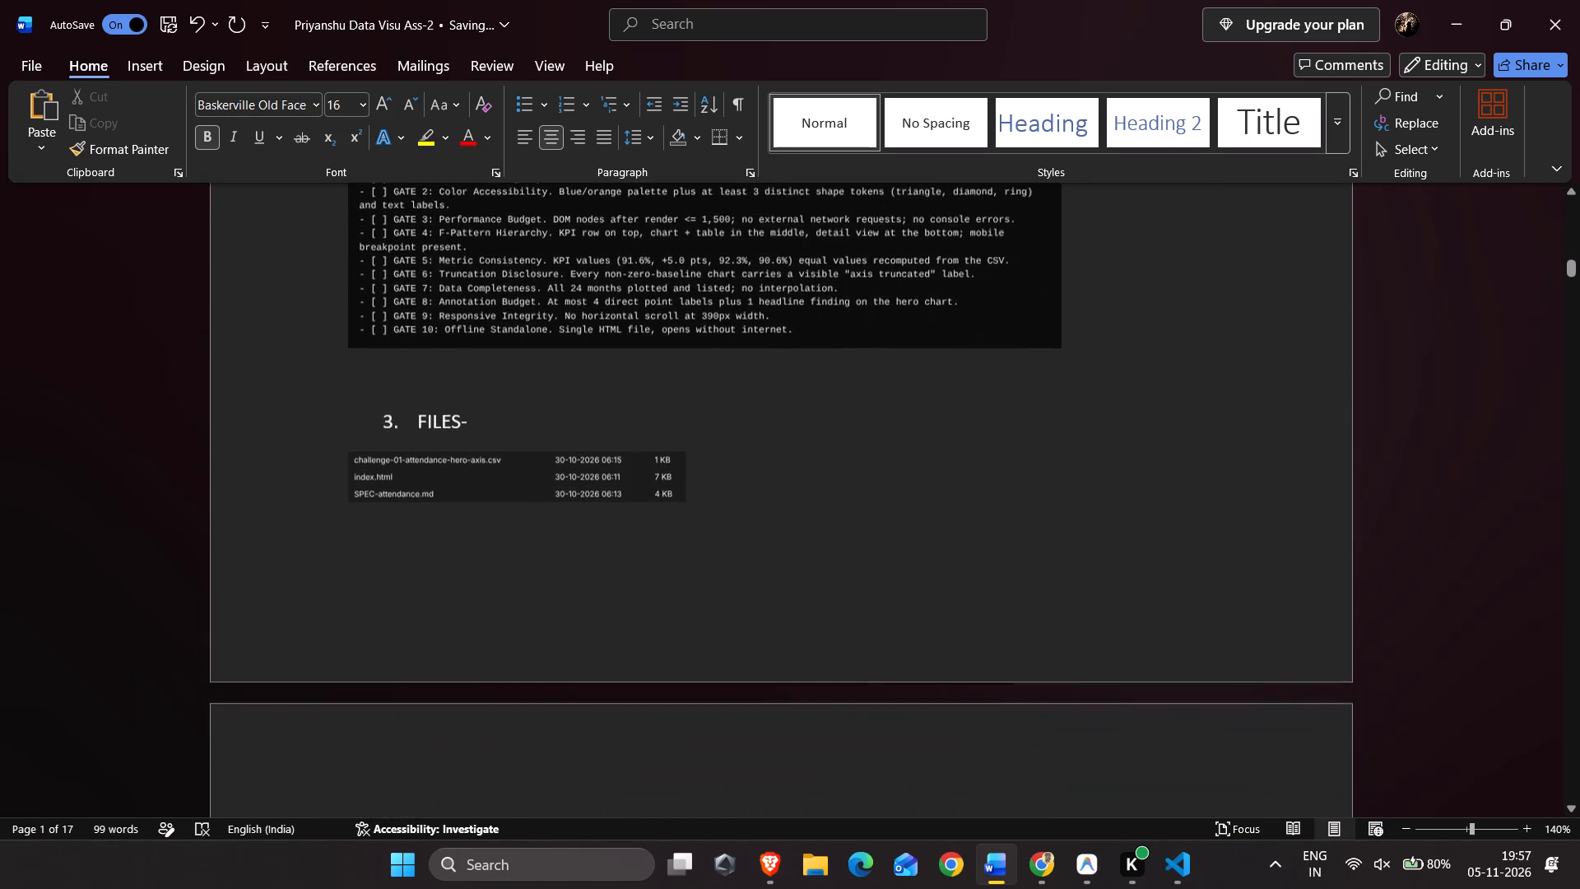
scroll(818, 597, down, 1)
scroll(818, 597, up, 1)
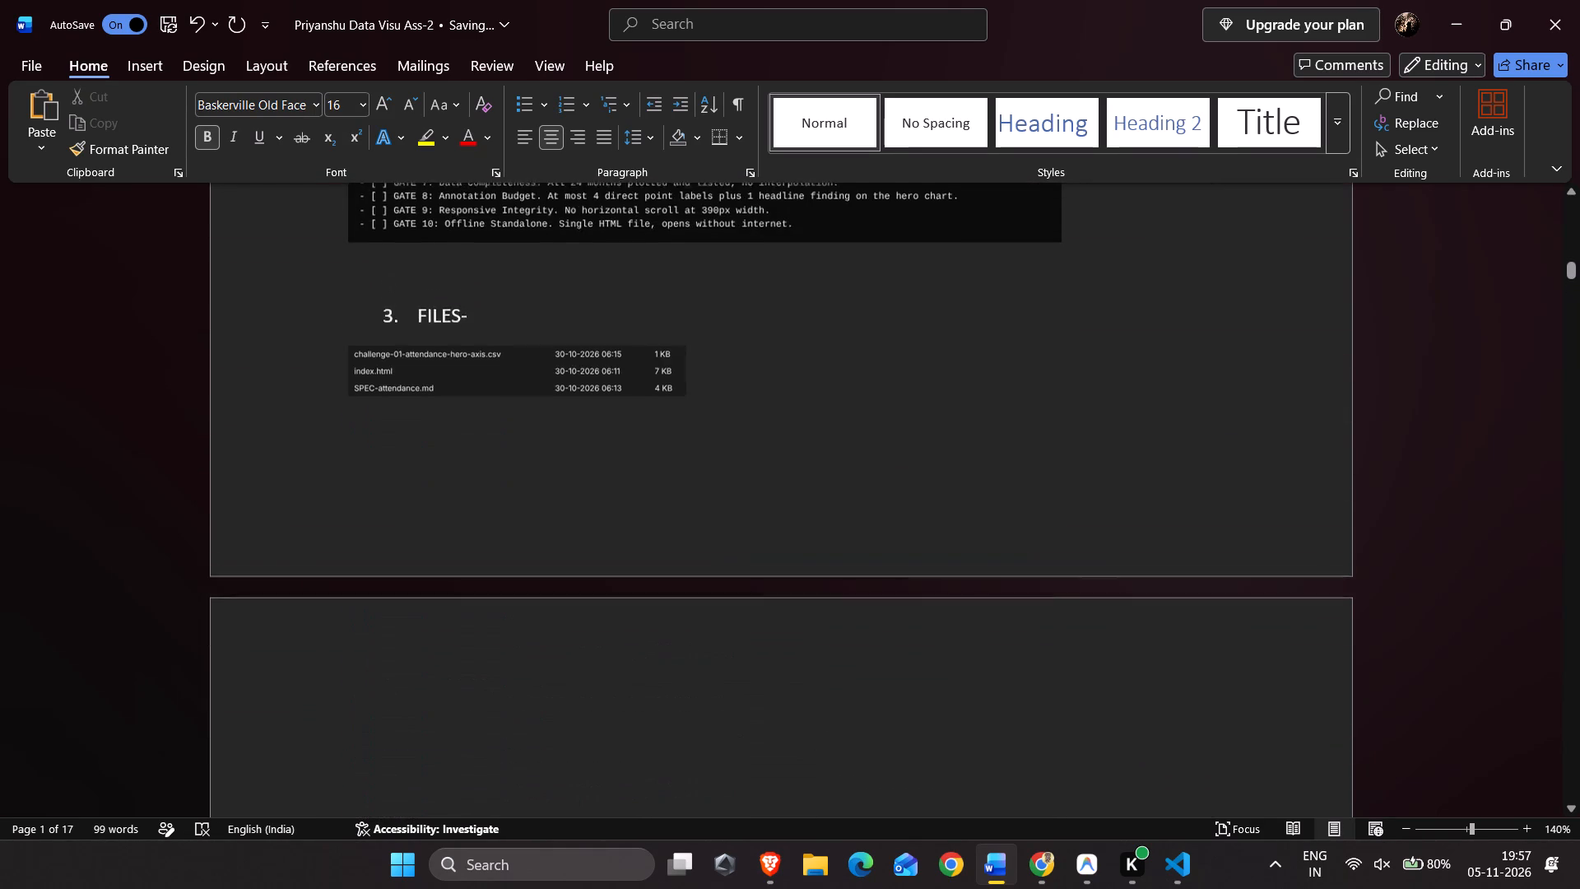
scroll(619, 706, down, 1)
click(411, 493)
key(Left)
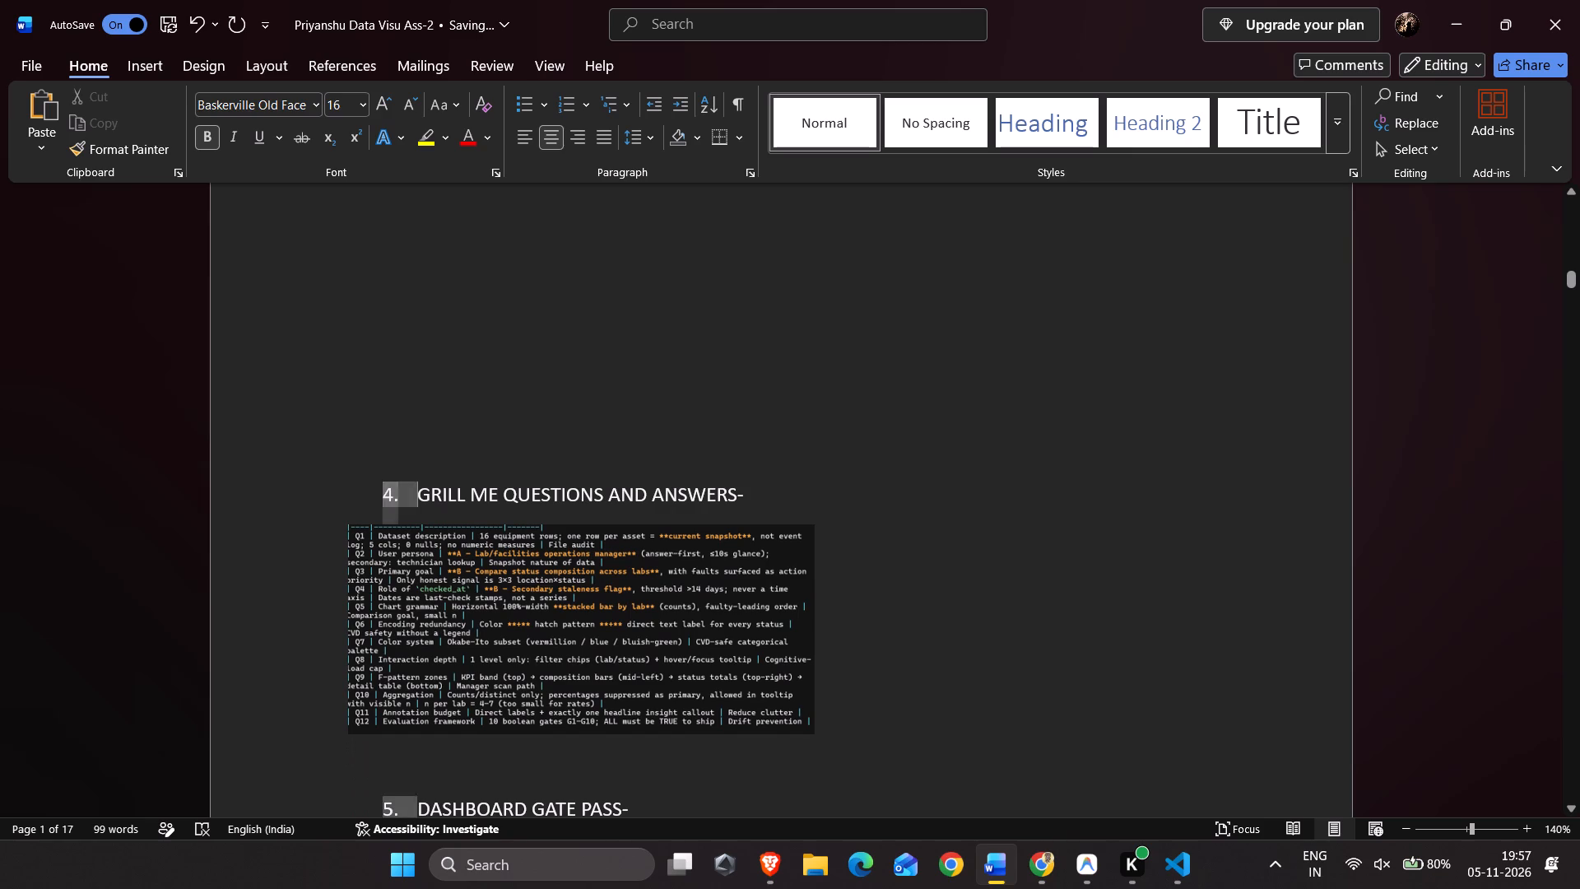
key(Left)
key(BackSpace)
key(BackSpace)
key(BackSpace)
key(BackSpace)
scroll(411, 493, up, 1)
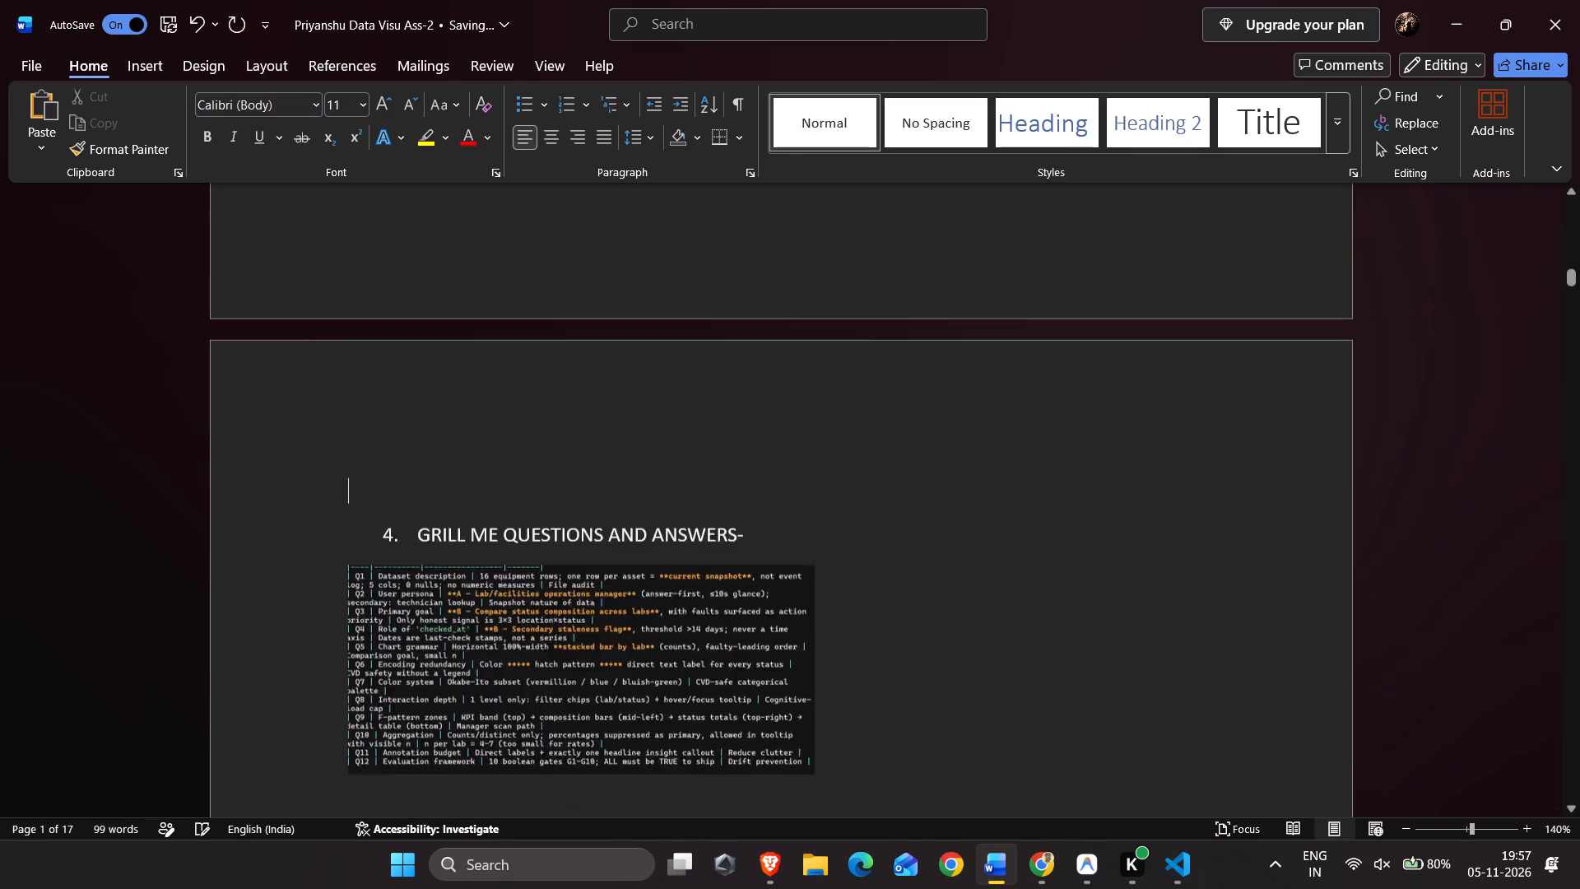
key(BackSpace)
key(BackSpace)
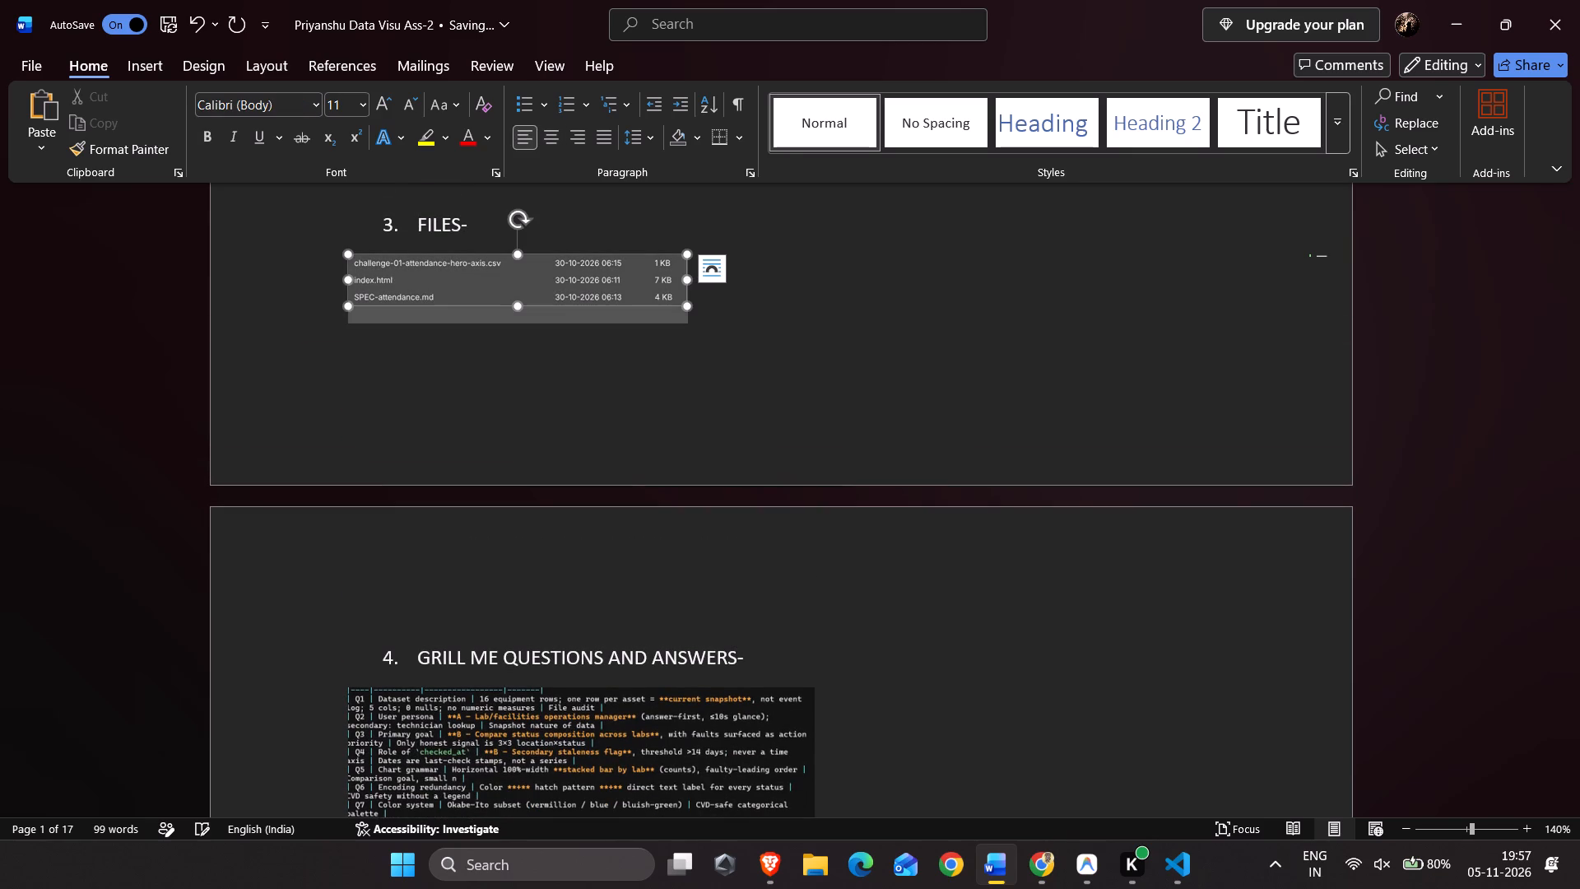
key(ctrl+z)
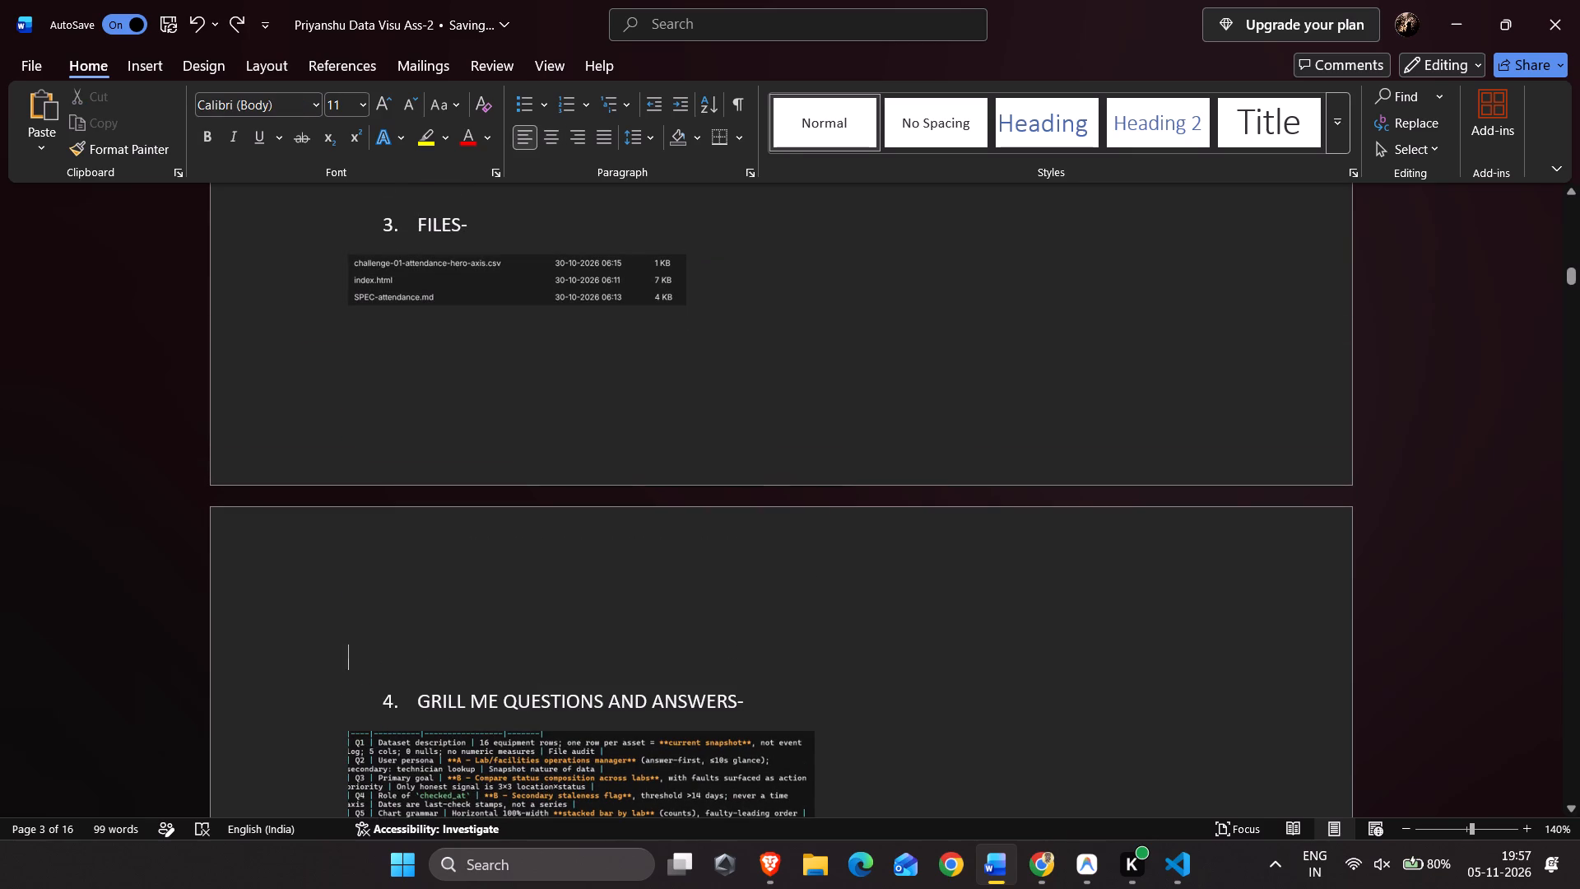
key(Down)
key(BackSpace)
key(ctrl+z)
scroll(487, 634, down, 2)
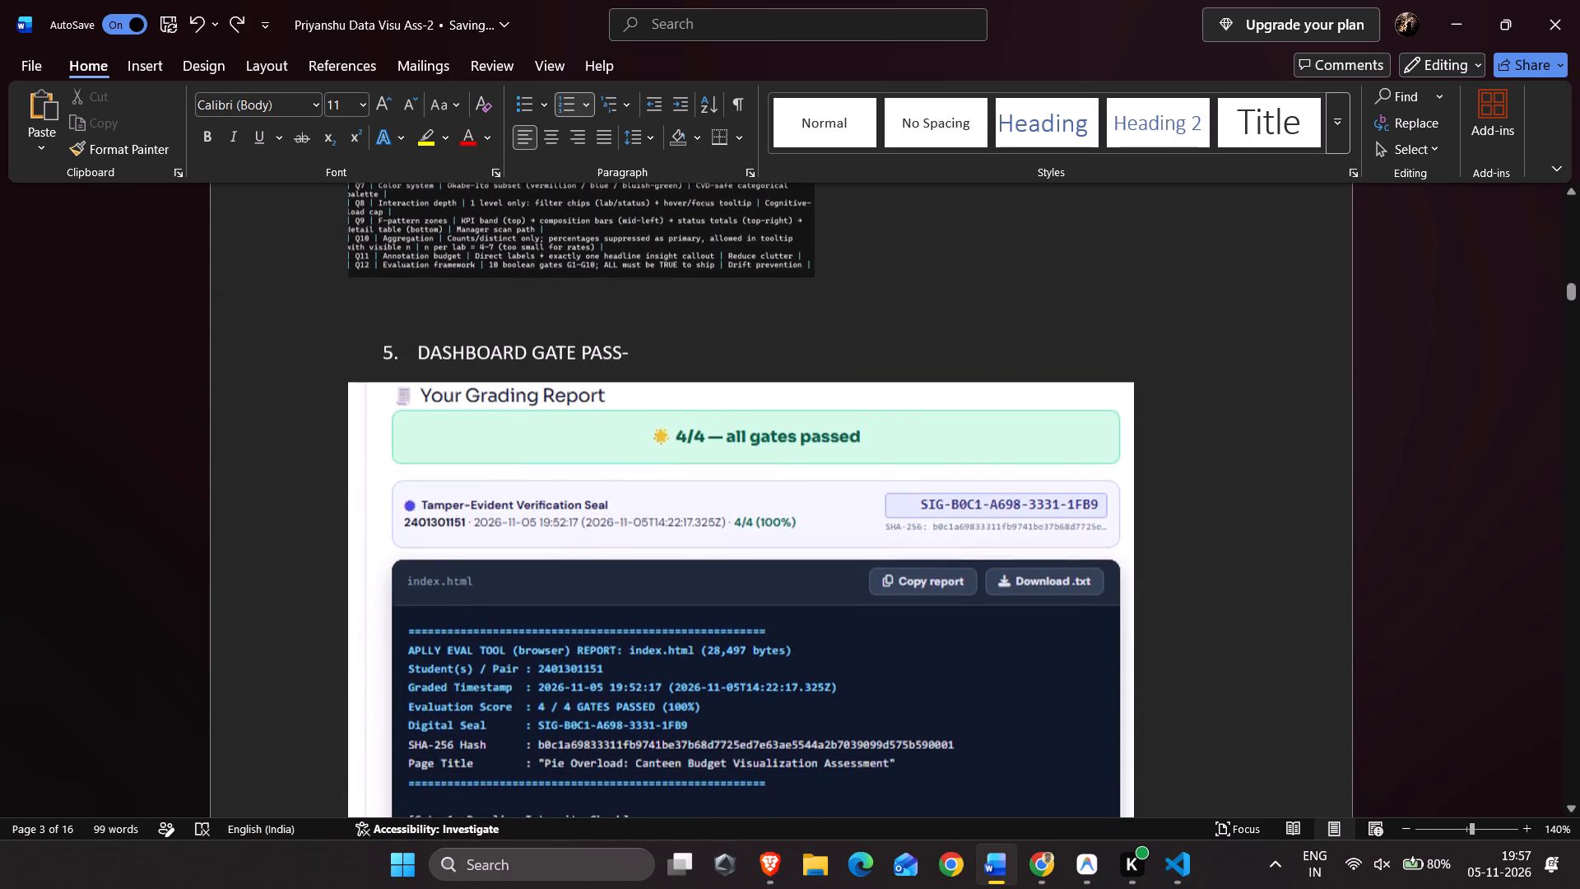
Delete the surplus blank lines between the gate pass report capture and the DASHBOARD EVAL TOOL heading, starting that heading at its page's top.
scroll(477, 609, down, 3)
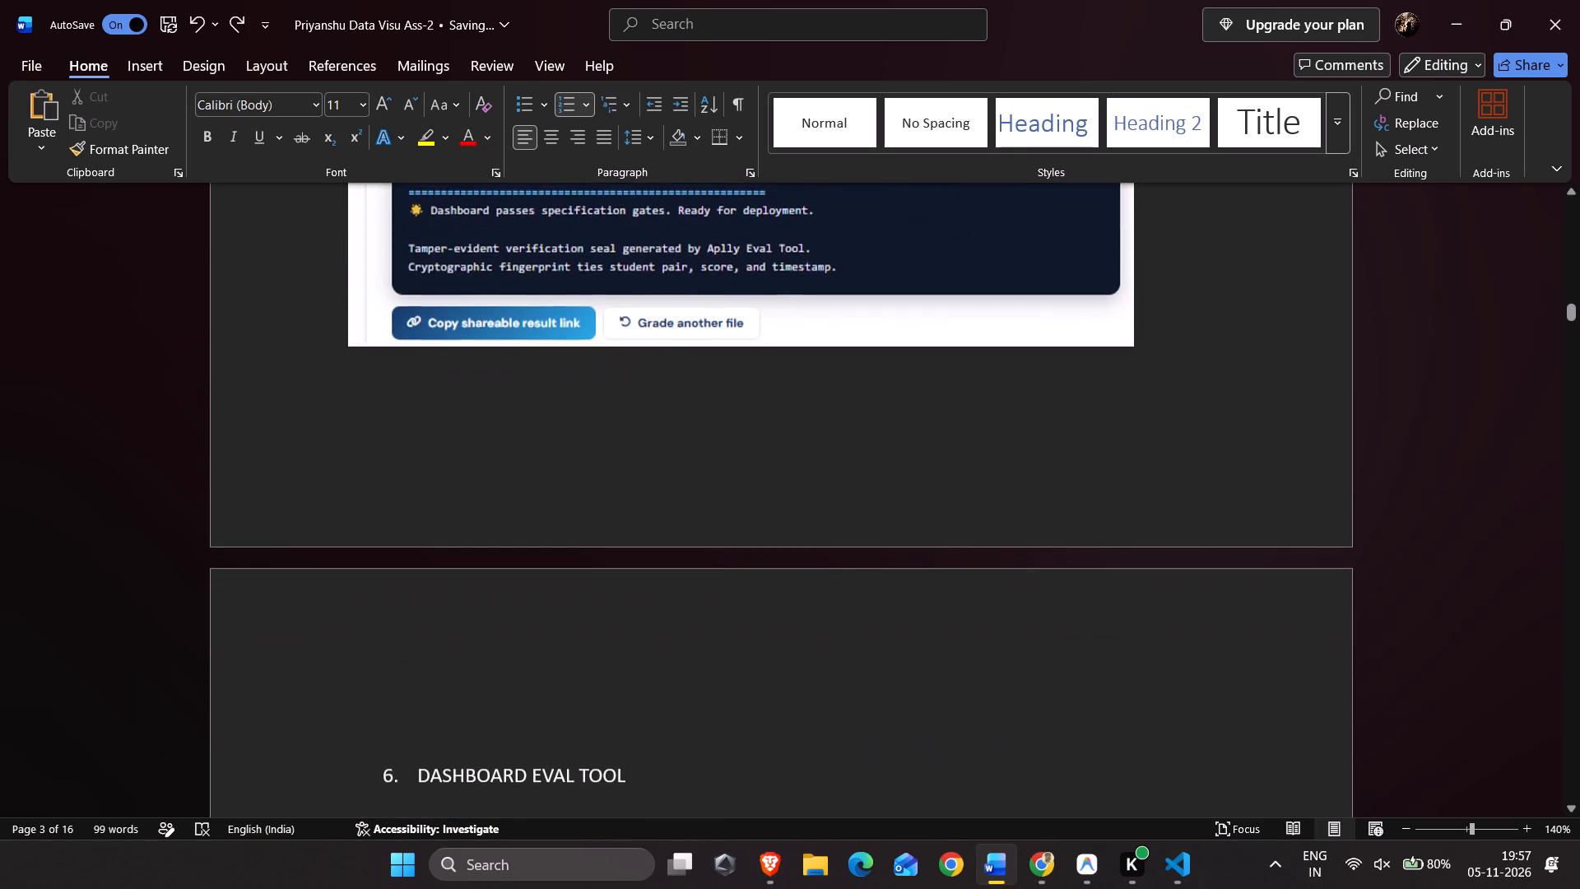
scroll(477, 609, down, 1)
click(413, 621)
key(Left)
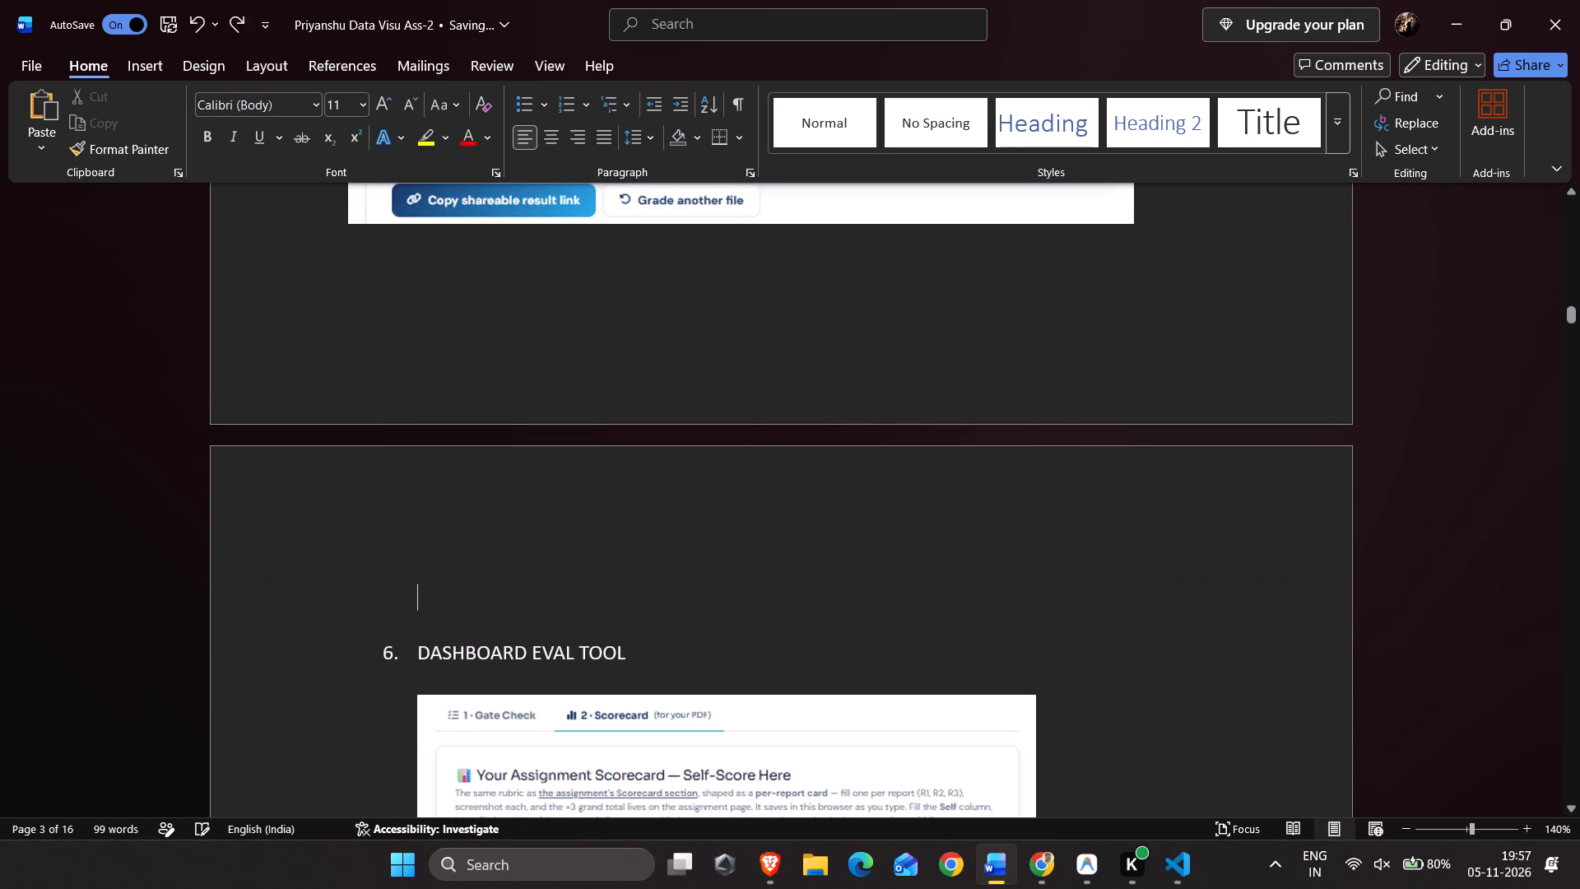
key(Right)
key(BackSpace)
key(BackSpace)
key(BackSpace)
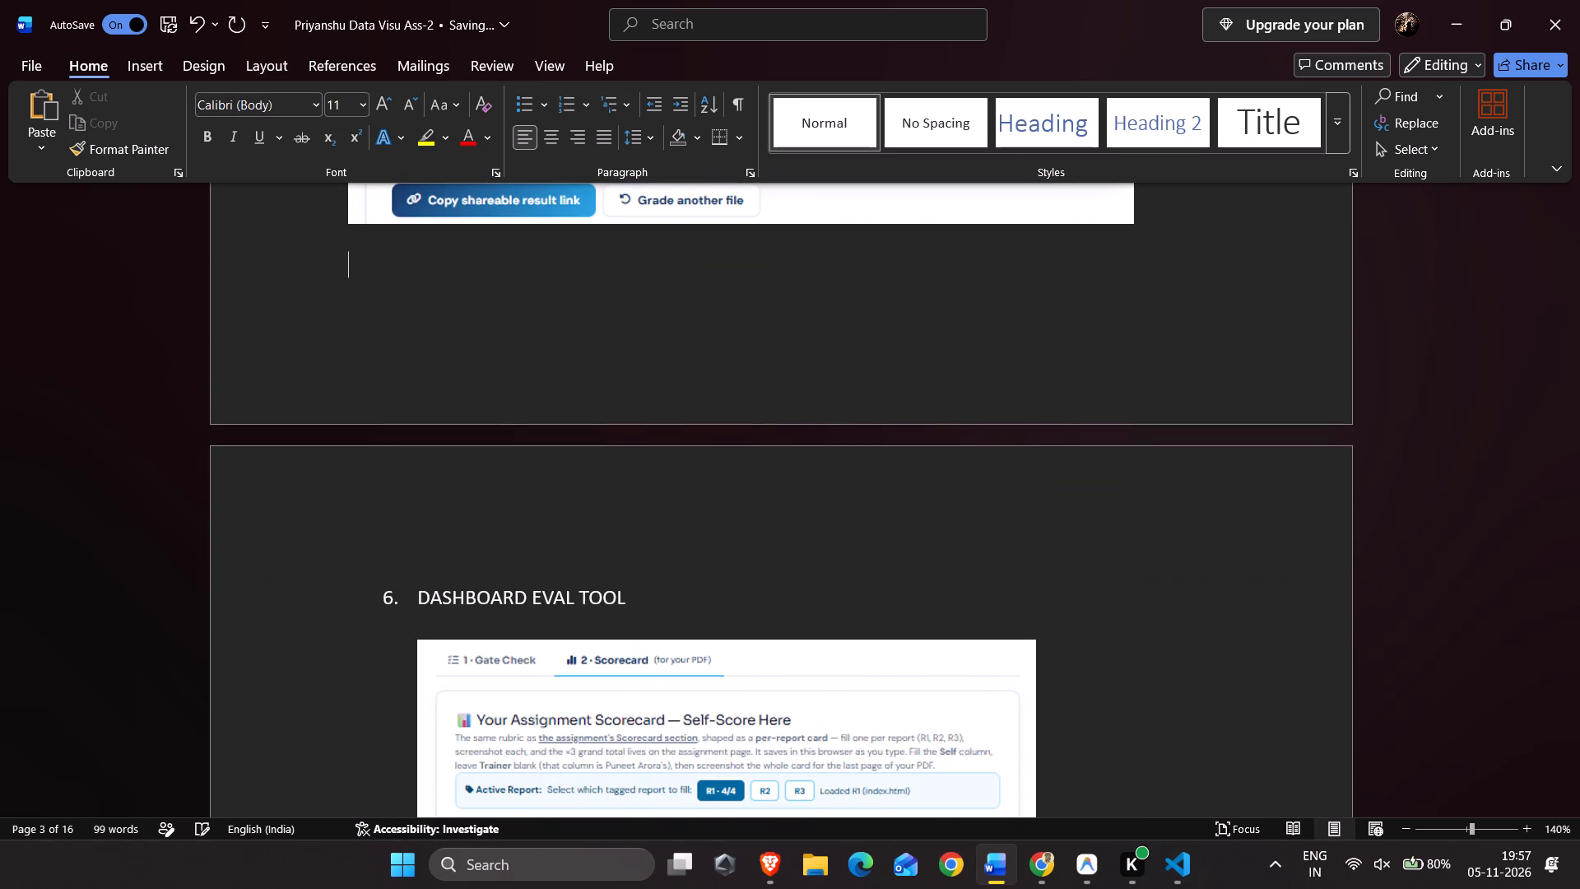
key(BackSpace)
key(Return)
Adjust the blank lines below the scorecard capture so the item 7 DASHBOARD heading starts at the top of the following page.
scroll(760, 714, down, 2)
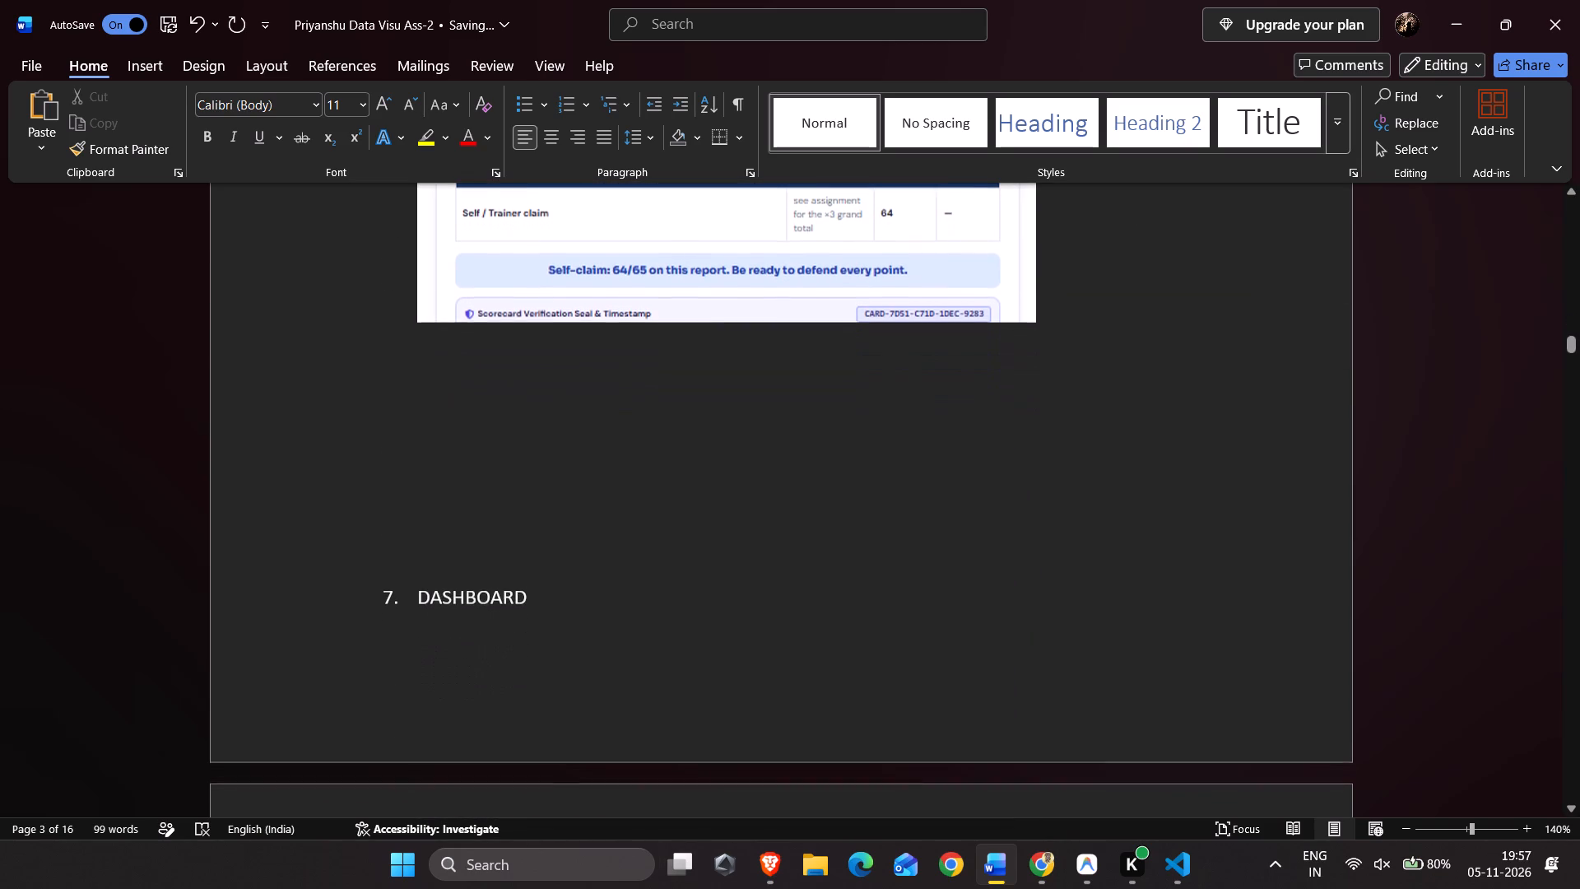
click(434, 553)
key(Return)
key(Return)
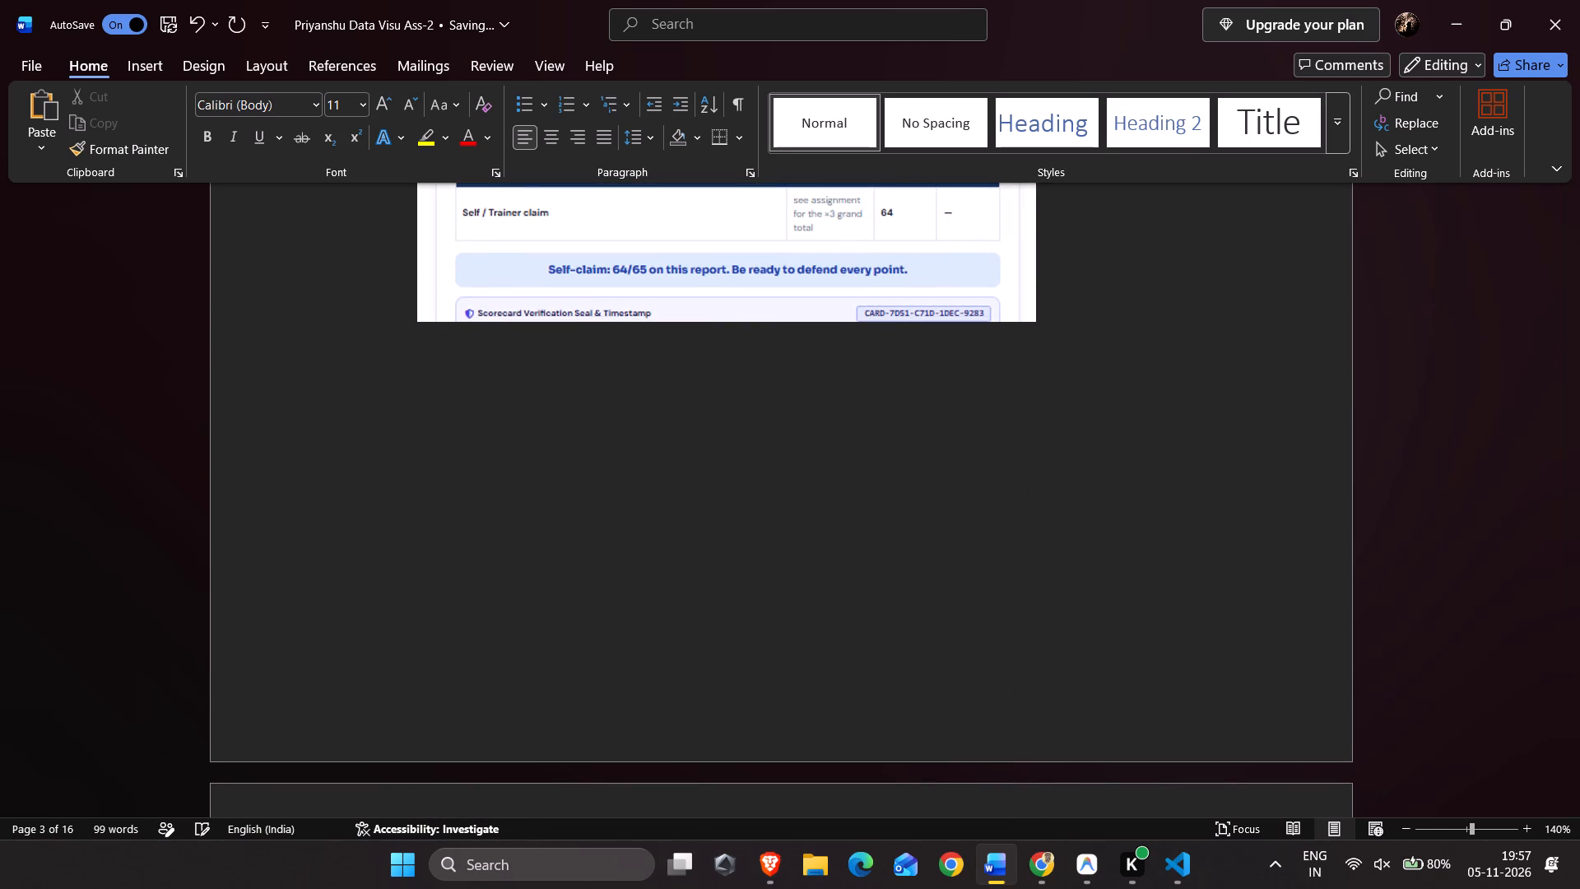
scroll(434, 553, down, 1)
key(BackSpace)
key(BackSpace)
key(Return)
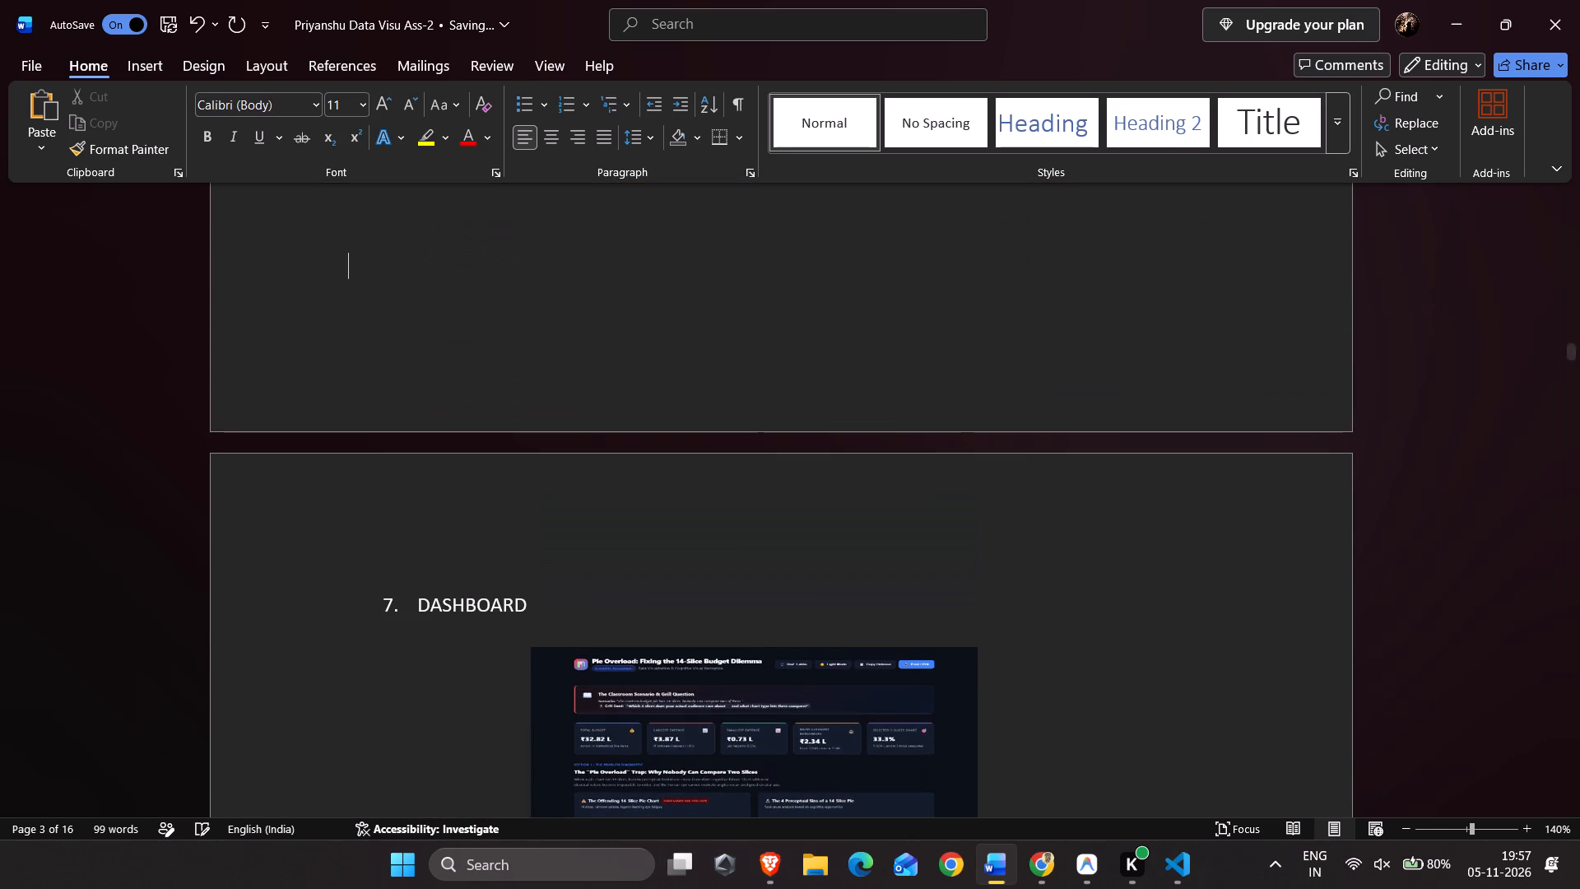
Cut the Mobile Mashup challenge picture from under the CHALLENGE- item in the CHALLENGE – 2 section.
scroll(679, 650, down, 1)
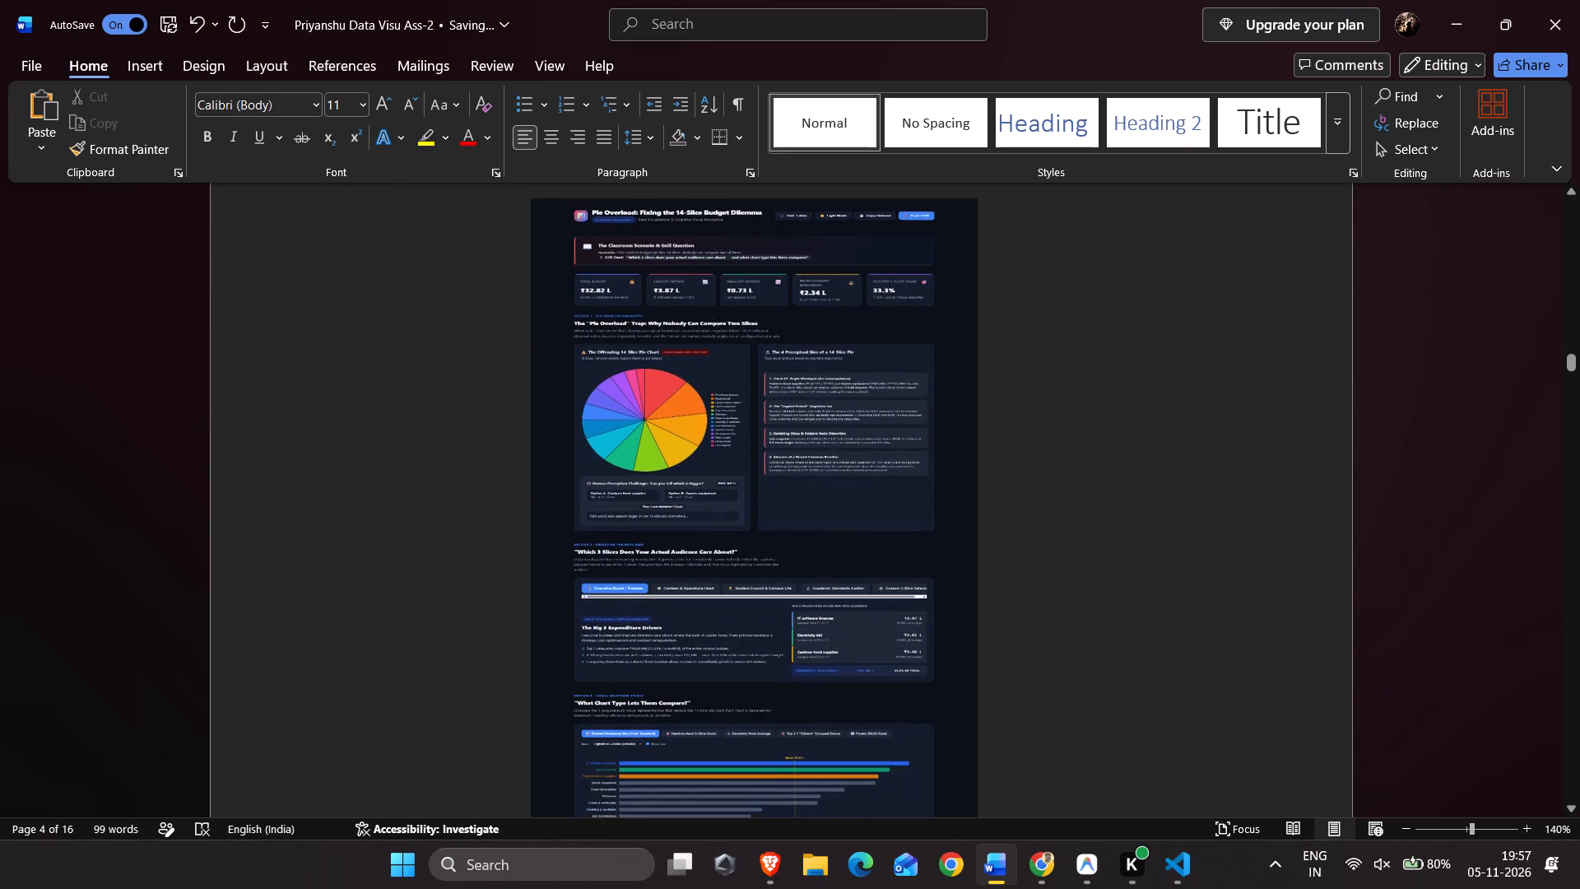
scroll(679, 650, down, 3)
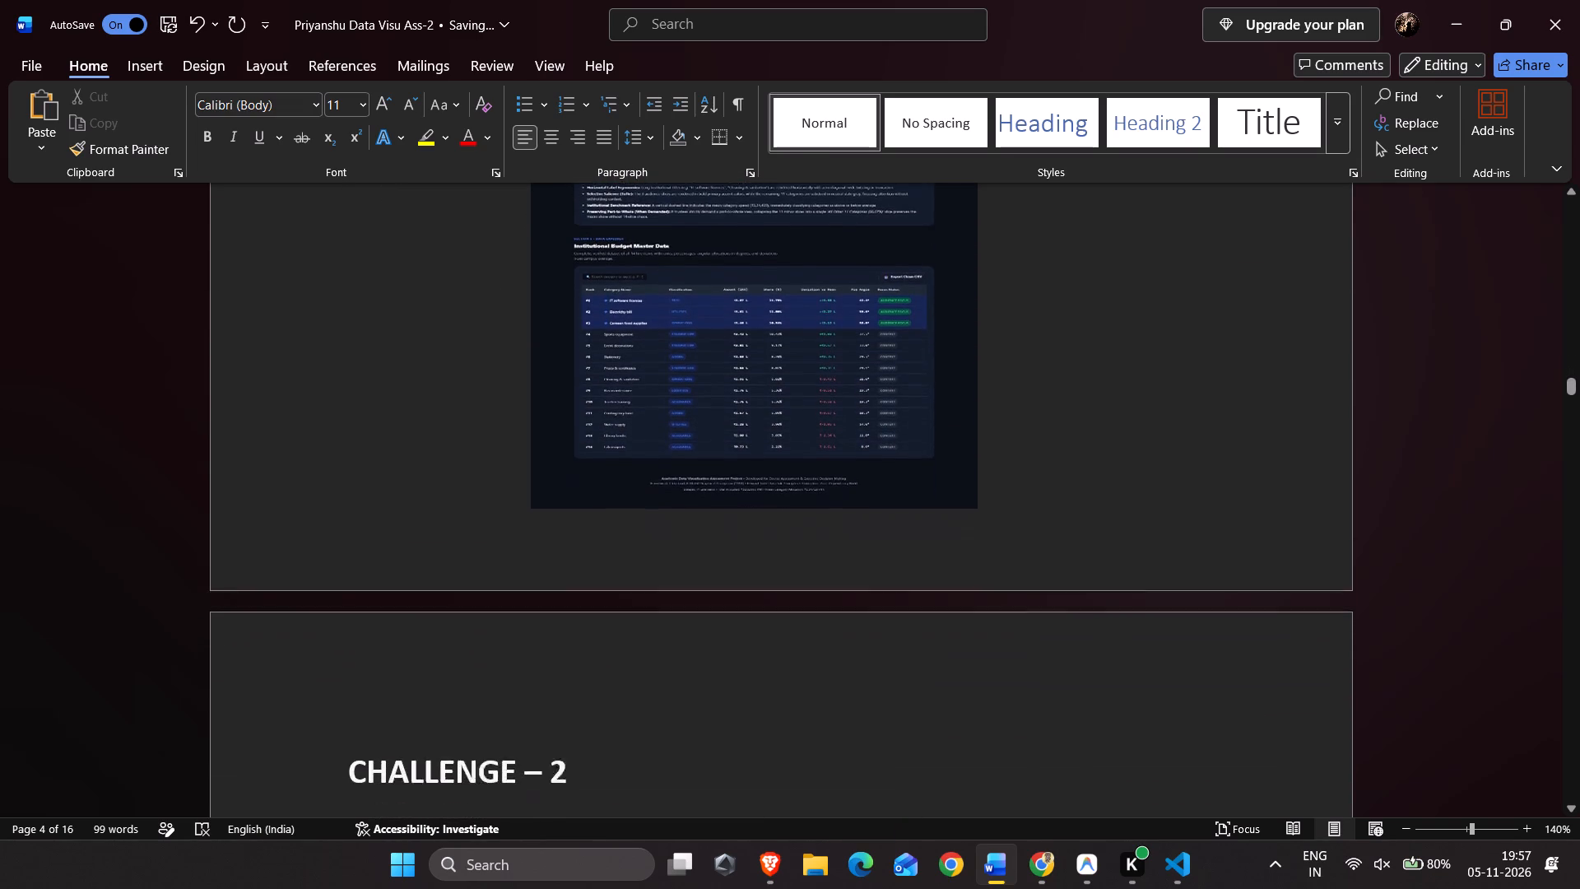
scroll(679, 650, down, 2)
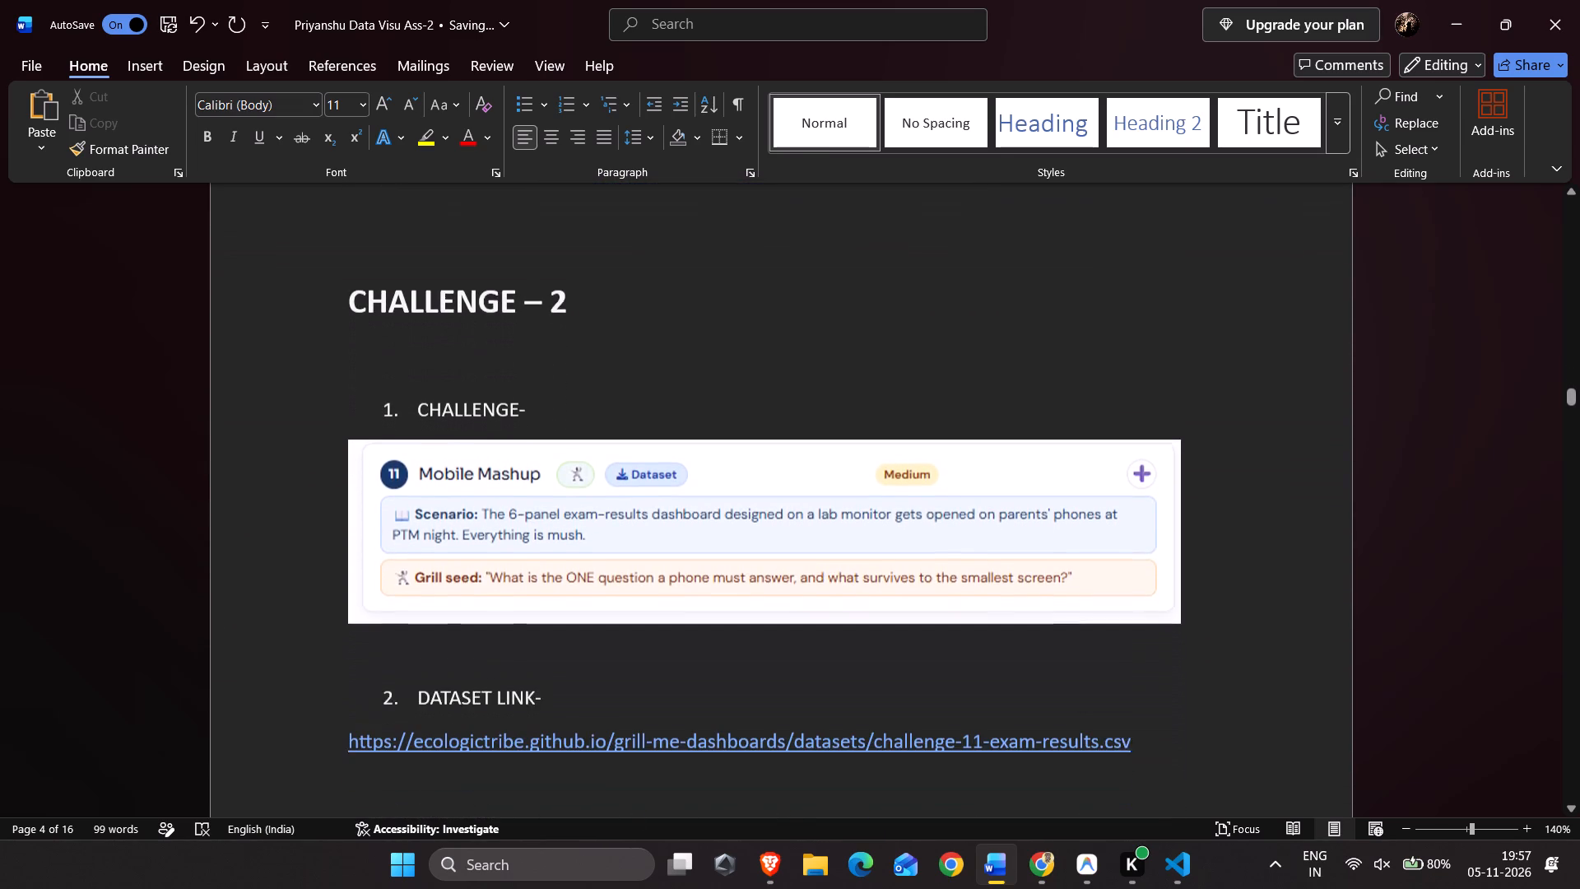
scroll(679, 650, down, 1)
click(630, 489)
right_click(630, 489)
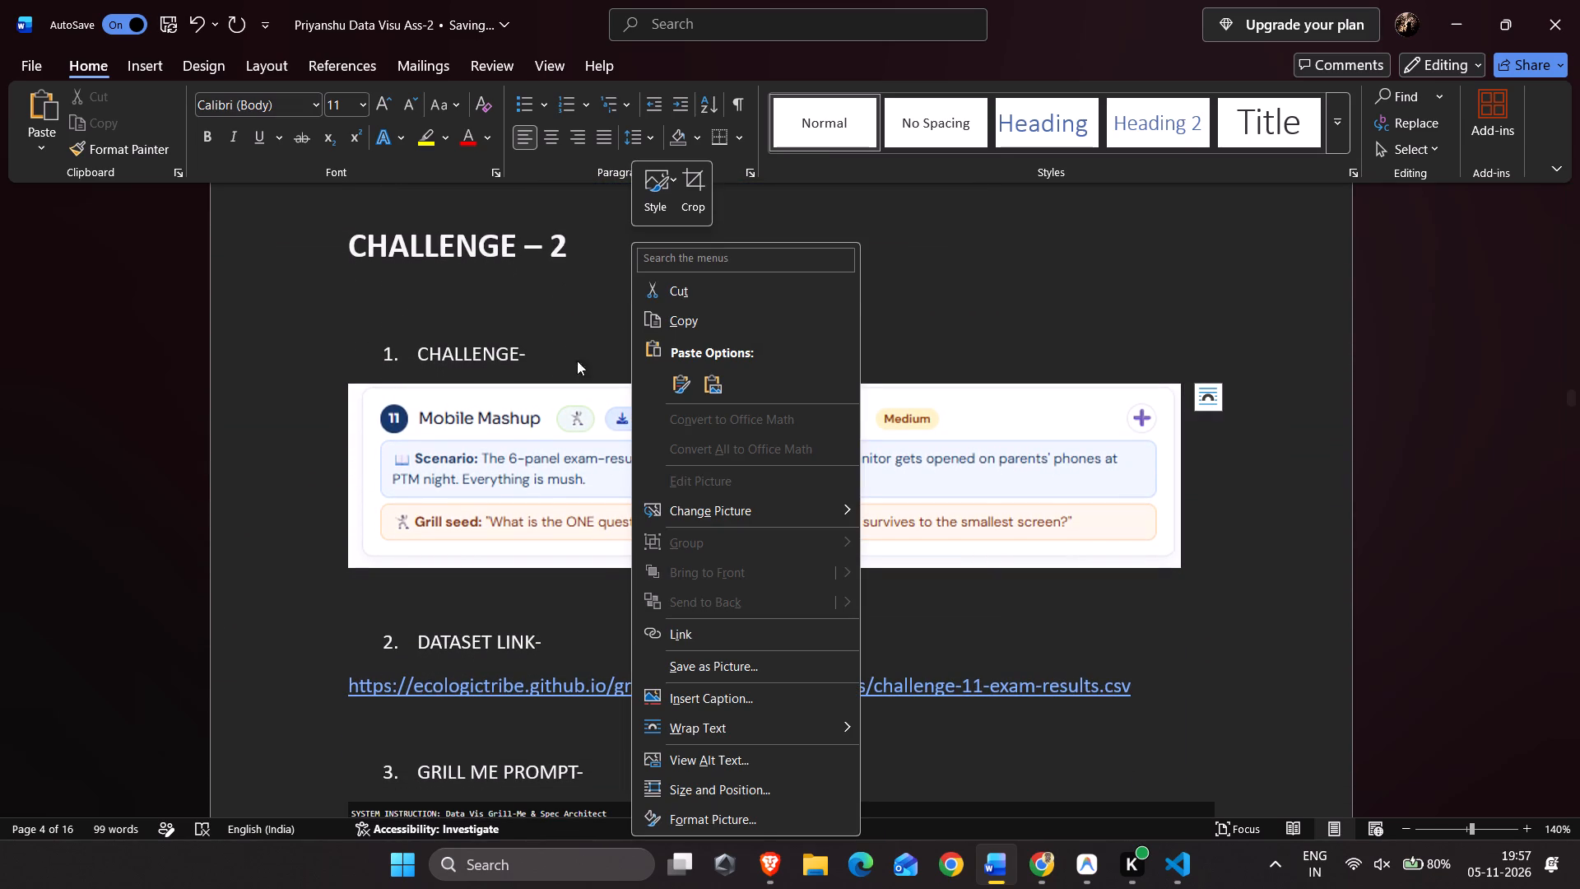
click(691, 282)
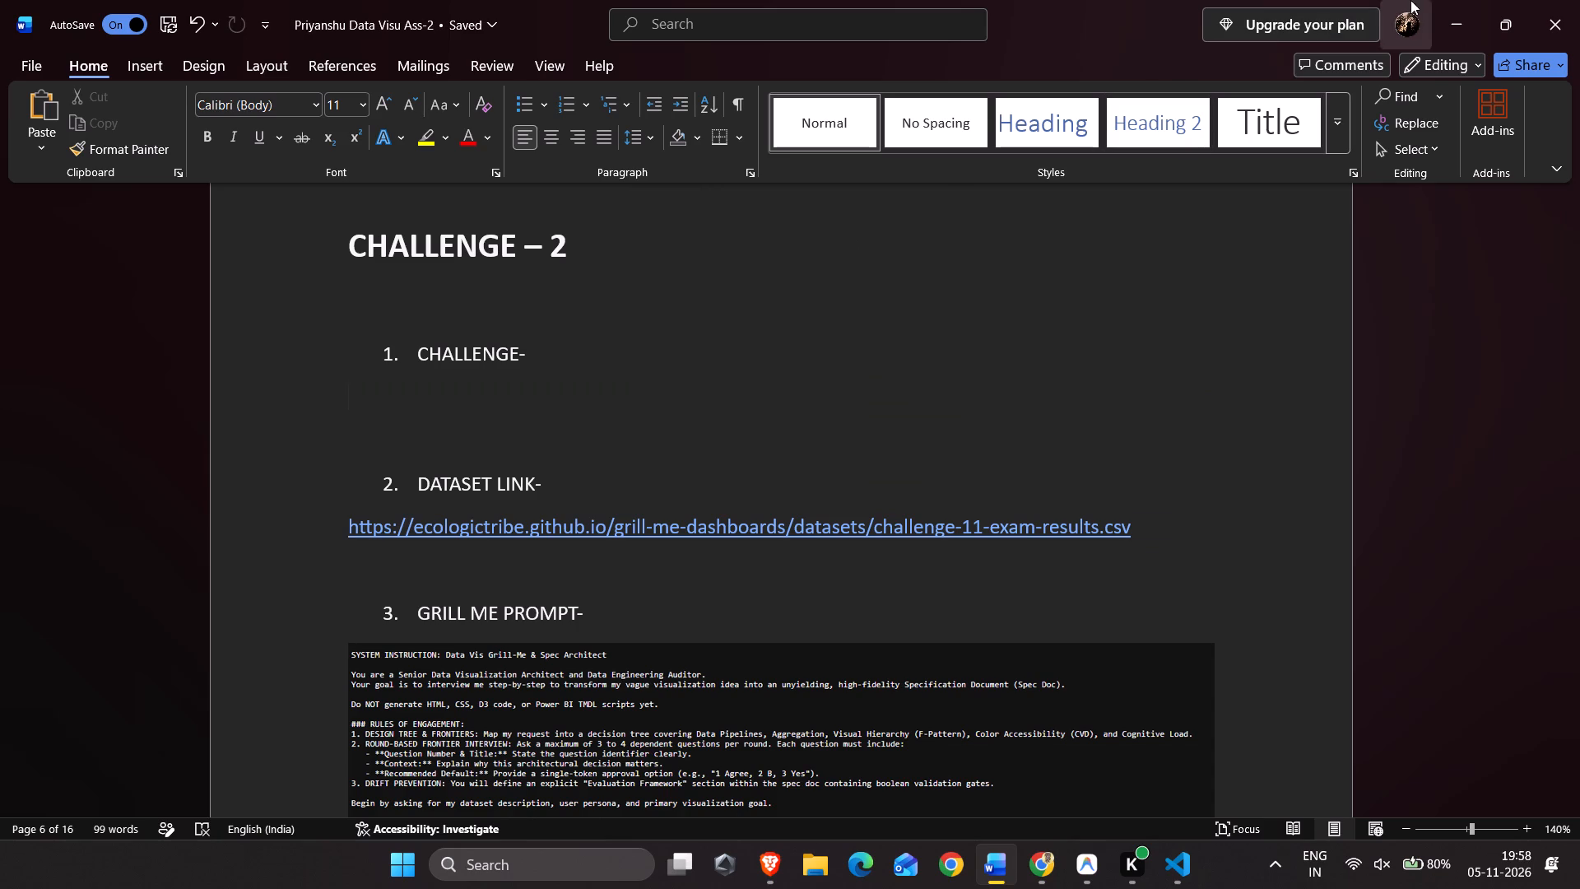
Switch from Word to the Antigravity window.
click(1459, 1)
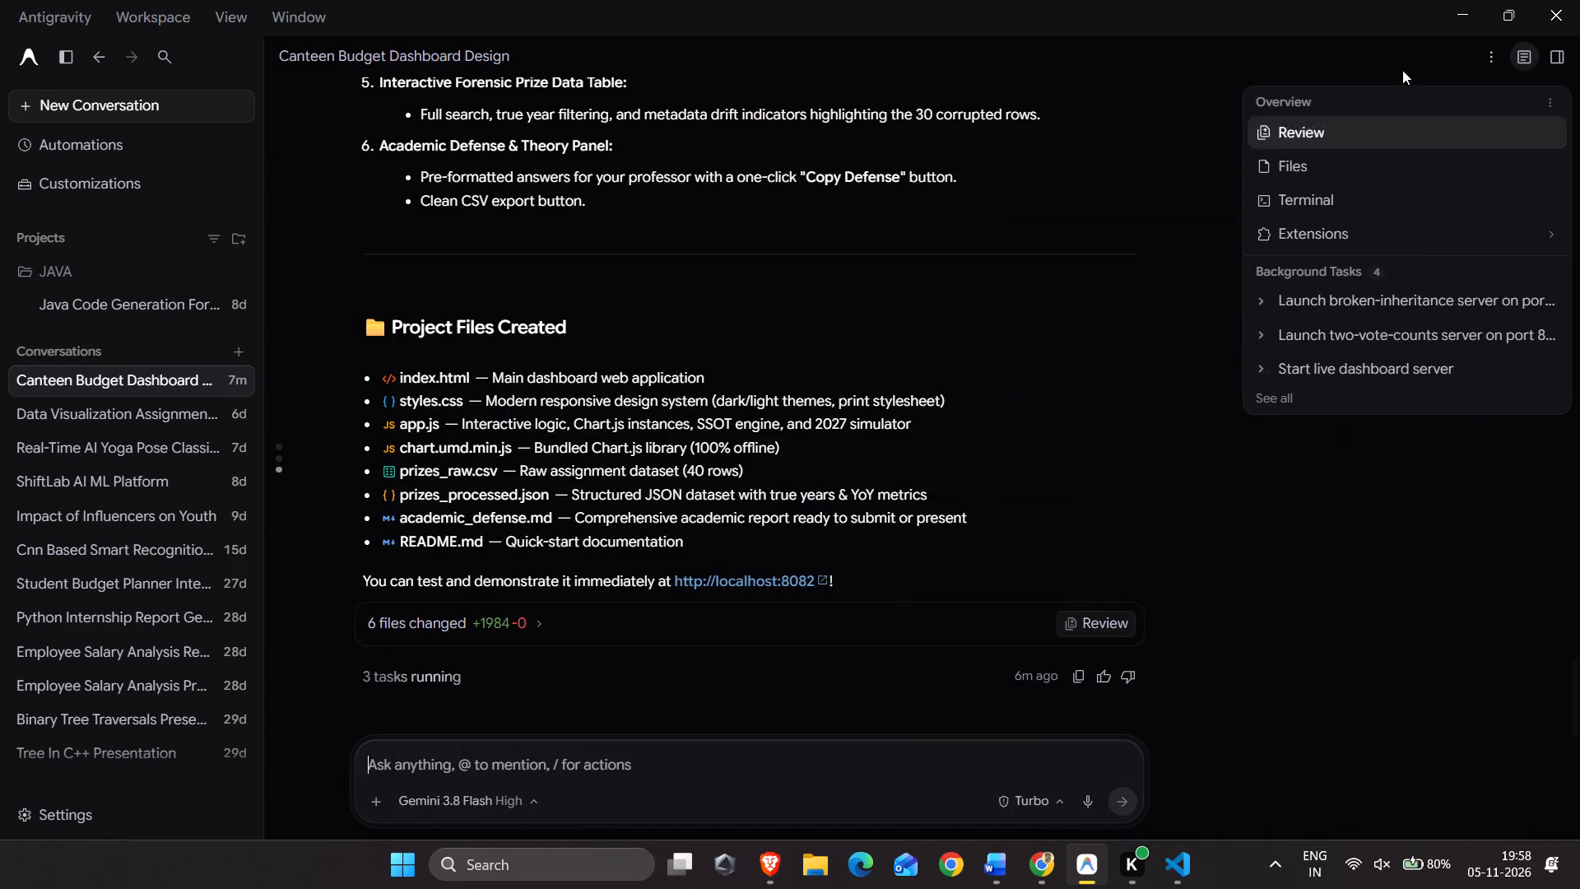
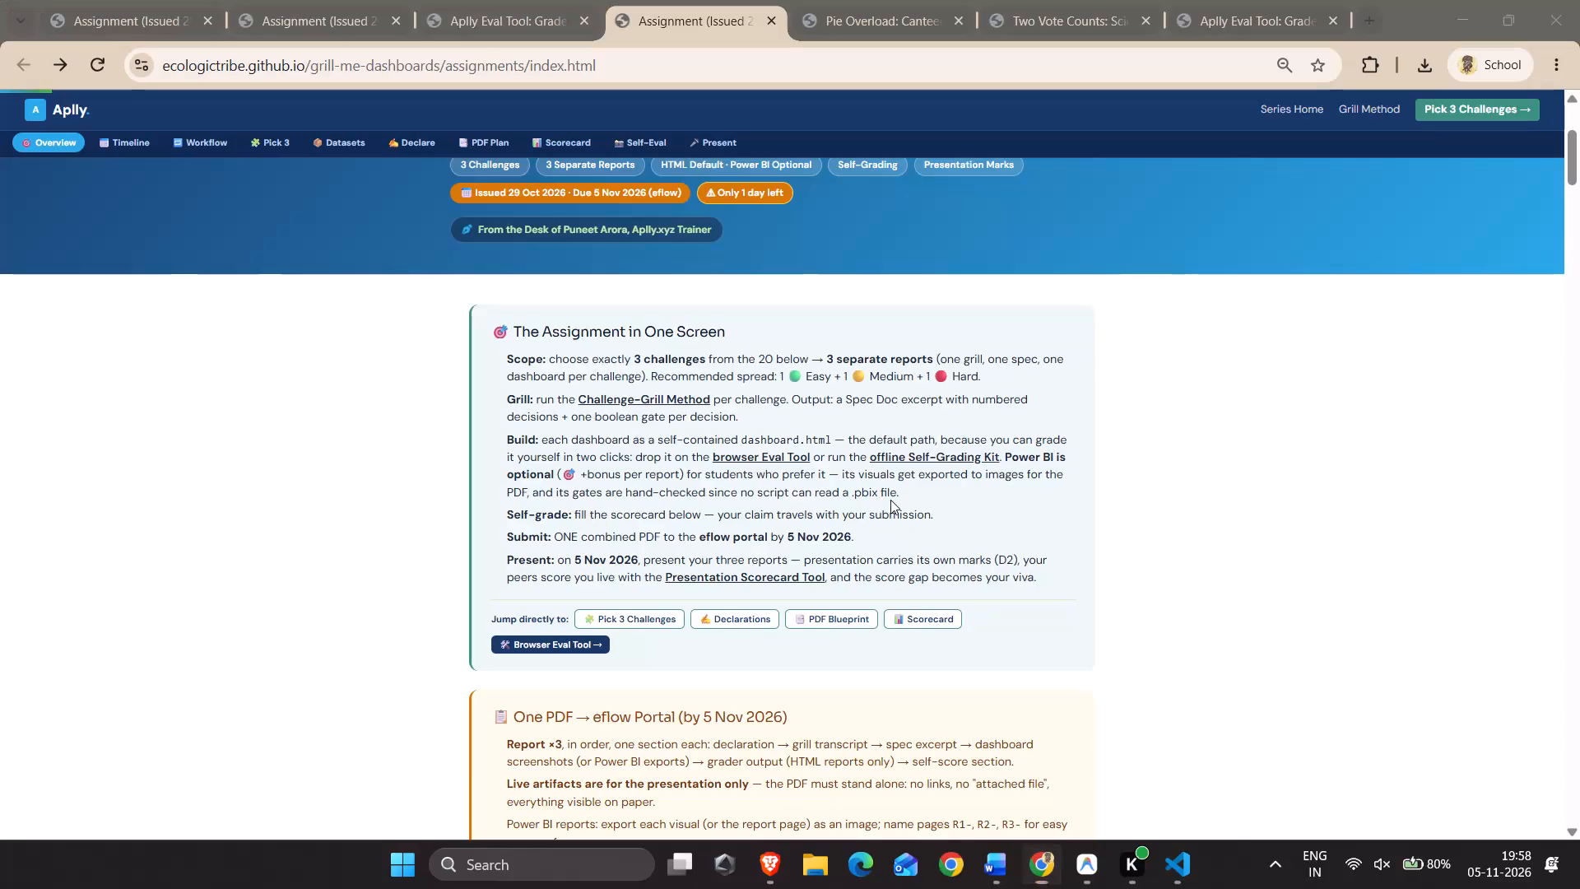
Check the chosen challenge numbers in the Notepad note, closing Notepad again.
text(no)
key(Return)
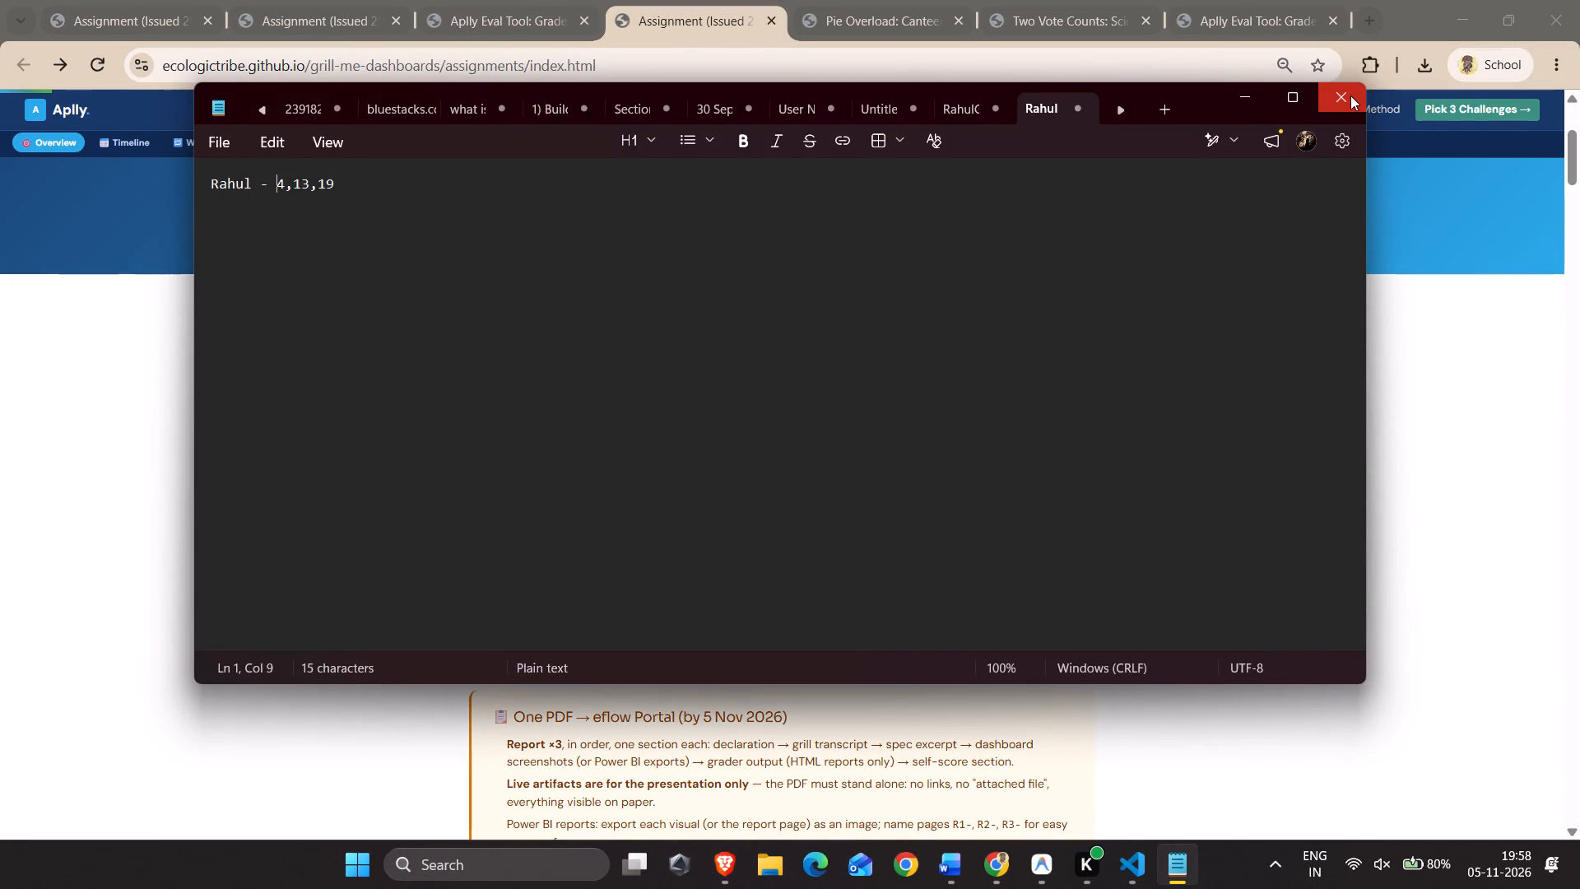
click(1350, 95)
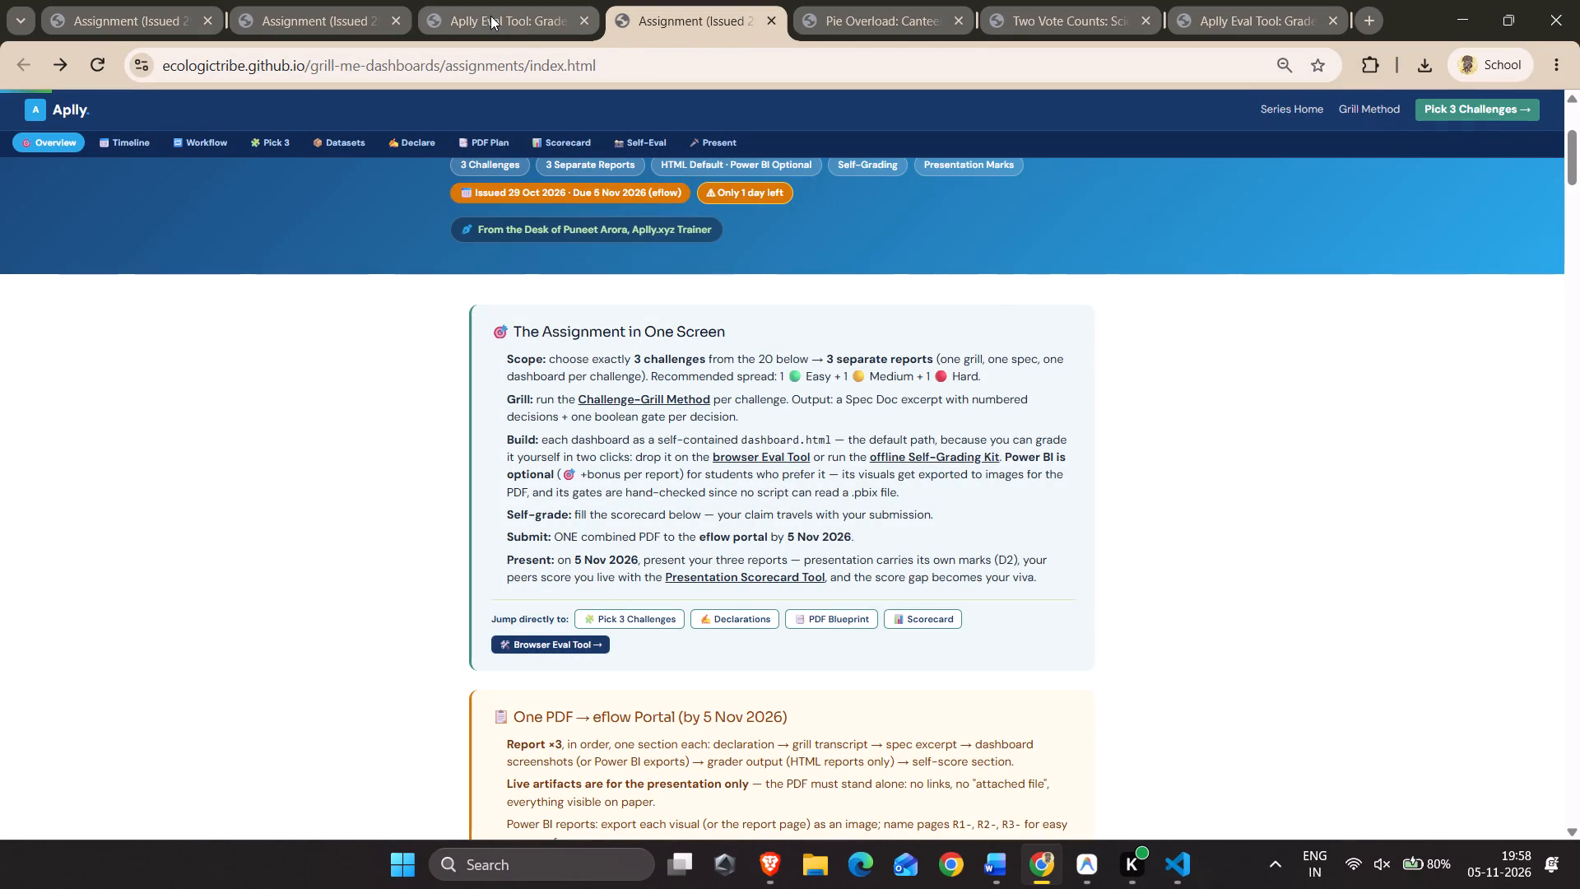
Capture a screenshot of the challenge 13 Two Vote Counts card from the assignment page's challenge list.
scroll(880, 526, down, 15)
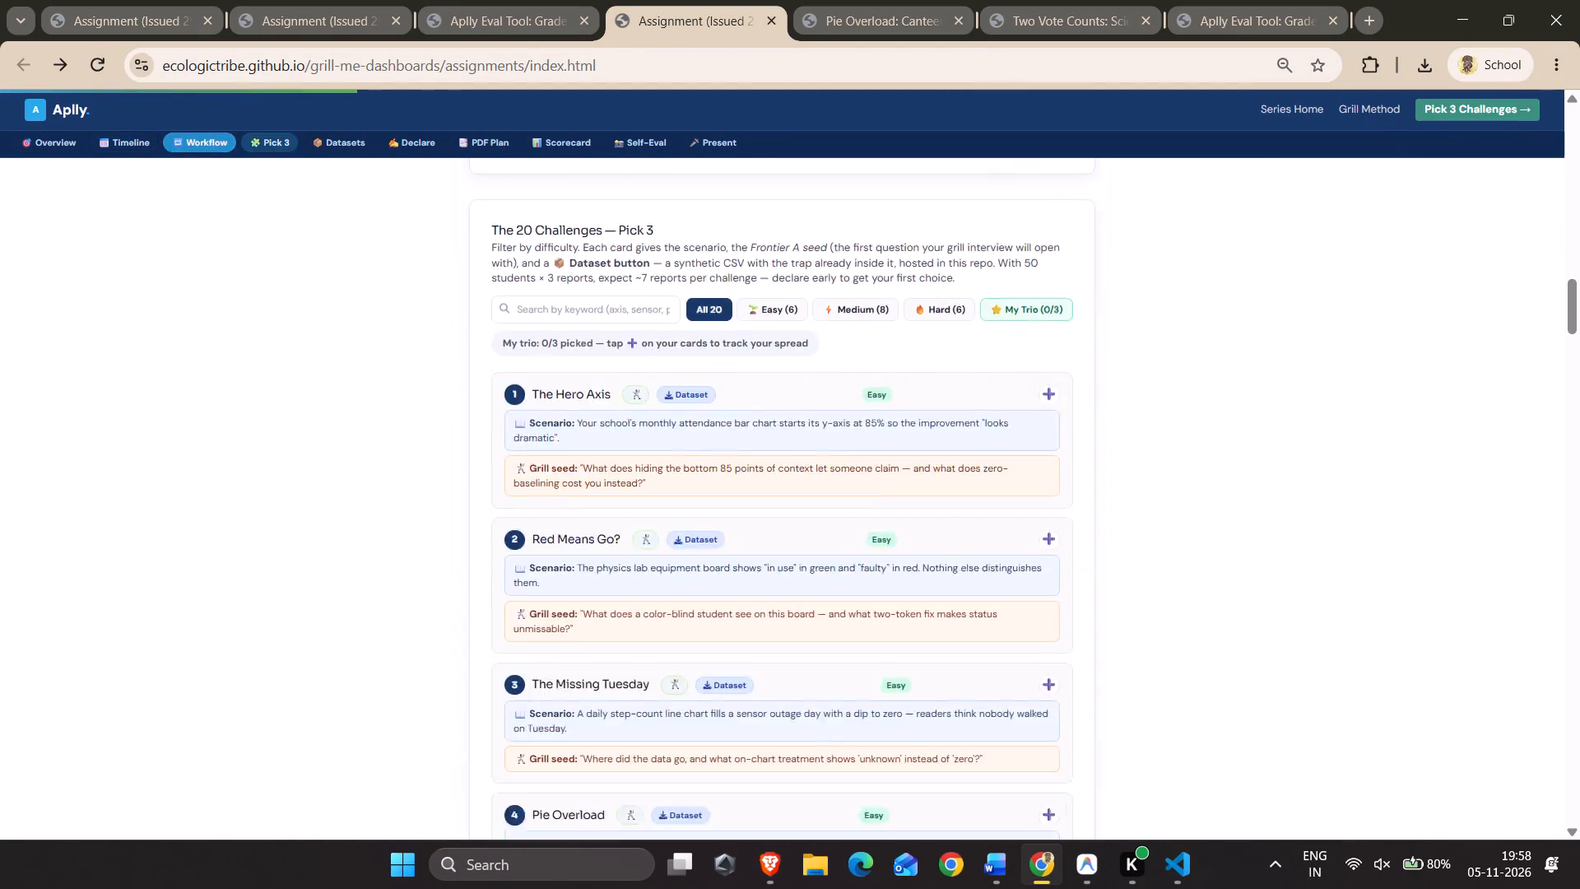
scroll(880, 526, down, 7)
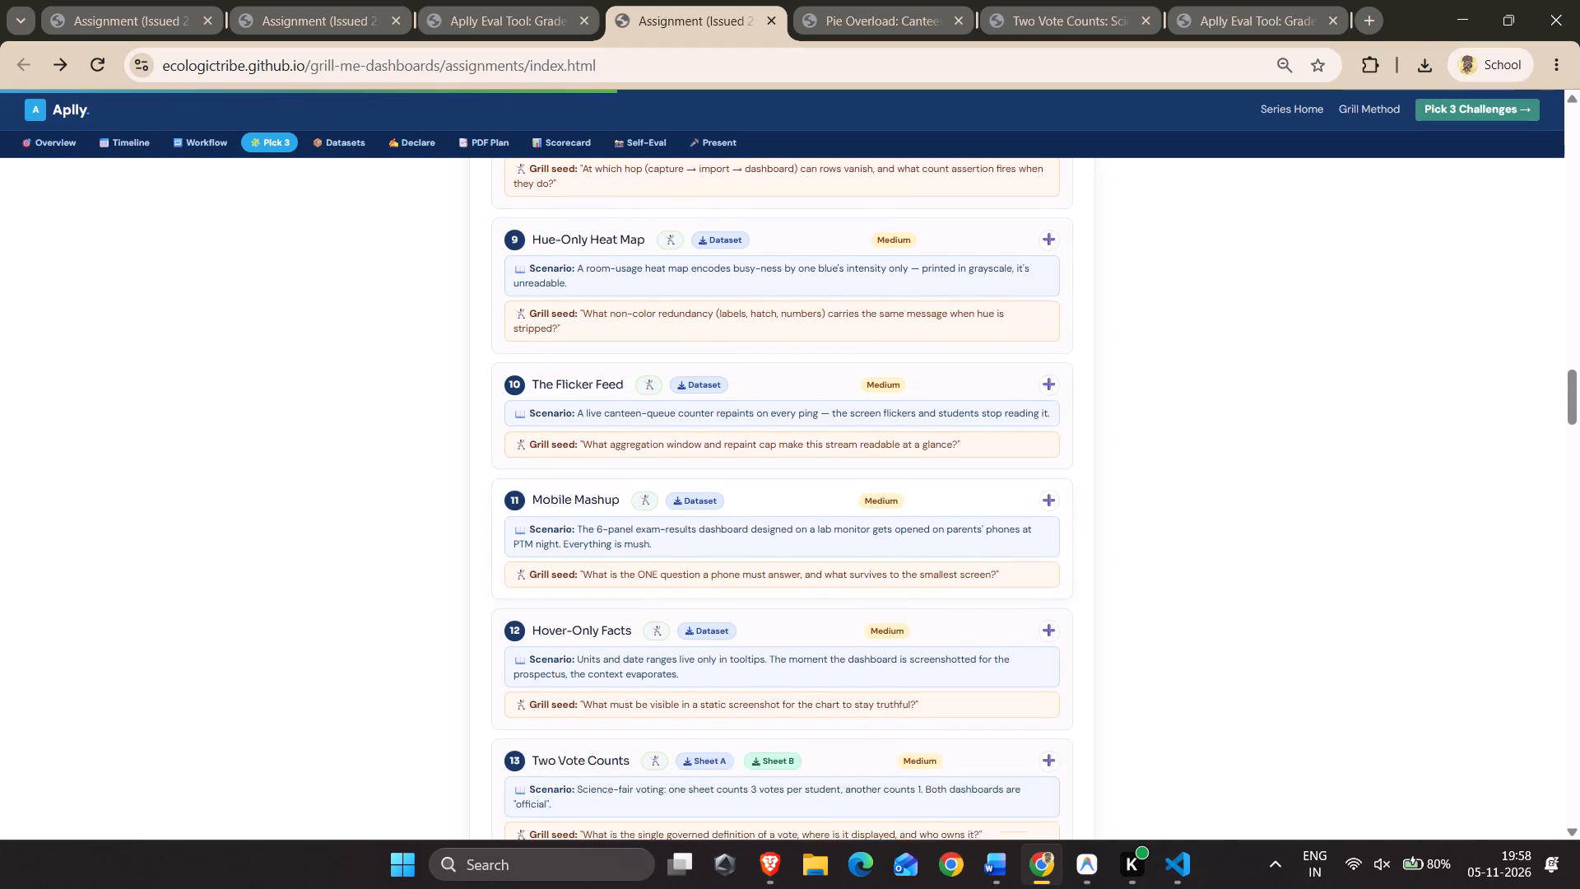
scroll(880, 526, down, 2)
scroll(864, 642, down, 1)
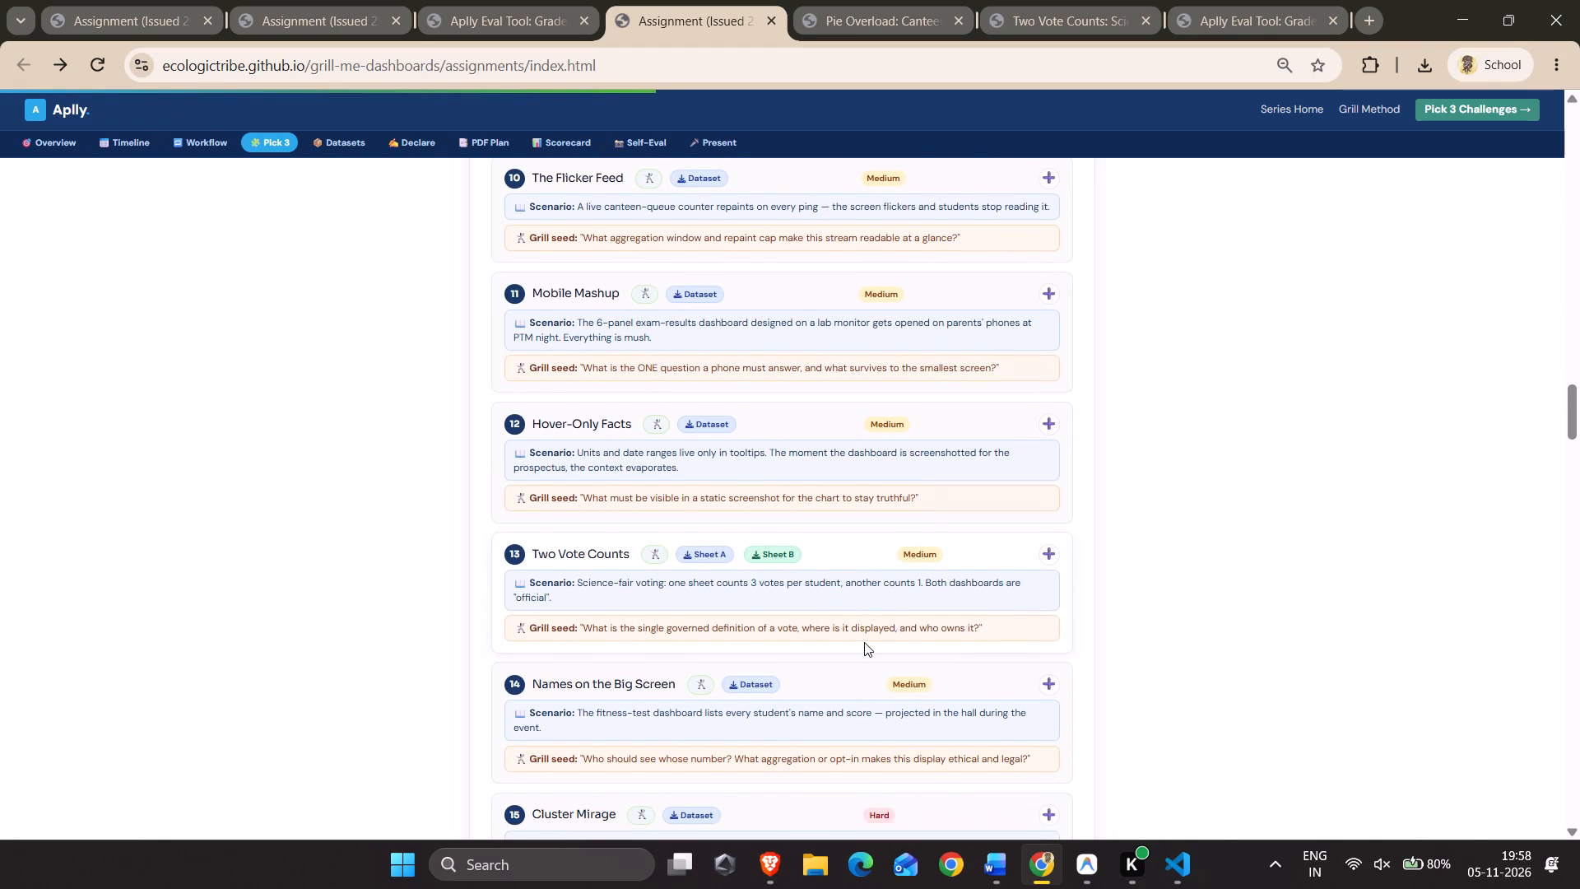
scroll(864, 642, down, 1)
key(Print)
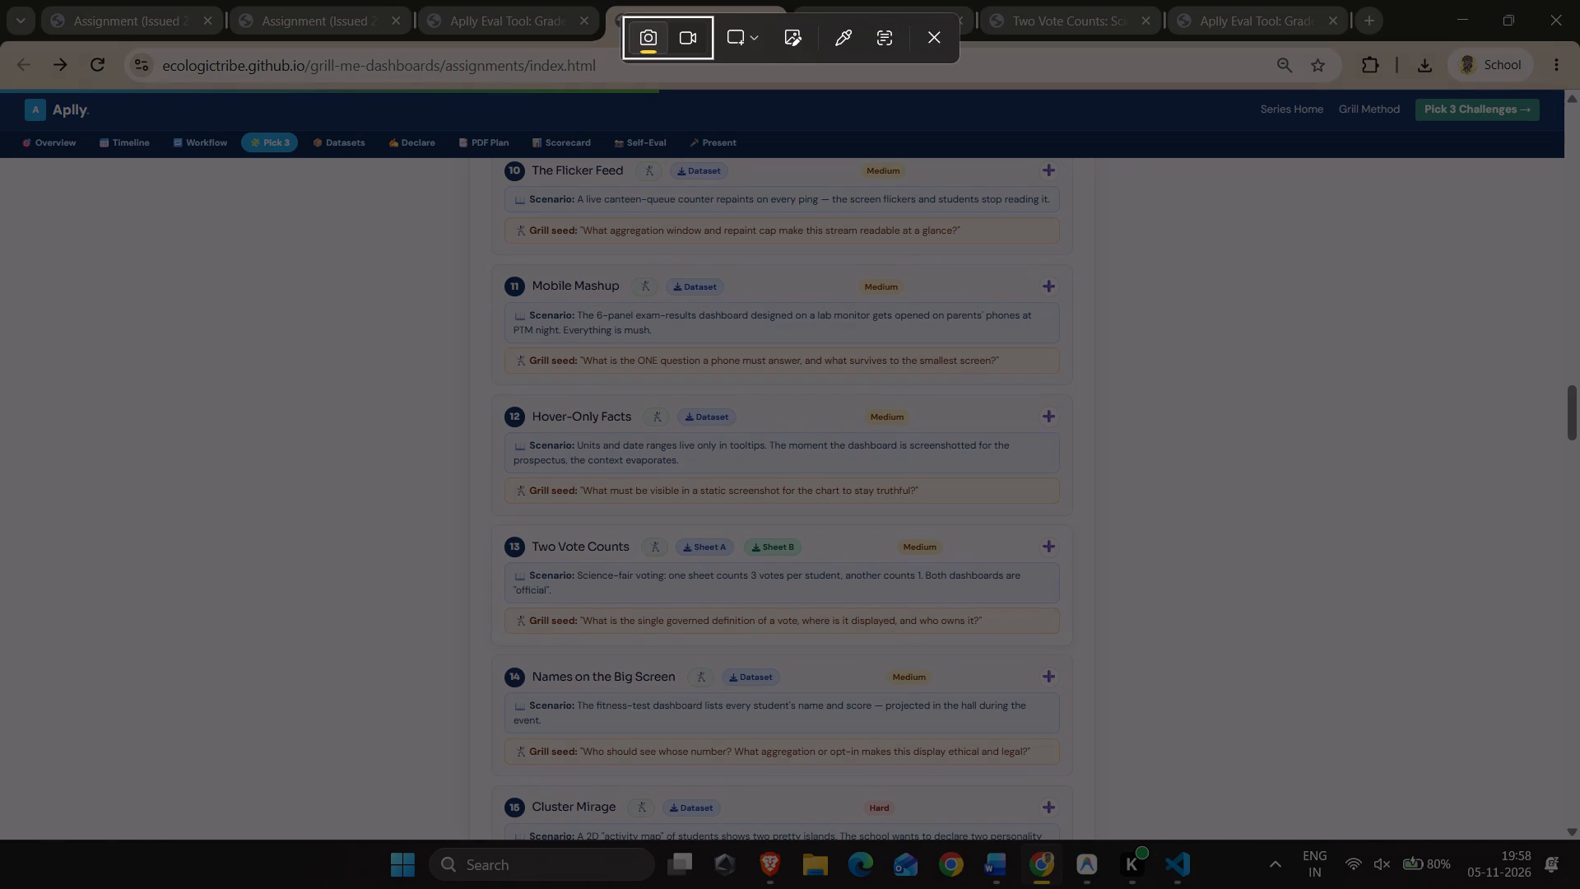
drag(481, 524, 1082, 649)
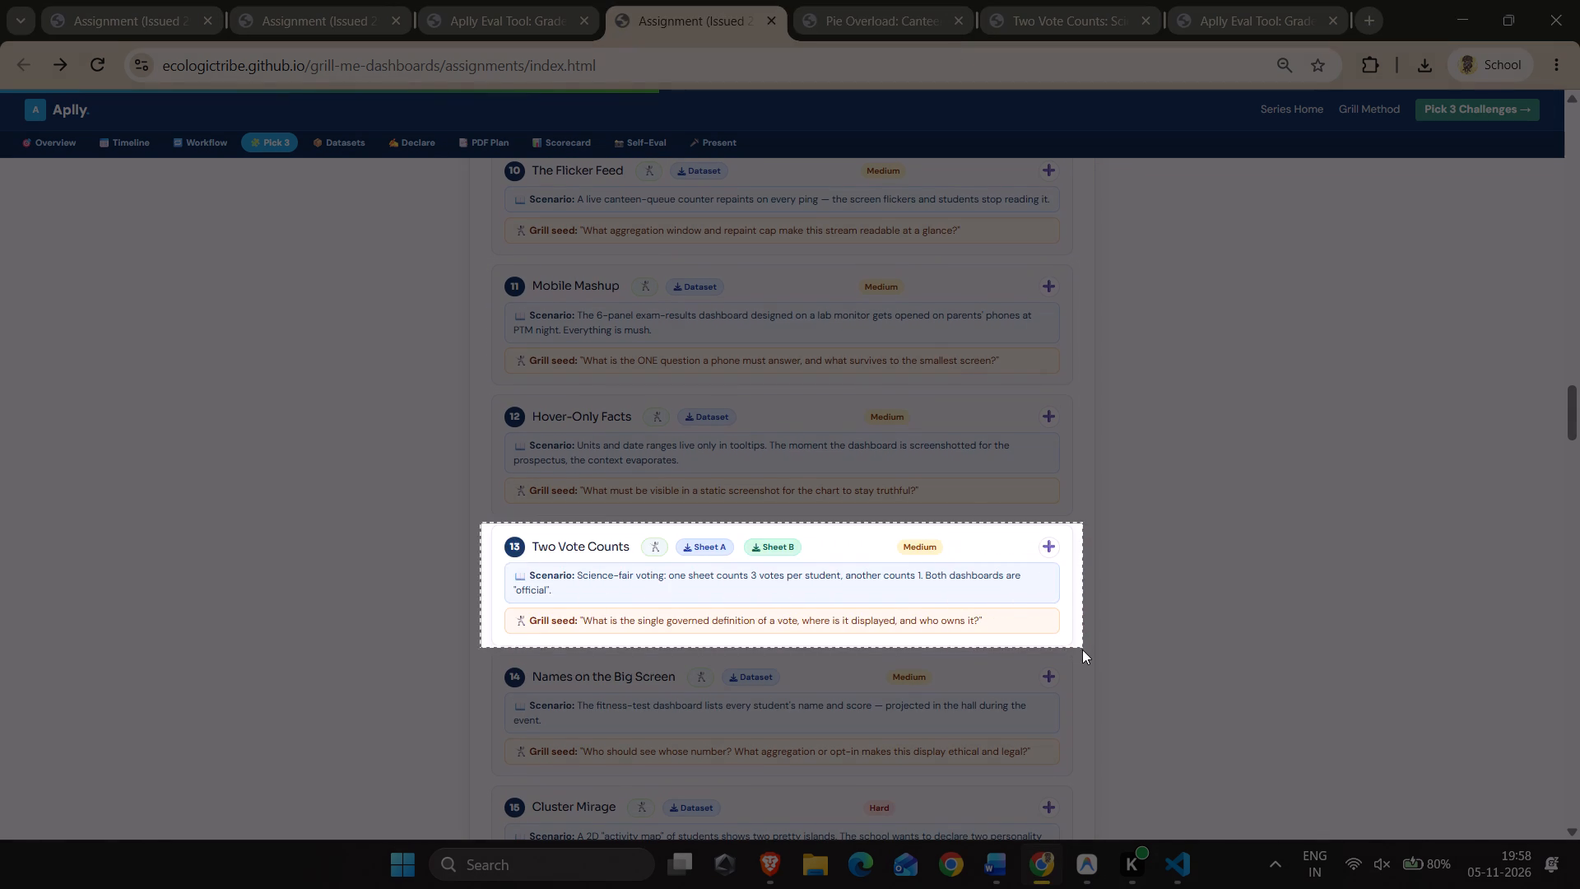
drag(1082, 649, 1076, 654)
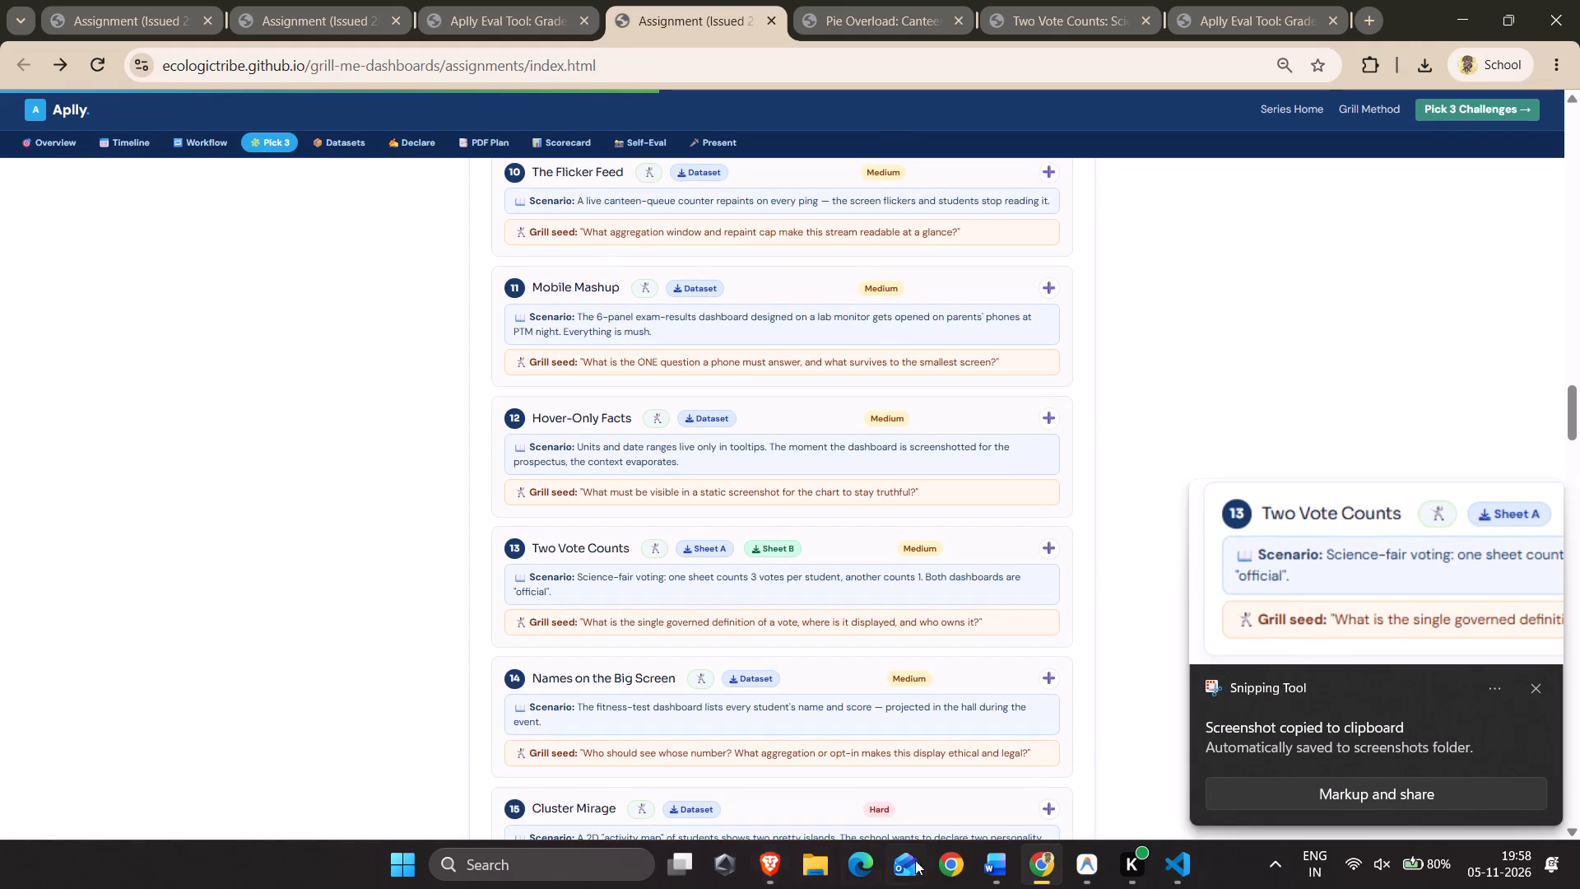
In Word, insert the newest picture from the Screenshots folder under CHALLENGE- in the CHALLENGE – 2 section.
click(987, 867)
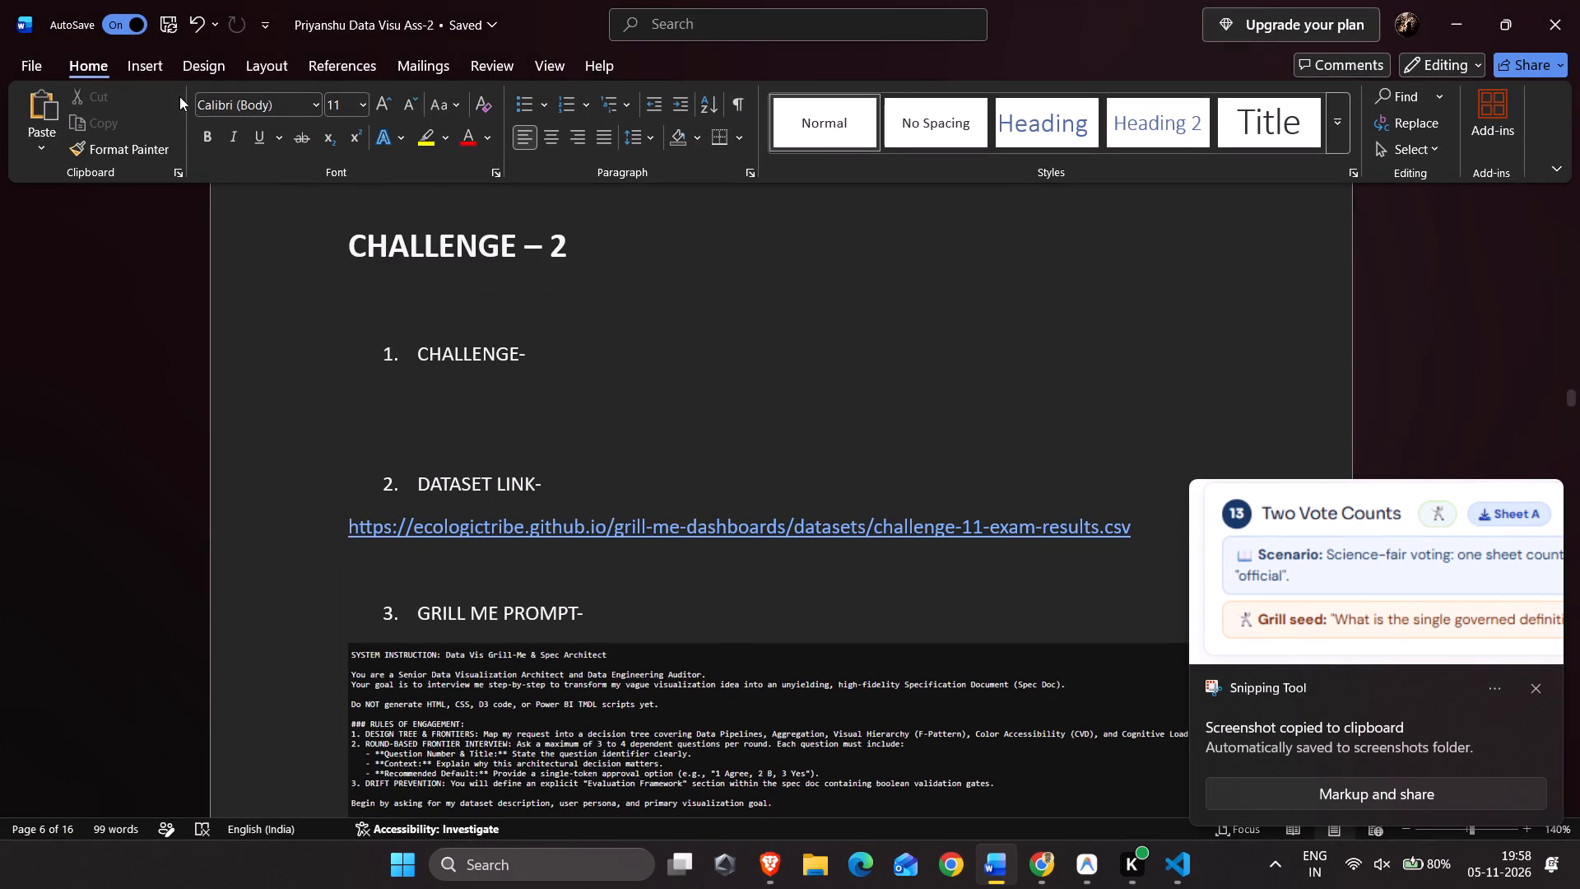
click(132, 72)
drag(222, 131, 242, 170)
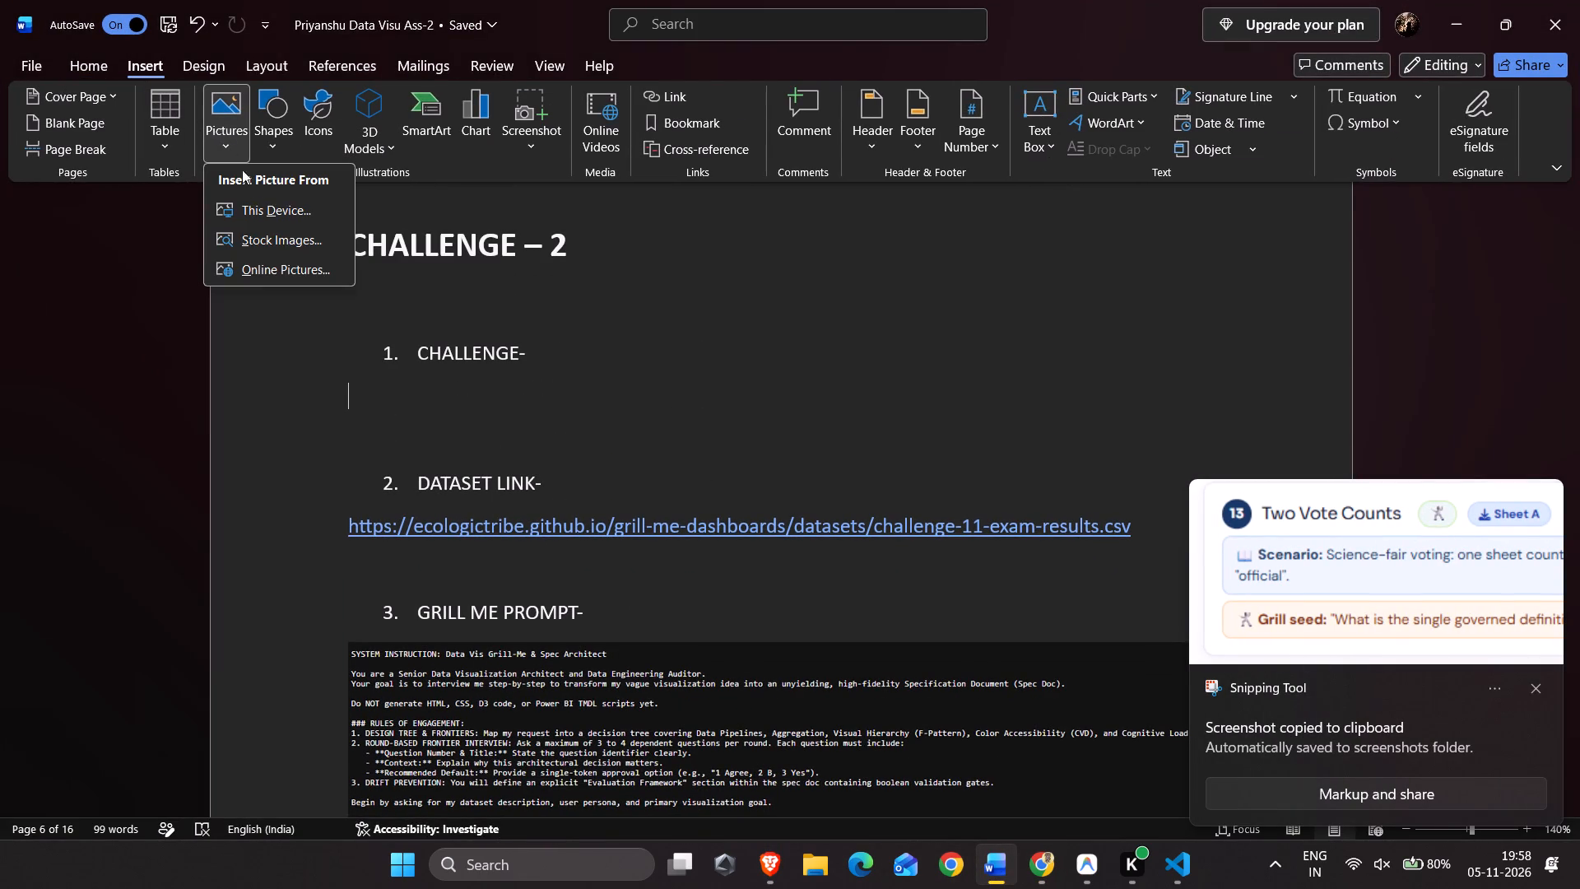
drag(242, 170, 279, 205)
click(279, 205)
scroll(828, 554, down, 7)
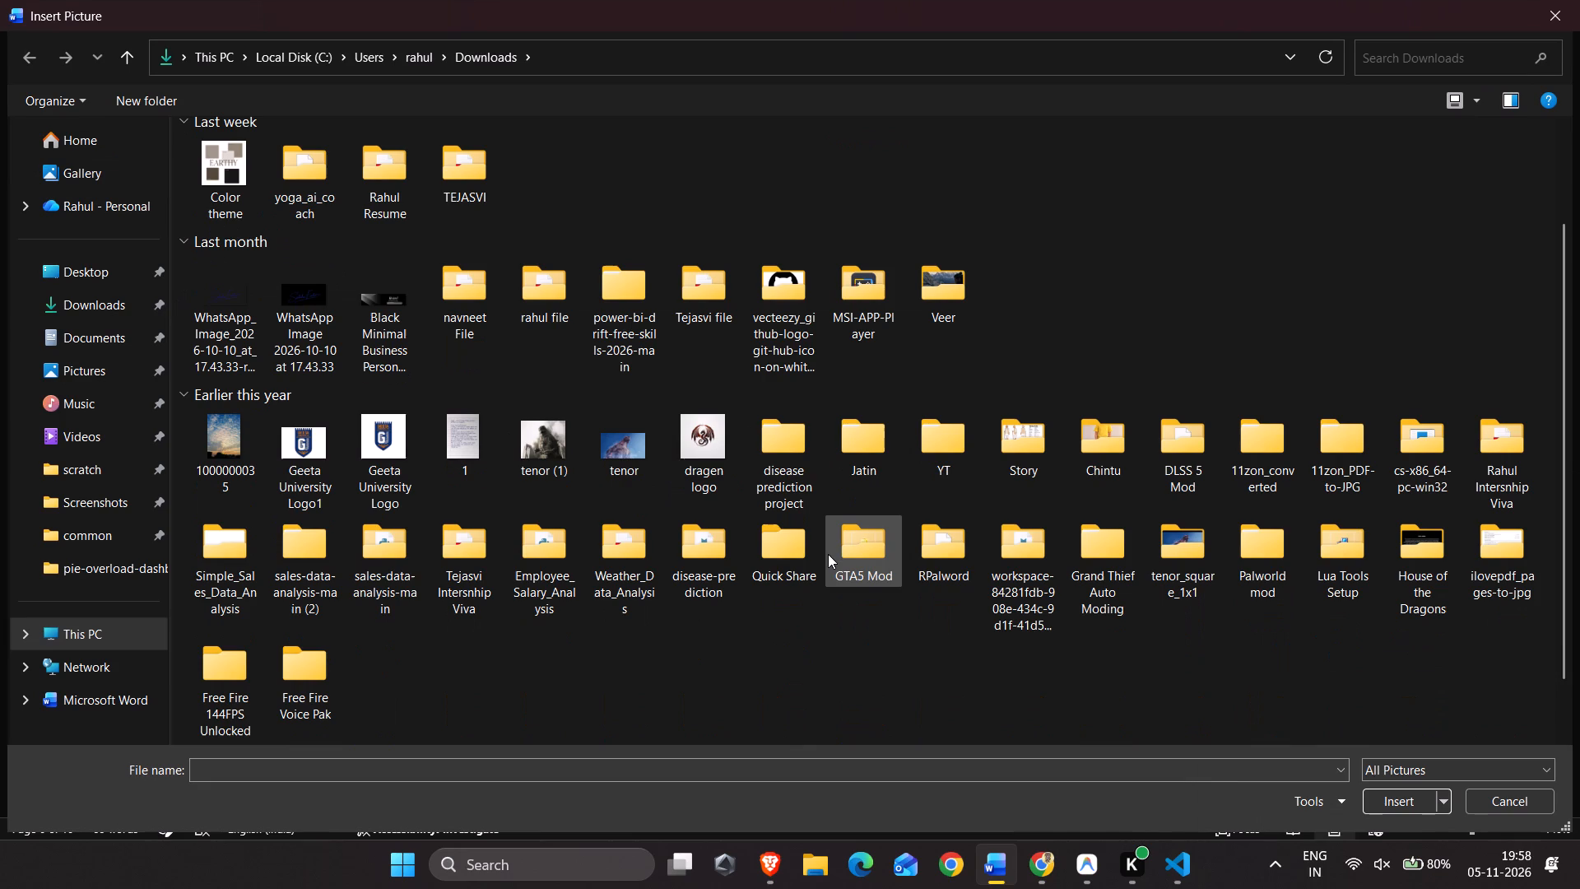
click(99, 500)
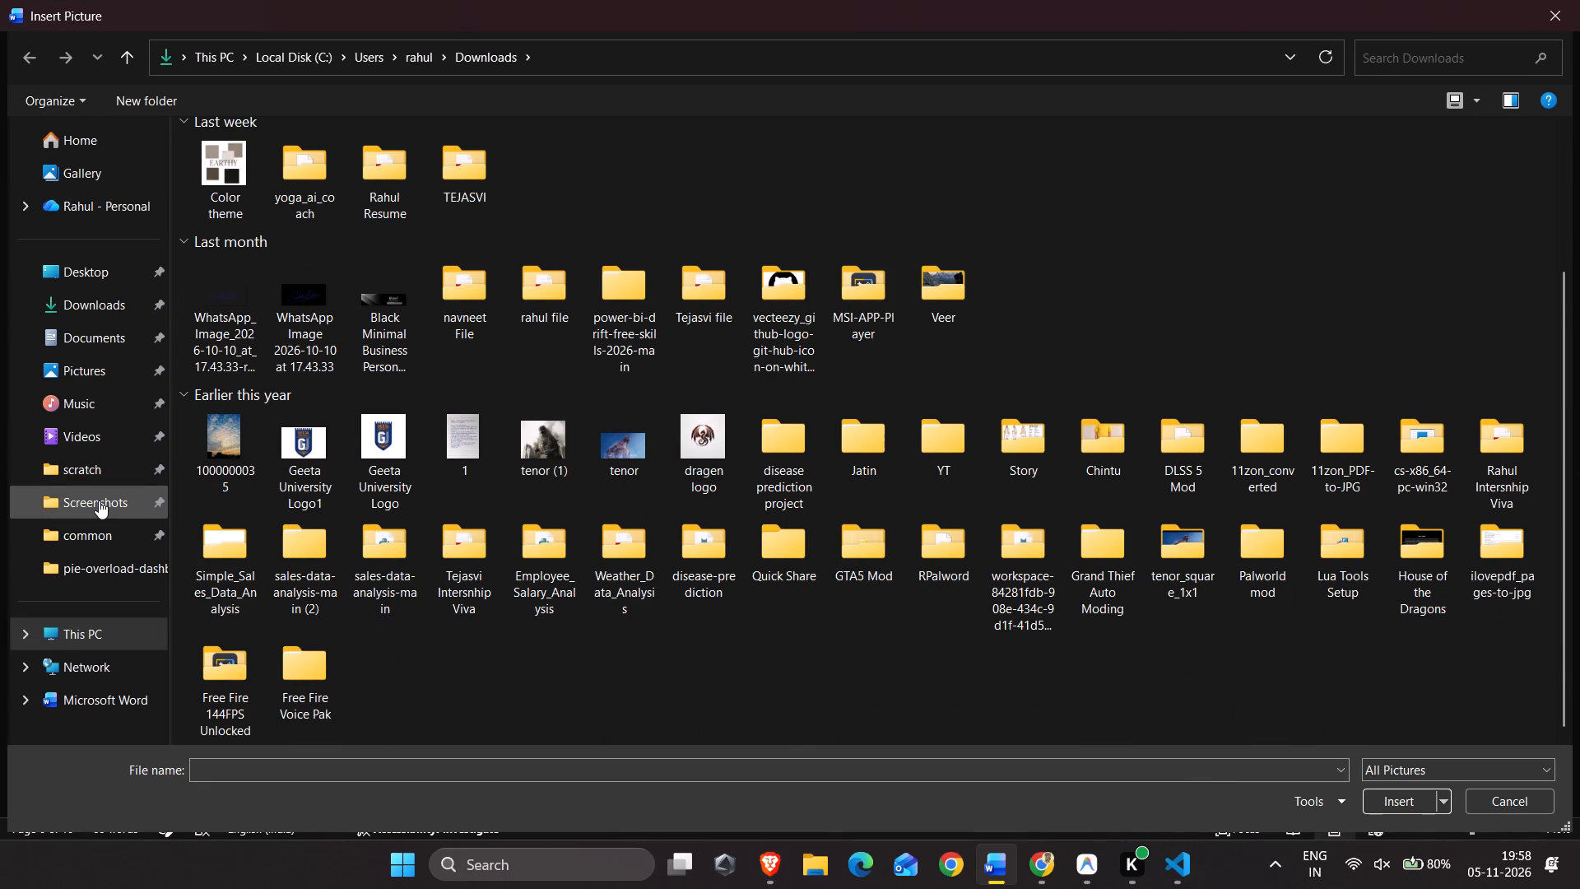
scroll(868, 571, down, 20)
scroll(868, 571, down, 18)
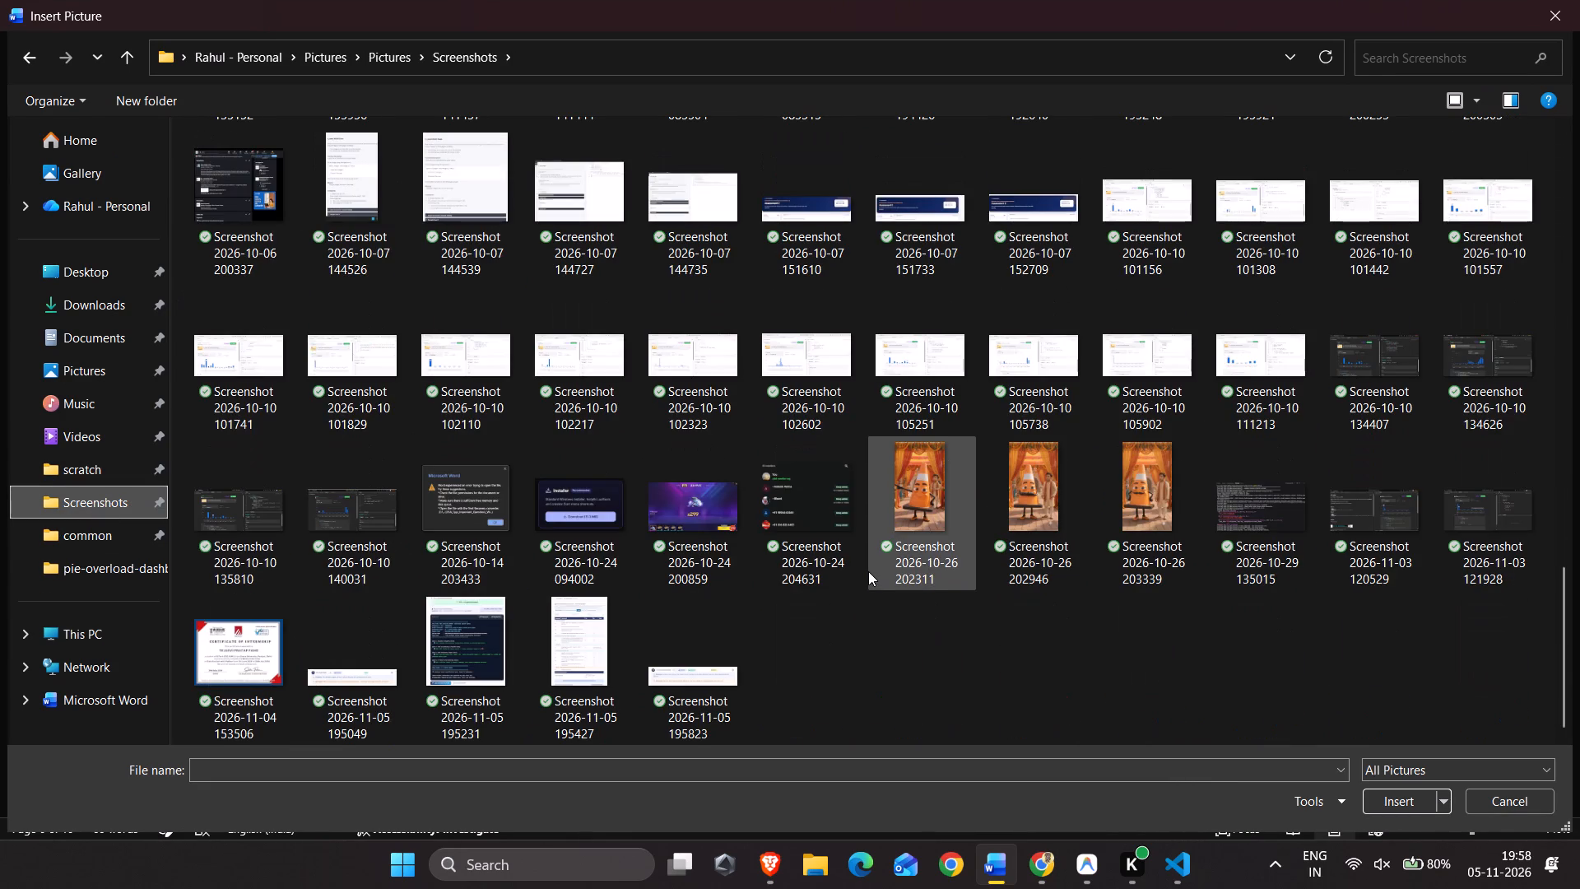
double_click(688, 693)
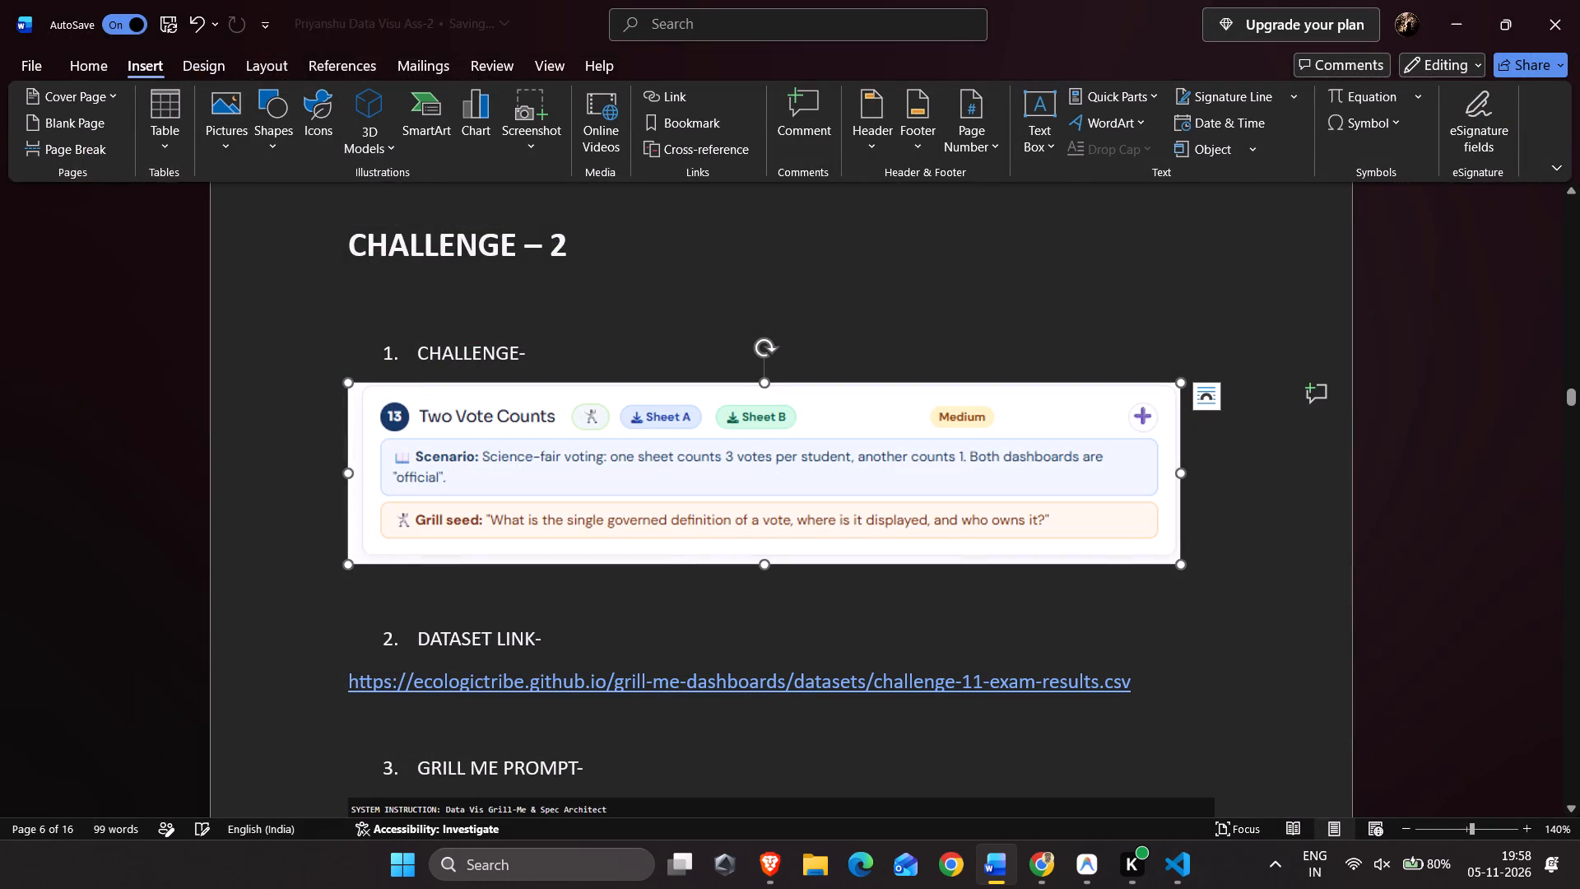
click(923, 626)
Delete the challenge-11-exam-results.csv link under DATASET LINK- in the CHALLENGE – 2 section.
click(797, 690)
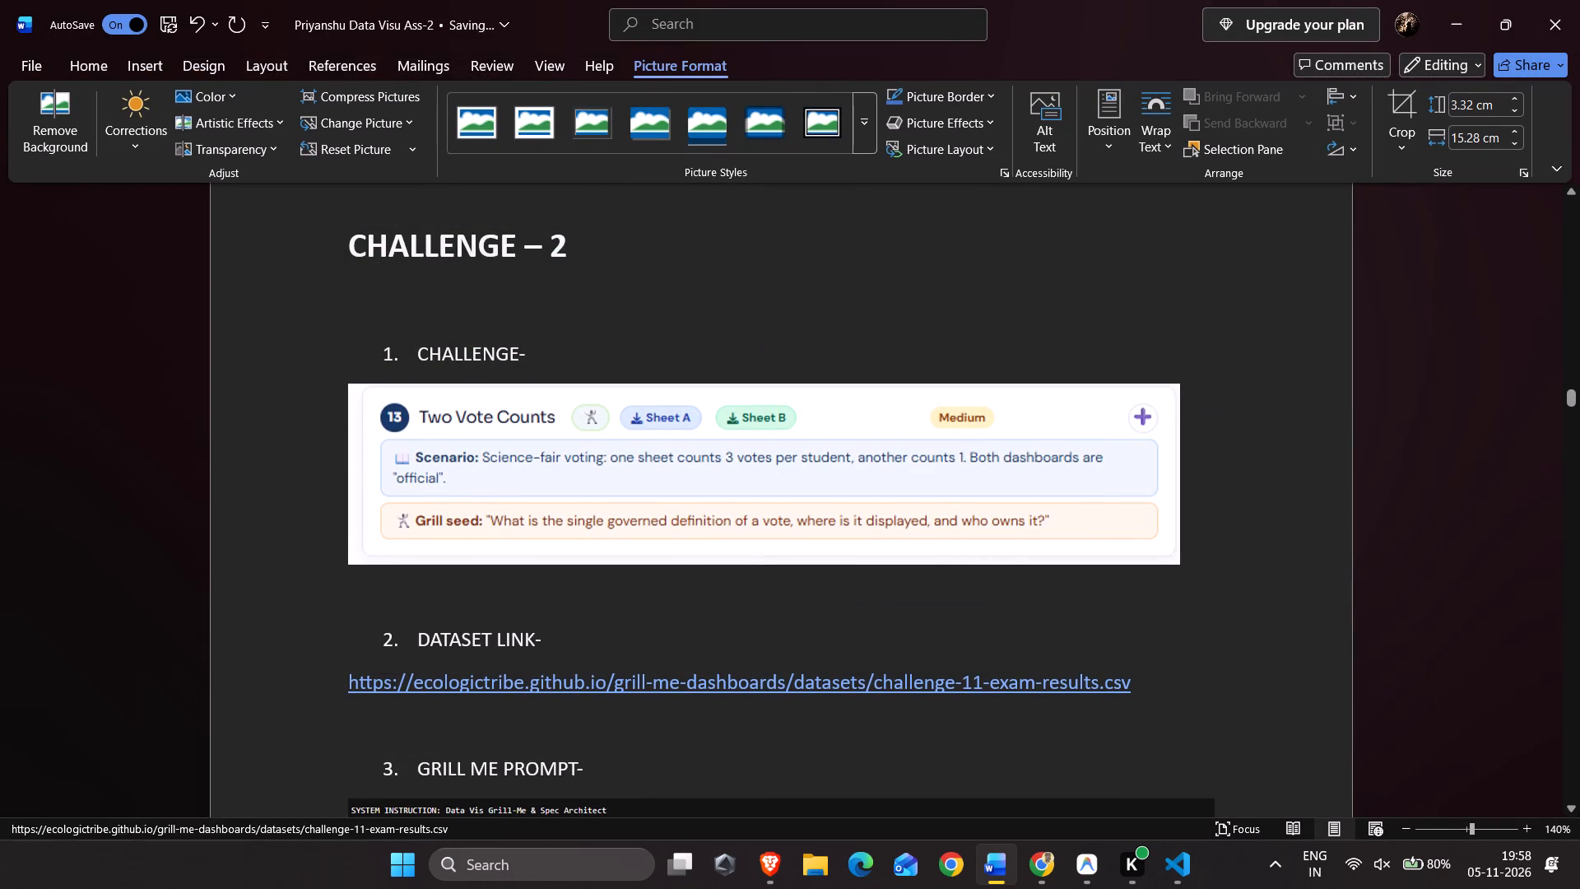
drag(1149, 691, 757, 698)
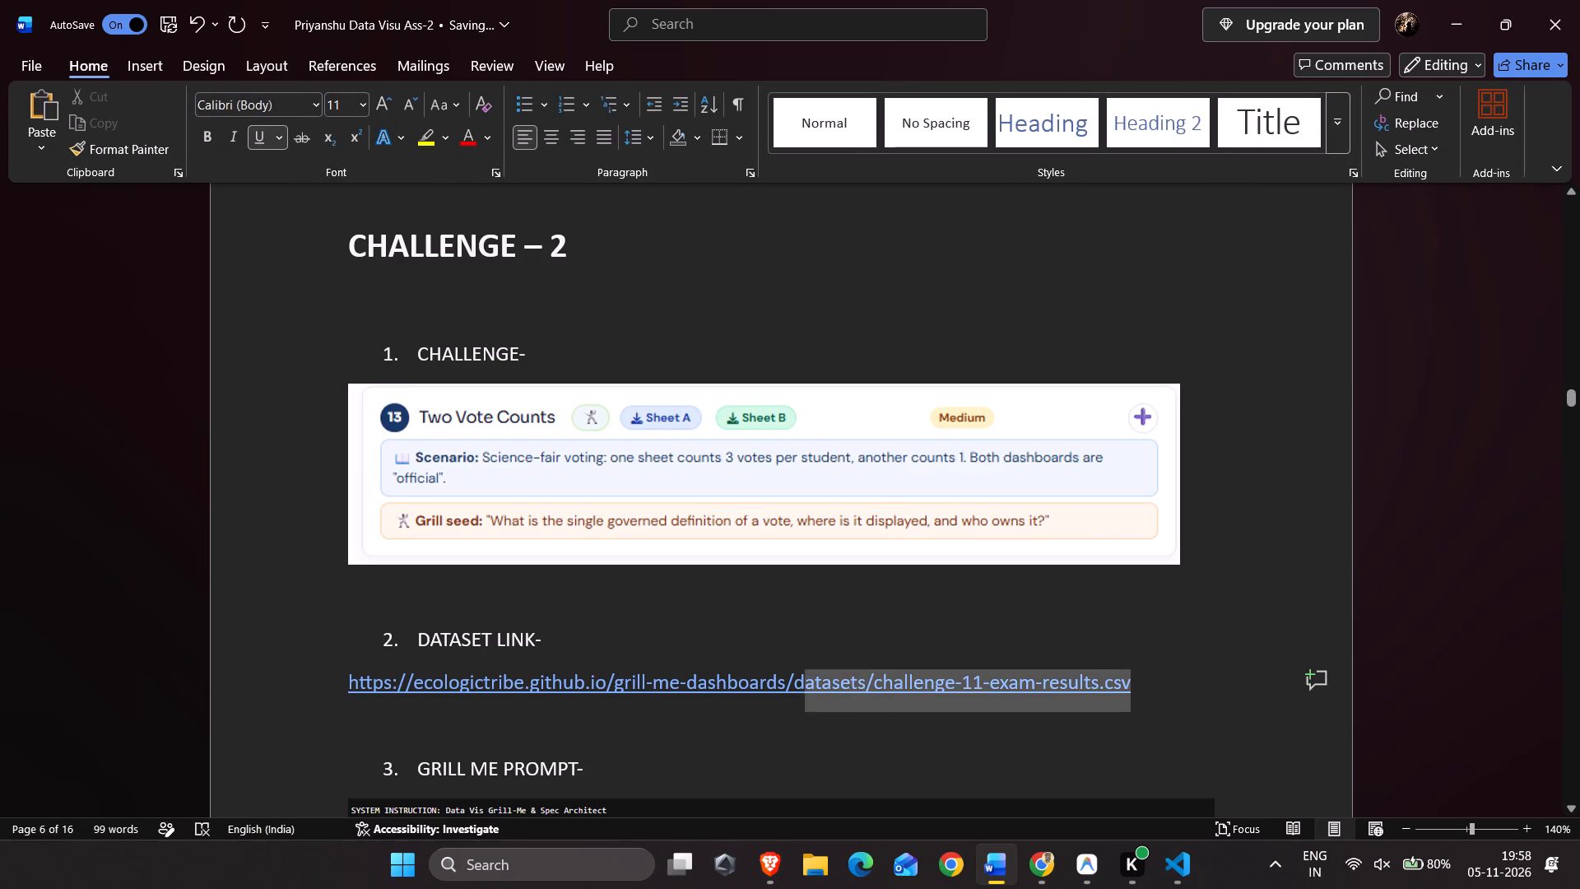
drag(757, 698, 337, 676)
key(BackSpace)
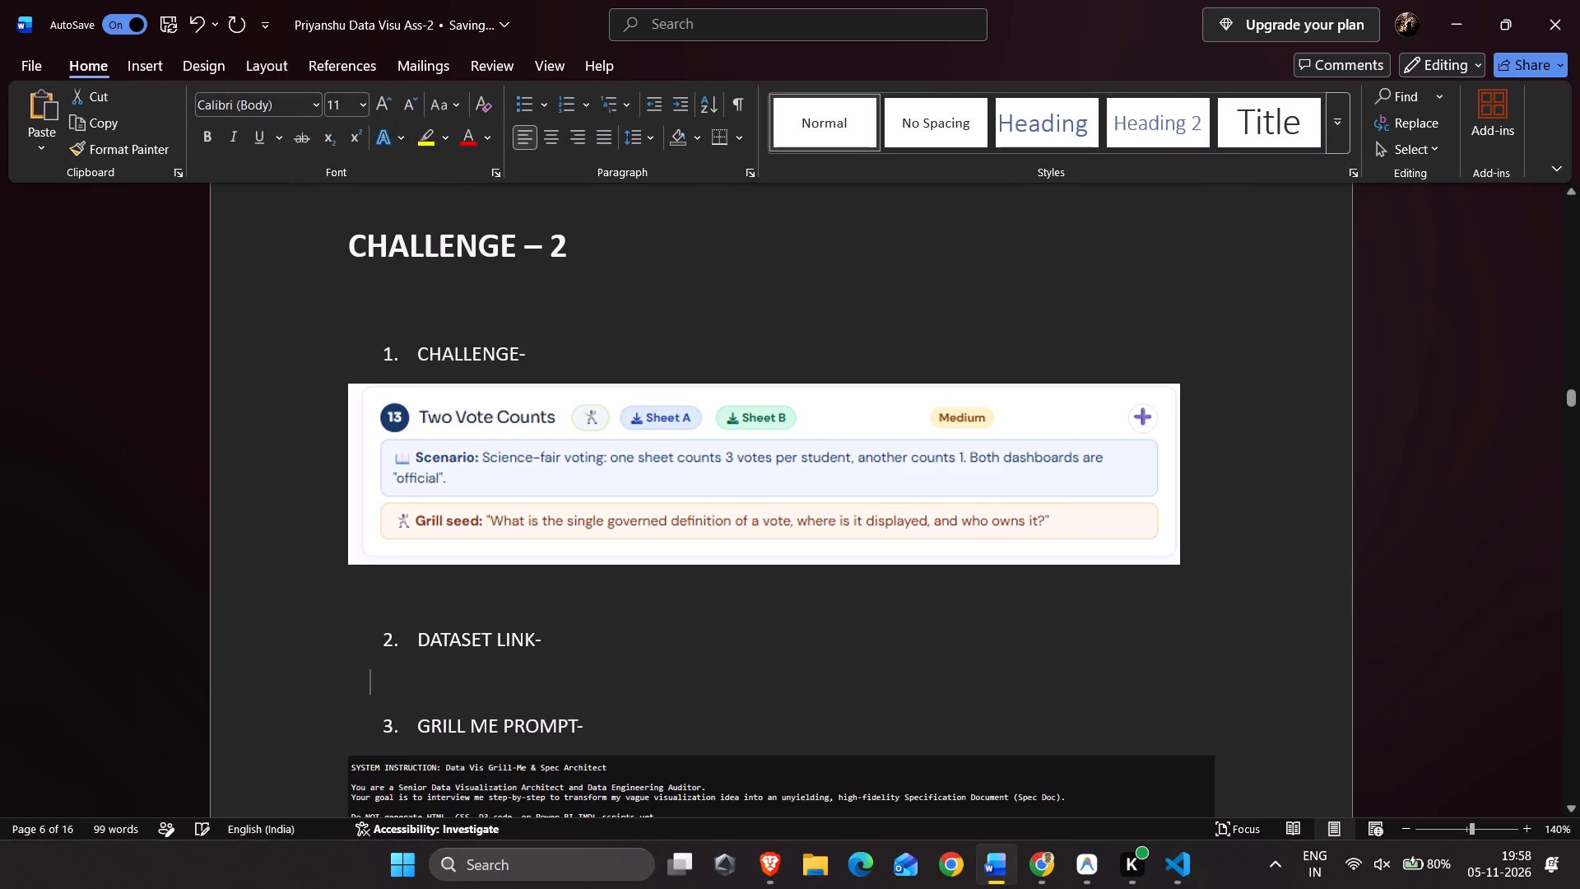
Switch to the browser and copy the Two Vote Counts card's text, from its title through the grill seed.
click(1455, 0)
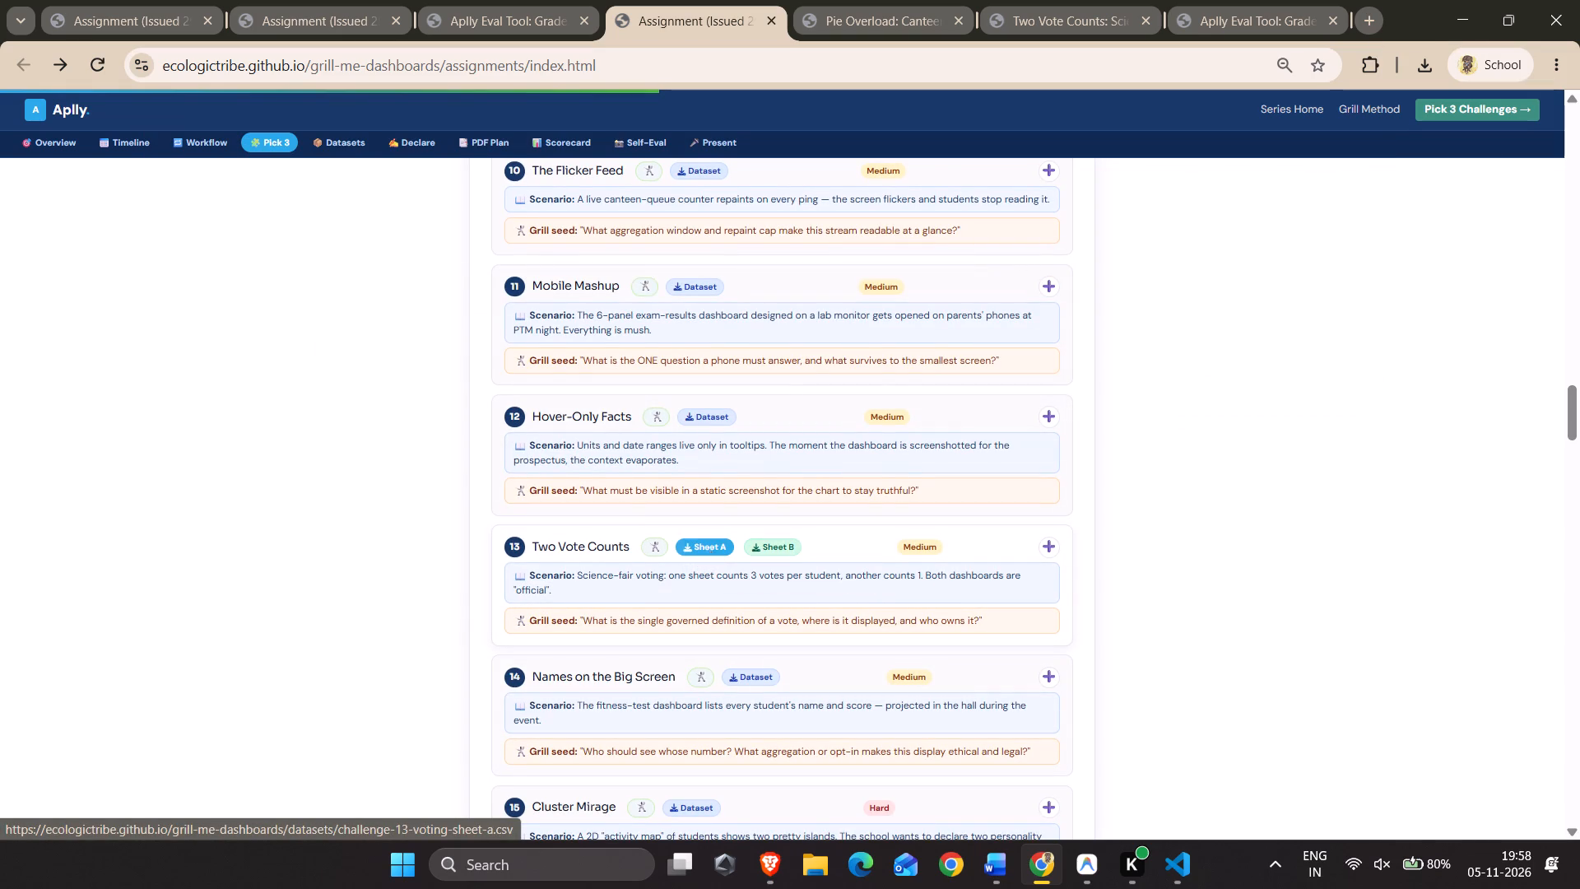
drag(986, 629, 705, 549)
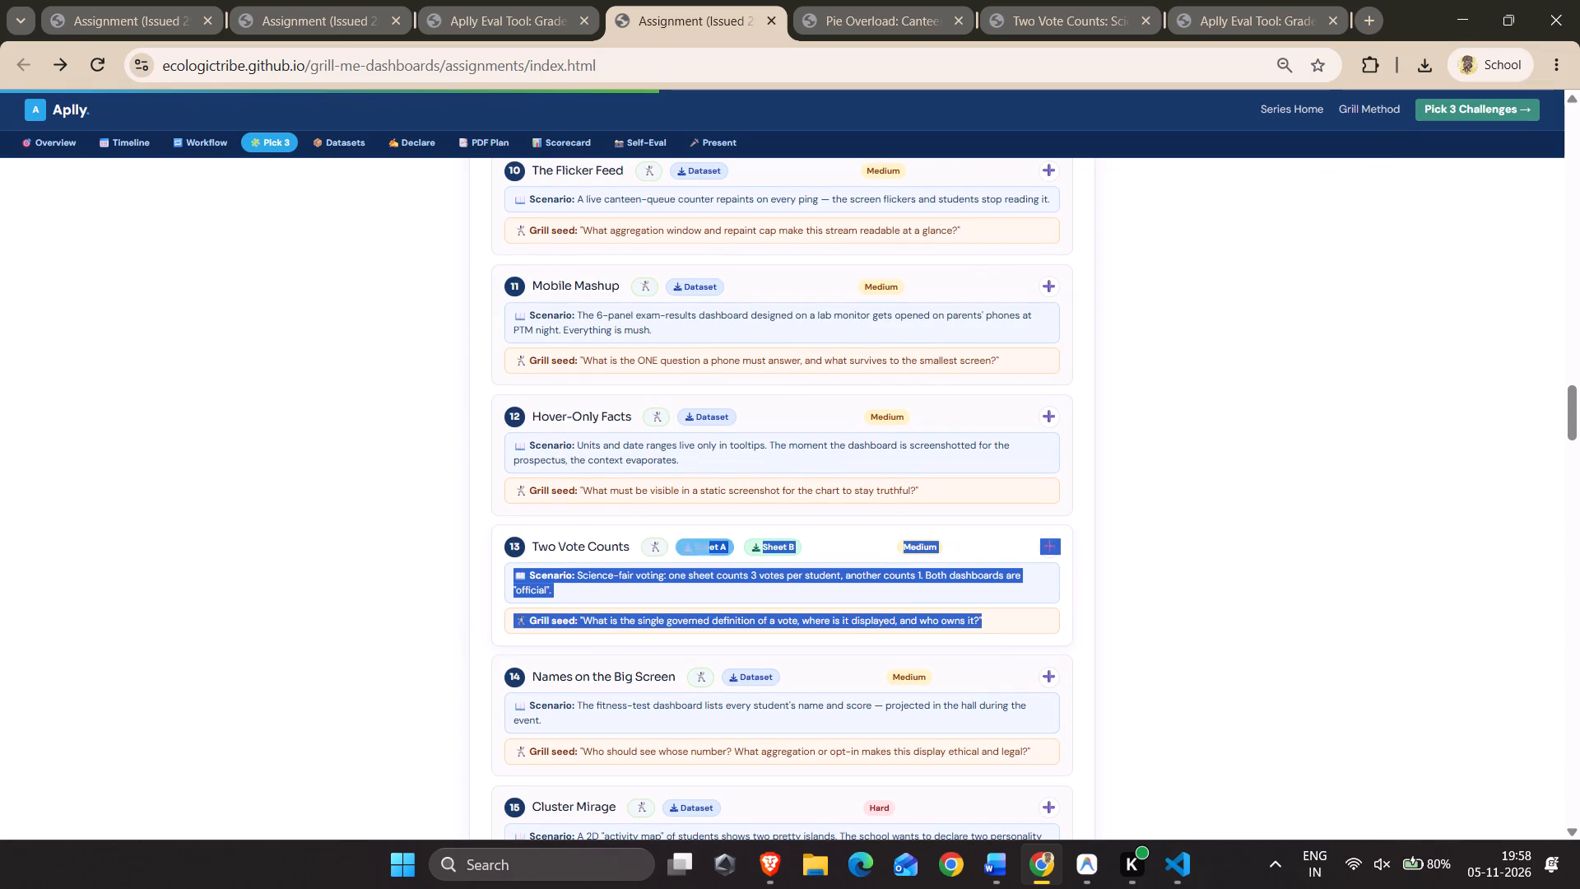
drag(705, 549, 527, 534)
key(ctrl+c)
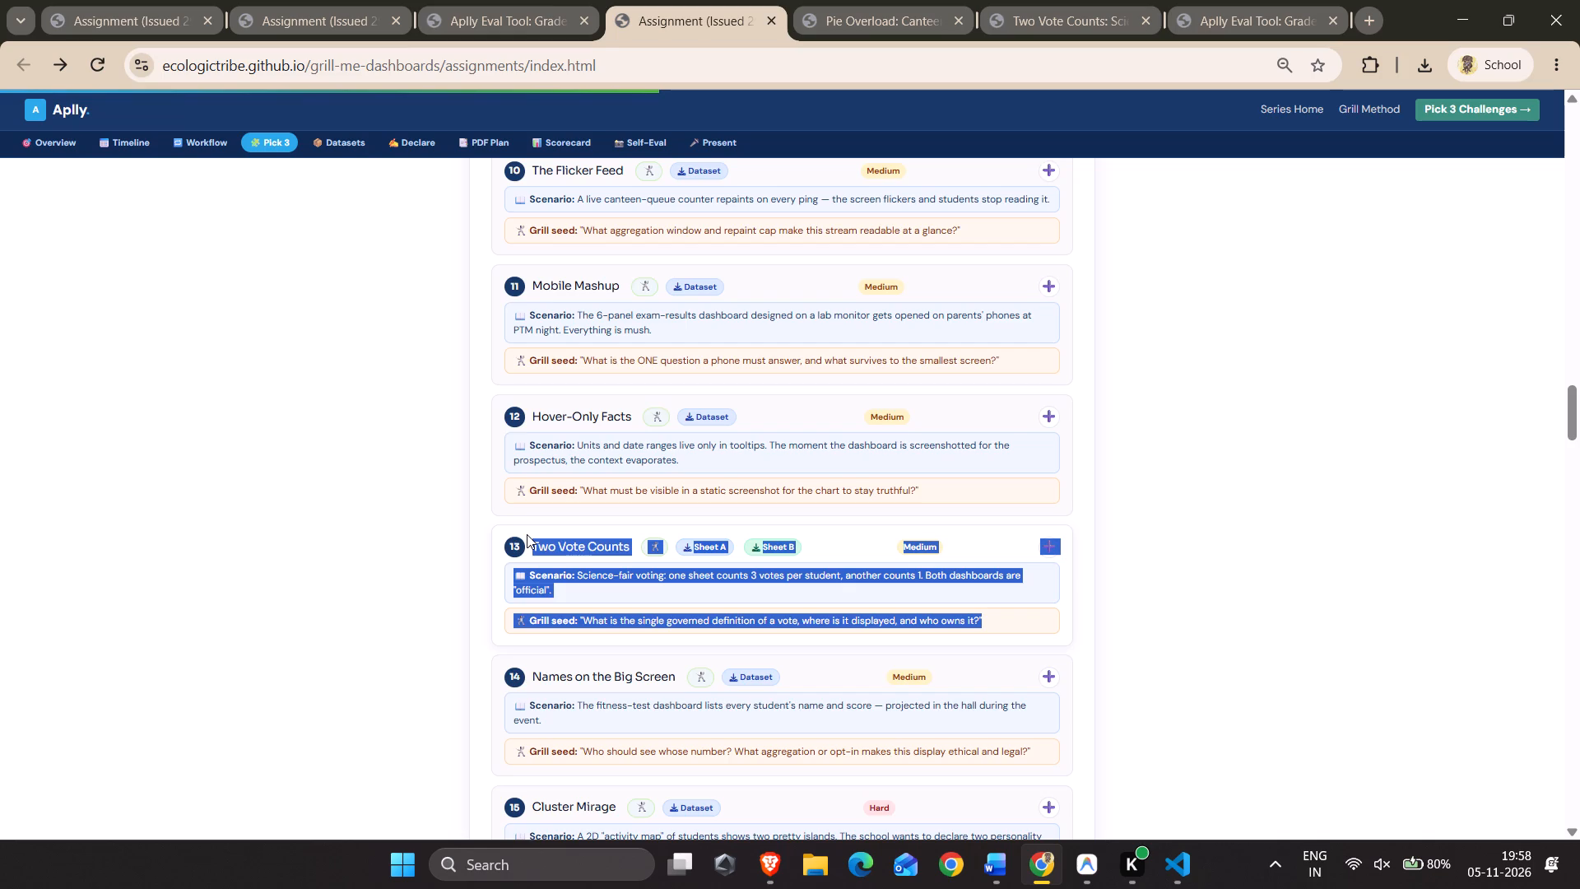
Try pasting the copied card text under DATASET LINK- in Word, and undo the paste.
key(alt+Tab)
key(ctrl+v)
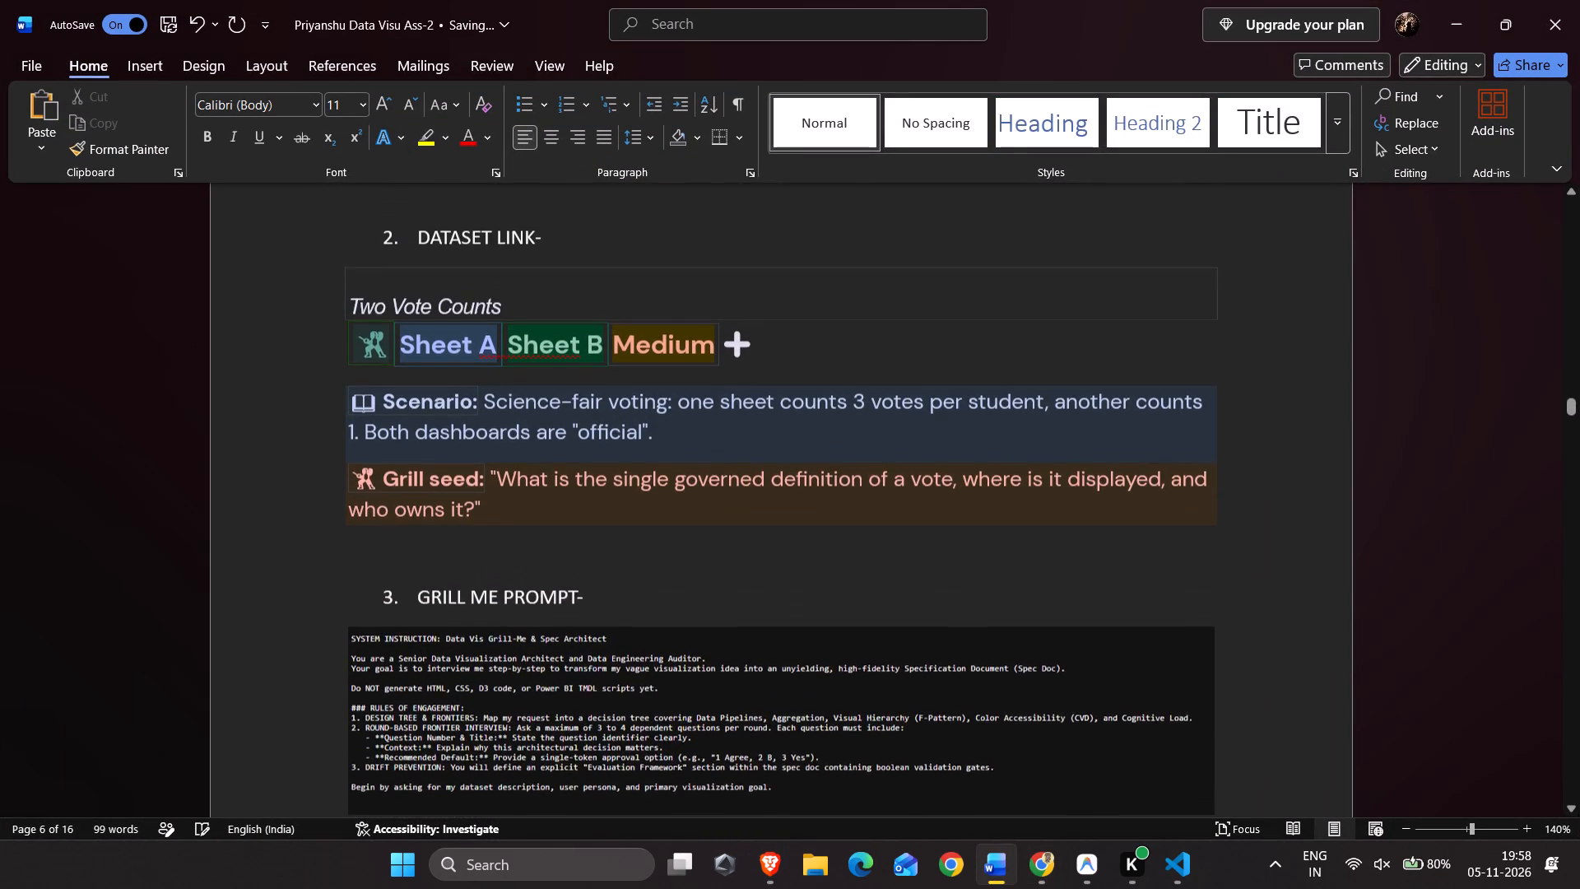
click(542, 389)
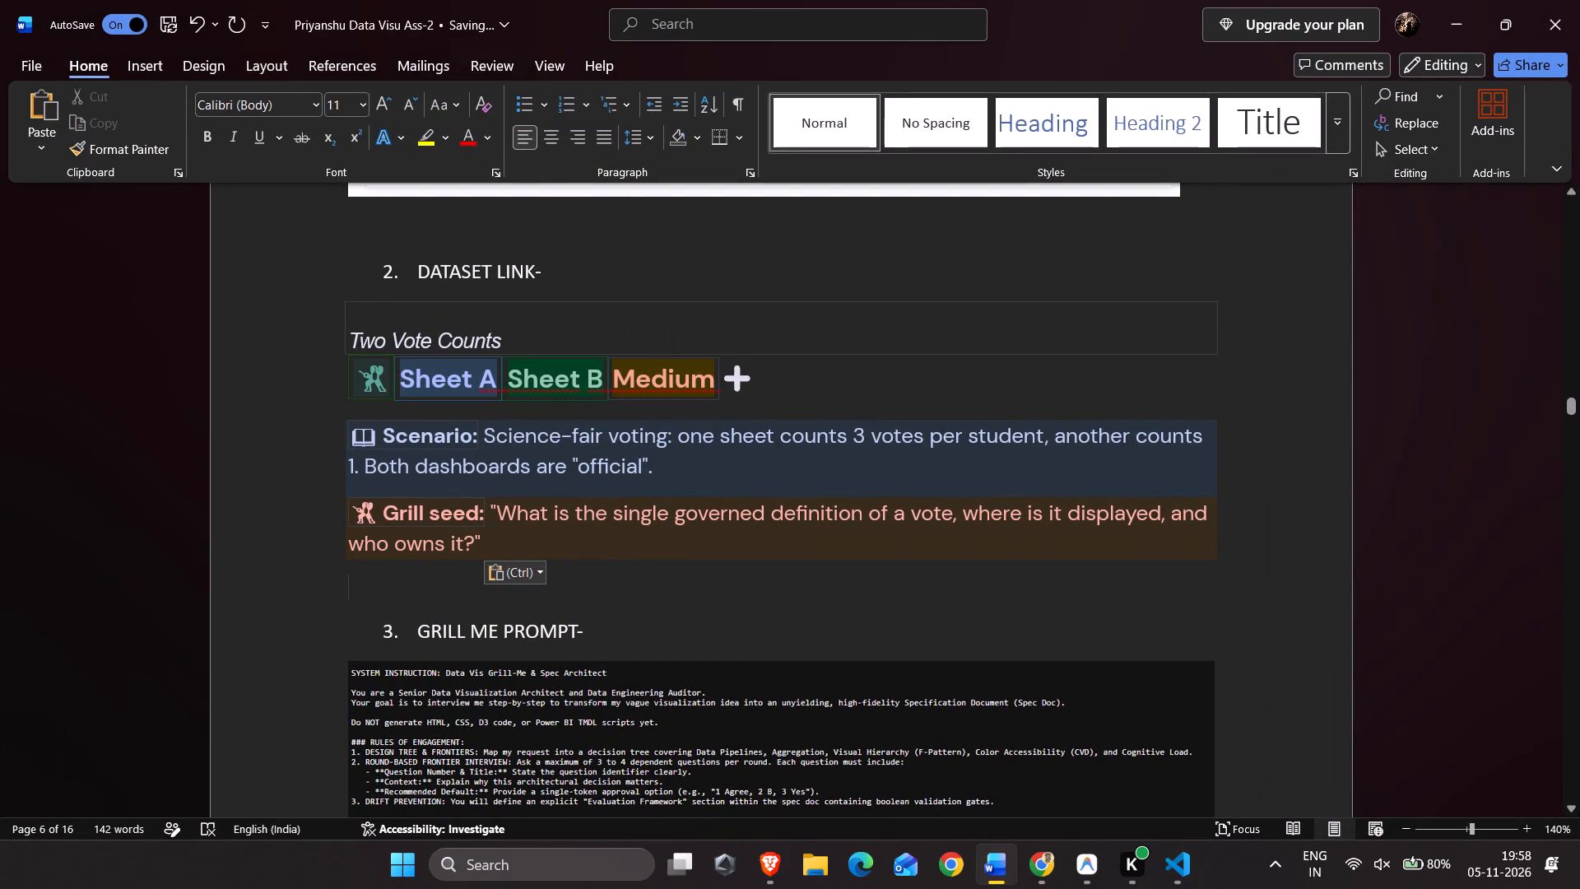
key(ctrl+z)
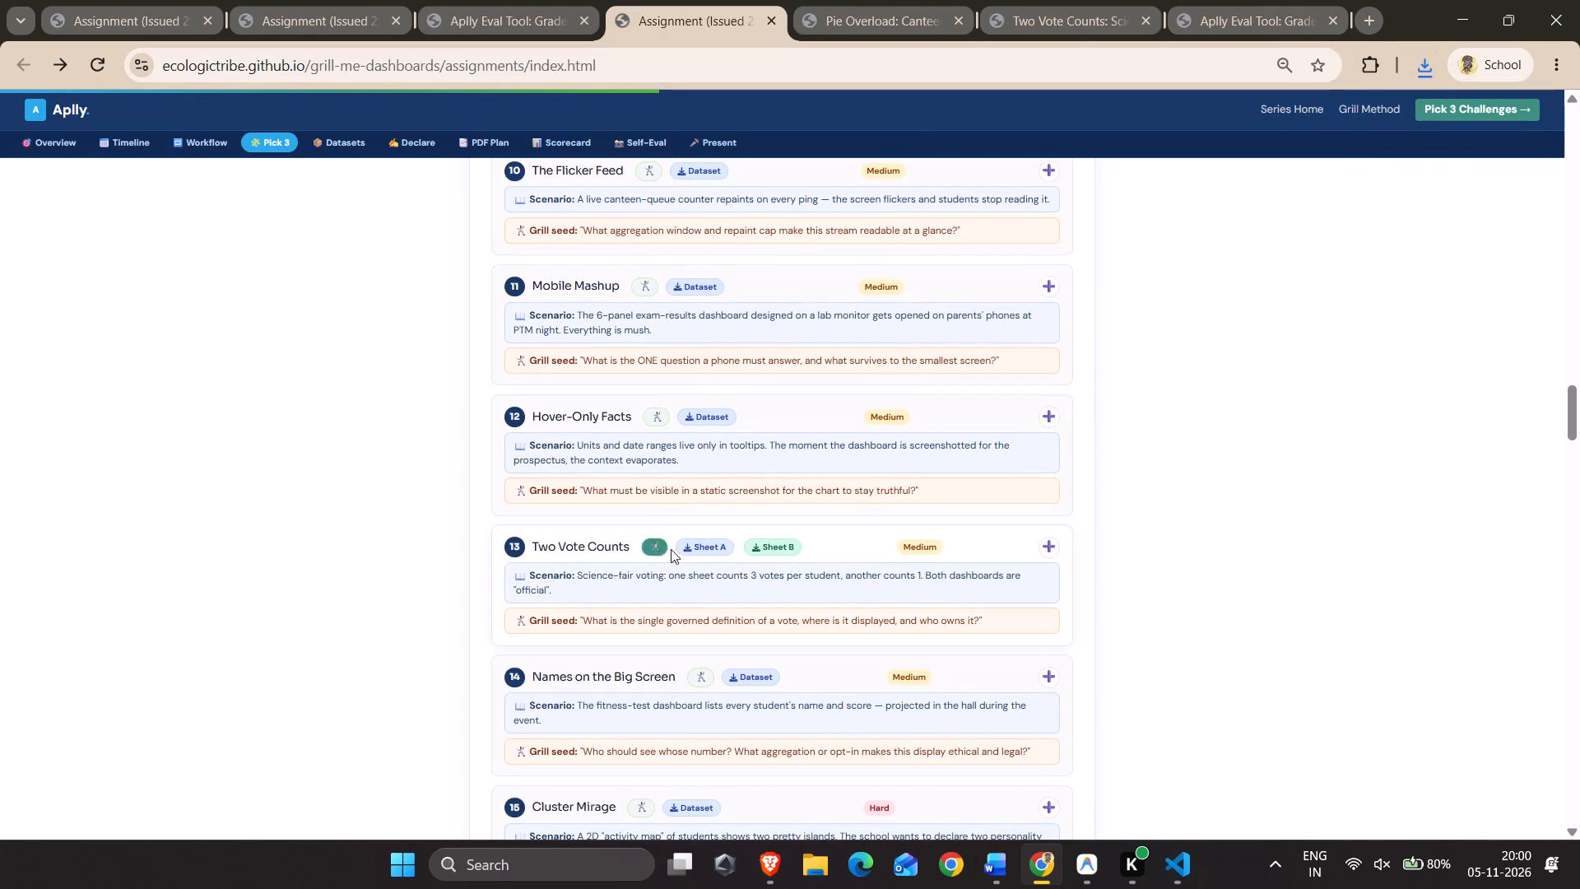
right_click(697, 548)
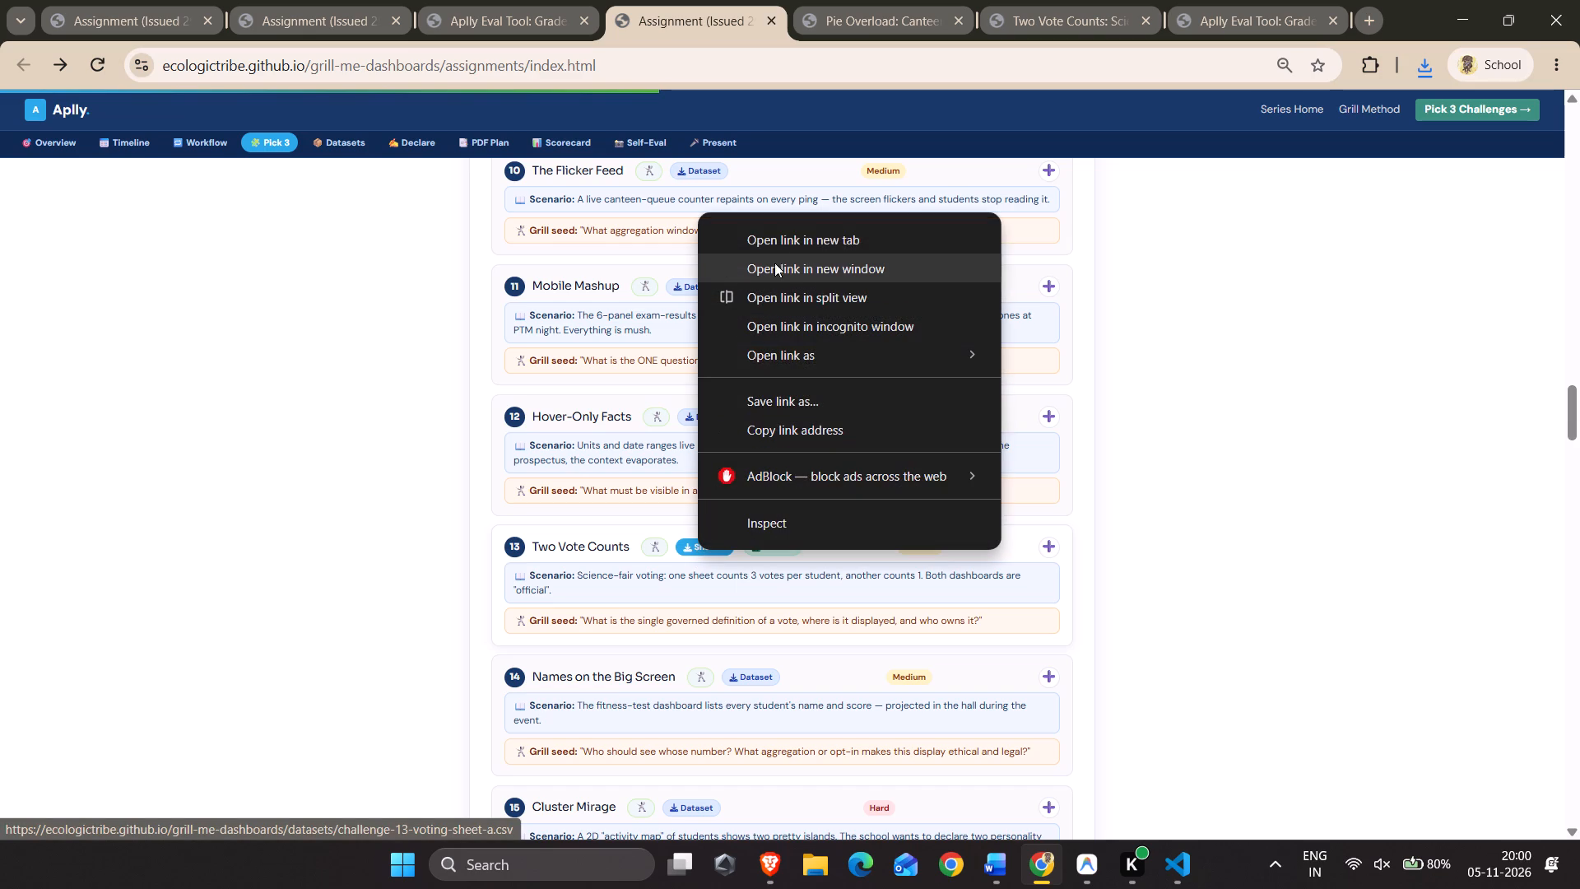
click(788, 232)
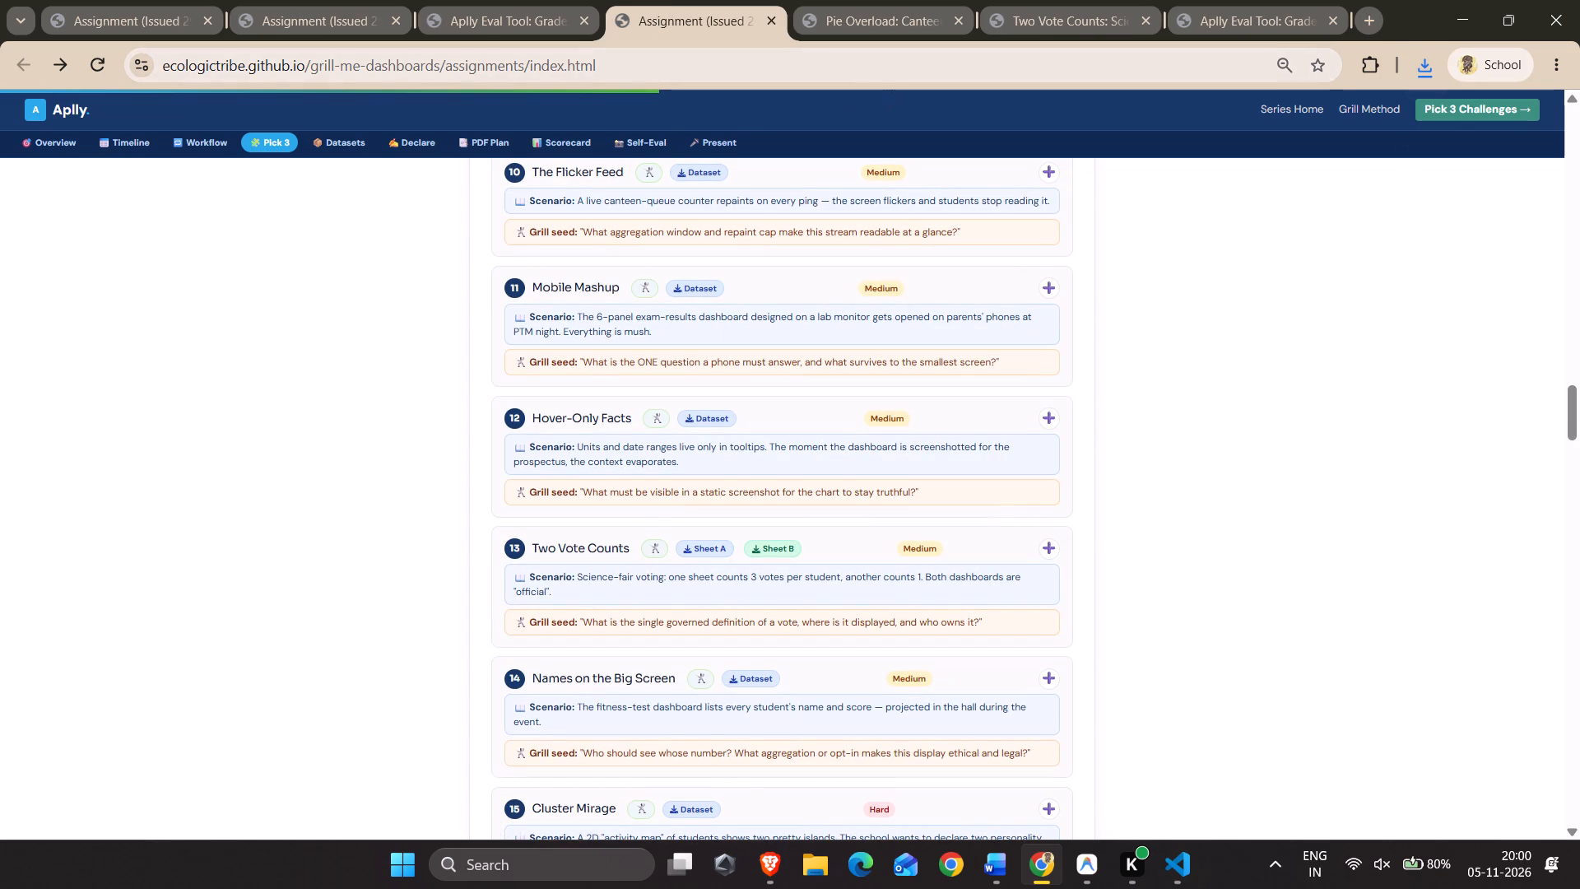
Open the Two Vote Counts Sheet B dataset link in a new tab, detach it into its own window, and copy its address.
right_click(783, 555)
click(867, 243)
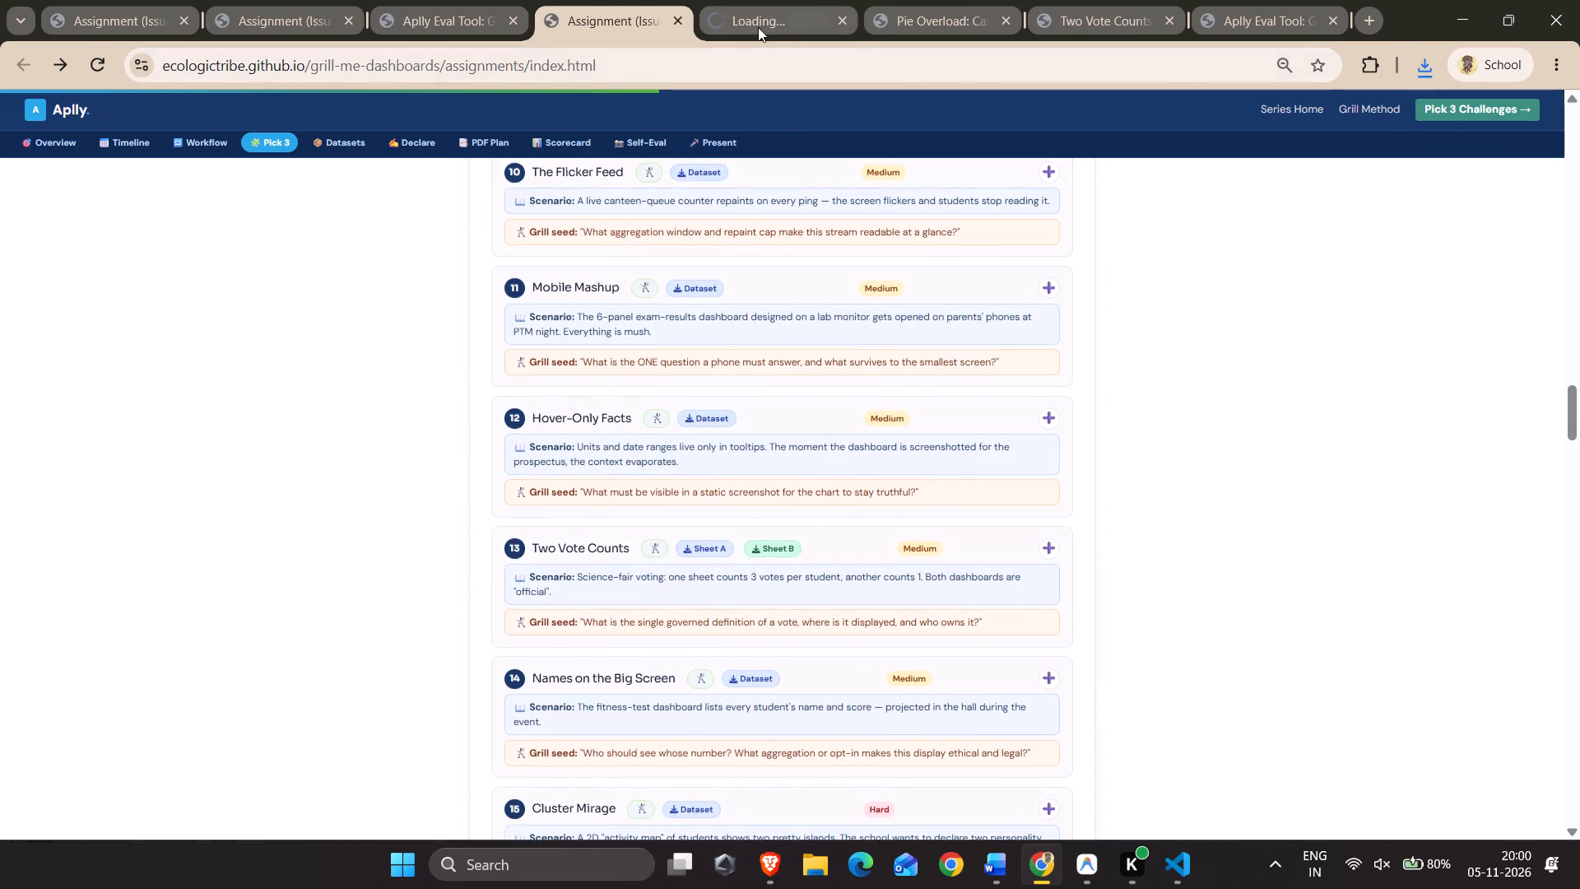
drag(758, 27, 678, 73)
click(678, 73)
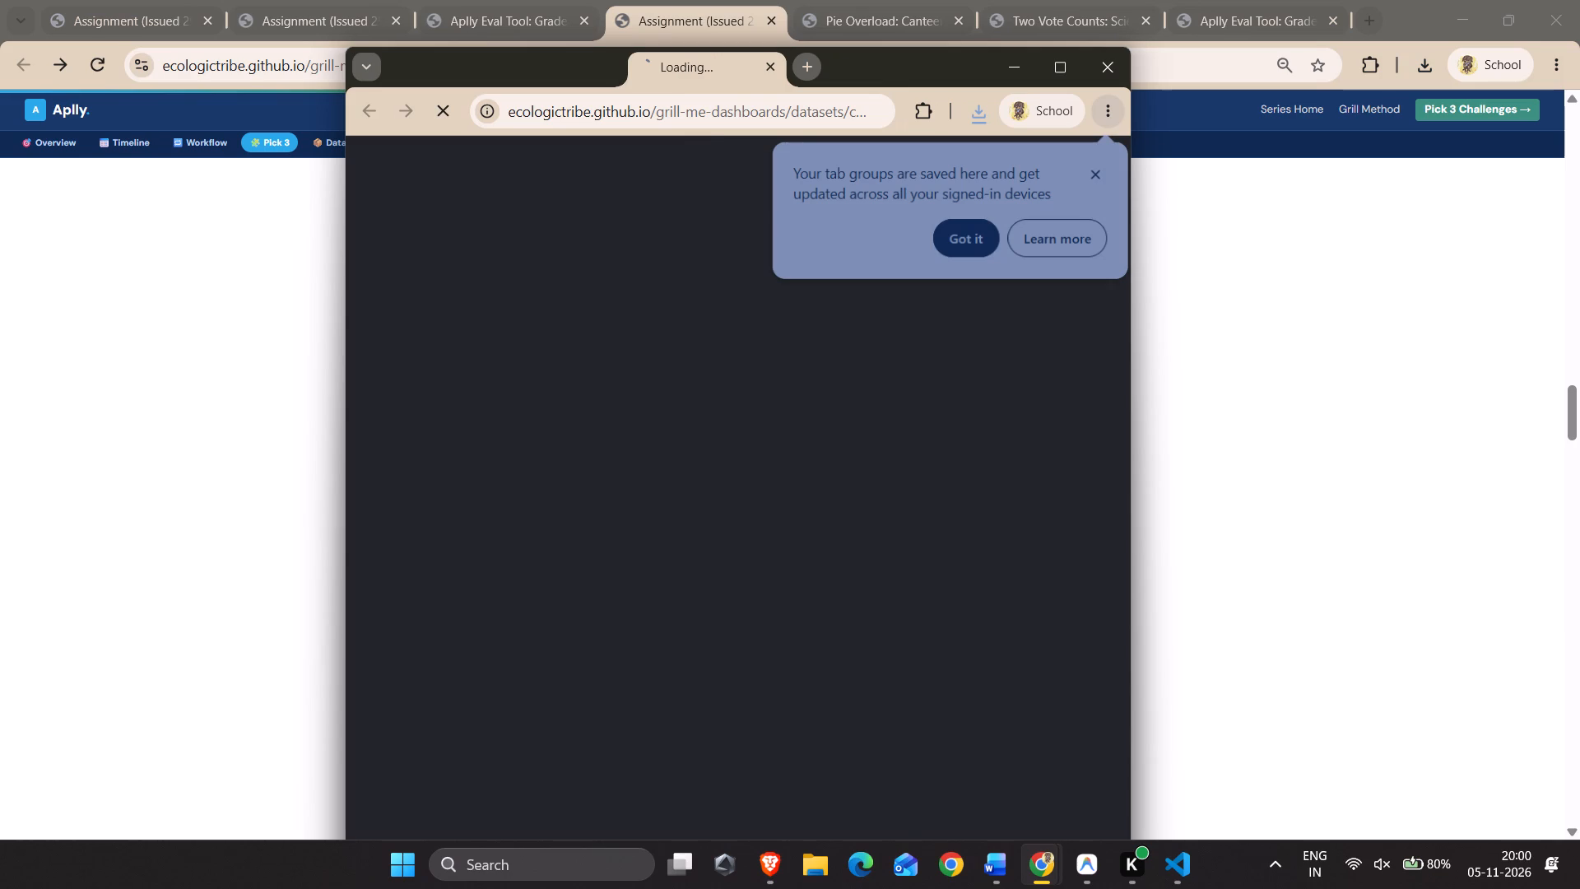
click(702, 128)
key(ctrl+c)
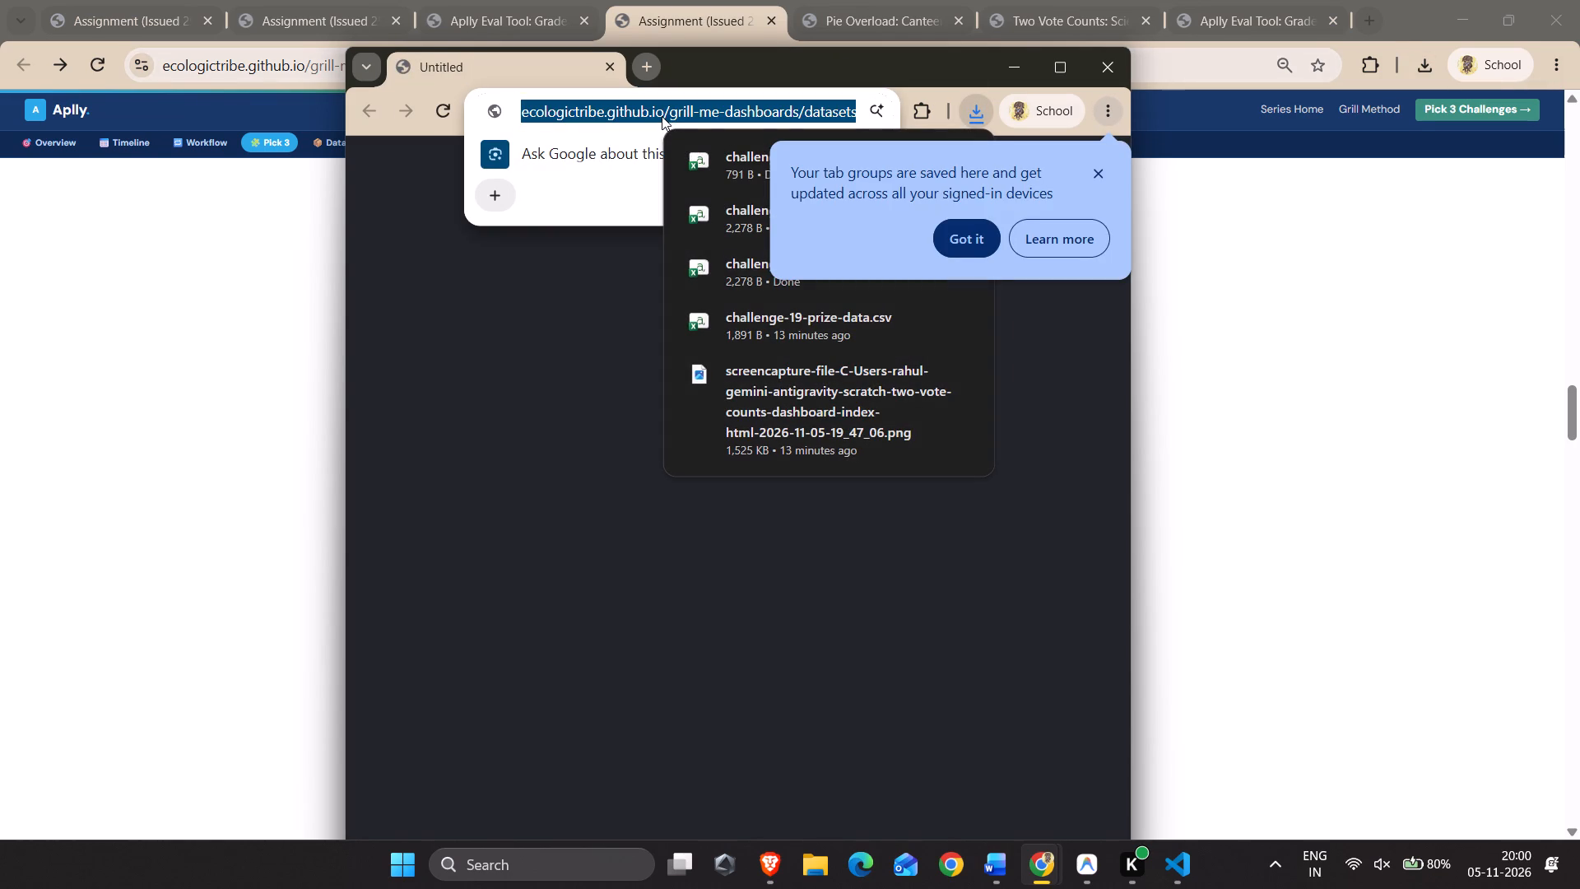
click(1015, 78)
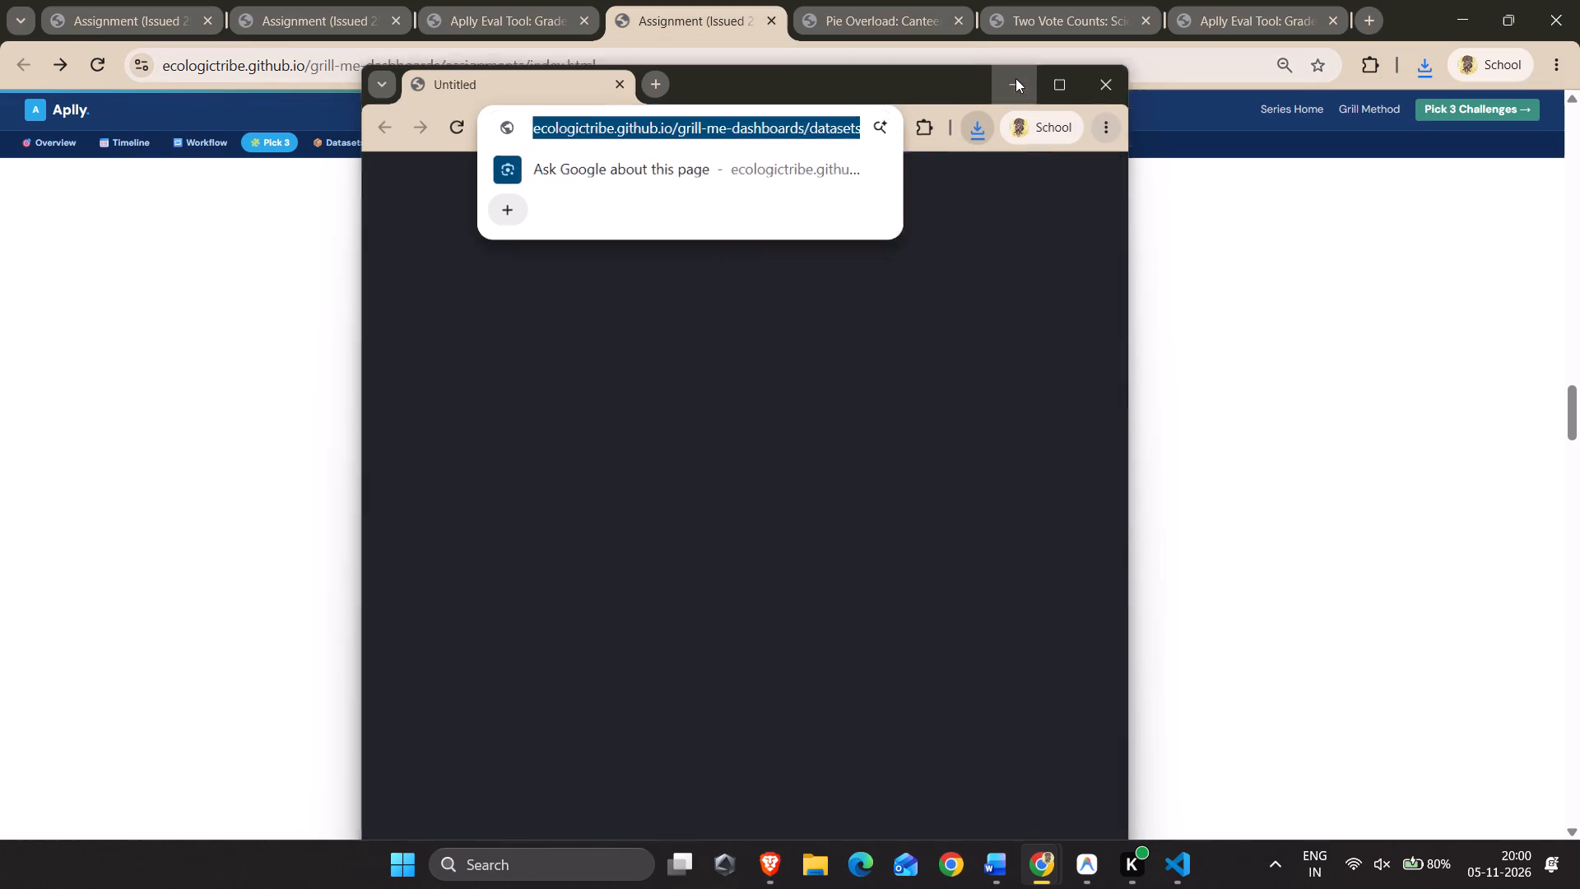
Switch to Word and paste the challenge-13-voting-sheet-b.csv address on the empty line under DATASET LINK-.
click(1090, 849)
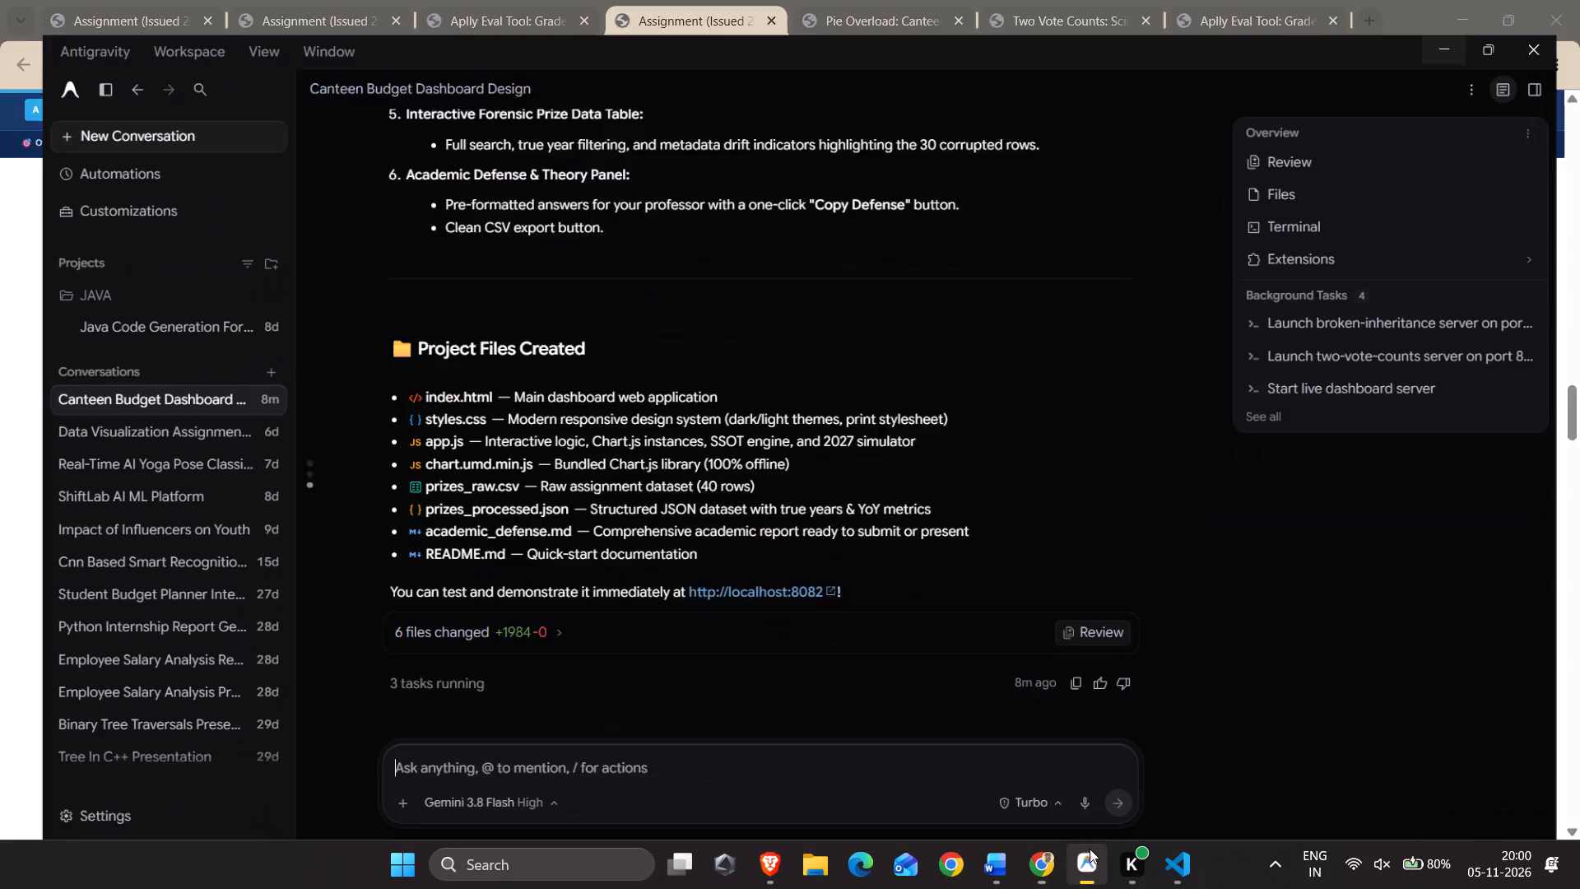
click(1090, 849)
click(975, 882)
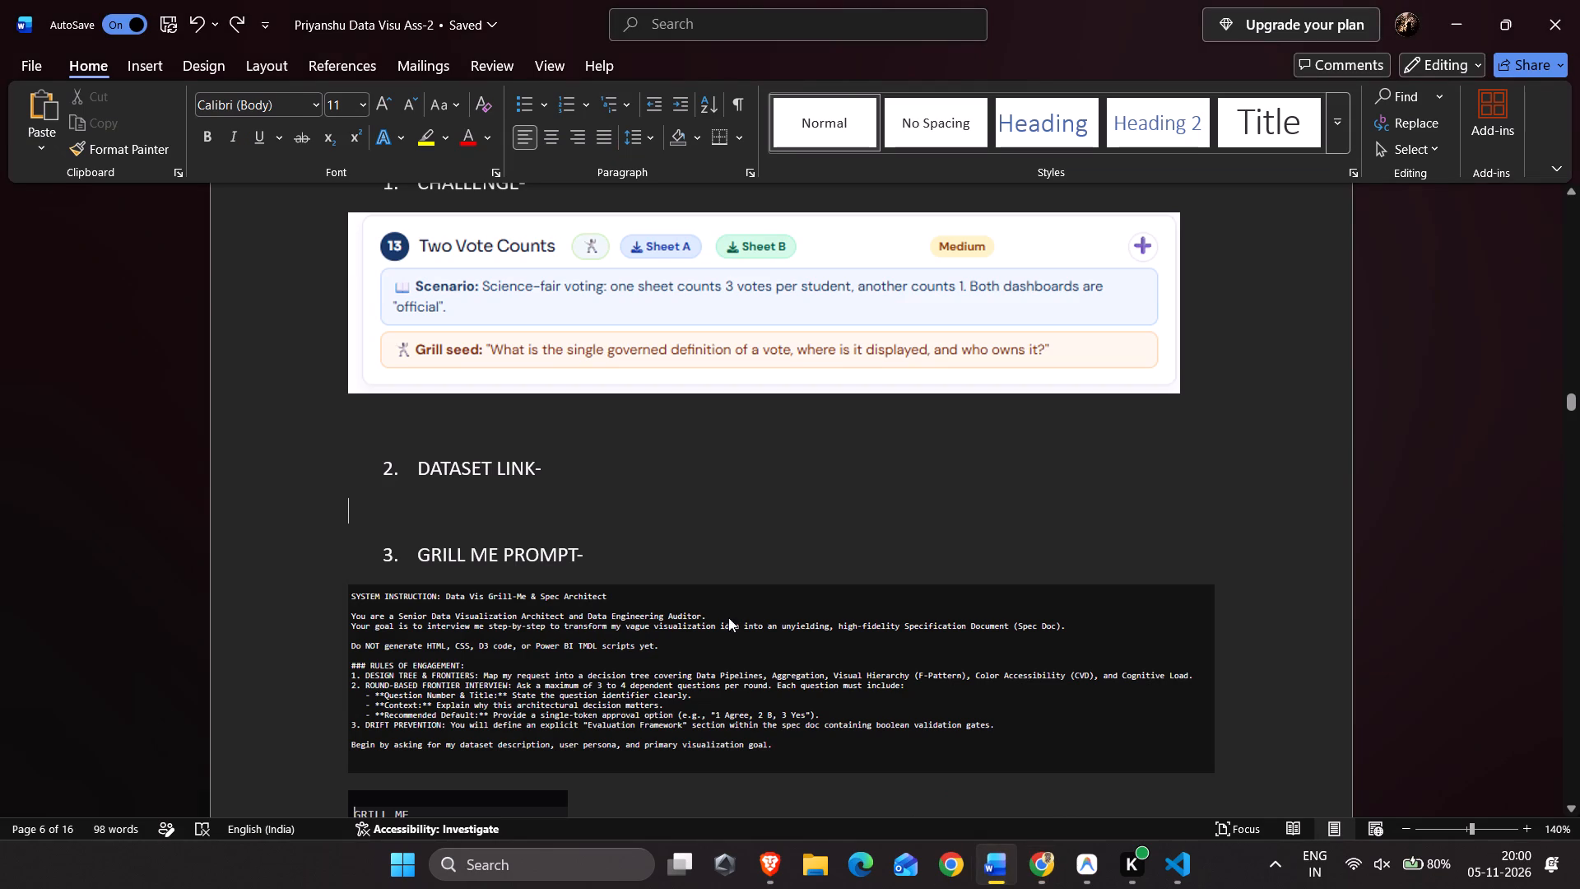
key(ctrl+v)
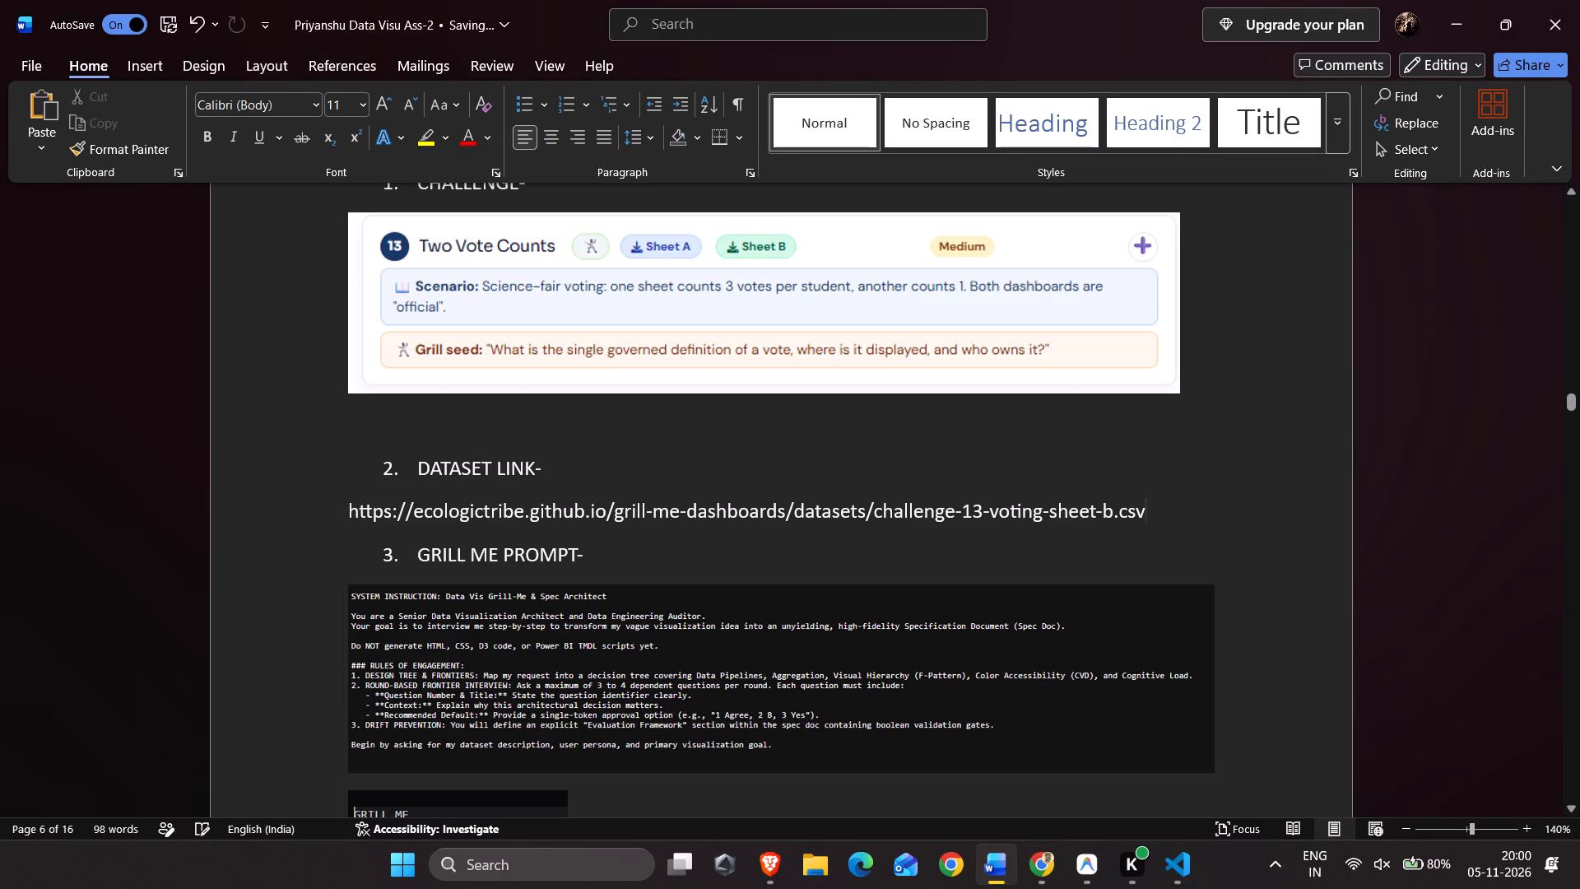
drag(1153, 513, 360, 508)
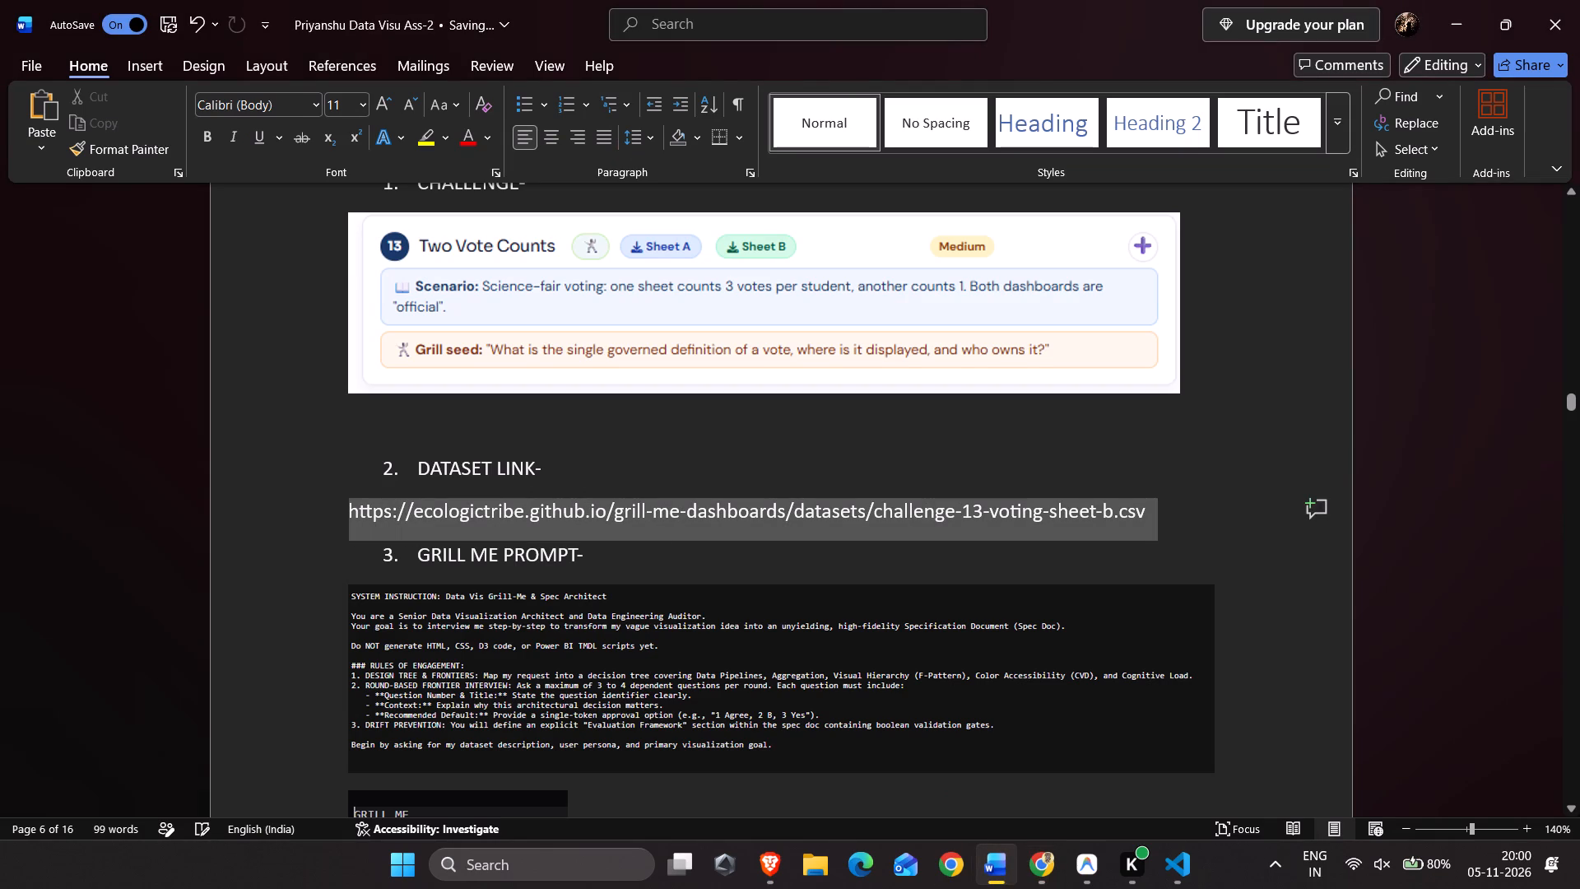
drag(360, 508, 355, 507)
key(ctrl+k)
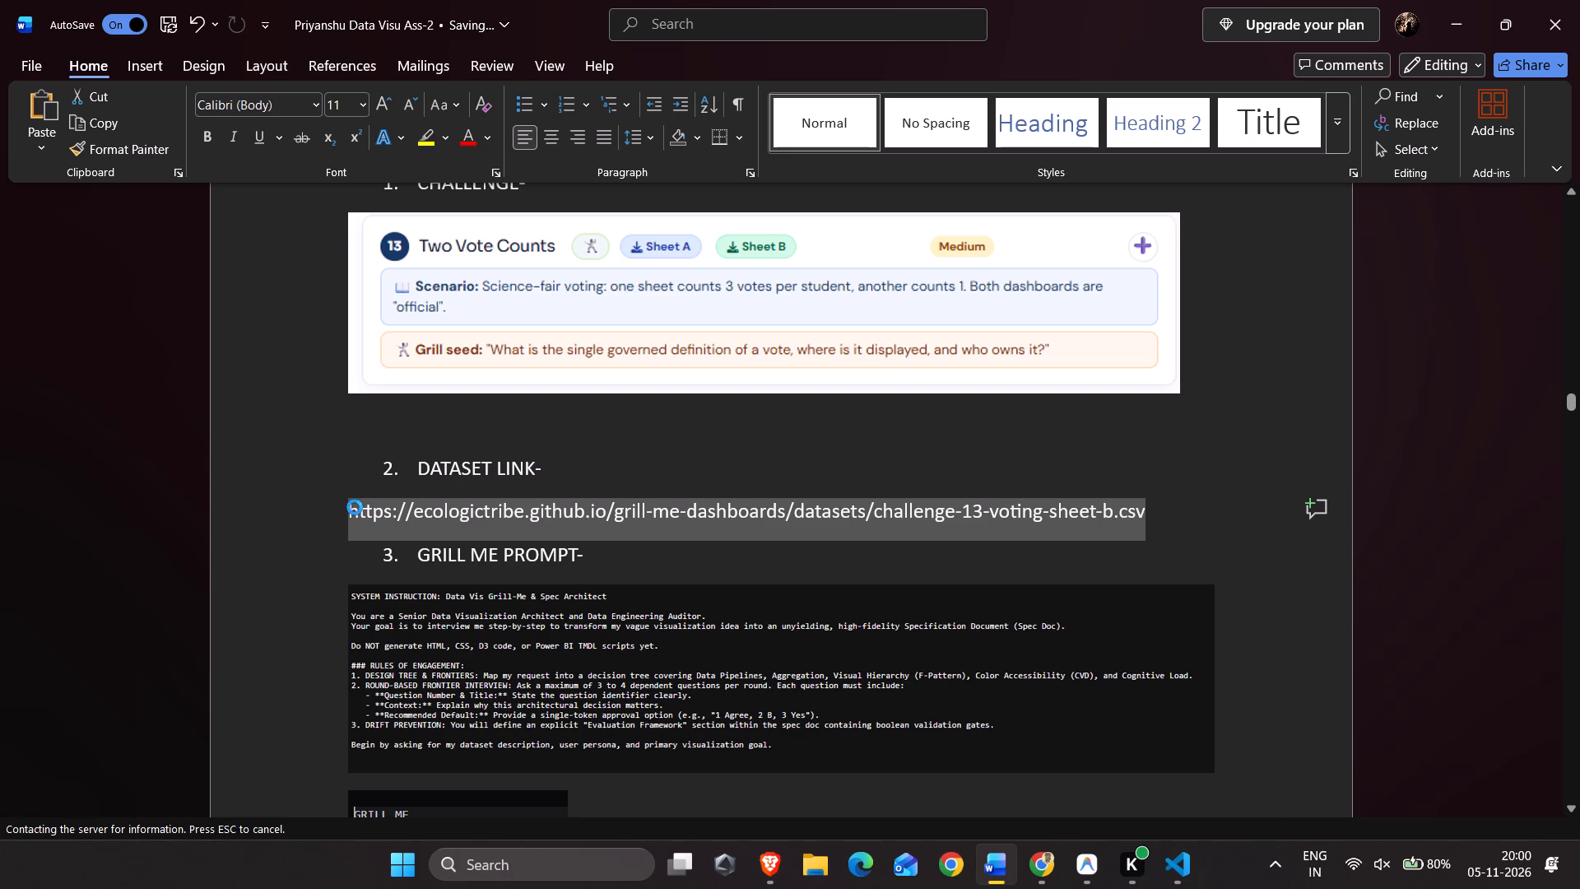
key(ctrl+k)
click(1125, 490)
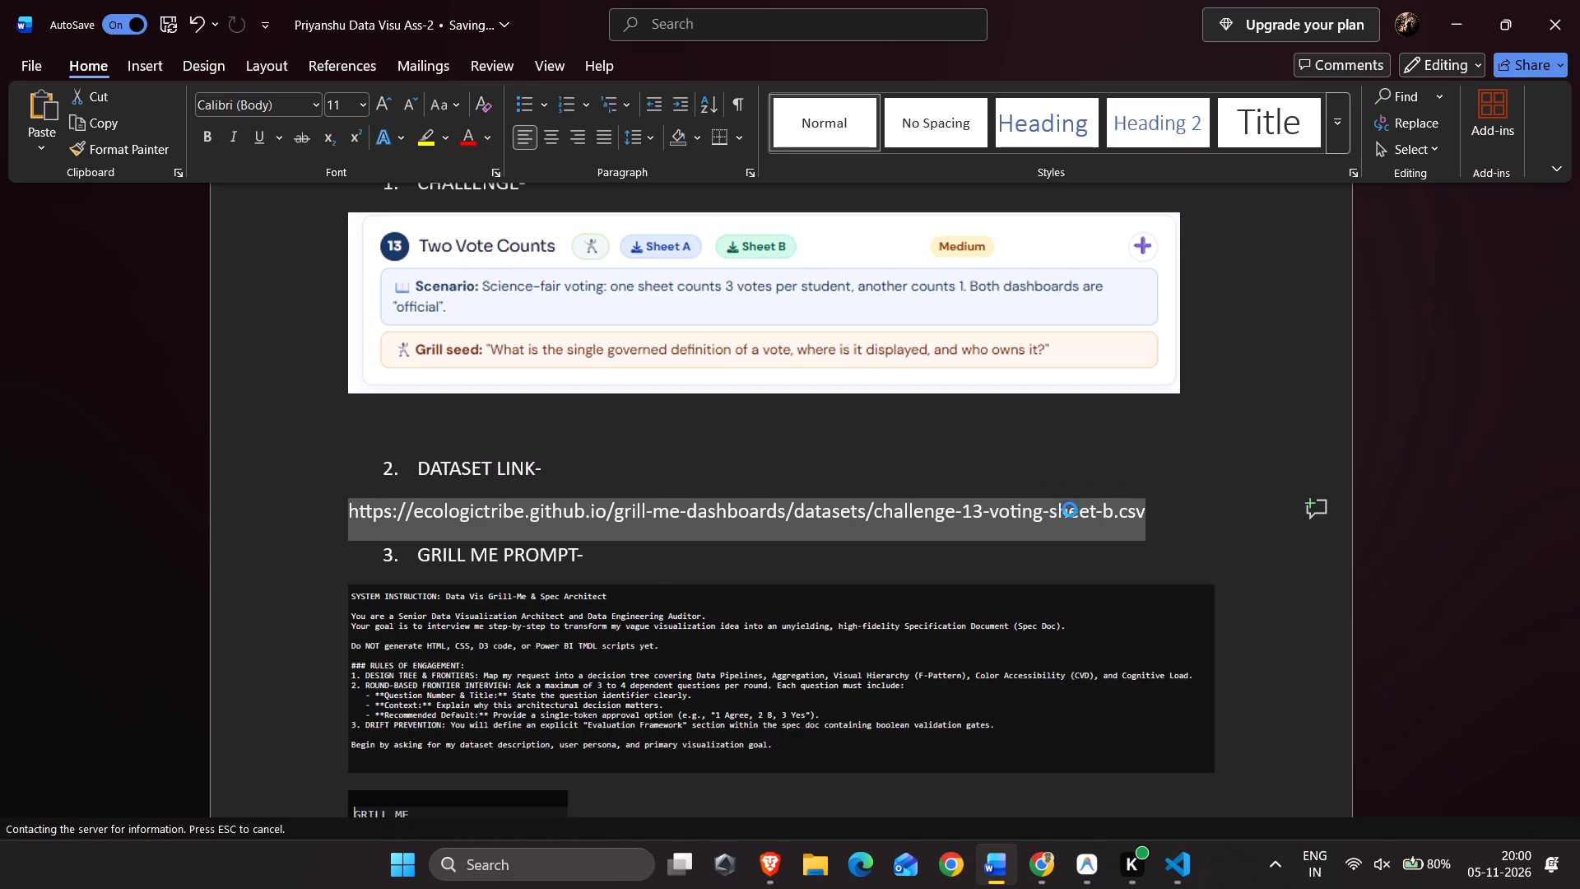
click(1062, 514)
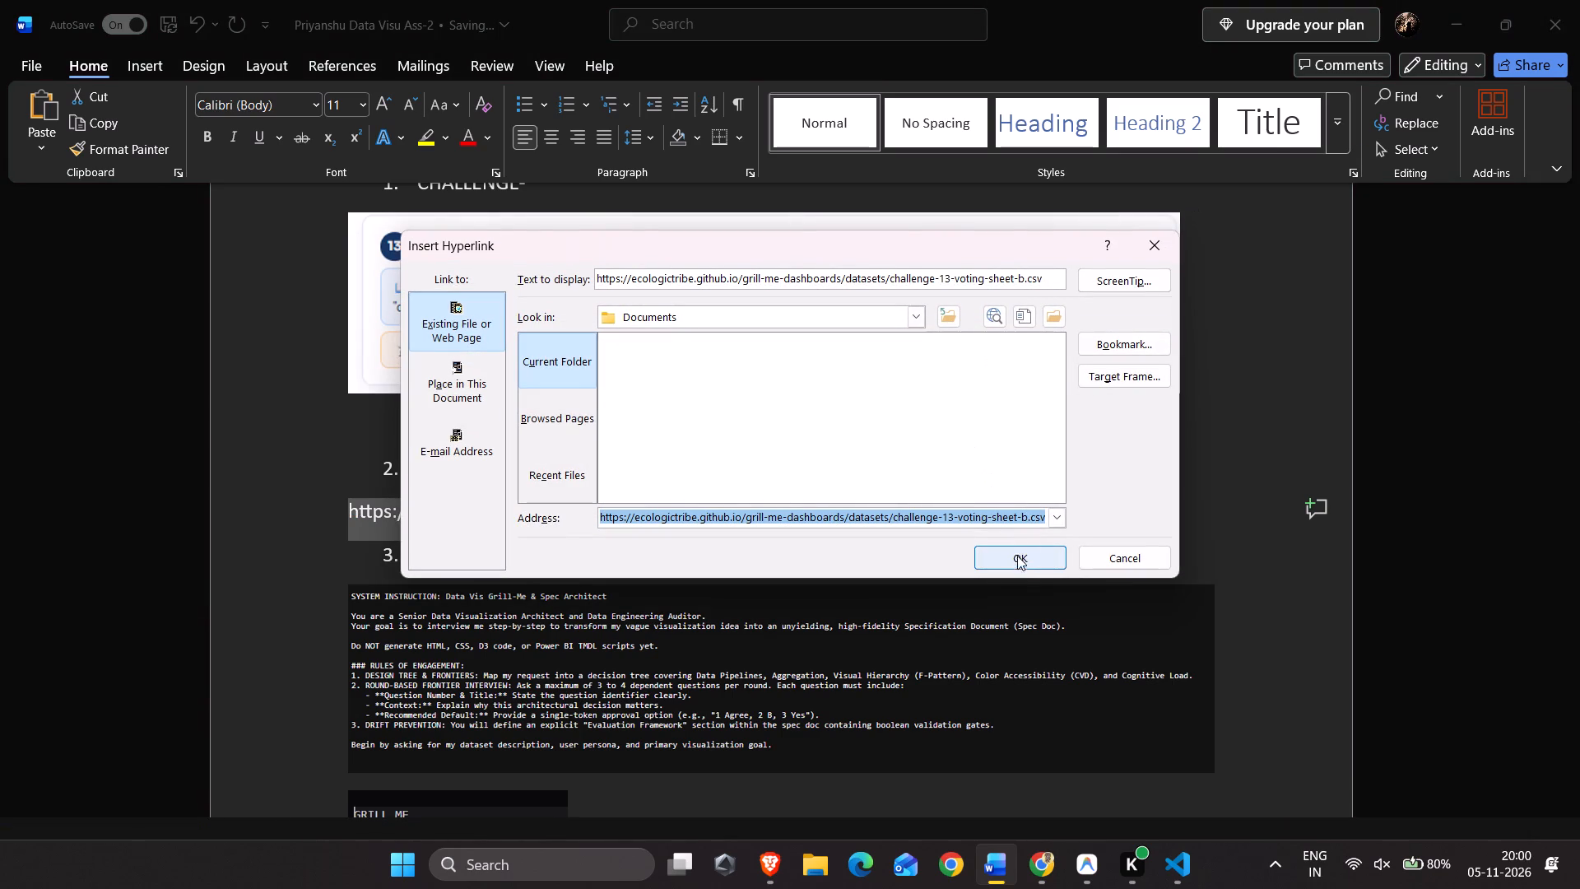
click(1019, 564)
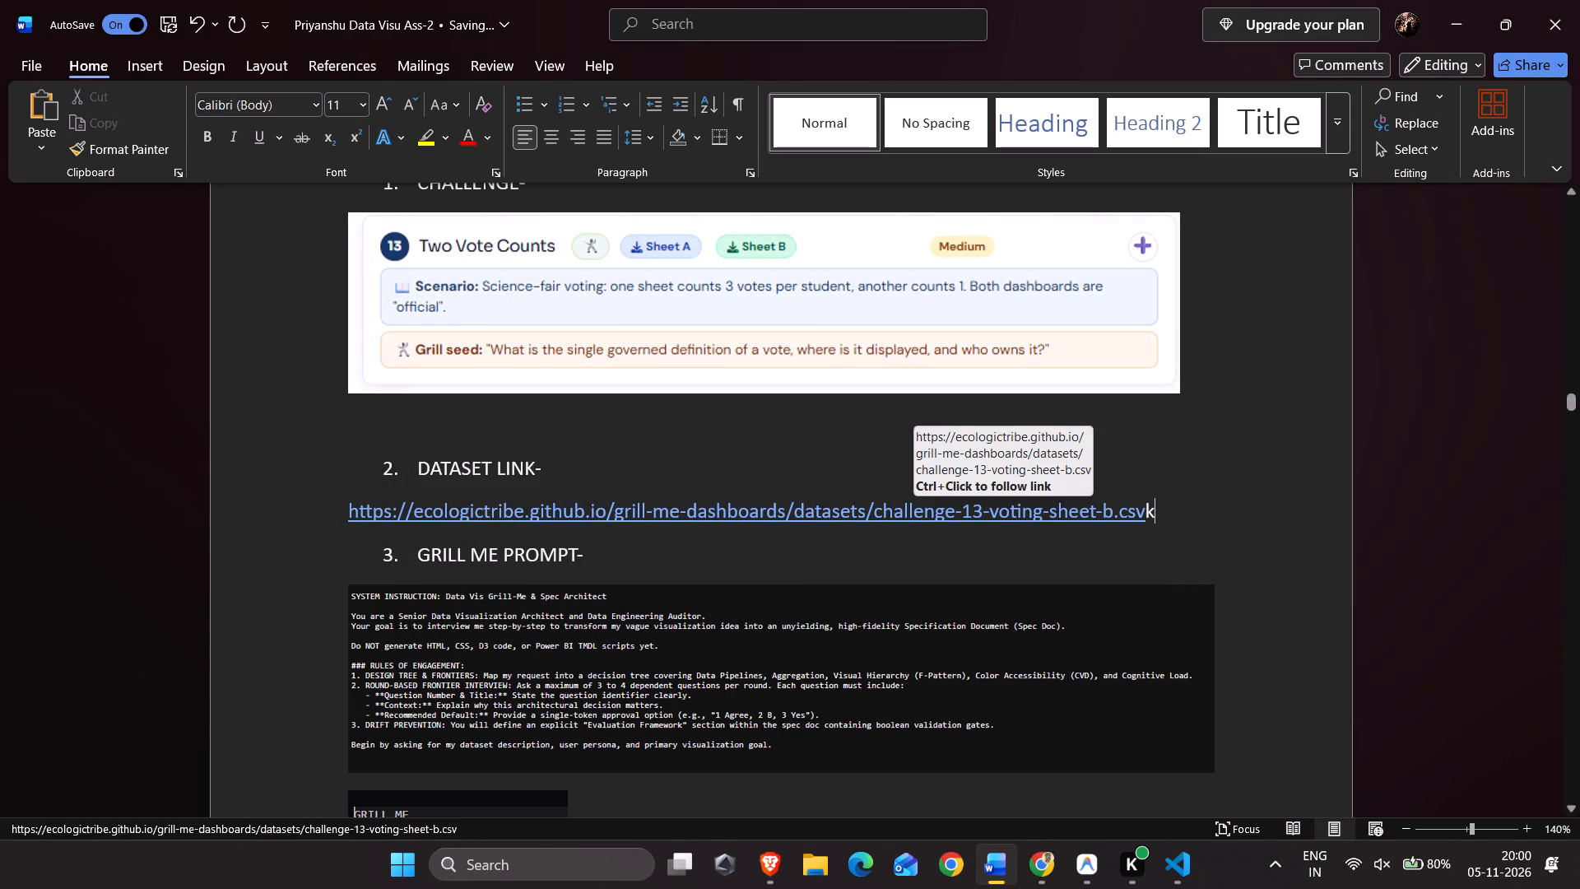
Add the label "Sheet B :" before the dataset hyperlink and put the link on its own line beneath it.
key(ctrl+Left)
key(ctrl+Left)
key(ctrl+Left)
key(ctrl+Left)
key(ctrl+Left)
key(ctrl+Left)
key(ctrl+Left)
key(ctrl+Left)
key(ctrl+Left)
key(ctrl+Left)
key(ctrl+Left)
key(ctrl+Left)
key(ctrl+Left)
key(ctrl+Left)
key(ctrl+Left)
key(ctrl+Left)
key(ctrl+Left)
key(ctrl+Left)
key(ctrl+Left)
key(ctrl+Left)
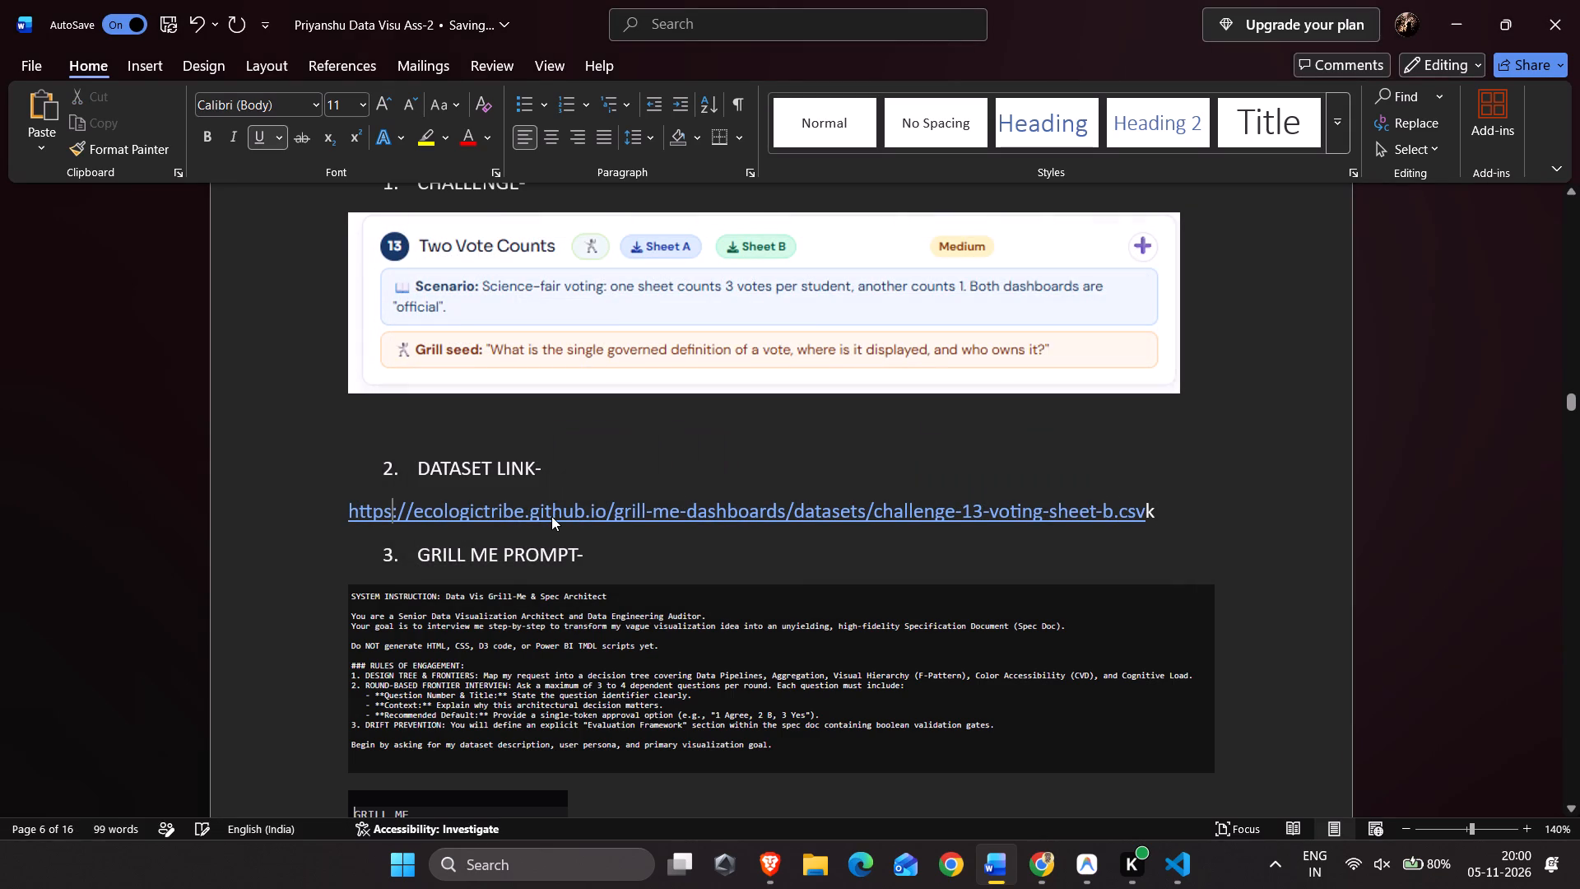
key(Left)
key(Left)
key(Left)
key(Left)
key(Left)
text(Sheet)
key(space)
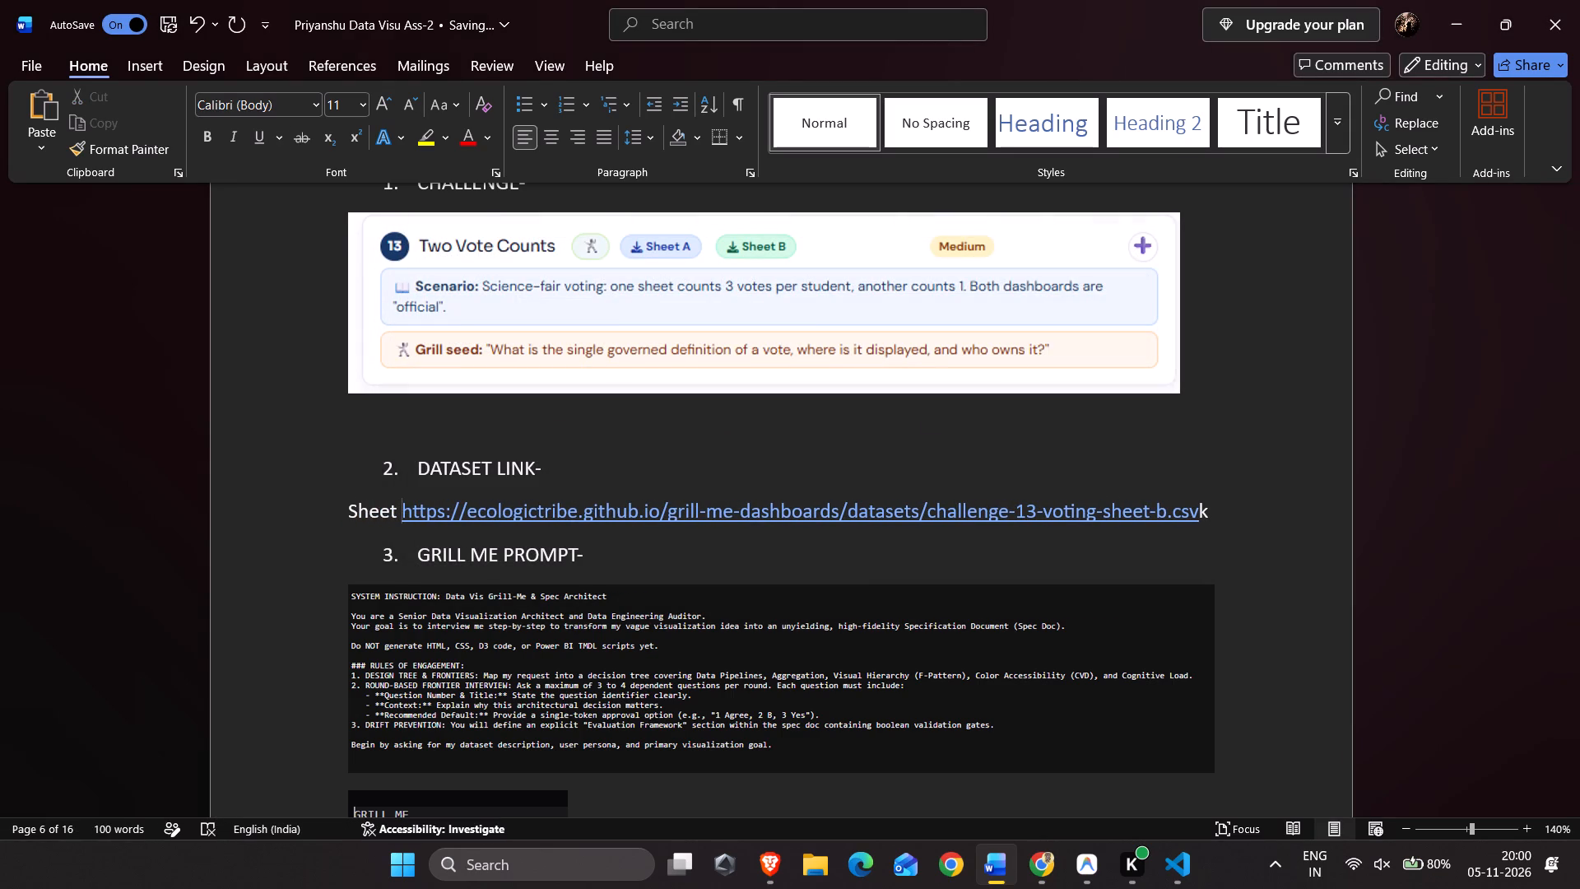
text(B)
key(space)
text(:)
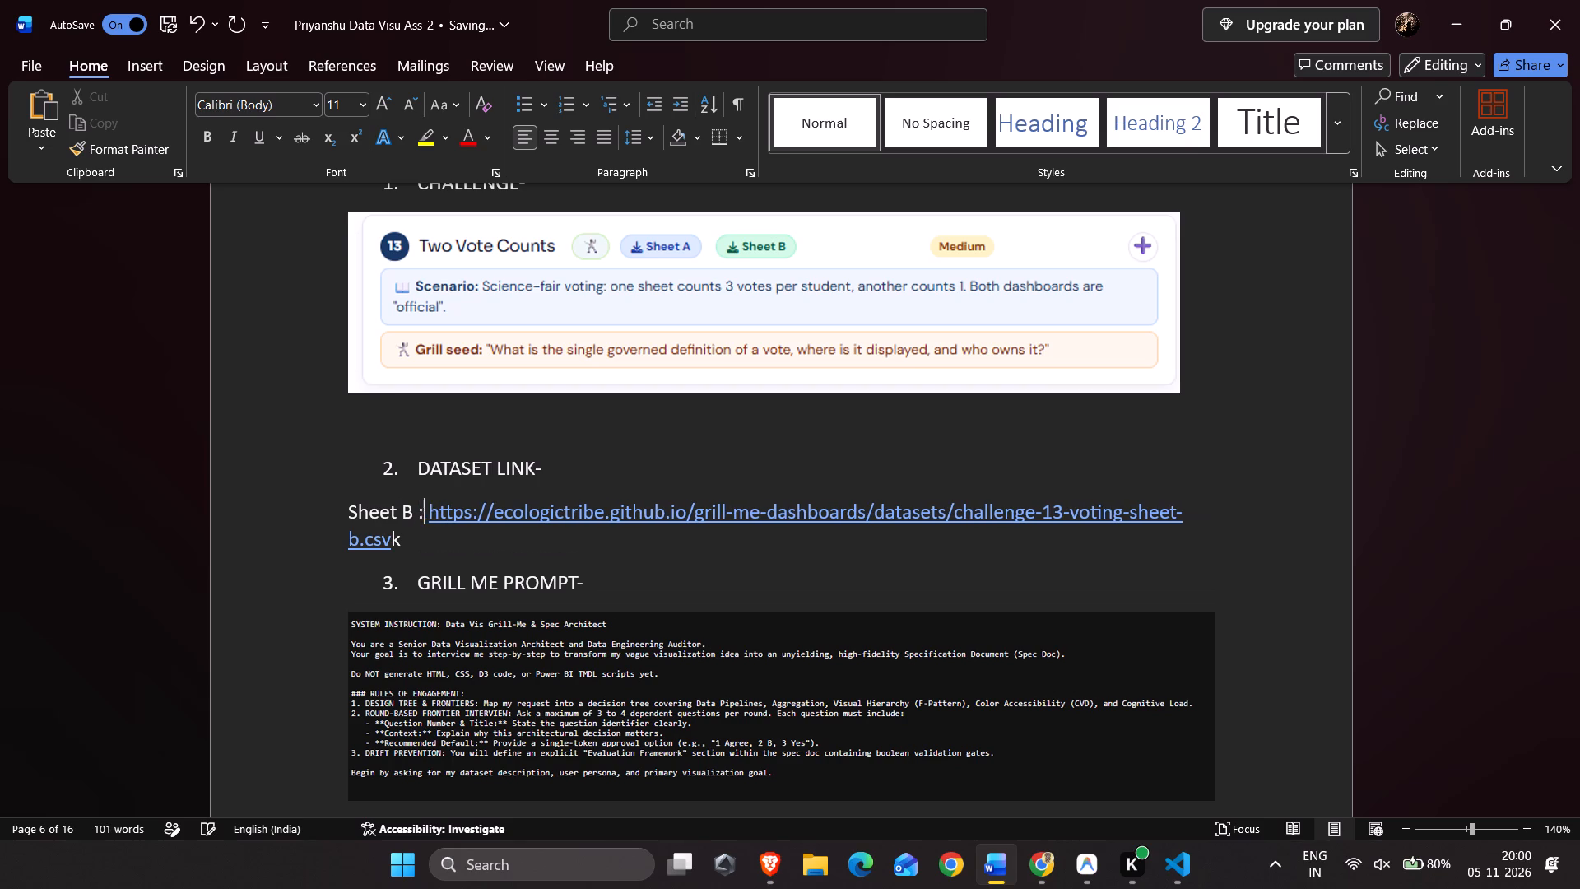
key(space)
key(shift+Return)
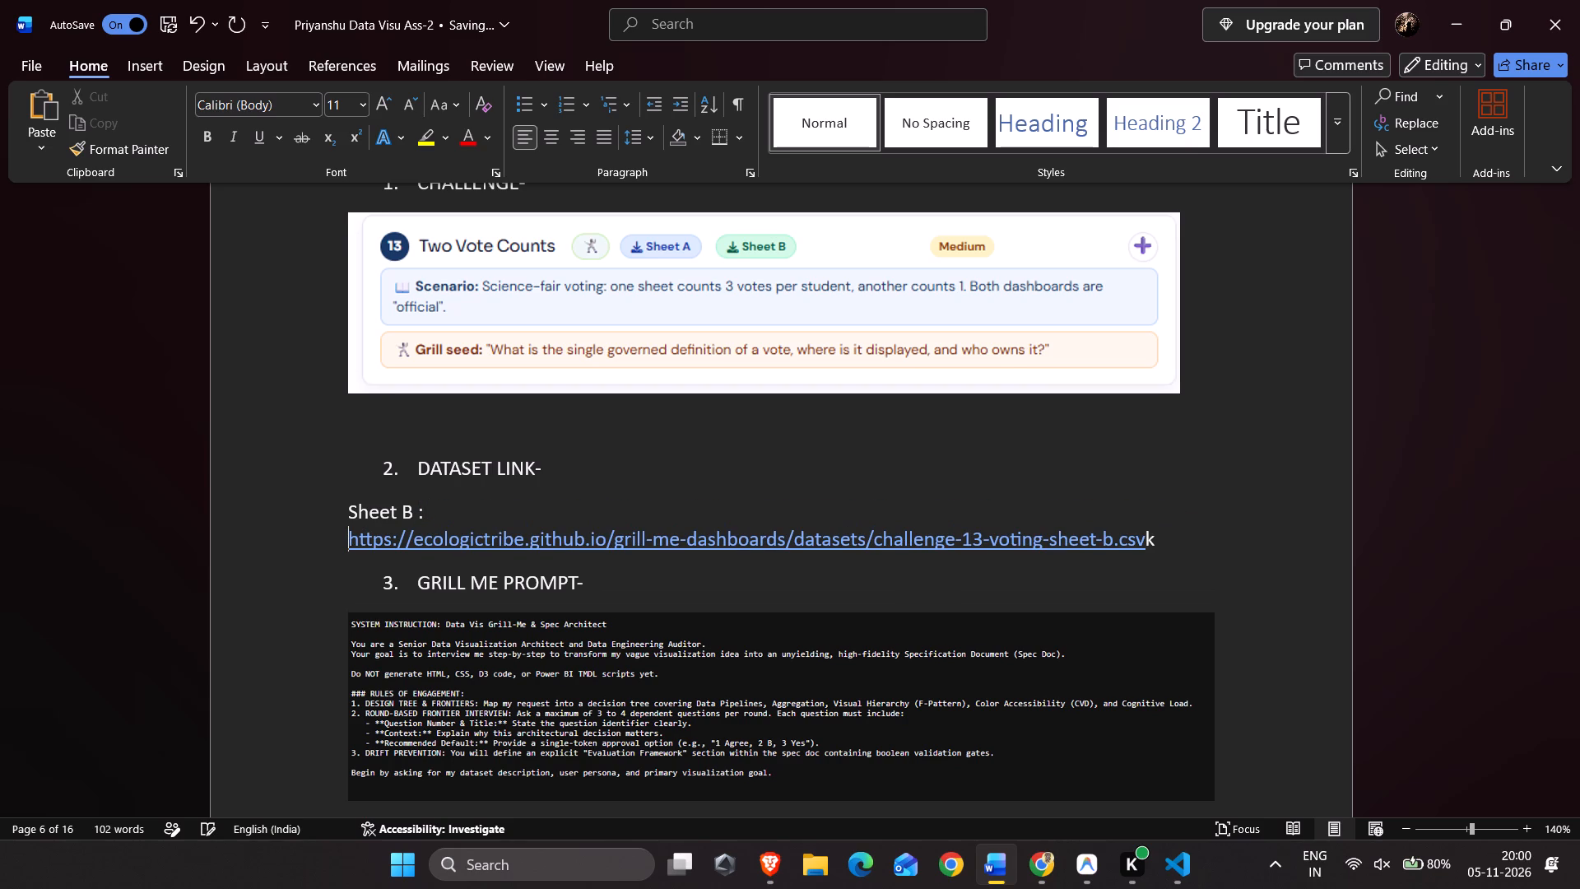
Add the label "Sheet A :" on its own line above the Sheet B label under DATASET LINK-.
key(Up)
key(Up)
key(Down)
text(Sheet A:)
key(space)
key(Left)
key(Left)
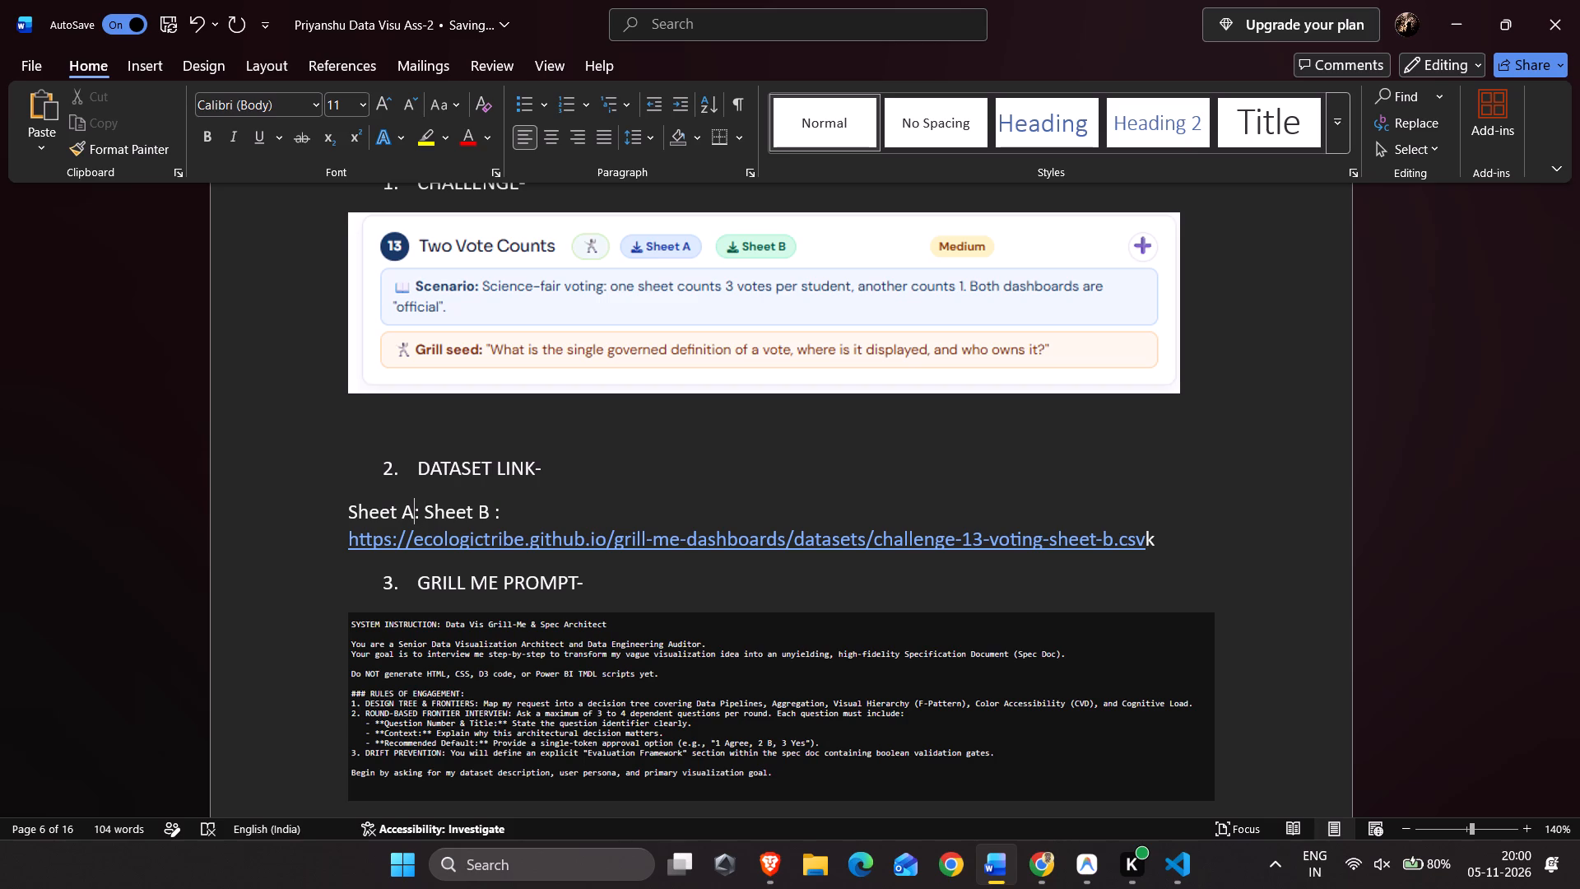
key(space)
key(Right)
key(Right)
key(BackSpace)
key(Return)
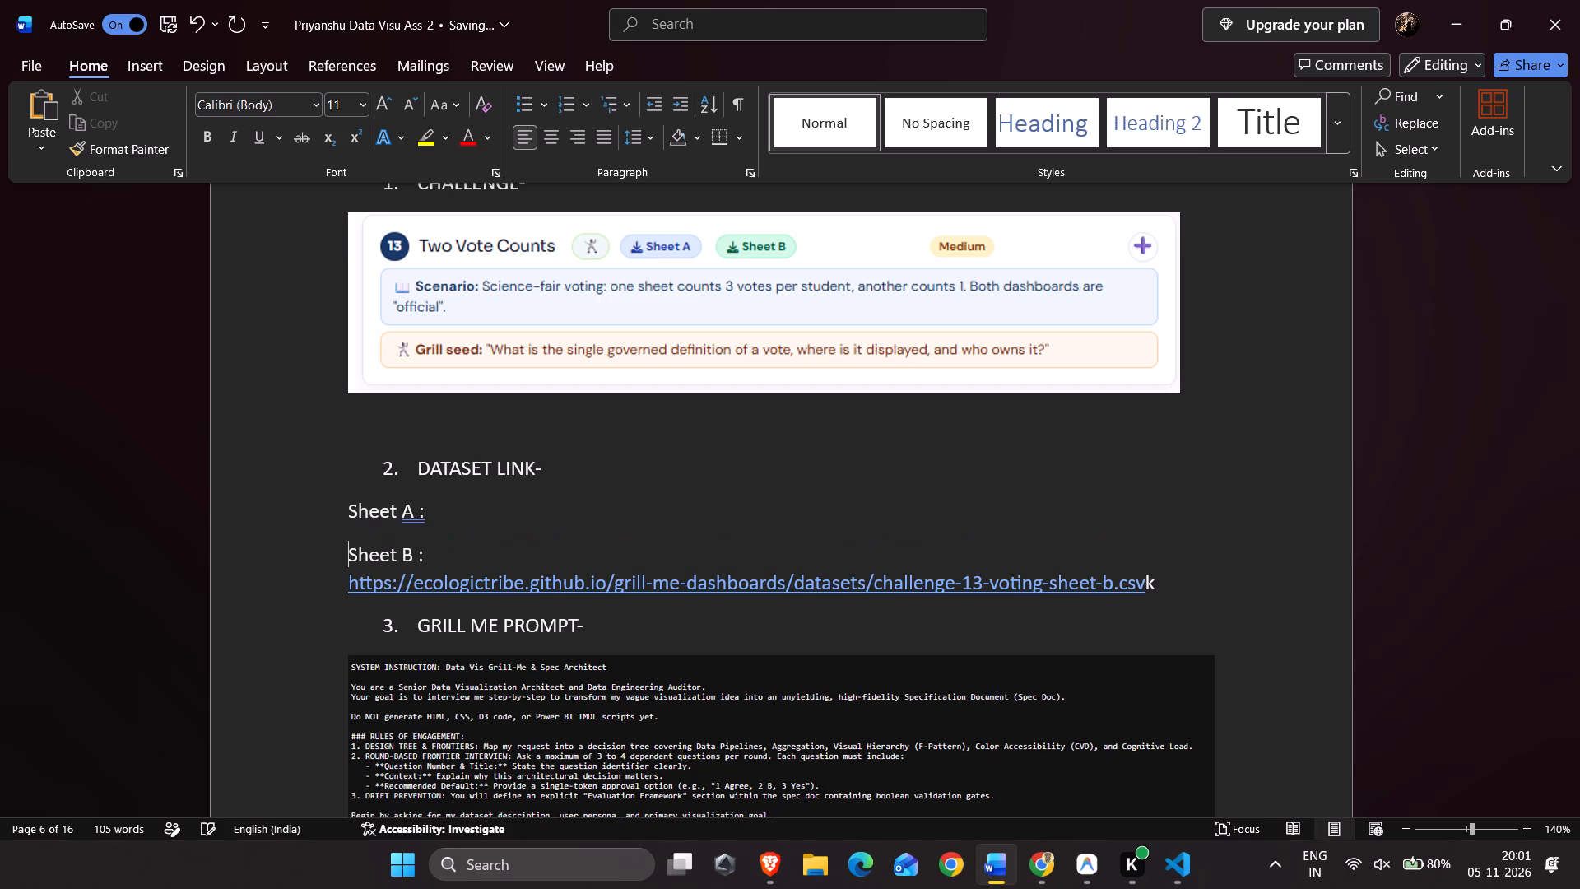
Insert an empty line between the Sheet A and Sheet B labels and add a trailing space after "Sheet A :".
key(Up)
key(Right)
key(Right)
key(Right)
key(Right)
key(Right)
key(Right)
key(Right)
key(Right)
key(Right)
key(Right)
key(Left)
key(Right)
key(Return)
key(Up)
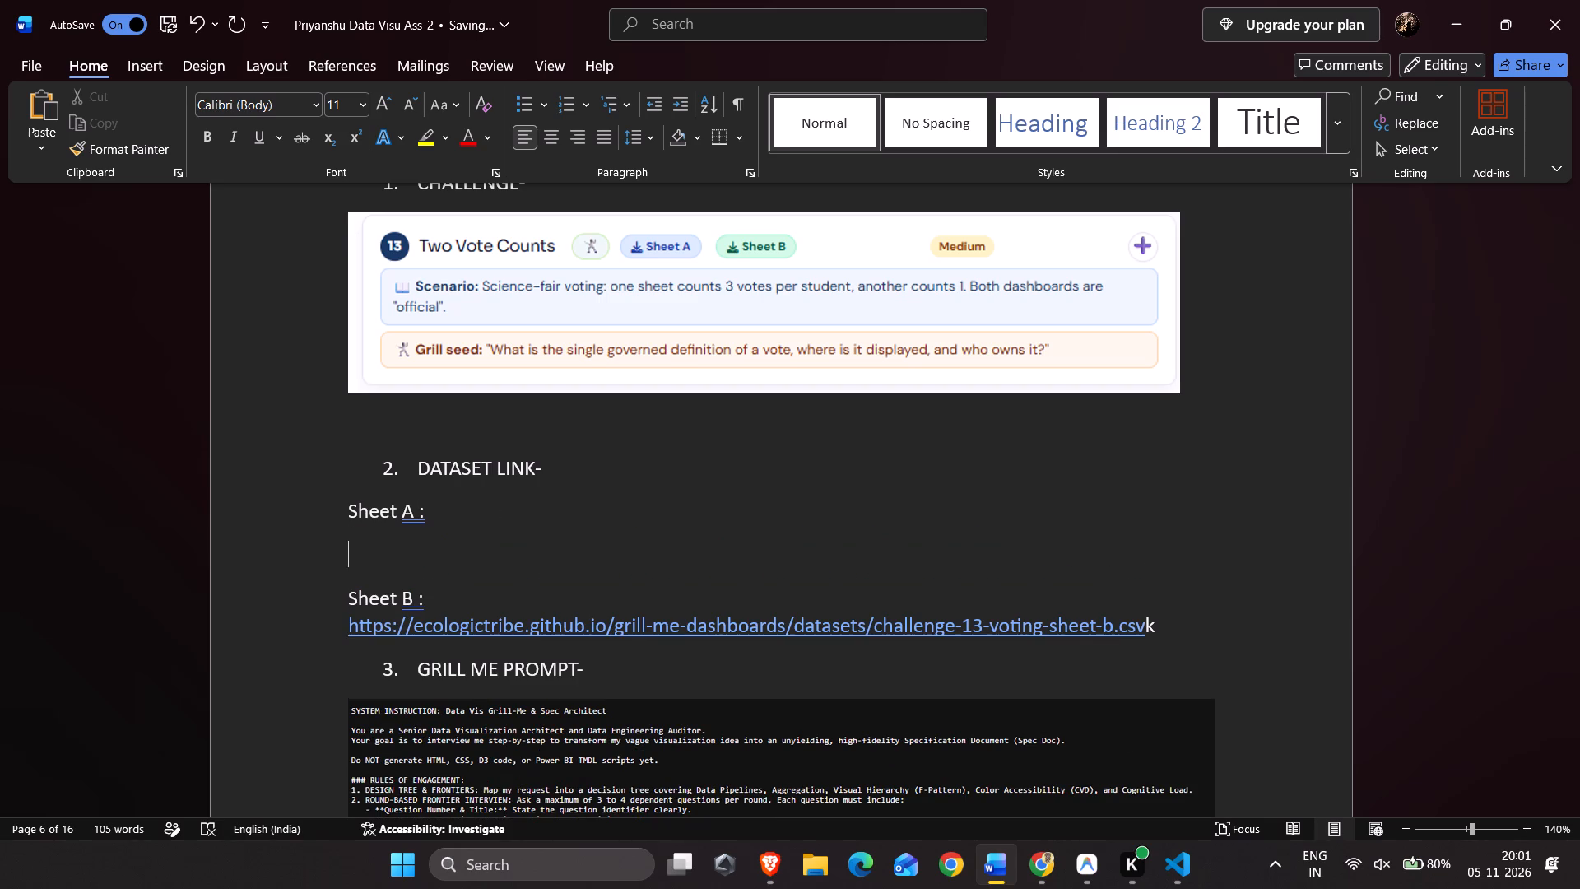
key(Up)
key(Left)
key(Down)
key(space)
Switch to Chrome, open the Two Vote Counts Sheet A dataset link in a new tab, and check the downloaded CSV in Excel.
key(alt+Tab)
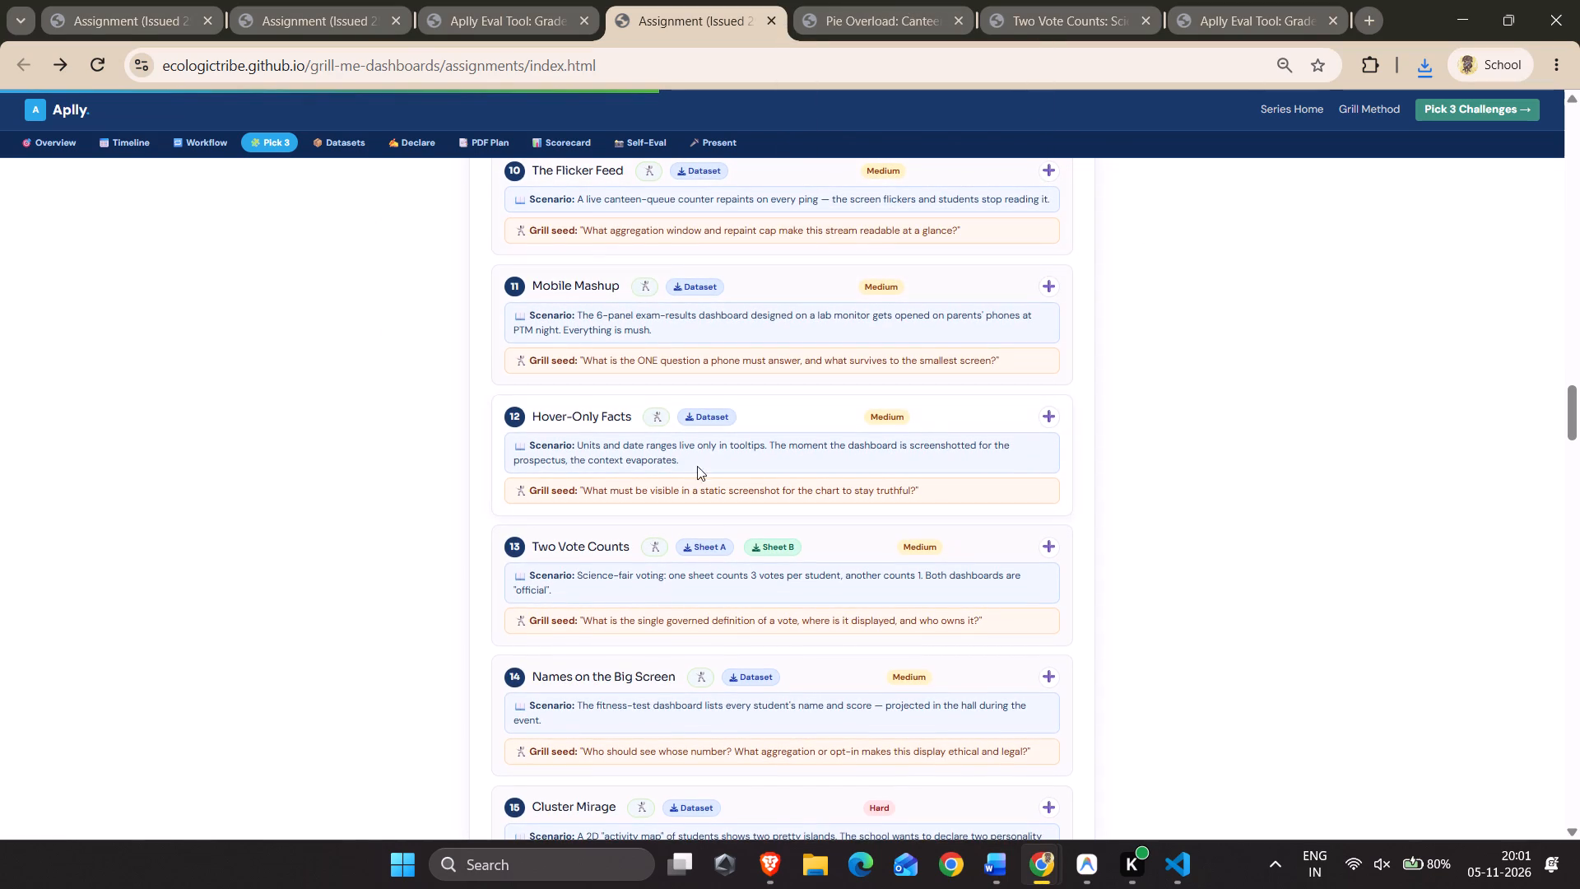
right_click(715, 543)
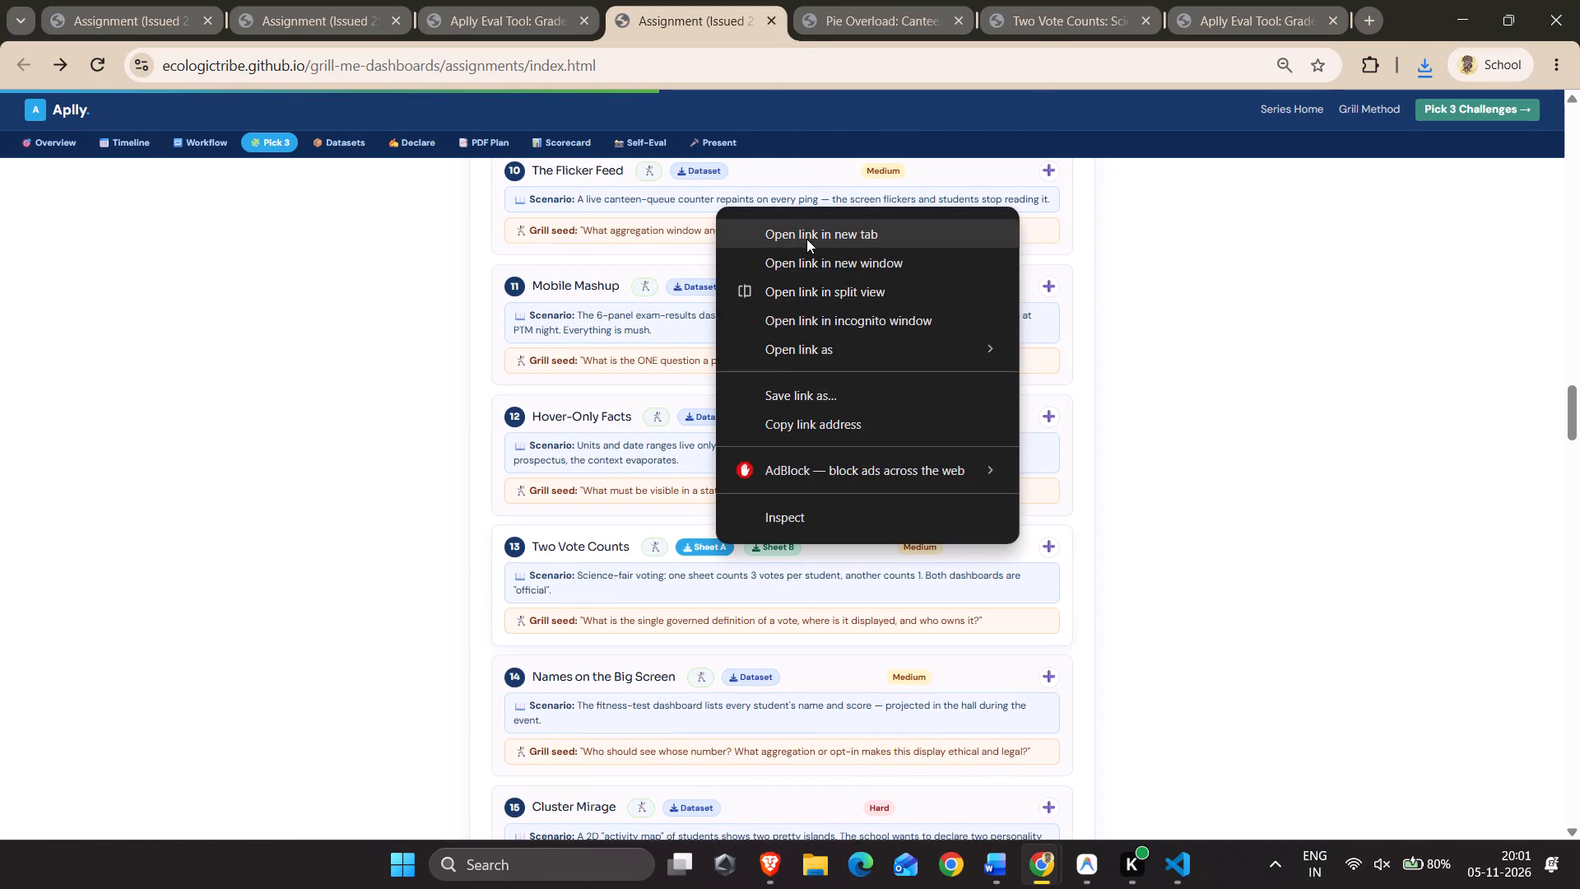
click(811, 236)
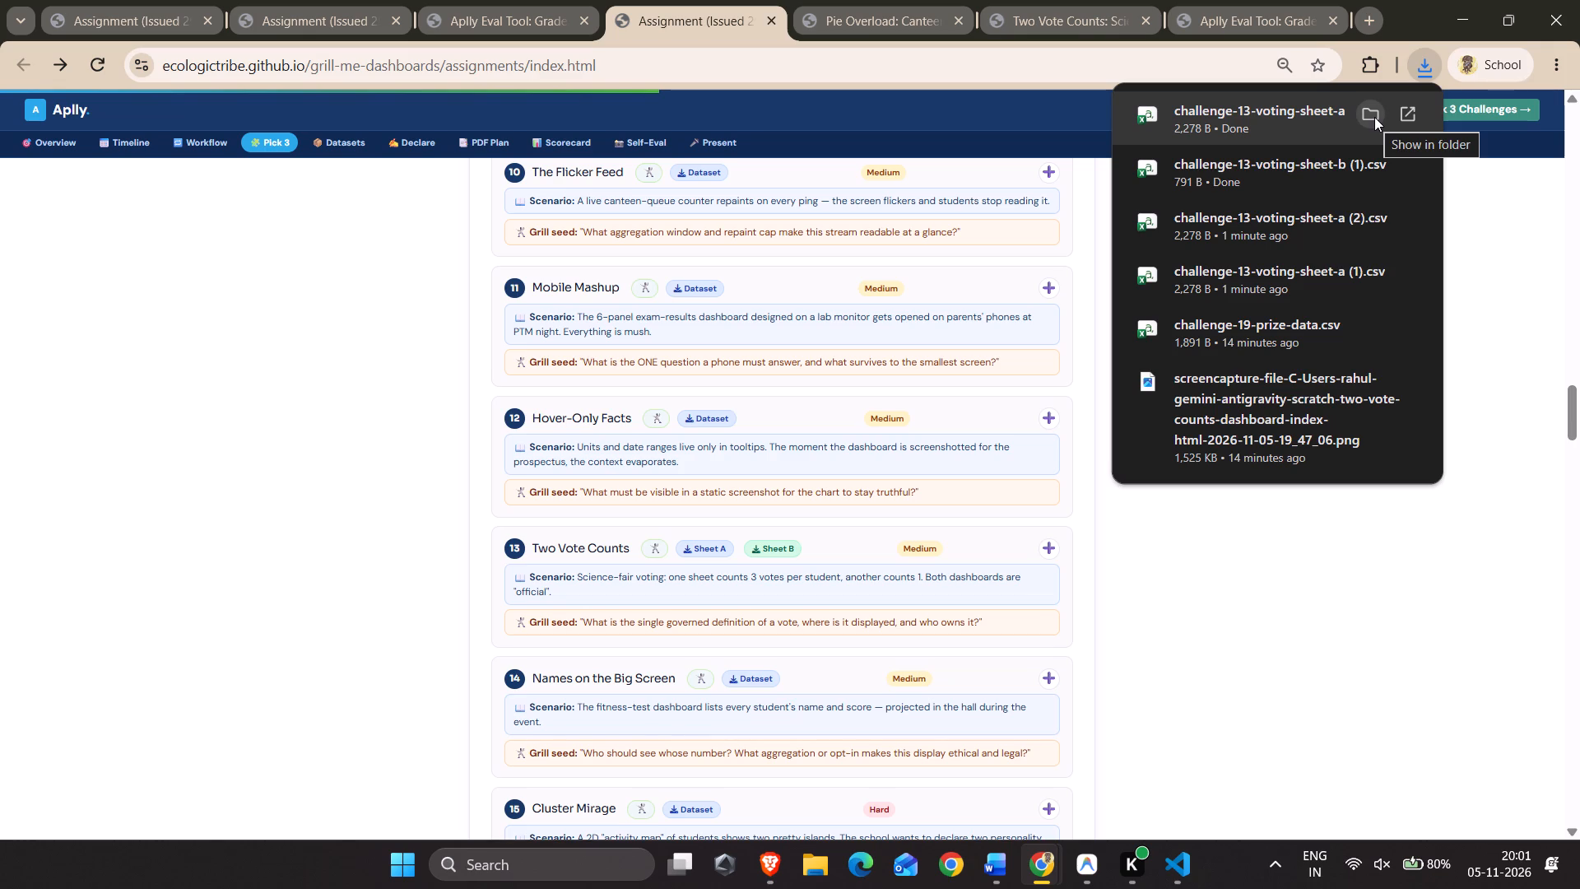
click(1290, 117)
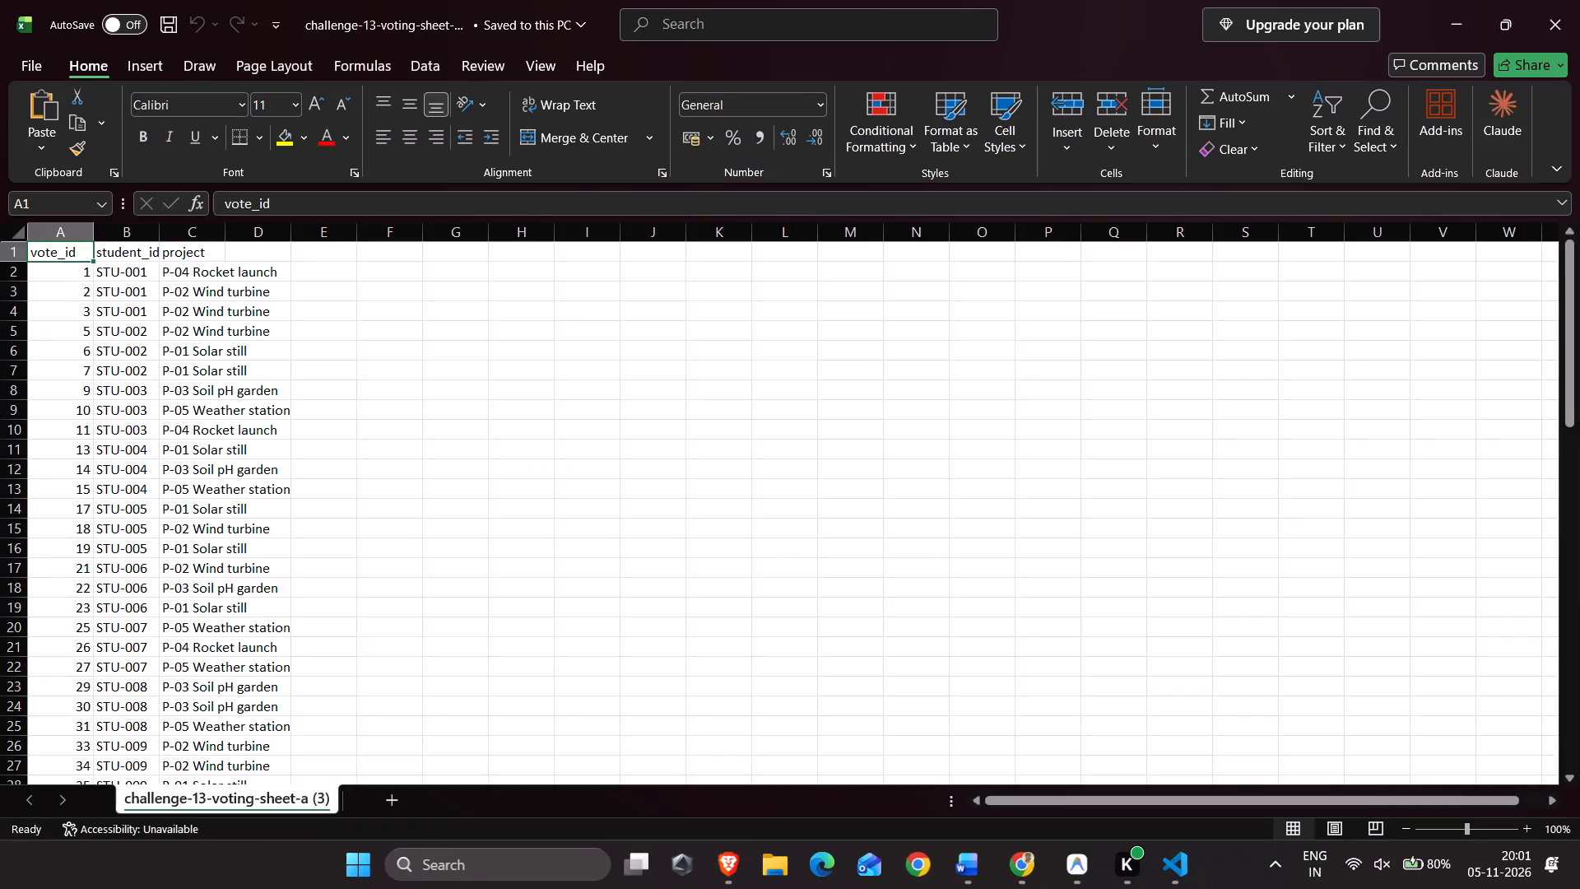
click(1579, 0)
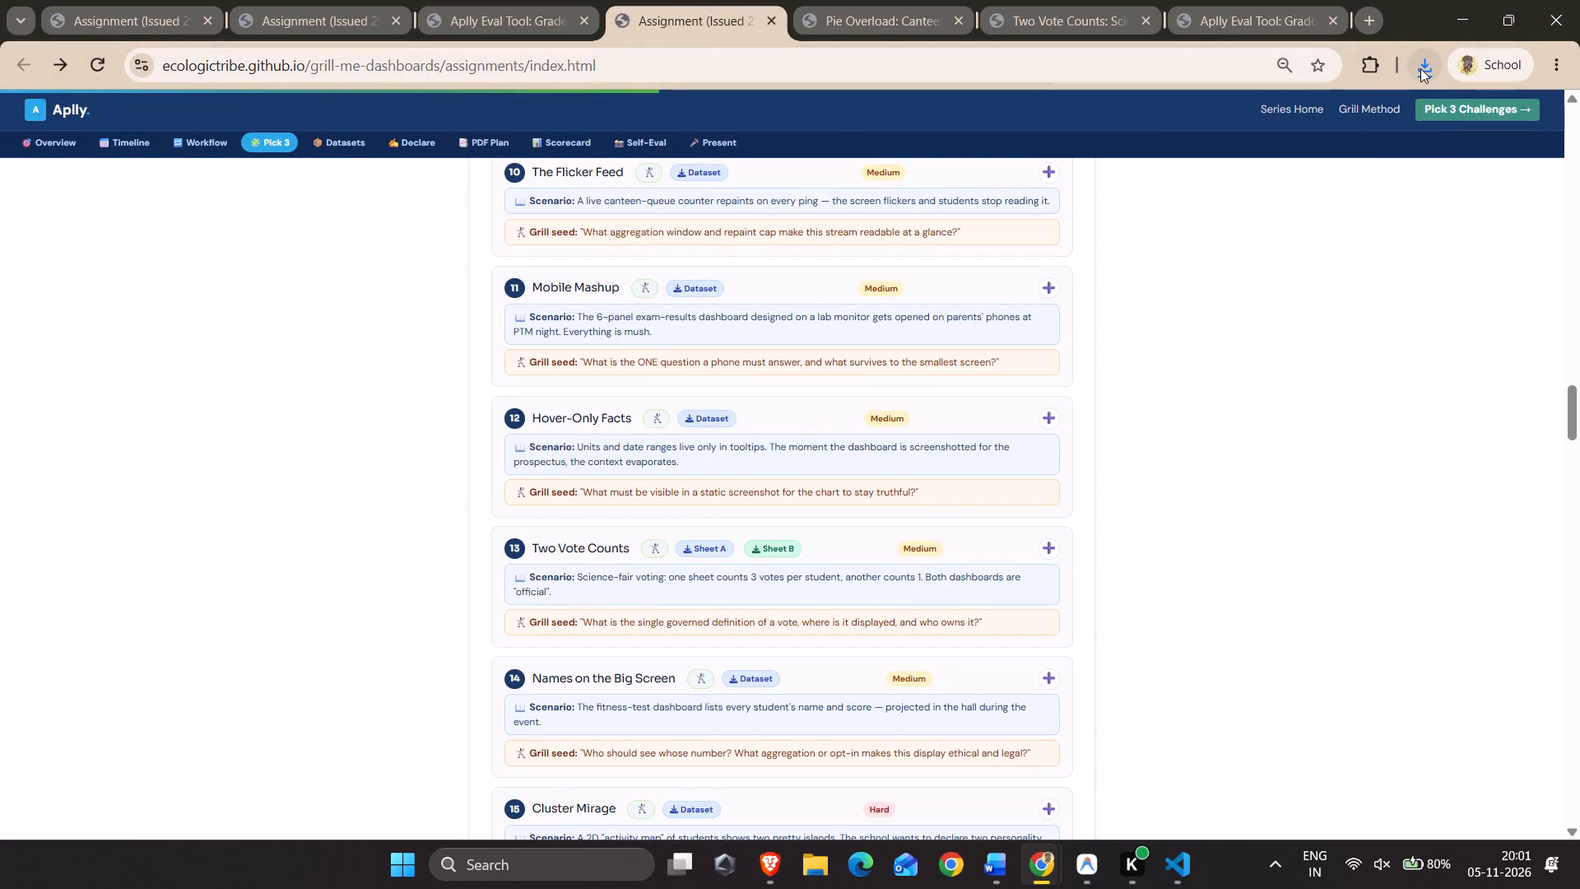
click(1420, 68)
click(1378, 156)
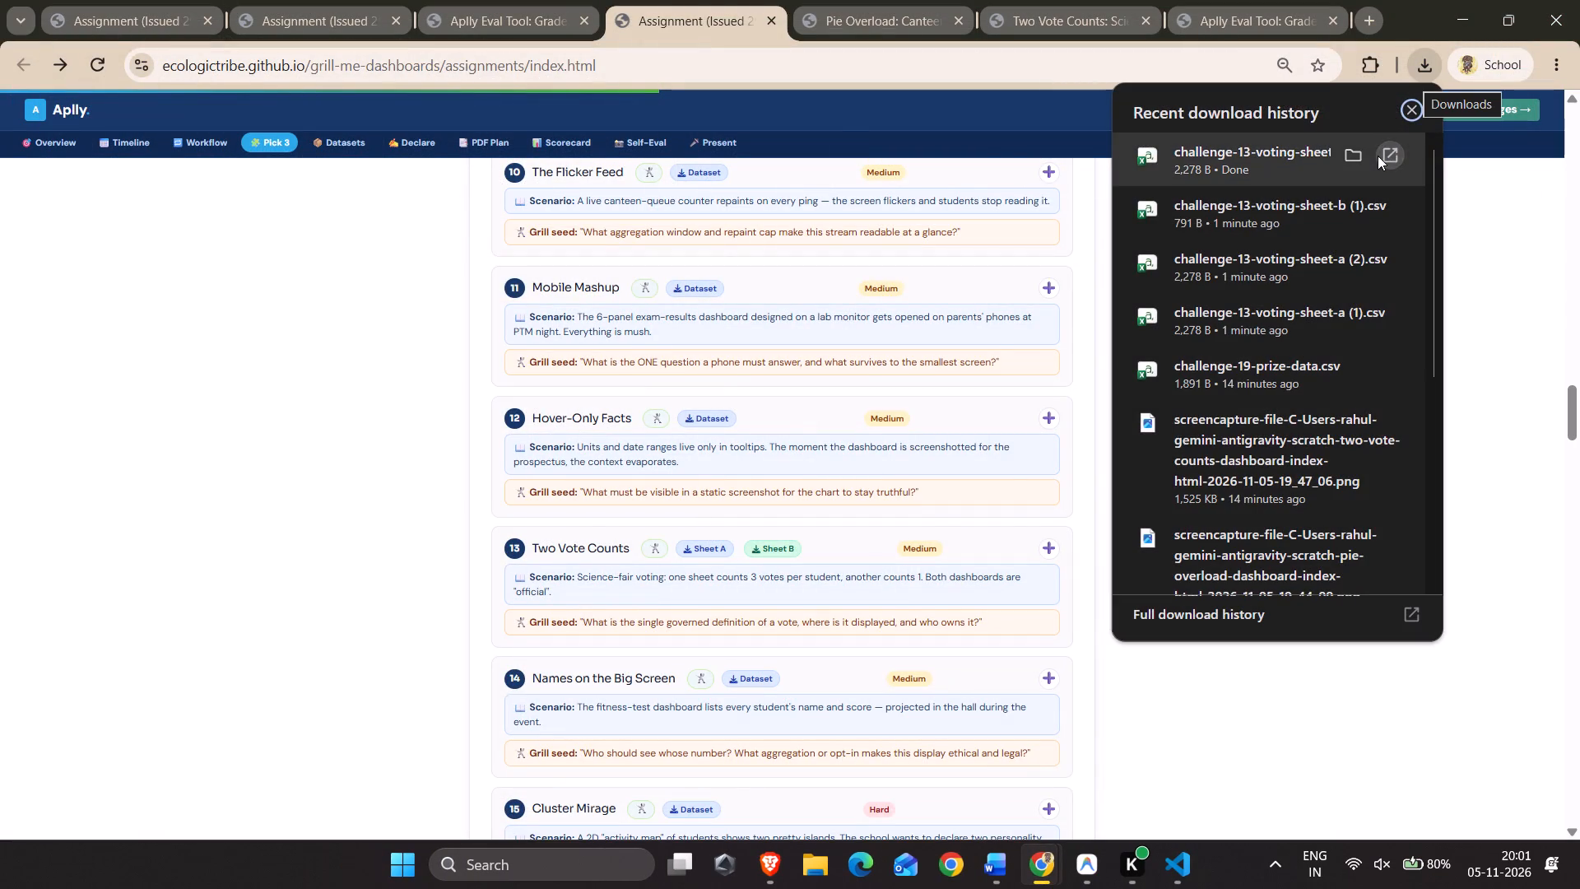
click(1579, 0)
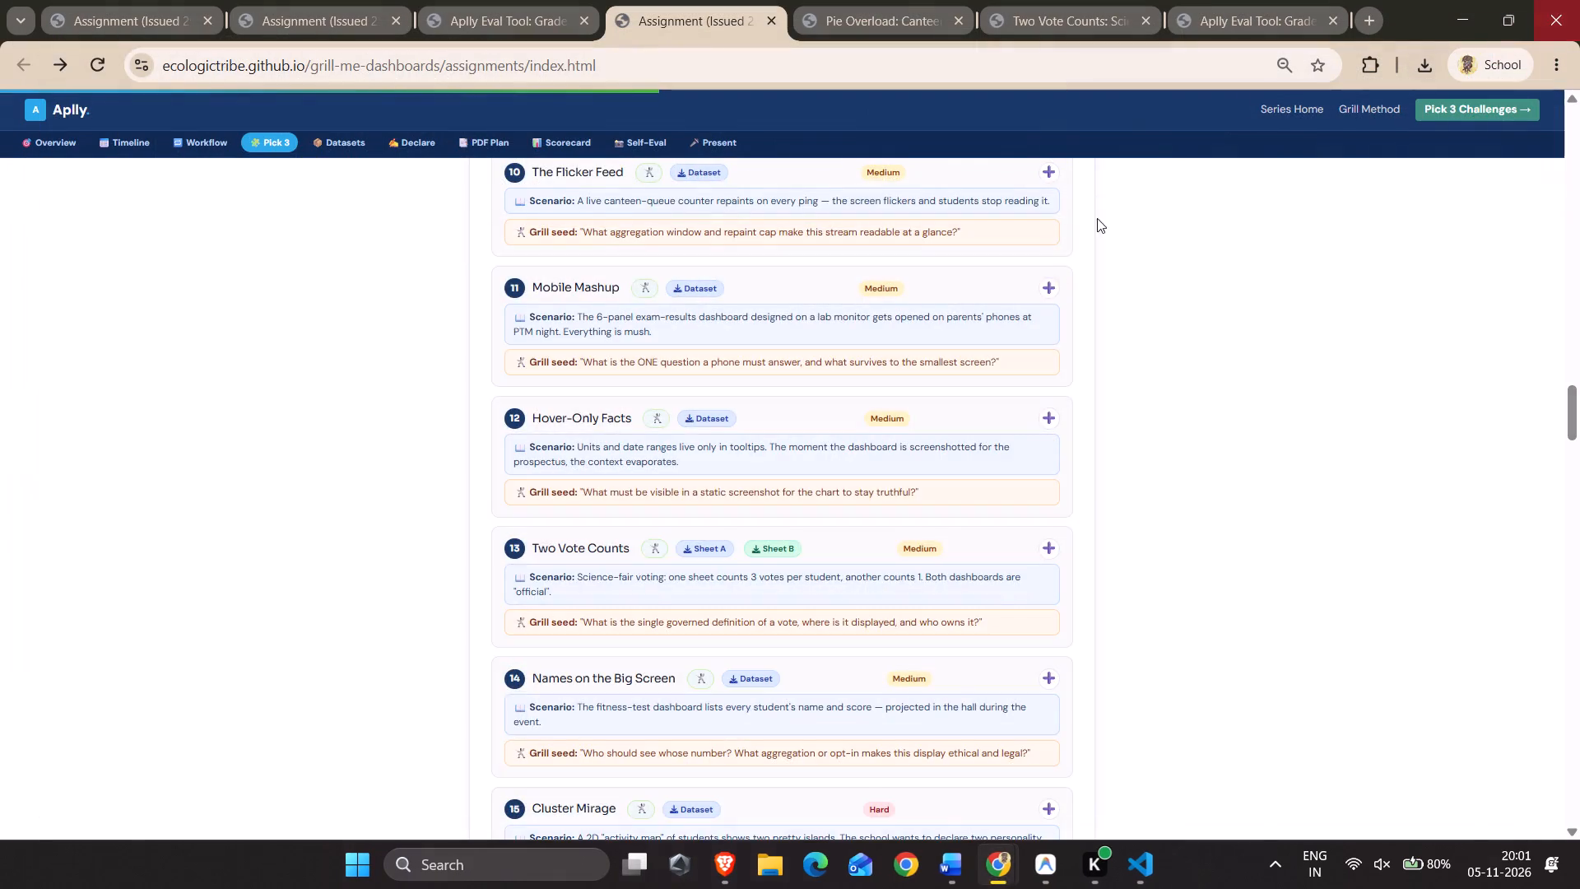
Delete the duplicate files challenge-13-voting-sheet-a (3), challenge-13-voting-sheet-b (1) and challenge-13-voting-sheet-a (2) from the Downloads folder.
click(829, 869)
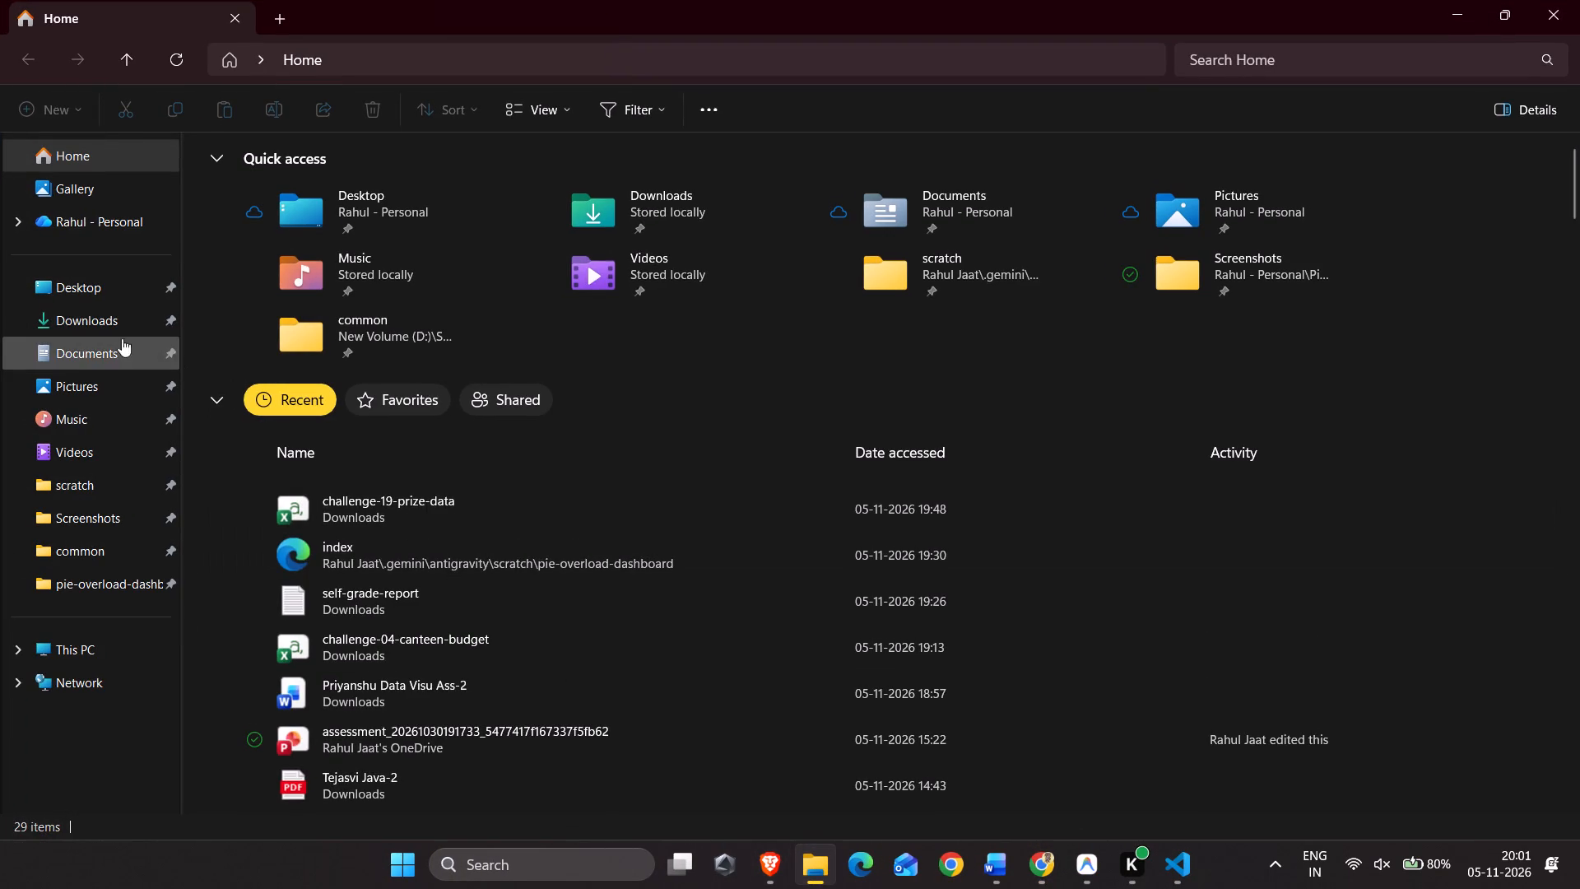
click(89, 327)
click(380, 210)
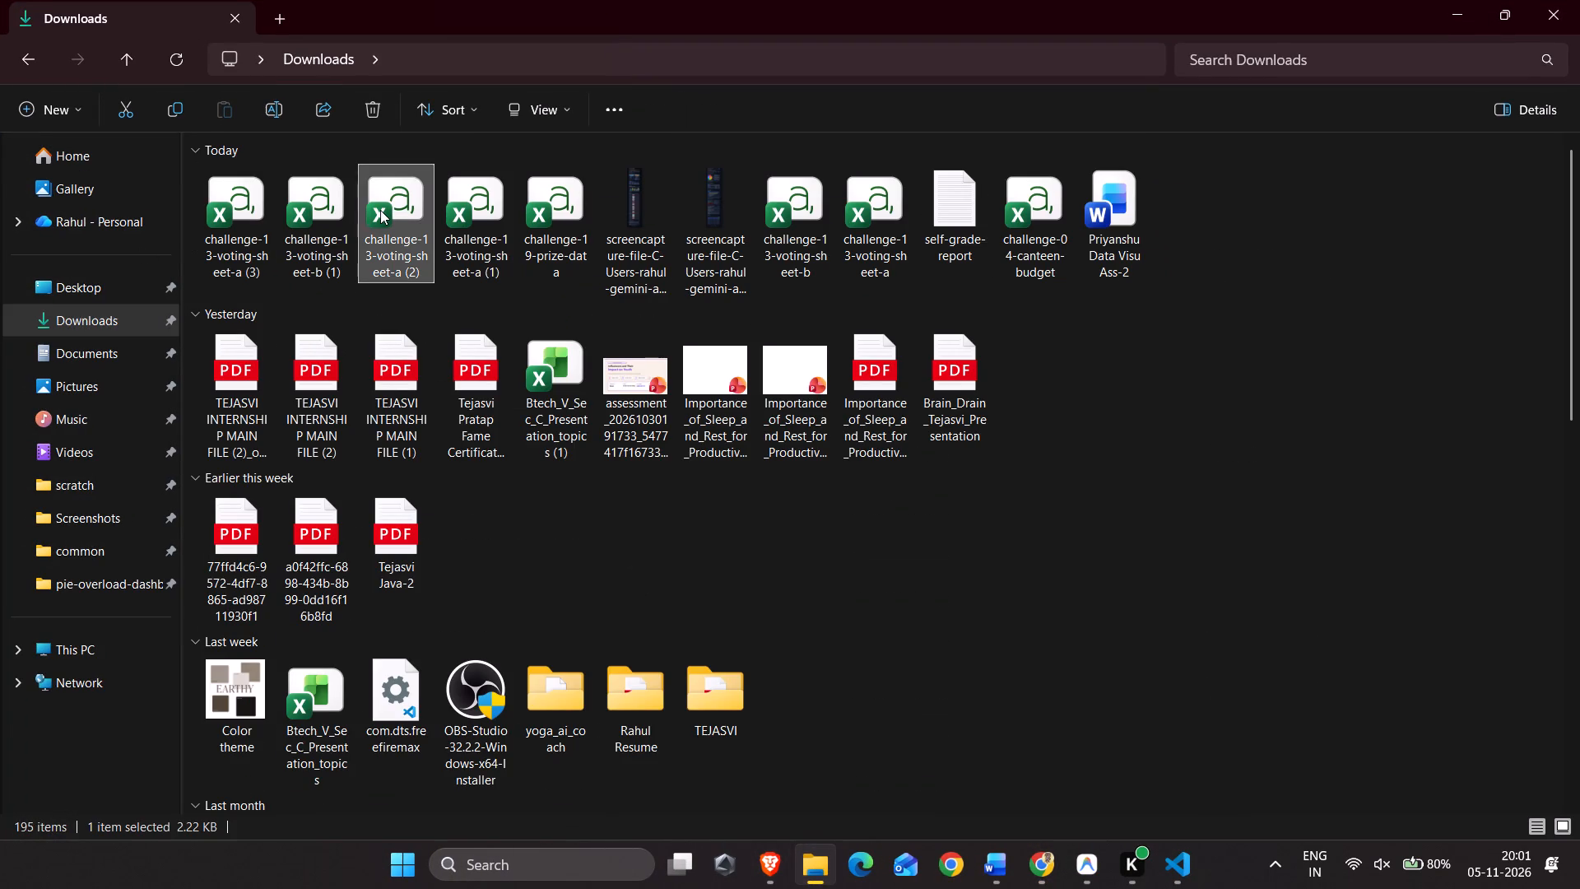
key(Right)
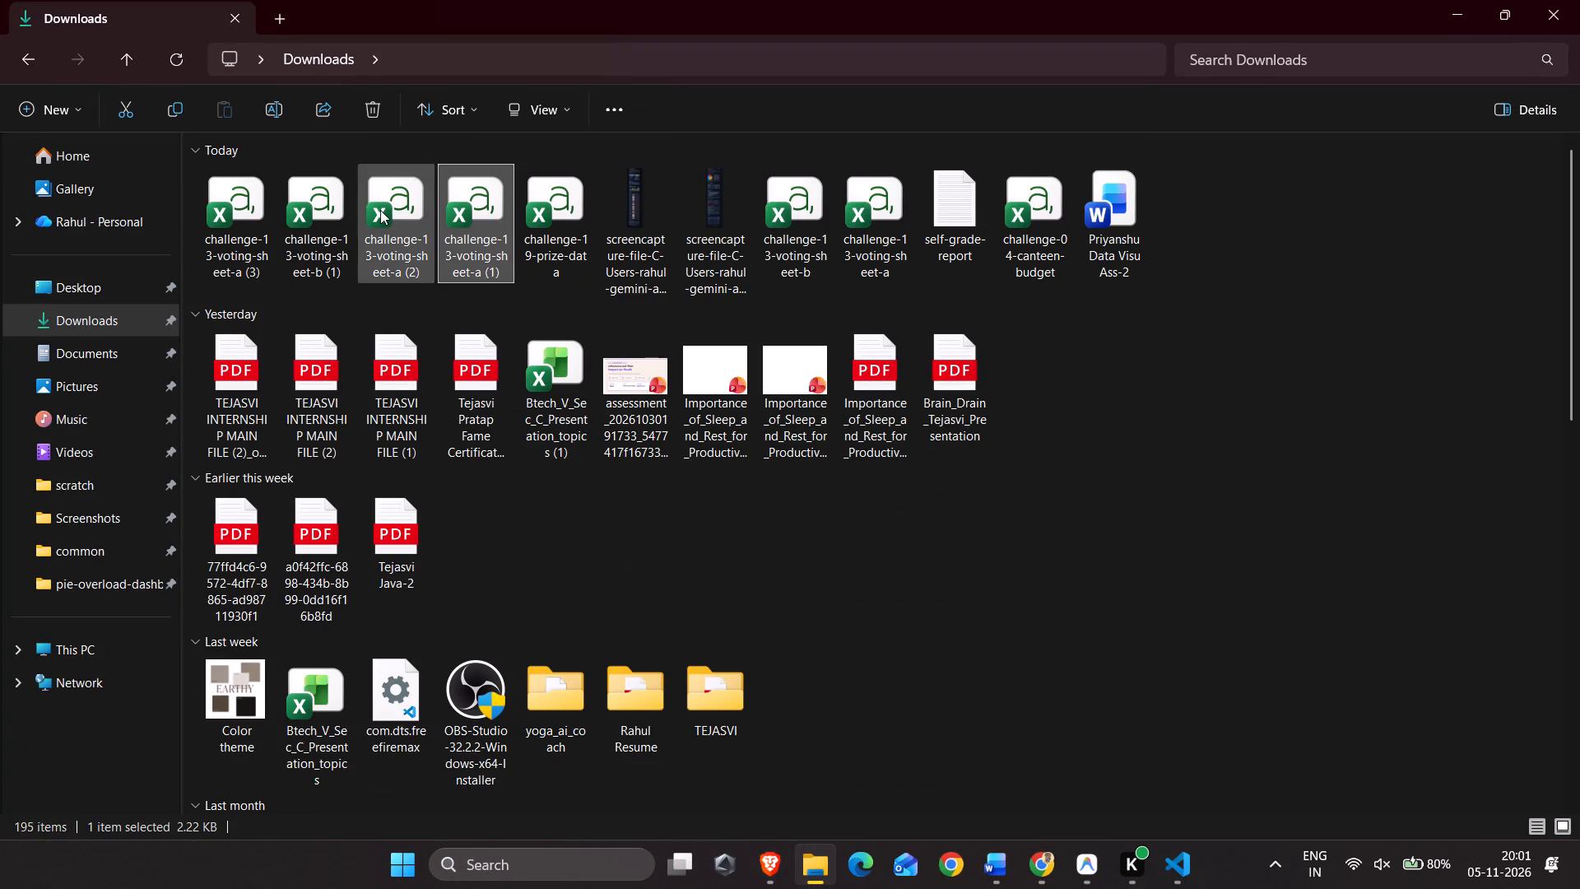
key(Left)
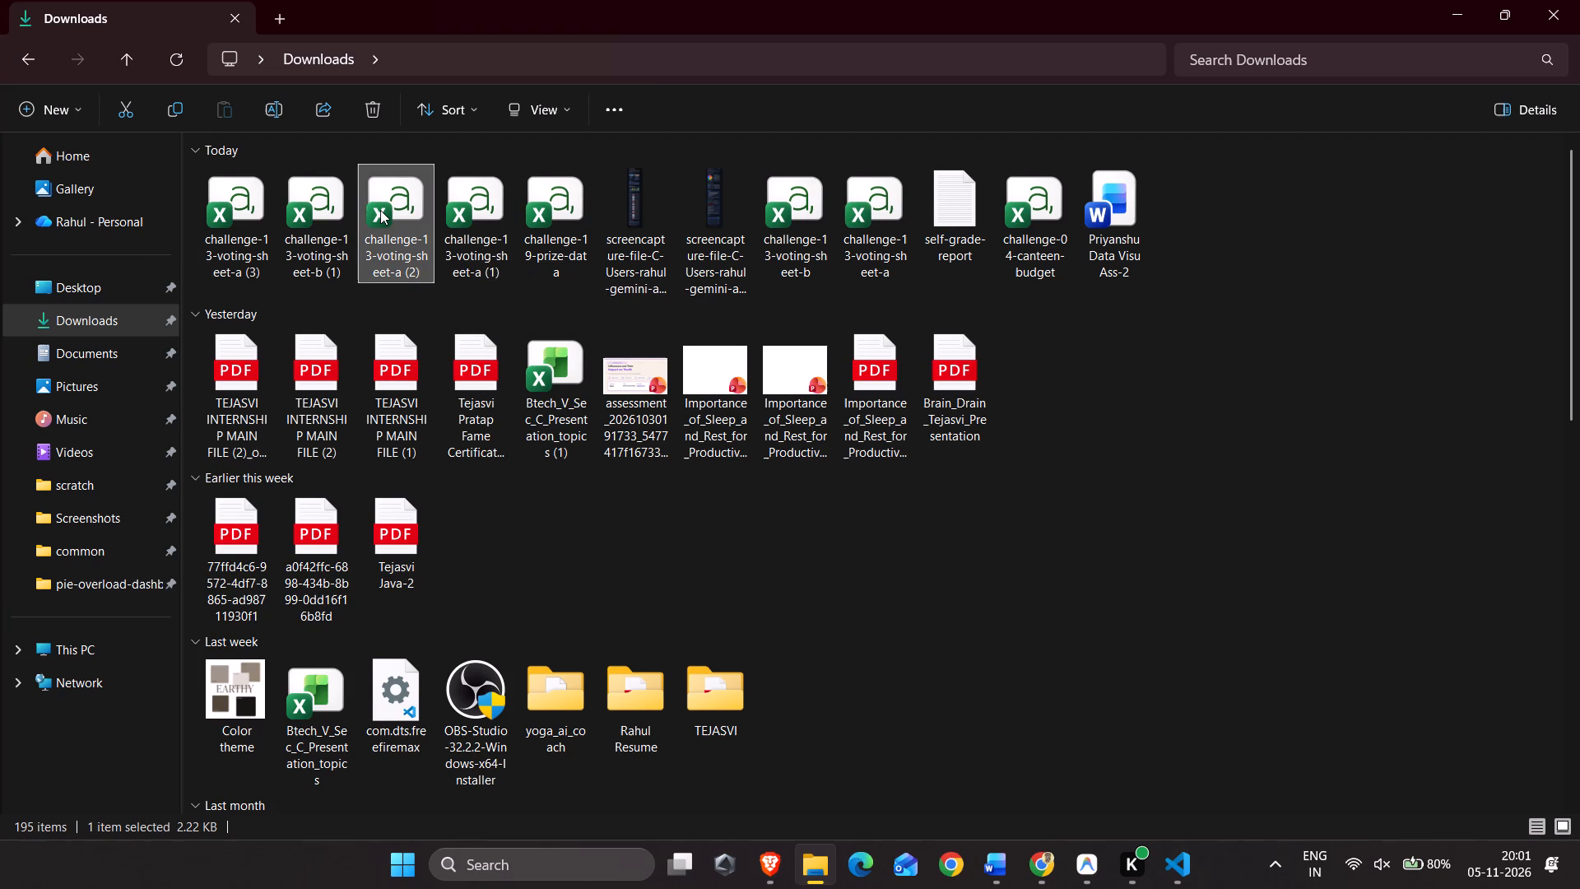
key(Left)
key(Right)
key(ctrl+shift+Left)
key(ctrl+shift+Left)
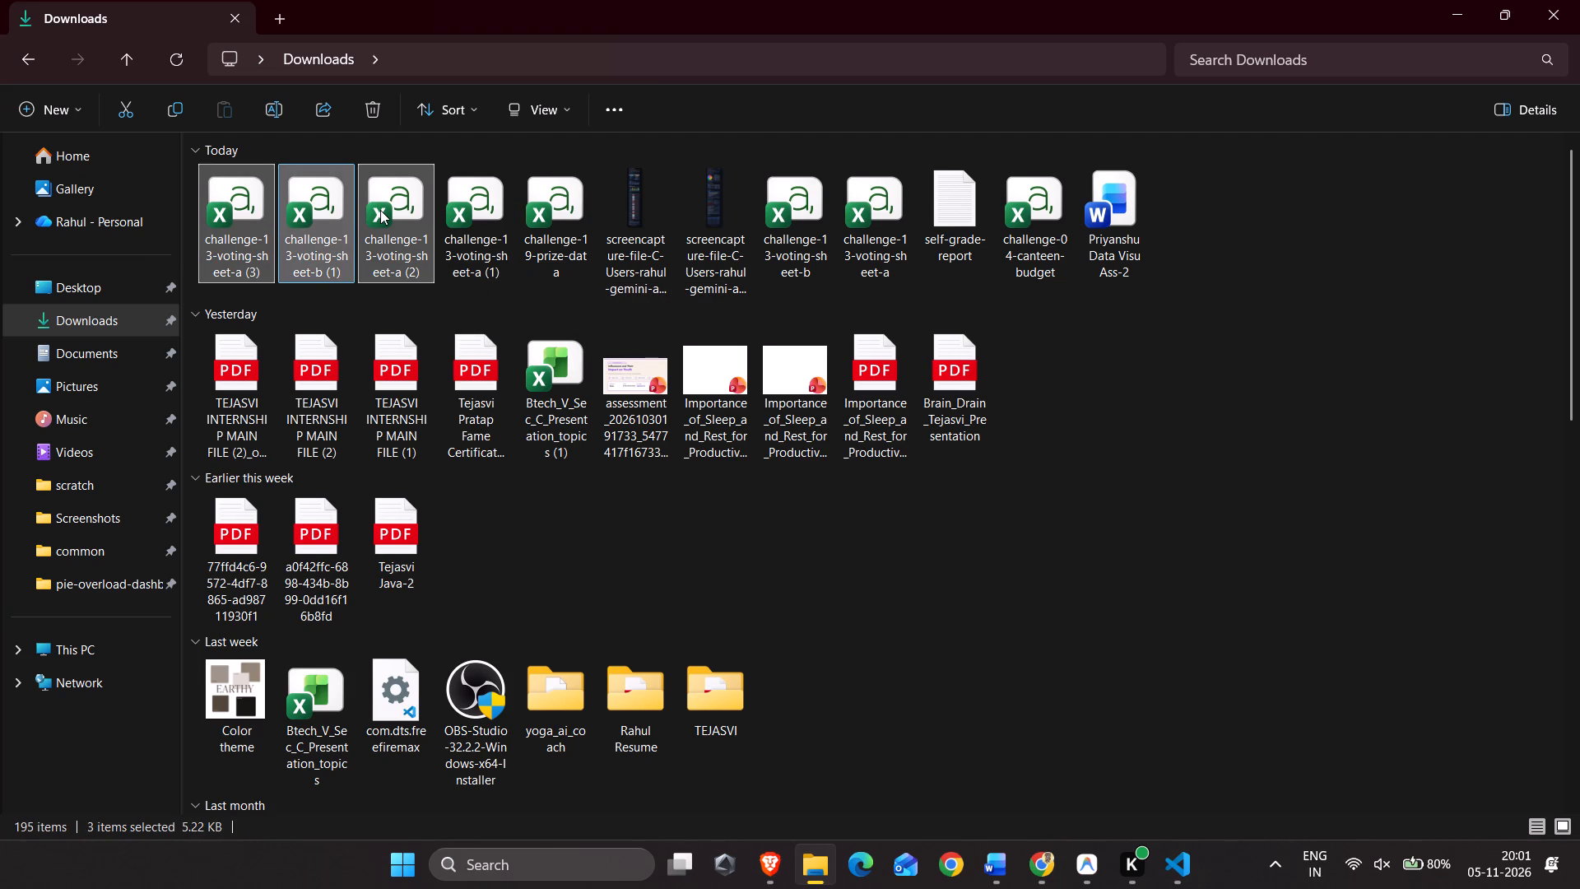
click(372, 113)
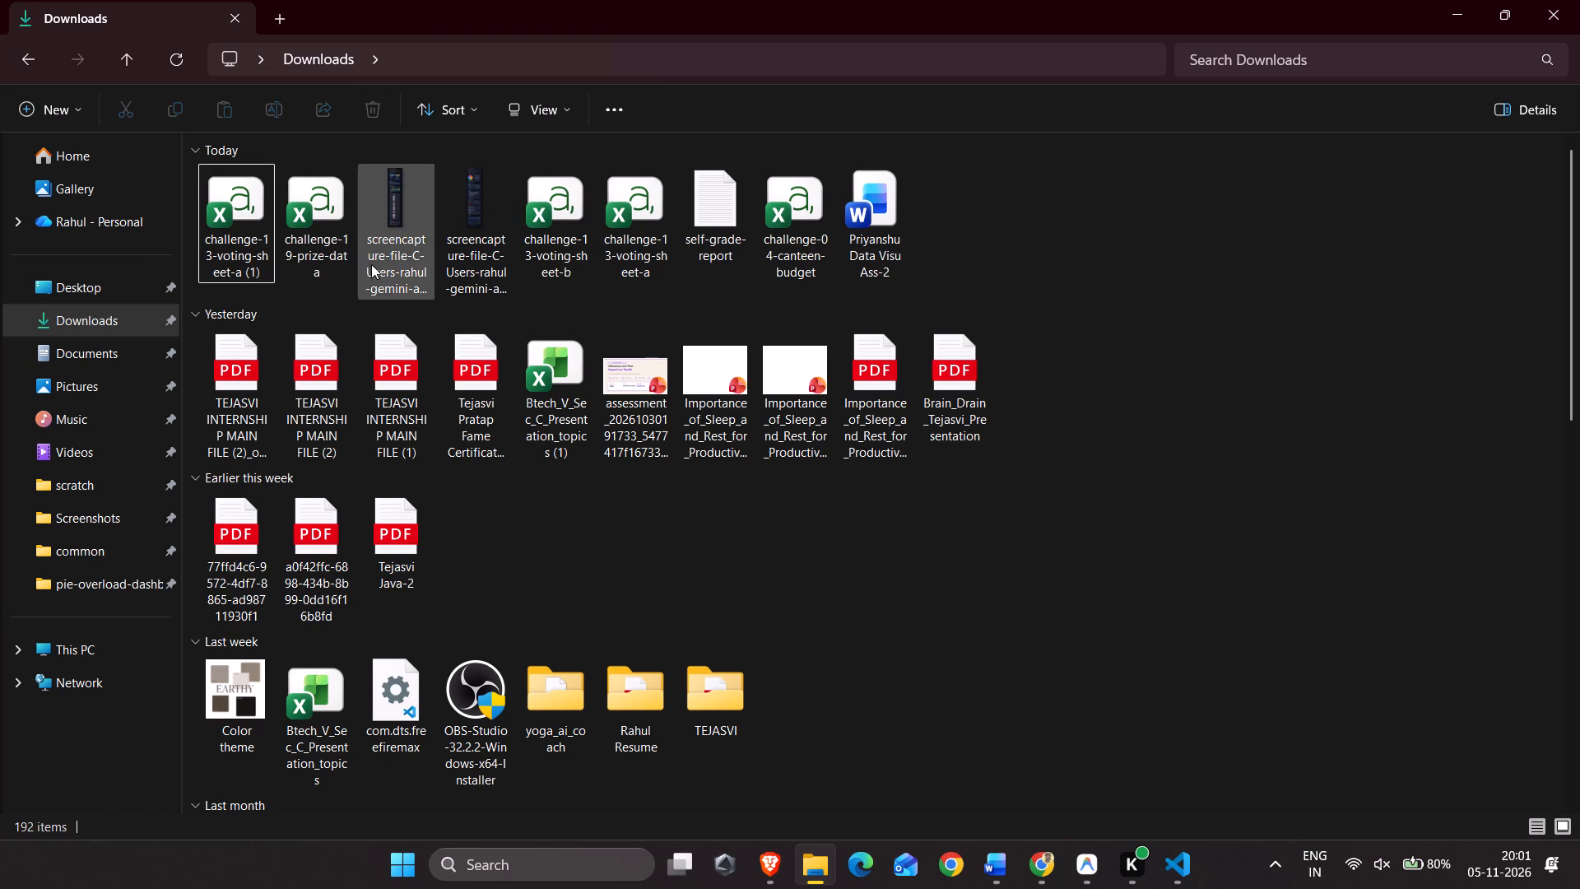
click(331, 223)
click(1579, 0)
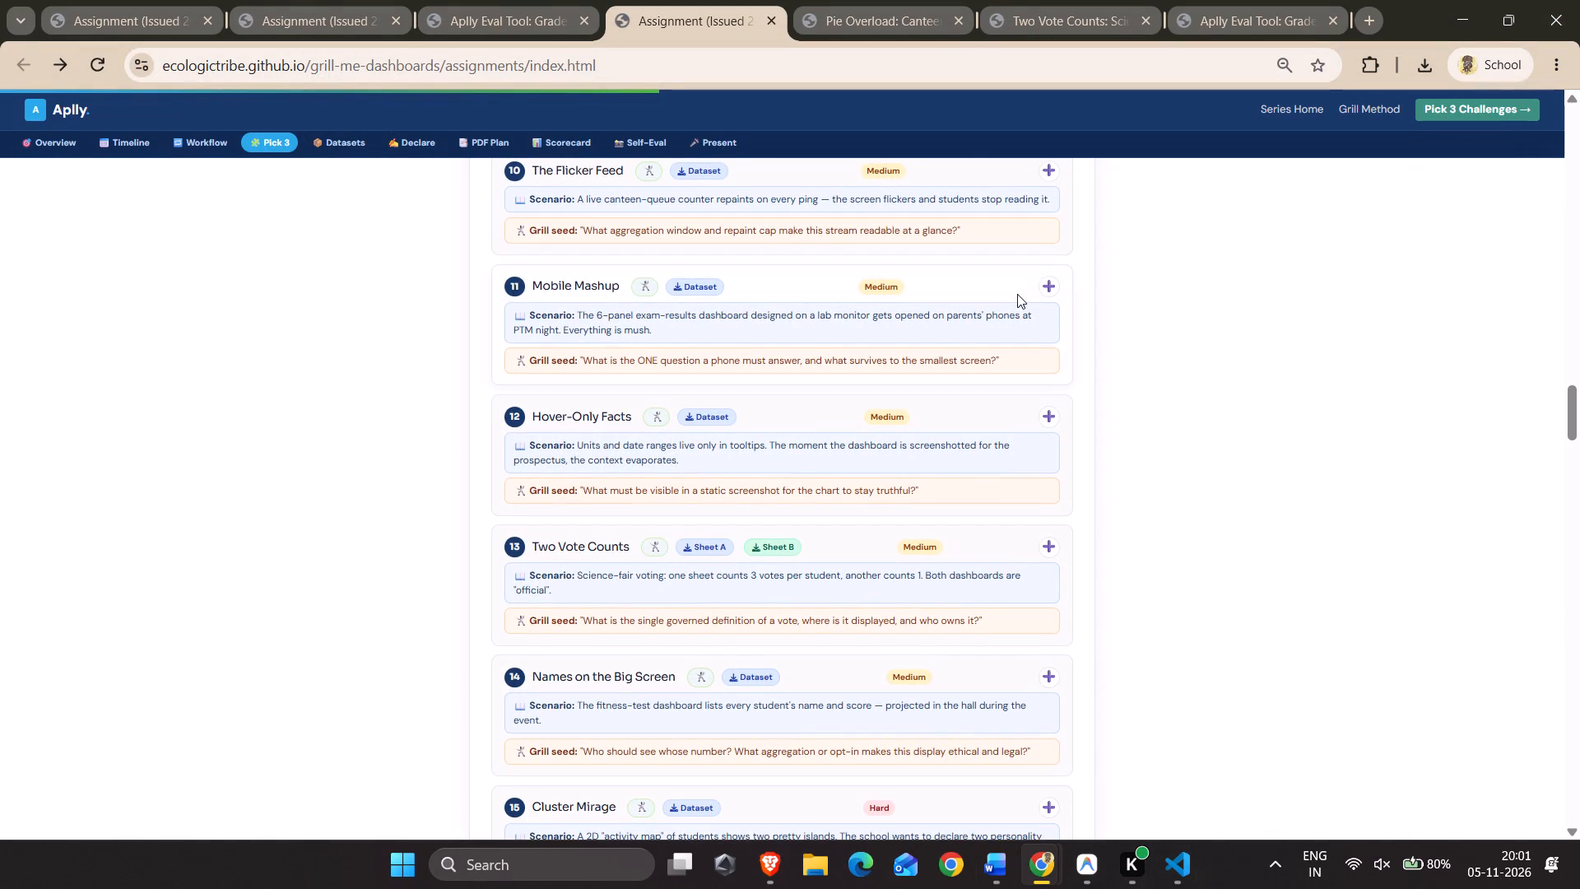
Look through the Two Vote Counts dashboard page in Chrome and return to the assignment's challenge list.
click(1049, 18)
scroll(864, 332, up, 2)
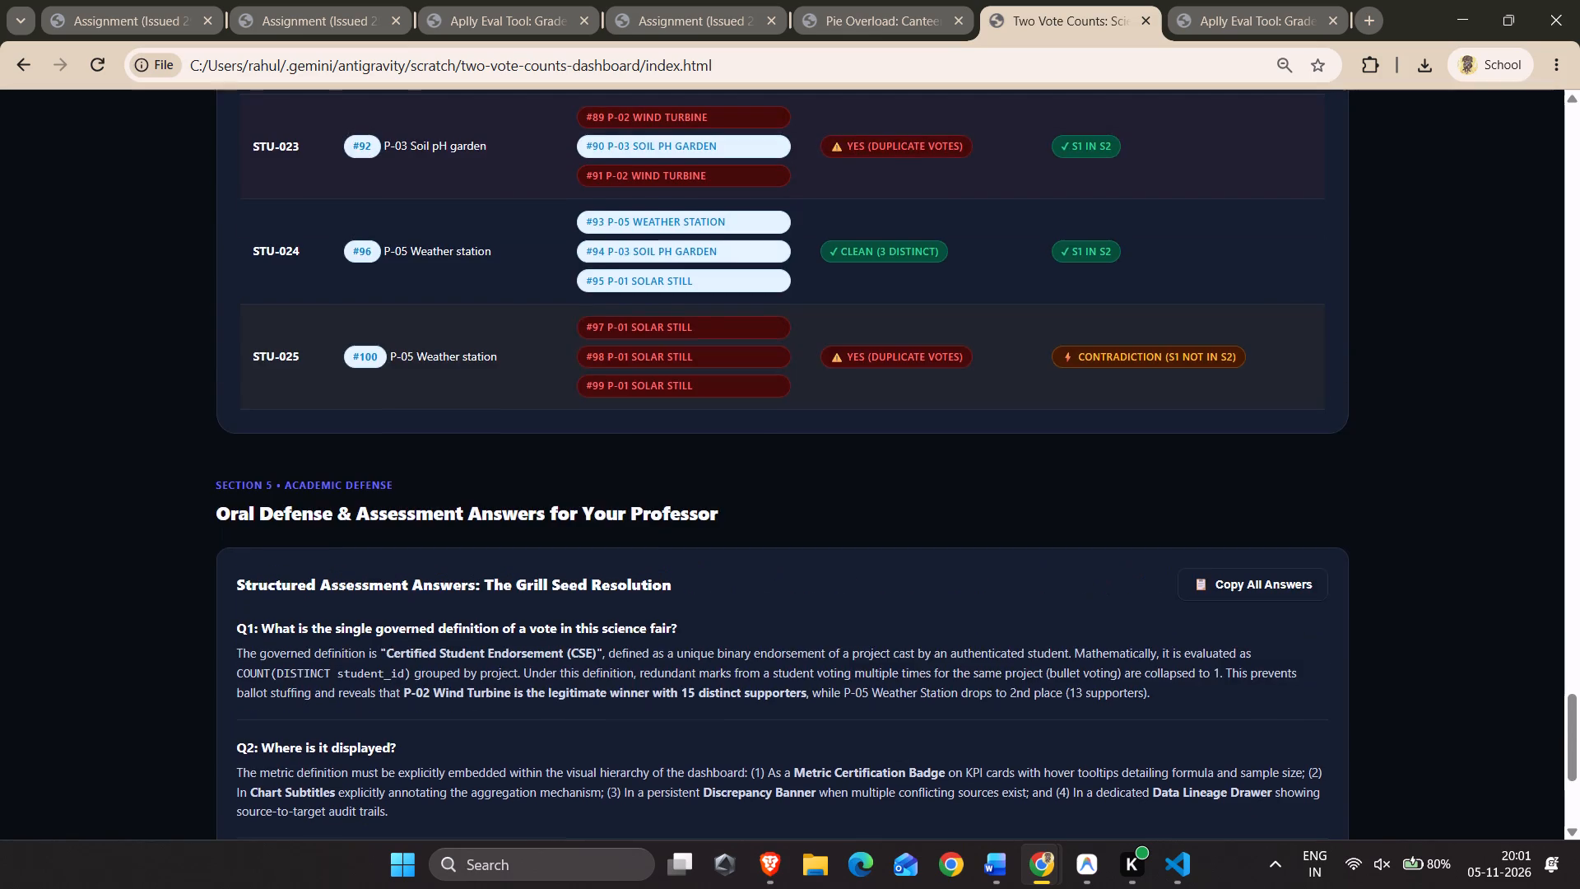
scroll(864, 332, up, 14)
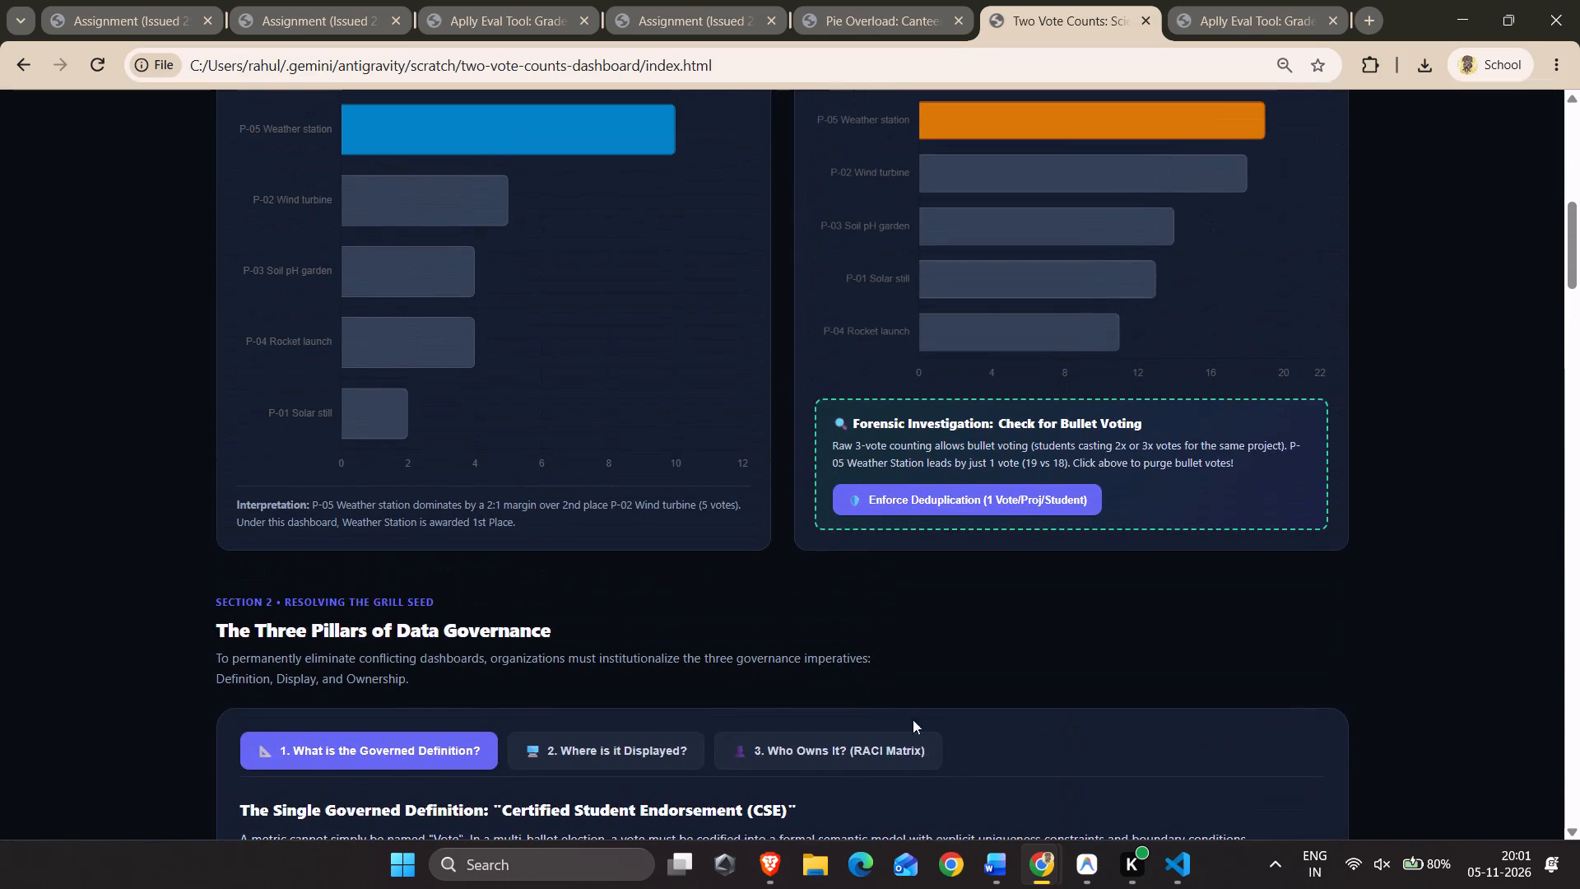
click(689, 30)
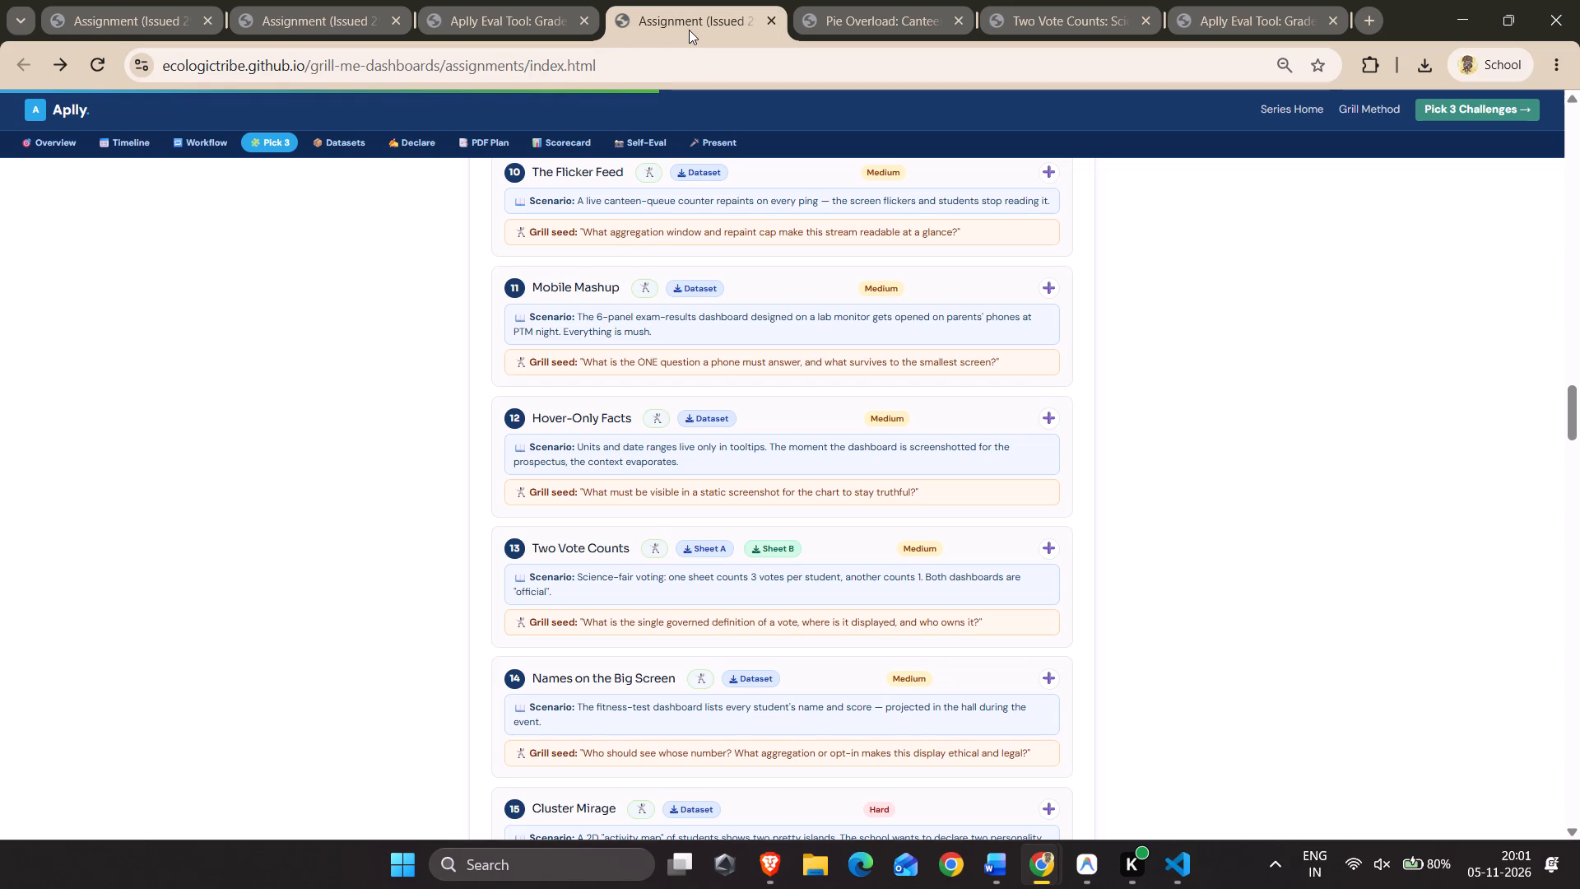
Open the Gate Check section of the Aplly Eval Tool and start choosing a report file, browsing up to the scratch folder.
click(477, 10)
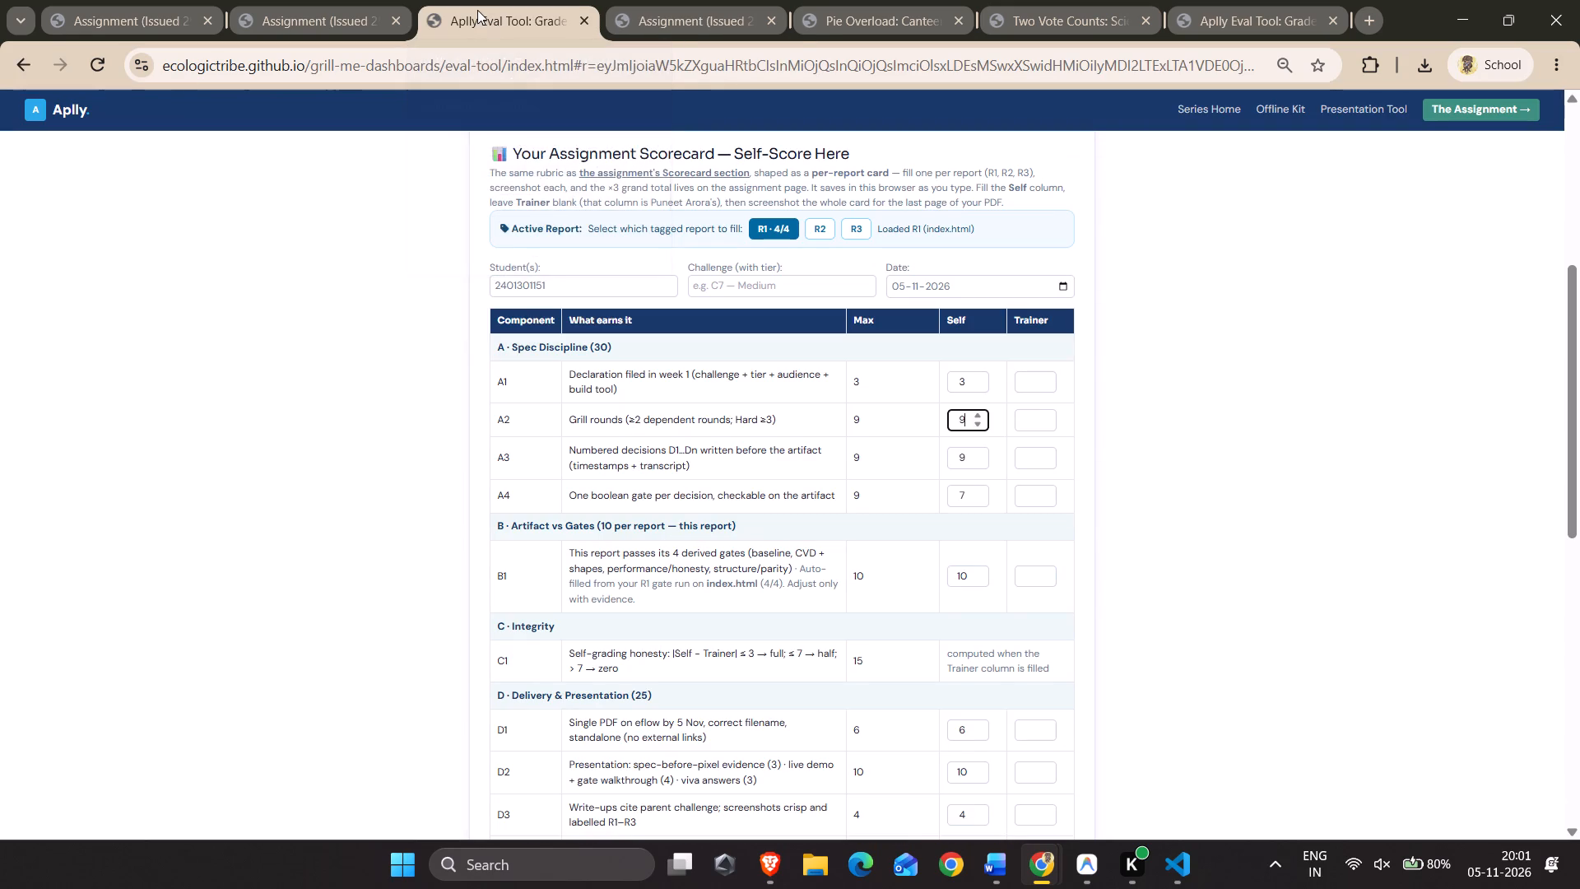
scroll(718, 426, down, 4)
scroll(718, 426, up, 4)
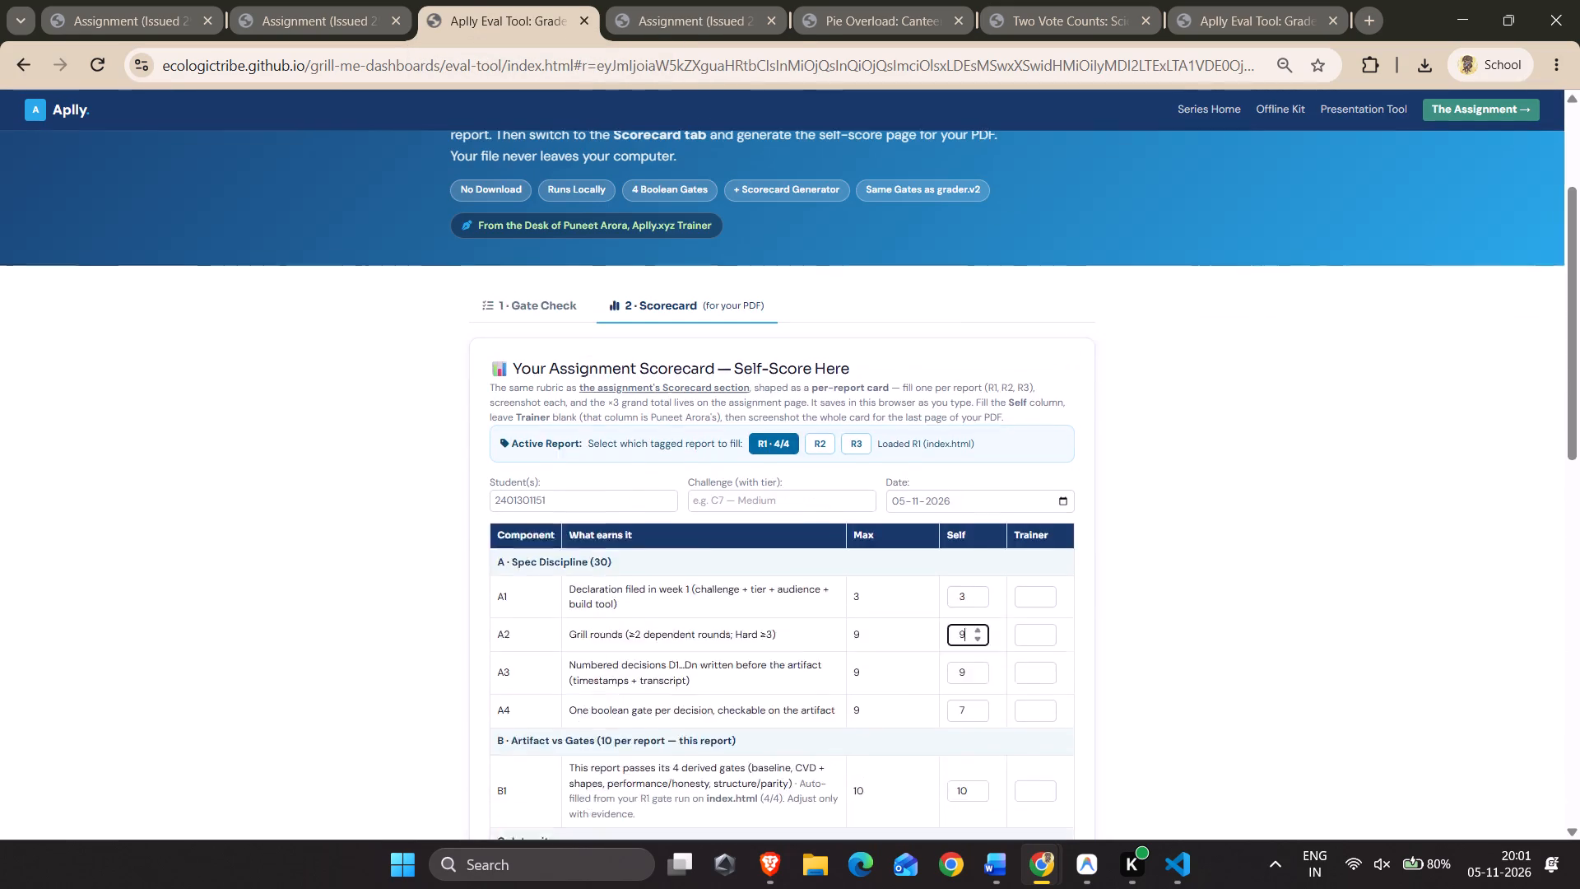
click(510, 384)
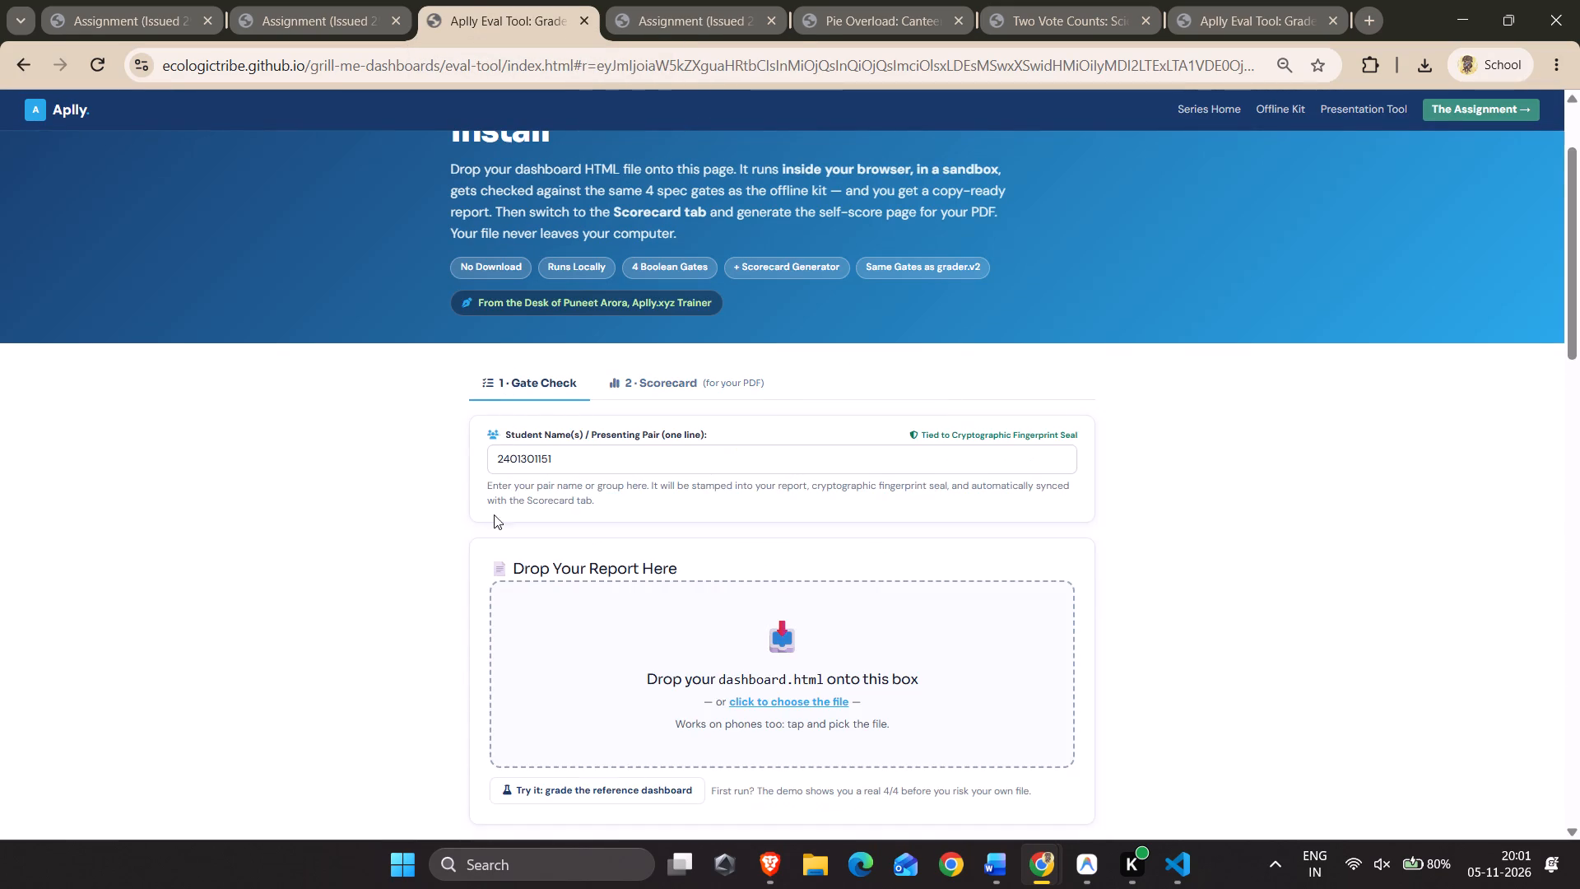
scroll(799, 657, down, 2)
click(783, 472)
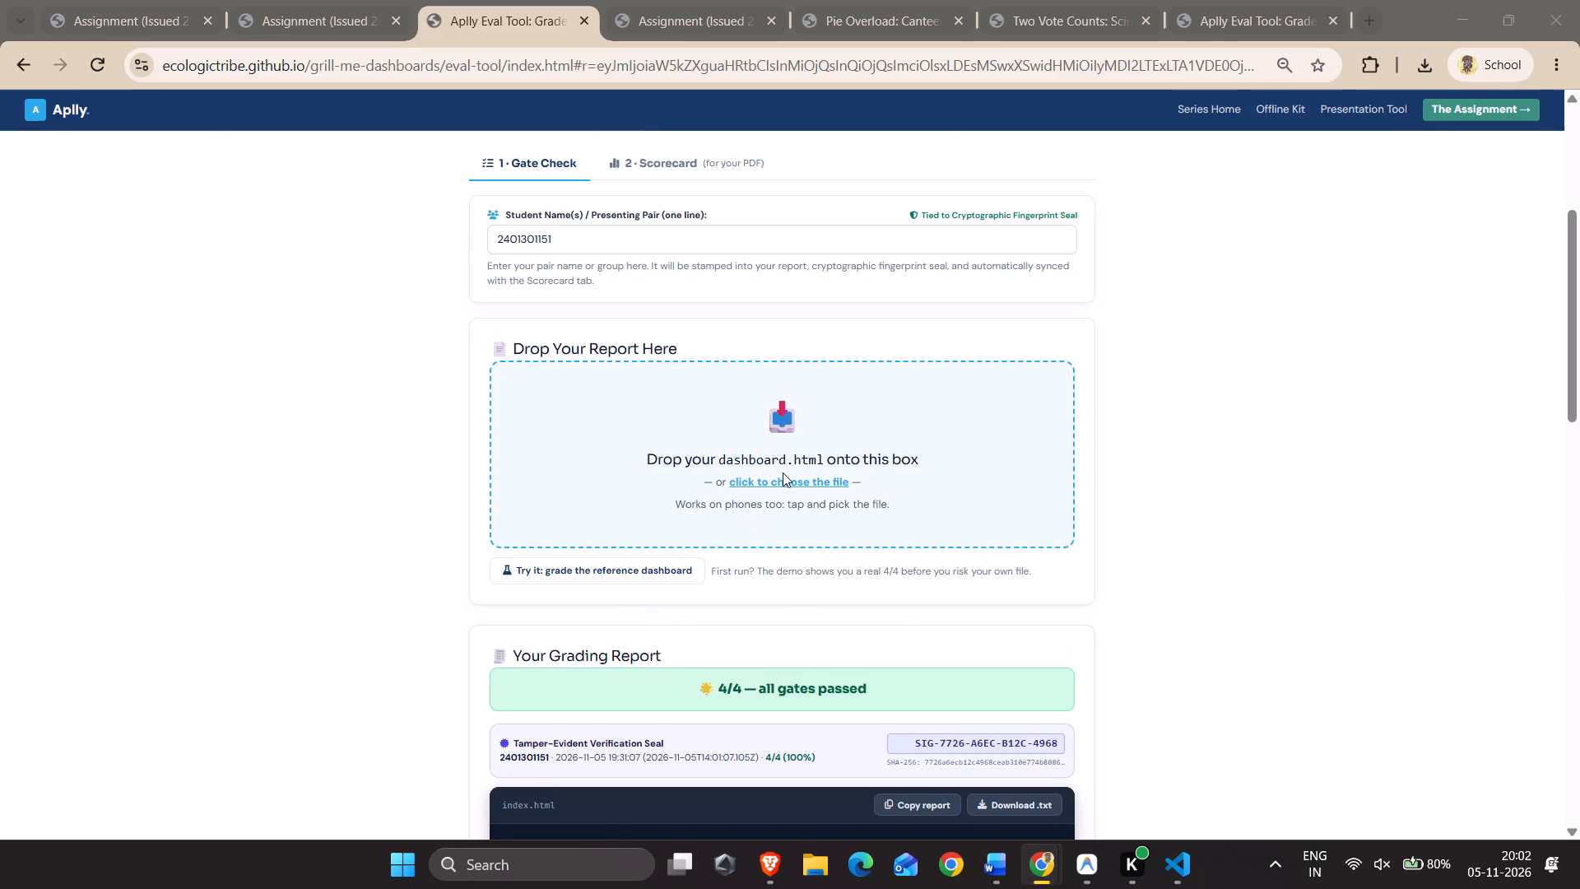
click(135, 54)
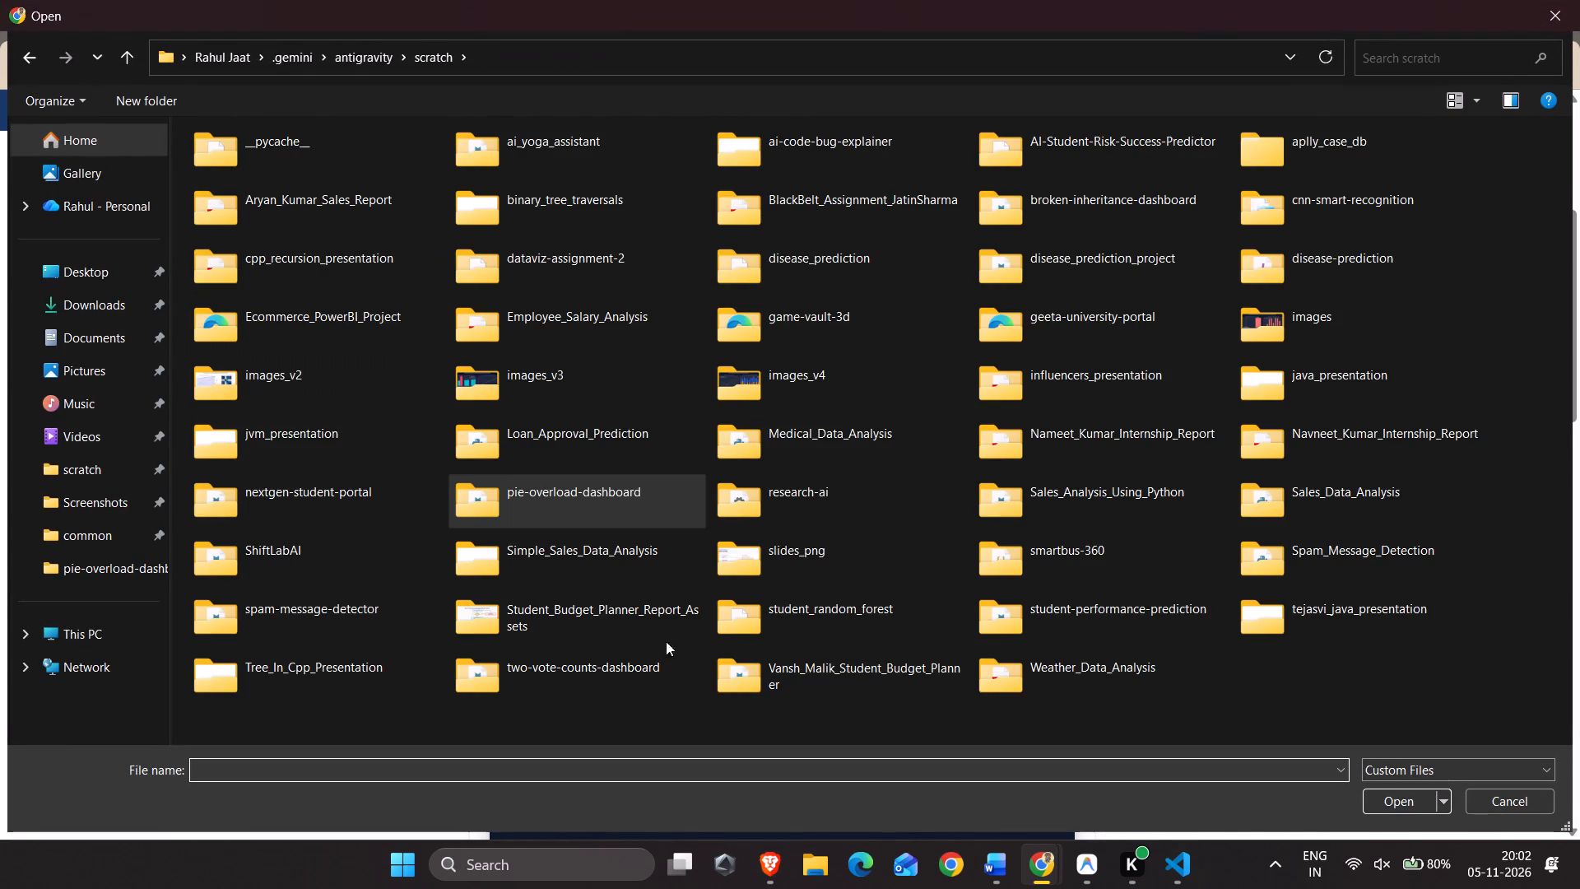
Switch to File Explorer and copy the name of the two-vote-counts-dashboard folder in scratch.
click(805, 867)
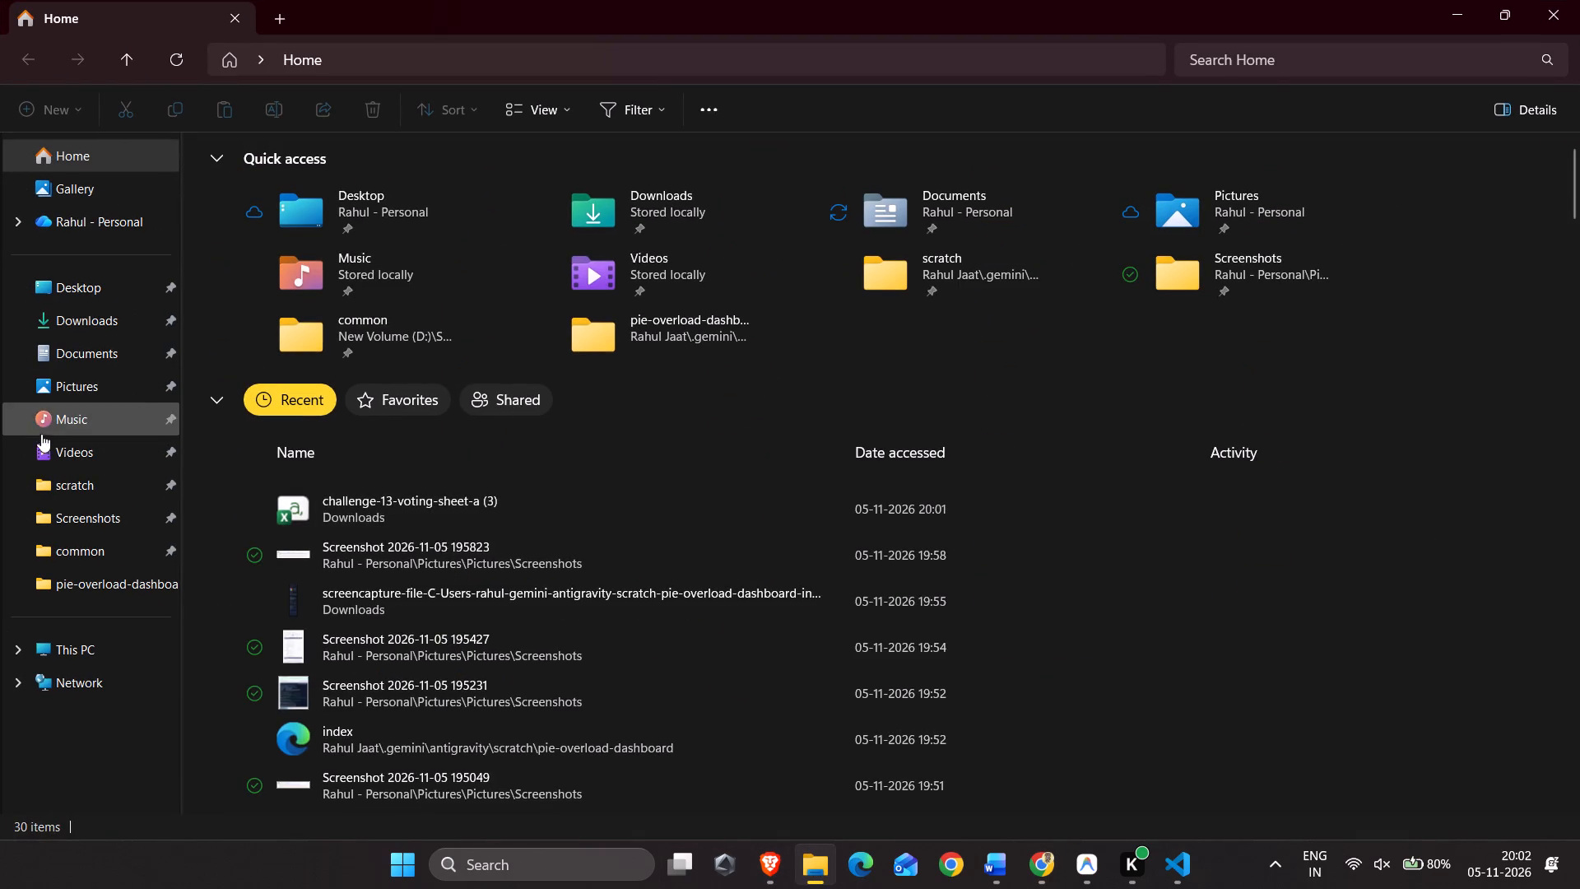
click(113, 481)
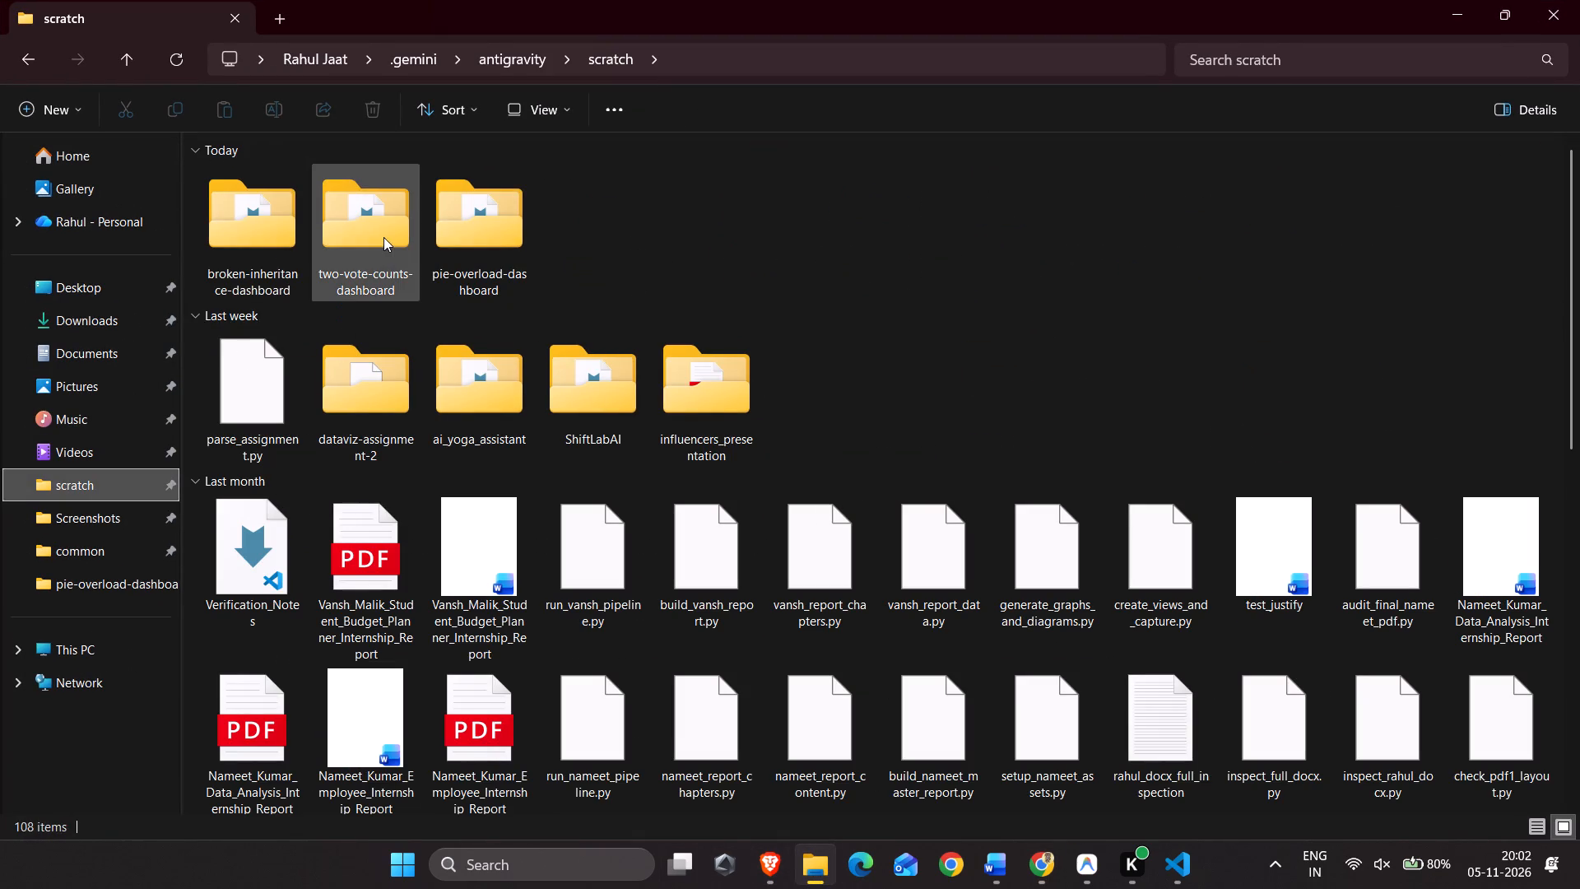
click(383, 237)
key(F2)
key(ctrl+c)
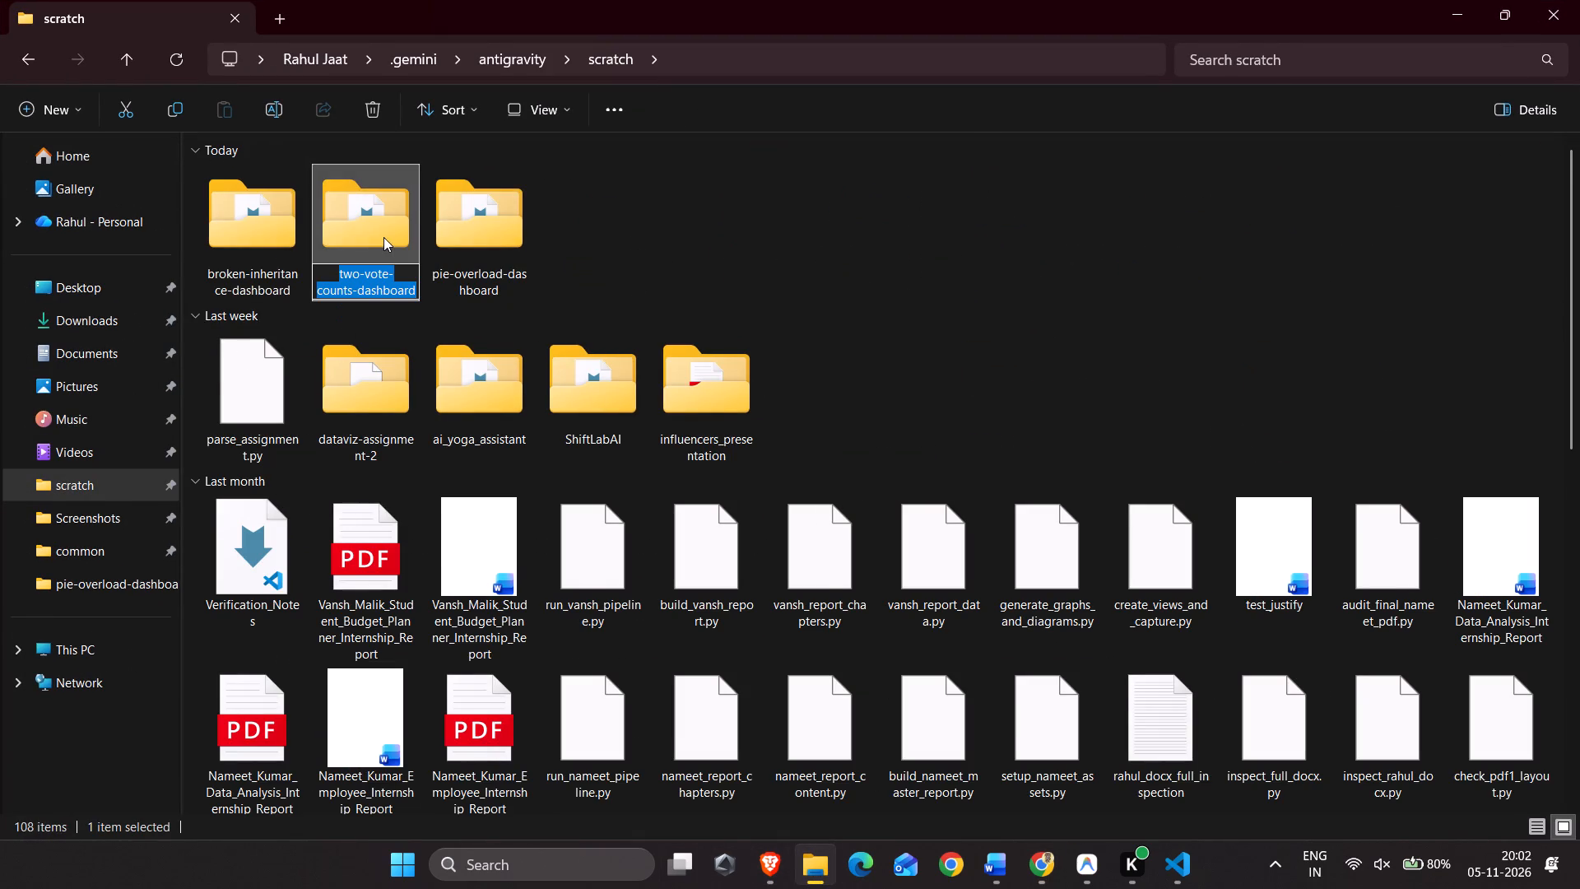
key(alt+Tab)
Search scratch for the copied name two-vote-counts-dashboard and submit that folder's index.html to the Gate Check for grading.
click(1427, 48)
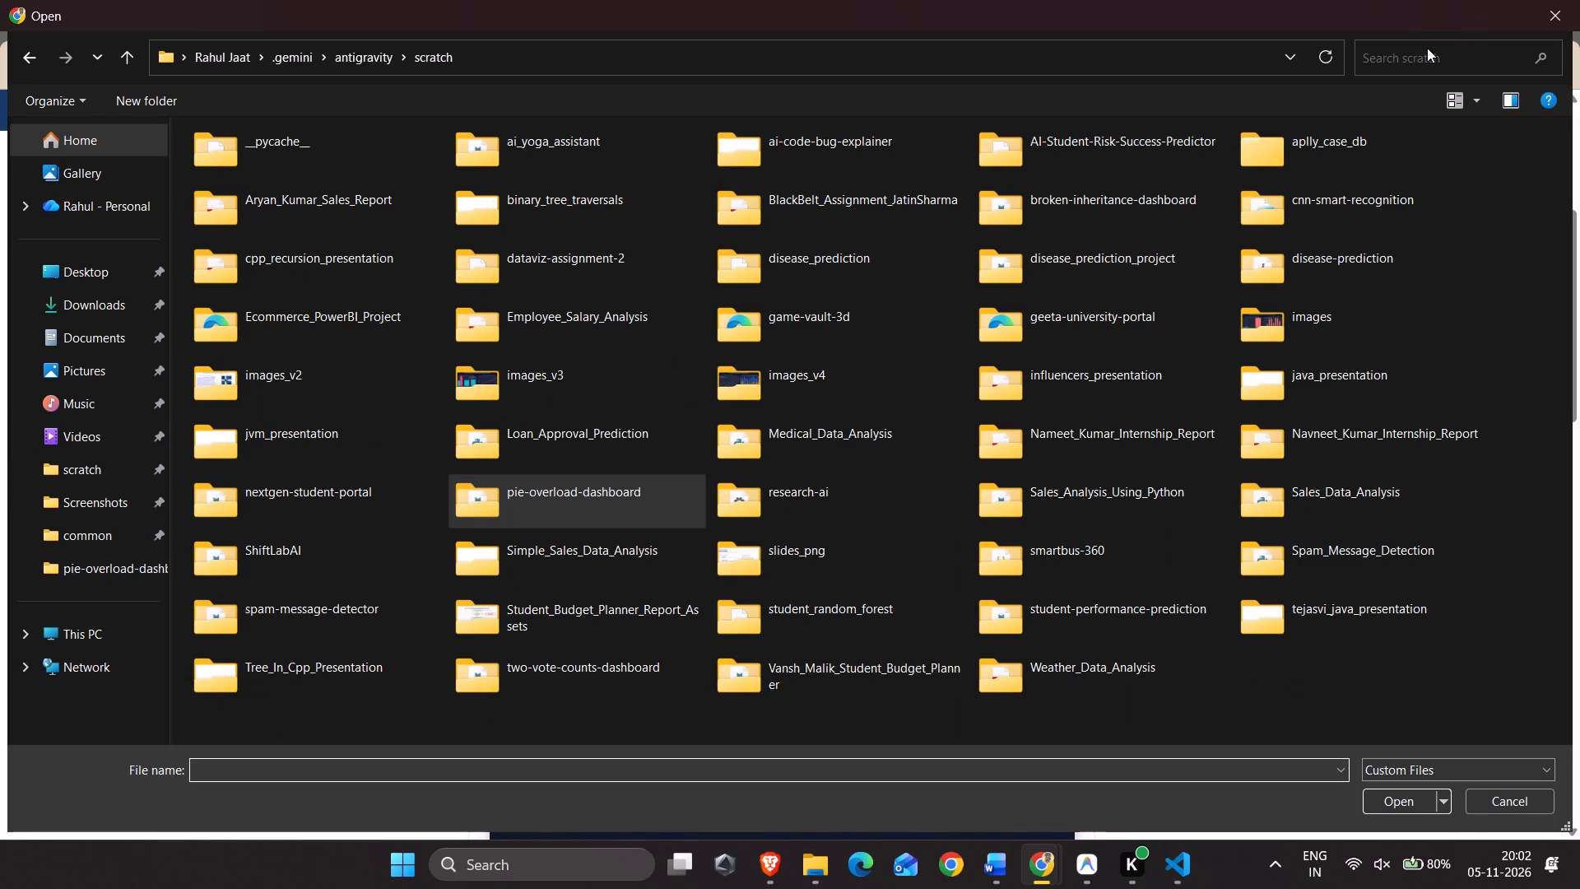
click(1373, 67)
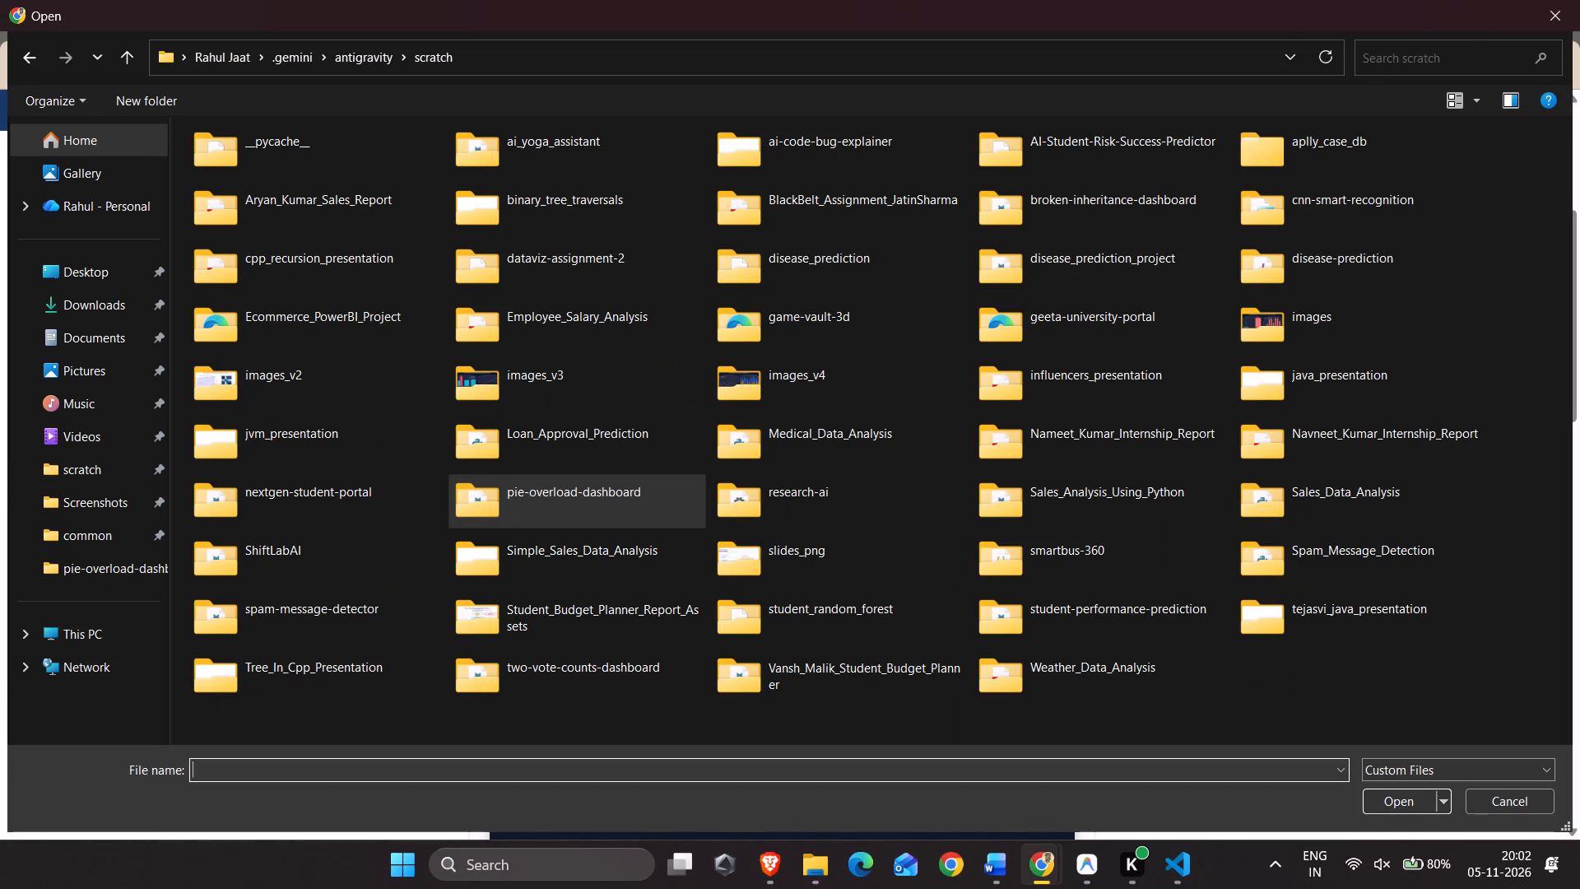
click(1386, 64)
key(ctrl+v)
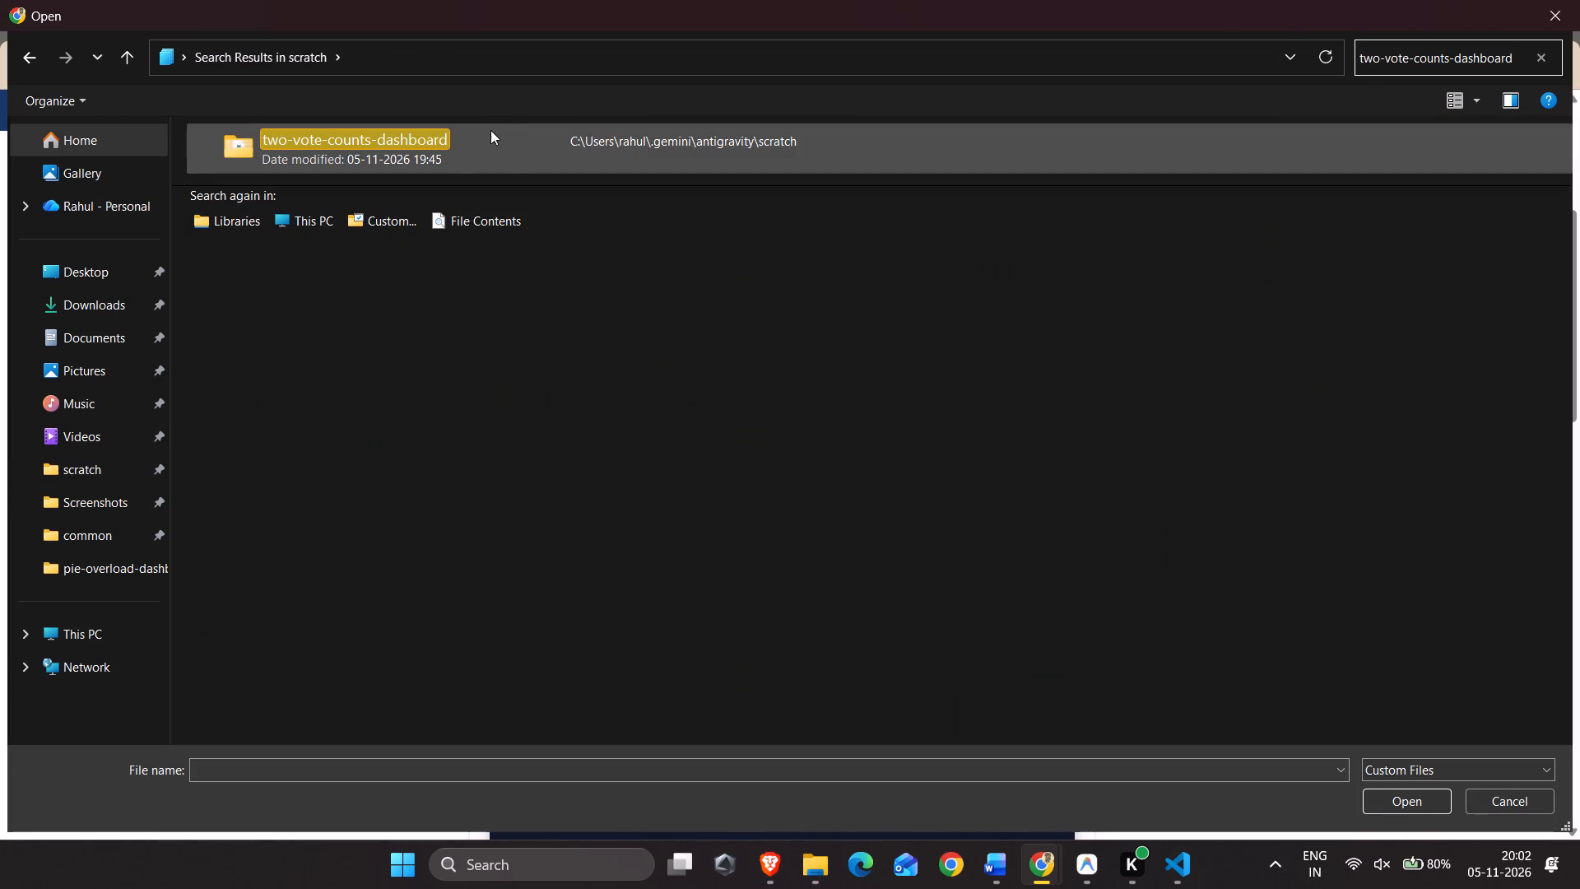
double_click(452, 156)
click(452, 156)
key(Return)
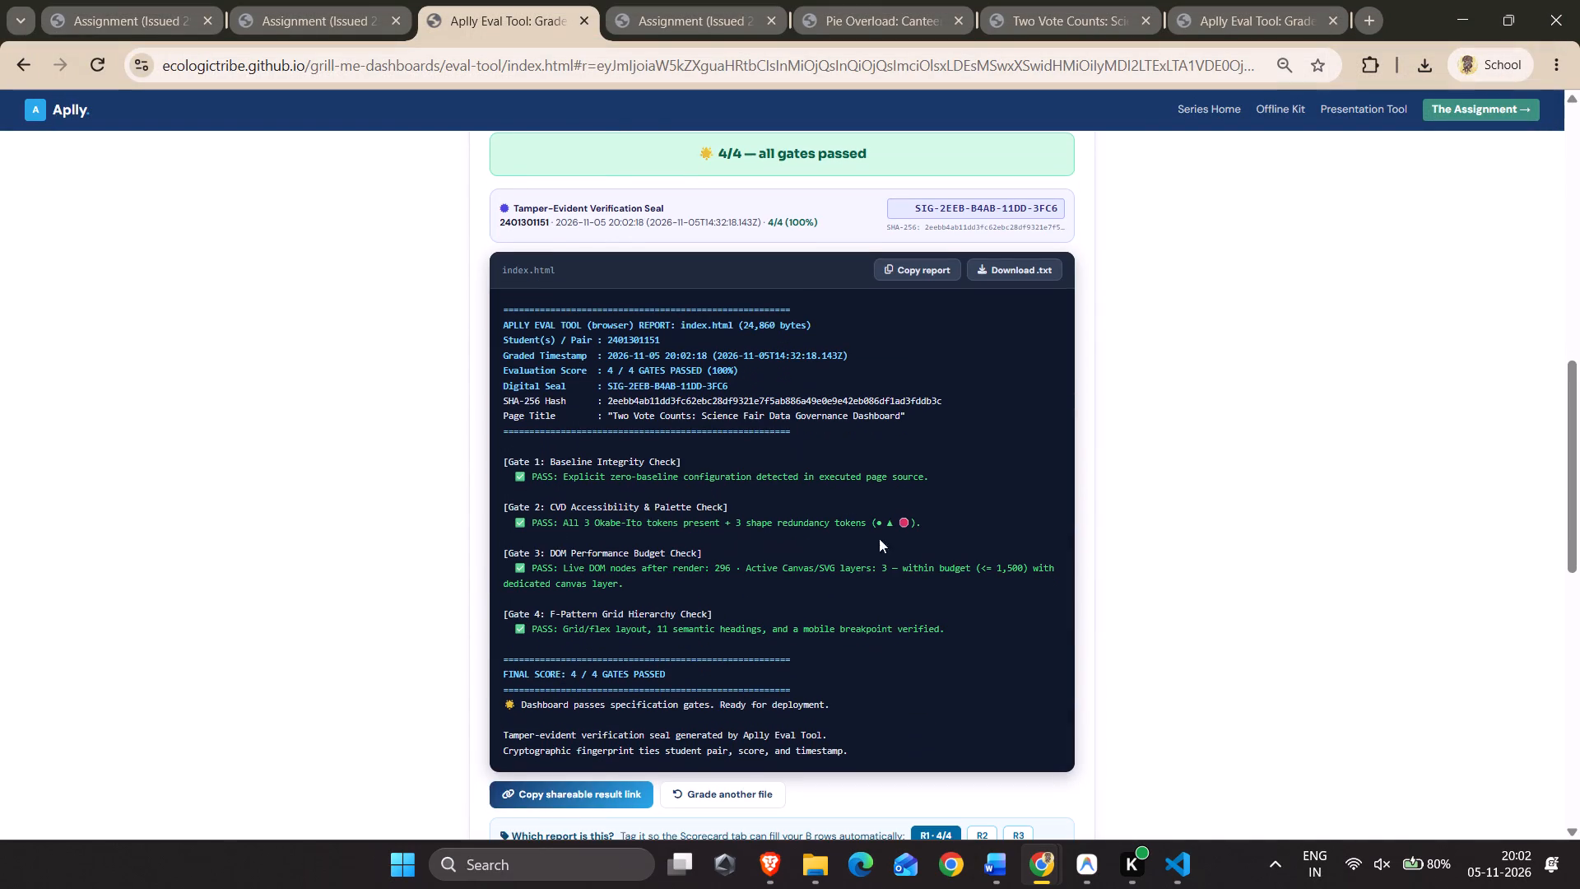
Capture a screenshot of the Your Grading Report card, from its heading through the Copy shareable result link row.
key(ctrl+minus)
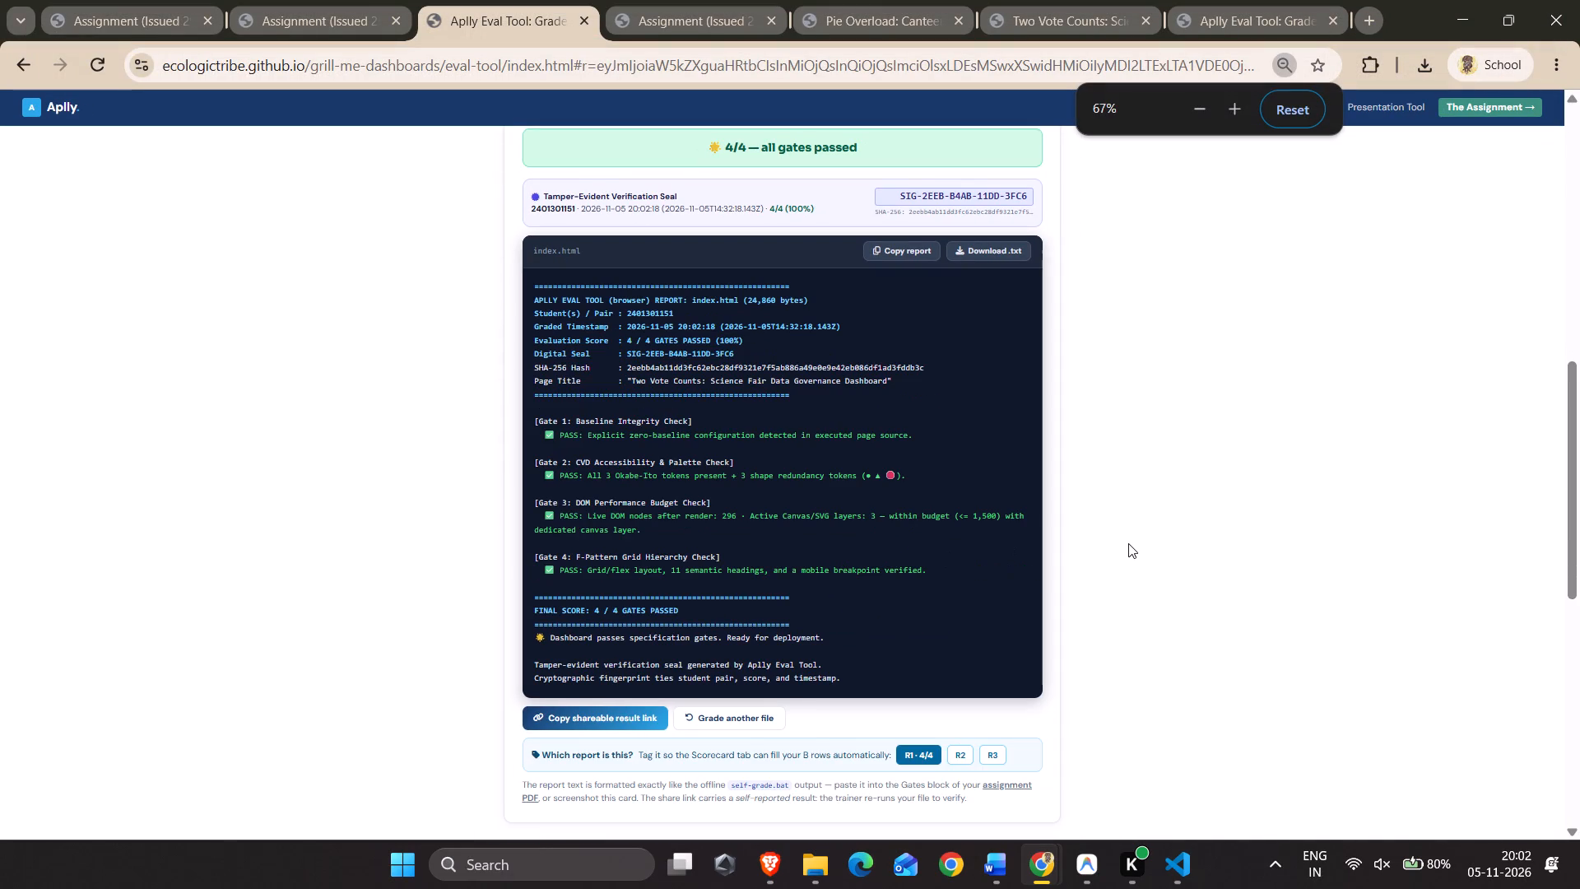
click(1128, 543)
scroll(1128, 543, up, 1)
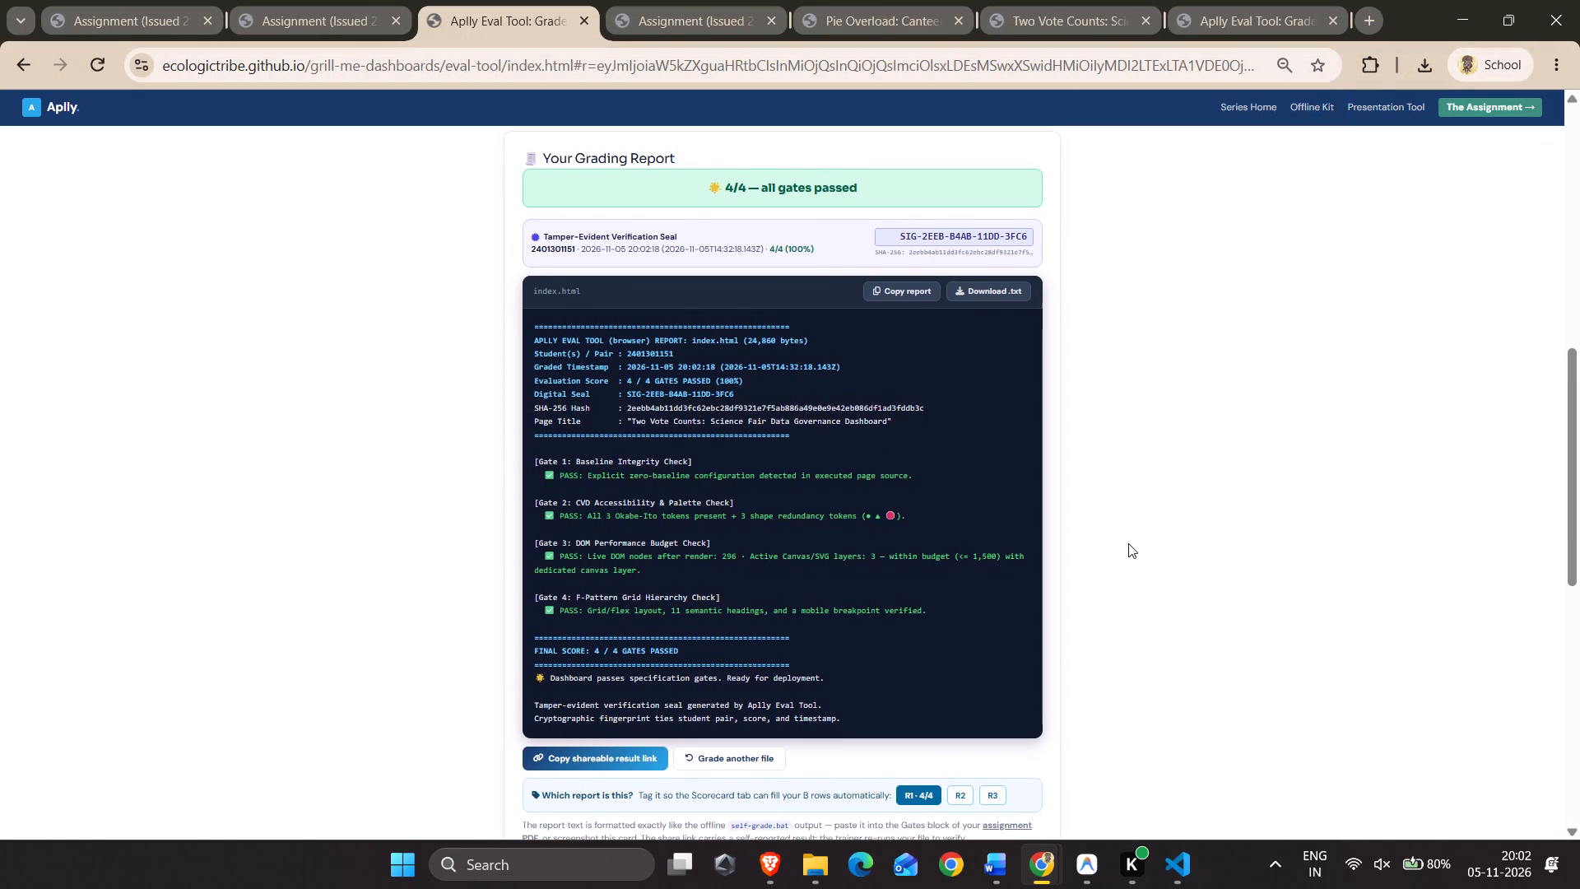
scroll(1128, 543, up, 1)
key(Print)
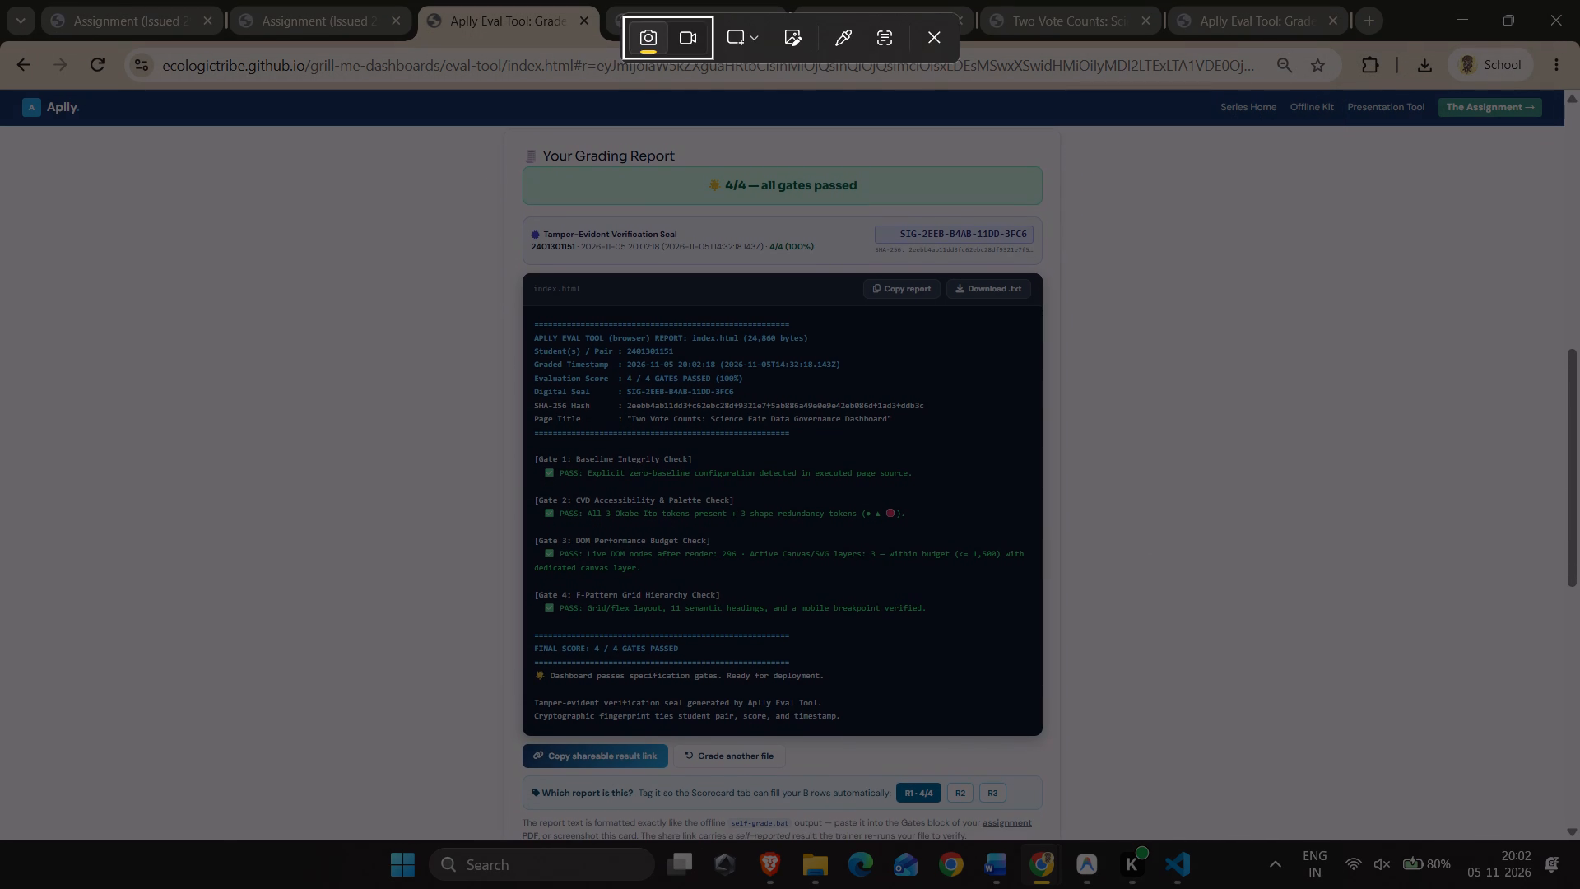
drag(495, 147, 1048, 752)
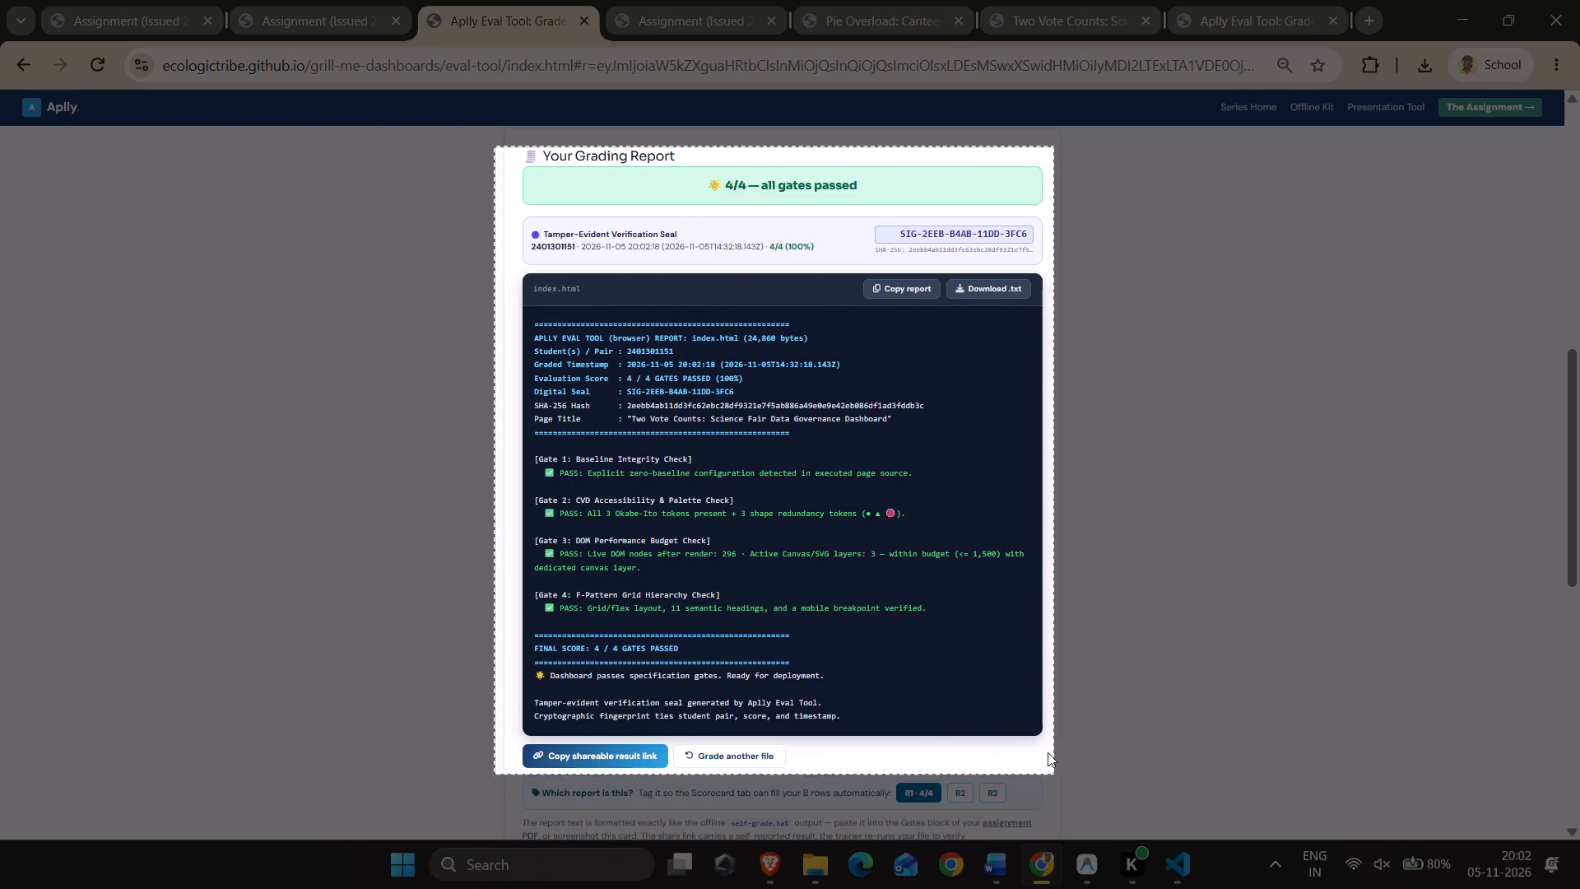
drag(1048, 752, 1062, 775)
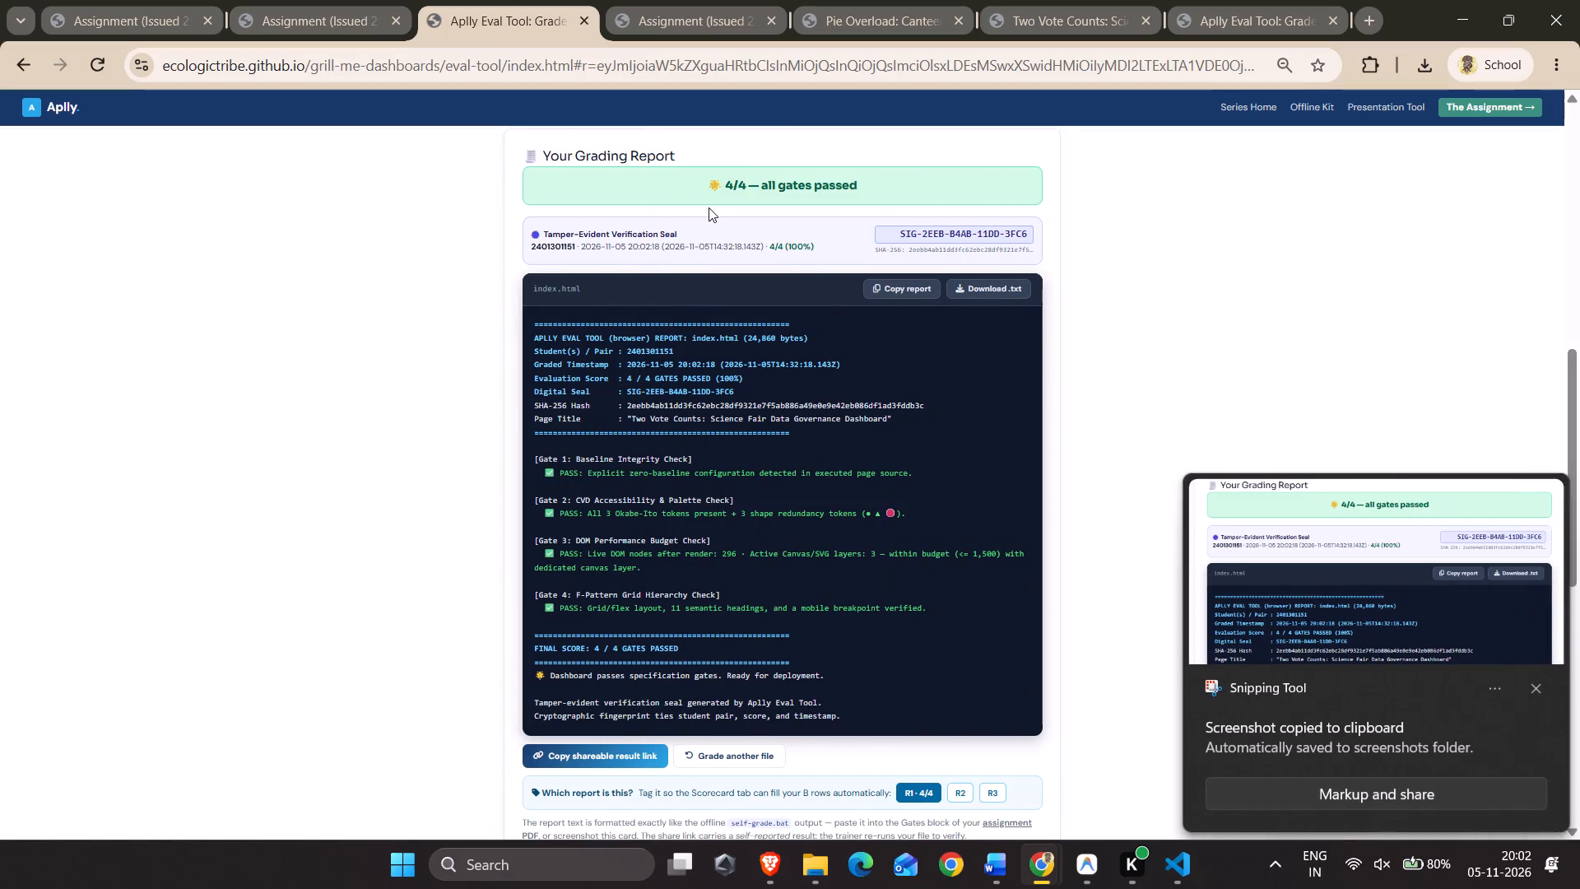
Open the Eval Tool's Scorecard section and look over the R1 rubric rows and totals.
scroll(709, 207, up, 2)
scroll(764, 276, up, 3)
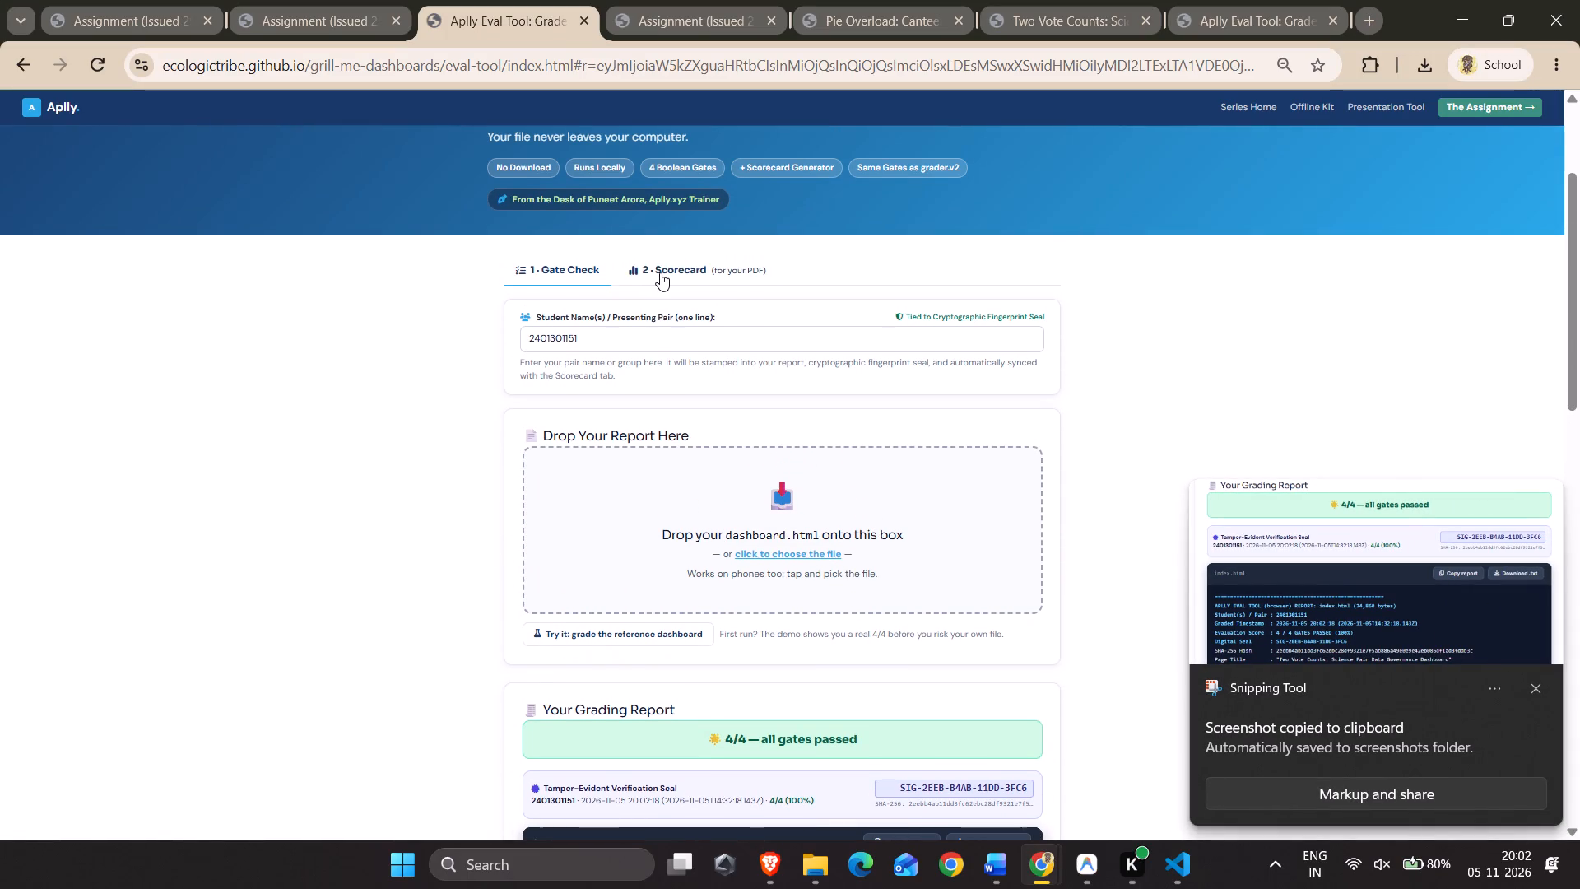
click(660, 272)
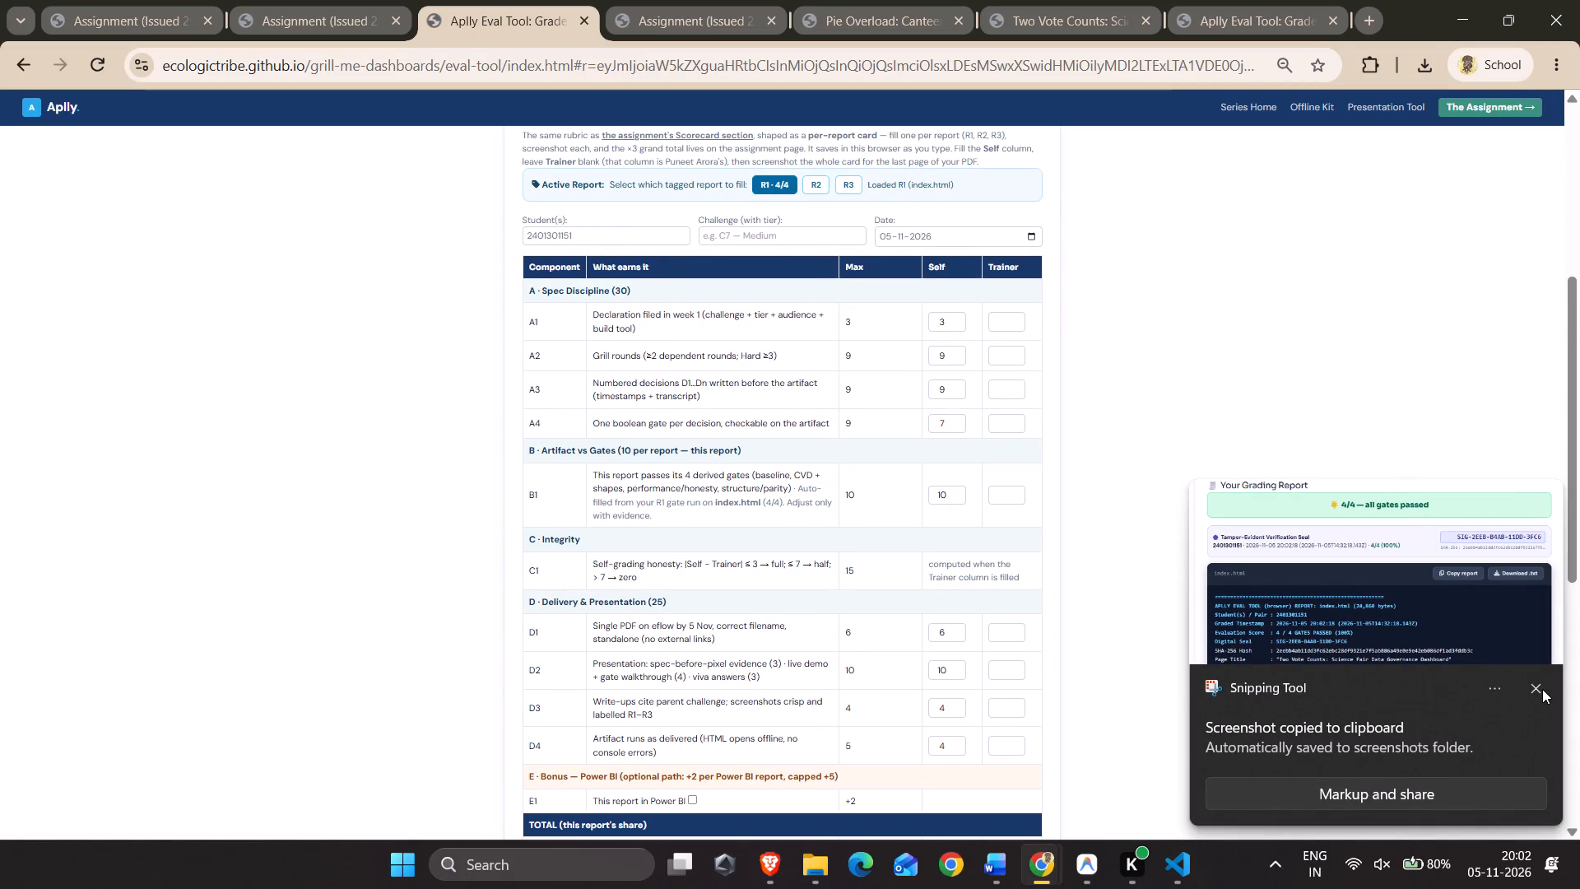
click(1542, 689)
scroll(1187, 505, down, 2)
scroll(1187, 505, up, 3)
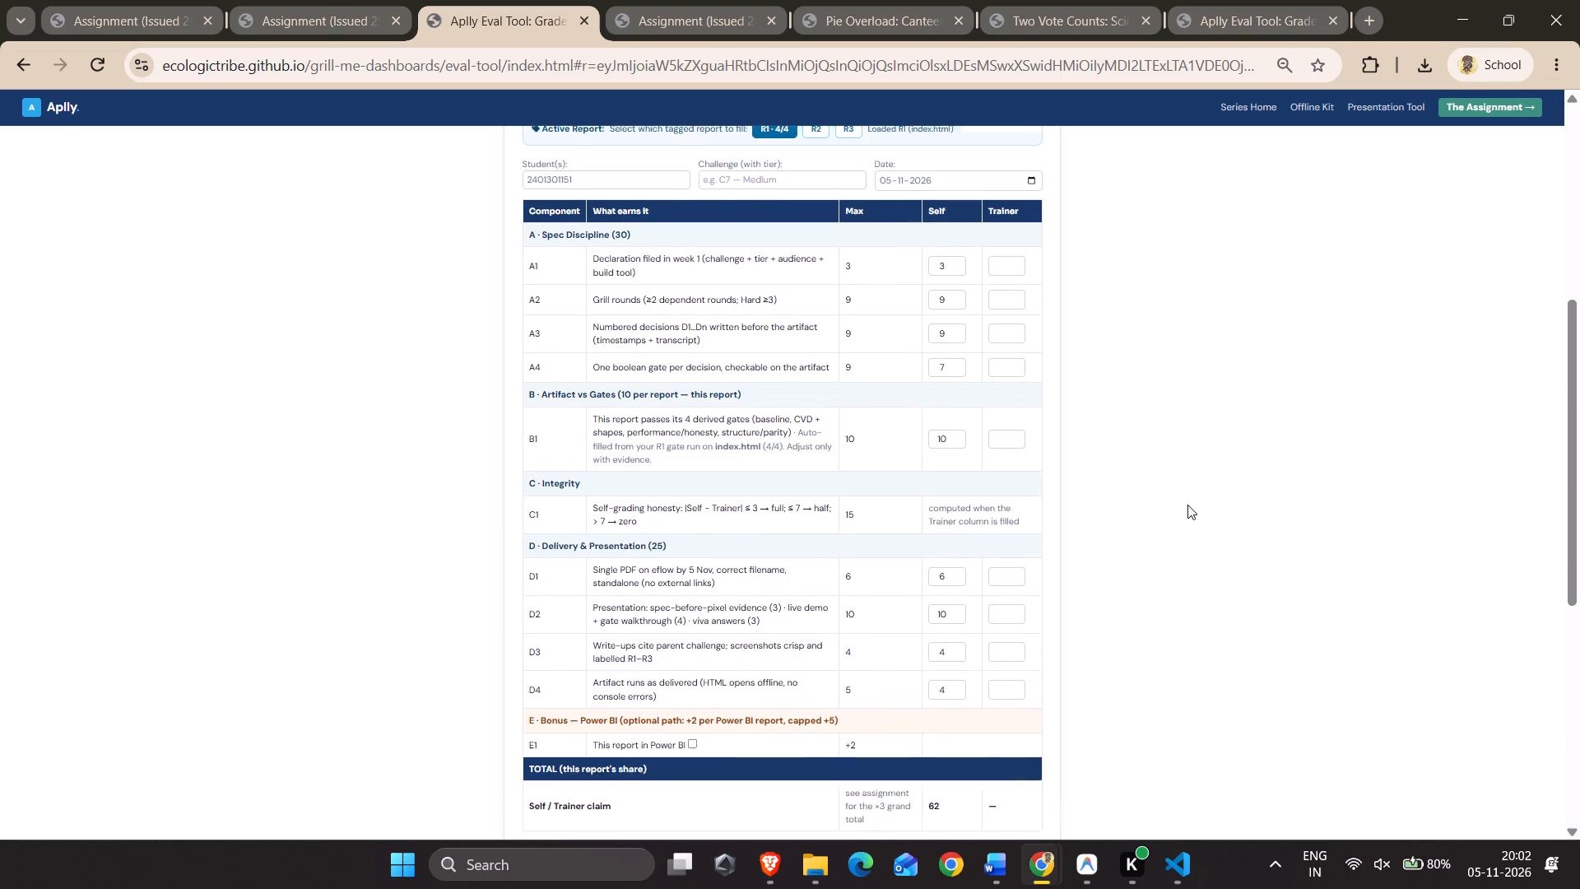
Switch to Word and delete the Sheet A and Sheet B labels, bringing the sheet-b dataset link directly under DATASET LINK-.
click(1015, 870)
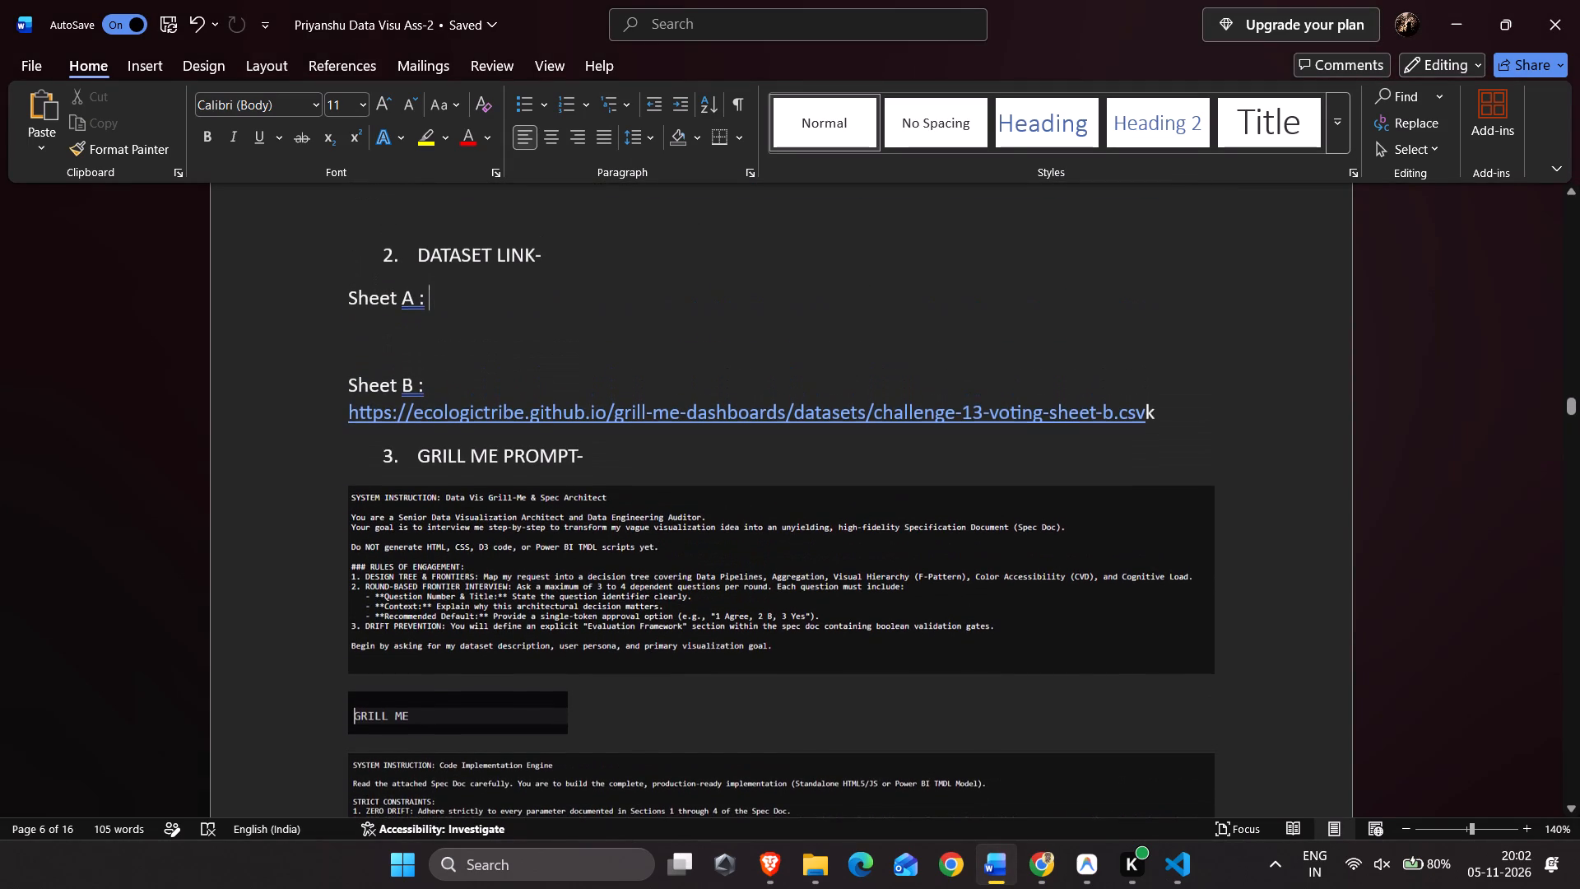
key(Down)
key(Down)
key(Left)
key(Left)
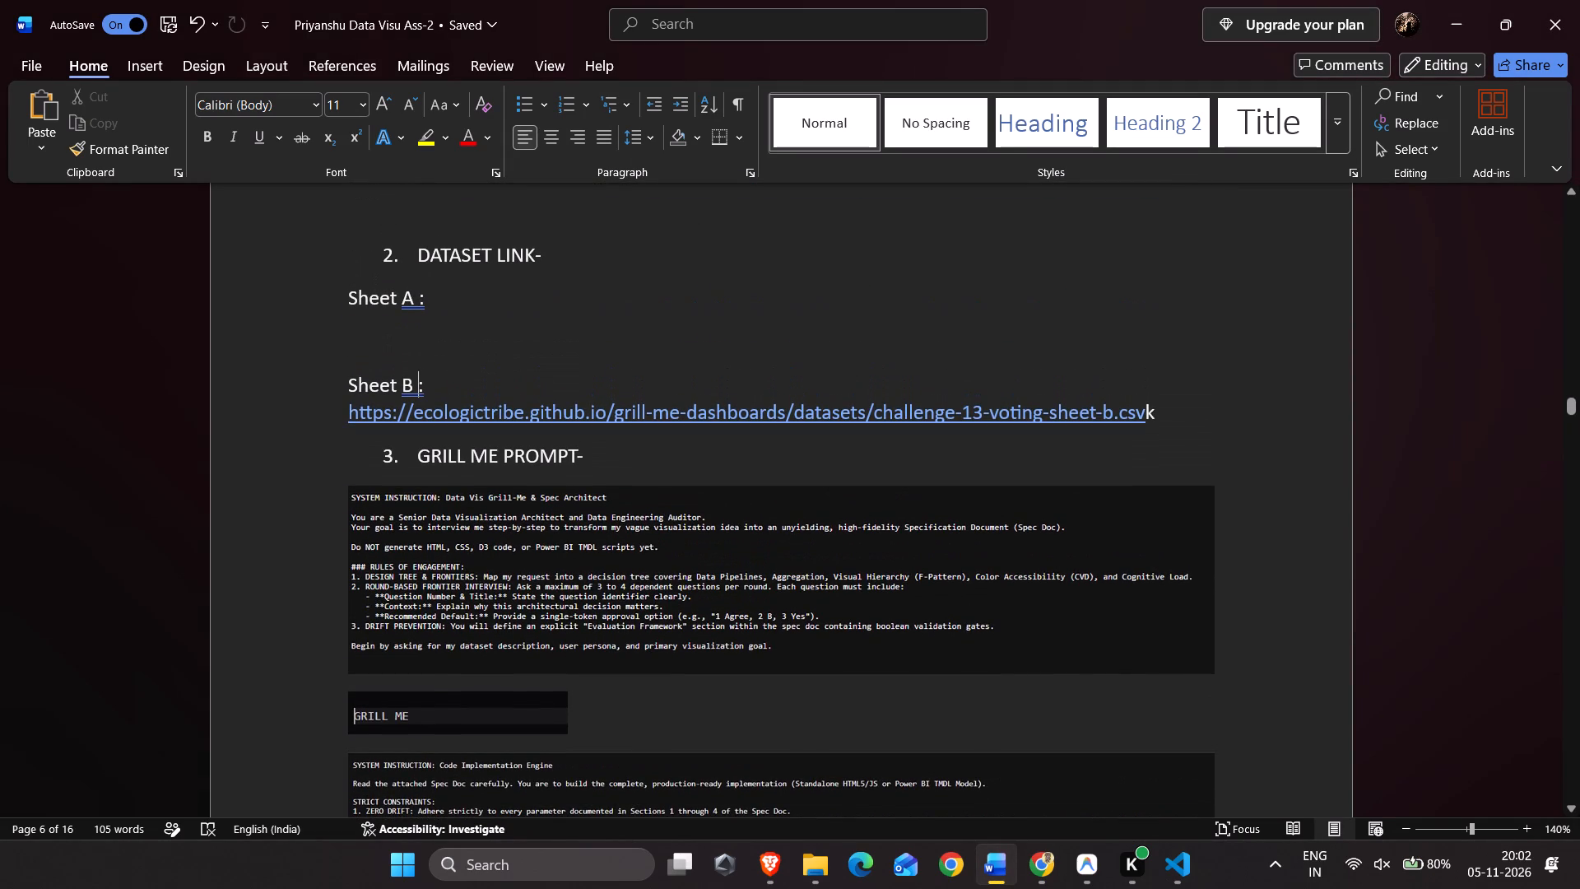
key(Right)
key(BackSpace)
key(BackSpace)
key(BackSpace)
key(BackSpace)
key(BackSpace)
key(BackSpace)
key(BackSpace)
key(BackSpace)
key(BackSpace)
key(BackSpace)
key(BackSpace)
key(BackSpace)
key(BackSpace)
key(BackSpace)
key(BackSpace)
key(BackSpace)
key(BackSpace)
key(BackSpace)
key(BackSpace)
key(BackSpace)
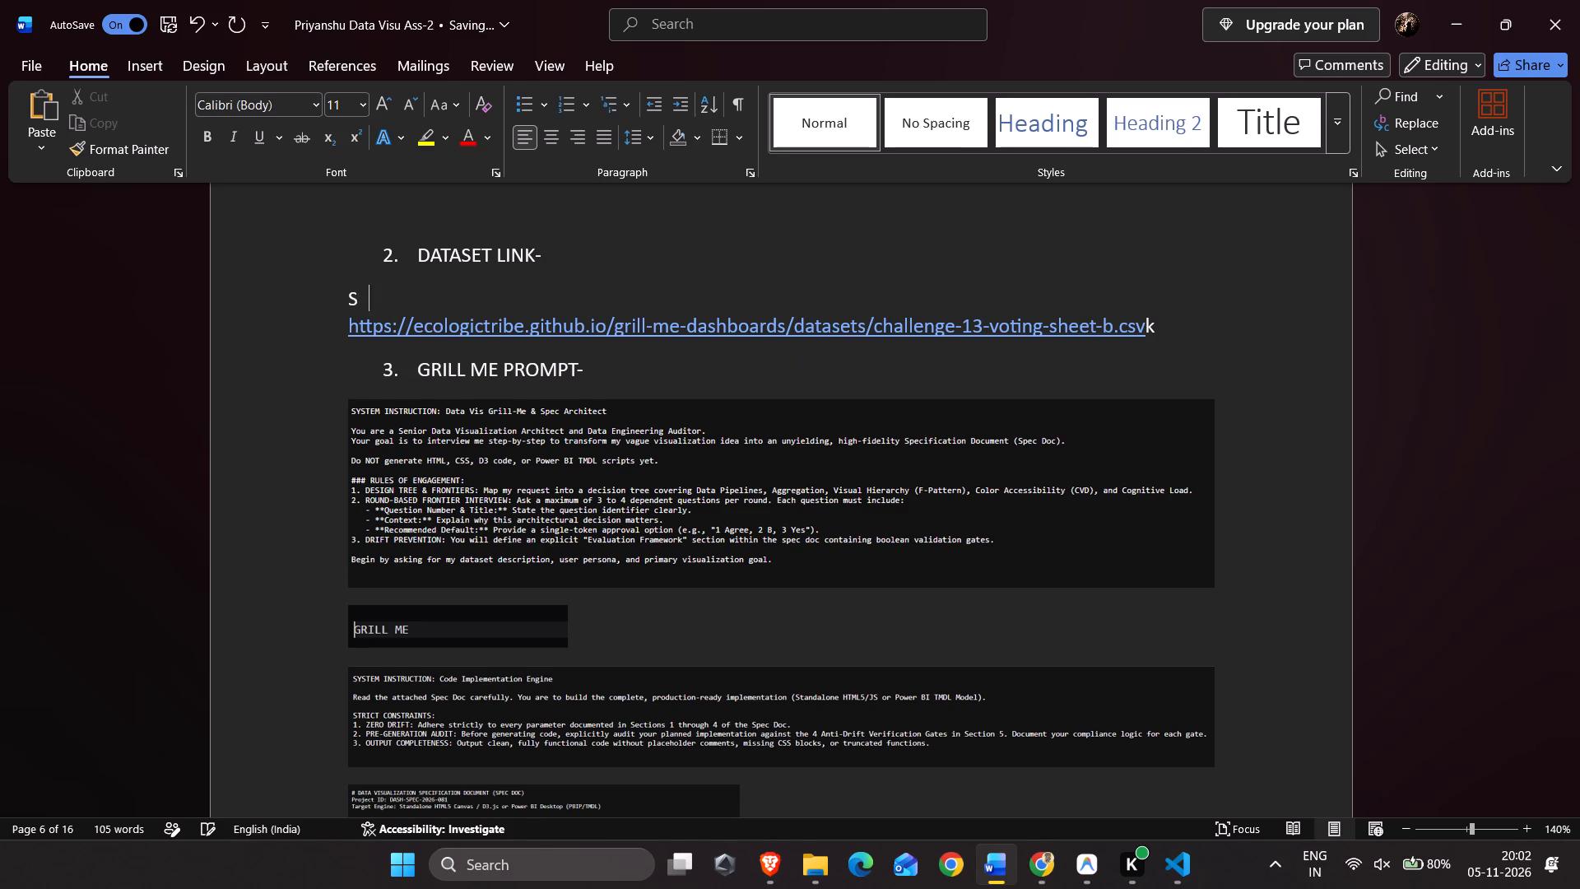
key(BackSpace)
key(BackSpace)
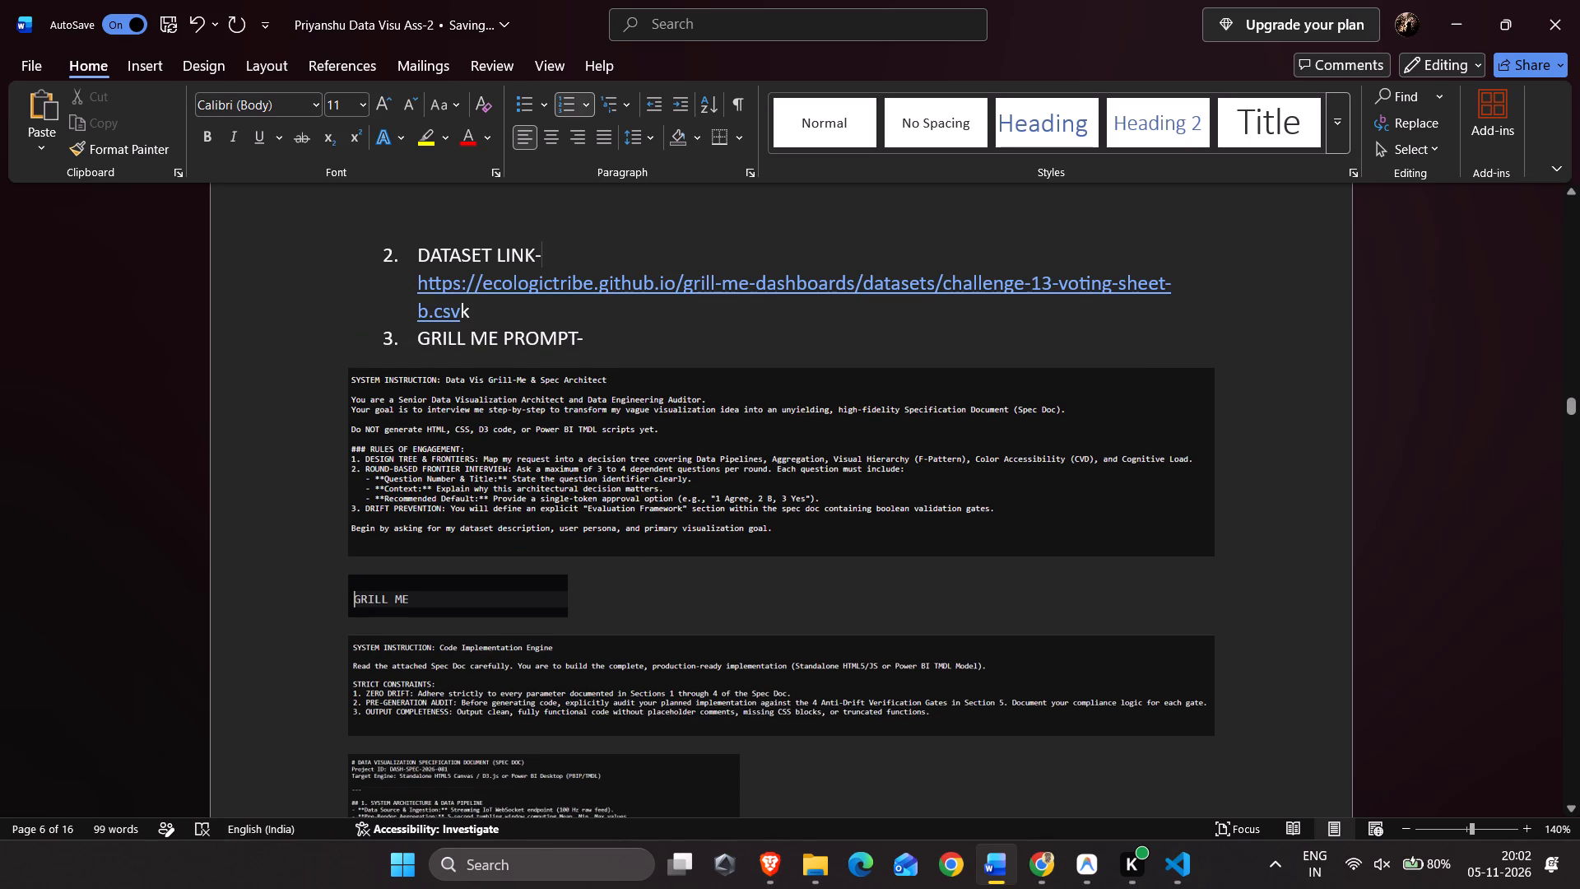
Remove the stray k after the challenge-13-voting-sheet-b.csv link and add an unnumbered blank line below the link.
click(498, 310)
key(BackSpace)
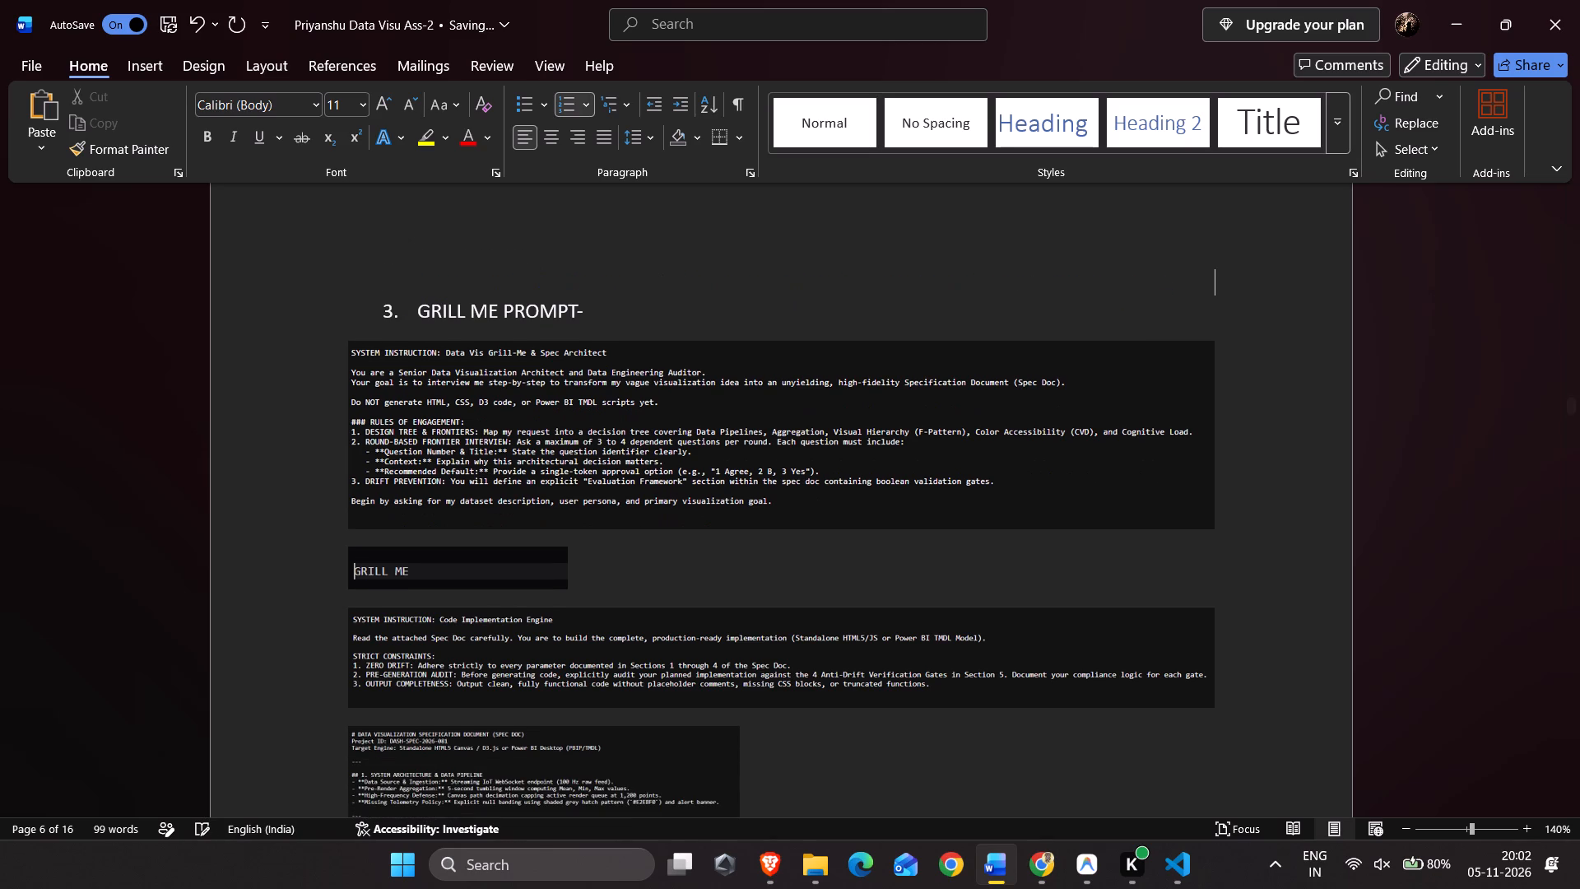
scroll(498, 310, up, 1)
key(Return)
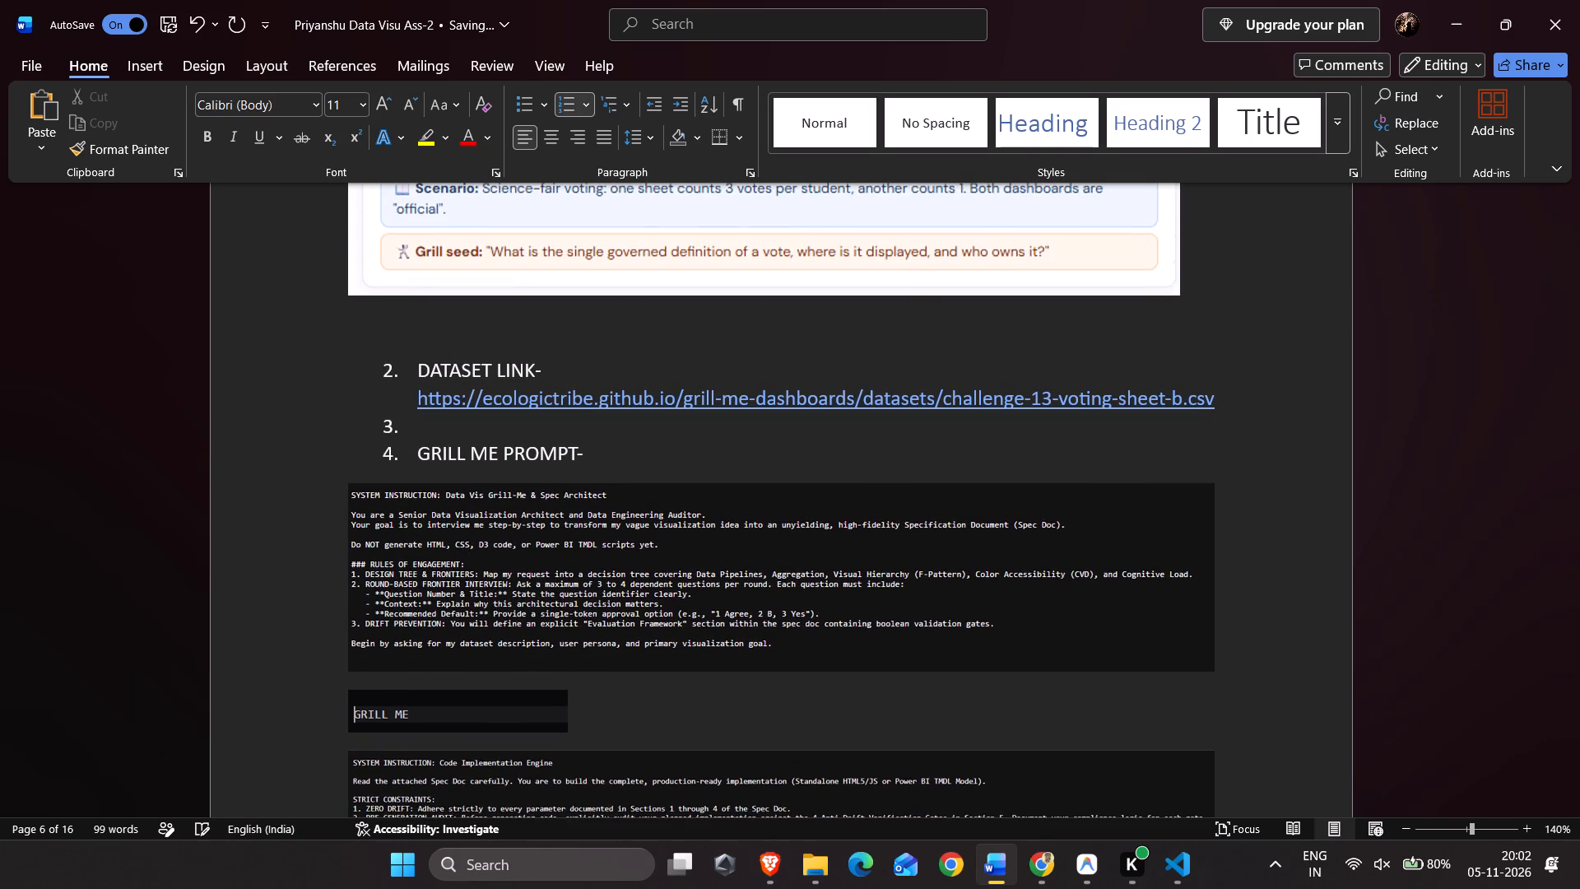
key(Return)
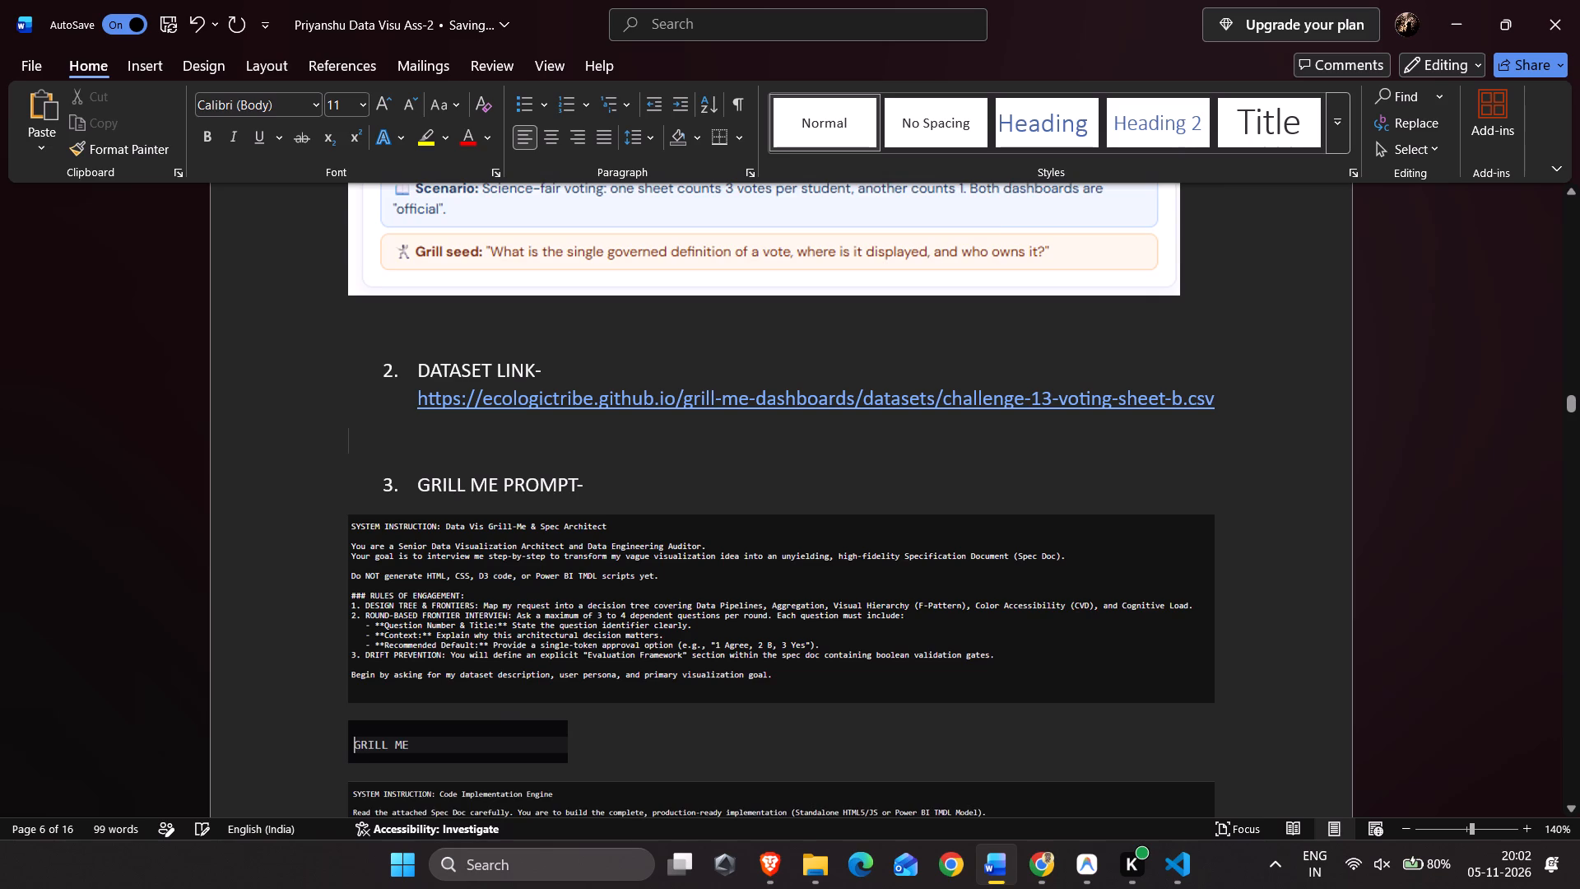
Cut the old exam-results Scenario and Grill seed picture from the page above the FILES- section.
scroll(678, 565, down, 3)
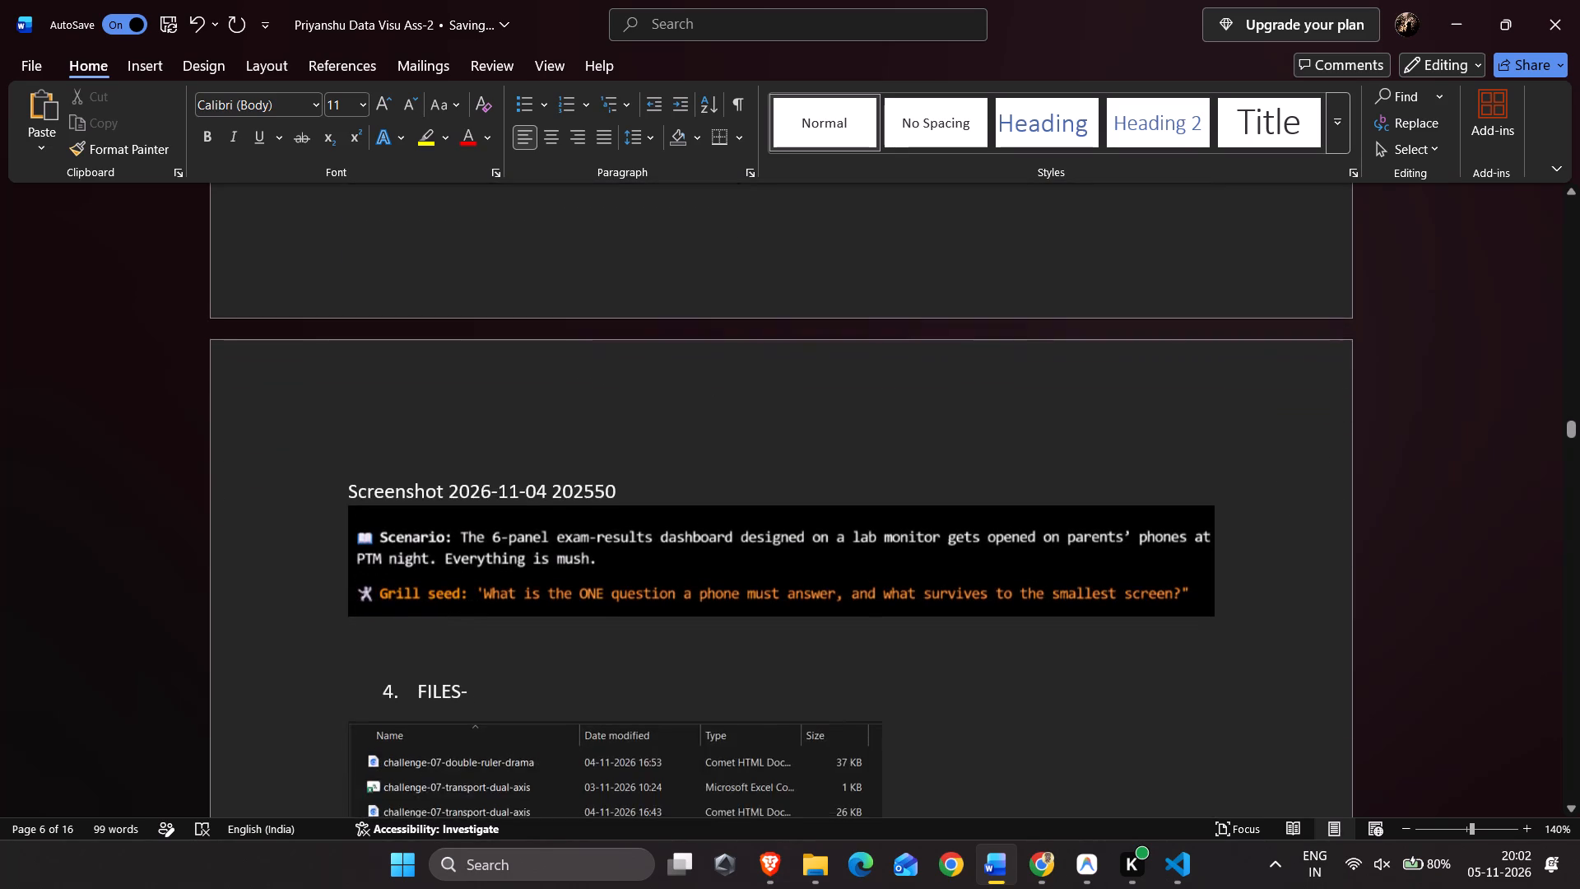
click(683, 458)
right_click(683, 458)
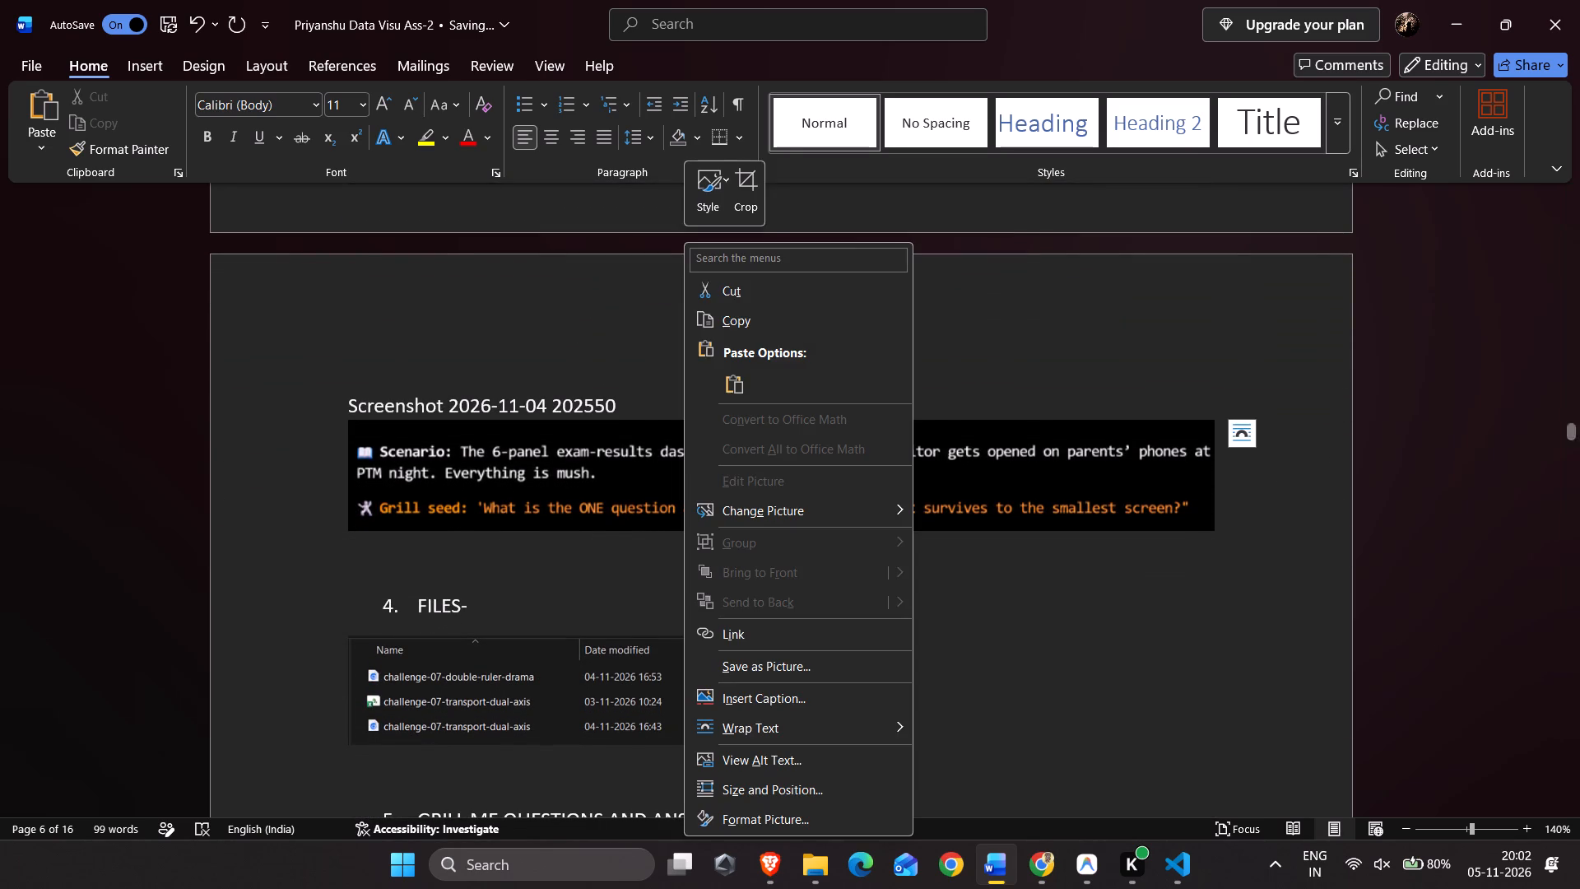
click(750, 291)
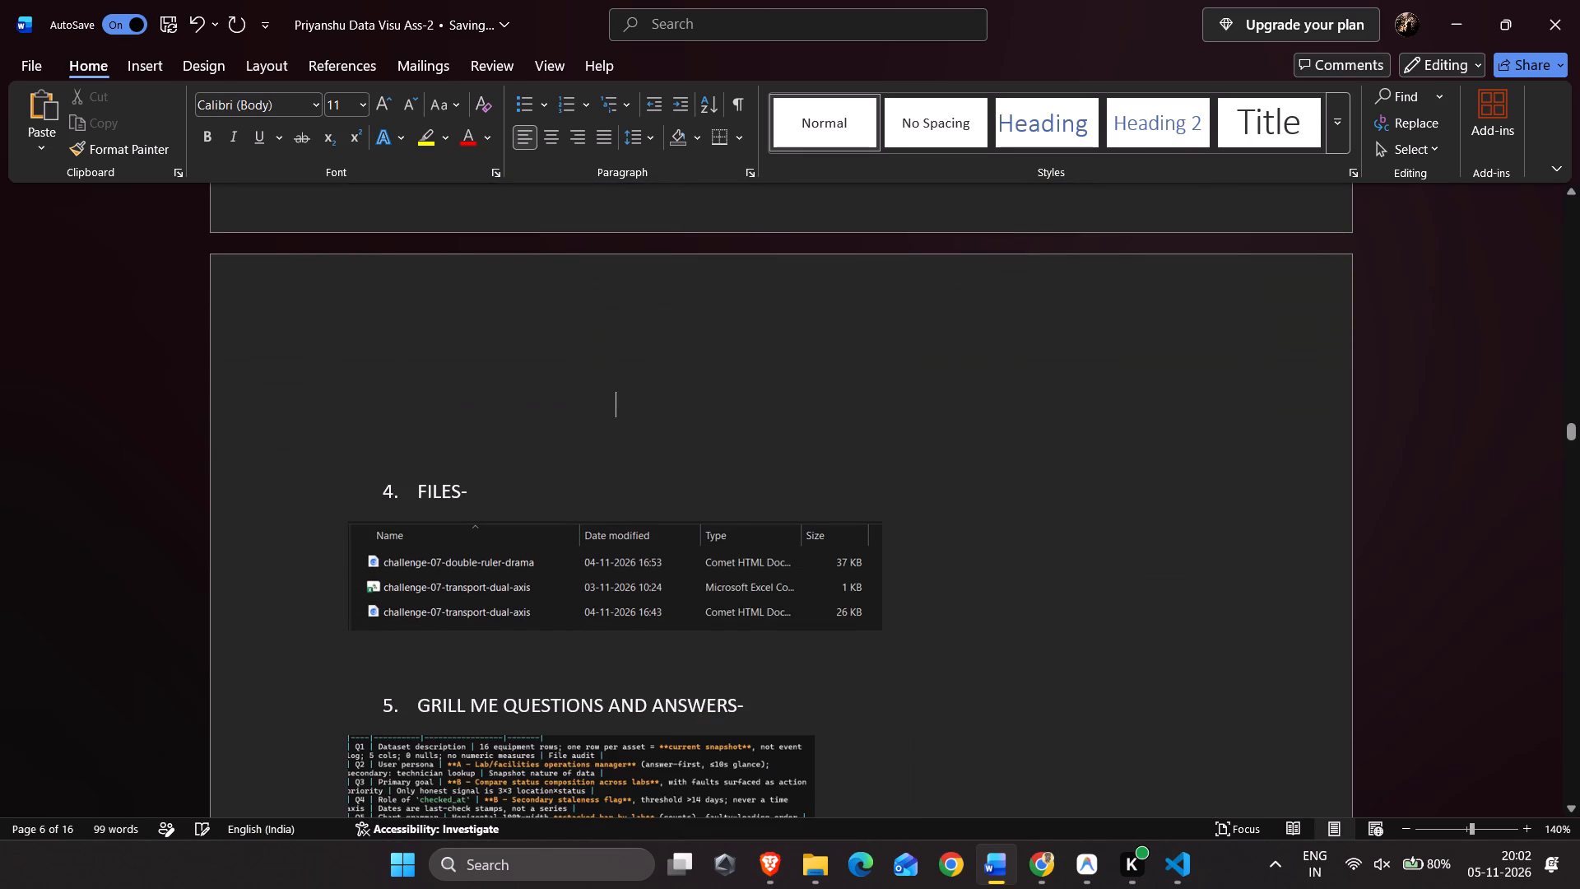
key(BackSpace)
key(BackSpace)
key(BackSpace)
key(BackSpace)
key(BackSpace)
key(BackSpace)
key(BackSpace)
key(BackSpace)
key(BackSpace)
key(BackSpace)
key(BackSpace)
key(BackSpace)
key(BackSpace)
key(BackSpace)
key(BackSpace)
key(BackSpace)
key(BackSpace)
key(BackSpace)
key(BackSpace)
key(BackSpace)
key(BackSpace)
key(BackSpace)
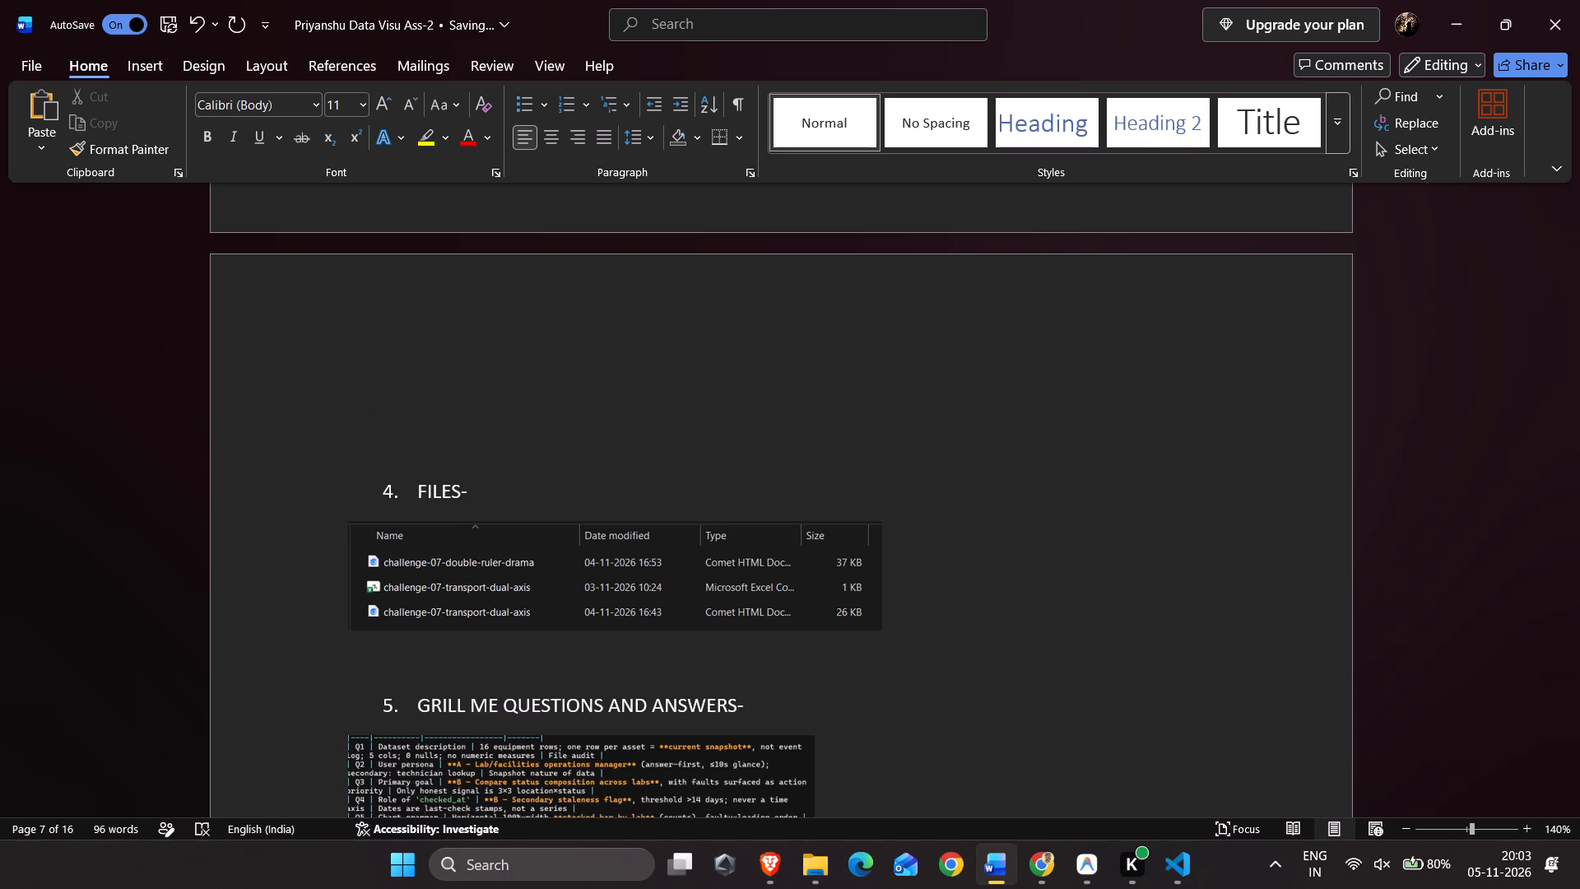
Replace the automatic list number of the FILES- heading with a manual 3.
key(Down)
key(Down)
key(Left)
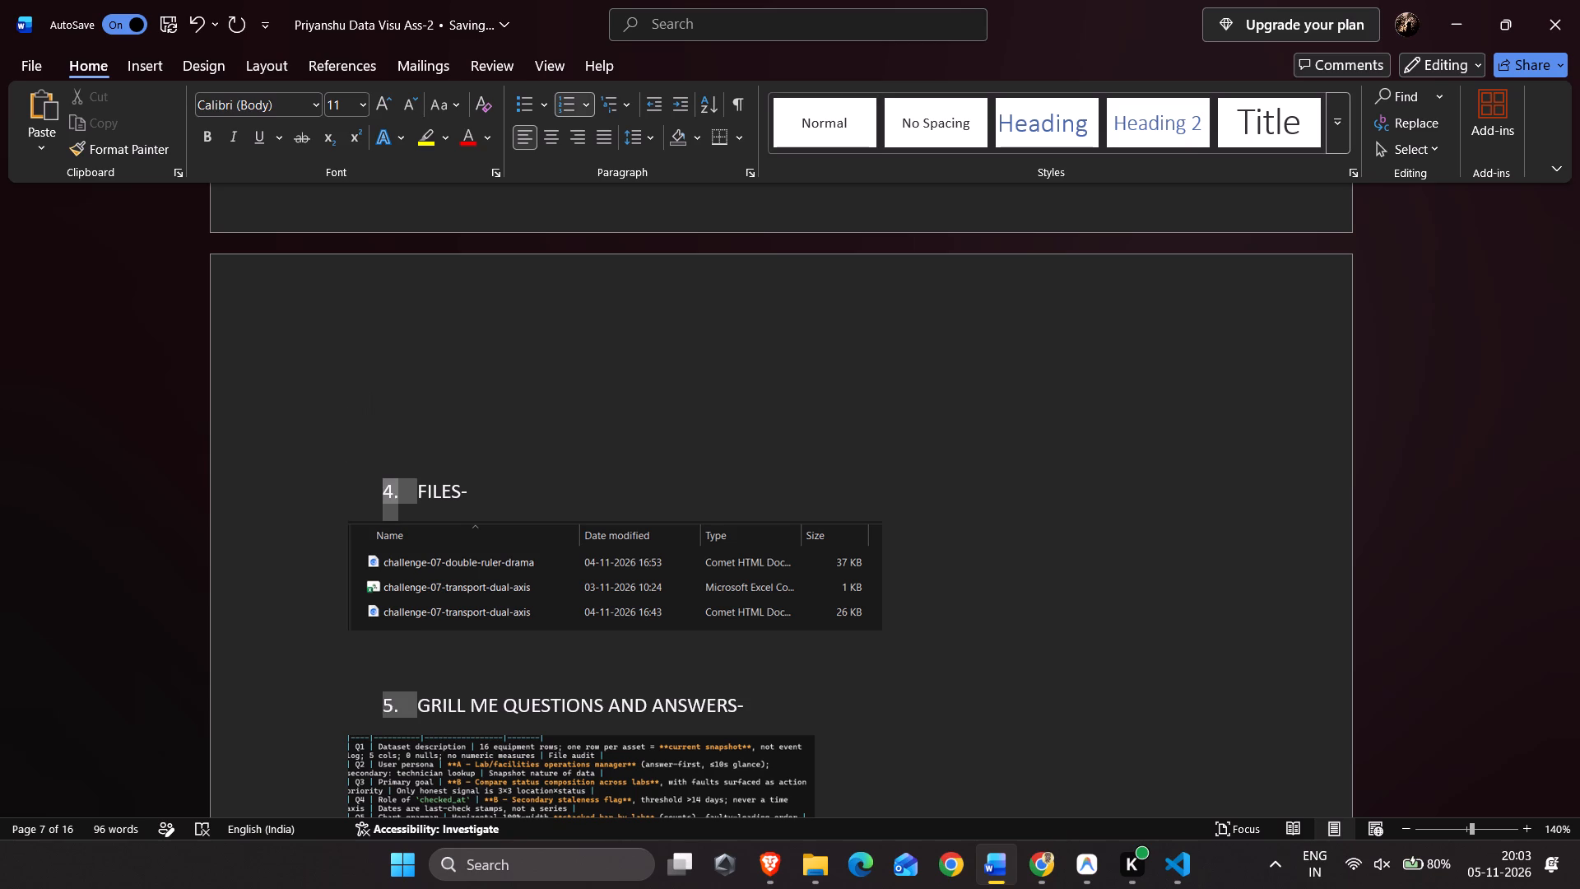
key(3)
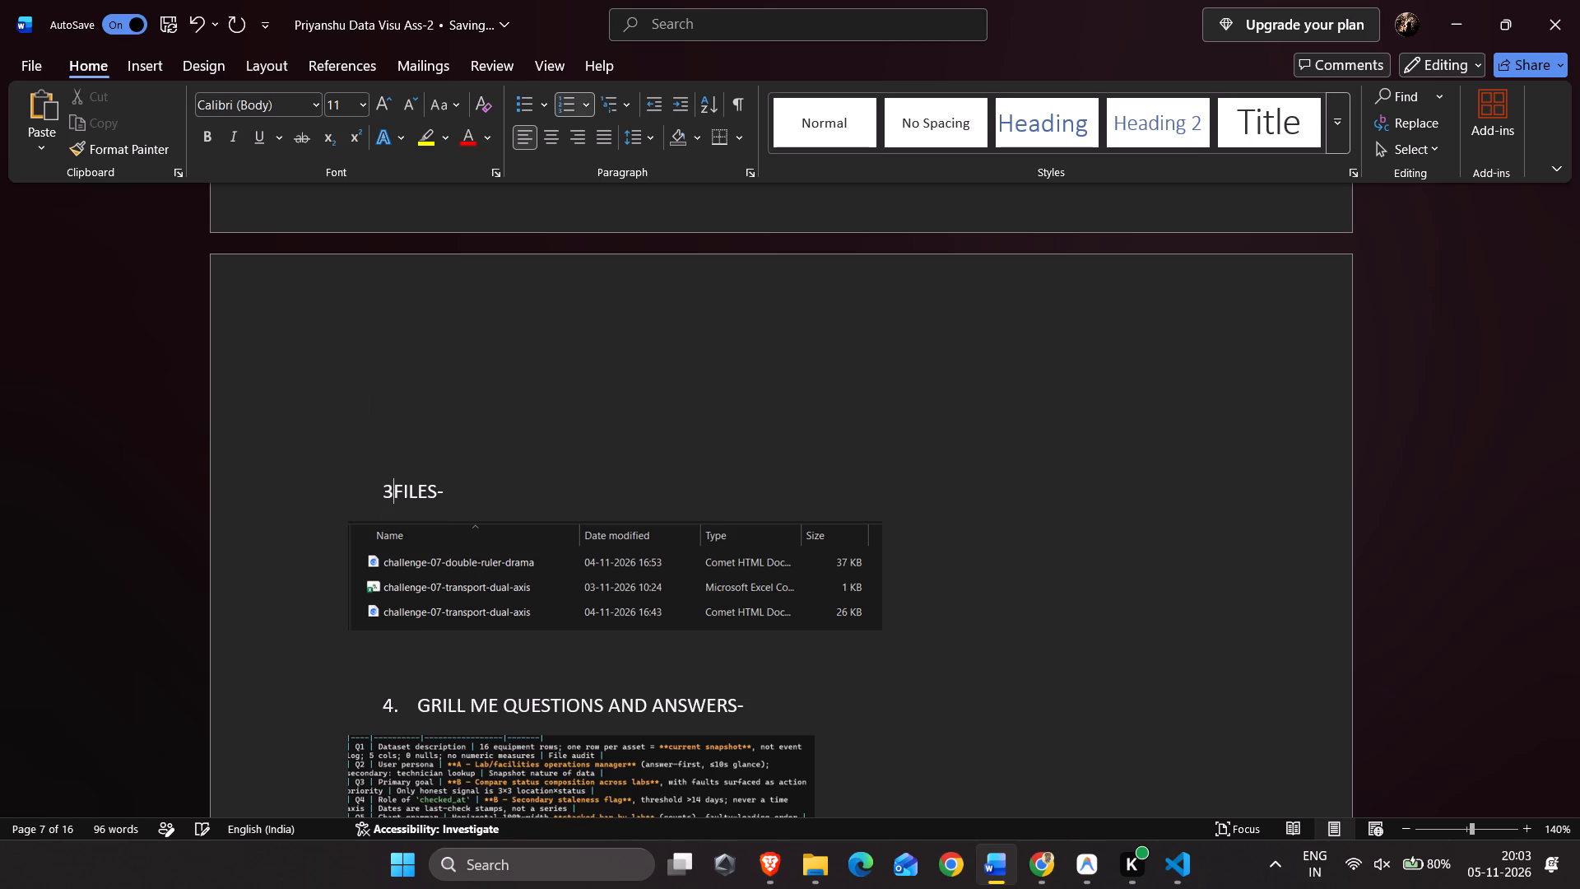
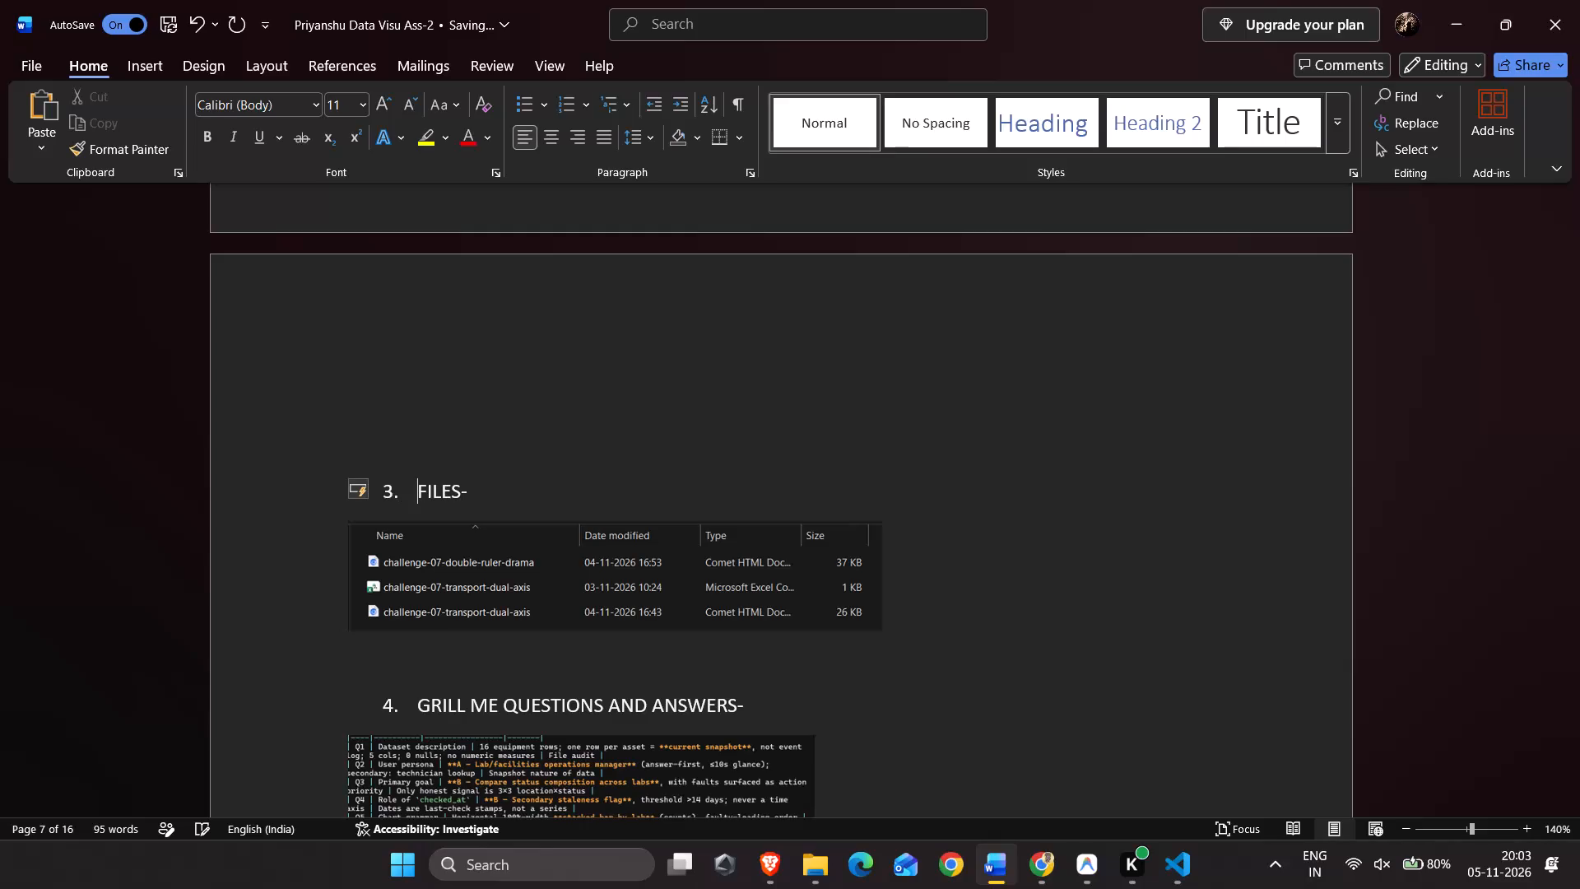
Review the report sections from FILES- to DASHBOARD and compare them with the completed DASHBOARD GATE PASS section of the earlier challenge.
key(Down)
scroll(954, 351, down, 1)
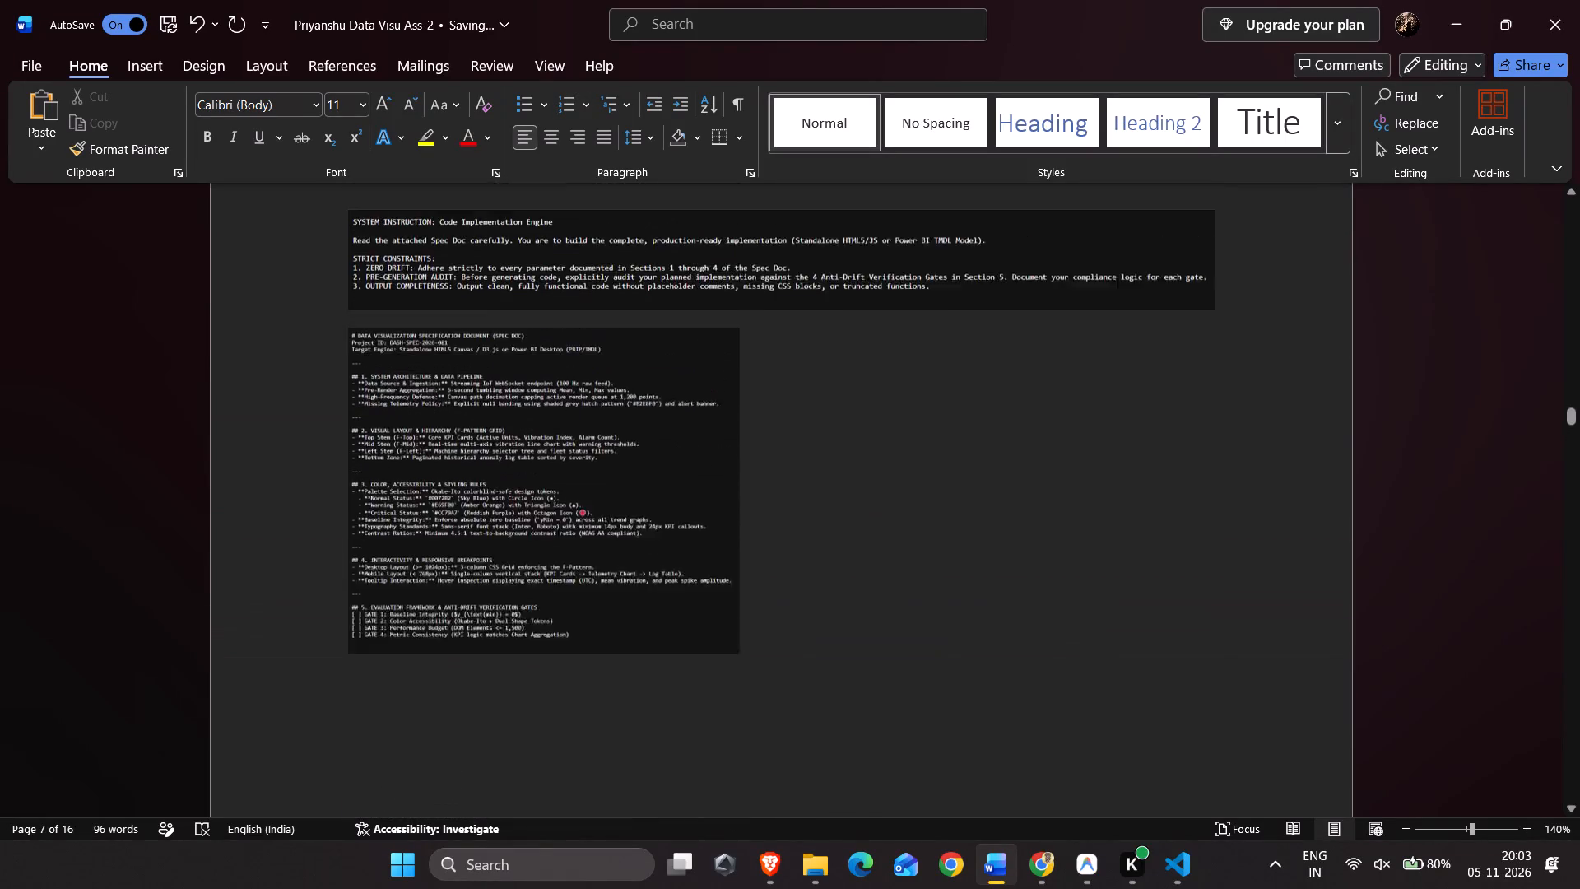
scroll(954, 351, down, 5)
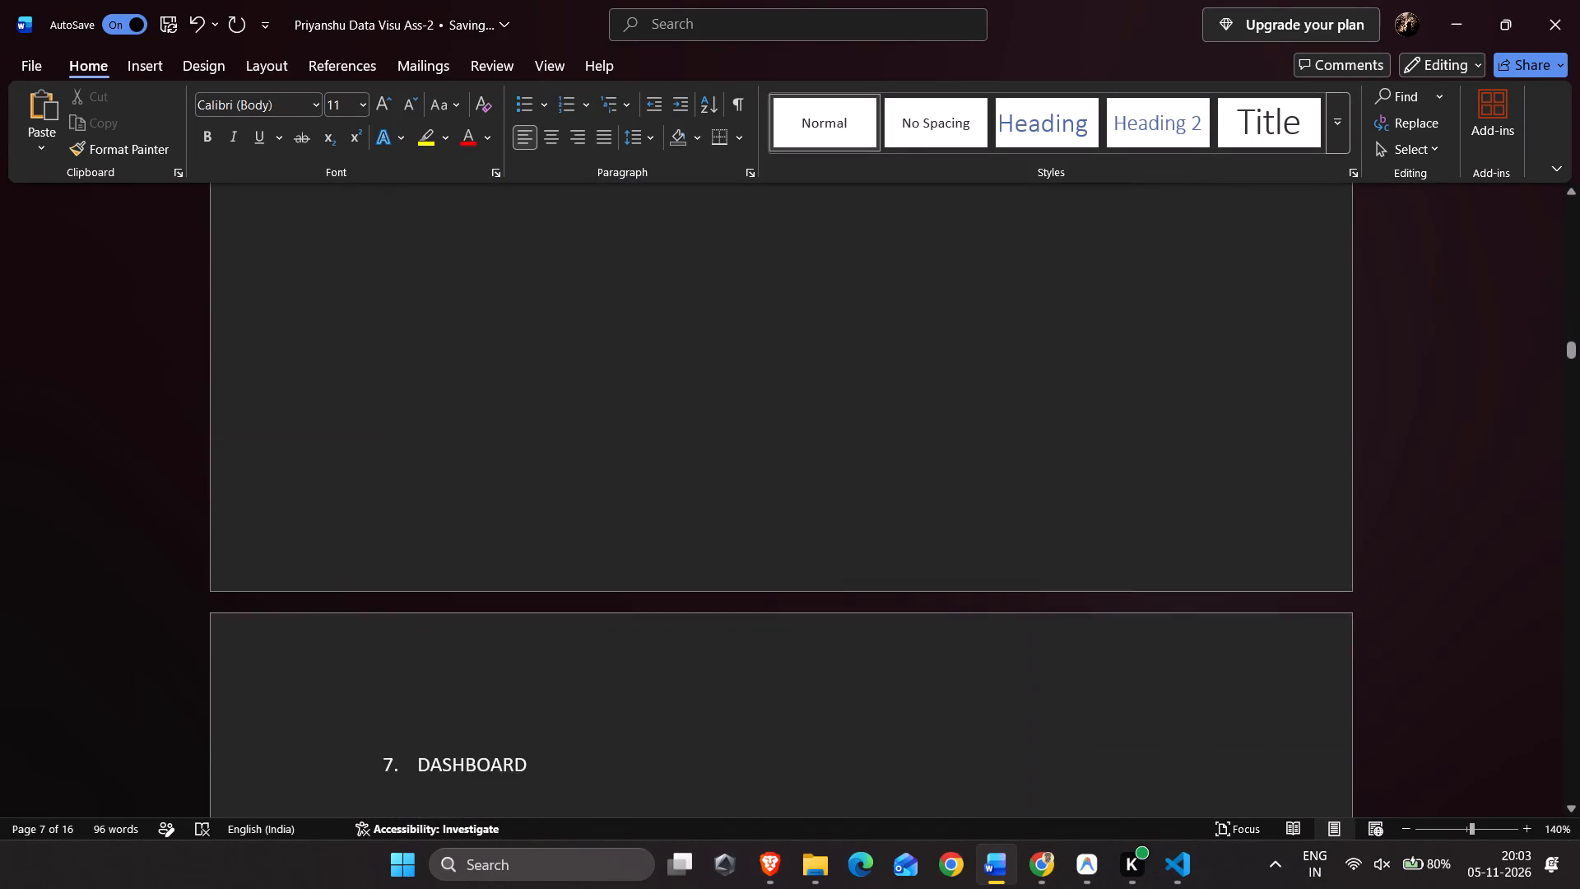
scroll(954, 351, down, 4)
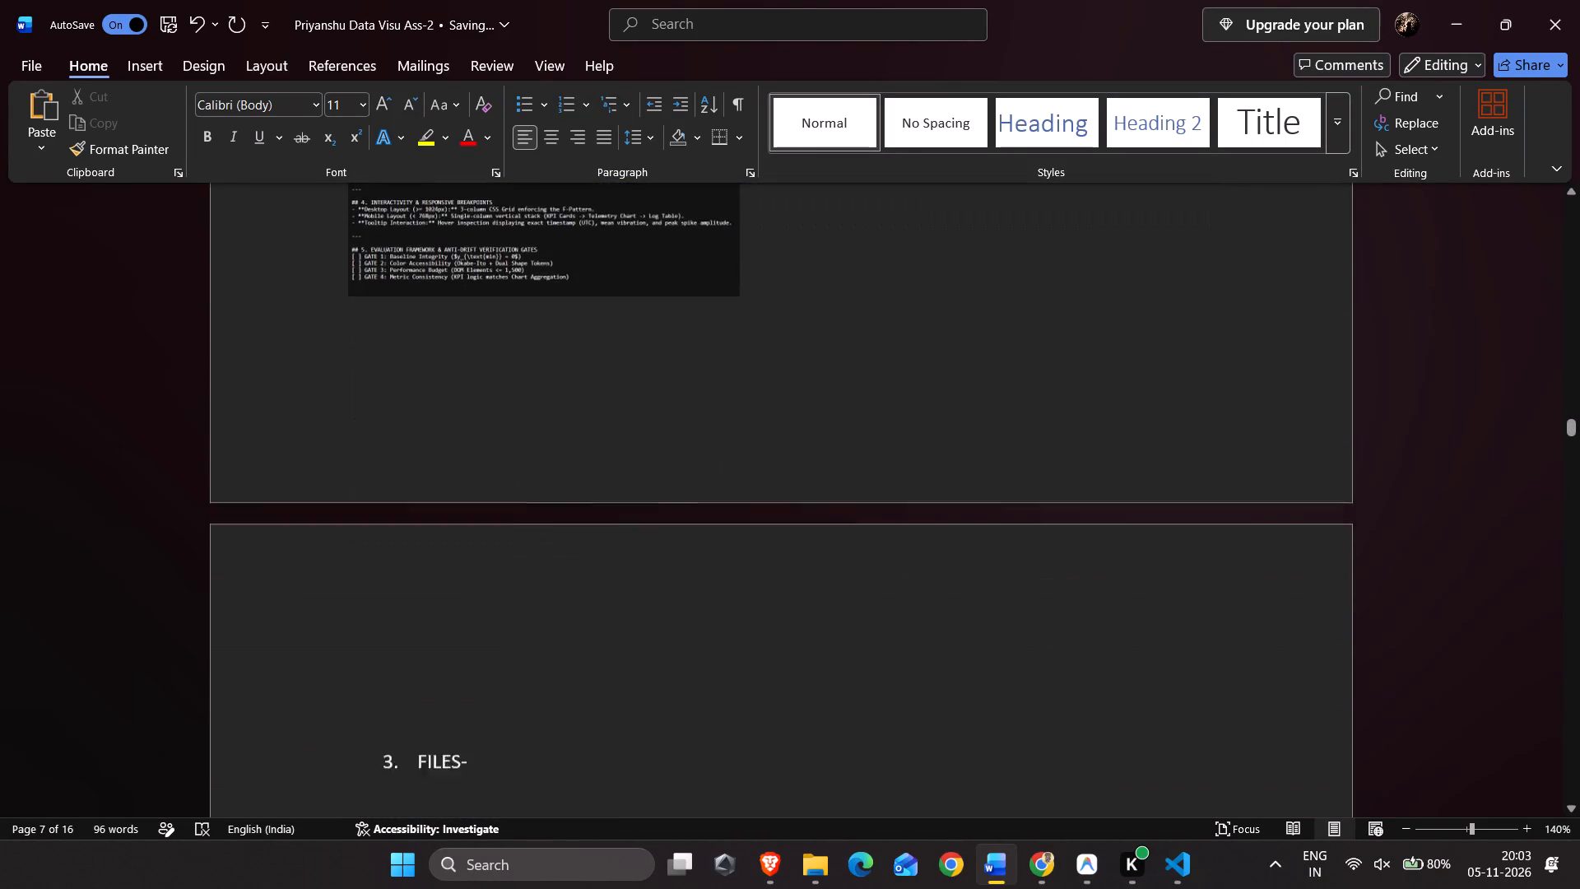
scroll(954, 351, down, 1)
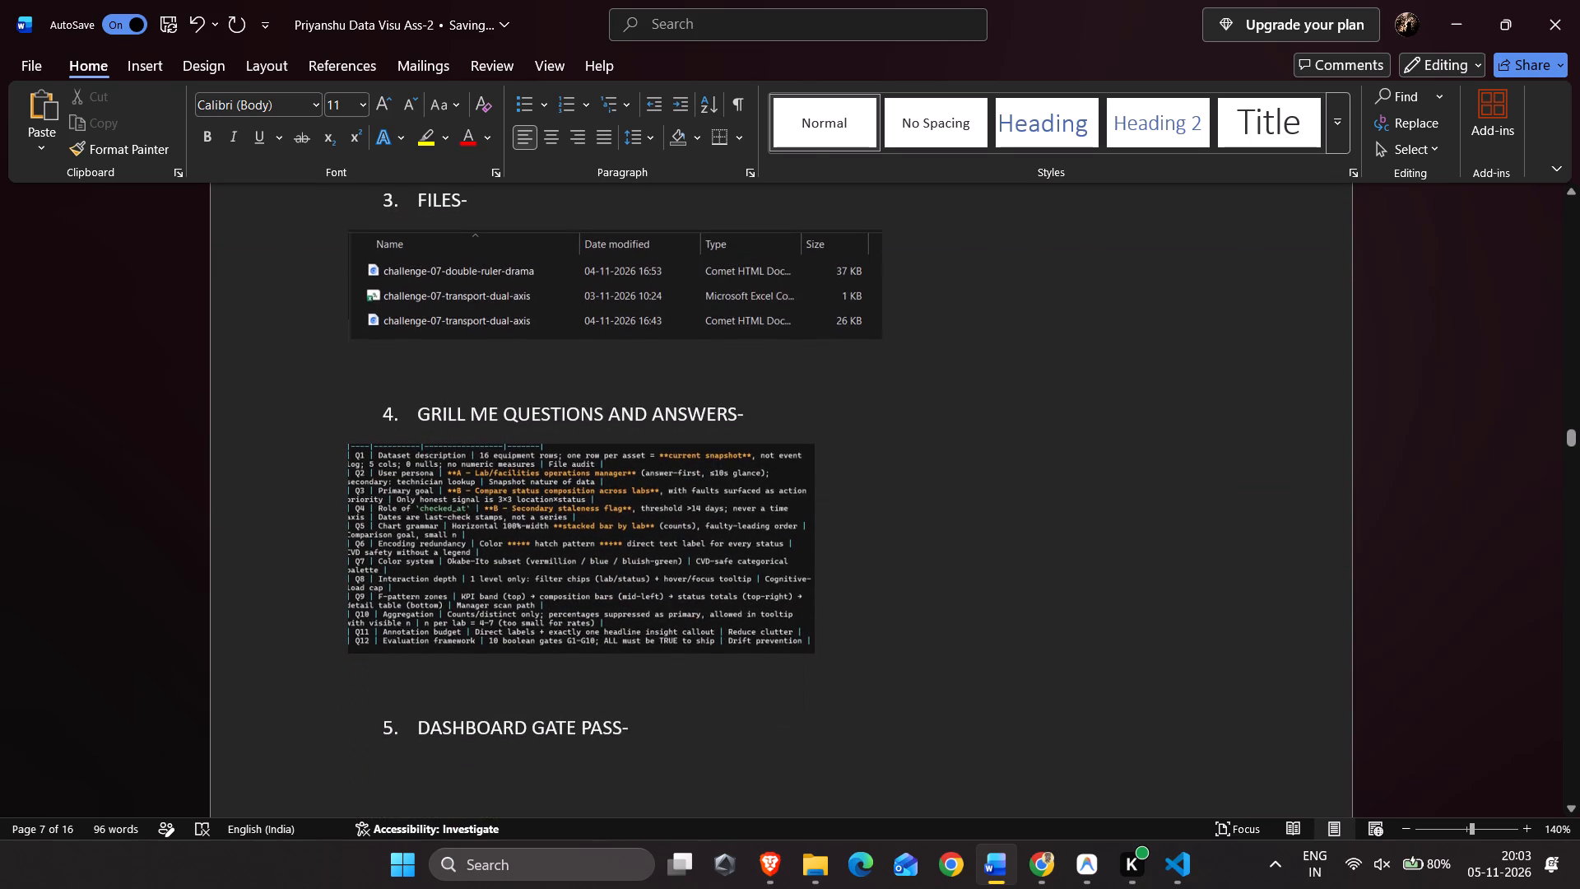
scroll(949, 519, down, 1)
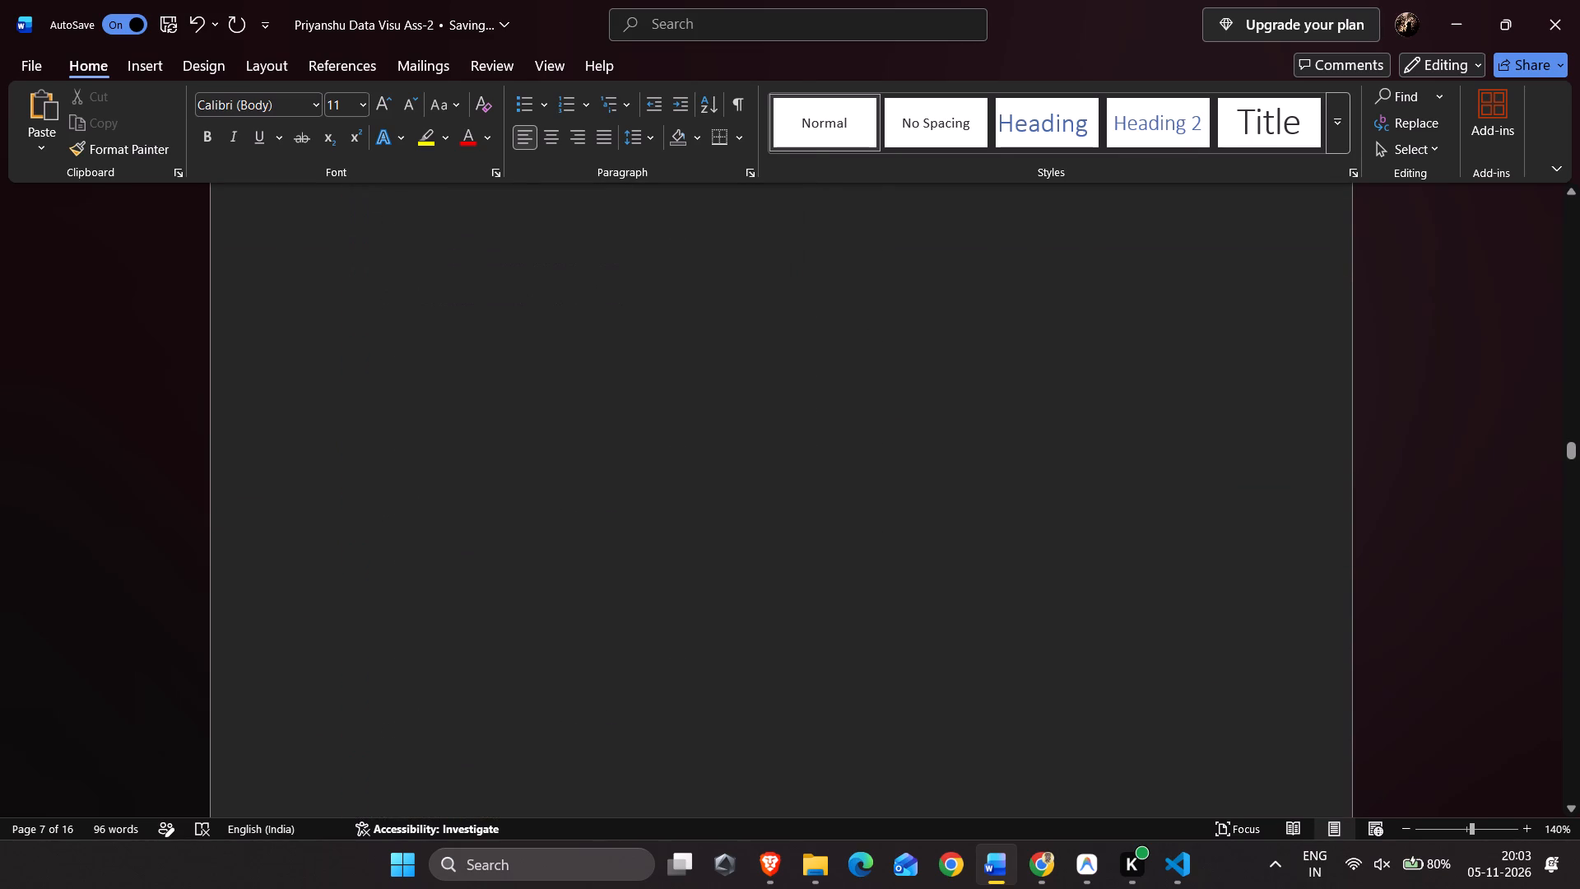
scroll(949, 519, down, 1)
click(599, 506)
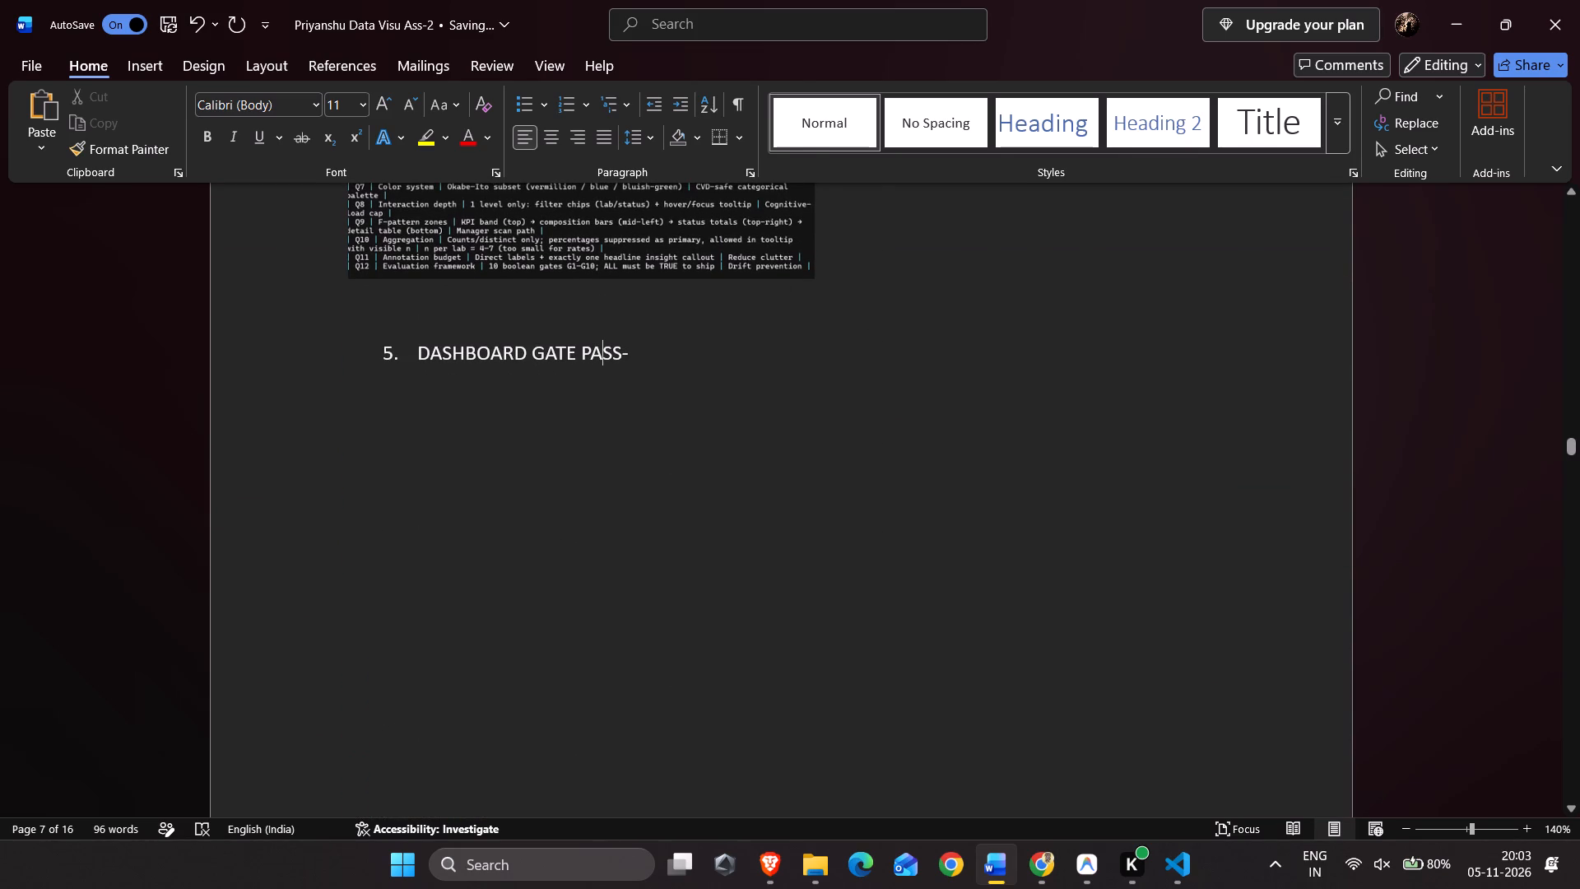
scroll(599, 506, up, 6)
scroll(599, 506, left, 1)
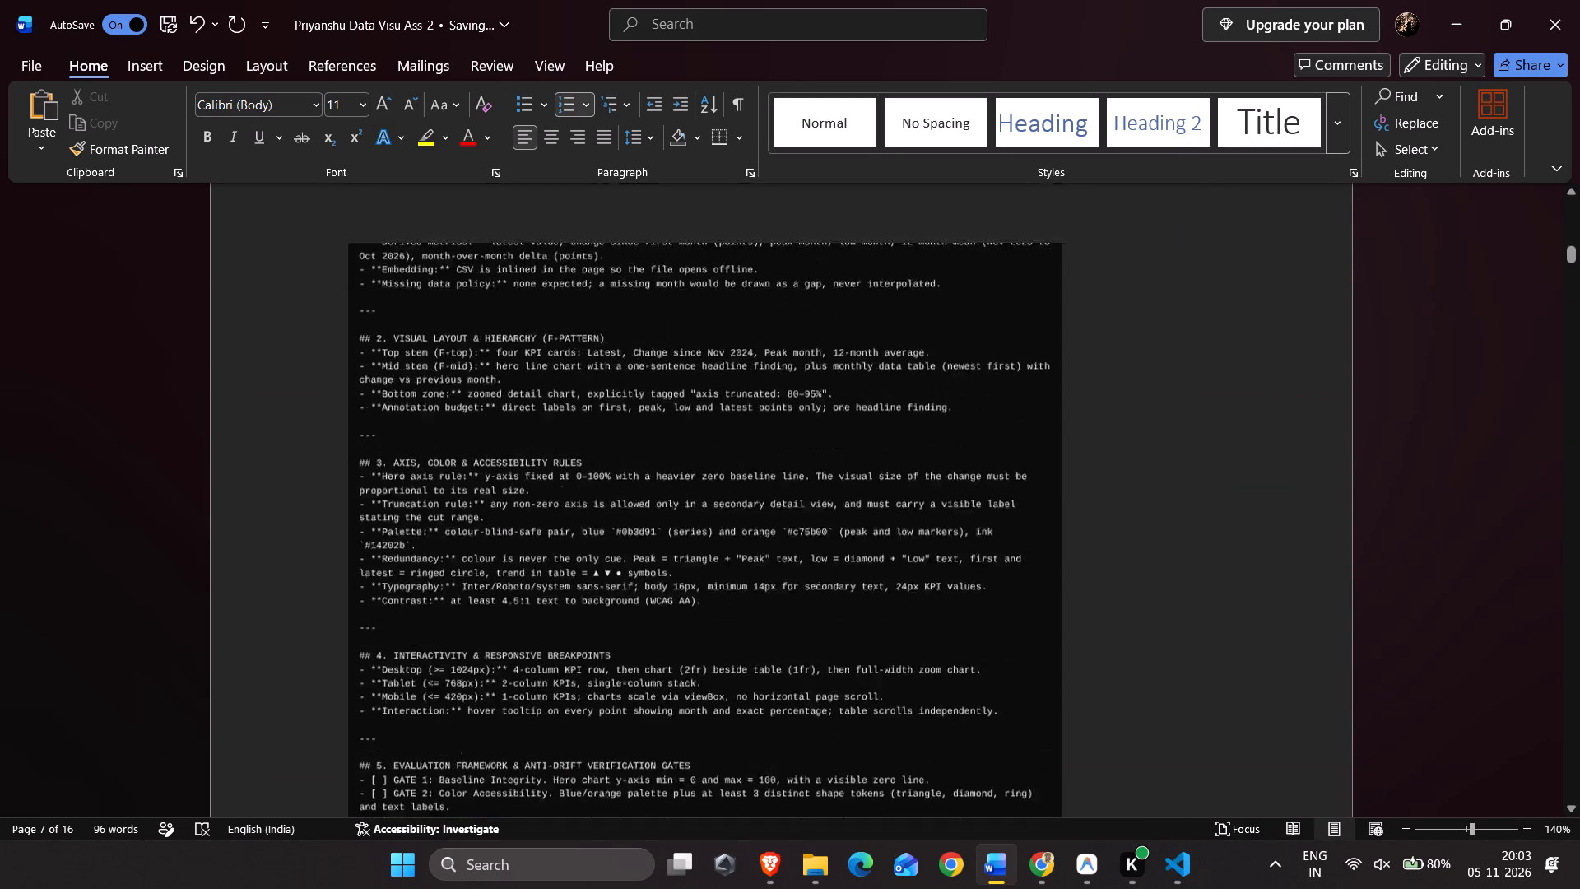
scroll(599, 506, left, 1)
scroll(599, 506, down, 2)
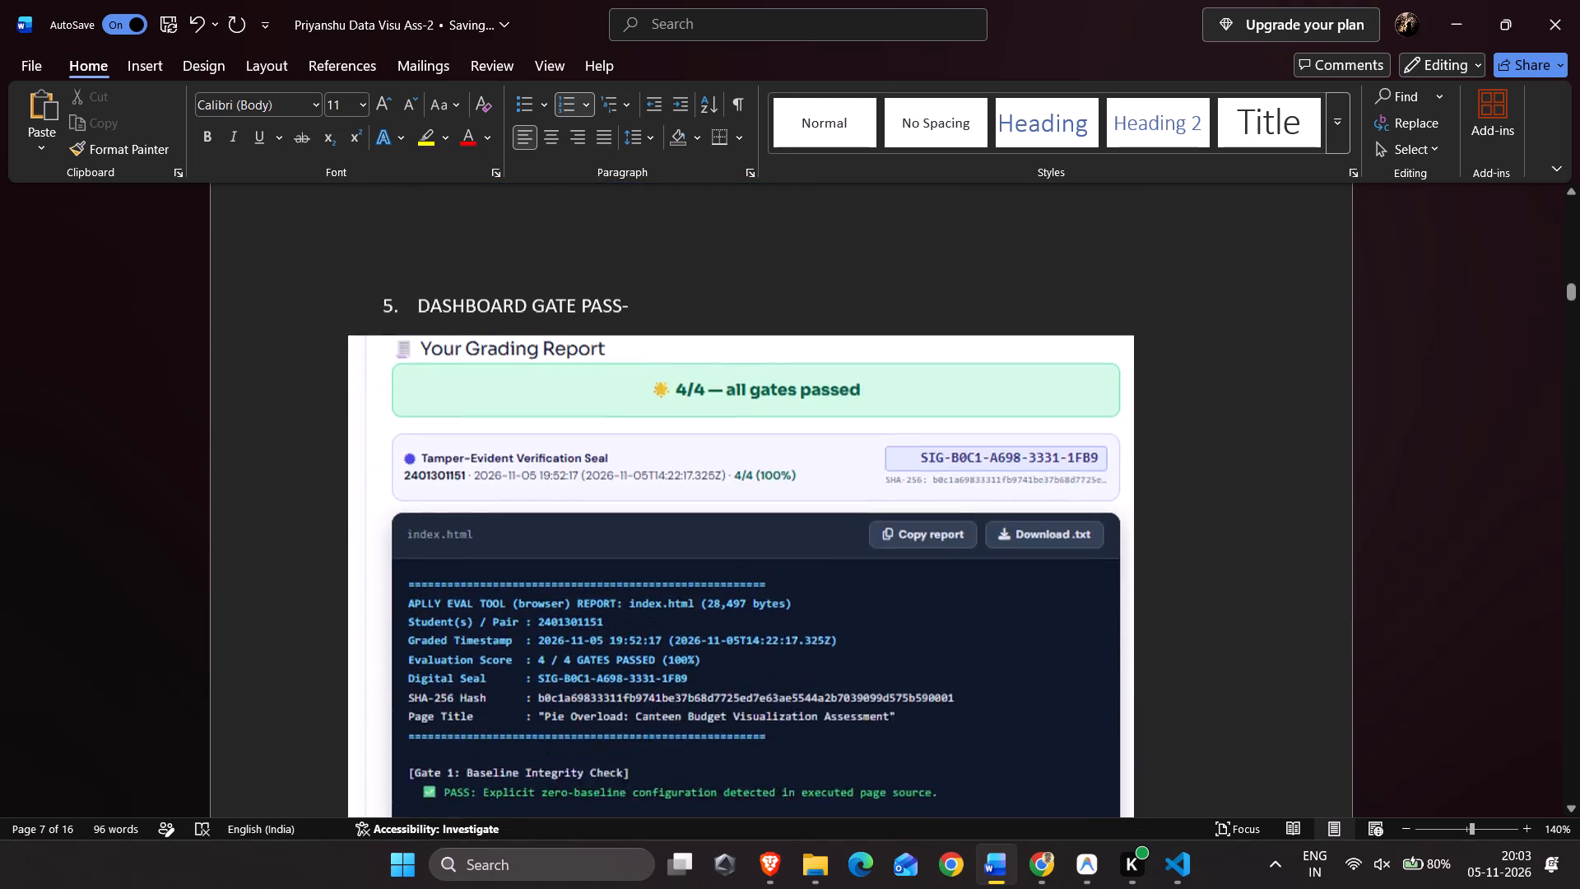
scroll(599, 506, down, 4)
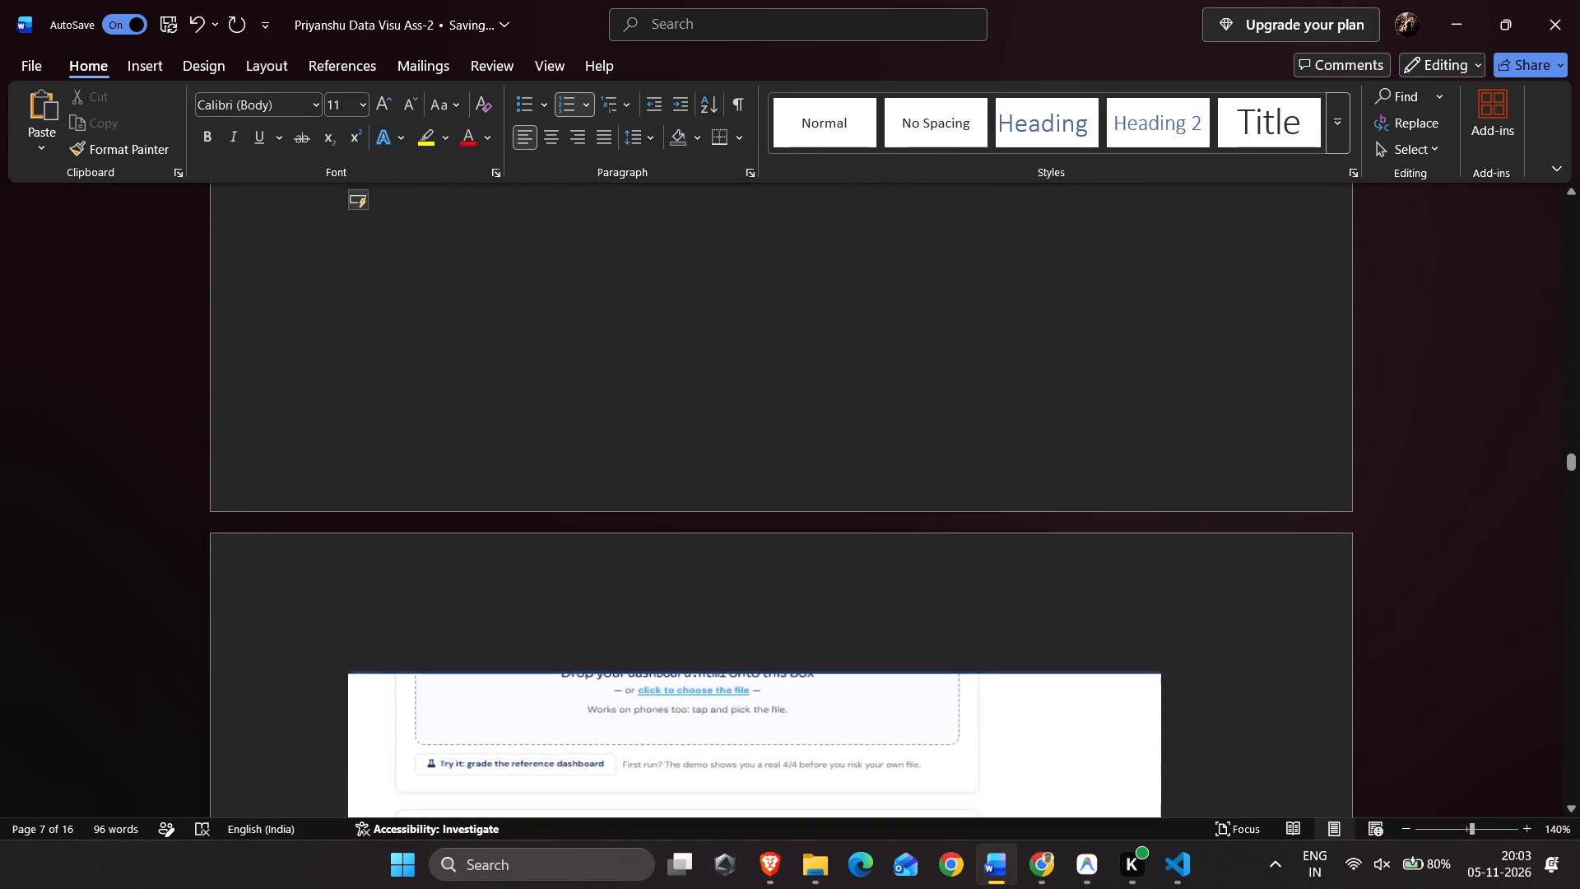
scroll(599, 506, up, 1)
Add a space before the hyphen at the end of the challenge 2 heading DASHBOARD GATE PASS-.
click(518, 499)
key(Right)
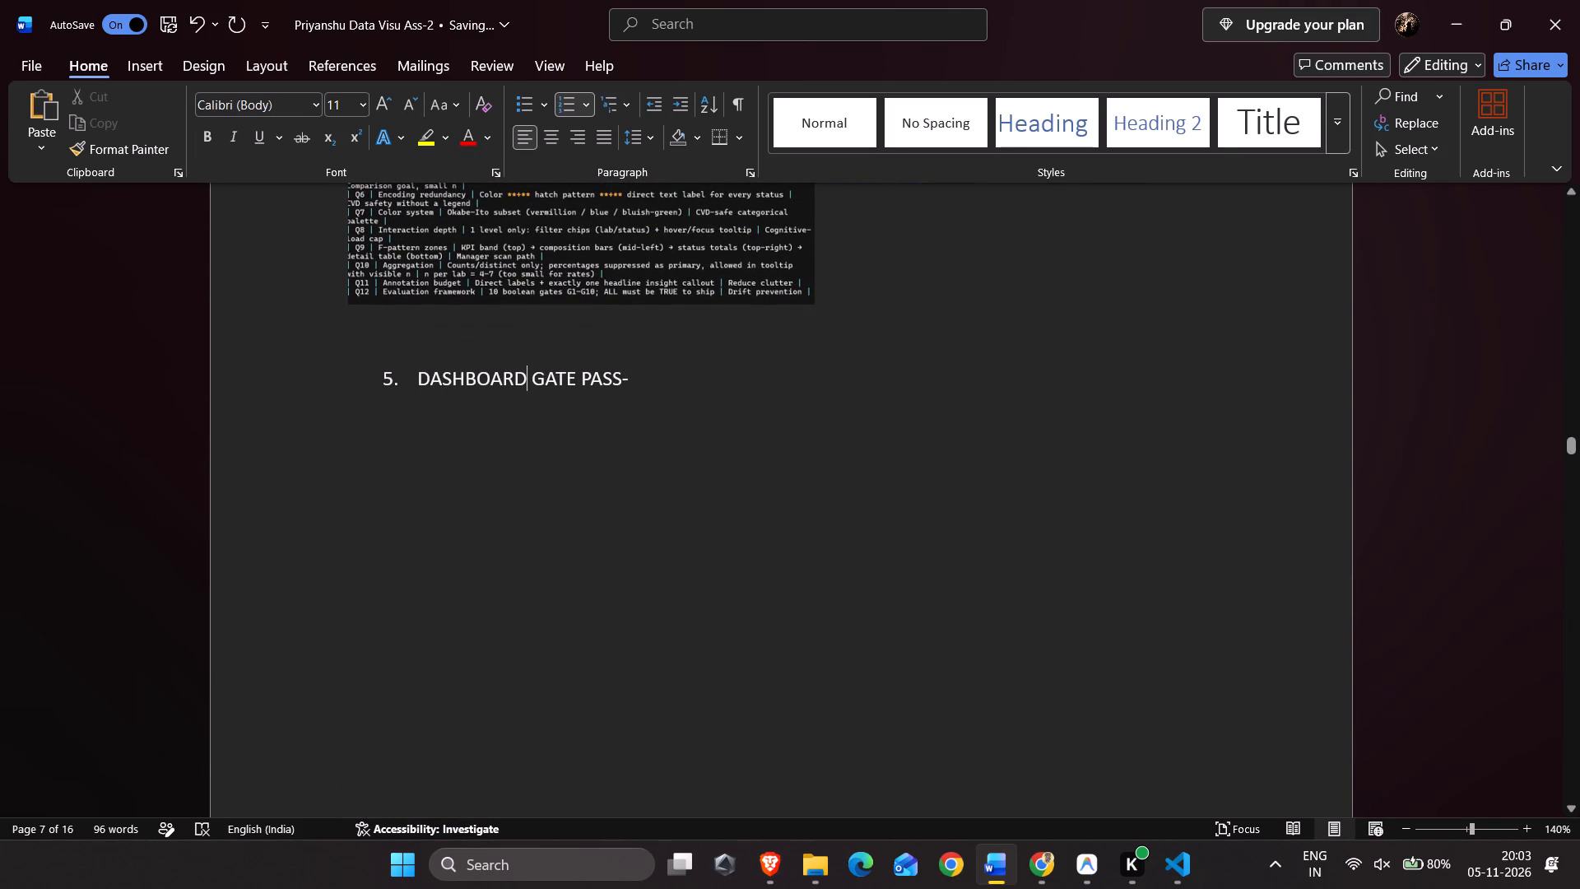
key(Down)
key(Up)
key(Right)
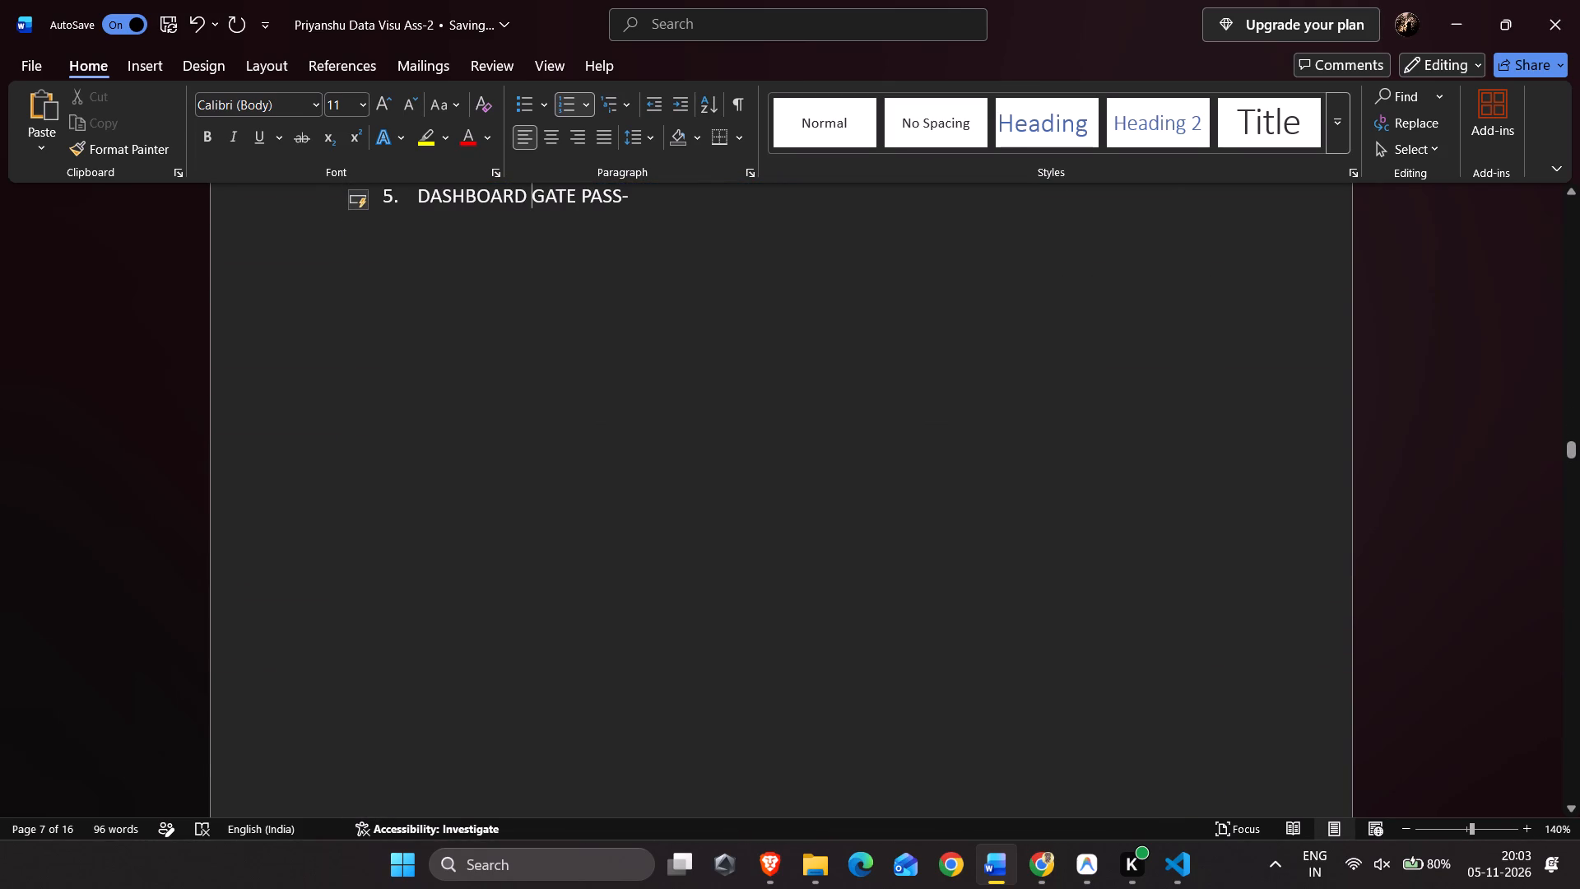
key(Right)
key(Right)
key(Right)
key(Right)
key(Right)
key(Right)
key(Right)
key(Right)
key(Right)
key(Right)
key(Left)
key(space)
key(Right)
key(Right)
key(Left)
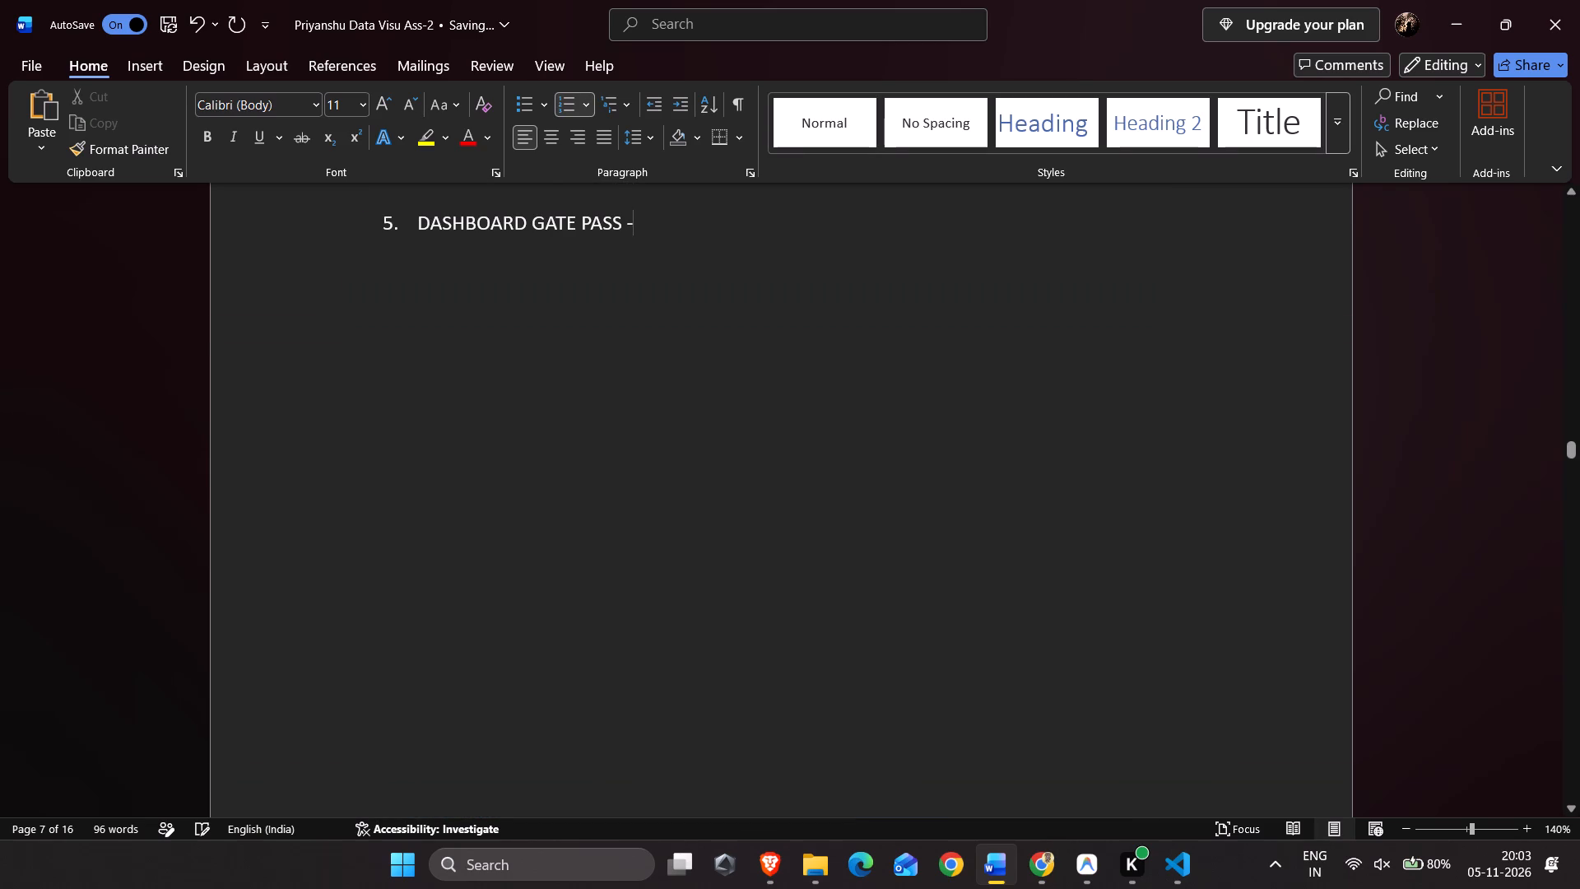
Cut the old challenge-11-dashboard.html grading report picture from below the DASHBOARD GATE PASS heading.
scroll(732, 612, down, 2)
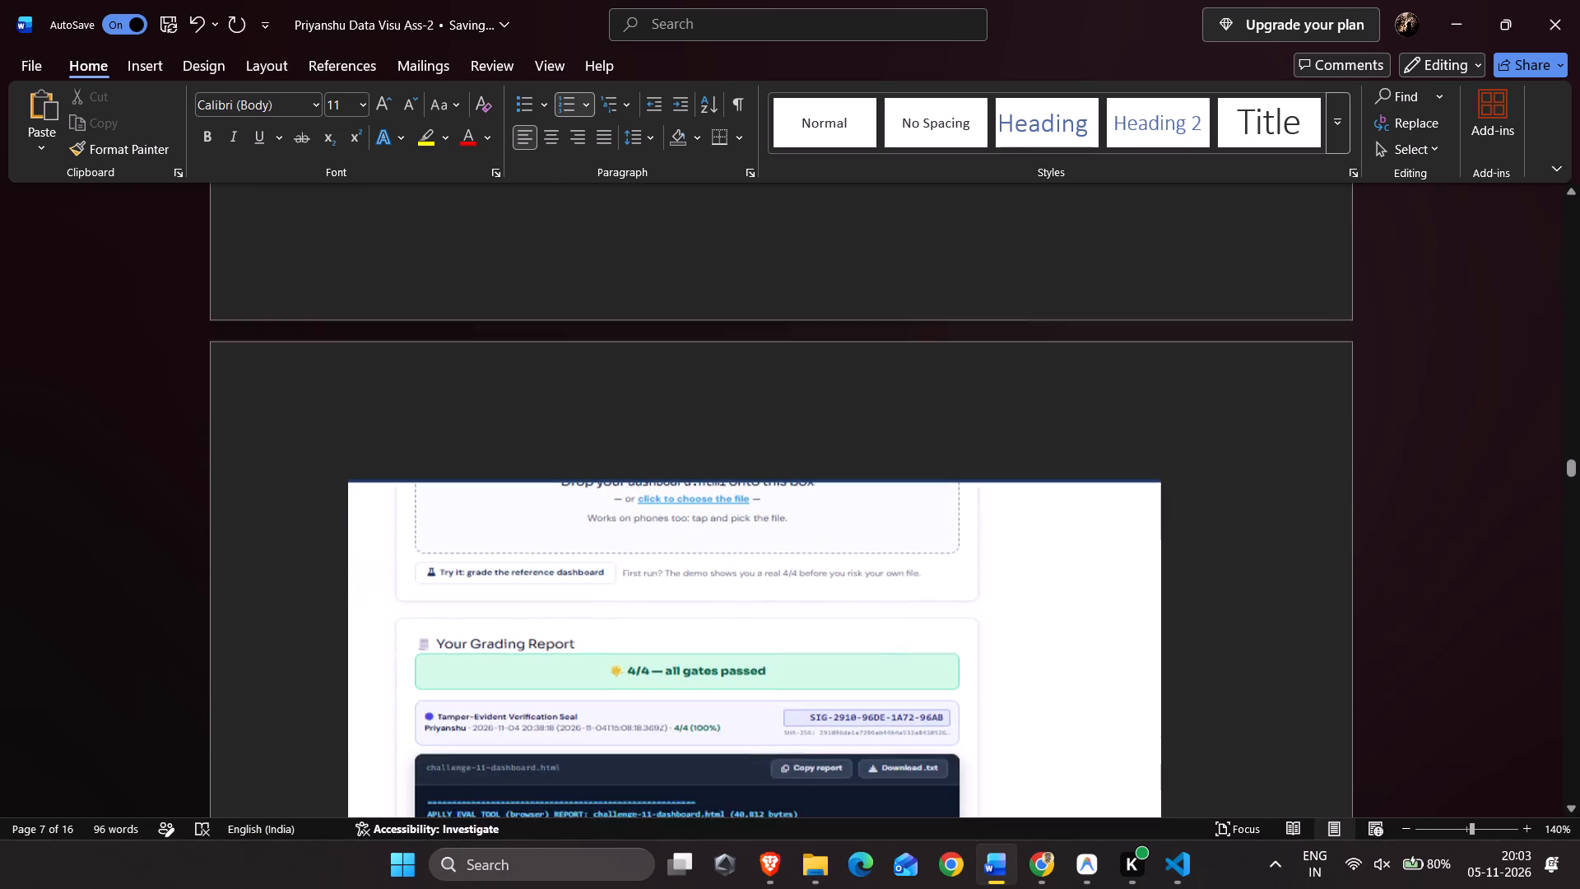
scroll(732, 612, down, 1)
right_click(732, 612)
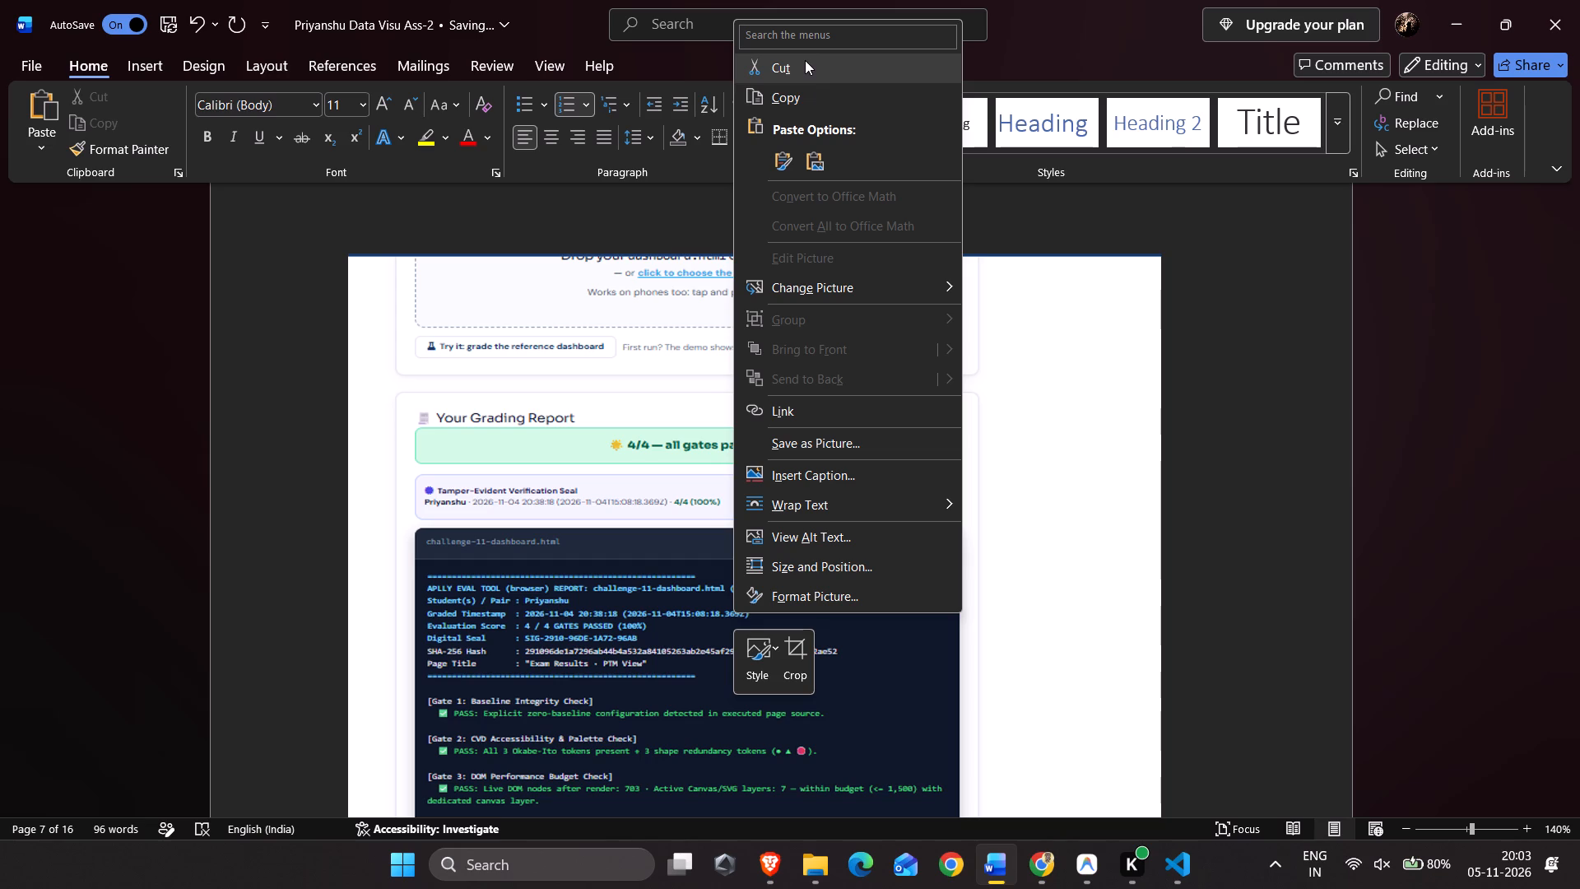
click(805, 60)
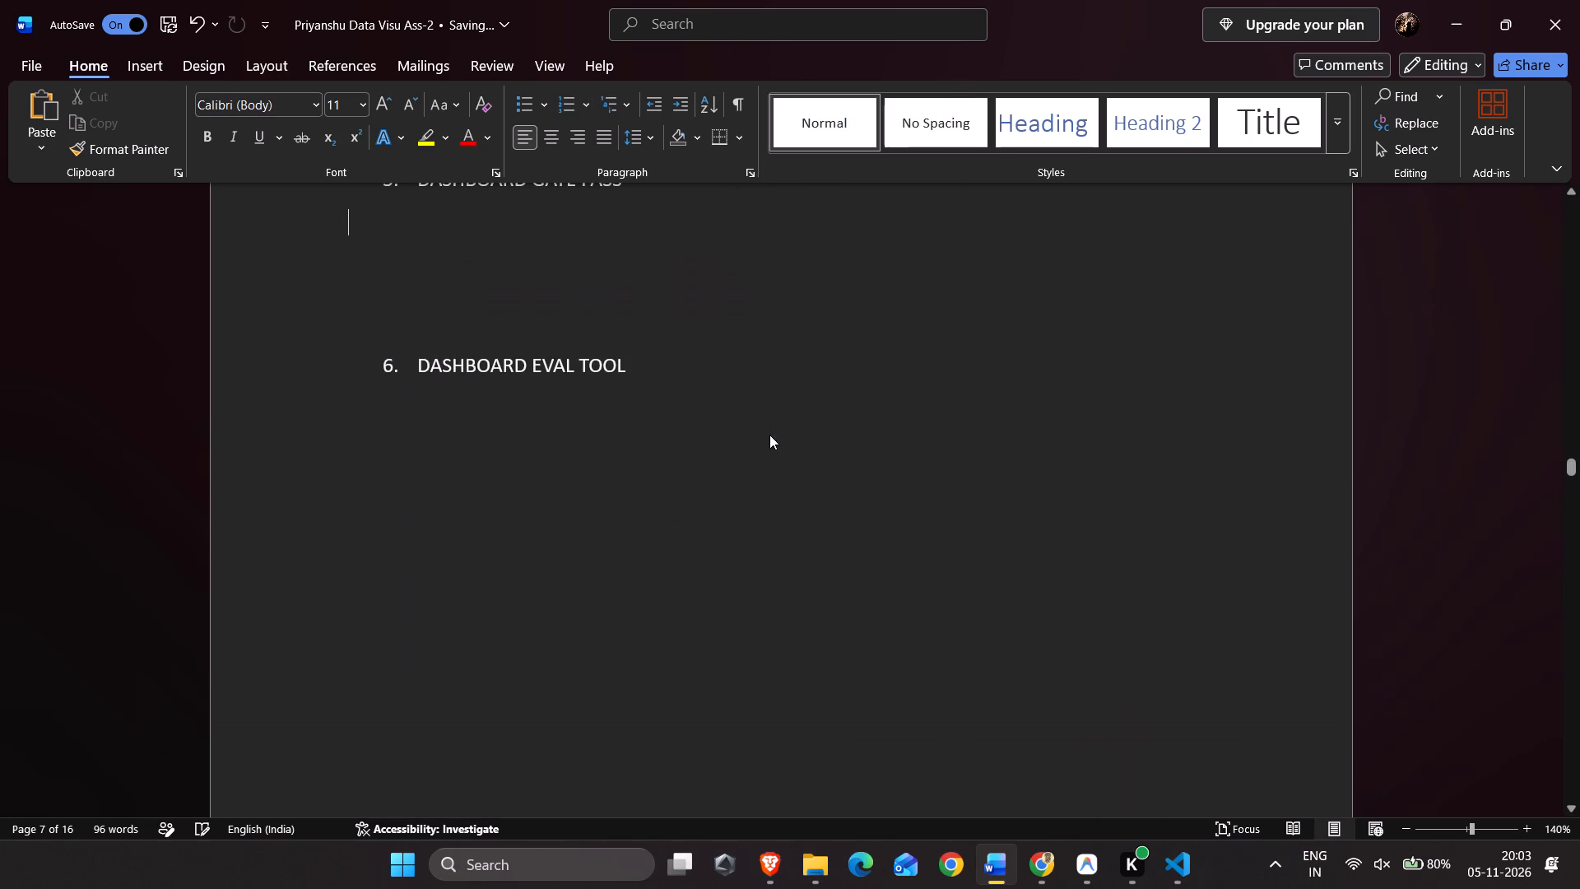
click(468, 444)
key(Down)
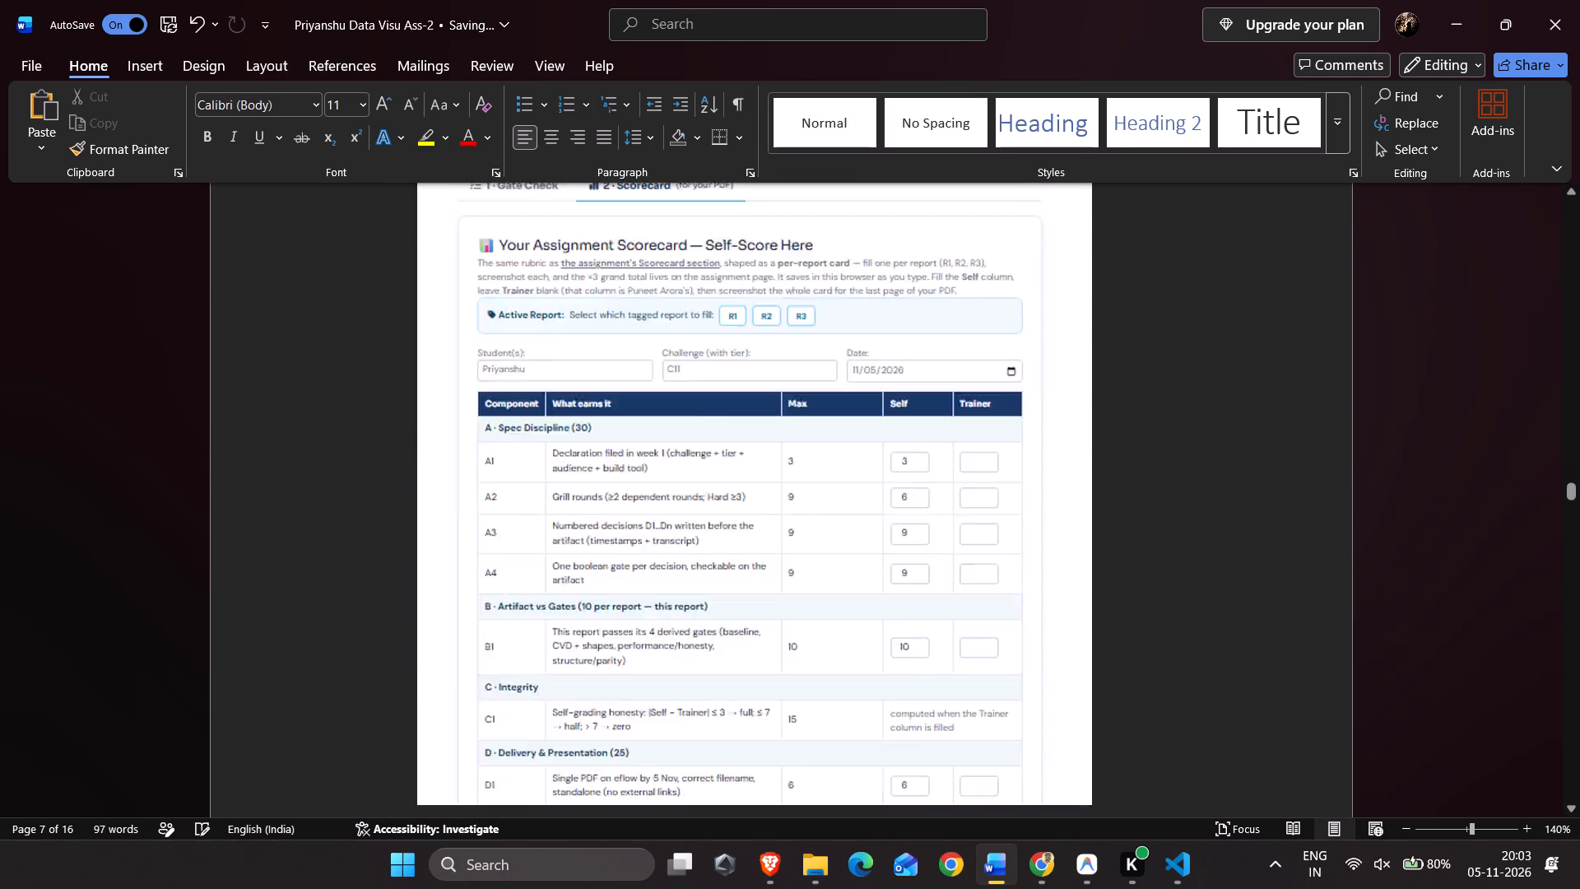
key(Up)
key(Return)
key(Return)
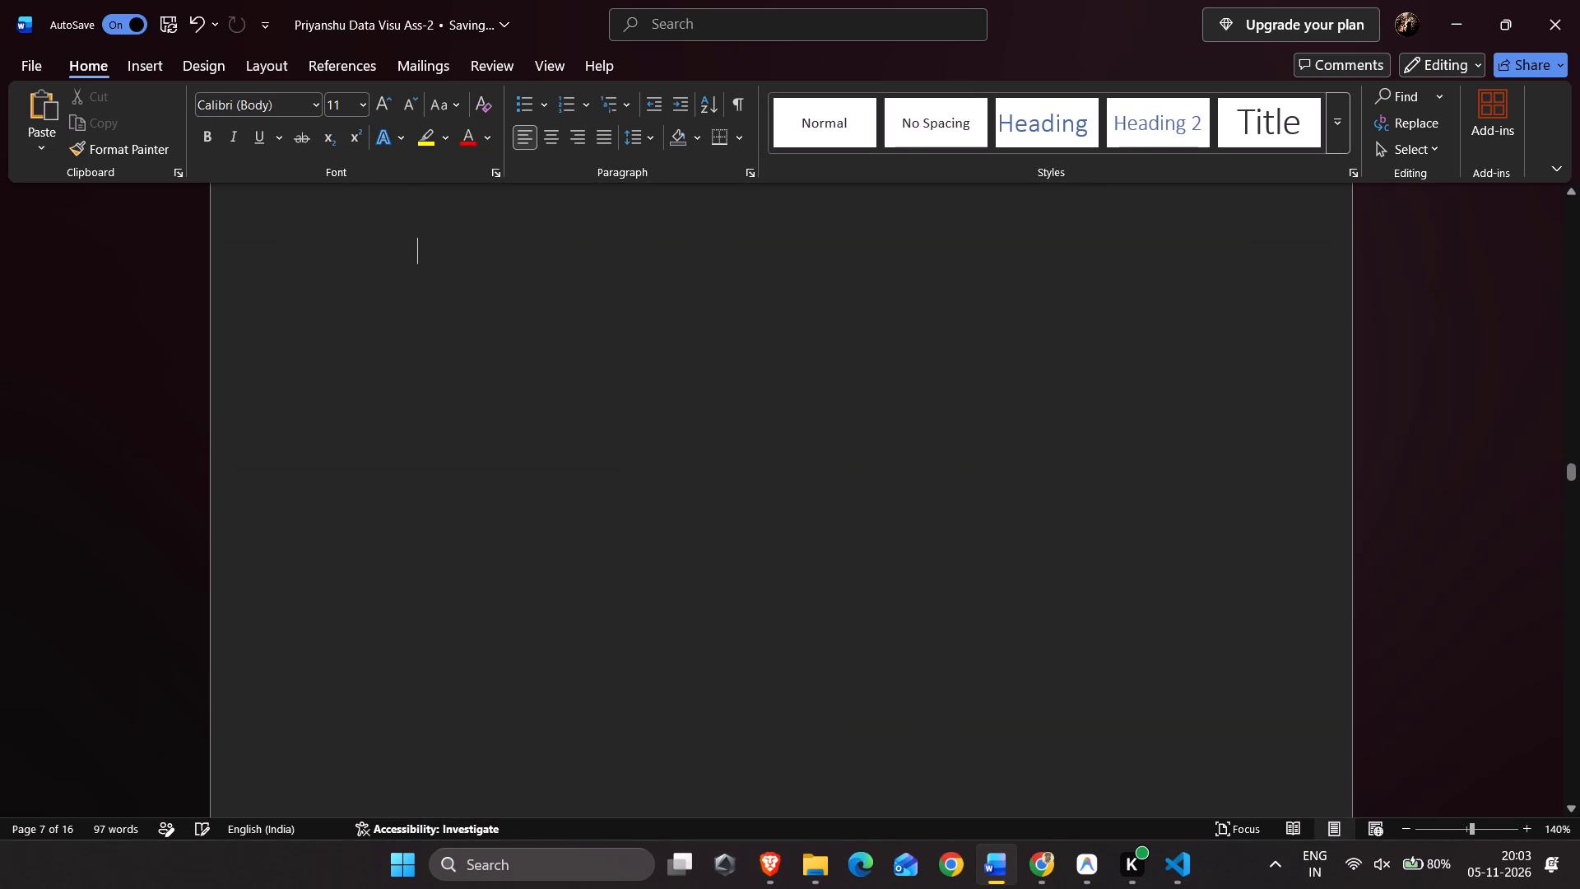
scroll(440, 444, up, 1)
click(139, 68)
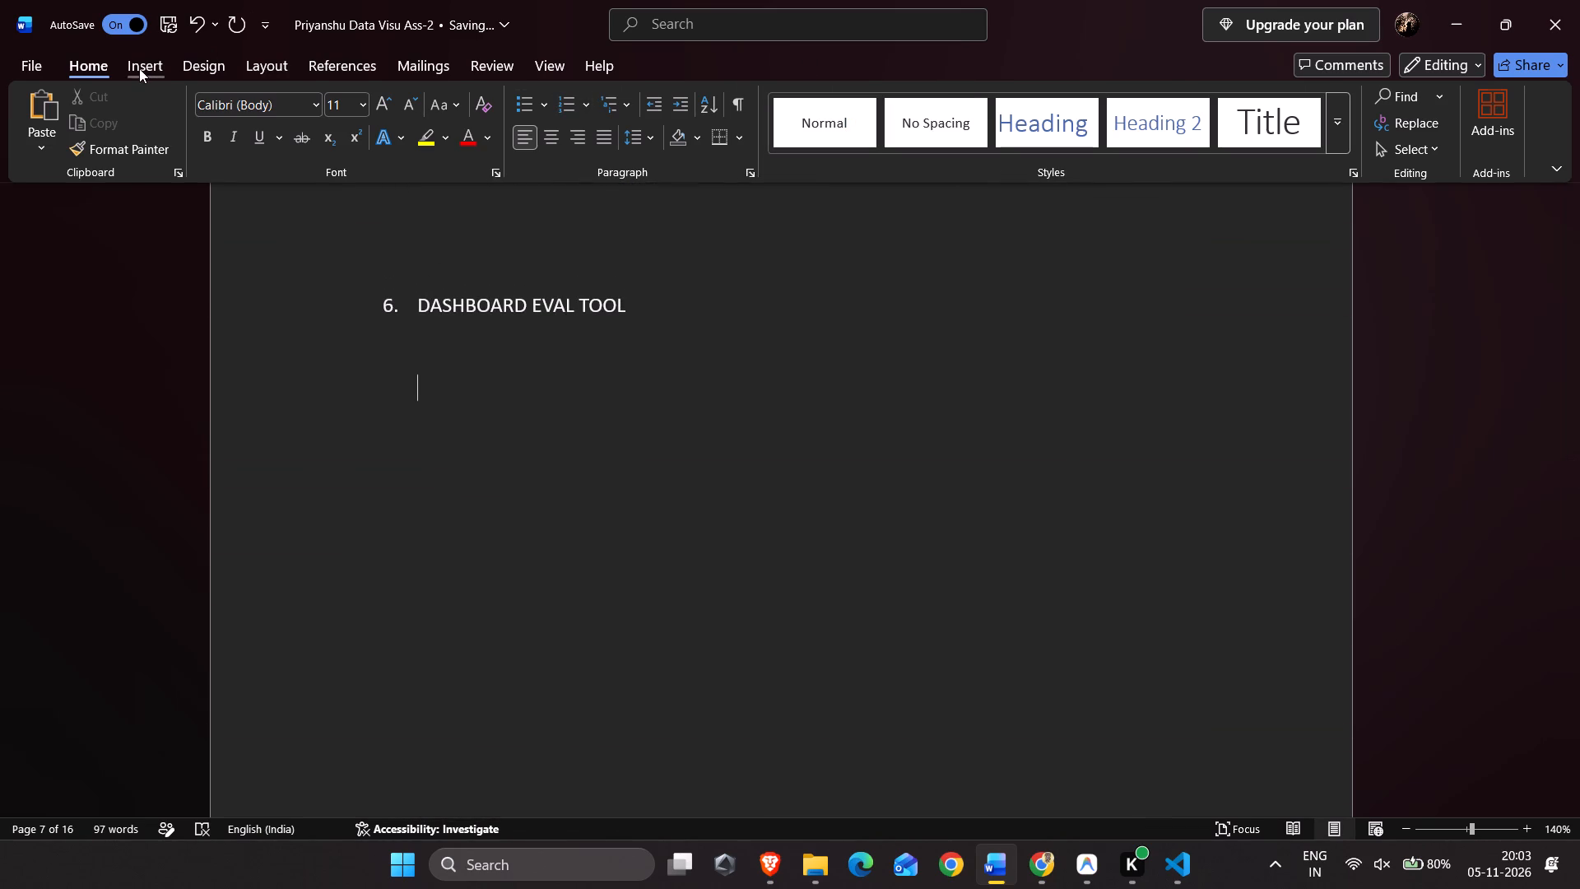
click(226, 156)
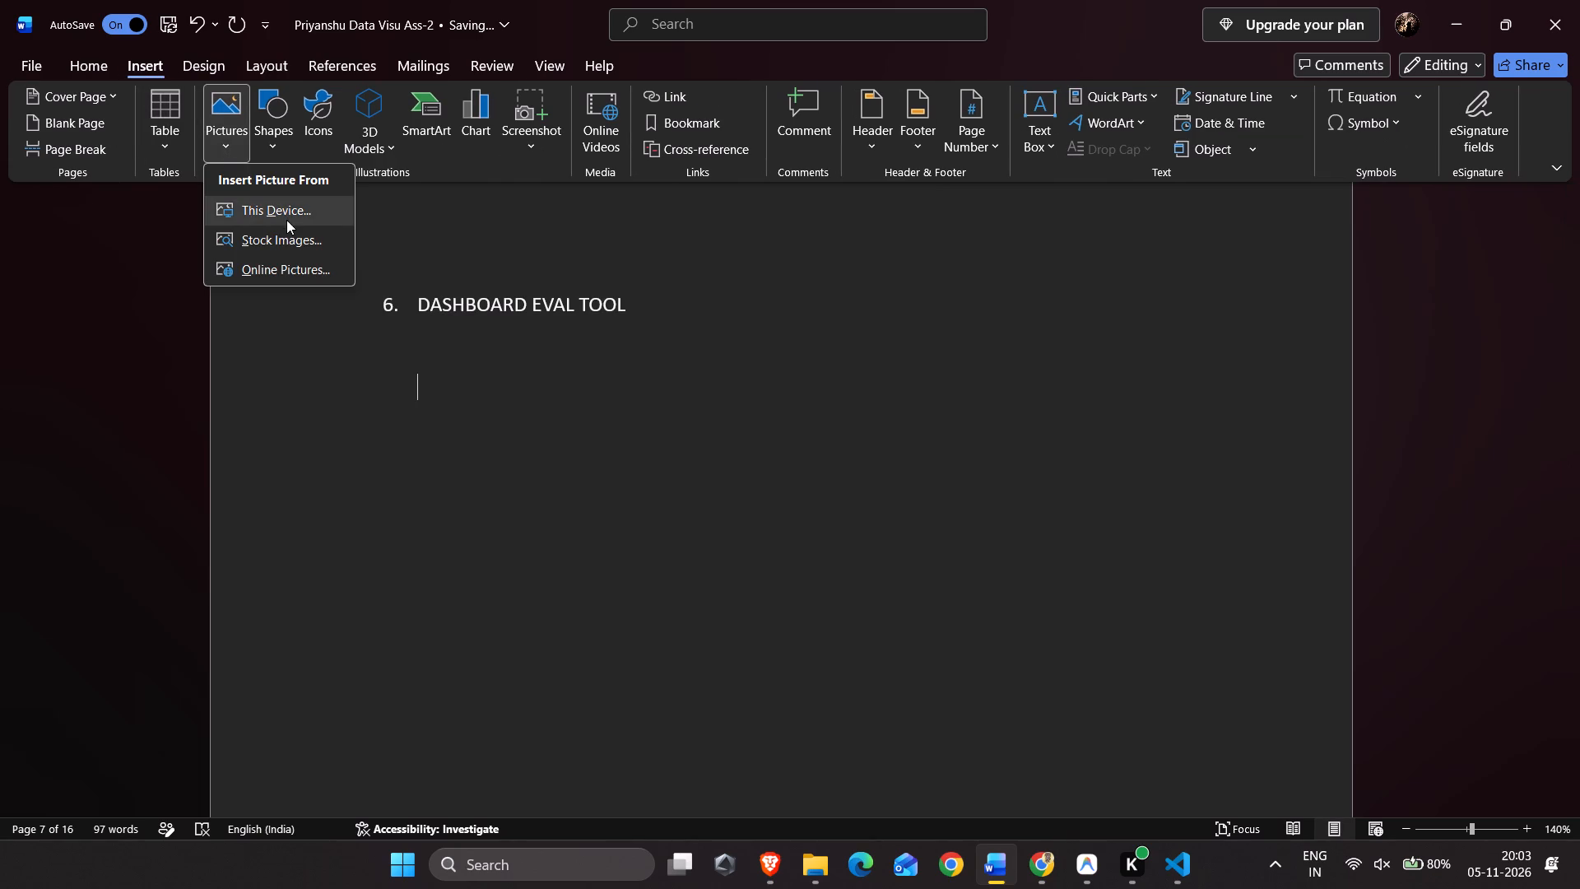
click(286, 220)
scroll(806, 523, down, 20)
scroll(806, 523, down, 4)
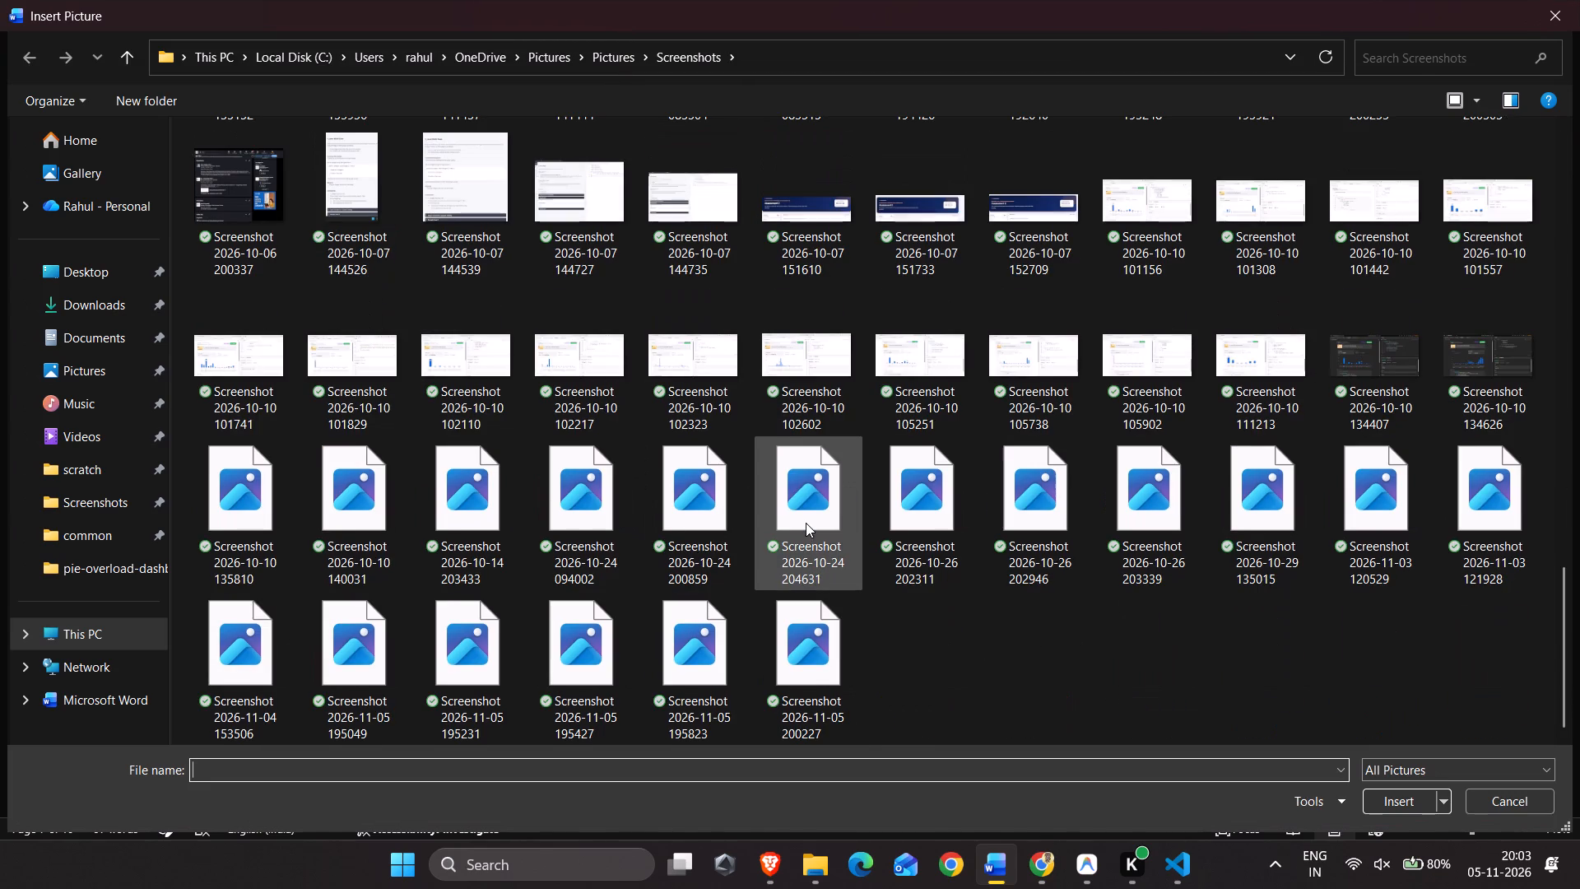
scroll(806, 523, down, 11)
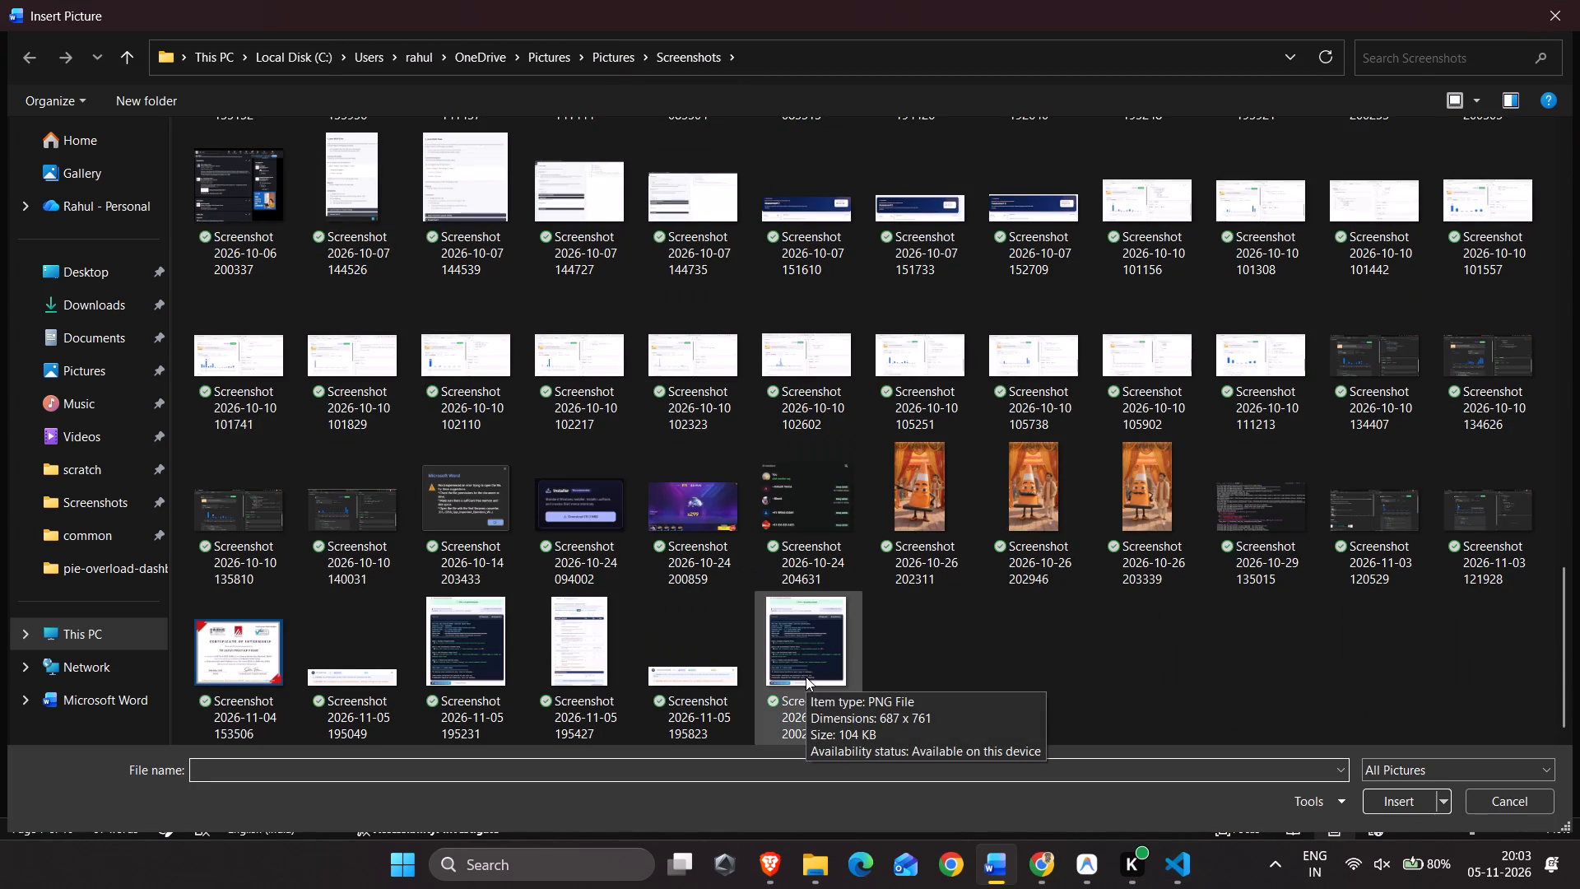
double_click(806, 677)
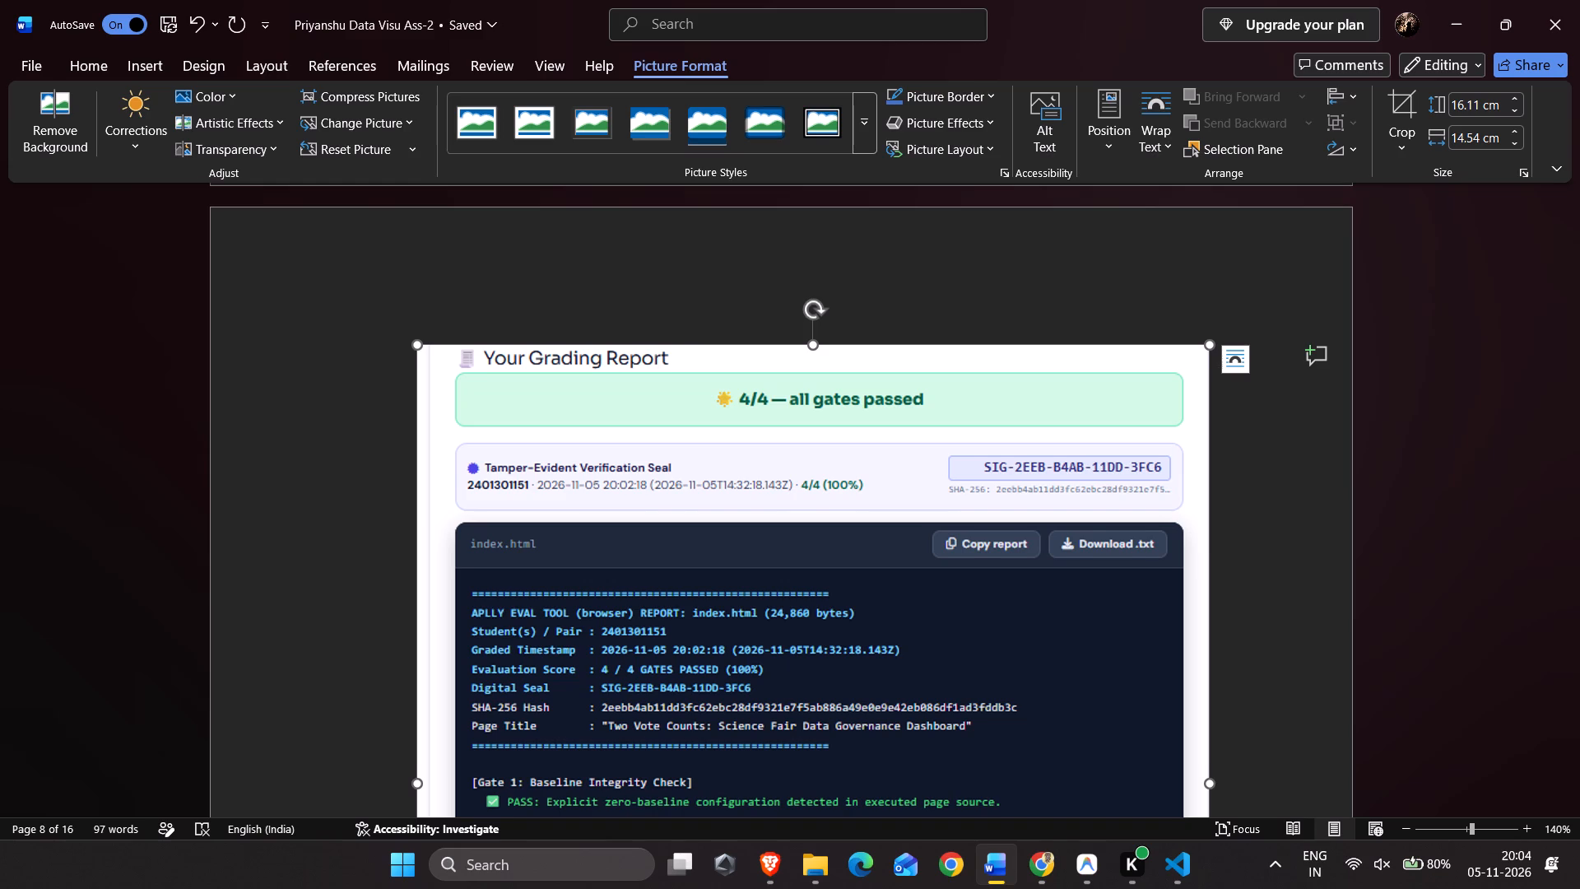
scroll(839, 551, down, 2)
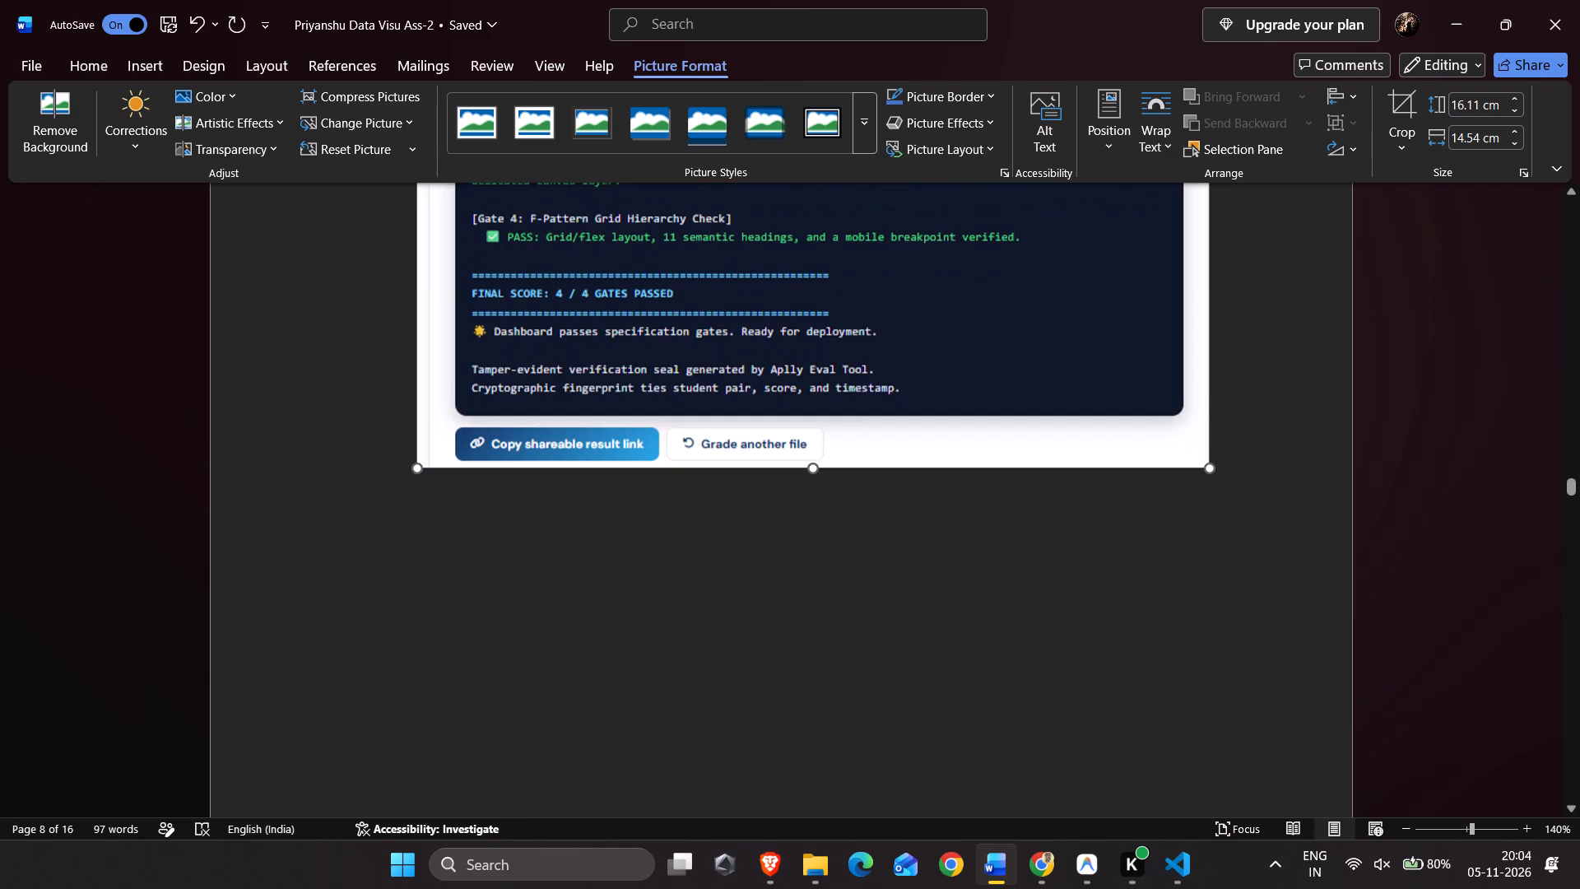
Add seven blank lines between the DASHBOARD GATE PASS and DASHBOARD EVAL TOOL headings.
scroll(839, 551, up, 3)
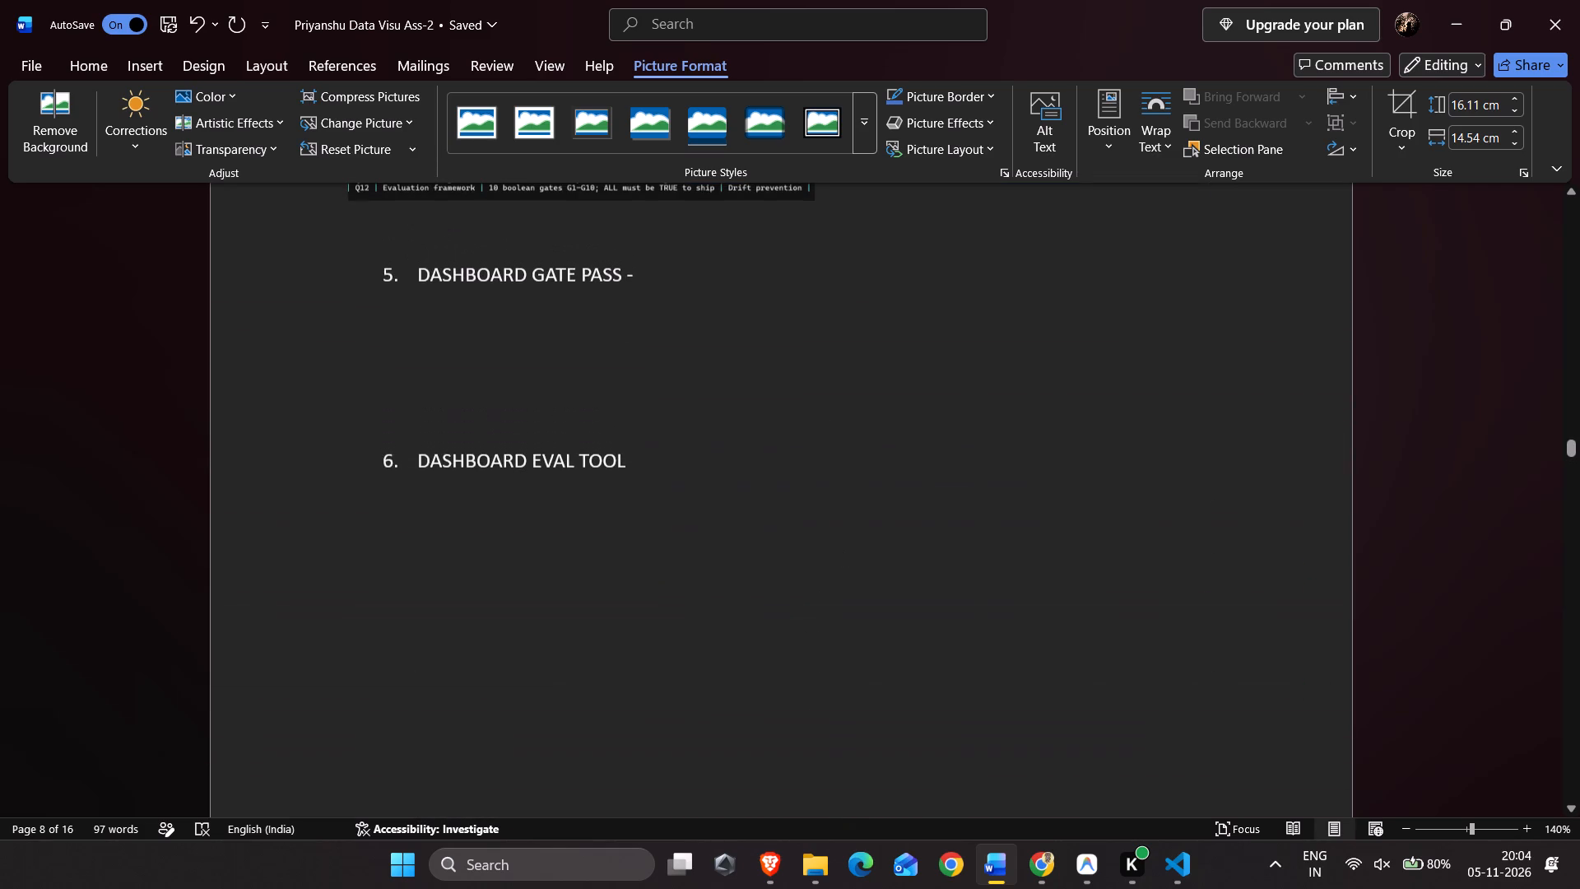
click(522, 712)
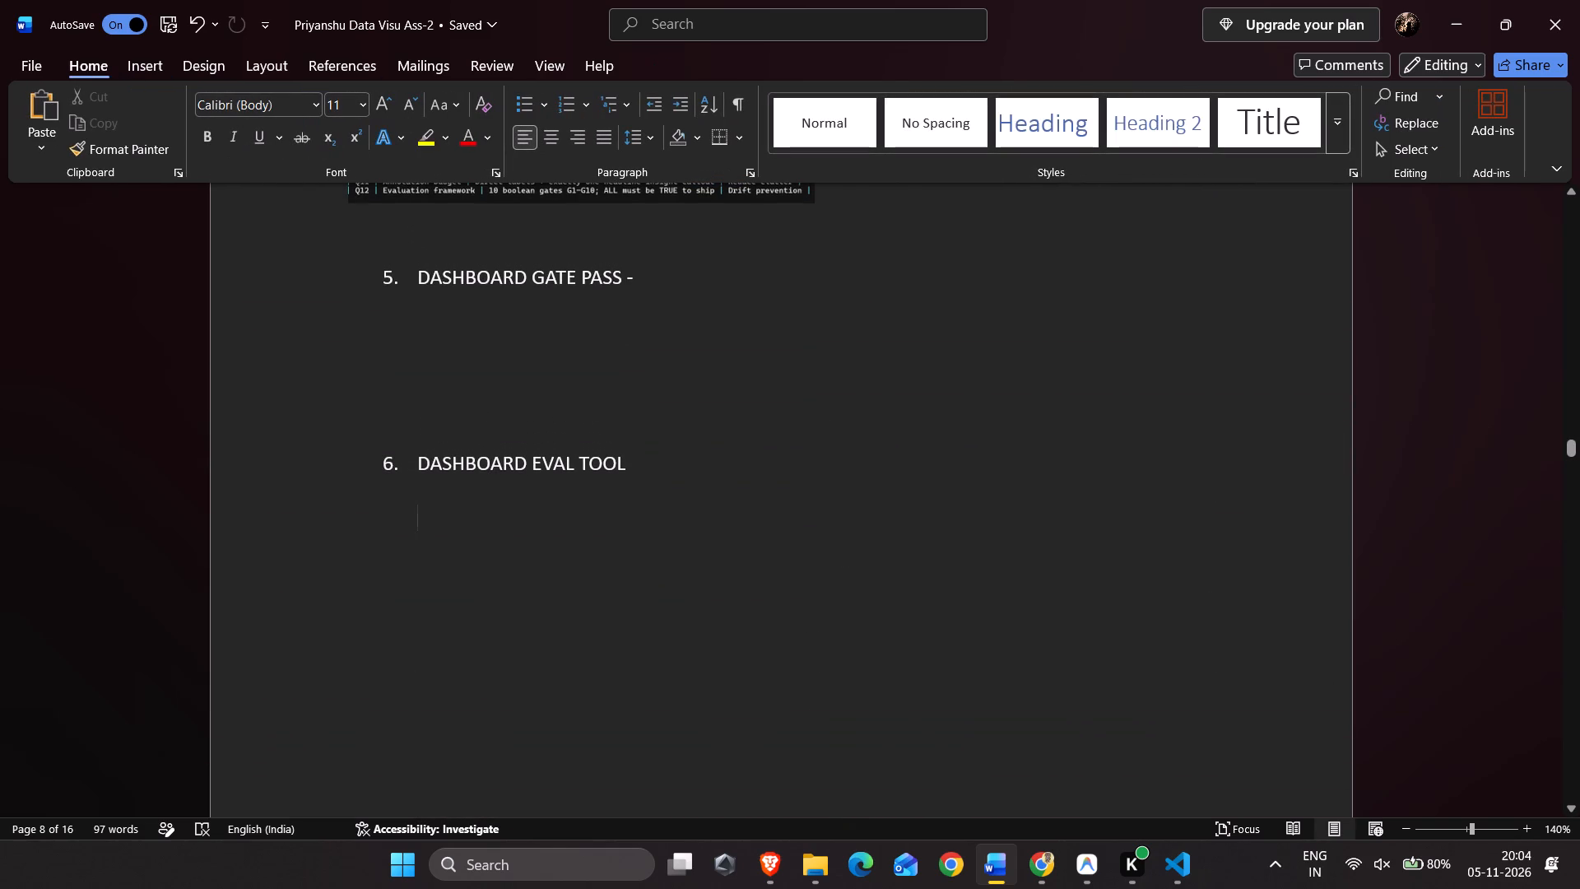
click(426, 386)
key(Return)
key(Return)
key(Return)
key(Return)
key(Return)
key(Return)
key(Return)
key(Up)
key(Up)
key(Up)
key(Up)
key(Up)
key(Up)
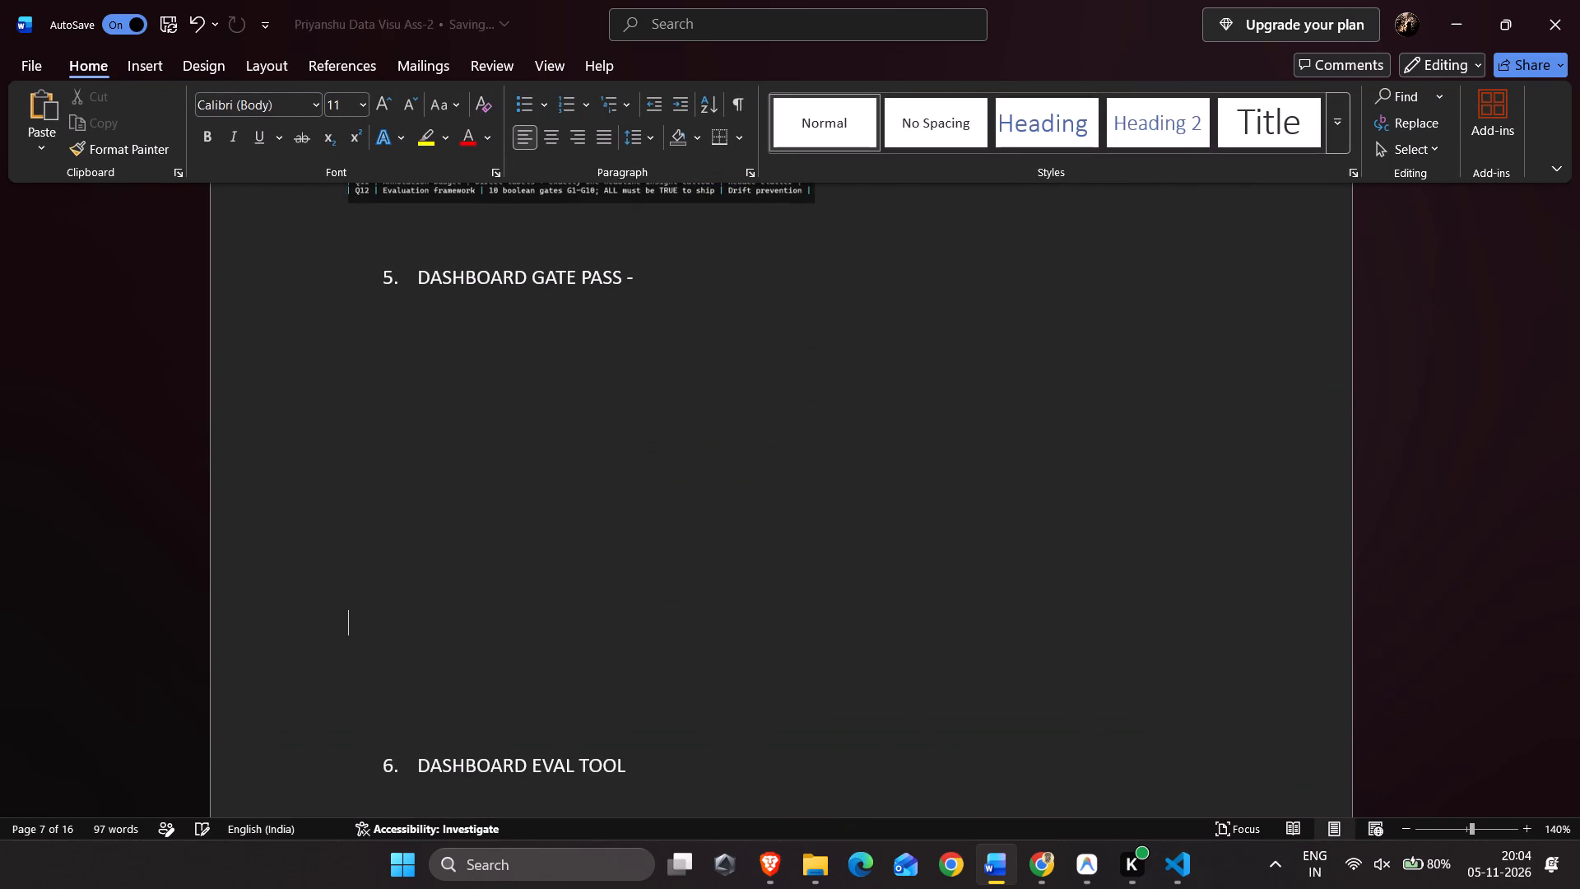
key(Up)
key(Up)
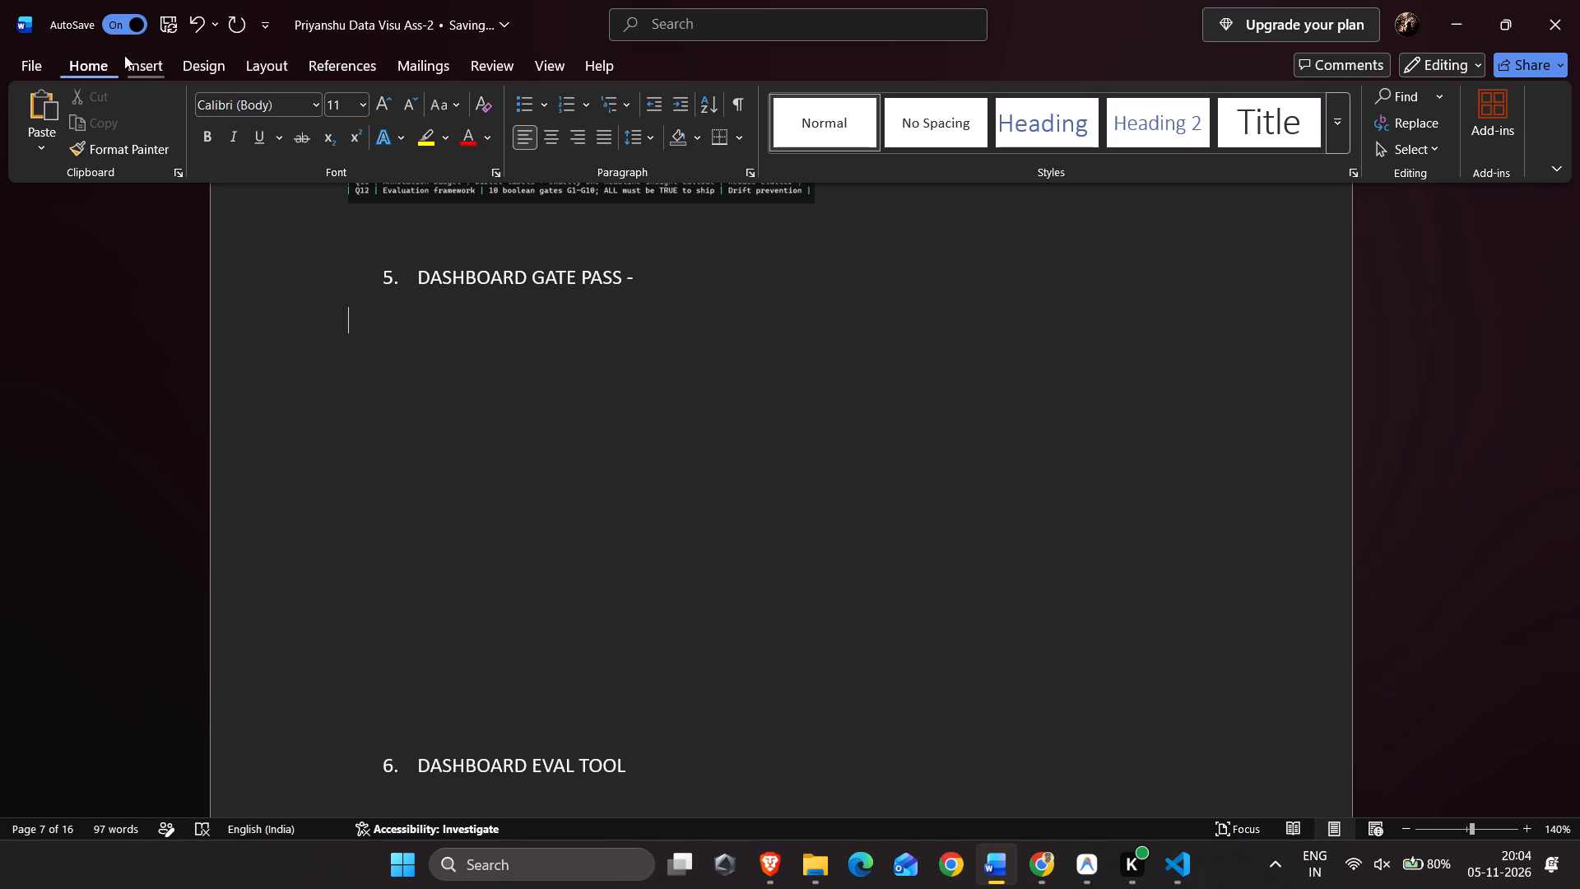
click(158, 63)
click(249, 126)
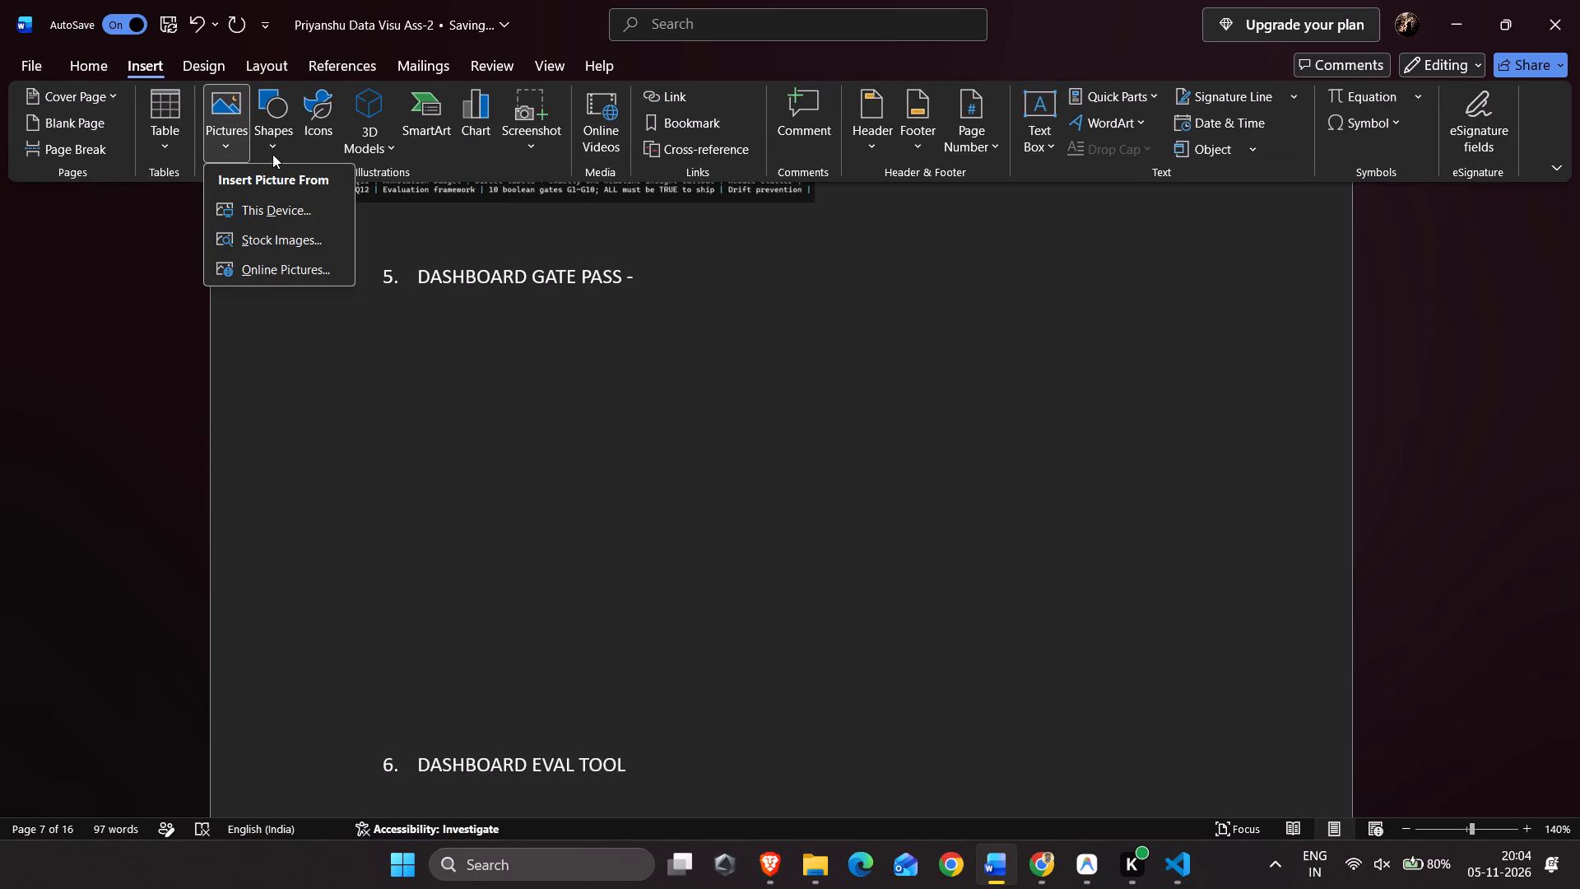
click(304, 201)
scroll(828, 511, down, 7)
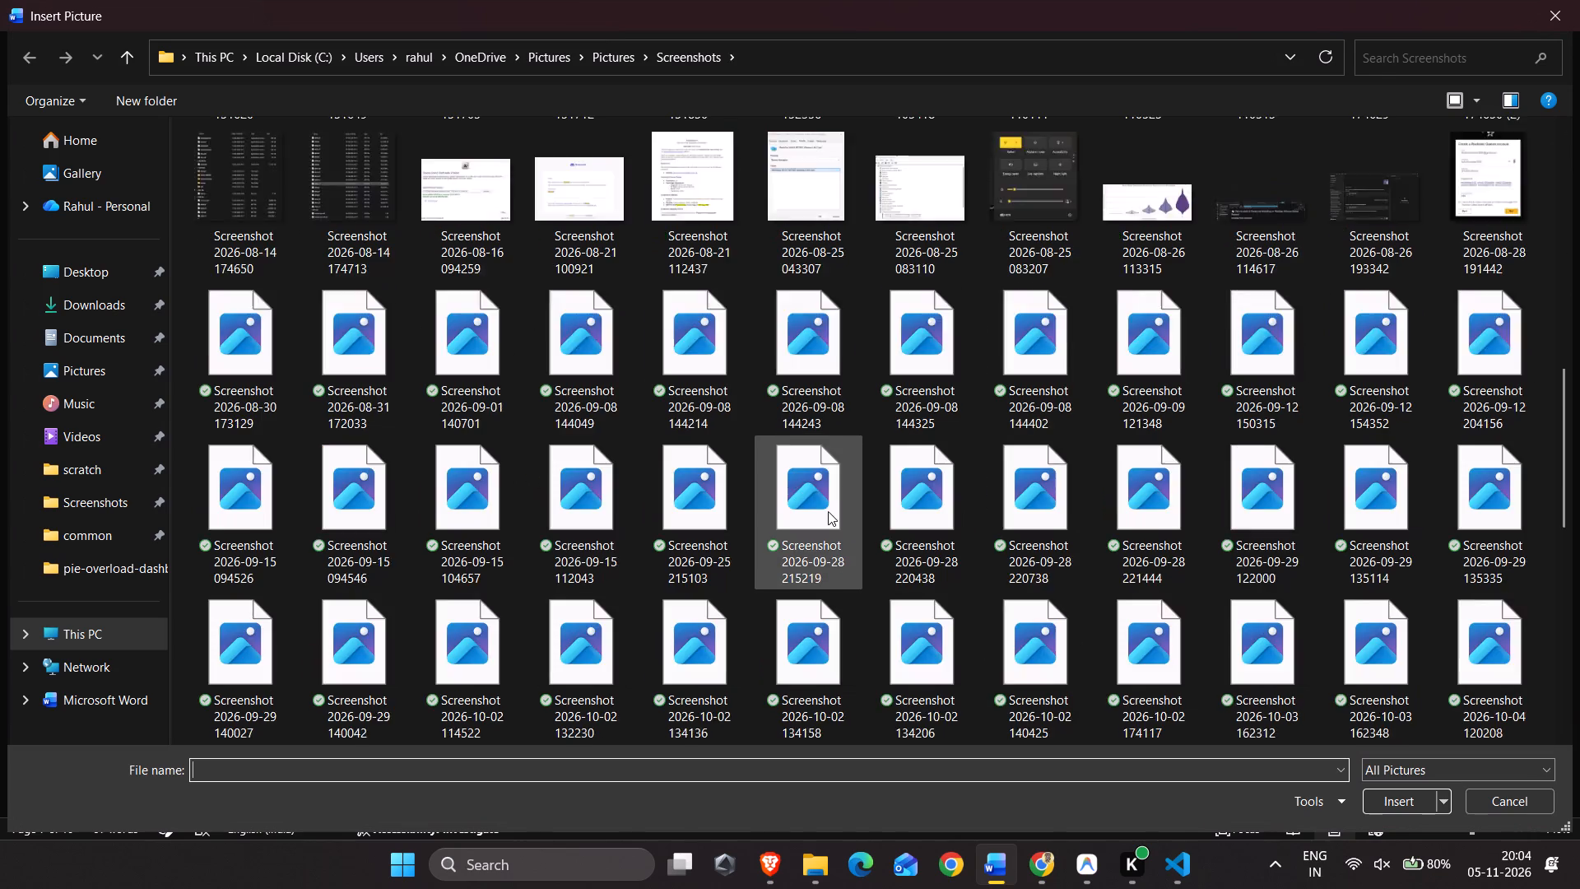
scroll(828, 511, down, 11)
double_click(808, 647)
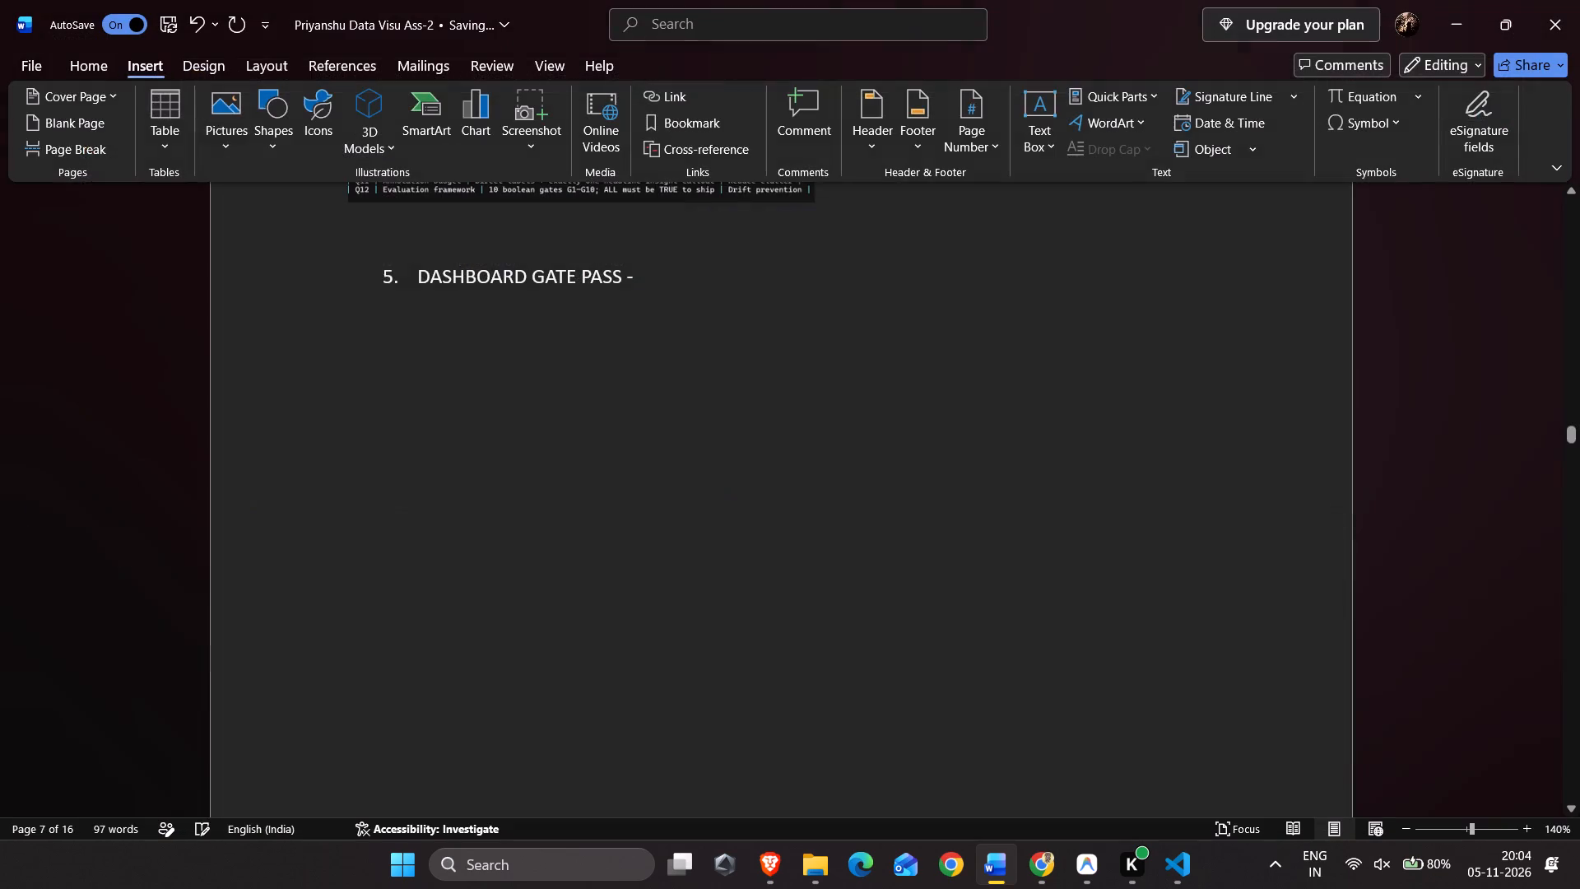
scroll(808, 647, up, 2)
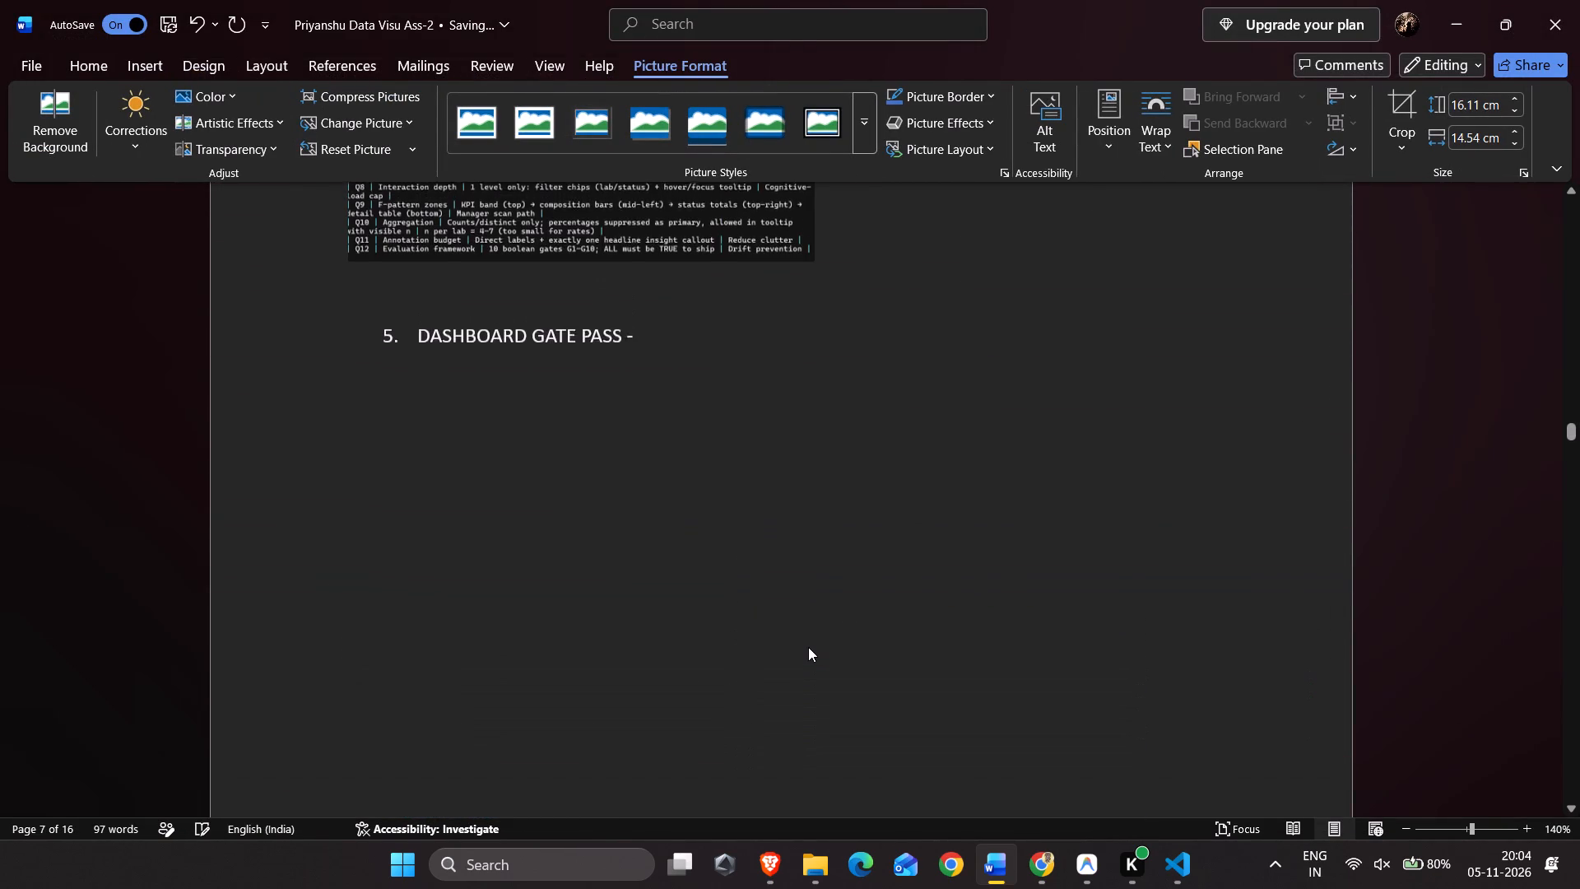
scroll(808, 647, down, 1)
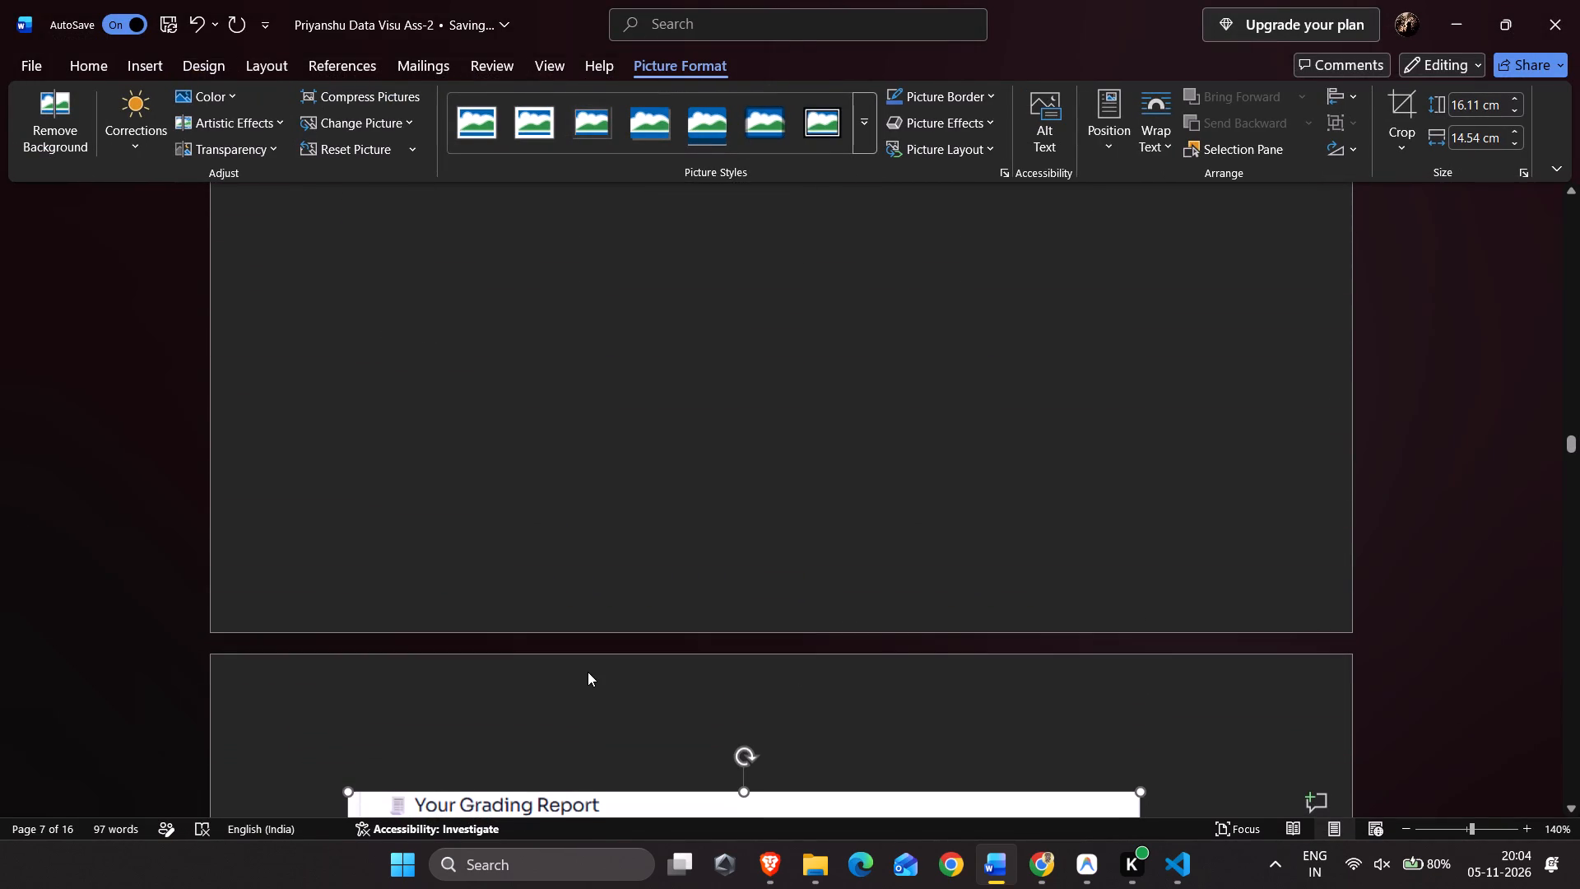
Delete the blank line and trailing hyphen between the DASHBOARD GATE PASS heading and its grading report picture.
click(445, 552)
click(427, 465)
scroll(427, 465, up, 1)
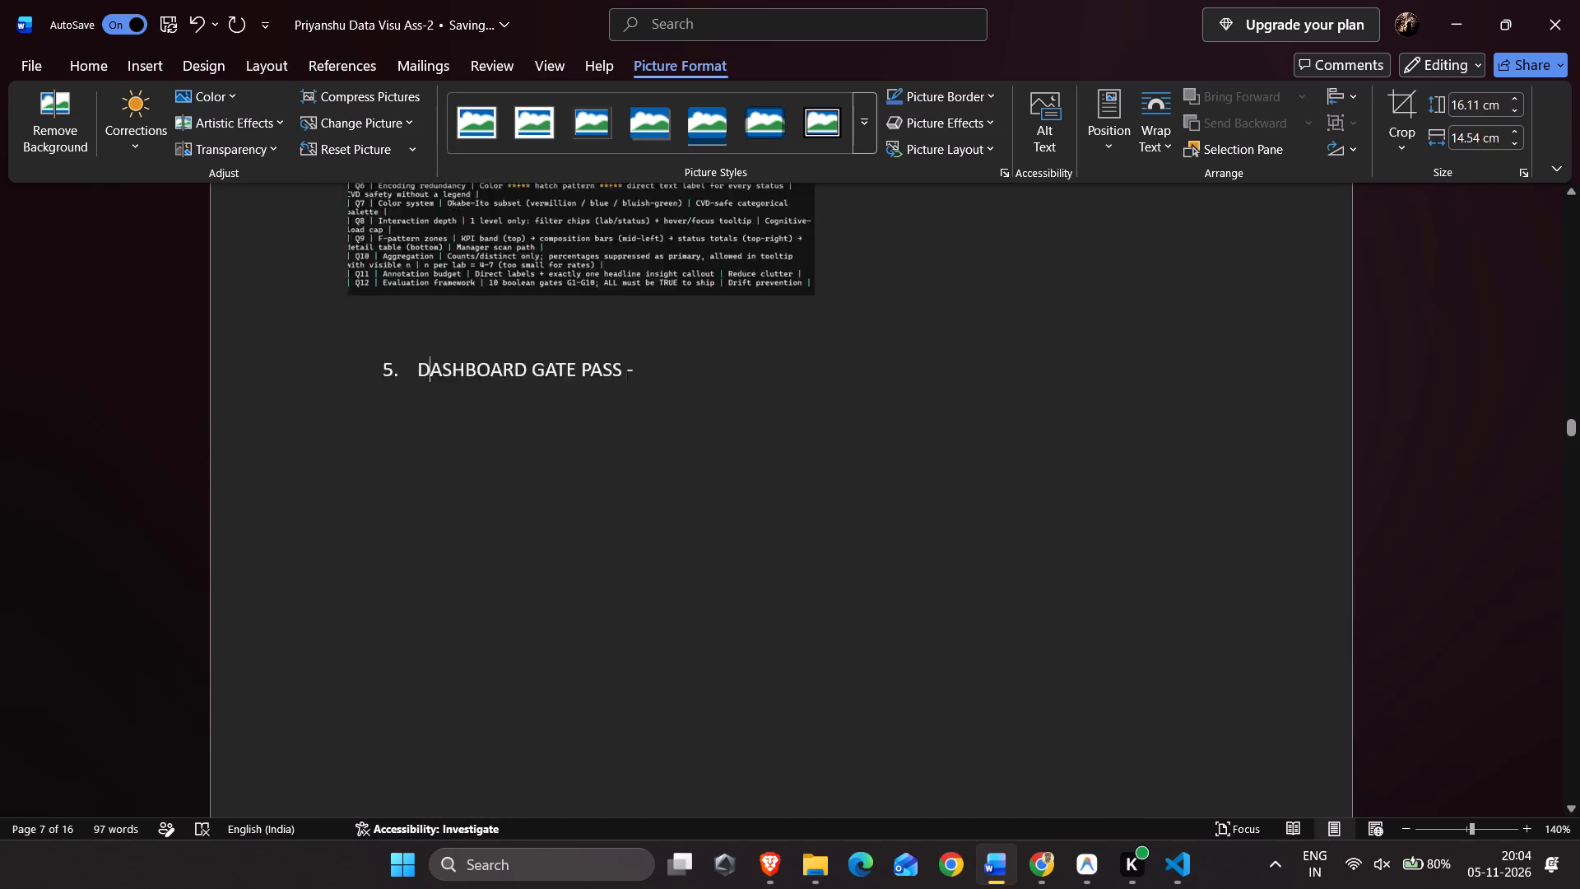
scroll(427, 465, up, 1)
scroll(427, 465, down, 1)
click(388, 437)
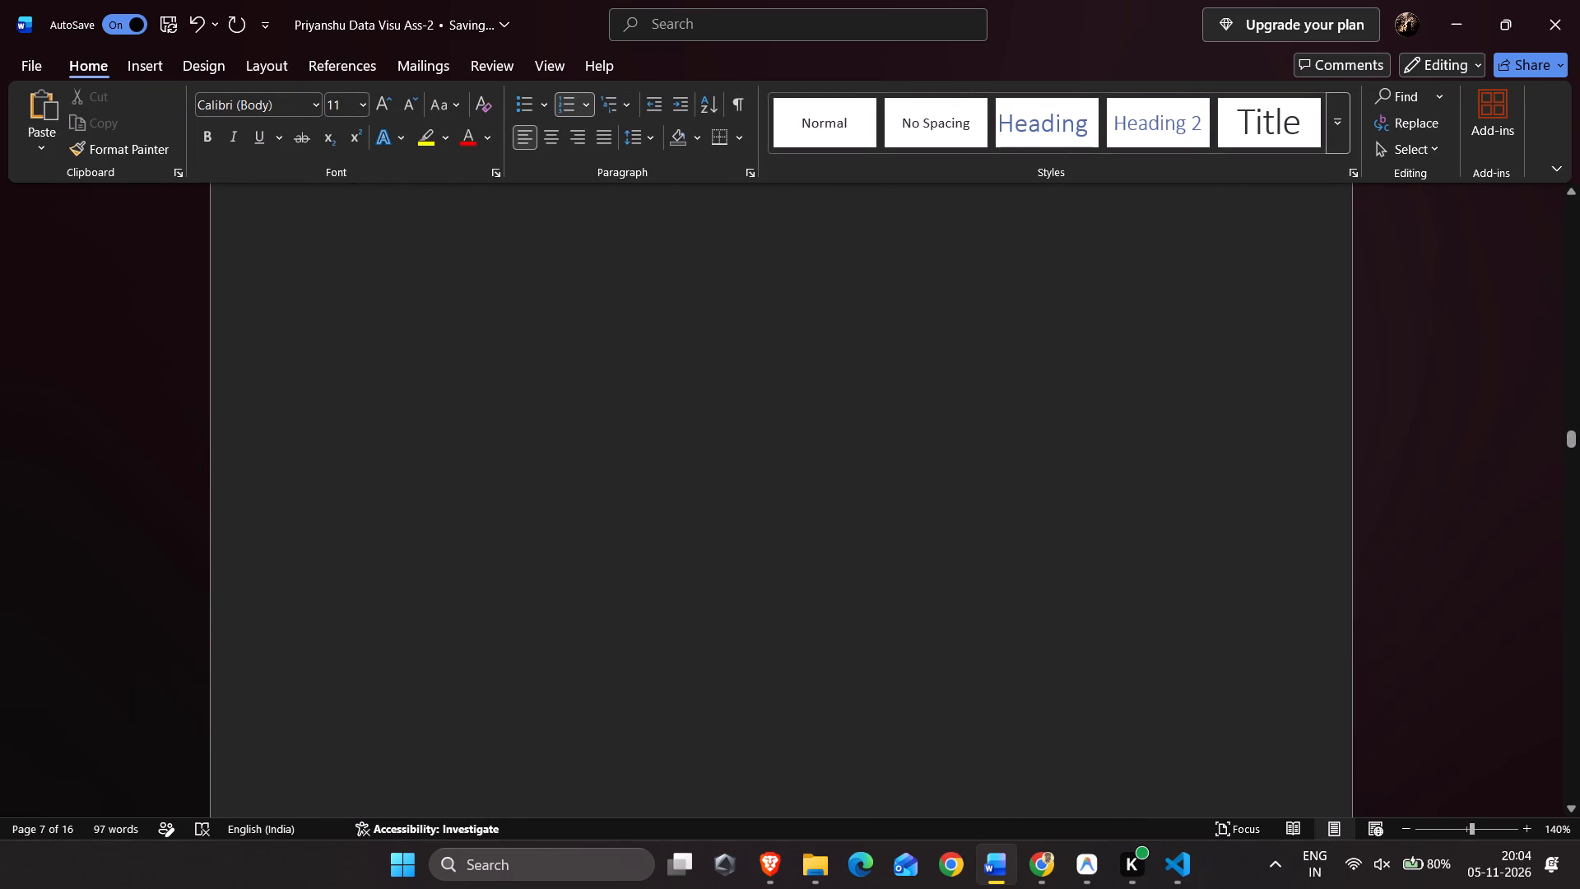
scroll(463, 489, up, 1)
key(Down)
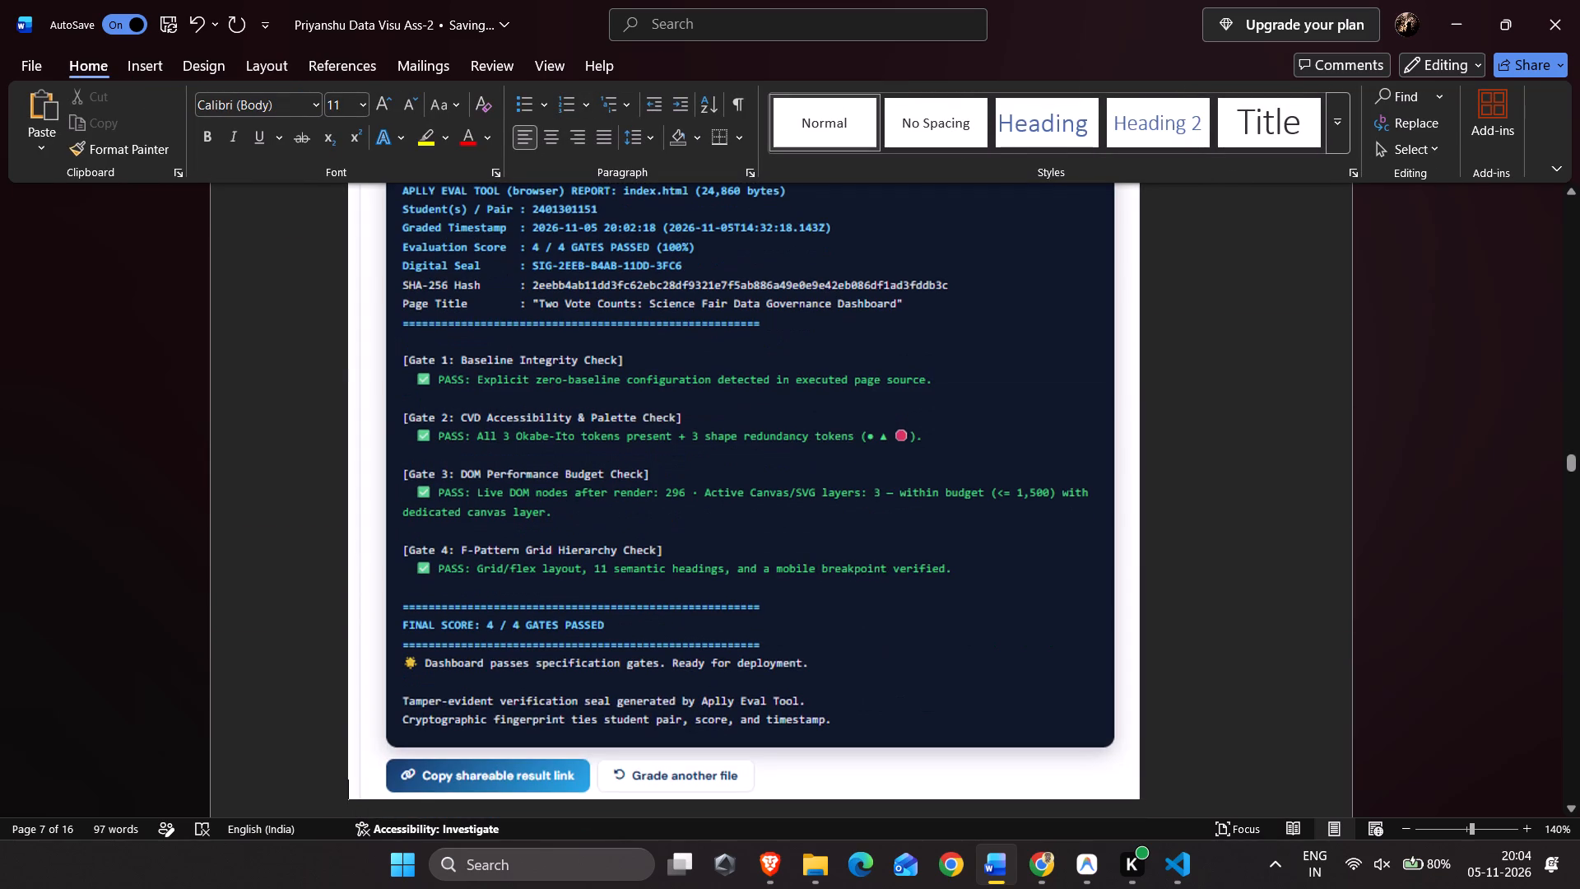
key(BackSpace)
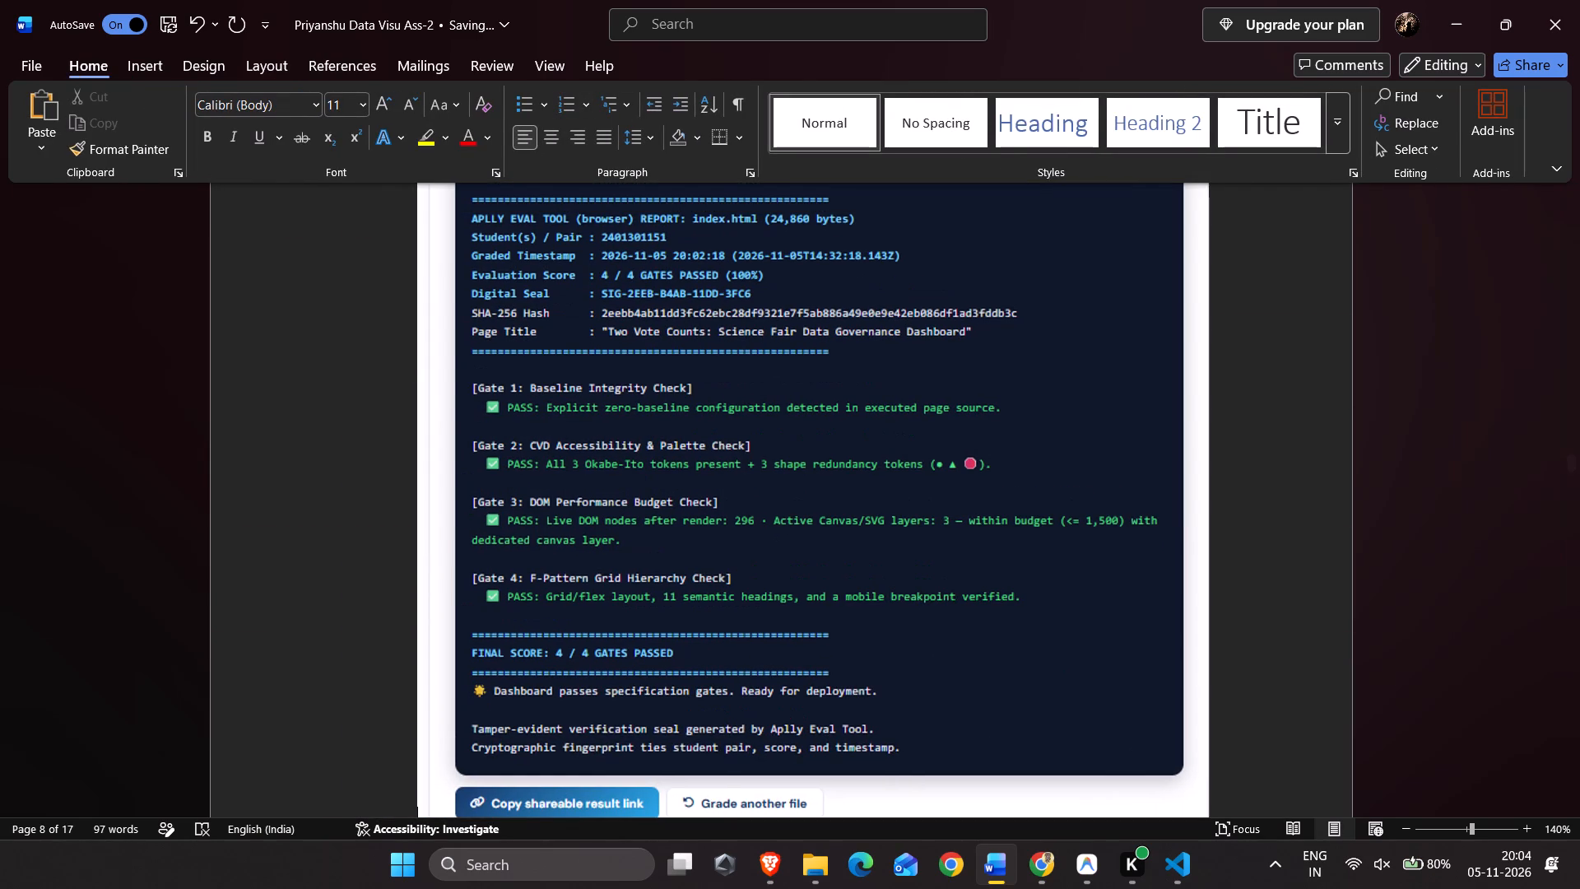
key(BackSpace)
Insert three line breaks between the DASHBOARD GATE PASS heading and the grading report picture.
scroll(463, 489, up, 2)
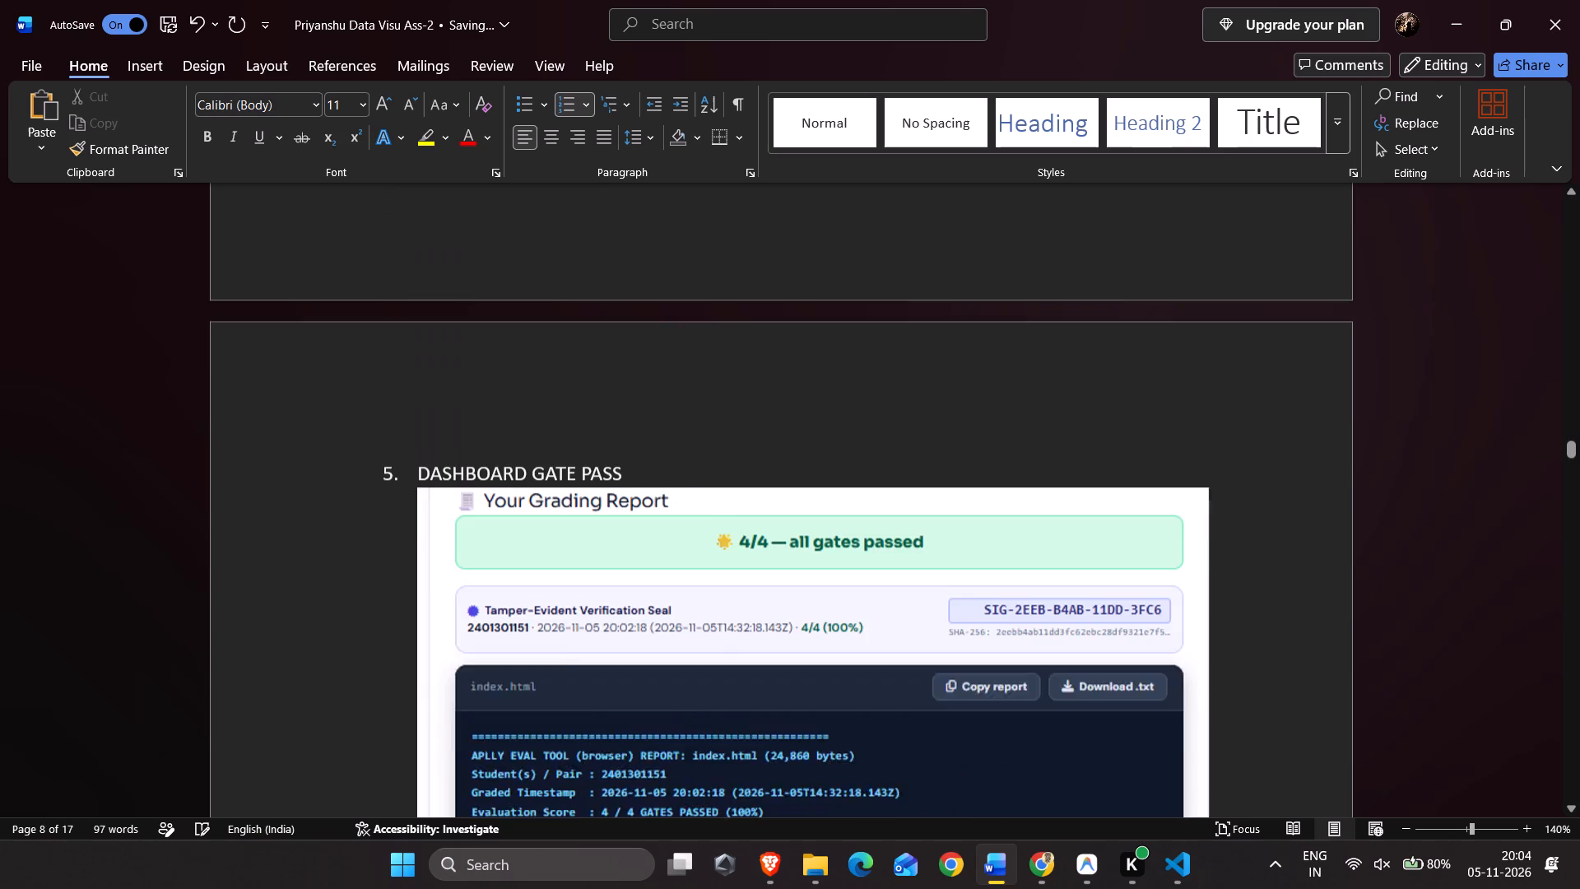
scroll(463, 489, up, 1)
scroll(463, 489, down, 1)
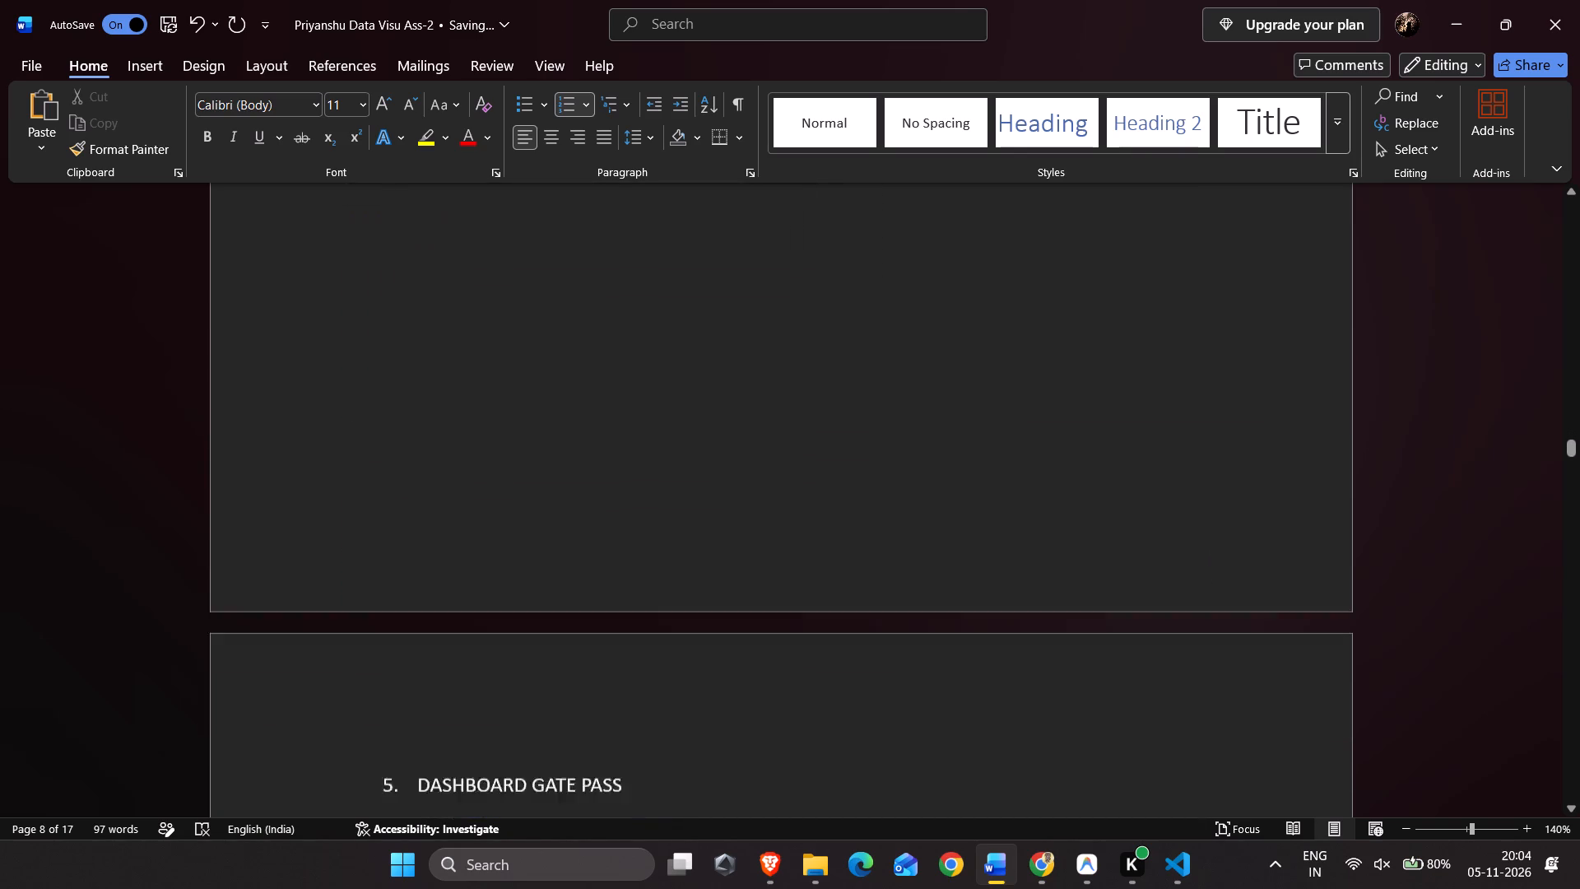
scroll(463, 489, down, 1)
click(652, 454)
key(Return)
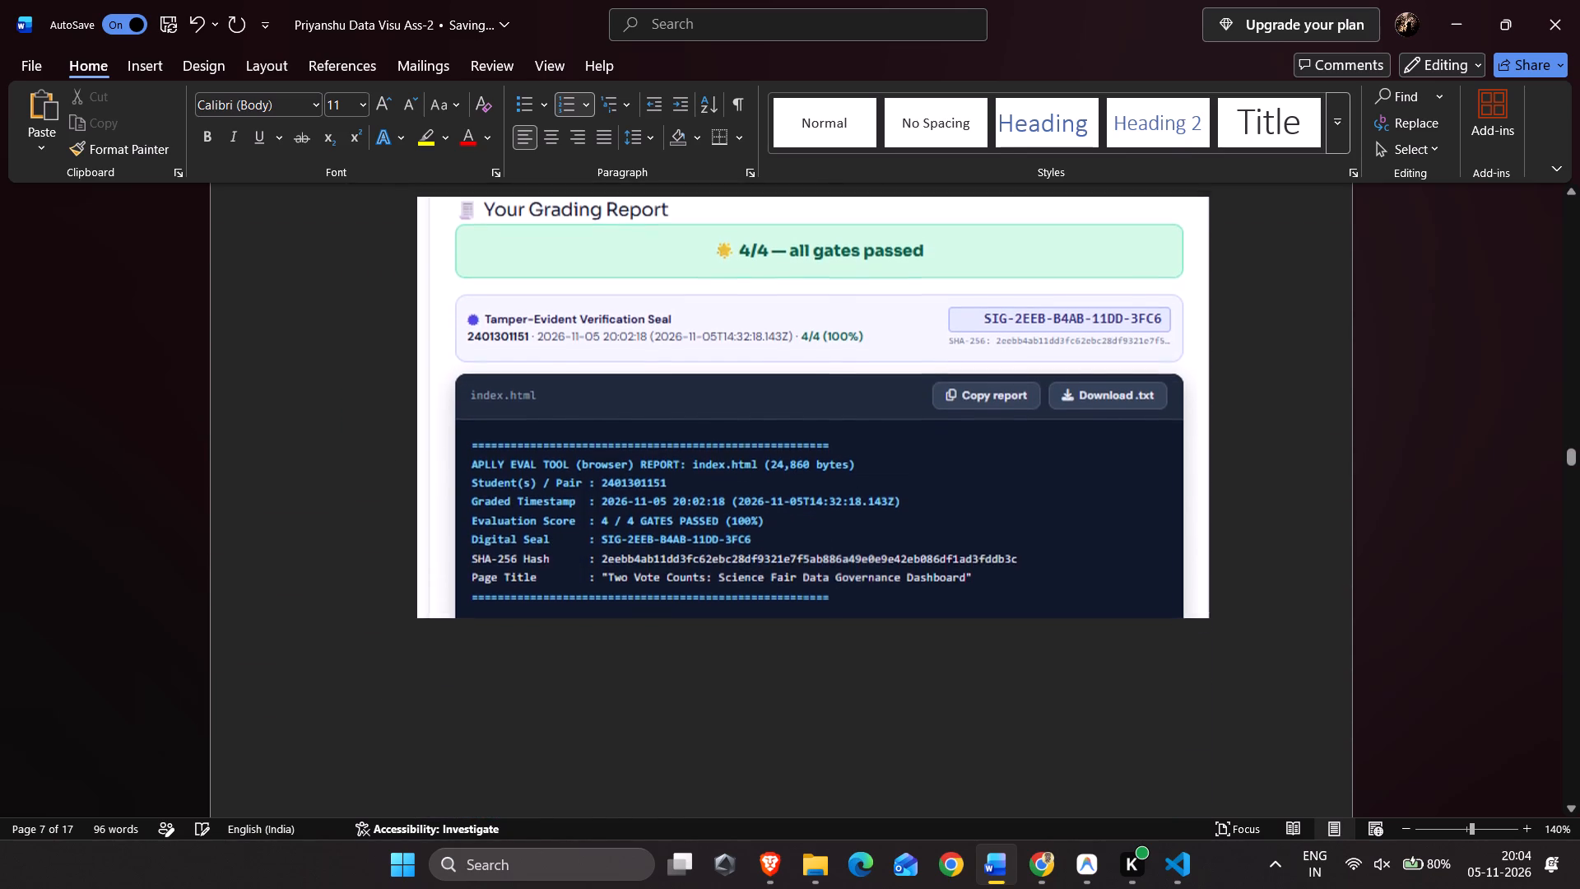
scroll(652, 454, down, 2)
scroll(652, 454, up, 1)
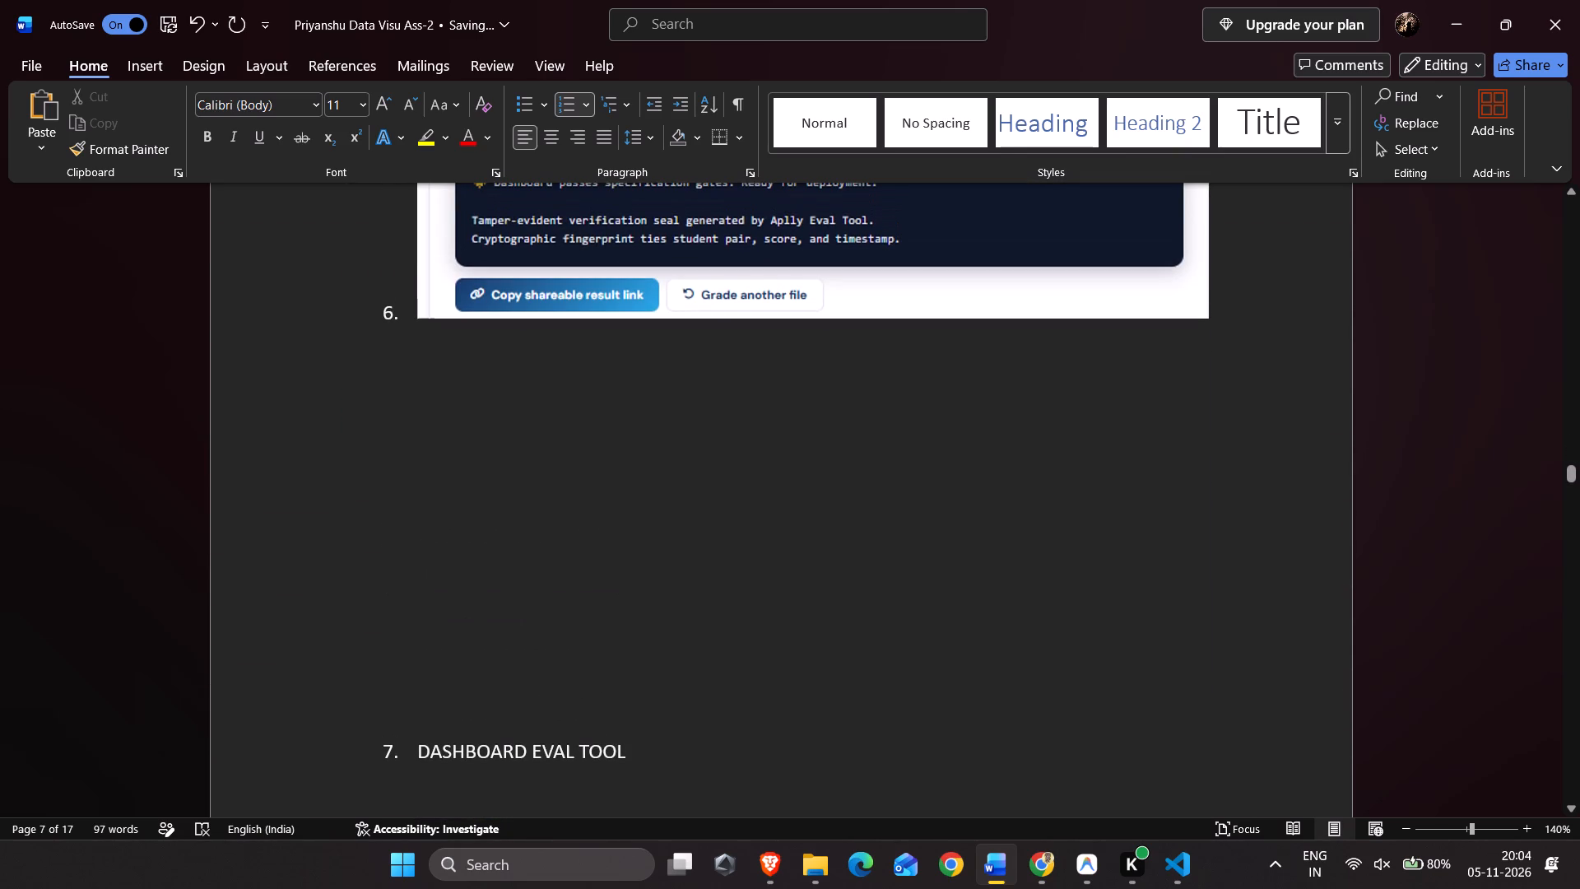
key(Return)
key(Return)
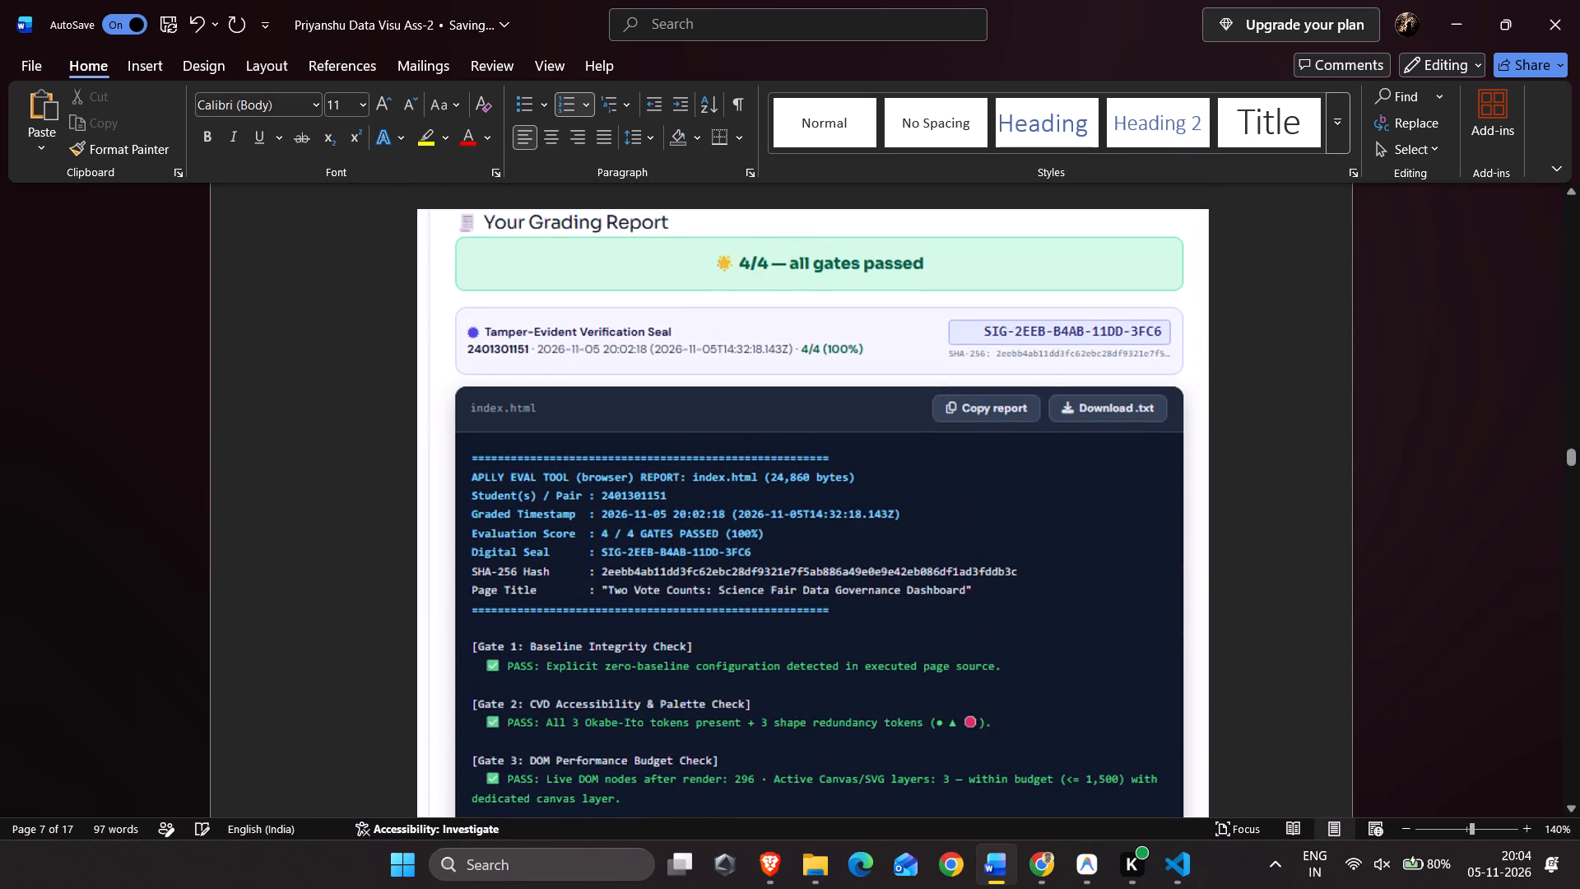
Remove the empty numbered items 6 and 7 below the DASHBOARD GATE PASS heading.
scroll(439, 553, up, 2)
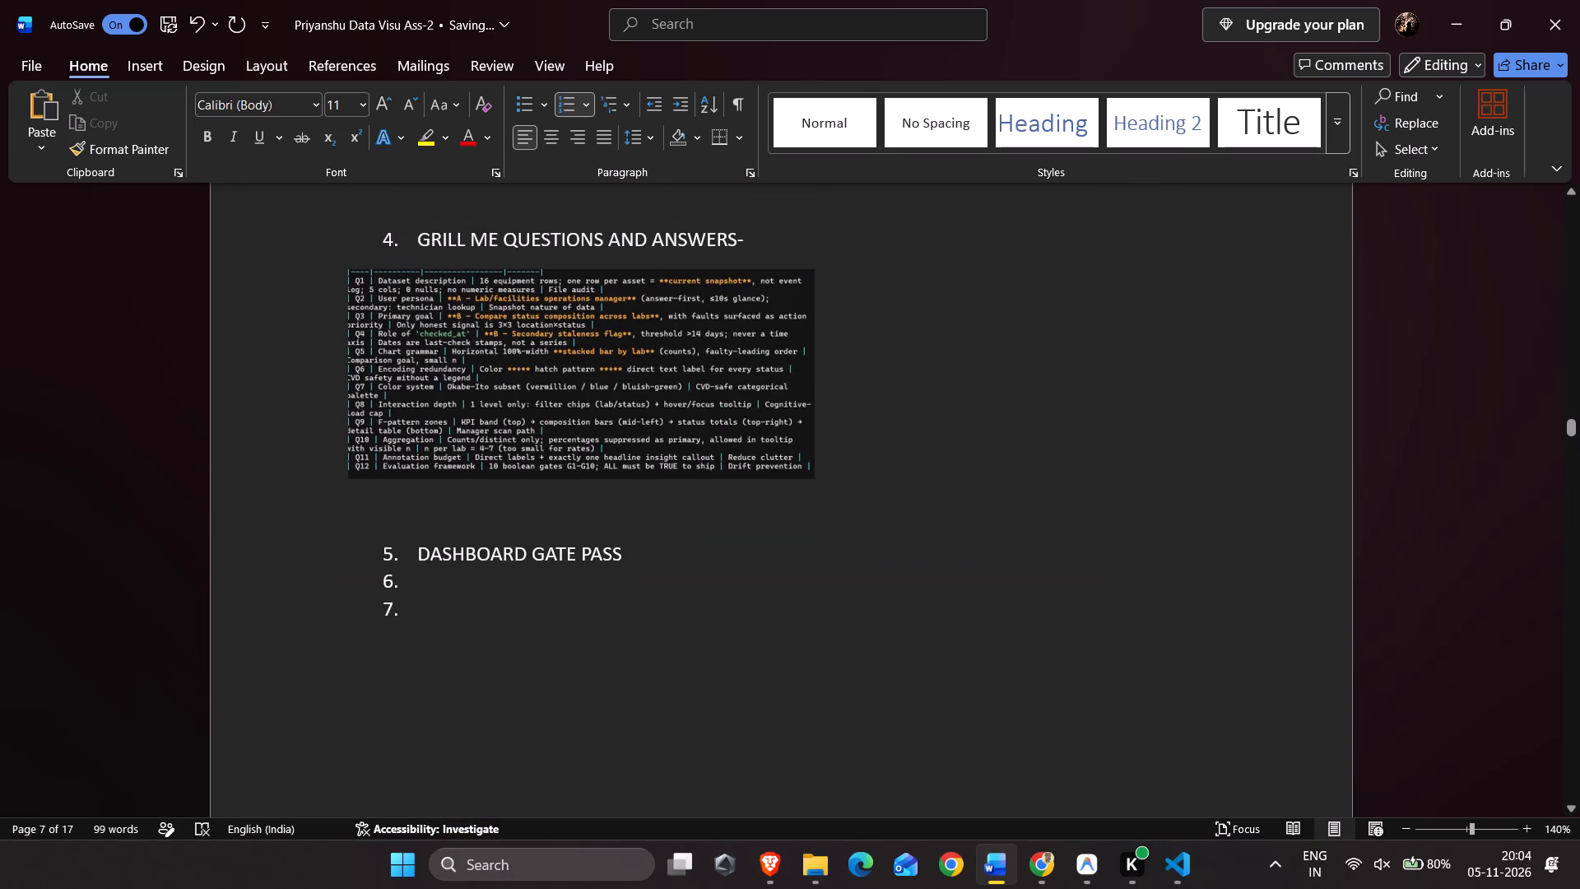
key(BackSpace)
key(BackSpace)
key(BackSpace)
click(411, 628)
key(BackSpace)
key(BackSpace)
key(BackSpace)
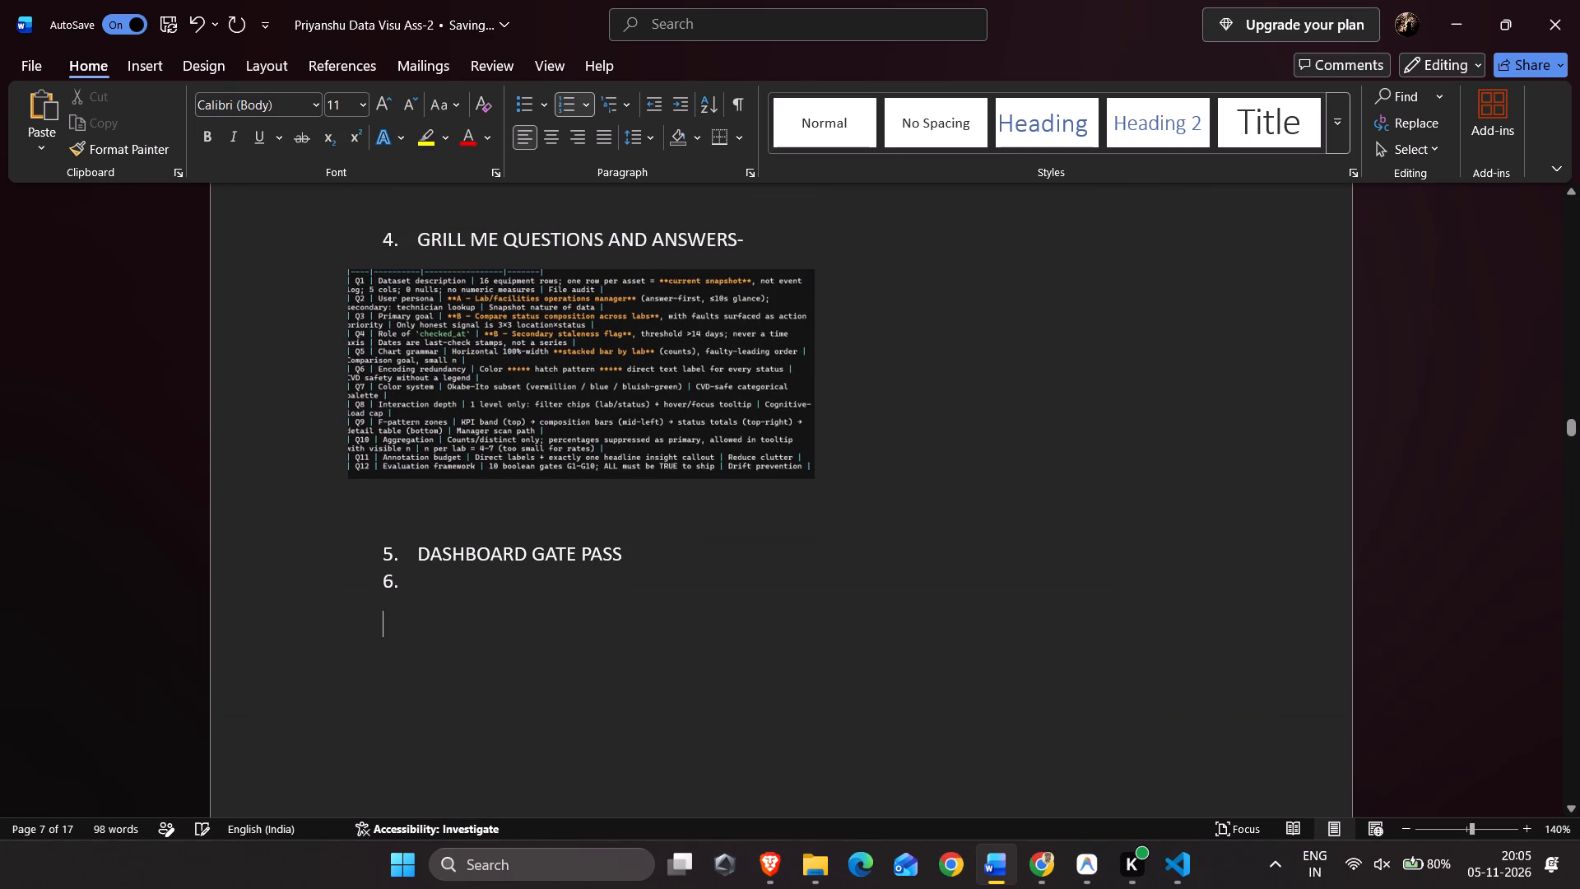
key(BackSpace)
key(BackSpace)
key(BackSpace)
key(BackSpace)
key(BackSpace)
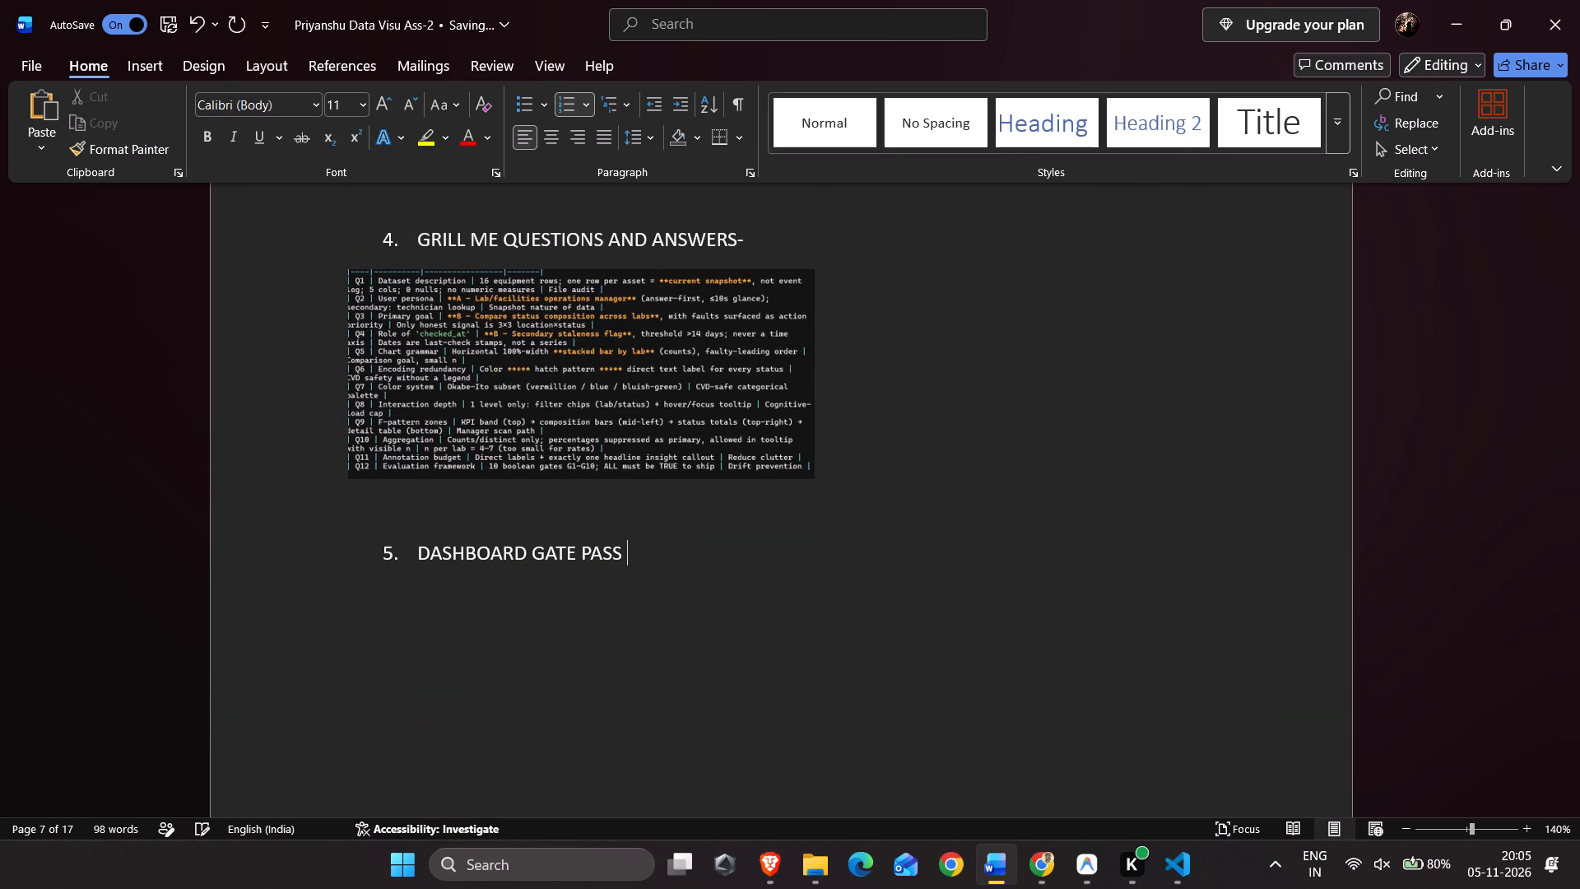
Set the text wrapping of the grading report picture below DASHBOARD EVAL TOOL to In Front of Text.
scroll(531, 672, down, 2)
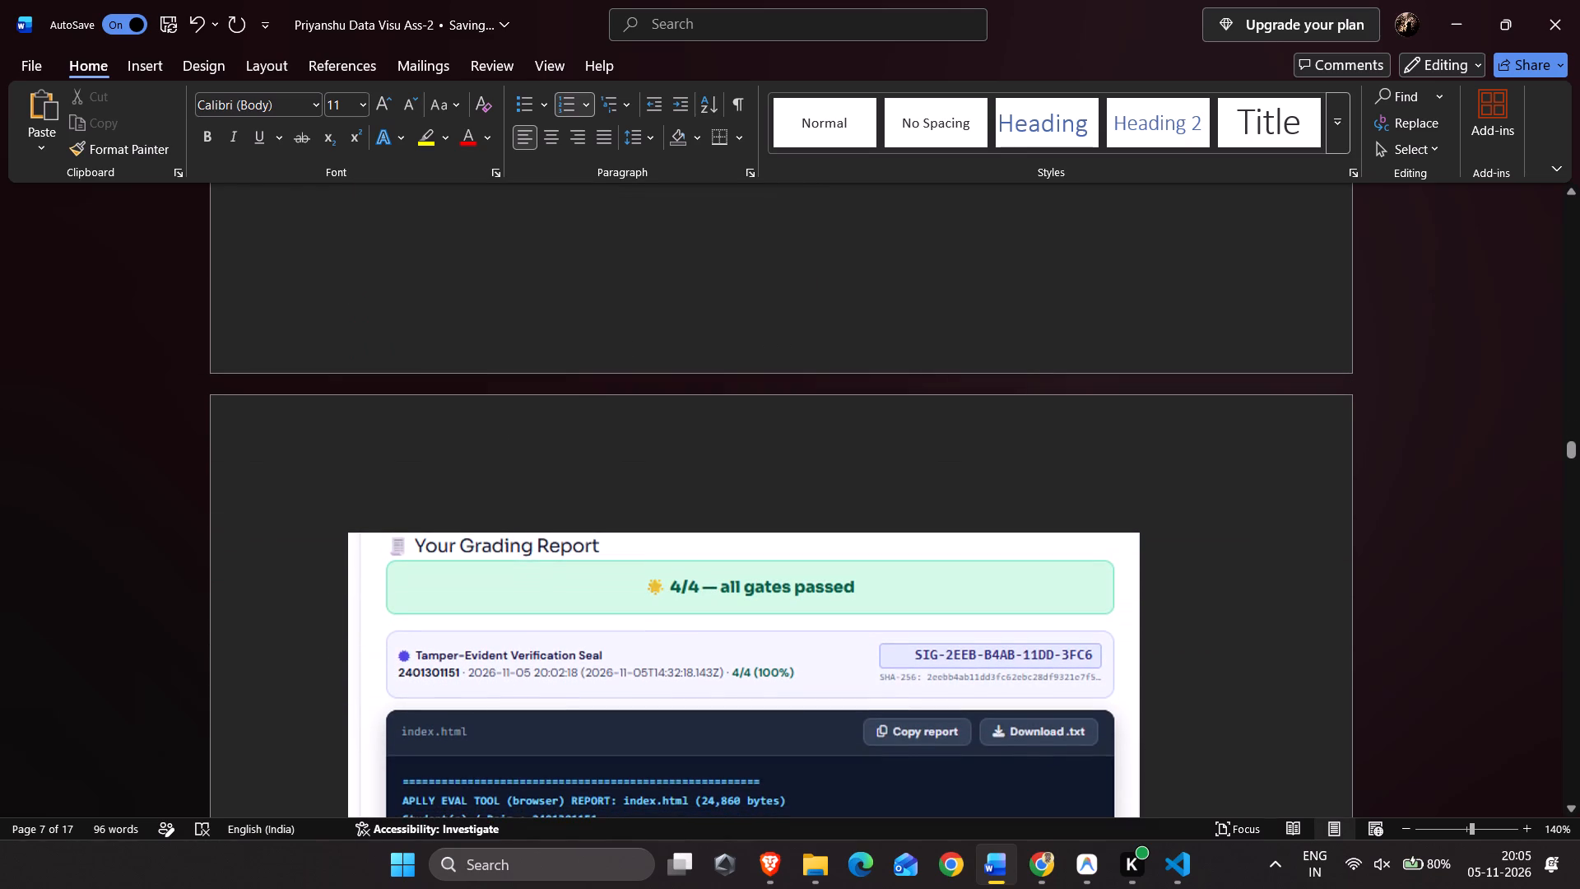
click(754, 629)
click(1159, 545)
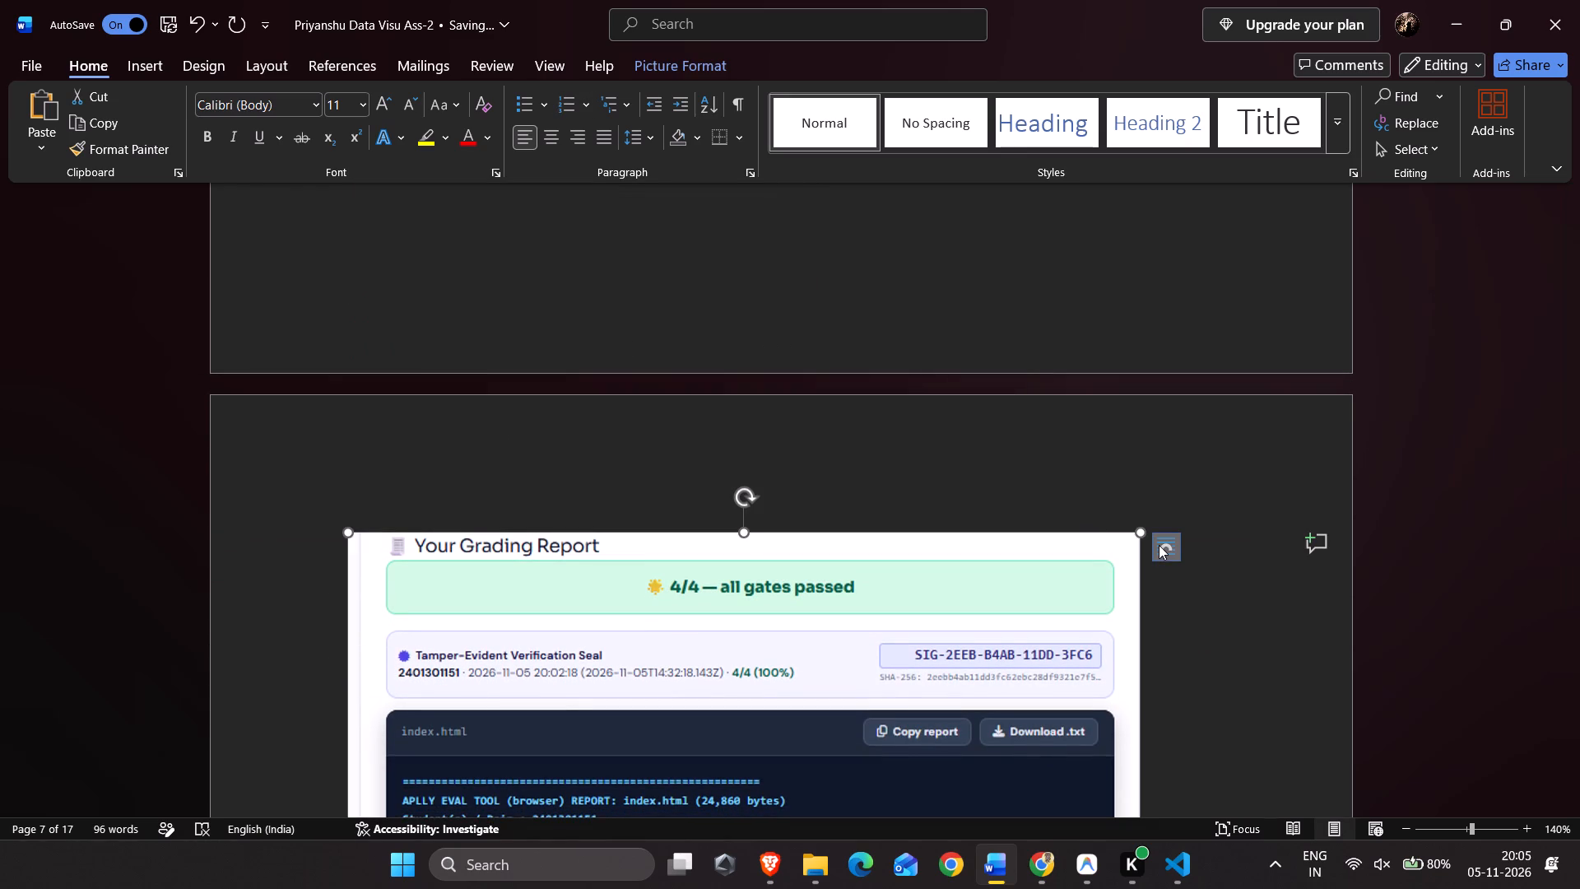
click(1315, 687)
drag(866, 635, 794, 261)
drag(830, 516, 780, 153)
click(1234, 355)
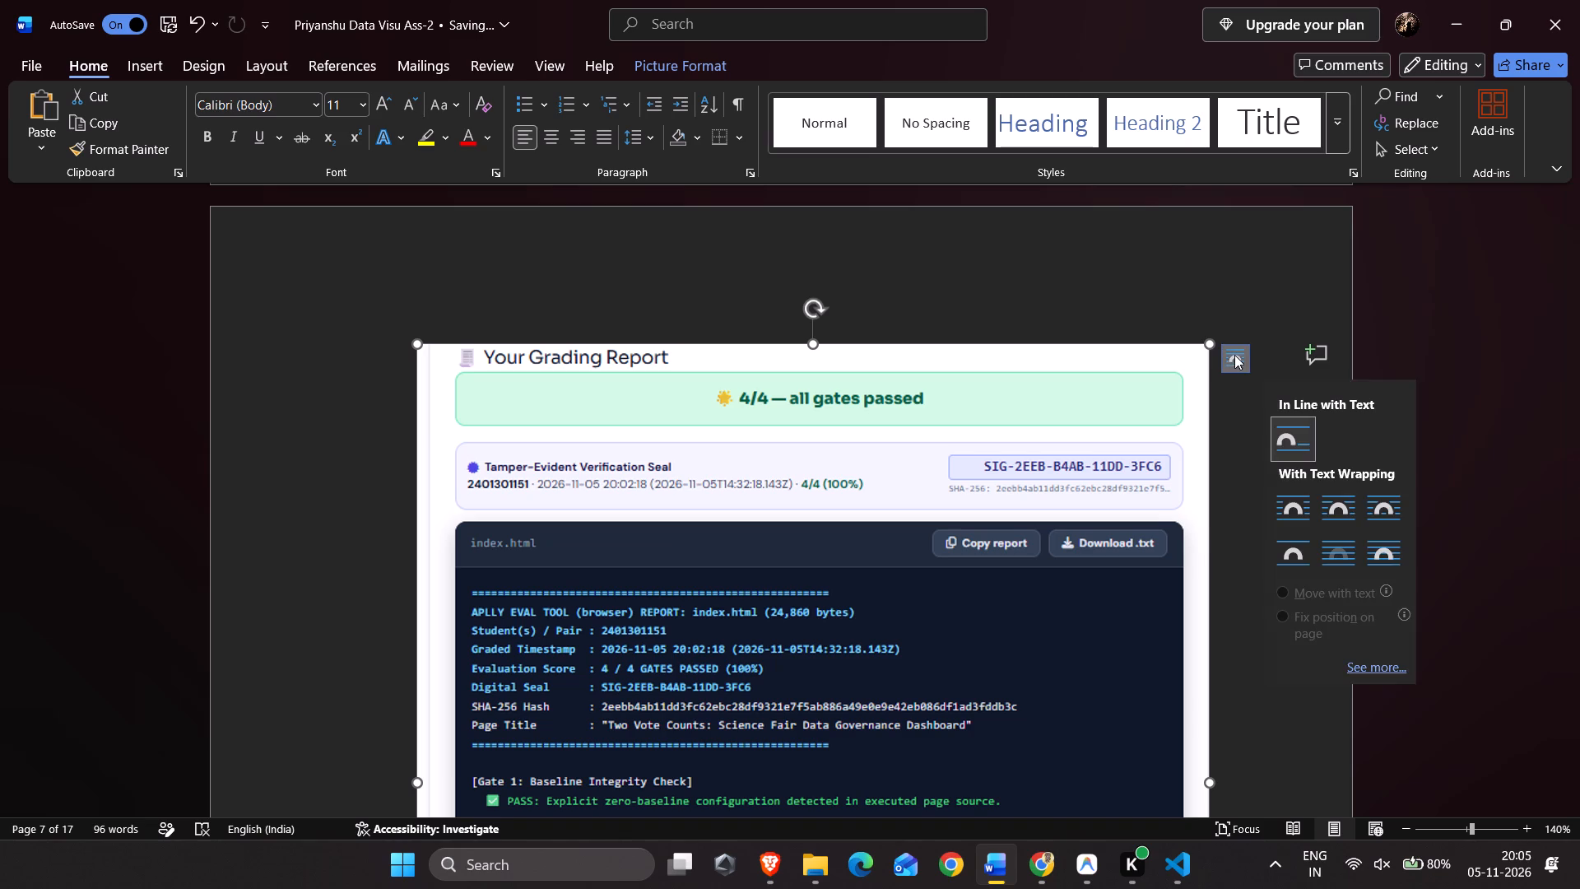
click(1381, 556)
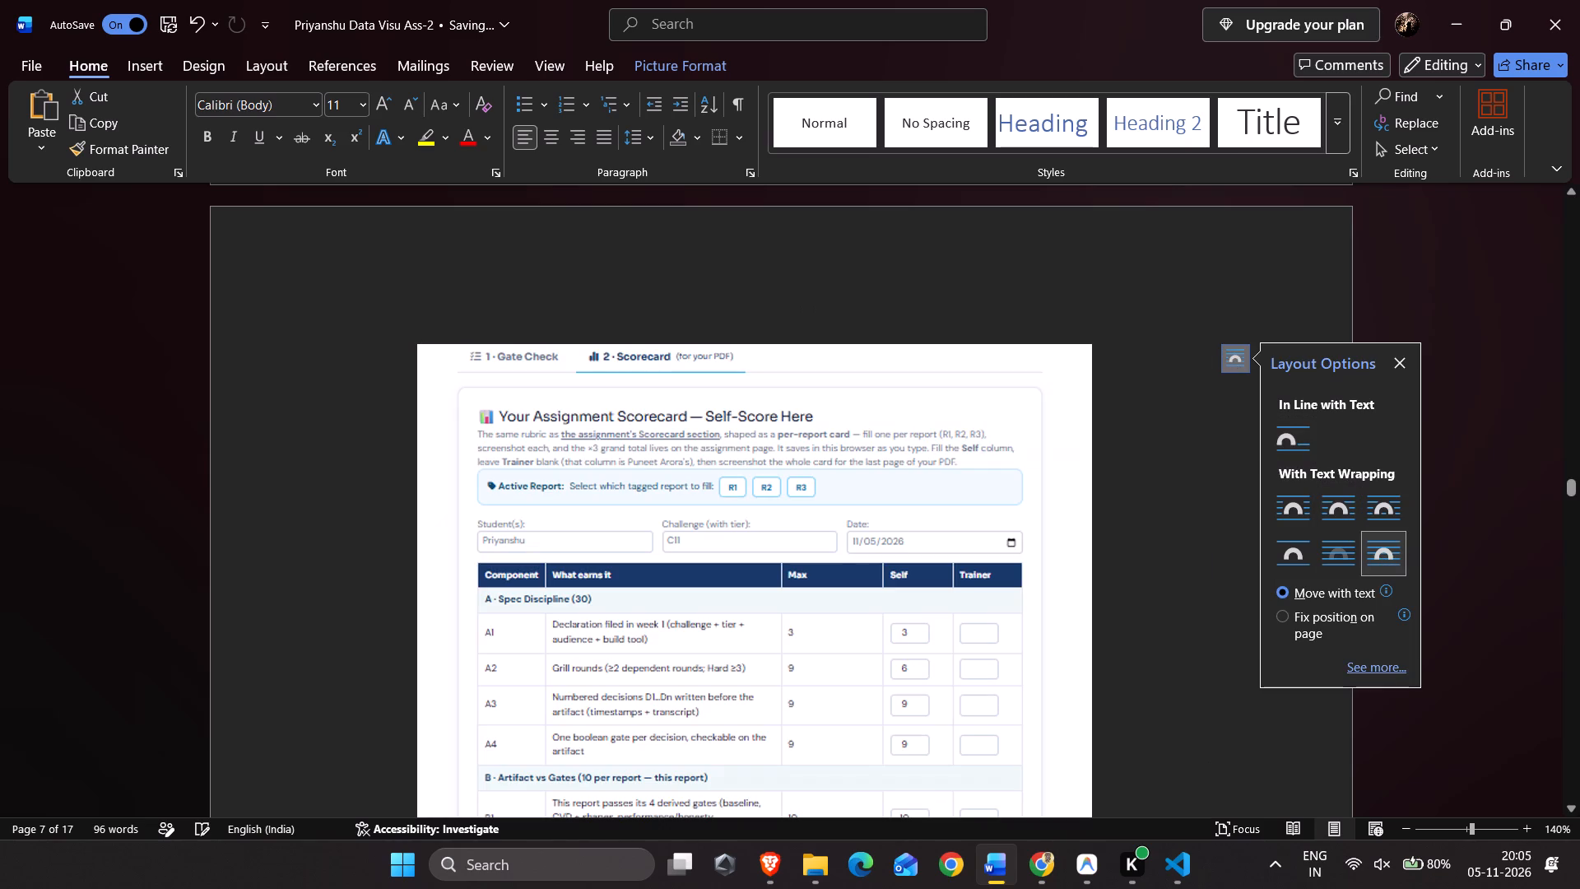
Move the floating grading report picture down, off the DASHBOARD GATE PASS picture and across the DASHBOARD EVAL TOOL heading.
scroll(849, 571, up, 3)
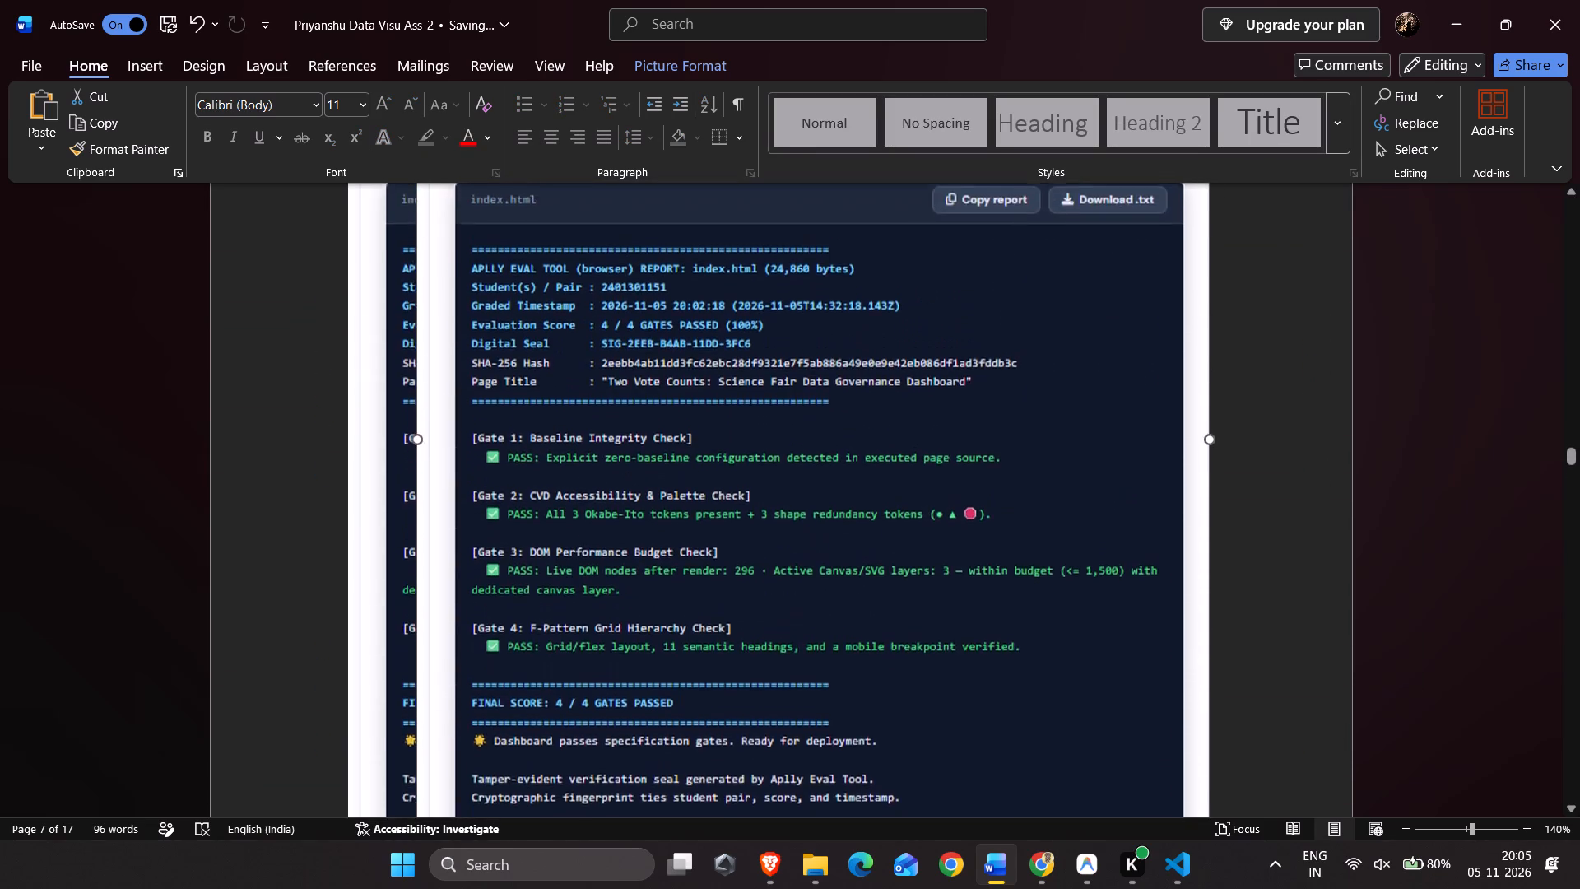
scroll(849, 571, up, 1)
drag(752, 290, 774, 745)
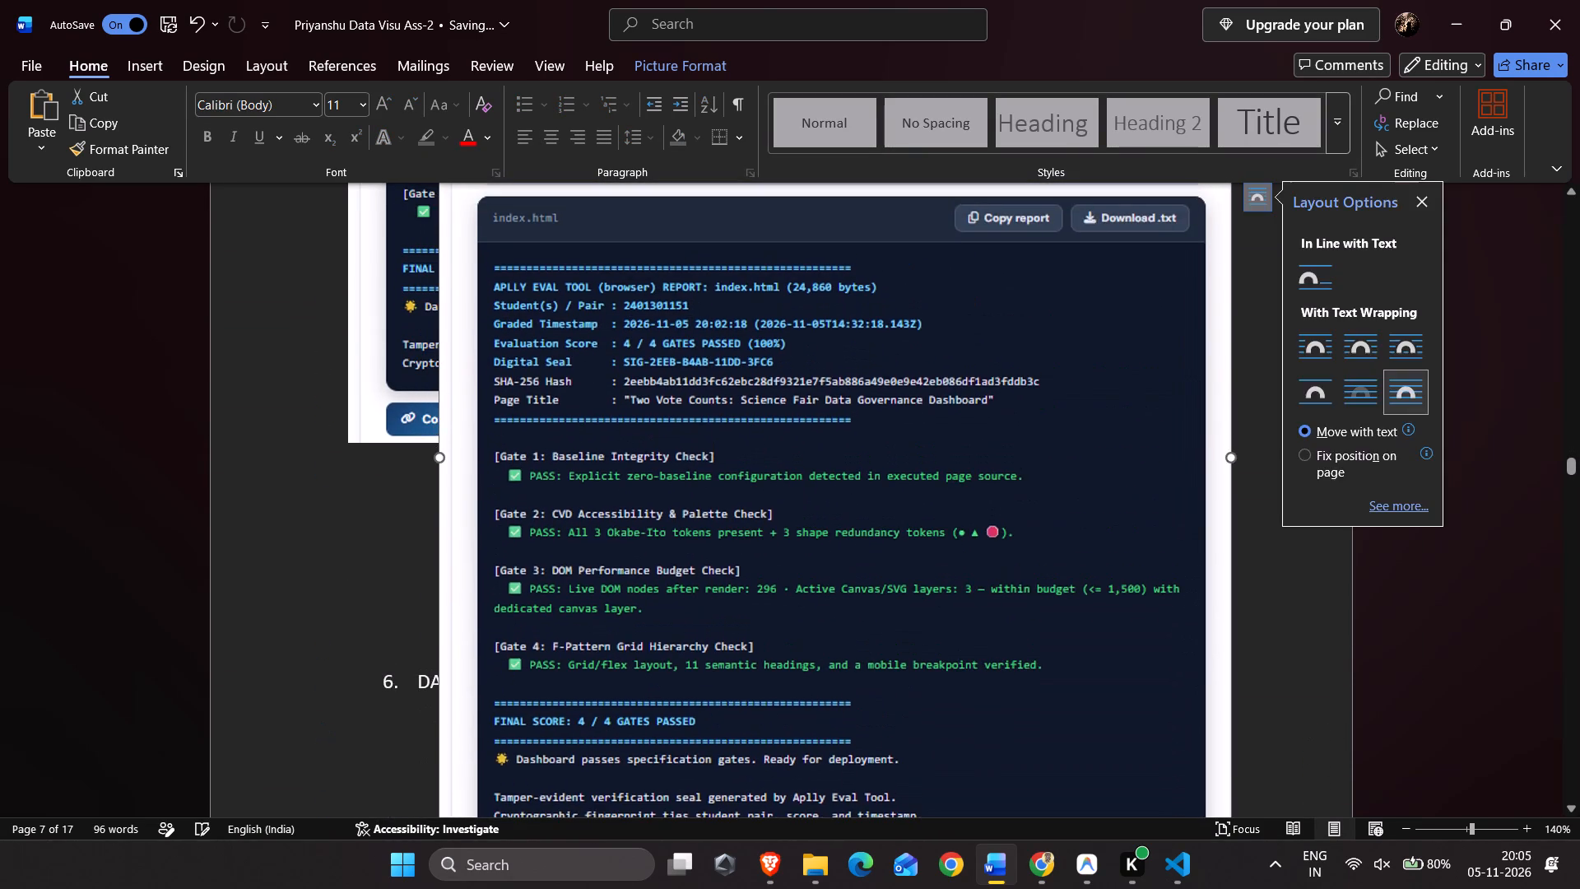
scroll(774, 745, down, 1)
scroll(774, 745, up, 2)
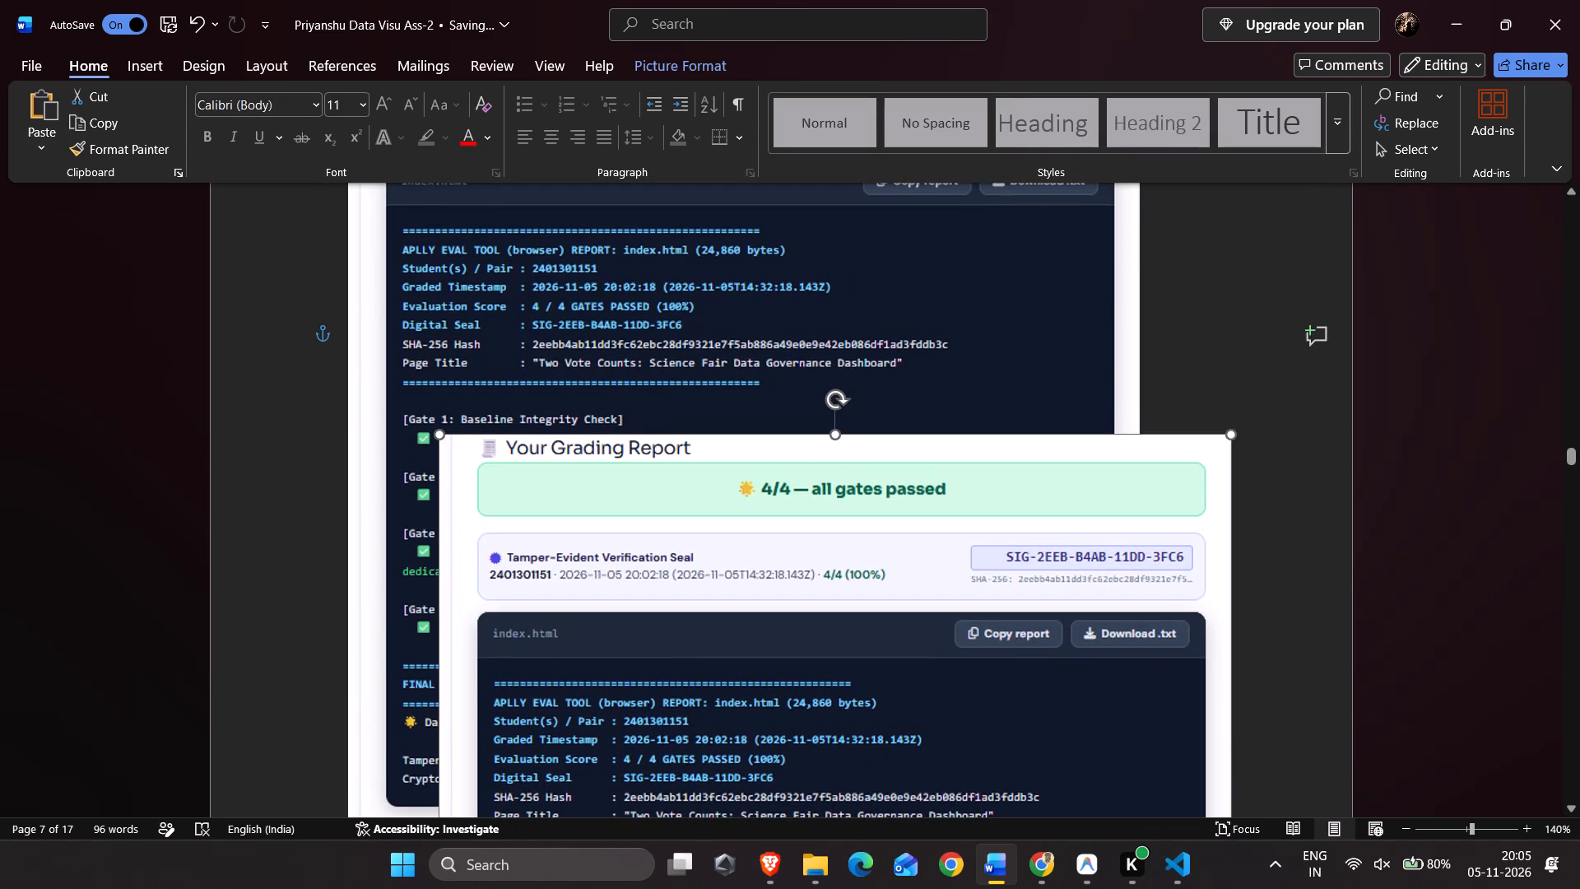
scroll(774, 745, up, 1)
scroll(774, 745, down, 5)
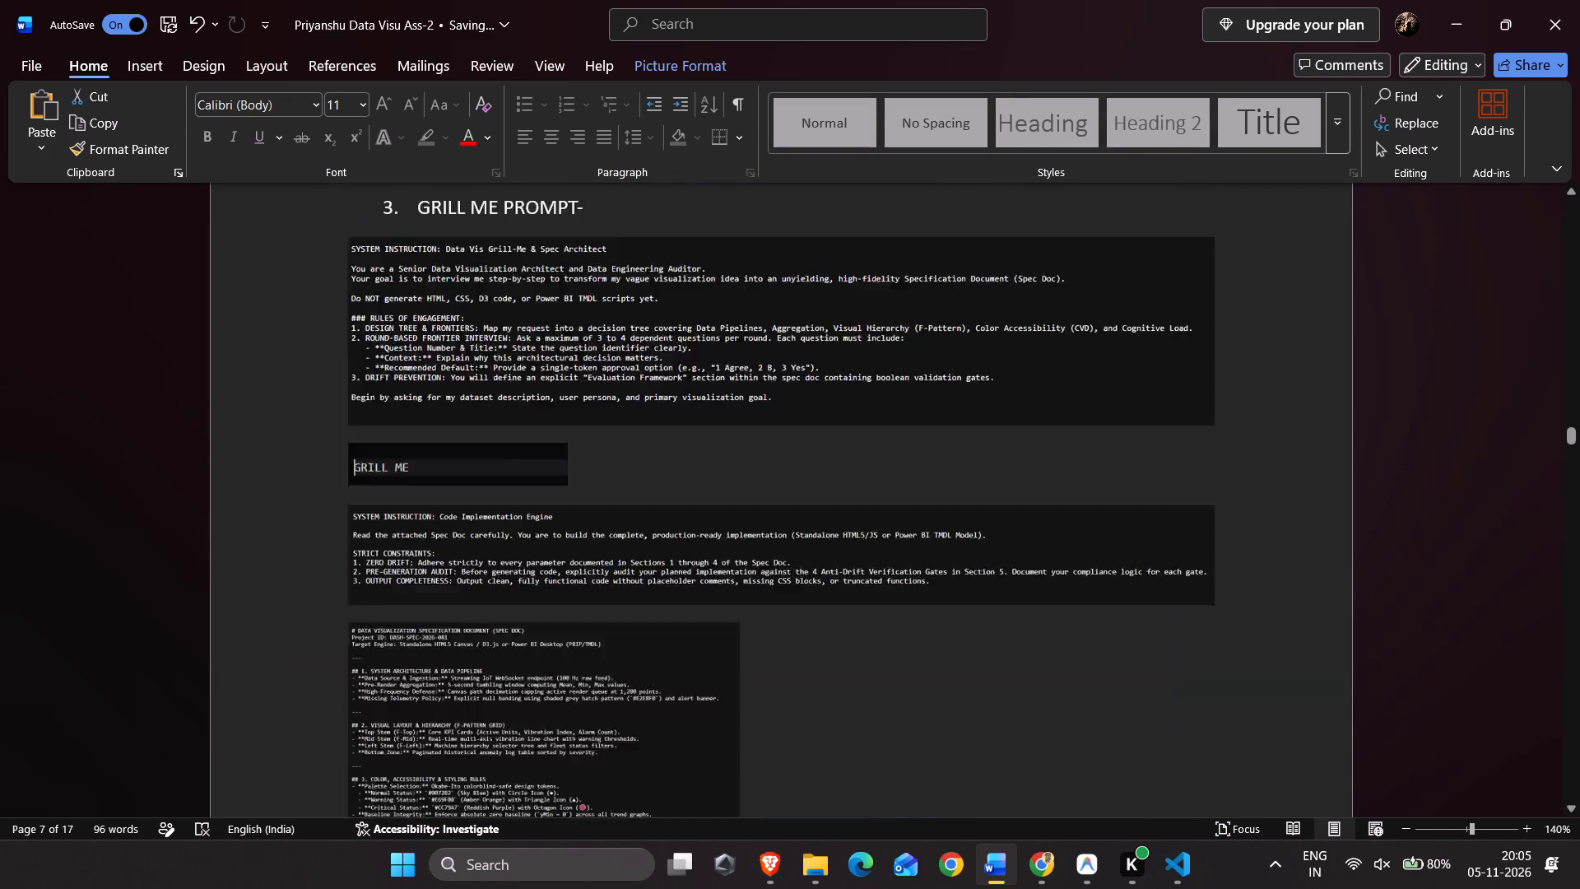
scroll(774, 745, down, 1)
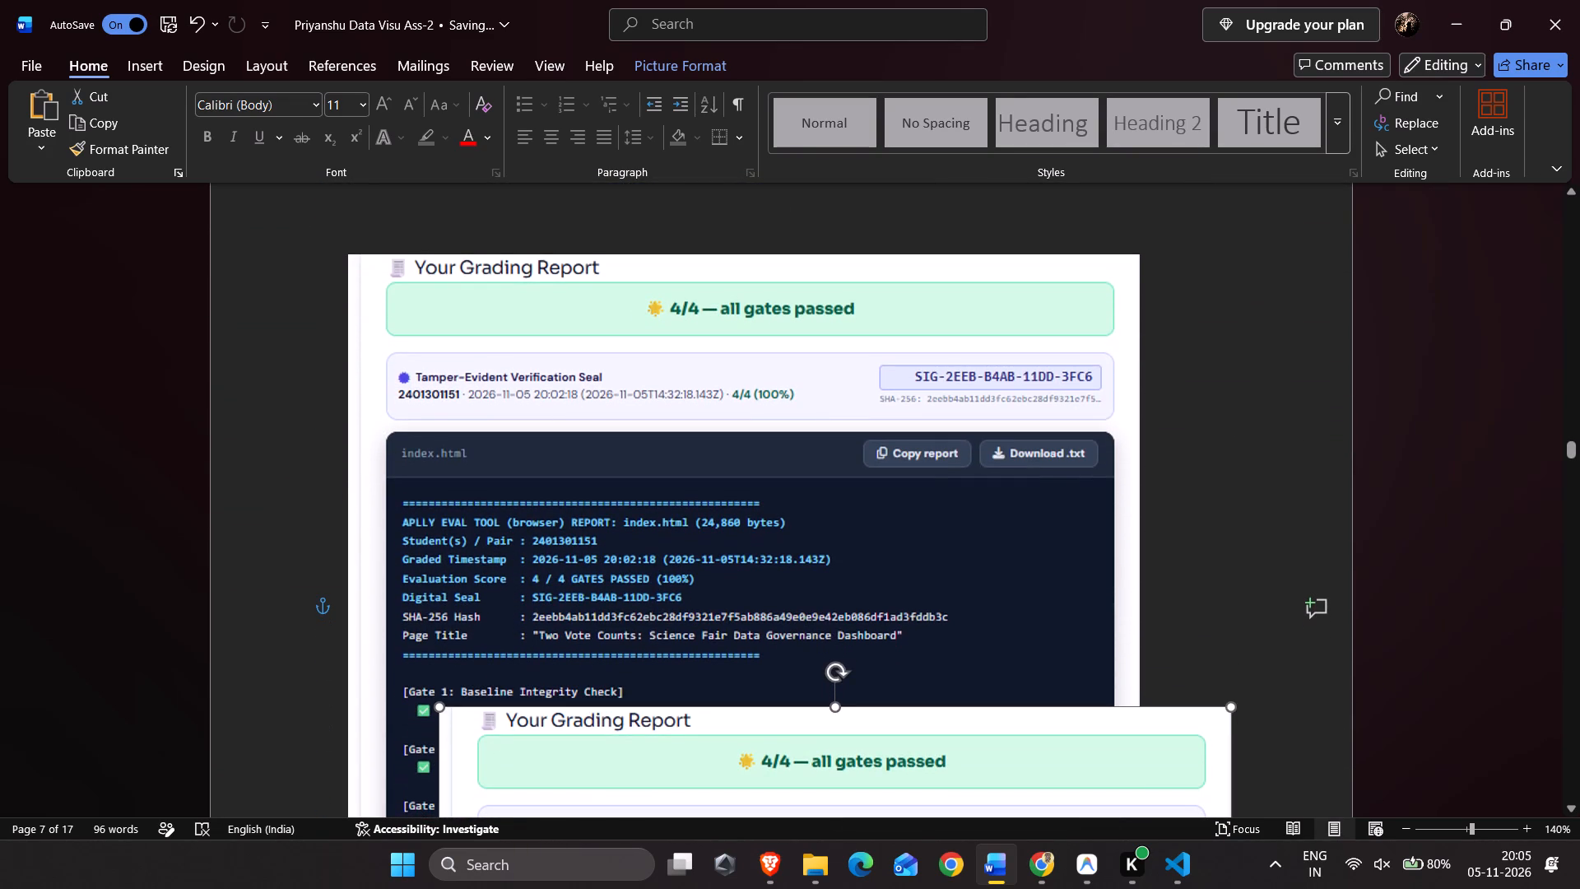
scroll(774, 745, down, 1)
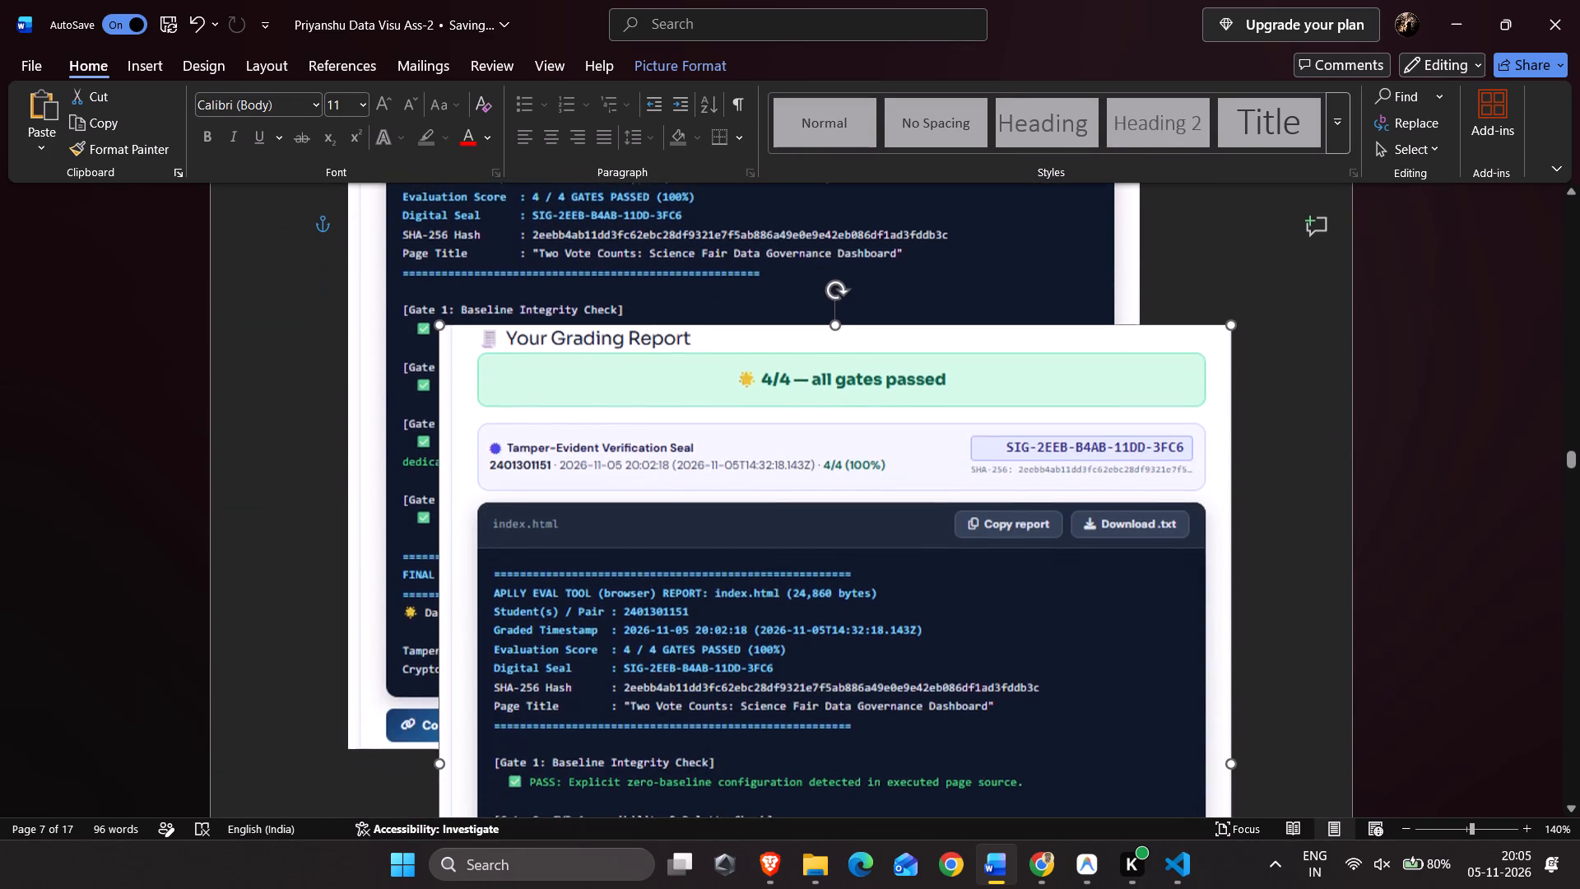
scroll(775, 609, left, 1)
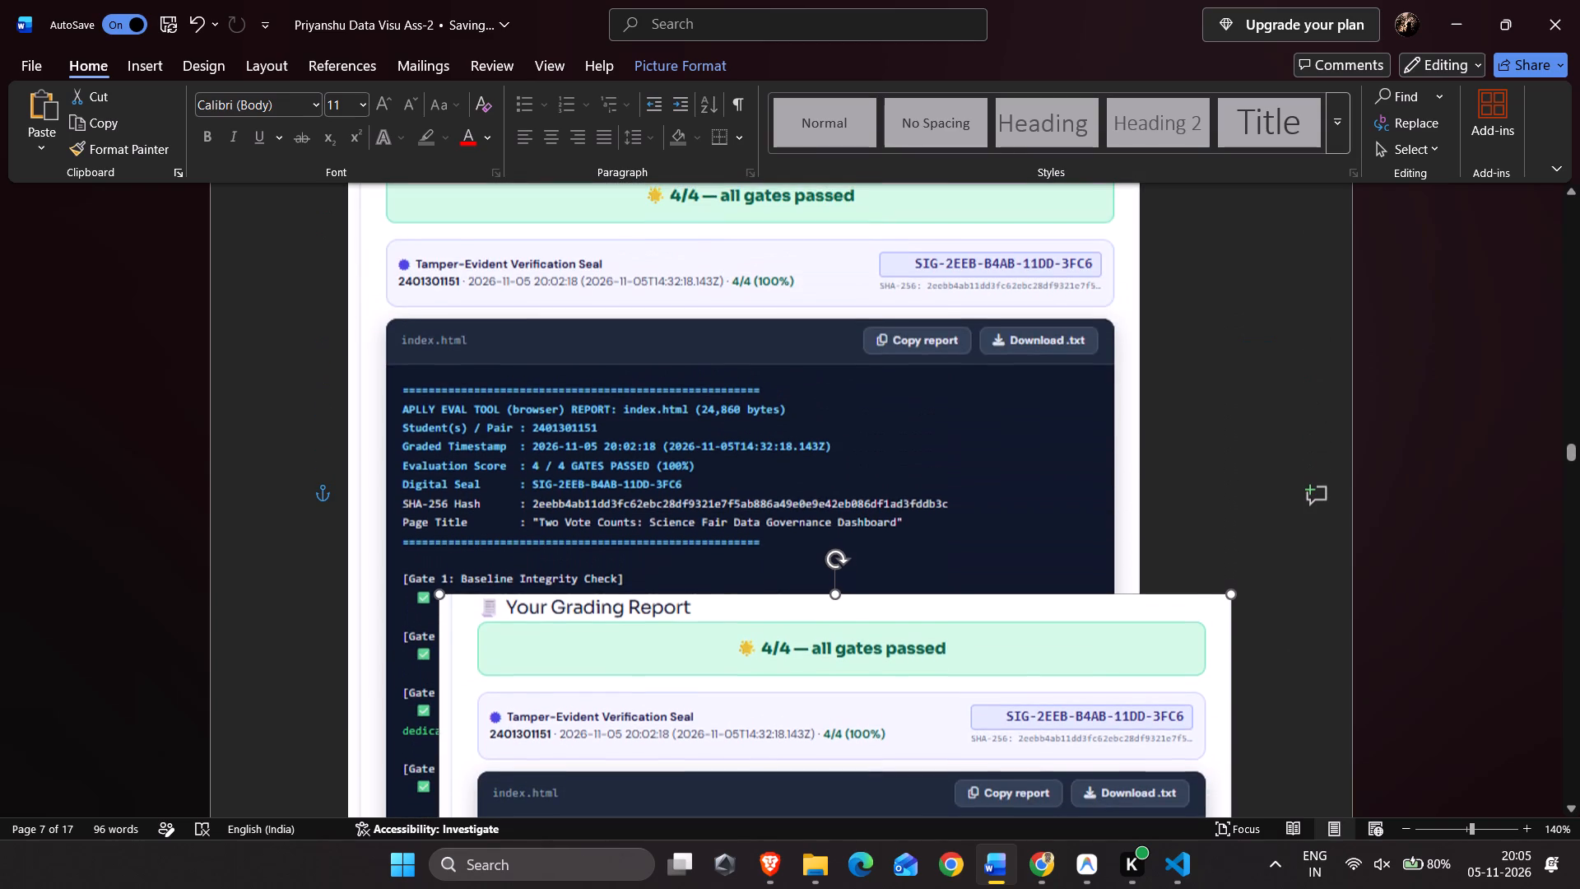
scroll(775, 609, left, 3)
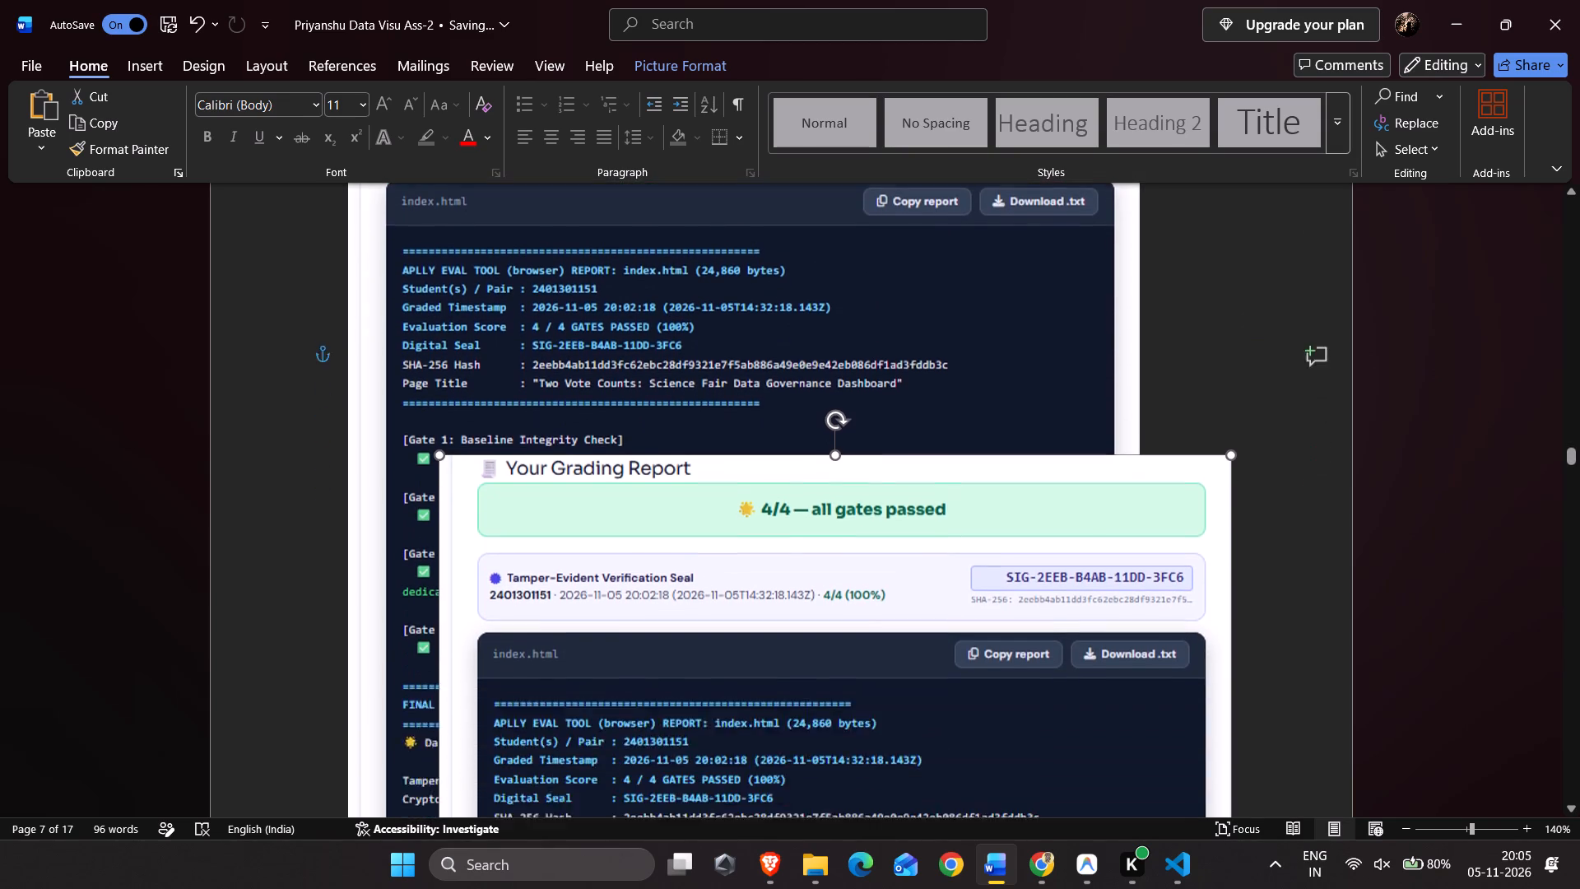
scroll(775, 609, left, 1)
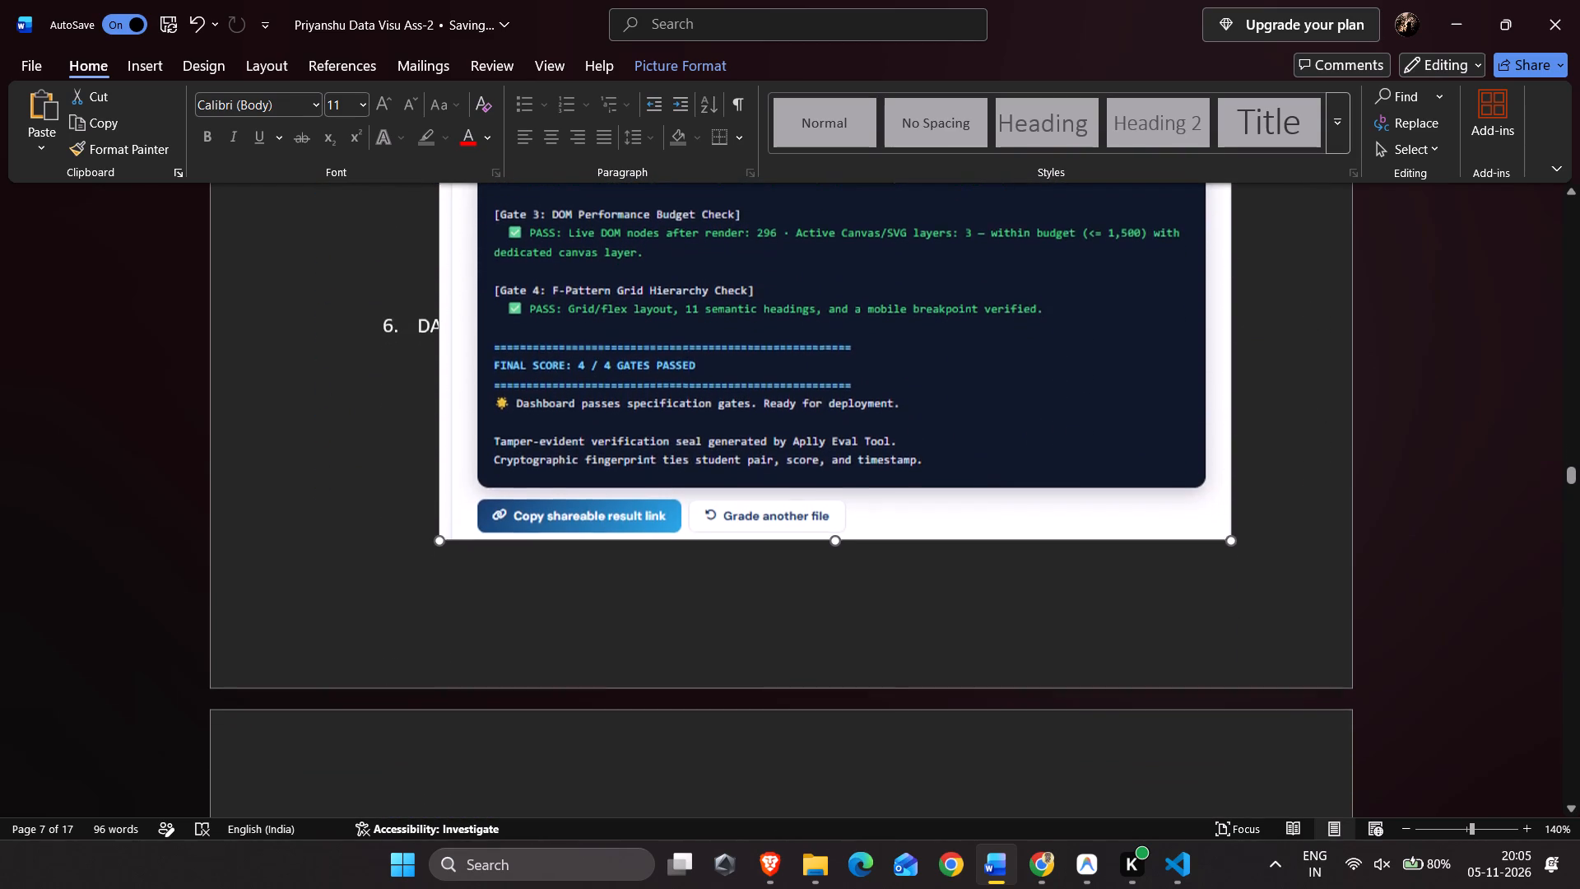
drag(685, 322, 661, 648)
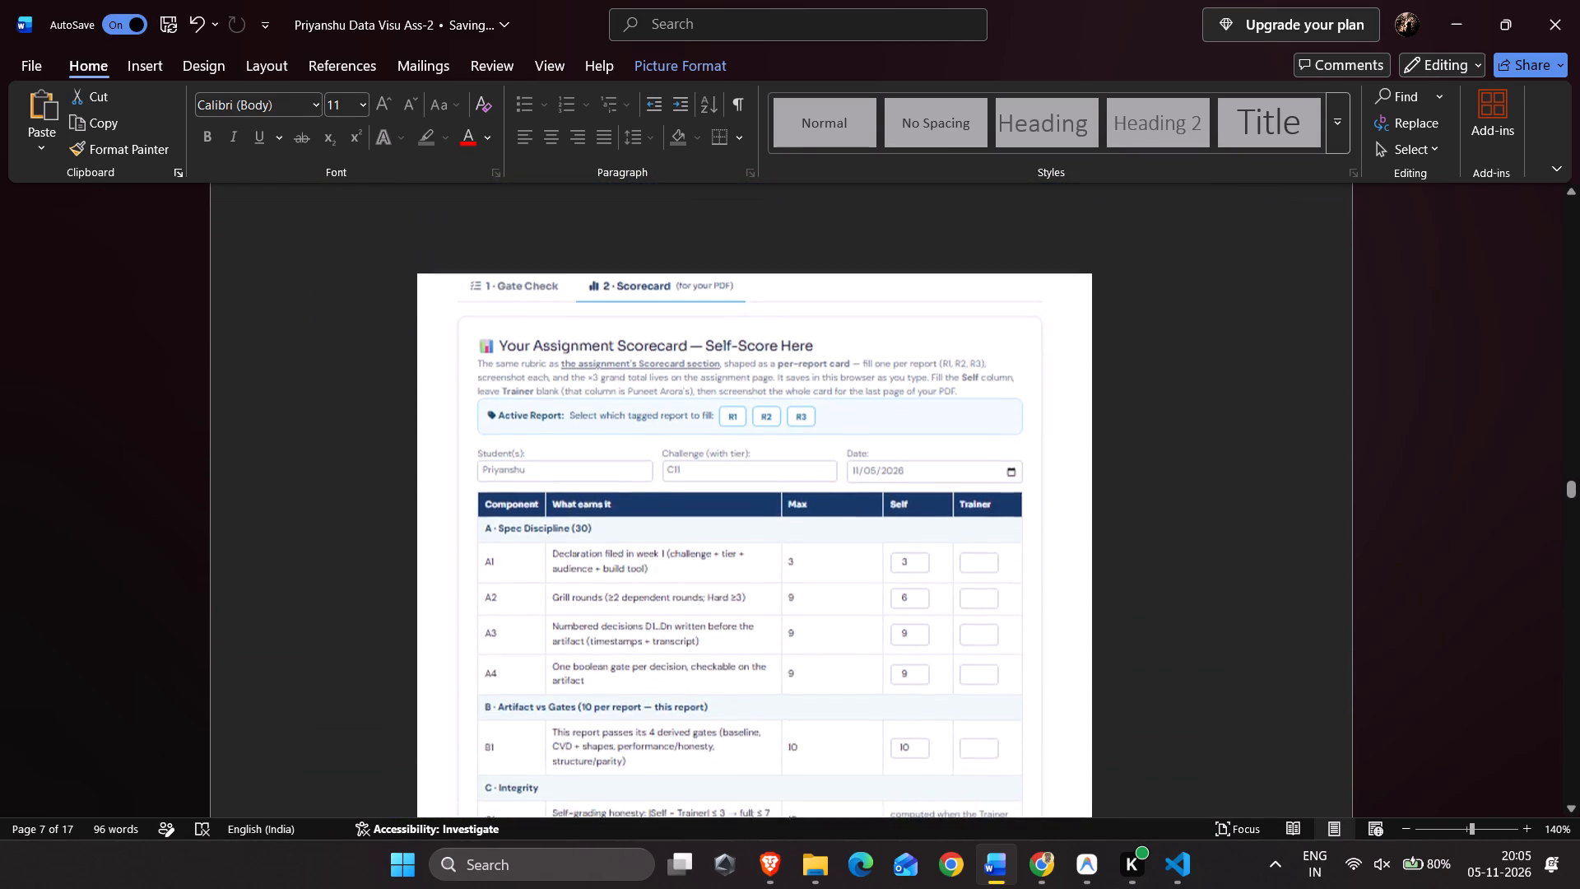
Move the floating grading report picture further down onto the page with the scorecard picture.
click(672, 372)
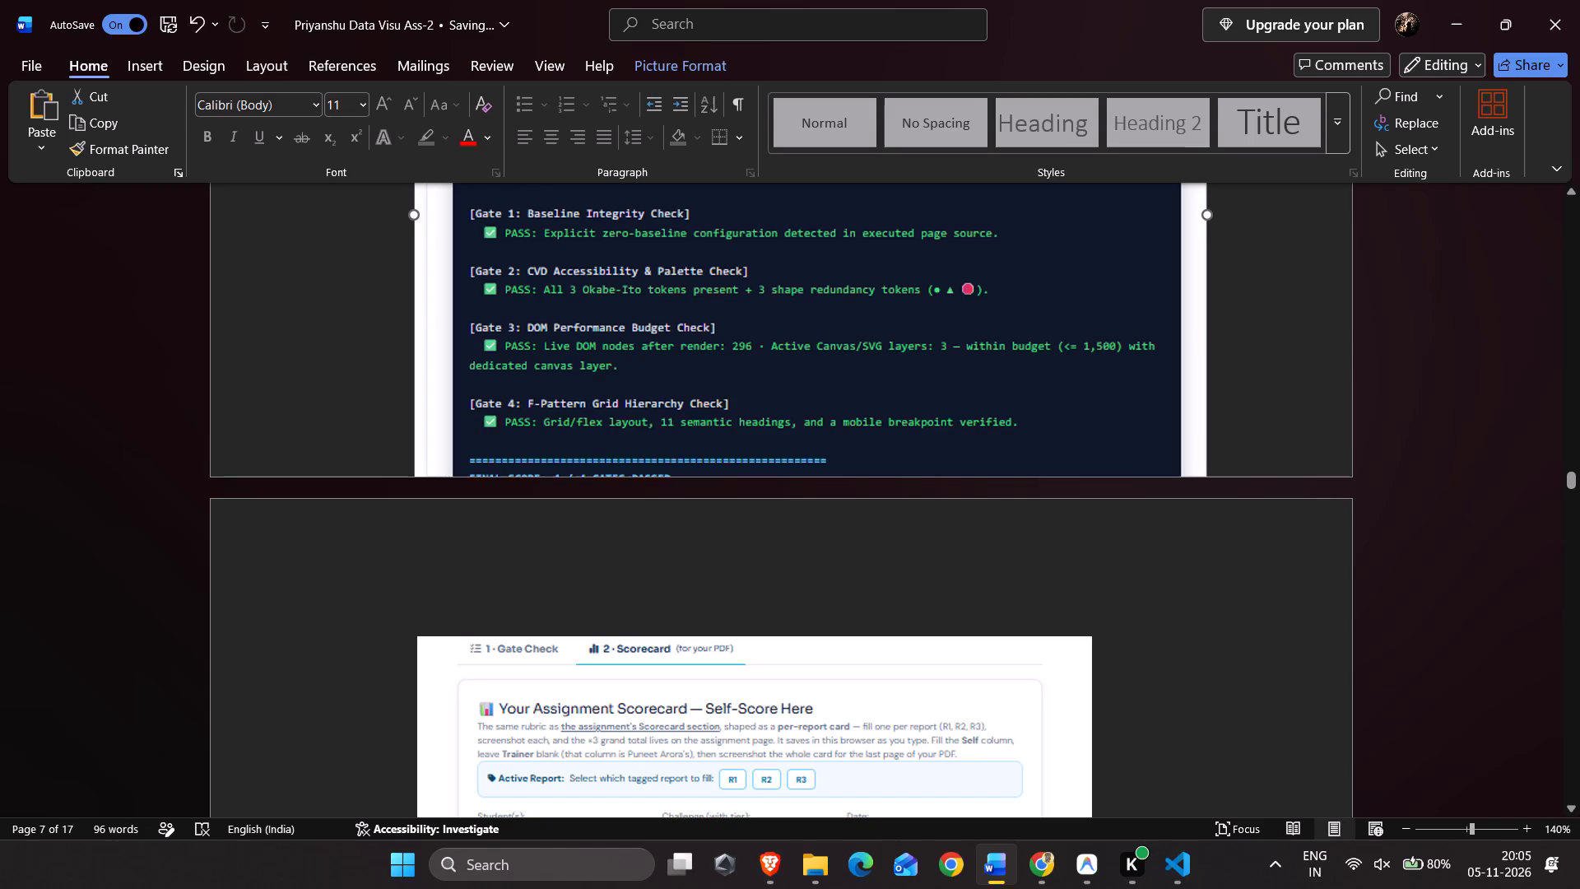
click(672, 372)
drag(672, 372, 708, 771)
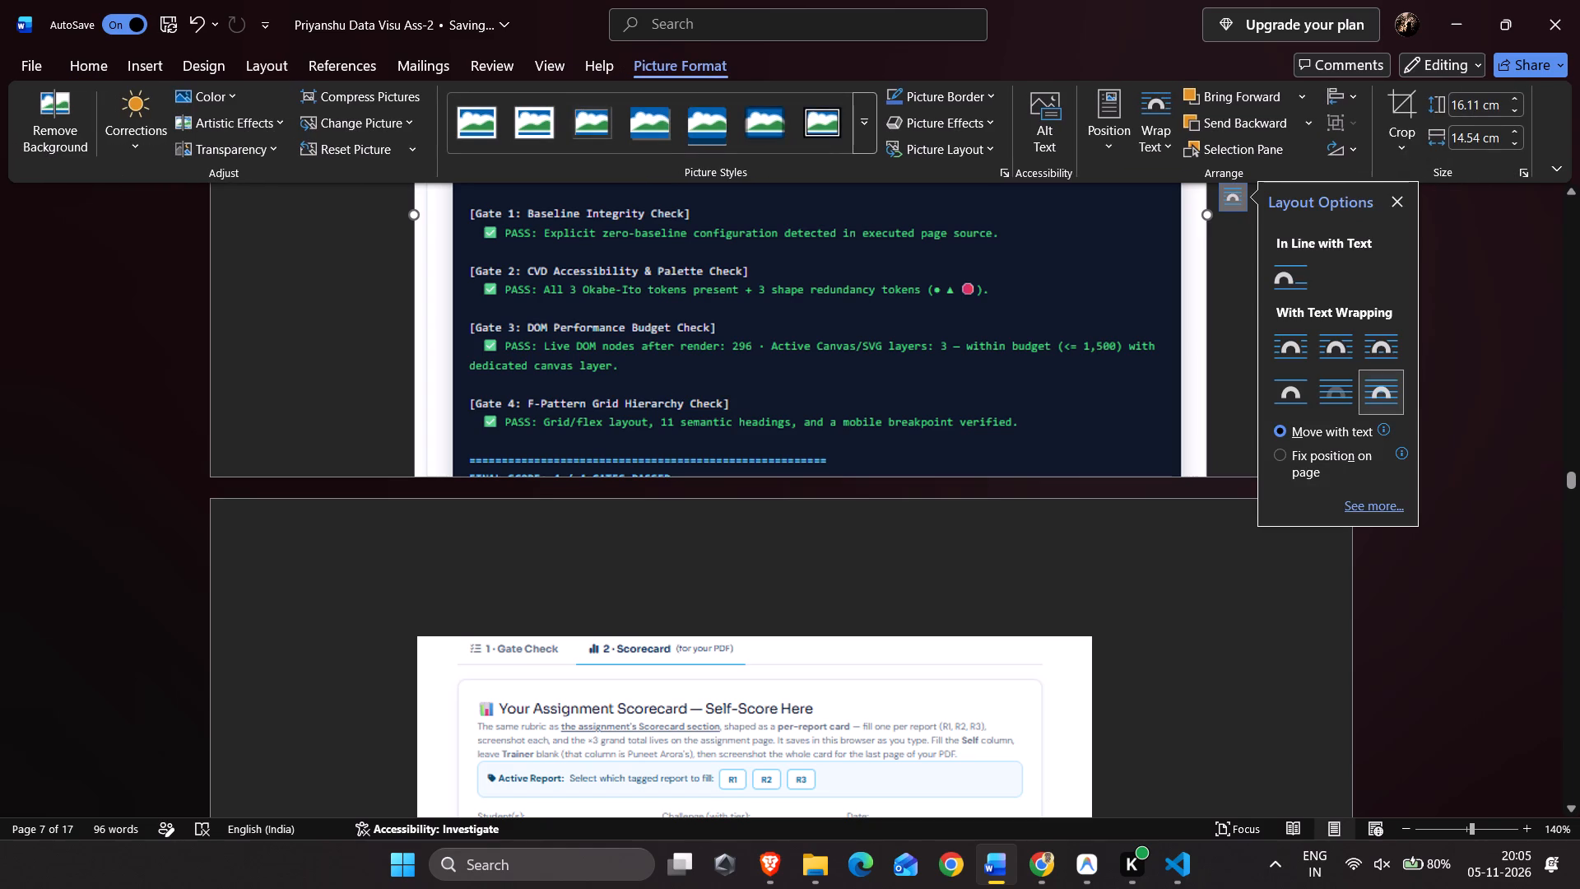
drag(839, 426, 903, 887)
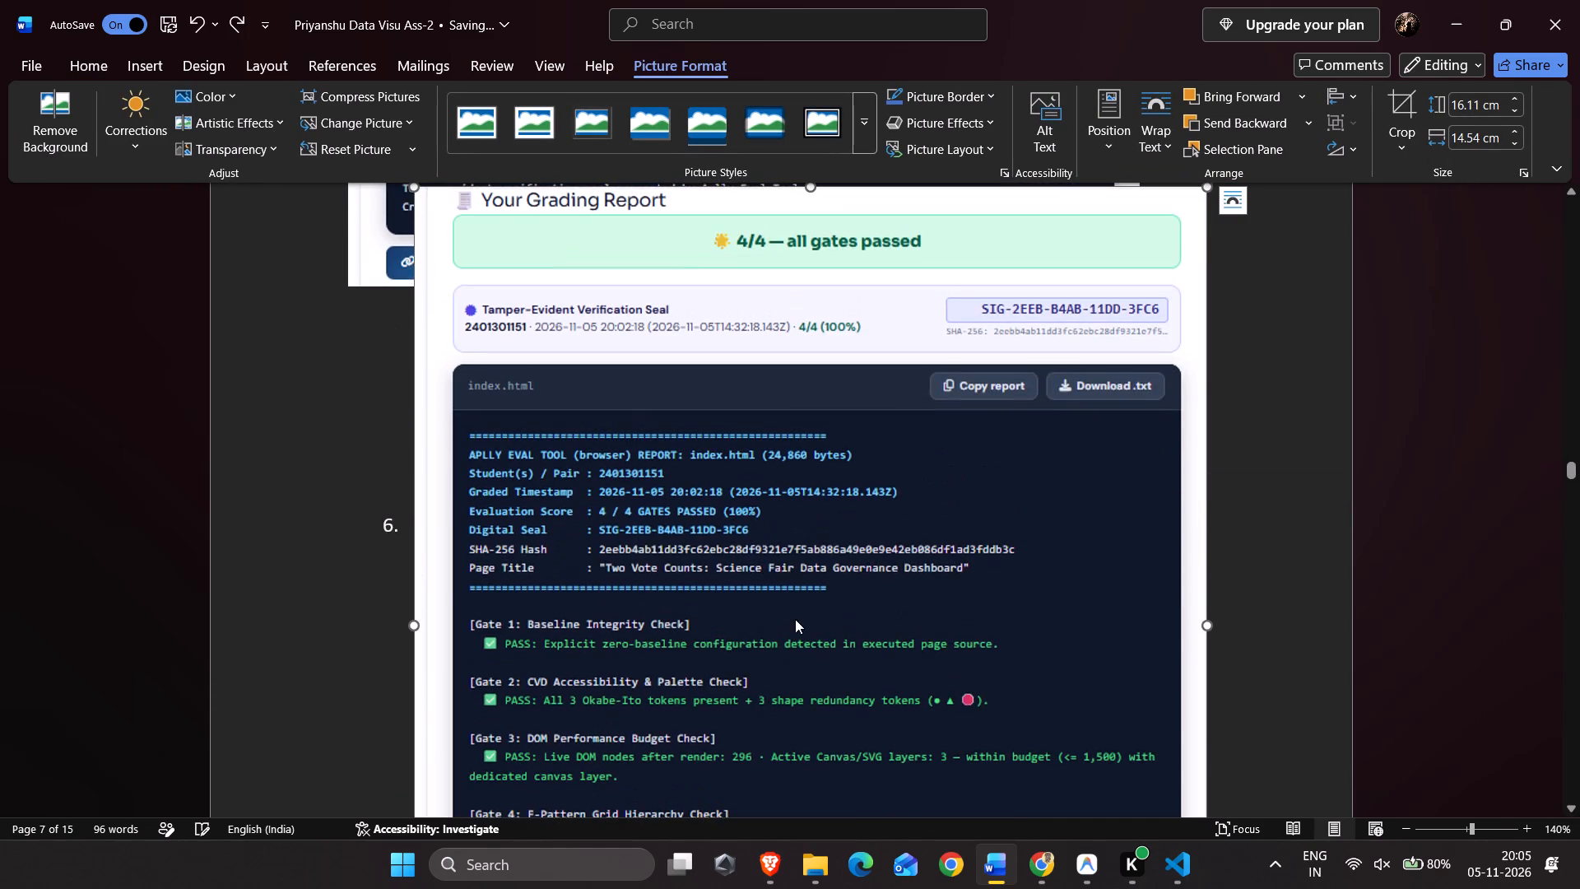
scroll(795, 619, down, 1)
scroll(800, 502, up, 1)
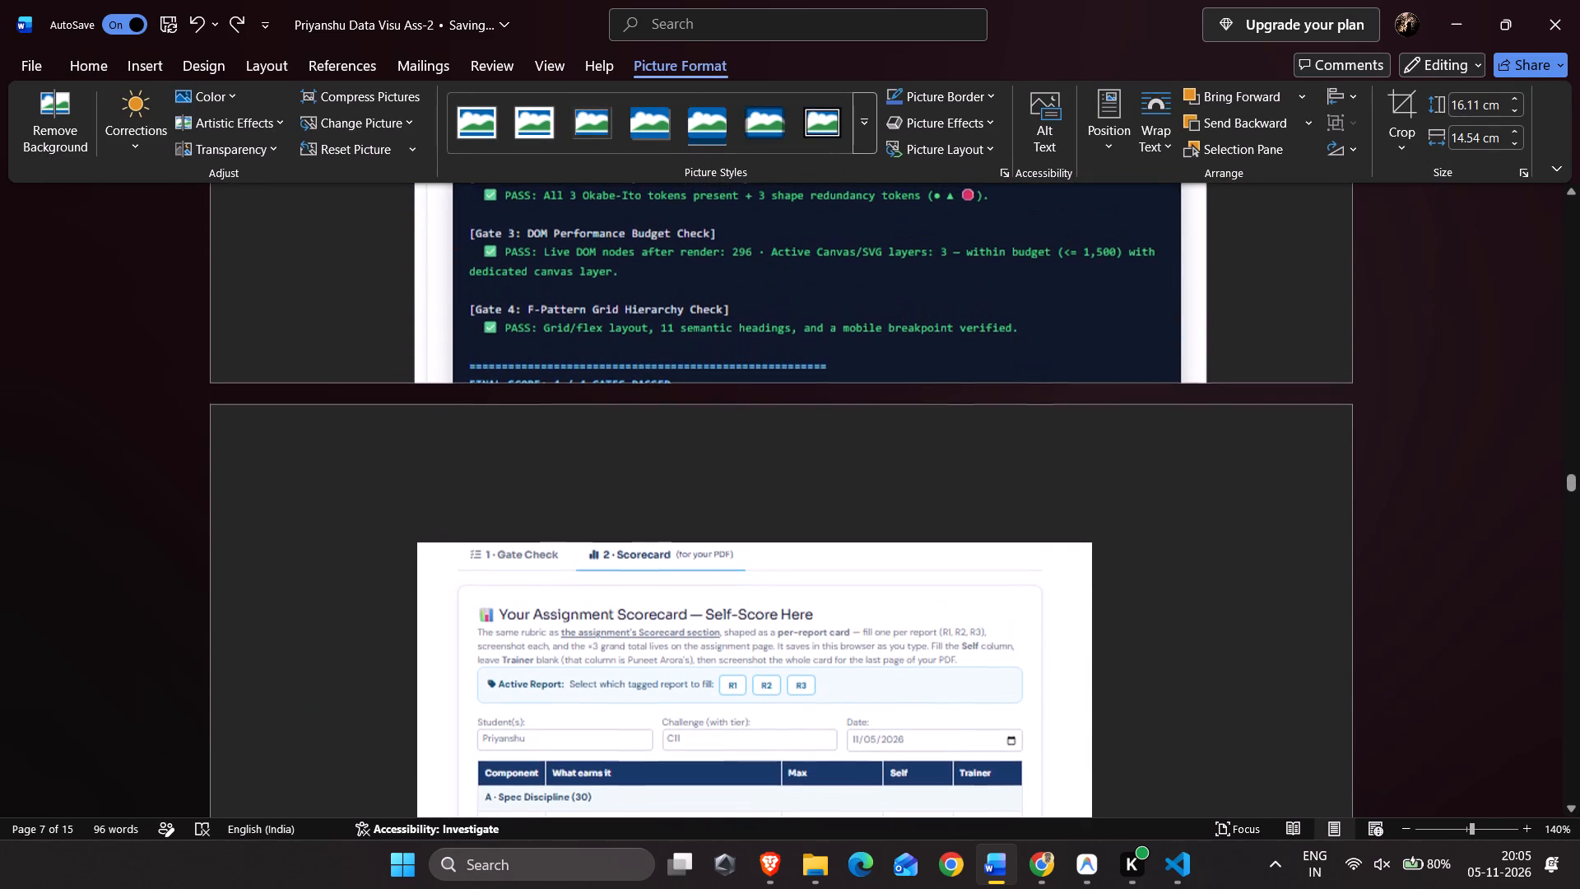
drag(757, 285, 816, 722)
Examine the layout of the CHALLENGE – 1 and CHALLENGE – 2 pages, comparing where the grading pictures sit under their headings.
ctrl+scroll(816, 722, down, 2)
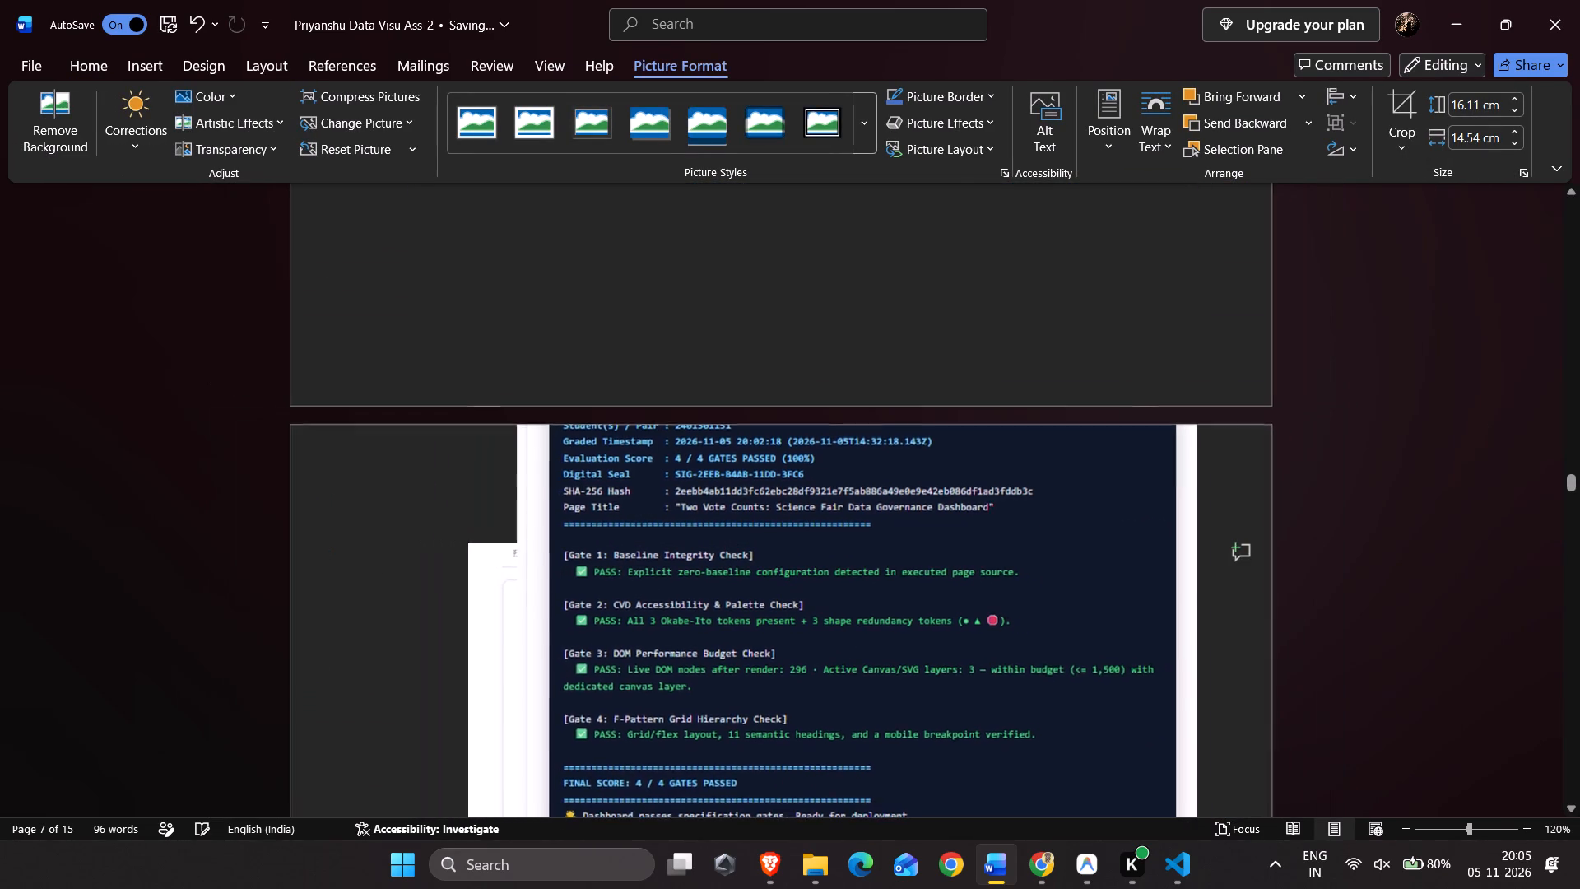
ctrl+scroll(816, 722, down, 5)
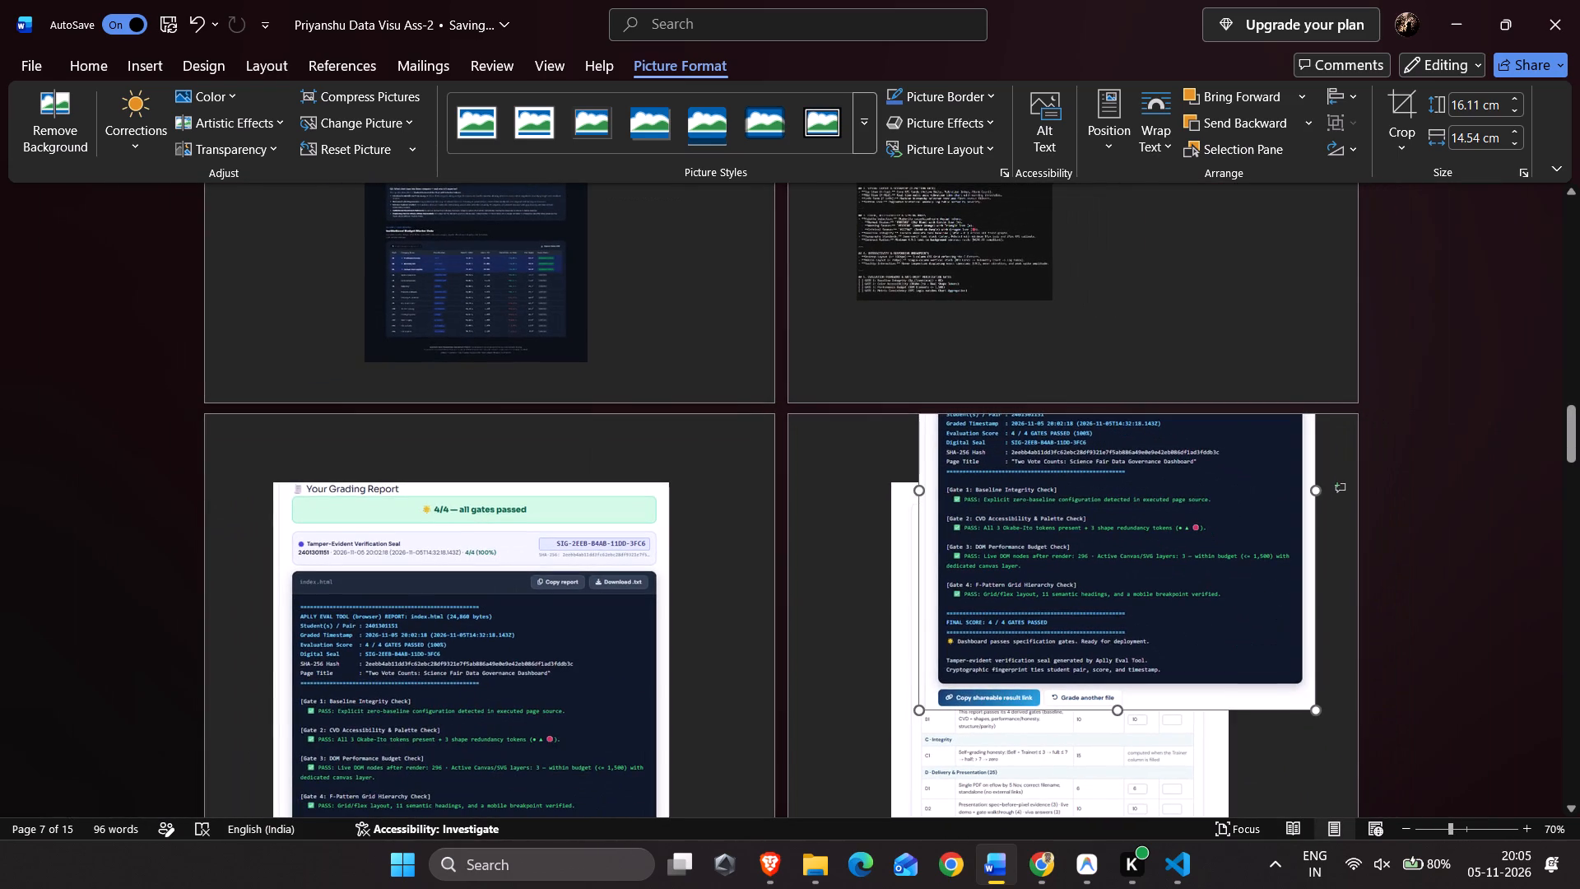
ctrl+scroll(816, 722, down, 2)
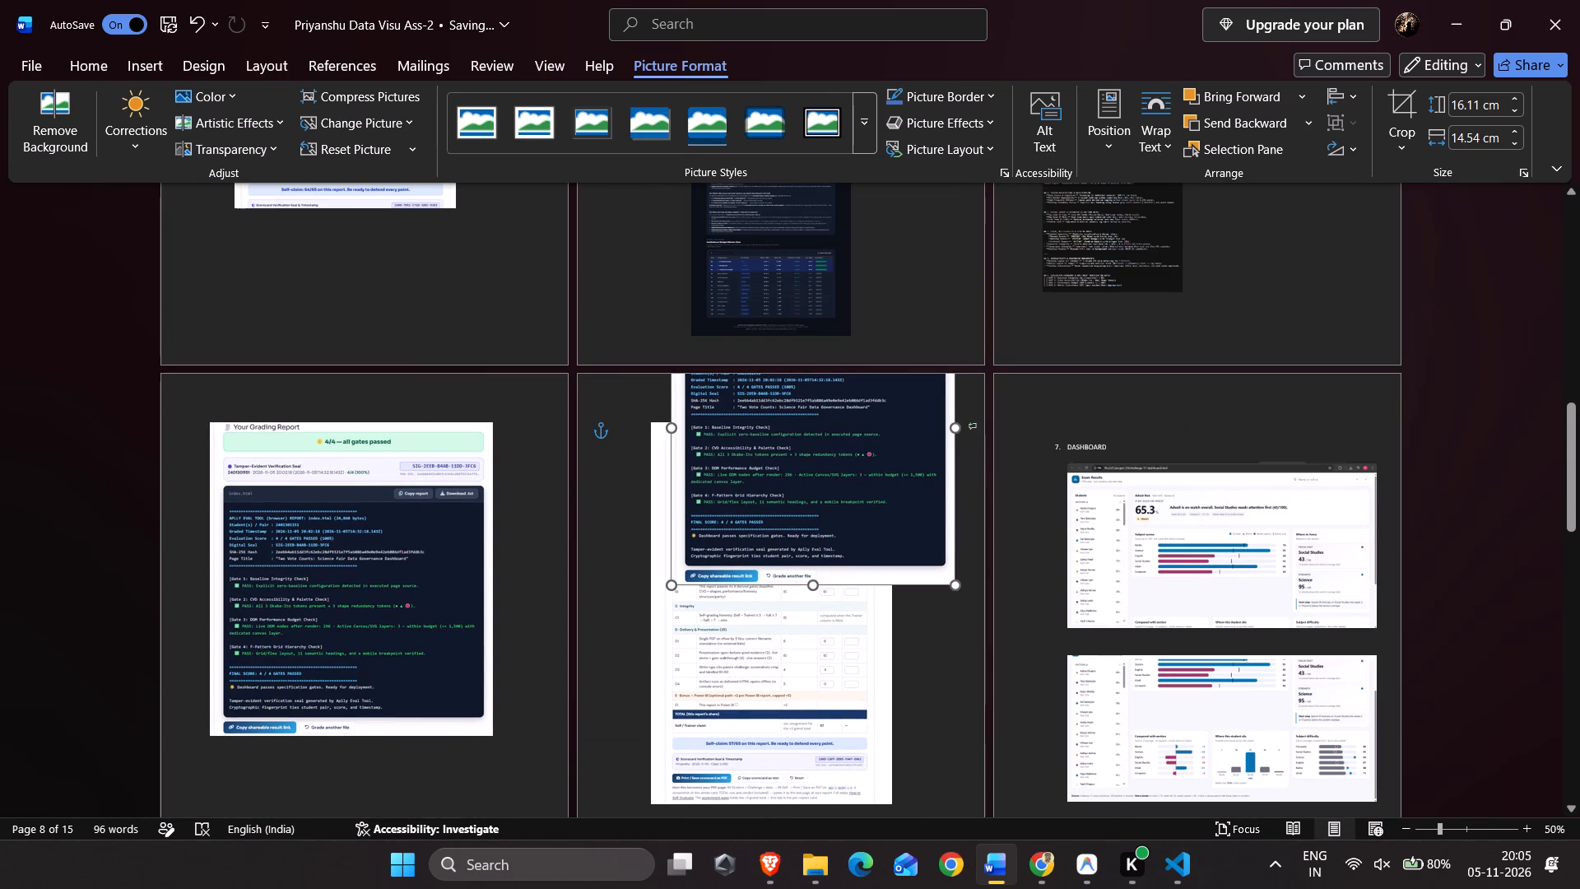
scroll(809, 532, left, 1)
scroll(809, 532, down, 1)
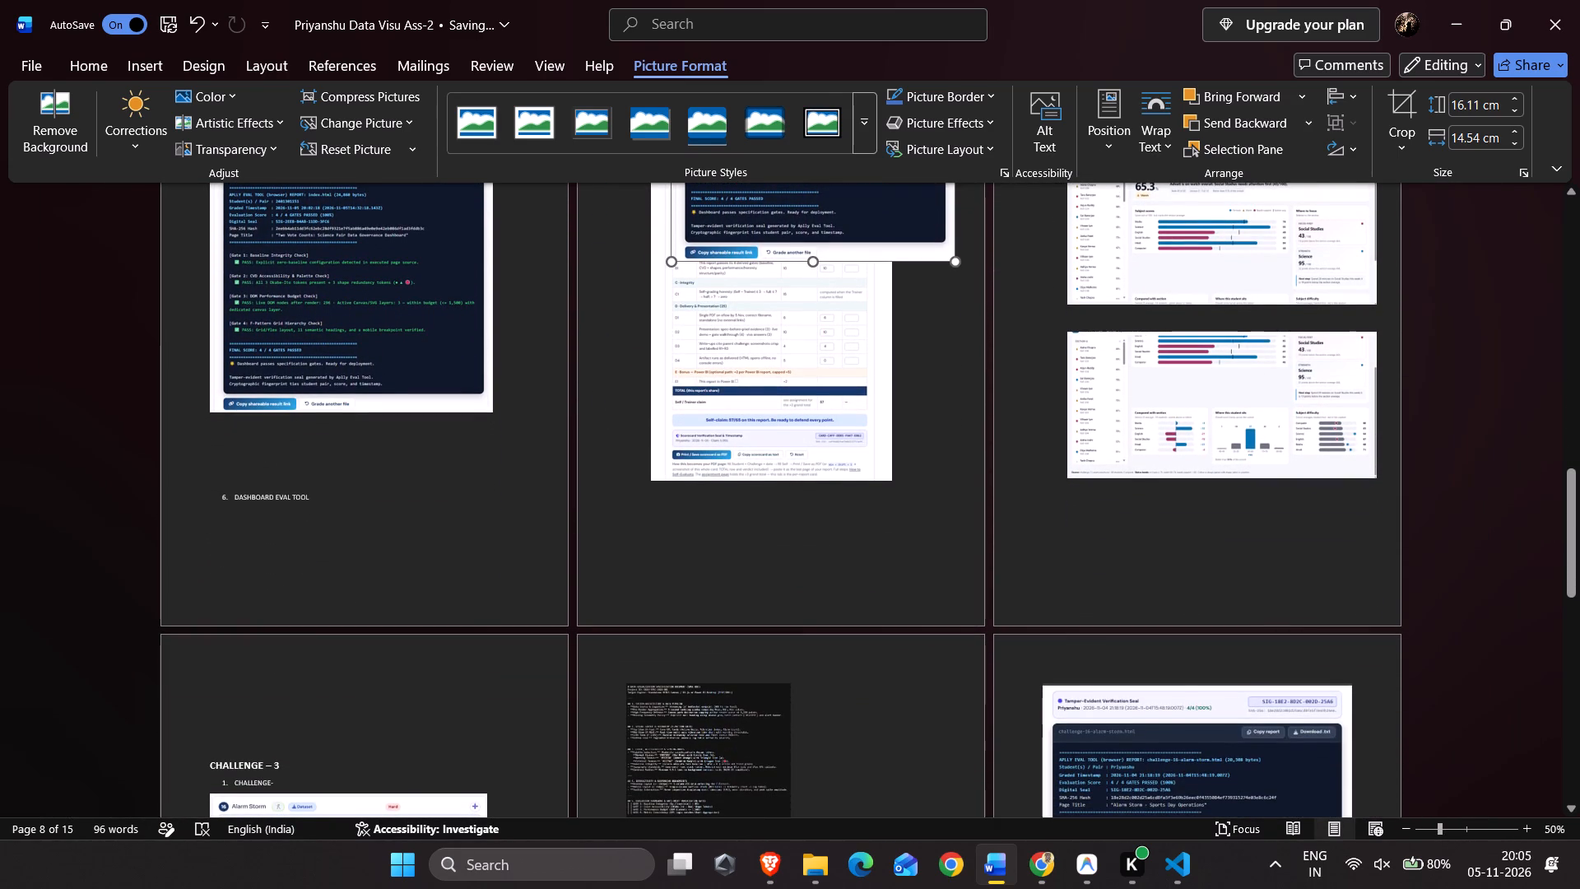
scroll(809, 532, up, 10)
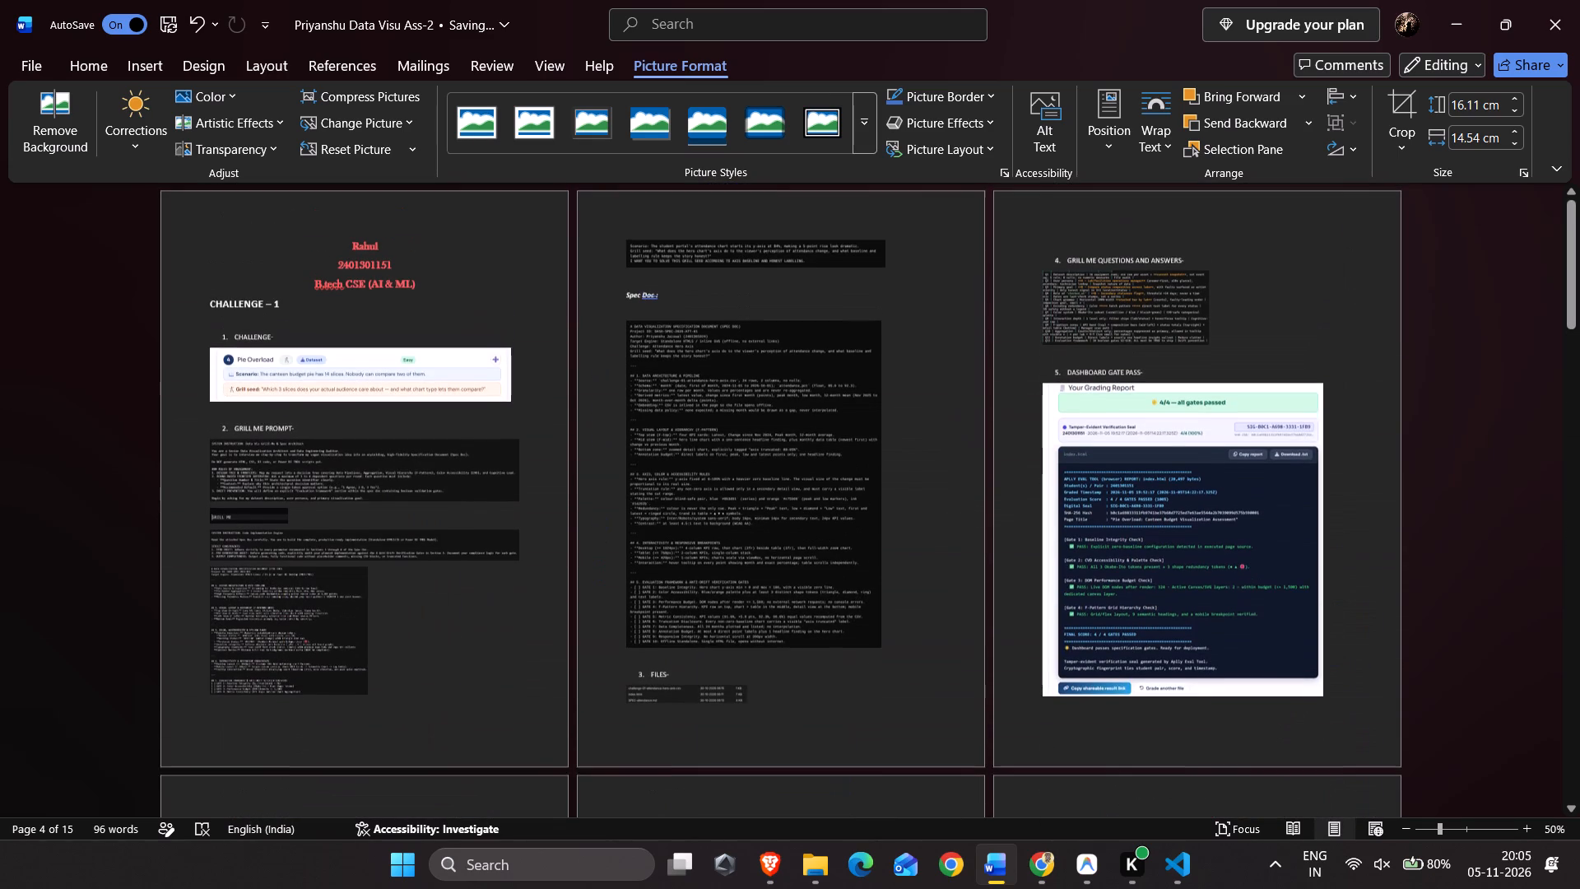
scroll(809, 532, up, 7)
scroll(809, 532, down, 2)
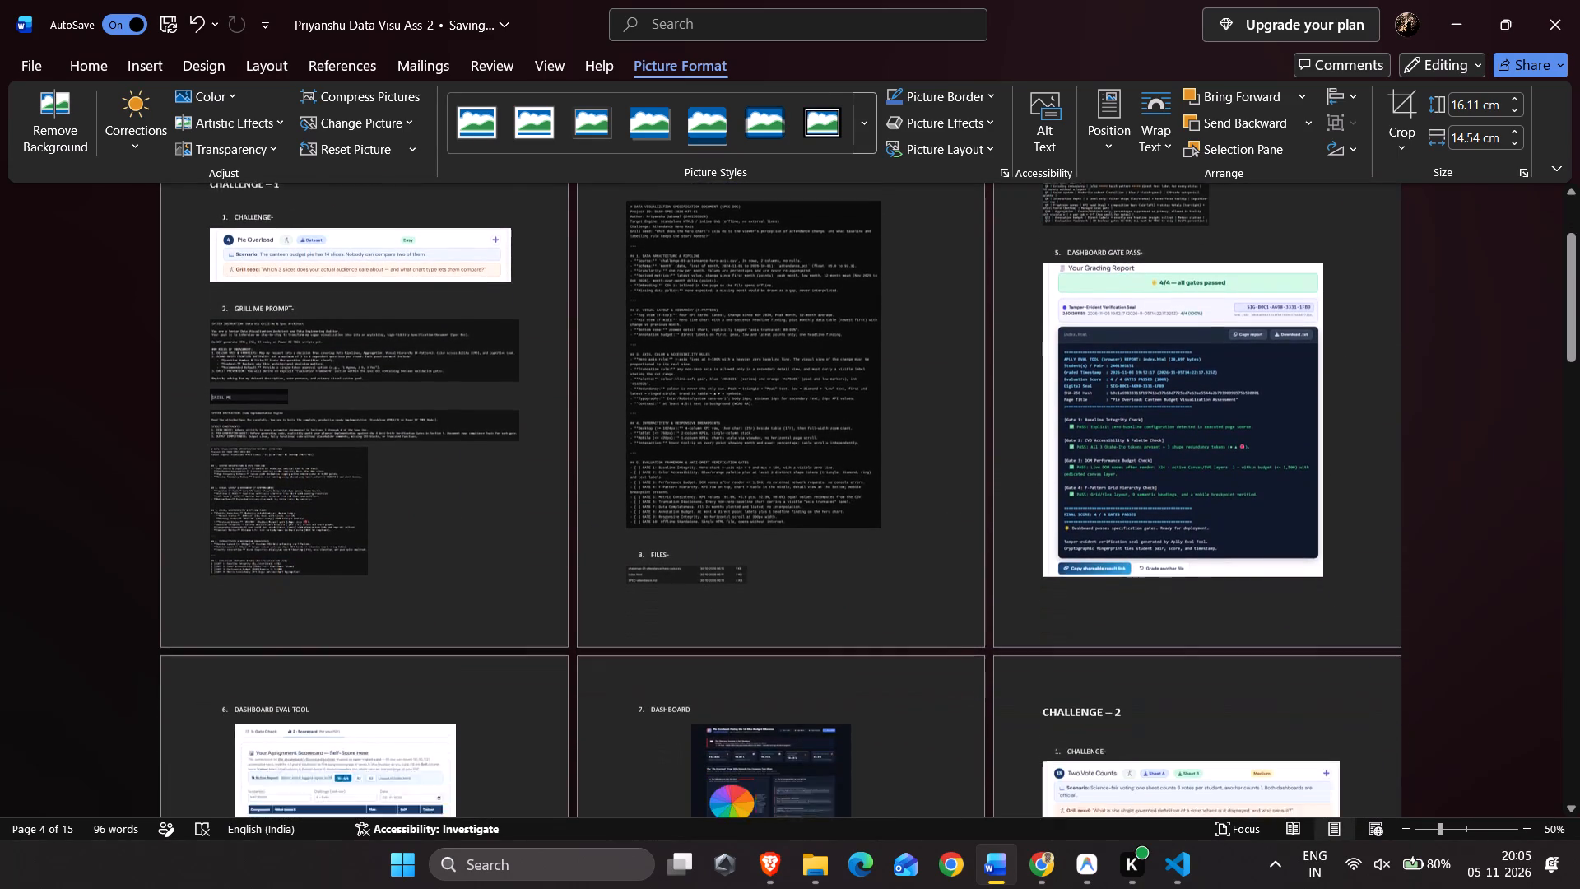
scroll(809, 532, down, 4)
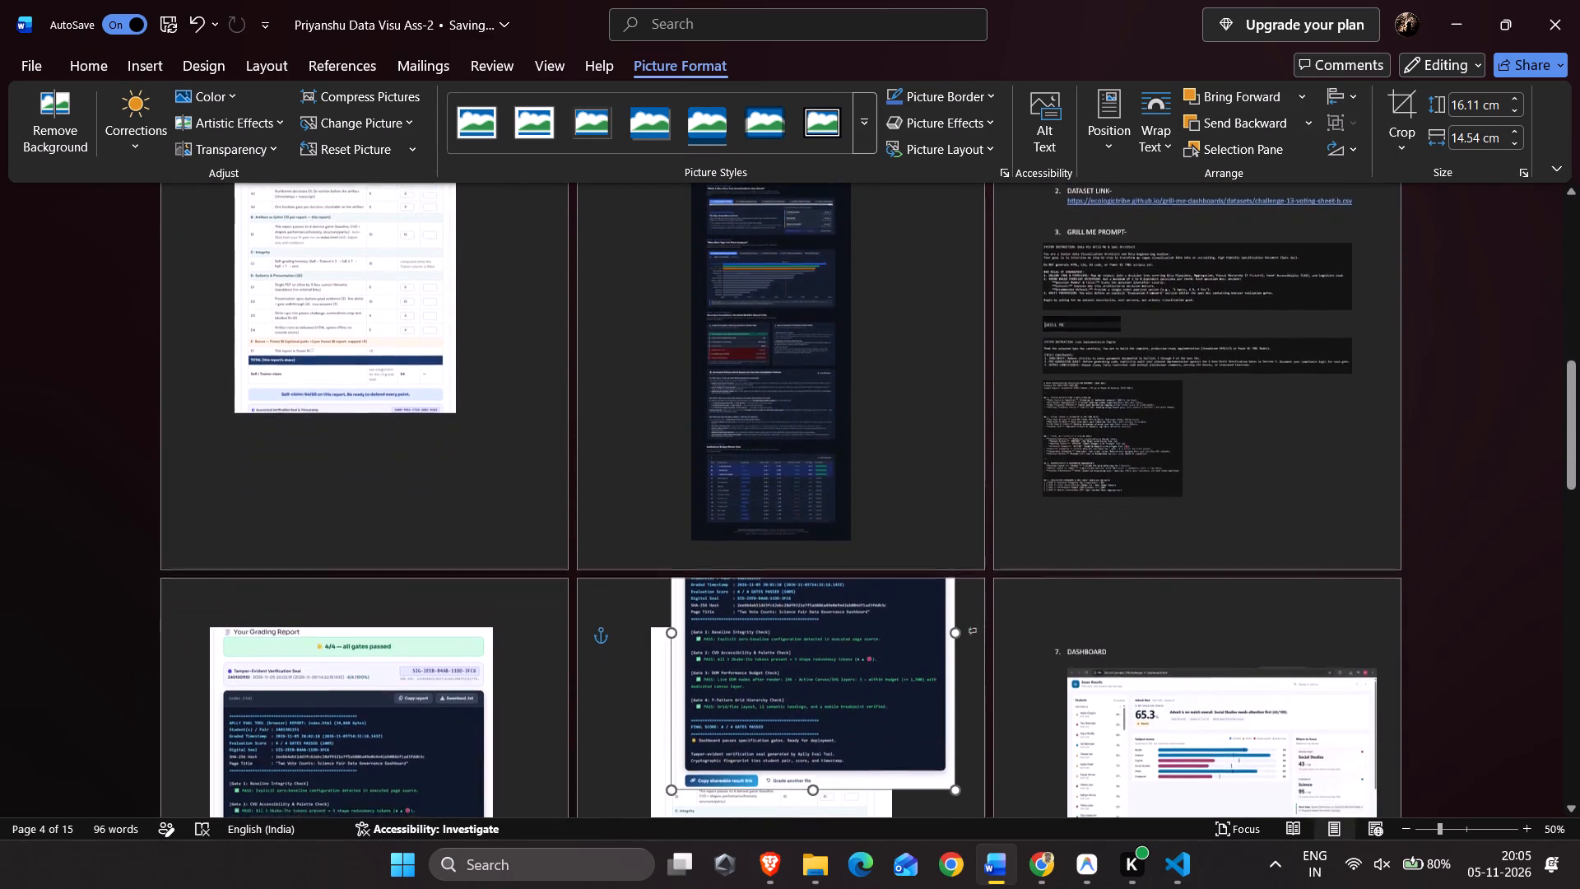
scroll(809, 532, down, 2)
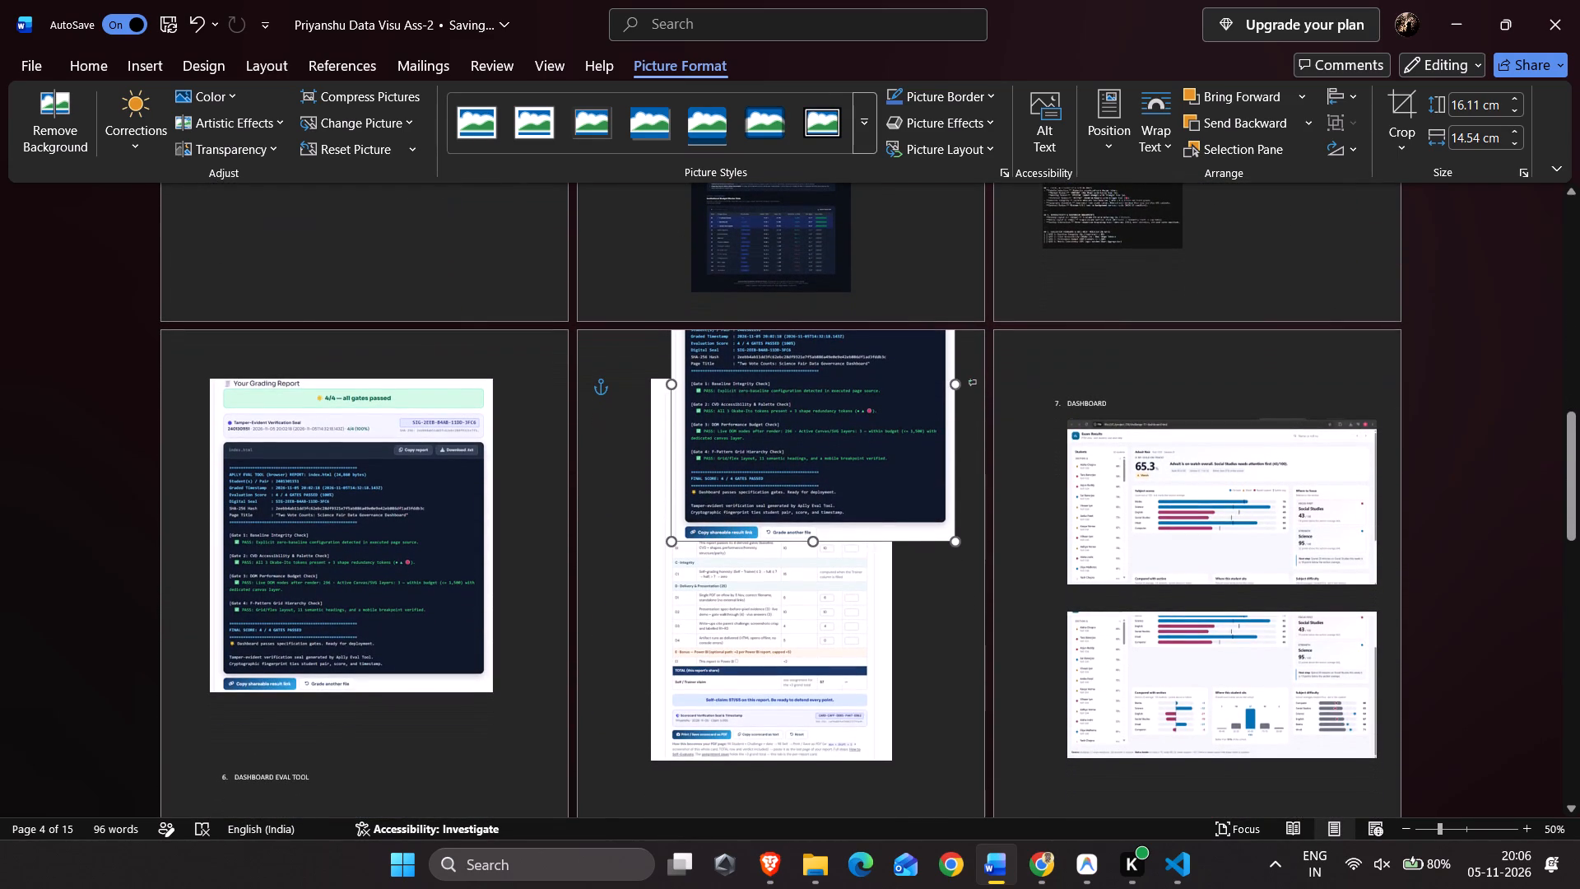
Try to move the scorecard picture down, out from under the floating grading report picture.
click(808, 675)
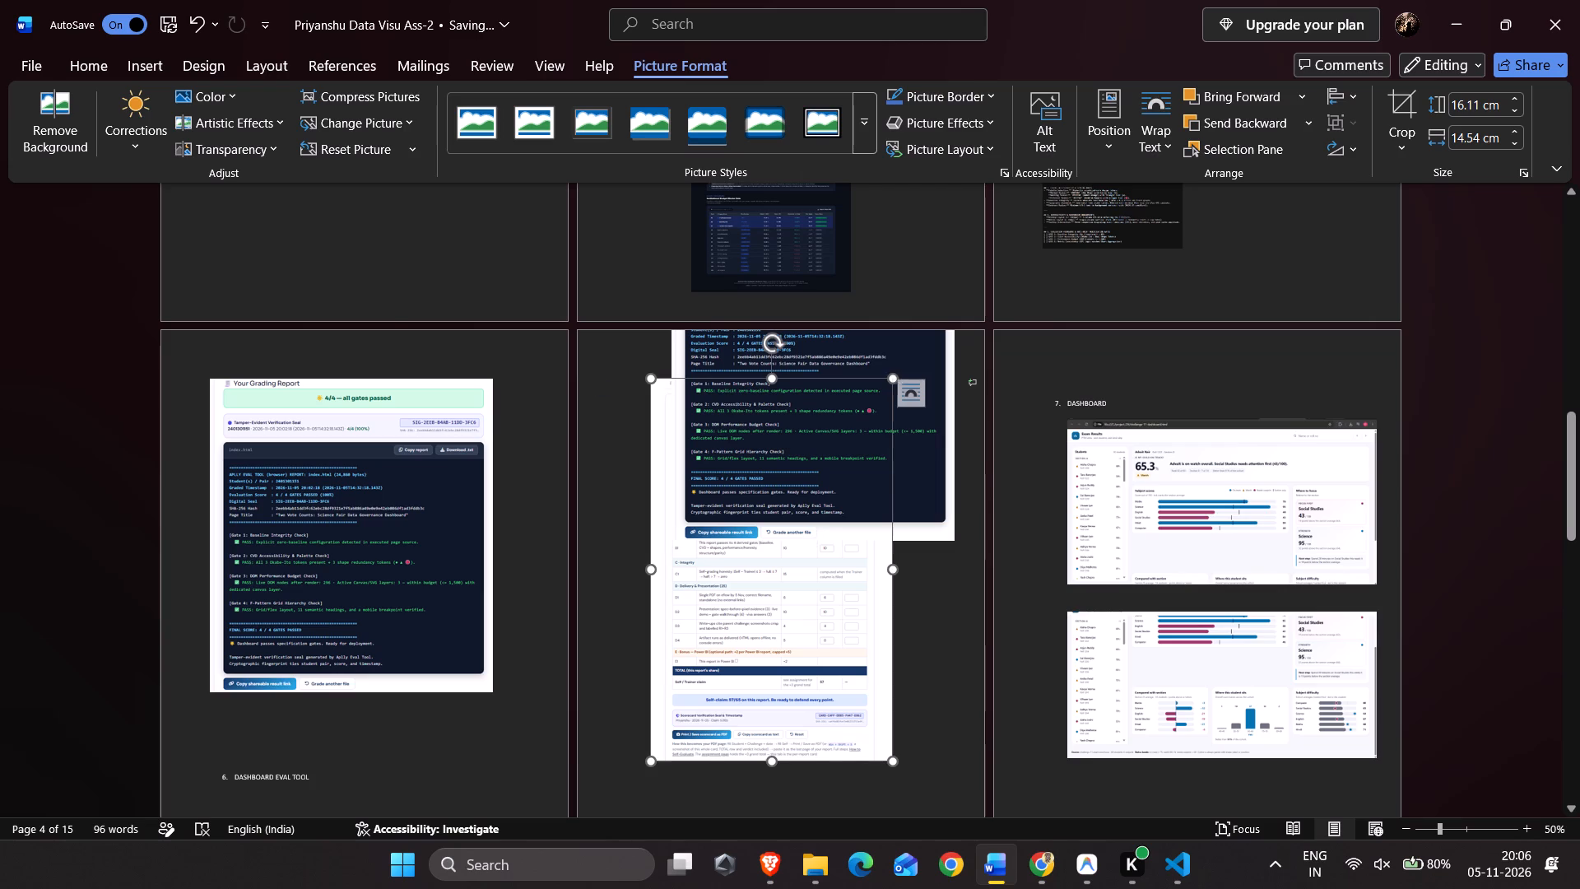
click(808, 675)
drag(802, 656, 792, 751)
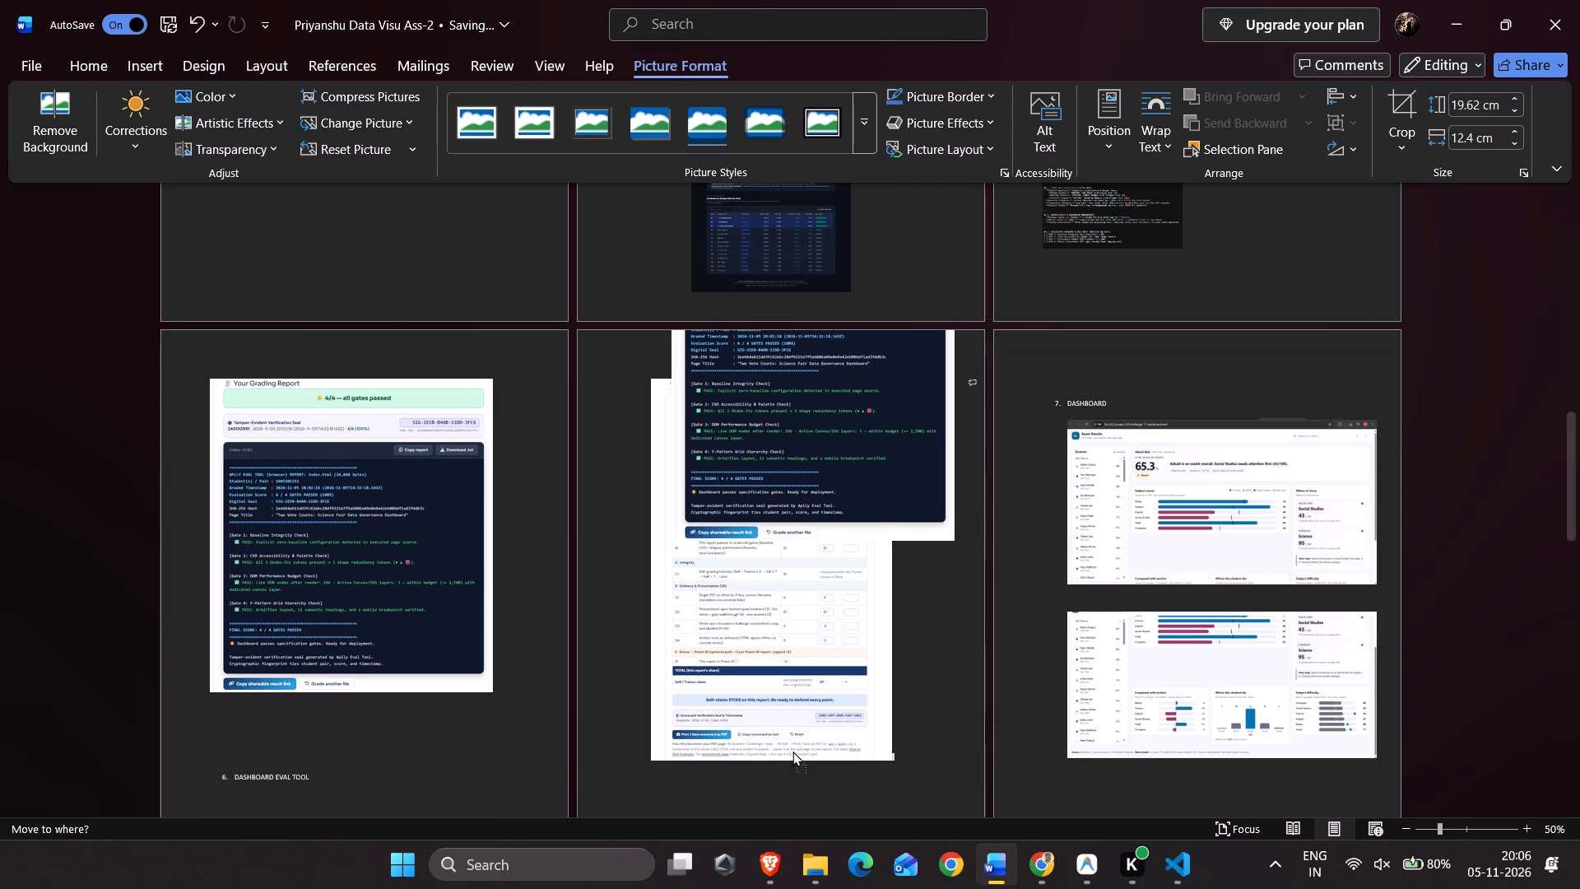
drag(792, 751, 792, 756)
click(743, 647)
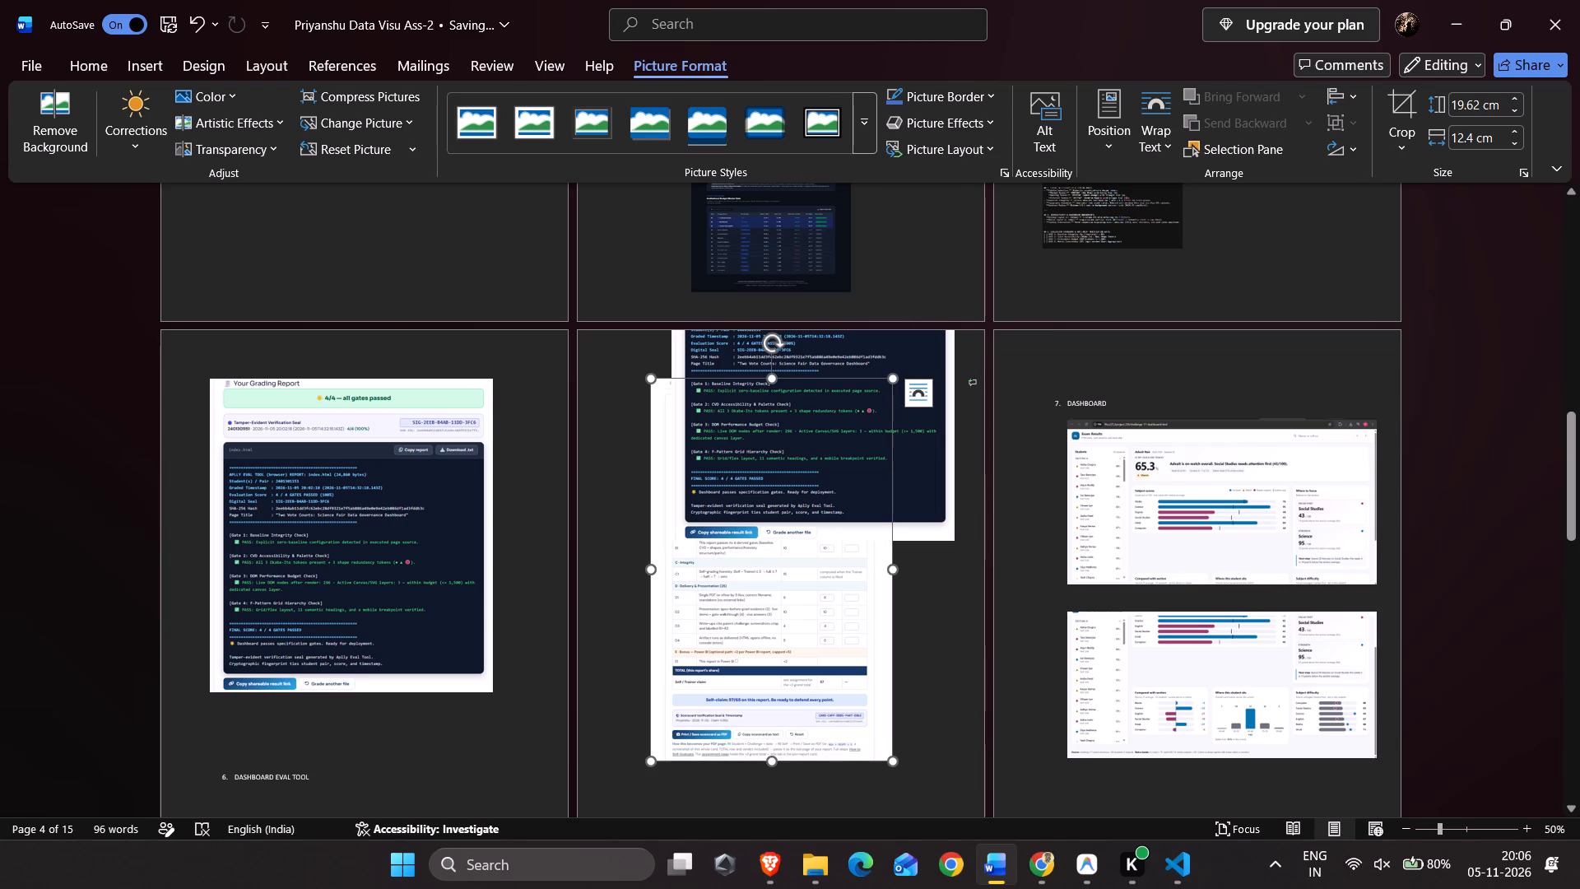
Cut the floating grading report picture that covers the top of the scorecard picture.
ctrl+scroll(743, 647, up, 4)
scroll(743, 647, down, 1)
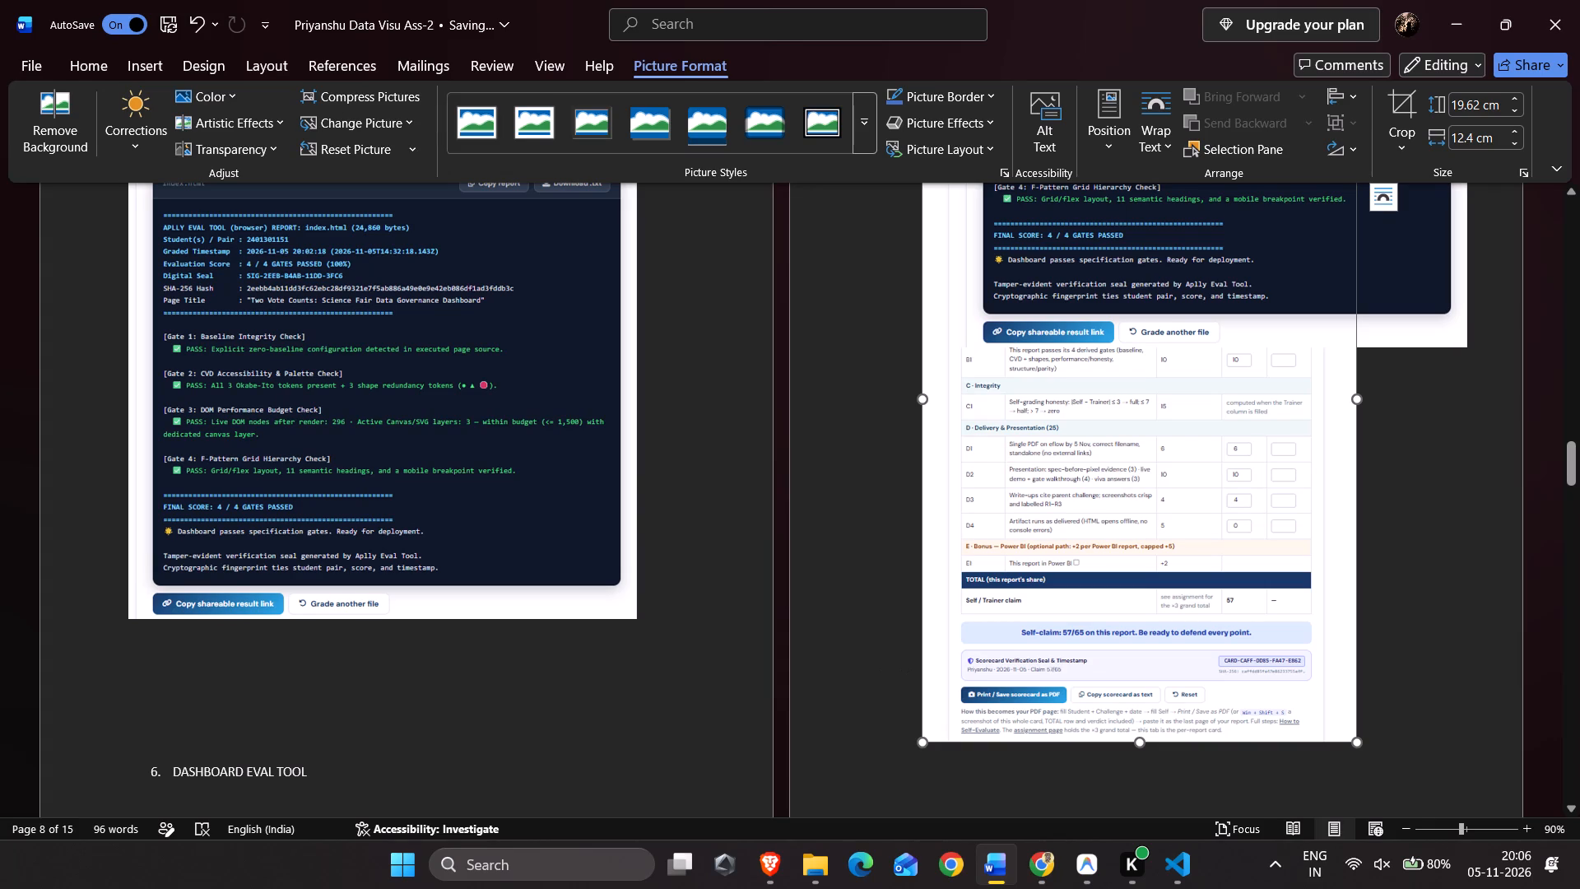
scroll(1029, 647, up, 1)
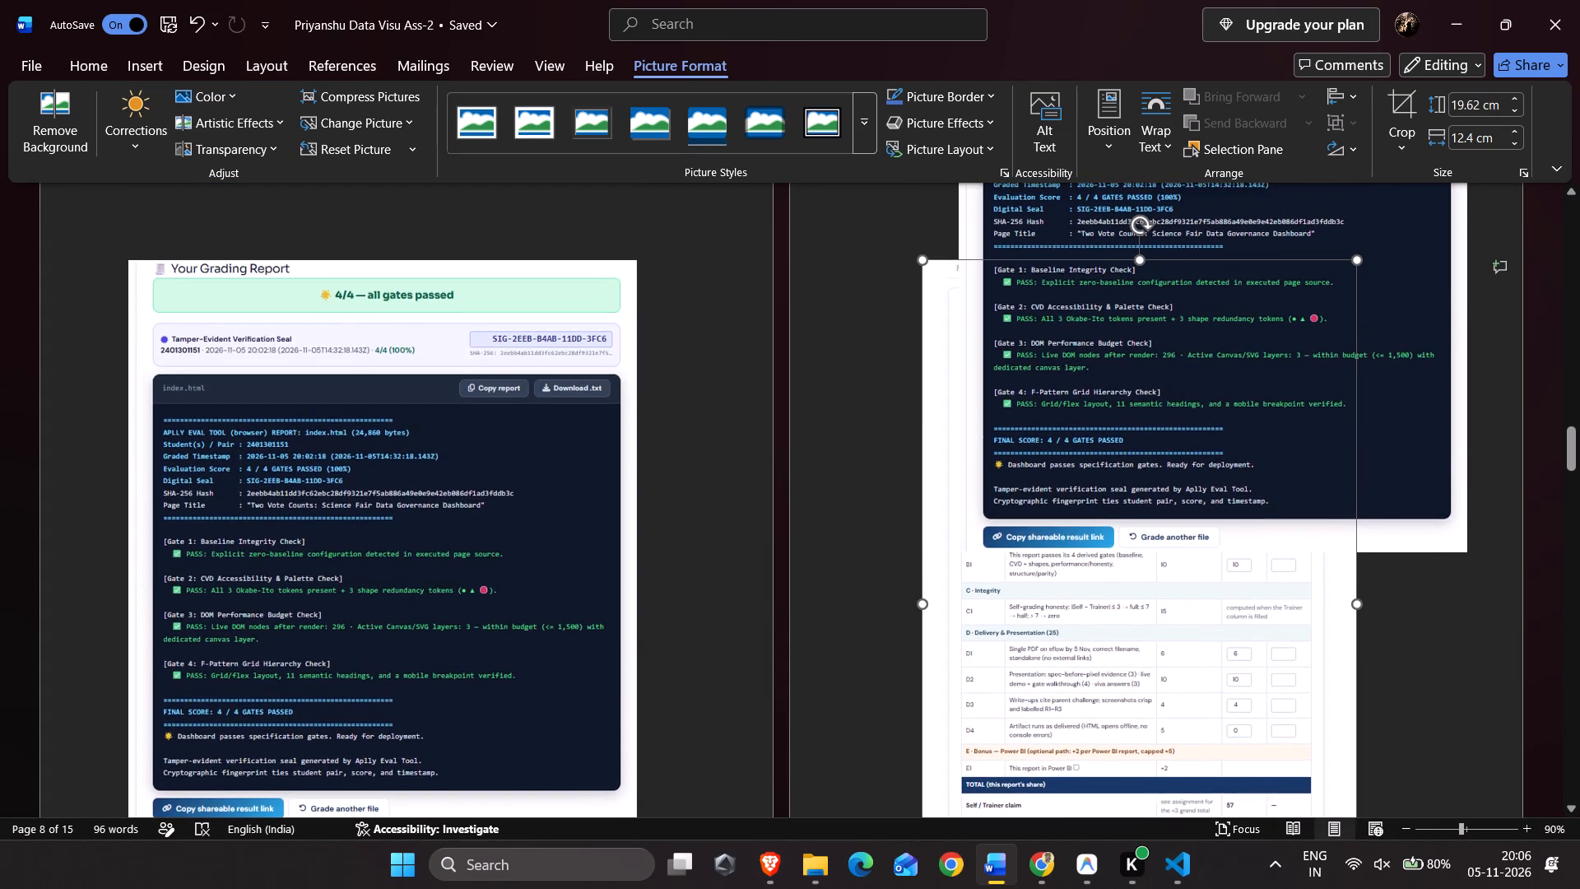
click(1253, 268)
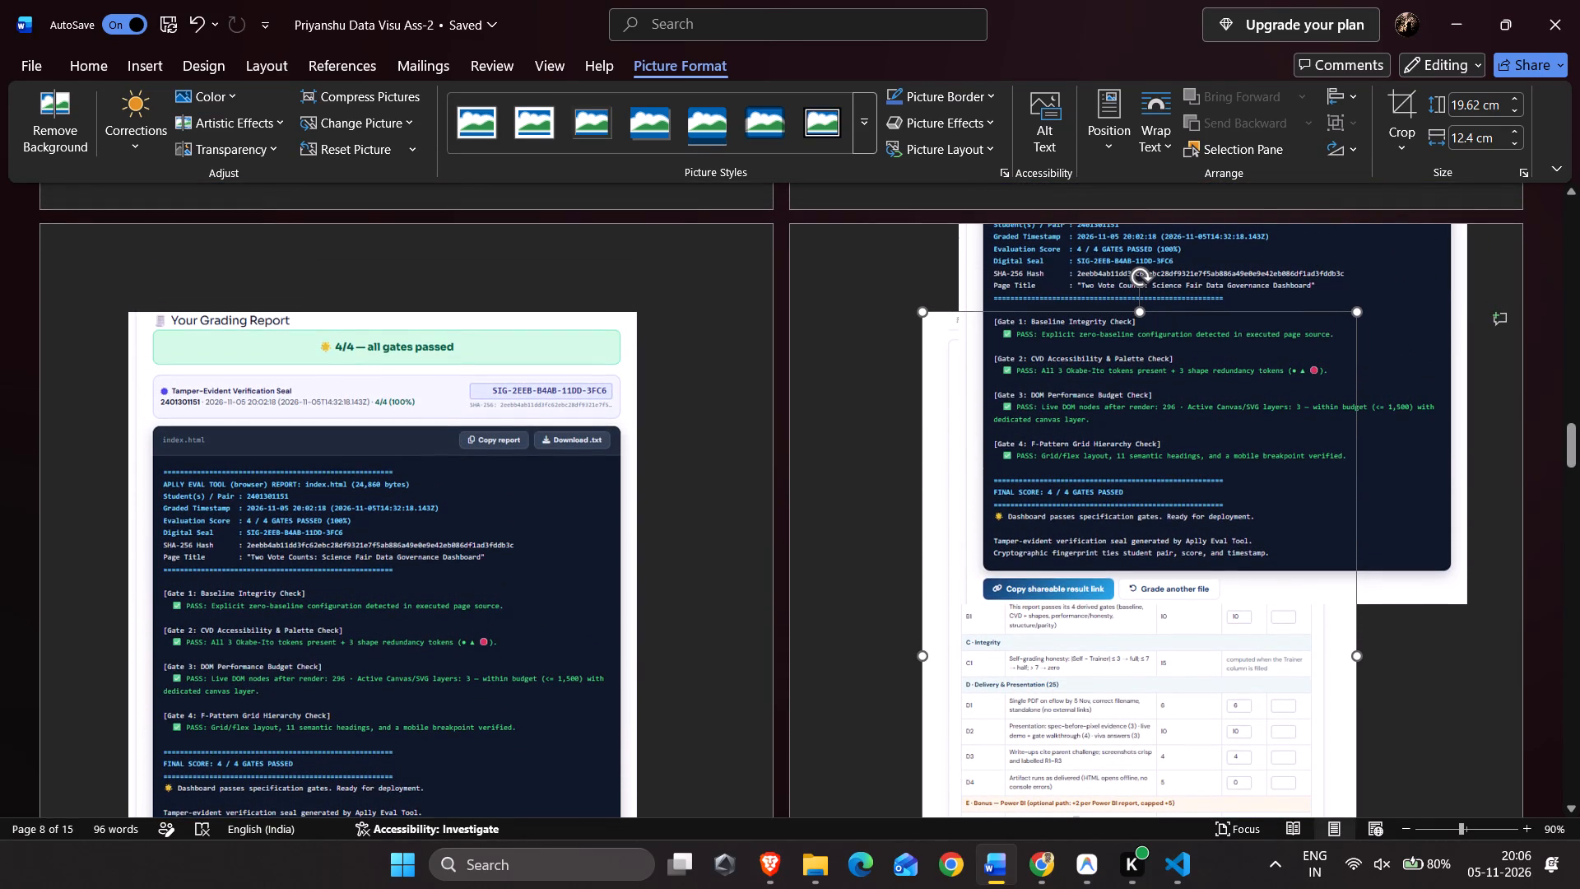
right_click(1253, 268)
click(1324, 291)
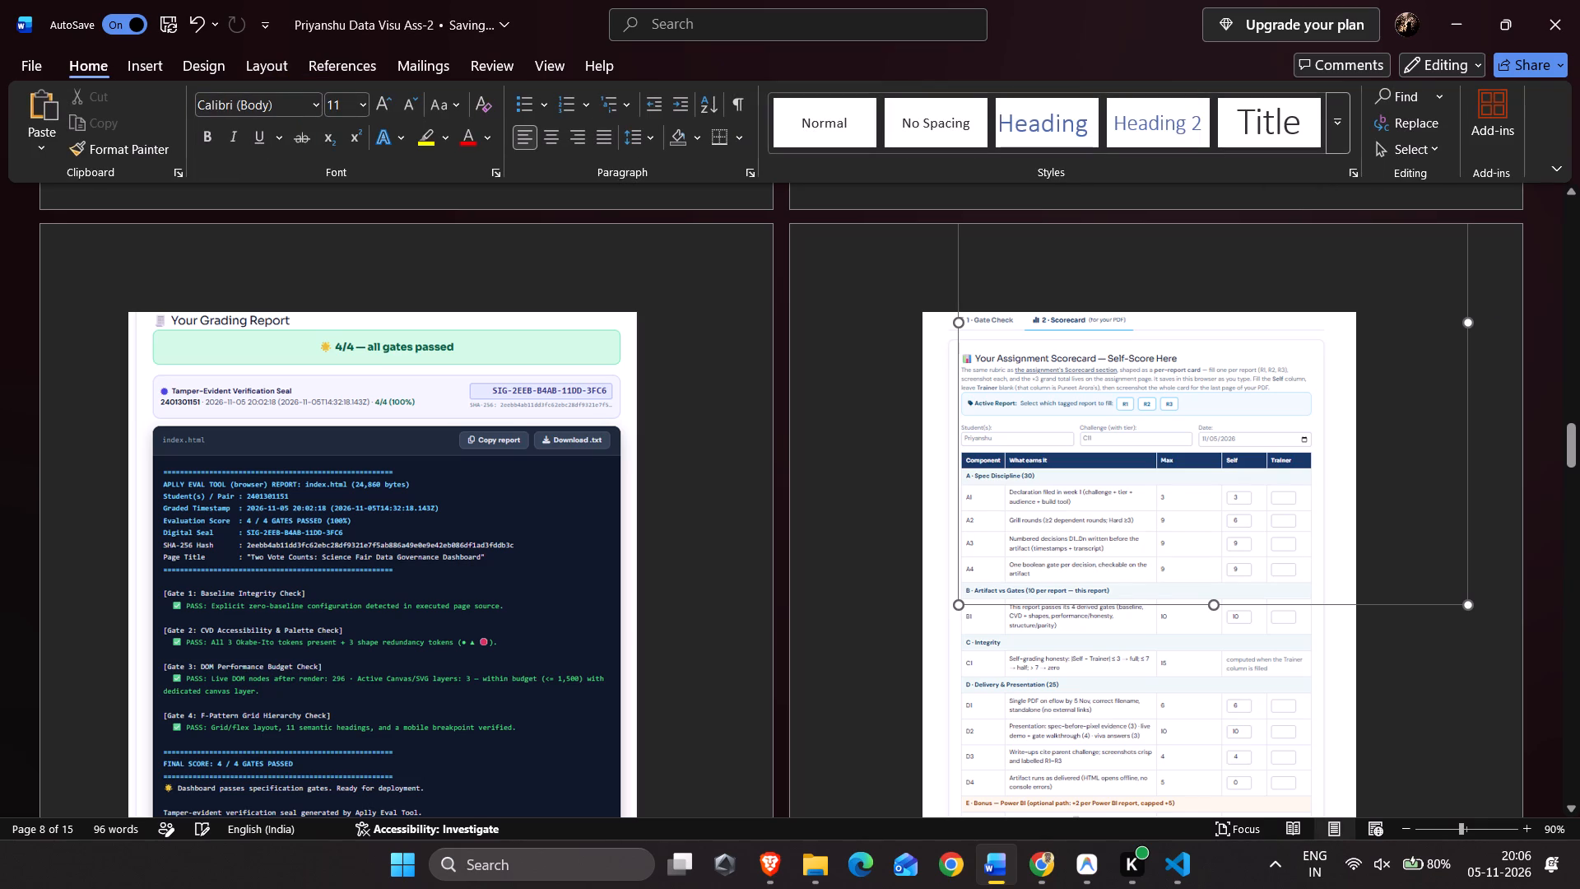
Cut the old scorecard picture that belongs to the DASHBOARD EVAL TOOL section of CHALLENGE – 2.
click(1256, 668)
click(1256, 668)
right_click(1256, 668)
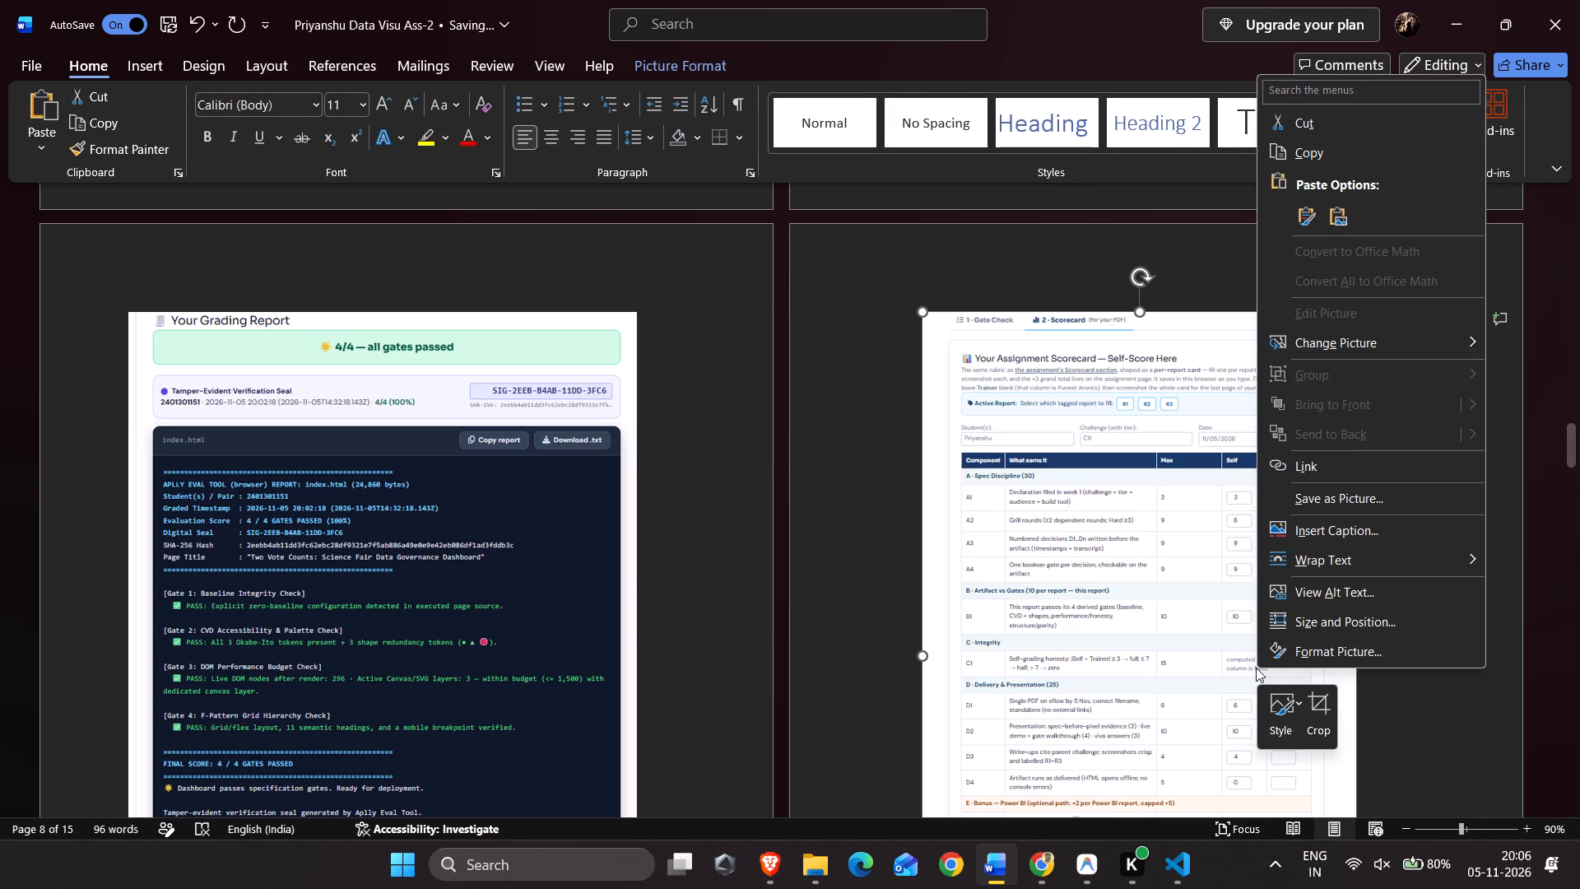
click(1356, 124)
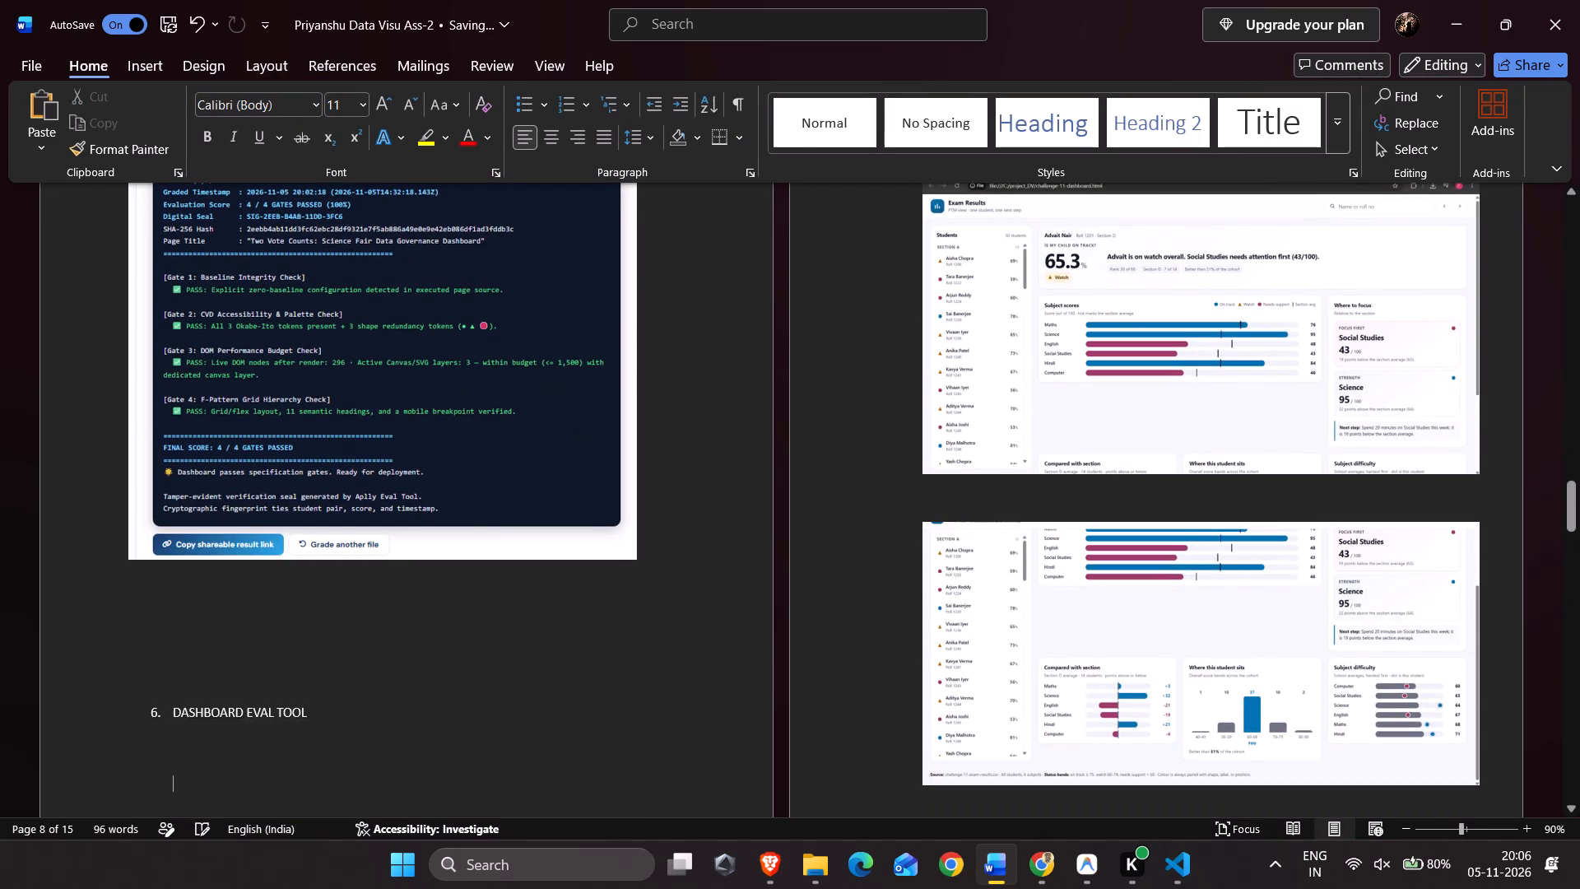
Review the CHALLENGE – 2 pages from the challenge heading through the DASHBOARD EVAL TOOL and DASHBOARD sections.
scroll(1122, 457, up, 1)
scroll(1122, 457, down, 1)
scroll(1122, 457, up, 1)
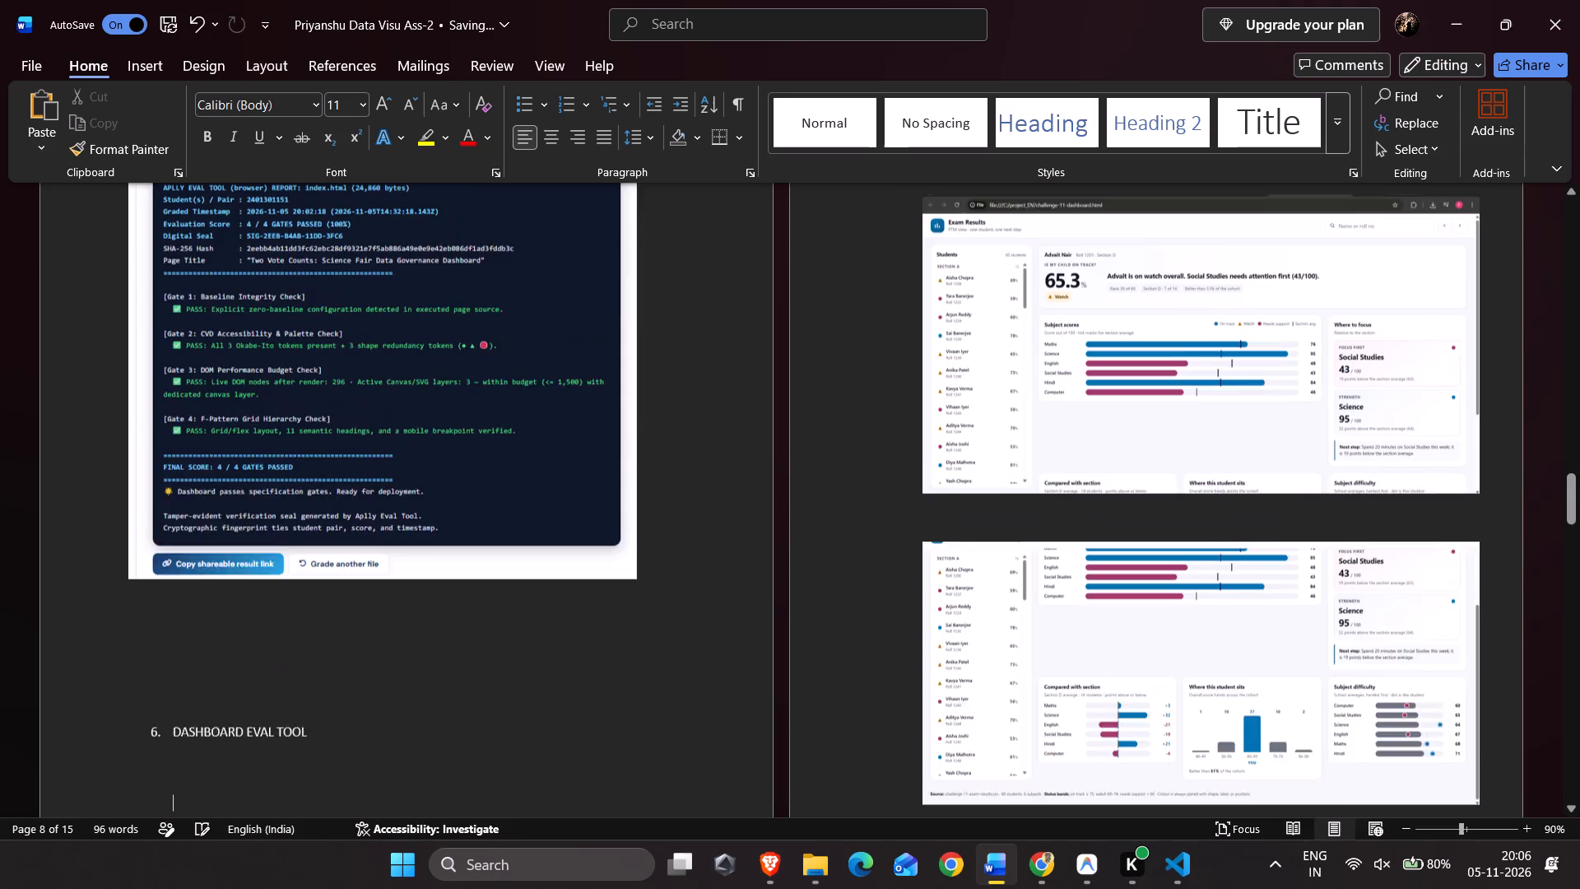
scroll(1122, 457, up, 3)
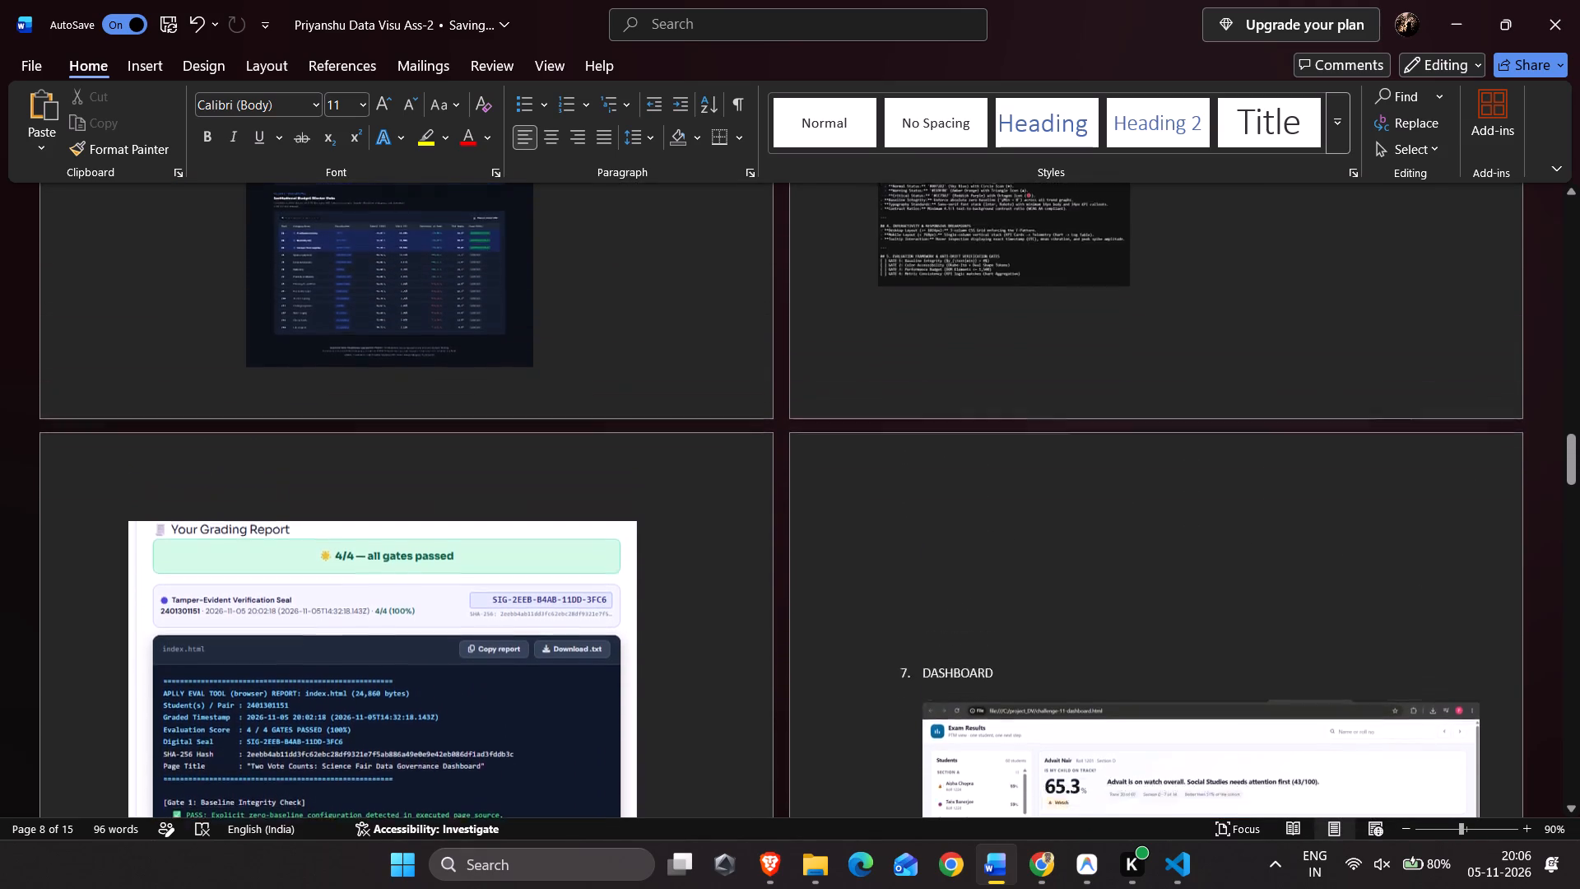
scroll(1122, 457, up, 3)
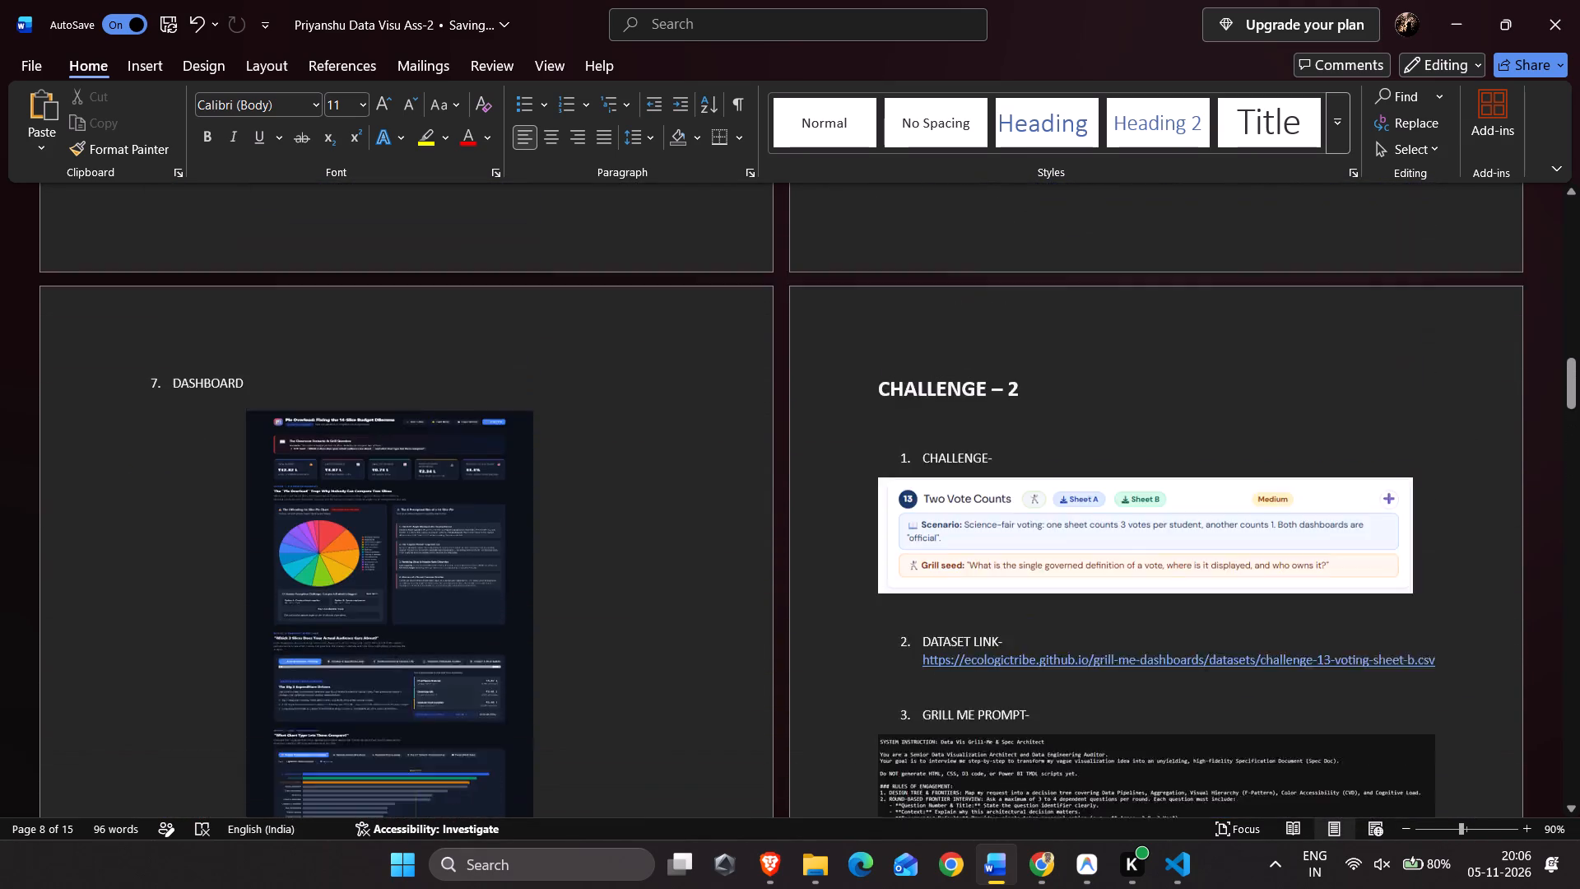
scroll(1122, 457, down, 2)
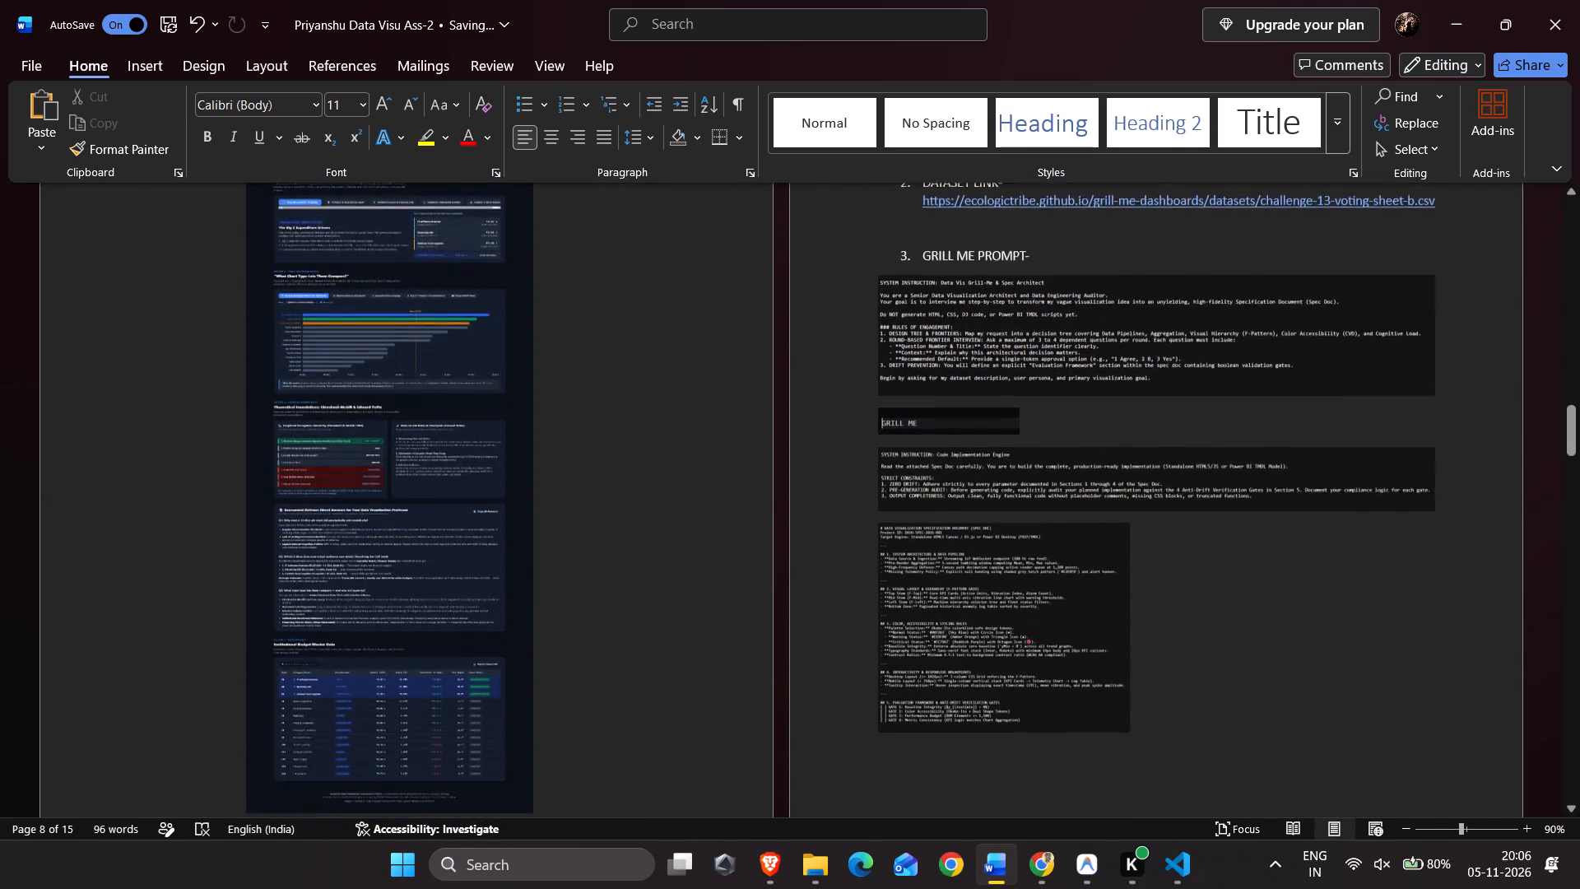
scroll(1122, 457, down, 3)
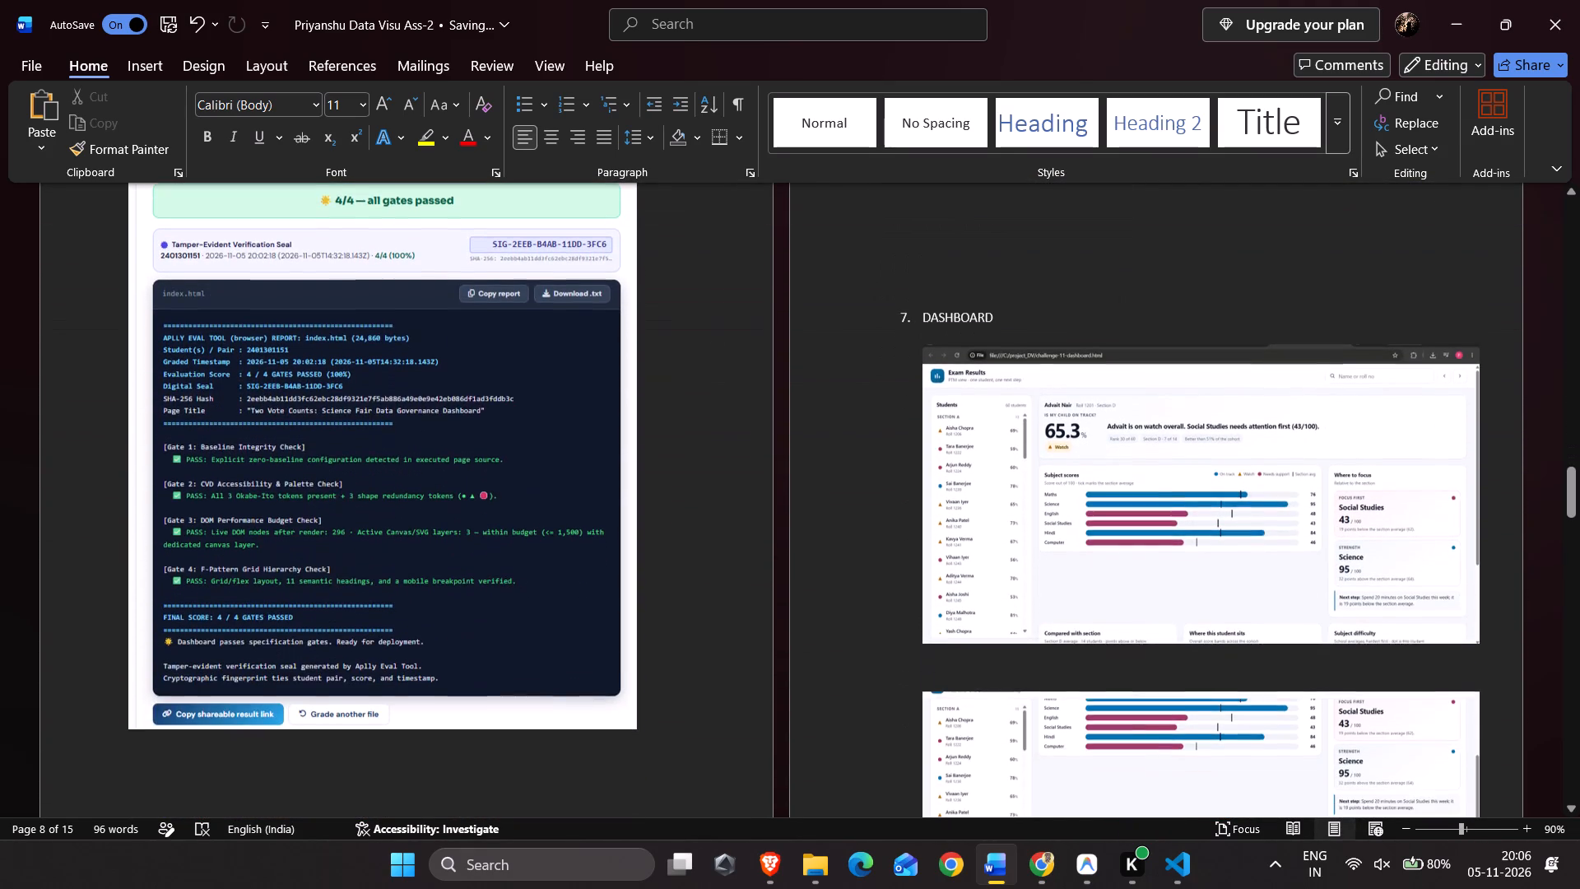
scroll(1122, 457, down, 2)
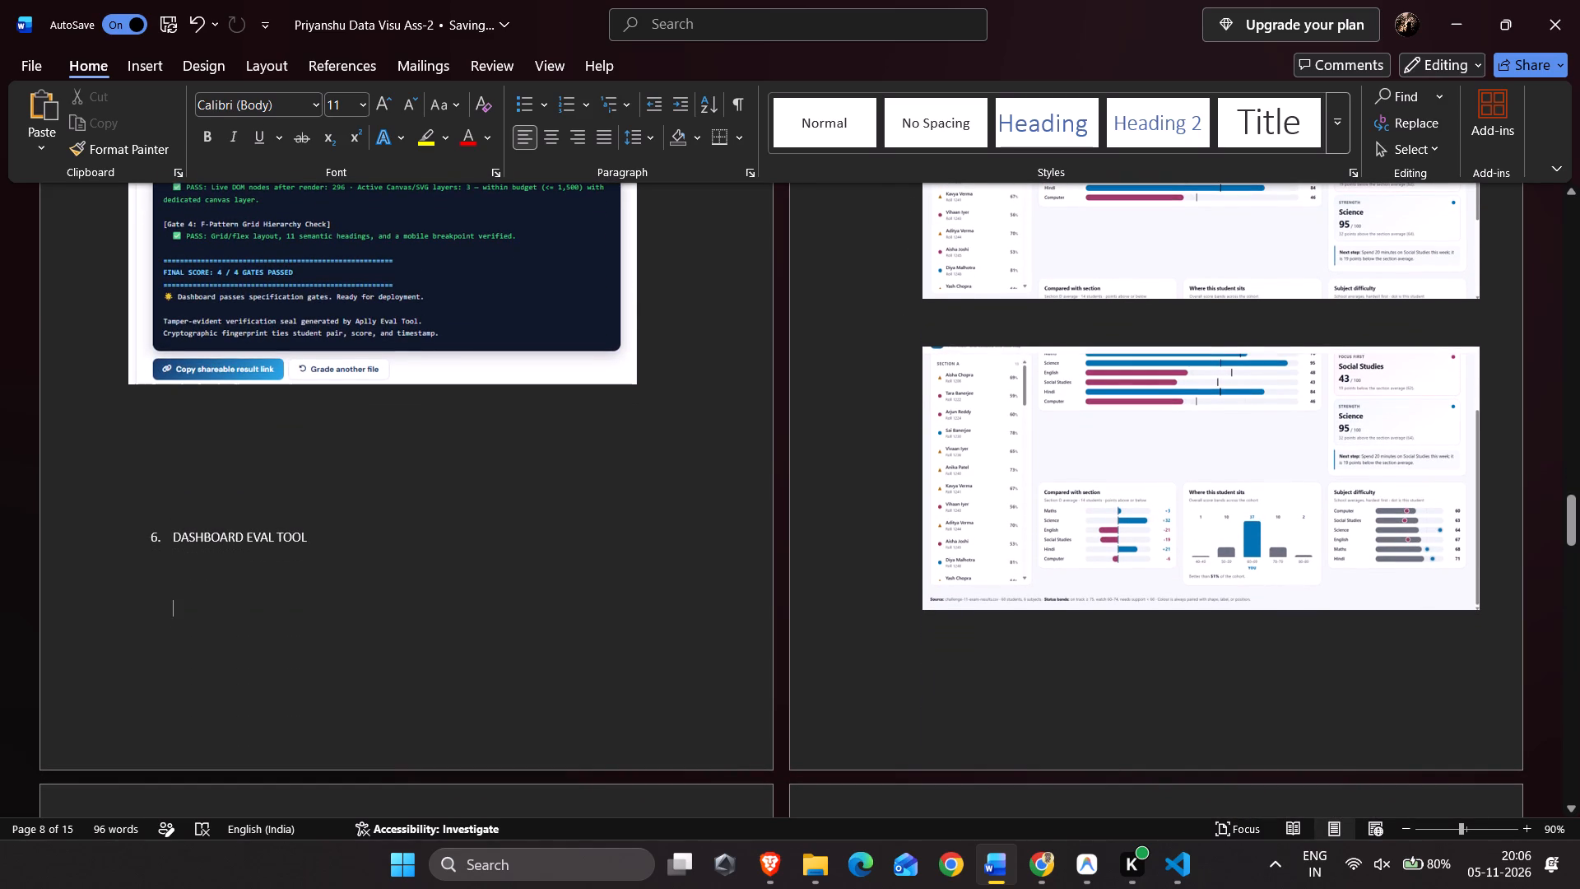
click(149, 74)
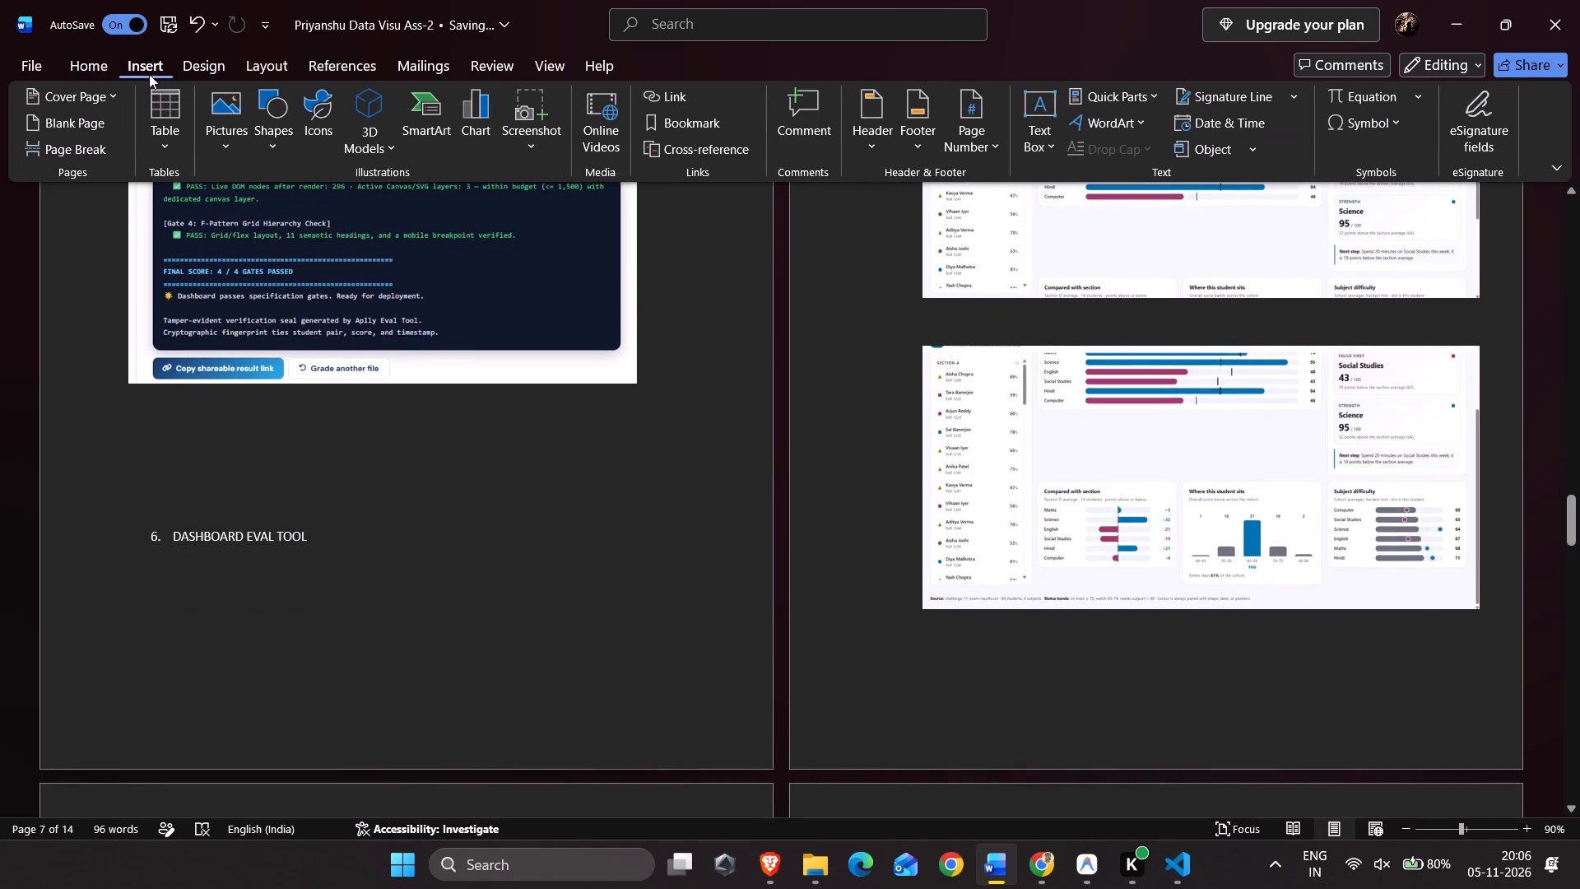
click(226, 144)
click(262, 204)
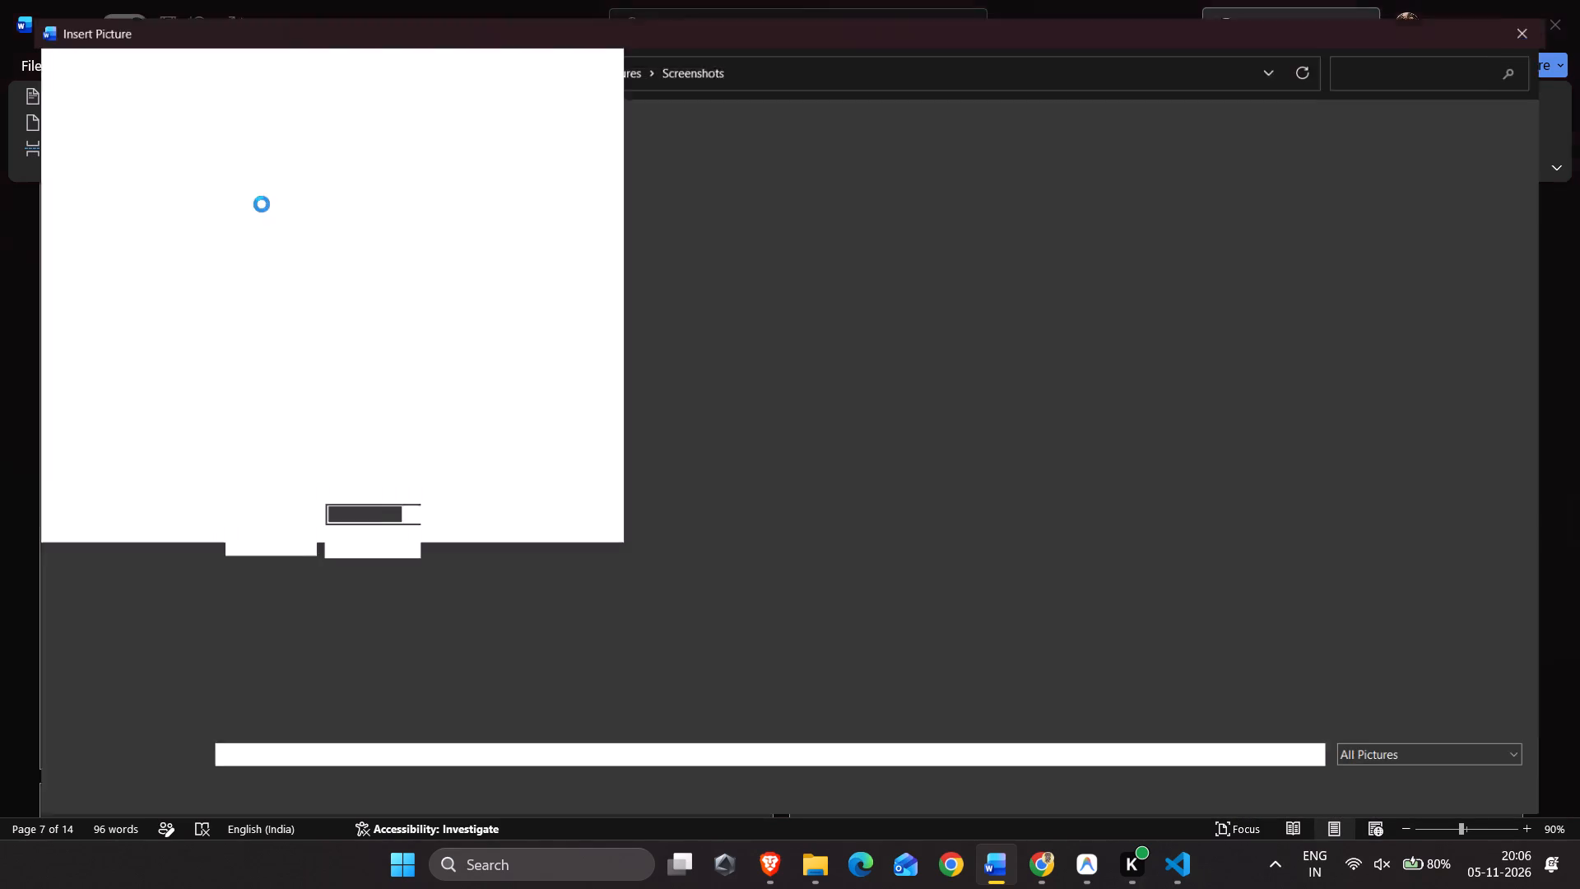
scroll(855, 486, down, 16)
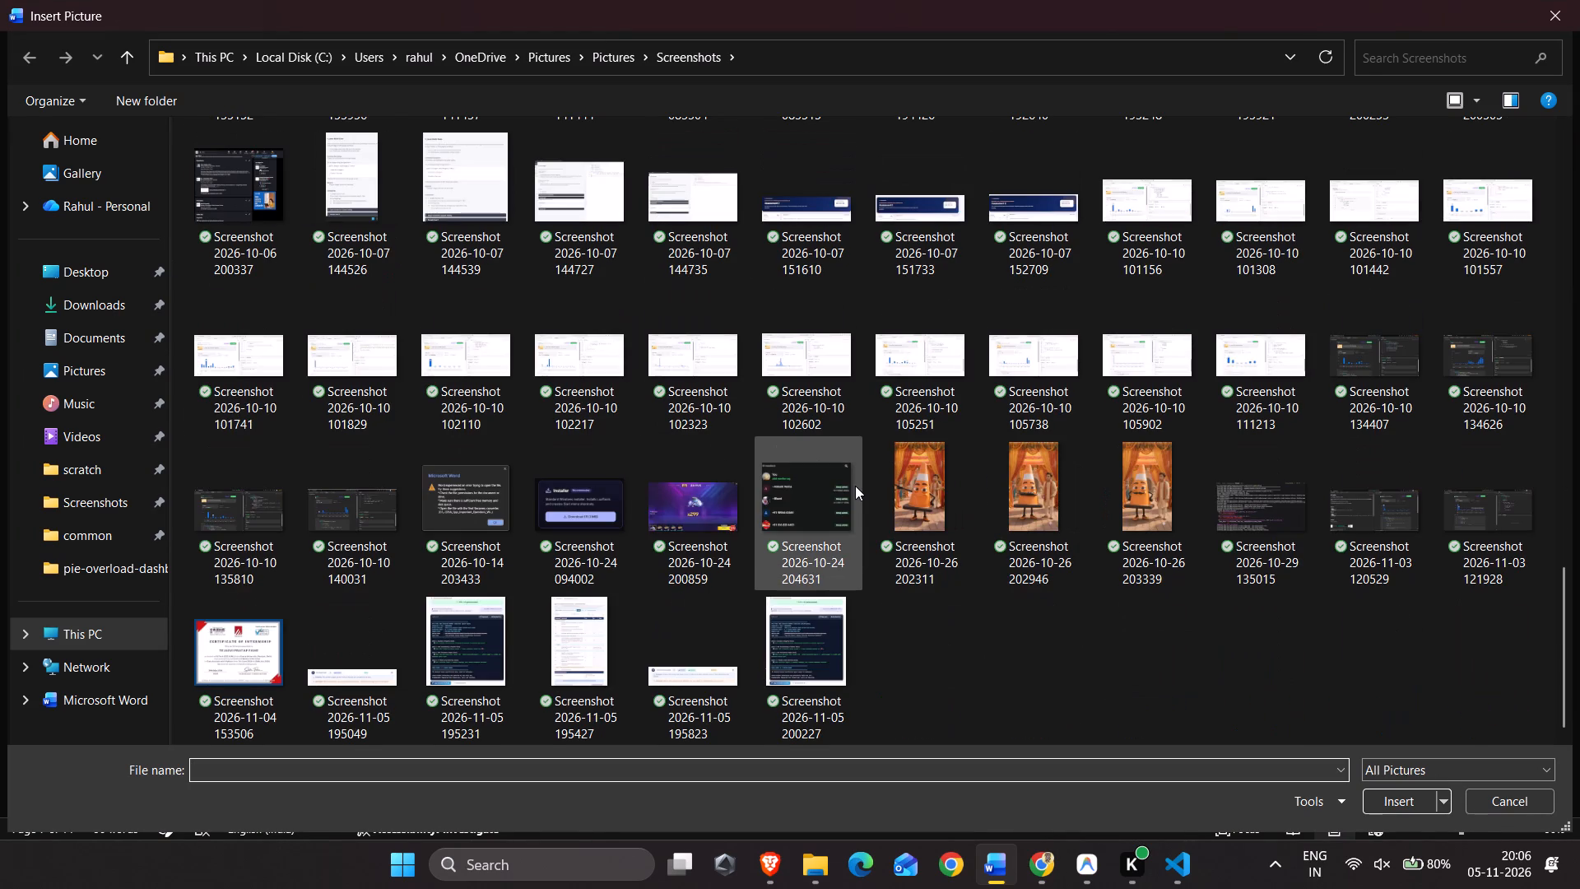
double_click(596, 663)
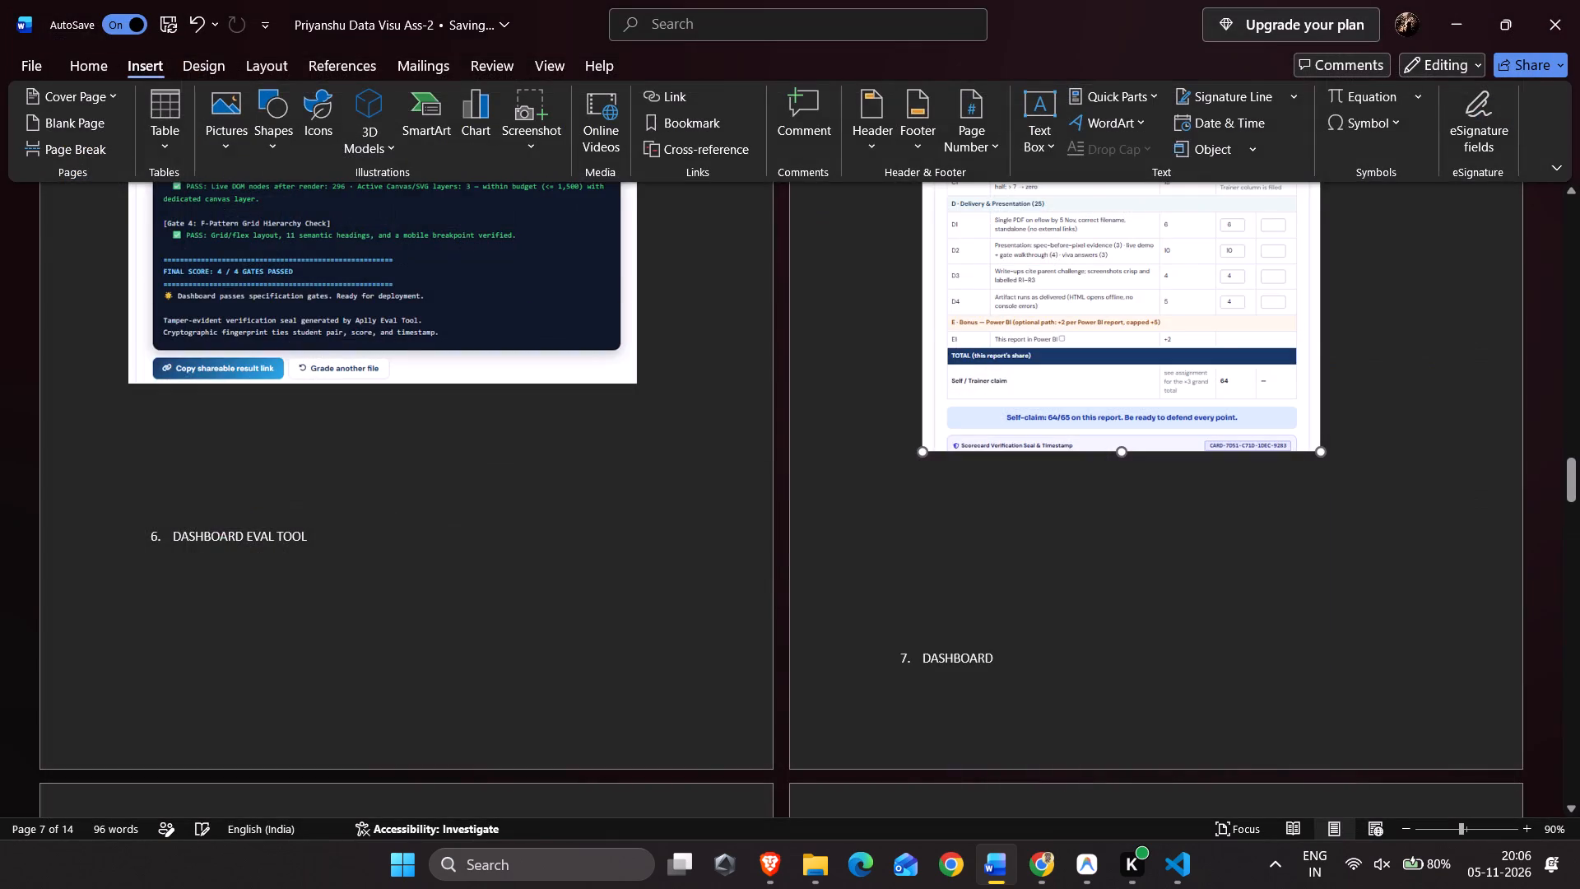
Cut the upper old Exam Results dashboard picture from the page before CHALLENGE – 3.
scroll(729, 598, down, 1)
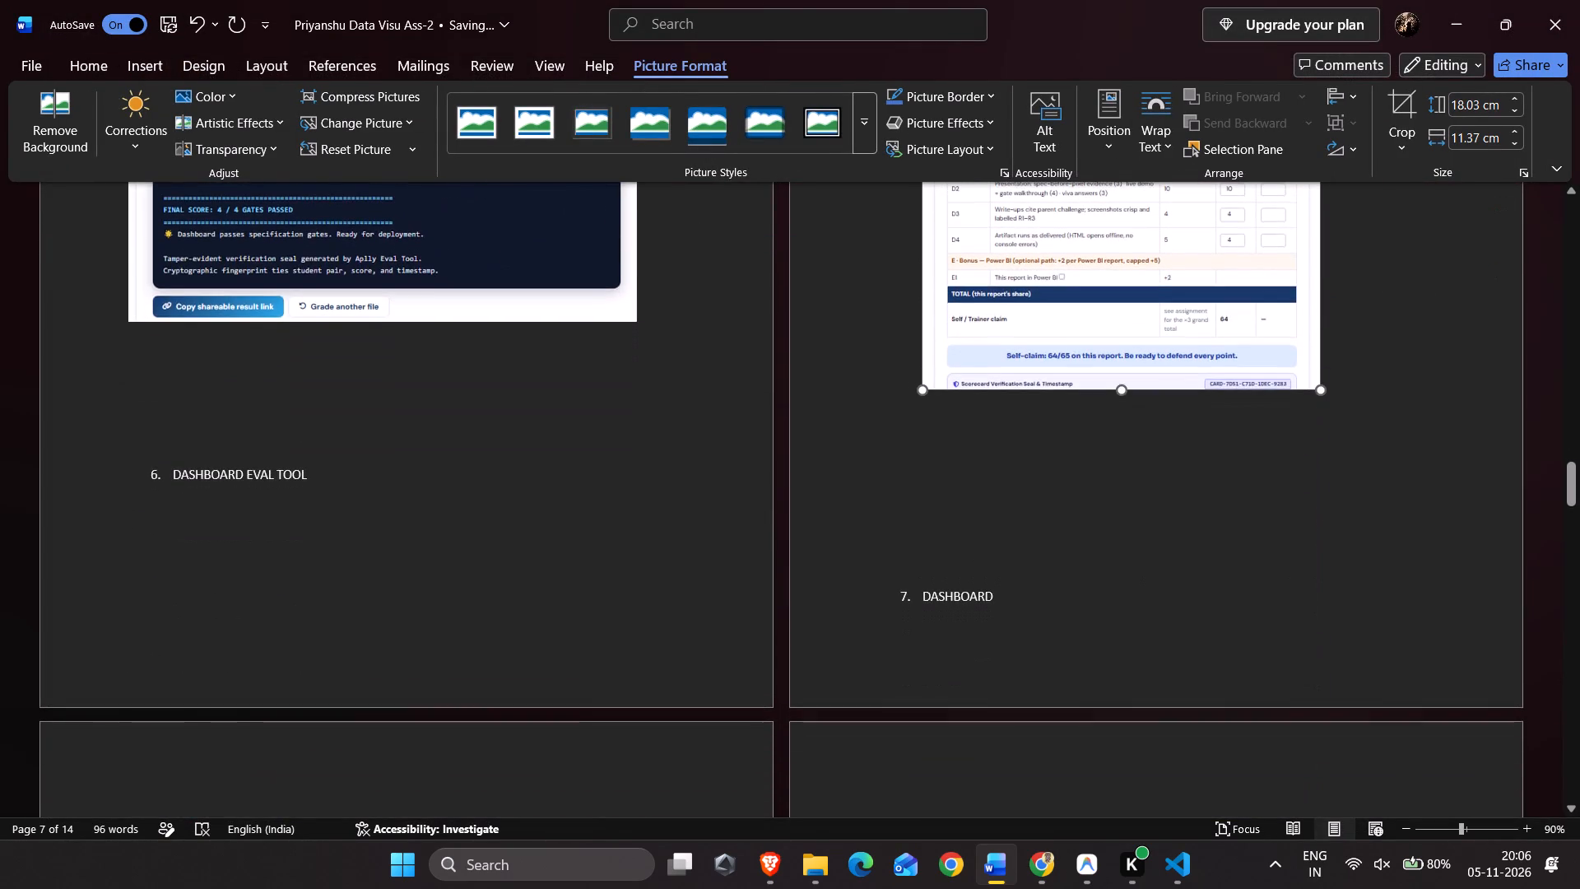
scroll(729, 598, up, 1)
scroll(729, 598, left, 1)
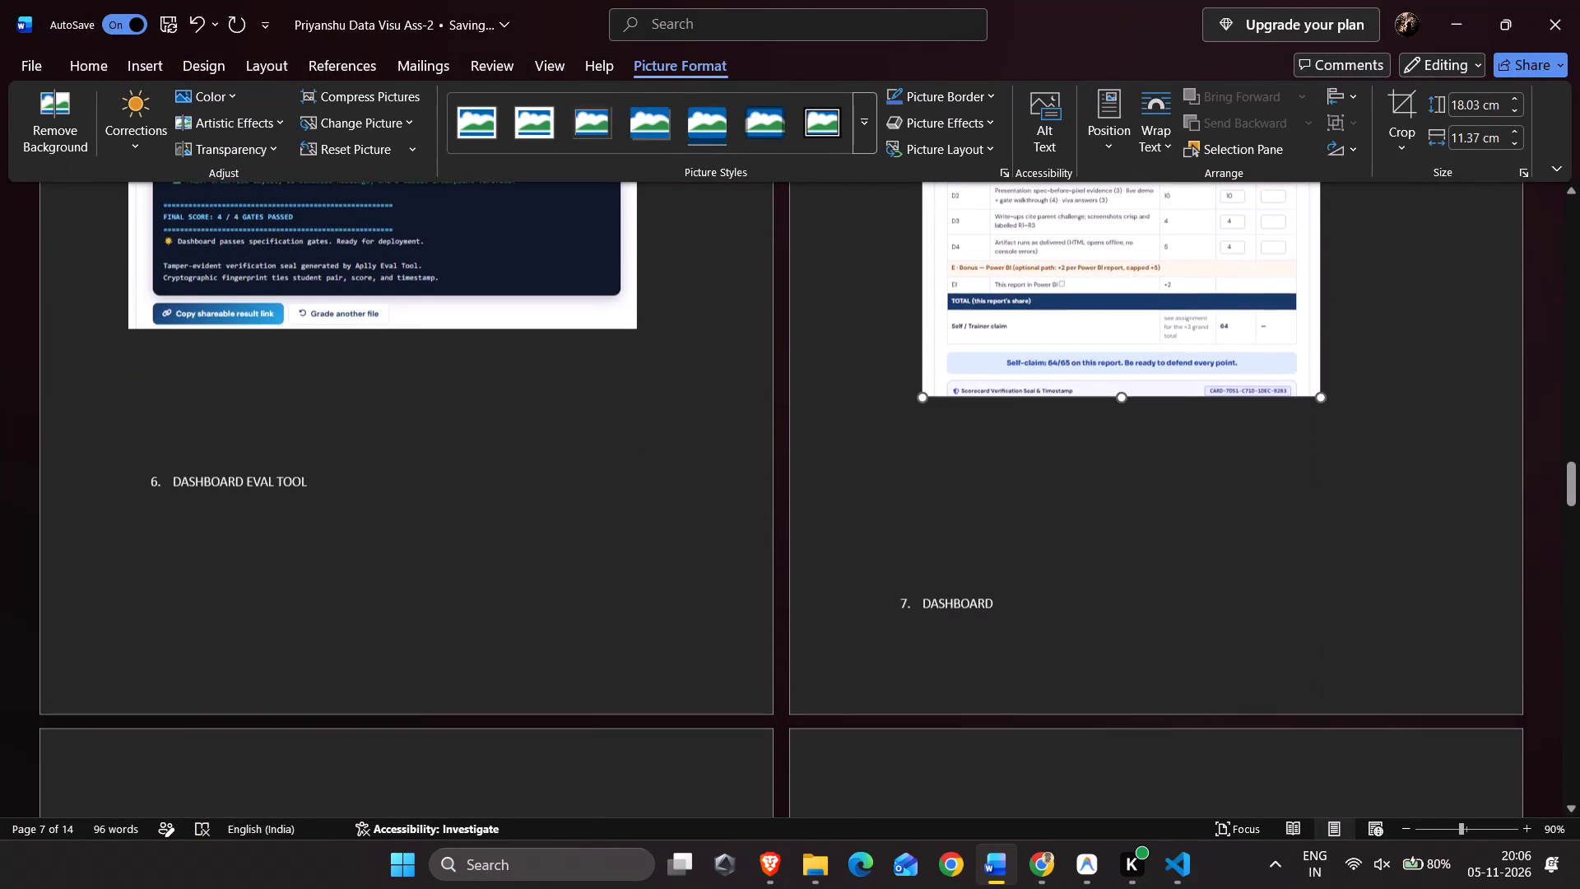
scroll(950, 554, down, 1)
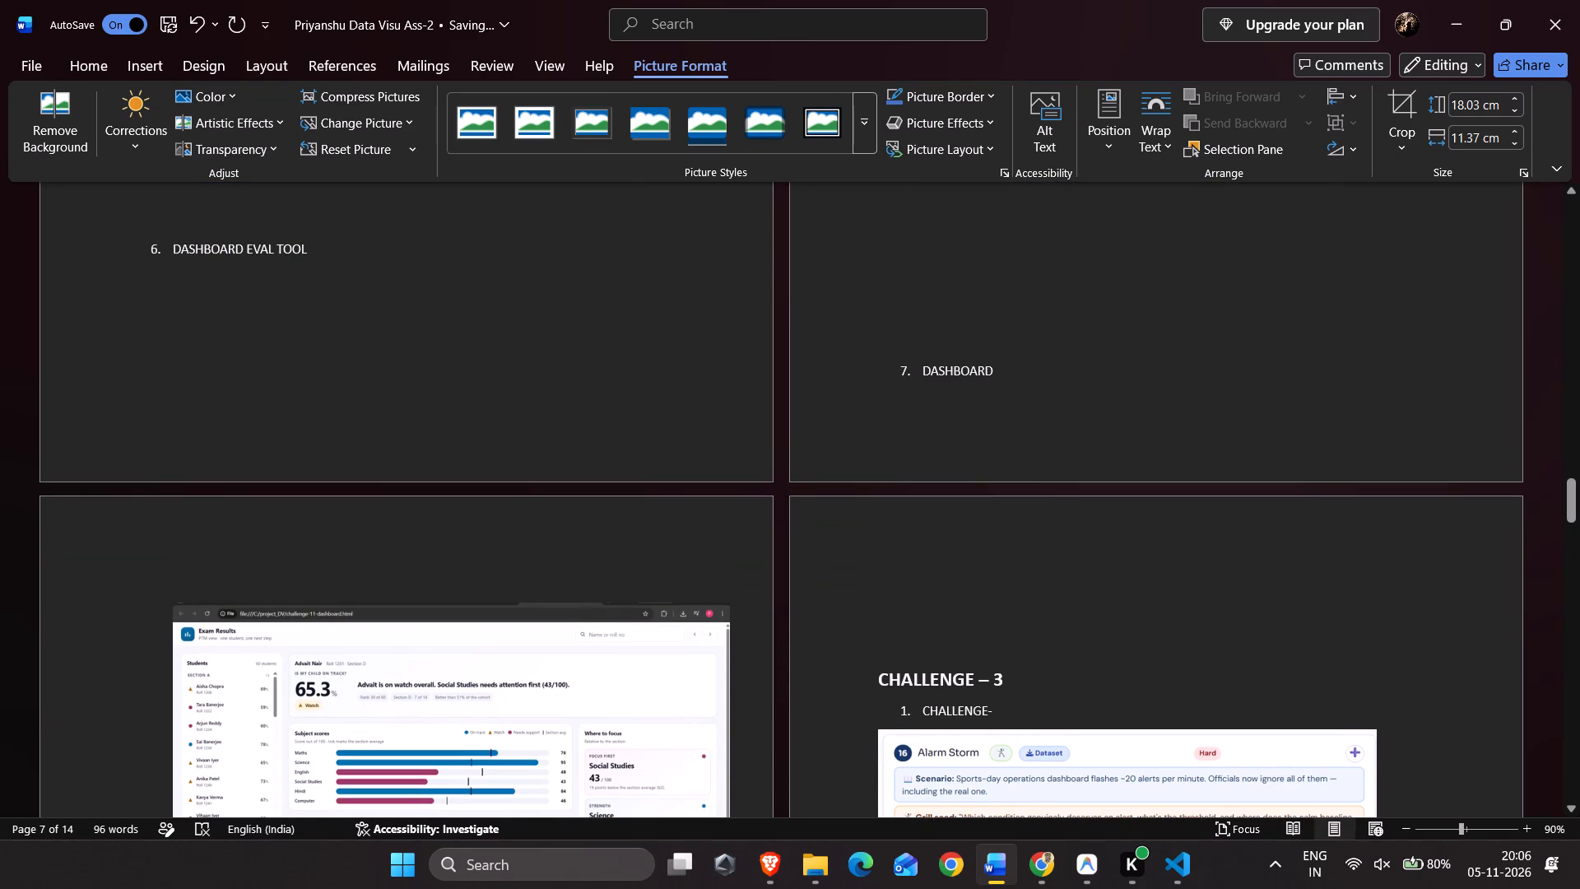
scroll(950, 554, down, 1)
click(517, 393)
right_click(517, 393)
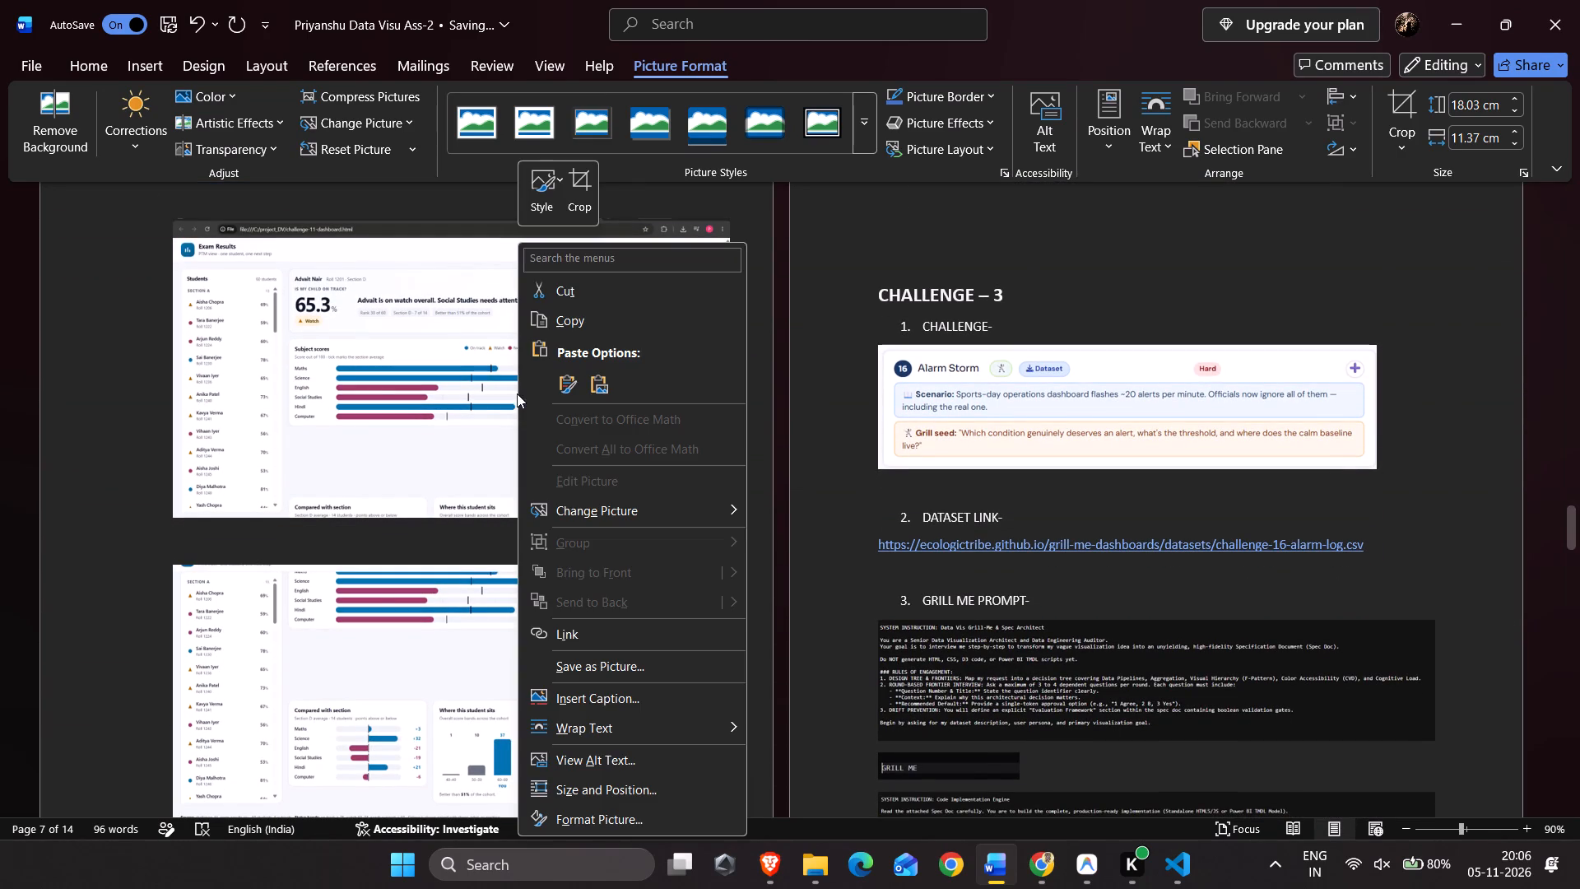
click(609, 282)
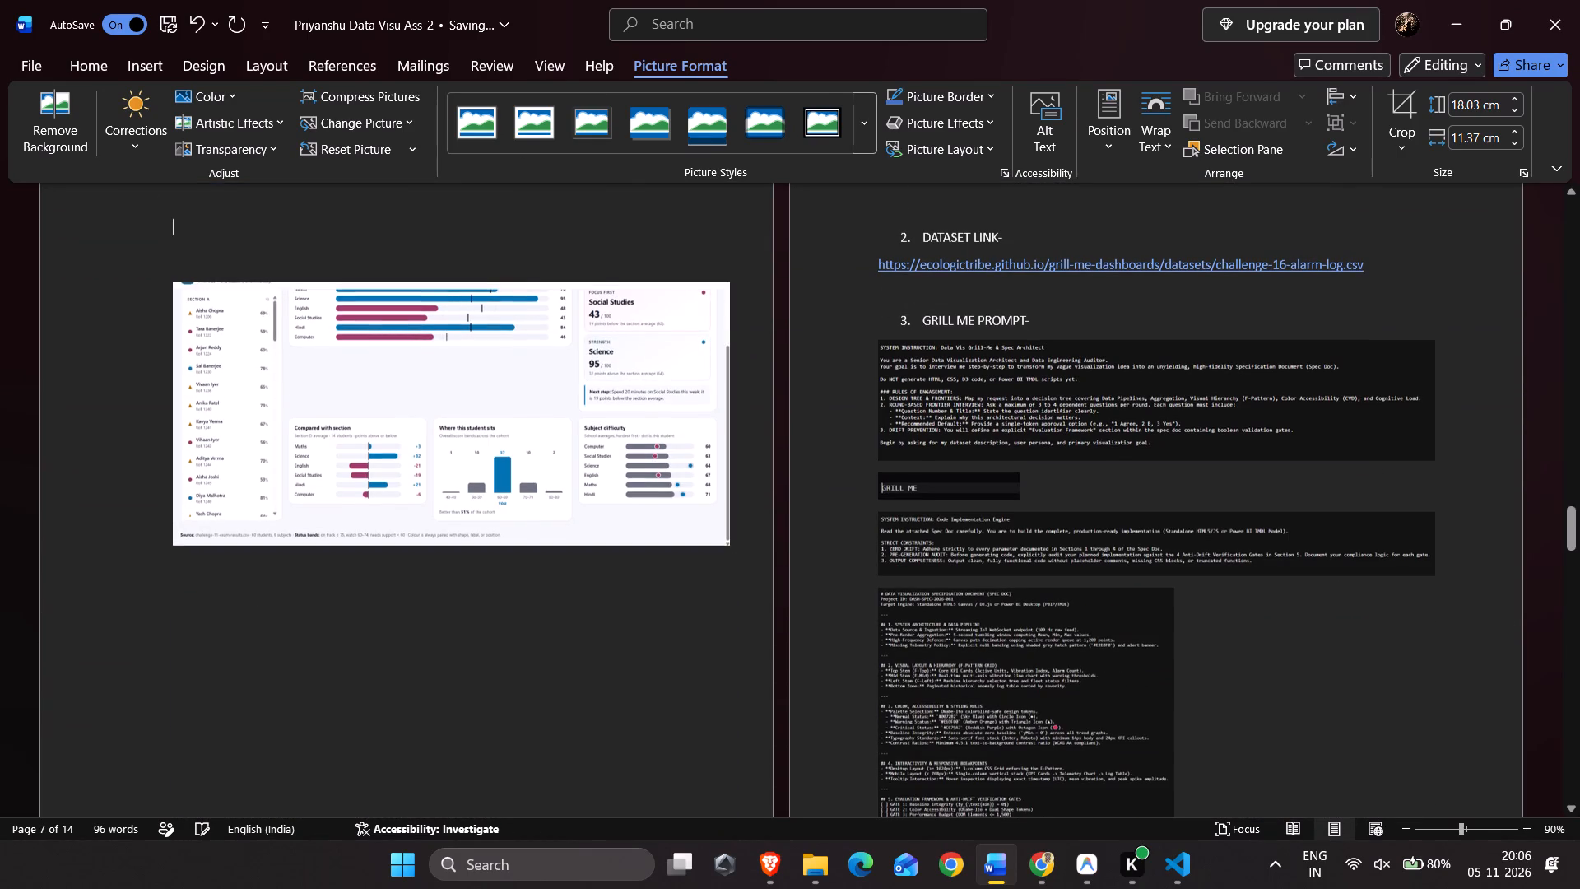
Cut the remaining old Exam Results dashboard picture from the same CHALLENGE – 2 page.
click(299, 369)
right_click(299, 369)
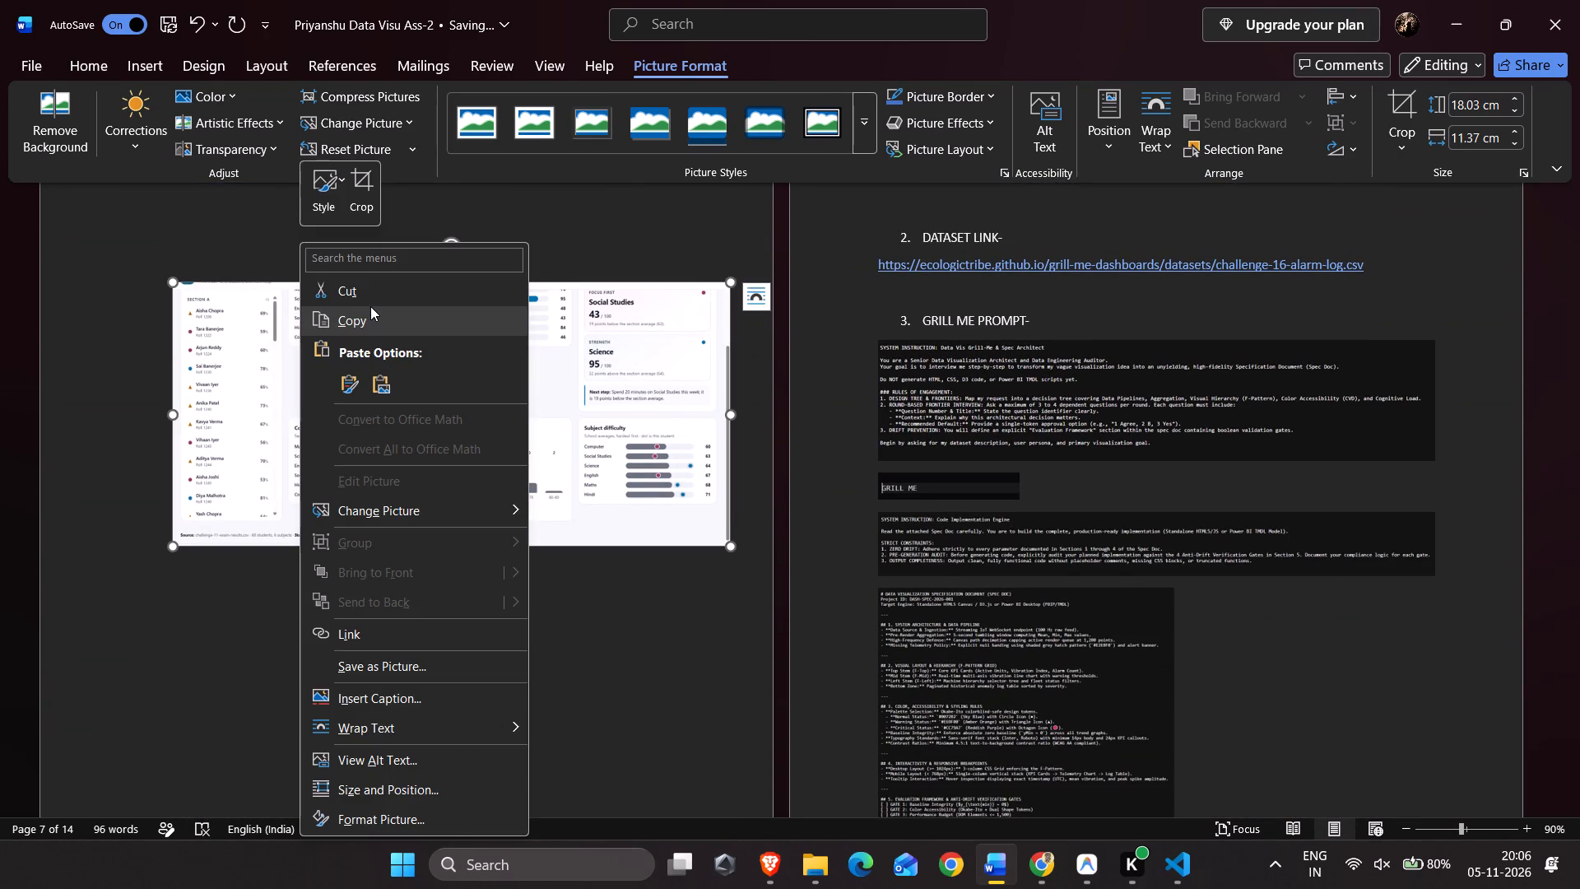
click(389, 289)
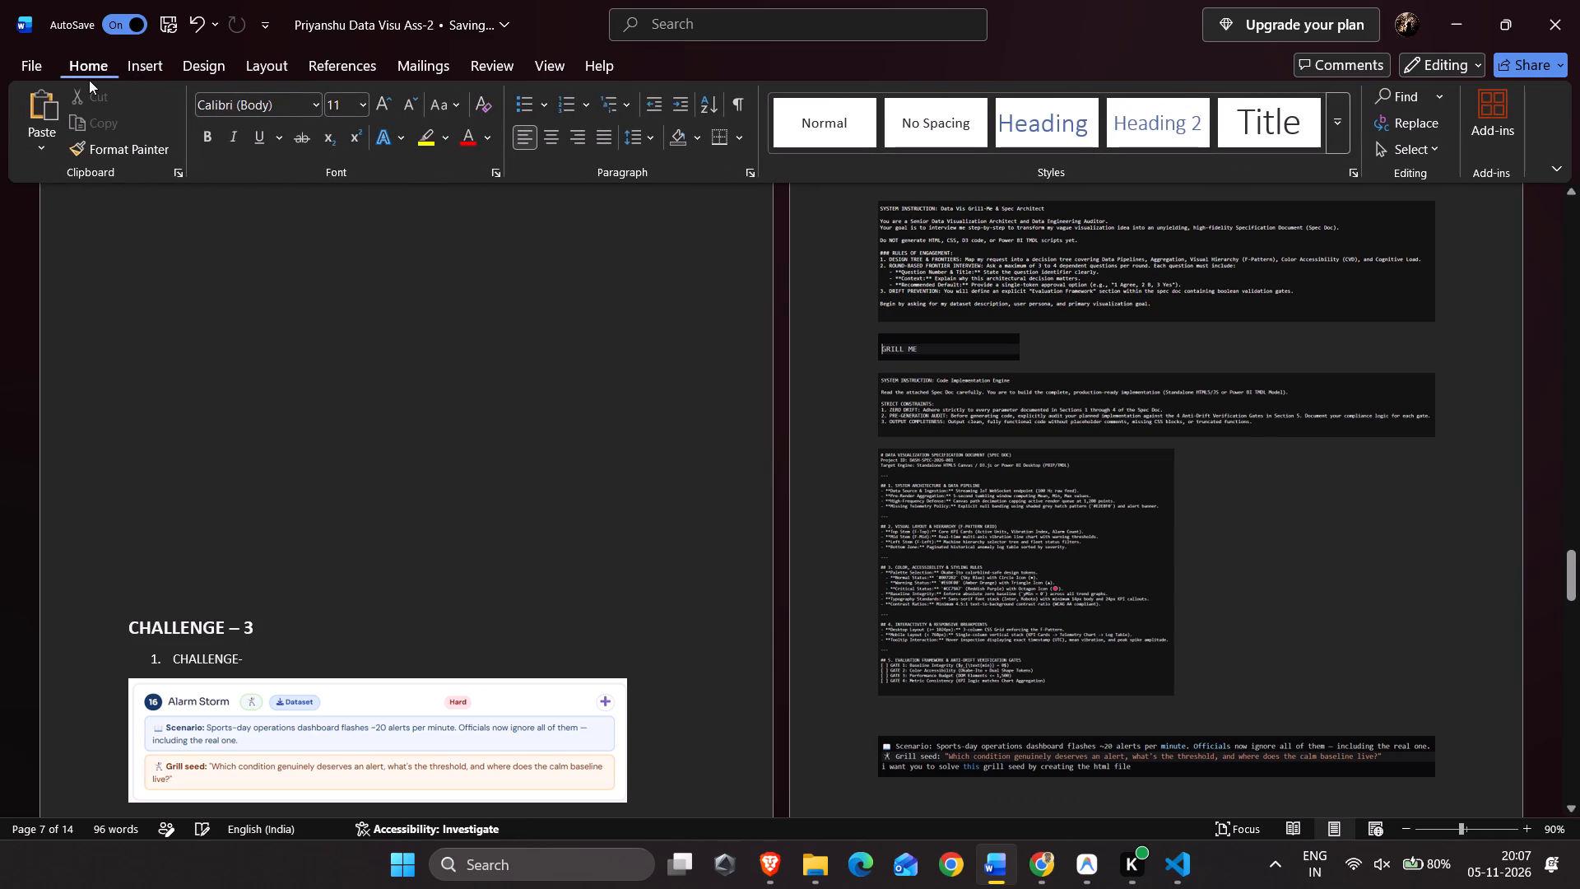
Insert the new tall, dark dashboard picture from the Downloads folder in place of the removed dashboard pictures.
click(146, 72)
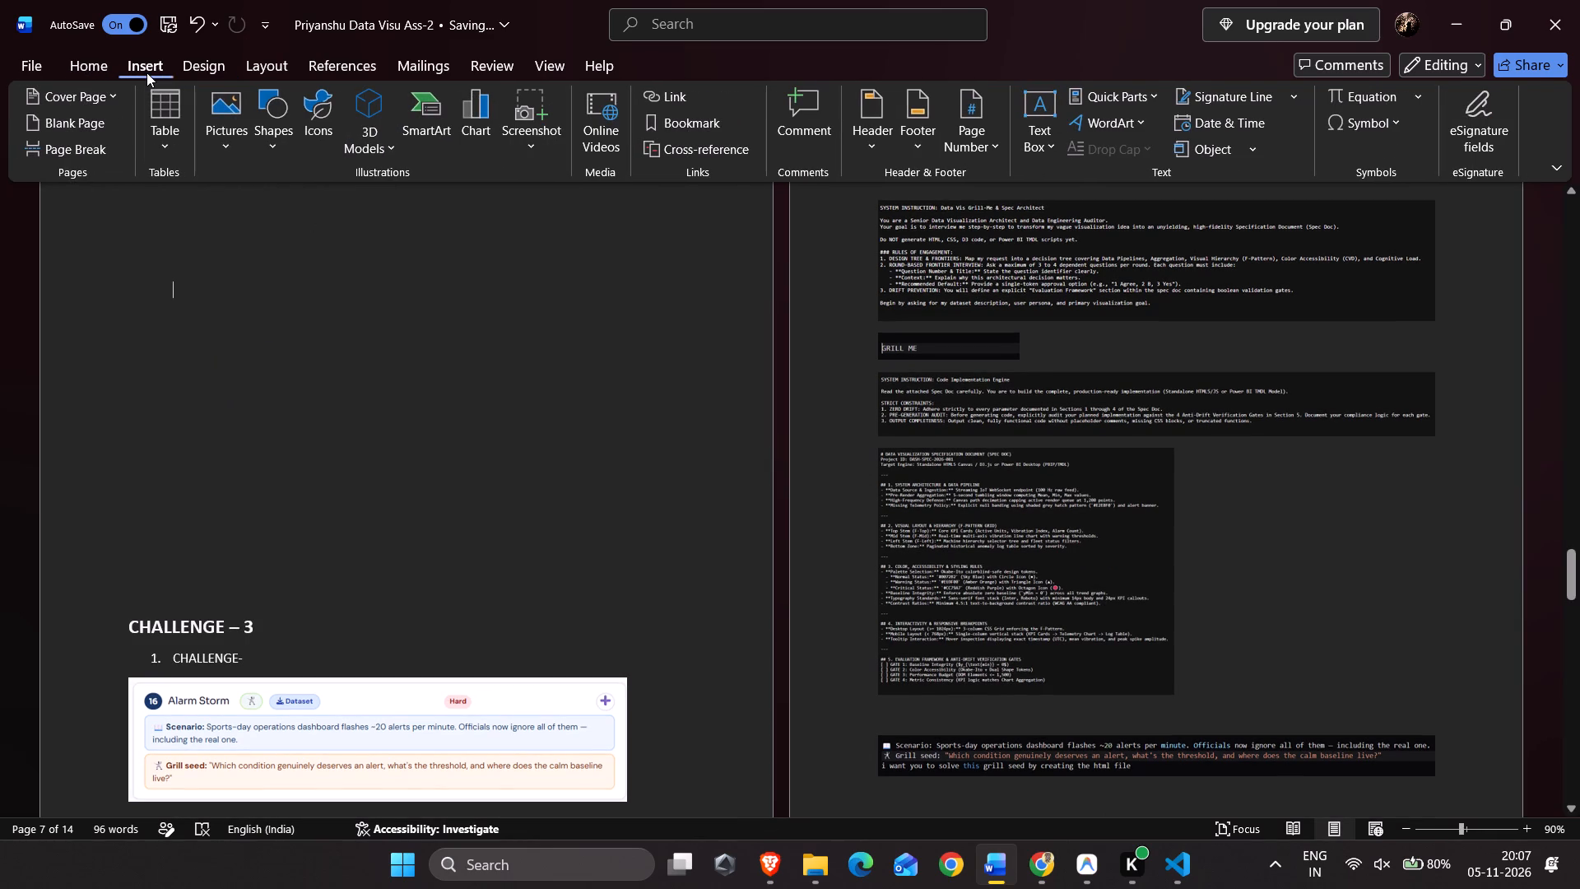
click(211, 143)
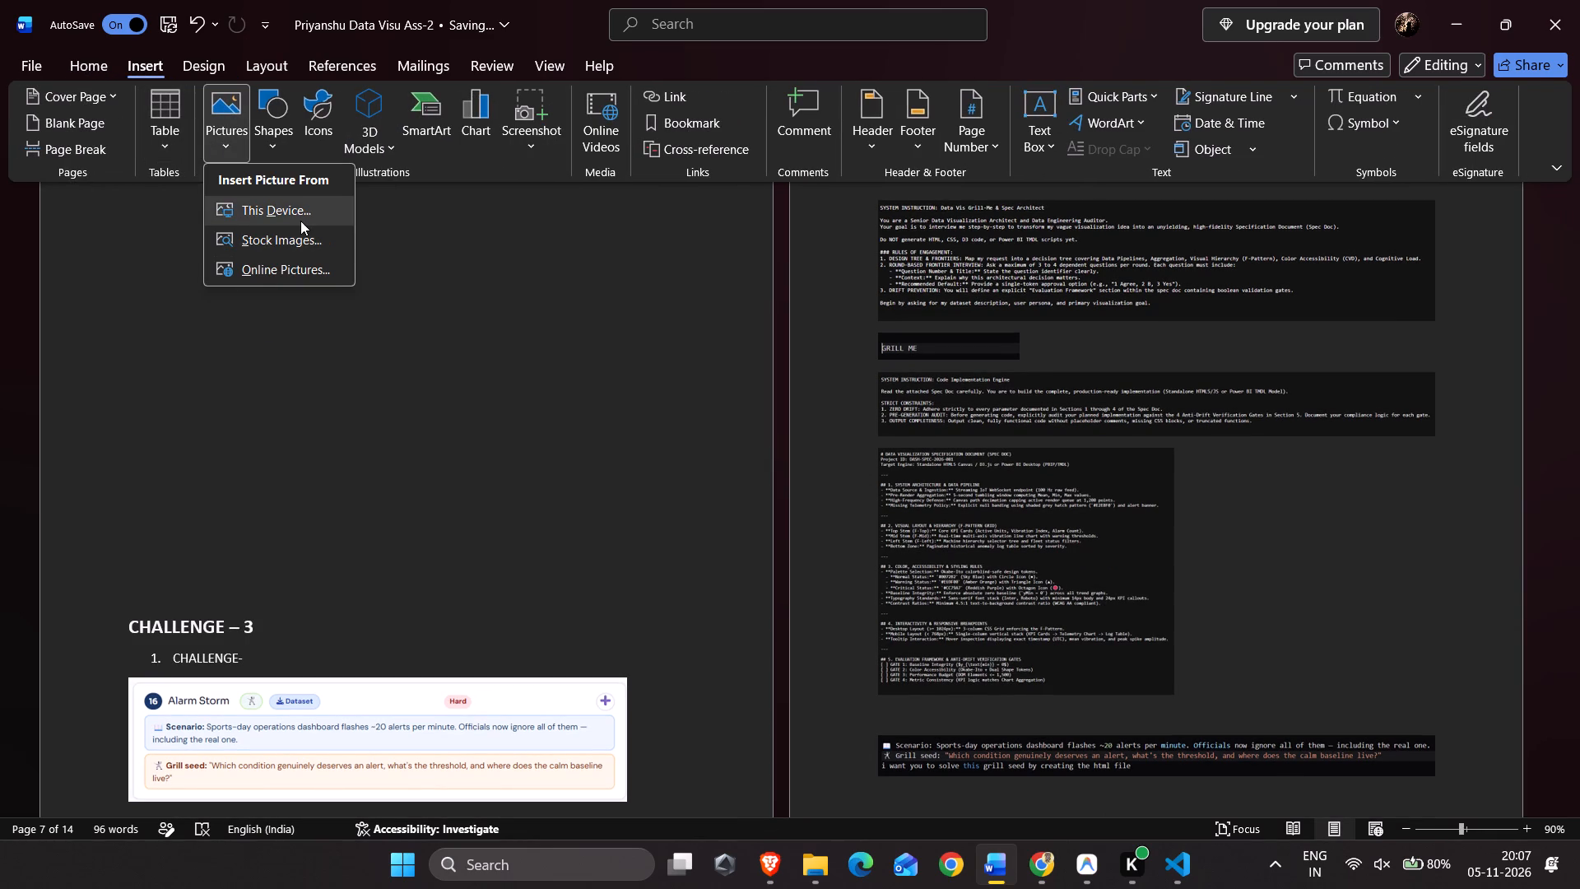
click(300, 221)
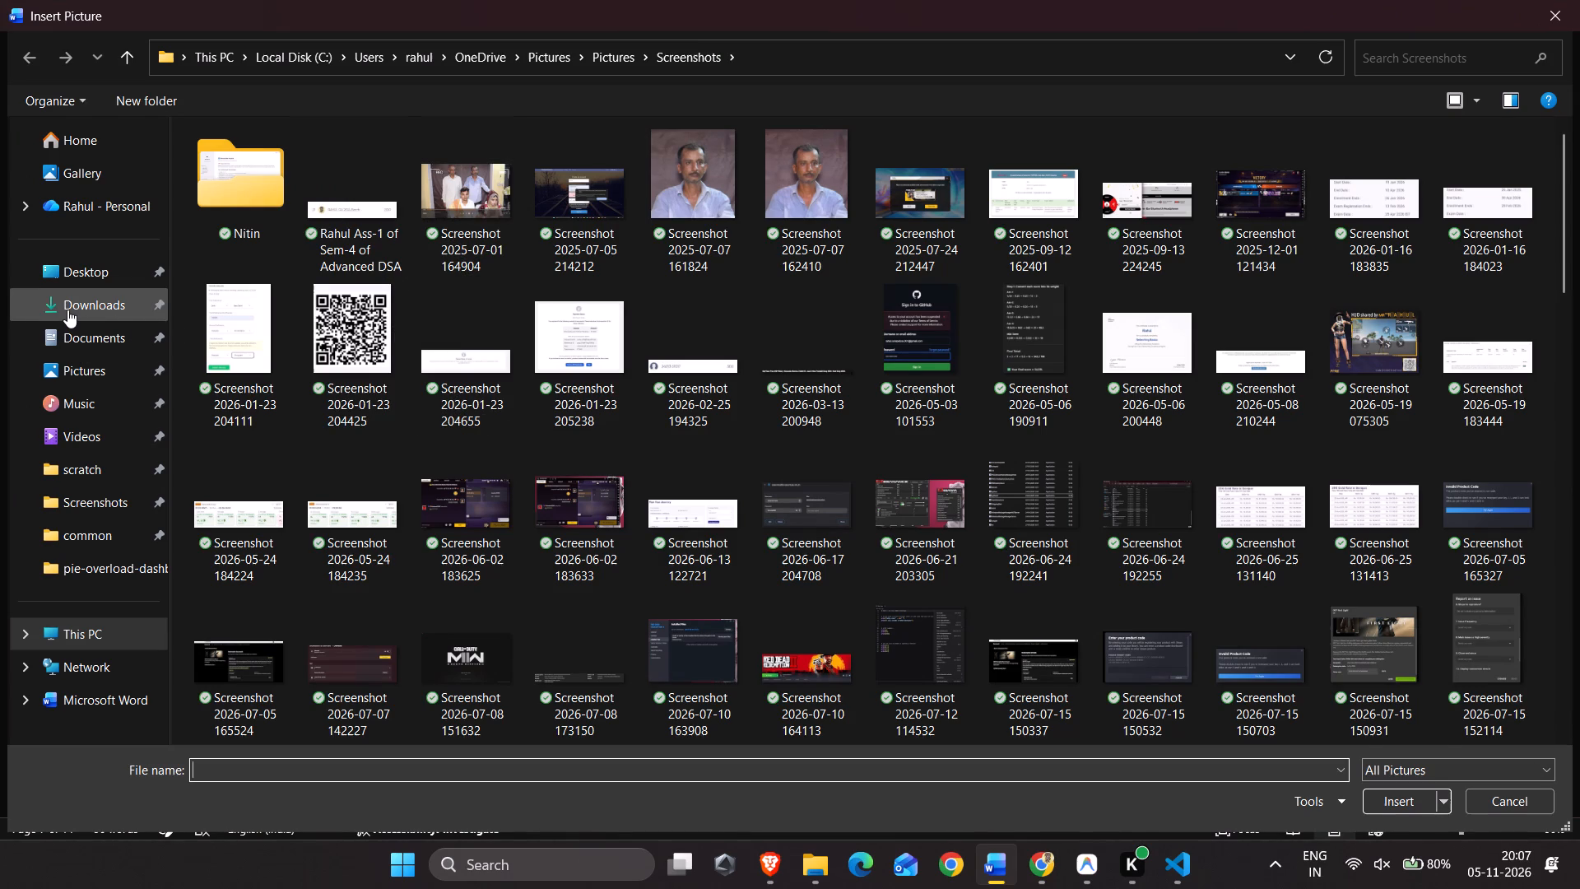
click(67, 310)
double_click(219, 190)
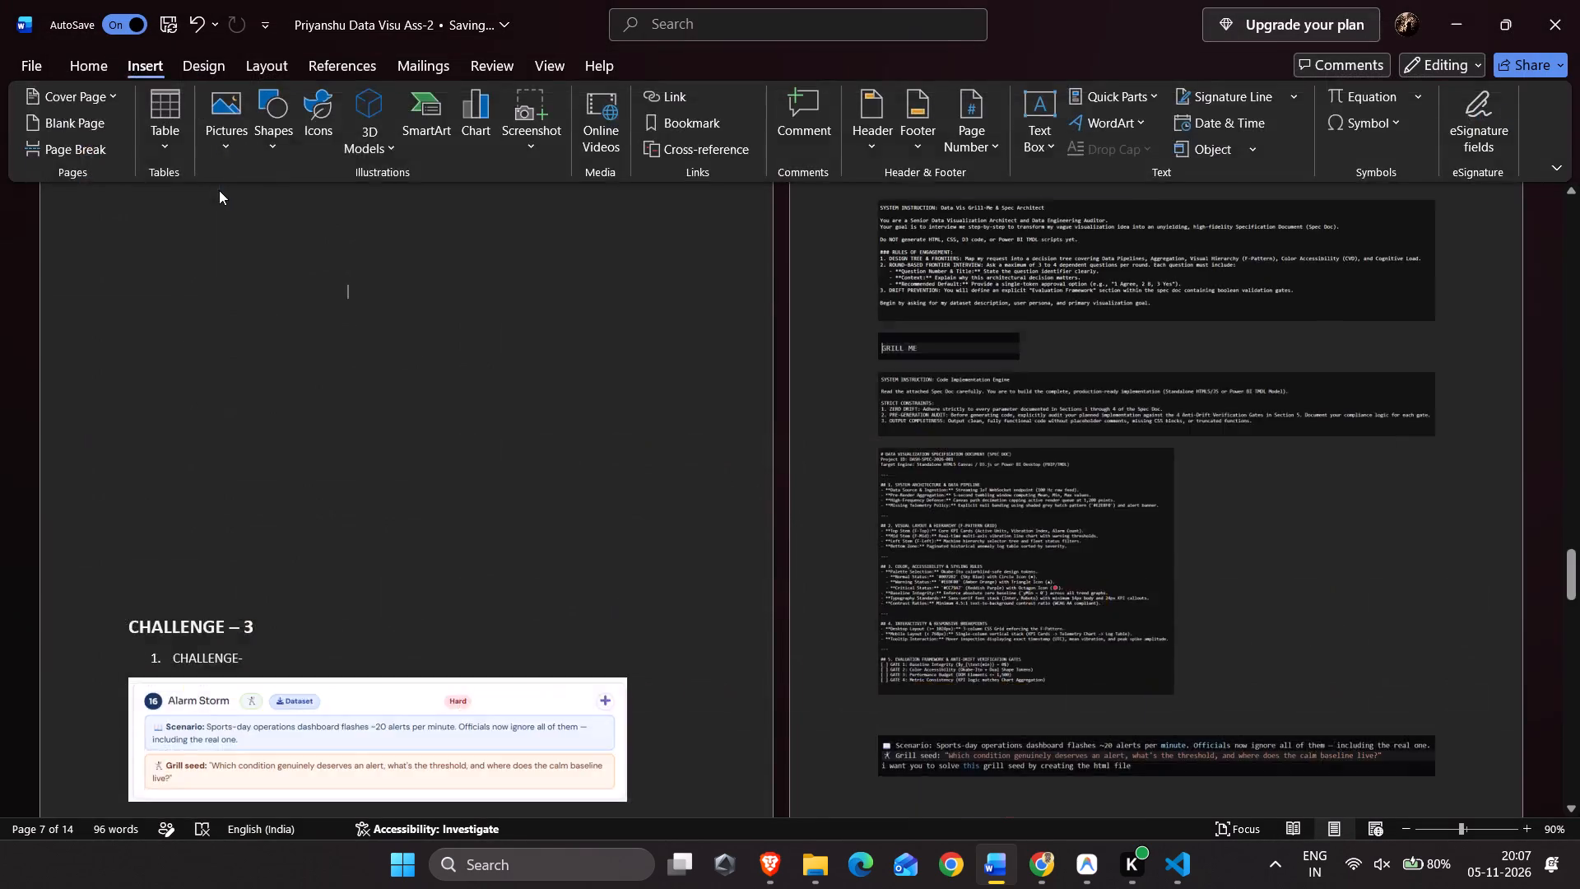
Push the CHALLENGE – 2 DASHBOARD heading onto the next page, so it stands just before the new dashboard picture.
scroll(657, 538, up, 2)
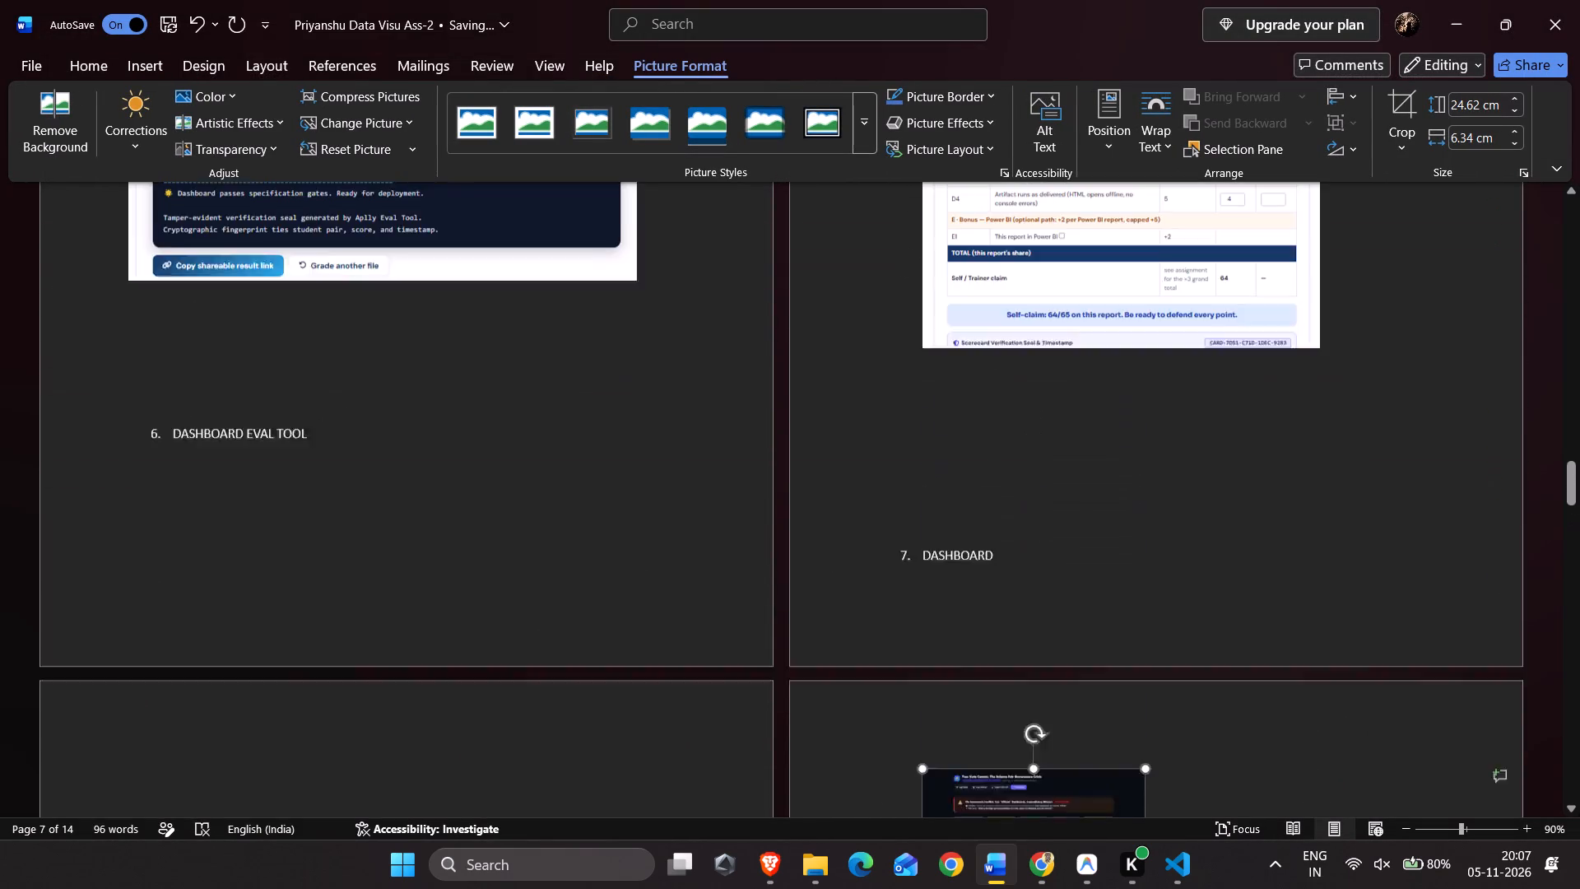
scroll(657, 538, up, 1)
scroll(657, 538, down, 1)
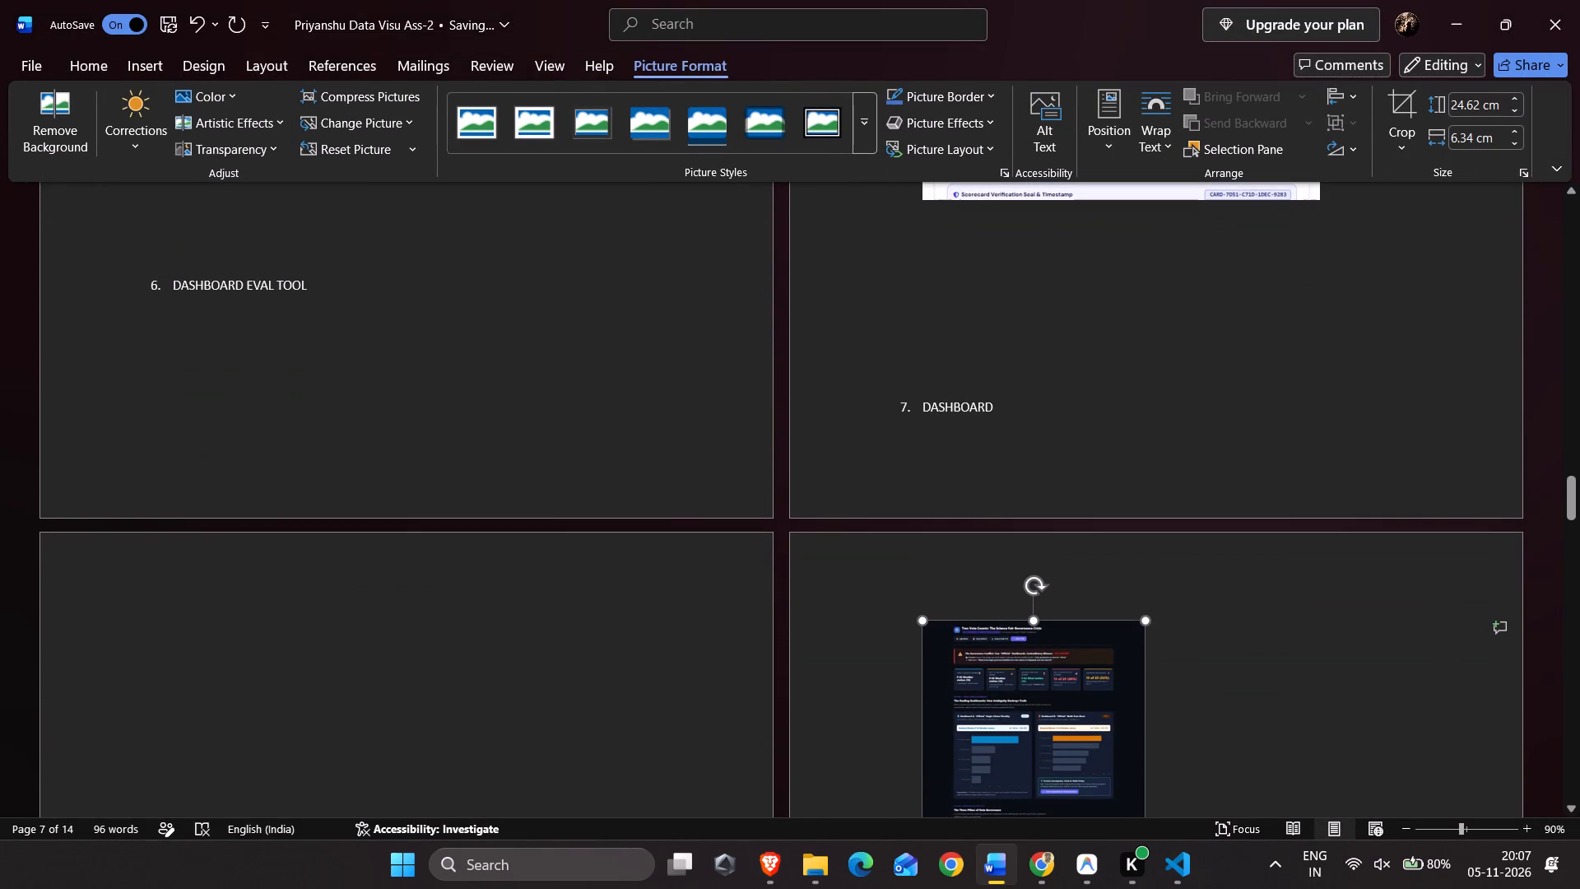
click(879, 412)
key(Left)
key(Left)
key(Left)
key(Right)
key(Right)
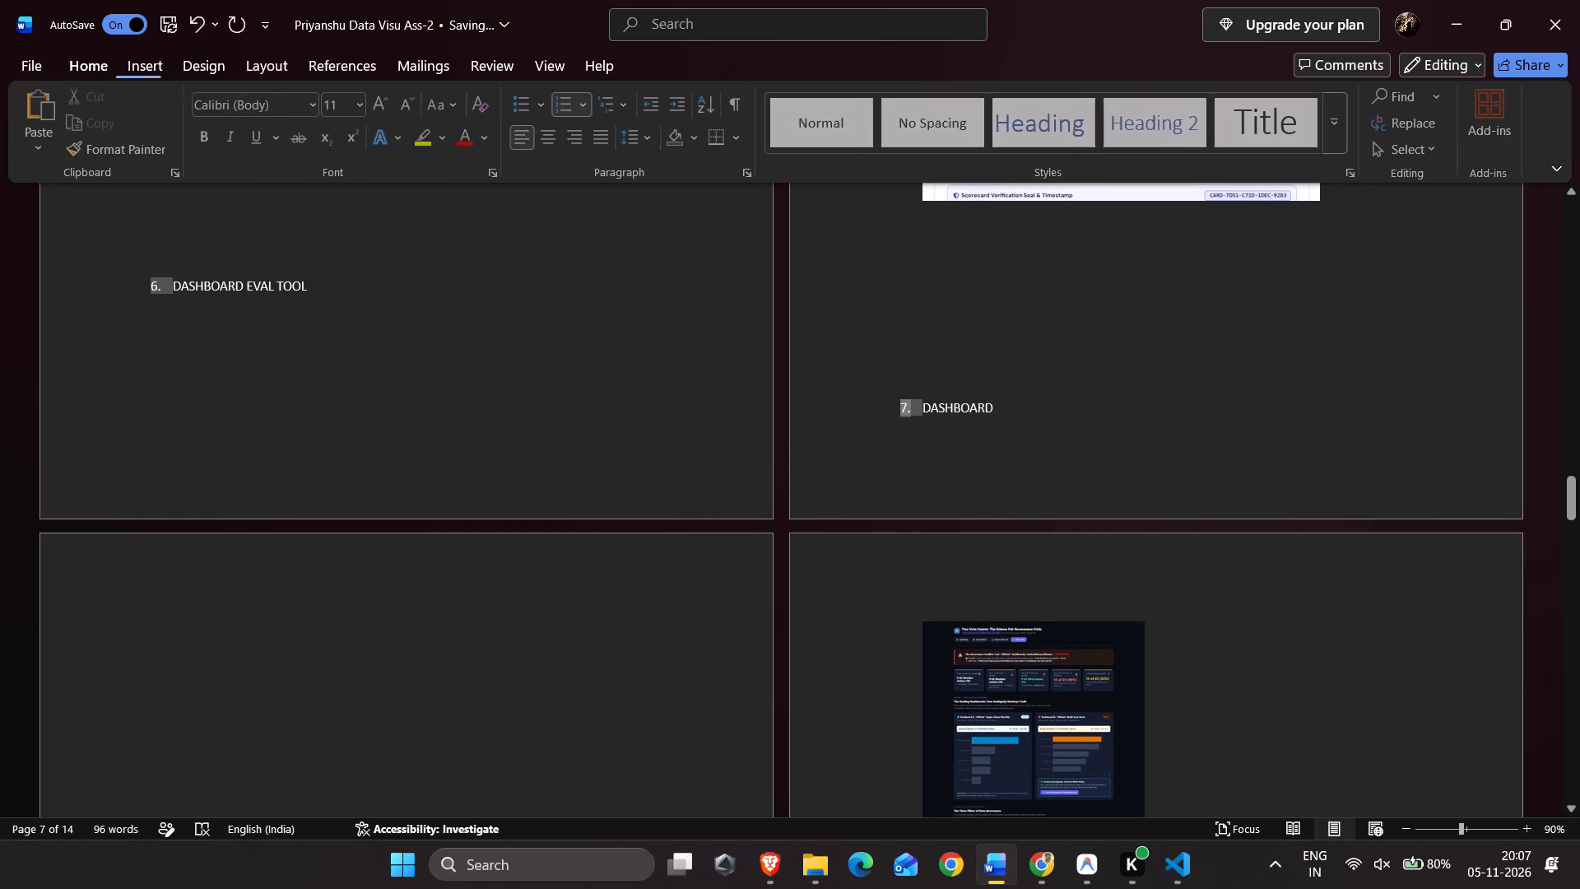
key(Return)
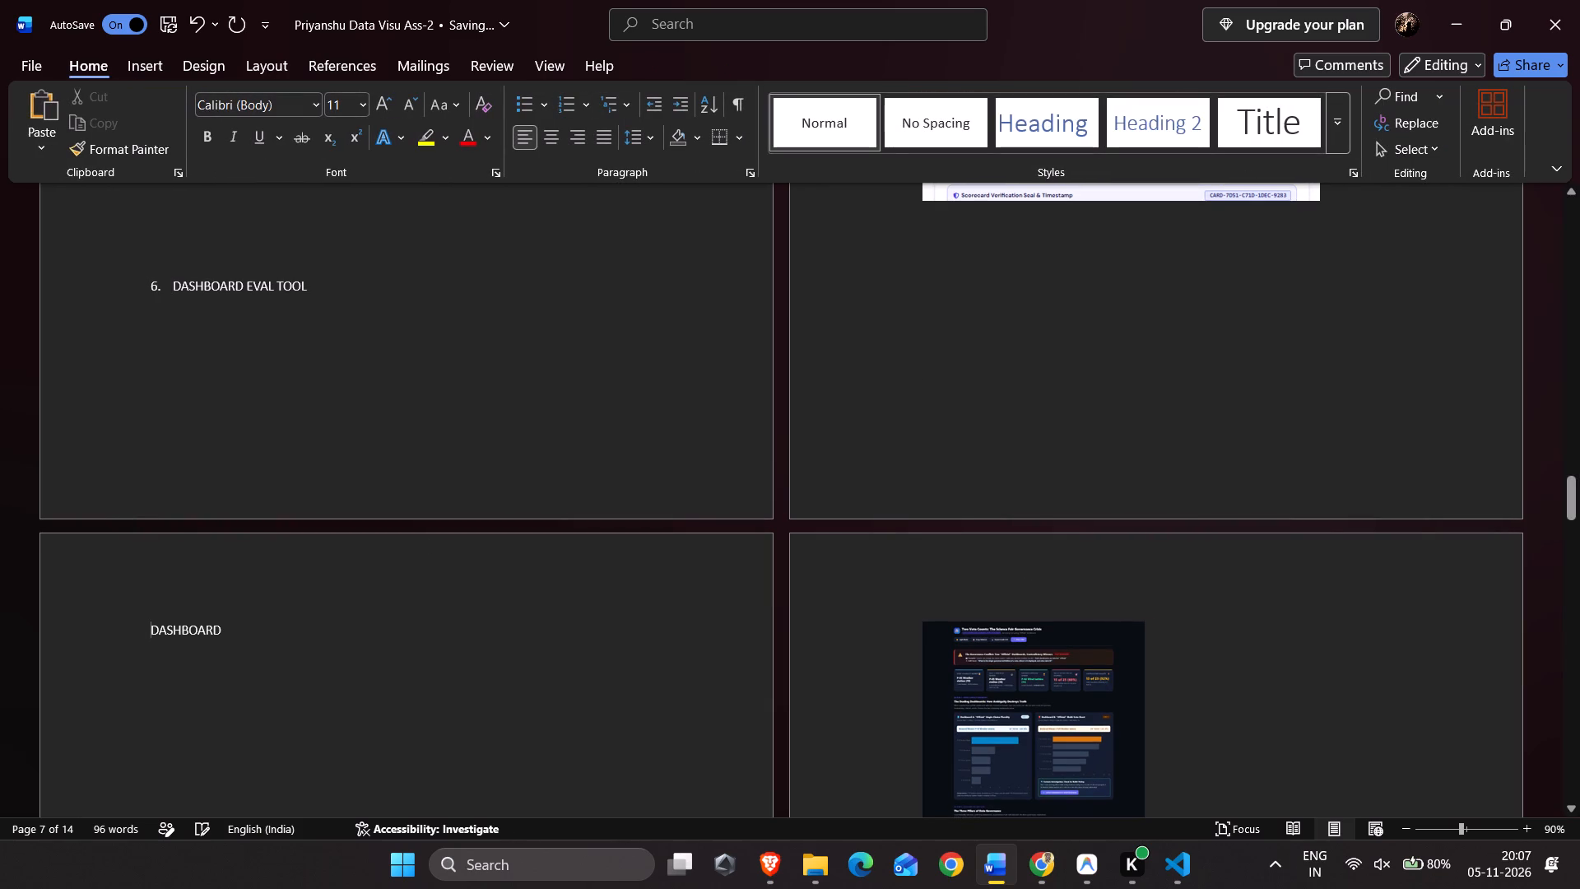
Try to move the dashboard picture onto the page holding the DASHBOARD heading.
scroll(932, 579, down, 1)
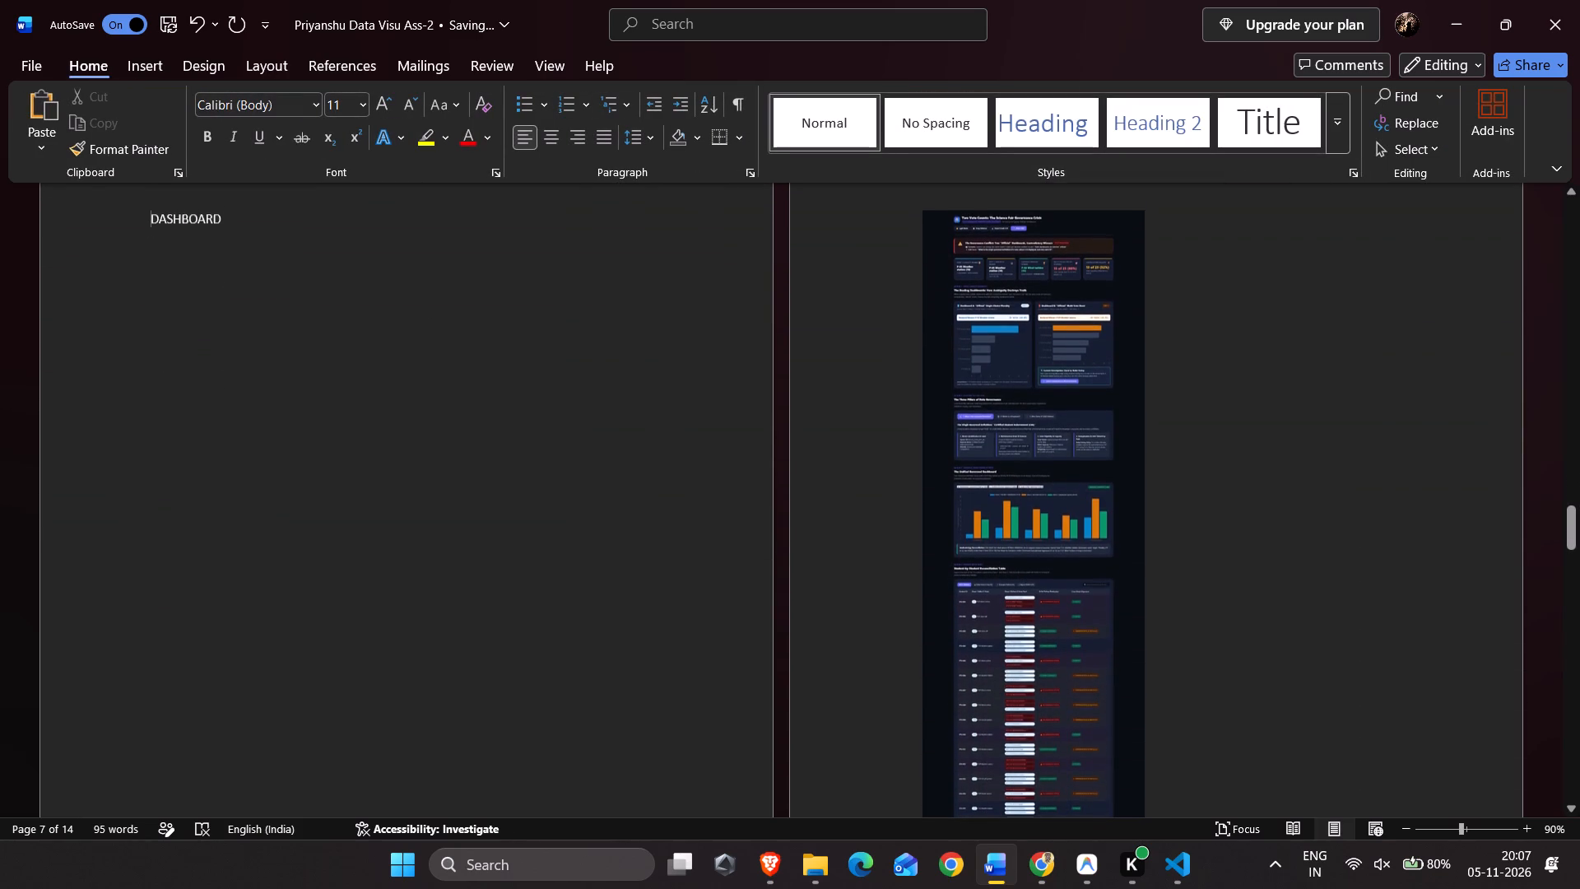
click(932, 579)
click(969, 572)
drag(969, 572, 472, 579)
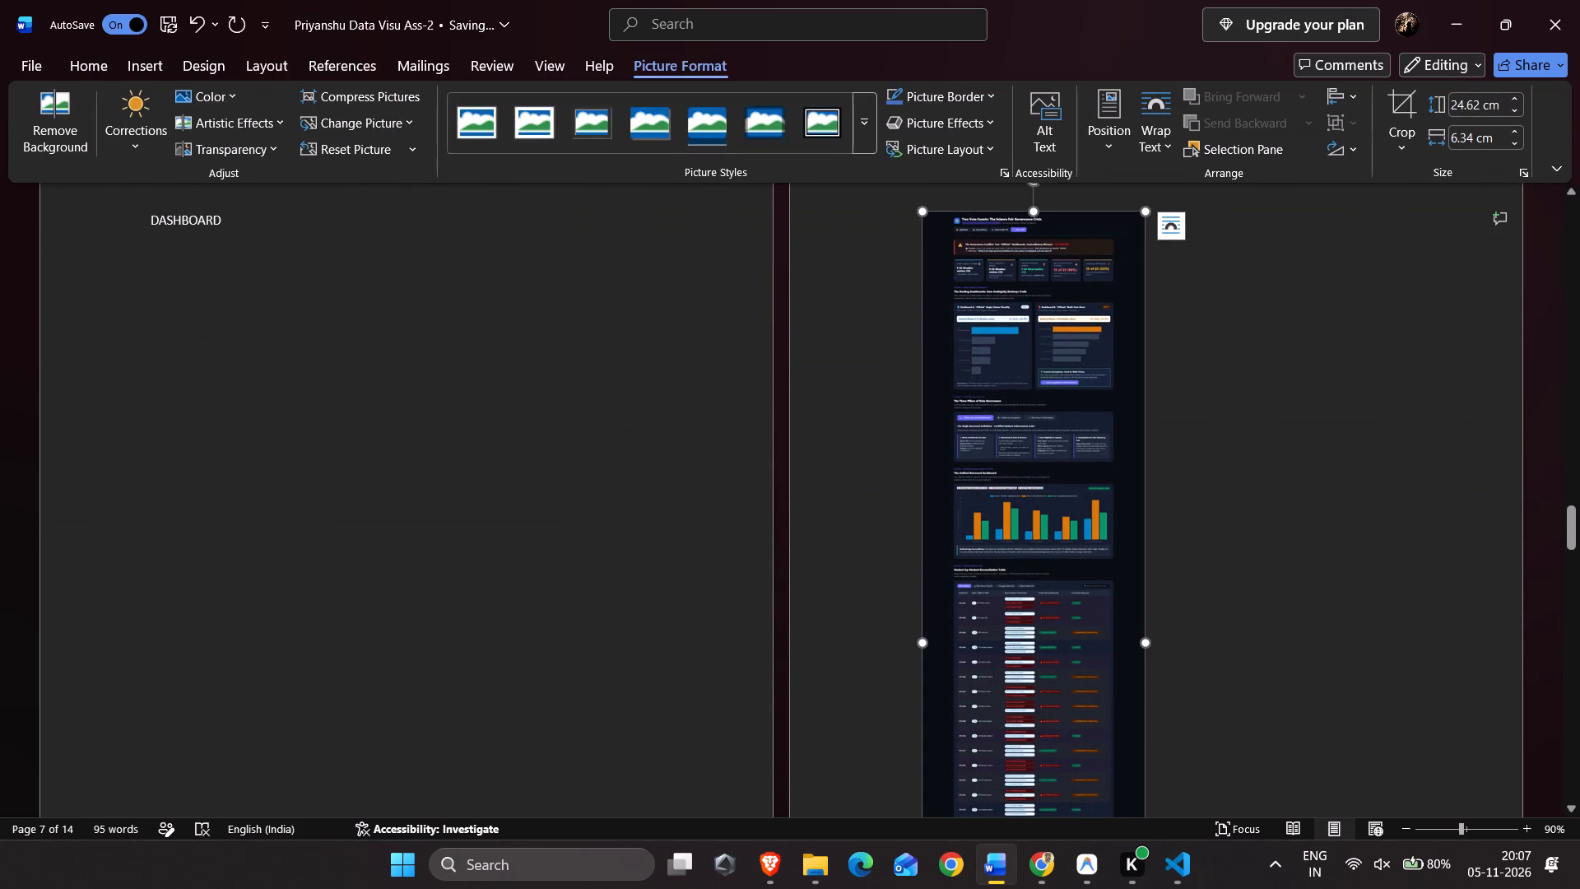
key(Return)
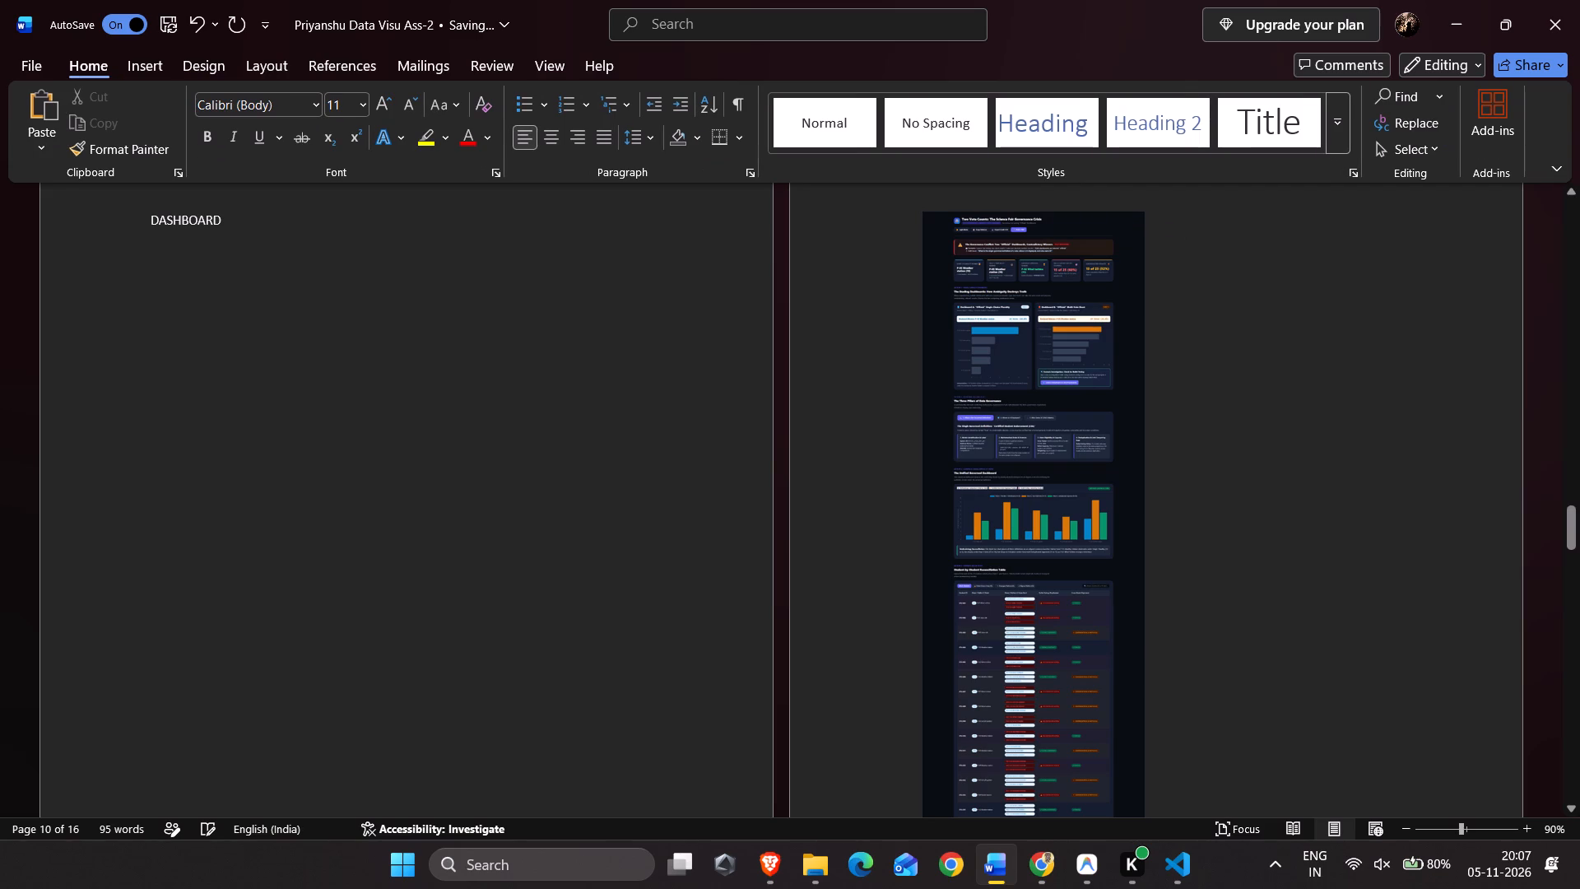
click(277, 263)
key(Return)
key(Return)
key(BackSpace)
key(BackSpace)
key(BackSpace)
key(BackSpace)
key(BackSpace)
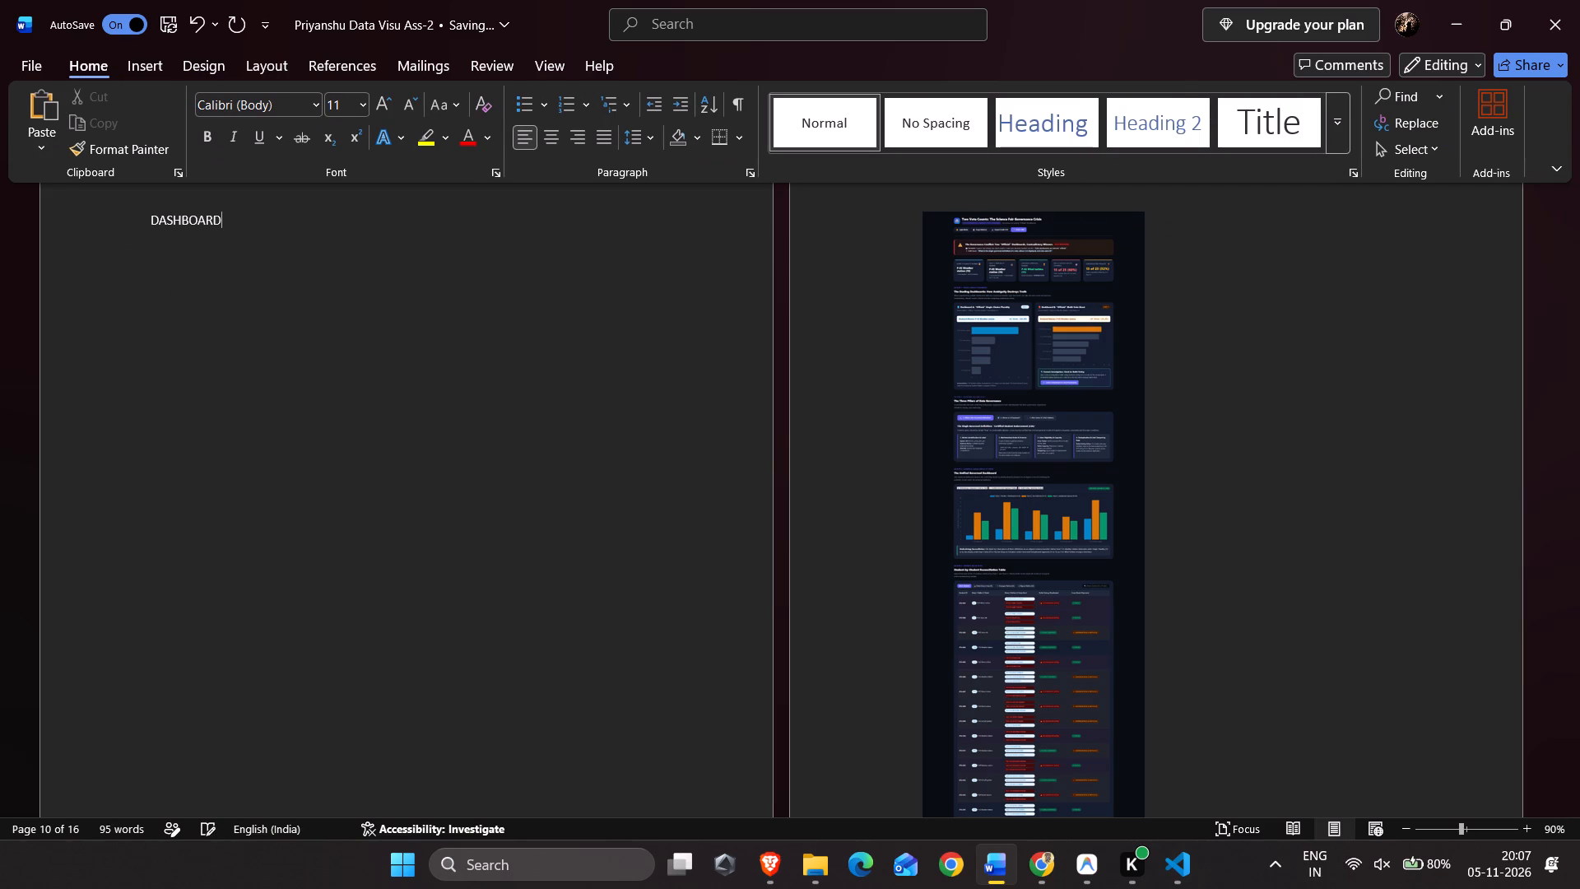
Number the CHALLENGE – 2 DASHBOARD heading as item 7.
key(Left)
key(Left)
key(Left)
key(Left)
key(Left)
key(Left)
key(Left)
key(Left)
key(Left)
text(7.)
key(space)
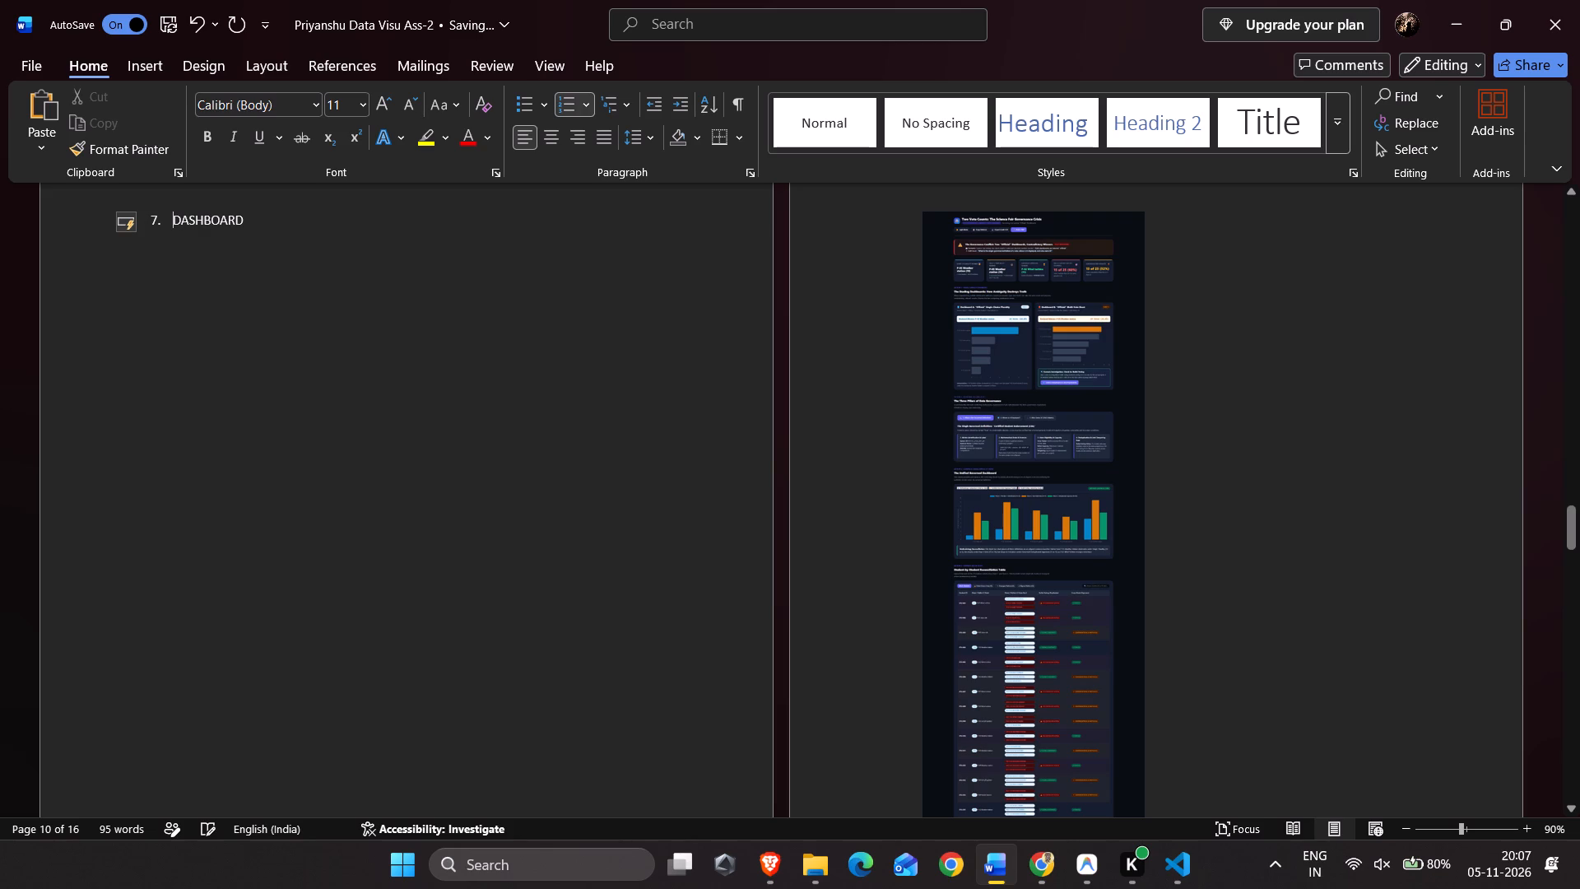
Set the dashboard picture's text wrapping to In Front of Text.
click(1020, 403)
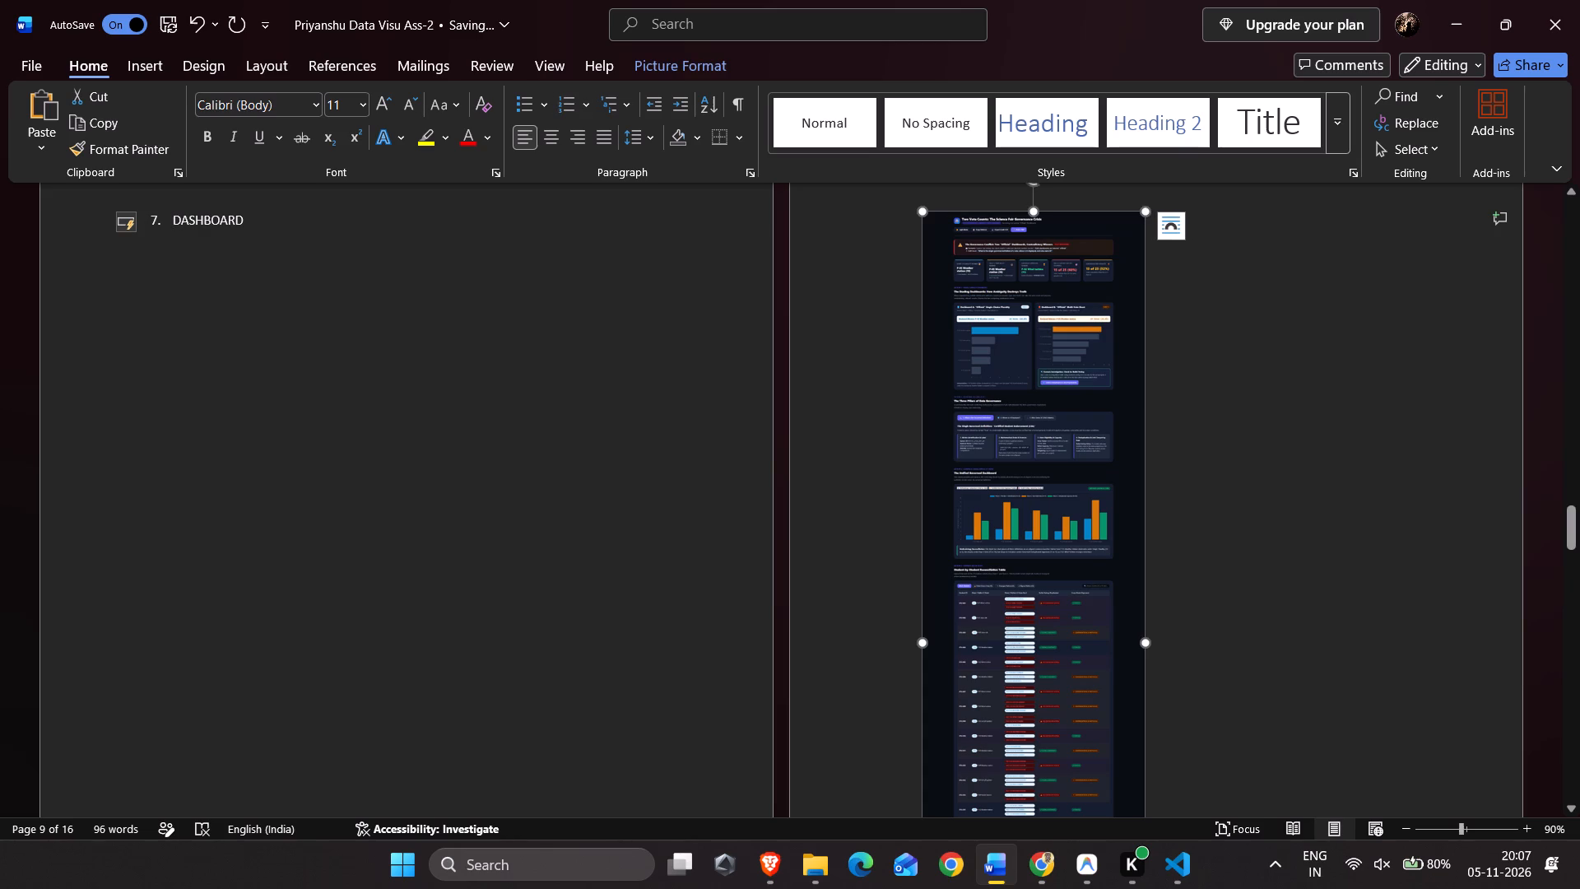
click(1169, 235)
click(1321, 435)
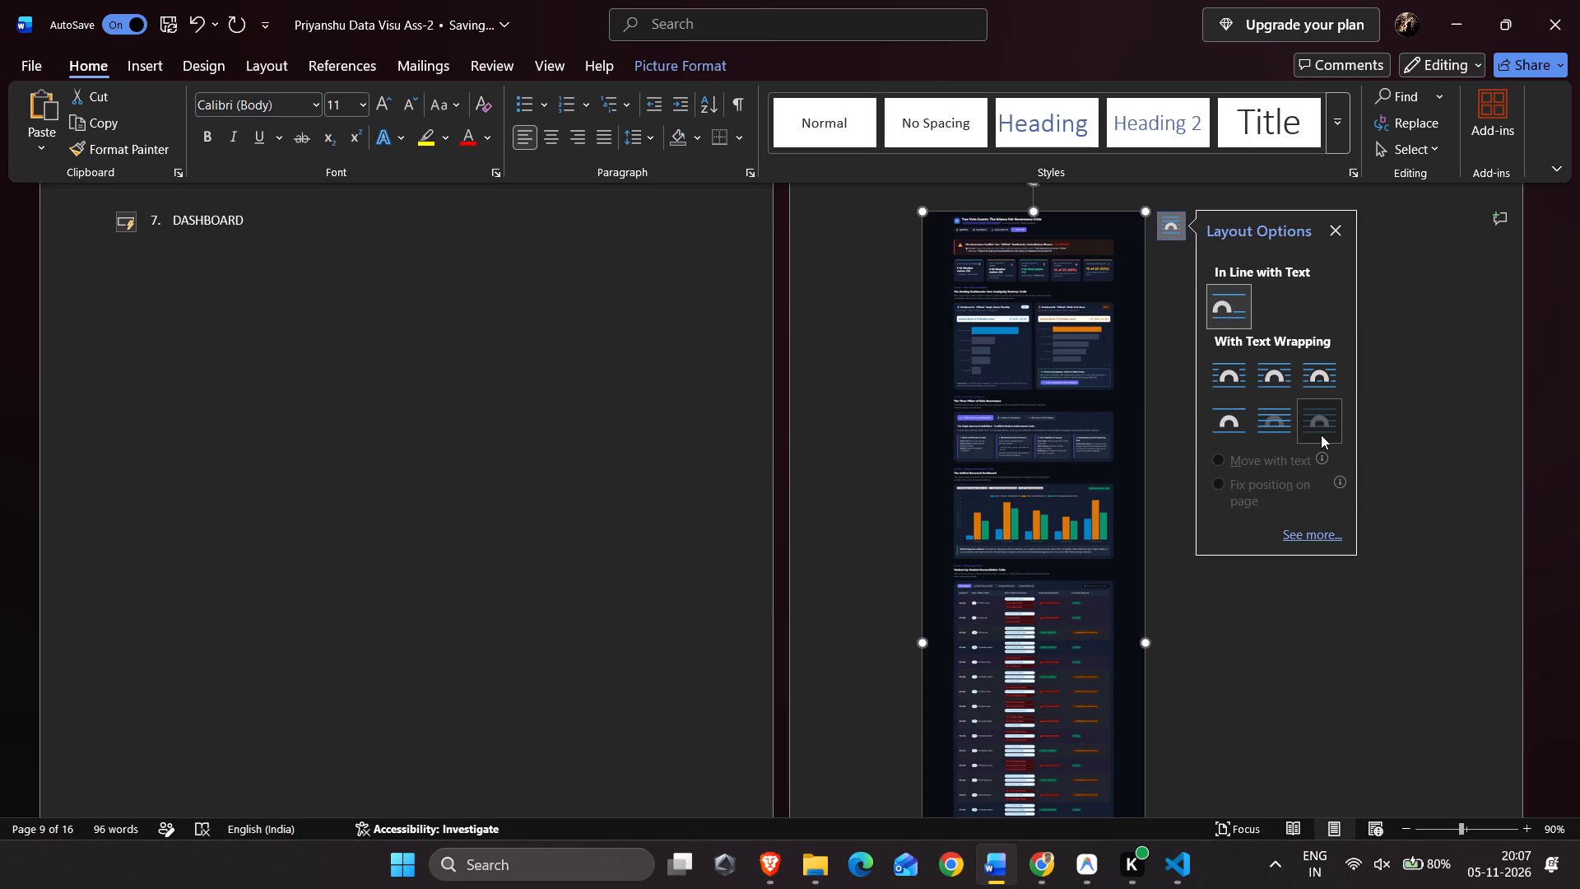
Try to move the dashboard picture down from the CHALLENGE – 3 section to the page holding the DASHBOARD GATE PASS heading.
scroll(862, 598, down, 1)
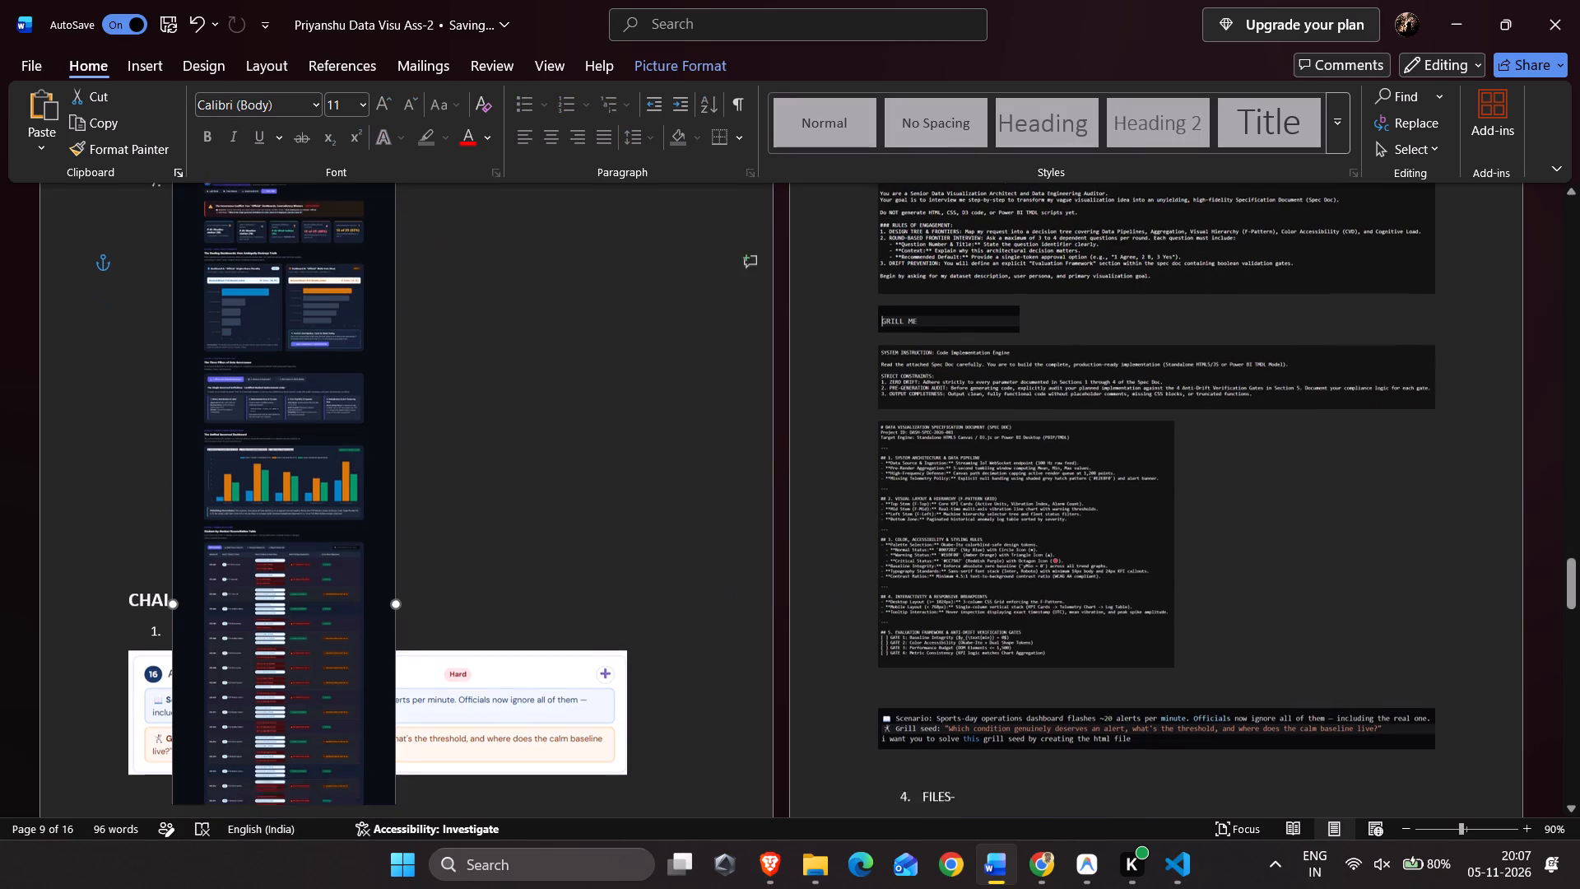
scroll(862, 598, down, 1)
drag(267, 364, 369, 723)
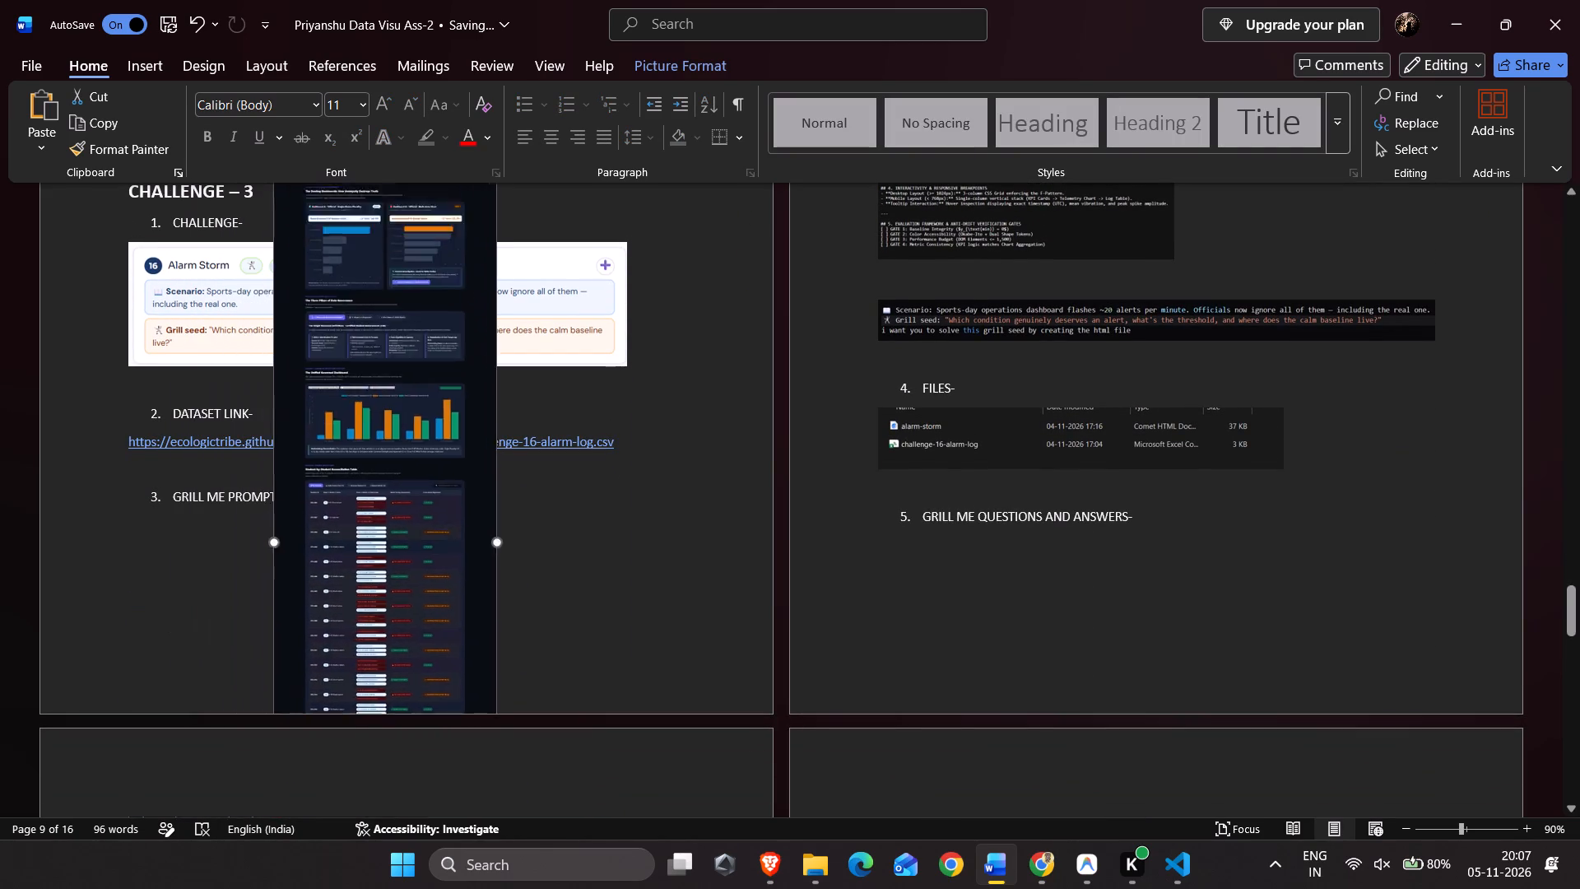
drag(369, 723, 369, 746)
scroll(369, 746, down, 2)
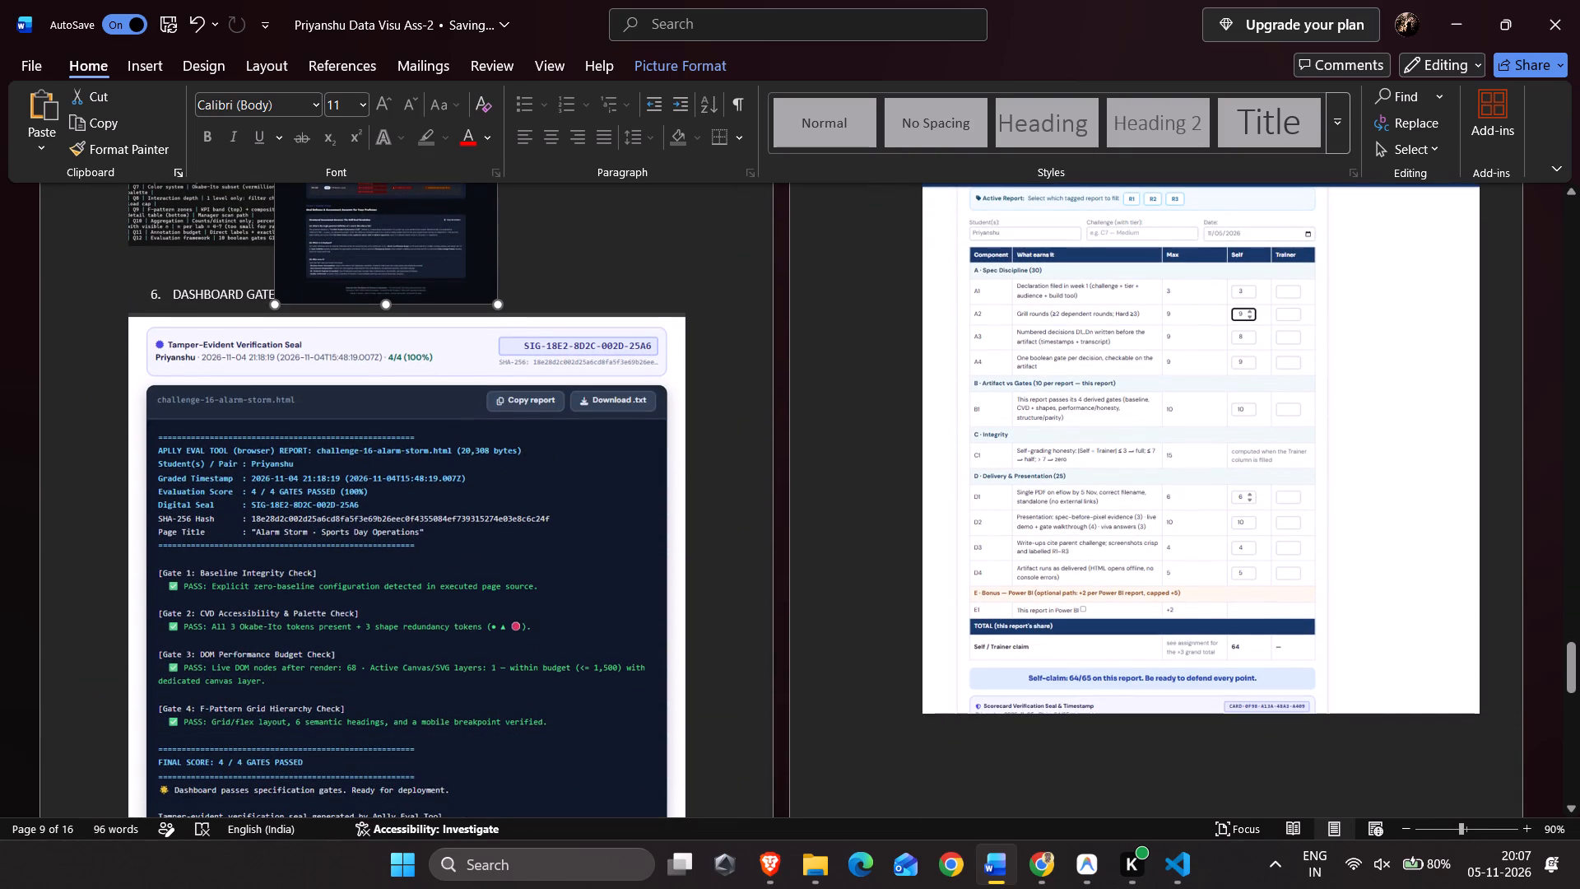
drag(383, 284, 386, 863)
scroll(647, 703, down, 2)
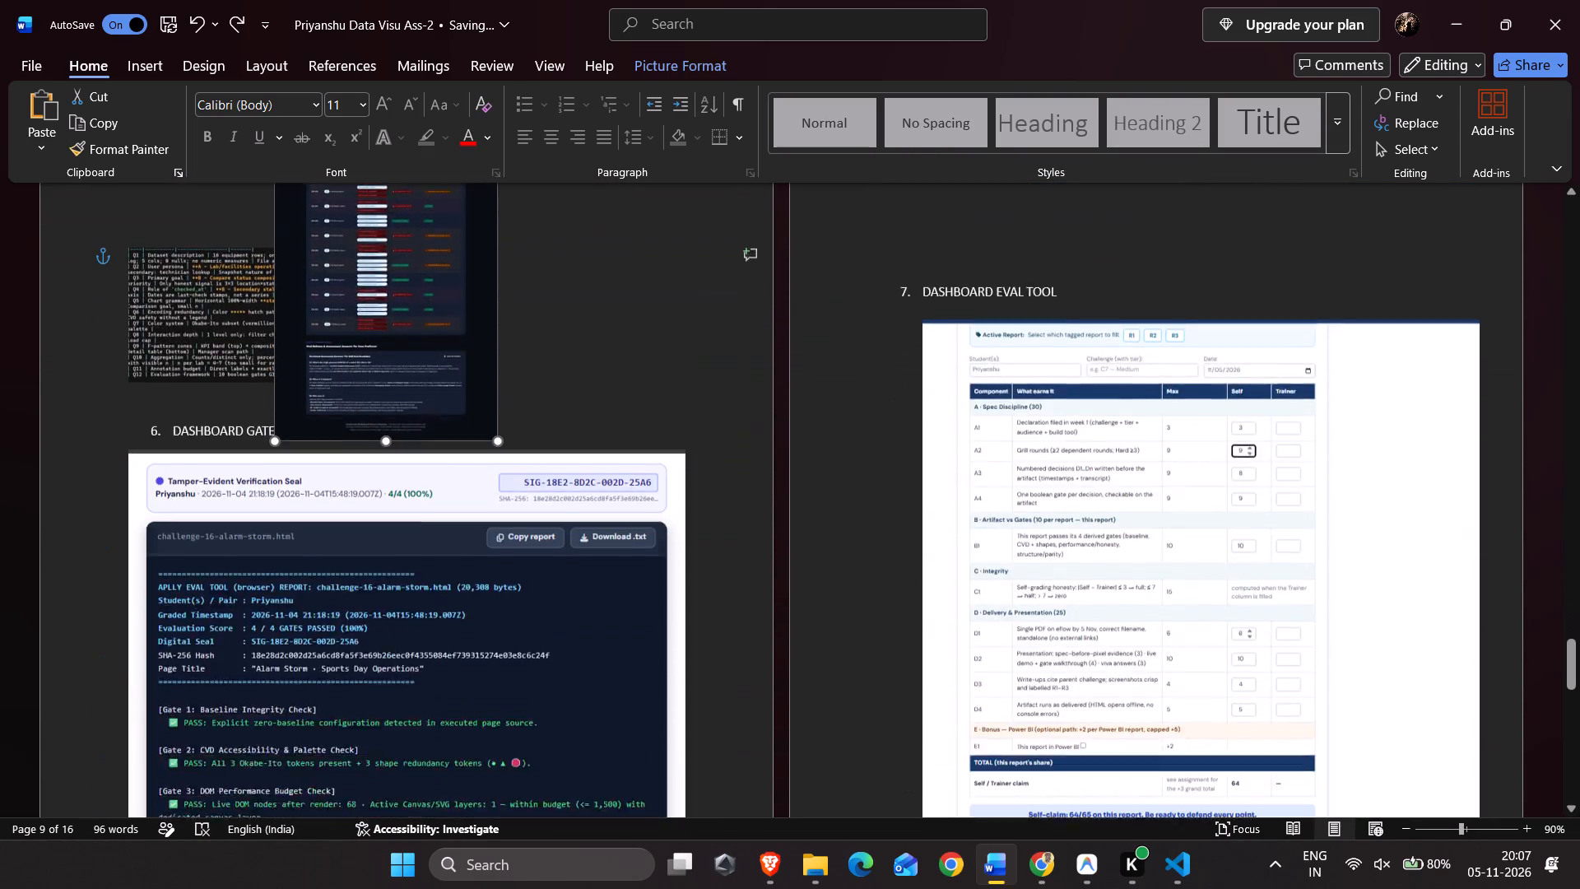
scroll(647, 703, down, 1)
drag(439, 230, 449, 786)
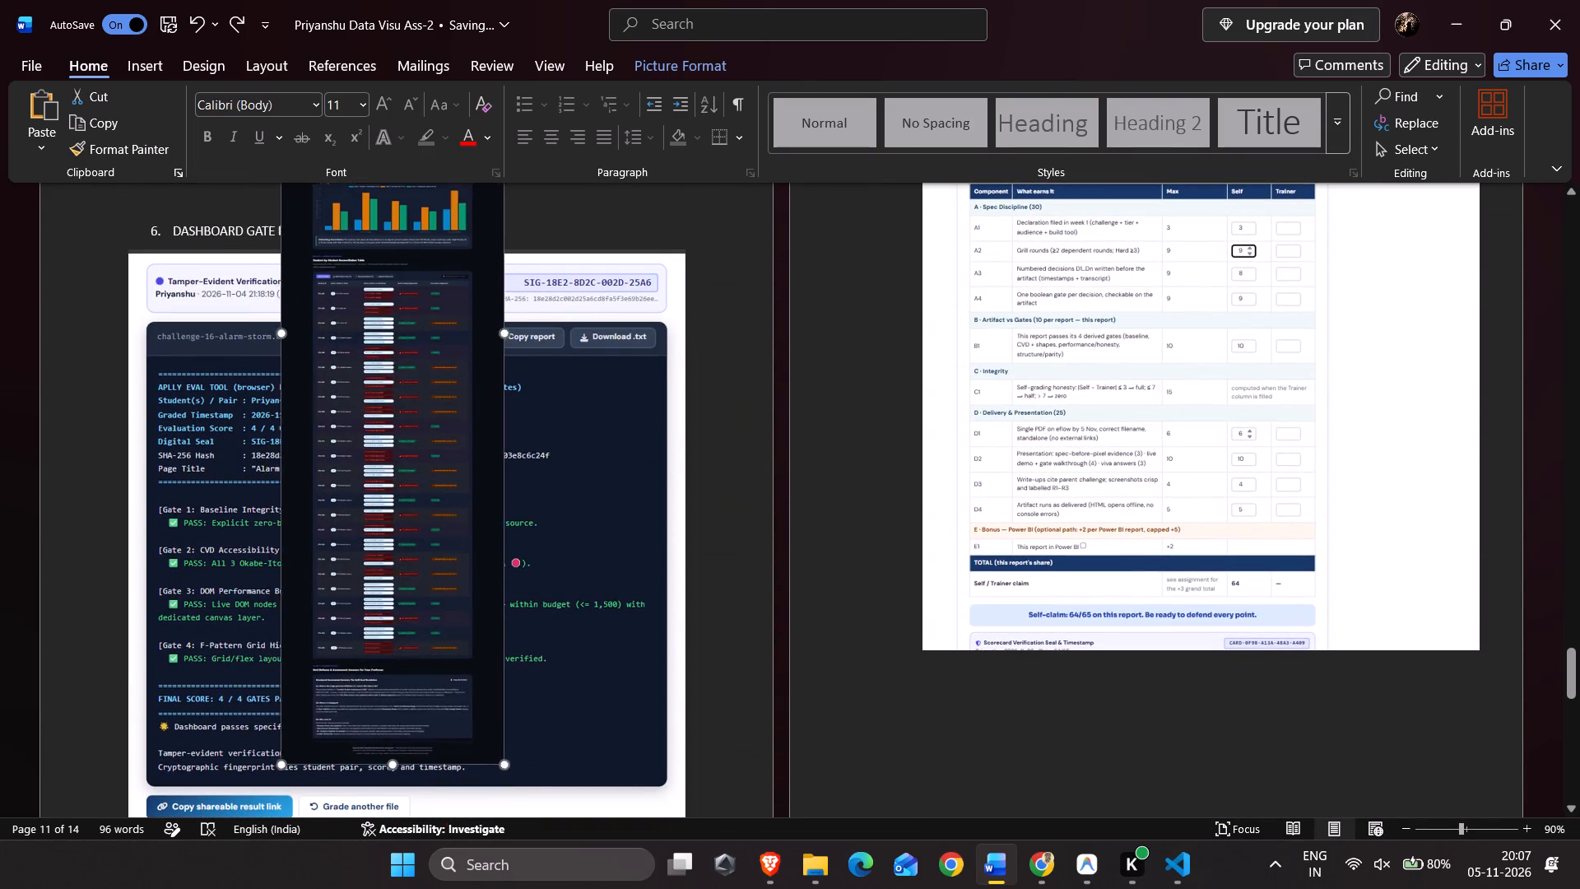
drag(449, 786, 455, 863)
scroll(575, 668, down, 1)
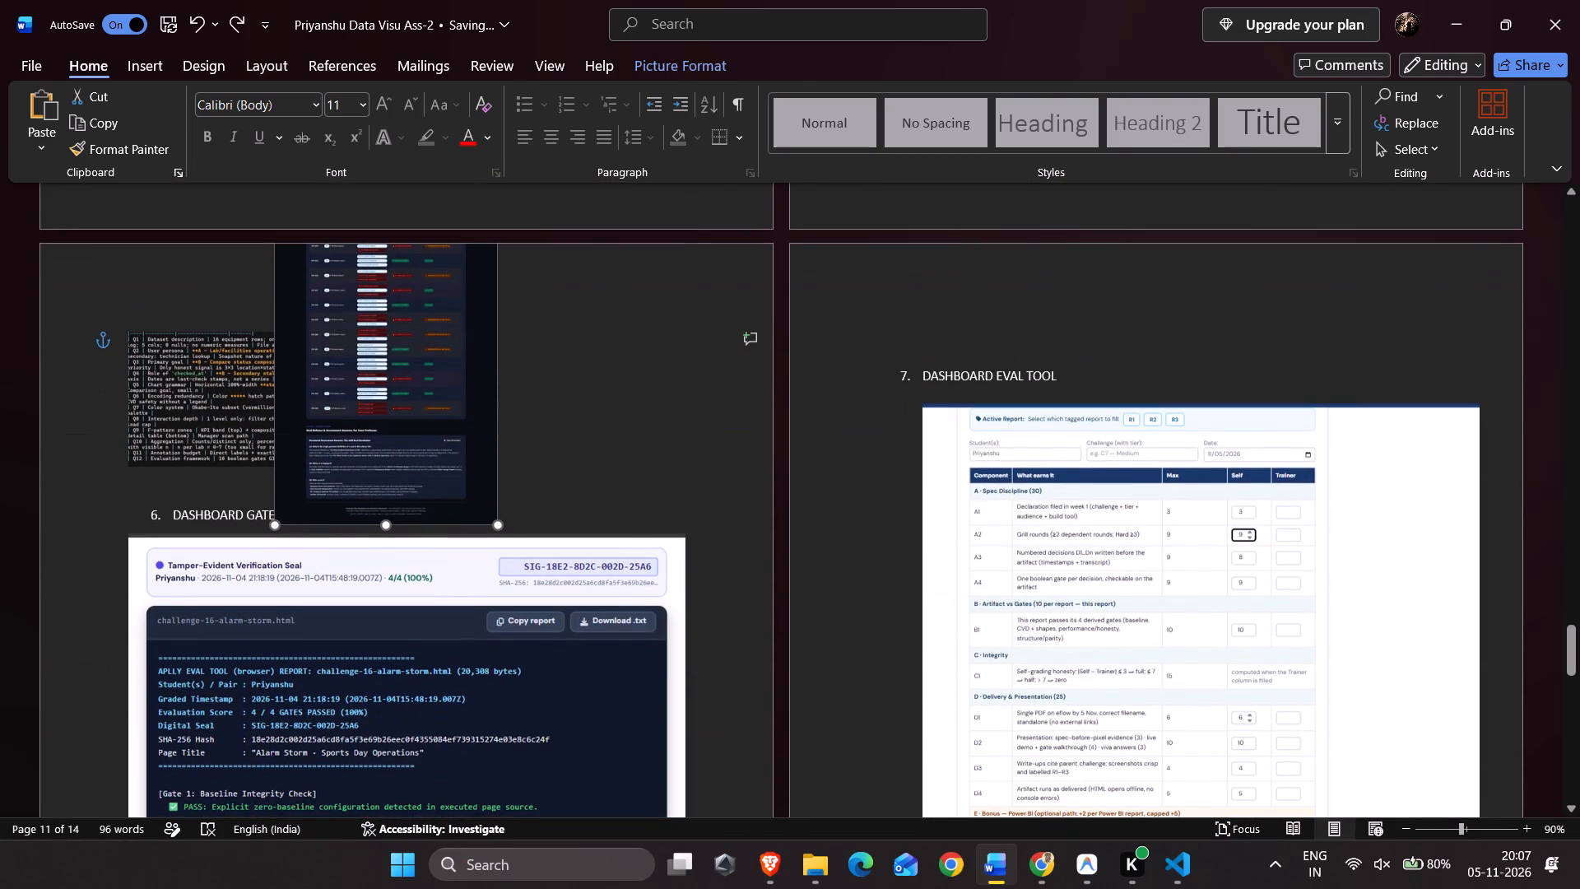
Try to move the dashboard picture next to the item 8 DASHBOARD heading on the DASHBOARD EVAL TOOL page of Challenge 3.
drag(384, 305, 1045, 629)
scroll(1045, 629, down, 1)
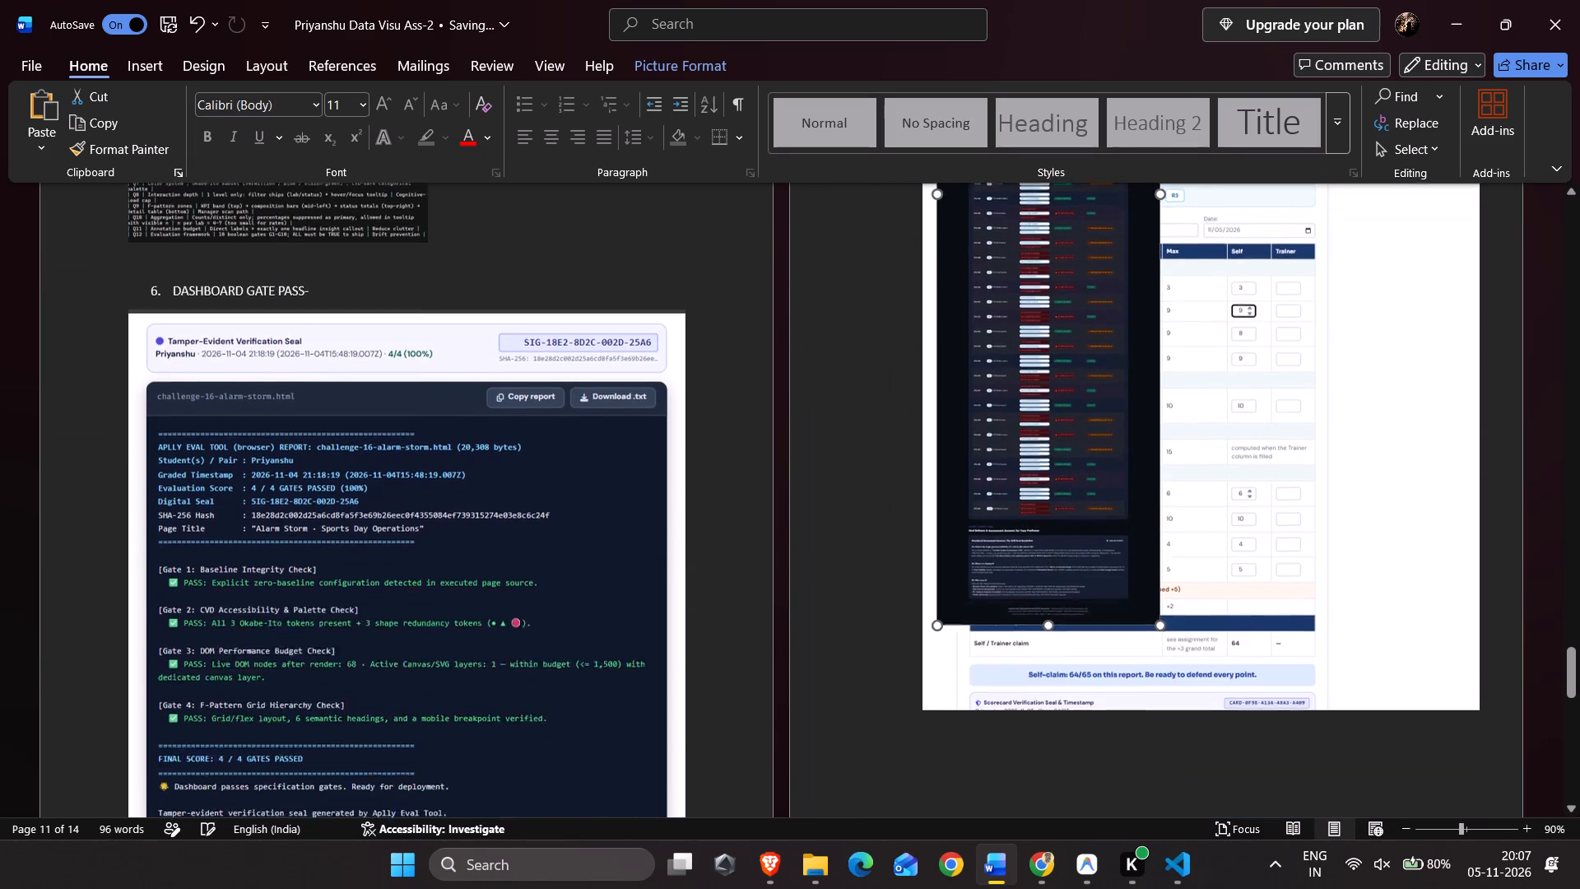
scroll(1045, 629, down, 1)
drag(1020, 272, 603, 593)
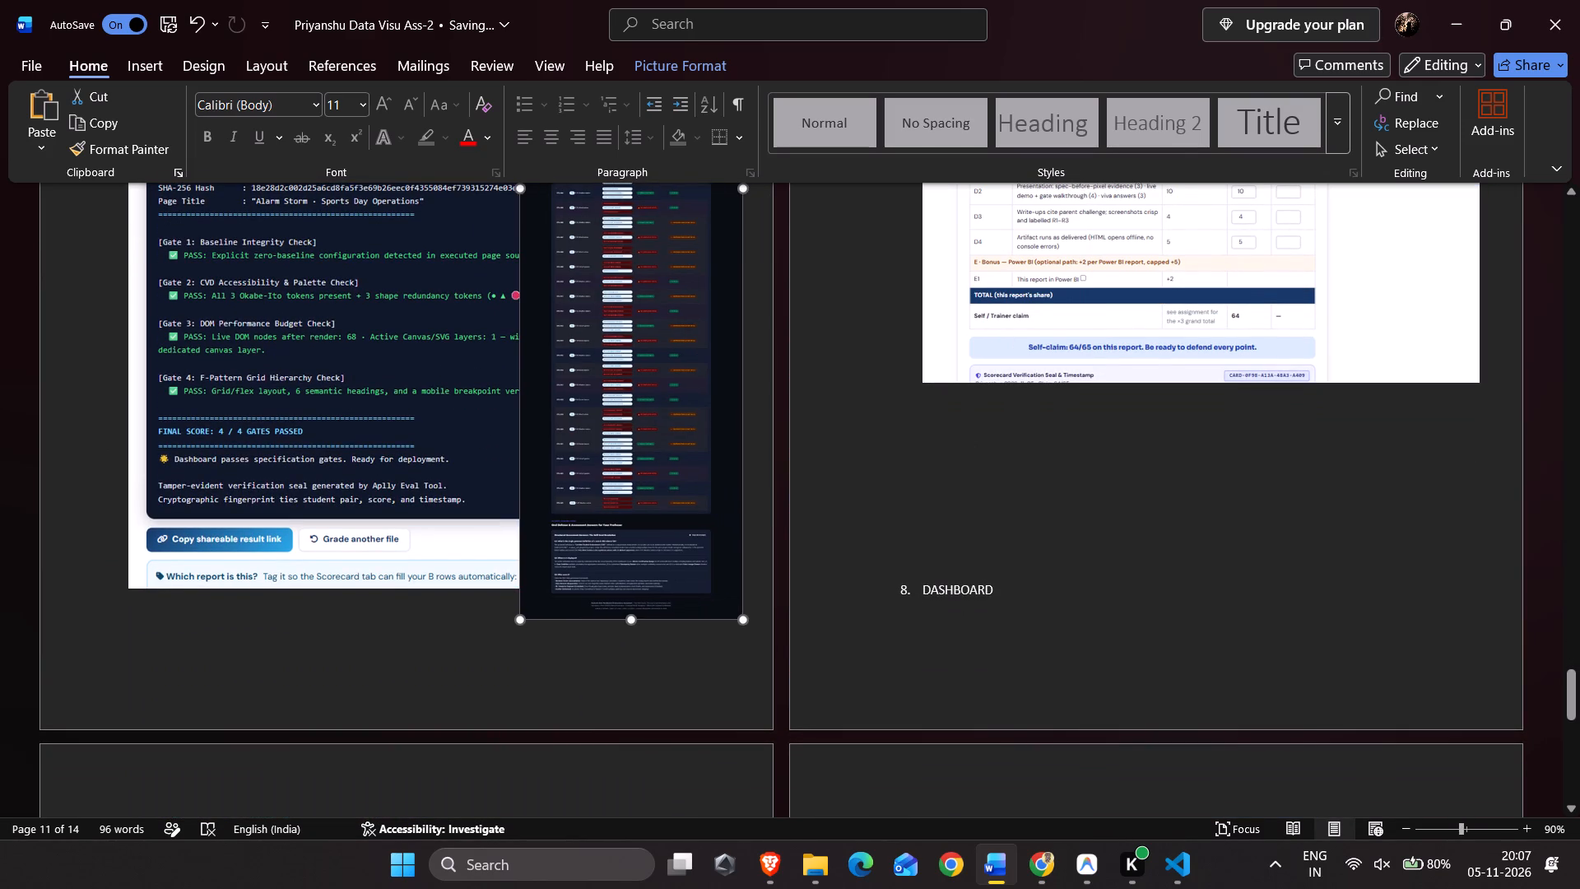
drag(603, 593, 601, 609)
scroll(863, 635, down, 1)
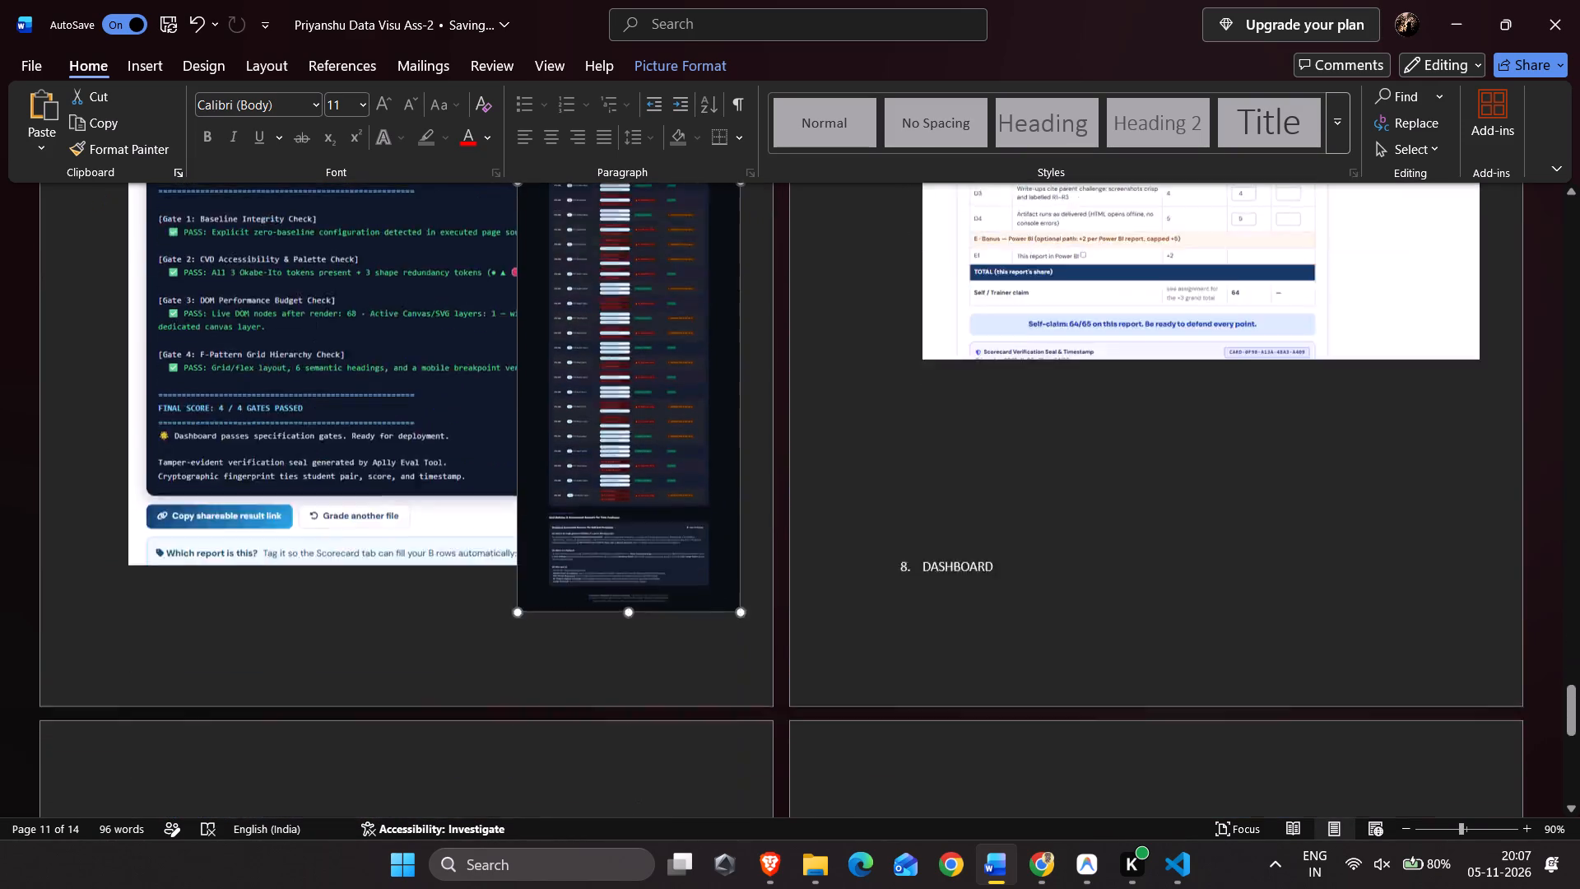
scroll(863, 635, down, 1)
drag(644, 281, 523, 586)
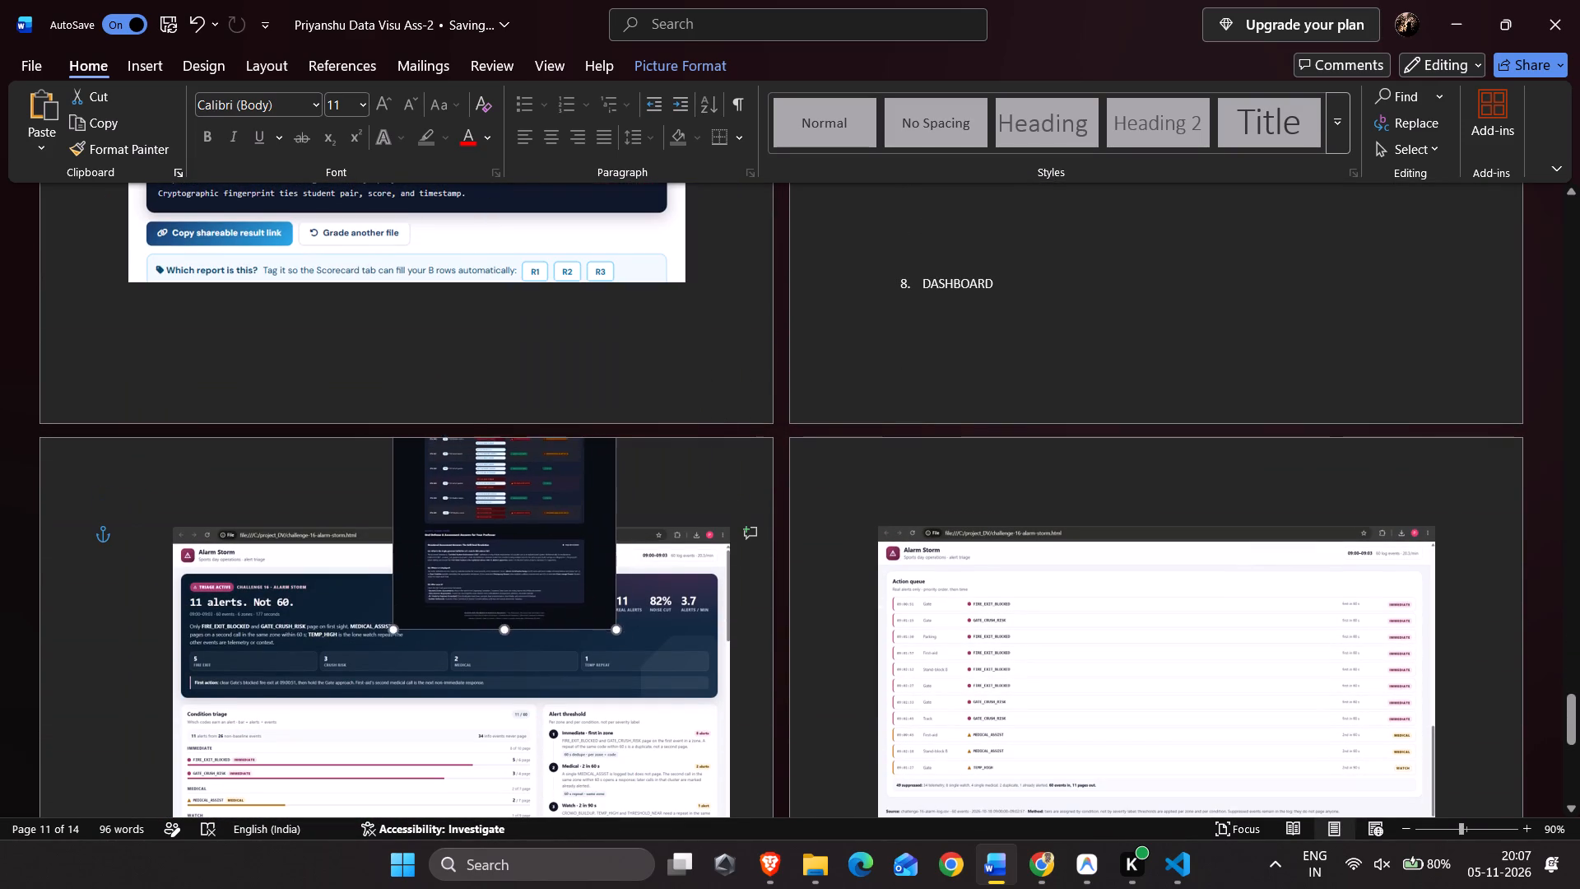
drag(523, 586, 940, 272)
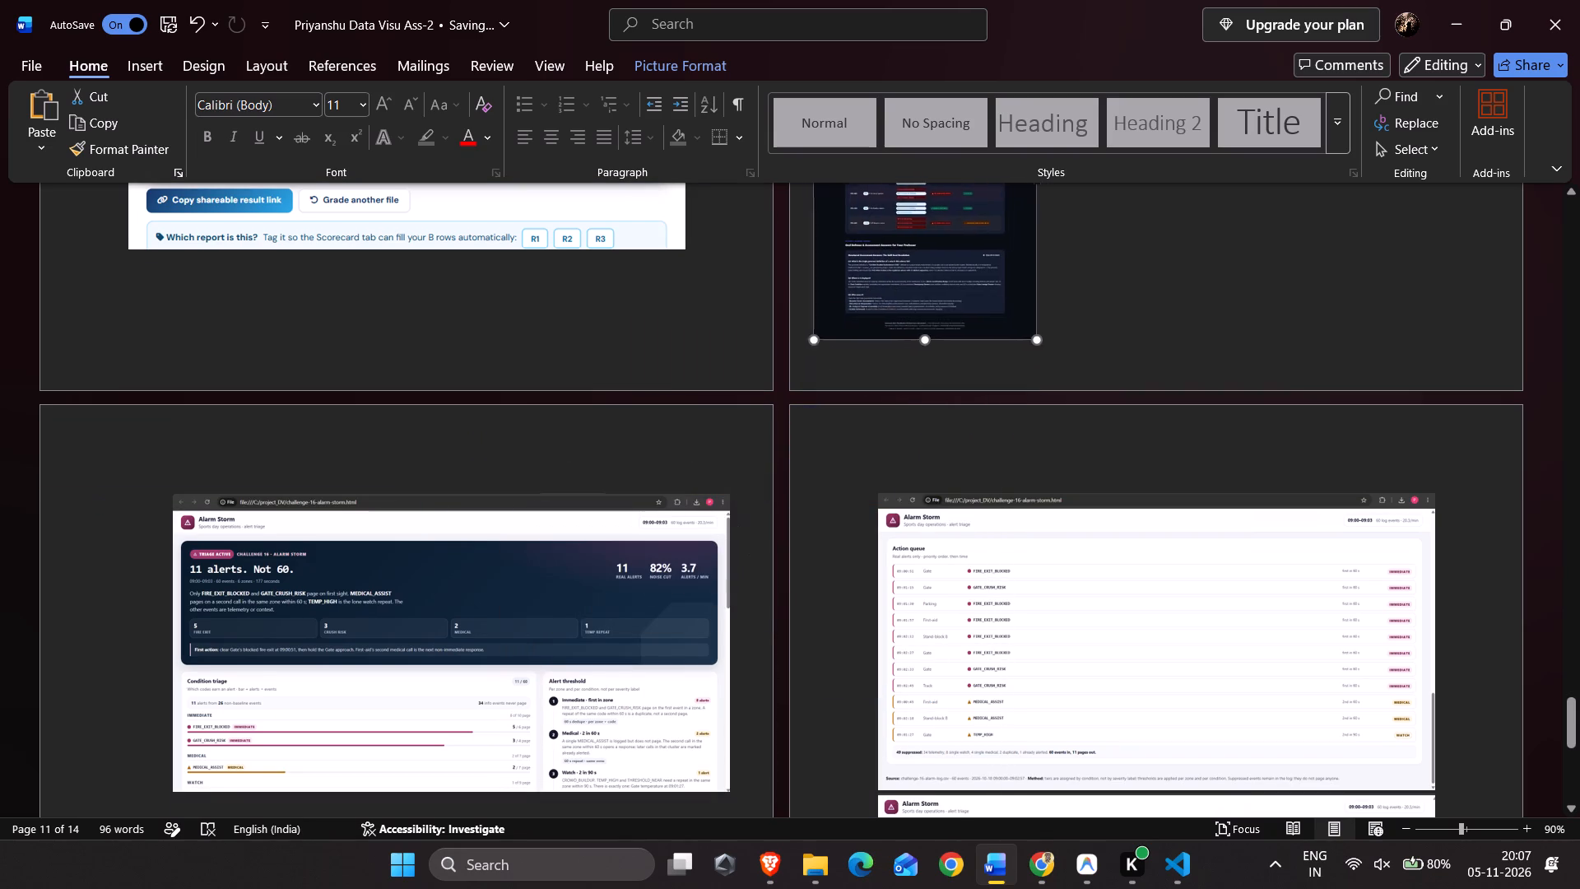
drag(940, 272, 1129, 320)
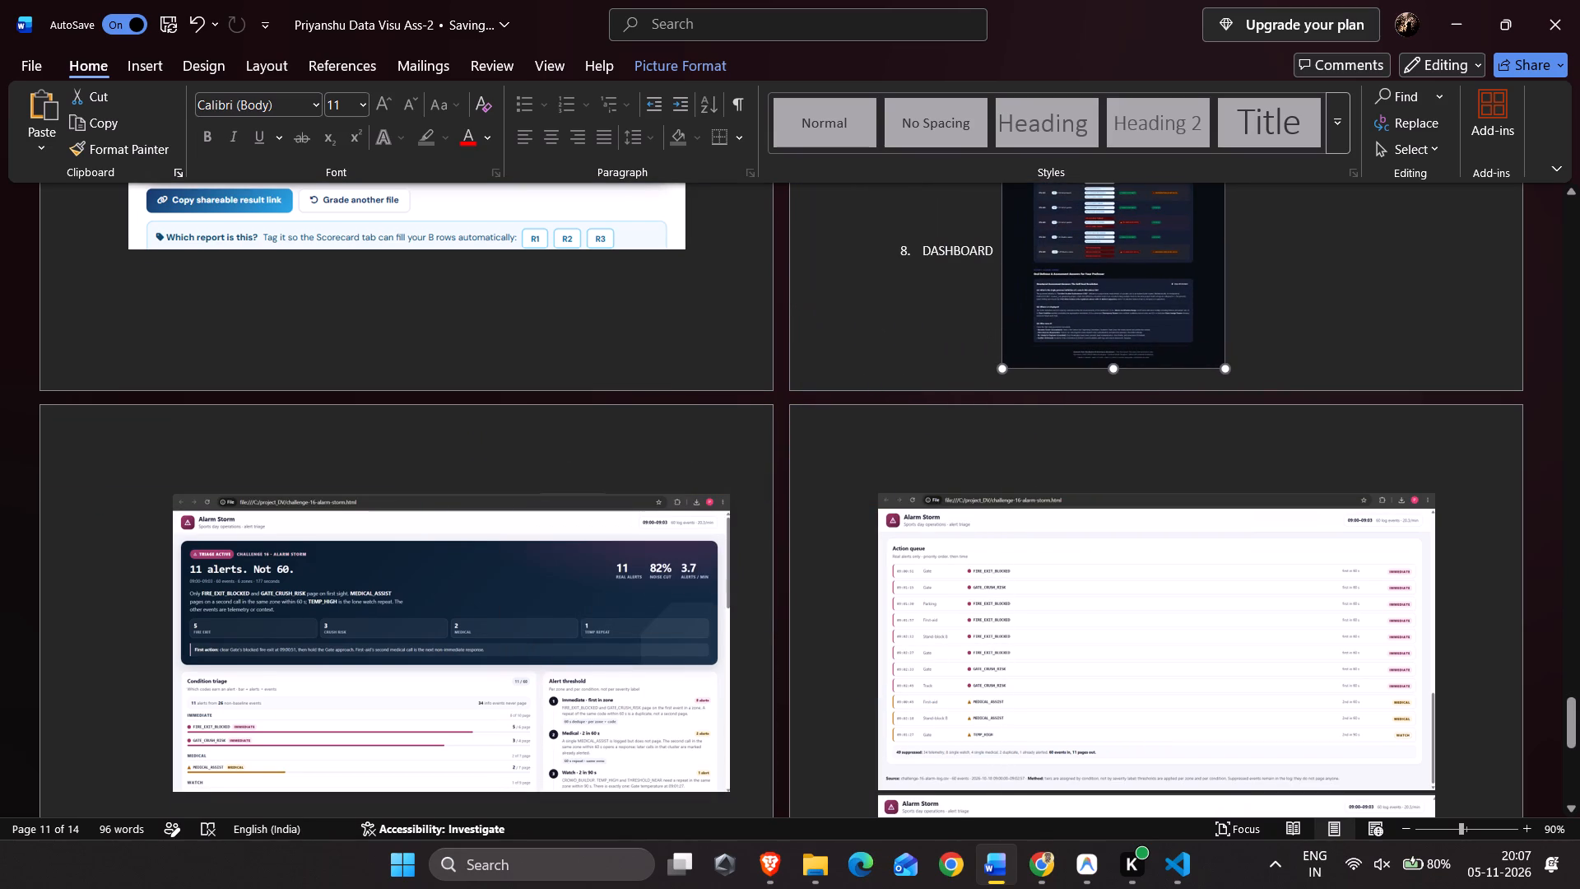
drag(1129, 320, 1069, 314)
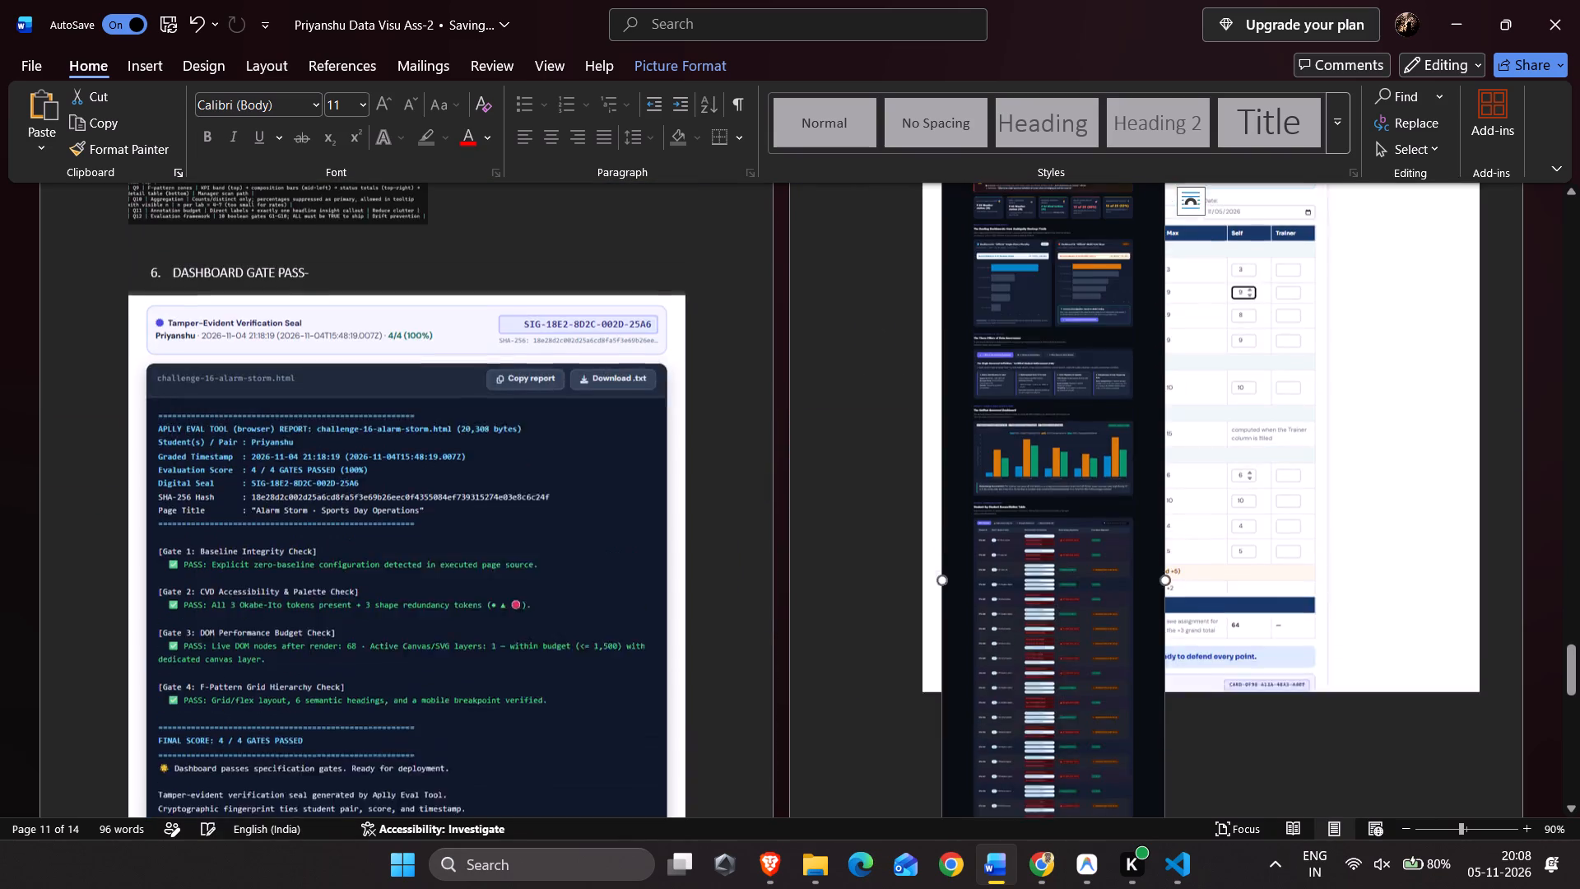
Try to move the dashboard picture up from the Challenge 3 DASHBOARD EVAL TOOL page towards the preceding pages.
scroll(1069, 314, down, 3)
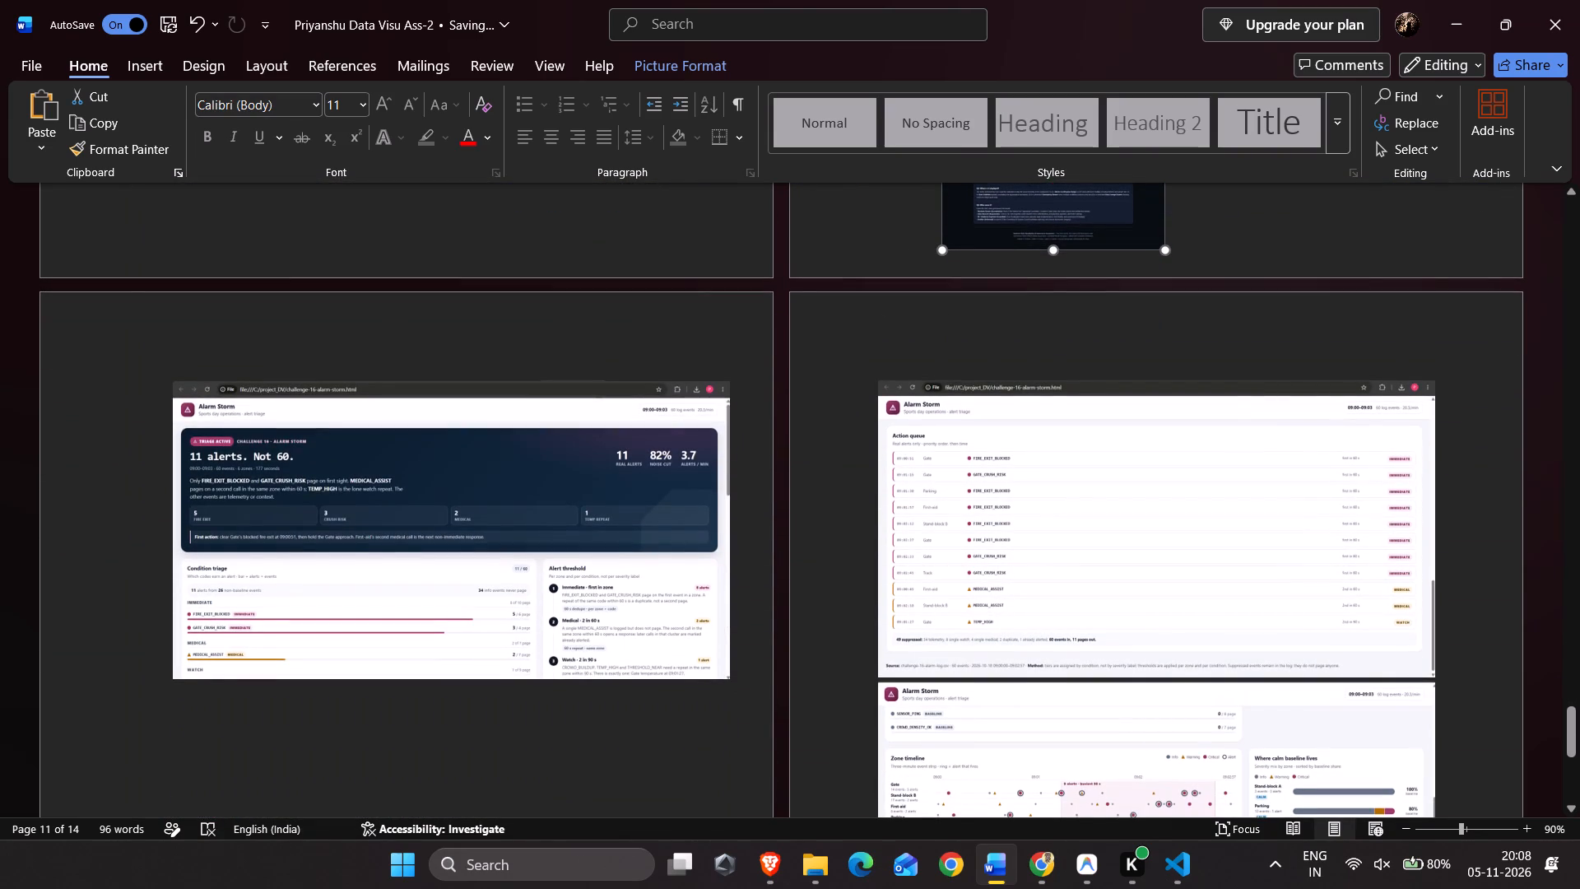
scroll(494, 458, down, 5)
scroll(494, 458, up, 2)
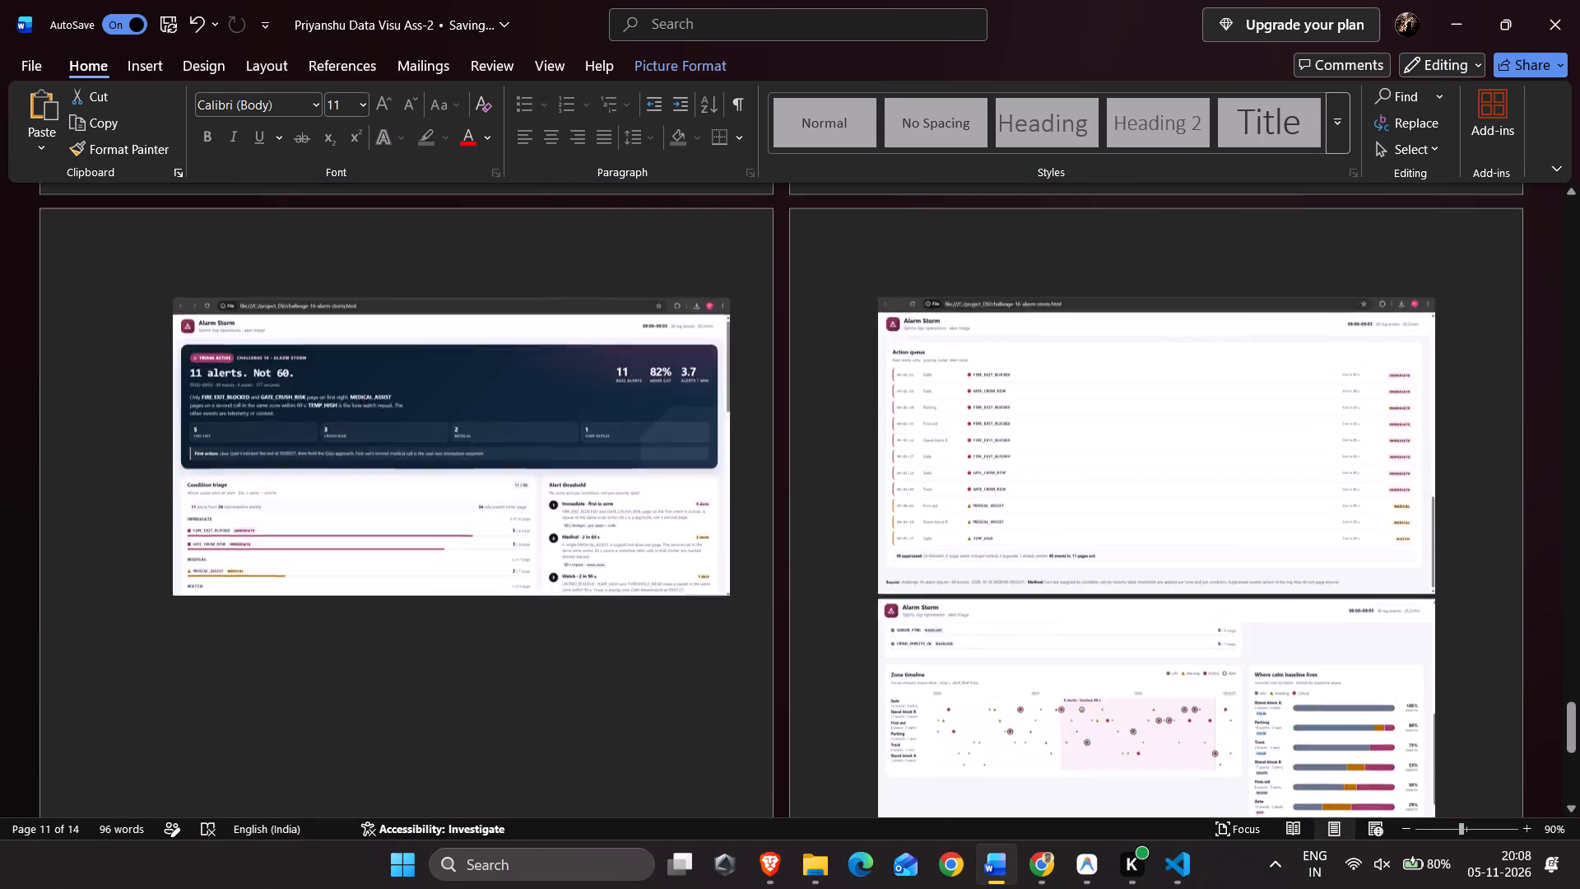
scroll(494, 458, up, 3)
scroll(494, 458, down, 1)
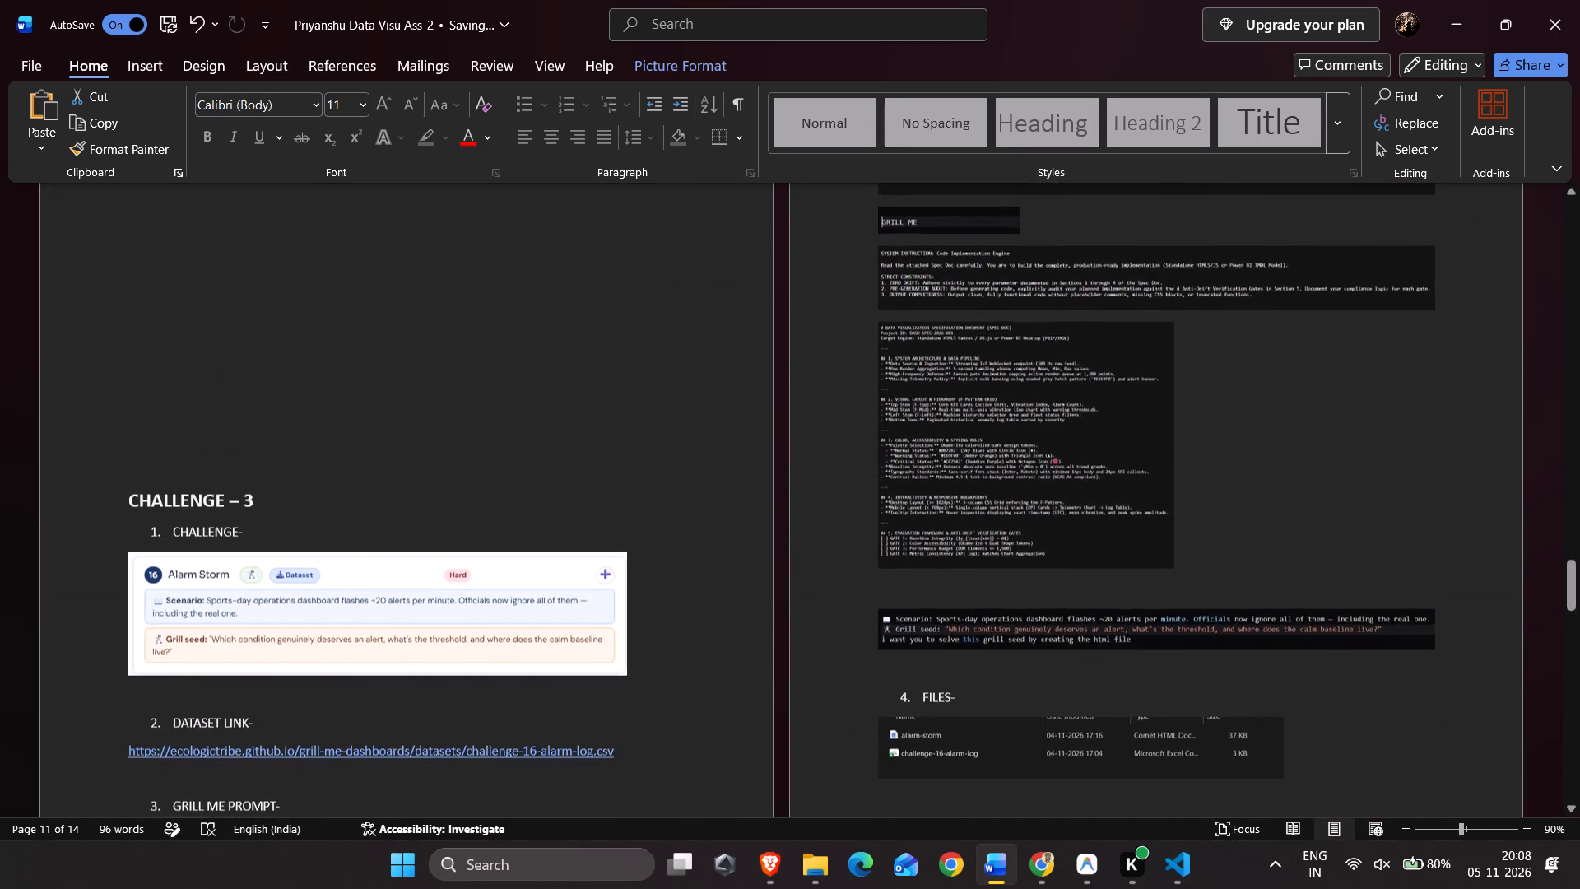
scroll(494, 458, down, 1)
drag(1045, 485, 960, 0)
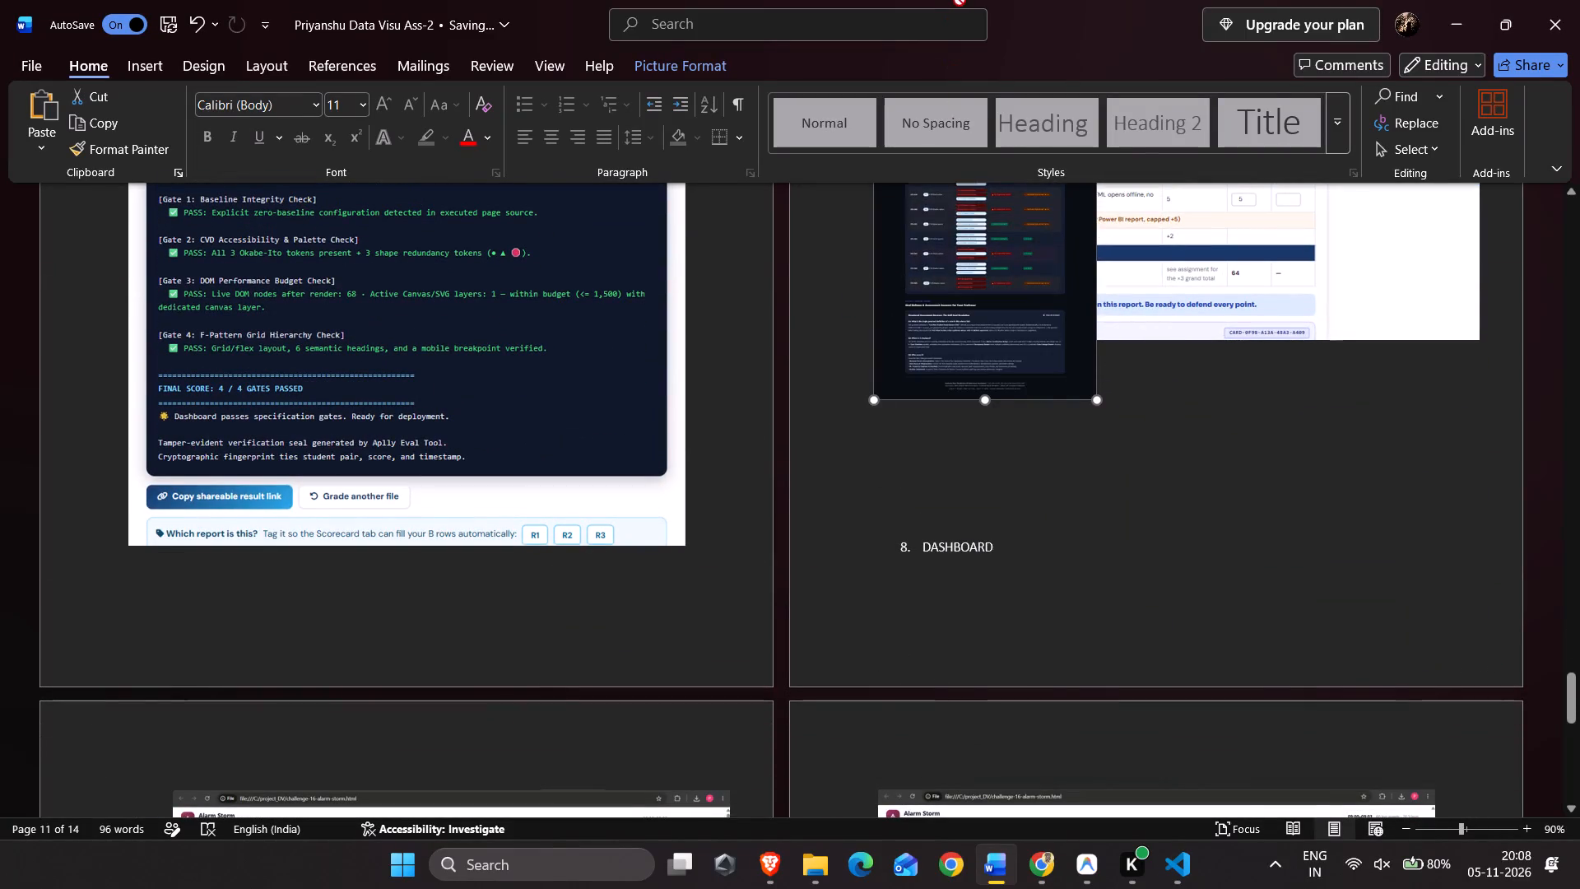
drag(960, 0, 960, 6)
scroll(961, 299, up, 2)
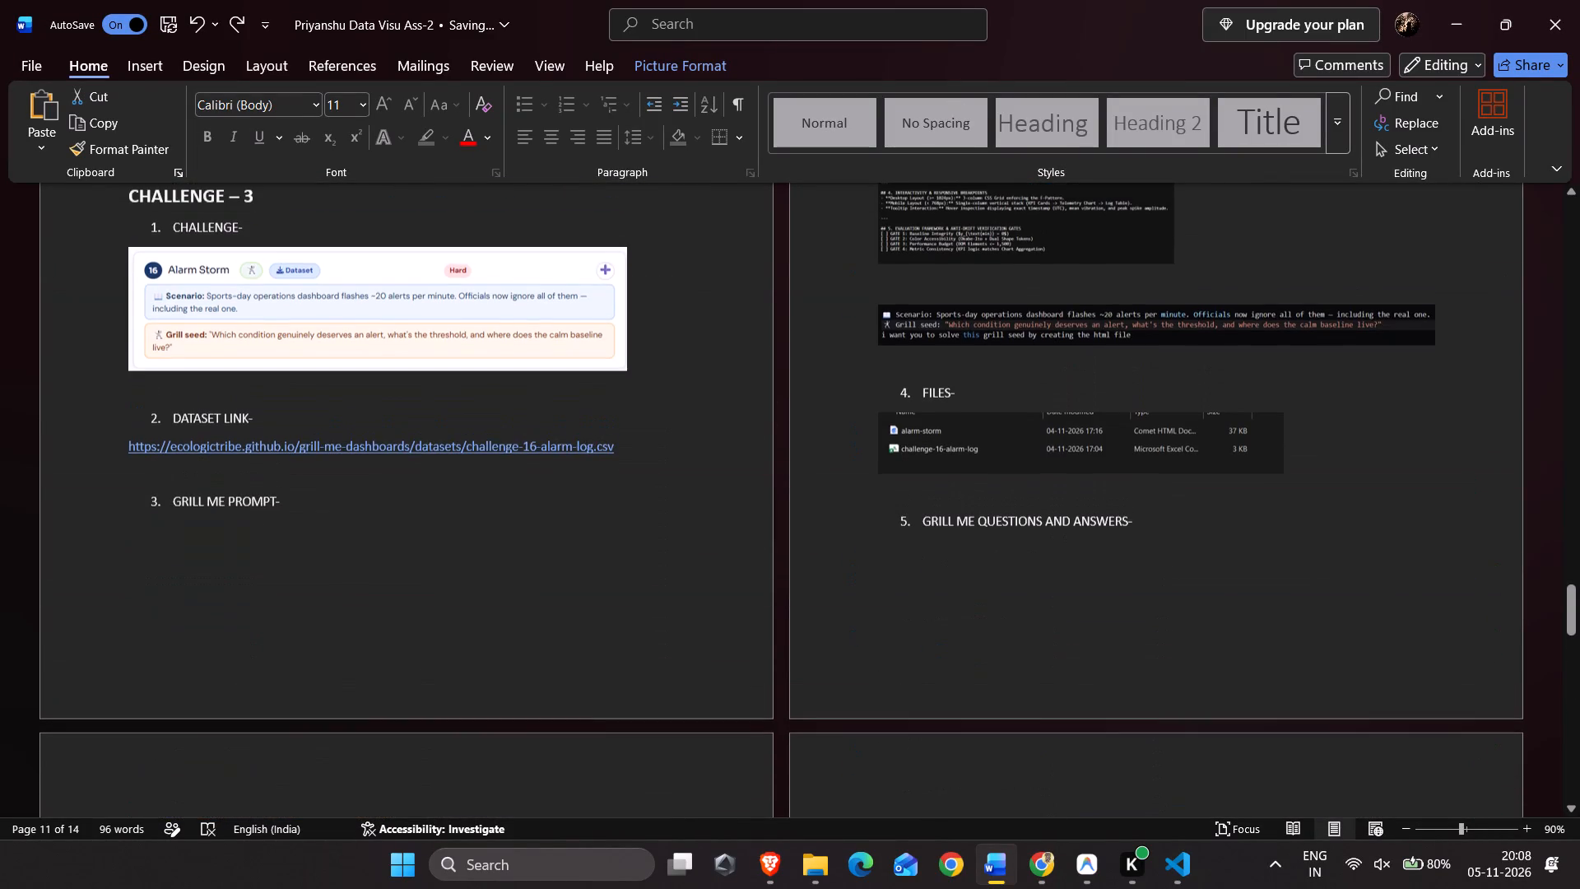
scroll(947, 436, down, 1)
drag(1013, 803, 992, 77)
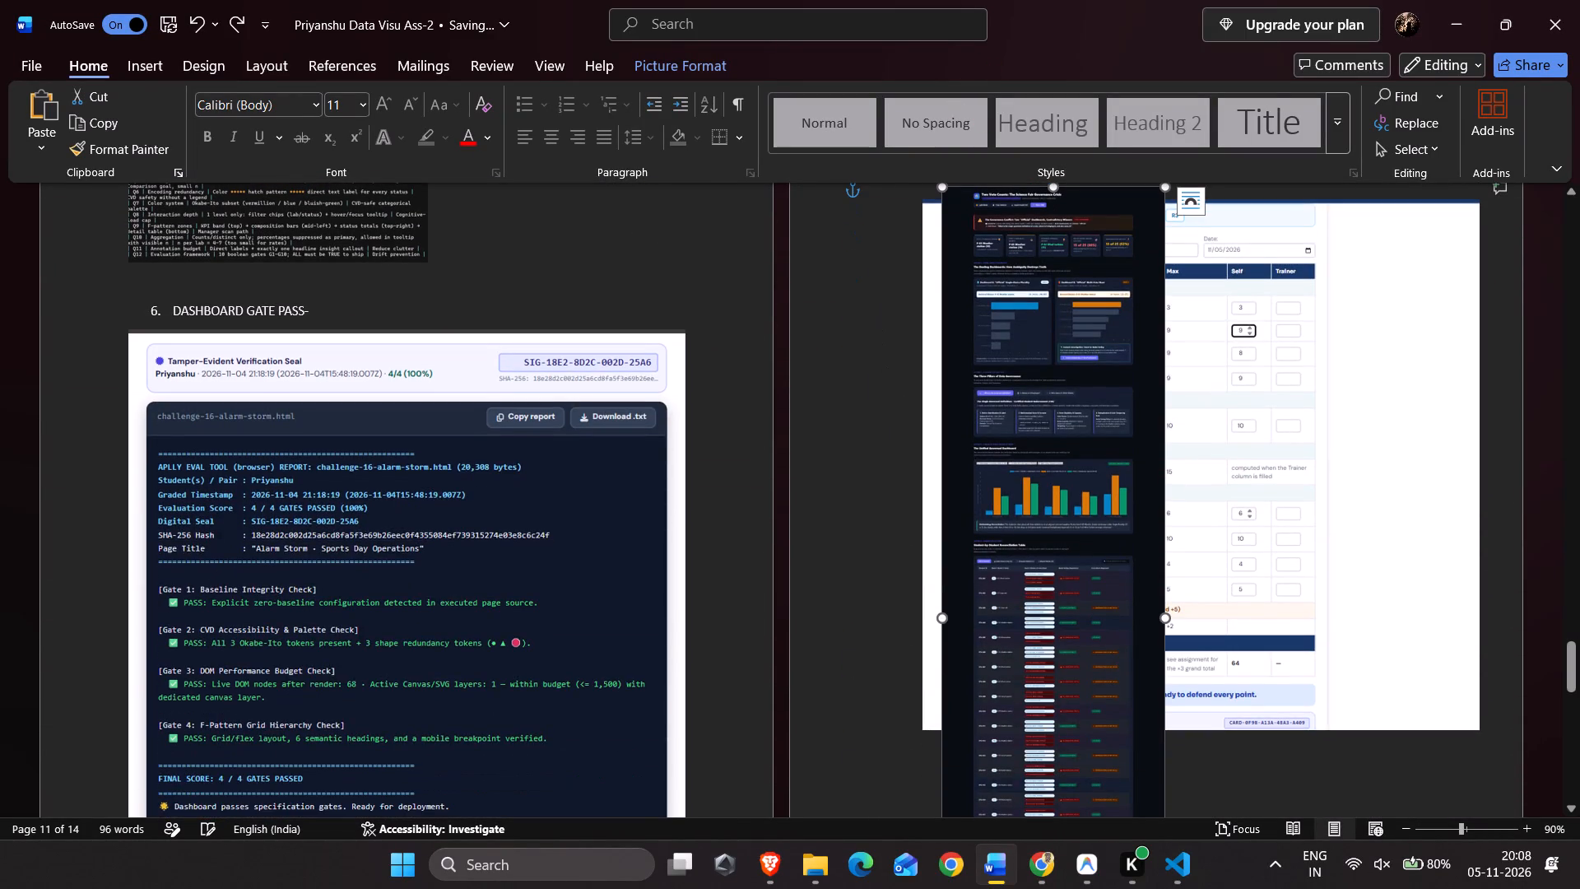
Move the dashboard picture from the Challenge 3 DASHBOARD EVAL TOOL page to the page with the item 7 DASHBOARD heading.
scroll(891, 375, up, 1)
scroll(881, 421, down, 1)
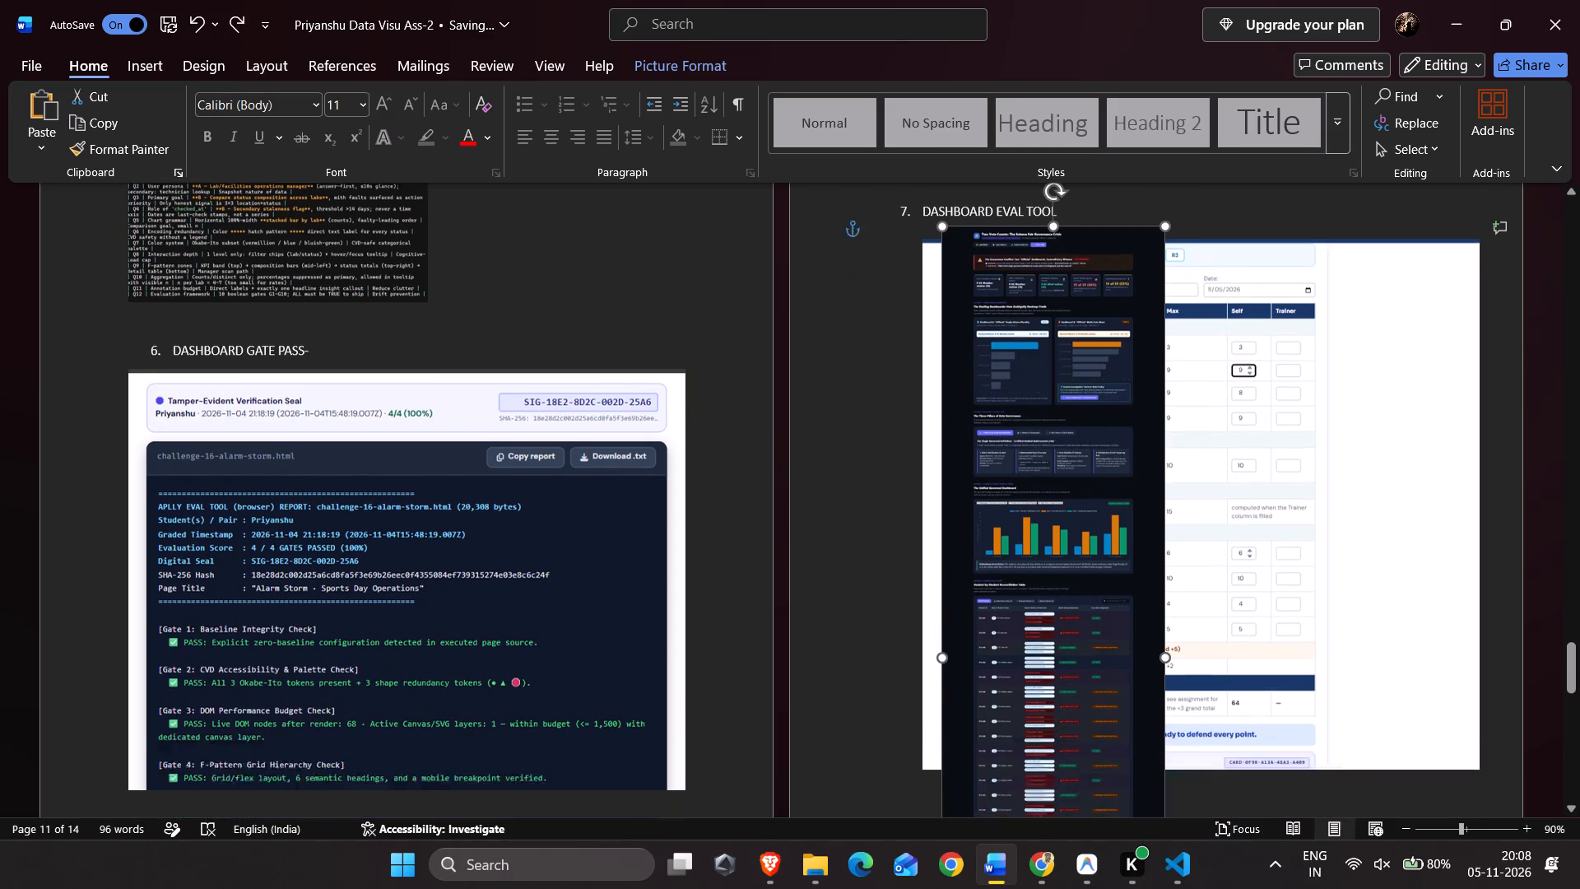
scroll(881, 421, down, 1)
scroll(881, 421, up, 2)
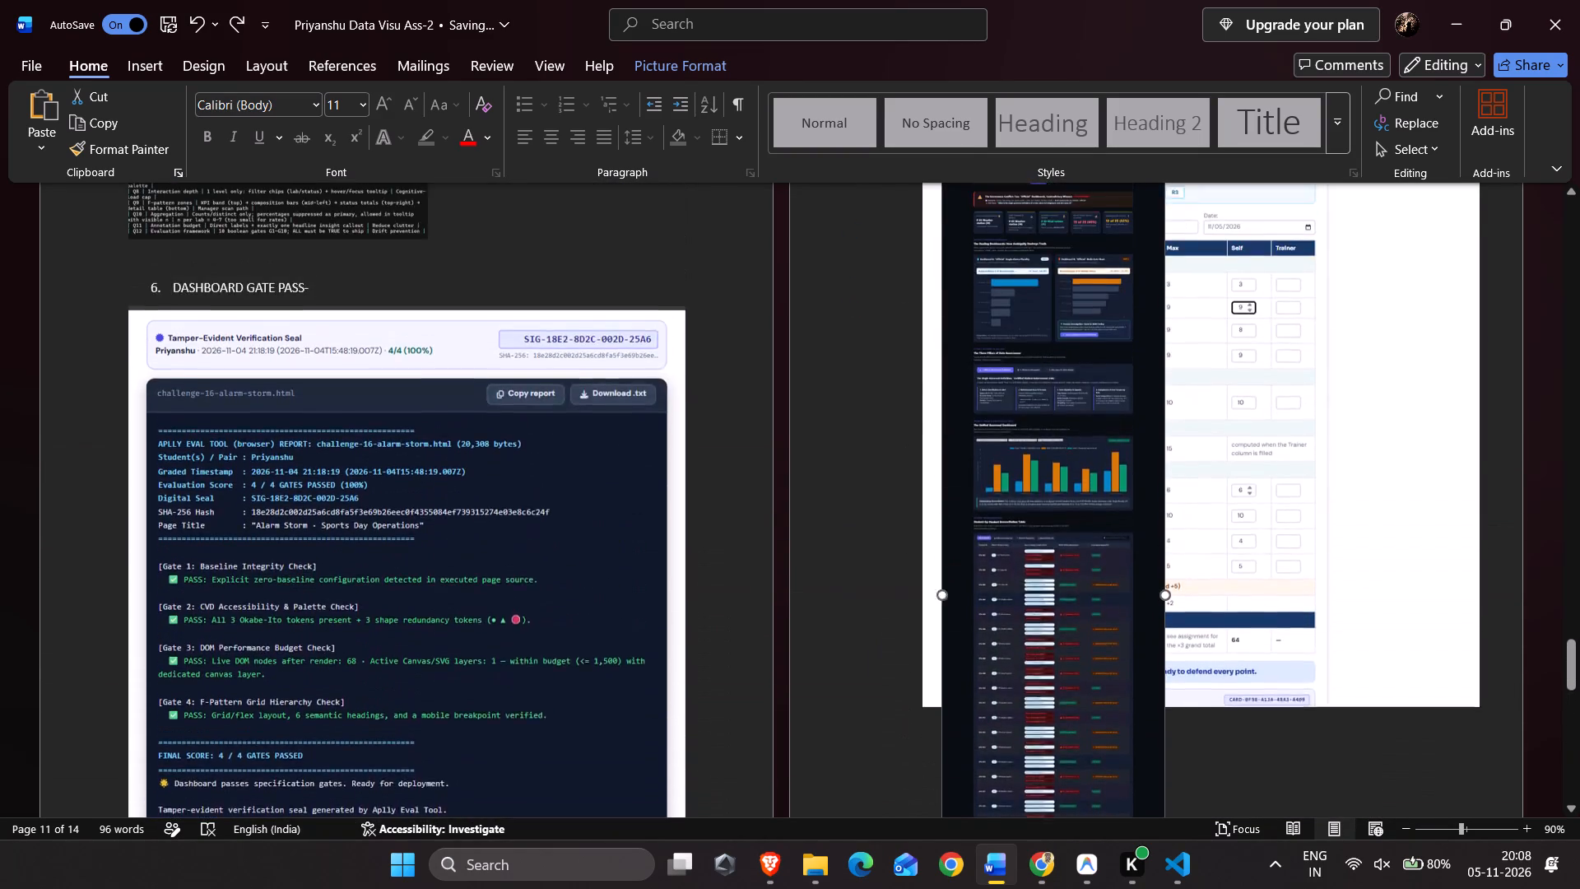
scroll(881, 421, up, 1)
scroll(881, 421, down, 1)
ctrl+scroll(881, 421, down, 4)
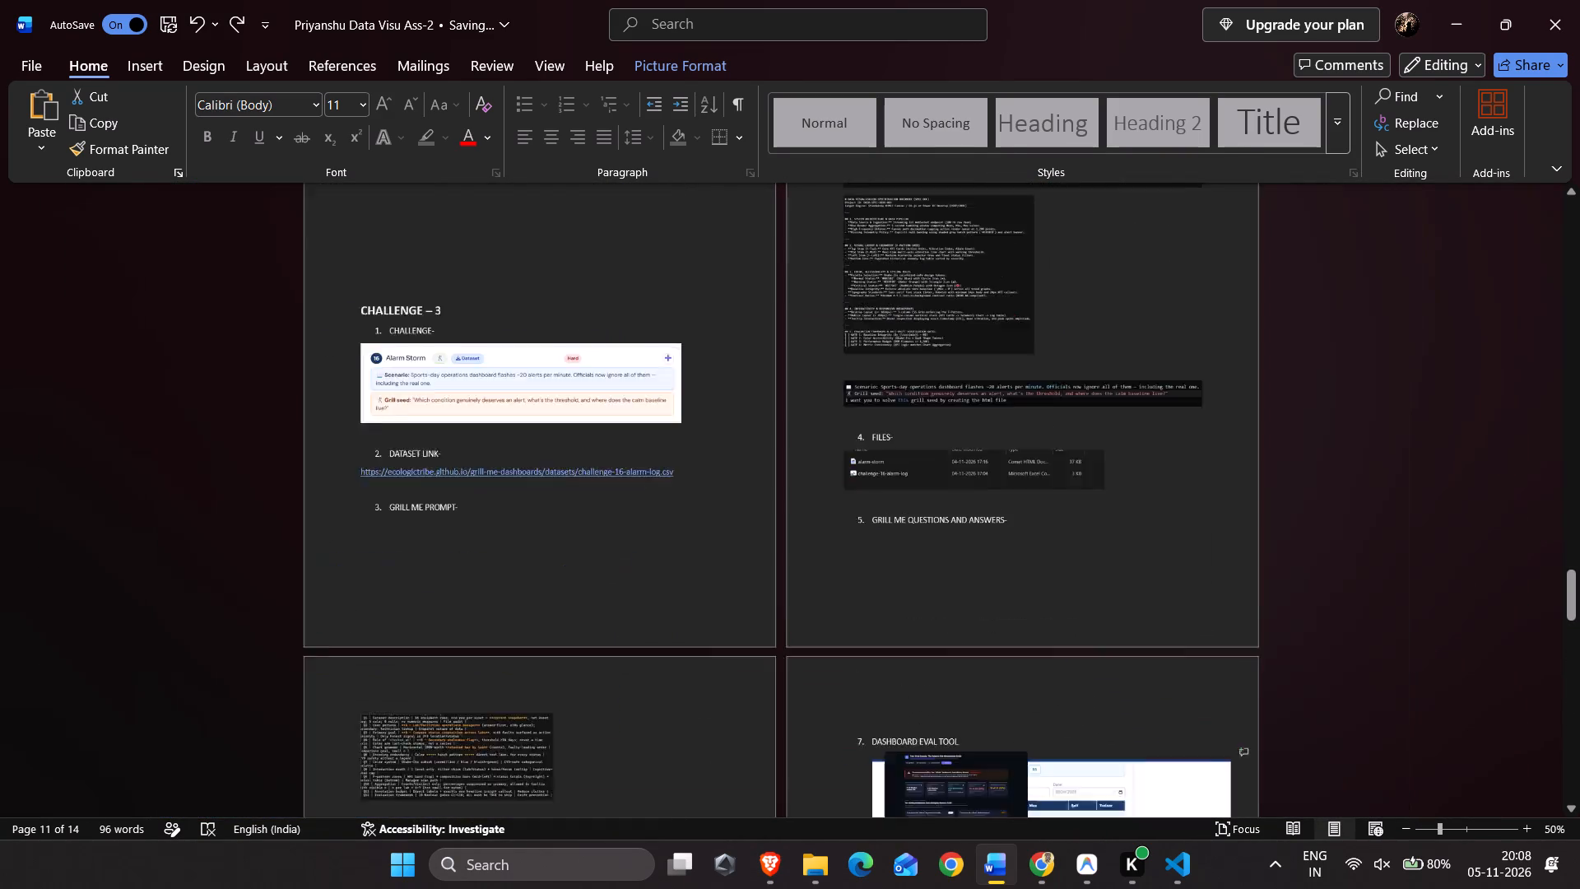
scroll(881, 421, down, 1)
scroll(881, 421, up, 1)
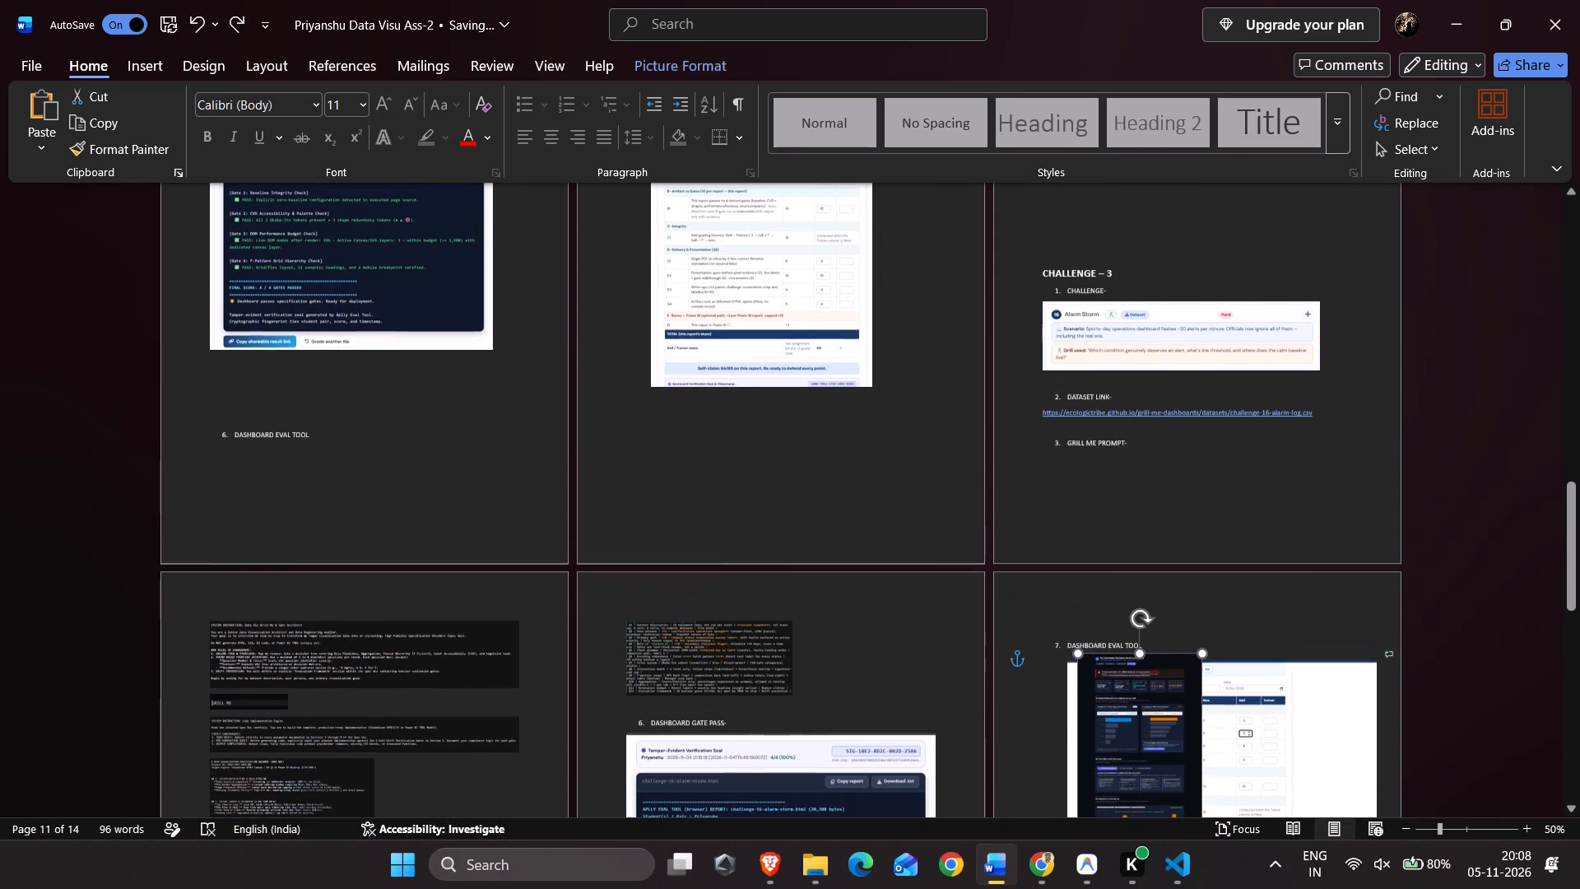
drag(1122, 726, 431, 465)
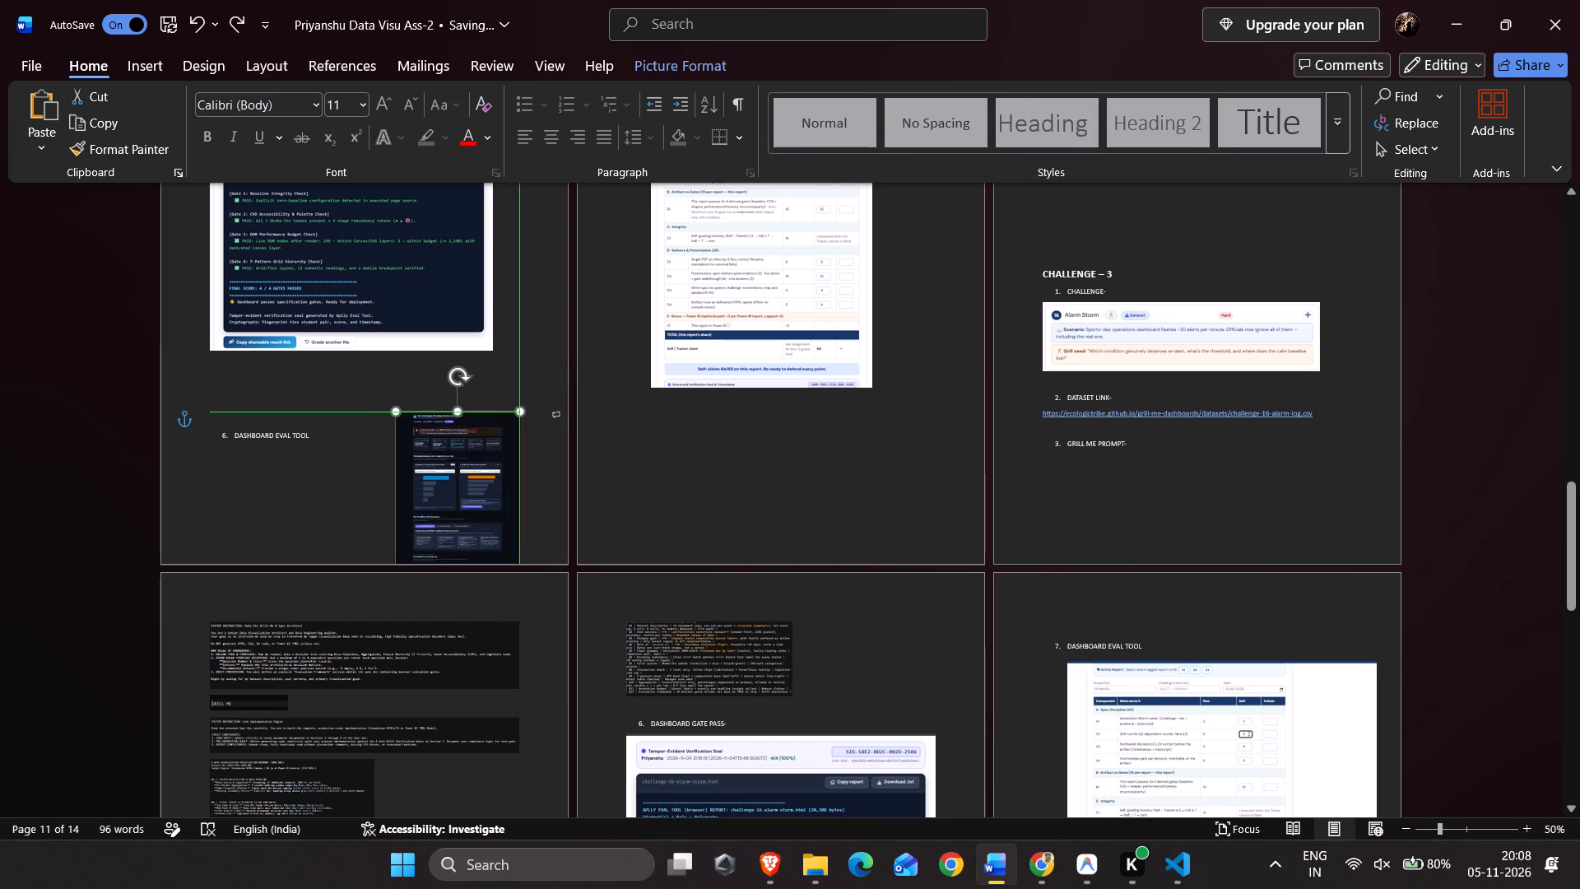
drag(431, 465, 1164, 250)
Insert blank lines before the CHALLENGE – 3 heading so that it and its content start on the next page.
scroll(726, 370, up, 1)
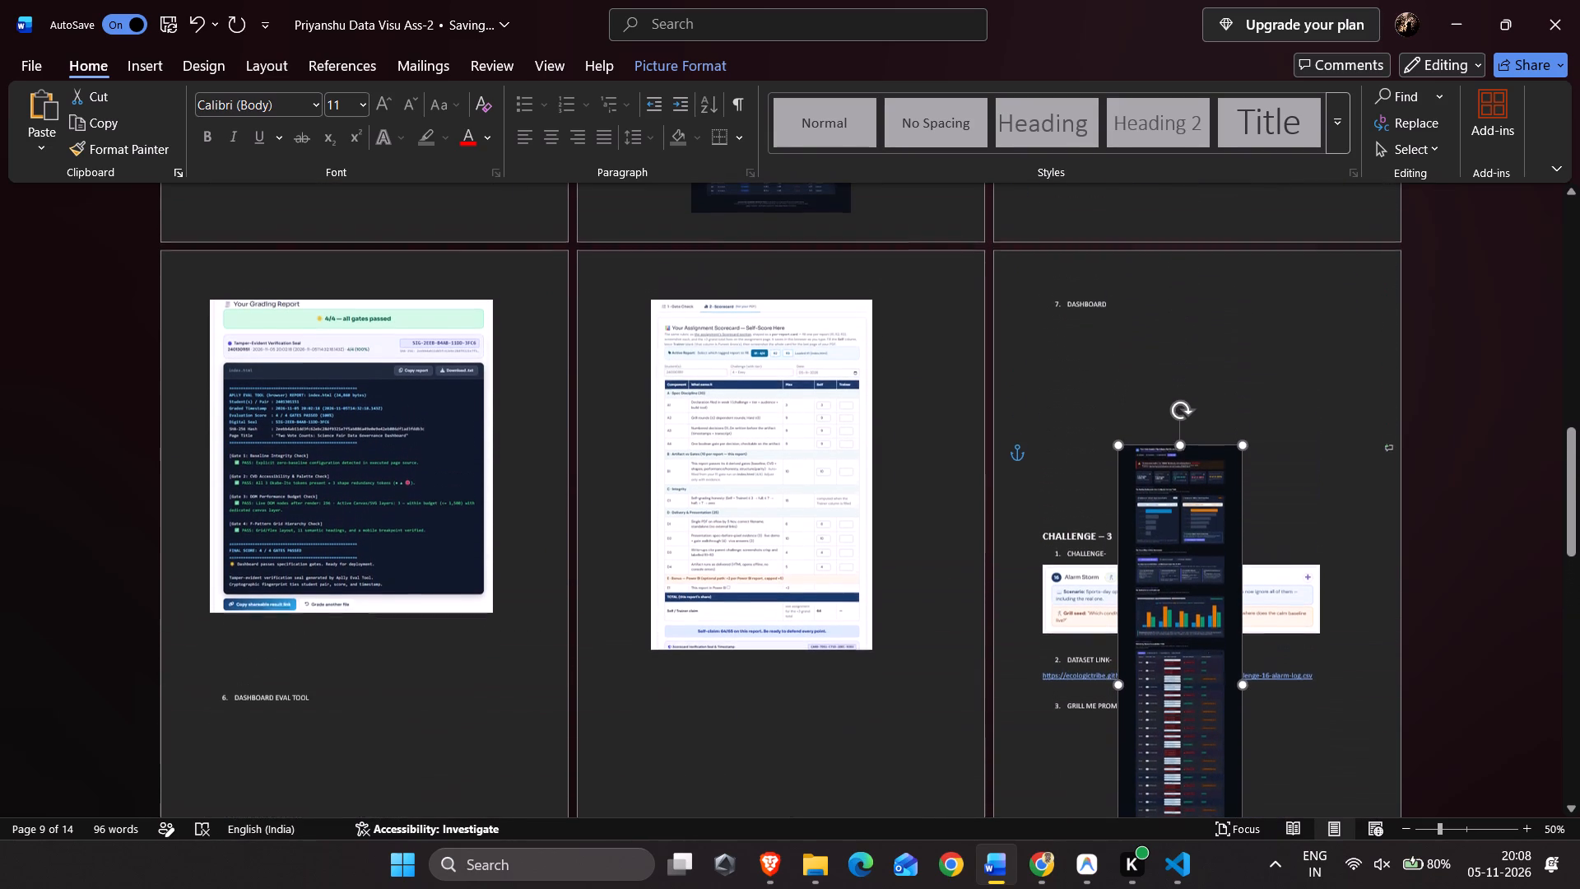
scroll(726, 370, up, 2)
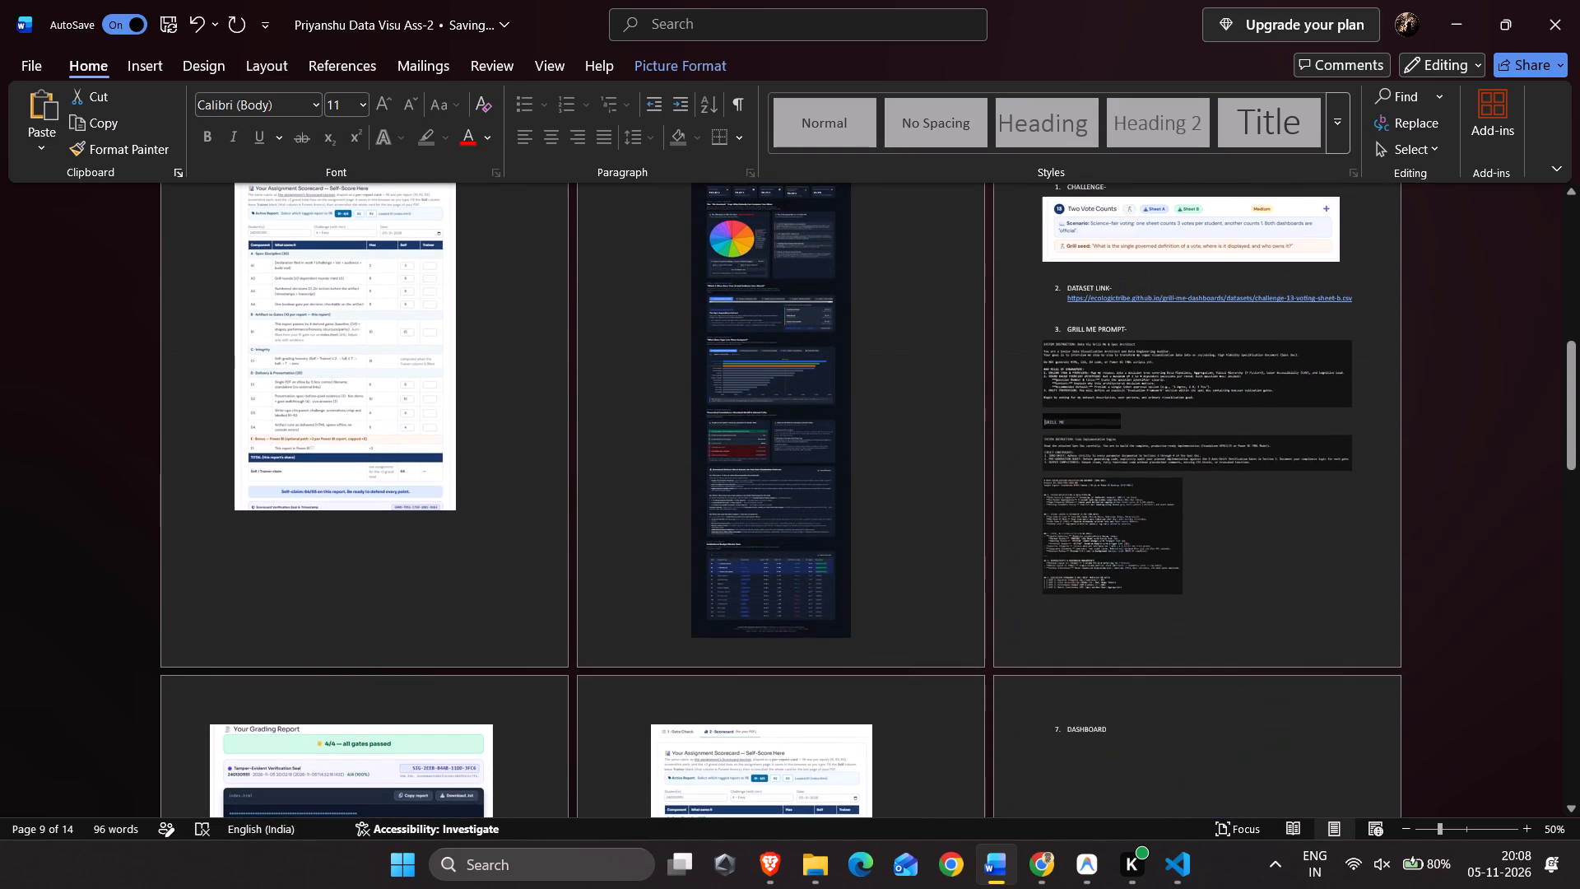
scroll(726, 370, down, 1)
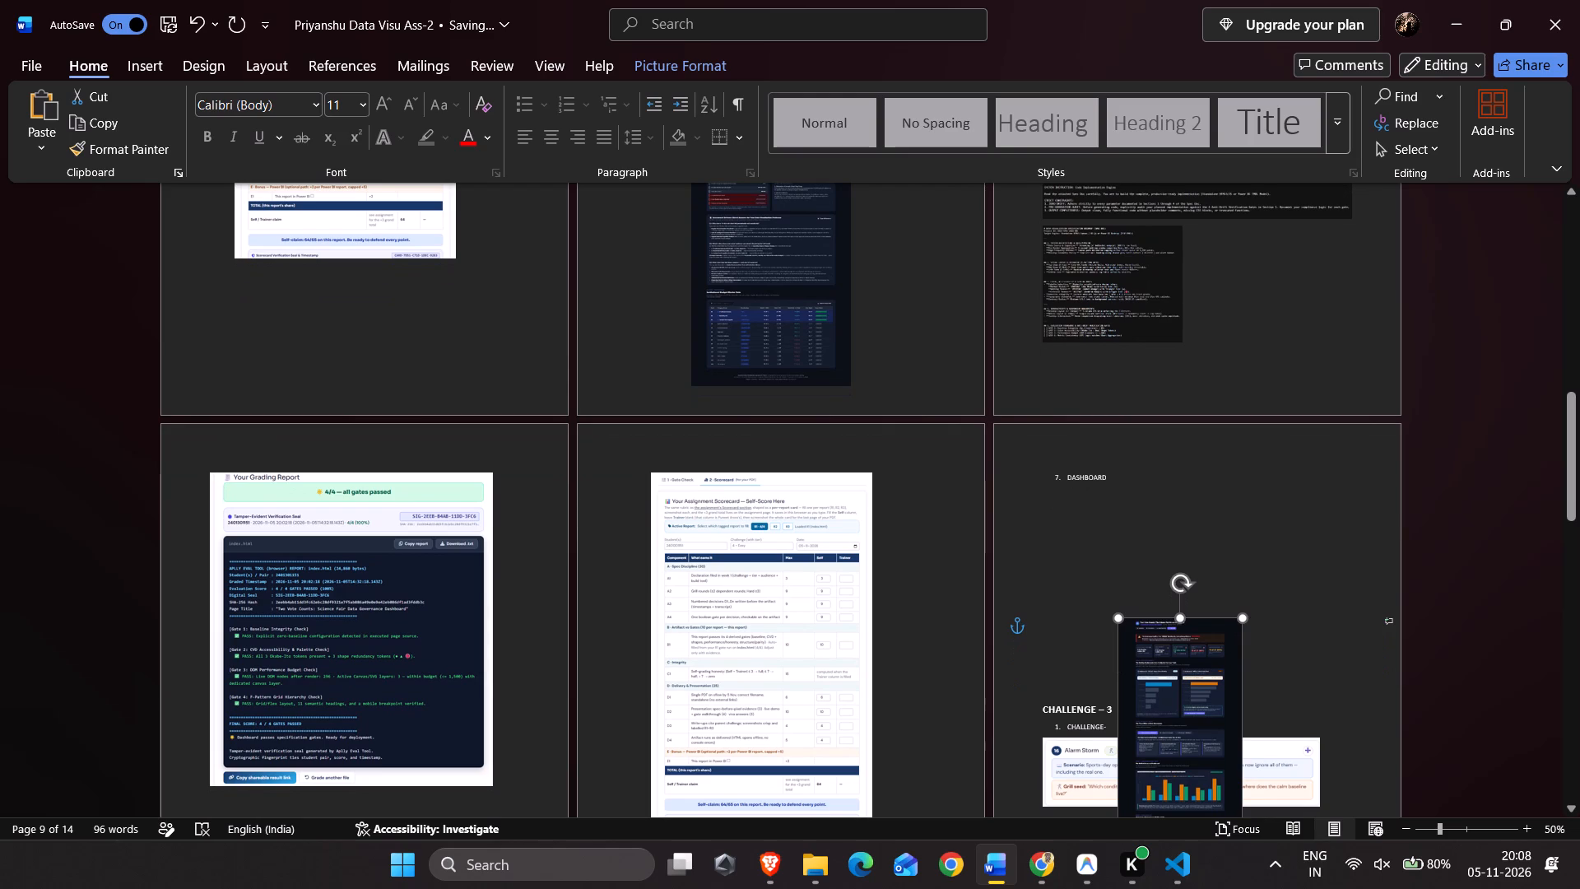
scroll(726, 370, up, 2)
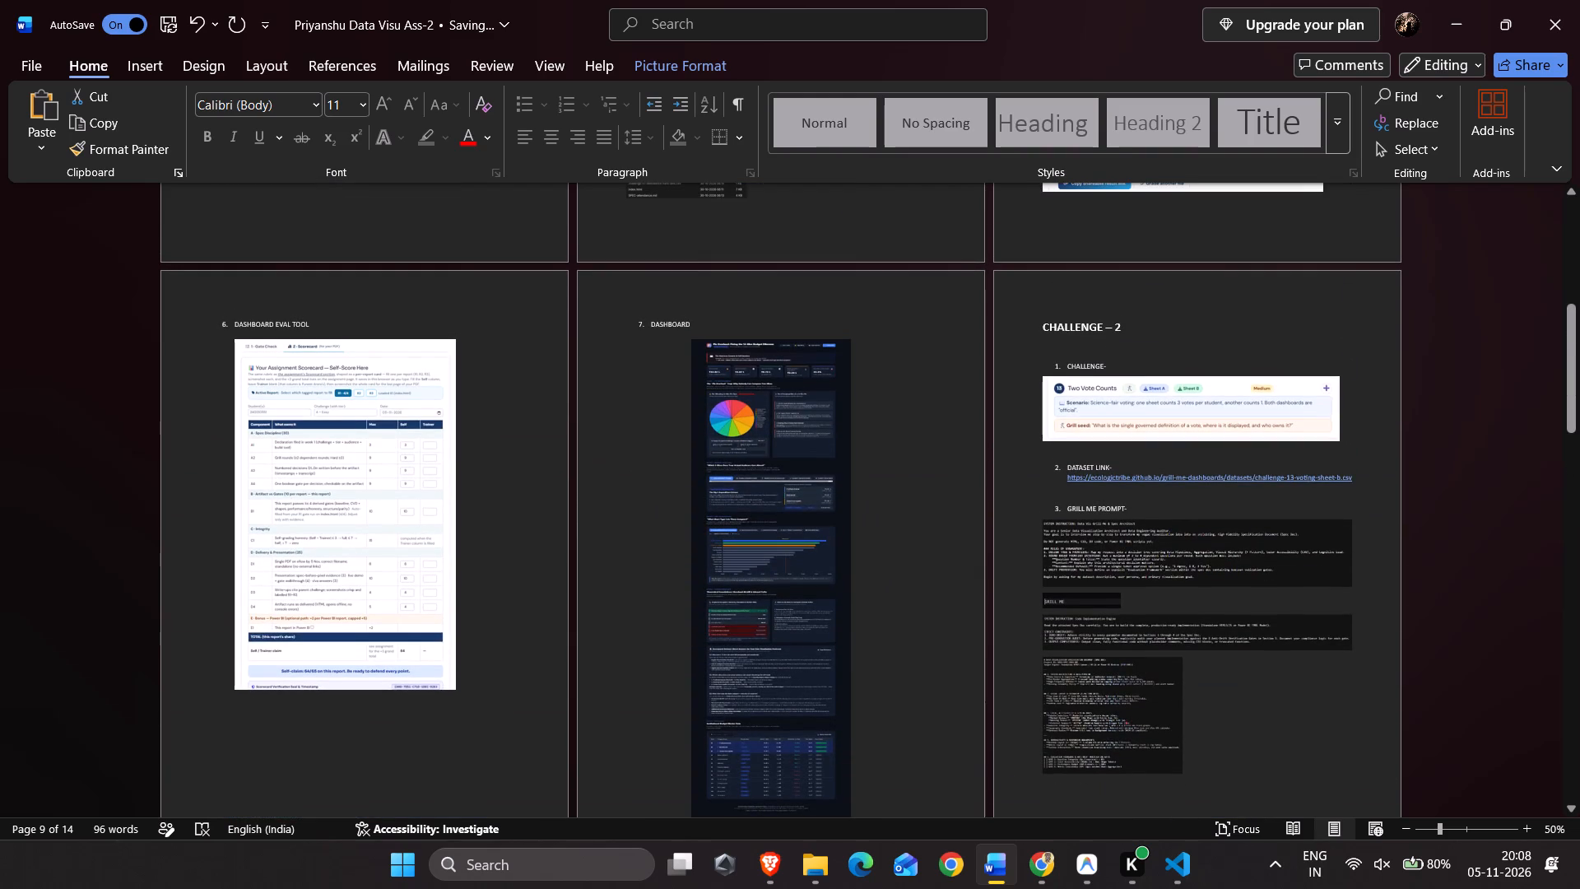
scroll(726, 370, up, 1)
scroll(726, 370, down, 3)
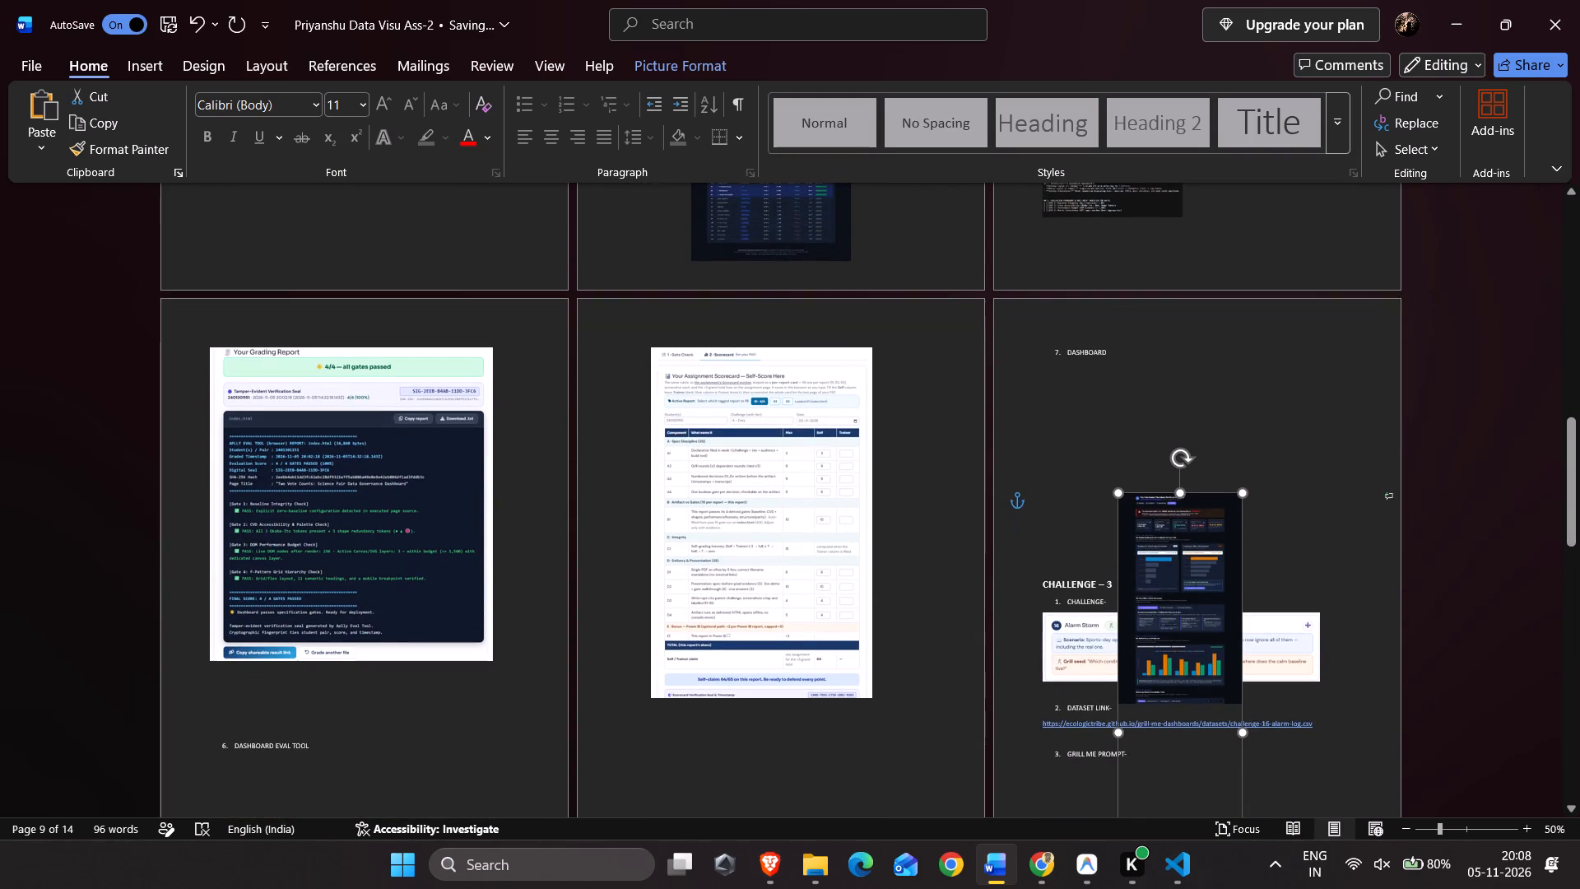
scroll(726, 370, down, 1)
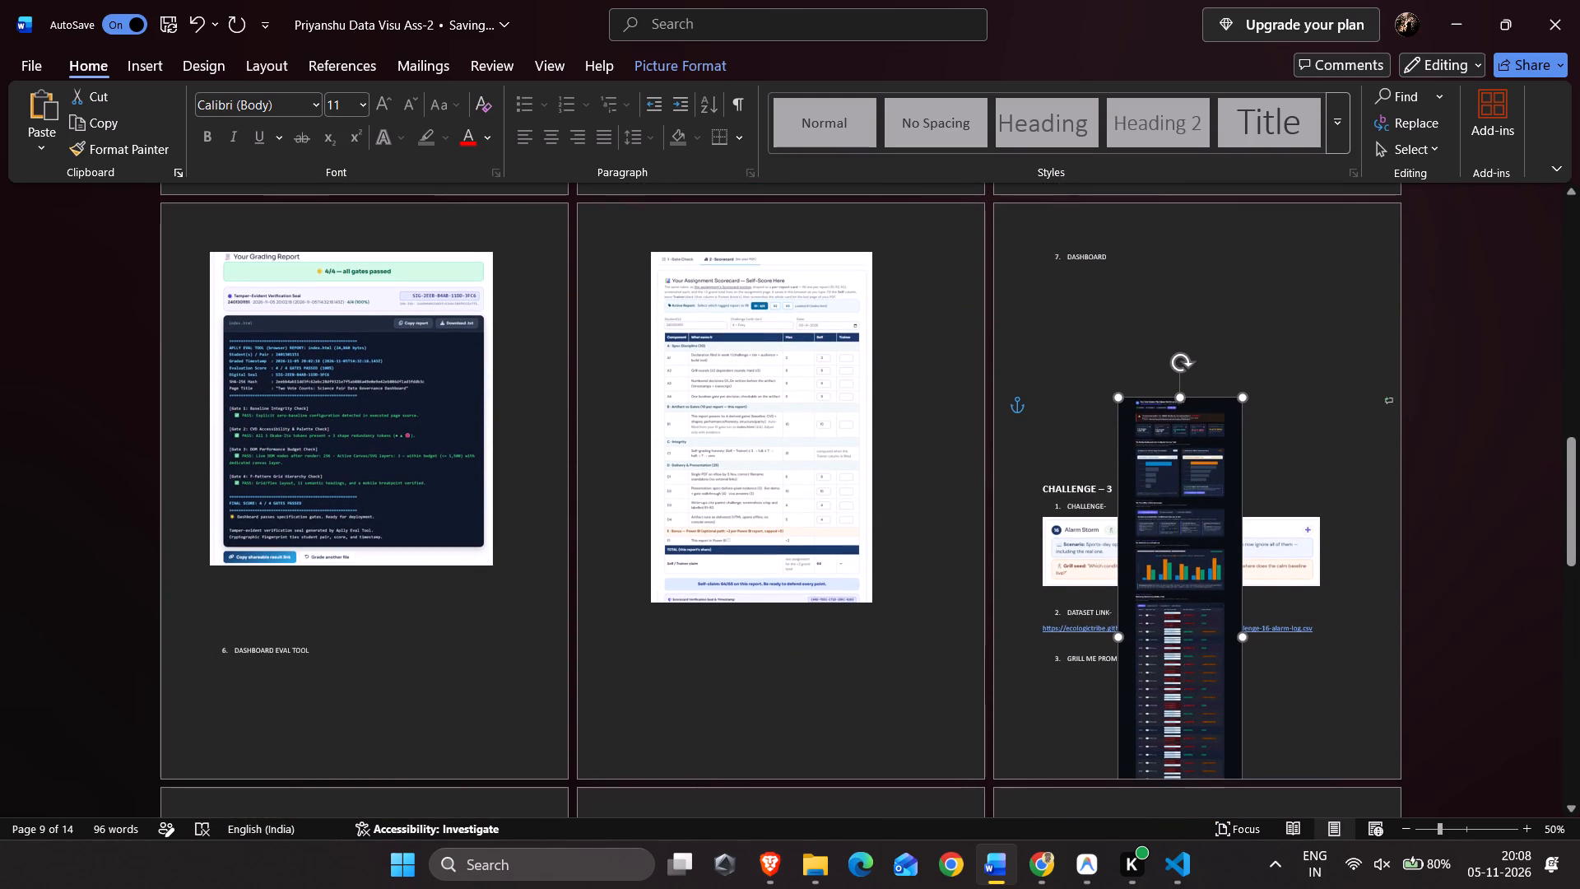
click(1176, 468)
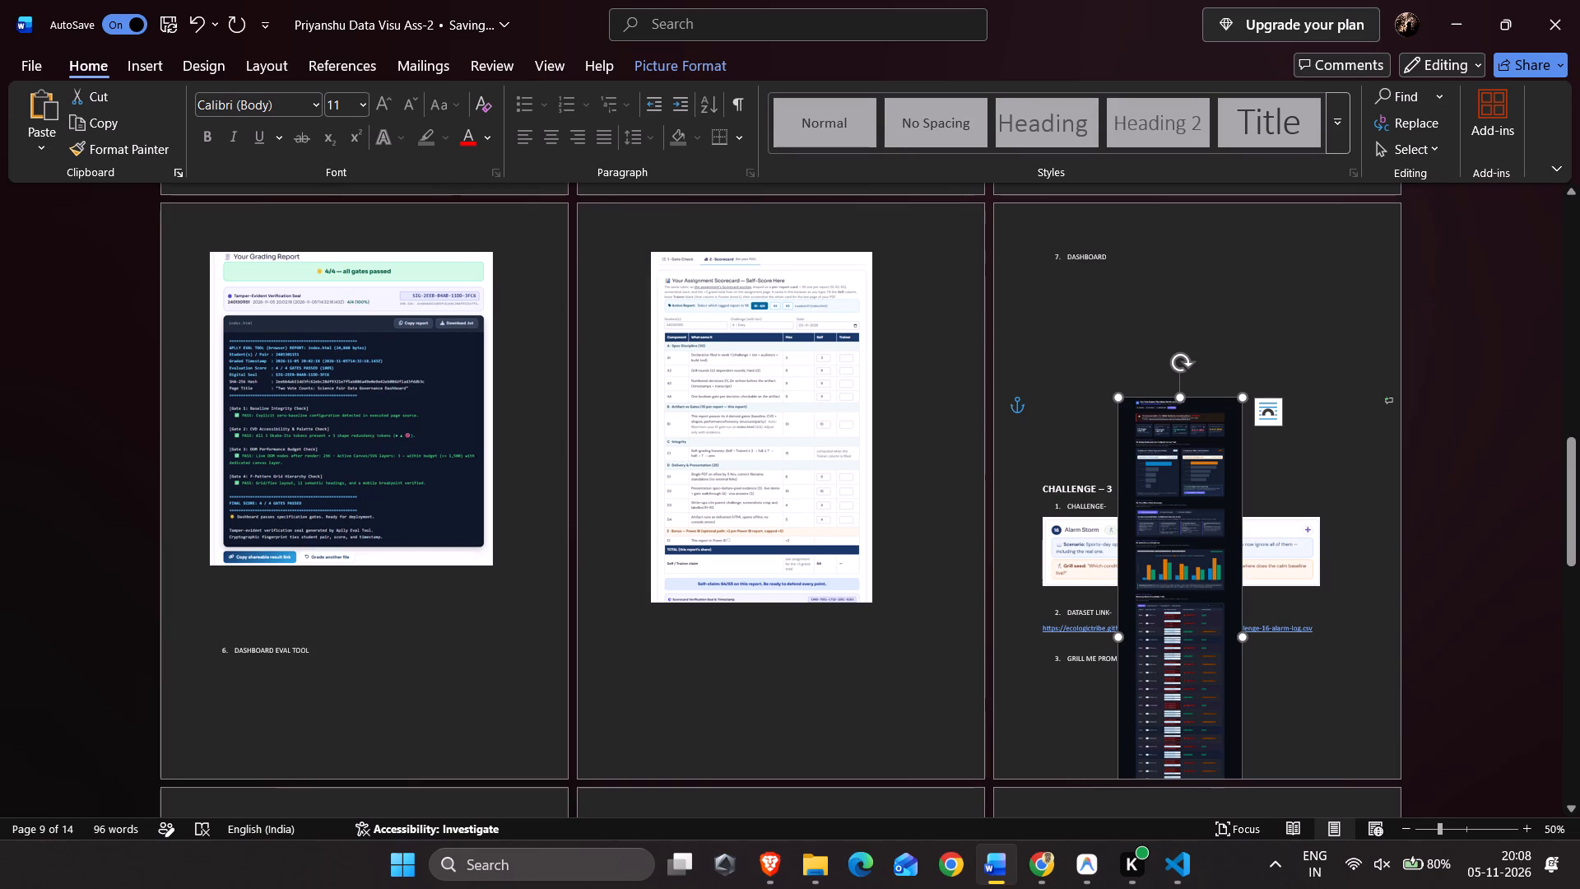
click(1053, 484)
key(Left)
key(Left)
key(Return)
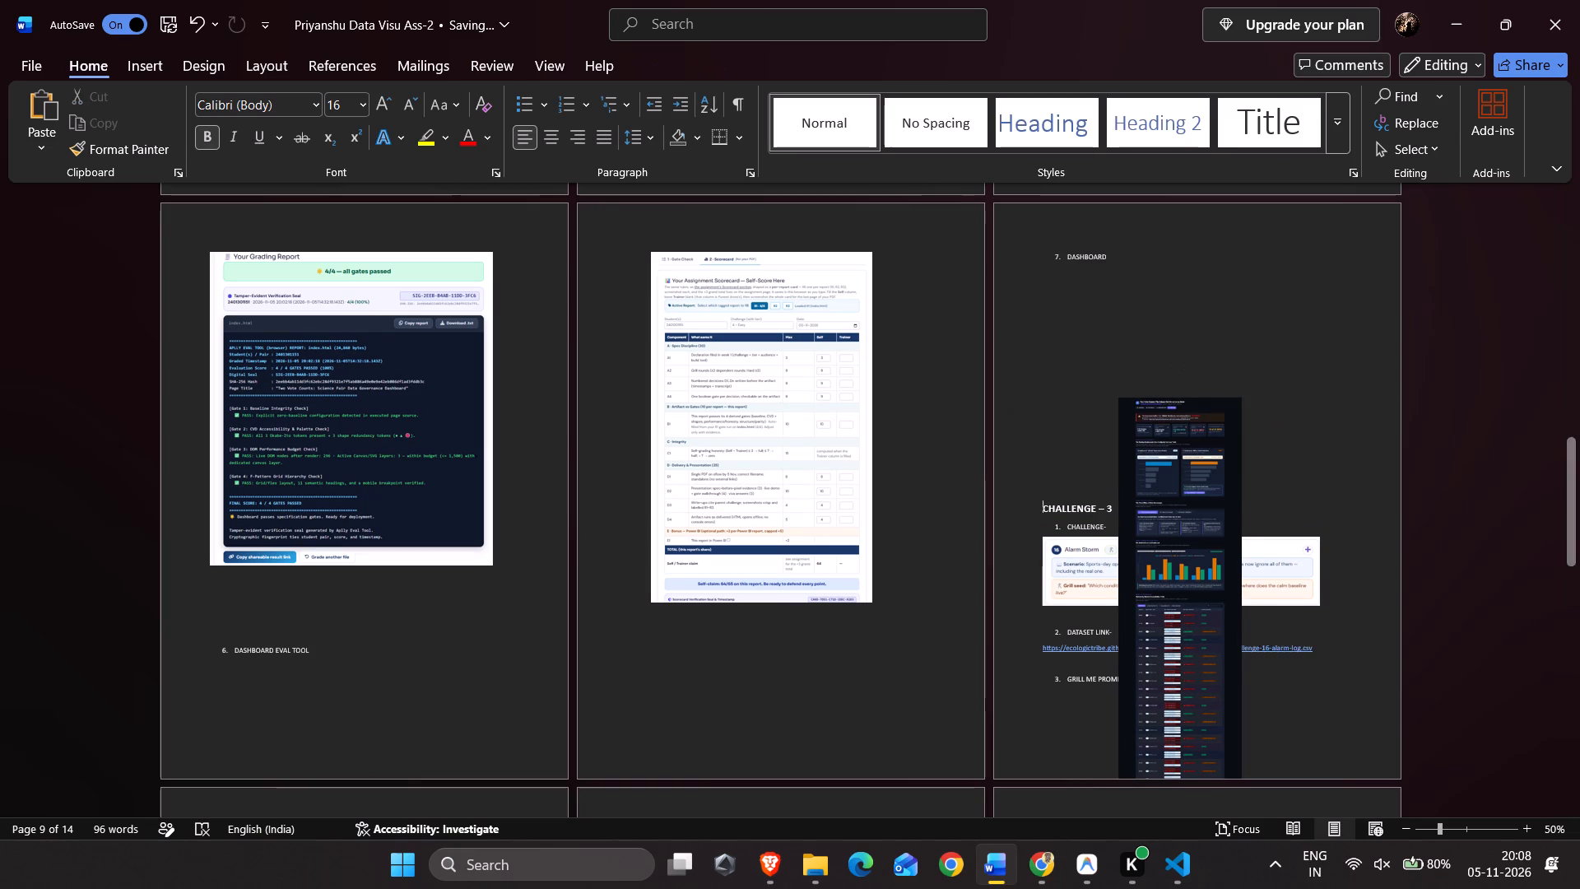
key(Return)
key(Return)
key(Return)
key(Return)
key(Return)
key(Return)
key(Return)
key(Return)
key(Return)
key(Return)
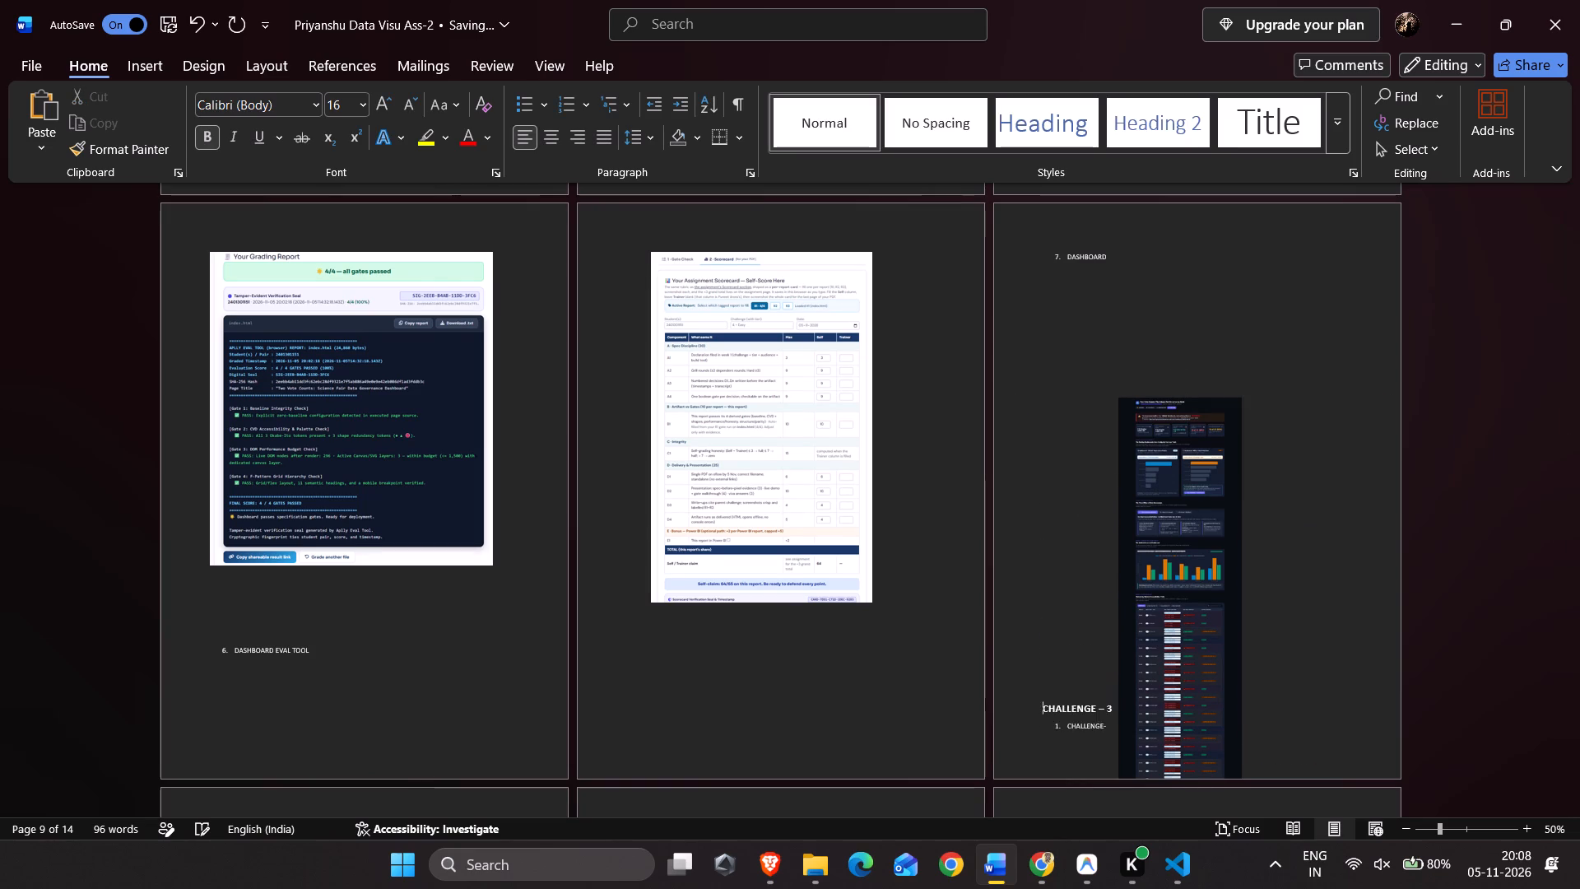
key(Return)
Move the dashboard picture up beside the item 7 DASHBOARD heading, aligned with the page's top margin.
click(1195, 453)
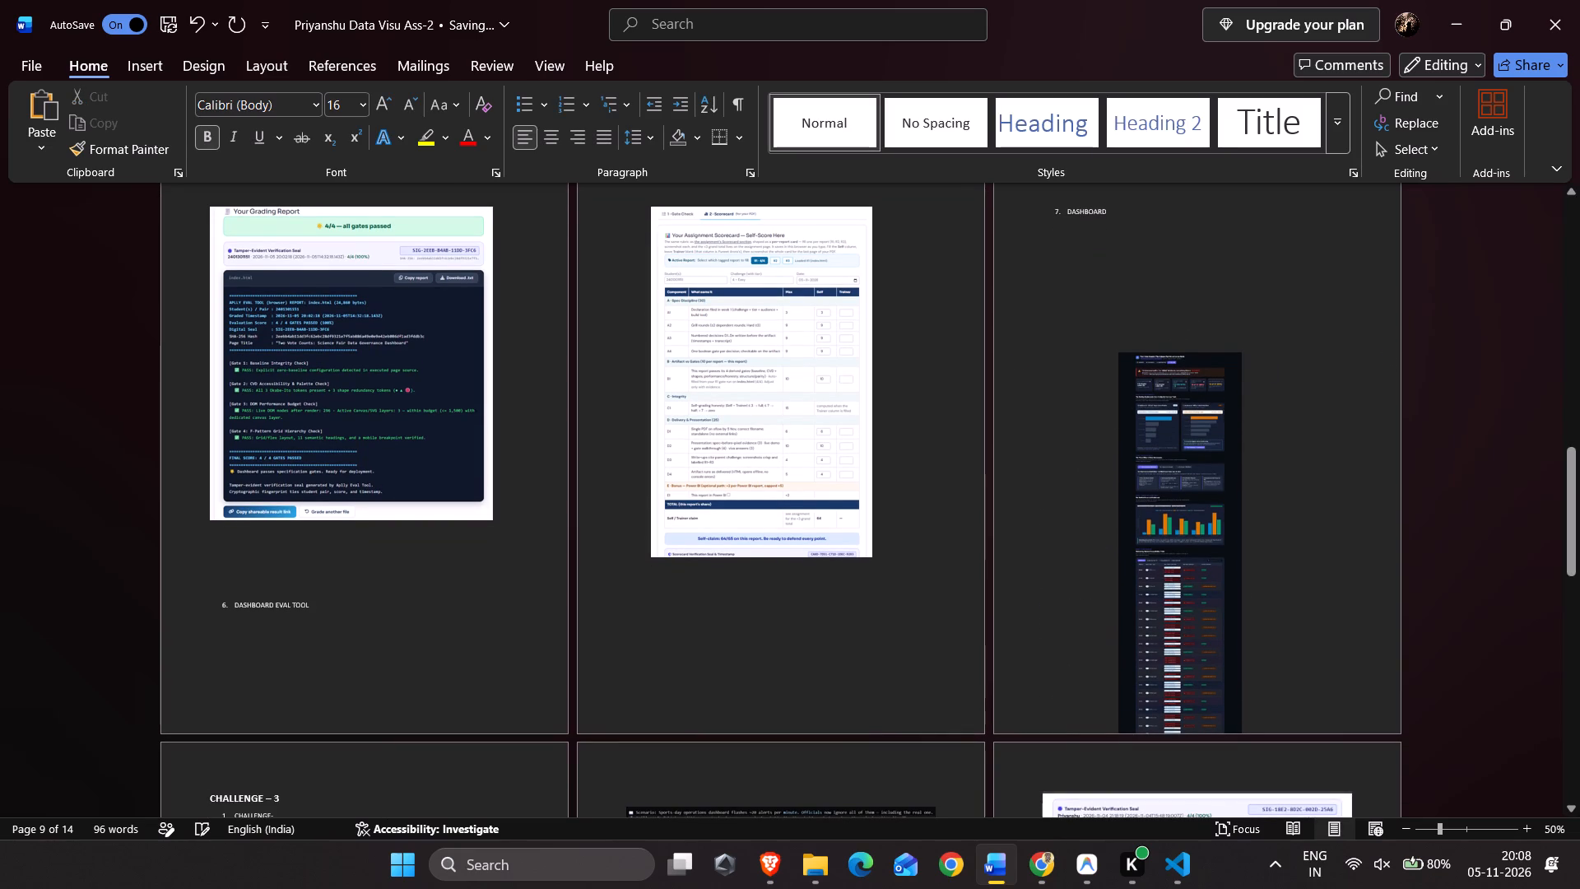
click(1195, 453)
drag(1195, 453, 1192, 305)
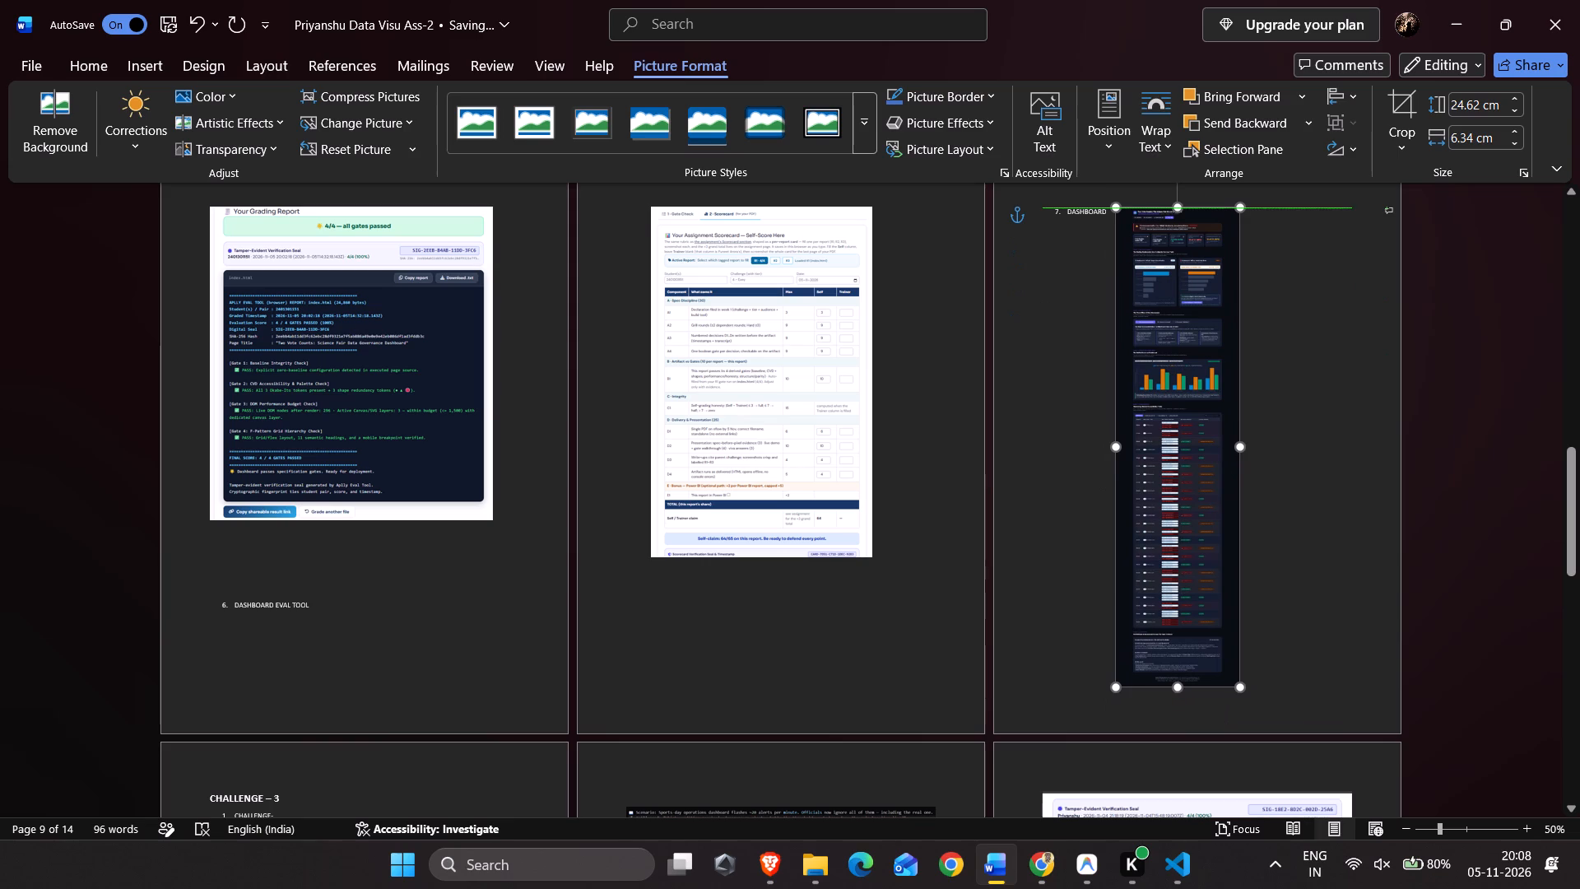
Lower the dashboard picture beneath the item 7 DASHBOARD heading, widen it to about 7.66 cm and stretch it to the page bottom.
drag(1192, 305, 1192, 328)
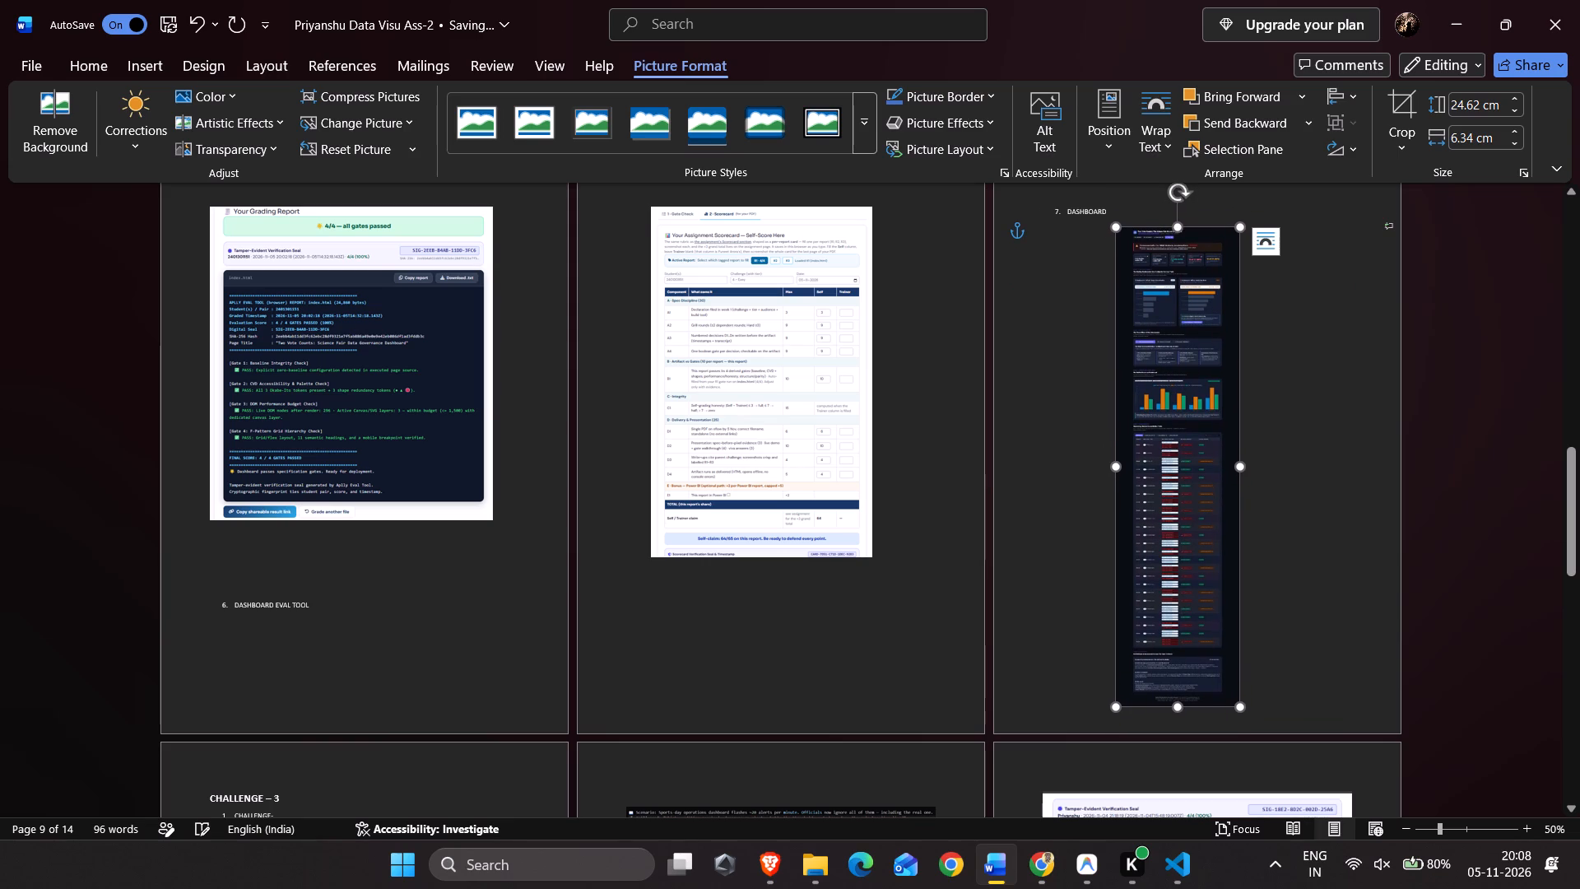
drag(1238, 464, 1250, 464)
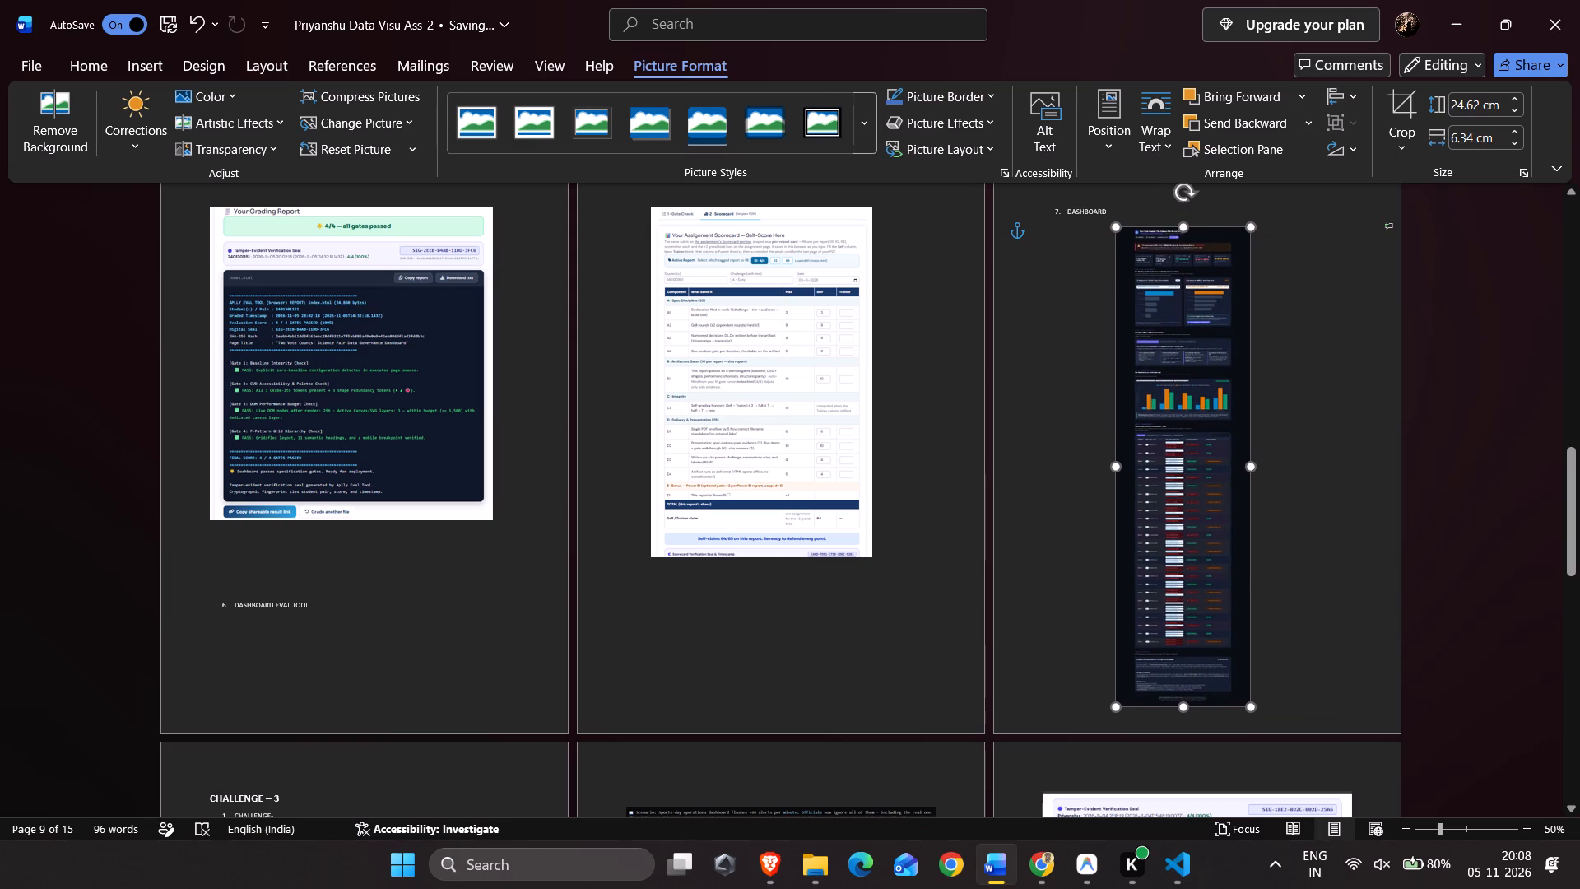
drag(1250, 464, 1264, 469)
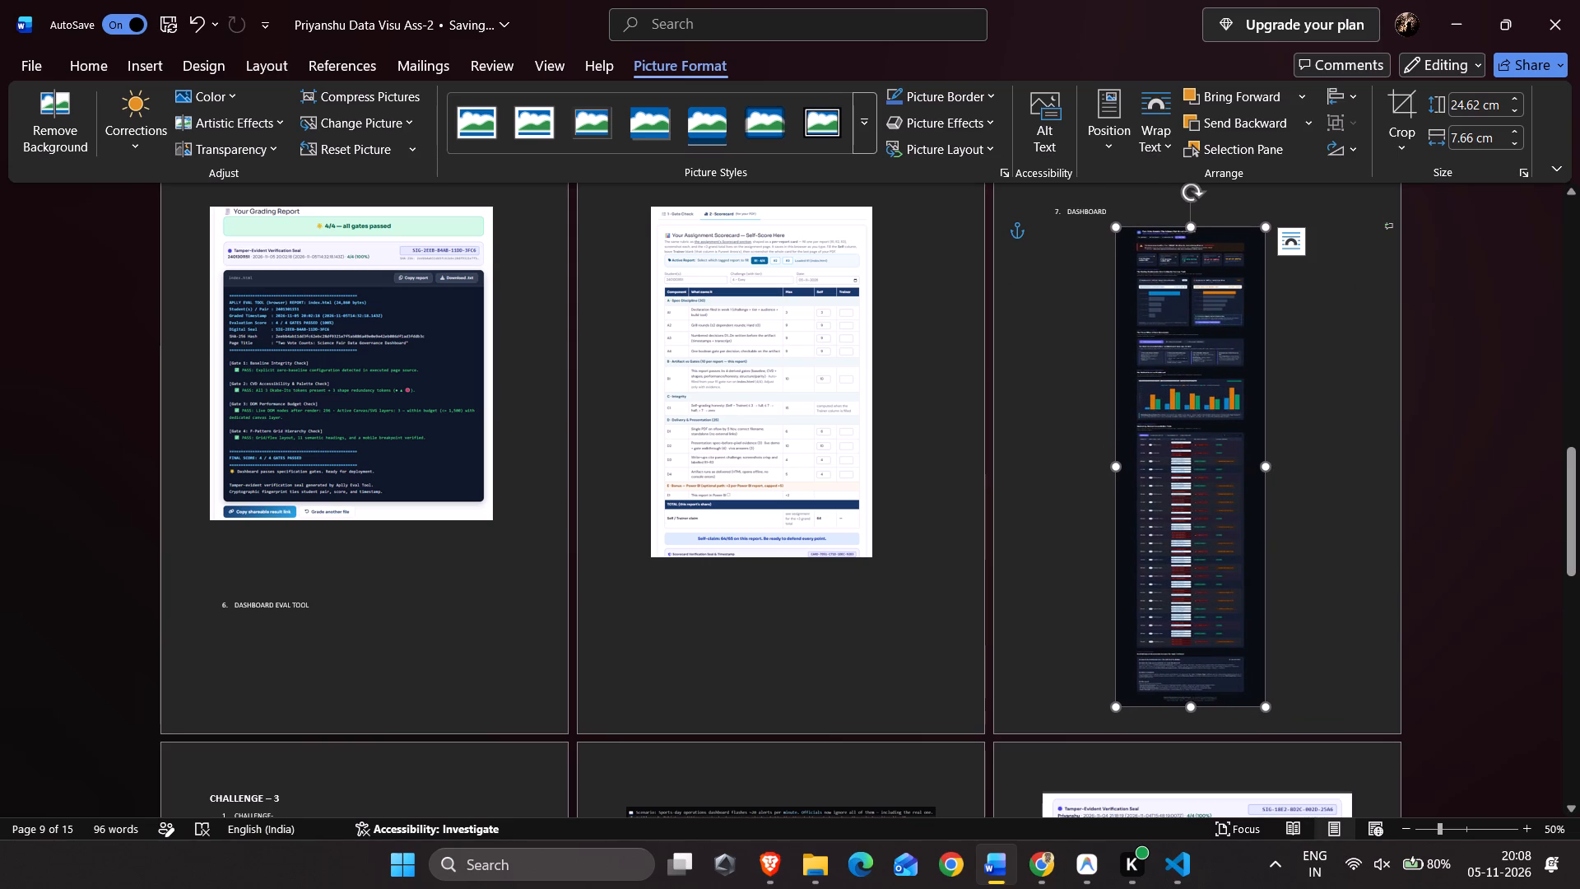
drag(1190, 705, 1191, 733)
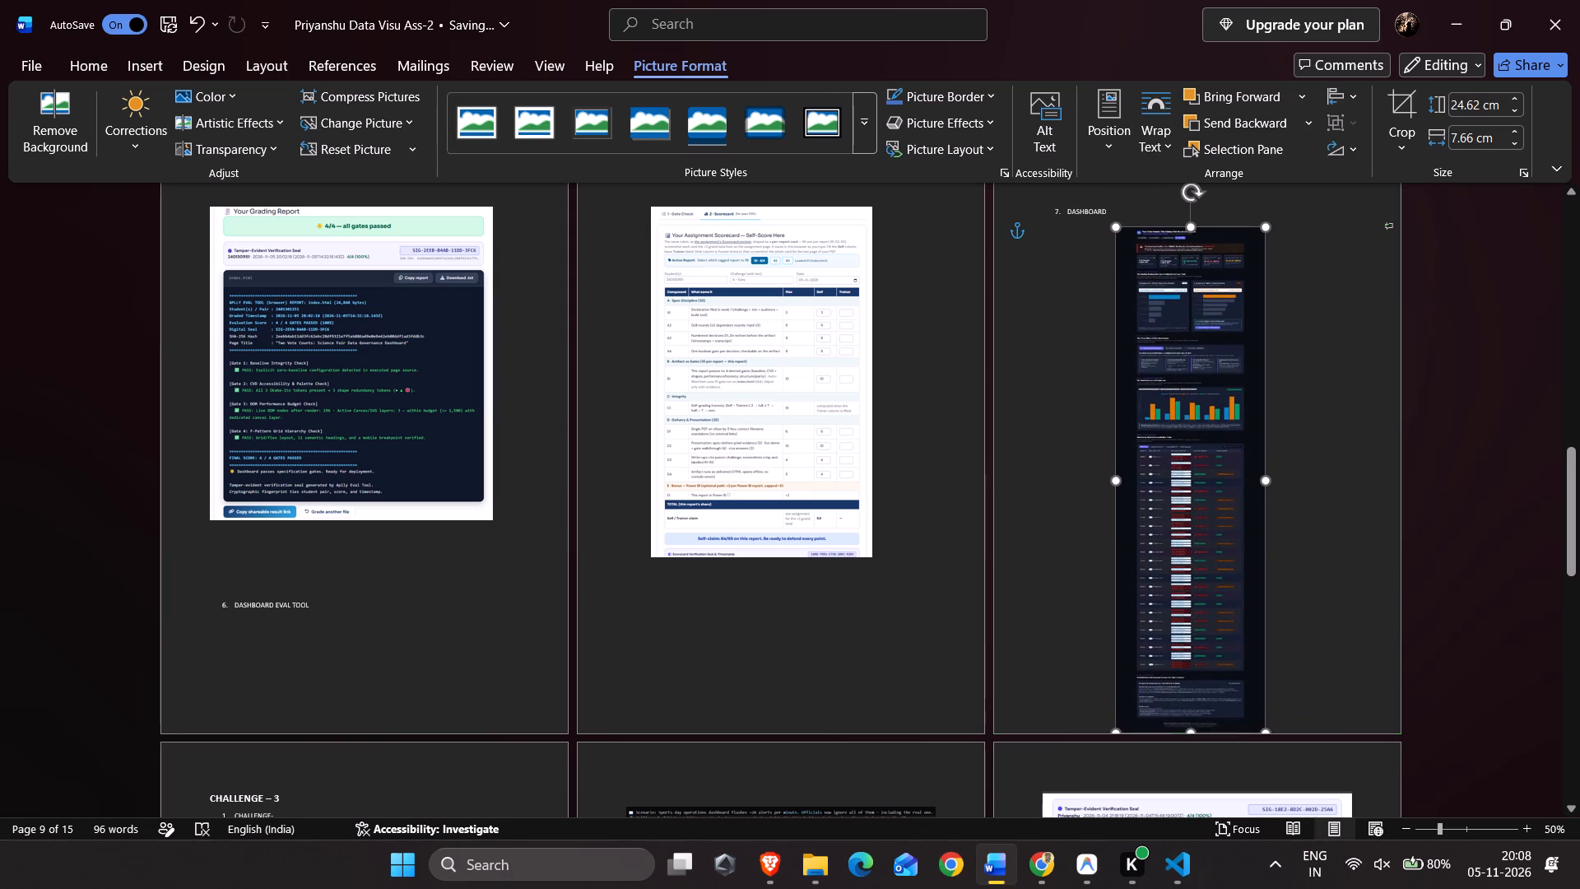
drag(1191, 733, 1190, 738)
click(1063, 649)
Open Notepad, check the noted challenge numbers and close it.
scroll(1063, 649, down, 1)
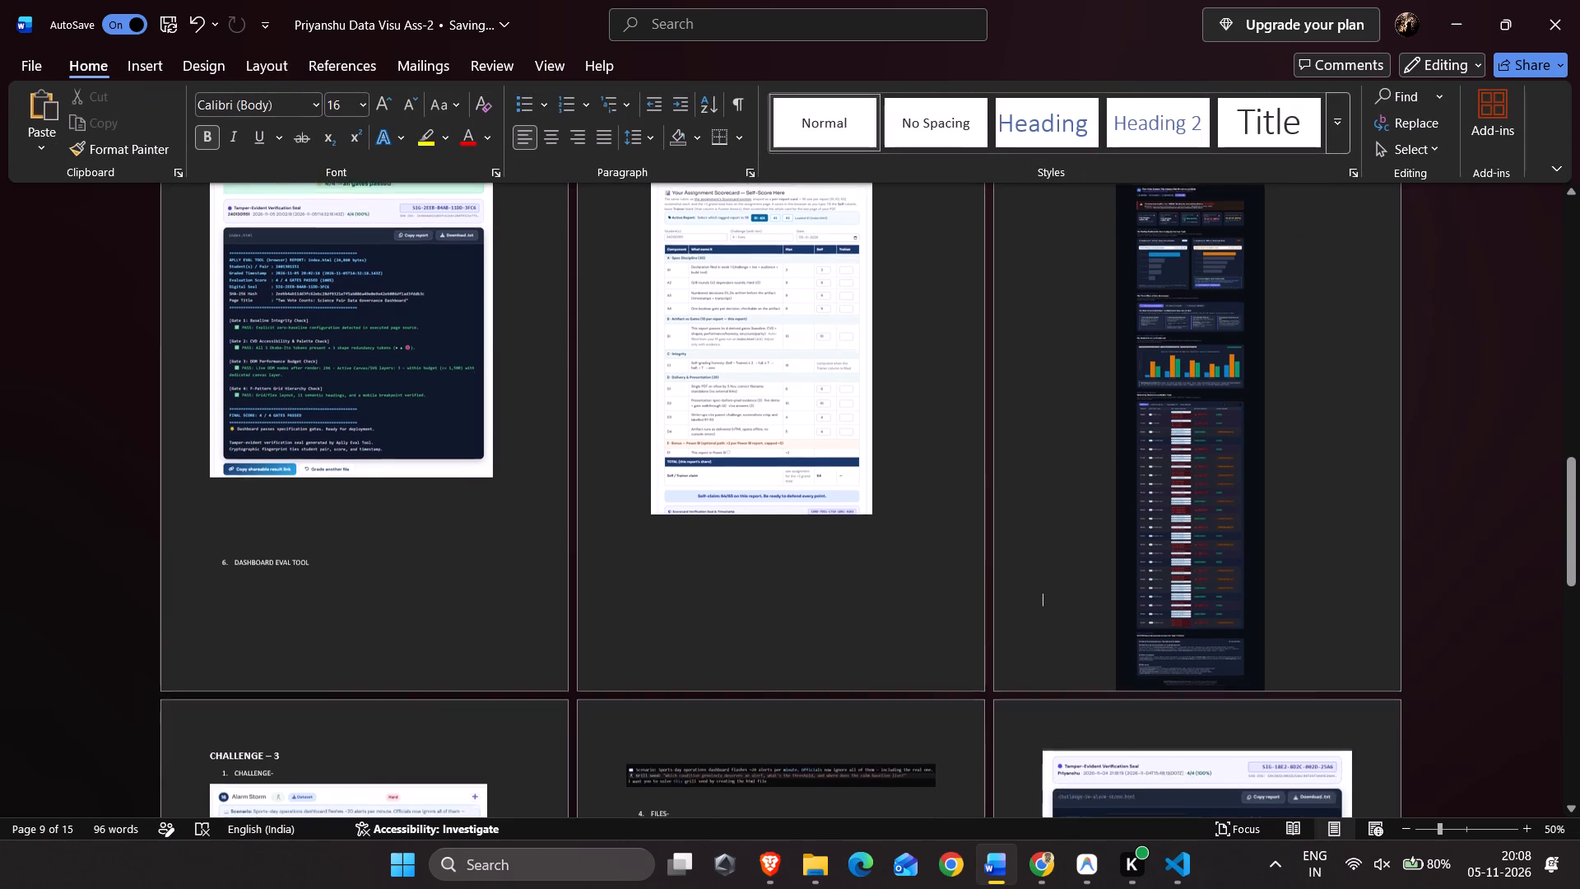
scroll(1063, 649, down, 2)
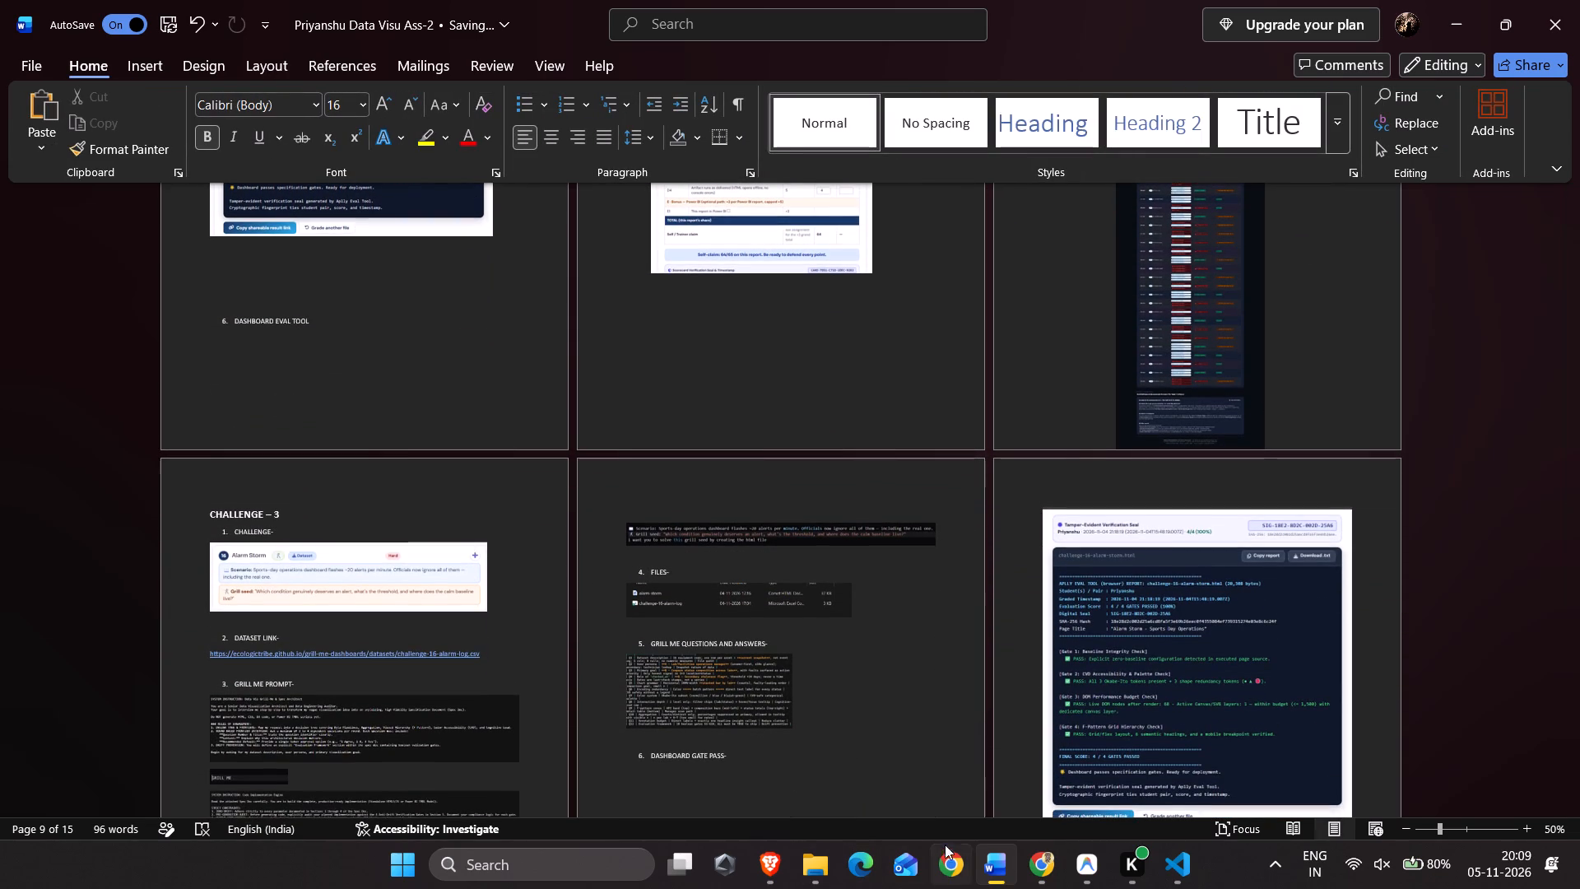
text(no)
key(Return)
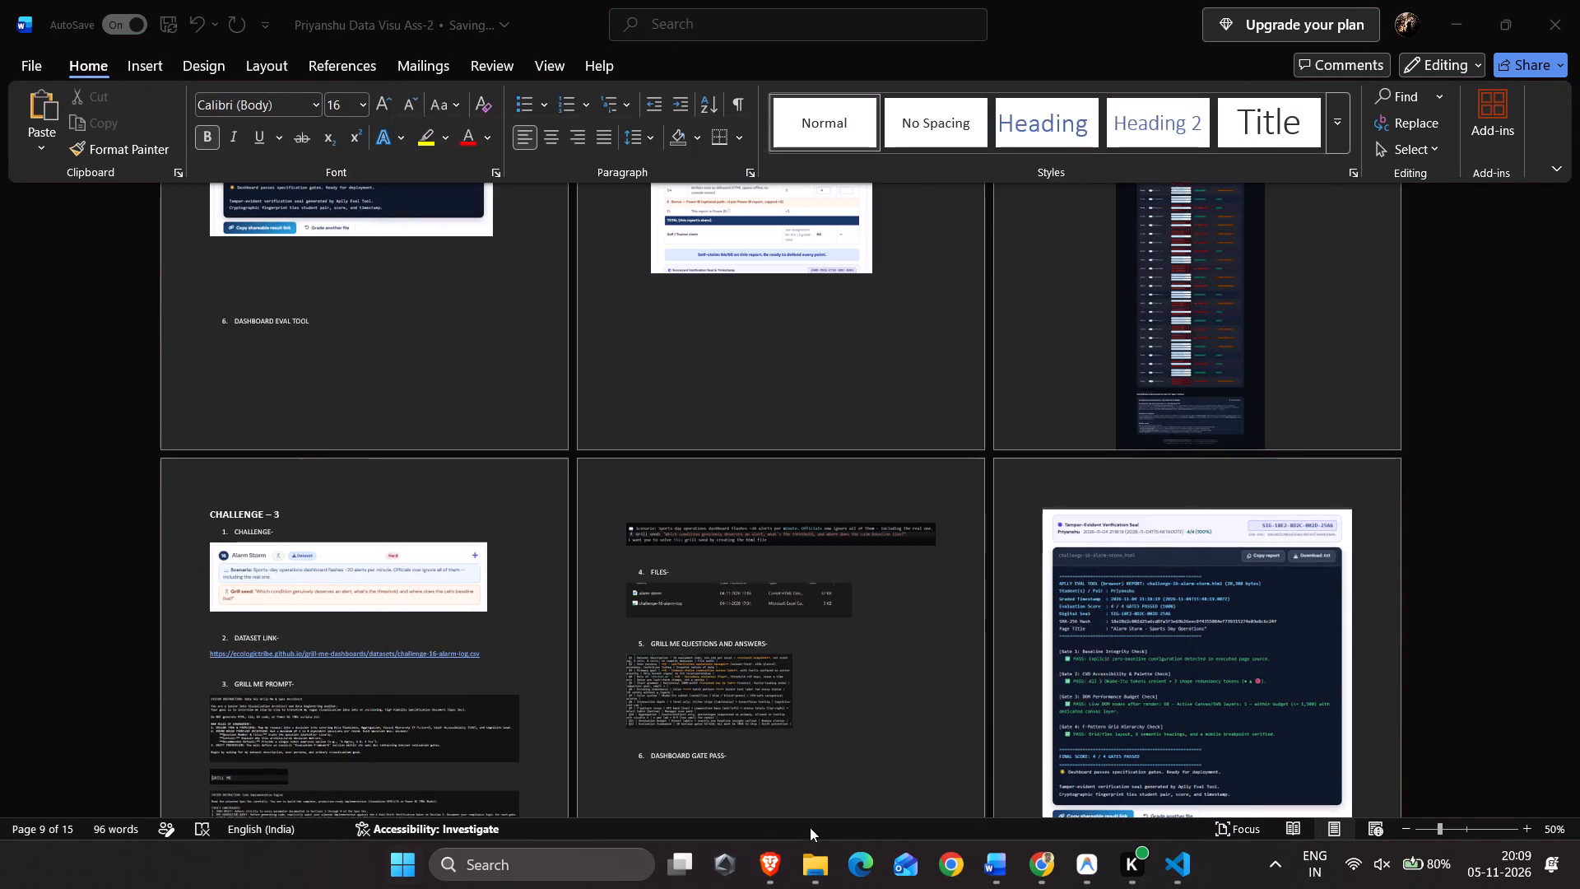
click(1345, 95)
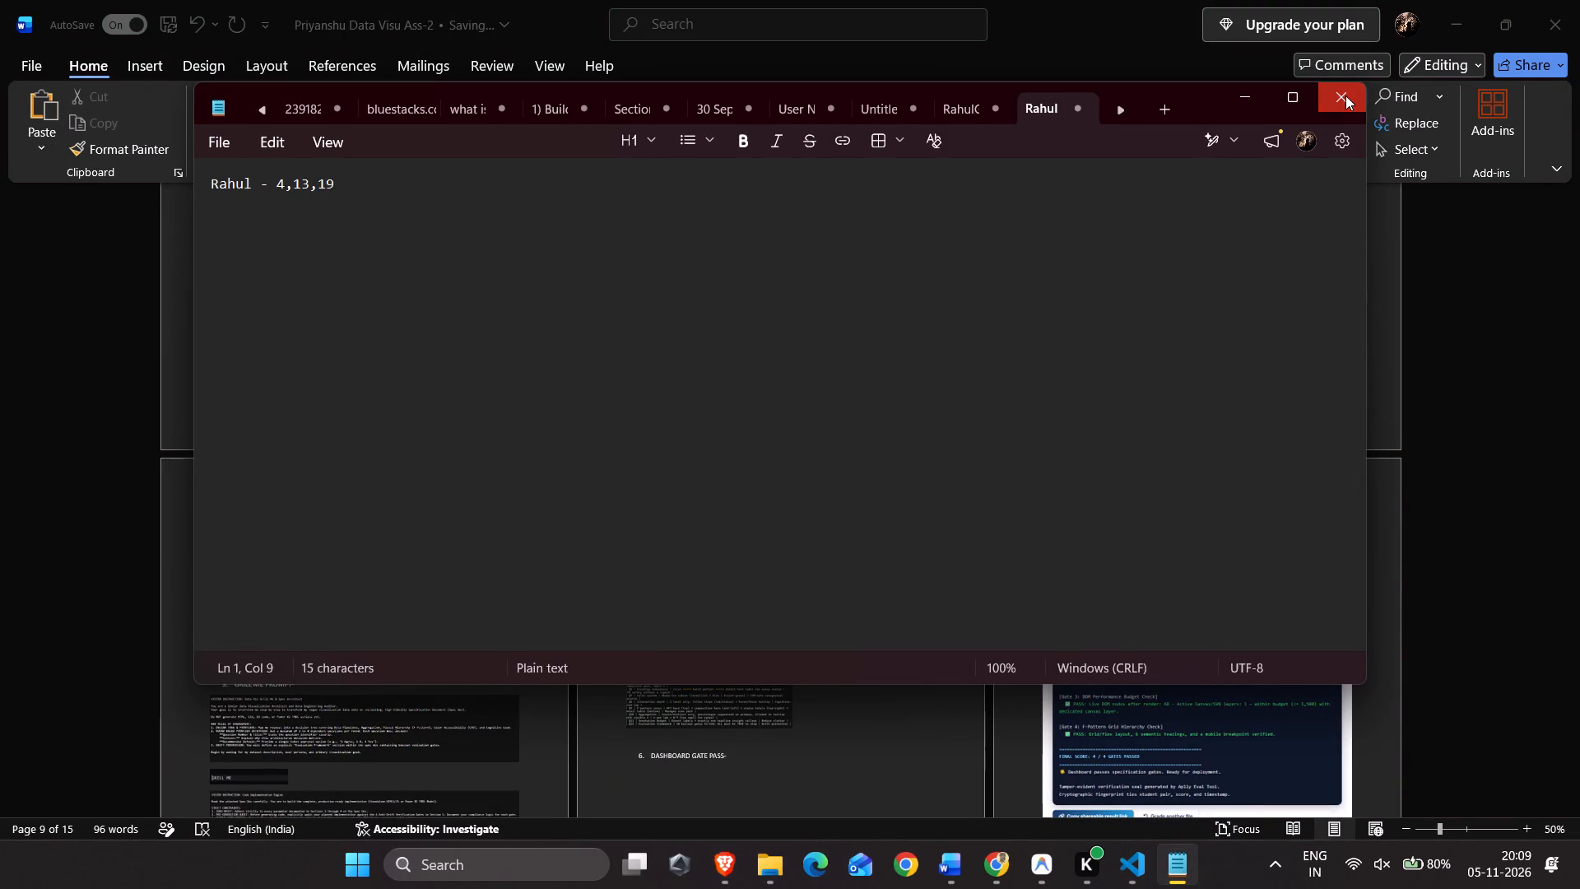
Cut the Alarm Storm picture from under Challenge 3's item 1 CHALLENGE heading.
click(283, 584)
right_click(283, 584)
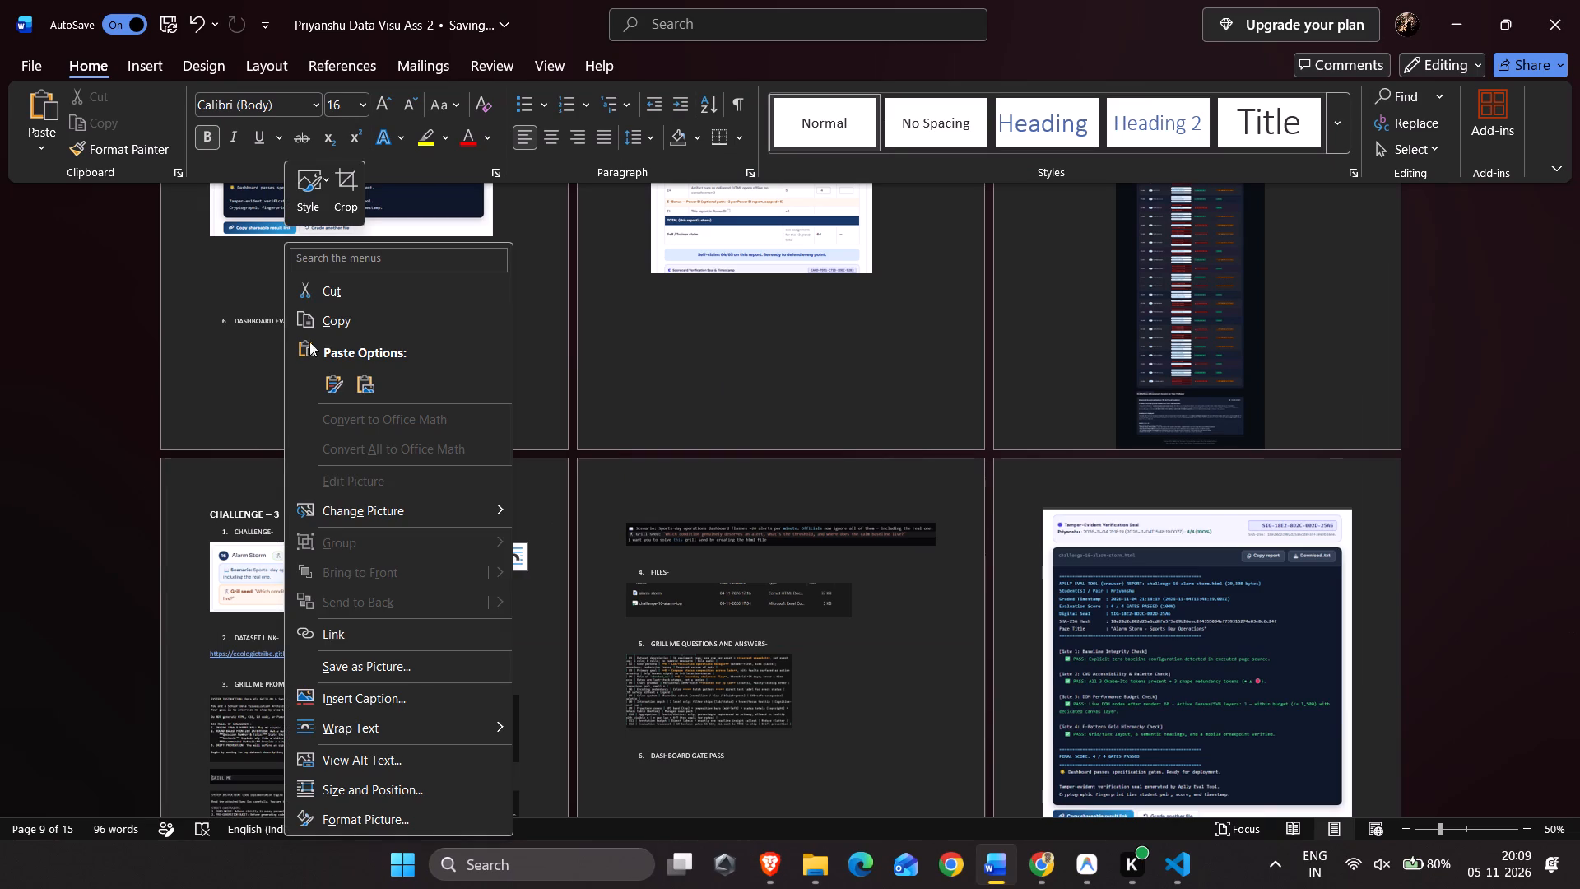
click(344, 291)
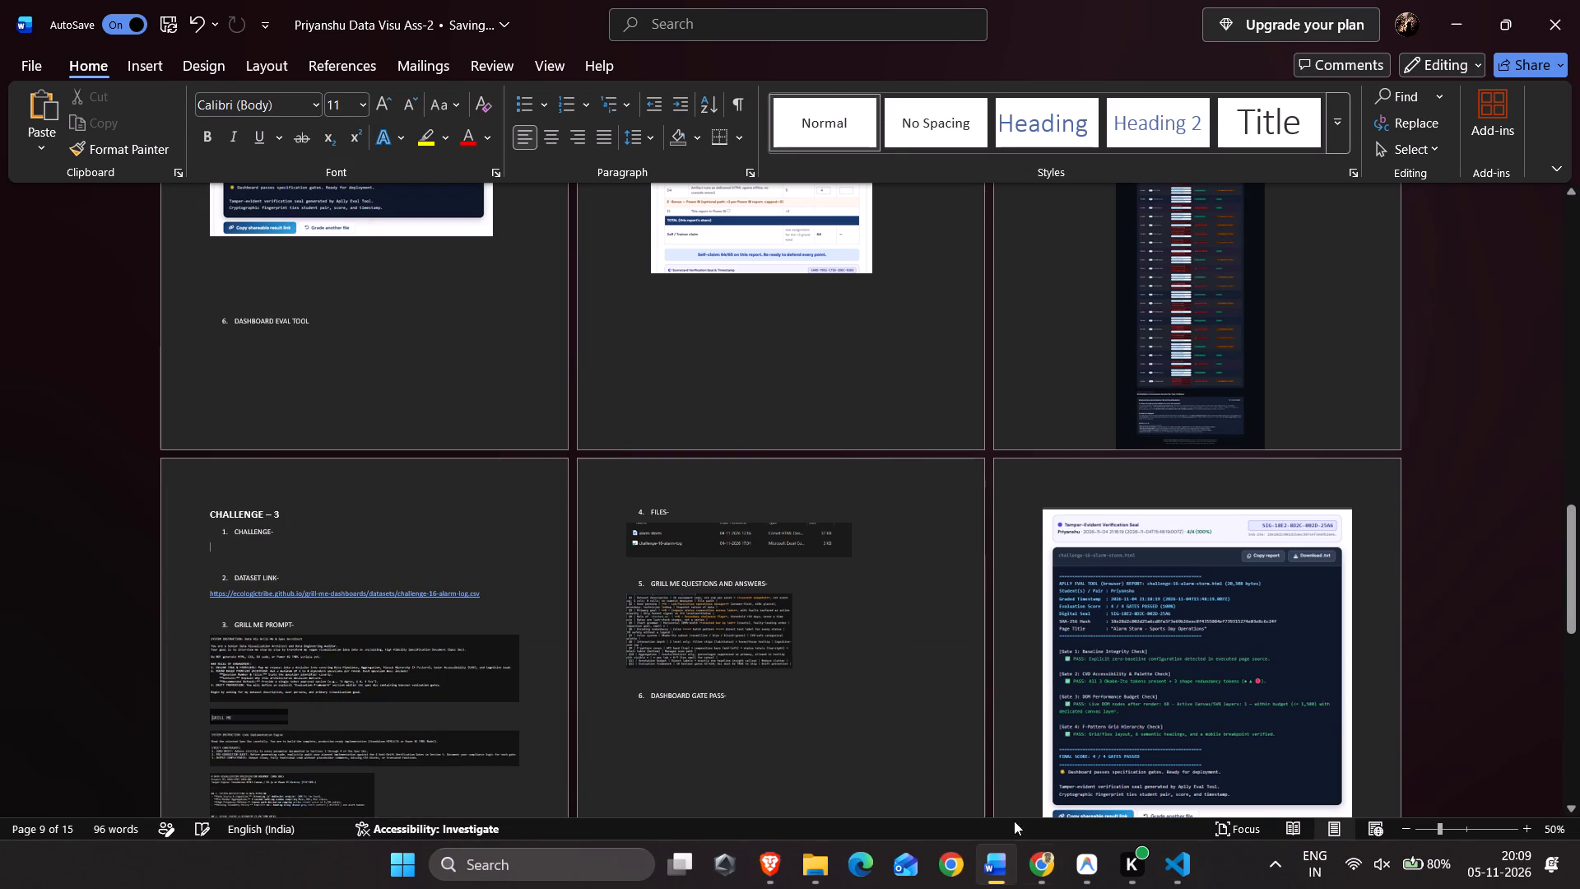
Switch to the assignment page in Chrome and take a screenshot of the challenge 19 Broken Inheritance card.
click(1044, 872)
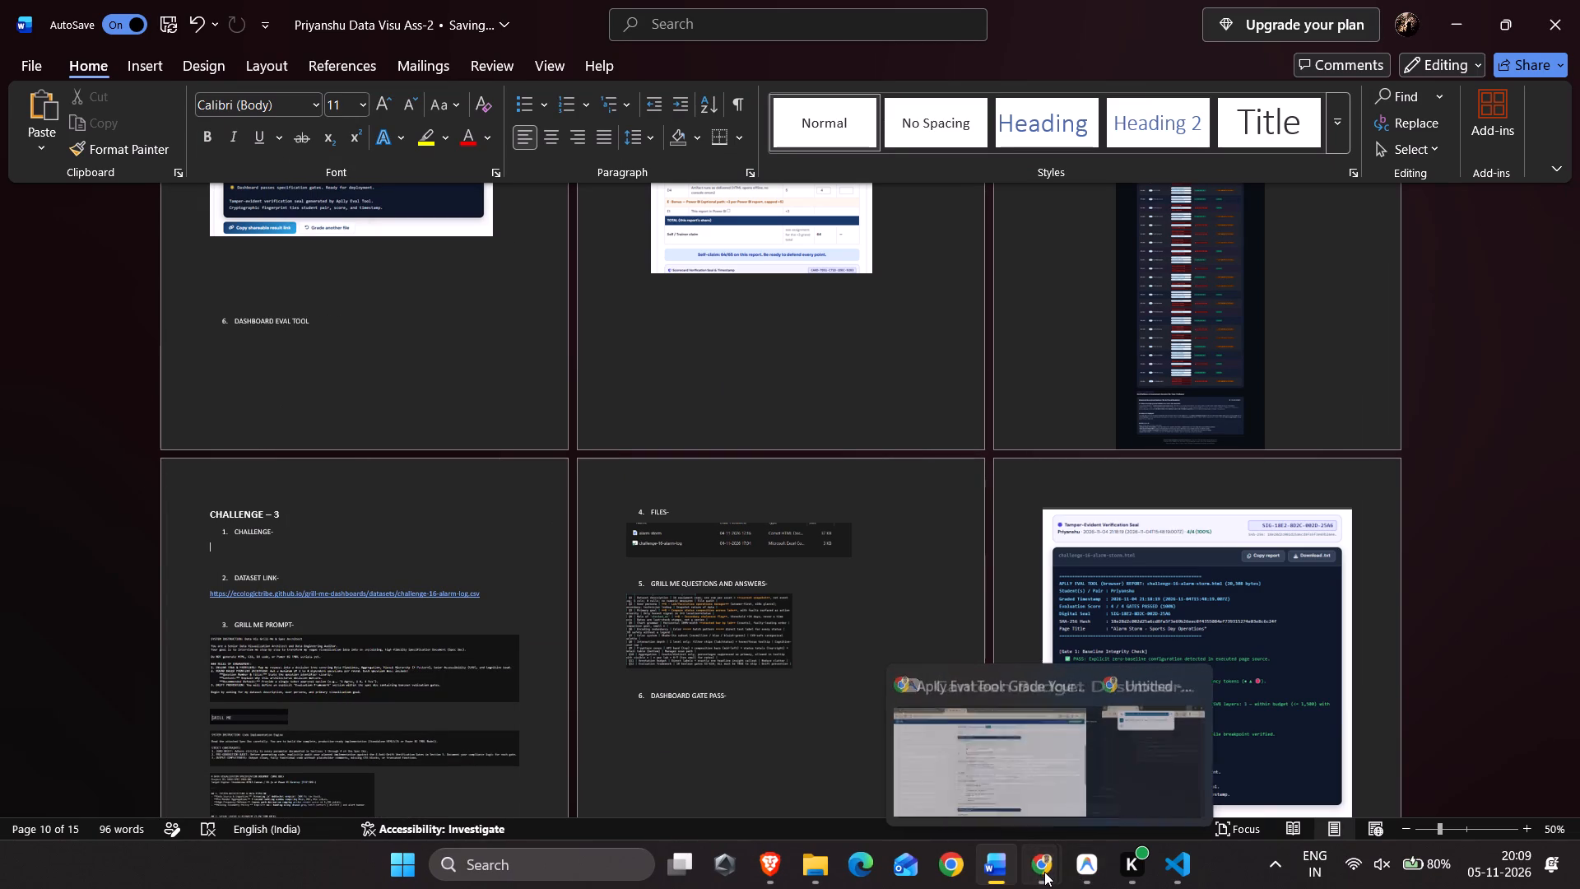
click(987, 789)
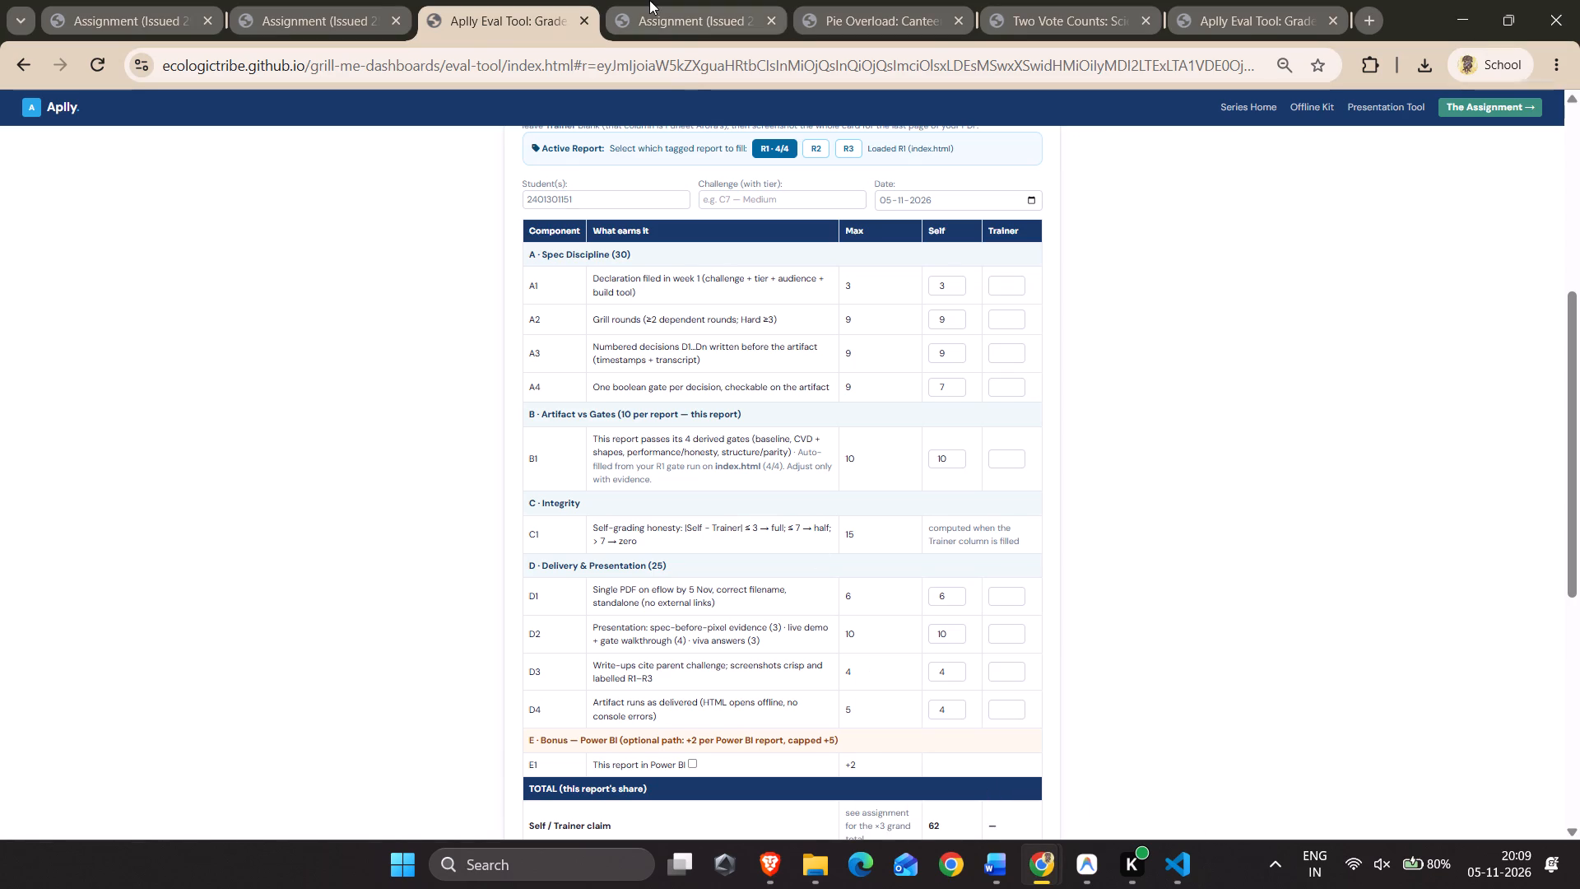
click(649, 0)
scroll(969, 478, down, 4)
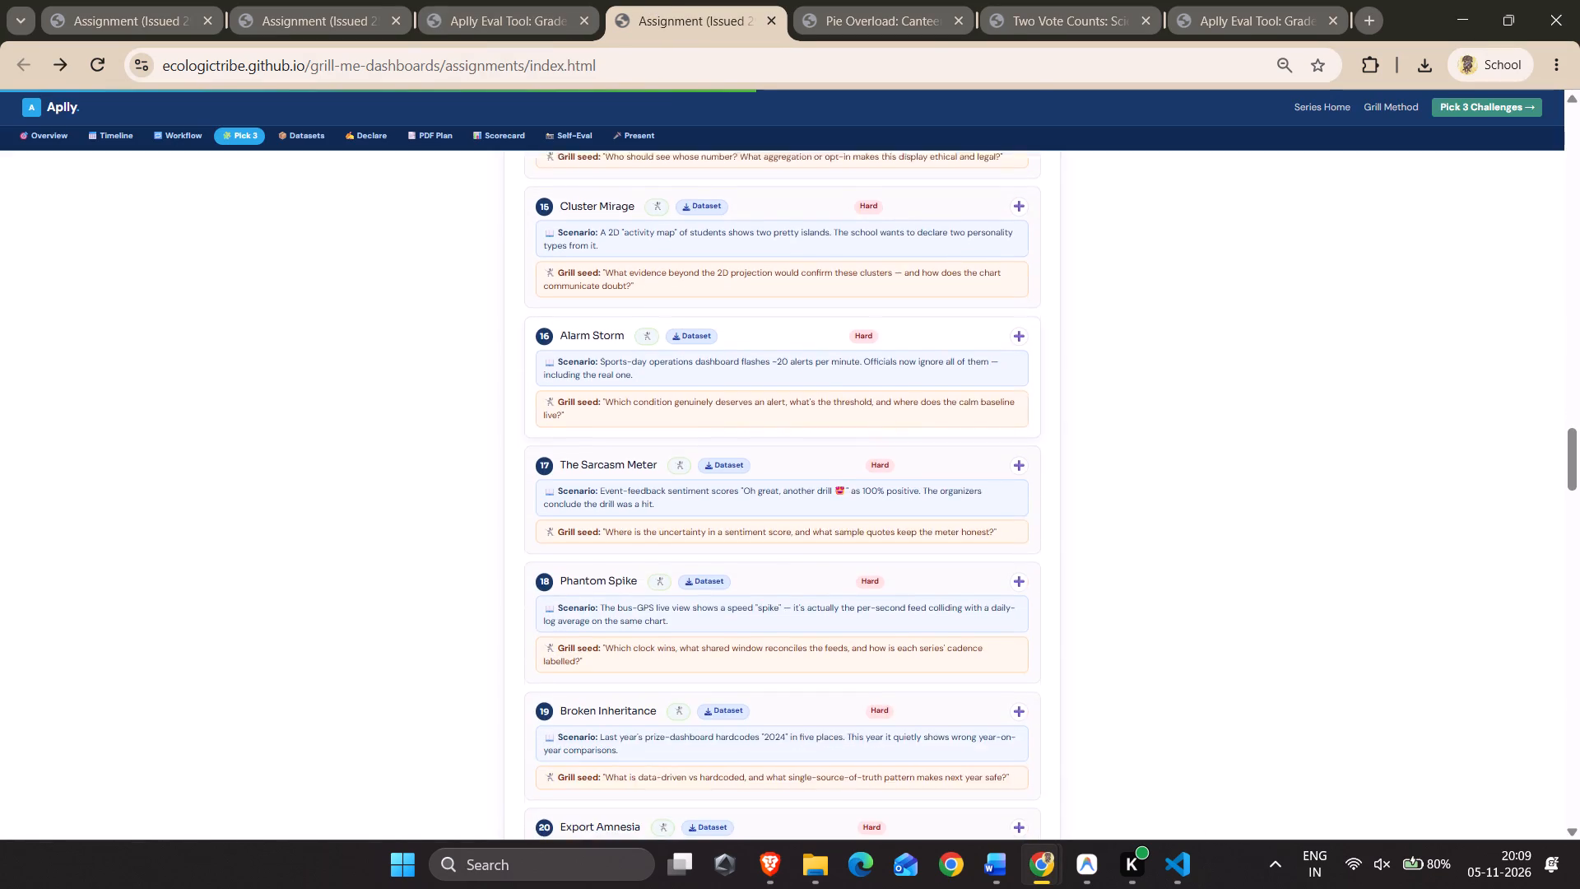
scroll(969, 478, down, 5)
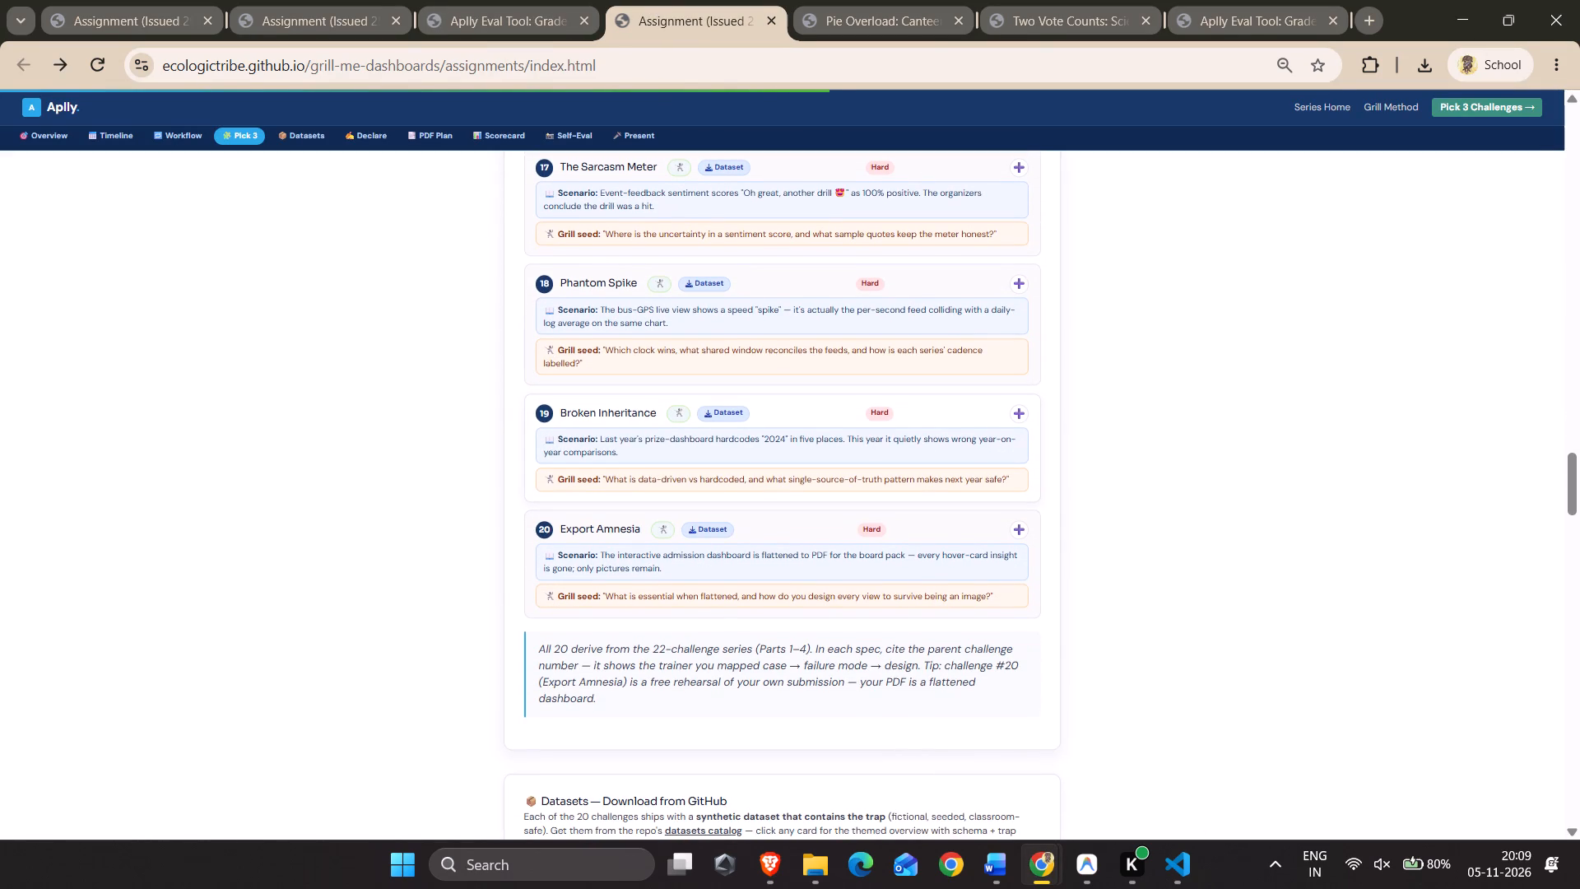
key(Print)
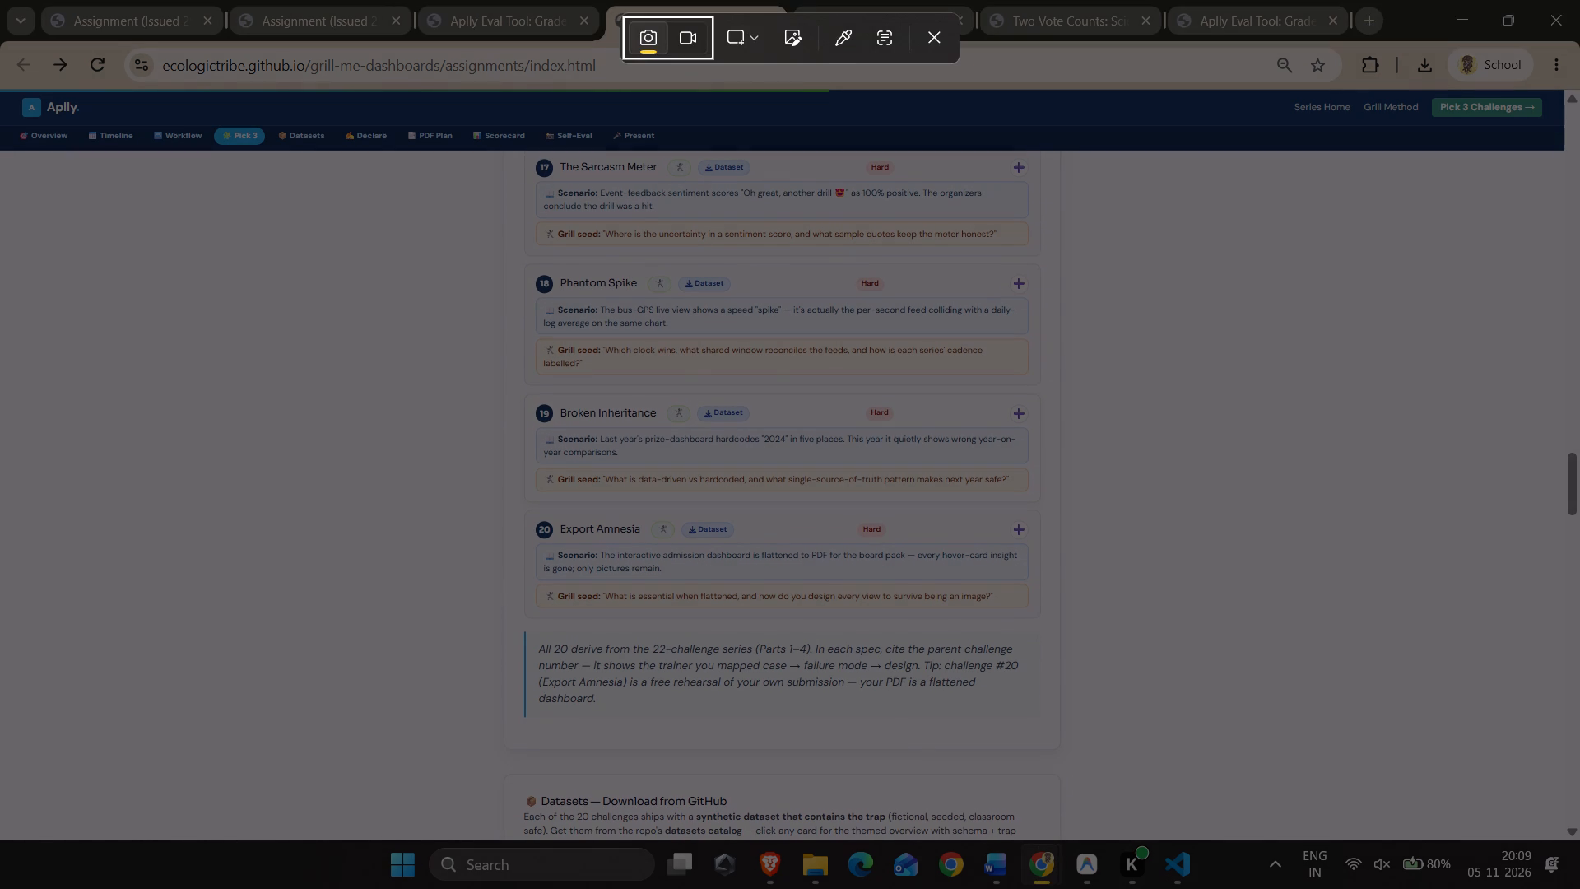
drag(519, 392, 1041, 507)
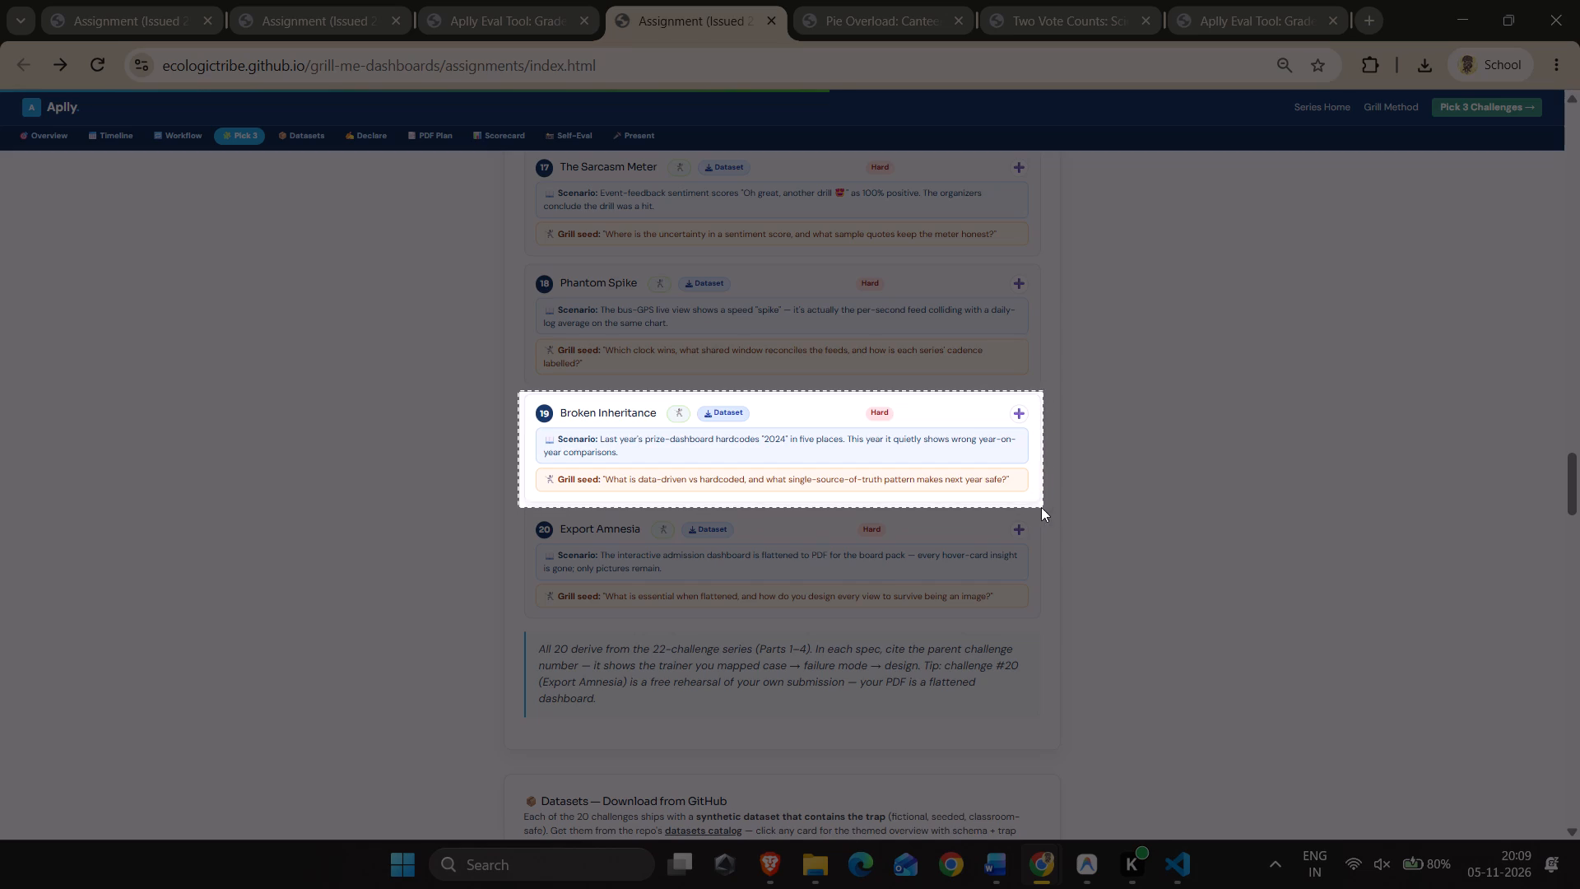
drag(1041, 507, 1040, 509)
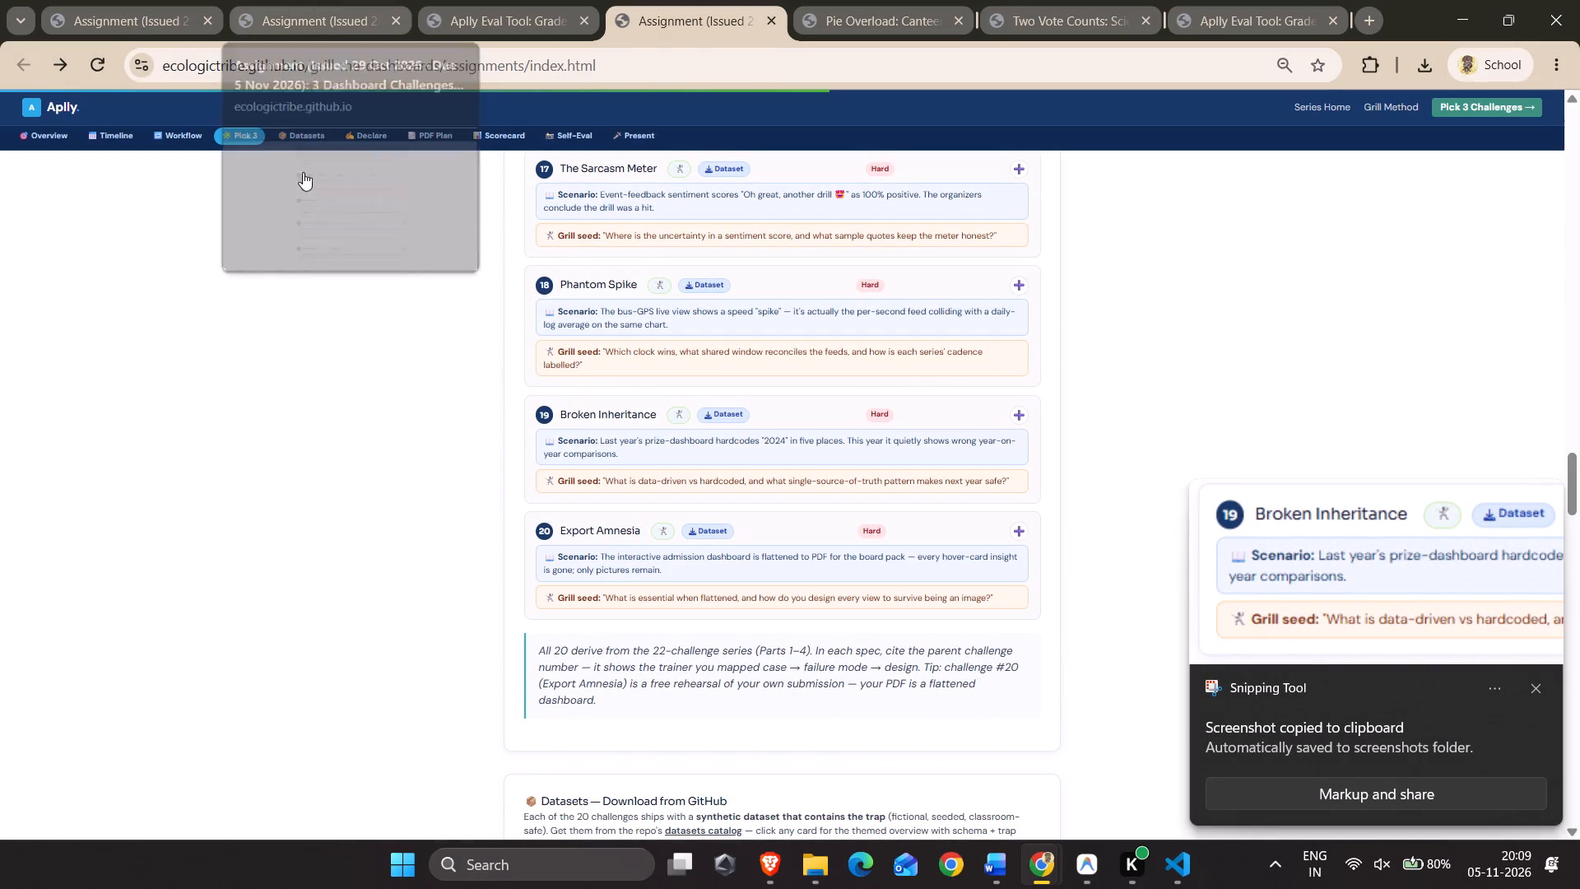
click(1003, 888)
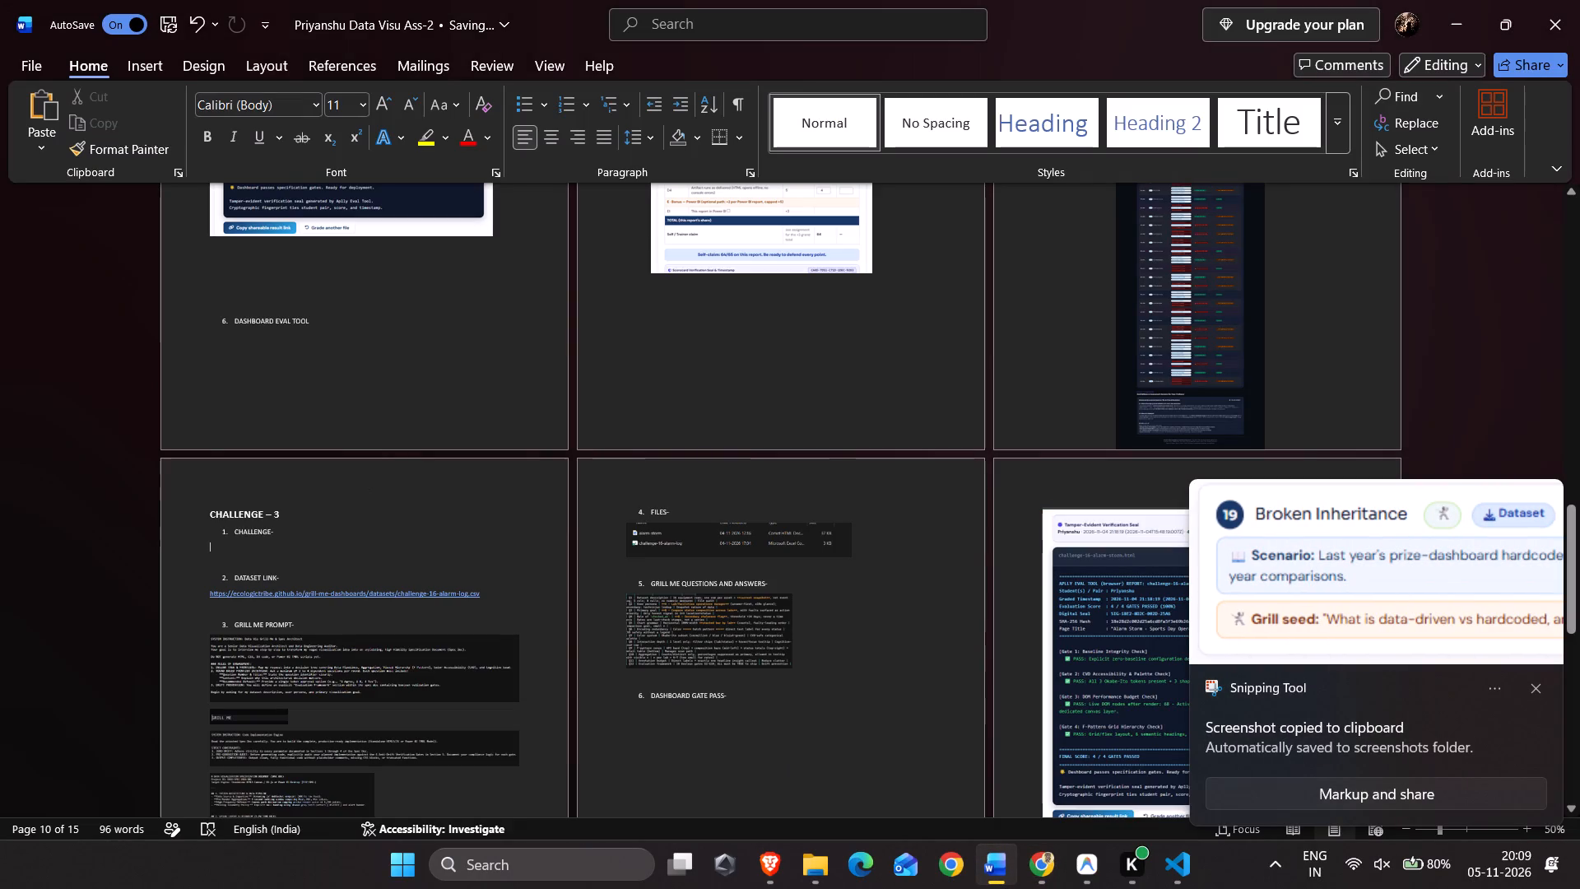
click(147, 75)
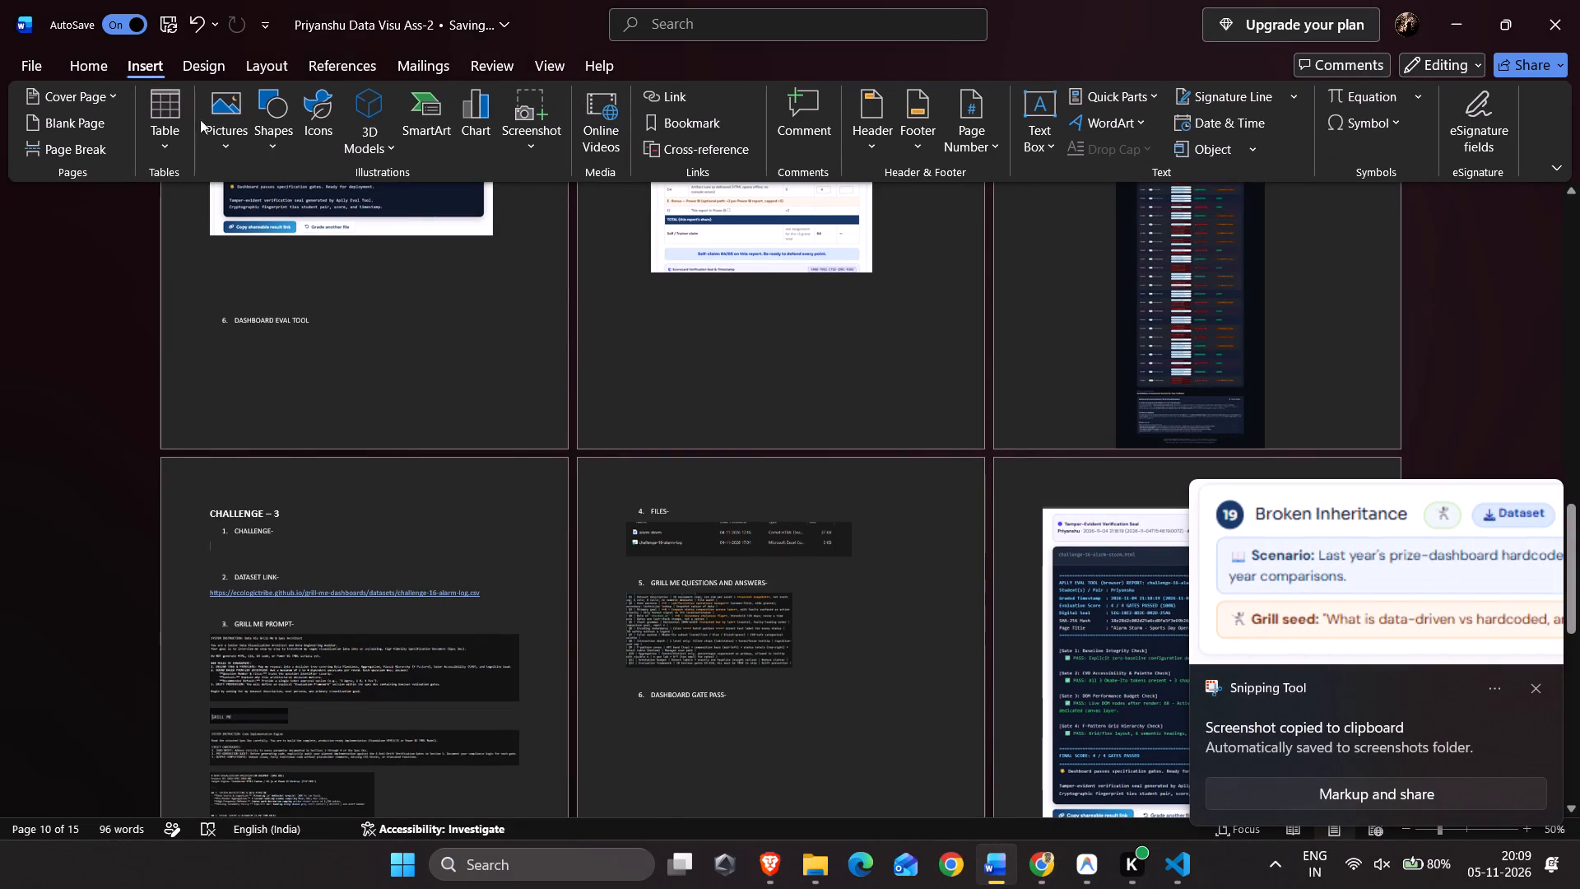
click(214, 133)
click(264, 207)
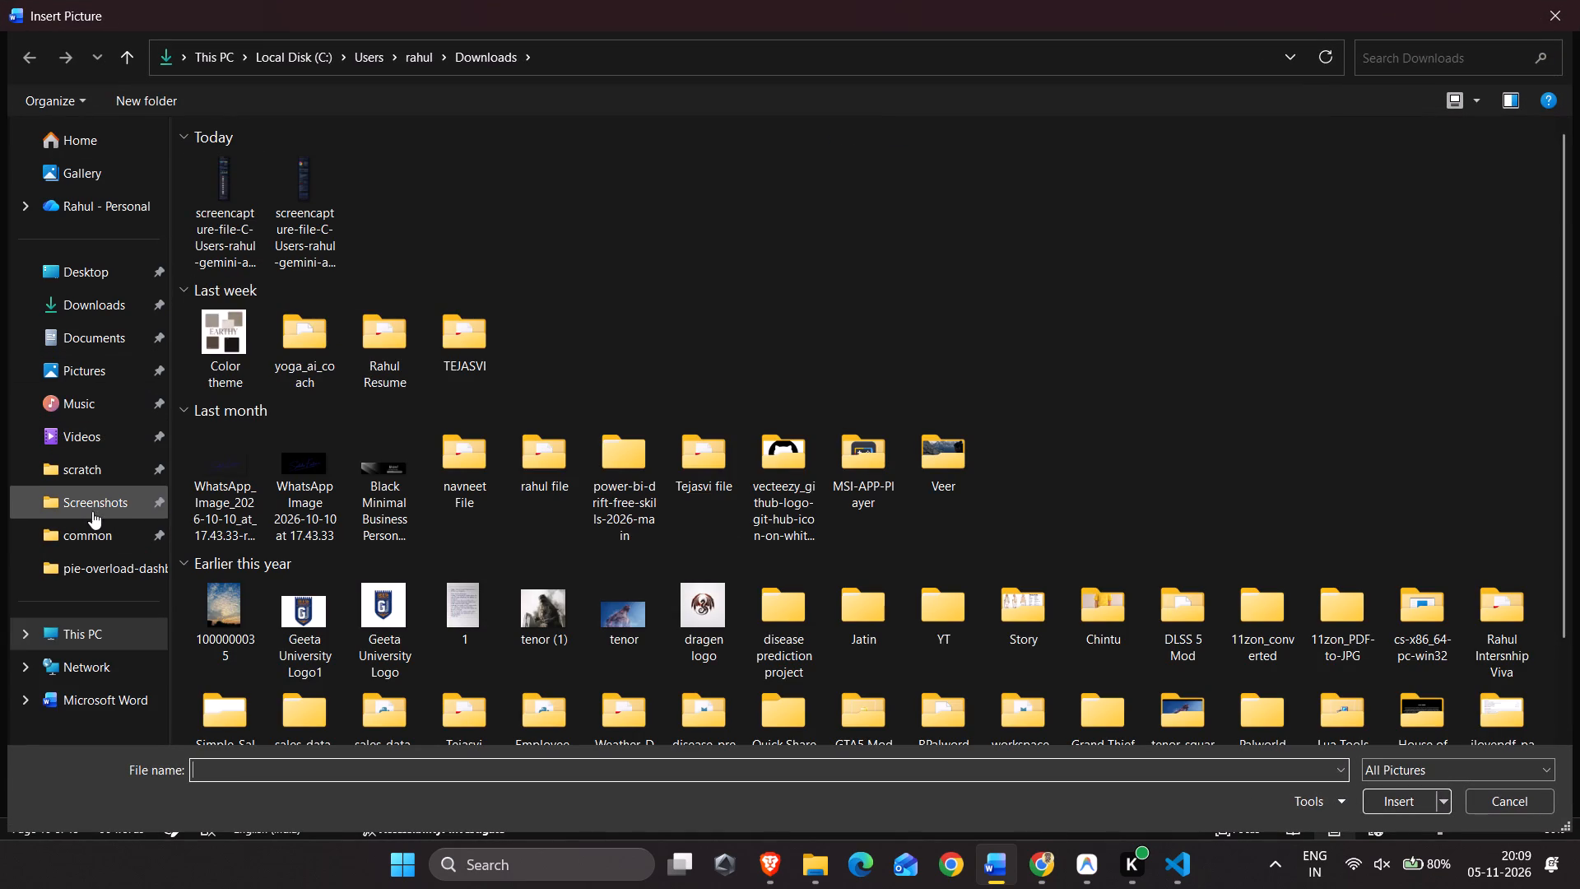
click(87, 506)
scroll(852, 604, down, 16)
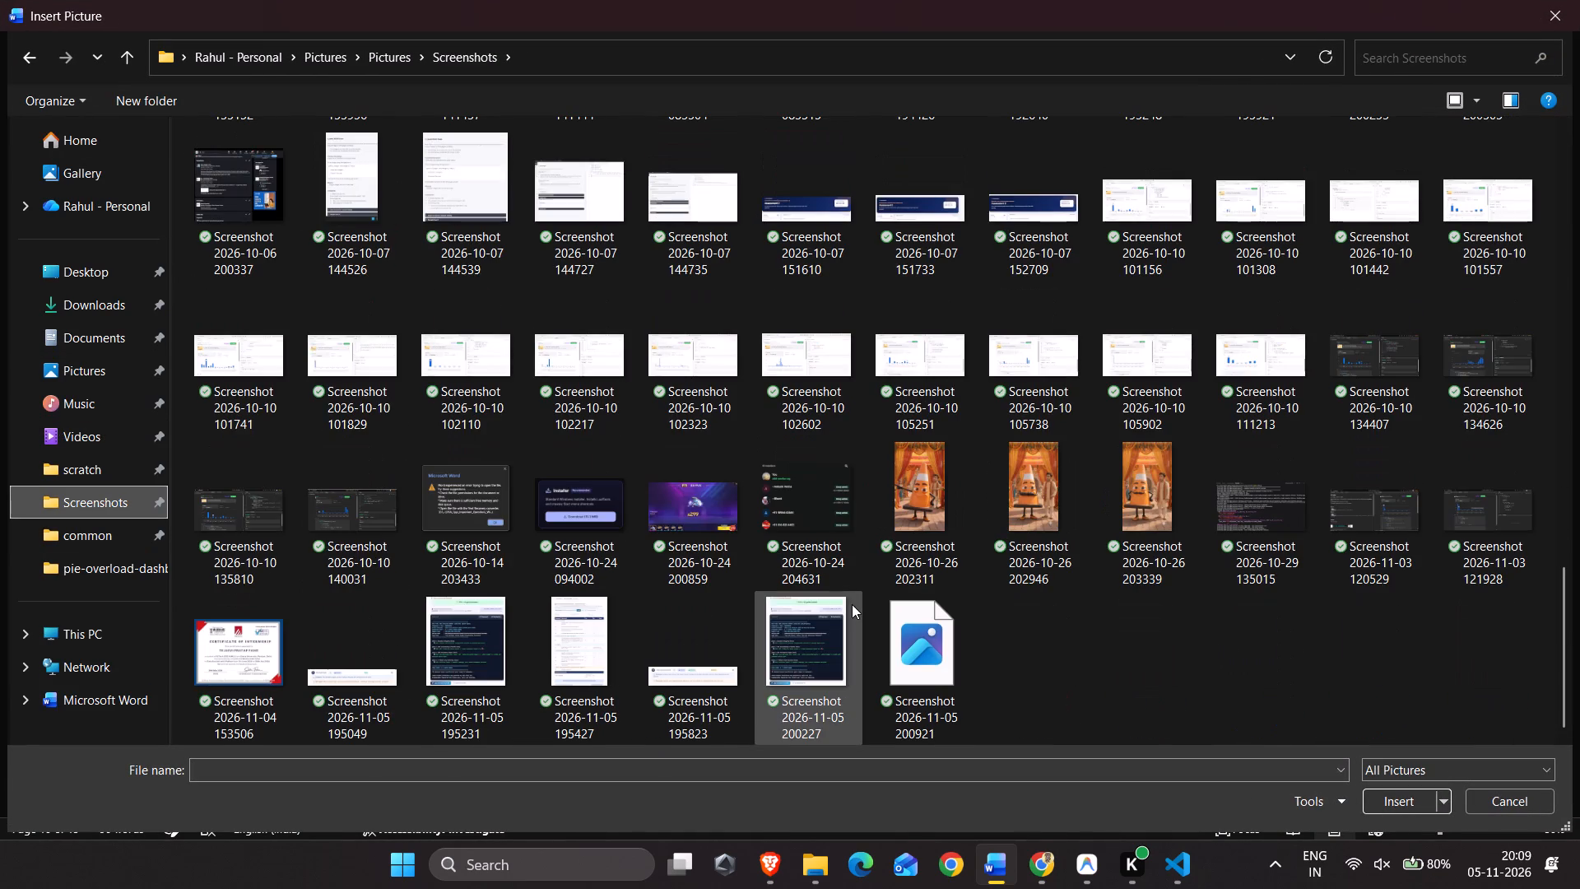
scroll(852, 604, down, 9)
double_click(932, 654)
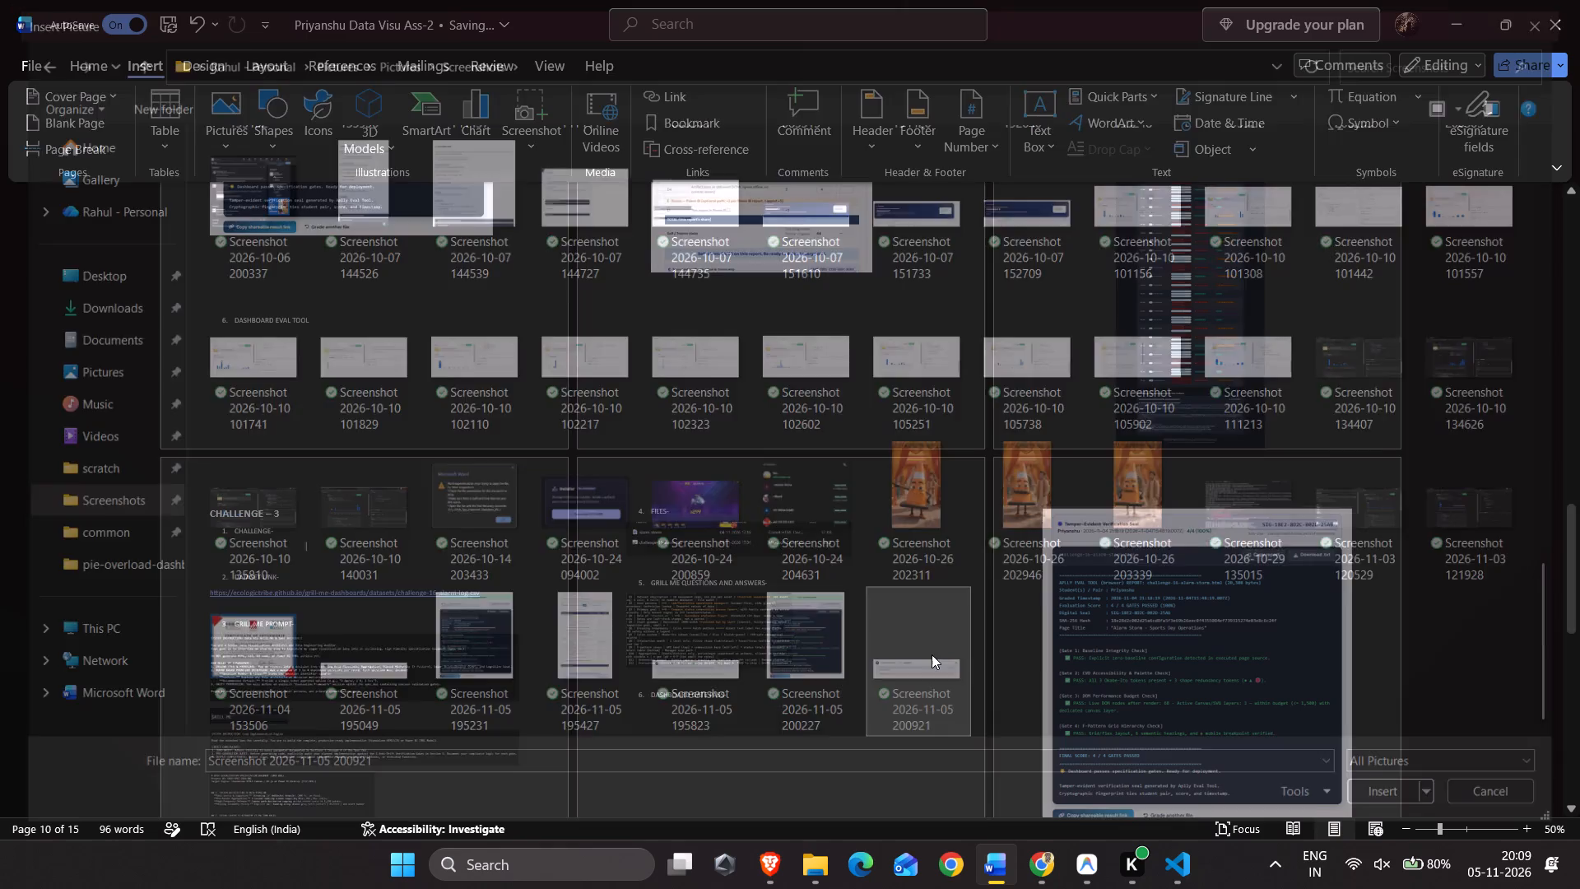
click(367, 656)
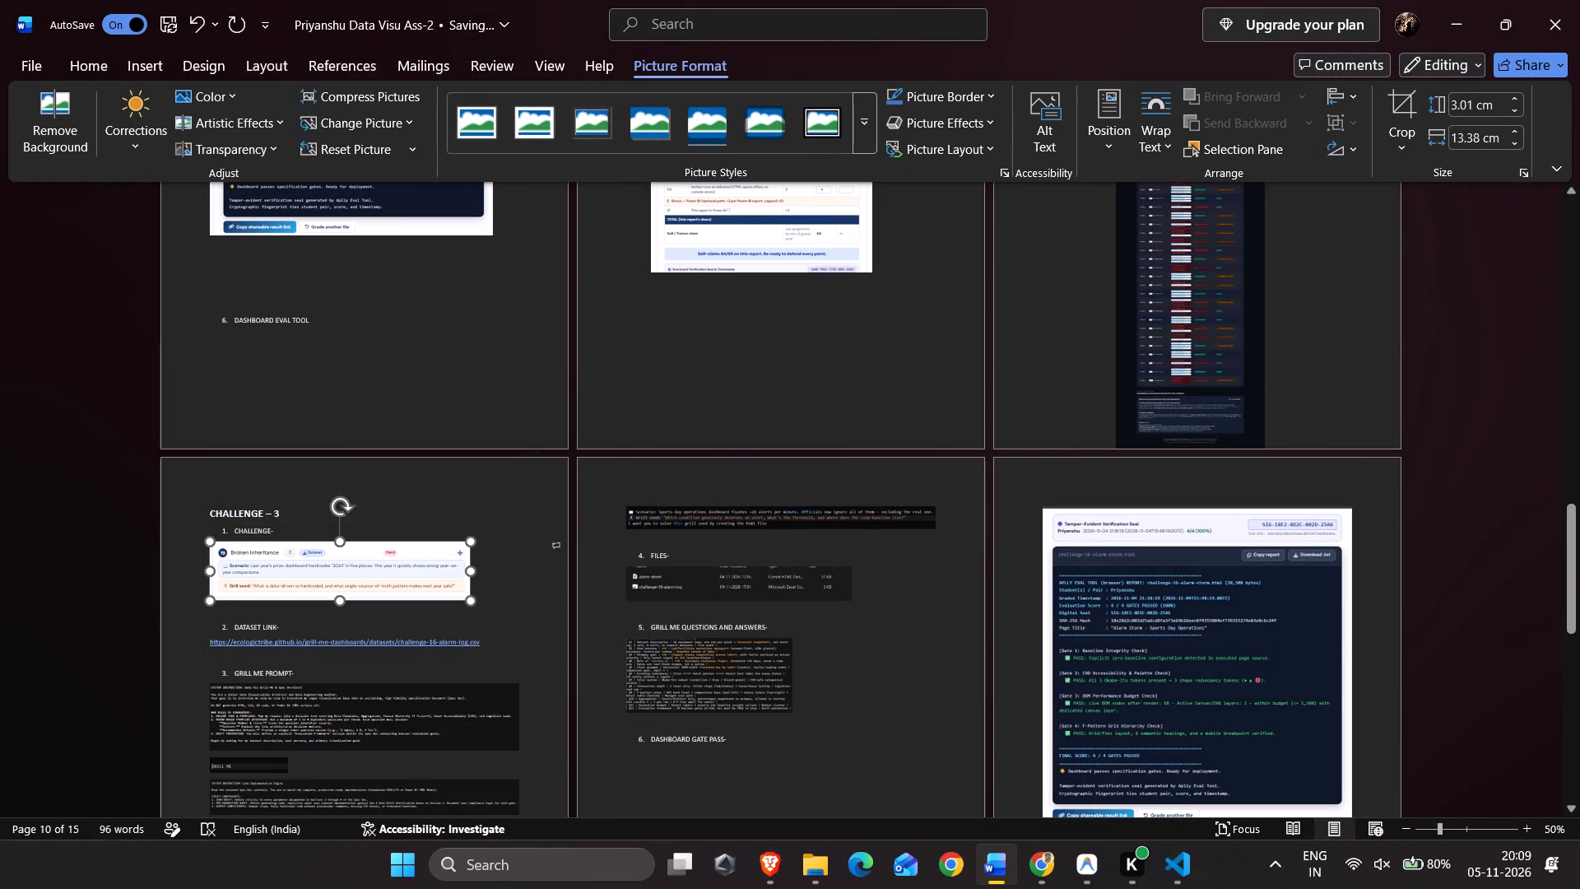
Switch to Chrome and open the challenge 20 Export Amnesia dataset link in a new tab.
click(997, 860)
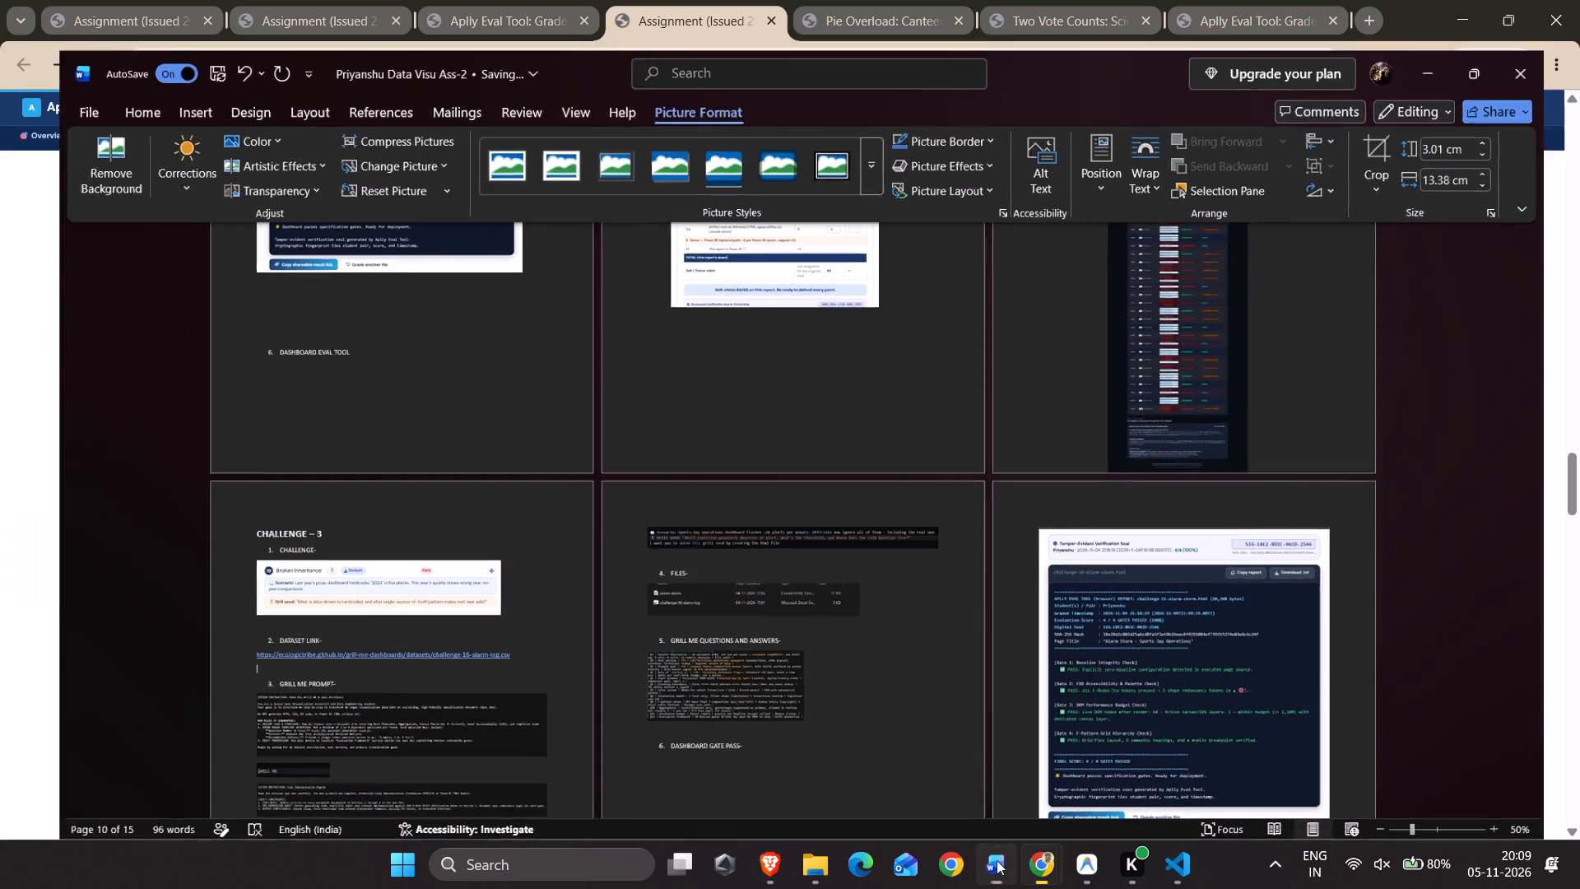
right_click(713, 534)
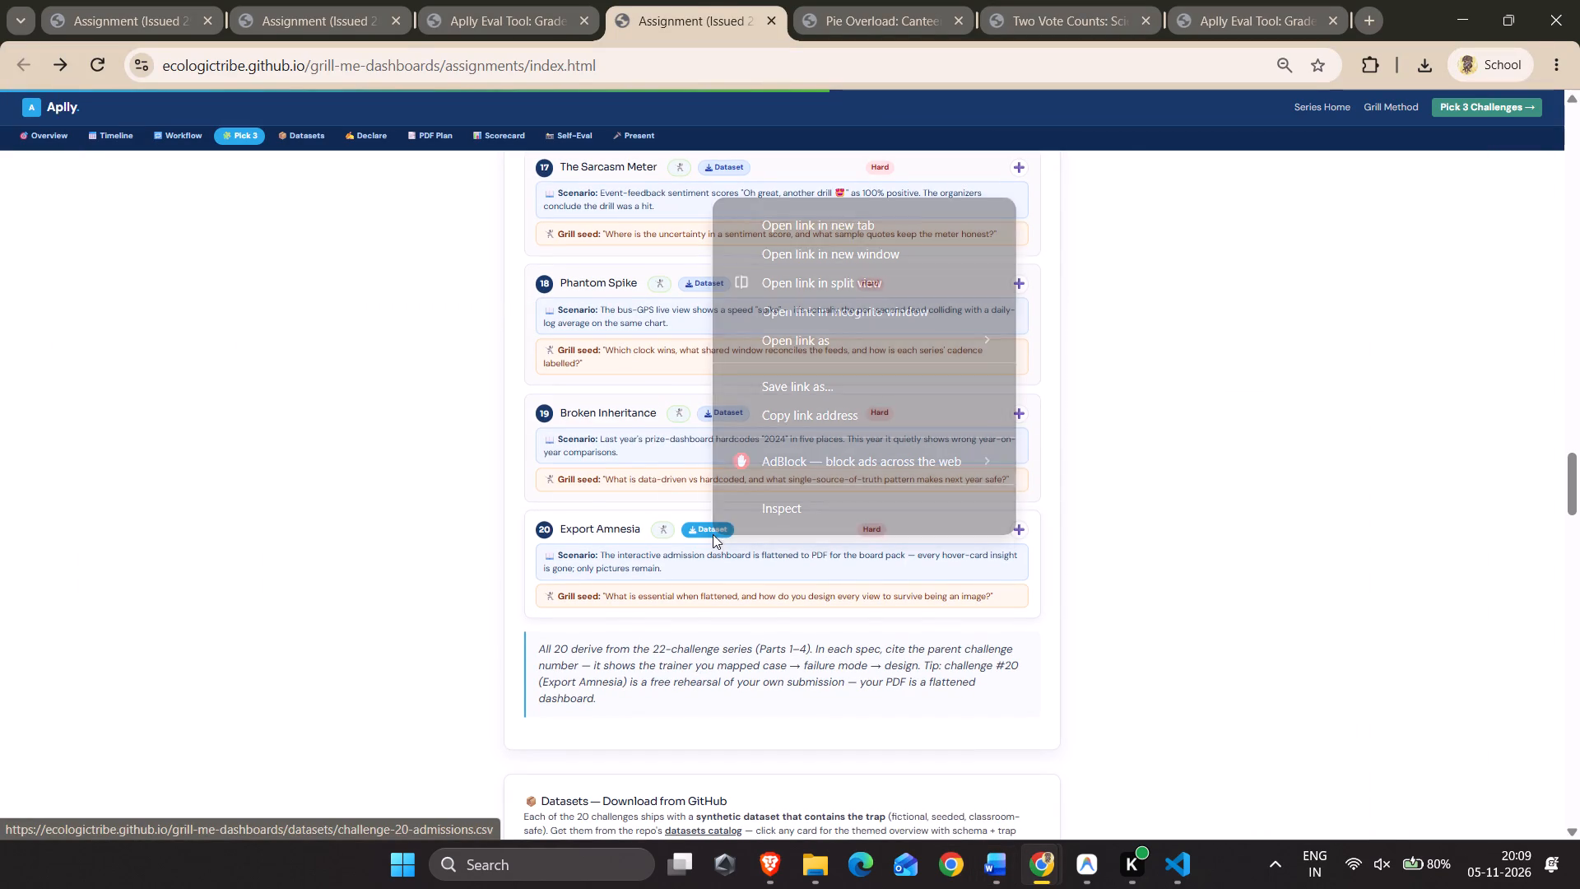
click(782, 220)
click(746, 0)
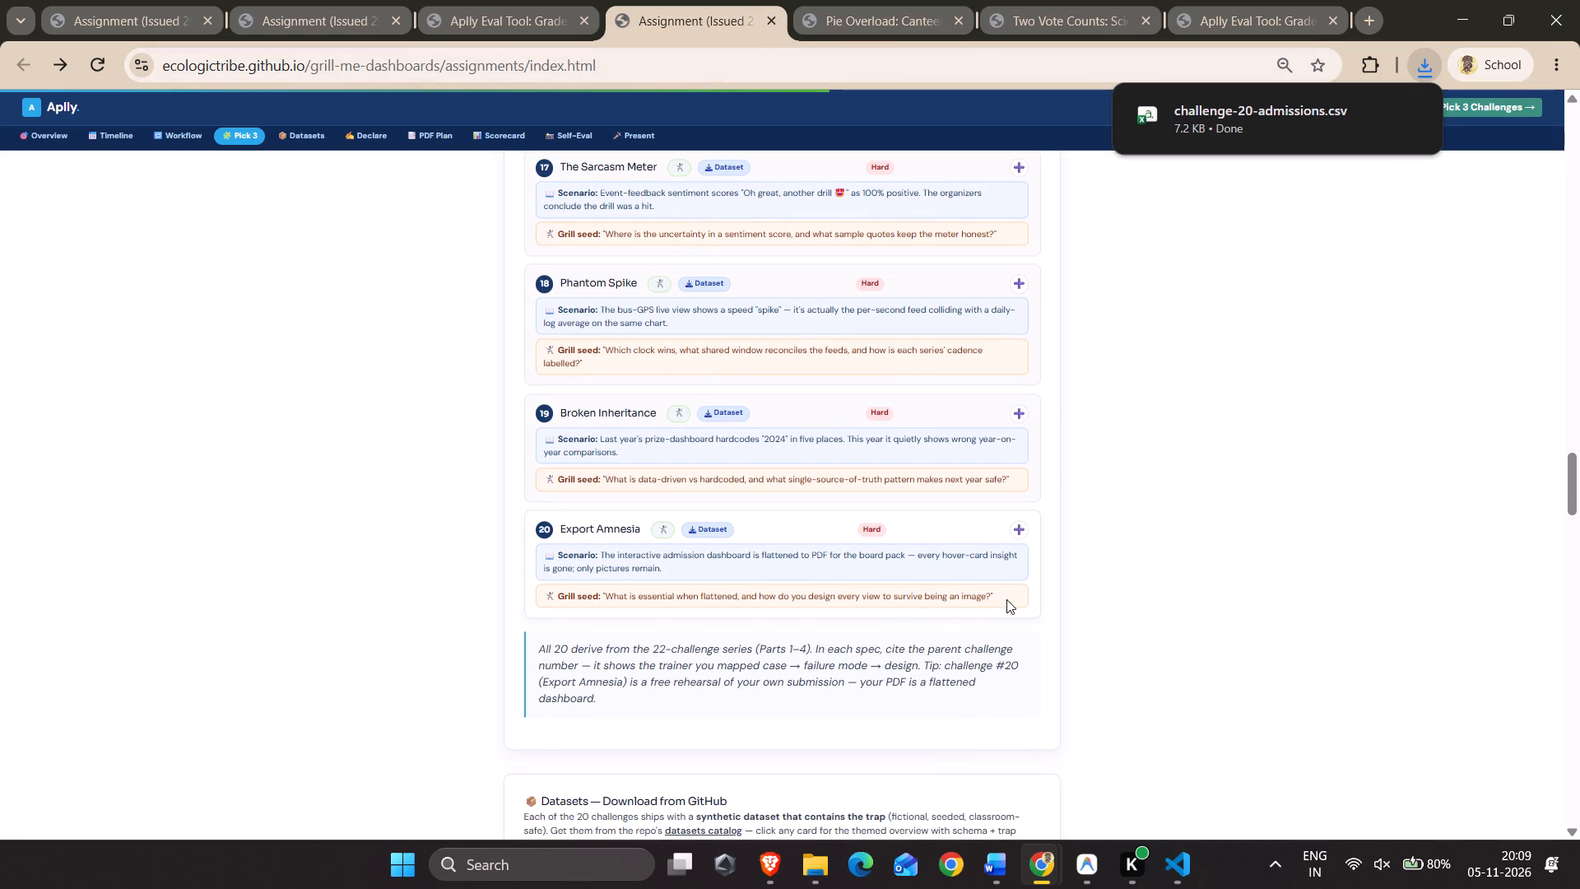
drag(1006, 599, 531, 514)
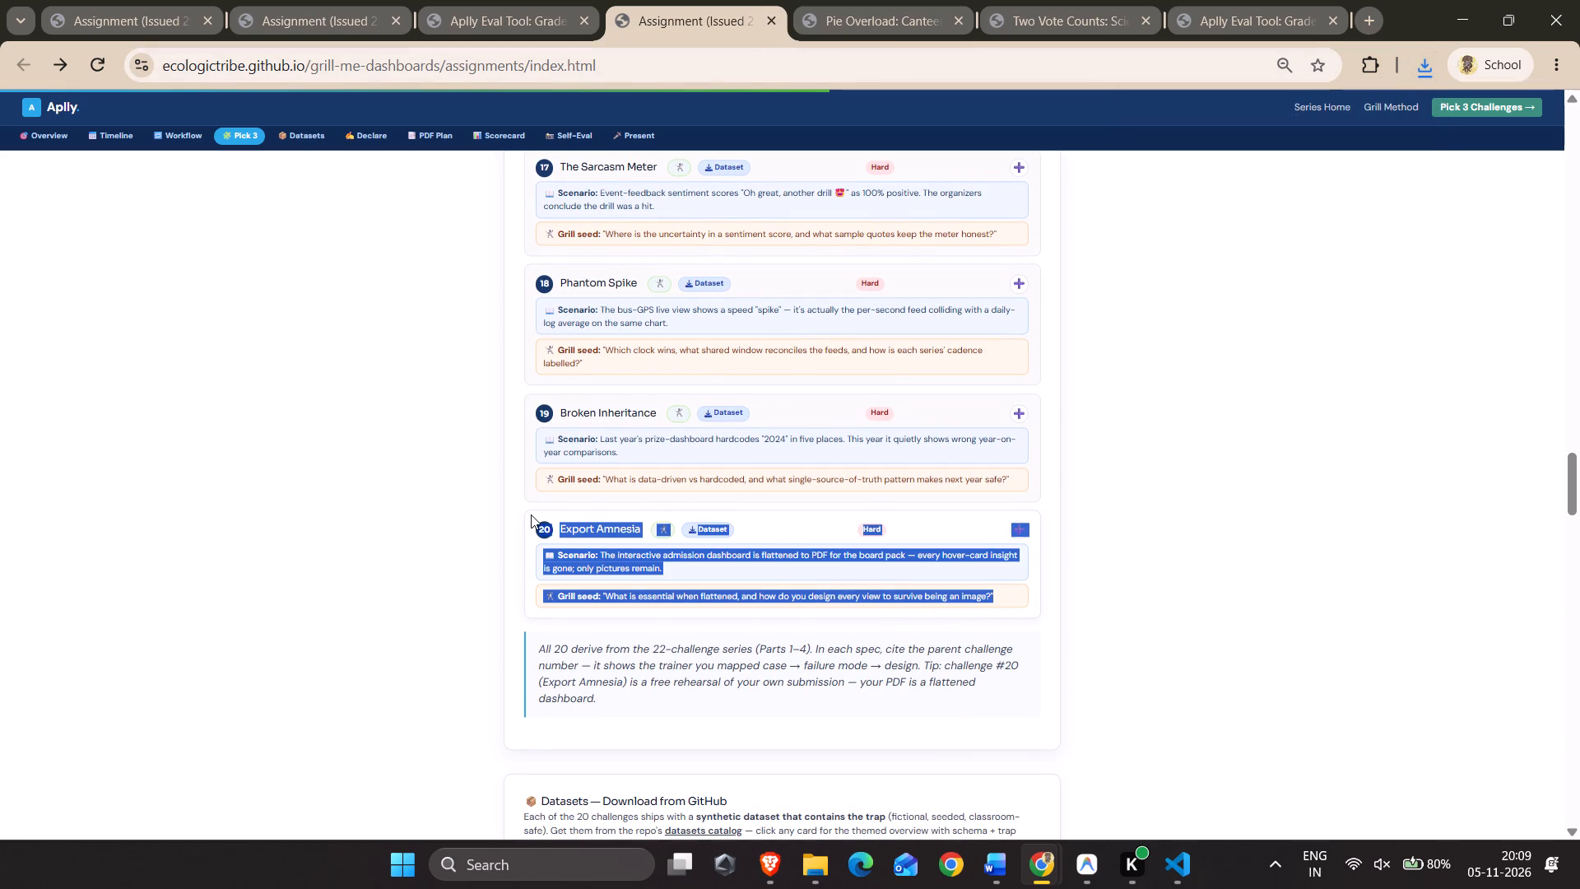
key(ctrl+c)
key(alt+Tab)
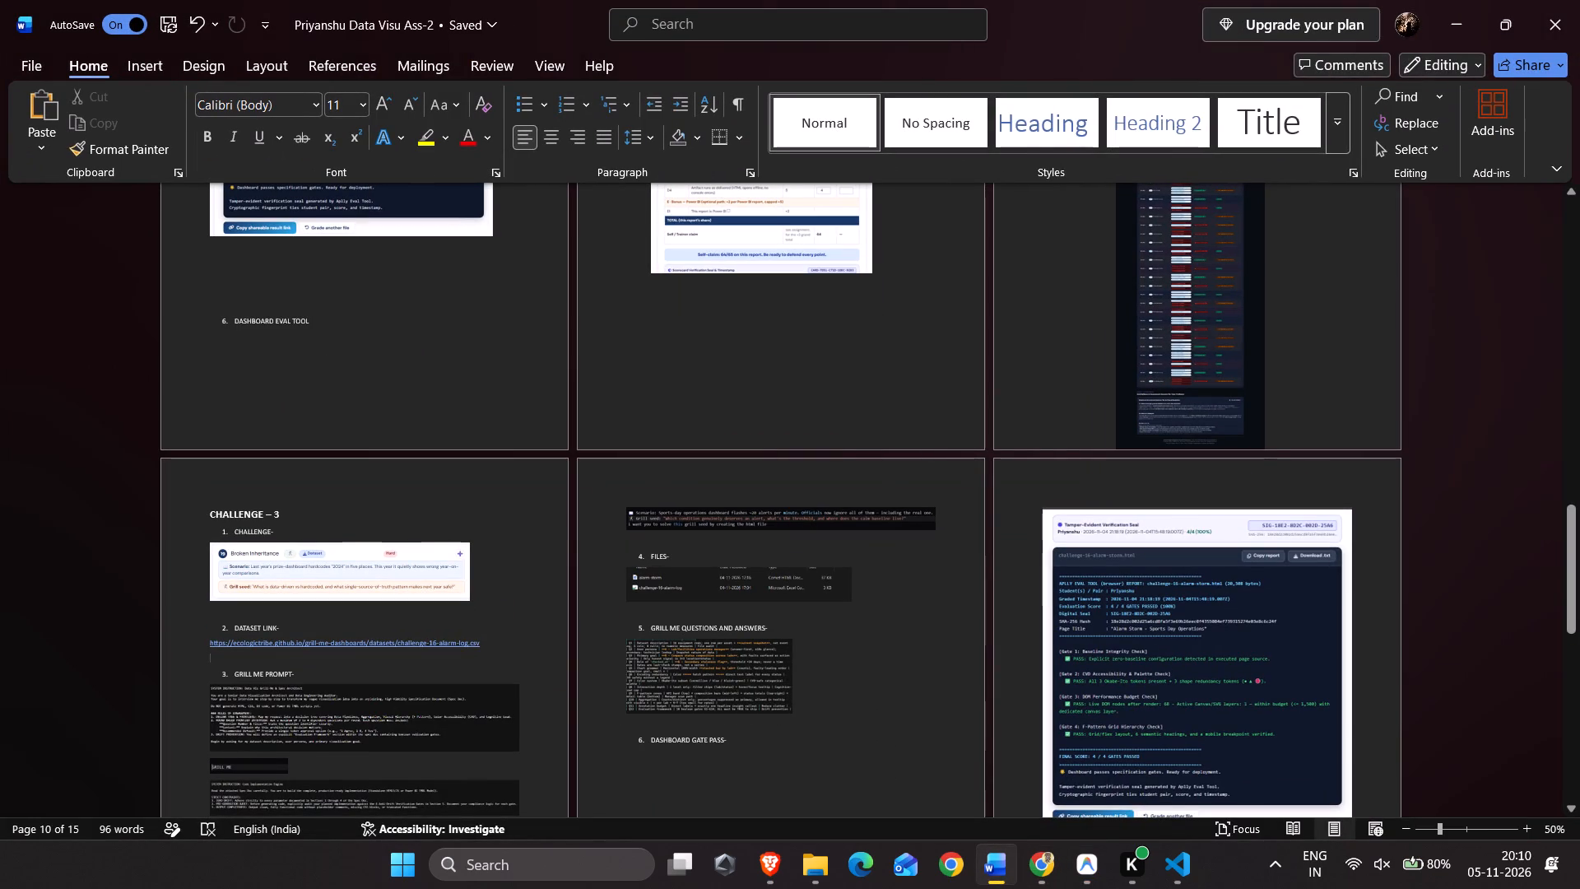
key(BackSpace)
key(BackSpace)
key(BackSpace)
key(BackSpace)
key(BackSpace)
key(BackSpace)
key(BackSpace)
key(BackSpace)
key(BackSpace)
key(BackSpace)
key(BackSpace)
key(BackSpace)
key(BackSpace)
key(BackSpace)
key(BackSpace)
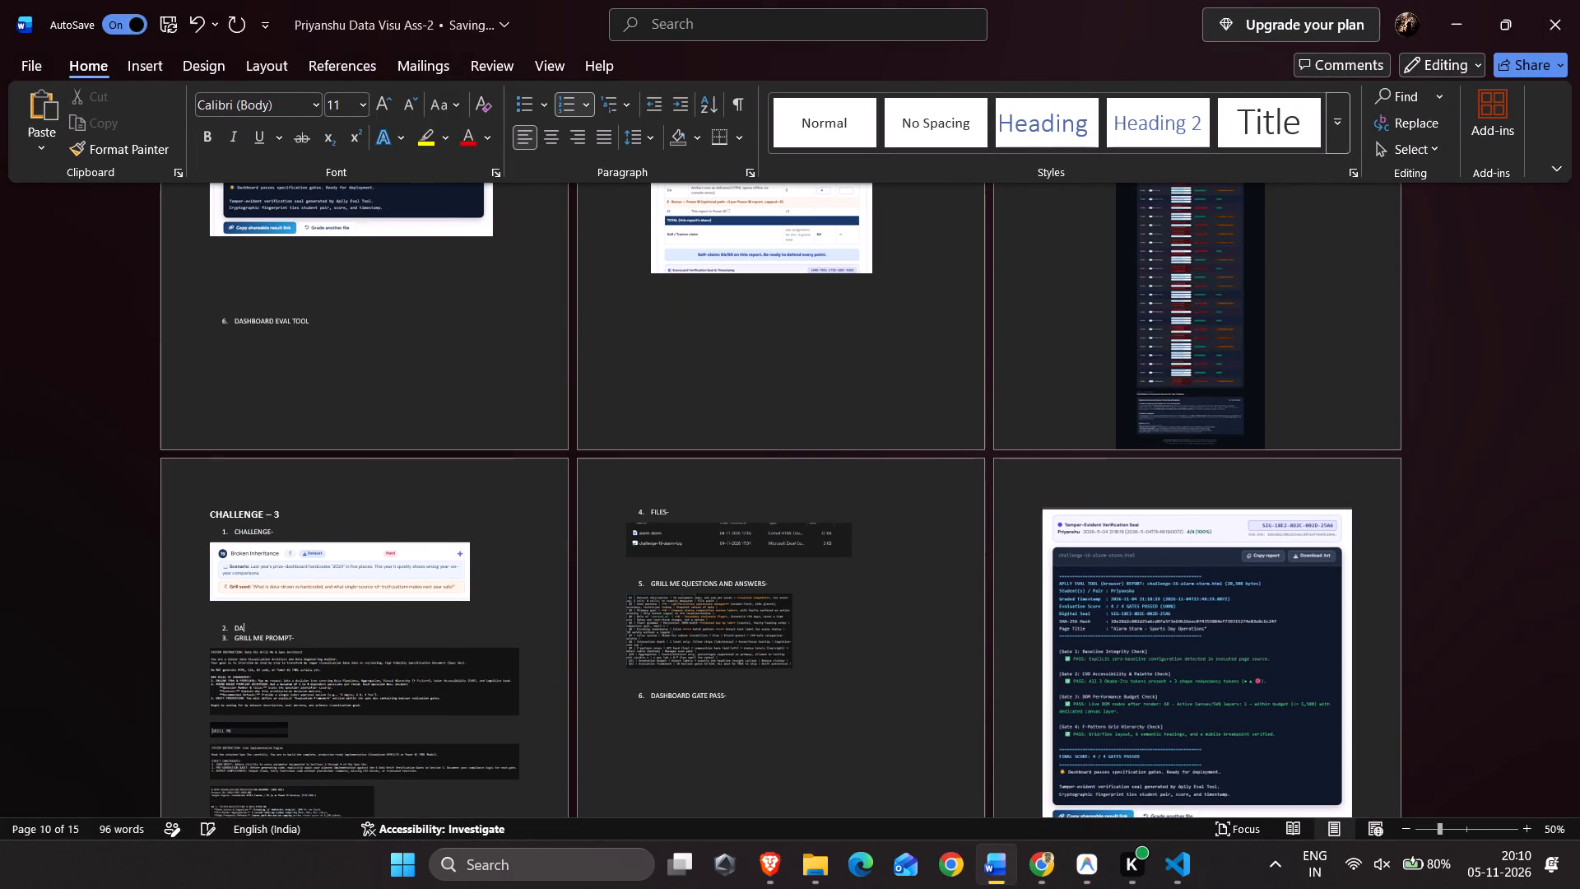
Undo the deletions affecting Challenge 3's item 2 DATASET LINK heading and delete only the old link beneath it.
key(ctrl+z)
key(ctrl+z)
key(ctrl+z)
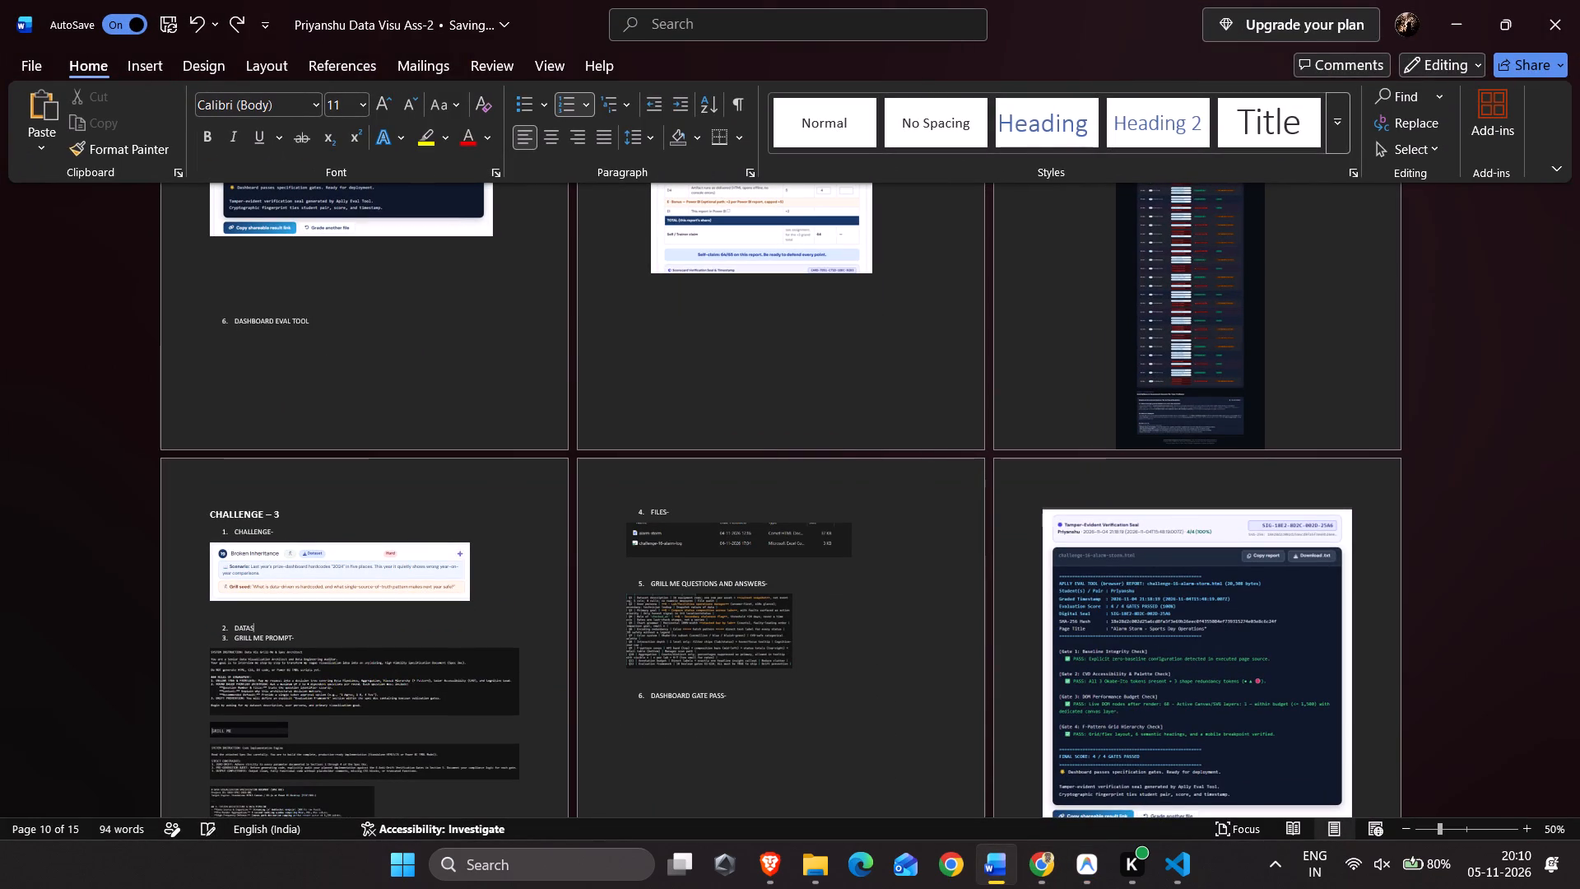
key(ctrl+z)
key(ctrl+z)
key(ctrl+z)
key(ctrl+z)
key(ctrl+z)
key(ctrl+z)
key(ctrl+z)
key(ctrl+z)
key(ctrl+z)
key(ctrl+z)
key(BackSpace)
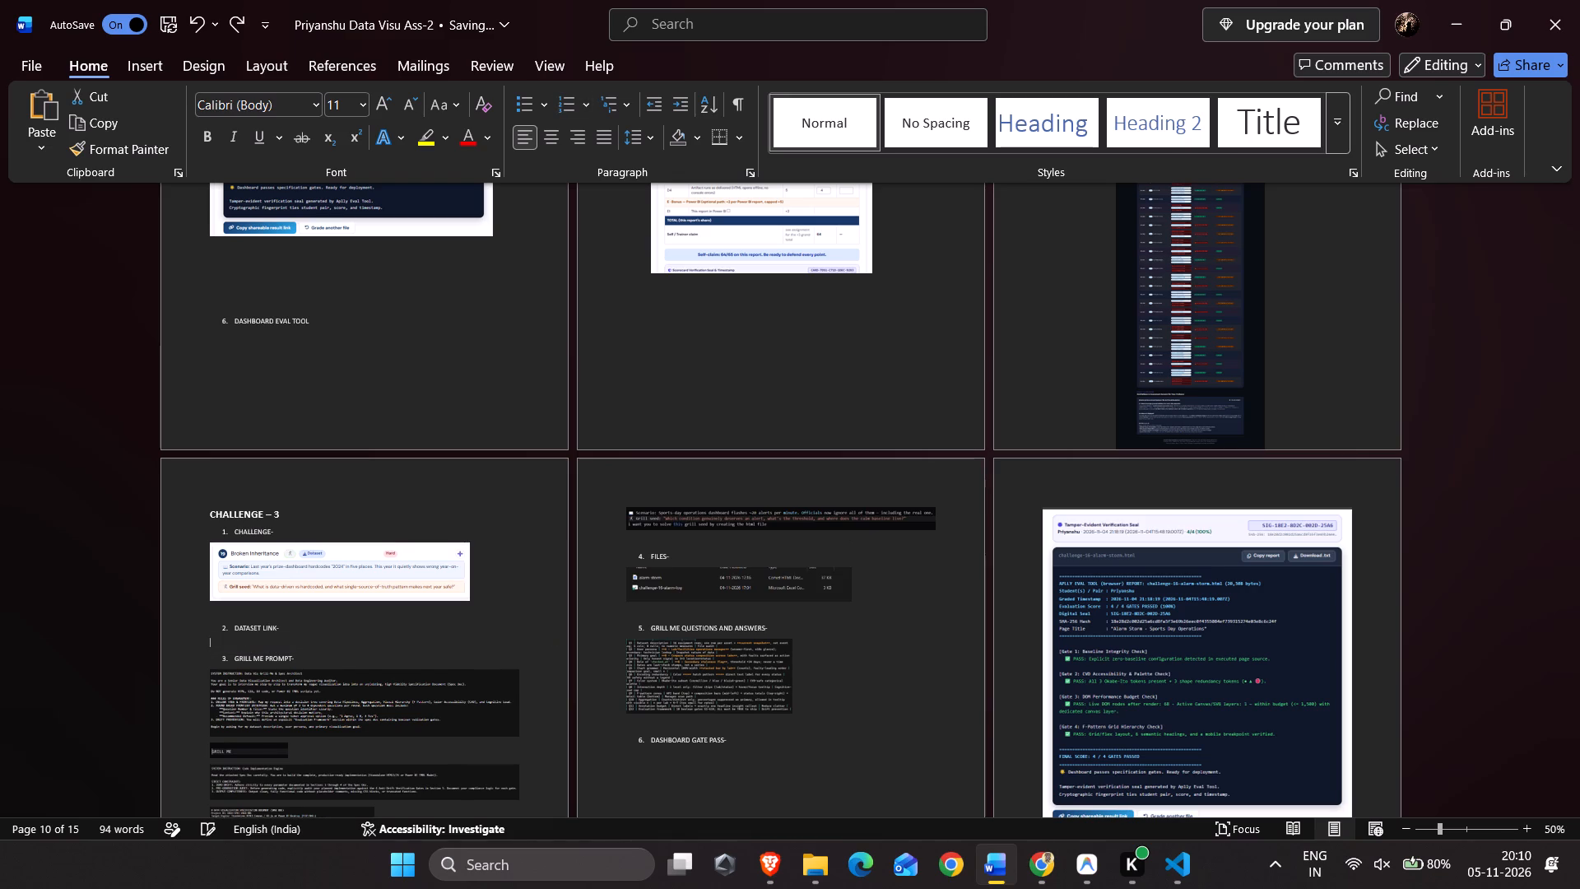
Paste the grill-method.html tutorial link under Challenge 3's DATASET LINK heading and turn it into a hyperlink.
key(ctrl+v)
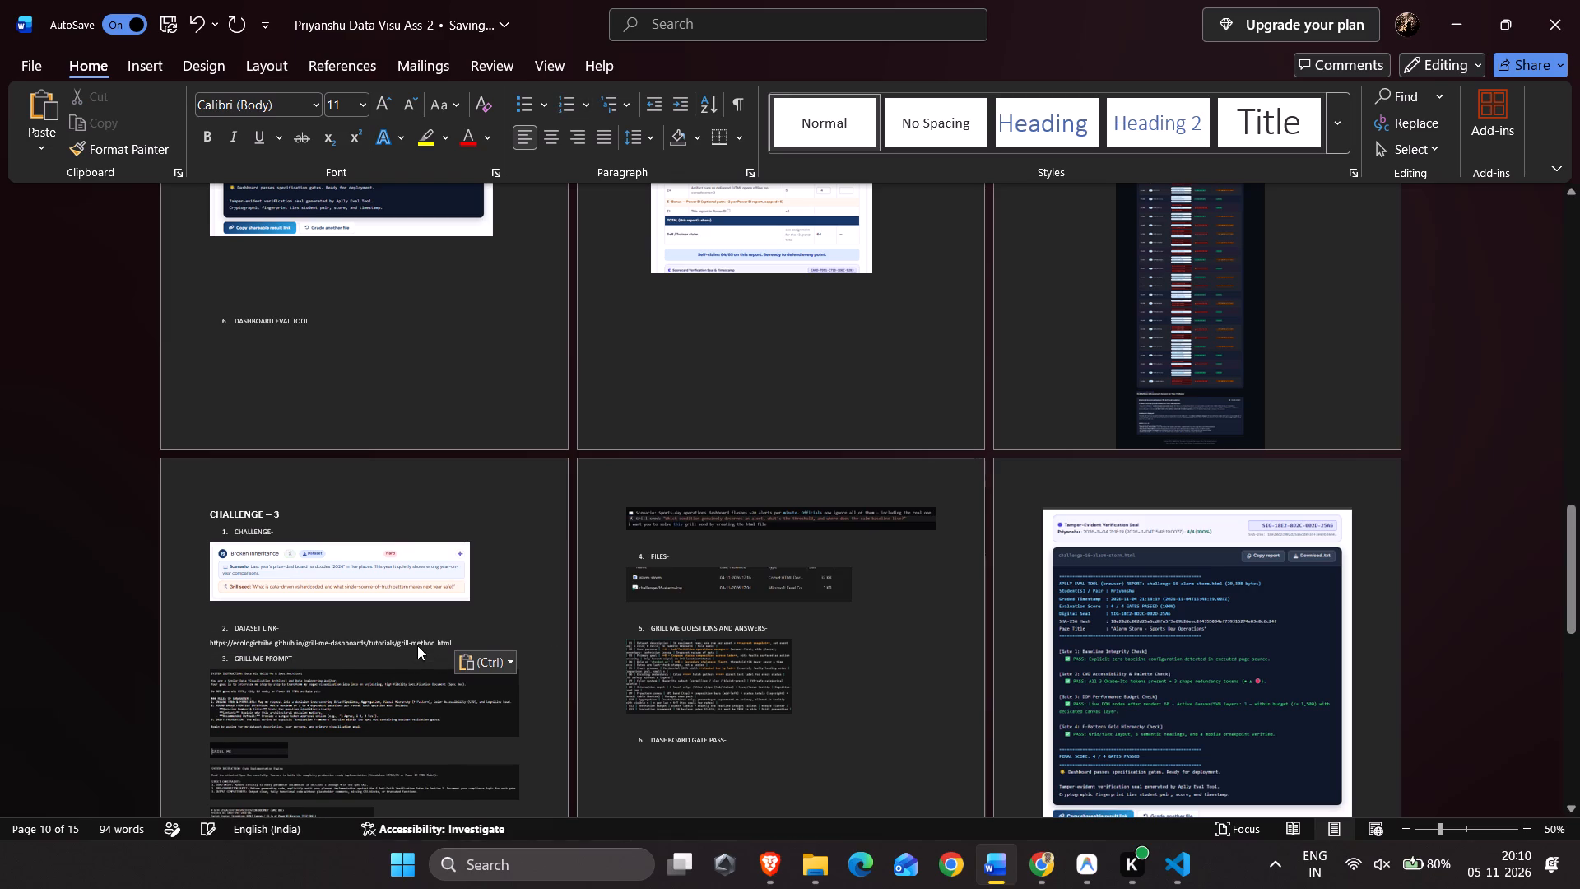
triple_click(410, 643)
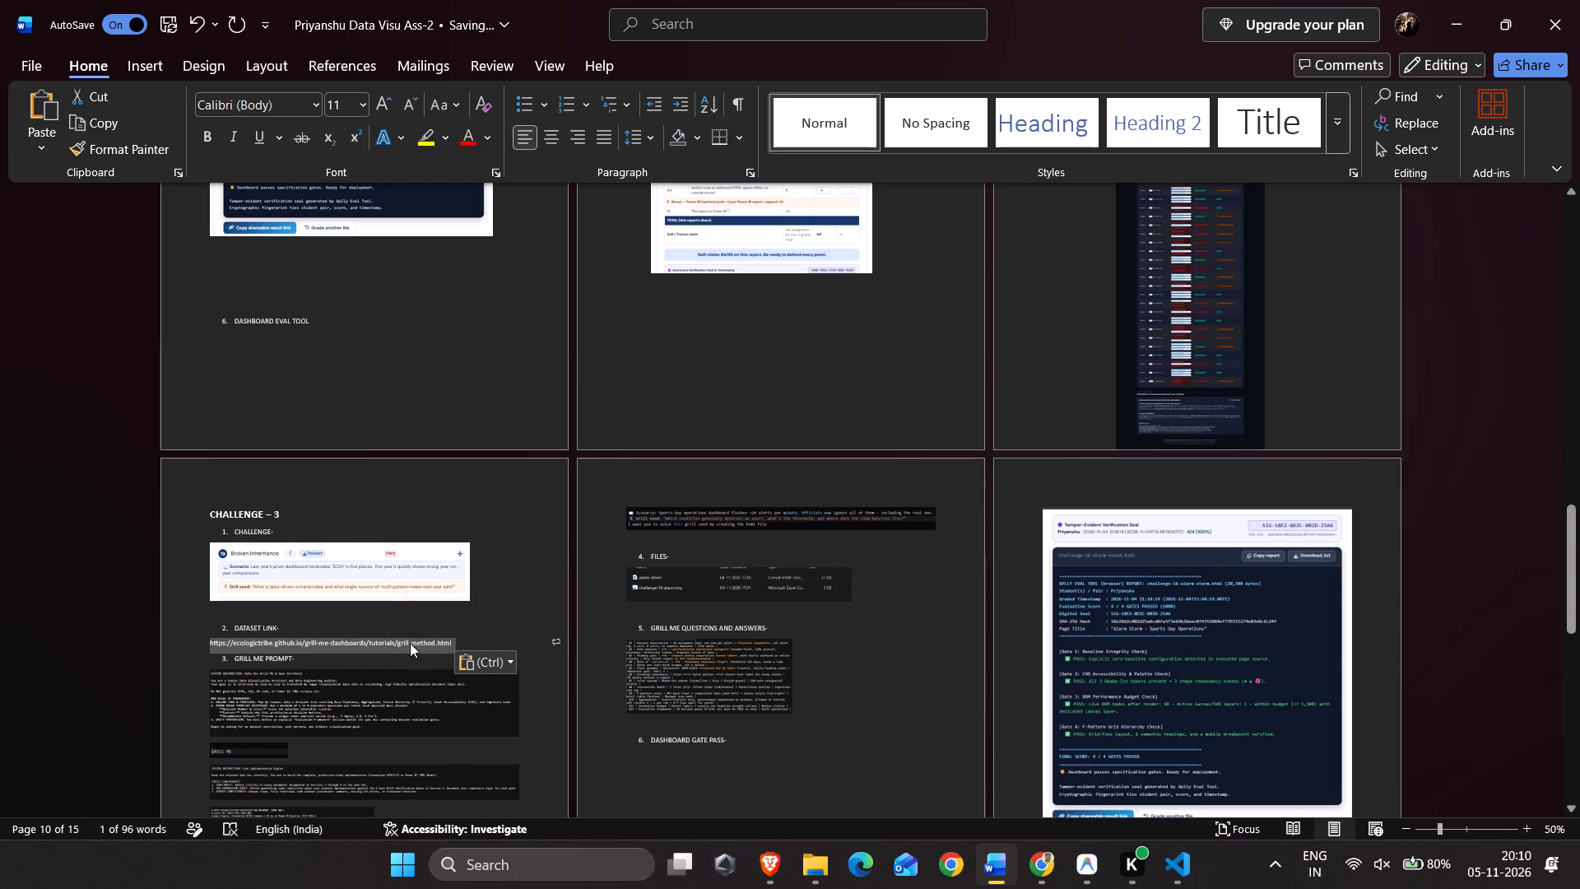
key(ctrl+k)
key(Return)
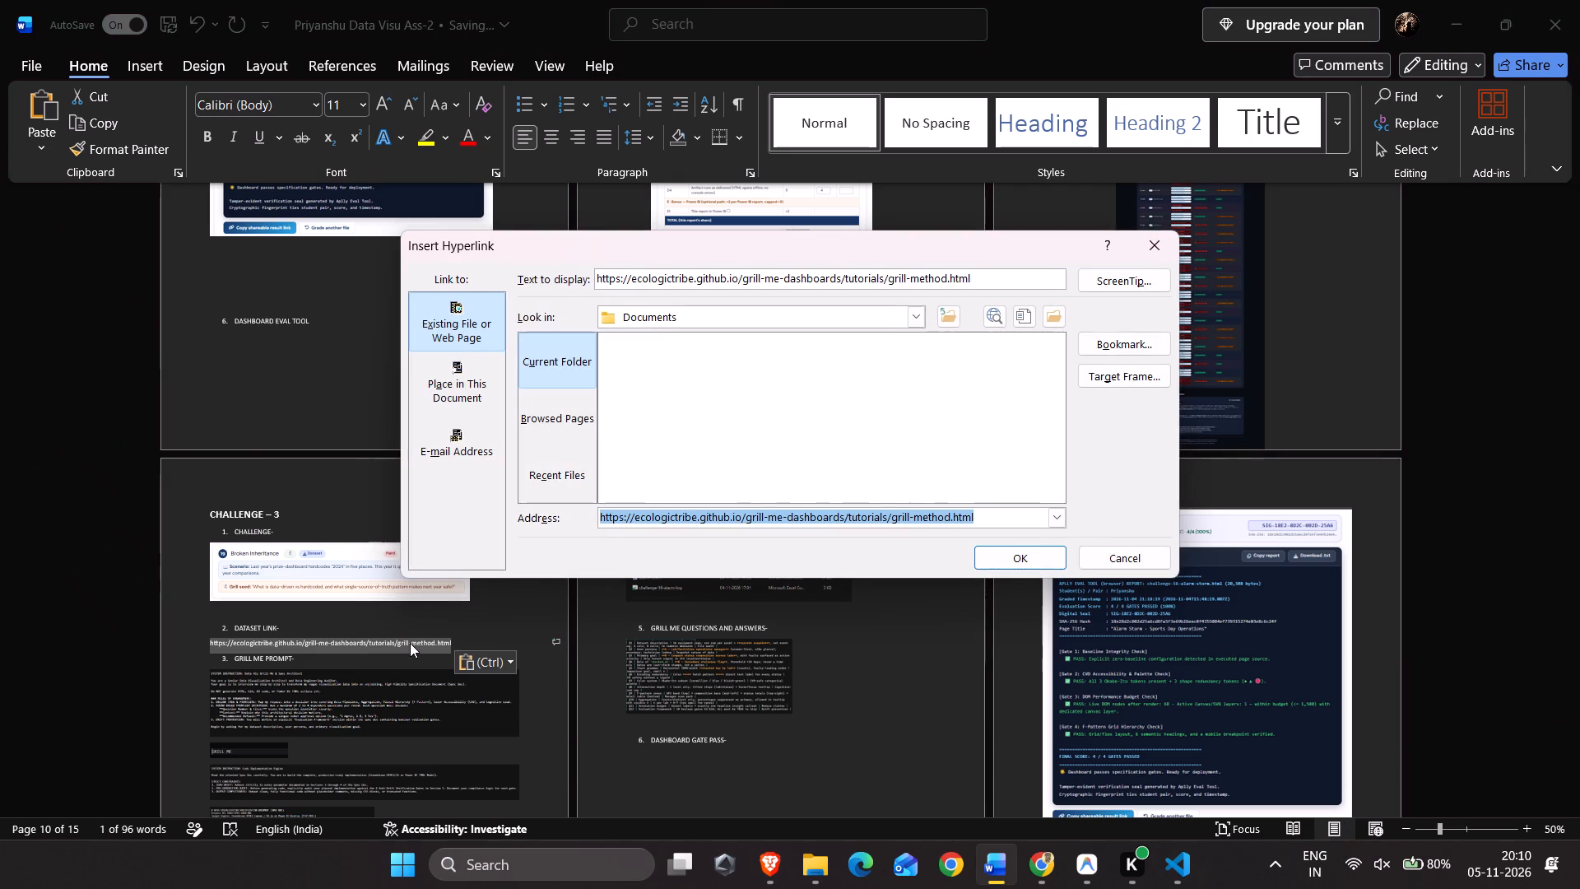
Switch to File Explorer and open the broken-inheritance-dashboard folder from scratch in Visual Studio Code, maximizing its window.
scroll(389, 613, down, 1)
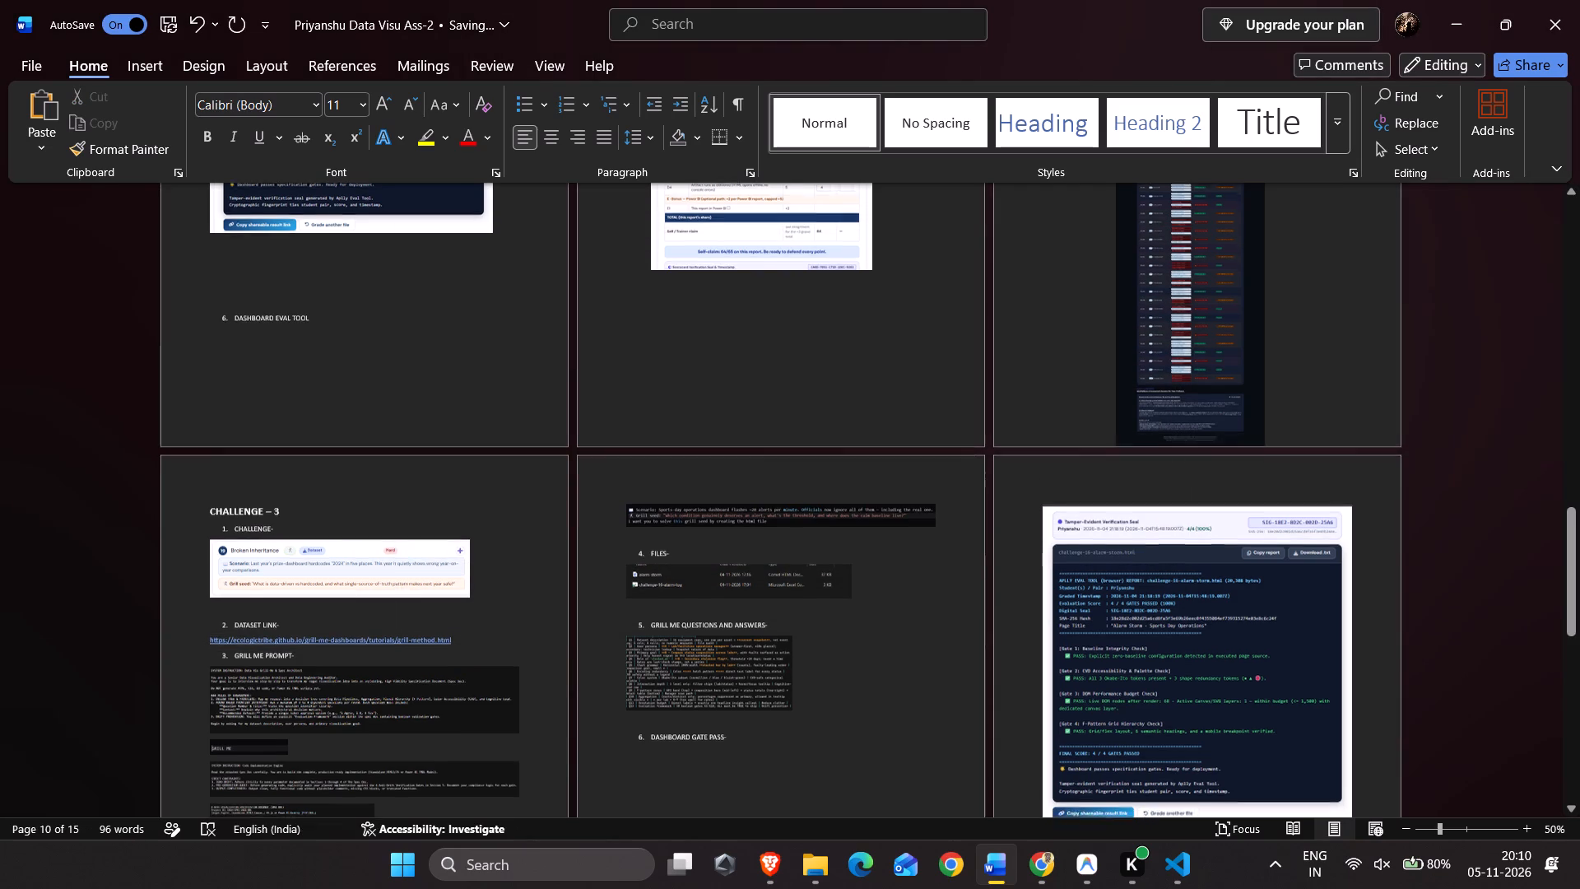
scroll(389, 613, down, 4)
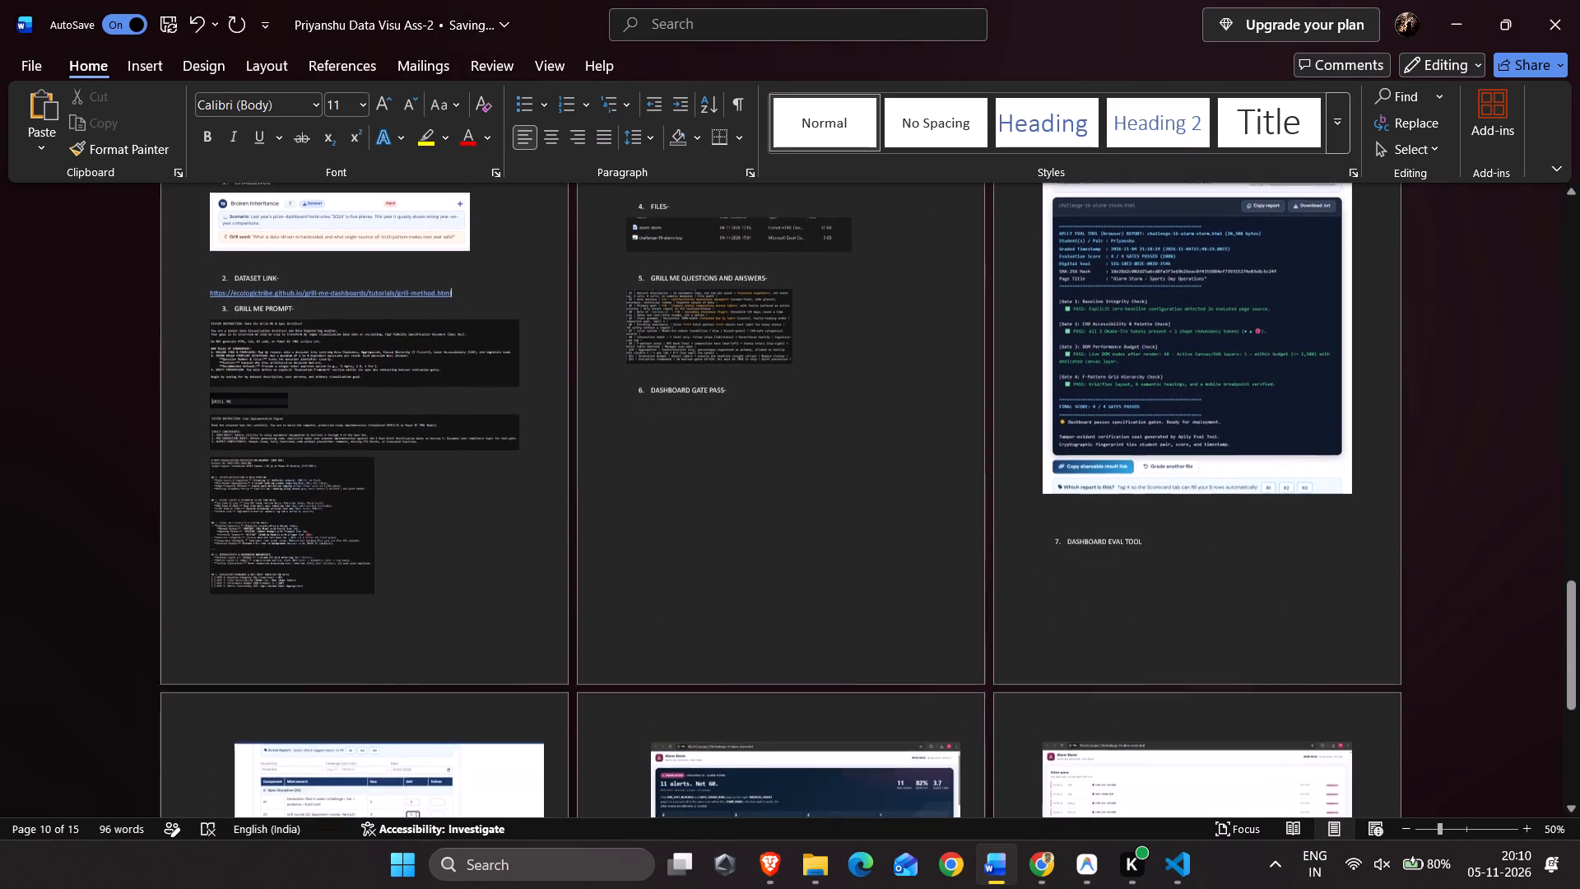
click(814, 858)
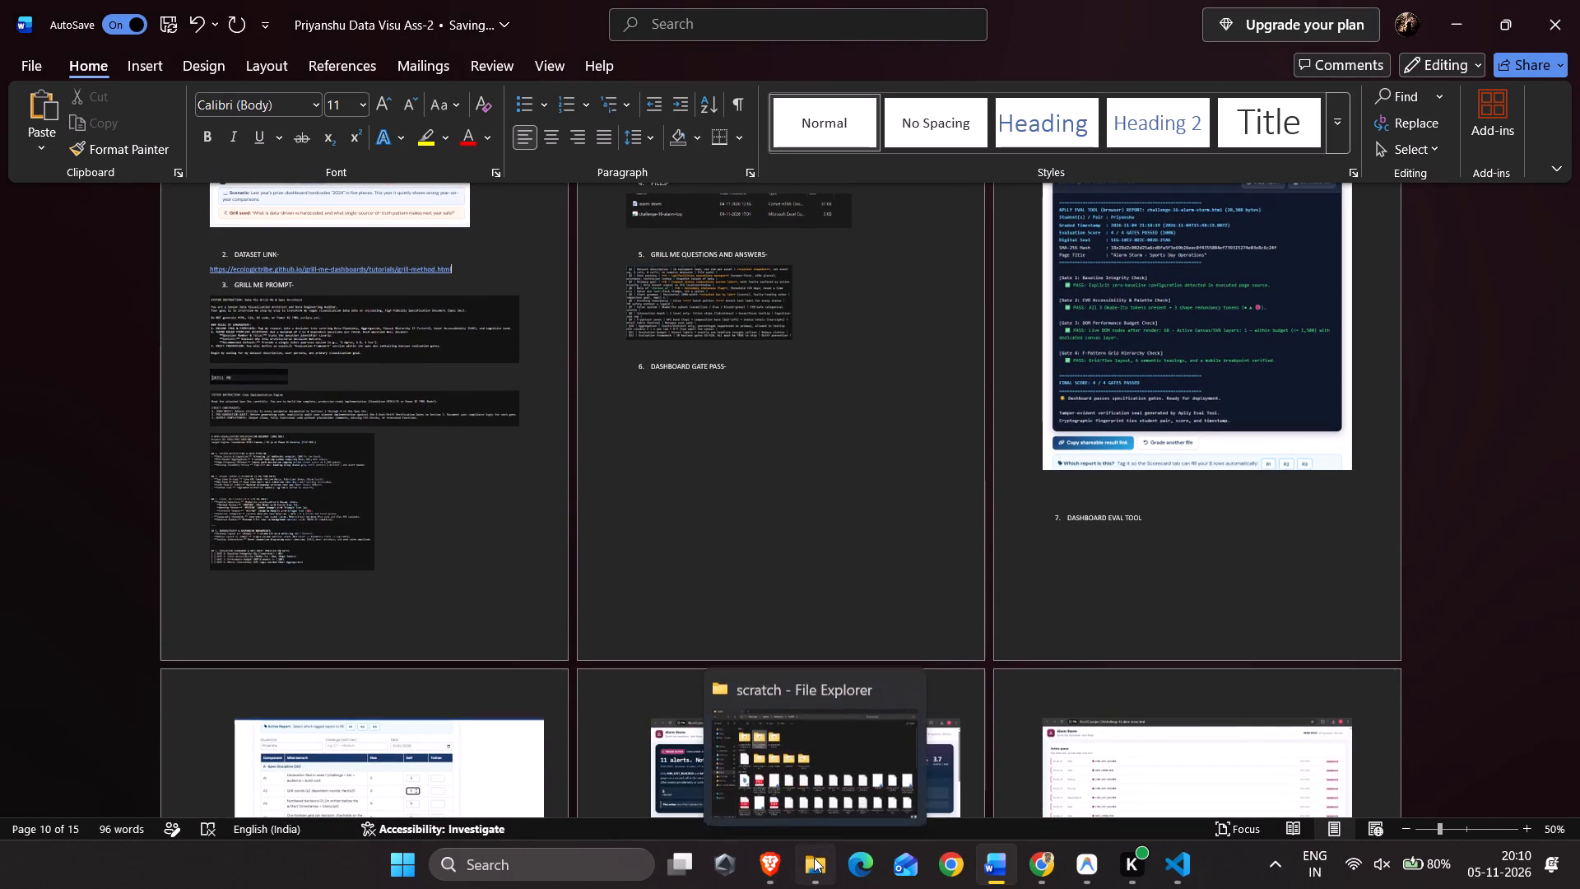
click(107, 482)
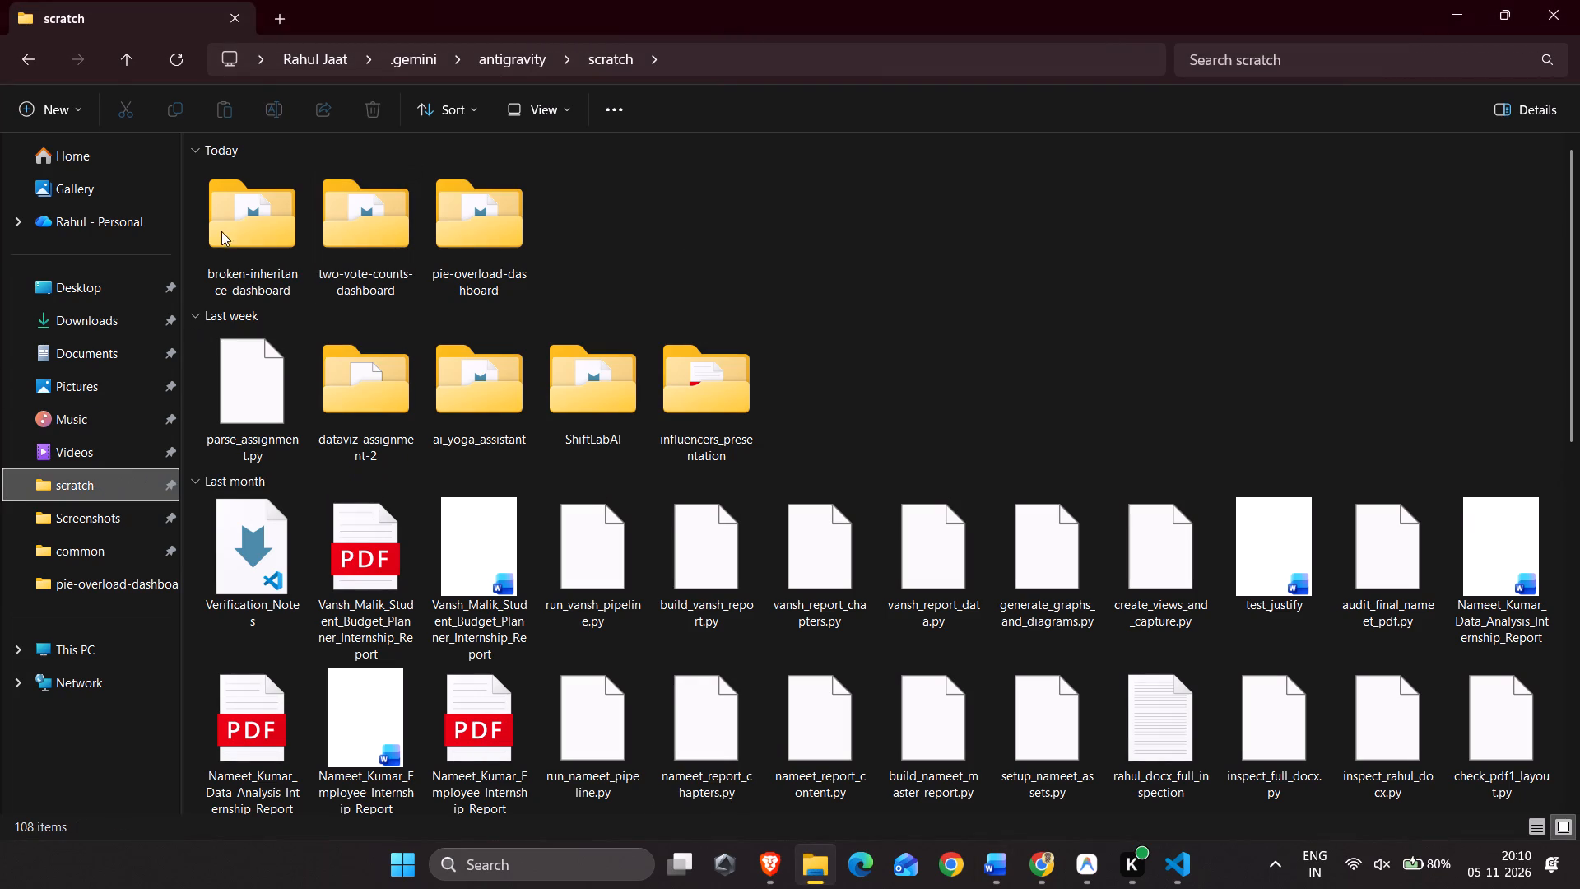
click(224, 222)
right_click(224, 222)
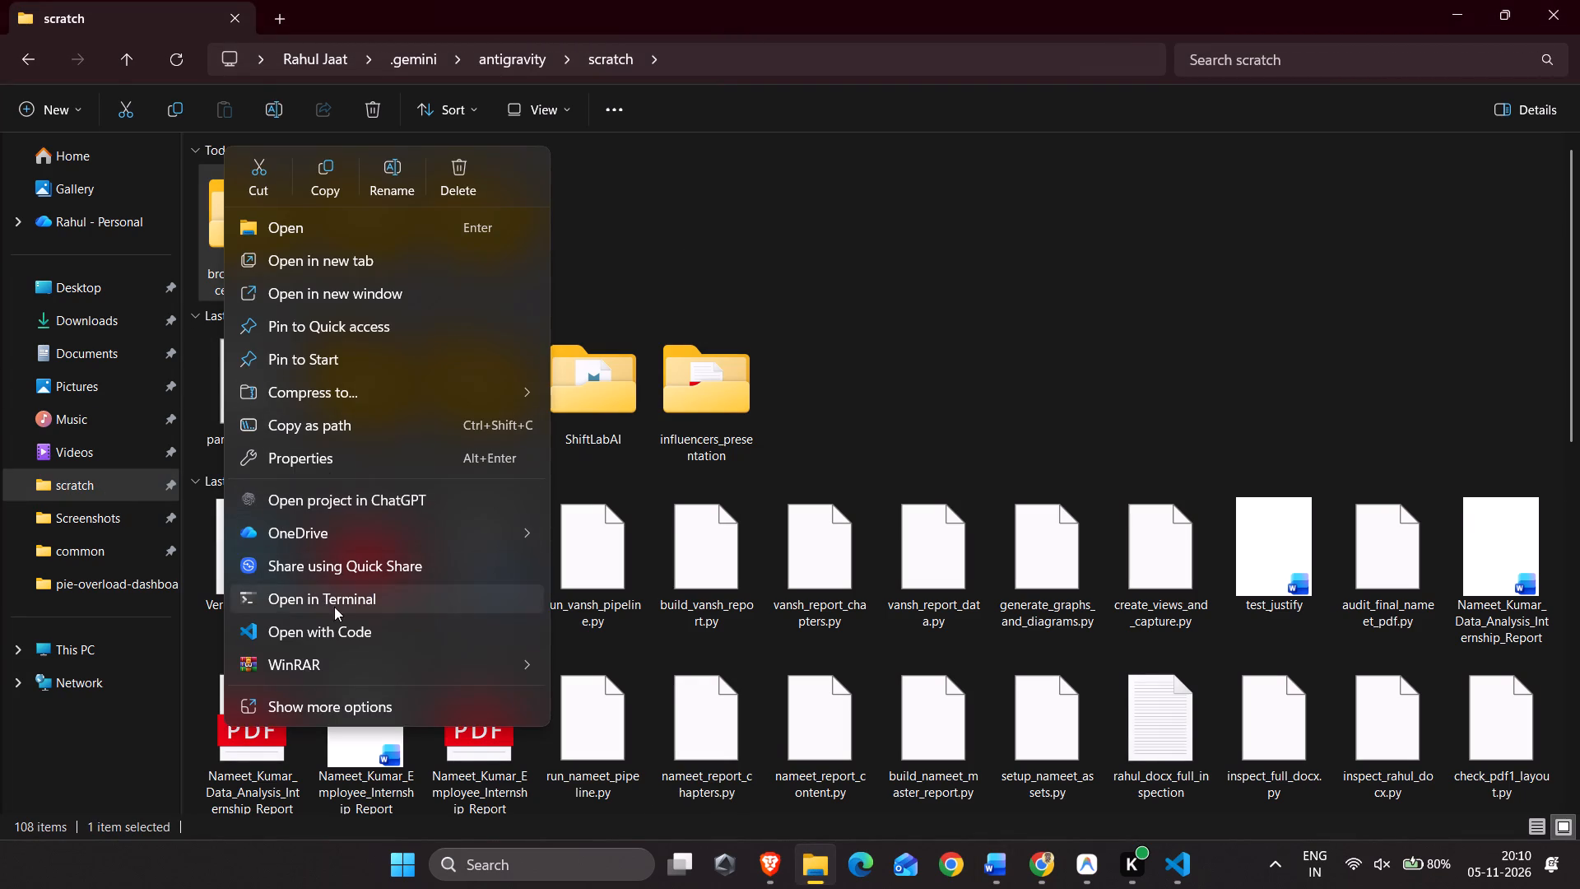
click(363, 633)
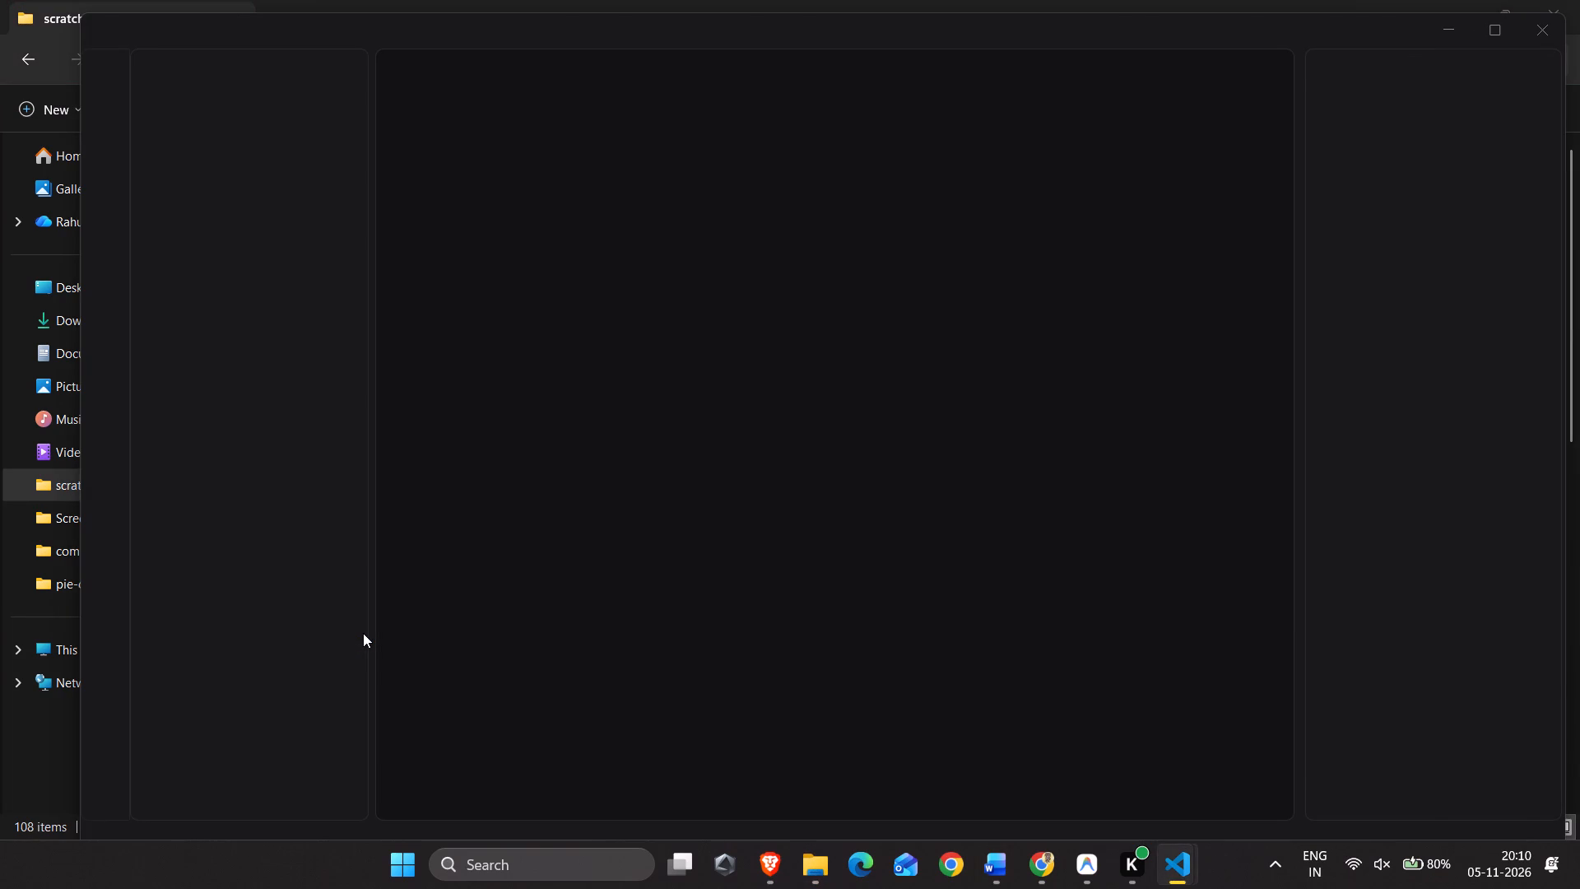
click(1480, 36)
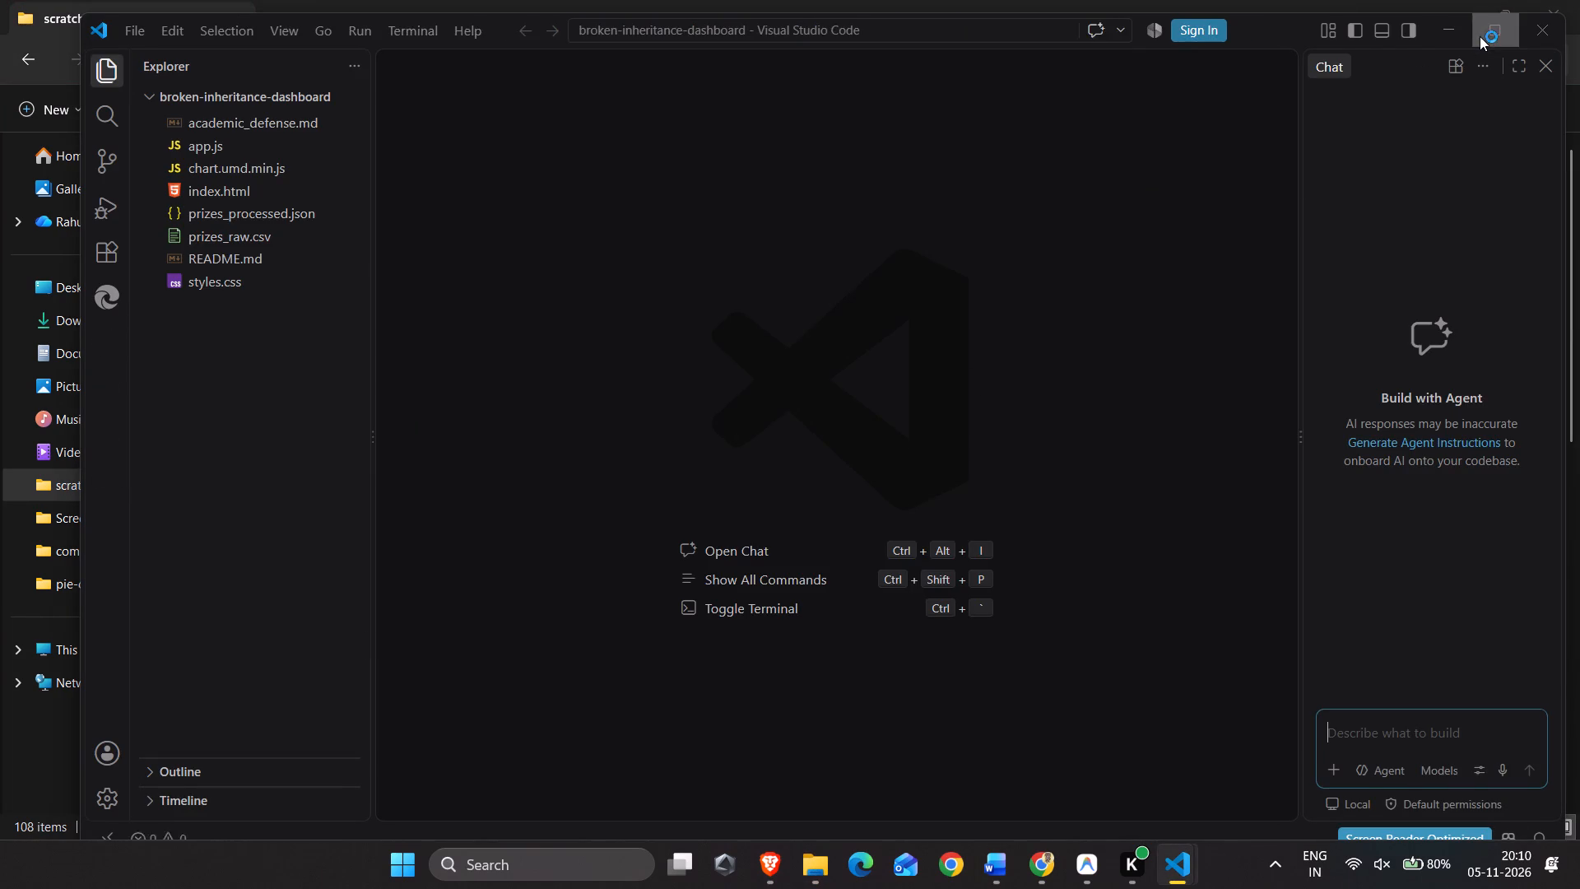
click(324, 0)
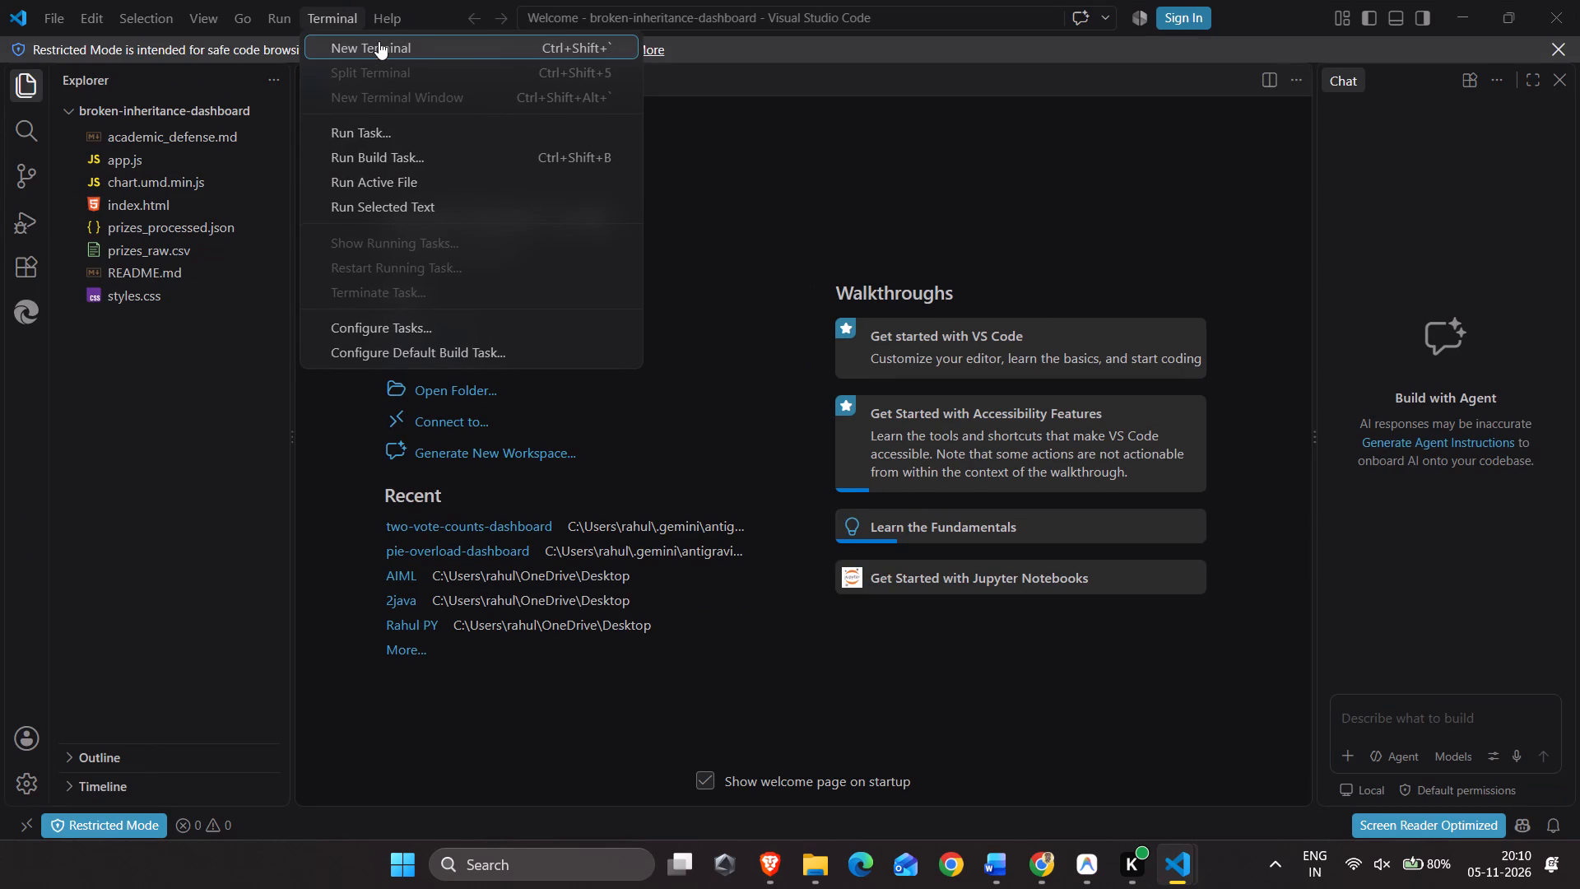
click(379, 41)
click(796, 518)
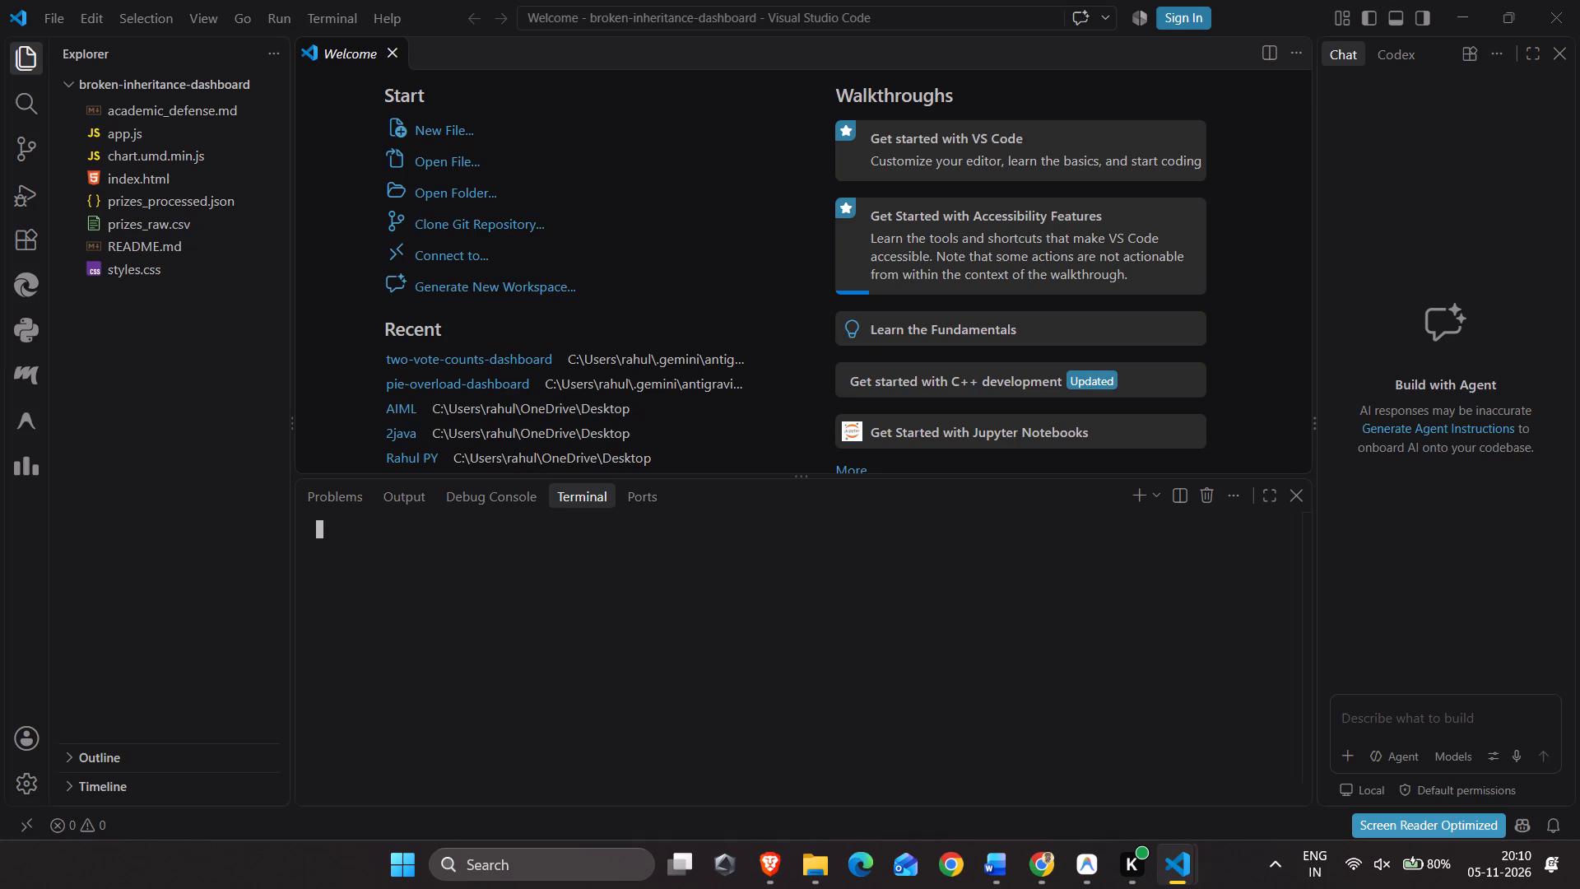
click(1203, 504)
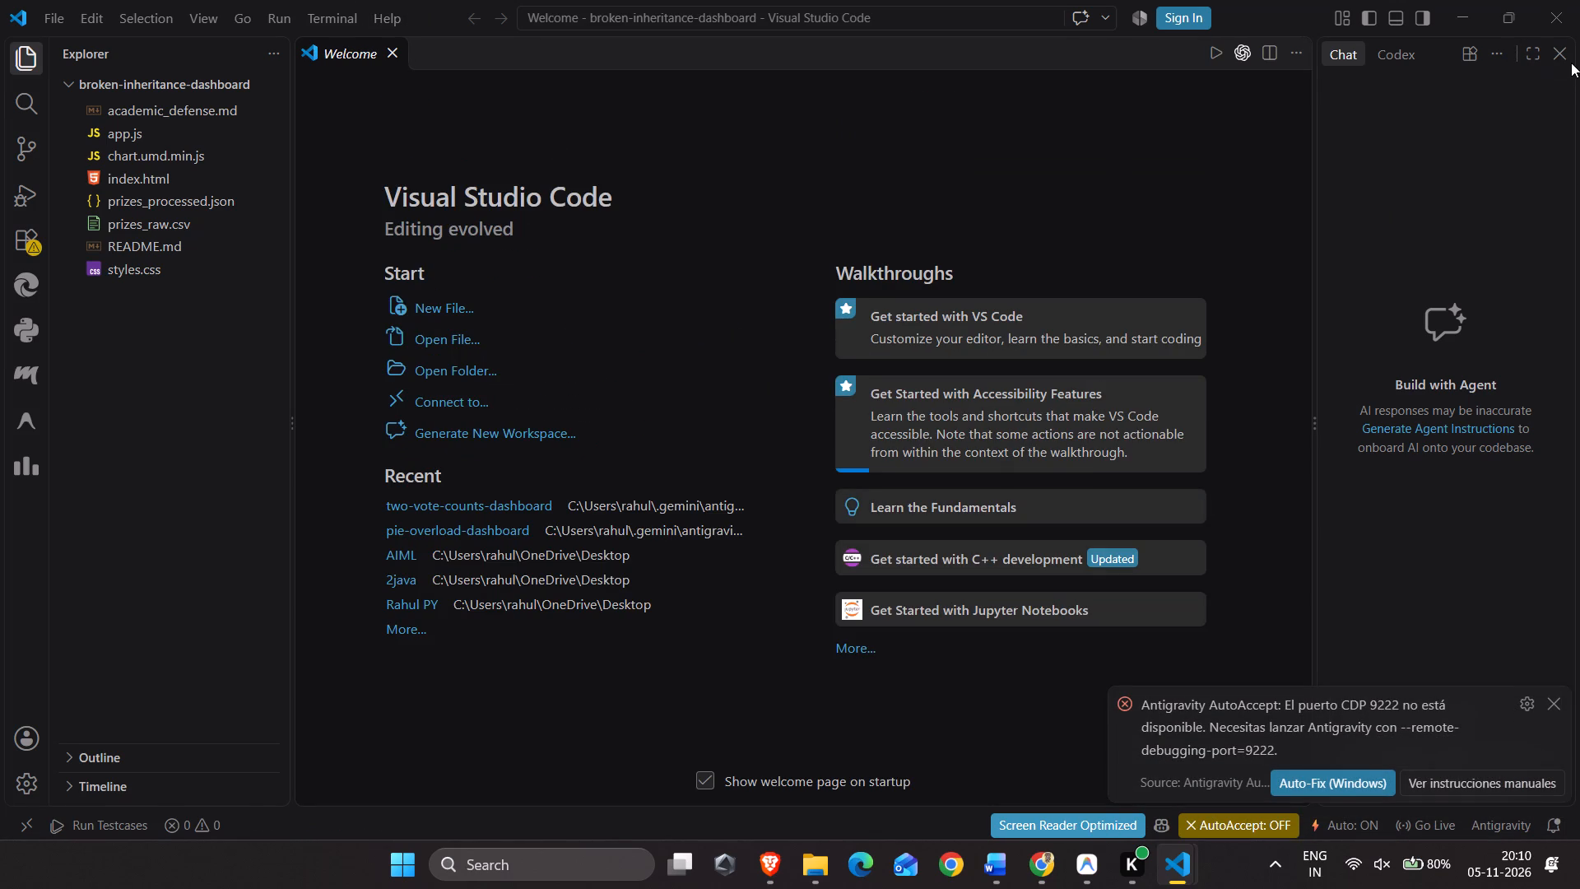
Close the chat pane, open the project's index.html and format the document.
drag(1571, 63, 1559, 55)
click(1559, 55)
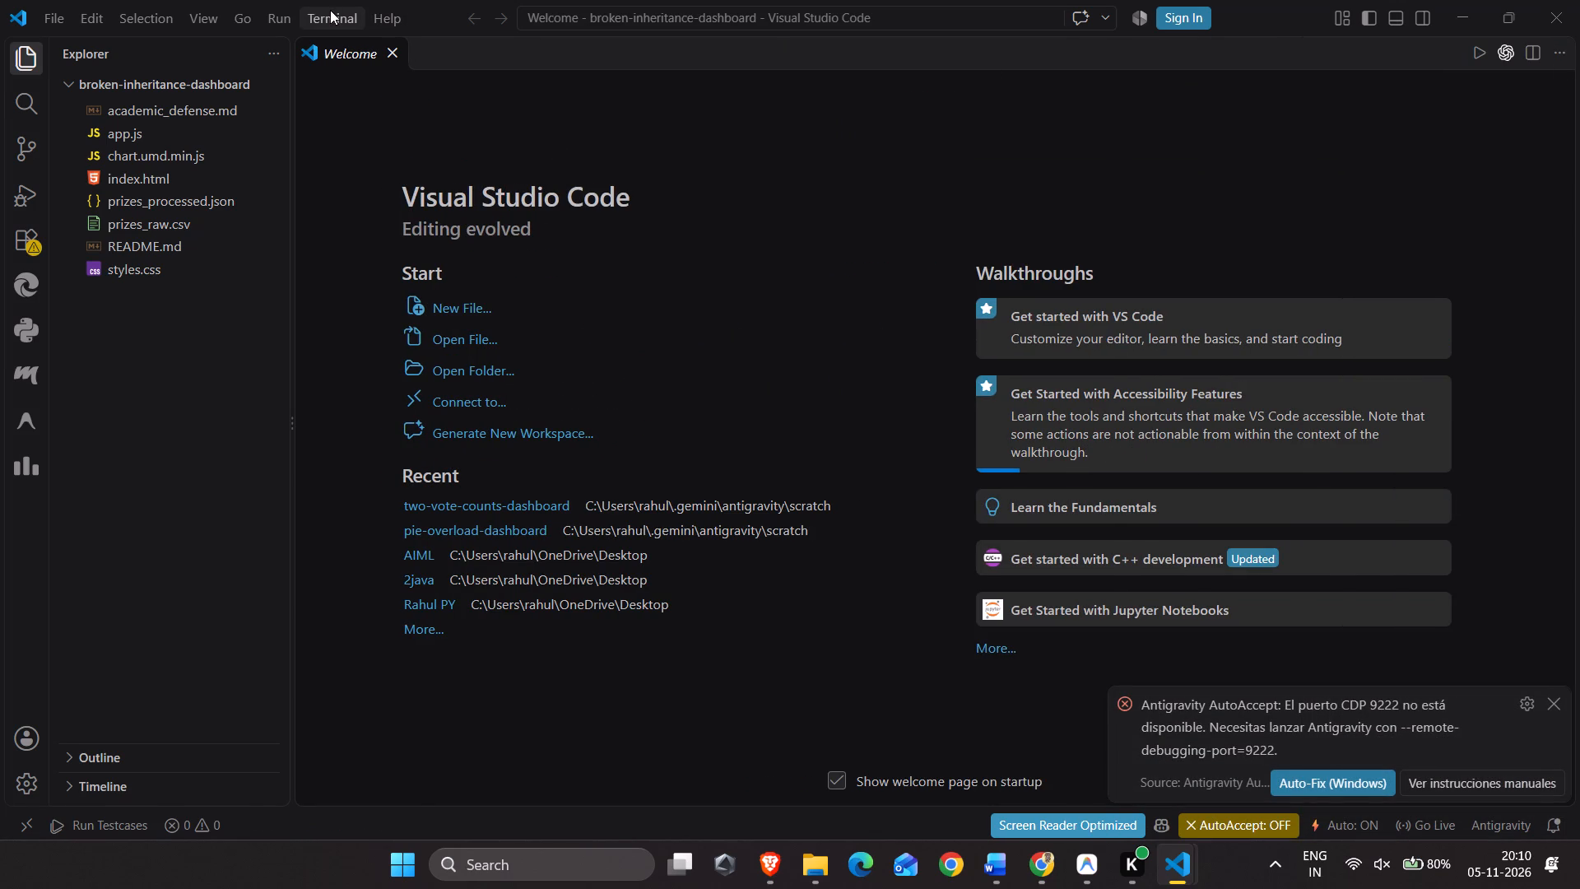
click(330, 10)
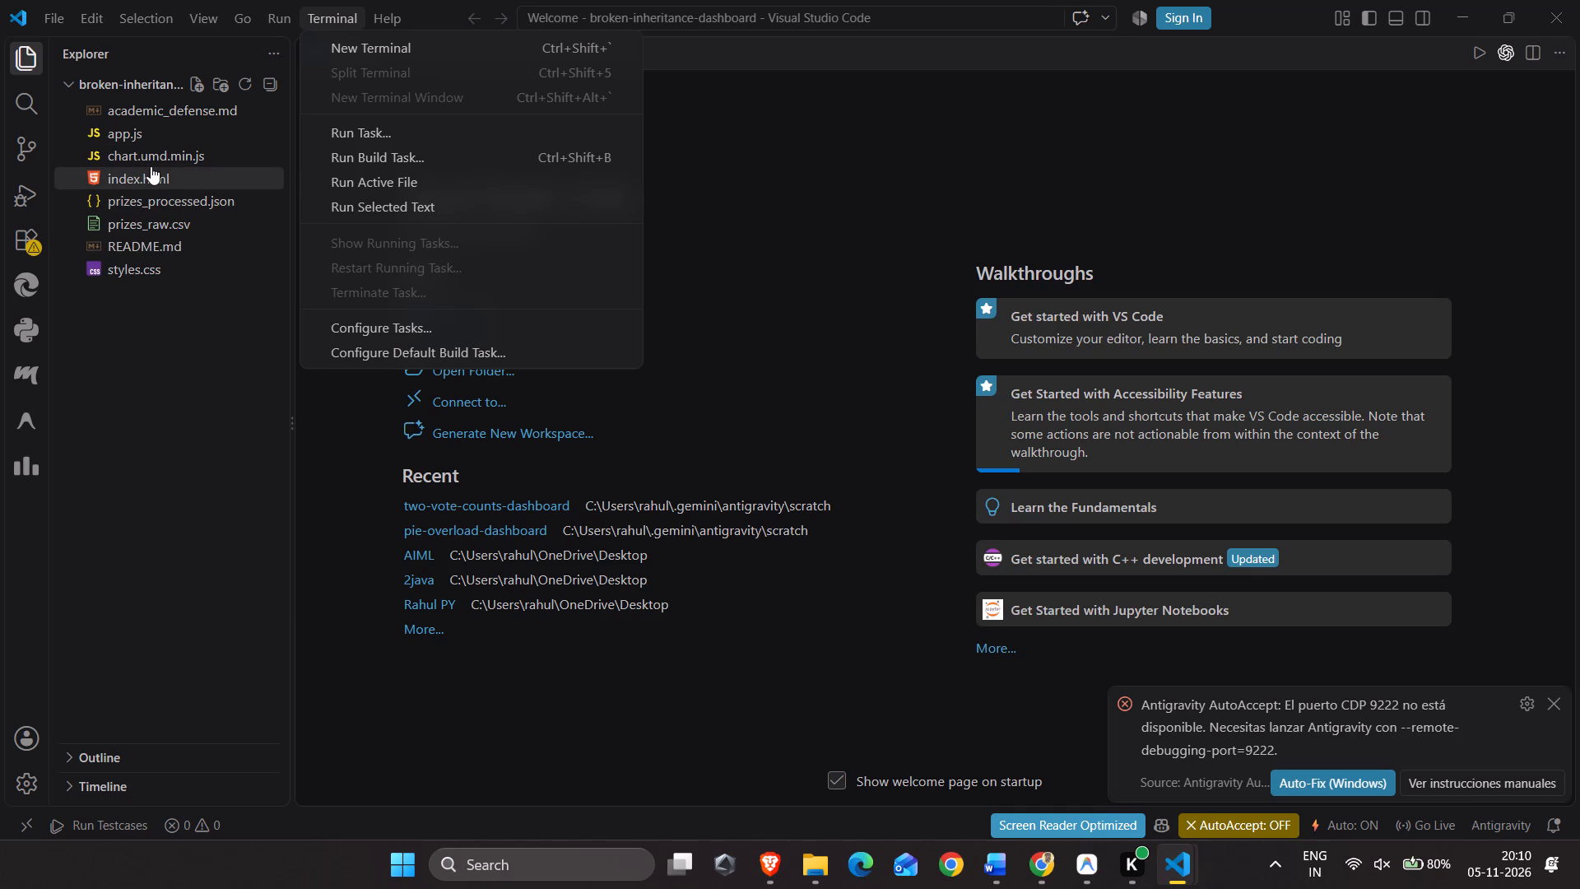
click(151, 166)
right_click(704, 287)
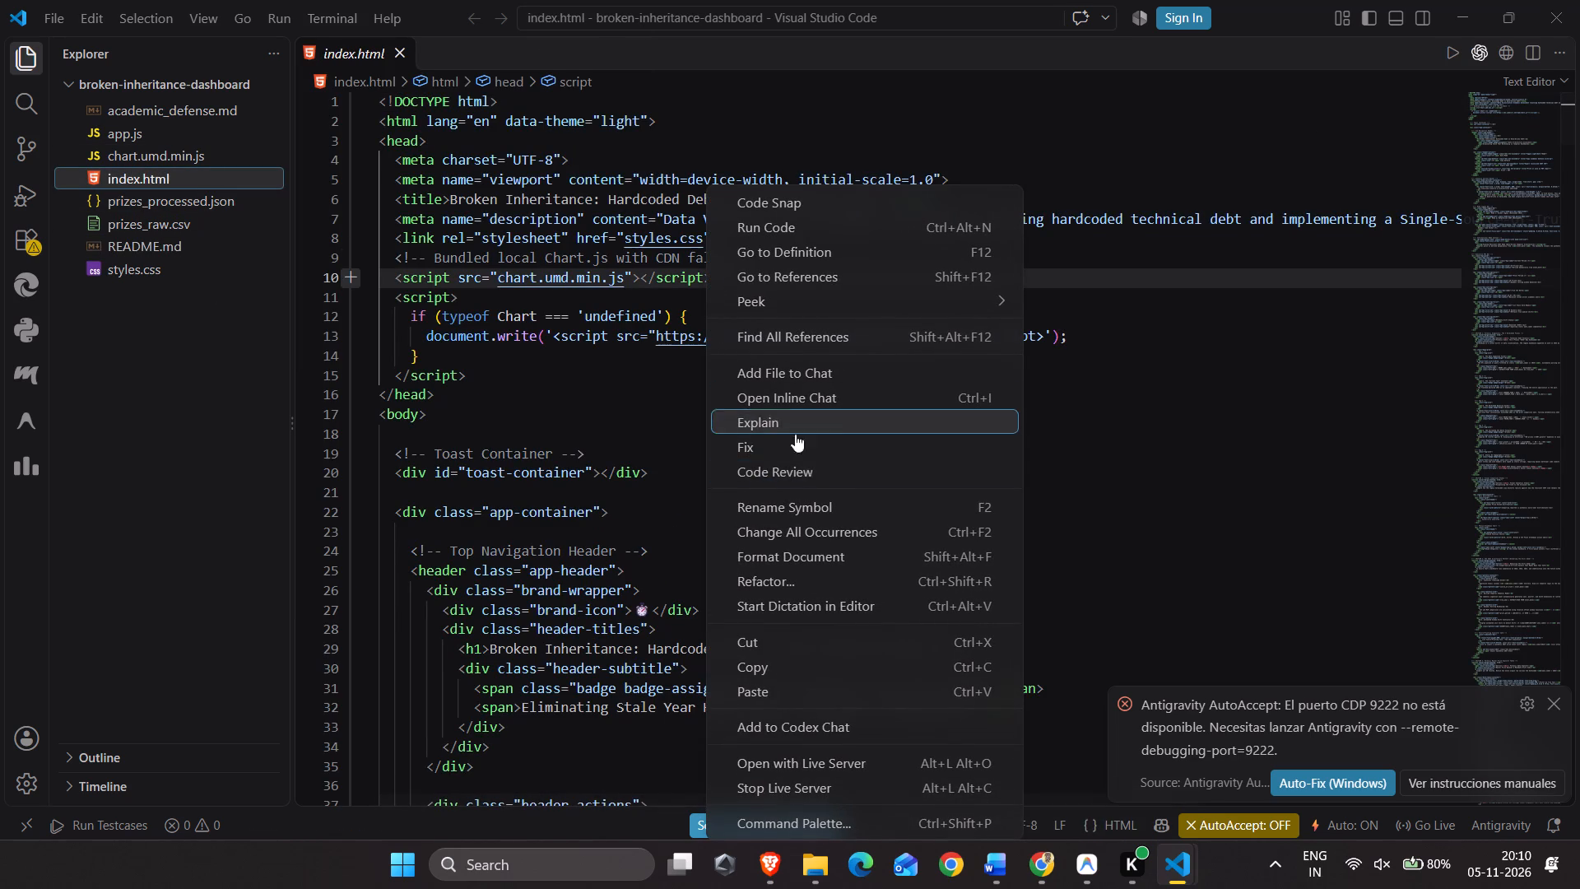
click(858, 552)
click(858, 552)
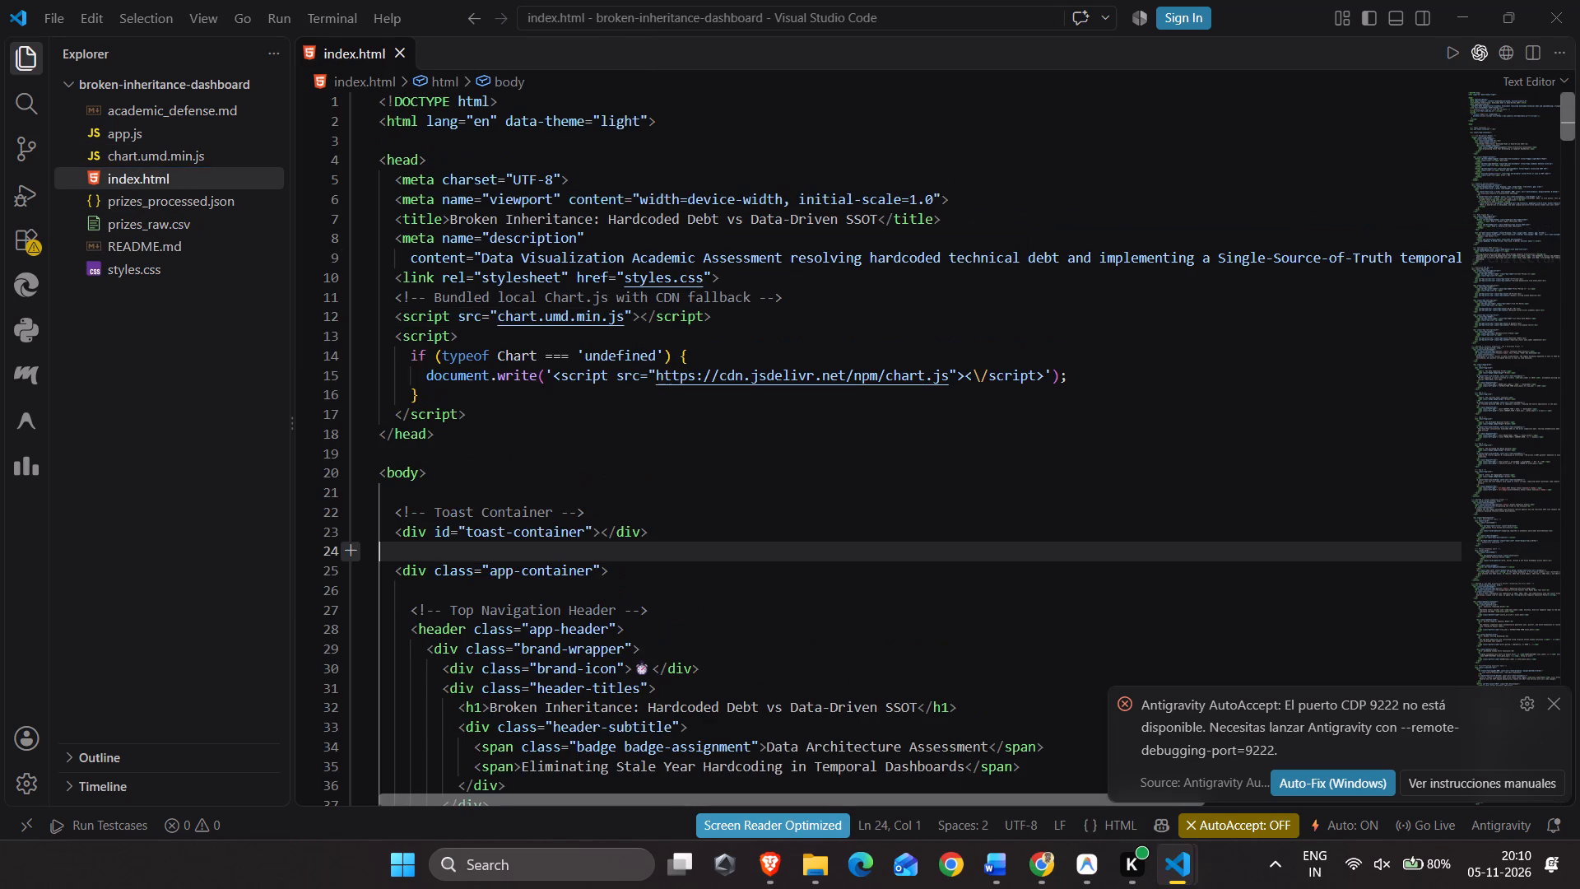
Run index.html as a web app in Edge and copy the dashboard page's file address.
key(F5)
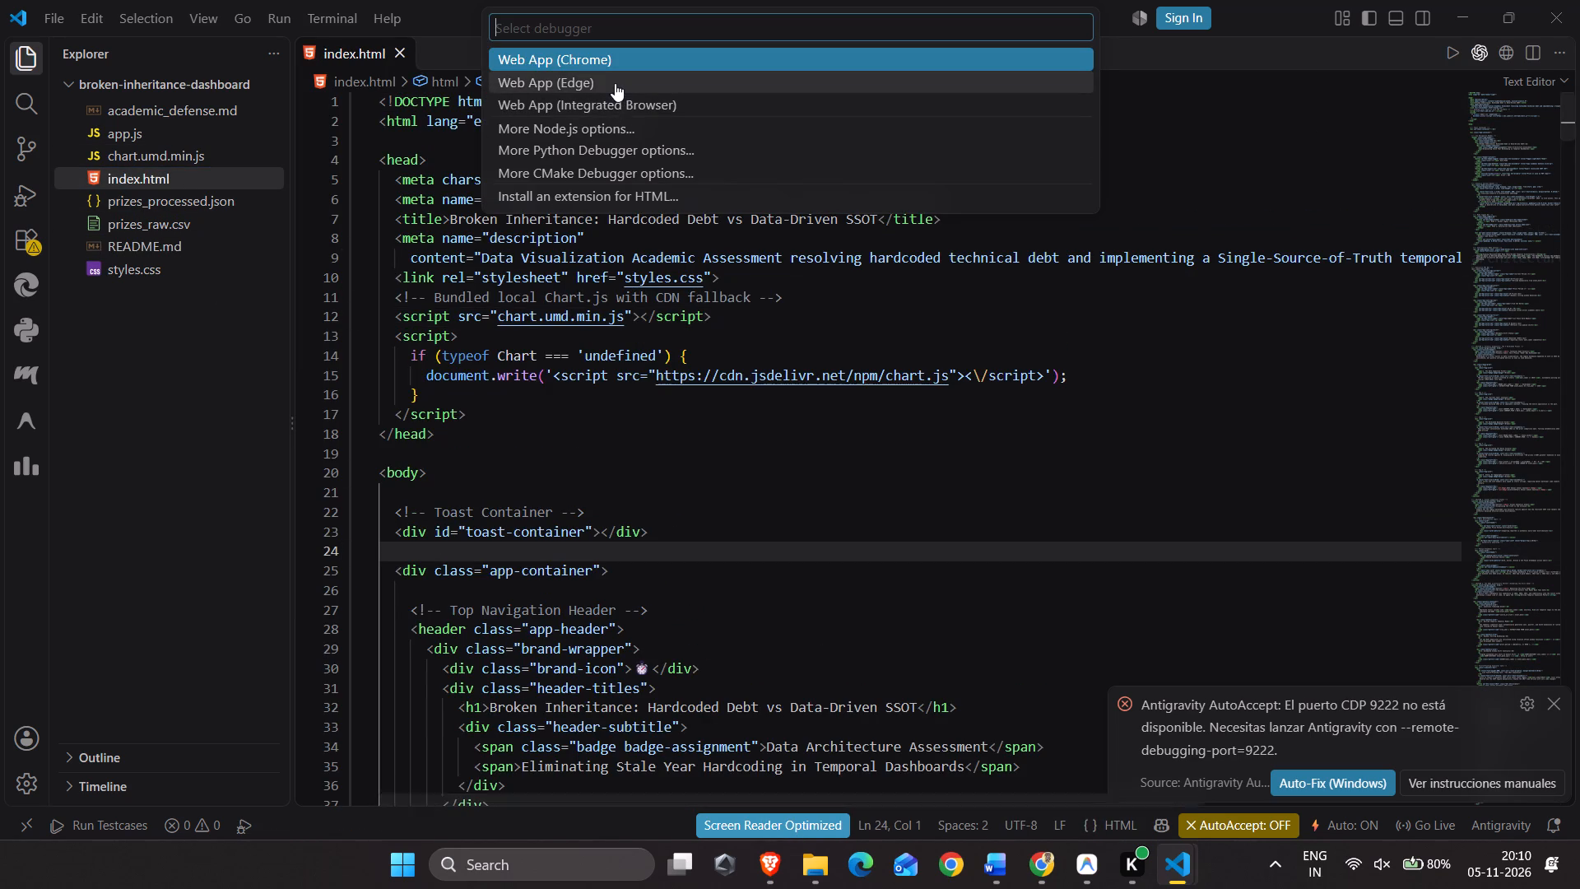
click(614, 83)
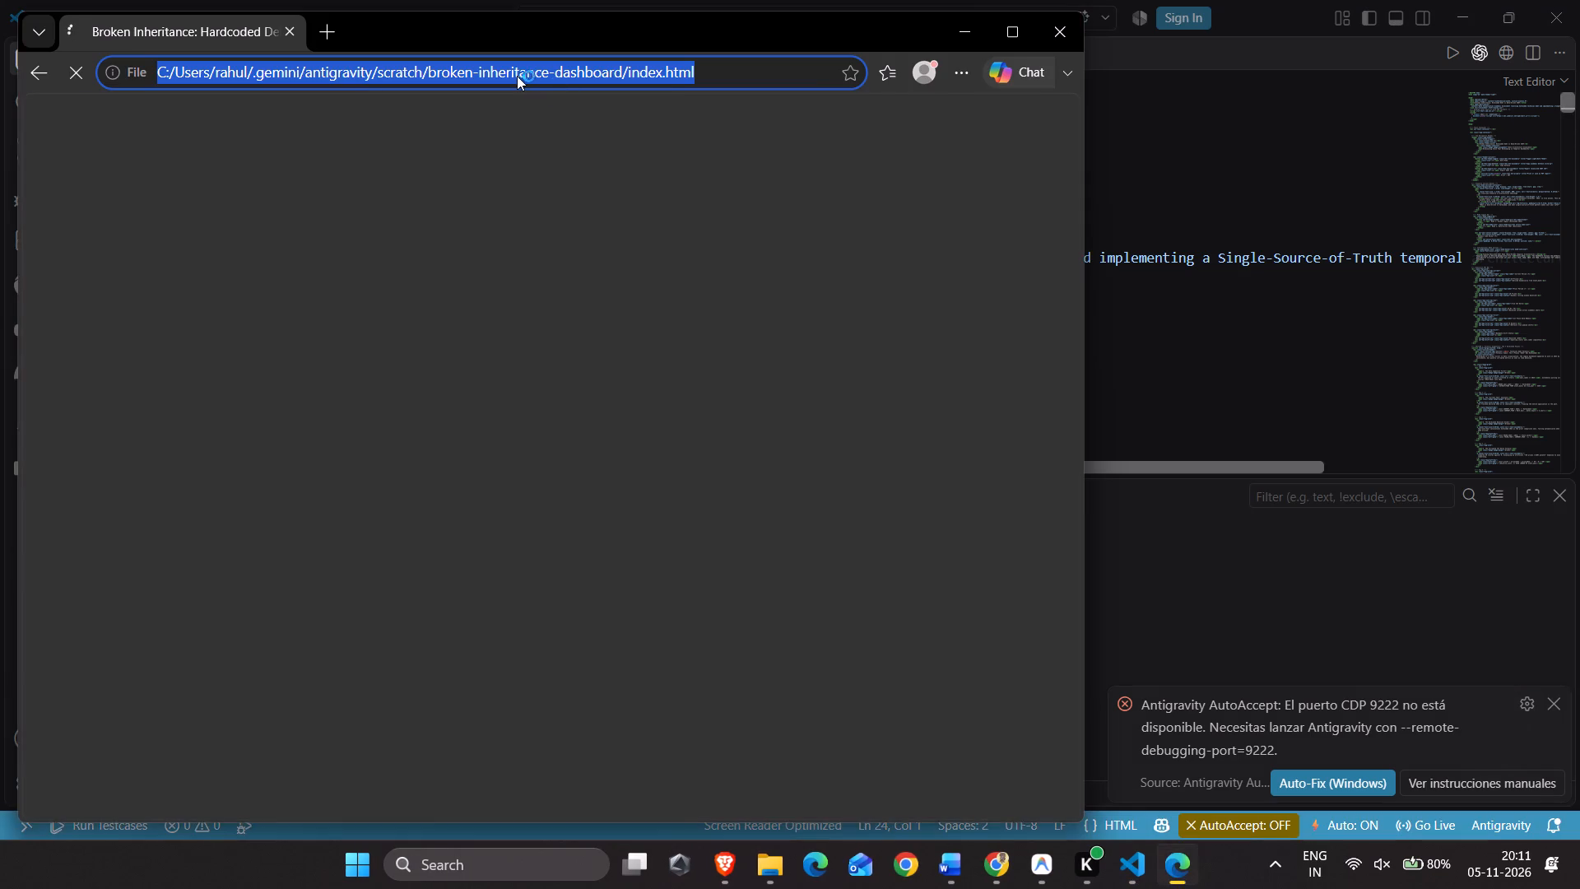
click(514, 74)
key(ctrl+a)
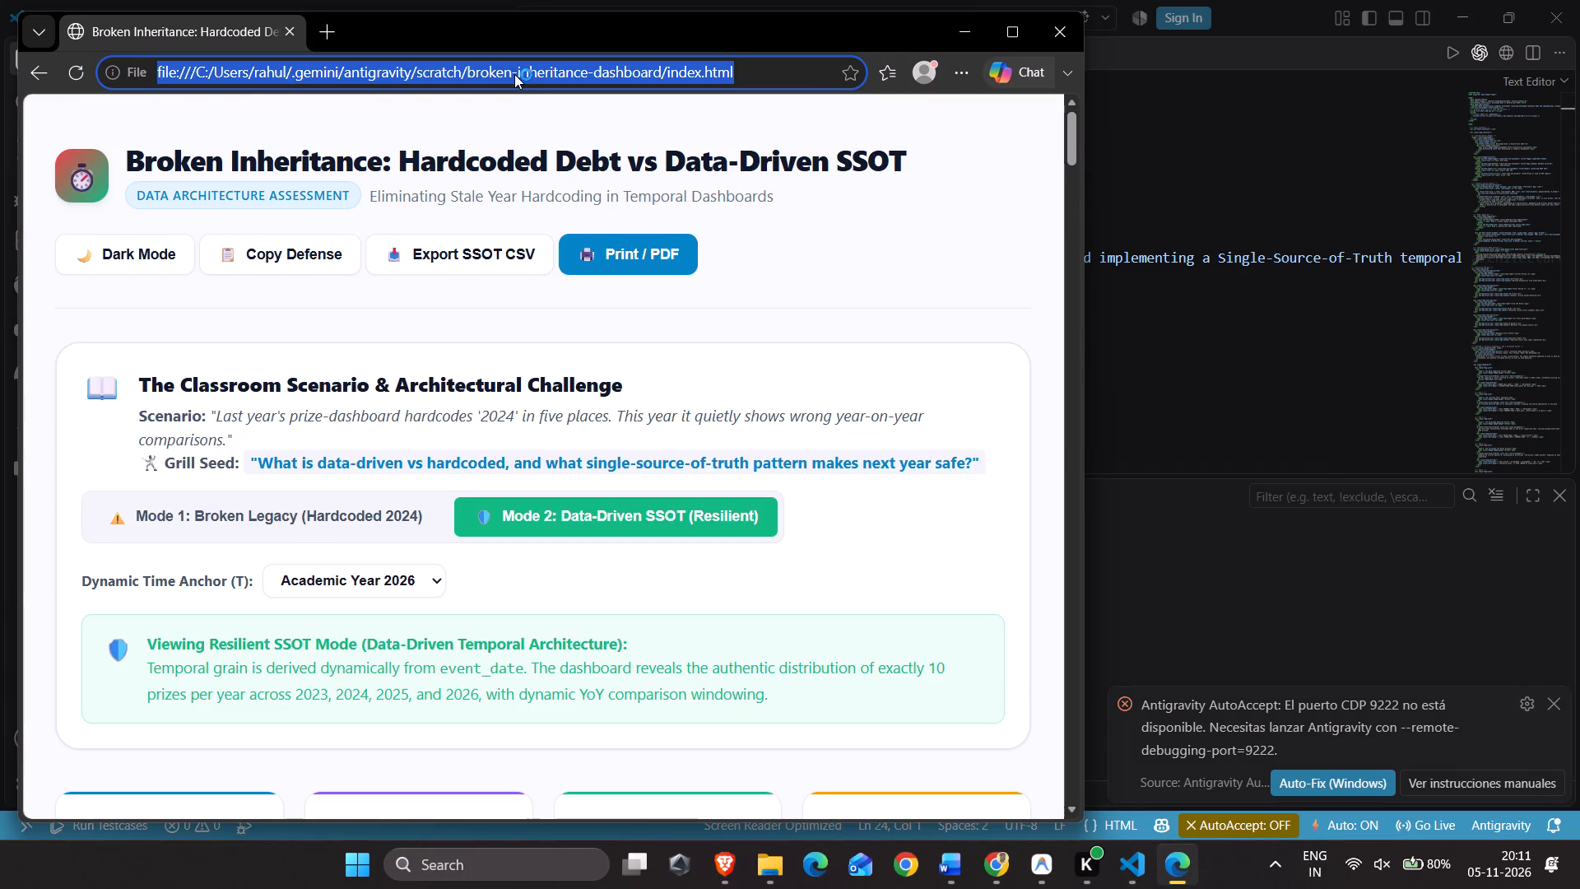
key(ctrl+c)
Switch to the small Untitled Chrome window and close it.
key(alt+Tab)
key(alt+Tab)
key(alt+Tab)
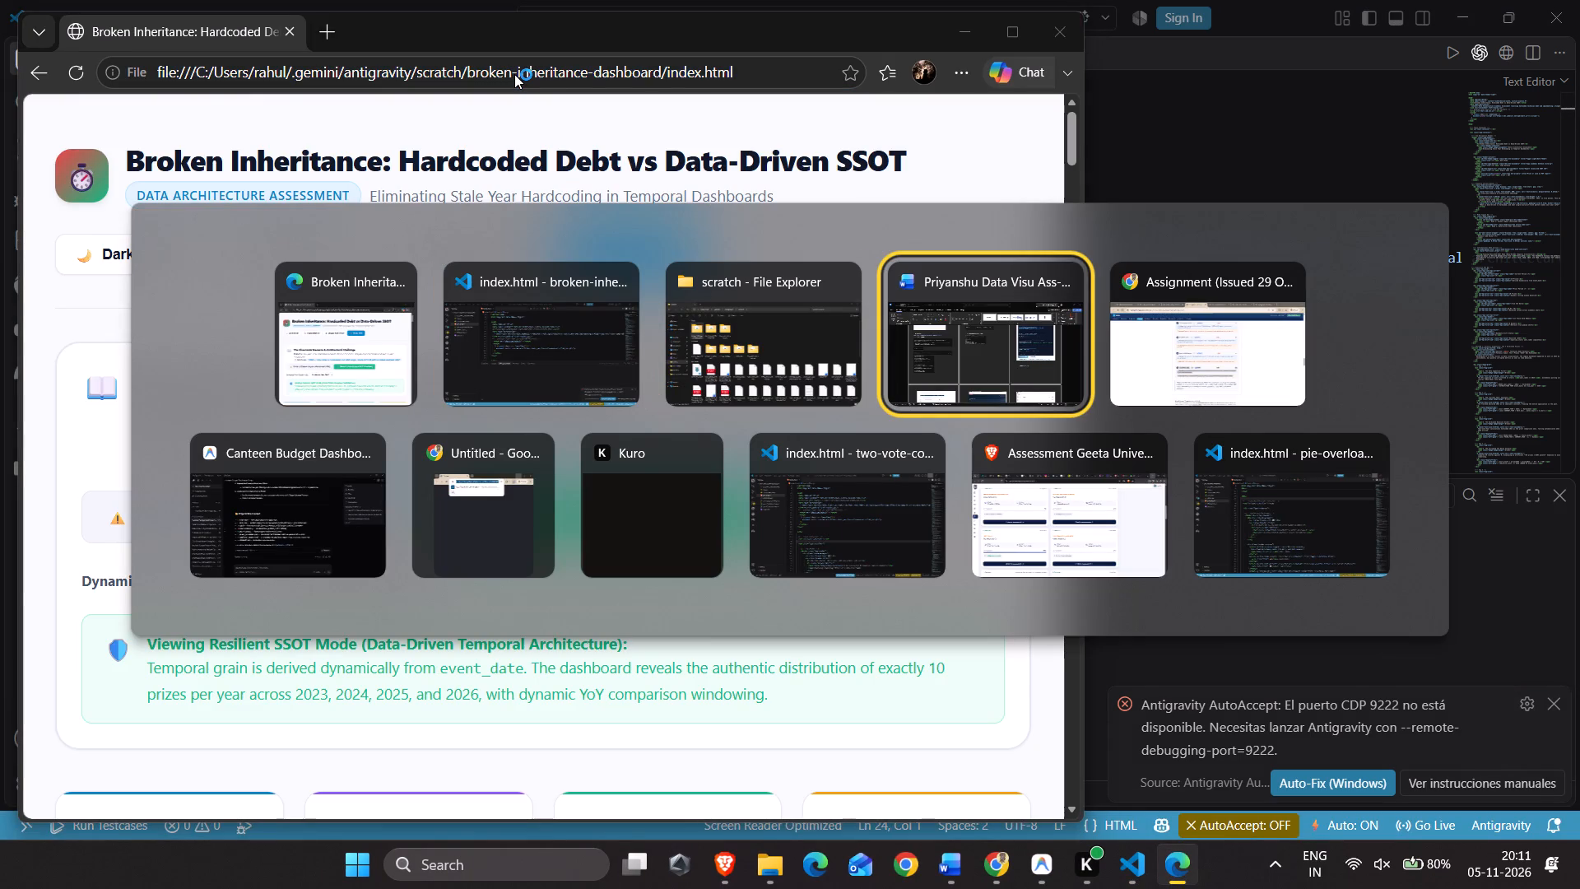
key(alt+Down)
key(alt+Left)
key(alt+Left)
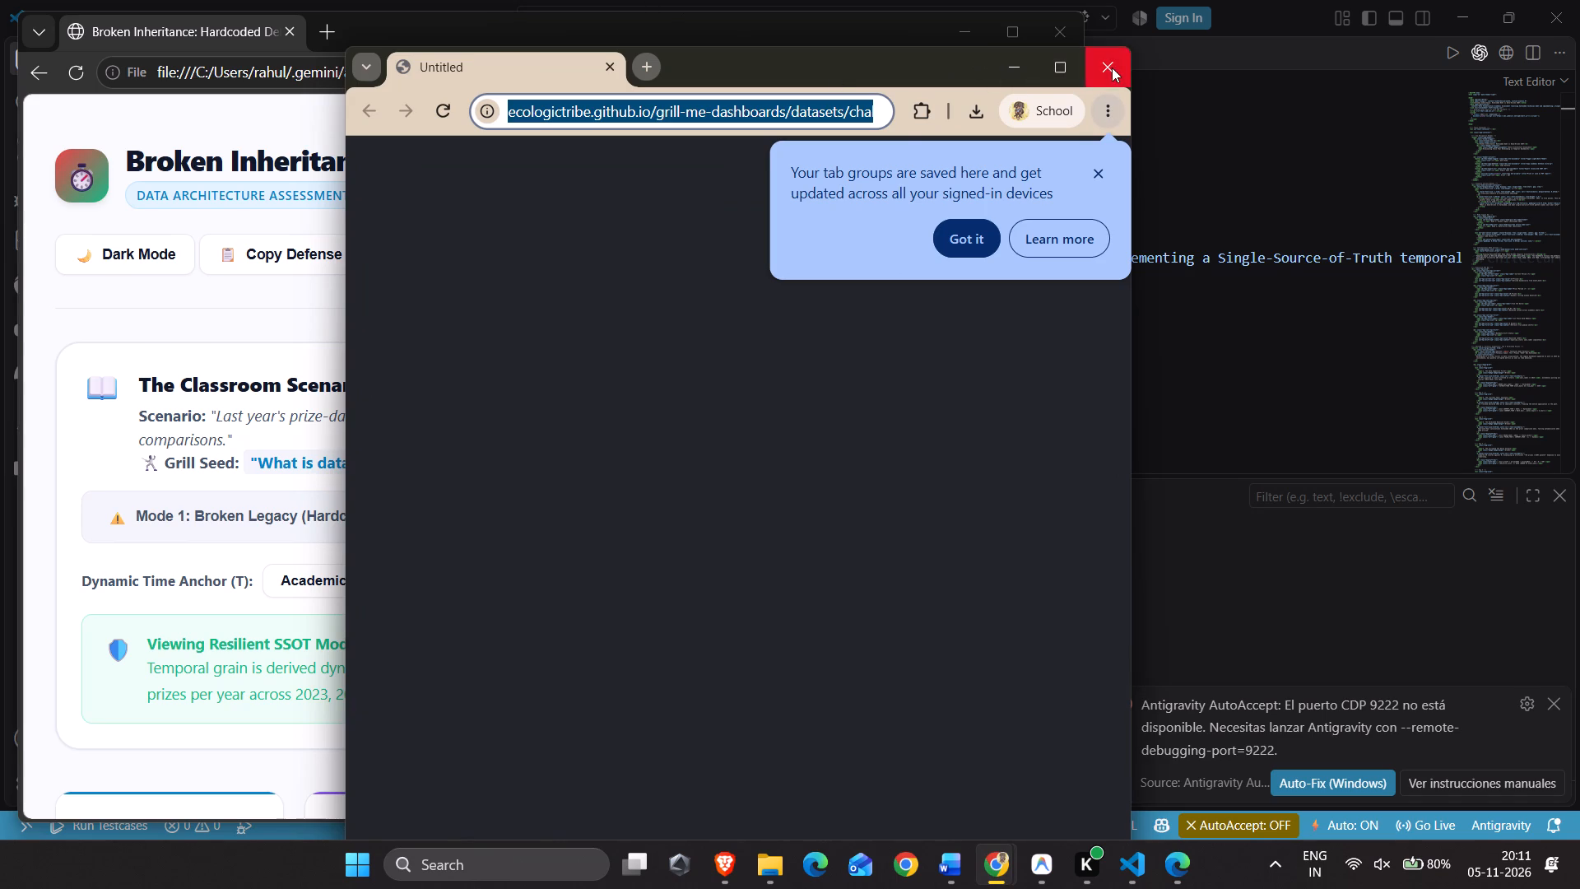
click(1112, 67)
Switch to the Chrome assignment window and open the copied Broken Inheritance dashboard address in a new tab.
key(alt+Tab)
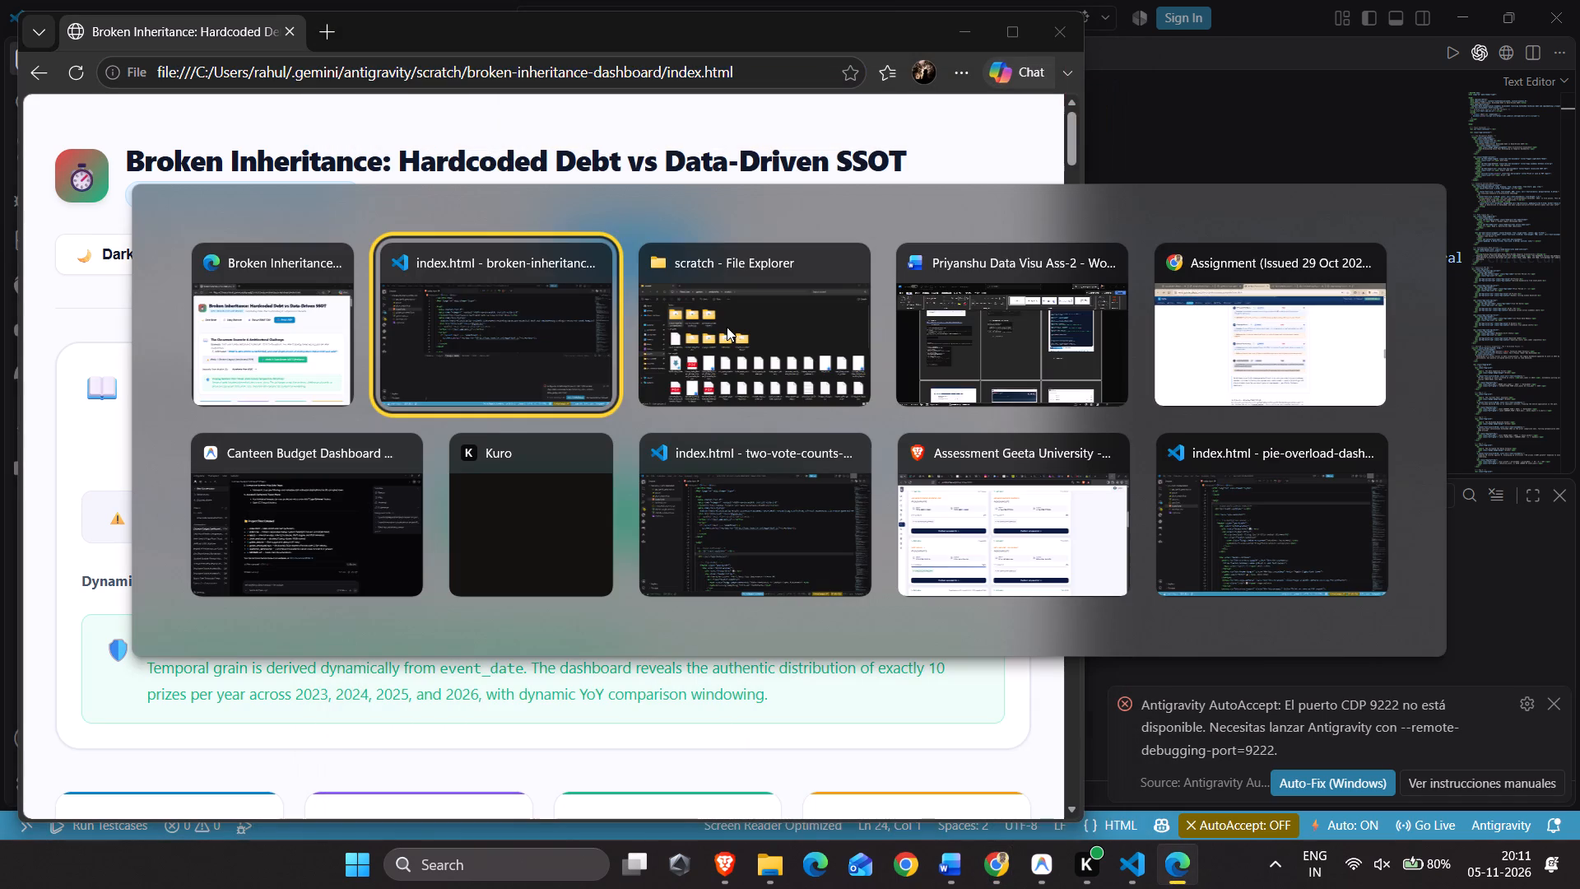
key(alt+Right)
key(alt+Right)
key(alt+Right)
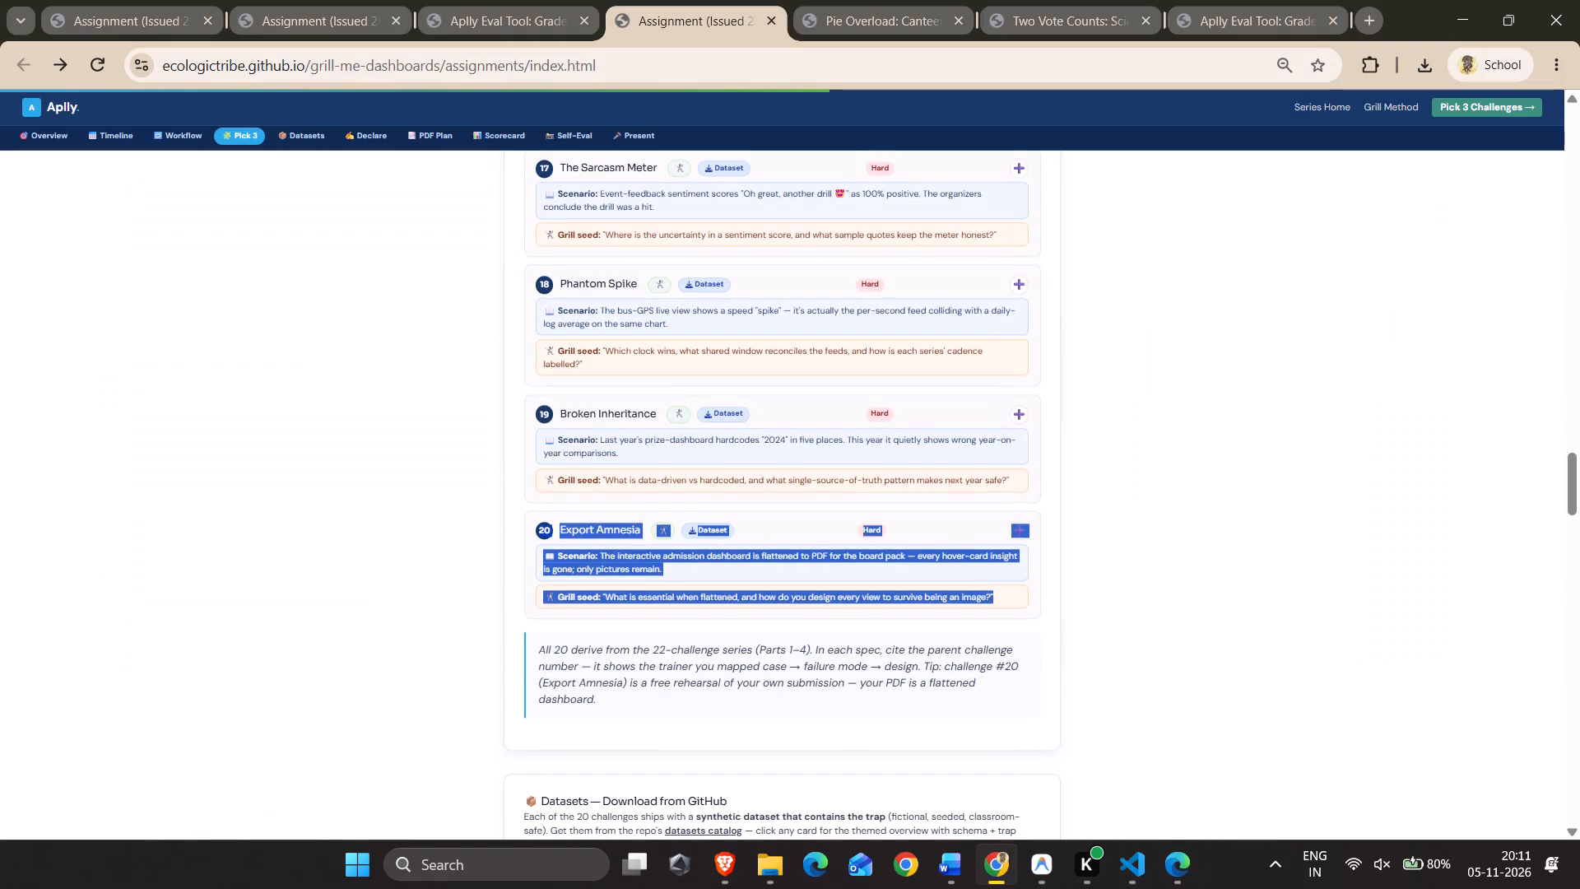
click(1374, 13)
key(ctrl+v)
key(Return)
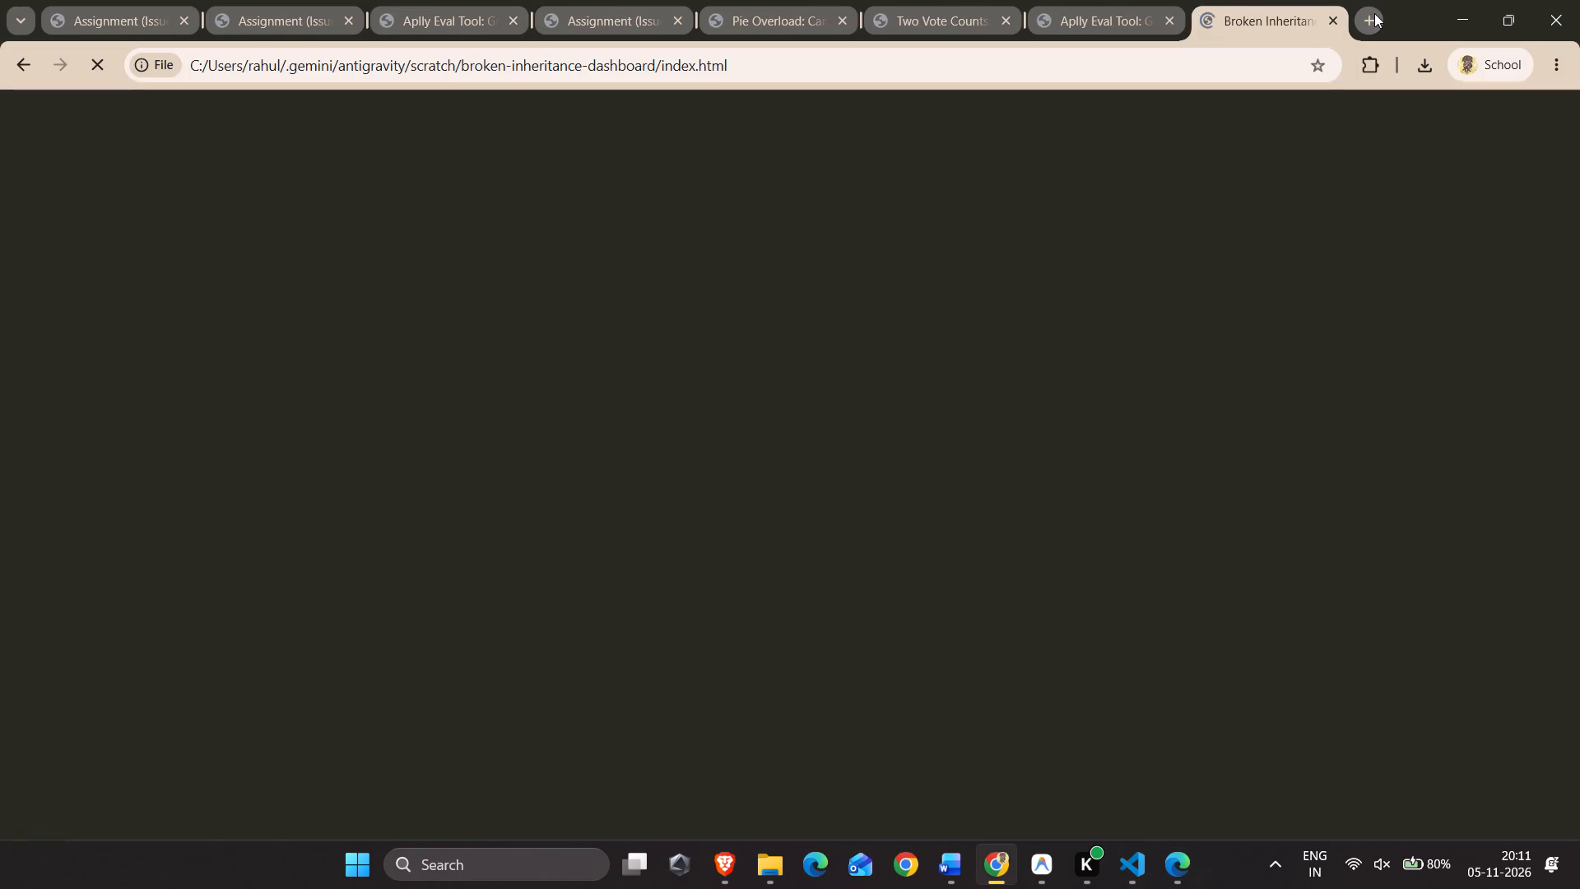
Switch the Broken Inheritance dashboard to dark mode and set the page zoom to 80%.
click(191, 236)
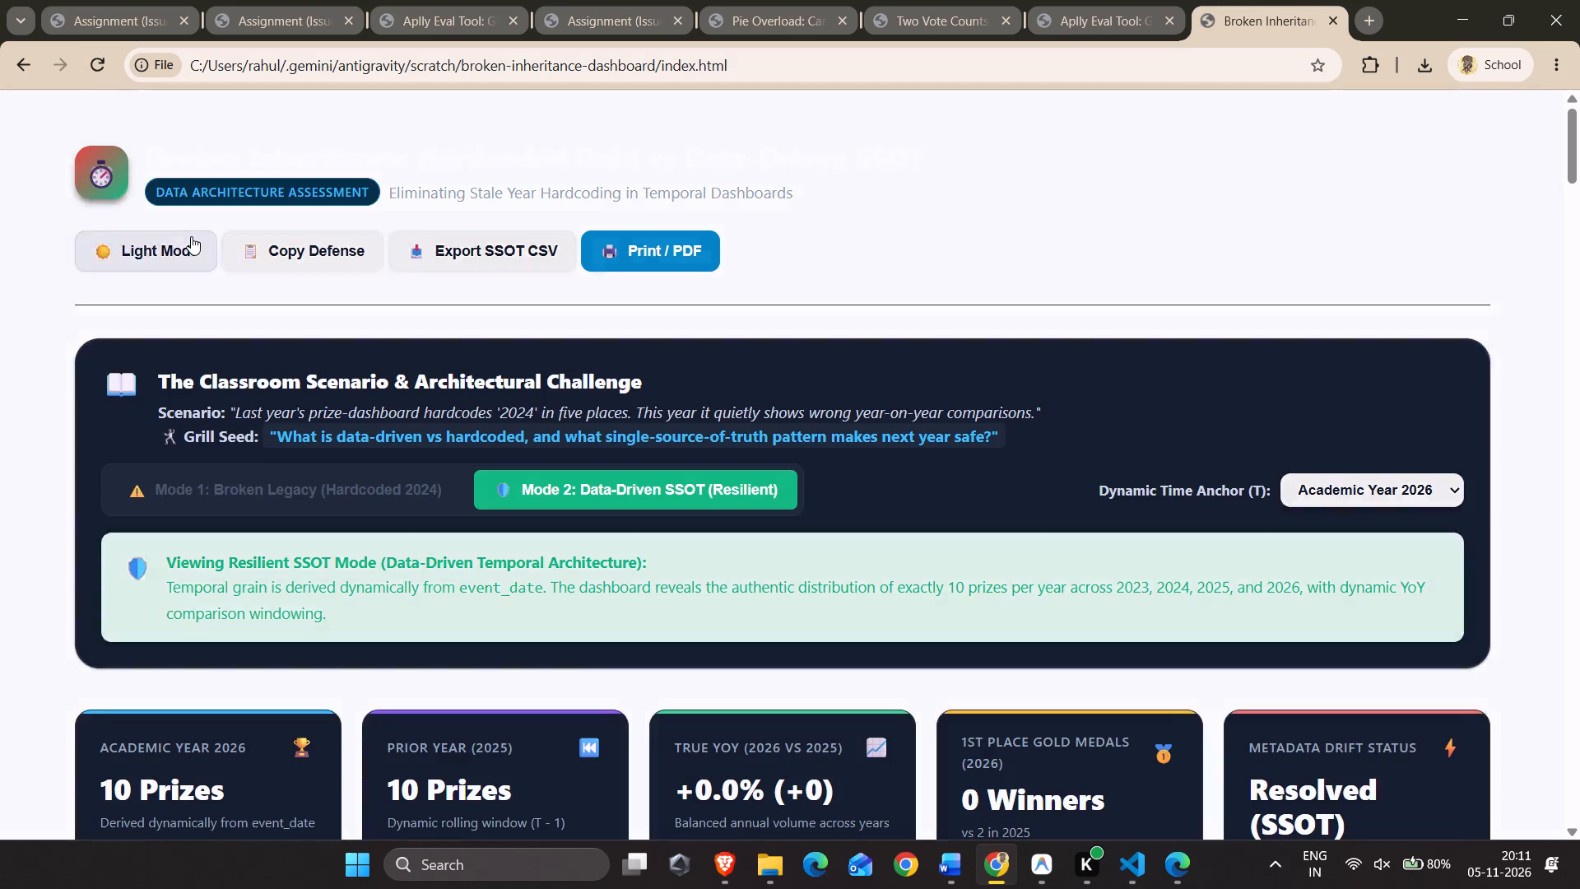
click(1113, 190)
key(ctrl+minus)
key(ctrl+minus)
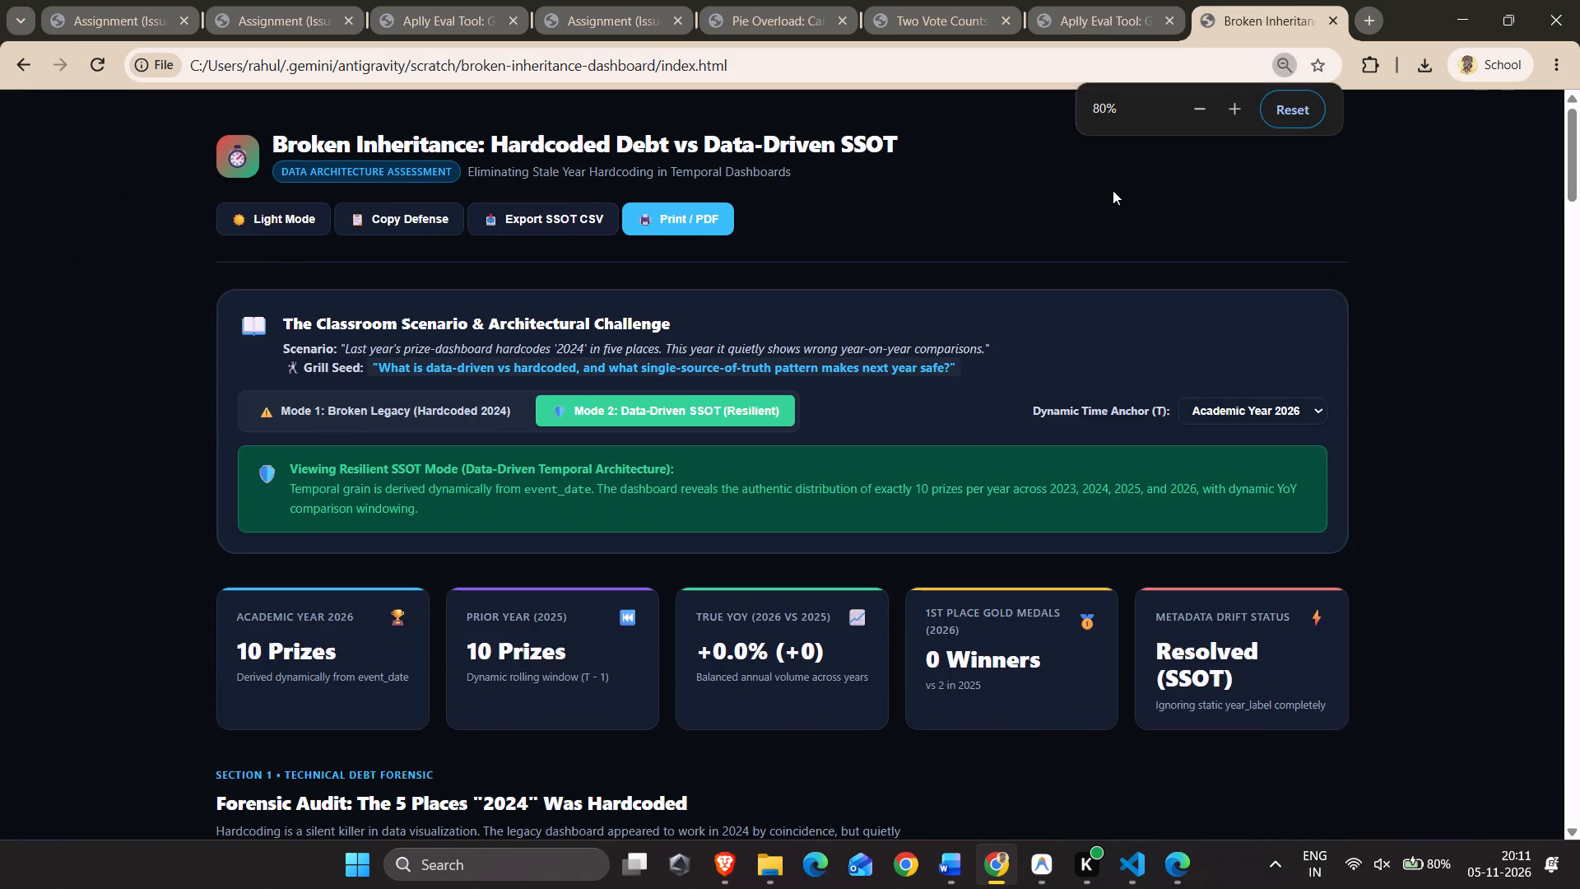
Capture the whole Broken Inheritance dashboard page with the GoFullPage extension.
scroll(1044, 526, down, 16)
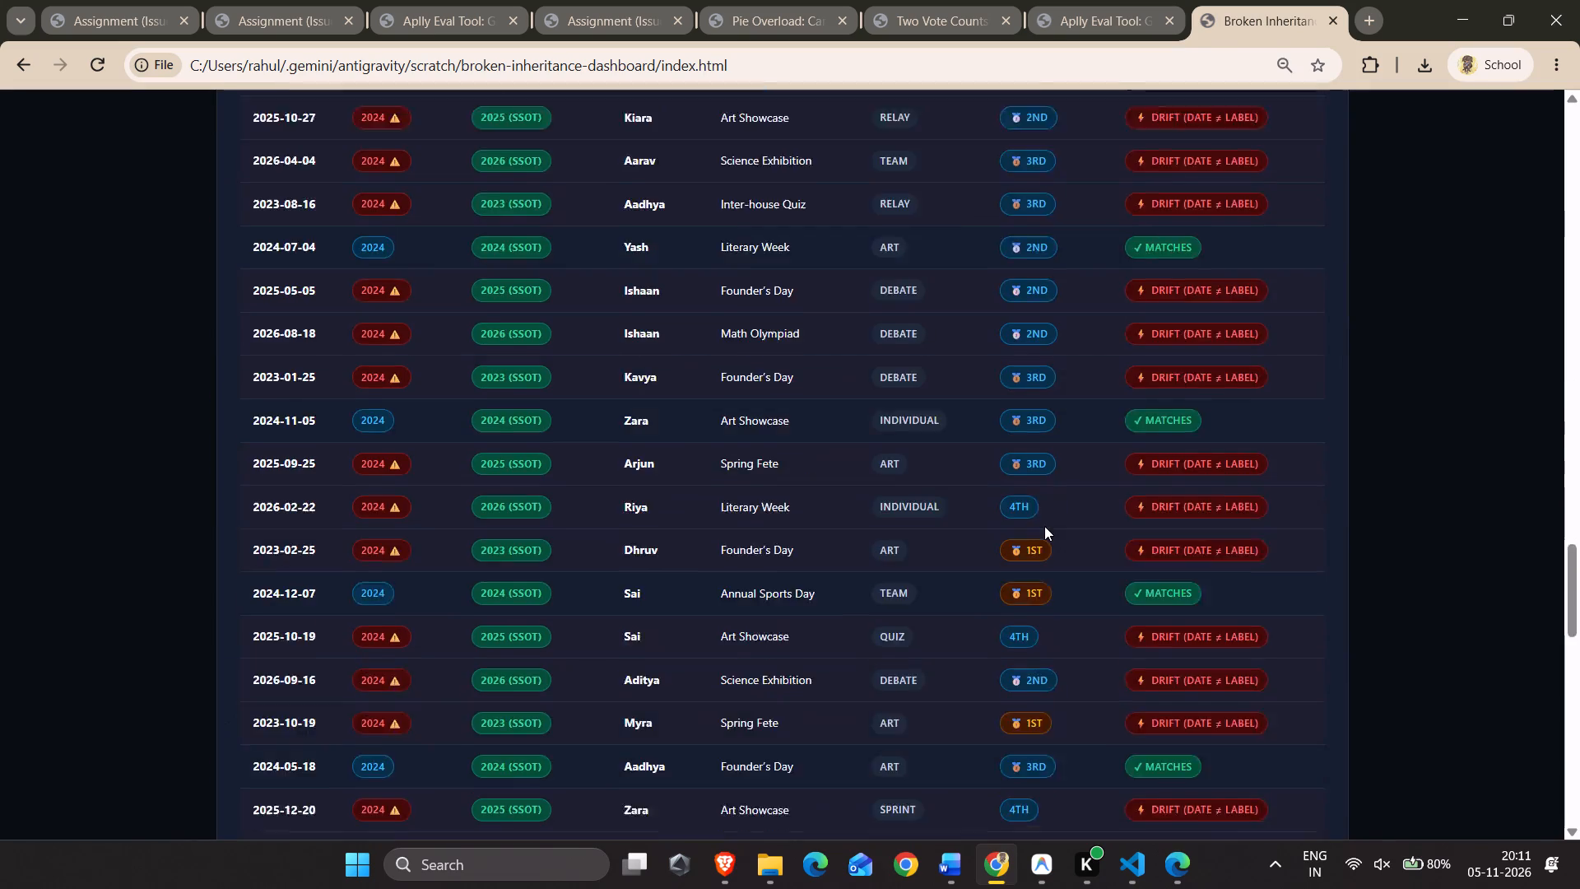
scroll(1044, 526, down, 5)
scroll(1044, 526, up, 11)
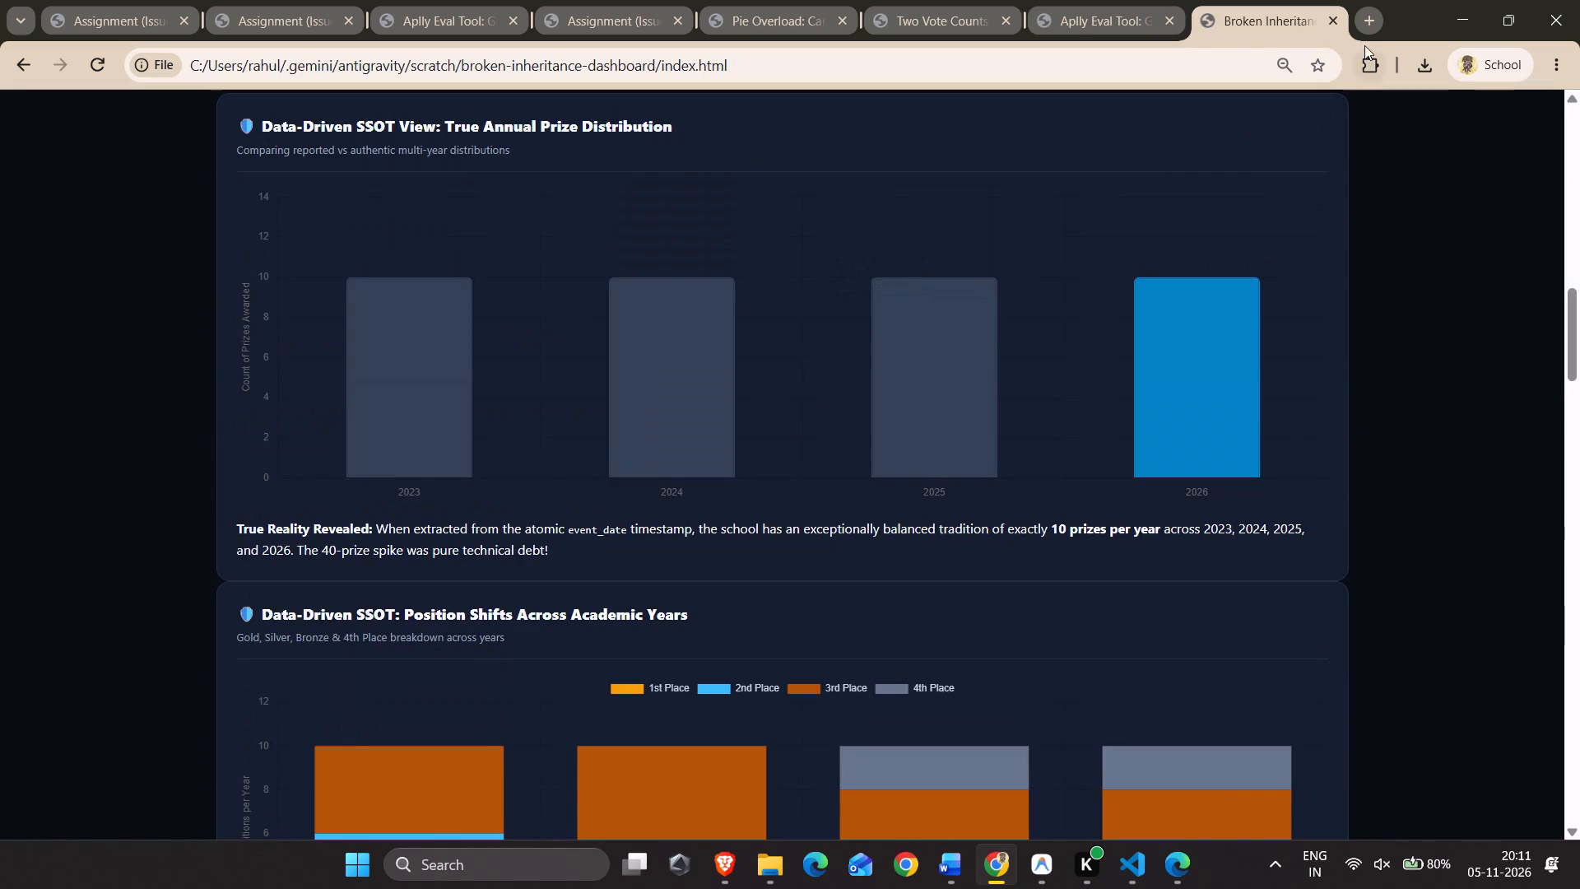
scroll(888, 475, up, 9)
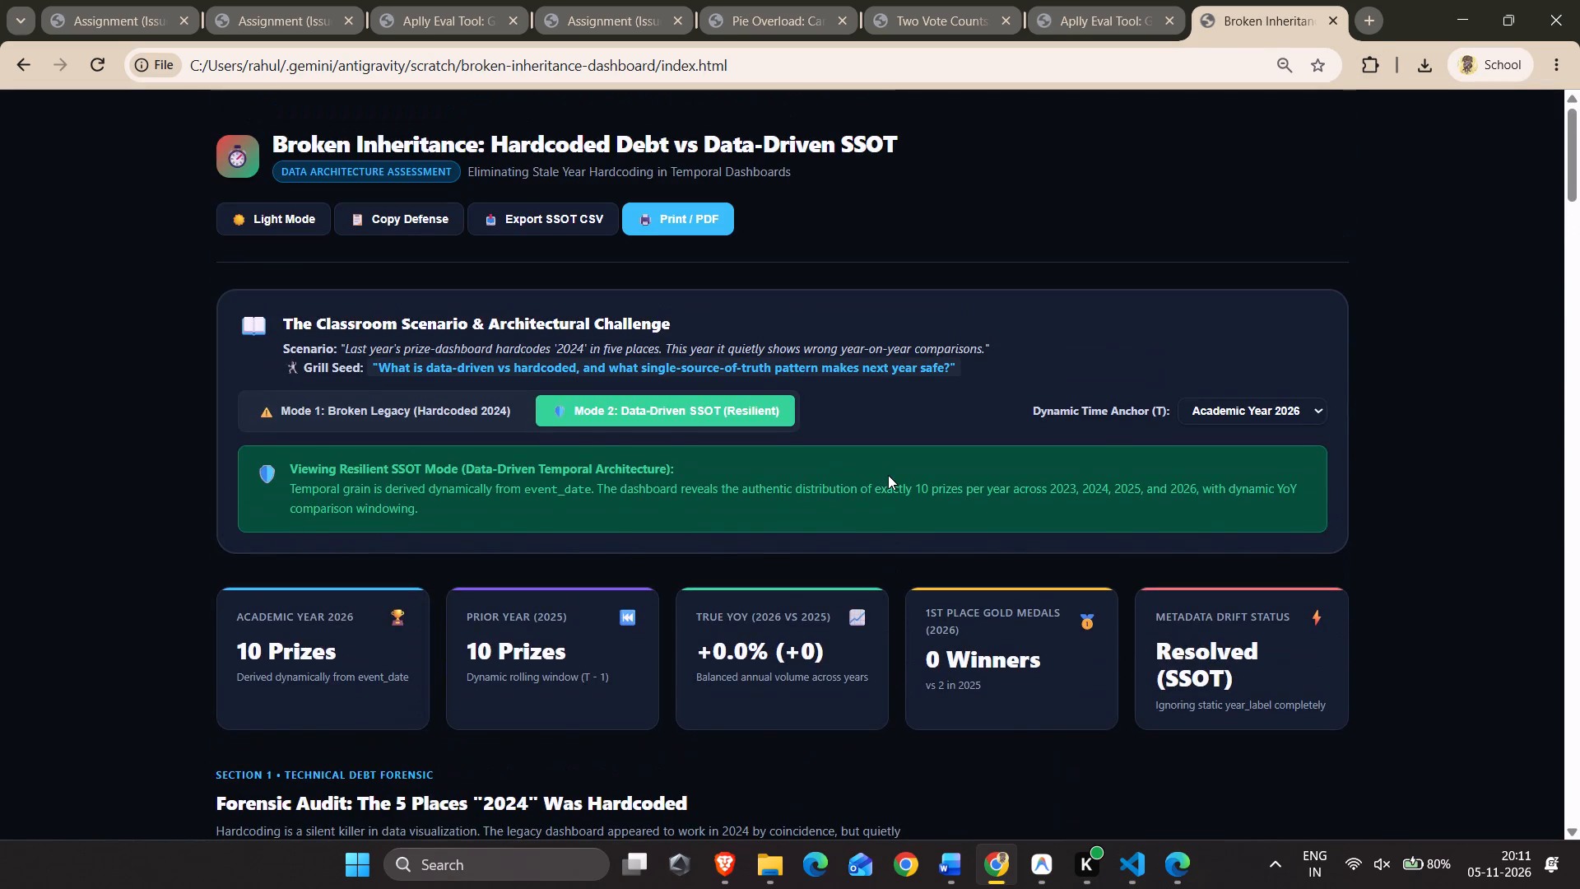
click(1369, 54)
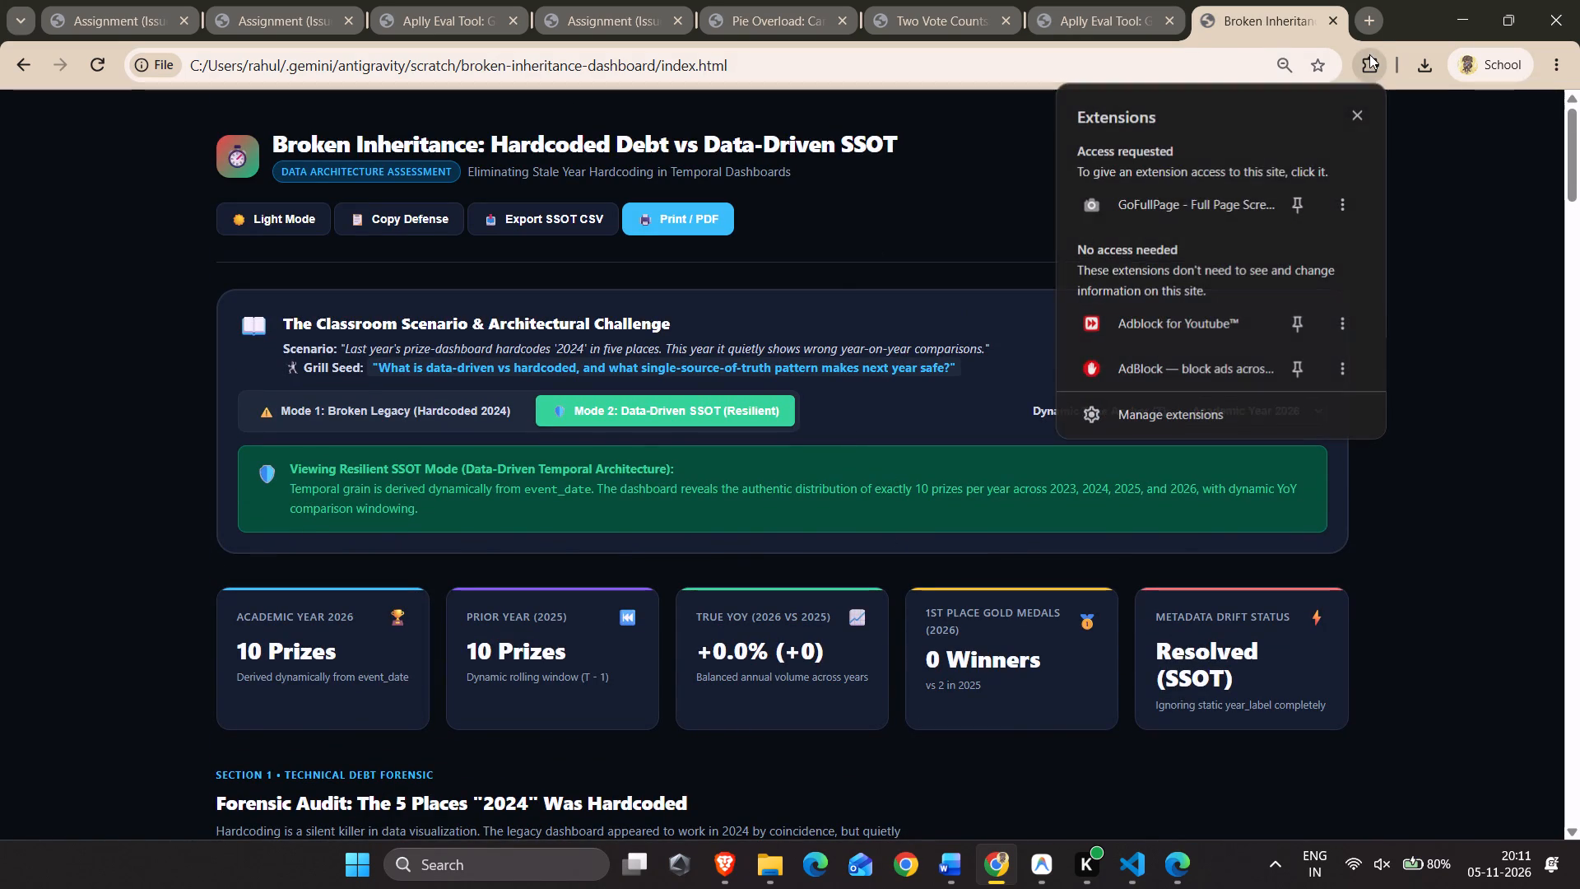
click(1136, 202)
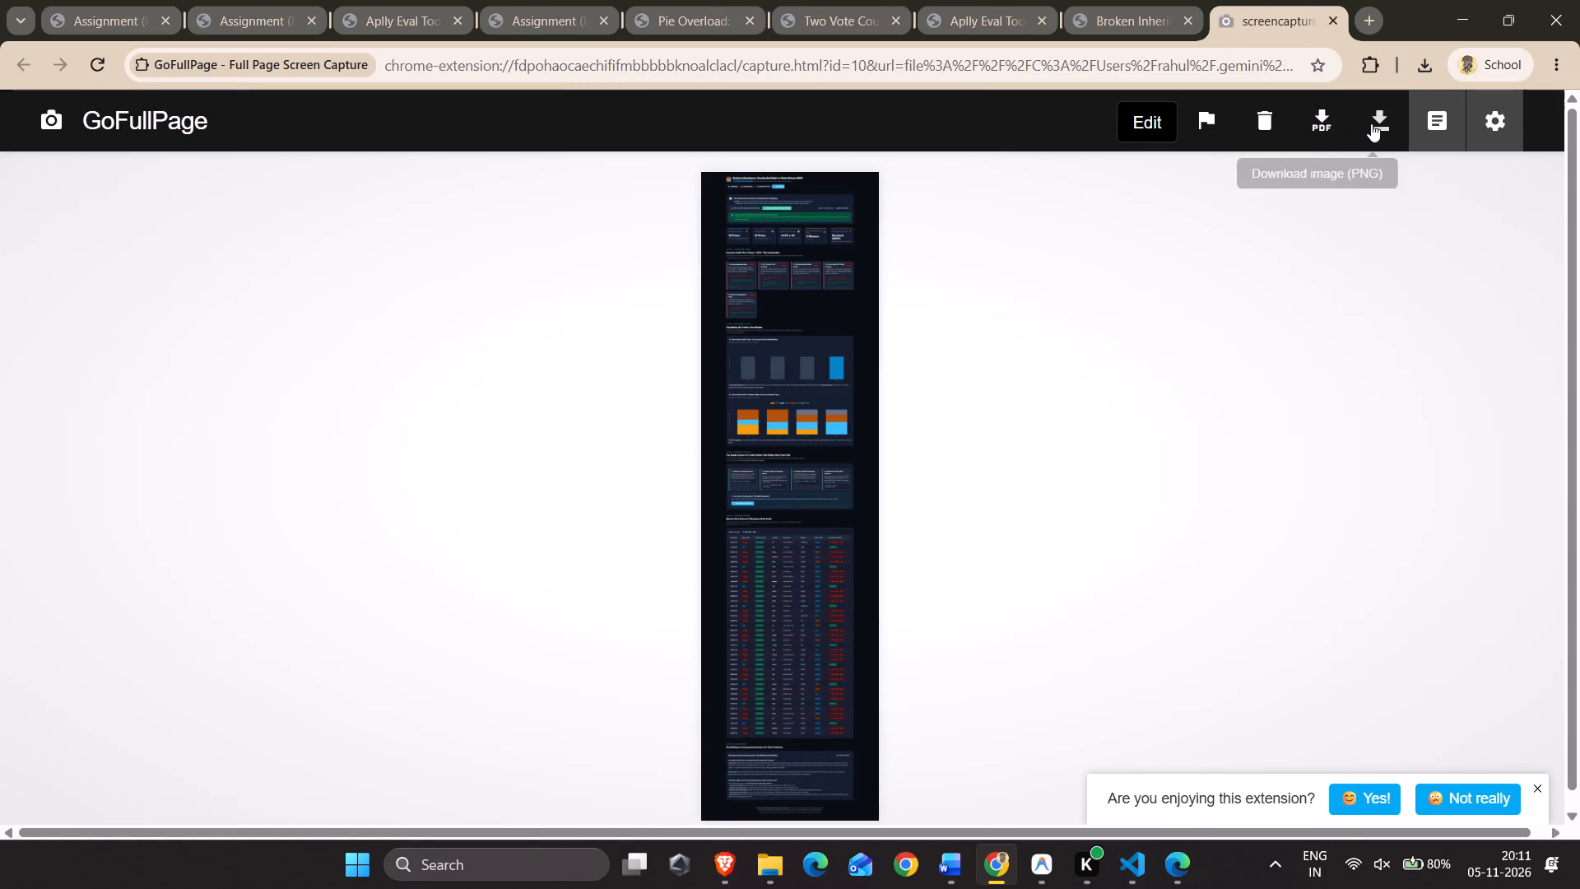
Download the full-page dashboard capture as a PNG image and close the capture tab.
click(1371, 123)
click(1335, 27)
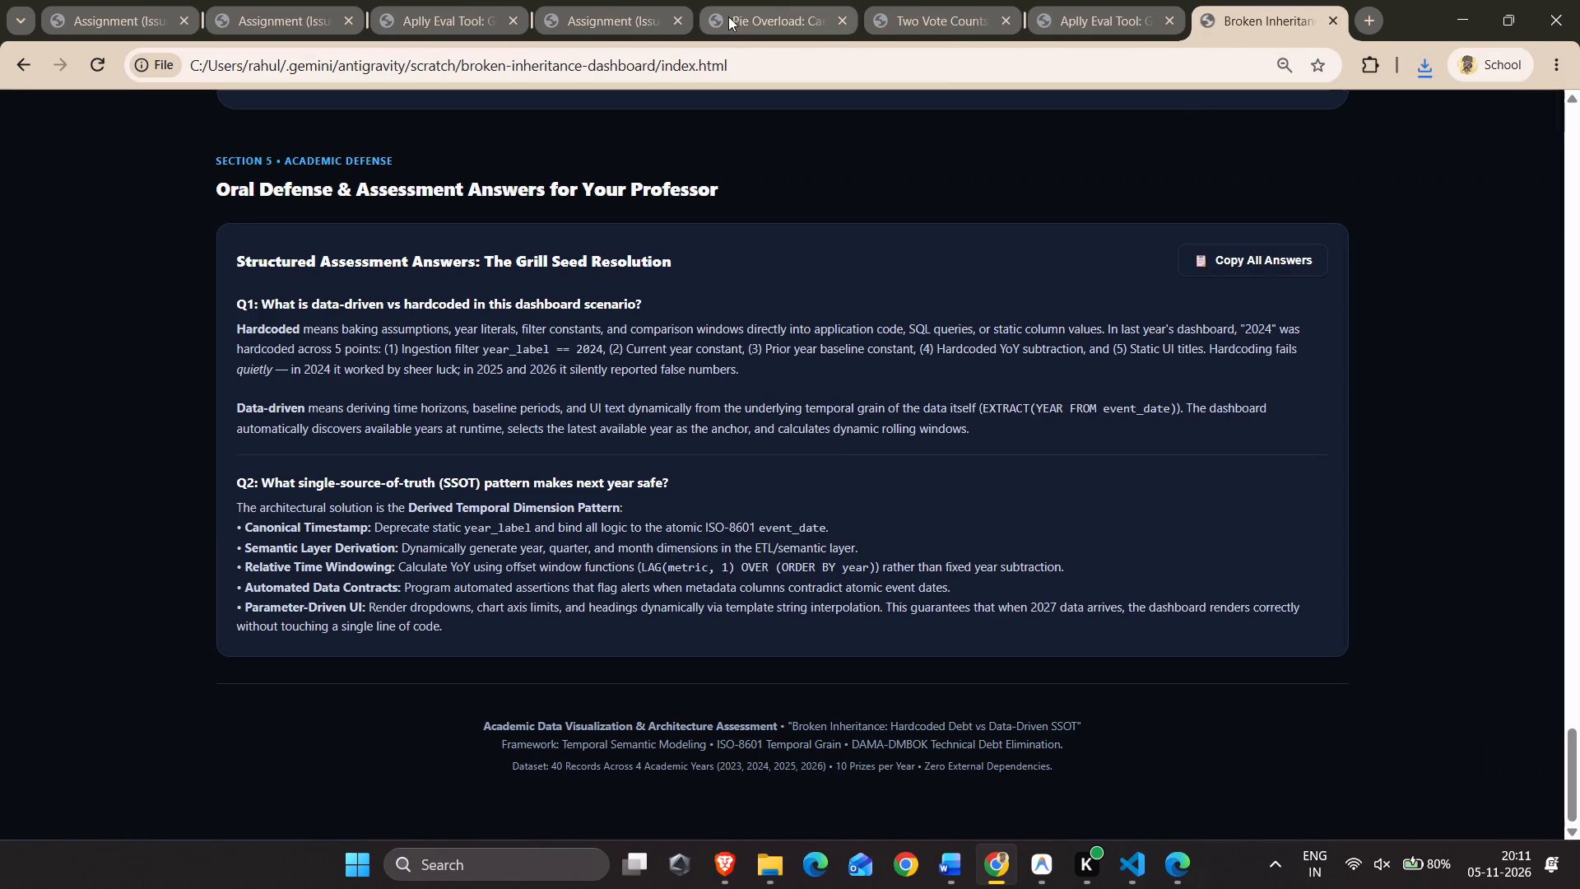
Switch to the scratch folder in File Explorer and copy the name of the broken-inheritance-dashboard folder.
click(1468, 0)
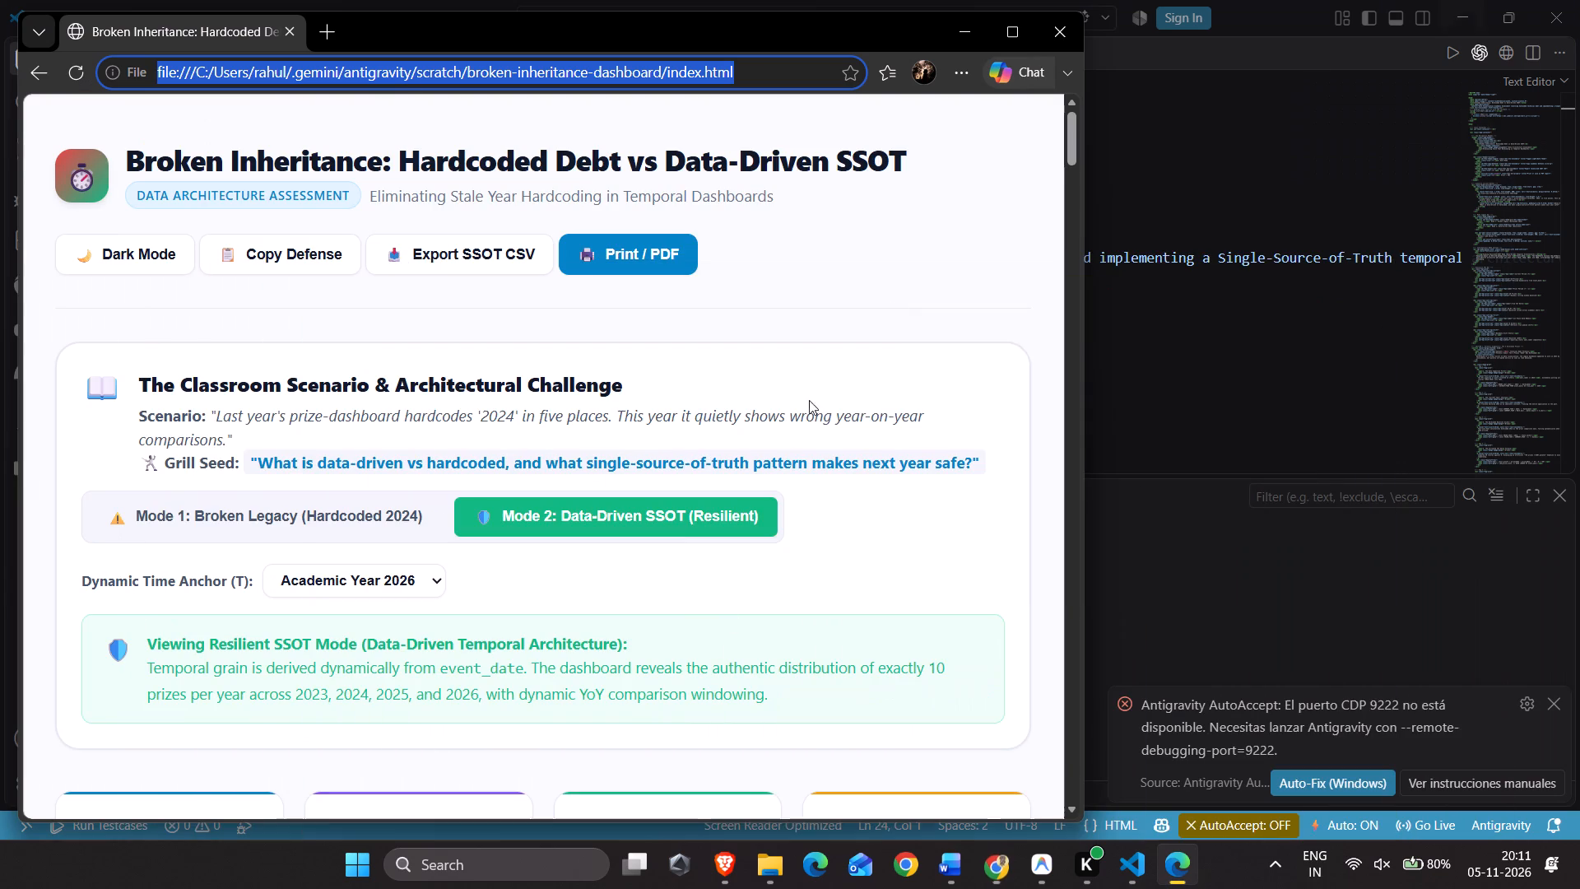
click(762, 877)
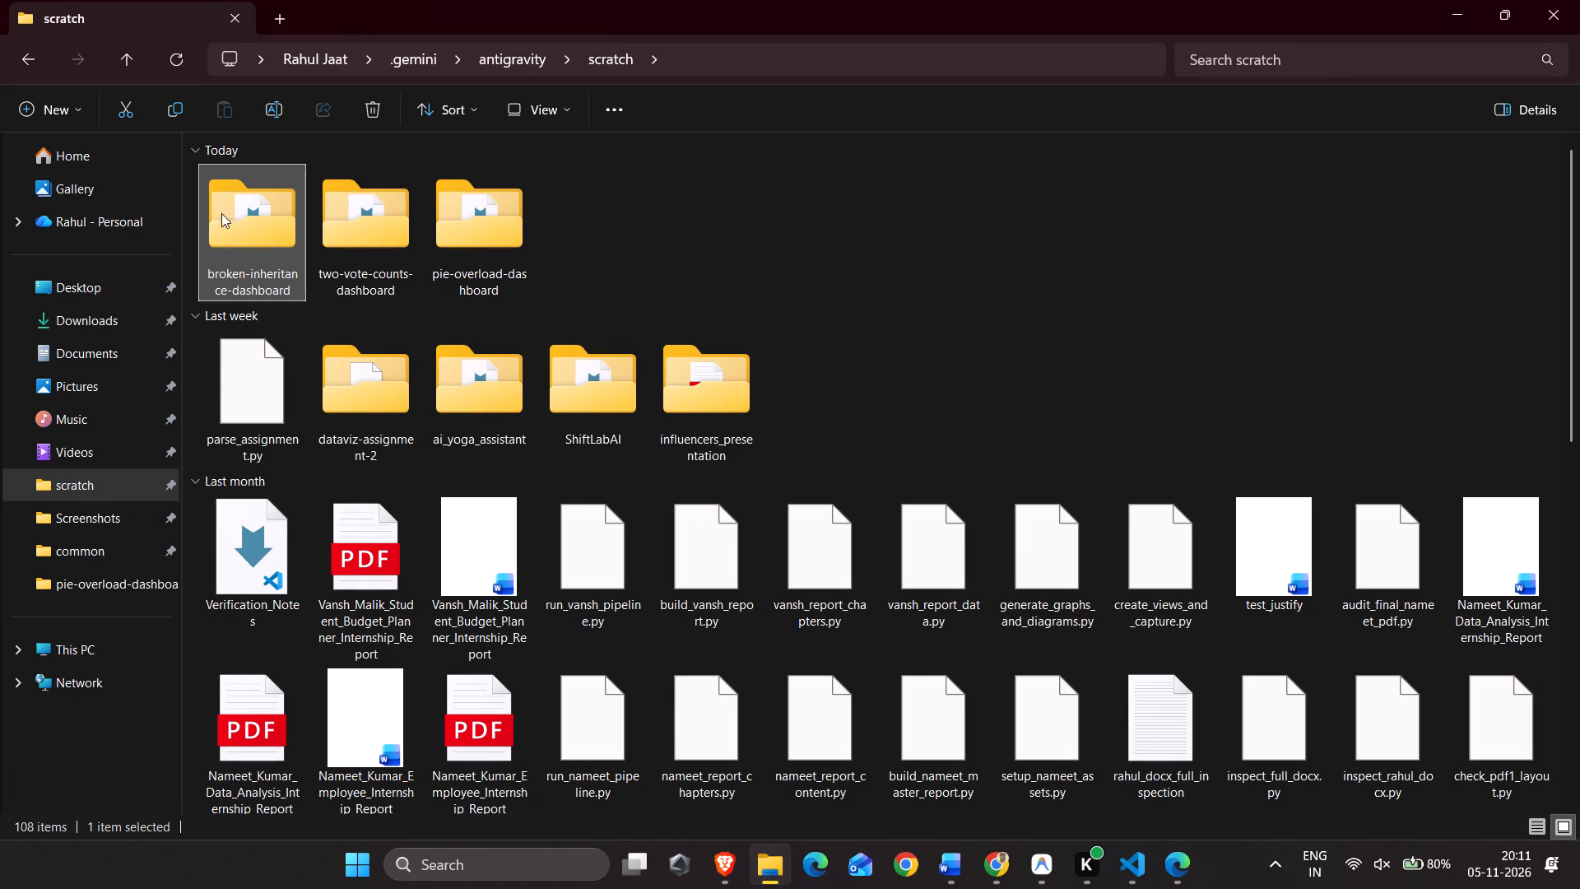
key(F2)
key(ctrl+c)
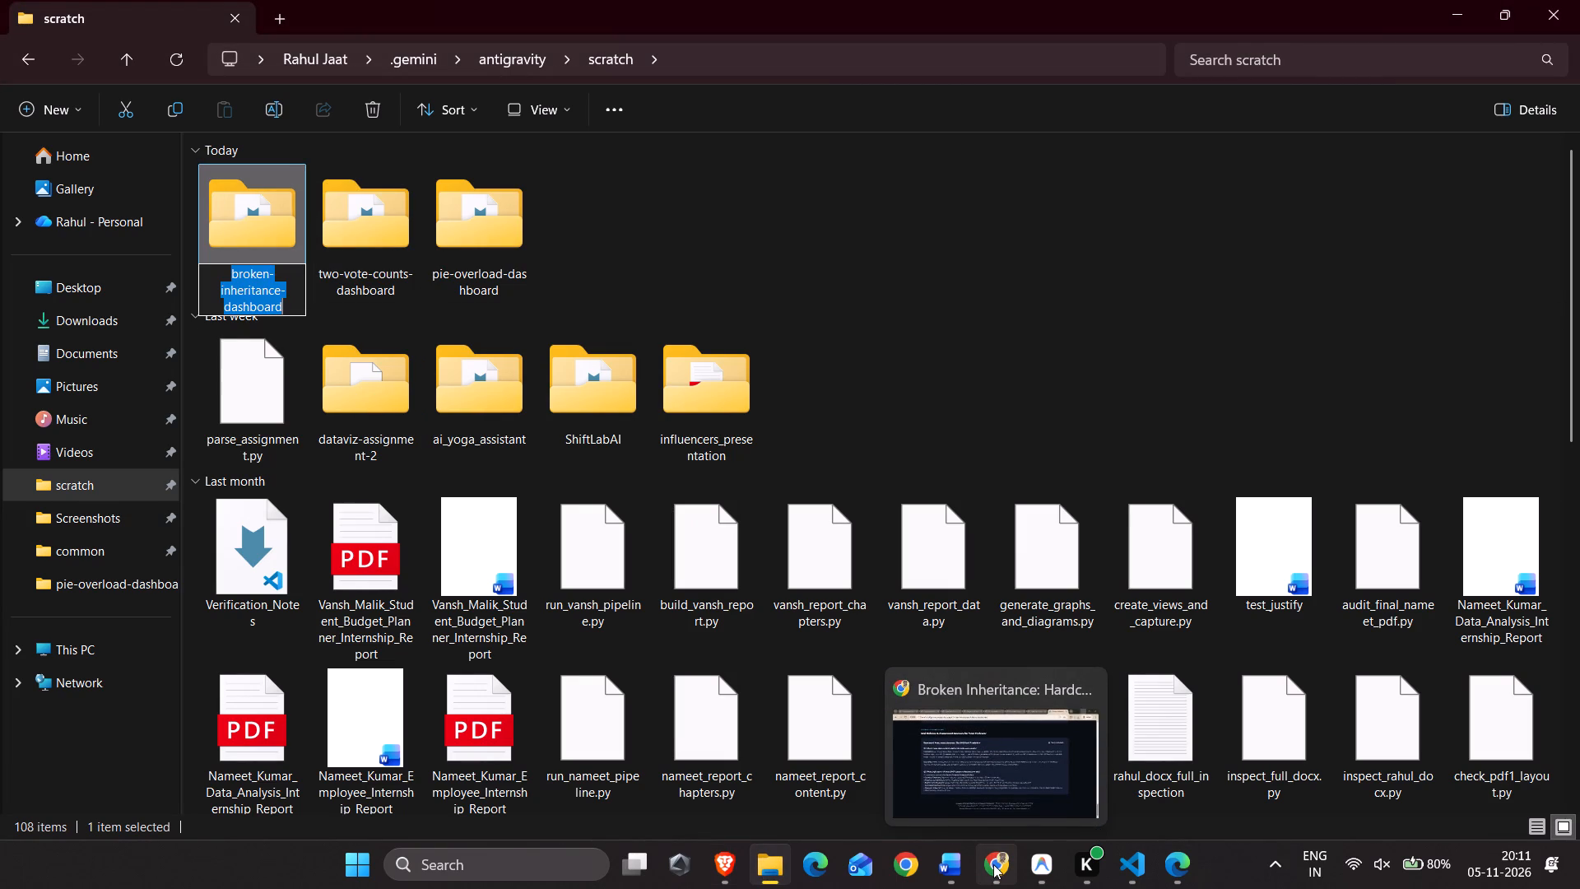
Switch to the Edge window showing the Broken Inheritance dashboard and close it.
click(1169, 882)
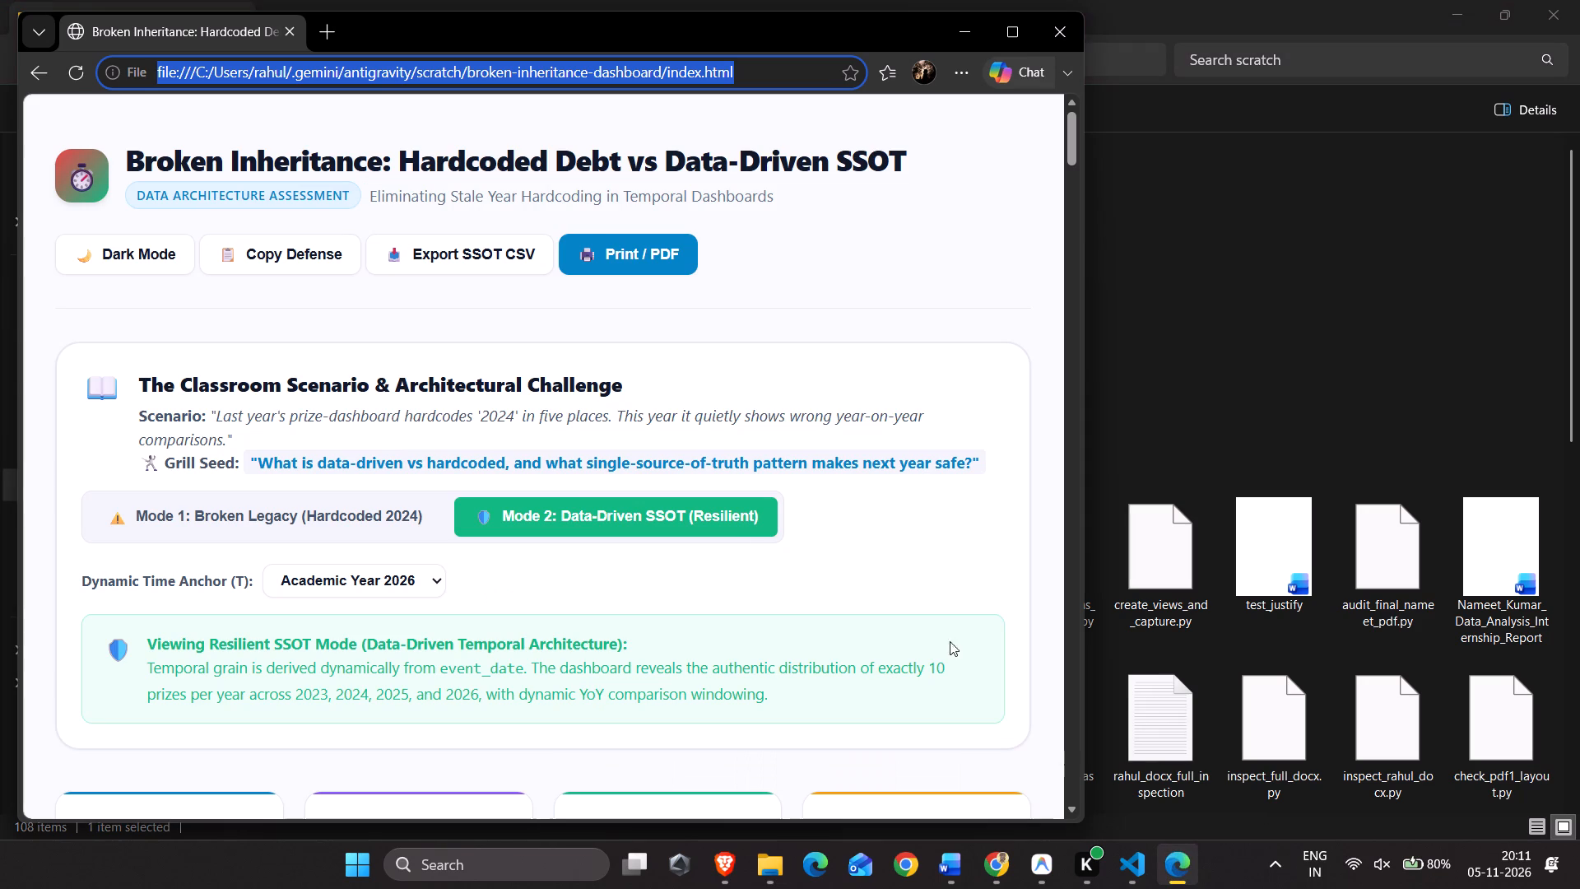
scroll(640, 500, down, 5)
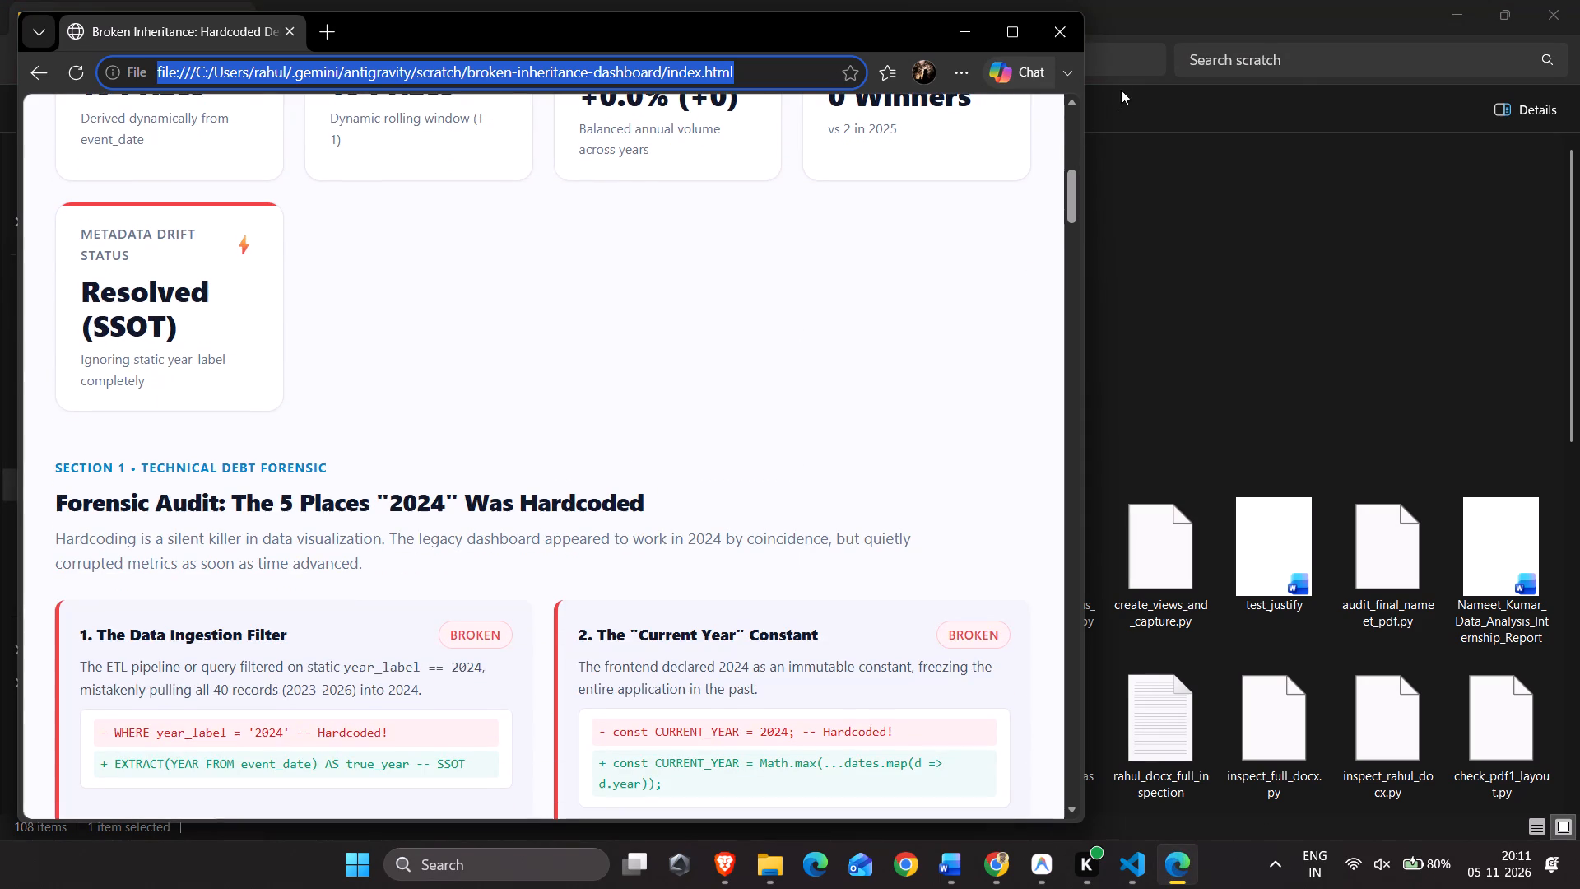
click(1054, 37)
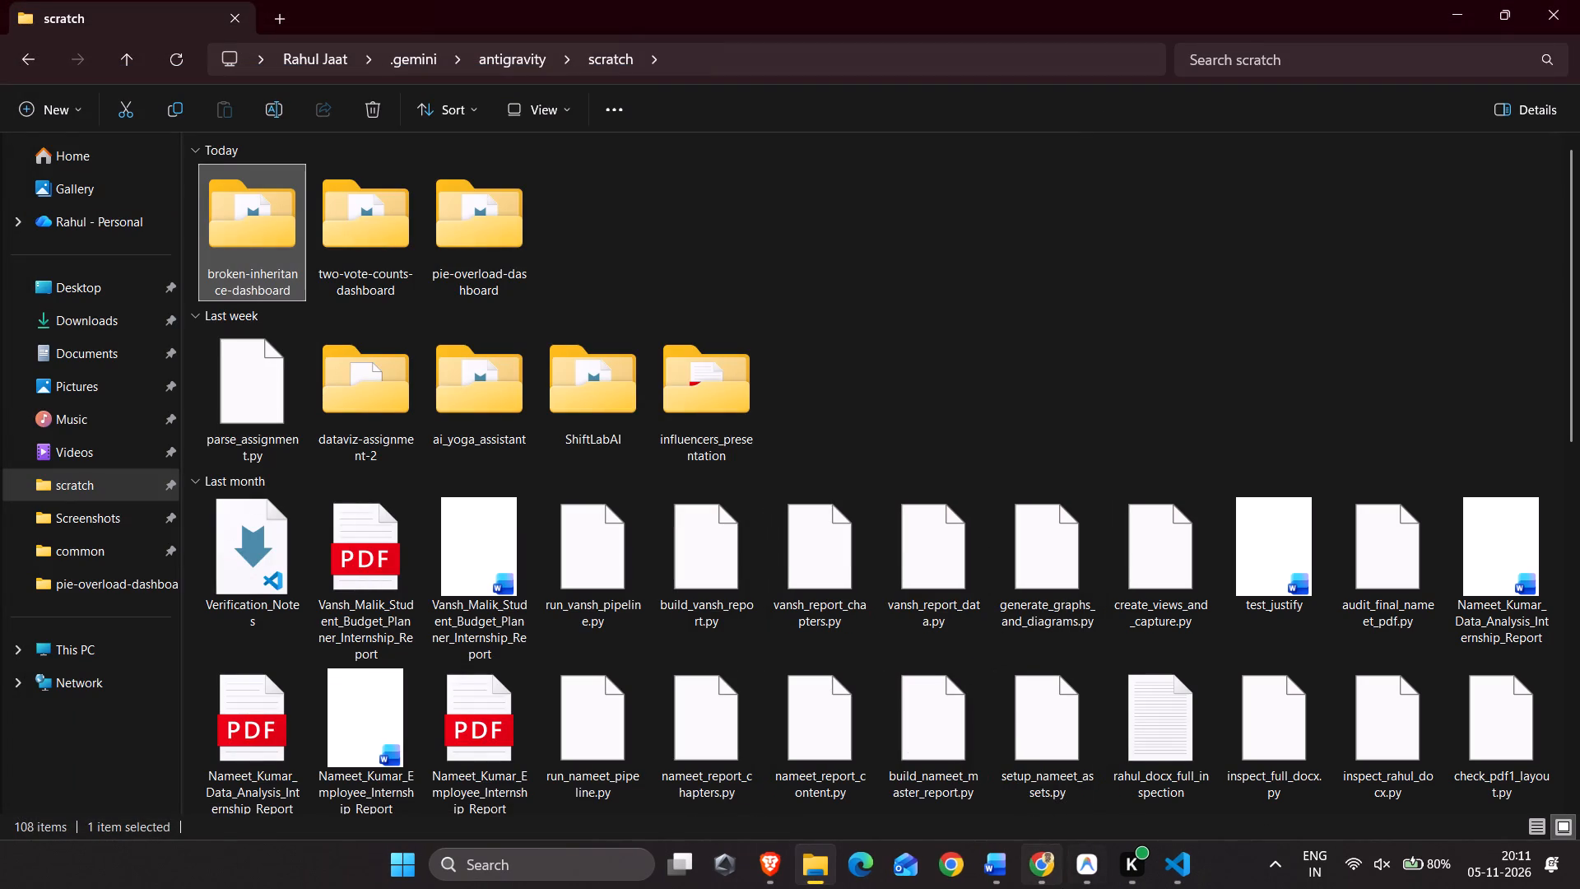
In Chrome, grade index.html from the broken-inheritance-dashboard folder with the Aplly Eval Tool's Gate Check.
click(1062, 888)
click(274, 12)
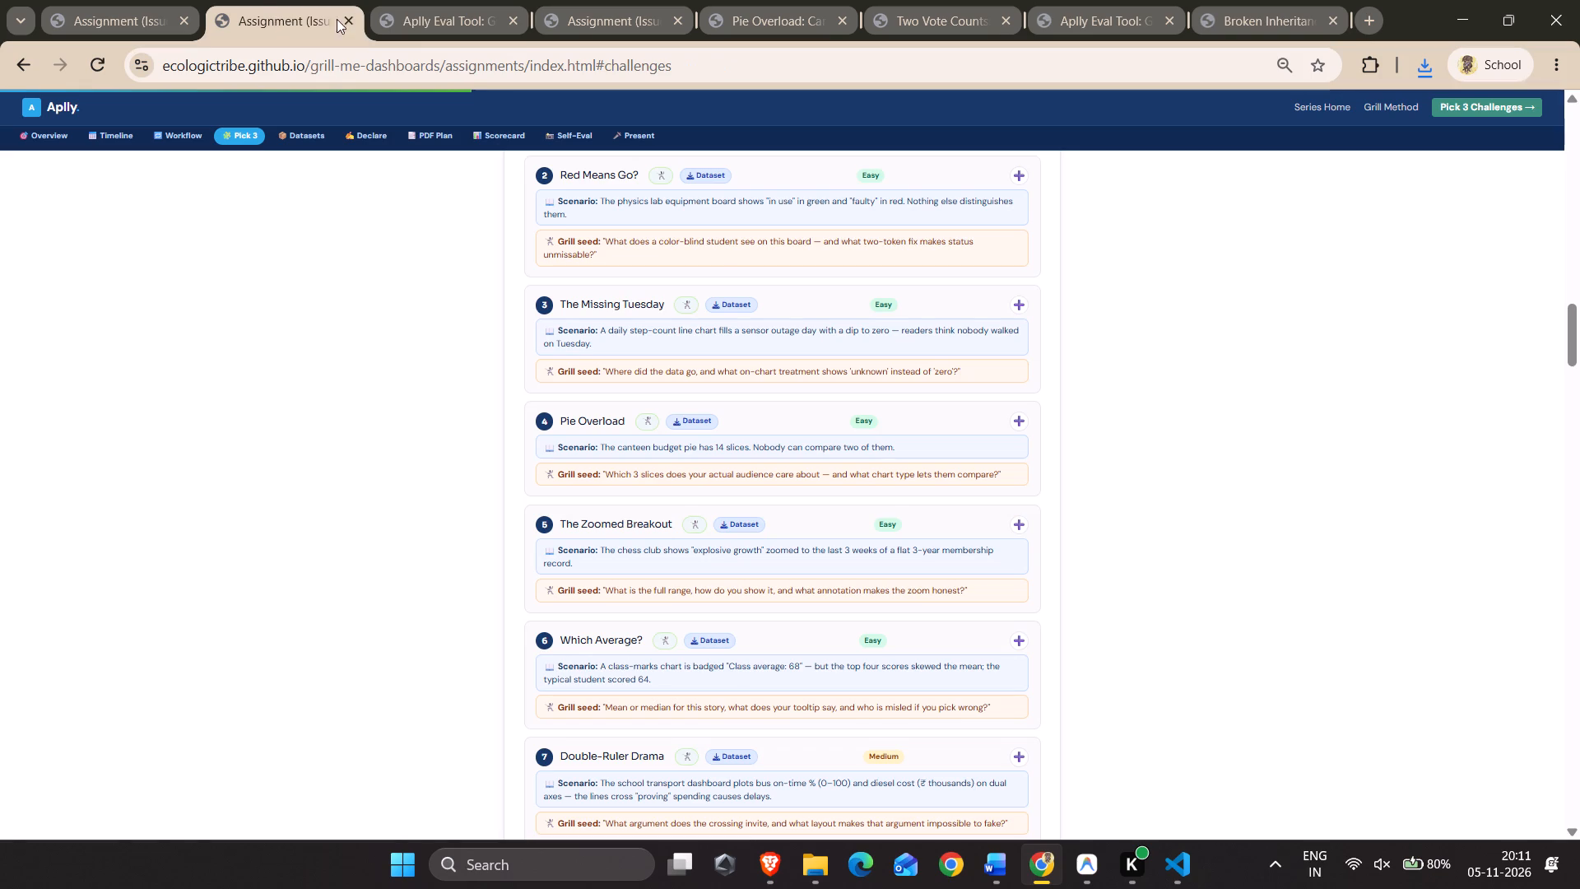
click(393, 11)
scroll(582, 205, up, 2)
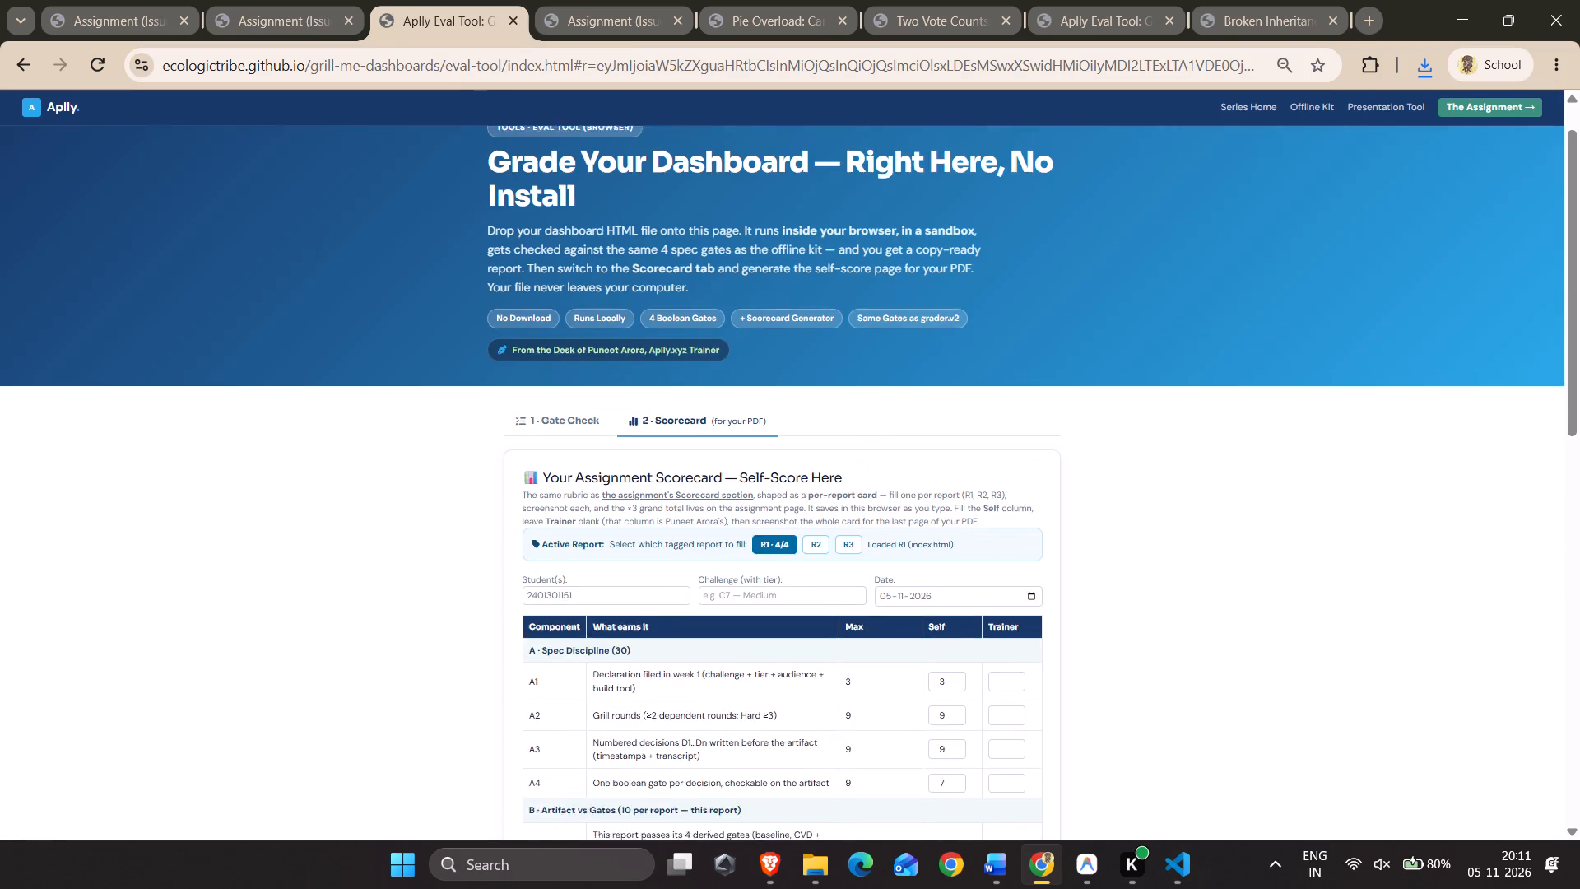
click(561, 490)
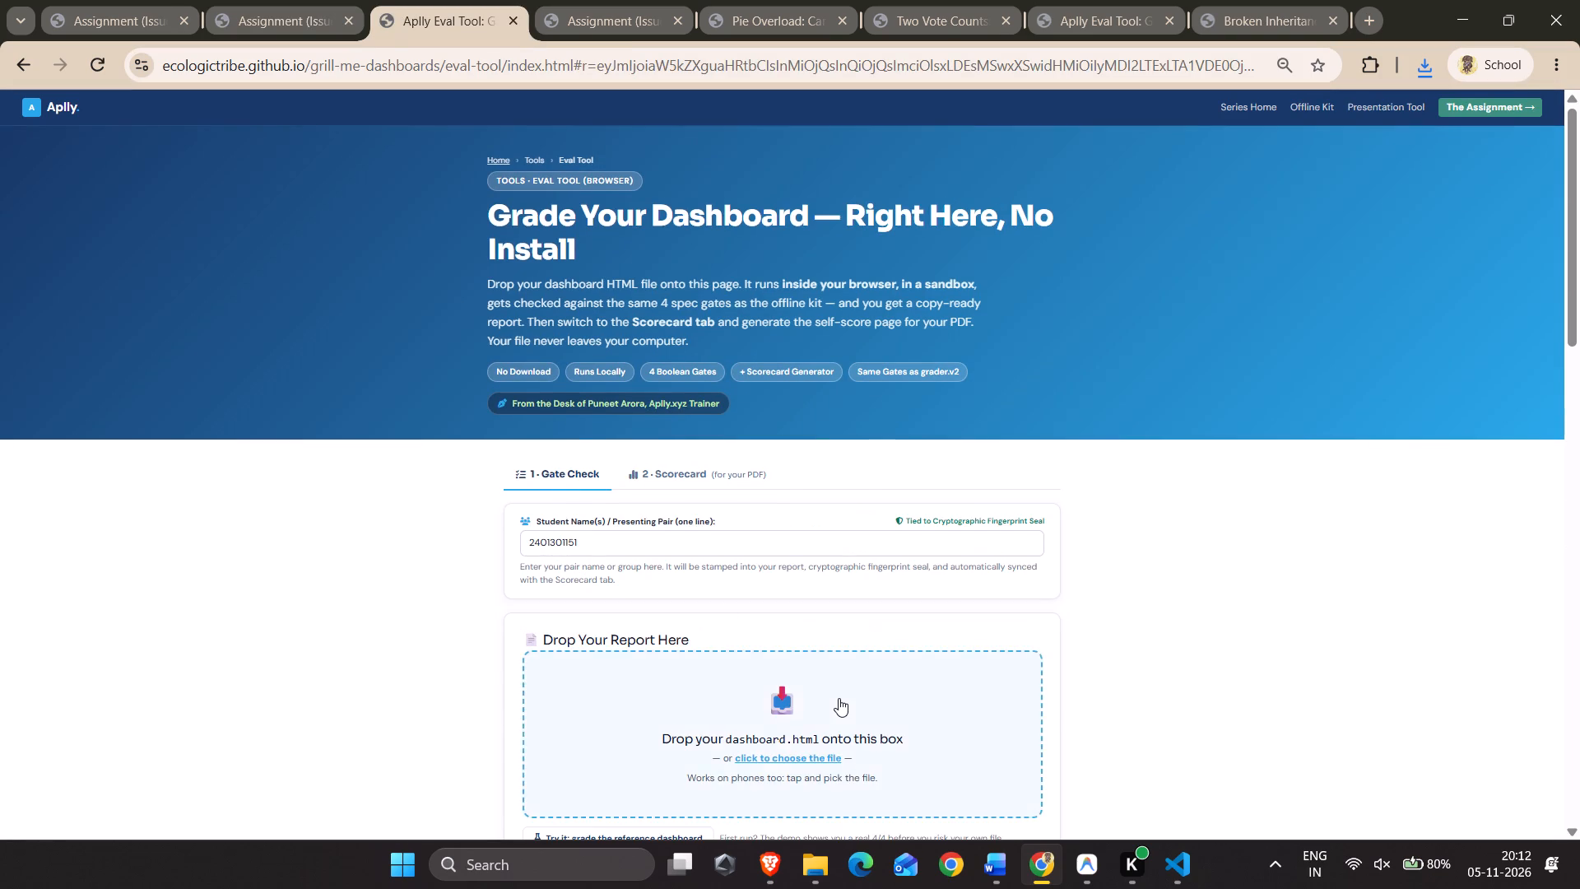
scroll(839, 698, down, 2)
click(780, 525)
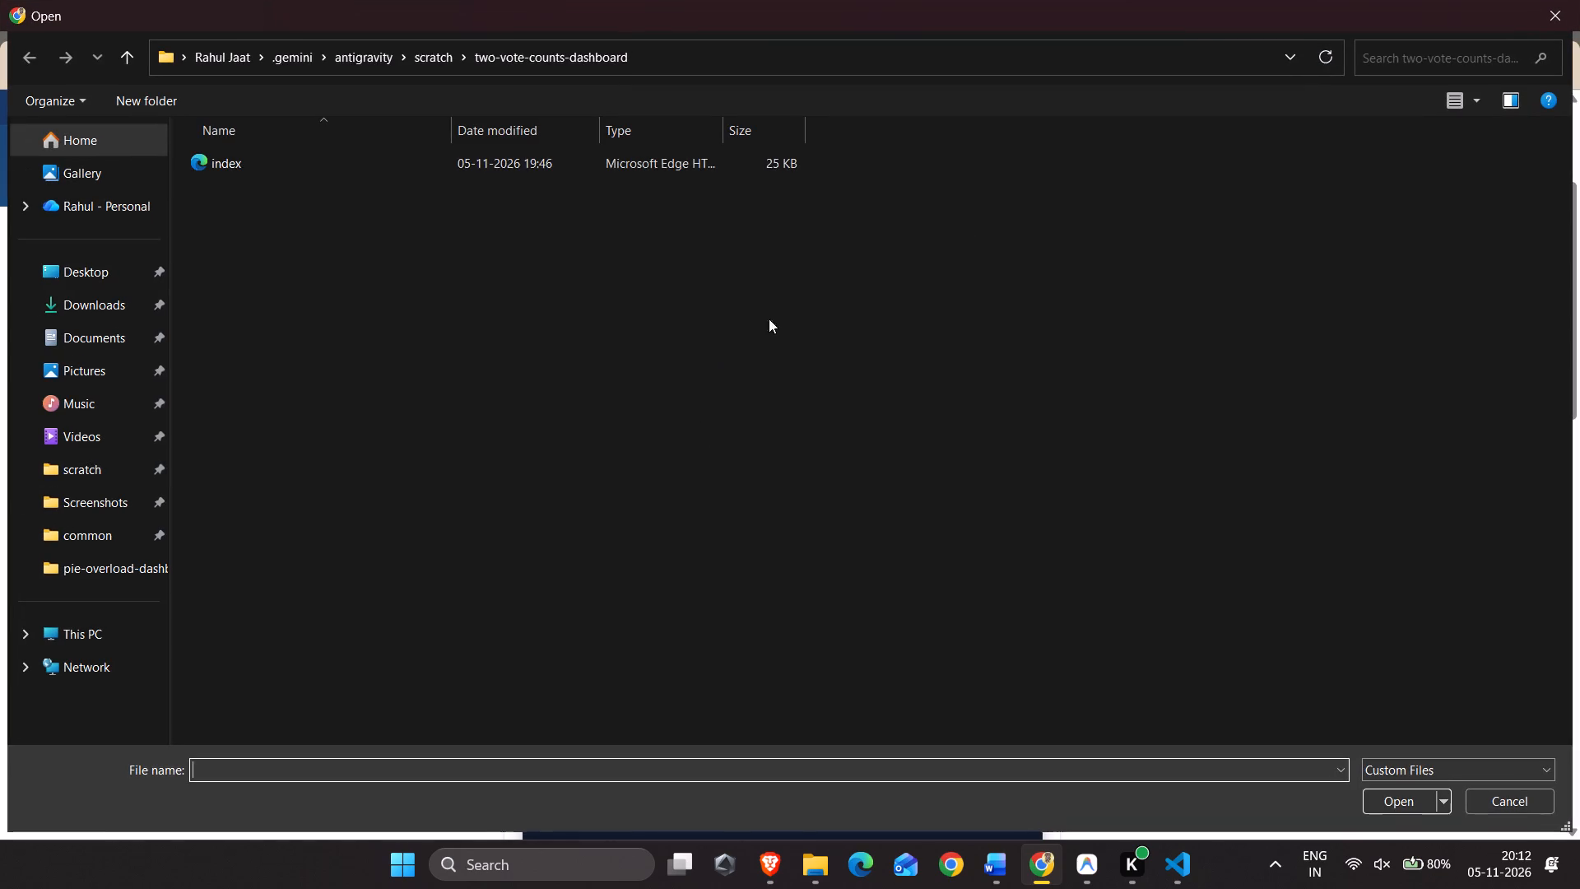
click(112, 59)
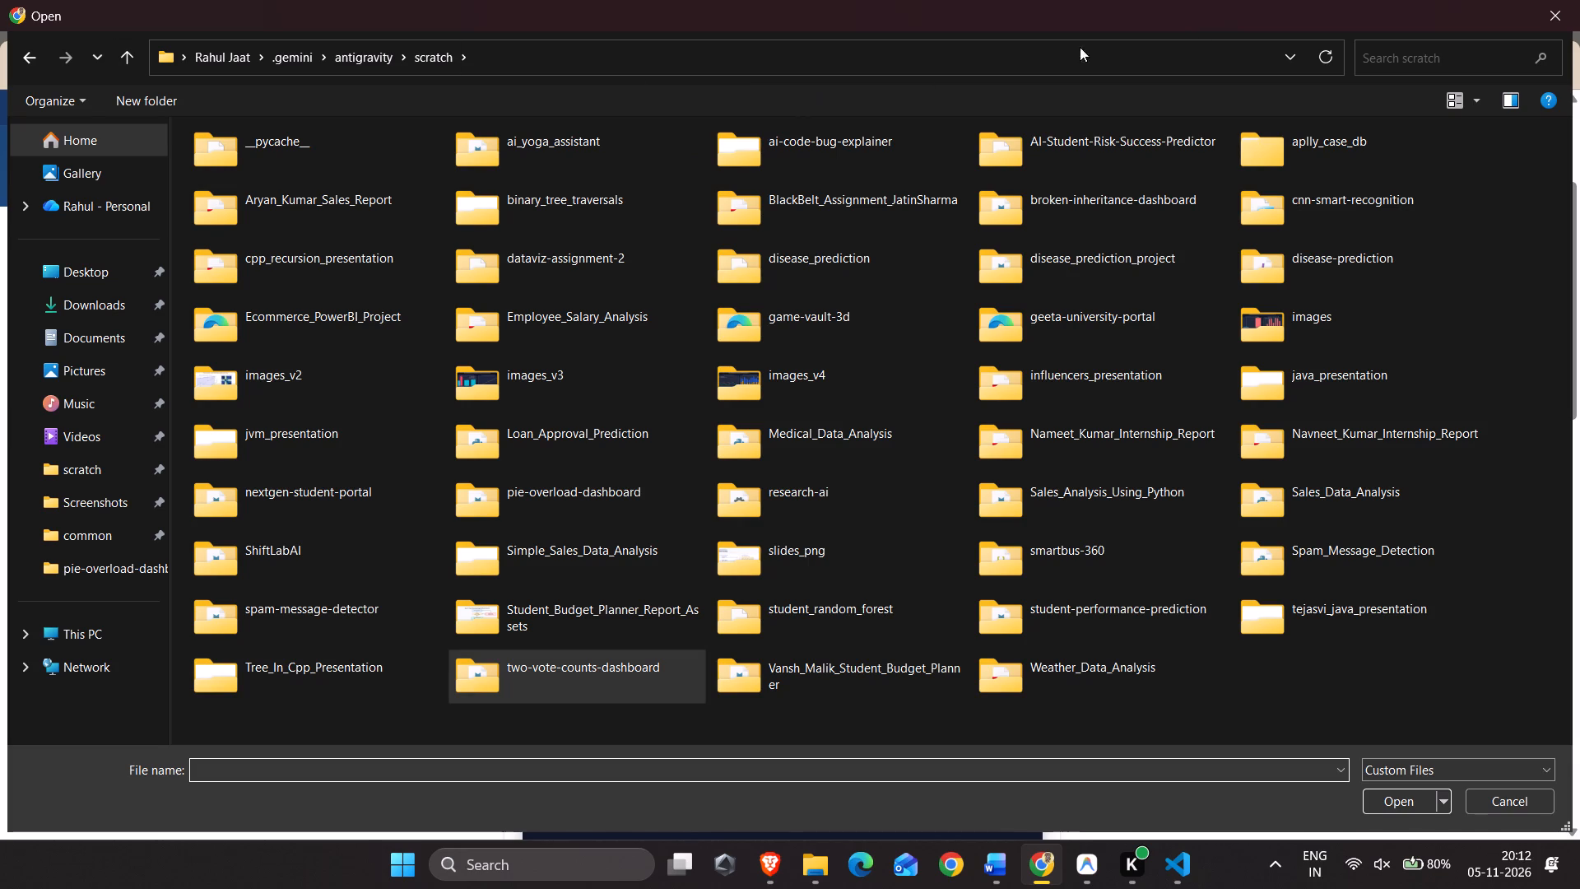
click(1401, 57)
key(ctrl+v)
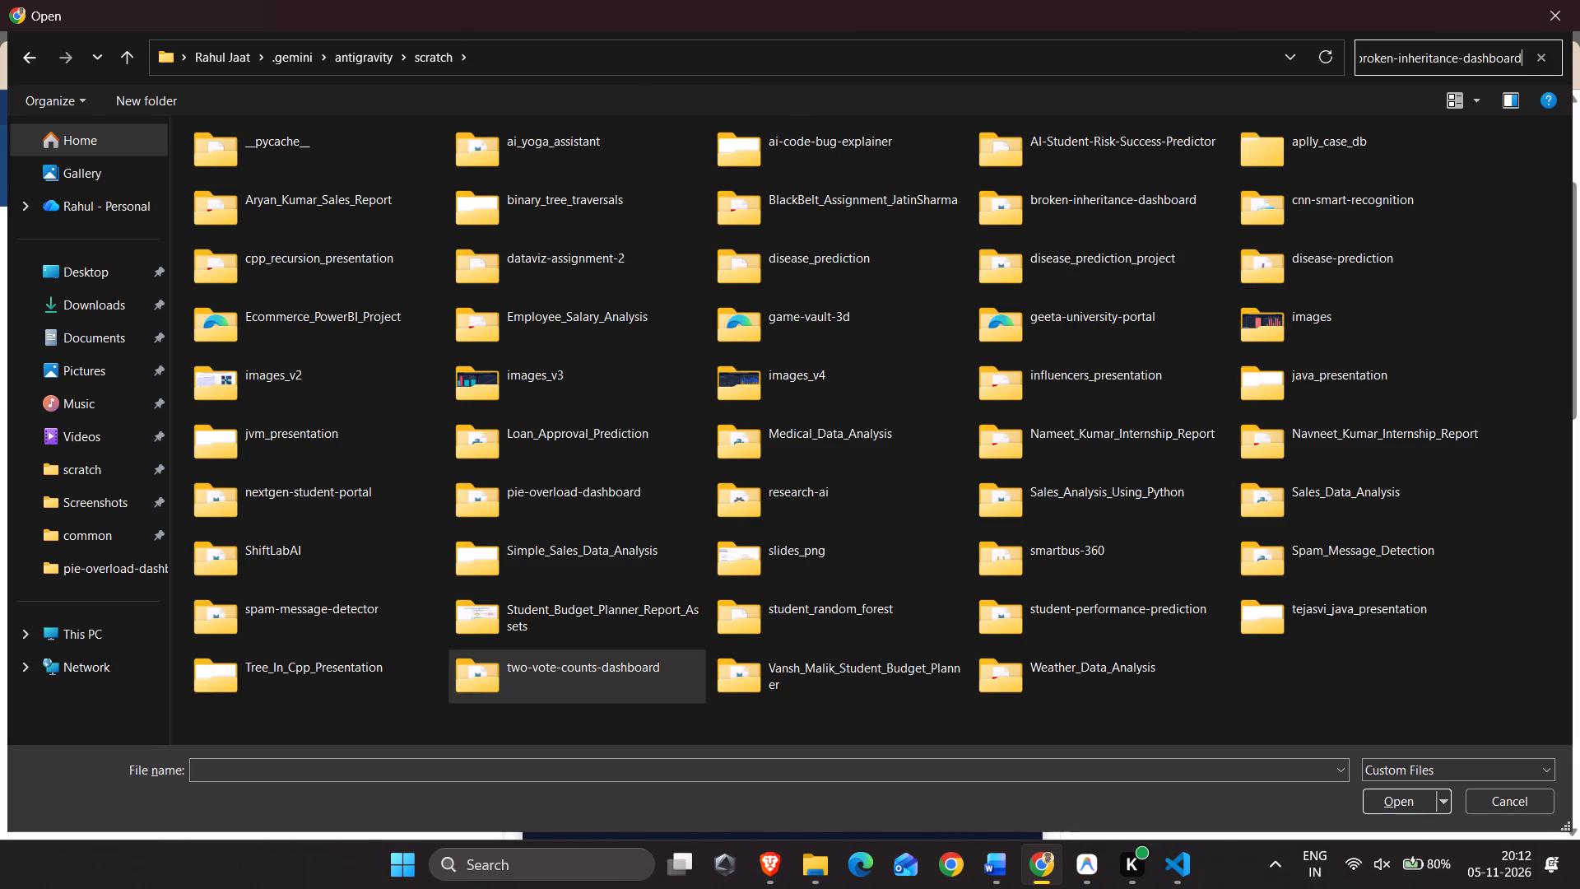
double_click(439, 142)
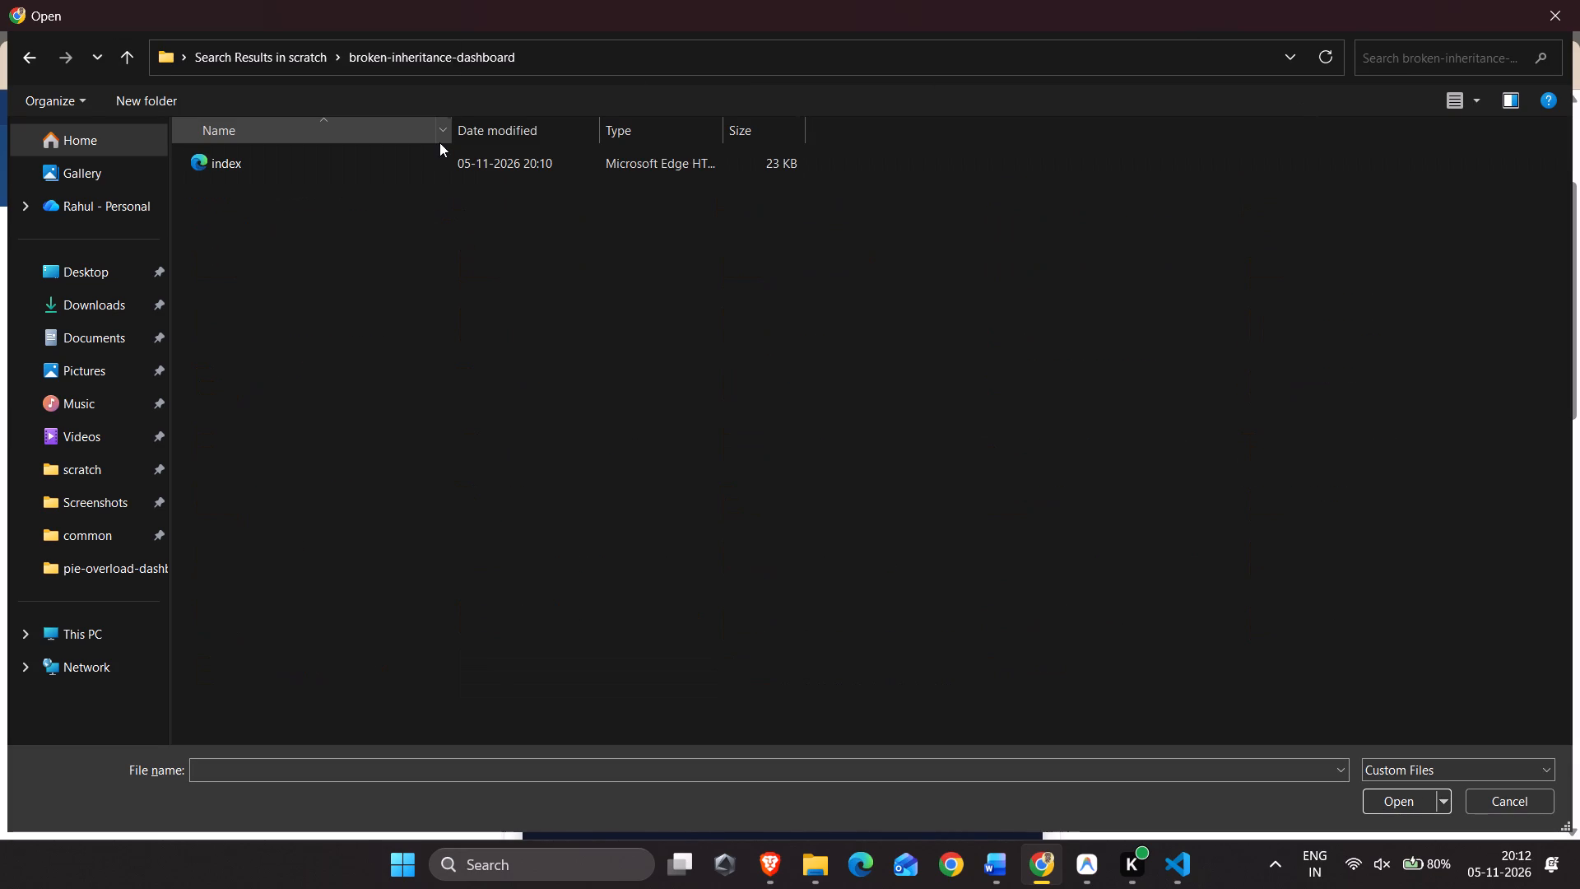
click(404, 151)
key(Return)
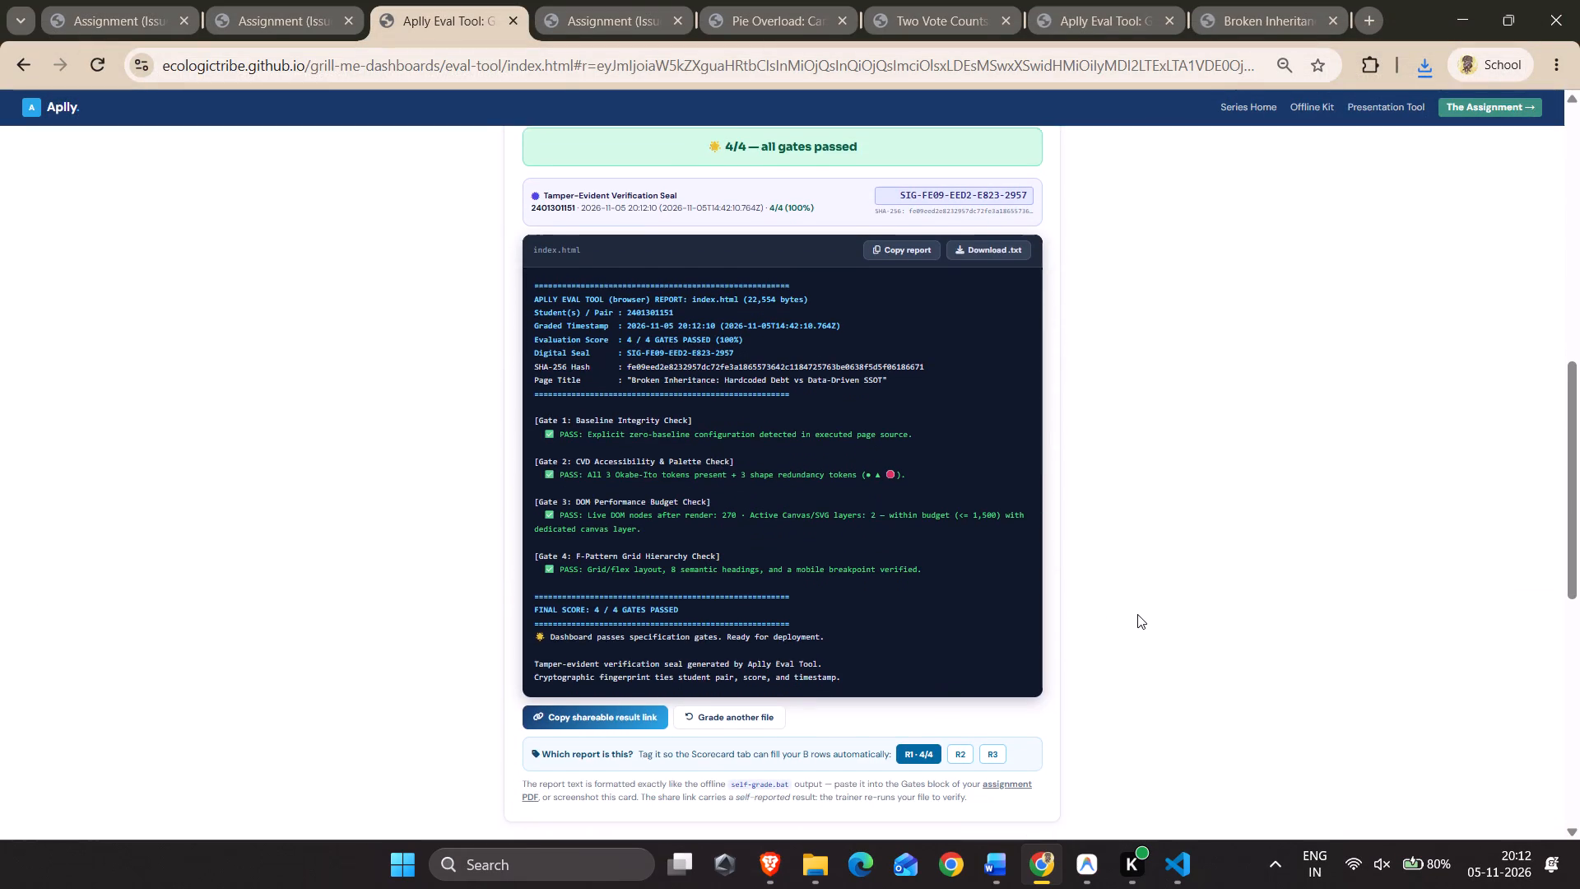
Take a region screenshot of the Broken Inheritance grading report, from its heading down to the result link.
scroll(1137, 614, down, 1)
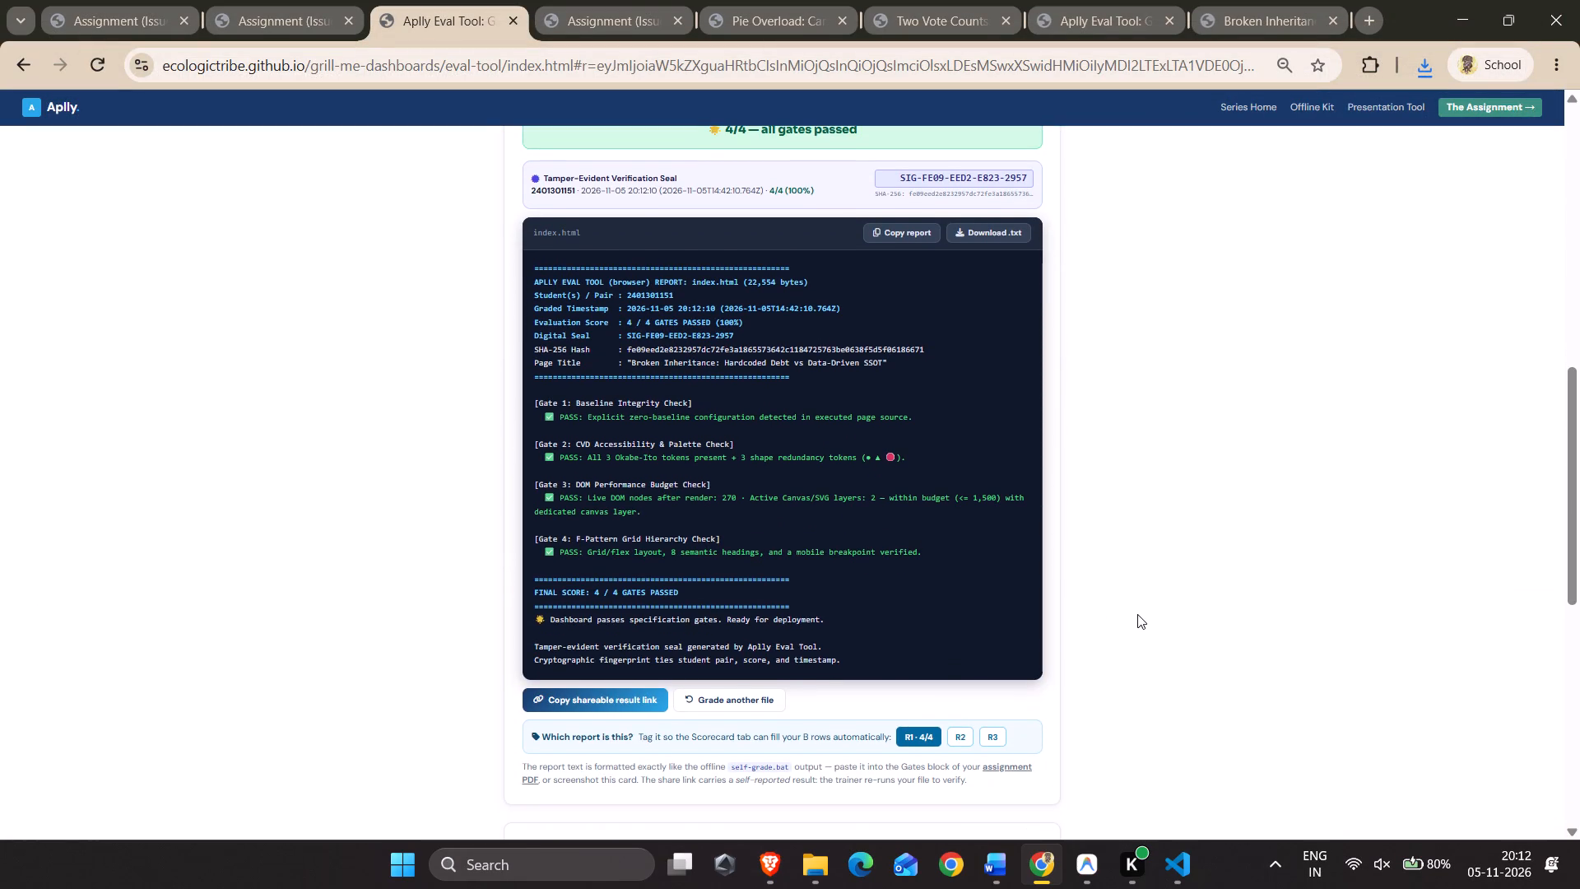
key(Print)
key(Escape)
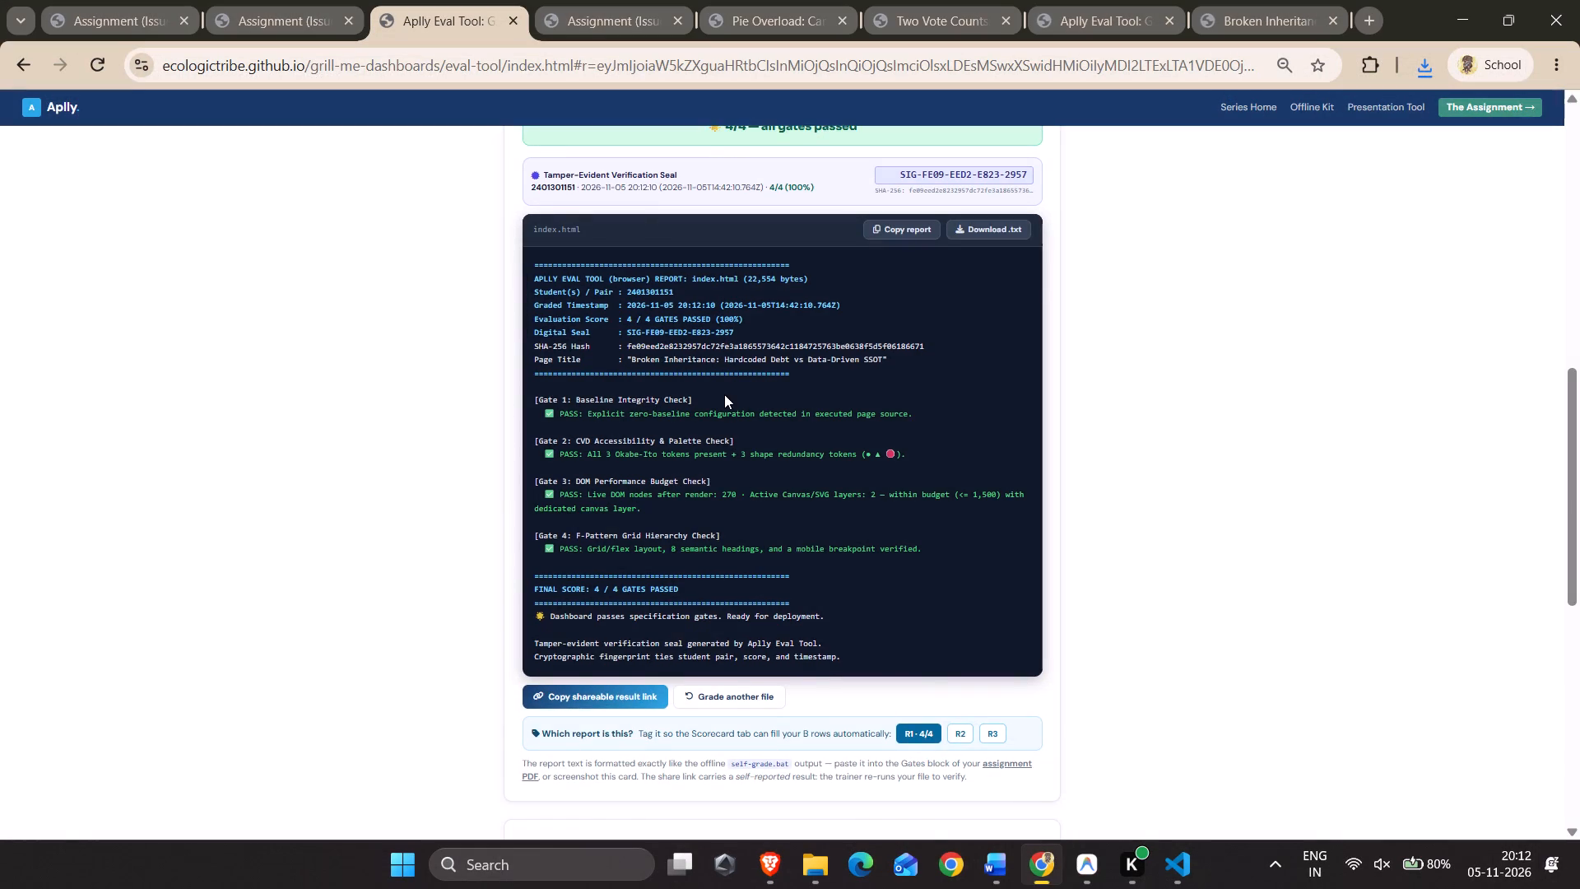
scroll(724, 394, up, 1)
key(Print)
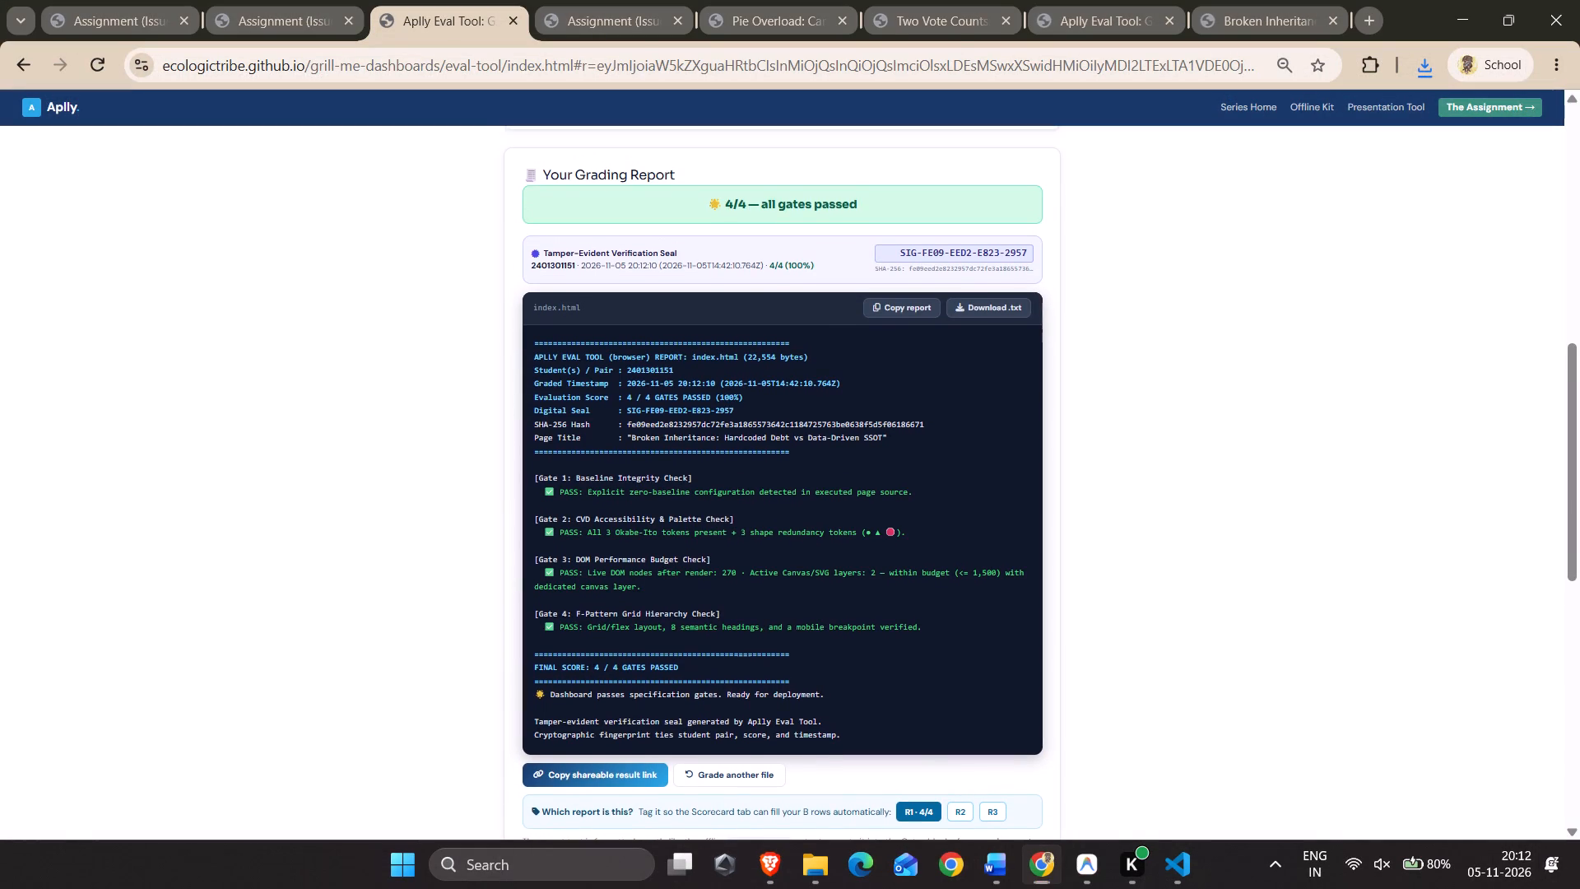
drag(496, 138, 941, 808)
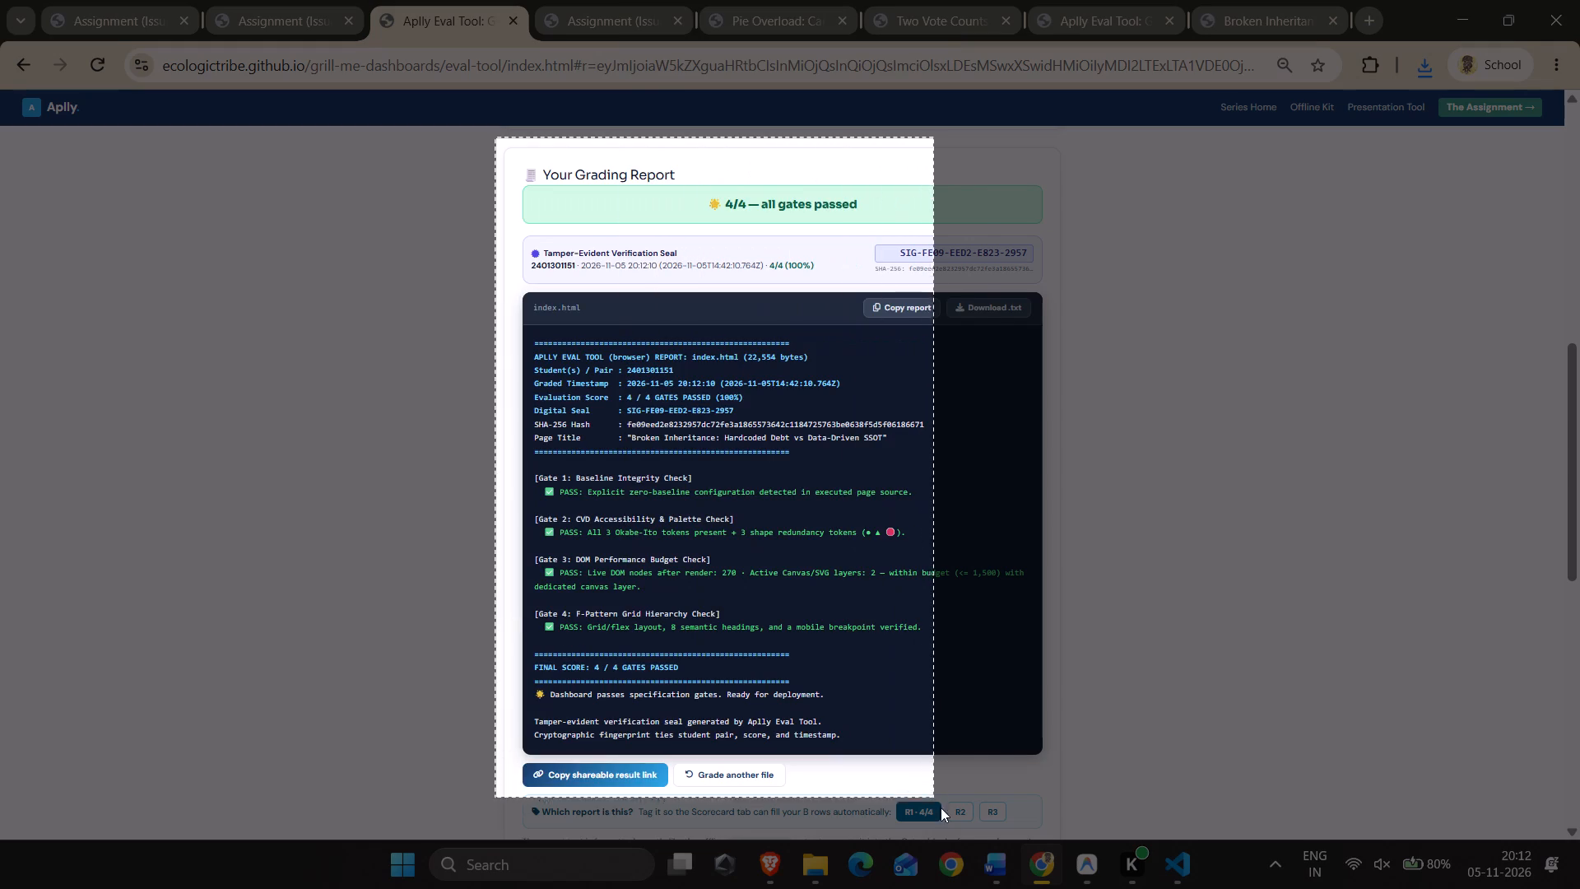
drag(941, 808, 1067, 794)
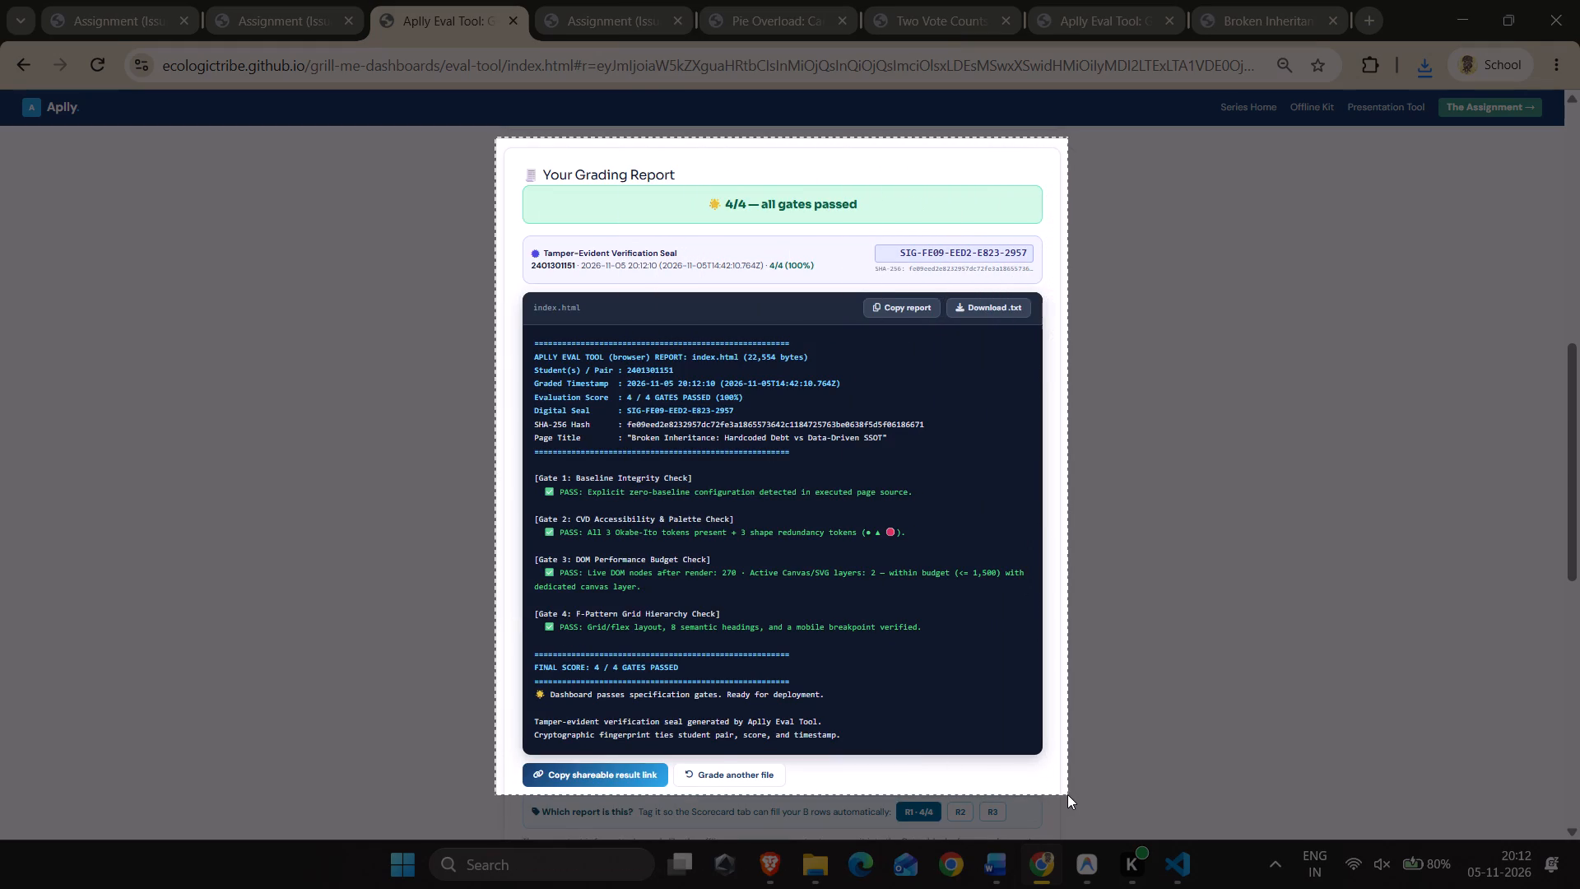
drag(1067, 794, 1067, 796)
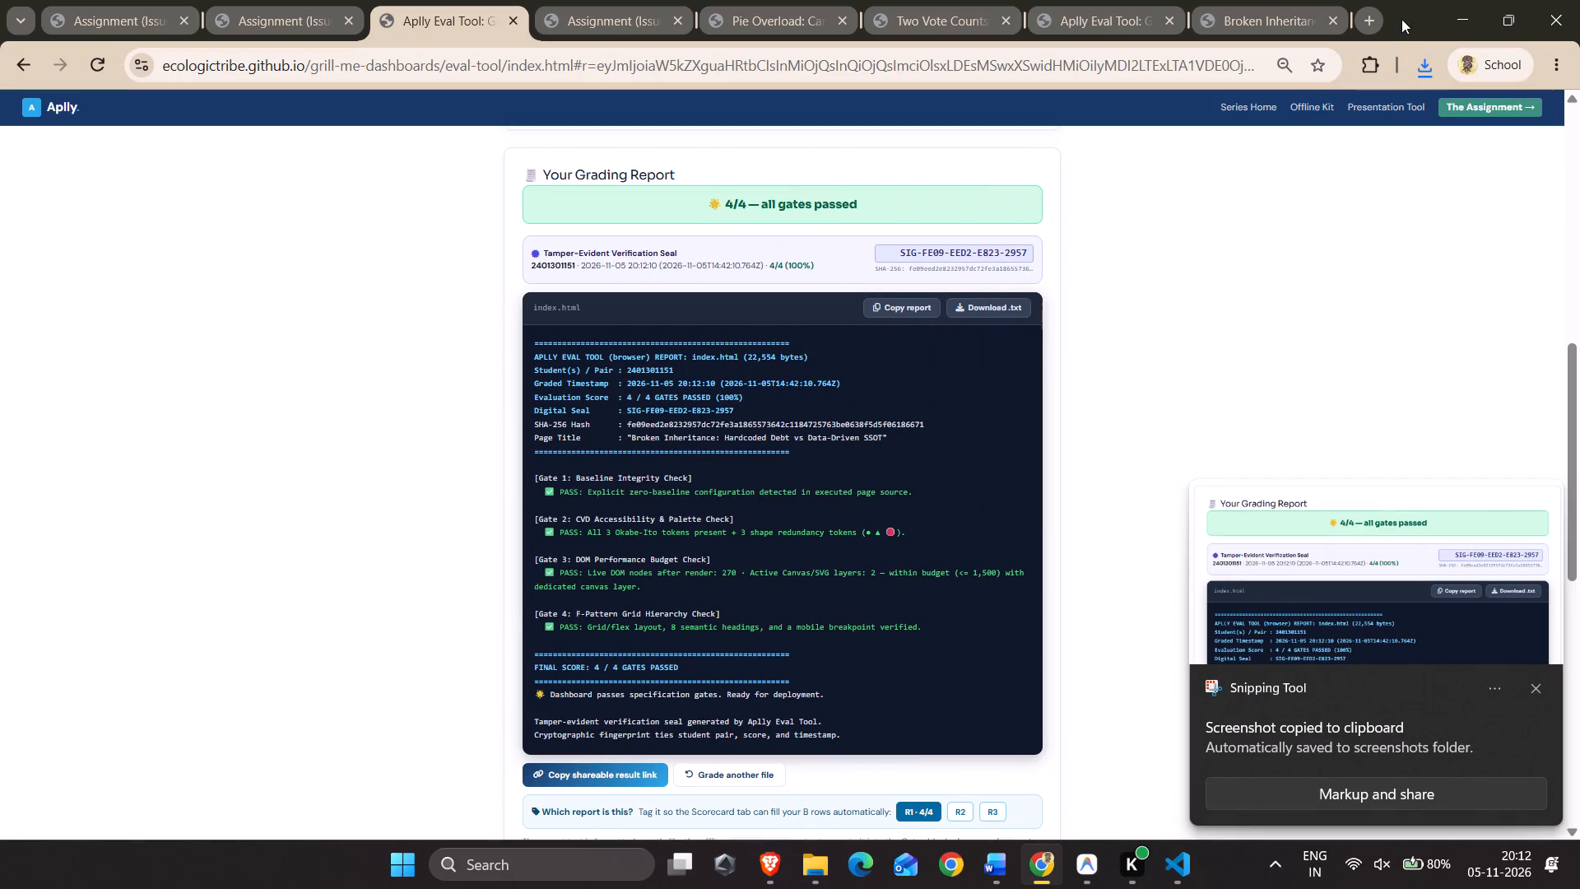
Close File Explorer and the VS Code debug console, and minimize Chrome and VS Code to return to the Word report.
click(1451, 0)
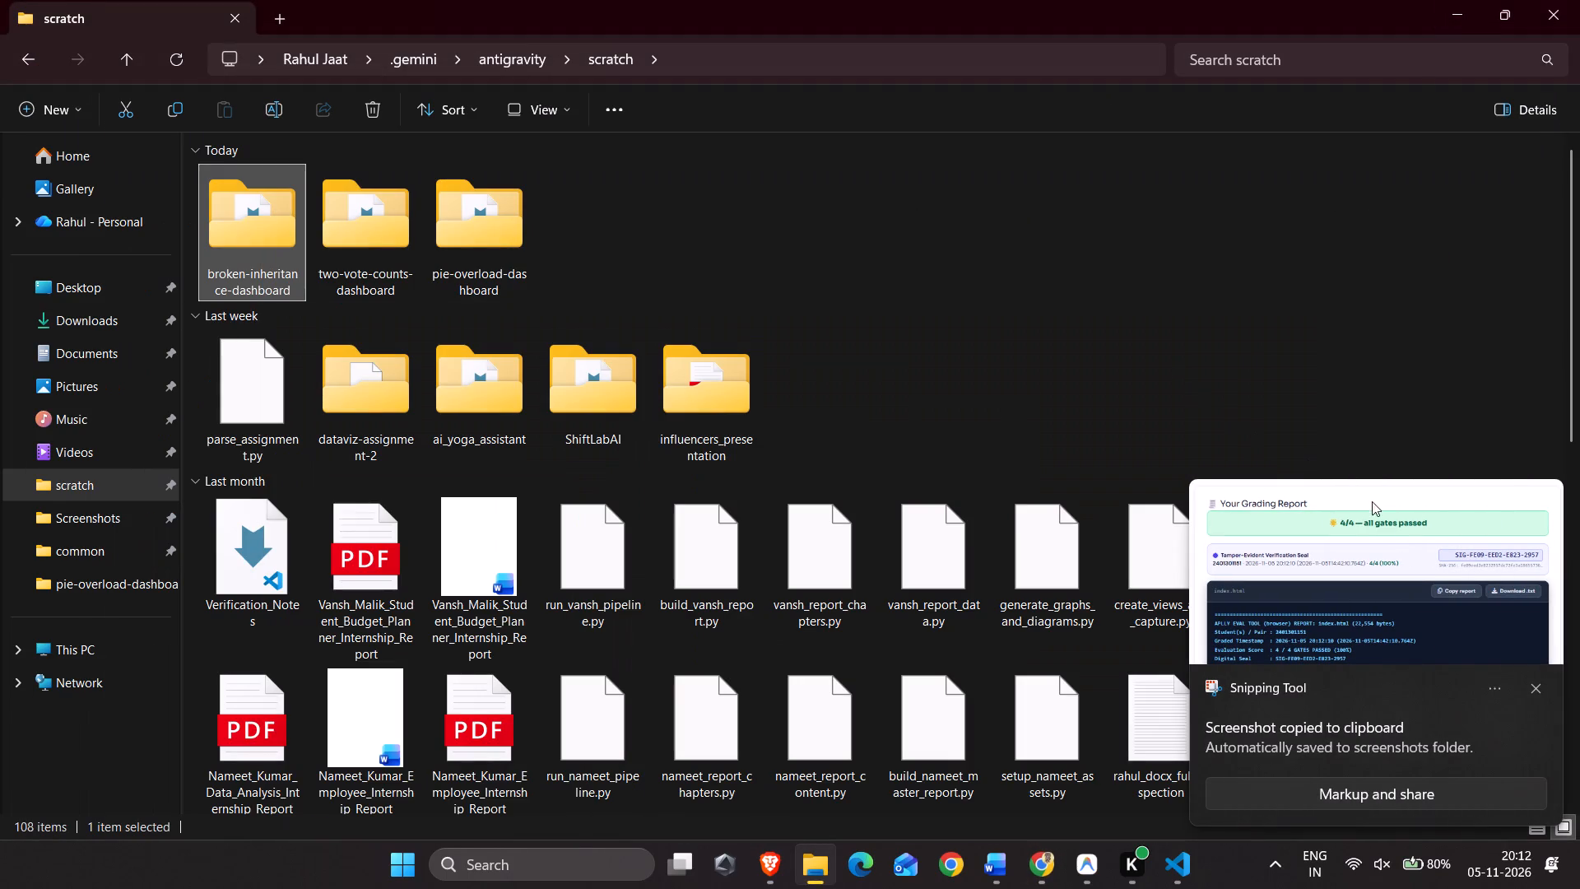
click(1537, 687)
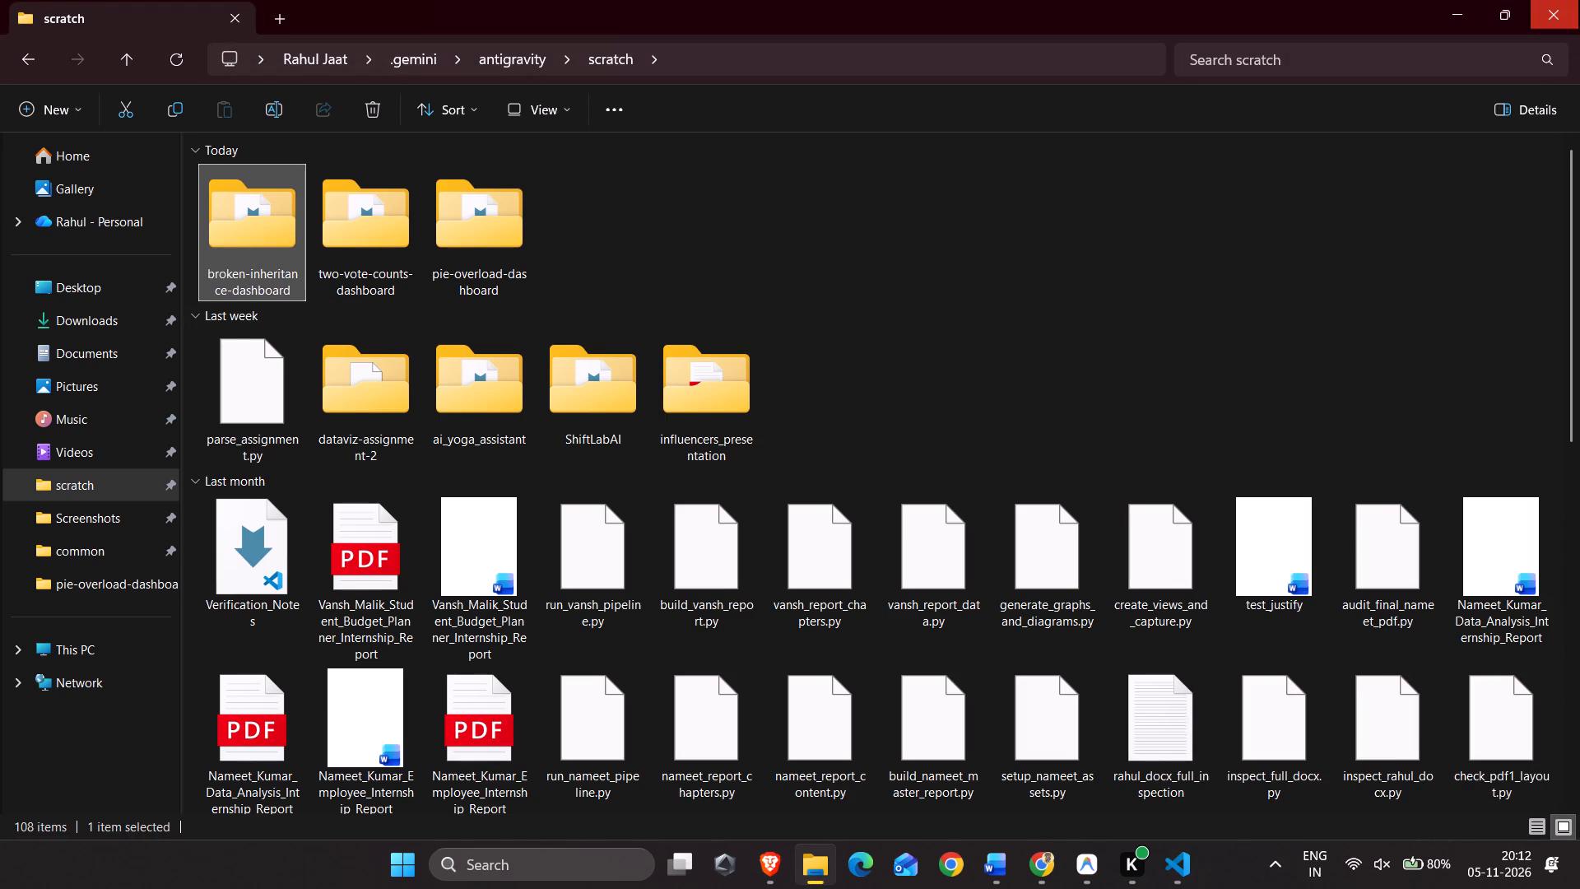
click(1579, 0)
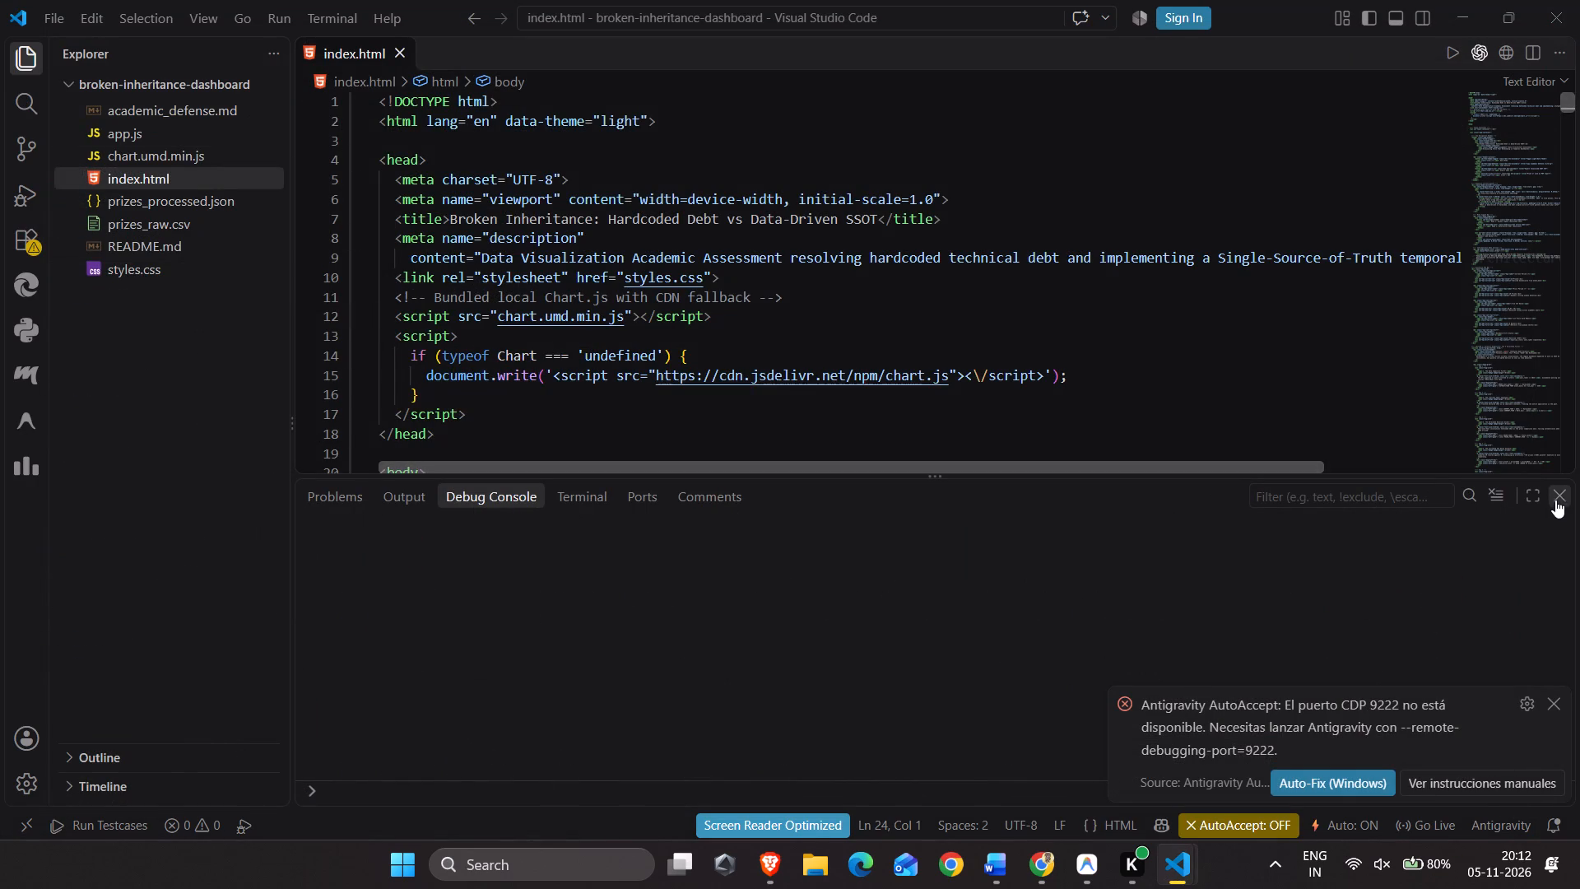
click(1557, 502)
click(1457, 0)
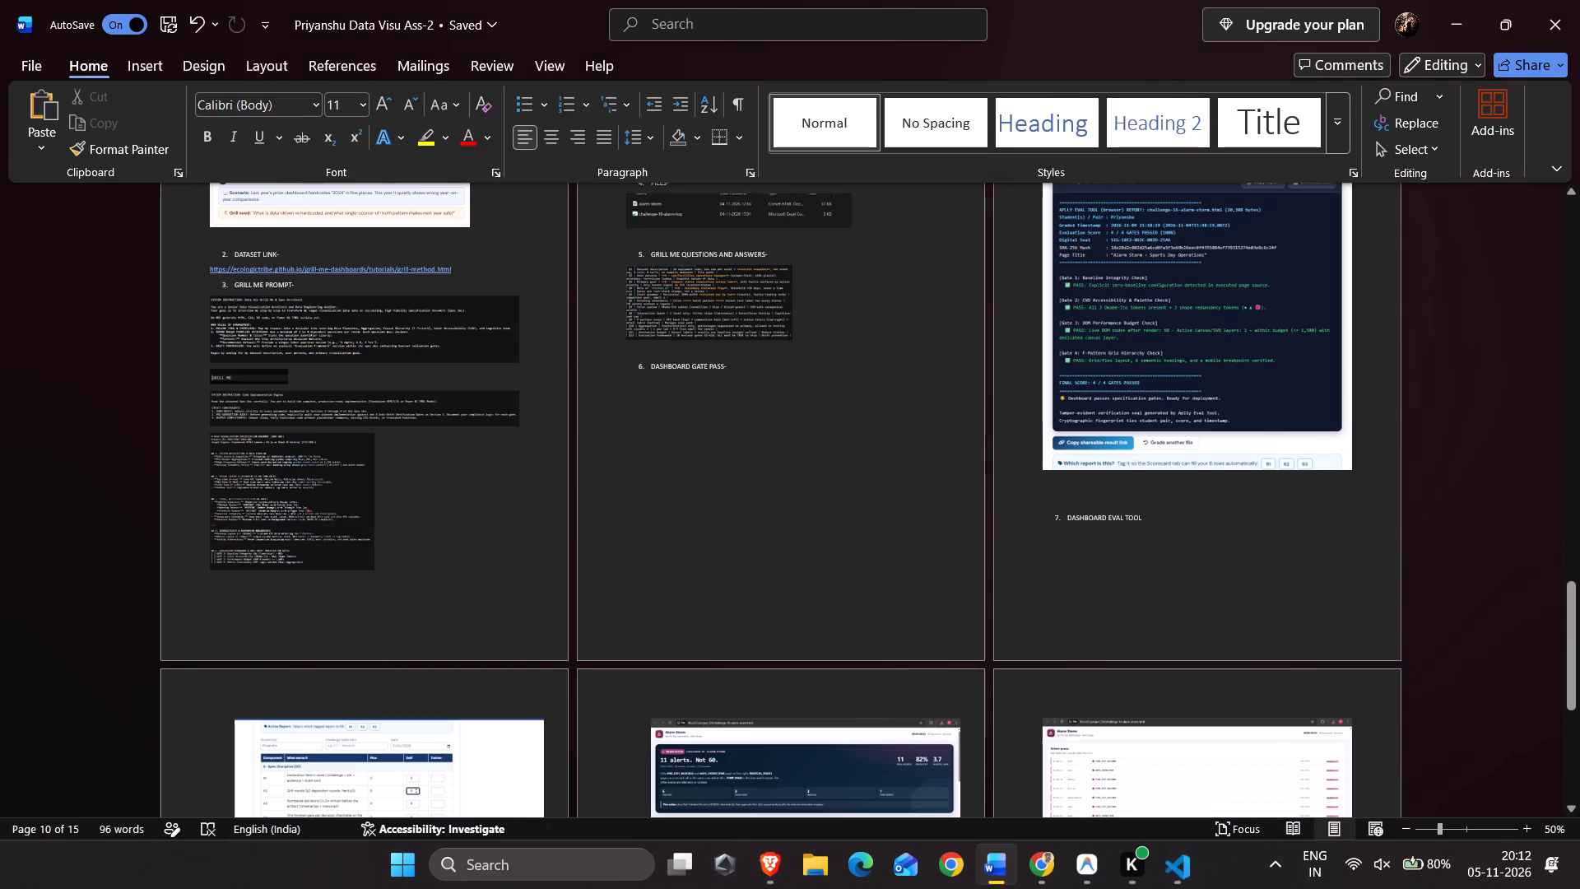
Remove the old Alarm Storm grading report picture from Challenge 3's Dashboard Gate Pass section.
scroll(727, 559, down, 3)
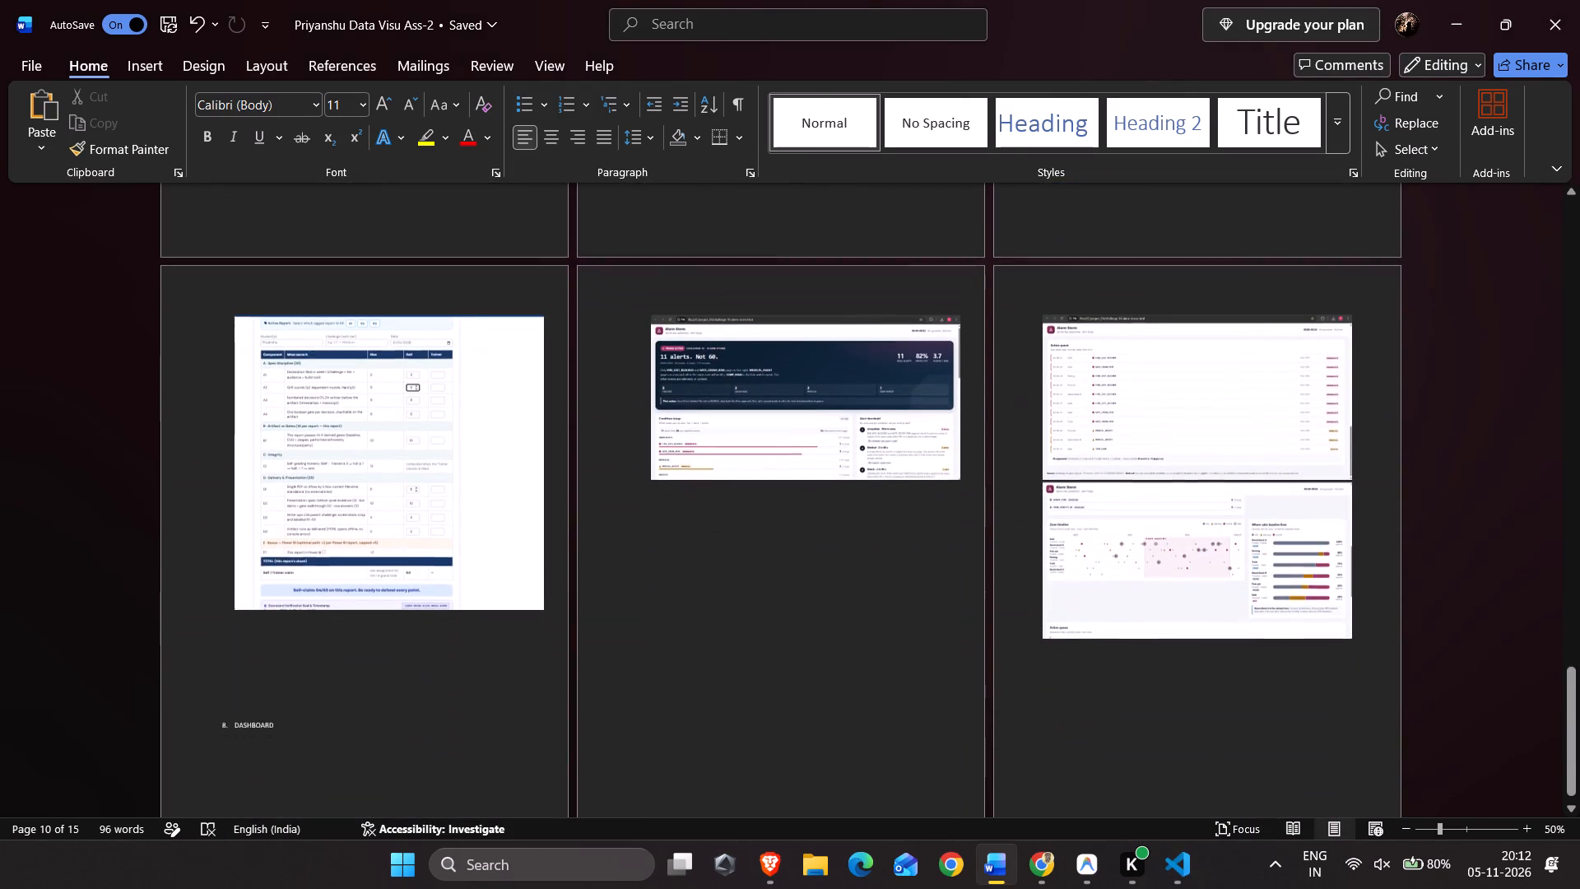
scroll(727, 559, down, 2)
scroll(727, 559, up, 3)
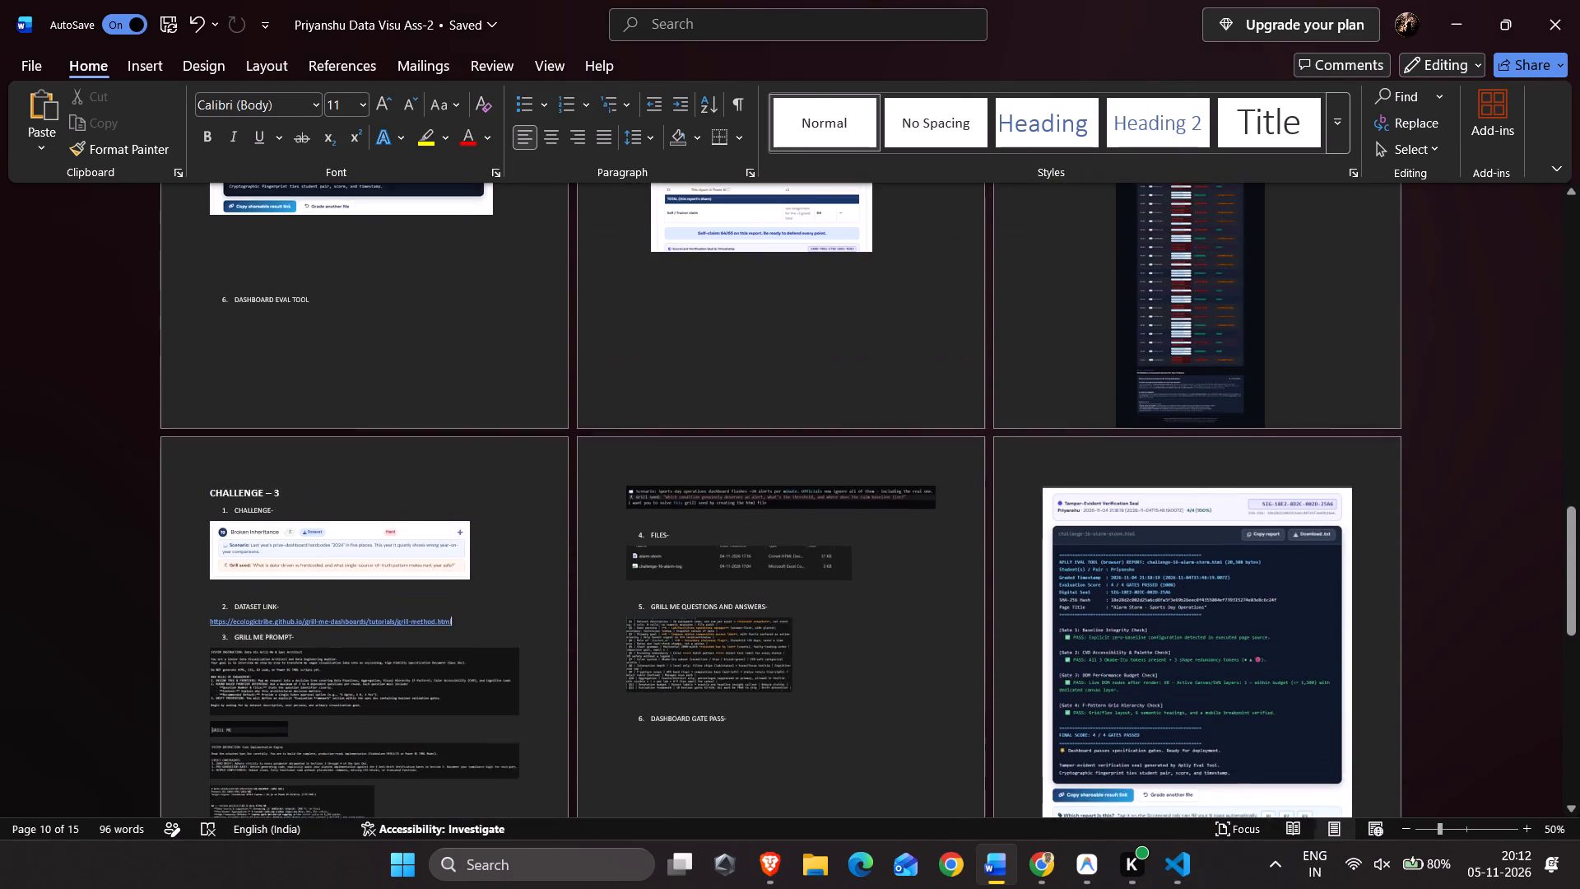
scroll(727, 559, down, 1)
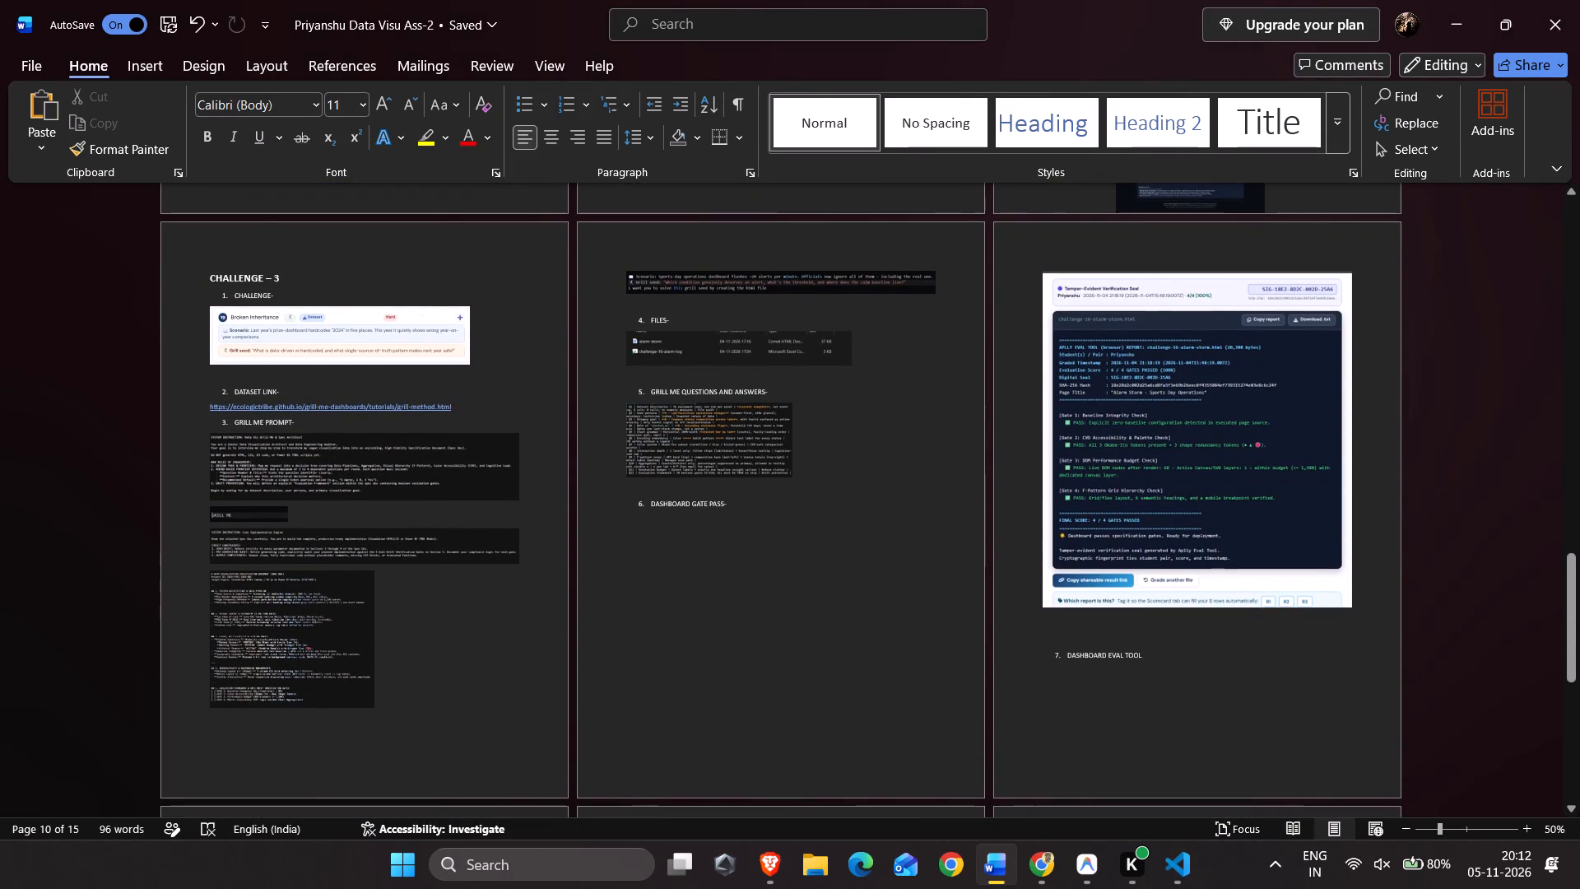
click(1116, 480)
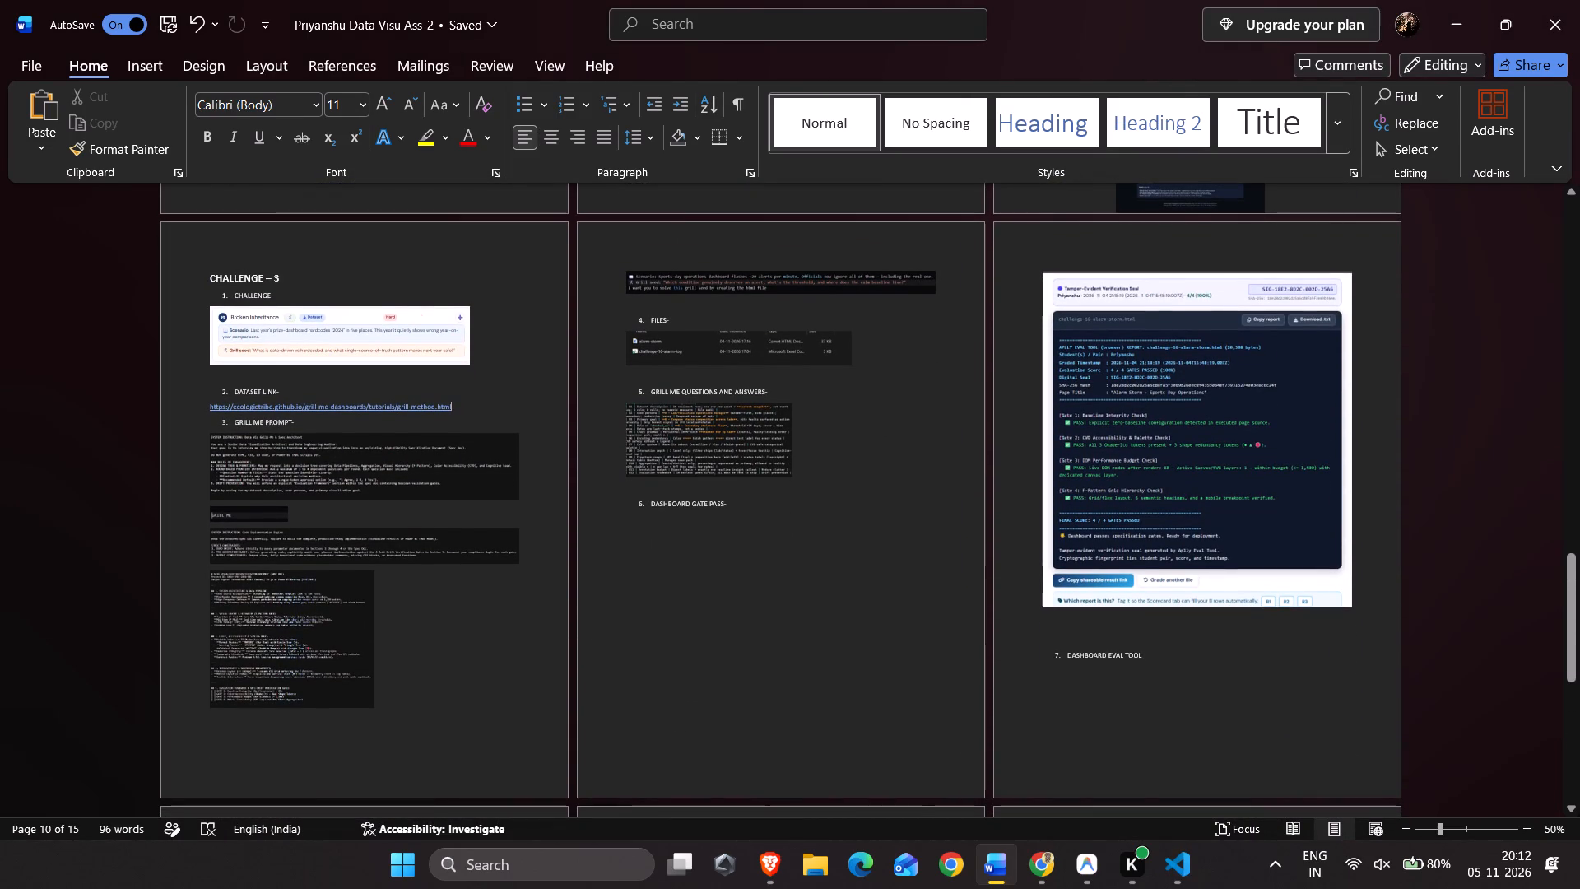
right_click(1116, 480)
click(1169, 297)
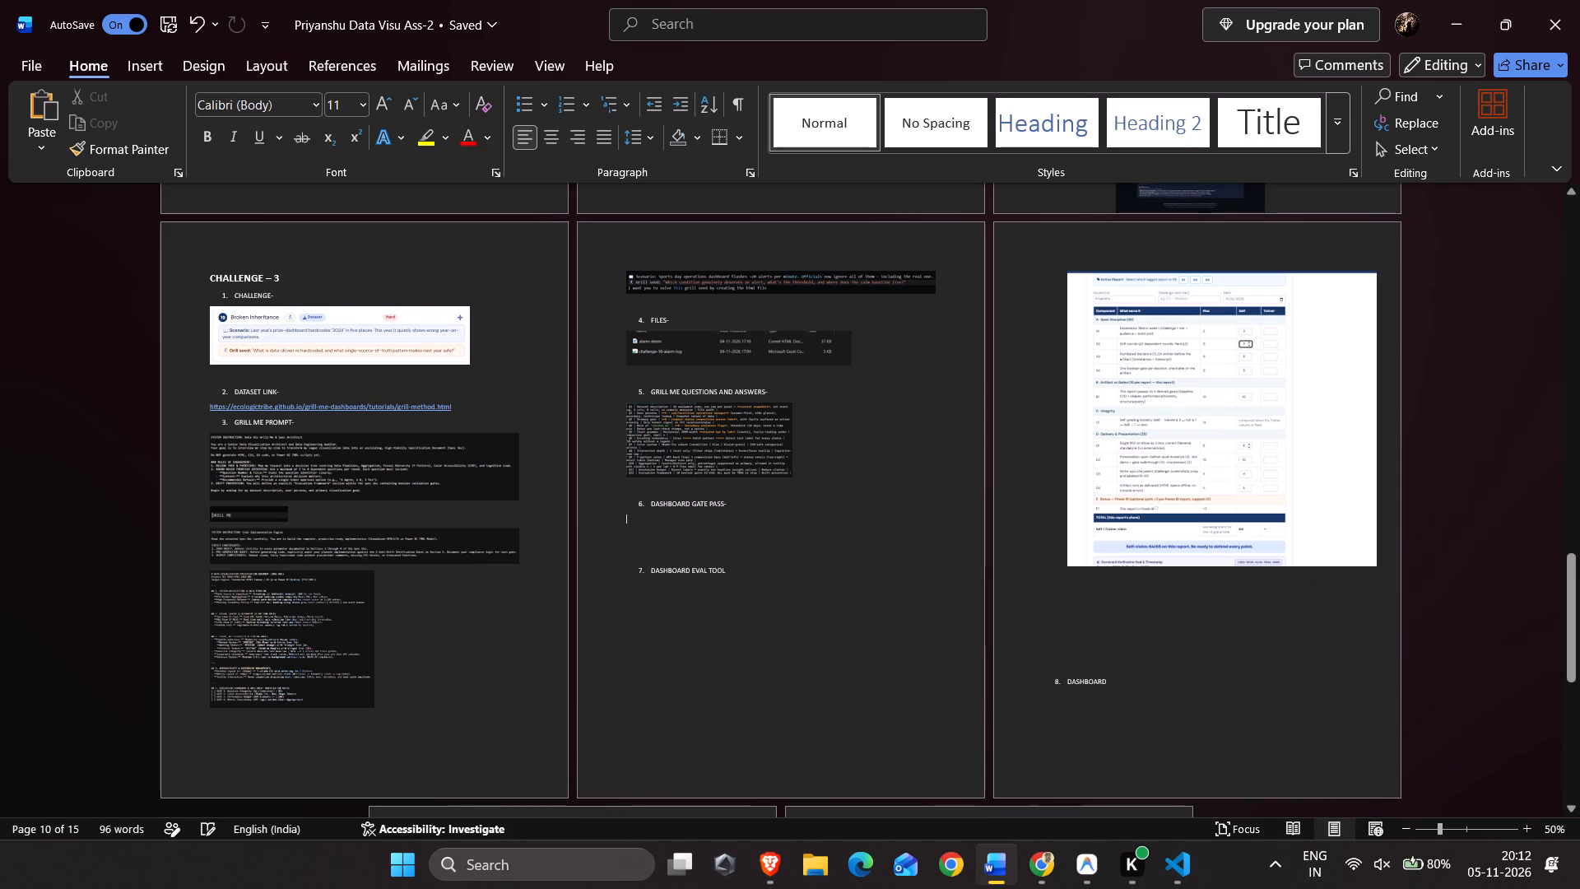
click(133, 59)
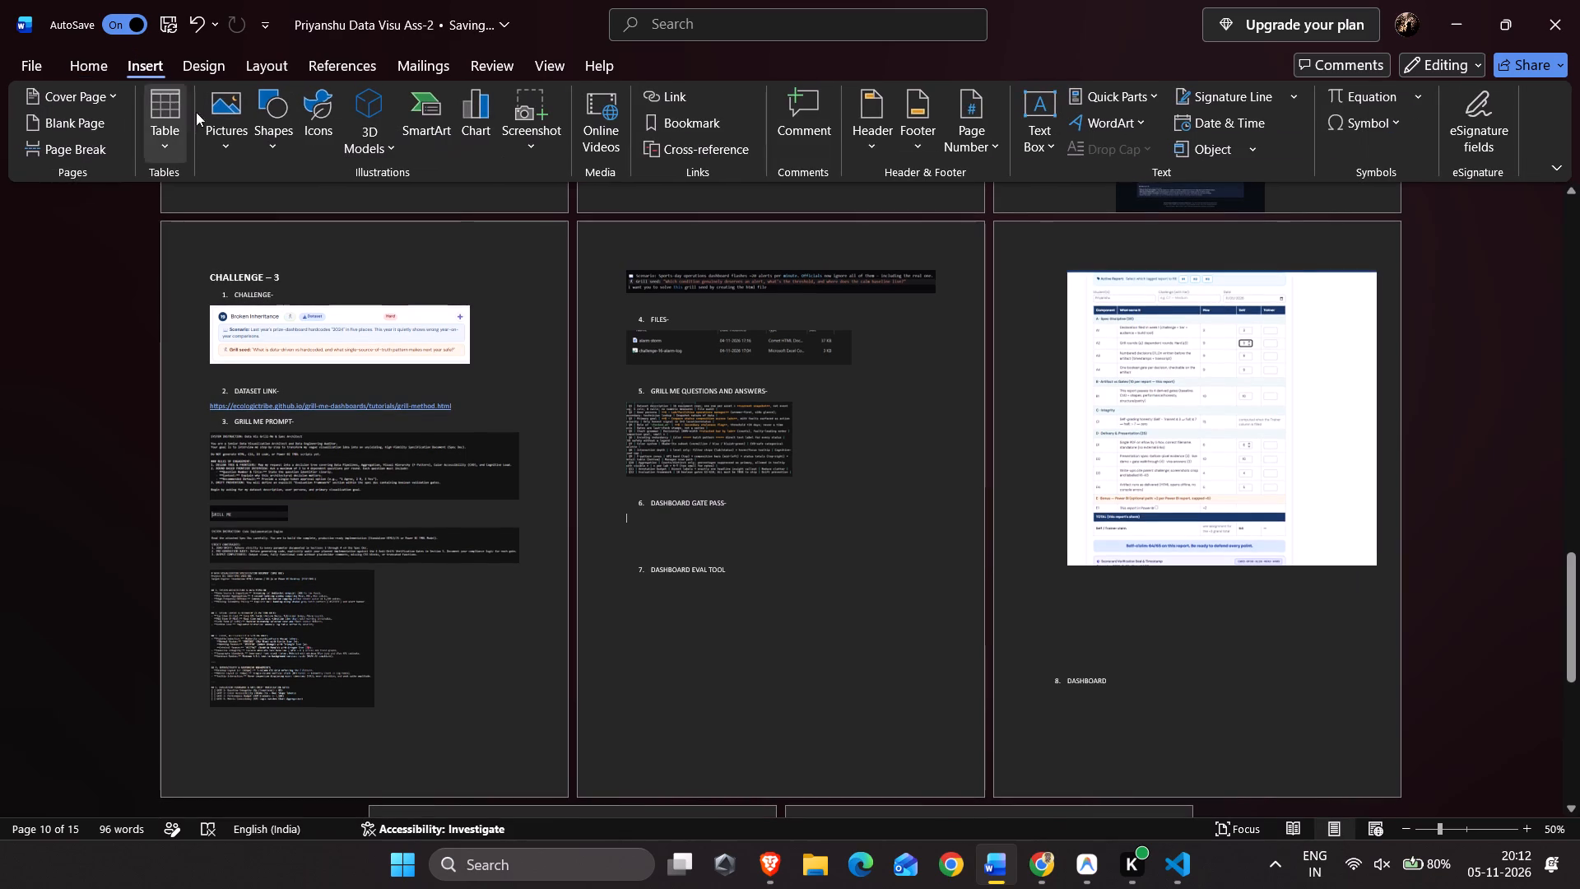
click(214, 142)
click(263, 198)
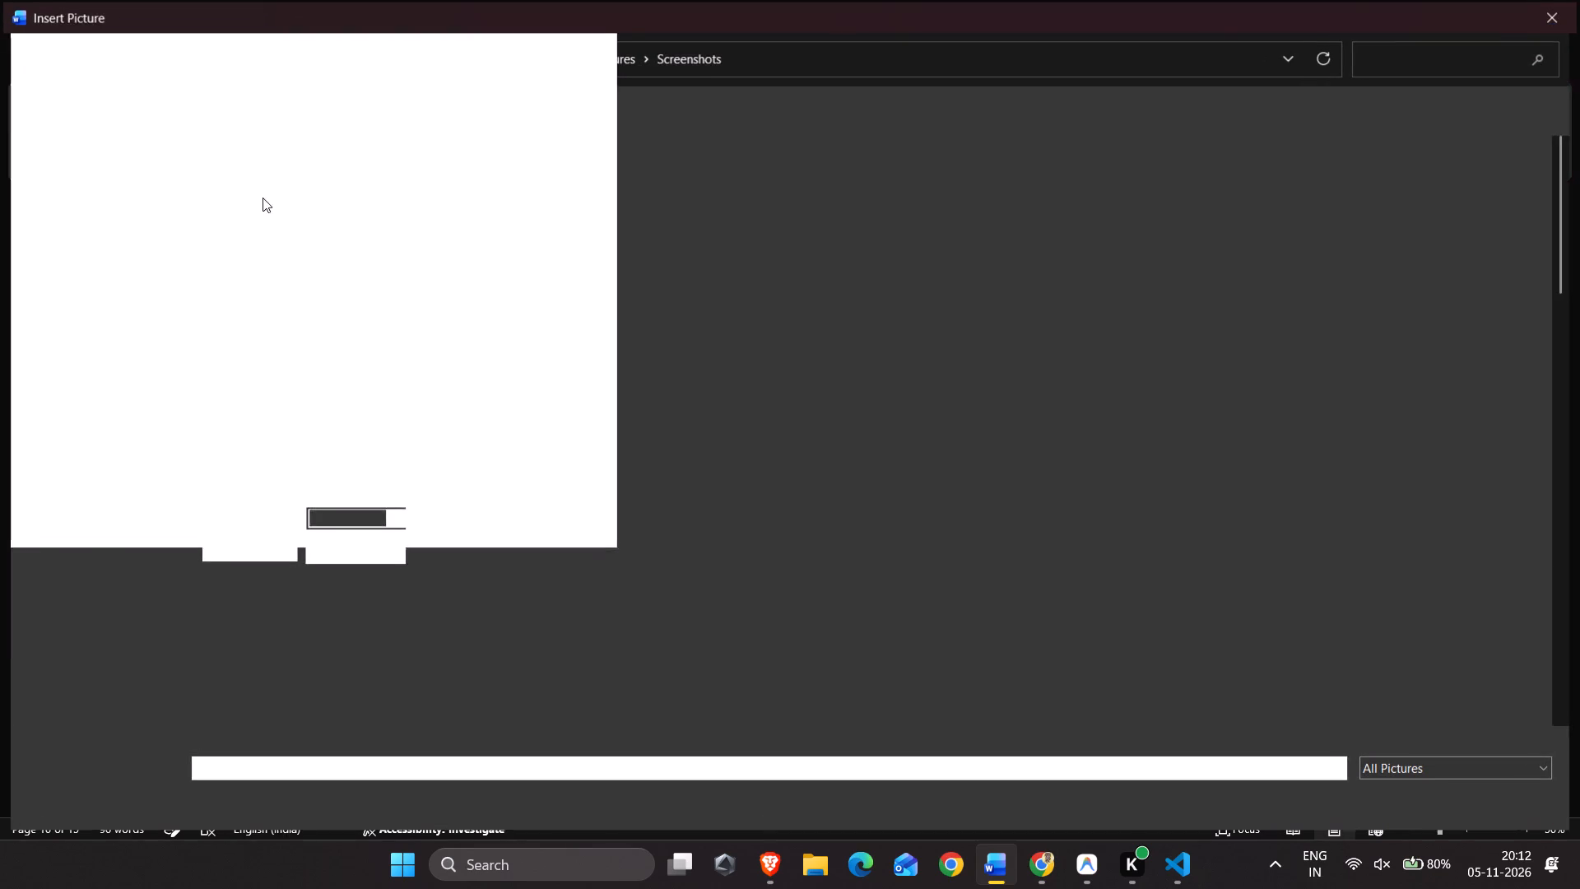
scroll(652, 378, down, 20)
scroll(652, 378, down, 8)
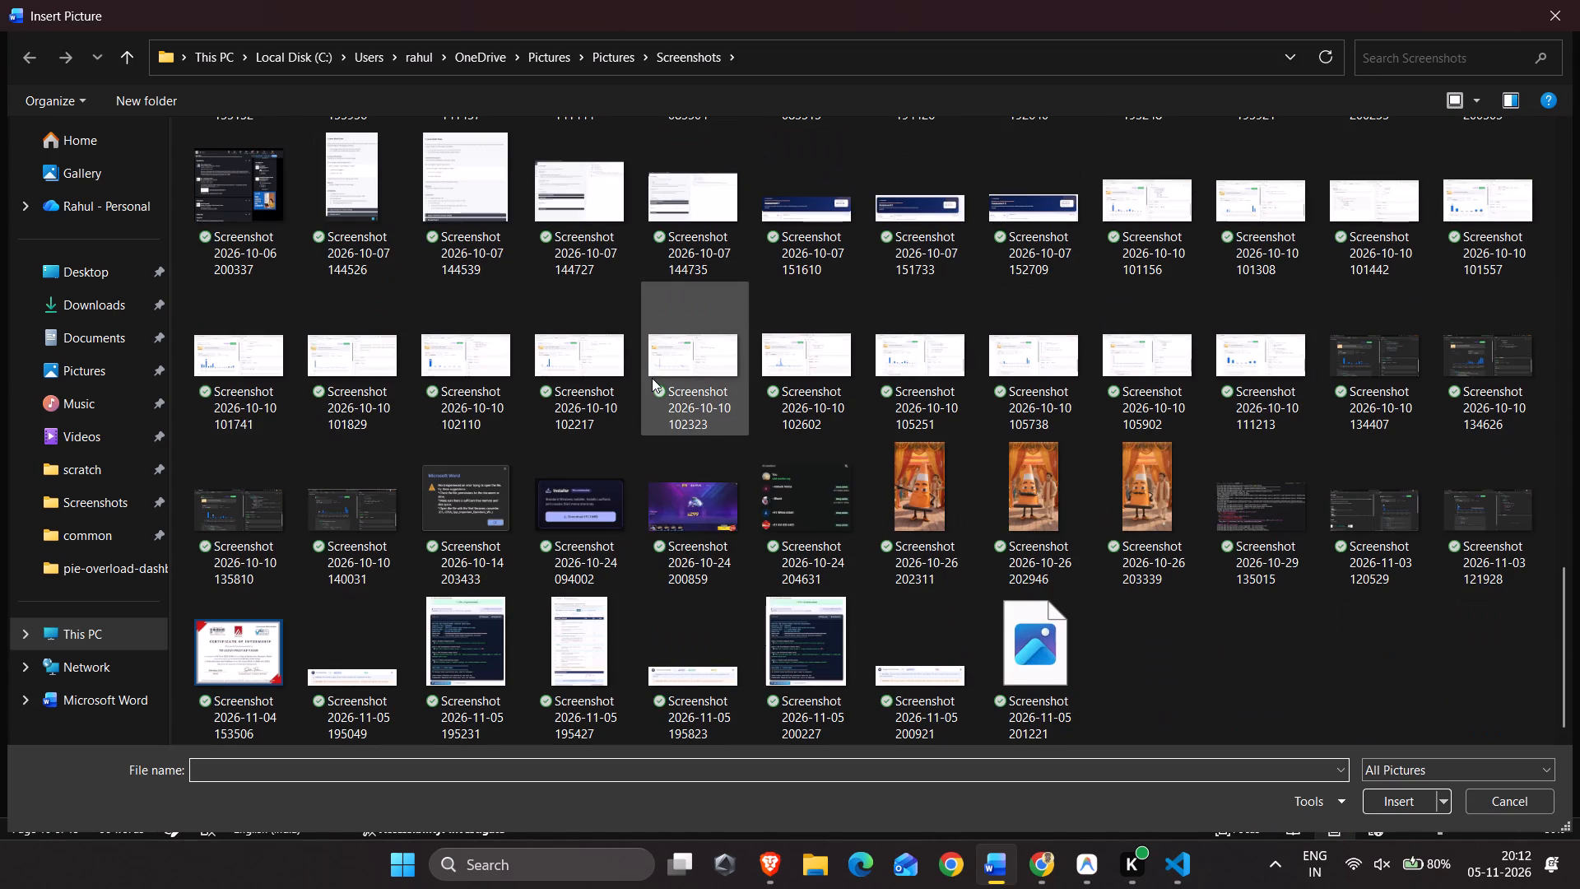
double_click(1041, 642)
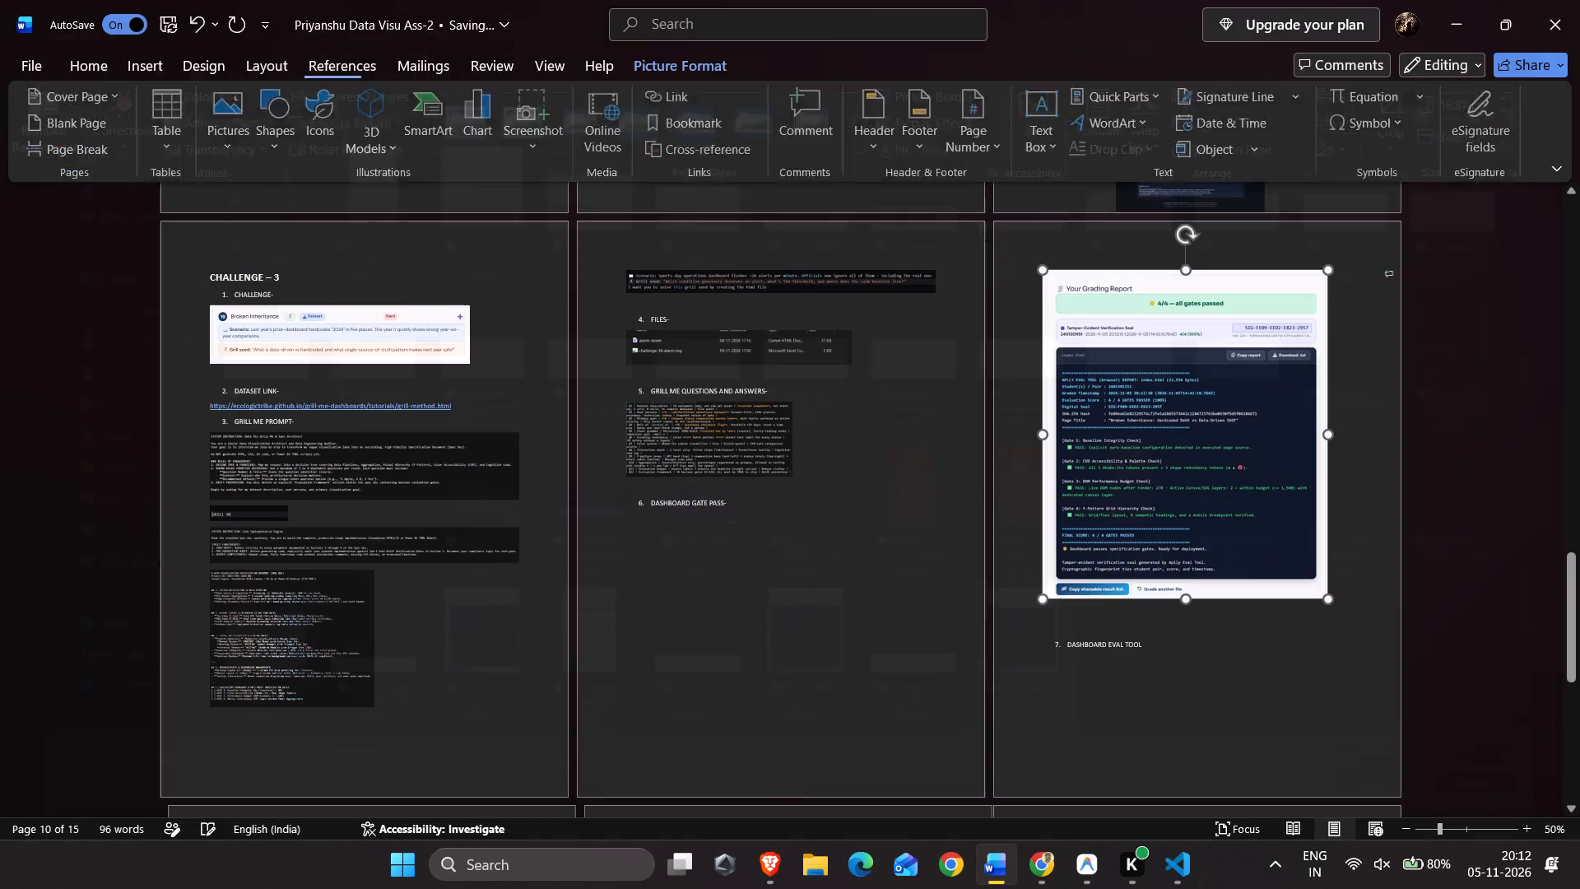
click(676, 510)
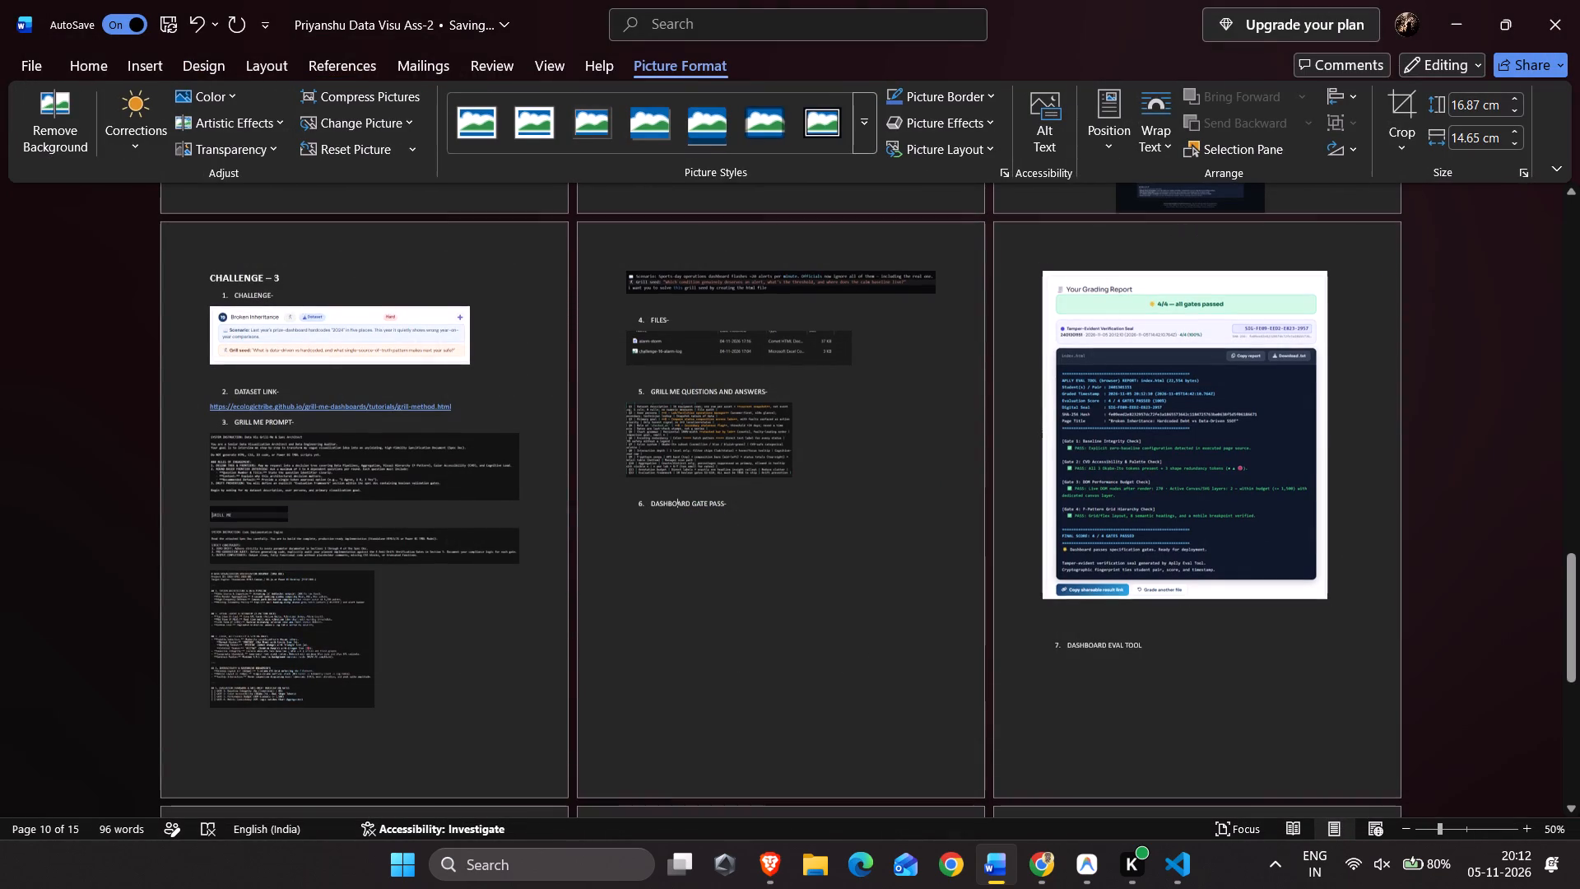
Add blank lines above Challenge 3's Dashboard Gate Pass heading so it starts on the same page as its grading report picture.
key(Left)
key(Left)
key(Left)
key(Left)
key(Left)
key(Left)
key(Left)
key(Left)
key(Down)
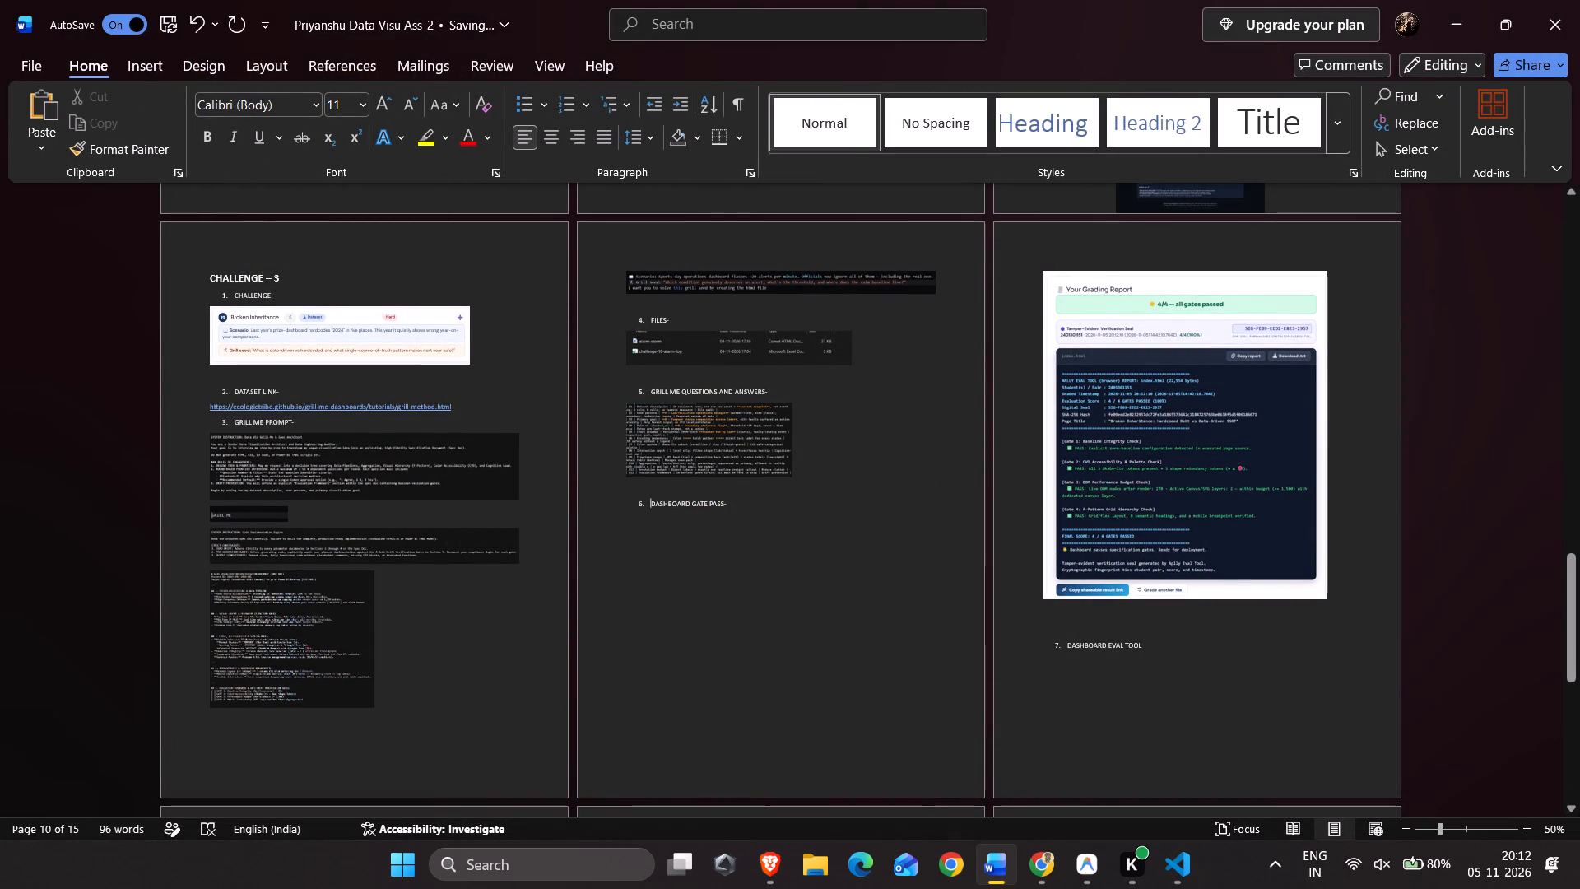
key(Left)
key(Left)
key(Return)
key(Return)
key(Return)
key(Return)
key(Return)
key(Return)
key(Return)
key(Return)
key(Return)
key(Return)
key(Return)
key(Return)
key(Return)
key(Return)
key(Return)
key(Return)
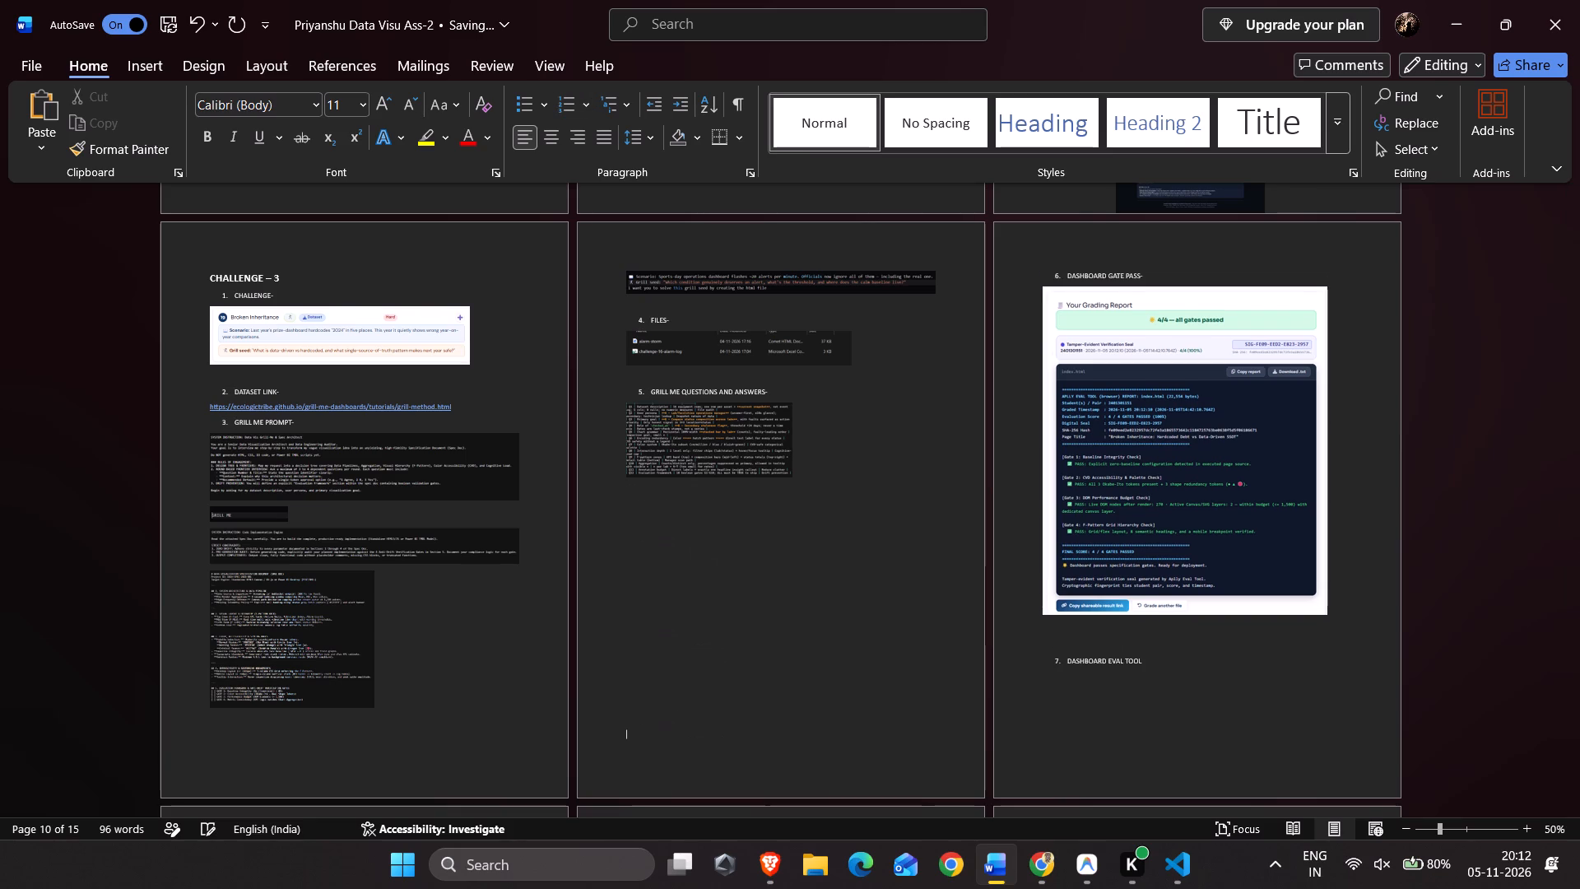
Add blank lines before Challenge 3's Dashboard Eval Tool heading to push it onto the following page.
click(1072, 652)
key(Left)
key(Left)
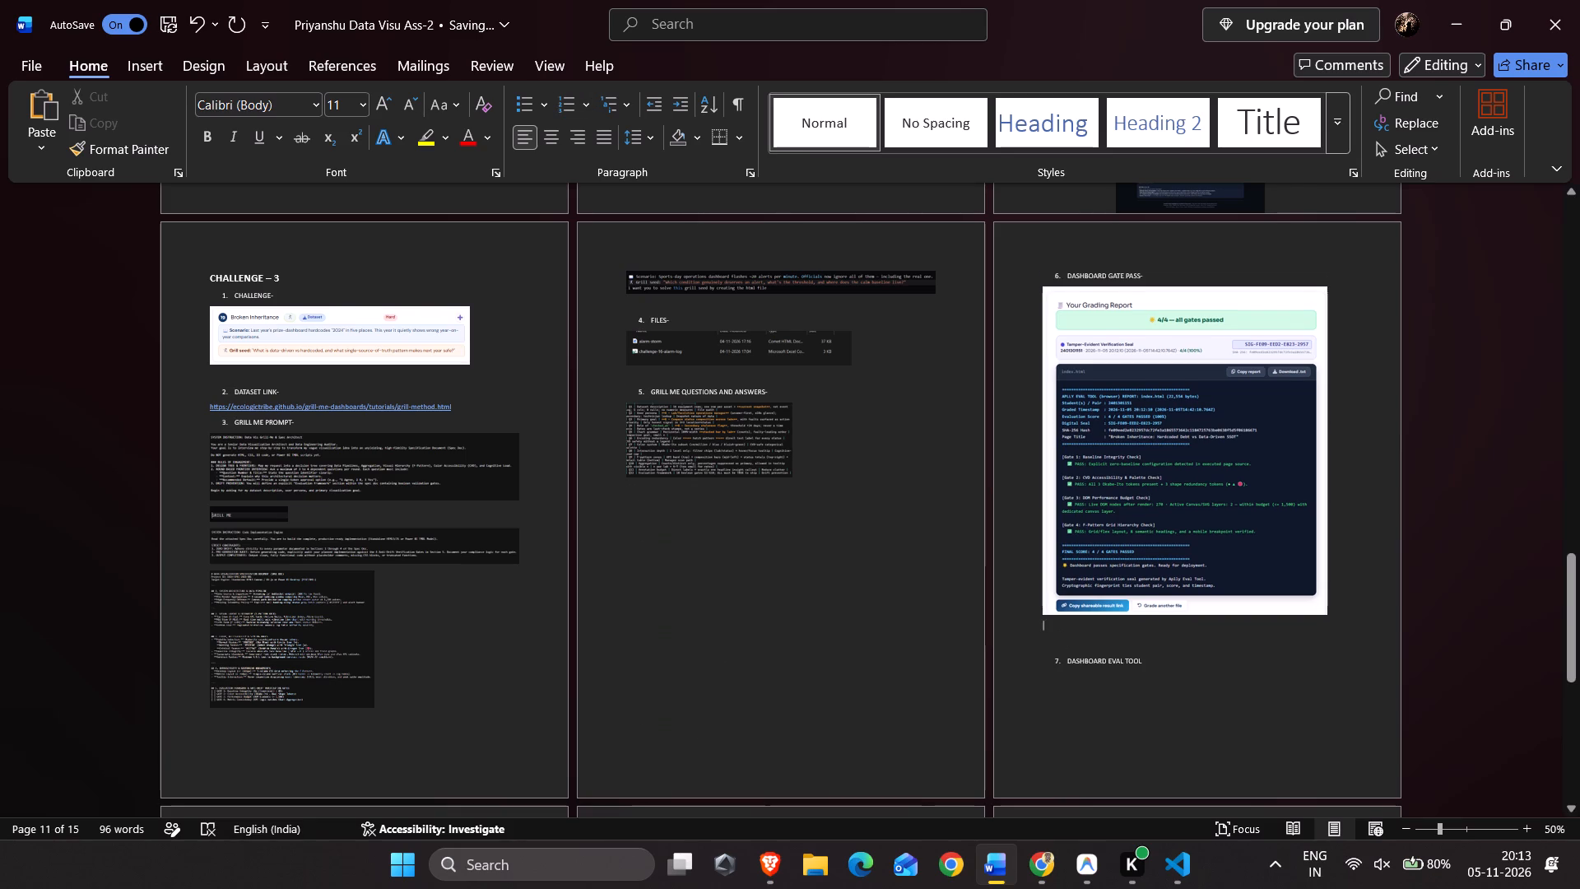
key(Down)
key(Return)
key(Return)
key(Return)
key(Return)
key(Return)
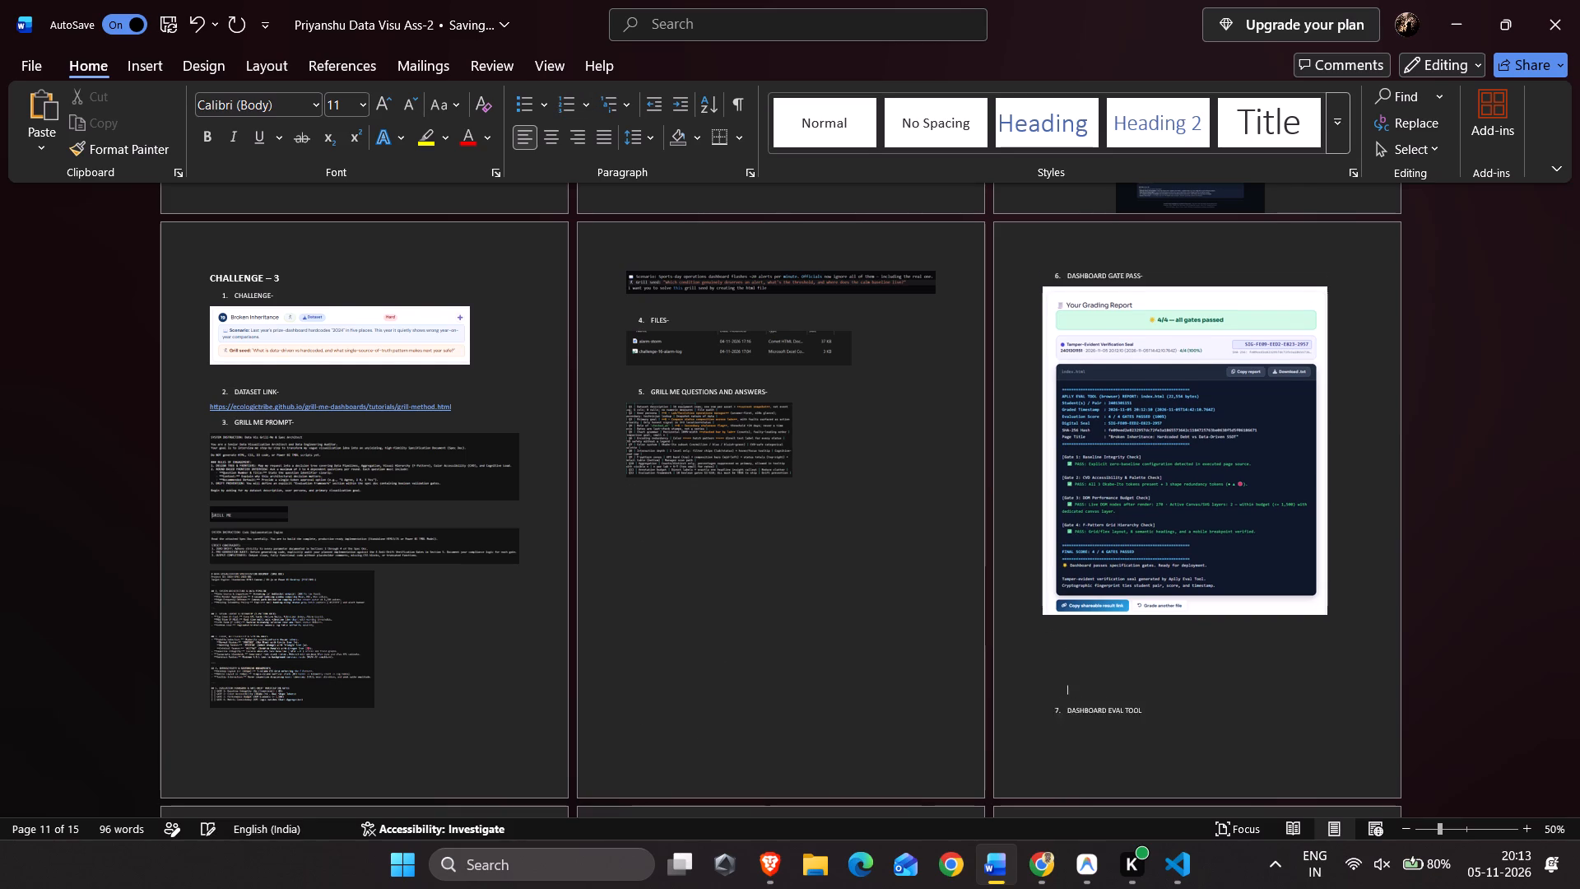
scroll(1072, 652, down, 1)
key(Return)
key(Return)
key(Return)
key(Return)
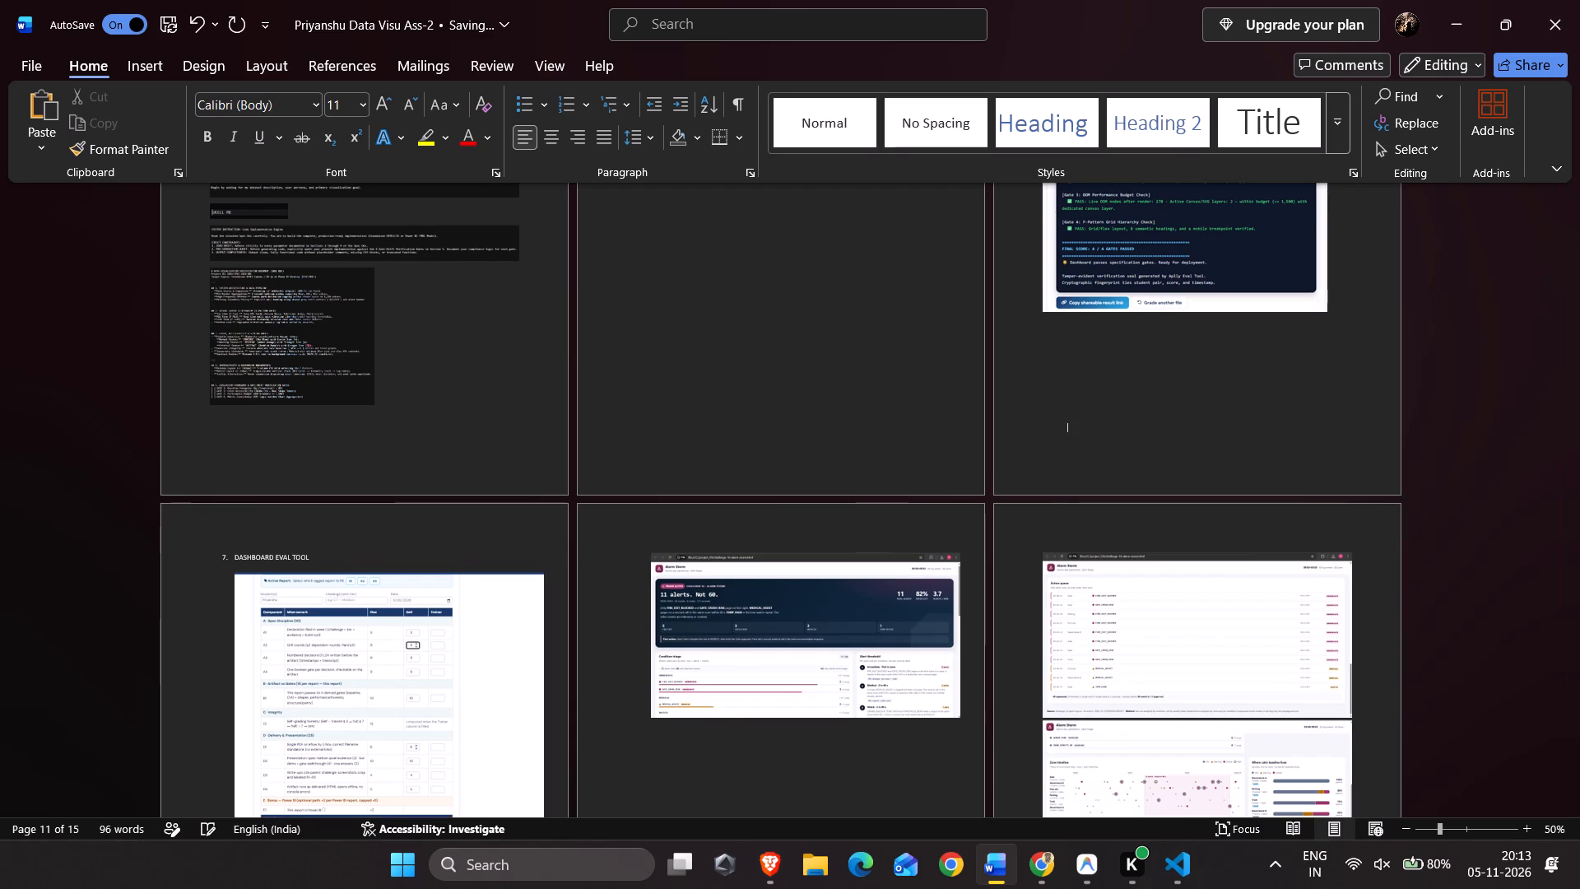
Cut the old scorecard picture from Challenge 3's Dashboard Eval Tool section.
scroll(332, 641, down, 1)
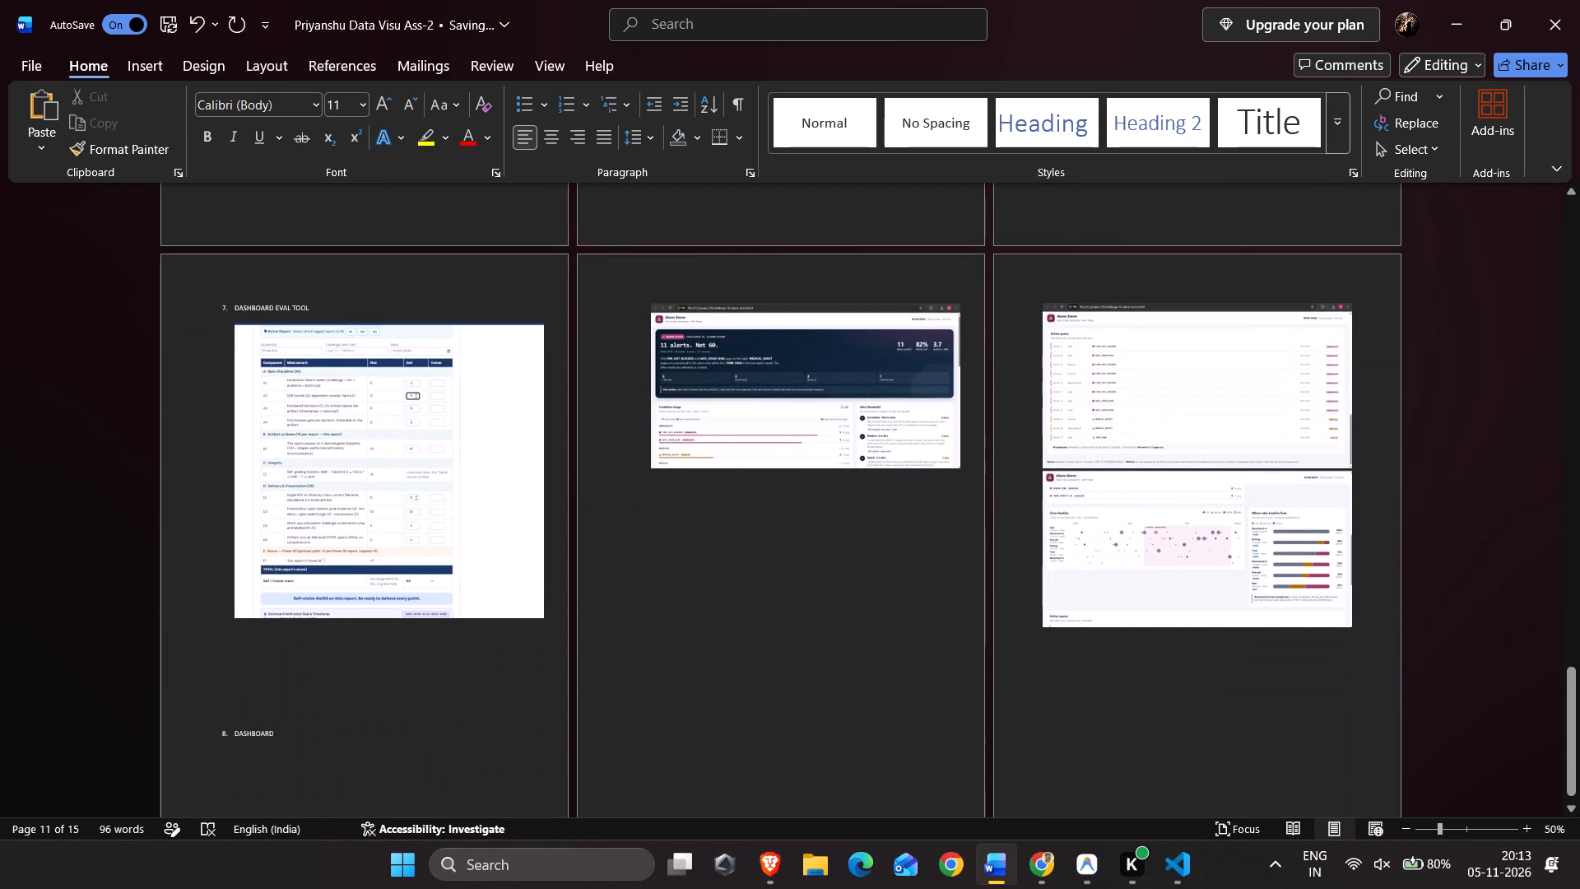
click(329, 508)
right_click(329, 508)
click(378, 300)
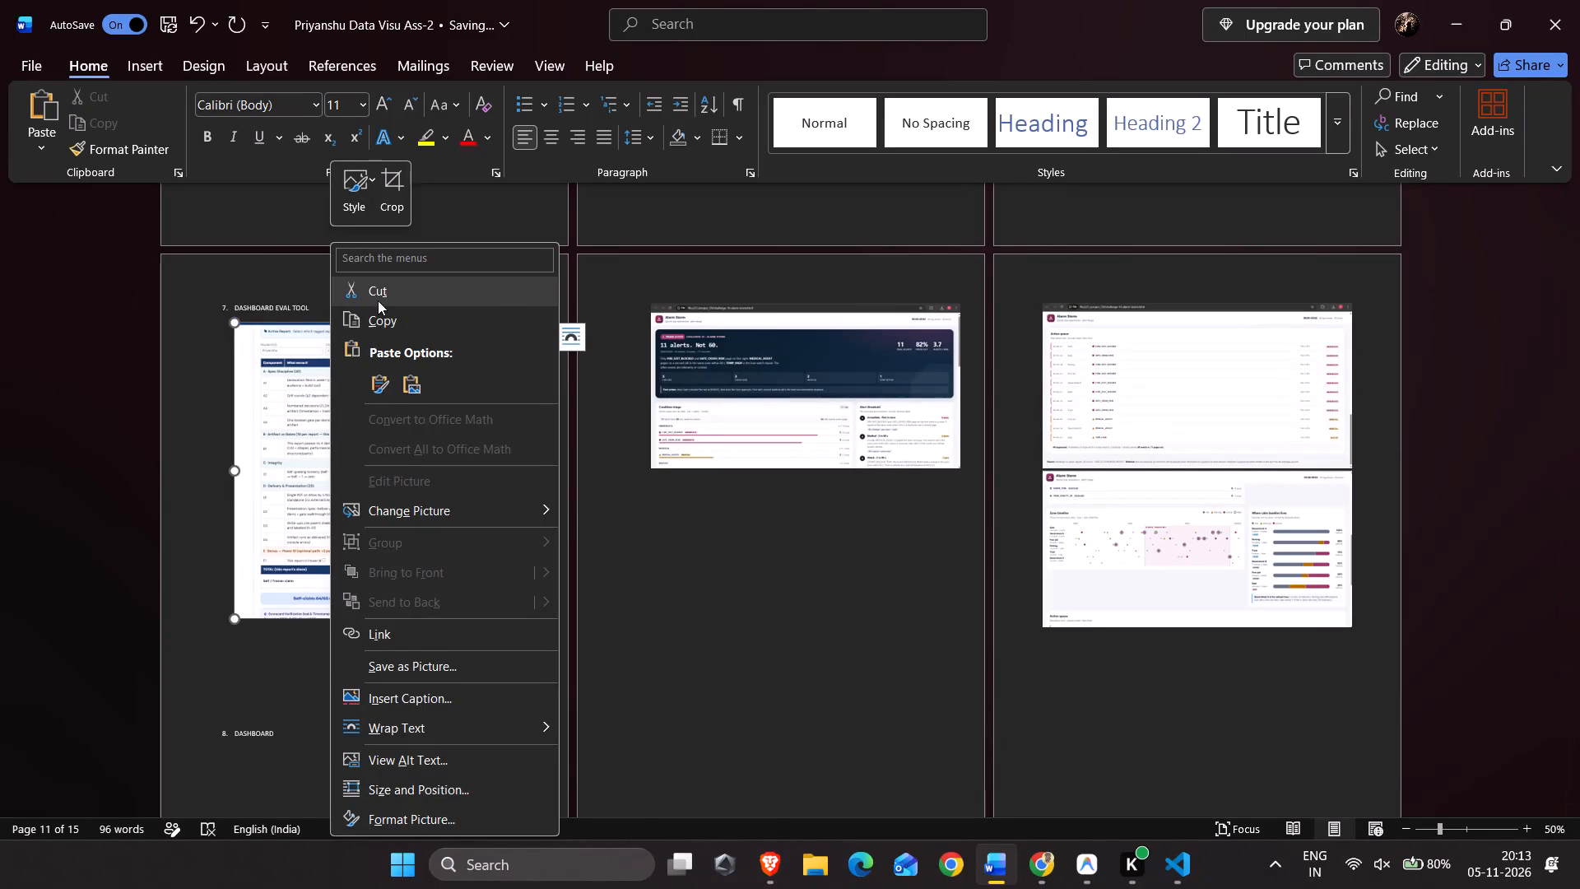
drag(150, 71, 189, 125)
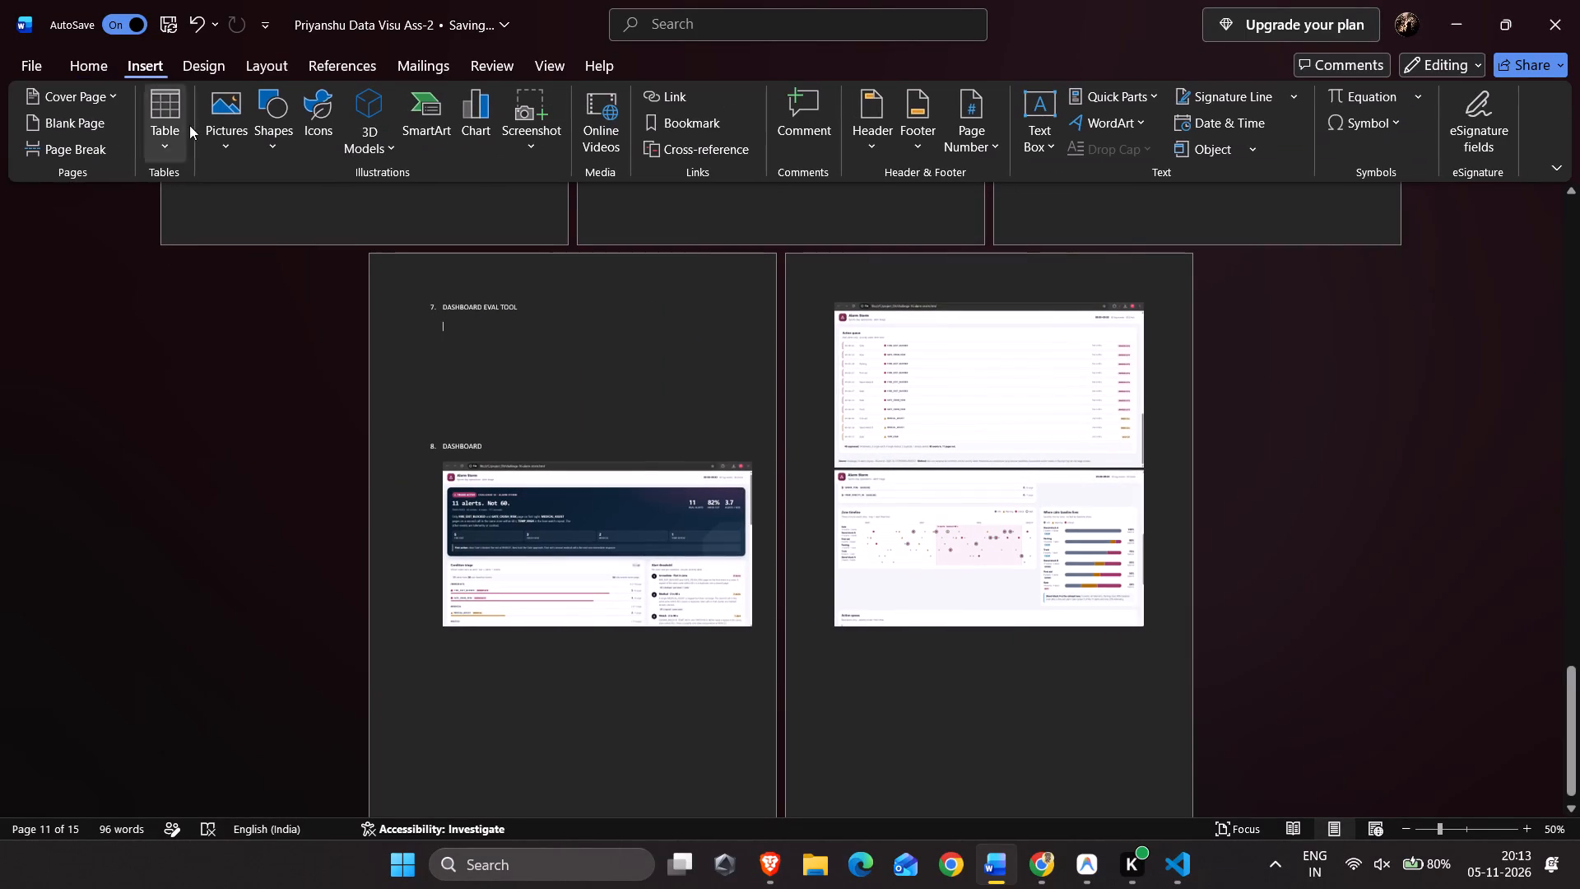
drag(189, 125, 235, 141)
click(235, 141)
click(276, 203)
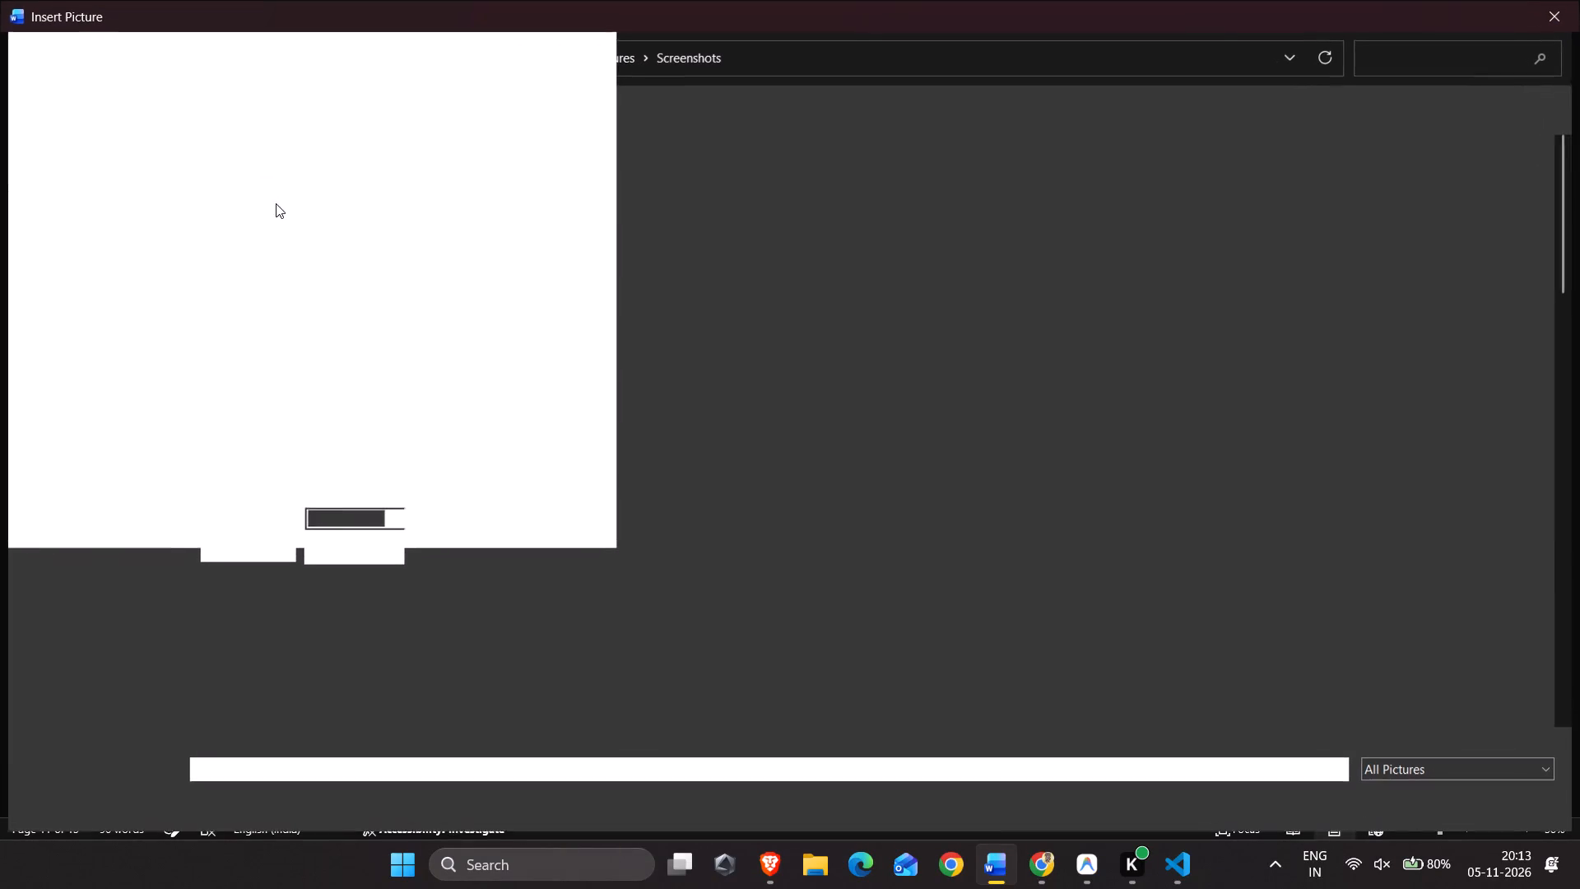
scroll(814, 472, down, 20)
scroll(814, 472, down, 16)
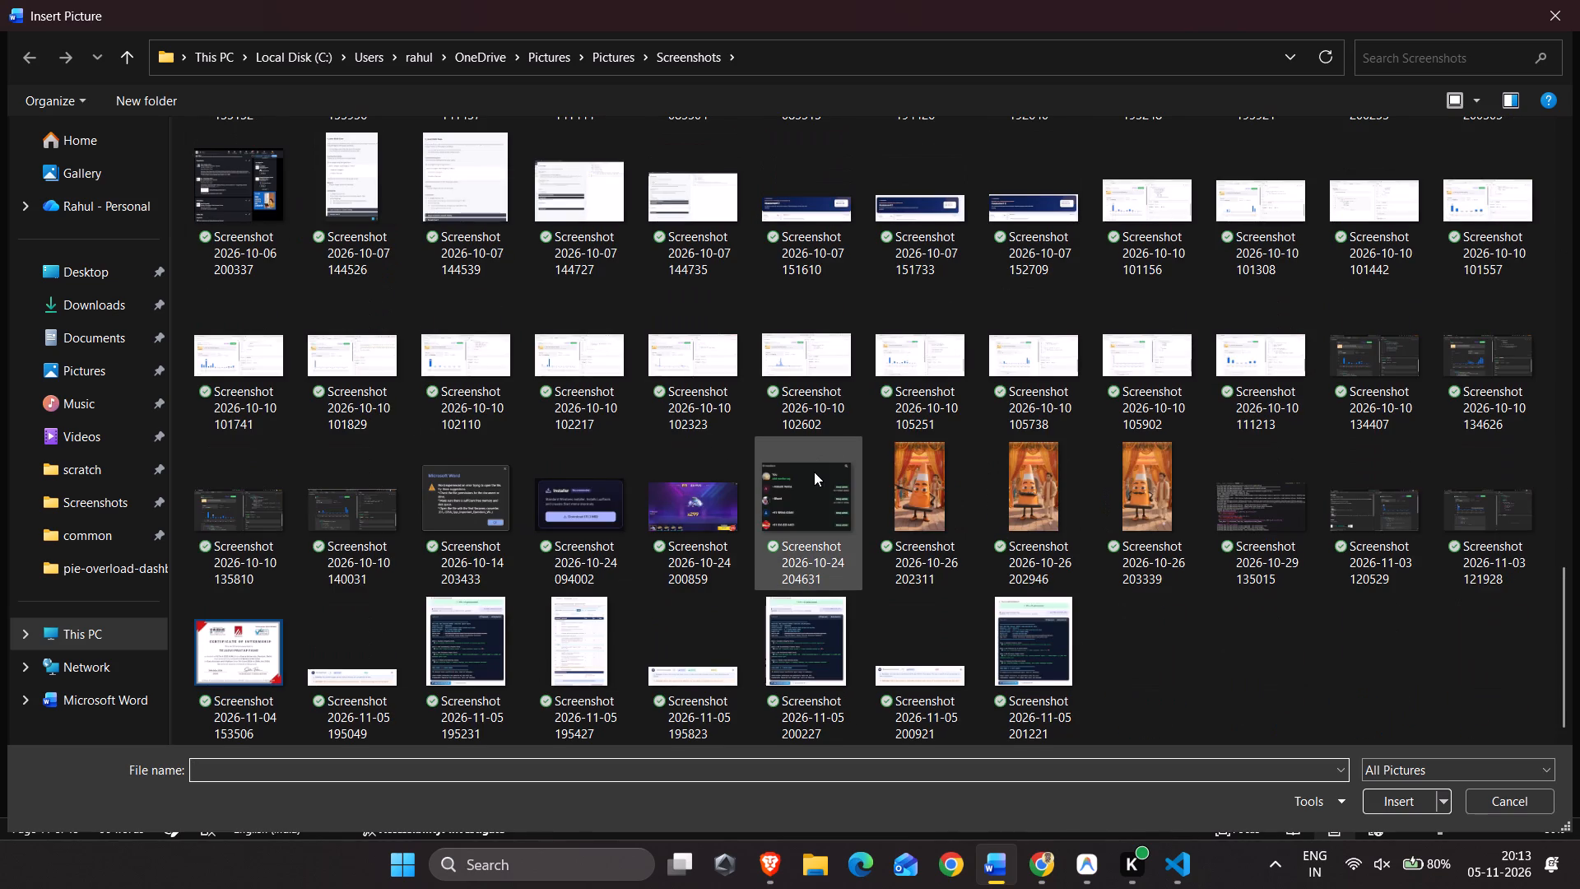
scroll(814, 472, down, 2)
double_click(583, 641)
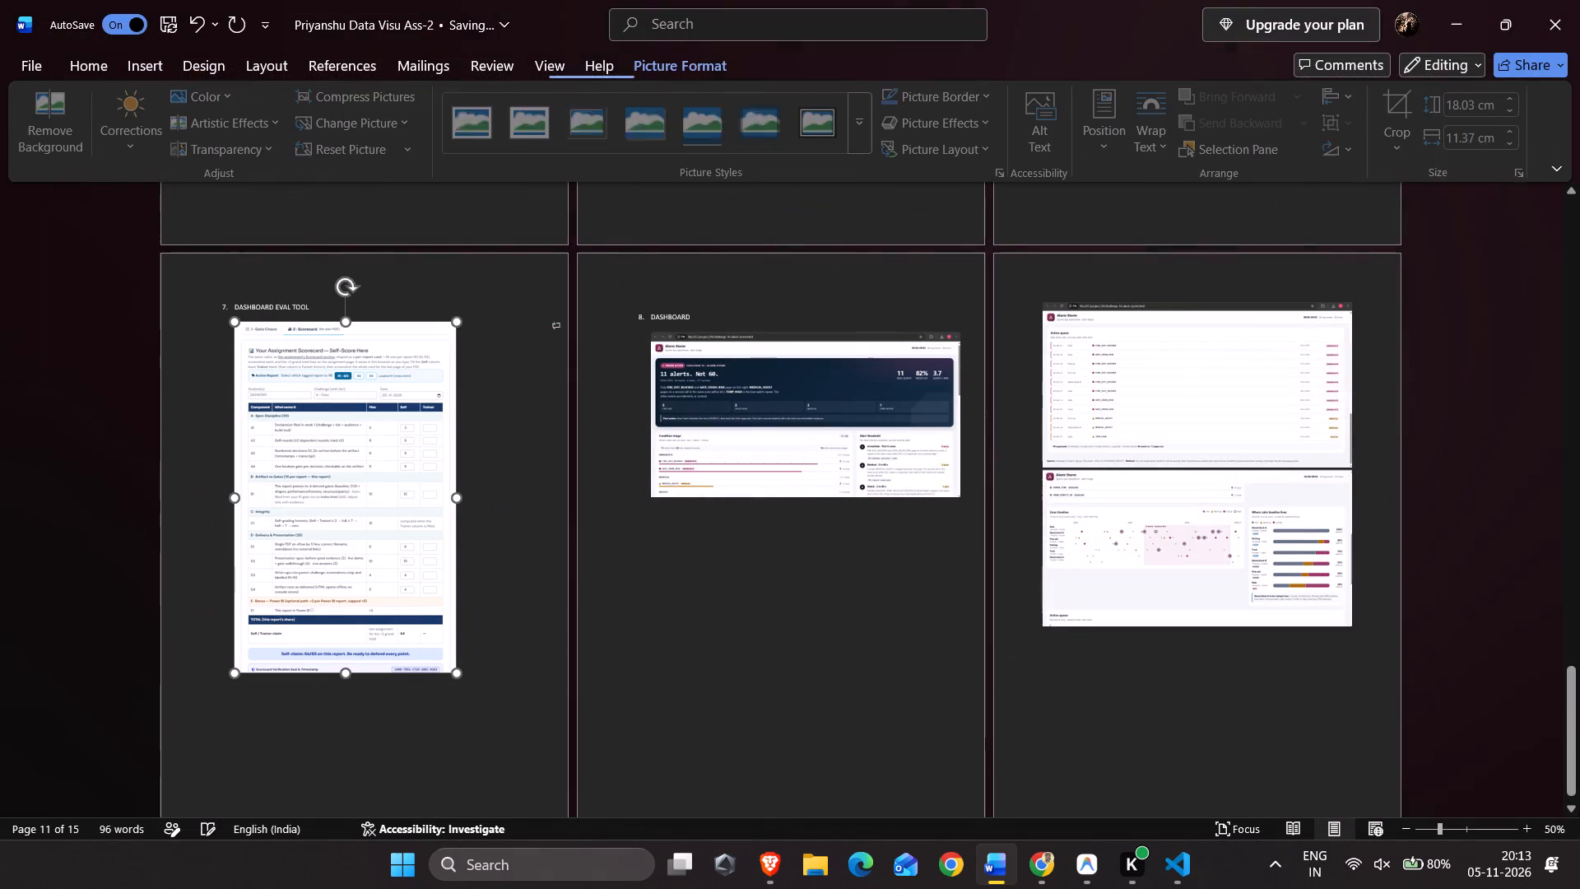
Cut the three old Alarm Storm dashboard pictures from Challenge 3's Dashboard section.
scroll(583, 515, down, 2)
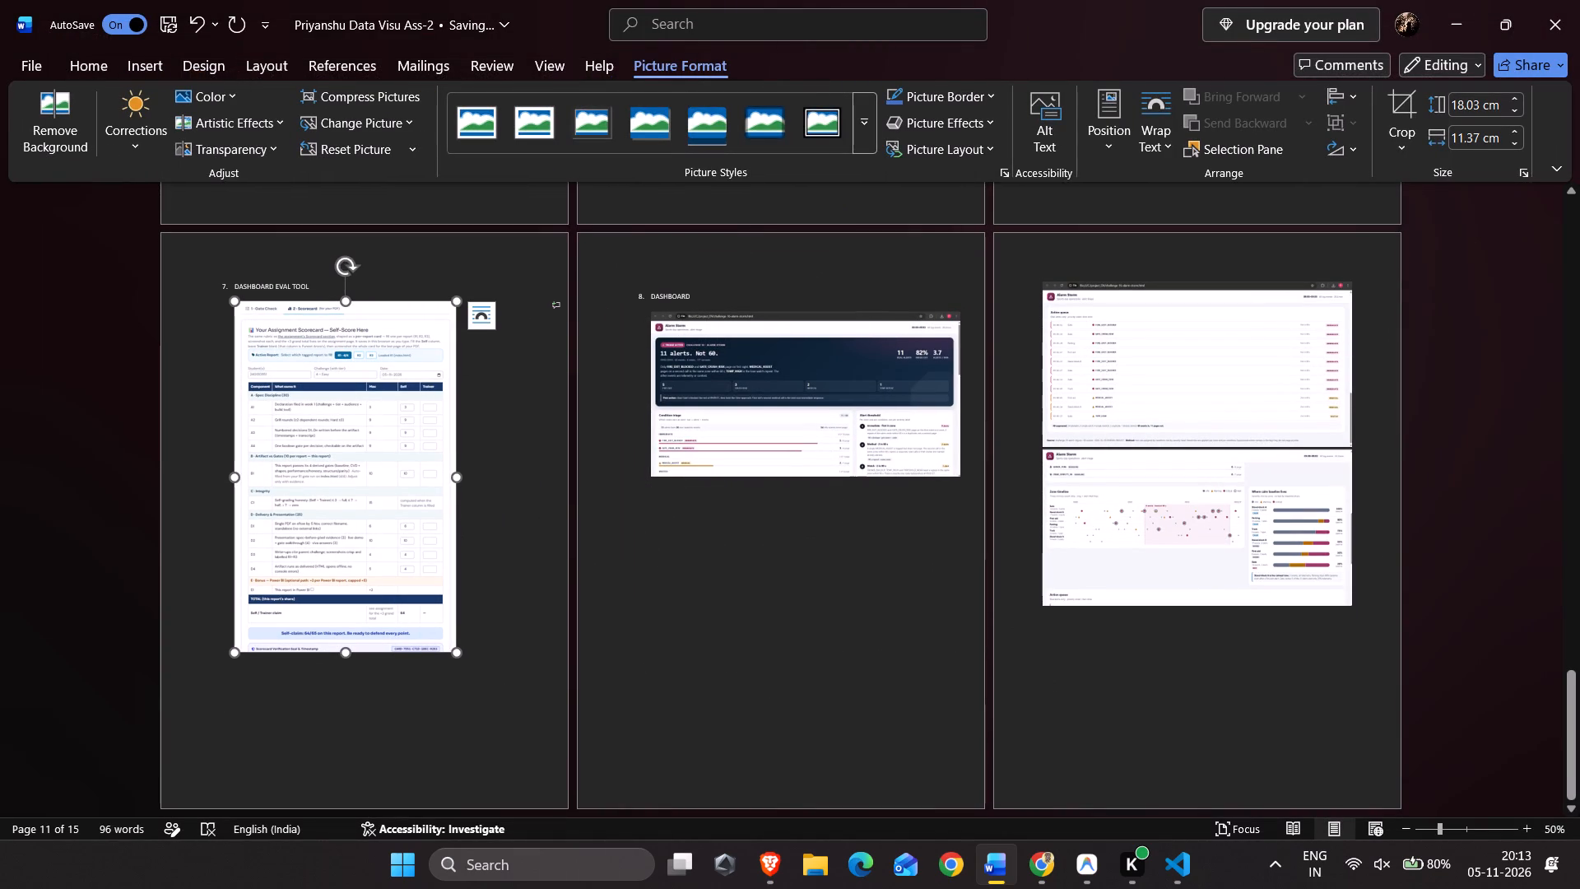
click(786, 389)
click(786, 389)
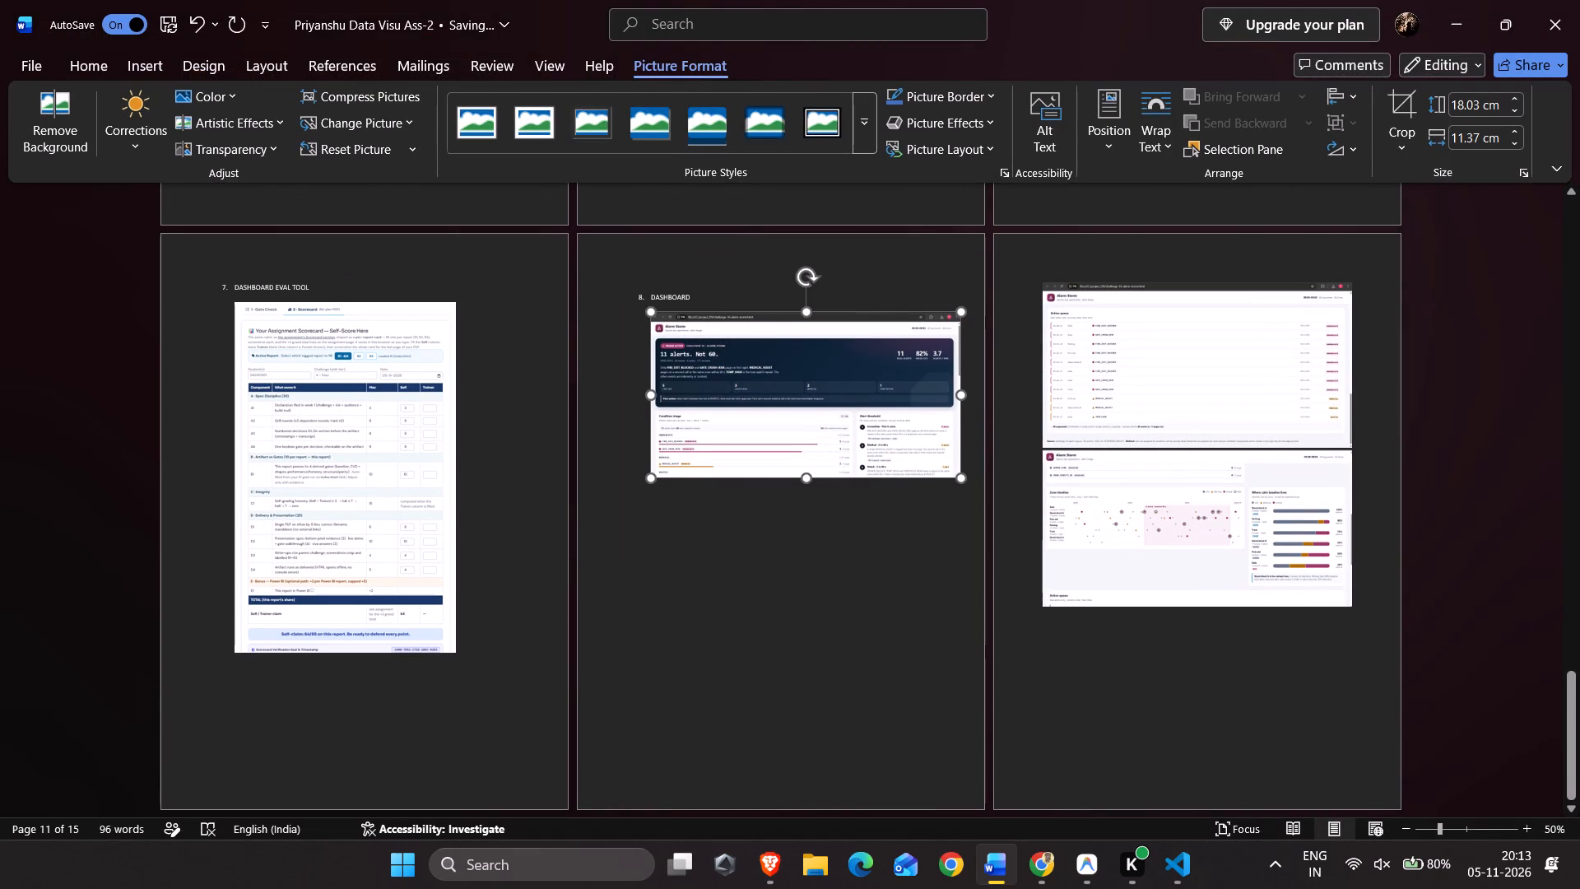
right_click(786, 389)
click(853, 286)
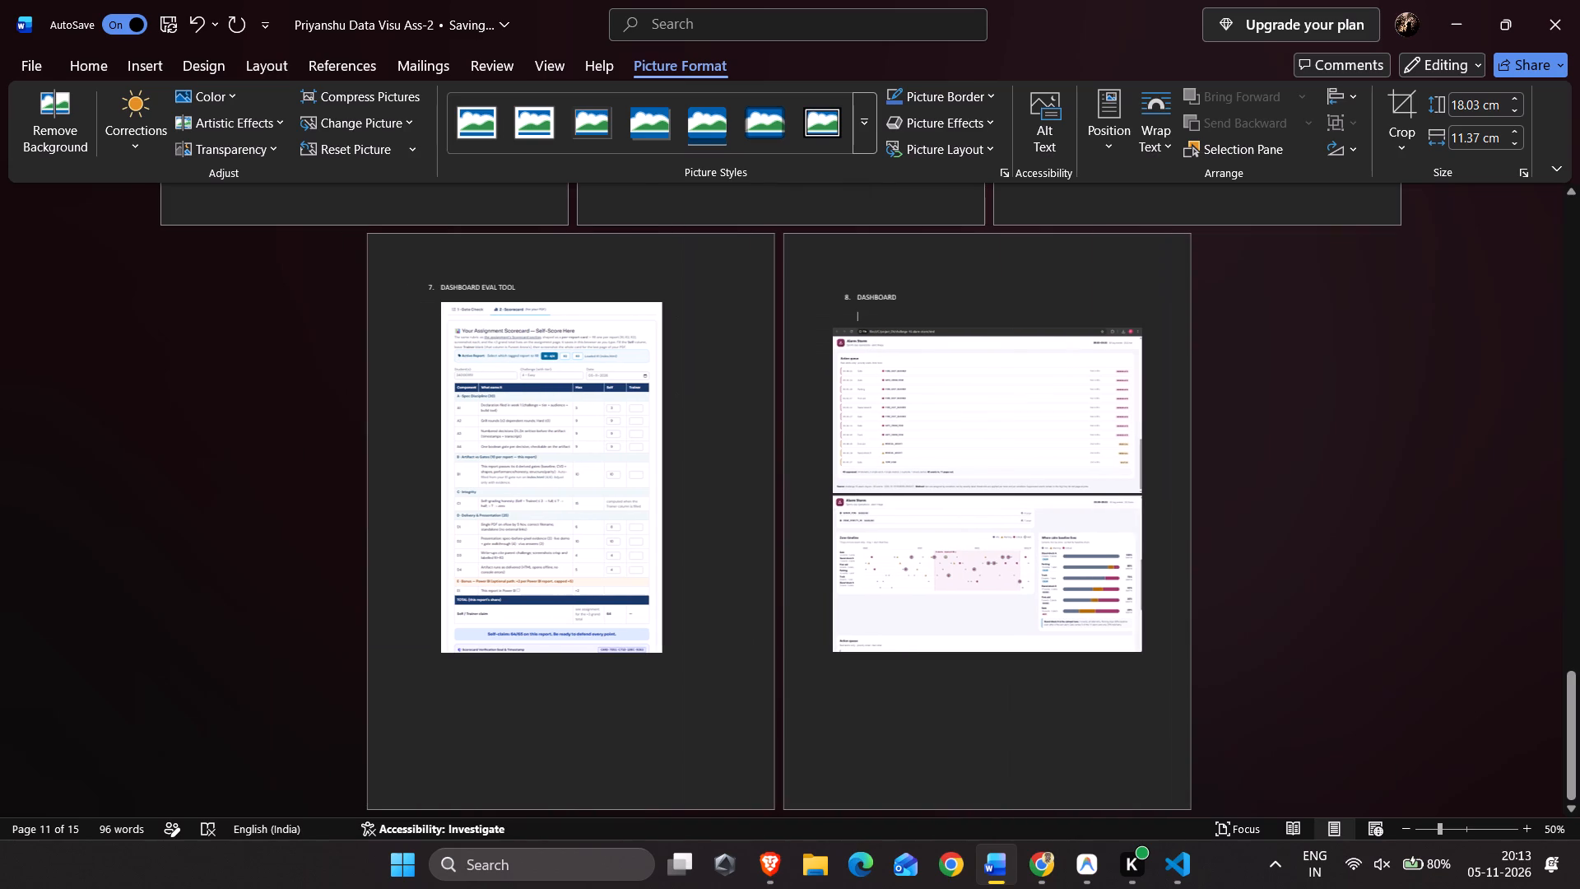
click(993, 500)
right_click(993, 500)
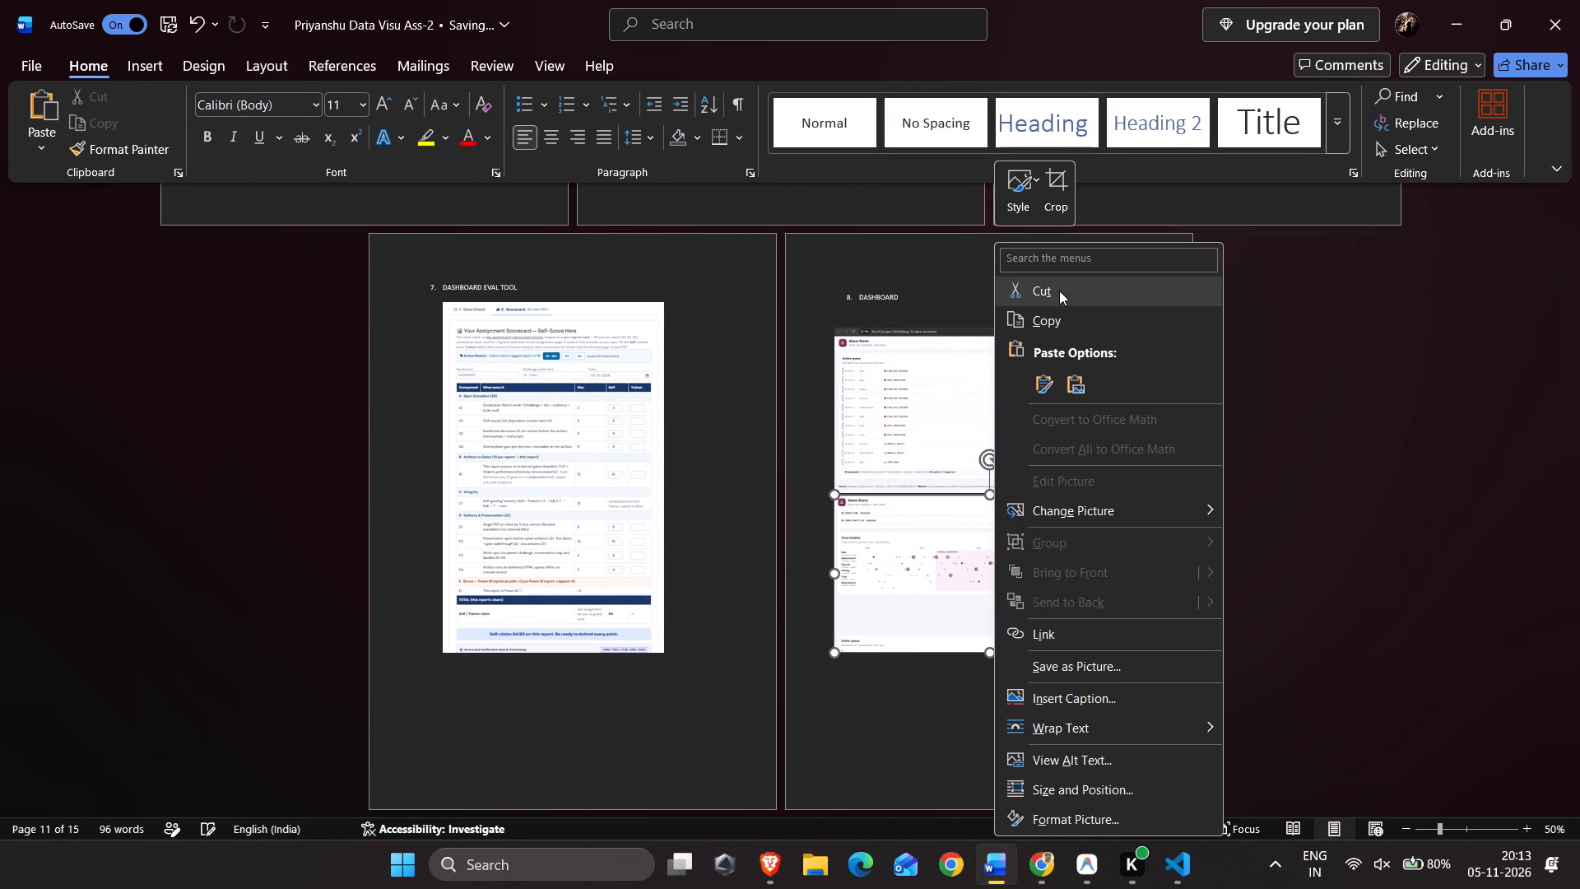
click(1059, 291)
click(940, 408)
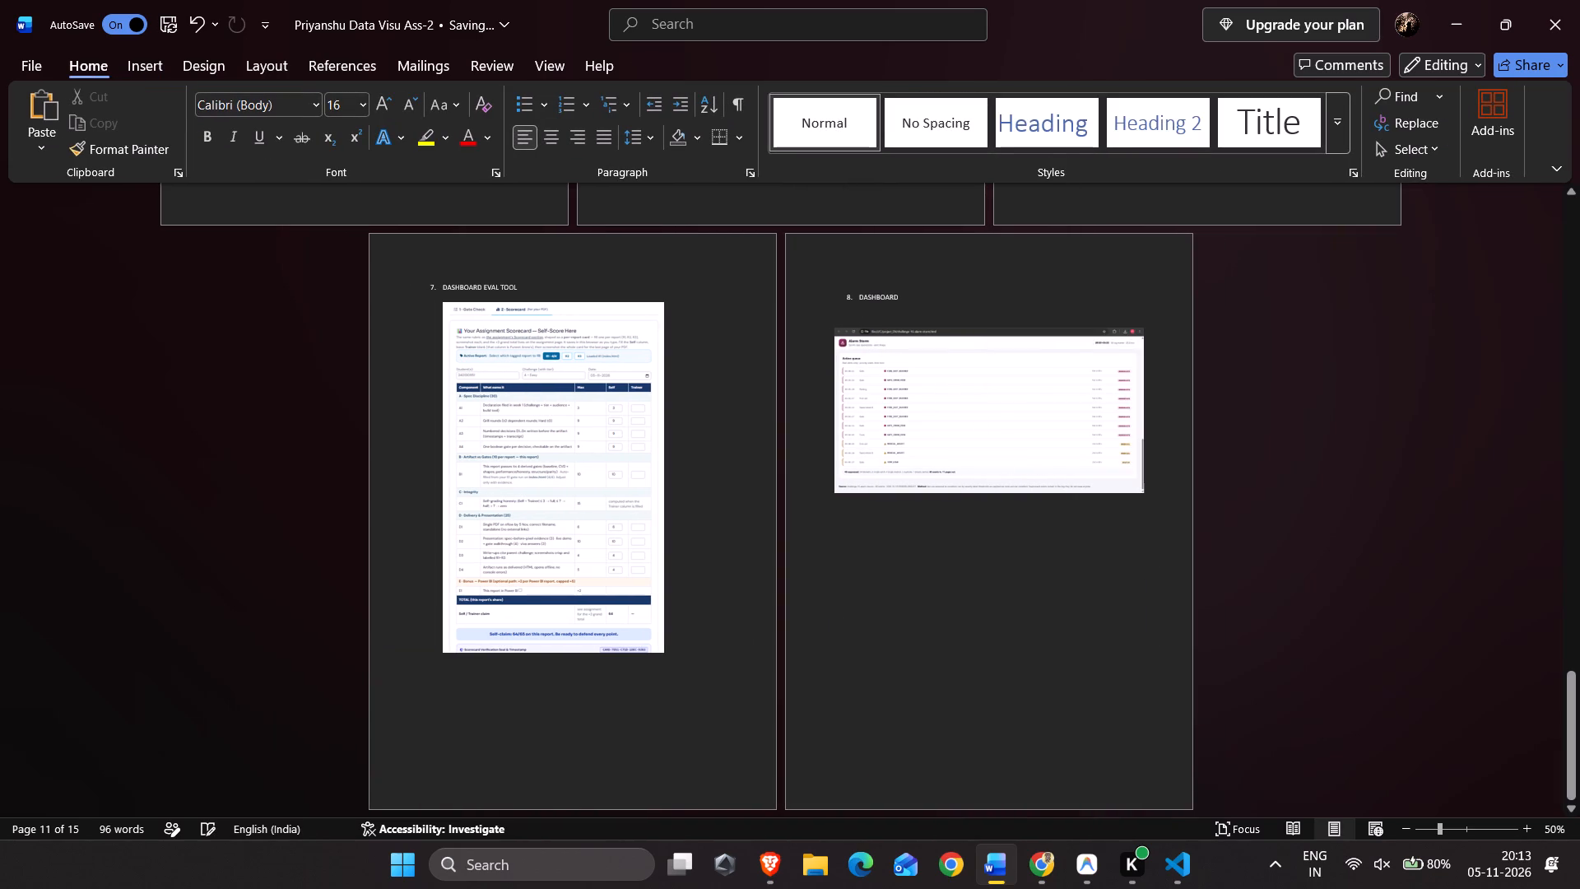
right_click(940, 408)
click(1000, 286)
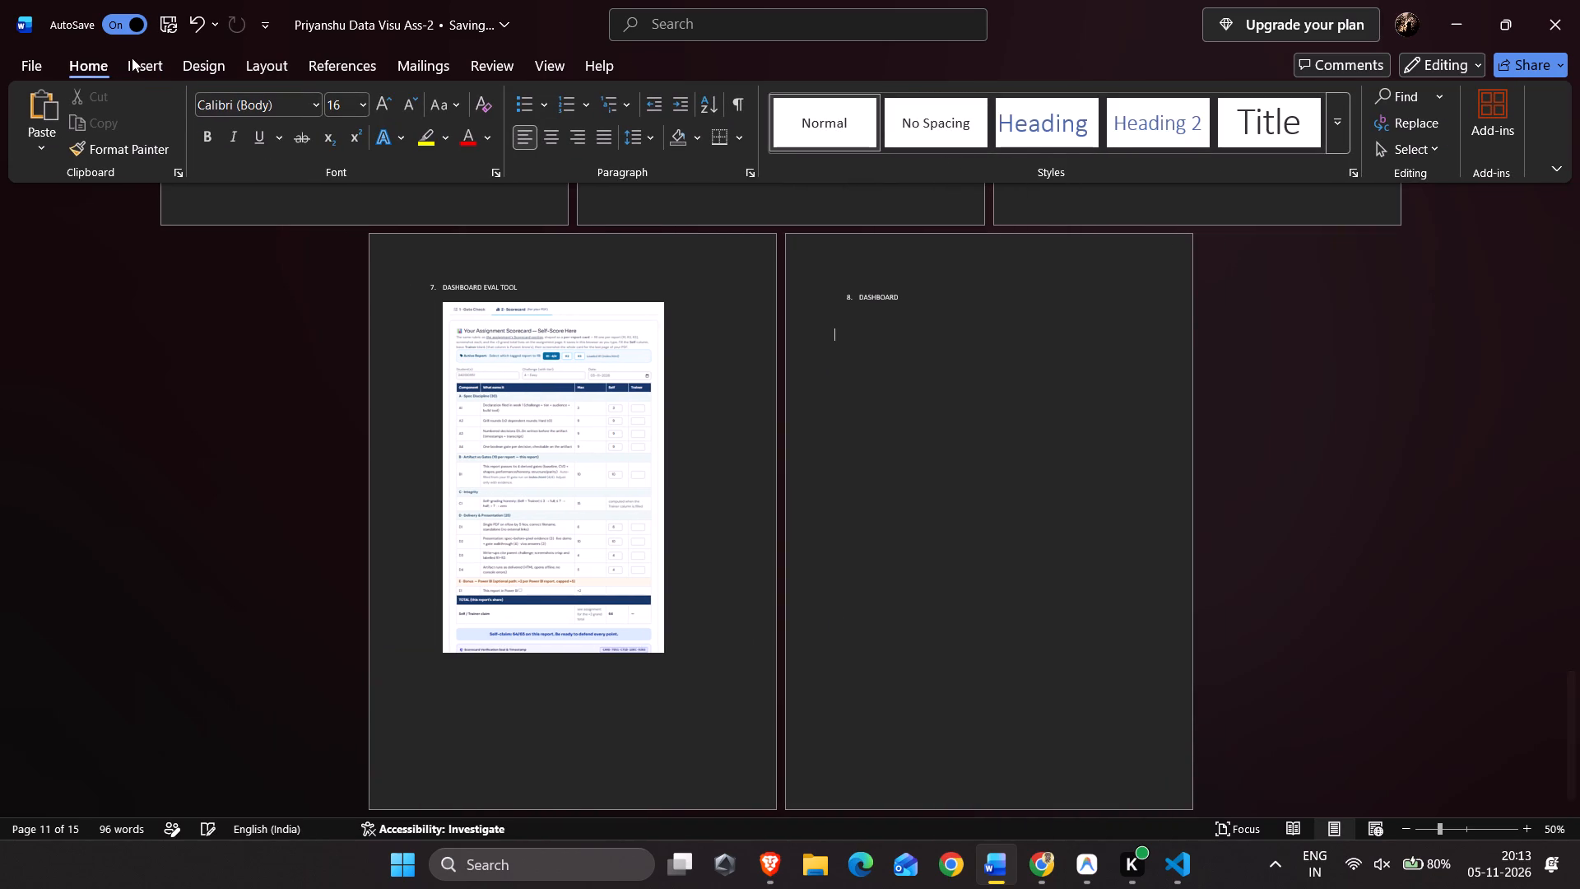
Insert the tall full-page dashboard capture from the Downloads folder in Challenge 3's Dashboard section.
drag(132, 58, 216, 149)
drag(216, 149, 259, 206)
click(259, 206)
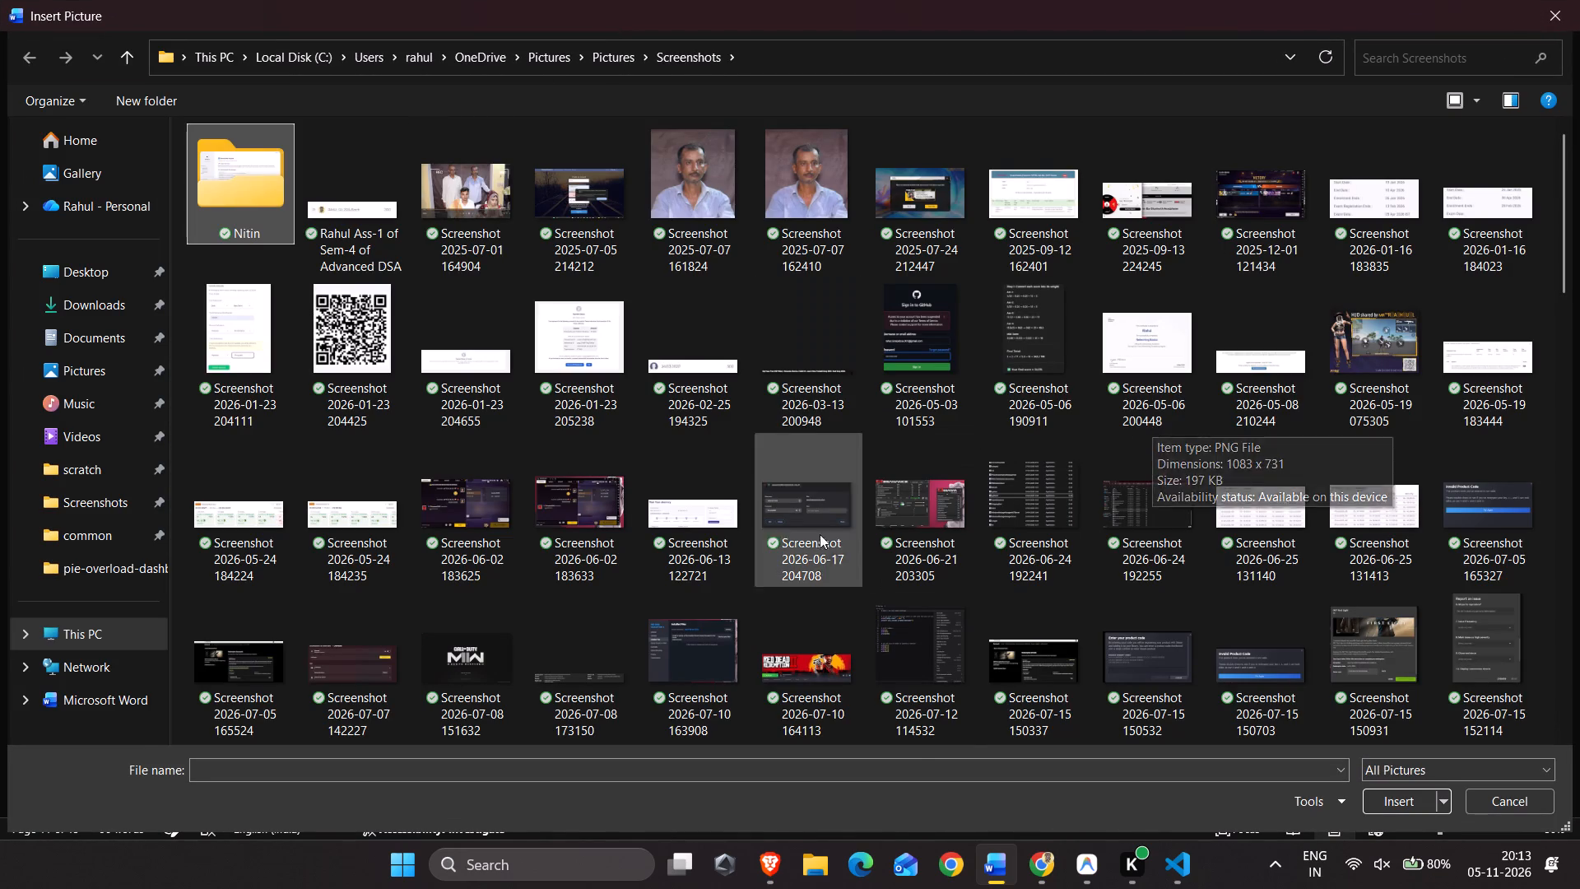
click(53, 304)
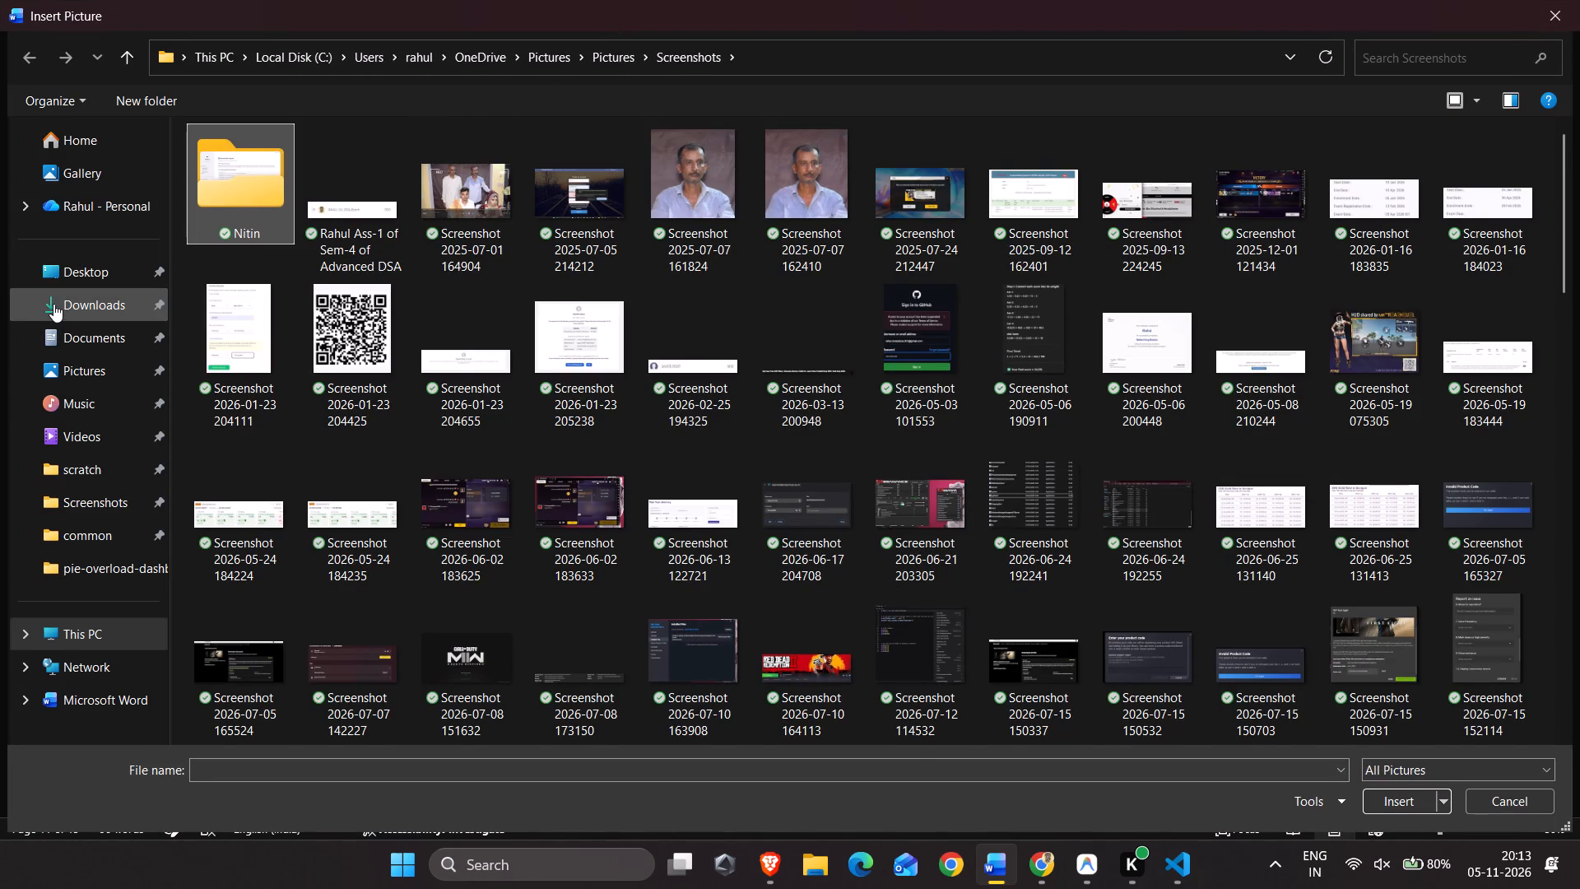
double_click(216, 201)
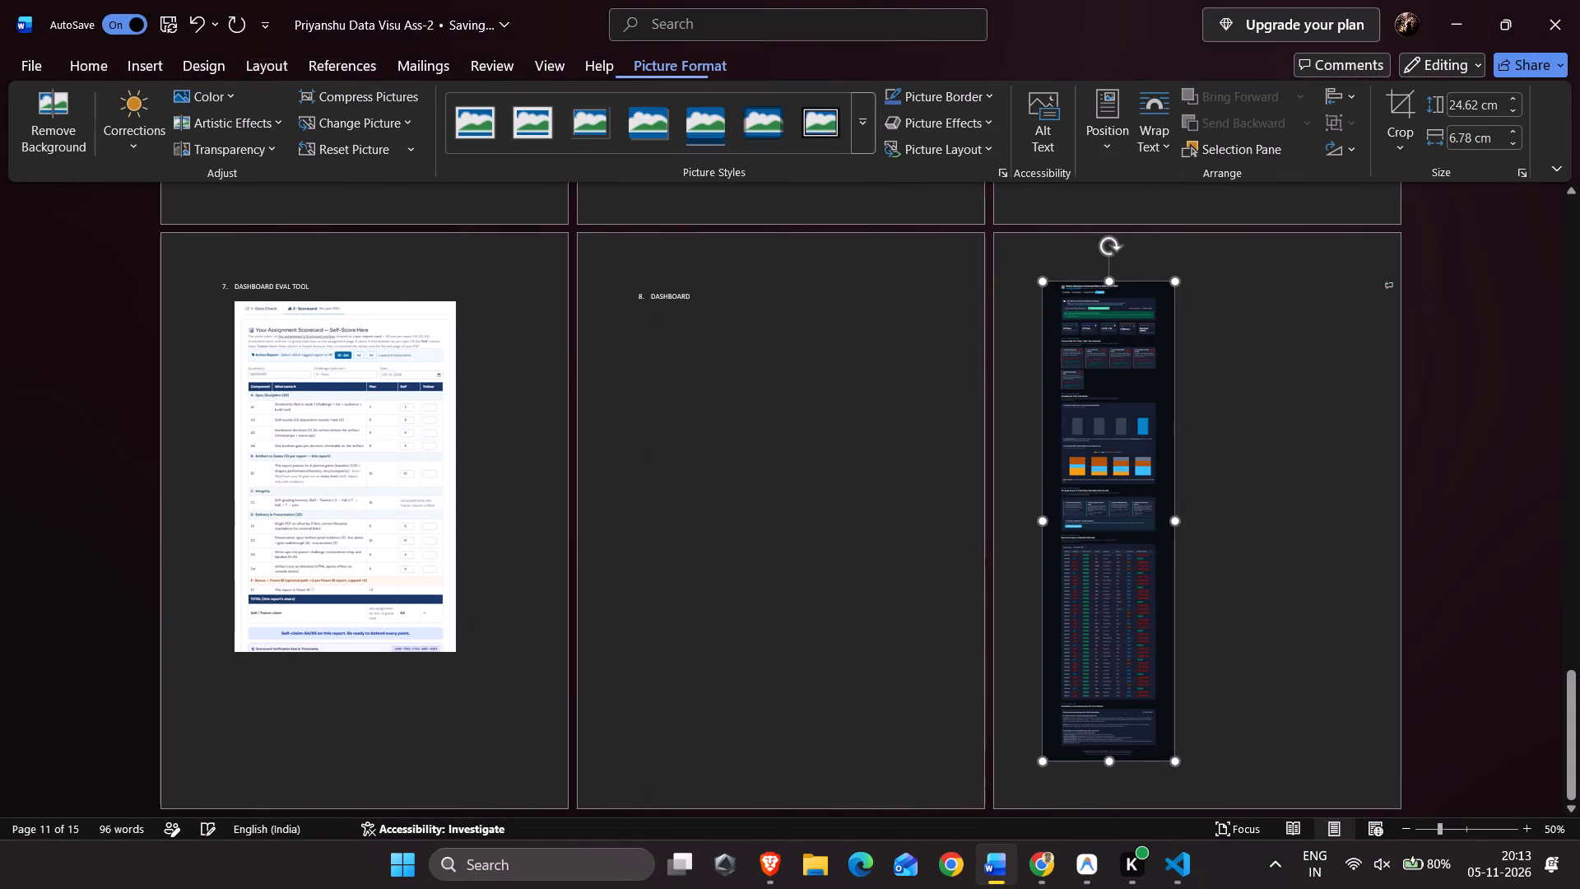
Set the dashboard picture's text wrapping to In Front of Text and place it just below the Dashboard heading.
drag(1129, 459, 815, 487)
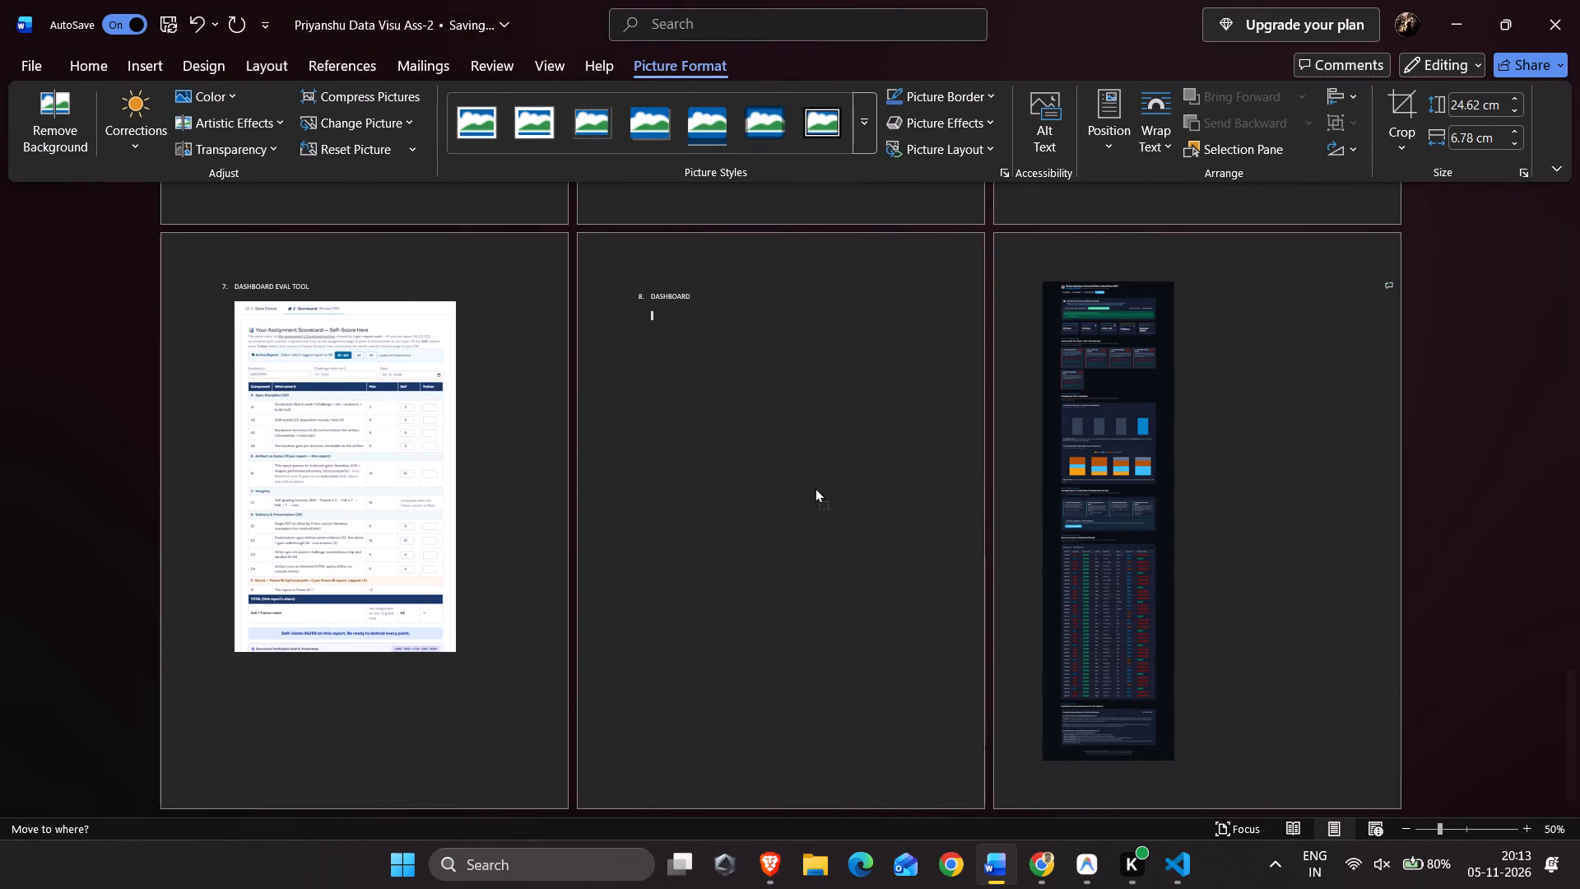
drag(815, 487, 818, 491)
click(1230, 296)
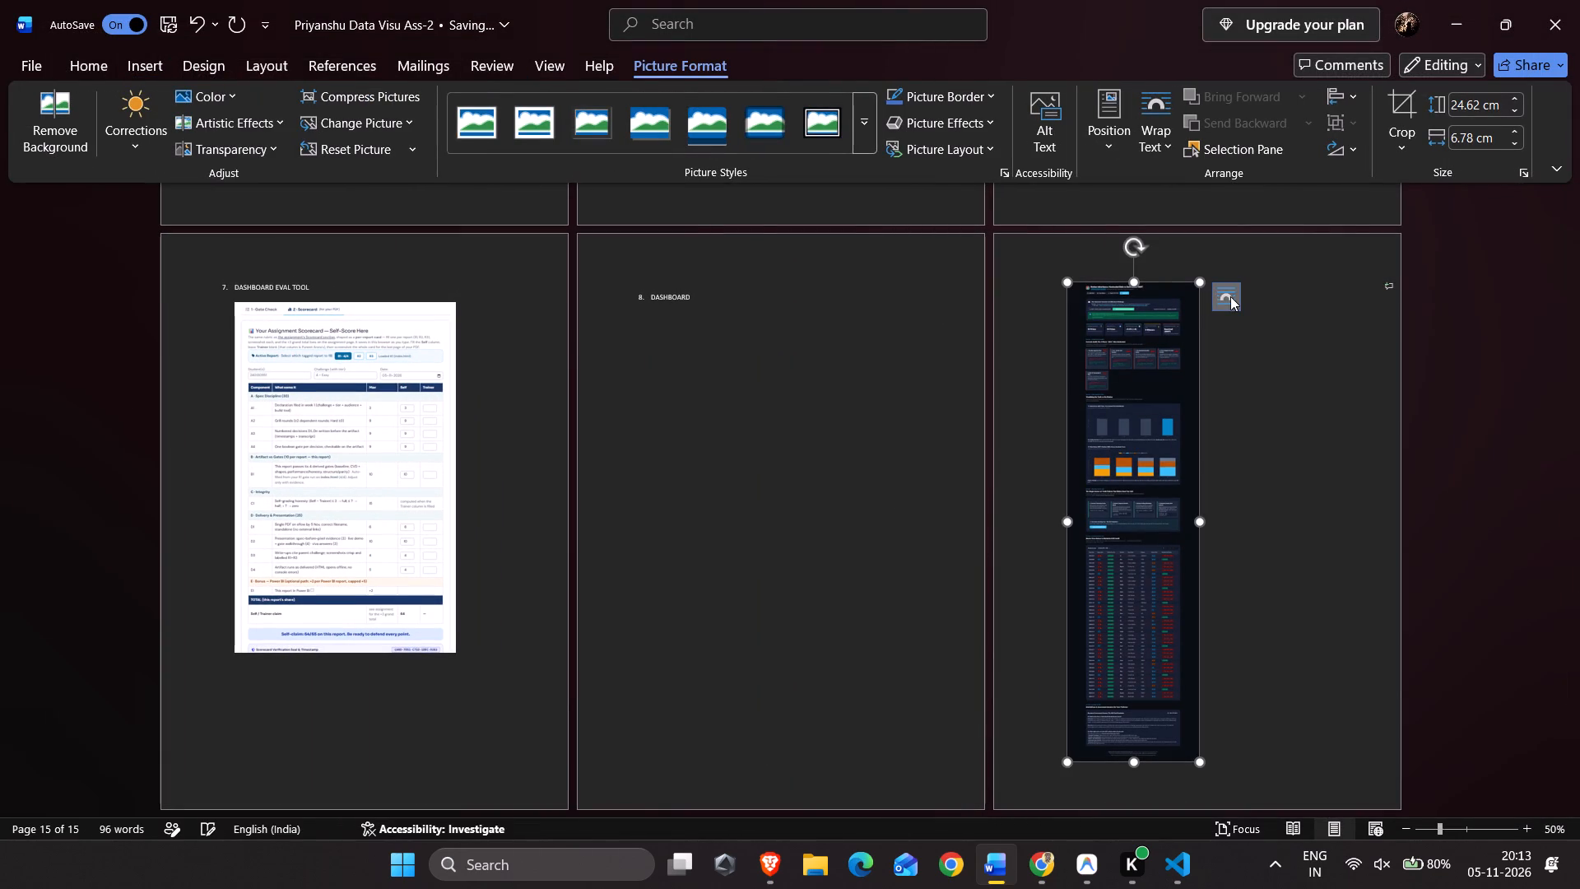
click(1371, 486)
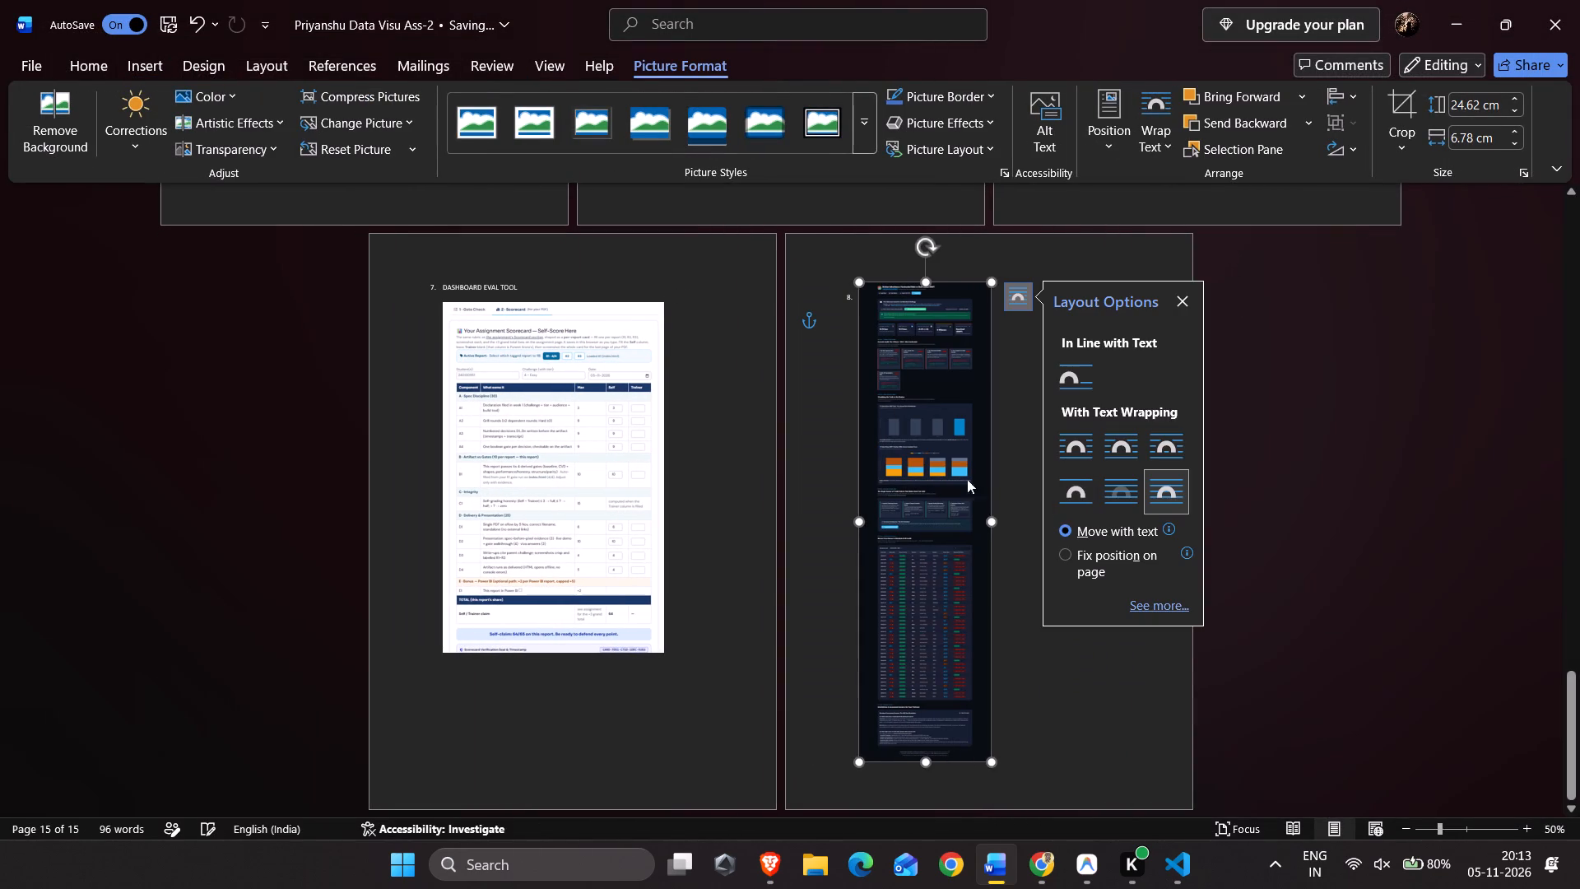
drag(949, 566, 1000, 613)
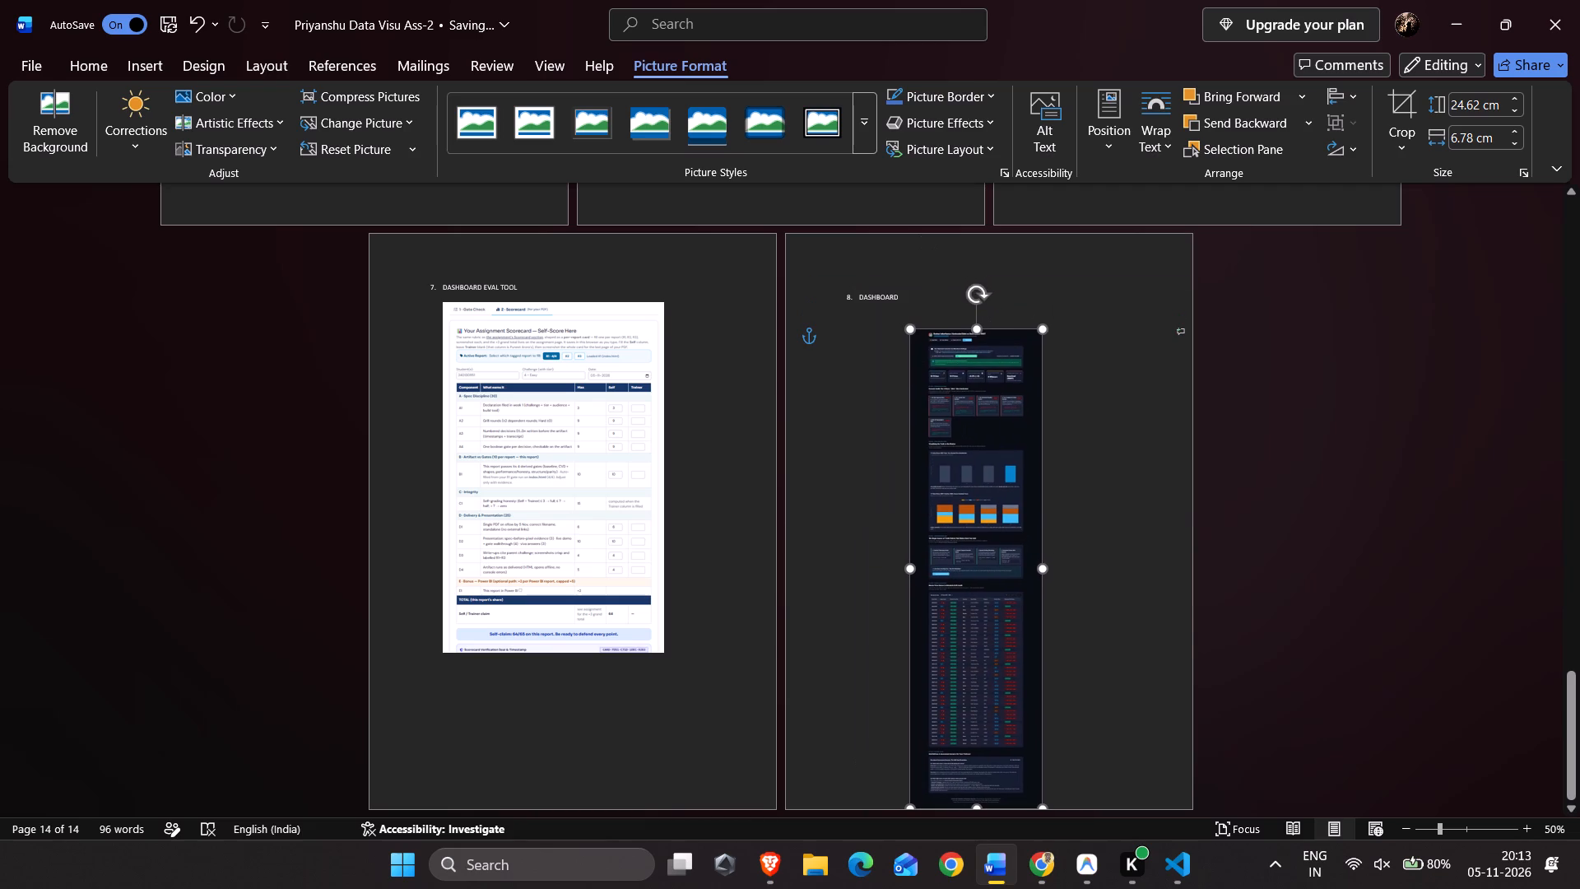
drag(1000, 613, 1000, 617)
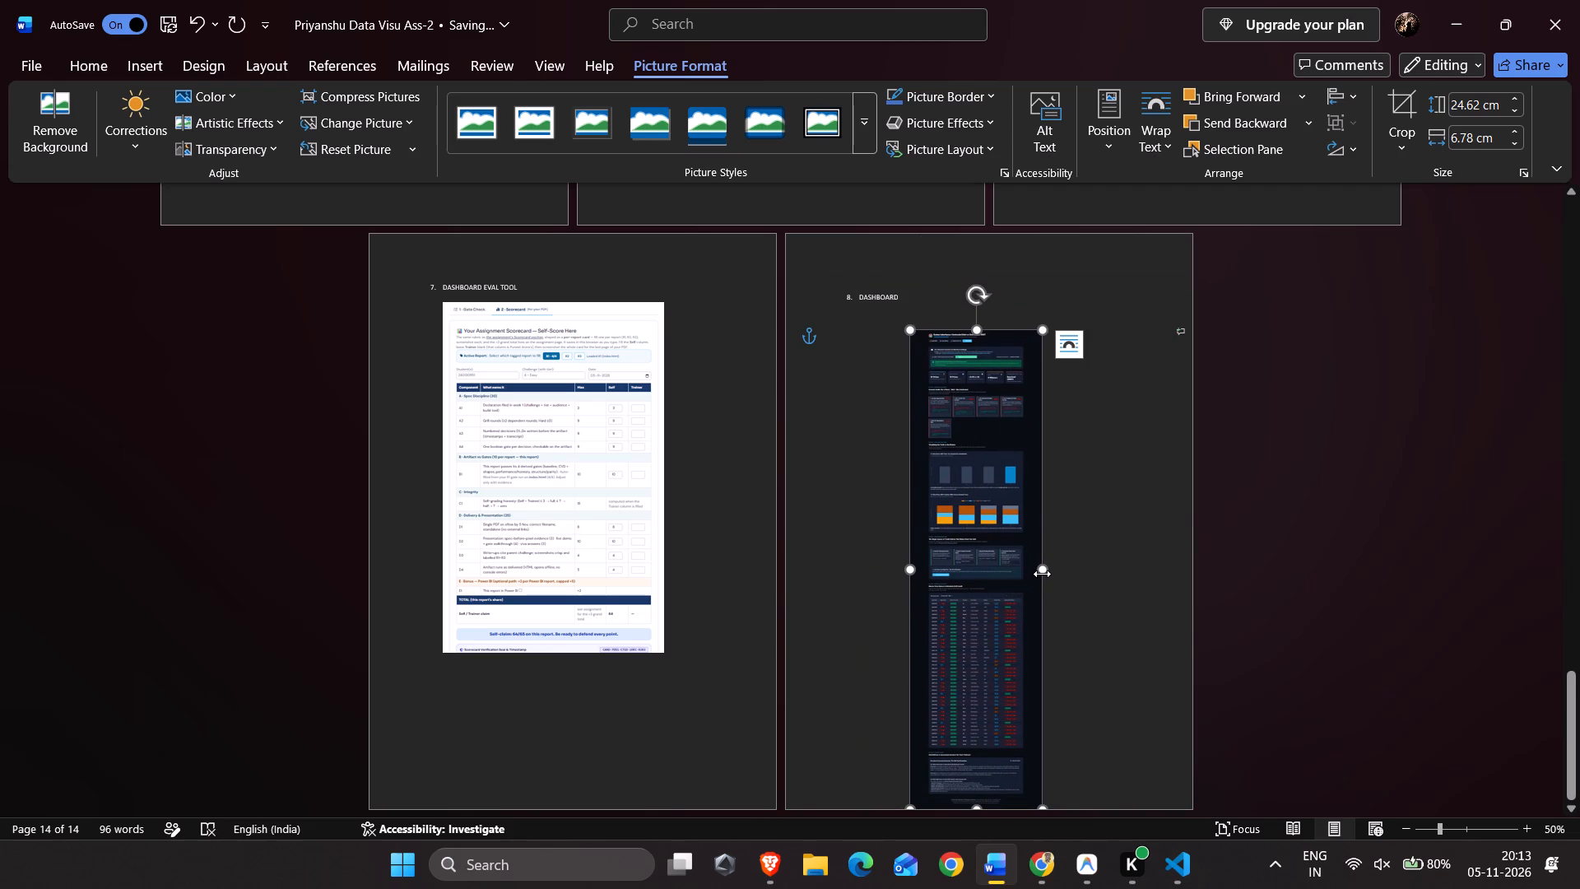
Enlarge the dashboard picture to about 25.21 cm high and 9.06 cm wide, keeping it centred below the heading.
drag(1042, 574, 1066, 569)
drag(983, 502, 967, 486)
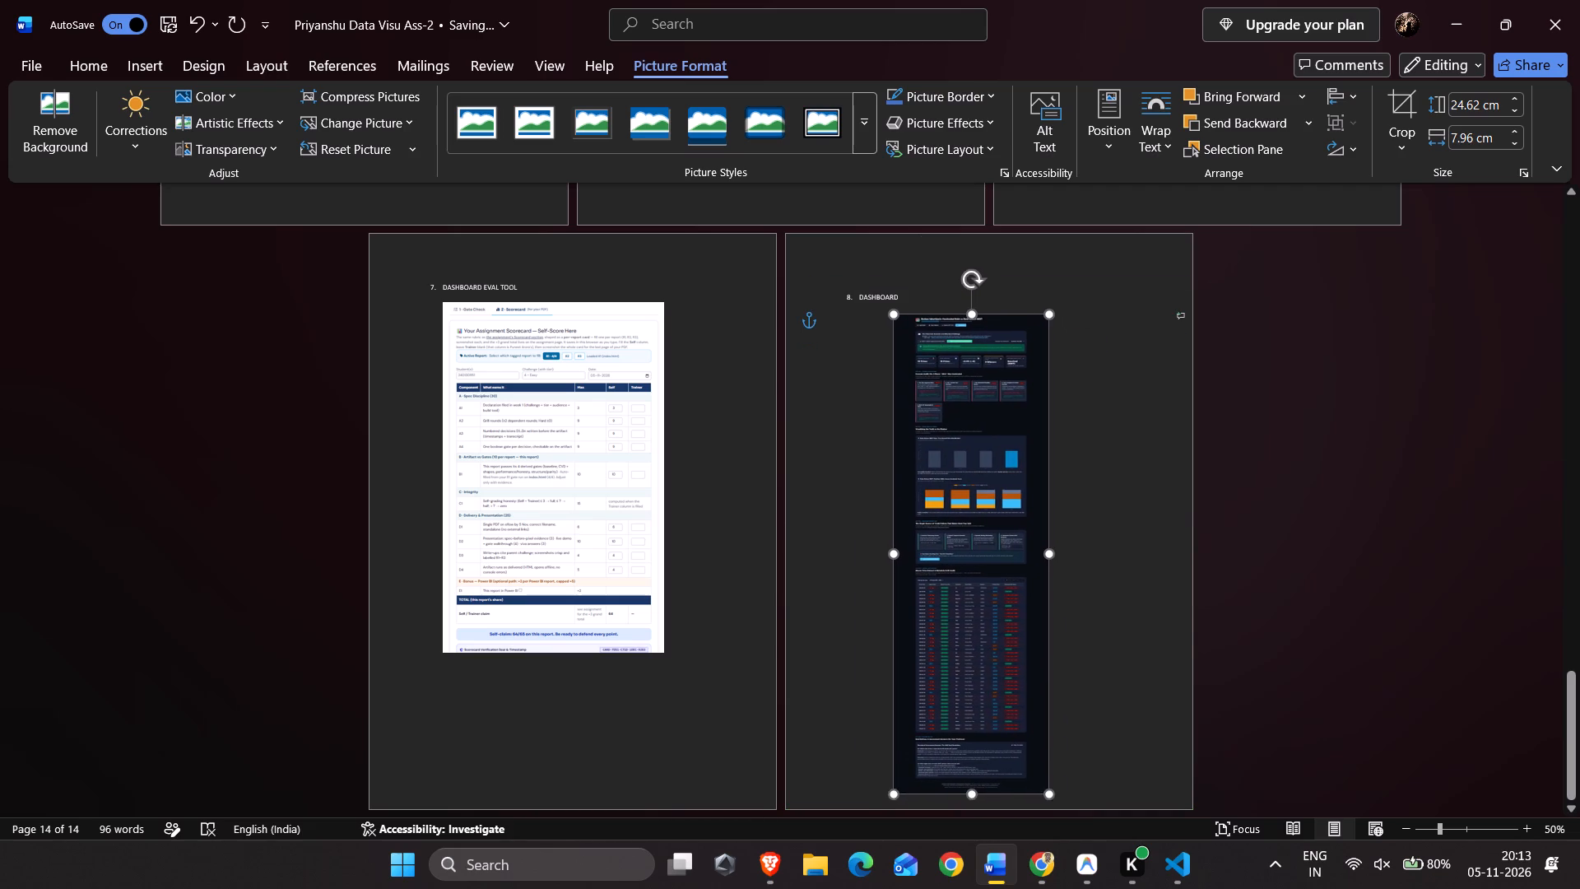
drag(967, 486, 970, 501)
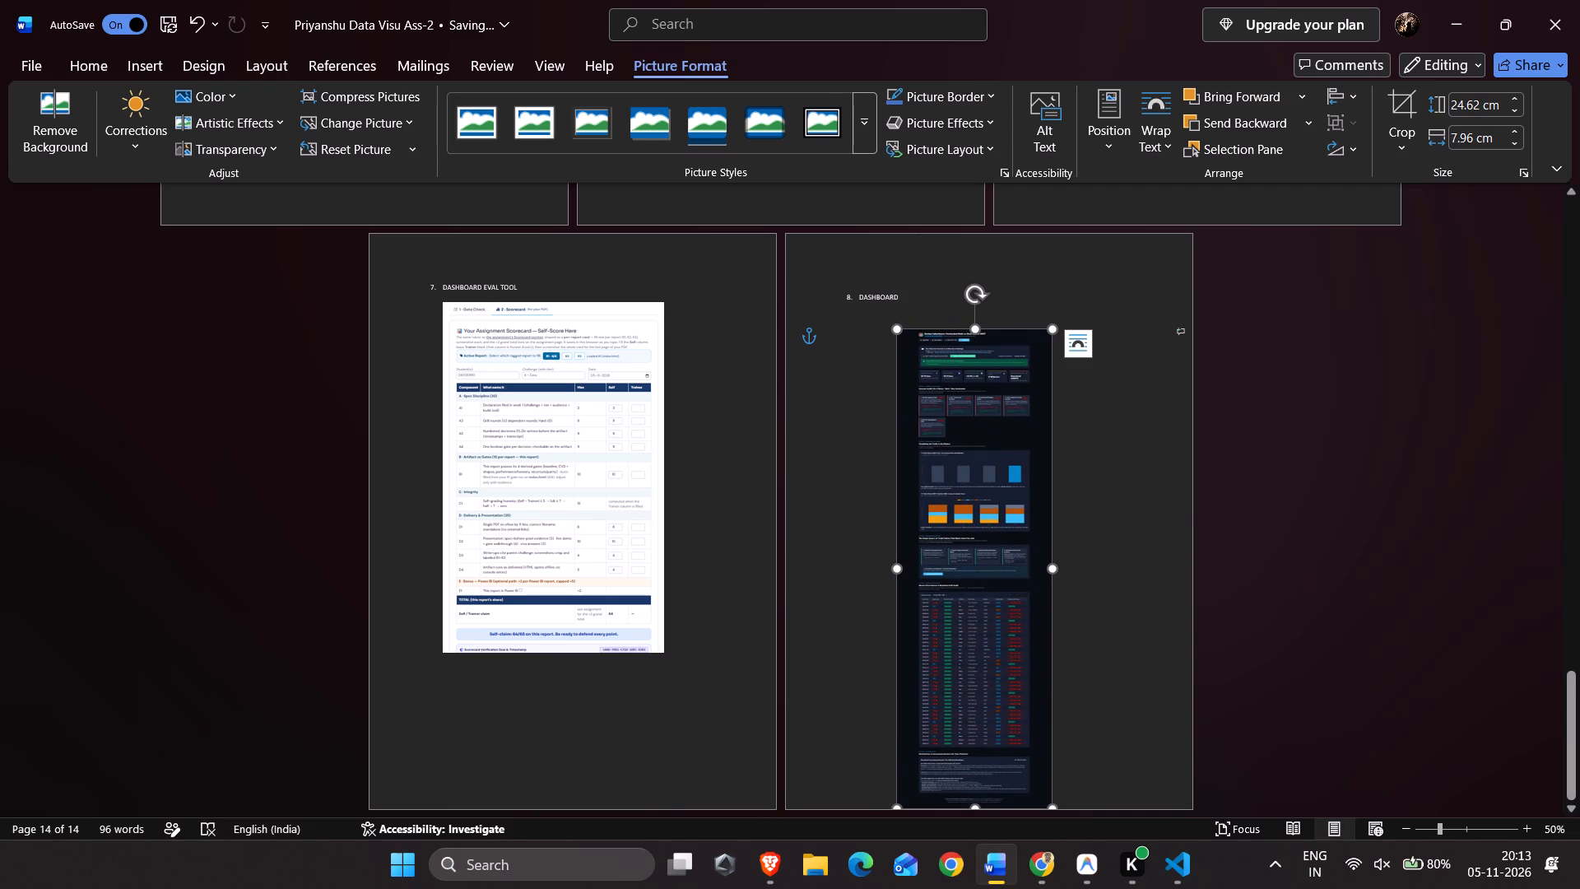
drag(977, 329, 975, 319)
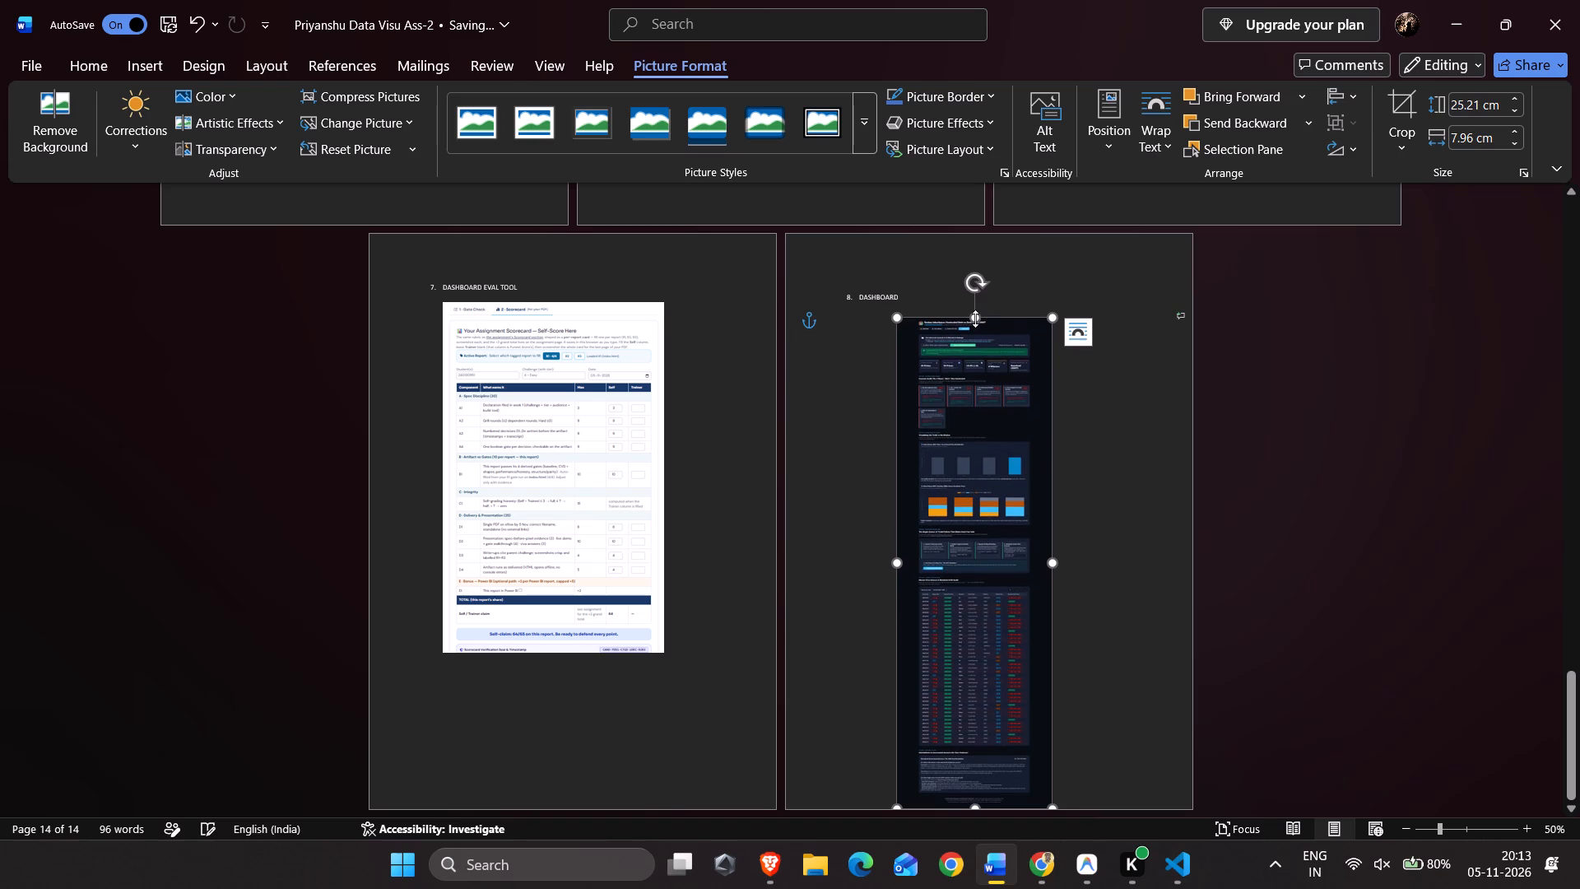
click(1052, 571)
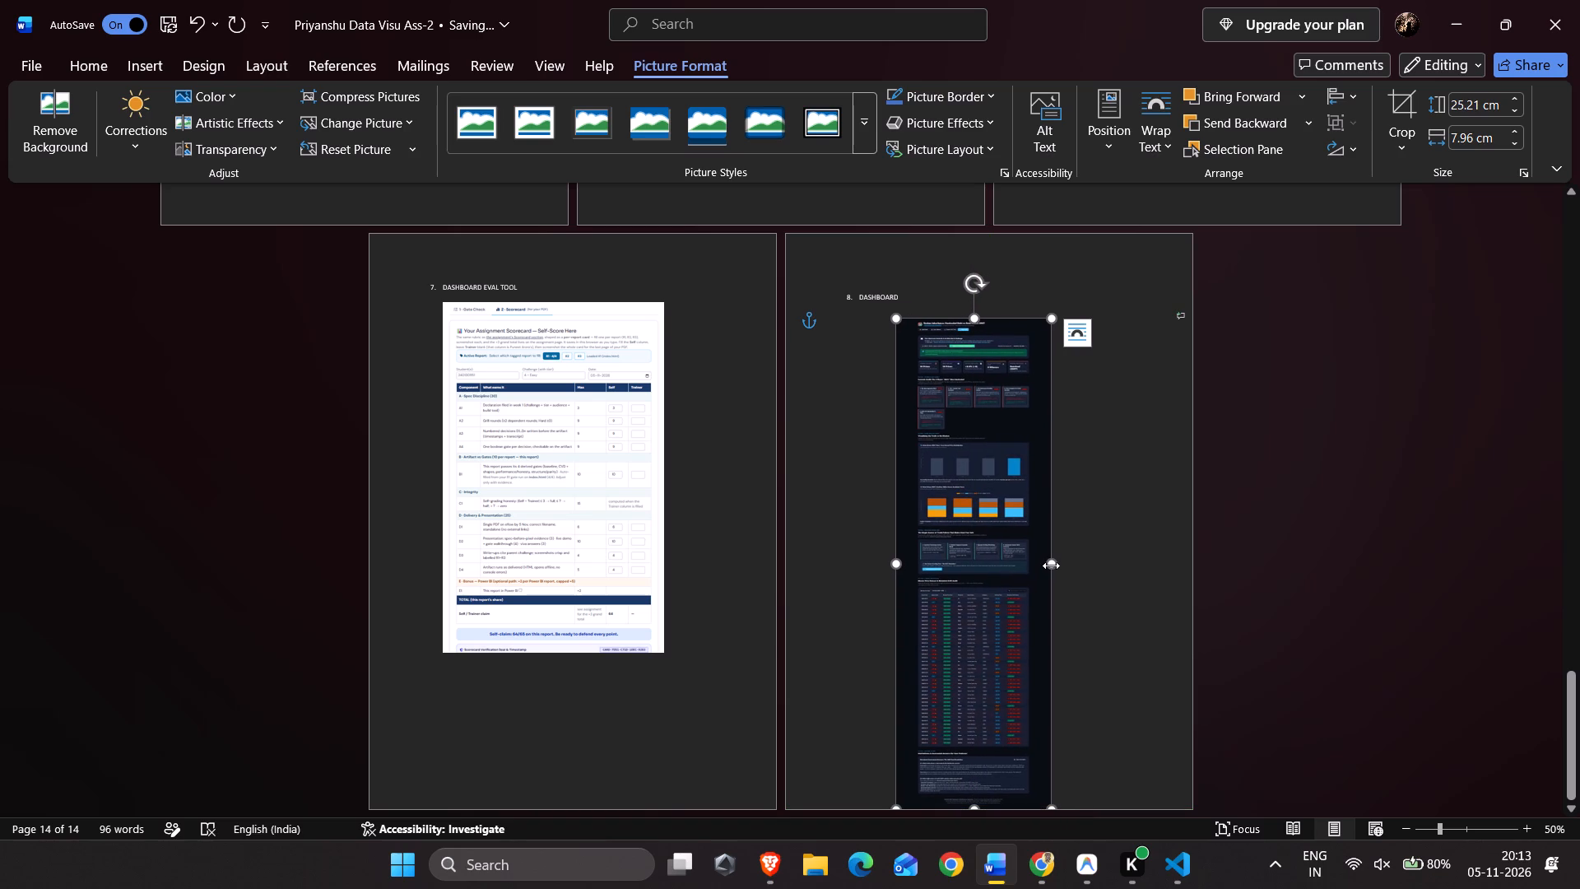
drag(1051, 566, 1072, 566)
click(871, 538)
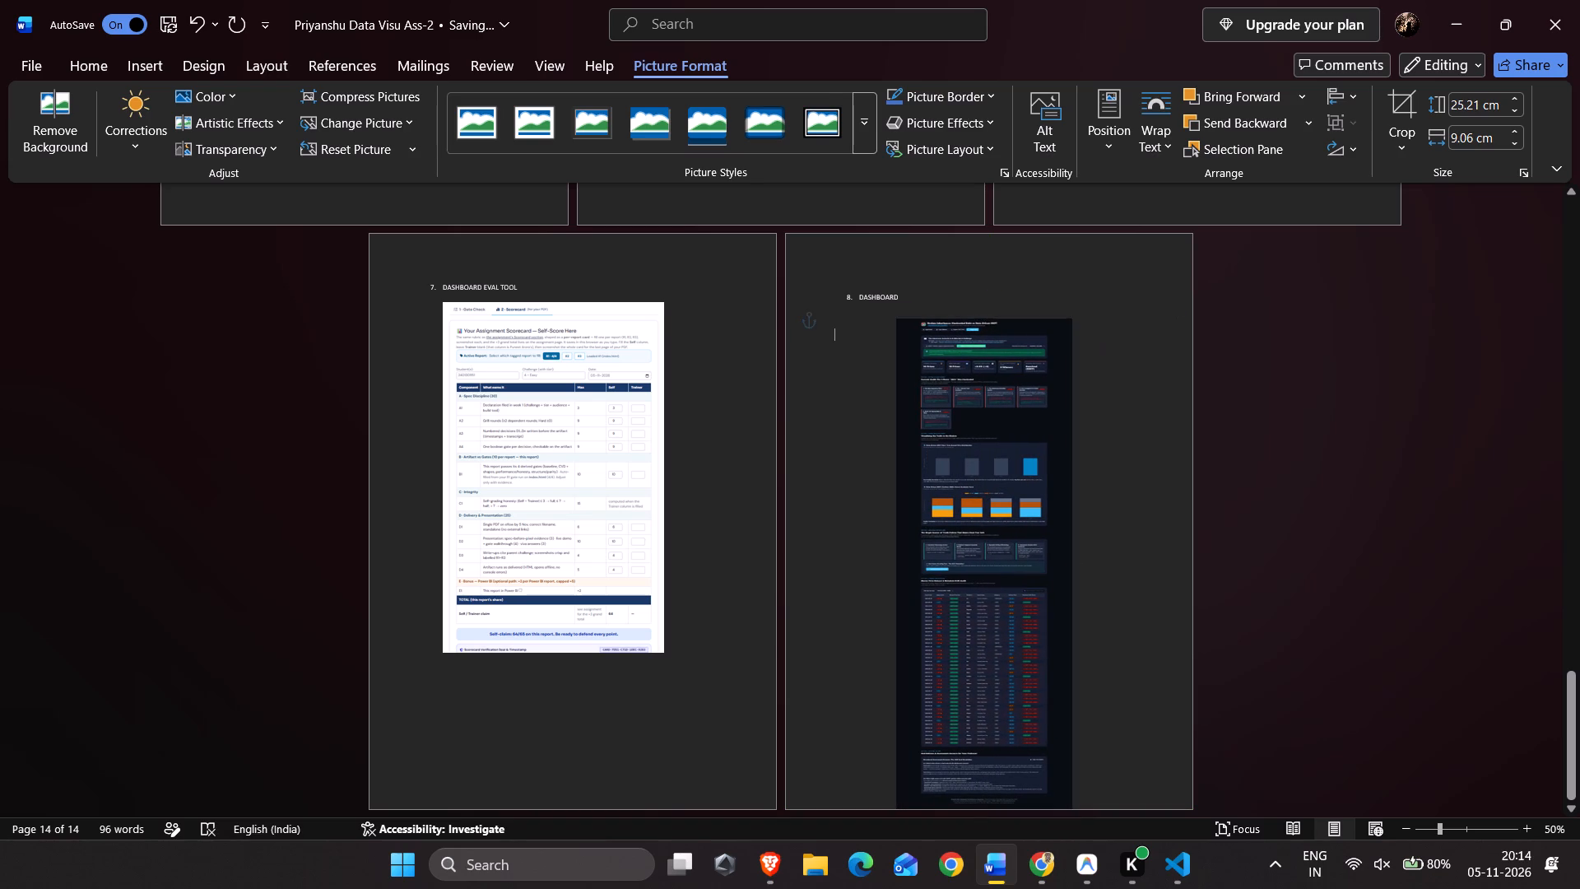
Save the report and close Word.
scroll(871, 538, up, 13)
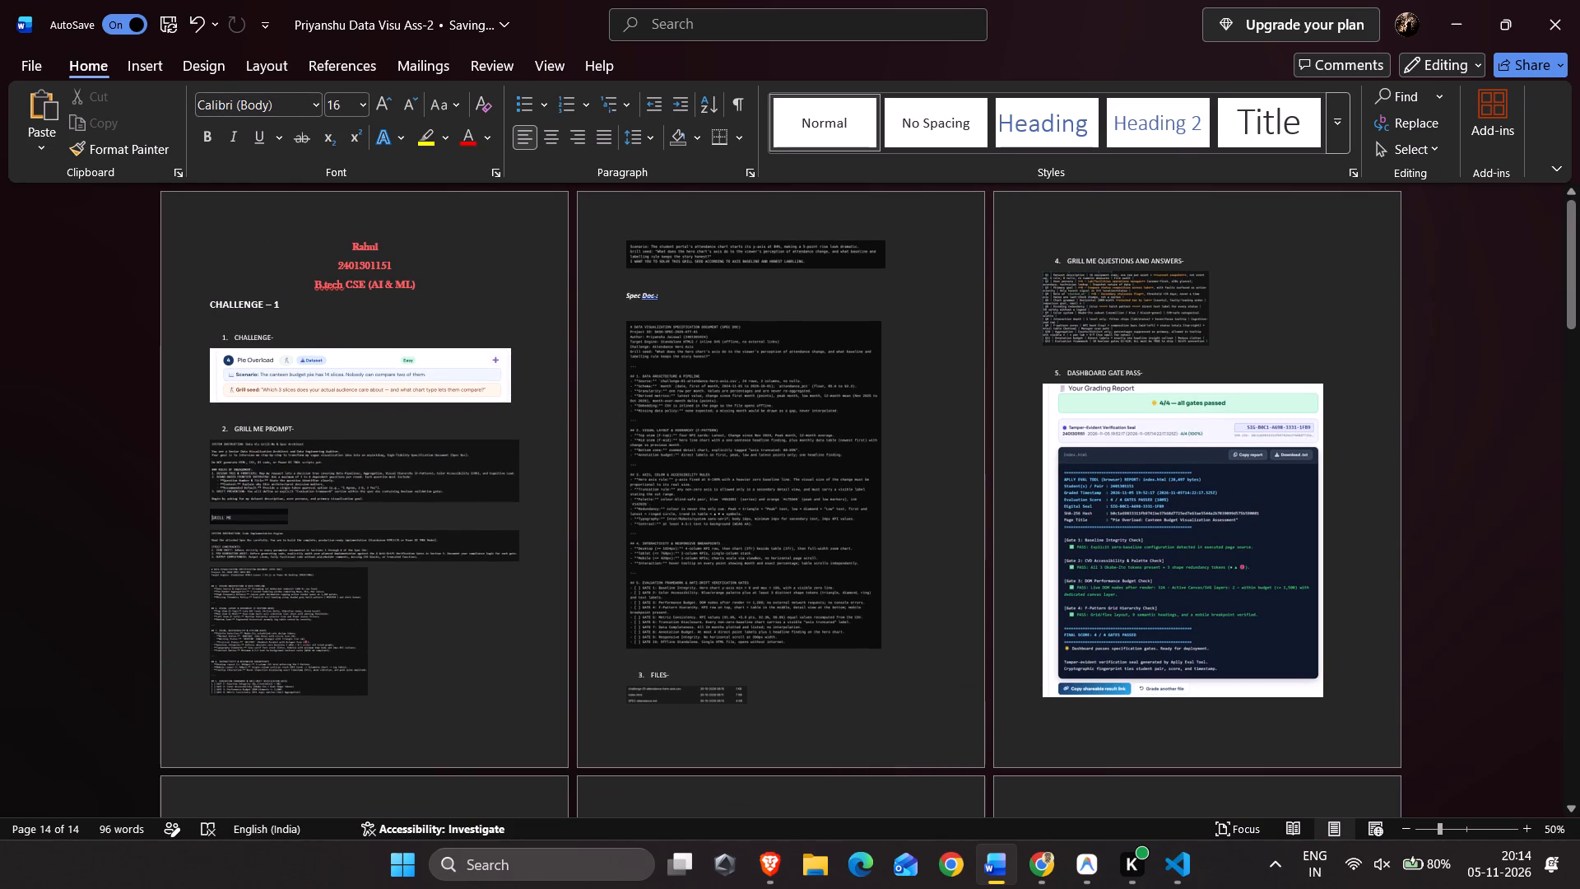
click(174, 26)
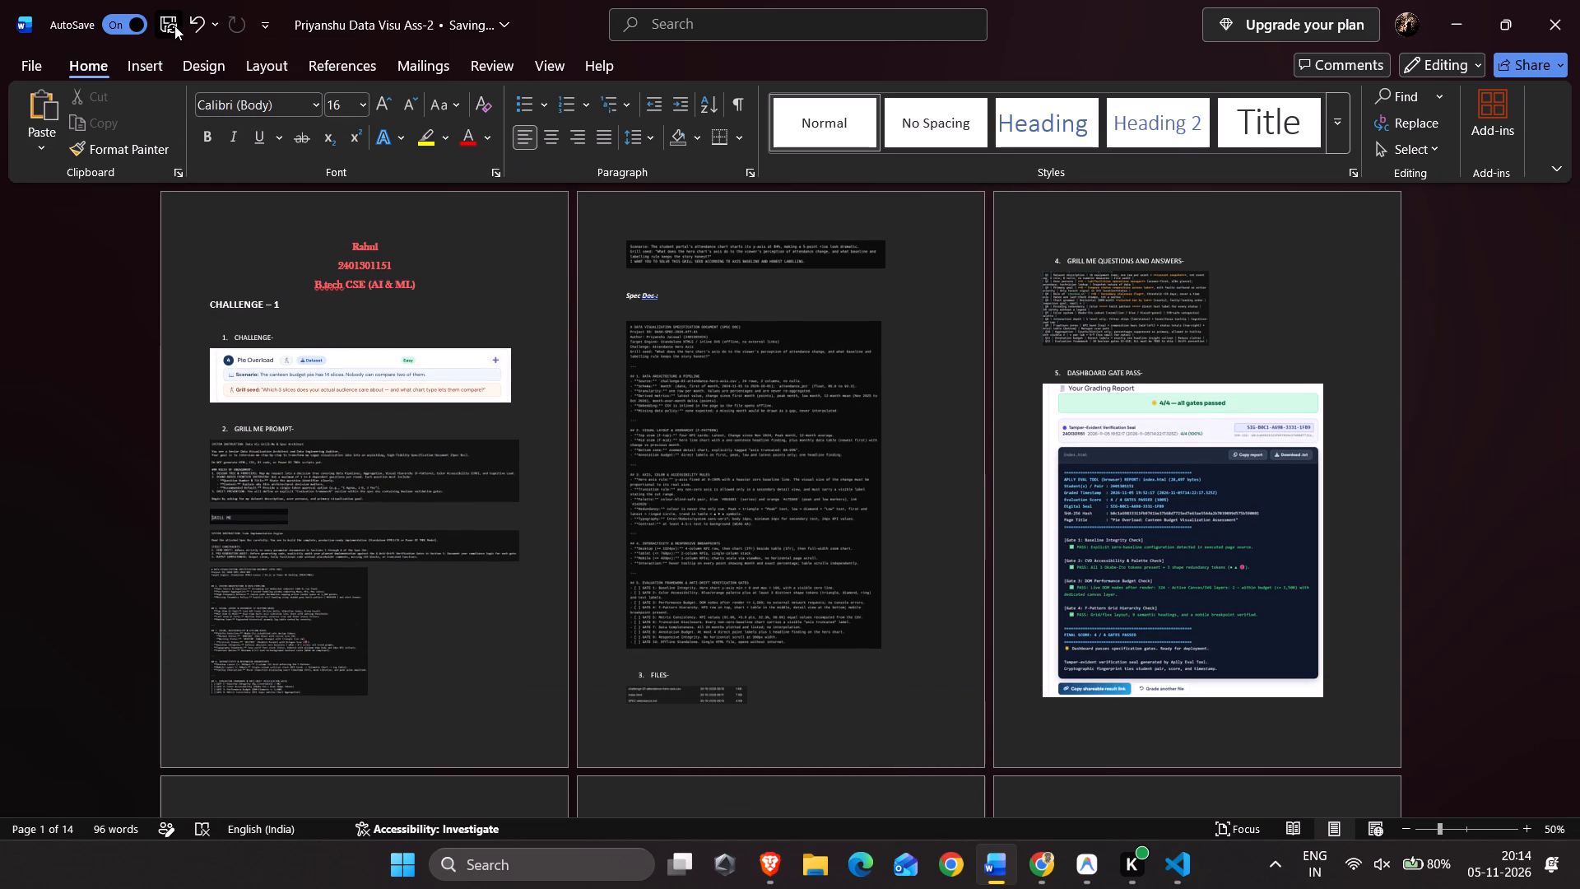
click(41, 63)
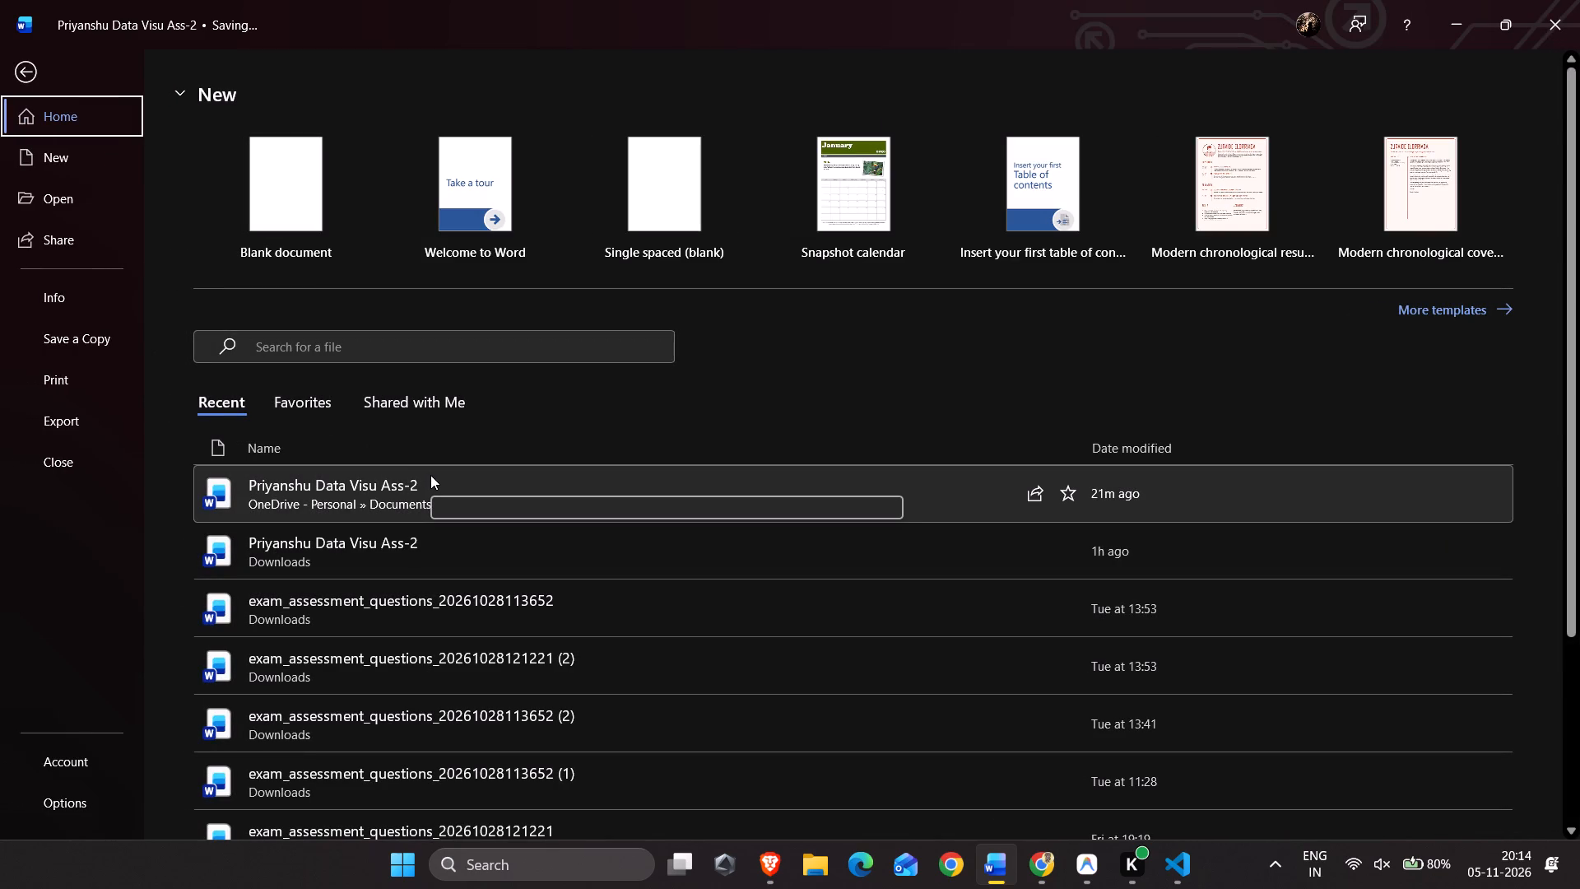
click(1579, 0)
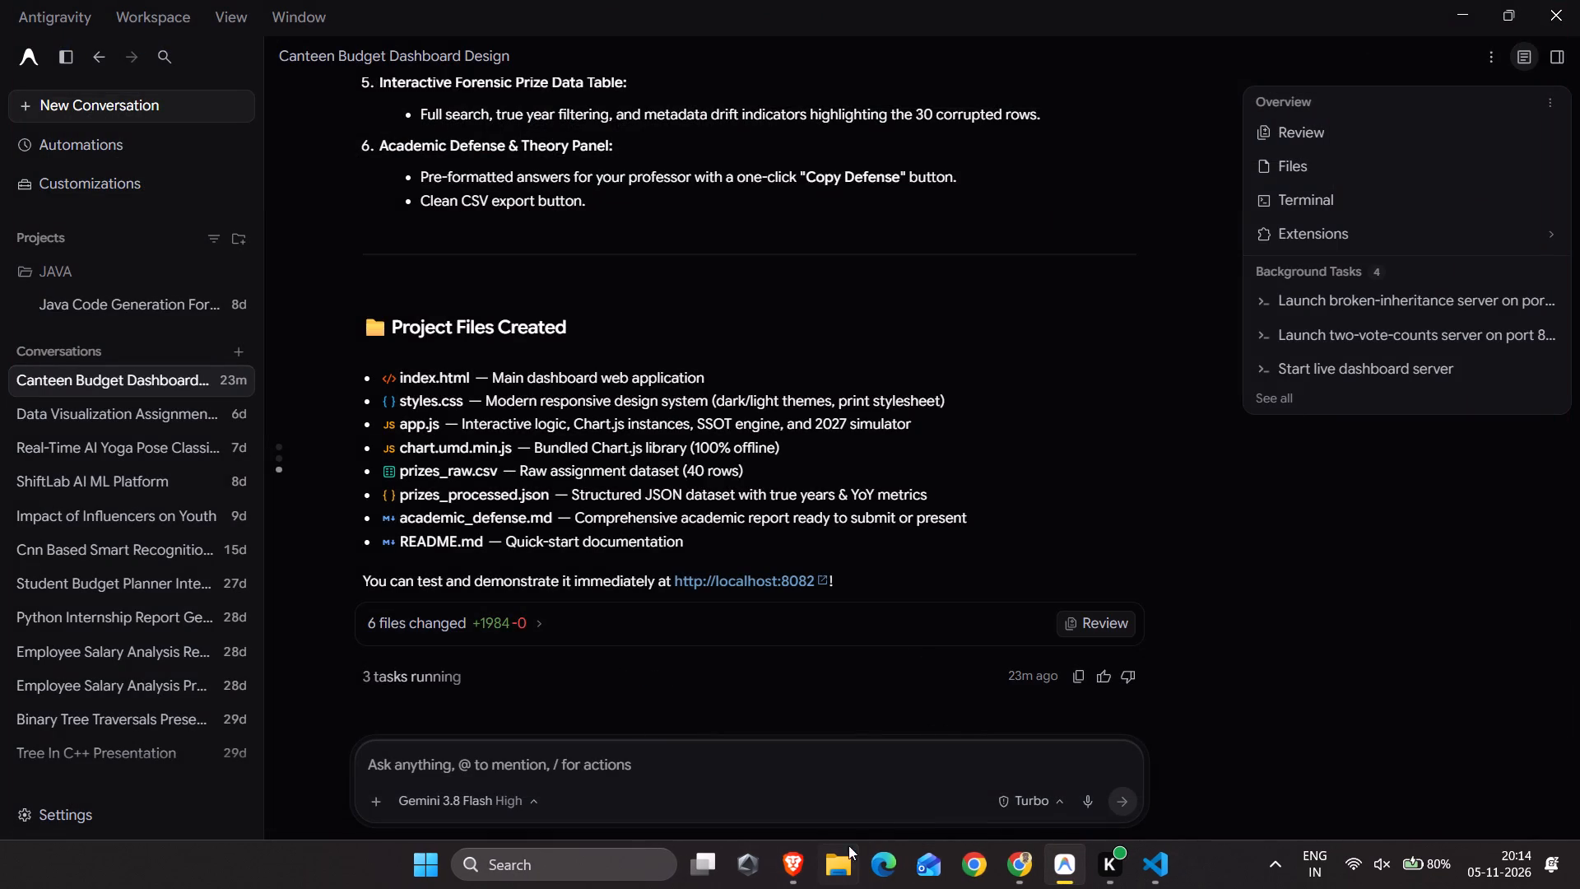
In the Documents folder, rename the report file Priyanshu Data Visu Ass-2 as Rahul Data Visu Ass-2.
click(838, 859)
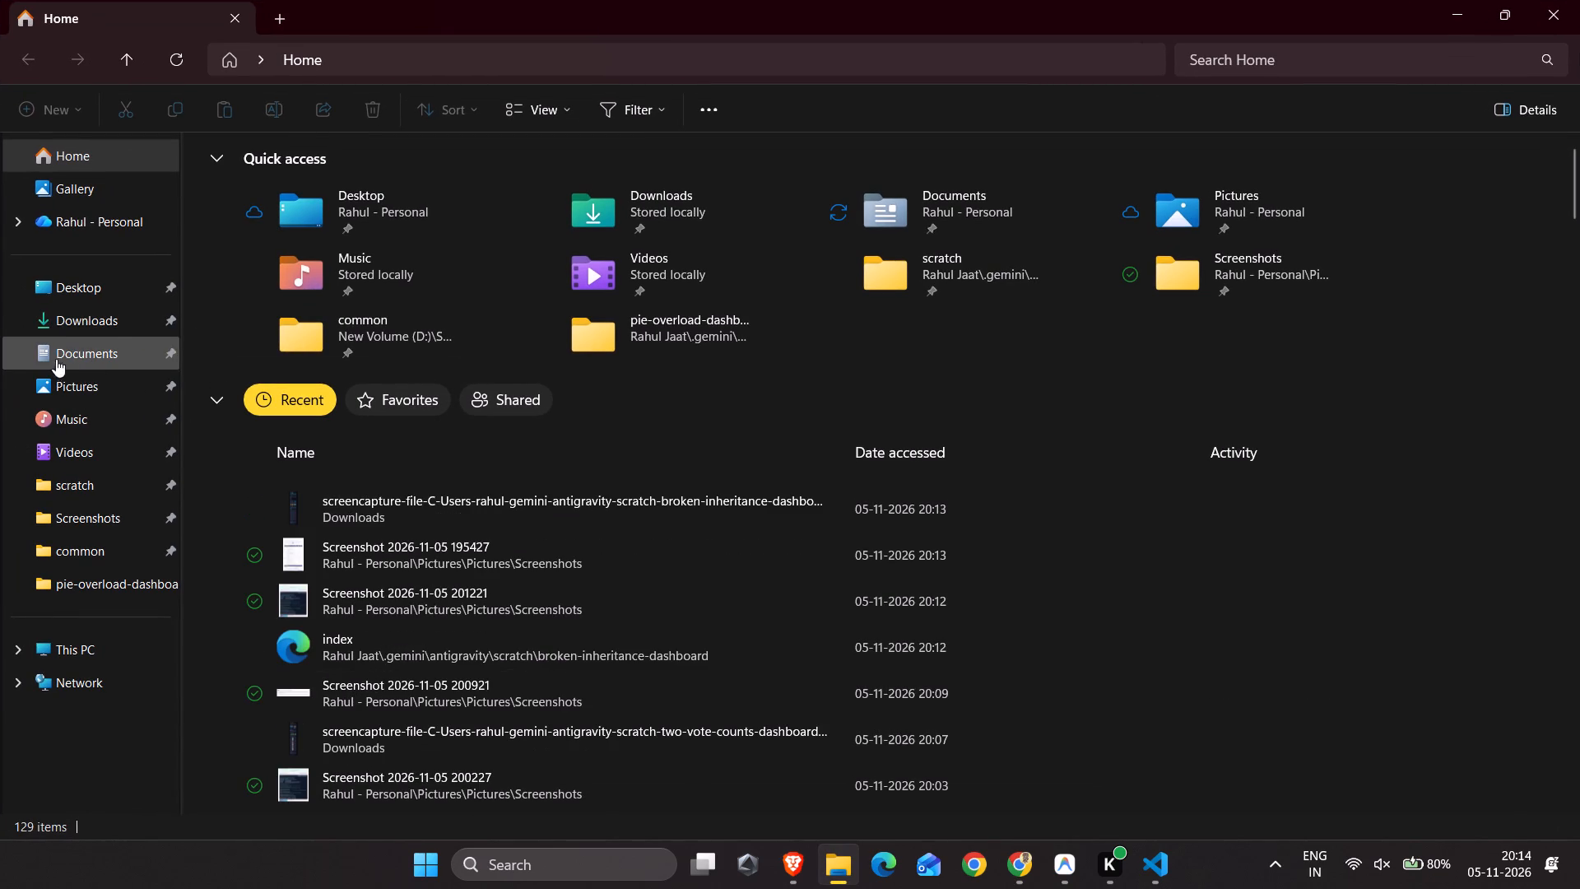
click(112, 361)
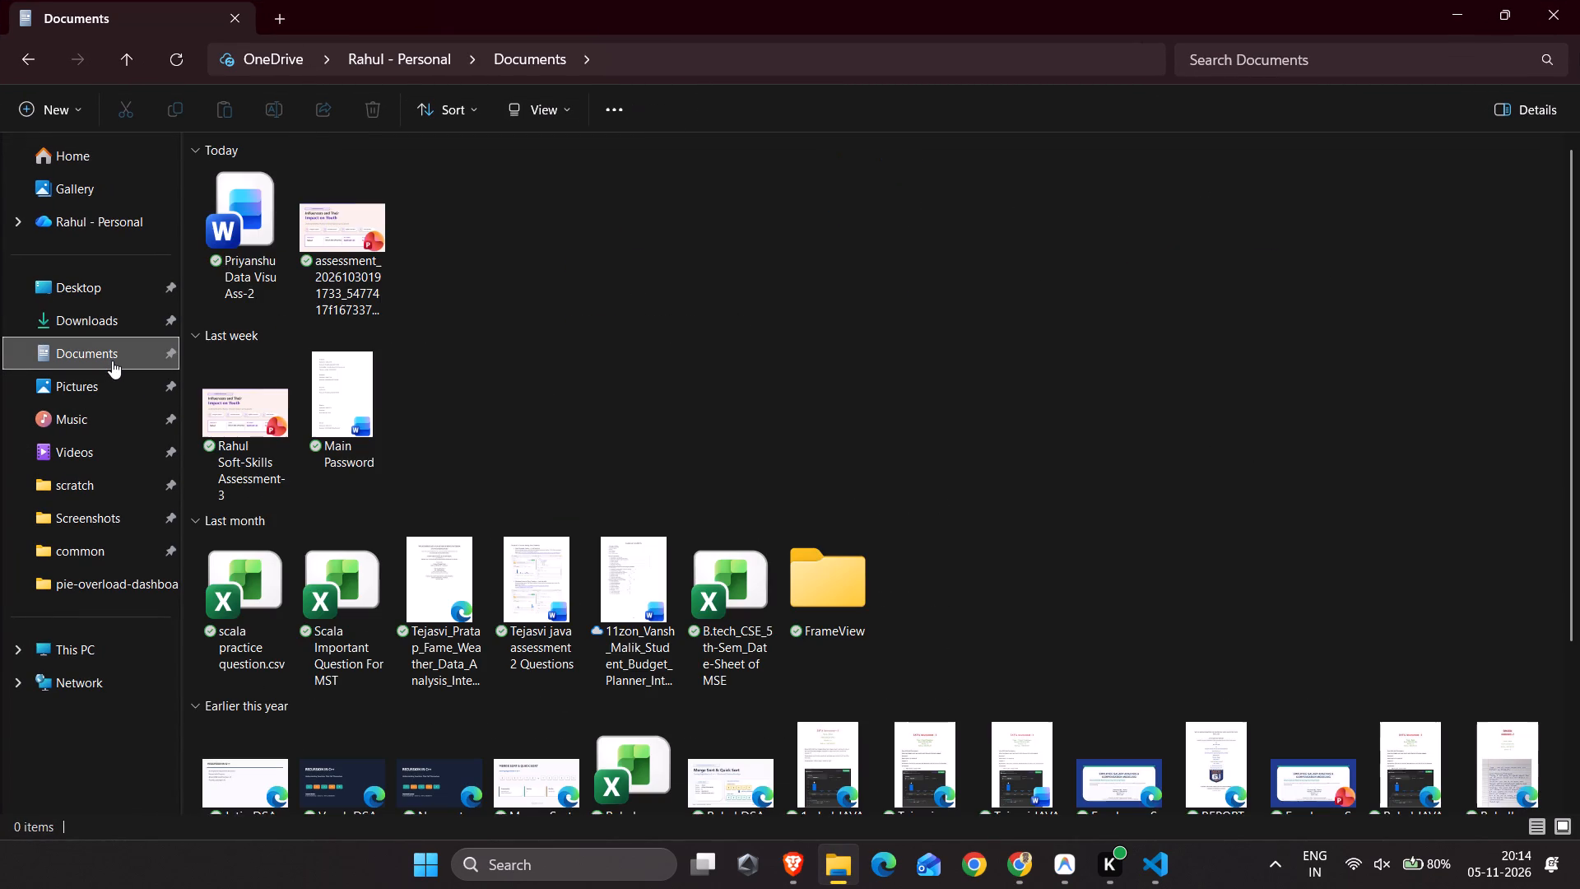
click(249, 238)
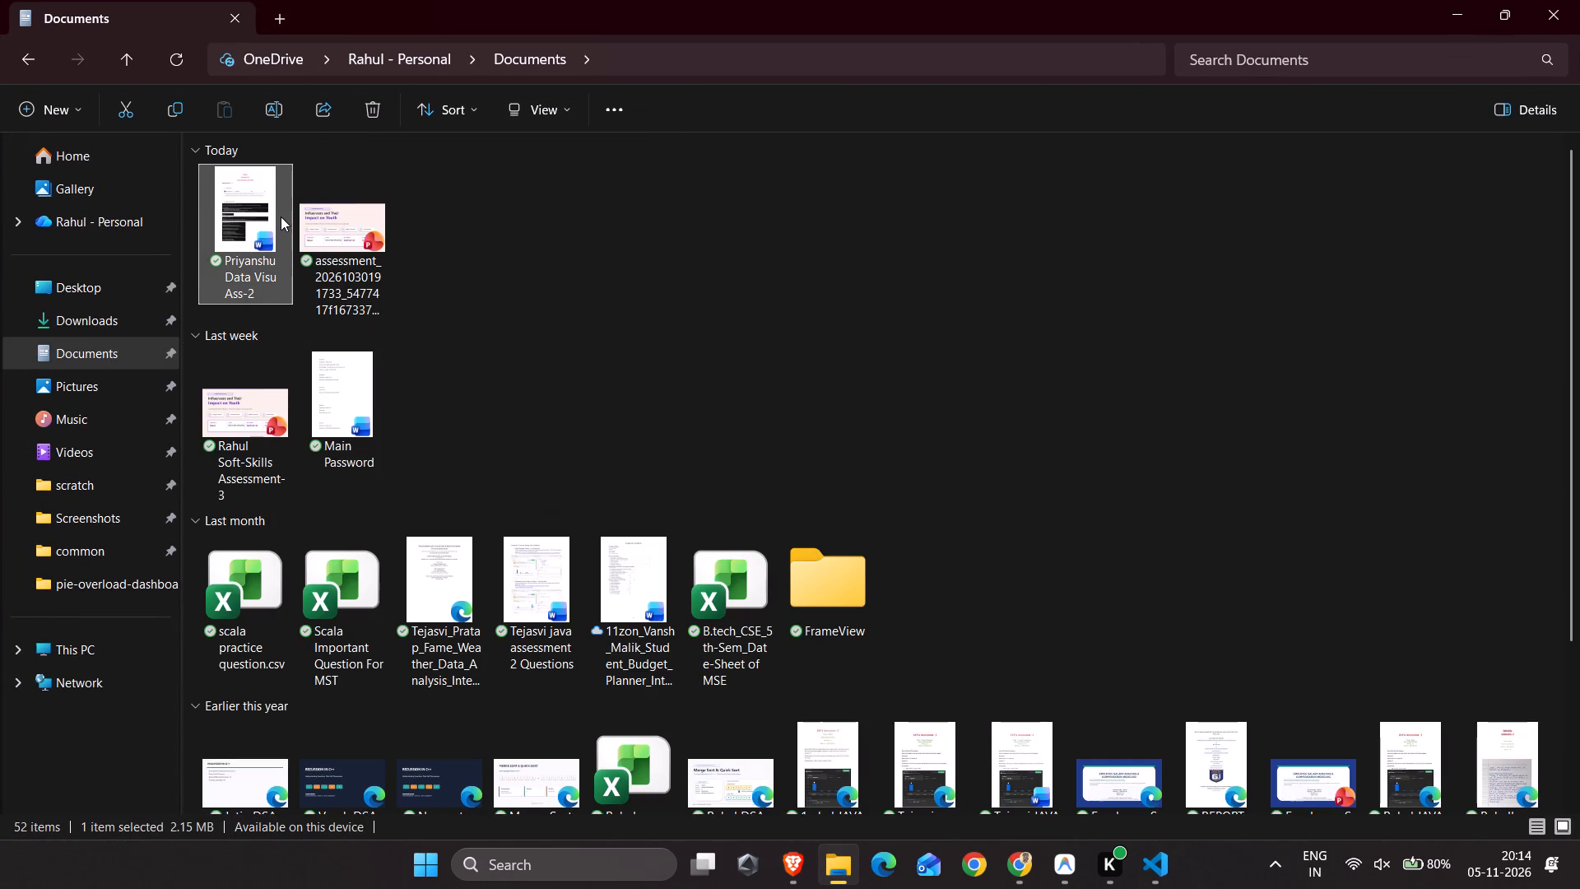
key(F2)
key(Up)
key(Left)
key(Left)
key(Left)
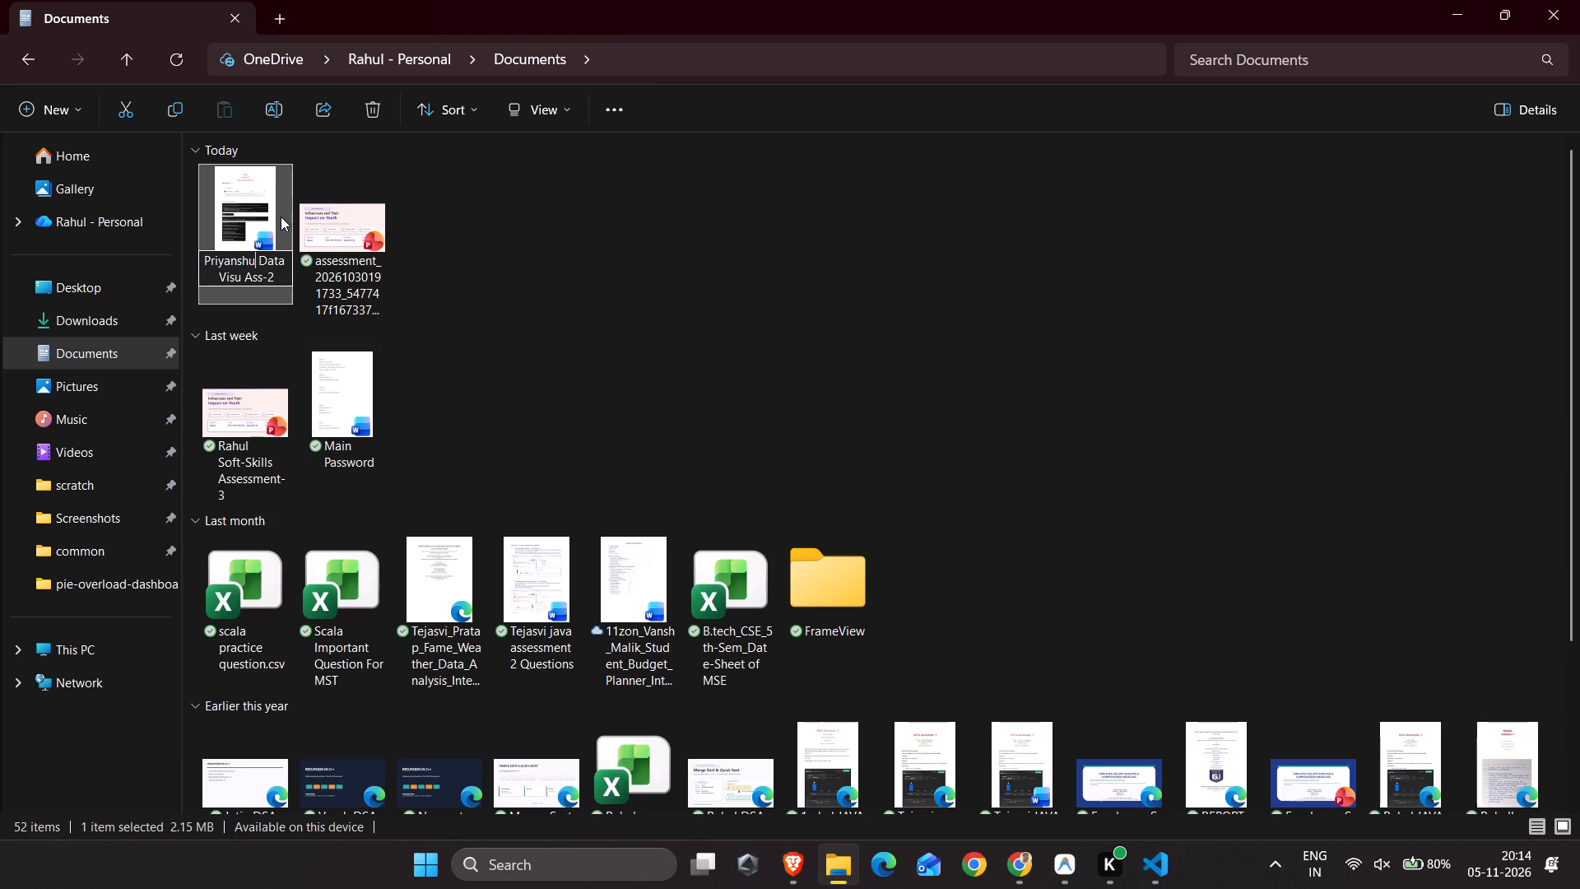
key(BackSpace)
key(BackSpace)
key(BackSpace)
key(BackSpace)
key(BackSpace)
key(BackSpace)
key(BackSpace)
key(BackSpace)
key(BackSpace)
key(BackSpace)
key(BackSpace)
key(BackSpace)
key(BackSpace)
key(BackSpace)
text(Rahul)
key(Return)
key(Return)
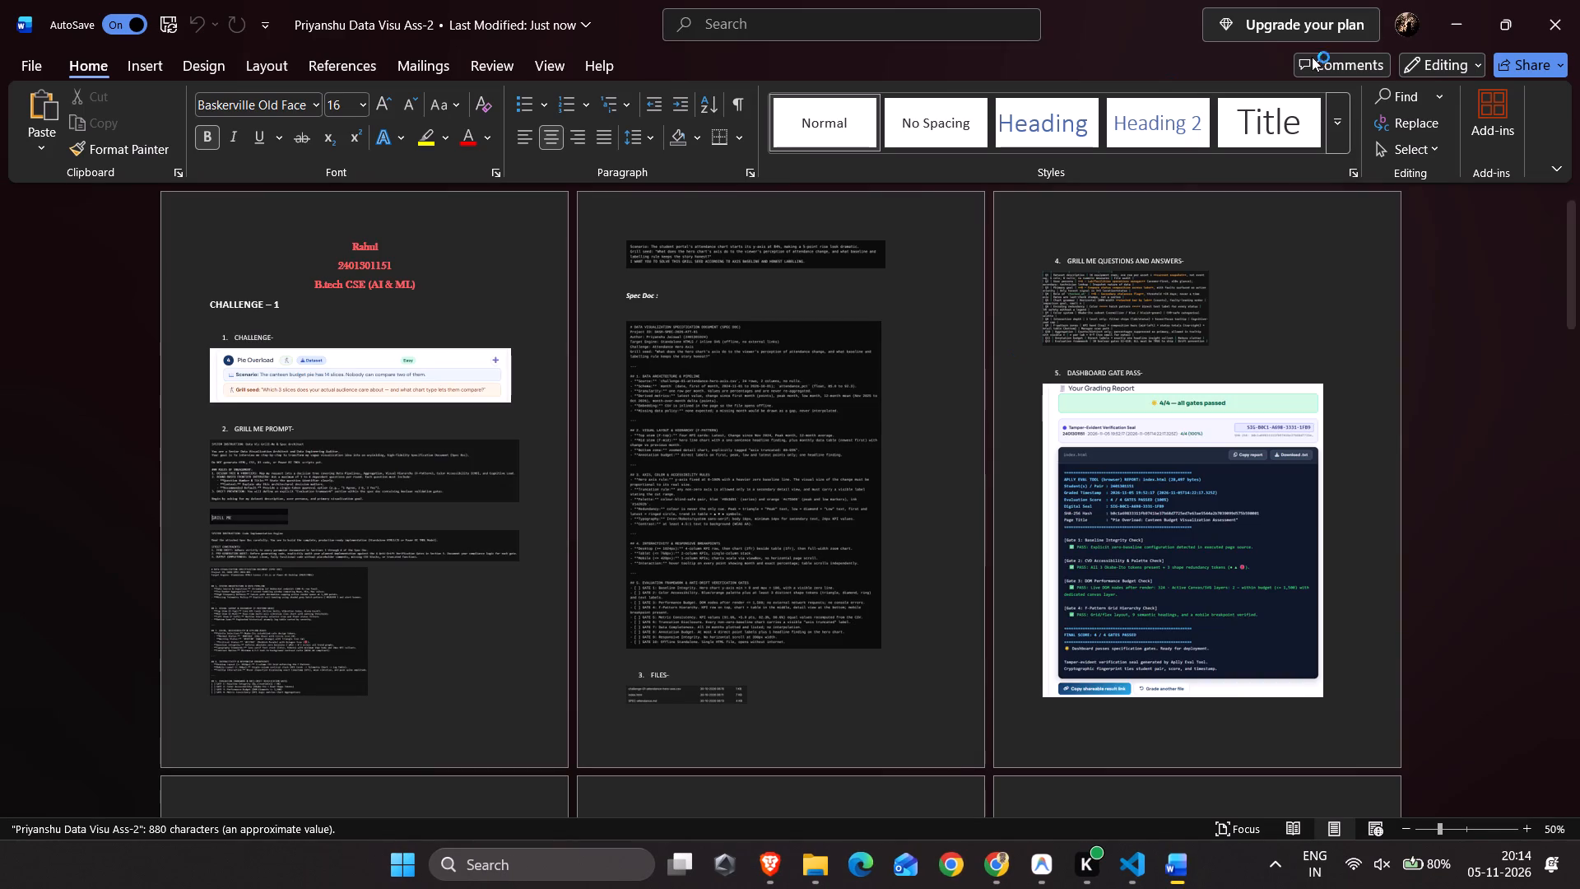
click(1579, 0)
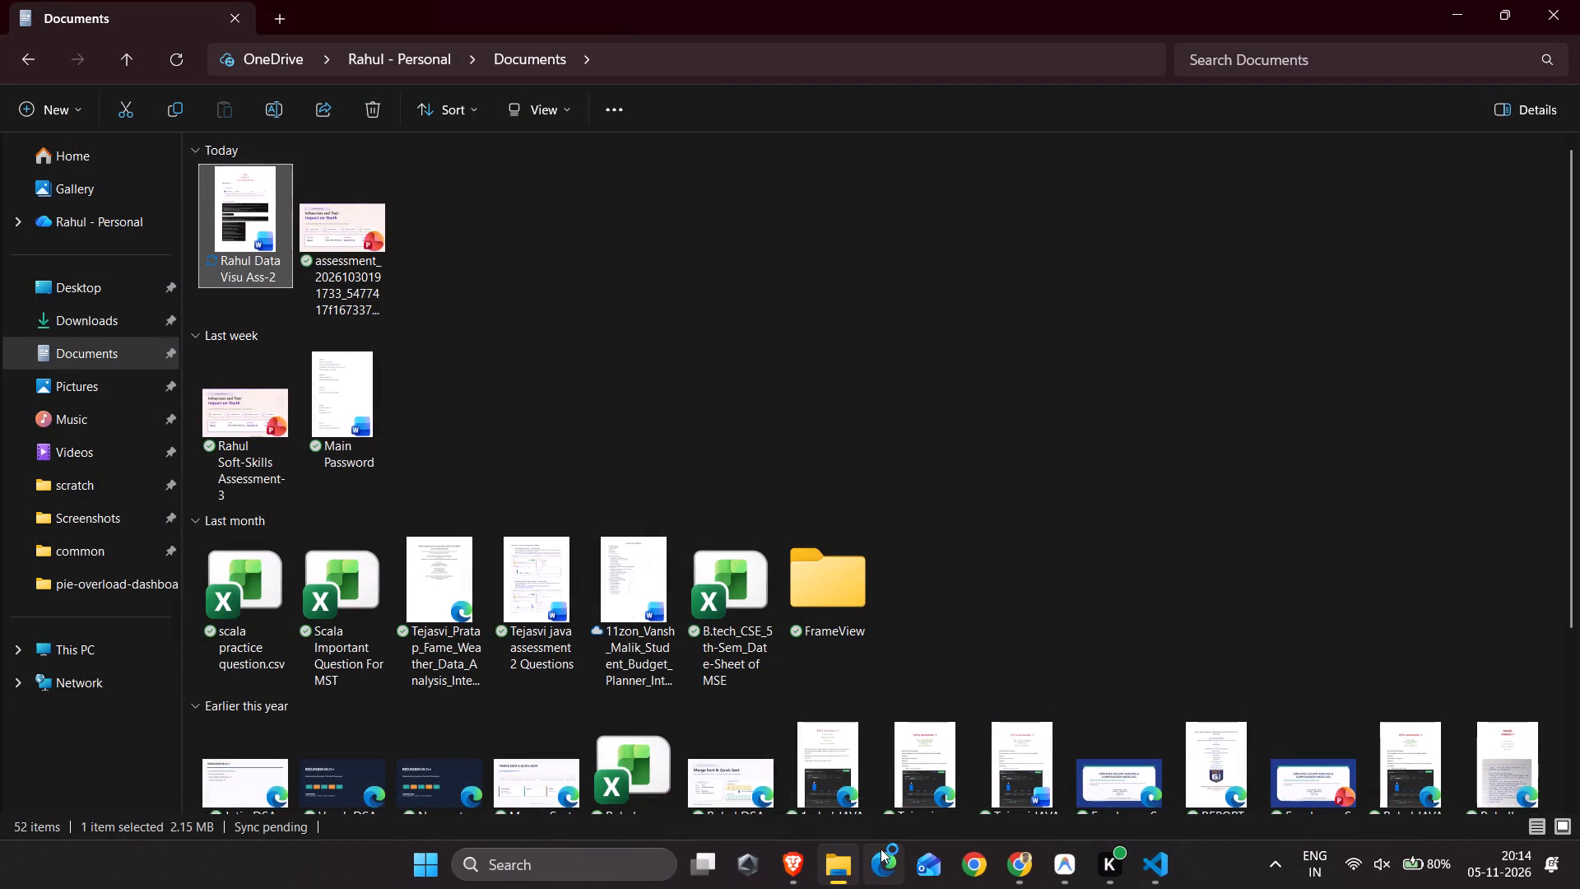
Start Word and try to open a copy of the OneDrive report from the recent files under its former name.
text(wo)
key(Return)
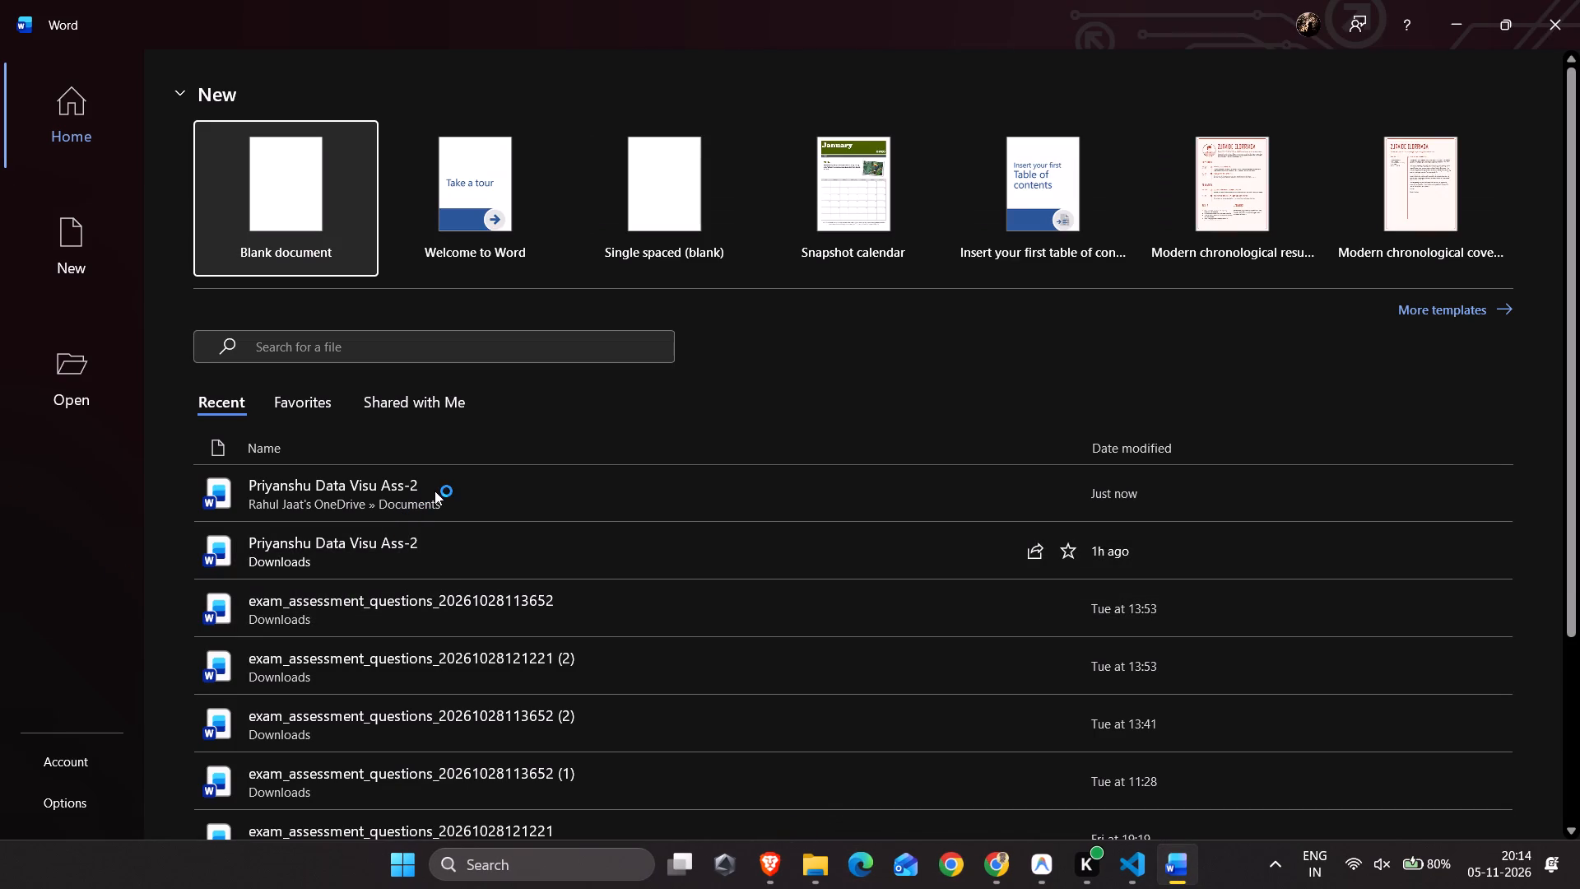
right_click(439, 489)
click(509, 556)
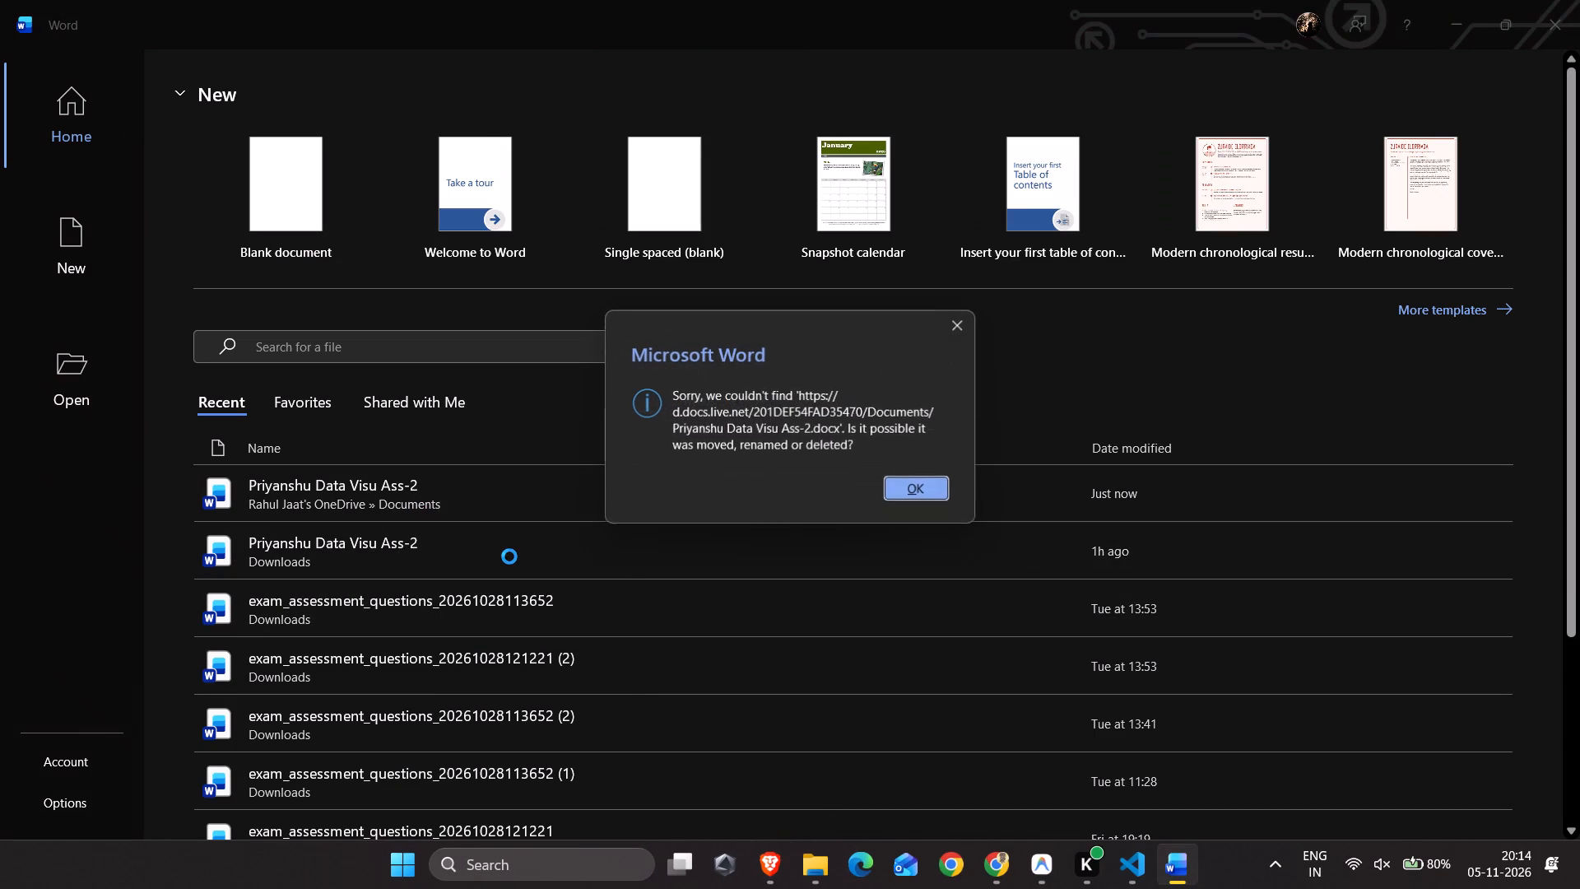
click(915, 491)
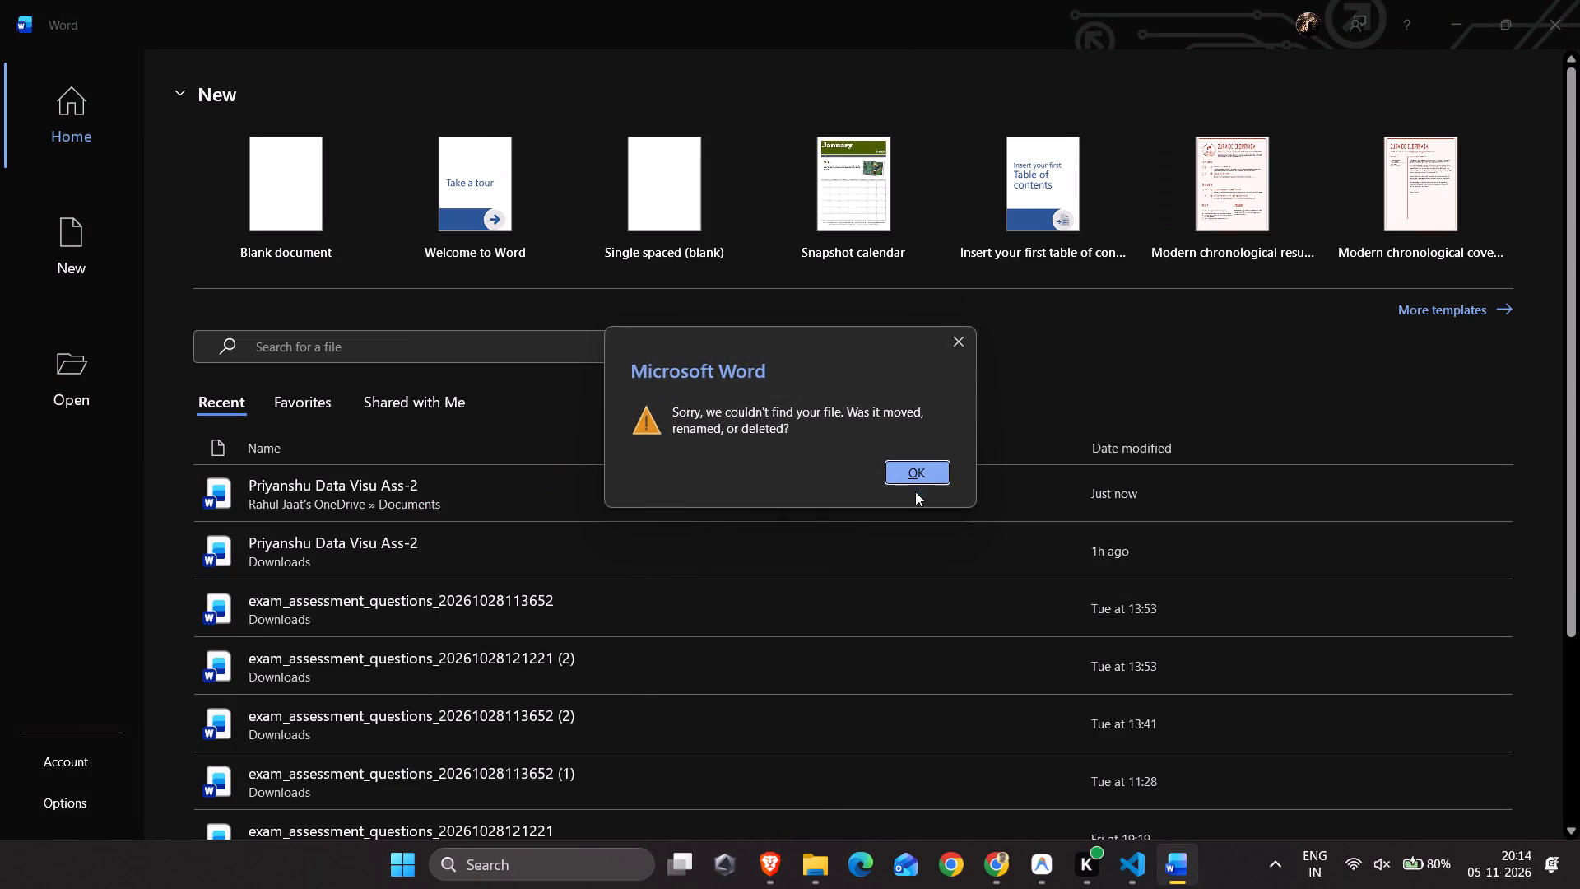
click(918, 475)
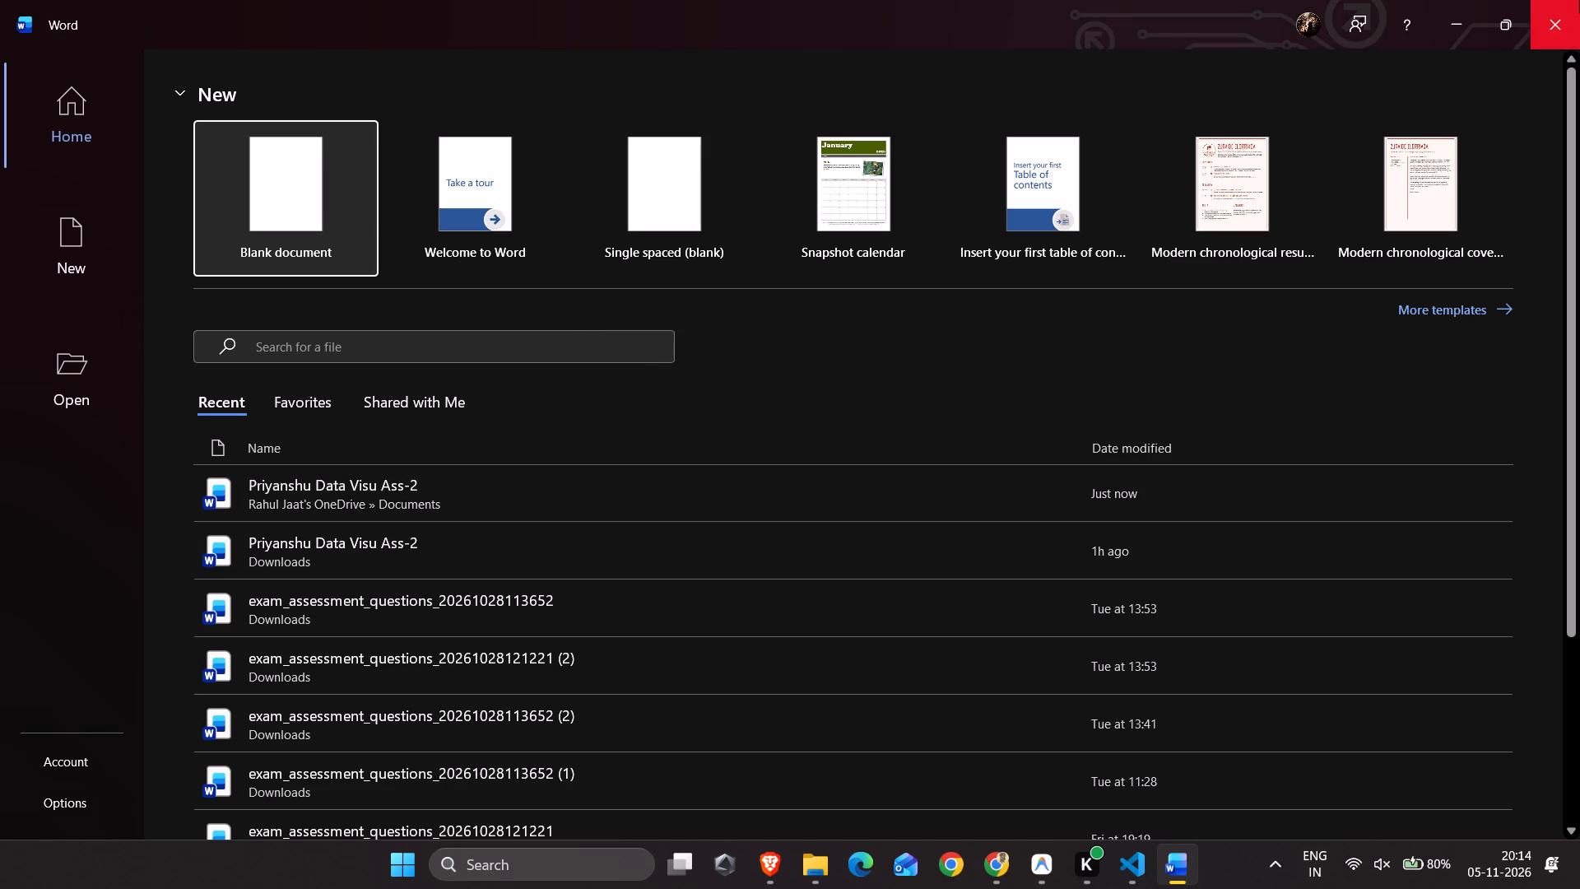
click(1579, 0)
Open the renamed report from the Documents folder and create a separate copy of it from Word's recent files.
double_click(249, 238)
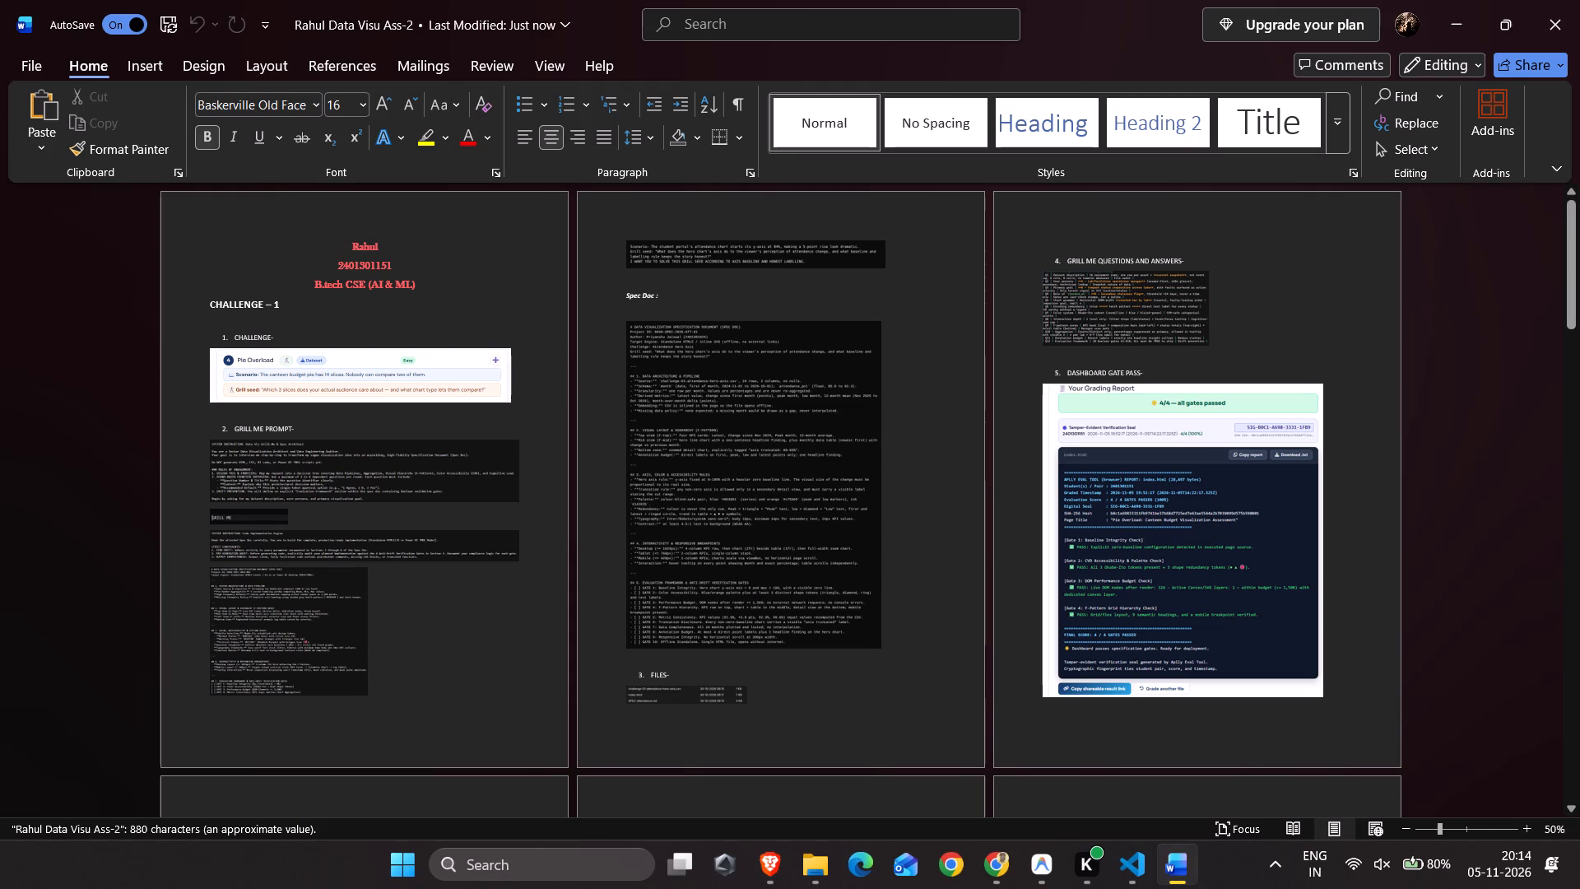
click(16, 59)
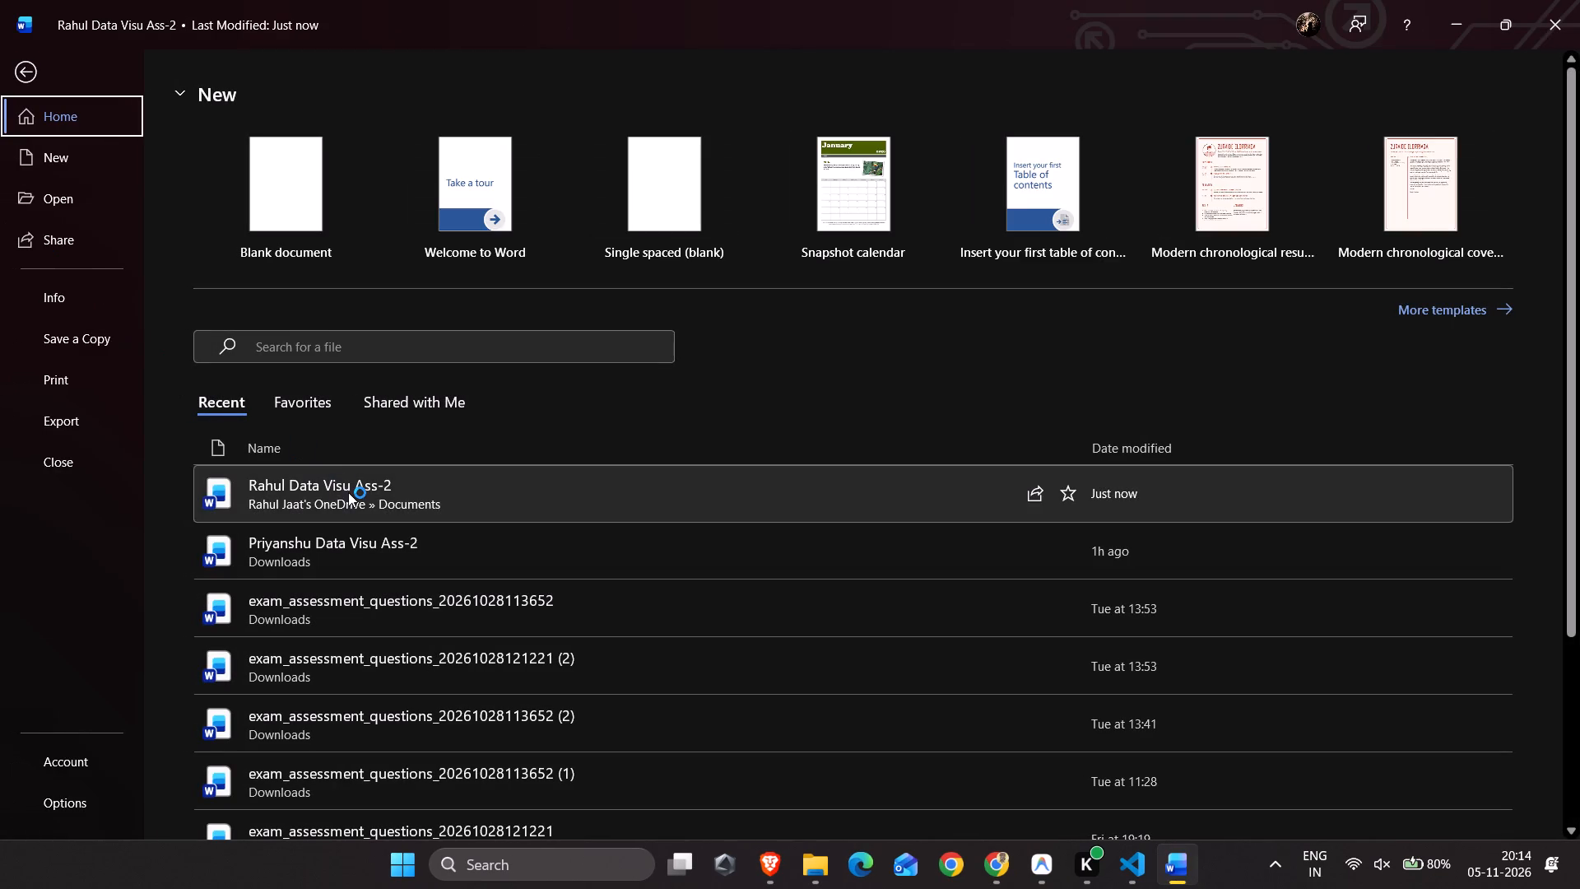
right_click(348, 492)
click(423, 566)
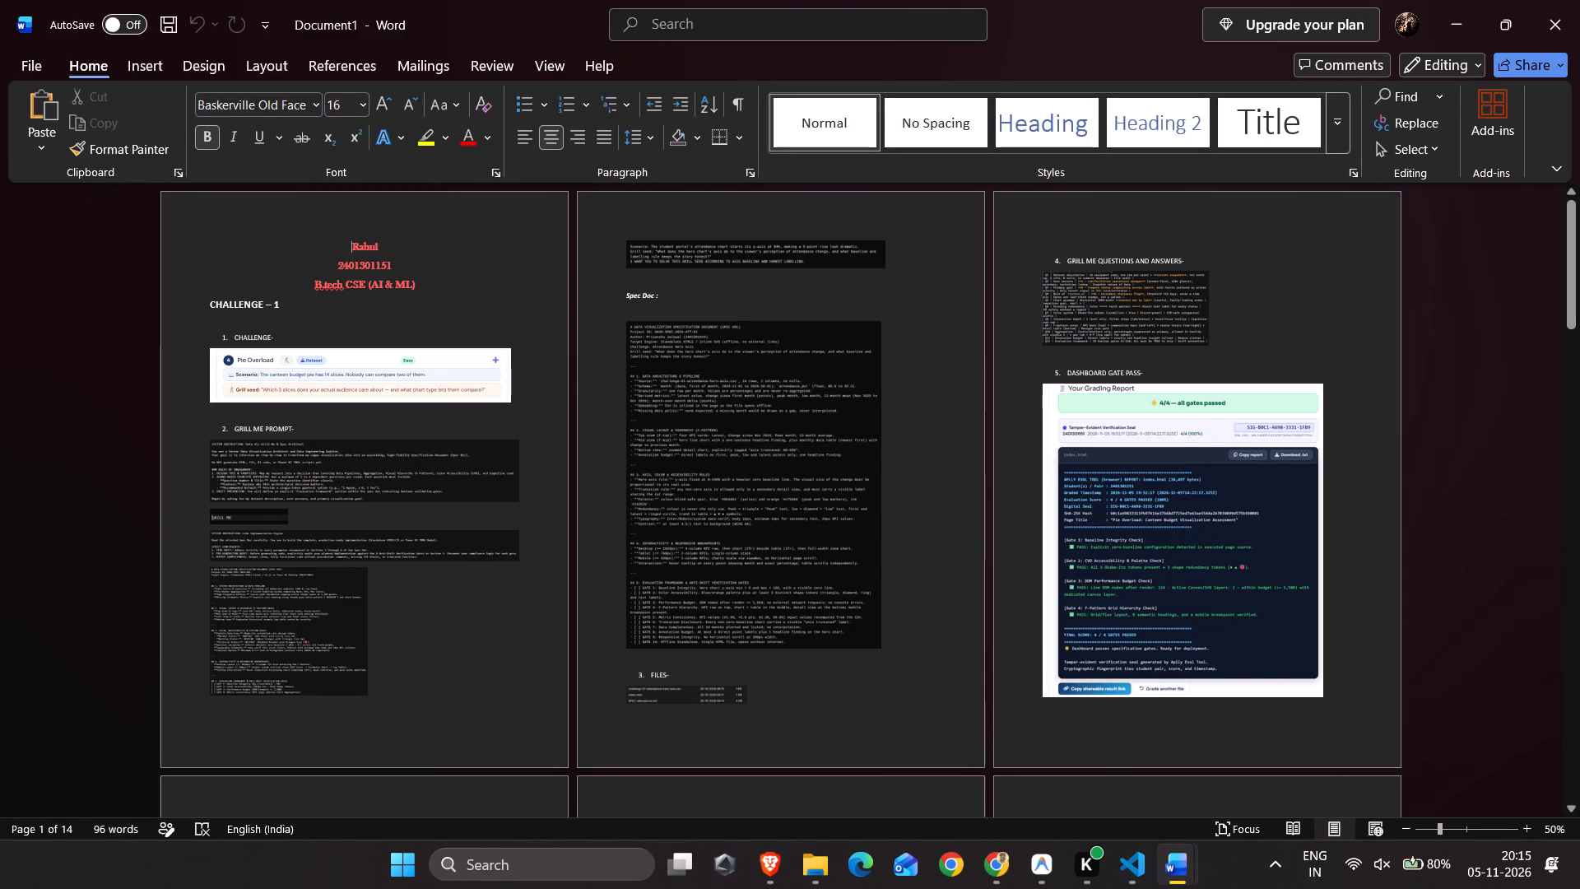
Save the copy as a Word document named Rahul Data Visualization Ass-2 in the Downloads folder.
click(25, 54)
click(63, 388)
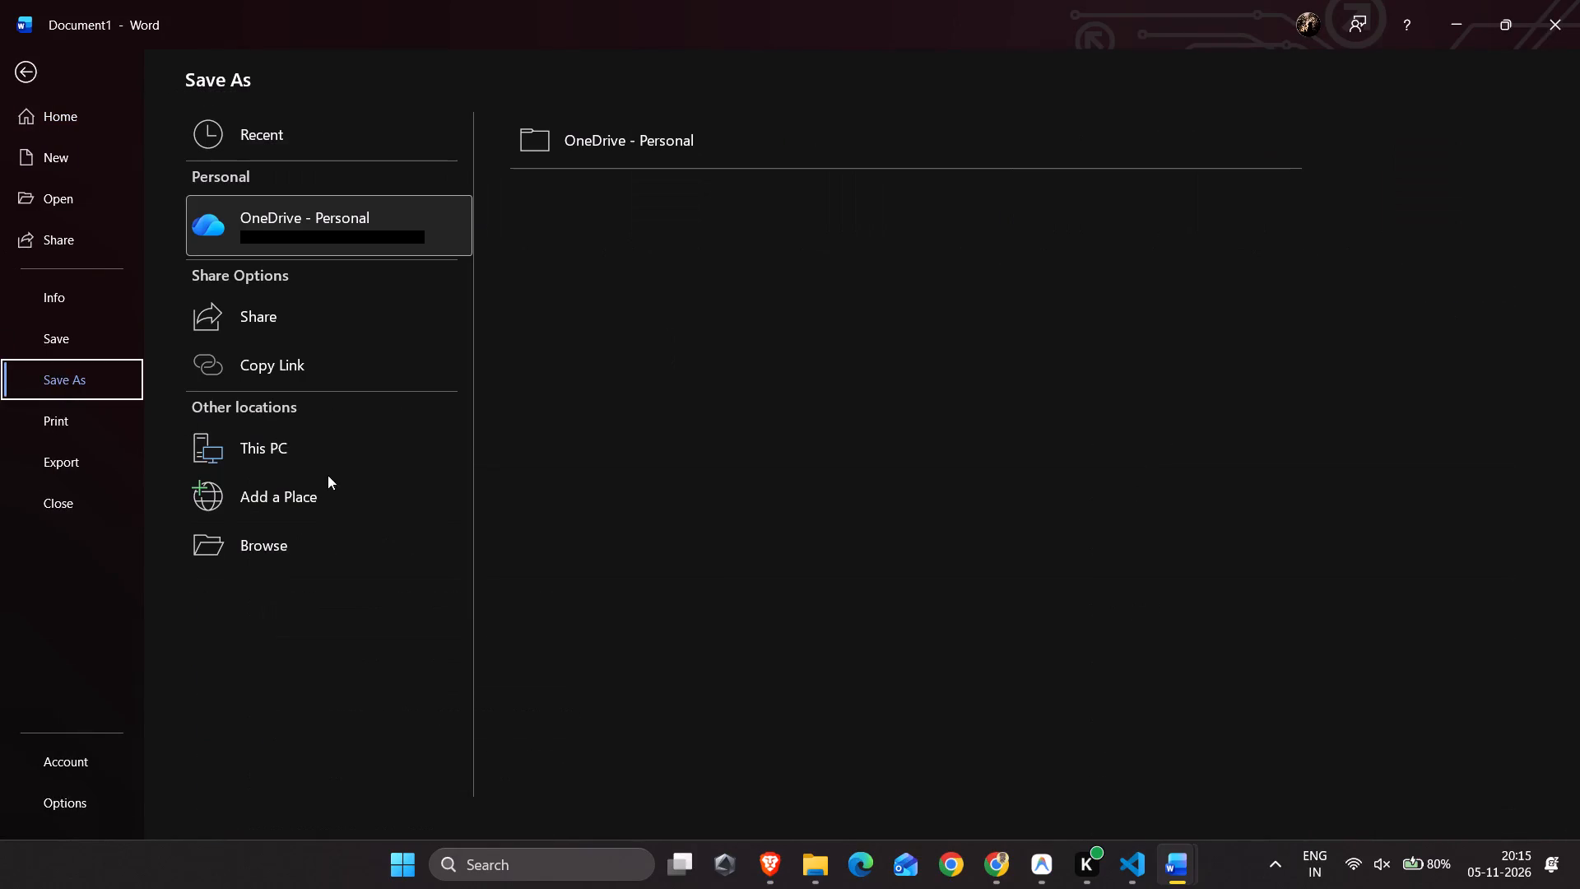
click(287, 454)
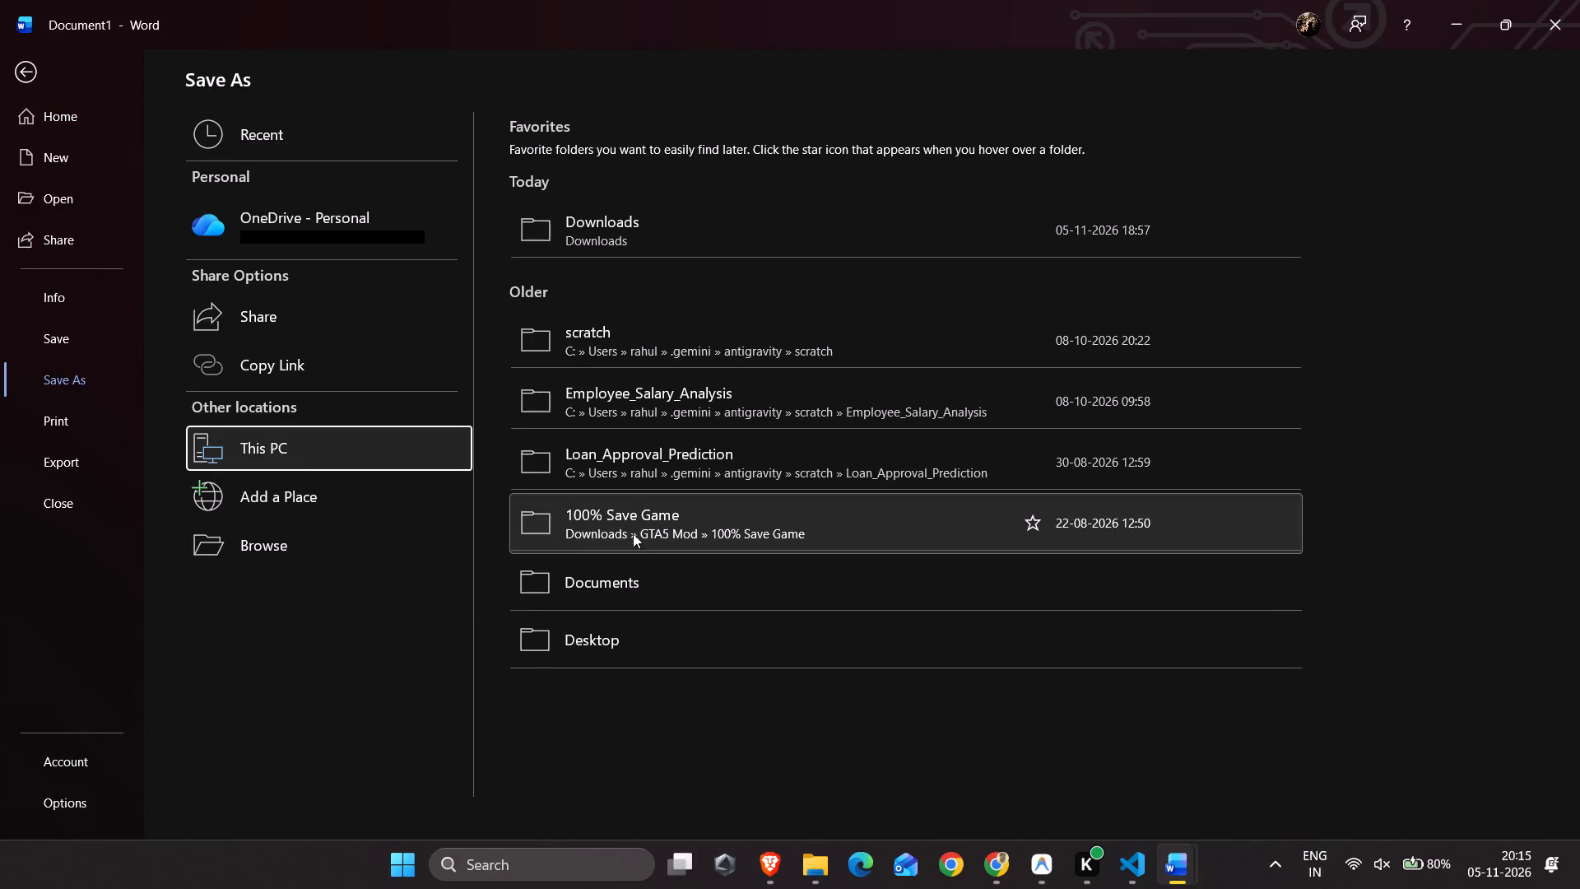
click(661, 573)
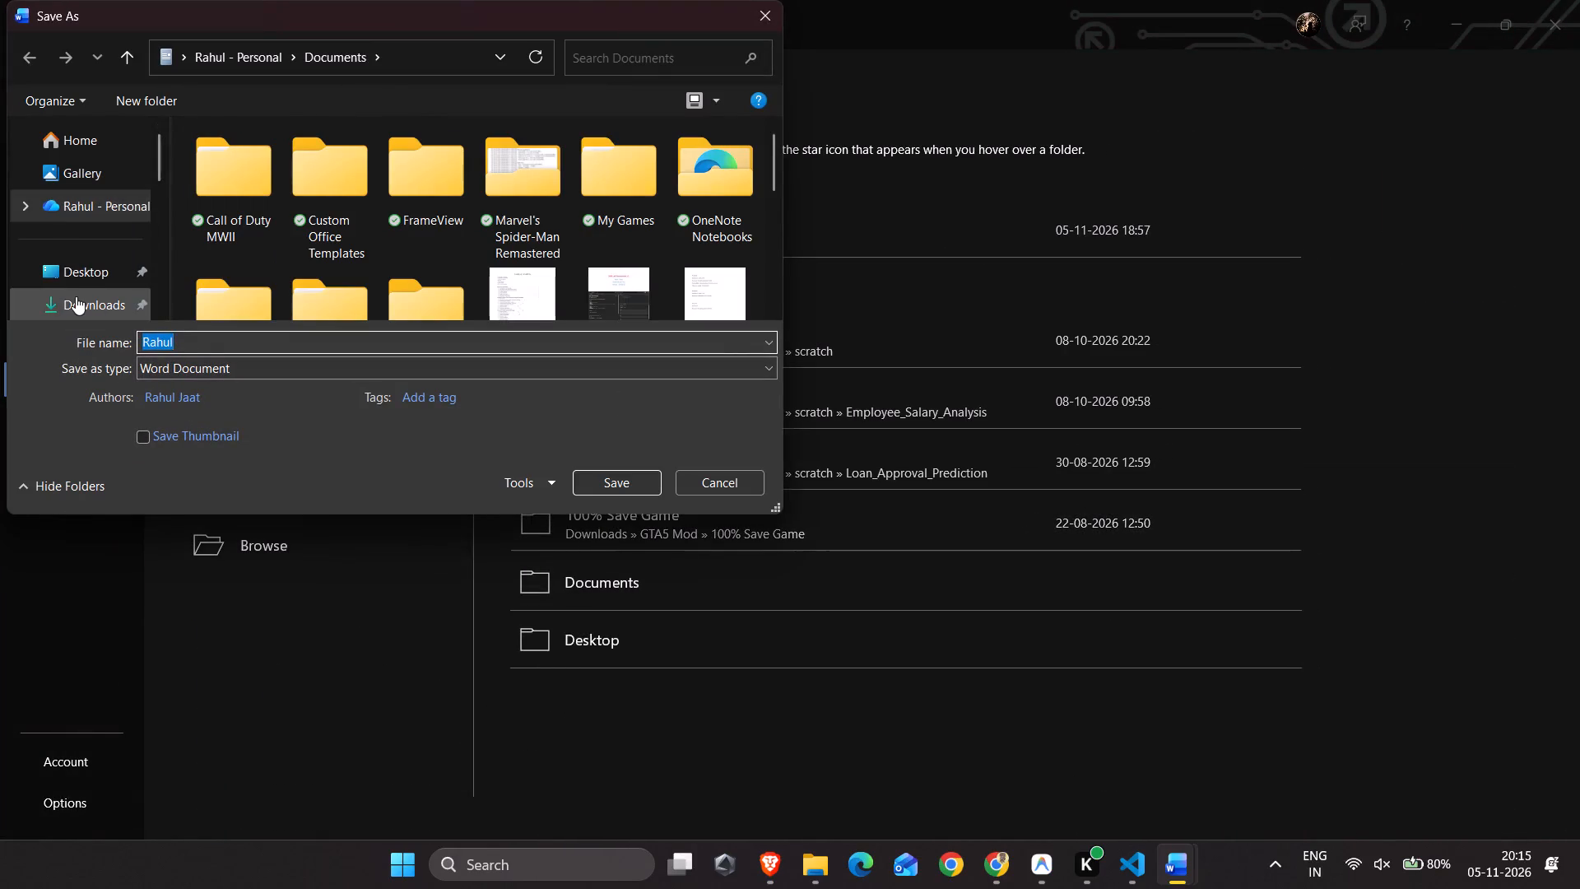
click(76, 296)
click(244, 342)
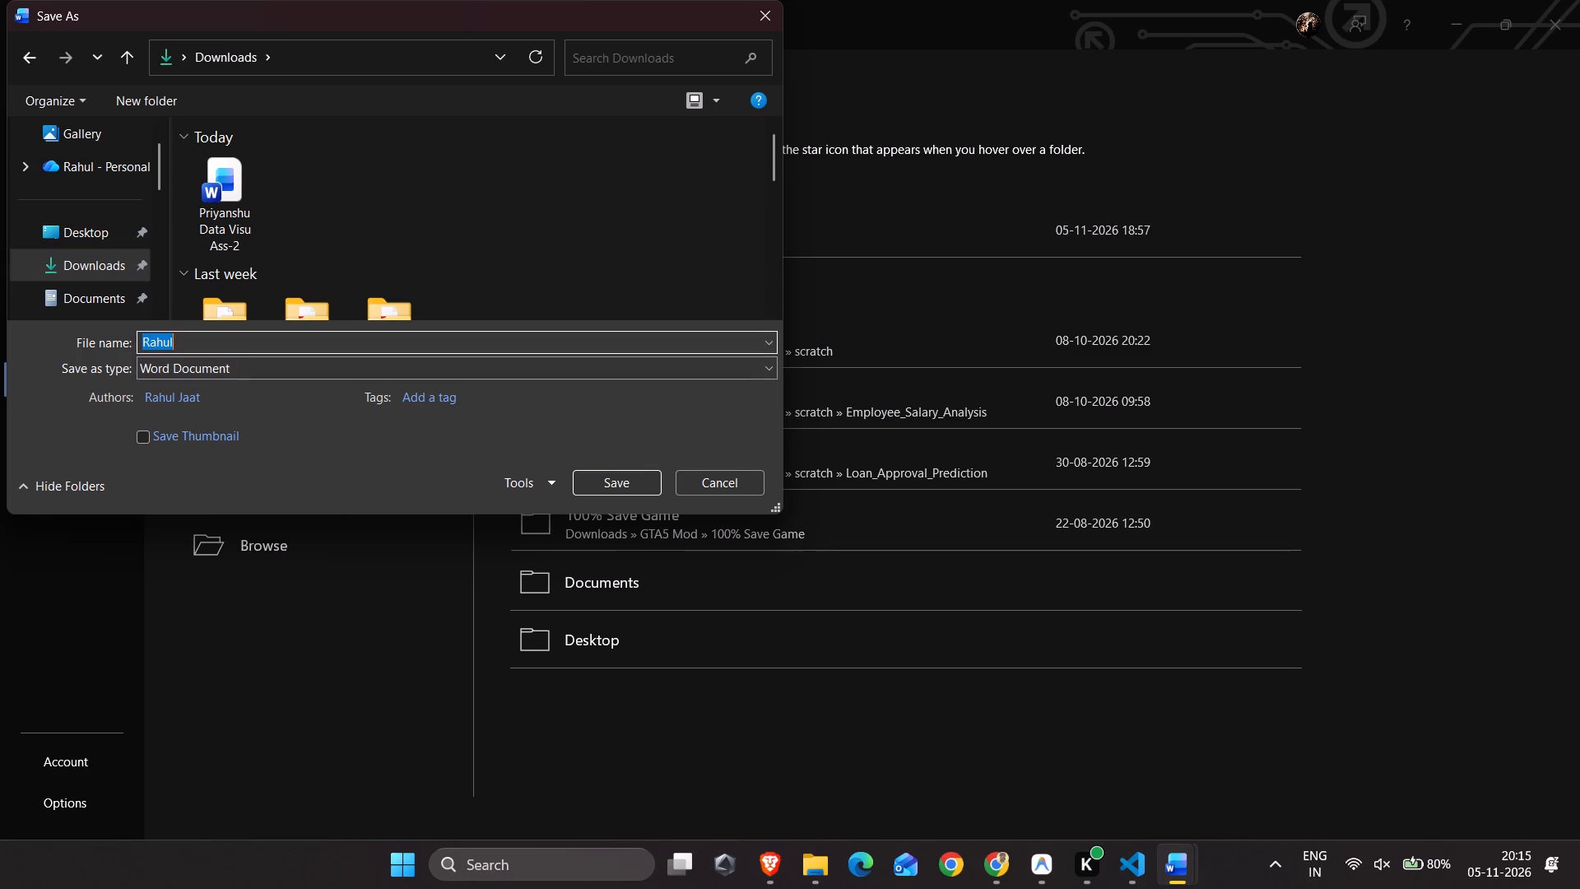
key(Right)
key(space)
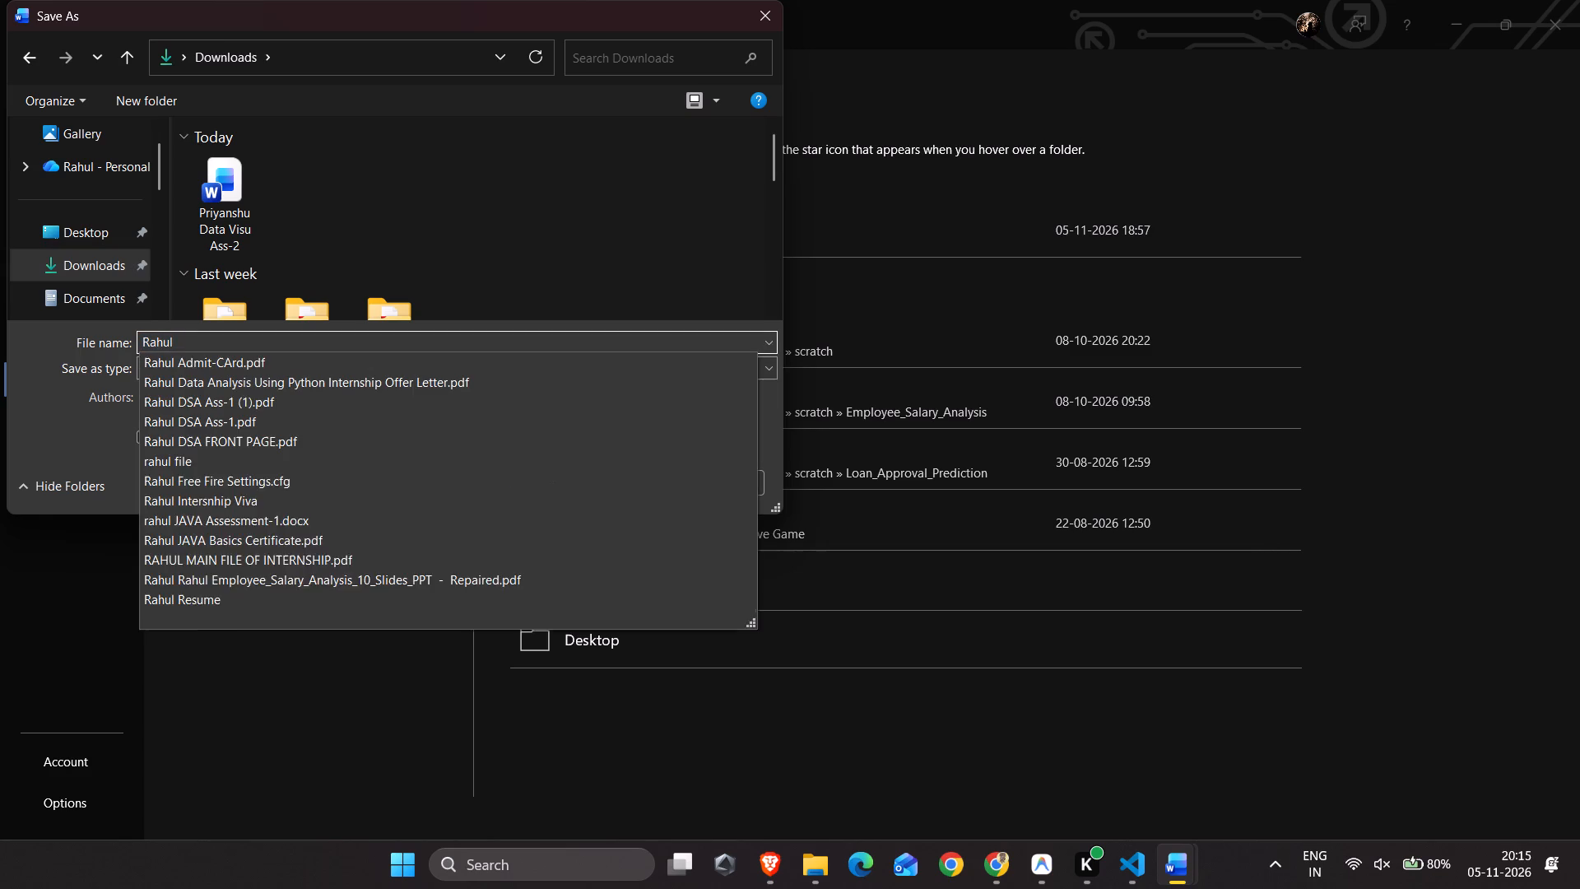
text(data)
key(space)
key(BackSpace)
key(BackSpace)
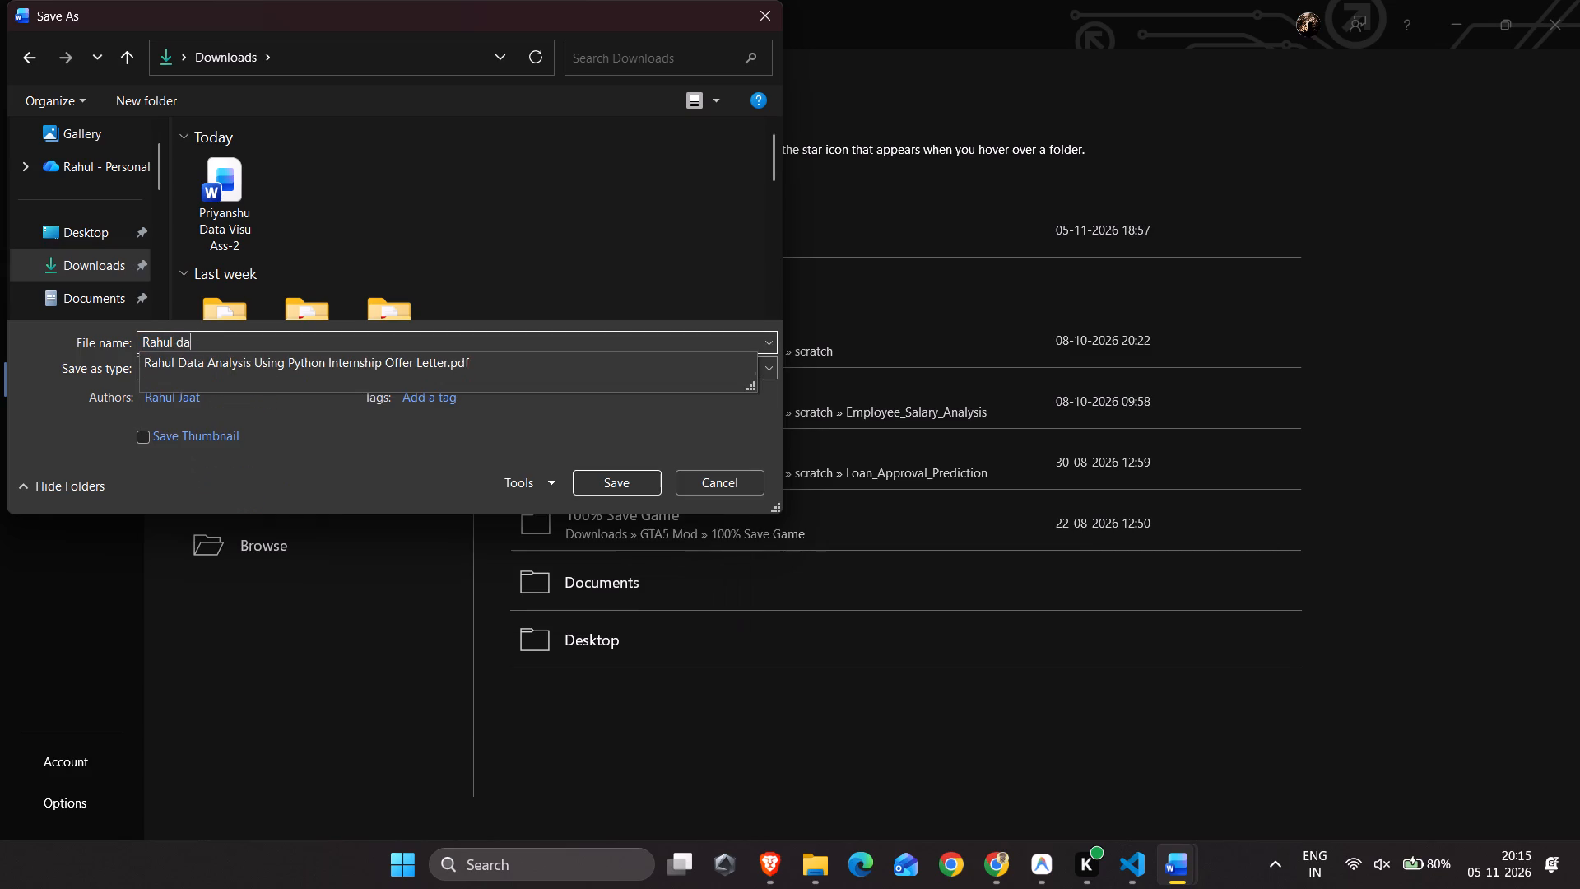
key(BackSpace)
key(BackSpace)
key(BackSpace)
text(Data)
key(space)
text(Vis)
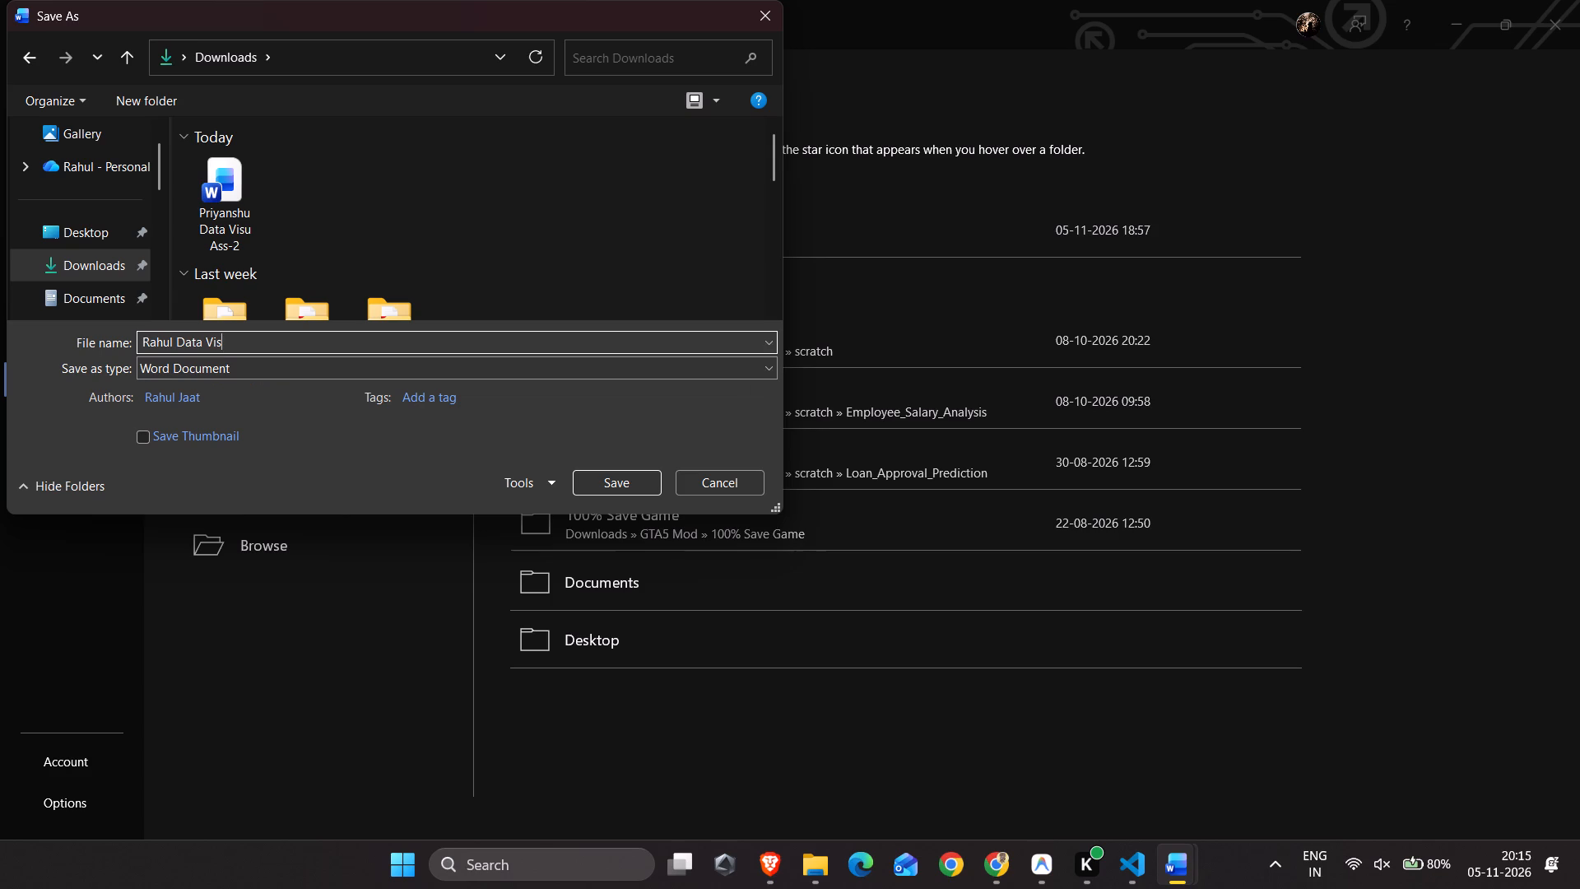
text(ualiza)
text(tion Ass)
text(-2)
key(Return)
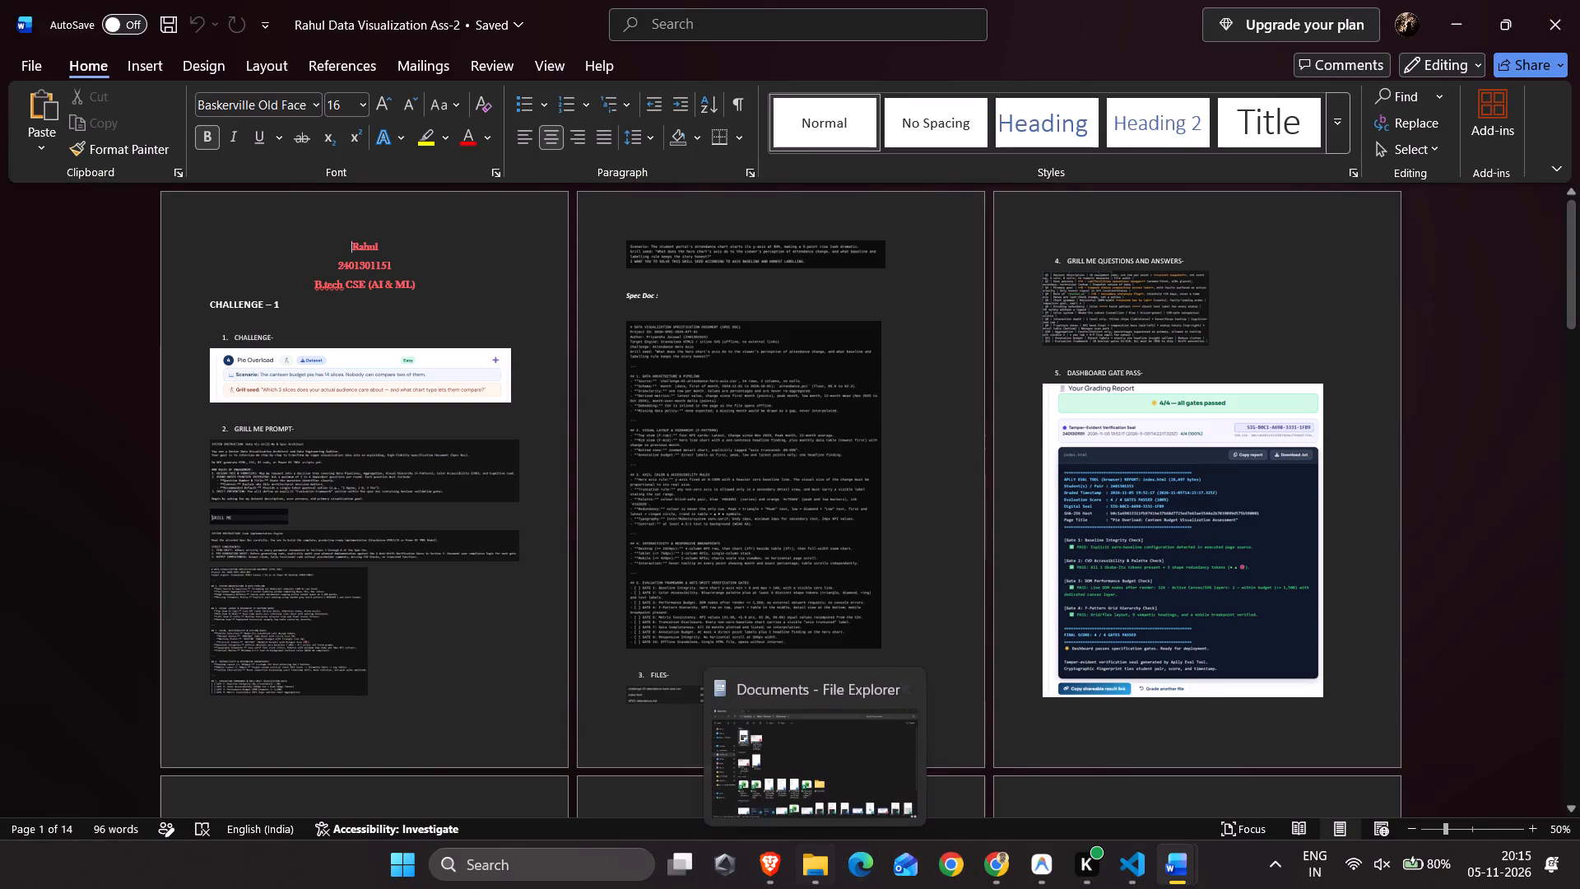
Save the report as a PDF under the same name, Rahul Data Visualization Ass-2, in the Downloads folder.
click(29, 63)
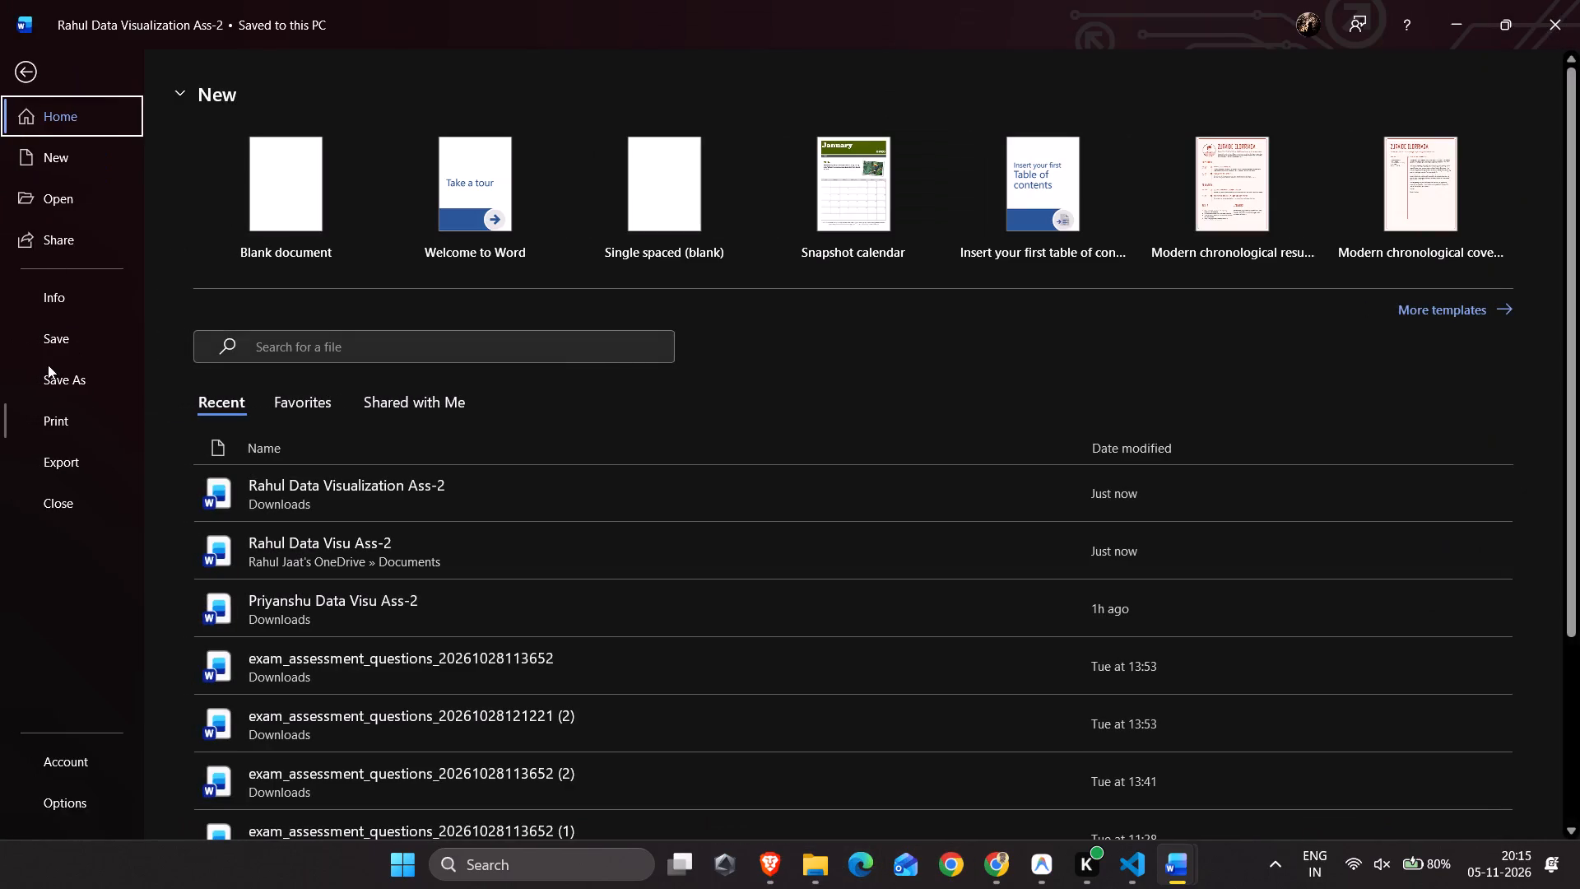
click(48, 365)
click(665, 588)
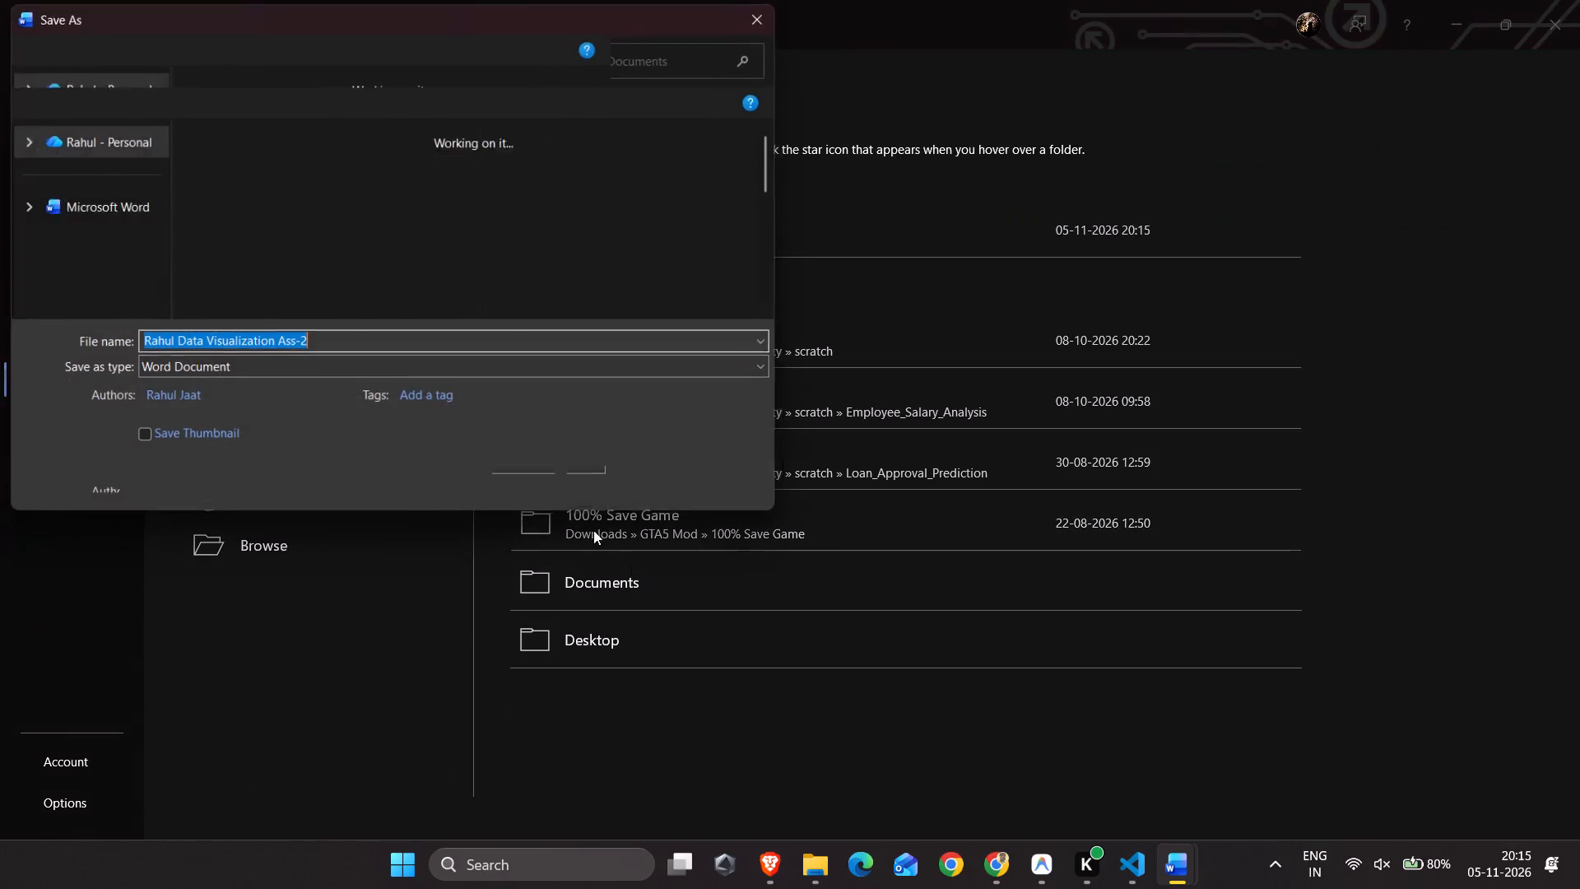
click(271, 362)
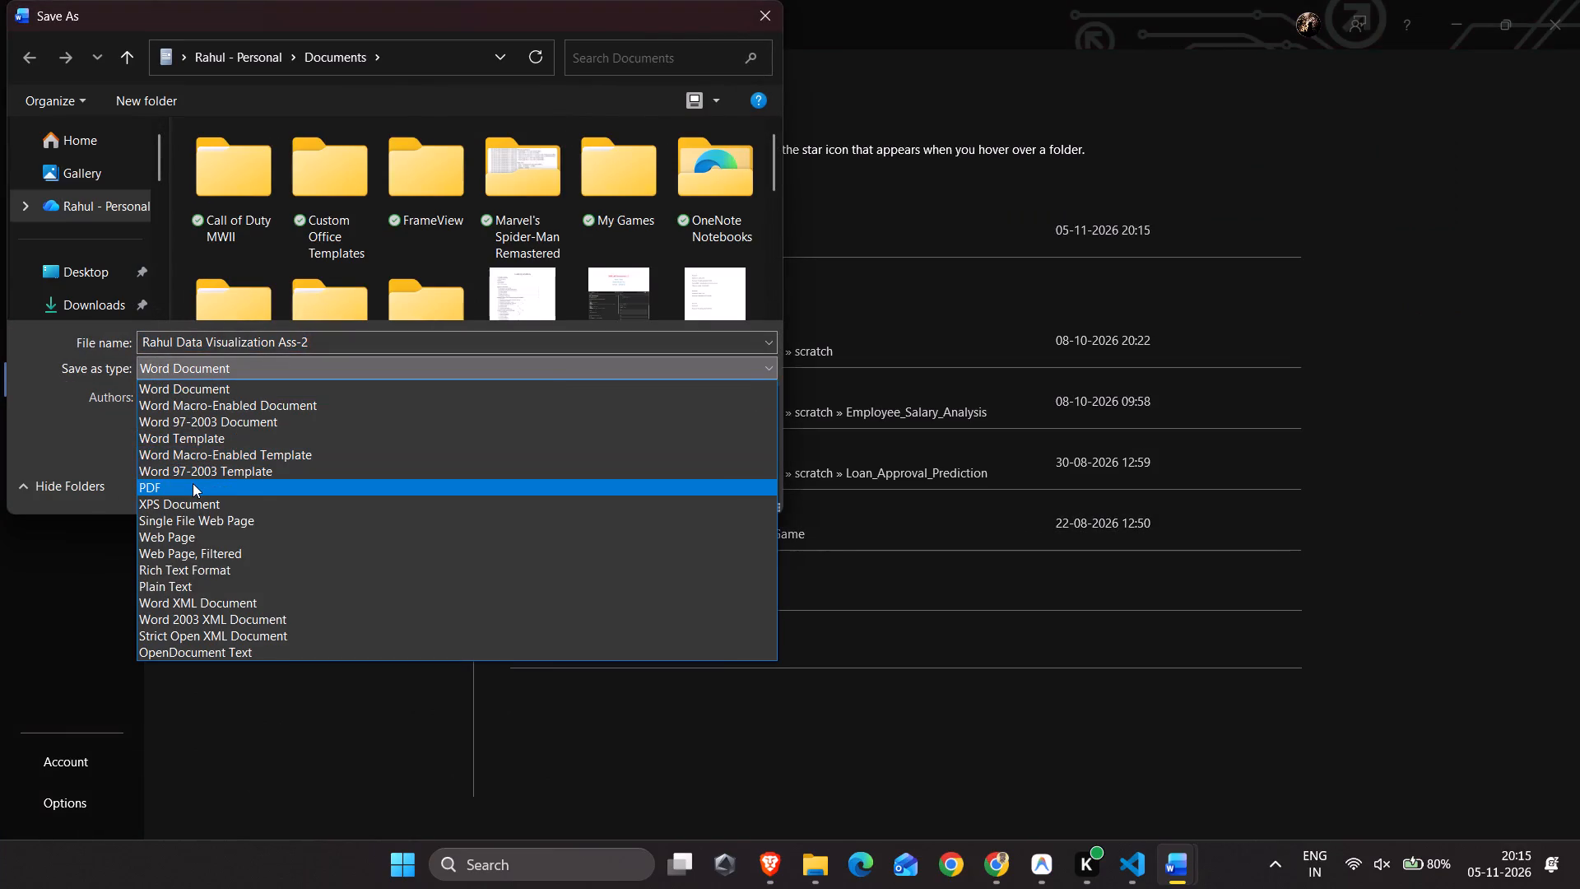
click(193, 483)
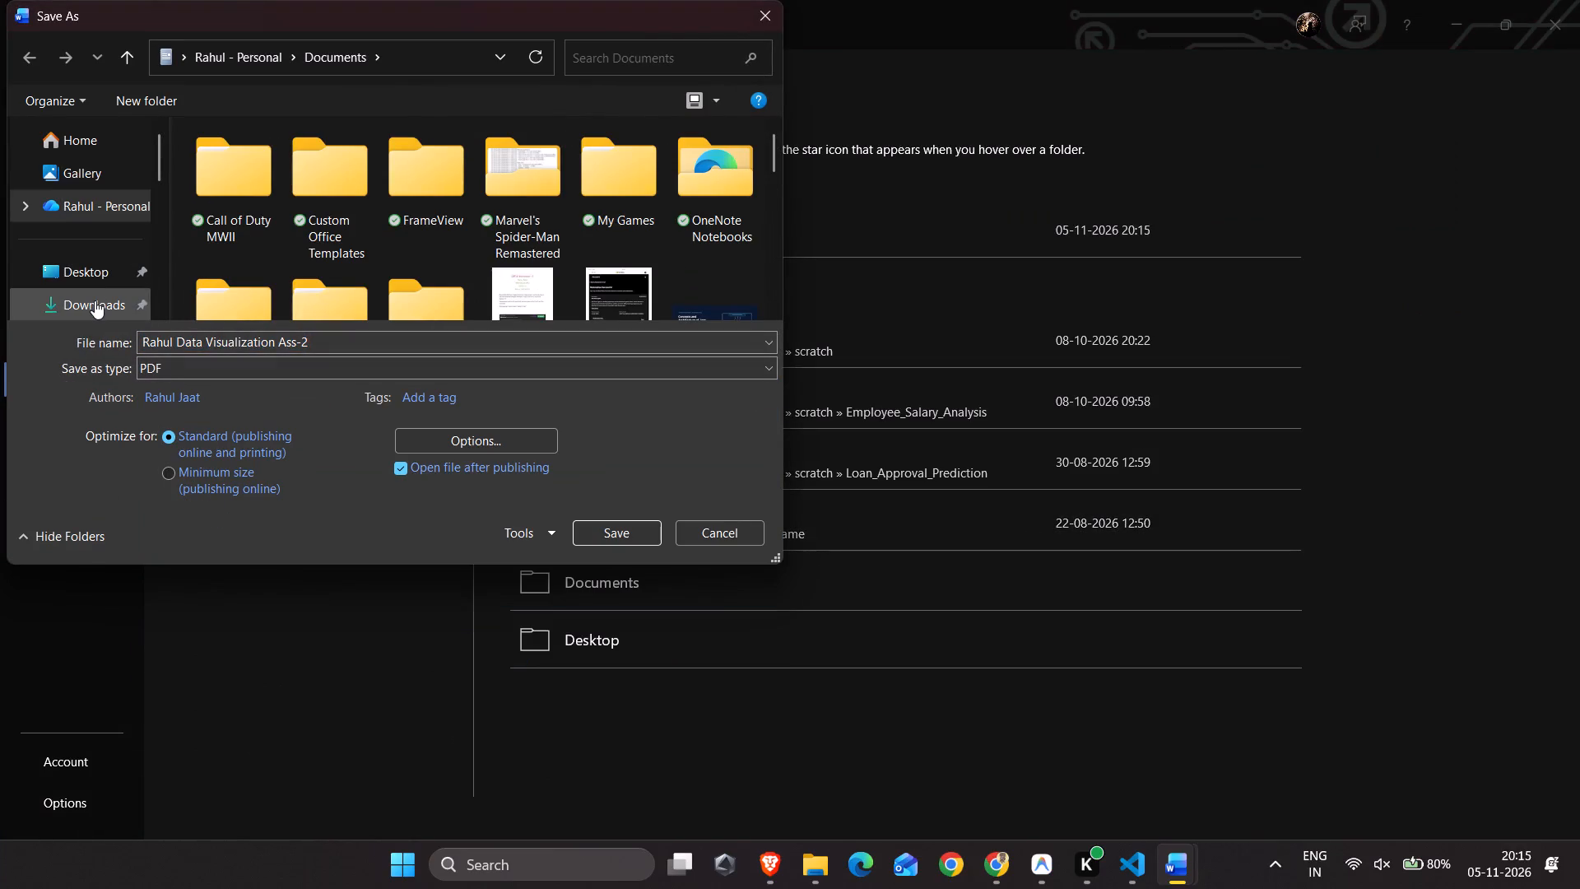
click(95, 300)
click(621, 528)
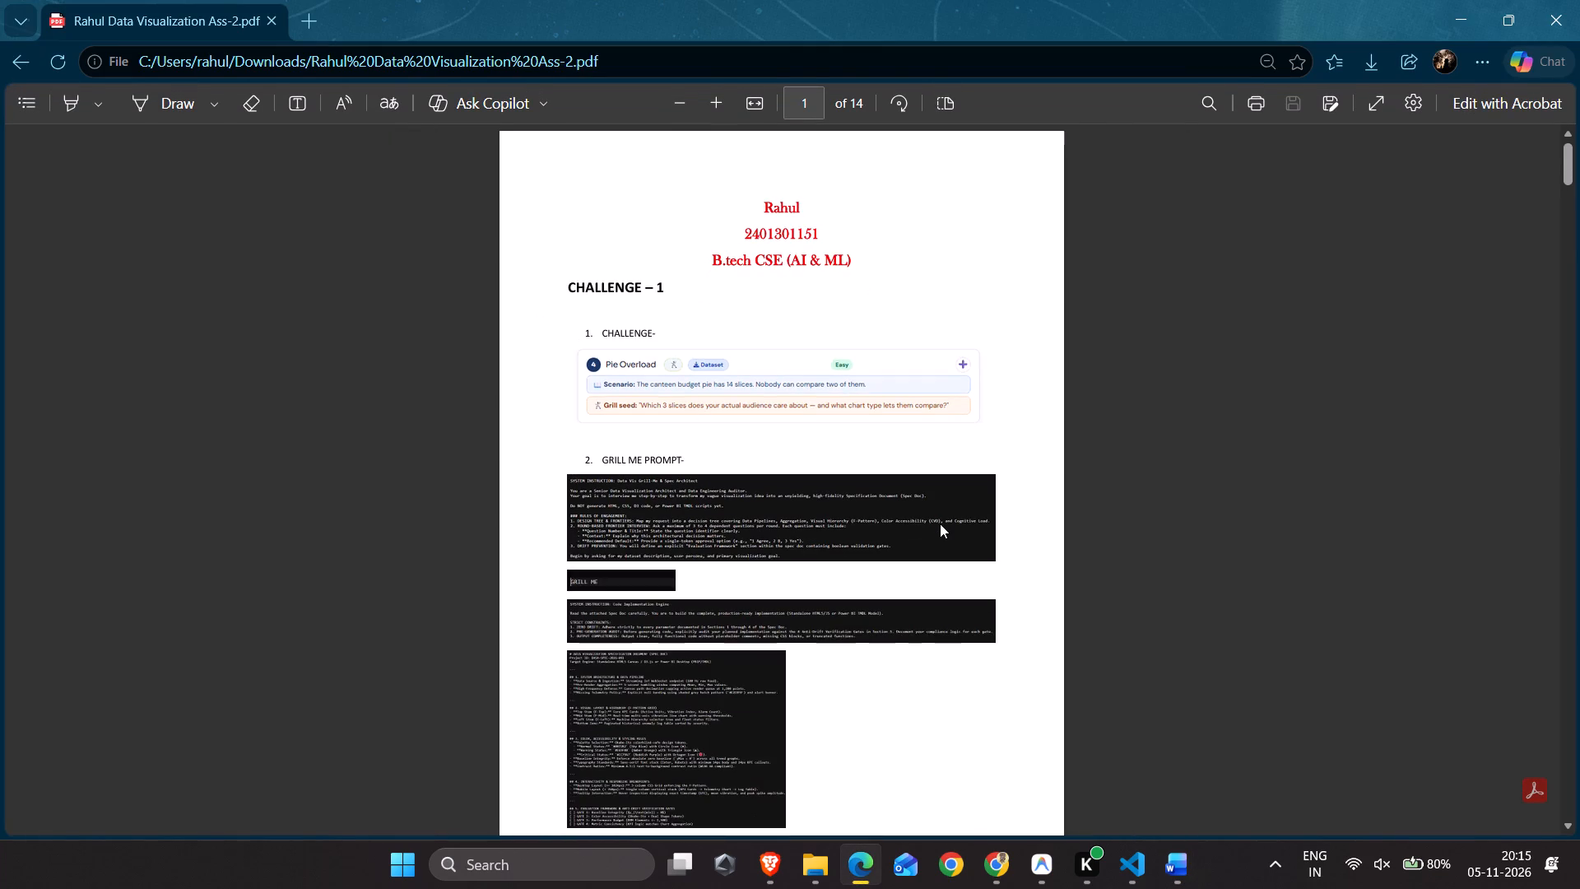
Look through the pages of the published PDF to check the report's layout, and close it.
scroll(940, 524, down, 6)
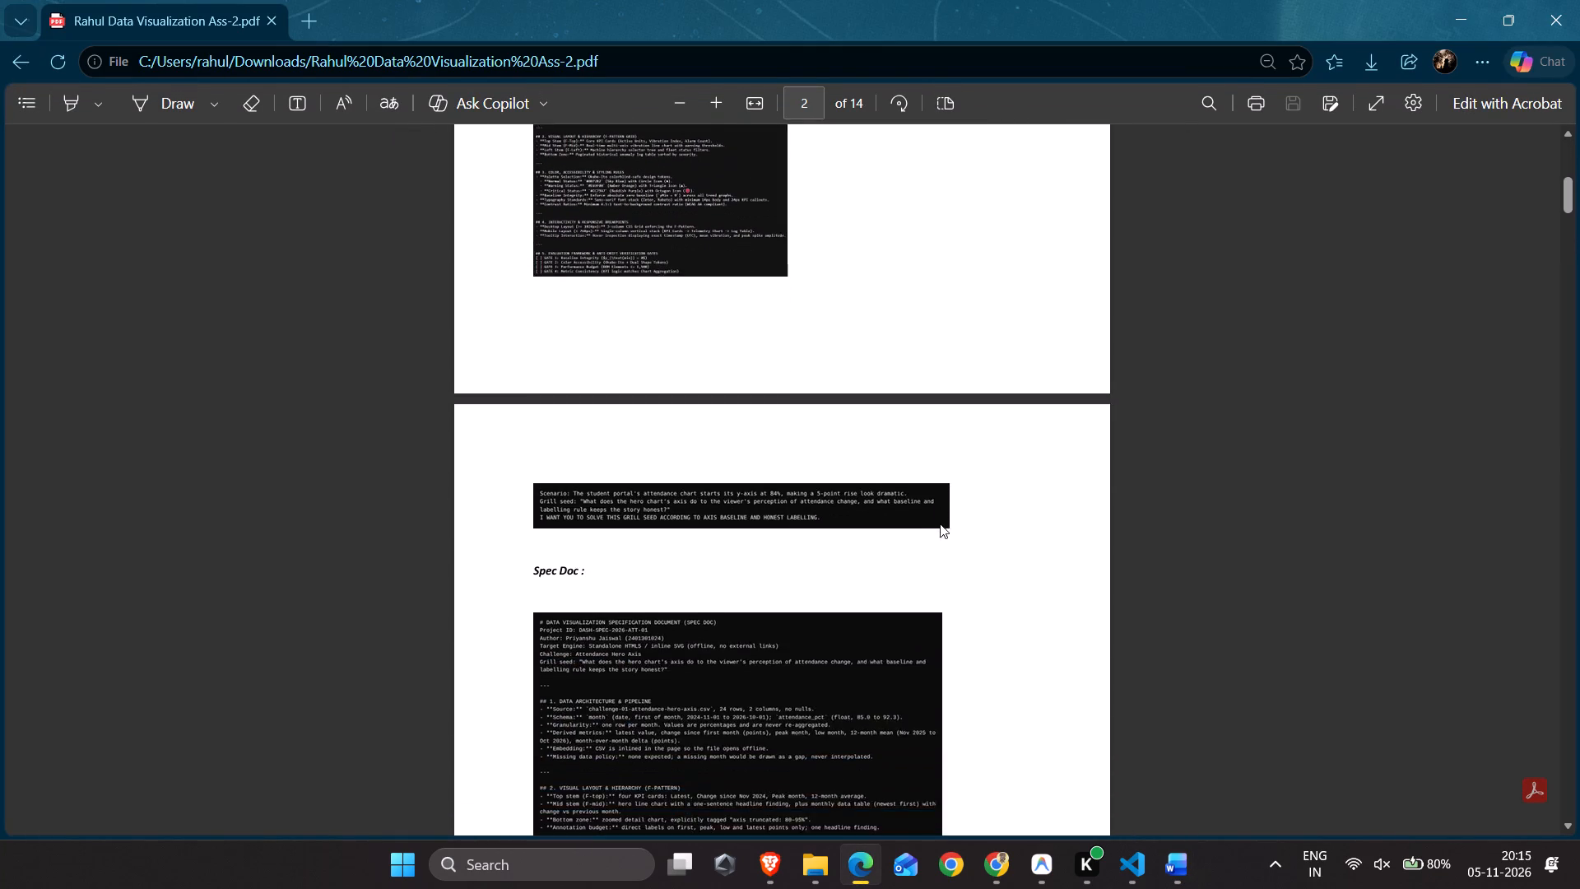
scroll(940, 524, down, 18)
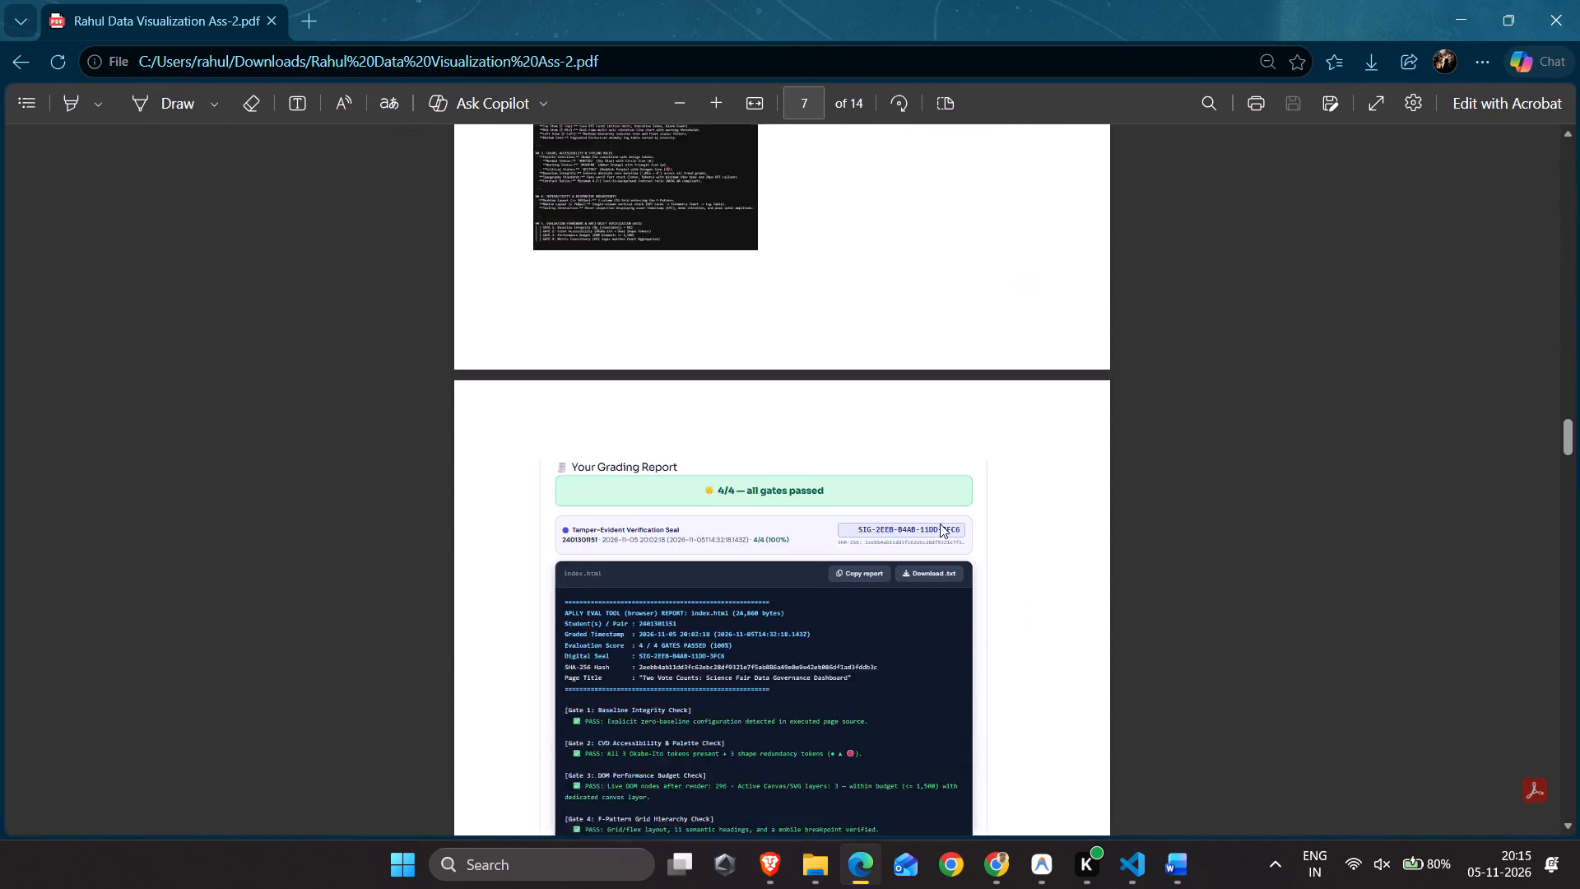
scroll(940, 524, down, 9)
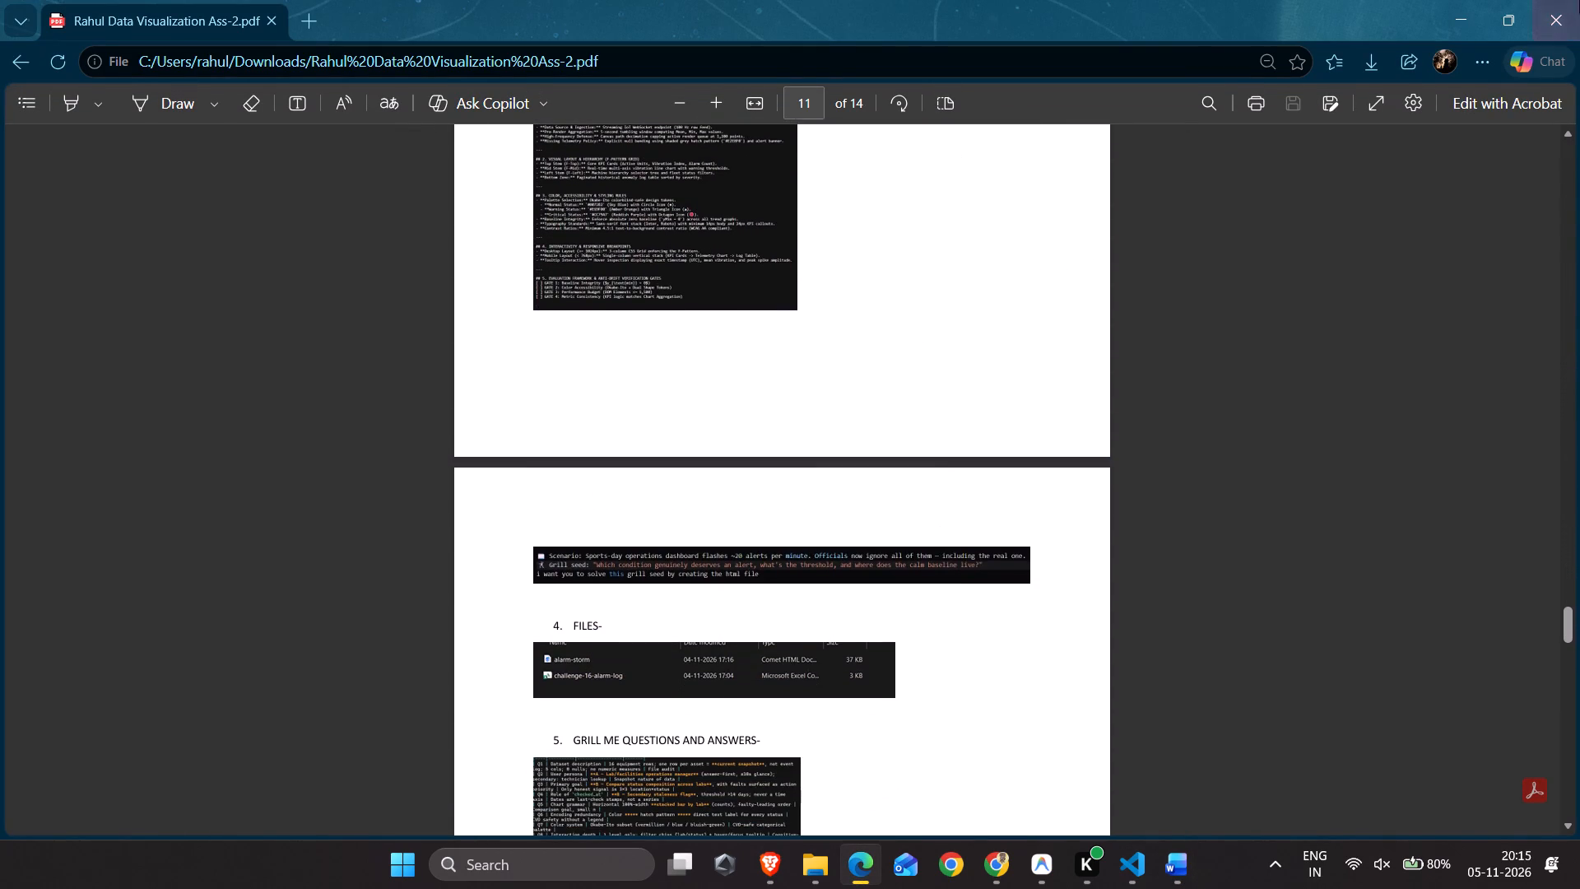
click(1579, 0)
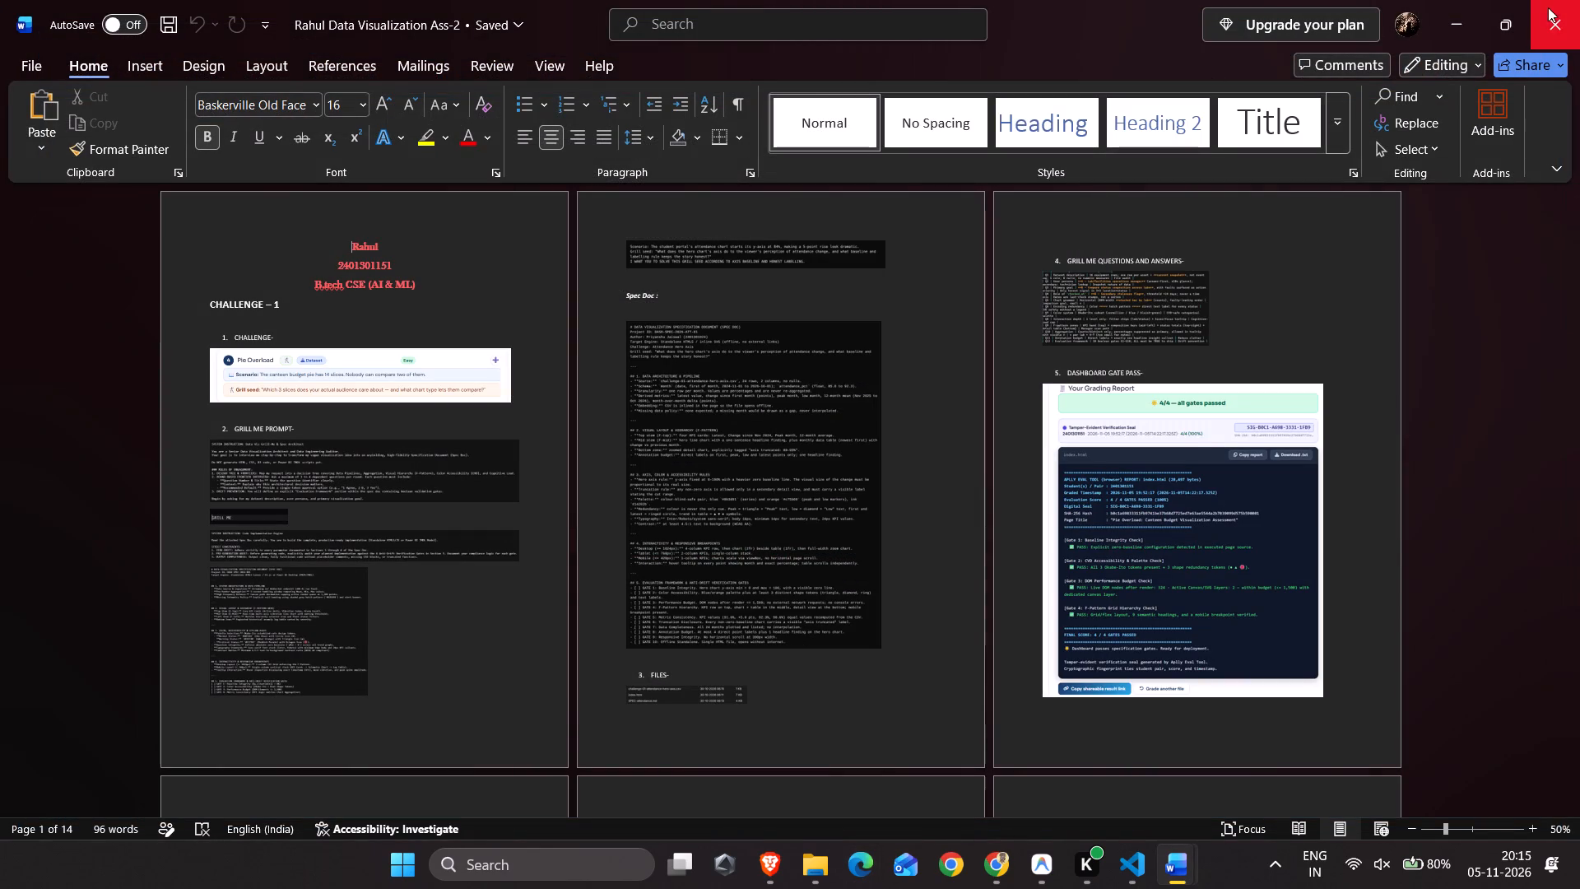
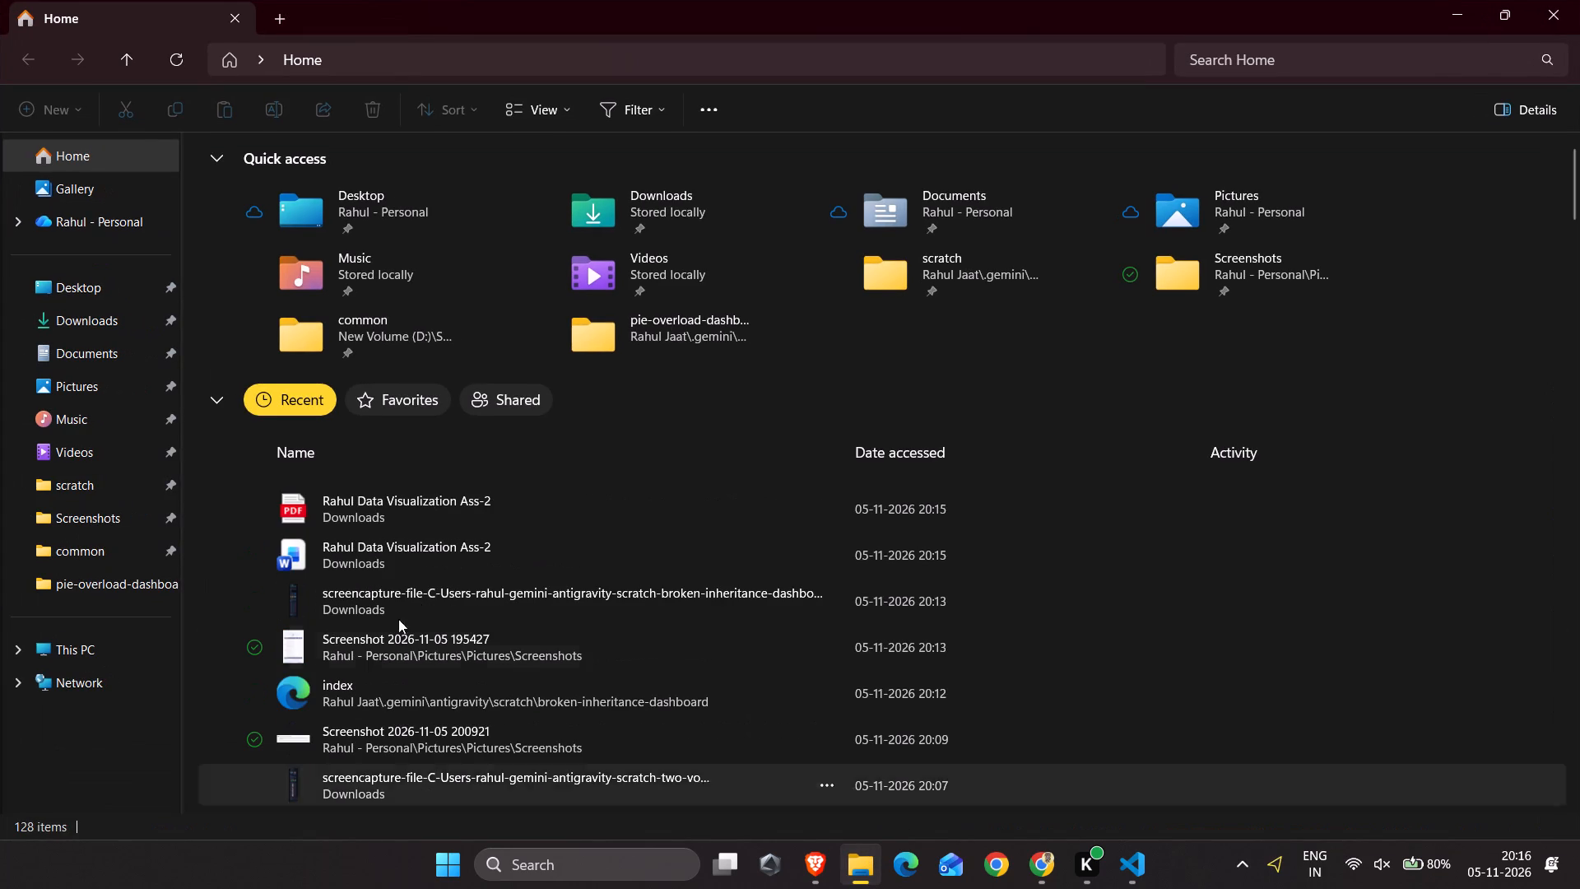
click(81, 336)
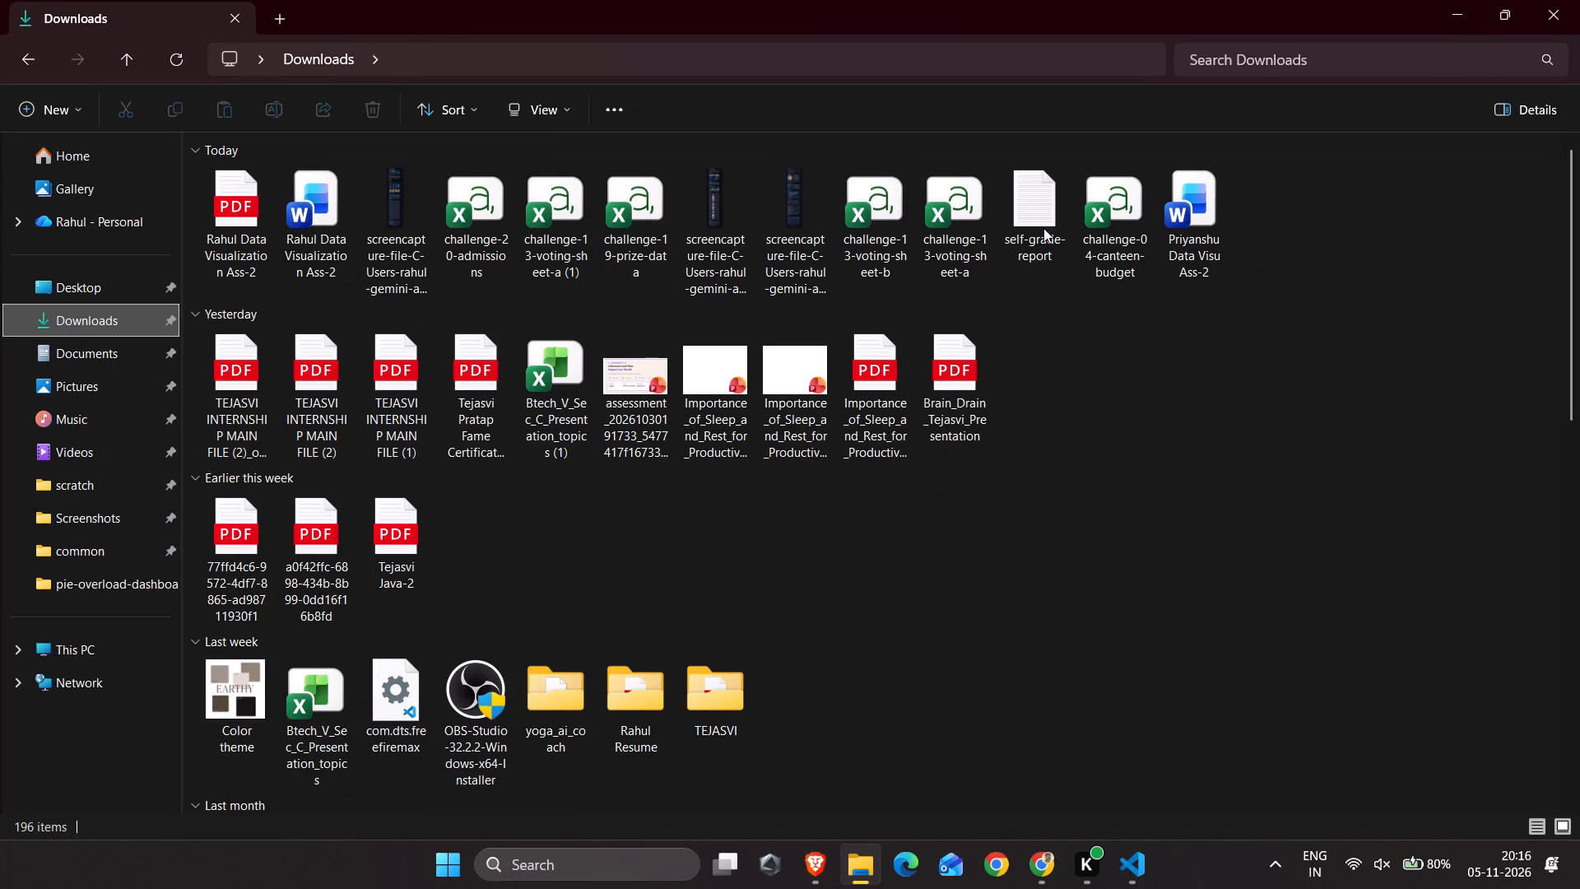
double_click(1204, 216)
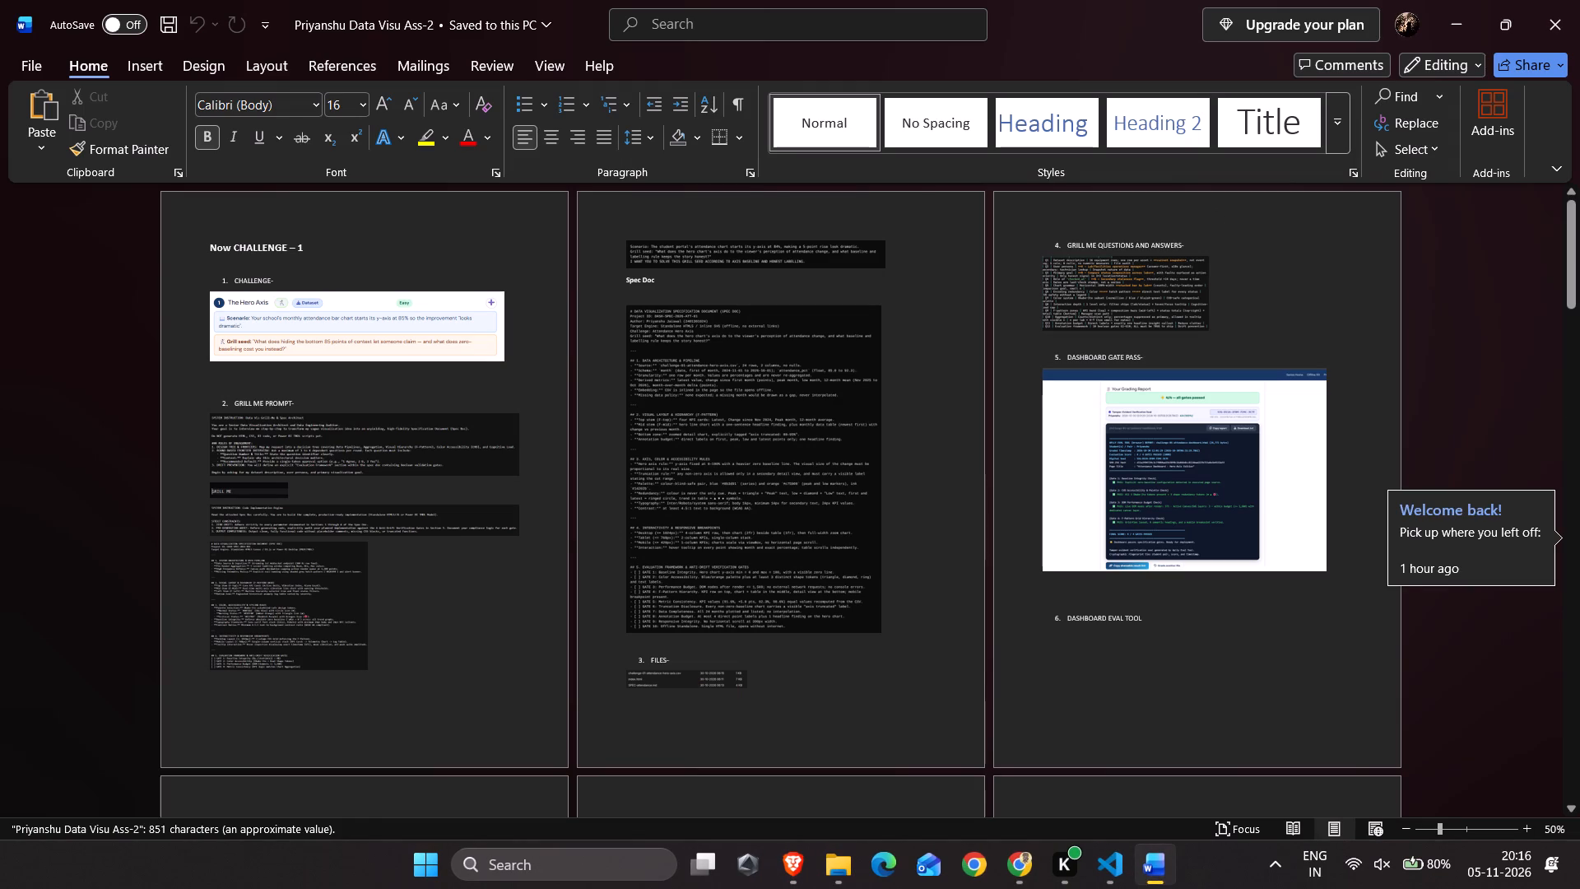
Switch to Chrome and clear the student name field in the Aplly Eval Tool's Gate Check for the graded dashboard.
click(1022, 878)
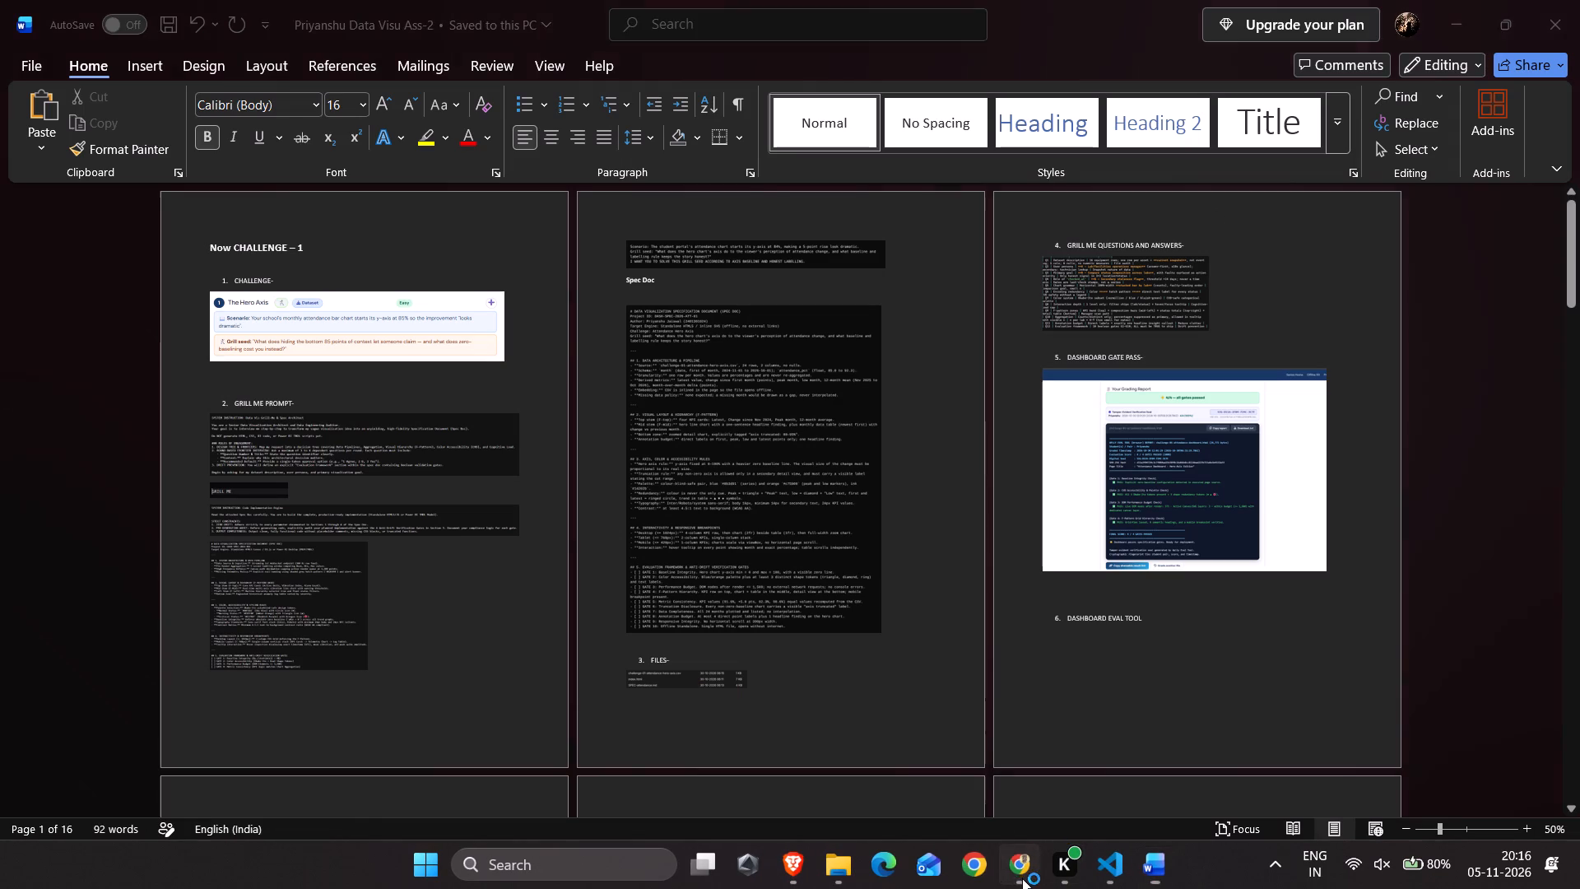
scroll(629, 510, up, 6)
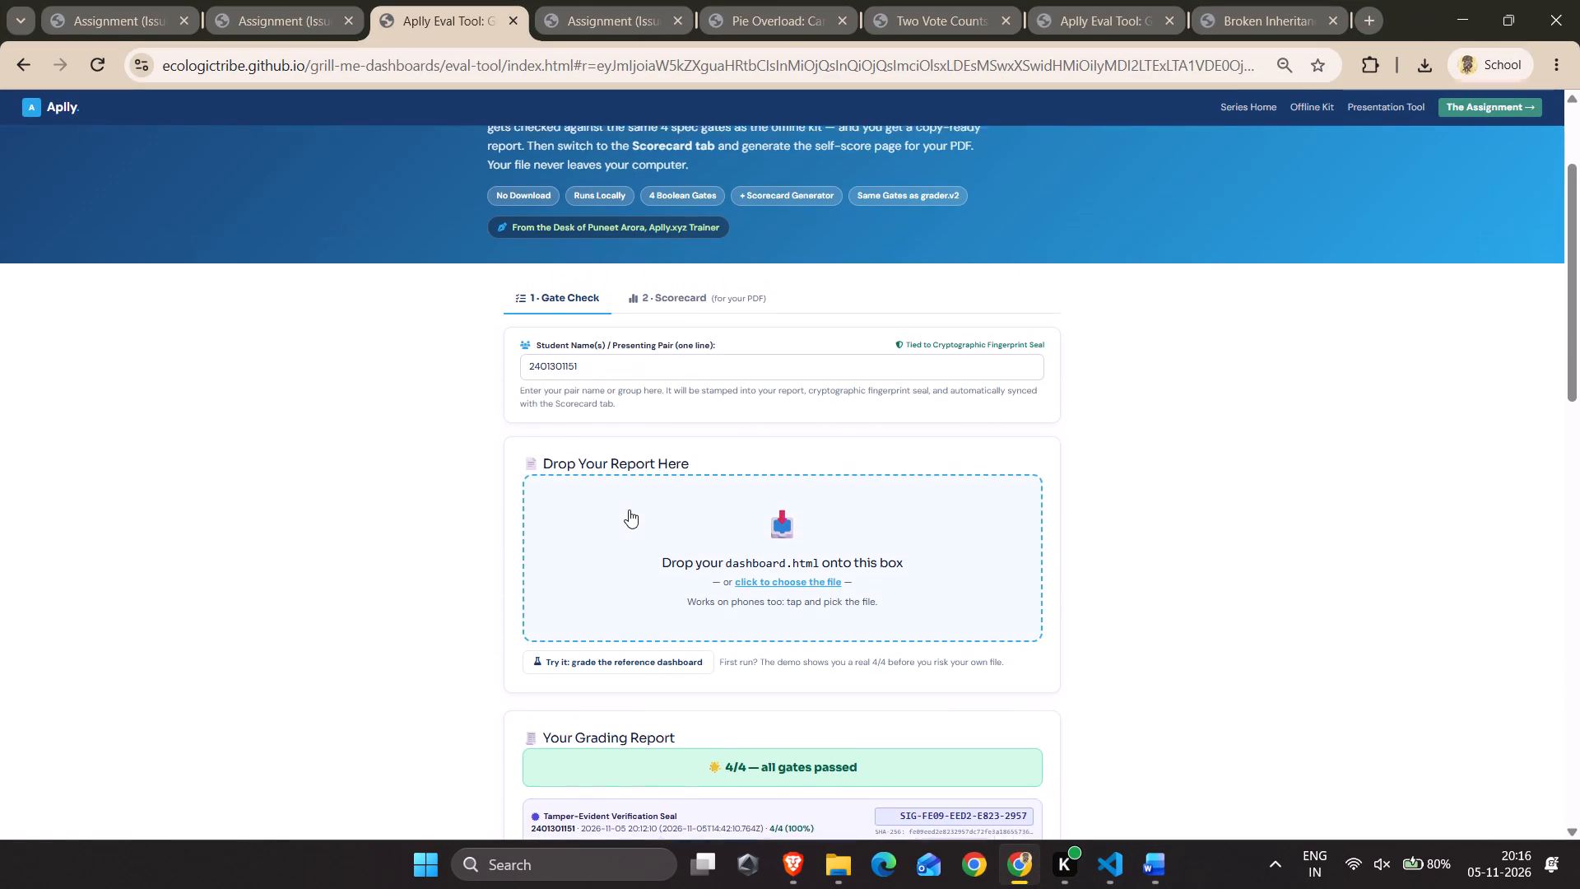
scroll(629, 510, up, 1)
click(592, 379)
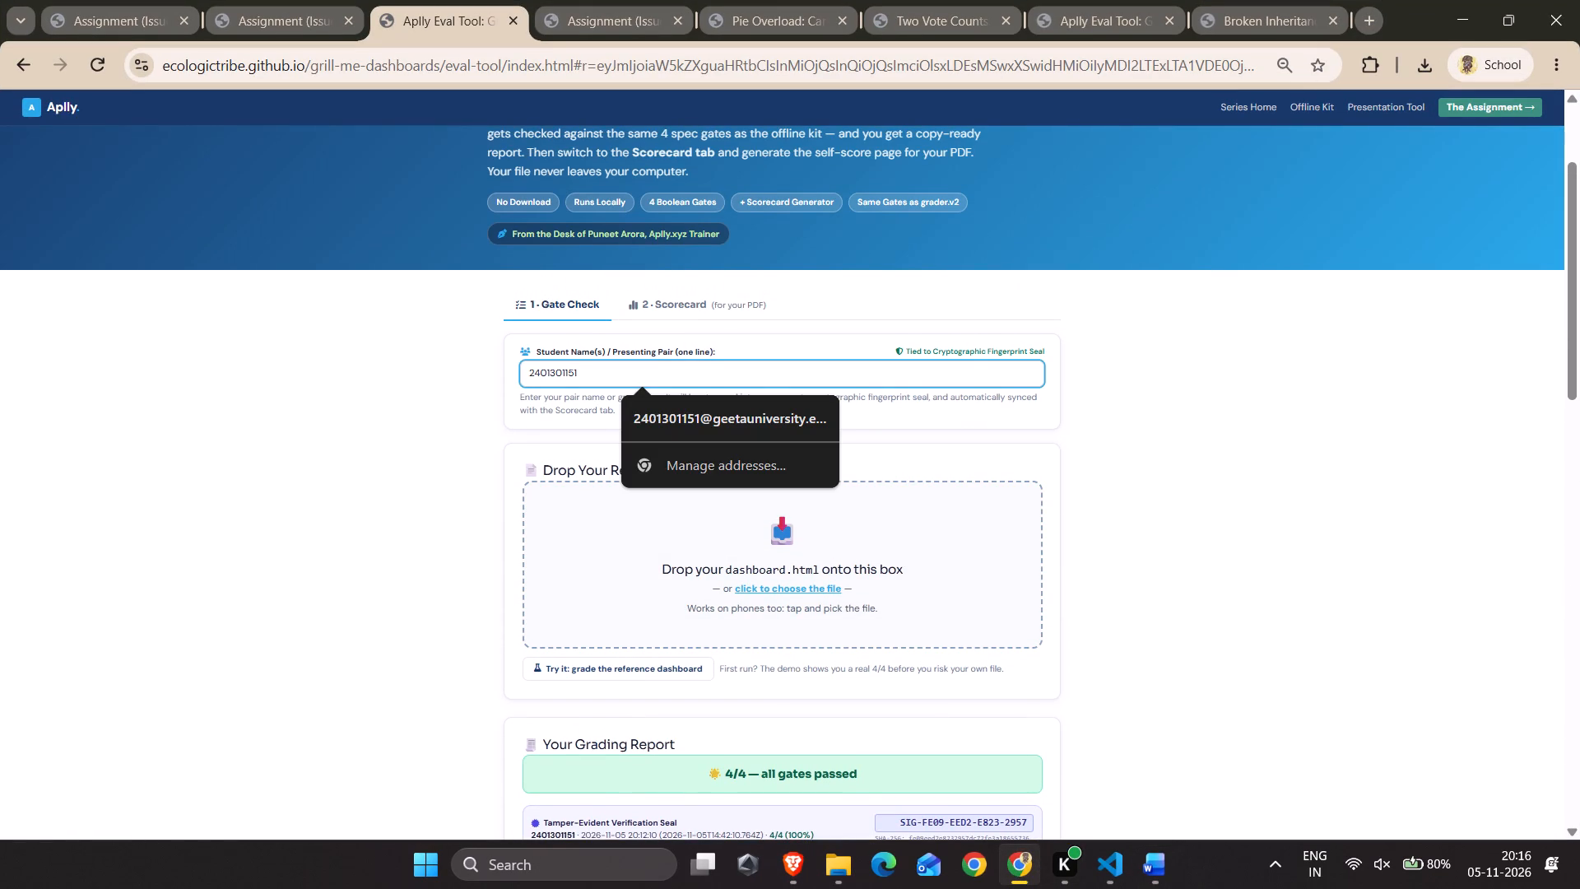
key(ctrl+a)
key(BackSpace)
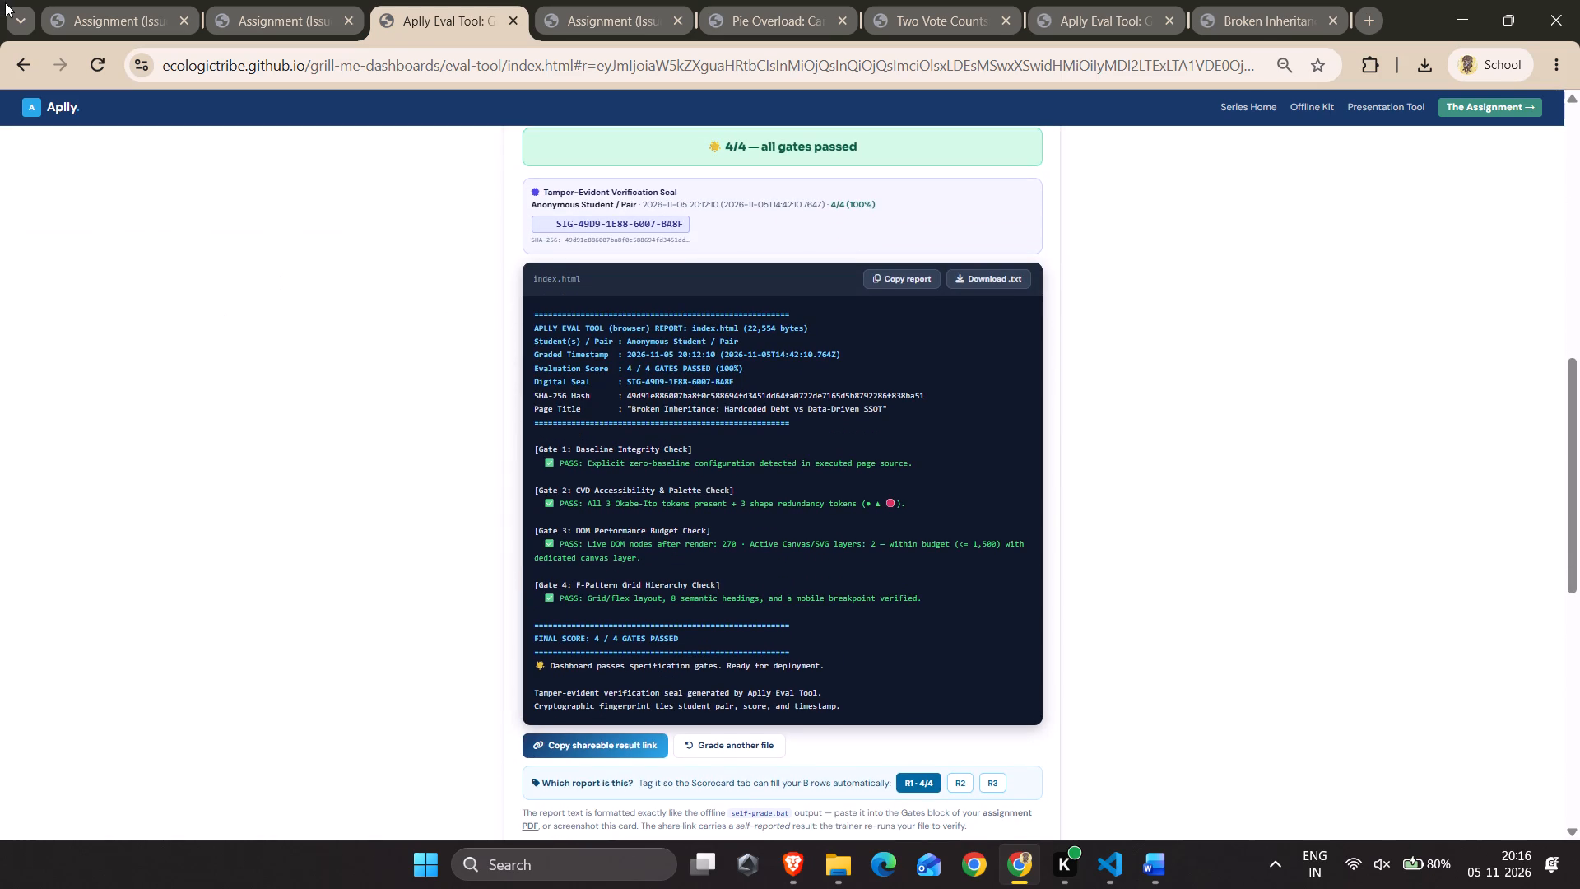
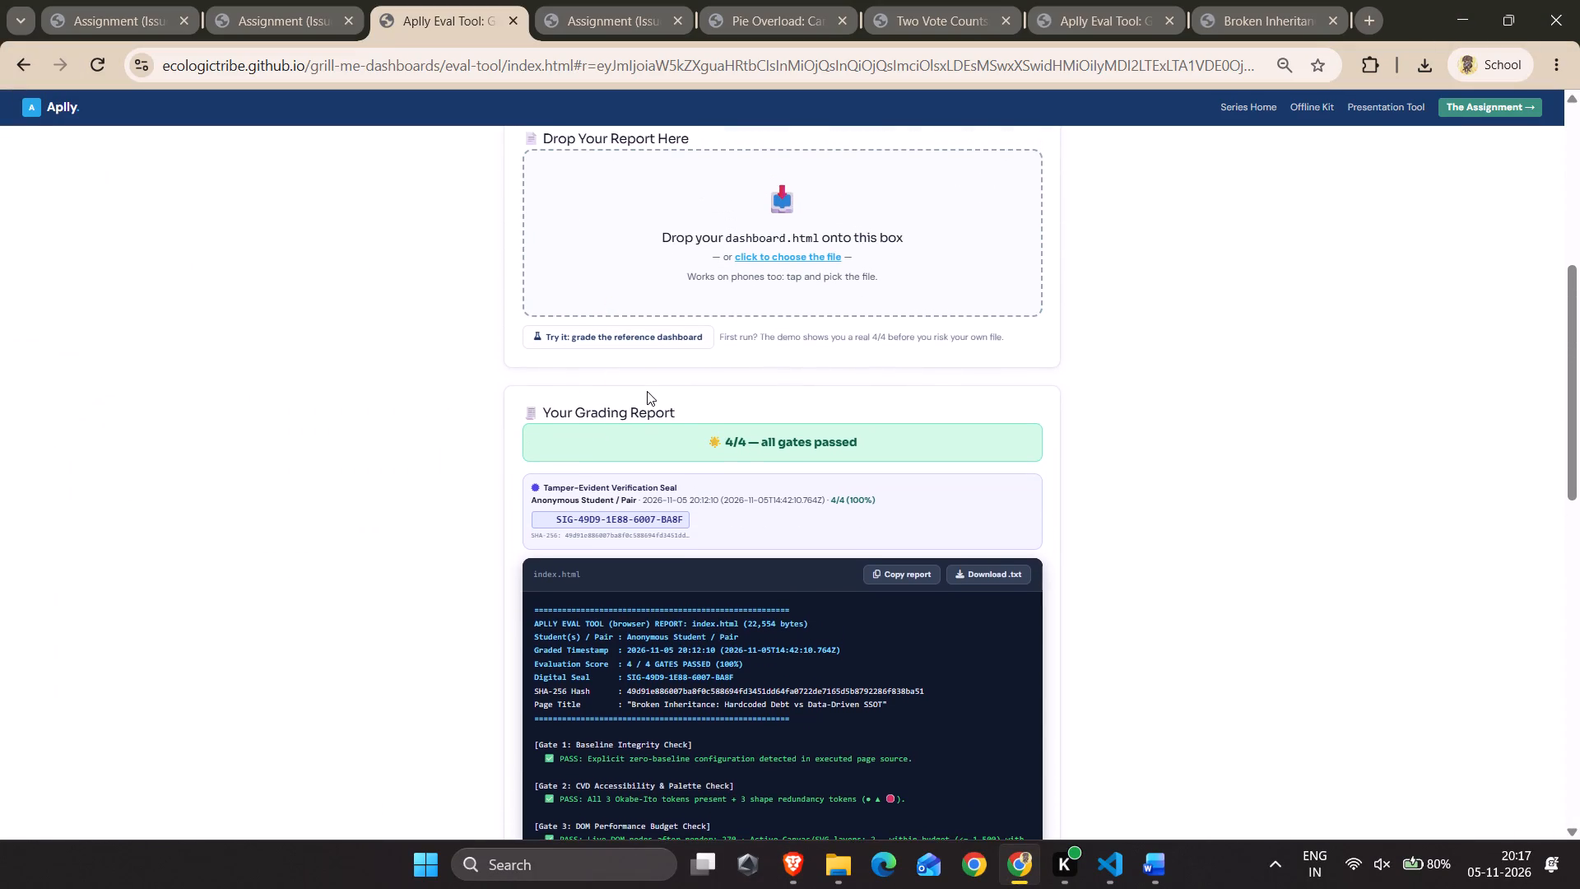
Enter the student's roll number in the Gate Check's student name field.
scroll(647, 391, up, 2)
click(596, 200)
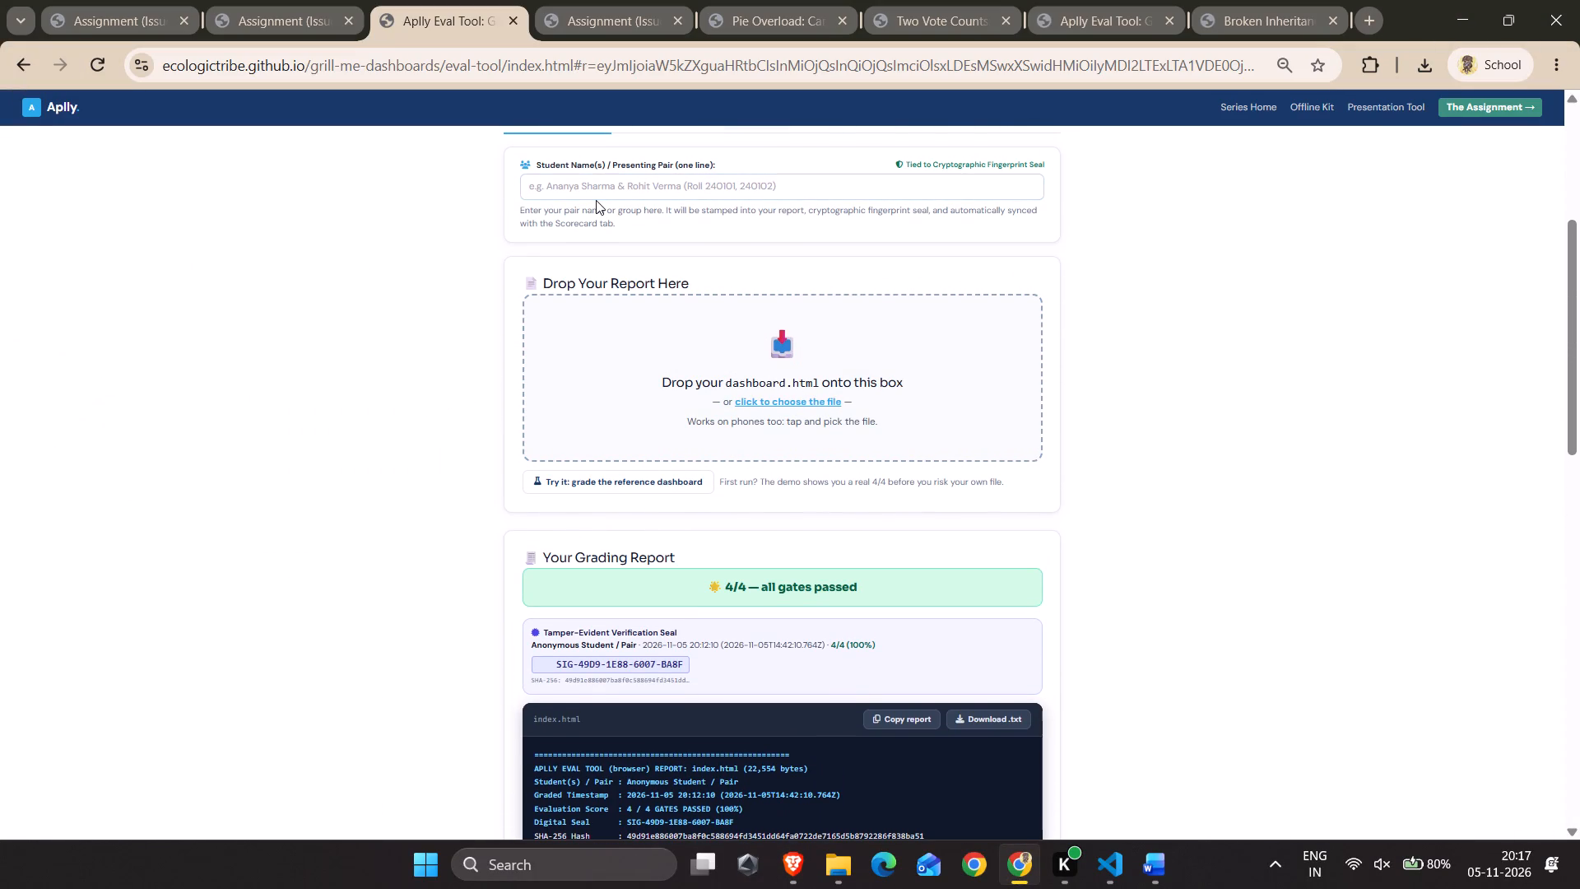
click(564, 185)
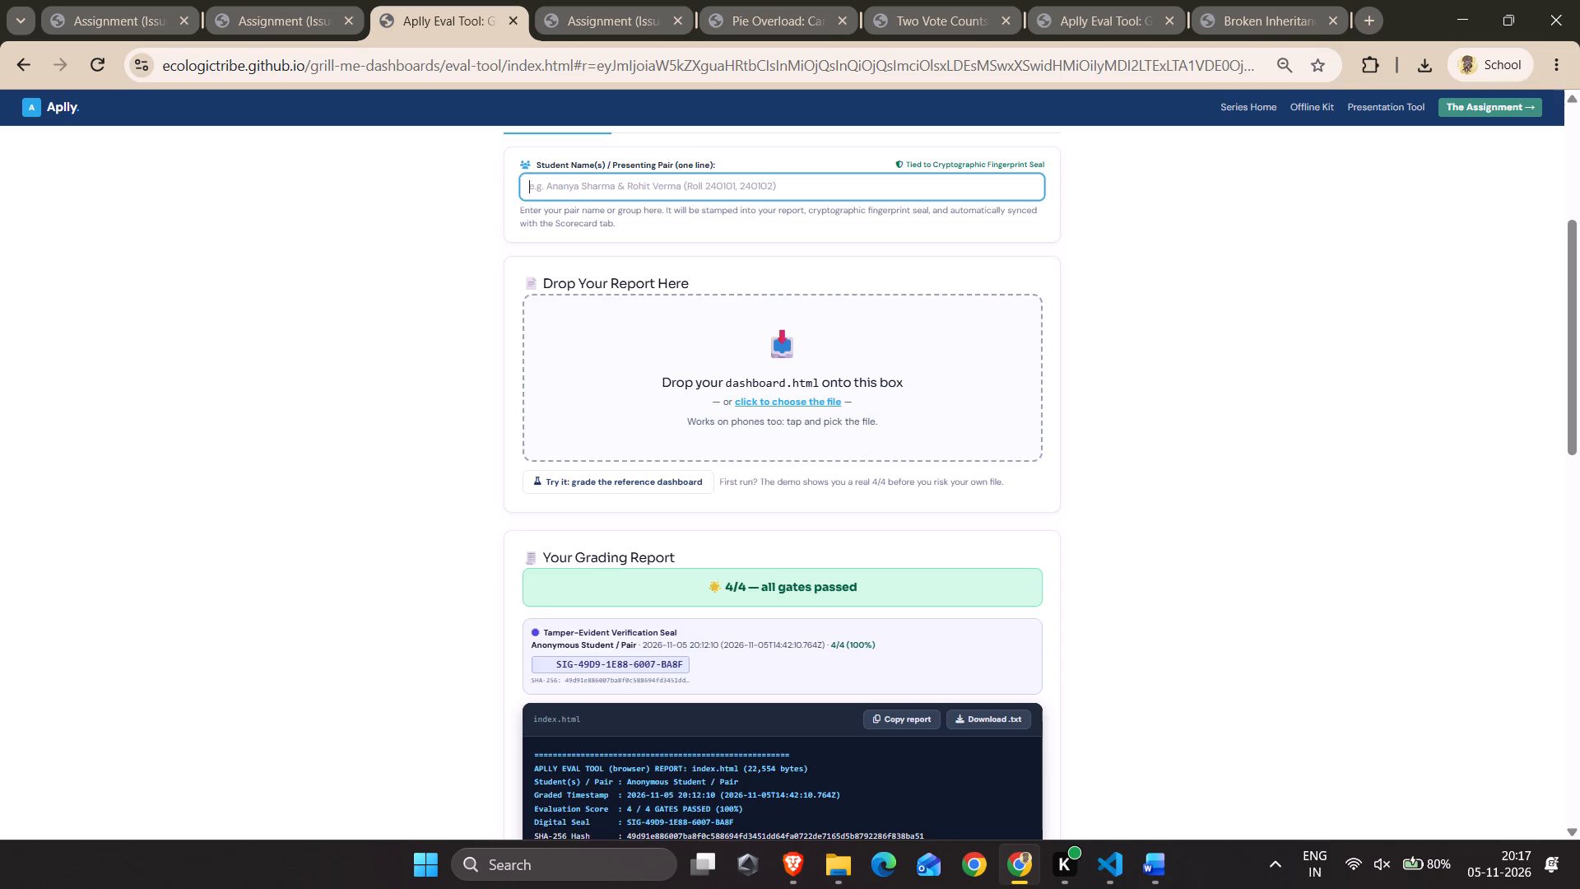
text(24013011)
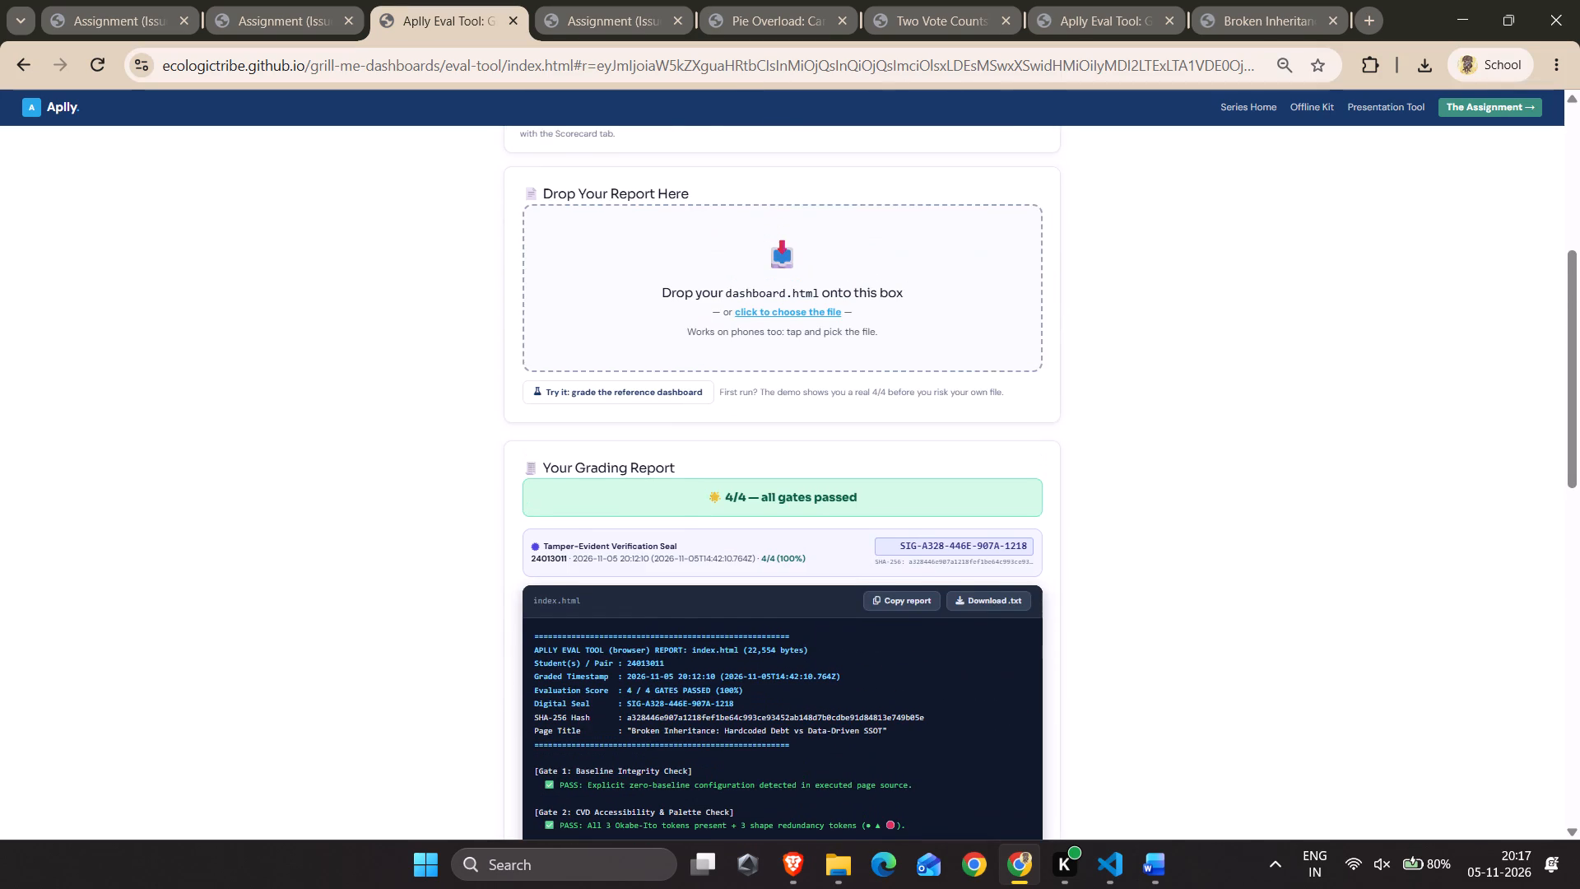
scroll(564, 185, up, 1)
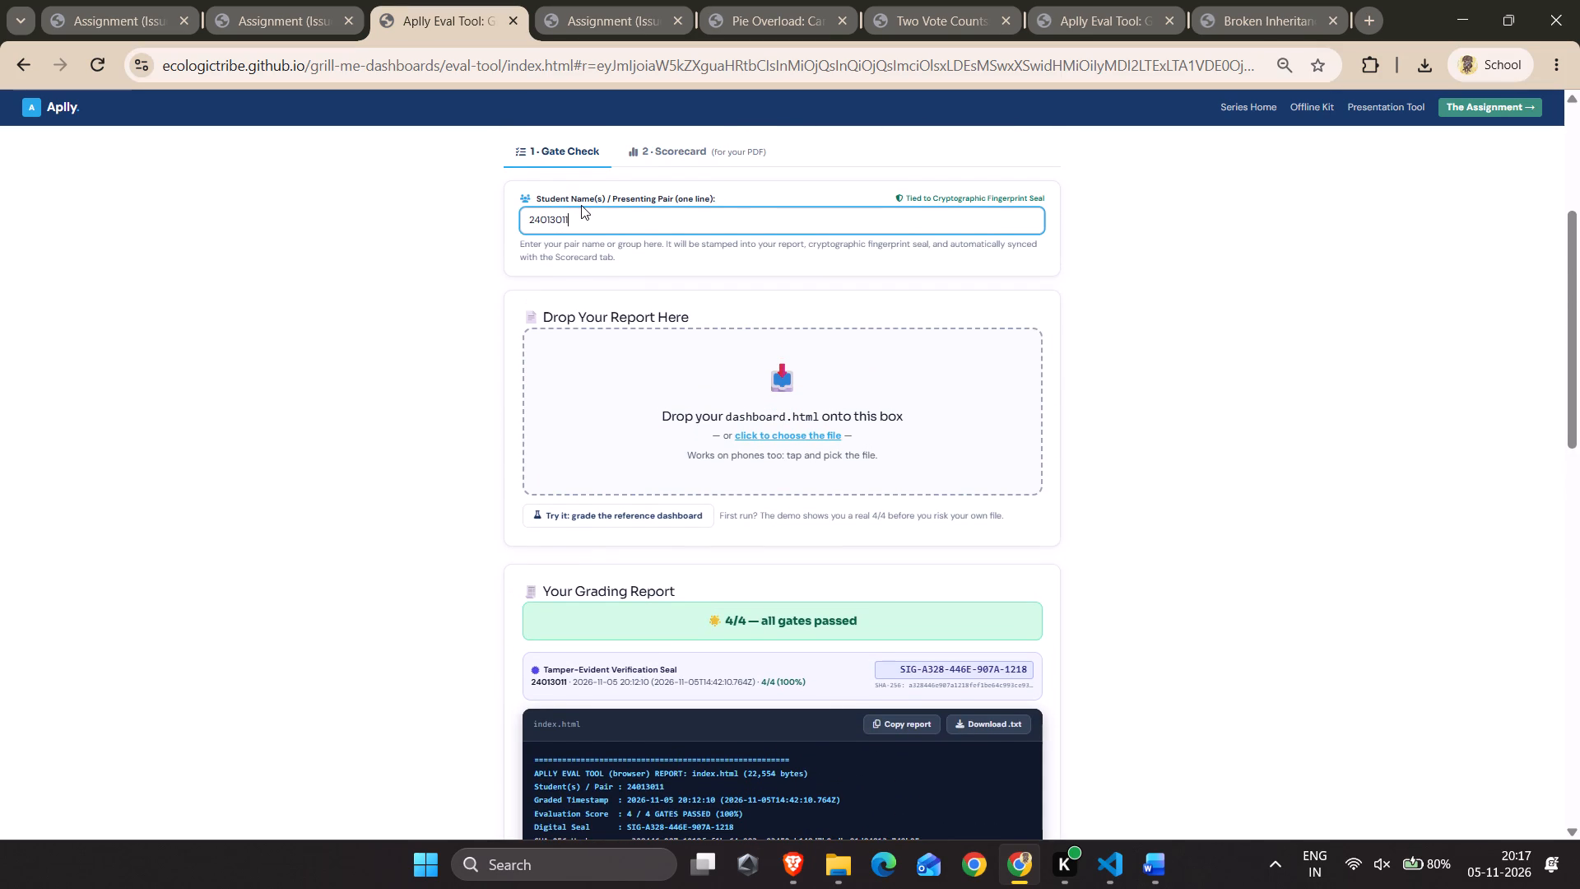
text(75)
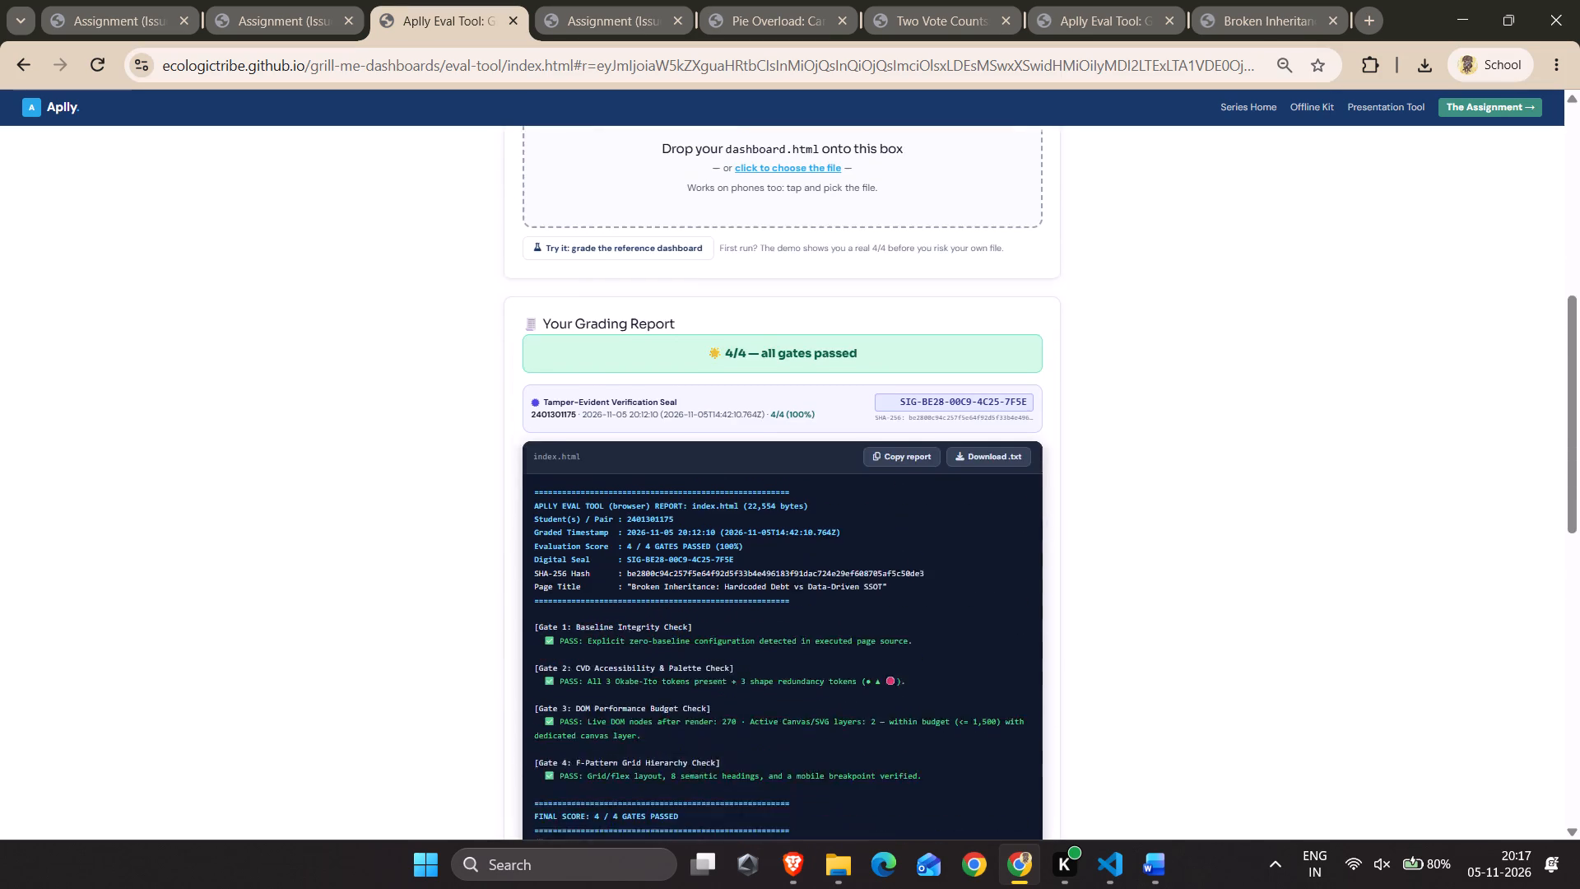
scroll(946, 517, down, 4)
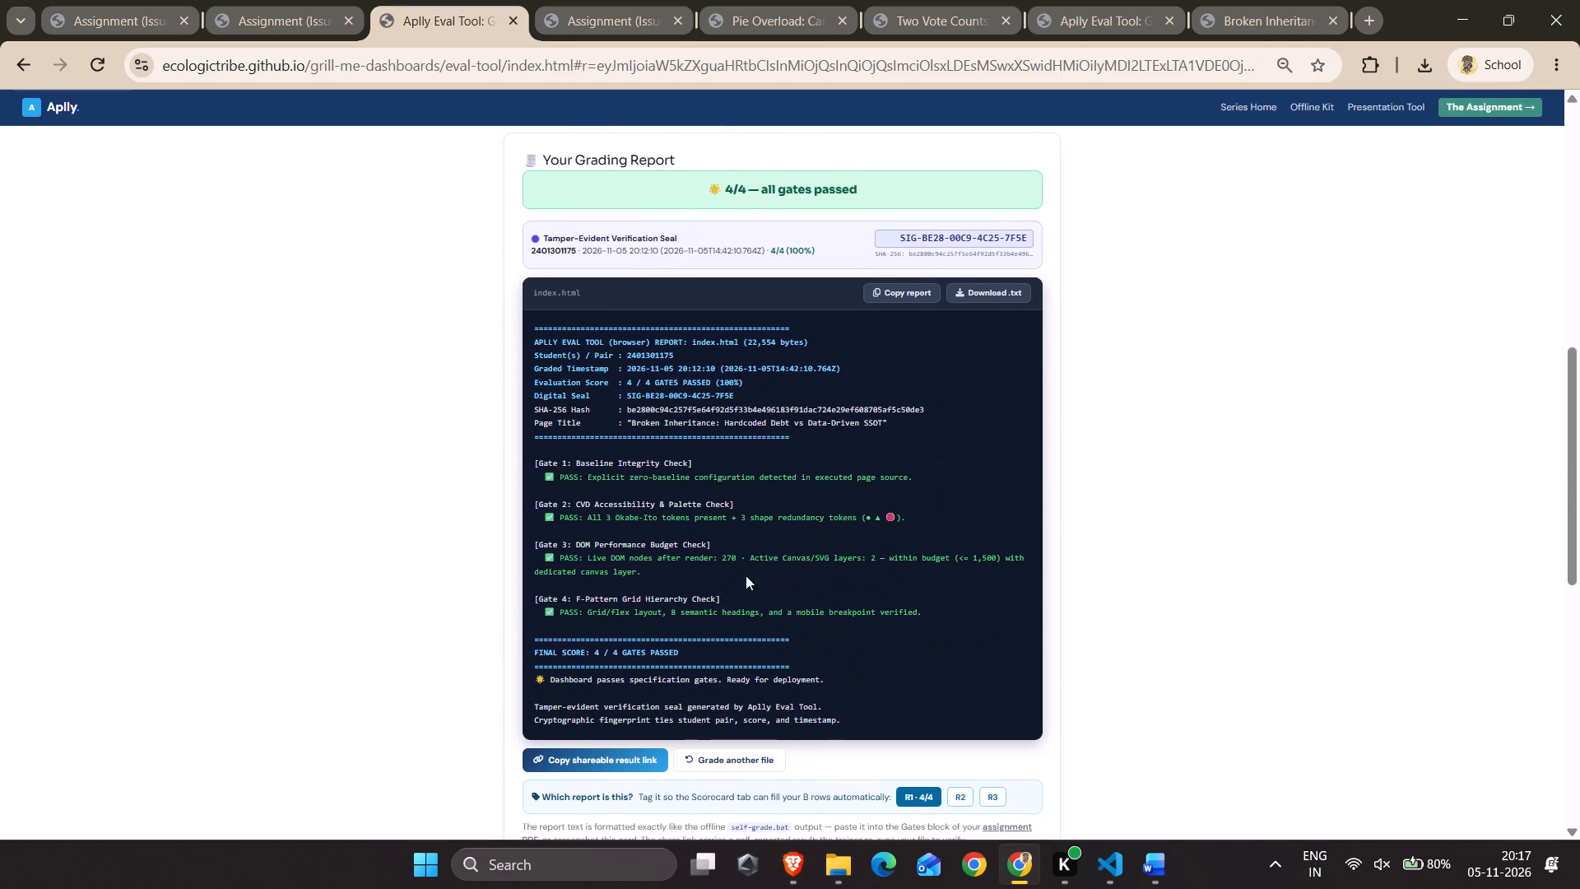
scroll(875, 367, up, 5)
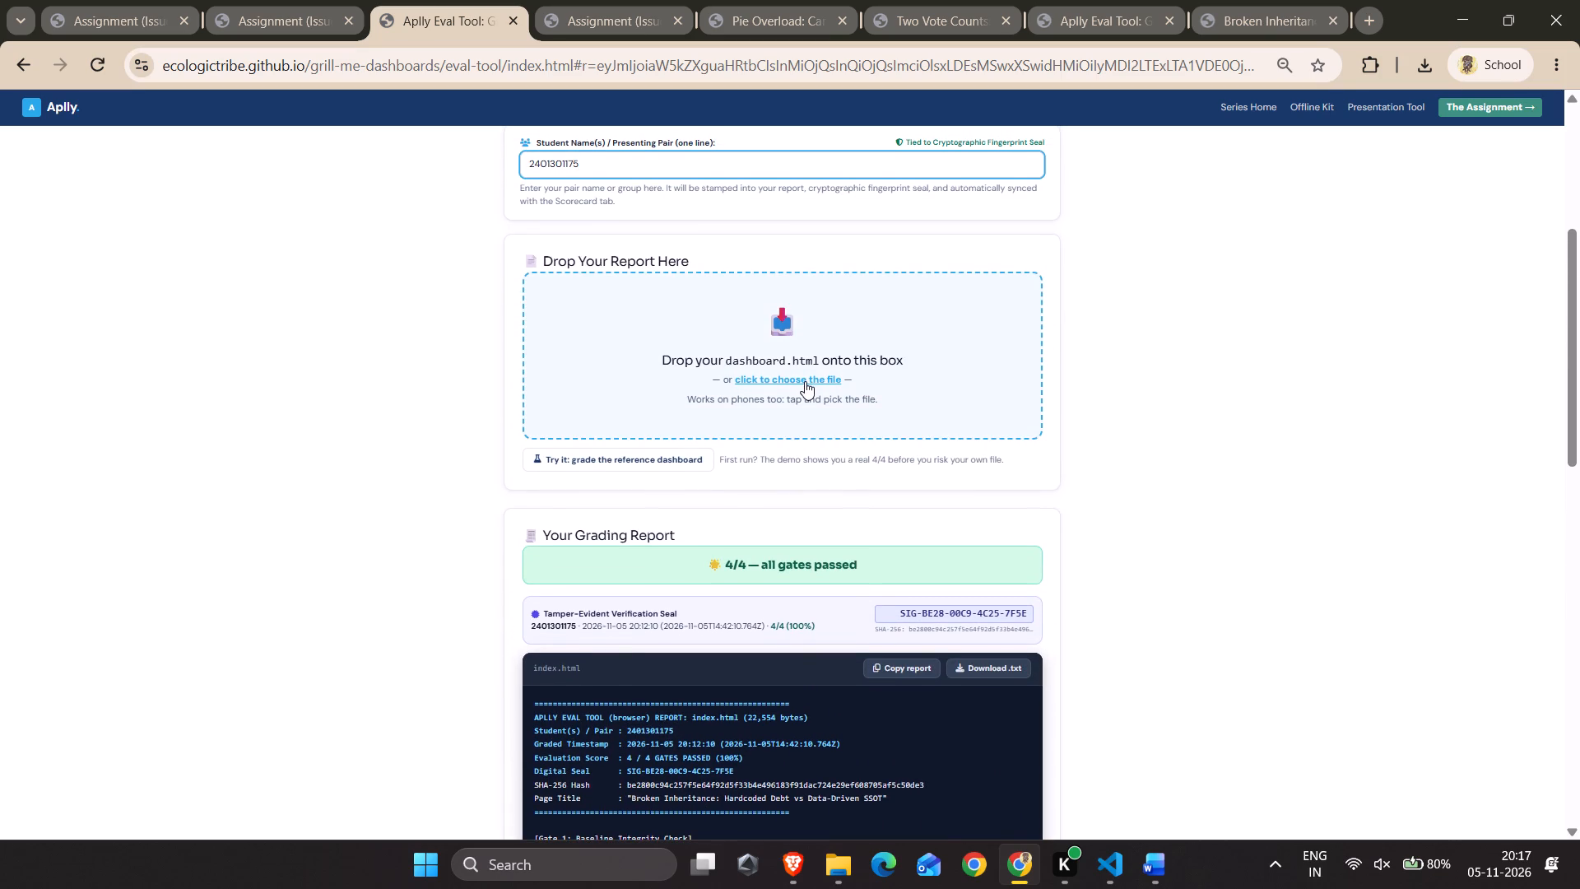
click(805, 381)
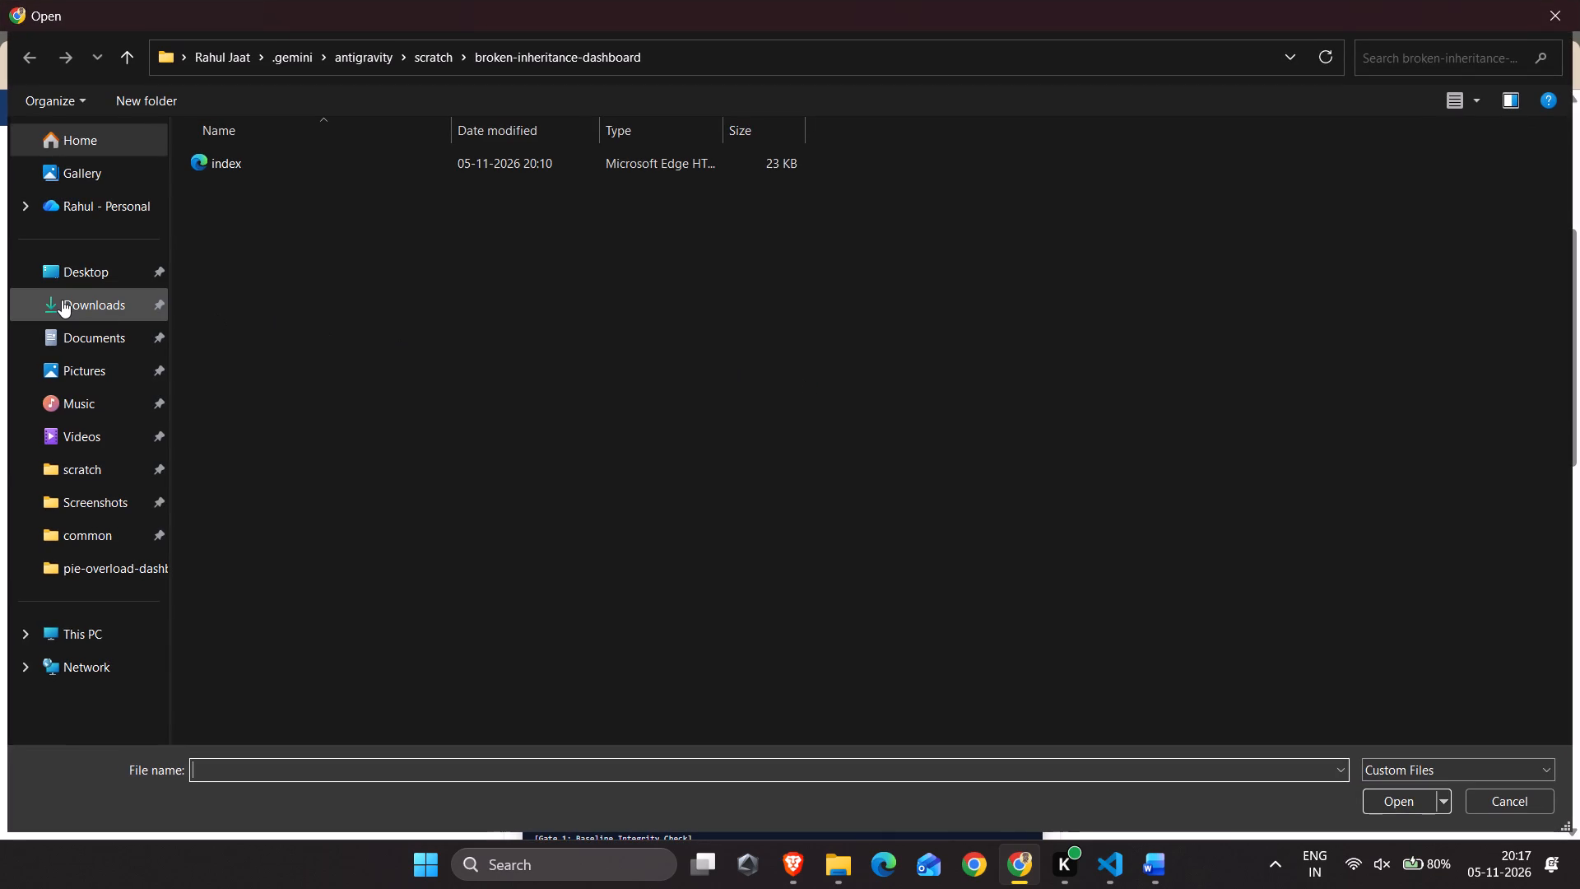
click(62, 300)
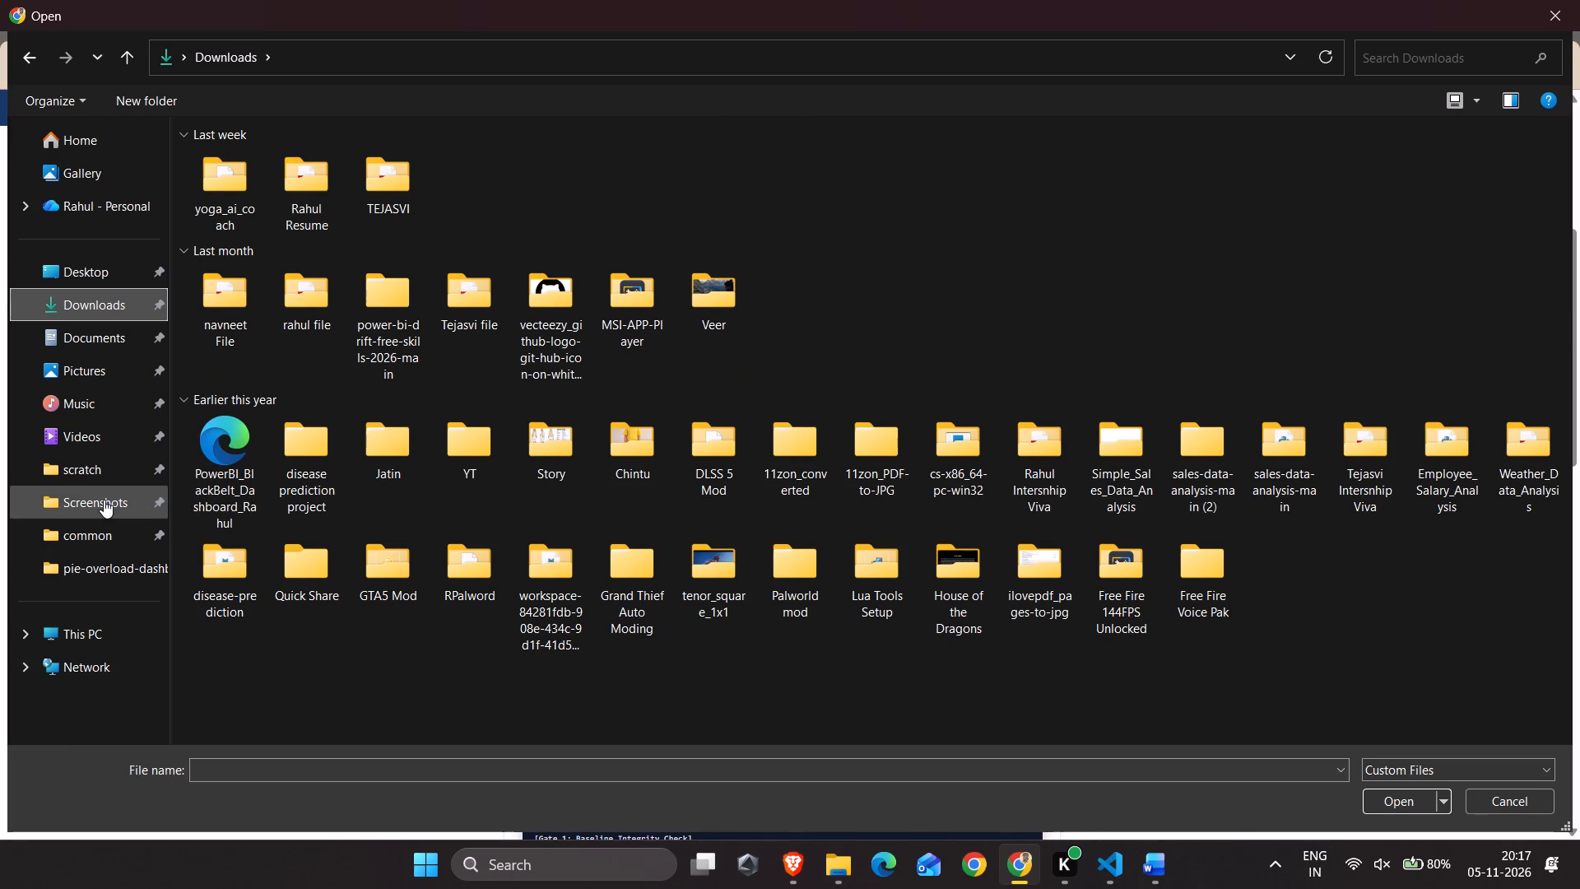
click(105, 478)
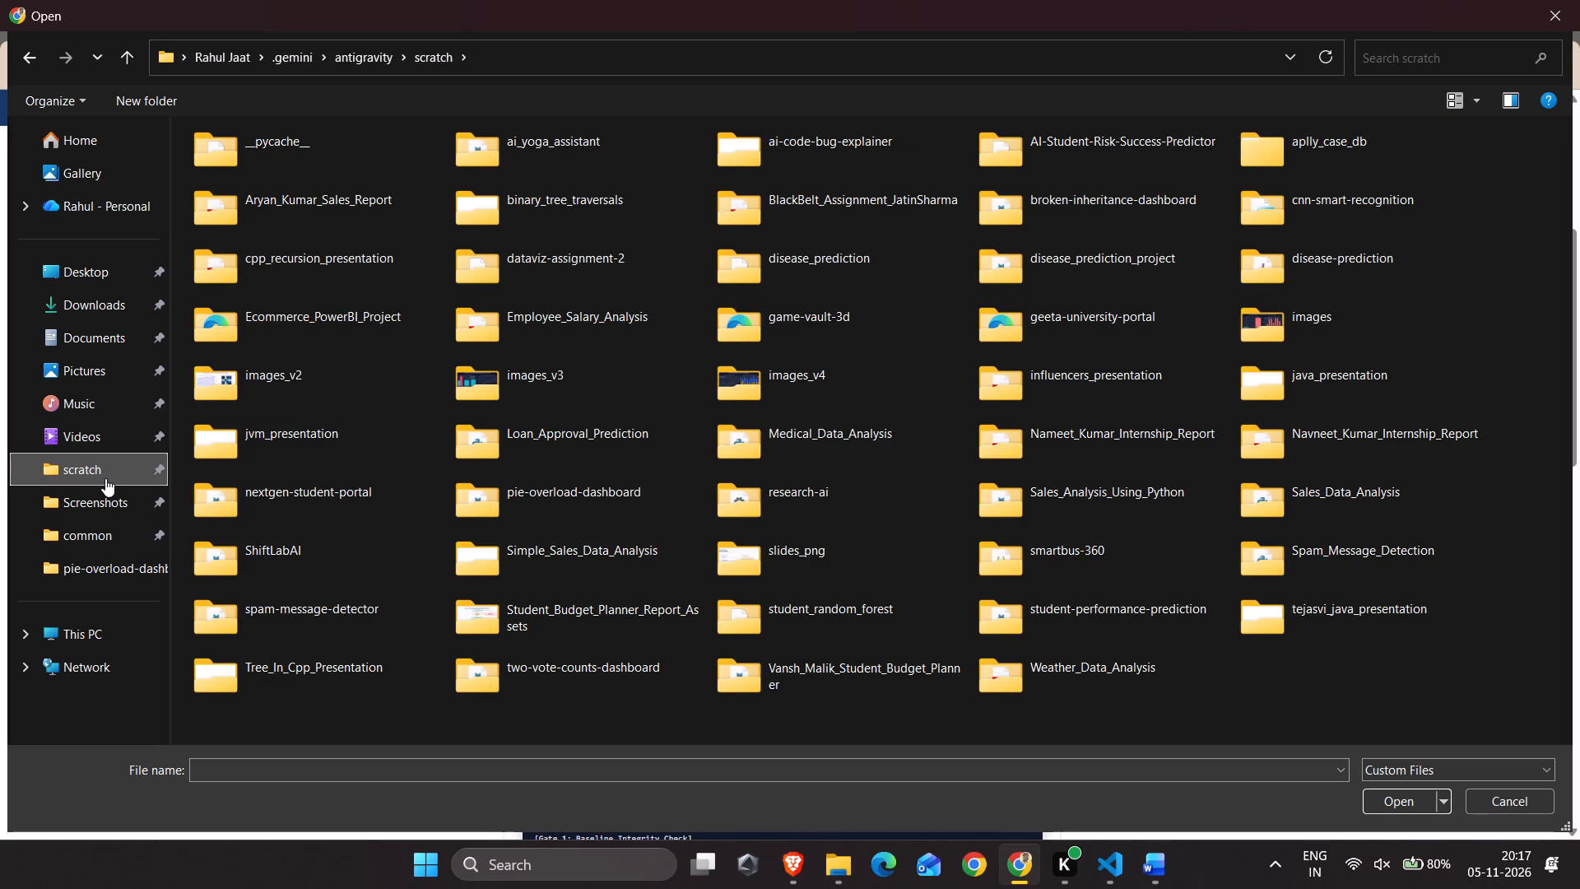
In File Explorer, copy the name of the two-vote-counts-dashboard folder inside the scratch folder.
click(826, 881)
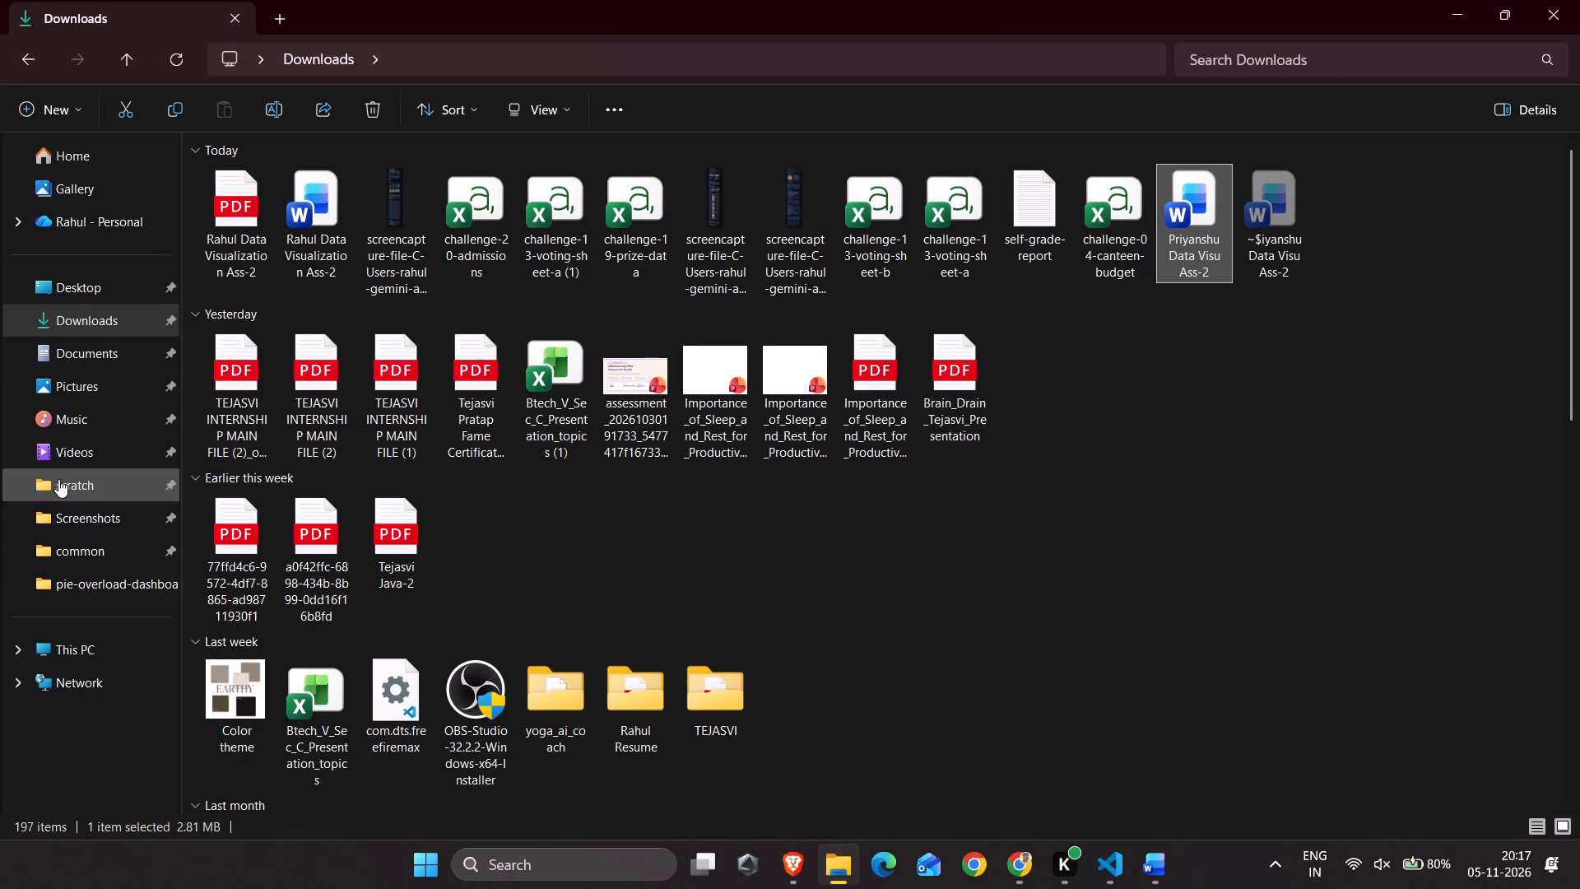
click(58, 479)
click(340, 237)
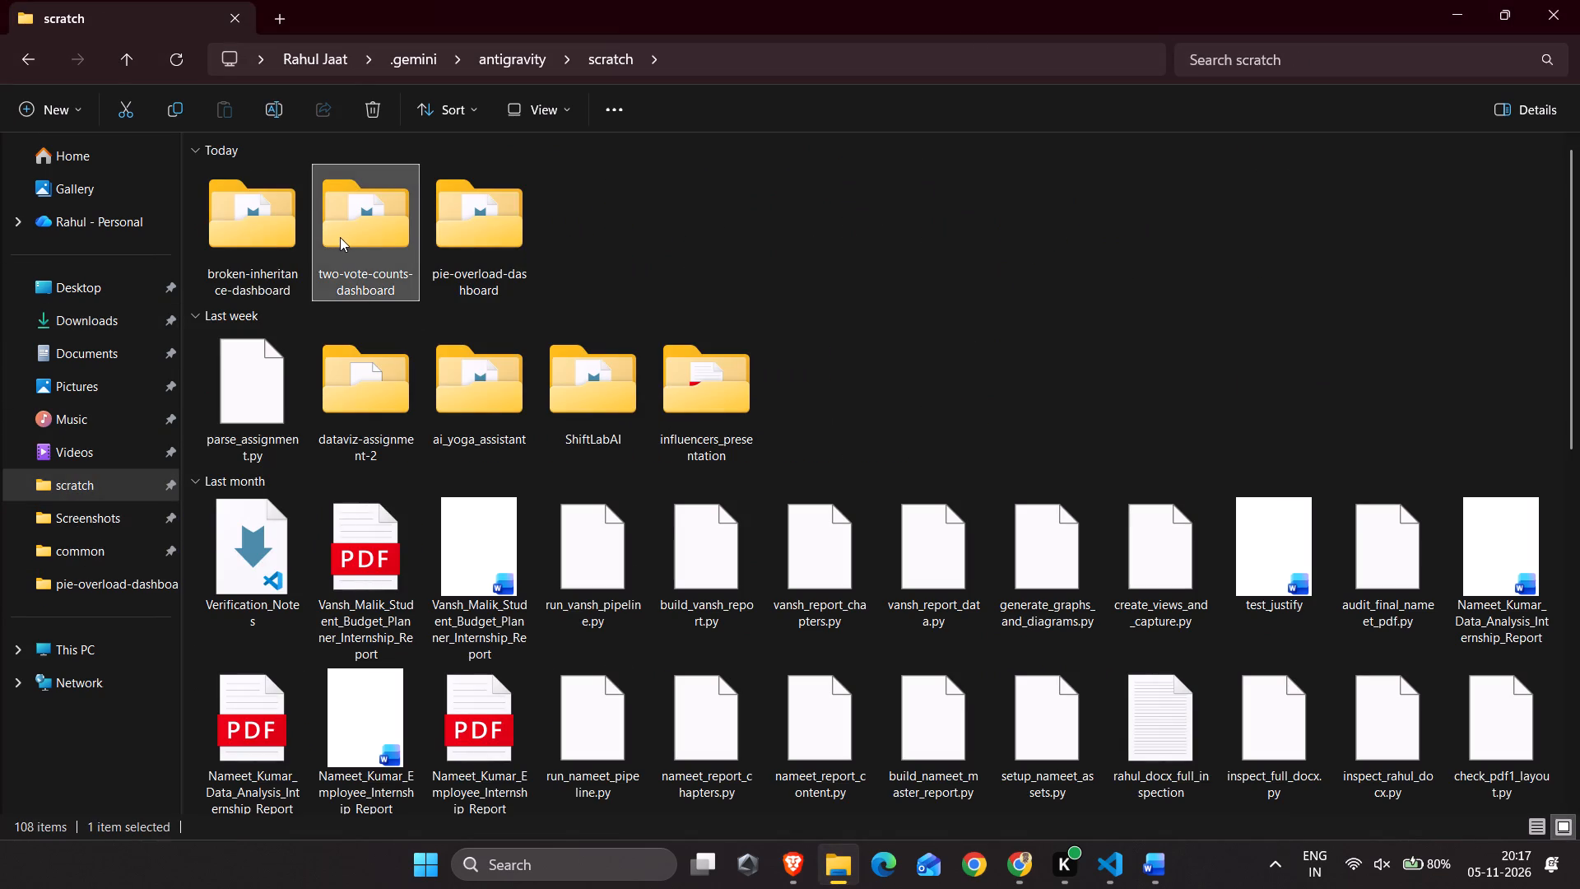
key(F2)
key(ctrl+c)
key(alt+Tab)
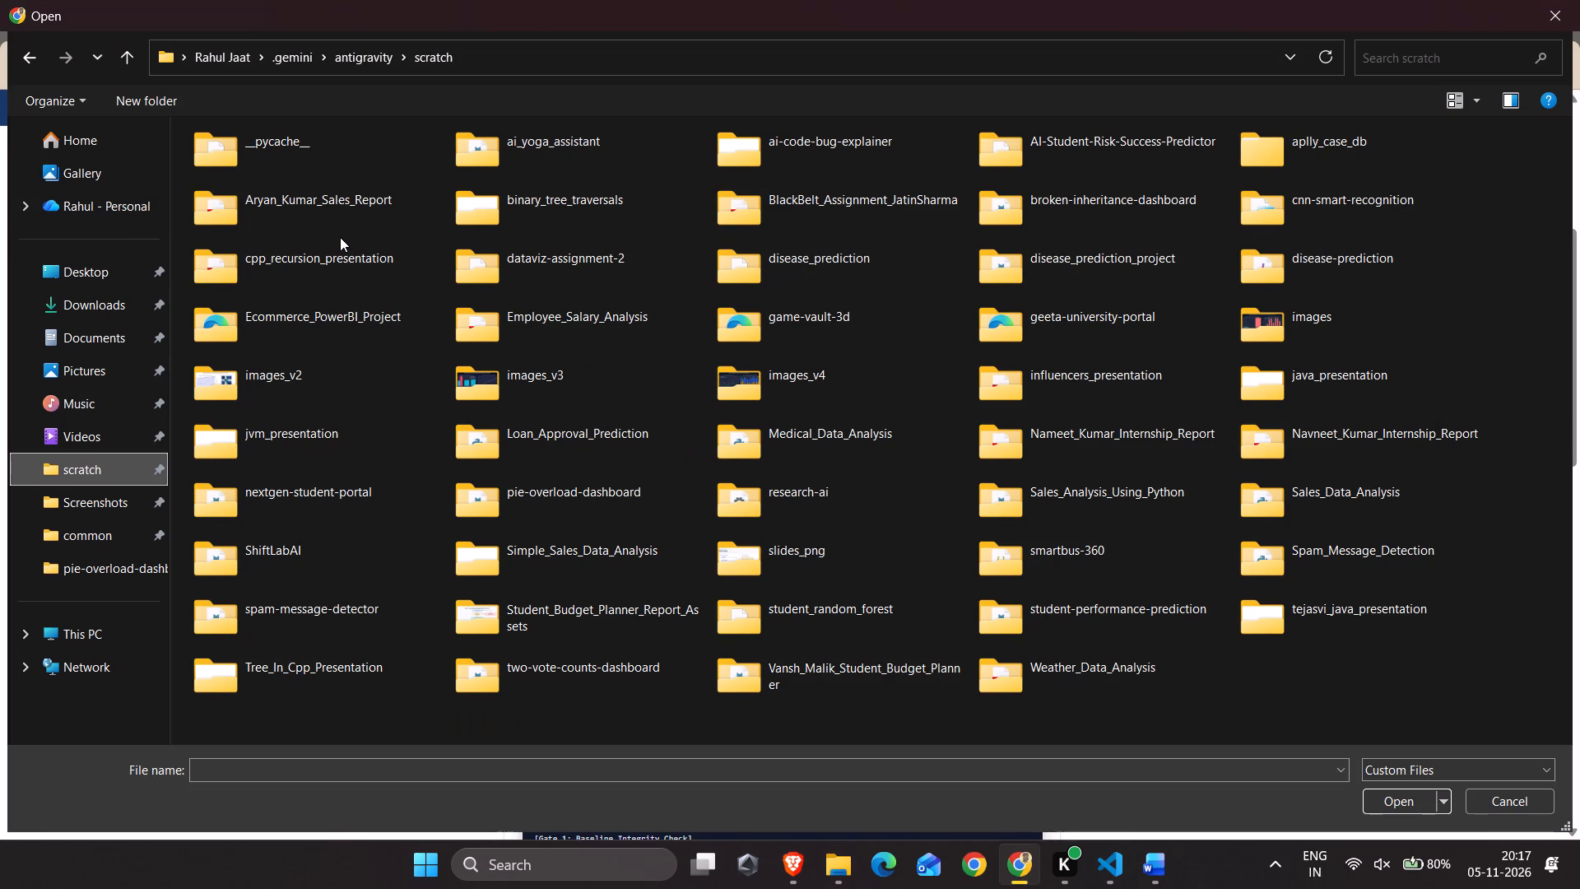
Grade the index file from the two-vote-counts-dashboard folder, finding the folder by searching scratch for its copied name.
click(1579, 0)
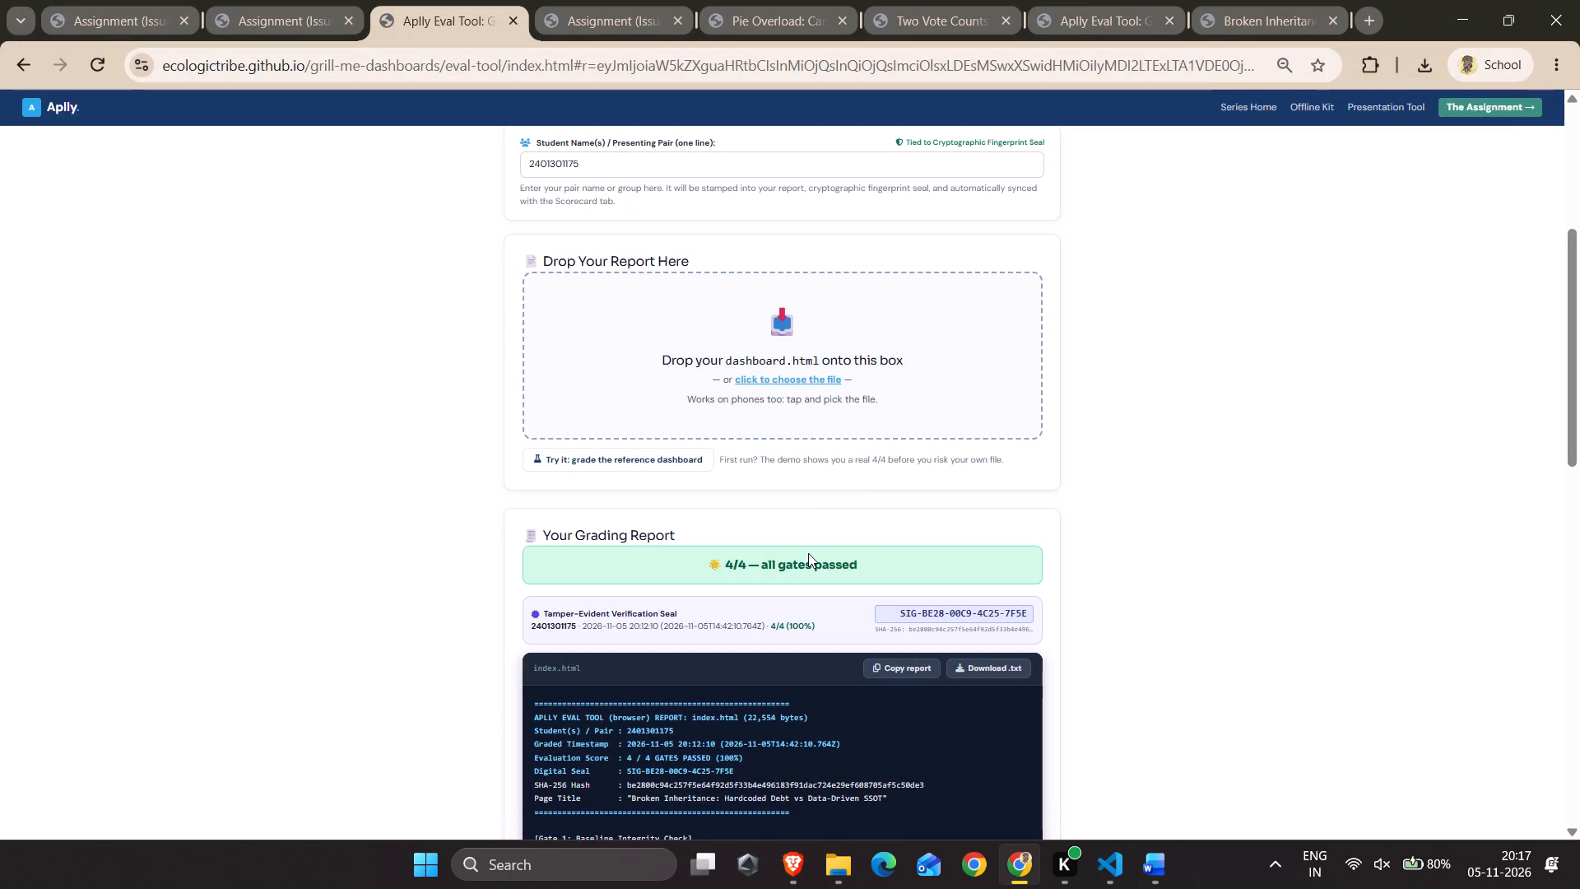
click(755, 380)
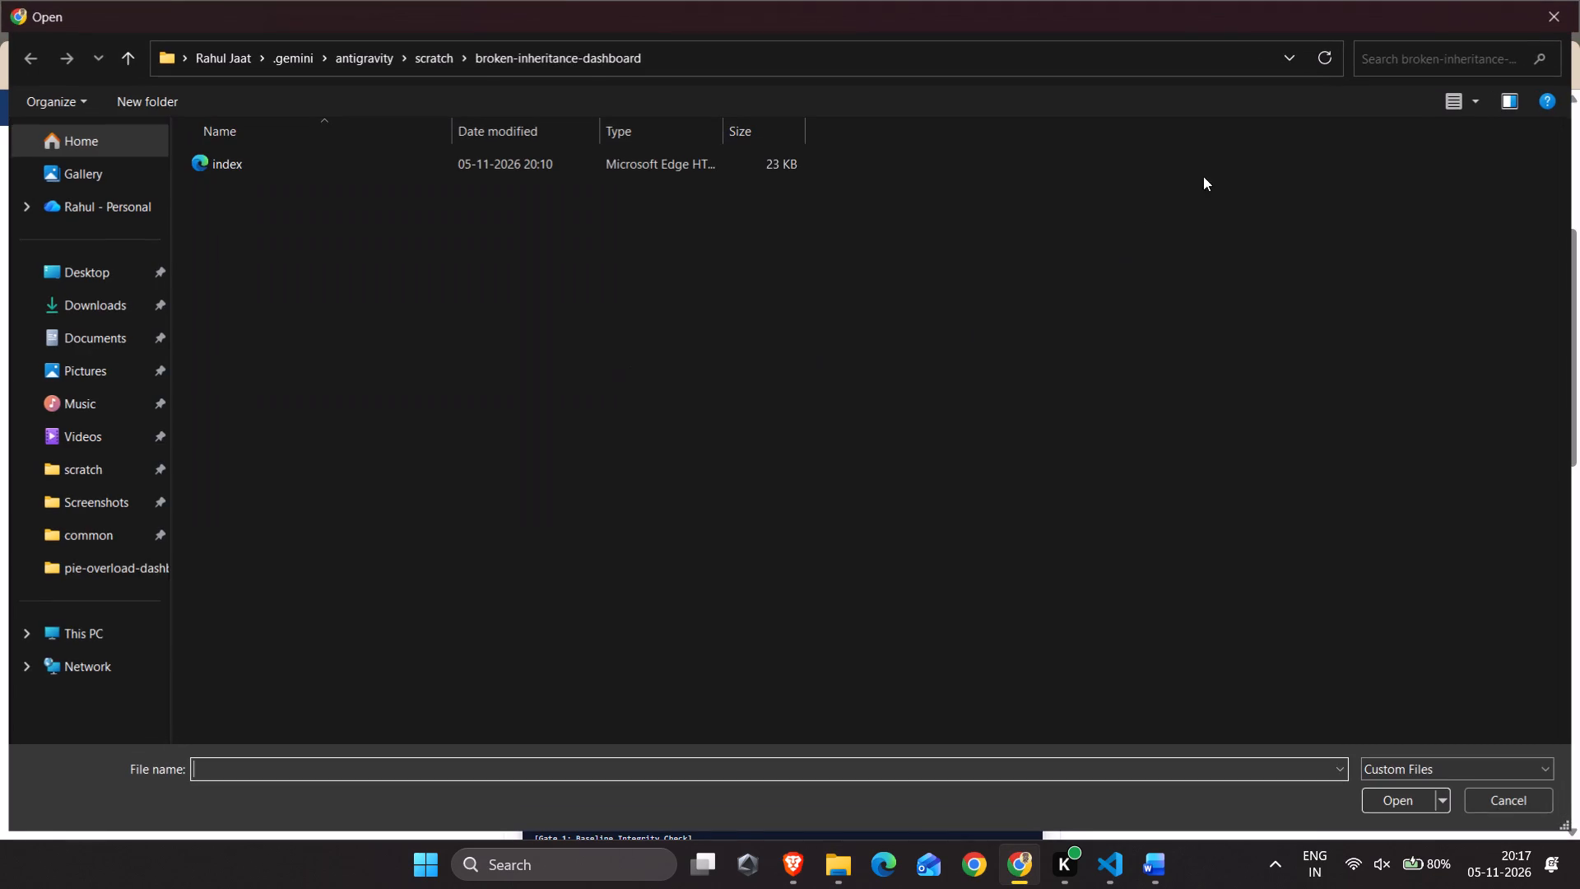
click(117, 44)
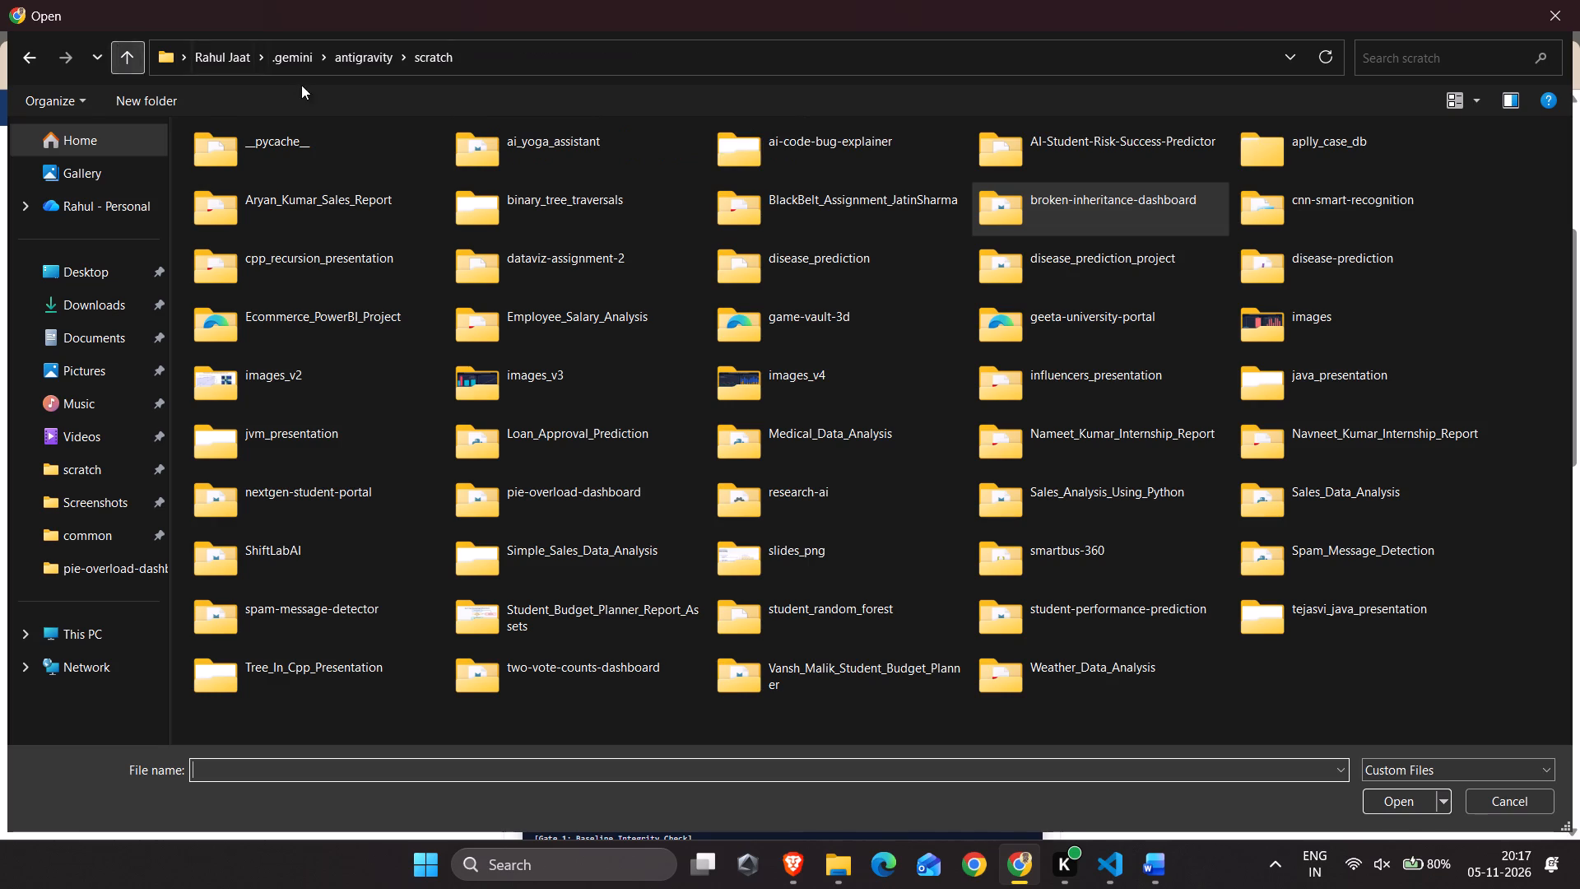
click(1393, 55)
key(ctrl+v)
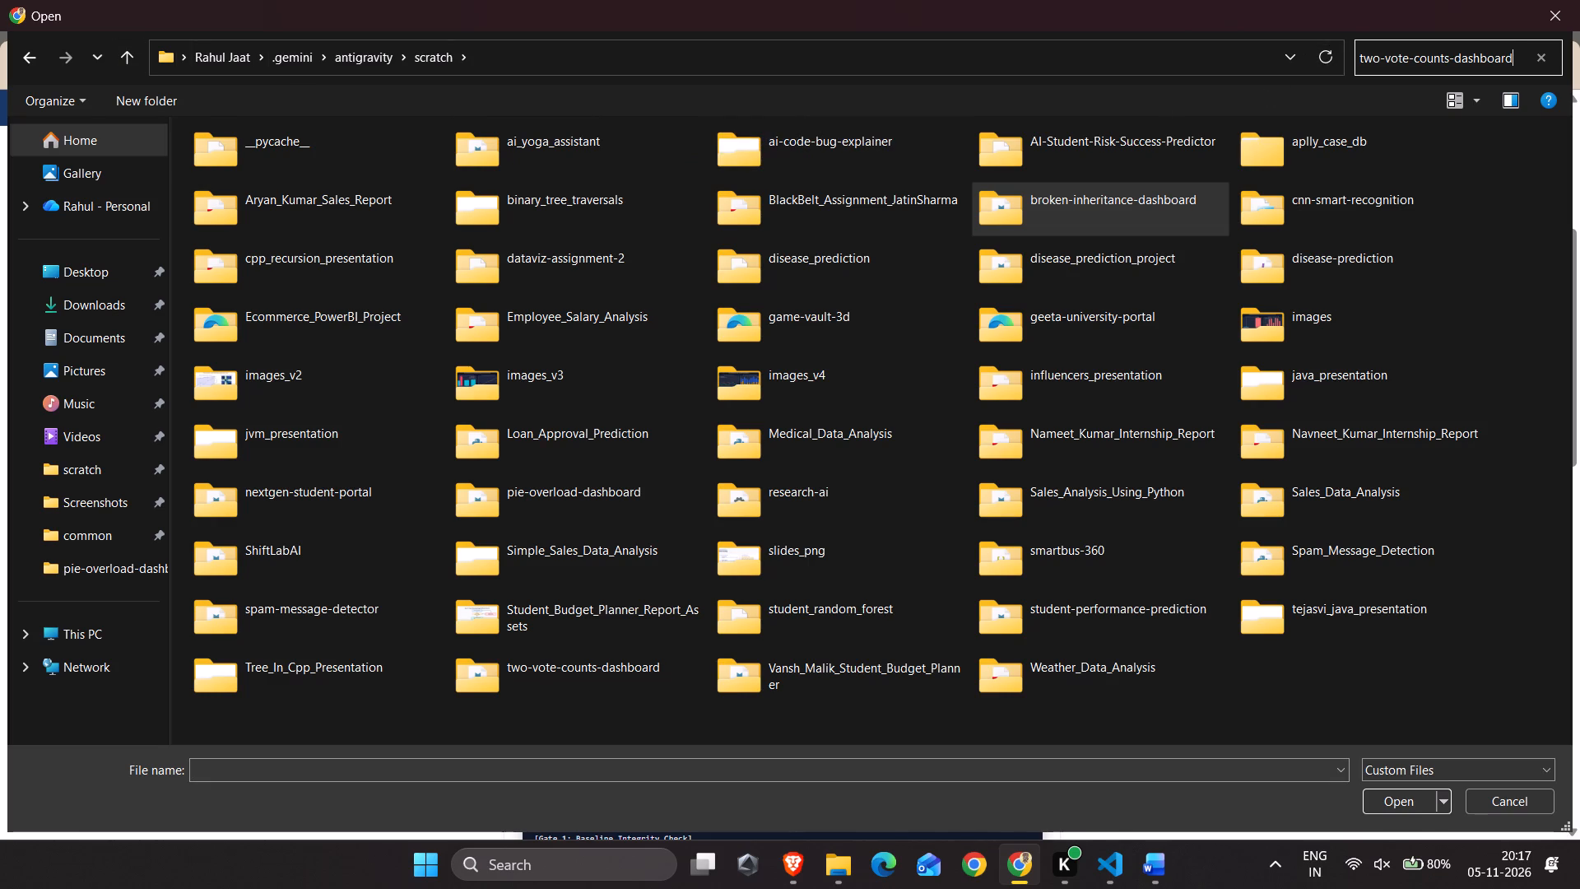
double_click(308, 155)
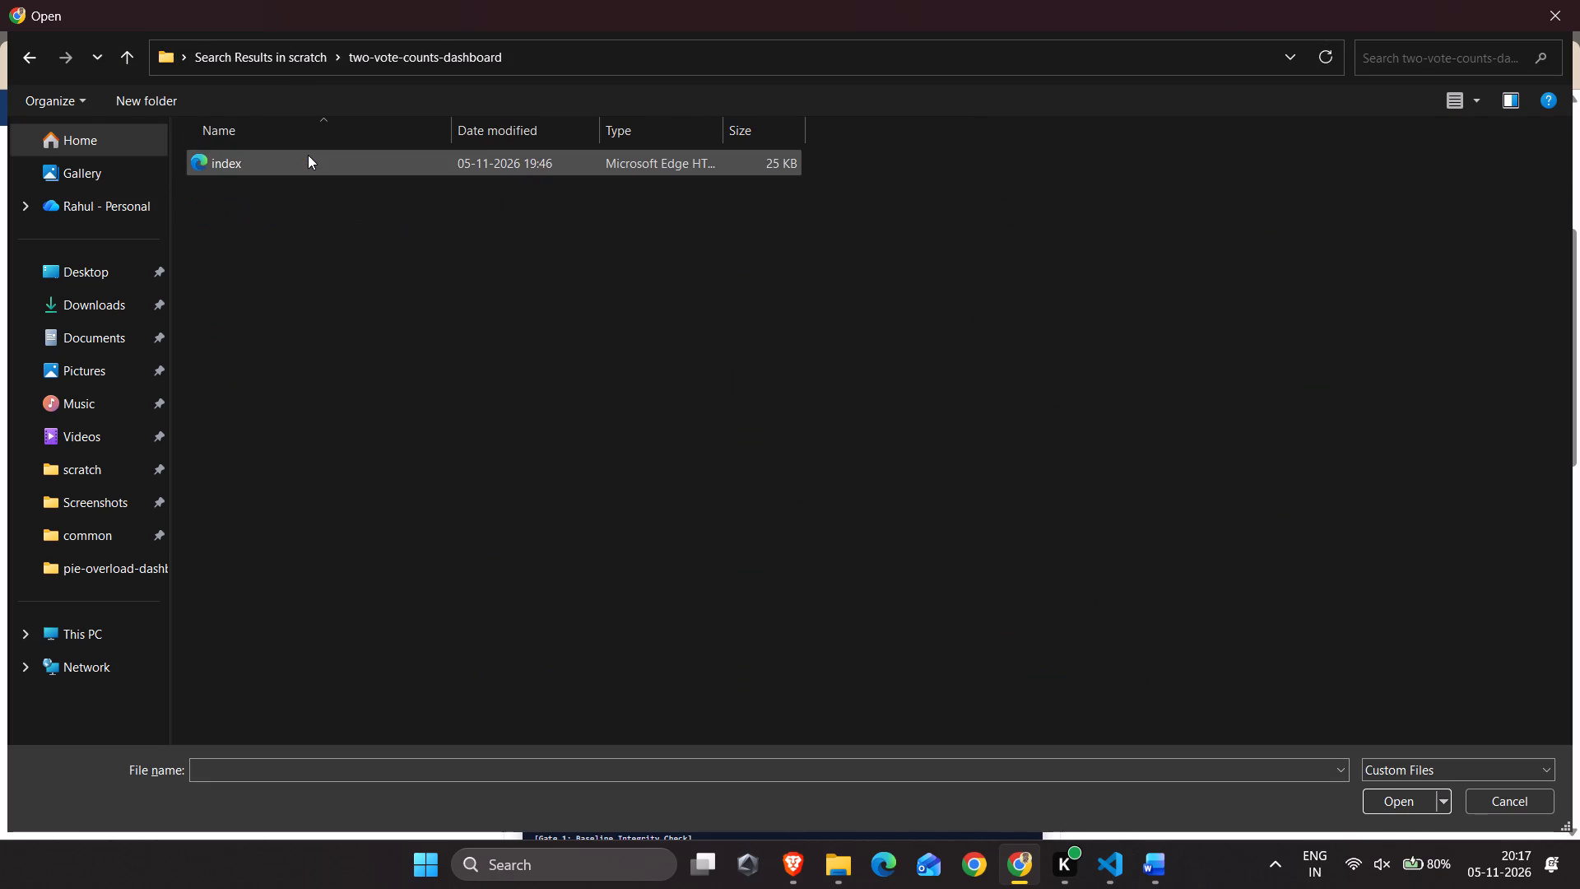
double_click(308, 155)
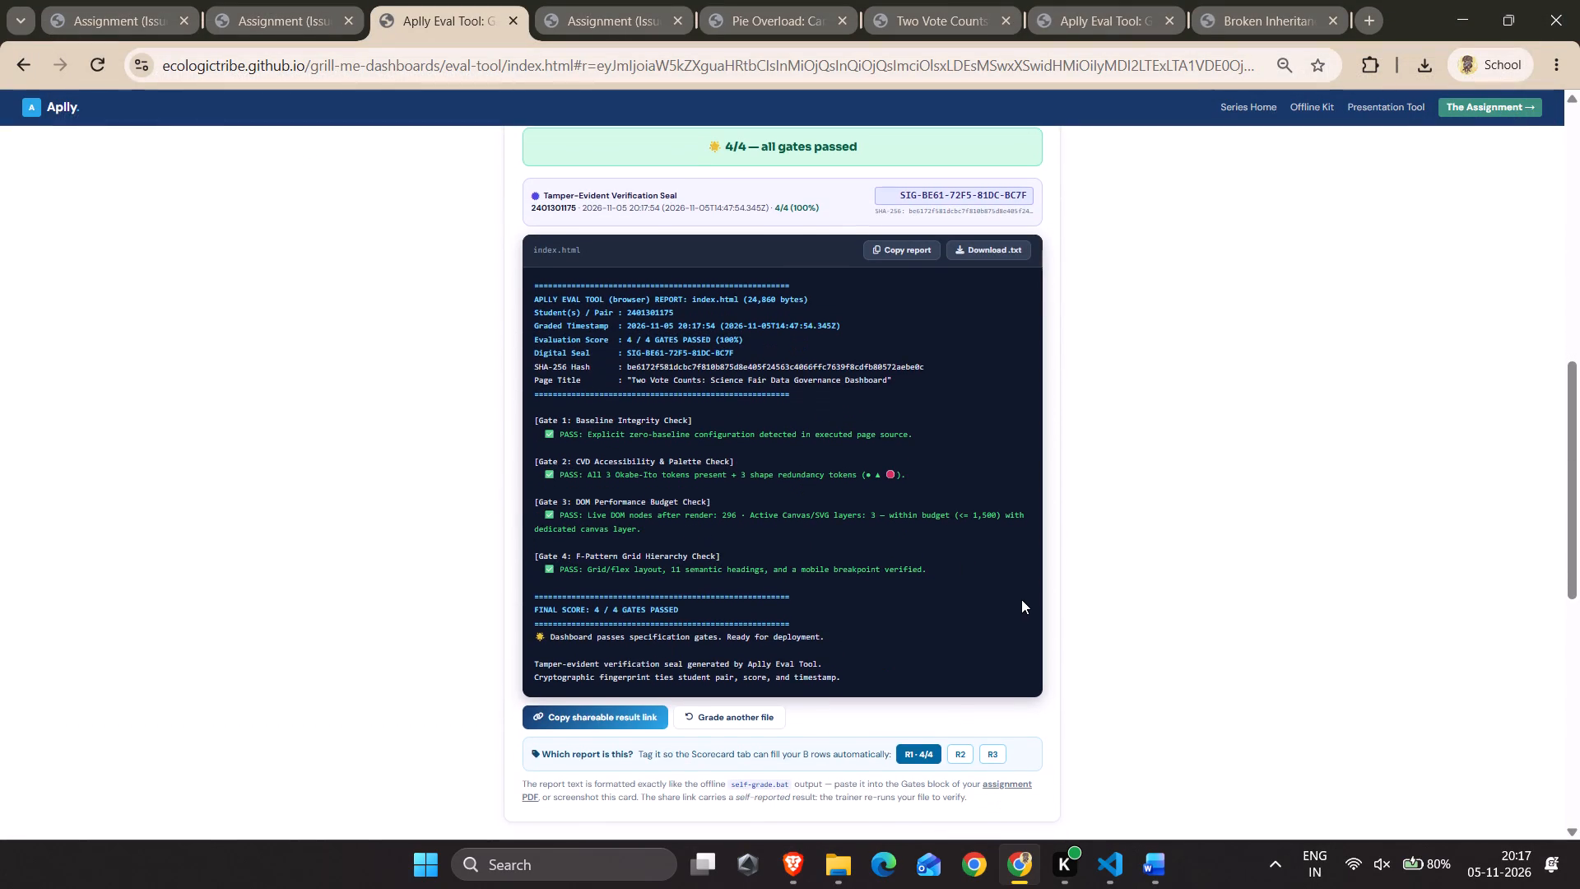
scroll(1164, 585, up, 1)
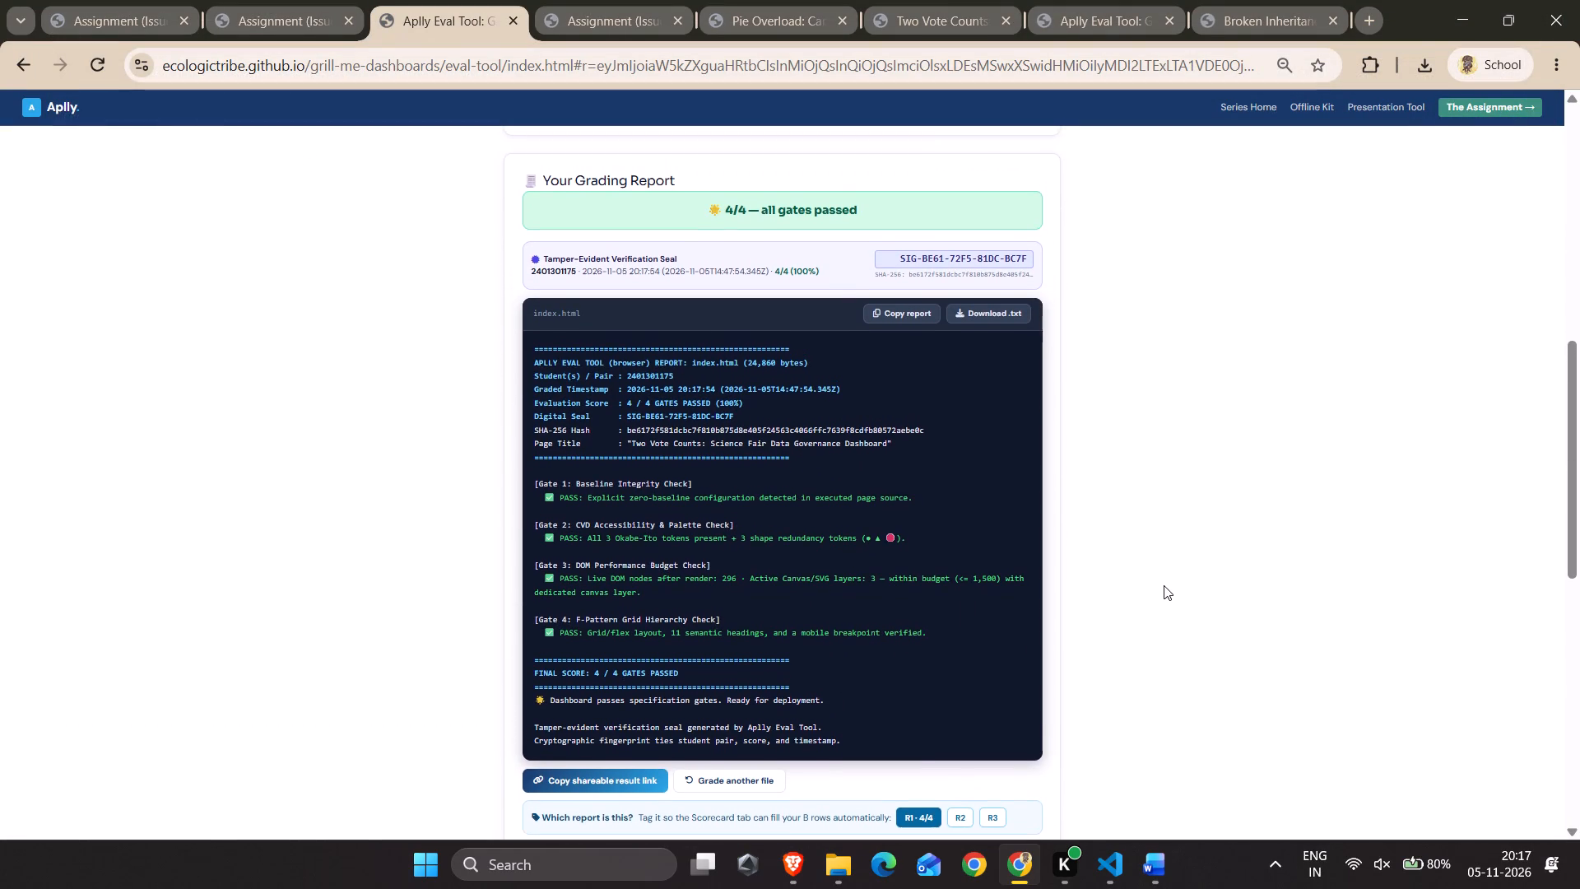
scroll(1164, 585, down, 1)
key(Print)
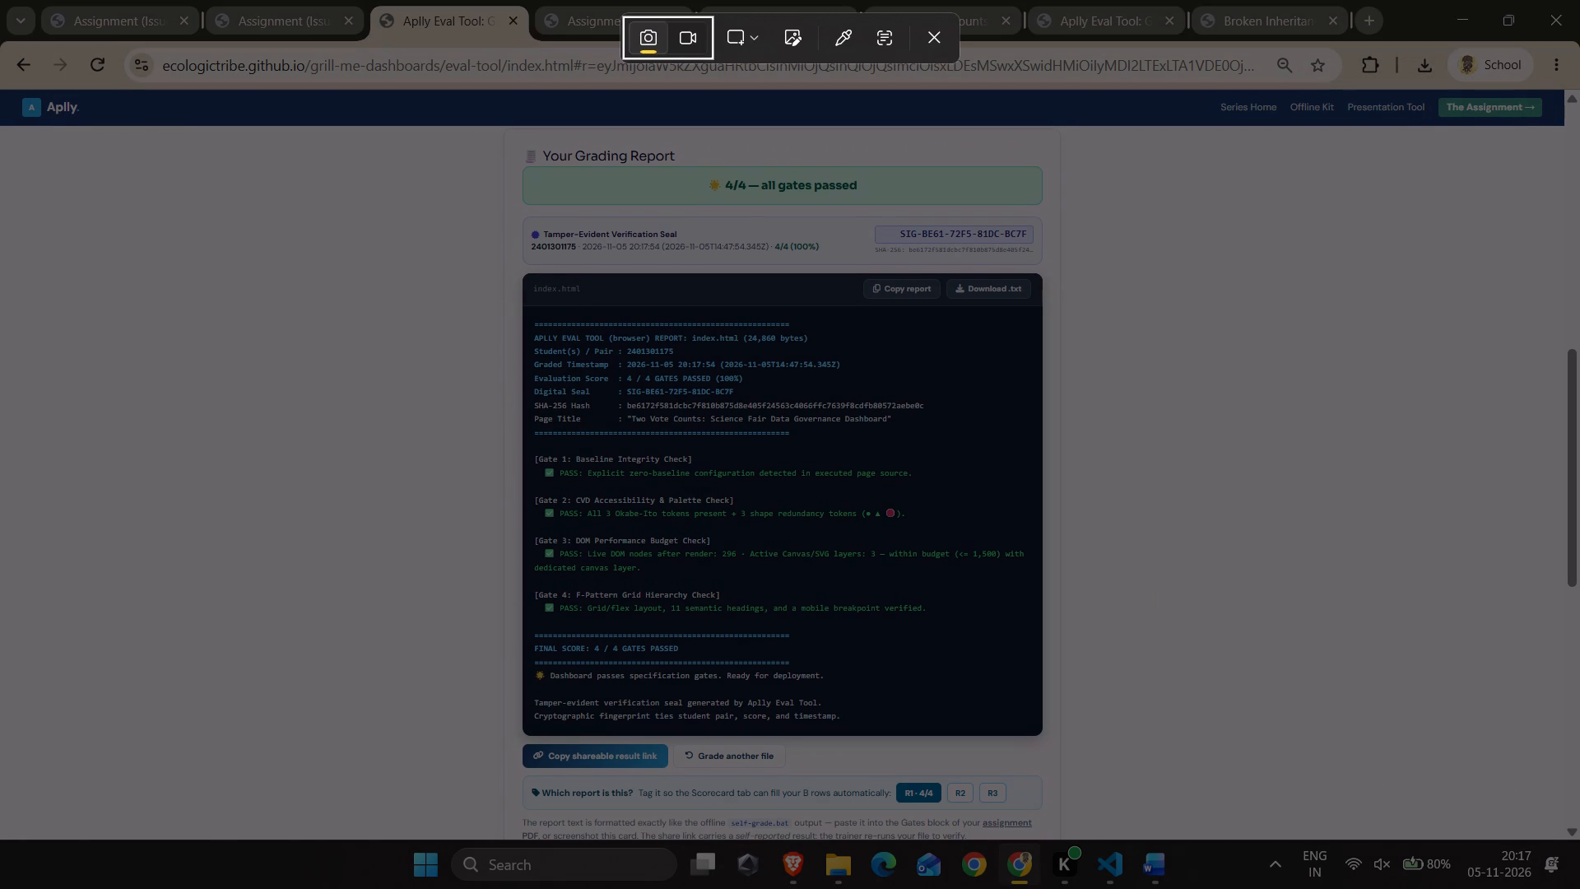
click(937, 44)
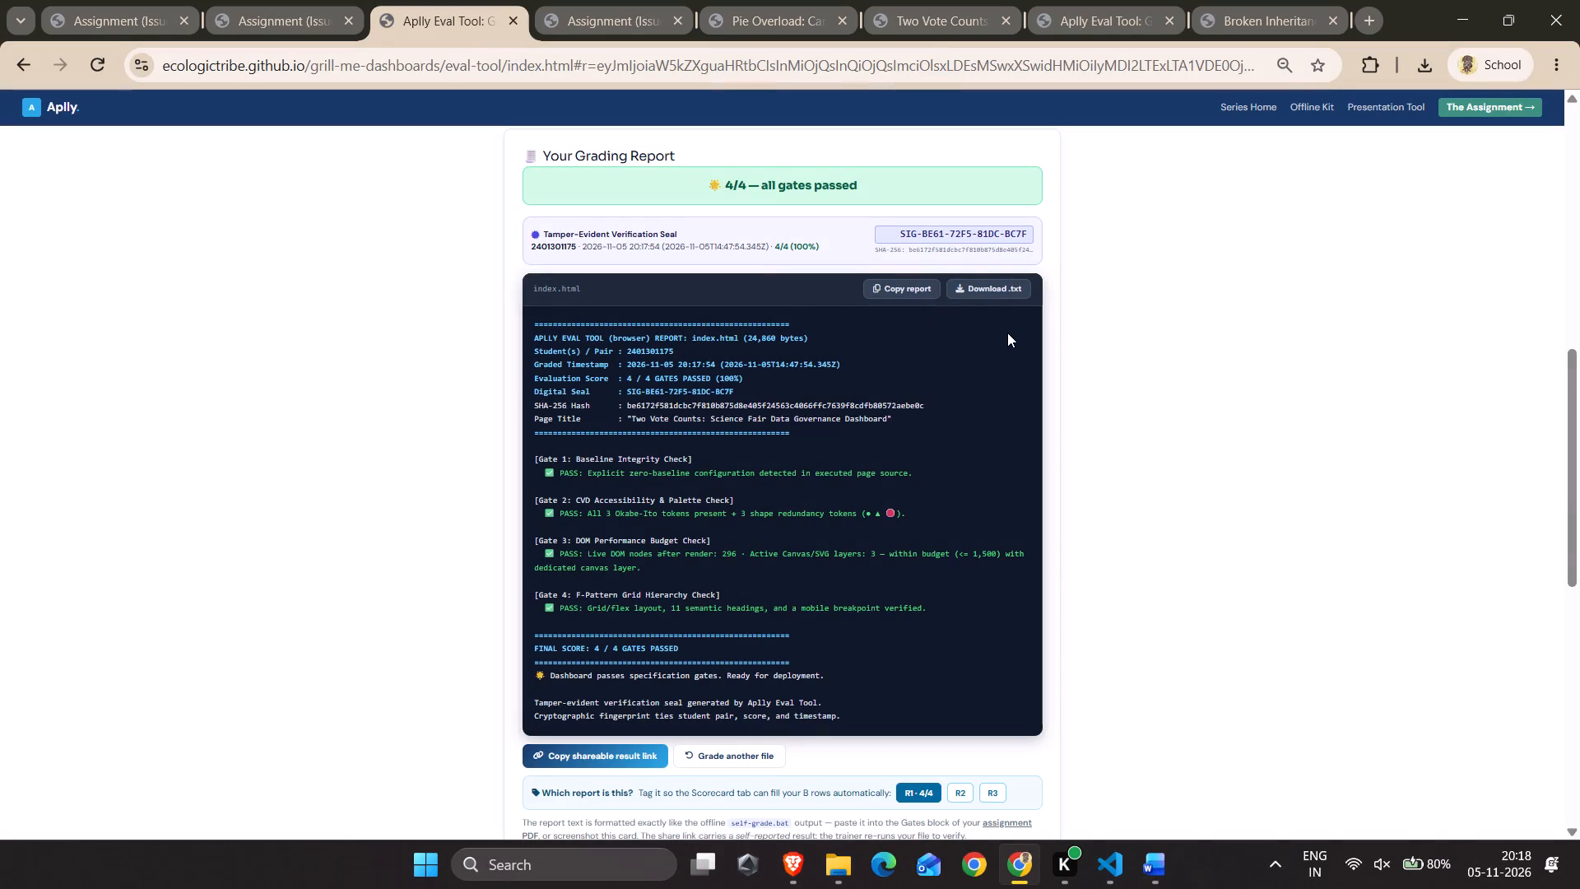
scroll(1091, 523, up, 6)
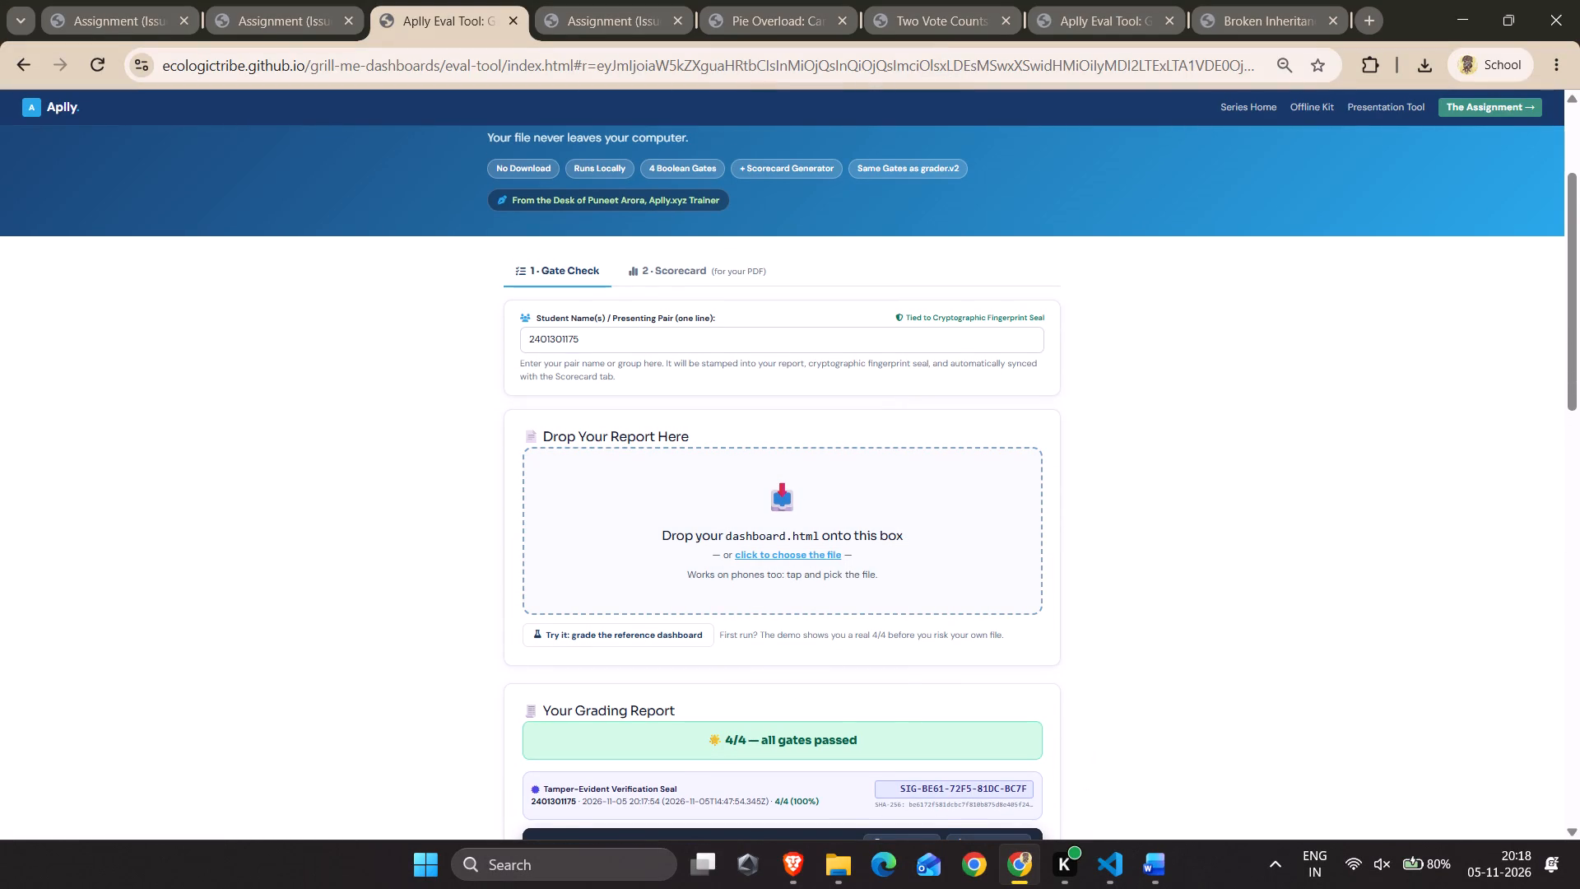
Switch to Word and look through the challenge sections and pictures of Priyanshu Data Visu Ass-2.
click(1165, 873)
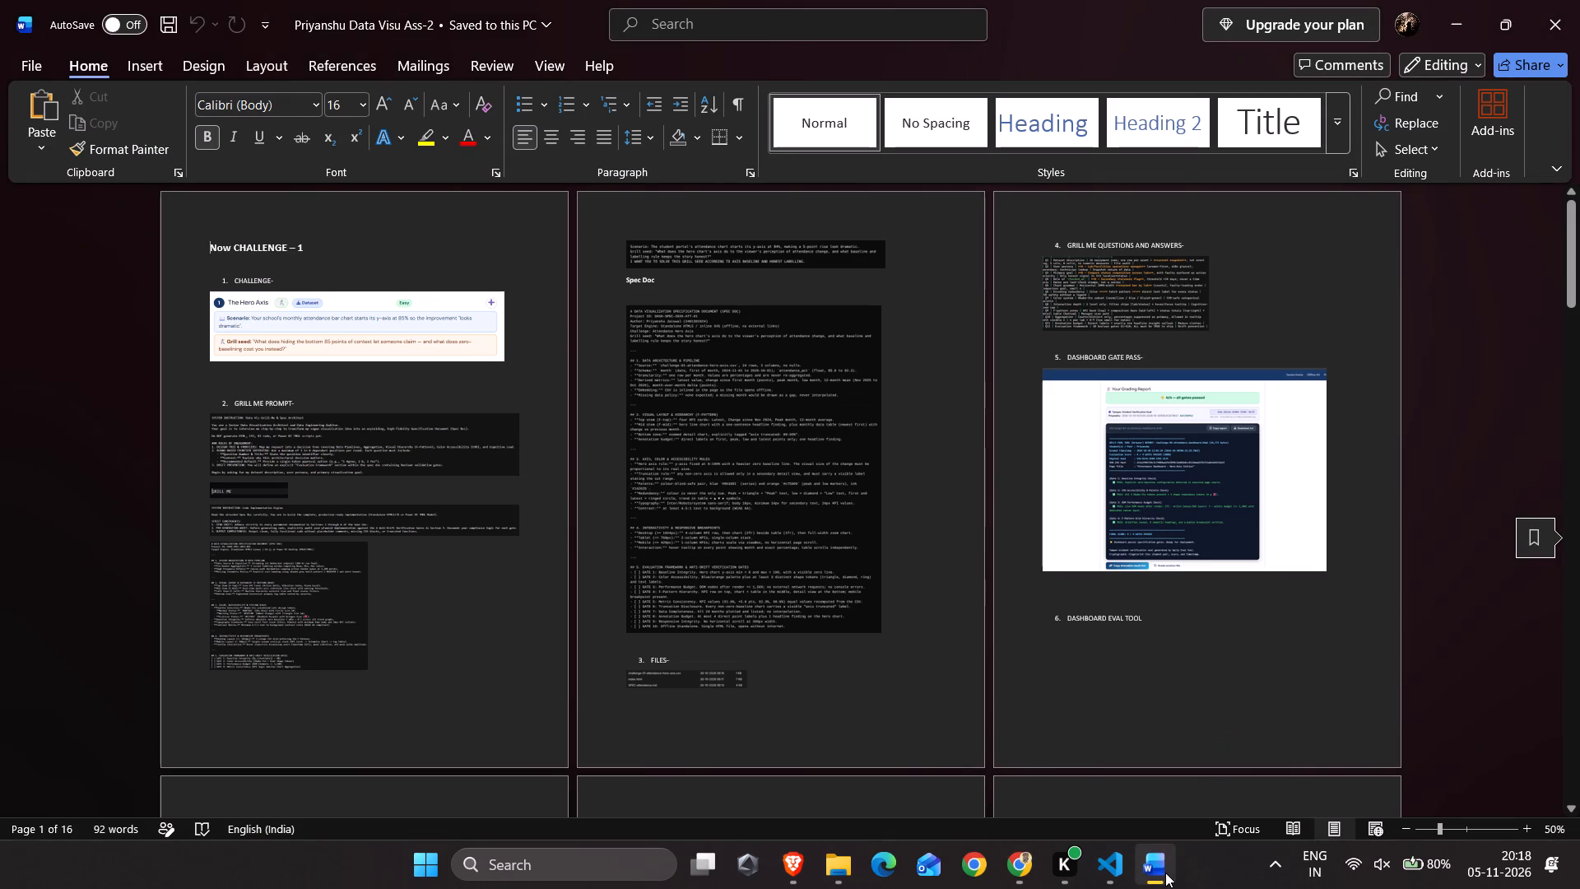
scroll(1042, 606, up, 4)
scroll(1042, 606, down, 4)
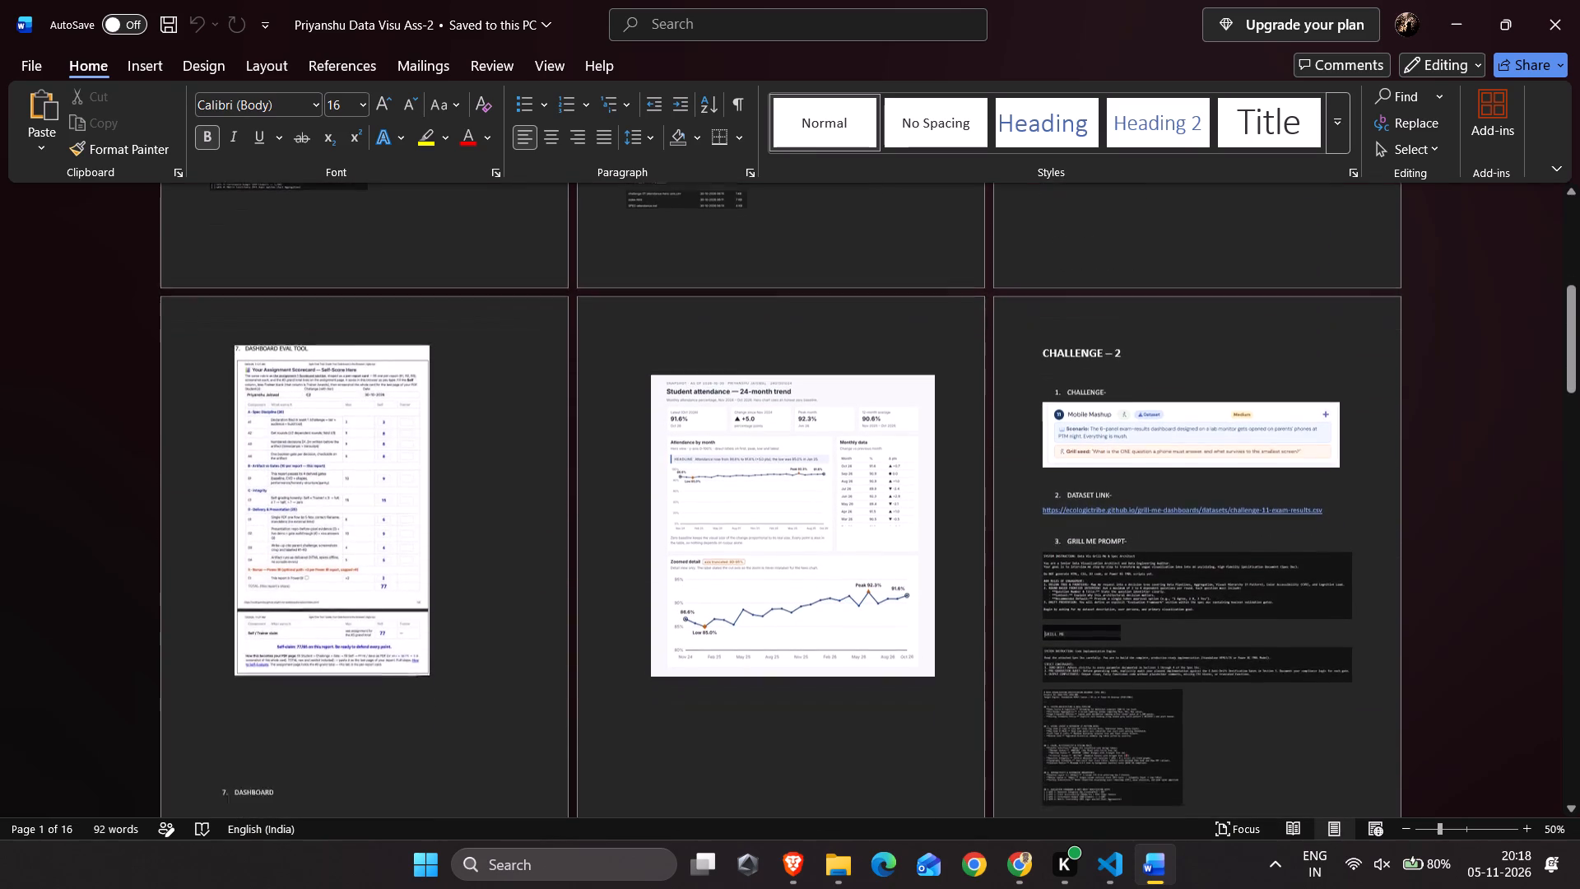
scroll(1042, 606, down, 2)
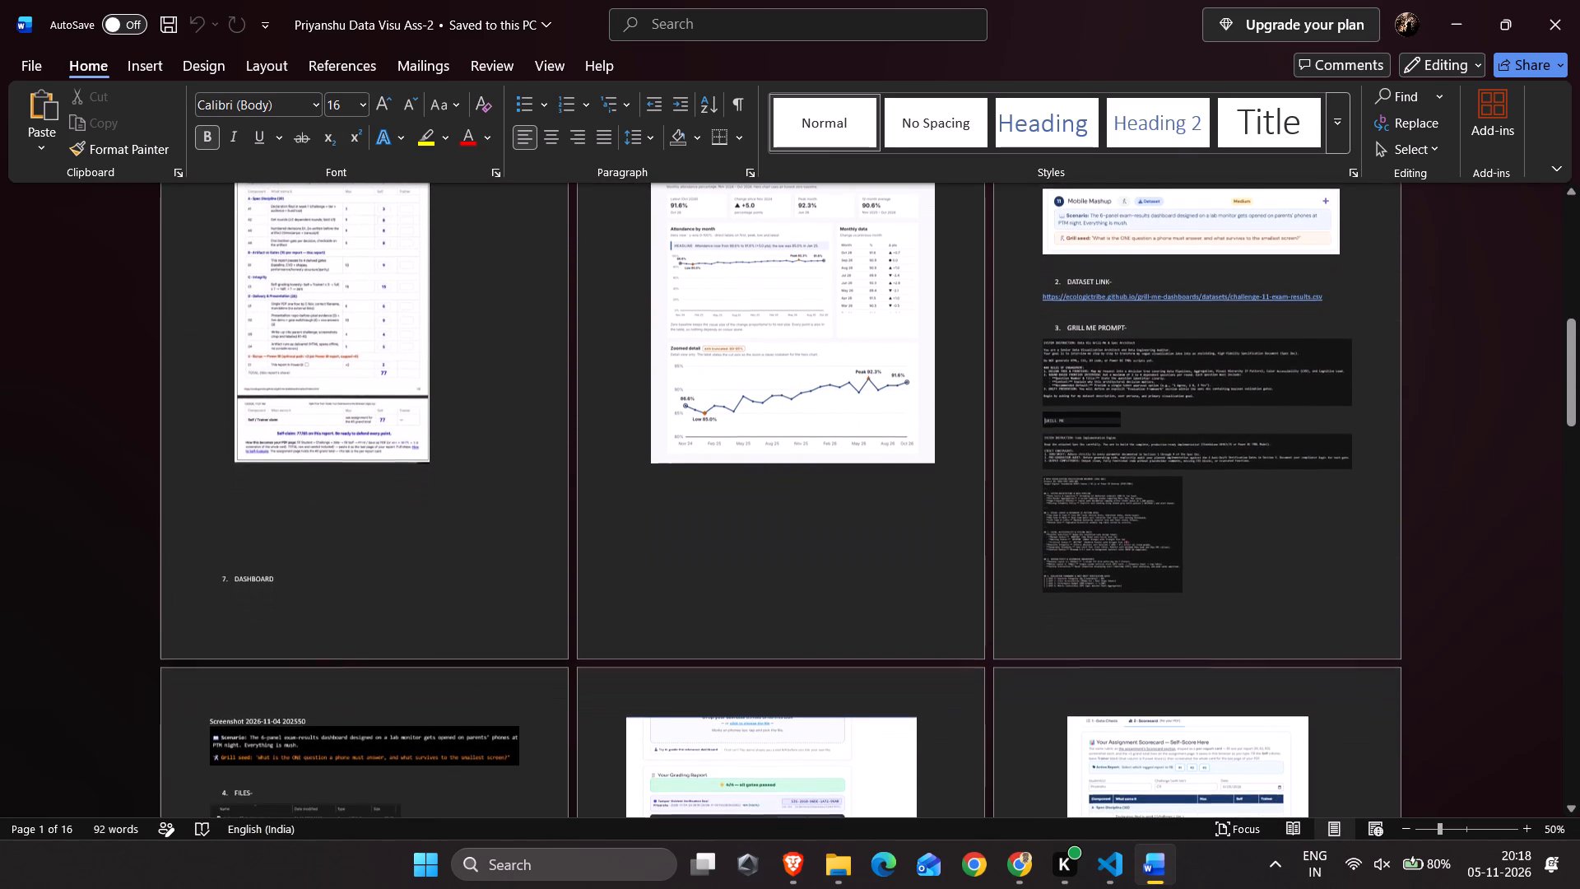
scroll(1042, 606, down, 3)
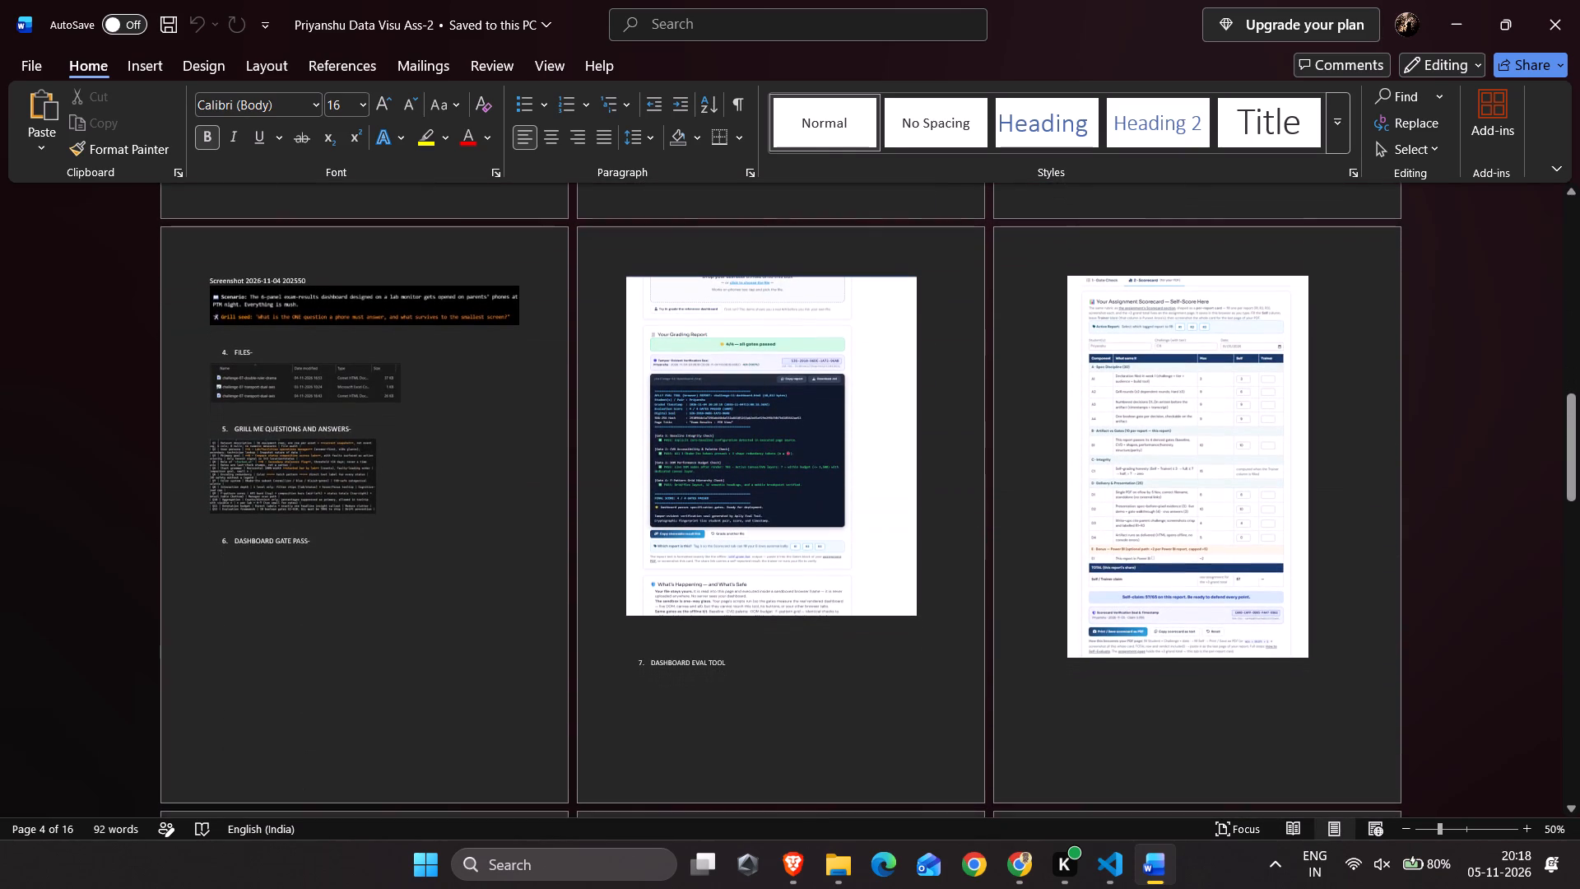
scroll(987, 540, down, 1)
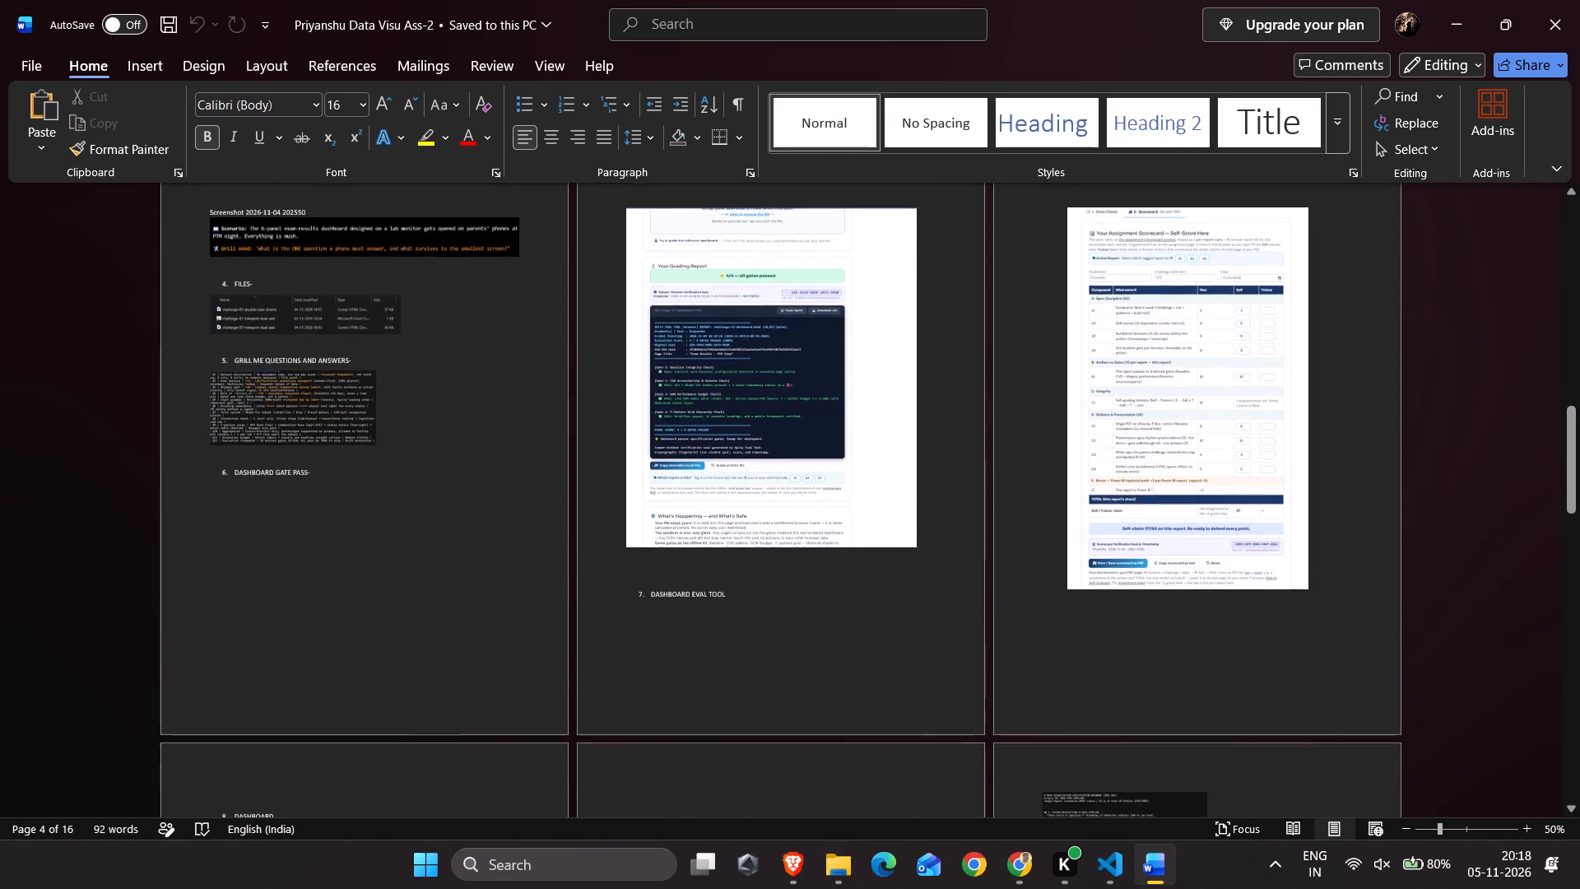
scroll(987, 540, down, 2)
scroll(987, 540, up, 3)
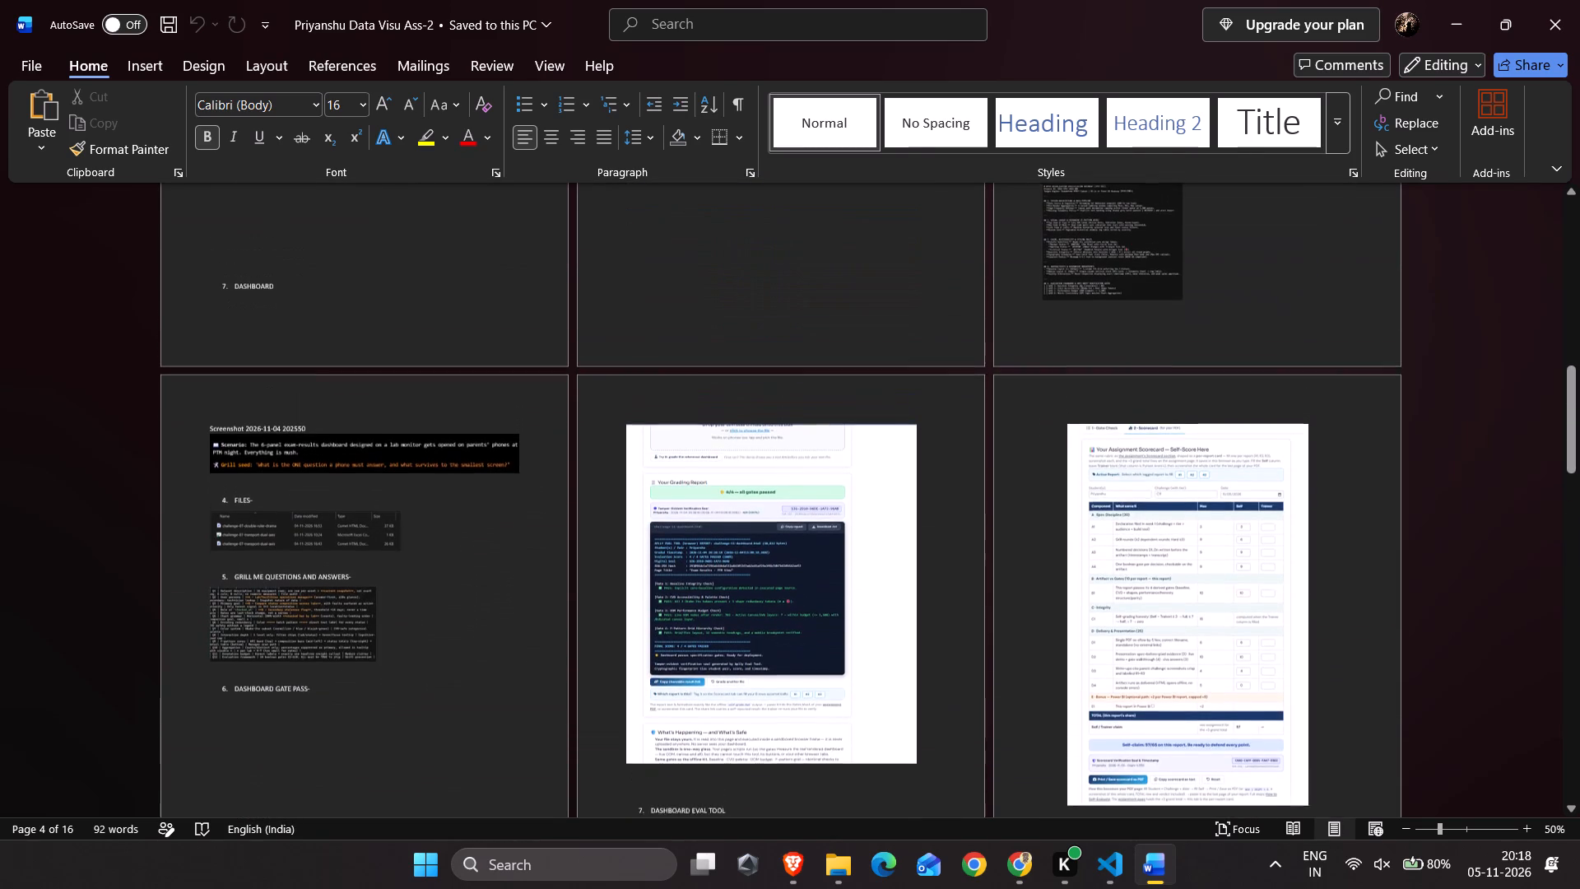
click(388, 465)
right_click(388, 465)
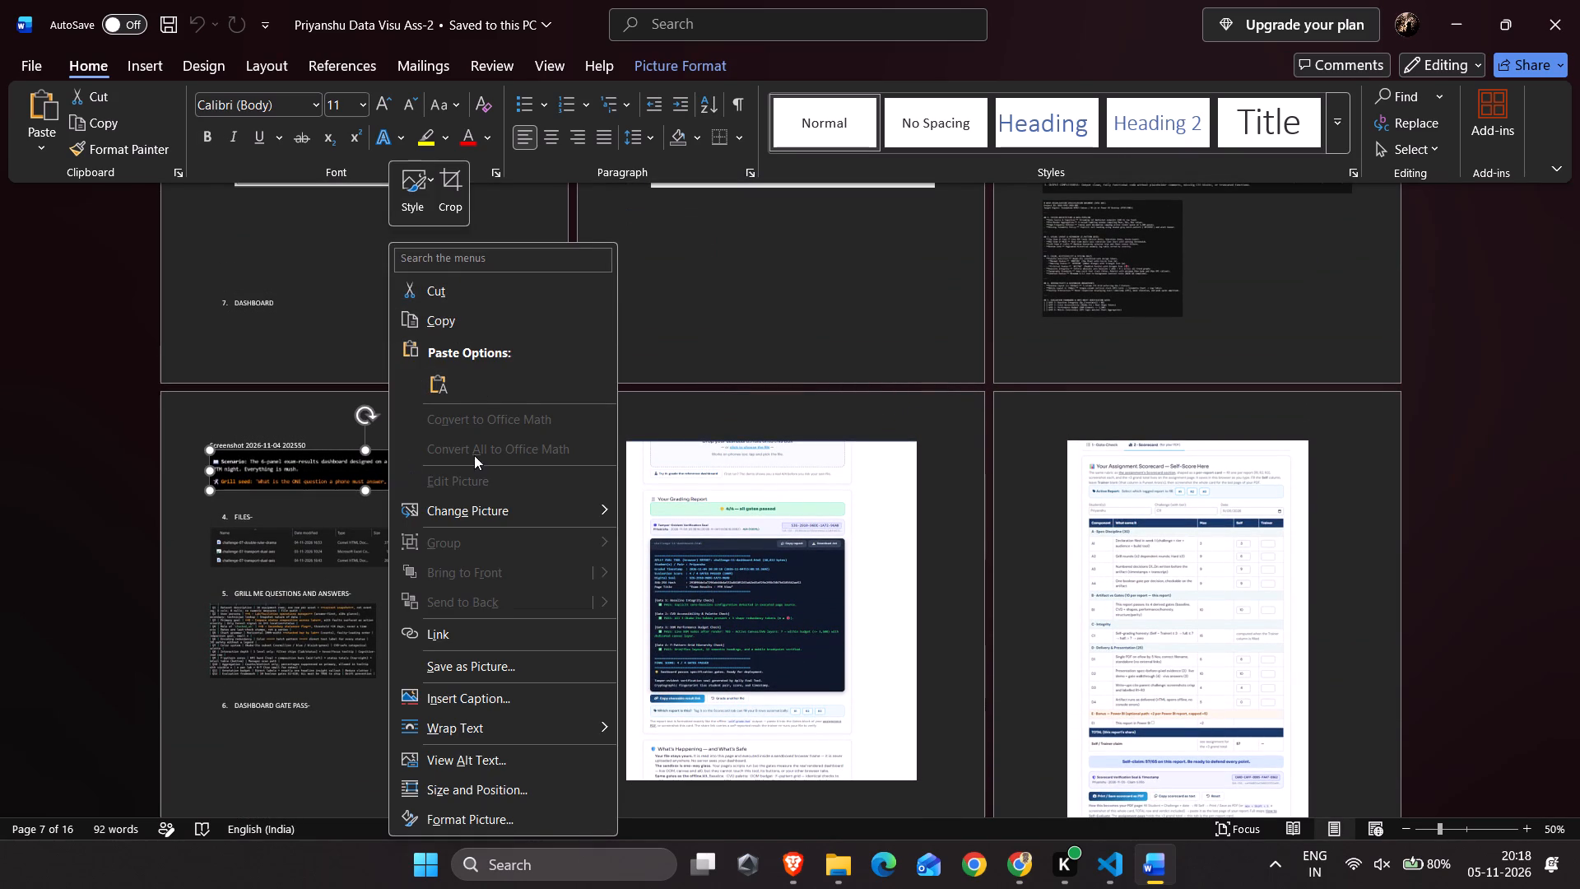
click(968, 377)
Close Priyanshu Data Visu Ass-2, restart Word and open a copy of the recent document Rahul Data Visualization Ass-2.
click(1579, 0)
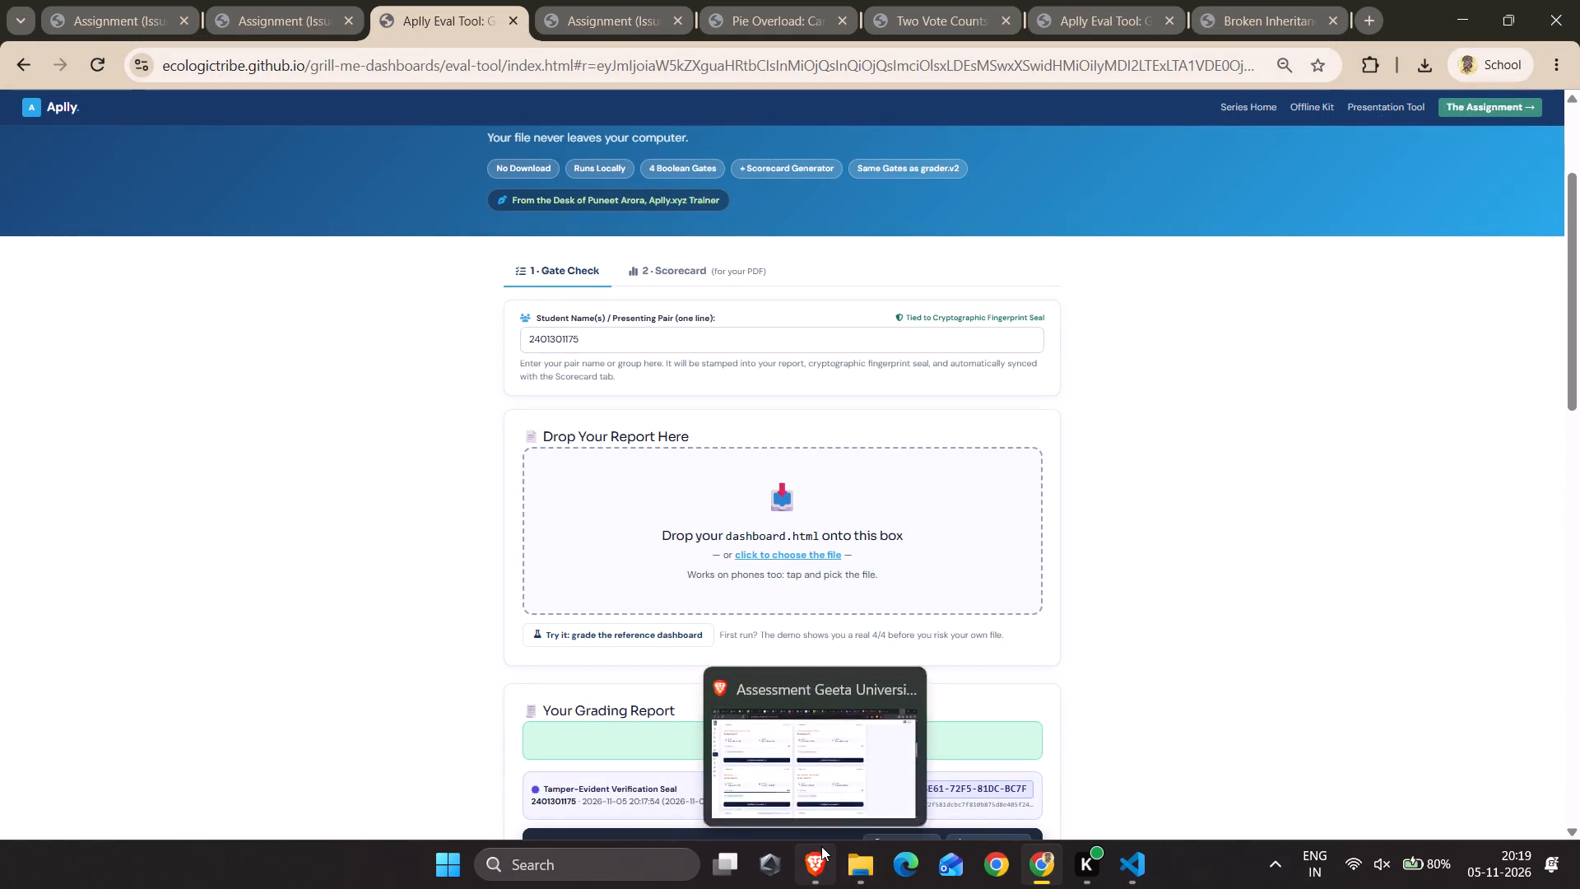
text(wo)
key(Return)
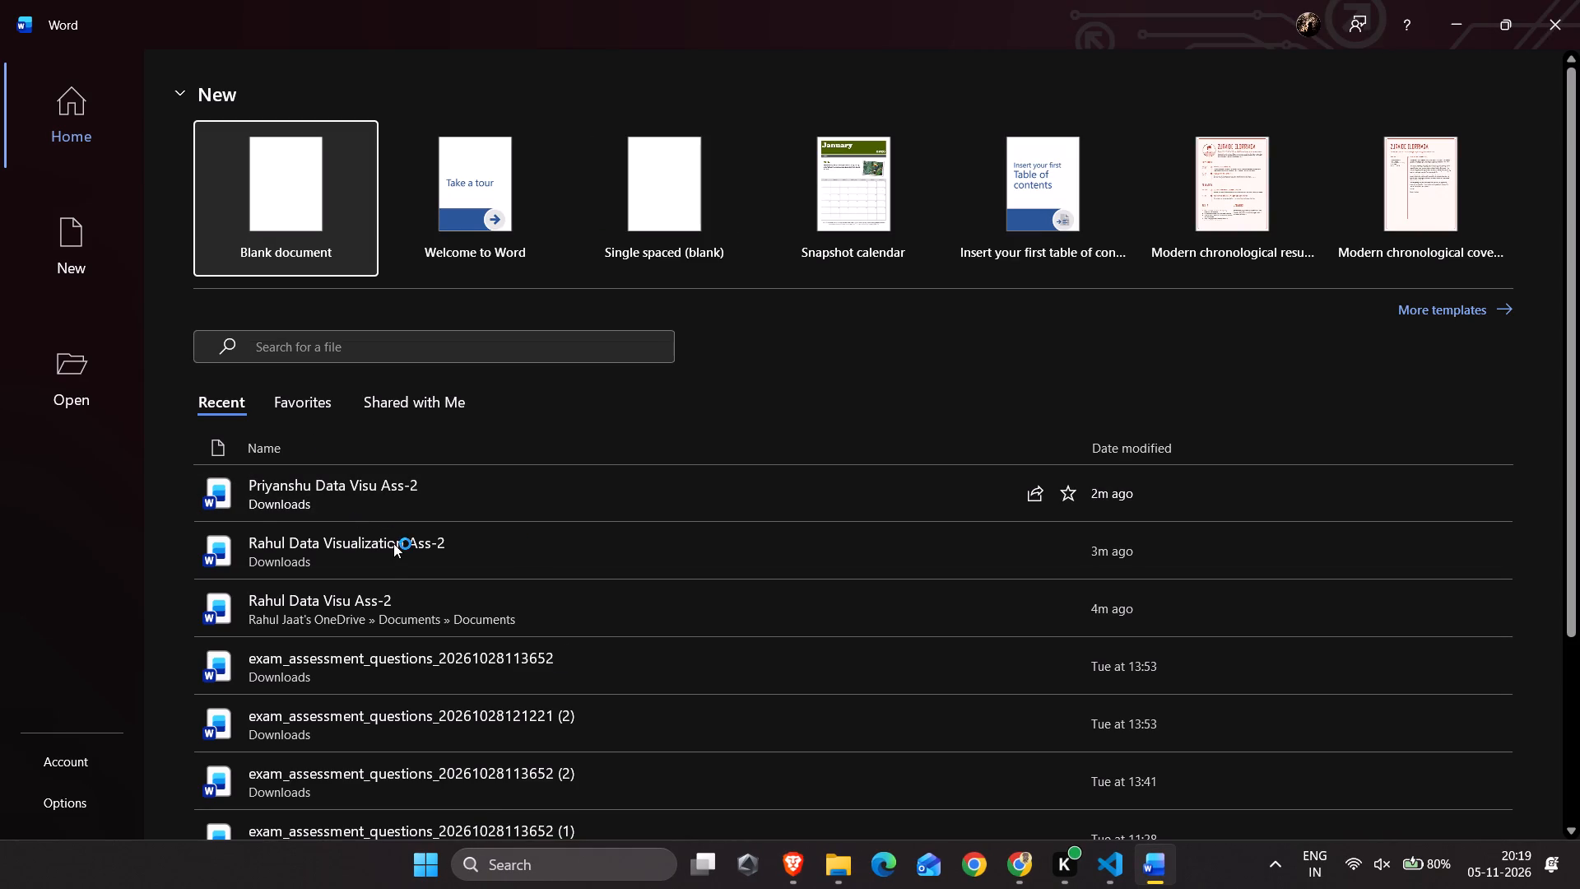
right_click(307, 542)
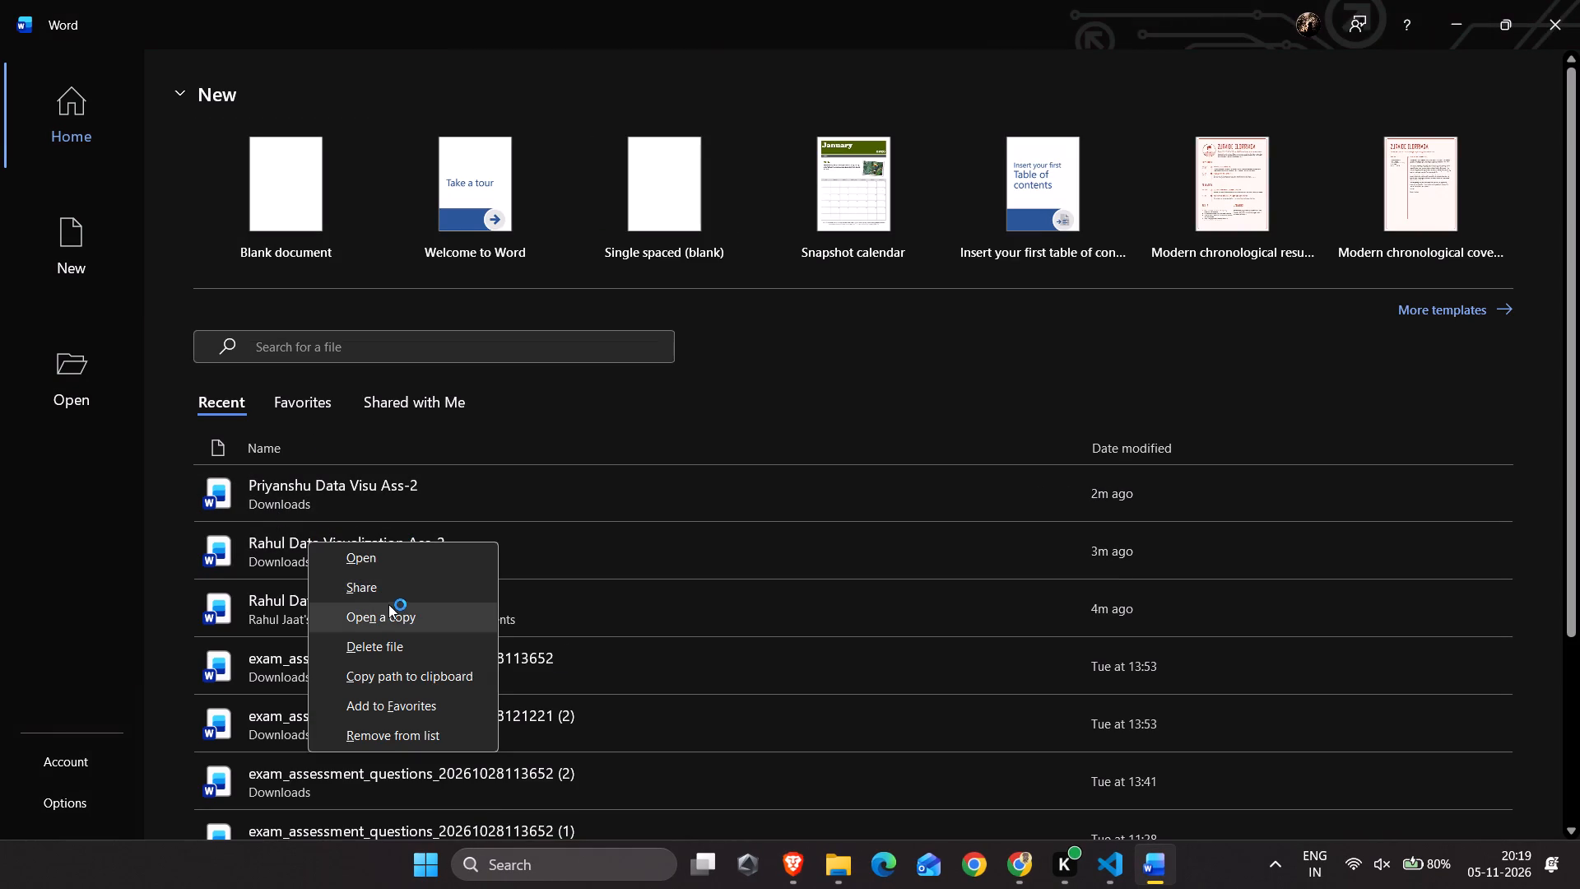
click(393, 607)
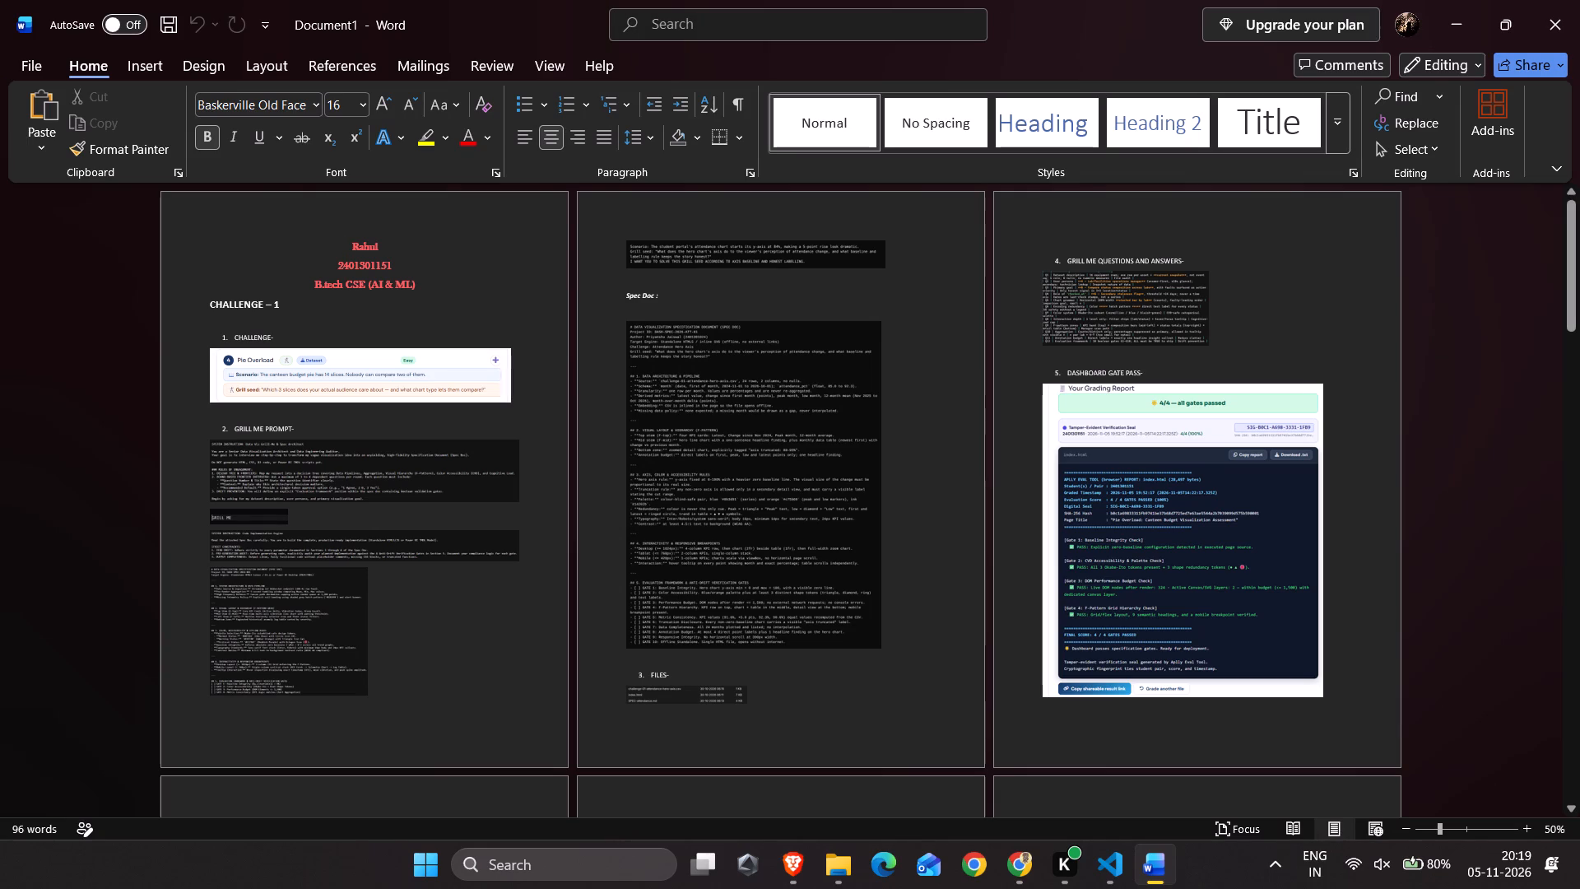
Replace the name Rahul at the top of page 1 with the new student's name.
scroll(455, 477, down, 3)
scroll(455, 477, up, 4)
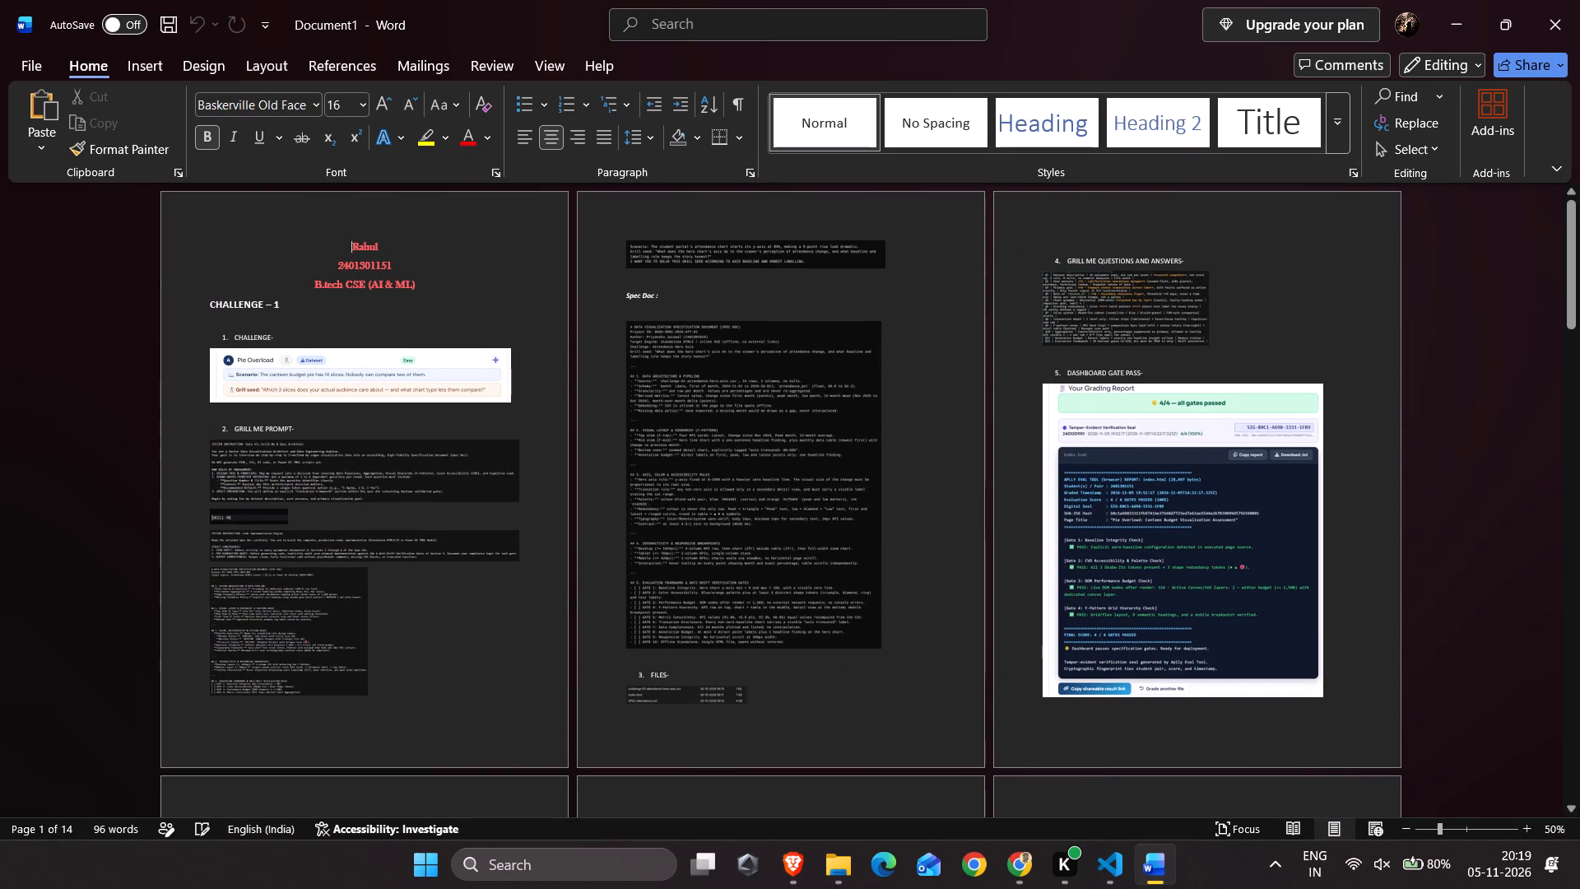
click(365, 243)
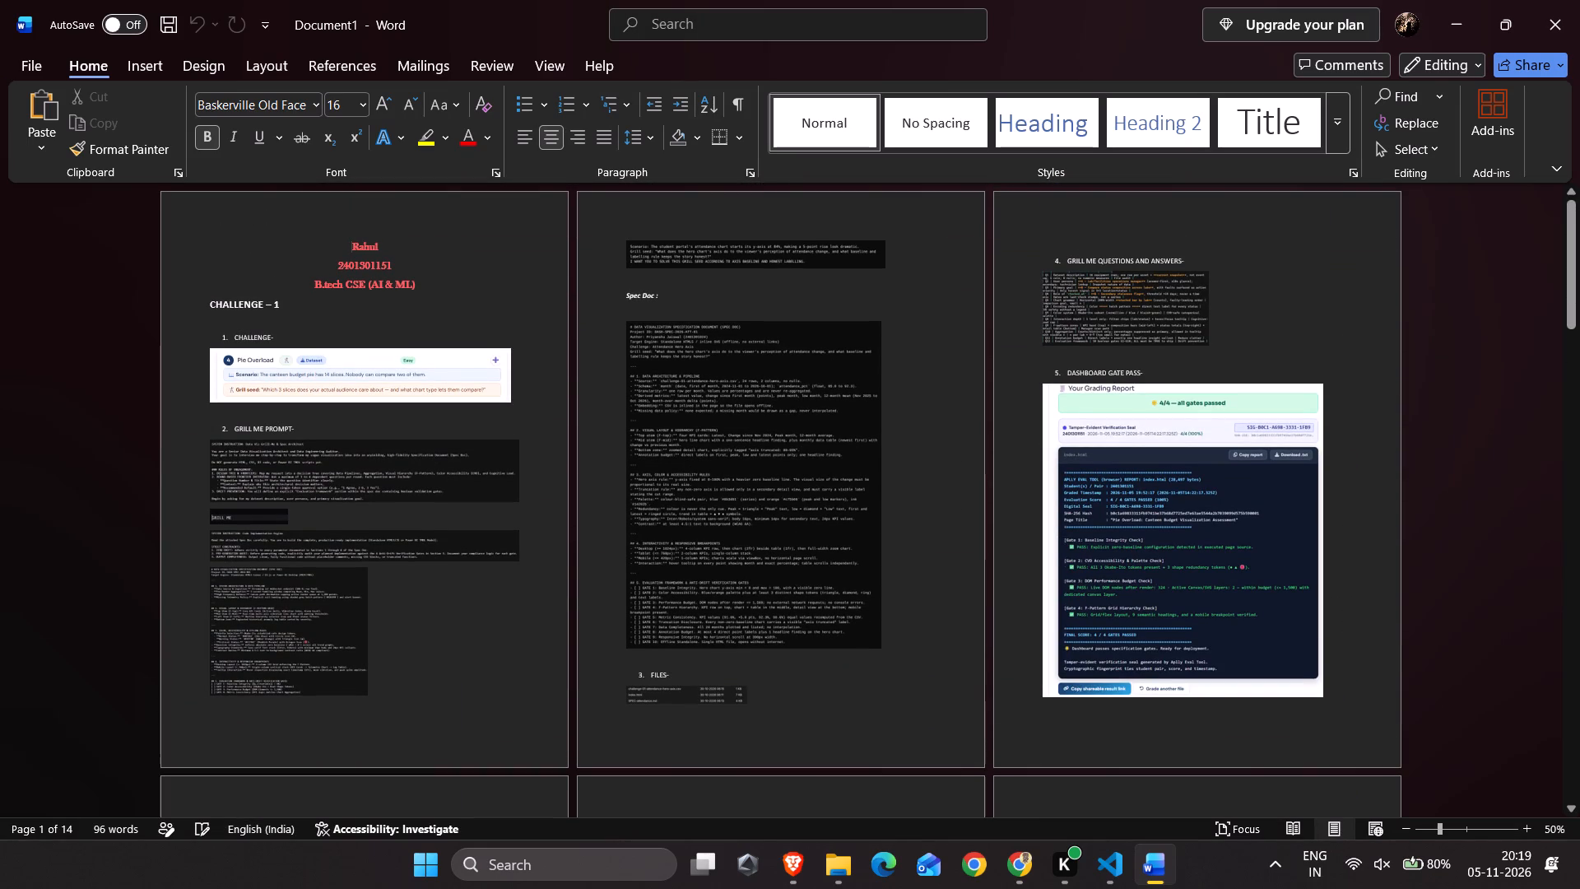
key(Right)
key(Right)
key(BackSpace)
key(Right)
key(BackSpace)
key(BackSpace)
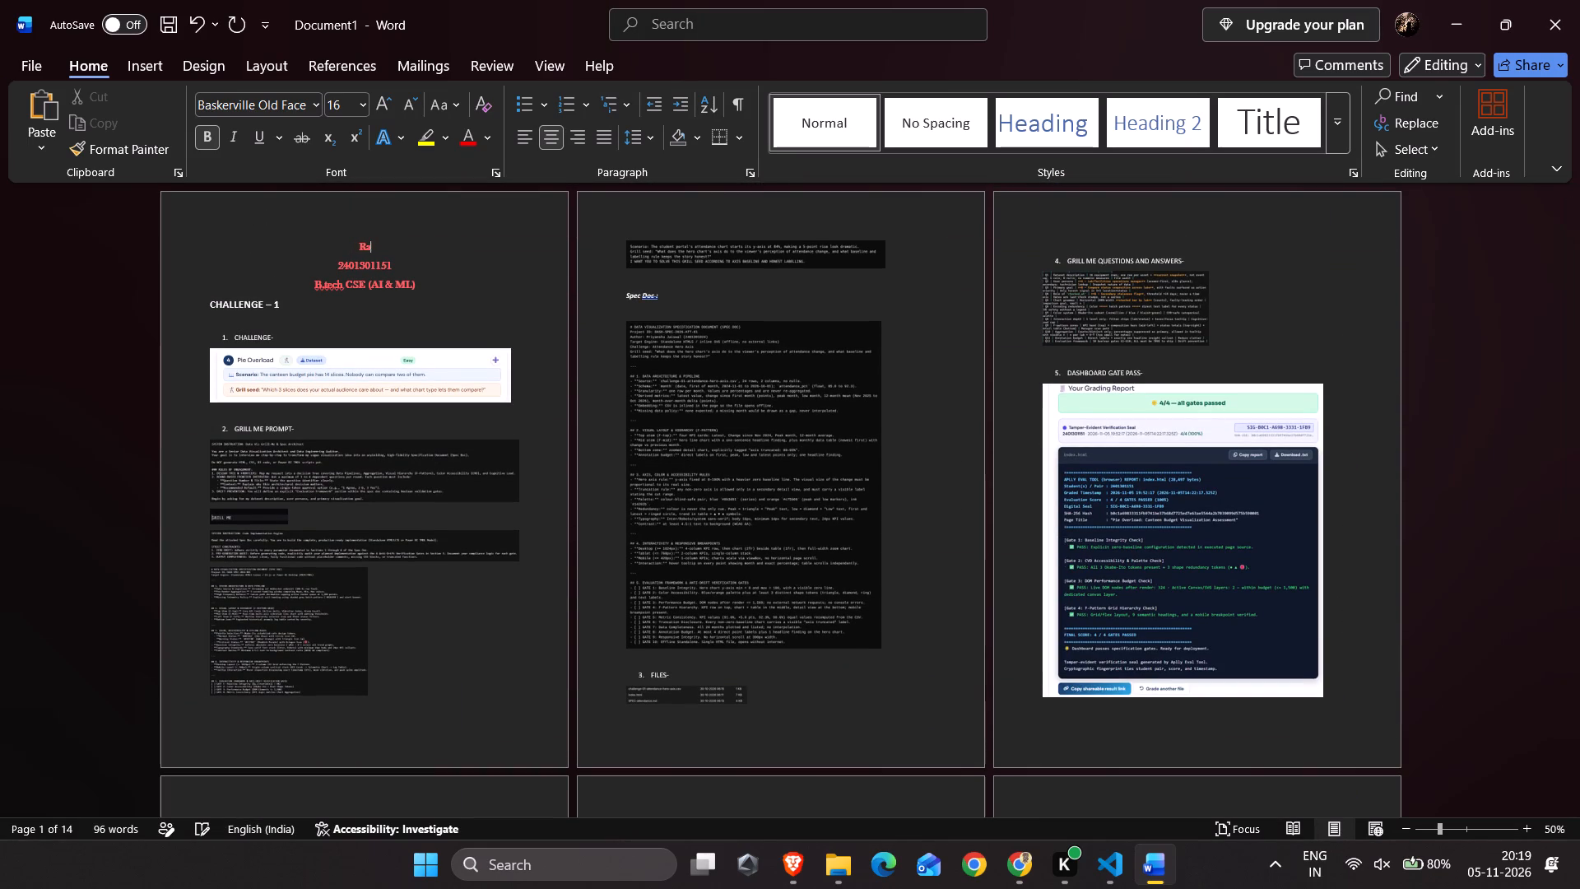
key(BackSpace)
key(BackSpace)
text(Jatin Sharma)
Change the last two digits of the roll number below the name to those of the new student.
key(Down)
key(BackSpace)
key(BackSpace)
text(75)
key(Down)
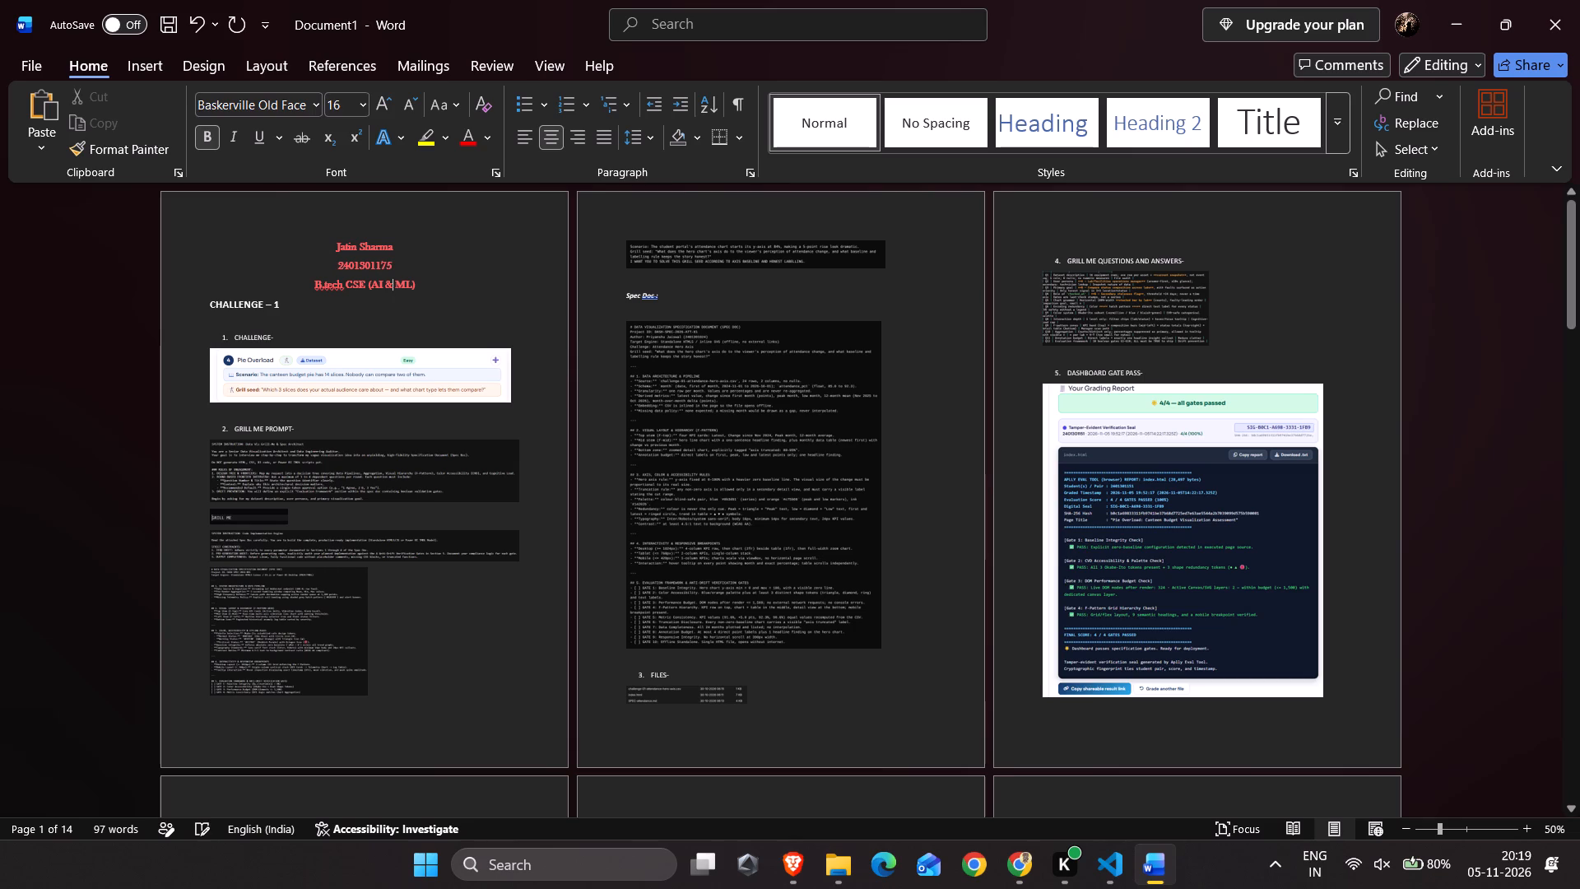
Left-align the name, roll number and course lines and format them in blue Bahnschrift Condensed.
drag(424, 282, 311, 221)
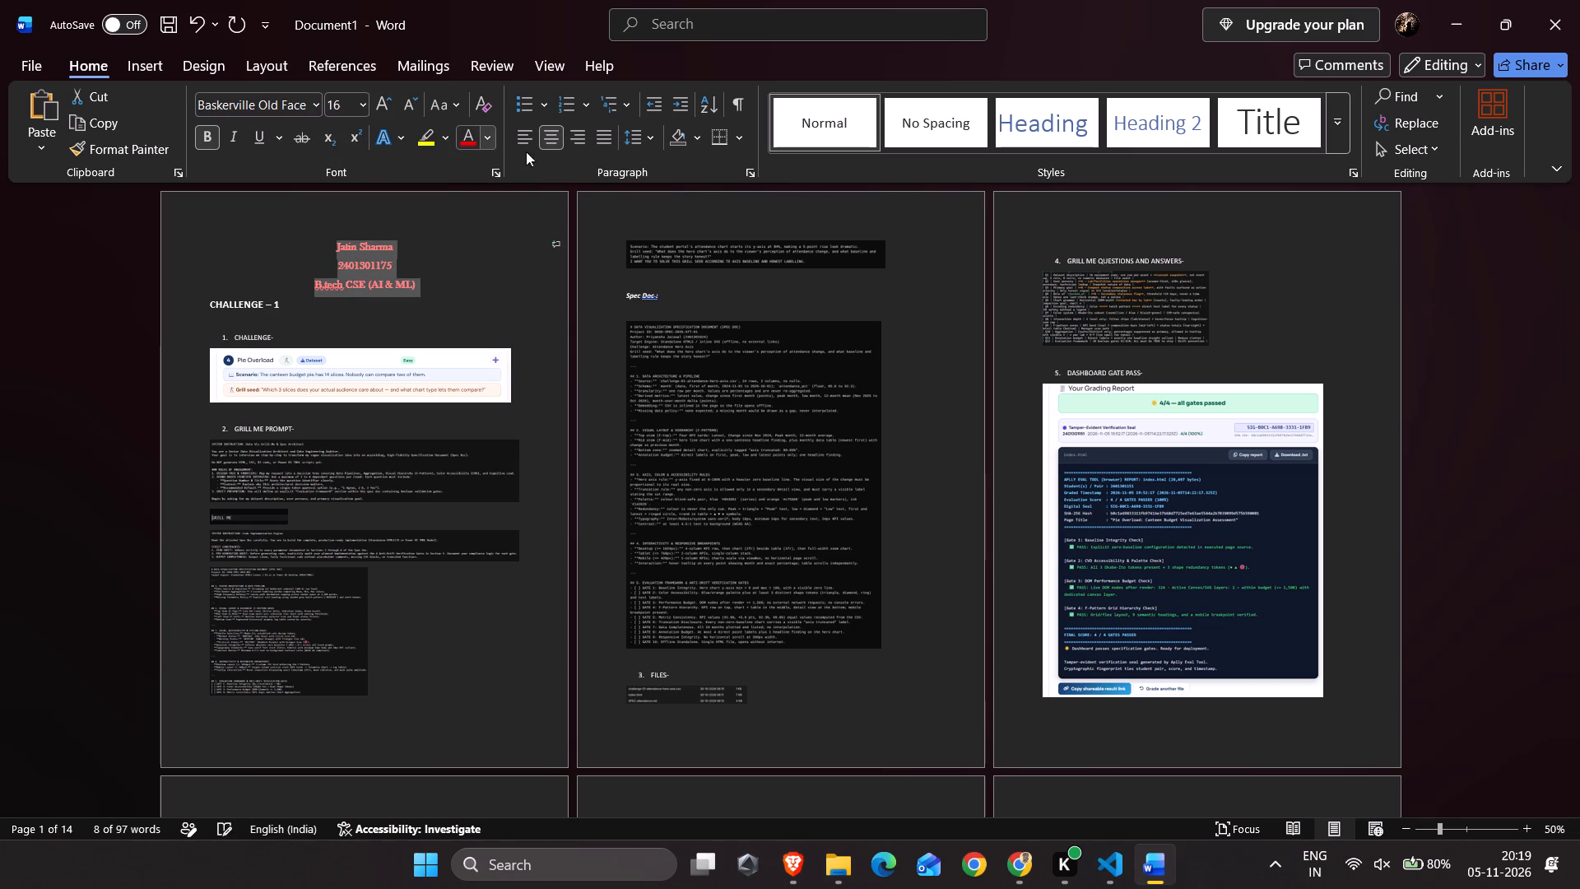
click(527, 133)
click(492, 141)
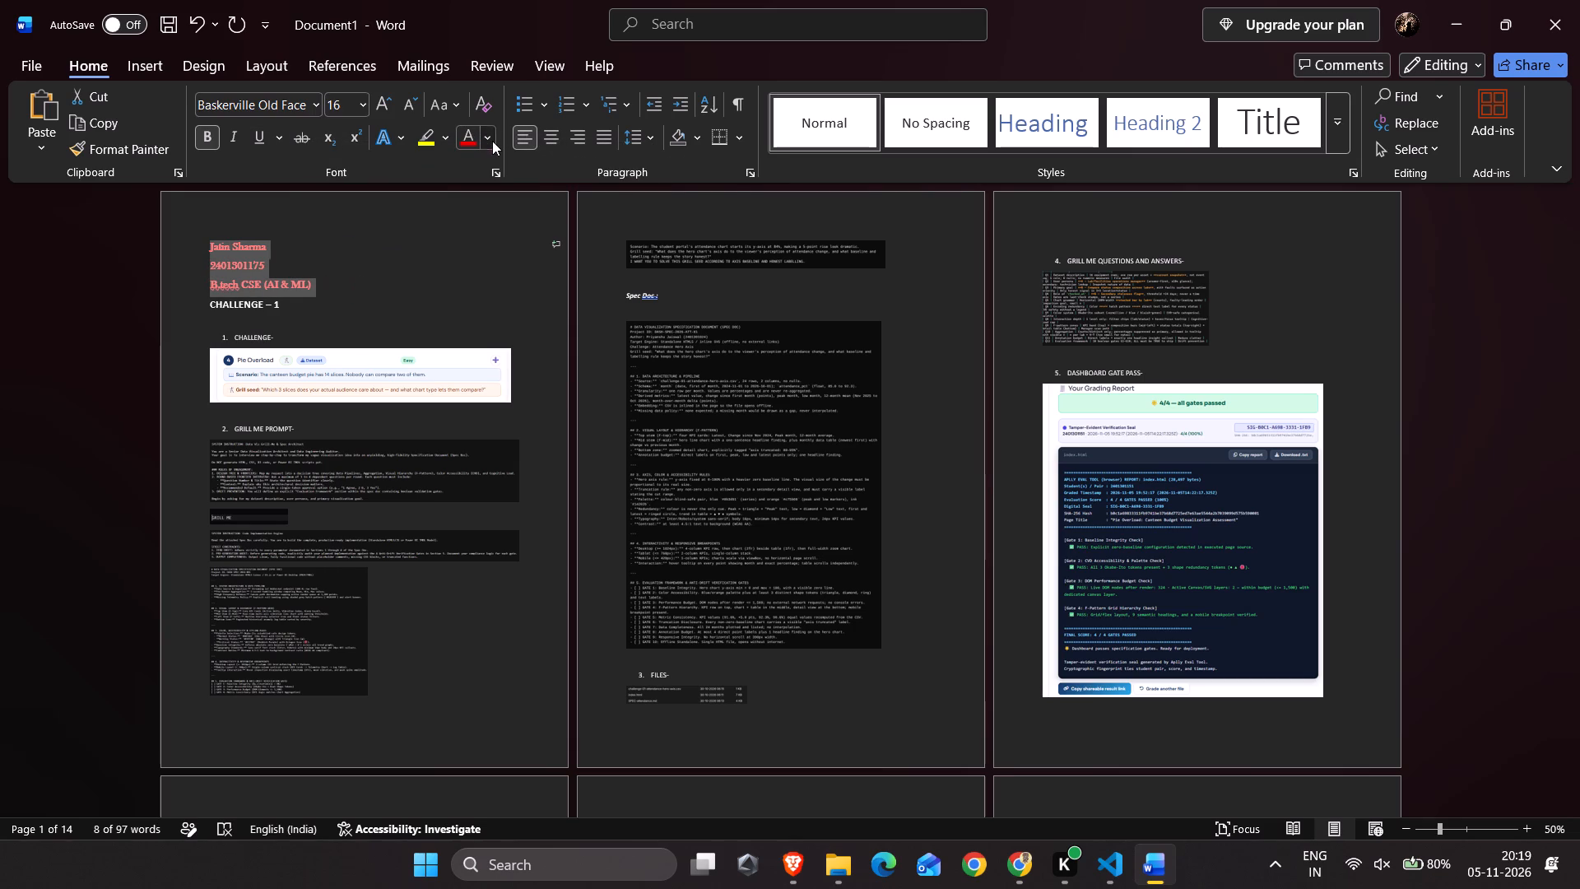
click(689, 269)
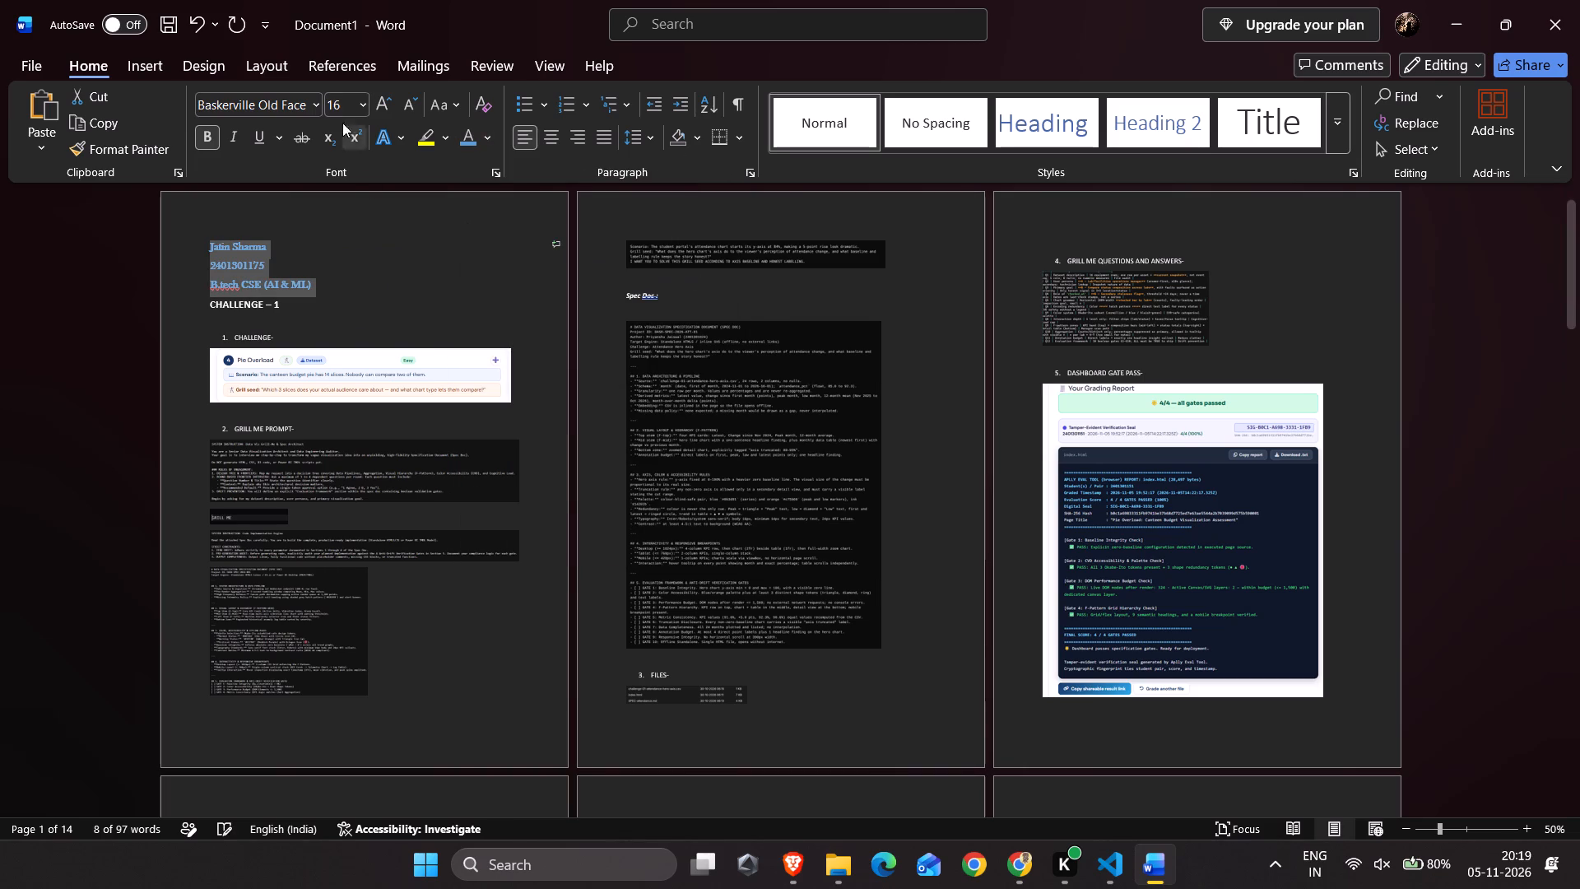
click(315, 100)
click(303, 355)
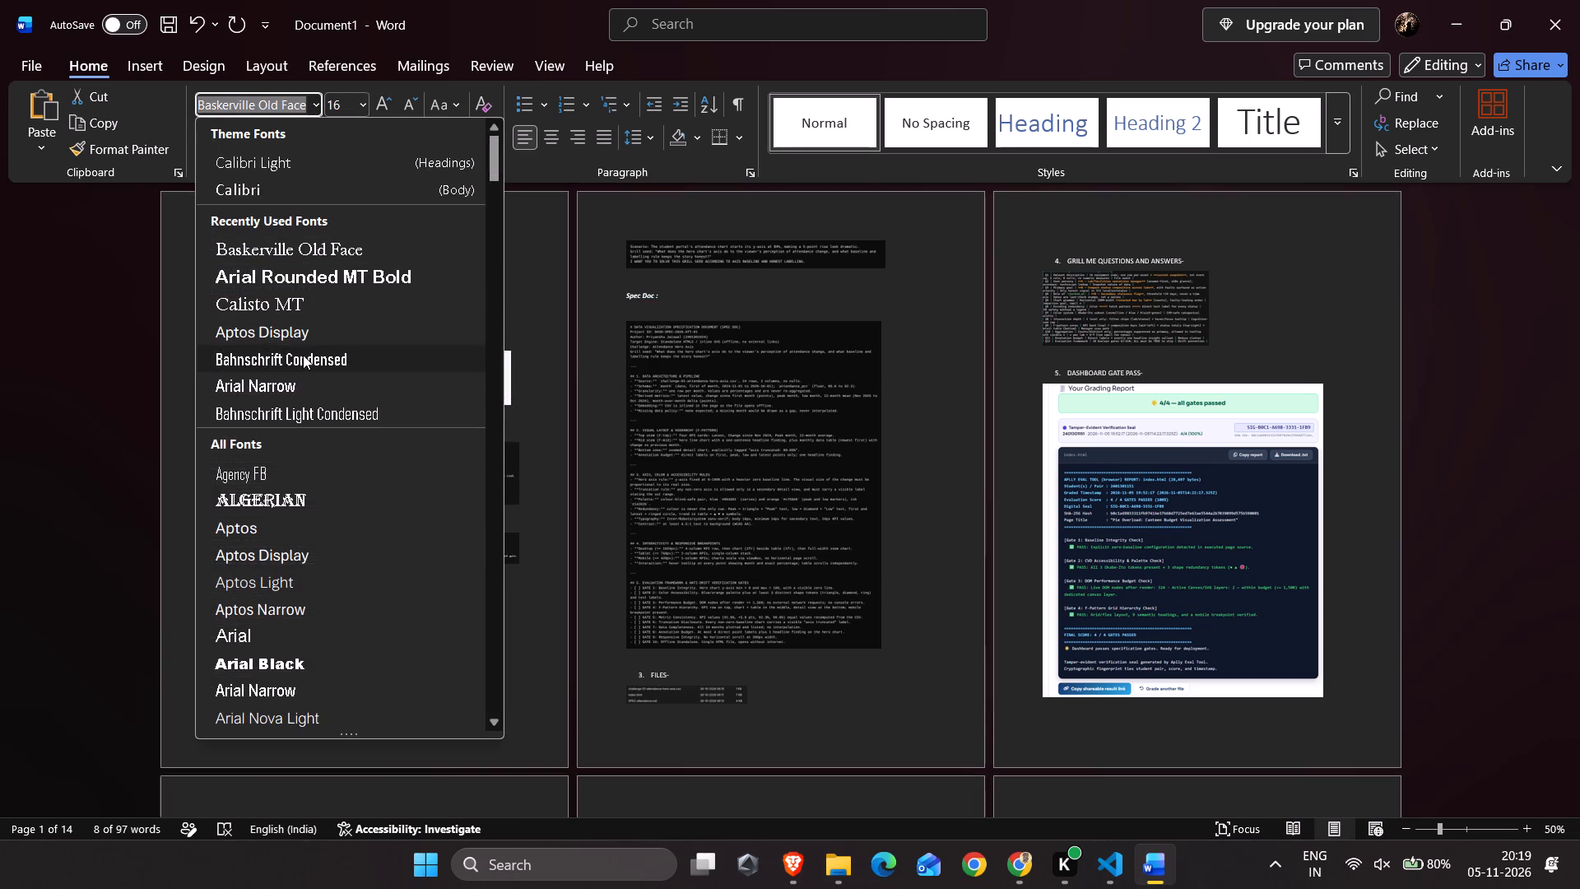
click(296, 315)
key(Right)
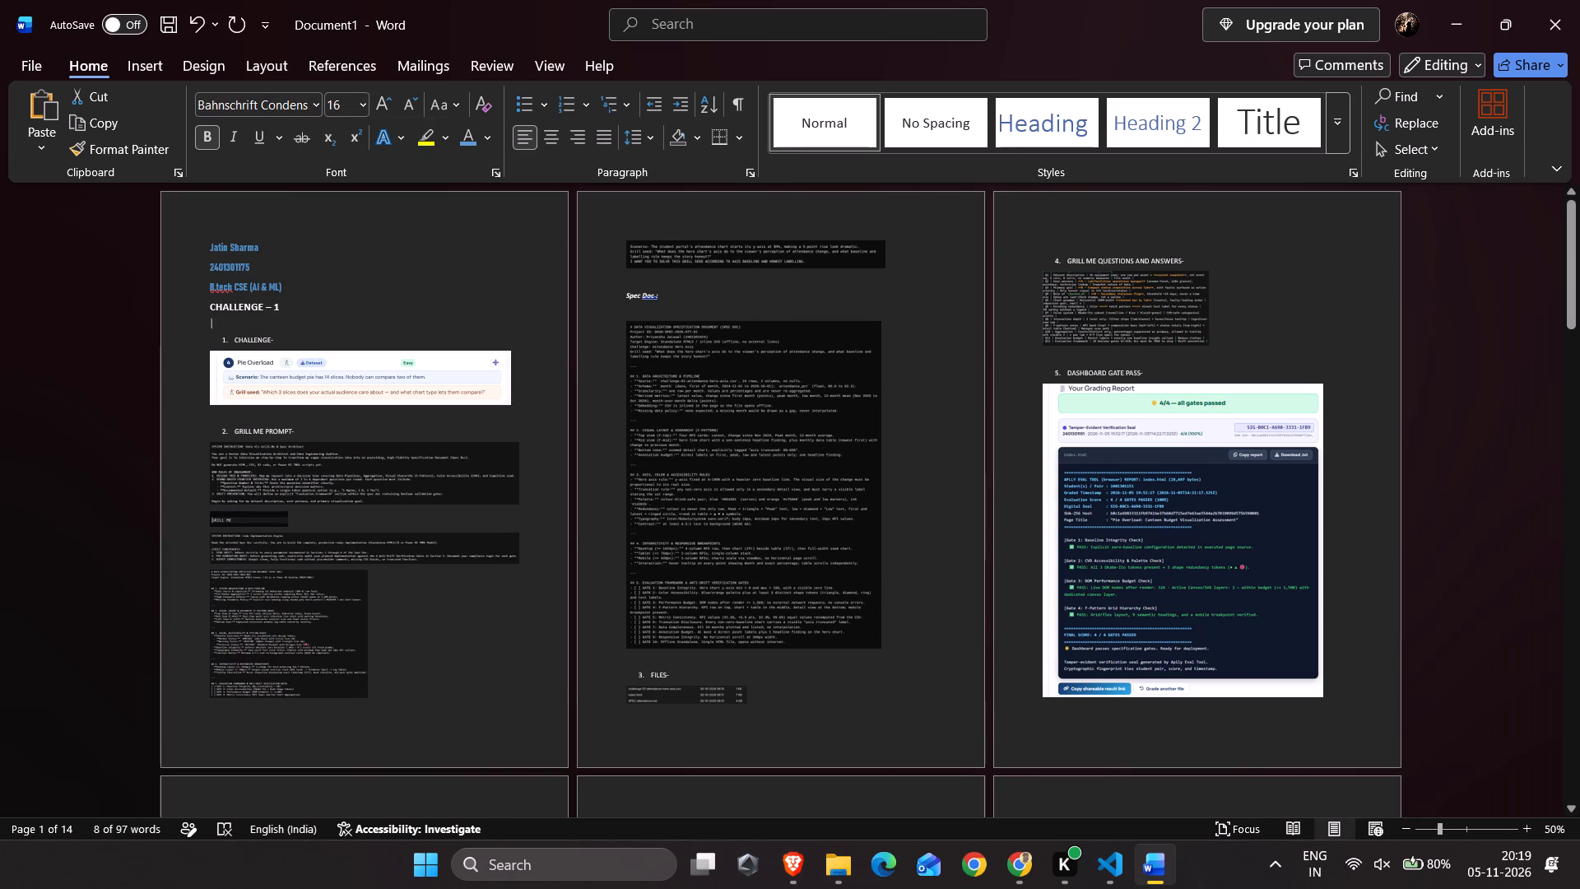
key(Left)
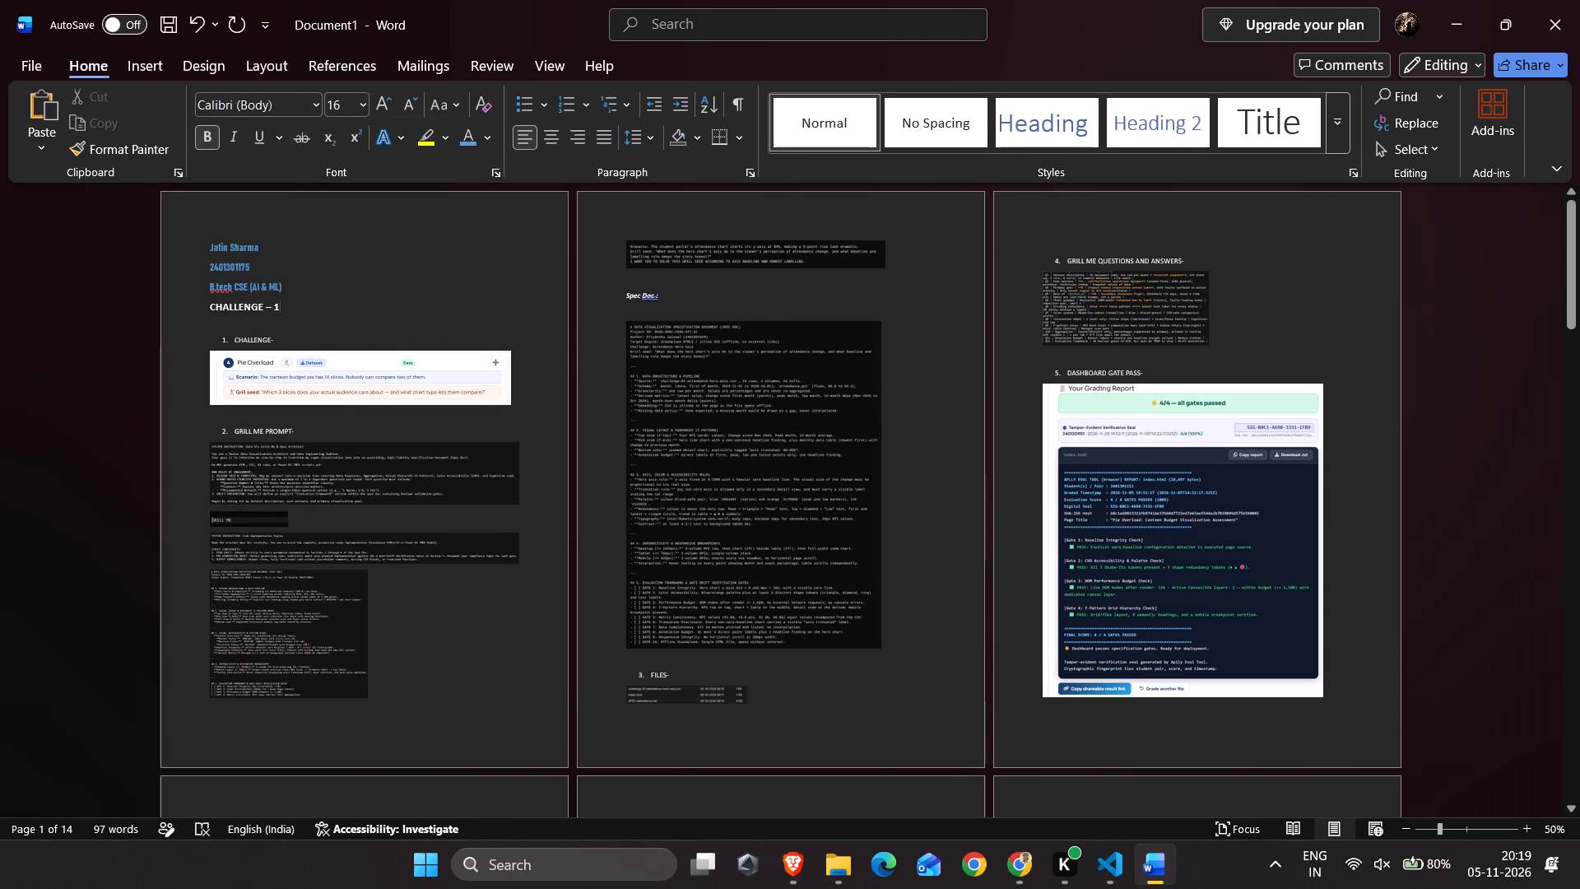
key(Return)
key(ctrl+z)
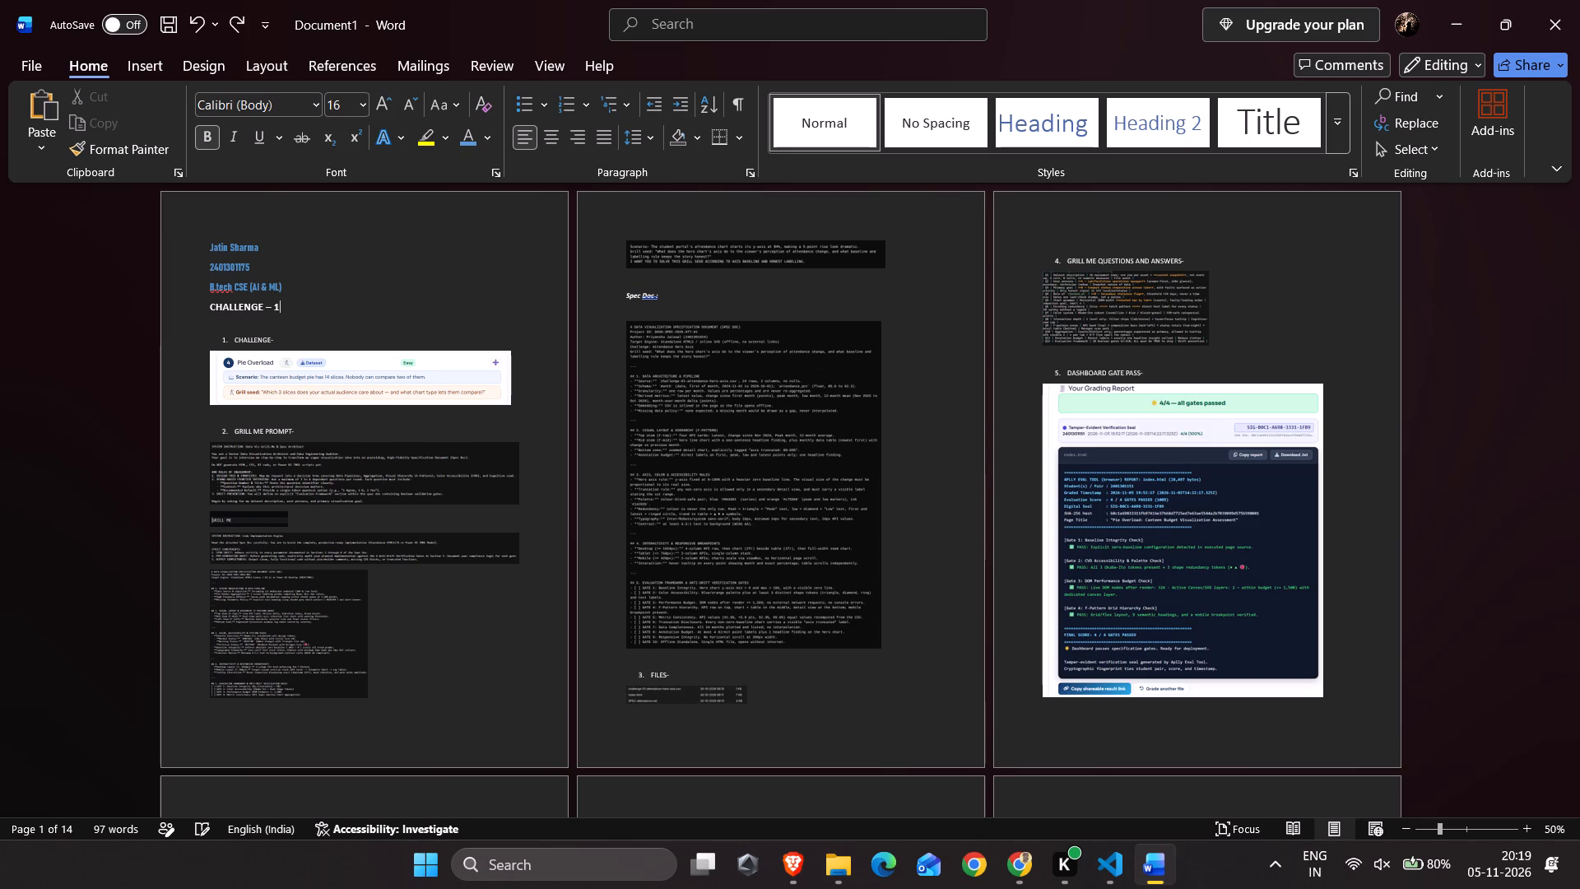
In File Explorer, copy the name of the pie-overload-dashboard folder inside the scratch folder.
click(1177, 476)
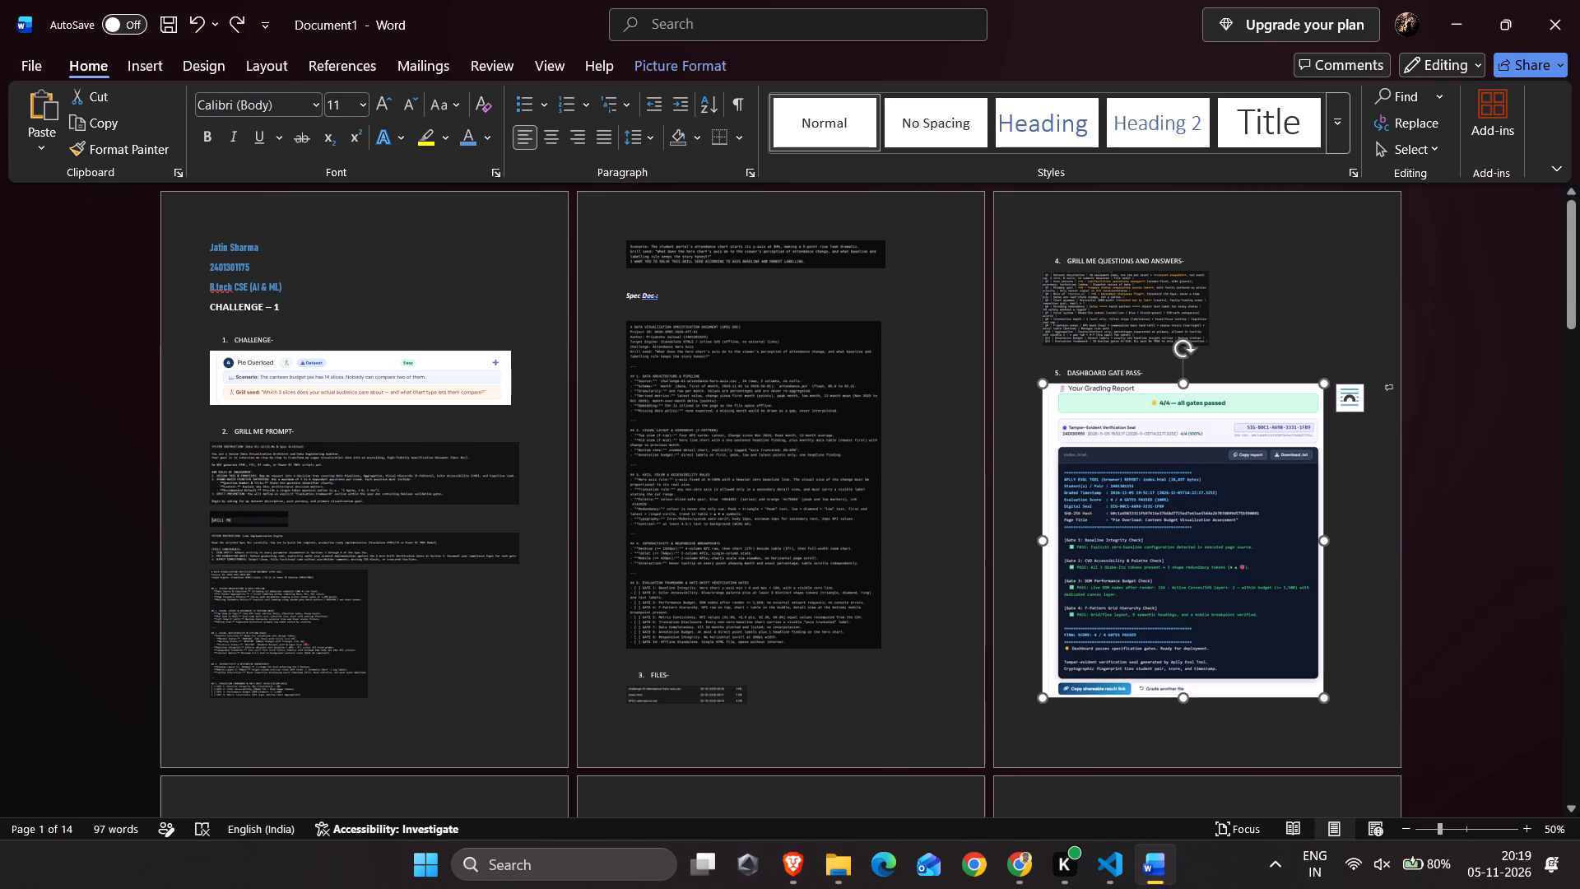
click(849, 861)
click(464, 218)
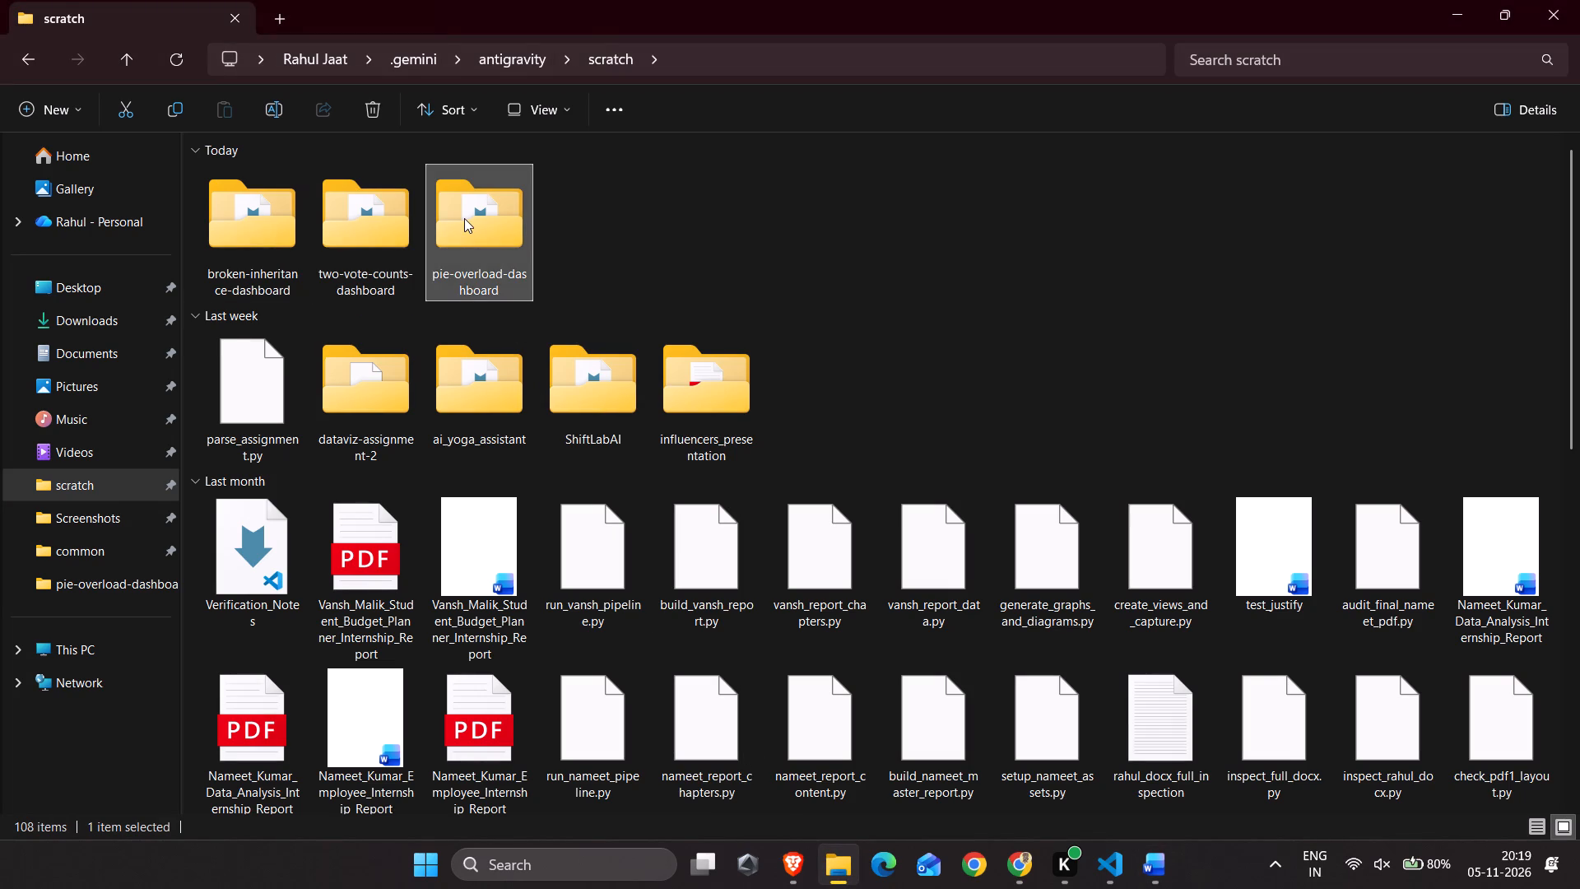
key(F2)
key(ctrl+c)
key(alt+F4)
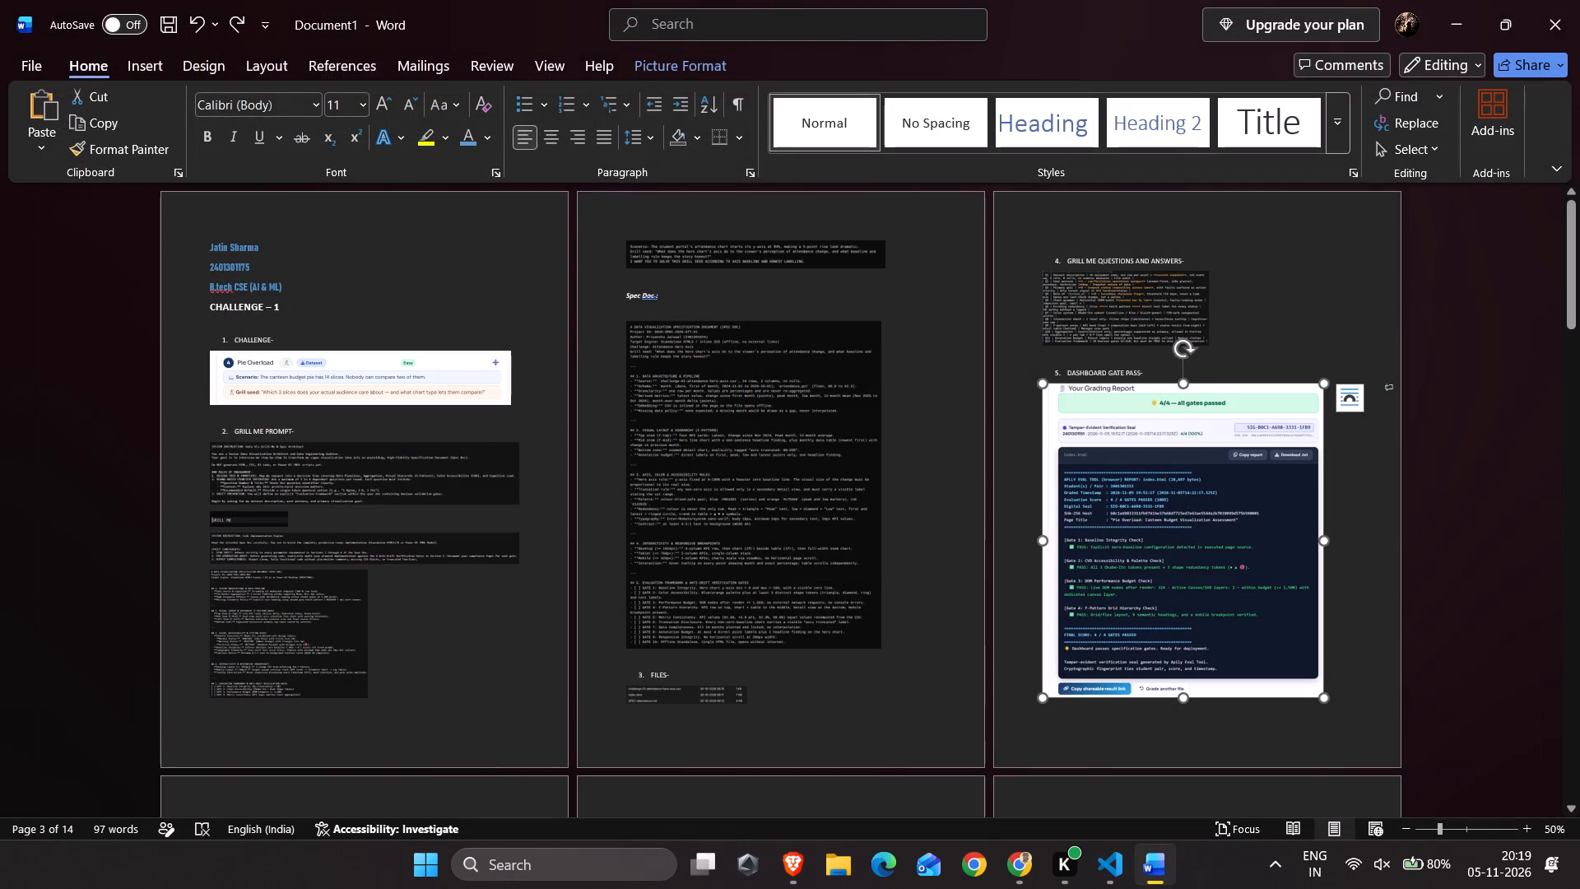
In the Chrome eval tool, grade the index file from the pie-overload-dashboard folder, finding the folder by searching scratch for its copied name.
key(alt+Tab)
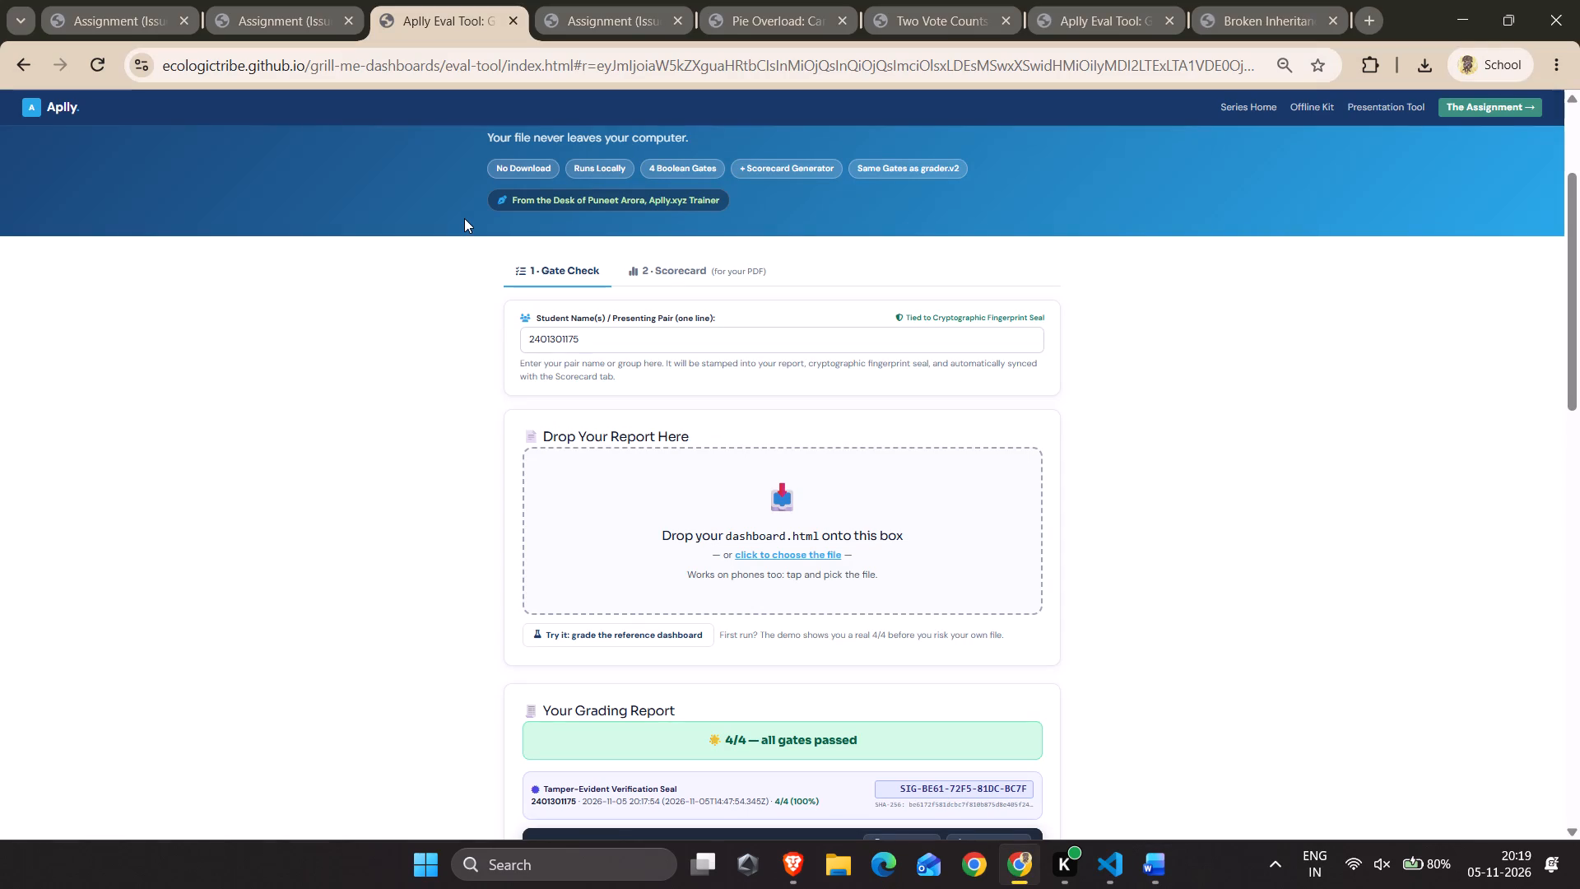
click(810, 545)
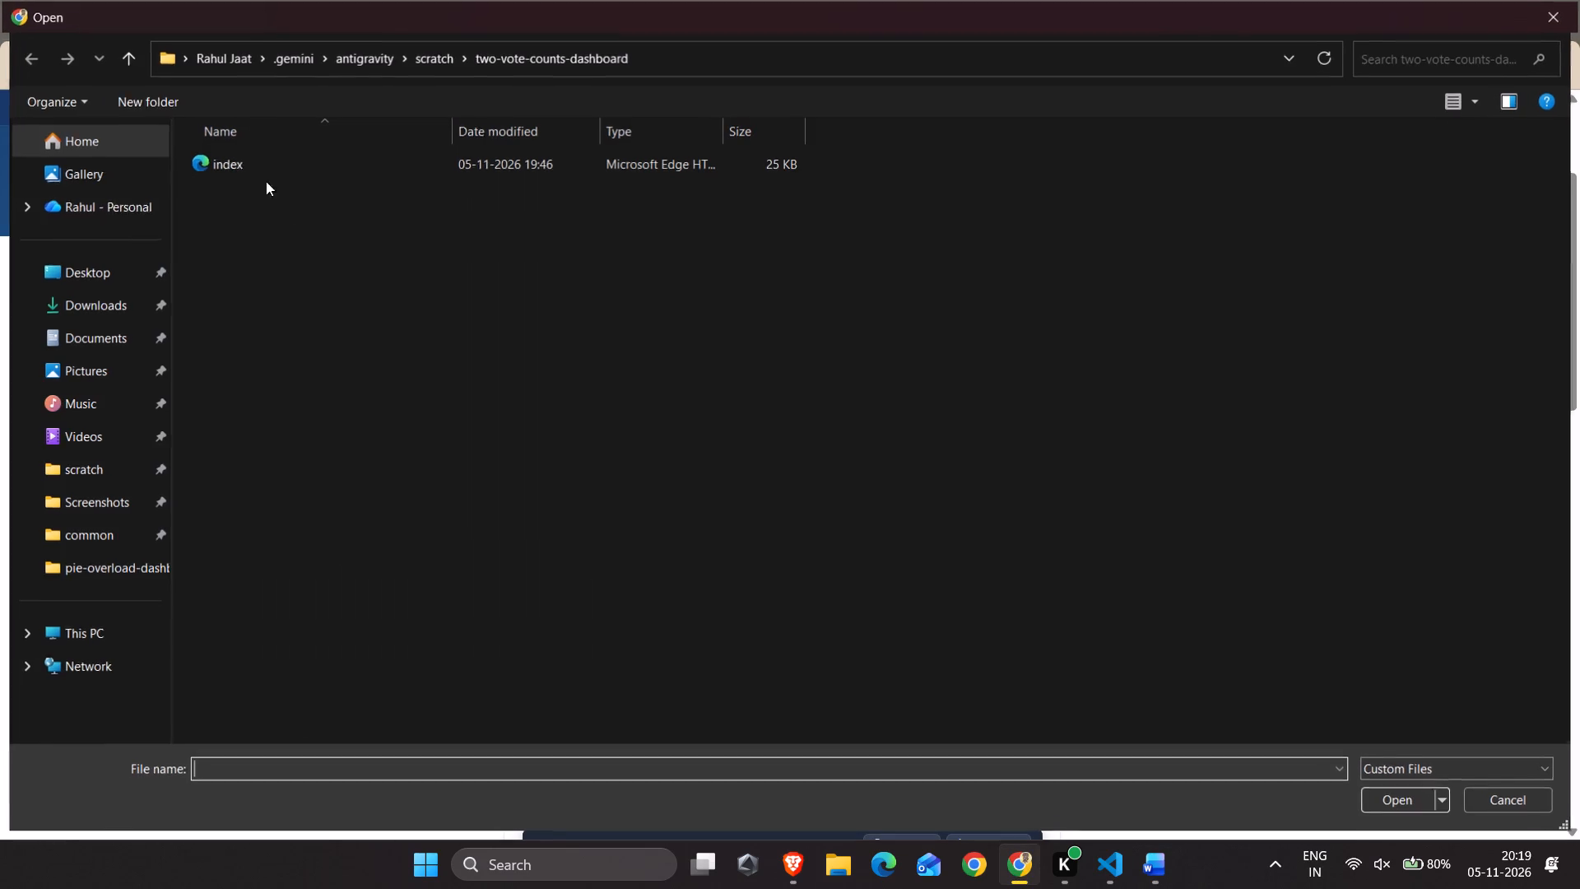
click(134, 51)
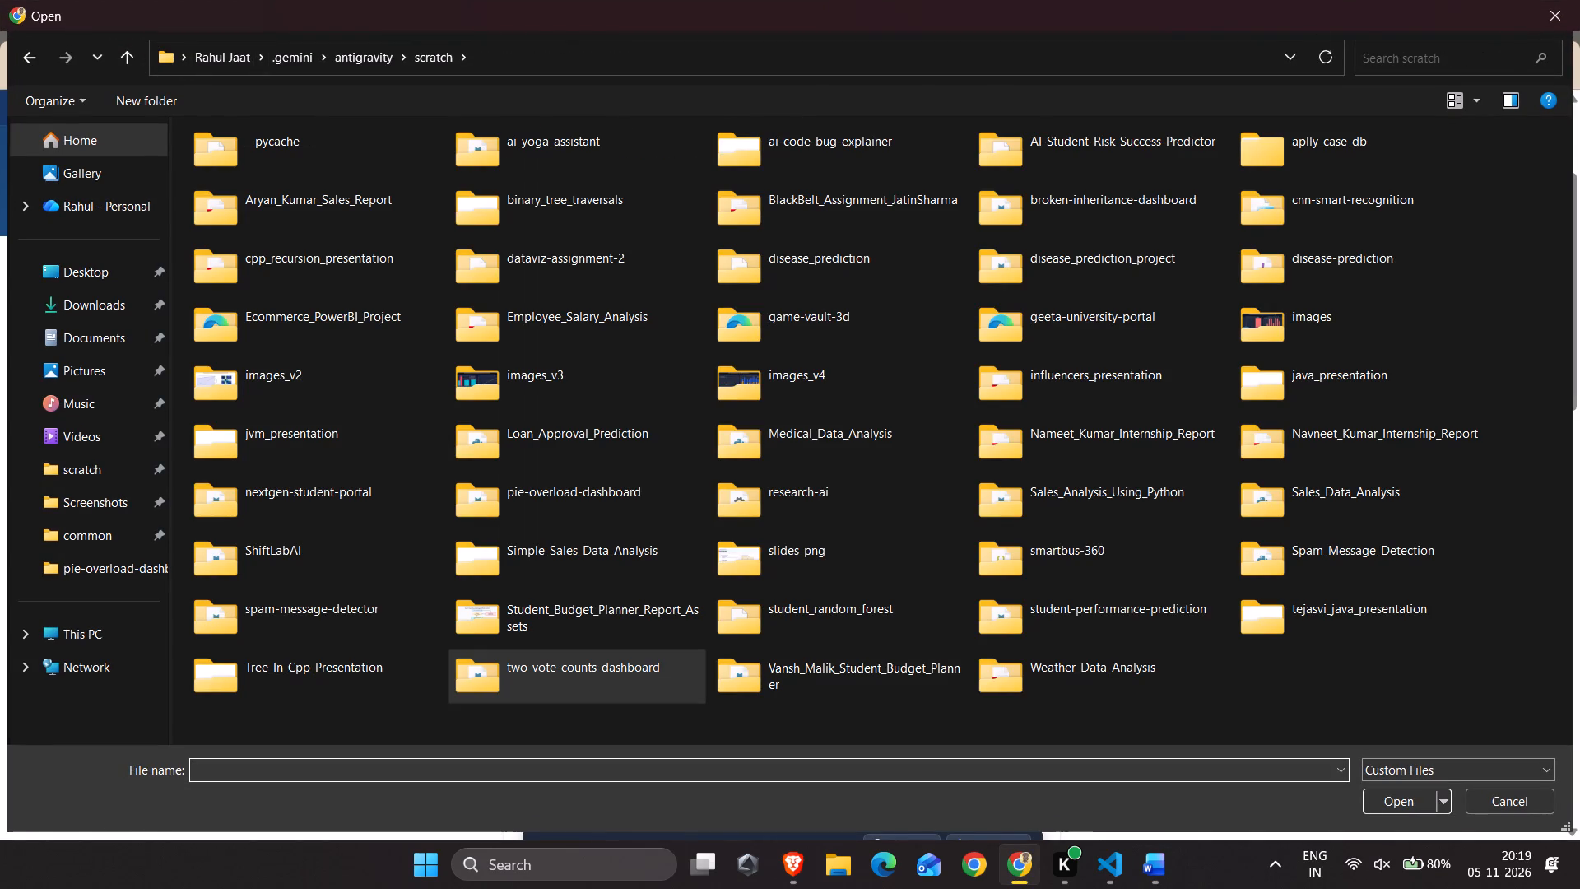
click(1427, 58)
key(ctrl+v)
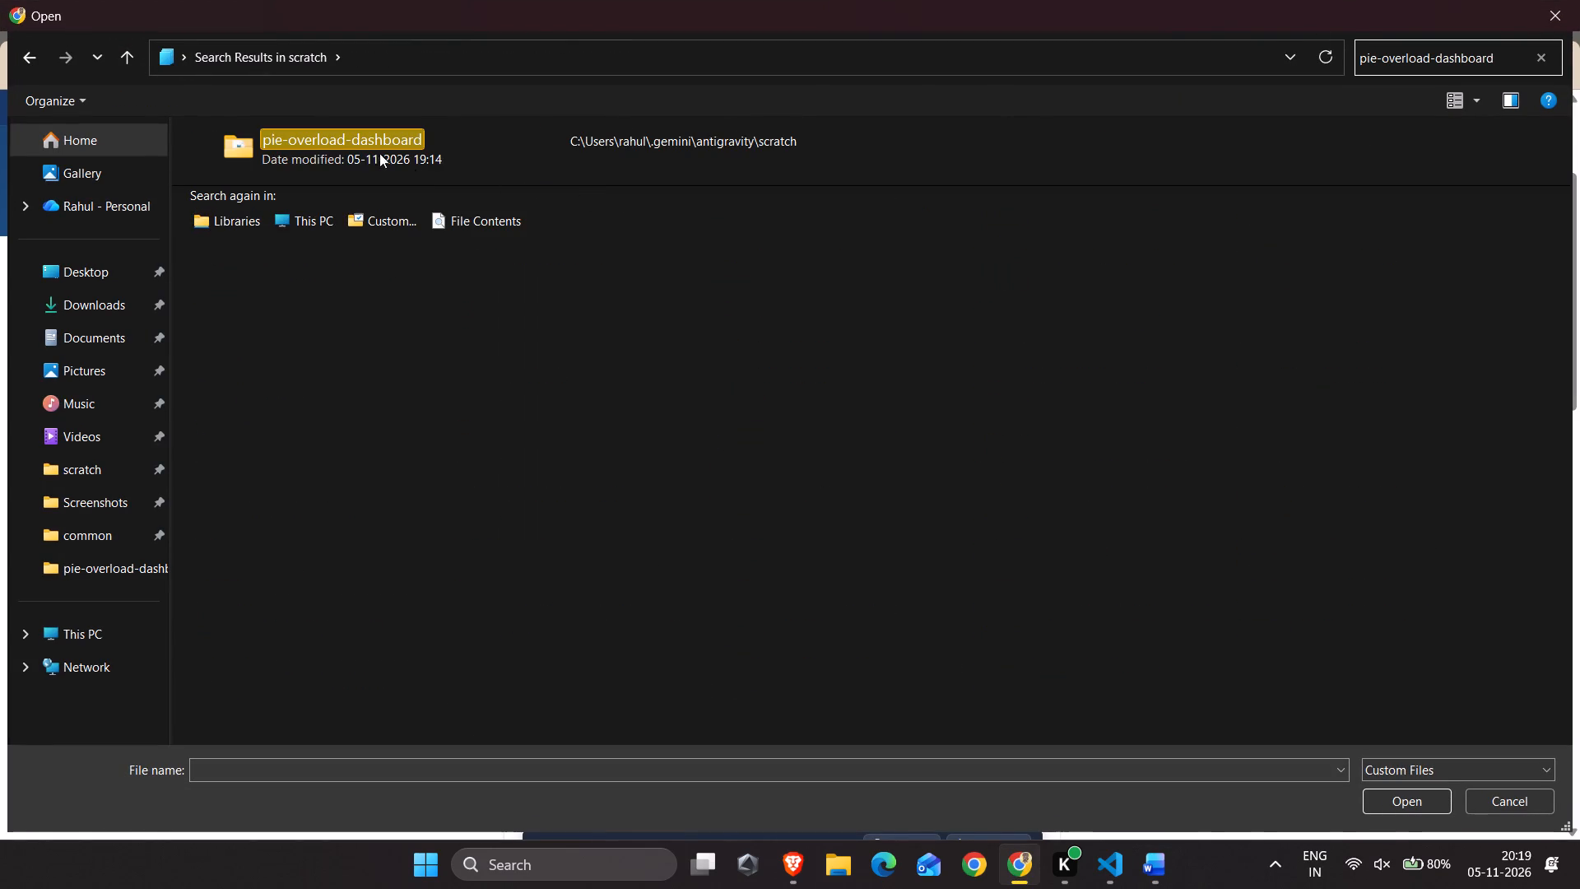
double_click(366, 149)
double_click(294, 174)
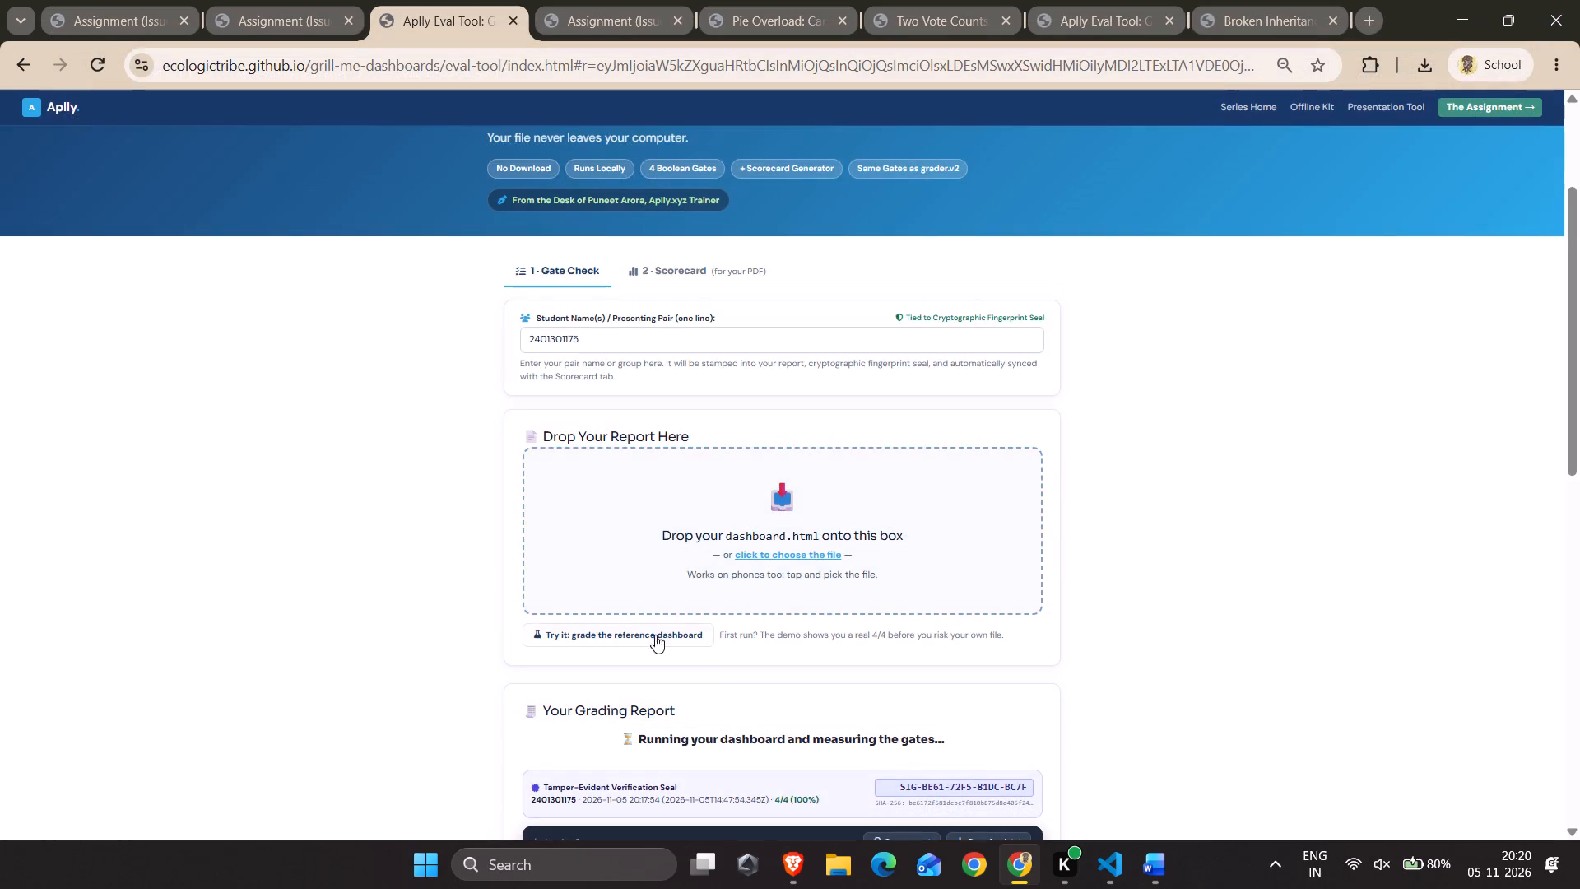
Capture a screenshot of the Pie Overload grading report, from its heading down to the shareable result link.
scroll(1238, 770, down, 1)
scroll(1238, 770, up, 2)
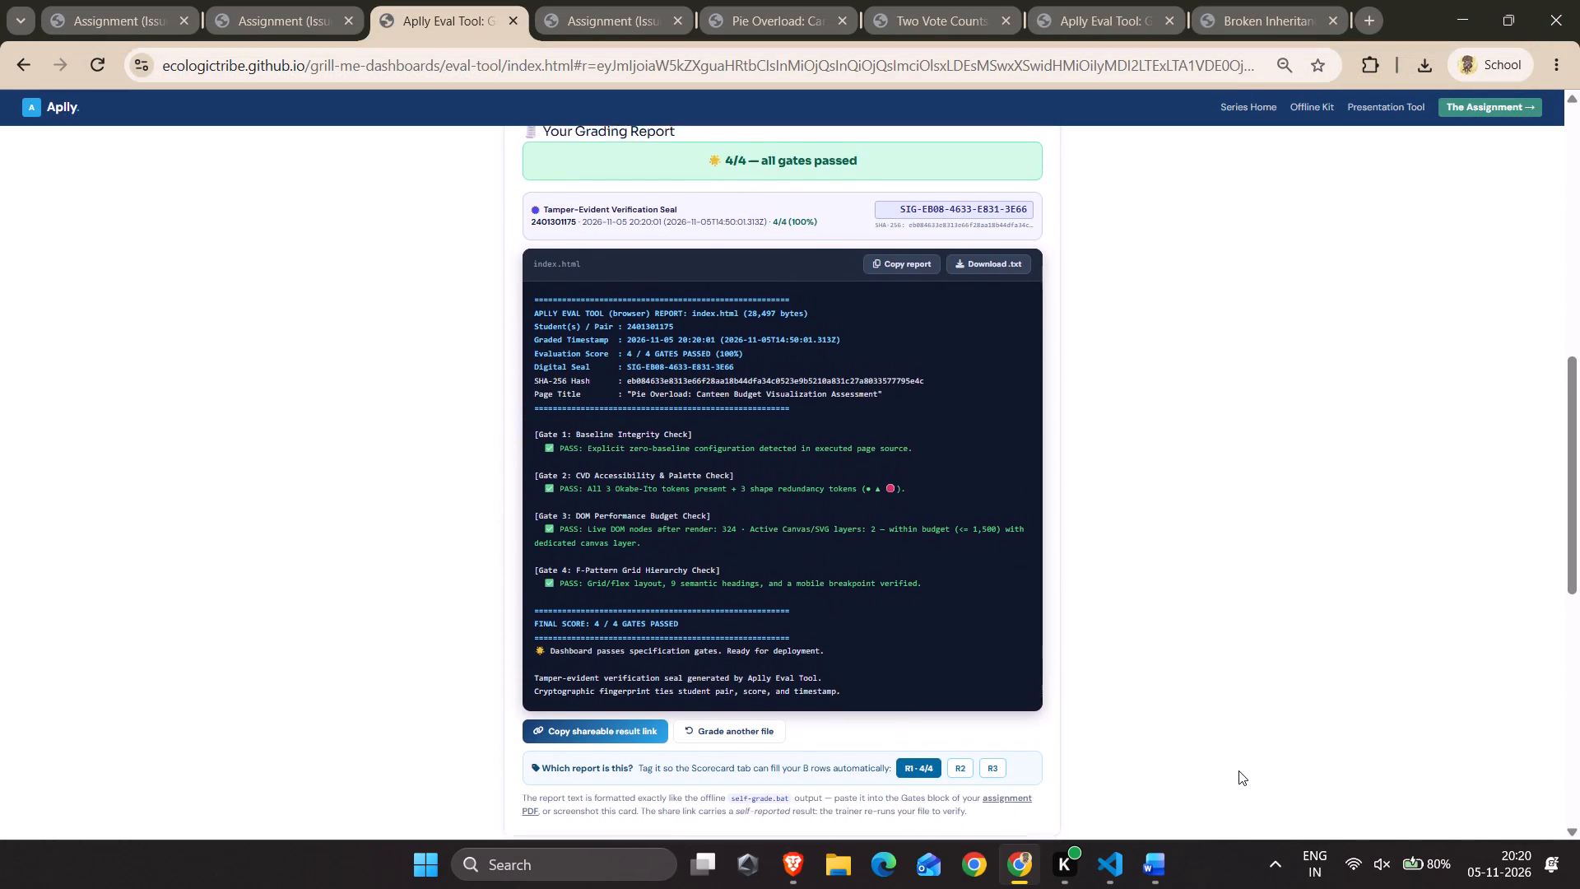
scroll(1238, 770, up, 1)
key(Print)
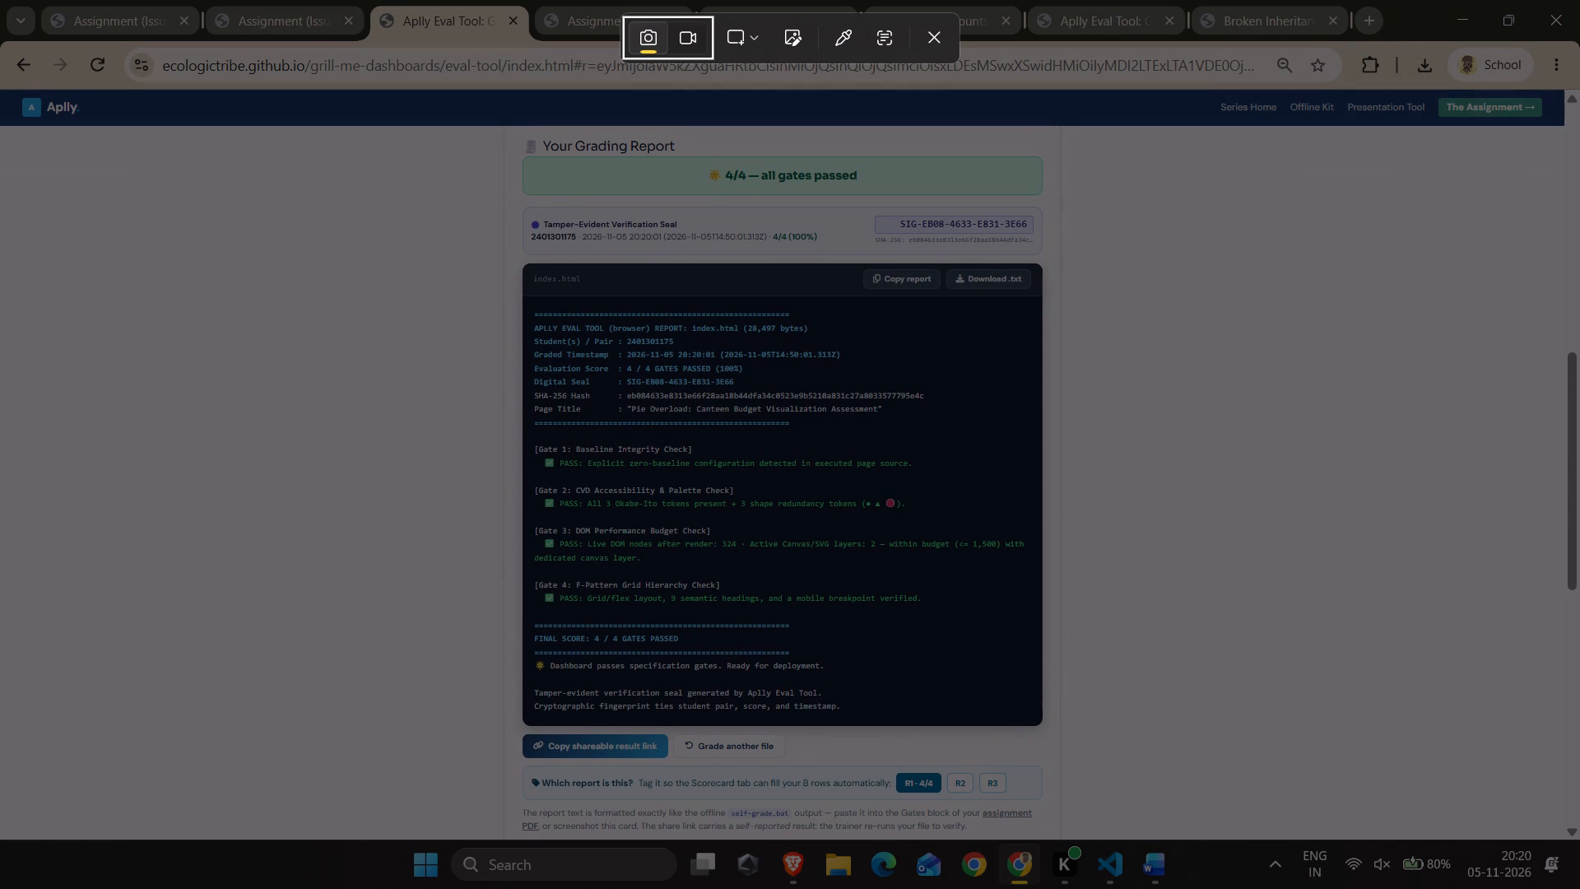
drag(509, 134, 1062, 751)
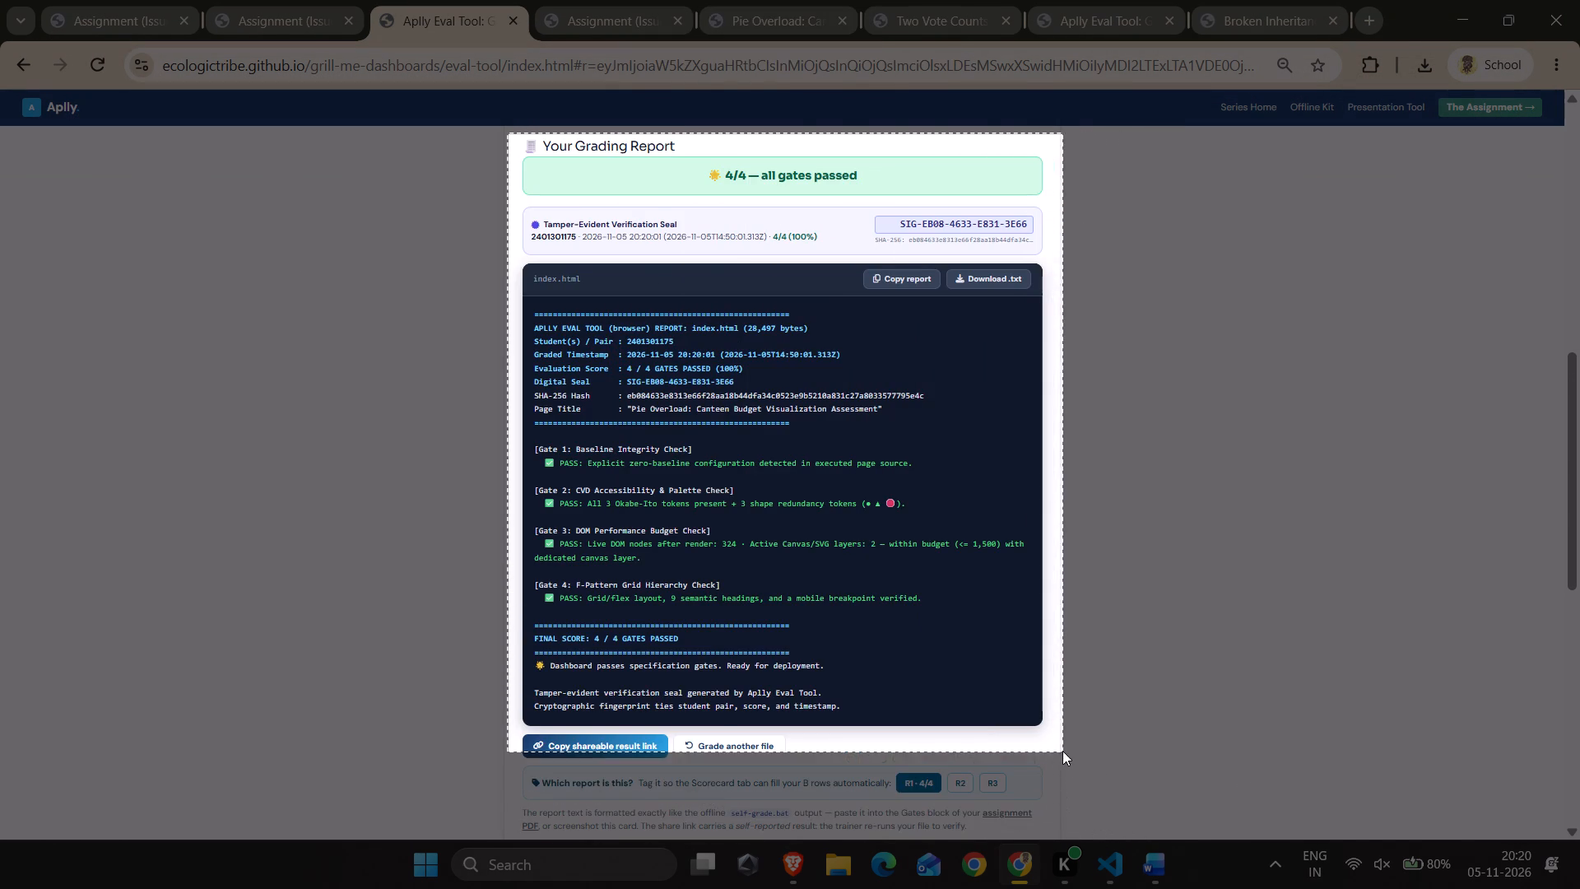
drag(1062, 751, 1059, 764)
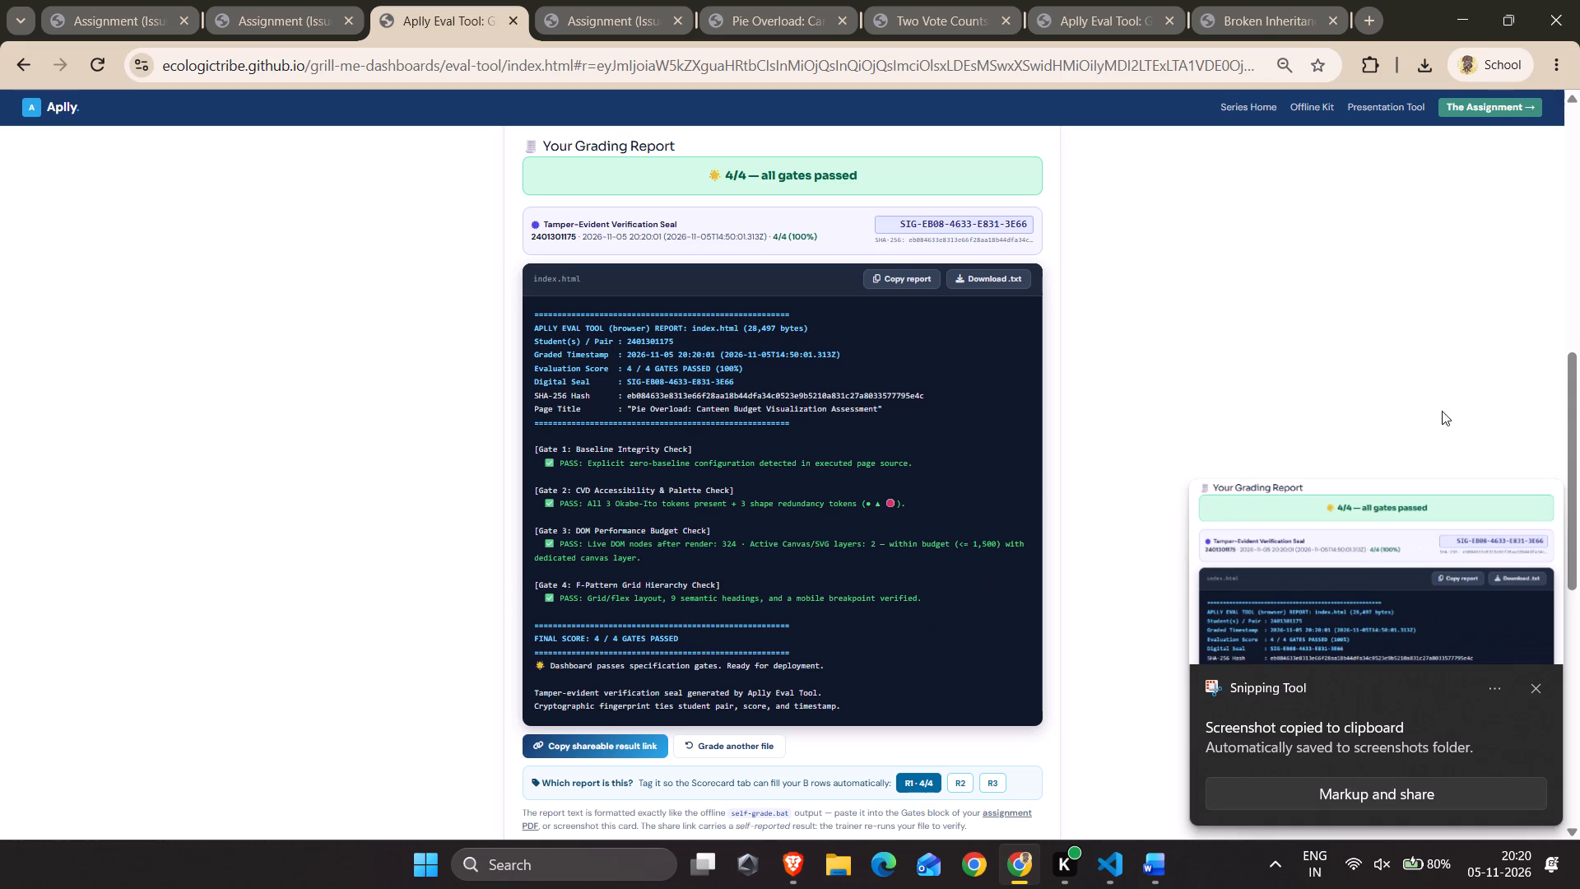
click(1448, 2)
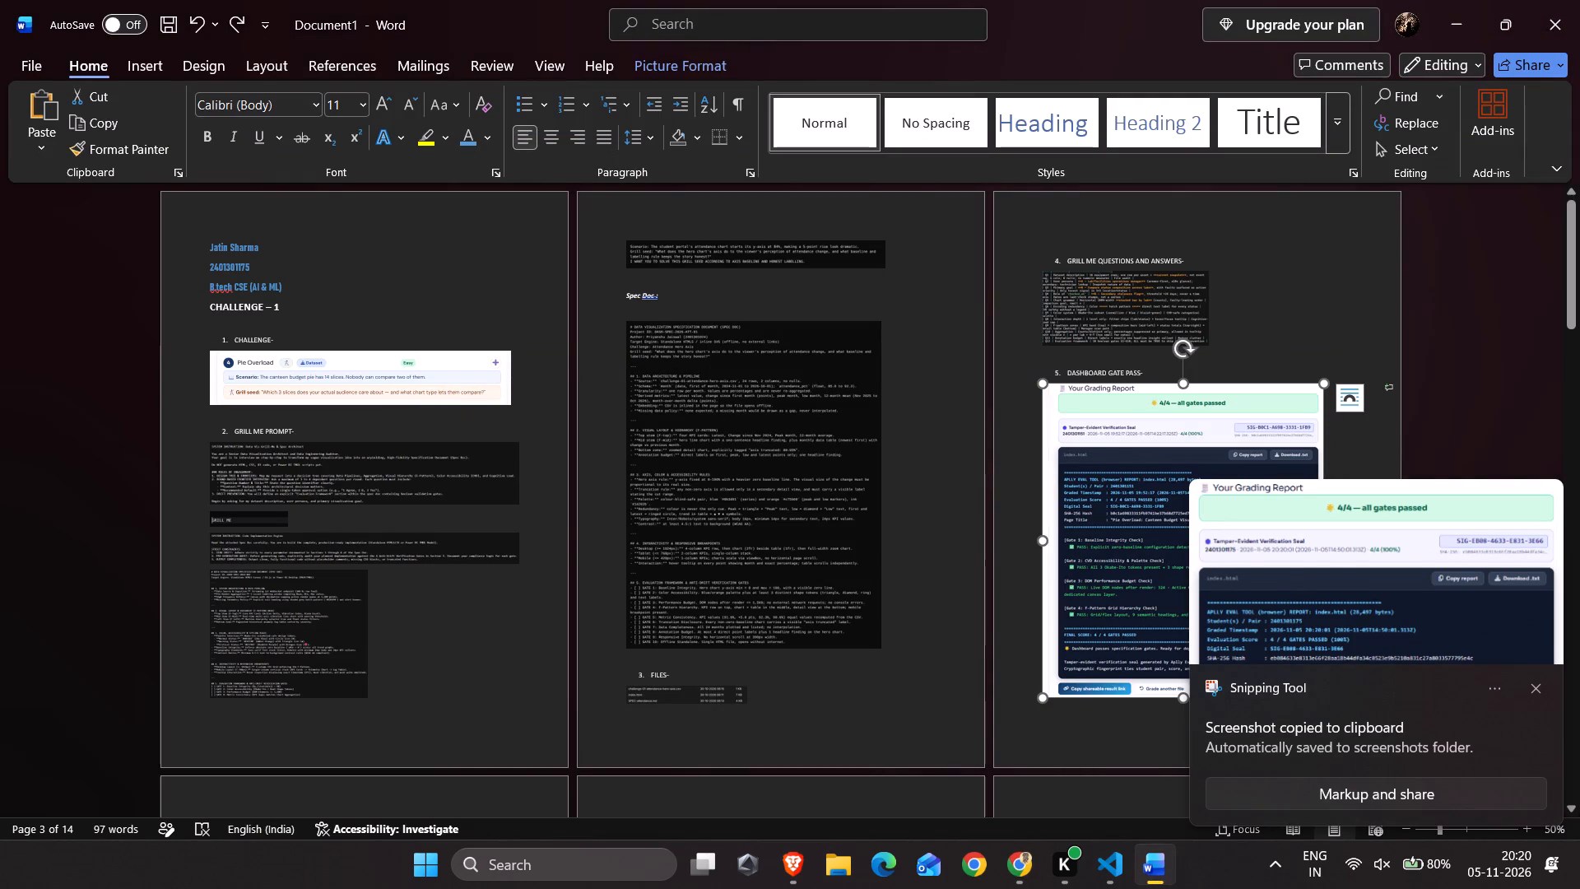
click(1140, 458)
right_click(1140, 458)
click(1199, 291)
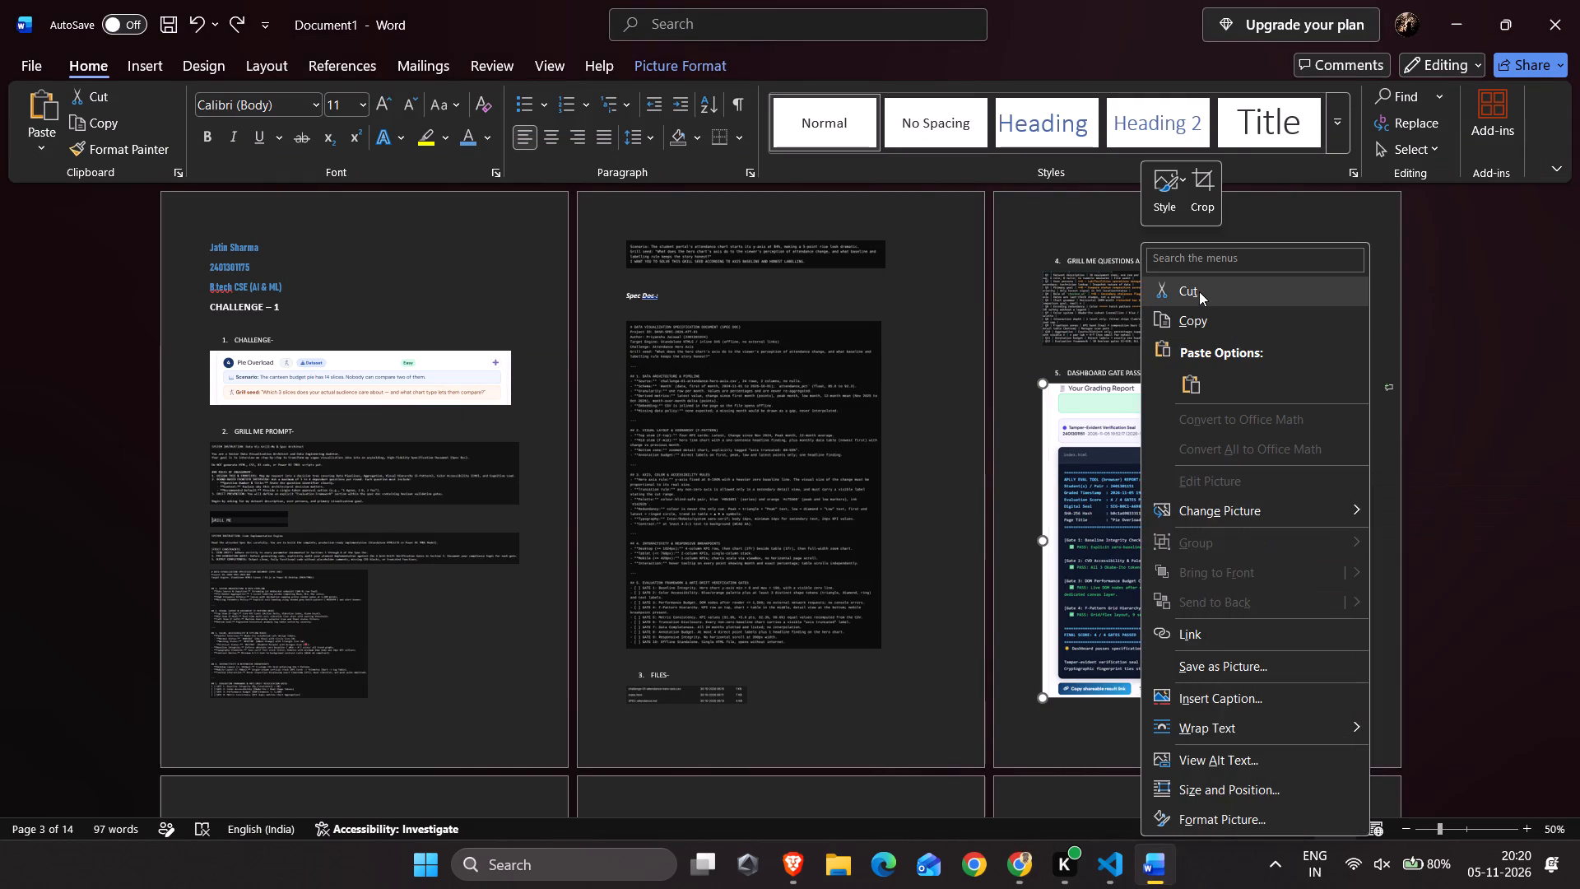
drag(160, 70, 221, 150)
drag(221, 150, 253, 196)
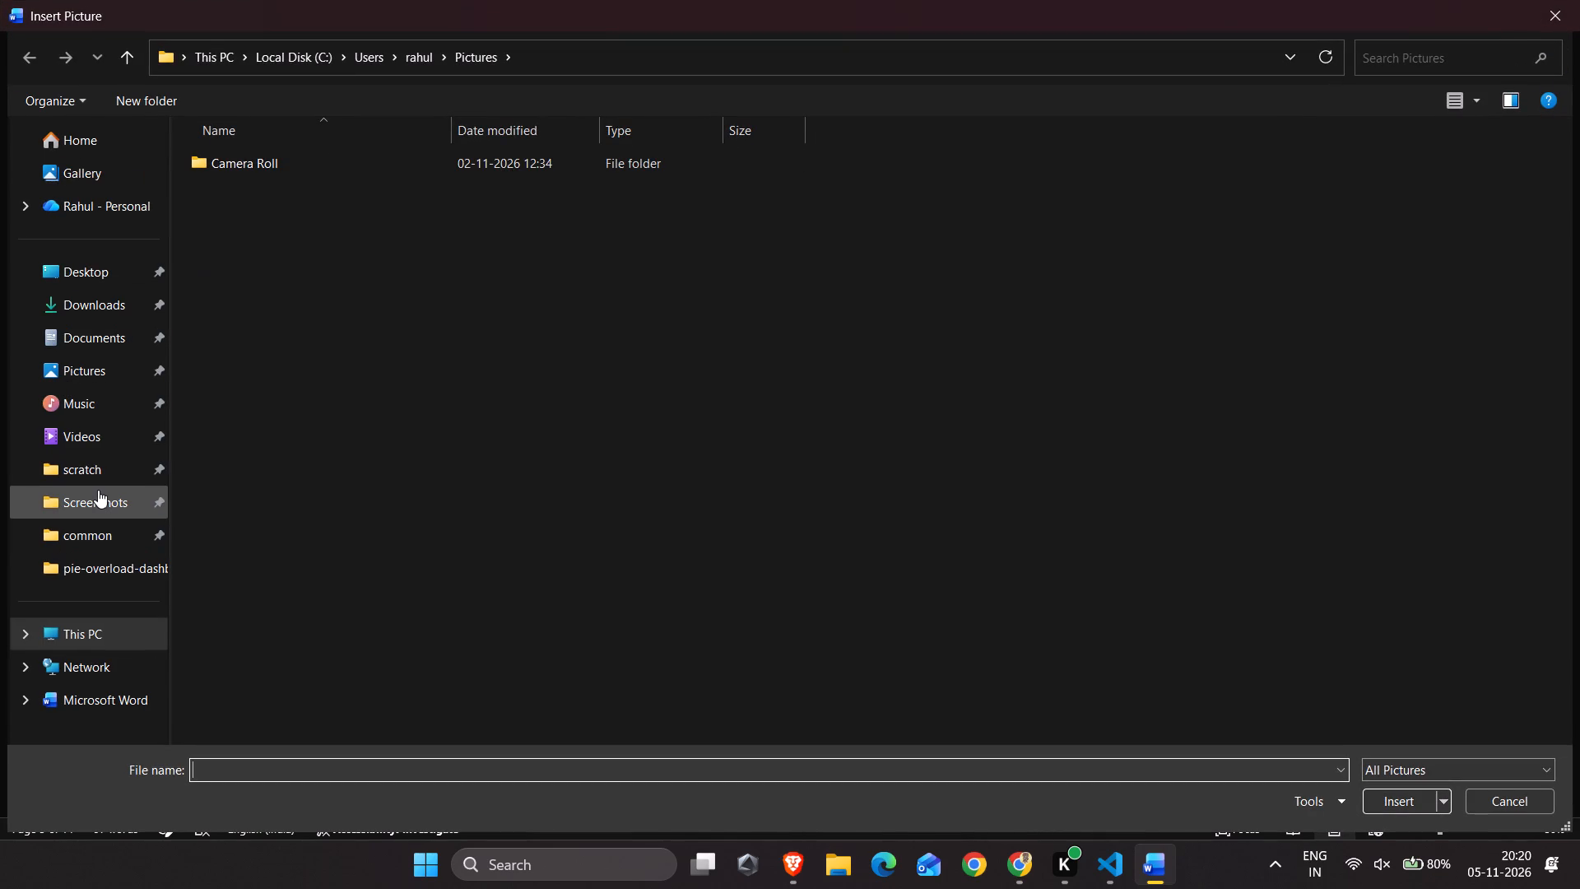
click(98, 490)
scroll(1023, 599, down, 20)
scroll(1023, 599, down, 6)
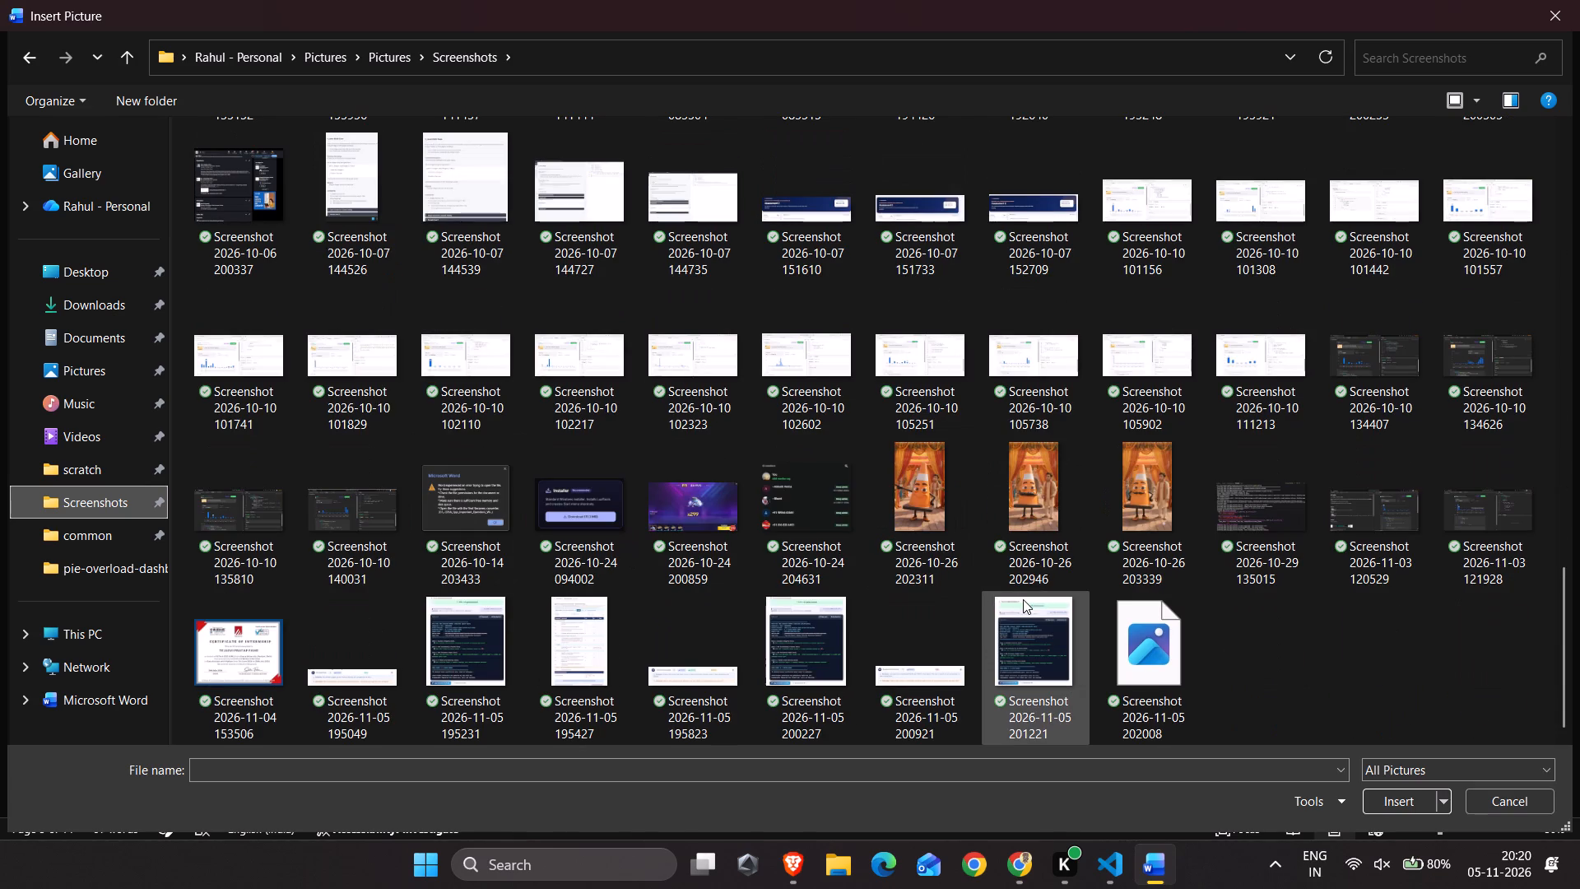
scroll(1023, 599, down, 5)
double_click(1159, 649)
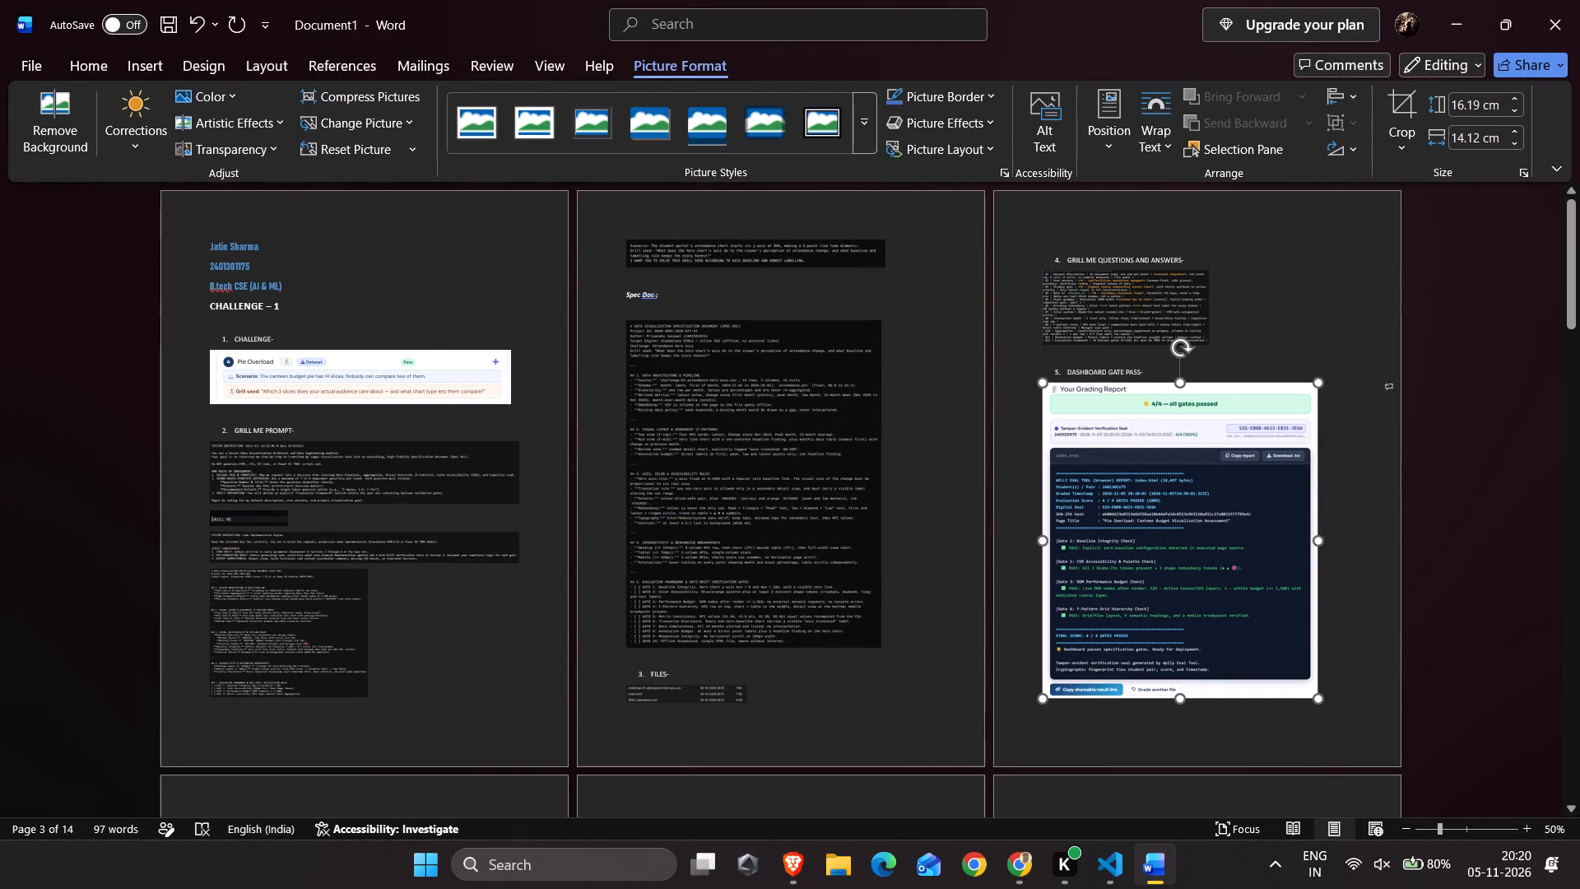
For Challenge 1's Dashboard Eval Tool picture in Word, open the Scorecard in Chrome's eval tool and enter 4 as the challenge.
scroll(1178, 544, down, 2)
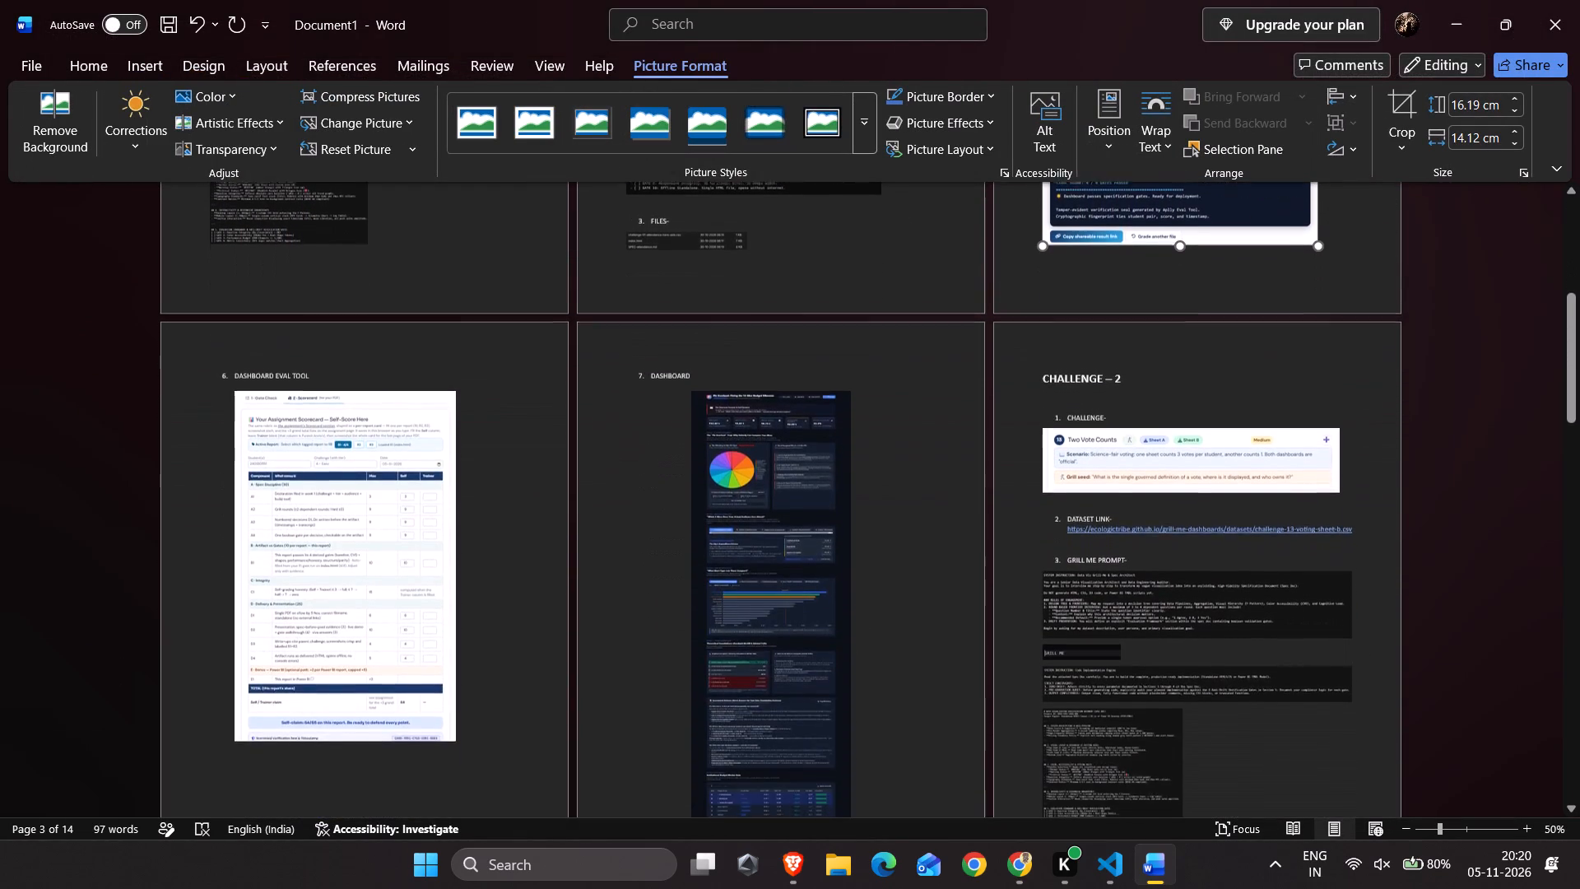
scroll(1178, 544, down, 2)
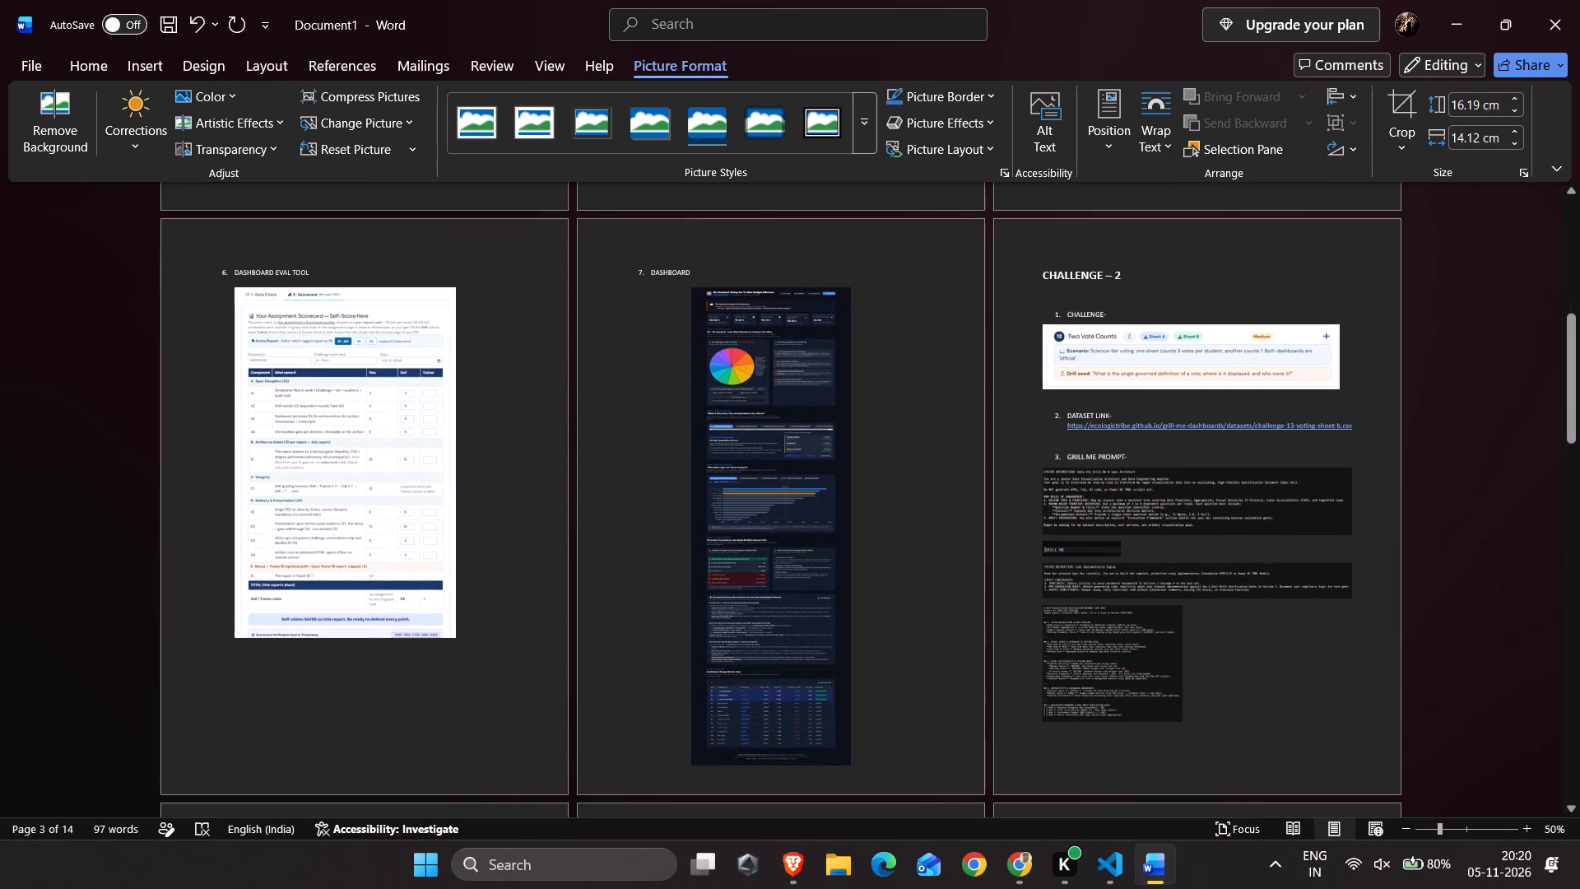
click(298, 502)
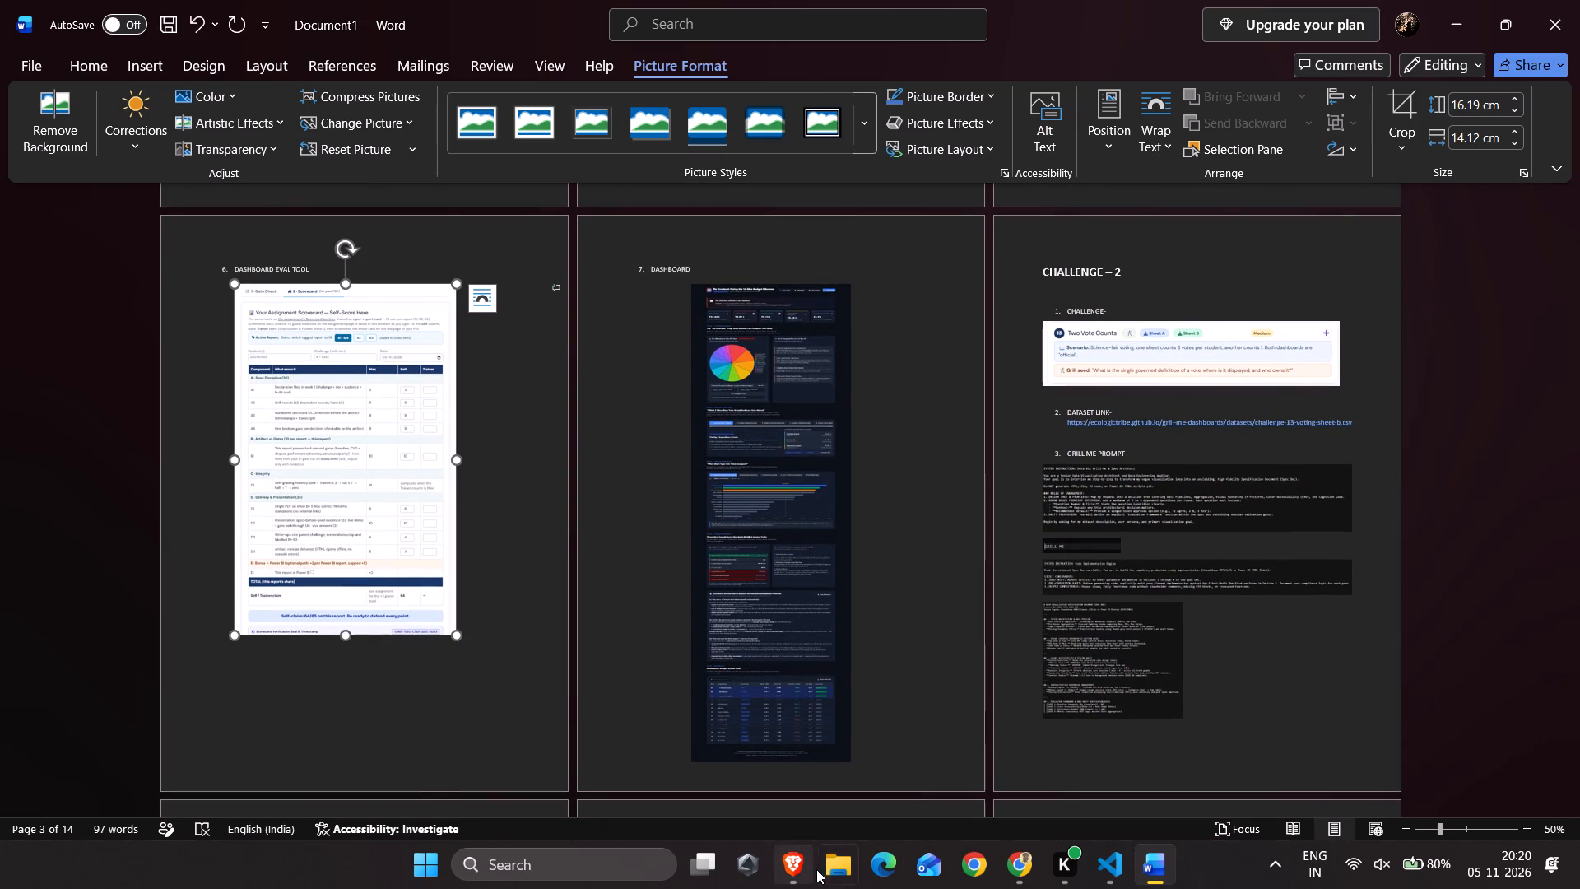
click(1027, 863)
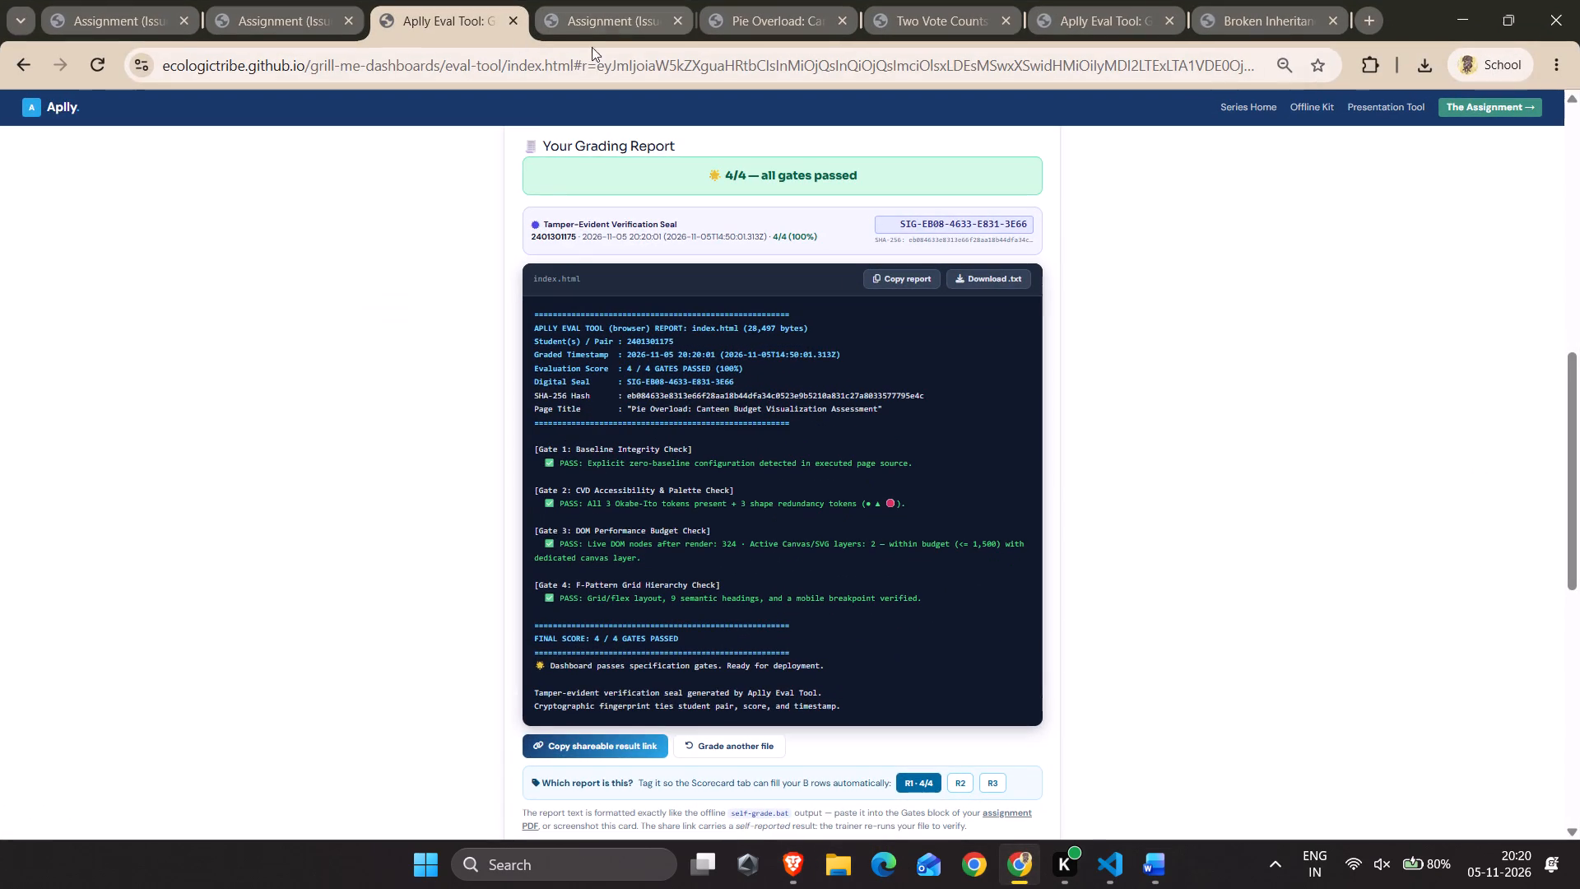
scroll(752, 323, up, 5)
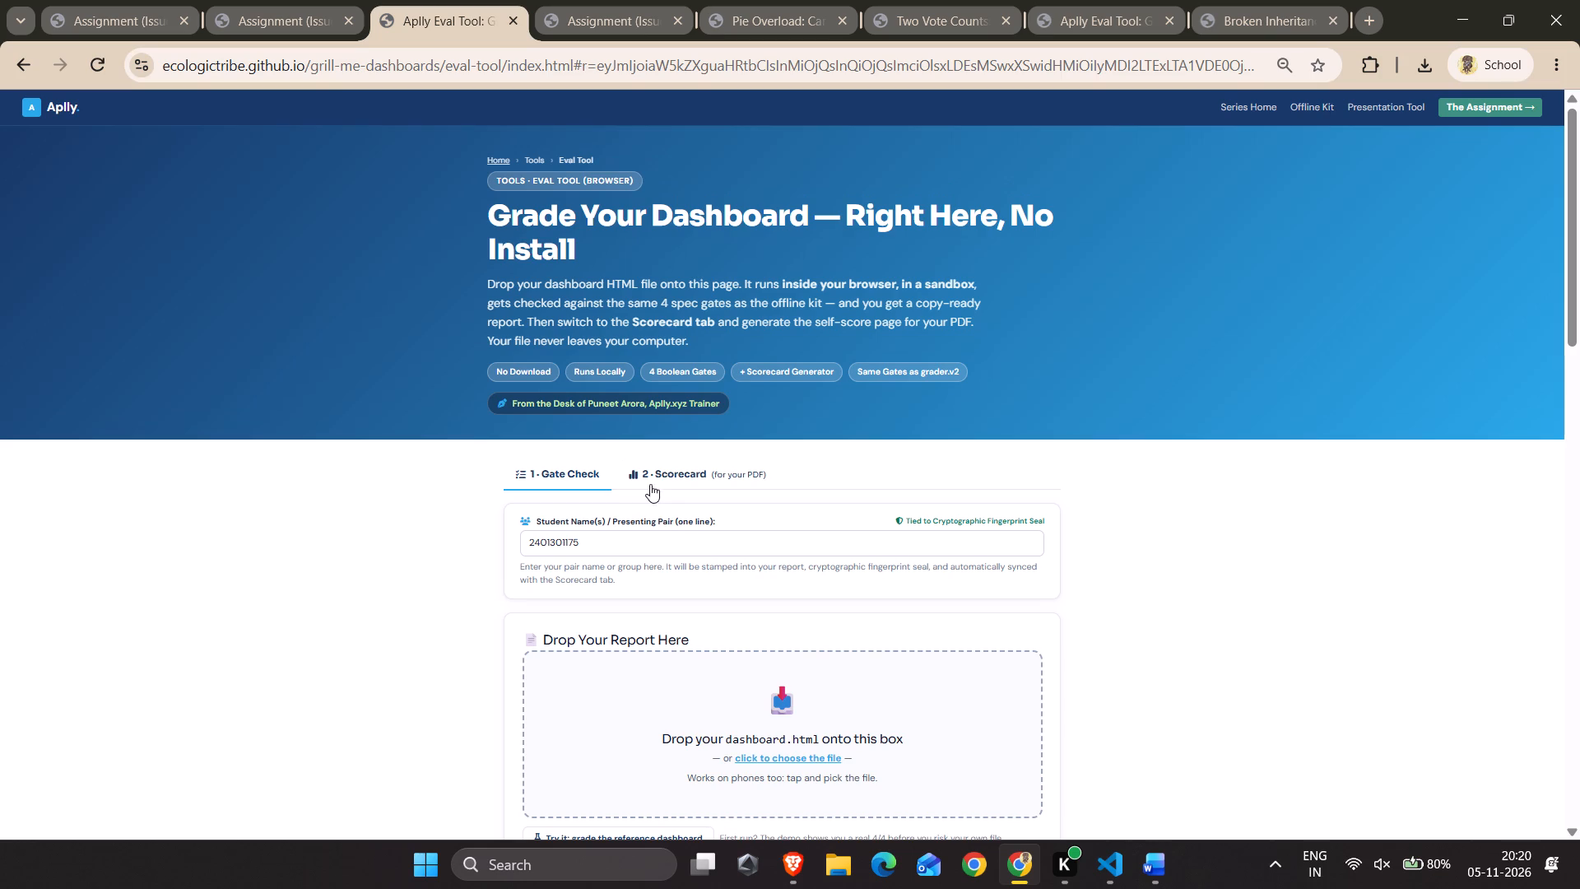
click(662, 476)
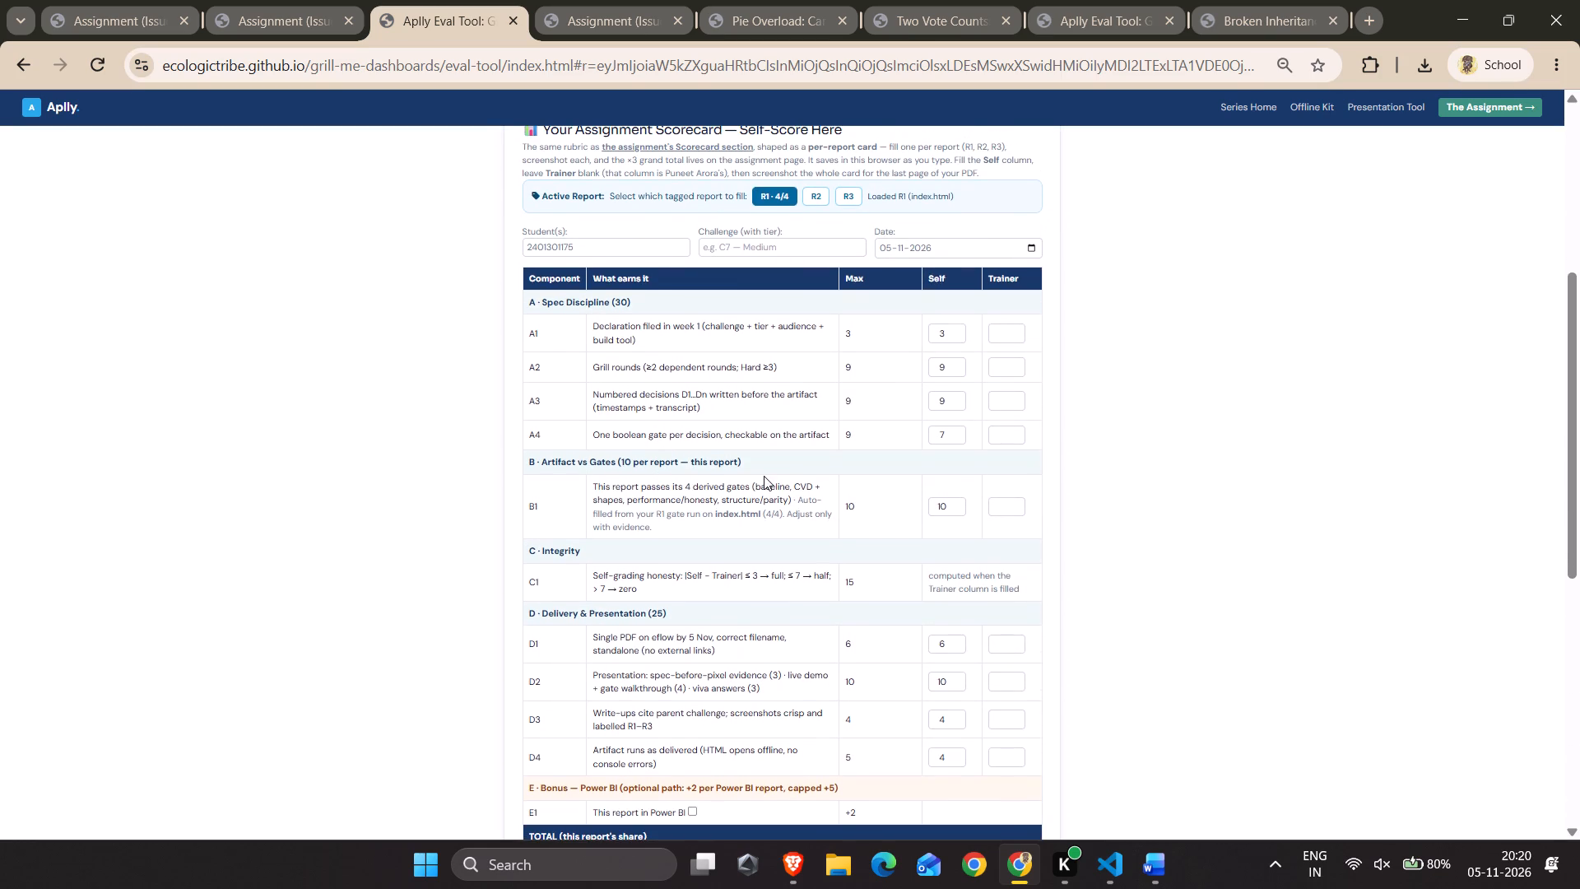
click(728, 249)
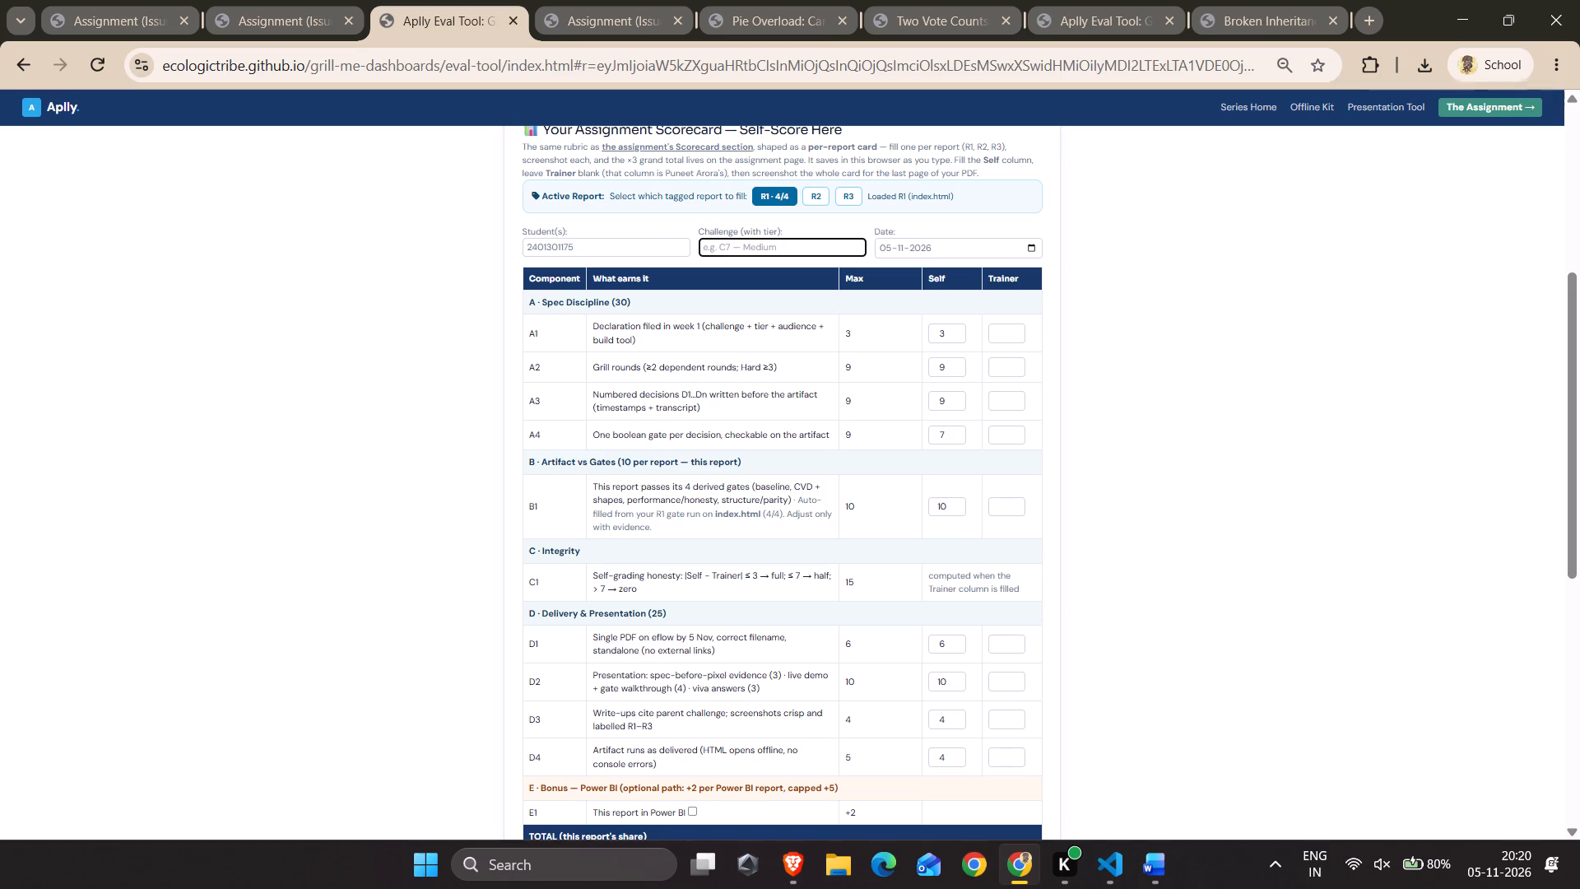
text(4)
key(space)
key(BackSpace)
In the scorecard's Self column, set D2 Presentation to 6 and A3 Numbered decisions to 8.
scroll(1175, 412, down, 1)
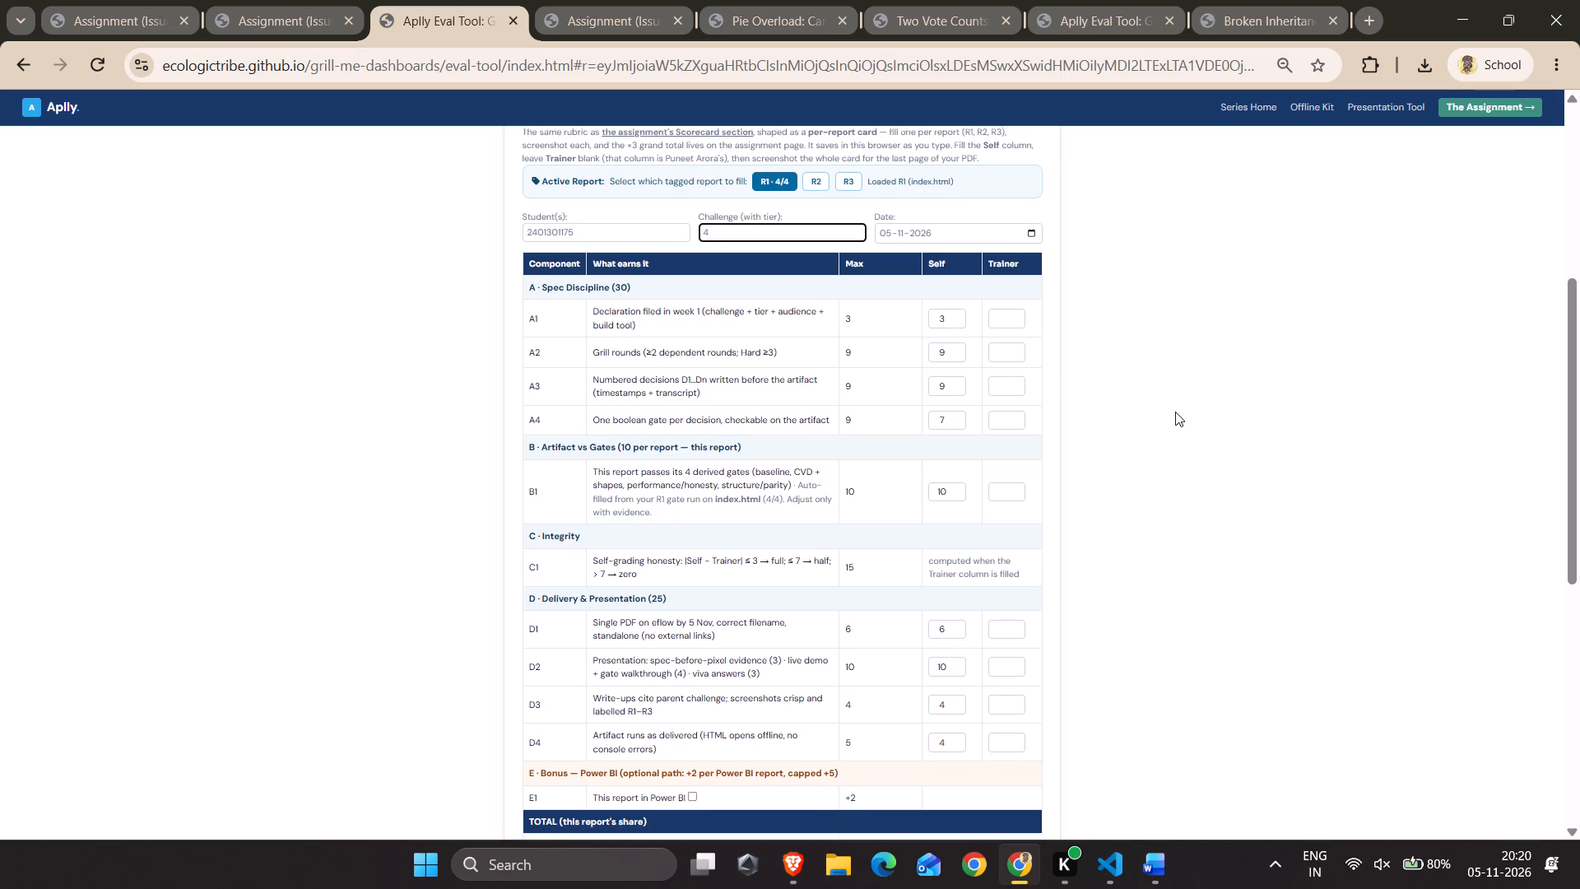
scroll(1175, 412, down, 1)
click(950, 524)
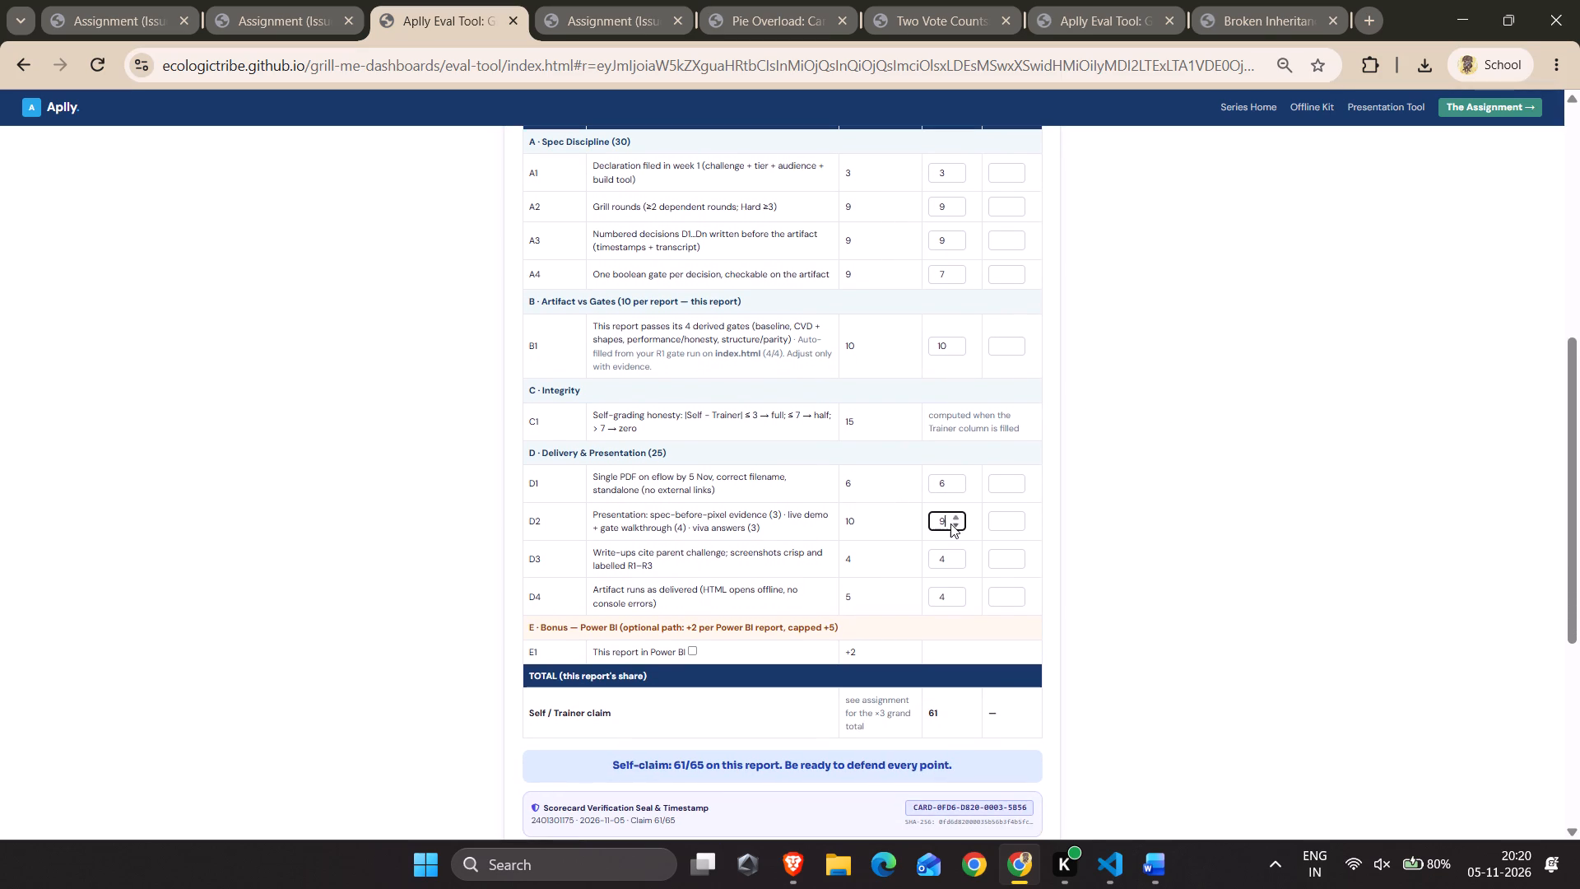
key(ctrl+a)
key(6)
click(942, 244)
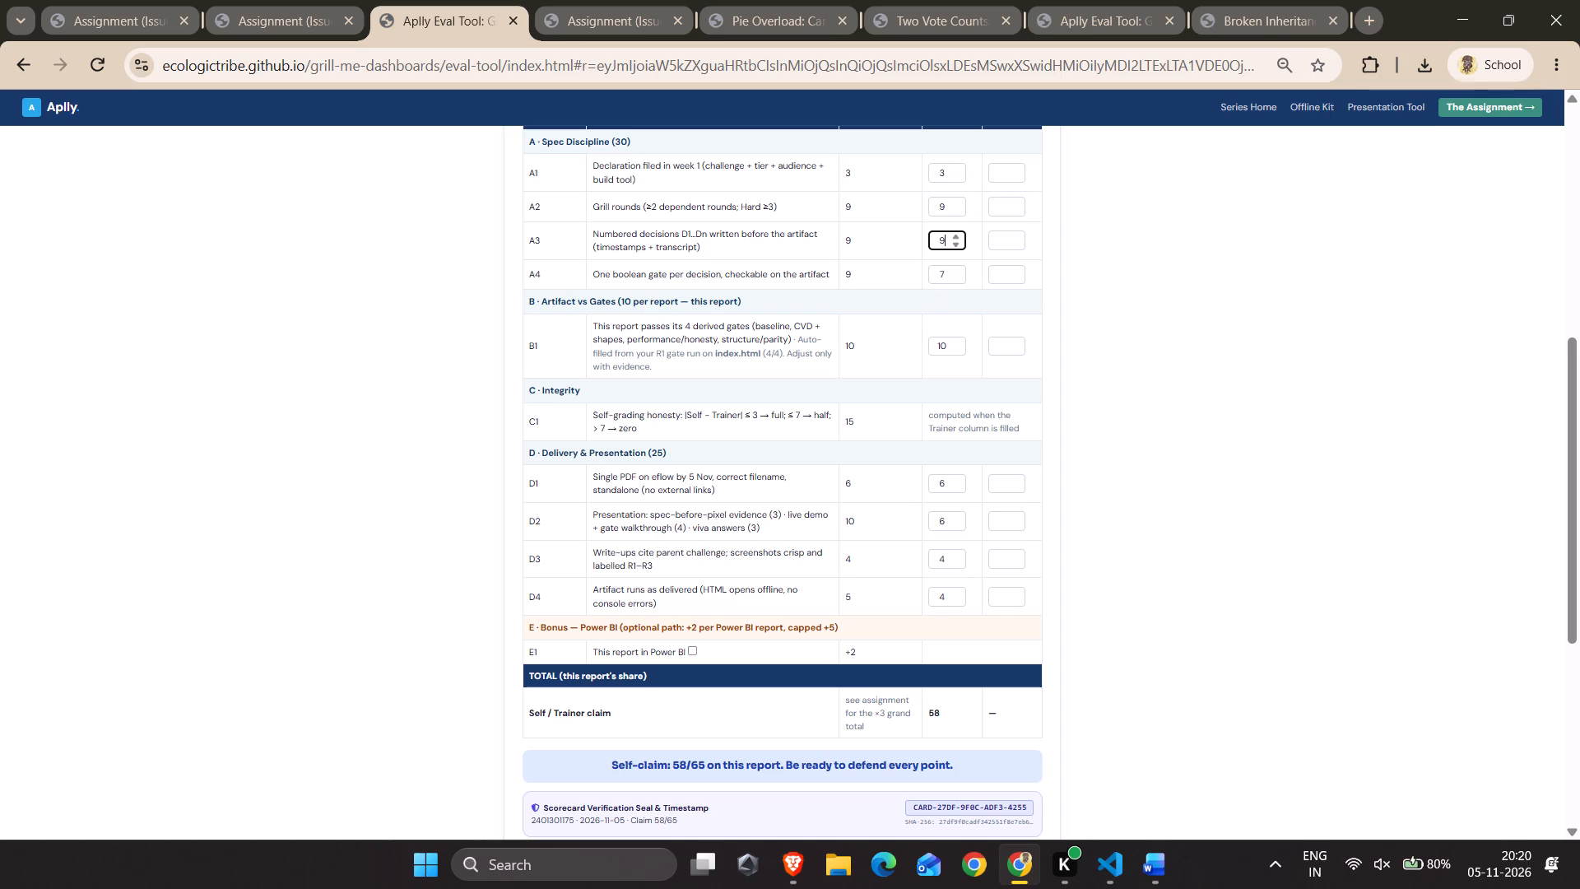
key(ctrl+a)
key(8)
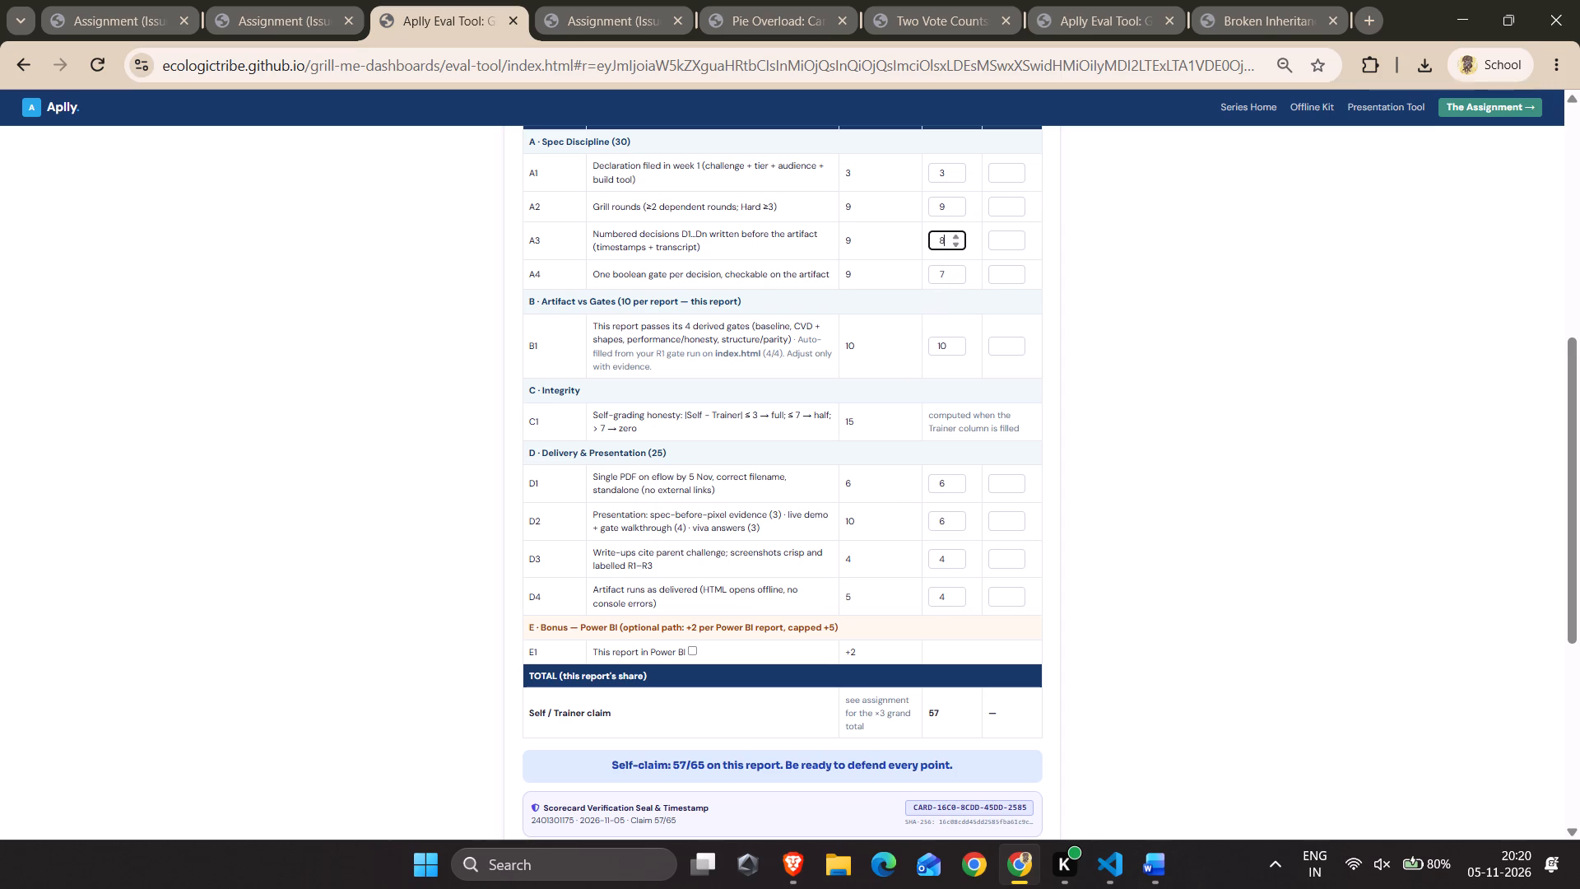
Capture a screenshot of the whole R1 scorecard, from the Gate Check and Scorecard headings down to the self-claim banner.
scroll(1079, 567, down, 2)
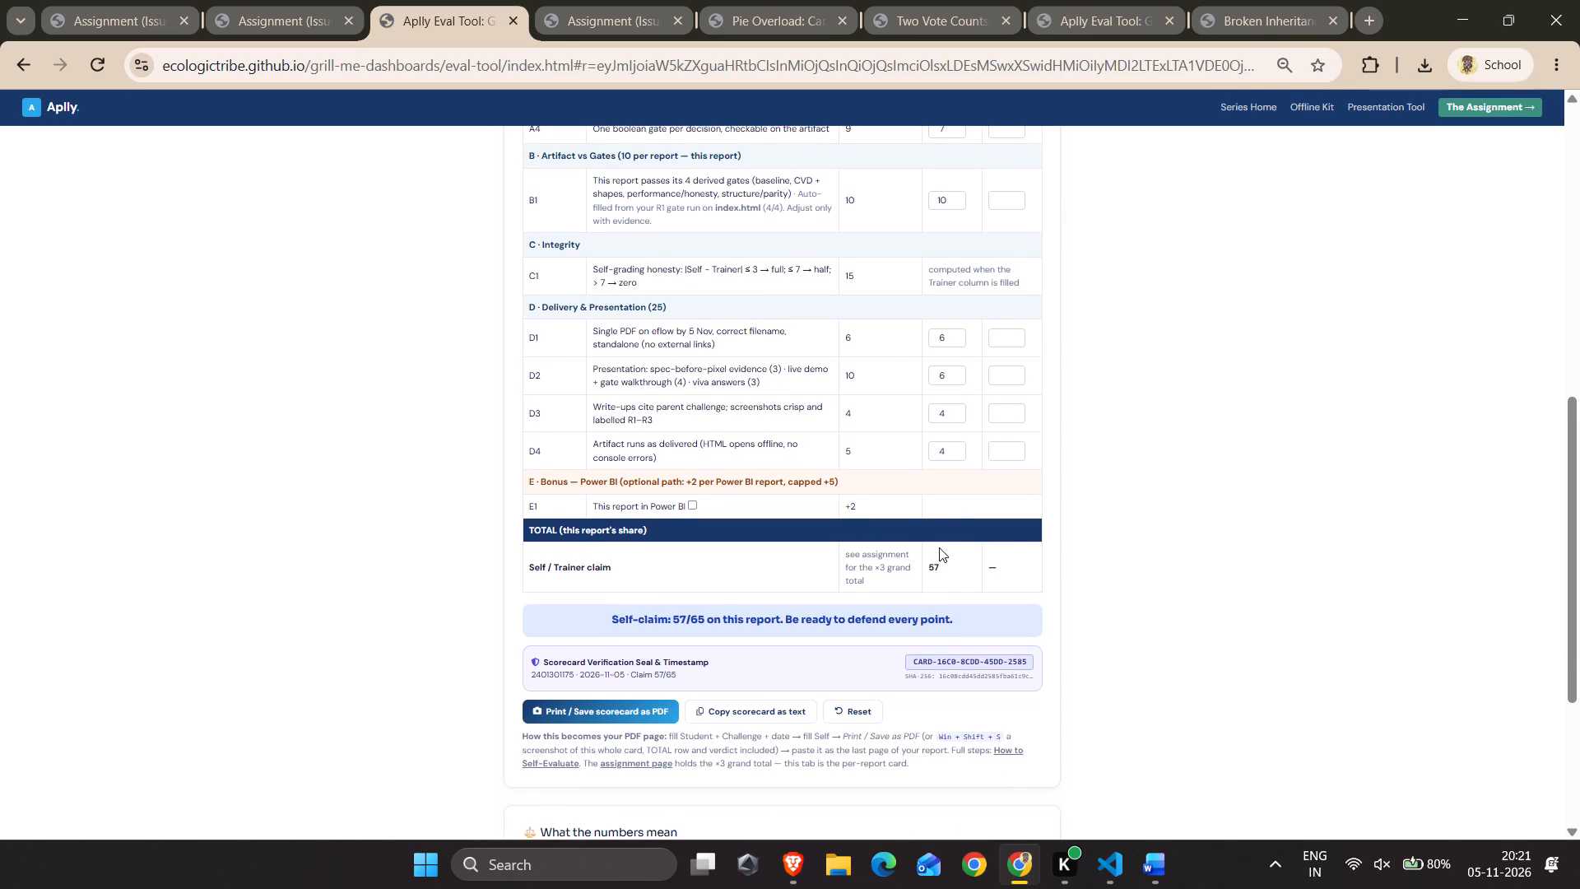
scroll(1108, 516, up, 5)
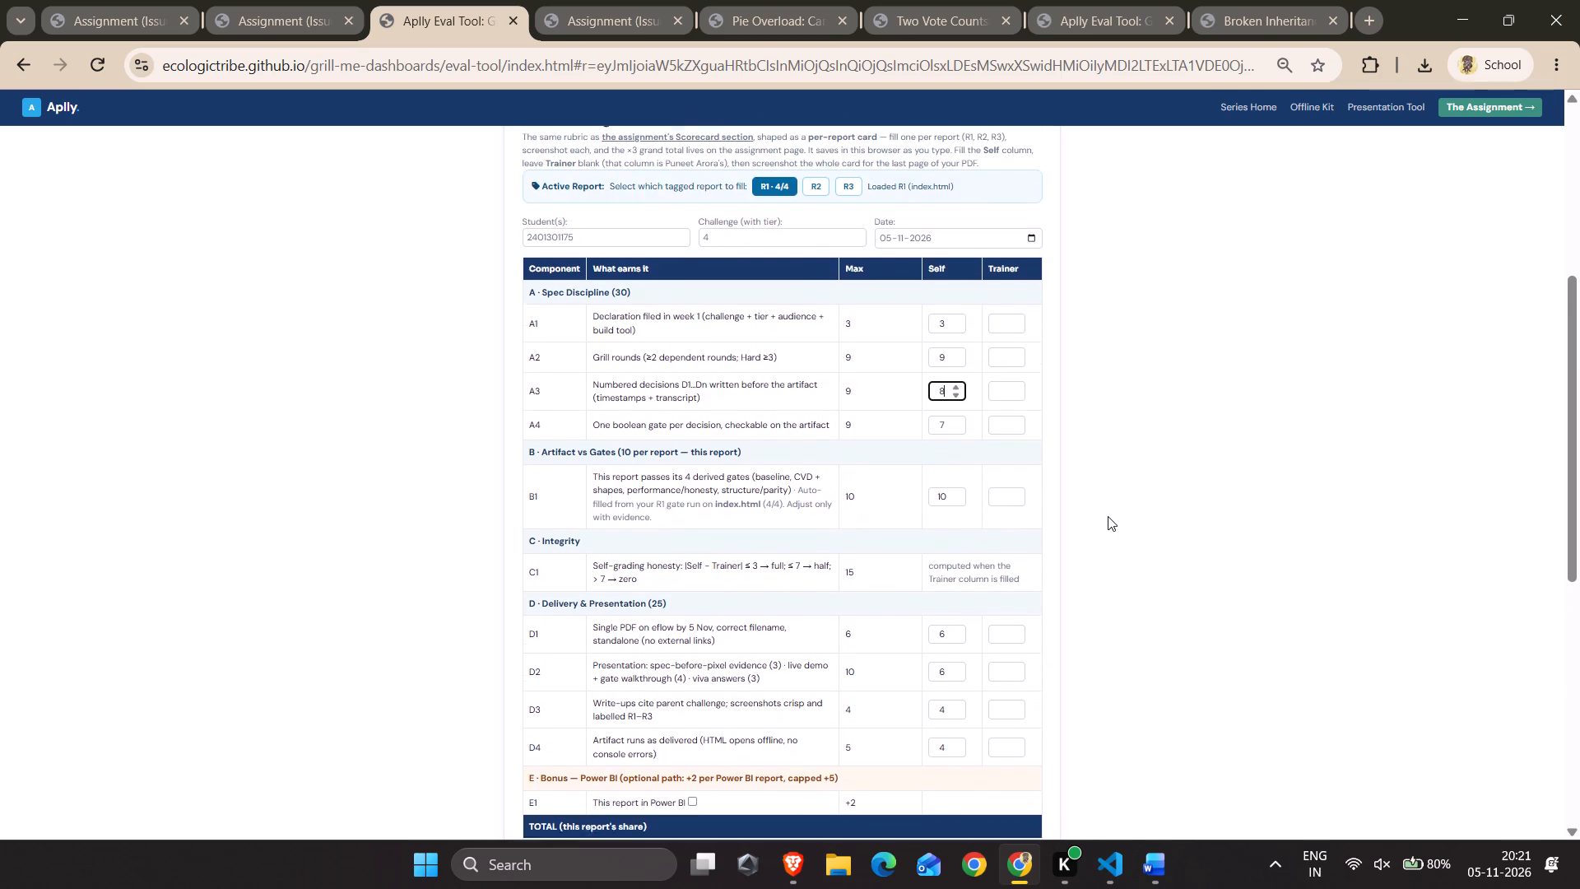
scroll(1108, 516, up, 1)
key(ctrl+minus)
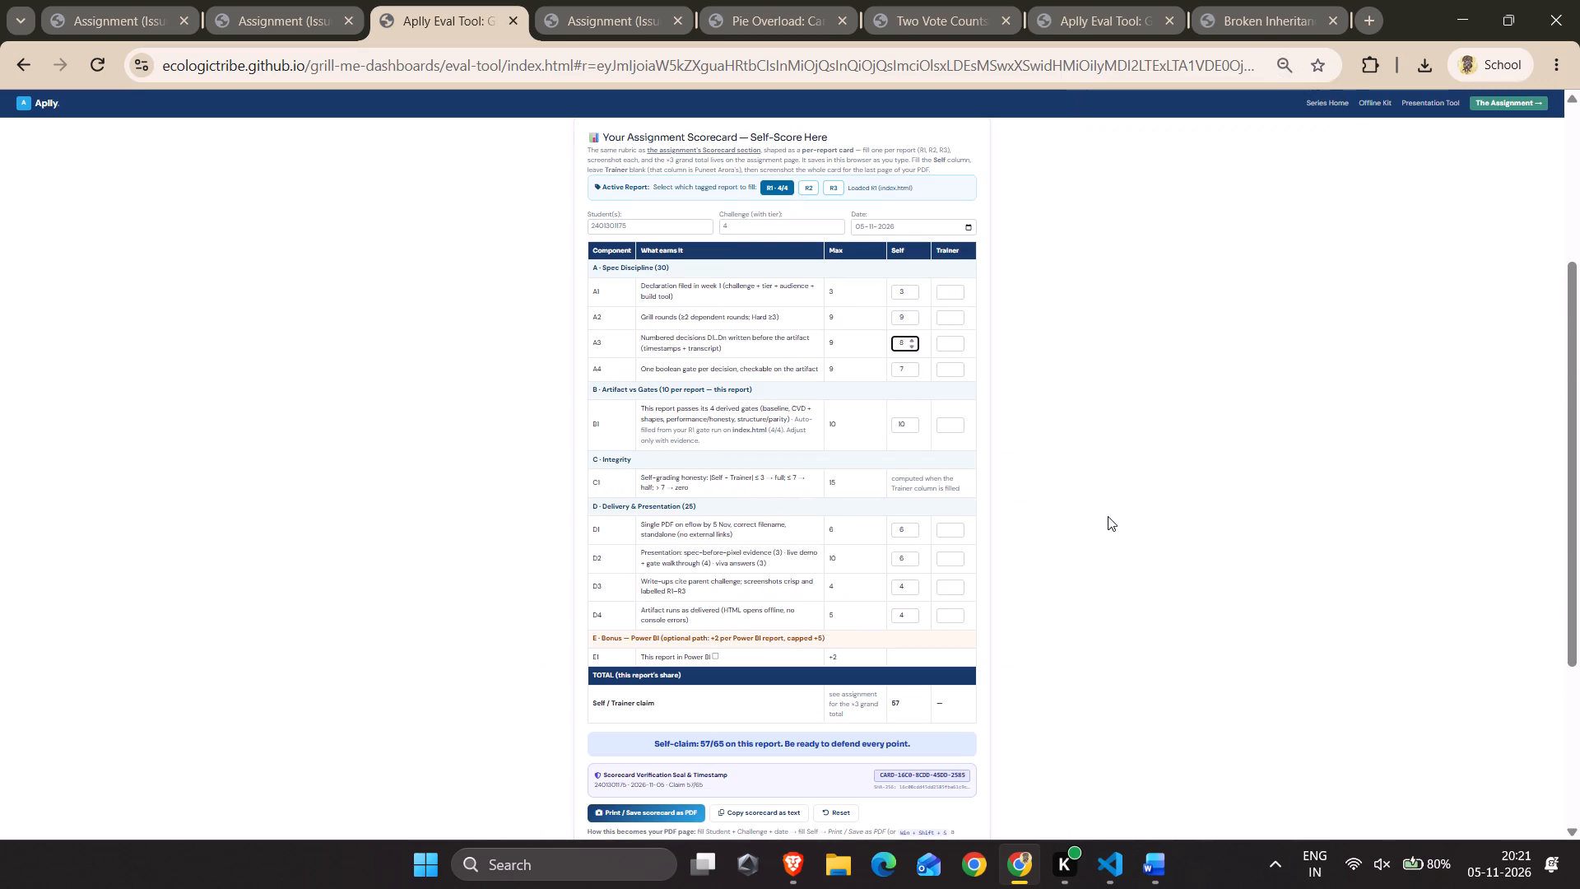
scroll(1108, 516, up, 1)
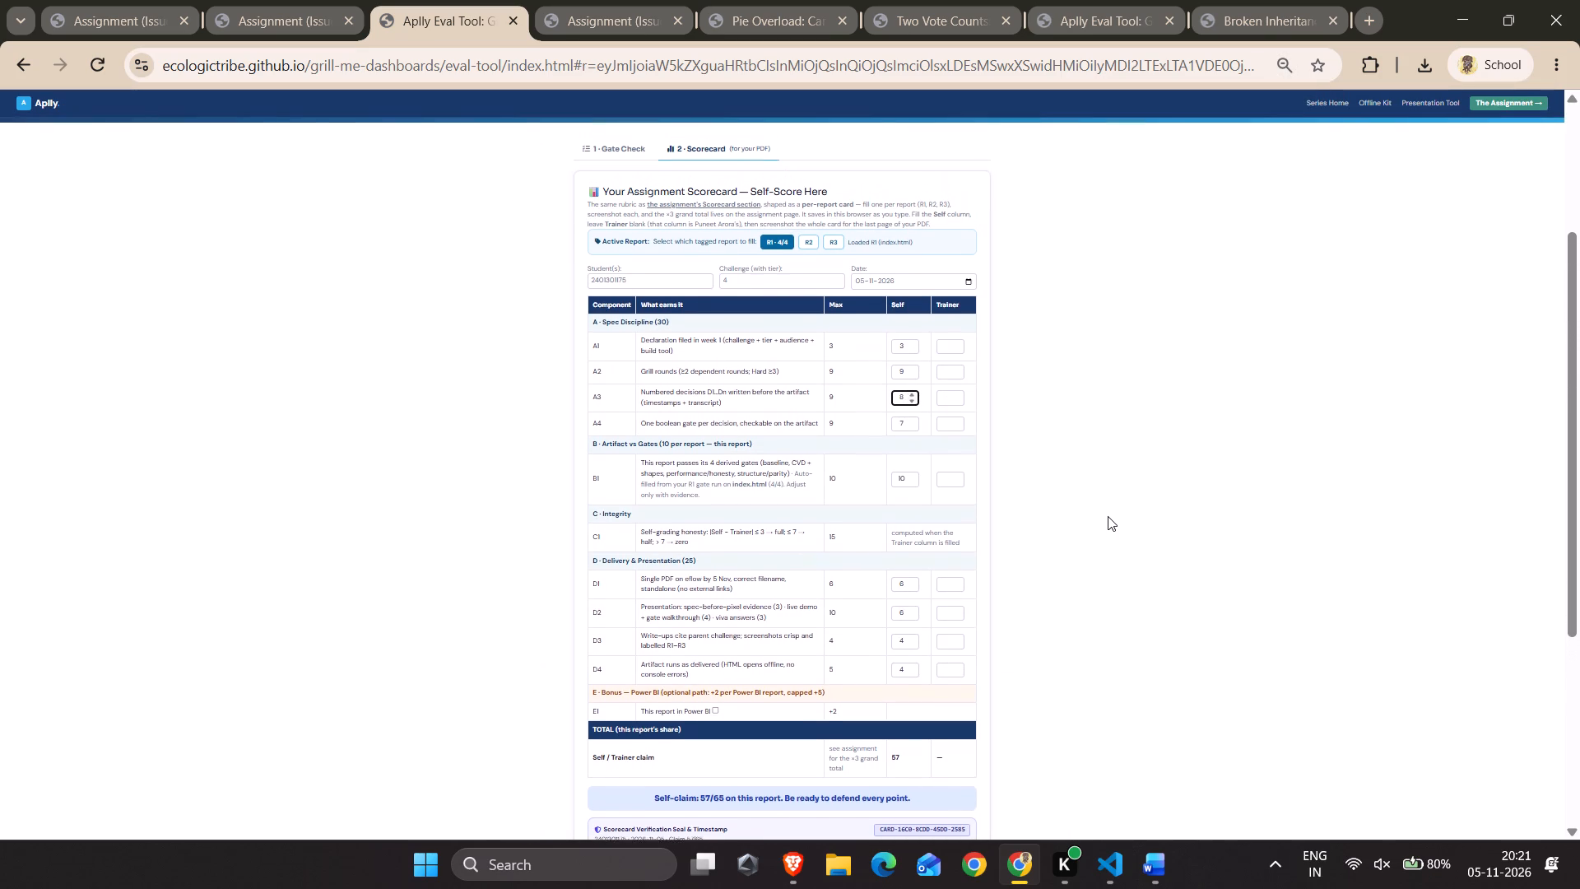
scroll(1108, 516, up, 1)
key(Print)
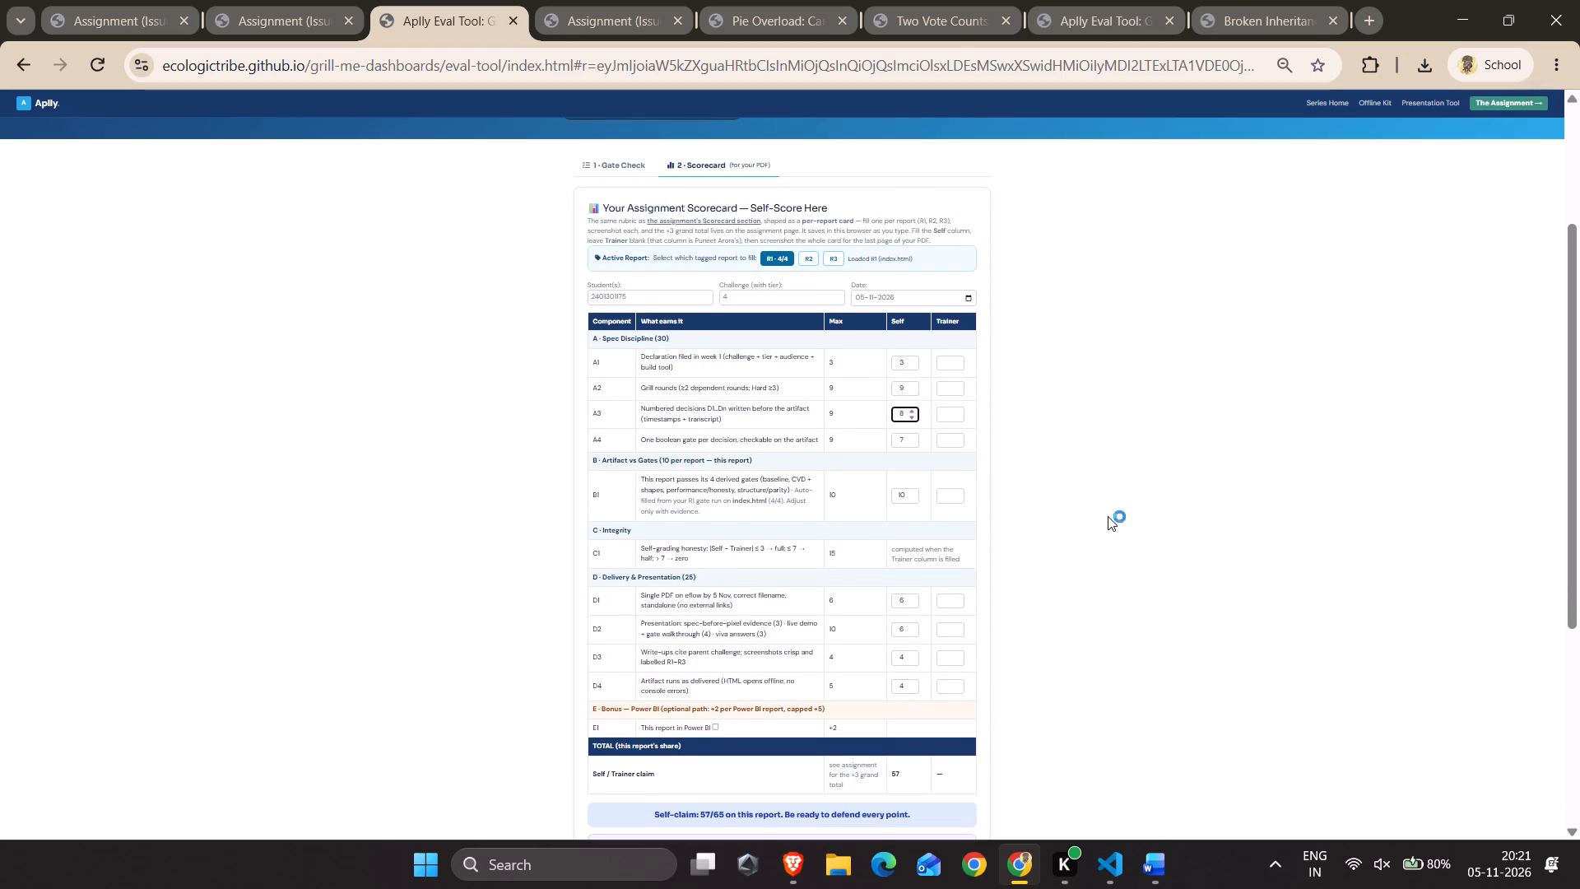
drag(569, 147, 643, 627)
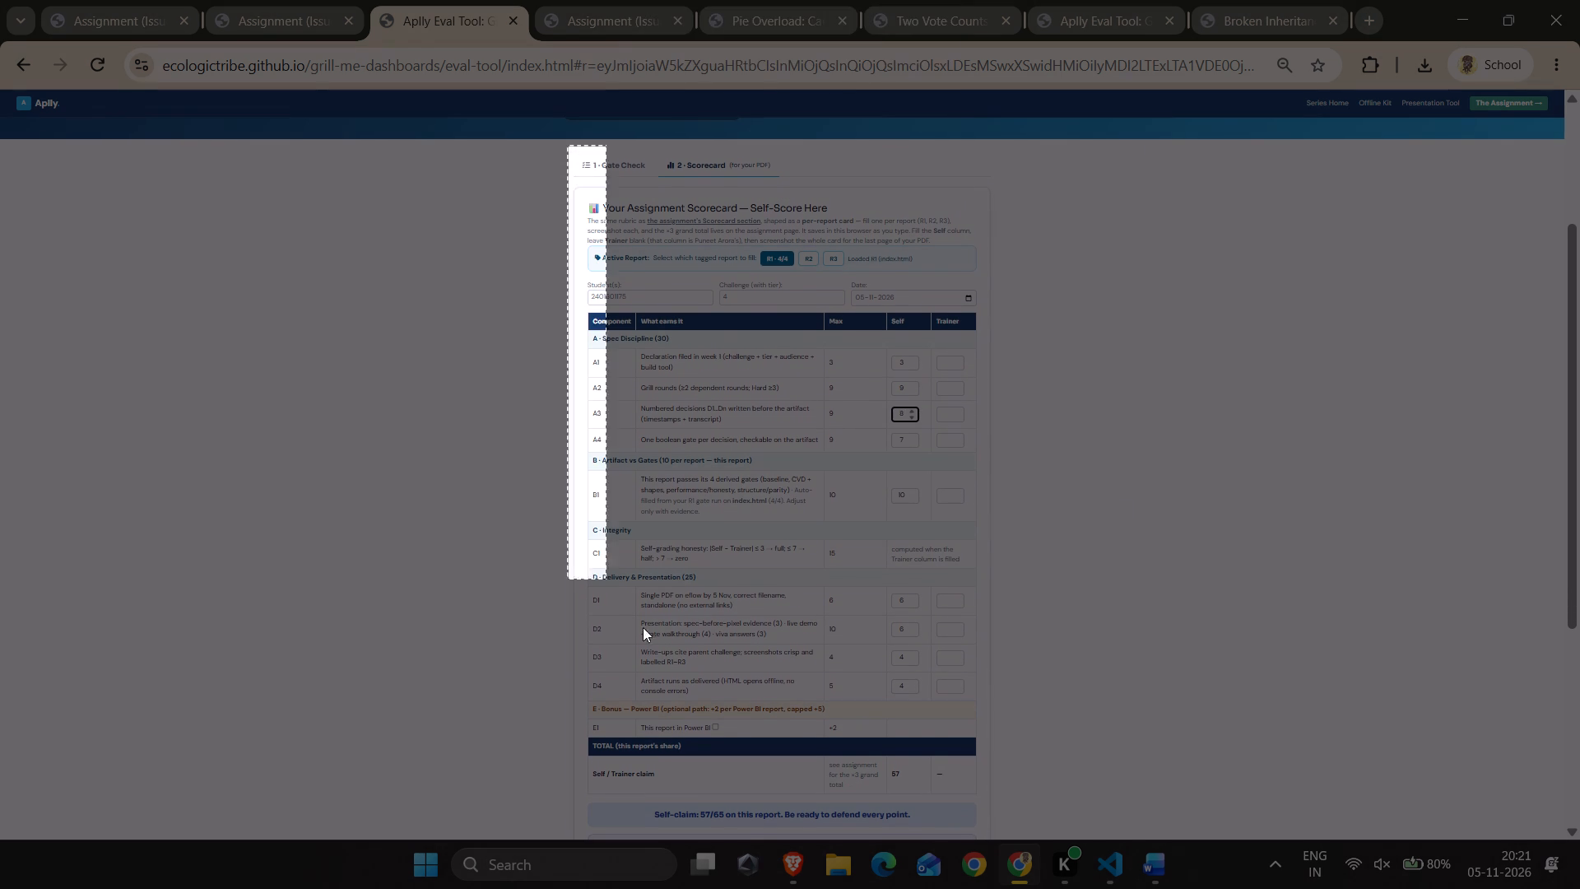
drag(643, 627, 996, 802)
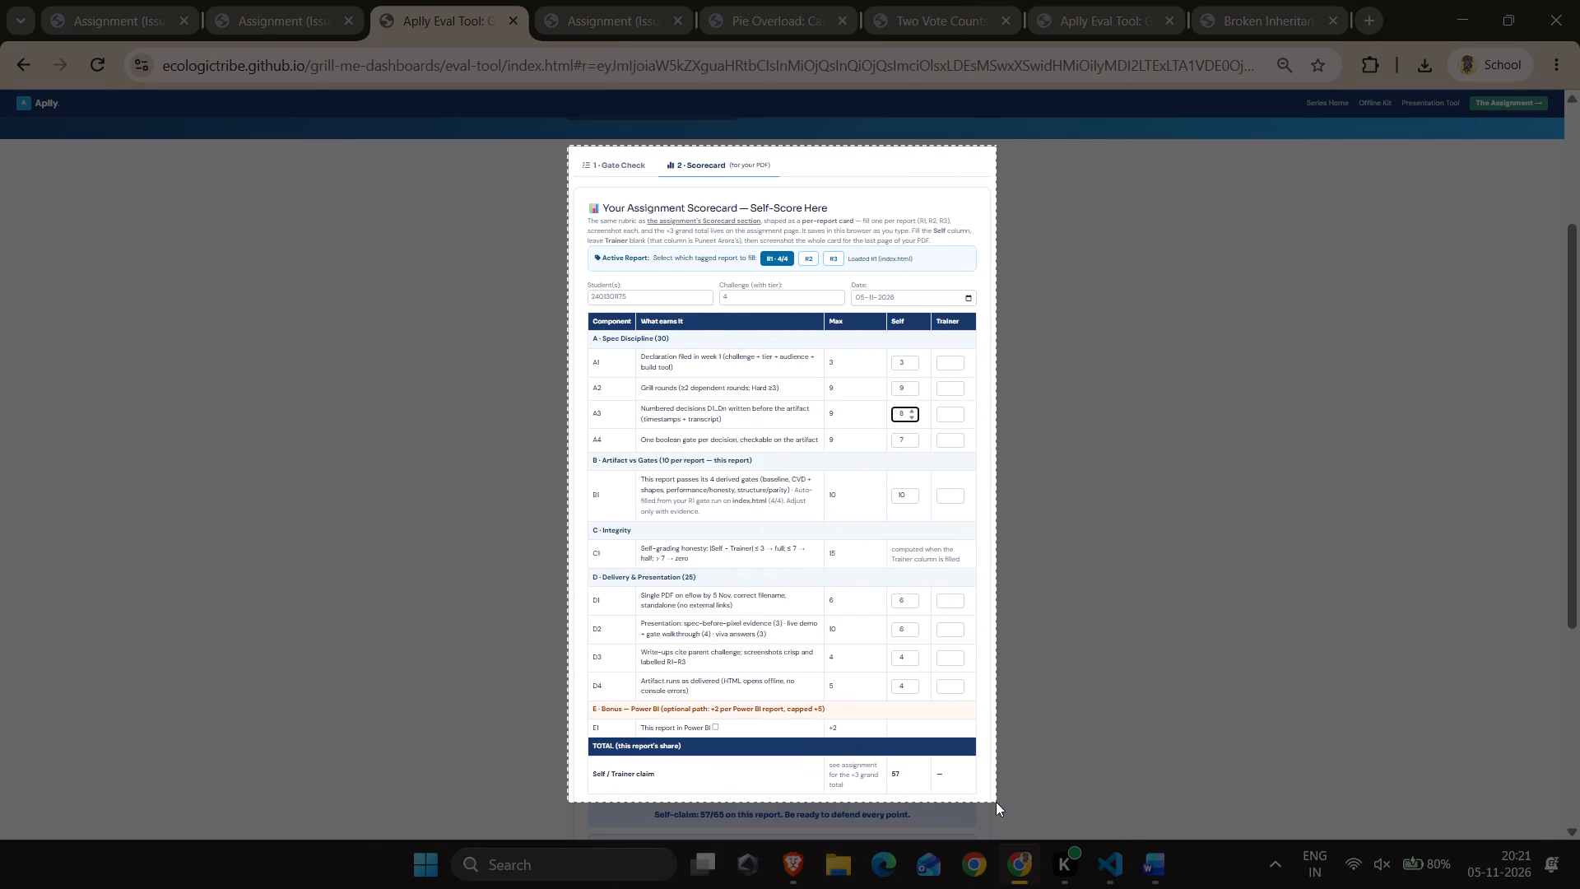
drag(996, 802, 997, 830)
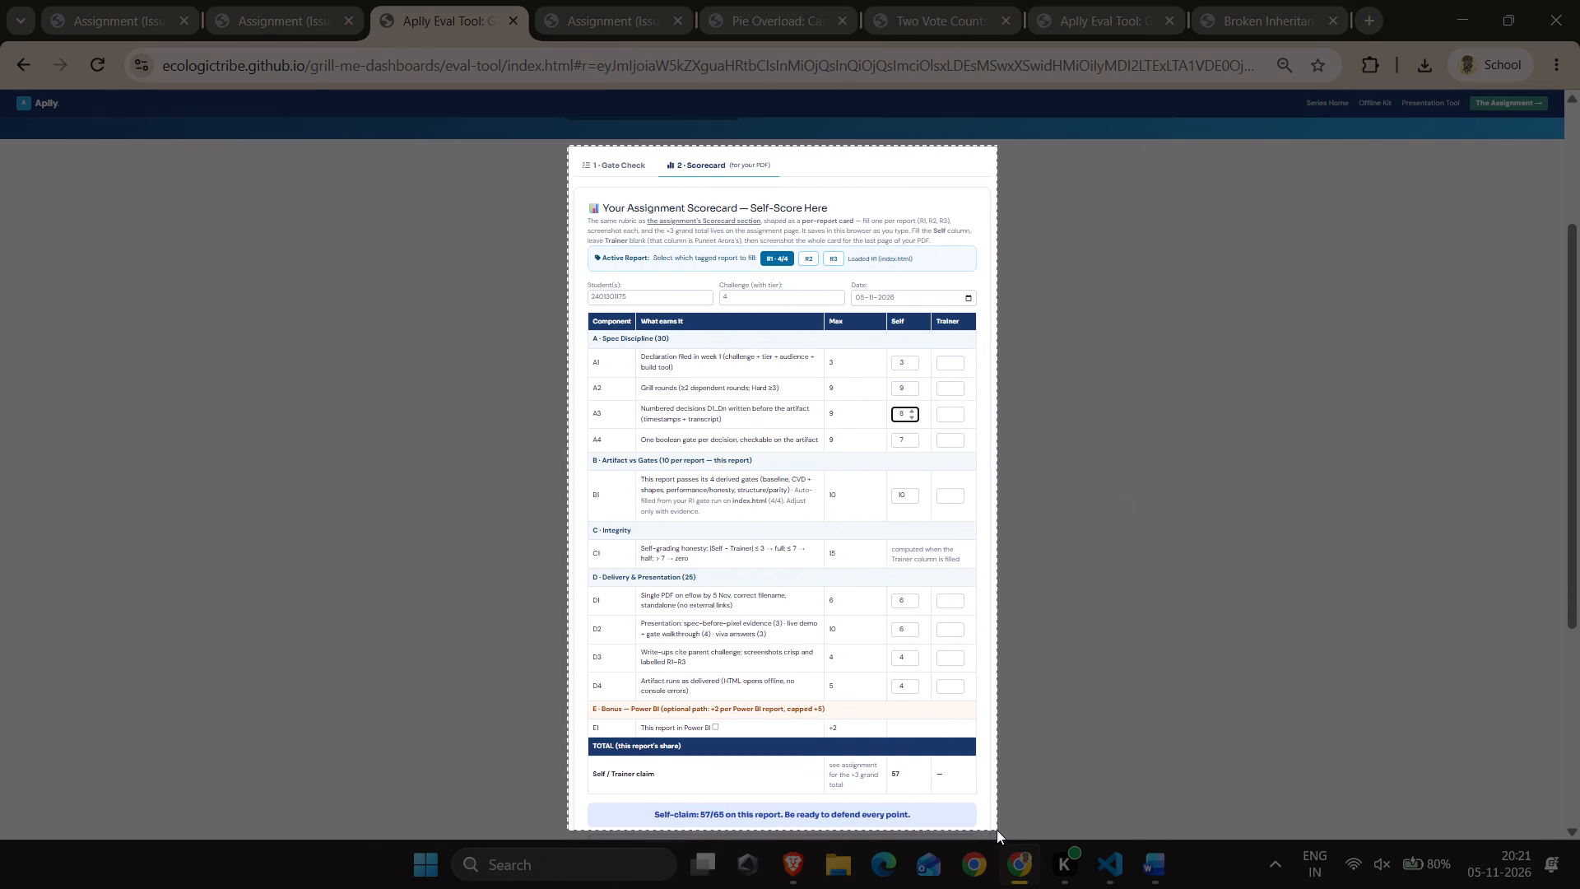
drag(997, 830, 1001, 828)
In Word, replace the Challenge 1 Dashboard Eval Tool picture with the new scorecard capture from the Screenshots folder.
click(1446, 0)
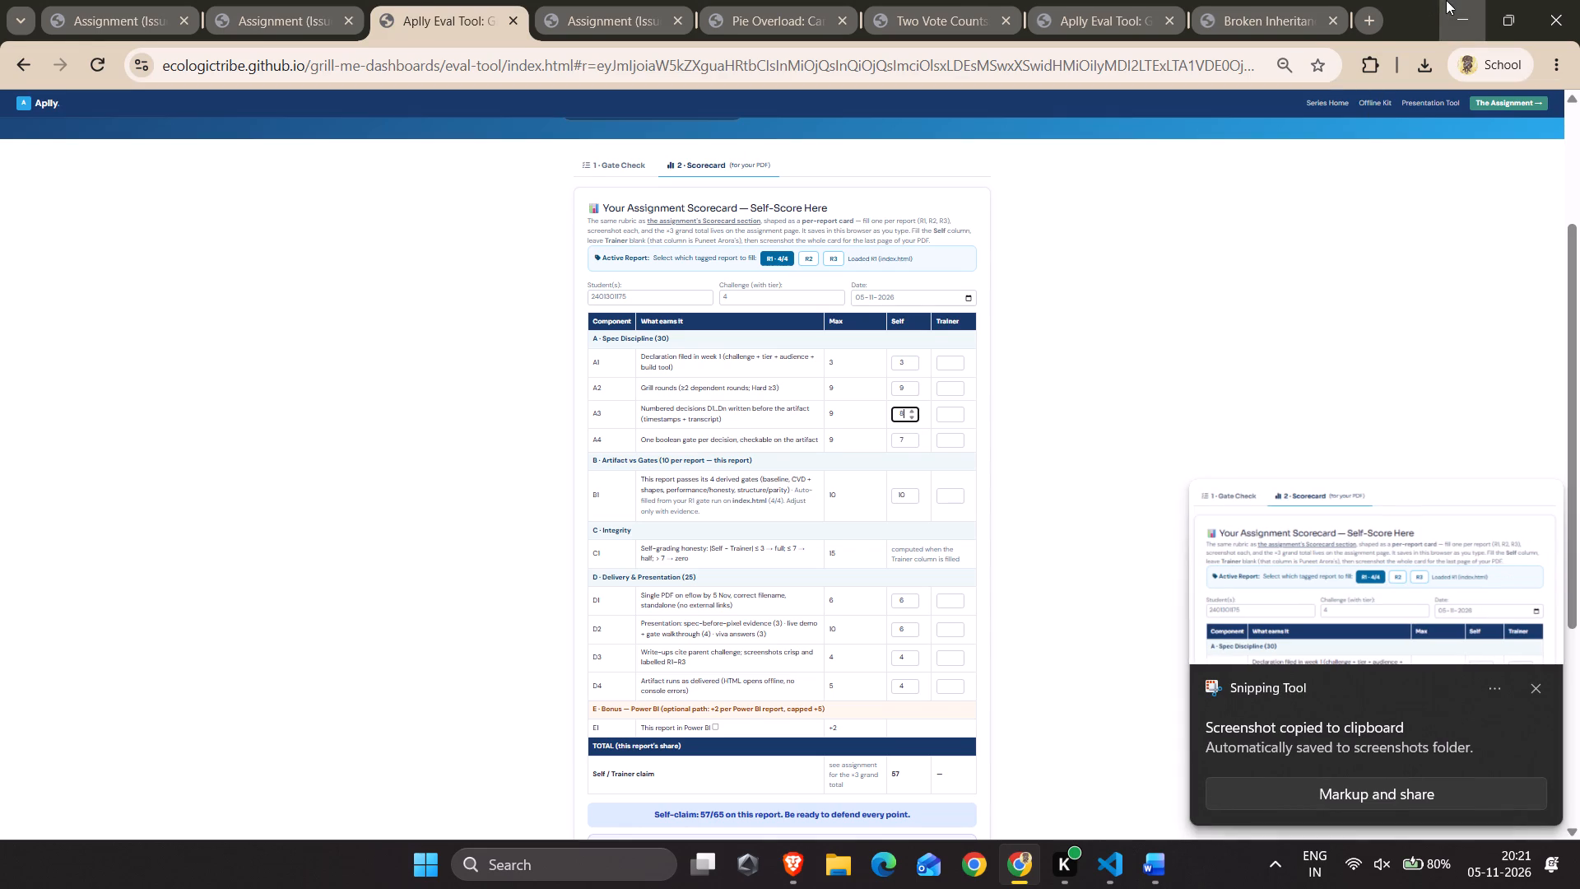
right_click(351, 450)
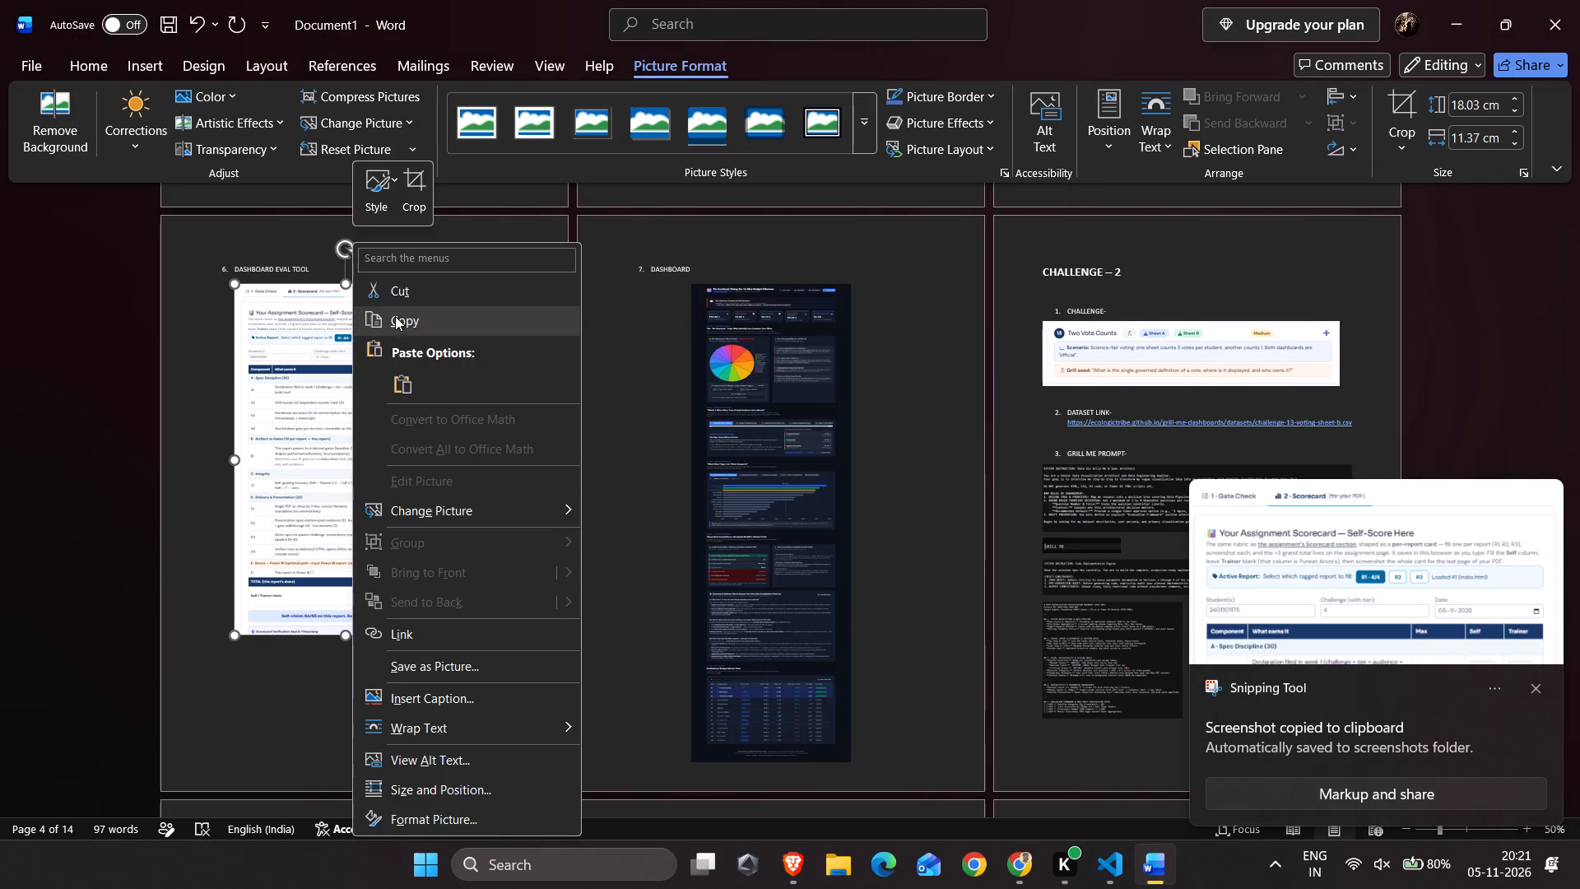
click(453, 290)
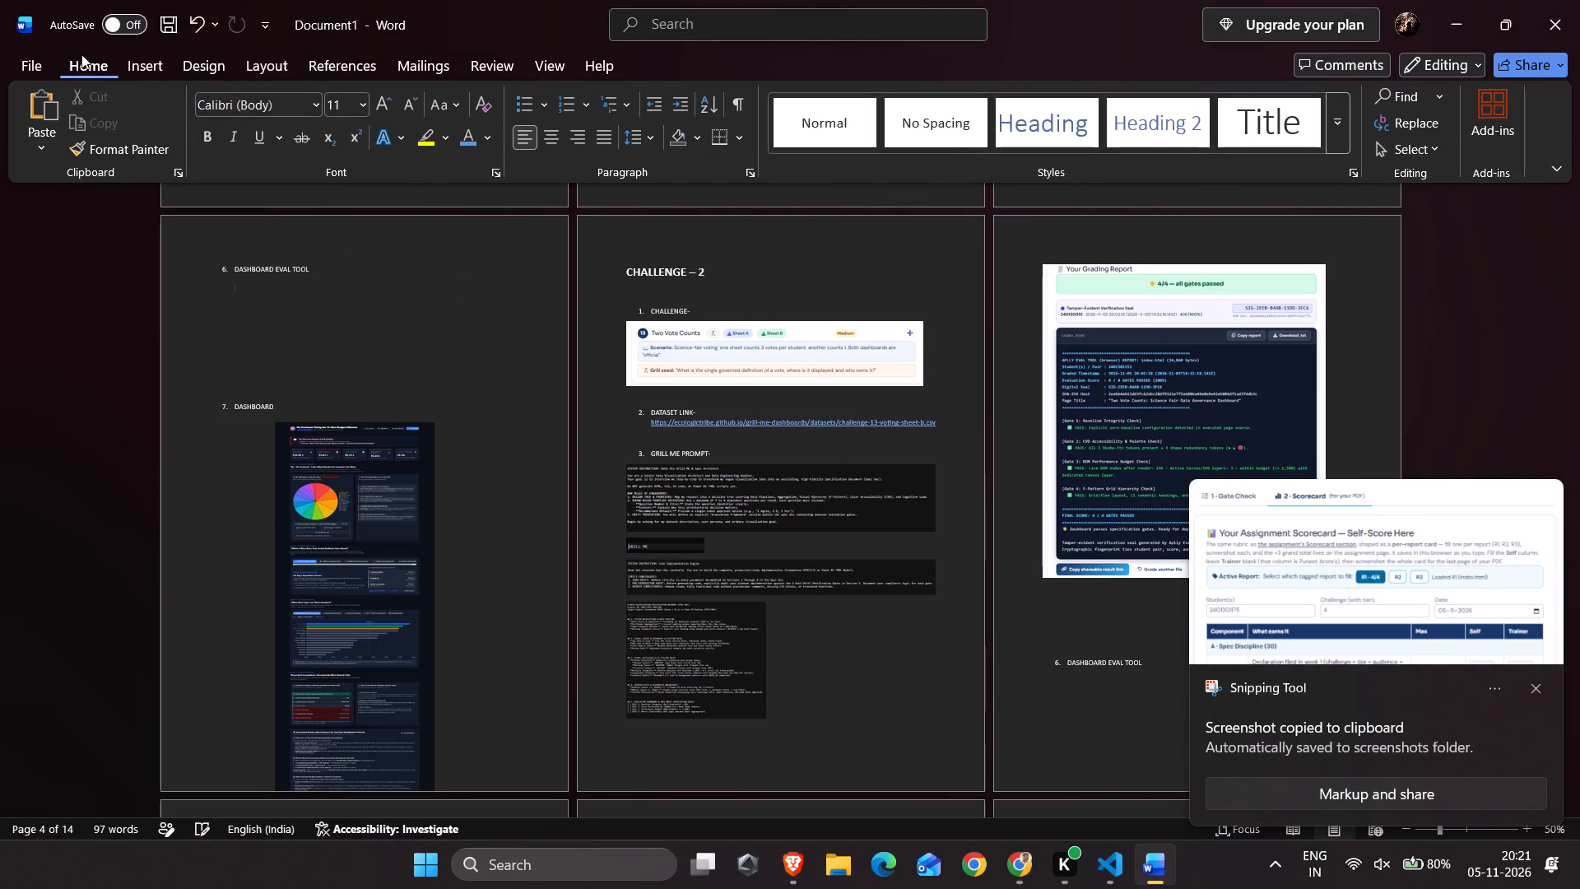
click(140, 65)
click(226, 154)
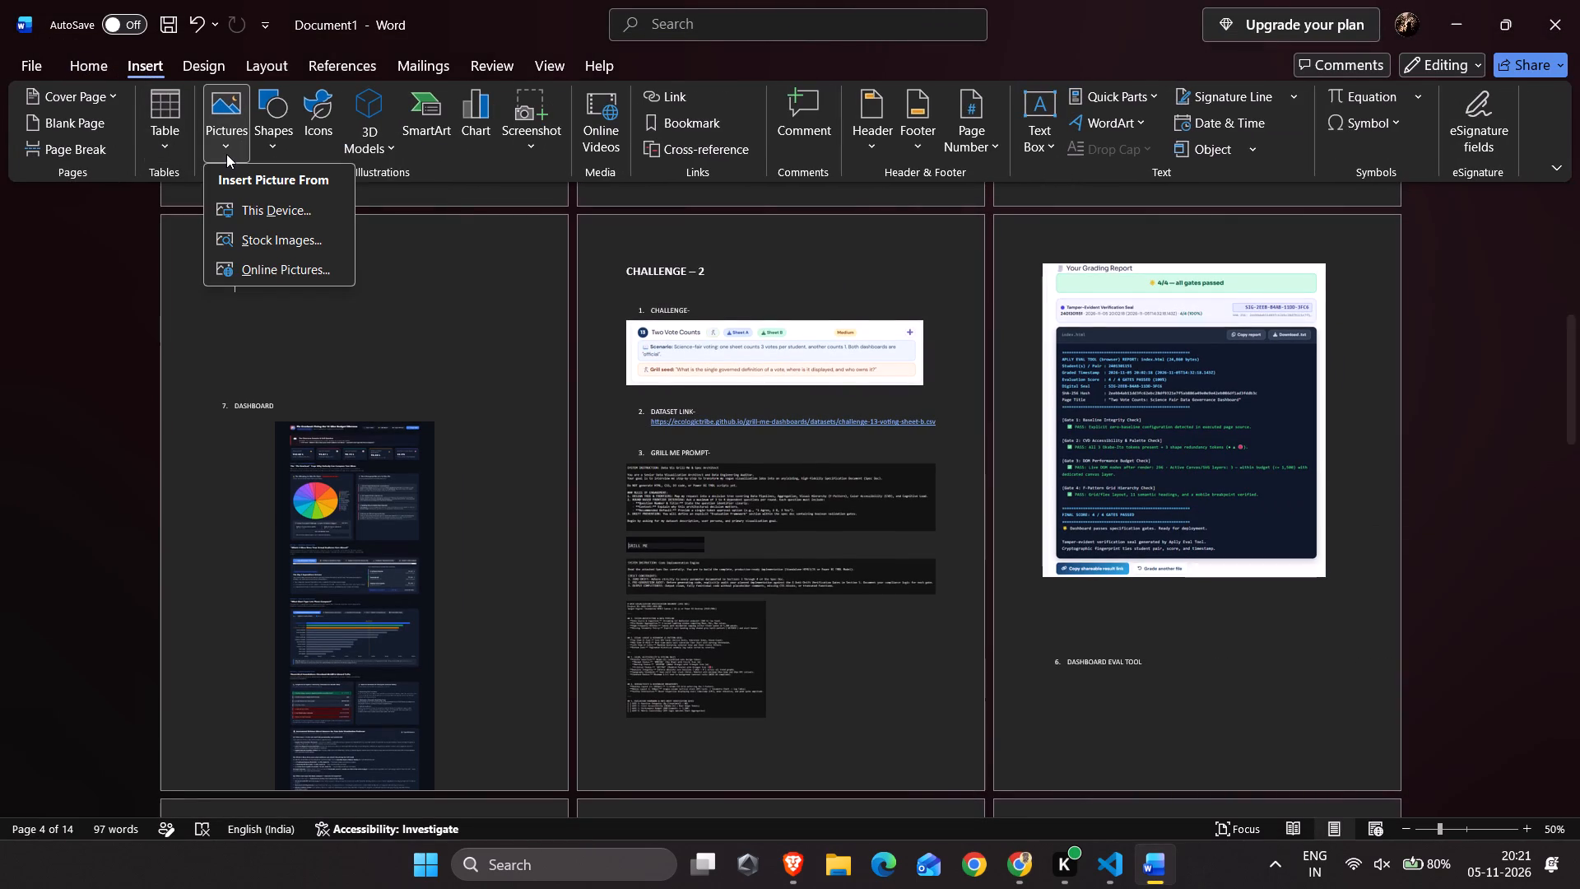
click(260, 201)
scroll(927, 563, down, 20)
scroll(927, 563, down, 5)
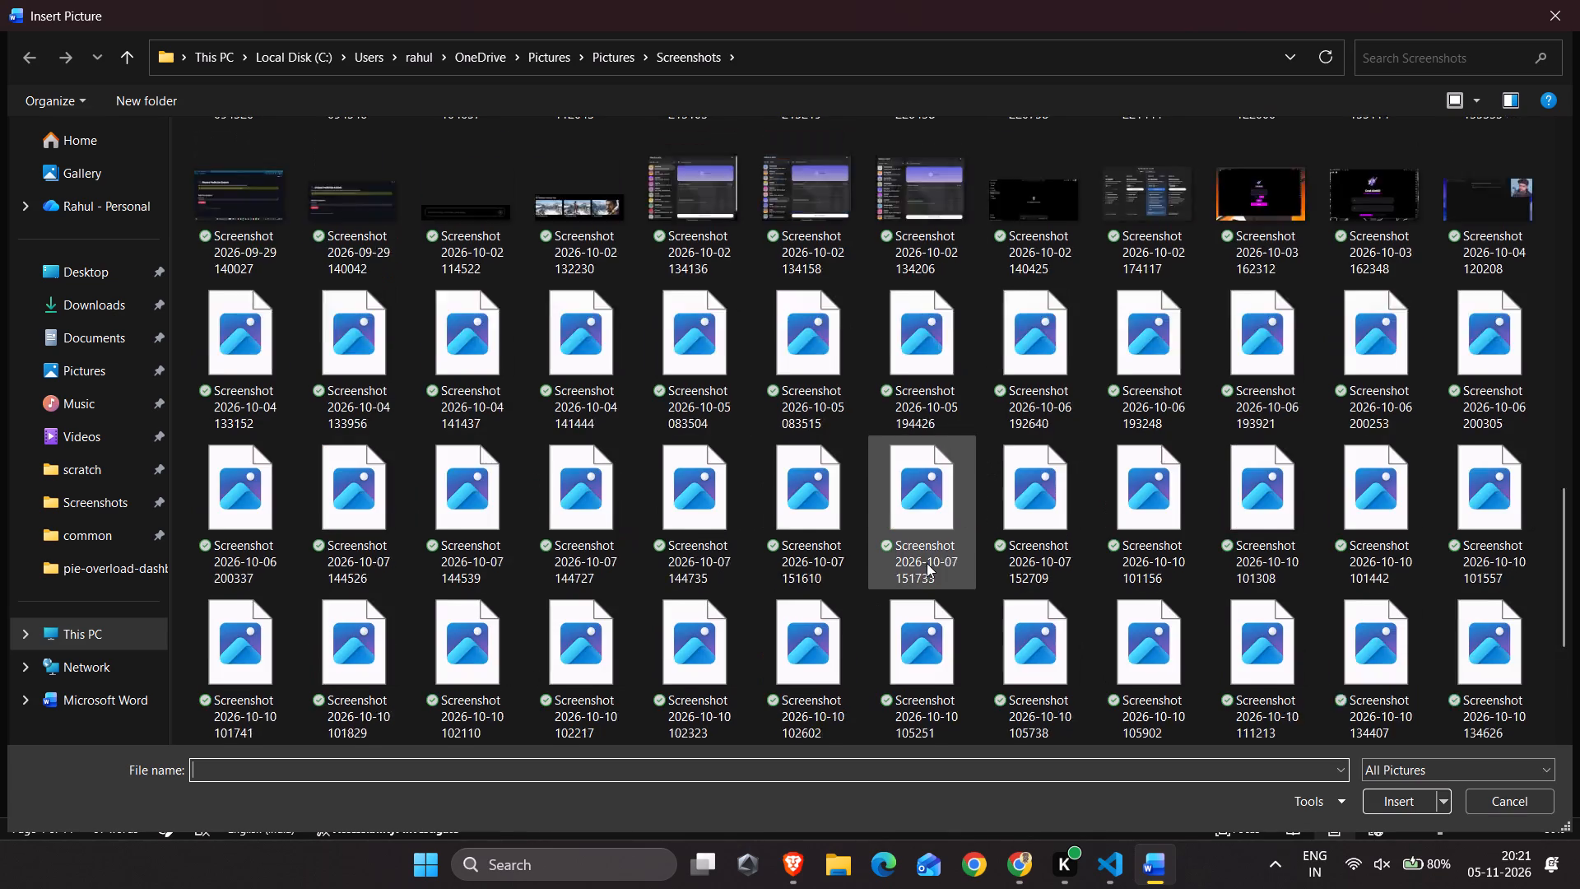
scroll(927, 563, down, 8)
double_click(1265, 660)
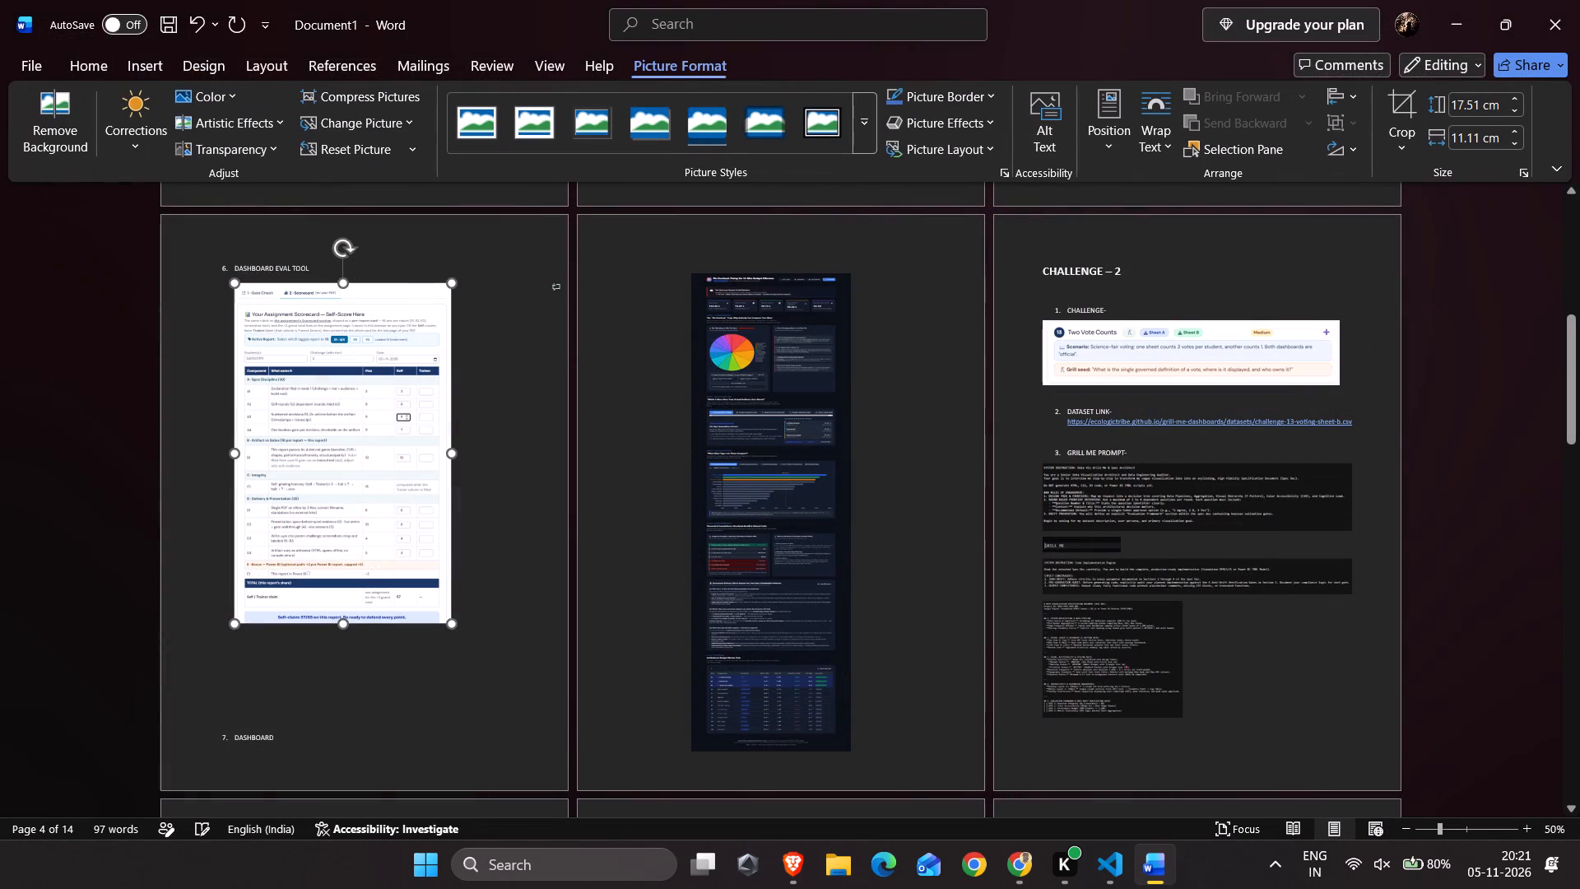
Add a blank line above Challenge 1's Dashboard heading so it moves onto the page with its dashboard picture.
click(231, 719)
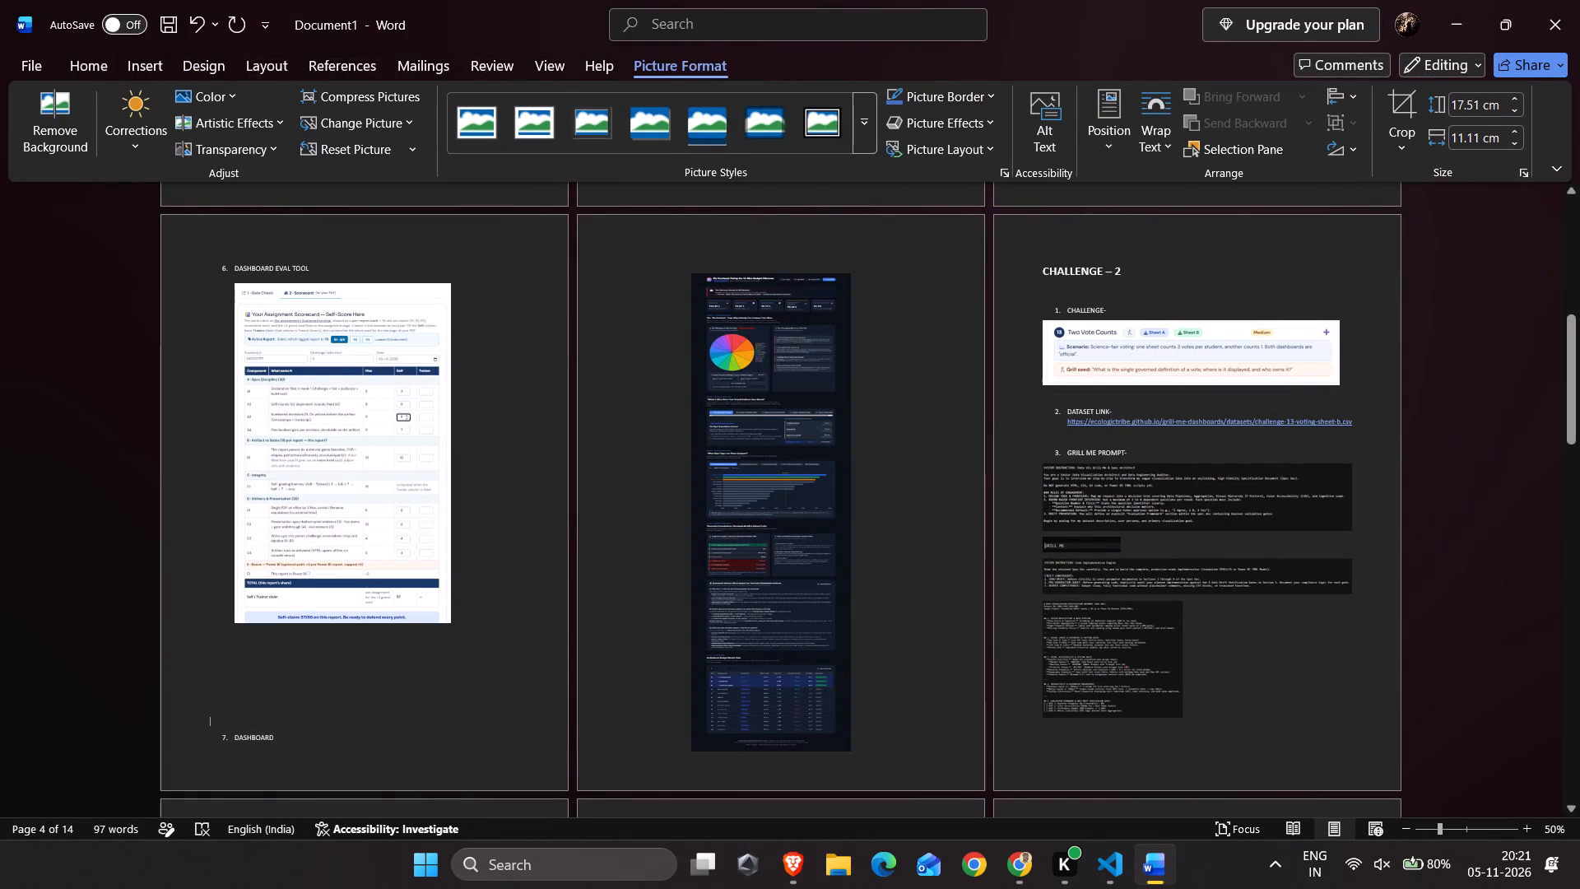
key(Return)
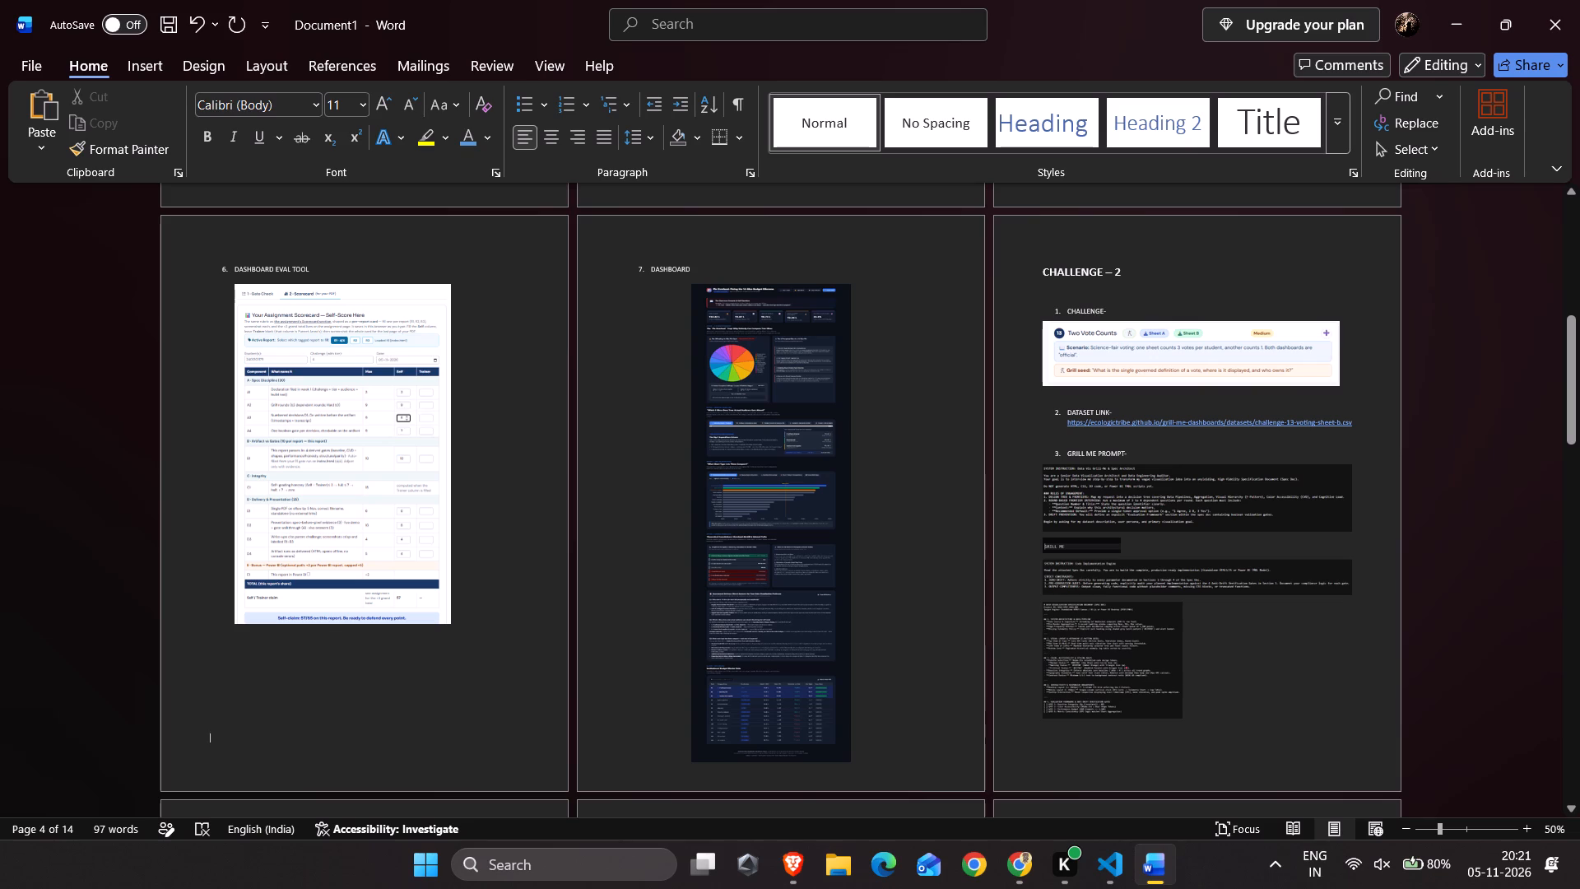
Examine the Challenge 2 pages, covering the grading report, Dashboard Eval Tool scorecard and dashboard pictures.
scroll(1197, 544, down, 2)
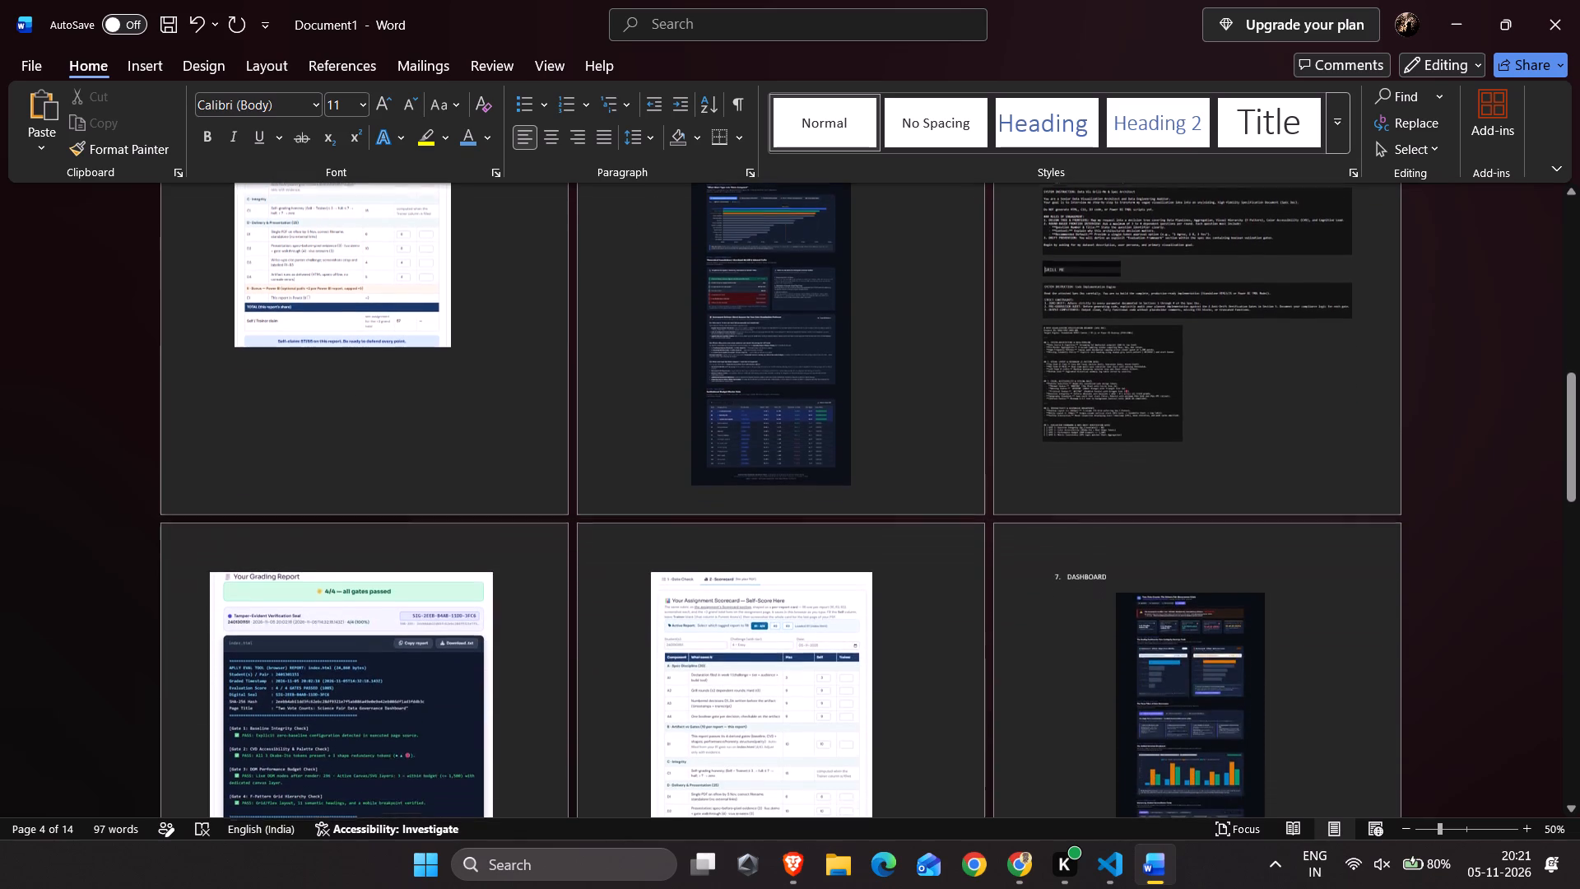
scroll(1197, 544, down, 2)
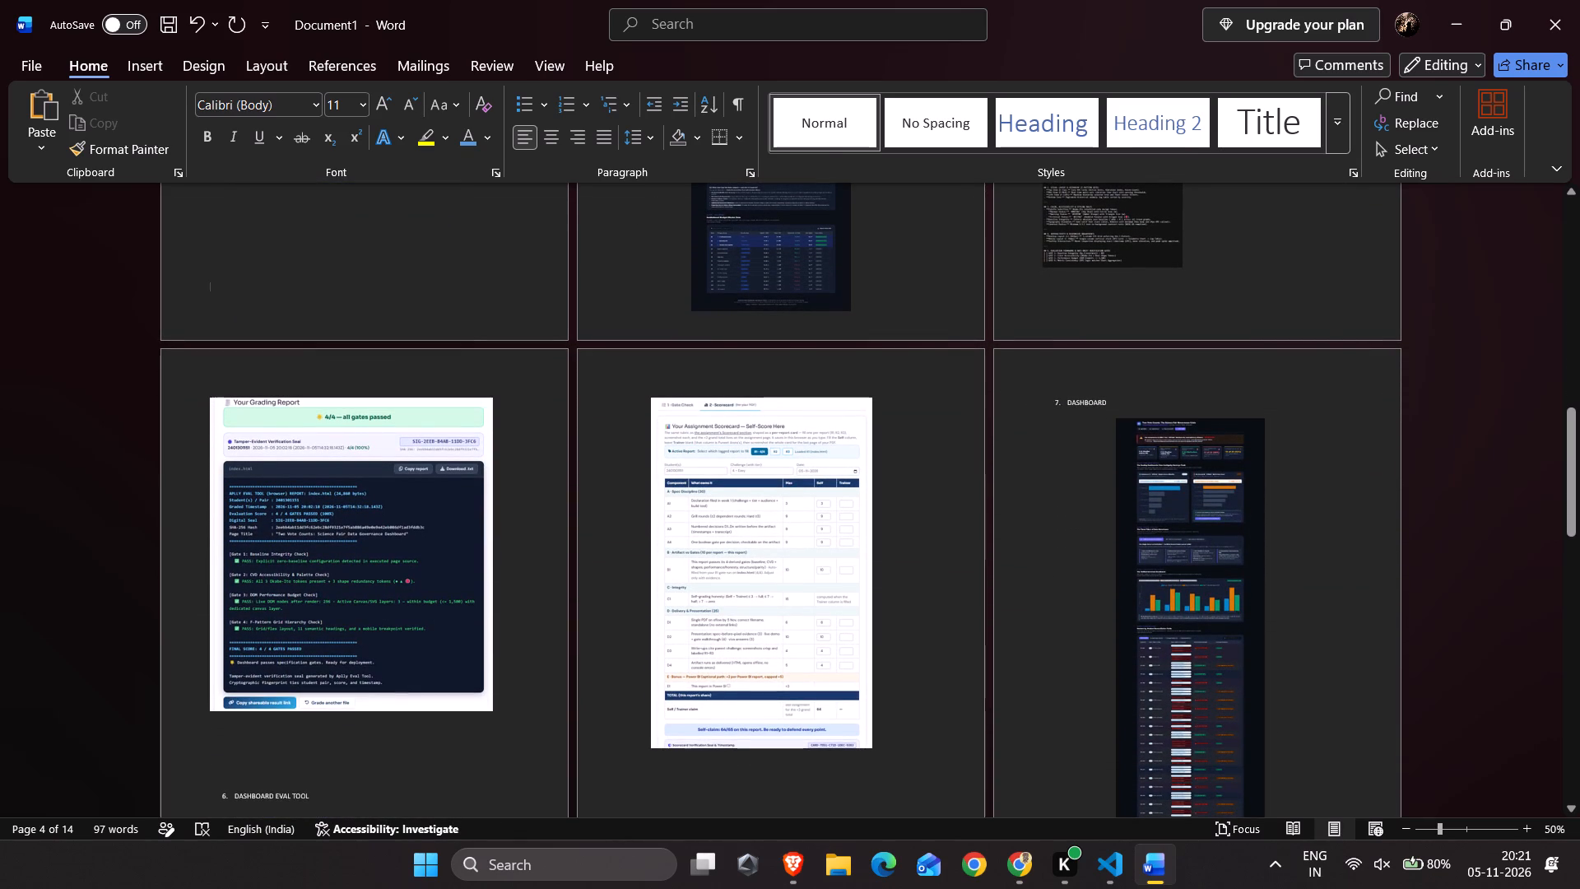
scroll(1197, 544, up, 3)
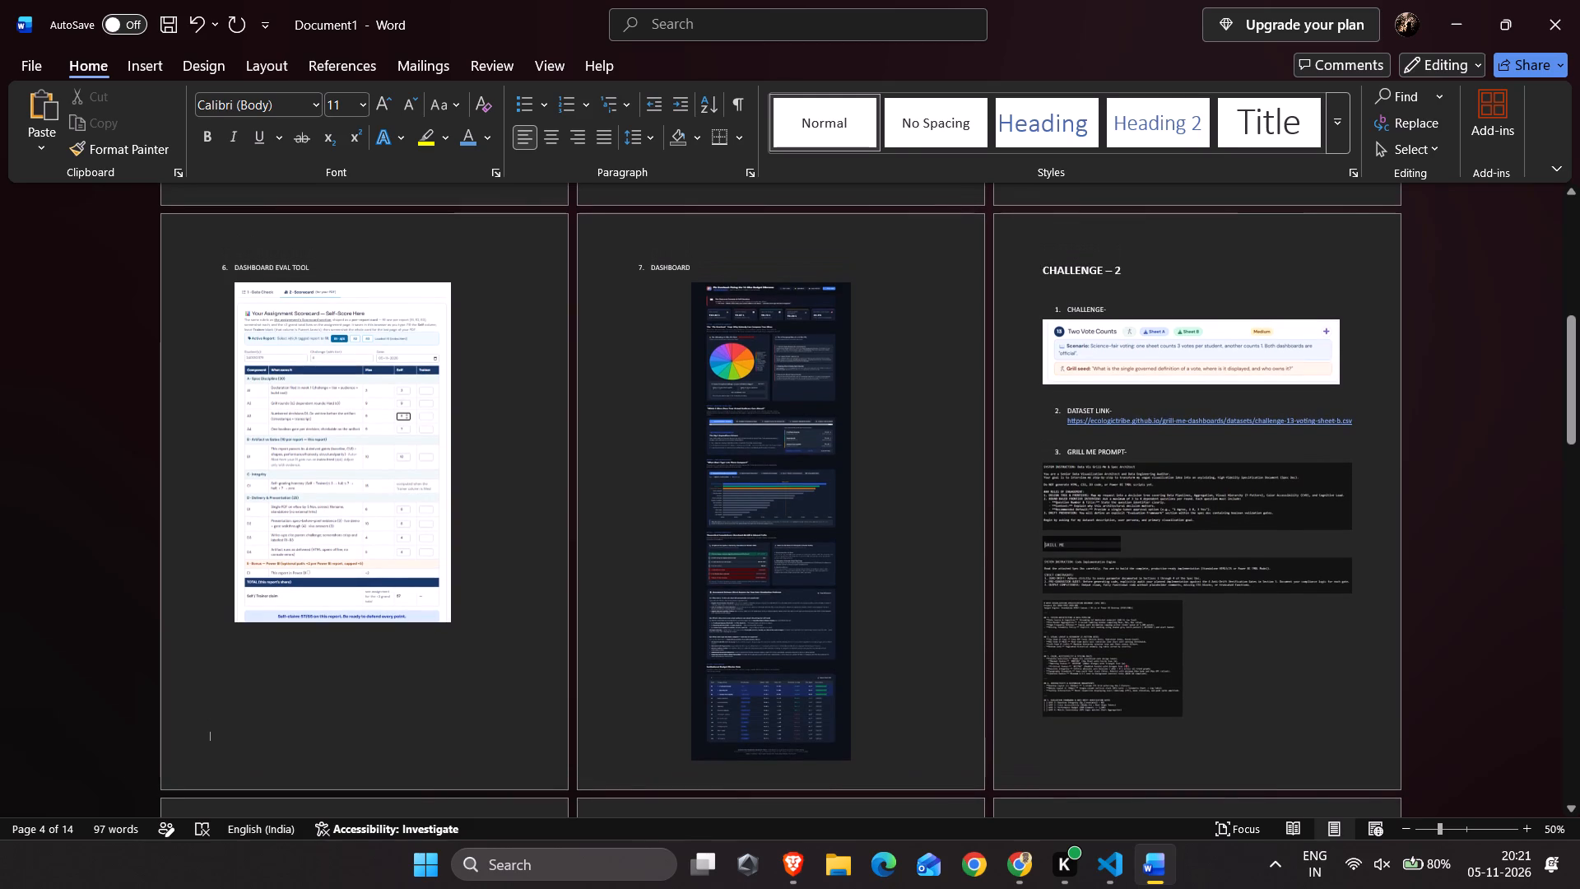
scroll(1197, 544, down, 3)
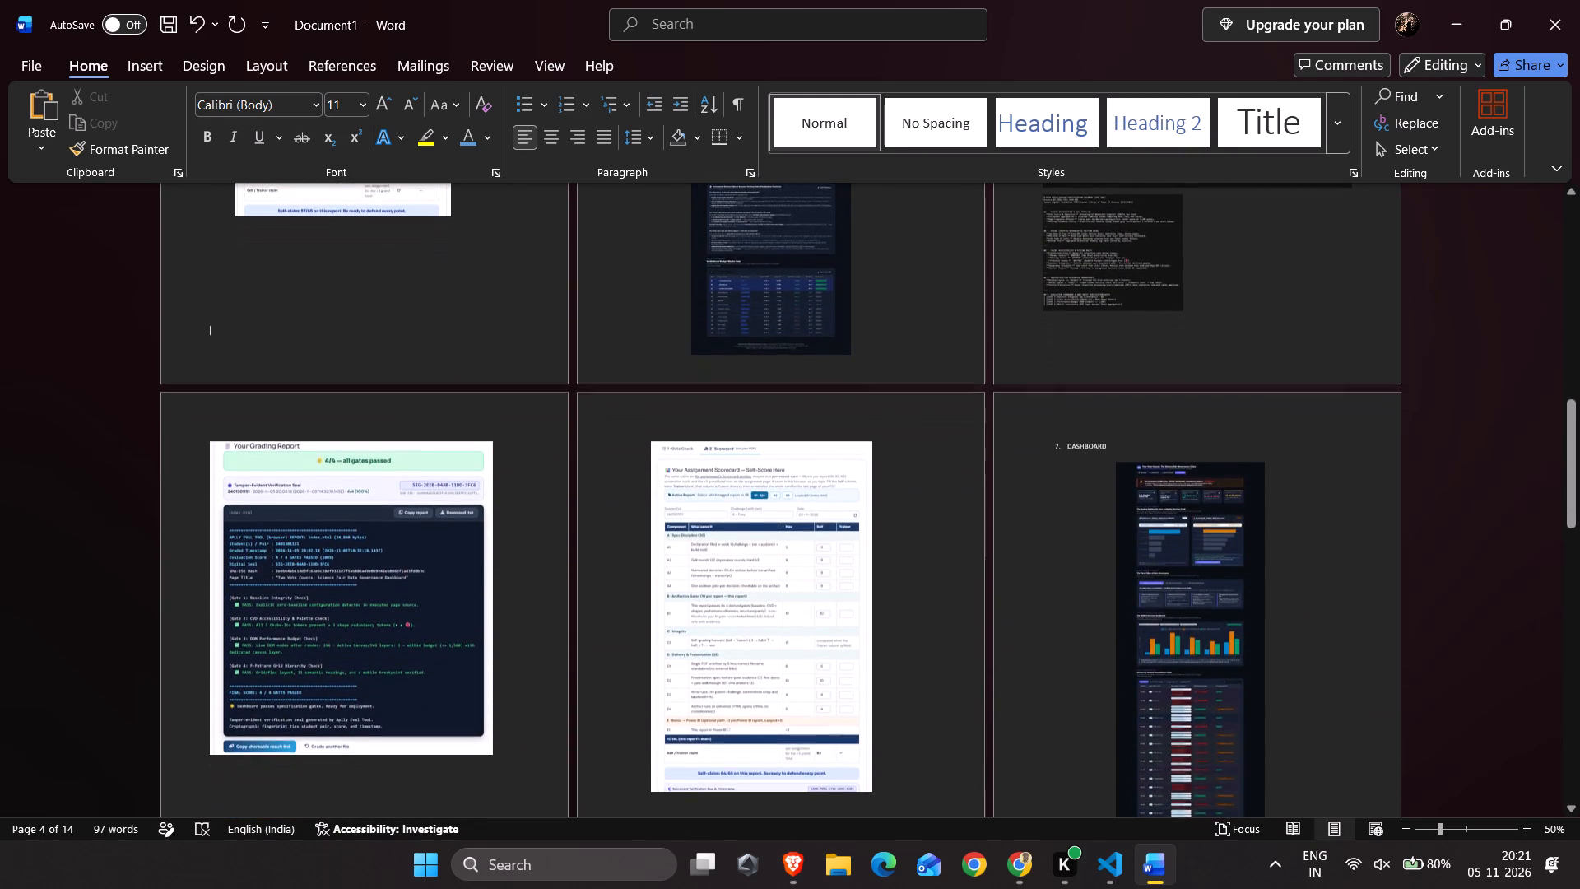
scroll(1197, 544, down, 1)
scroll(1197, 544, up, 2)
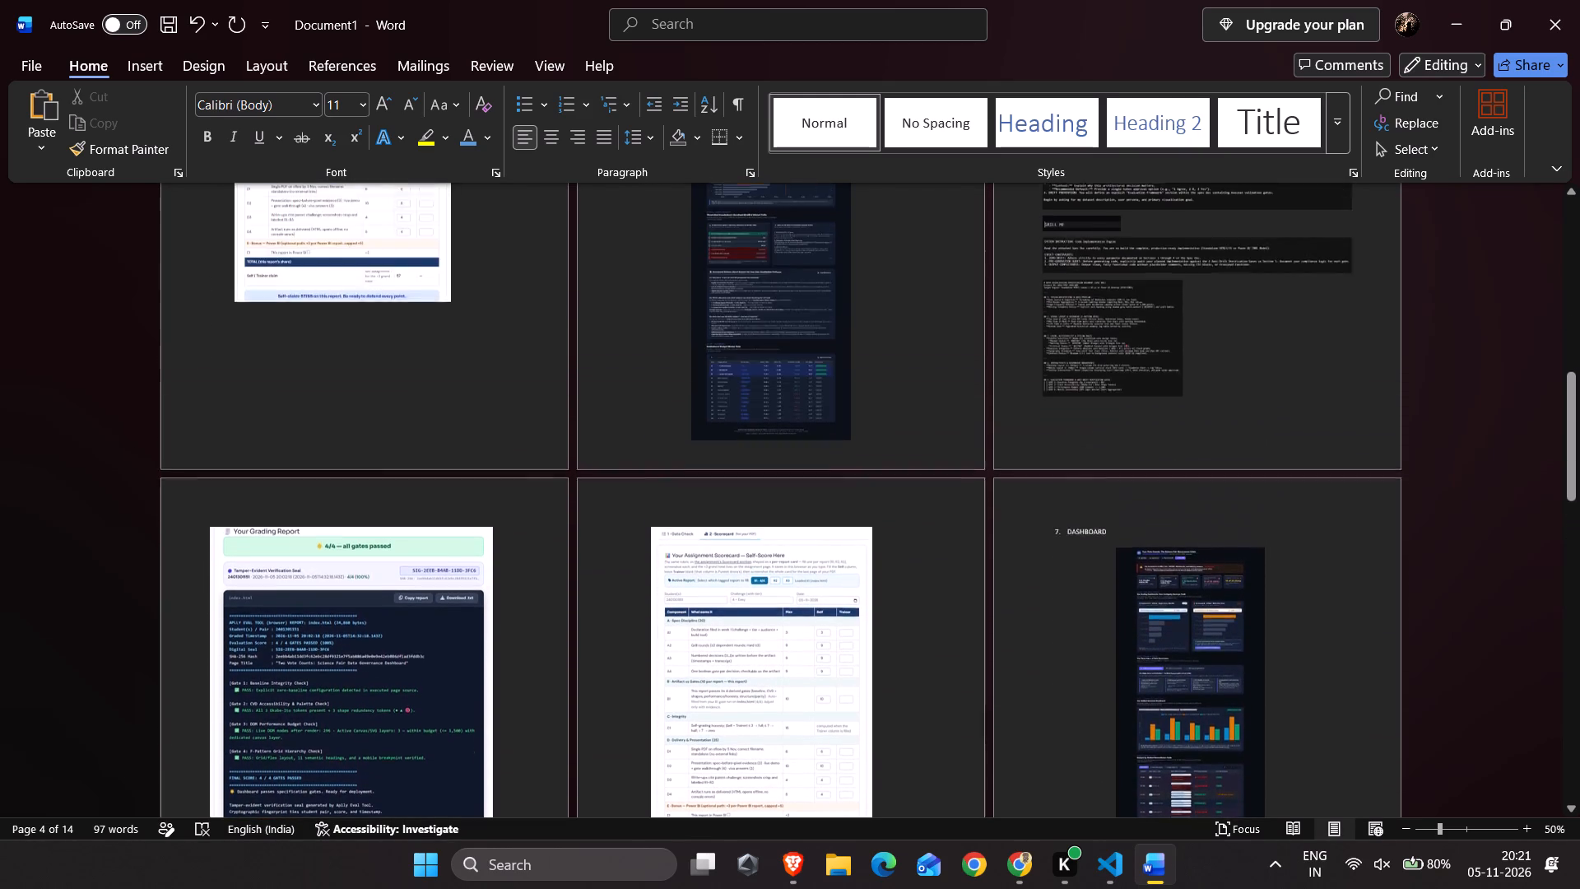
scroll(1197, 544, up, 2)
scroll(1197, 544, down, 2)
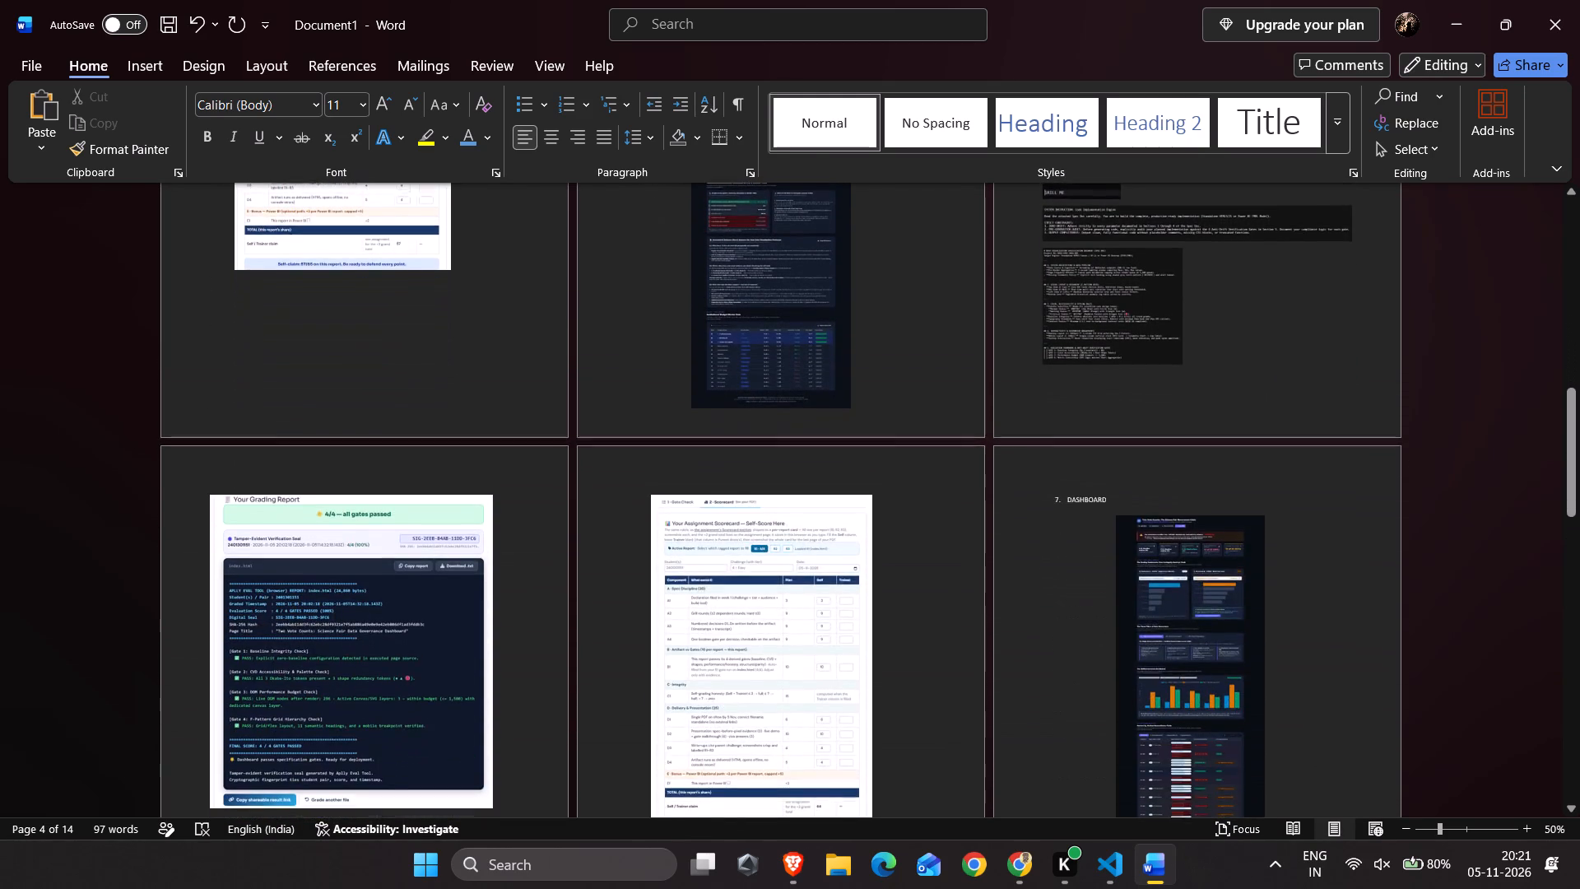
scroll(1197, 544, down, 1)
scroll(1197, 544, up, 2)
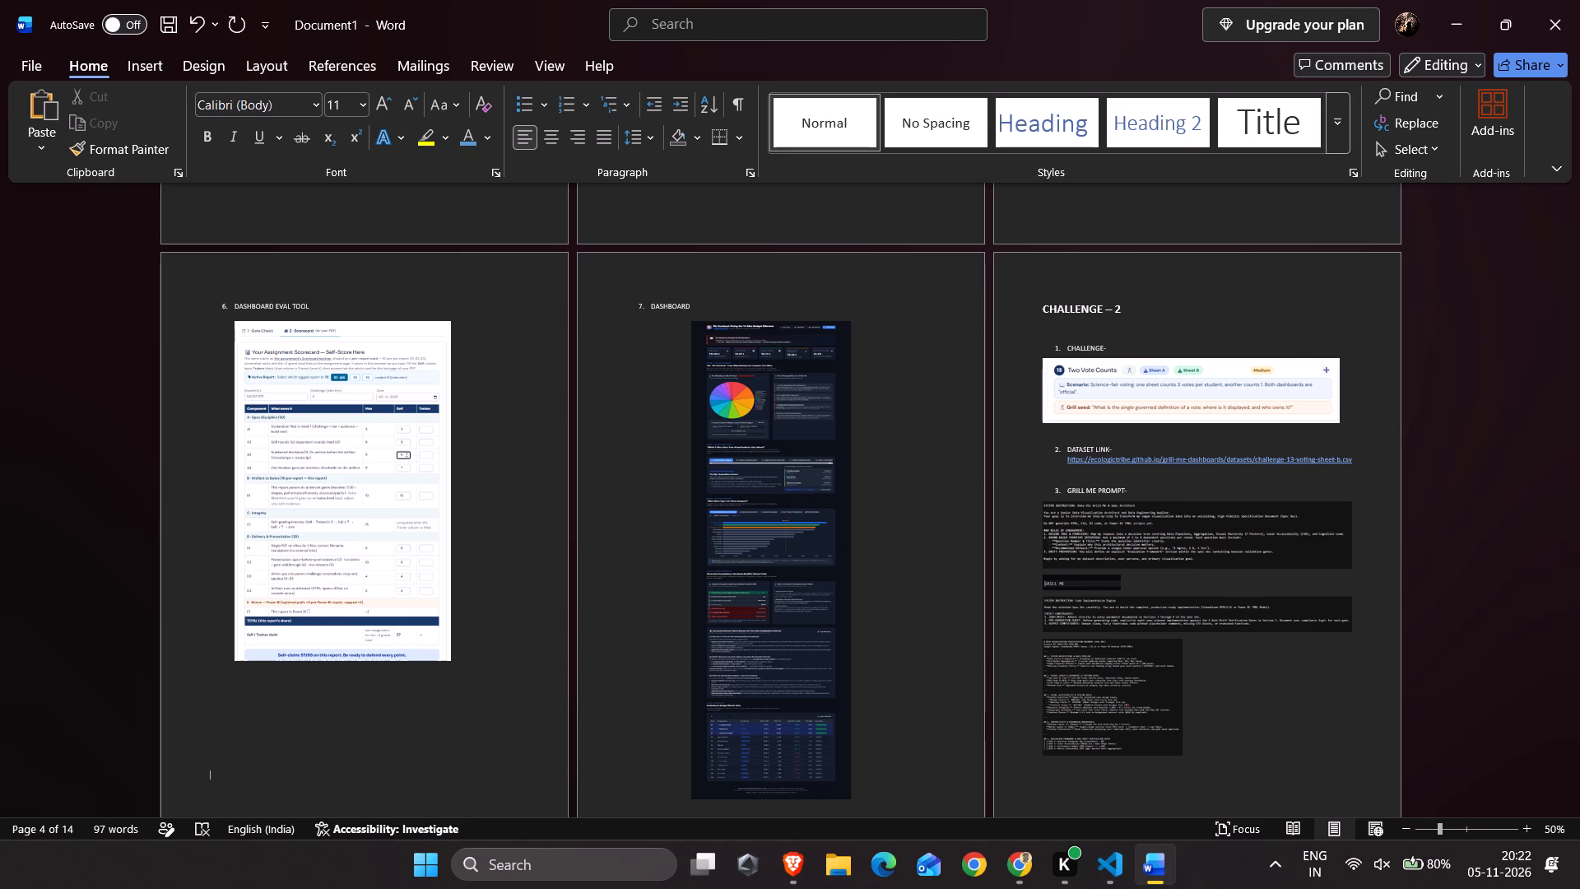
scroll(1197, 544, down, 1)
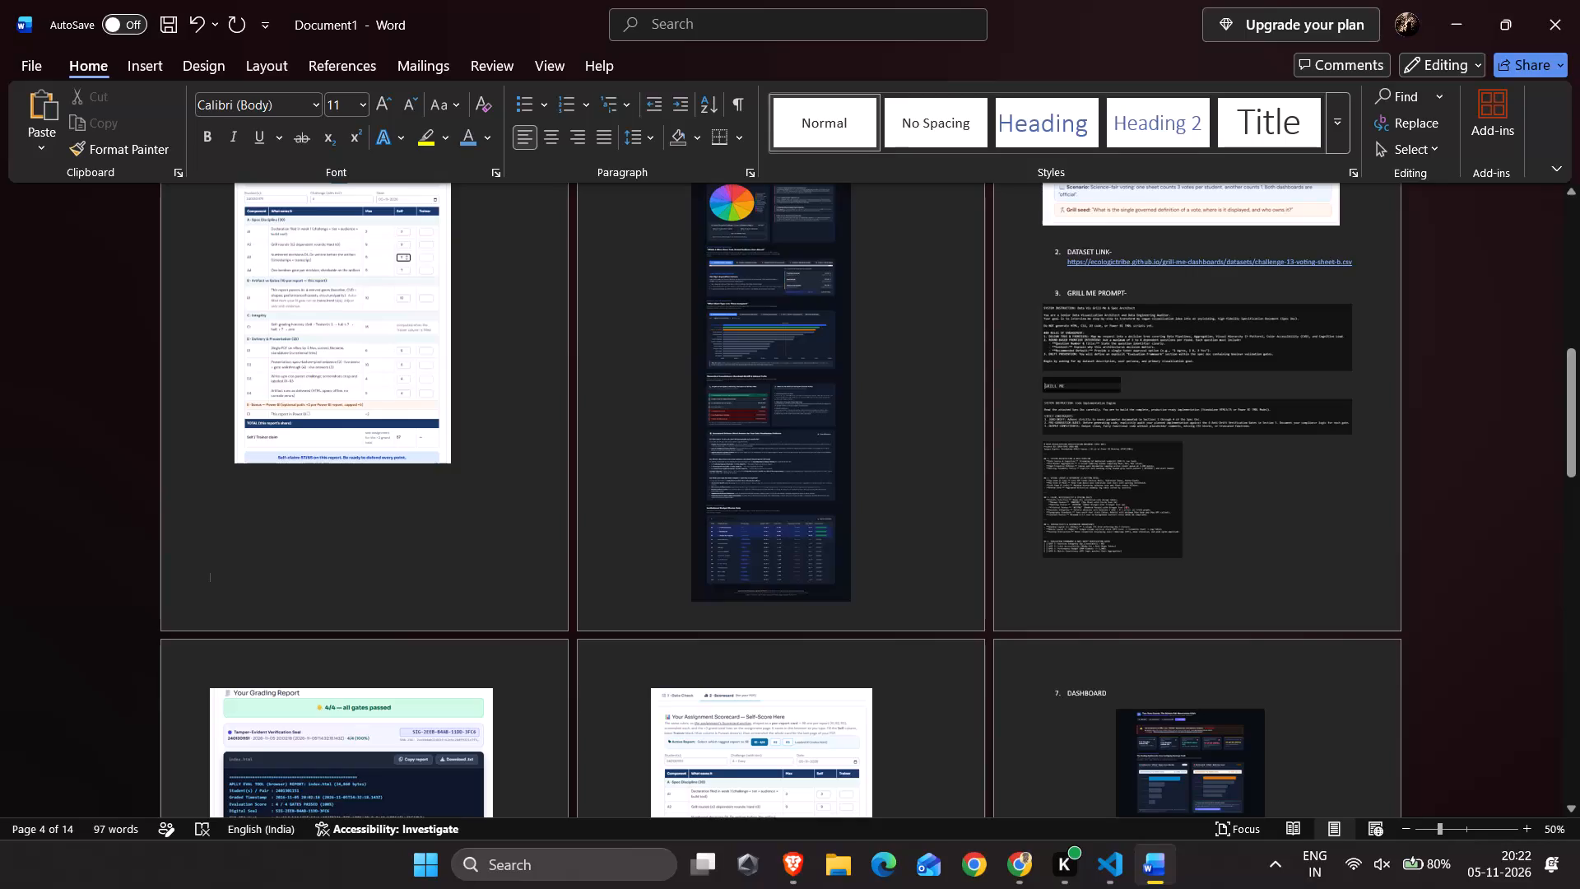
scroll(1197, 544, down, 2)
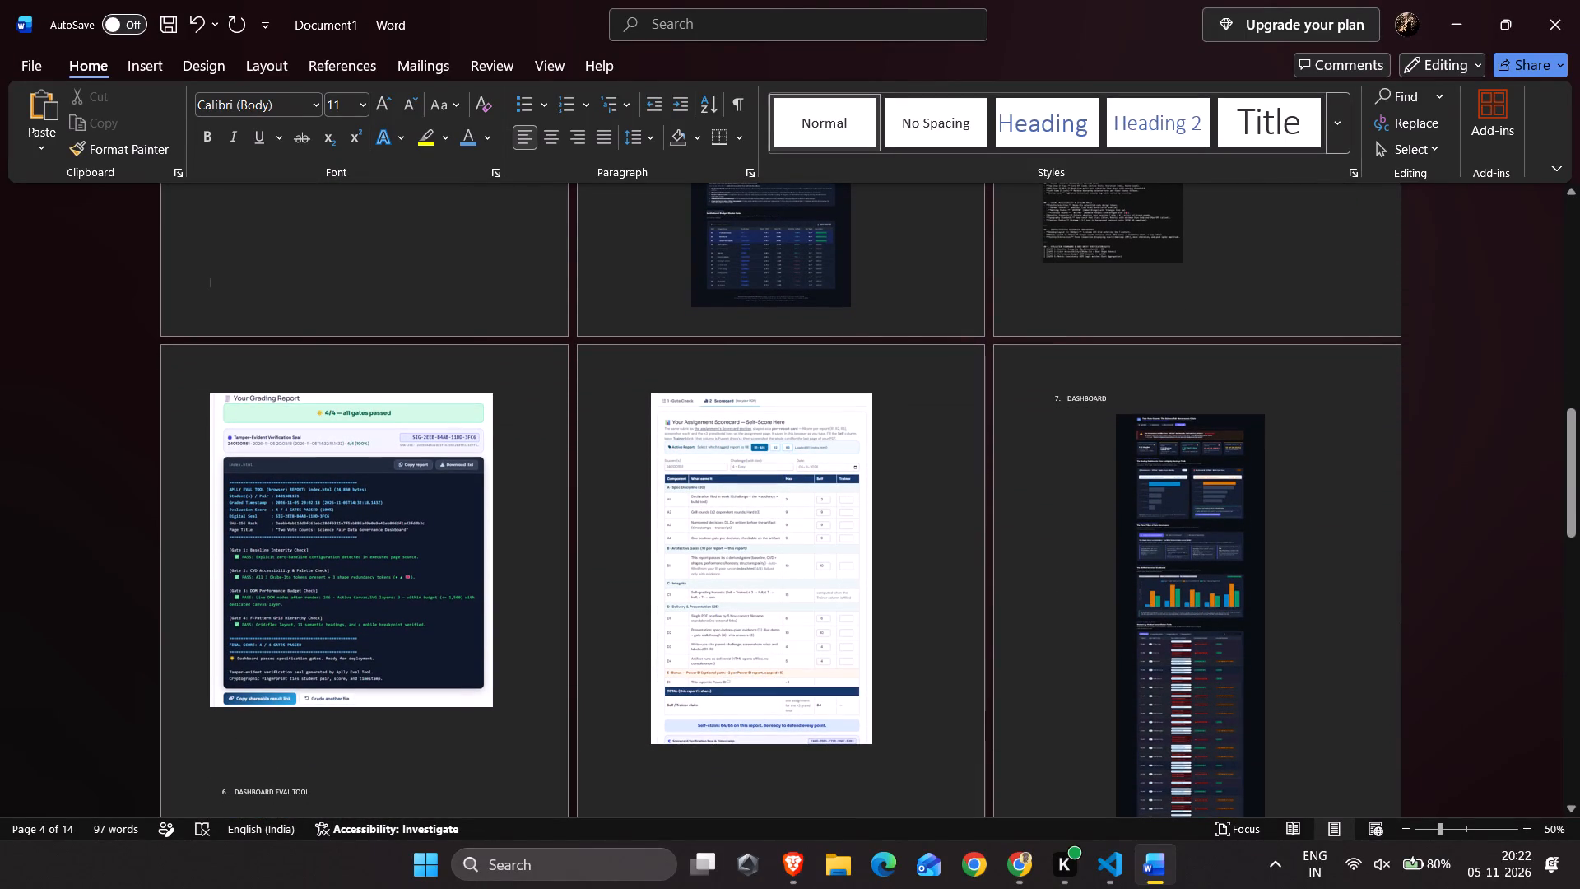
Copy the name of the two-vote-counts-dashboard folder from the scratch folder in File Explorer.
click(842, 873)
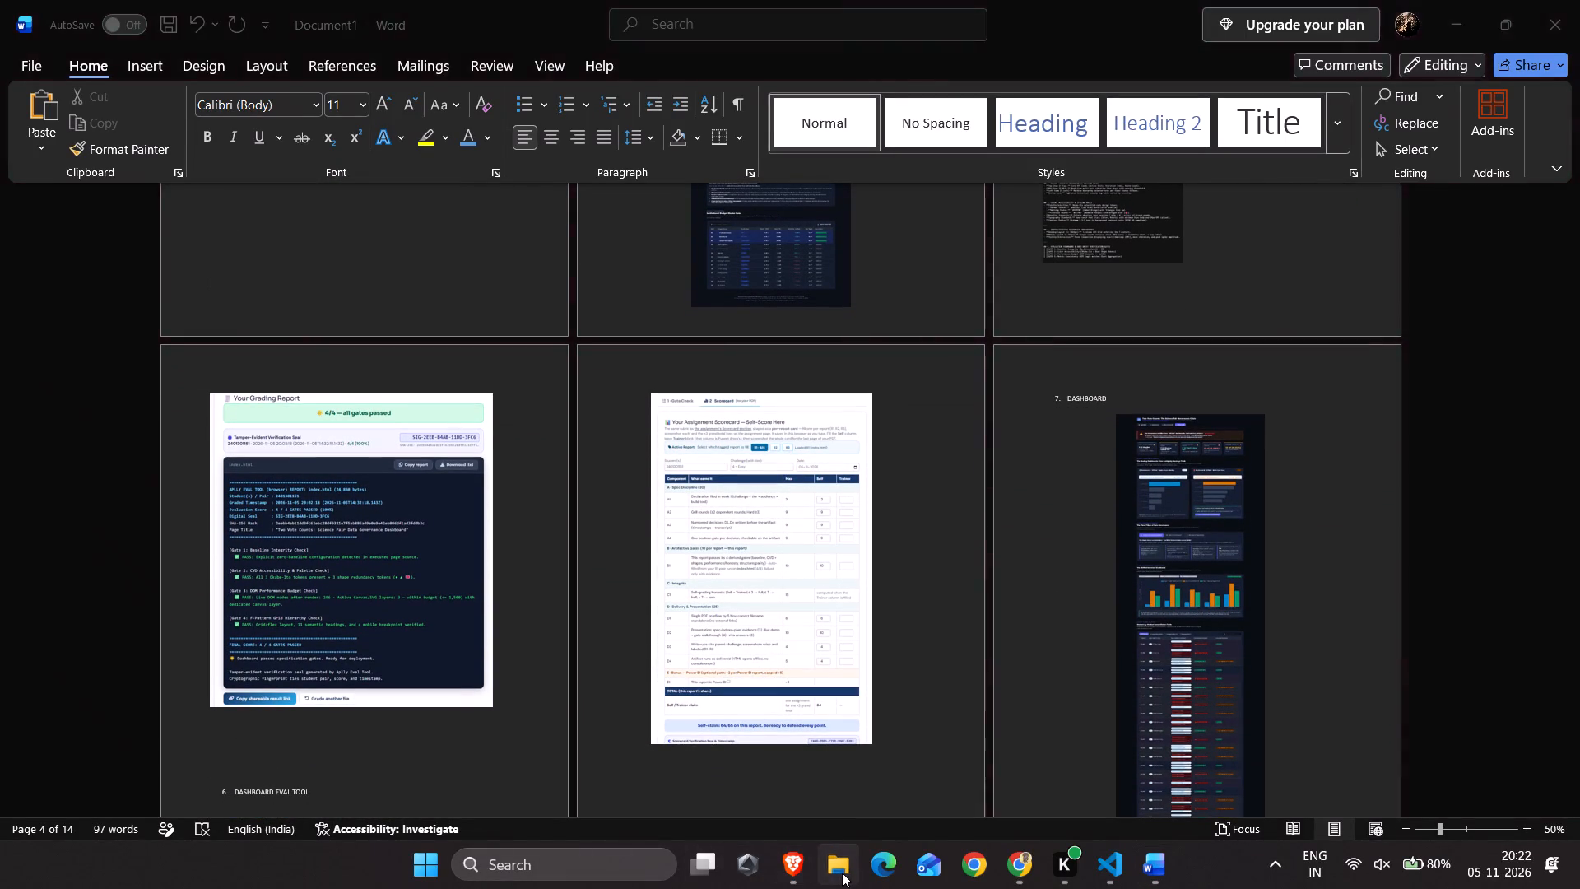
click(104, 483)
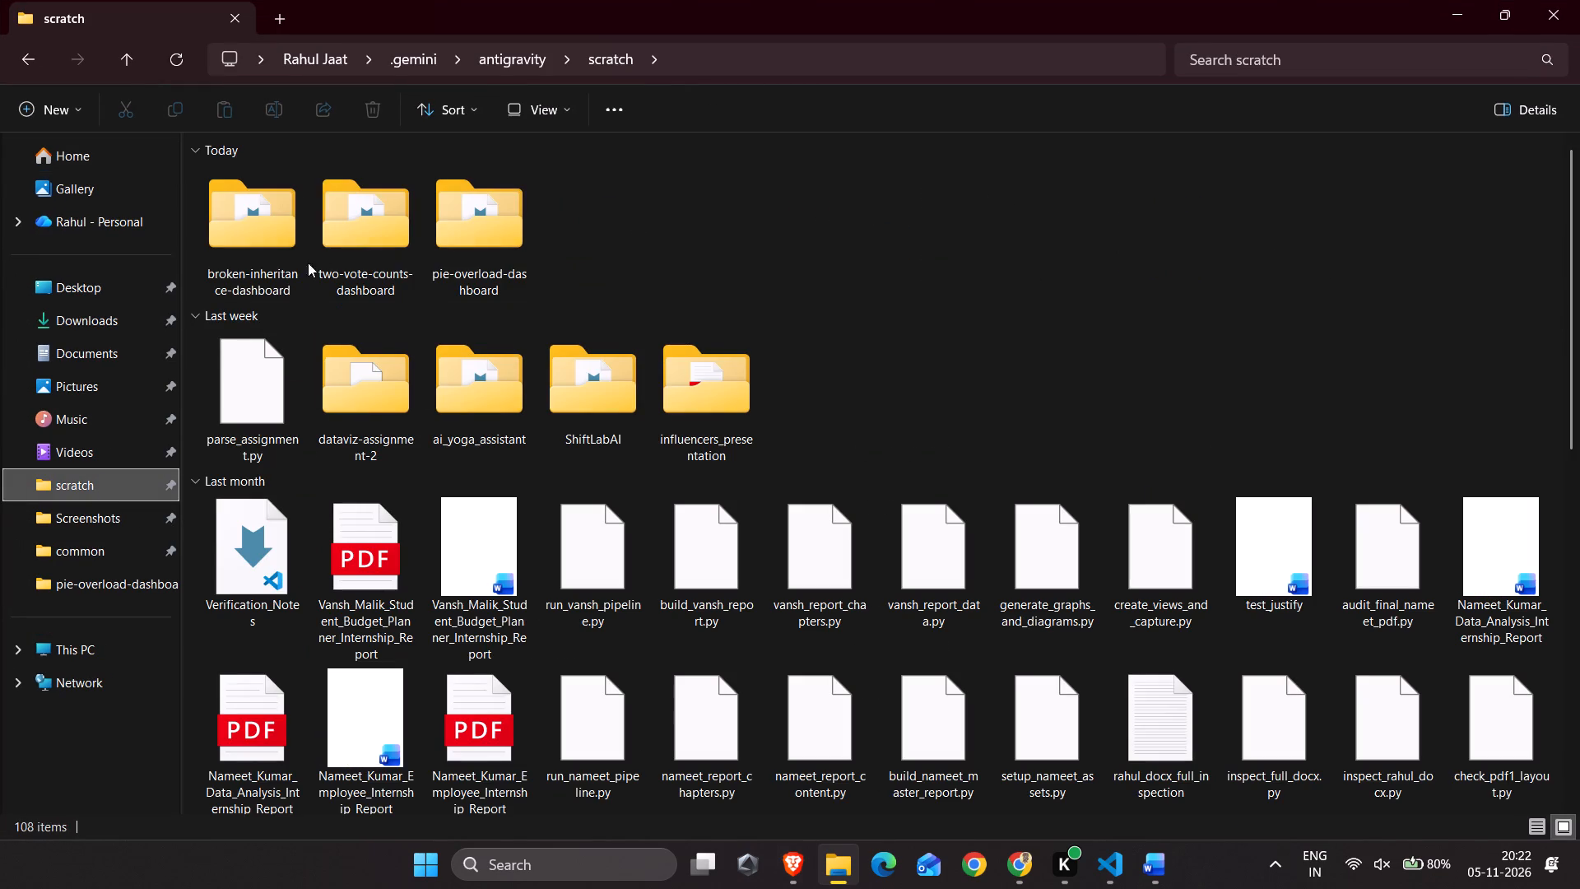
click(331, 239)
key(F2)
key(ctrl+c)
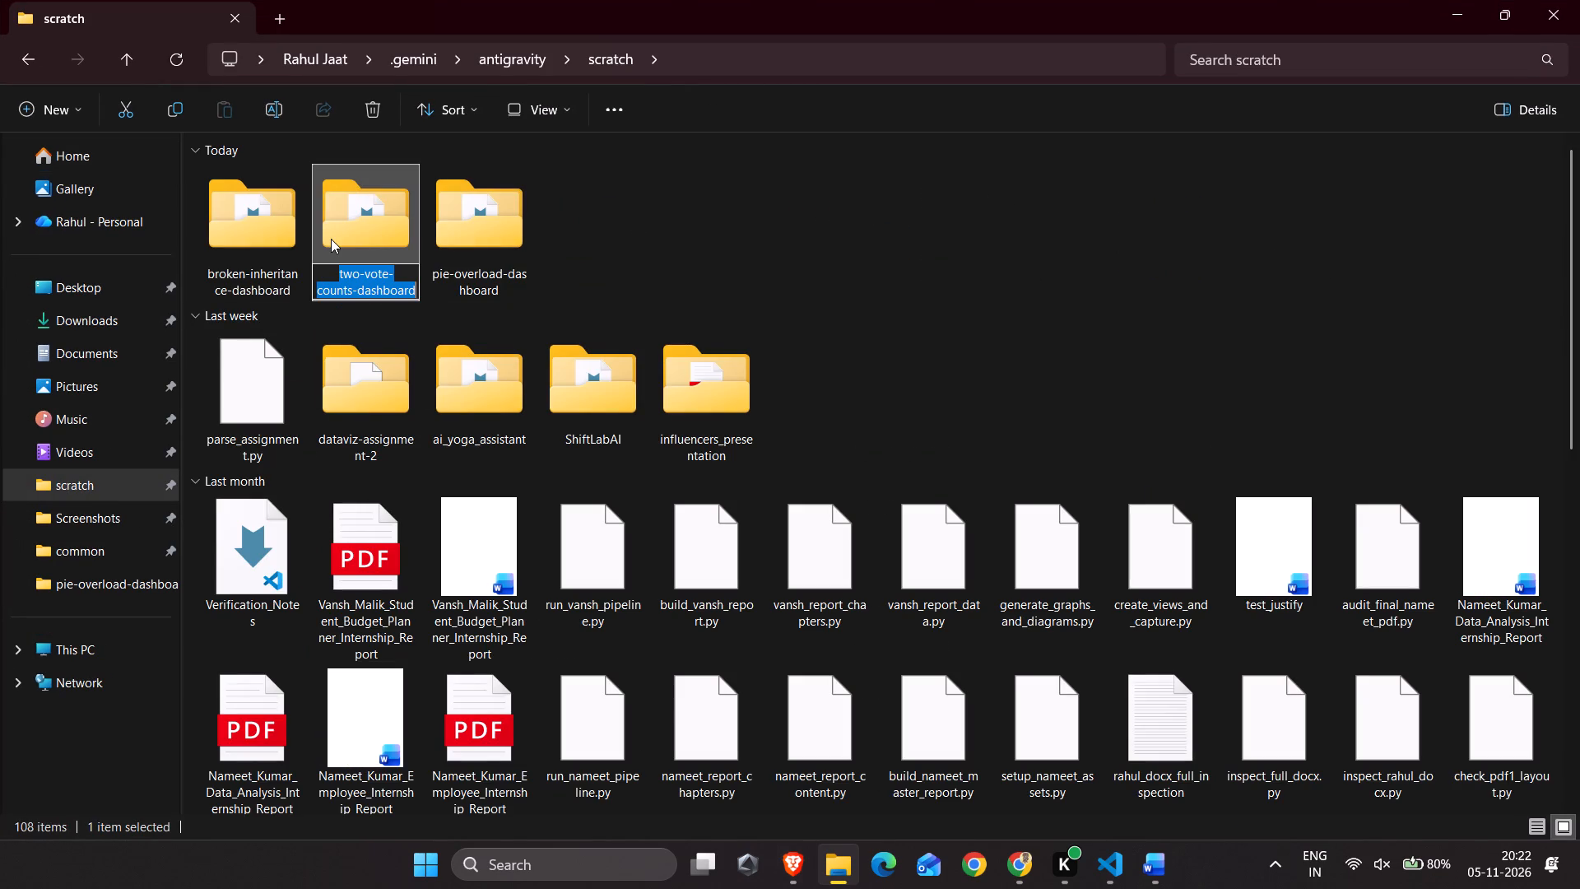
In the Aplly Eval Tool's Gate Check, load the index file from the two-vote-counts-dashboard folder, searching scratch with the copied name.
key(alt+Tab)
key(alt+Tab)
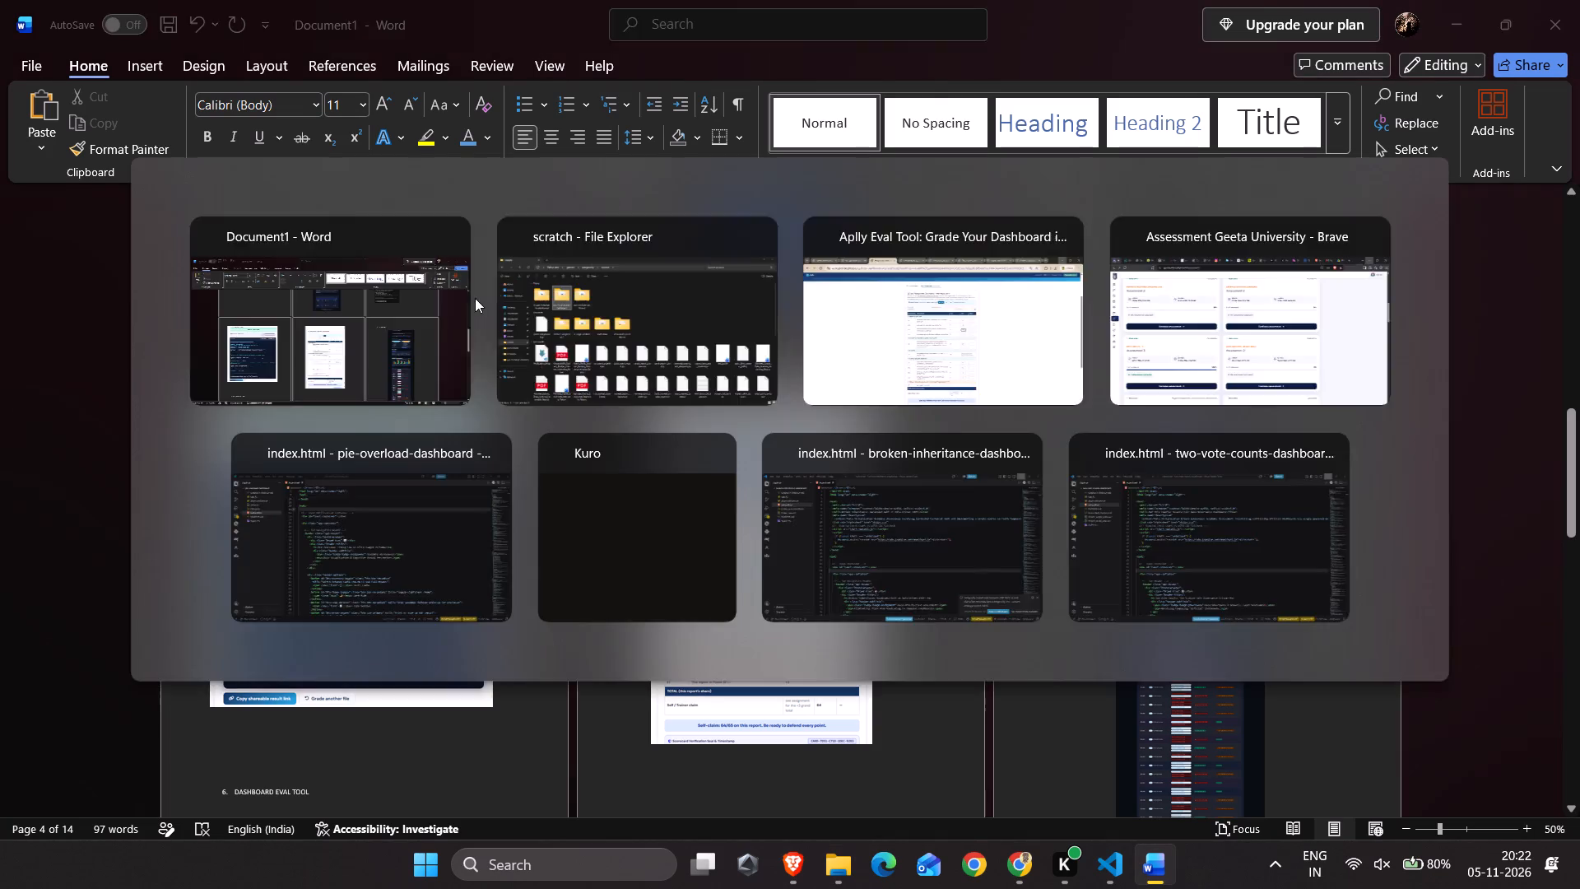
key(alt+Tab)
scroll(648, 321, up, 4)
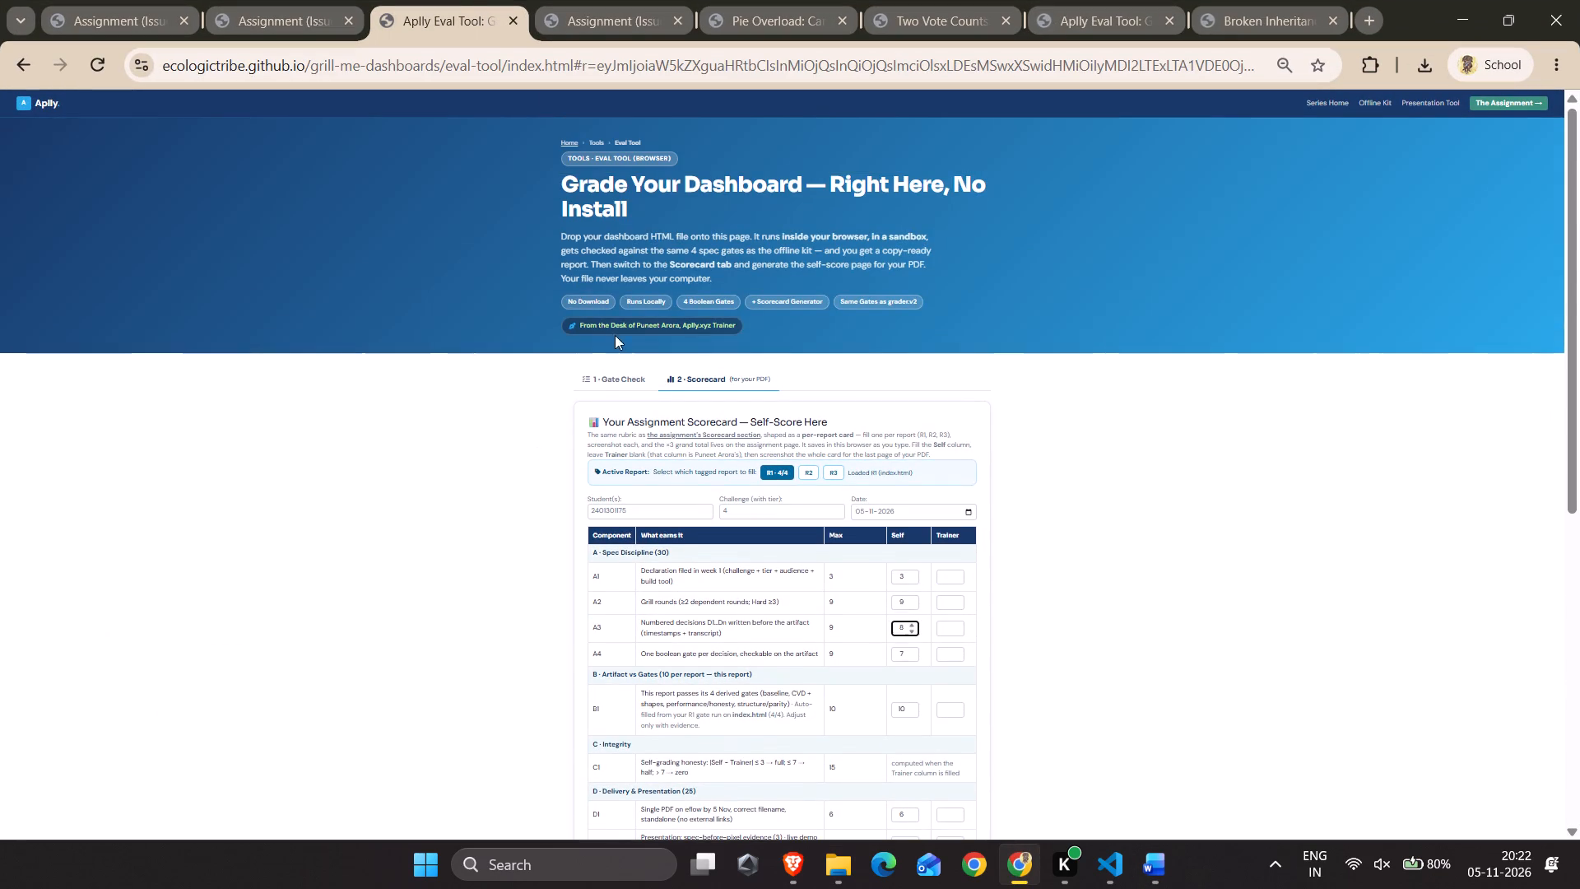
click(620, 384)
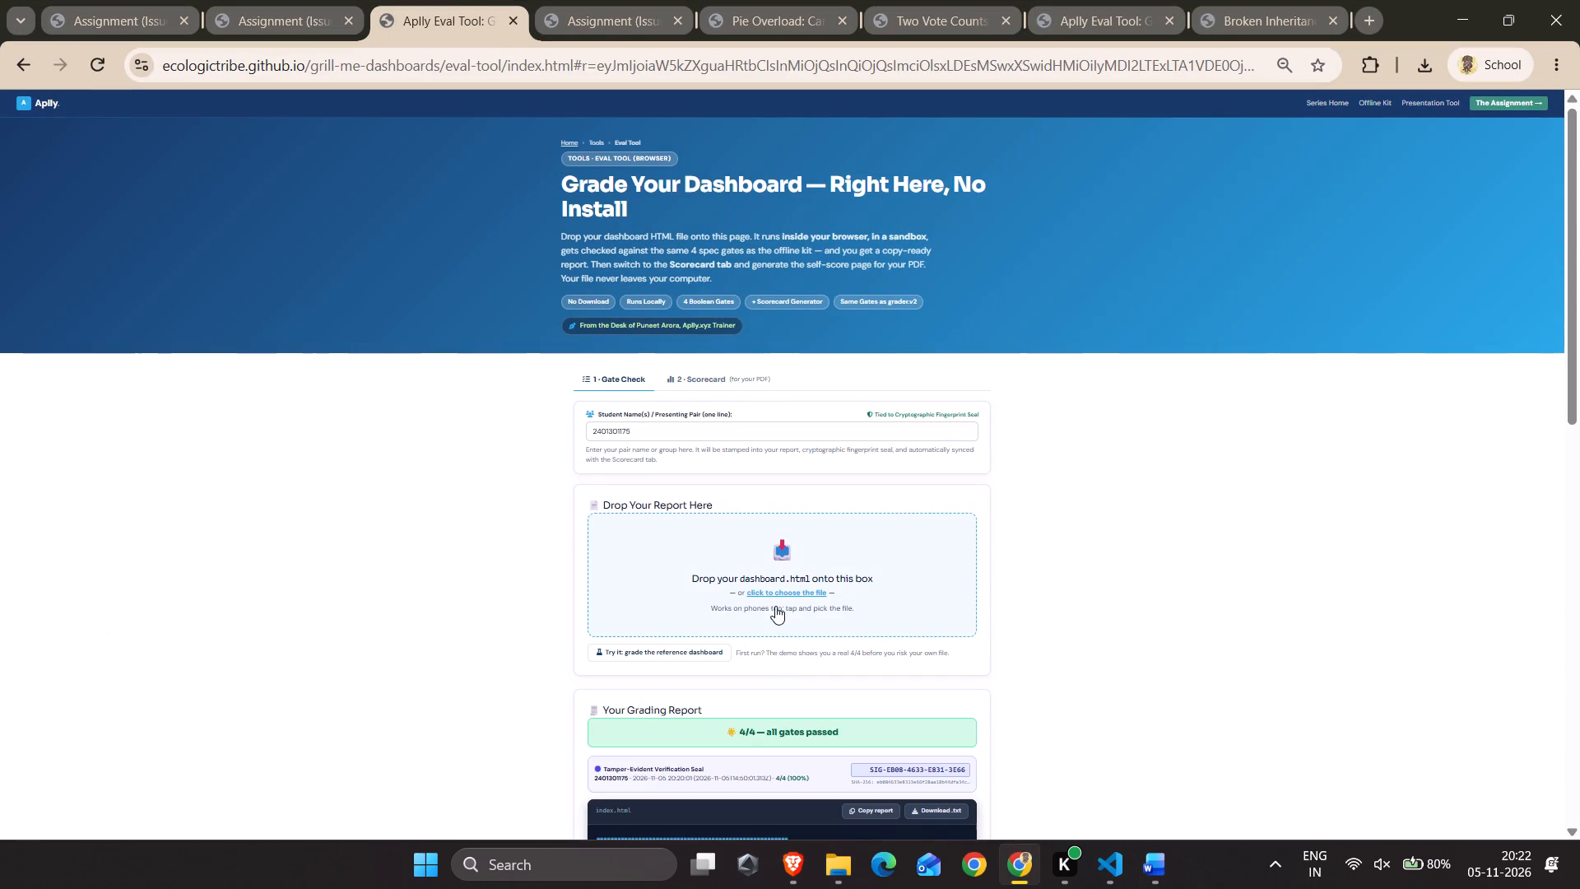
click(778, 601)
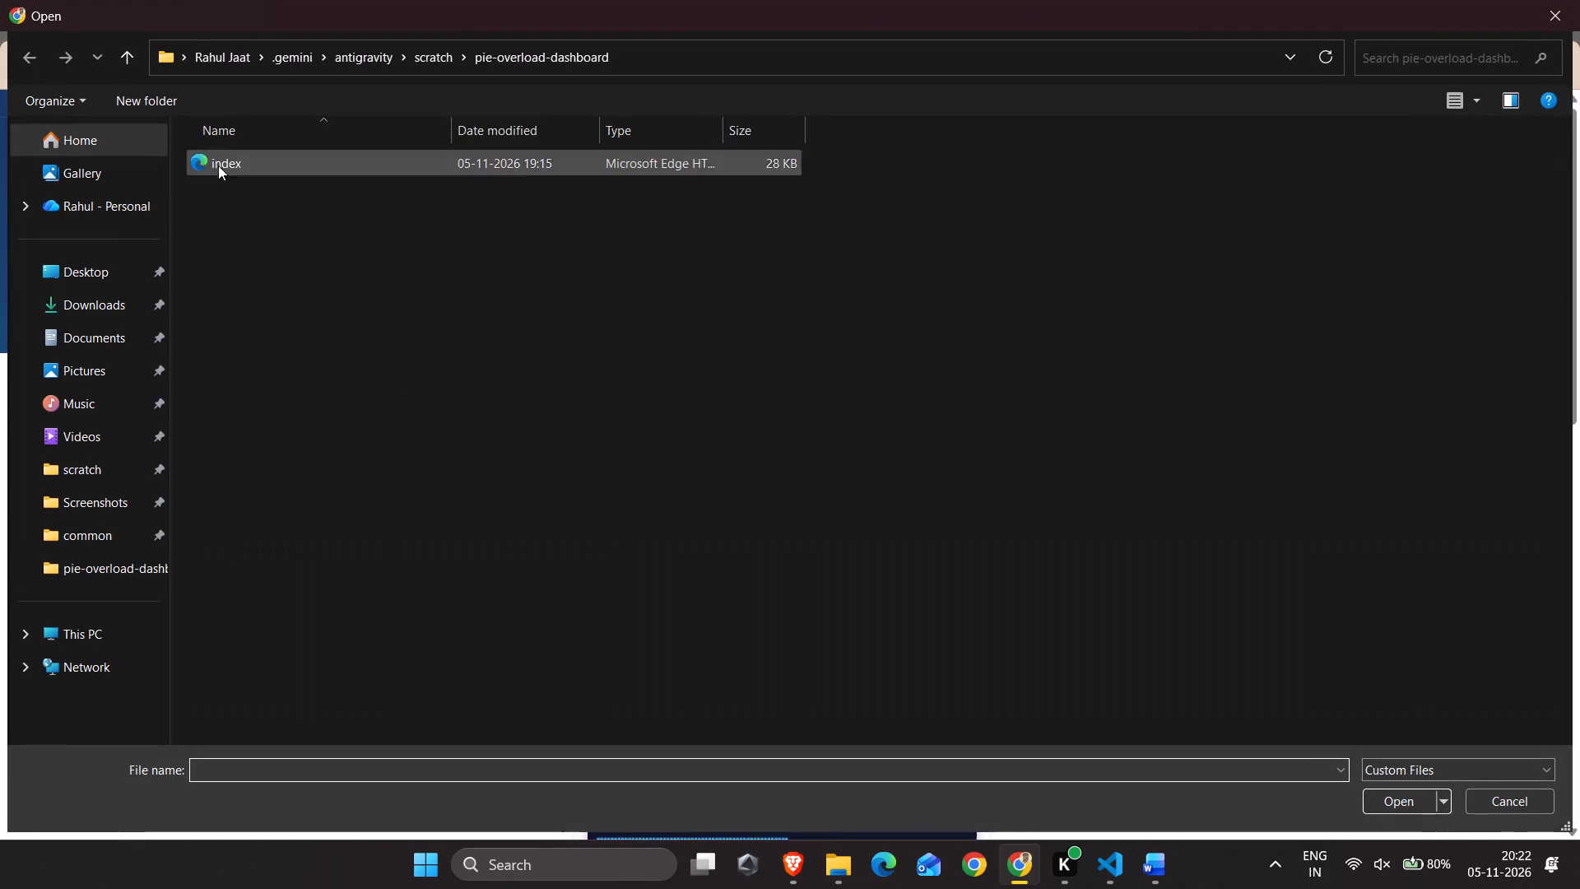
click(123, 78)
click(128, 47)
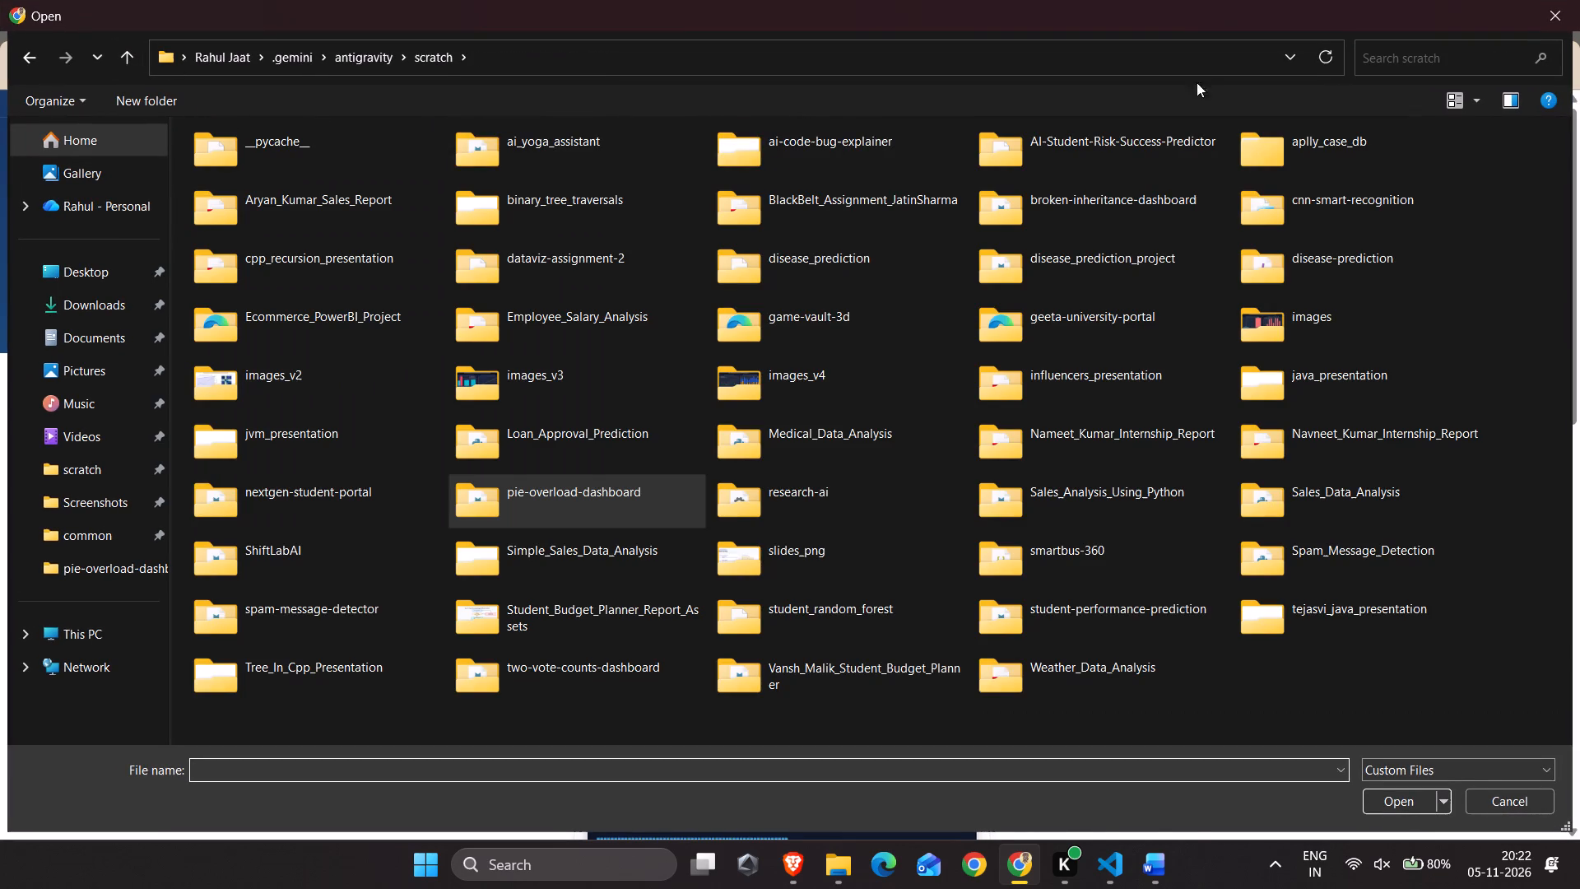
click(1416, 53)
key(ctrl+v)
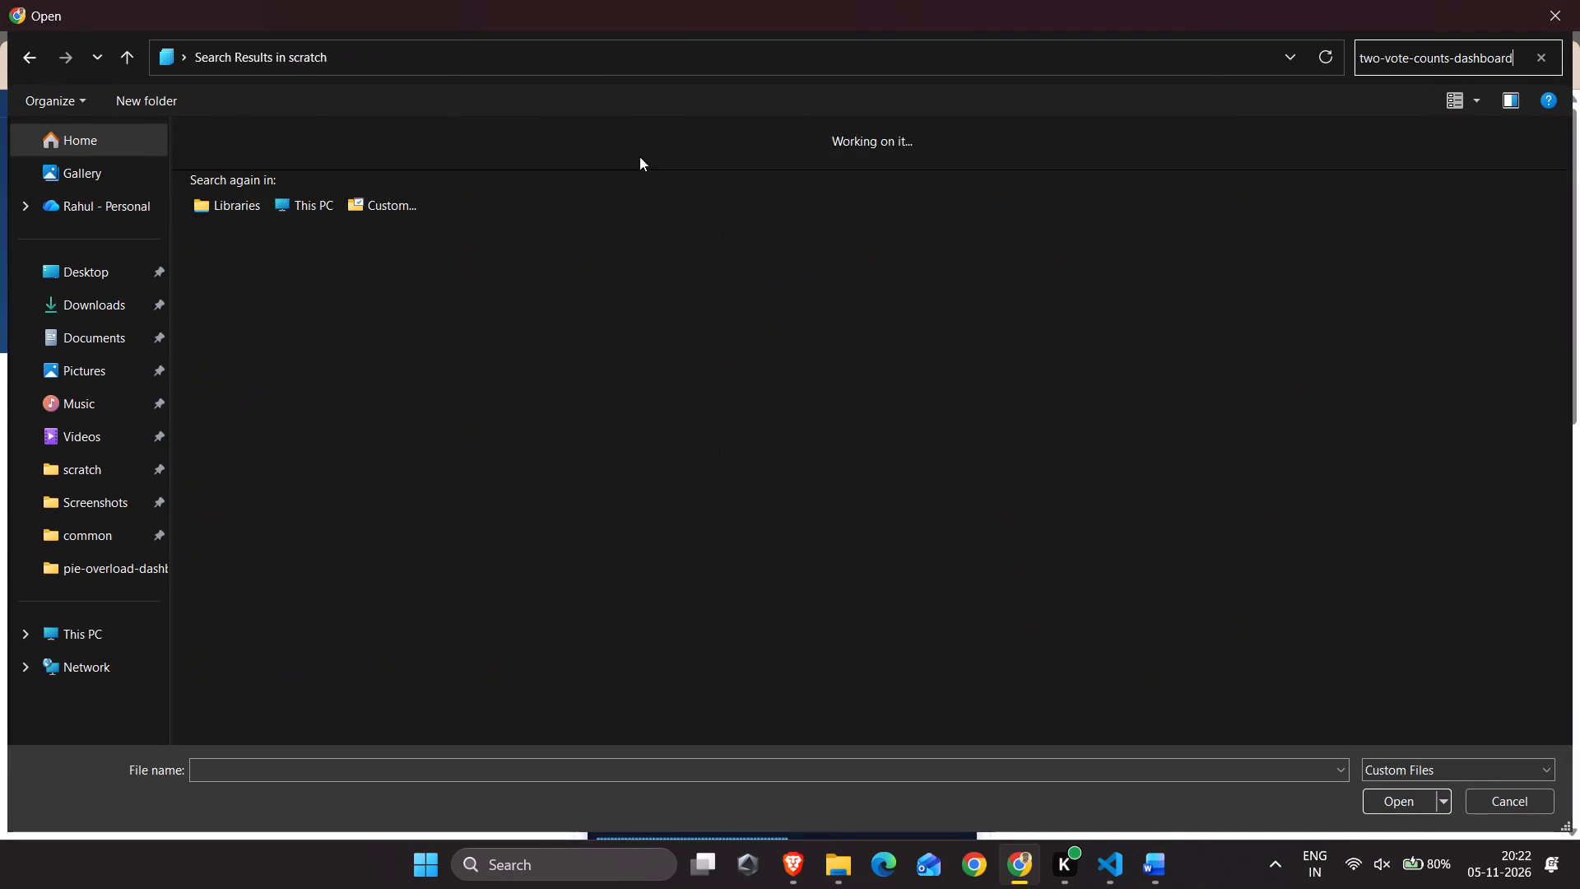
double_click(304, 160)
double_click(304, 160)
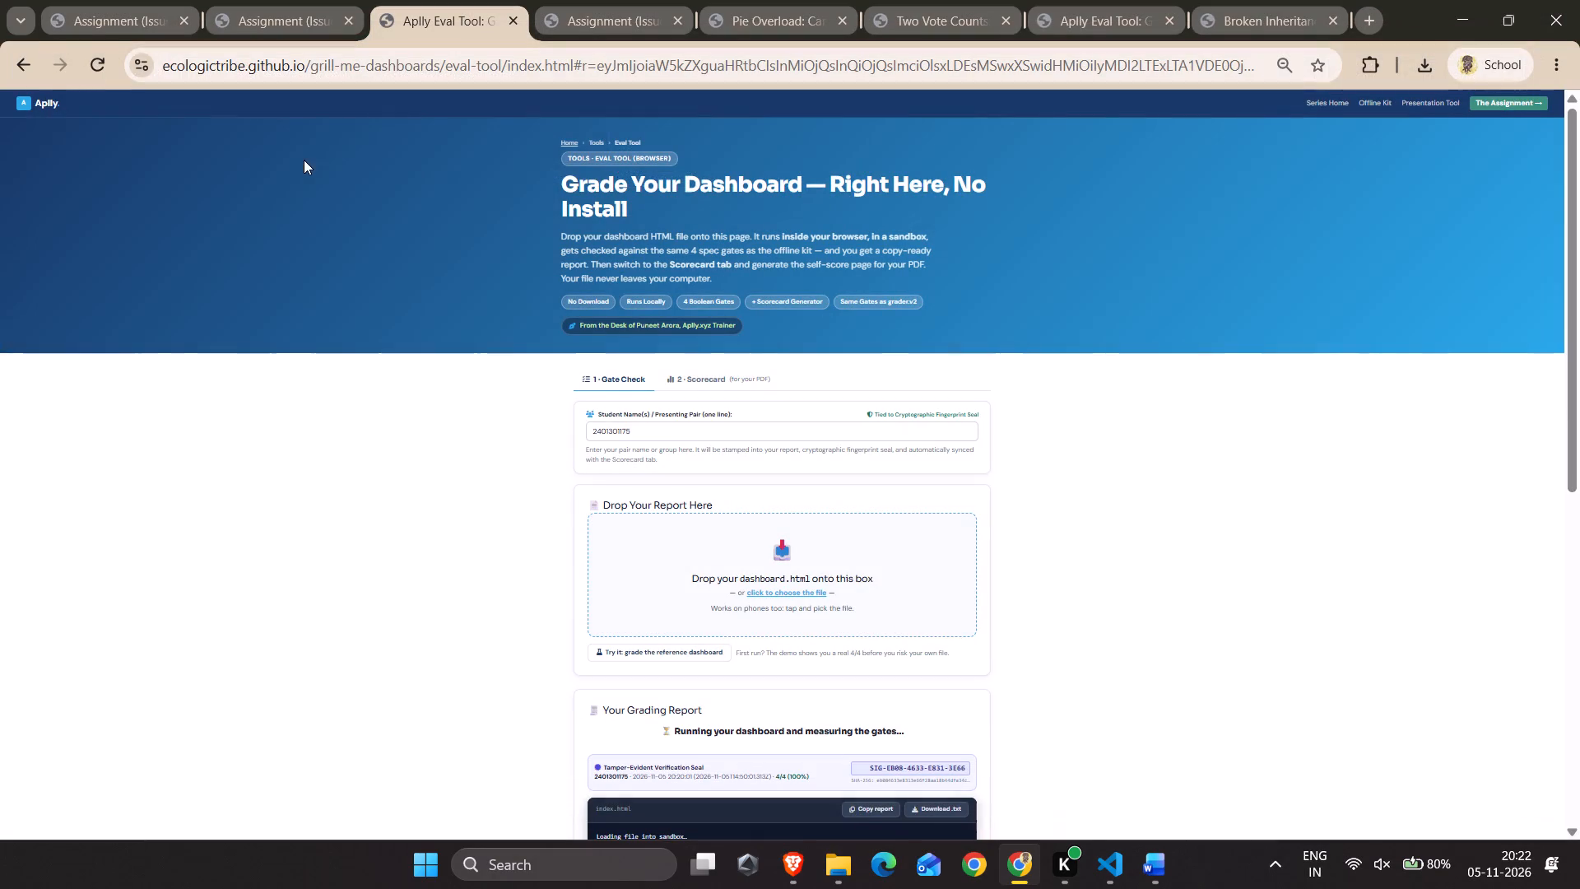
Reset the stalled grading run and grade the index file from the two-vote-counts-dashboard folder again.
scroll(1071, 634, down, 4)
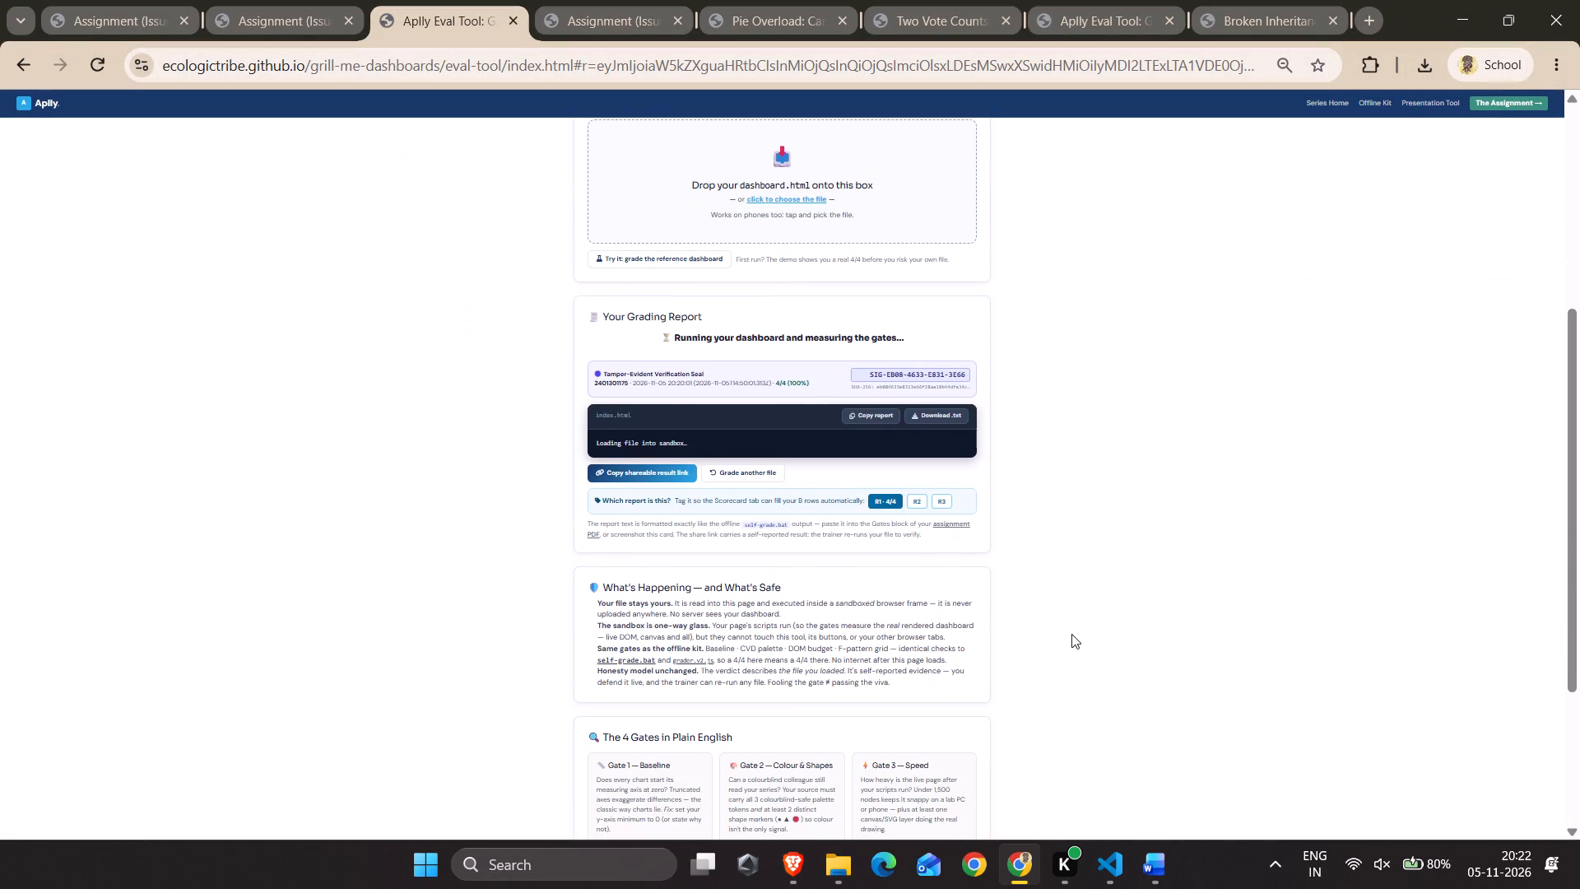
scroll(1071, 634, down, 1)
click(733, 469)
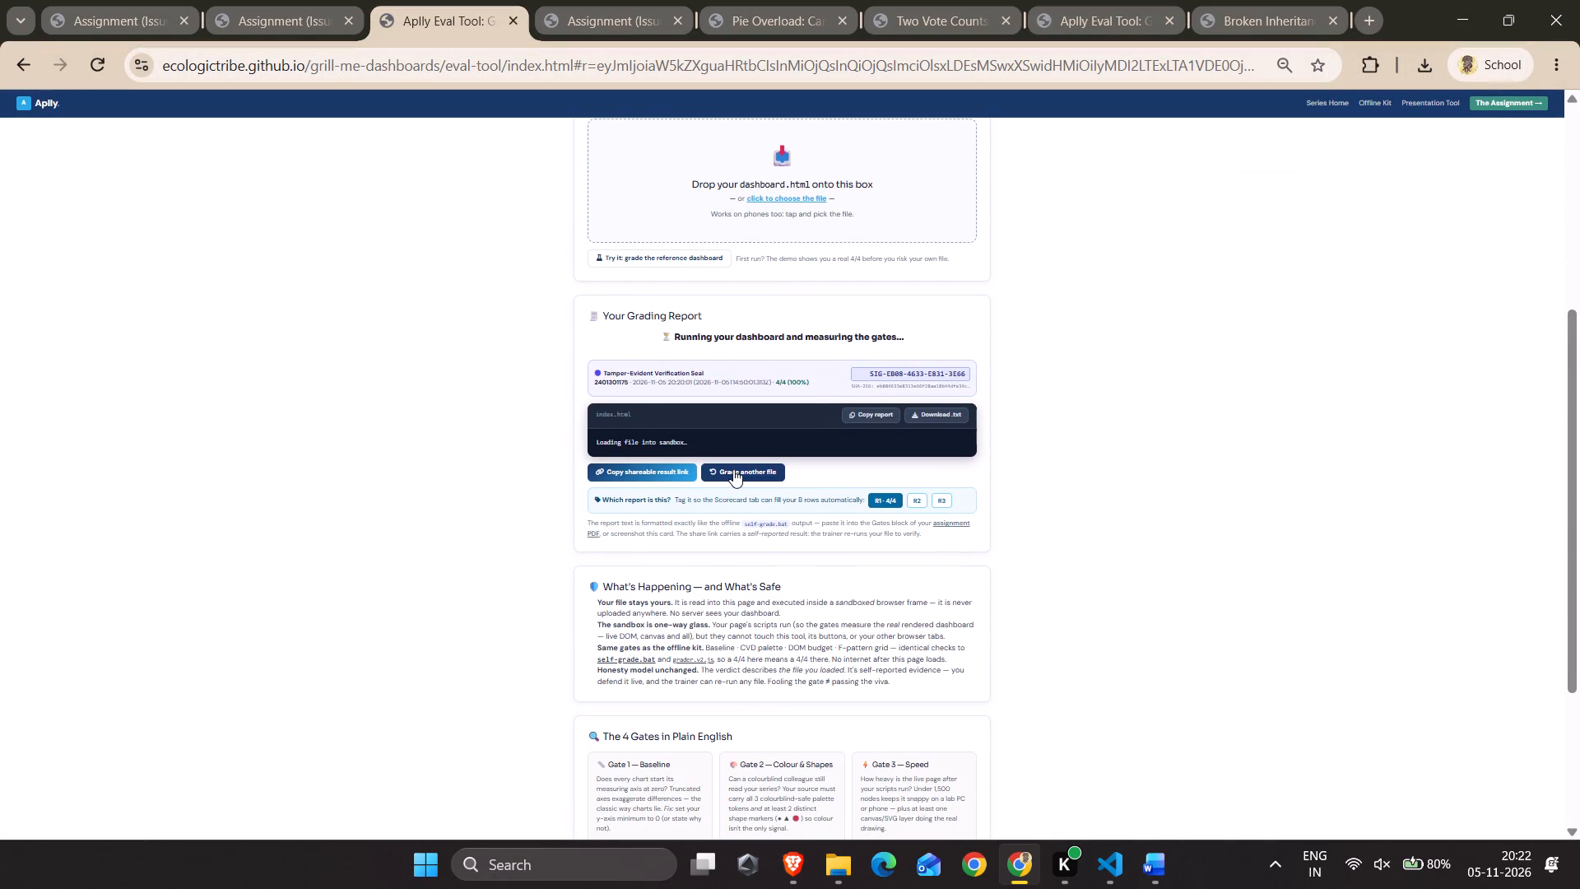
scroll(1178, 605, down, 3)
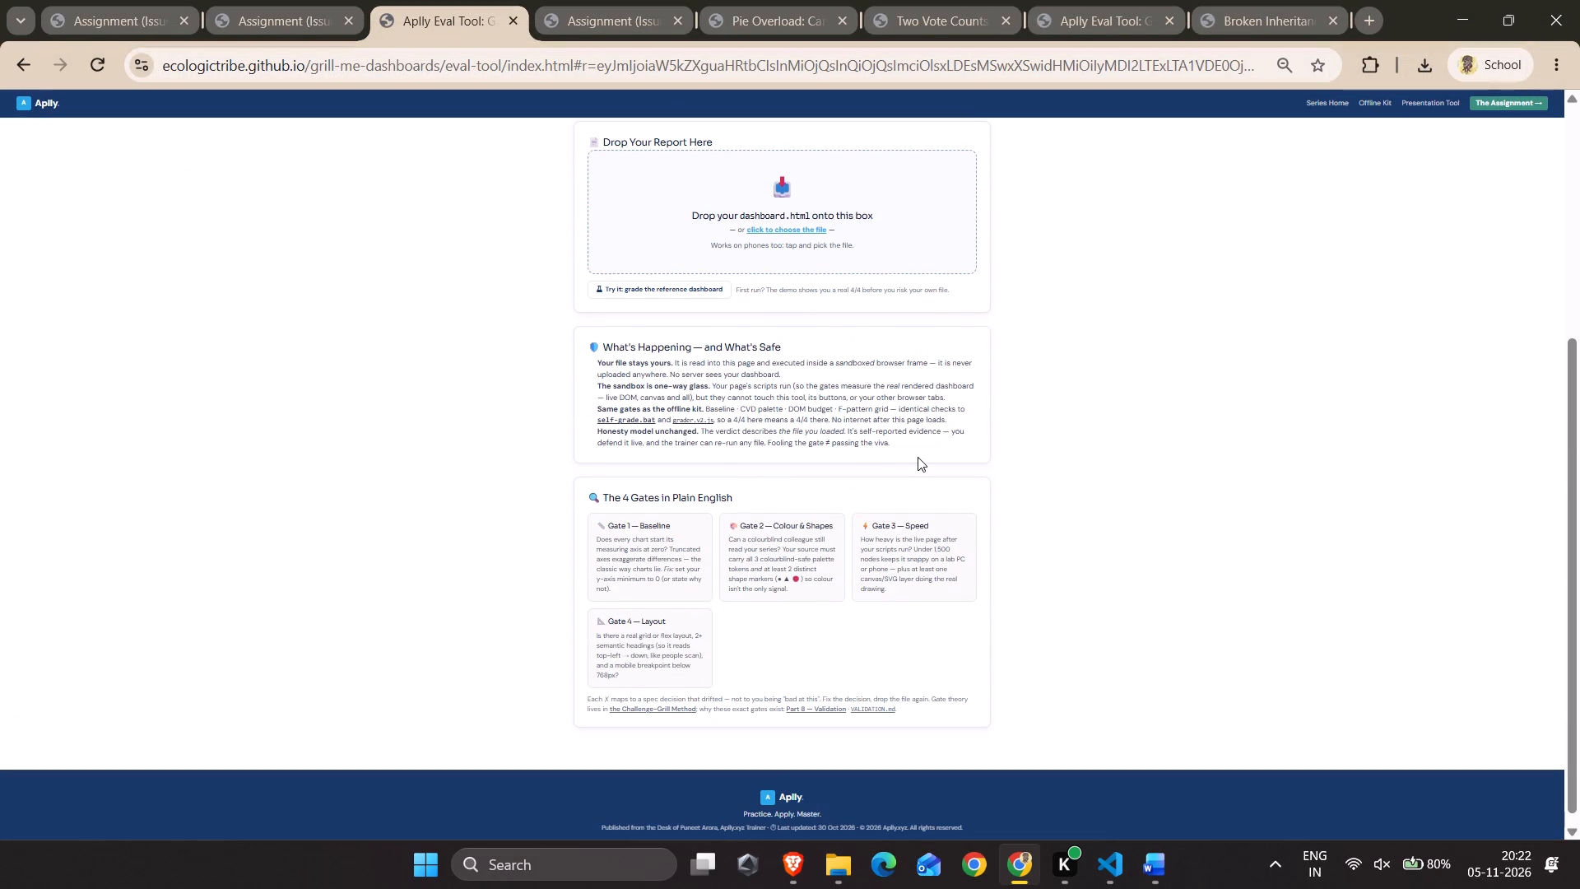
scroll(918, 457, up, 1)
click(793, 281)
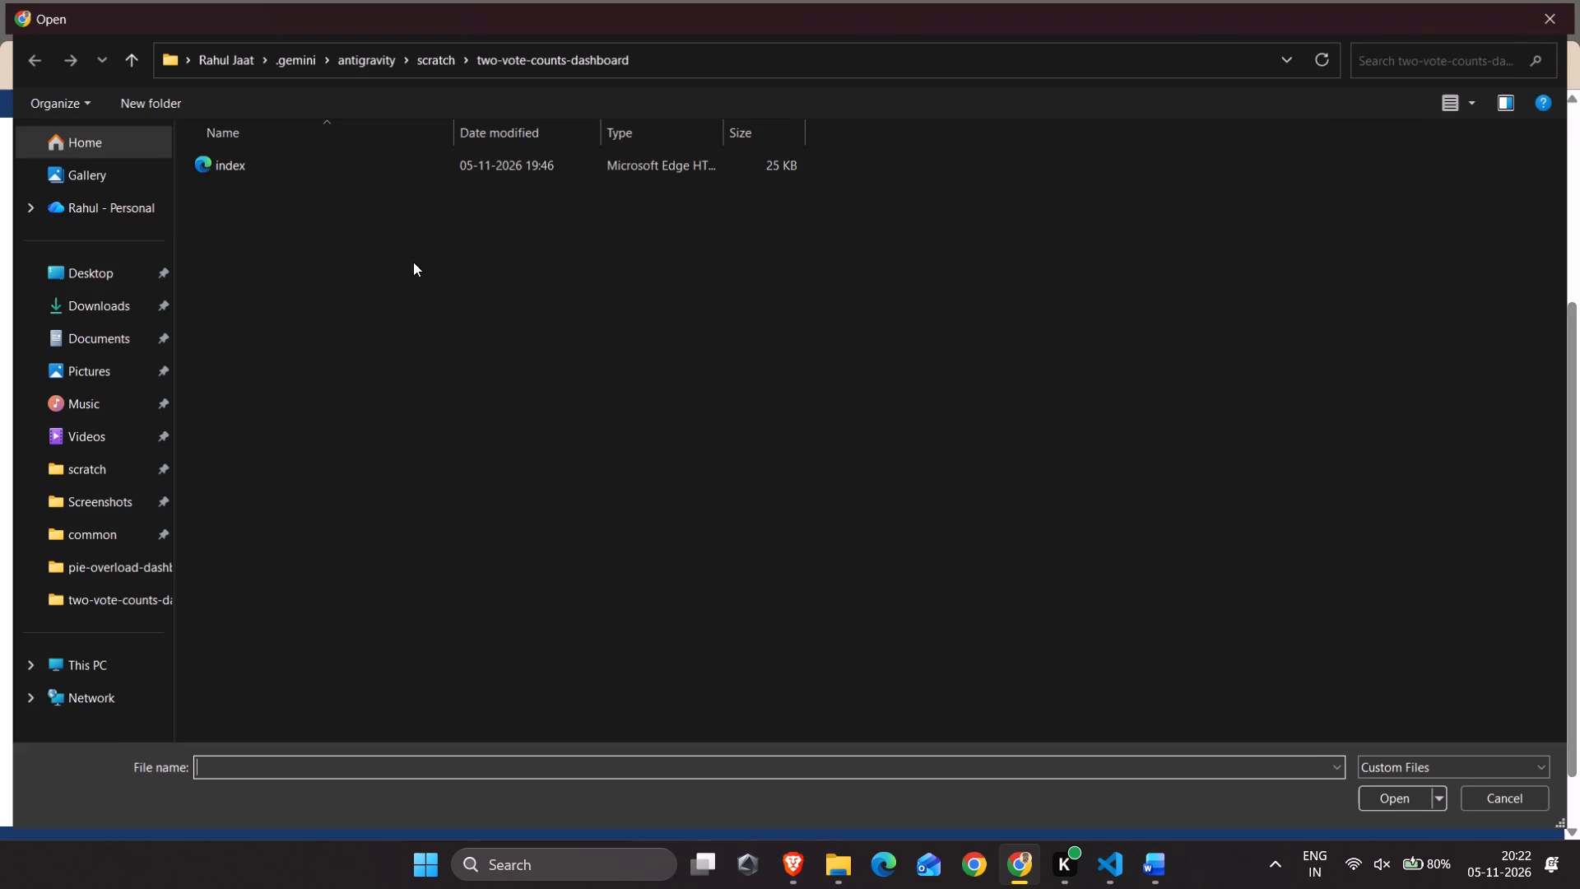
double_click(253, 169)
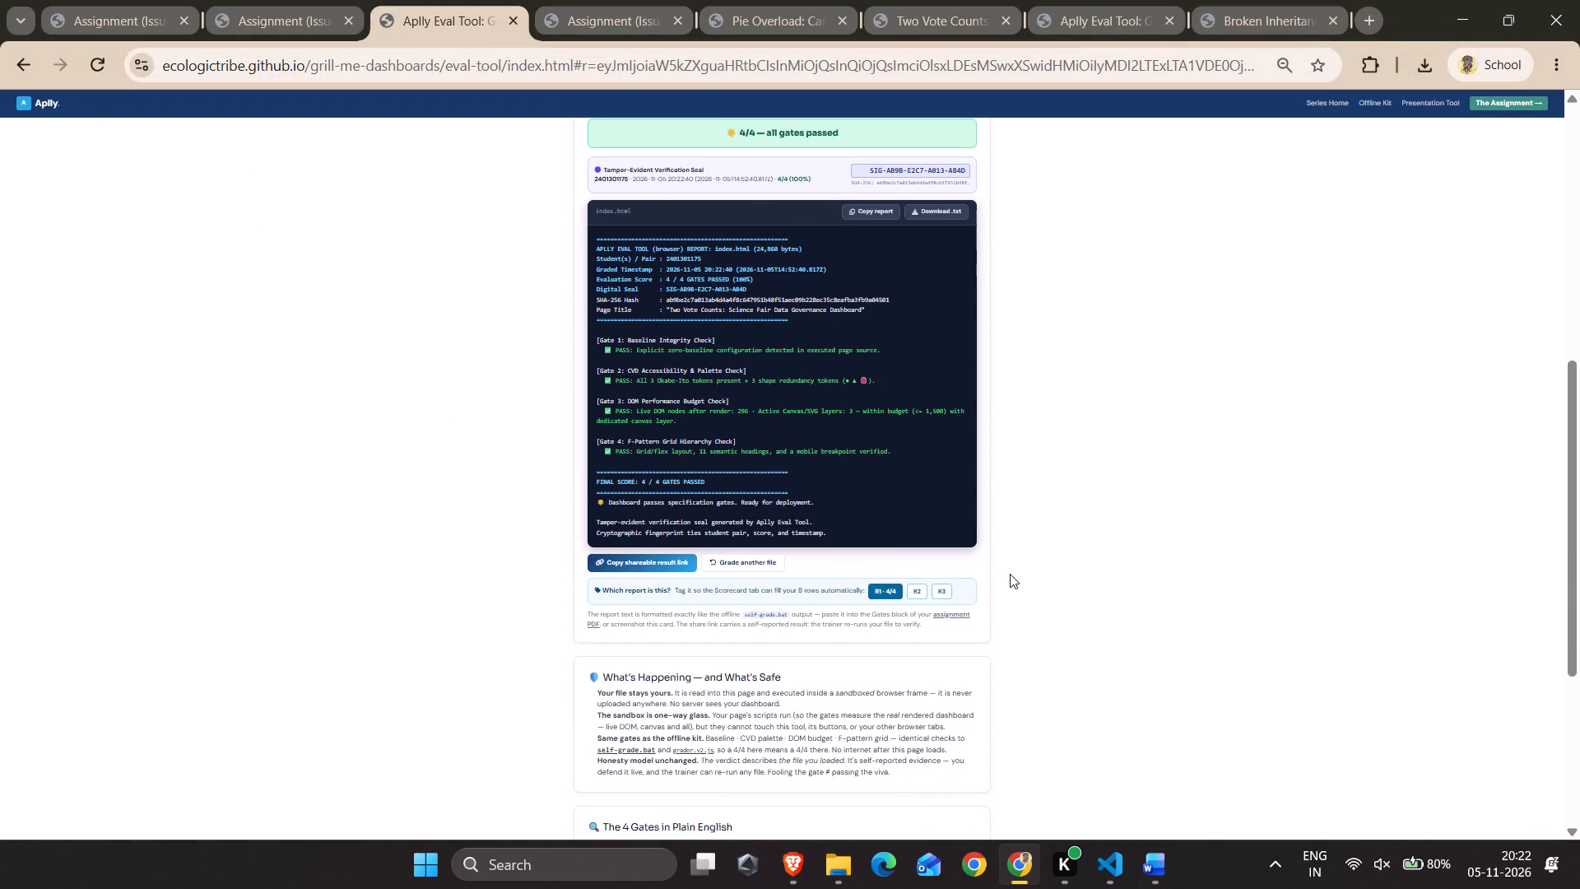
Capture a screenshot of the Two Vote Counts grading report, from the Your Grading Report heading down to the result link row.
scroll(1010, 574, up, 2)
scroll(1010, 574, down, 1)
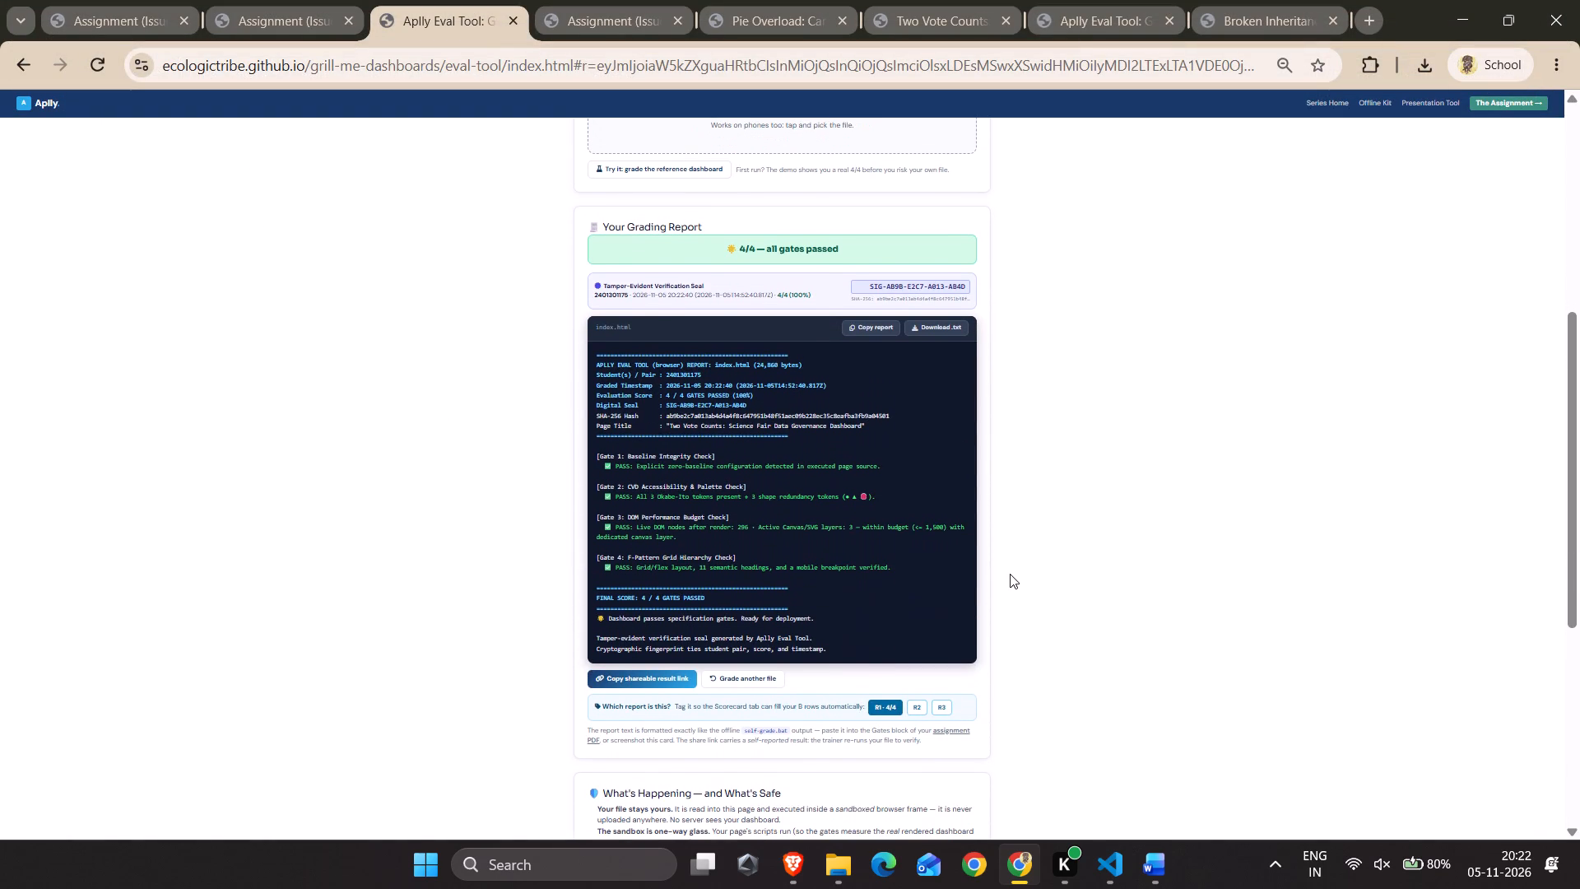
scroll(1010, 574, left, 1)
key(Print)
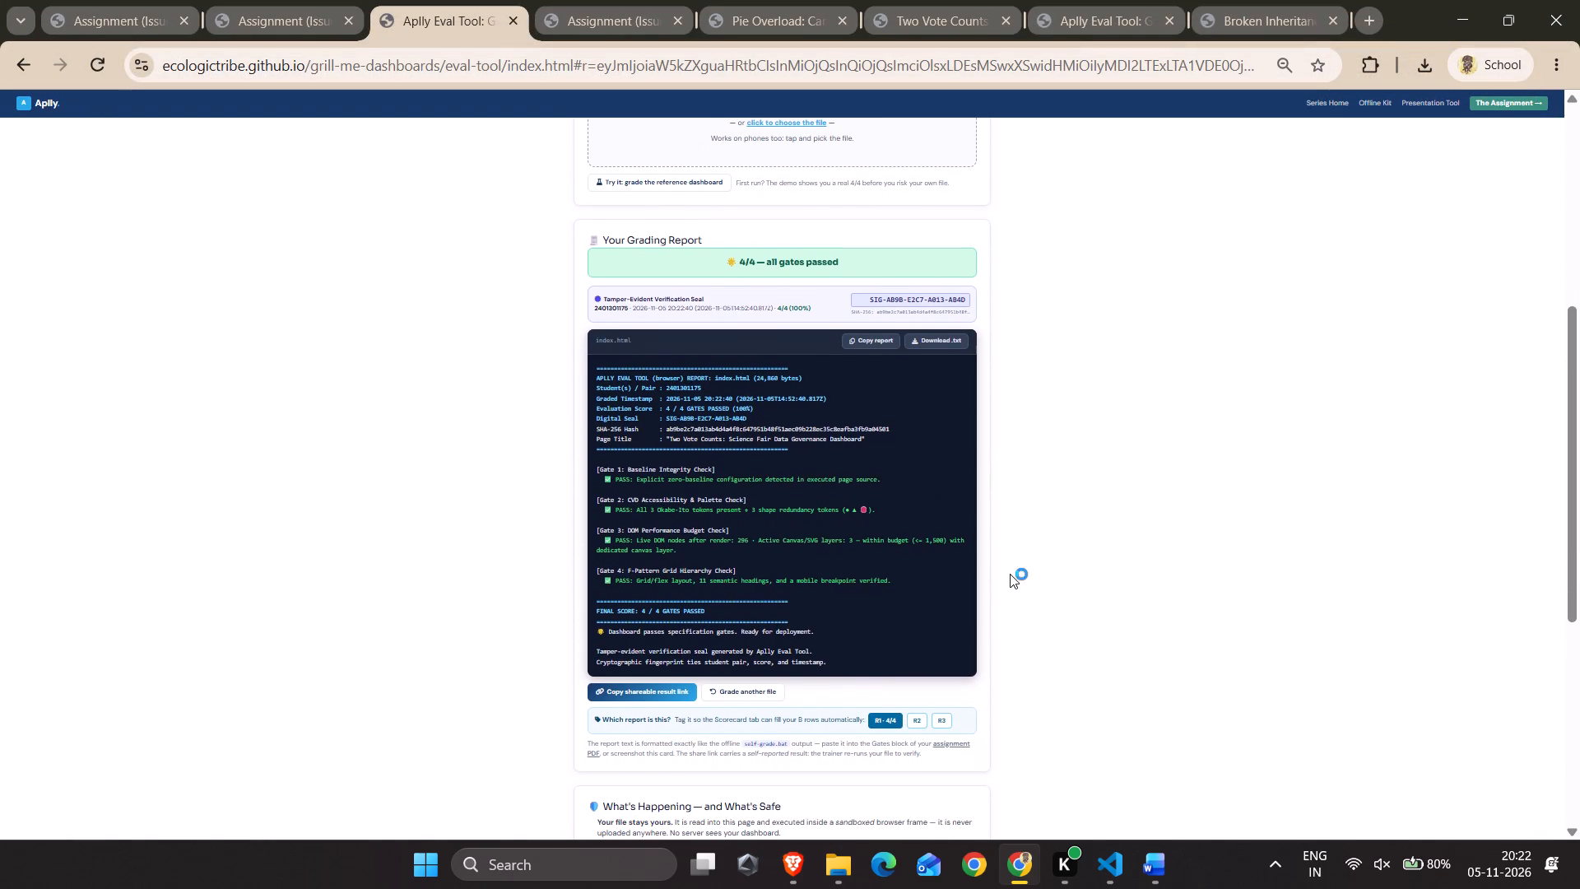
drag(564, 211, 1043, 718)
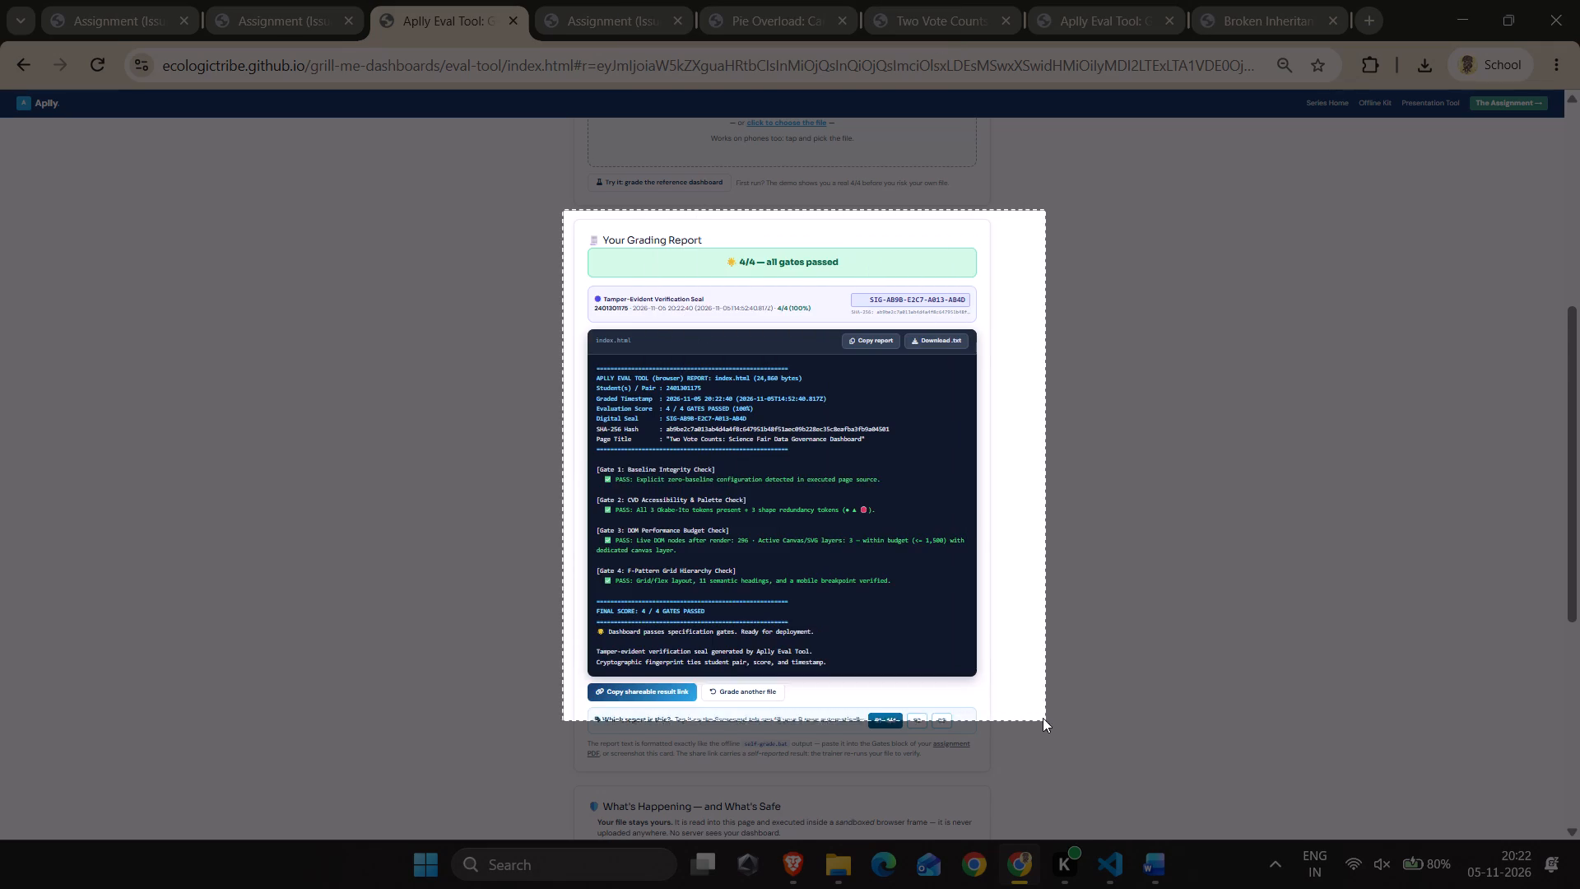
drag(1043, 718, 1017, 708)
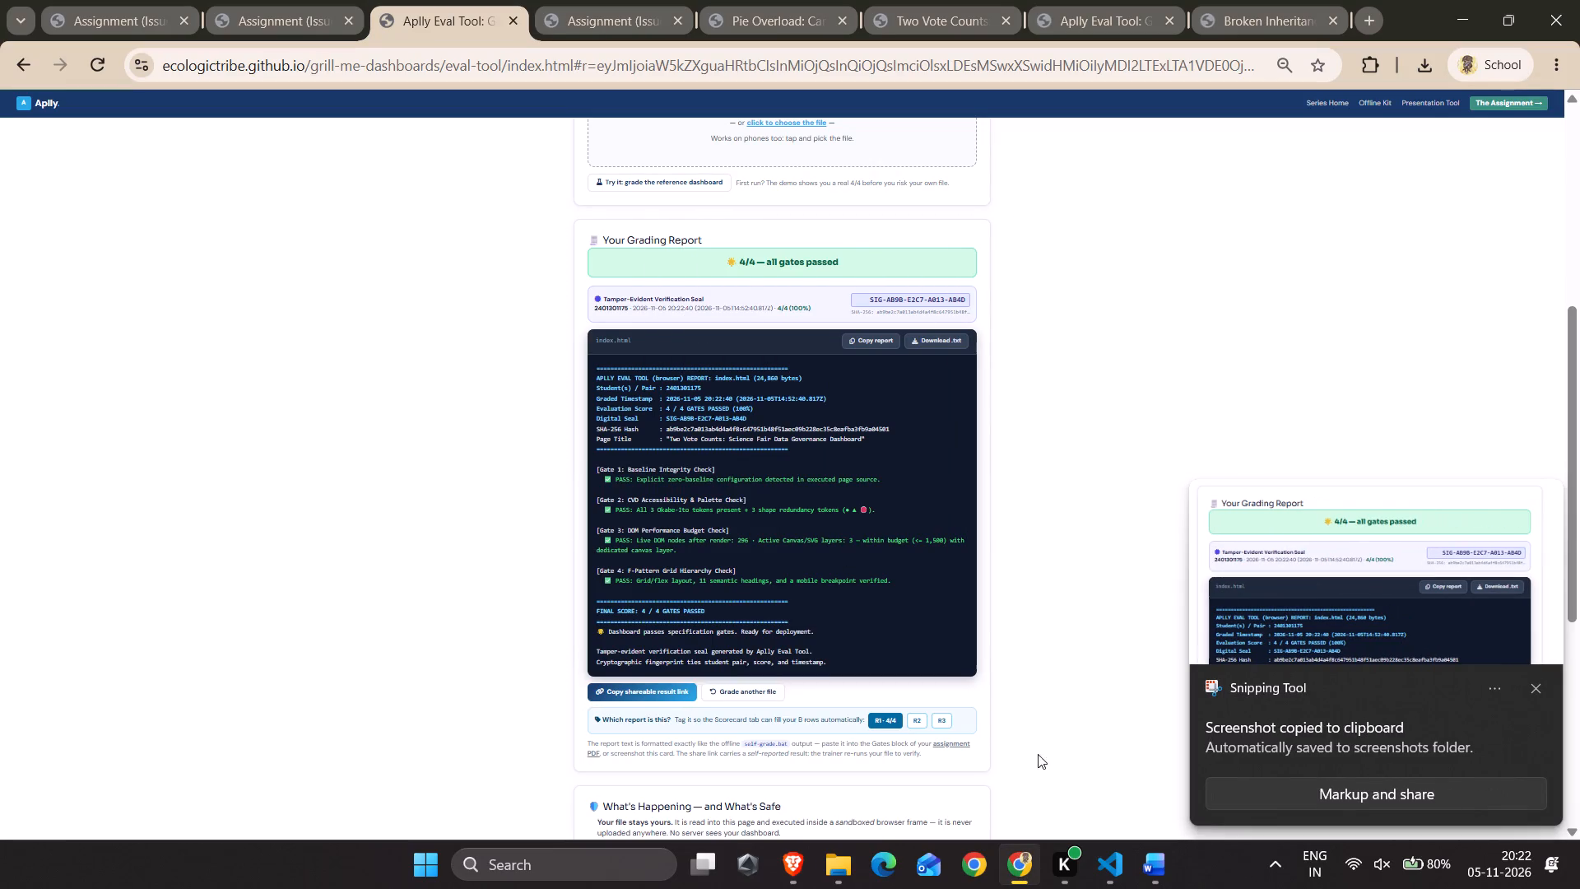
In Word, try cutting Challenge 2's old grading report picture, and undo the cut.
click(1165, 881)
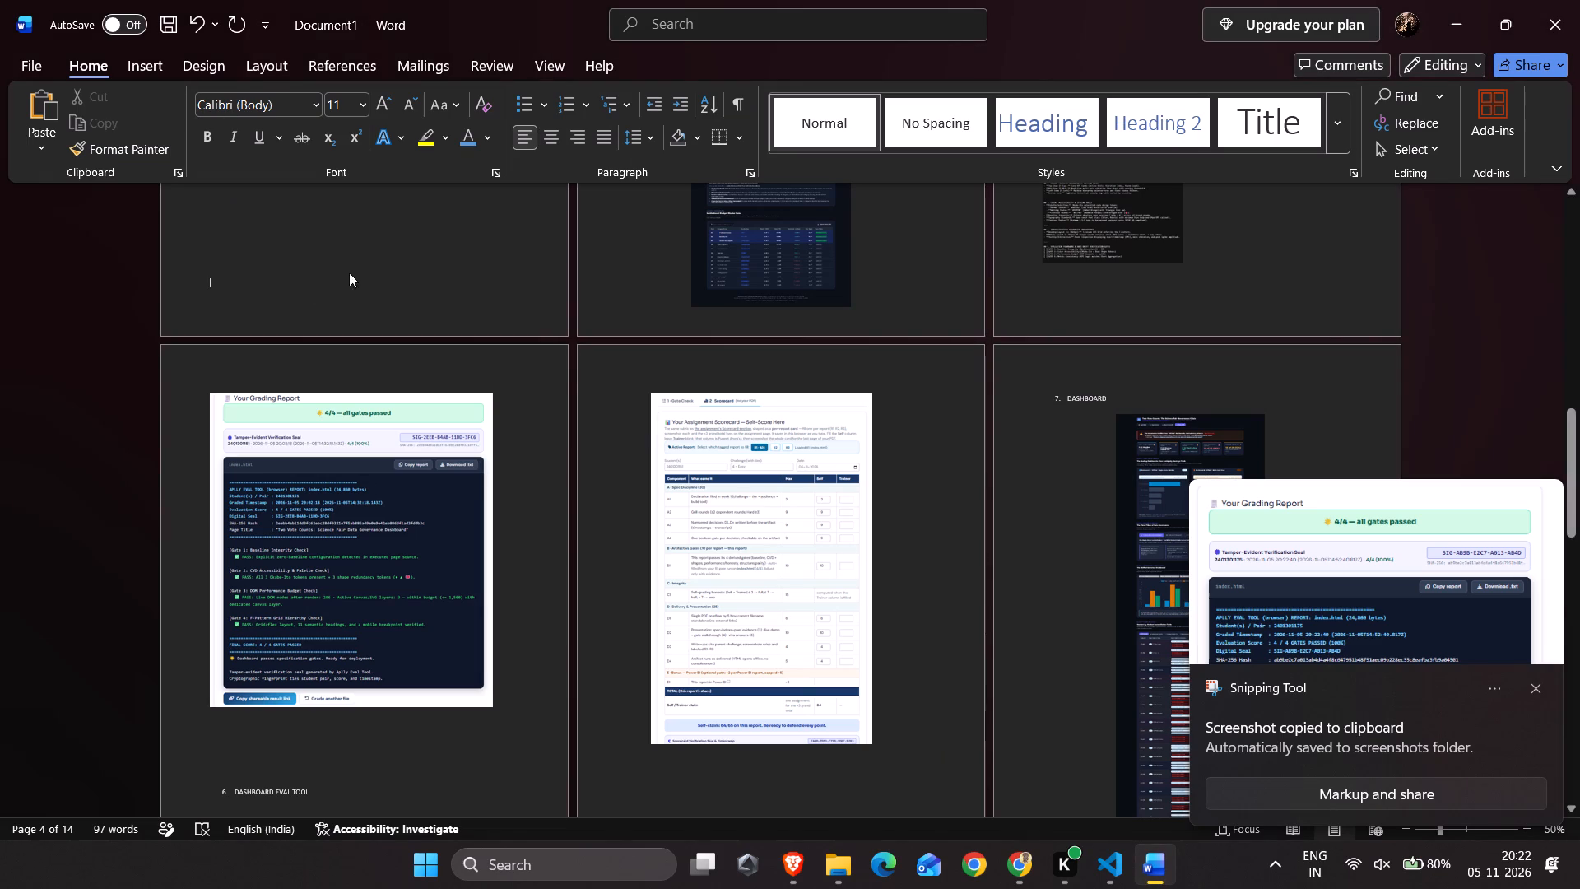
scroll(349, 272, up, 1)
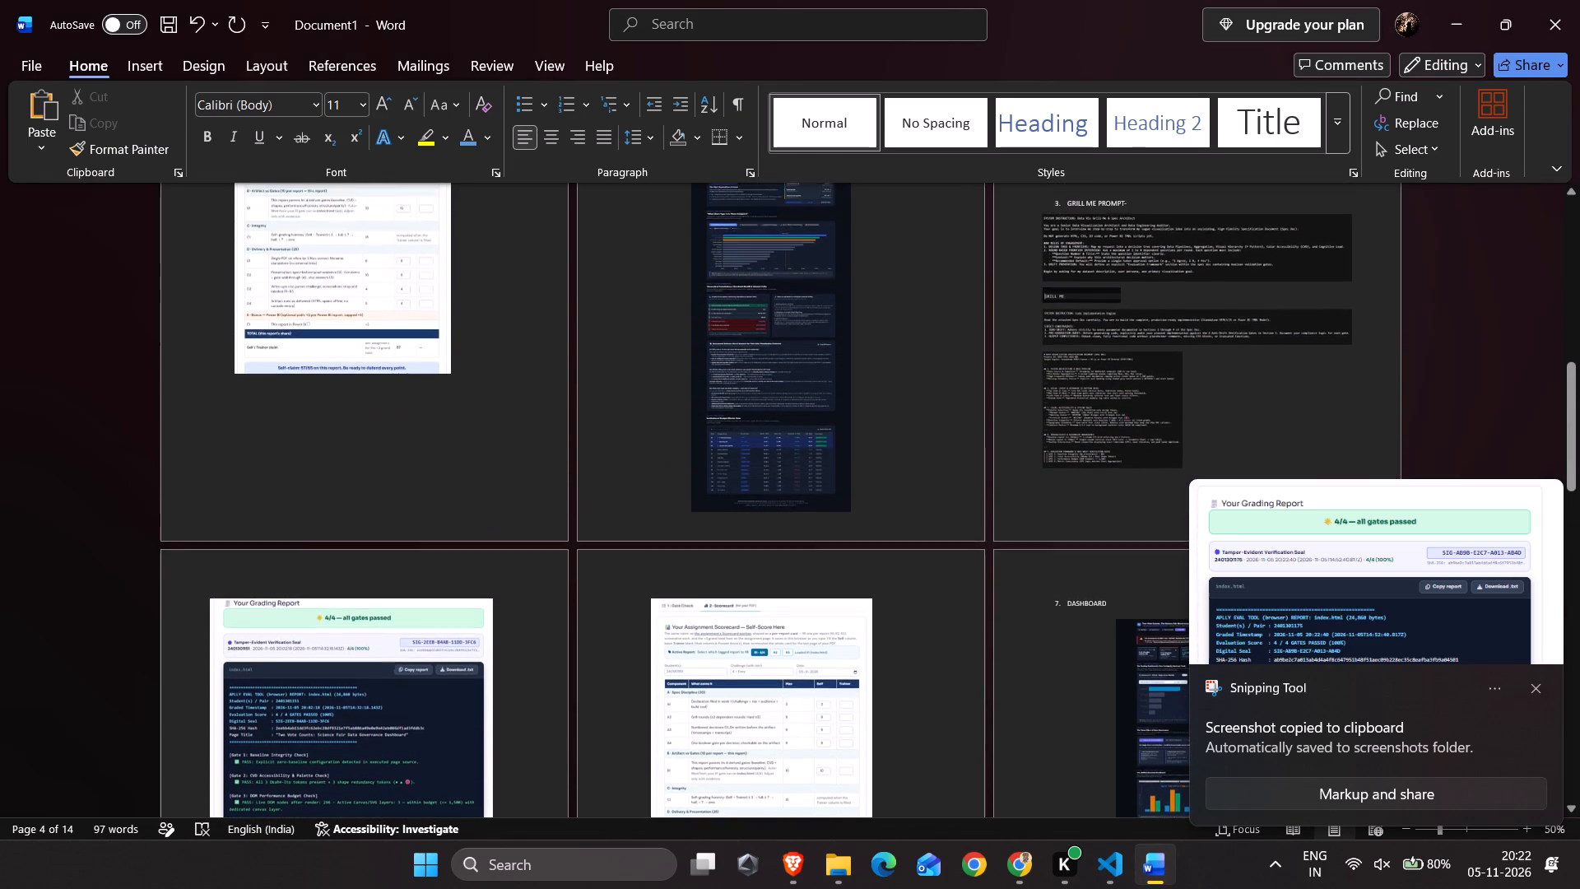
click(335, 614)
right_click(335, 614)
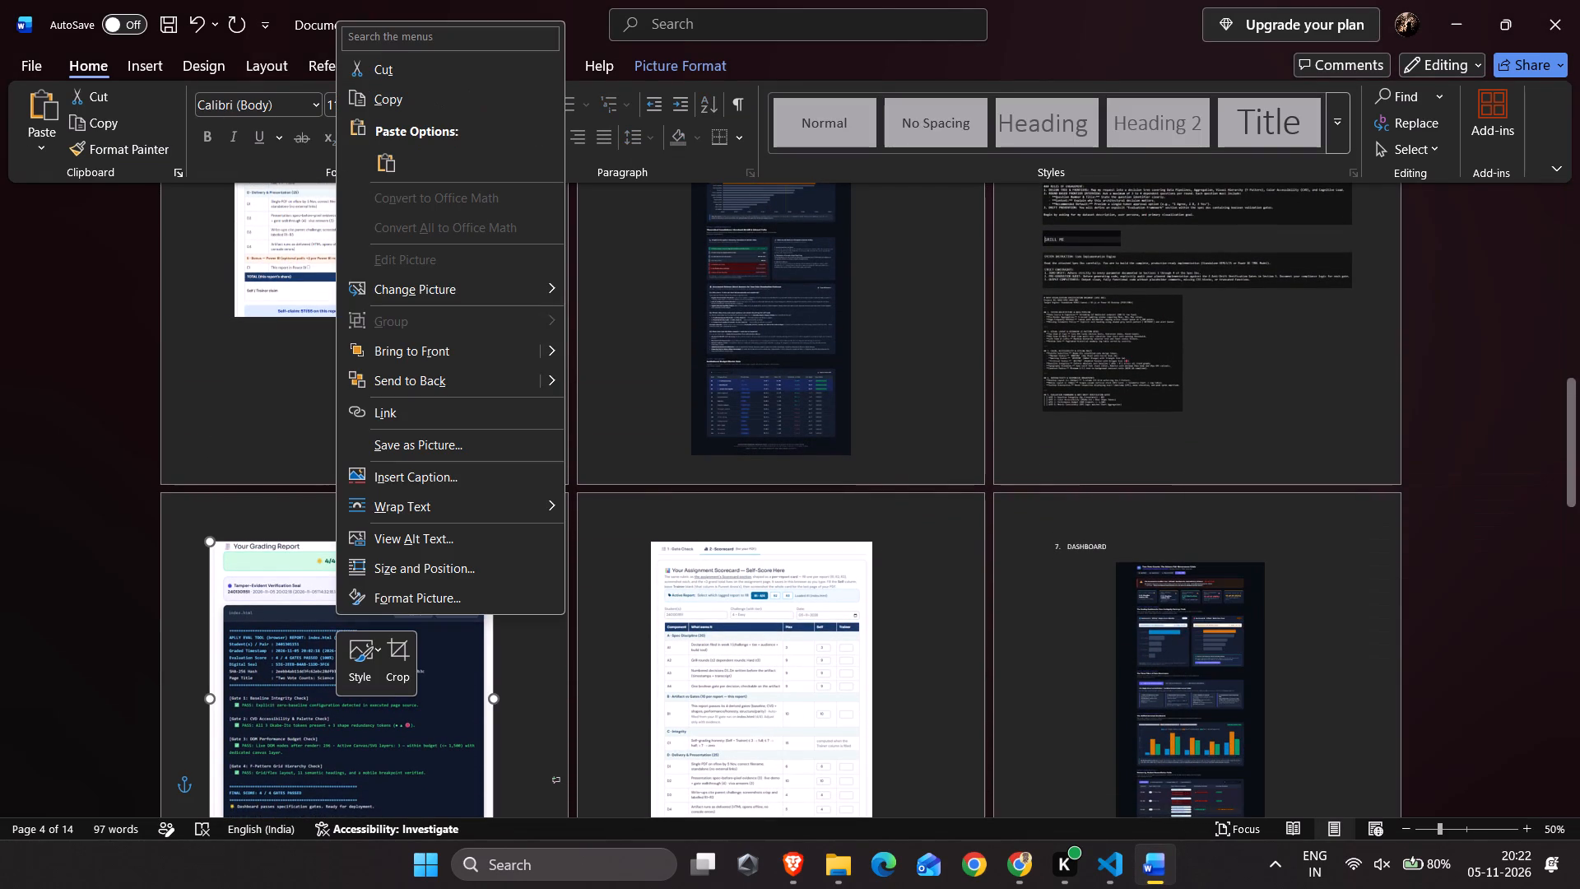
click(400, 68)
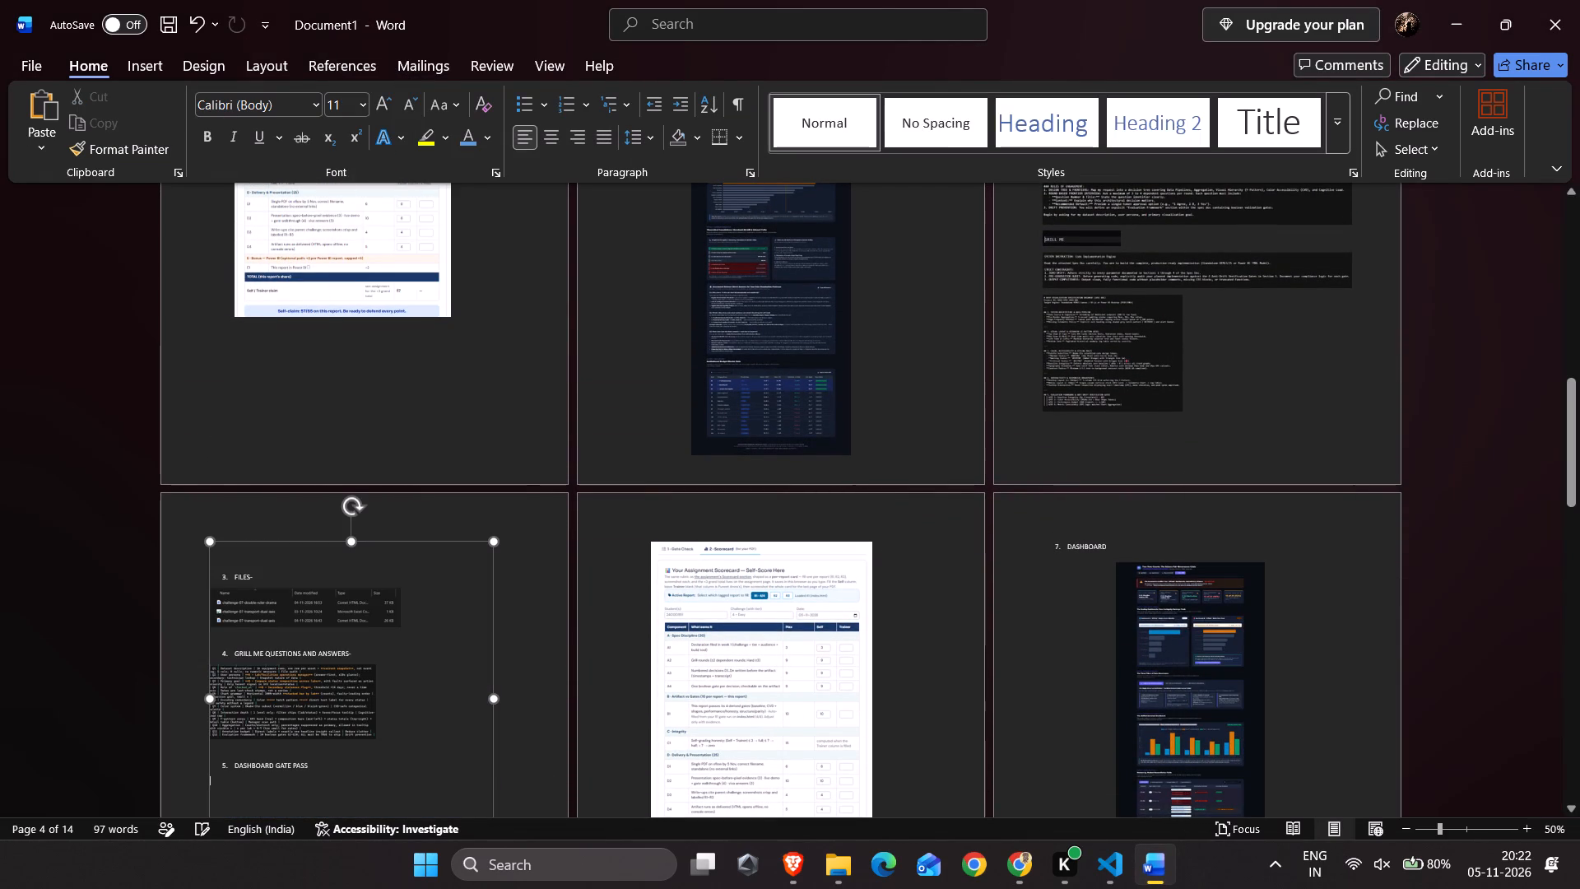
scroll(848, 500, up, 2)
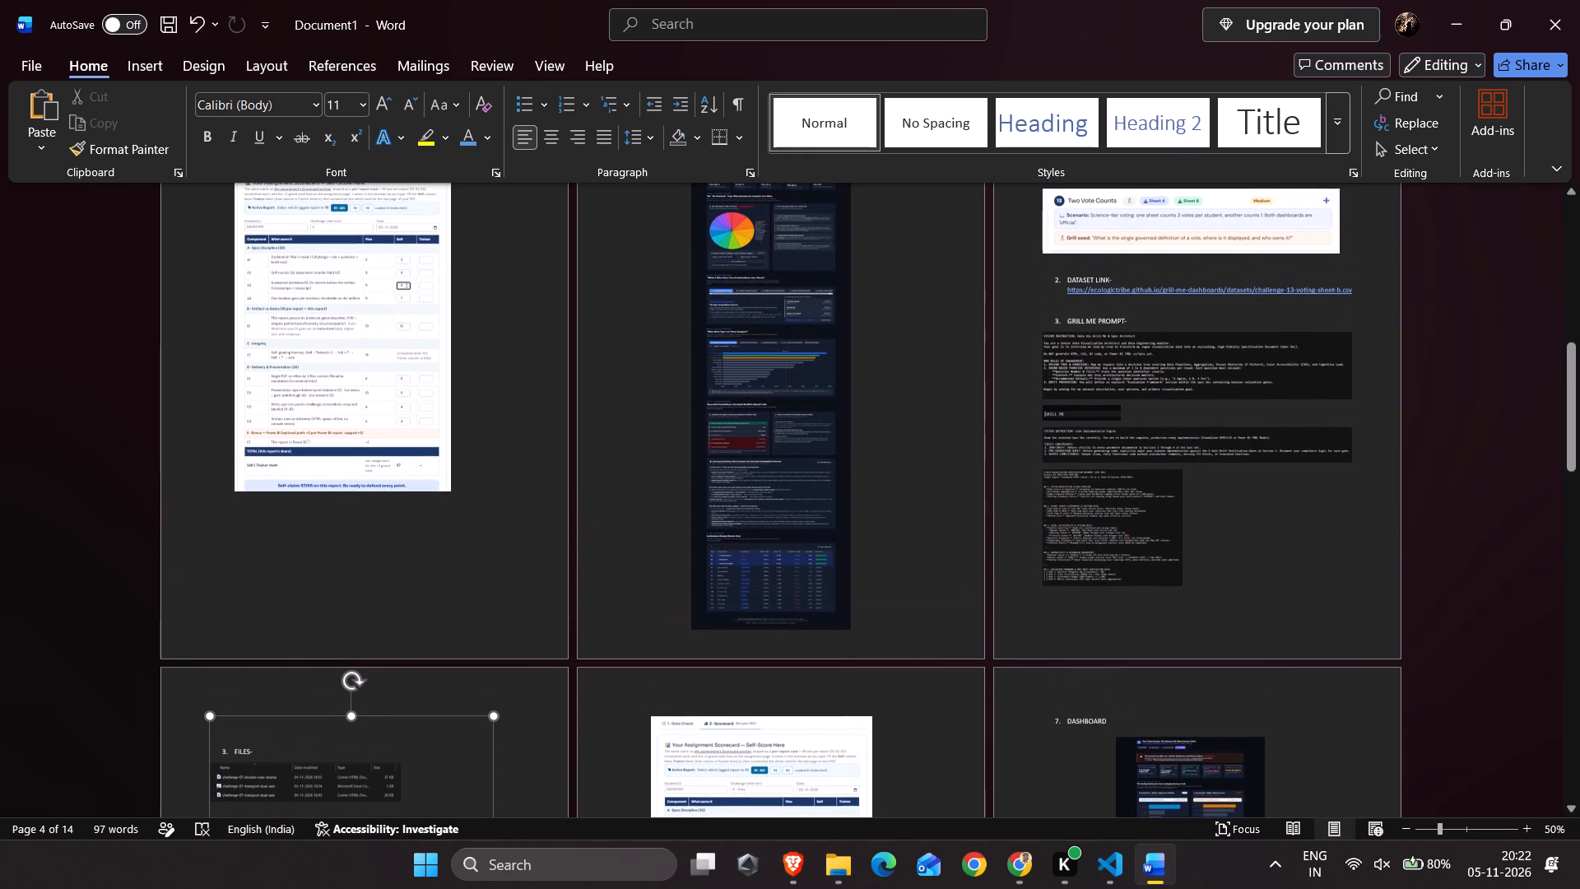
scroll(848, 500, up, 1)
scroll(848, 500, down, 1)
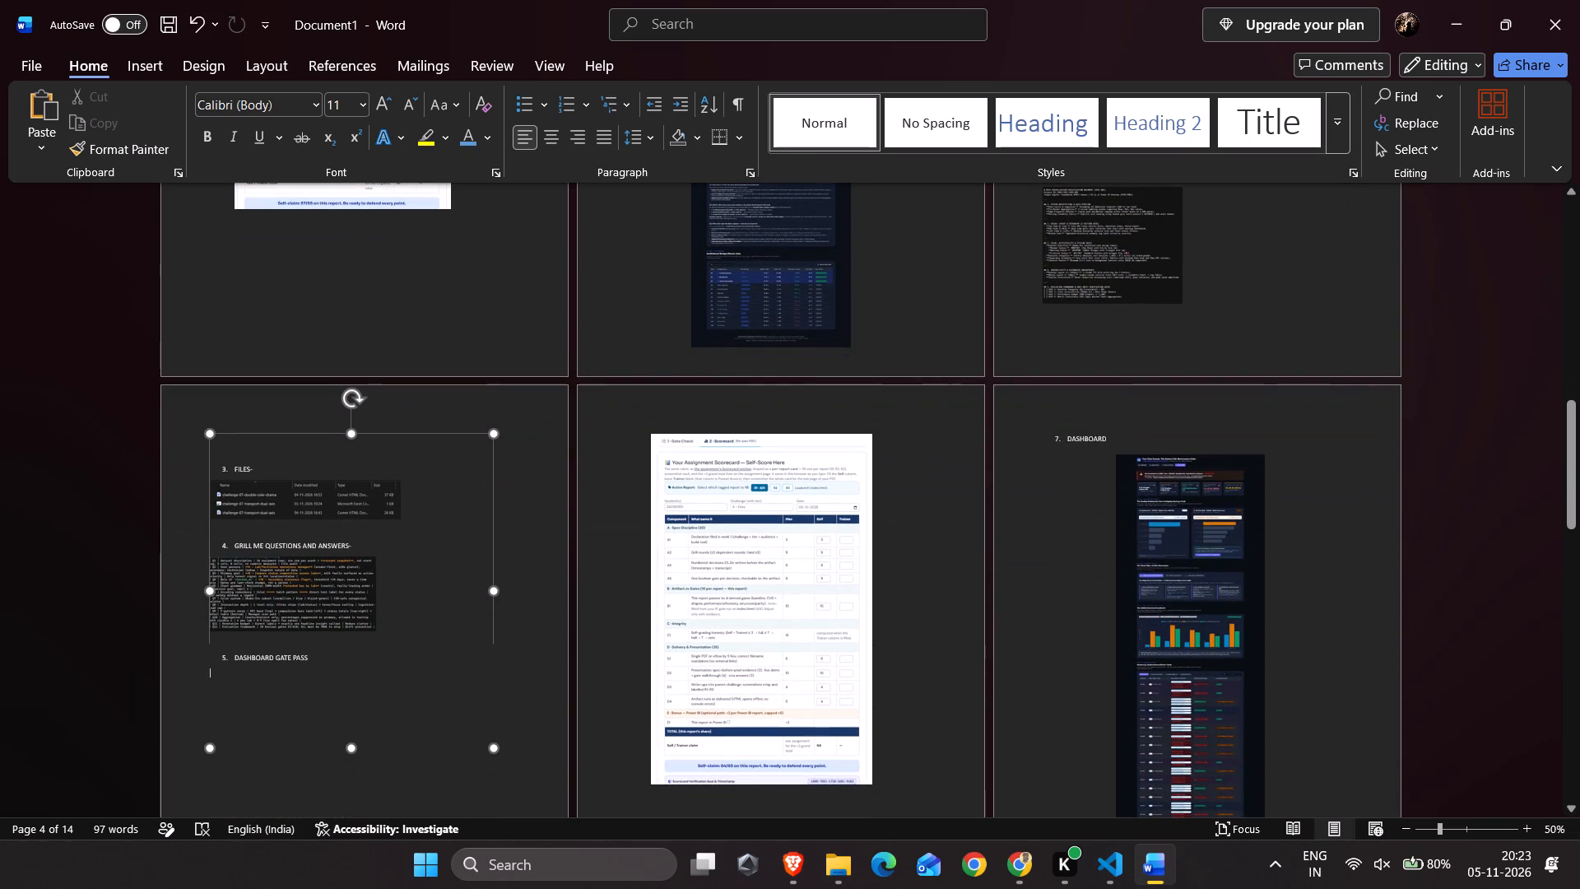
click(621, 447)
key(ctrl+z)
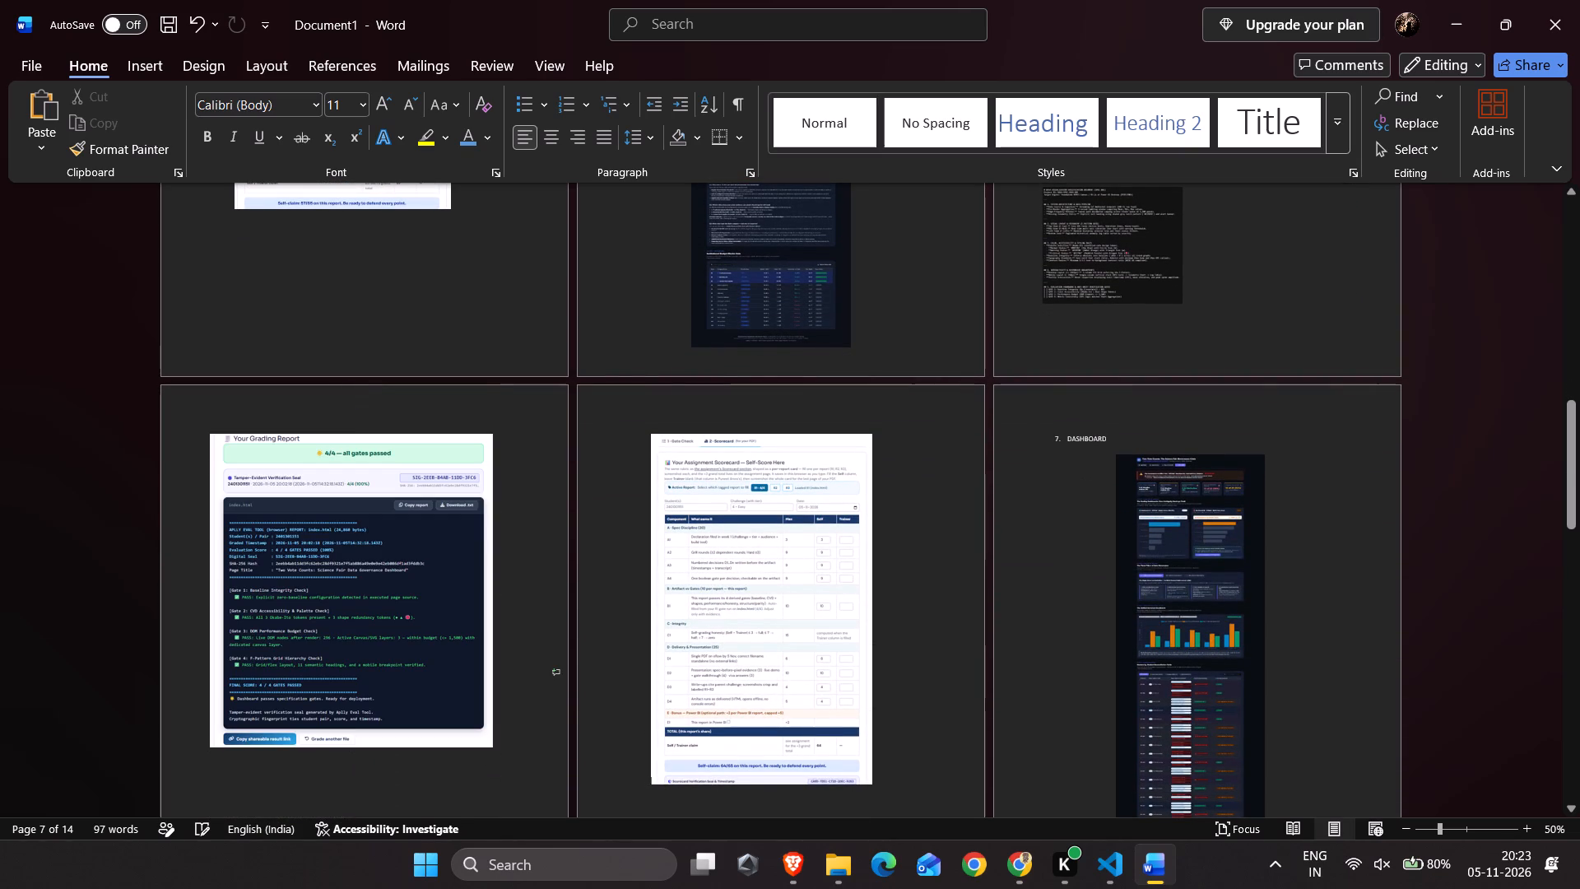
Add blank lines above Challenge 2's Dashboard Eval Tool heading so it moves onto the page with its scorecard picture.
click(345, 562)
scroll(345, 562, down, 1)
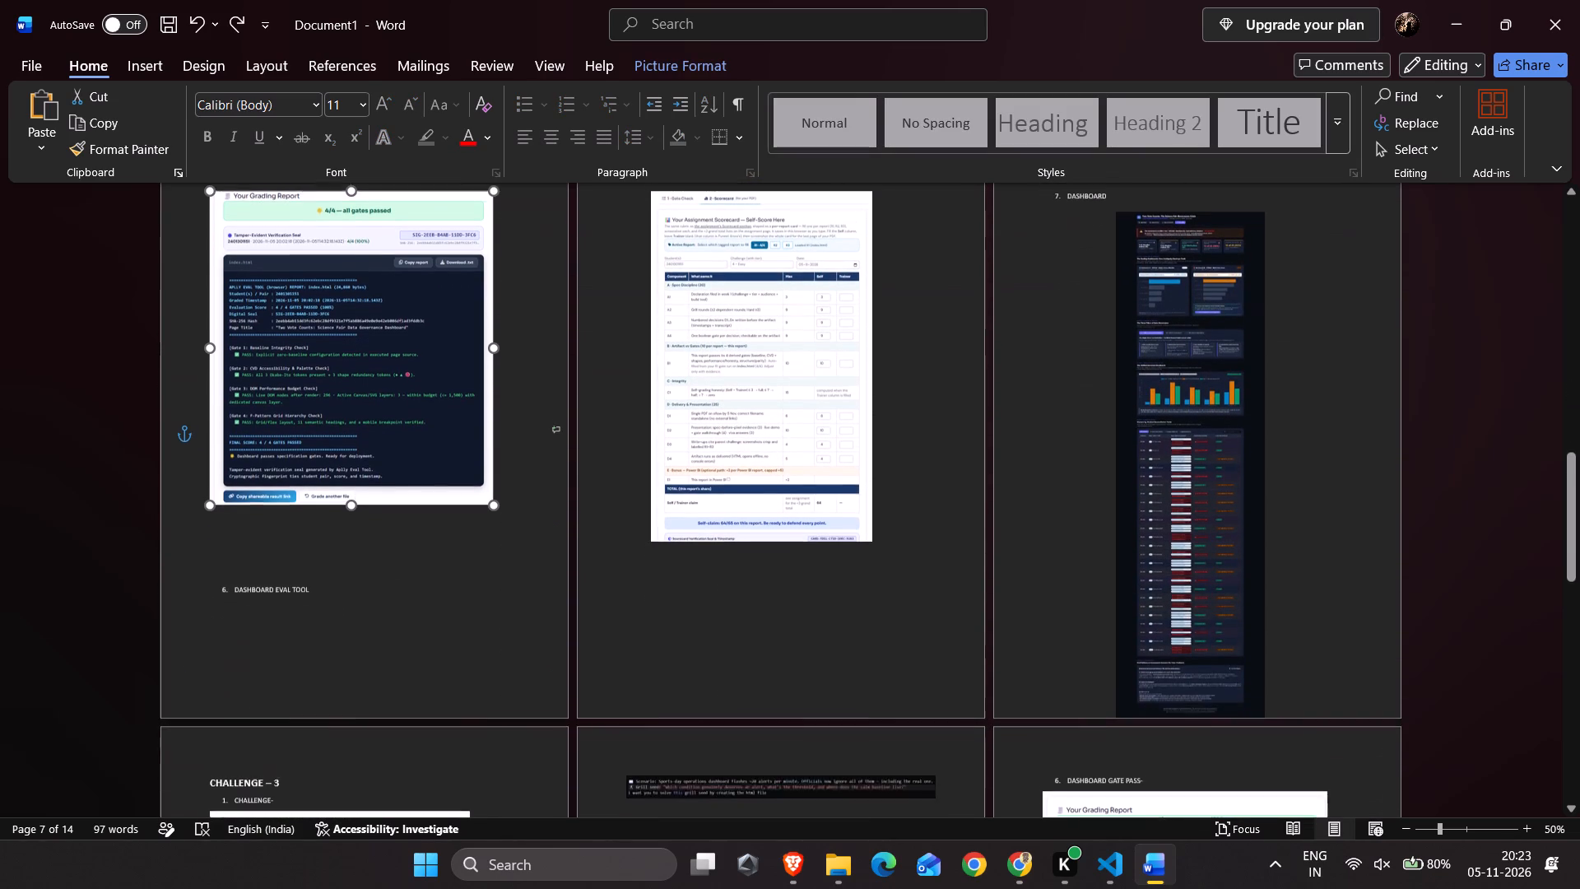
scroll(345, 562, down, 1)
click(244, 571)
key(Left)
key(Left)
key(Left)
key(Down)
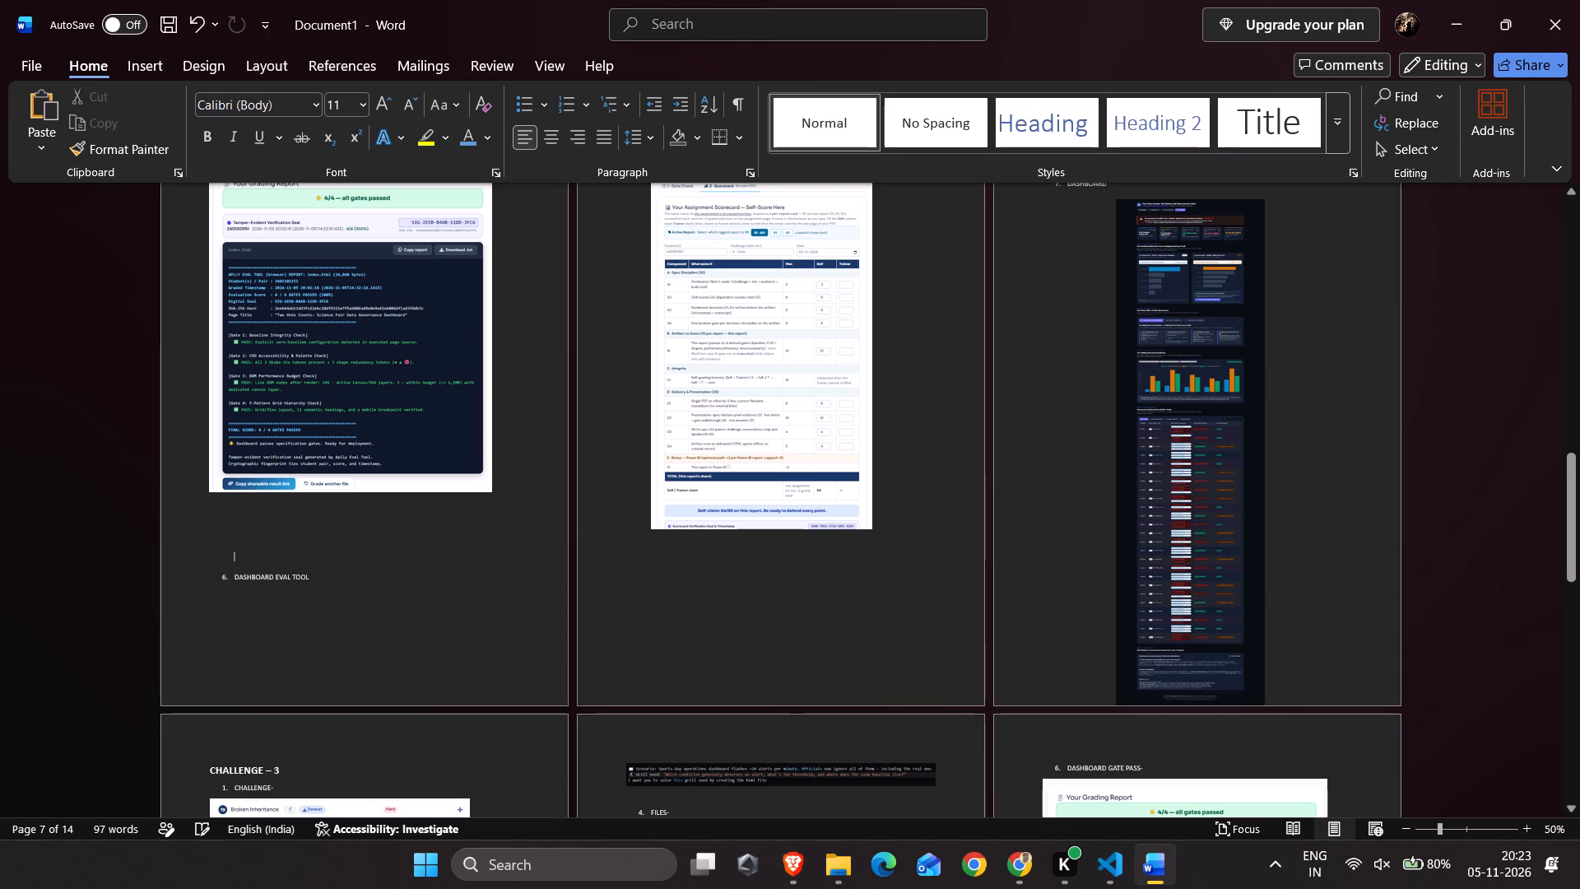
key(Return)
key(Return)
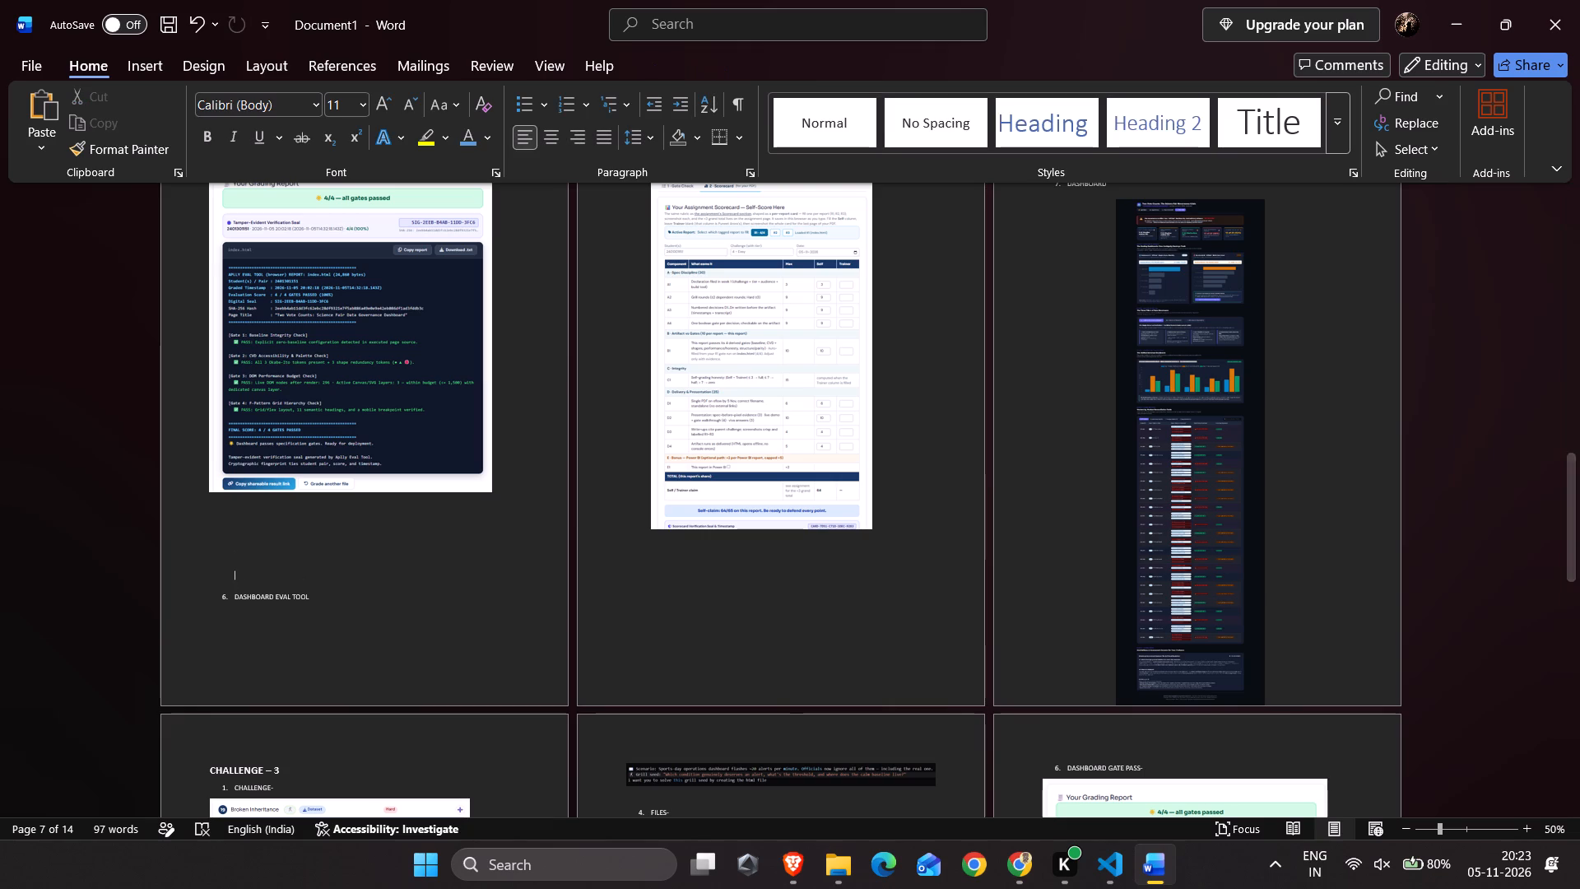
key(Return)
key(Return)
key(Return)
key(Return)
key(Return)
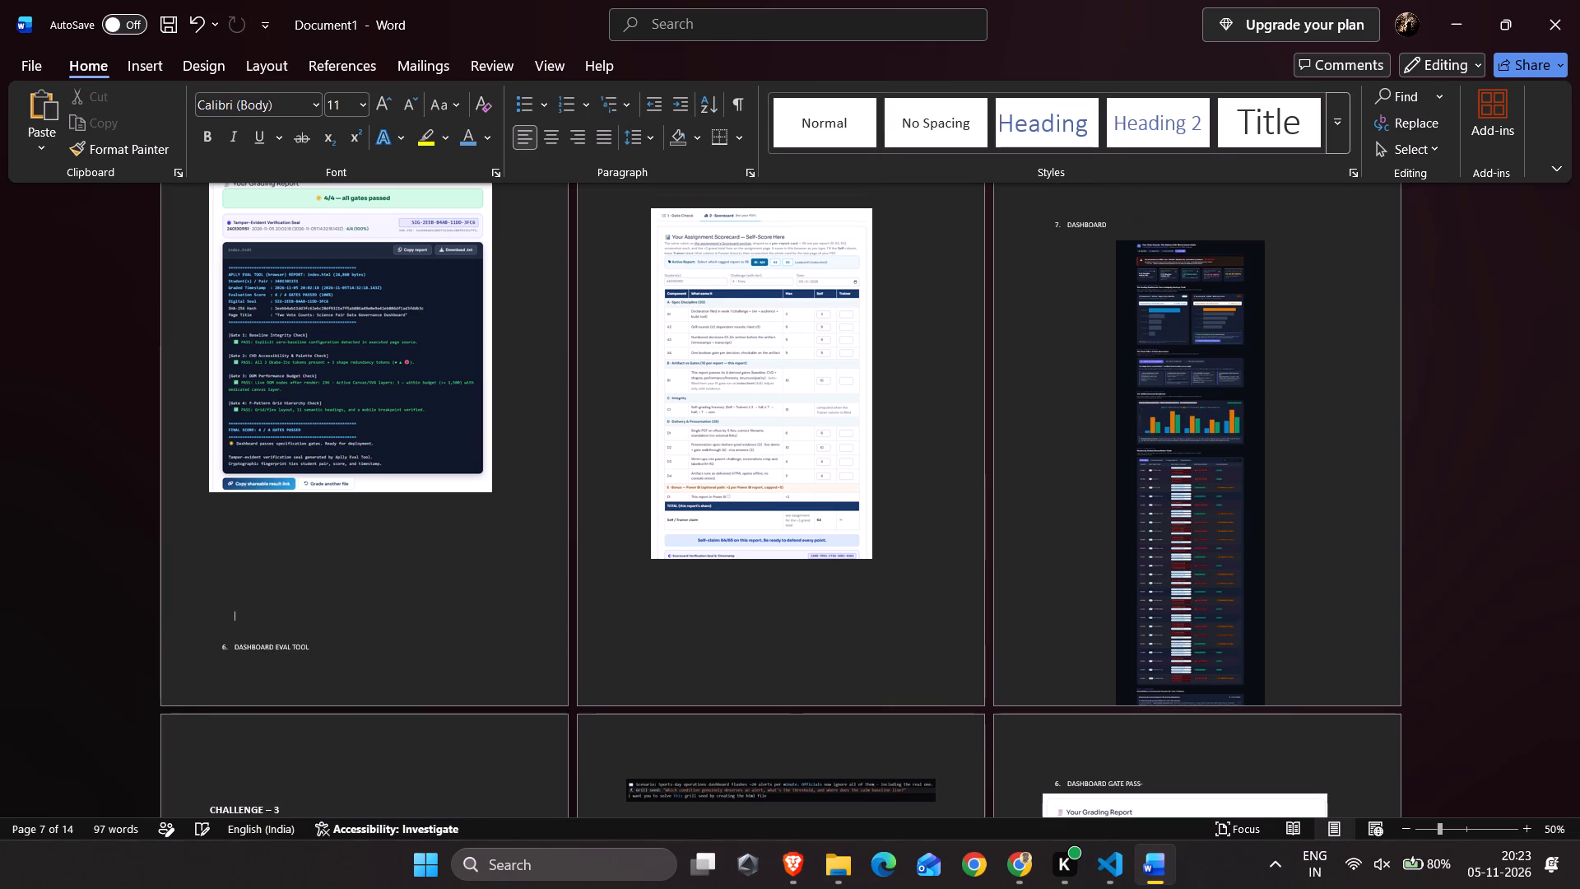
key(Return)
key(Return)
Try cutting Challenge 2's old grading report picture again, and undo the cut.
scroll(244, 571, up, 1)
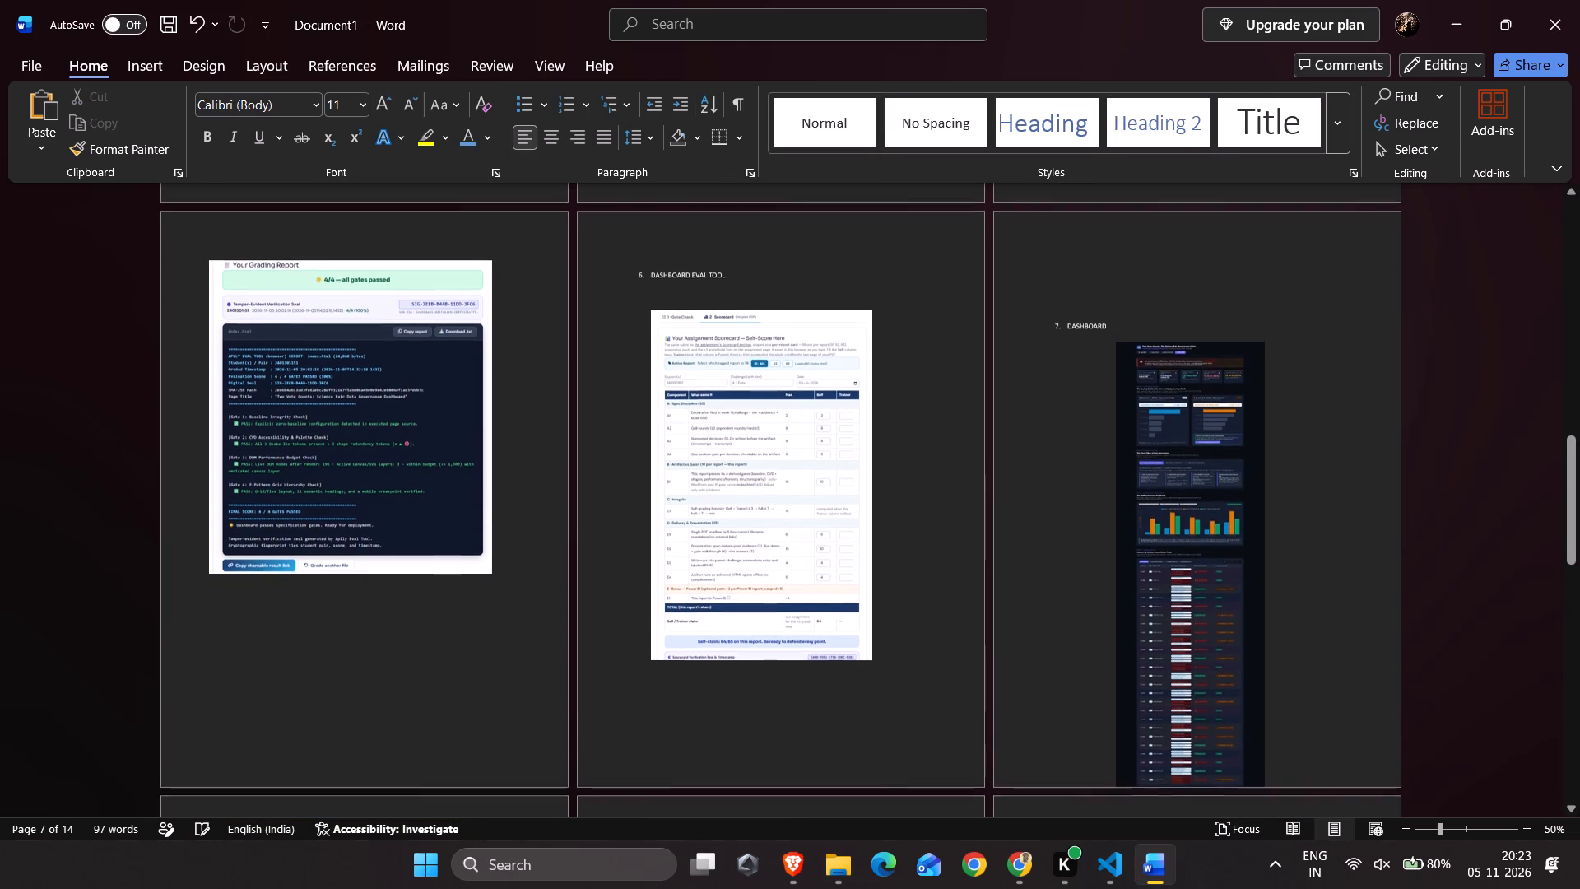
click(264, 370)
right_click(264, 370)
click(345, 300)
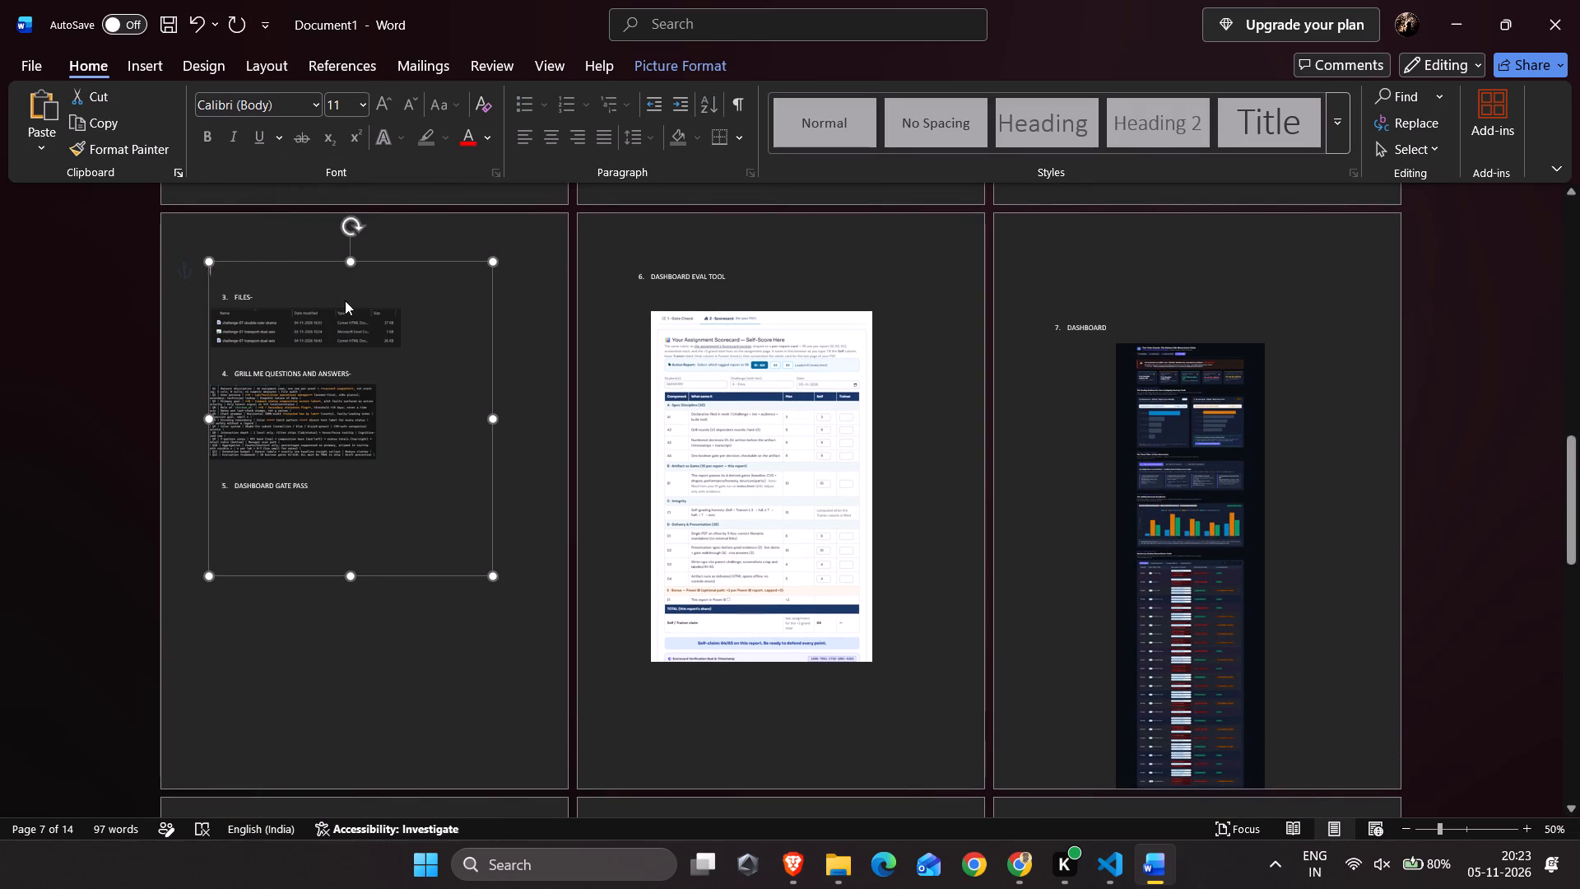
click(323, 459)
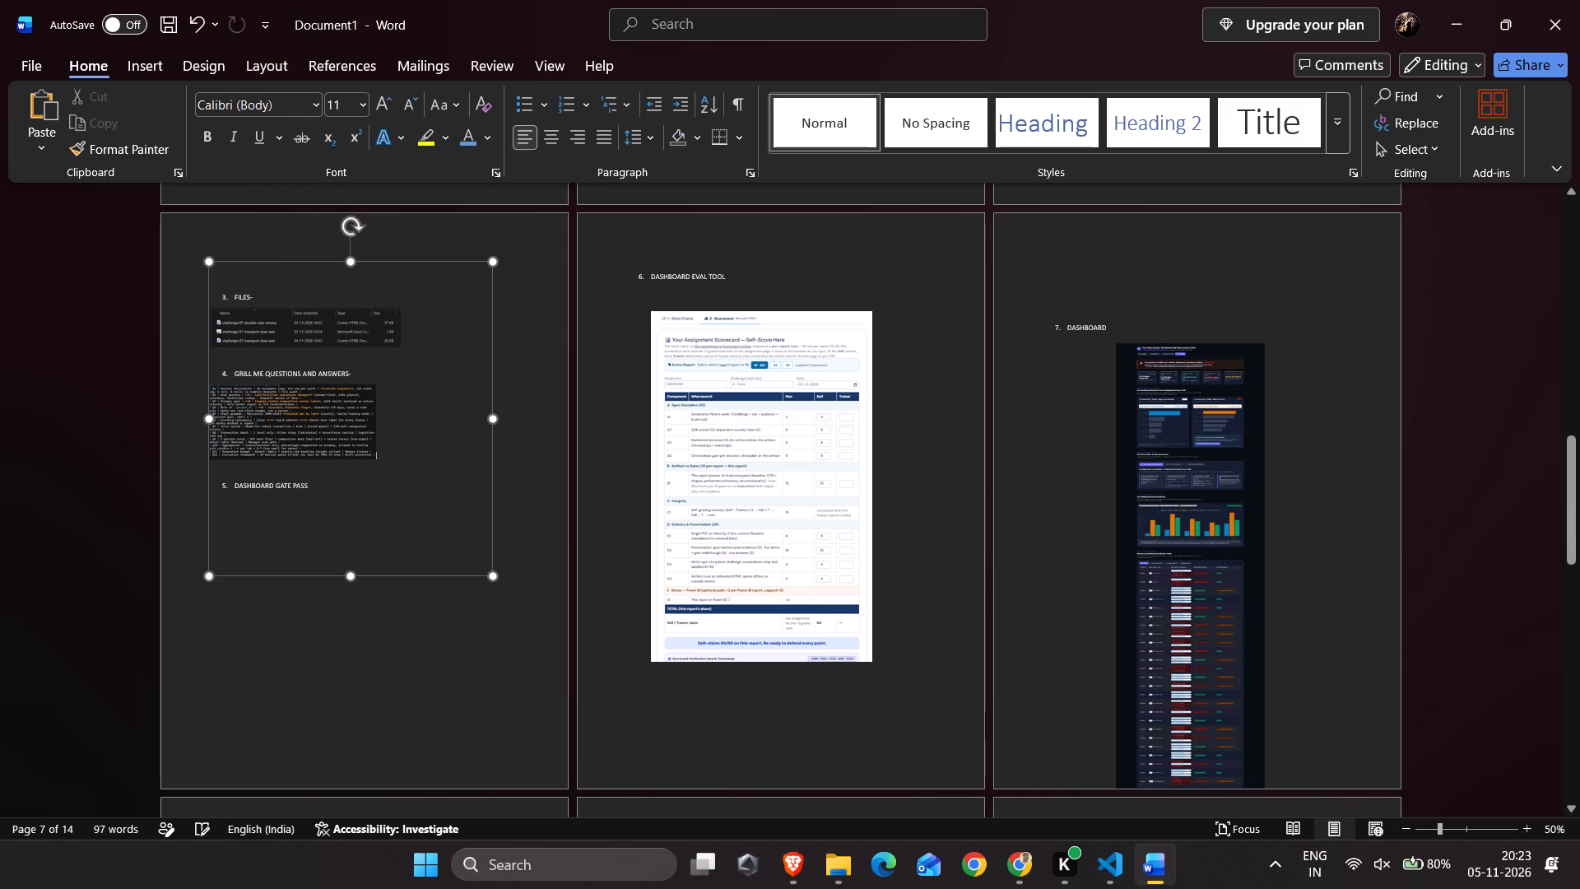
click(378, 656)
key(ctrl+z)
Cut Challenge 2's old grading report picture and remove two blank lines below the Dashboard Gate Pass heading.
scroll(500, 661, up, 1)
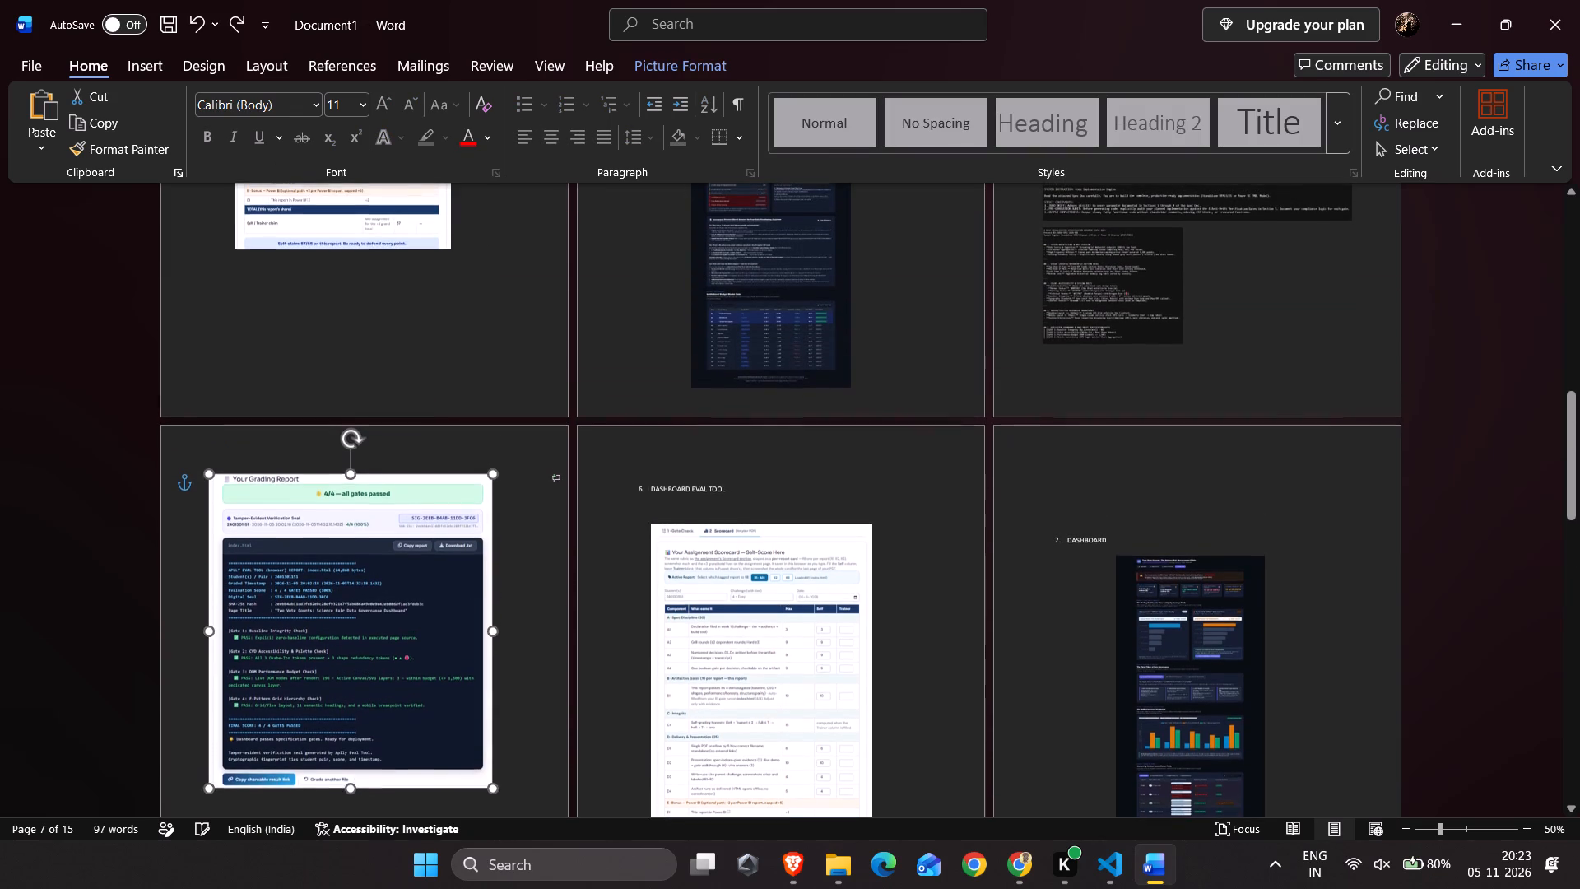
right_click(500, 661)
right_click(384, 625)
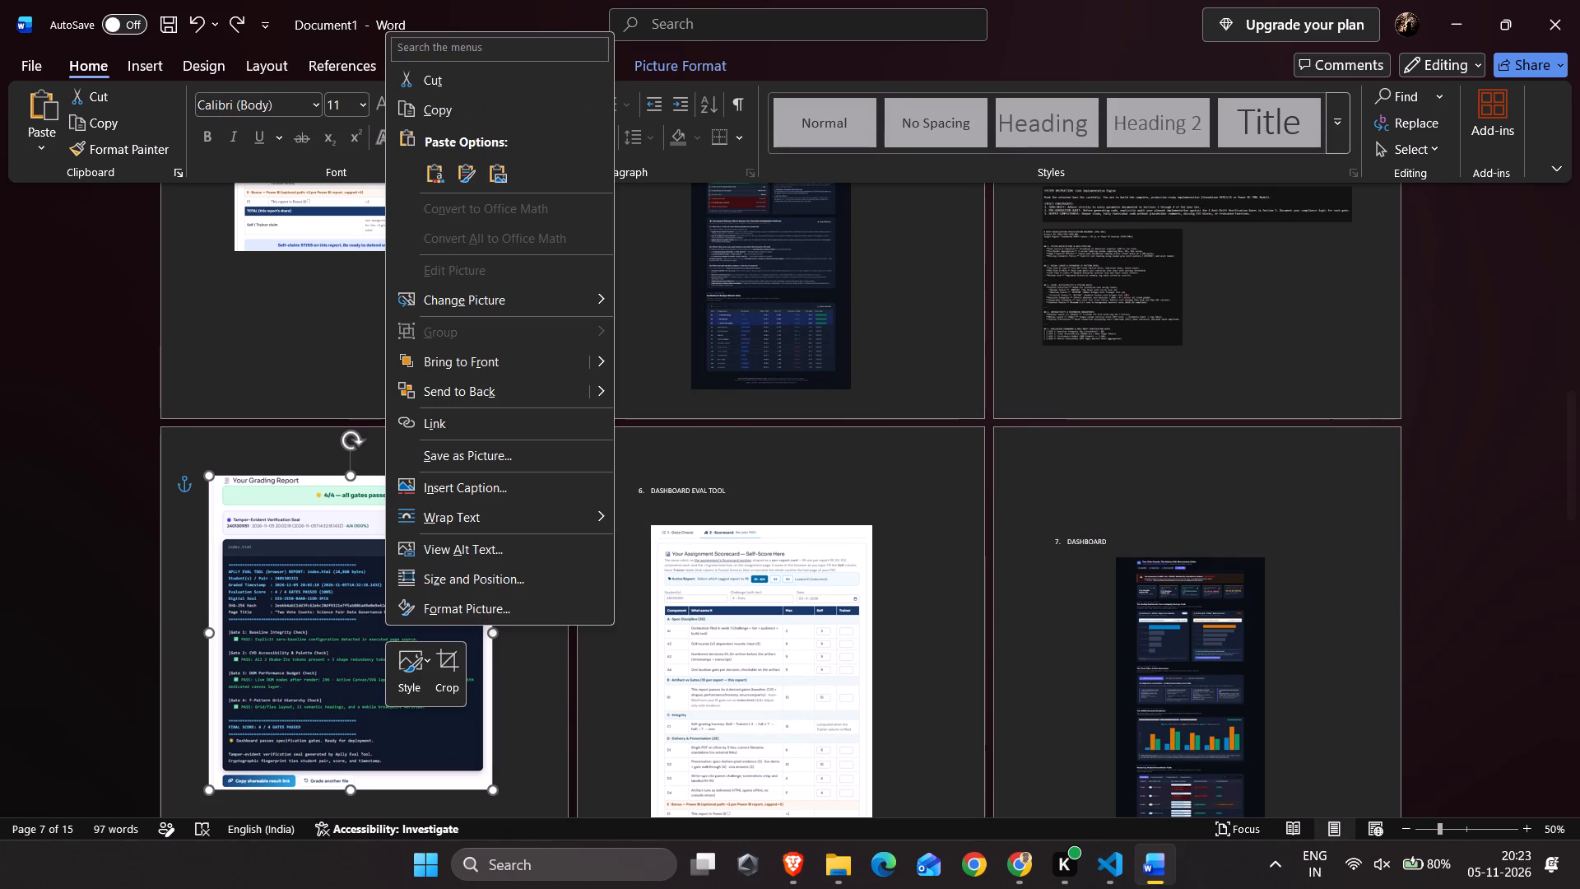
click(446, 73)
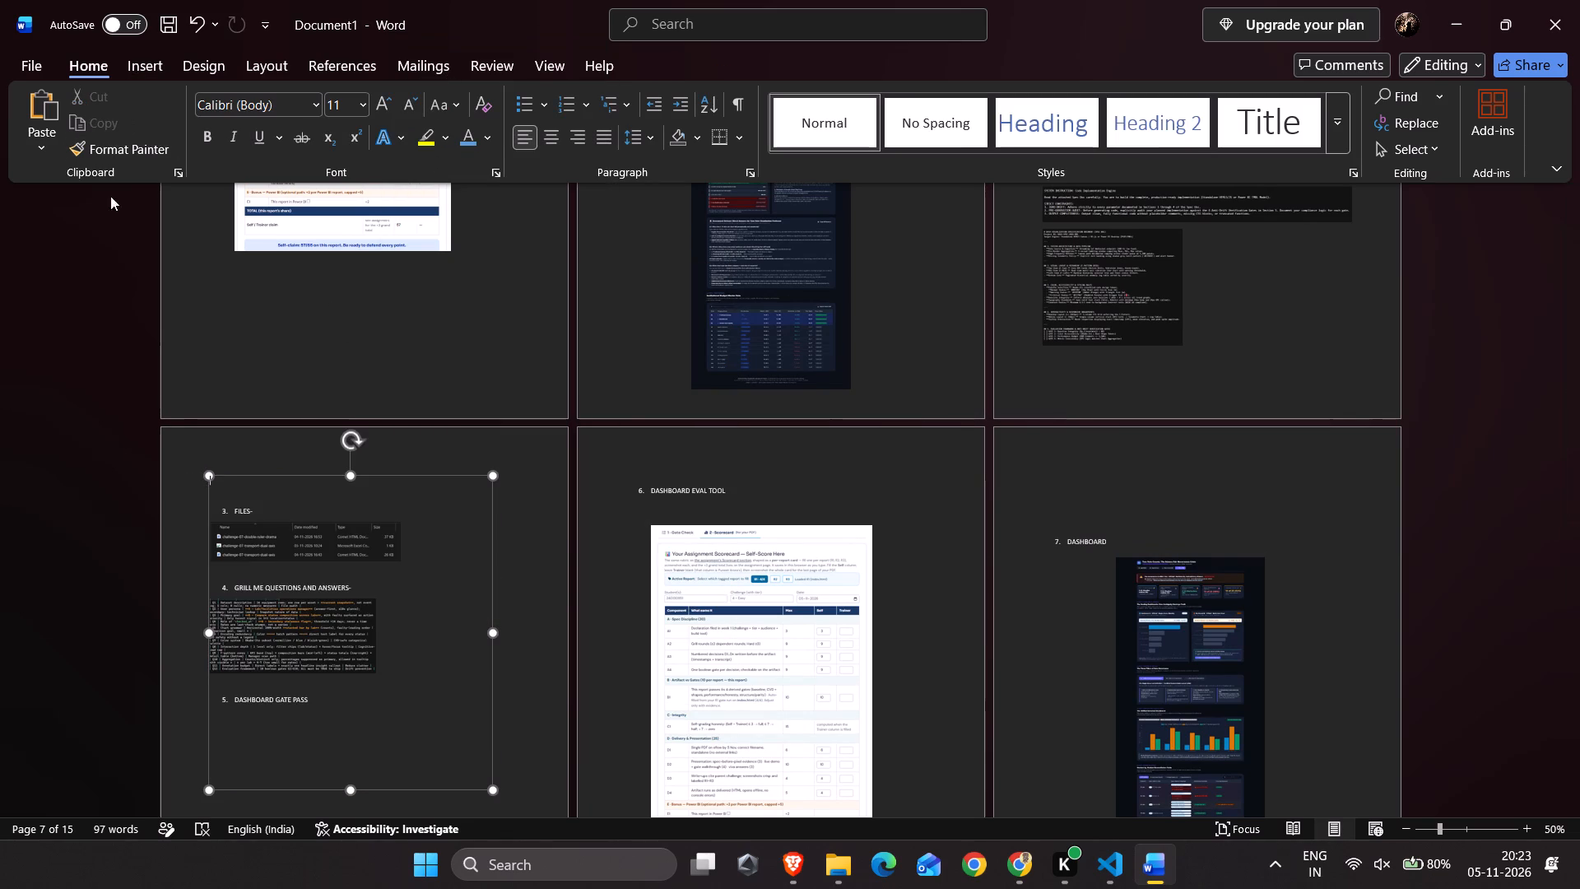
click(336, 773)
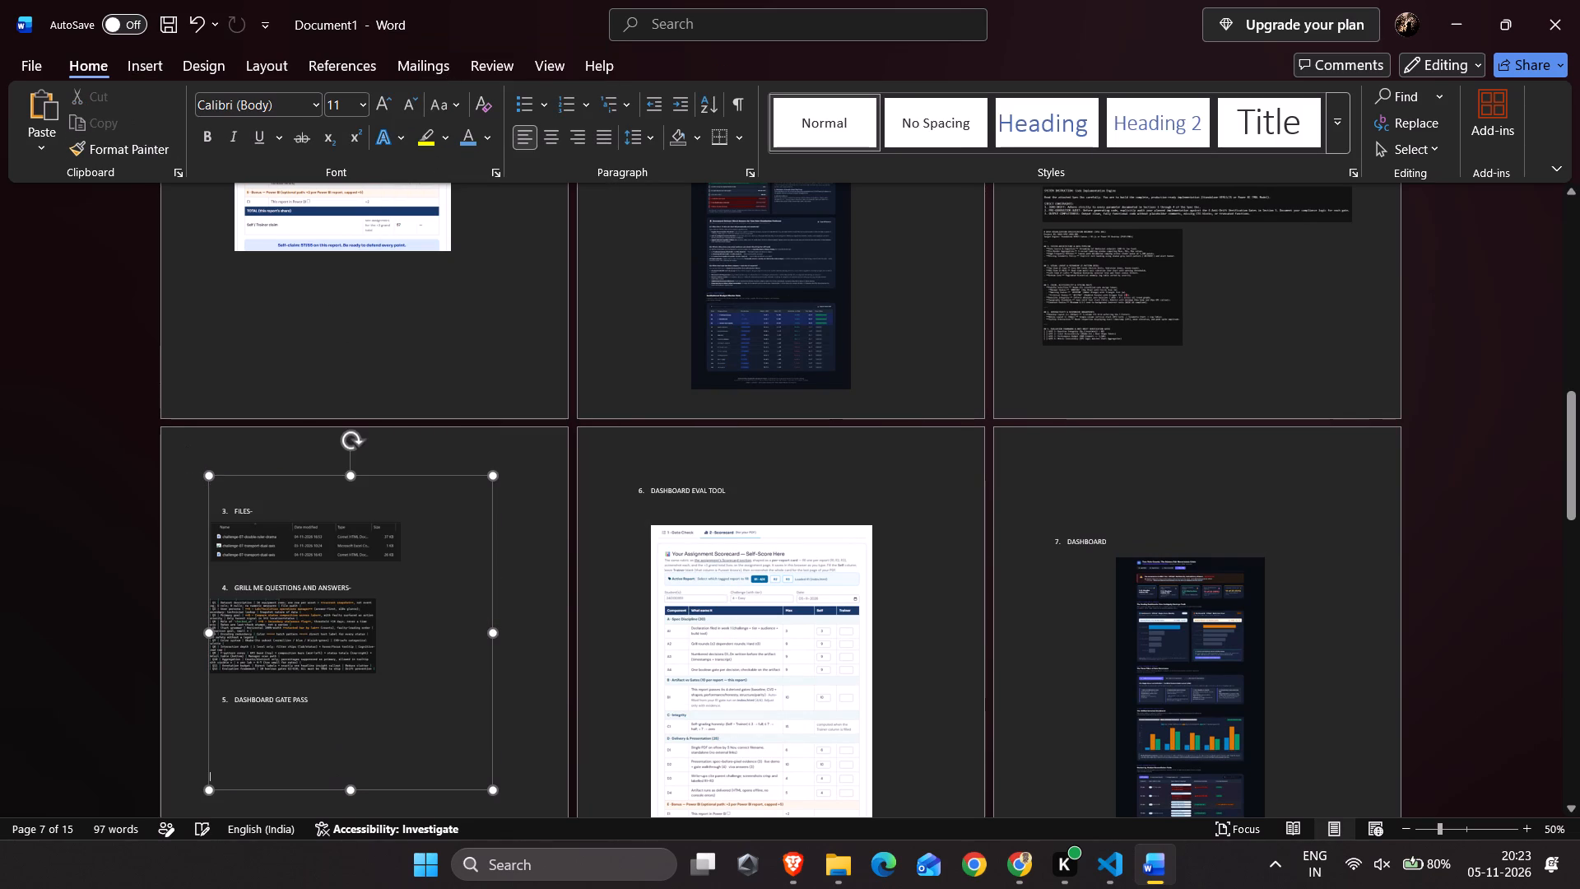
click(293, 760)
key(BackSpace)
key(BackSpace)
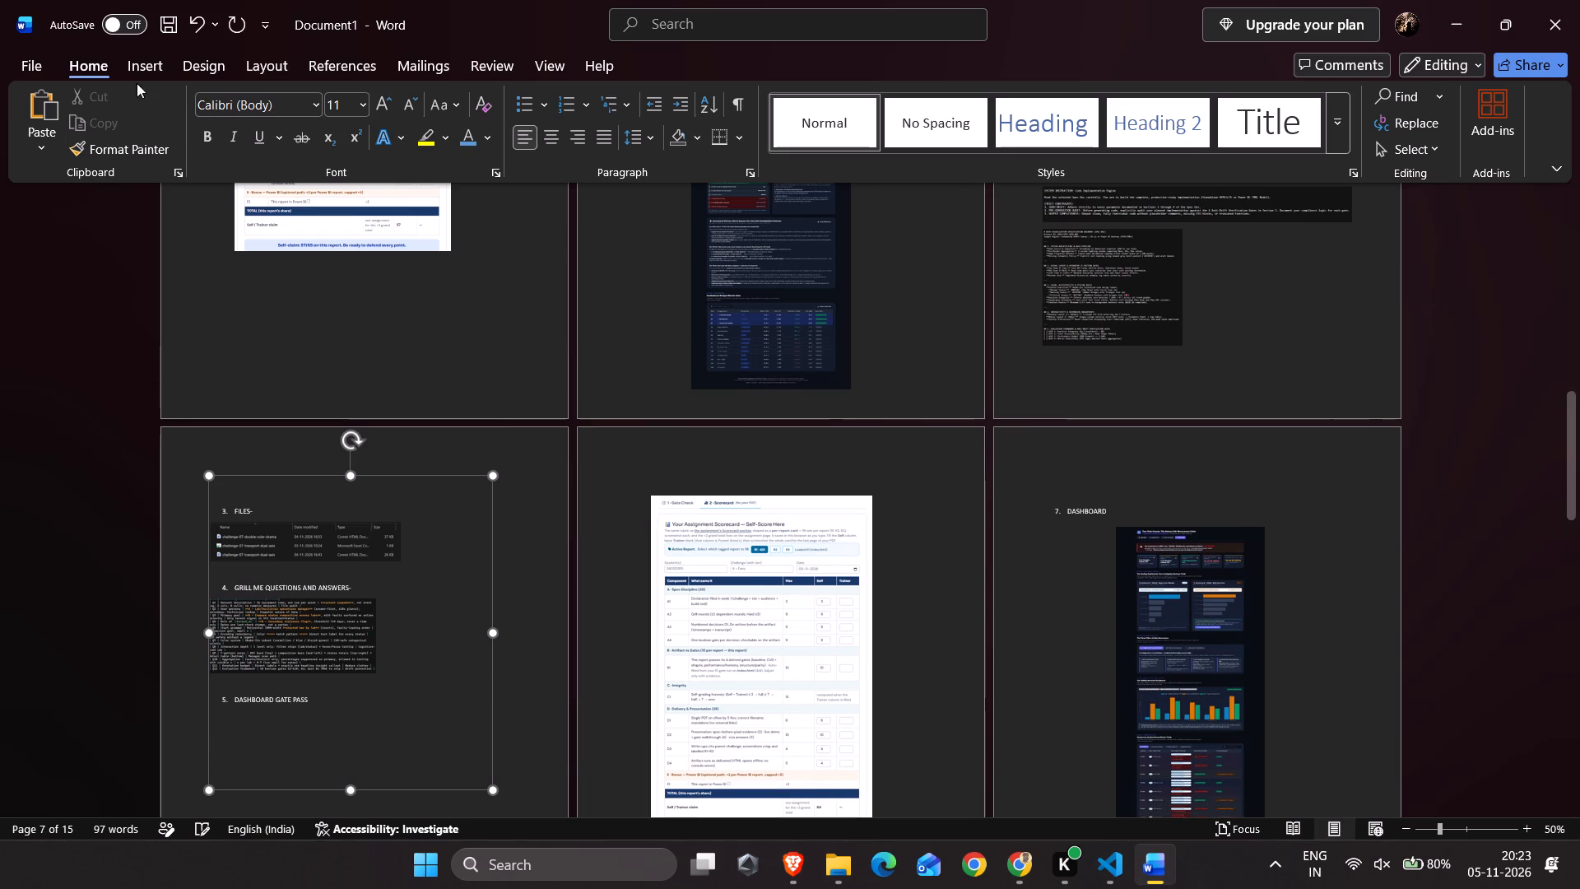
click(148, 52)
click(220, 132)
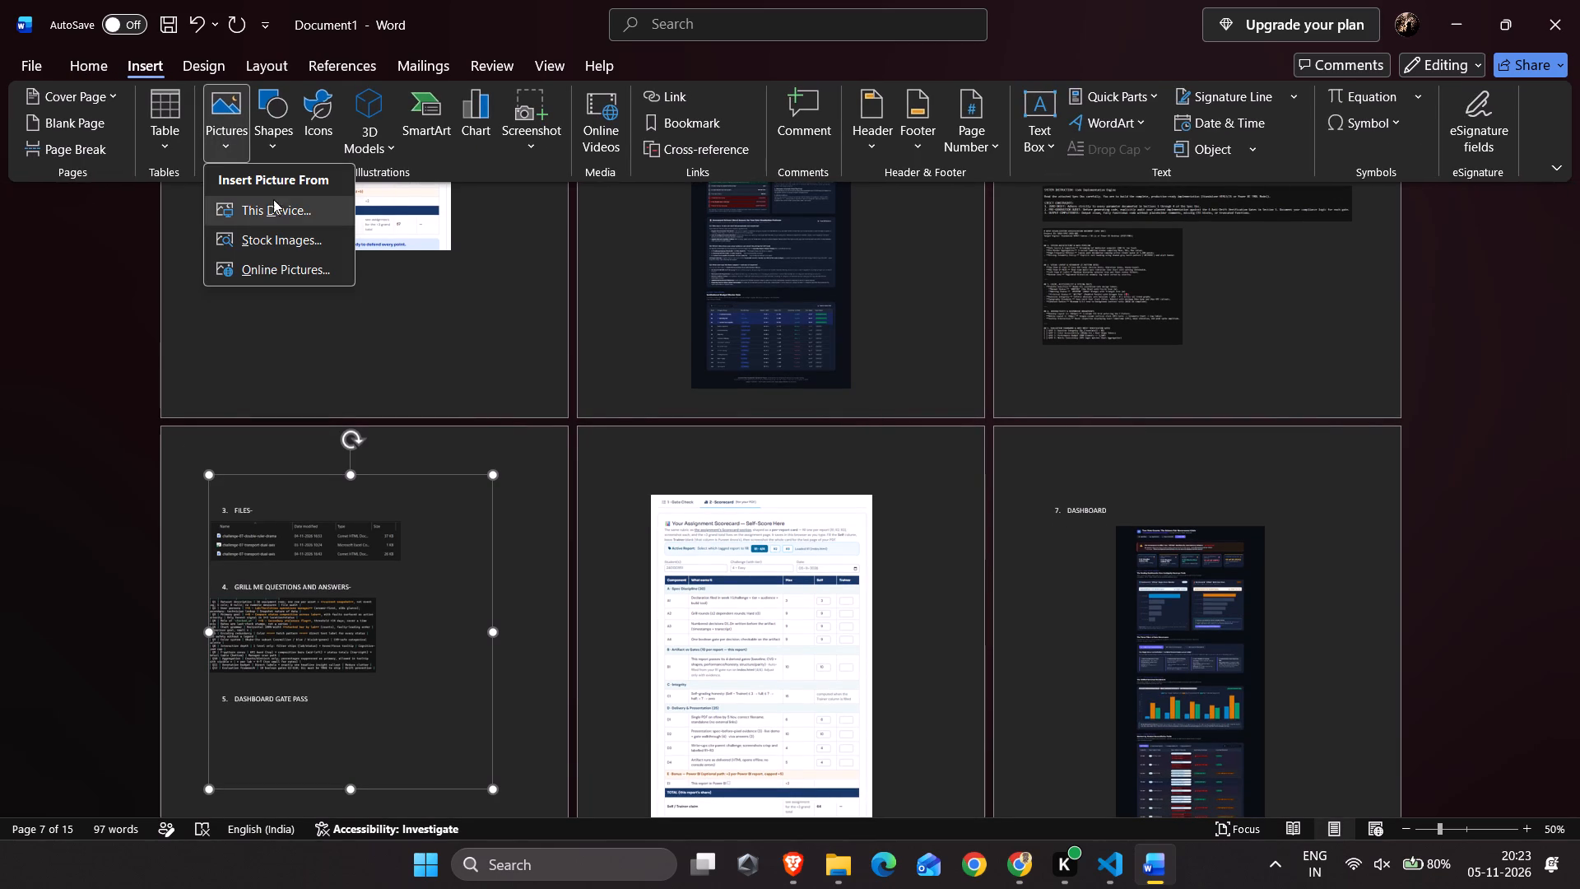
click(279, 207)
scroll(919, 546, down, 20)
scroll(919, 546, down, 4)
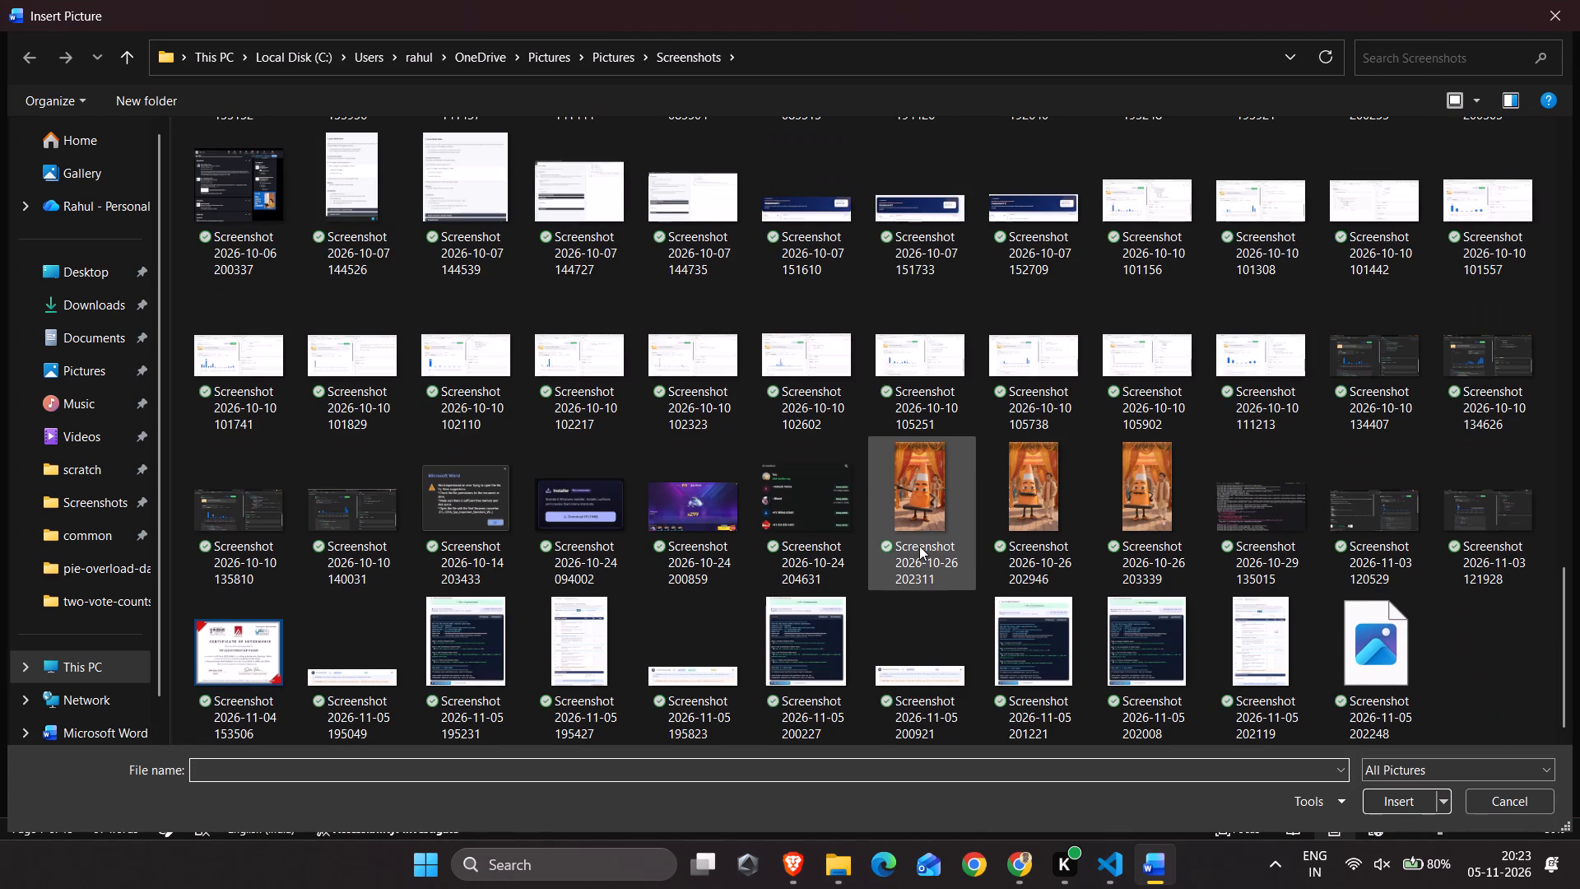
scroll(919, 546, down, 10)
double_click(1377, 668)
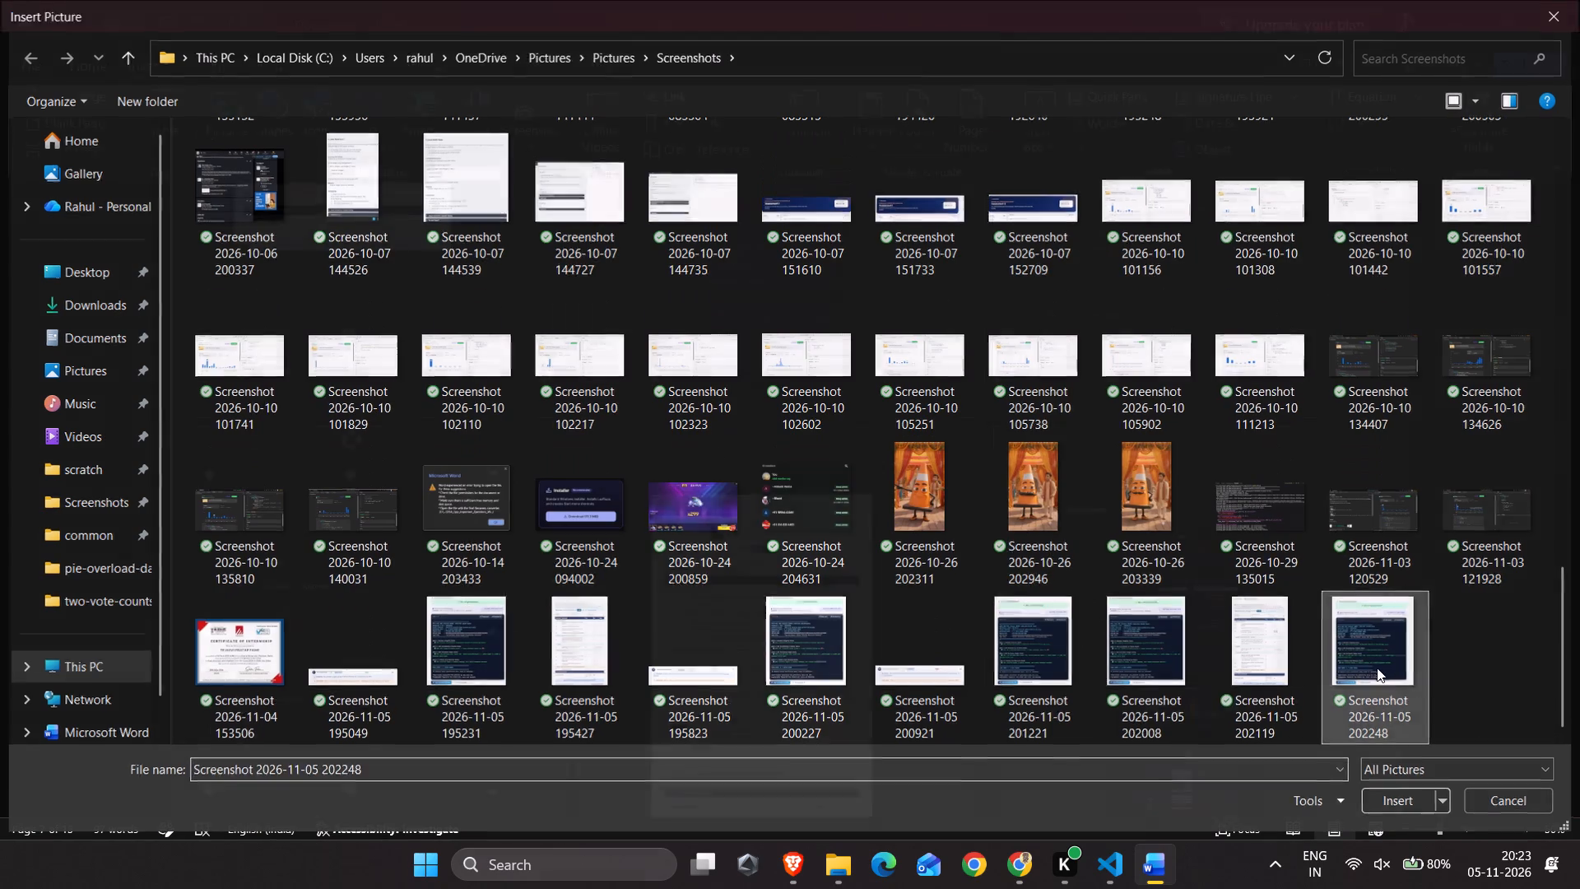
scroll(1173, 603, down, 1)
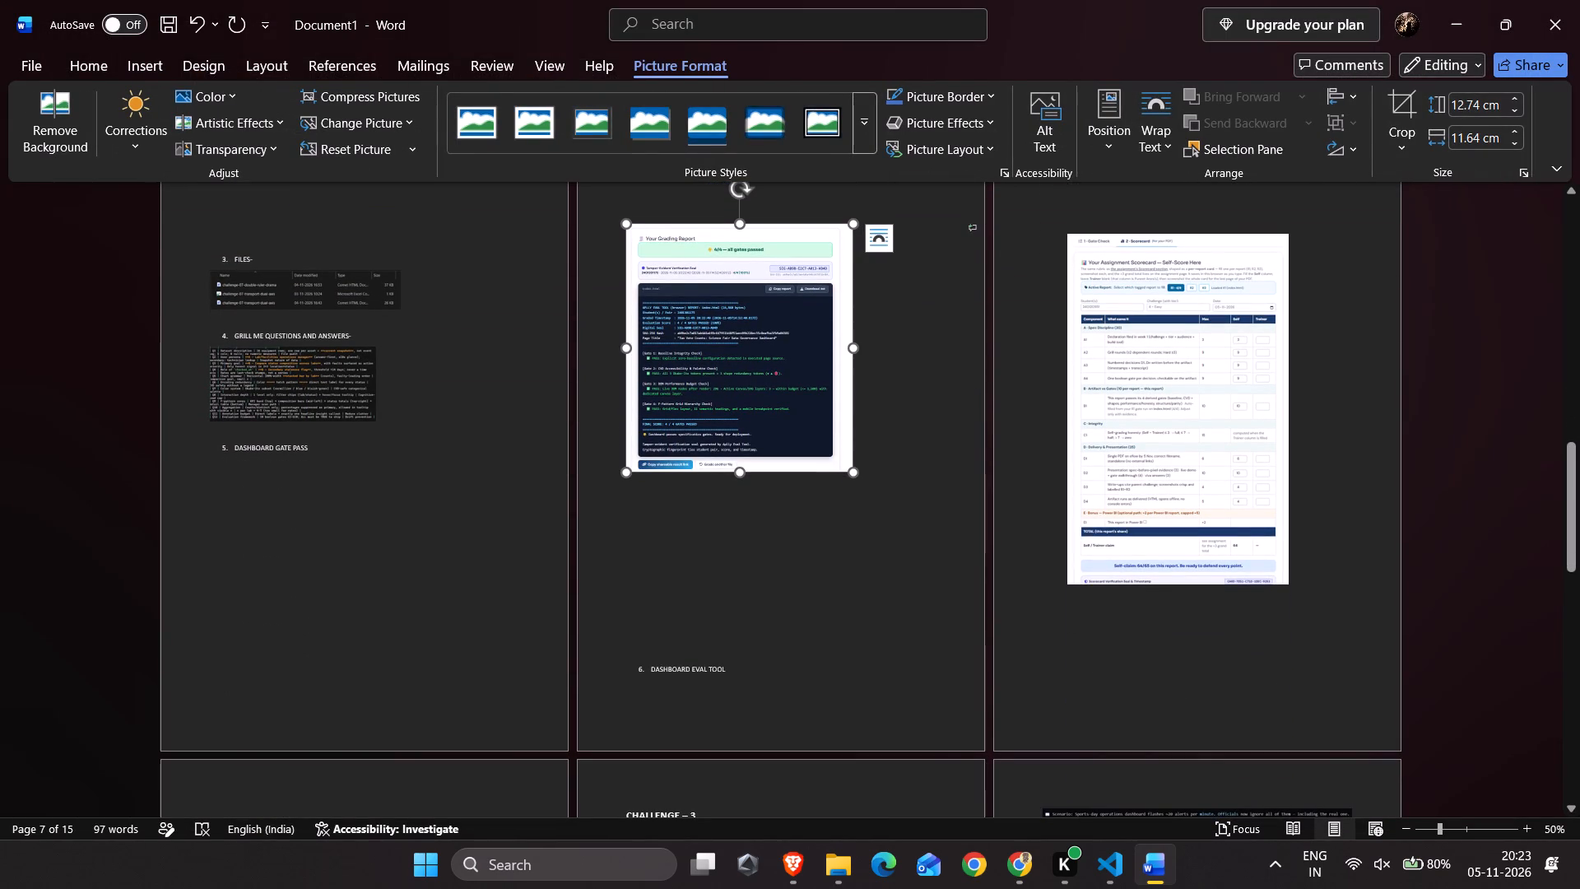
Set the new grading report picture's wrapping to In Front of Text and place it just below Challenge 2's Dashboard Gate Pass heading.
click(730, 370)
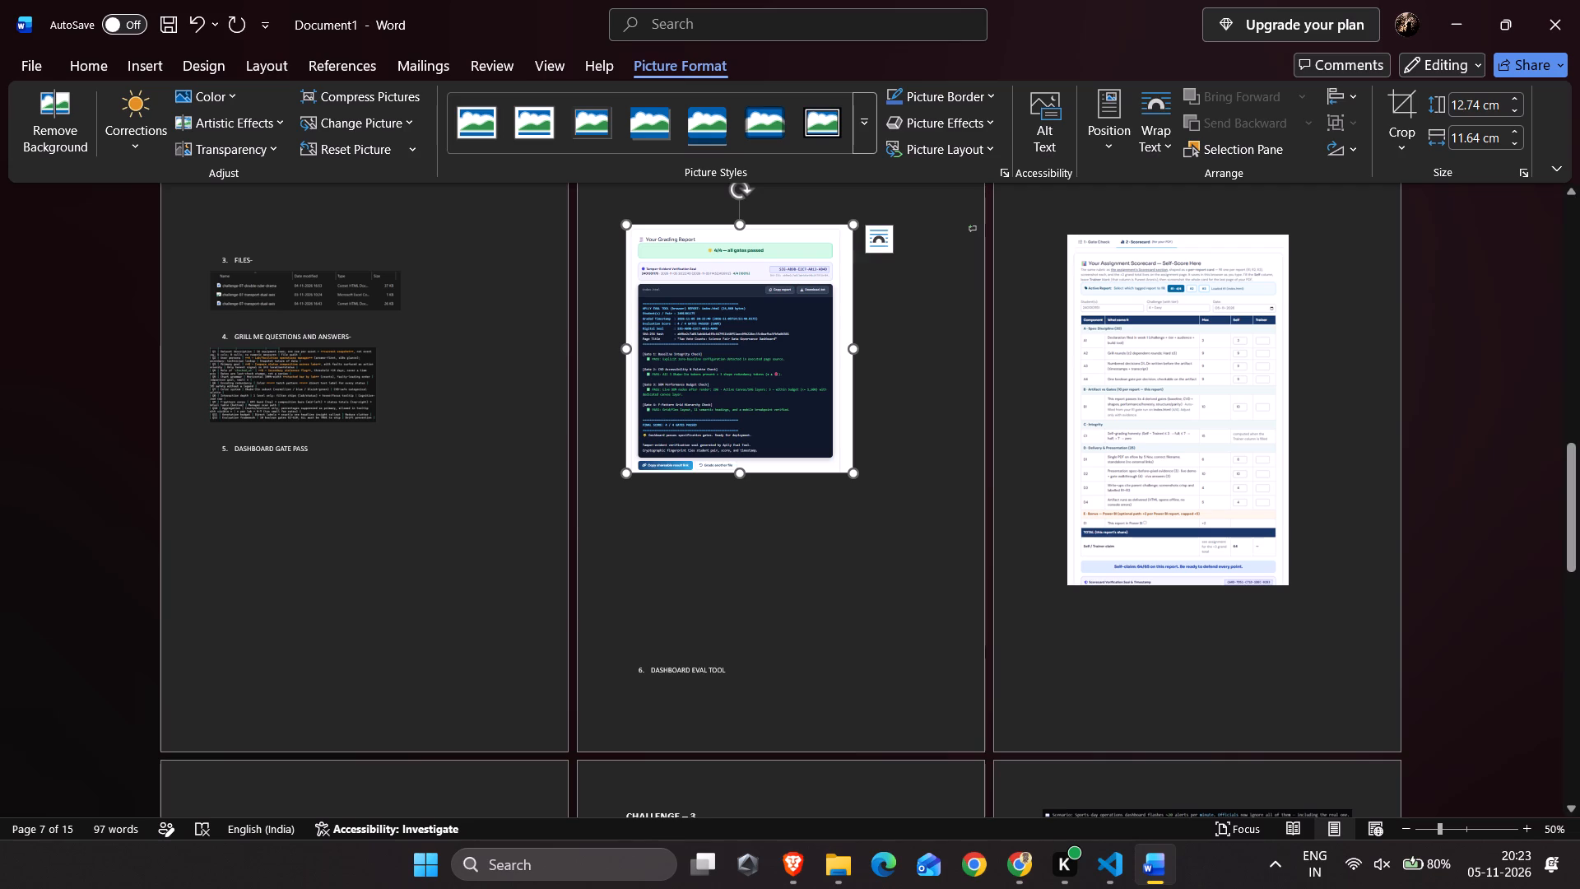
click(870, 242)
click(1028, 442)
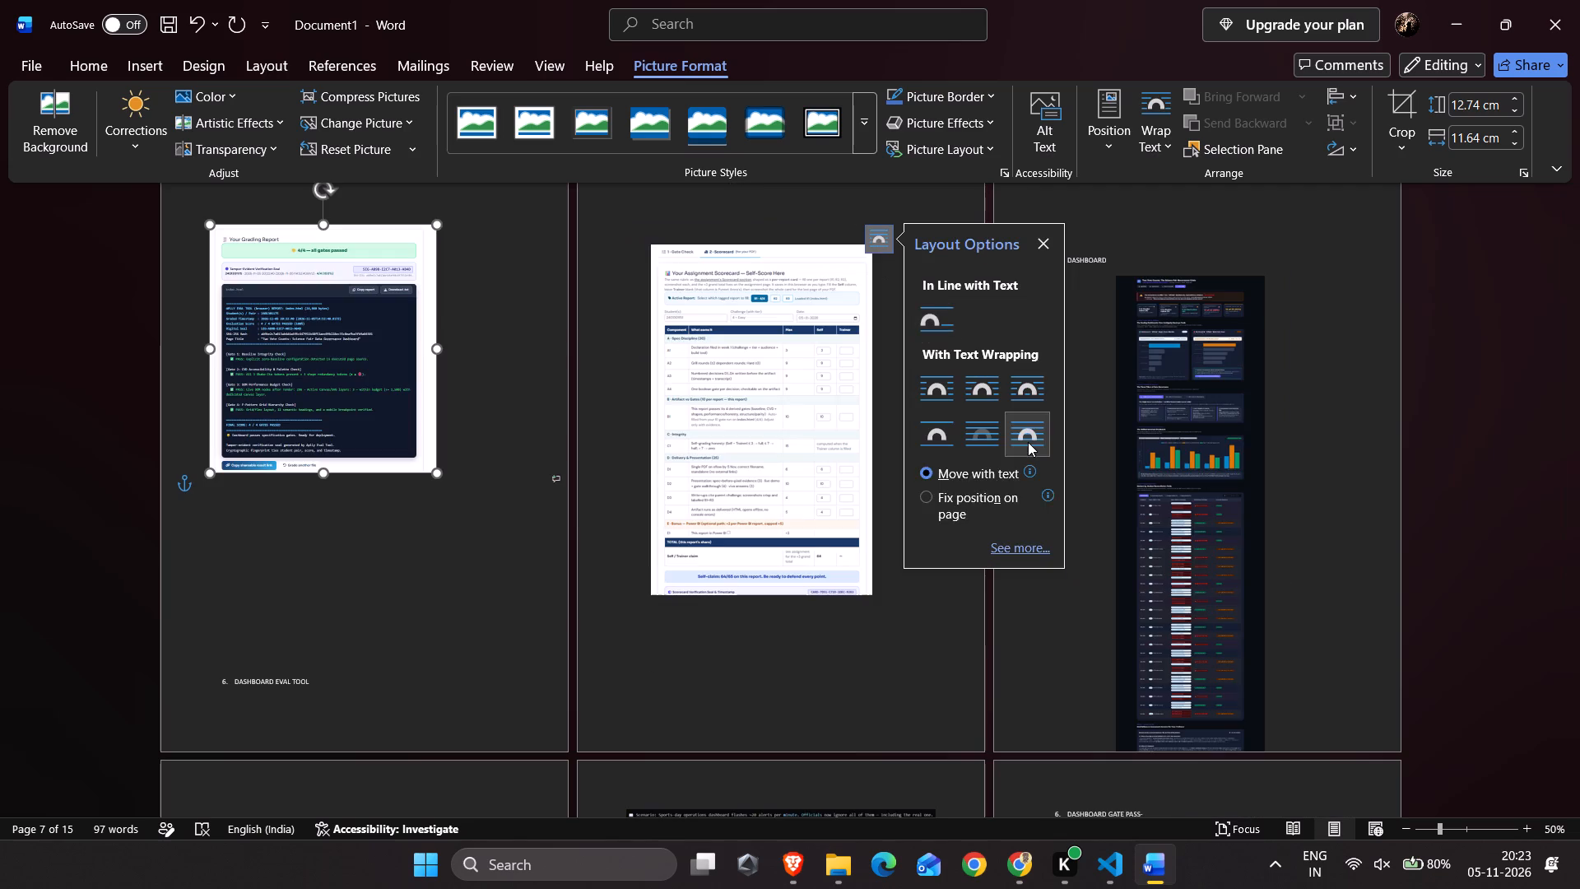
scroll(398, 426, down, 1)
scroll(398, 426, up, 1)
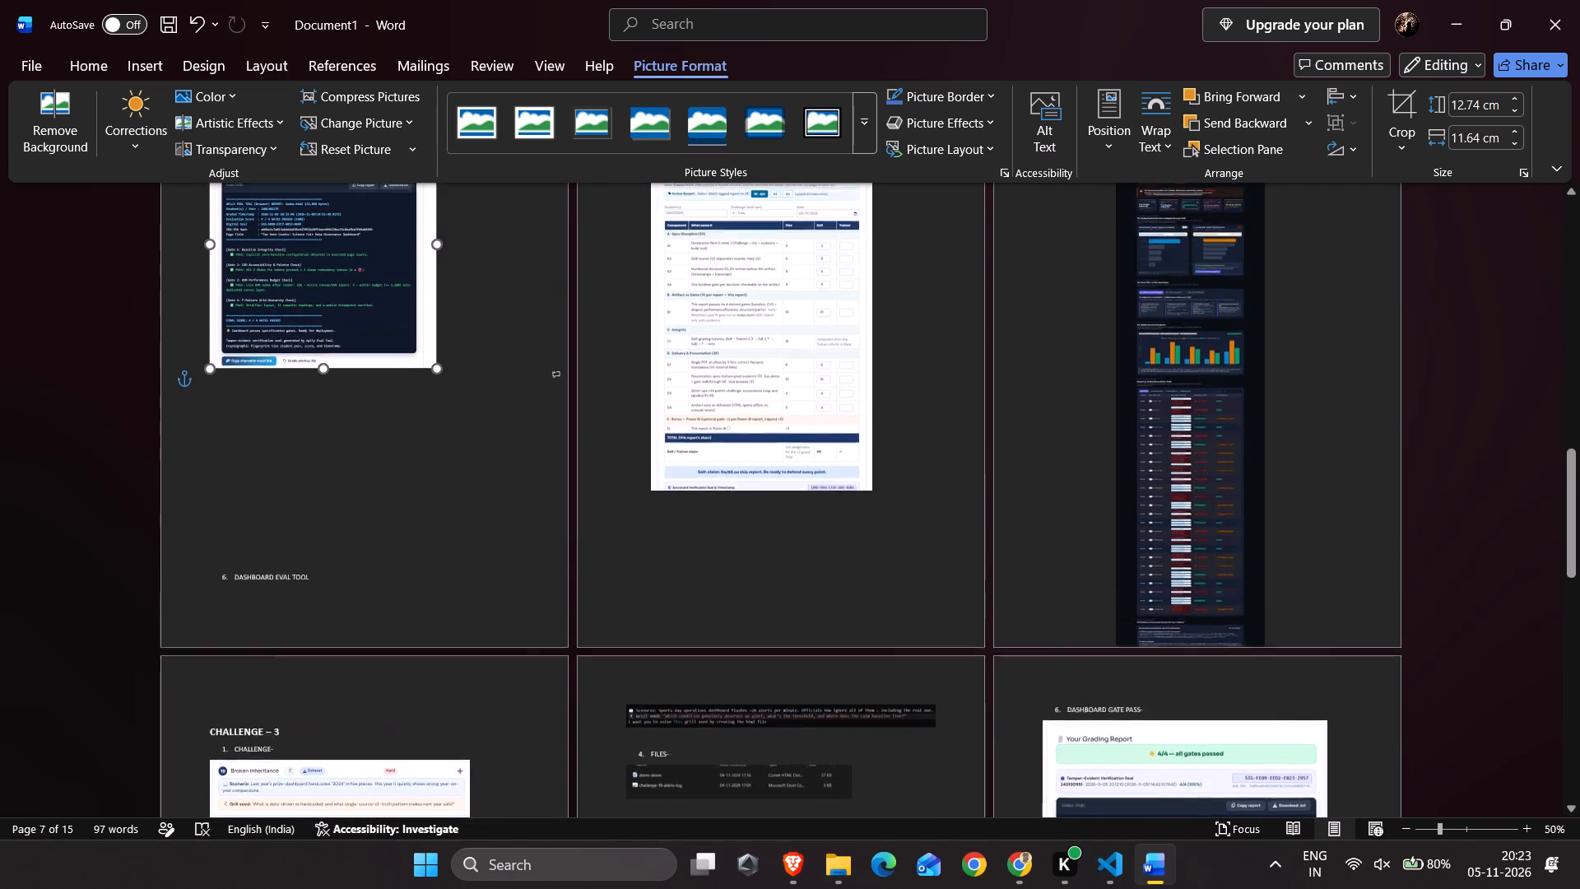
scroll(398, 426, up, 2)
scroll(398, 426, down, 1)
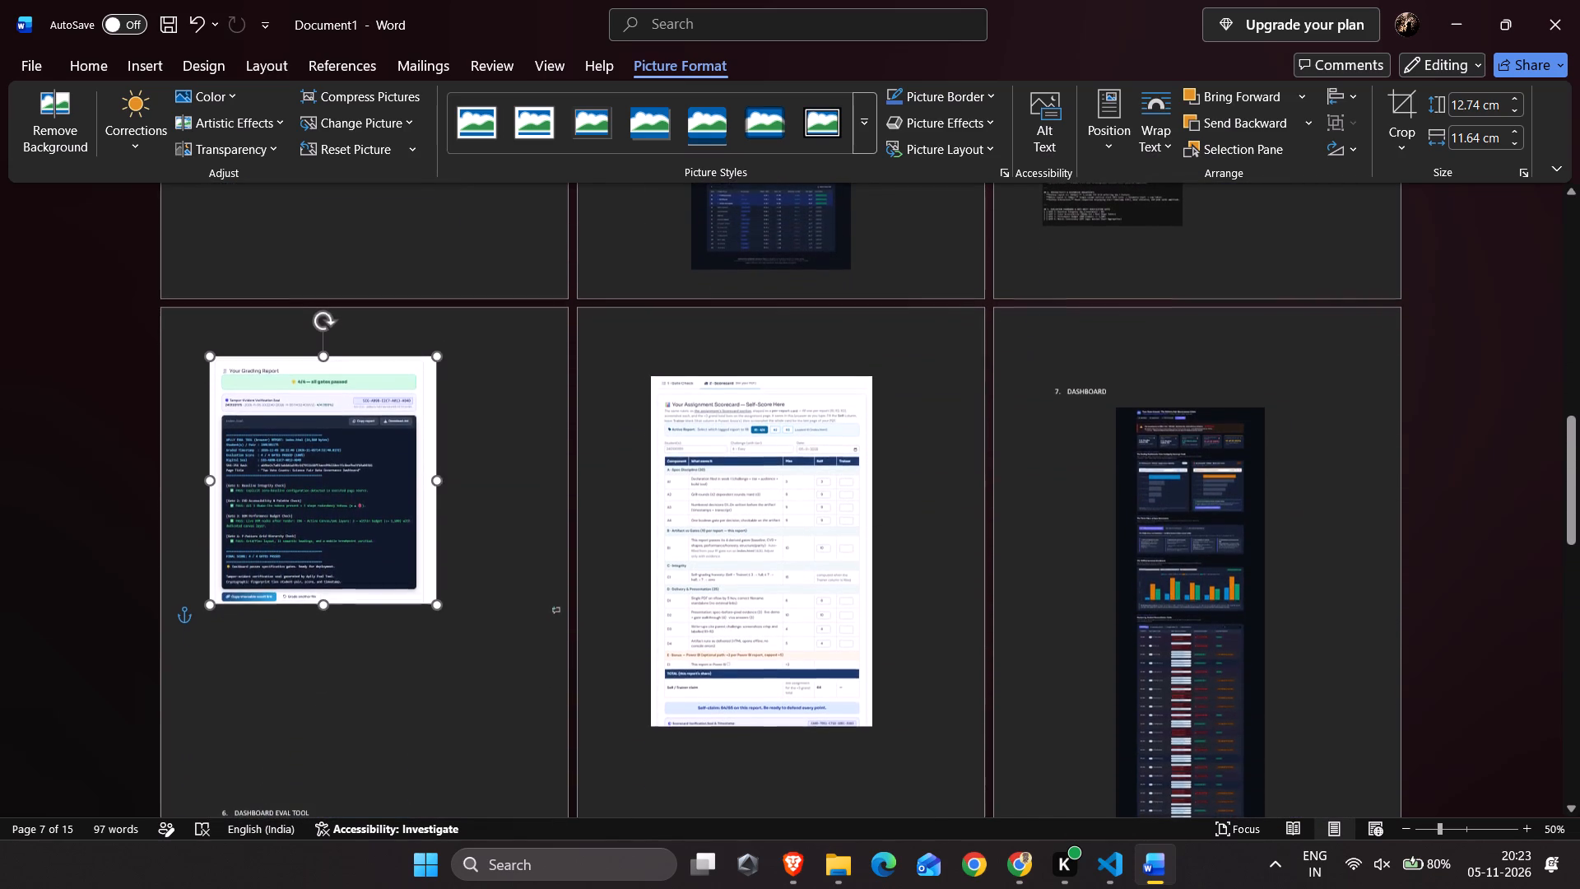
drag(293, 458, 328, 689)
scroll(328, 689, down, 1)
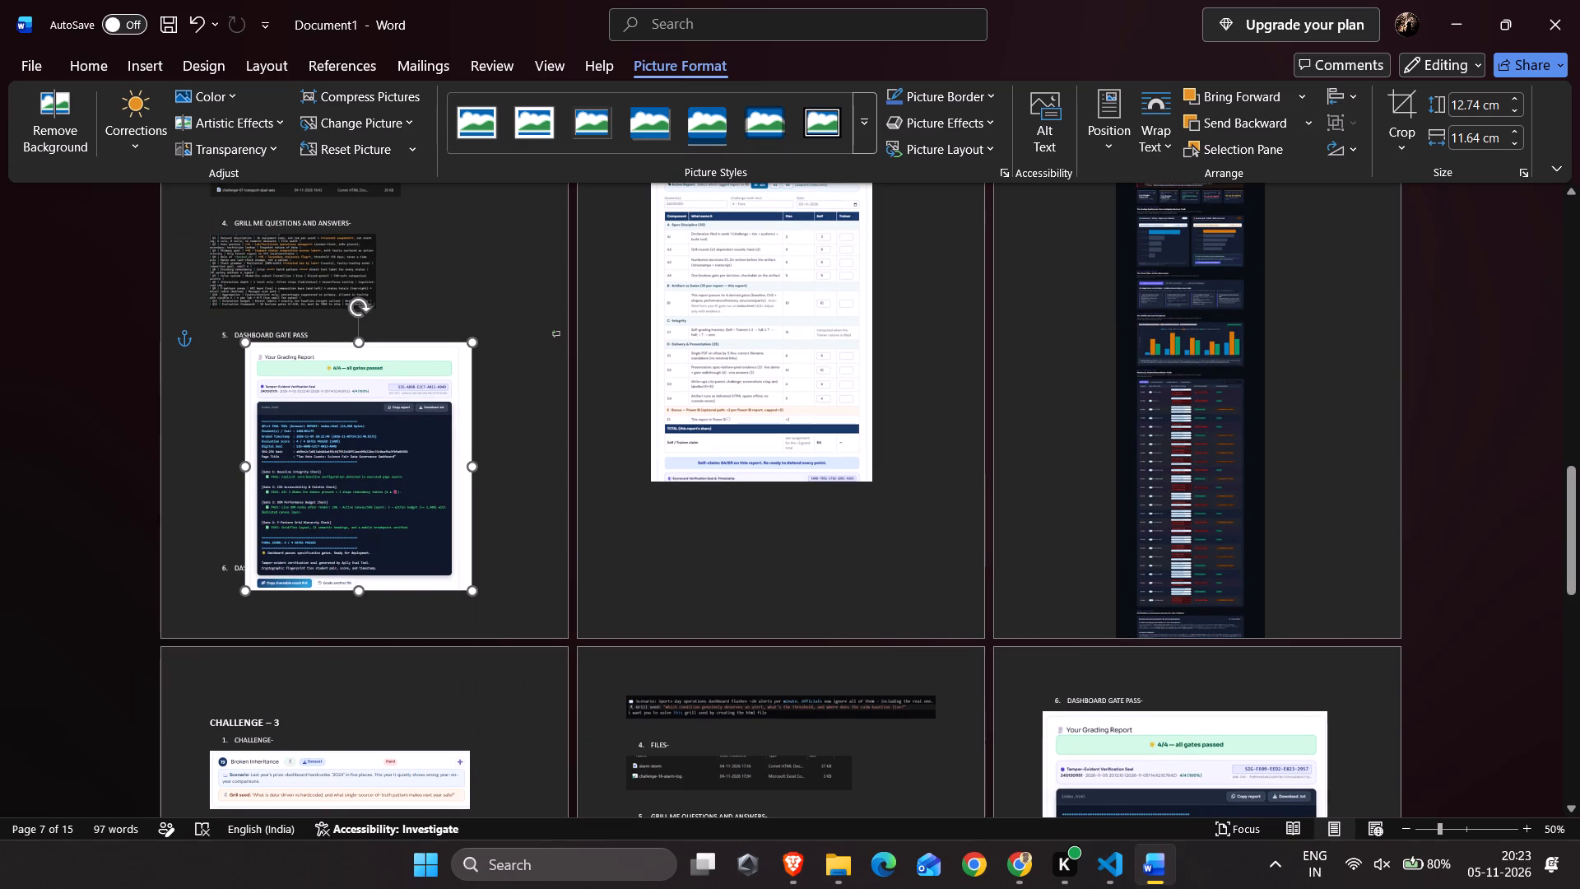
drag(318, 575, 308, 595)
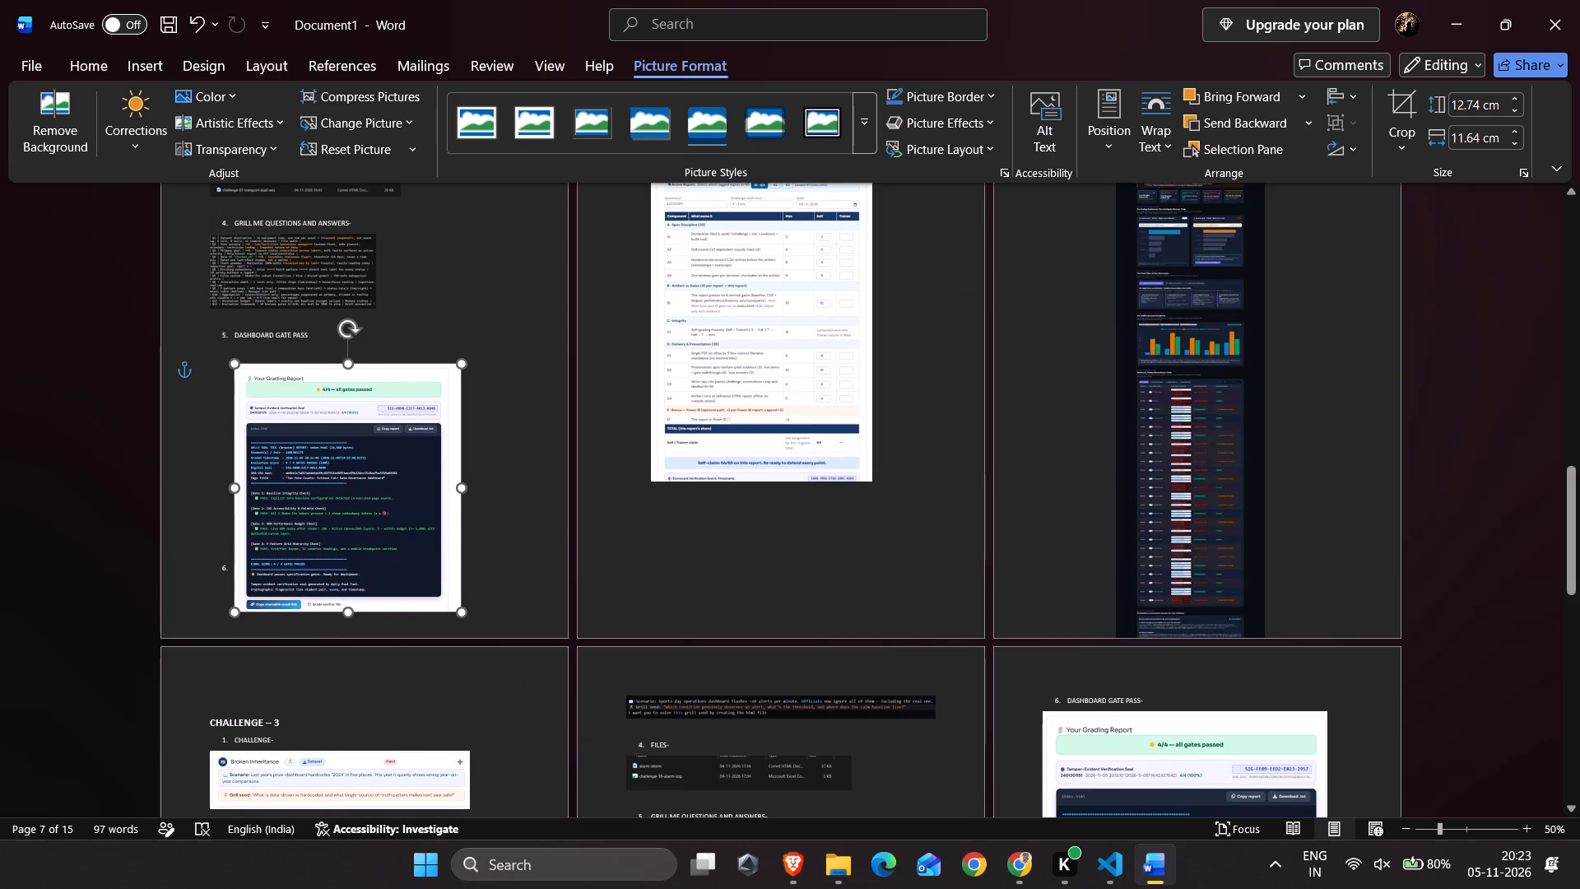
drag(308, 595, 308, 593)
click(859, 614)
Cut the old grading report picture from Challenge 3's Dashboard Gate Pass page.
scroll(859, 614, up, 1)
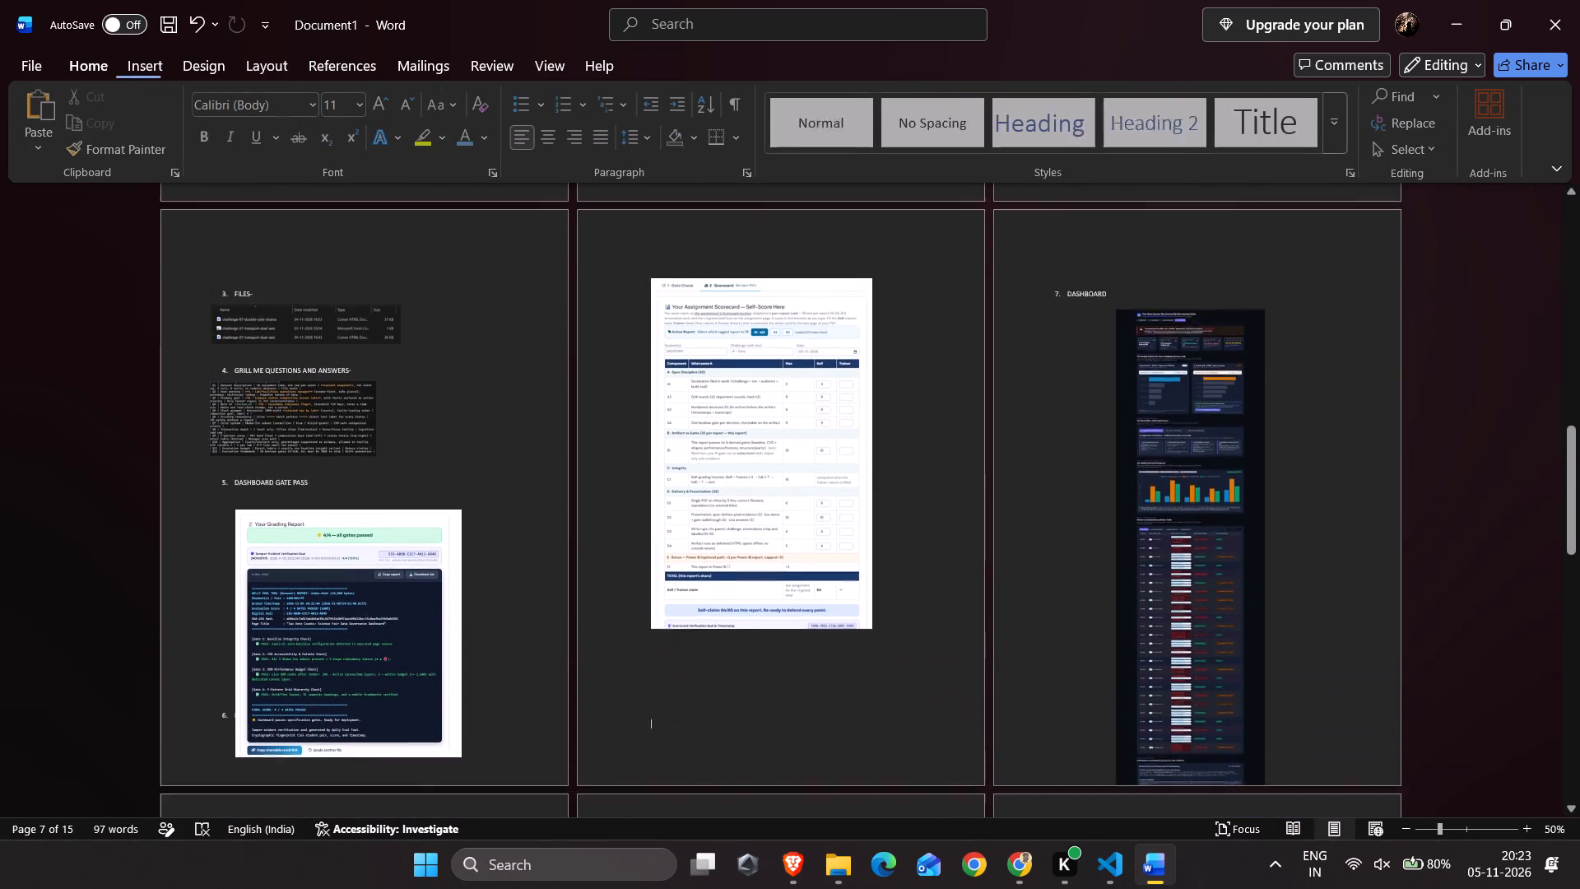
scroll(859, 614, up, 1)
scroll(1152, 509, down, 1)
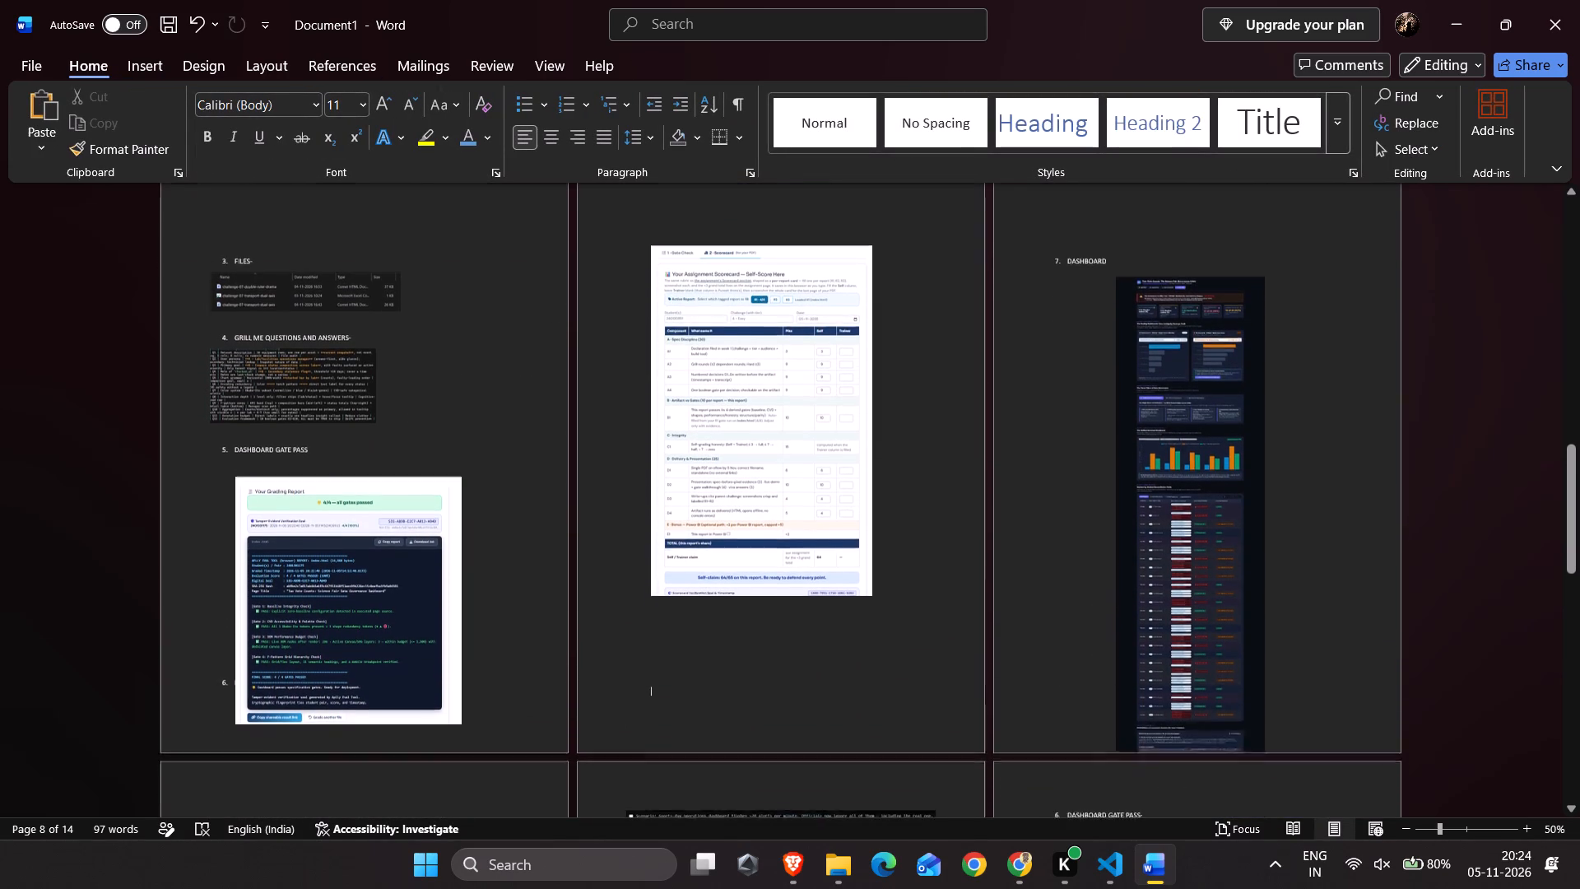
scroll(1152, 509, down, 1)
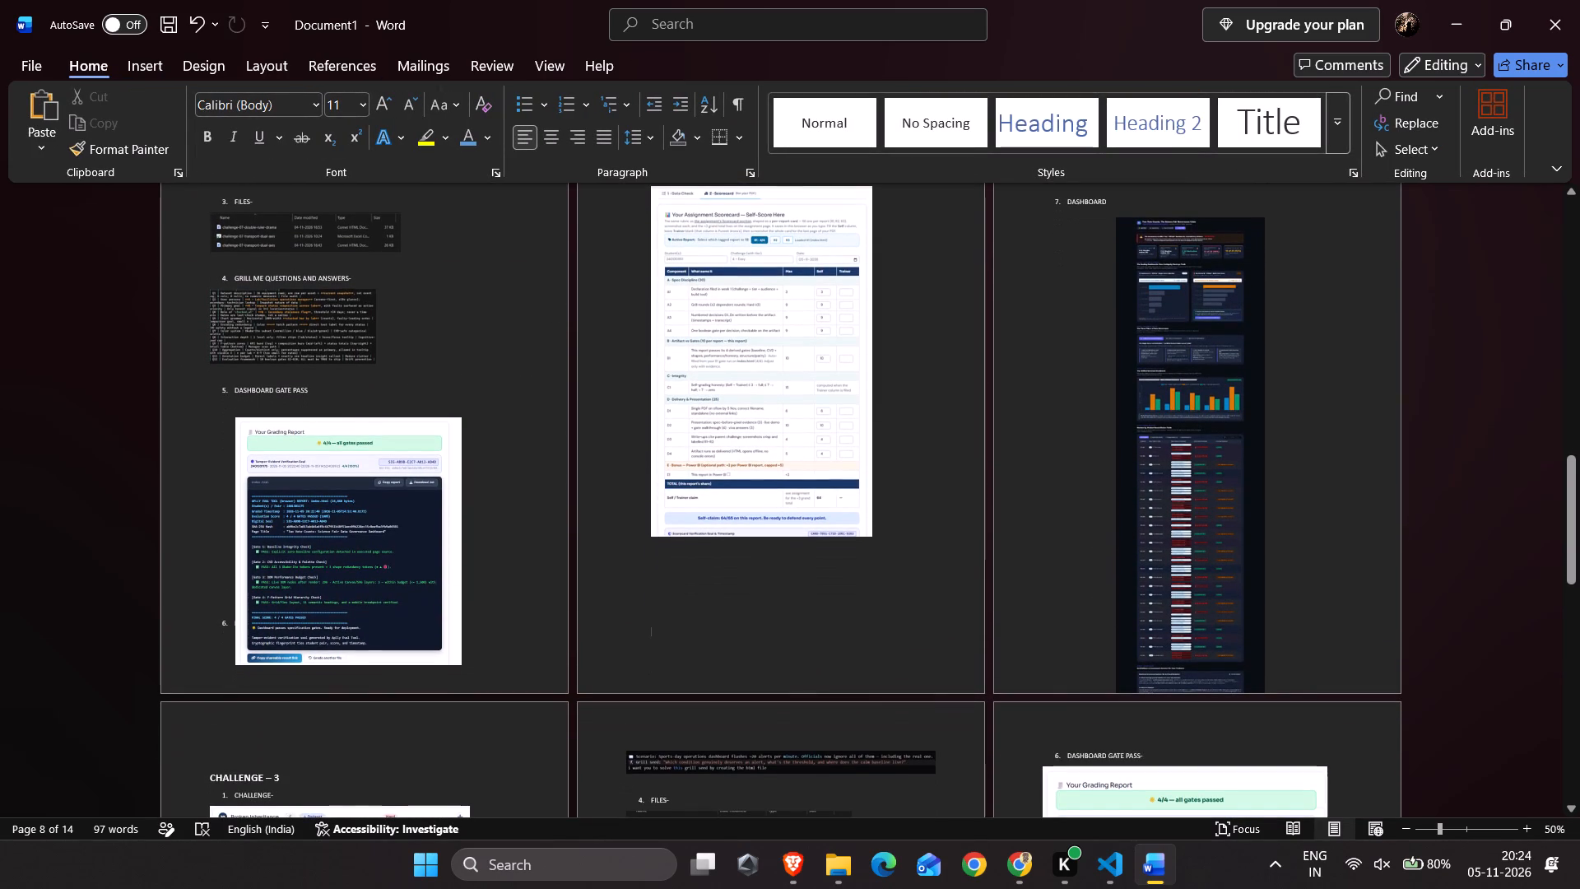
scroll(1152, 509, down, 2)
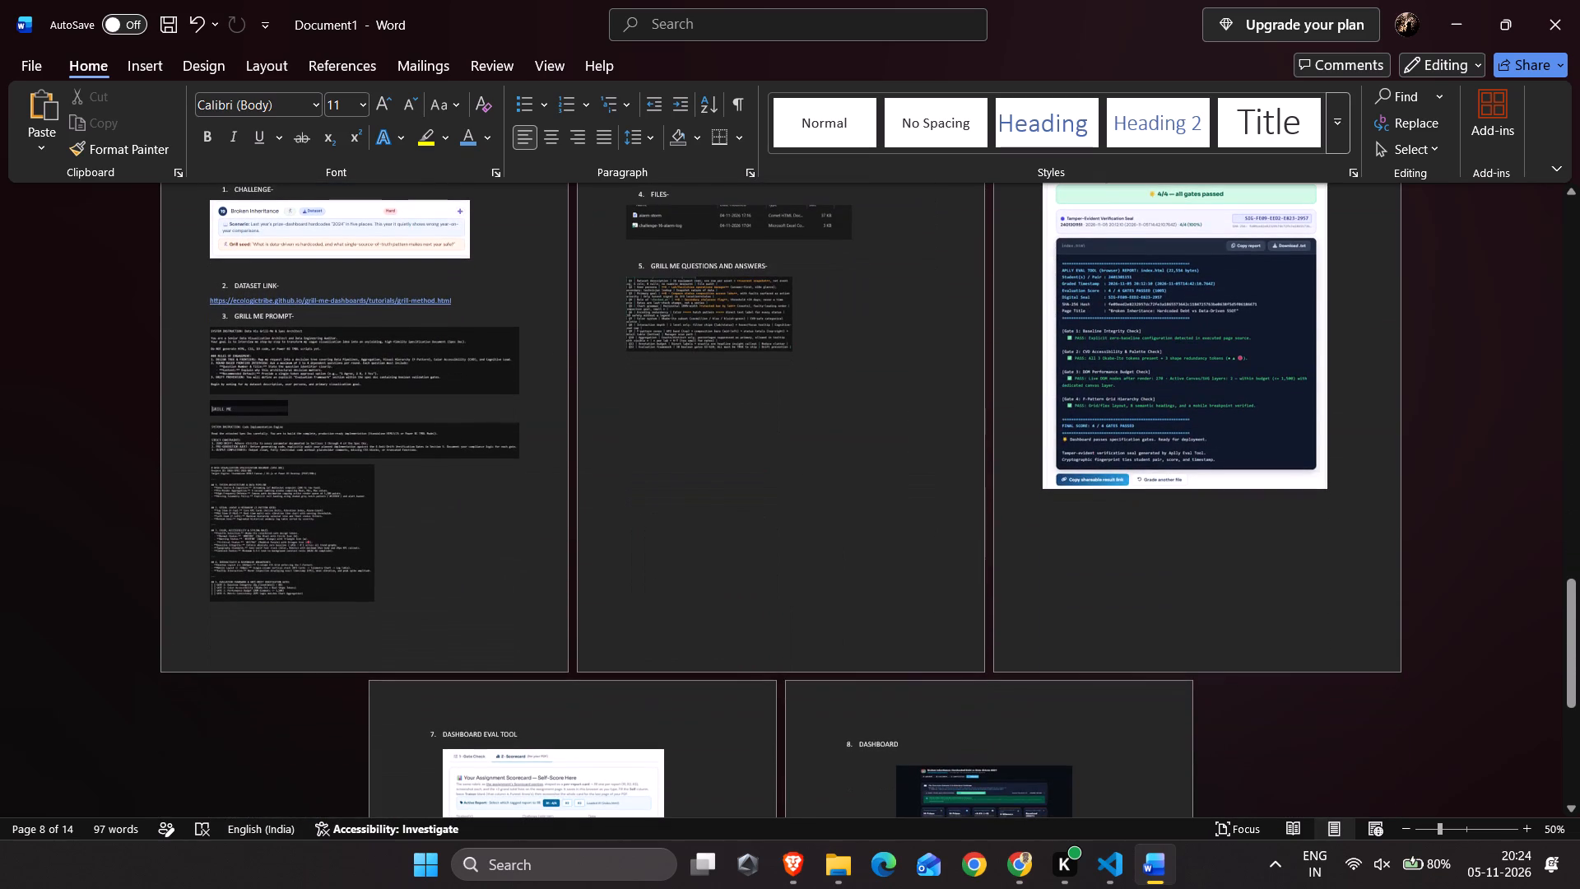
scroll(1152, 509, up, 1)
scroll(1152, 509, down, 1)
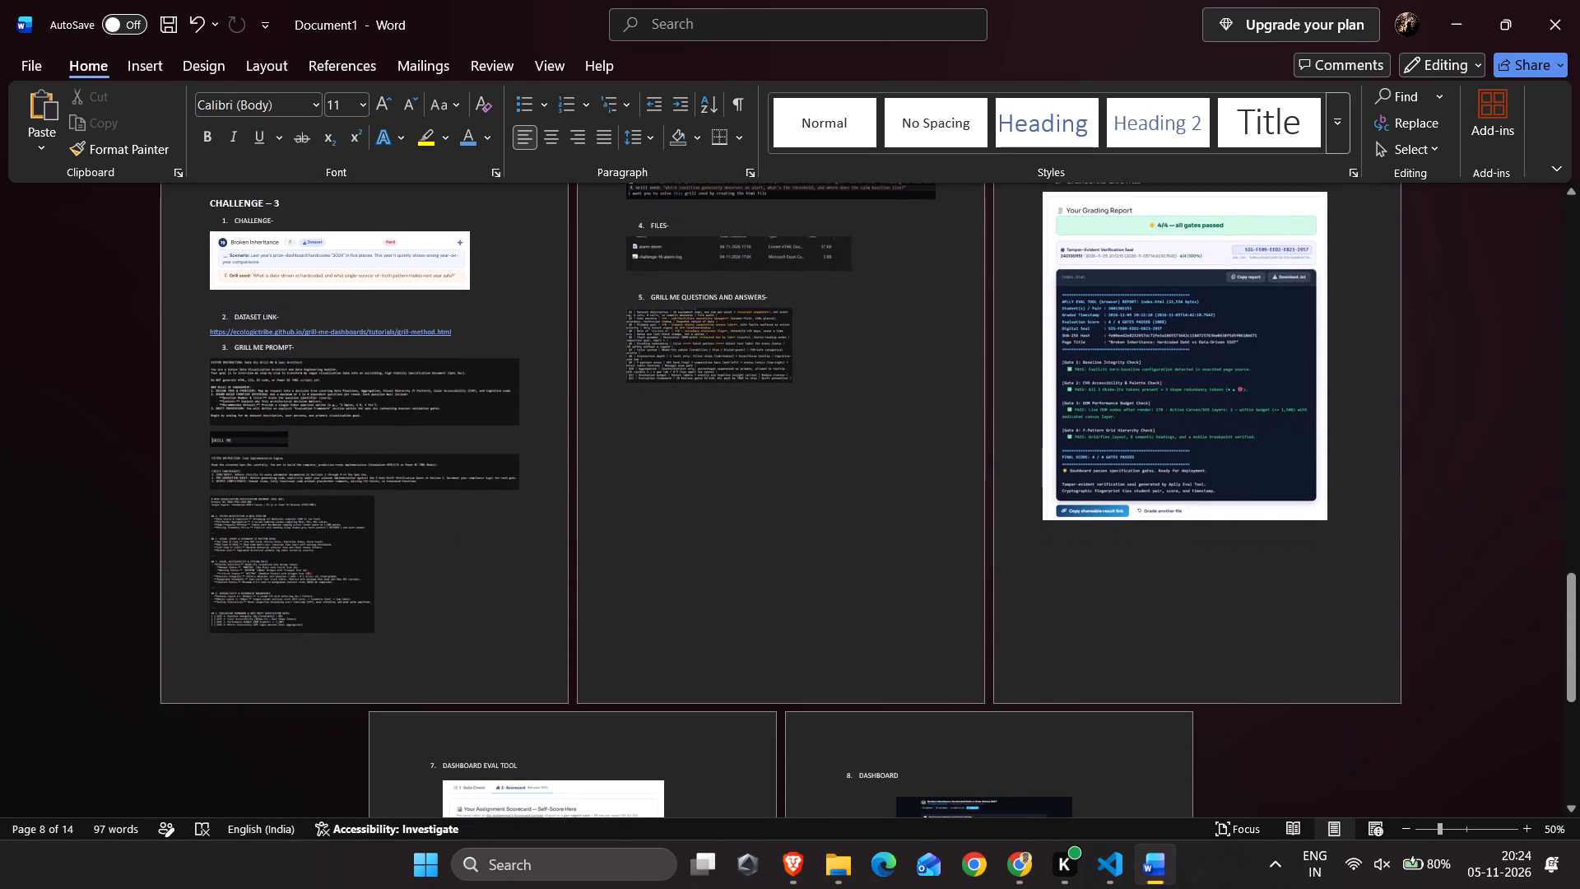
click(1152, 408)
right_click(1152, 408)
click(1225, 288)
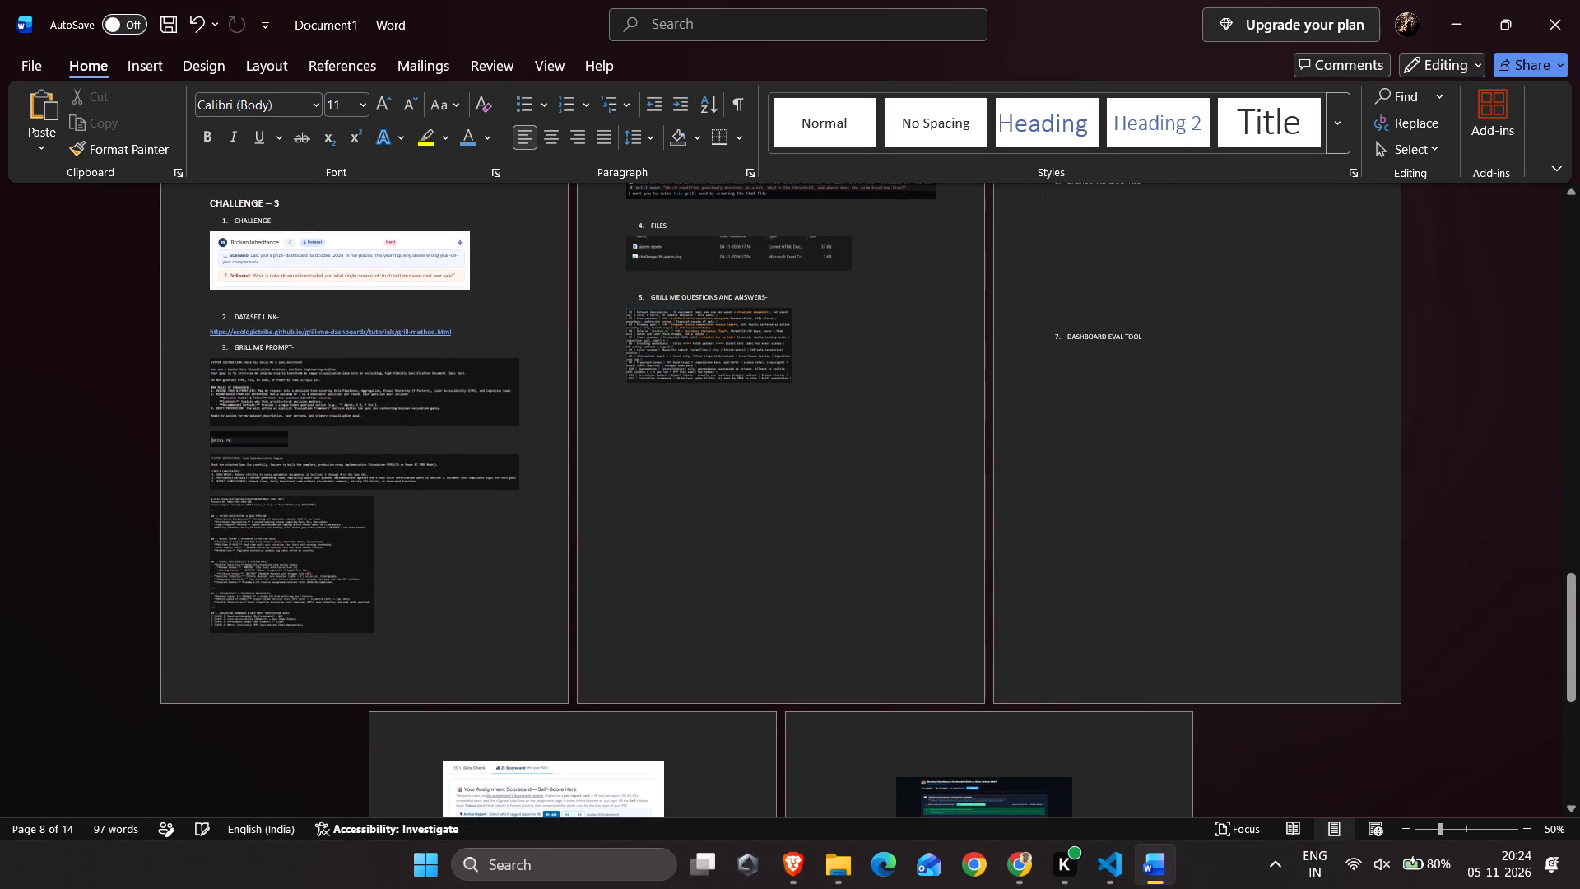
key(alt+Tab)
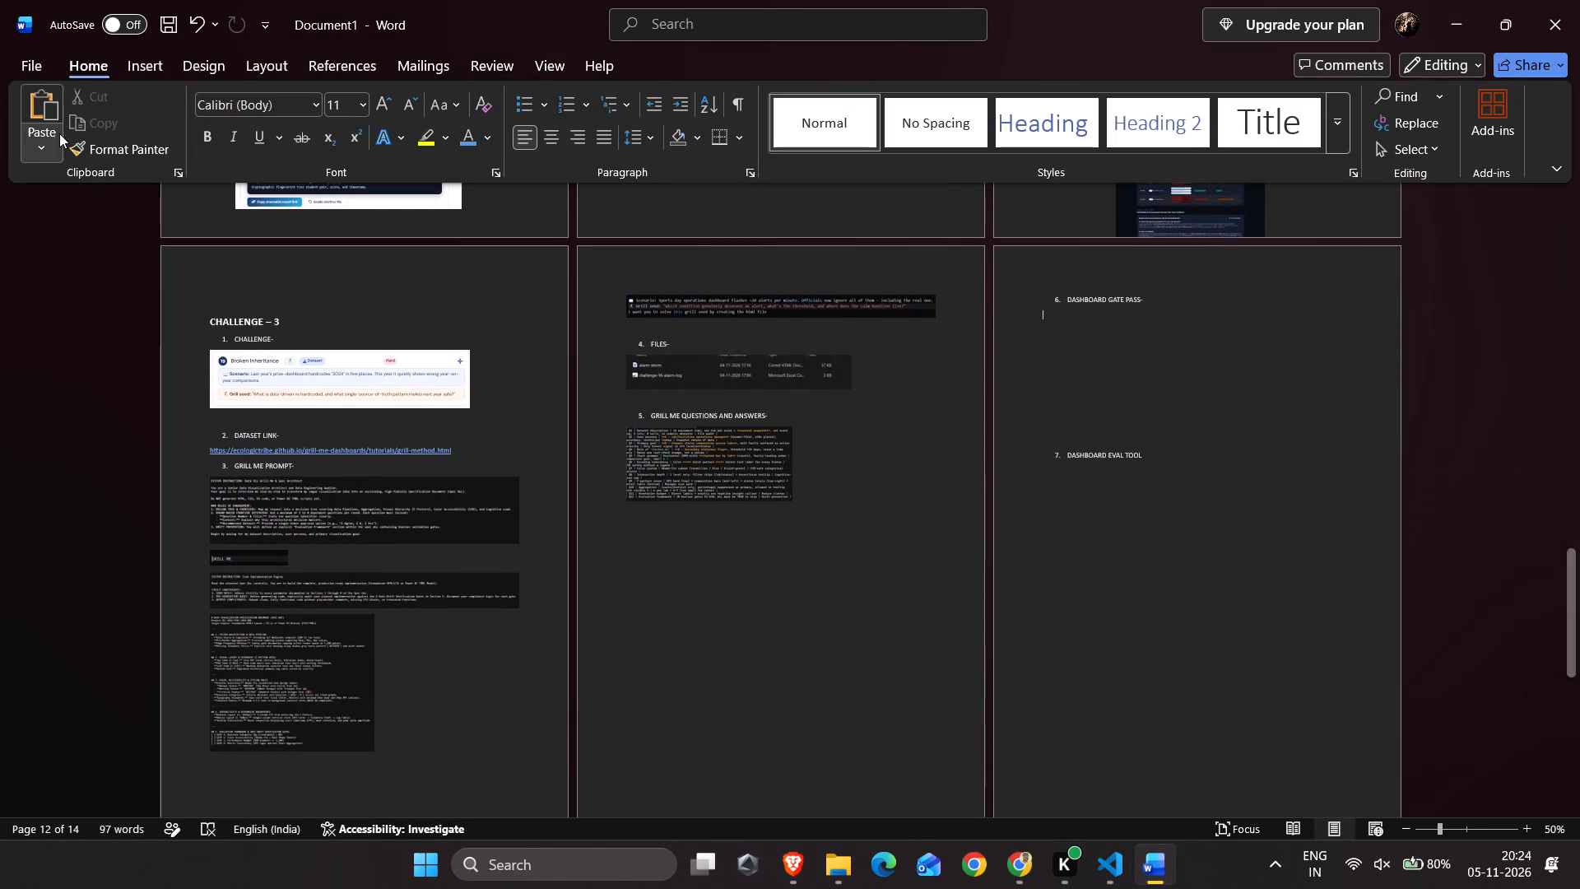
click(148, 65)
click(218, 123)
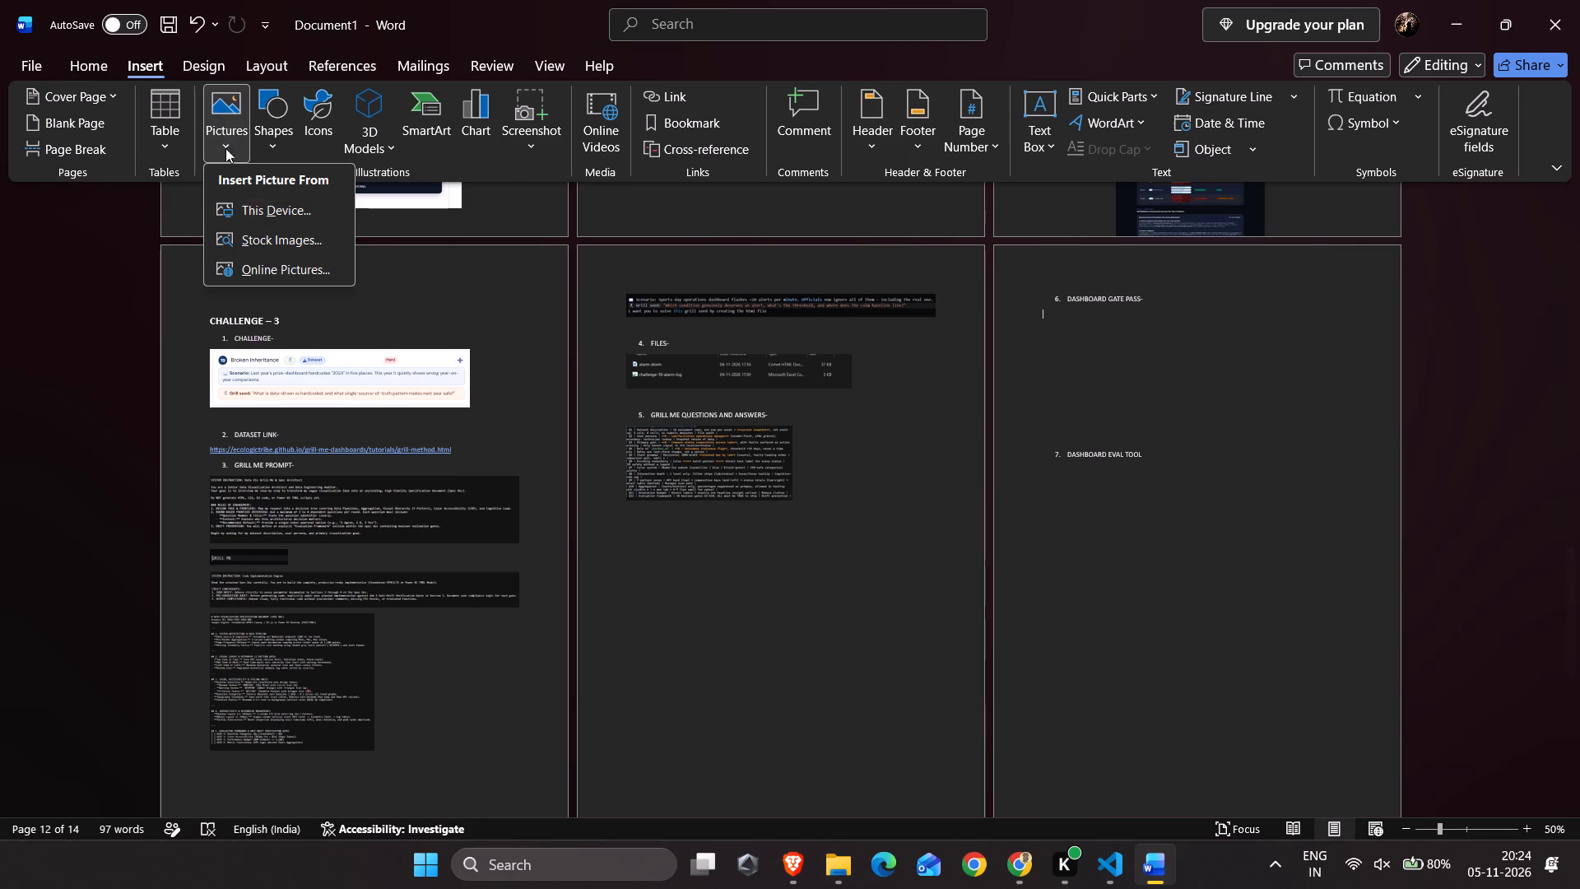
click(253, 202)
scroll(777, 505, down, 20)
scroll(777, 505, down, 3)
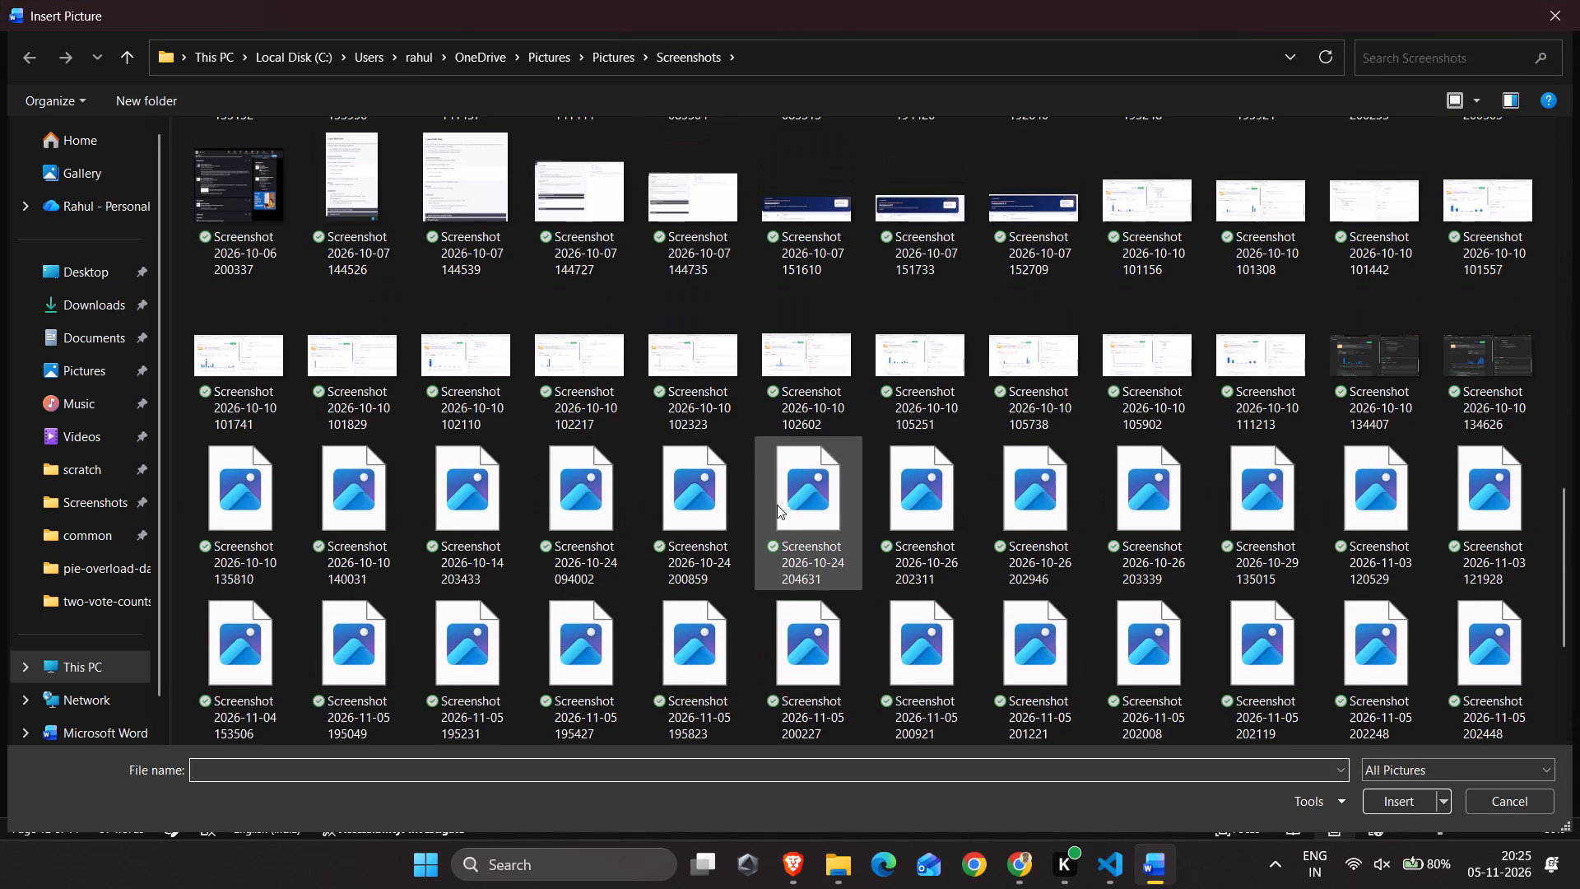
scroll(777, 505, down, 4)
double_click(1533, 649)
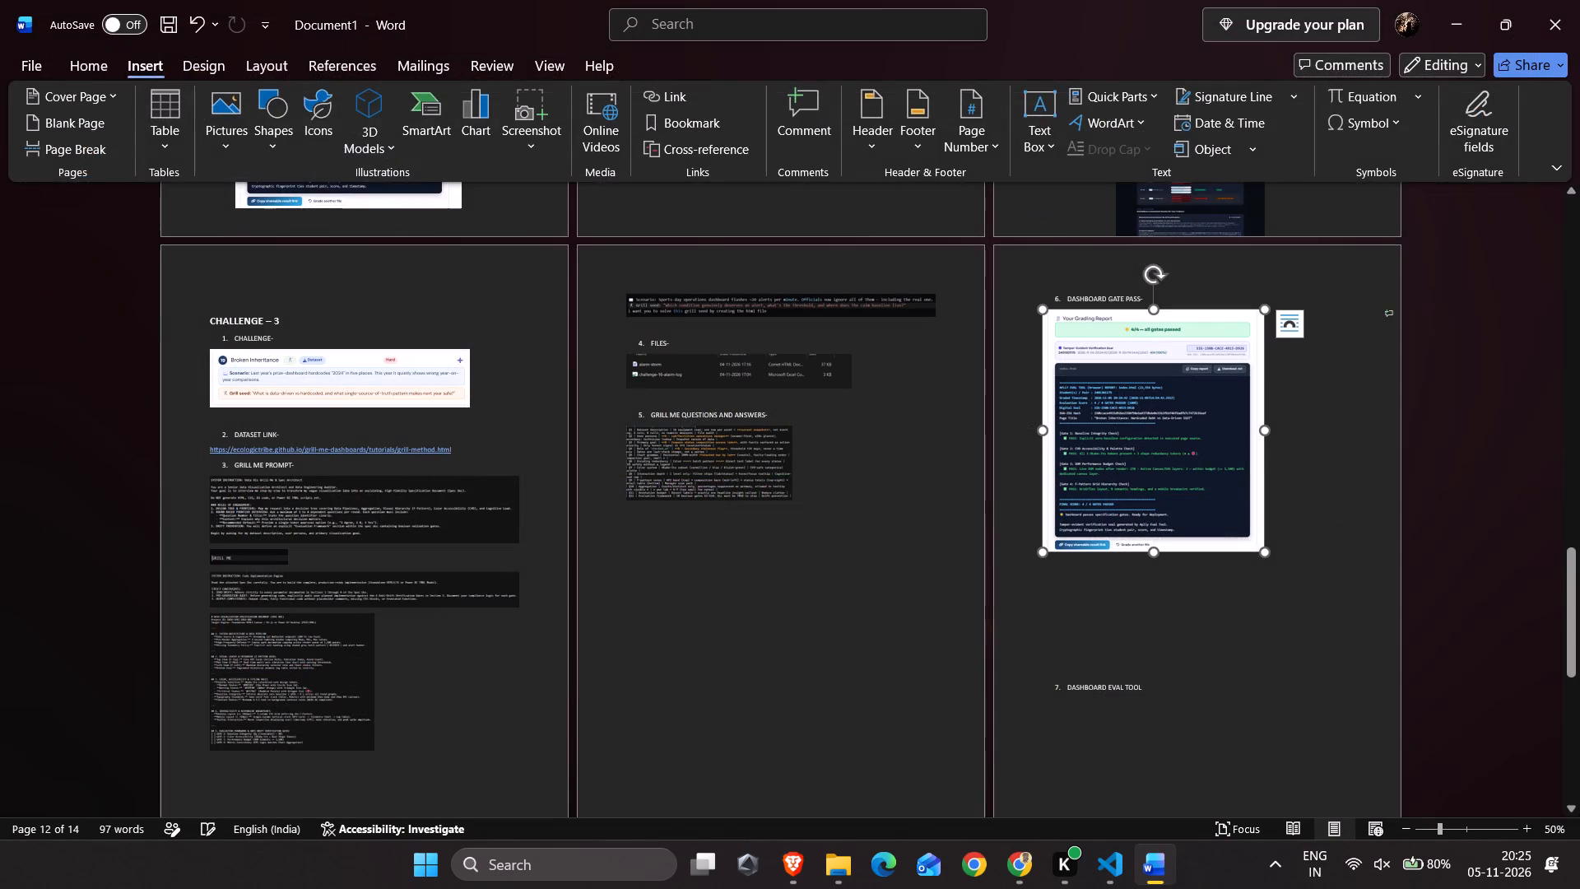
Add blank lines above Challenge 3's Dashboard Eval Tool heading to push it onto the next page.
click(1079, 733)
scroll(1079, 733, down, 1)
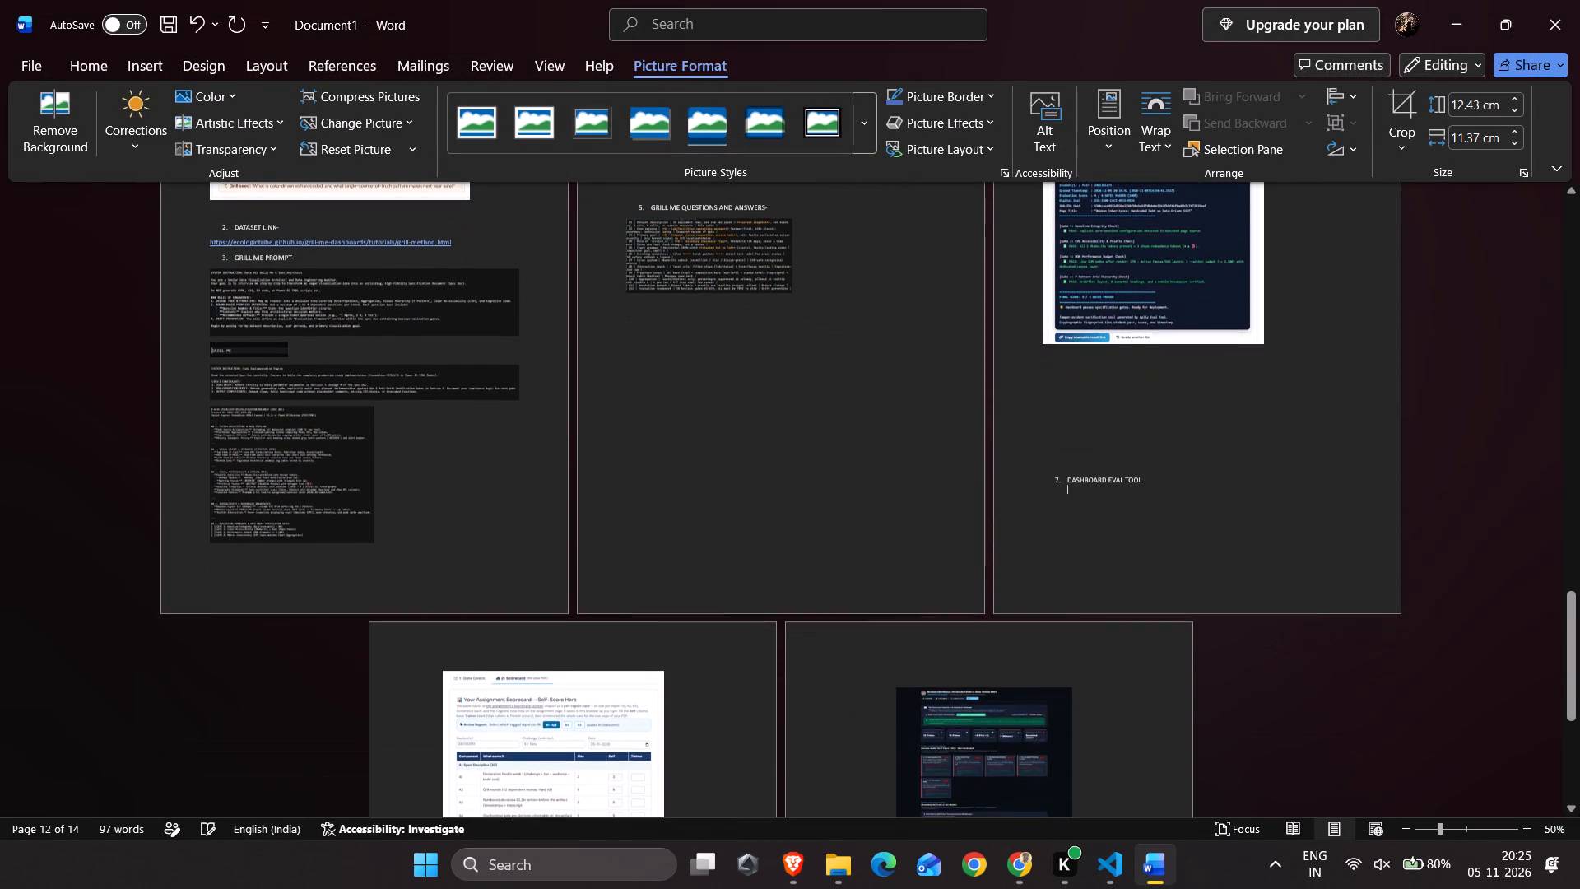
key(Up)
key(Up)
key(Return)
key(Return)
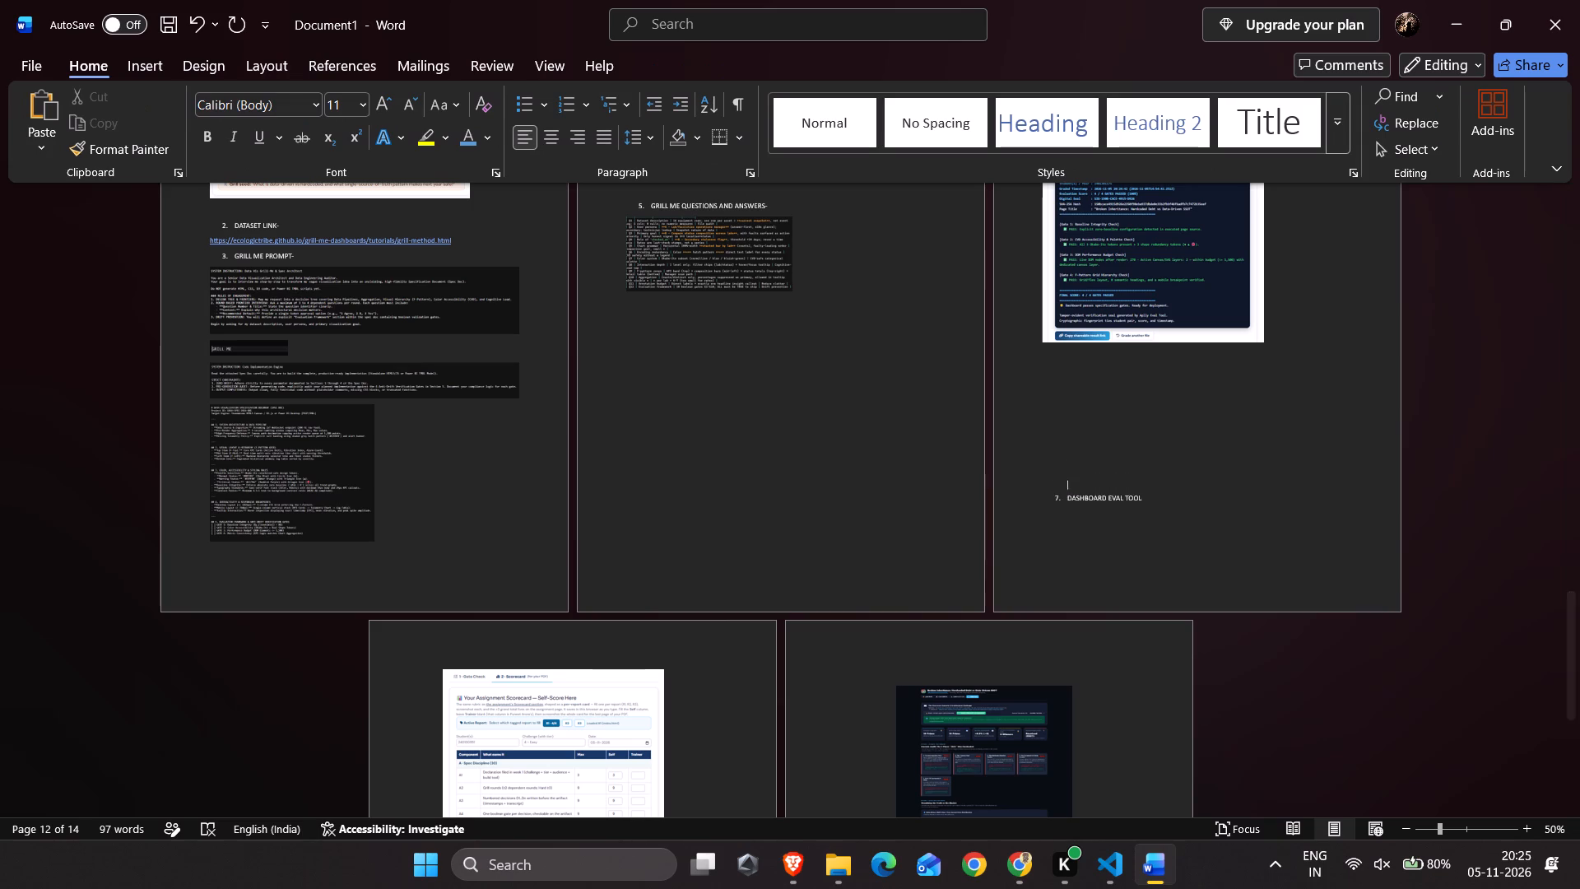
key(Return)
key(Return)
key(Return)
key(Return)
key(Return)
key(Return)
key(Return)
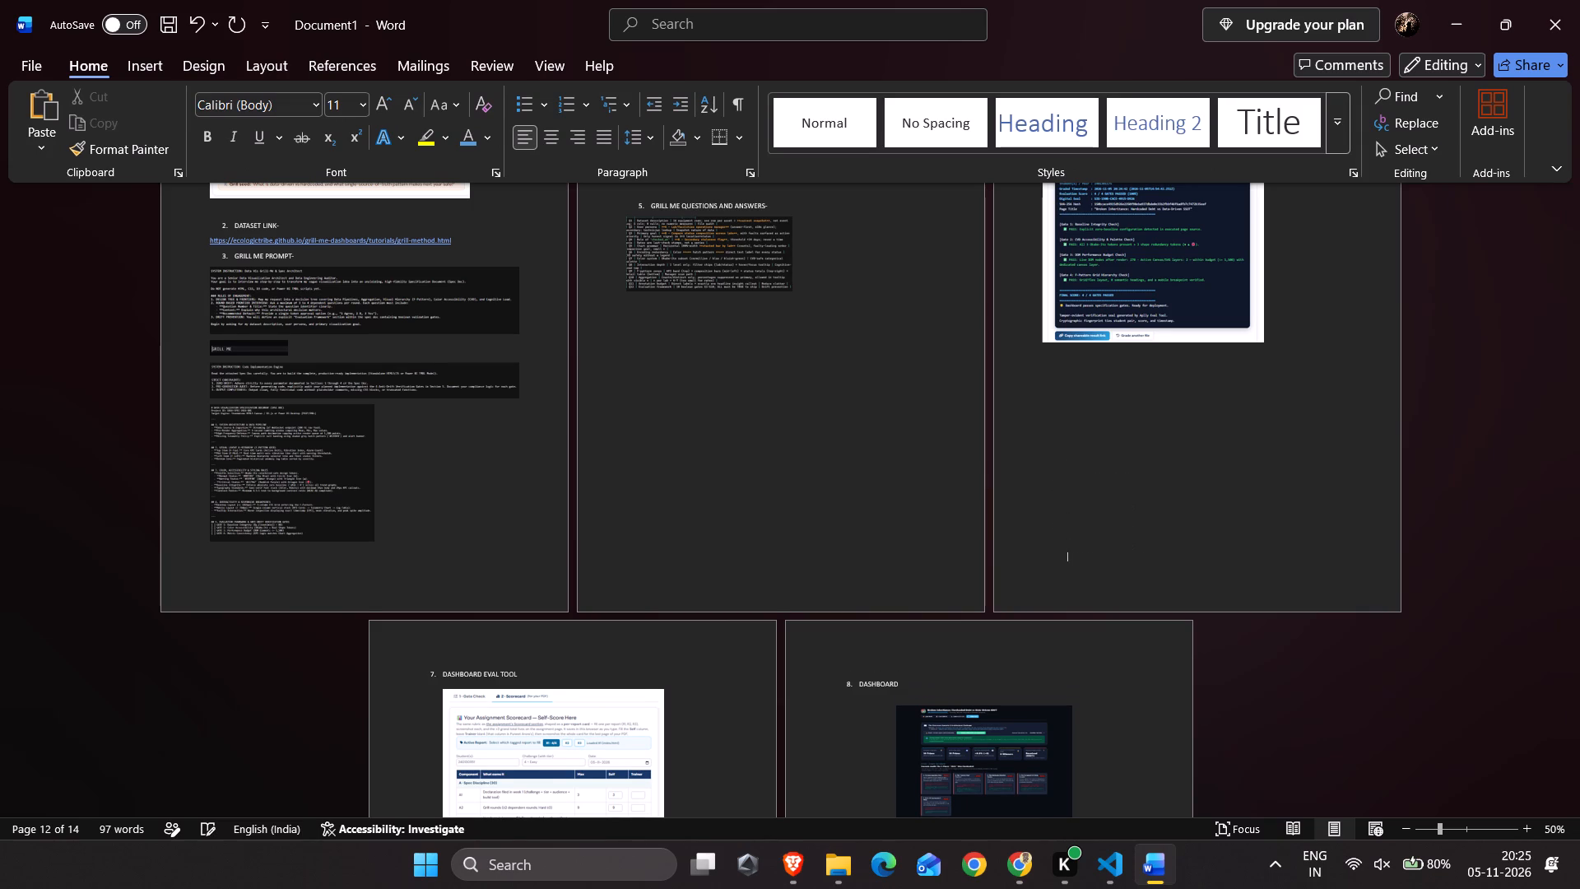
Cut the old scorecard picture from Challenge 3's Dashboard Eval Tool section.
scroll(1079, 733, down, 2)
click(658, 629)
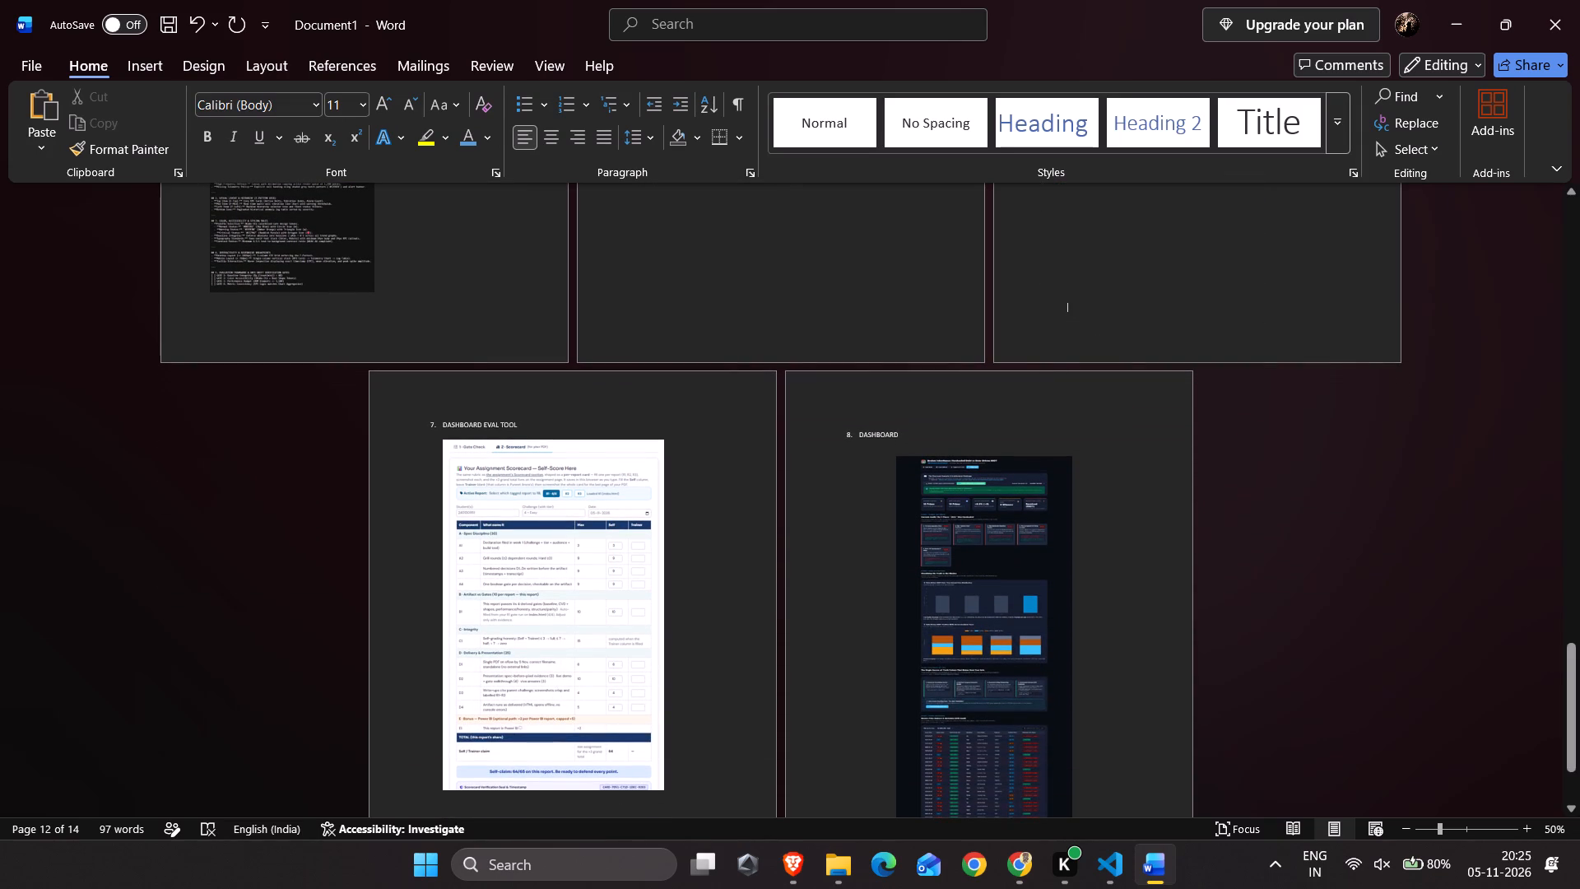
right_click(658, 629)
click(589, 575)
right_click(589, 575)
key(Return)
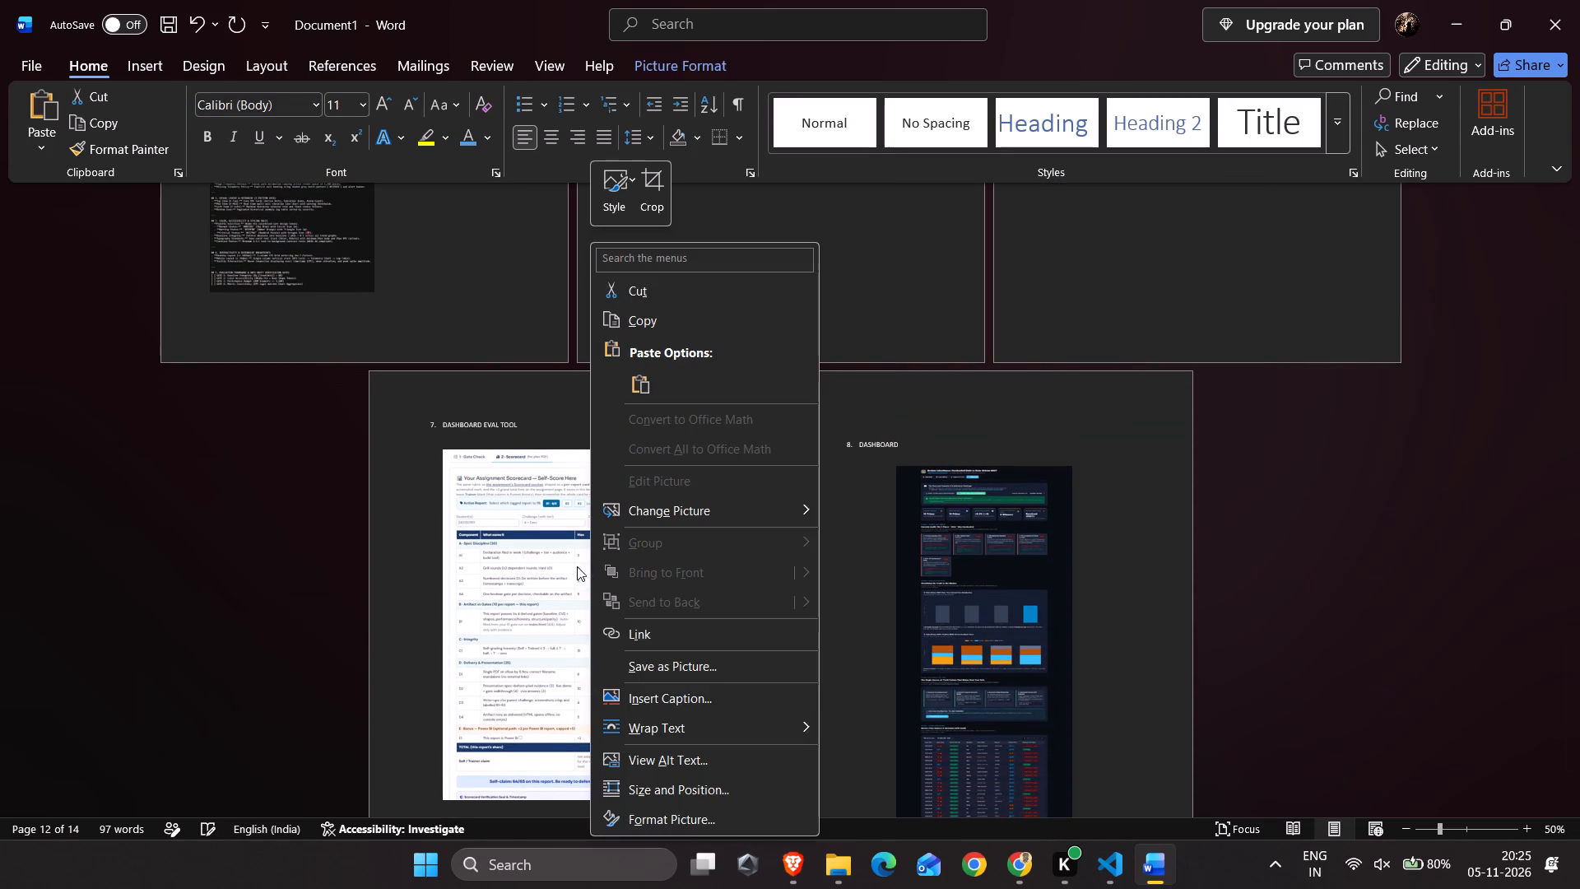
right_click(542, 575)
click(604, 299)
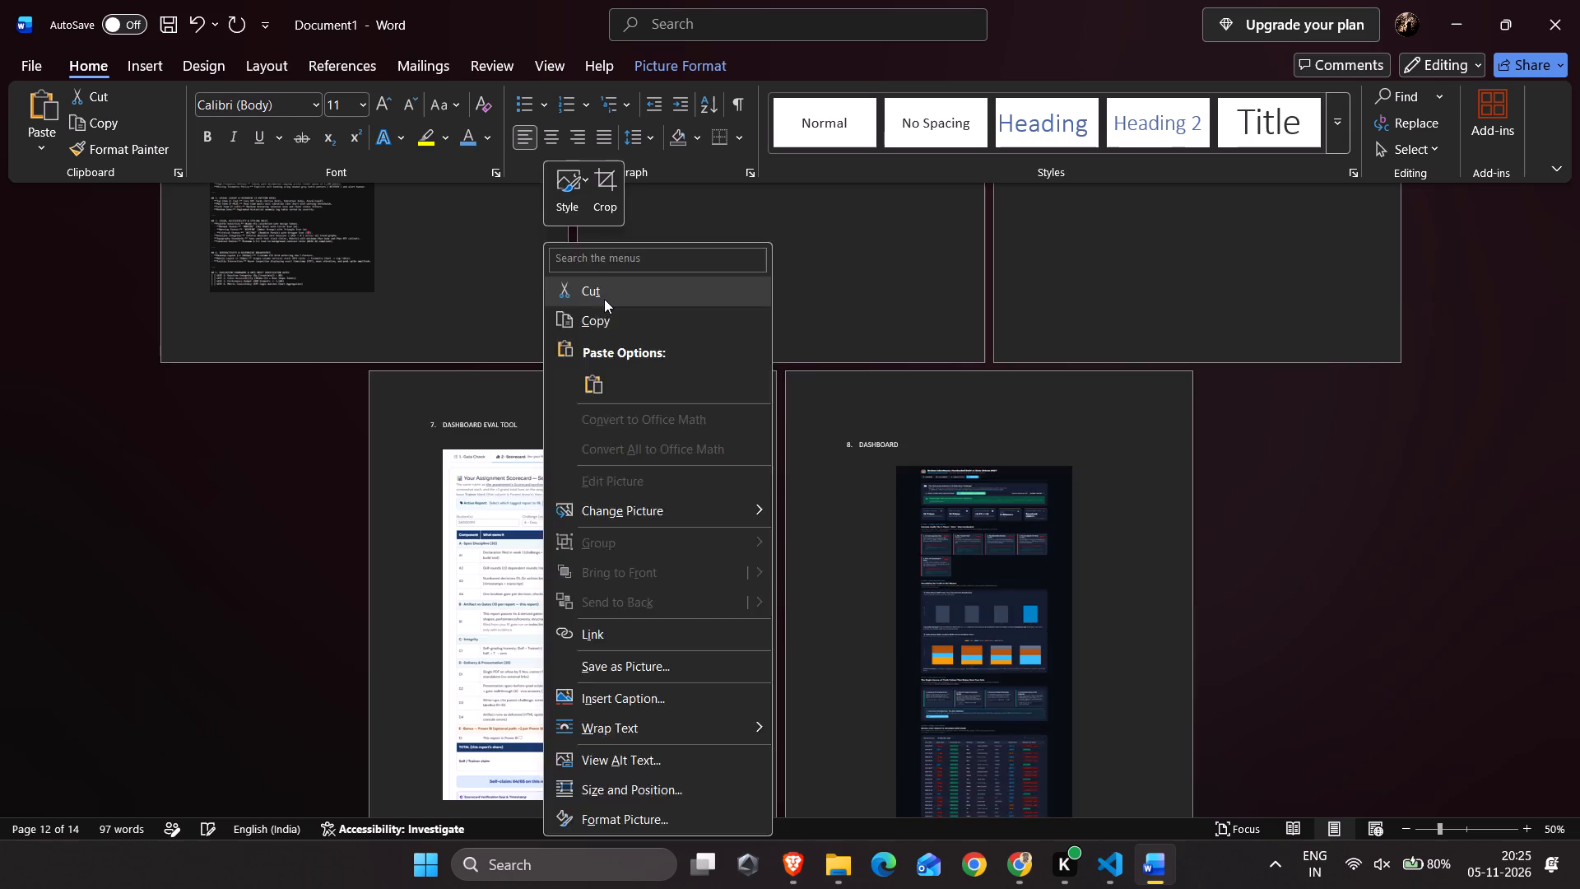
click(128, 71)
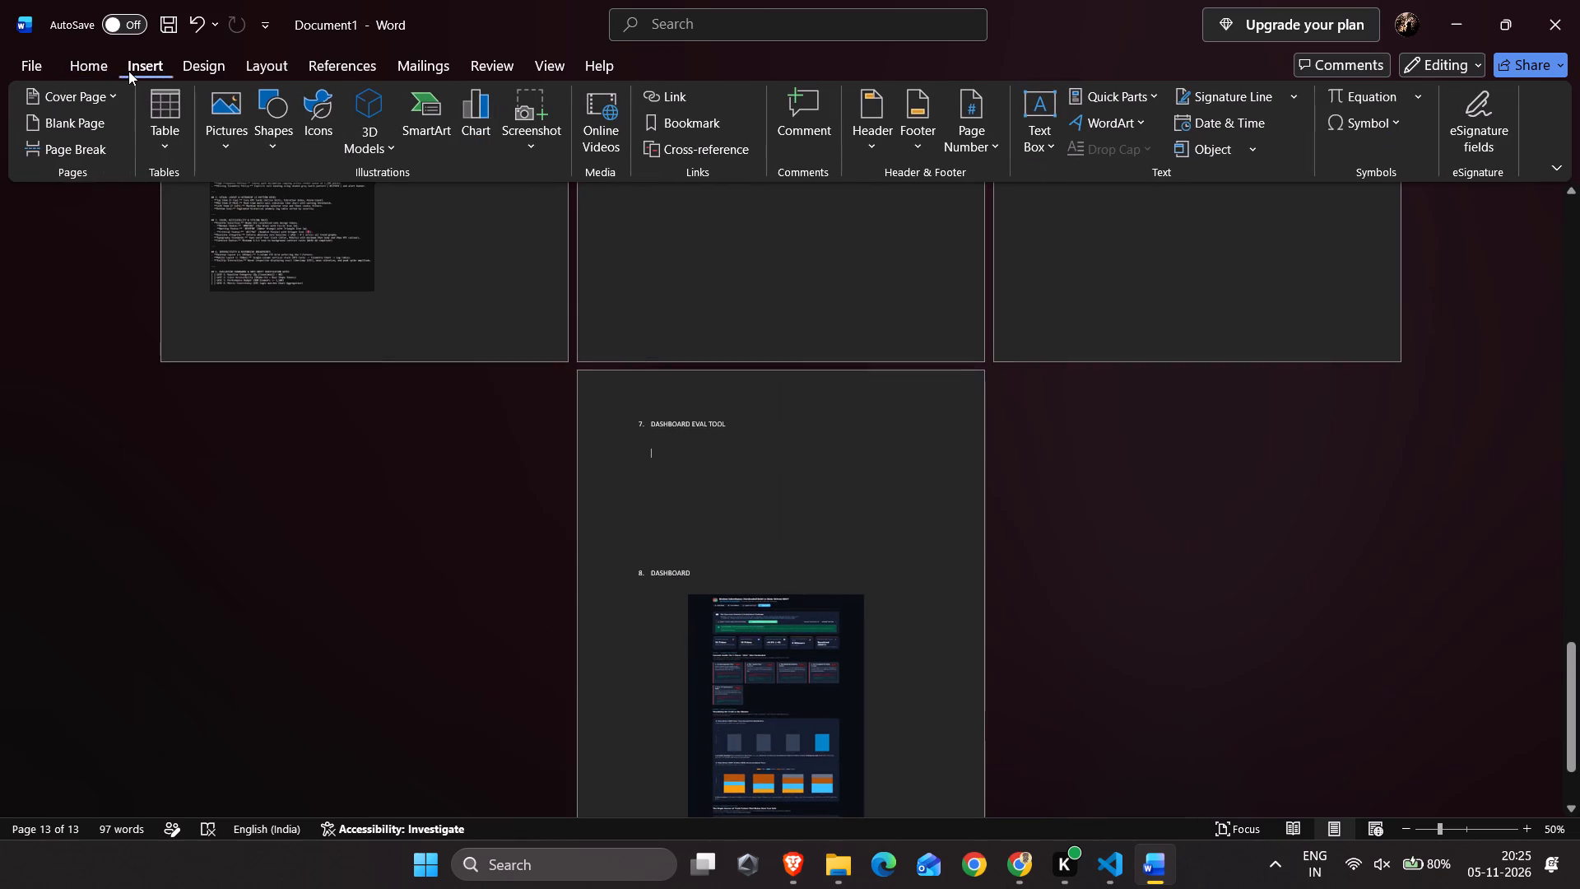
drag(211, 142, 268, 211)
click(268, 211)
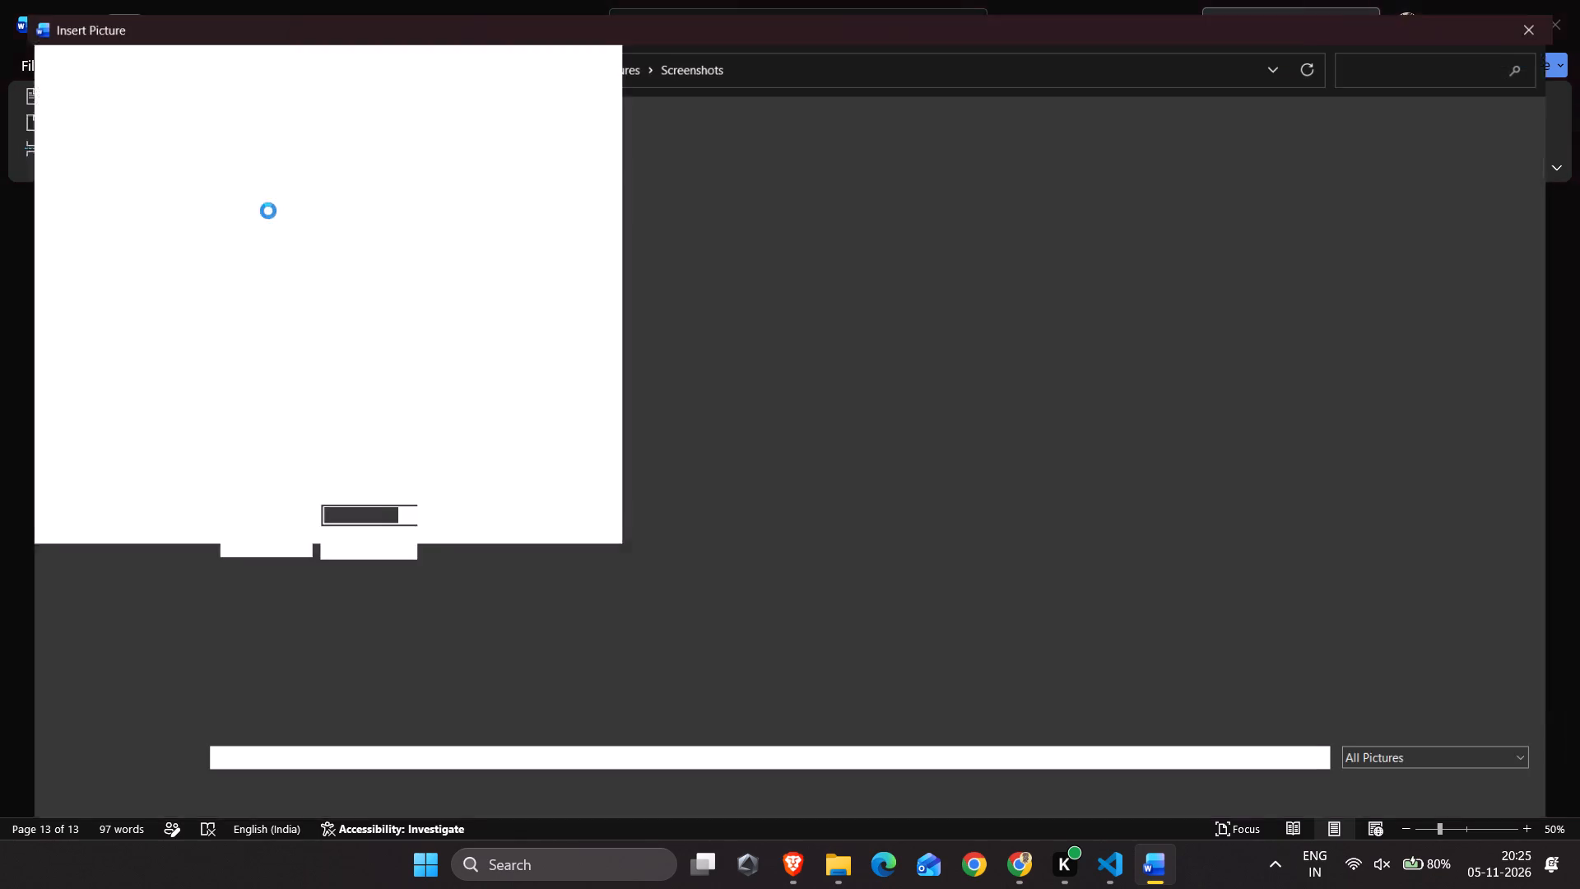
scroll(806, 462, down, 20)
scroll(806, 462, down, 20)
scroll(806, 462, down, 4)
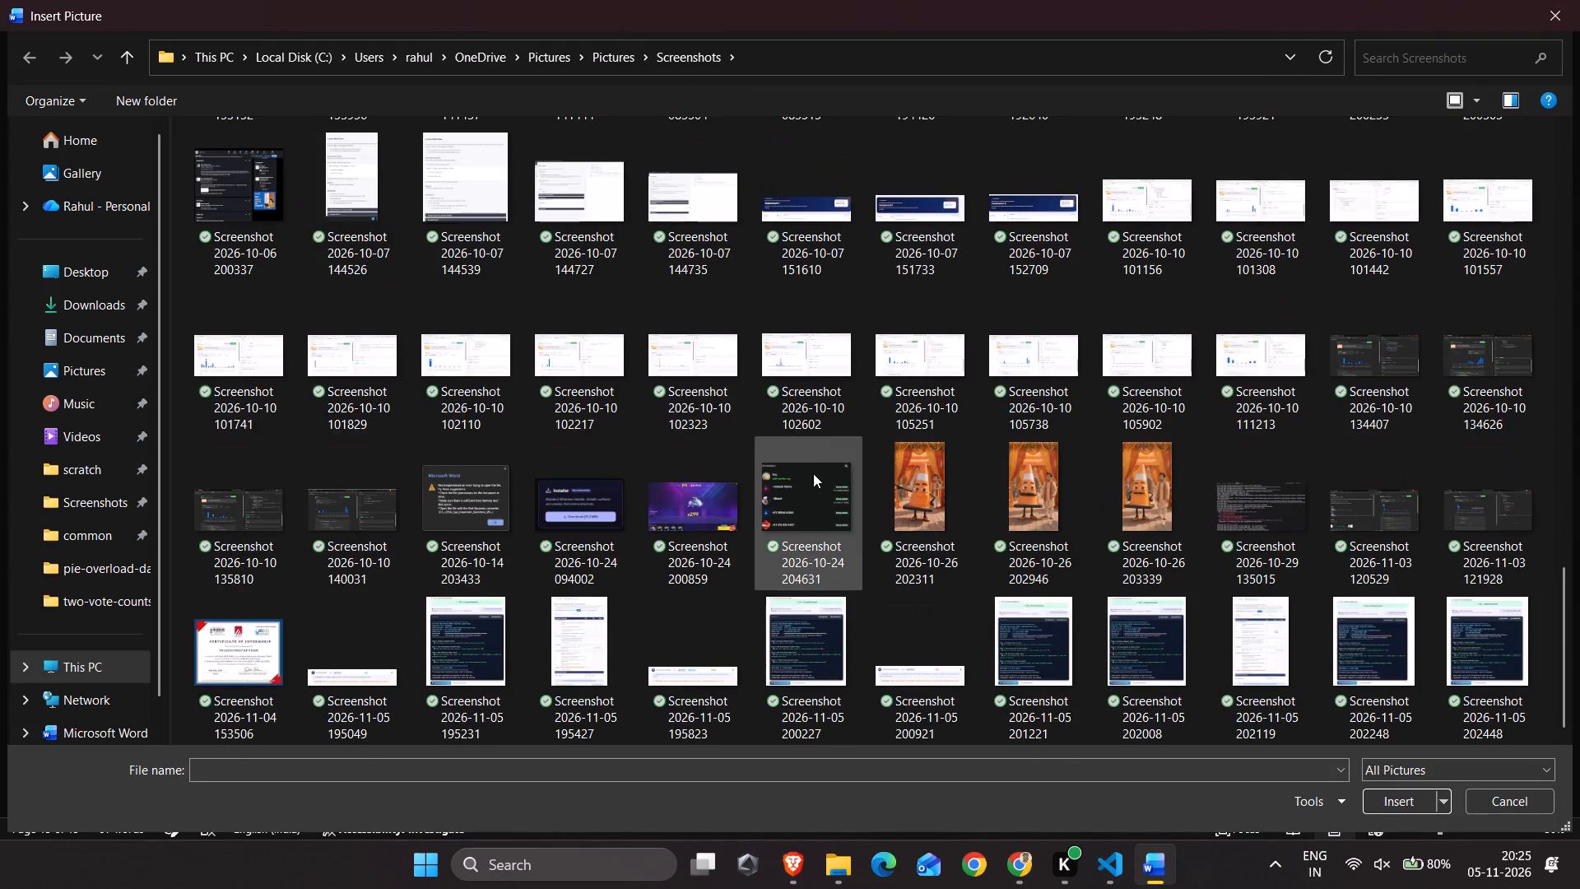
double_click(1280, 674)
Turn on AutoSave to the personal OneDrive, naming the document "Jatin Data Vis As-2".
scroll(696, 567, down, 1)
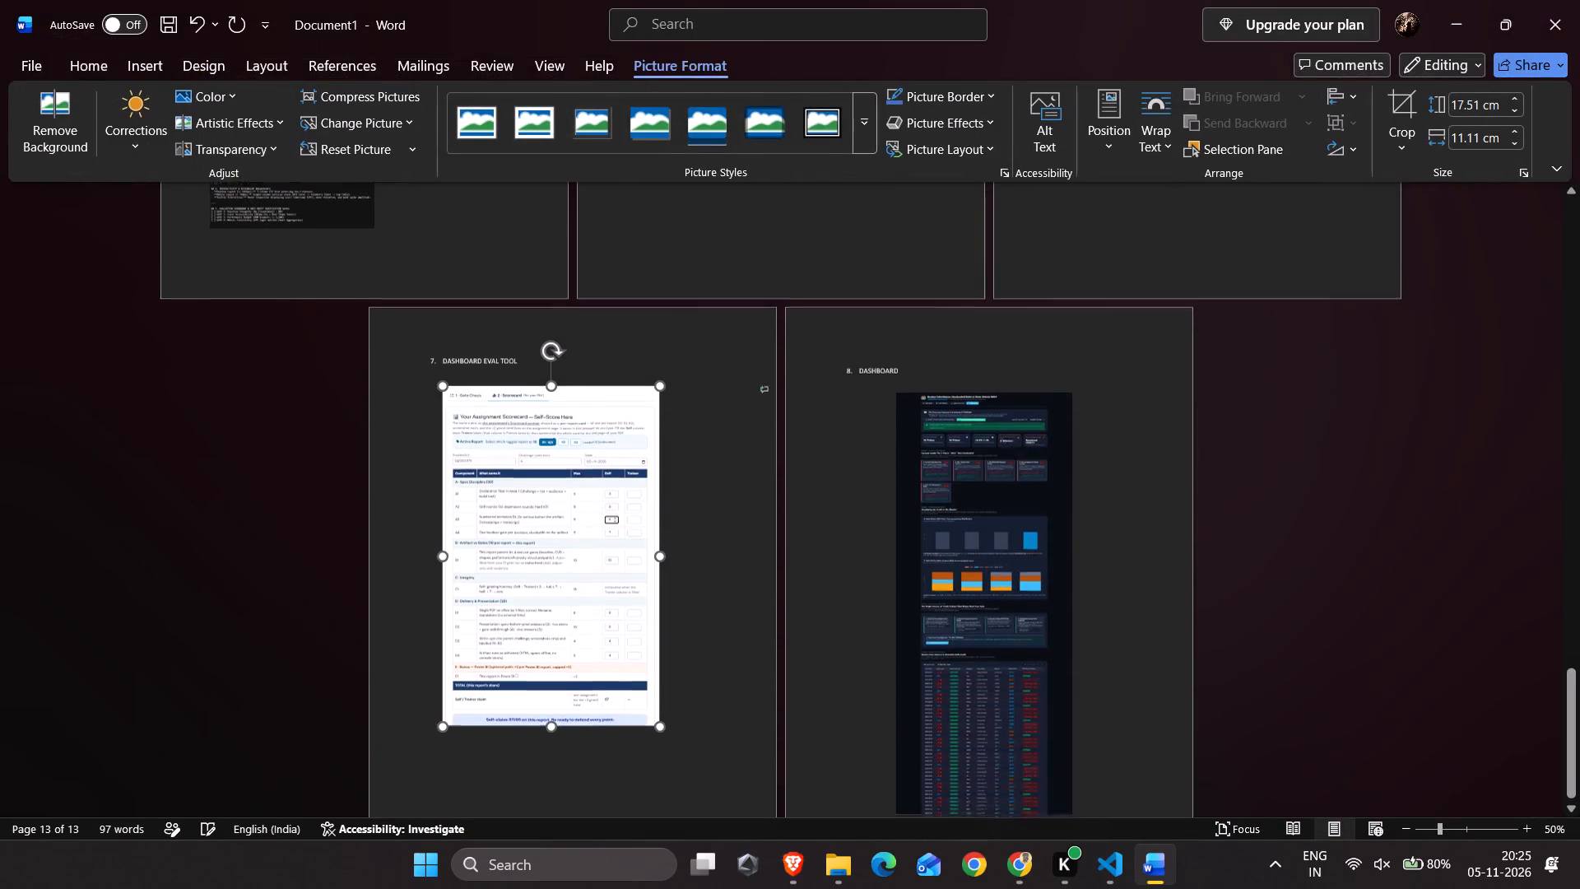
scroll(696, 567, down, 1)
scroll(696, 567, up, 13)
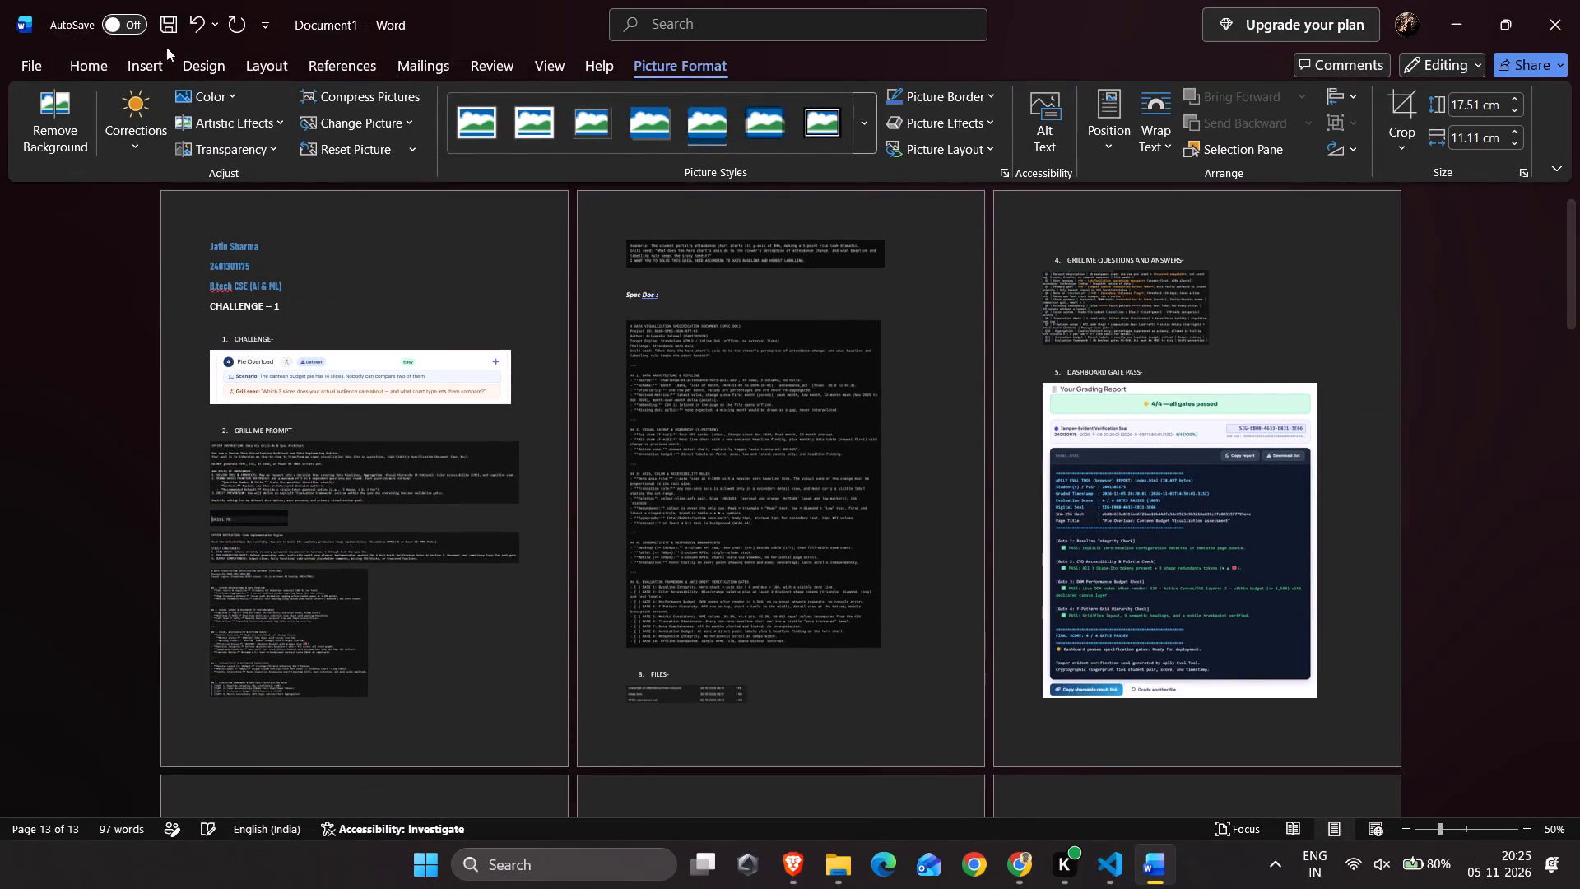
click(122, 22)
click(770, 336)
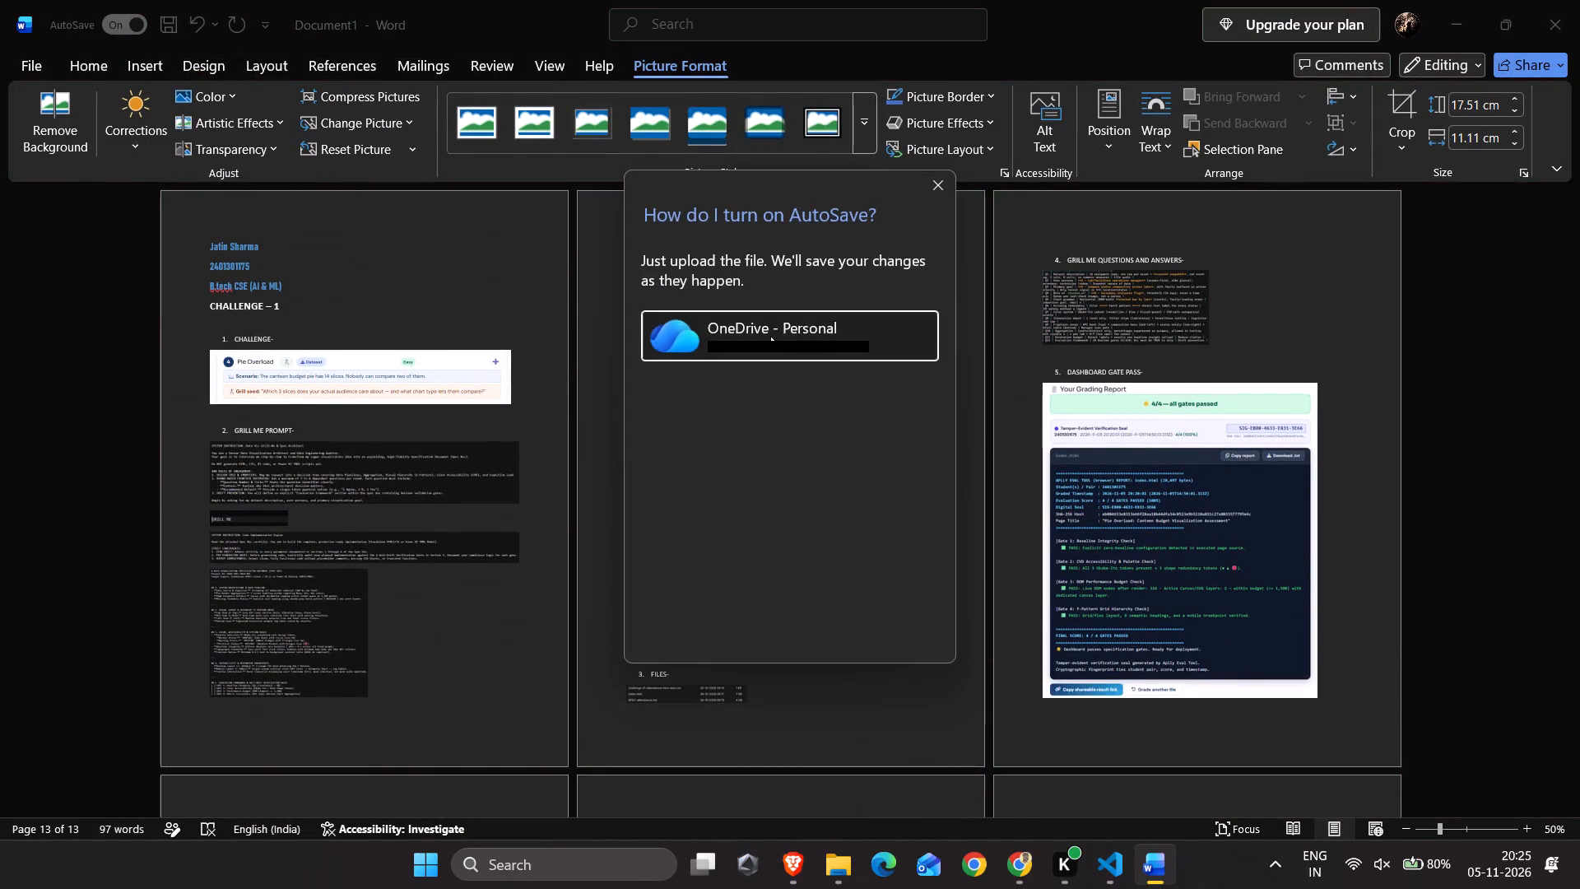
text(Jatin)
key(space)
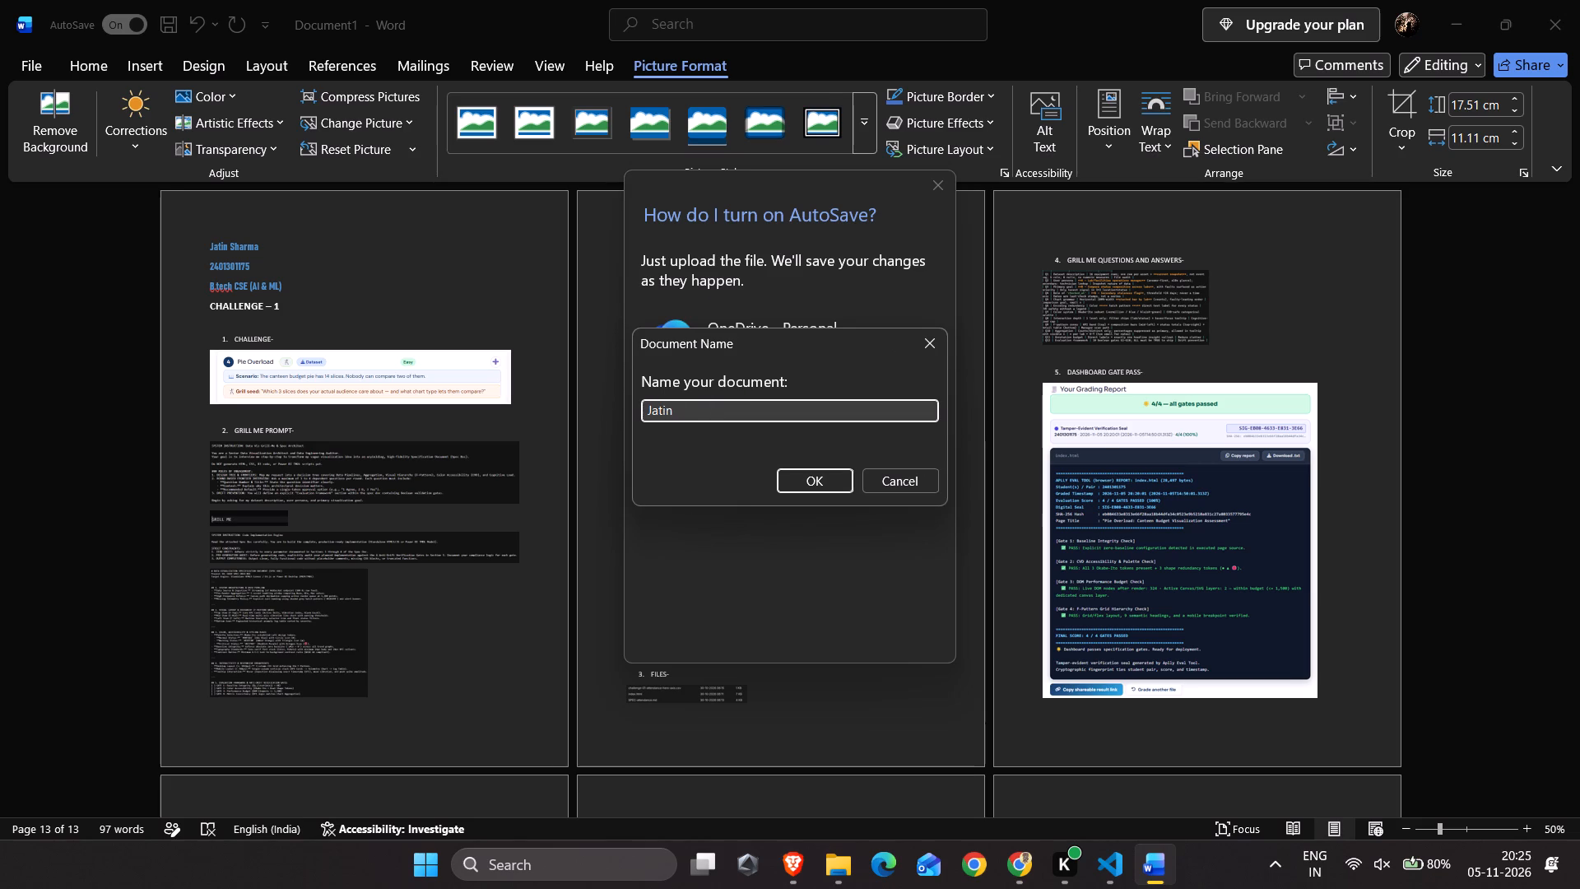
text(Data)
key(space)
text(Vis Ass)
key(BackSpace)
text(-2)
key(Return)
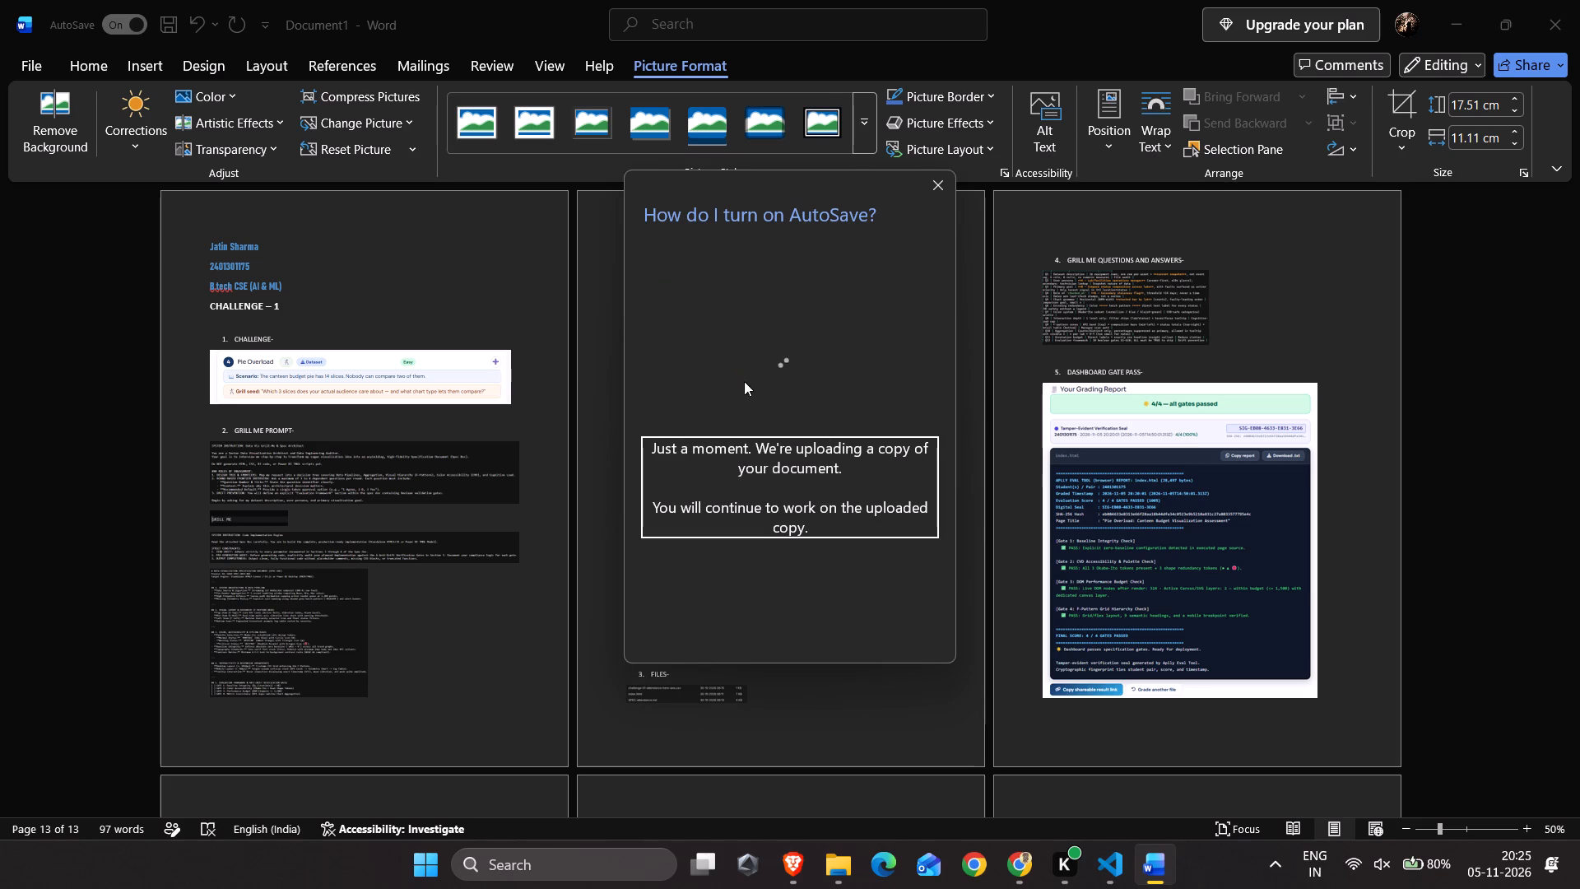
Close the saved Word document.
click(1579, 0)
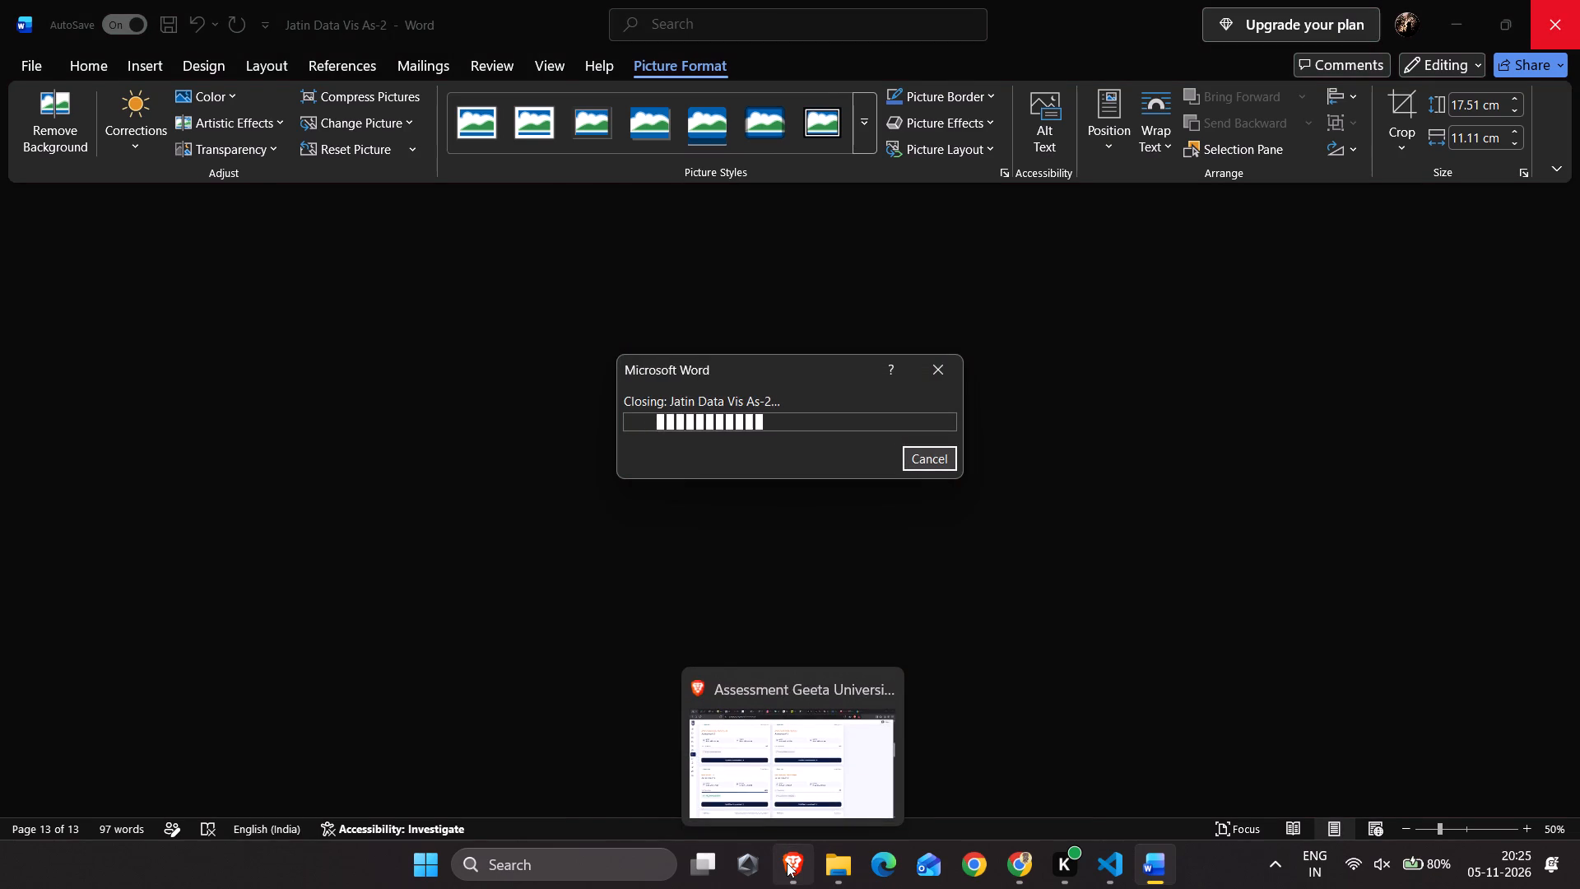
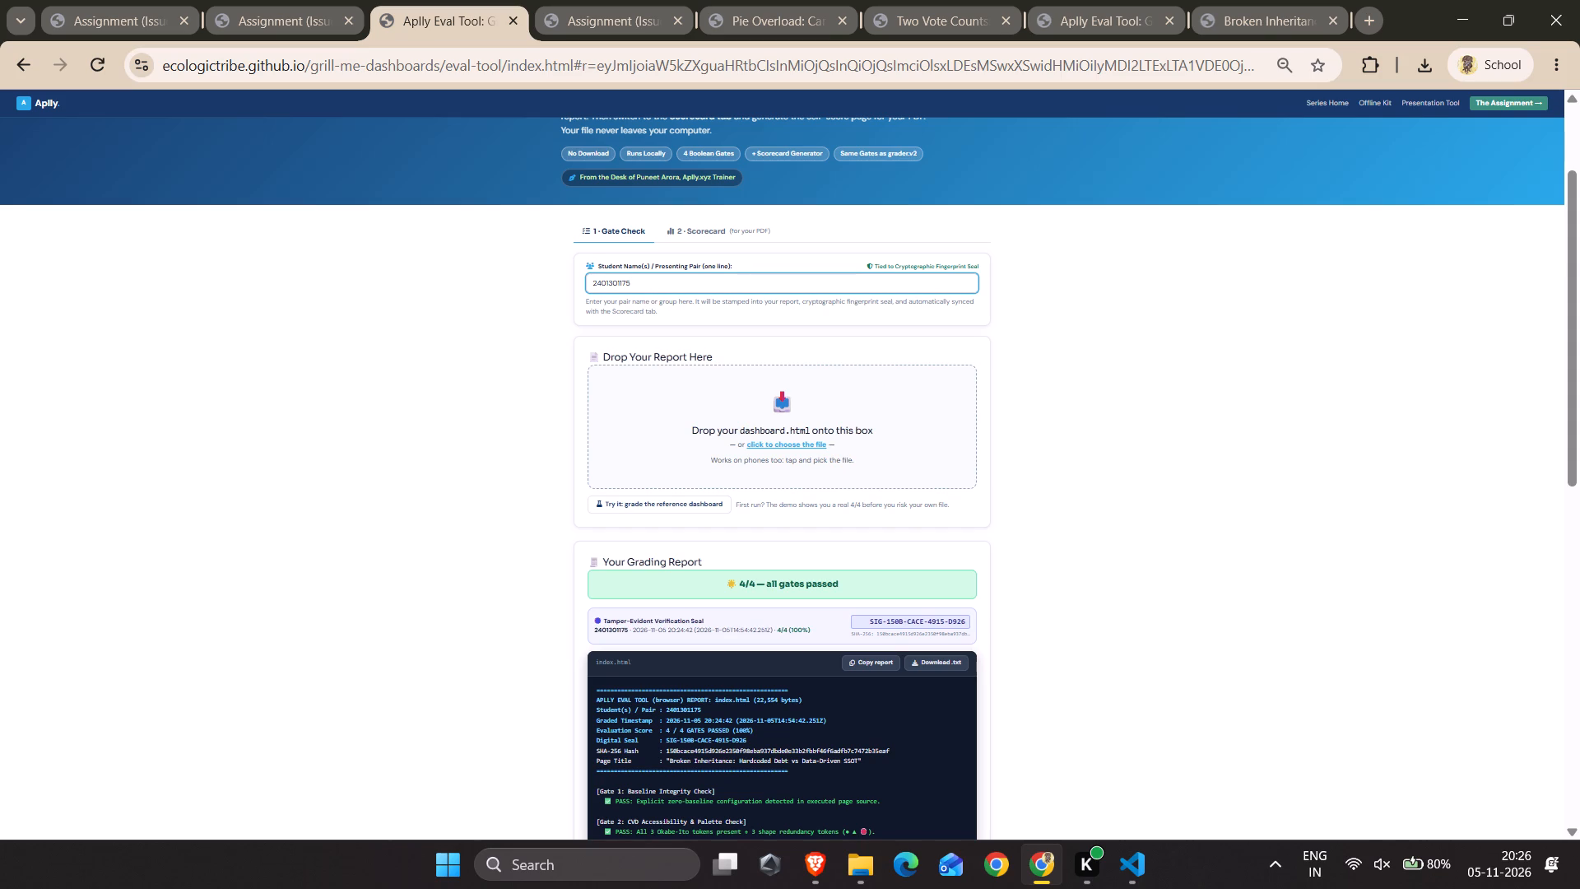
Replace the entry in the Gate Check's student name field with the new student's roll number.
key(BackSpace)
key(BackSpace)
scroll(644, 289, up, 1)
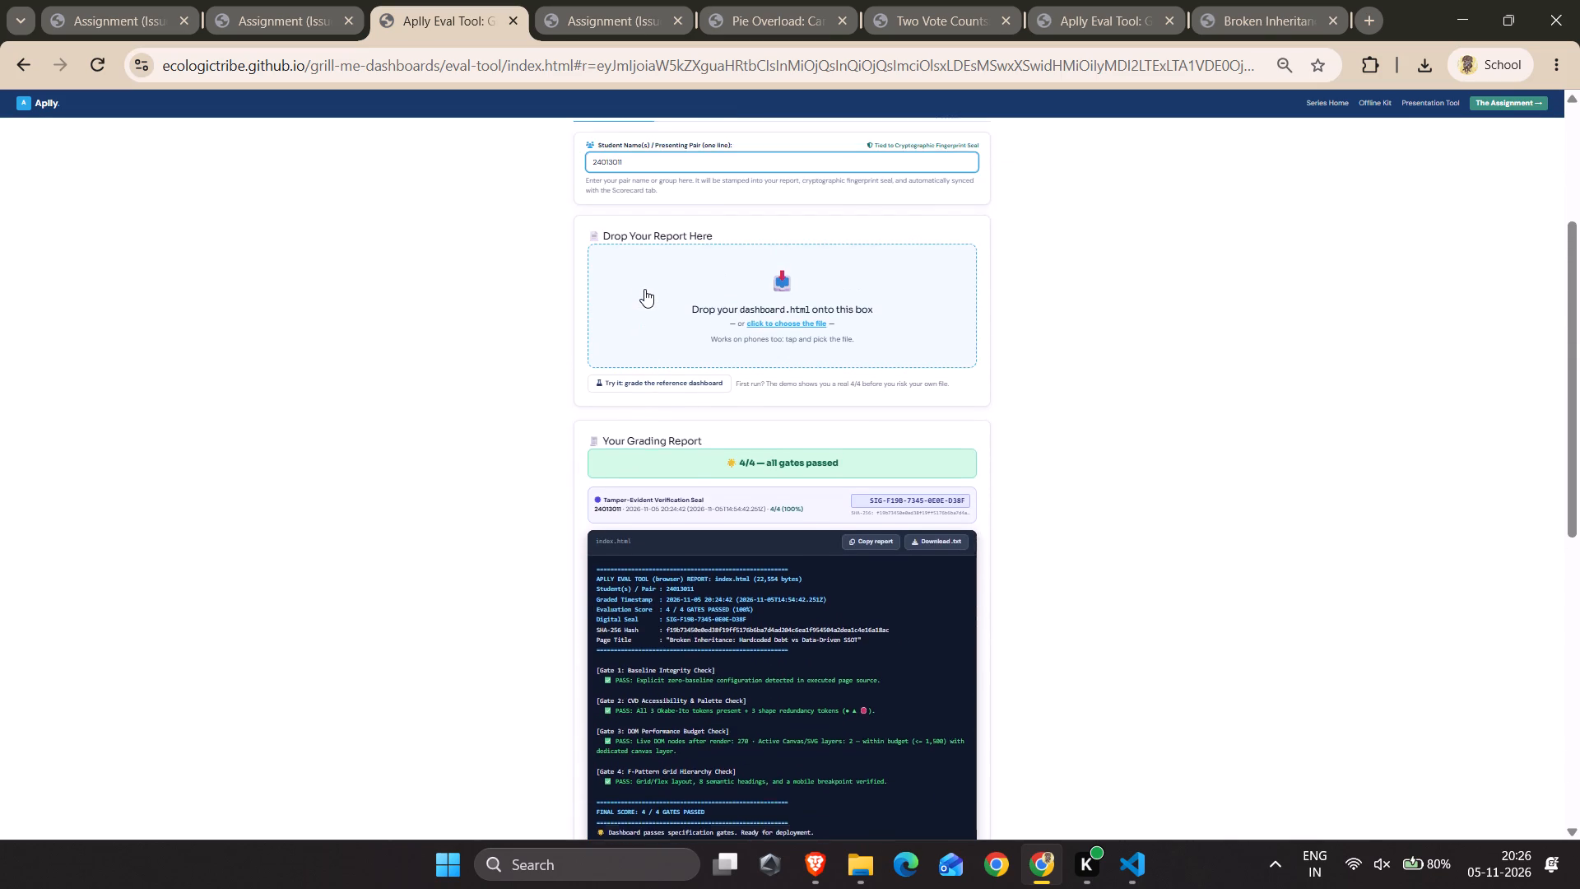
scroll(644, 289, up, 1)
key(ctrl+a)
key(BackSpace)
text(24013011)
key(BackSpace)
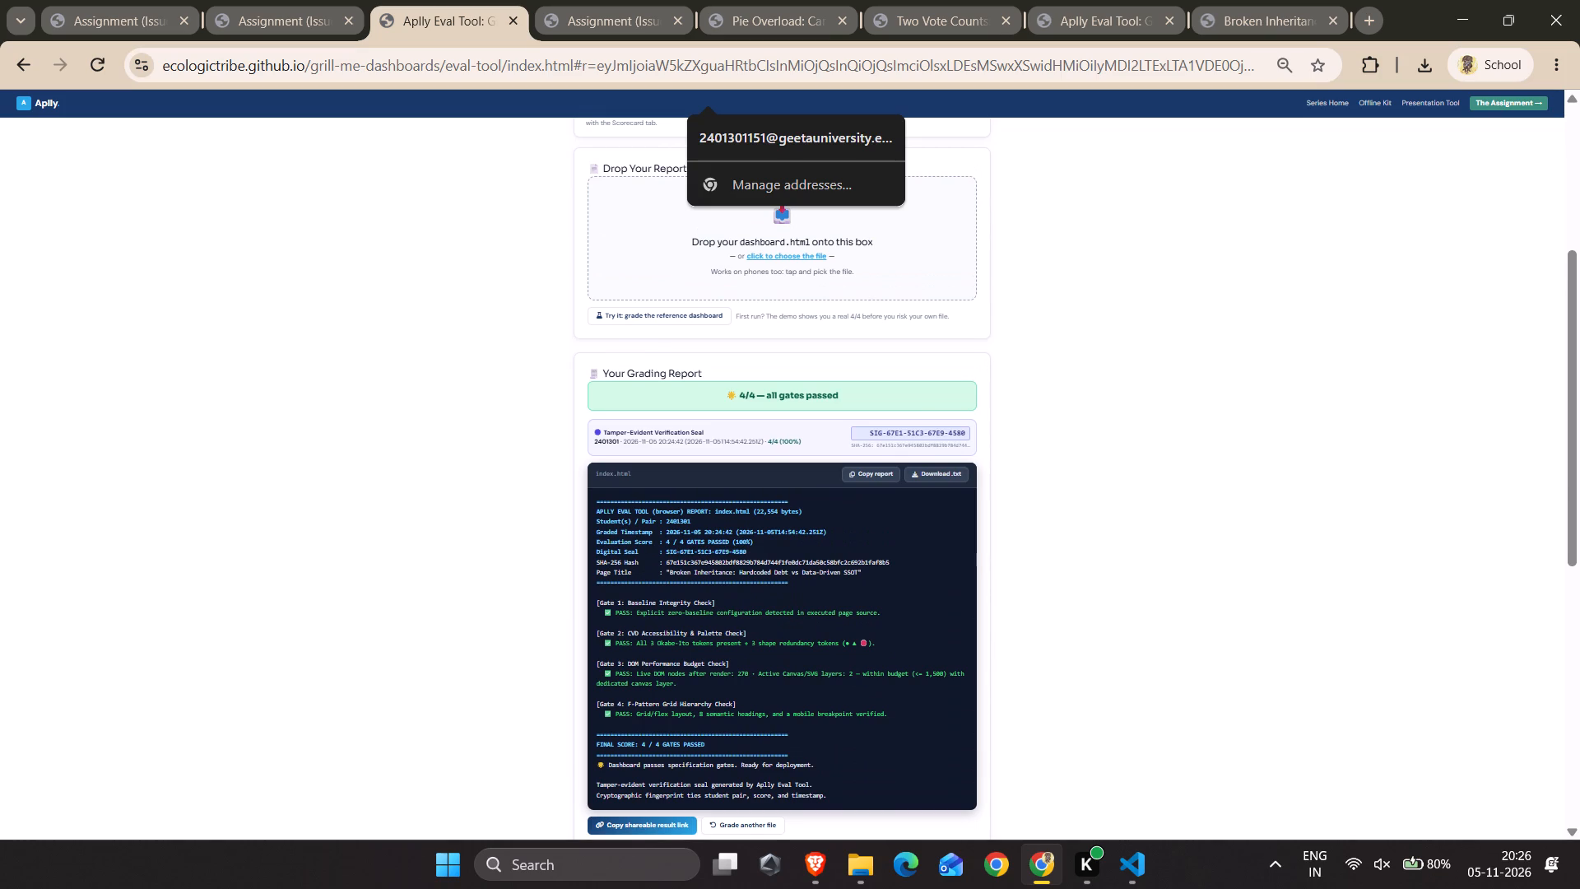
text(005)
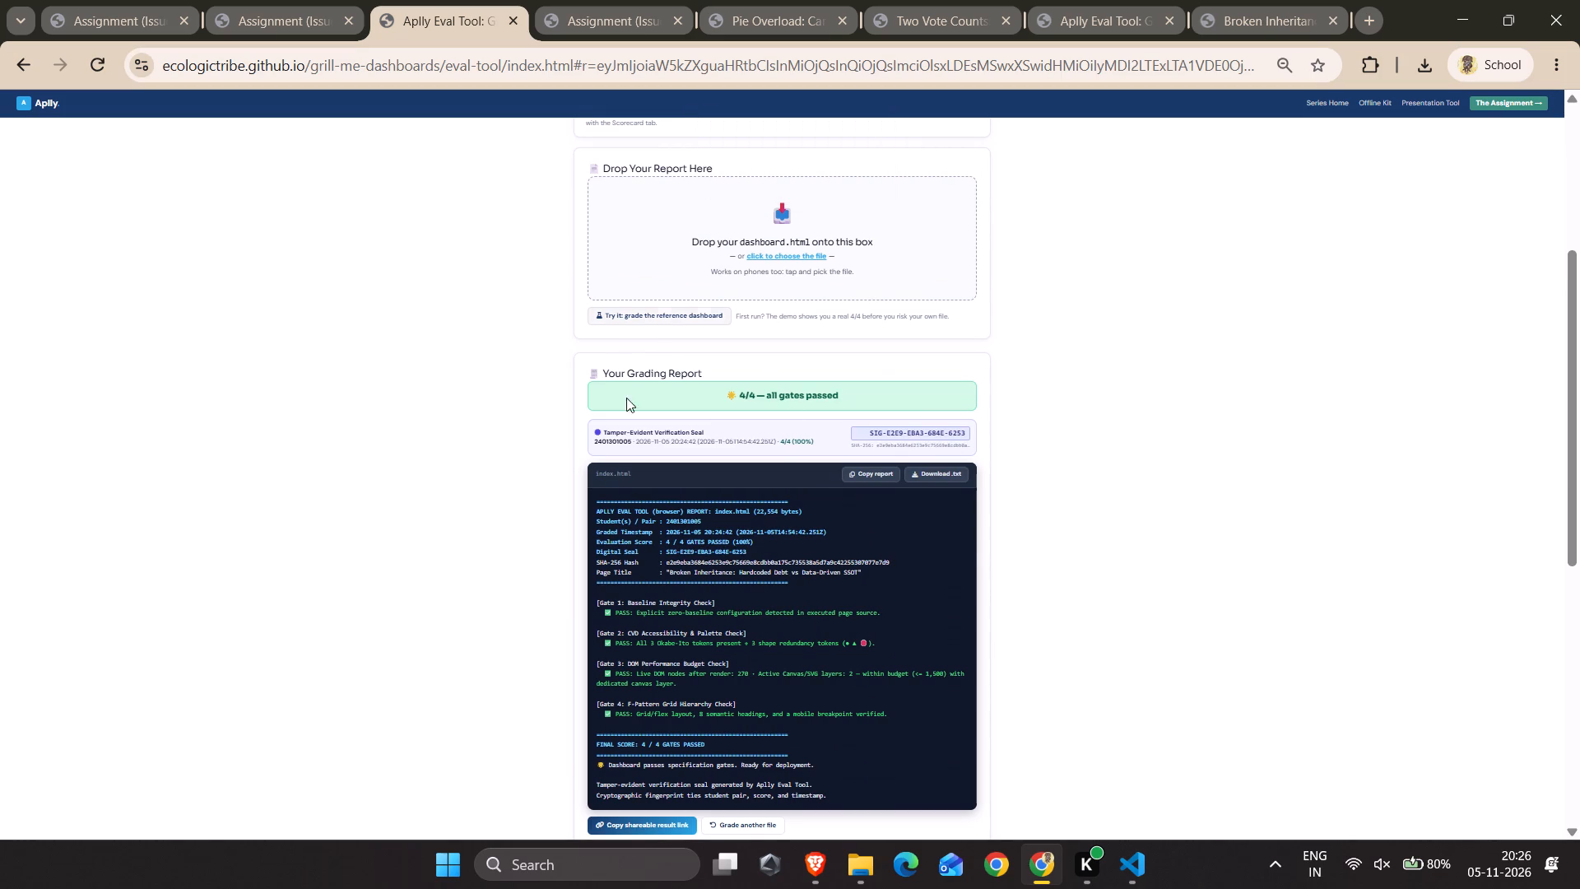
scroll(899, 351, up, 2)
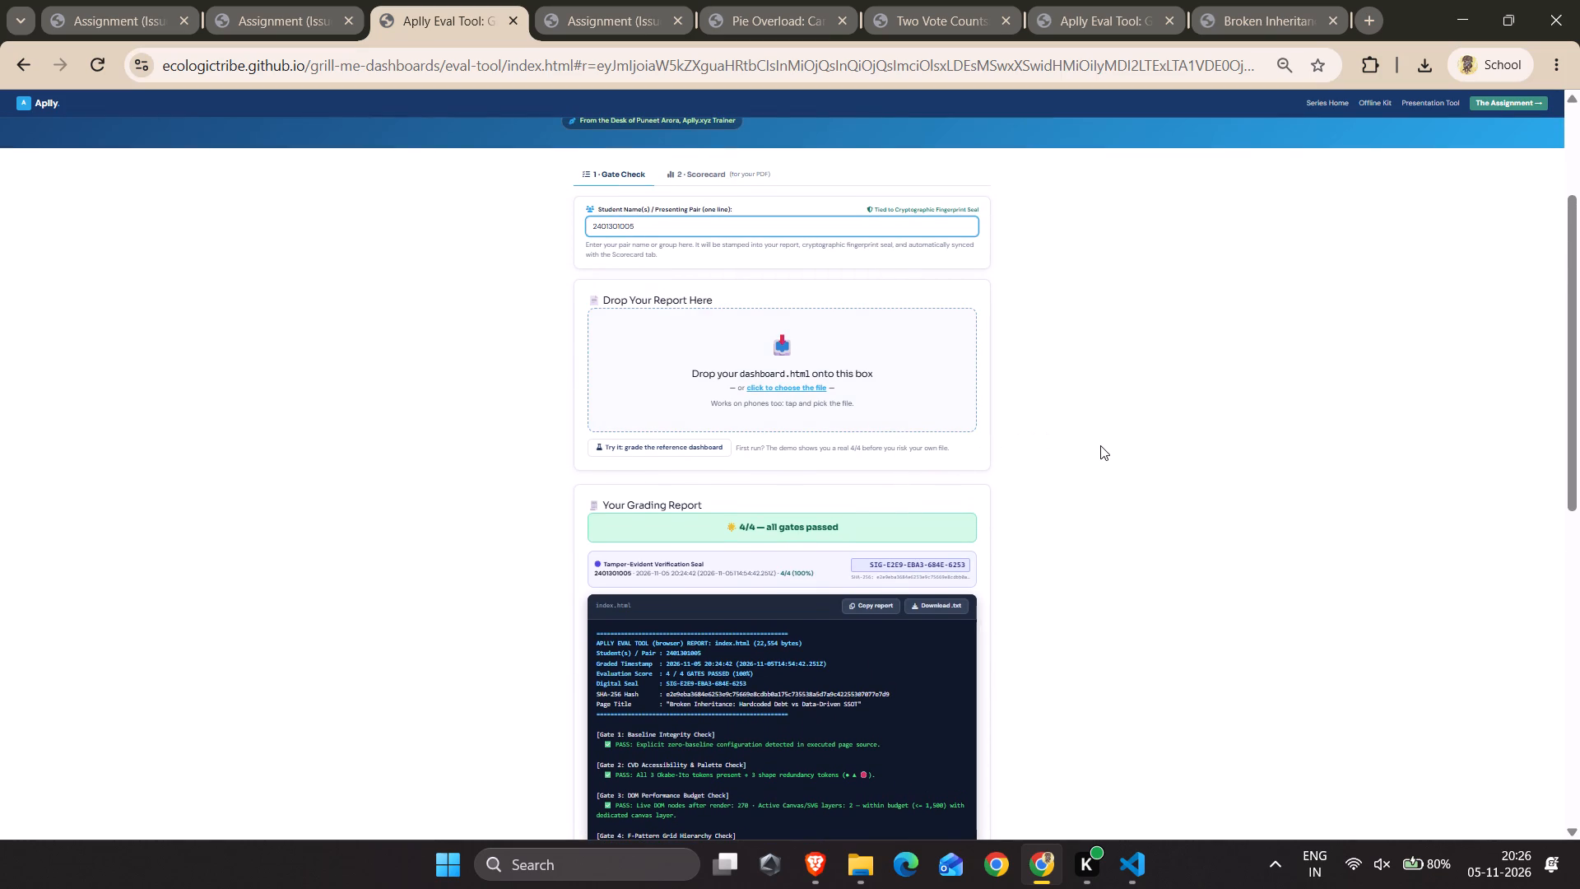
Find the pie-overload-dashboard folder inside scratch and load its index file into the grader.
scroll(1102, 445, down, 3)
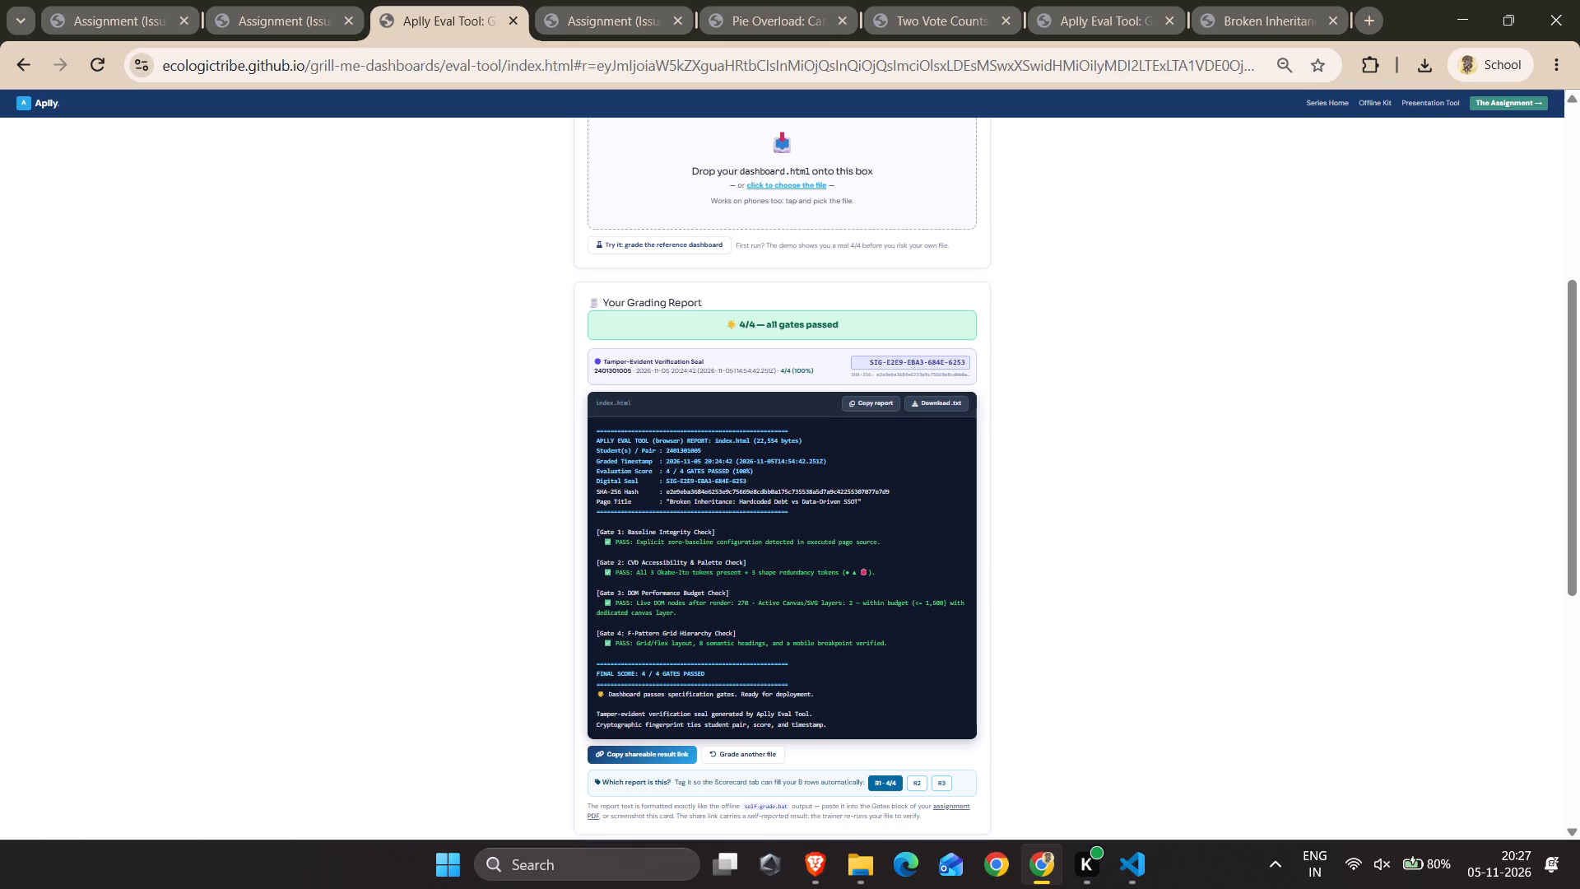
click(773, 175)
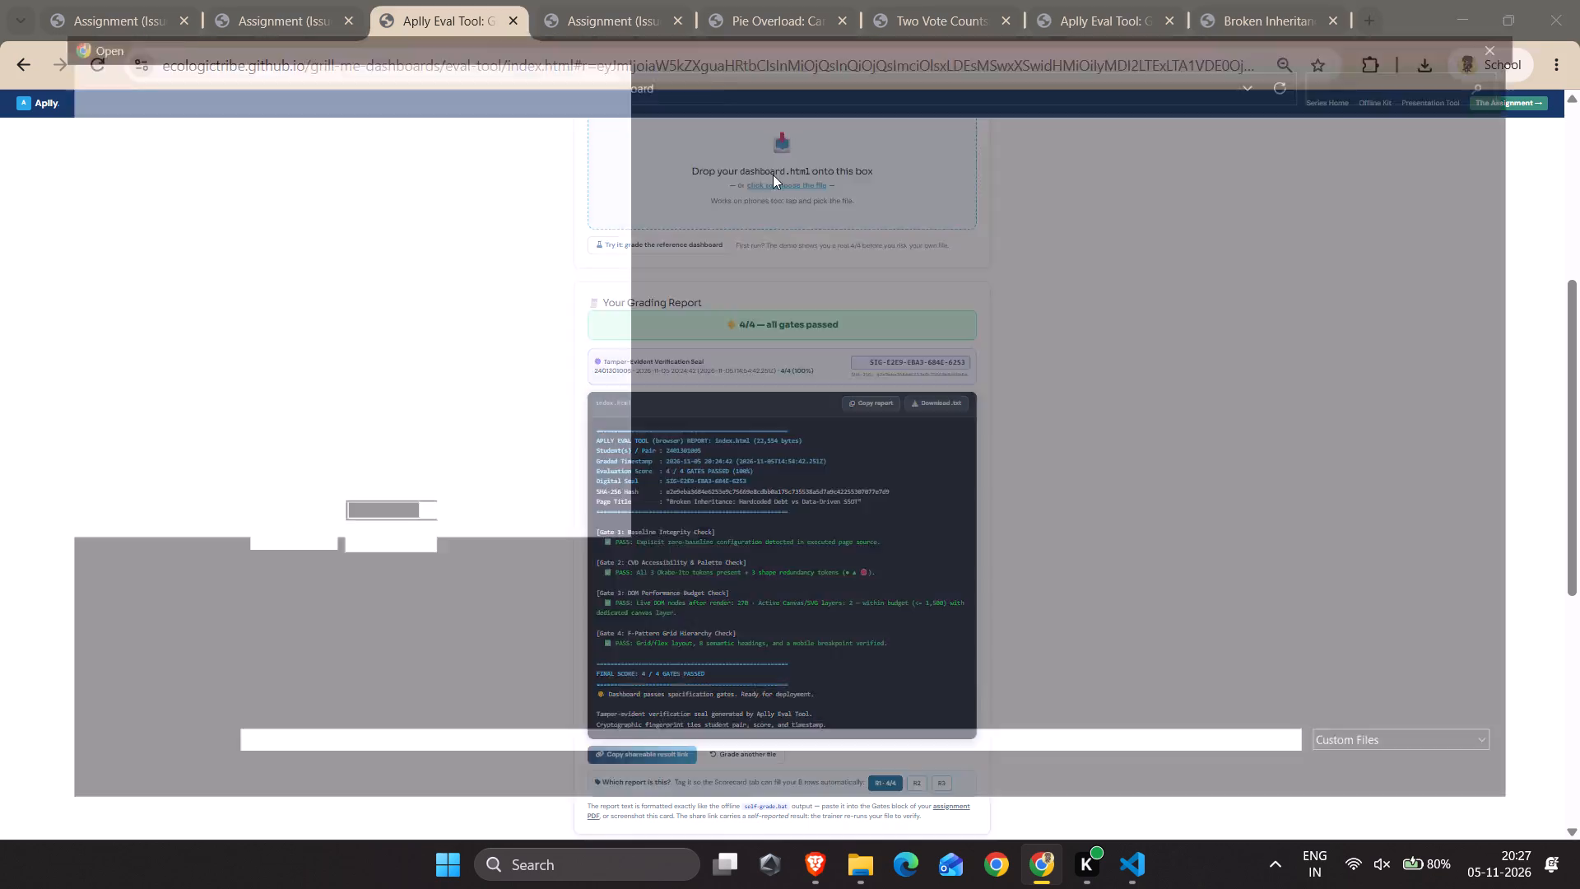
click(102, 44)
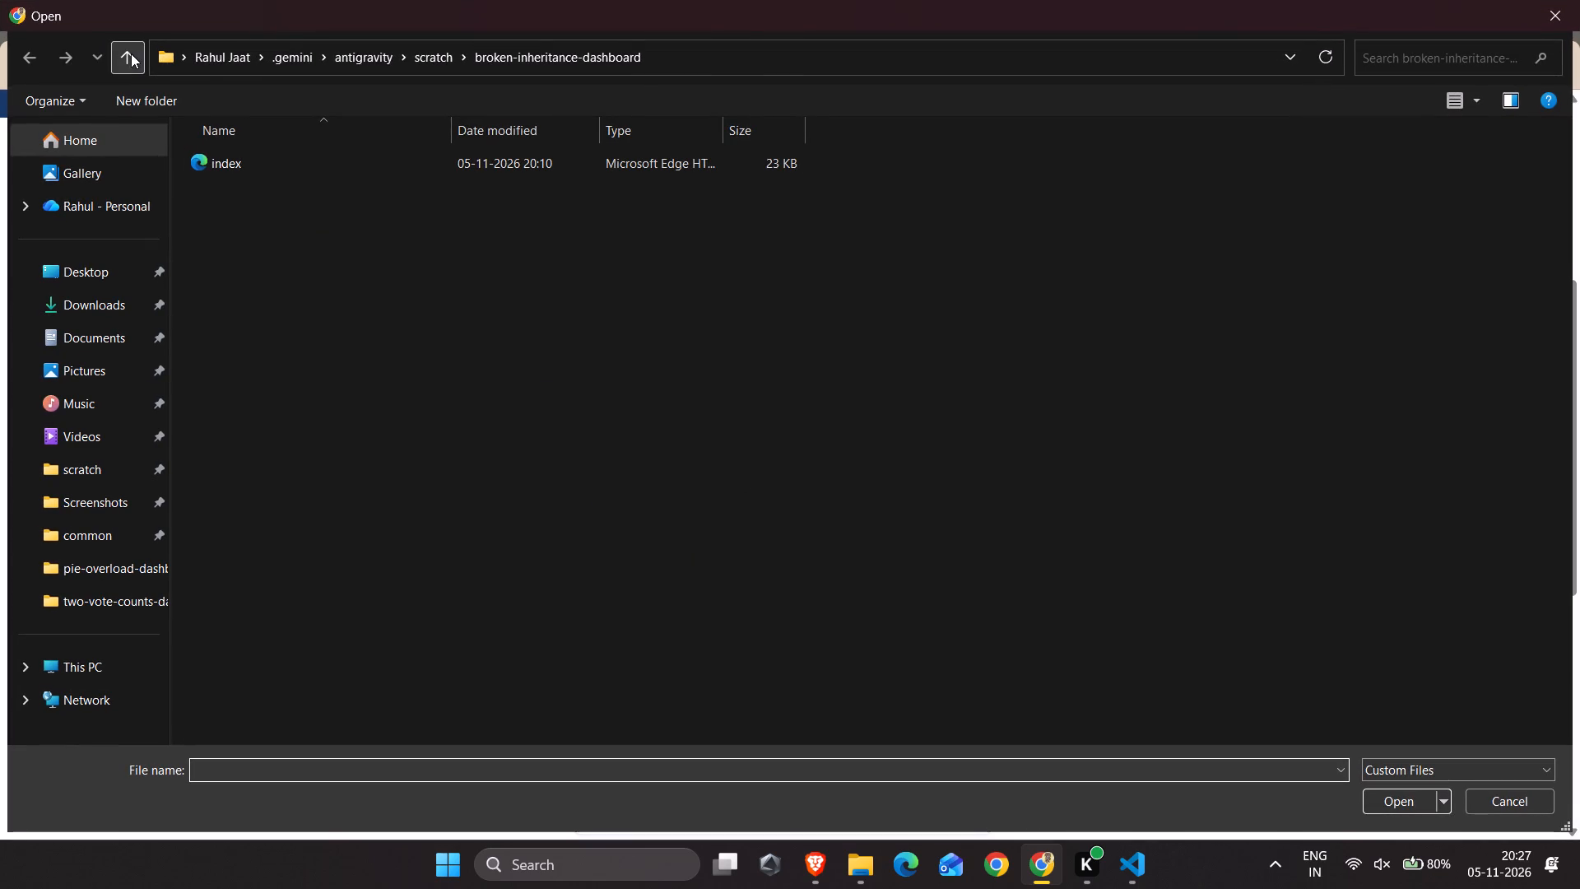
click(131, 54)
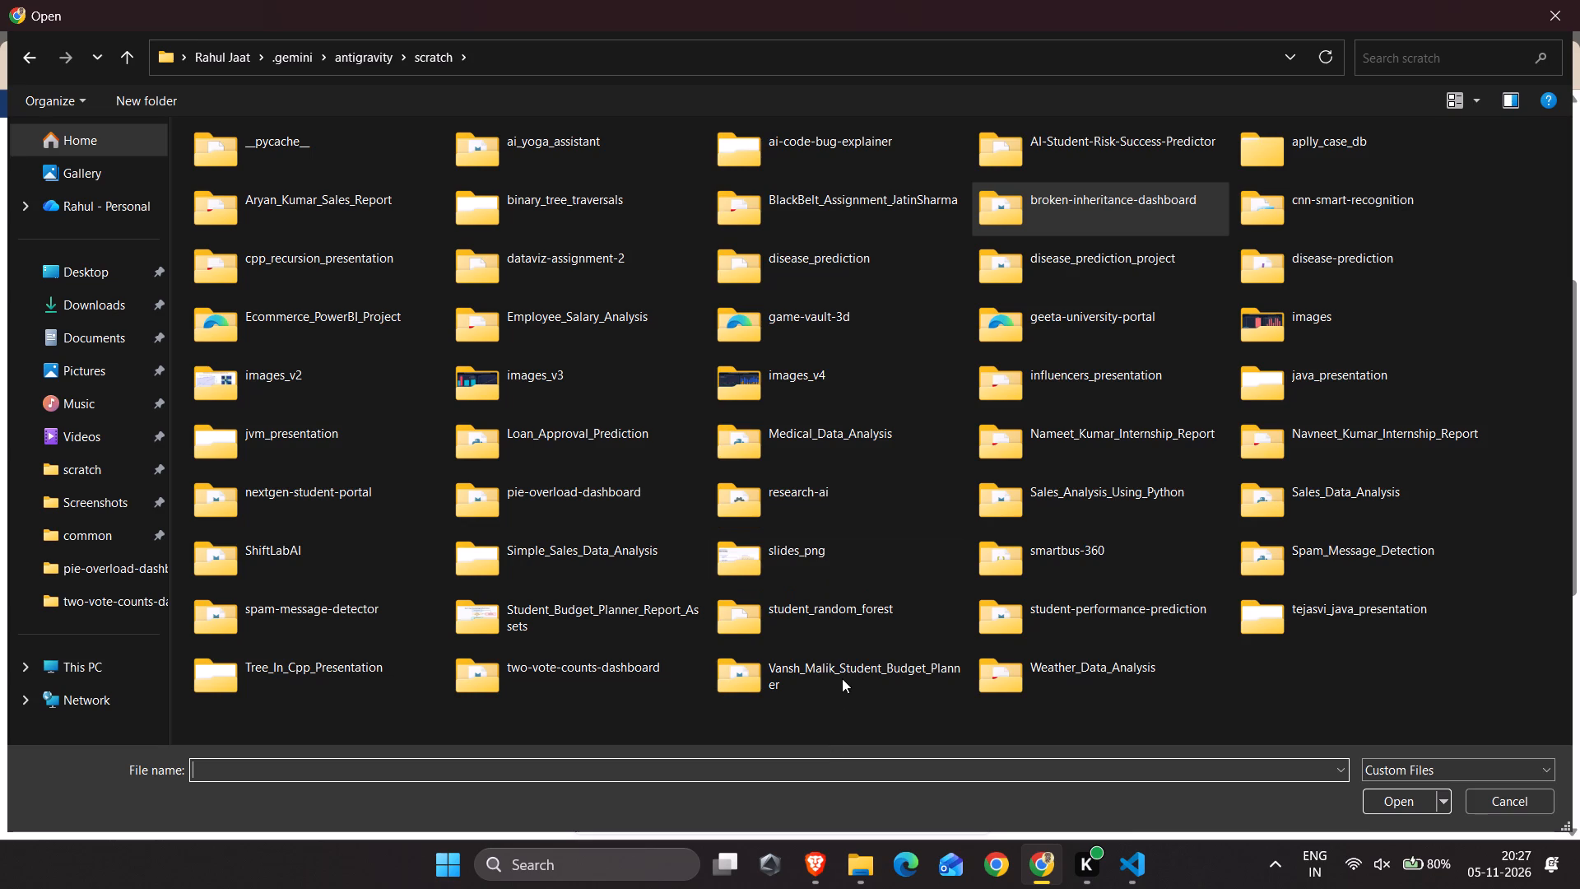
click(851, 877)
click(476, 179)
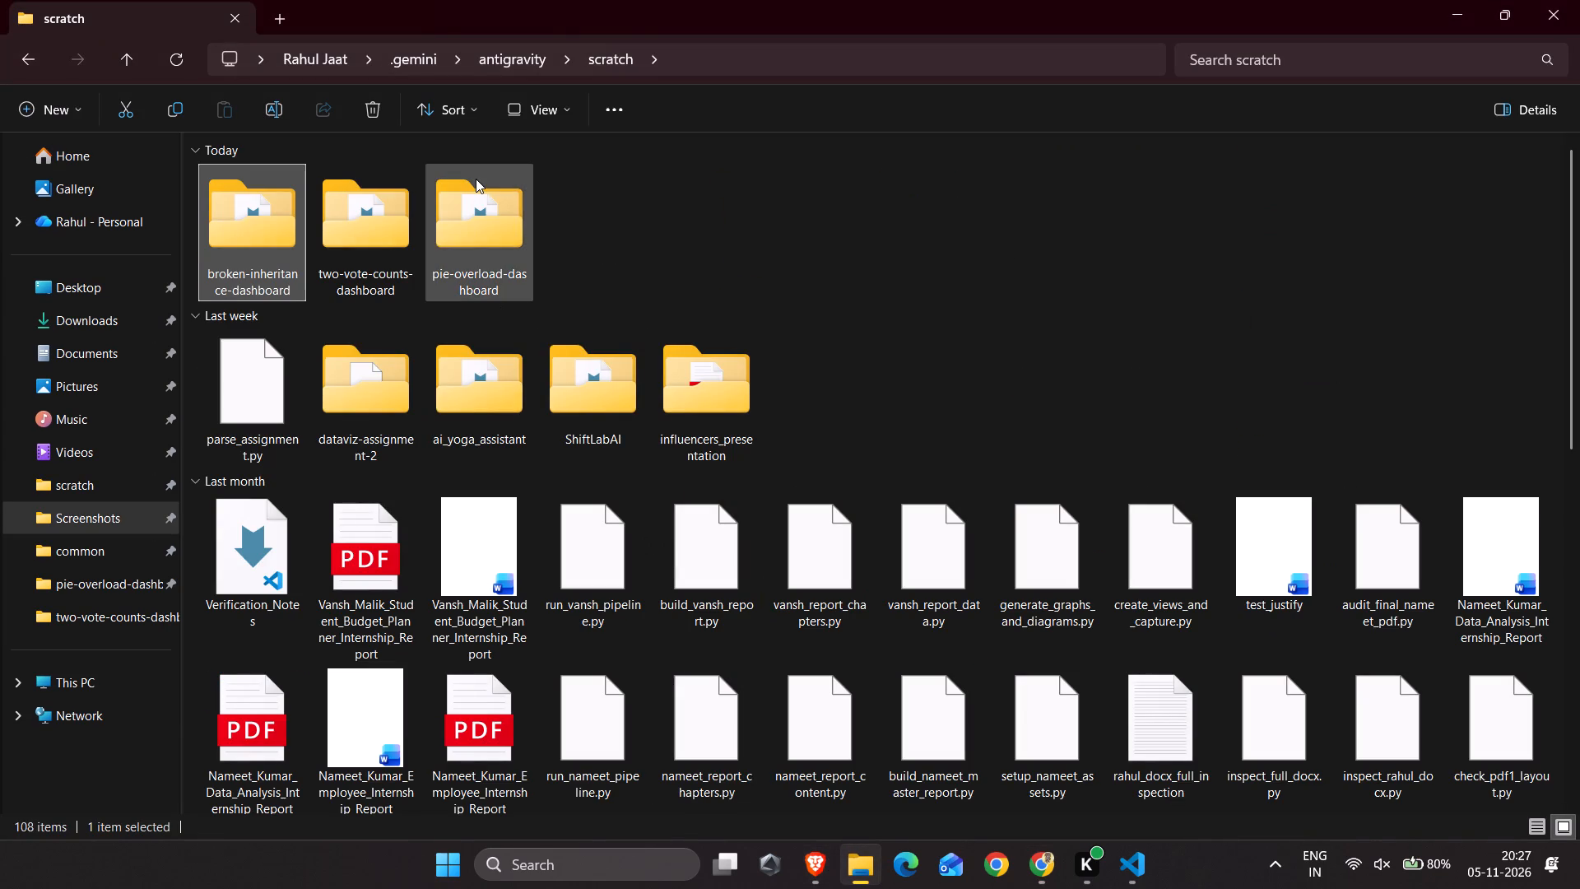
key(F2)
key(ctrl+c)
key(alt+Tab)
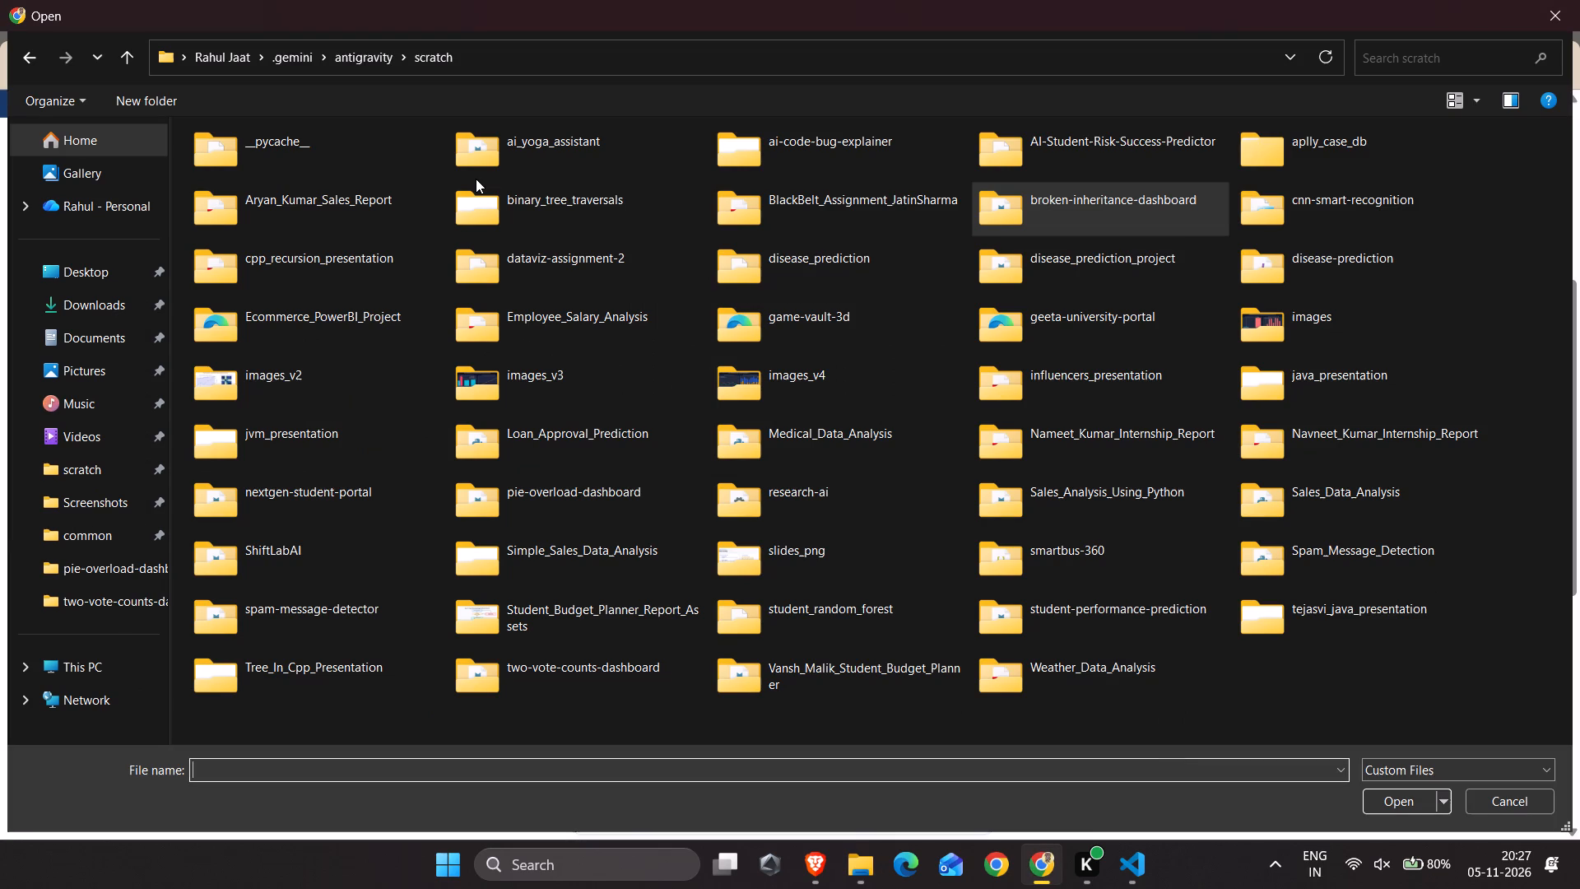
click(1400, 51)
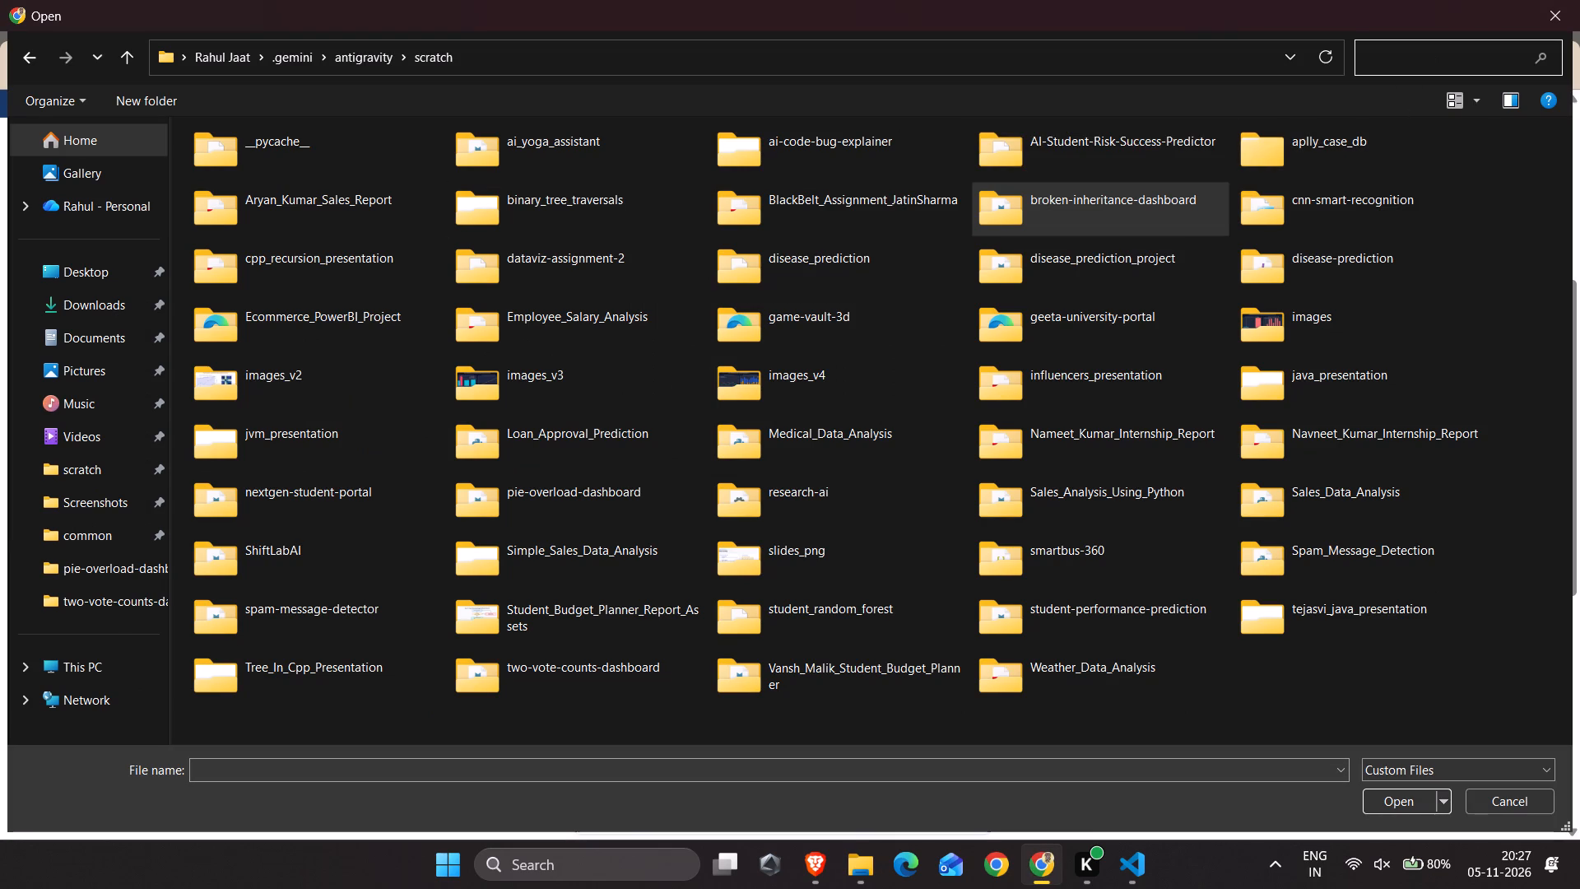
key(ctrl+v)
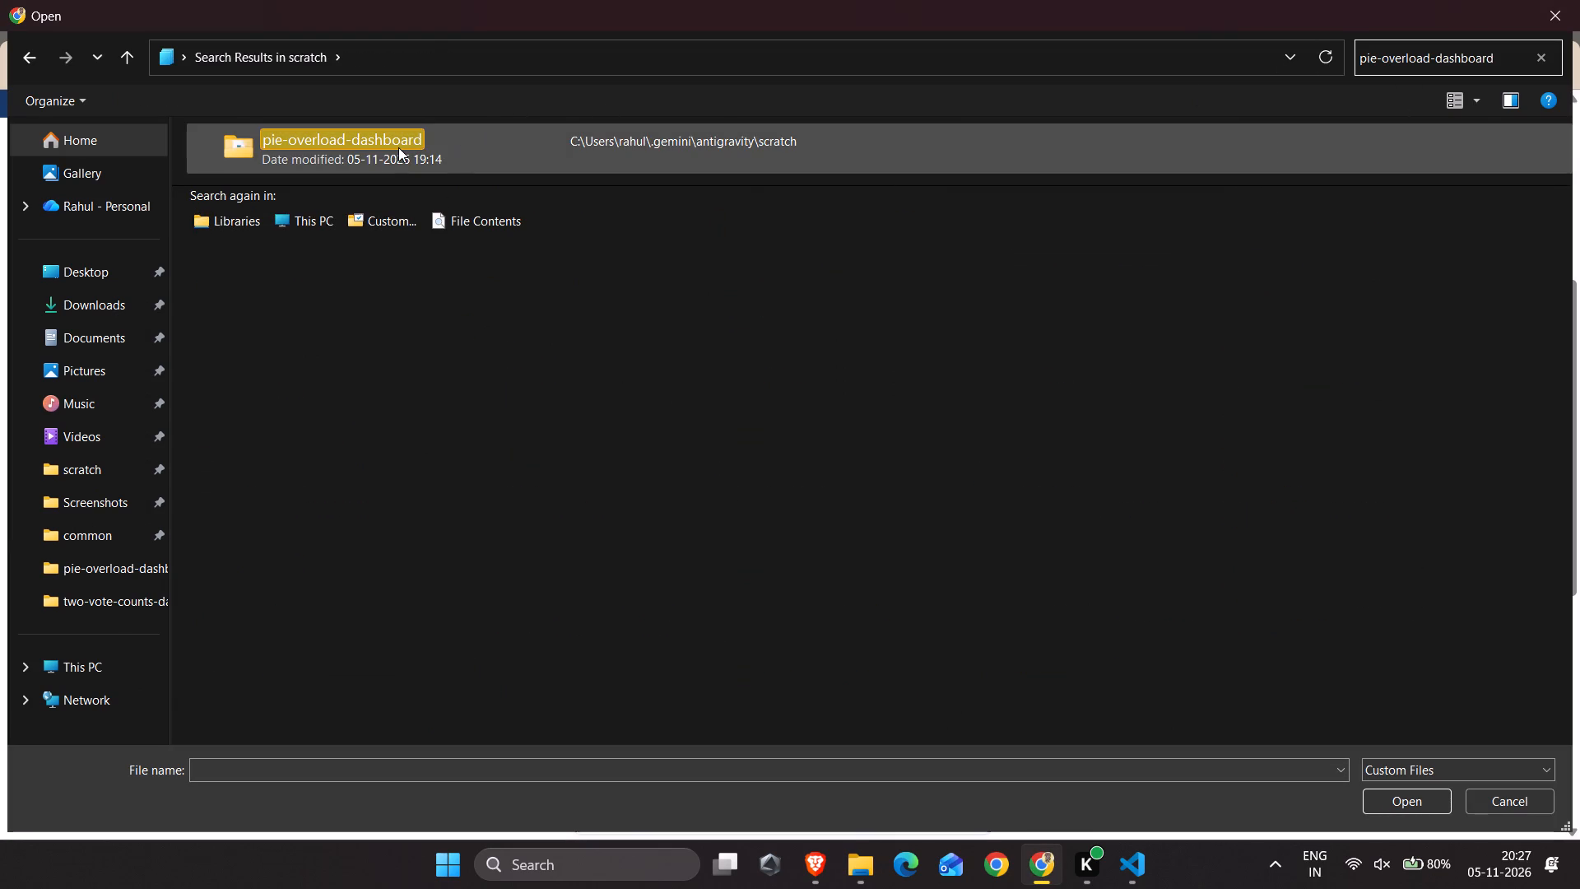
double_click(398, 147)
double_click(275, 158)
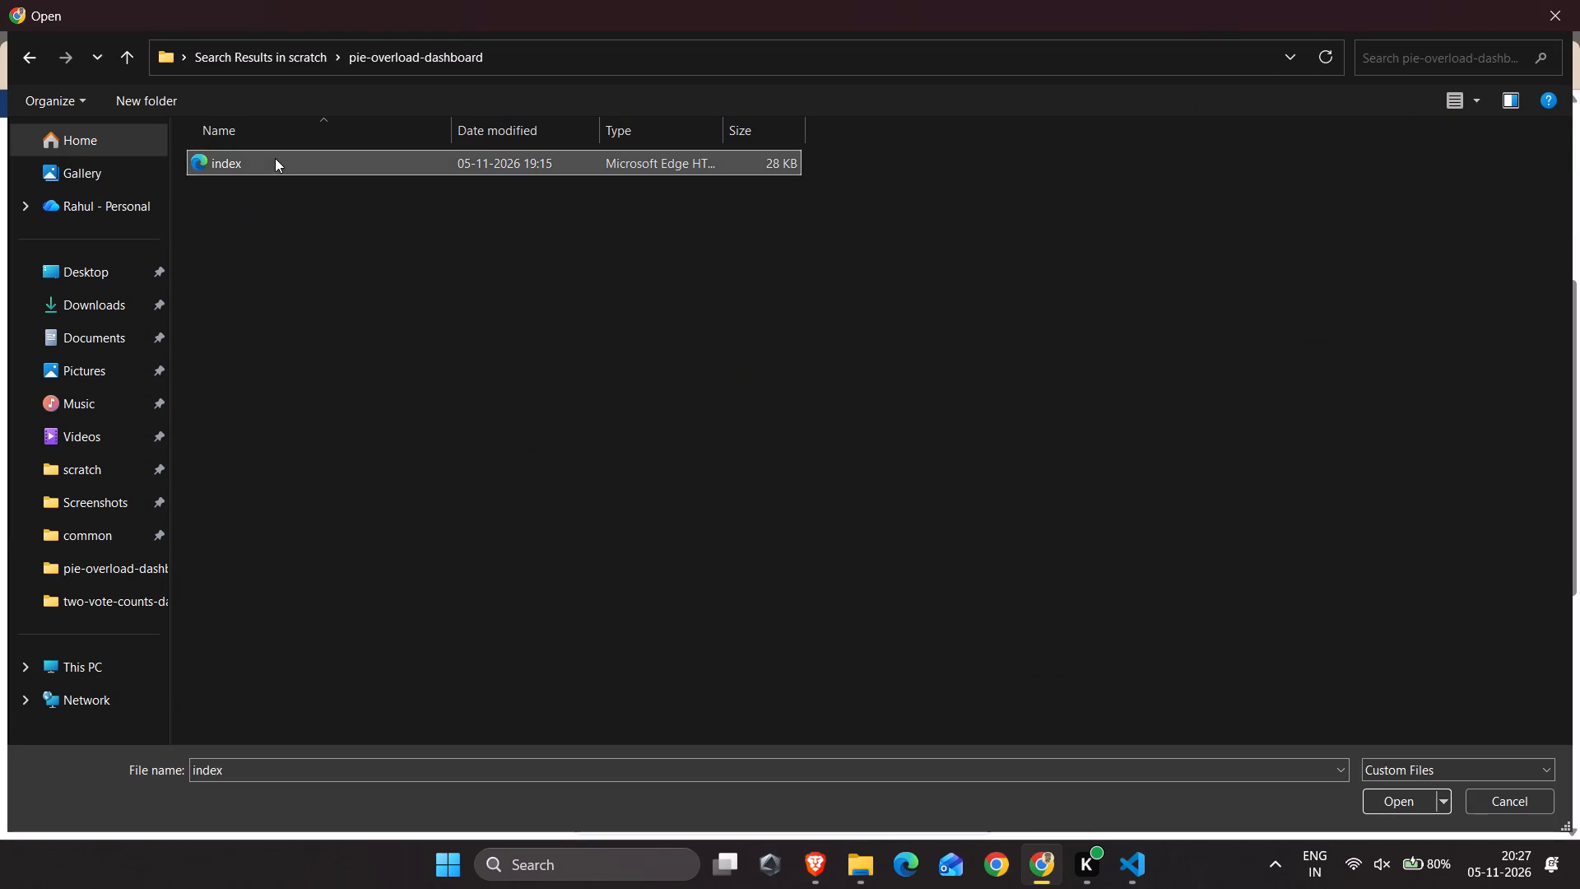
Capture a screenshot of the Your Grading Report section, from its heading down to the shareable result link.
scroll(1015, 566, up, 1)
key(Print)
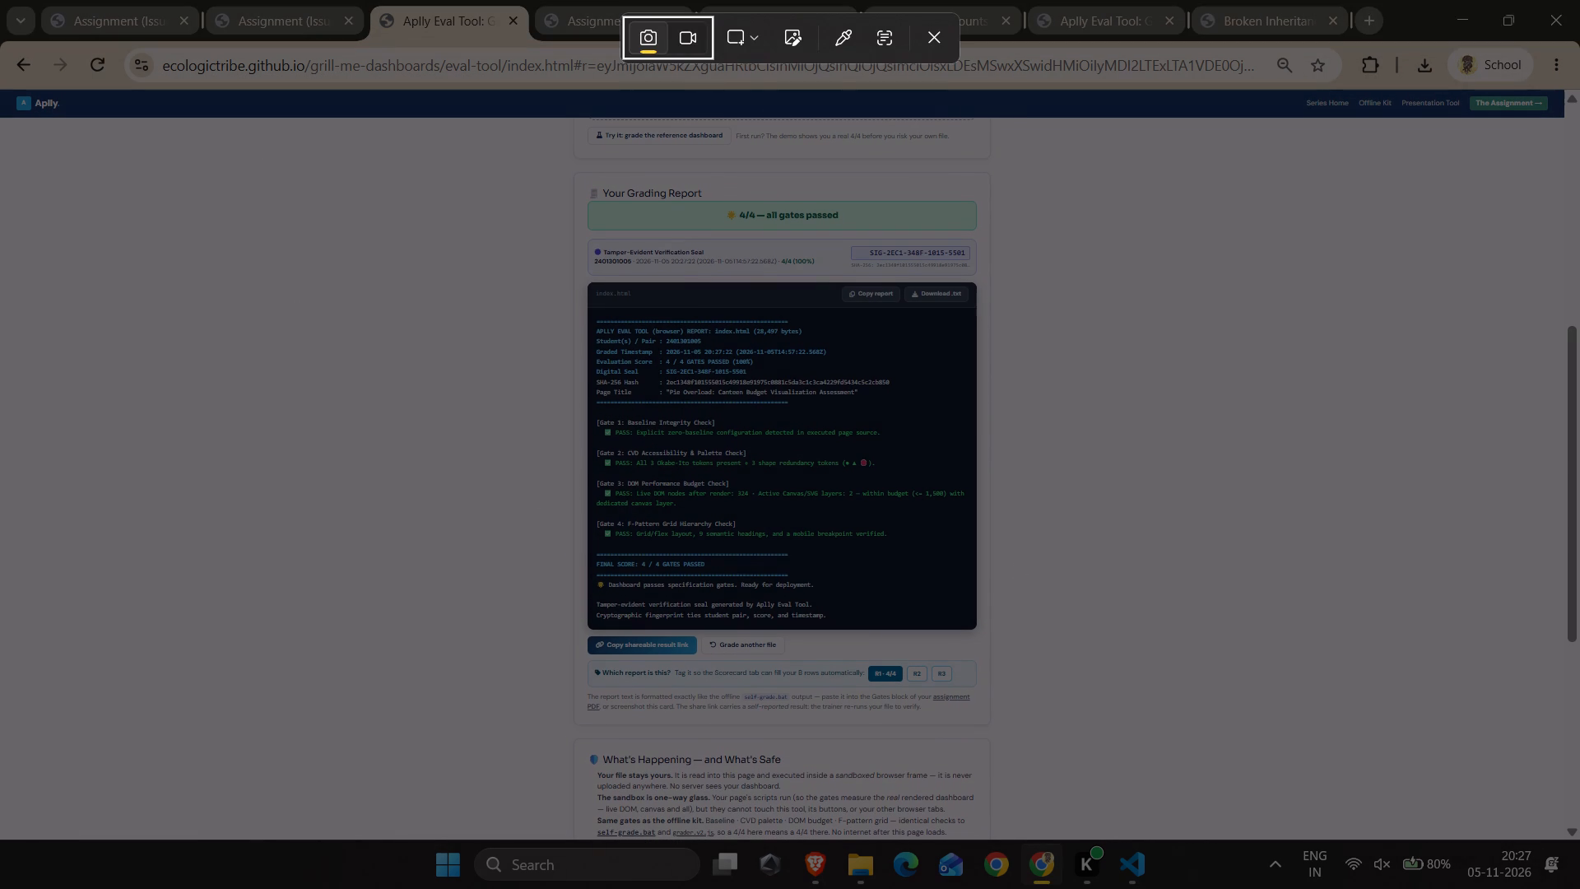
drag(570, 165, 987, 667)
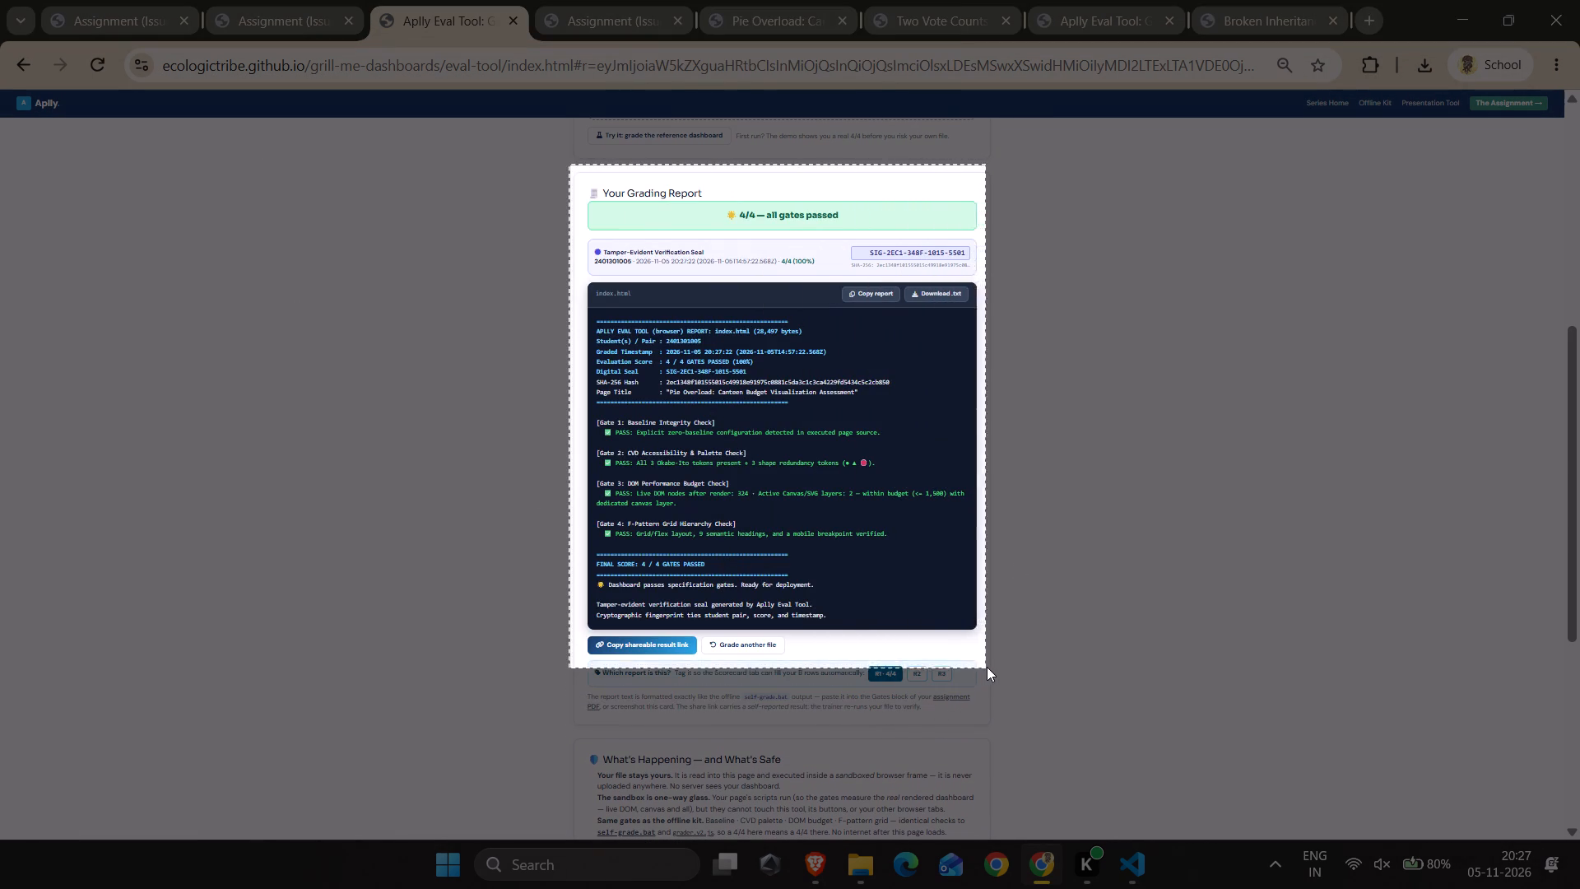
drag(987, 667, 998, 663)
In the scorecard for report R1, set the Self scores to 2 for A1, 7 for A3 and 9 for A4.
scroll(713, 204, up, 2)
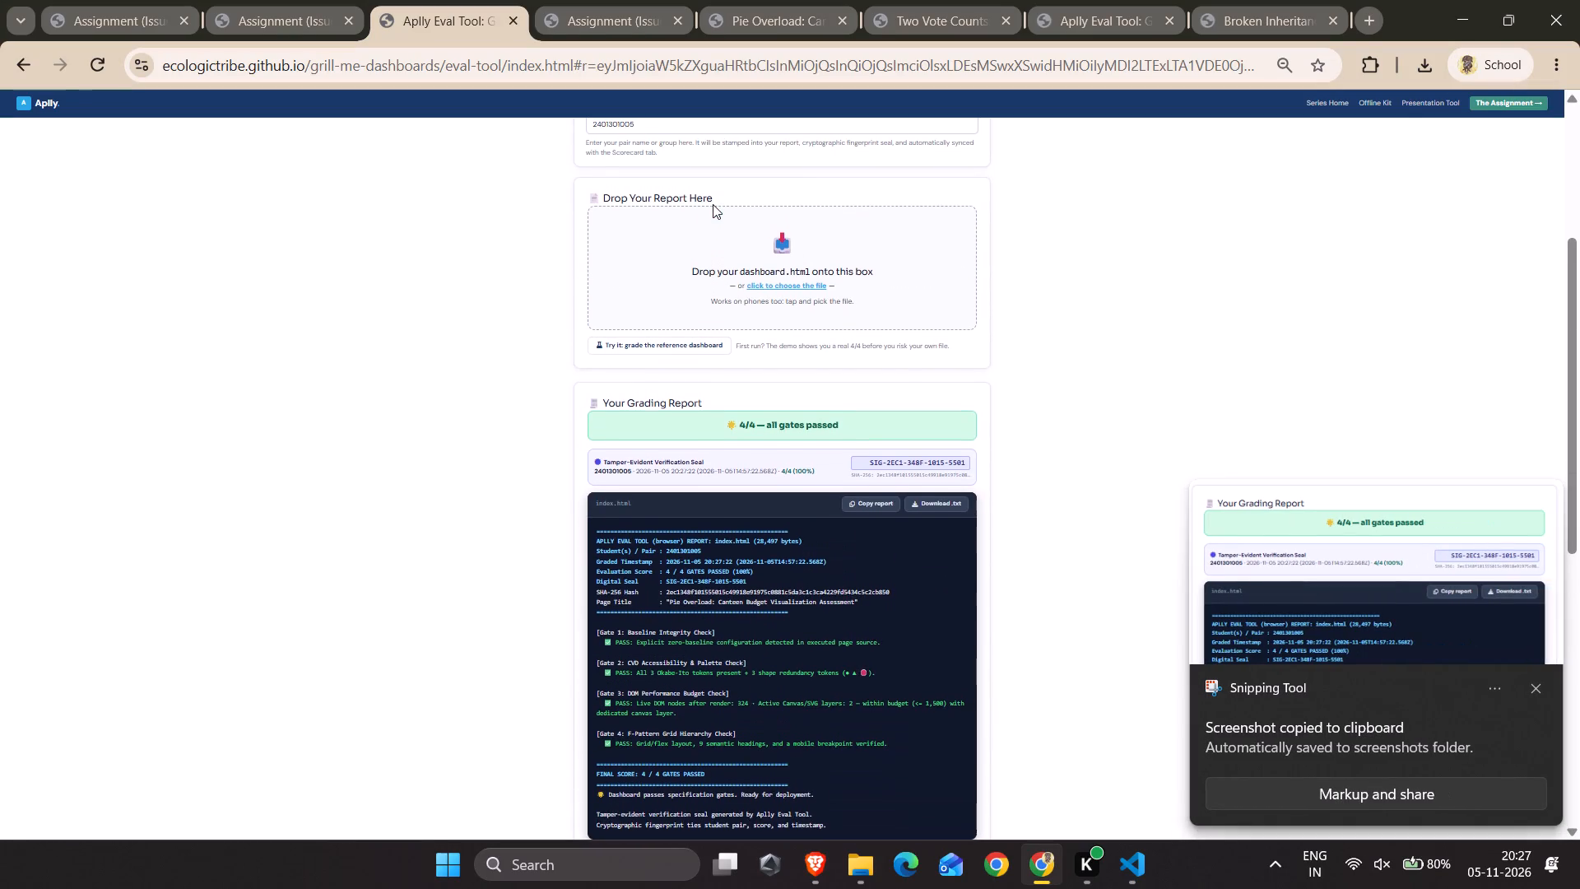
scroll(676, 185, up, 1)
click(701, 215)
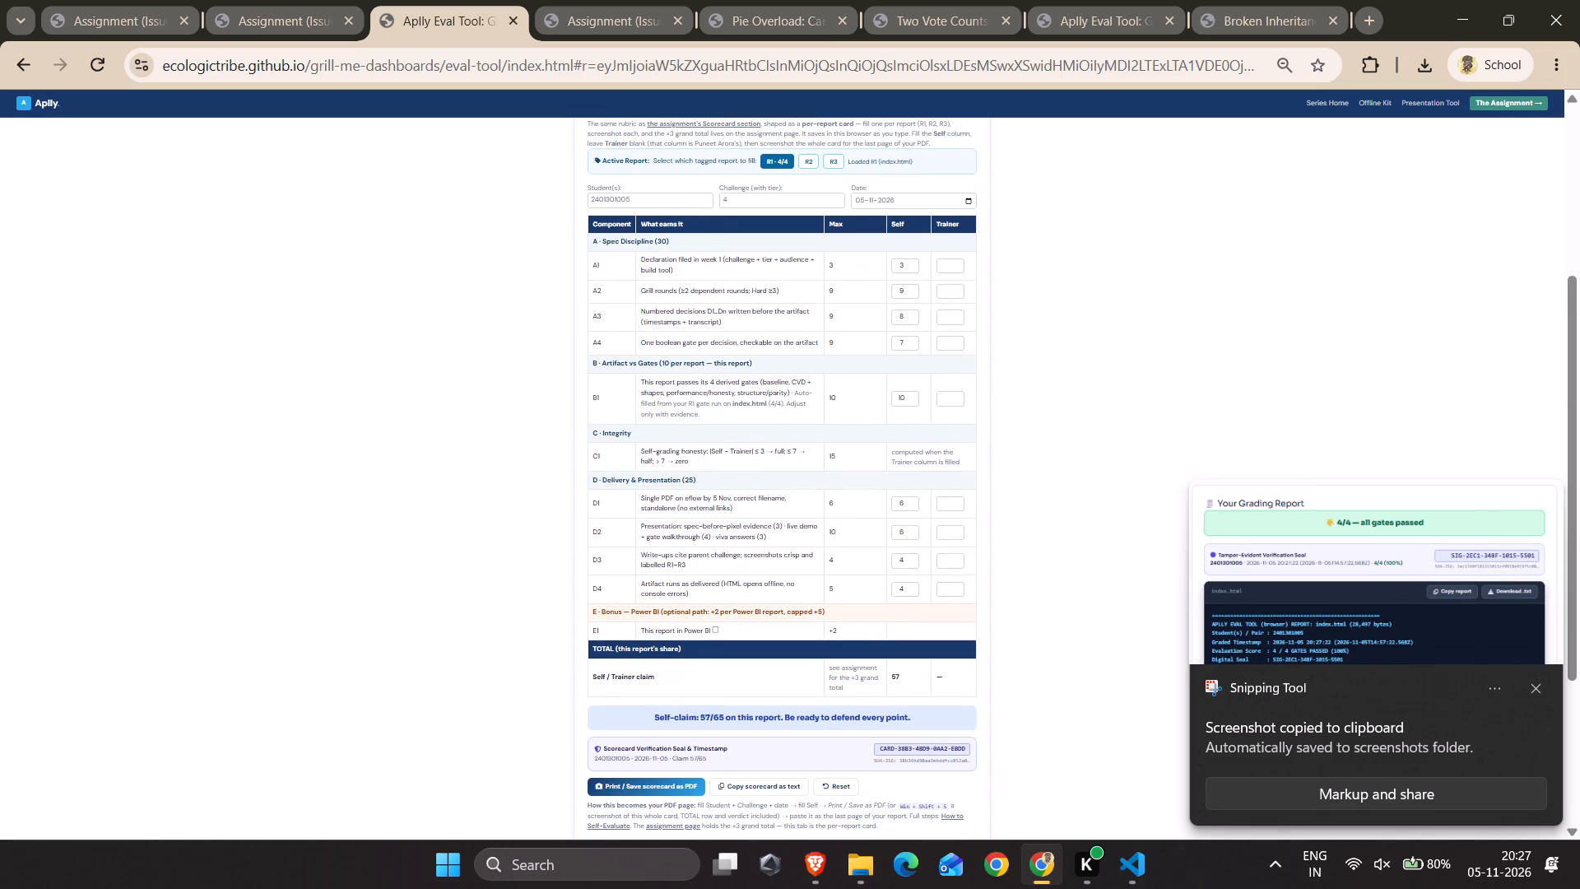
click(908, 268)
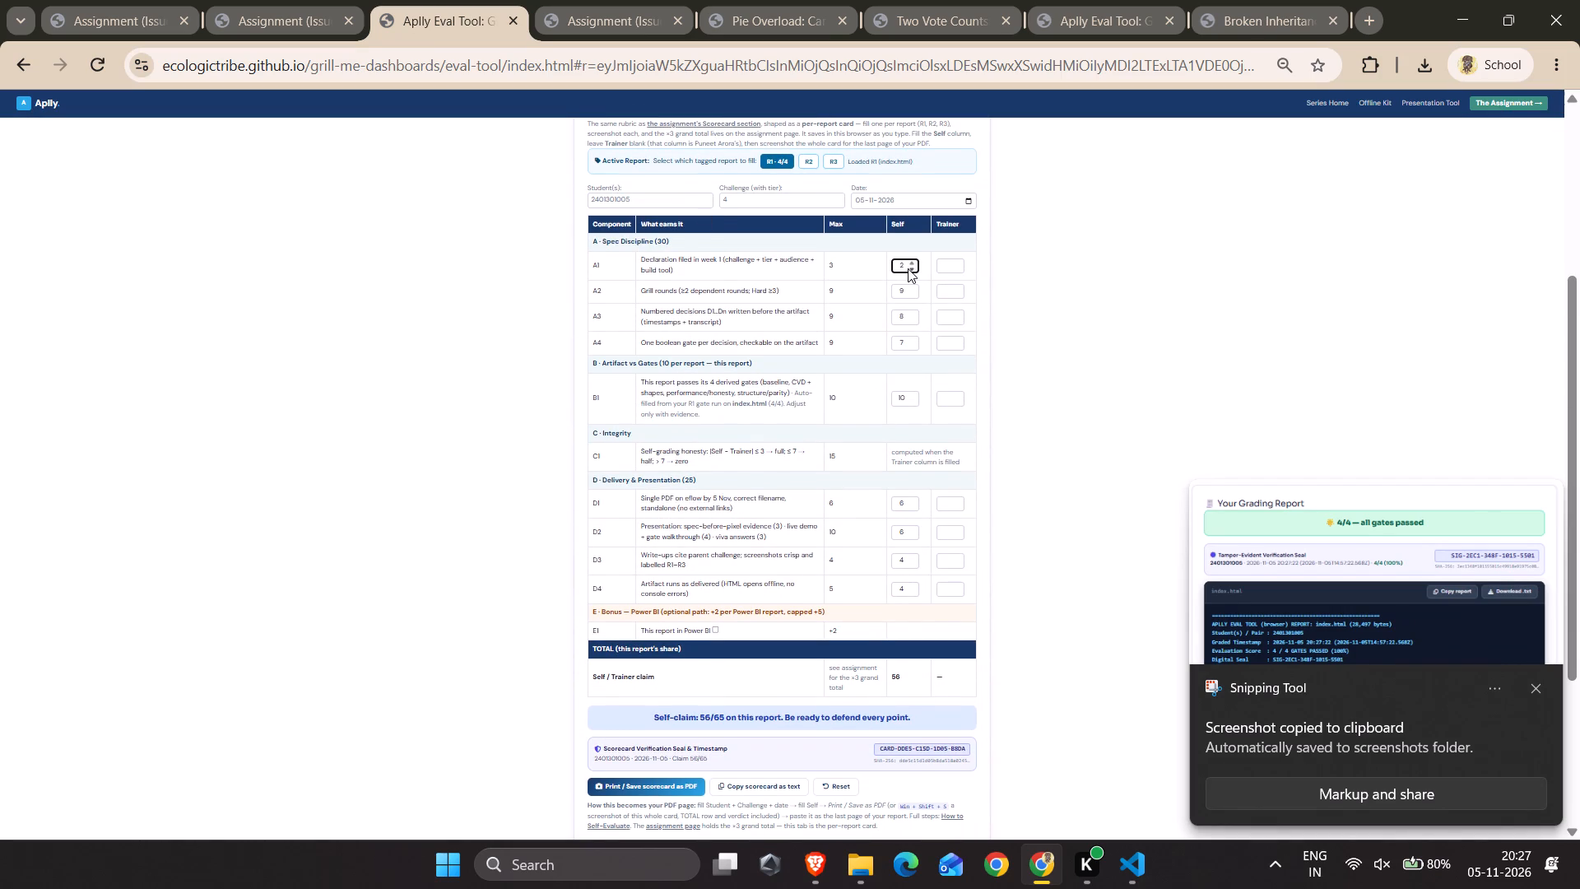
click(910, 321)
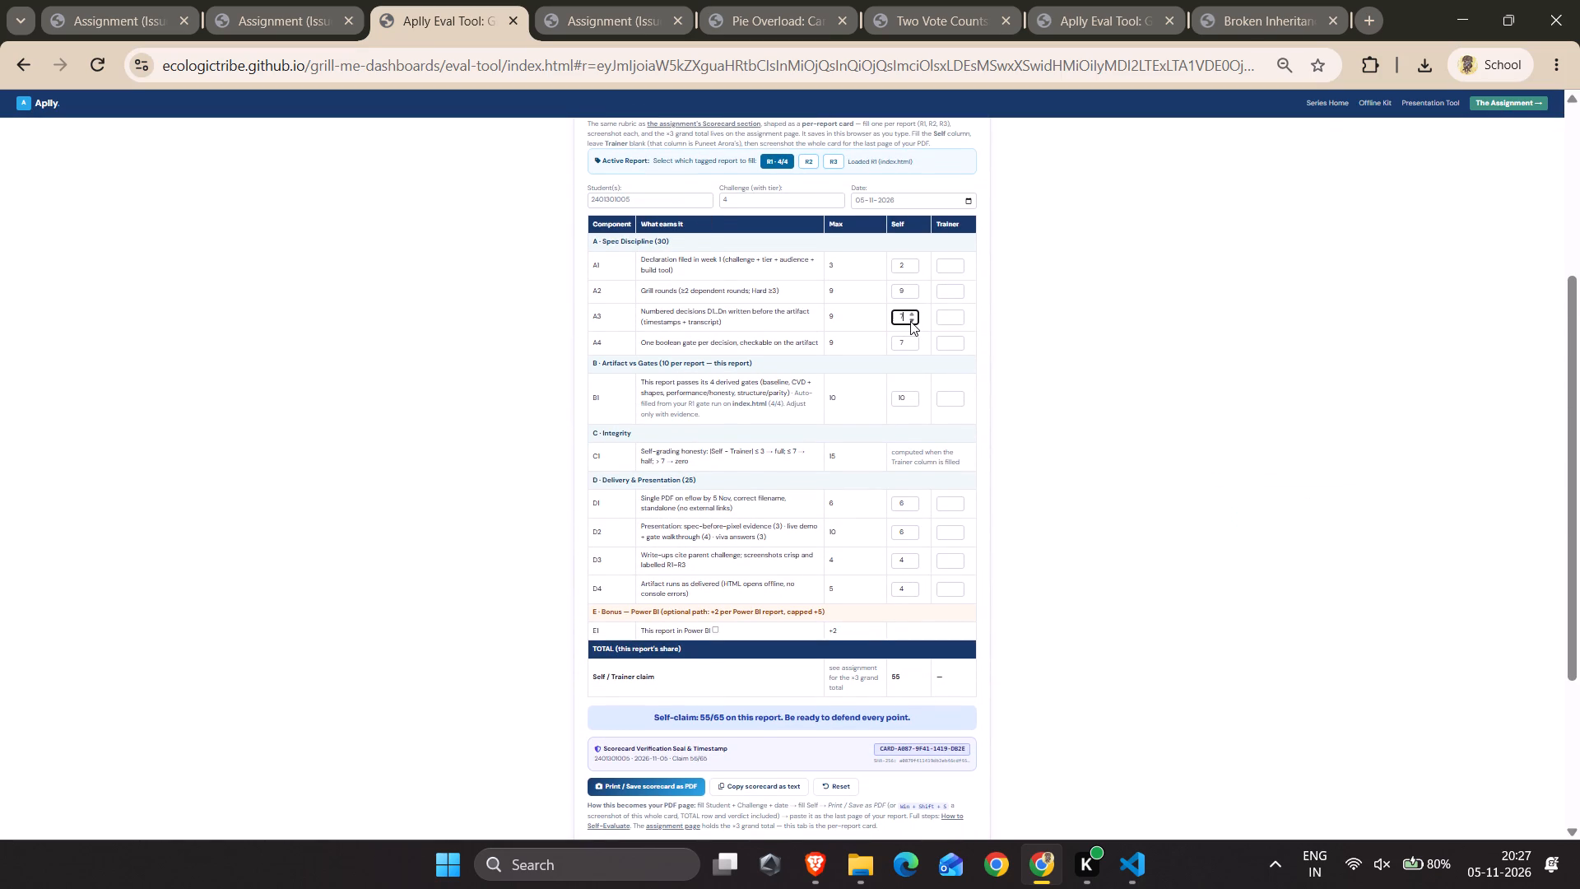
click(902, 342)
key(ctrl+a)
key(BackSpace)
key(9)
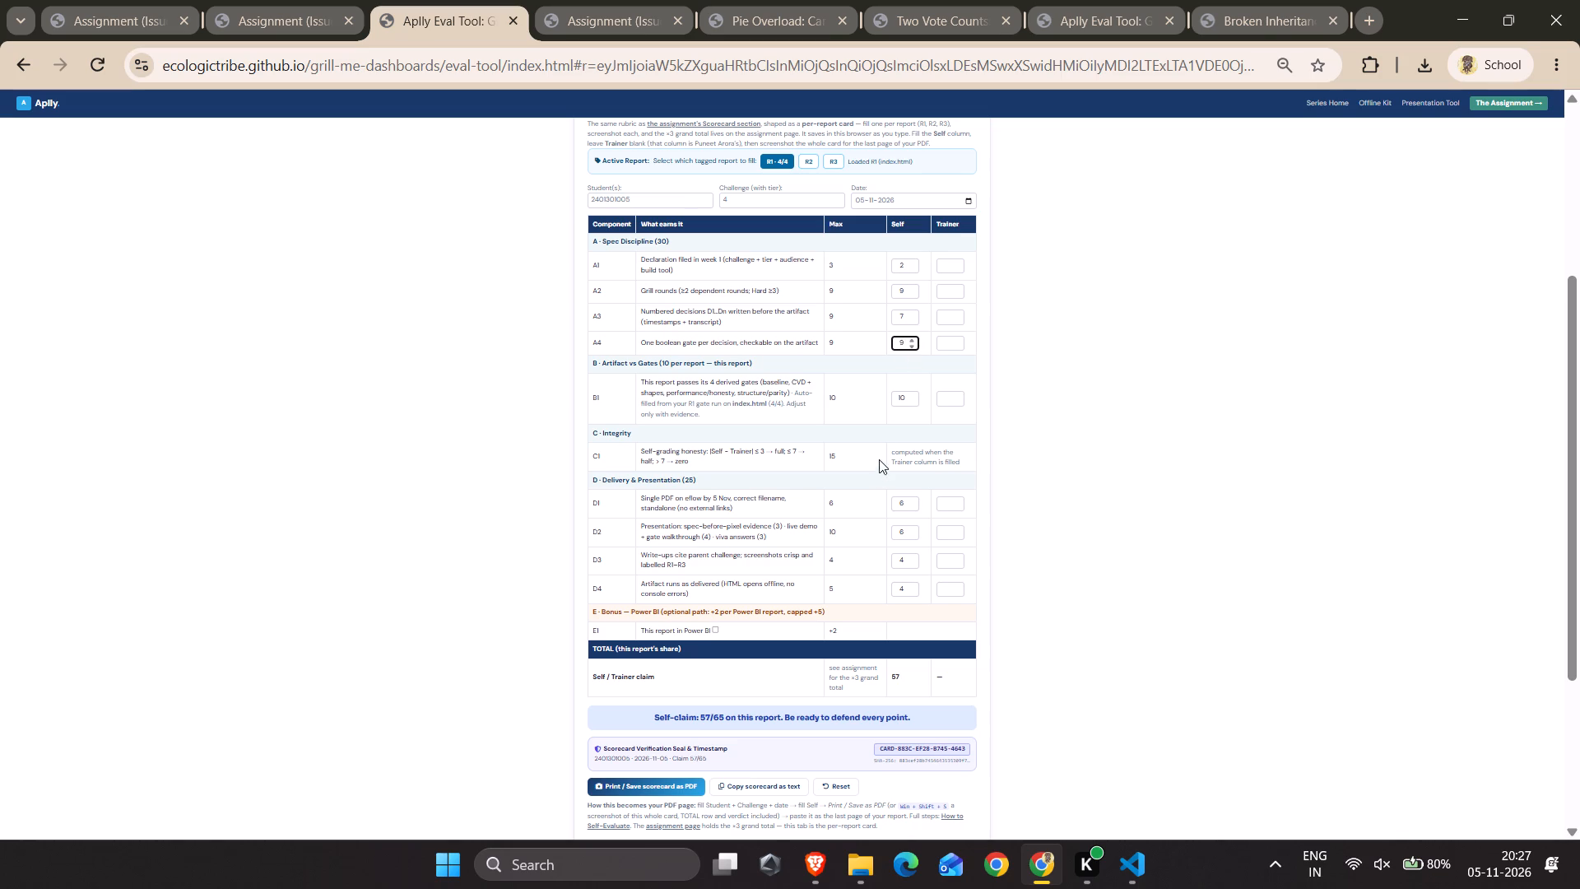
Set the scorecard's Self scores to 9 for B1 and 10 for D2.
click(899, 402)
key(ctrl+a)
key(BackSpace)
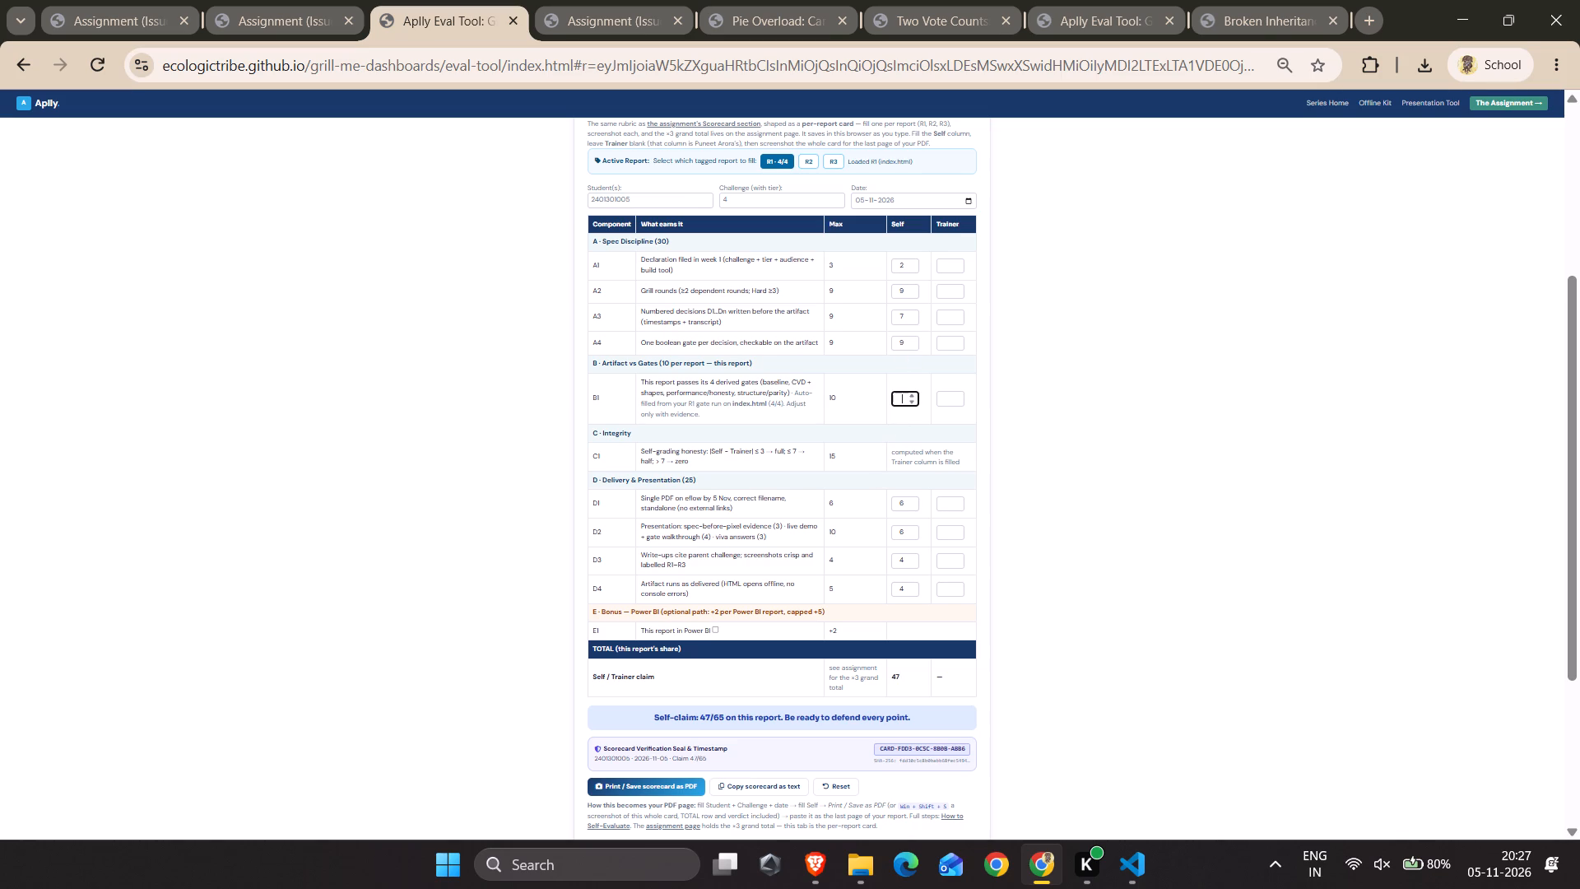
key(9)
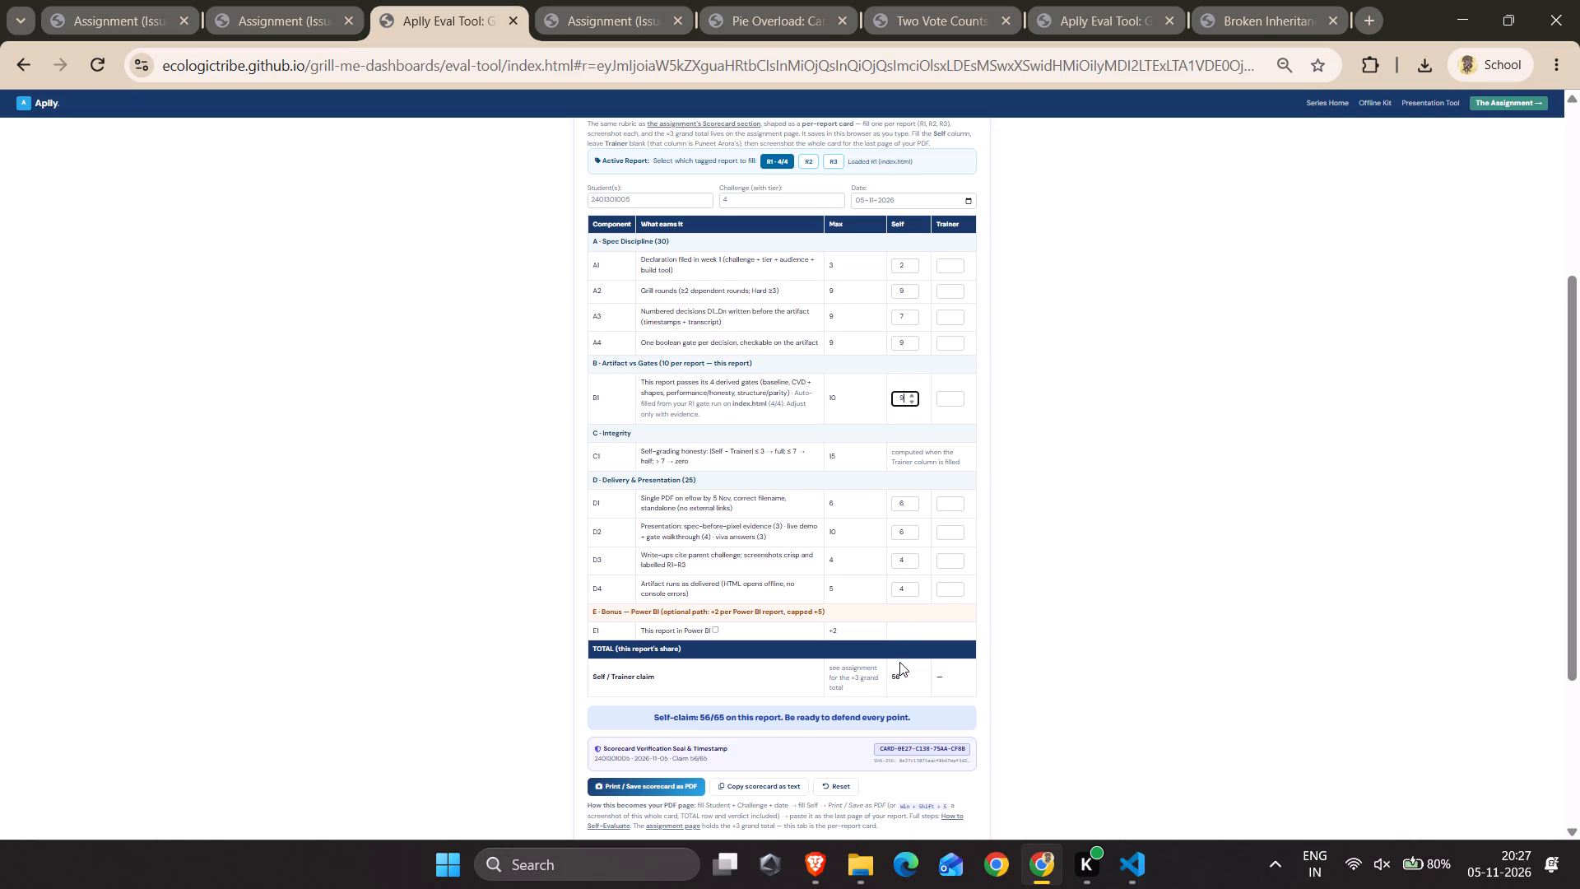
click(900, 533)
key(ctrl+a)
key(BackSpace)
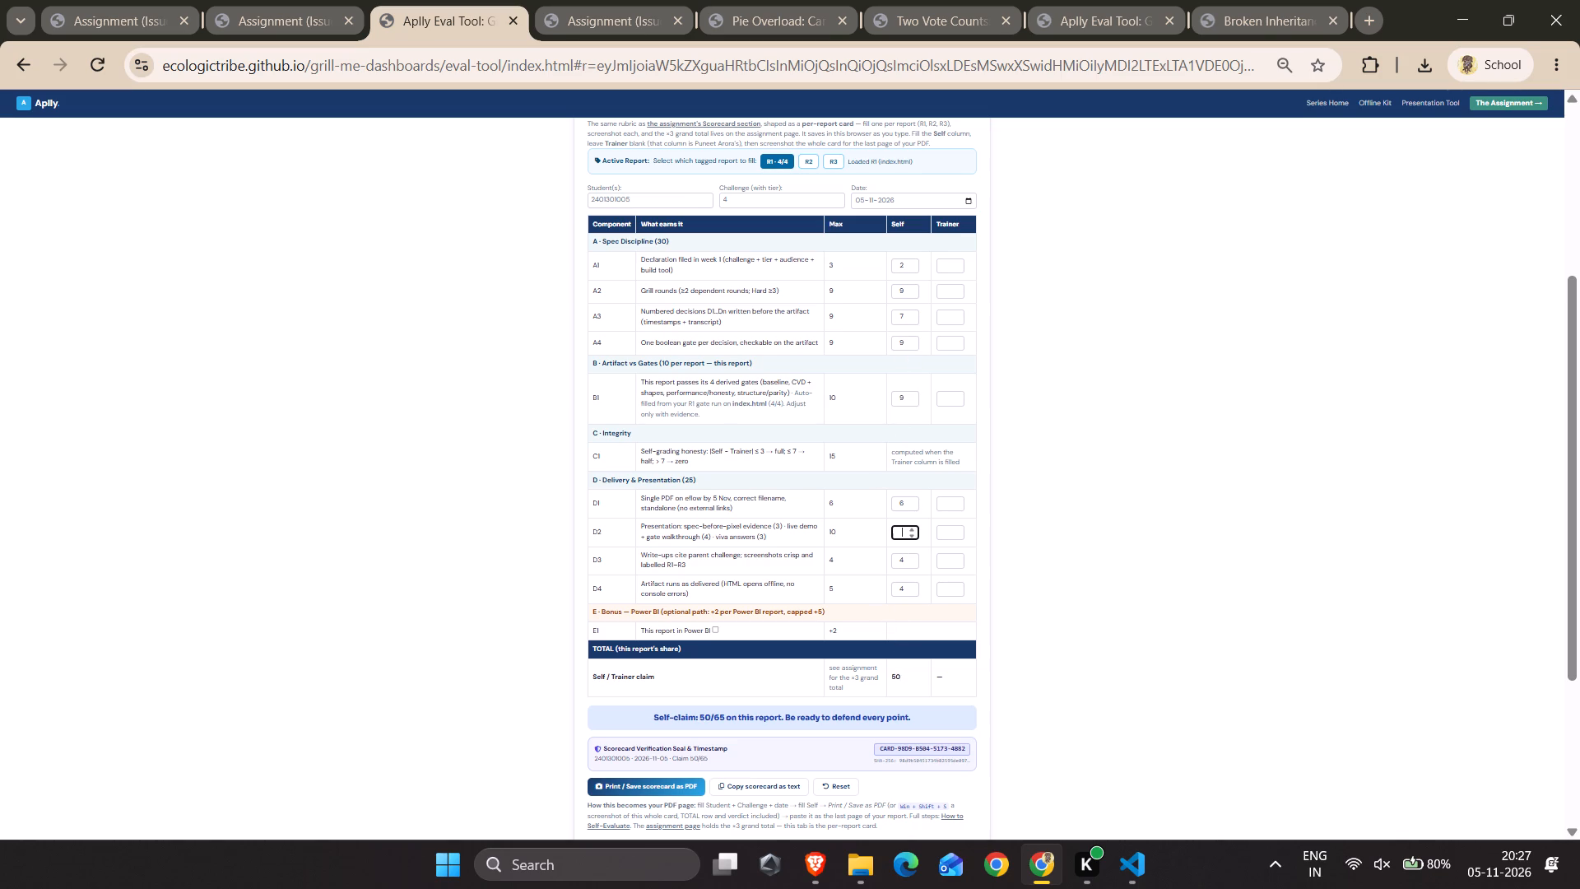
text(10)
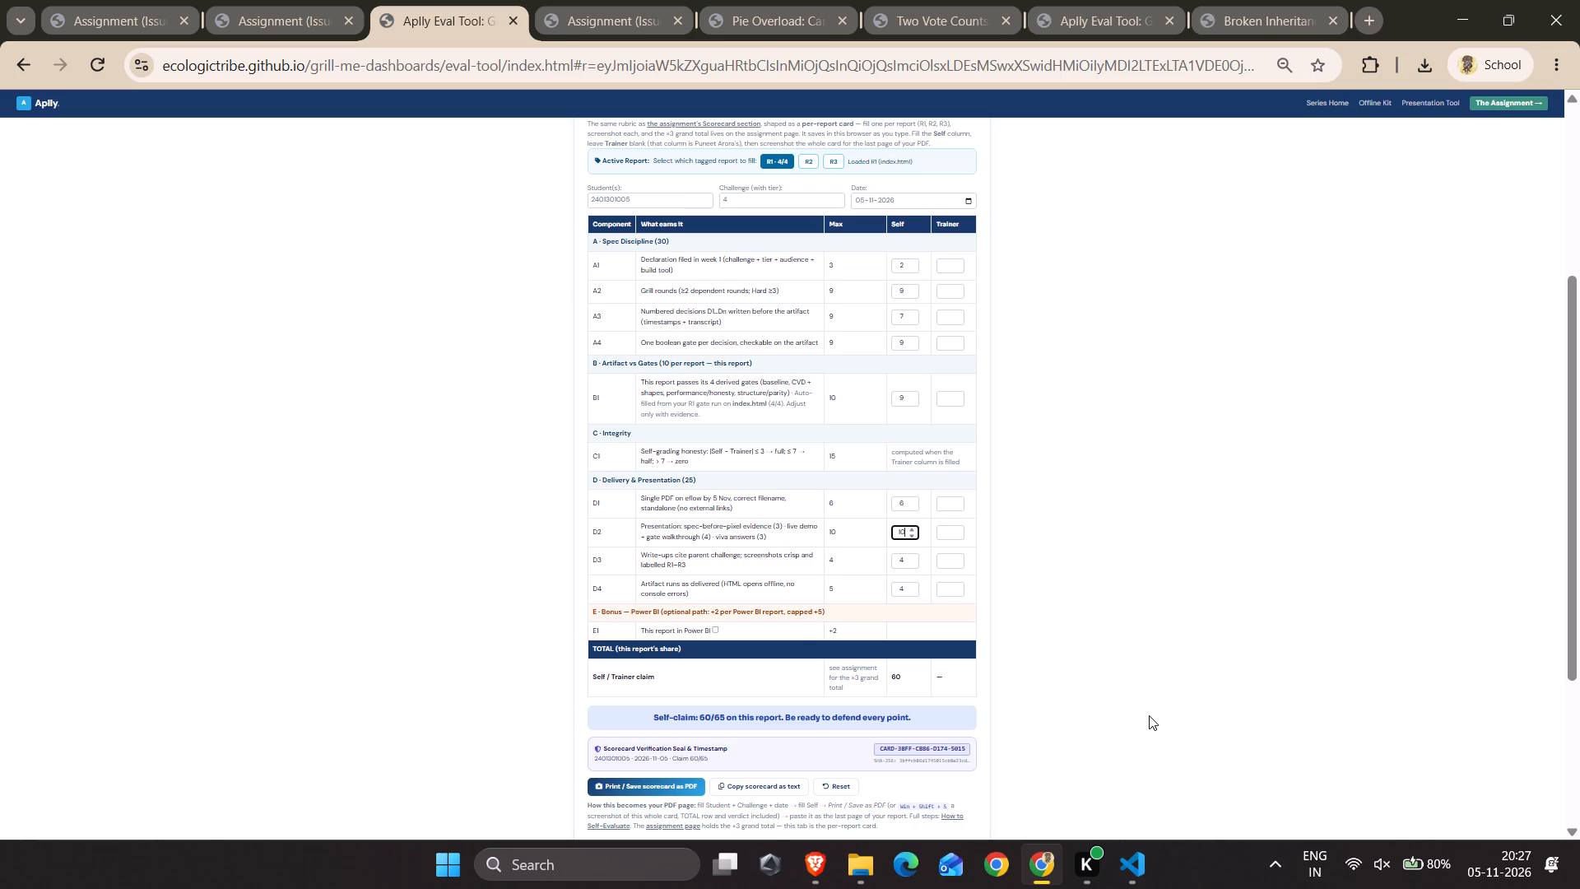
Capture a screenshot of the self-score card, from its heading down to the verification seal.
scroll(1149, 715, up, 1)
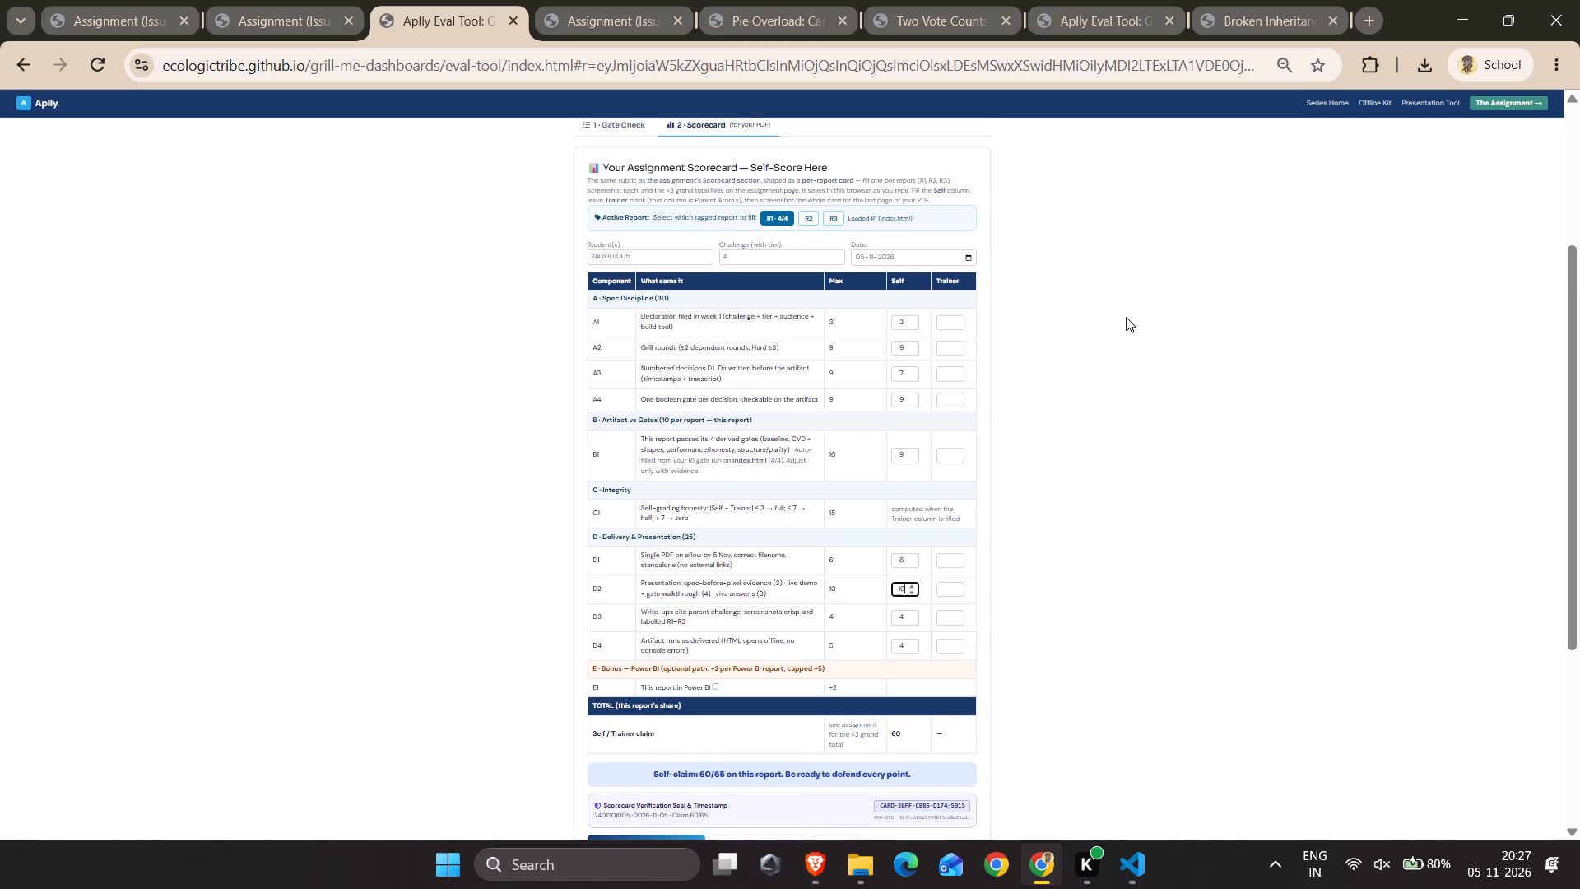
key(Print)
drag(570, 143, 1007, 794)
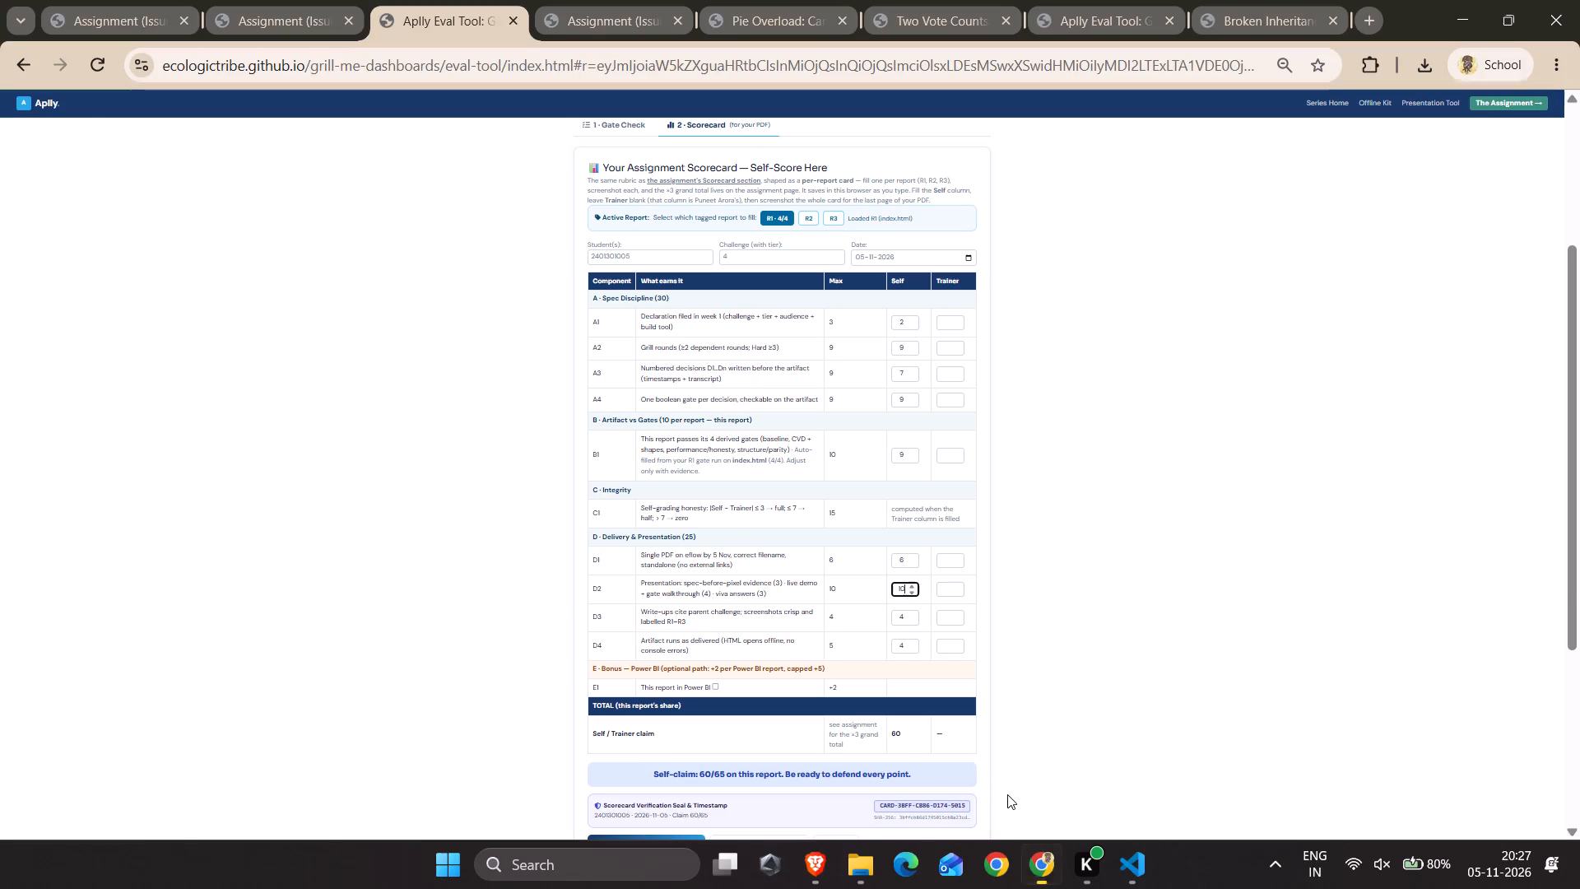
Switch to Word and open a copy of the most recent Data Vis As-2 document.
click(1451, 24)
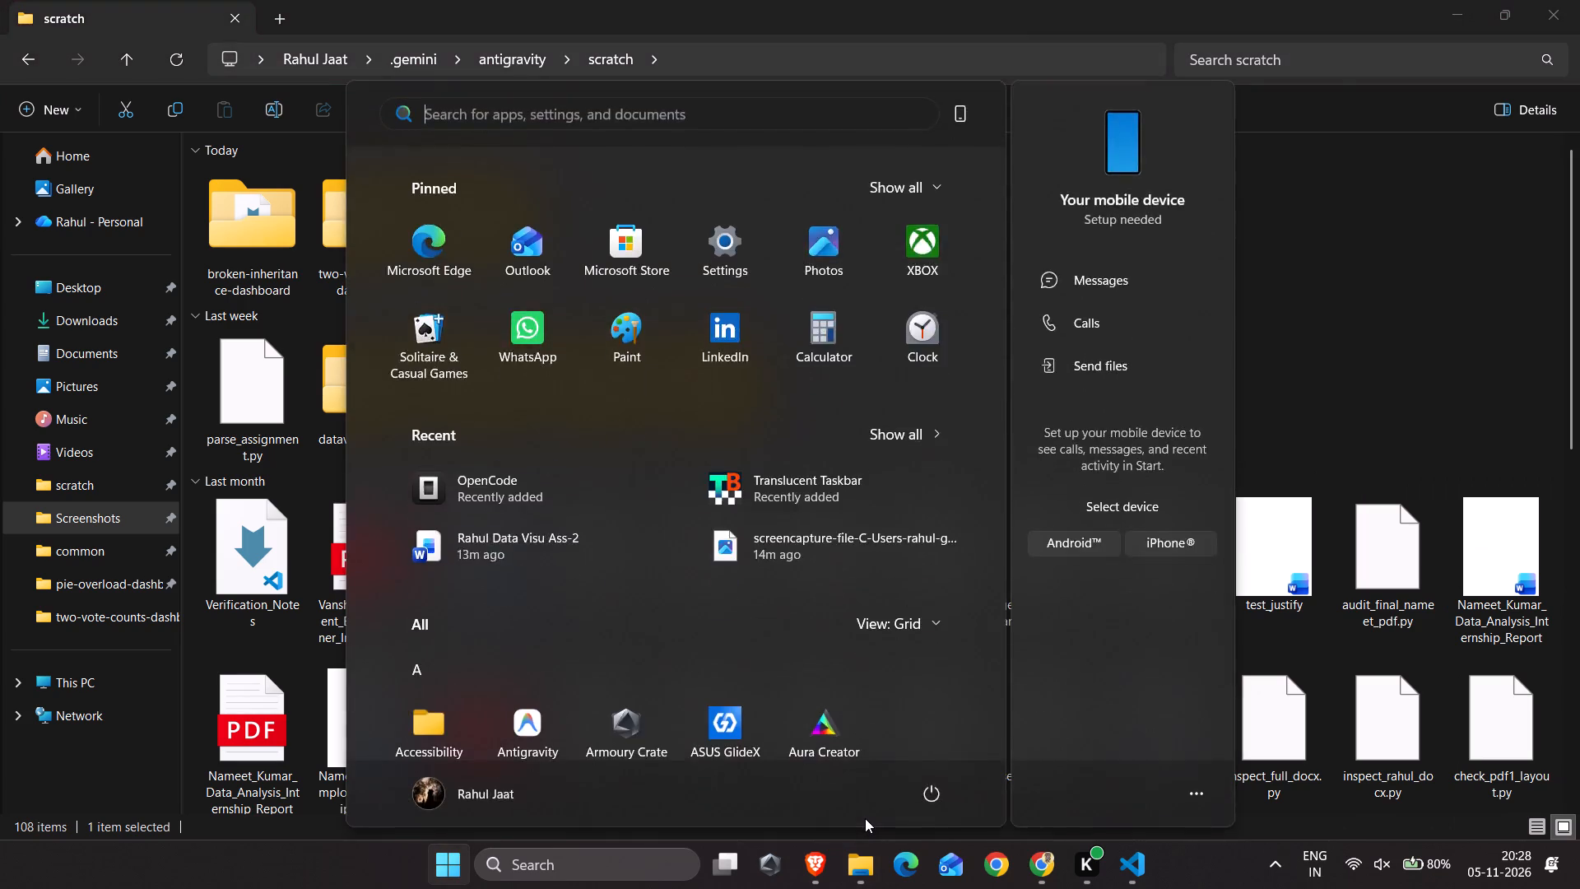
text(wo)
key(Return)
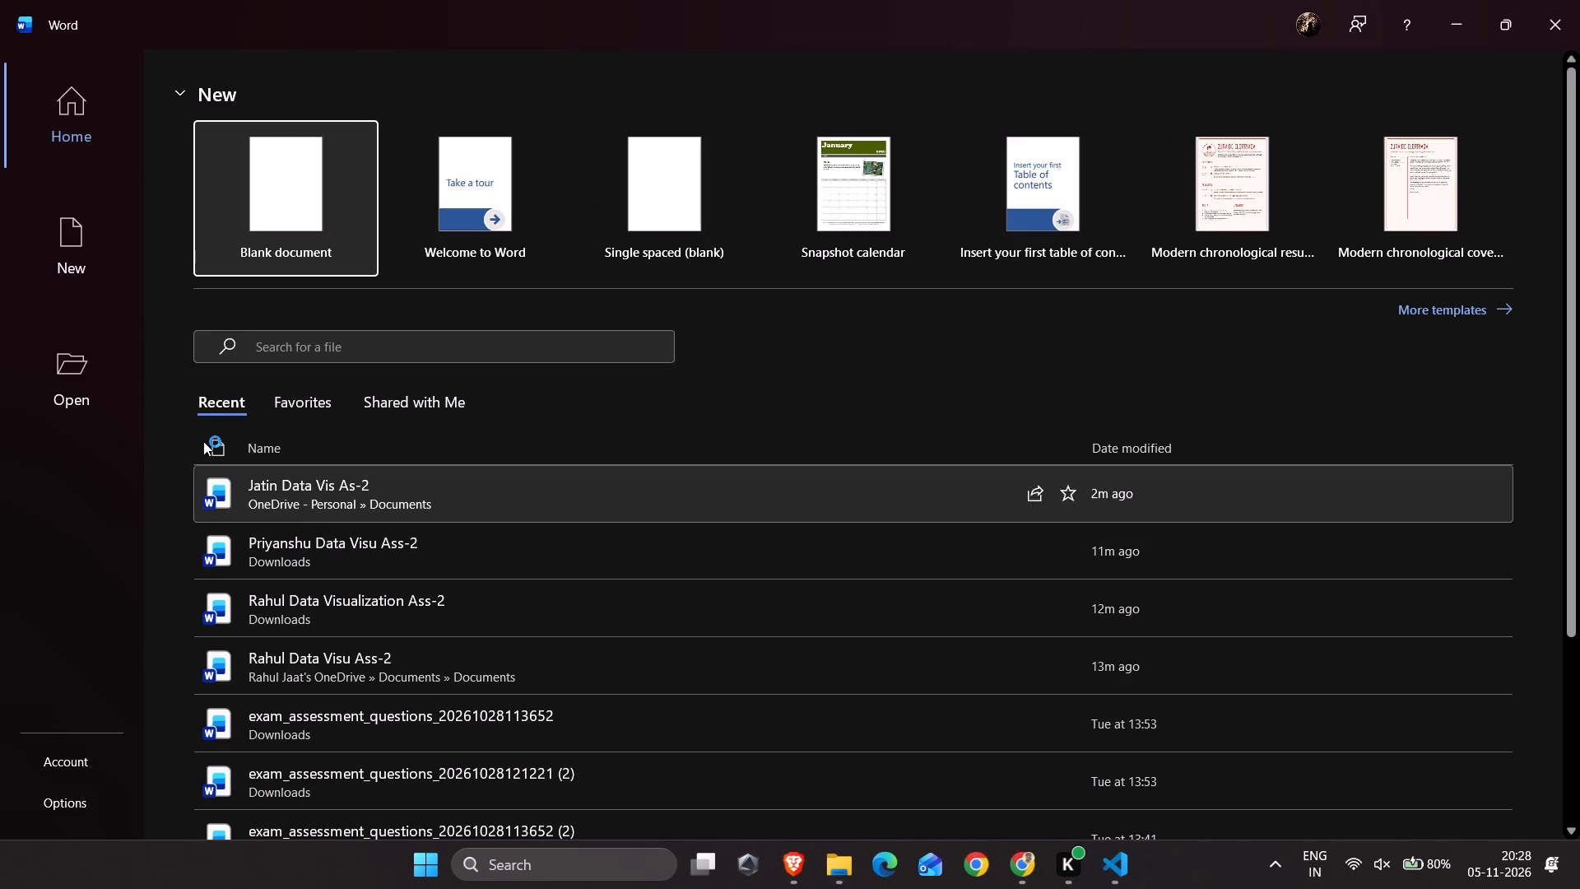
right_click(370, 496)
click(453, 570)
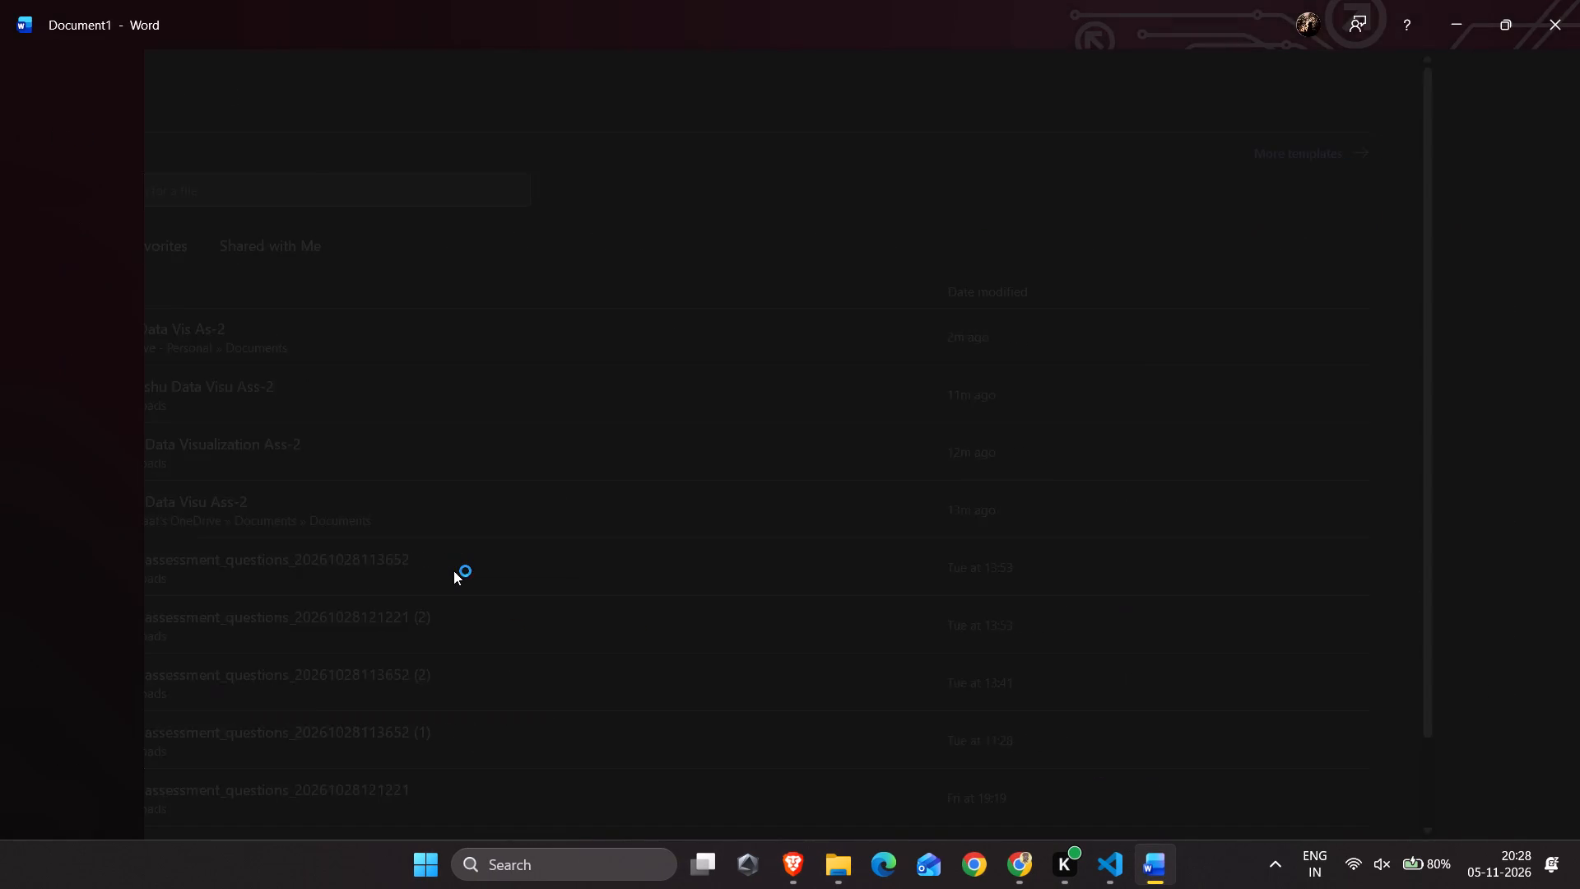
Replace the student name on the first line of the document with the new student's name.
key(Right)
key(Right)
key(Right)
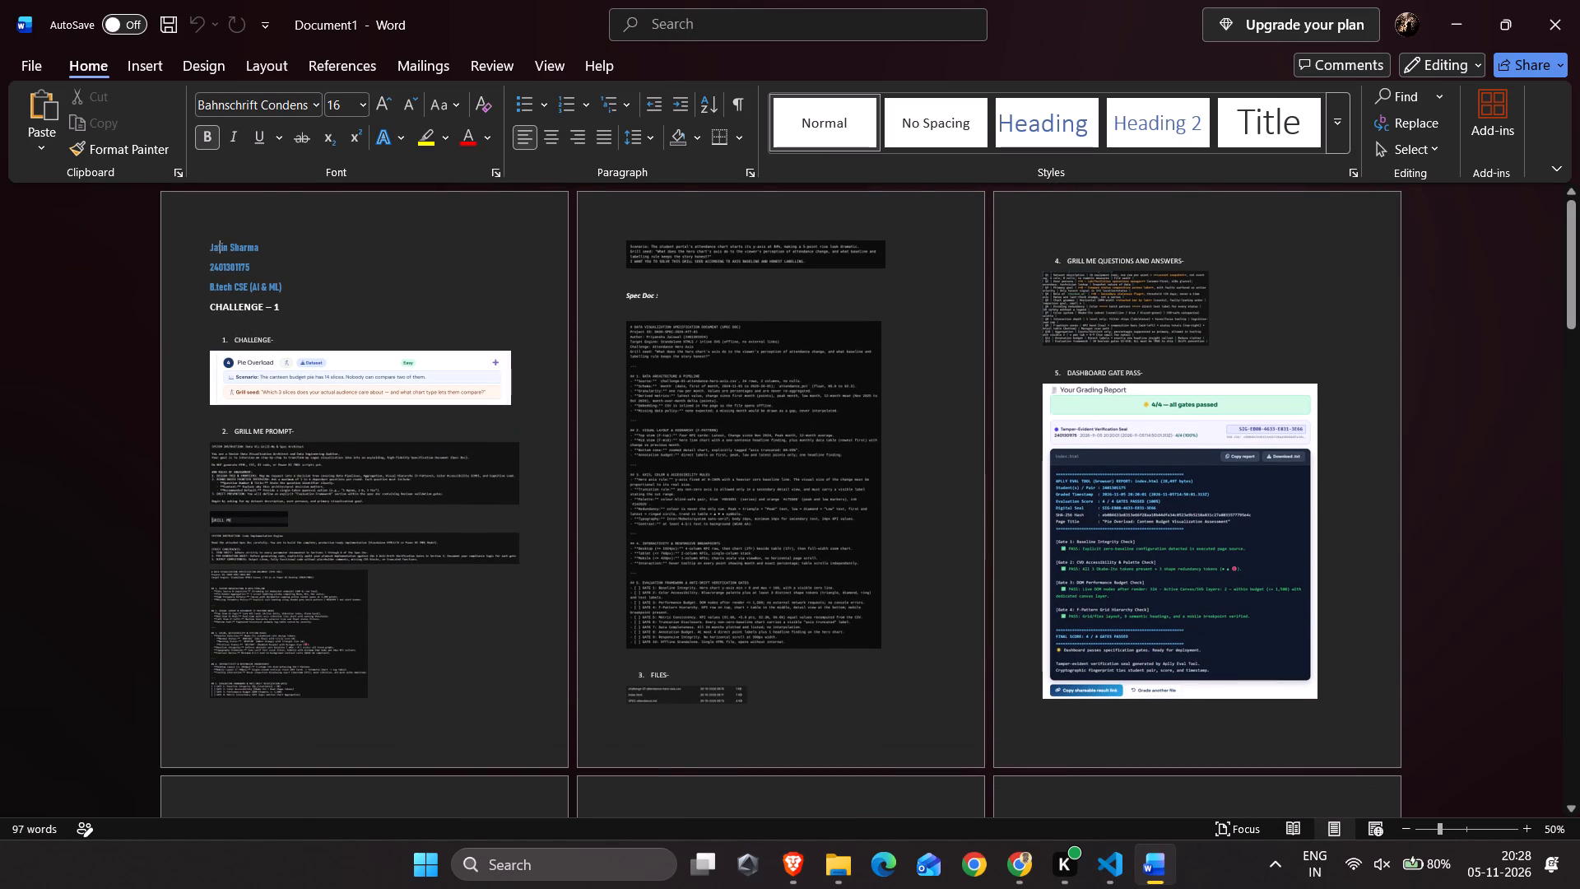
key(Right)
key(Right)
key(Right)
key(Right)
key(Right)
key(Right)
key(Right)
key(Right)
key(Right)
key(BackSpace)
key(BackSpace)
key(BackSpace)
key(BackSpace)
key(BackSpace)
key(BackSpace)
key(BackSpace)
key(BackSpace)
key(BackSpace)
key(BackSpace)
key(BackSpace)
key(BackSpace)
key(BackSpace)
key(BackSpace)
key(BackSpace)
key(BackSpace)
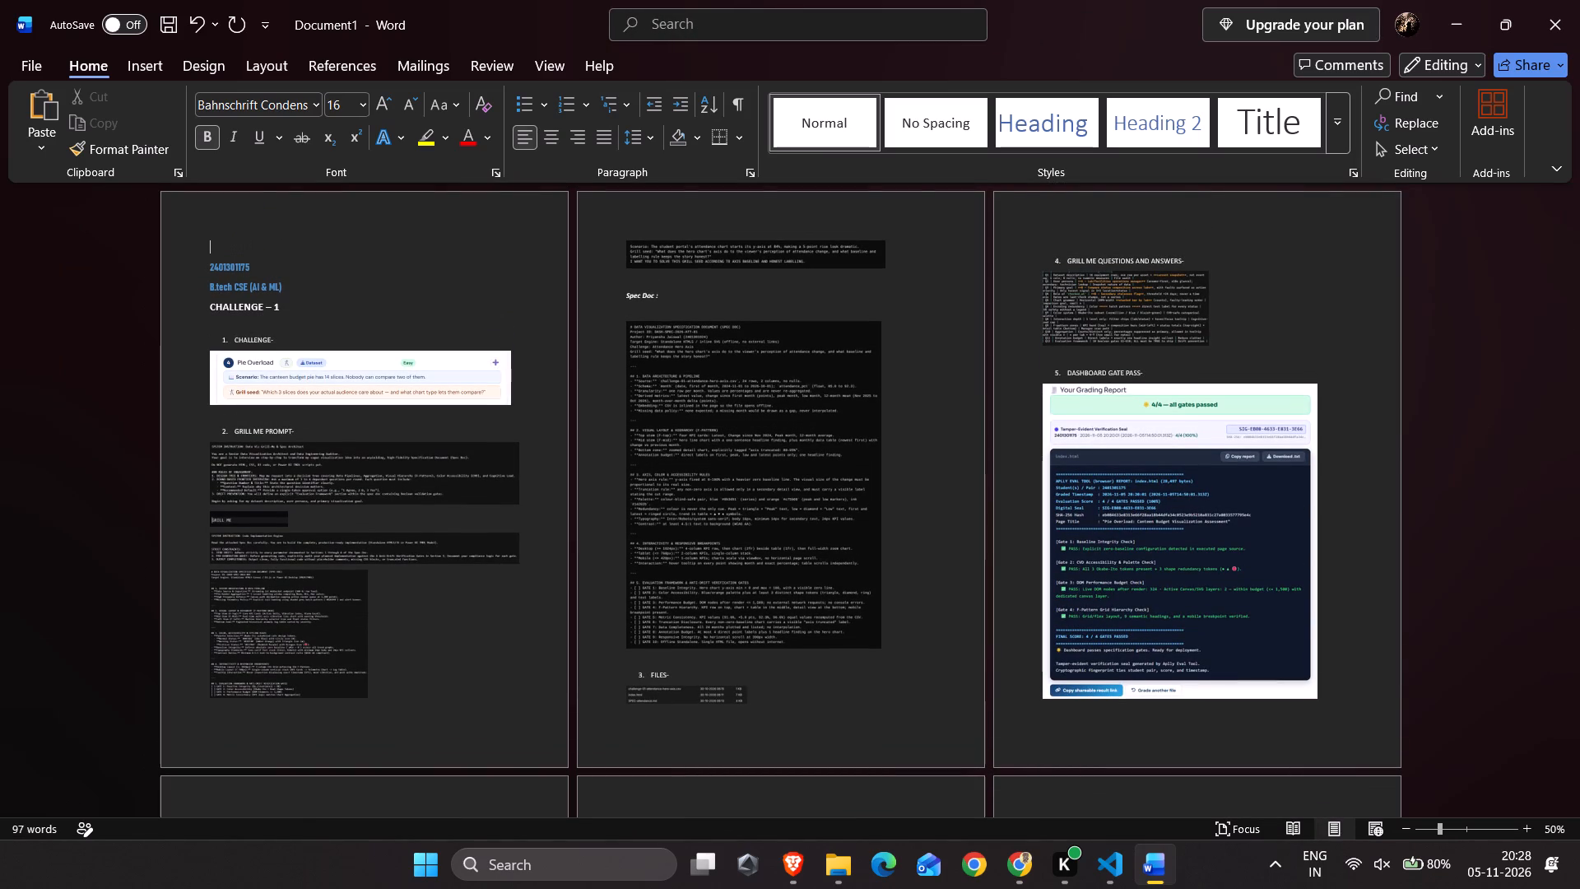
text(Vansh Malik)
Change the ending of the roll number under the name to match the new student's roll number.
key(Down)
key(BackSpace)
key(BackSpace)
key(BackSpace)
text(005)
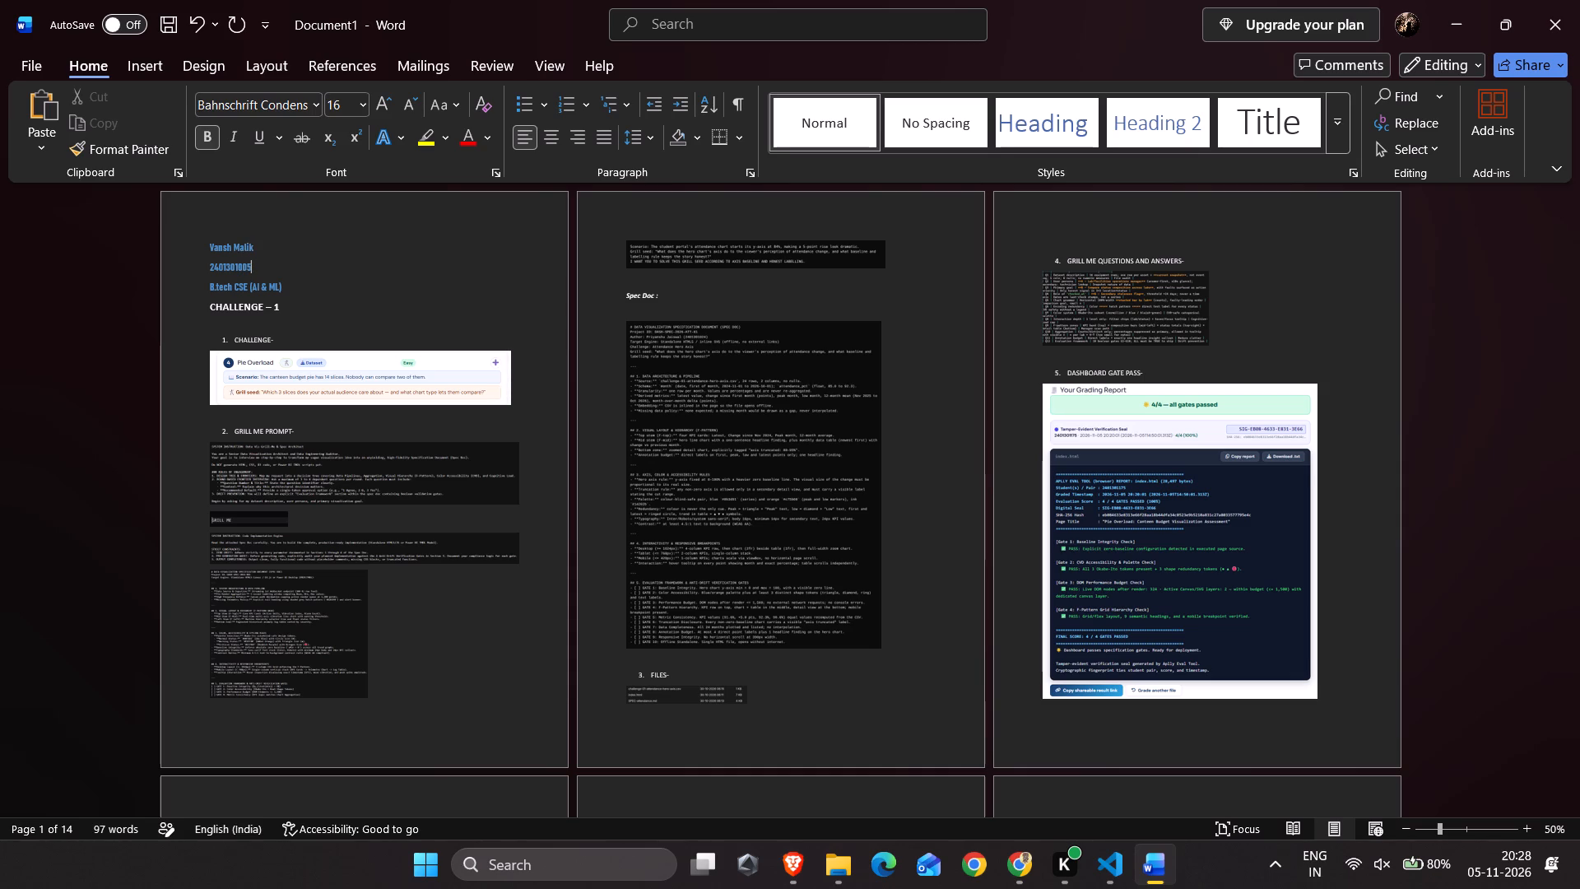
click(1206, 403)
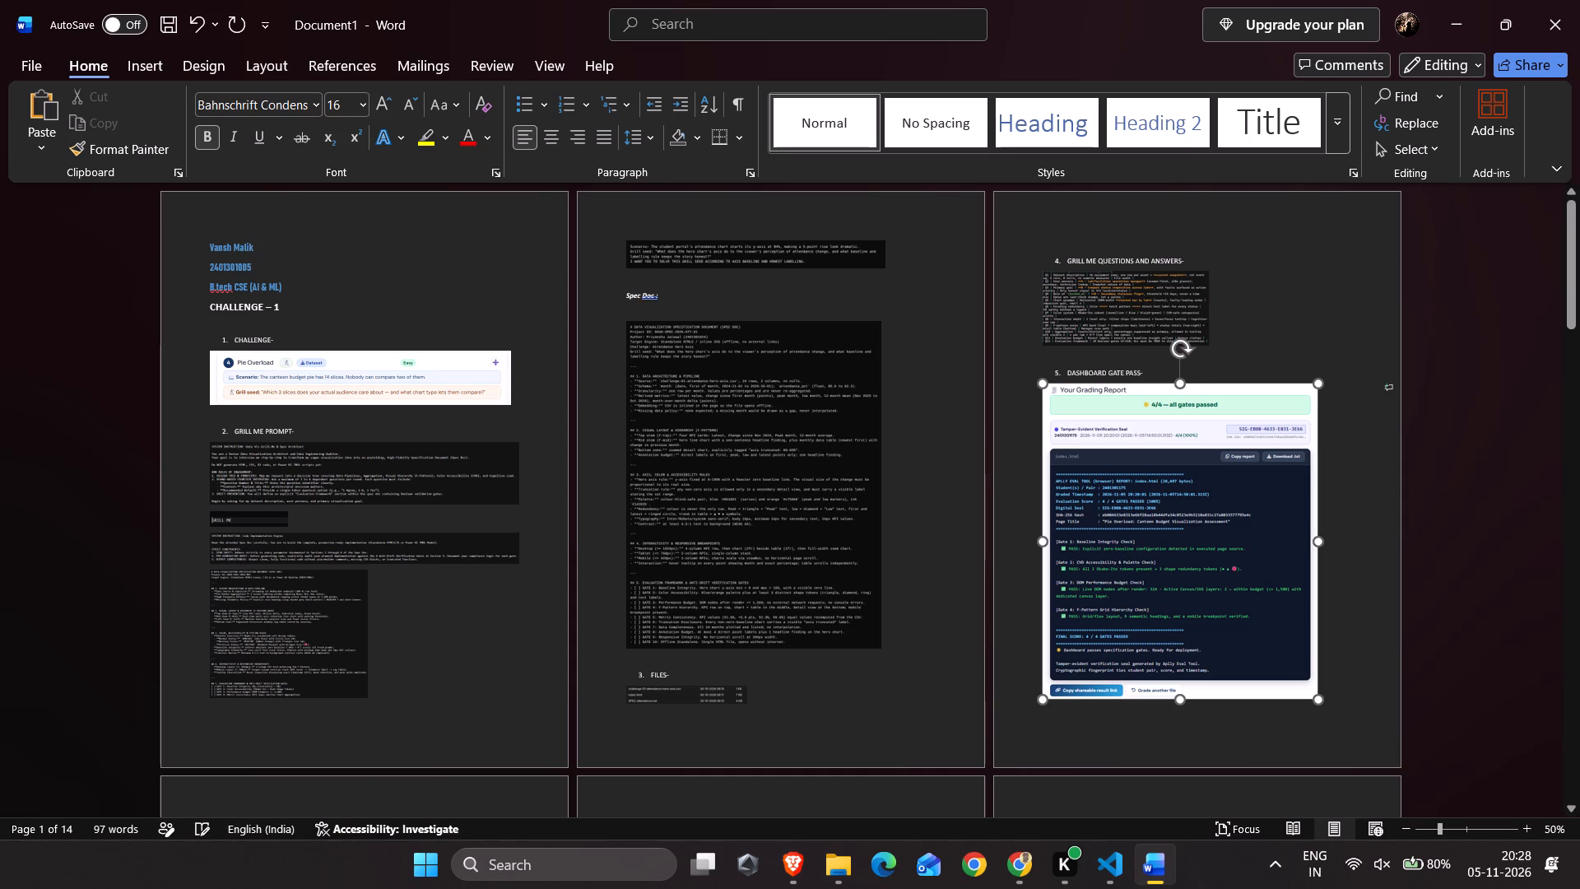
right_click(1206, 403)
click(1267, 287)
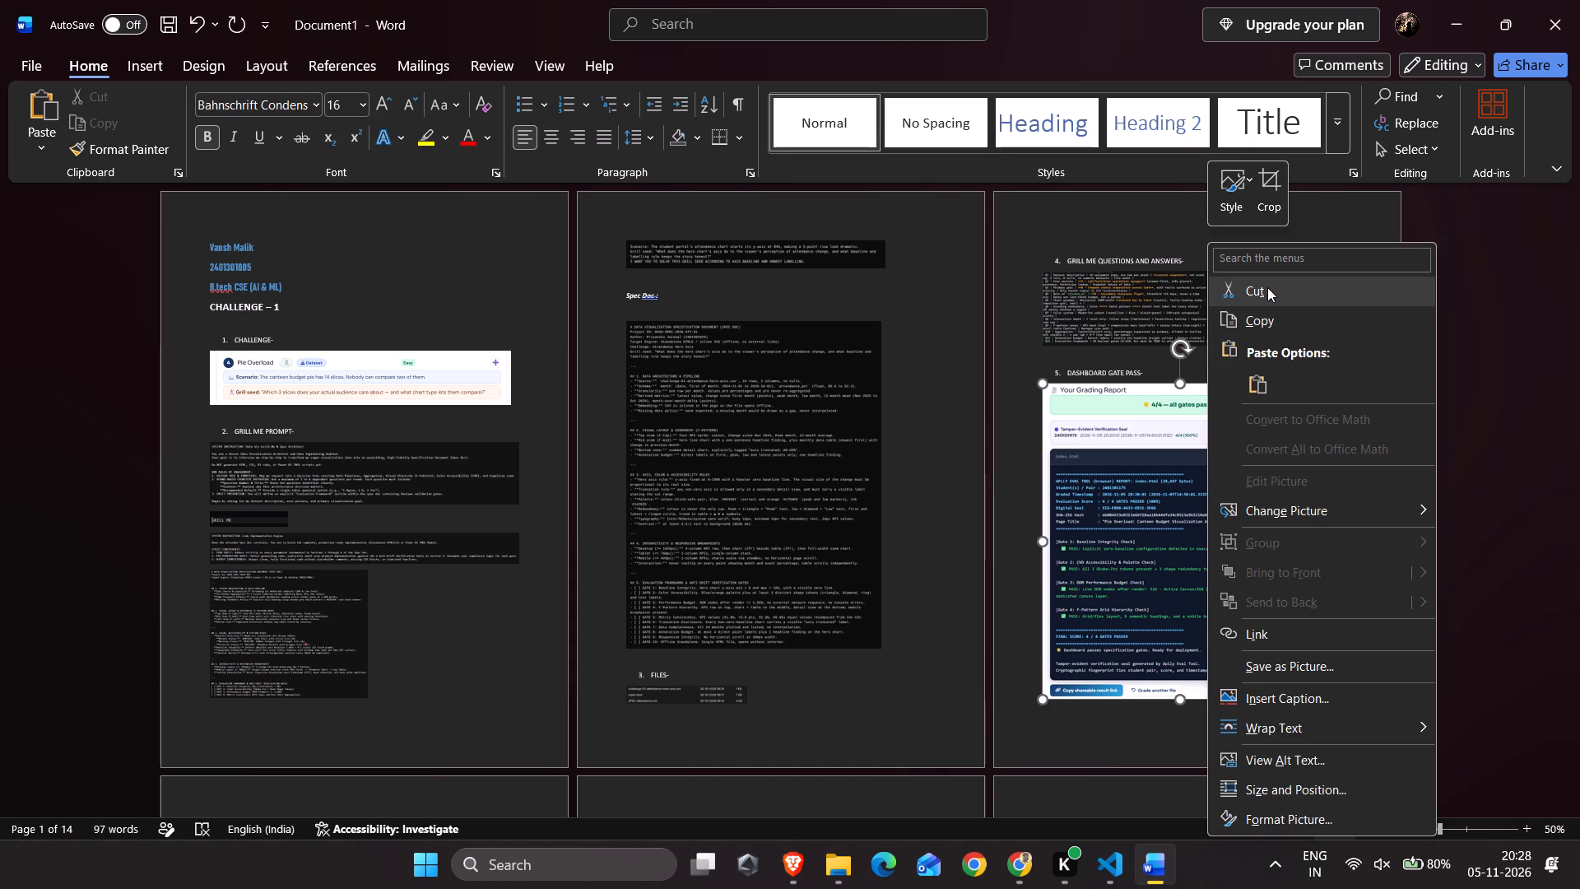
drag(142, 70, 230, 147)
drag(230, 147, 272, 212)
click(272, 212)
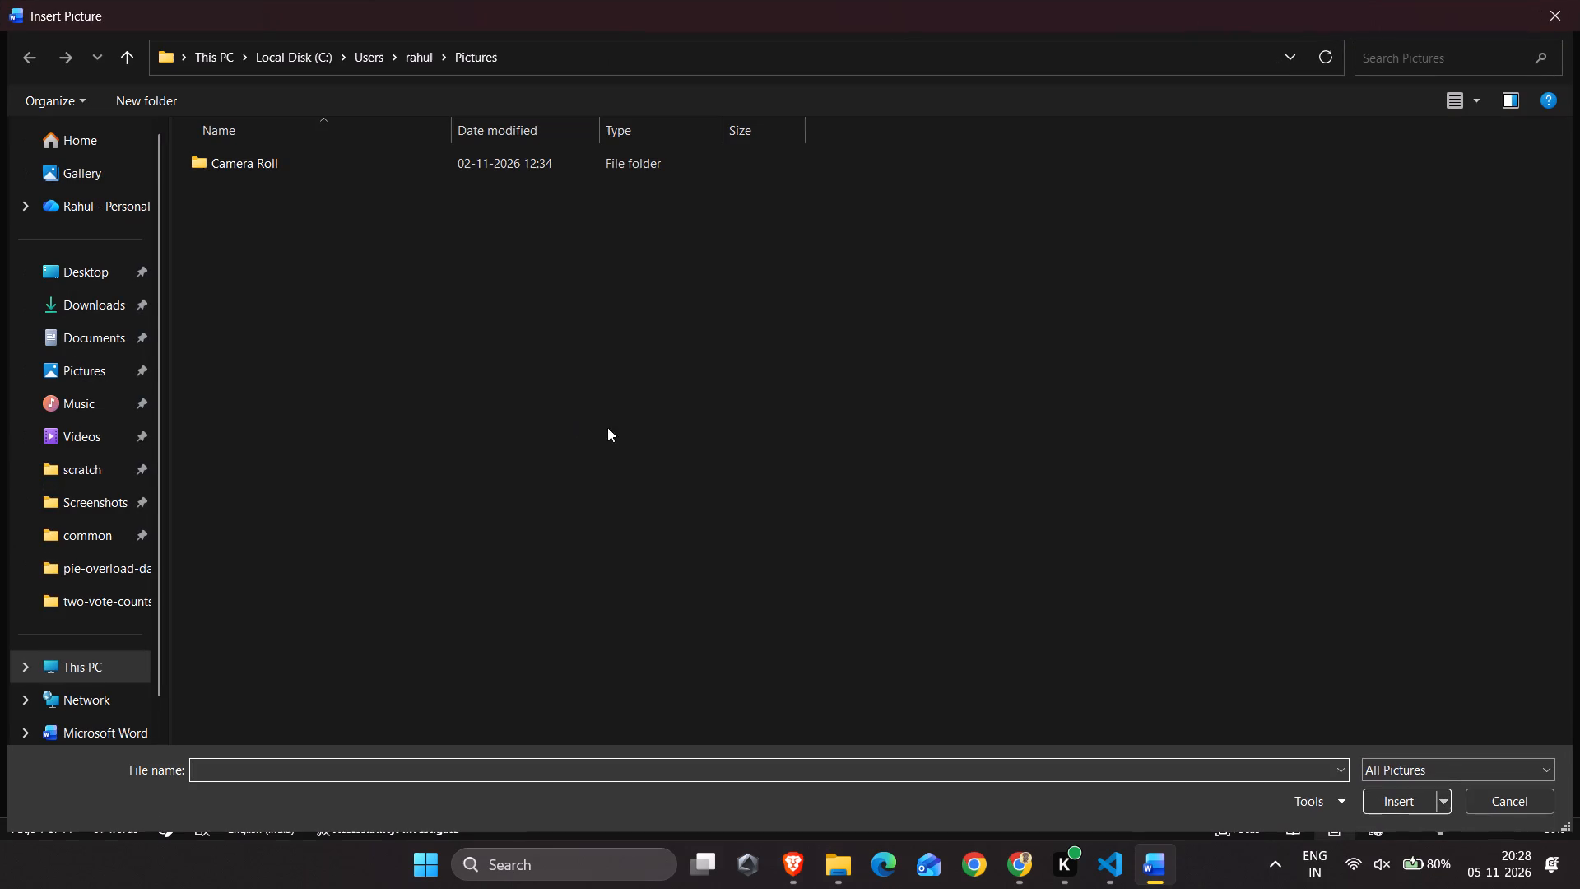
click(97, 499)
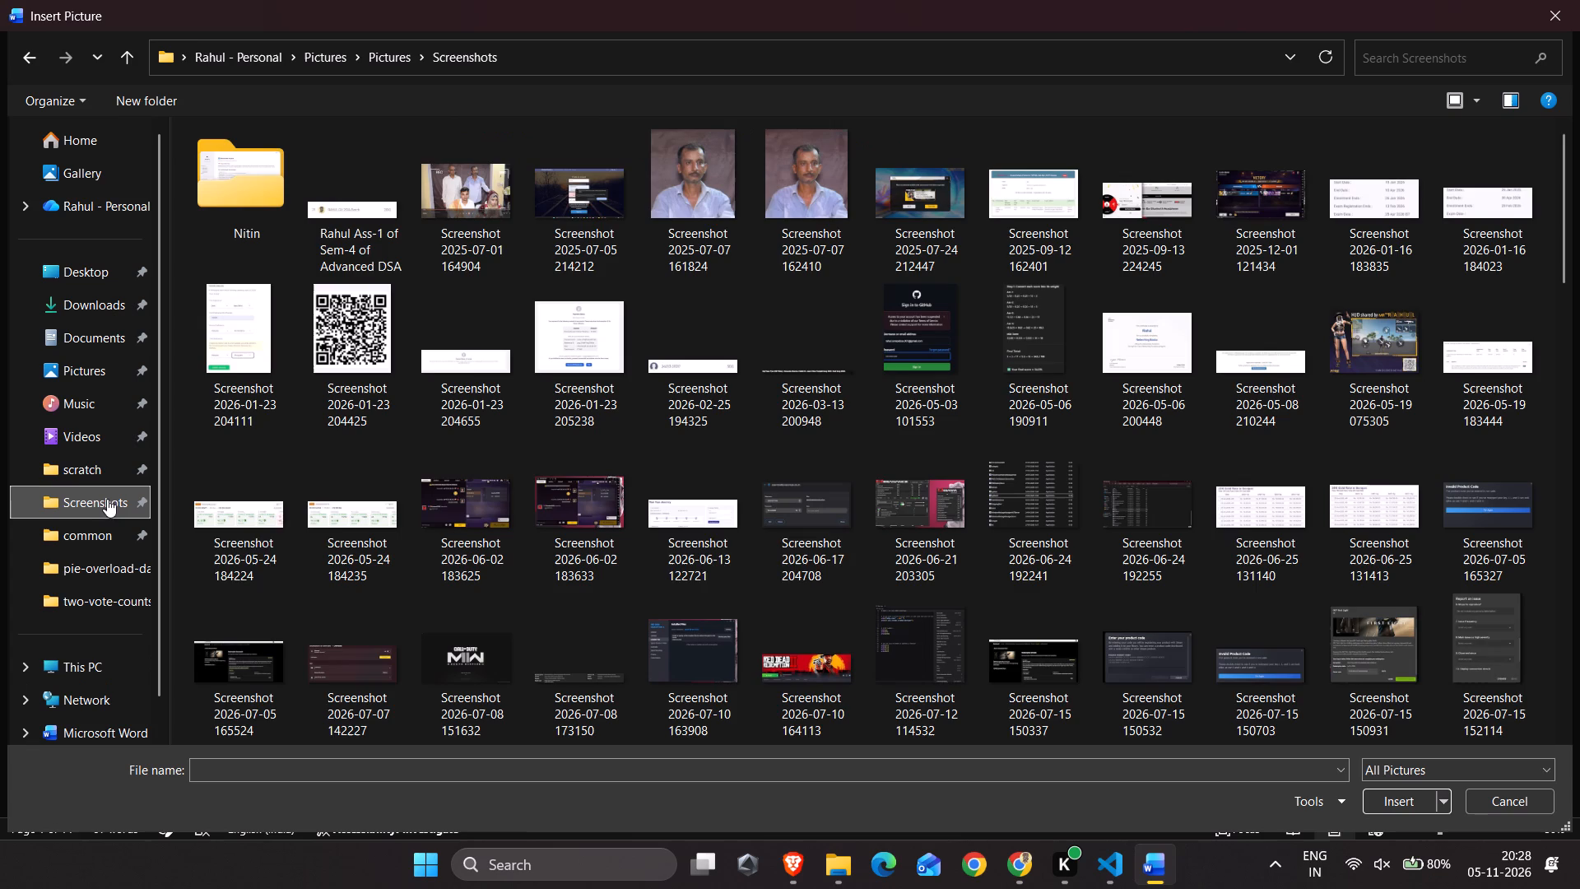
scroll(842, 510, down, 19)
scroll(842, 510, down, 4)
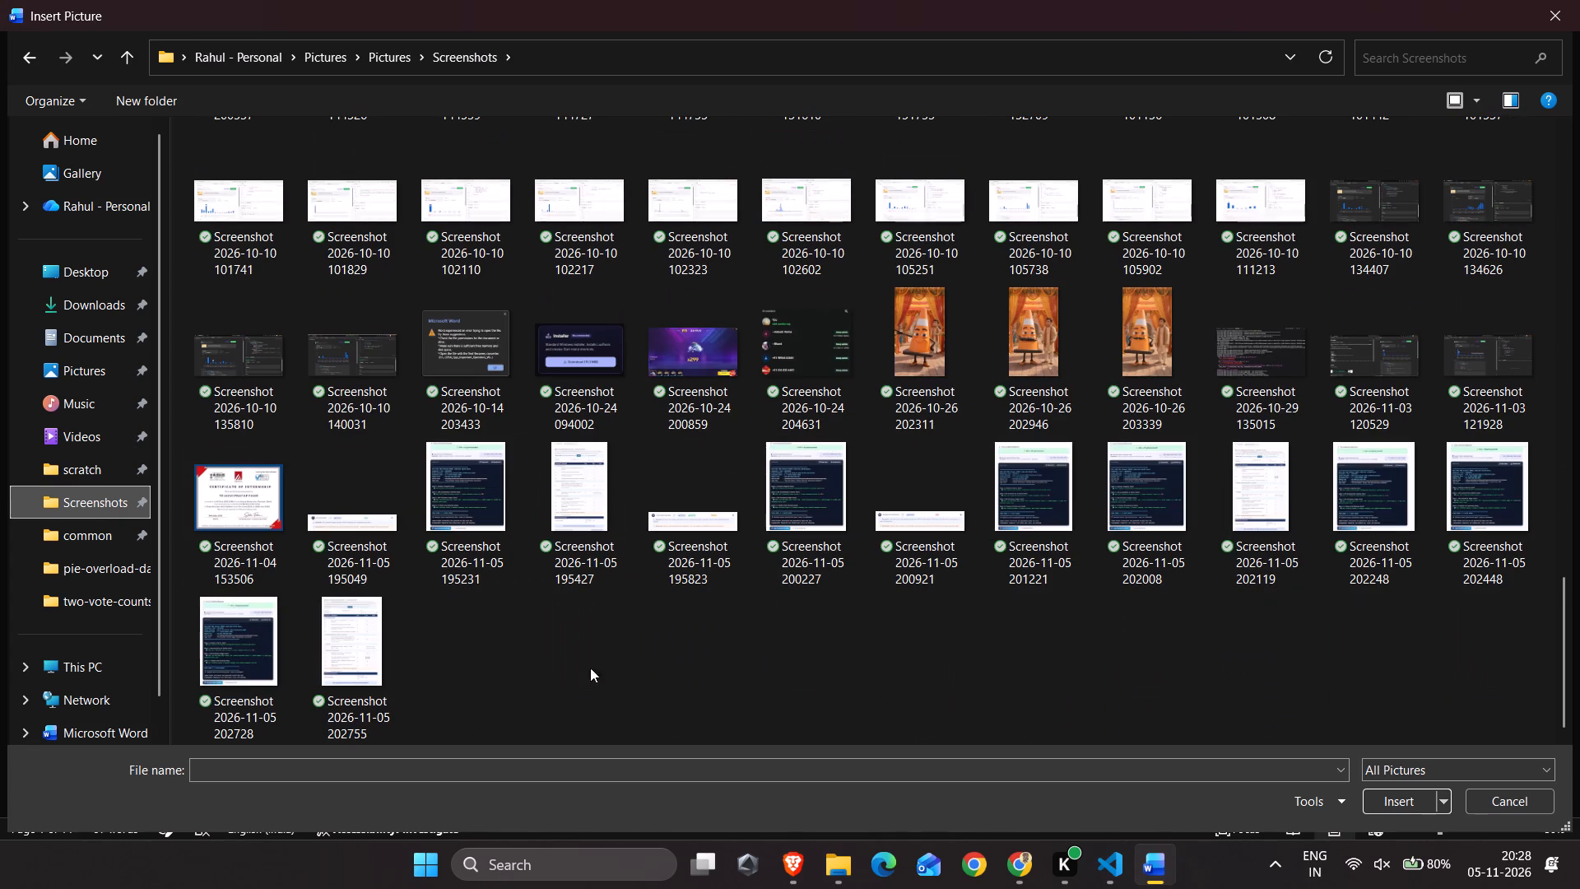
double_click(251, 645)
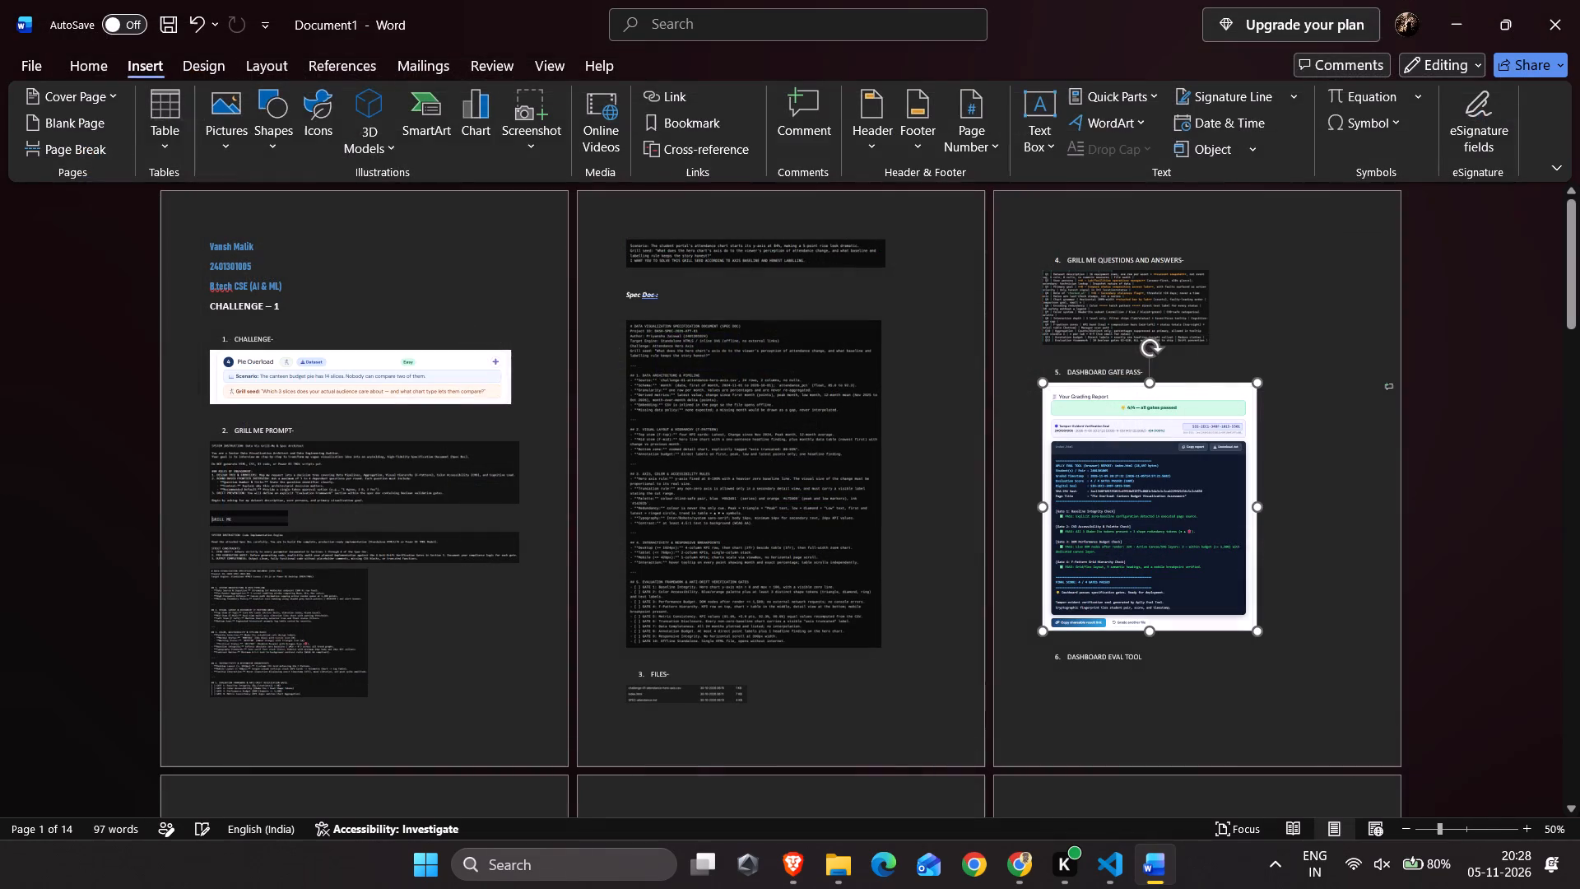
Add four blank lines before the Challenge 1 Dashboard Eval Tool heading to push it onto the next page.
ctrl+scroll(1128, 463, up, 5)
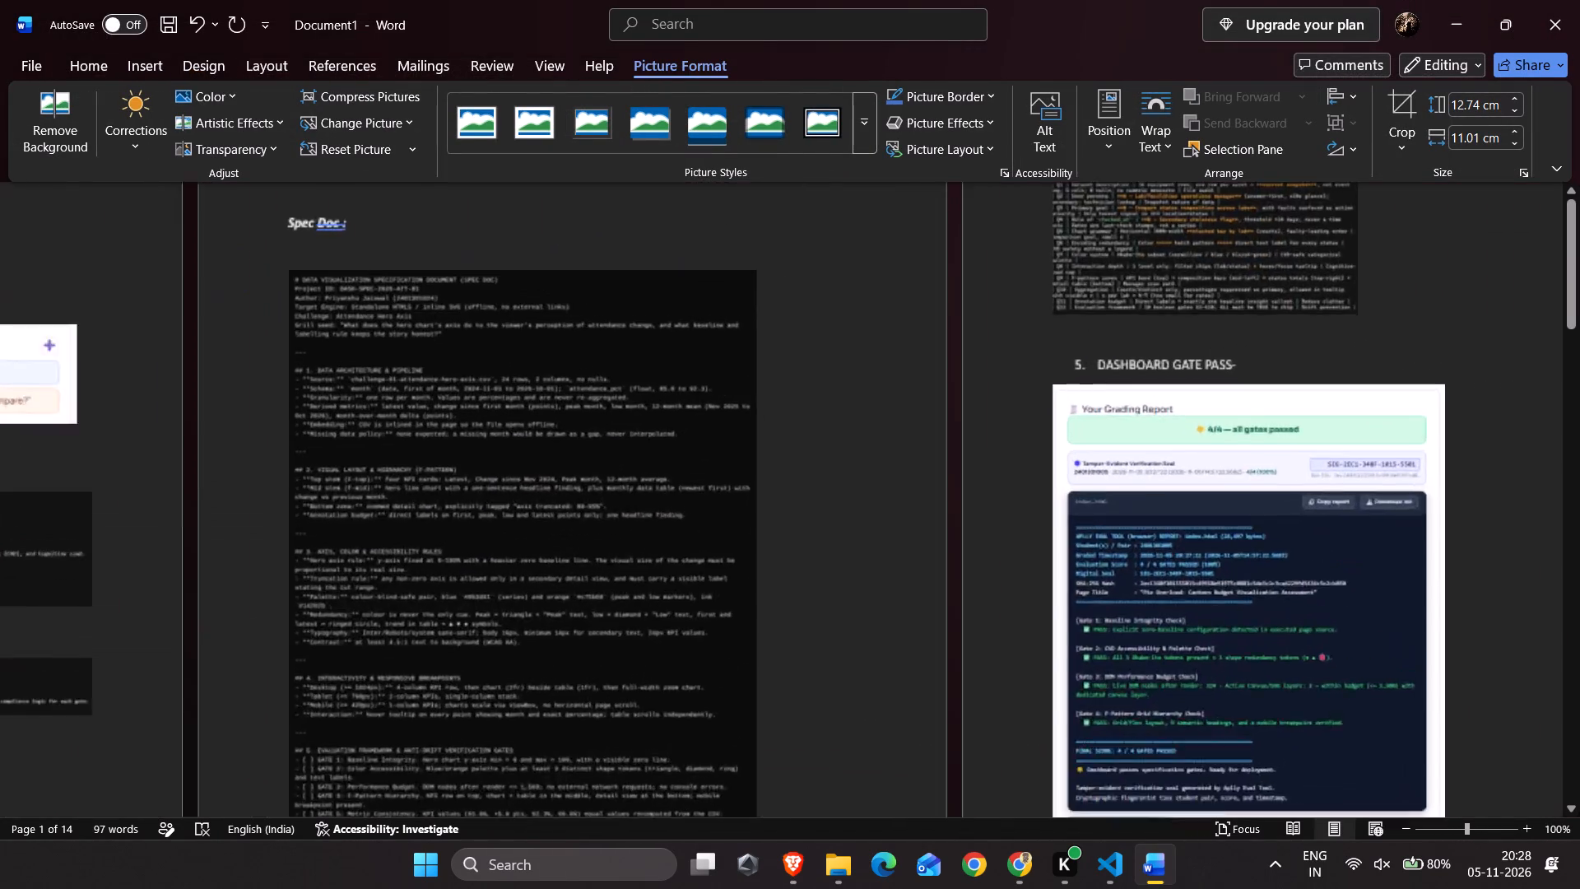
ctrl+scroll(1128, 463, up, 1)
ctrl+scroll(1128, 463, down, 5)
scroll(1128, 463, down, 1)
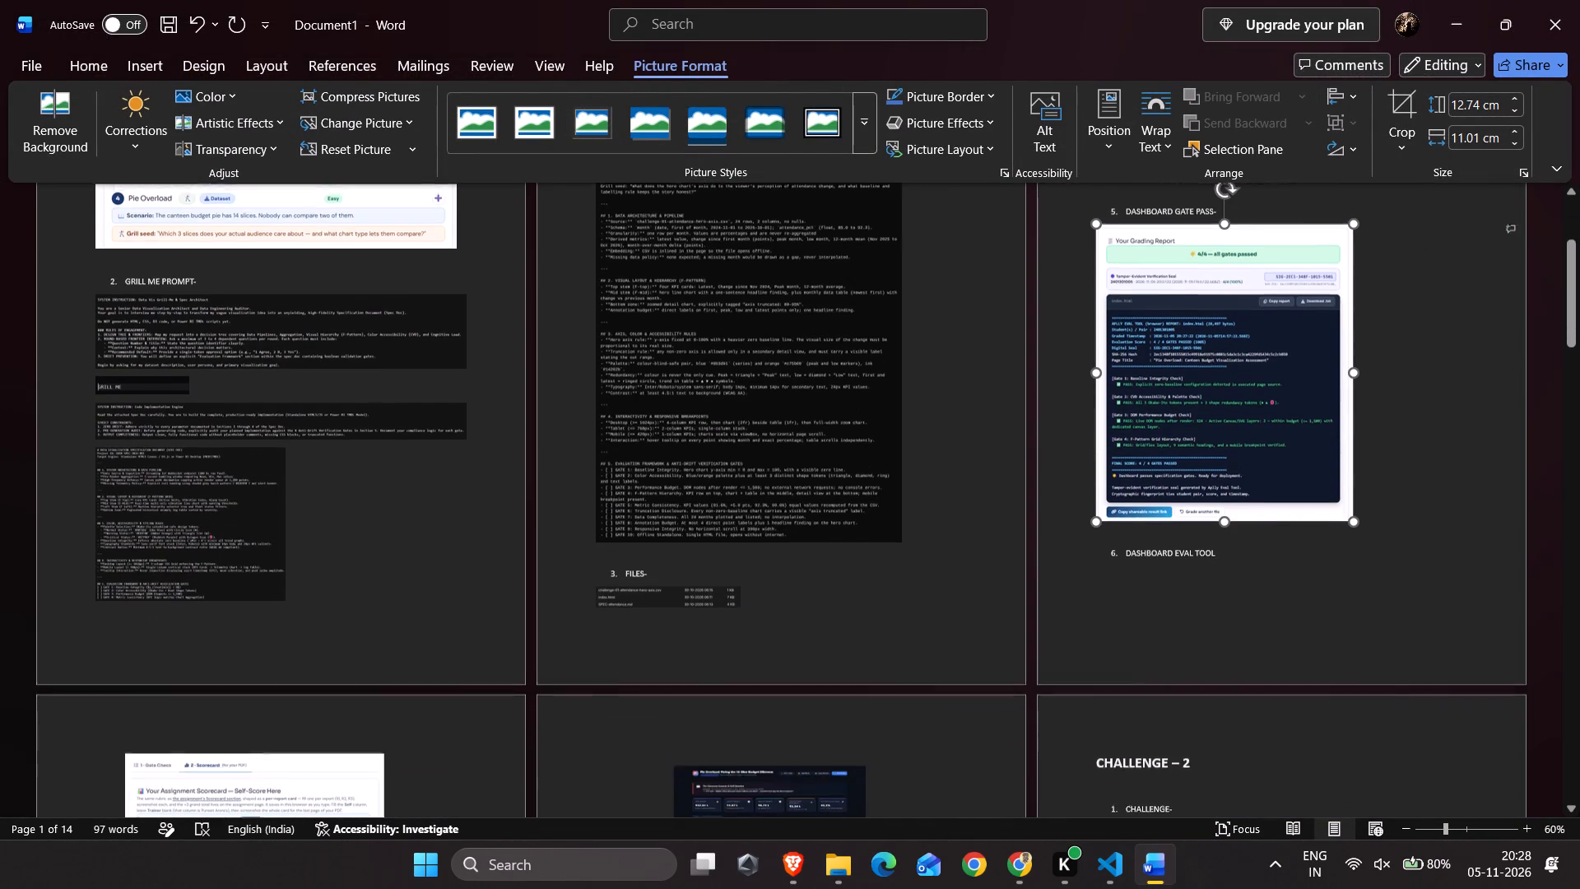
scroll(1128, 463, down, 1)
click(1113, 491)
key(Down)
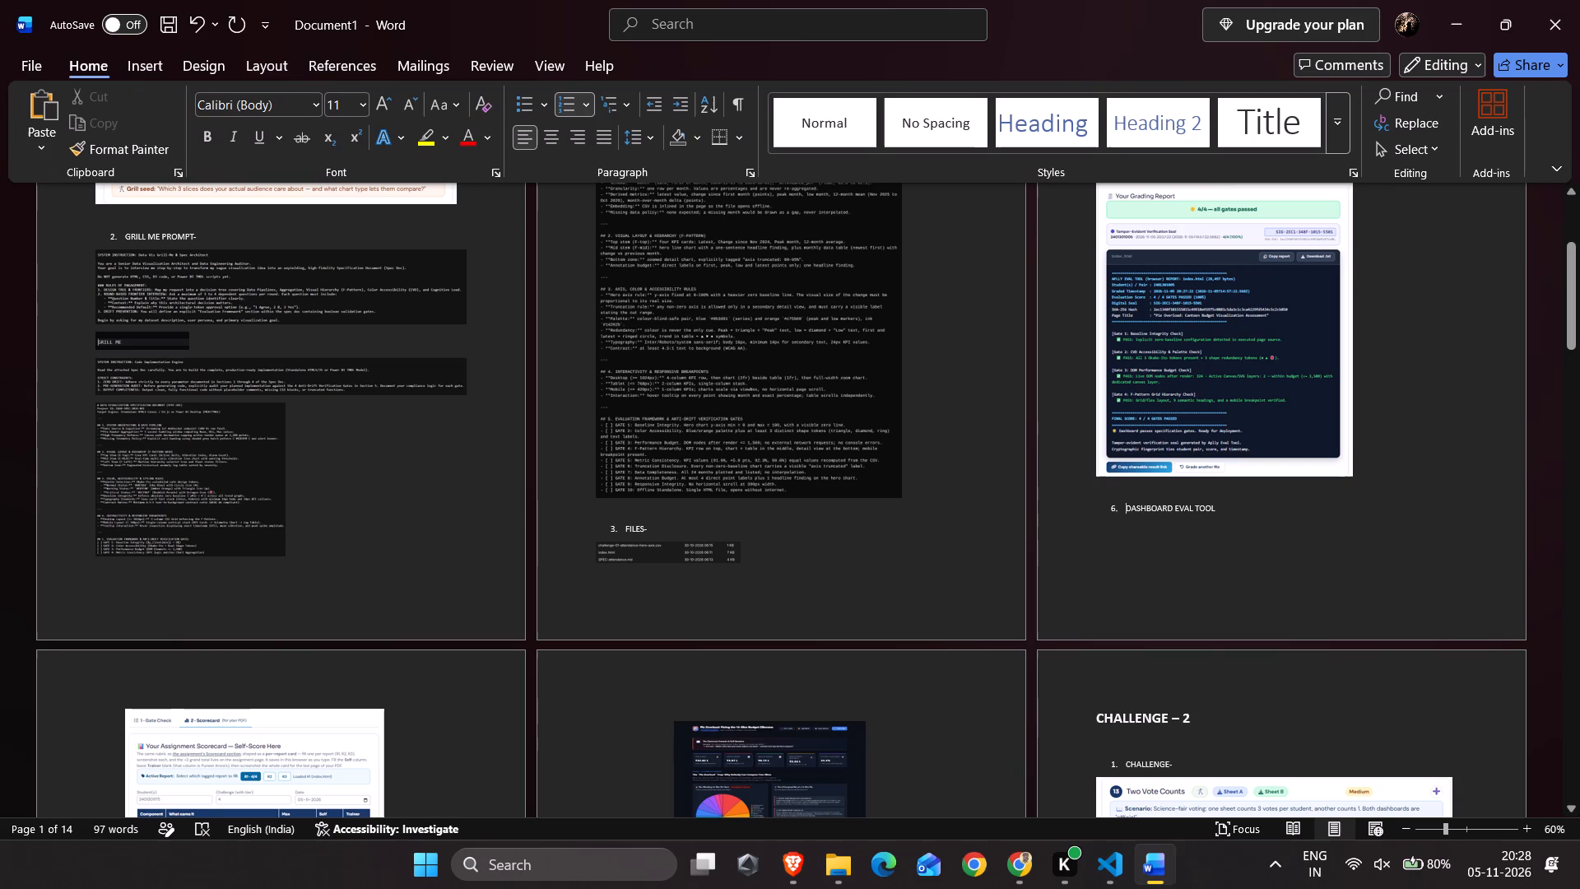
key(Up)
key(Return)
key(Return)
key(Return)
key(Return)
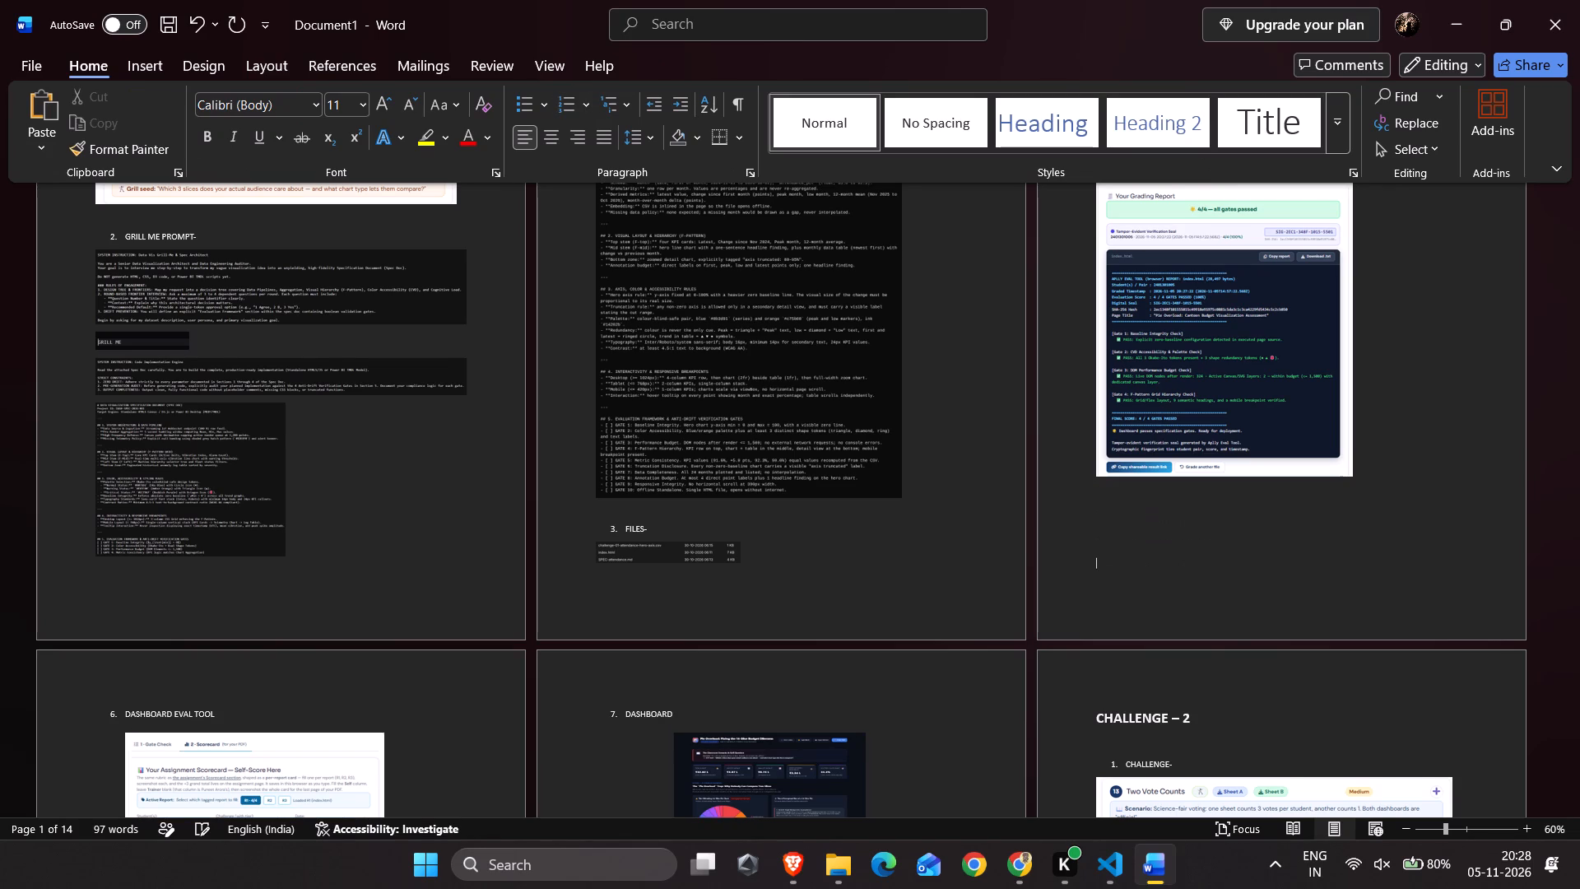
scroll(1113, 491, down, 1)
click(322, 583)
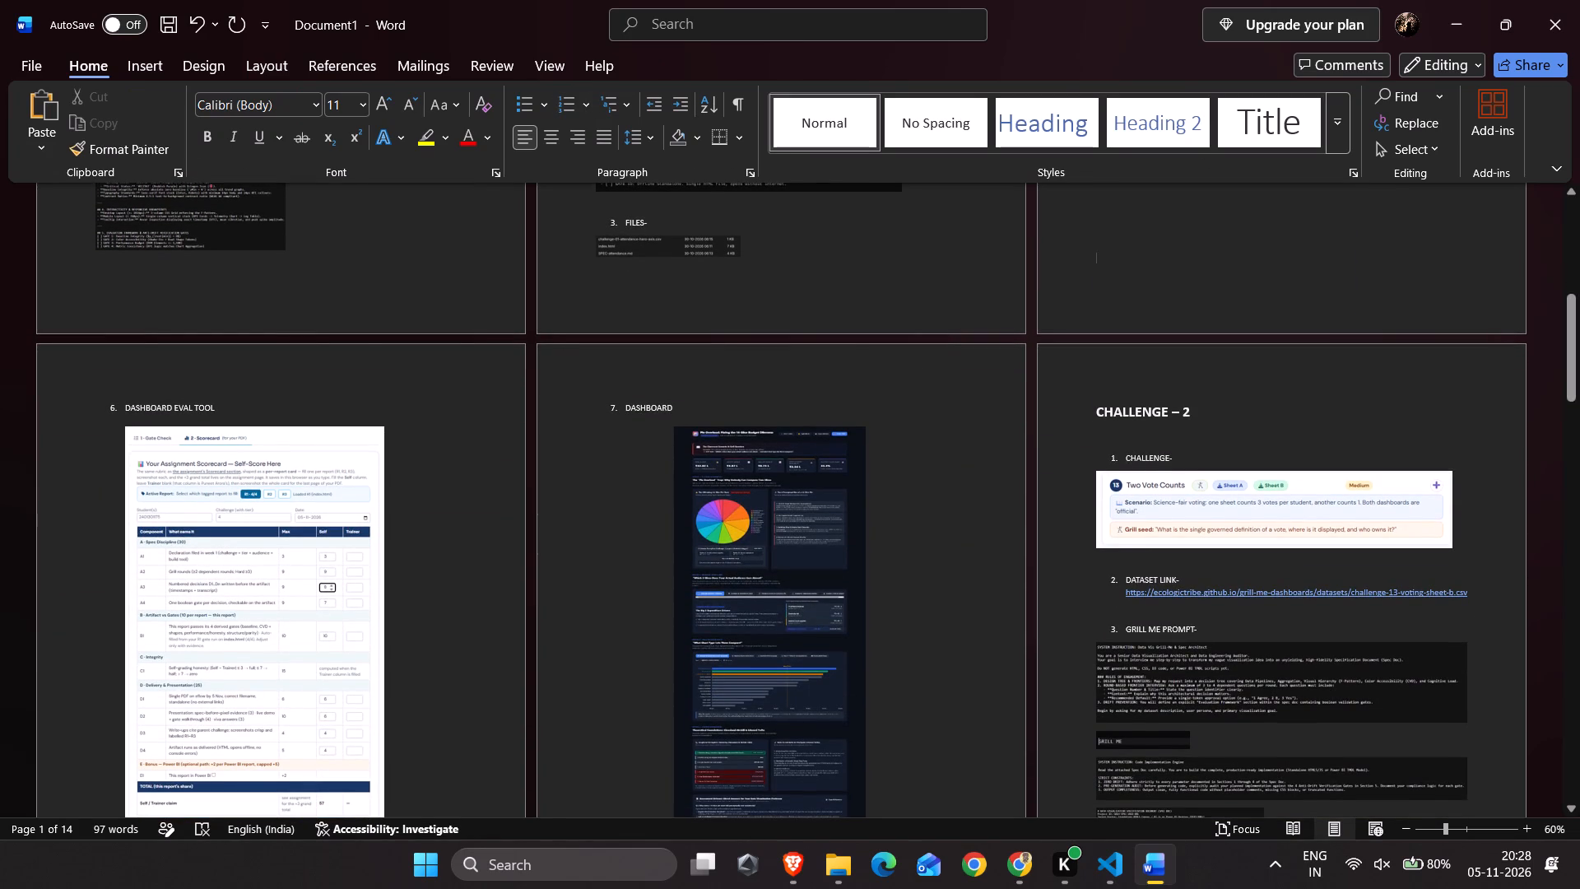
right_click(322, 583)
click(397, 294)
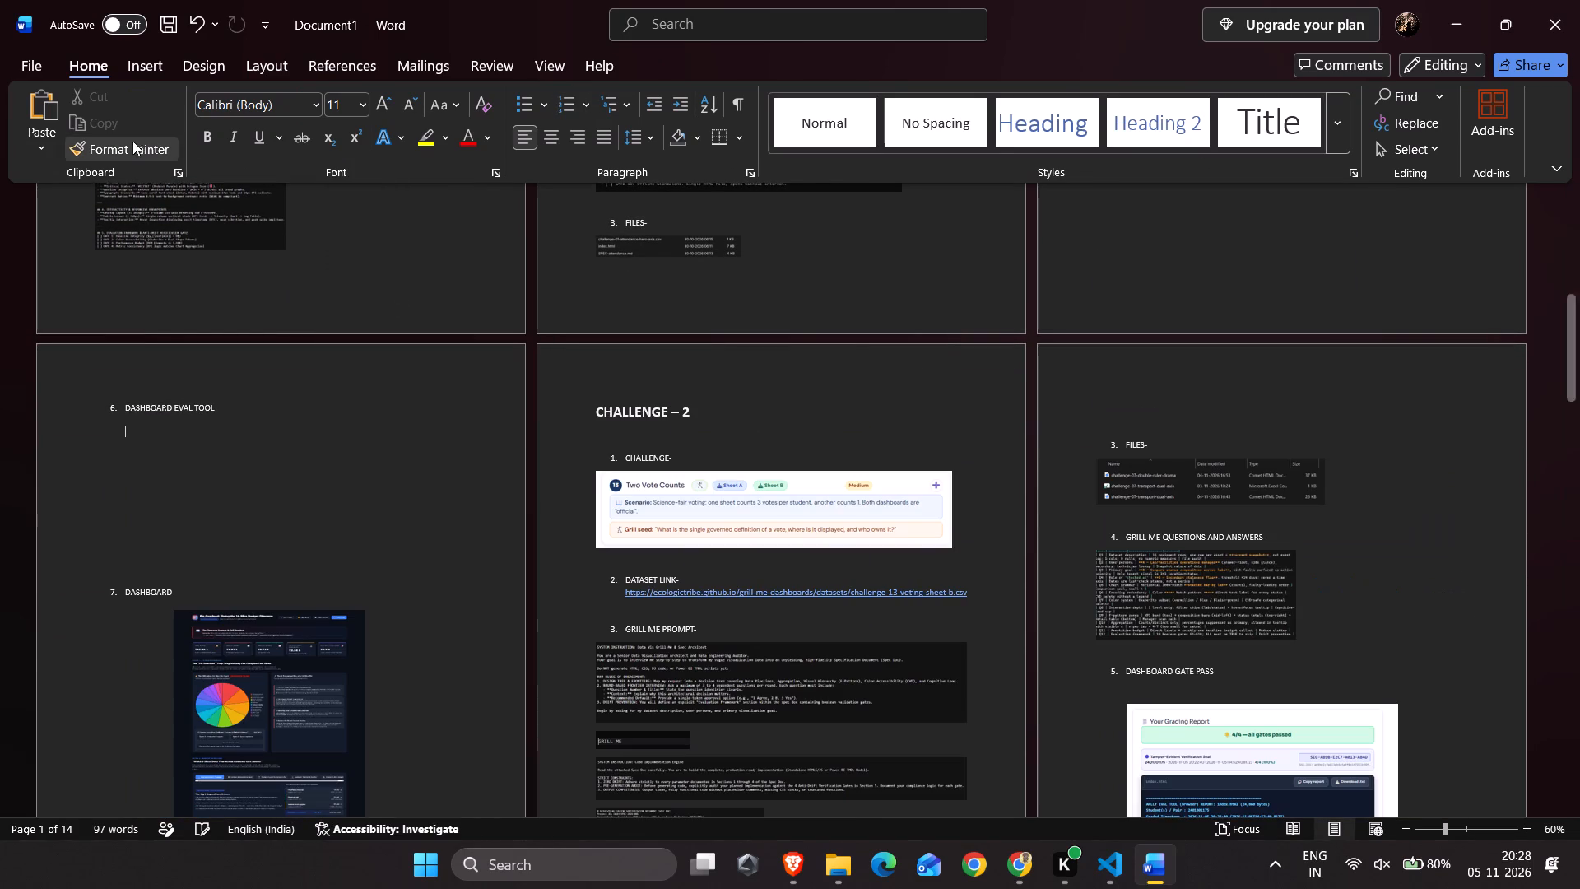
click(150, 69)
click(231, 138)
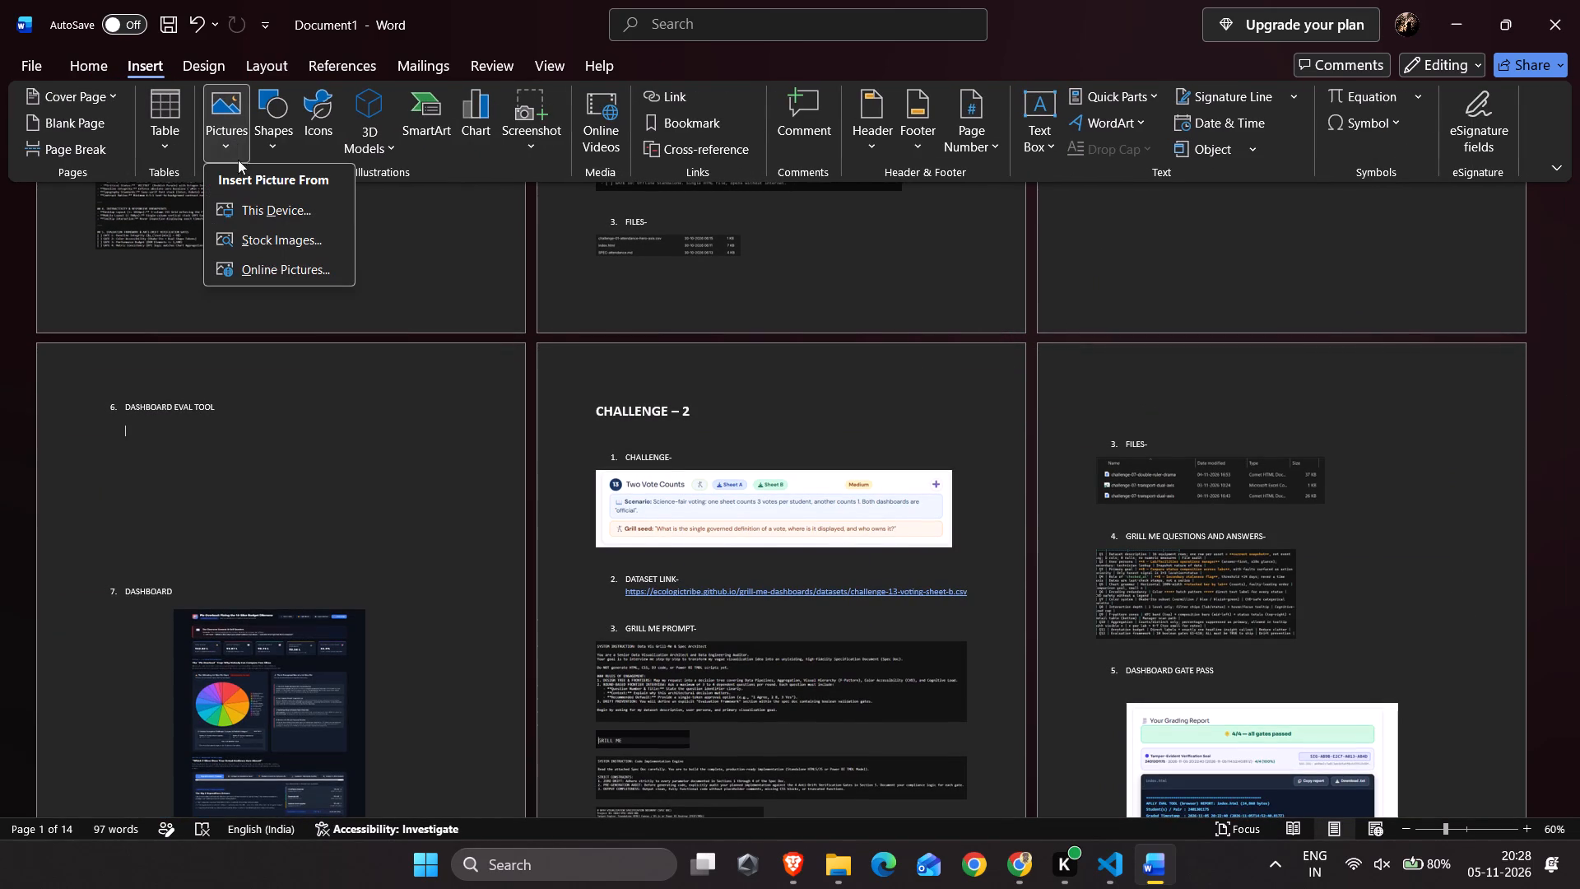
click(263, 201)
scroll(874, 636, down, 3)
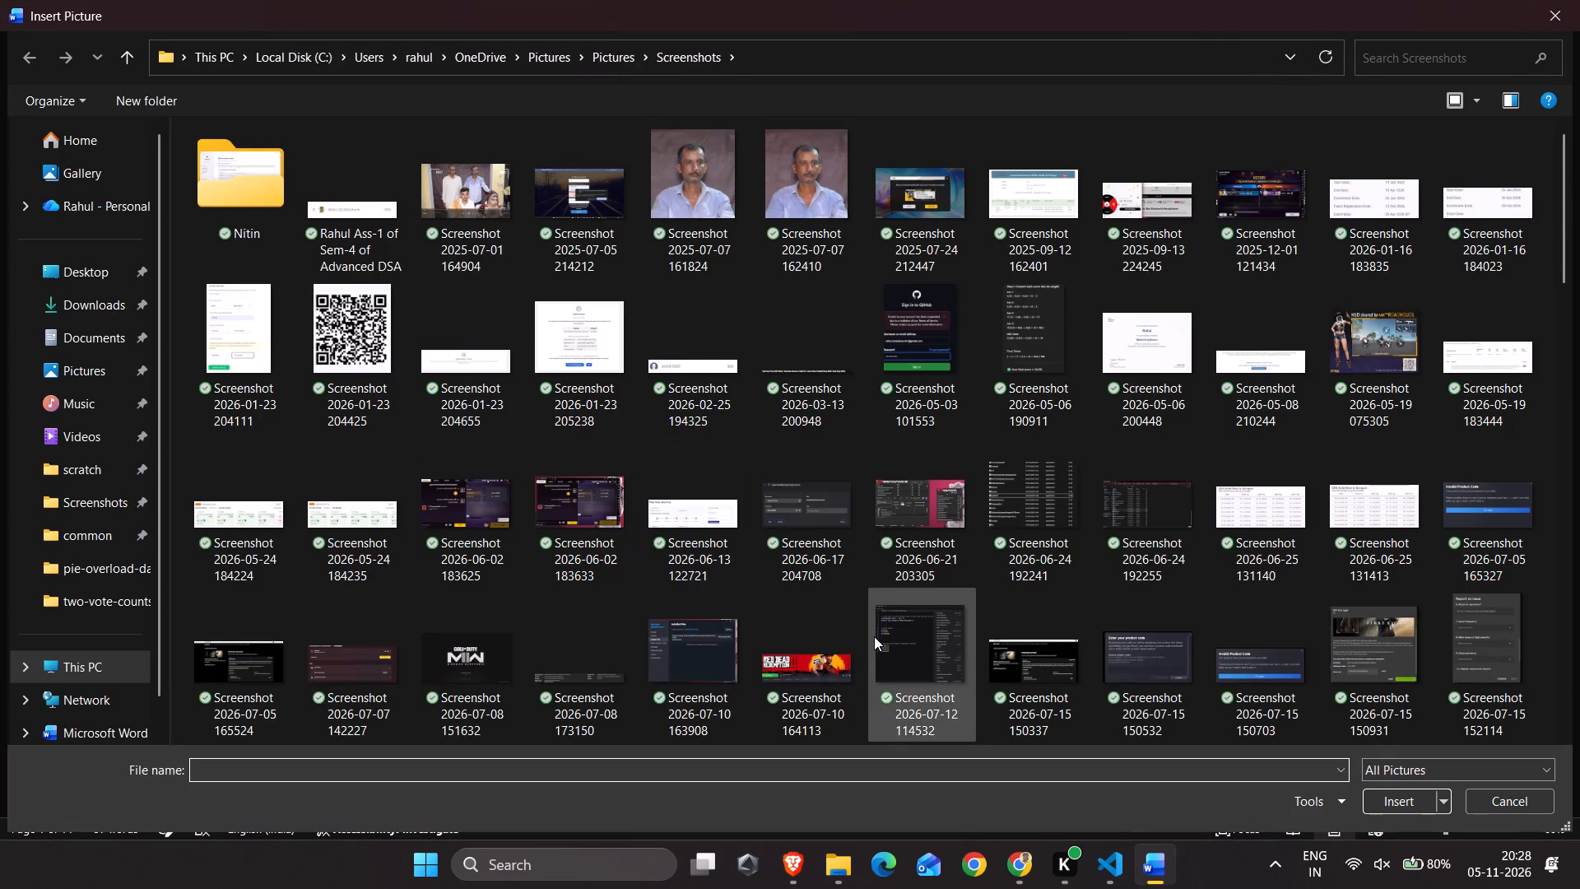
scroll(874, 636, down, 20)
scroll(874, 636, down, 20)
scroll(874, 636, down, 3)
double_click(350, 653)
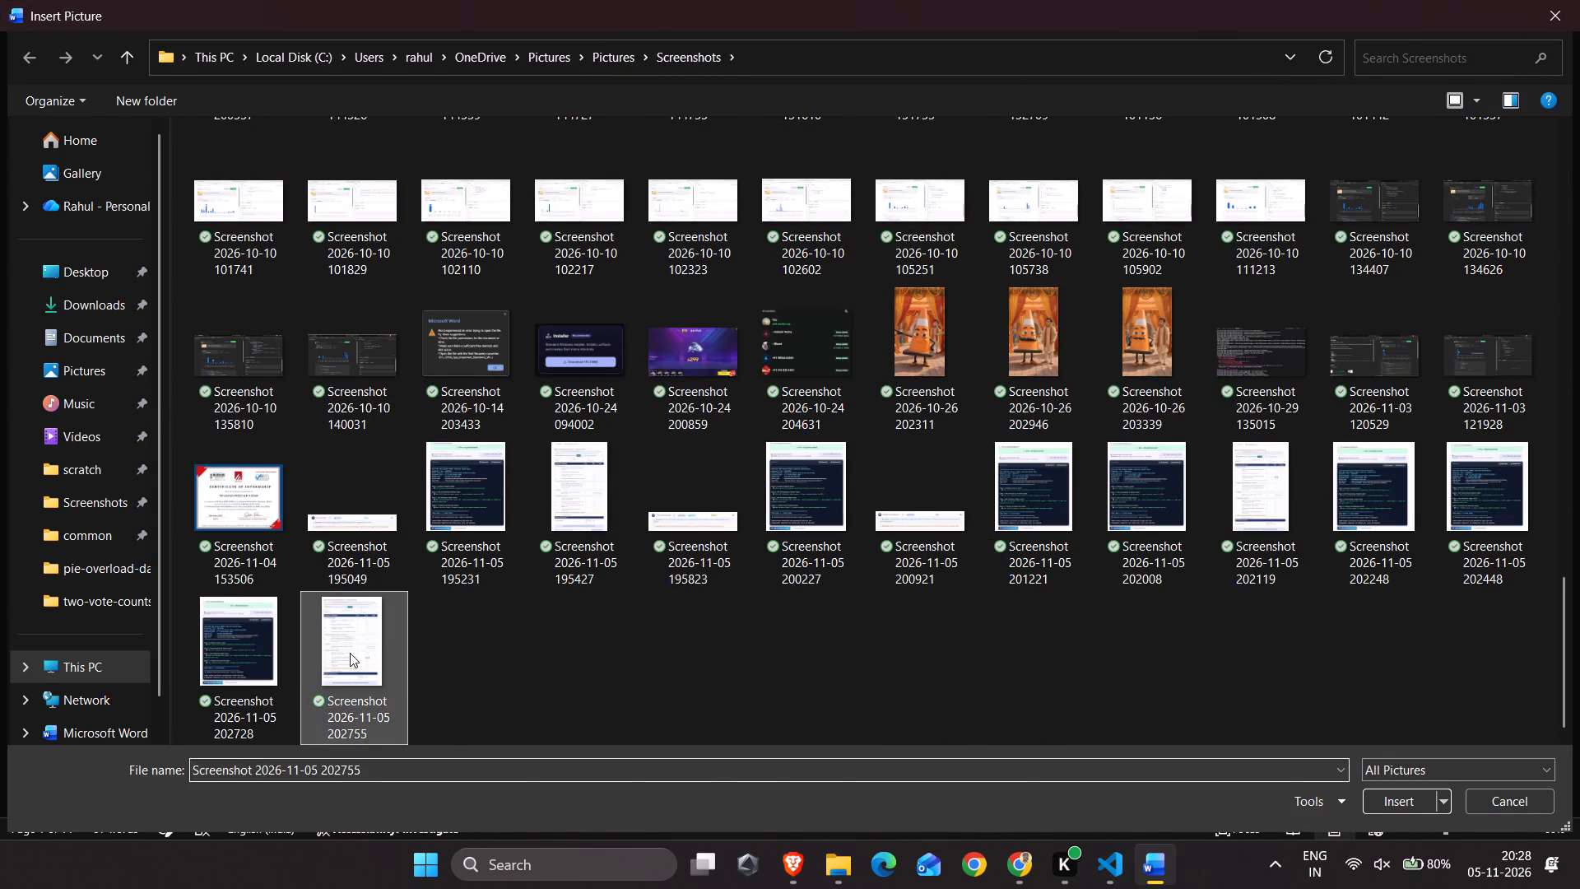
Remove the old grading report picture under Challenge 2's Dashboard Gate Pass heading.
scroll(722, 489, down, 2)
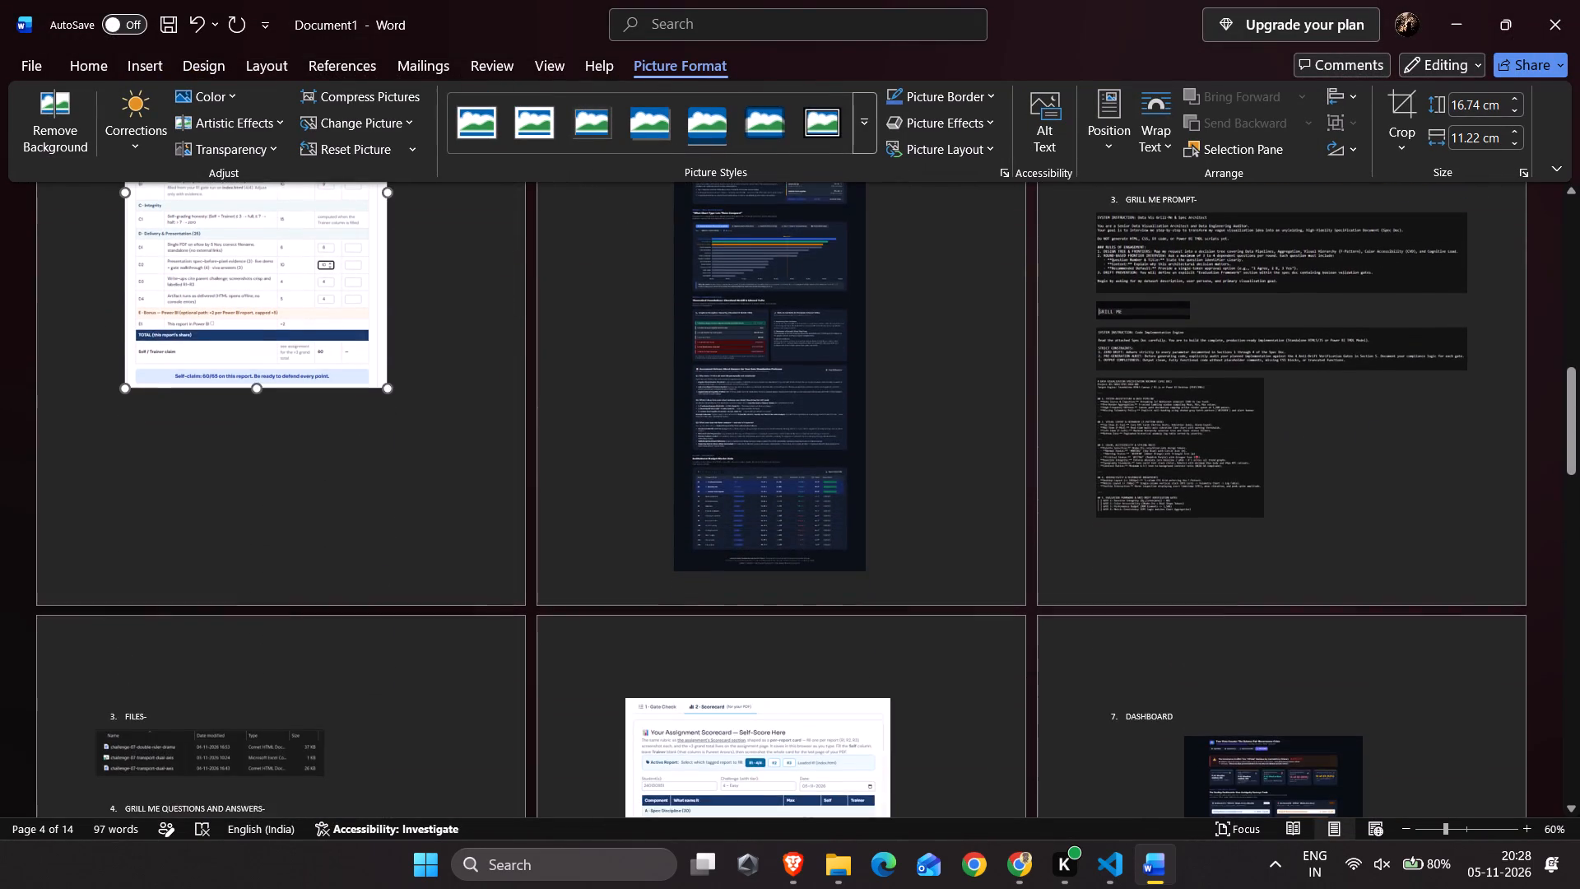
scroll(722, 489, down, 1)
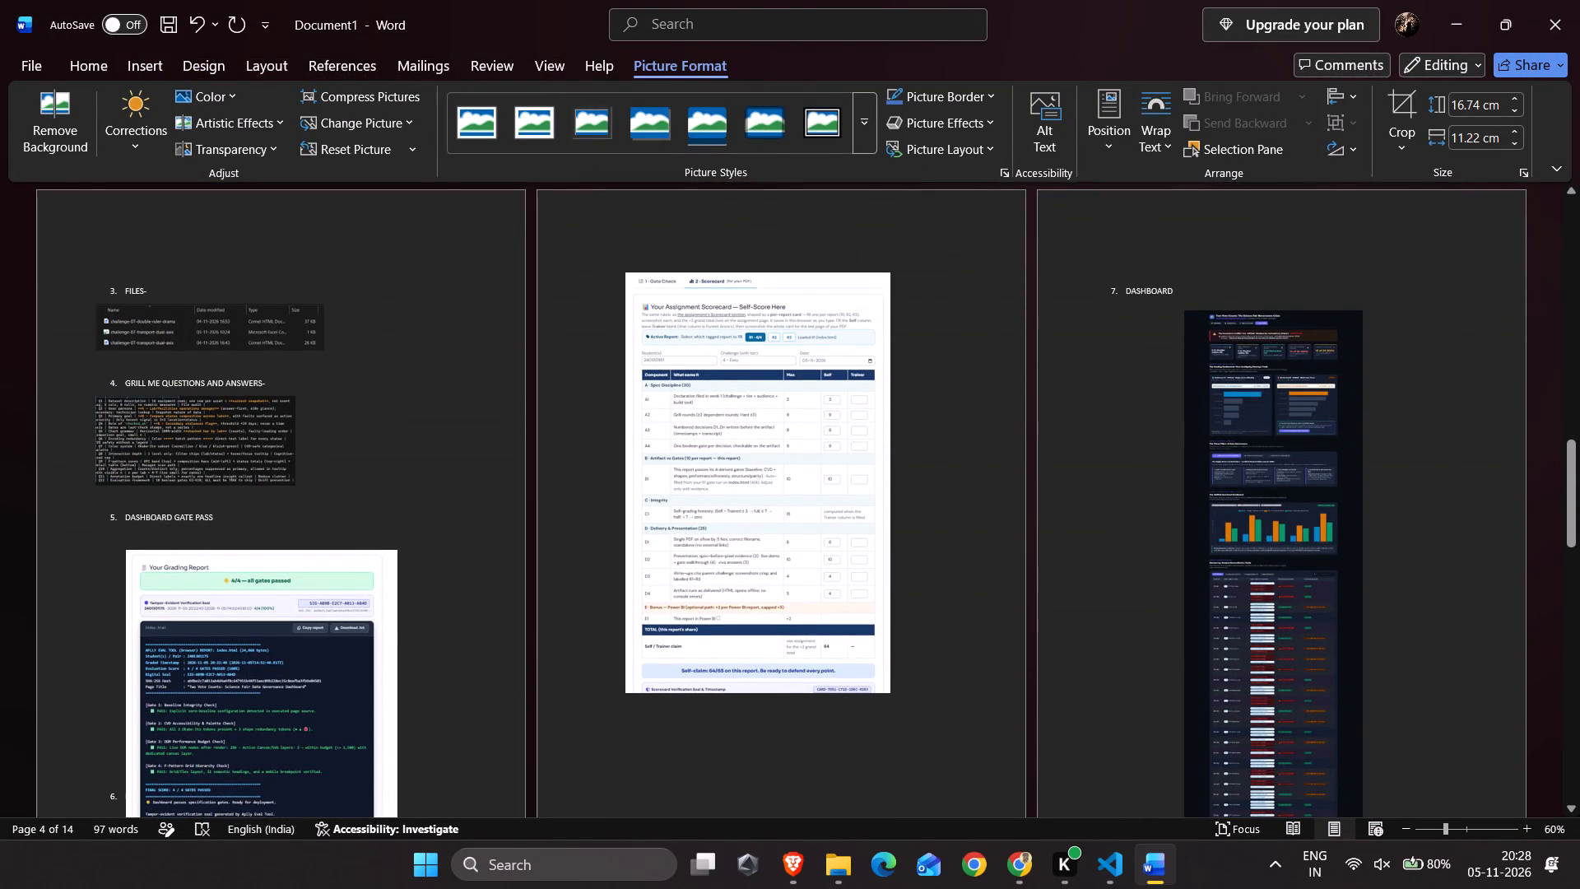
scroll(829, 499, down, 1)
click(293, 511)
right_click(293, 511)
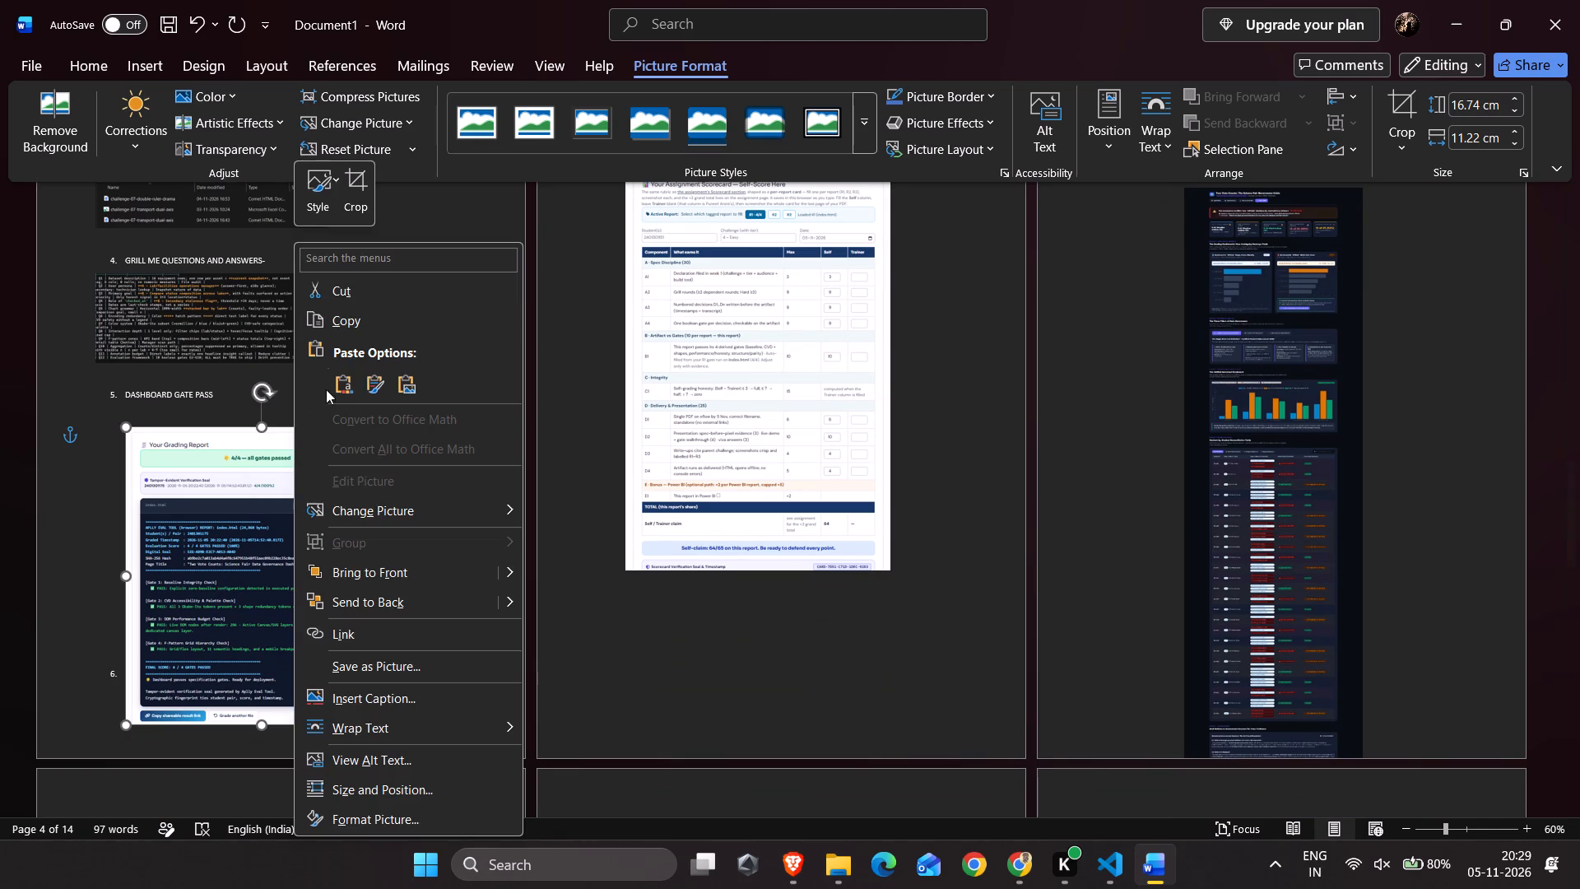
click(360, 288)
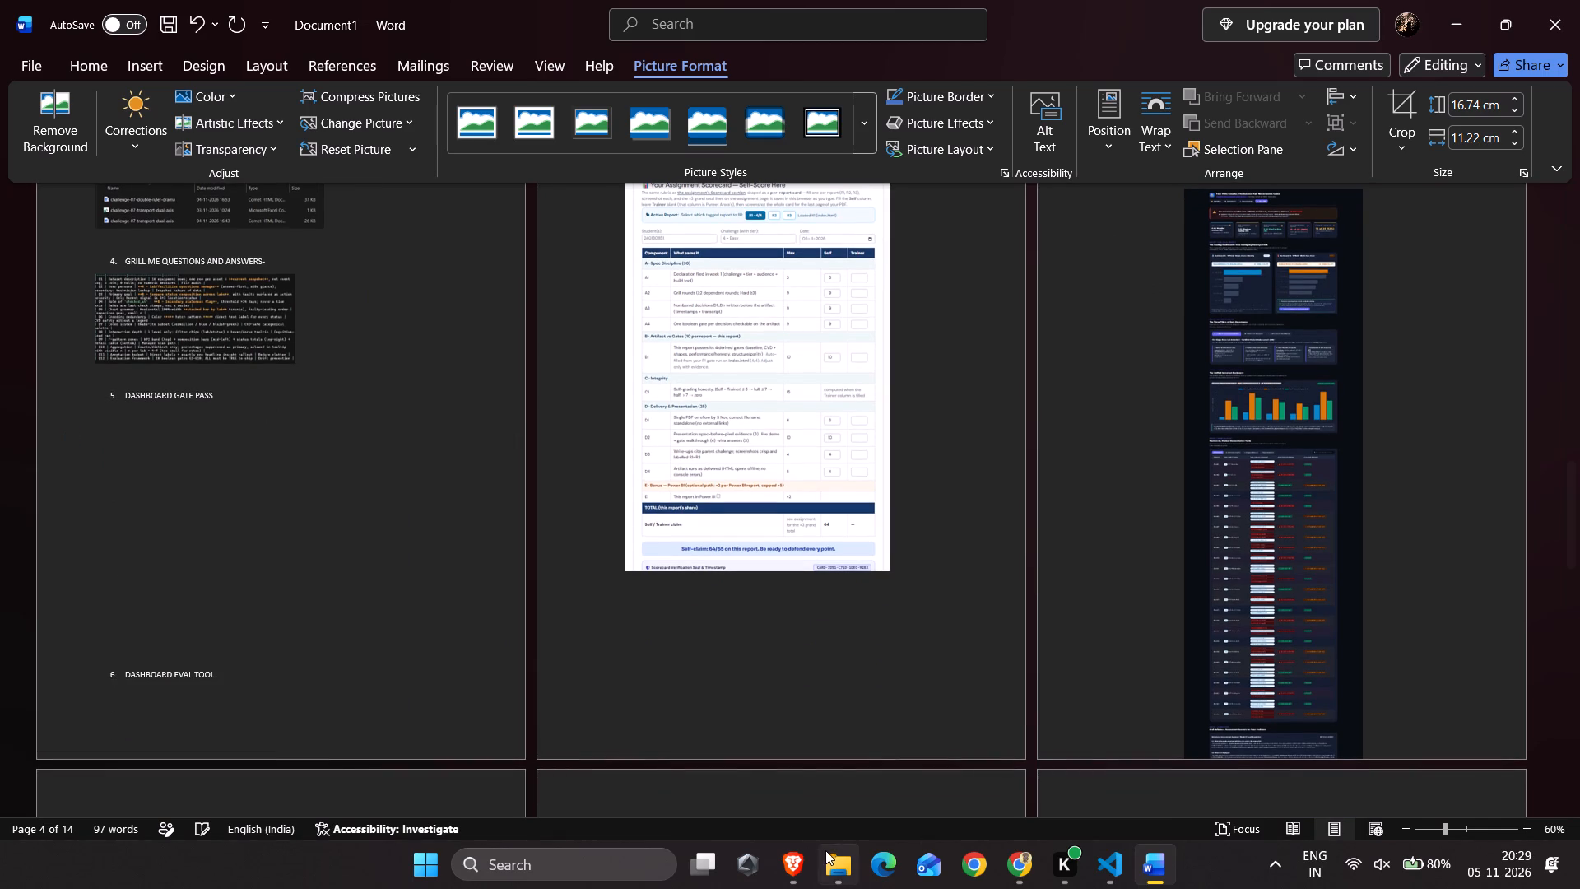
Copy the two-vote-counts-dashboard folder name, switch to the Aplly Eval Tool in Chrome, and run the gate check on that folder's index file.
click(824, 853)
click(374, 181)
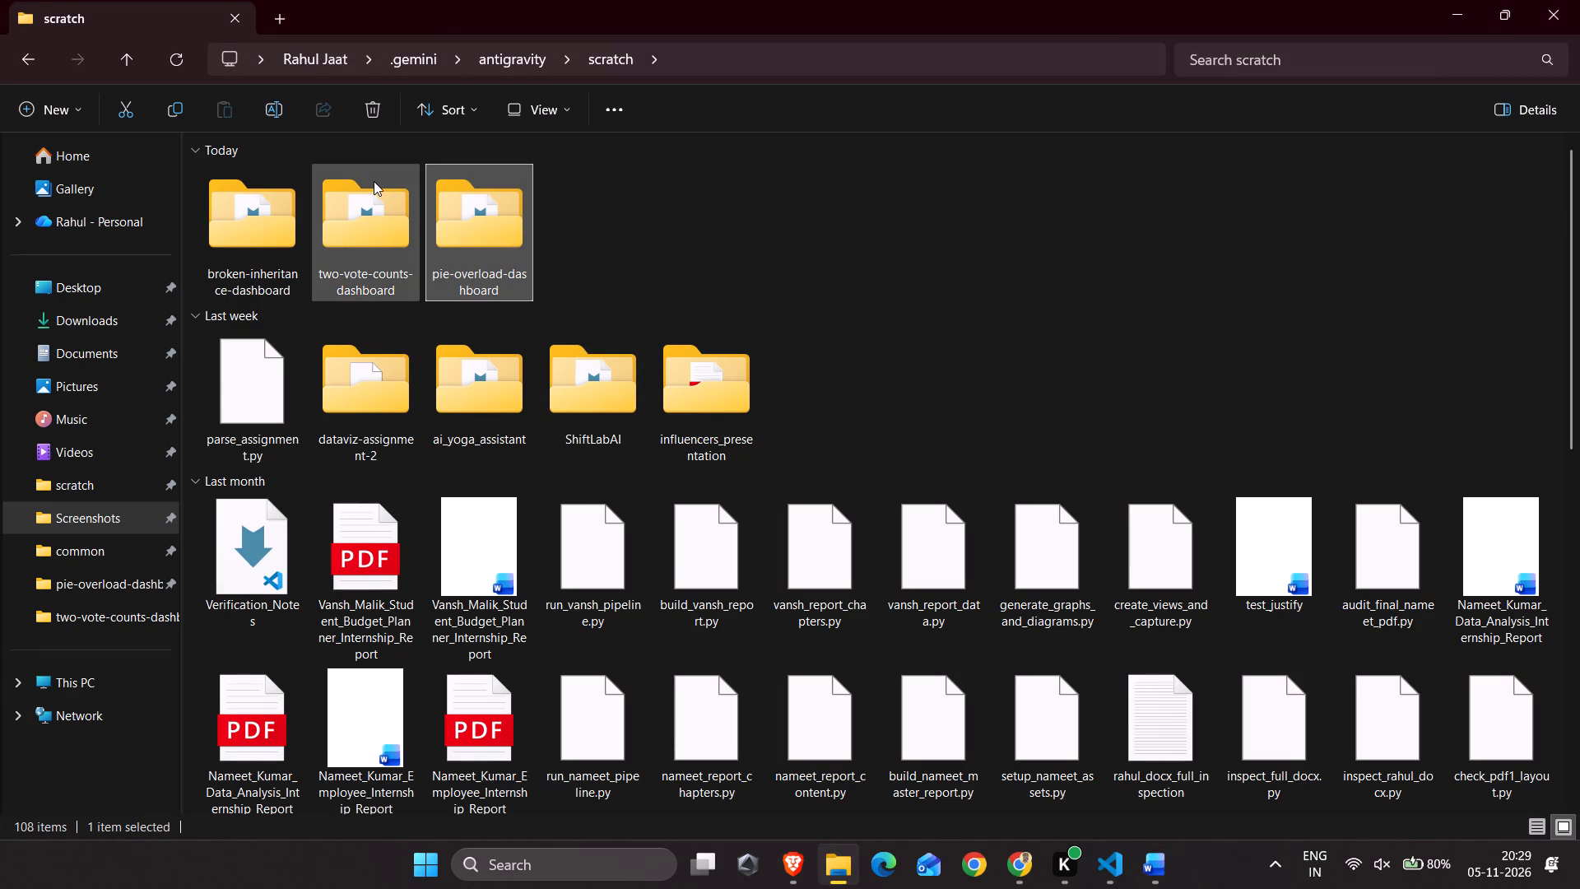
key(F2)
key(ctrl+c)
key(alt+Tab)
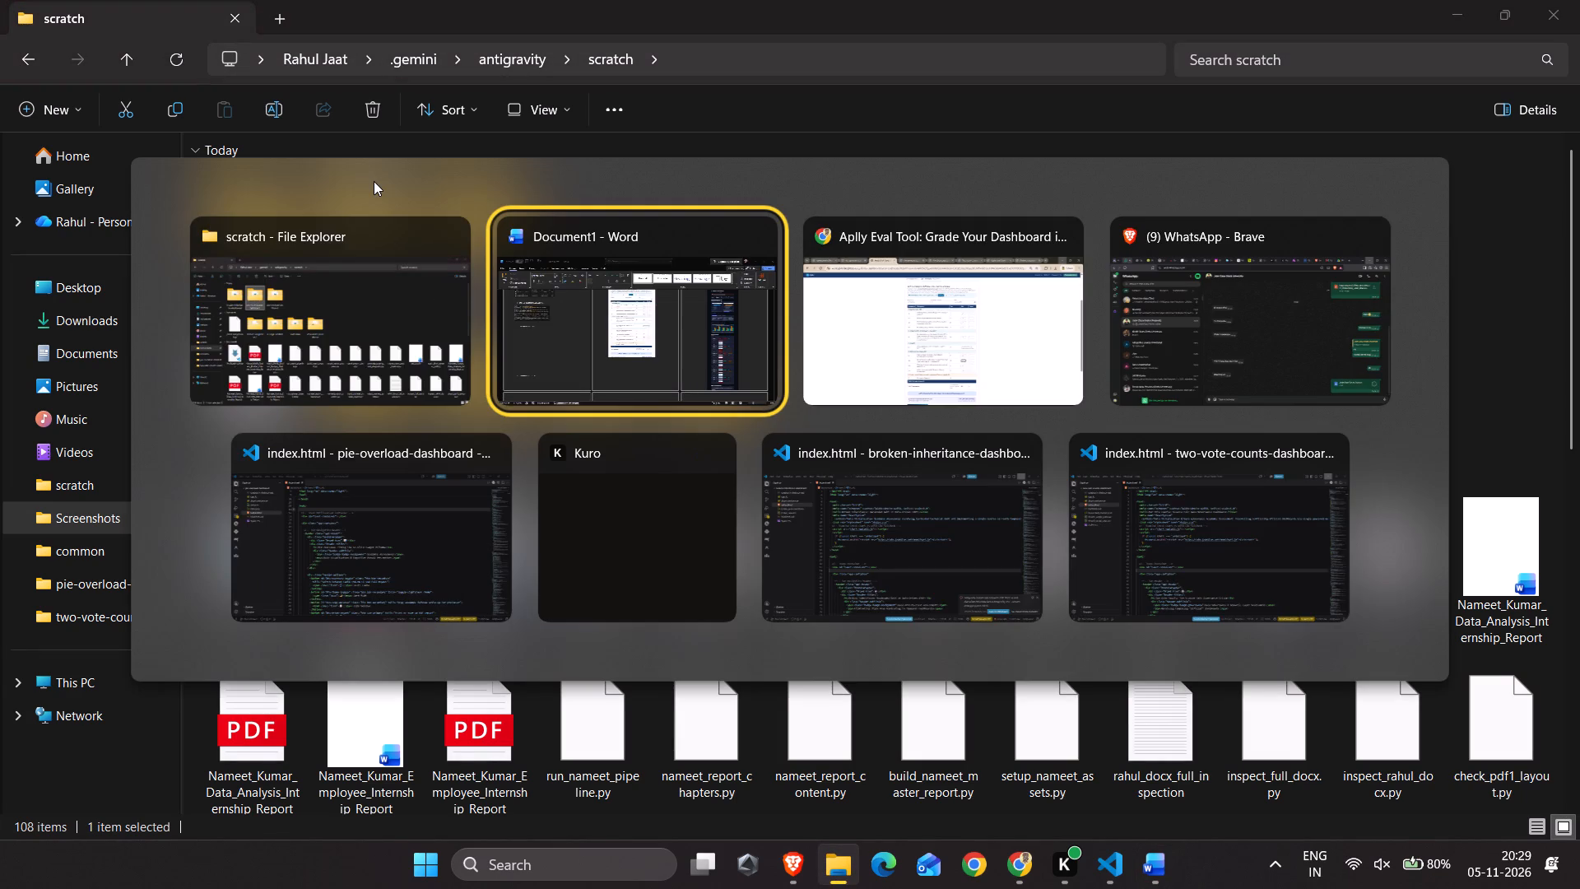
key(alt+Tab)
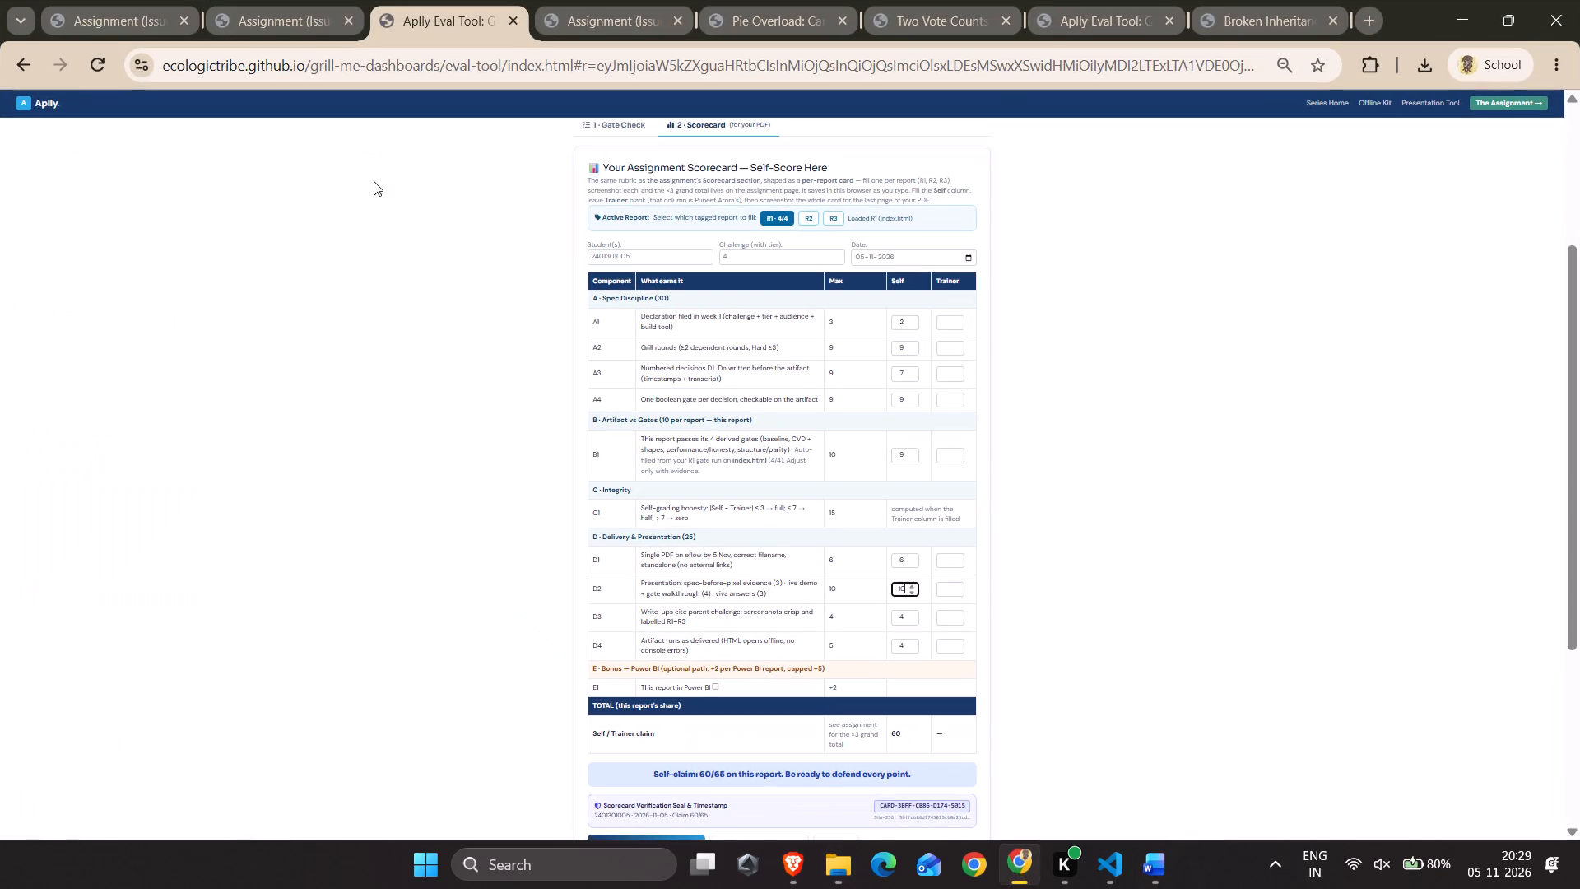
scroll(639, 216, up, 1)
click(633, 254)
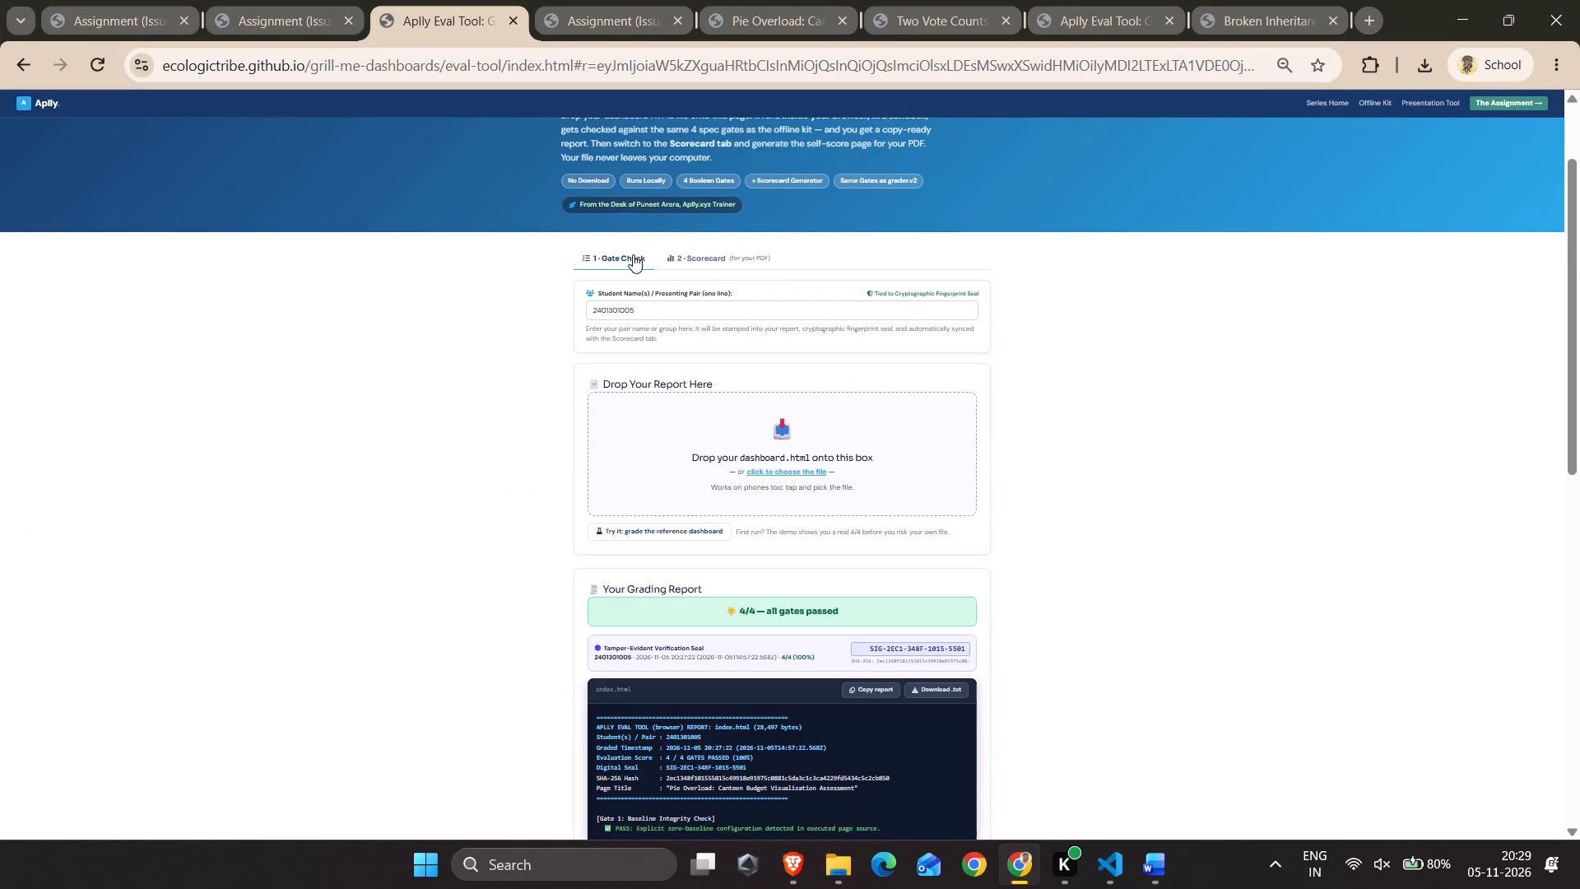
click(766, 475)
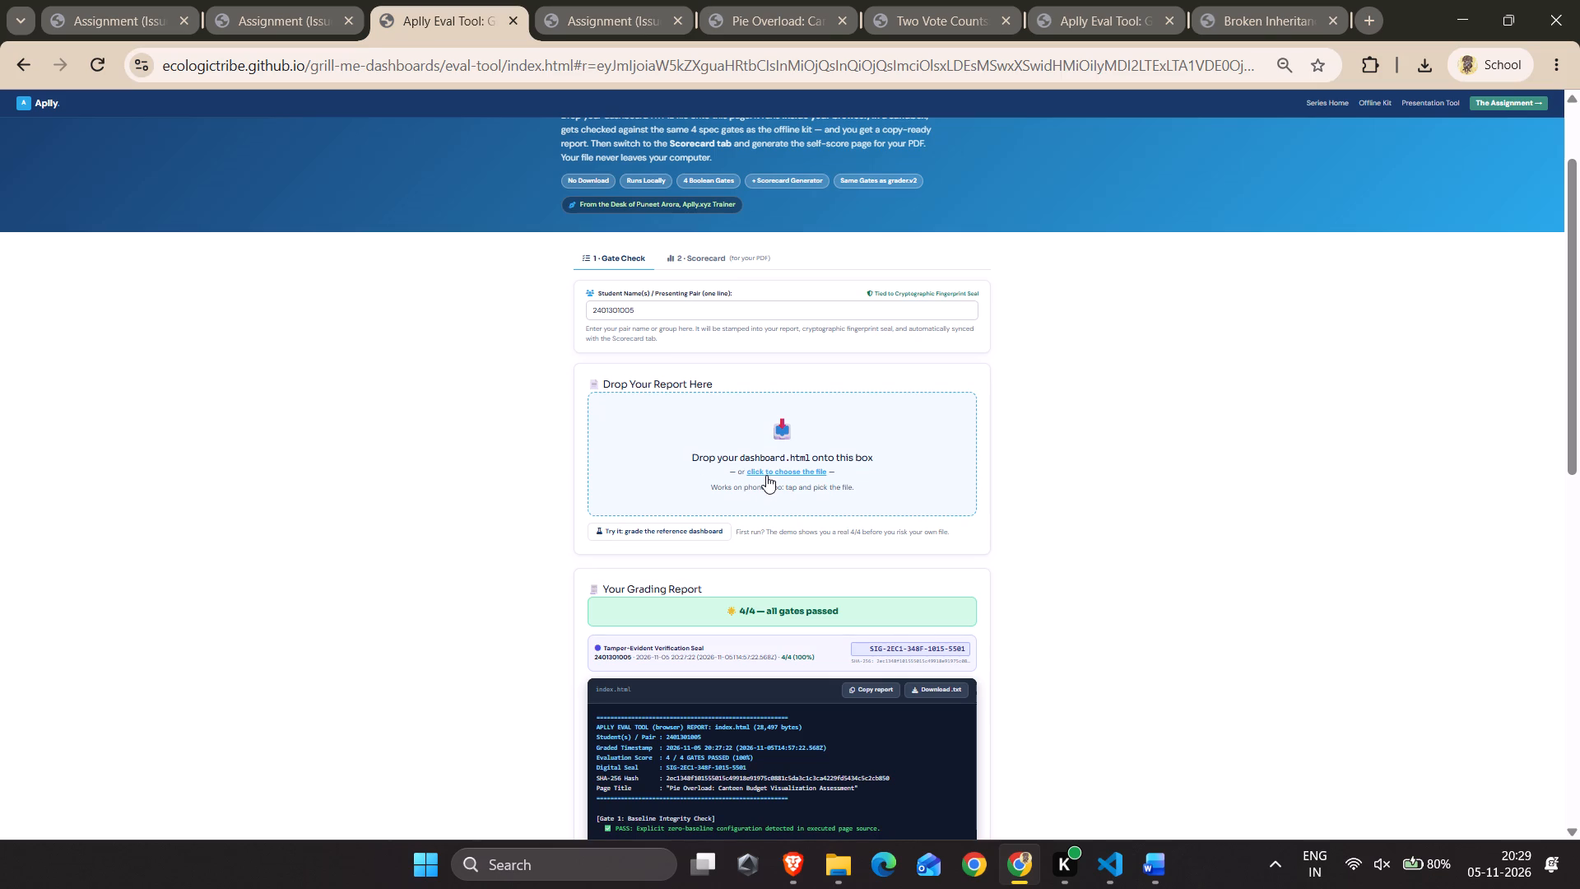
click(143, 59)
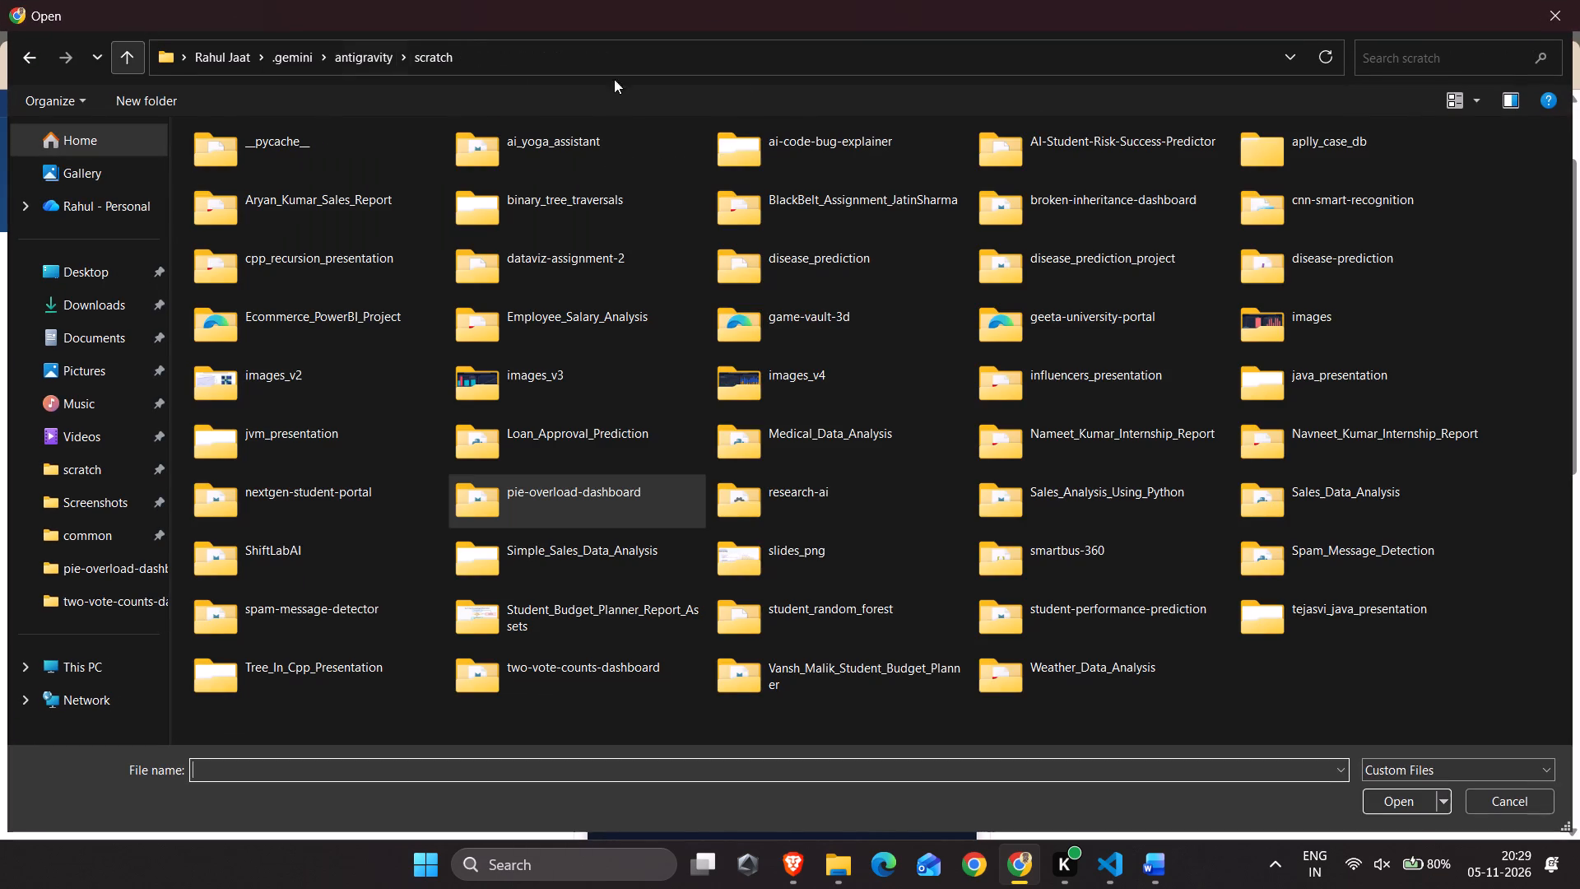
click(1388, 64)
key(ctrl+v)
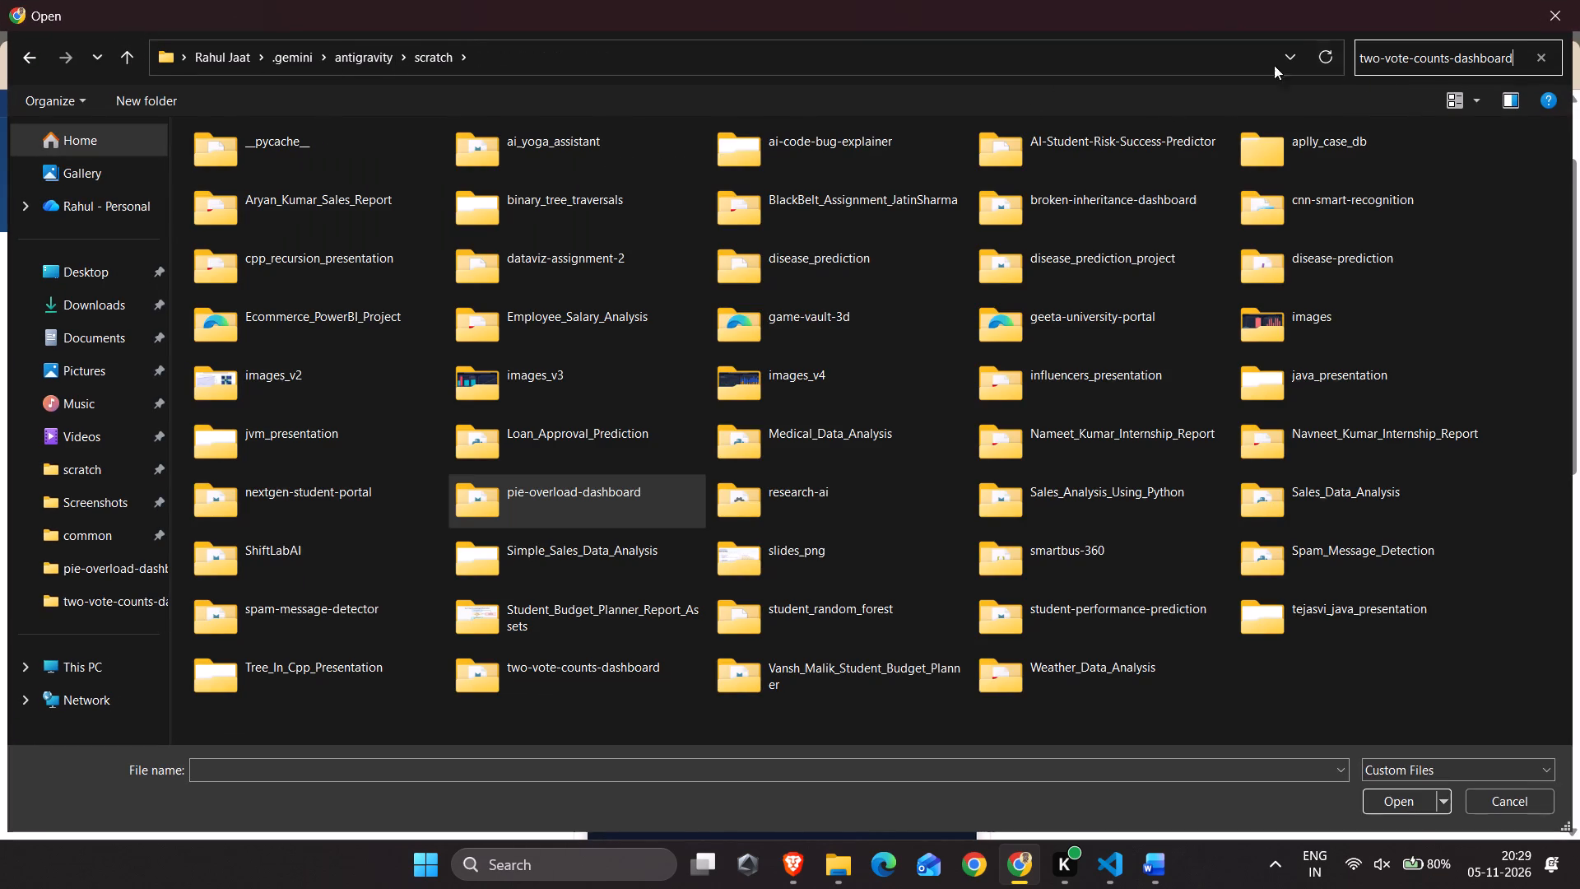
double_click(367, 157)
double_click(344, 169)
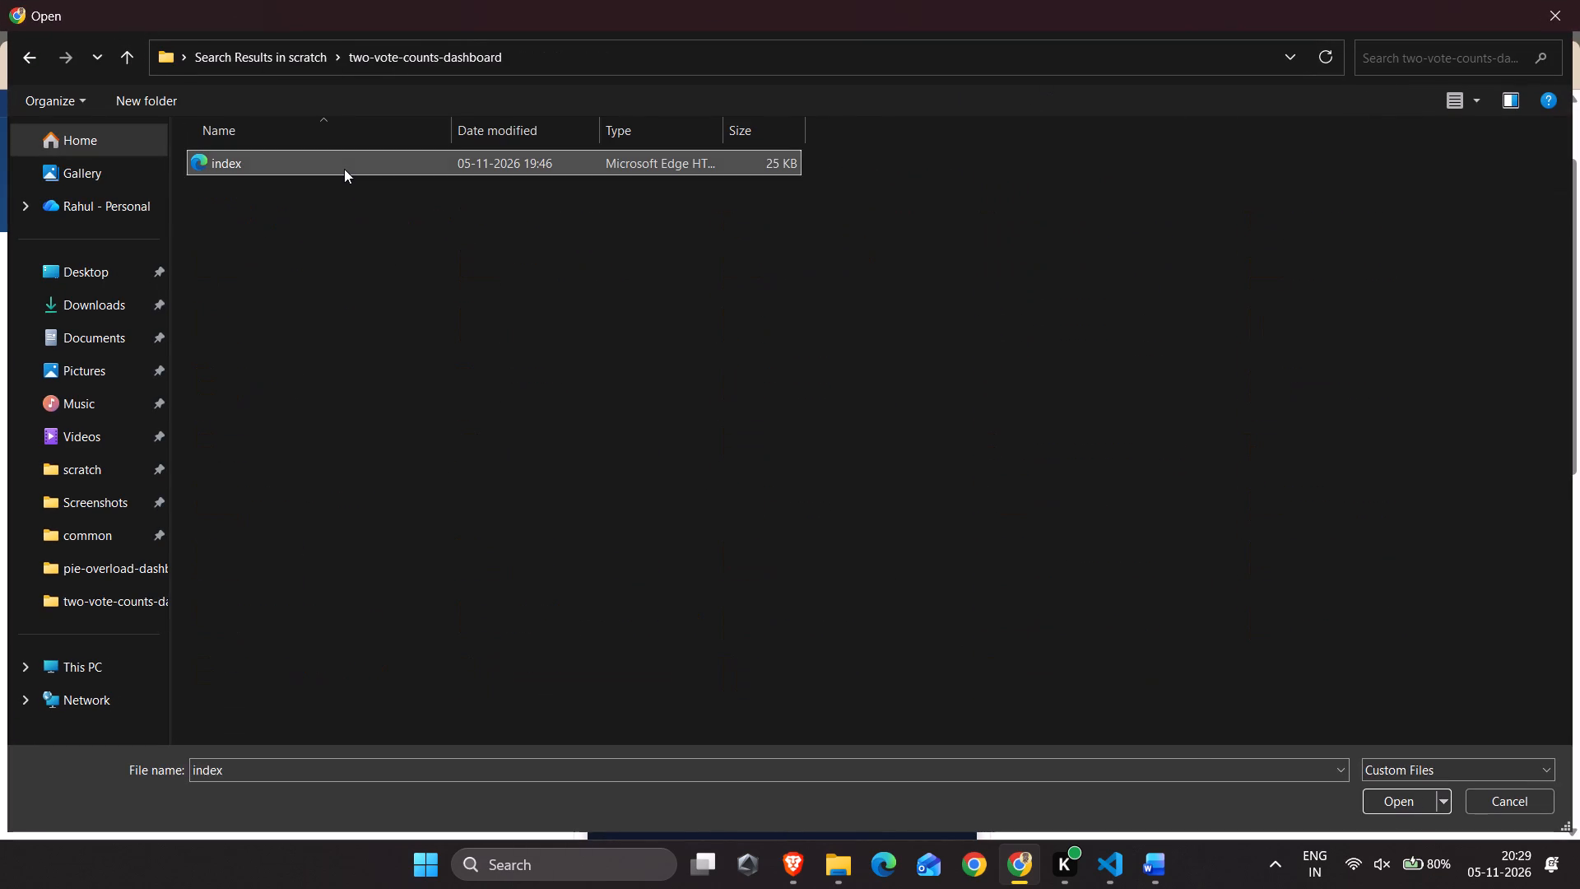
Capture a screenshot of the Two Vote Counts grading report, from its heading down to the result link row.
scroll(1034, 606, up, 1)
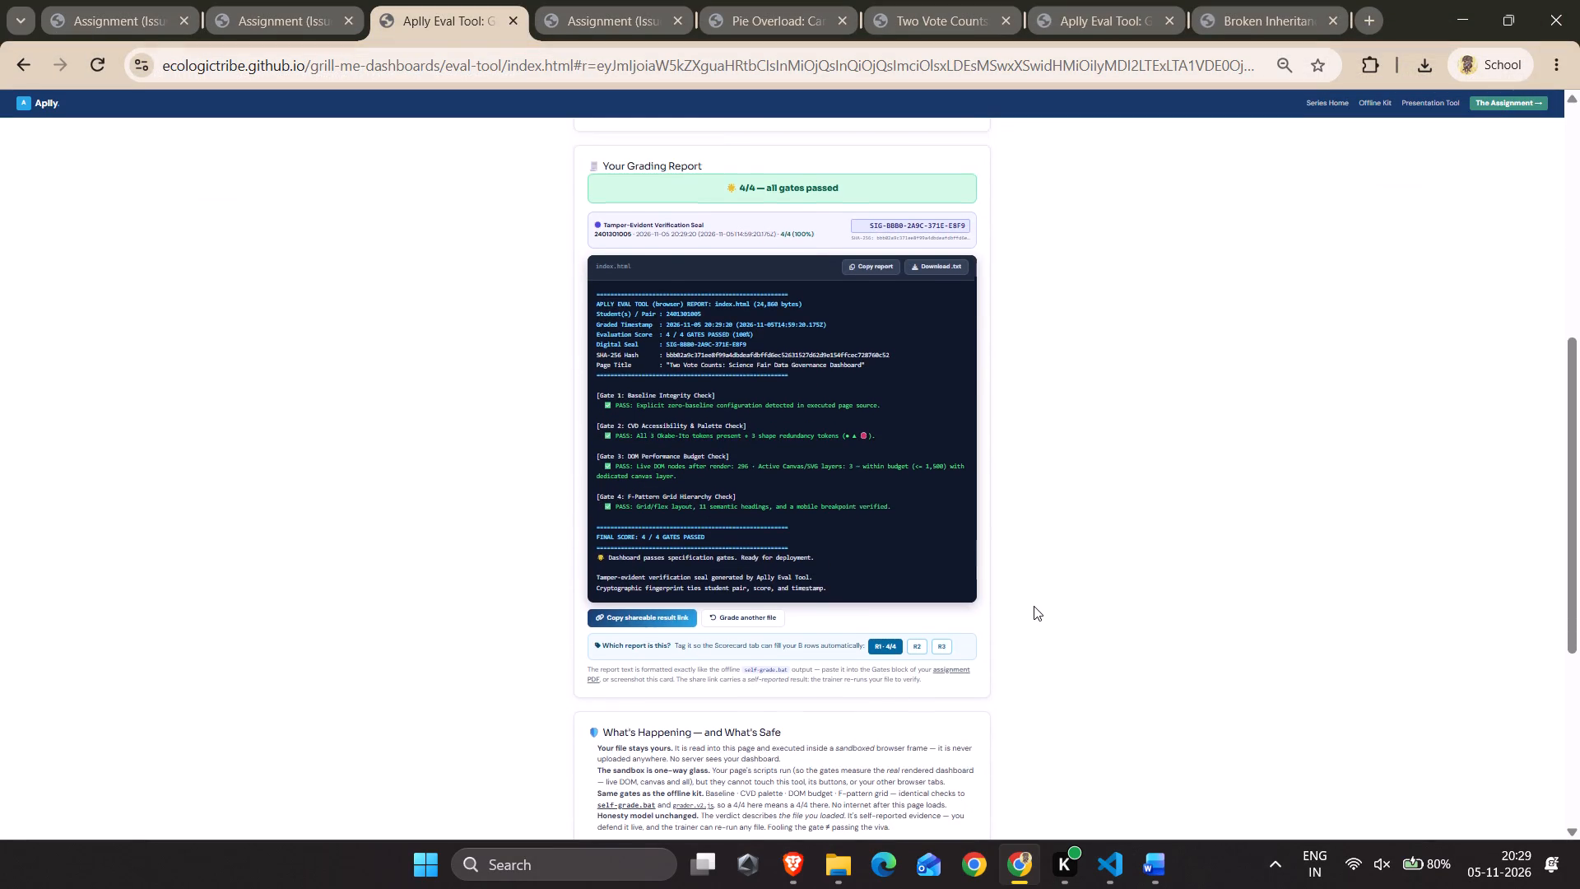
scroll(1034, 606, up, 1)
key(Print)
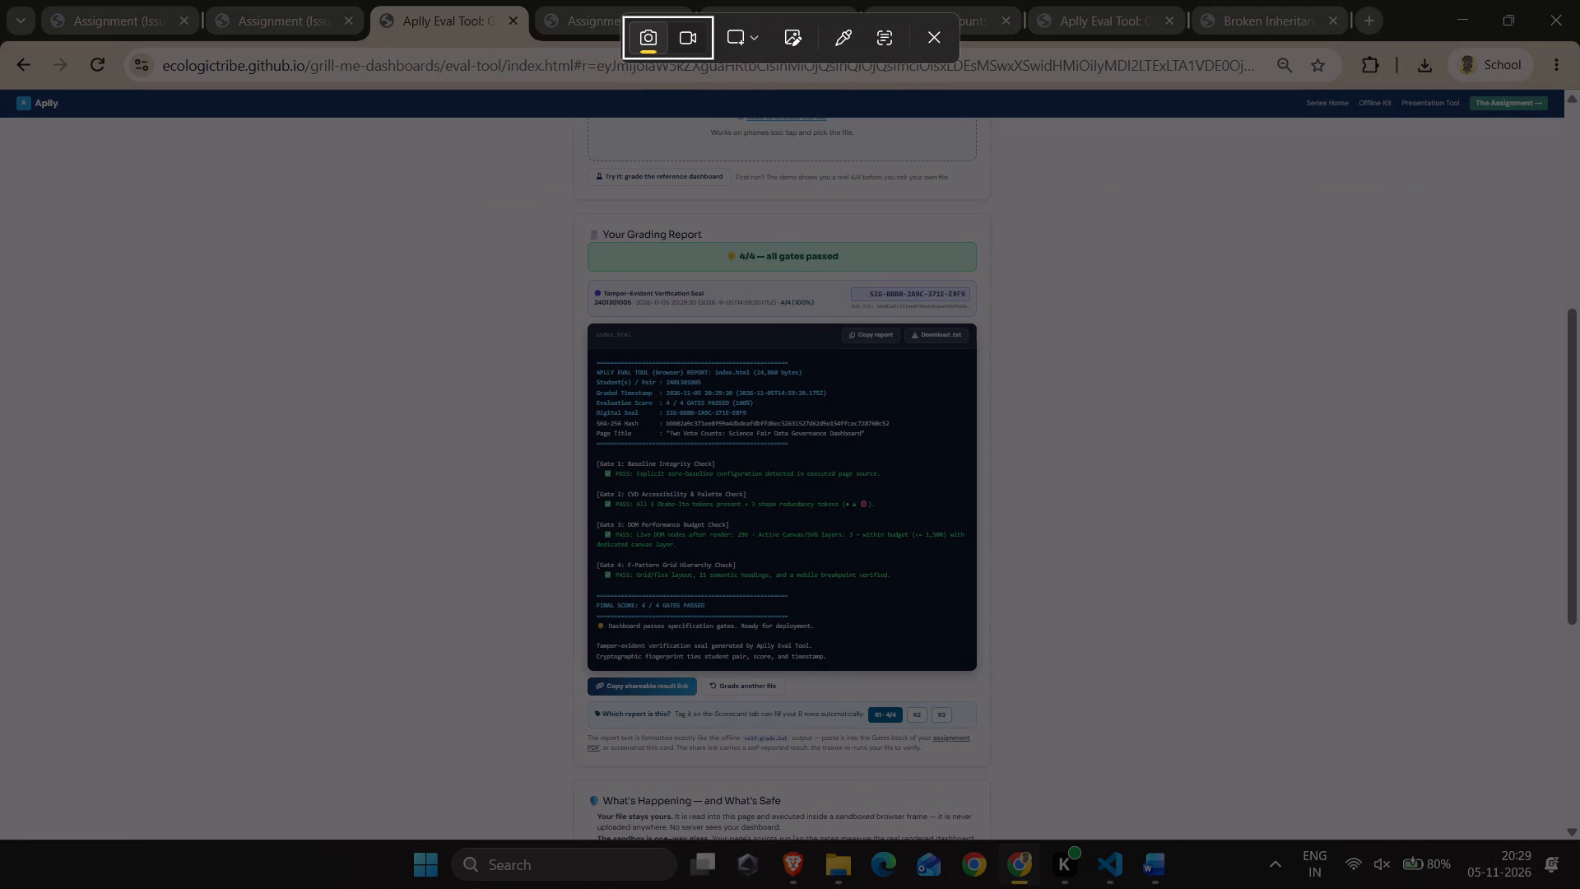
drag(564, 205, 999, 708)
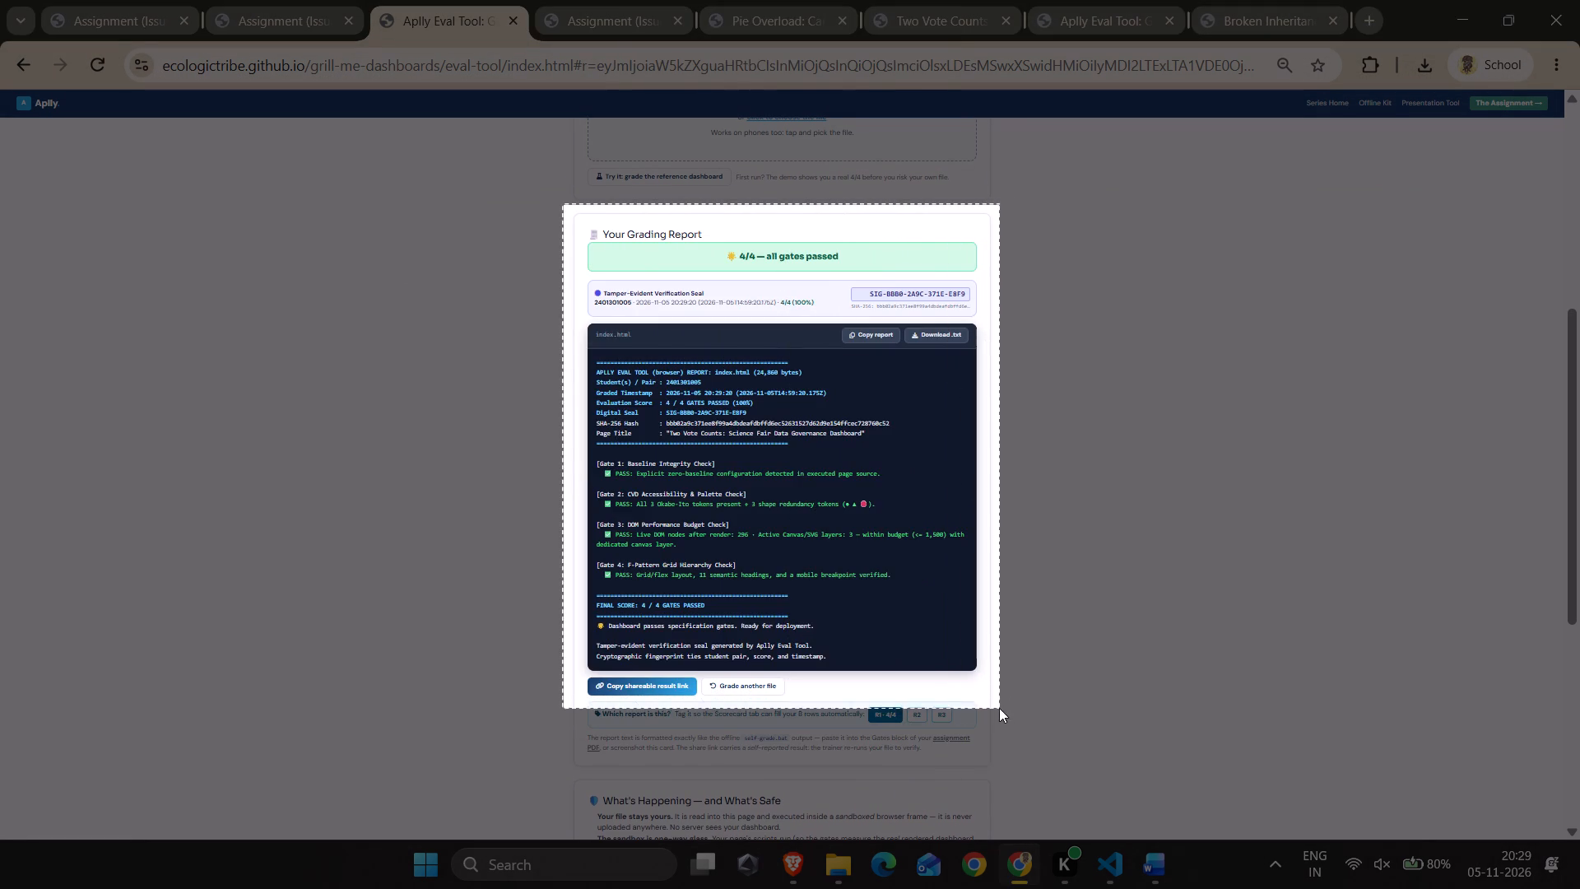
drag(999, 708, 999, 701)
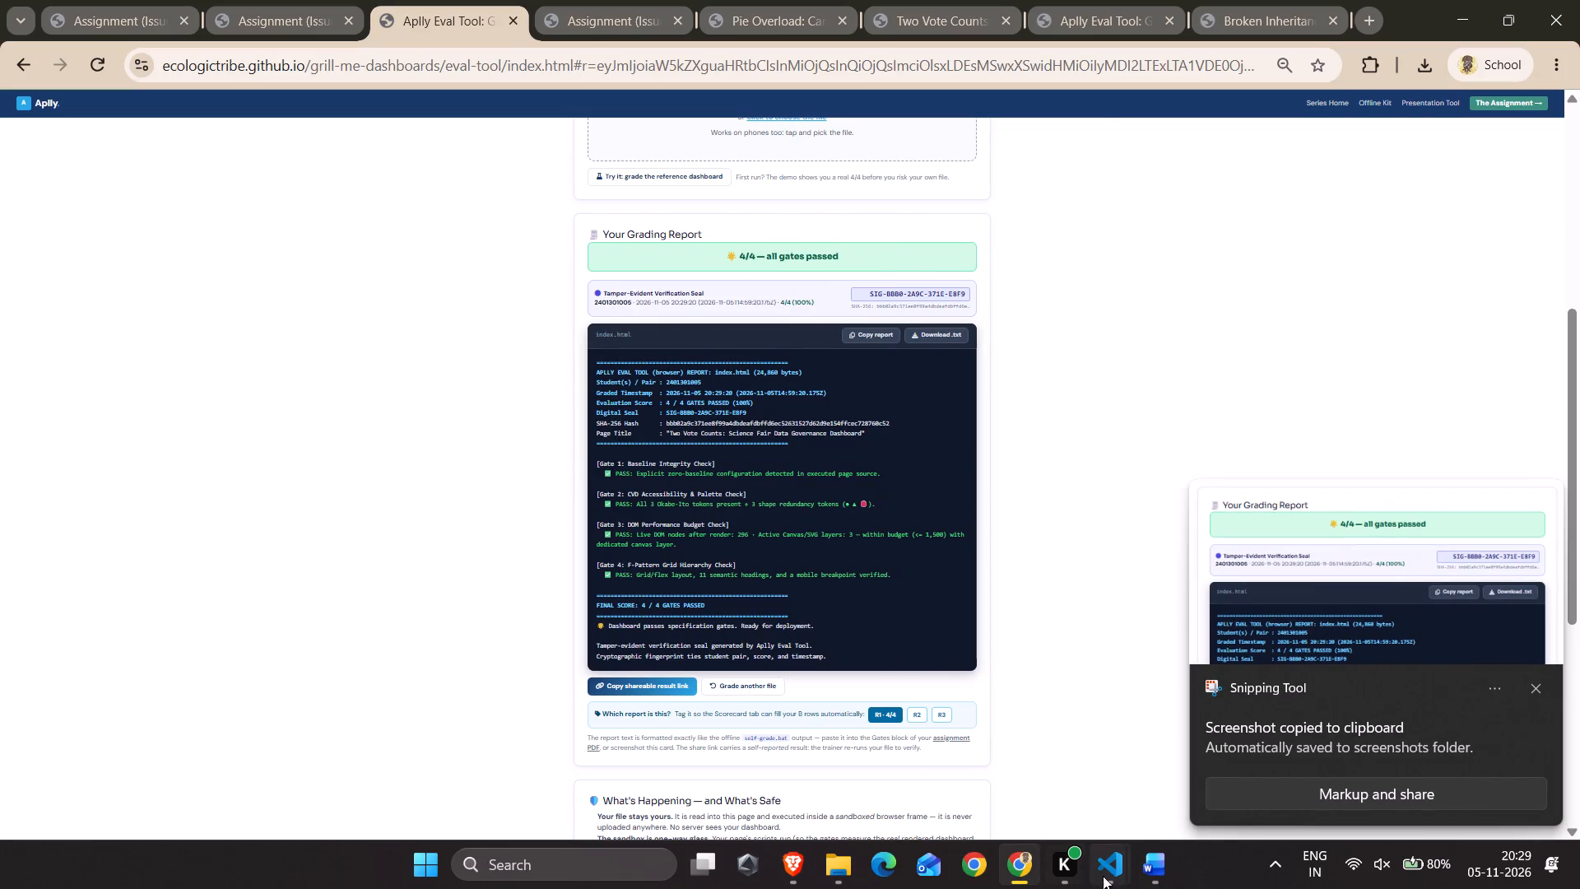
click(1156, 865)
click(147, 65)
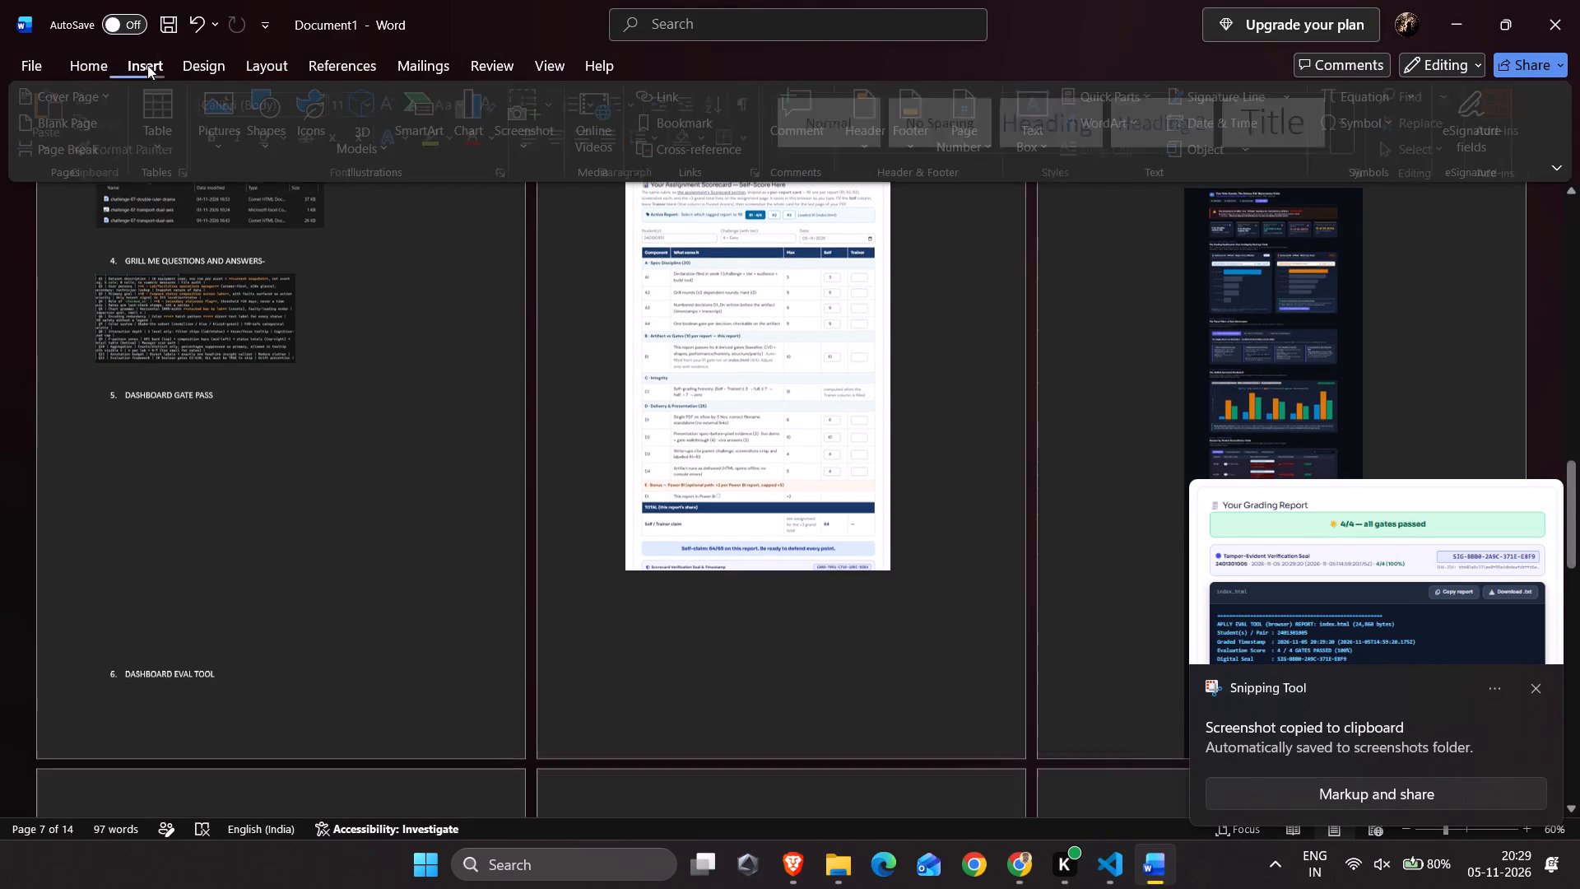
drag(212, 133, 277, 204)
click(277, 204)
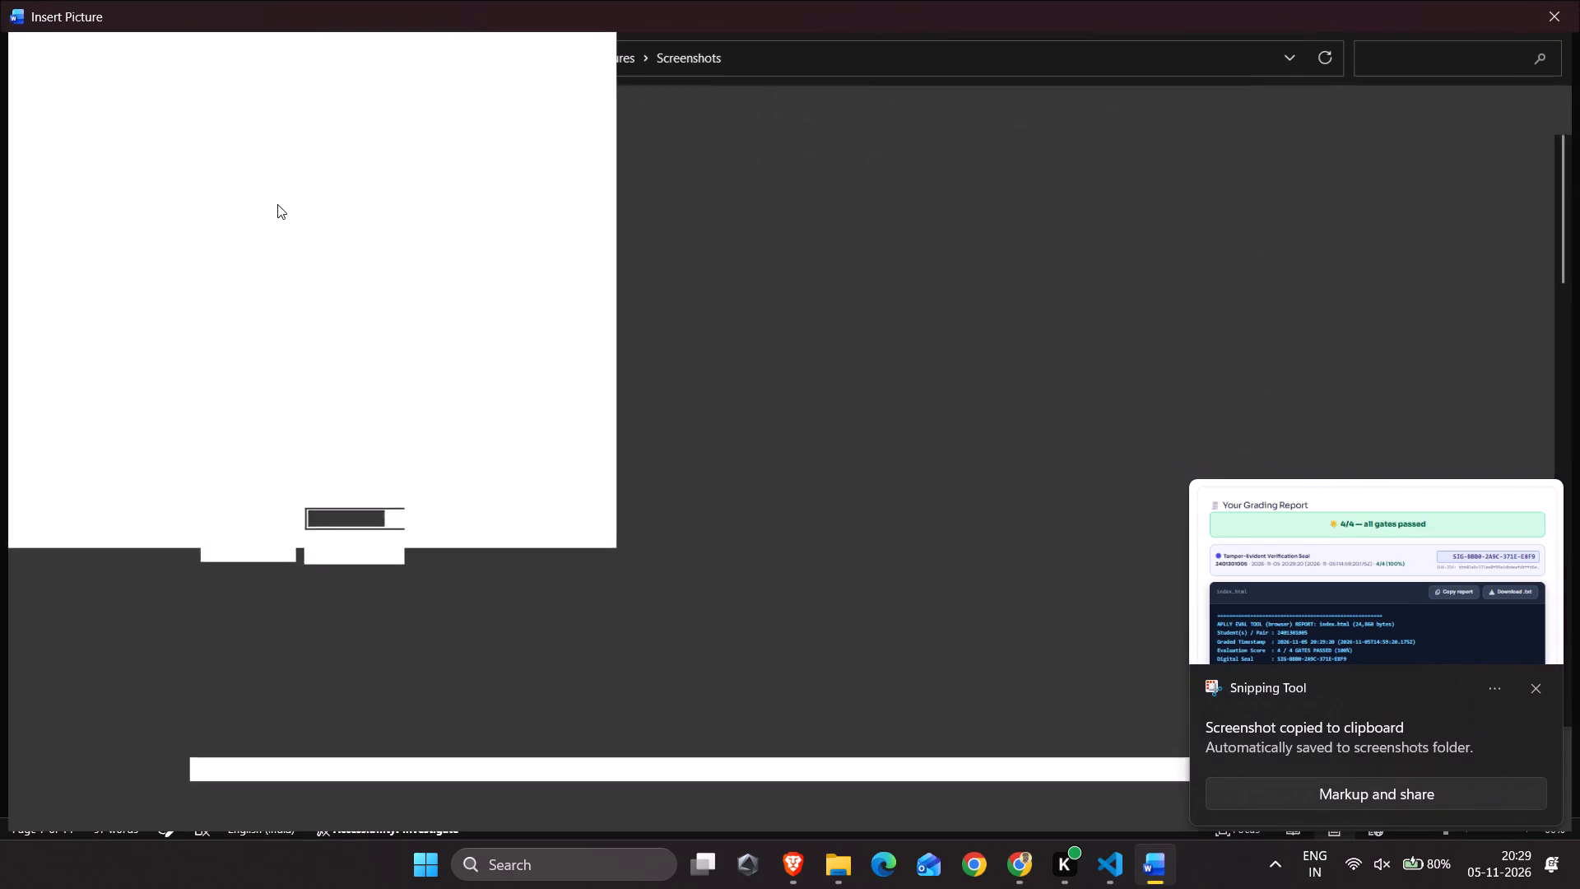
scroll(858, 547, down, 20)
scroll(858, 547, down, 8)
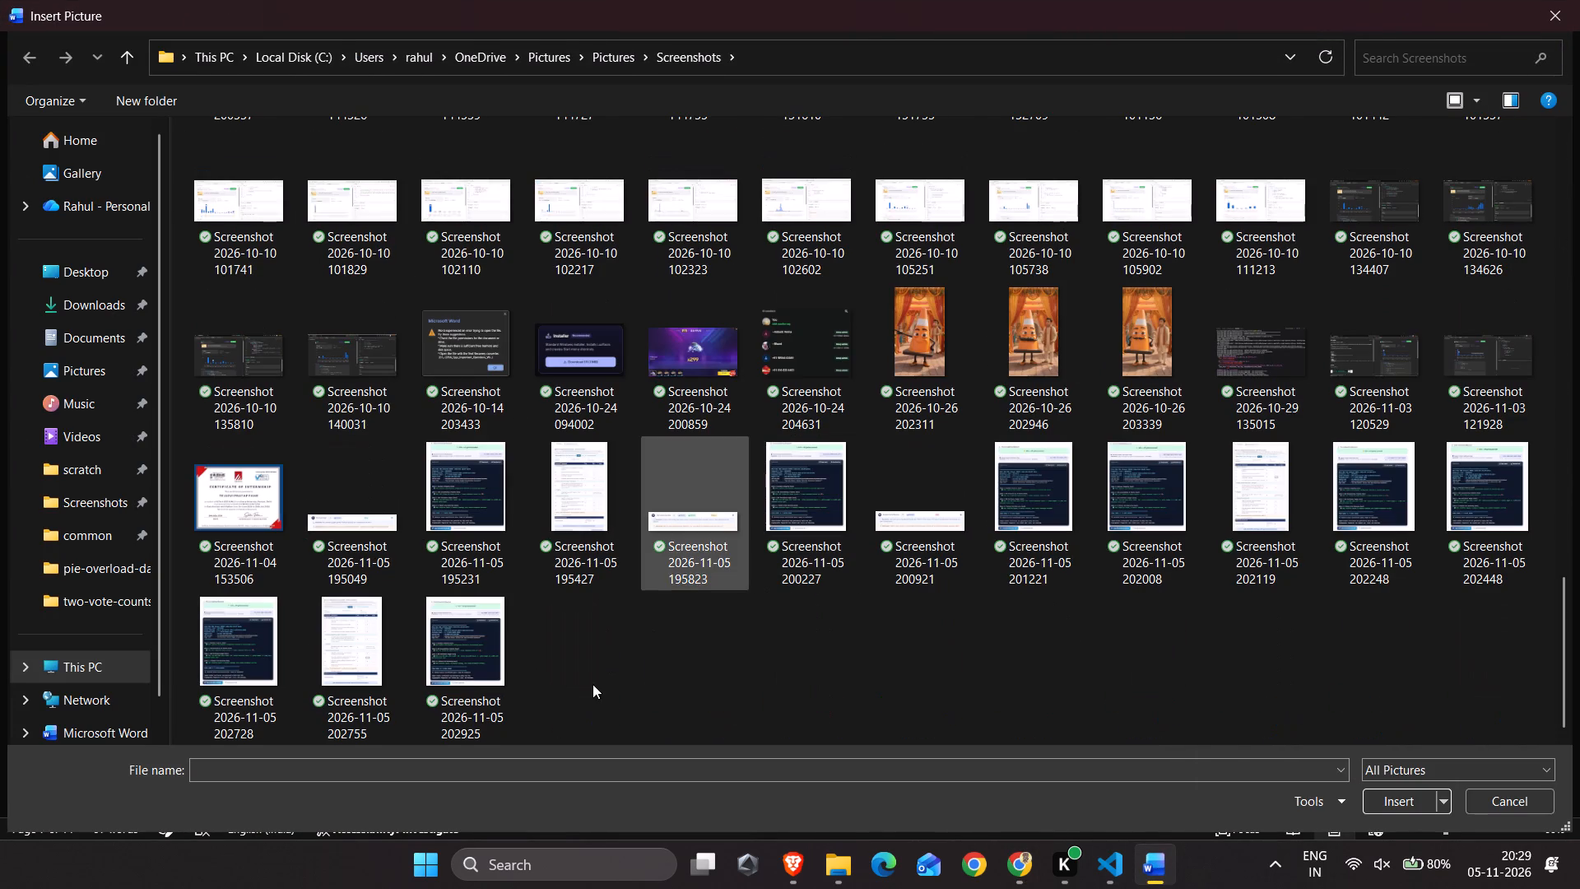
double_click(451, 637)
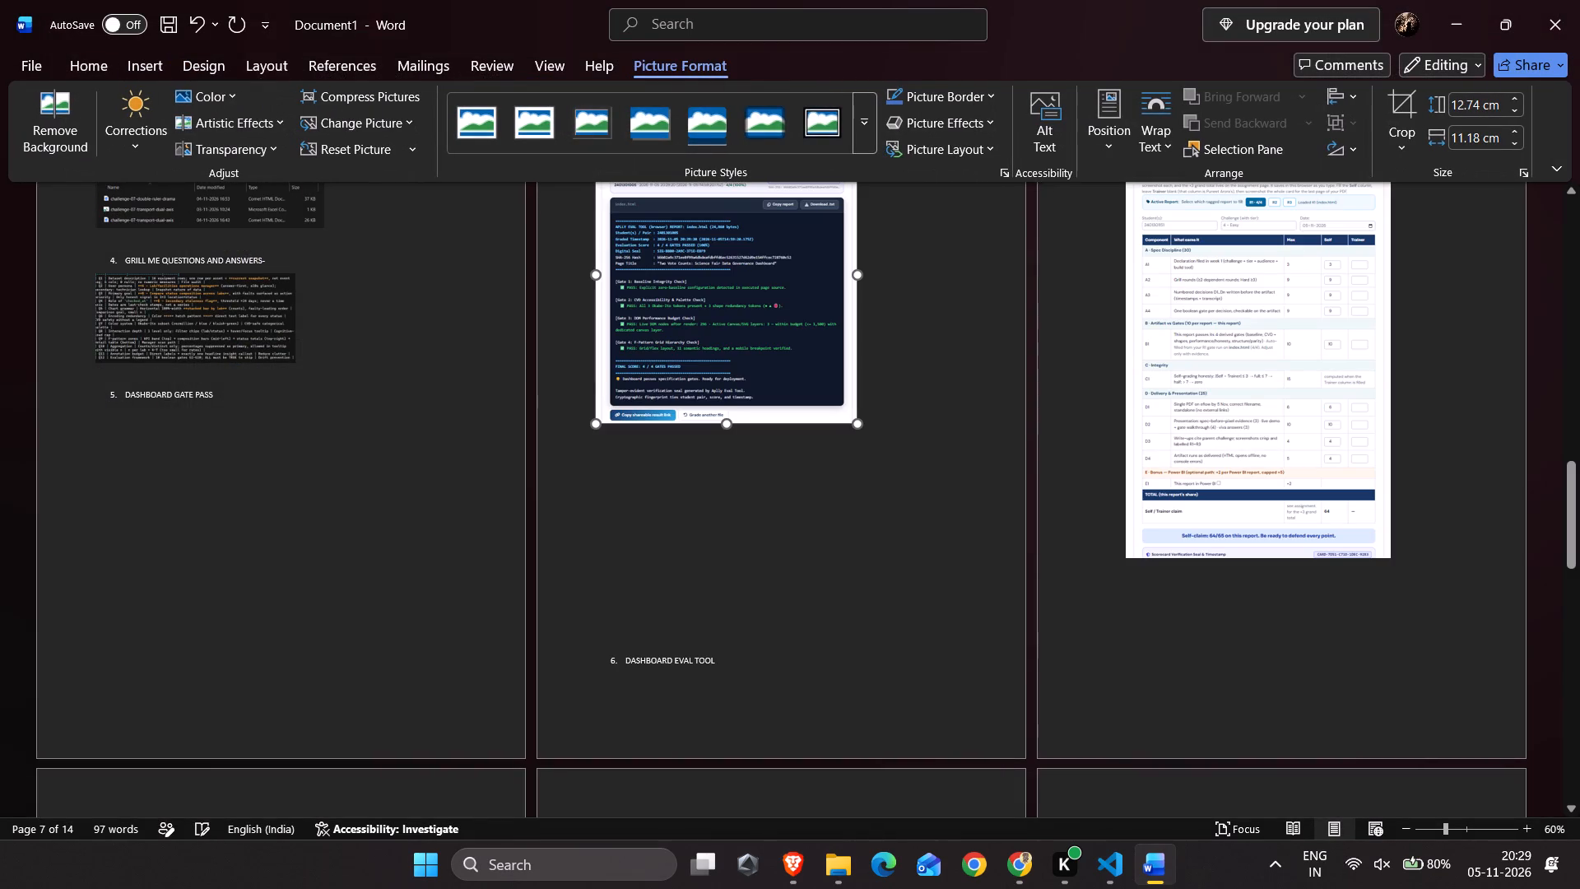
Set the inserted Two Vote Counts grading report picture to In Front of Text and place it under Challenge 2's Dashboard Gate Pass heading.
scroll(695, 539, up, 1)
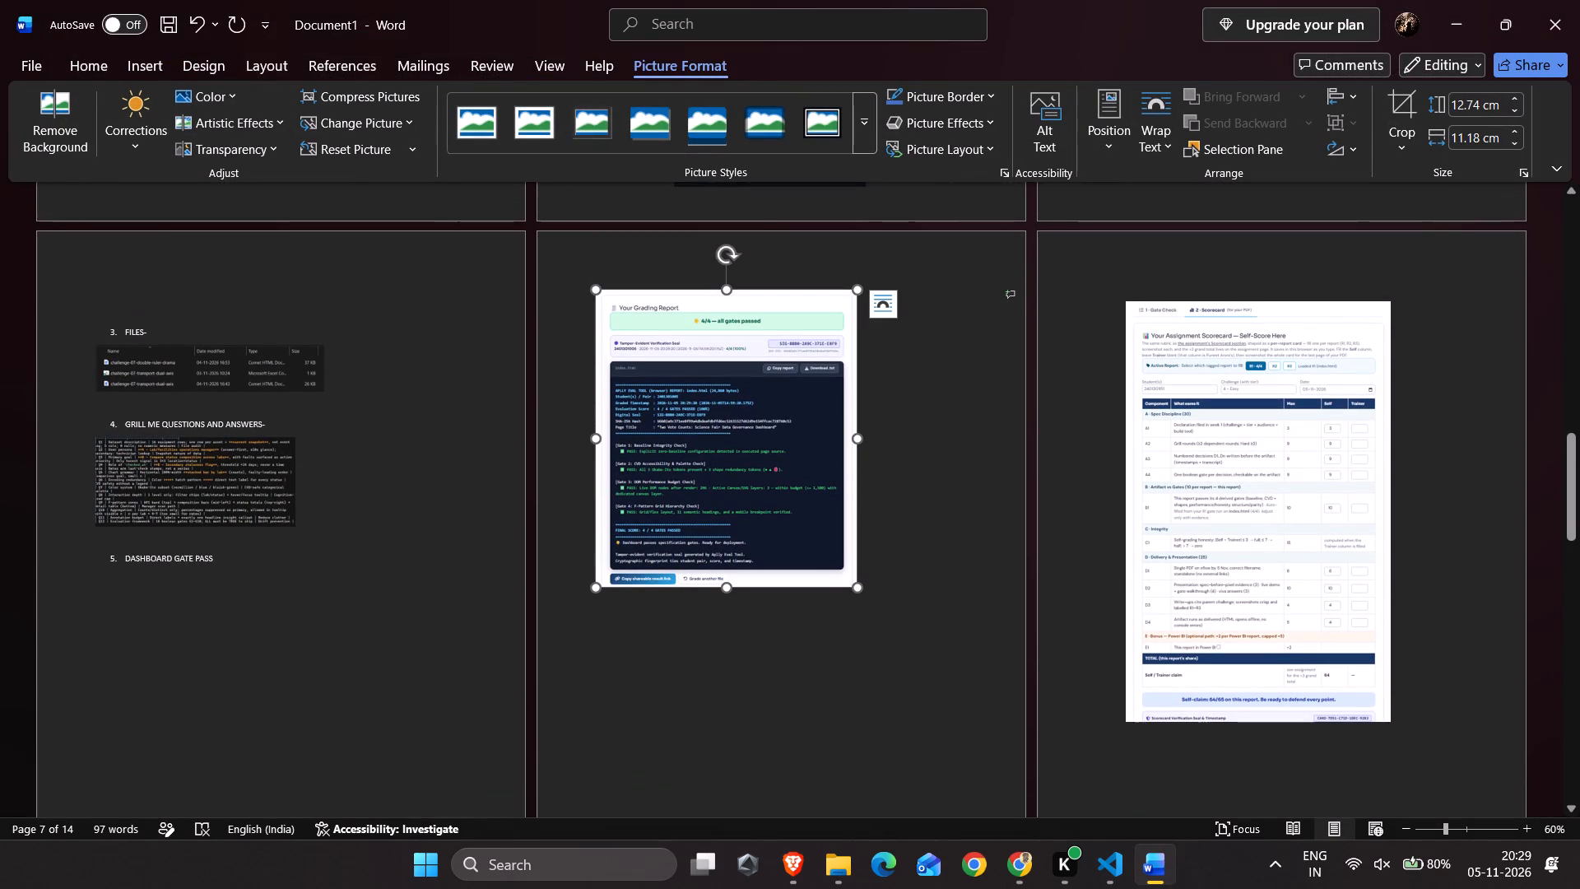
click(879, 304)
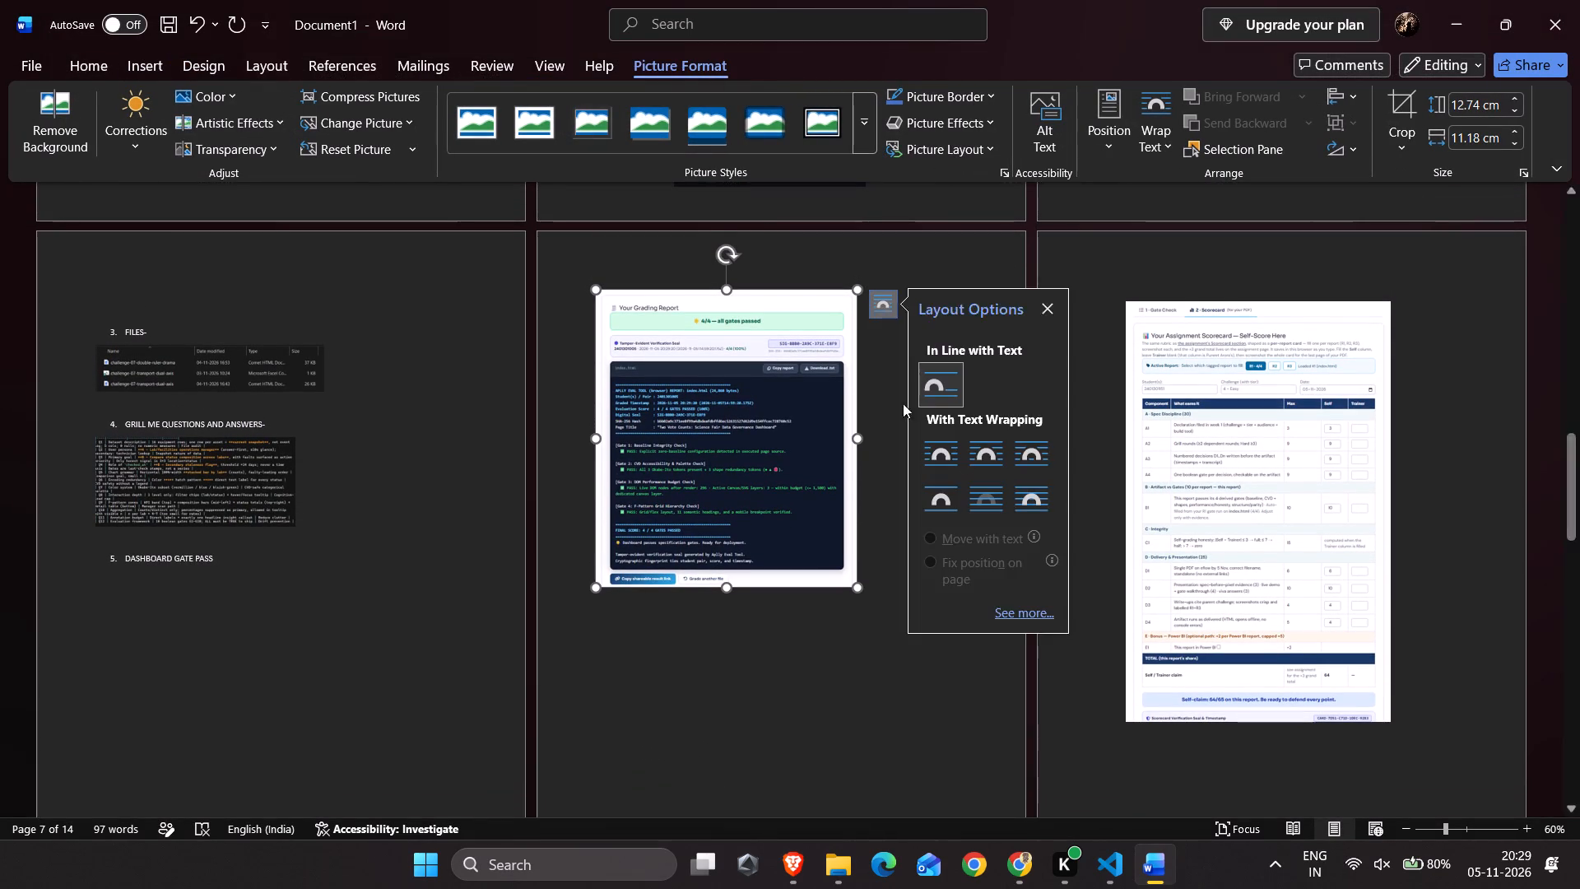
click(1025, 492)
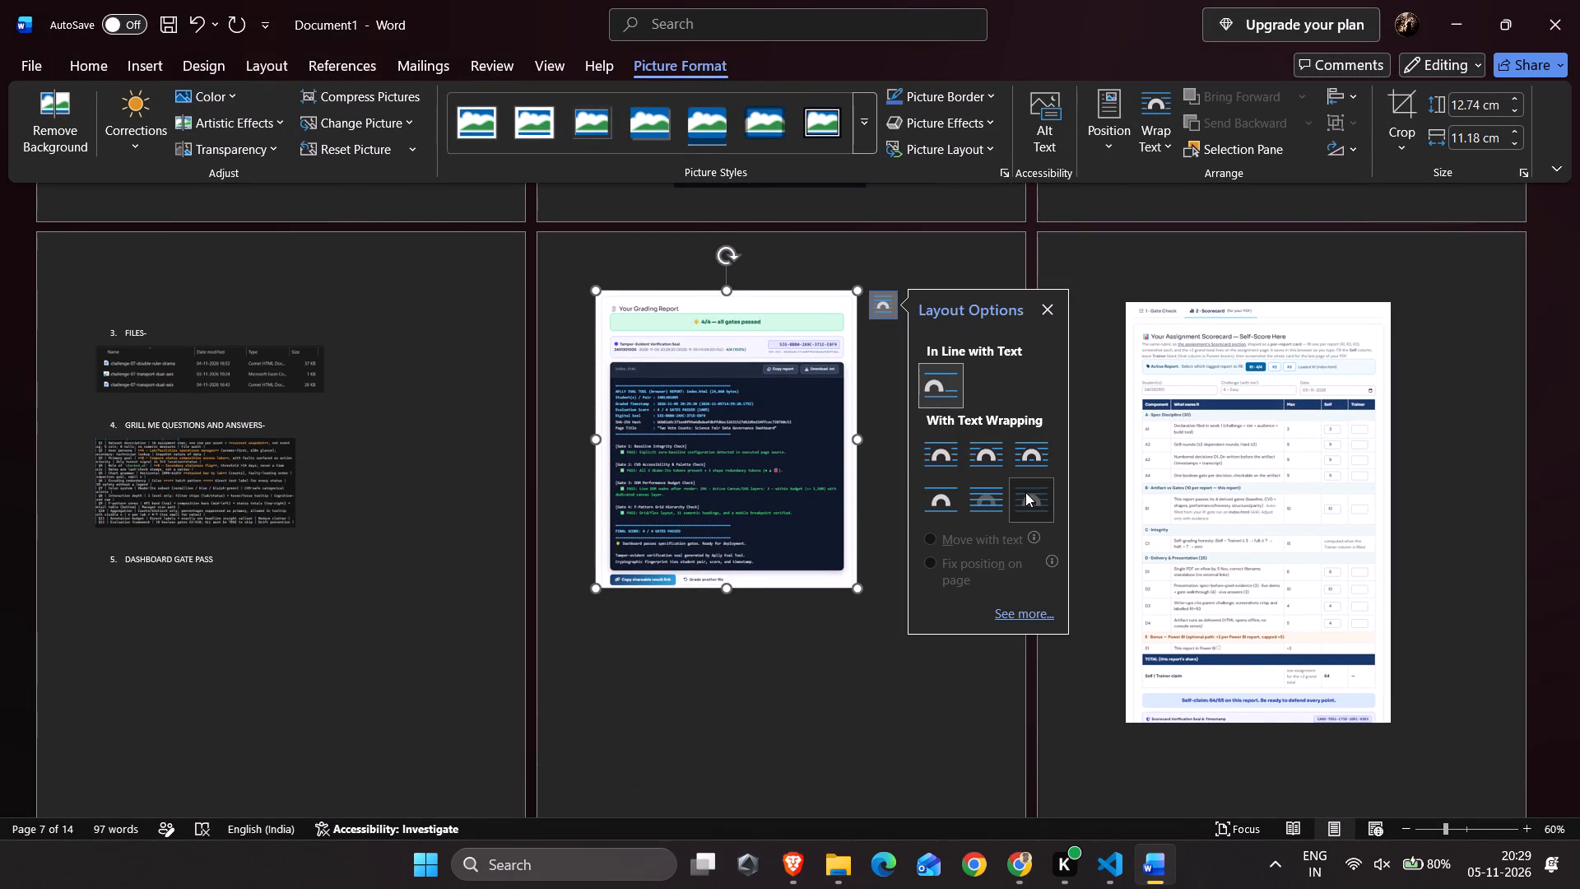
drag(318, 474, 338, 776)
scroll(390, 543, down, 1)
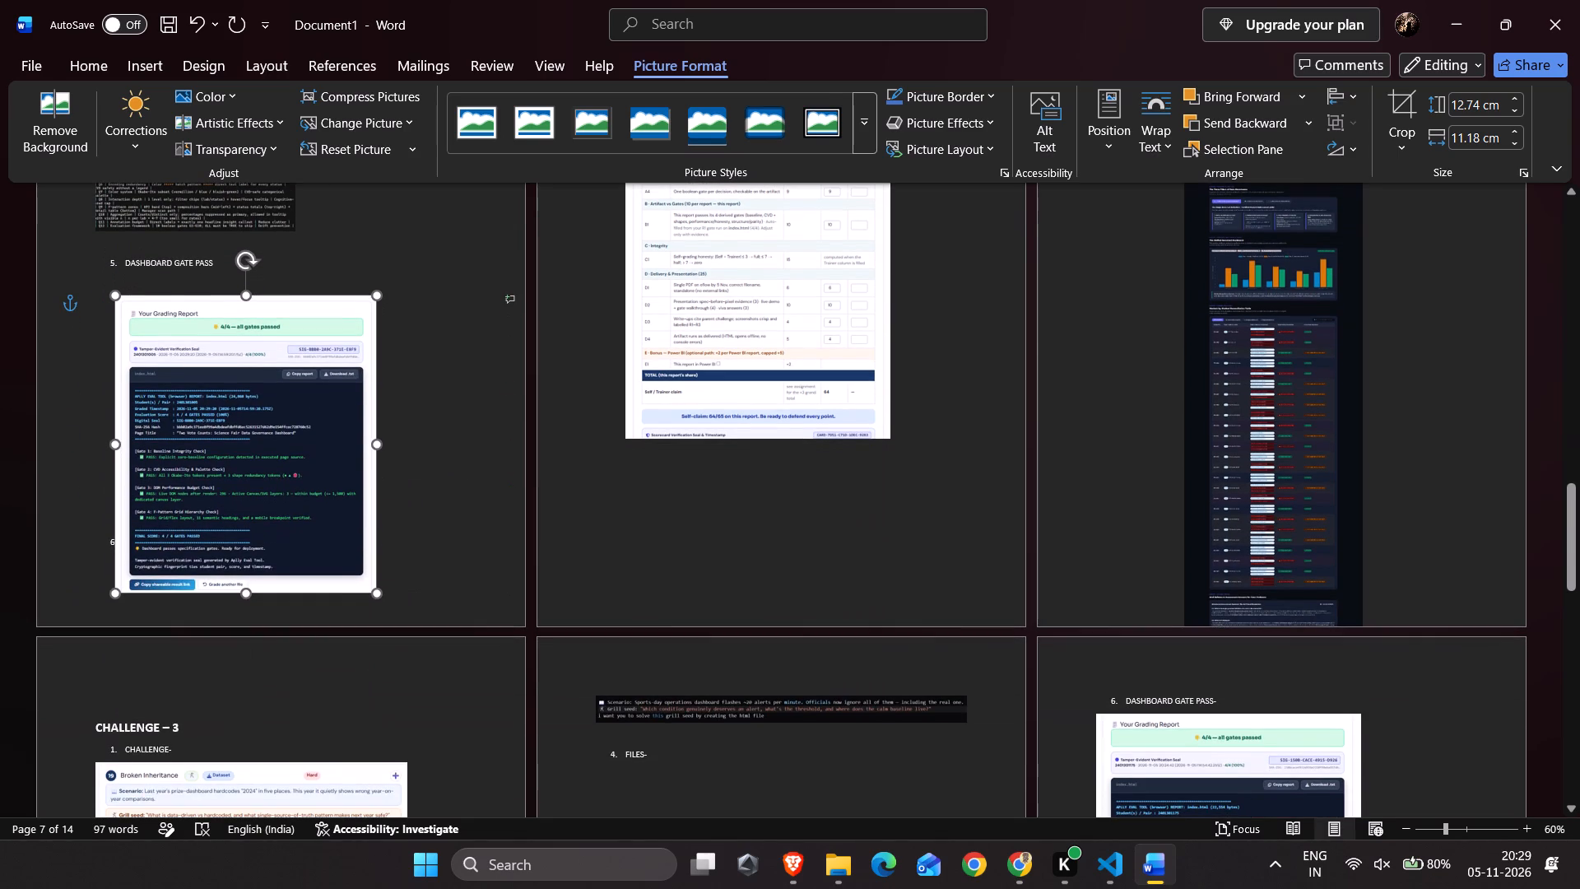
drag(253, 454, 254, 469)
Cut the old scorecard picture from Challenge 2's Dashboard Eval Tool section.
scroll(794, 477, up, 1)
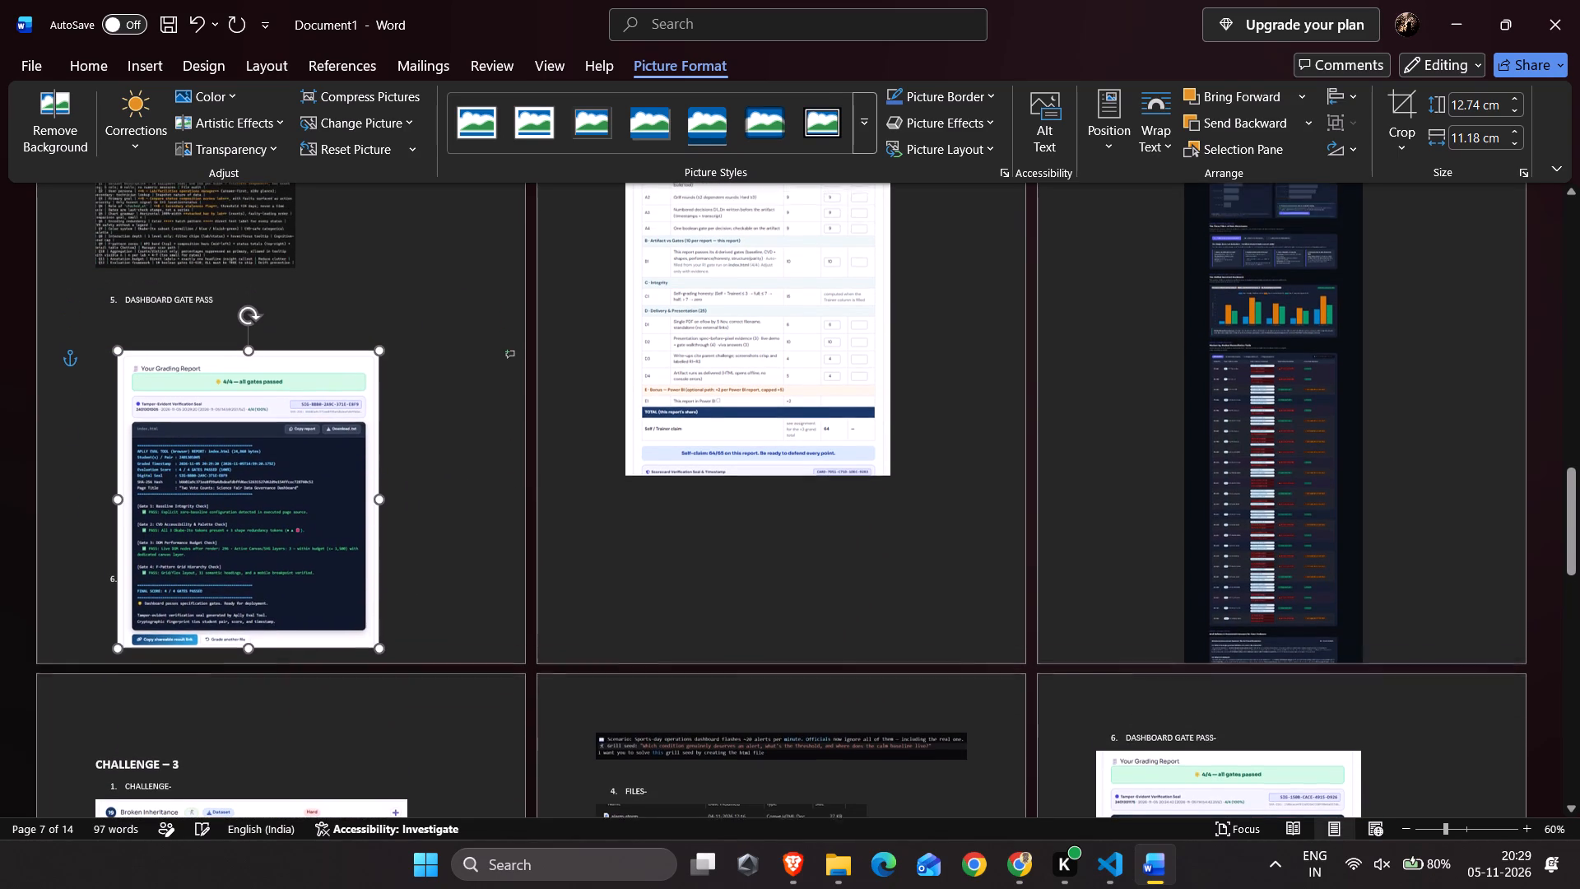
scroll(794, 477, up, 2)
click(712, 458)
right_click(712, 458)
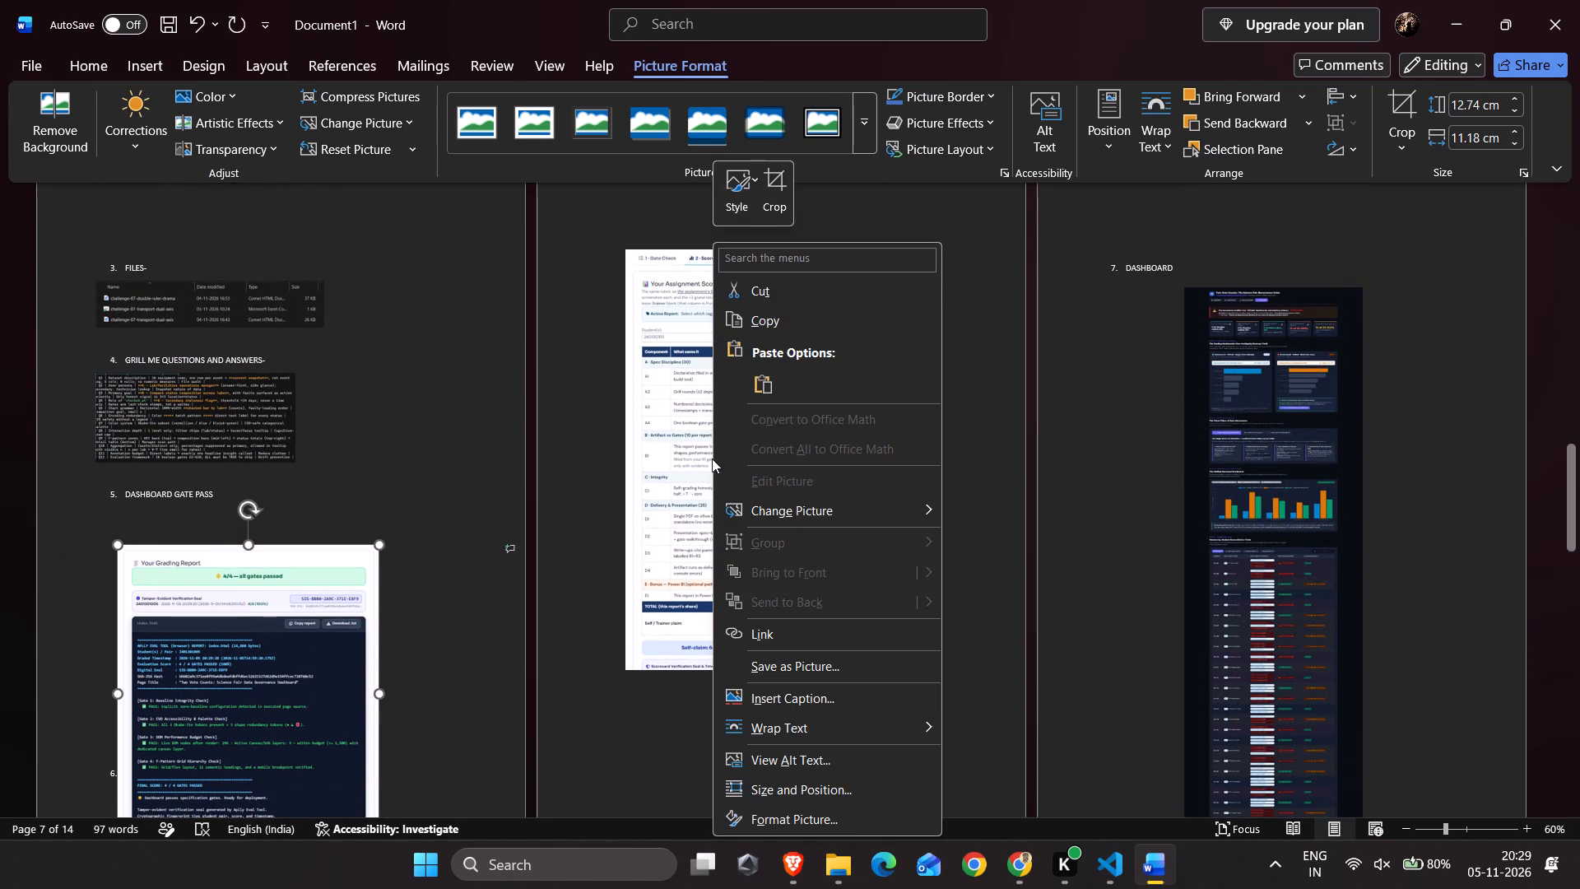
click(776, 295)
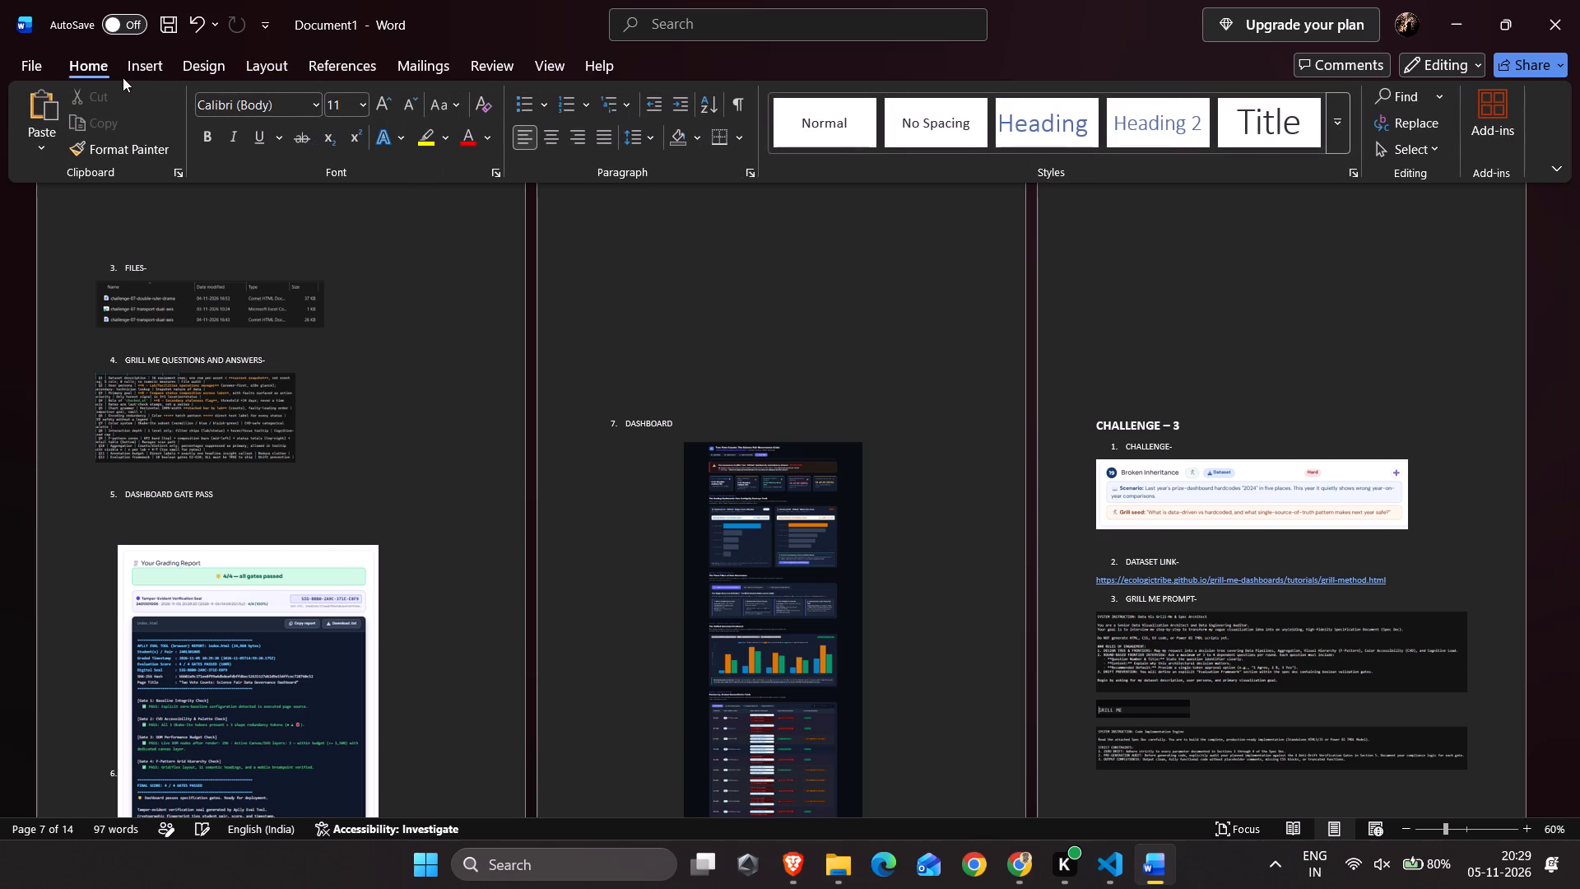
click(156, 72)
drag(221, 134, 262, 192)
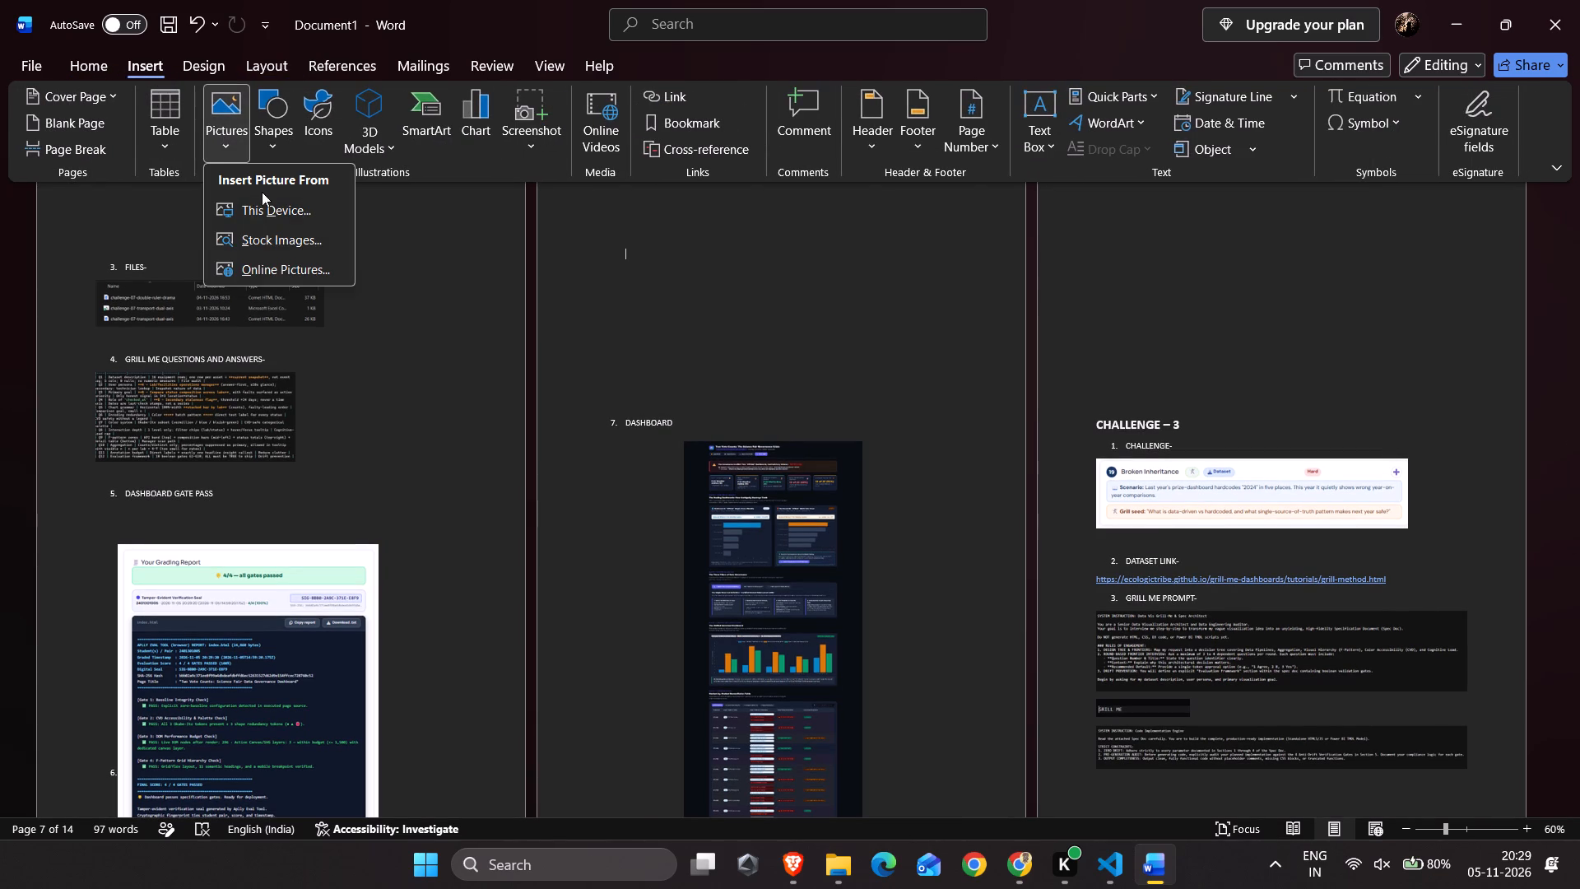
drag(262, 192, 265, 195)
click(265, 195)
click(283, 206)
scroll(884, 465, down, 3)
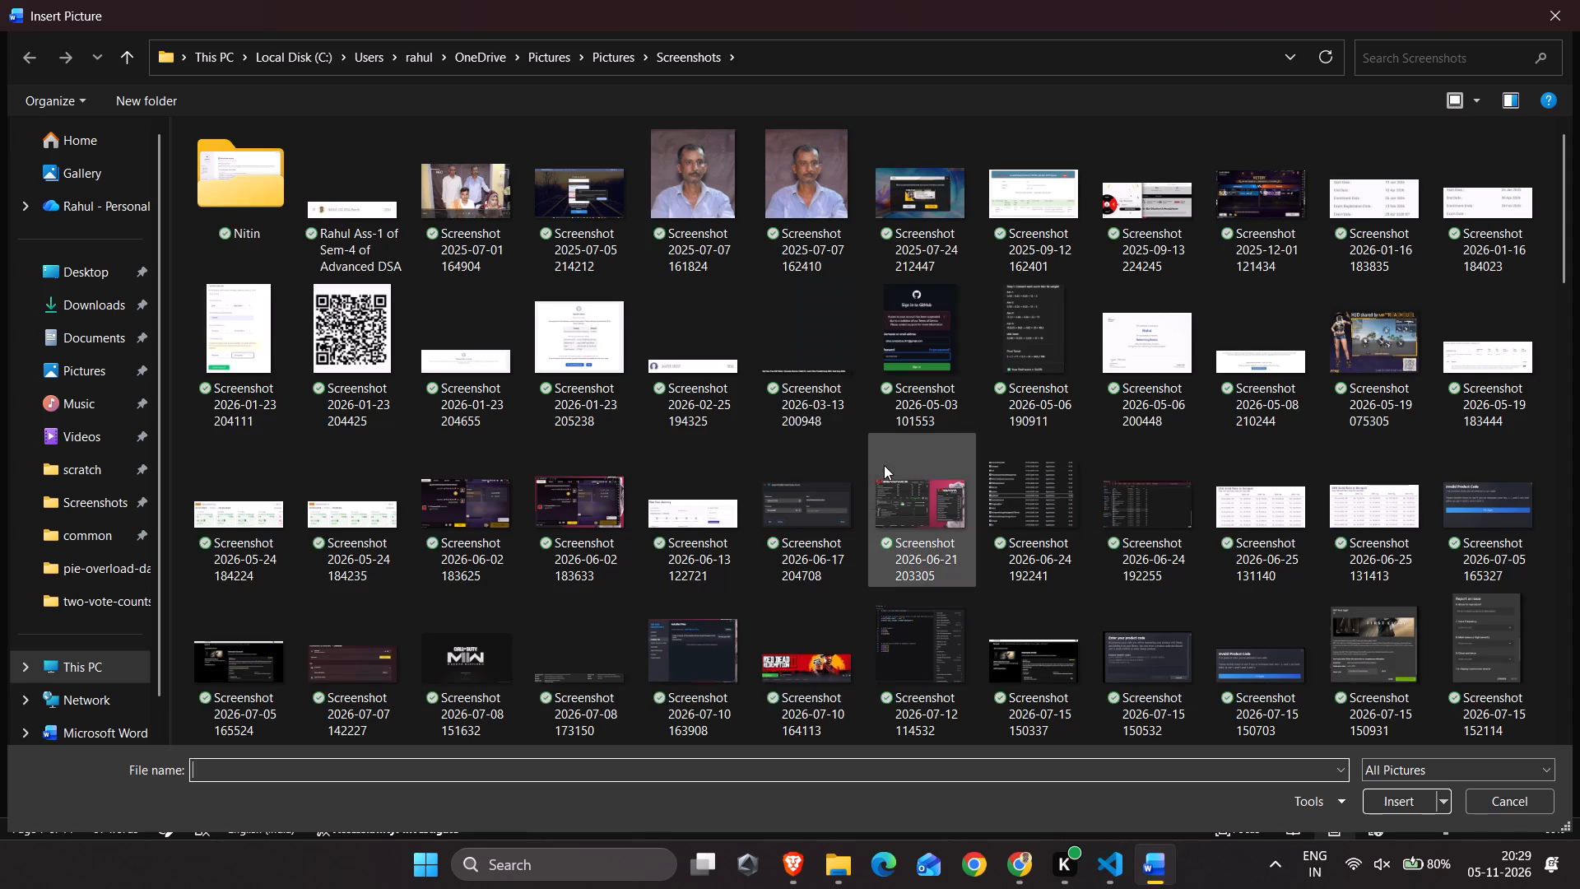
scroll(884, 465, down, 20)
scroll(884, 465, down, 20)
scroll(884, 465, down, 5)
double_click(367, 654)
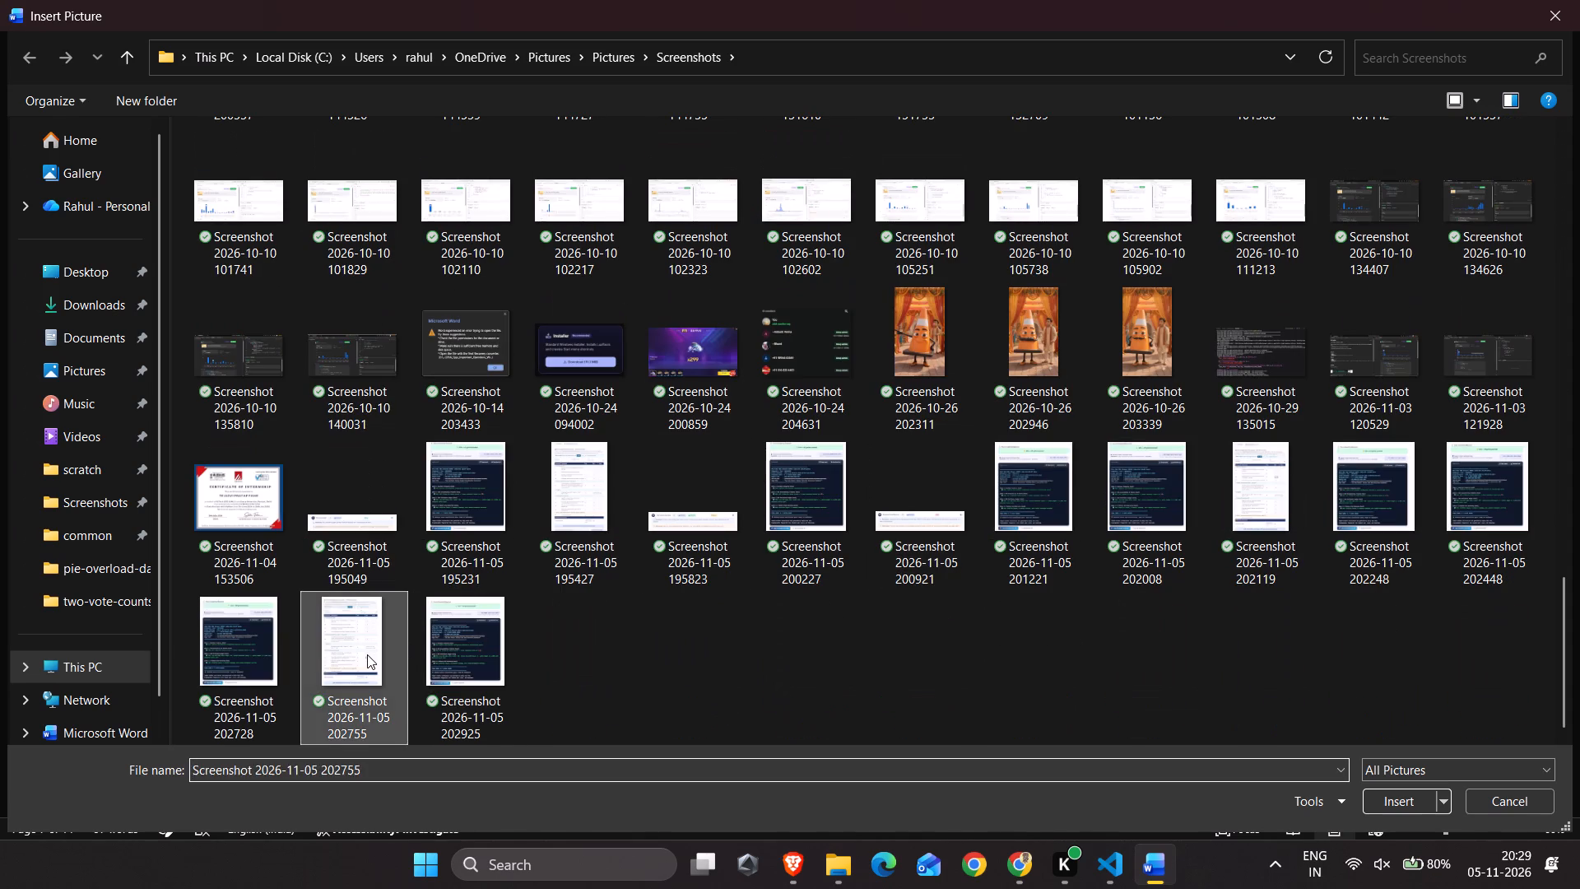
Cut the old grading report picture under Challenge 3's Dashboard Gate Pass heading.
scroll(883, 570, down, 3)
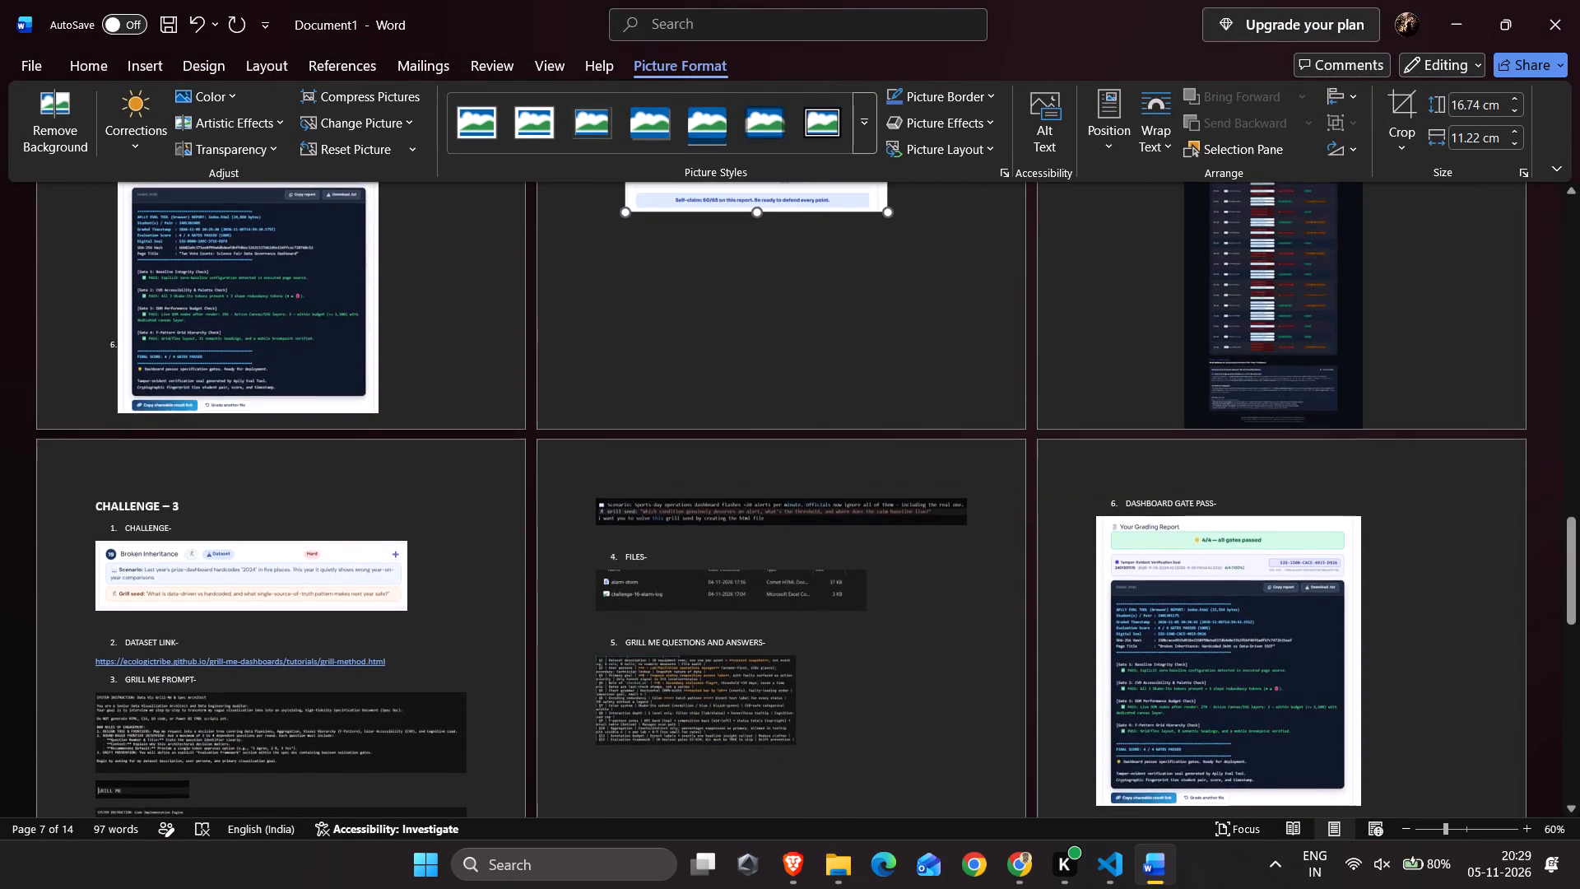
scroll(883, 570, down, 1)
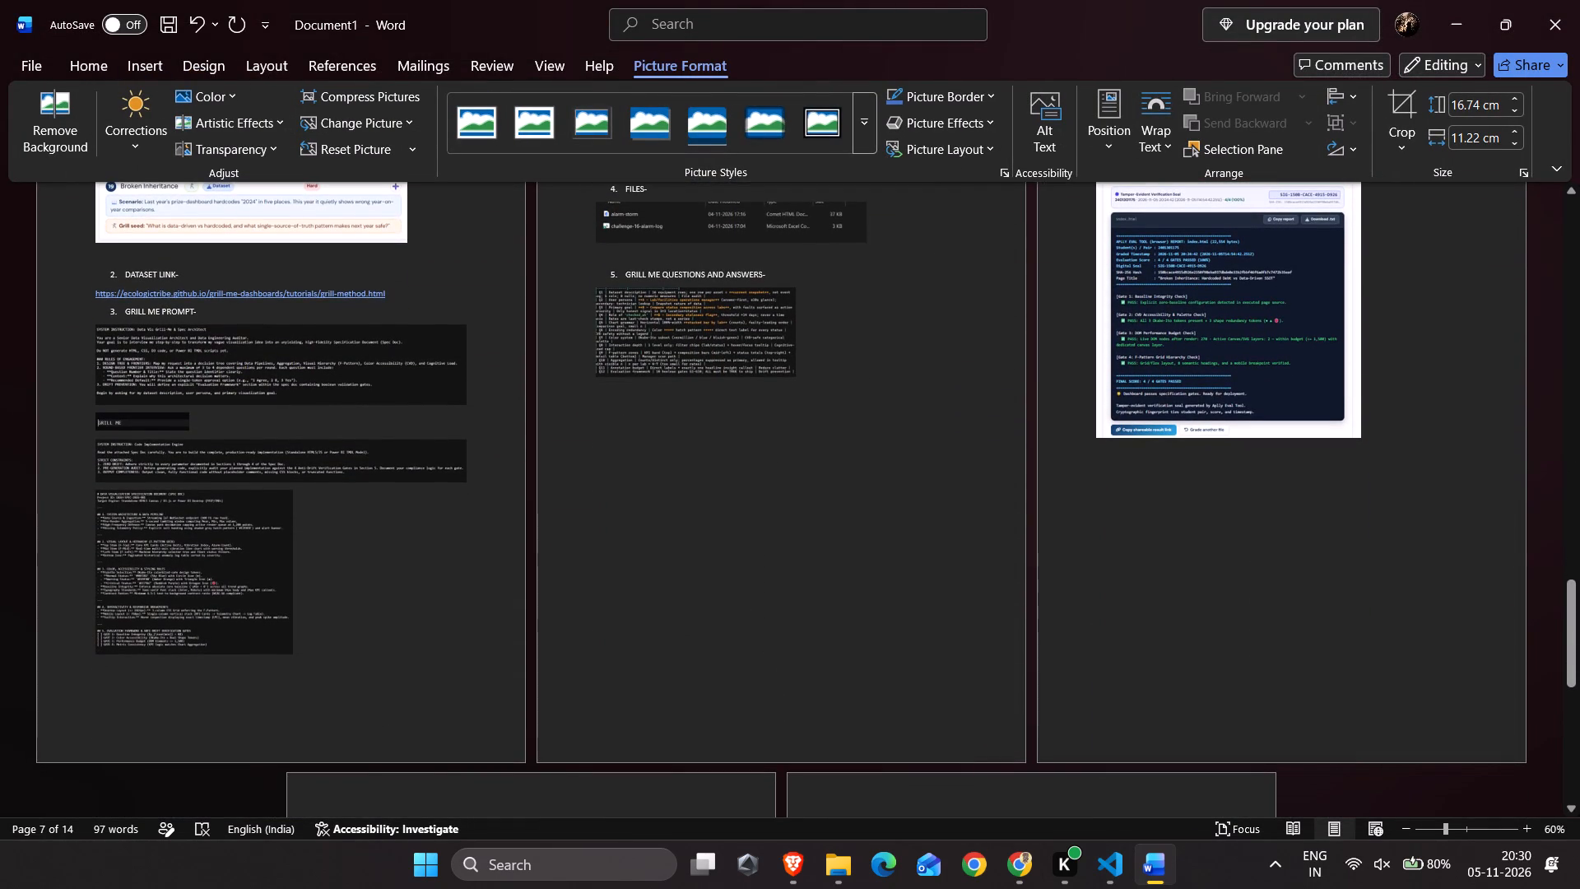
scroll(883, 570, up, 2)
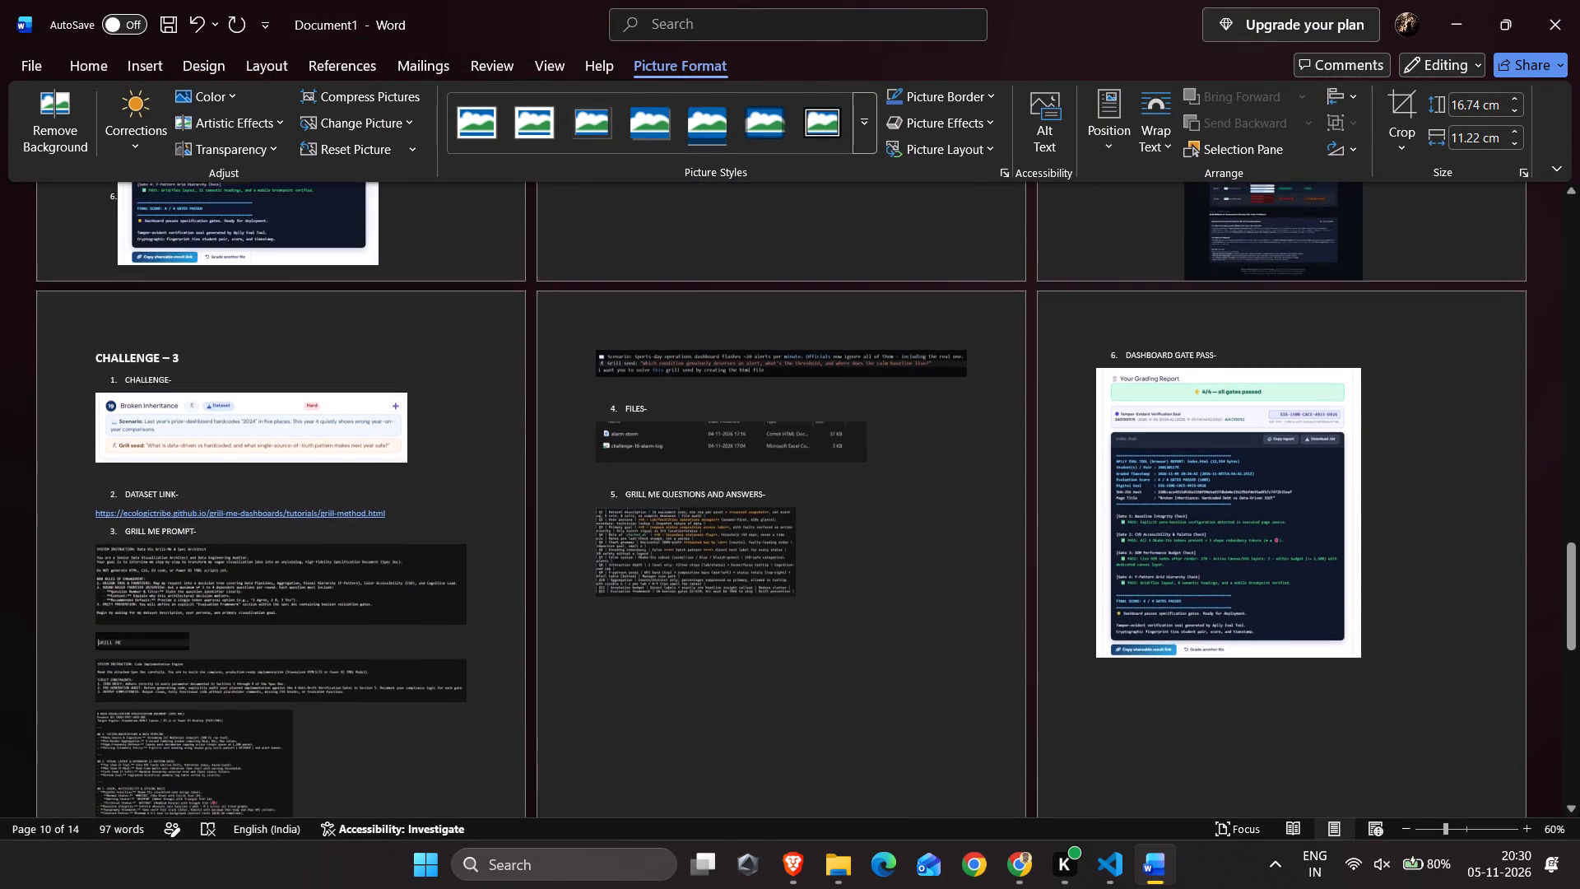
click(1164, 554)
right_click(1164, 554)
click(1209, 295)
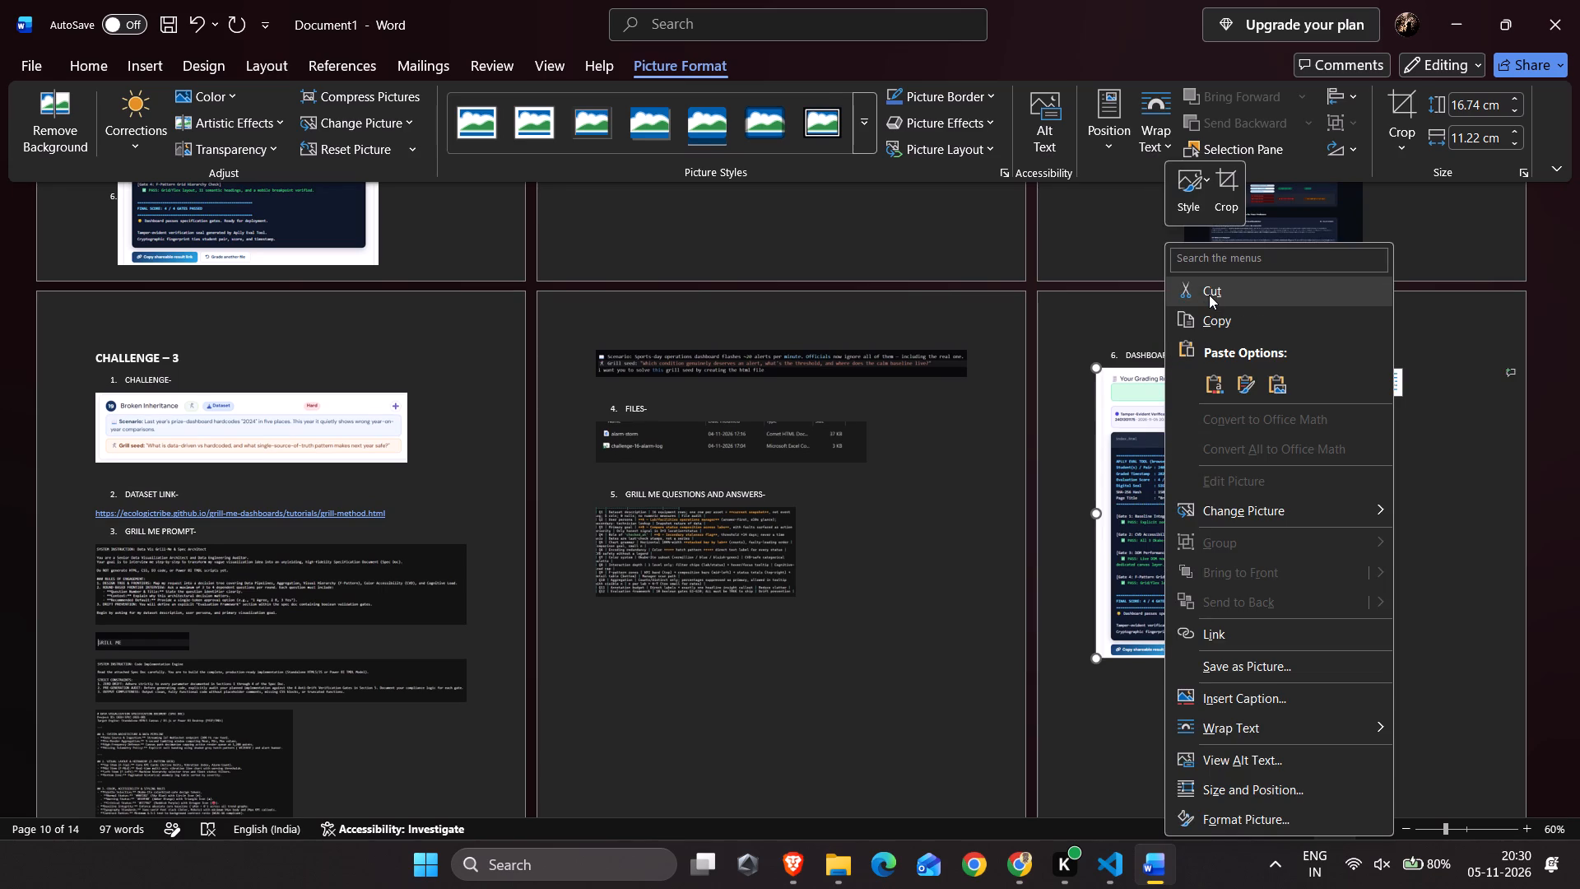
Copy the broken-inheritance-dashboard folder name in File Explorer, switch to the Aplly Eval Tool in Chrome, and run the gate check on that folder's index file.
click(1453, 12)
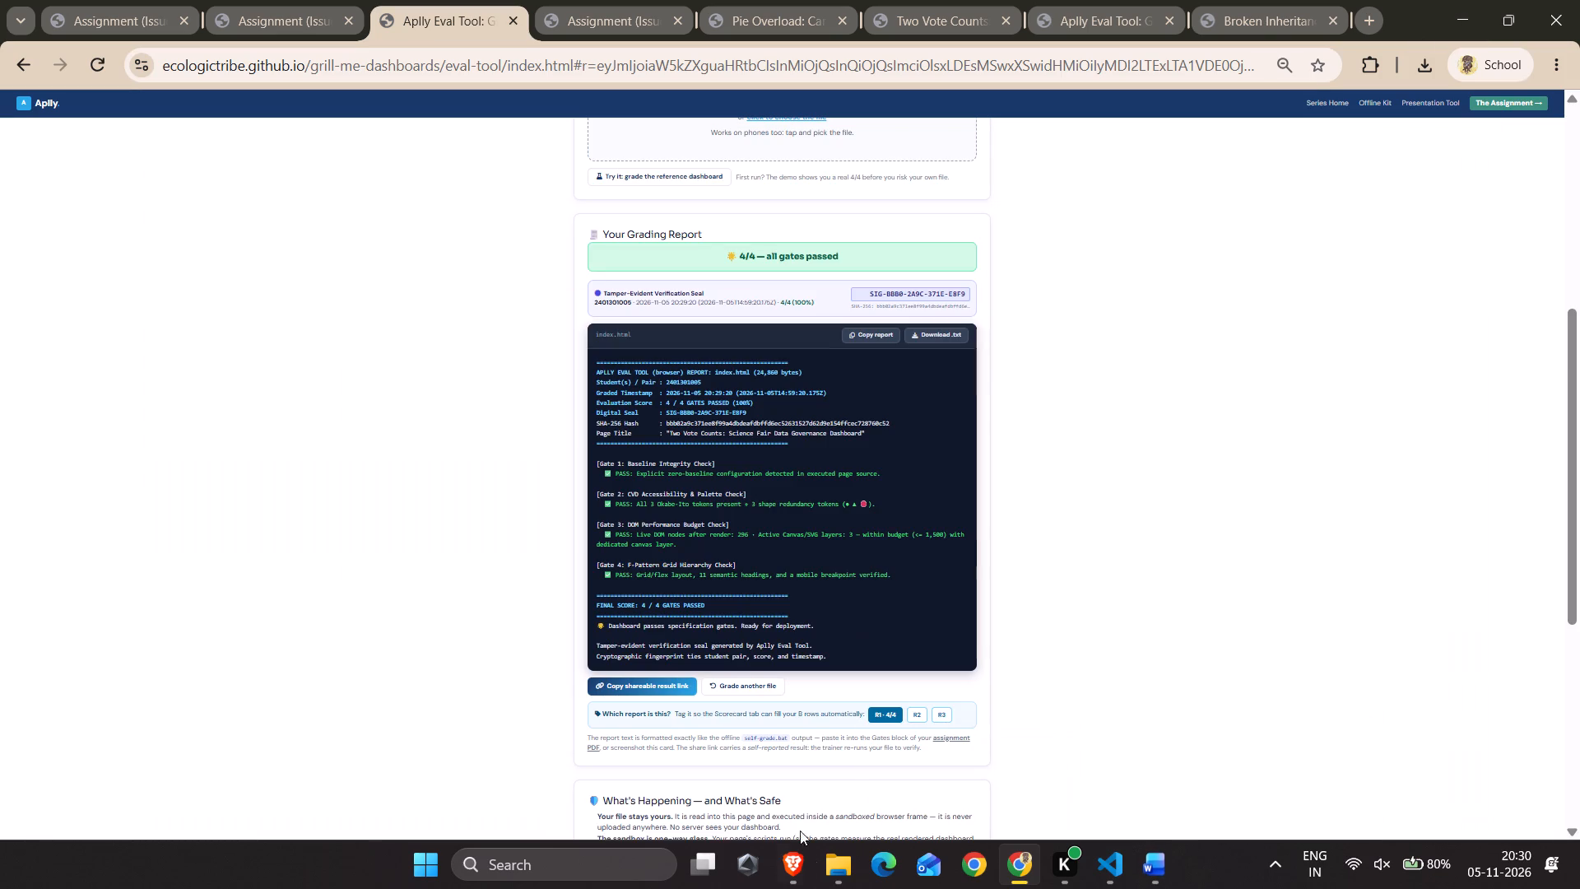
click(839, 873)
click(225, 236)
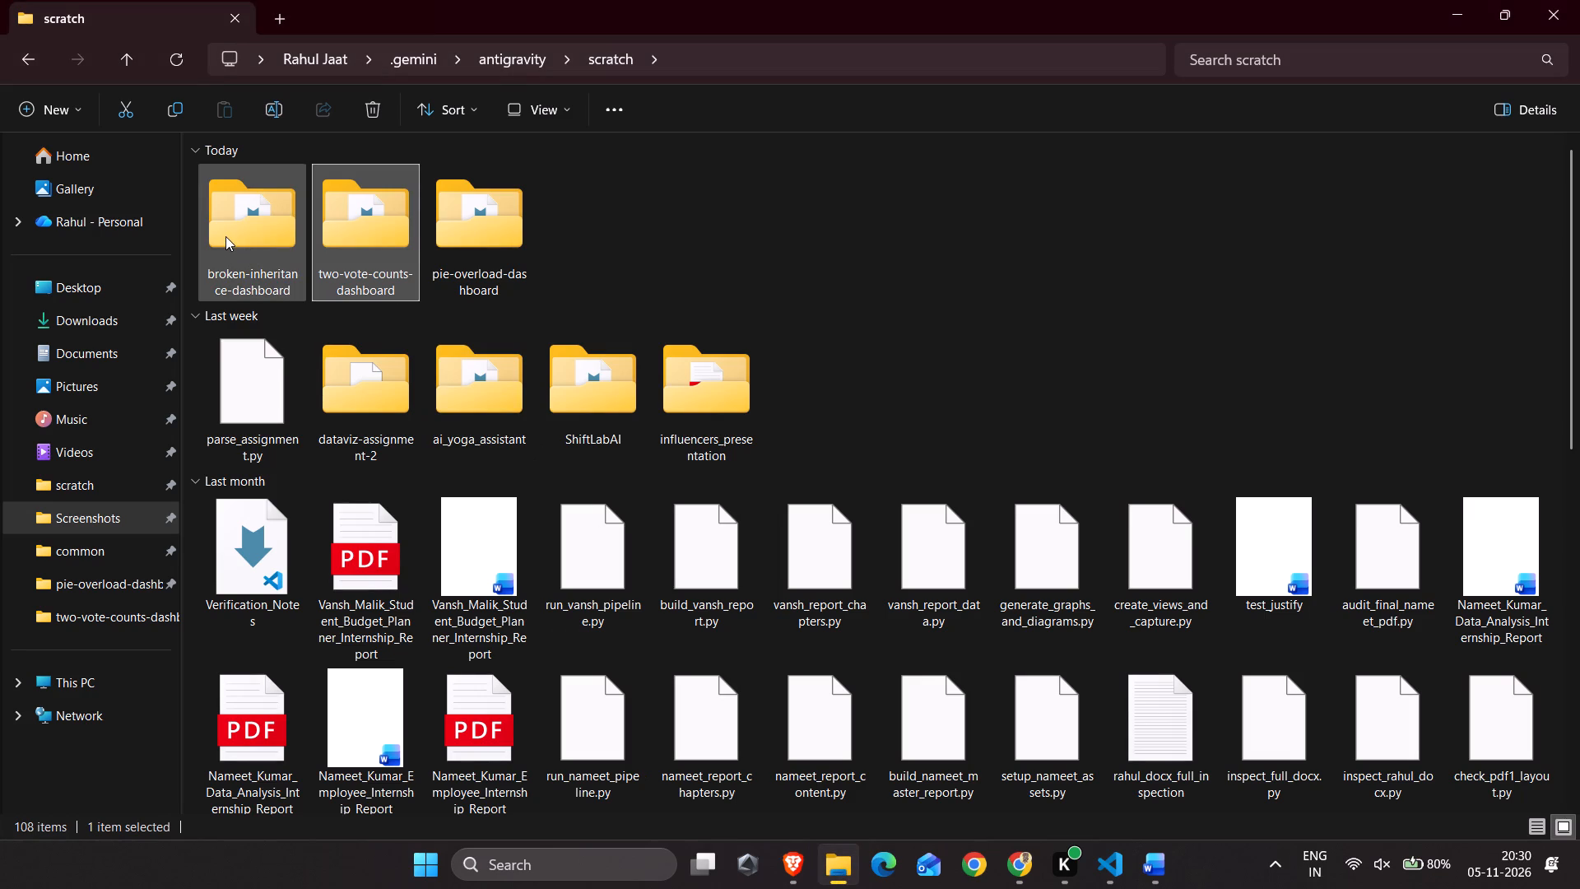
key(F2)
key(ctrl+c)
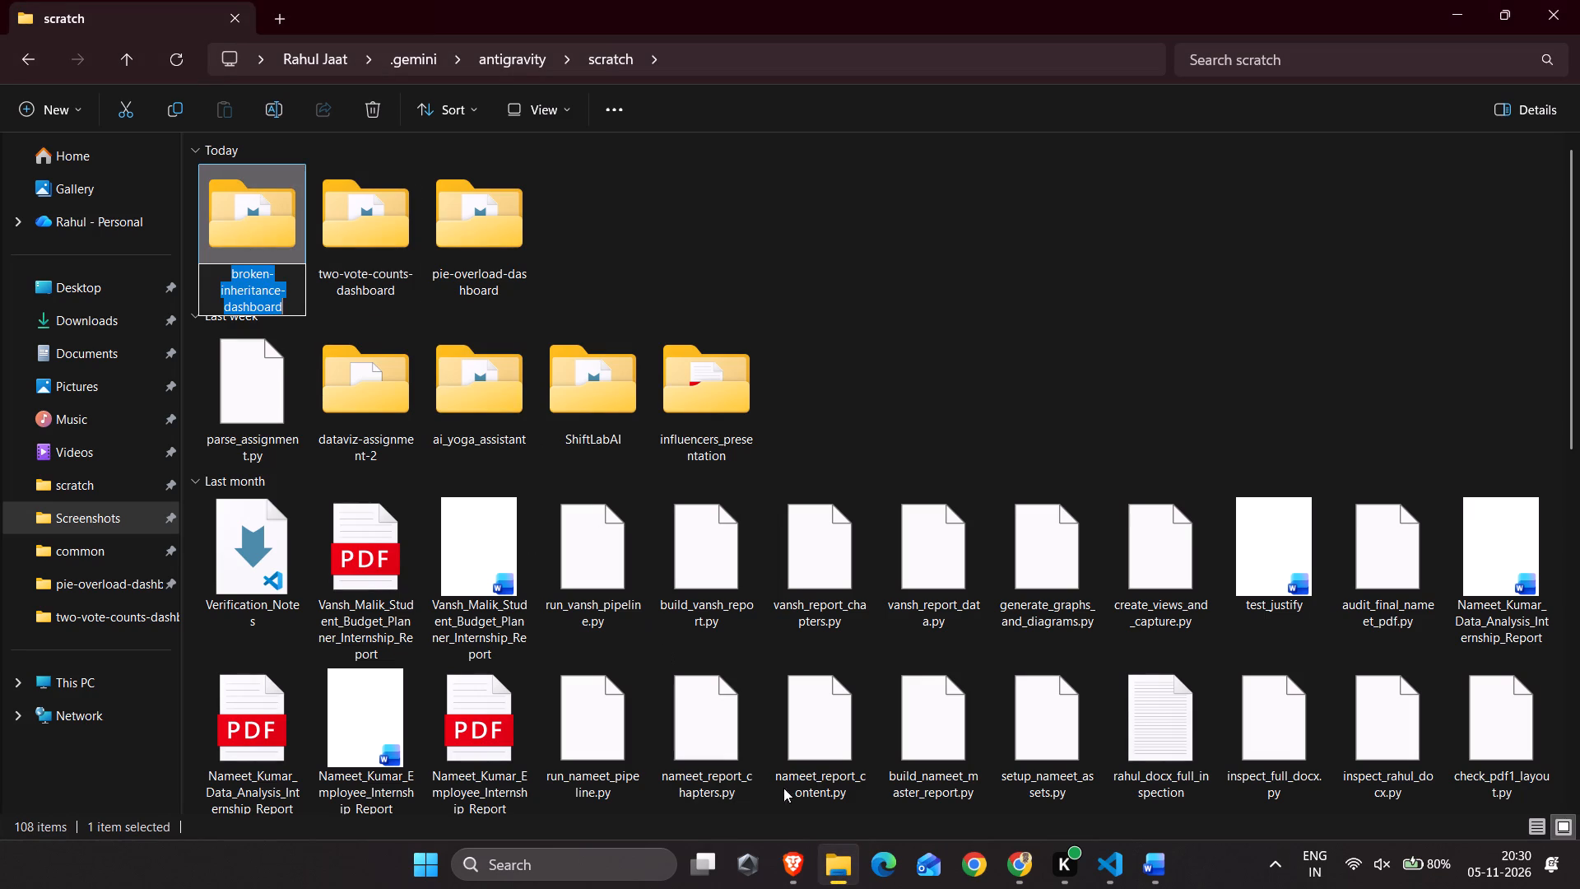
click(833, 860)
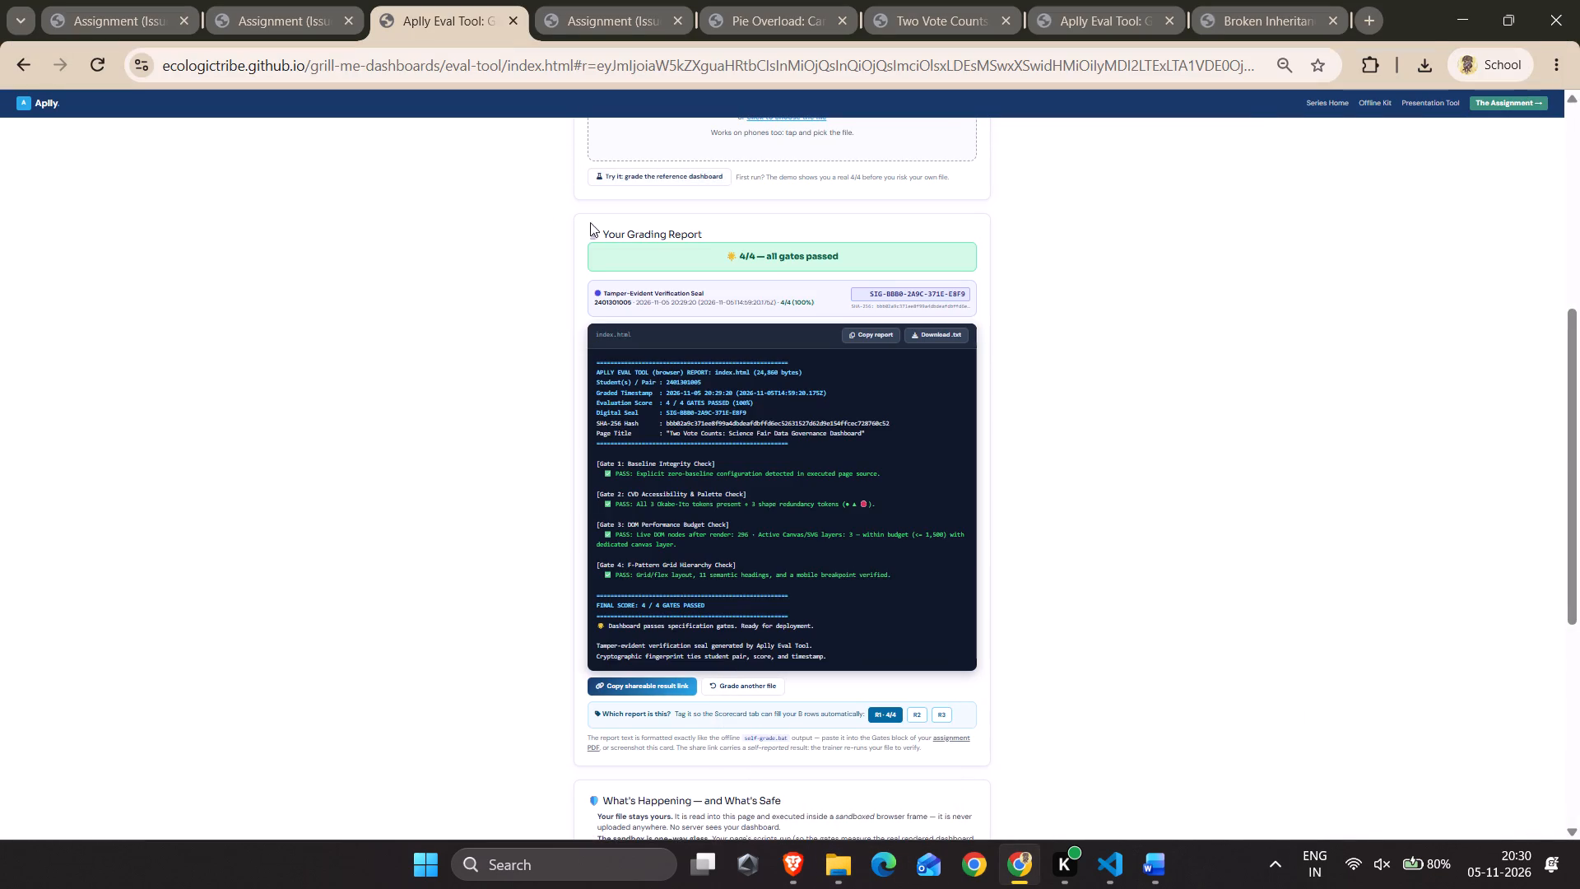
scroll(777, 365, up, 2)
click(778, 281)
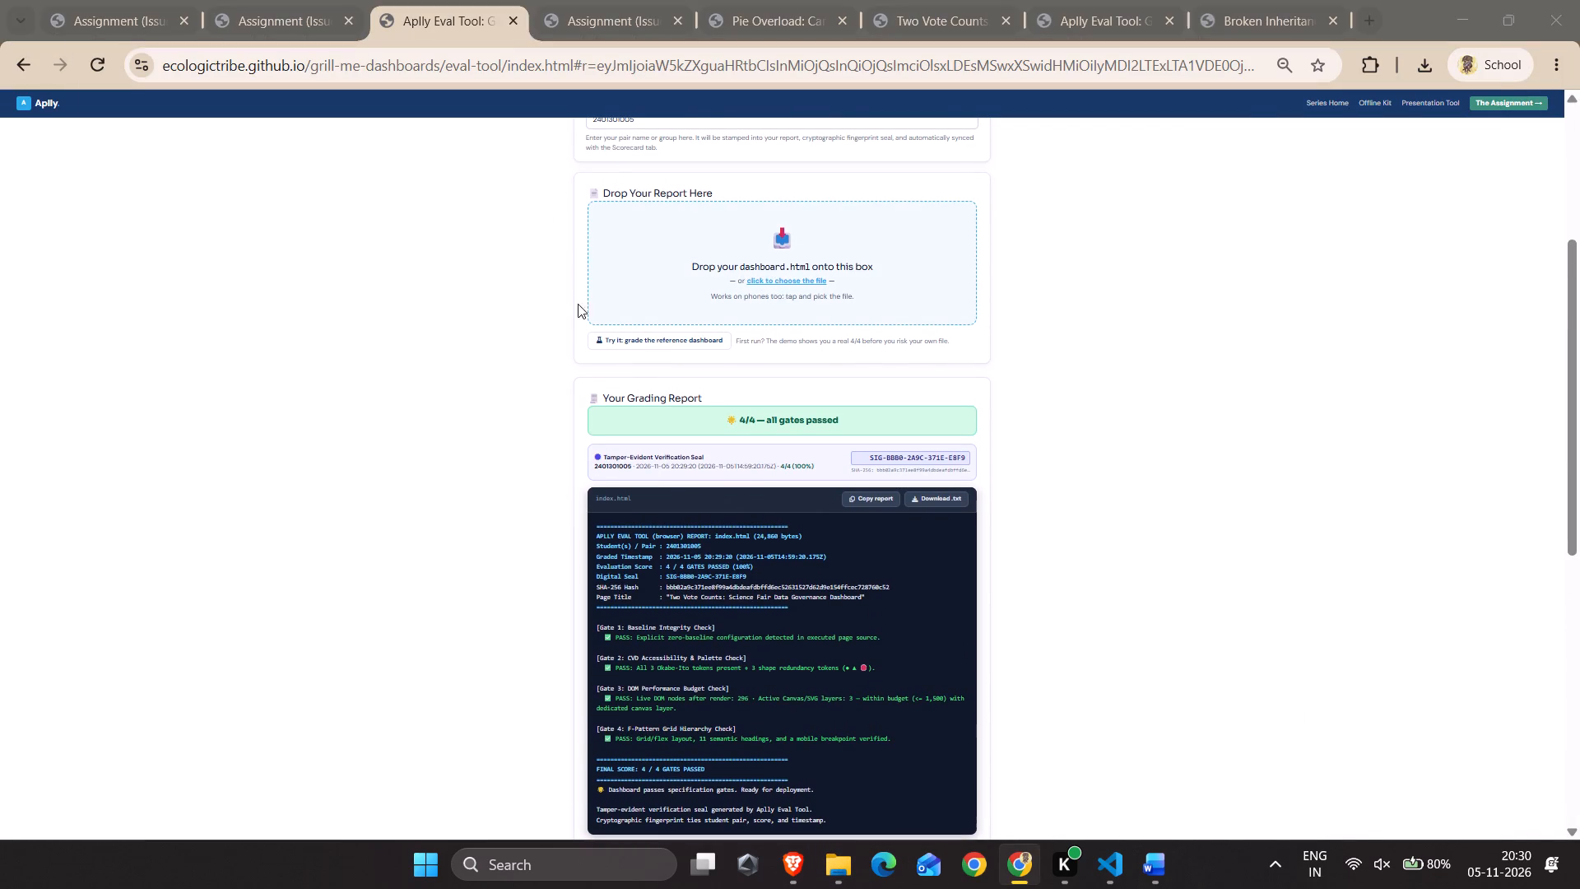
click(132, 52)
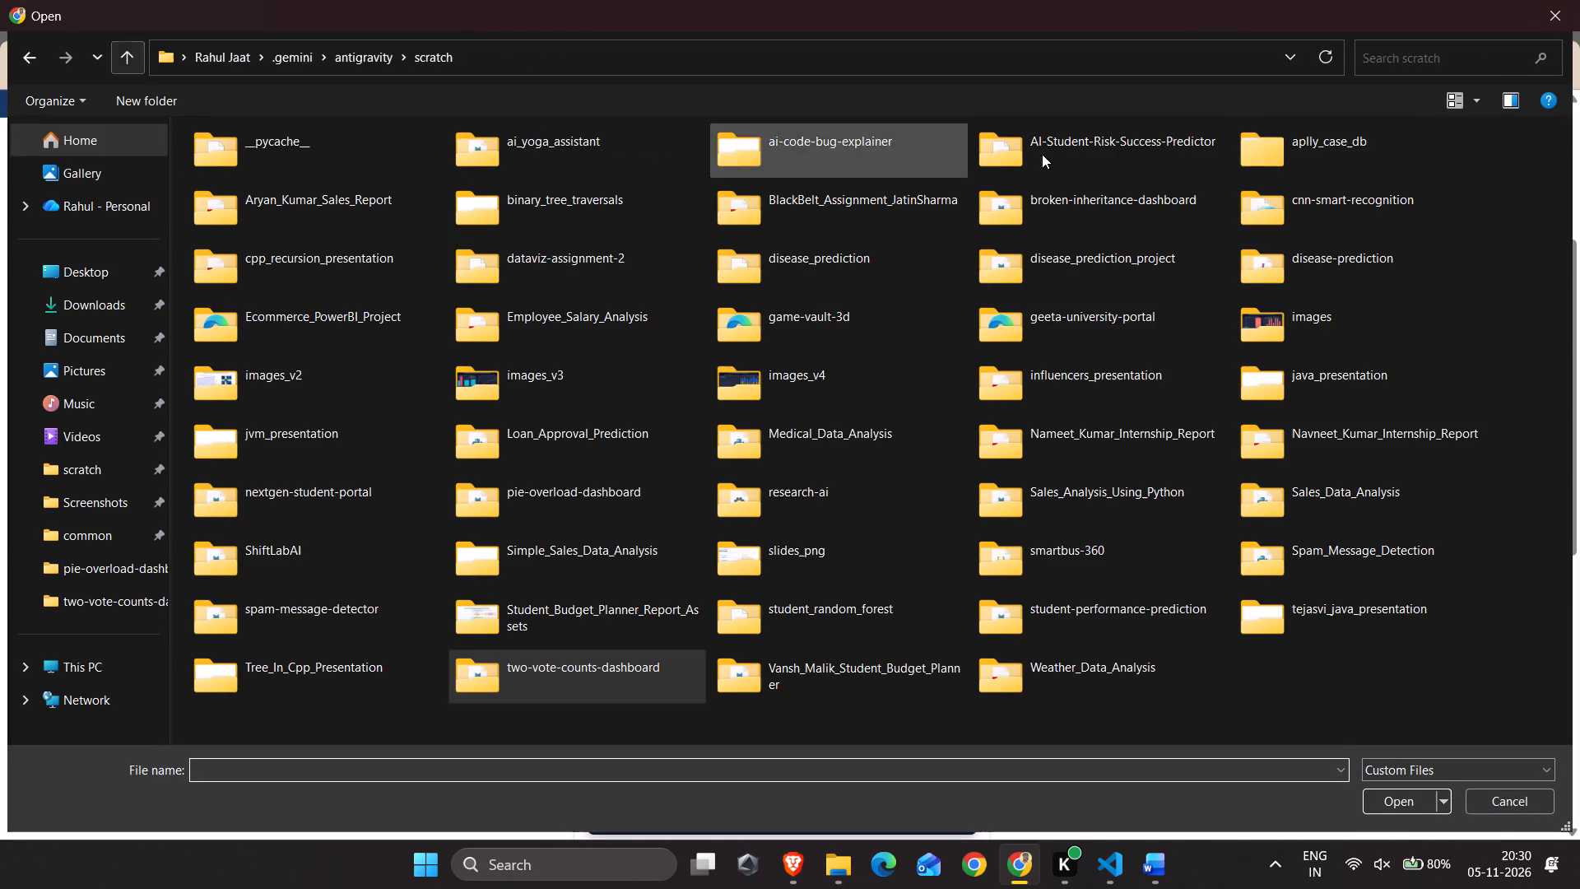
click(1397, 62)
key(ctrl+v)
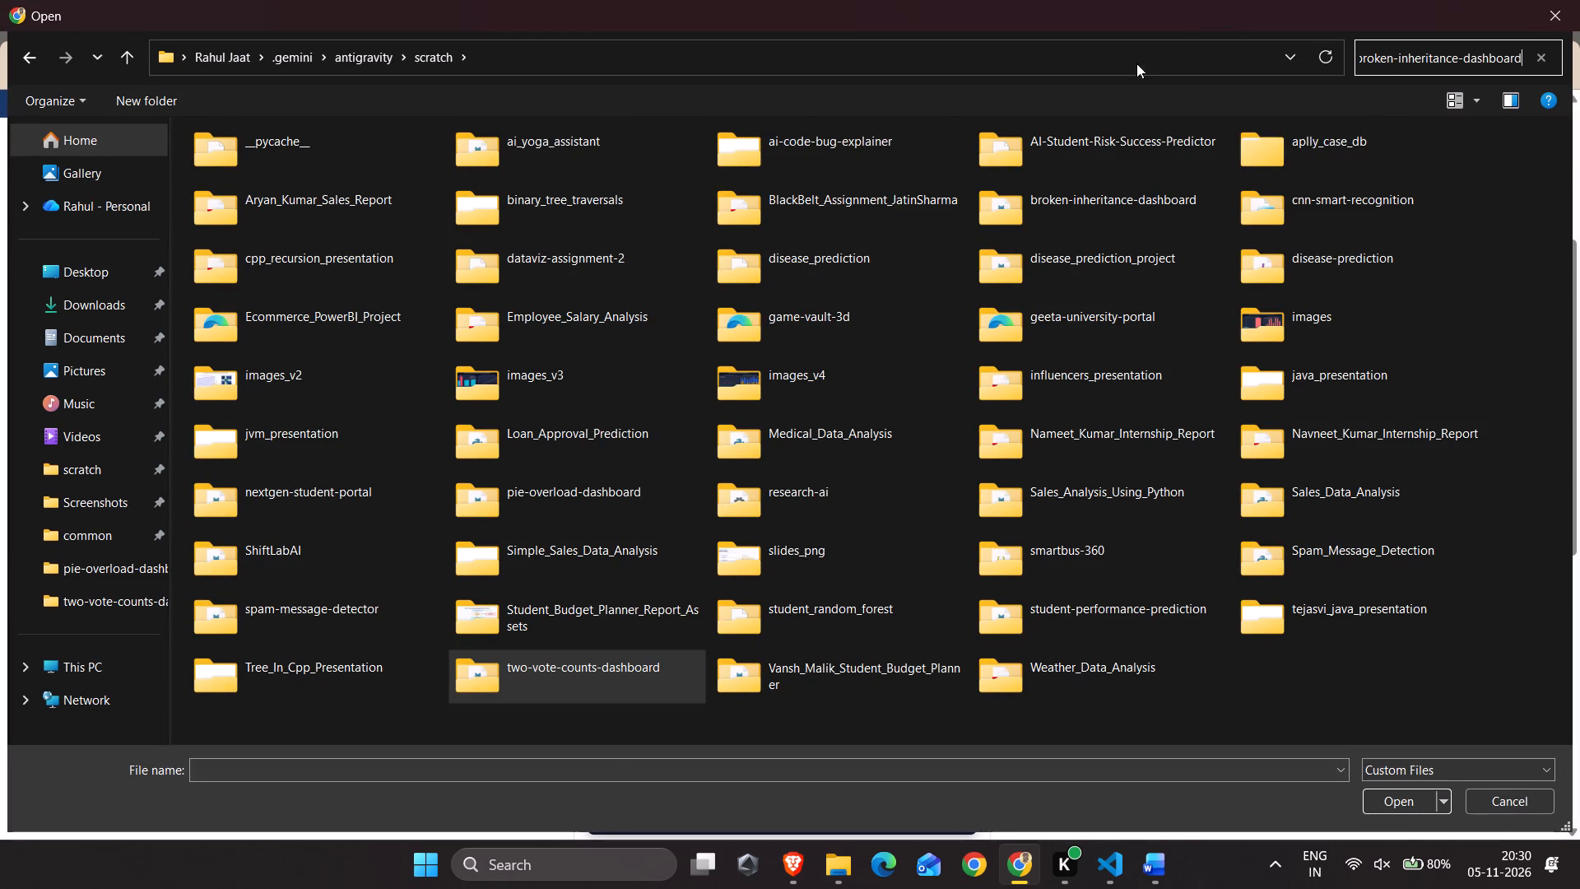
double_click(389, 131)
double_click(299, 167)
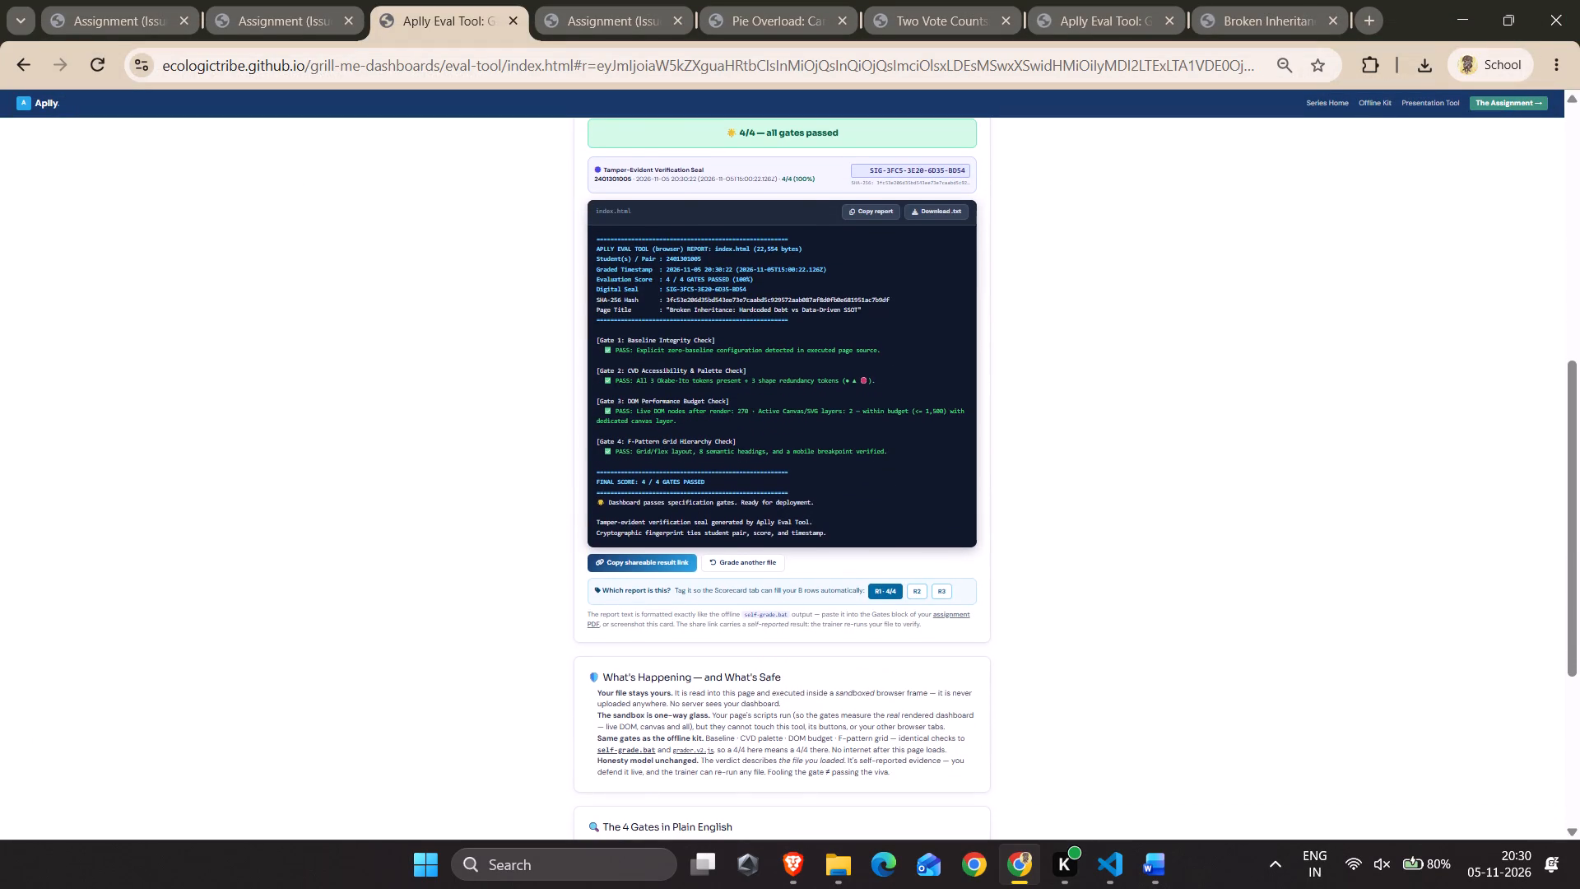
Capture a screenshot of the Broken Inheritance grading report, from its heading down to the result link row.
scroll(676, 450, up, 2)
key(Print)
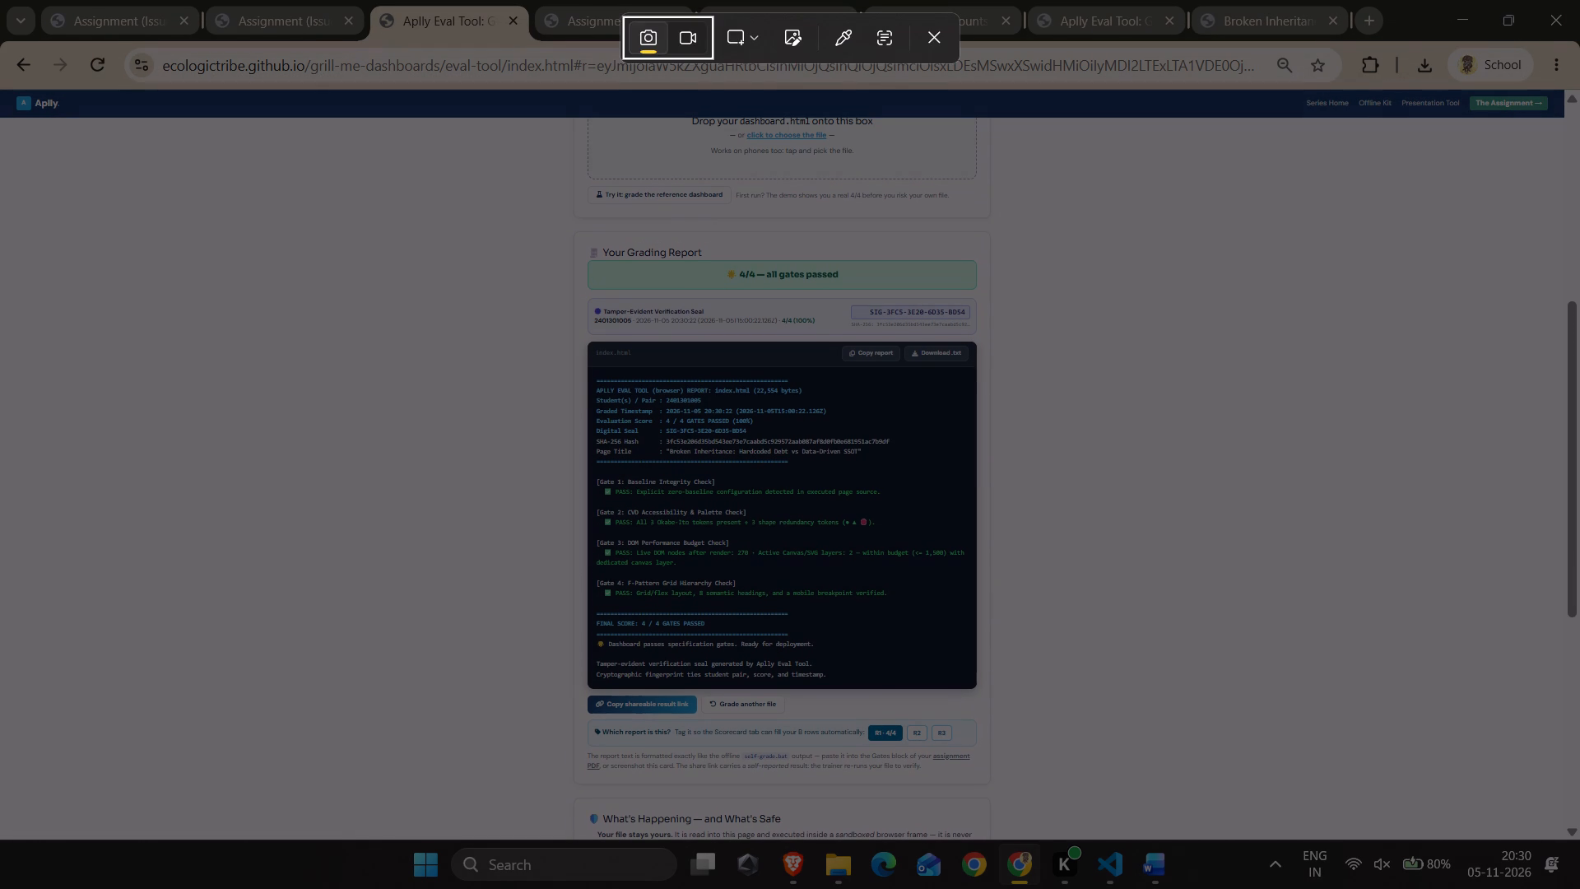
drag(562, 223, 1008, 723)
click(1464, 14)
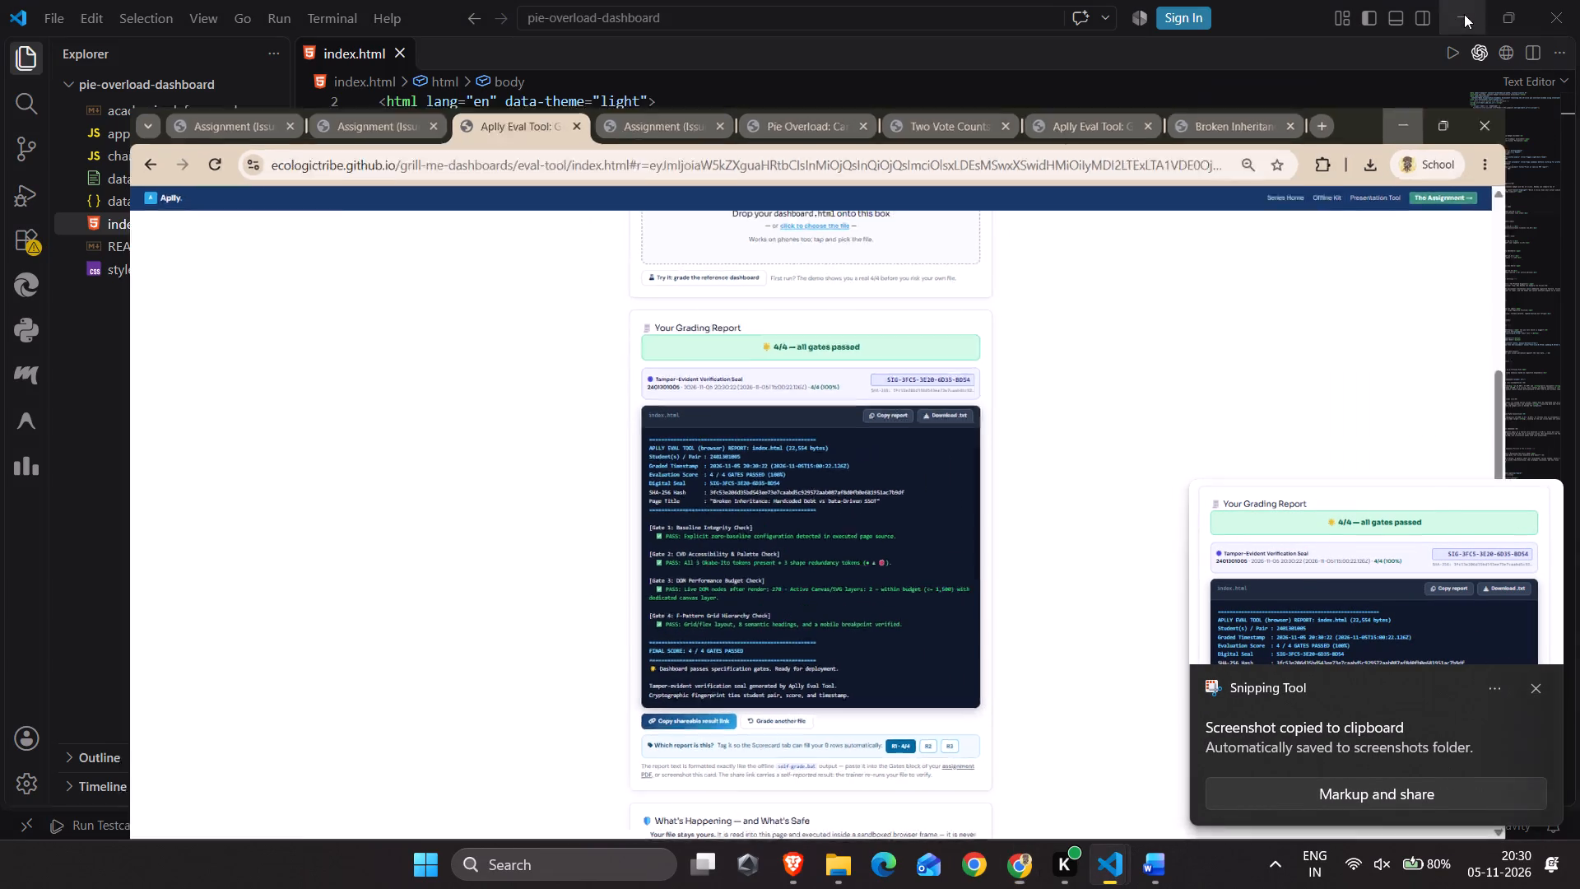
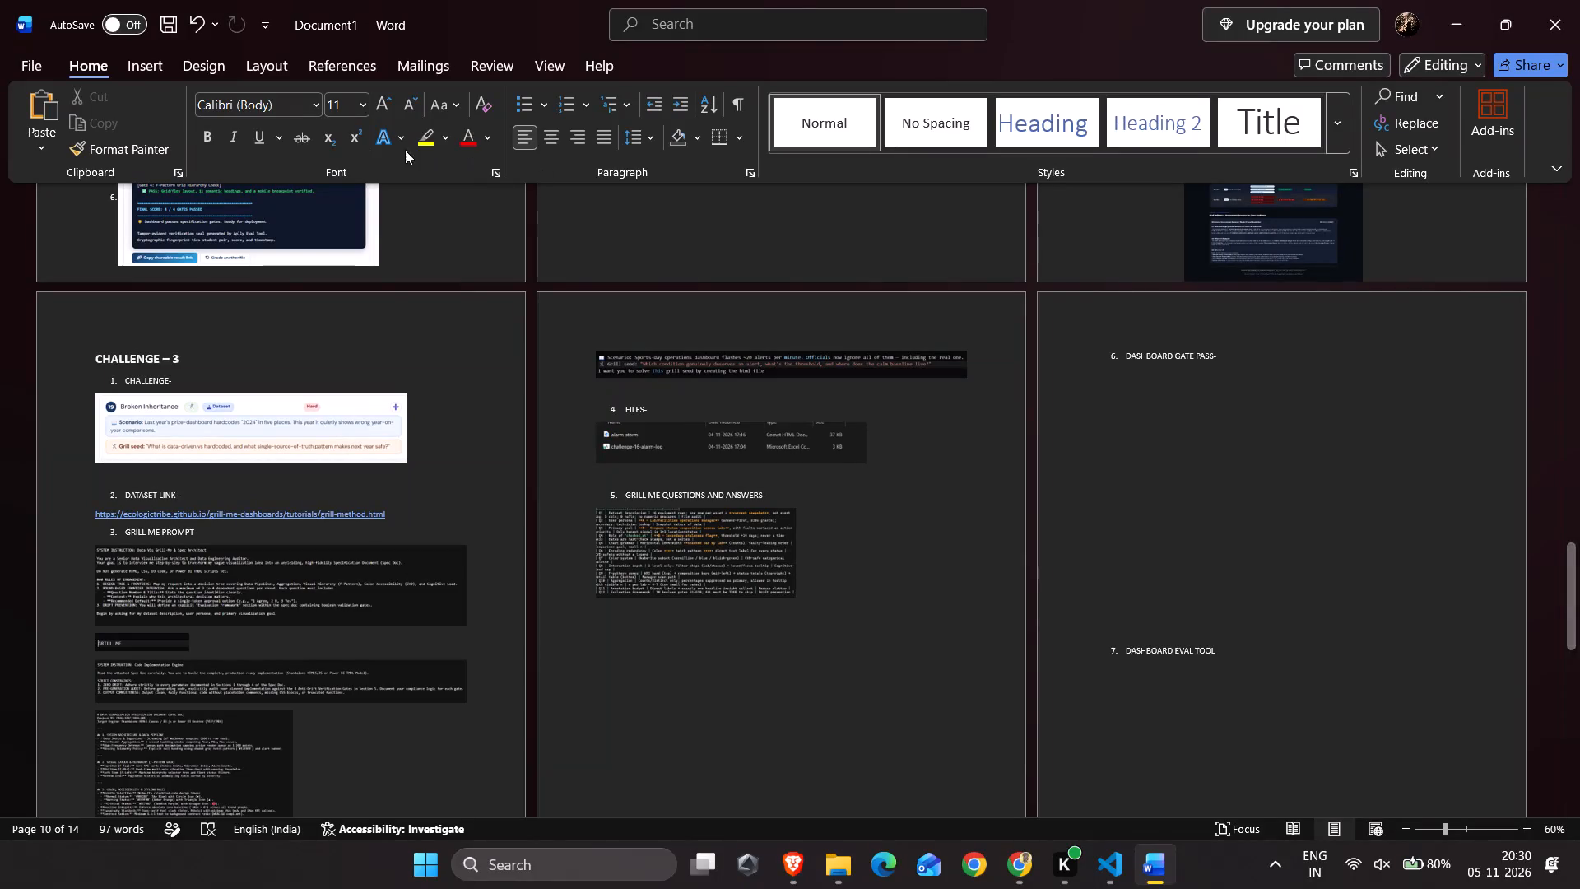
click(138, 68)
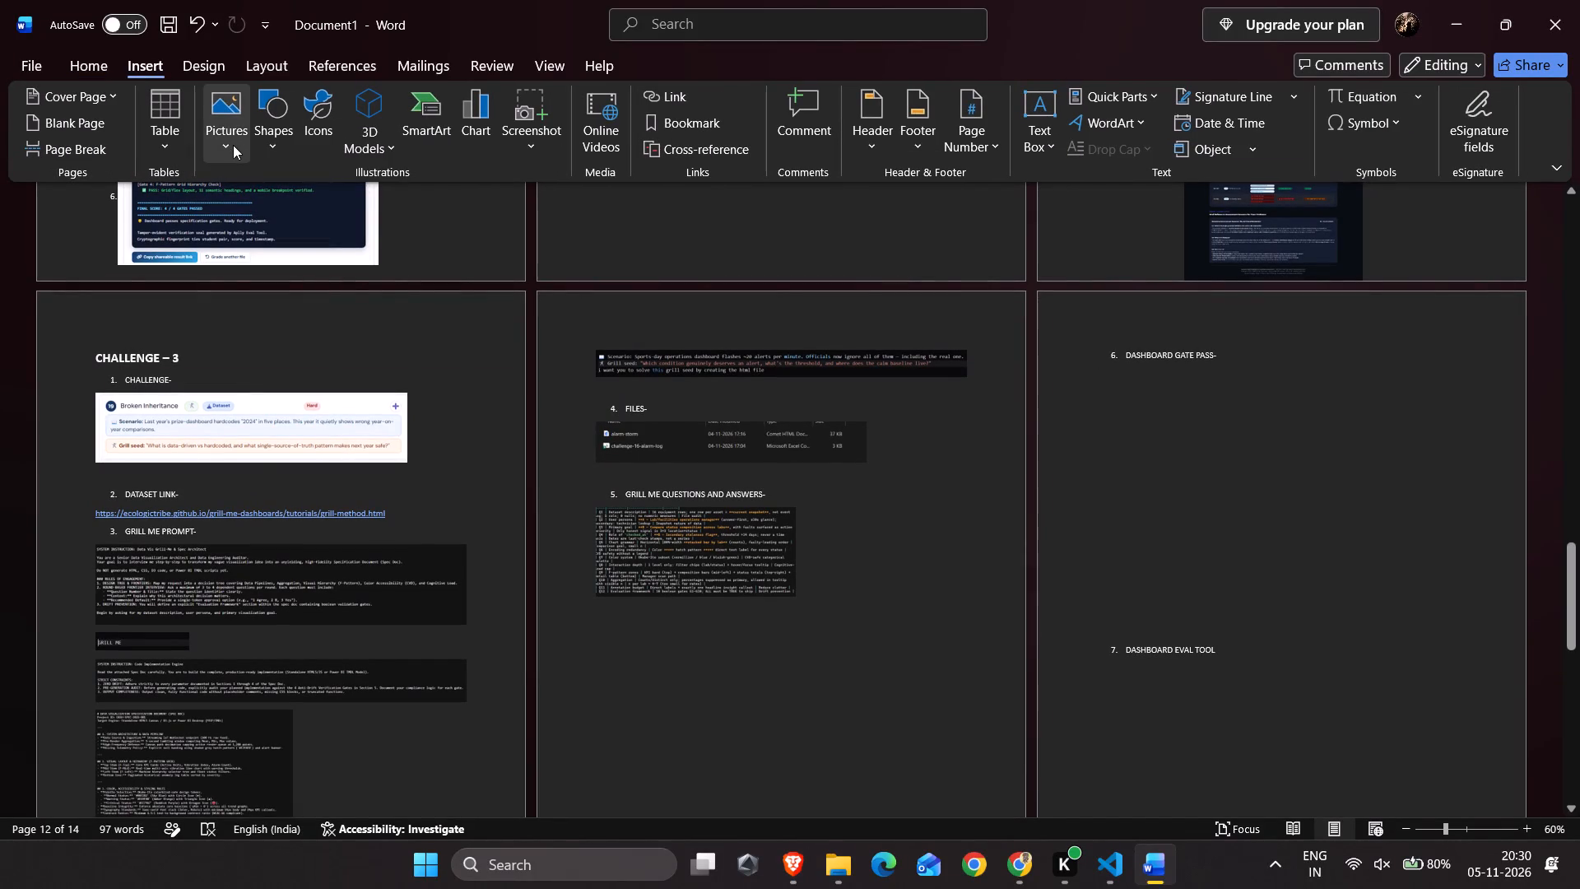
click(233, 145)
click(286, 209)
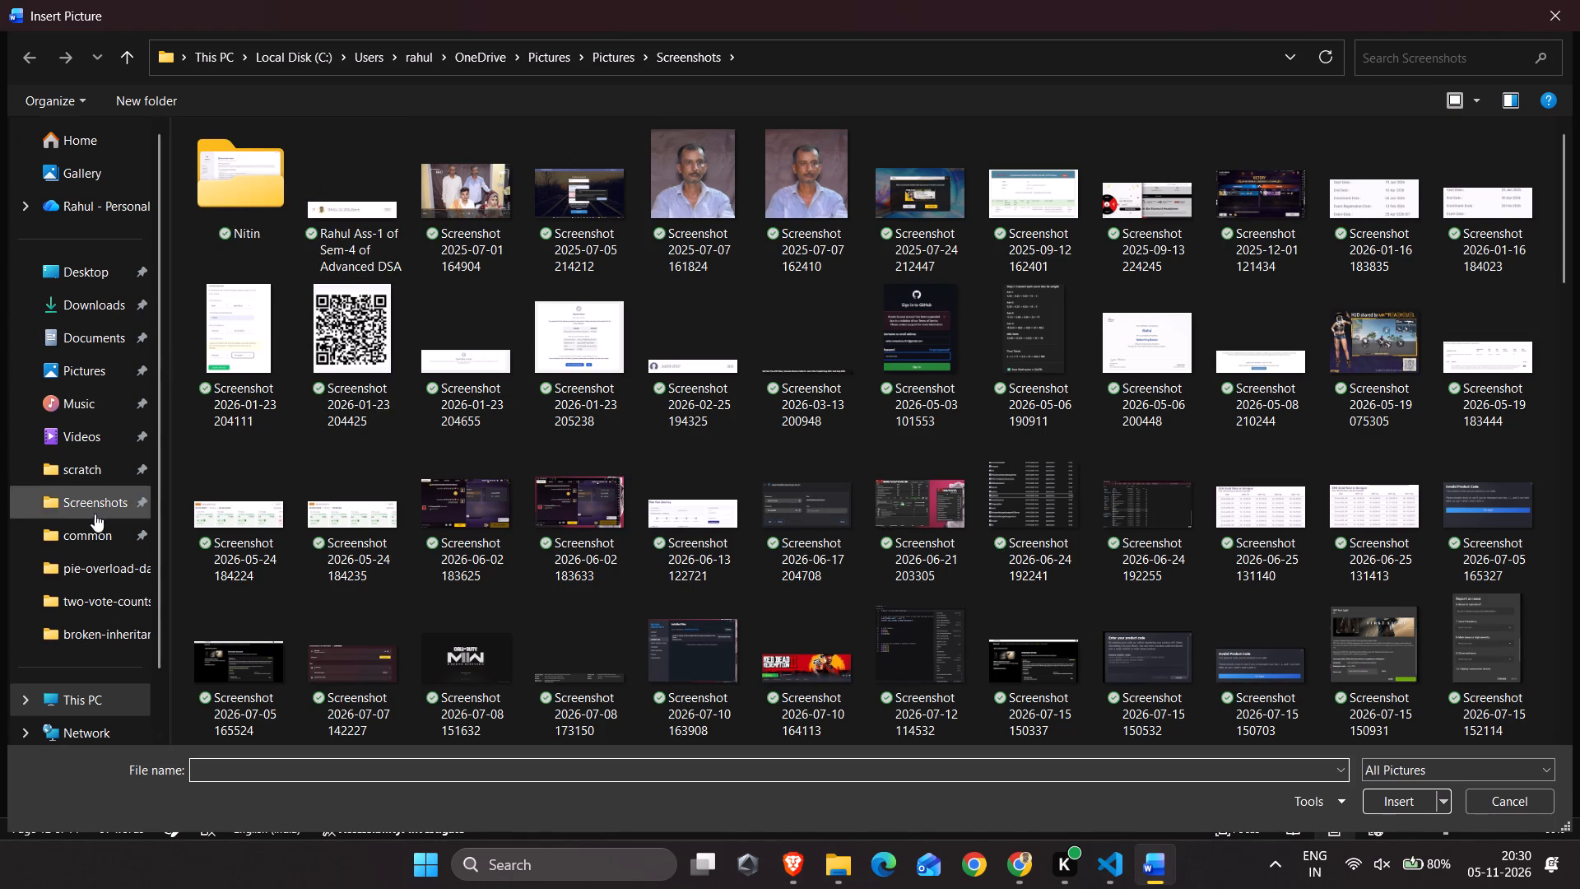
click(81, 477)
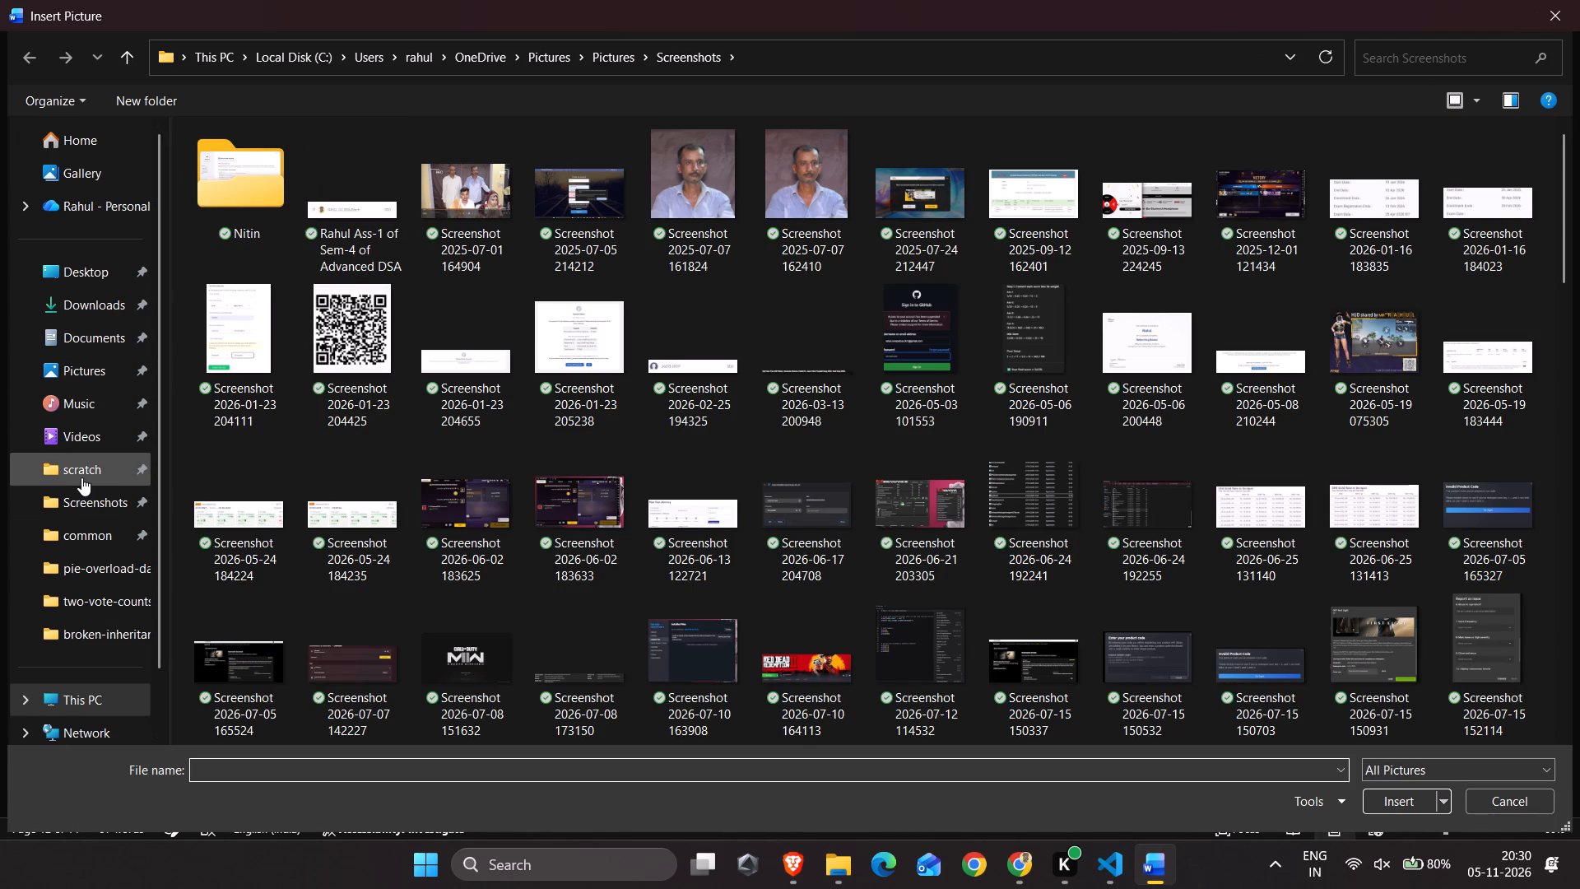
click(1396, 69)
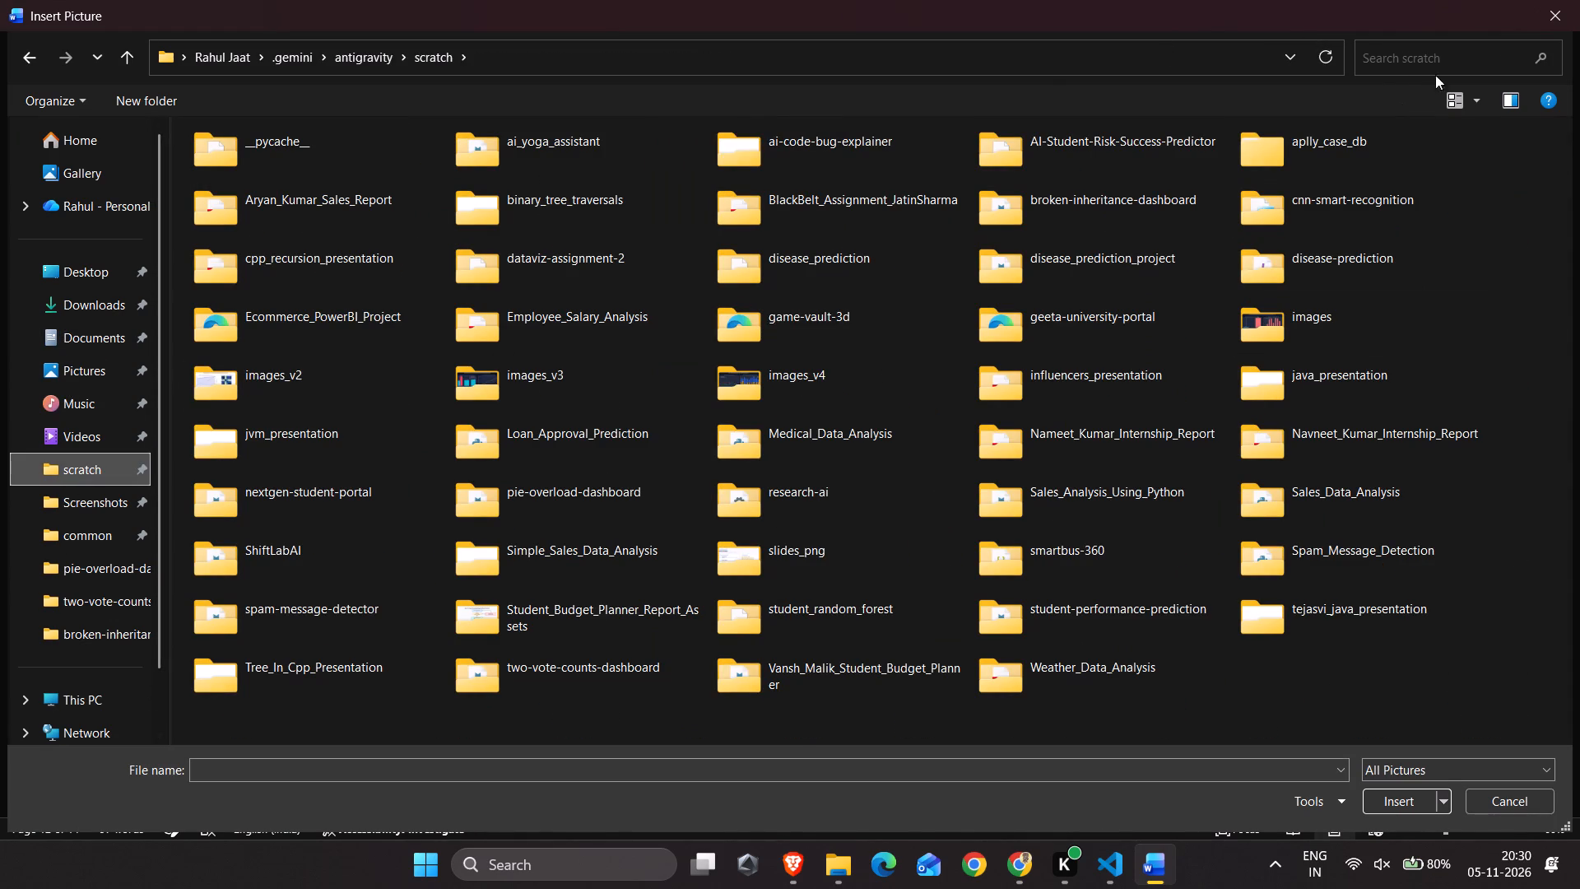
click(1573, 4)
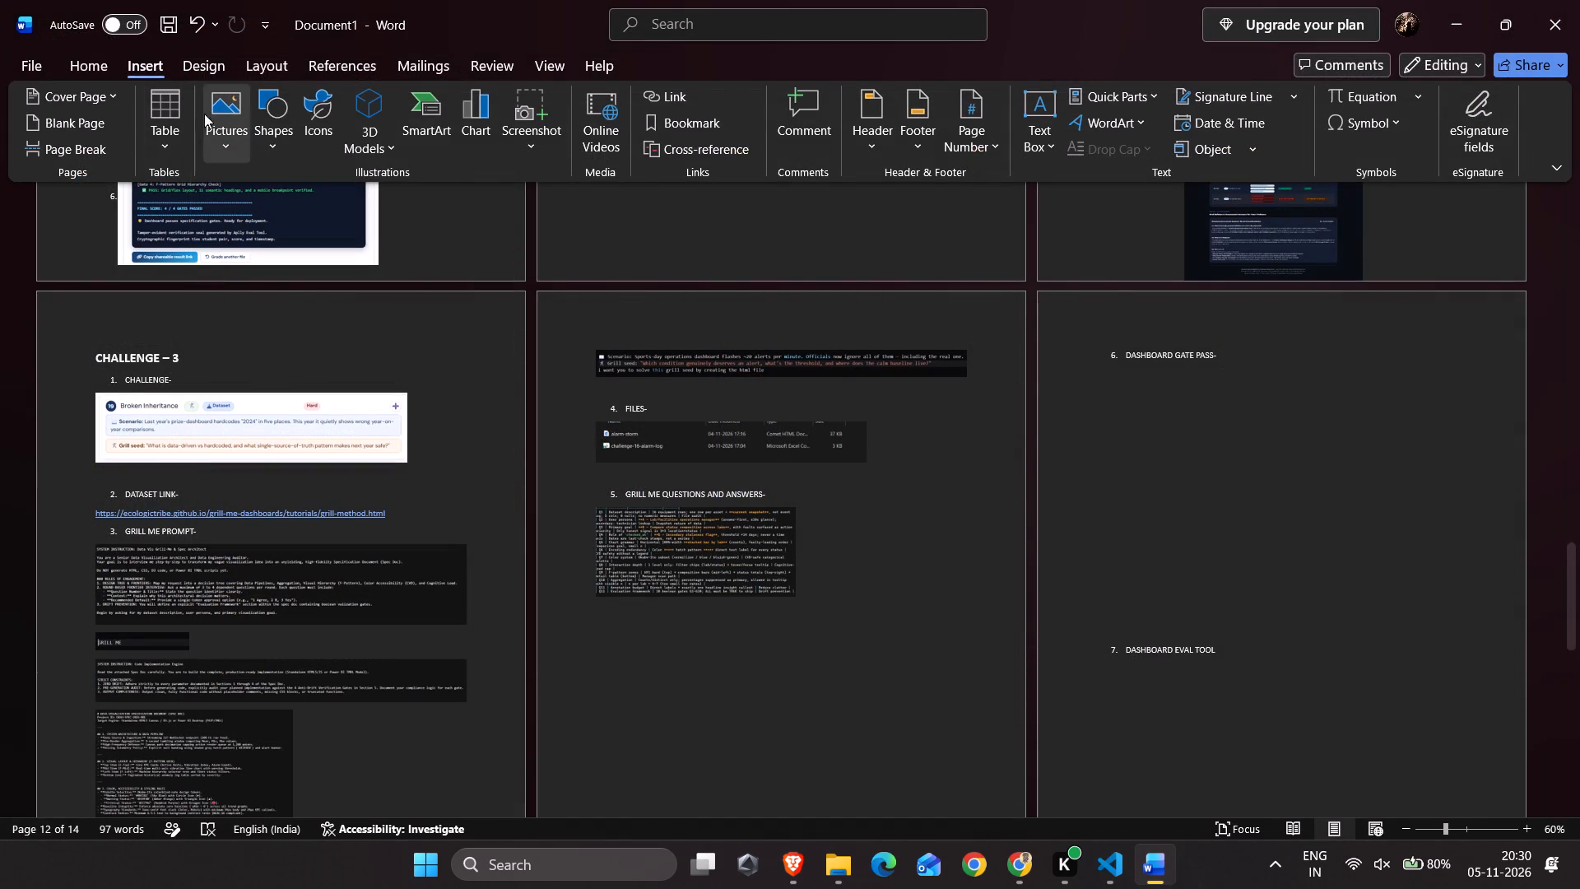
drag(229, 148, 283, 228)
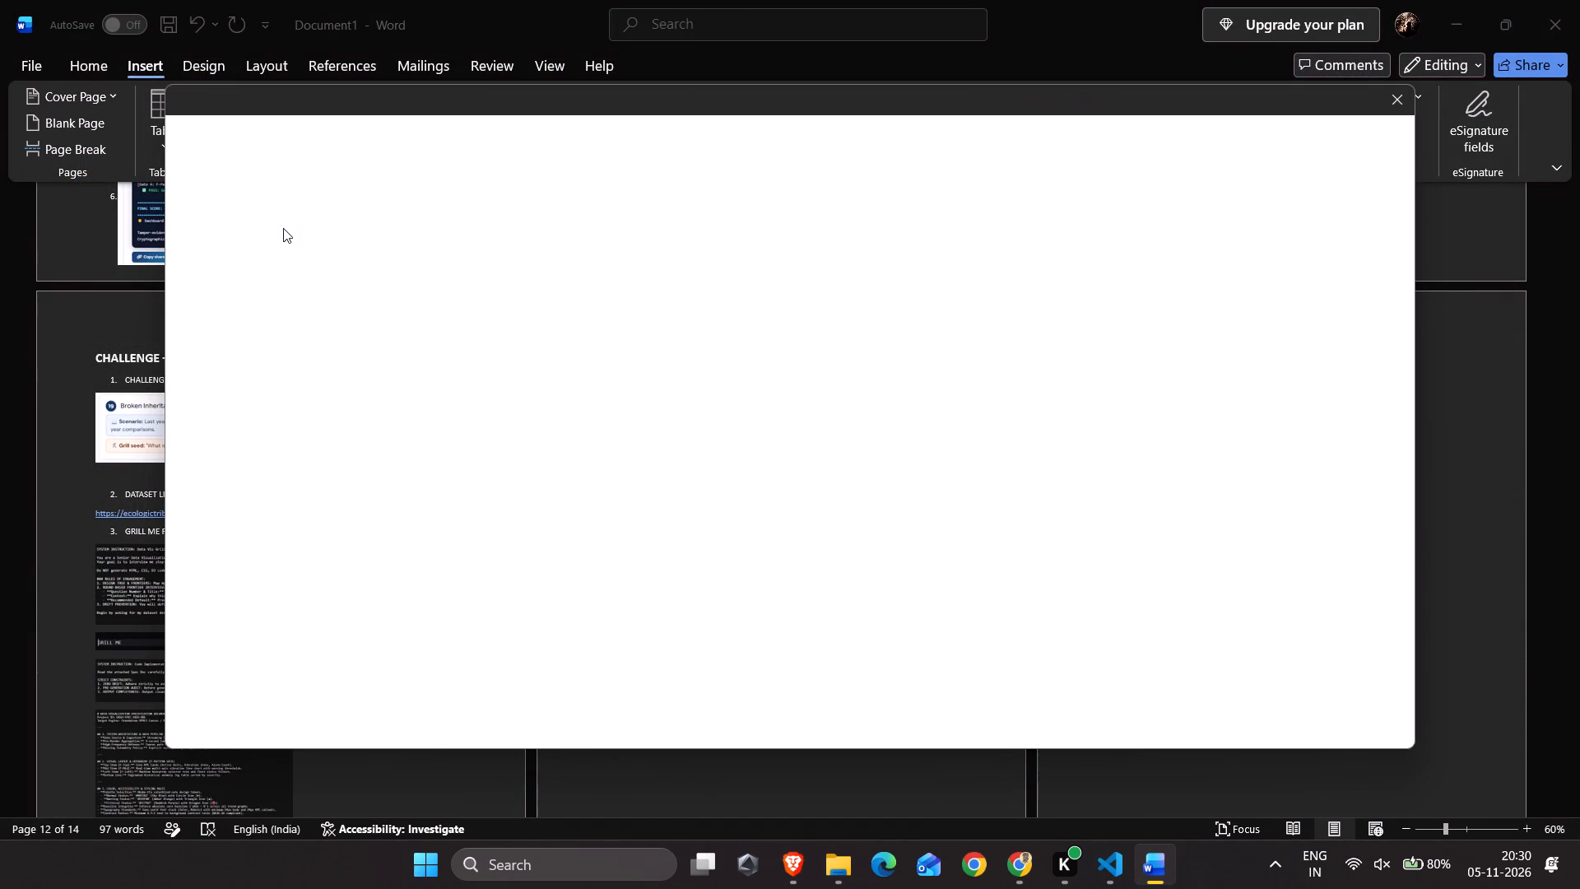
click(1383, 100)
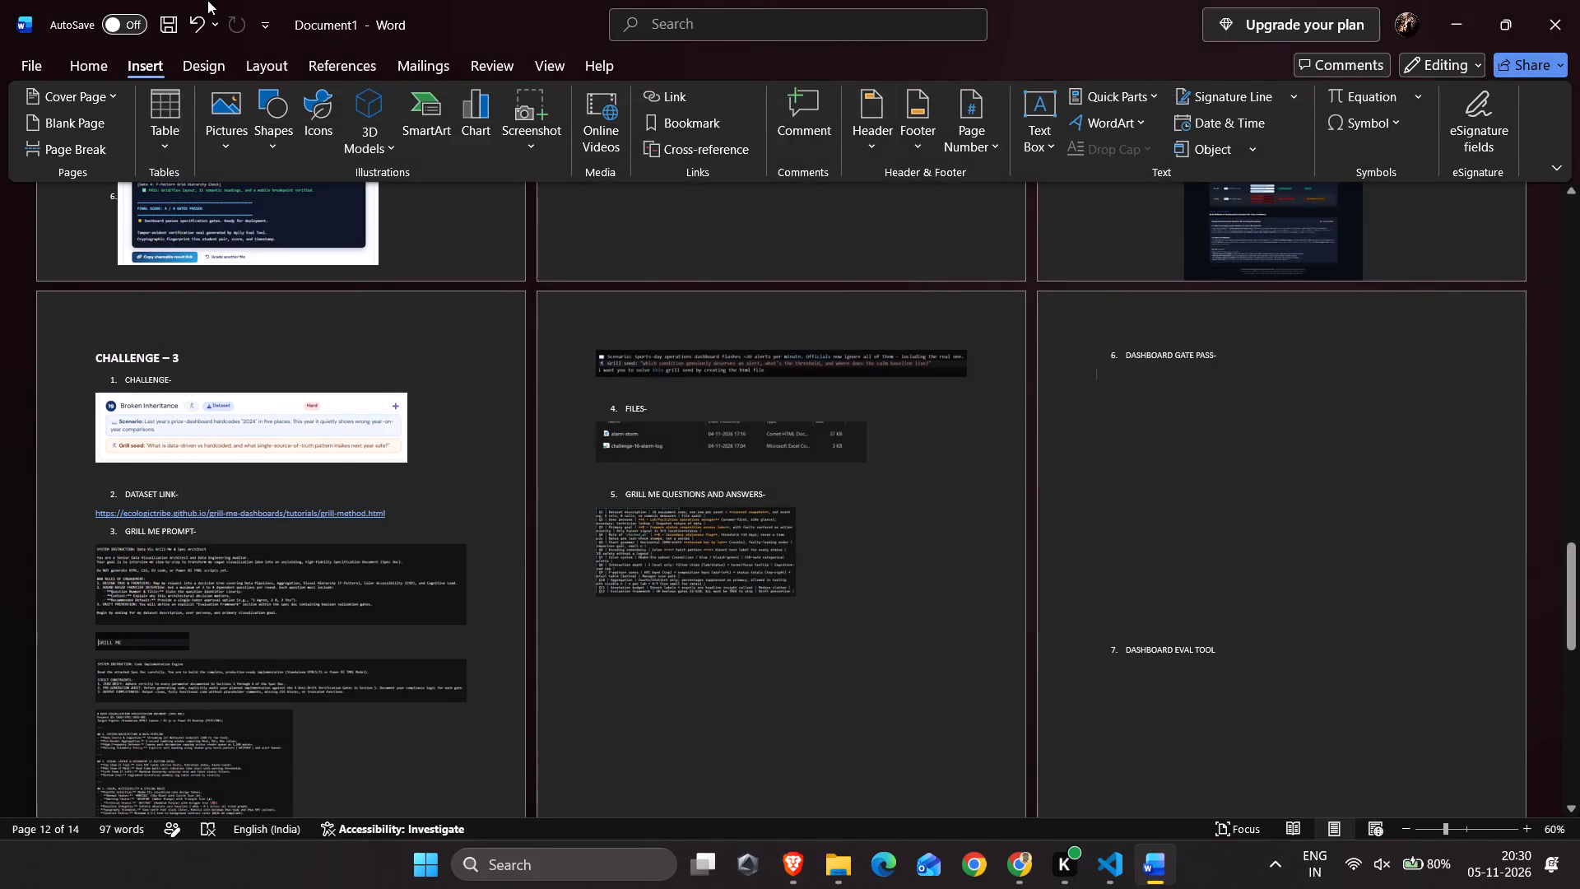
Turn on AutoSave to the personal OneDrive and name the document Vansh Data Vis As-2.
click(111, 25)
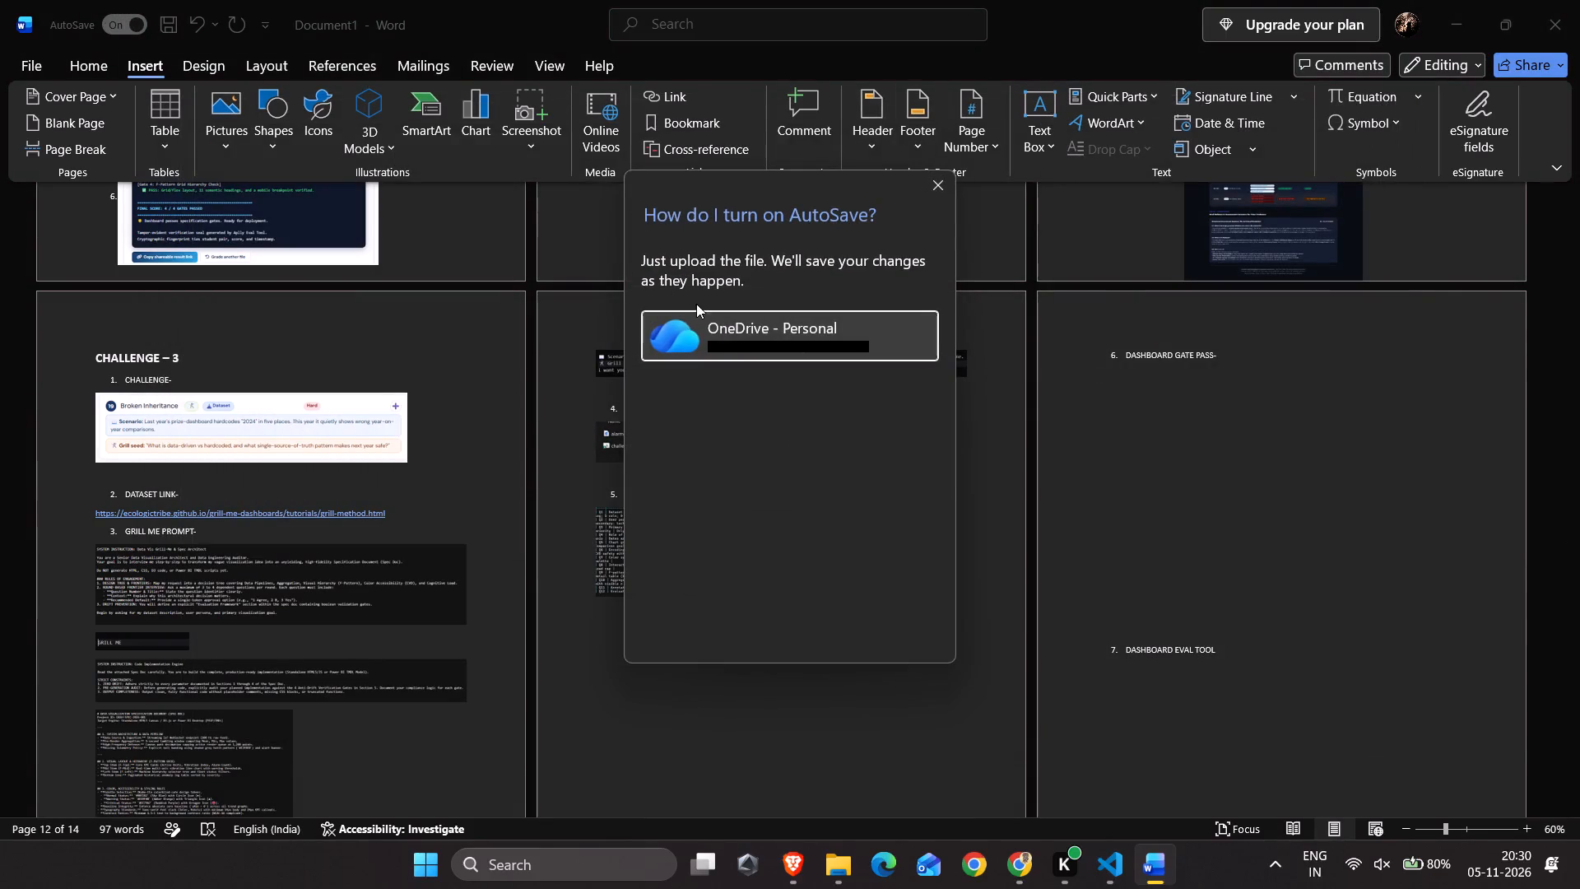
click(719, 321)
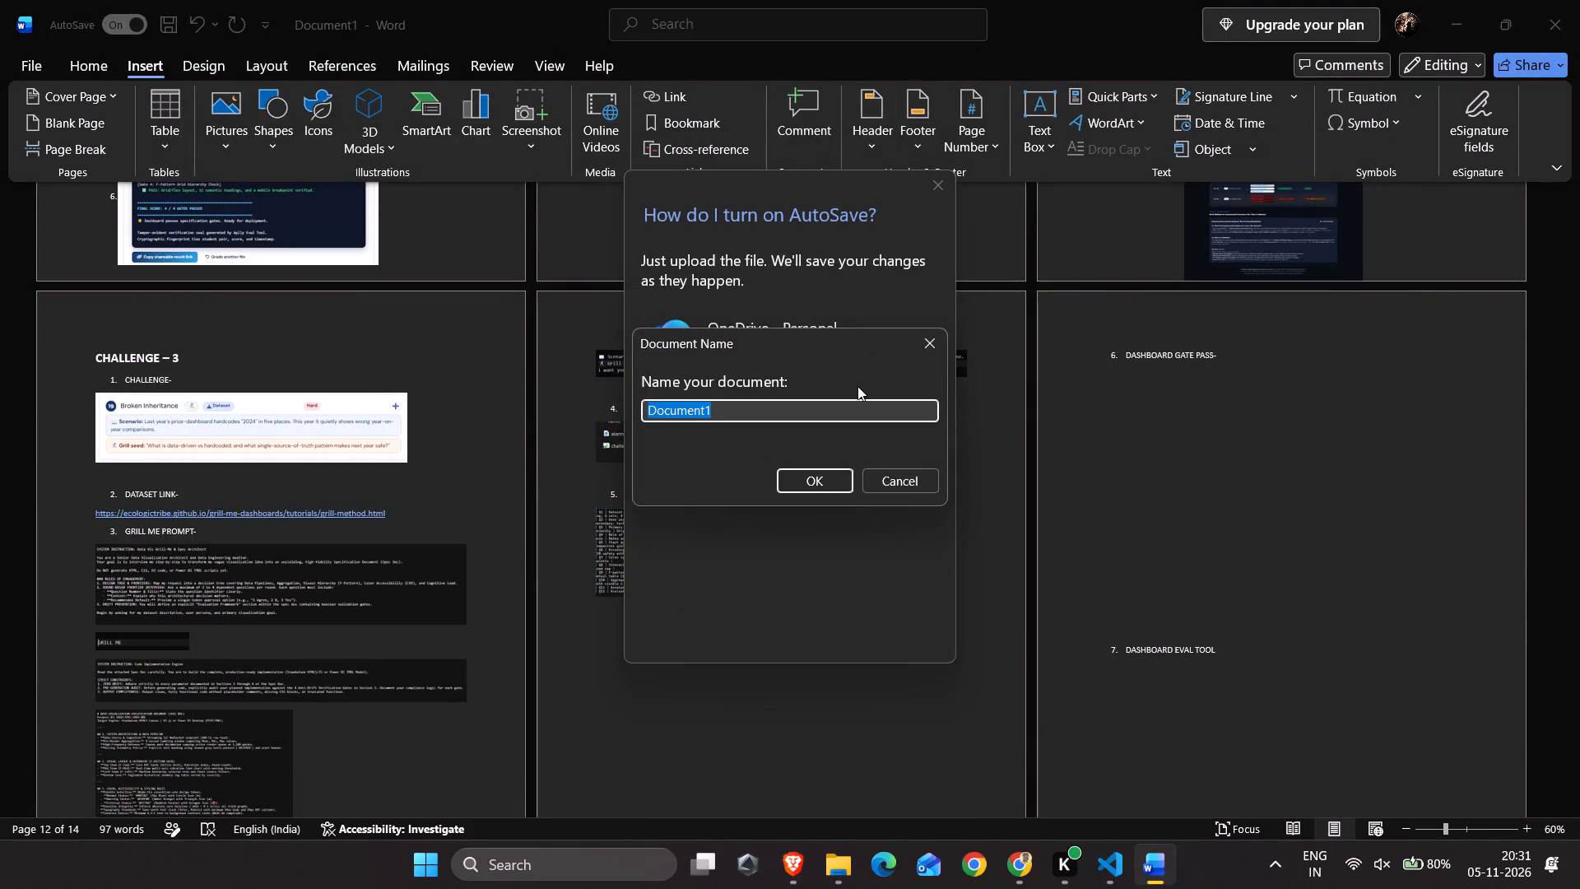
key(shift+v)
key(BackSpace)
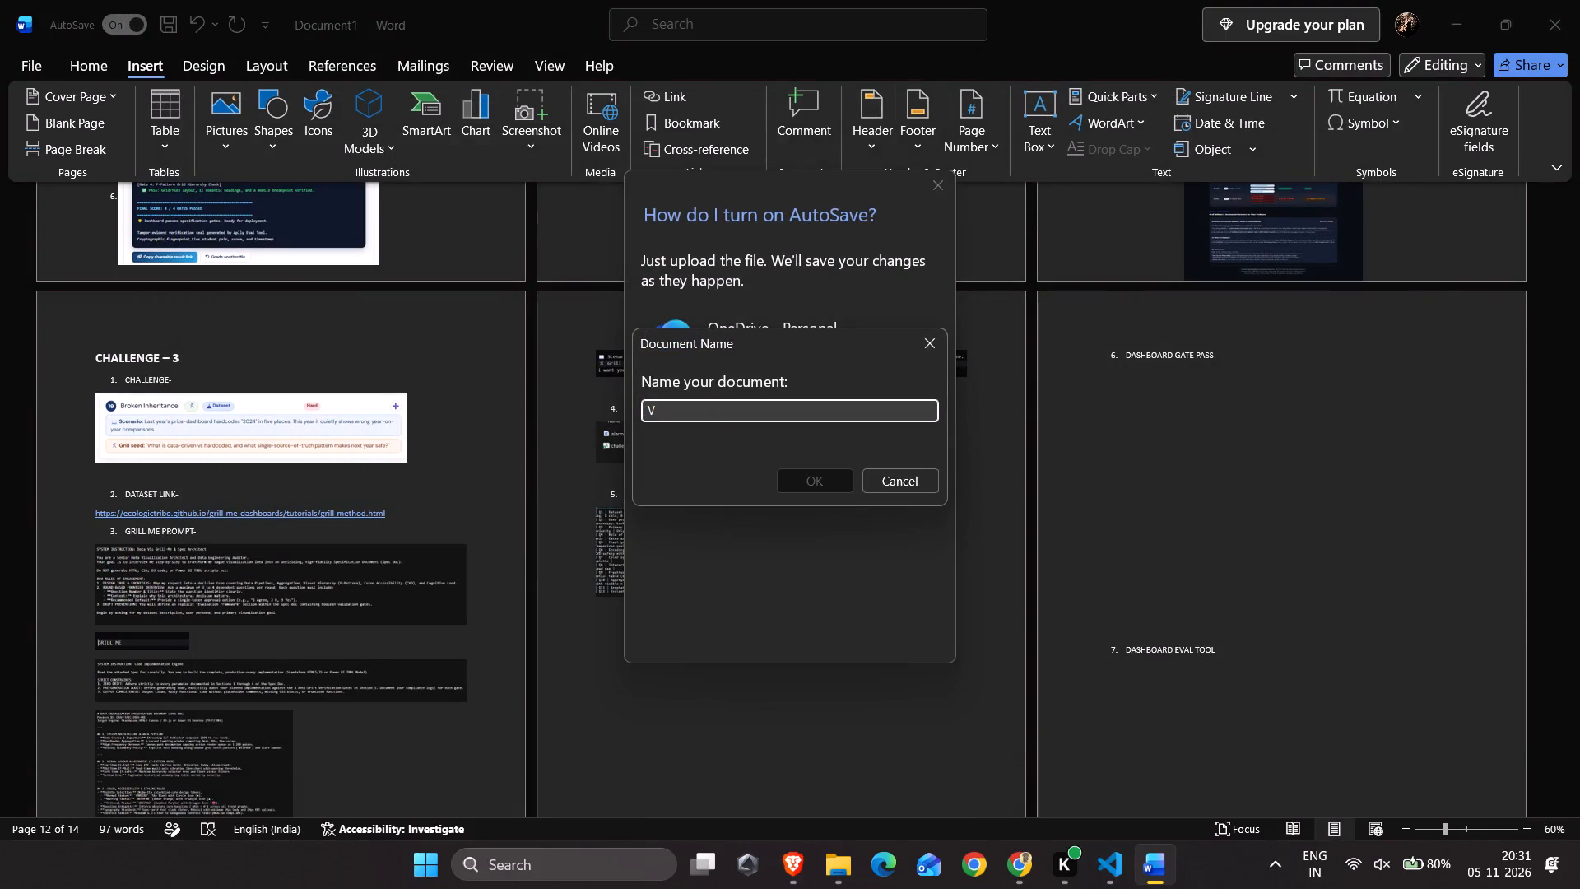
text(Vansh Data Vis)
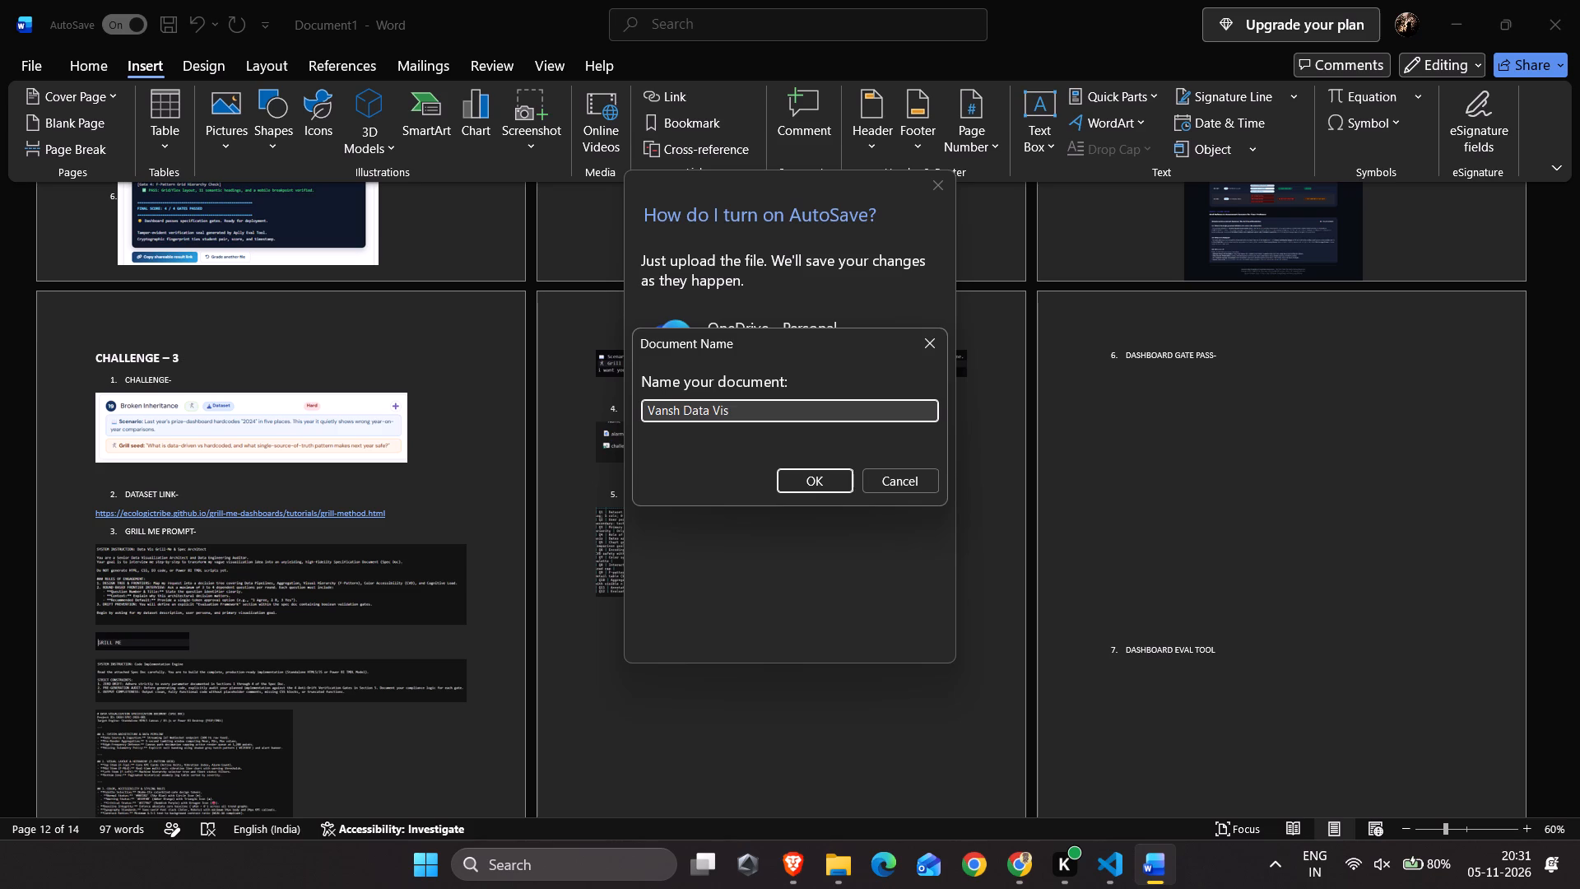
key(space)
text(Ass)
key(BackSpace)
text(-3)
key(BackSpace)
key(2)
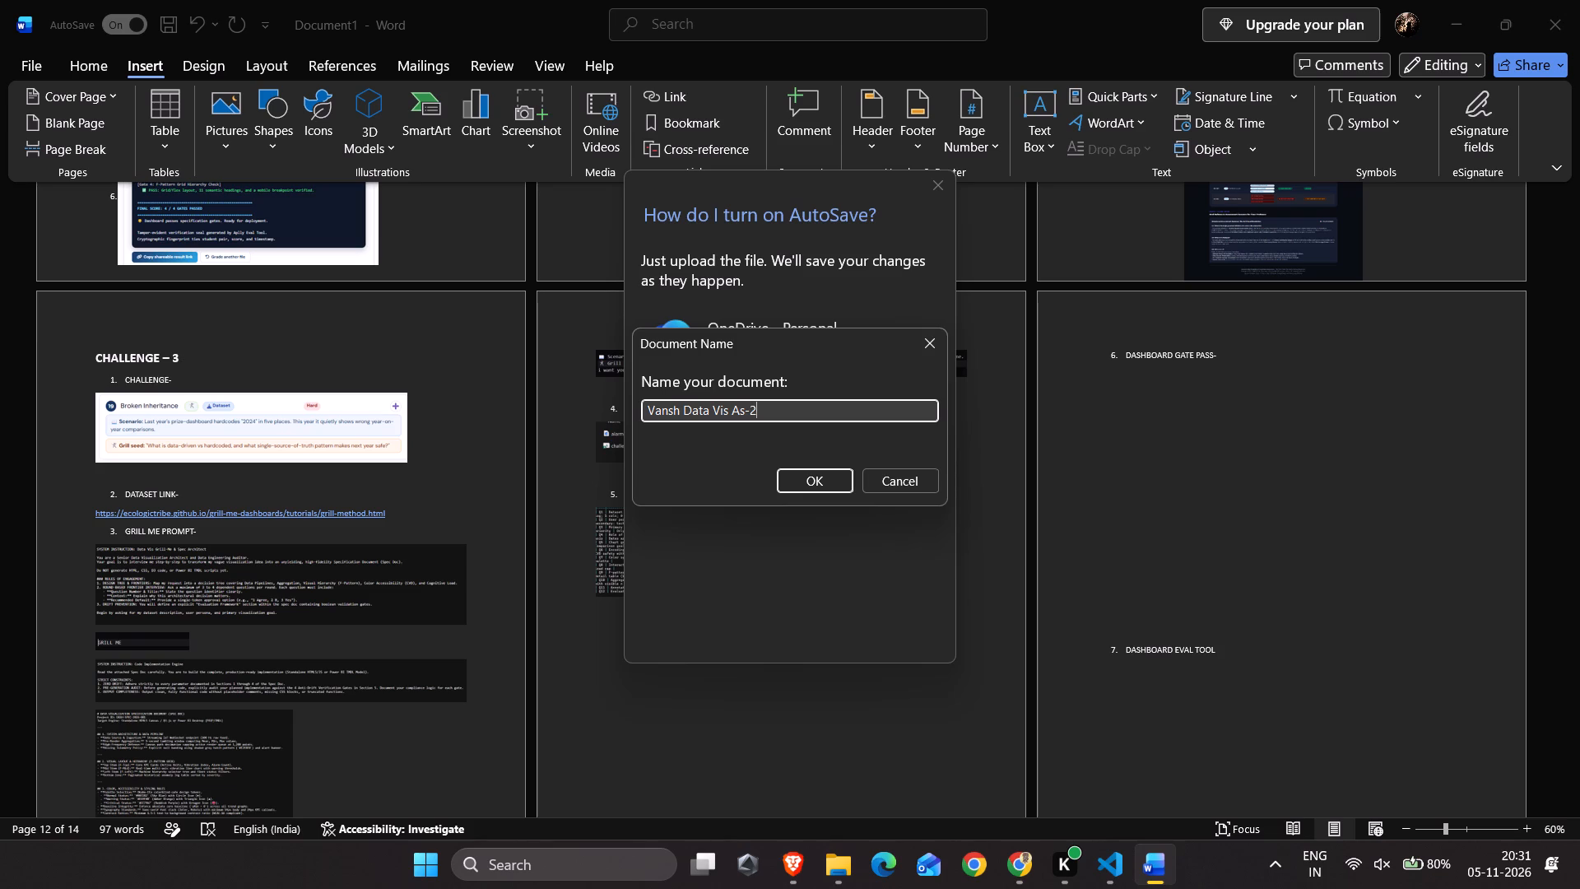
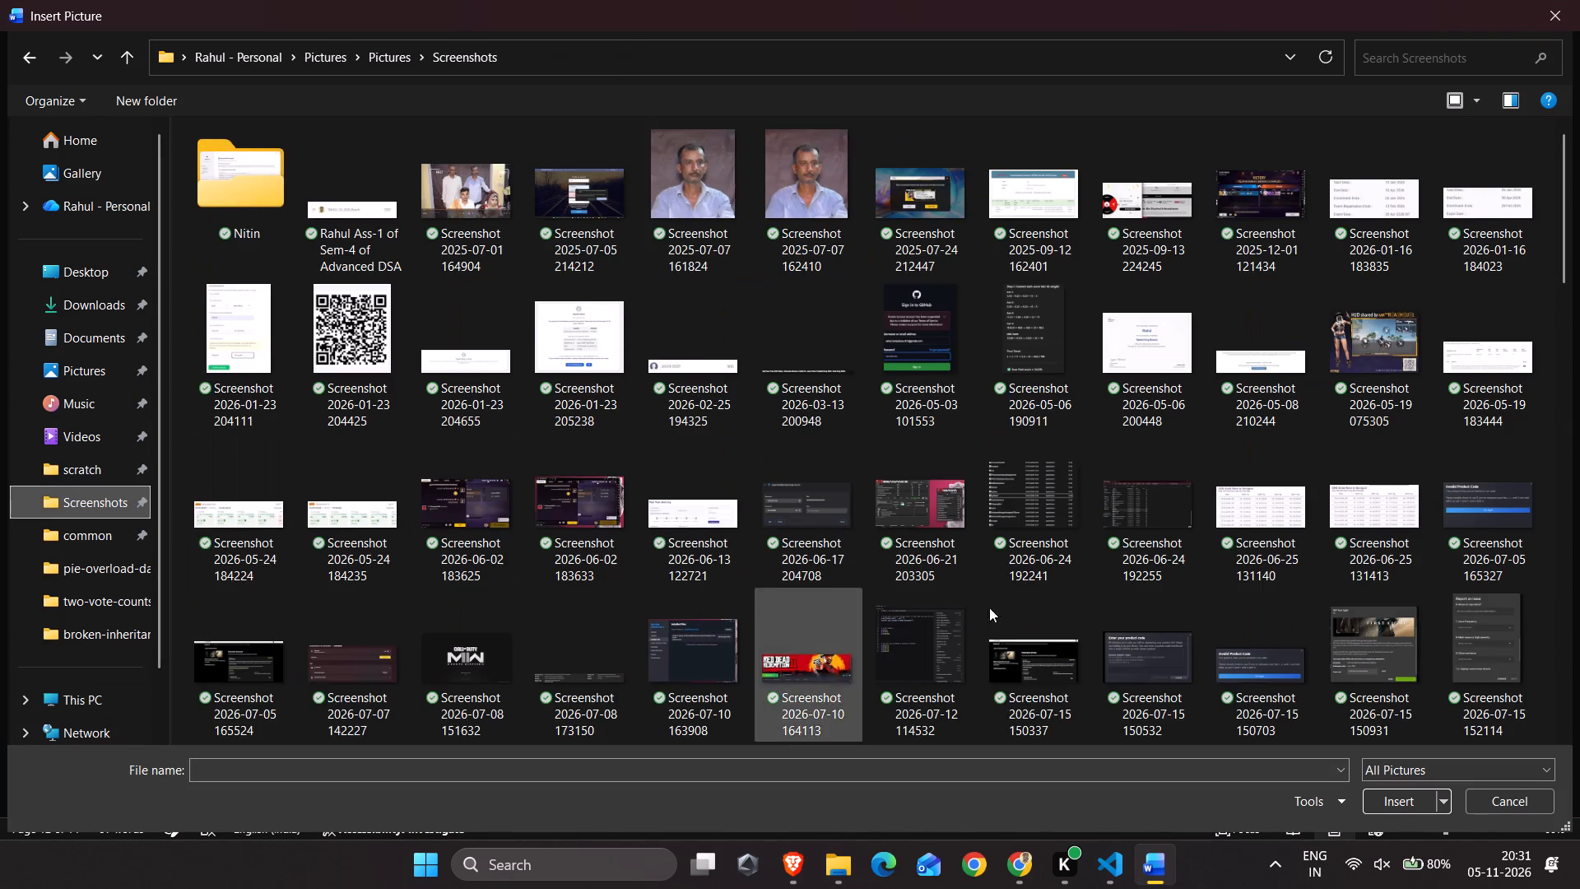
scroll(1075, 631, down, 12)
double_click(574, 659)
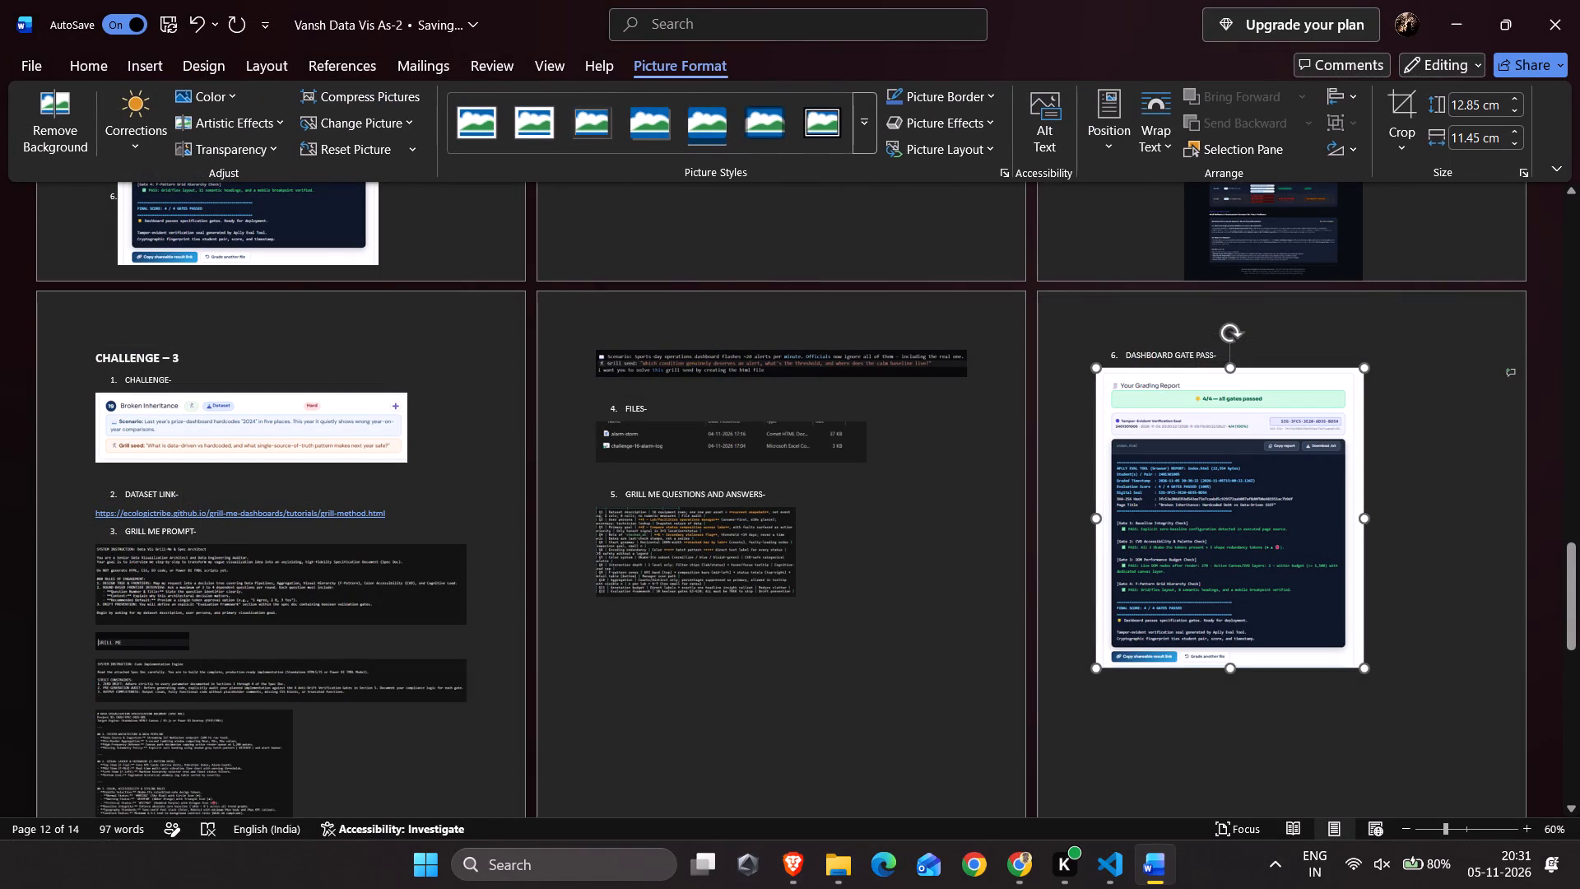
scroll(1220, 514, down, 4)
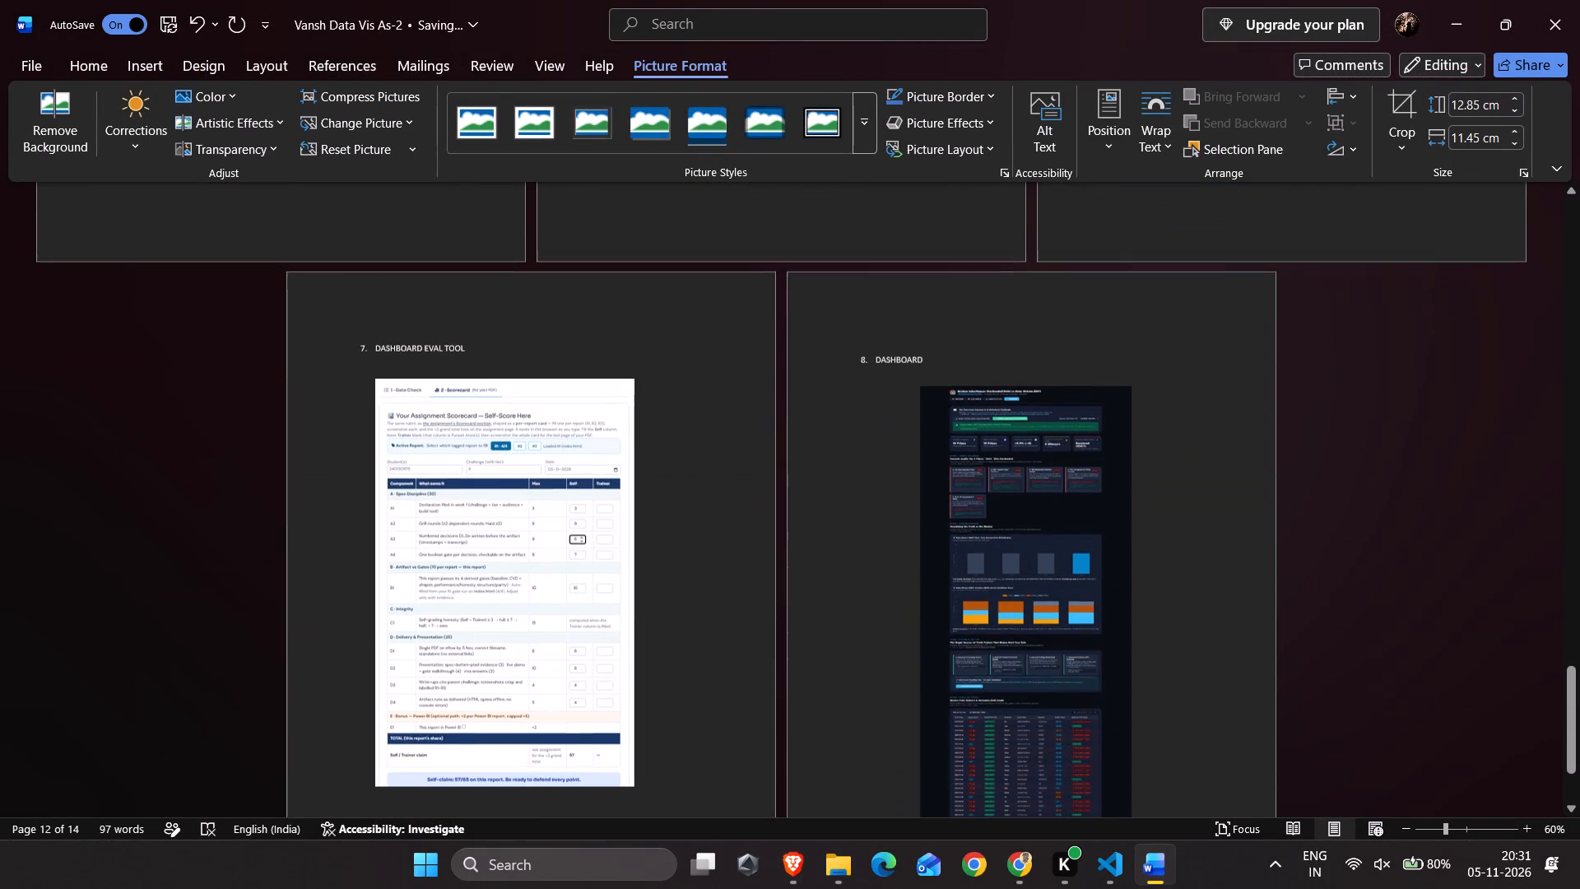
right_click(486, 500)
click(541, 291)
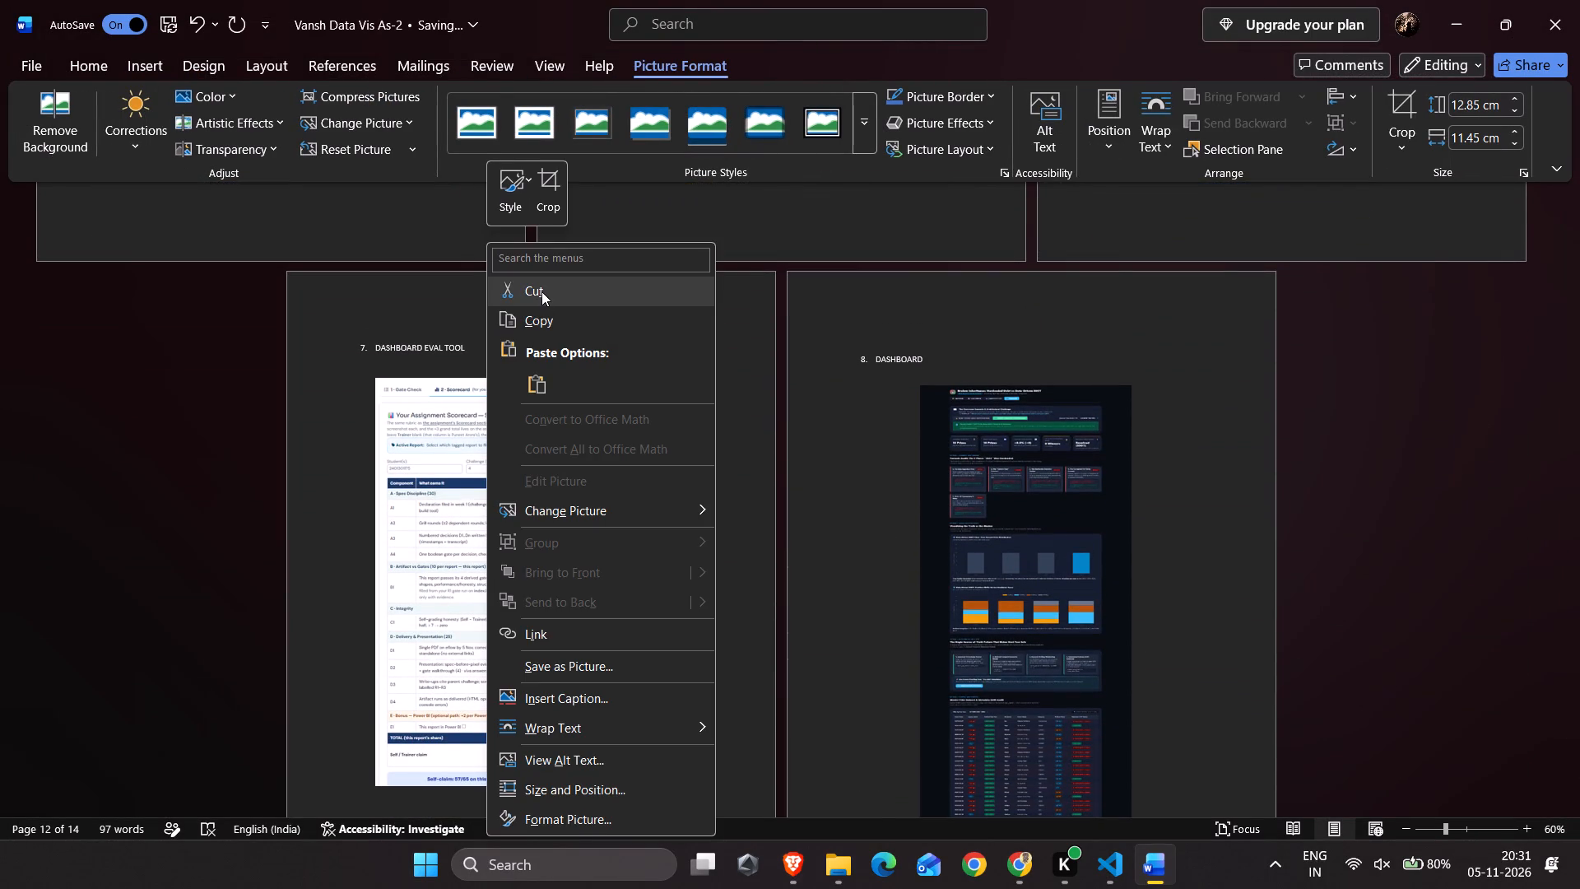
click(132, 75)
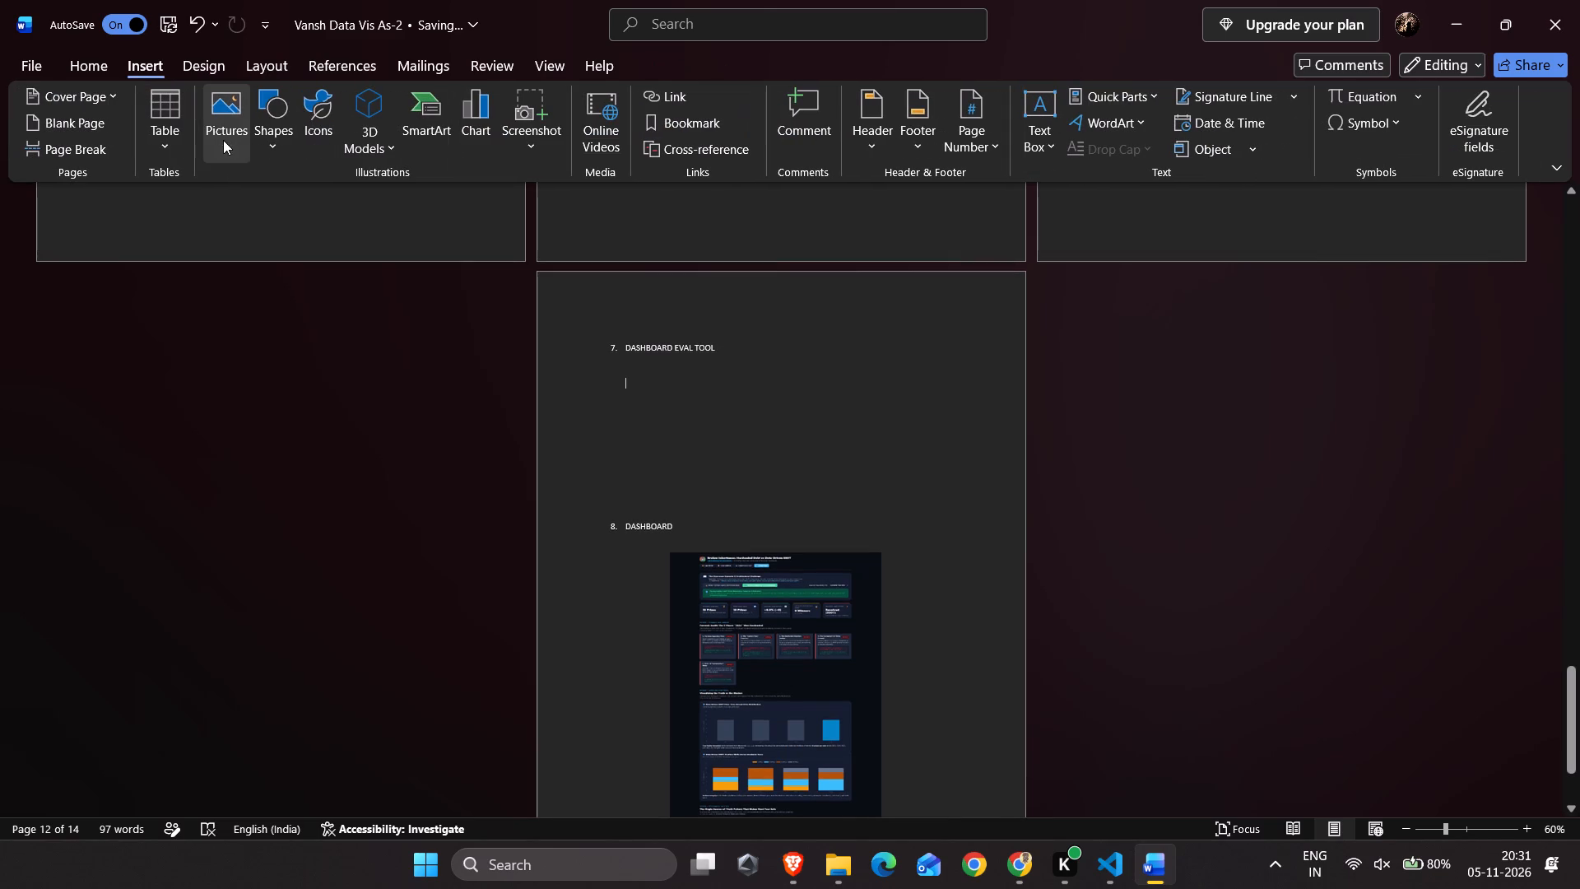
drag(220, 135, 282, 214)
click(282, 214)
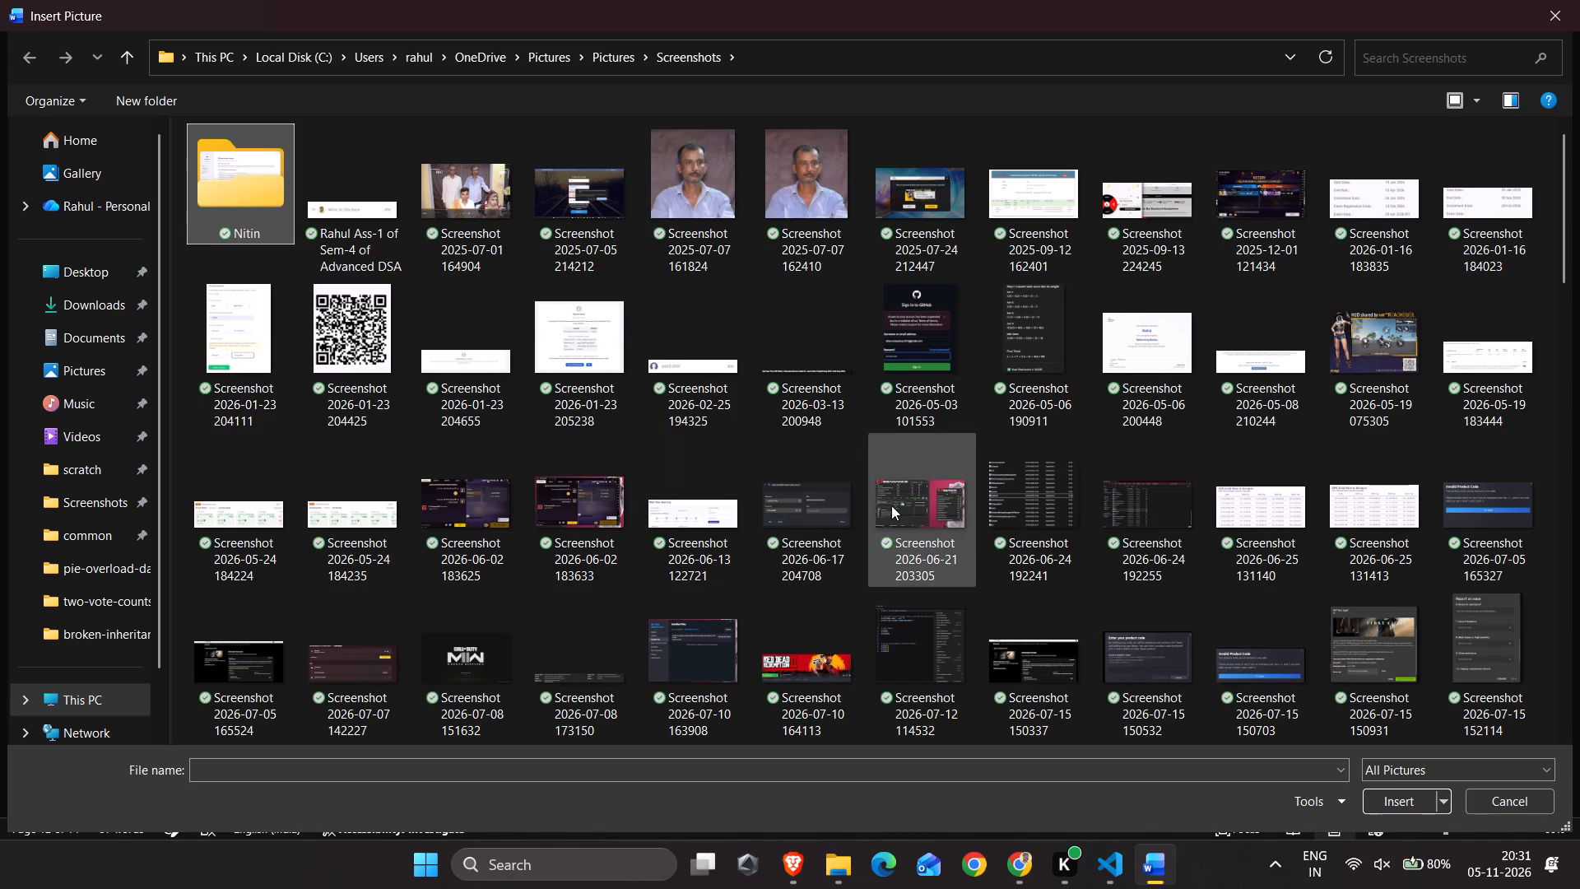
scroll(891, 505, down, 18)
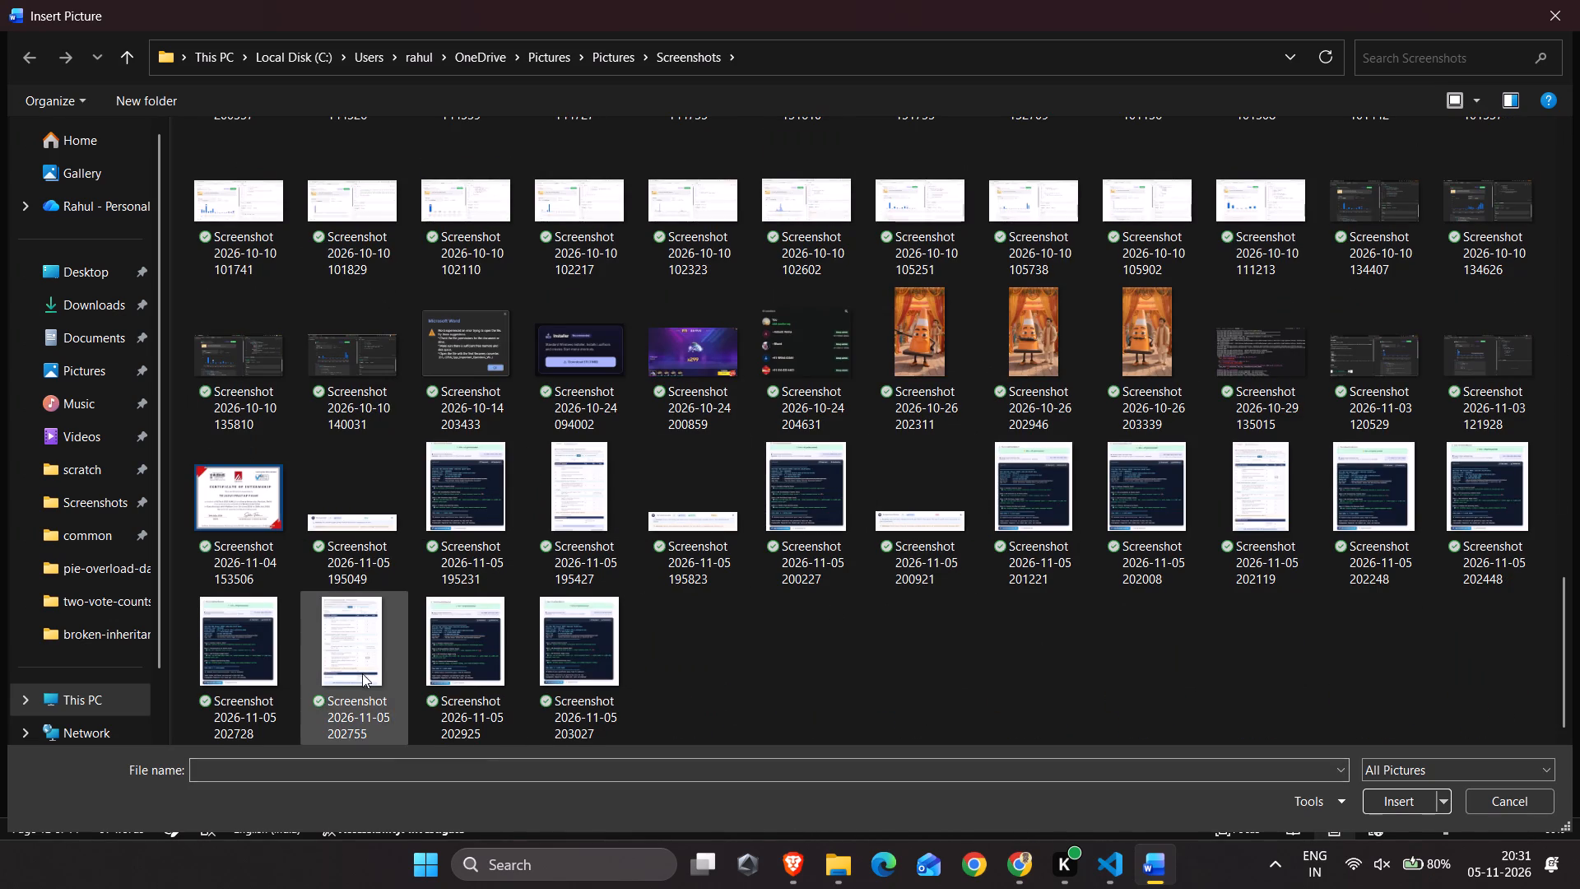
double_click(362, 673)
scroll(806, 527, down, 1)
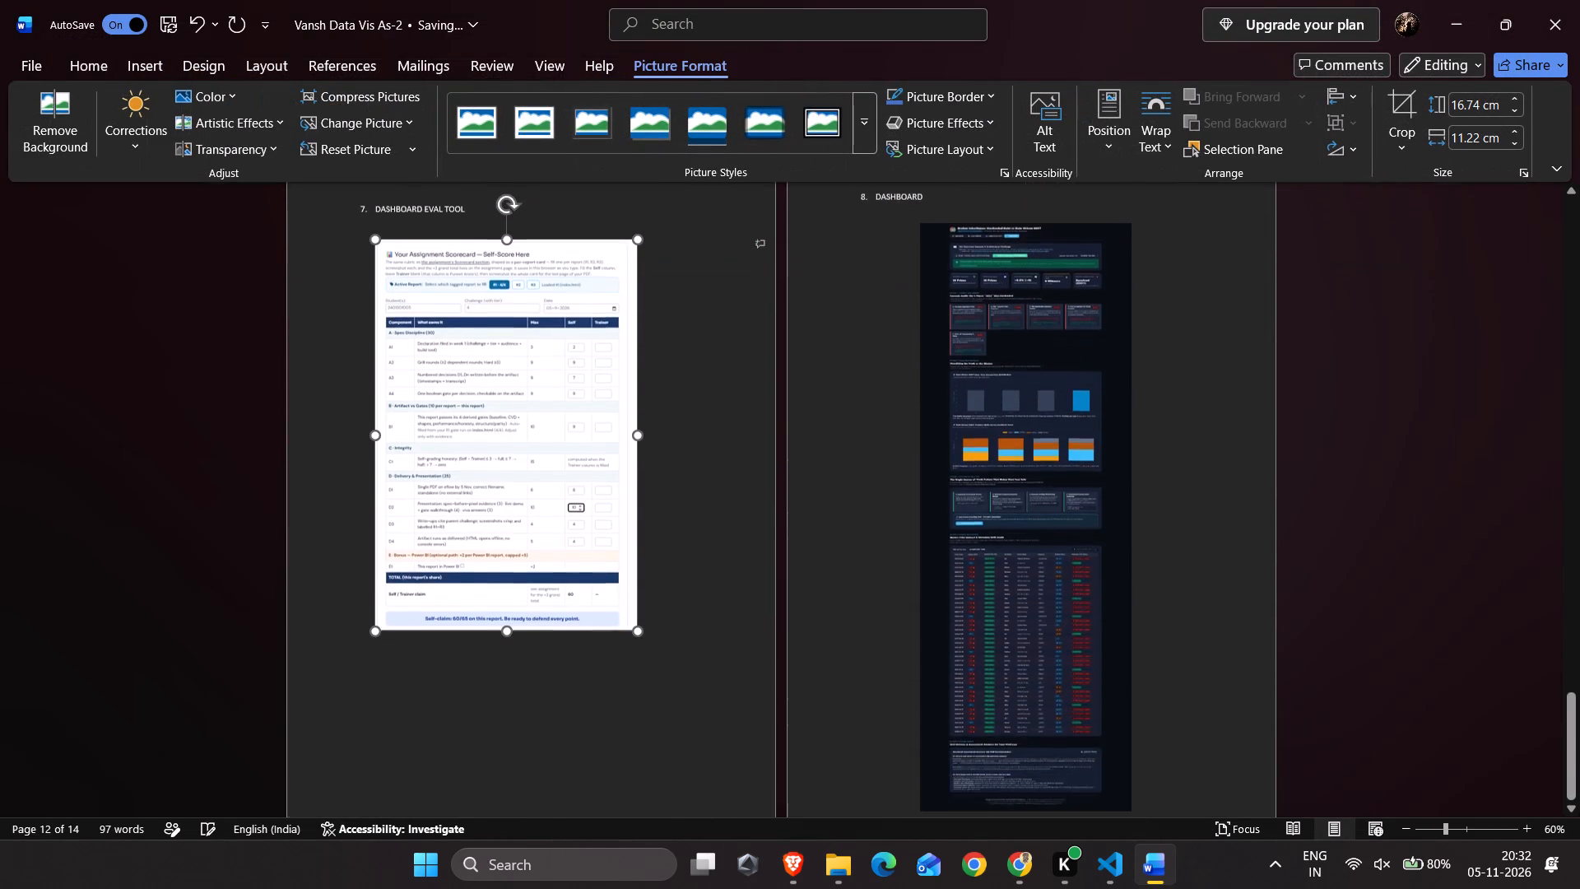
Save the Vansh Data Vis As-2 document and close it.
scroll(806, 527, up, 7)
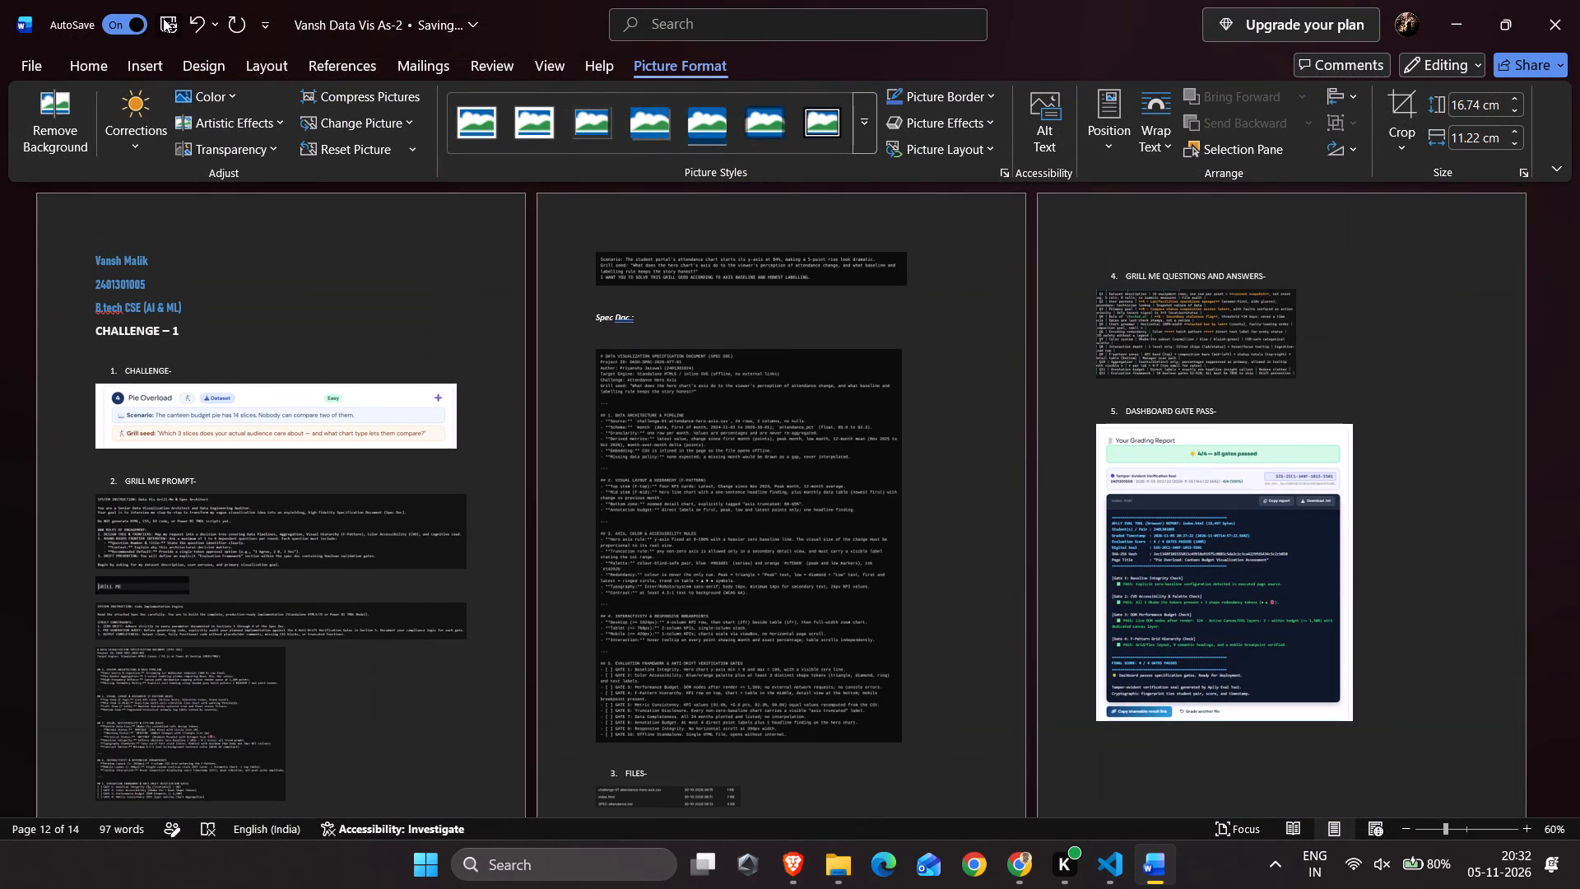
click(163, 18)
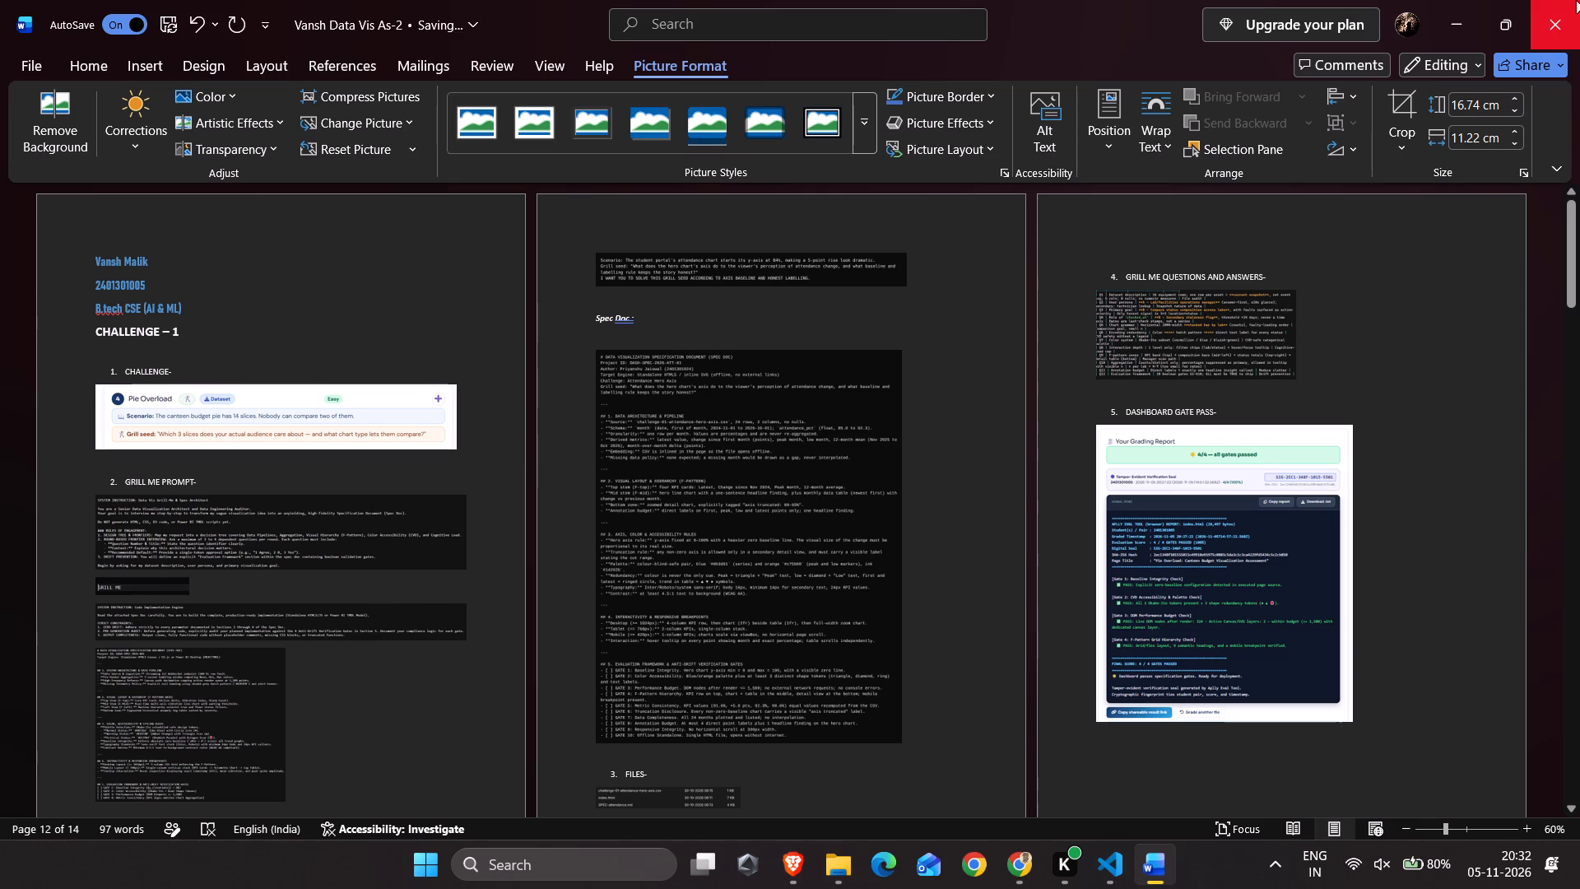
click(1576, 0)
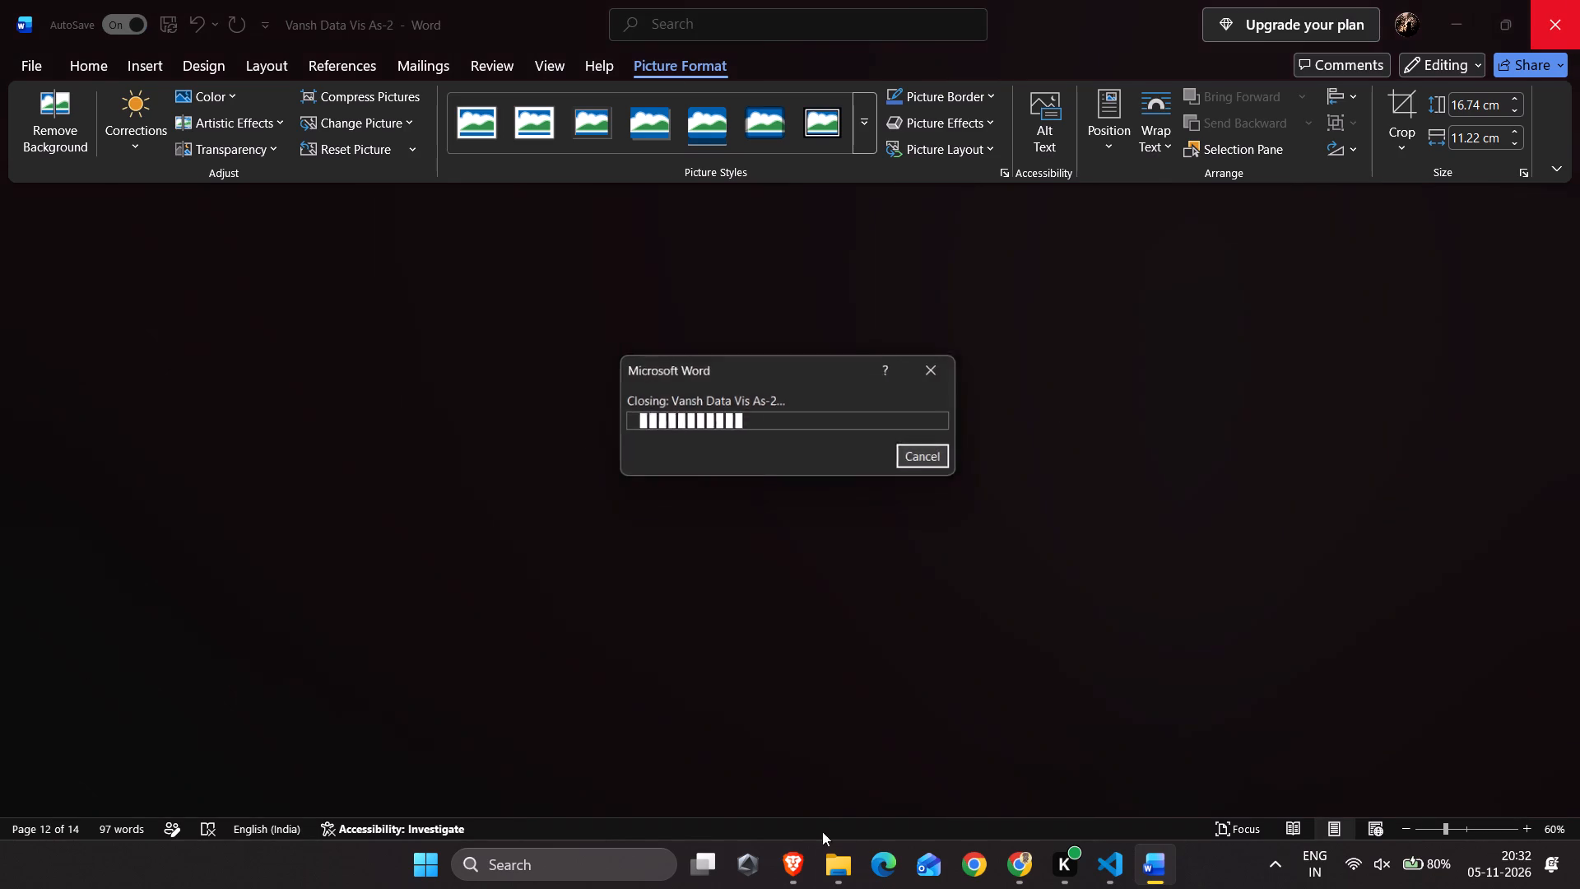
In File Explorer, copy the Vansh Data Vis As-2 file from the OneDrive Documents folder.
click(825, 872)
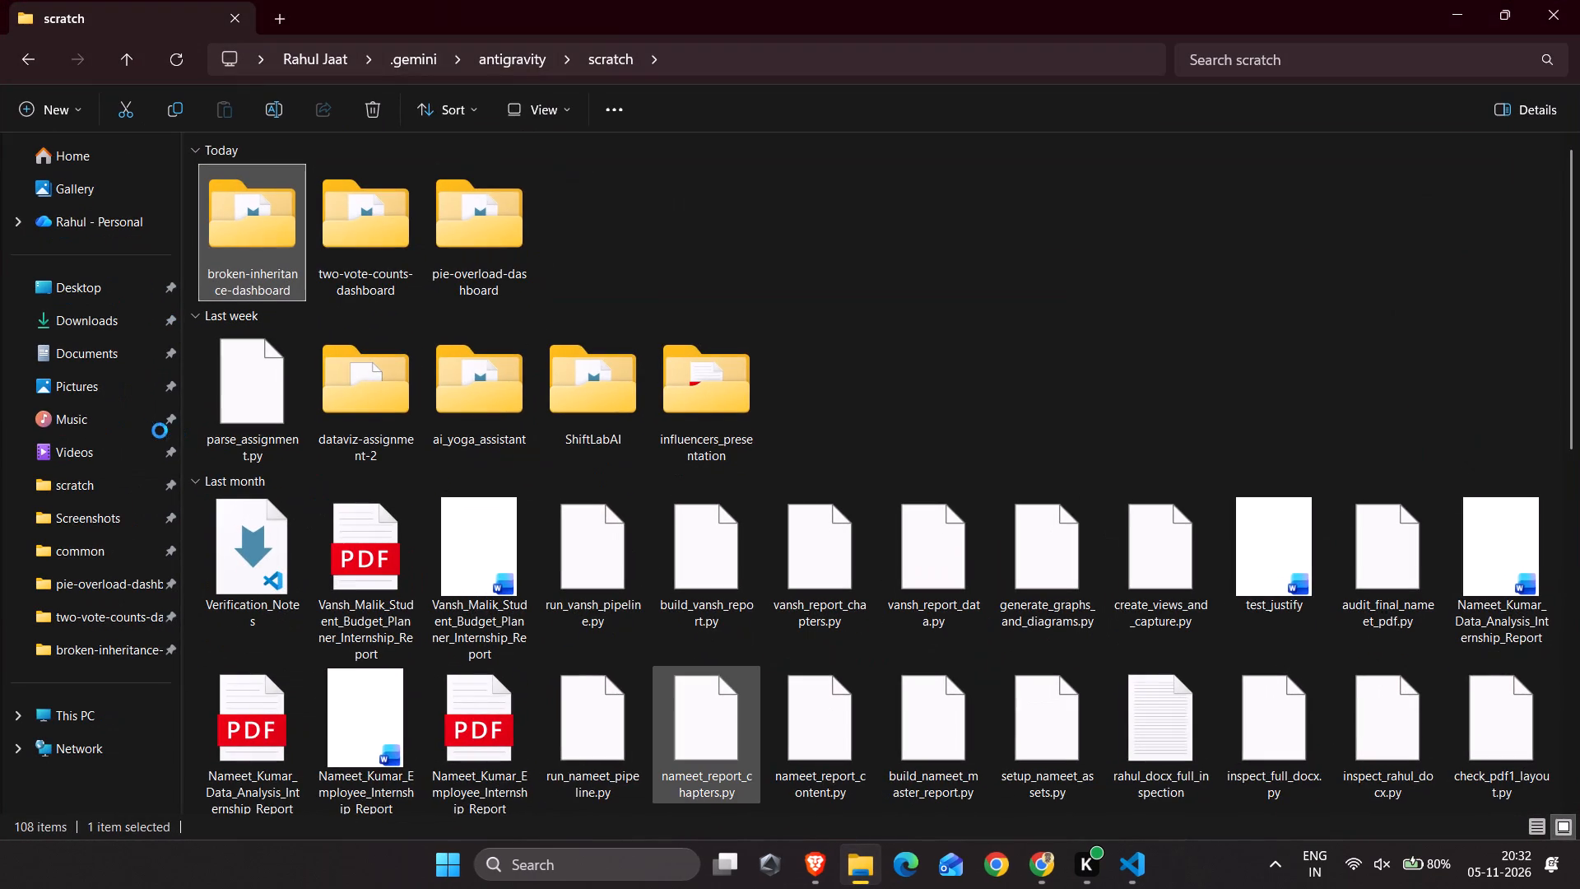
click(83, 356)
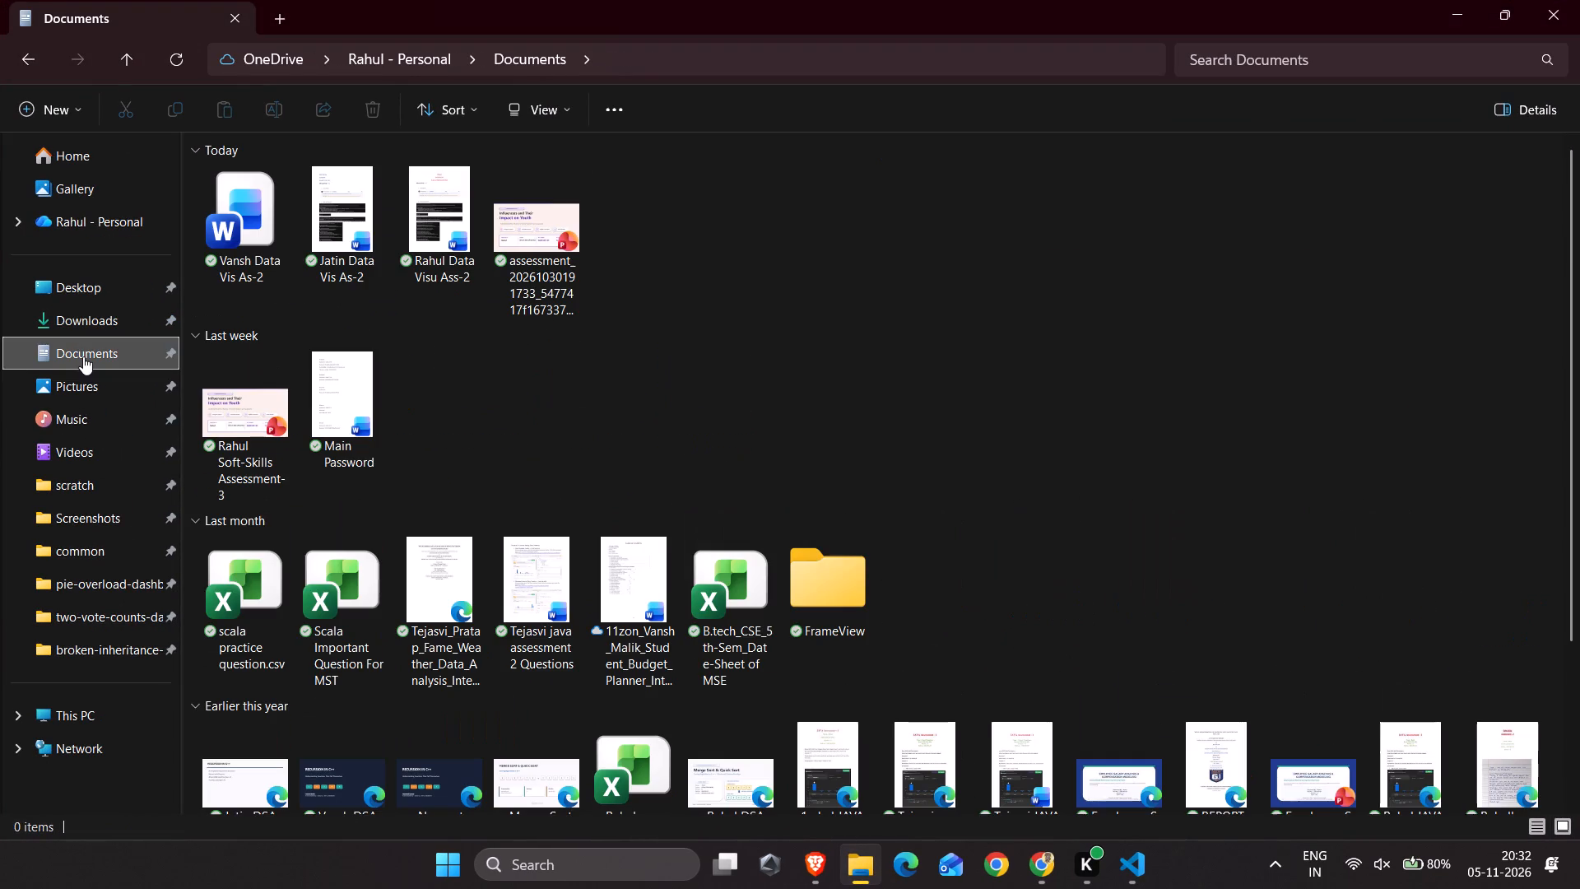
click(264, 202)
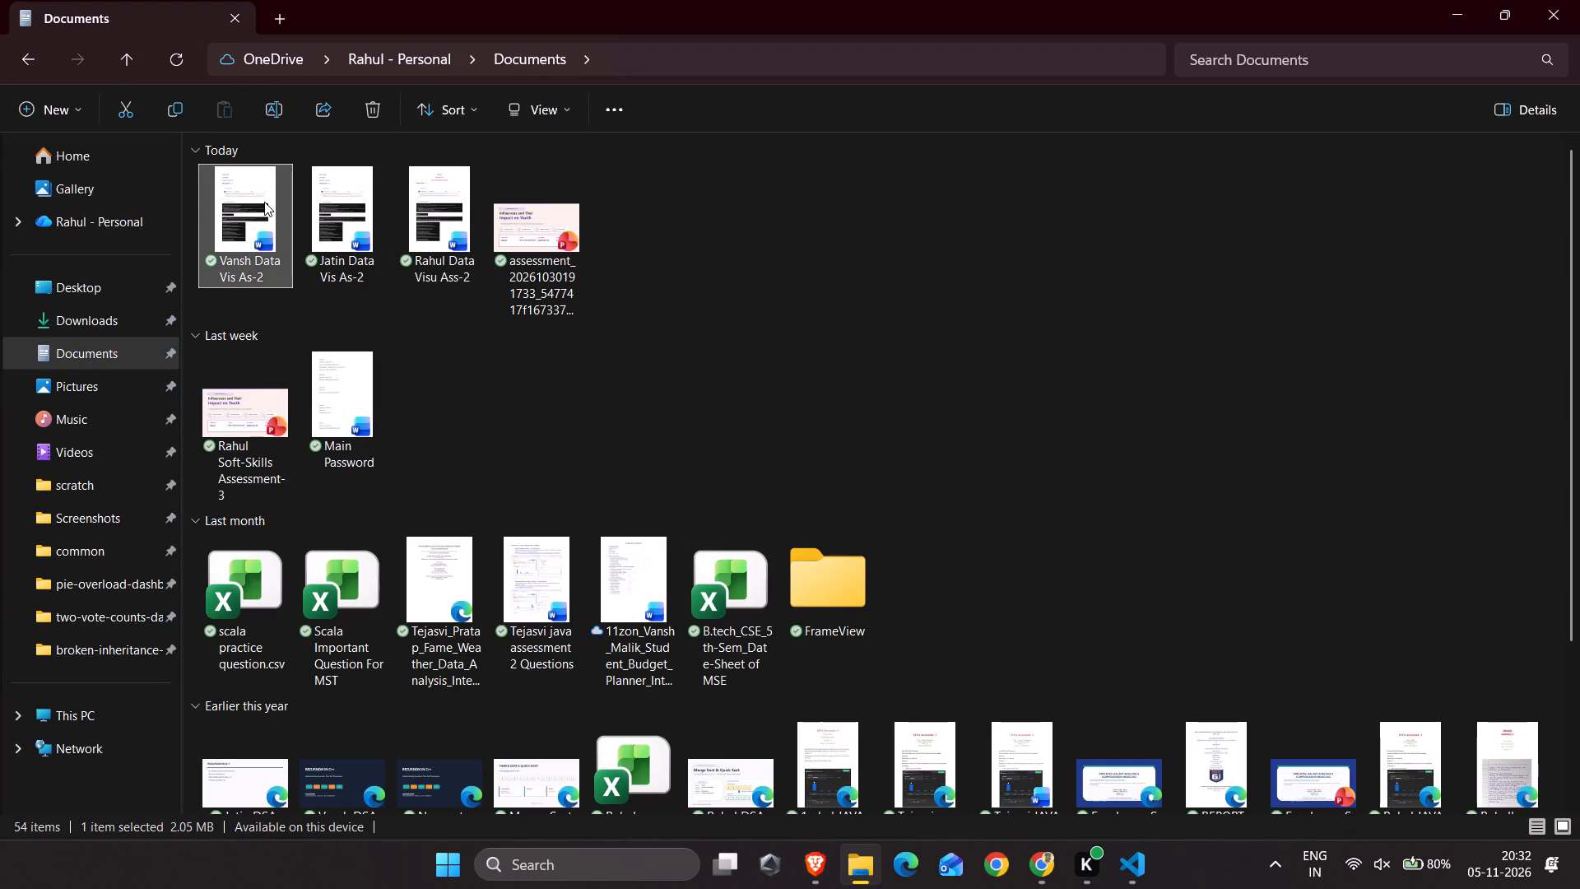
key(ctrl+c)
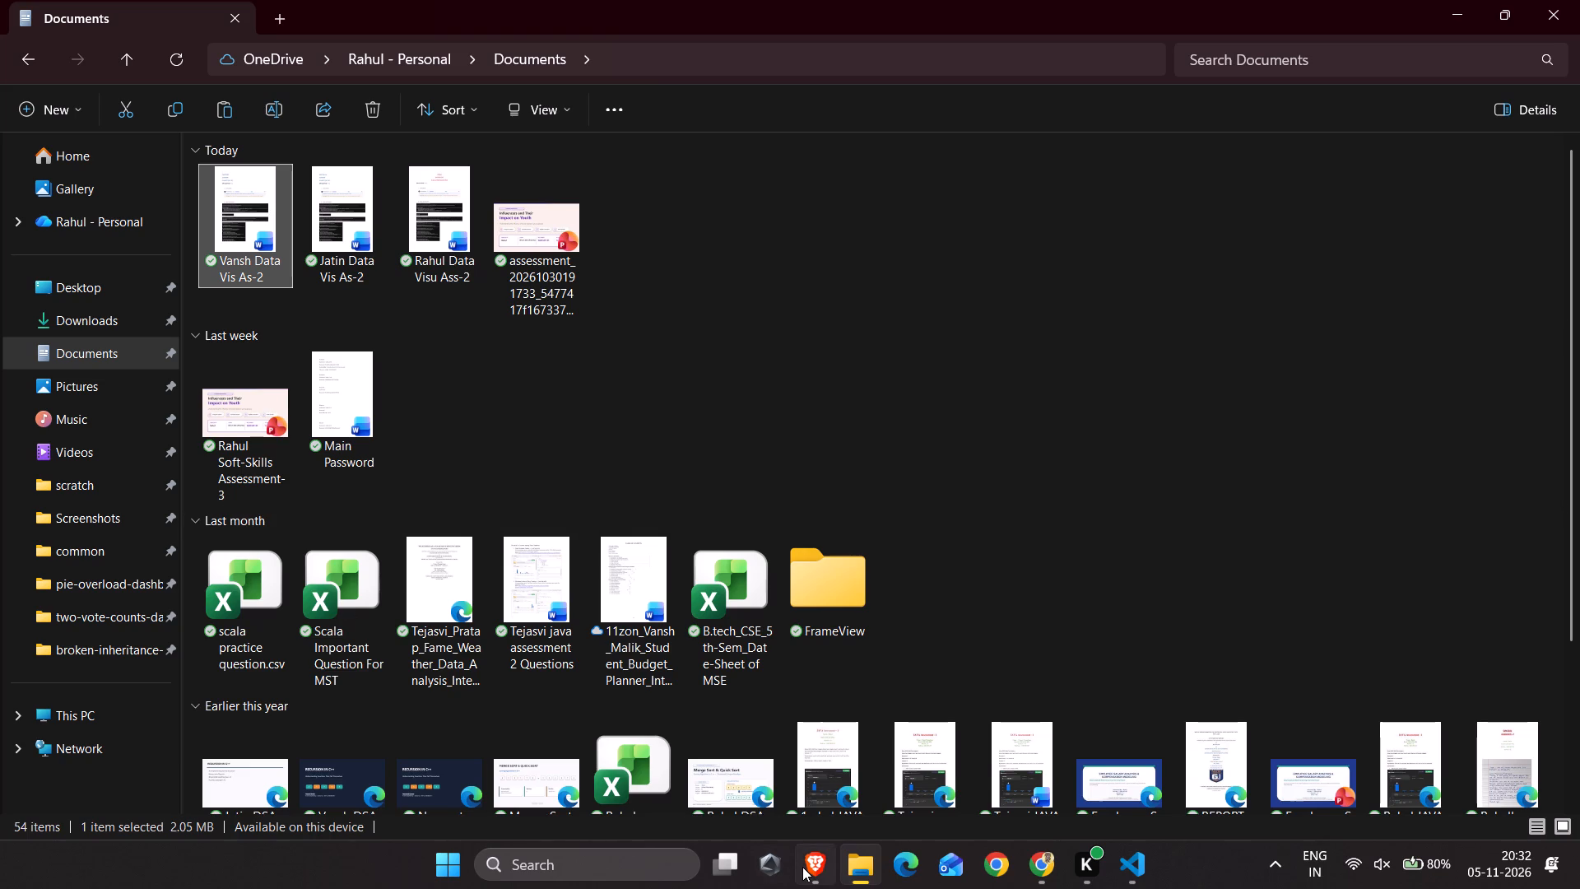
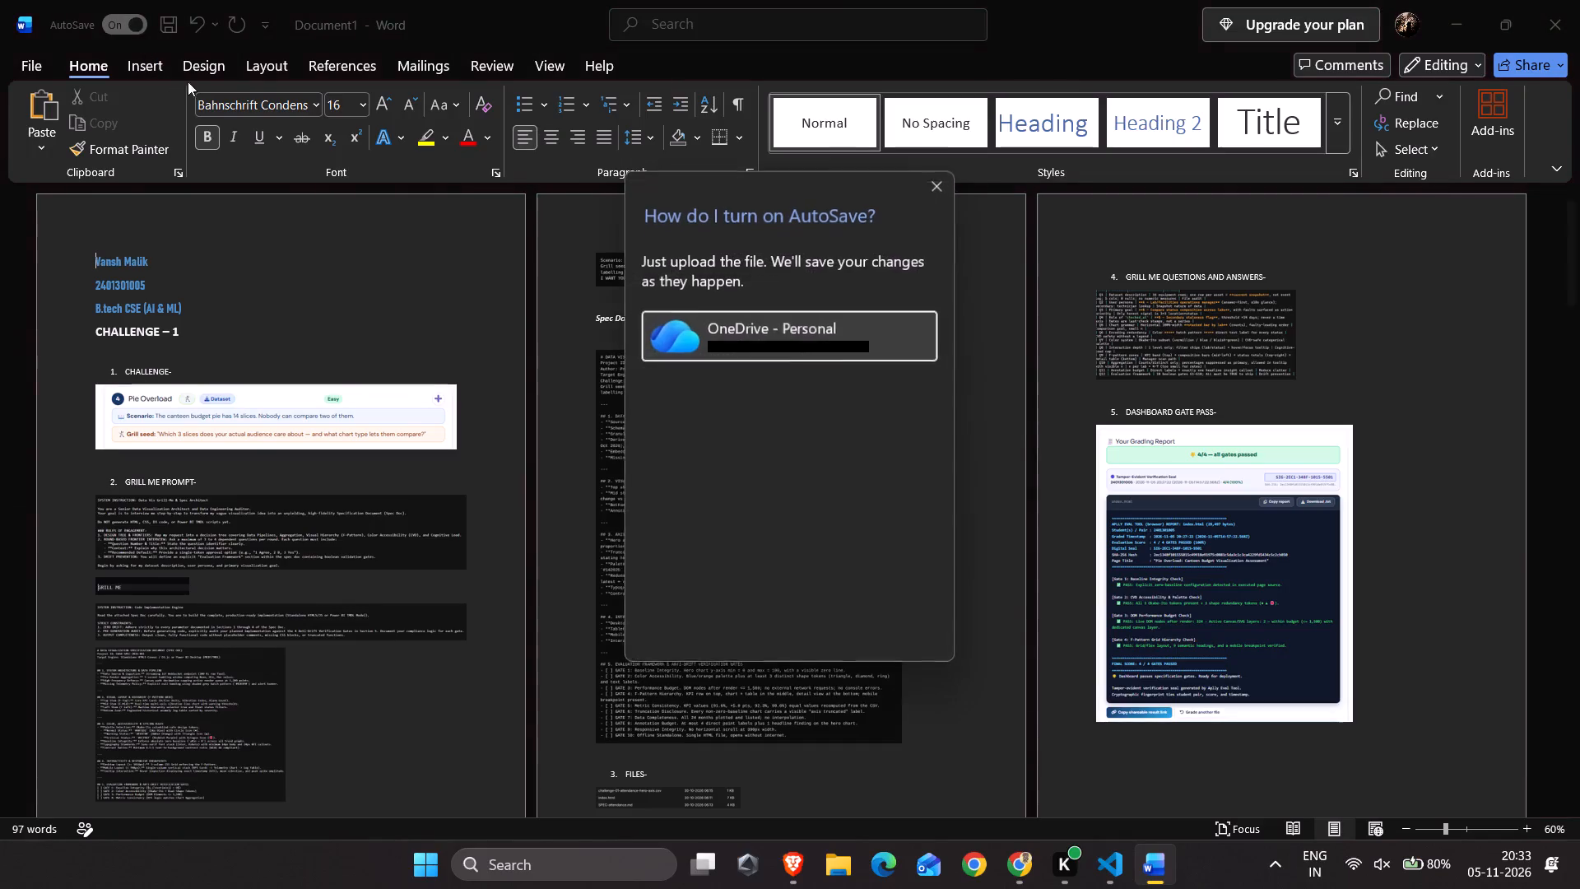
Upload the new document to personal OneDrive under the name Jiya Data Vis As-2.
click(721, 351)
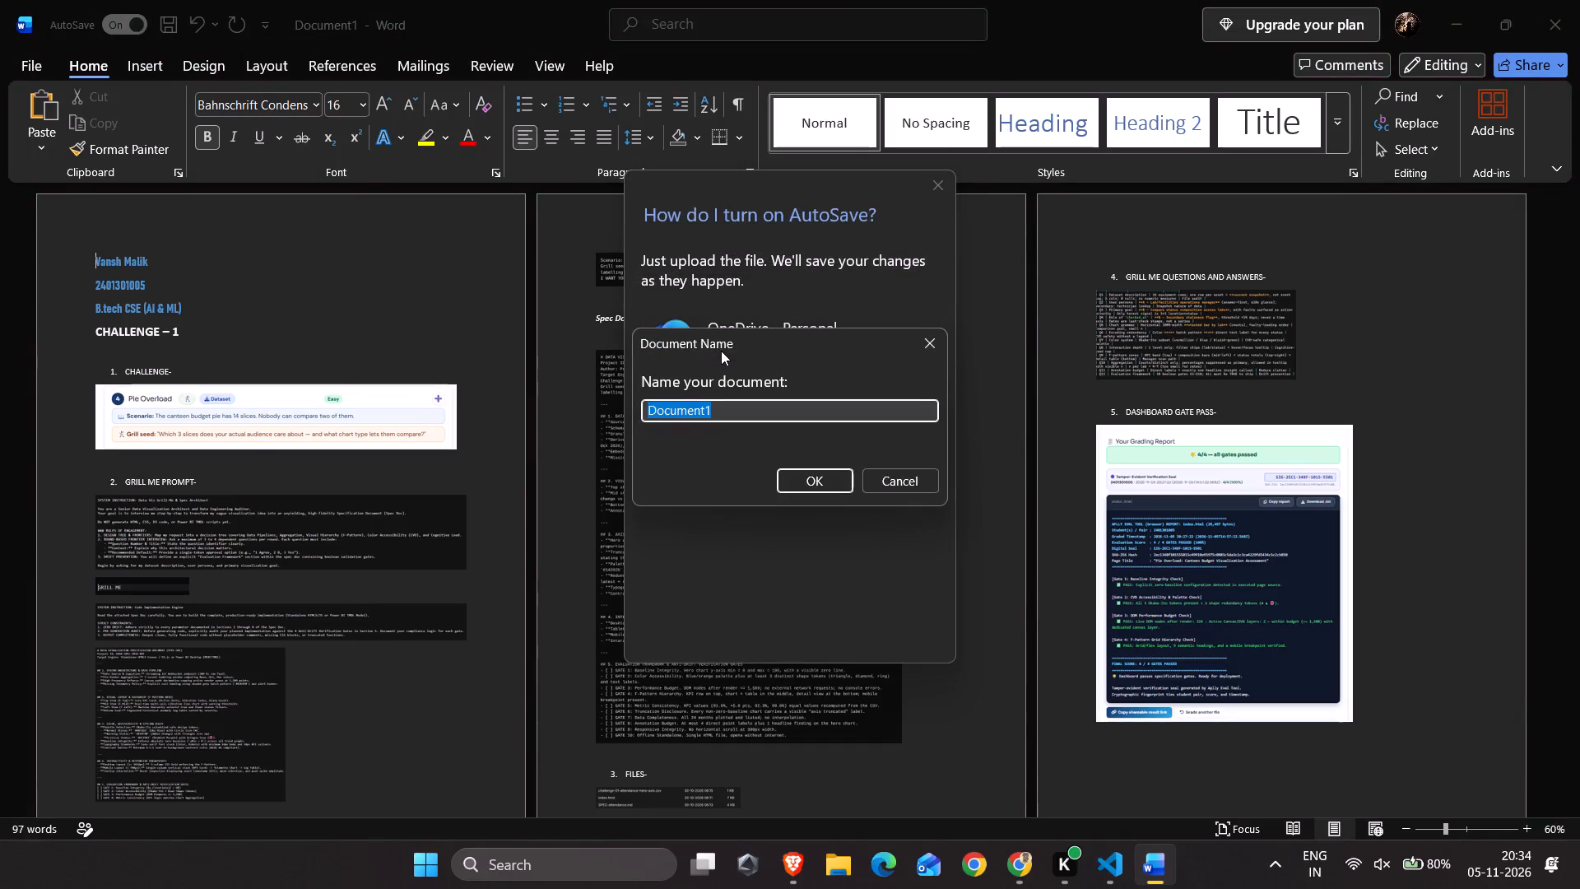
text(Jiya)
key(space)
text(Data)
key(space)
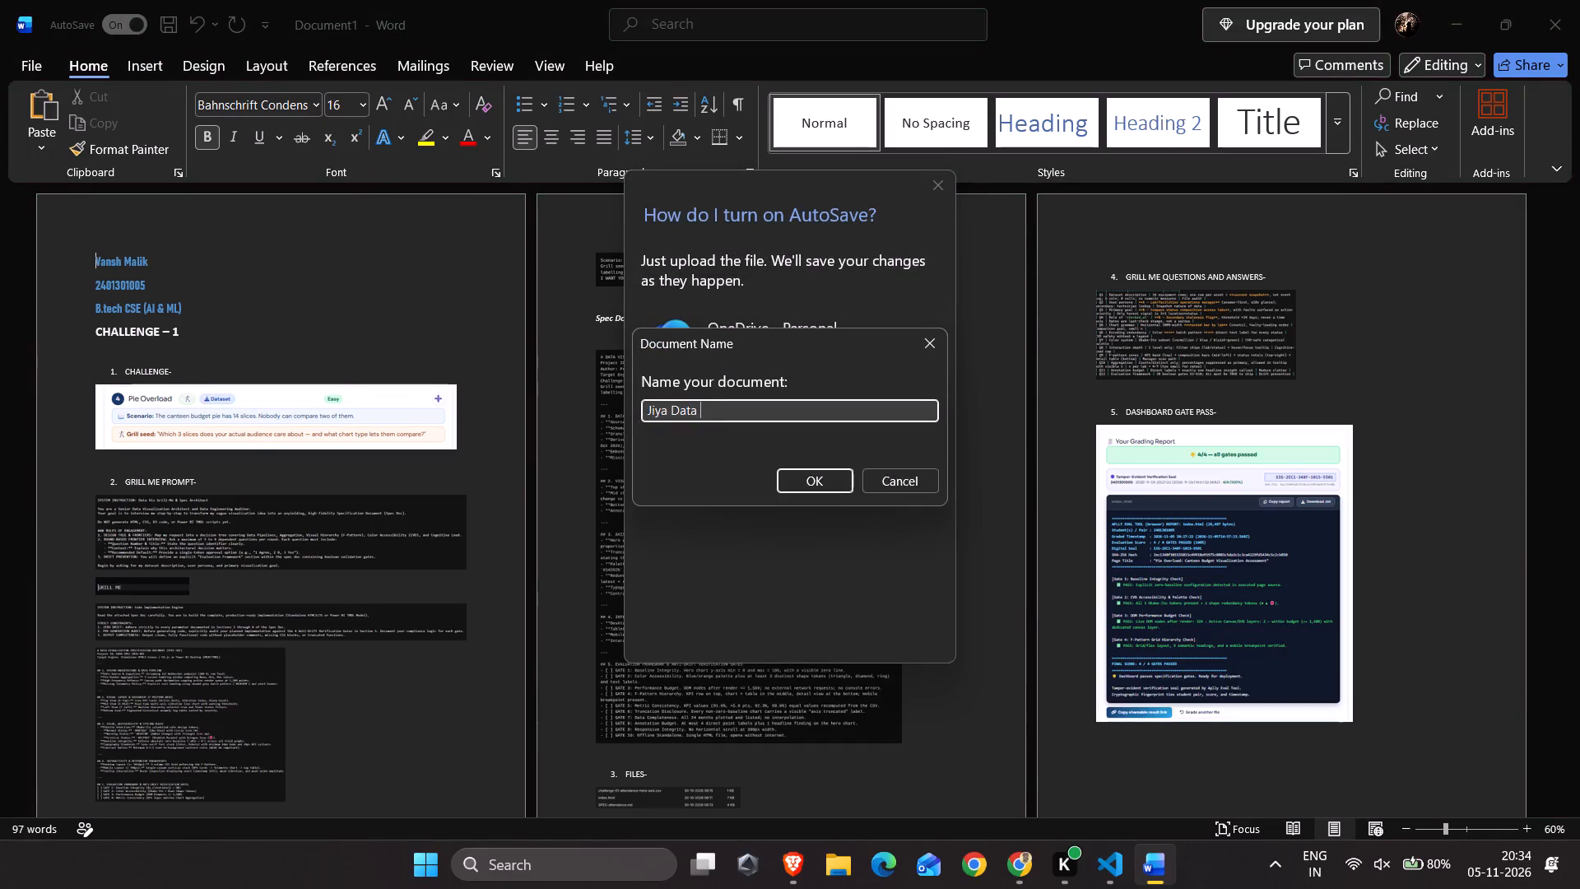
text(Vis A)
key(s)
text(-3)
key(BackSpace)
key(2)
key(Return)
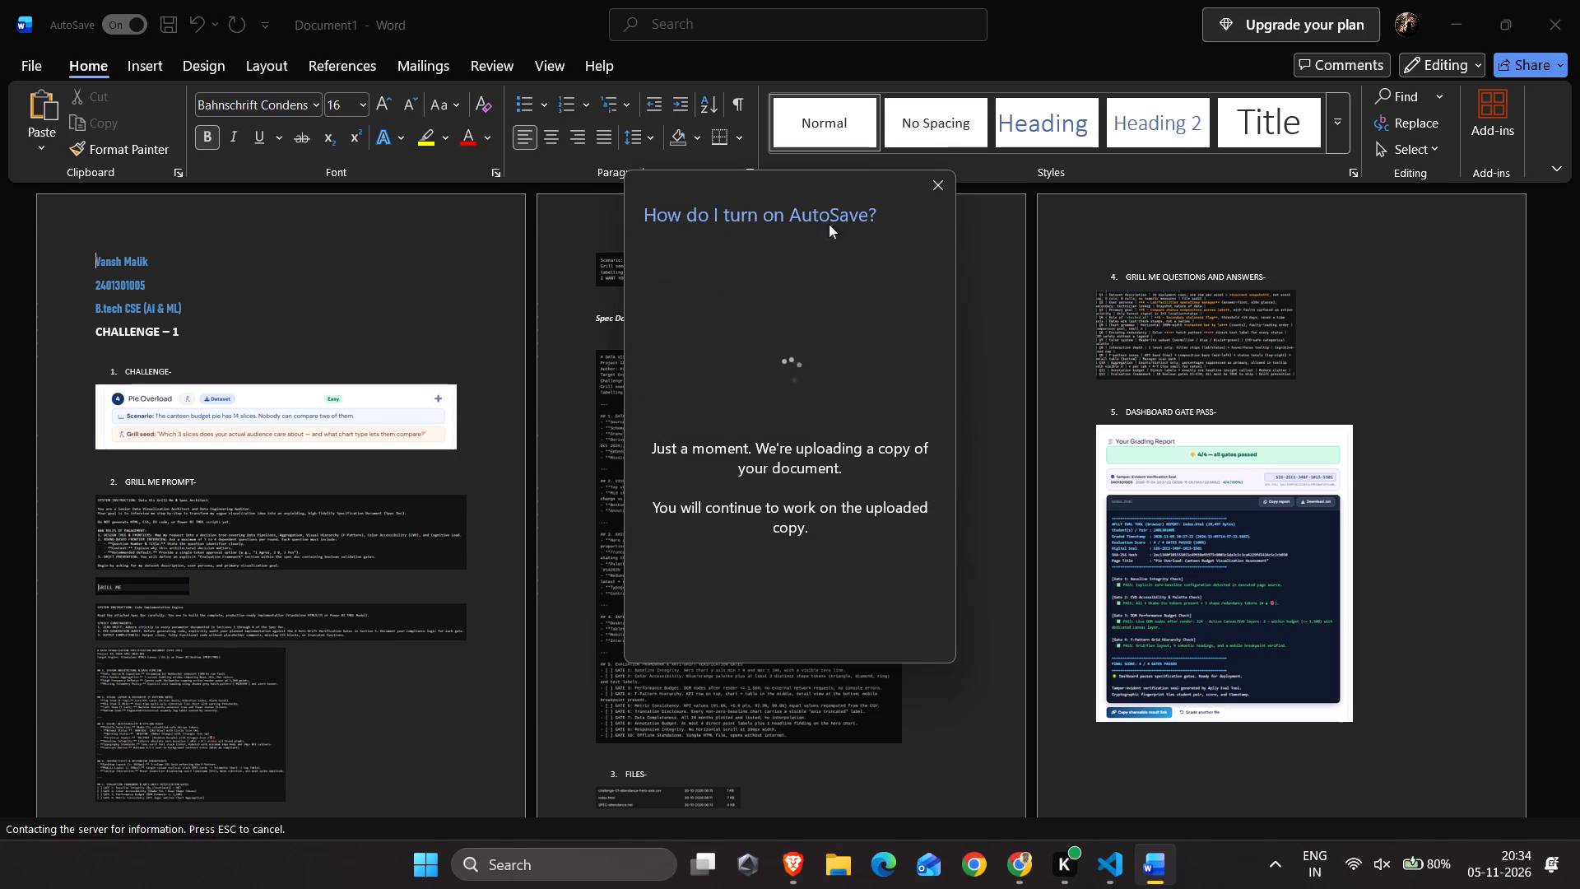
Replace the student name on the first line of page 1 with Jiya.
click(259, 410)
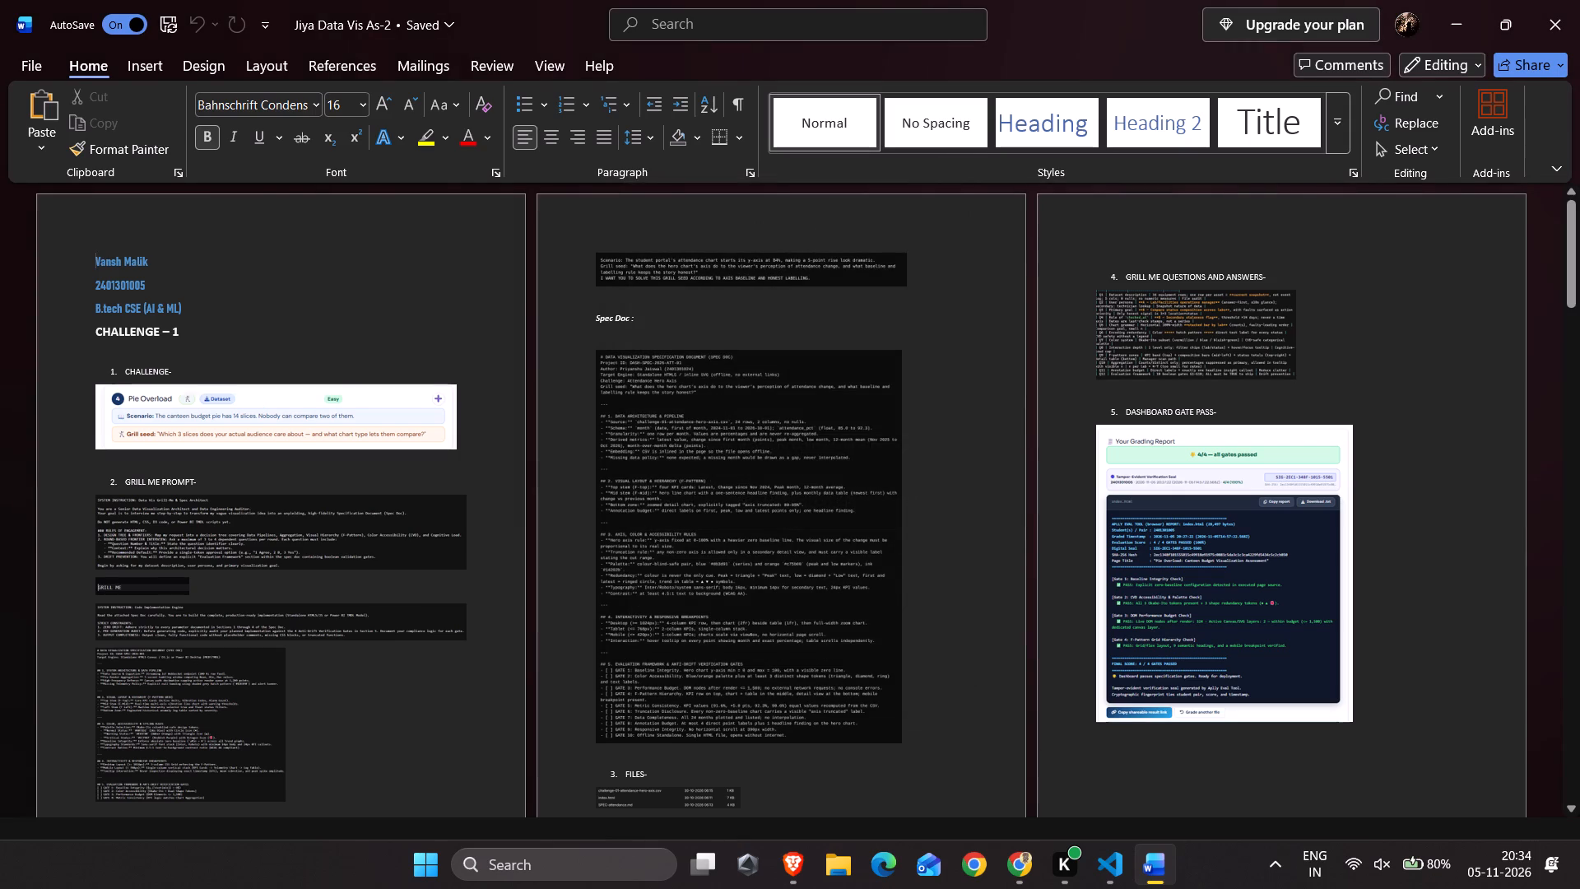
click(204, 321)
key(Up)
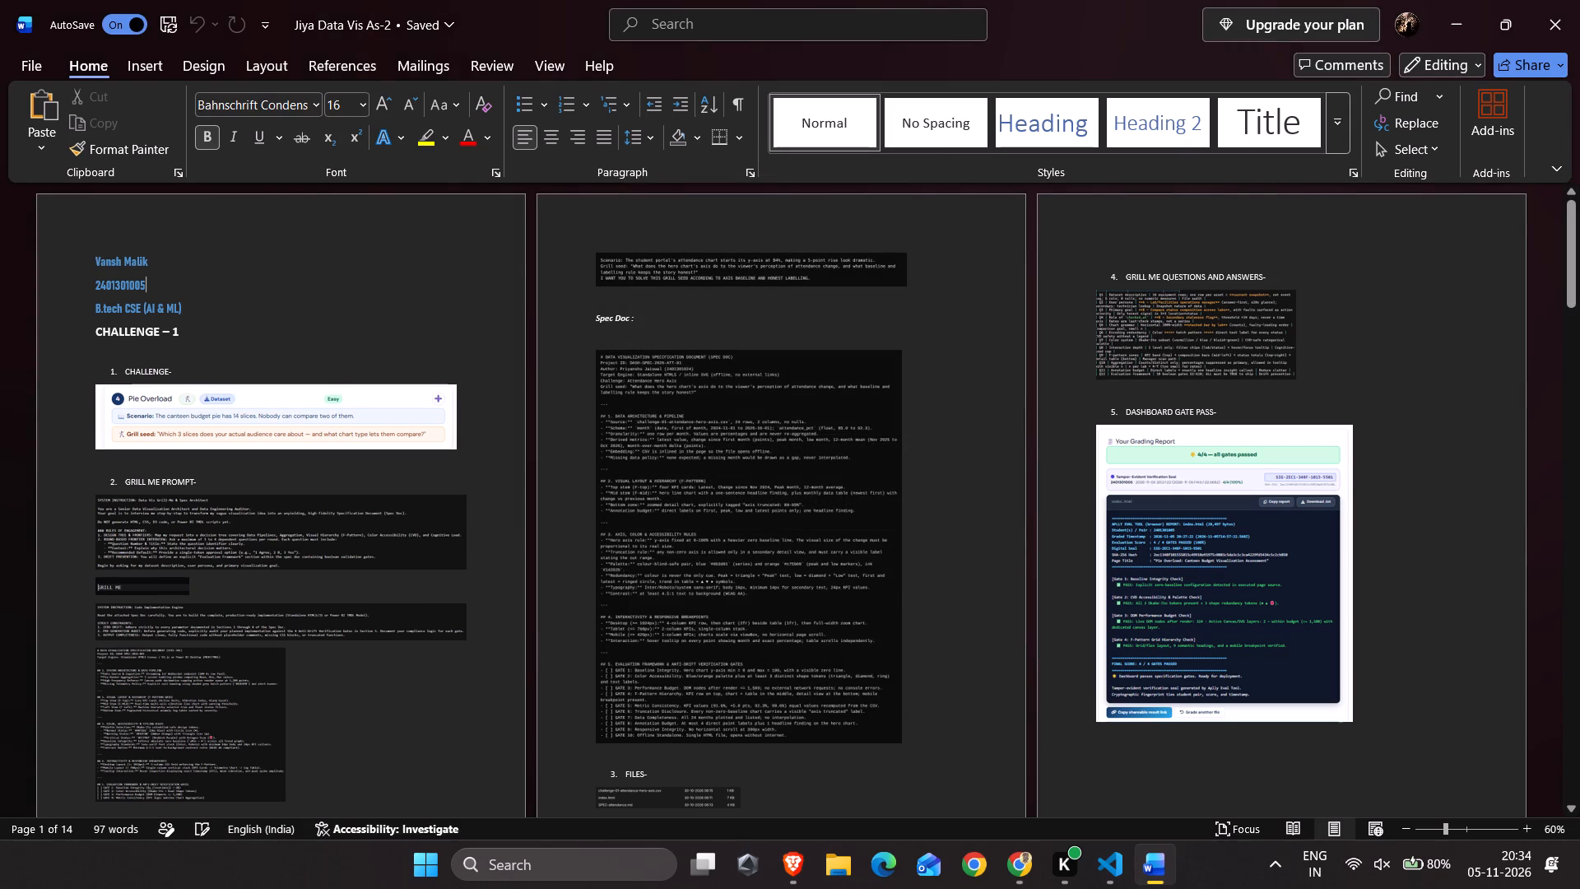
key(Up)
key(BackSpace)
key(BackSpace)
key(BackSpace)
key(BackSpace)
key(BackSpace)
key(BackSpace)
key(BackSpace)
key(BackSpace)
key(BackSpace)
key(BackSpace)
key(BackSpace)
key(BackSpace)
key(BackSpace)
key(BackSpace)
key(BackSpace)
key(BackSpace)
key(BackSpace)
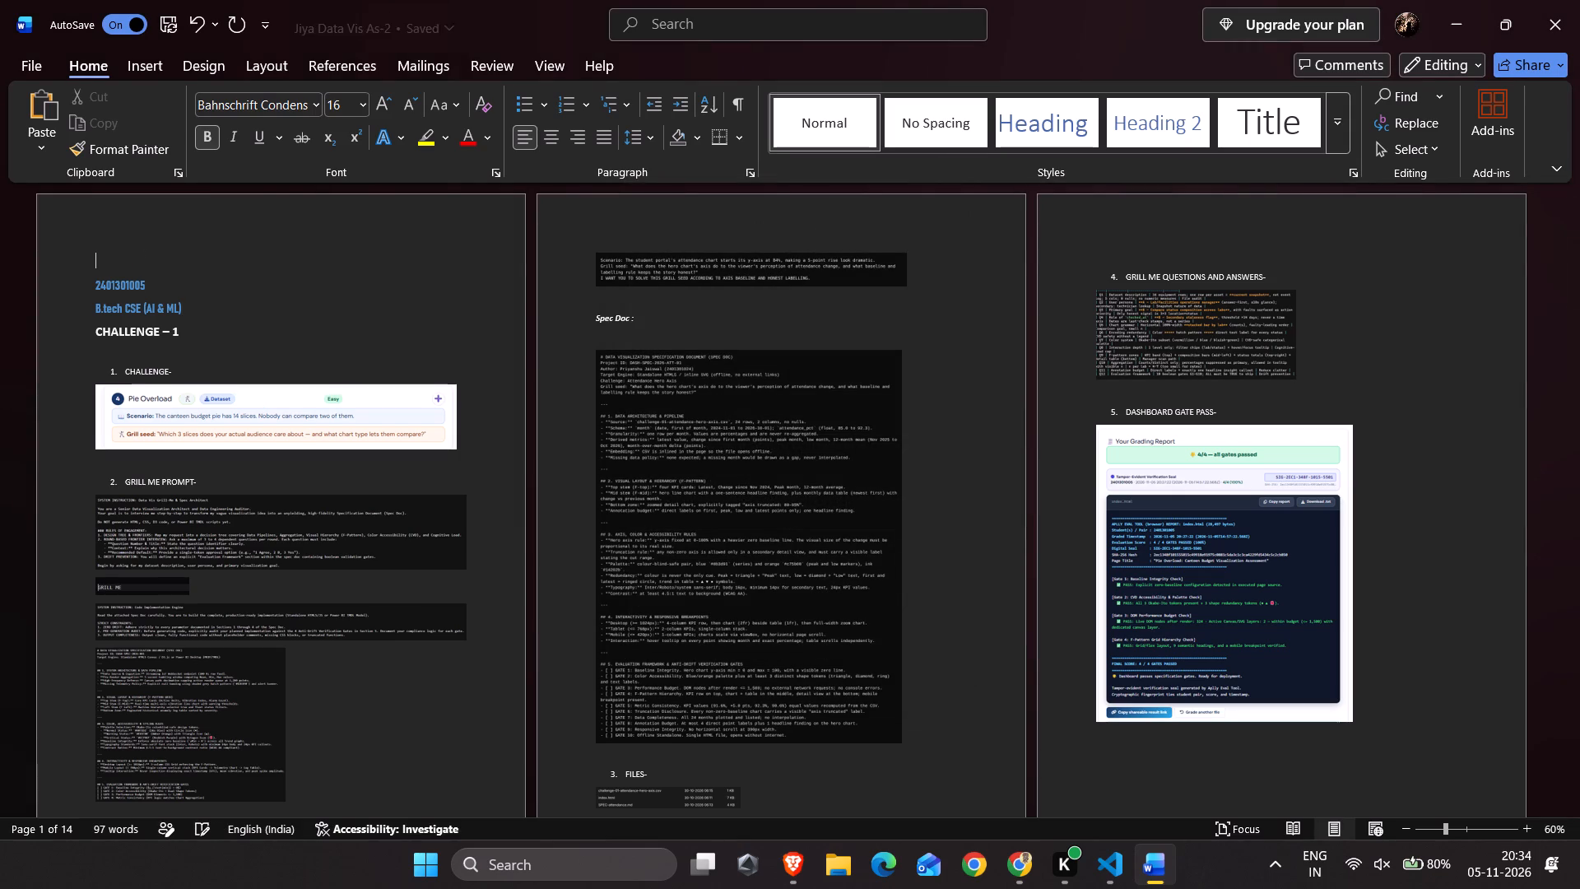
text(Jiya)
Replace the roll number under the name on page 1 with the new student's roll number.
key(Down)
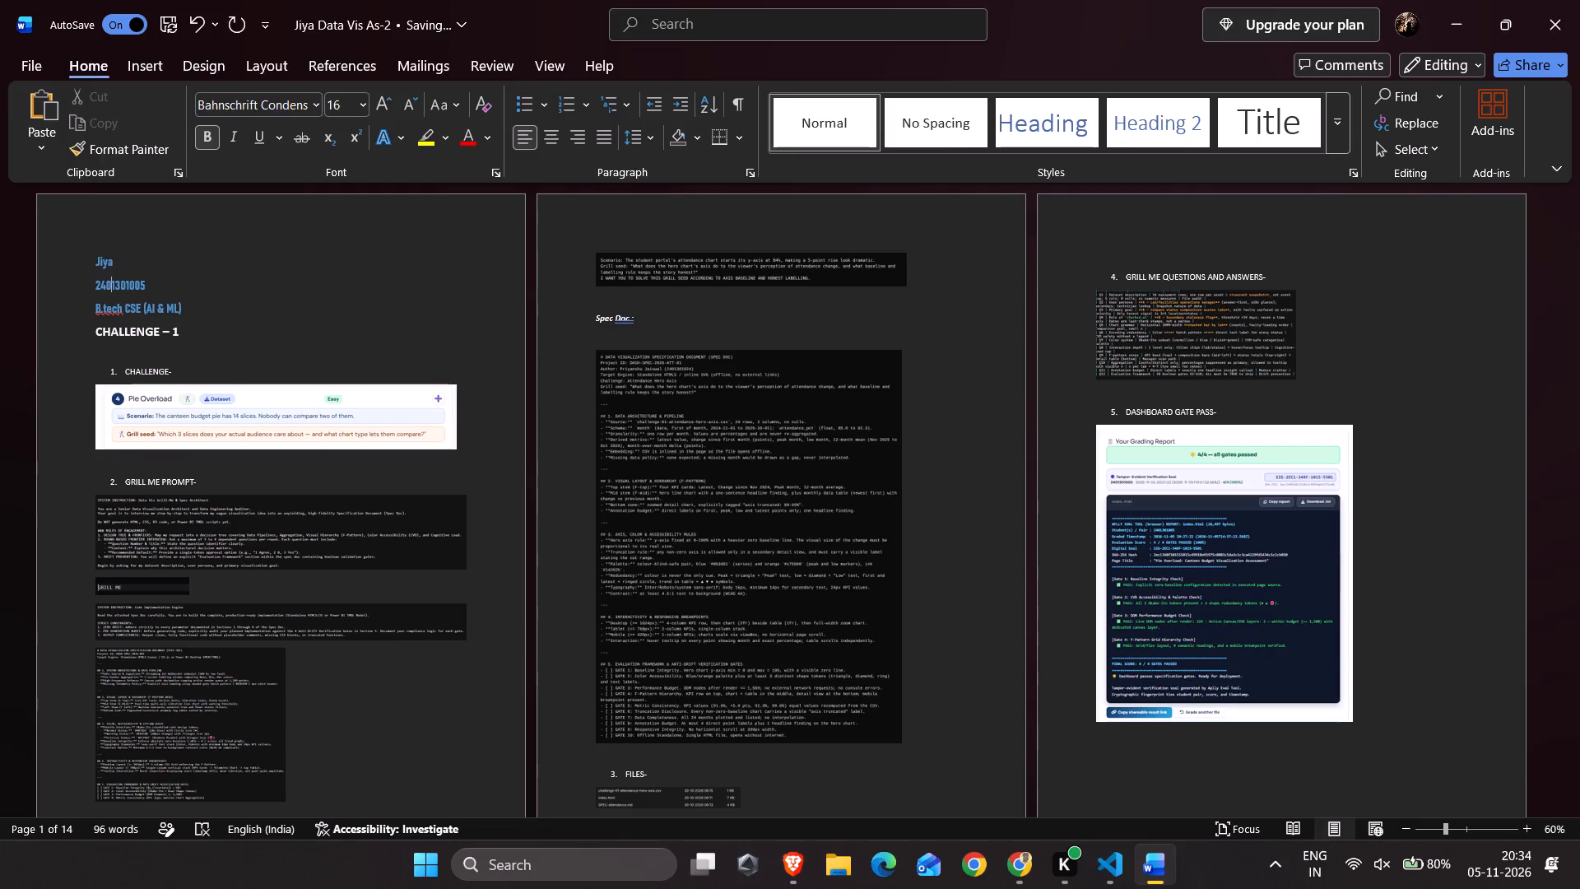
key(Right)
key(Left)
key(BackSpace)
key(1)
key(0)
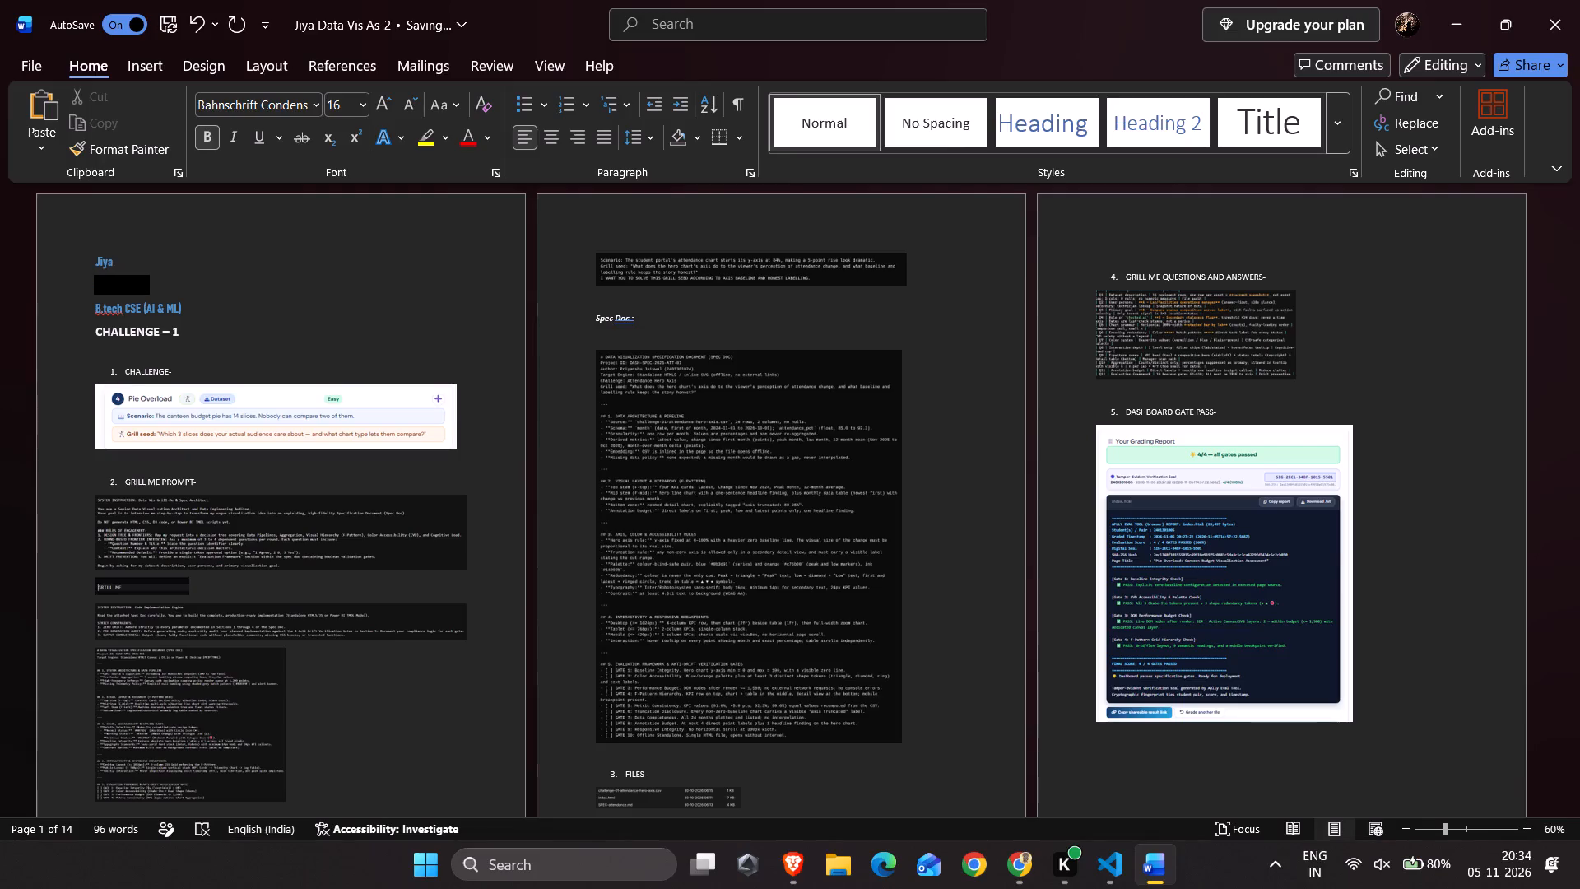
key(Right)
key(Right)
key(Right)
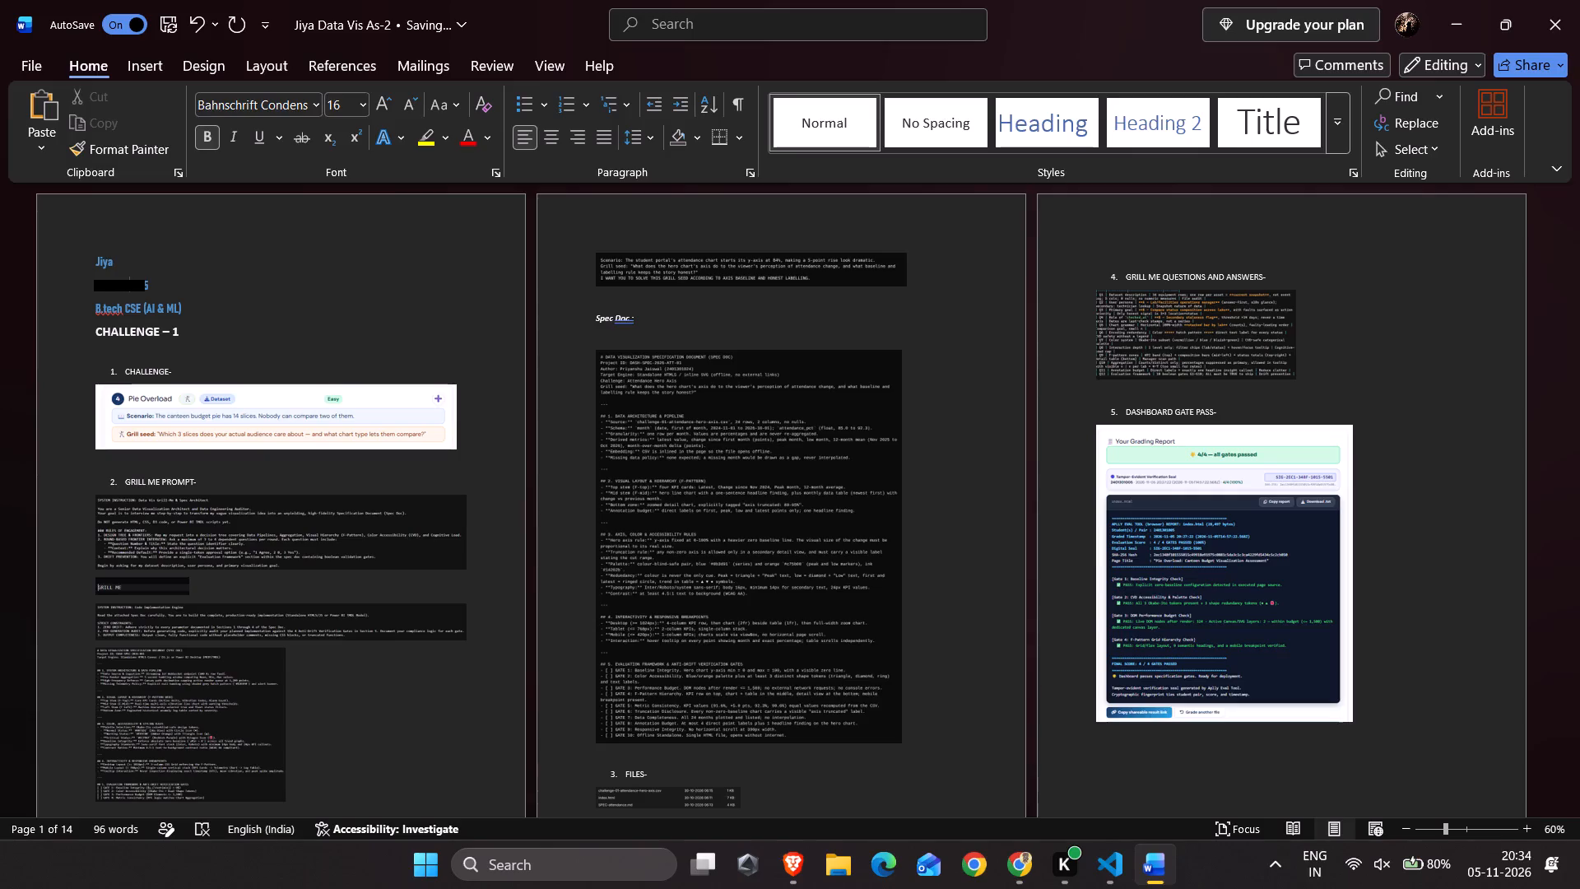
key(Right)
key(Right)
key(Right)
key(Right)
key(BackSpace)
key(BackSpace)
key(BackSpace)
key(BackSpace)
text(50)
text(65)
Replace the degree line above the Challenge 1 heading with BSC Forensic Science.
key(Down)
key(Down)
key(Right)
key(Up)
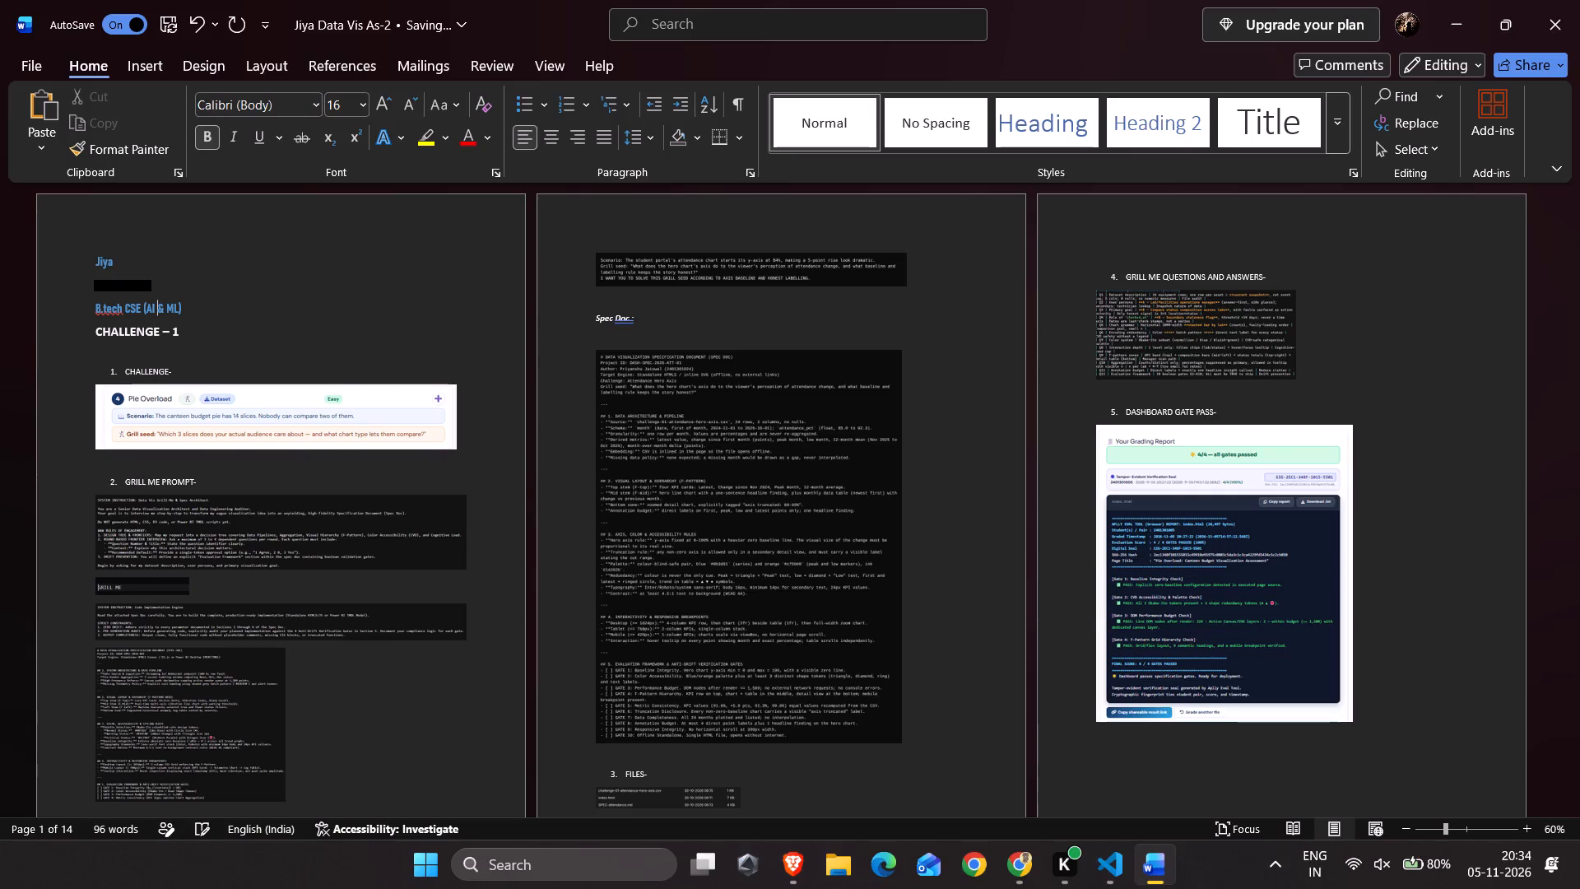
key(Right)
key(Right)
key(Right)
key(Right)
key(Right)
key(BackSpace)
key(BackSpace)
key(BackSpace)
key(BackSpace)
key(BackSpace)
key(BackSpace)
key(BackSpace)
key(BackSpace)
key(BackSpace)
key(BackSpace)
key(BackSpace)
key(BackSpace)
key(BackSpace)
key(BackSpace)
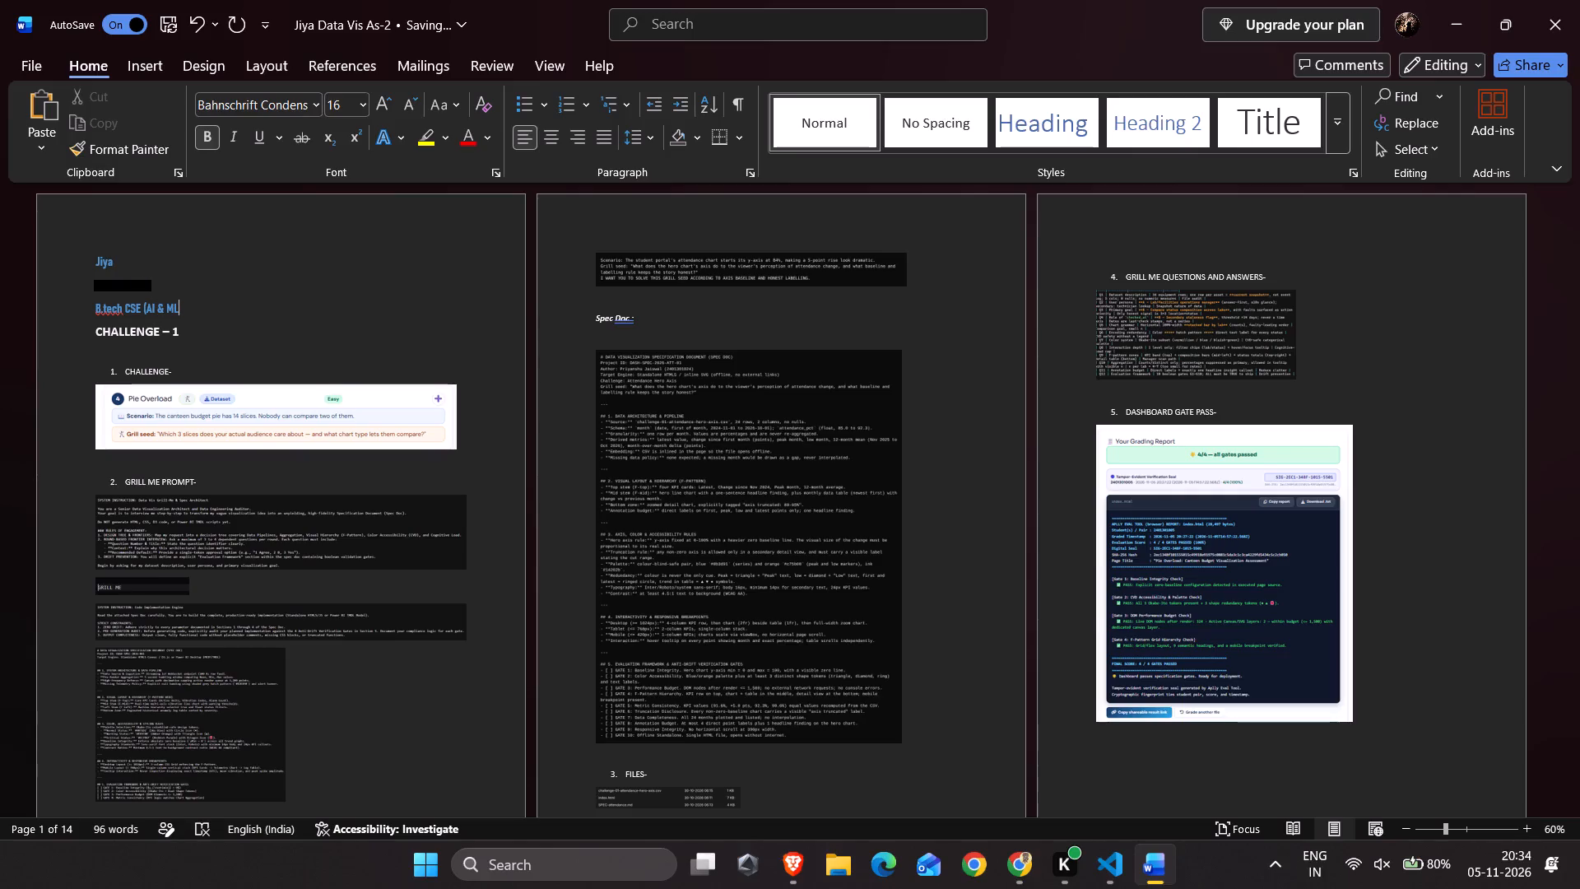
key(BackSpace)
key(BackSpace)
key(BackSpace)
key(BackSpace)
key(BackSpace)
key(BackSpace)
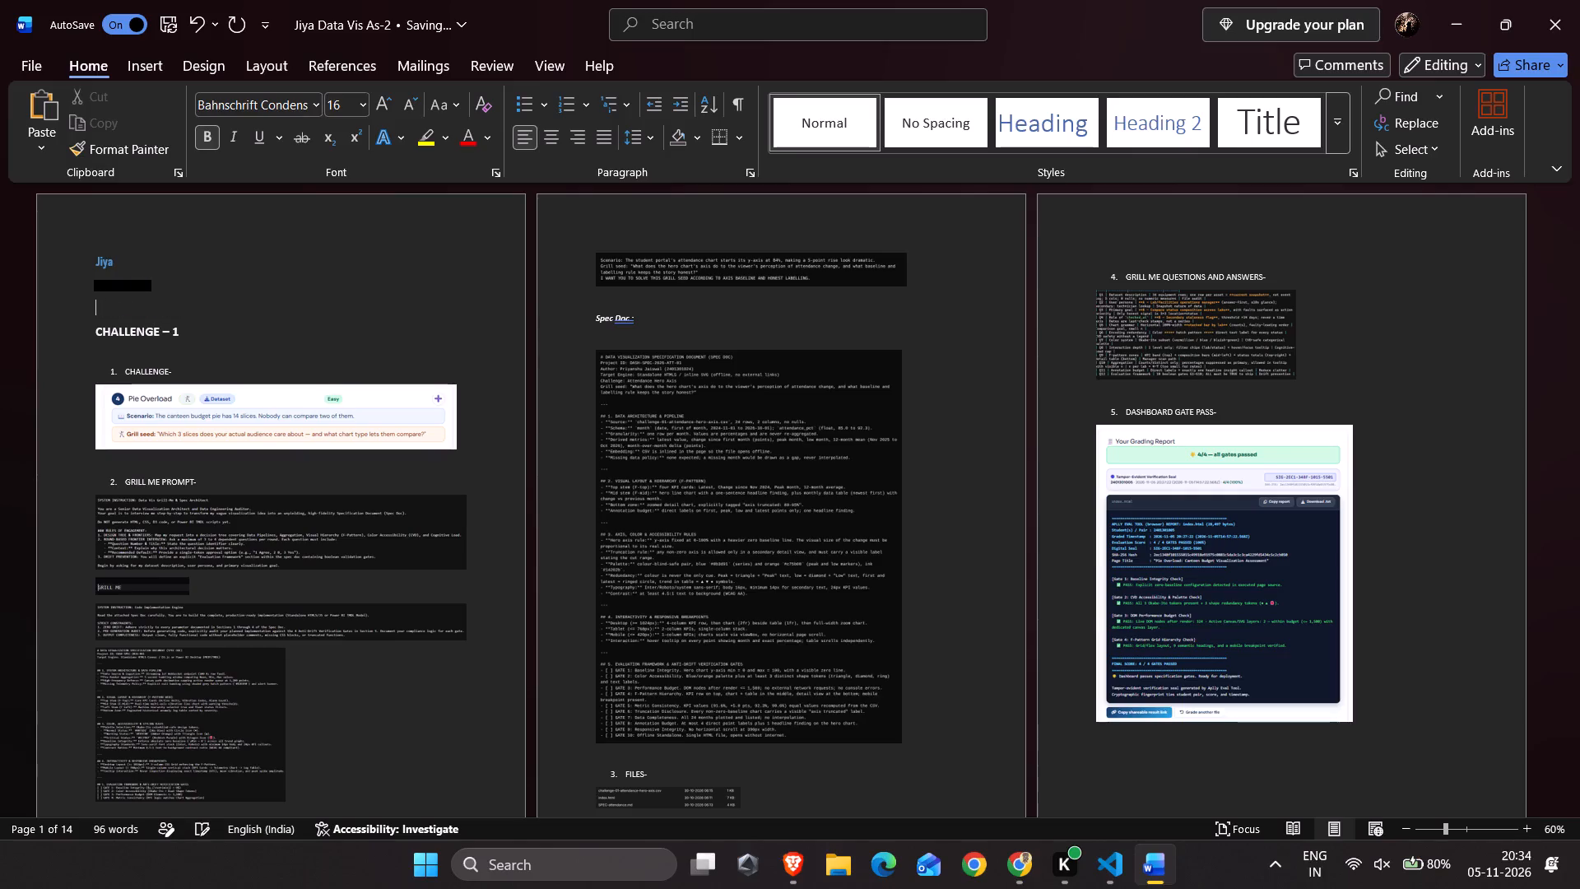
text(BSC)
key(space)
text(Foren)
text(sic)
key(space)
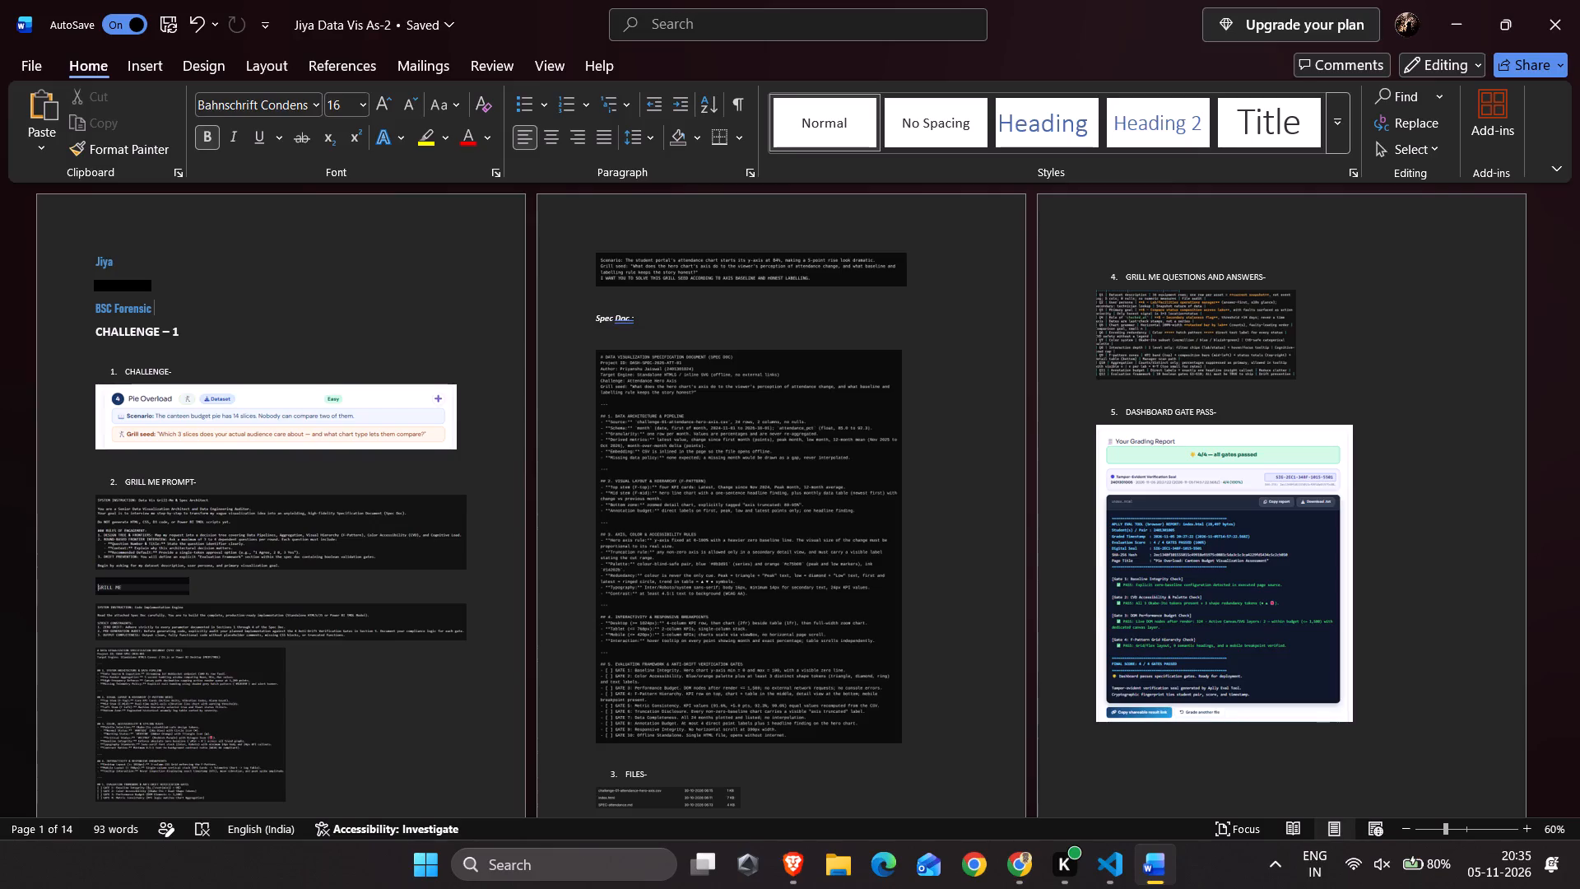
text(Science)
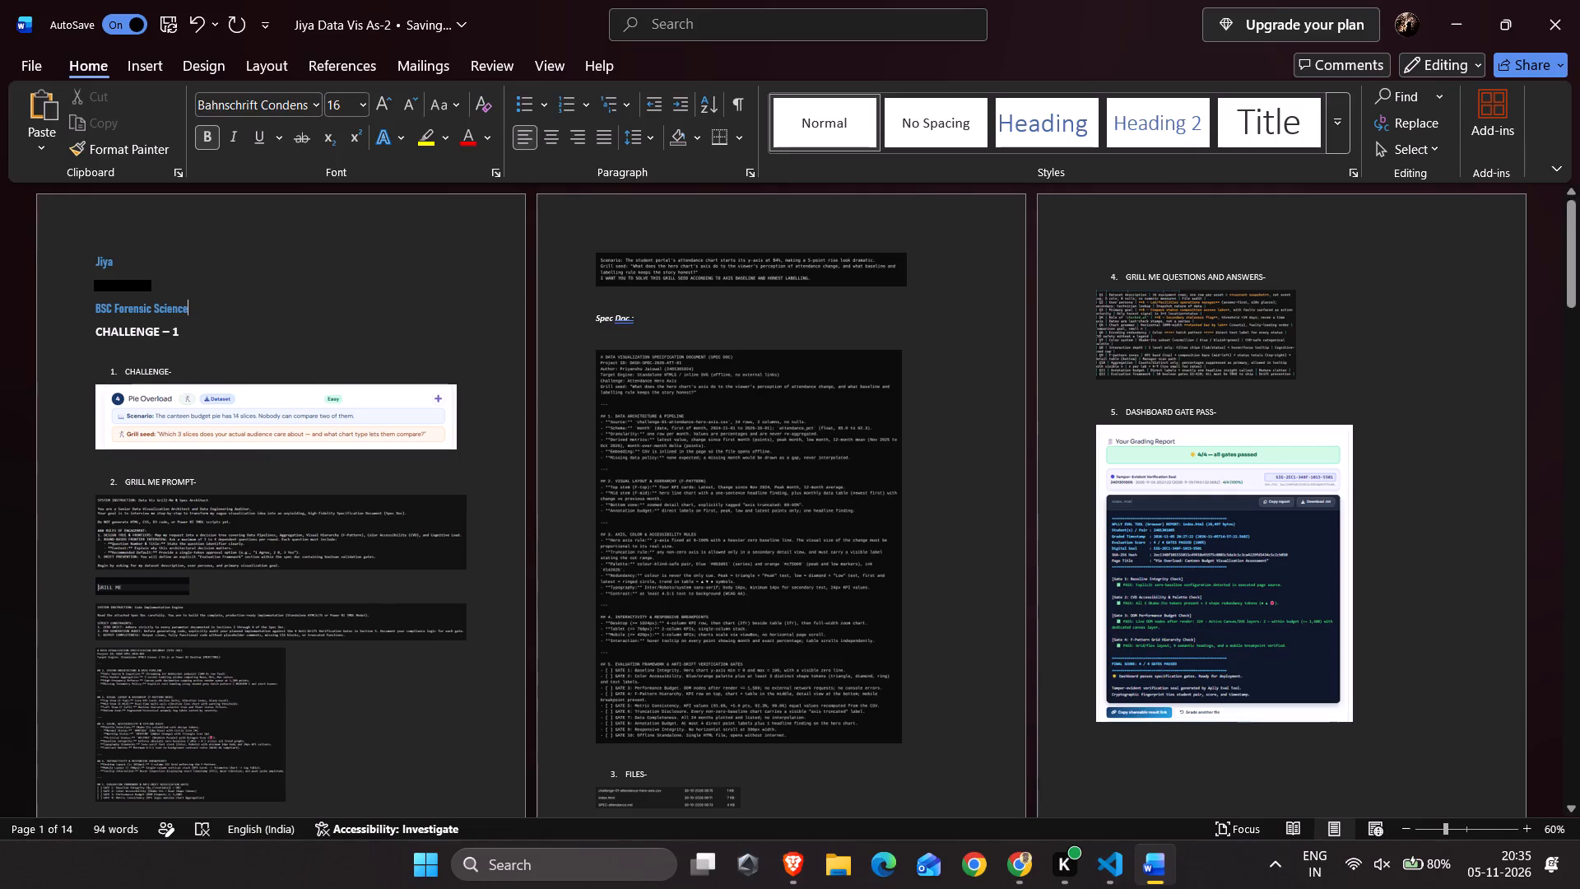
Format the name, roll number and degree lines in theme green, centred, with the Bahnschrift Light Condensed font.
drag(215, 317, 97, 266)
click(495, 137)
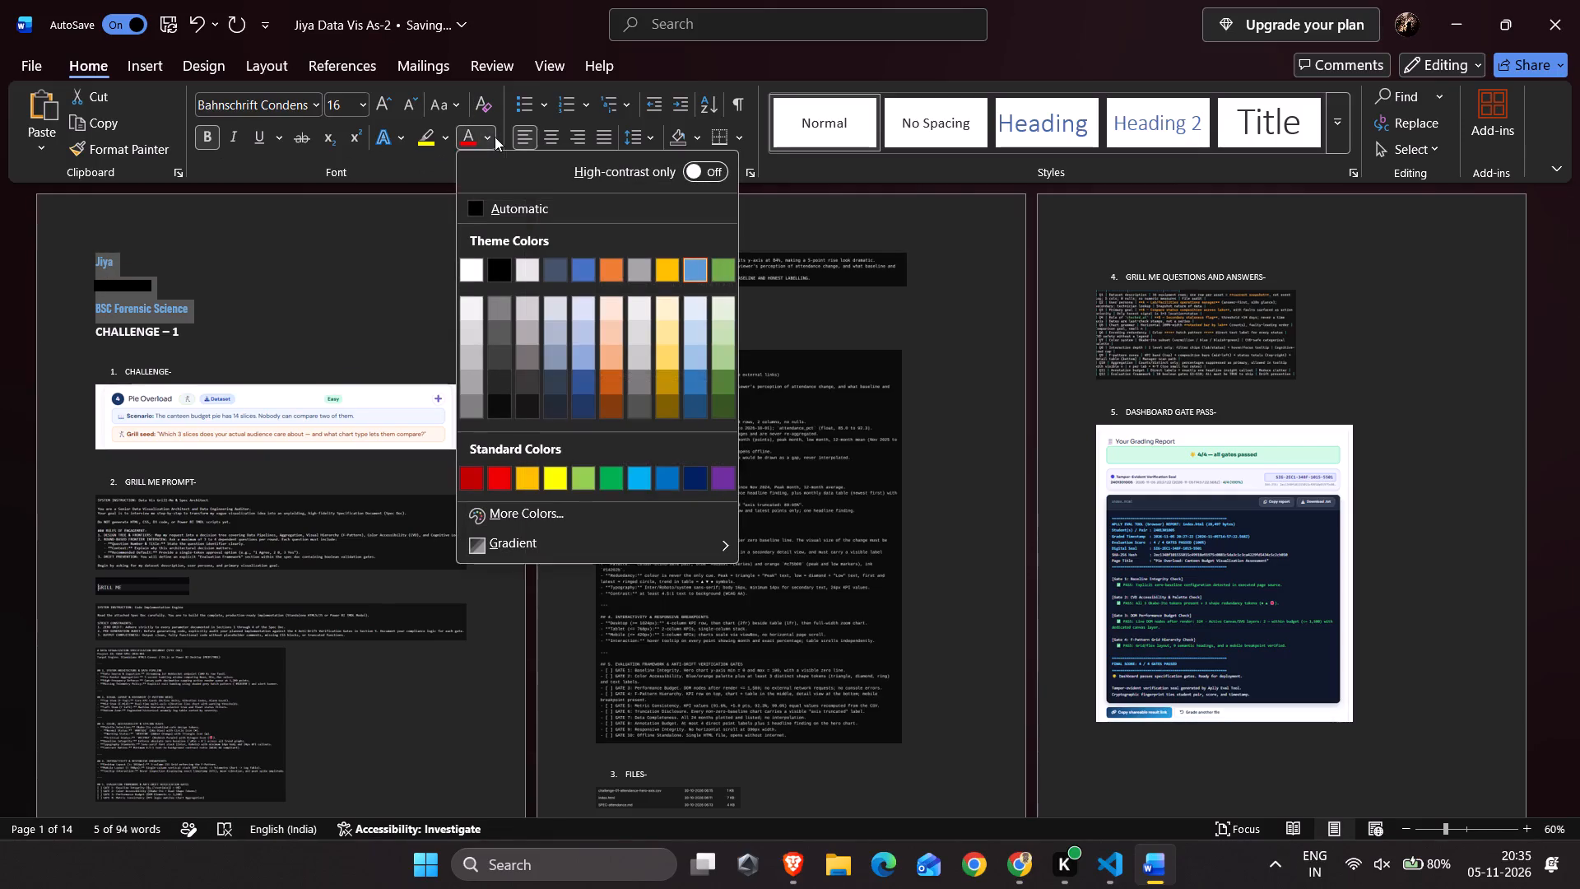
click(724, 271)
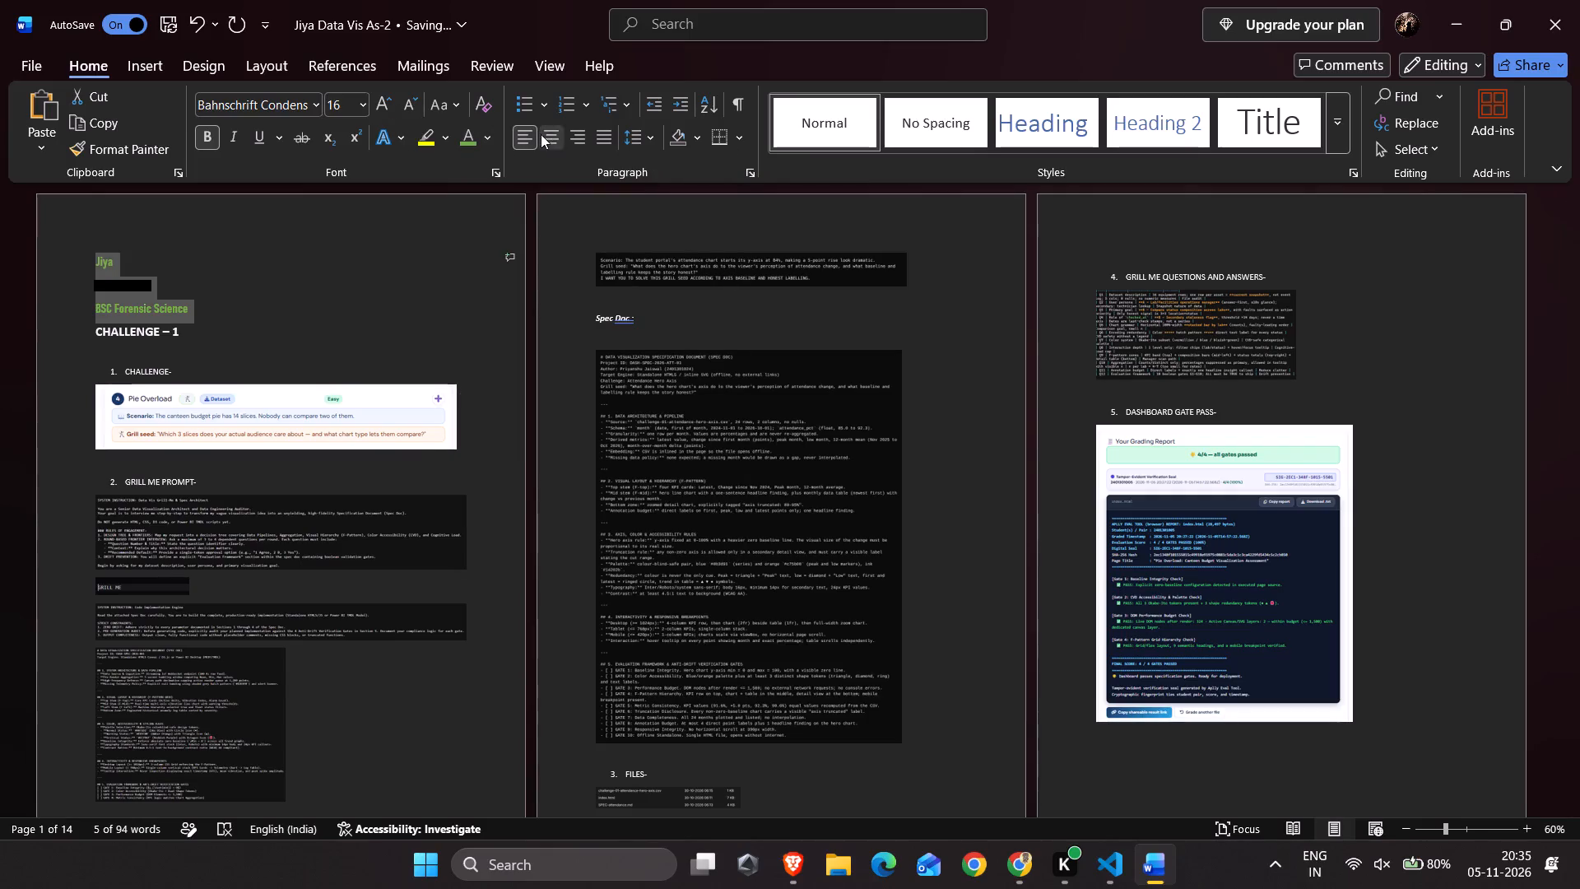
click(557, 134)
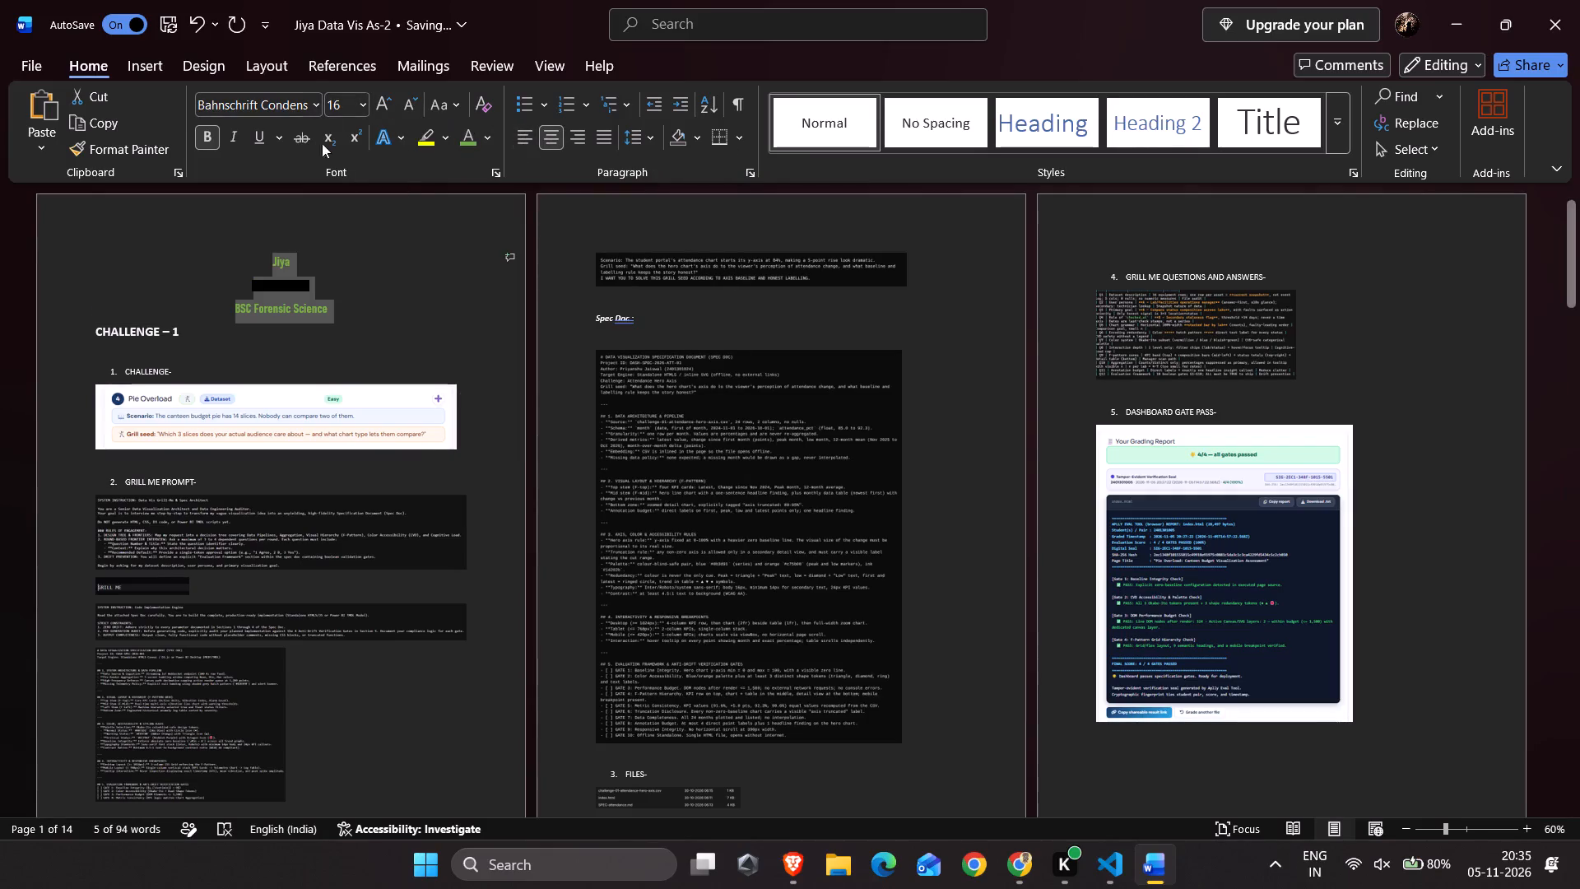
click(317, 105)
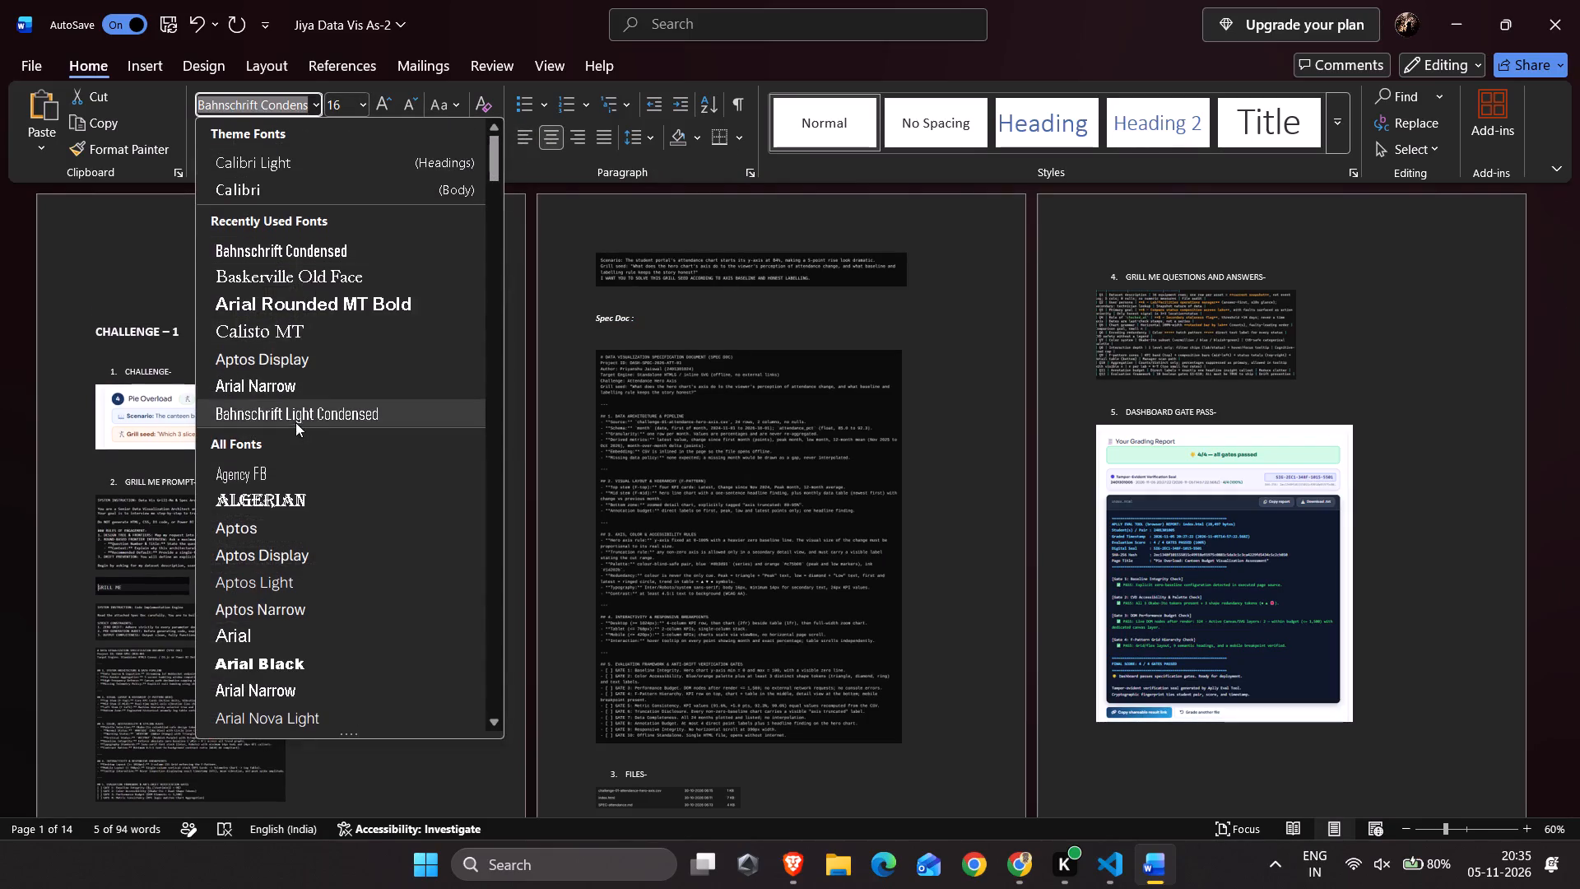
click(287, 414)
click(324, 338)
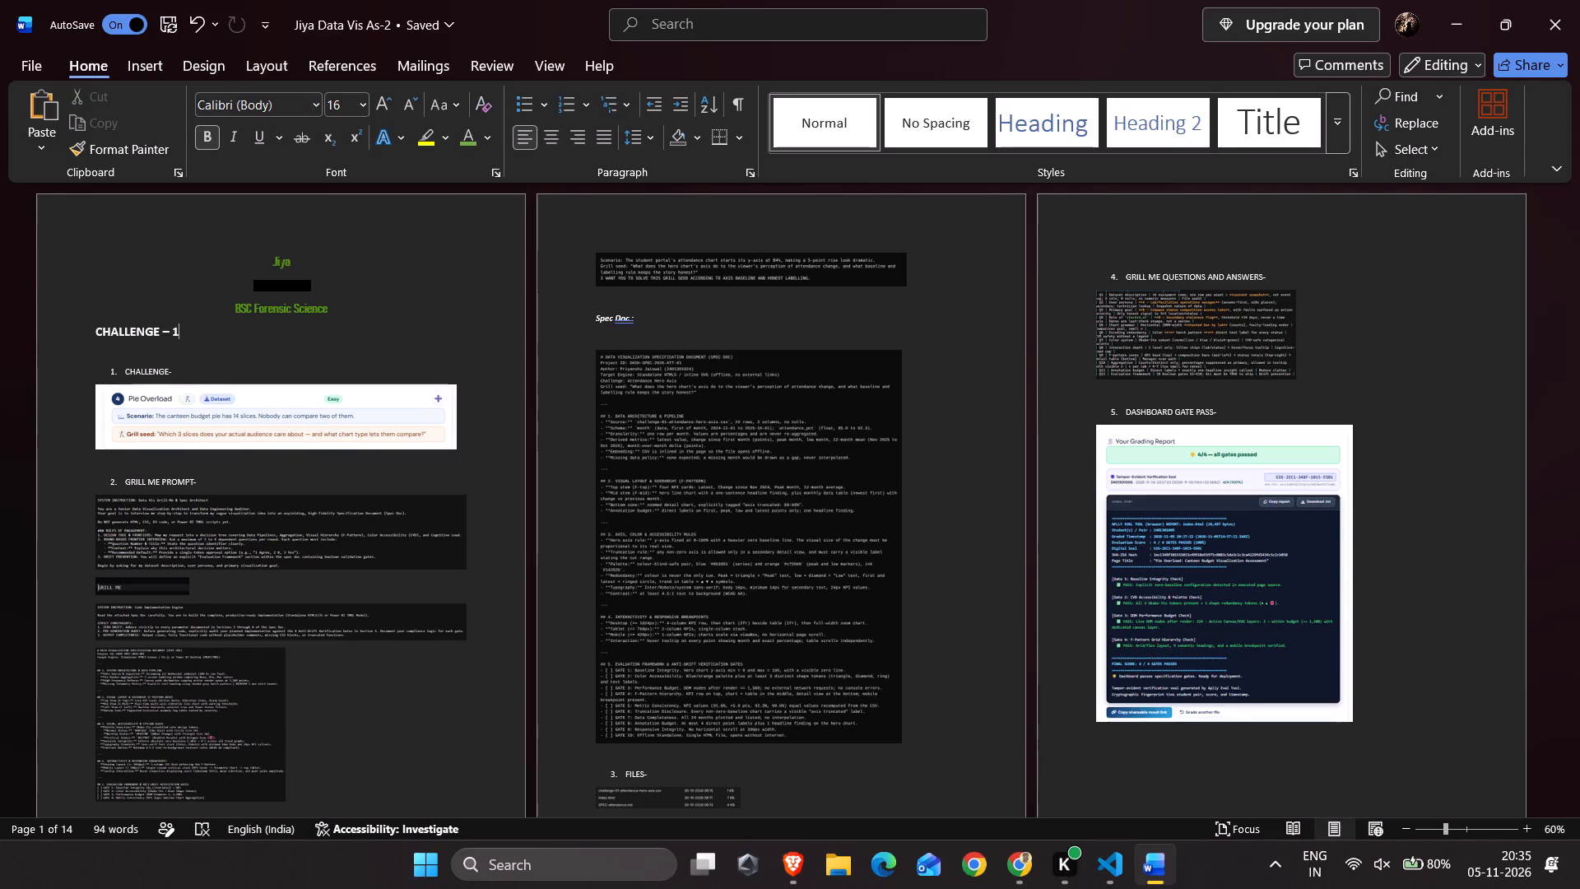
Remove the grading report picture under Challenge 1's Dashboard Gate Pass heading.
scroll(705, 561, down, 2)
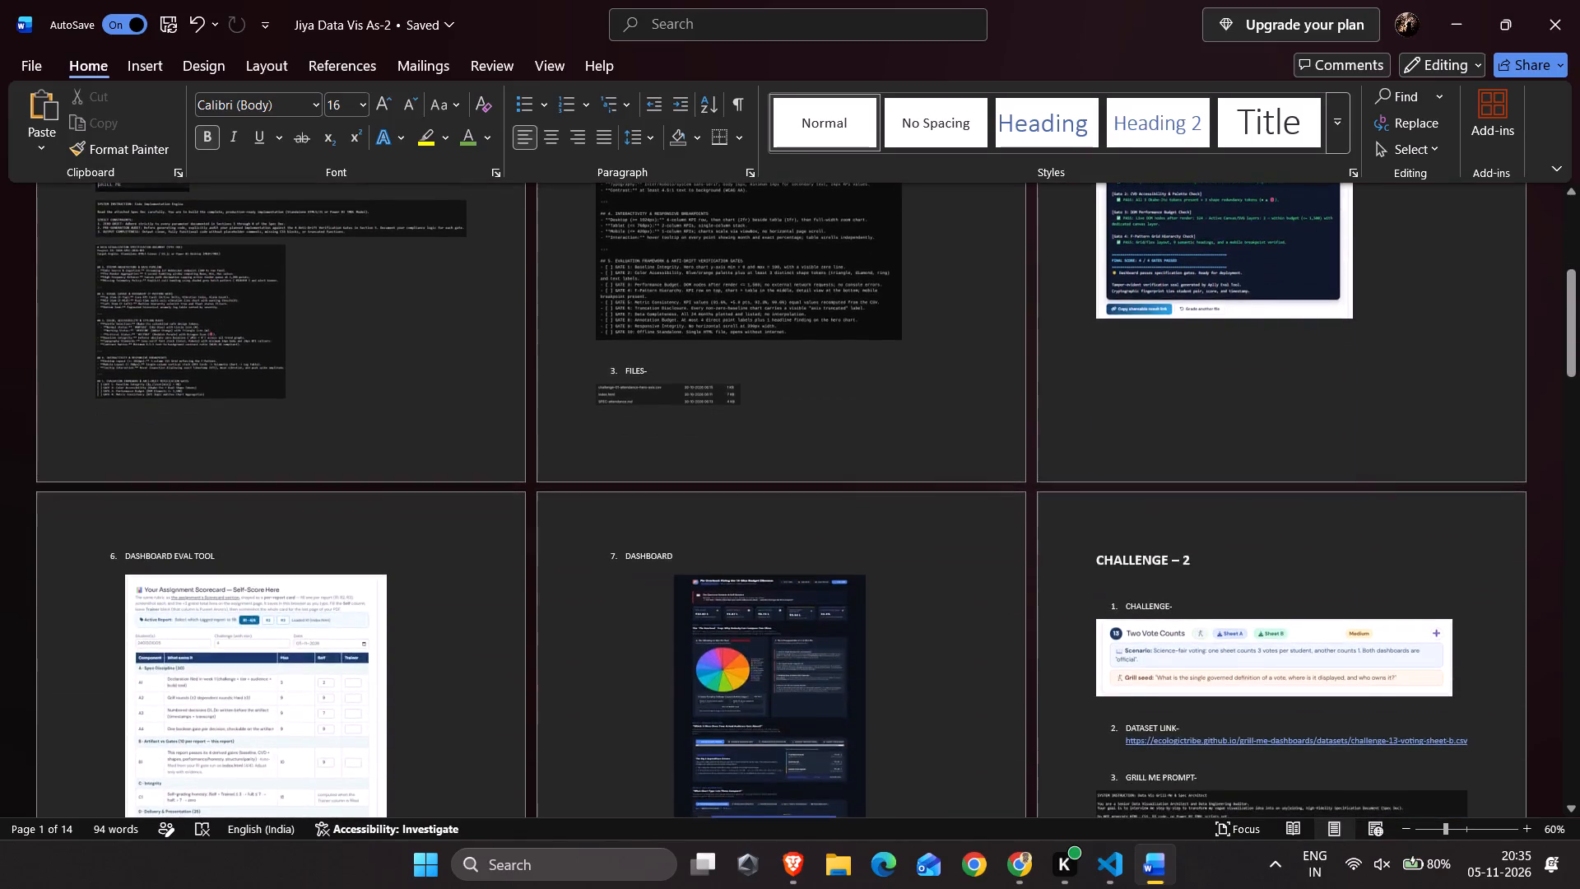
scroll(705, 561, up, 1)
click(1191, 377)
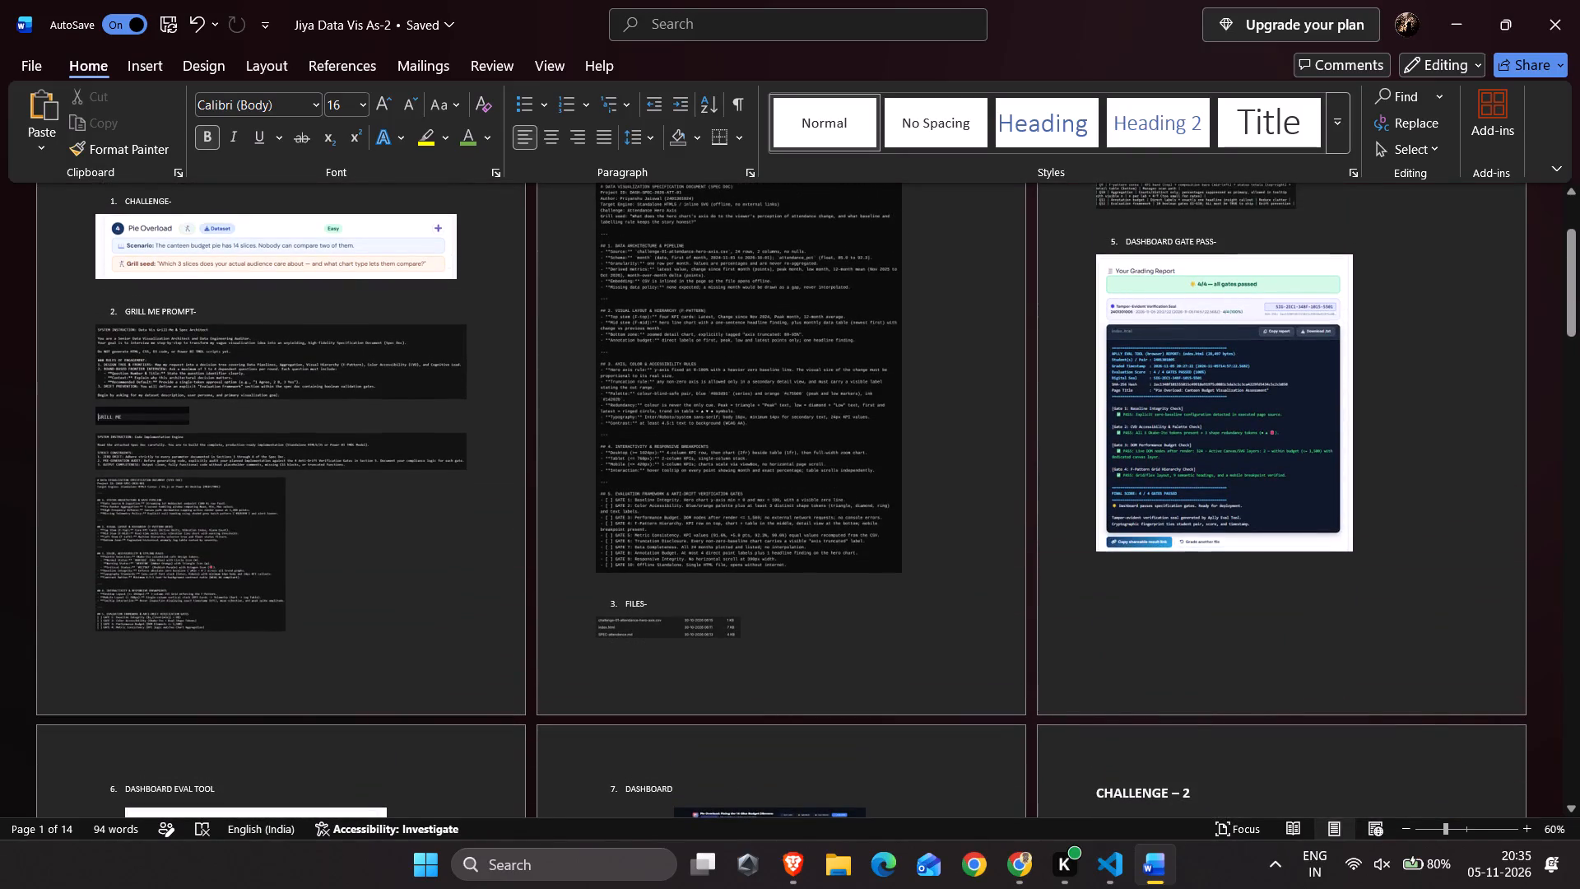
right_click(1191, 377)
click(1251, 305)
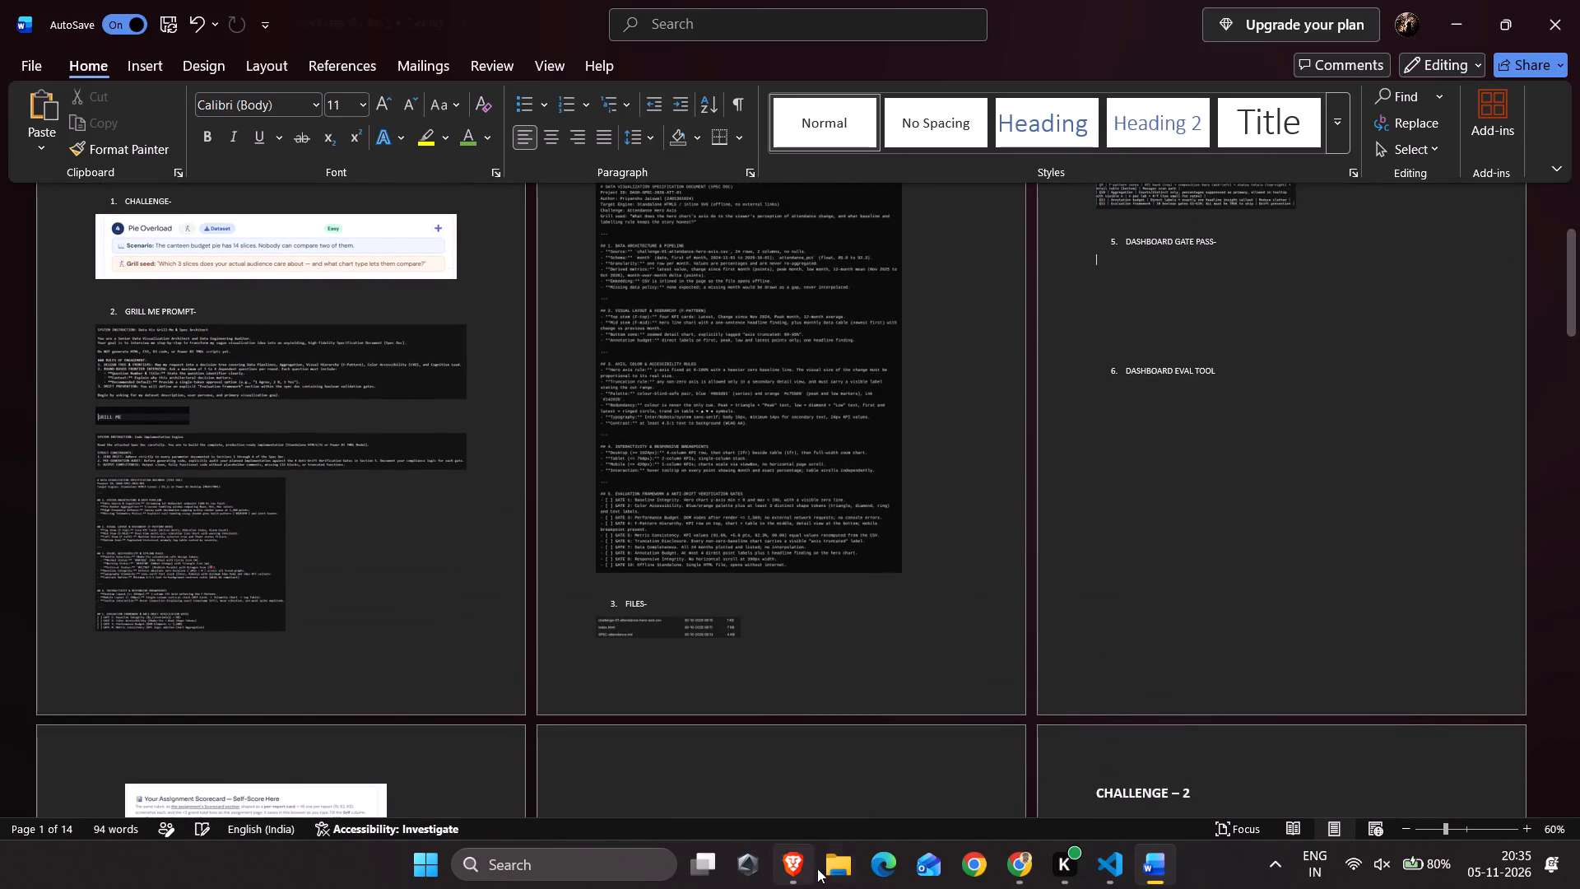
In File Explorer, copy the name of the pie-overload-dashboard folder in scratch, and close the window.
click(820, 882)
click(119, 480)
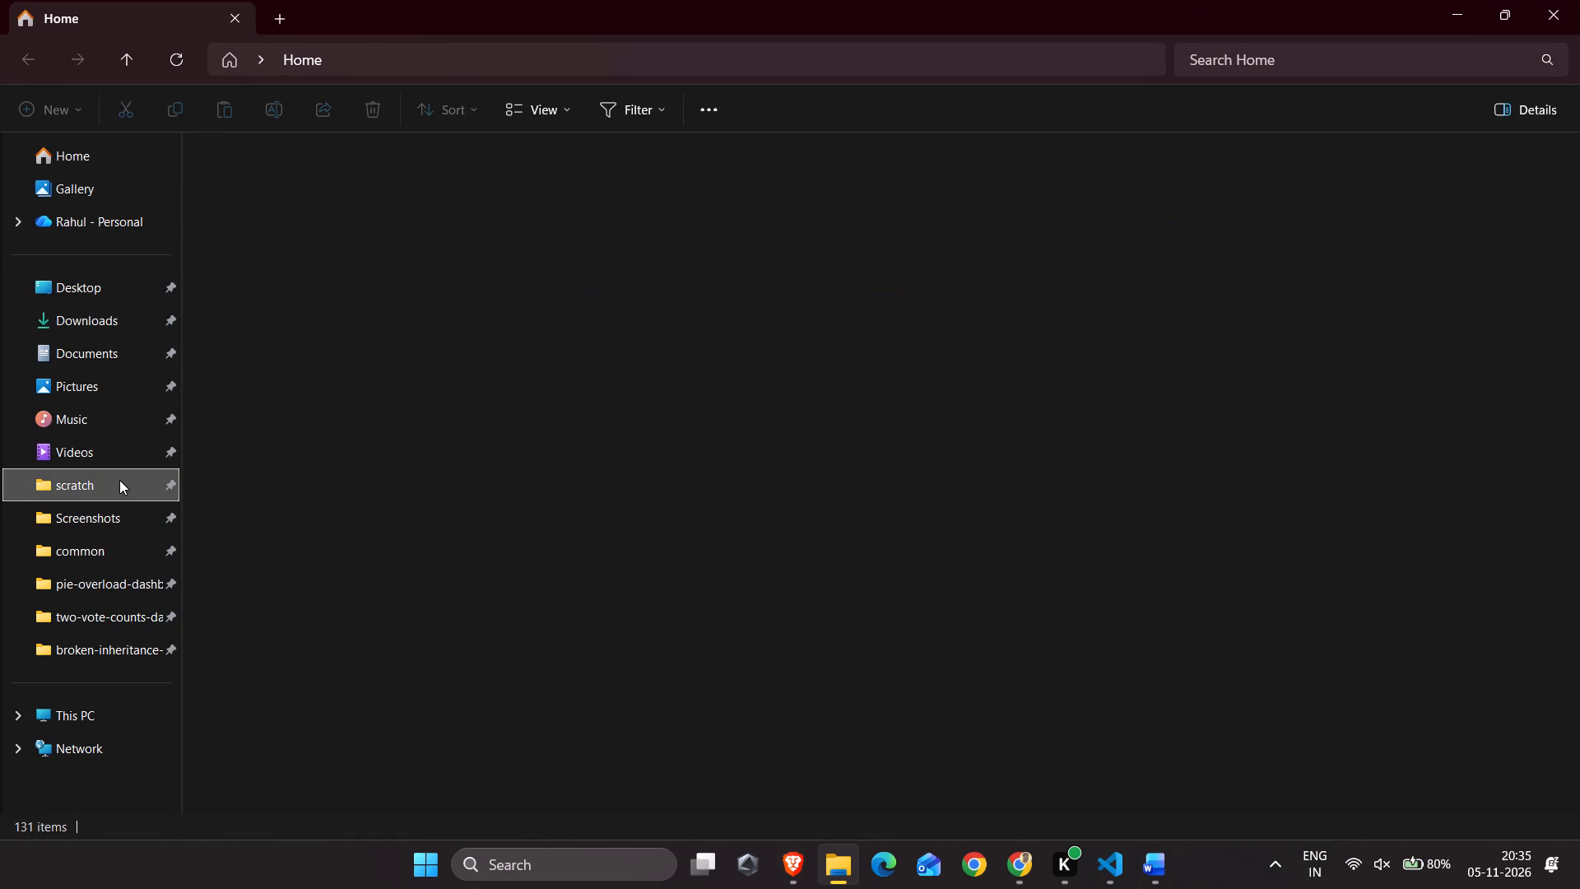
click(460, 217)
key(F2)
key(ctrl+c)
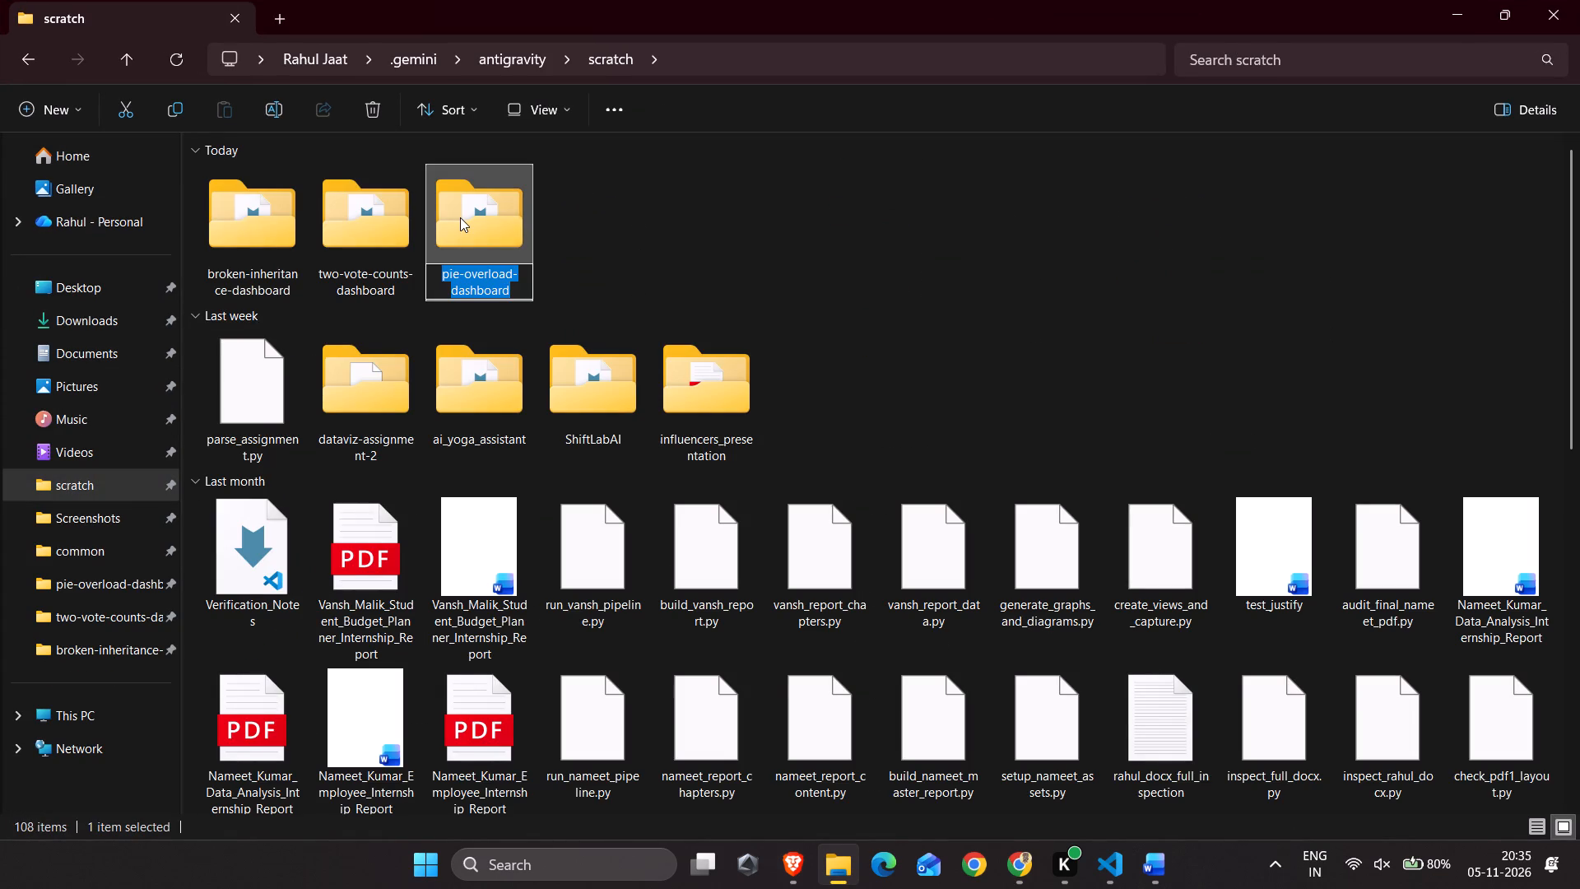
key(alt+Tab)
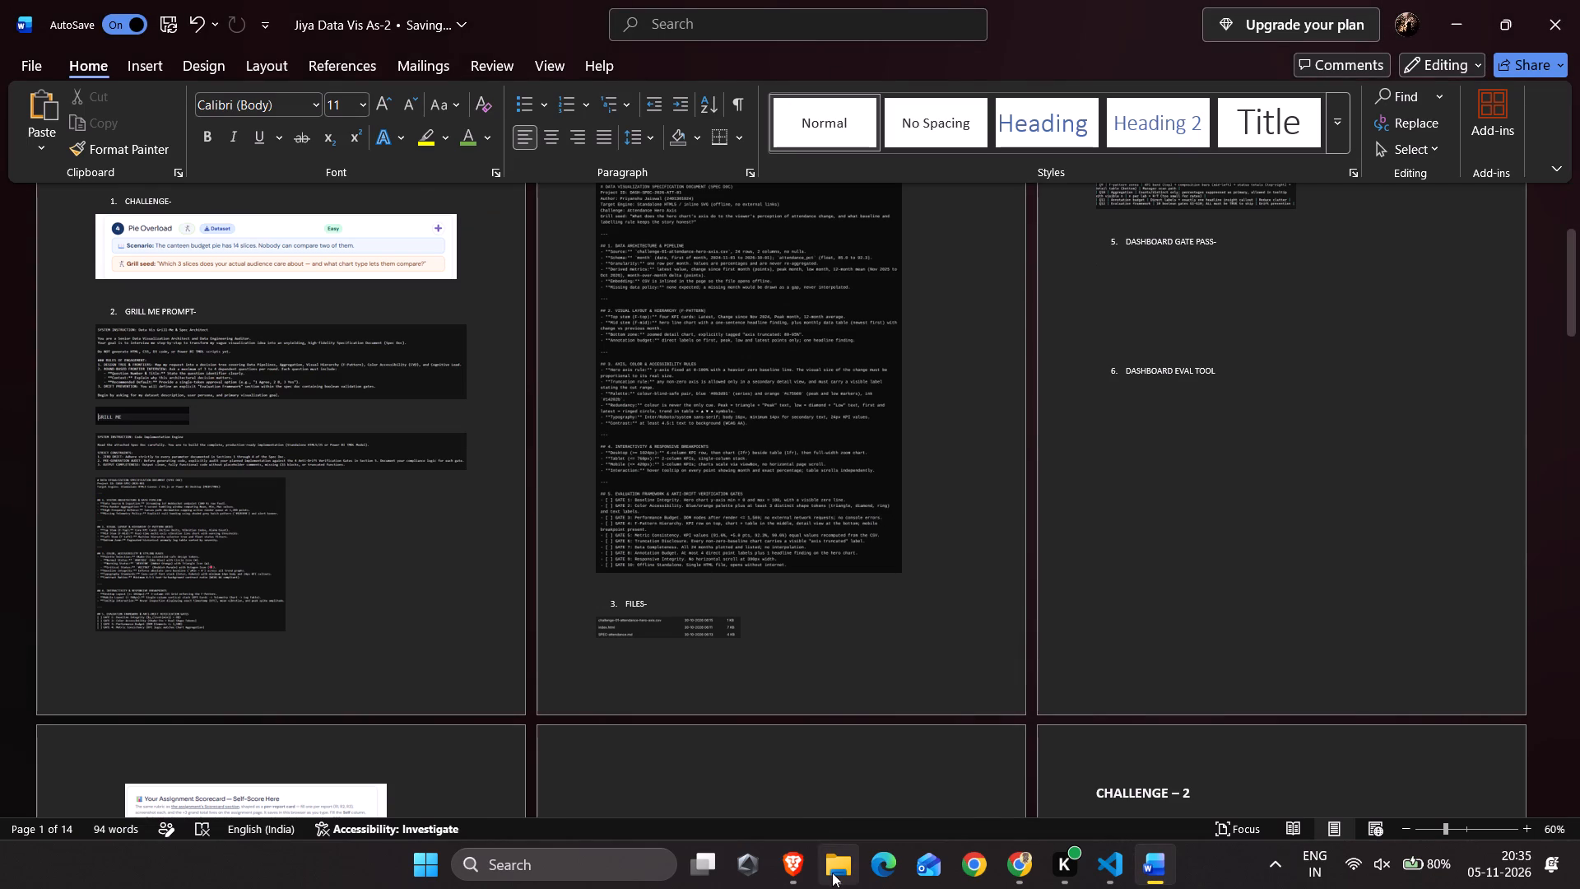
click(832, 873)
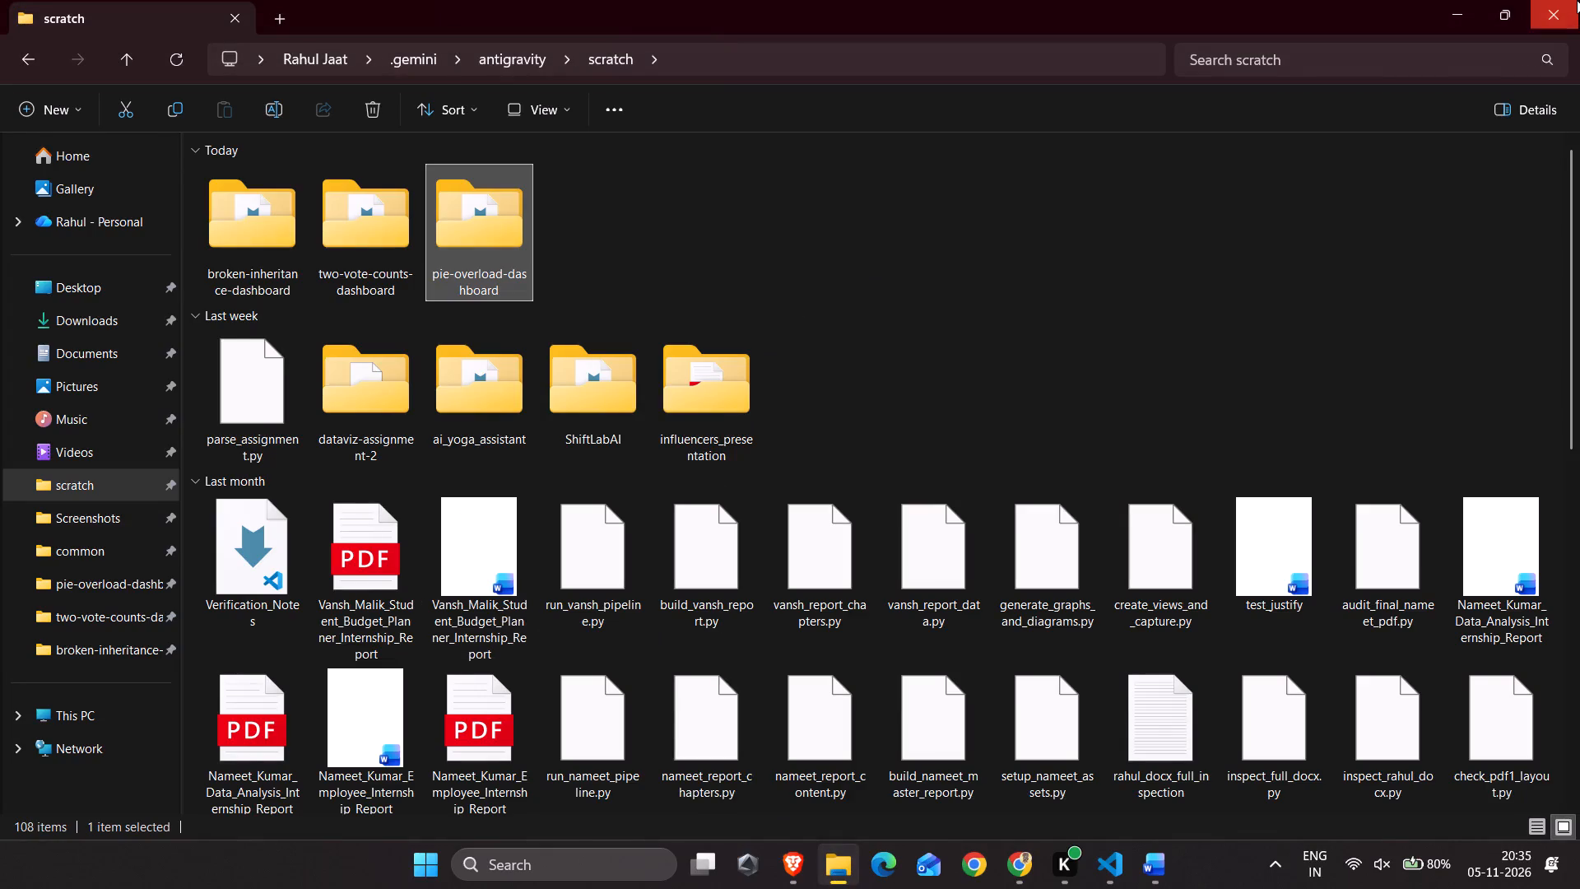
click(1577, 0)
In Chrome's Aplly Eval Tool, replace the Student Name(s) / Presenting Pair entry with the new student's roll number.
click(1011, 867)
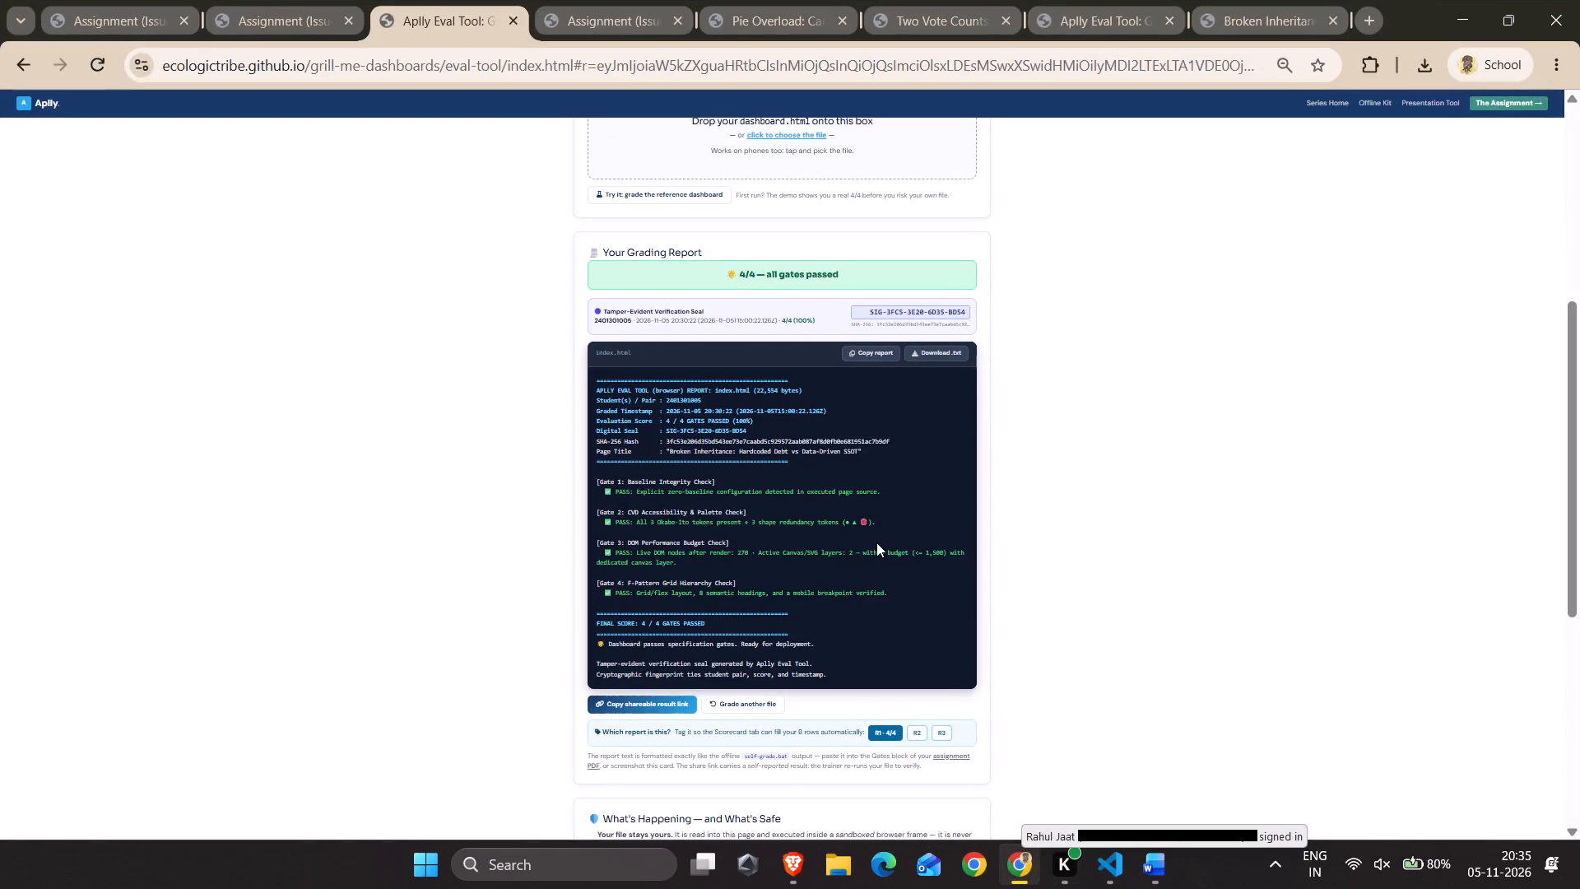
scroll(876, 542, up, 2)
click(766, 337)
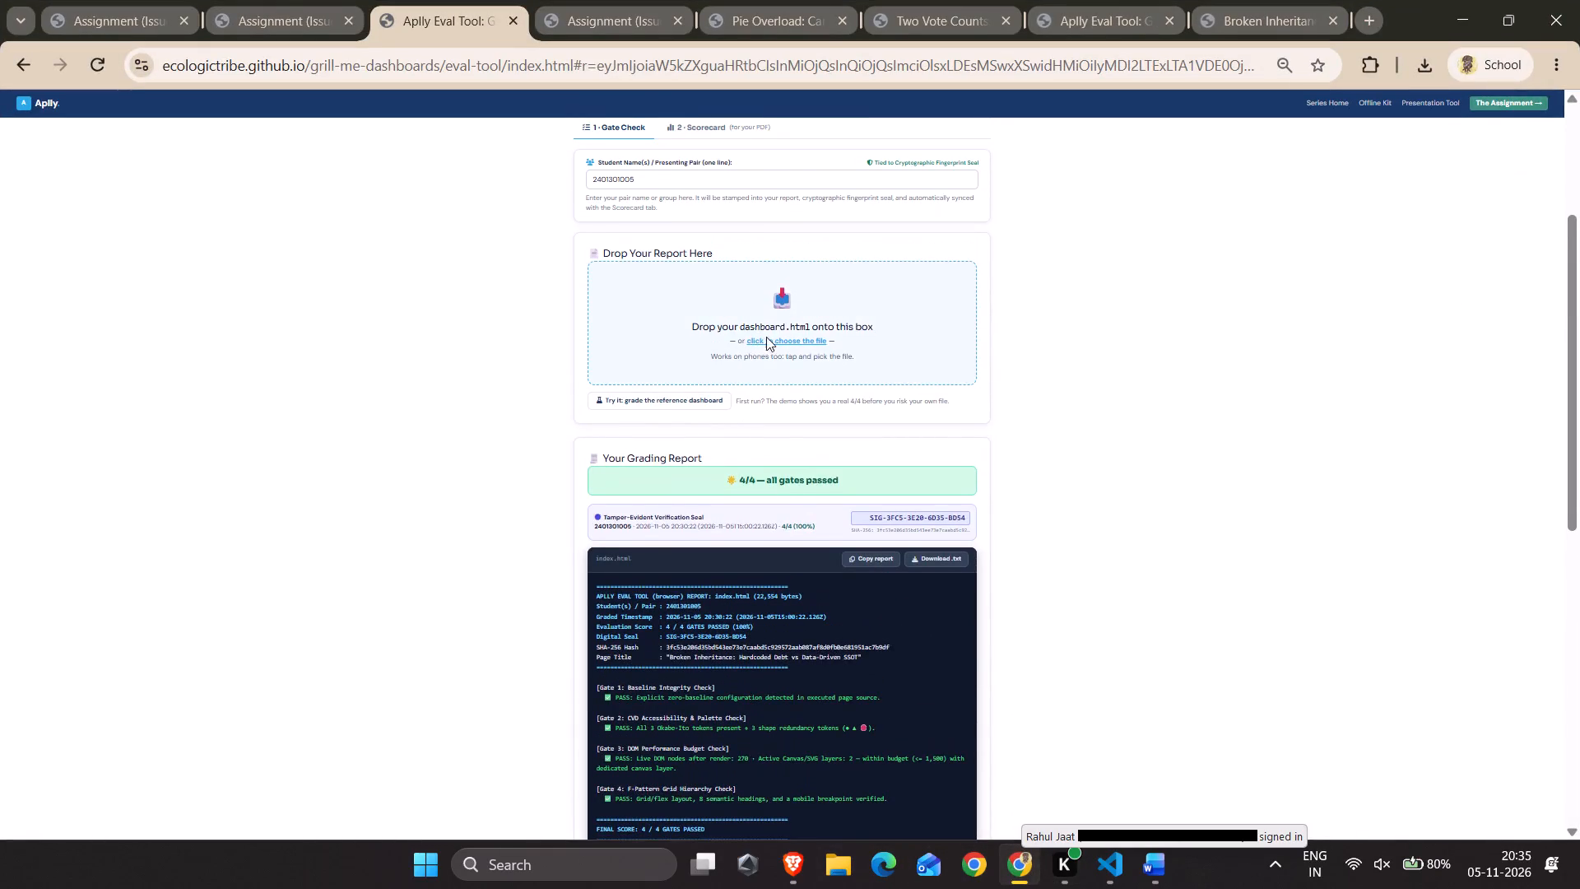
click(1573, 0)
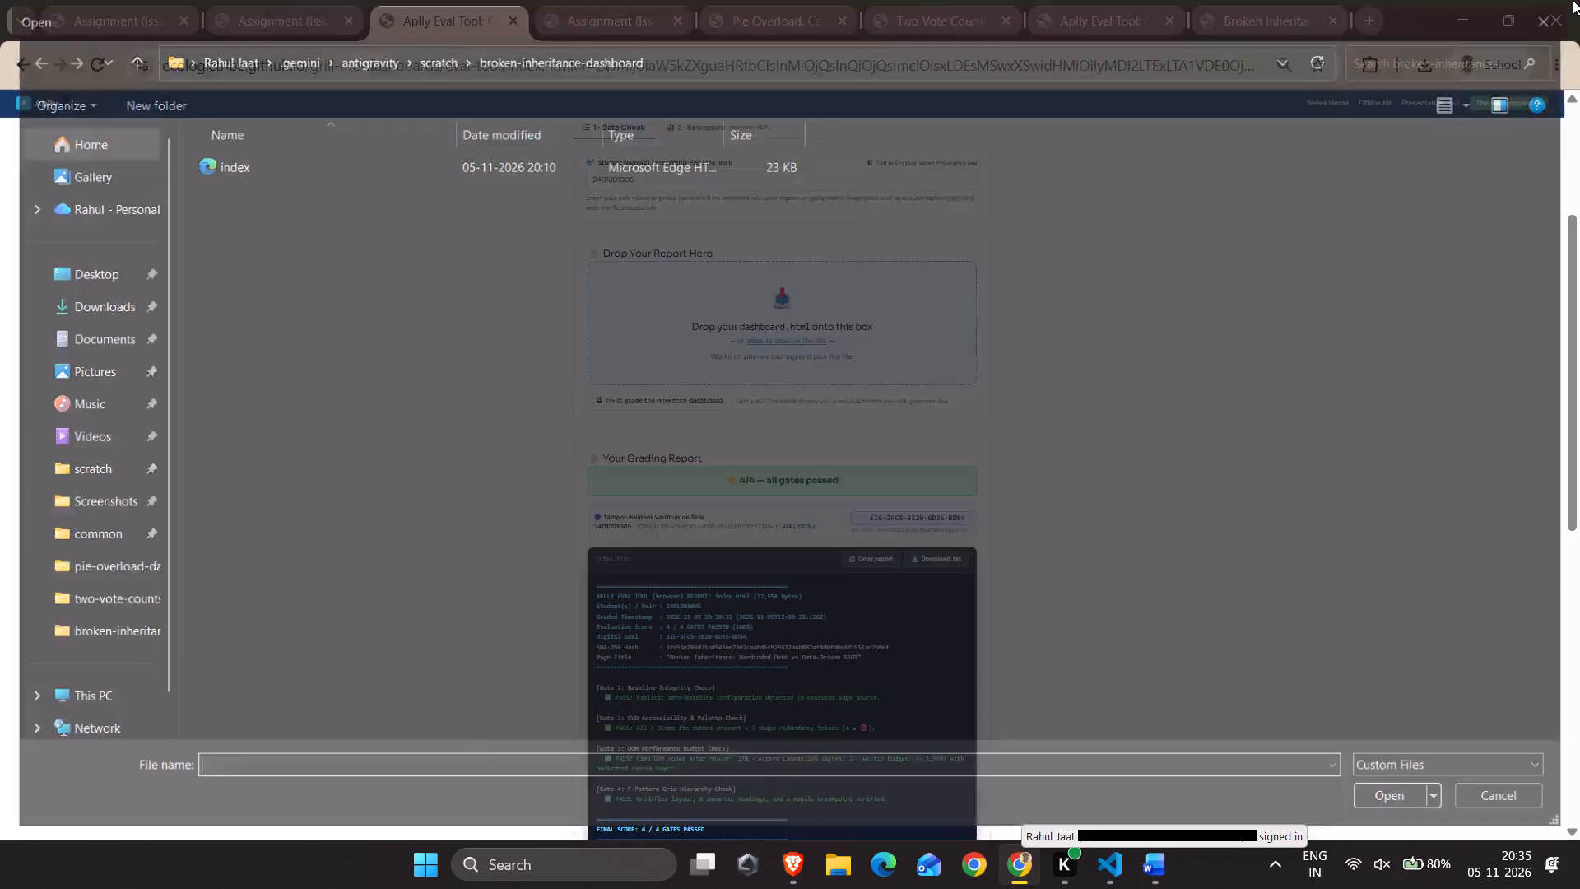
scroll(746, 230, up, 1)
click(644, 238)
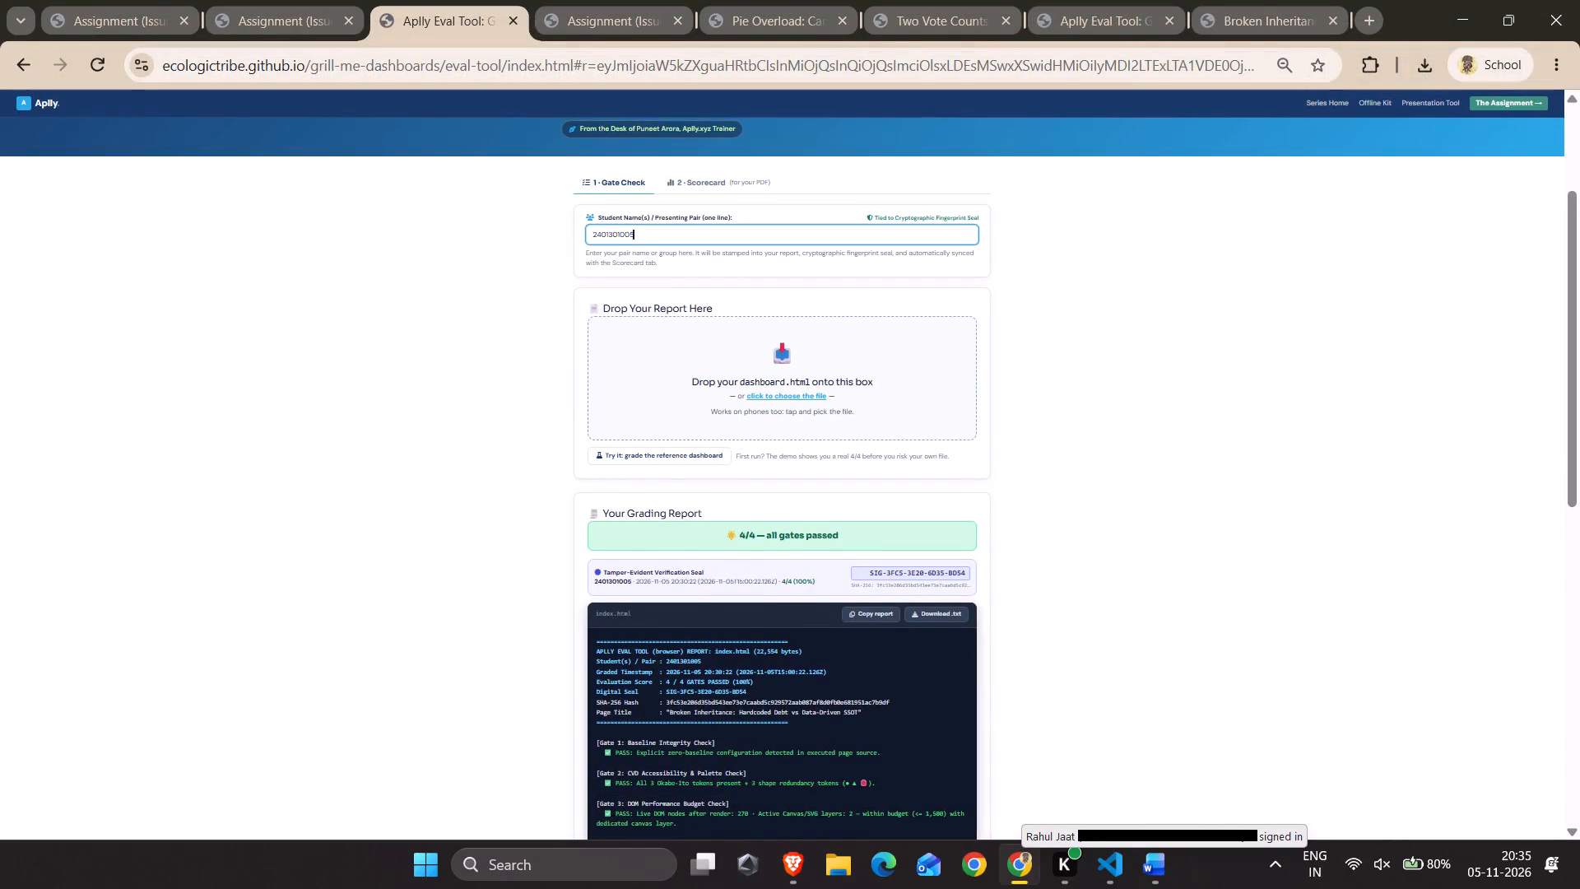
key(ctrl+a)
key(BackSpace)
scroll(644, 238, up, 3)
key(ctrl+plus)
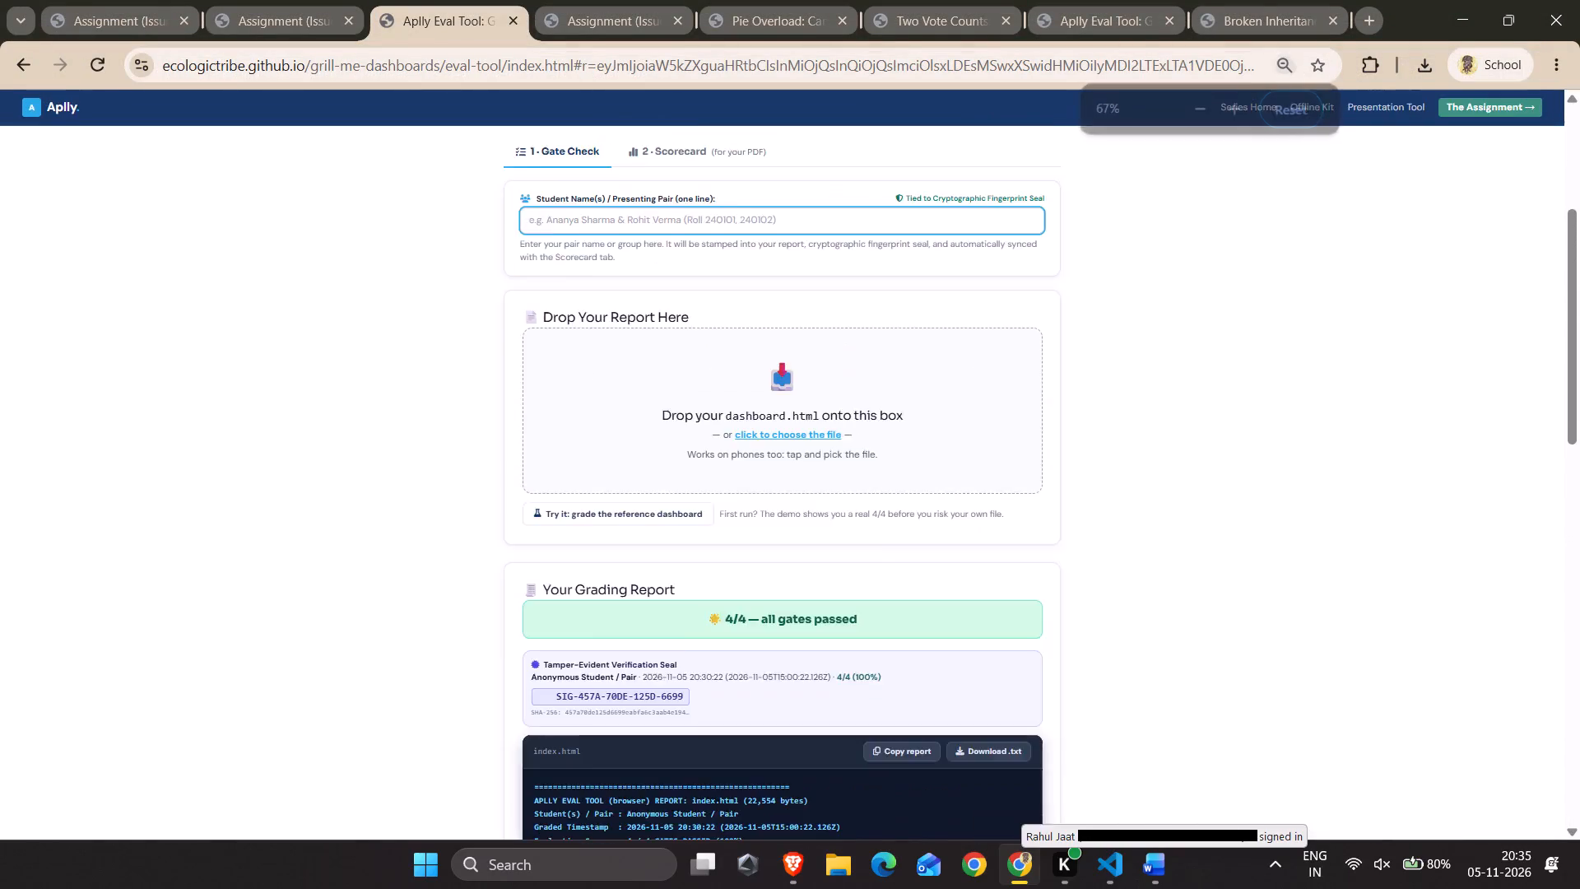
key(ctrl+plus)
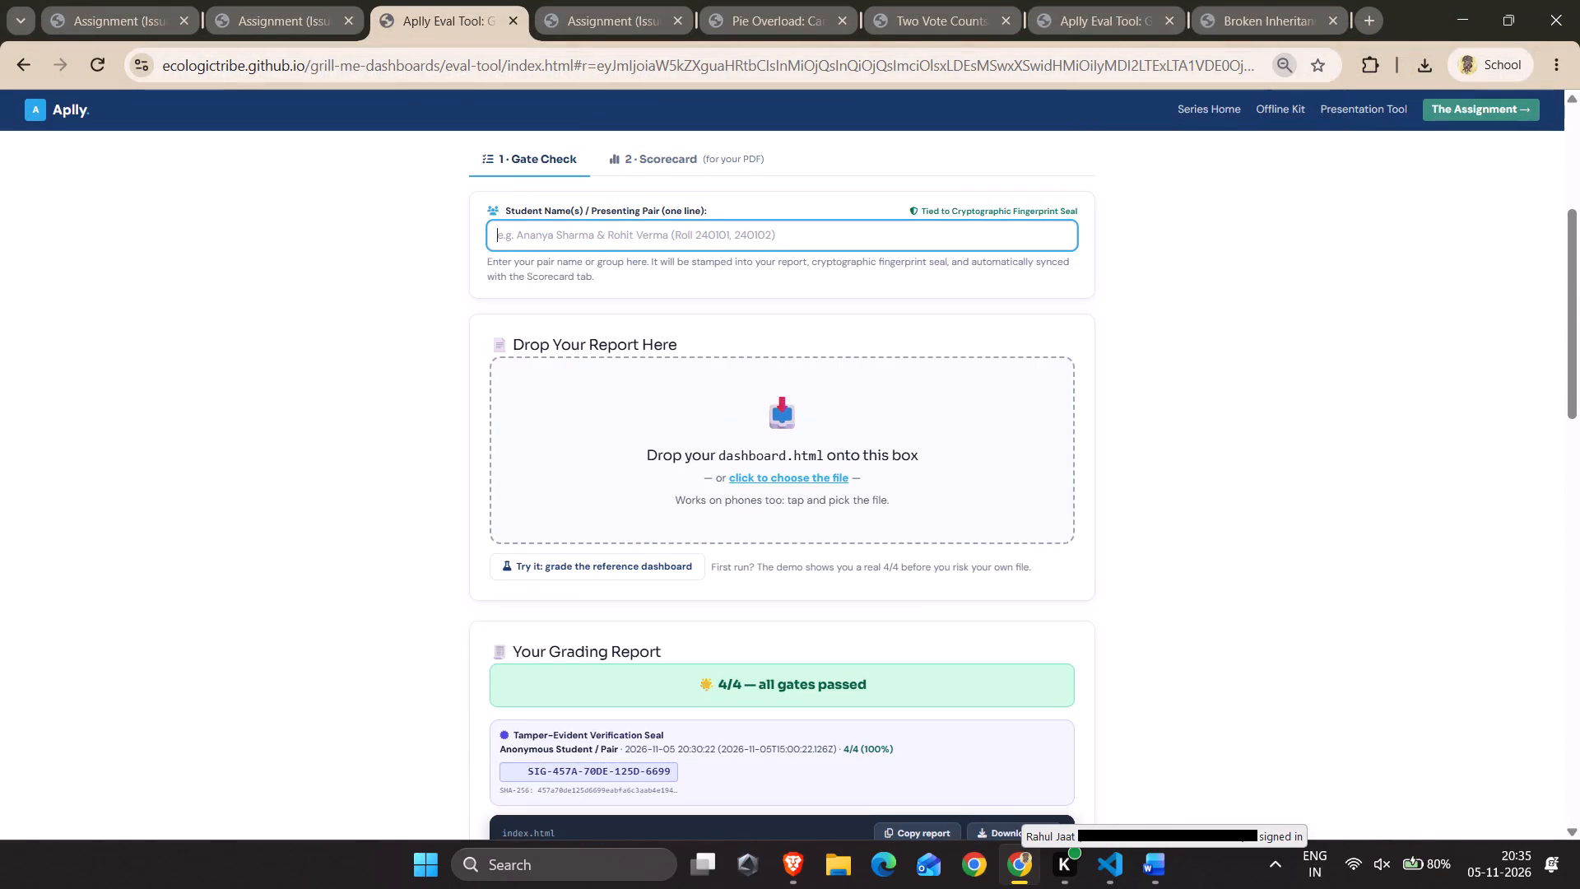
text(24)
scroll(644, 238, up, 1)
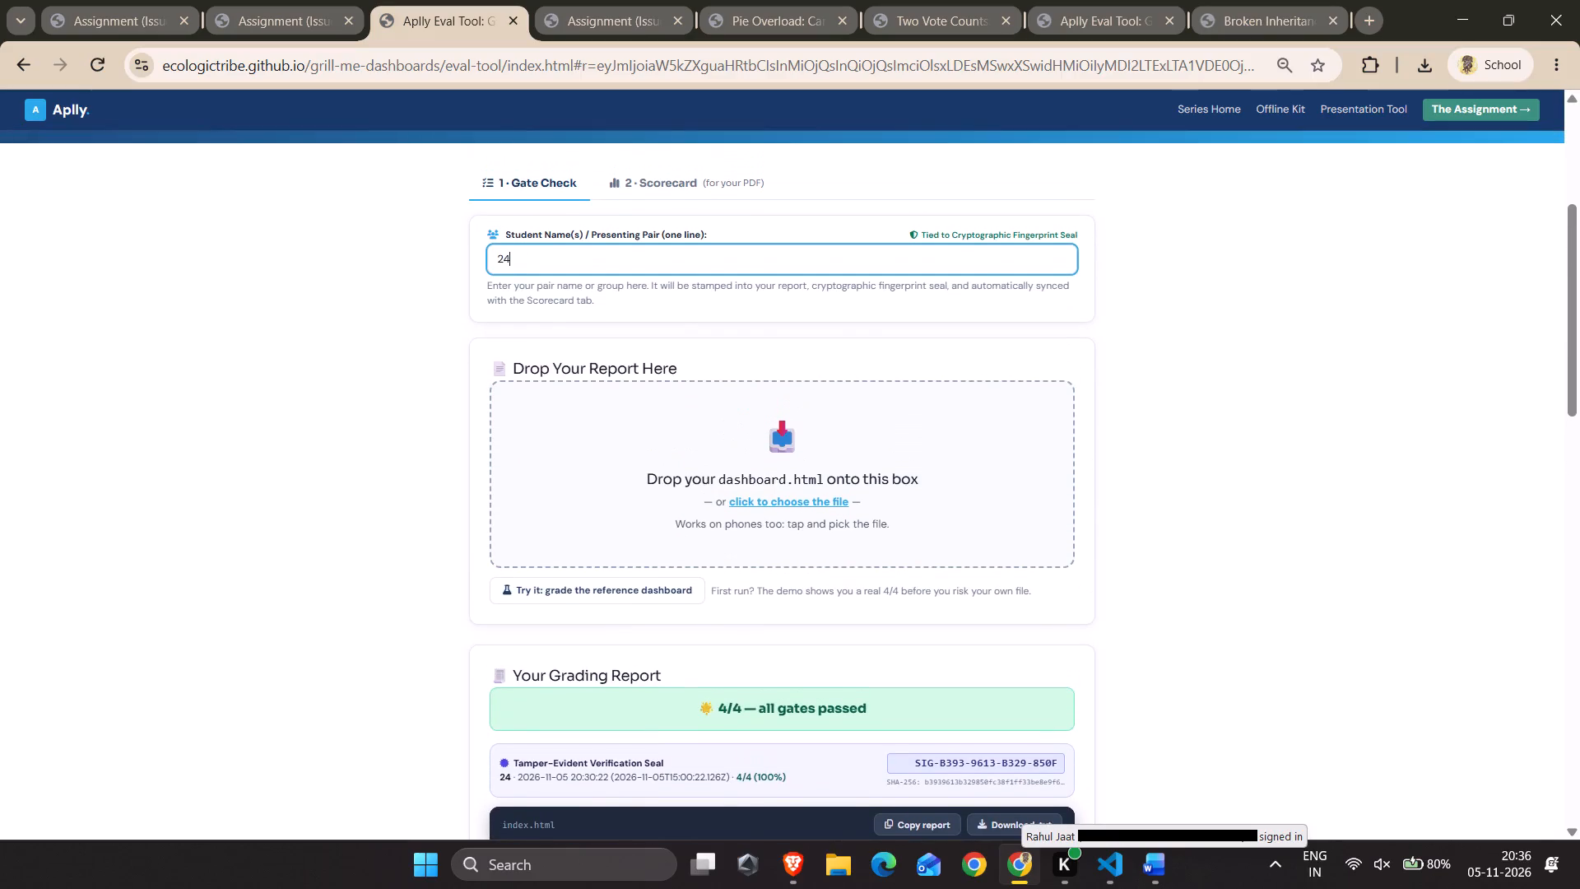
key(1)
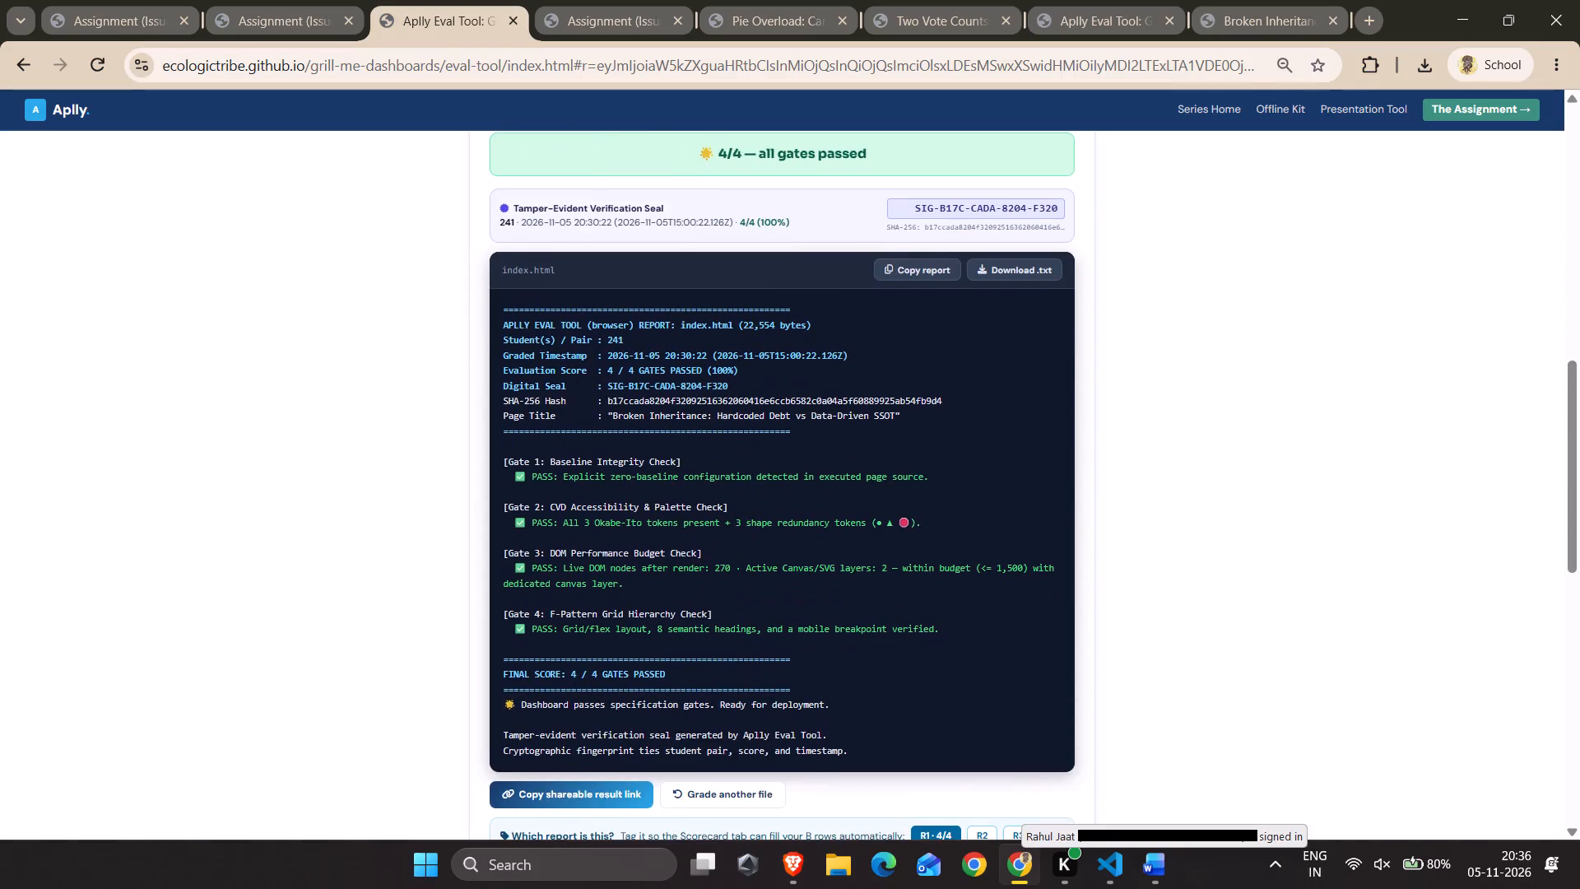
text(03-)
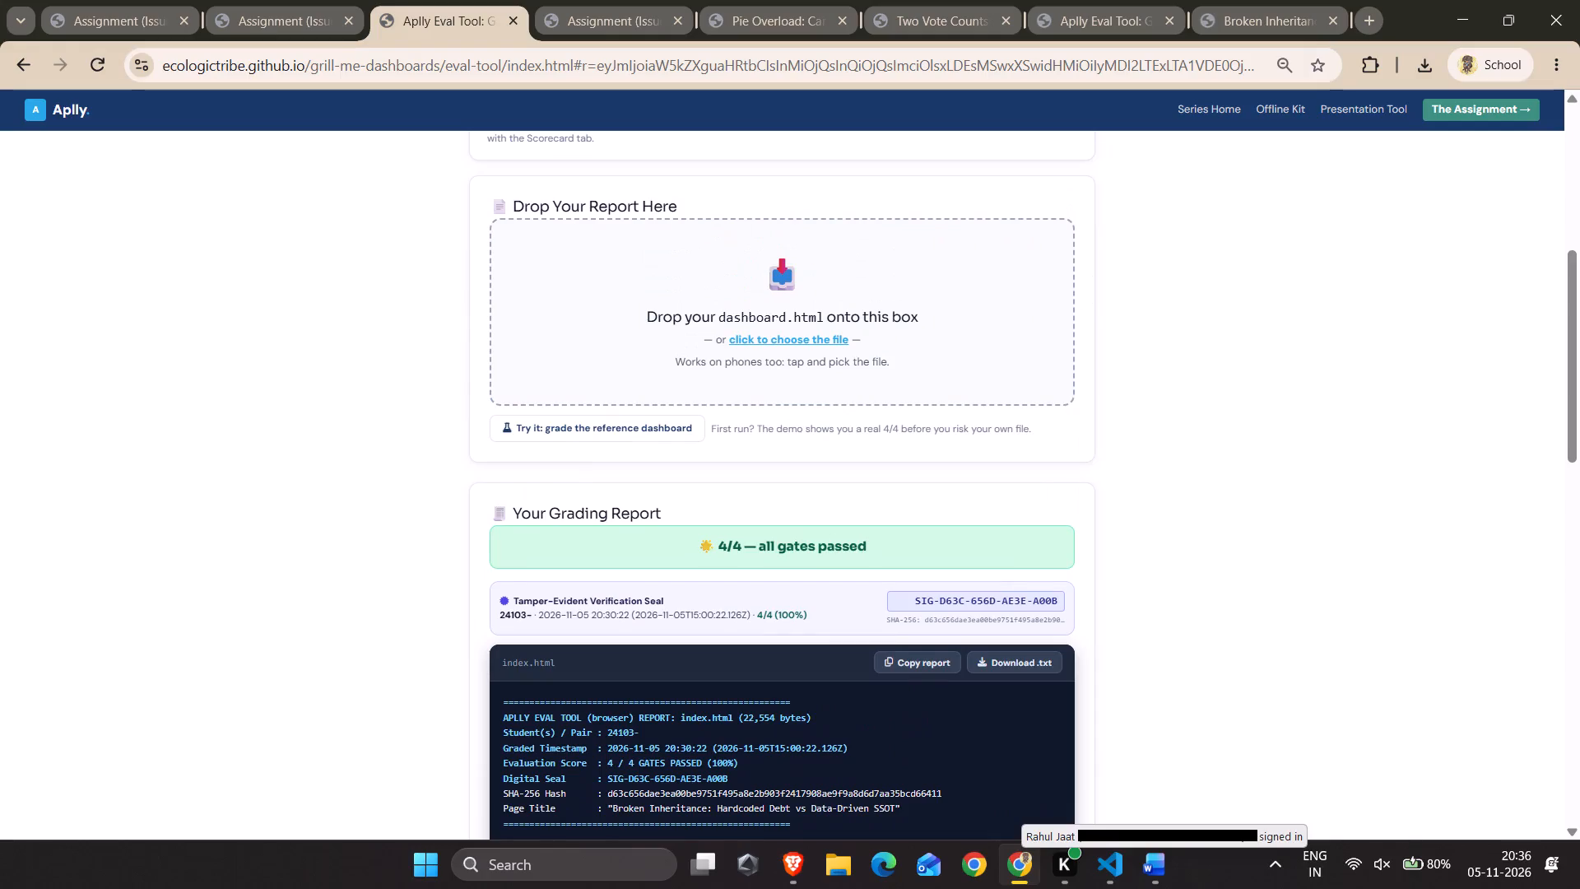
scroll(644, 238, up, 2)
key(BackSpace)
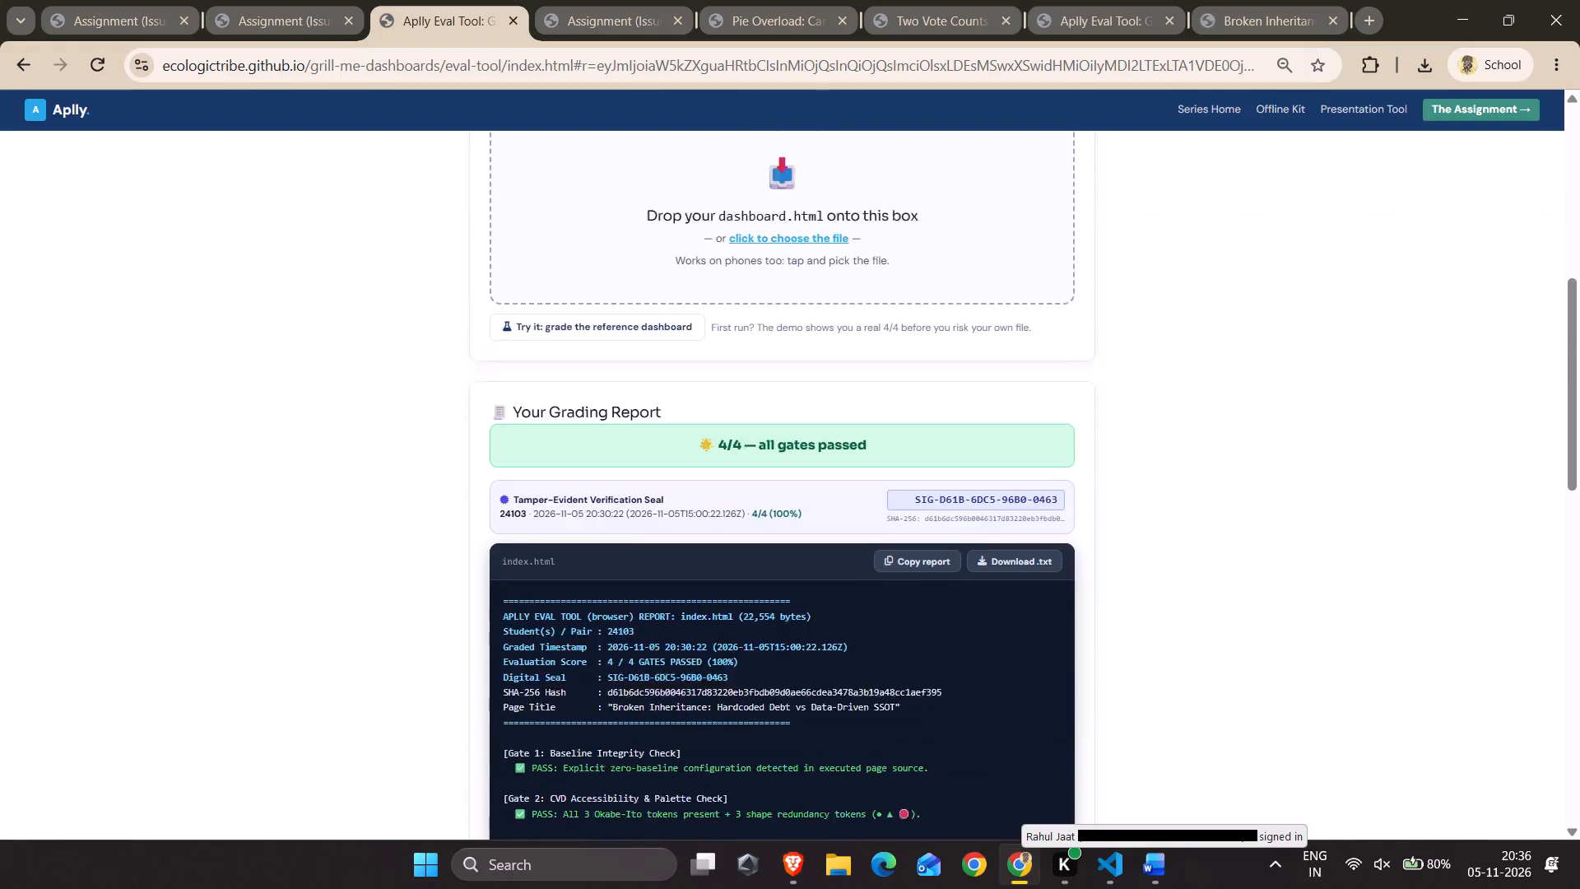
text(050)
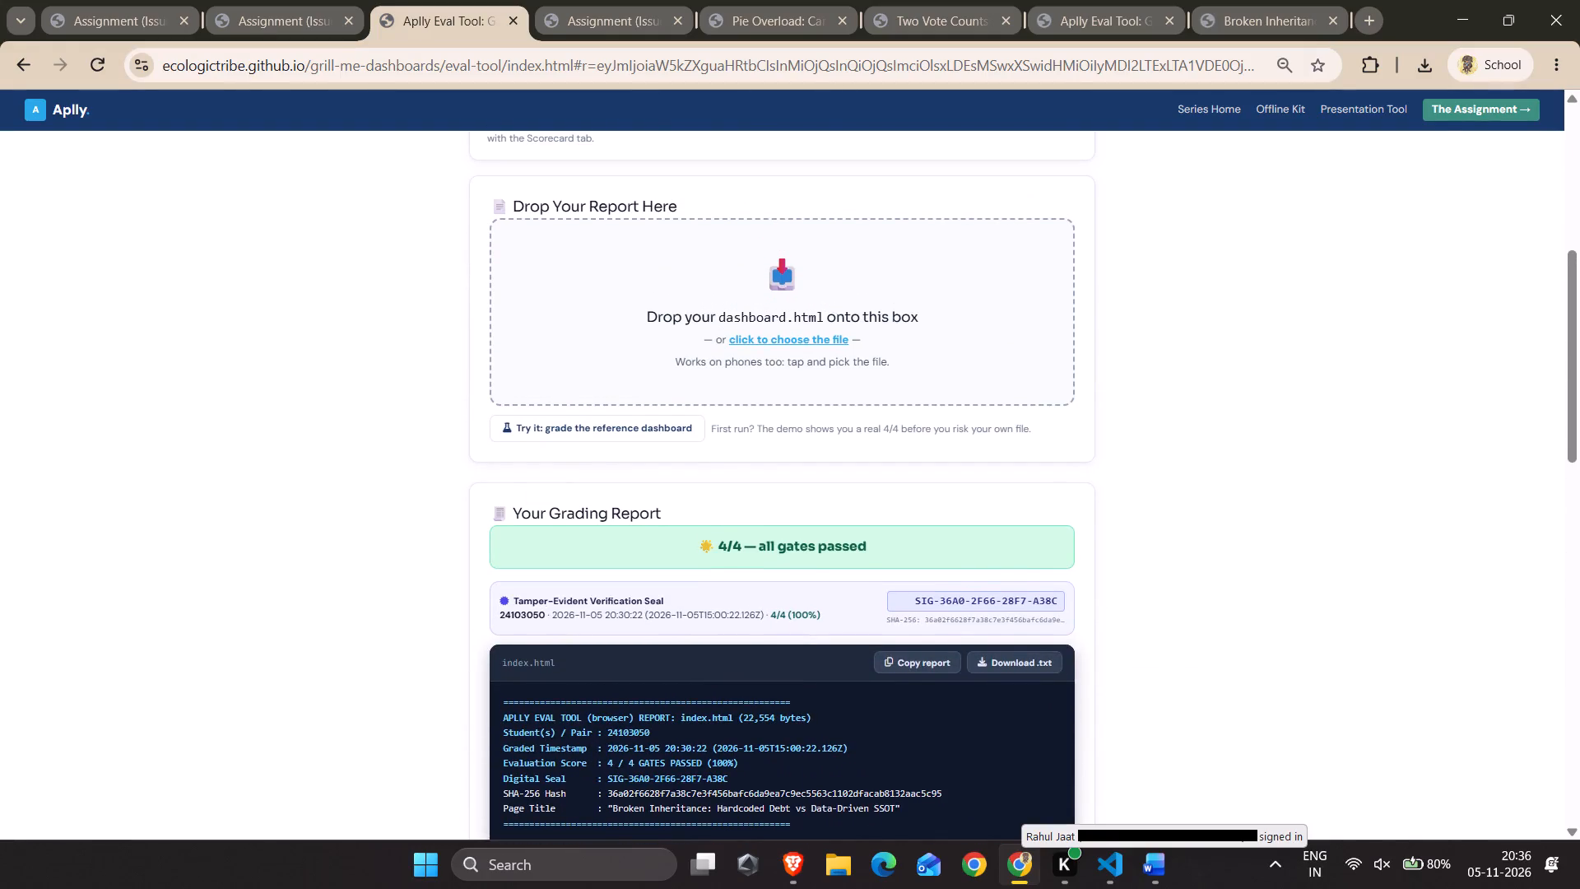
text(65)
scroll(784, 156, up, 2)
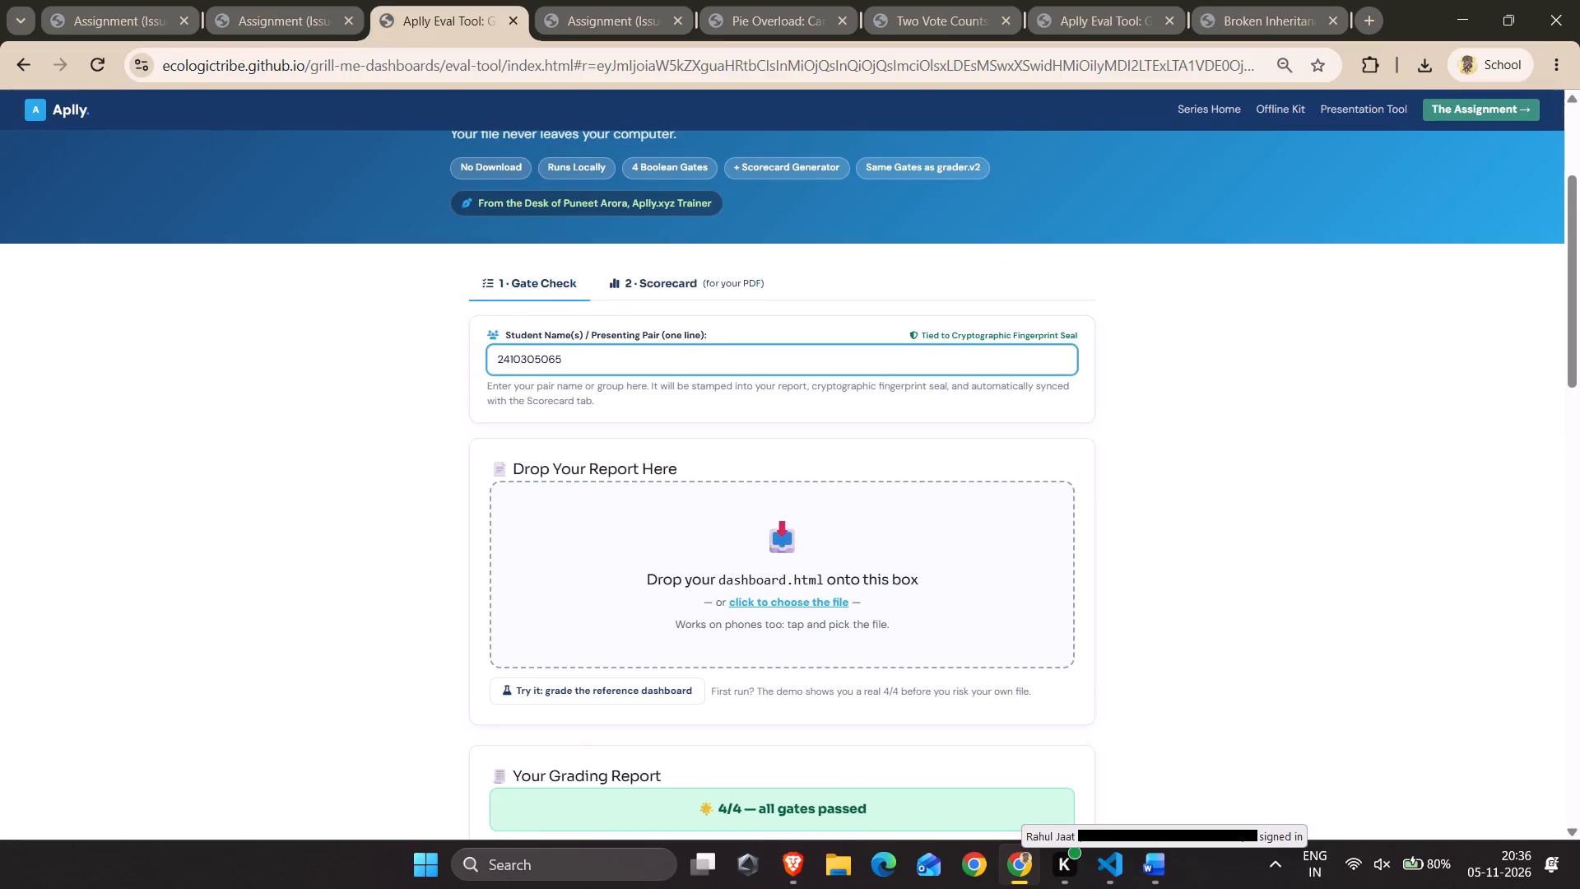
Grade the index file from the pie-overload-dashboard folder in scratch, finding the folder by its copied name.
scroll(829, 374, down, 1)
scroll(807, 583, down, 1)
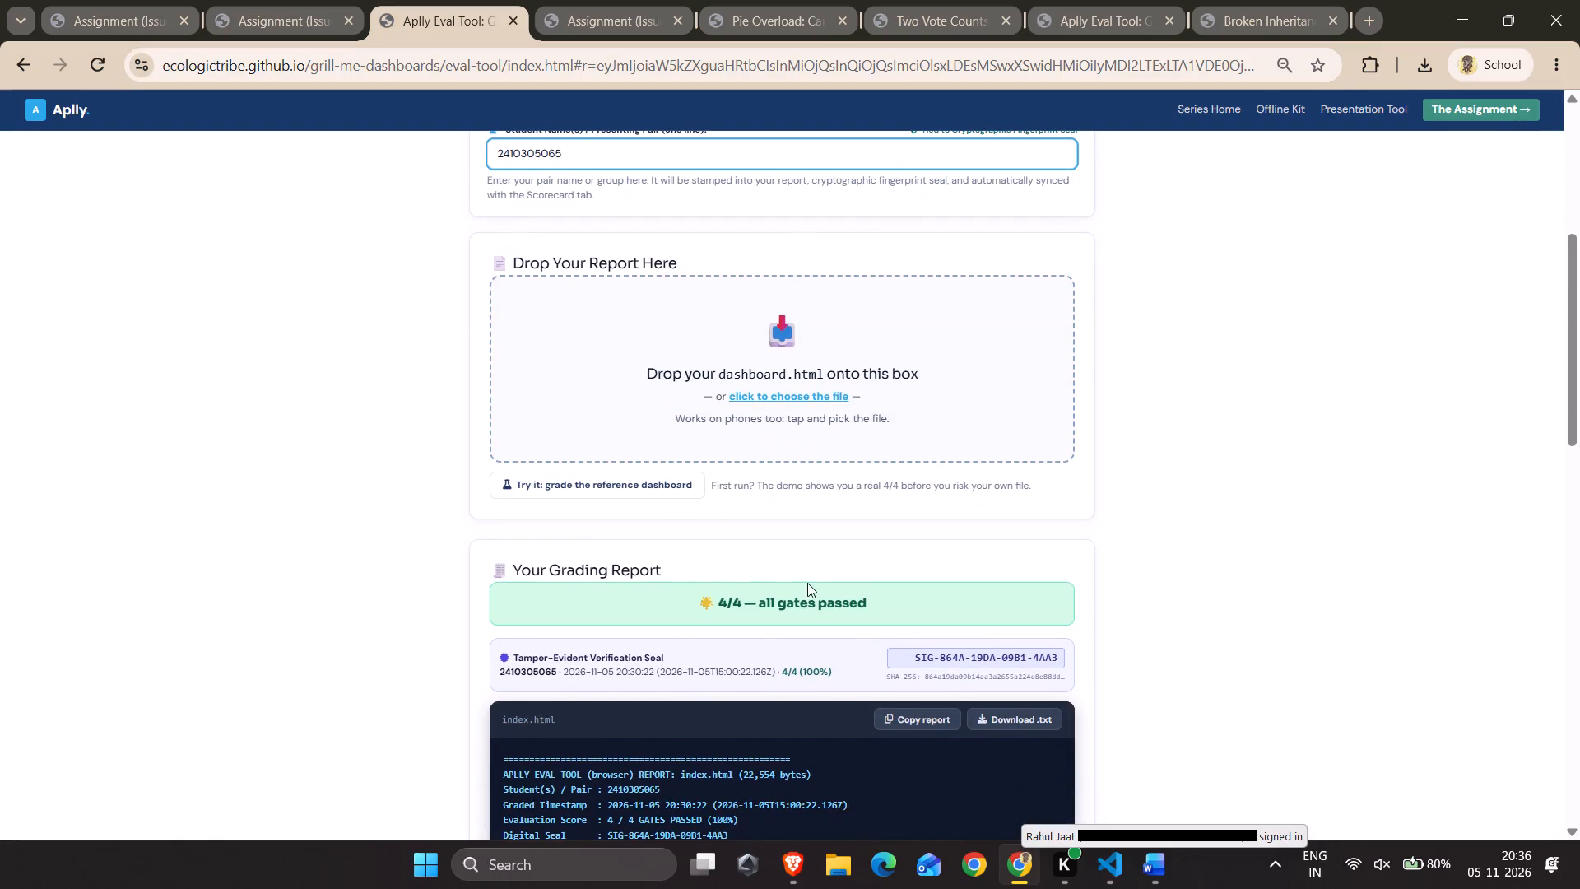
click(800, 392)
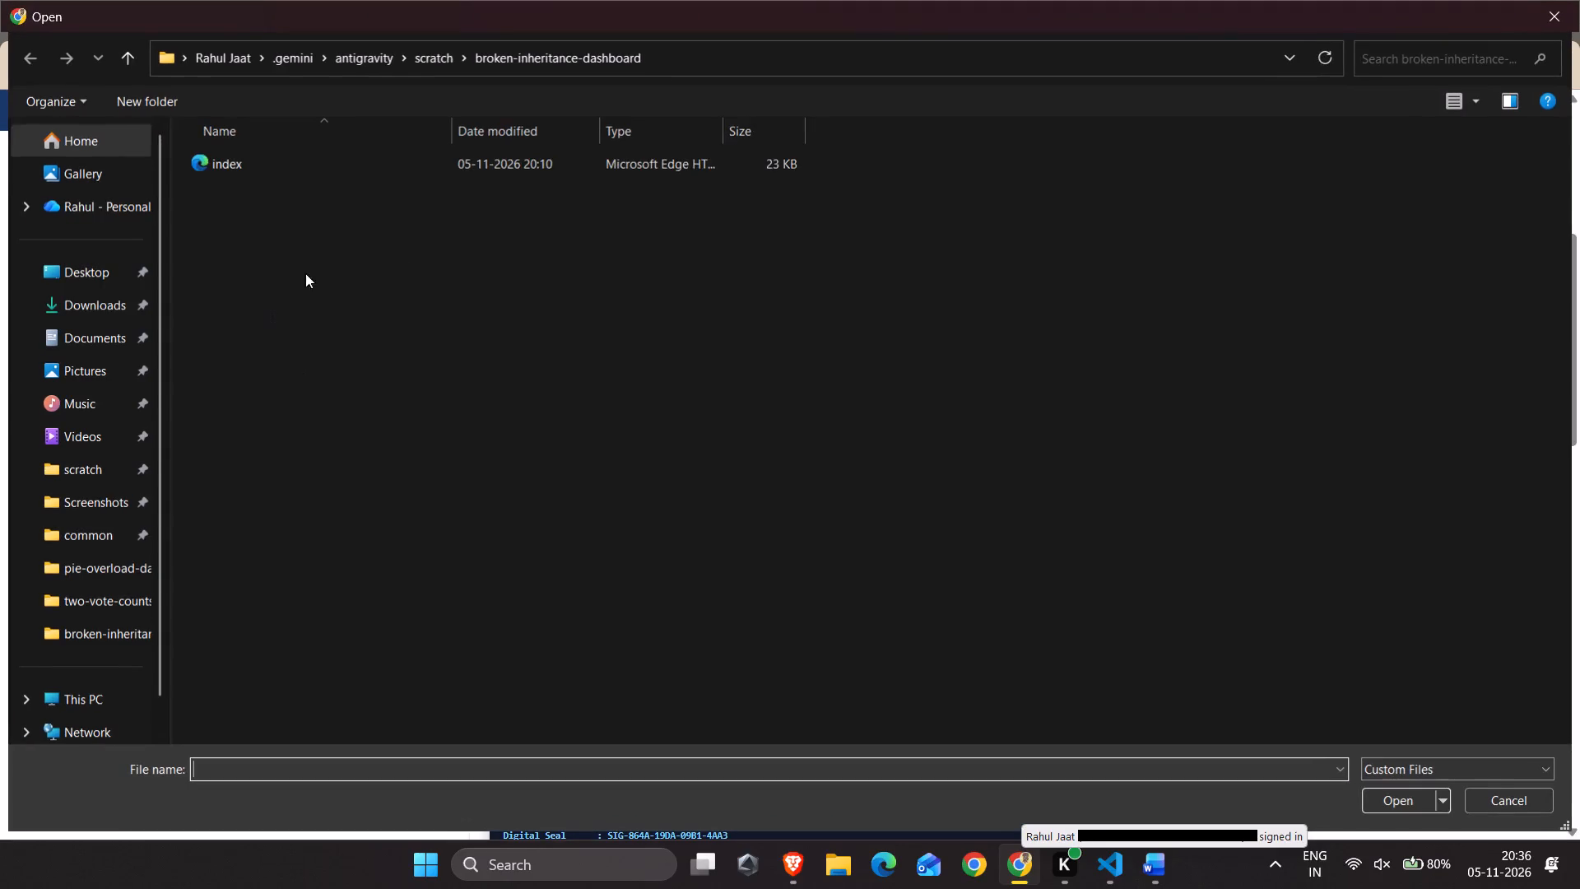
click(127, 75)
click(123, 51)
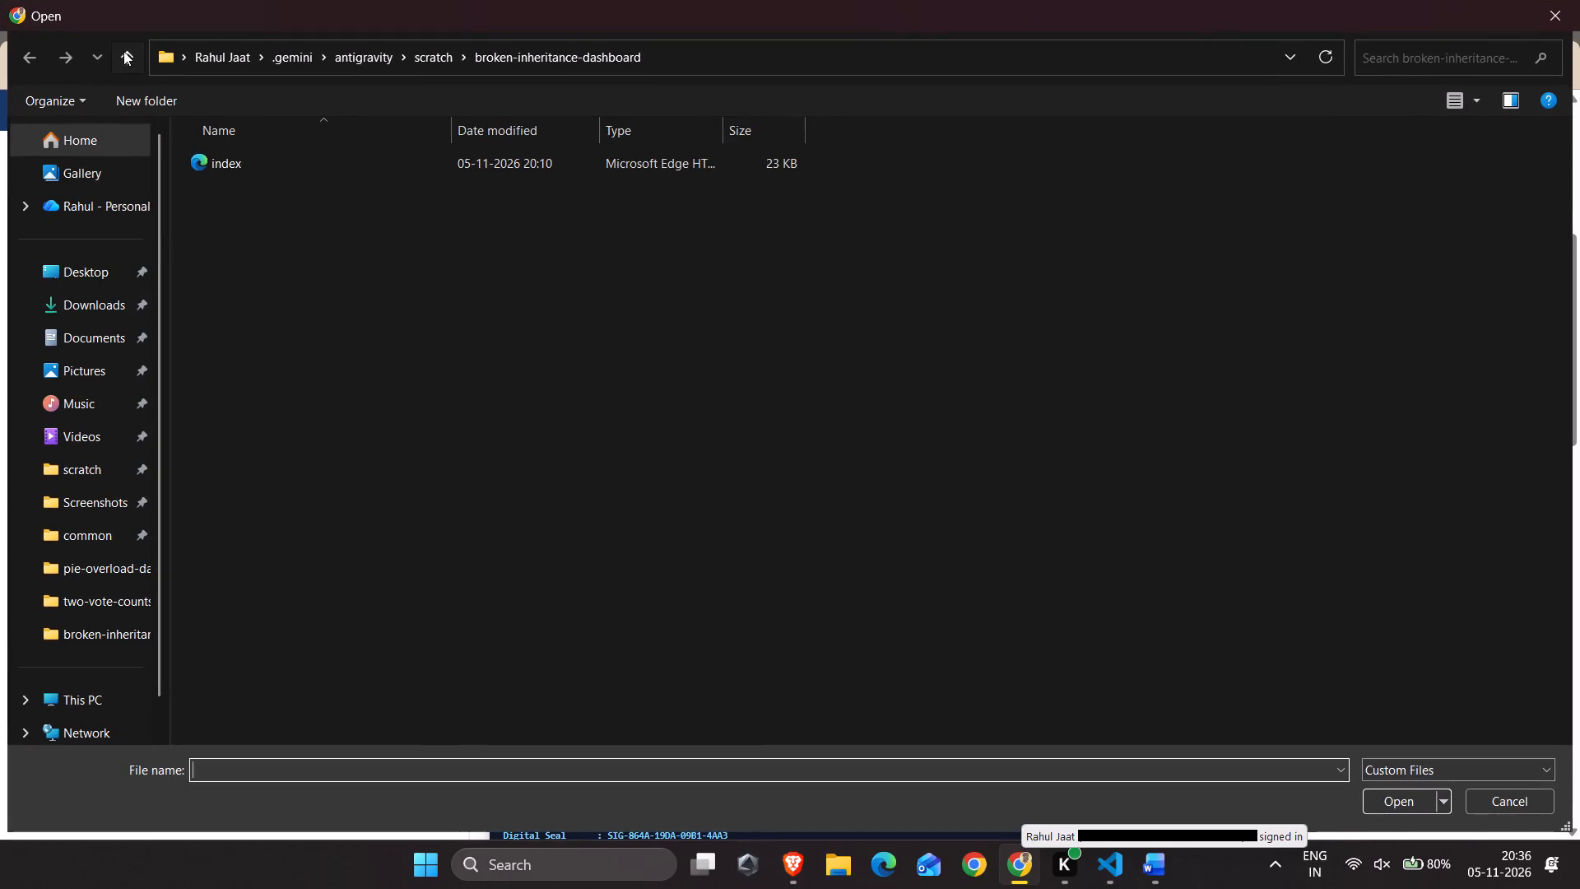
click(1379, 62)
key(ctrl+v)
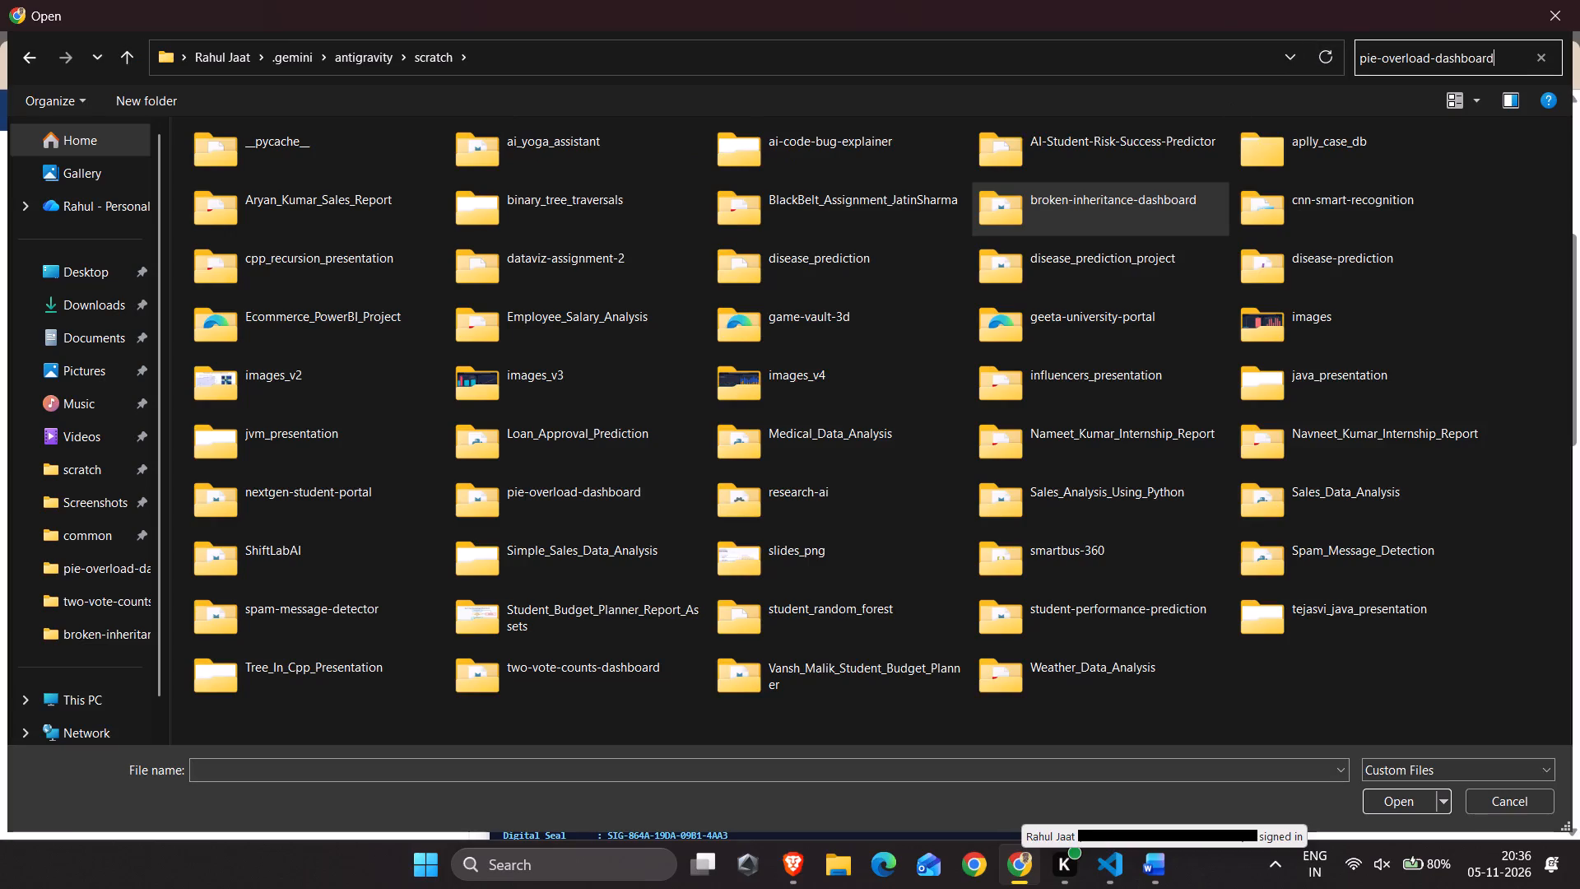
double_click(448, 146)
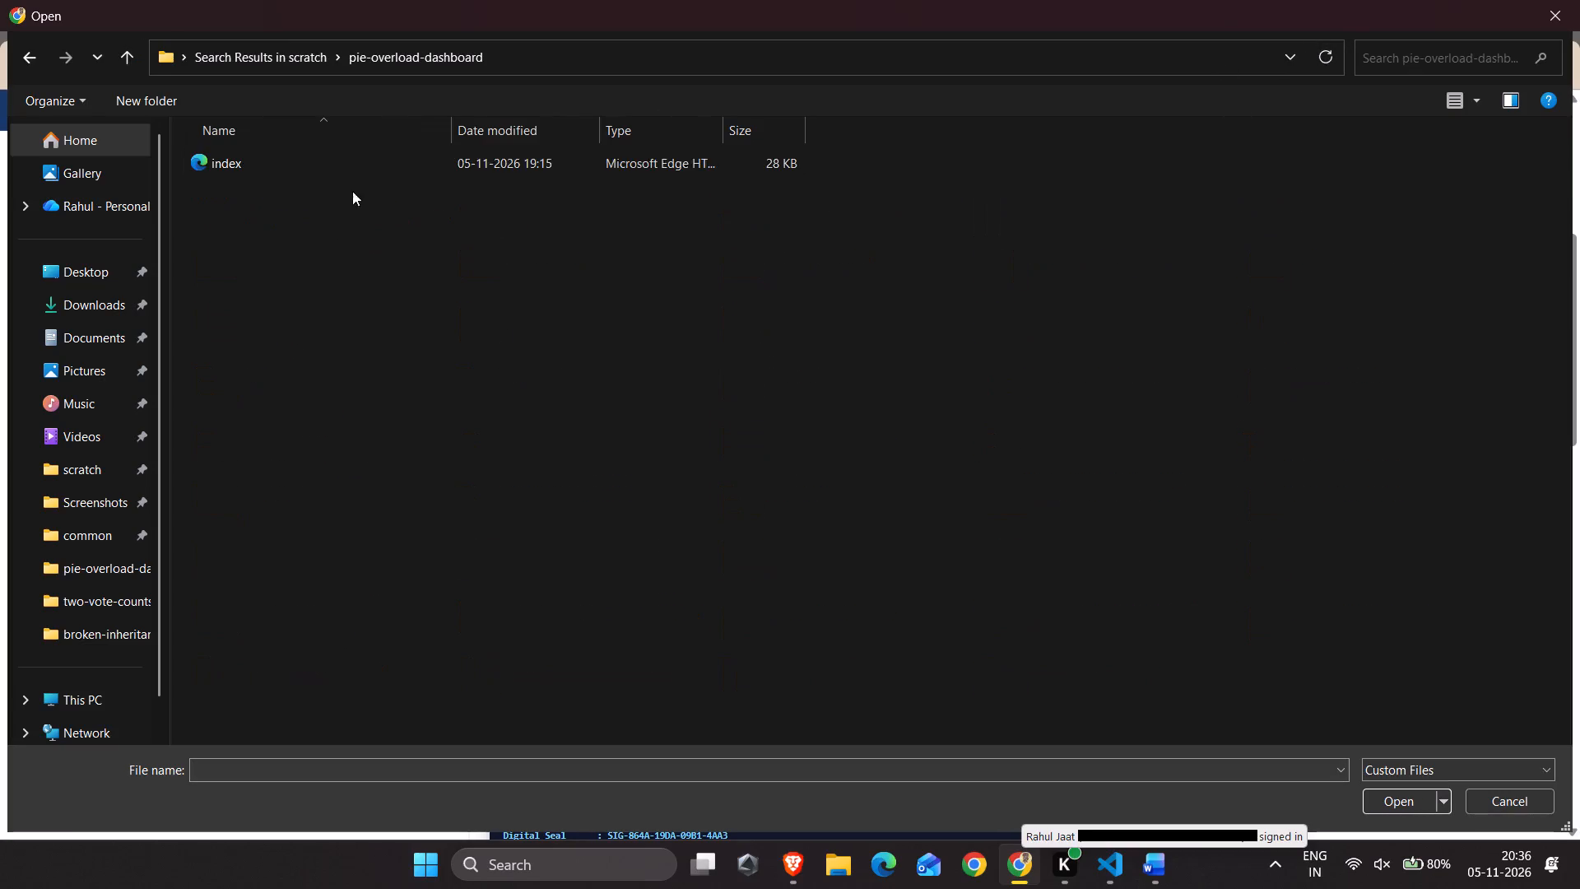
double_click(244, 167)
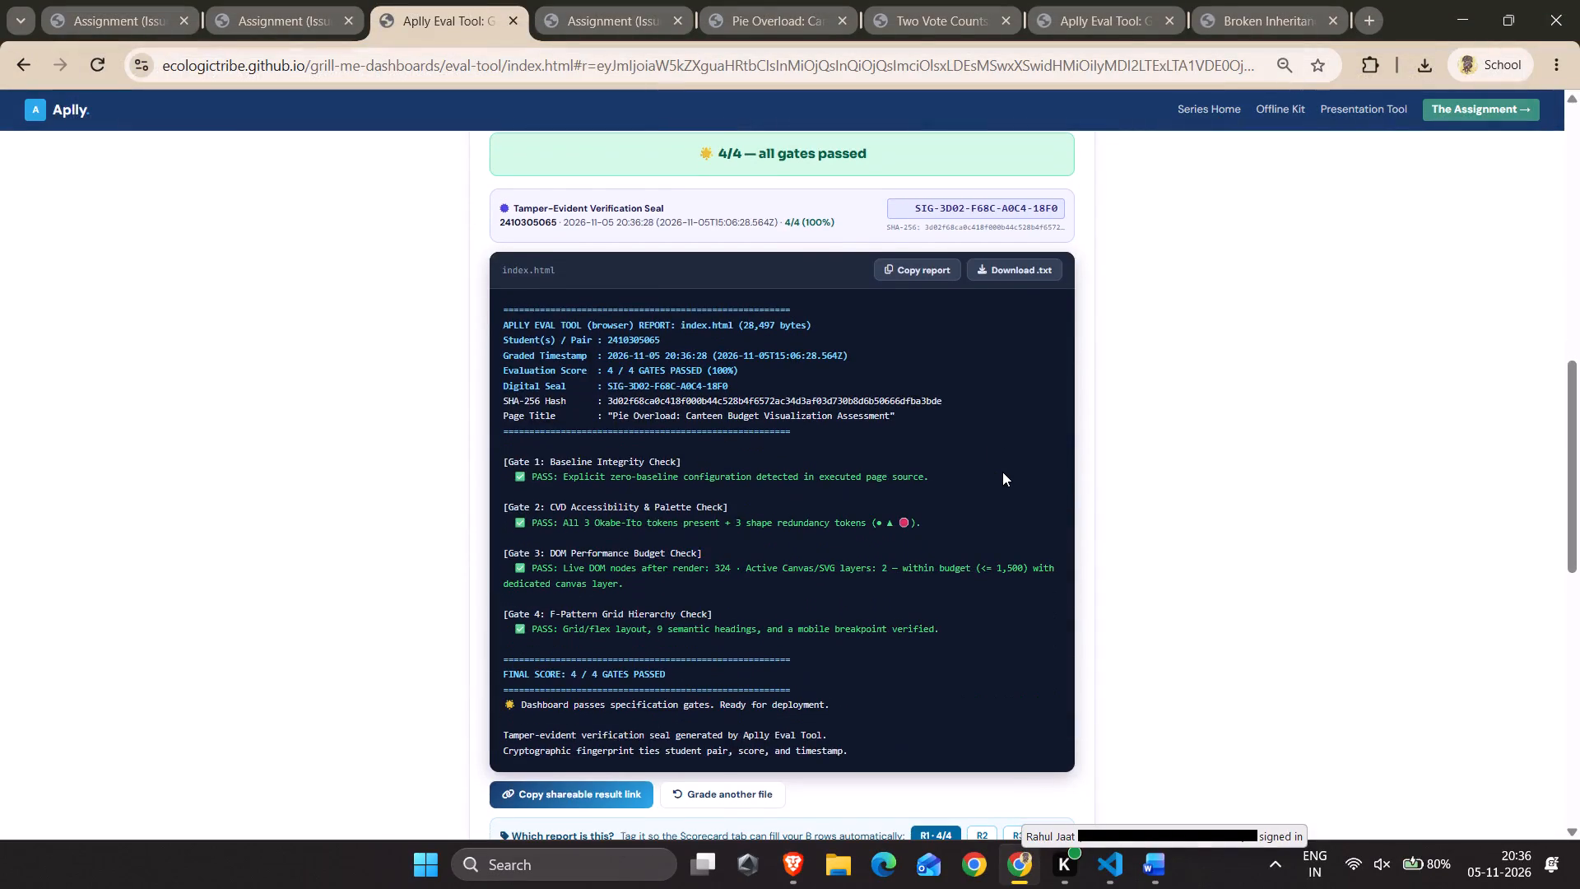
Capture a screenshot of the Your Grading Report card for the Pie Overload dashboard, with the page zoomed to 67%.
key(ctrl+minus)
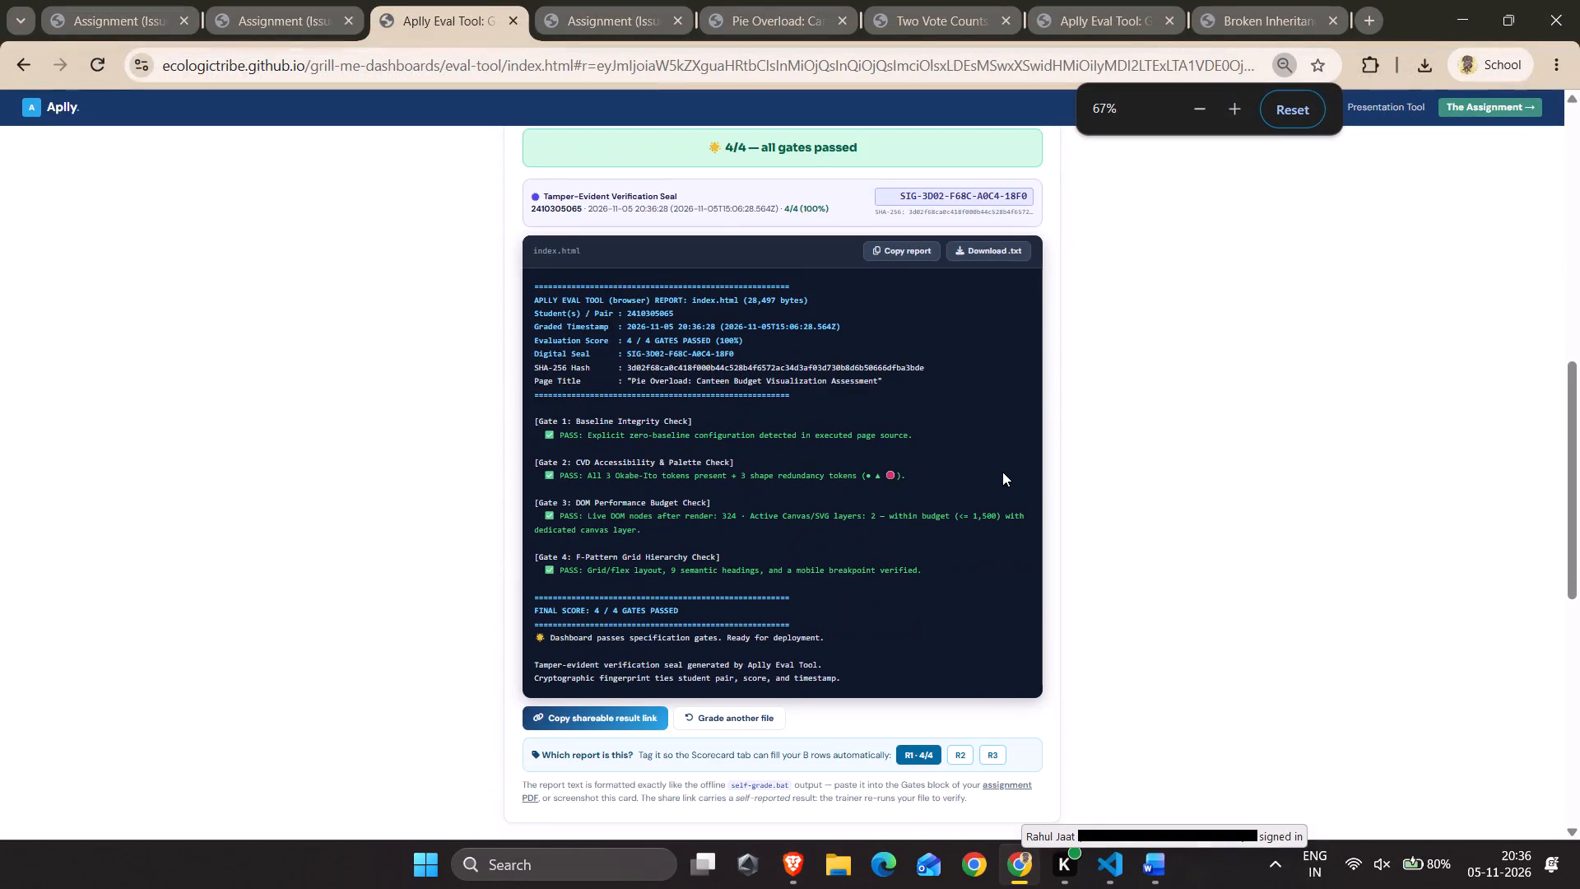
scroll(1002, 472, up, 1)
key(Print)
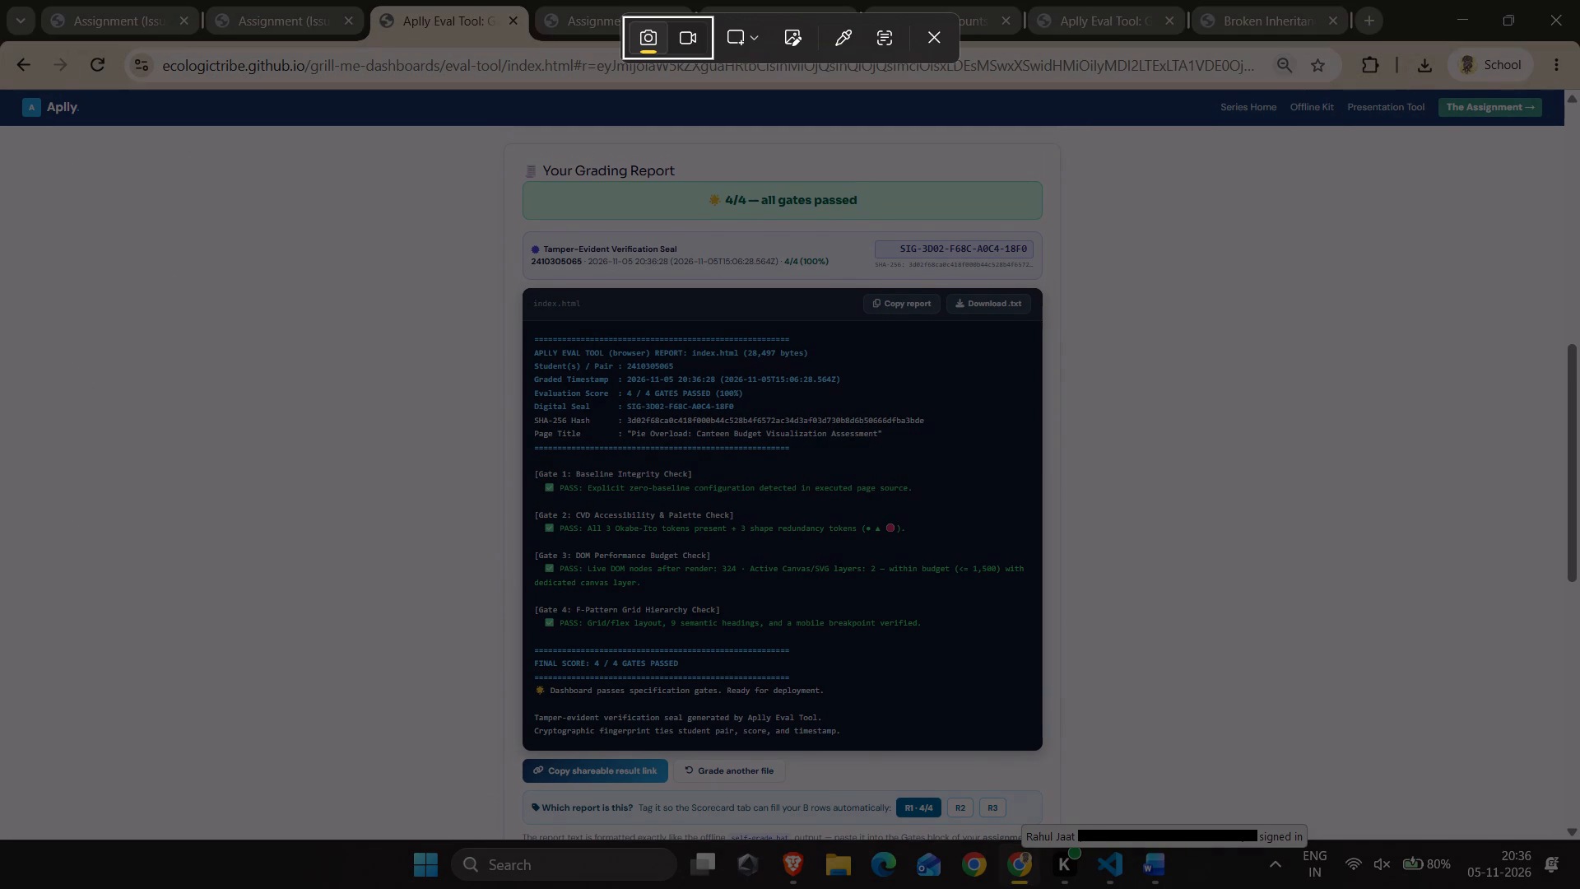
drag(476, 137, 1068, 780)
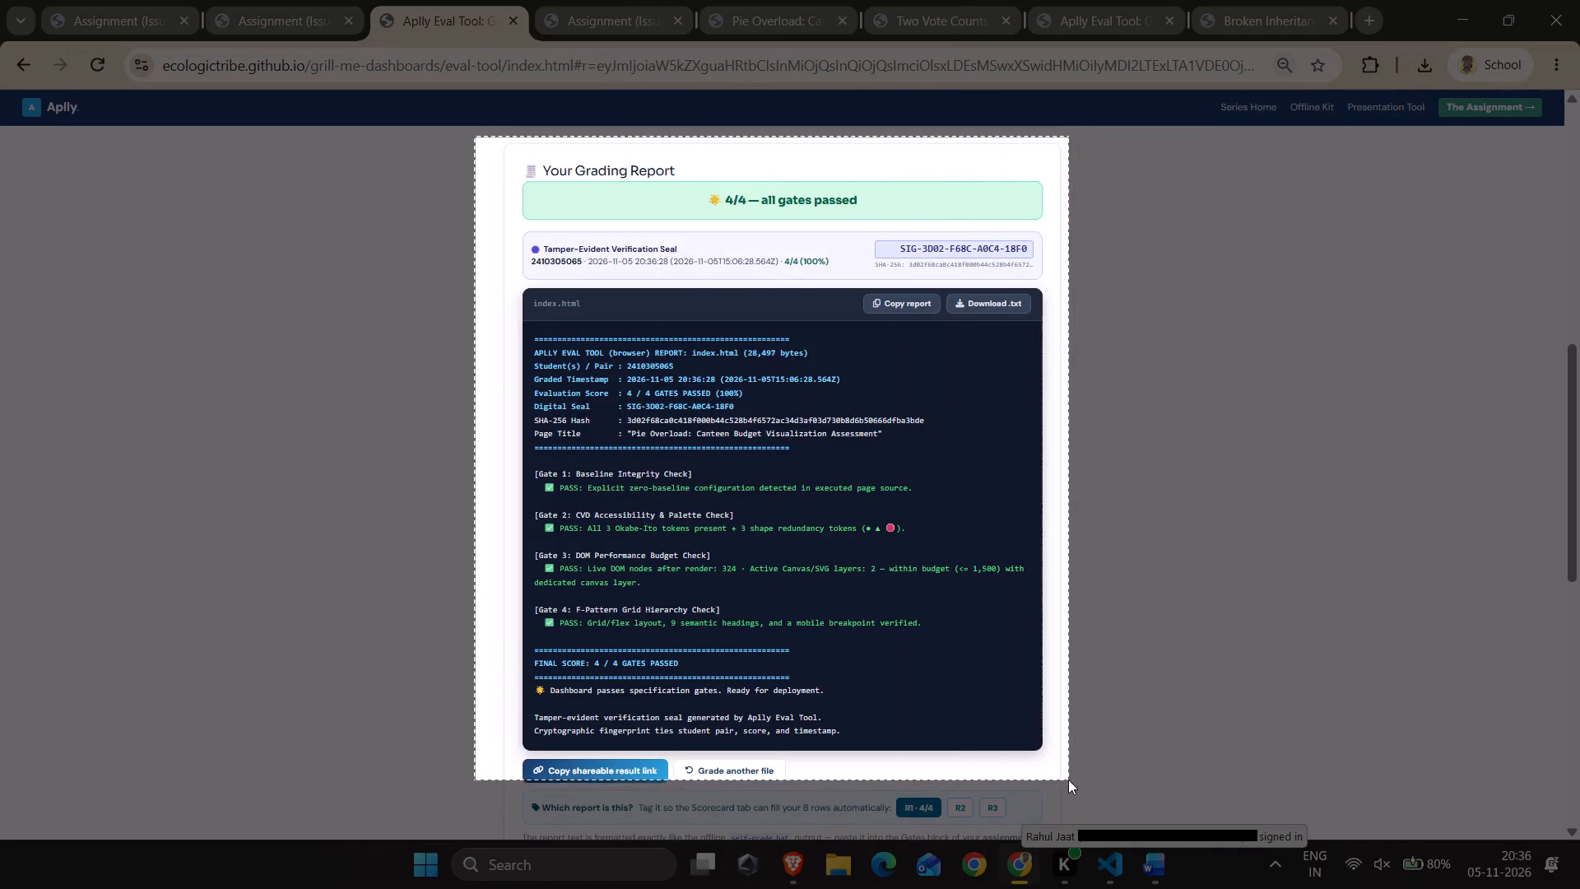
drag(1068, 780, 1055, 788)
In the Scorecard for report R1, set the Self scores to 5 for D1 and 8 for D2.
scroll(899, 507, up, 2)
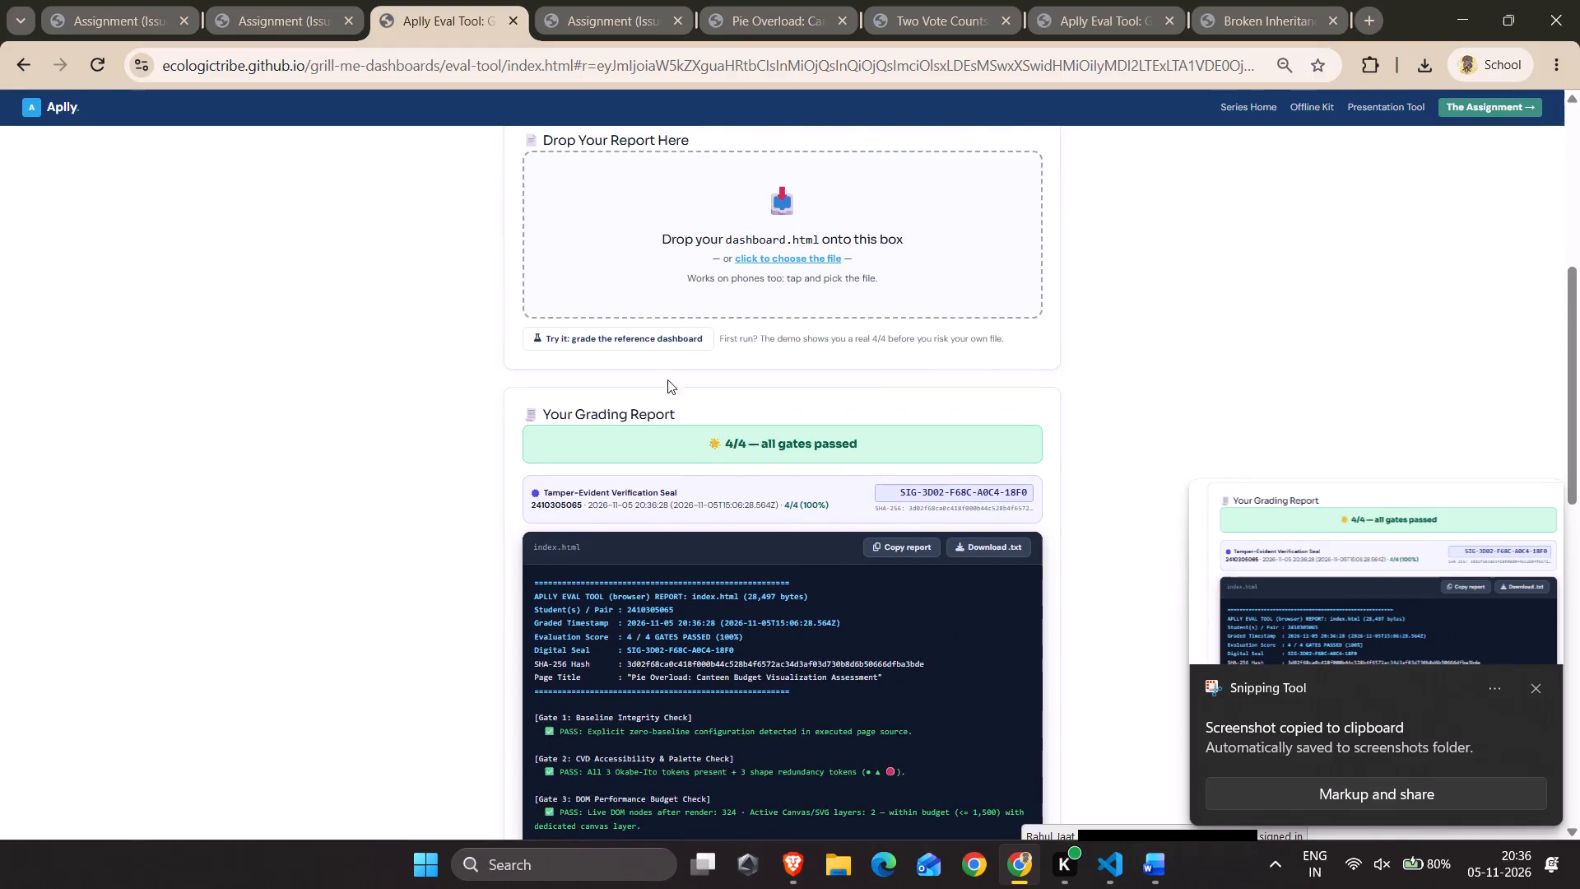
scroll(663, 334, up, 1)
scroll(713, 245, up, 2)
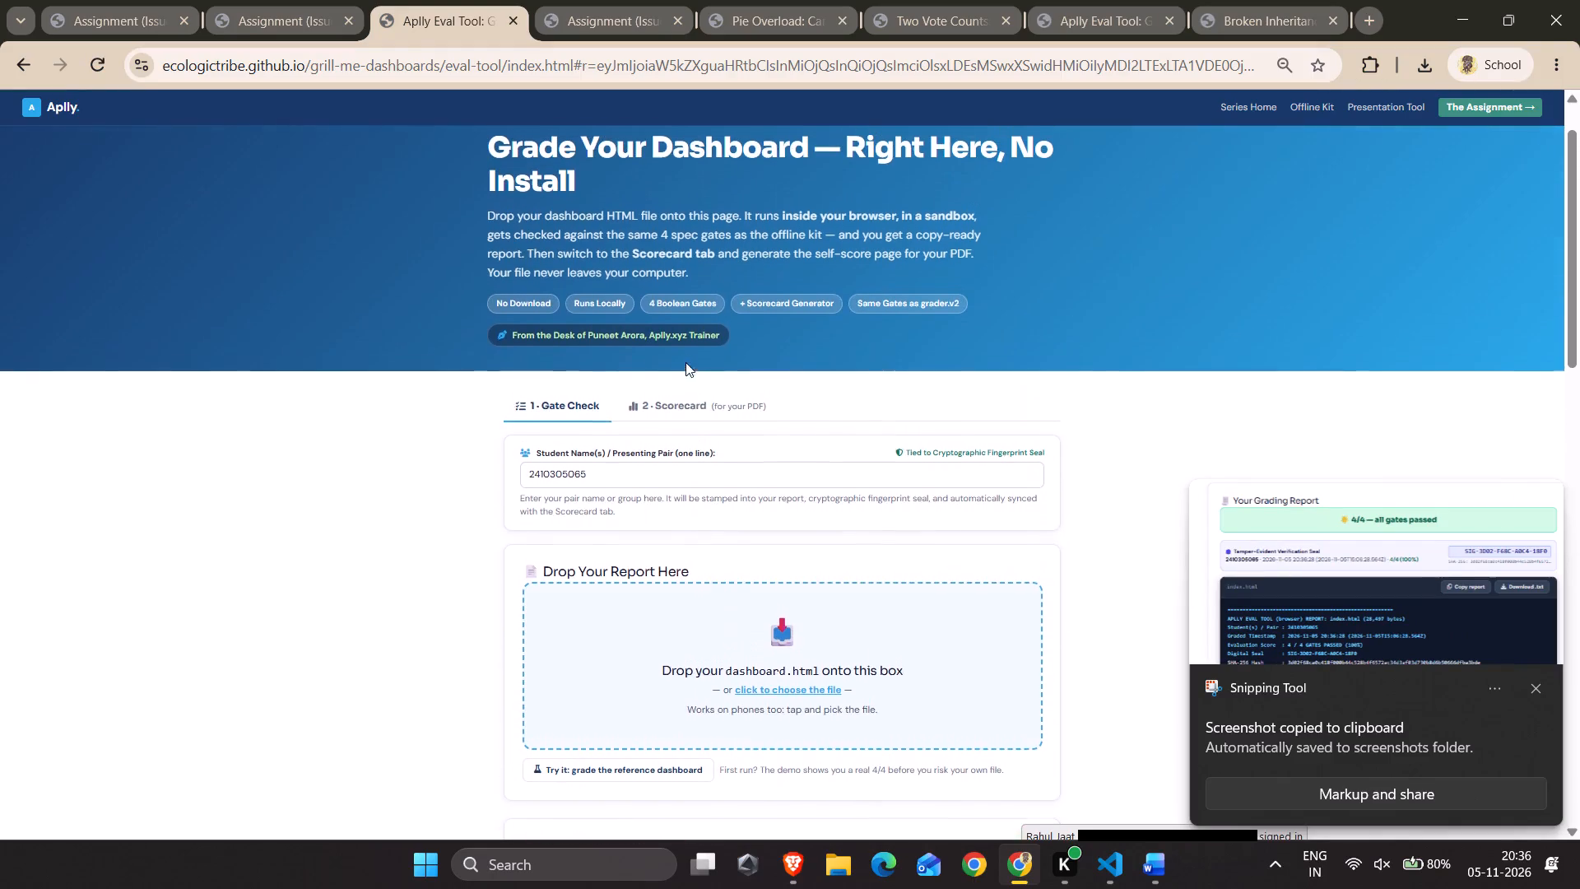
click(695, 396)
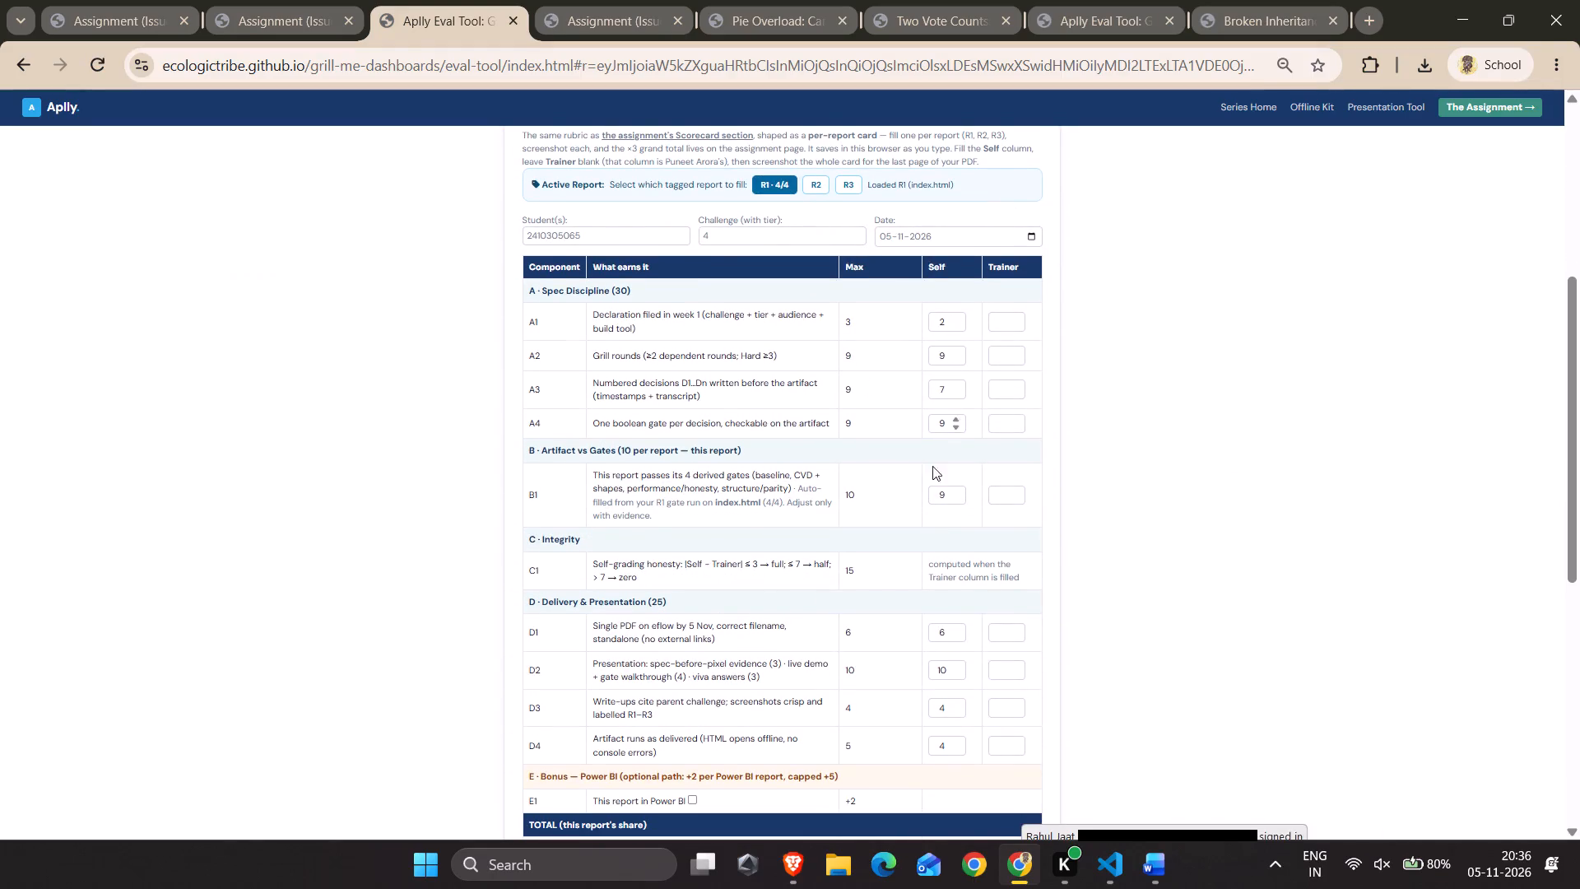
click(937, 629)
key(BackSpace)
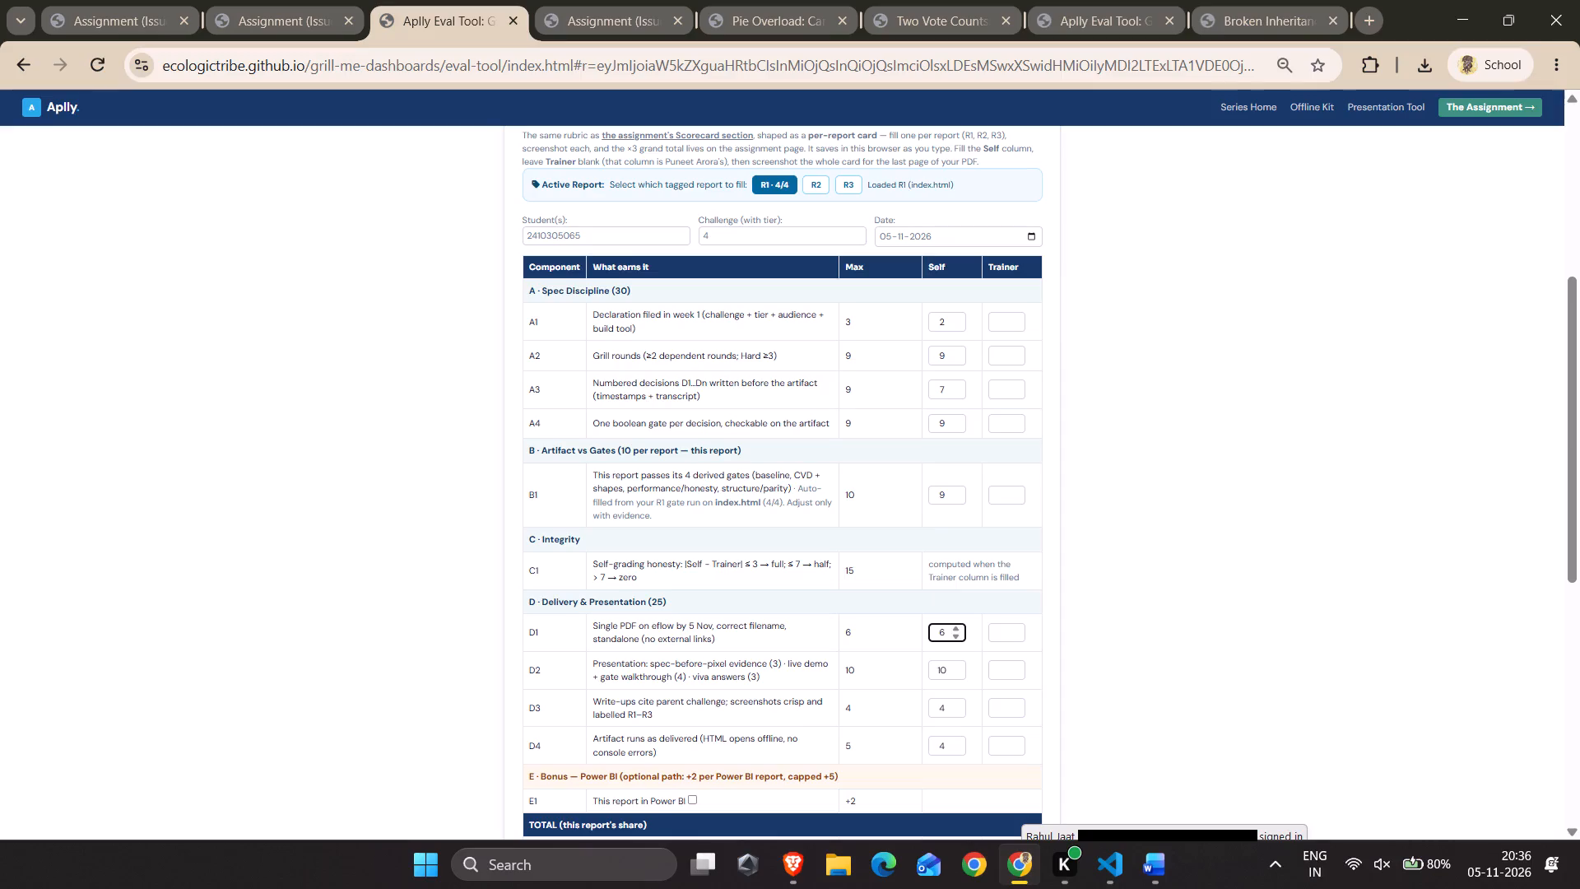
key(Right)
key(BackSpace)
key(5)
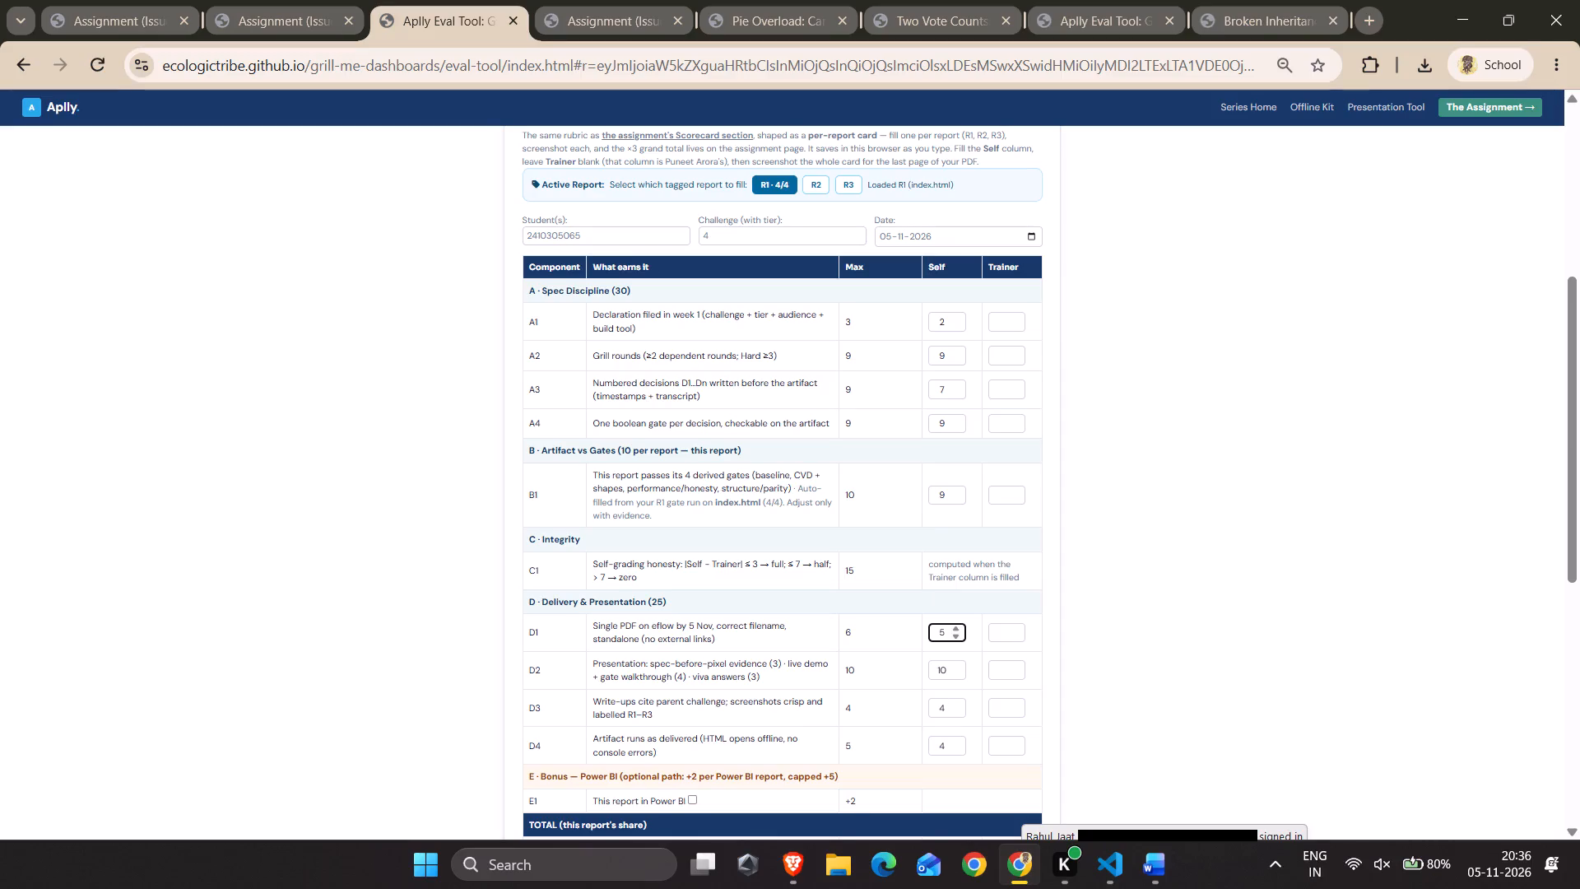
click(943, 668)
key(ctrl+a)
key(BackSpace)
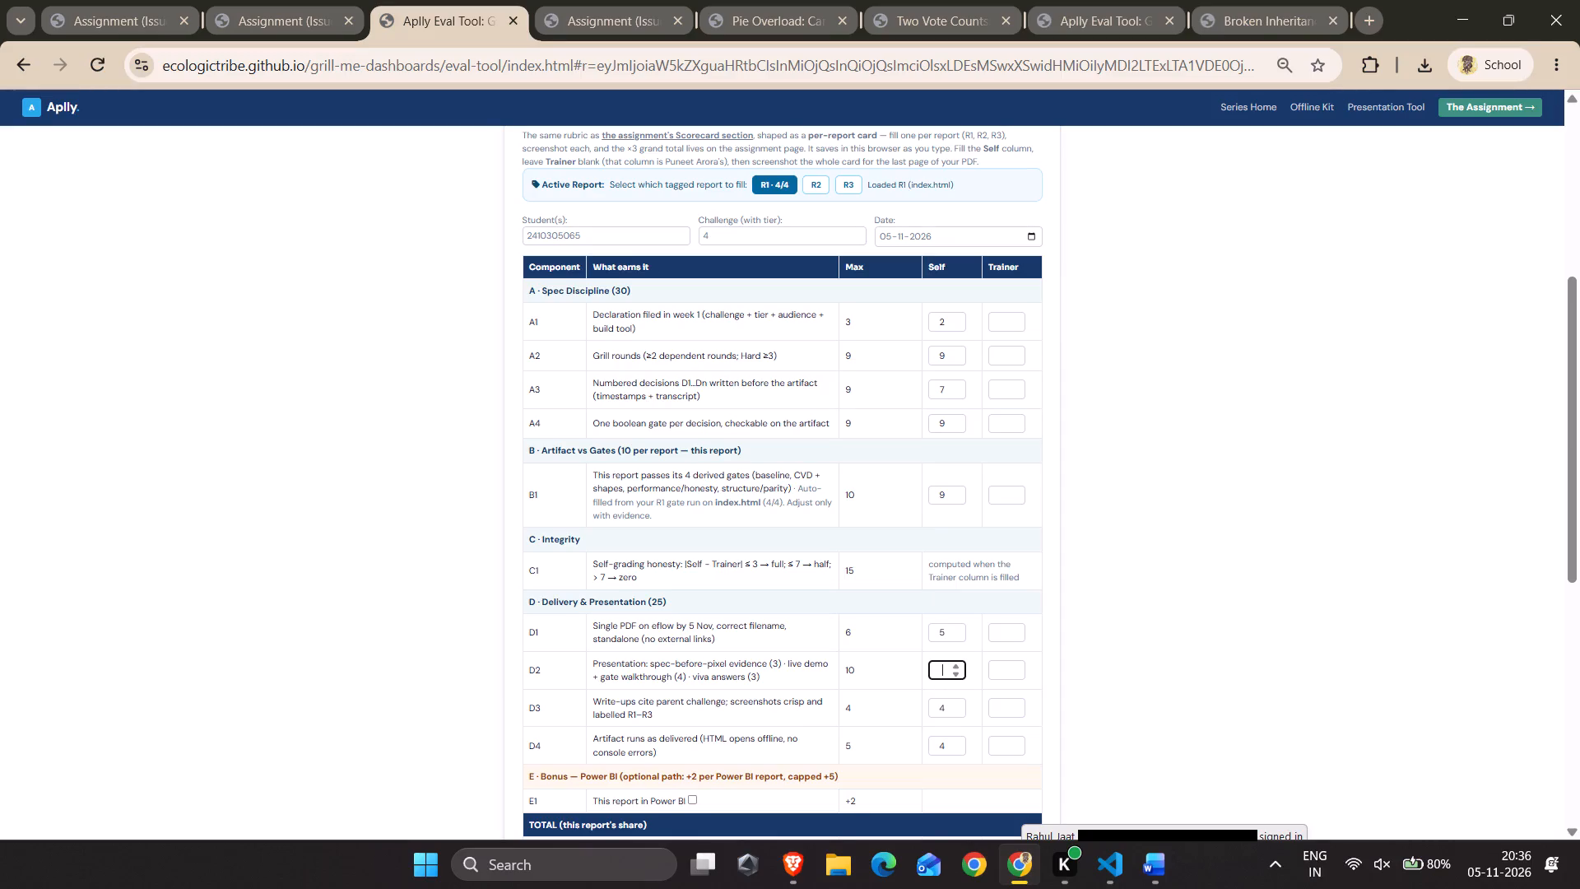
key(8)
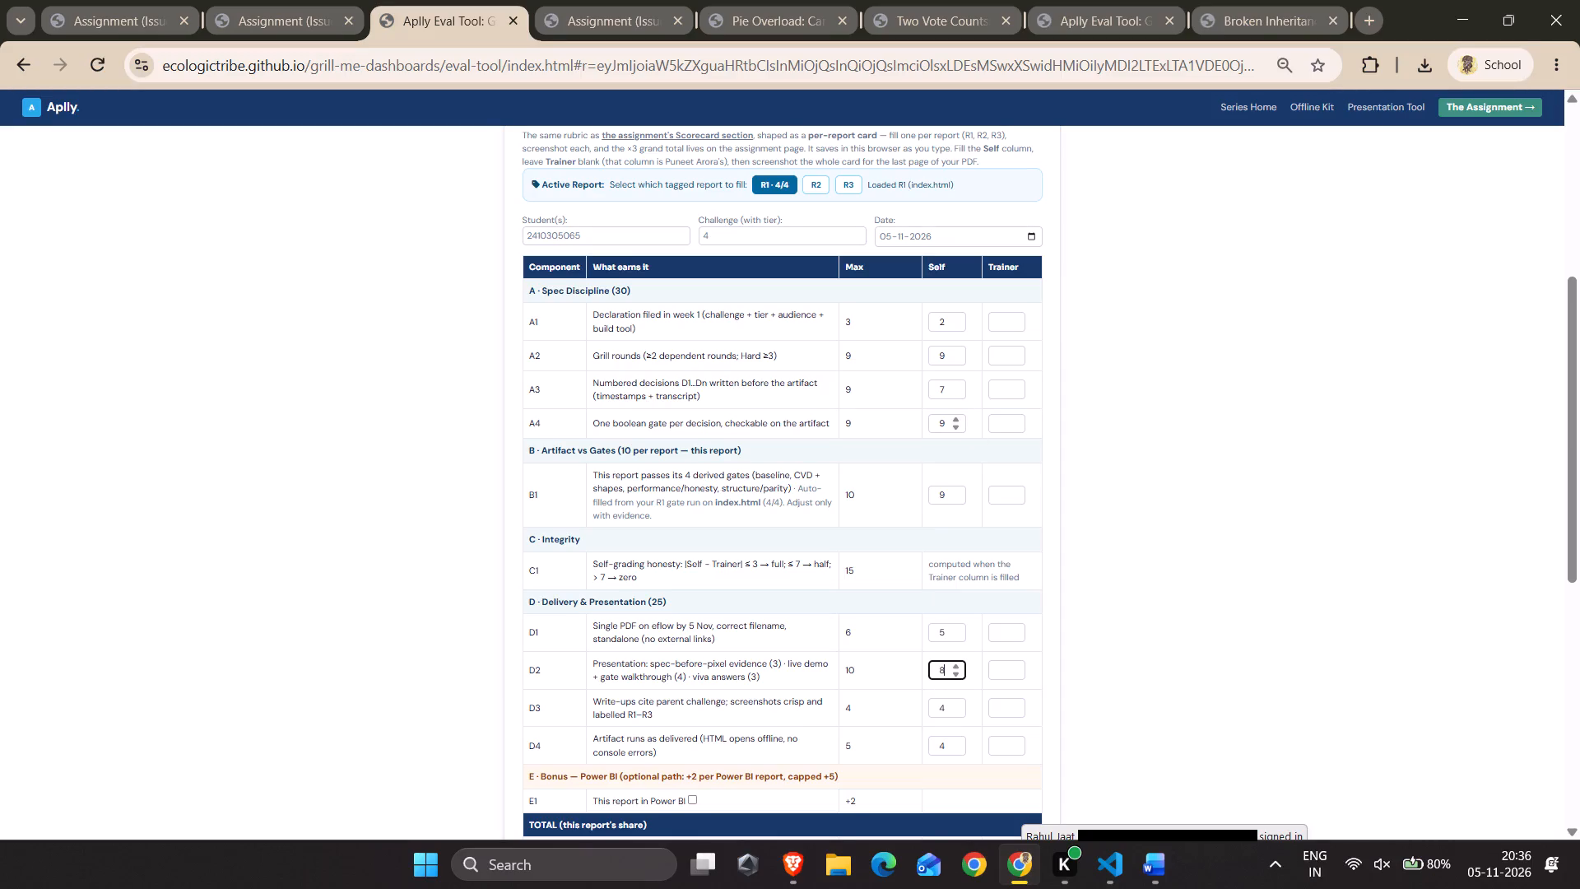
Set the scorecard's Self score for A4, one boolean gate per decision, to 8.
click(939, 424)
key(ctrl+a)
key(ctrl+BackSpace)
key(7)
key(BackSpace)
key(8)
Capture a screenshot of the whole R1 Assignment Scorecard card with the page zoomed to 50%, then restore a readable 75% zoom.
scroll(954, 381, down, 1)
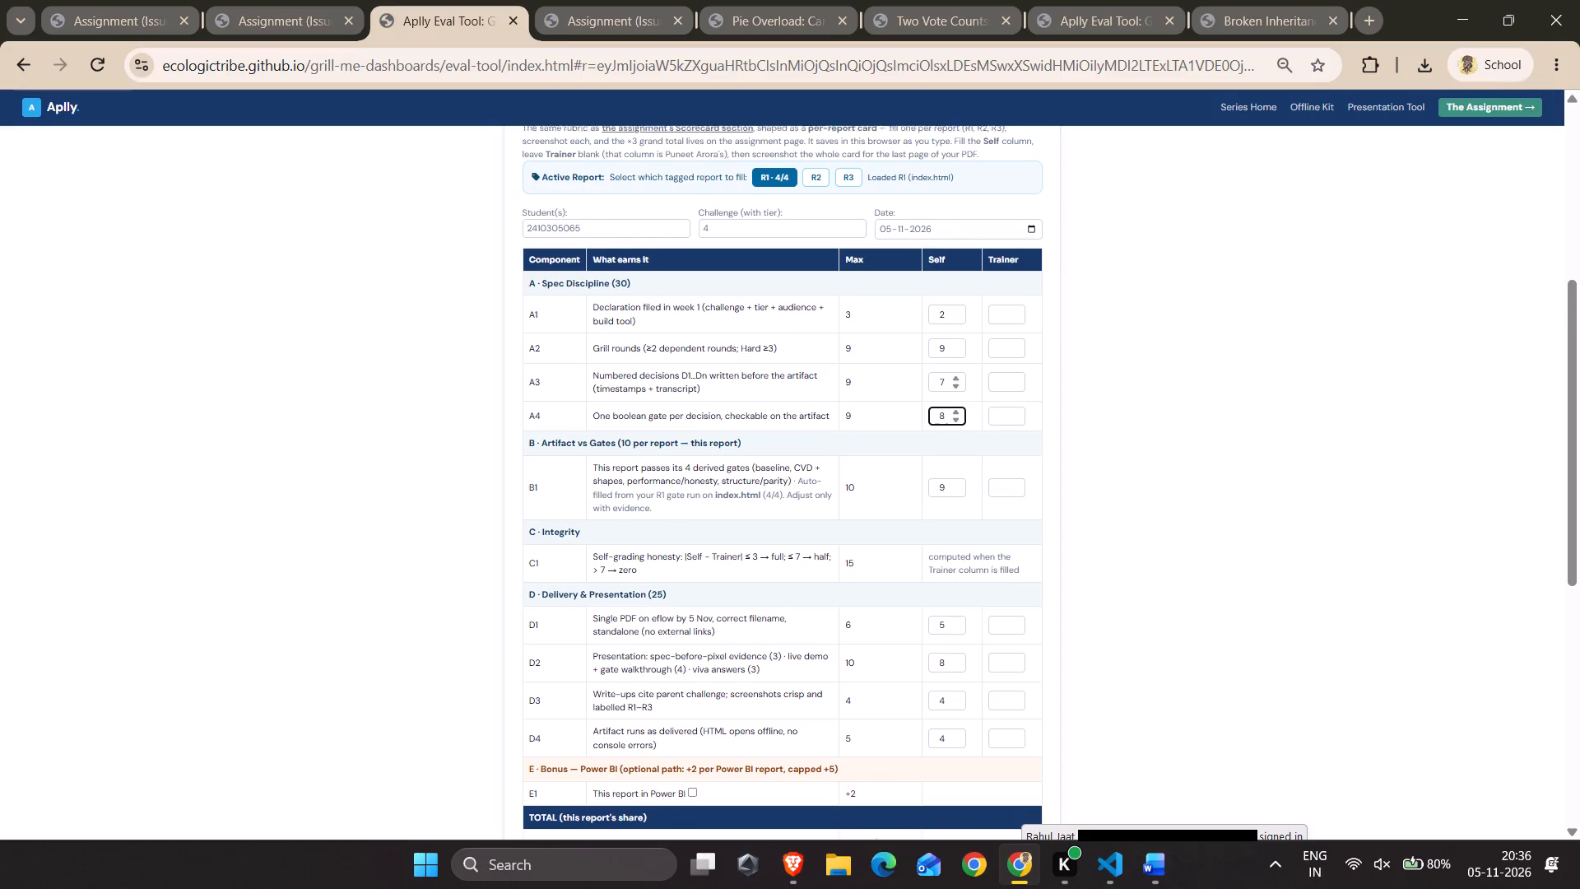
scroll(954, 381, down, 1)
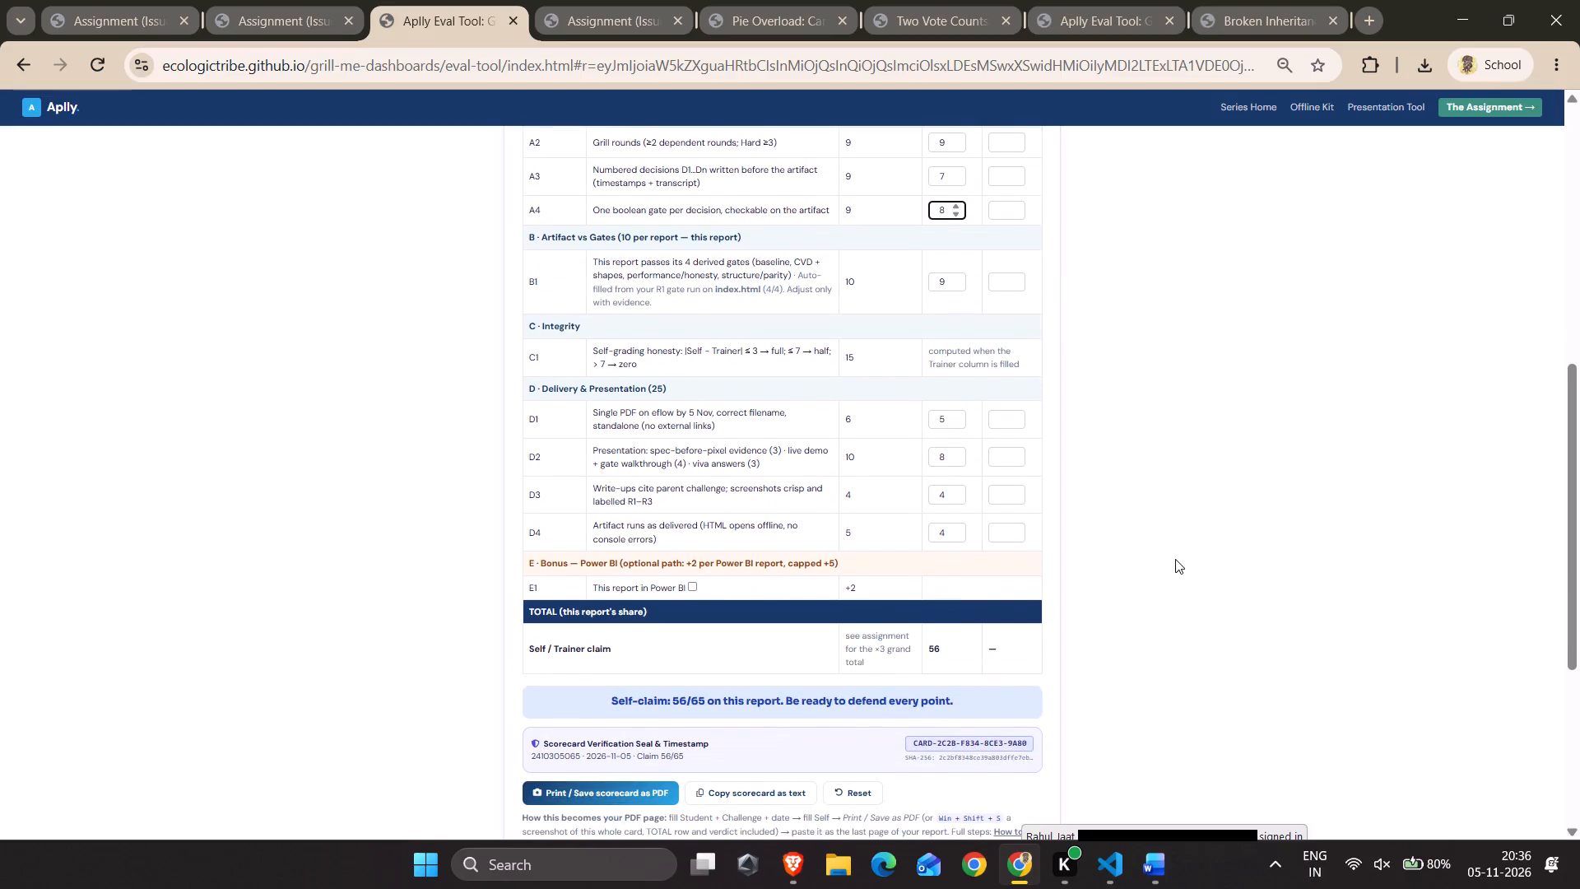
scroll(1175, 559, up, 1)
key(ctrl+minus)
scroll(1175, 559, up, 1)
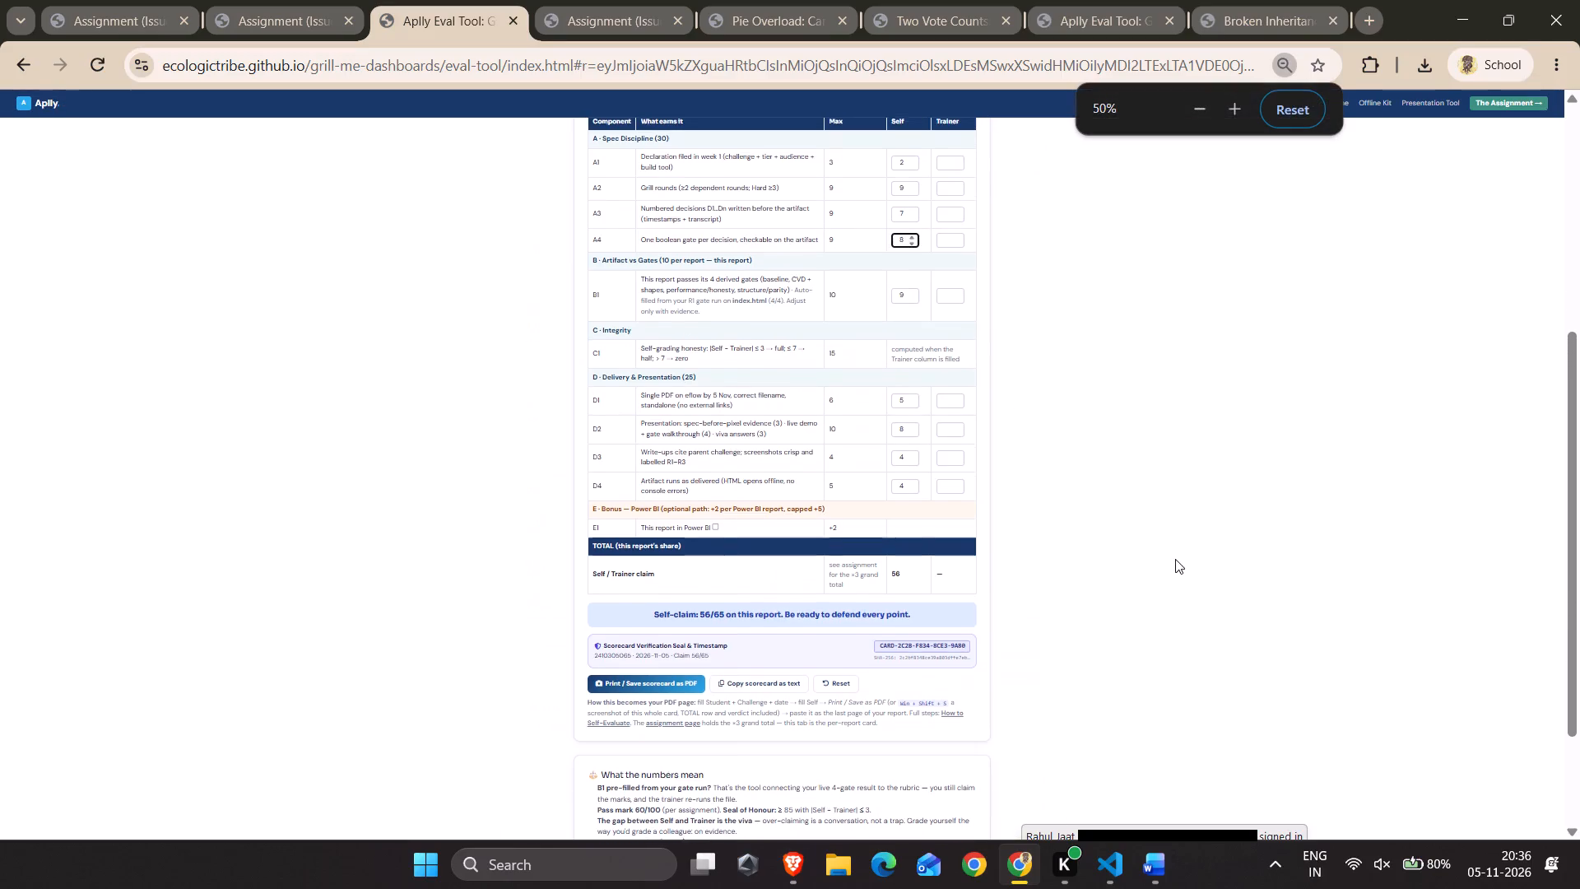
scroll(1175, 559, up, 1)
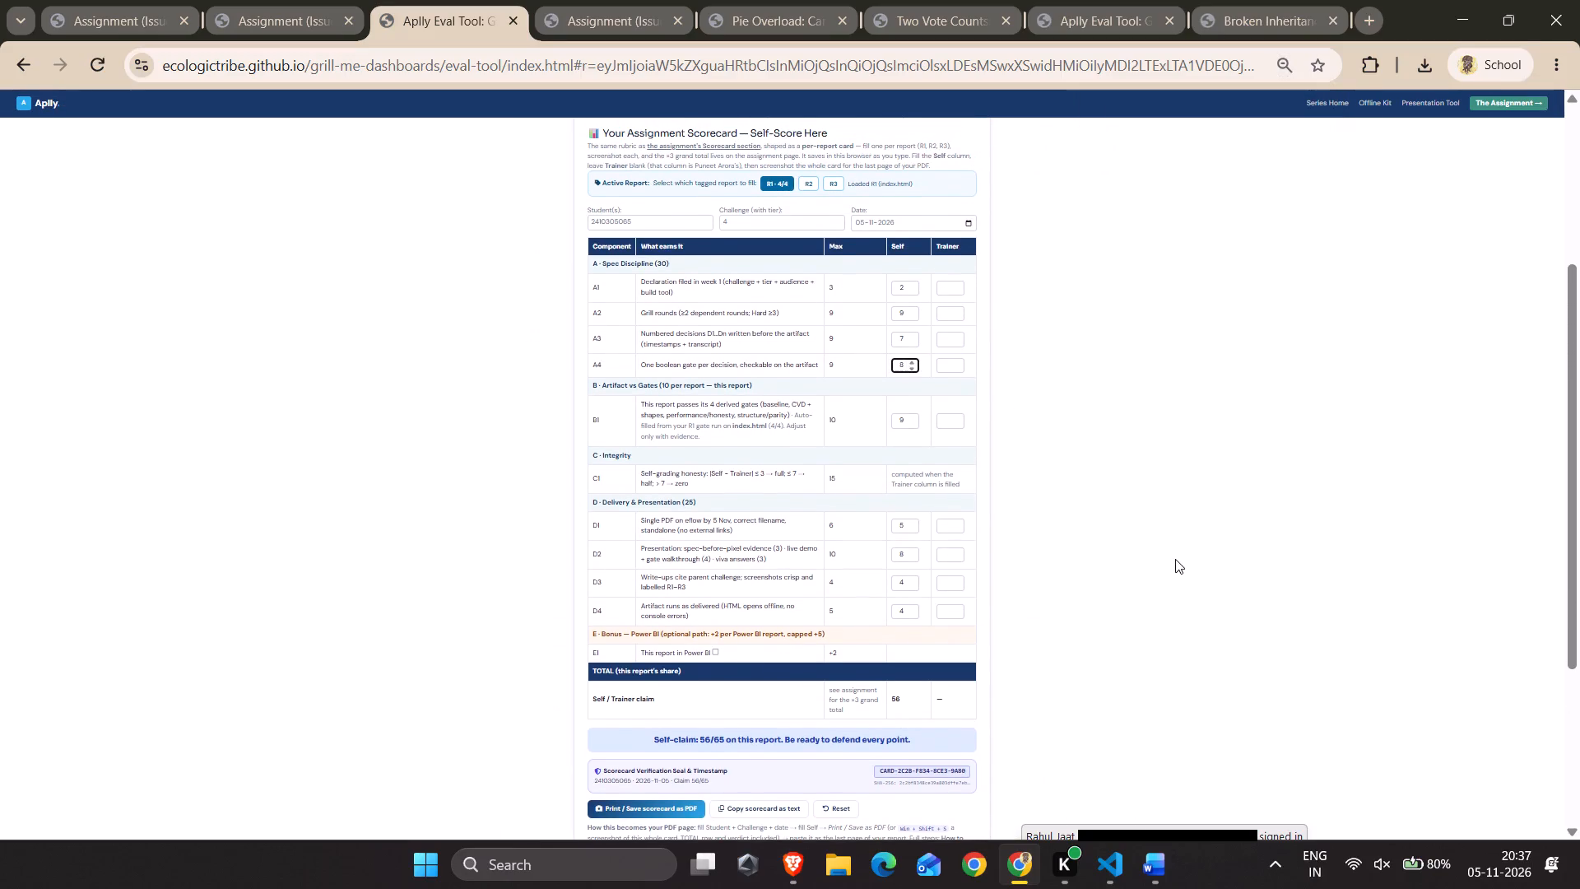
key(Print)
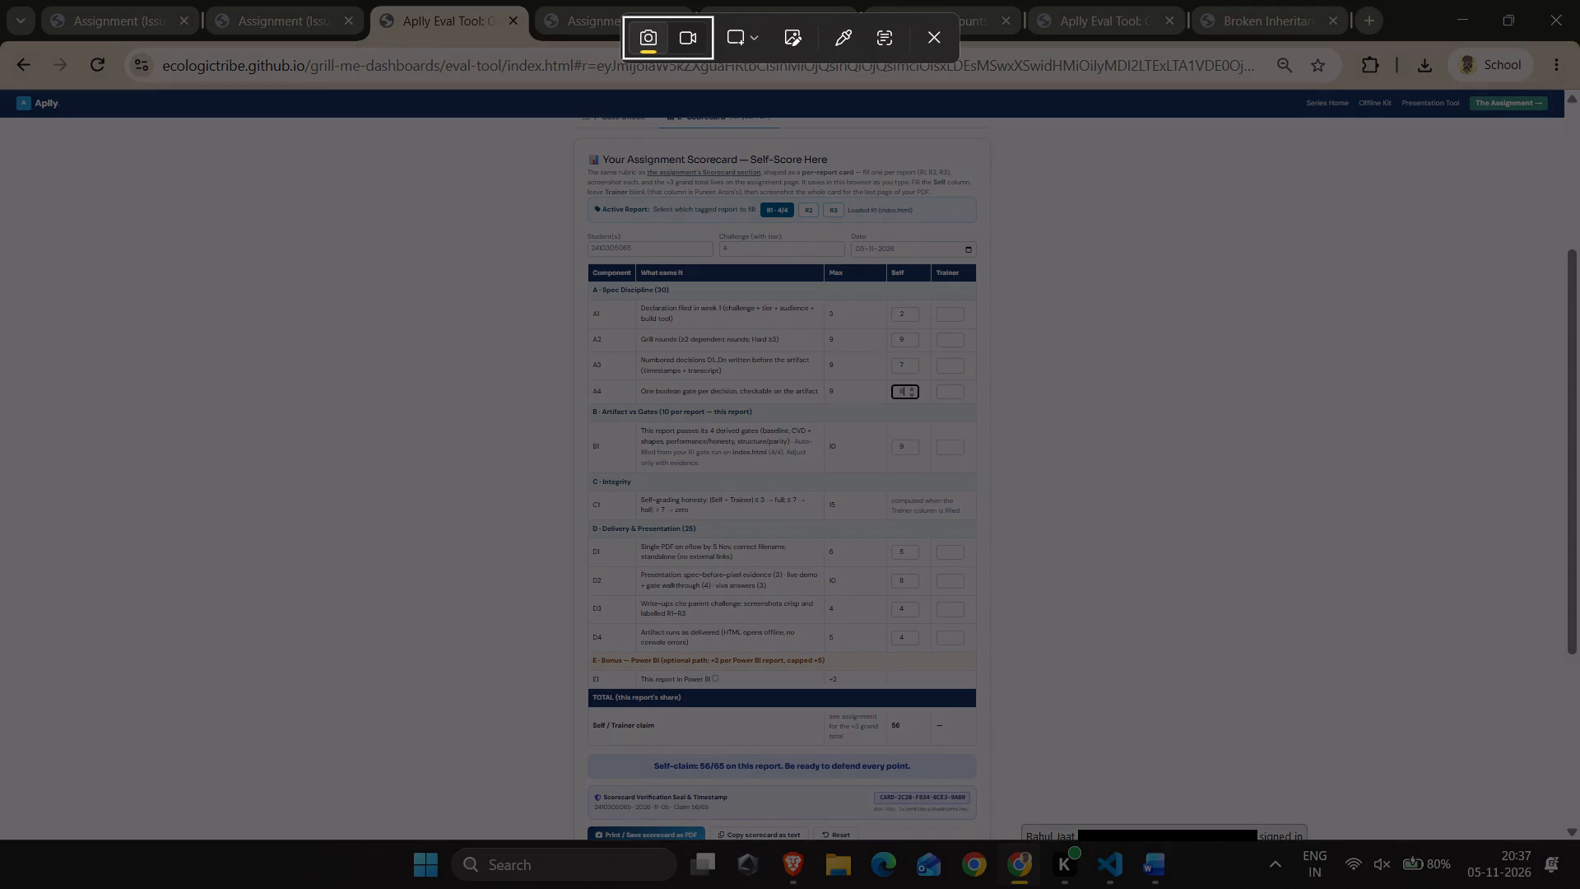
drag(564, 132, 1016, 816)
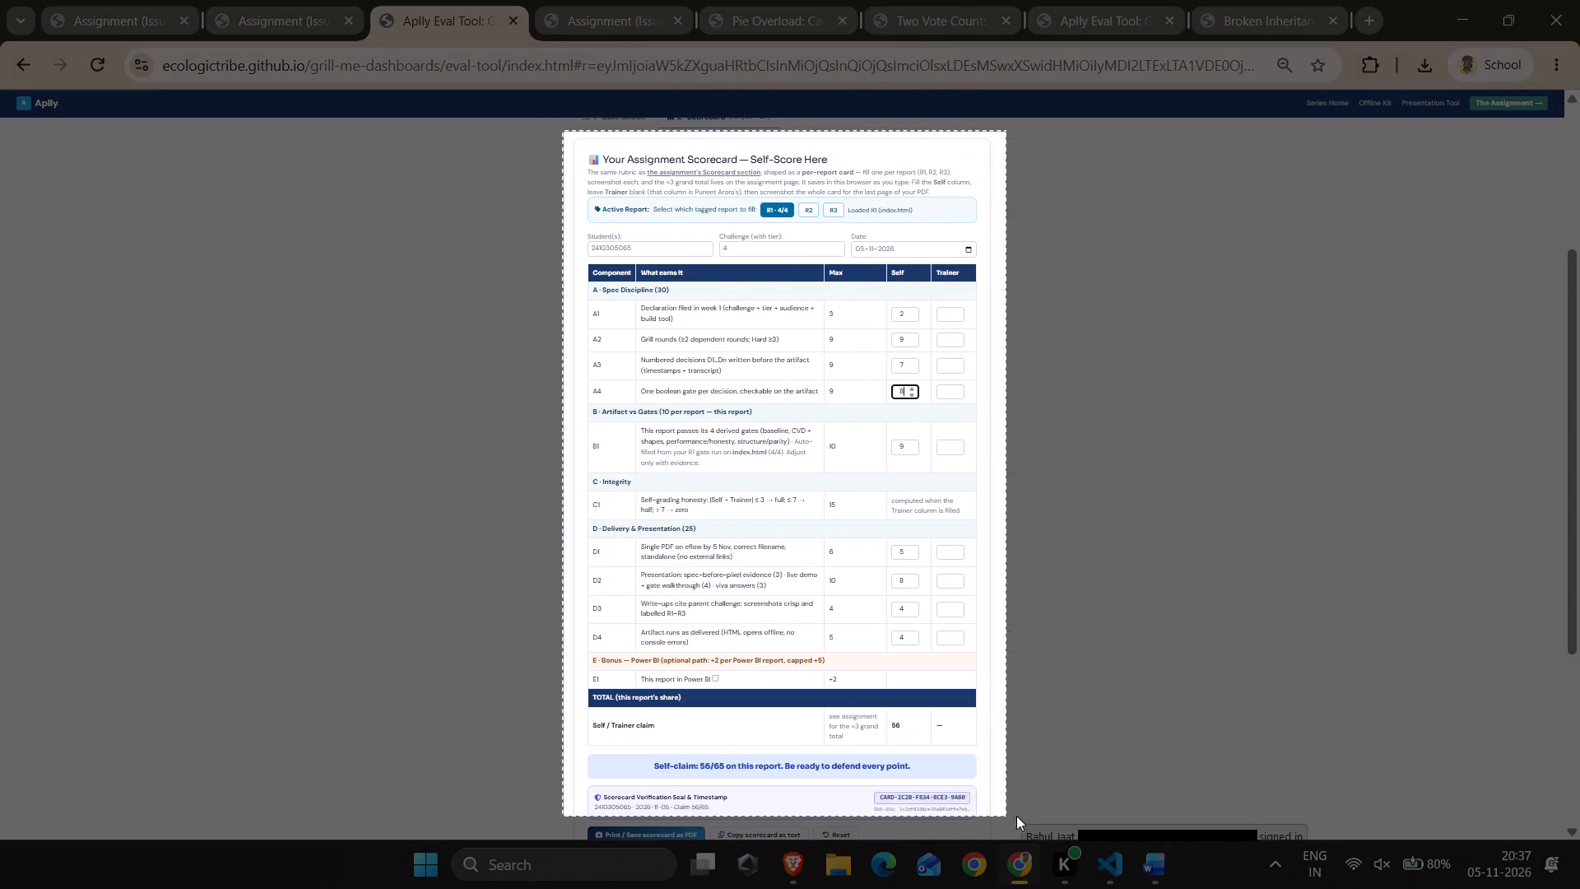
drag(1016, 816, 1015, 793)
click(1538, 688)
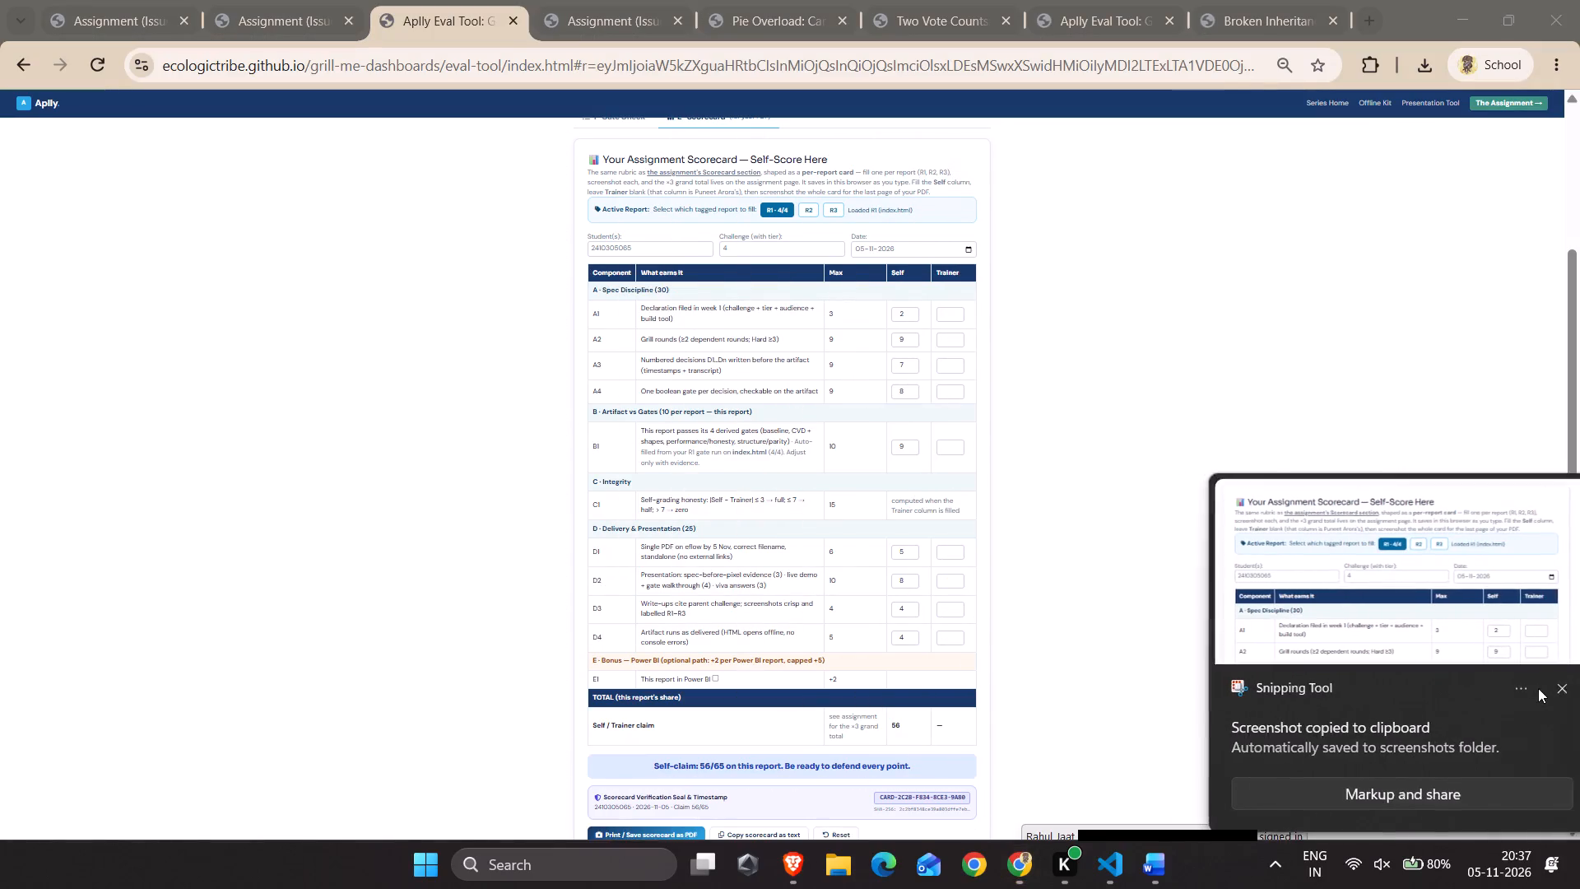
key(ctrl+plus)
key(ctrl+plus)
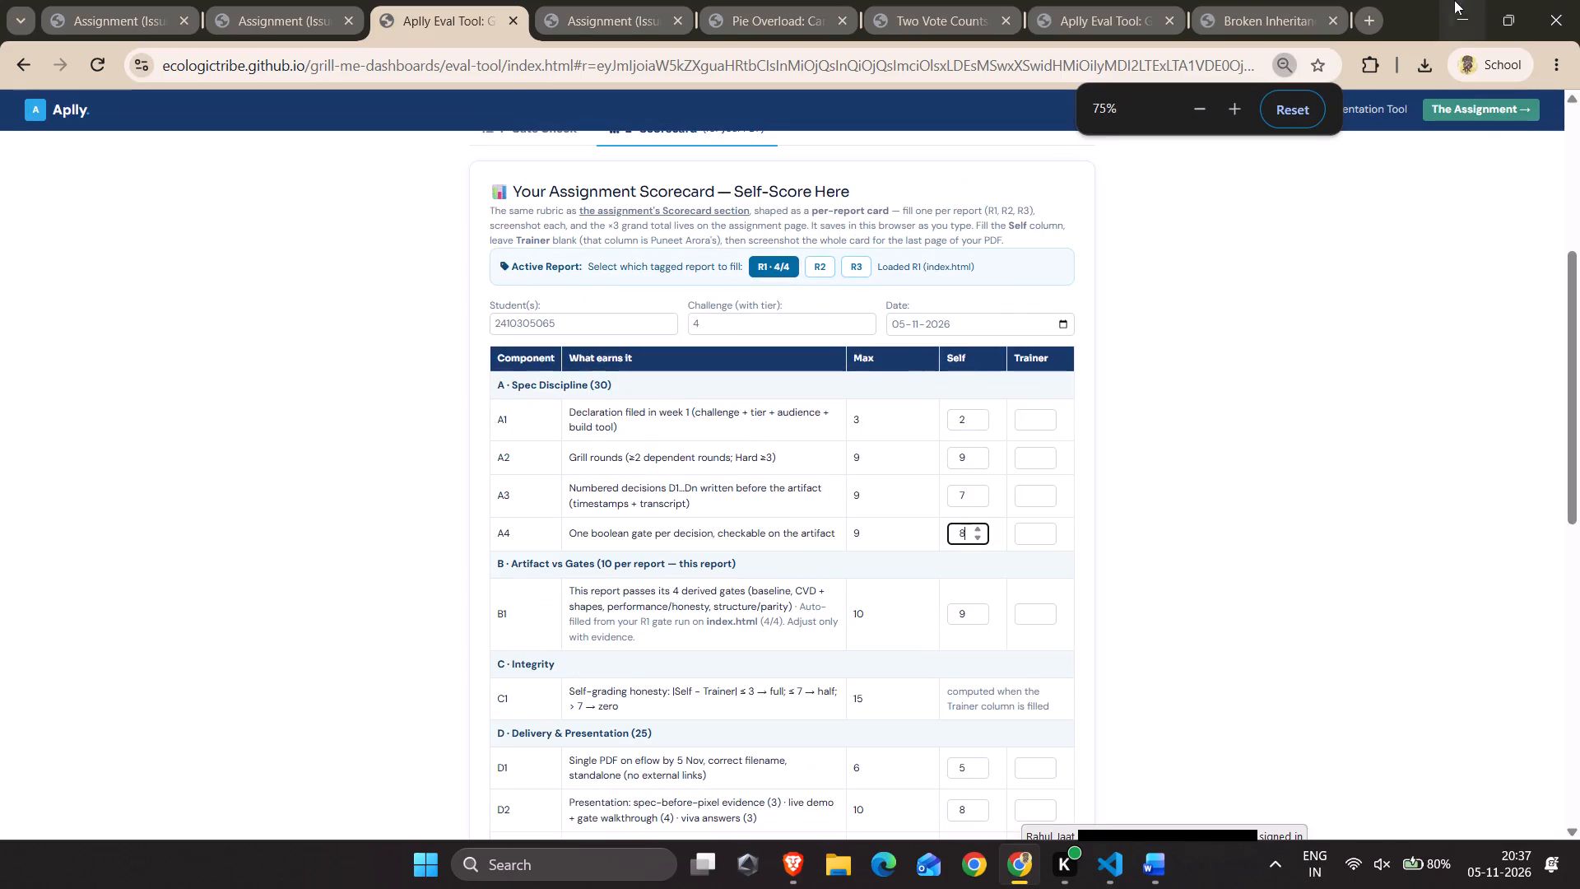
click(1459, 0)
scroll(788, 509, up, 1)
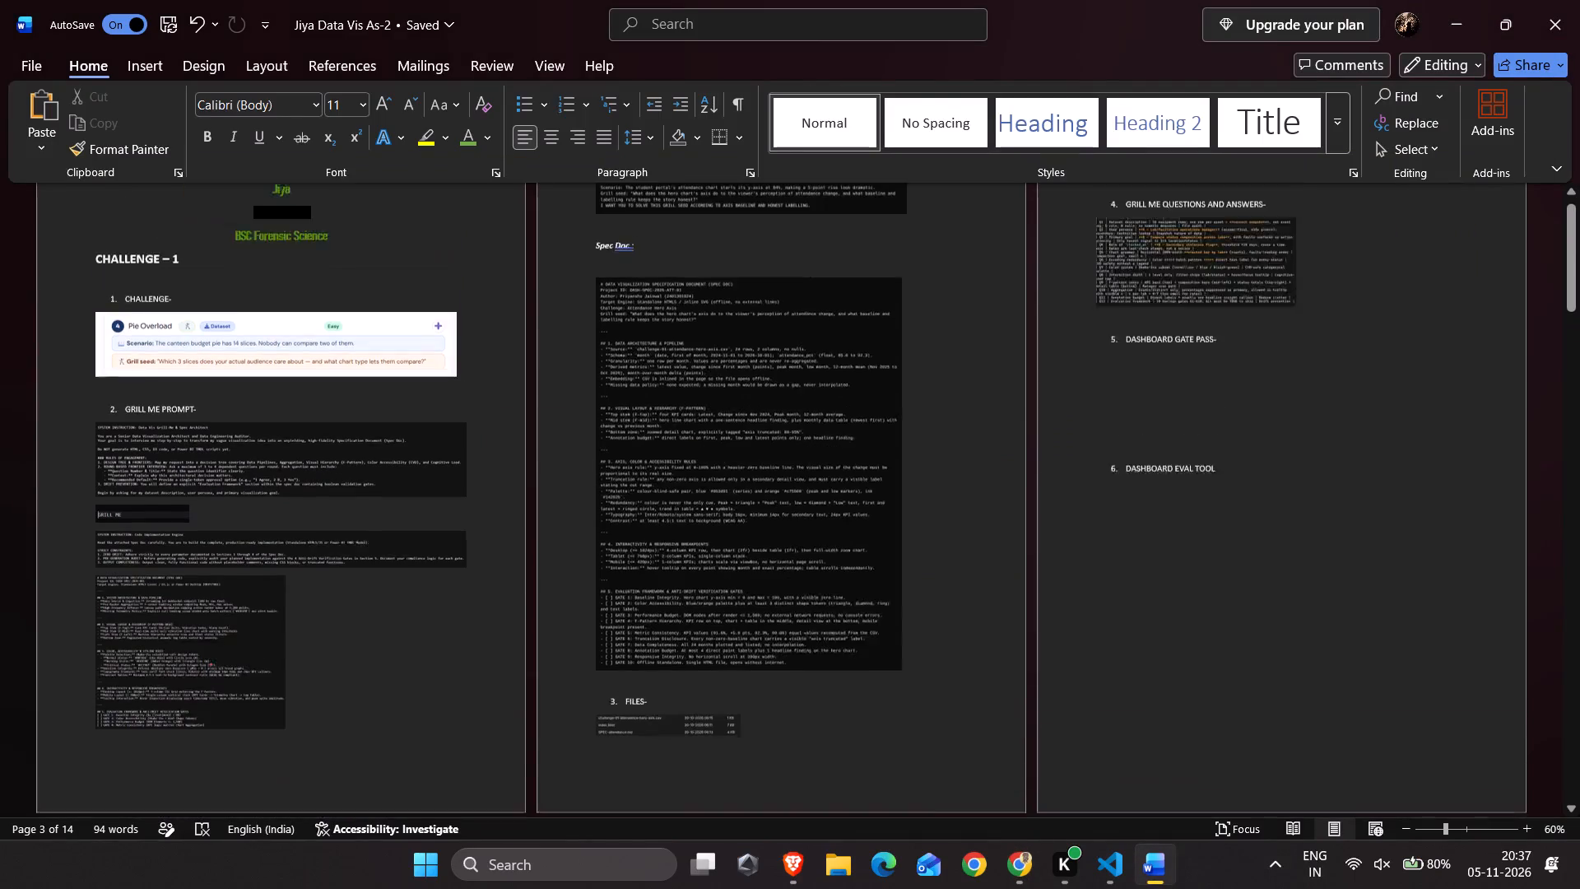
scroll(788, 509, up, 1)
click(124, 55)
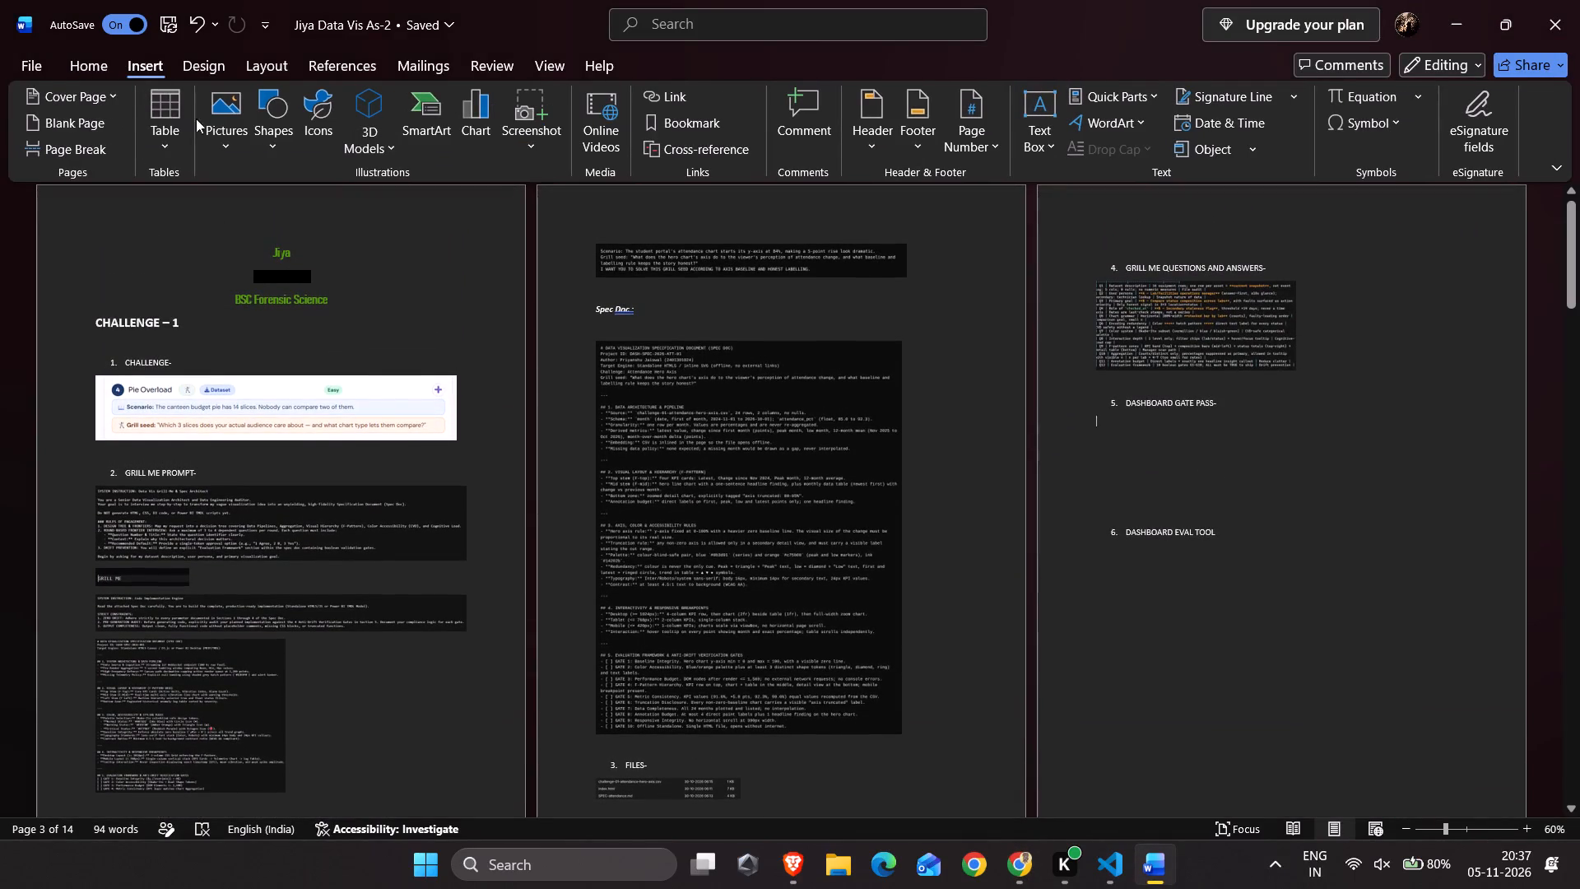
click(223, 154)
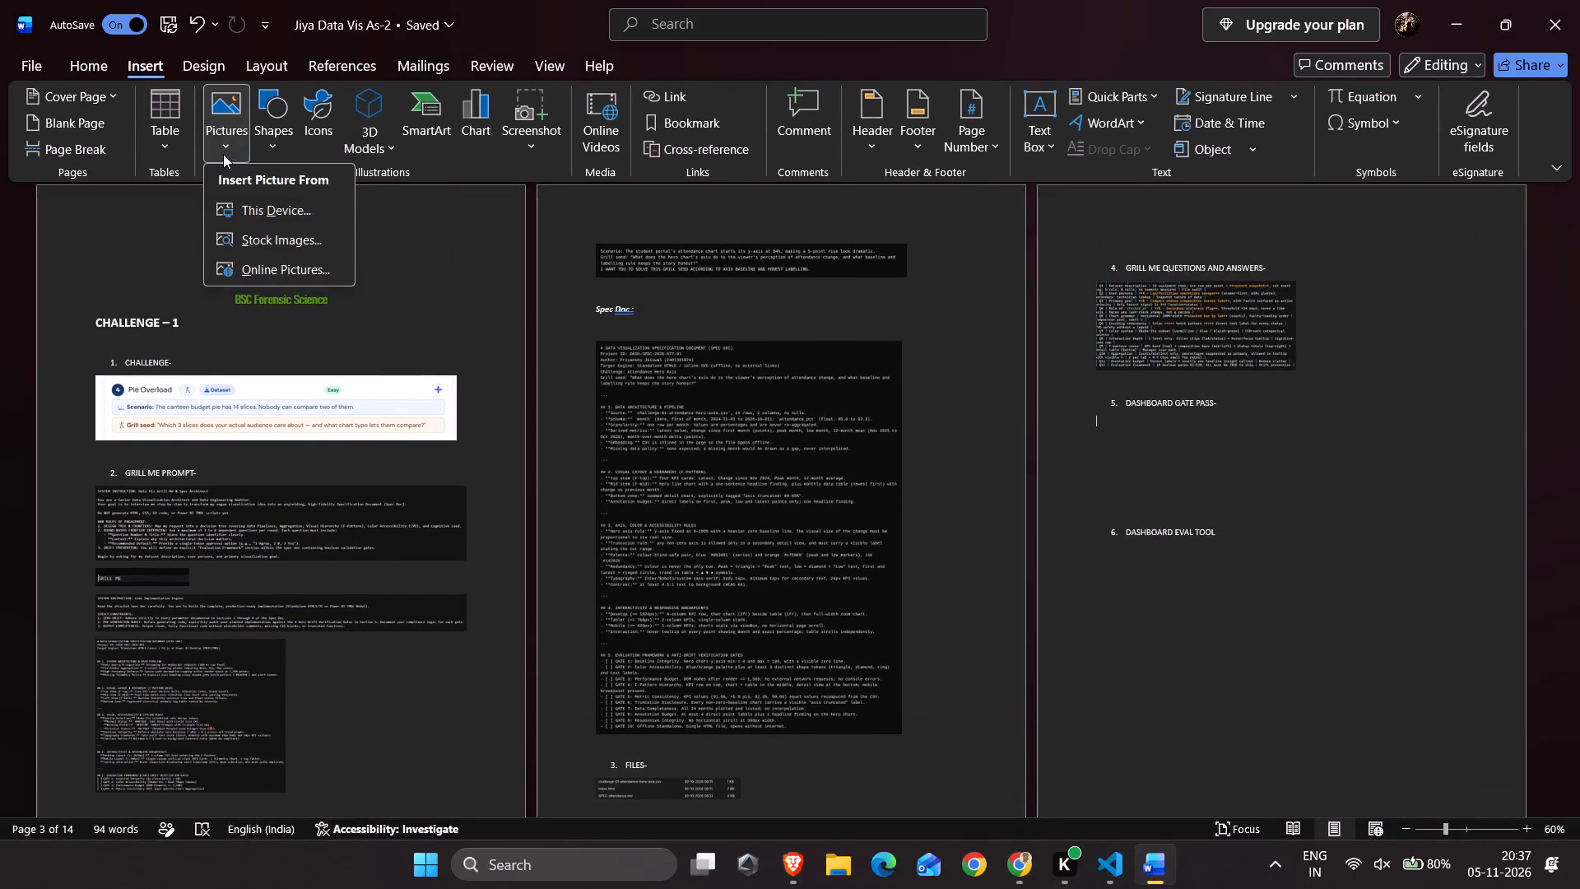
click(272, 206)
scroll(813, 505, down, 3)
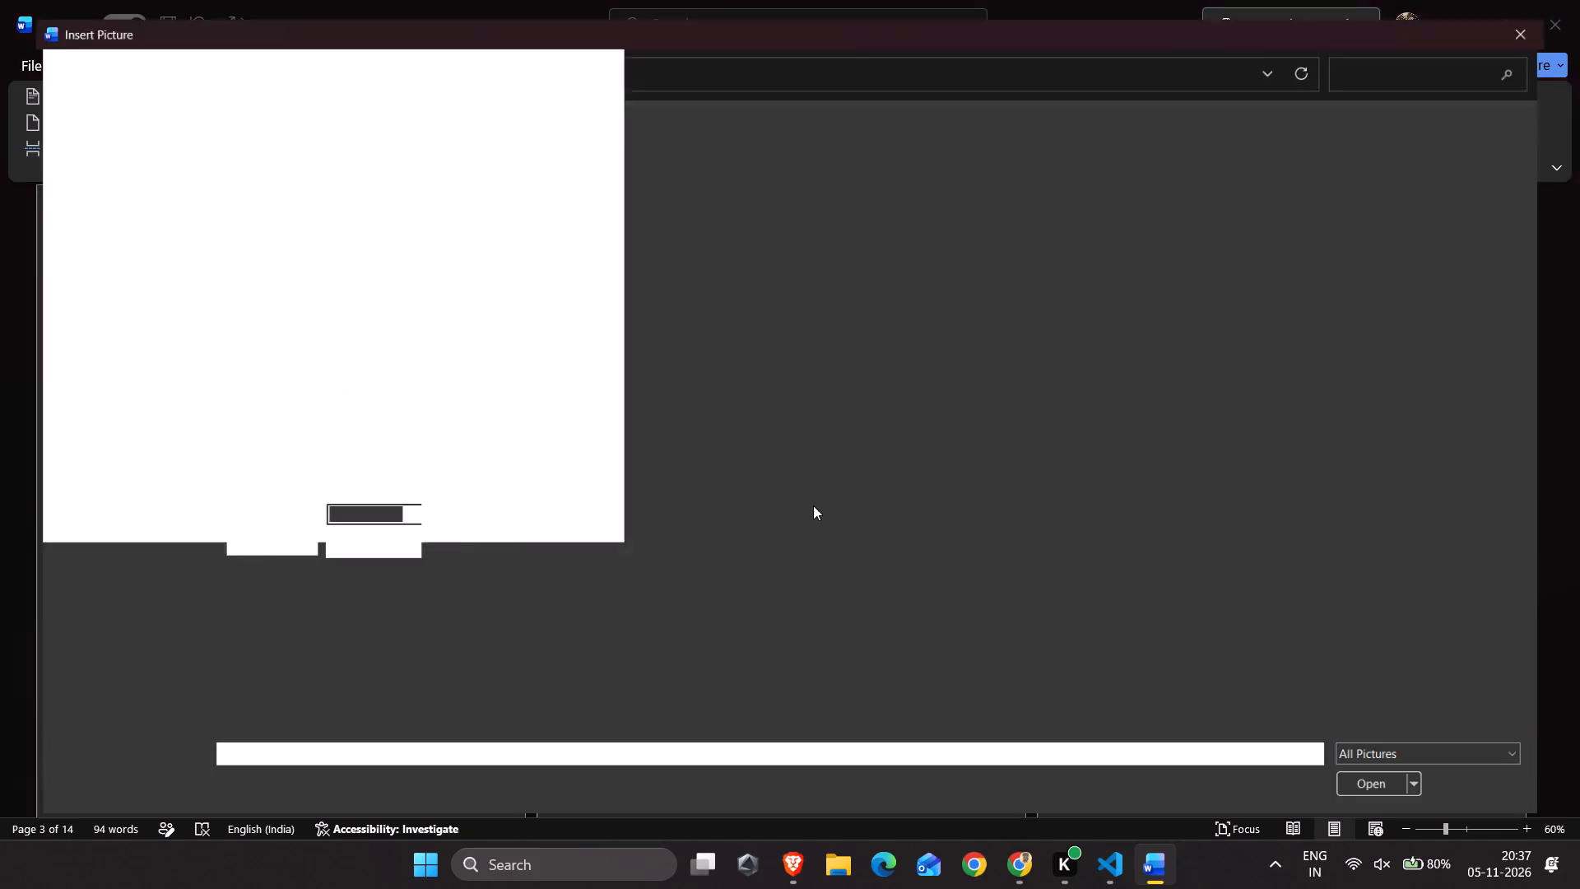
scroll(813, 505, down, 9)
click(62, 501)
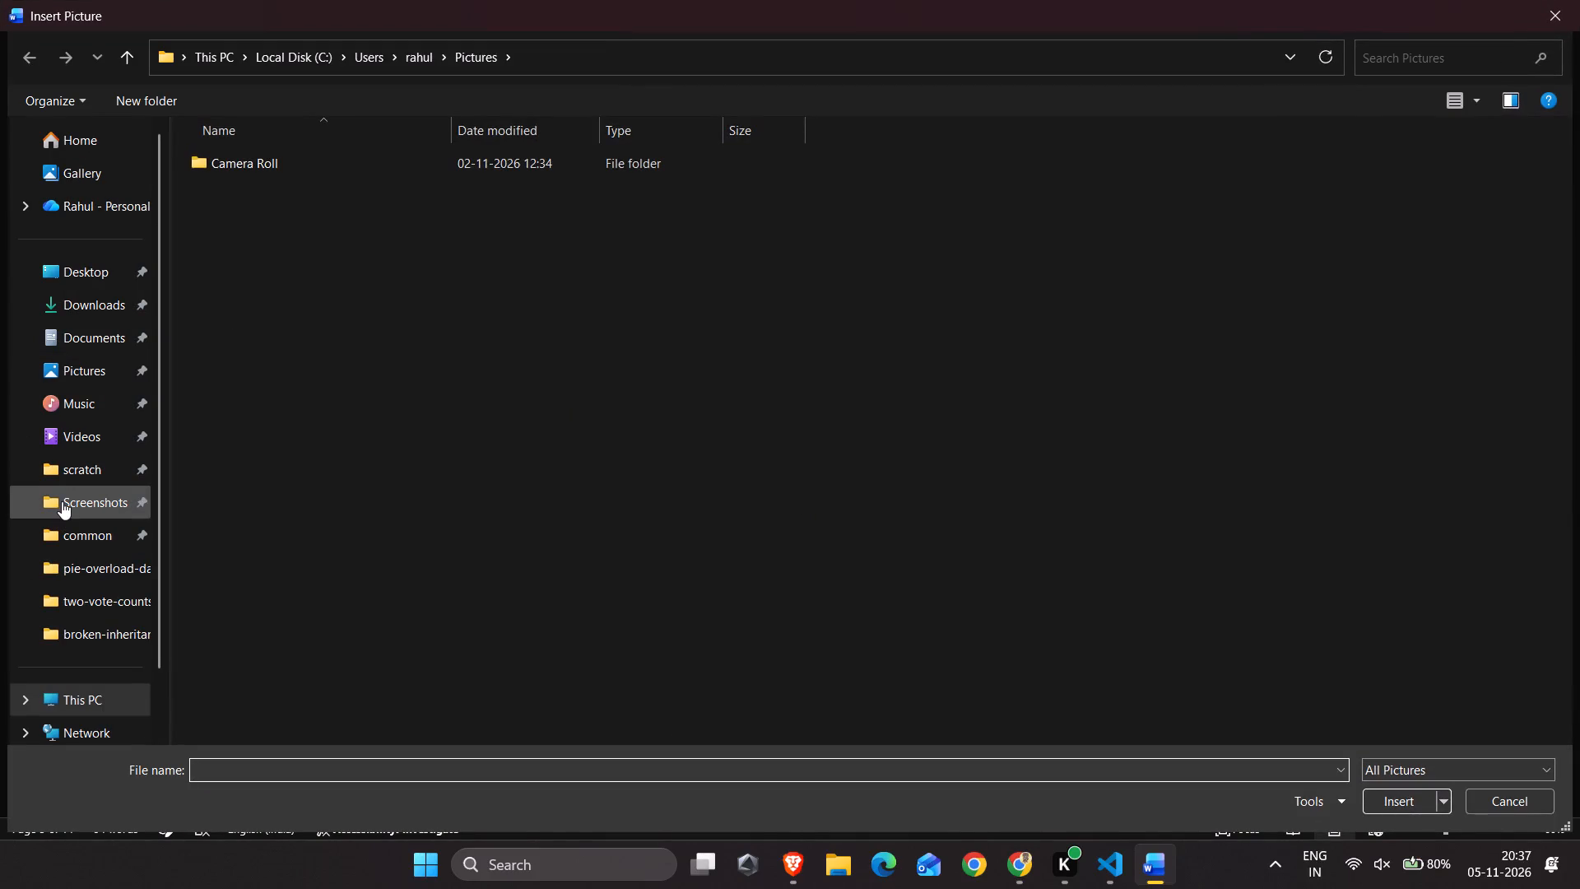
scroll(815, 617, down, 20)
scroll(815, 617, down, 8)
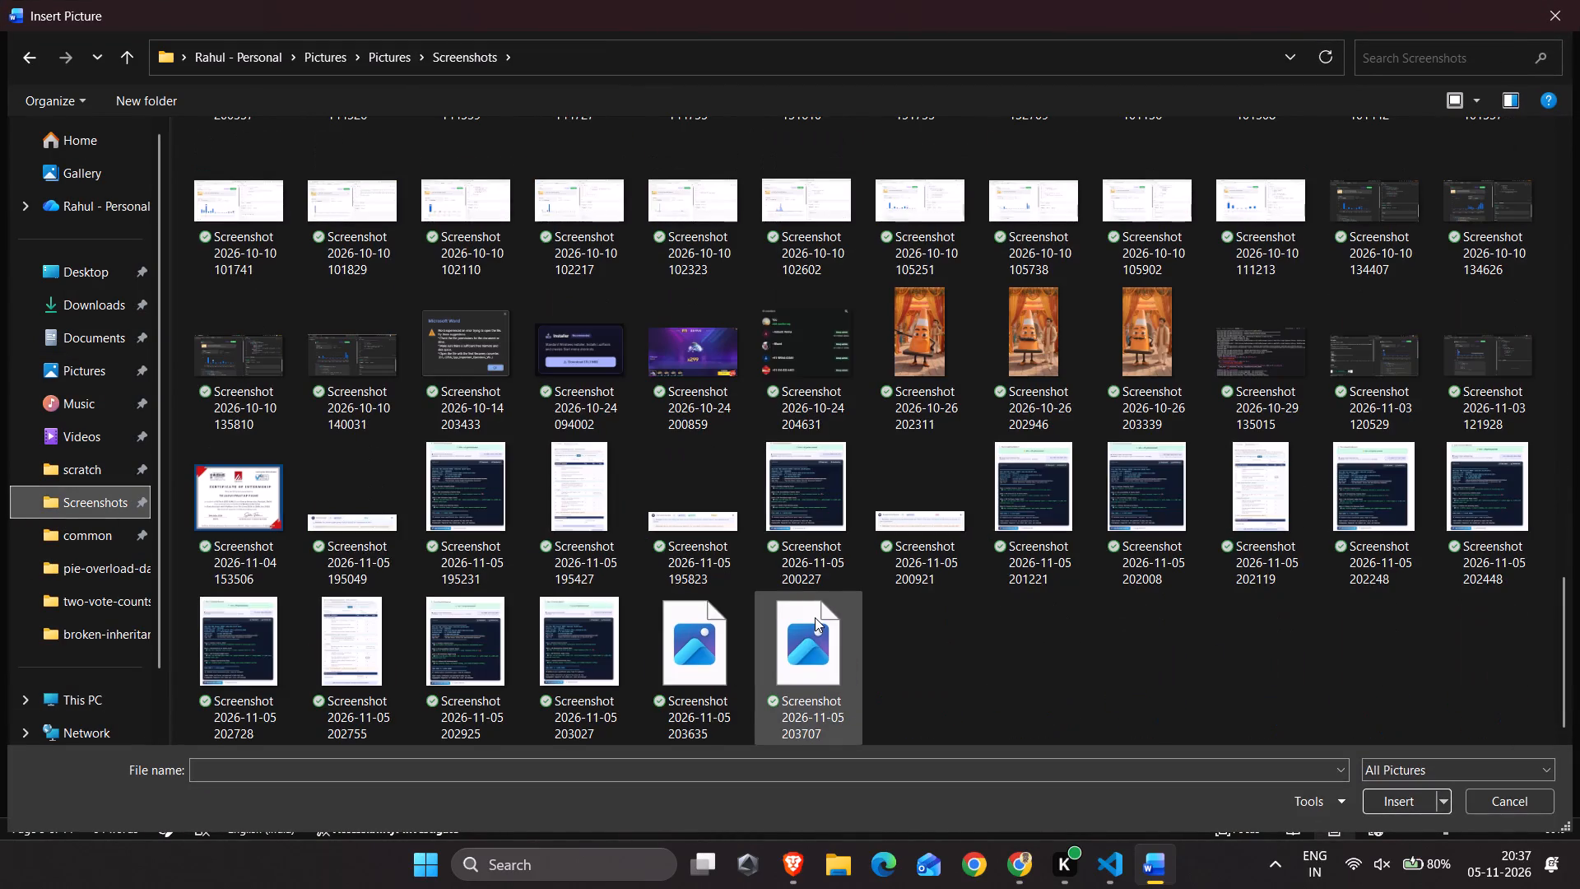
double_click(678, 683)
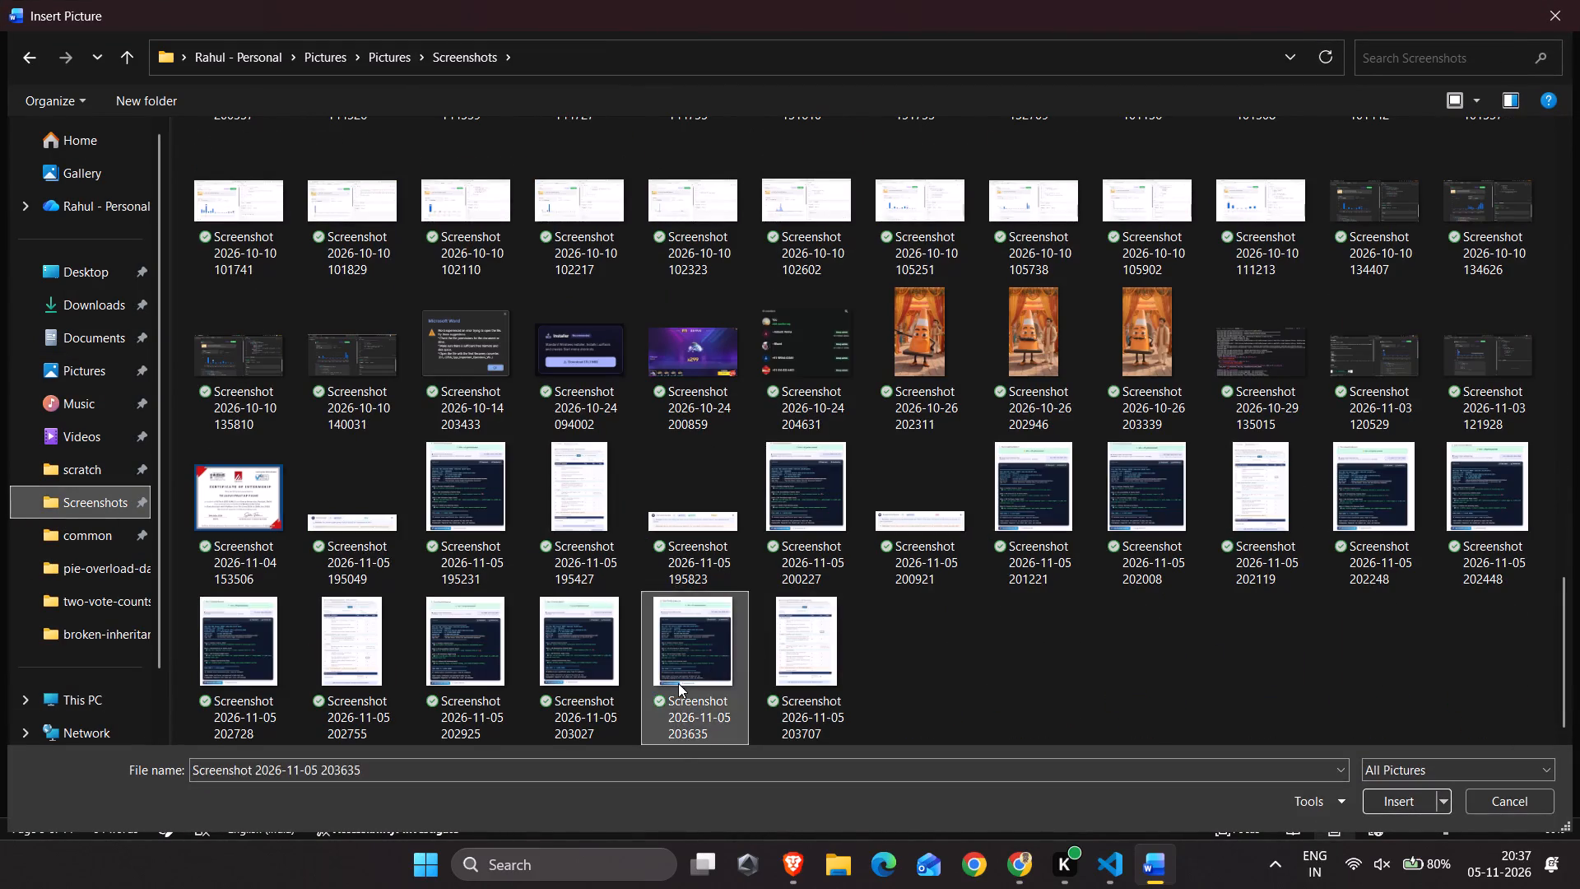
scroll(1283, 579, down, 2)
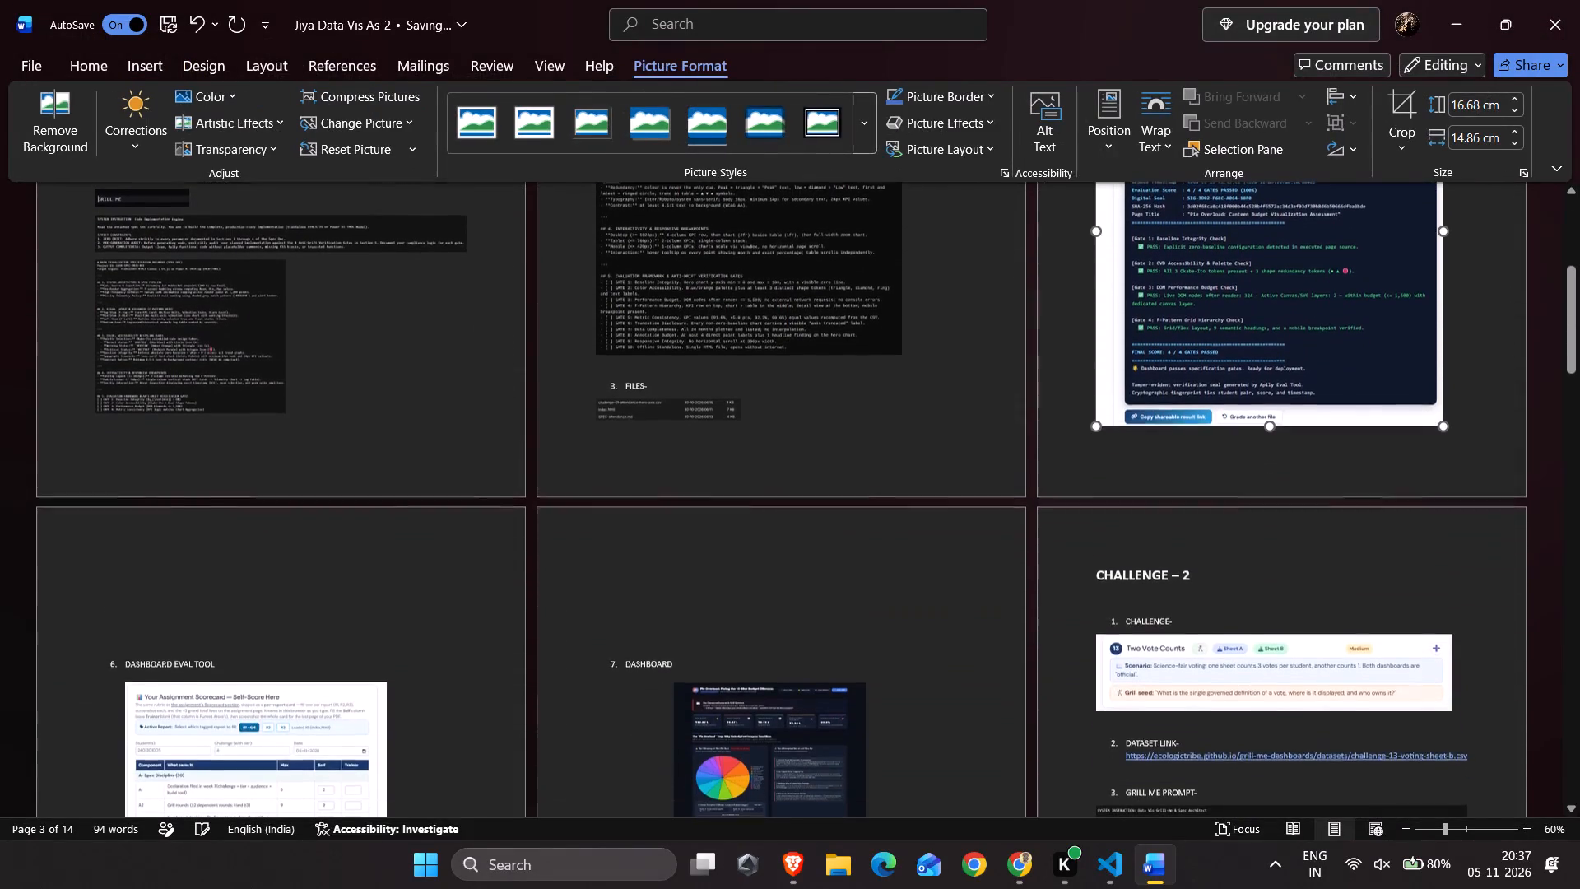
scroll(1283, 579, up, 2)
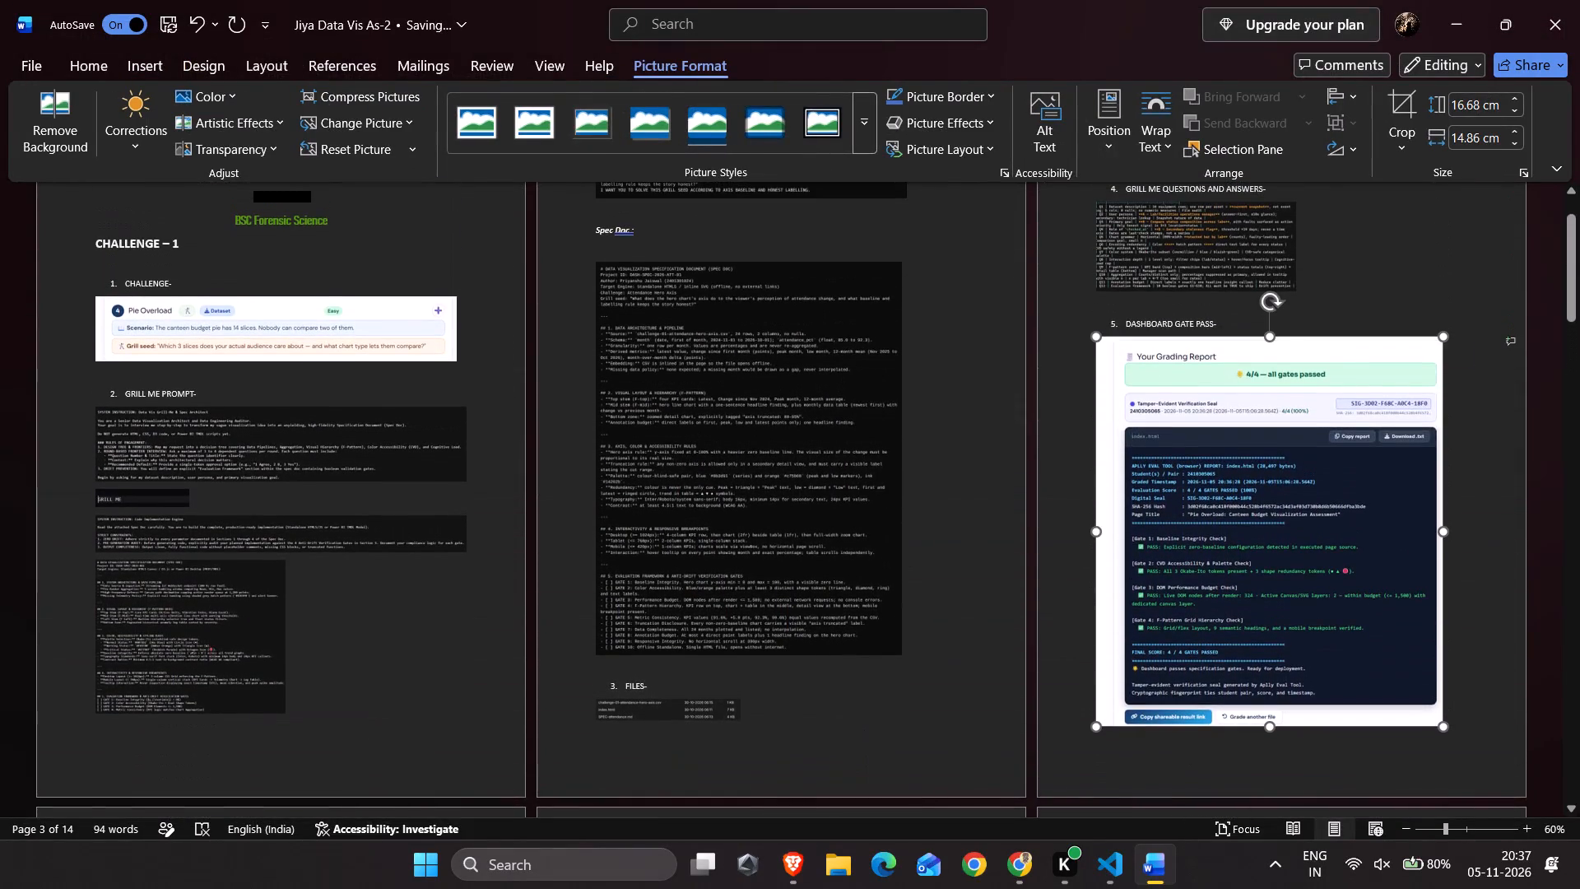
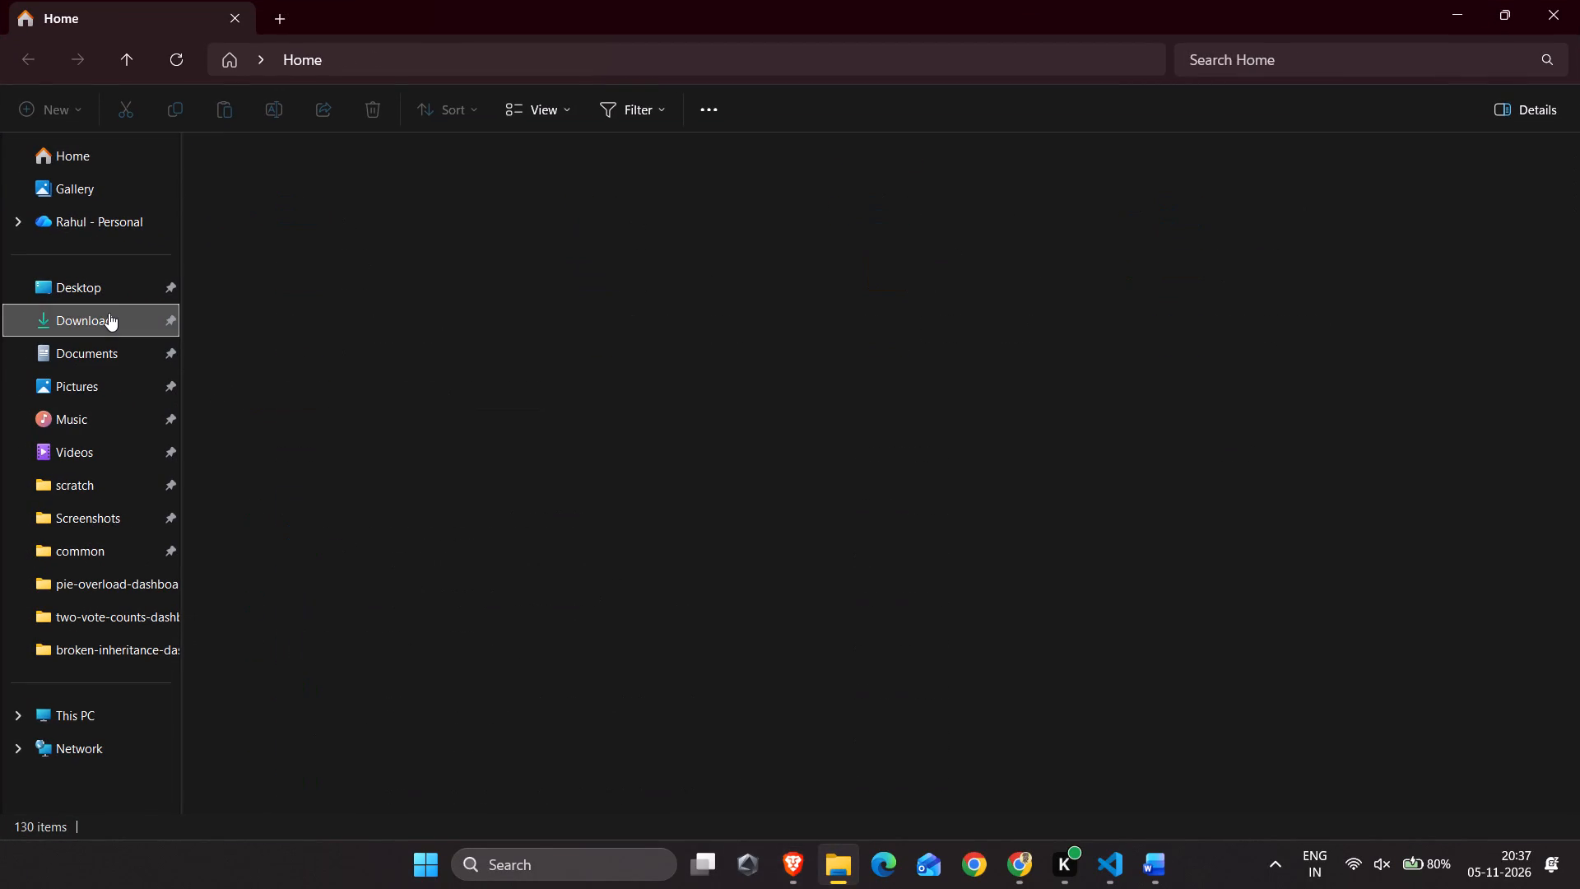
Open the Word document Rahul Data Visualization Ass-2 from Downloads to check its contents, and close it.
double_click(338, 217)
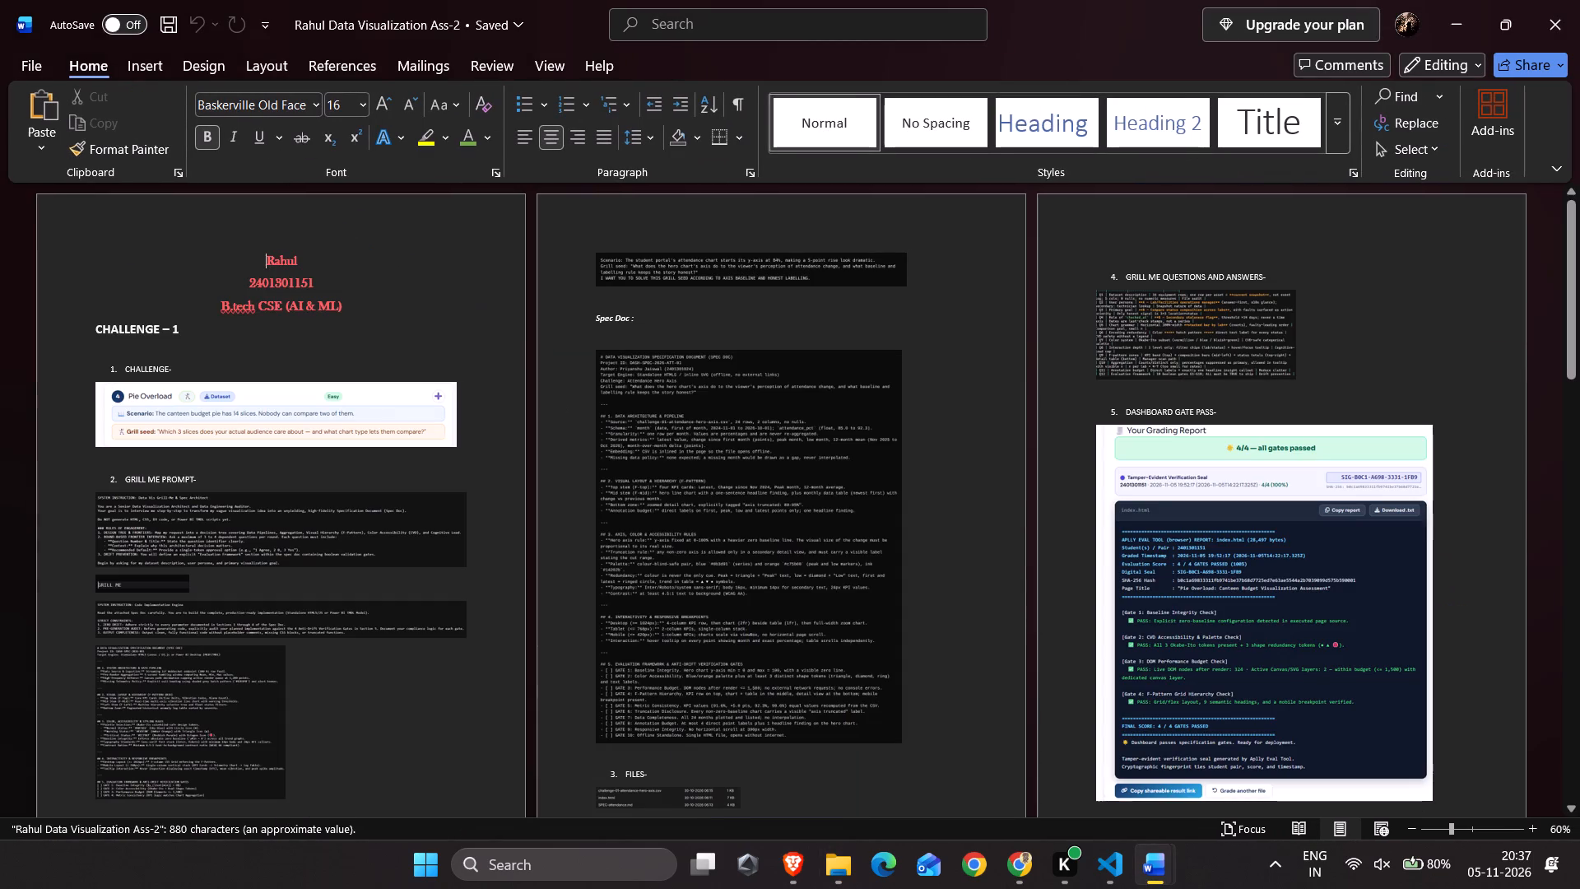
click(1579, 0)
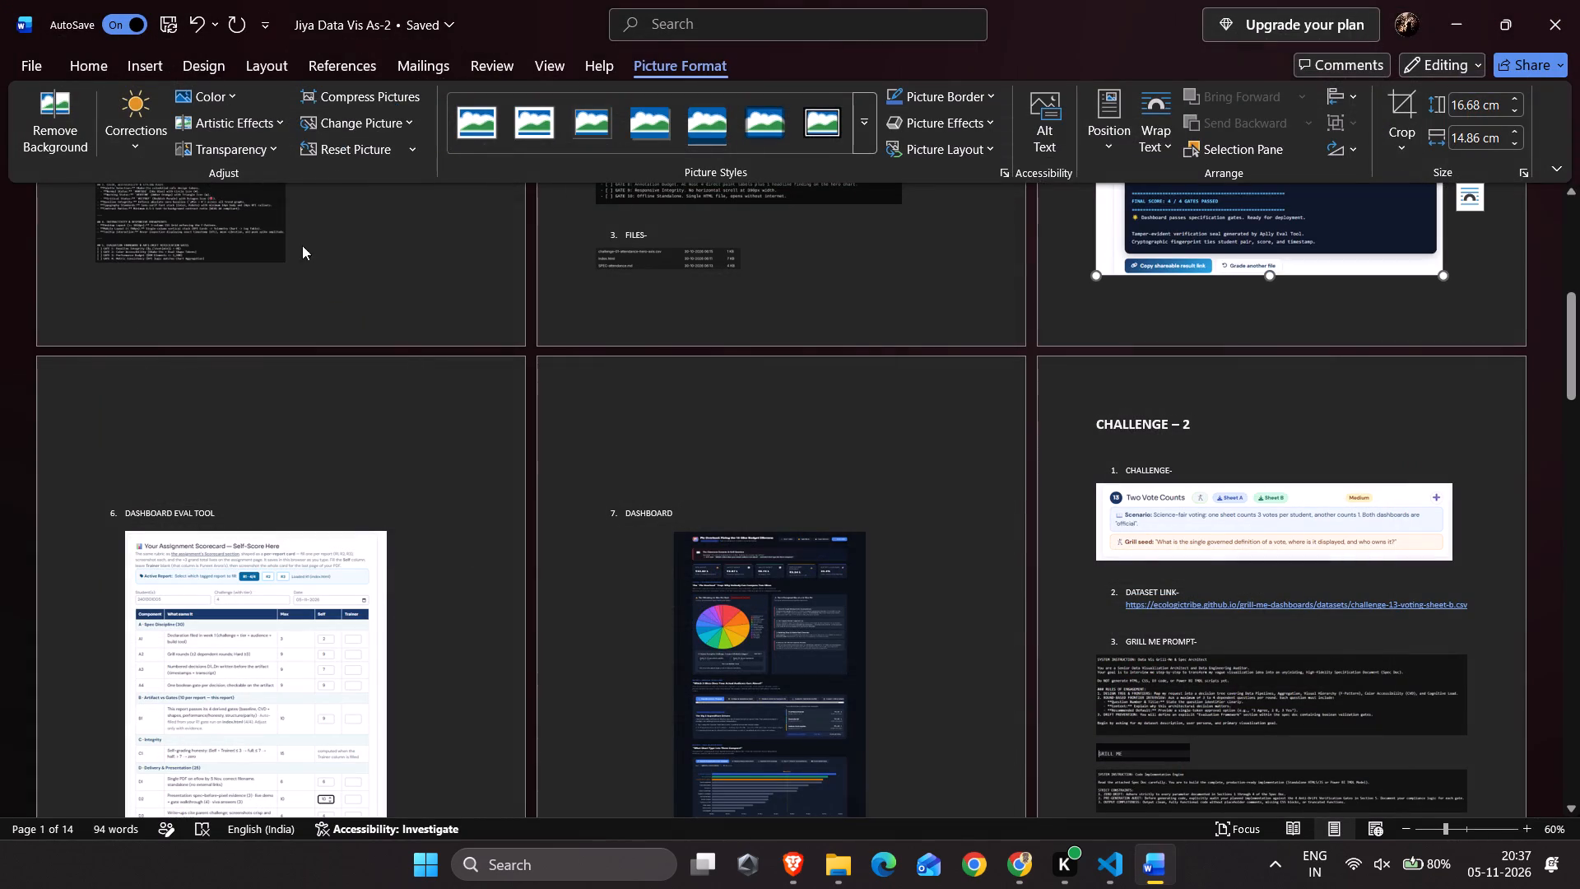
In Brave, attach Rahul Data Visualization Ass-2.docx from Downloads to Assessment 2, submit it with Save & finish, and return to Word.
click(778, 863)
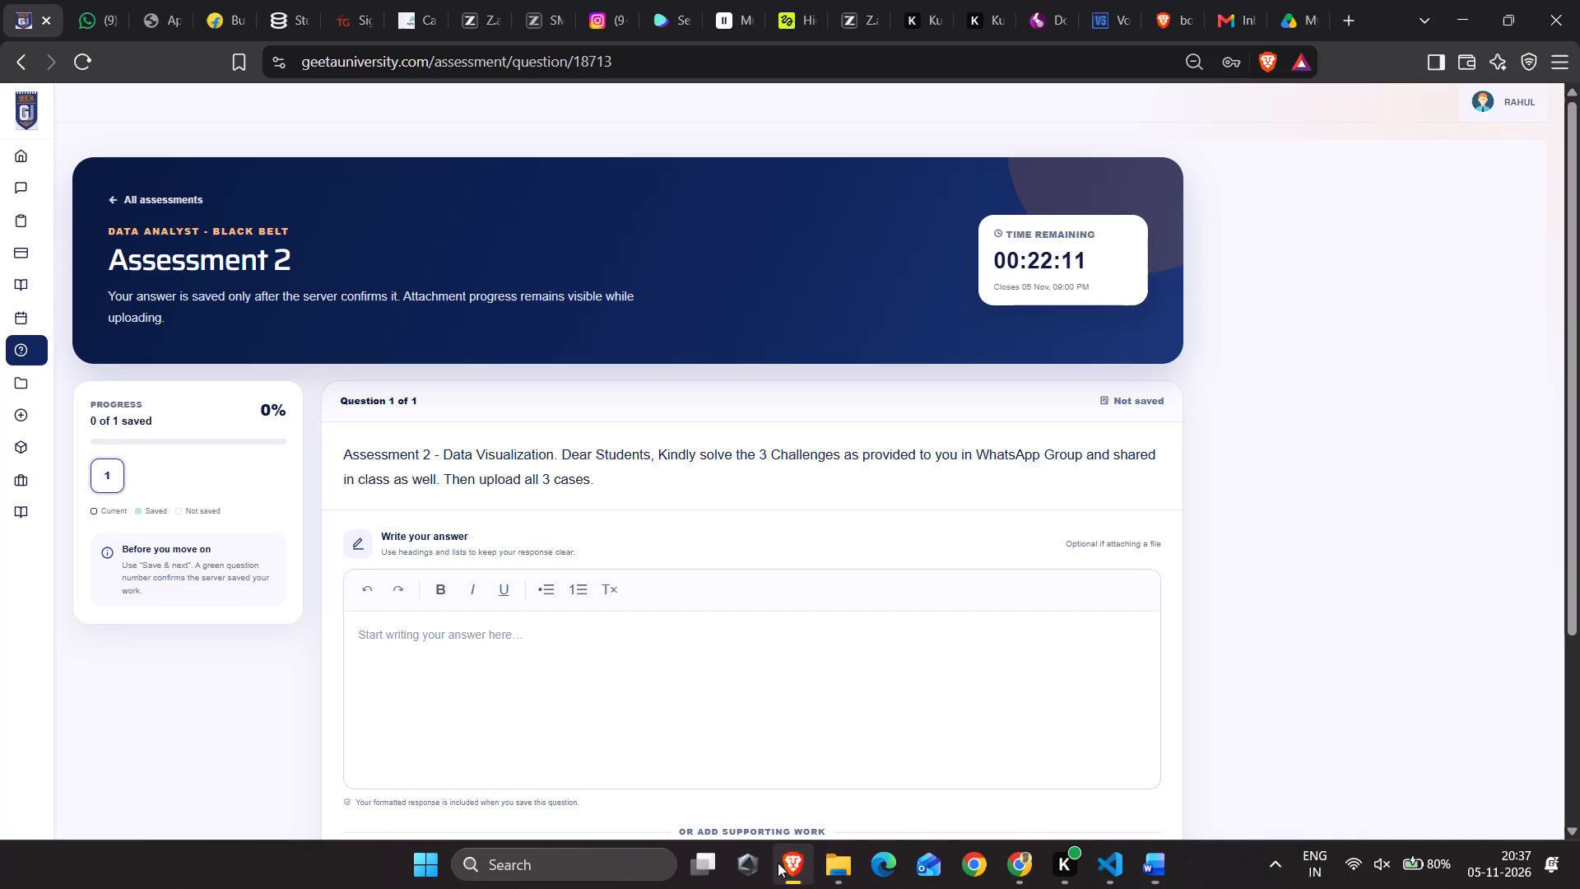
scroll(595, 770, down, 5)
click(569, 654)
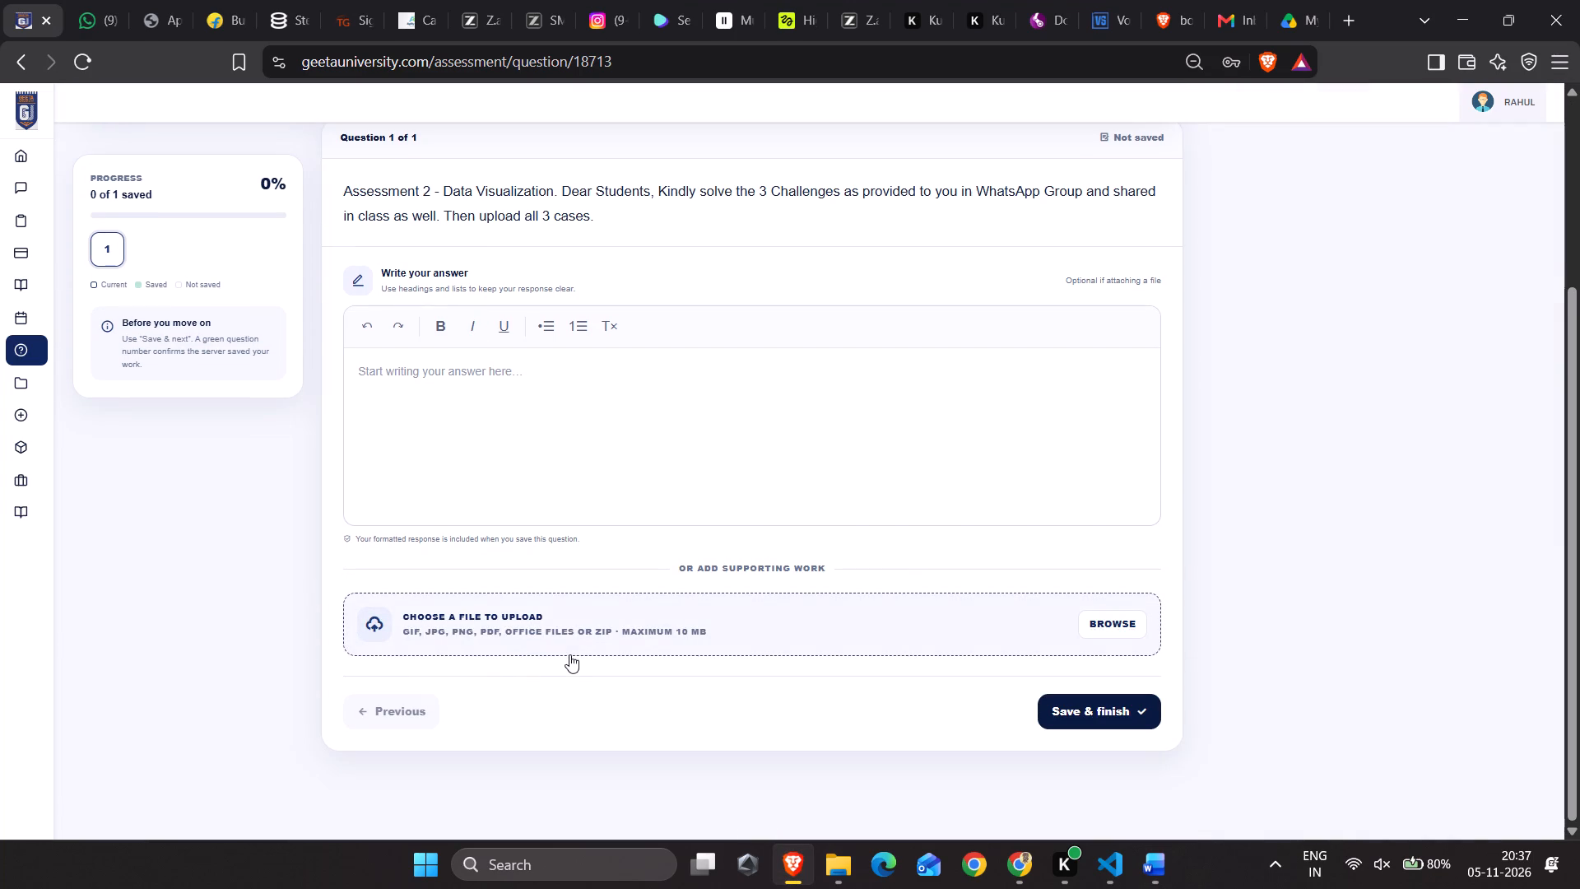
click(104, 300)
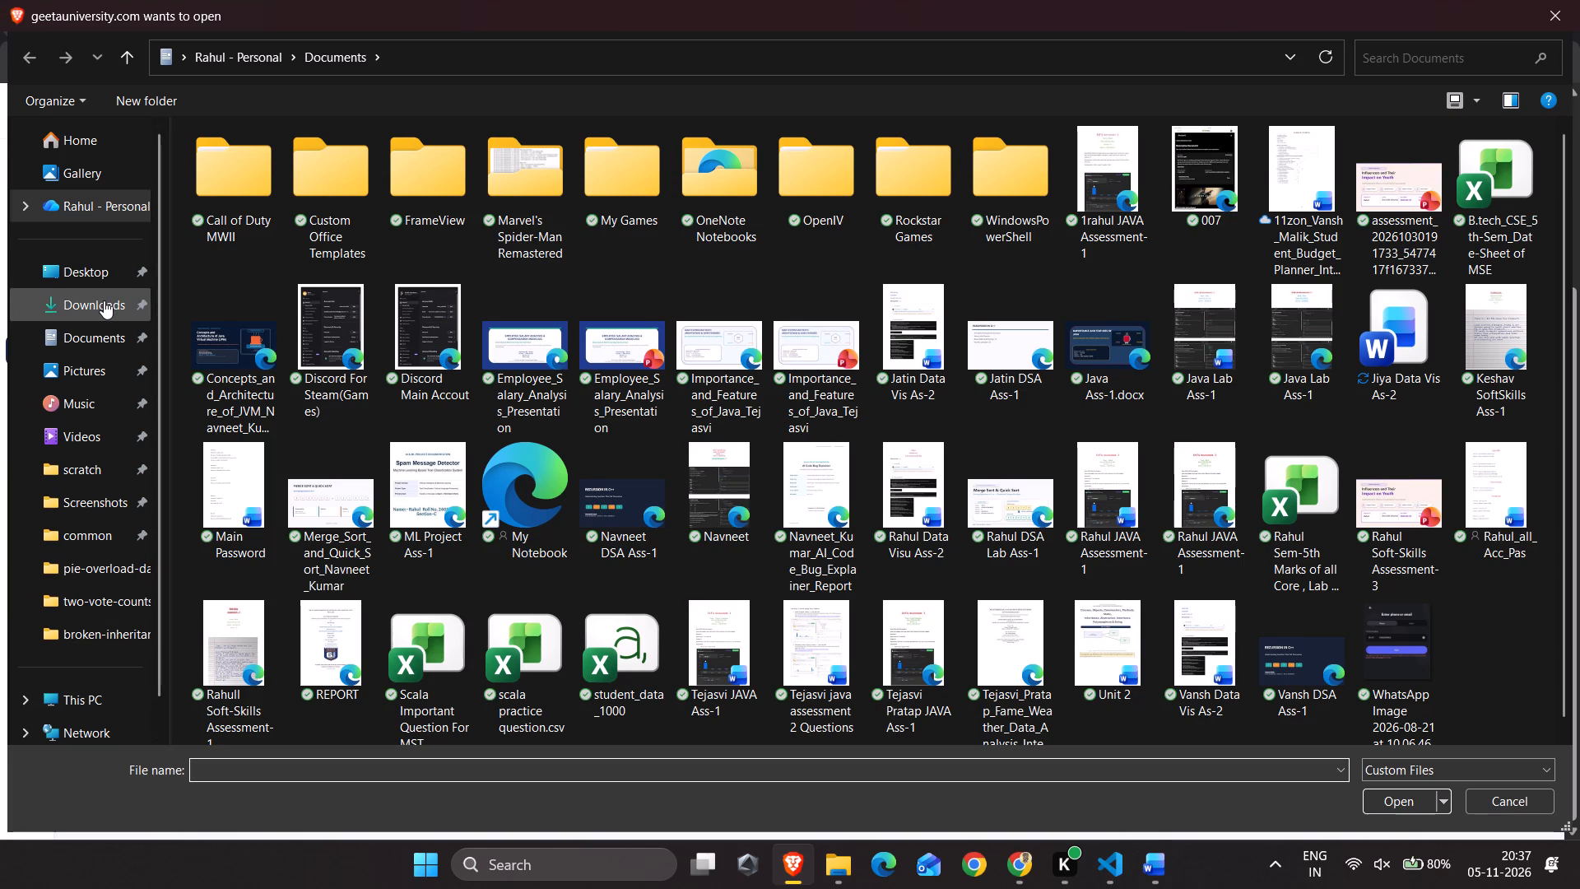
double_click(276, 179)
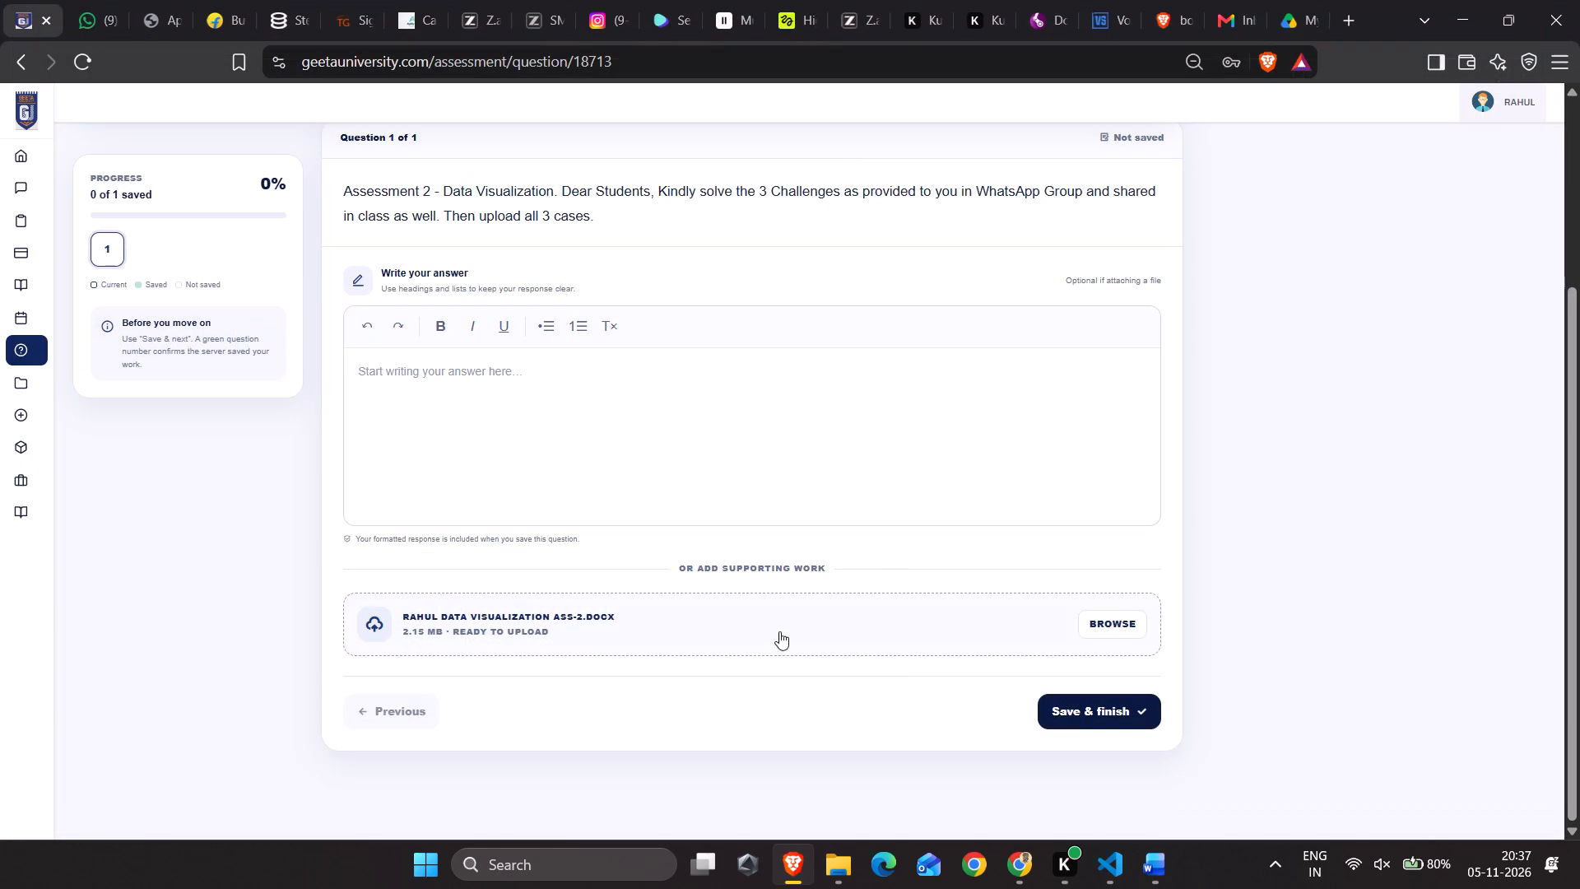
click(1090, 710)
click(834, 514)
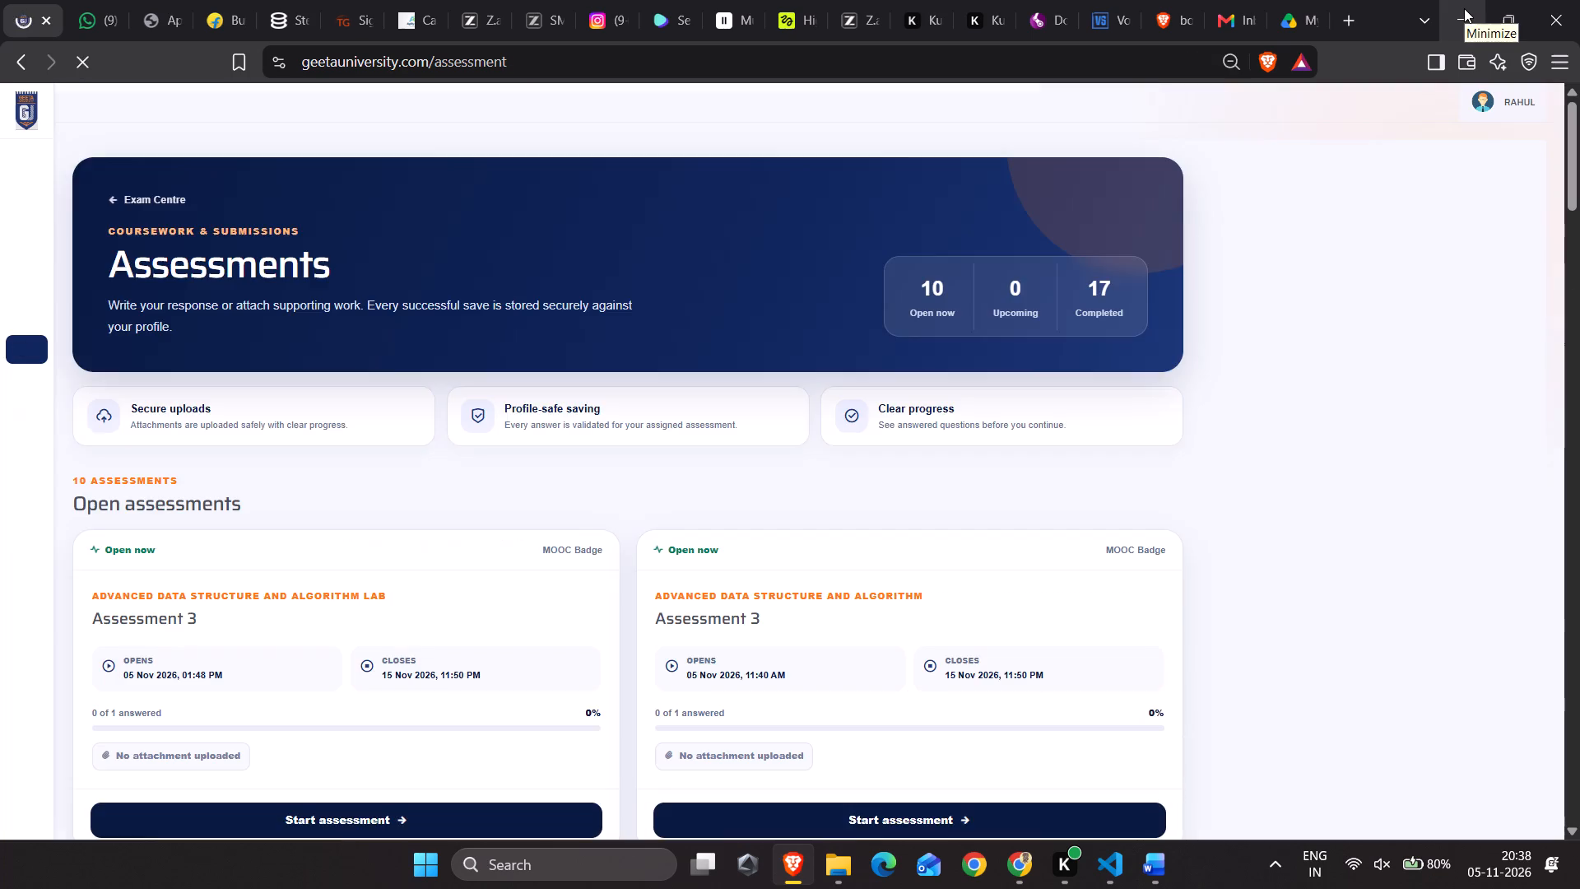
click(1464, 8)
Cut the old scorecard picture under Challenge 1's Dashboard Eval Tool heading.
scroll(1034, 458, down, 1)
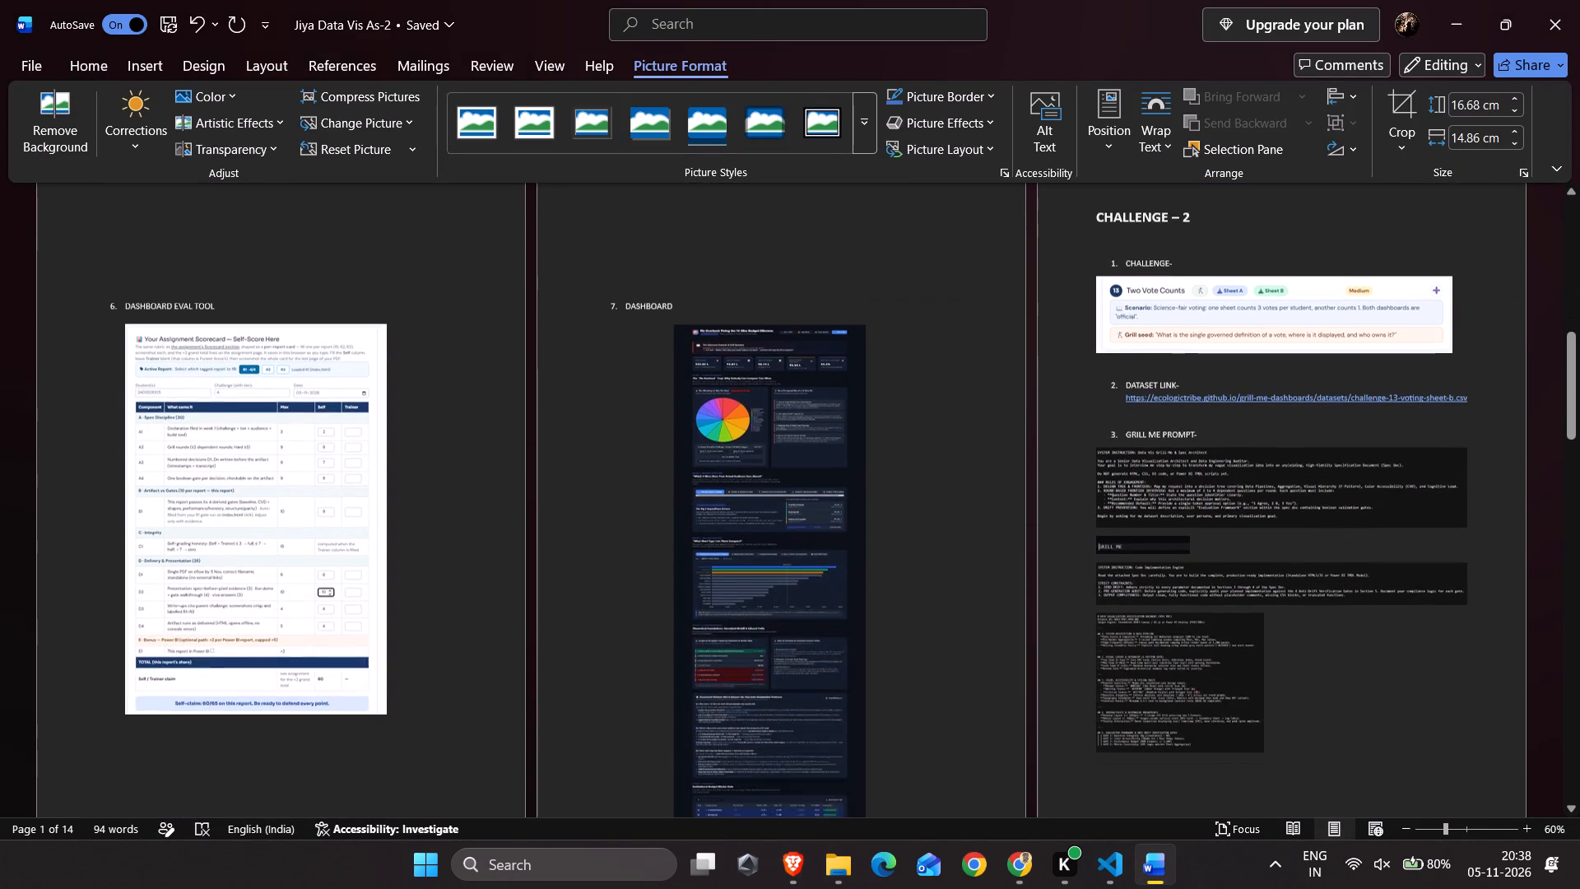
scroll(1034, 458, down, 1)
scroll(1034, 458, up, 2)
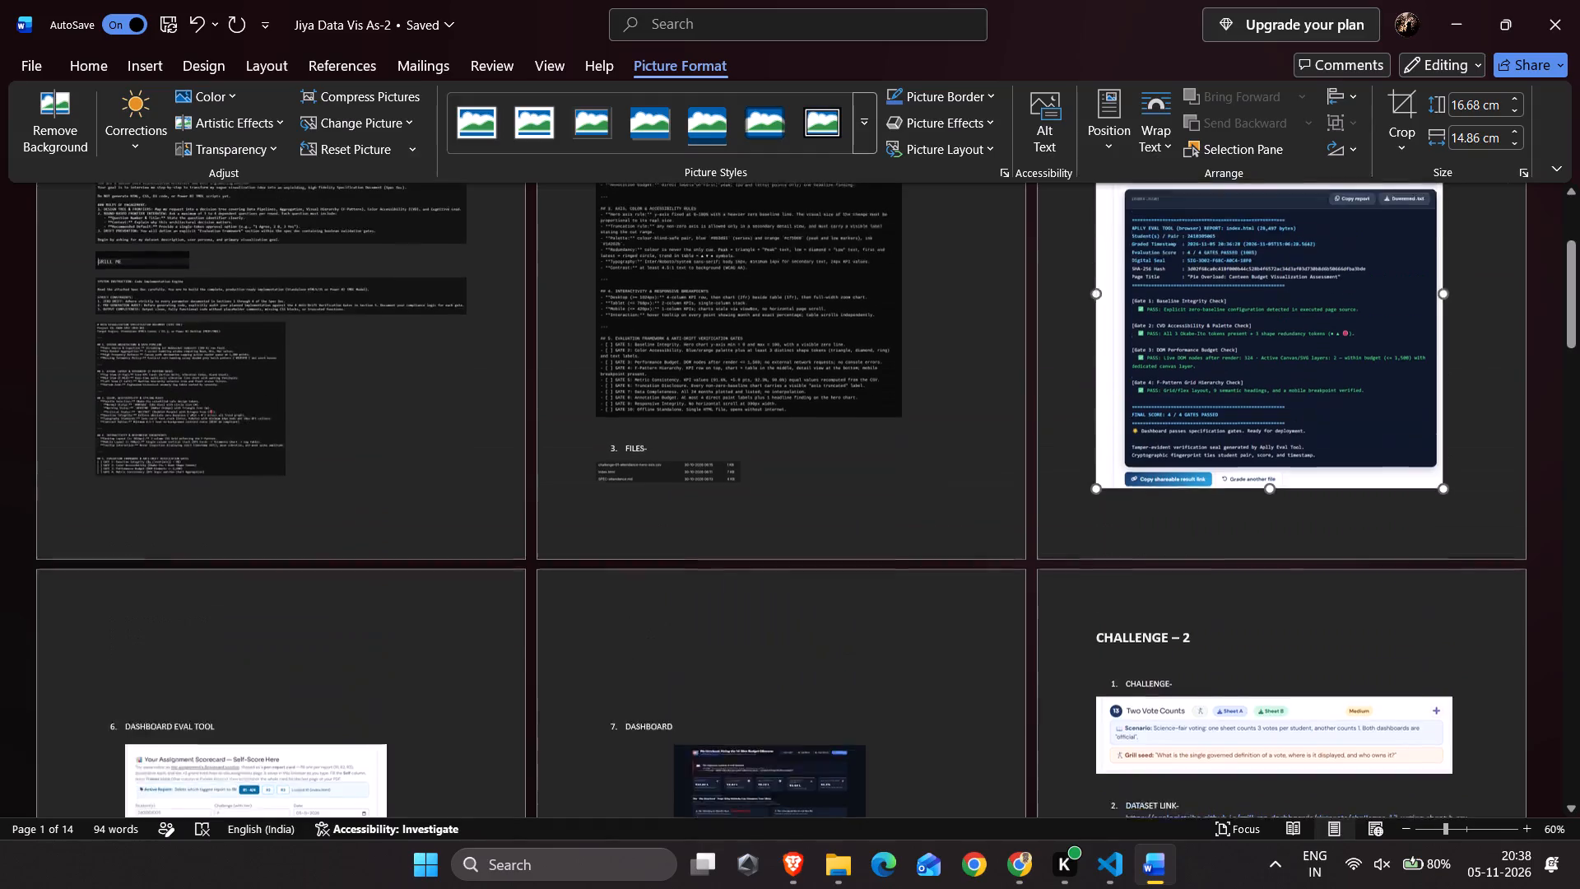
scroll(1034, 458, up, 2)
scroll(1034, 458, down, 1)
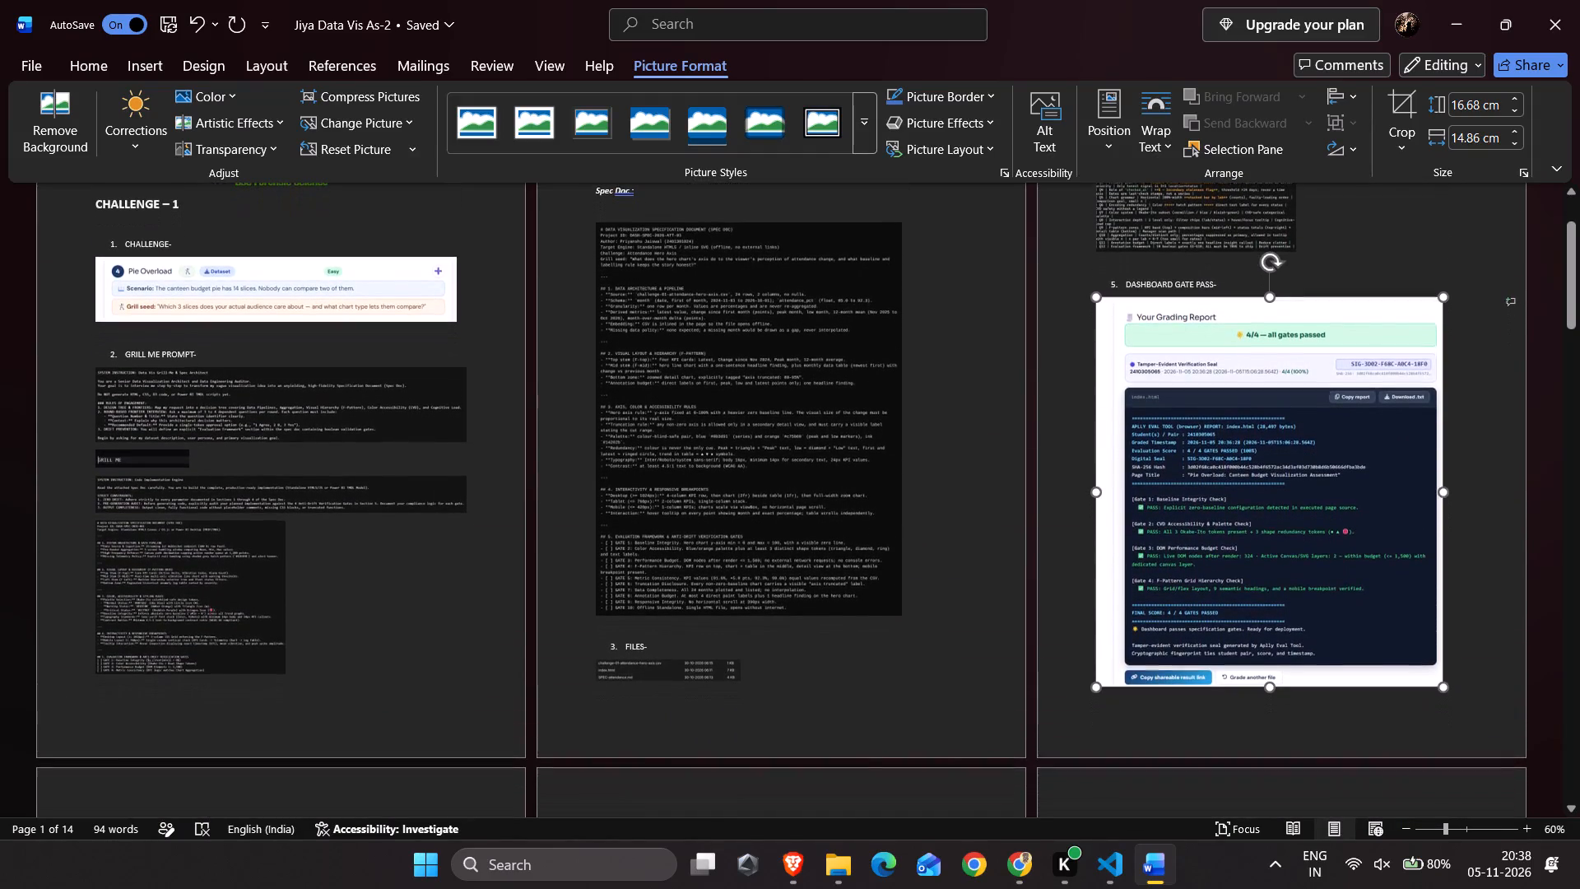
scroll(1140, 462, down, 1)
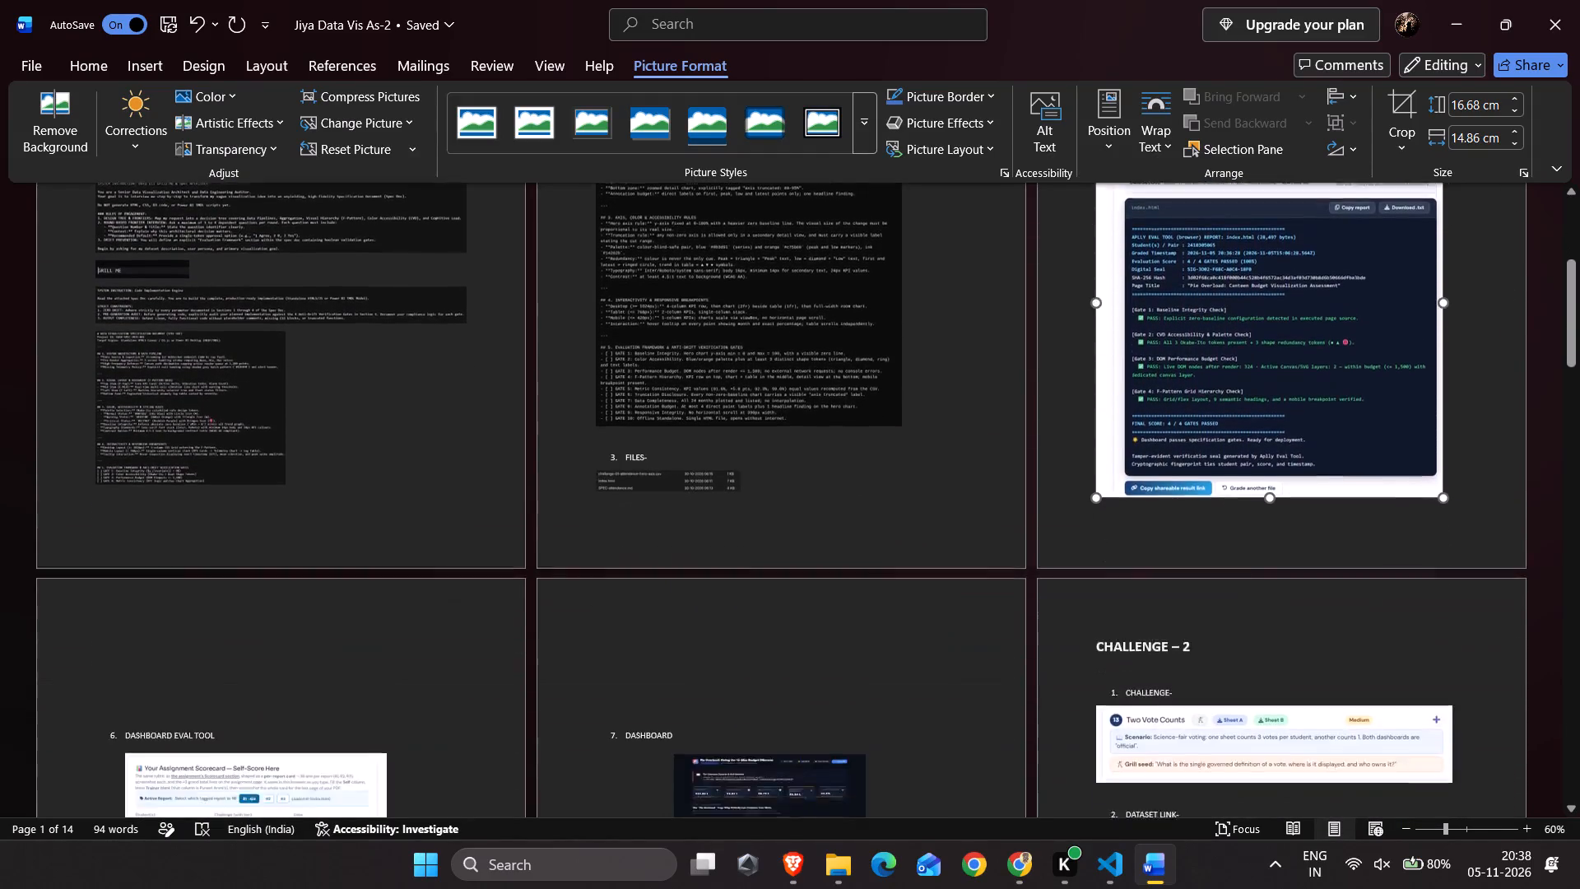
scroll(1140, 462, down, 1)
scroll(359, 618, down, 1)
click(213, 445)
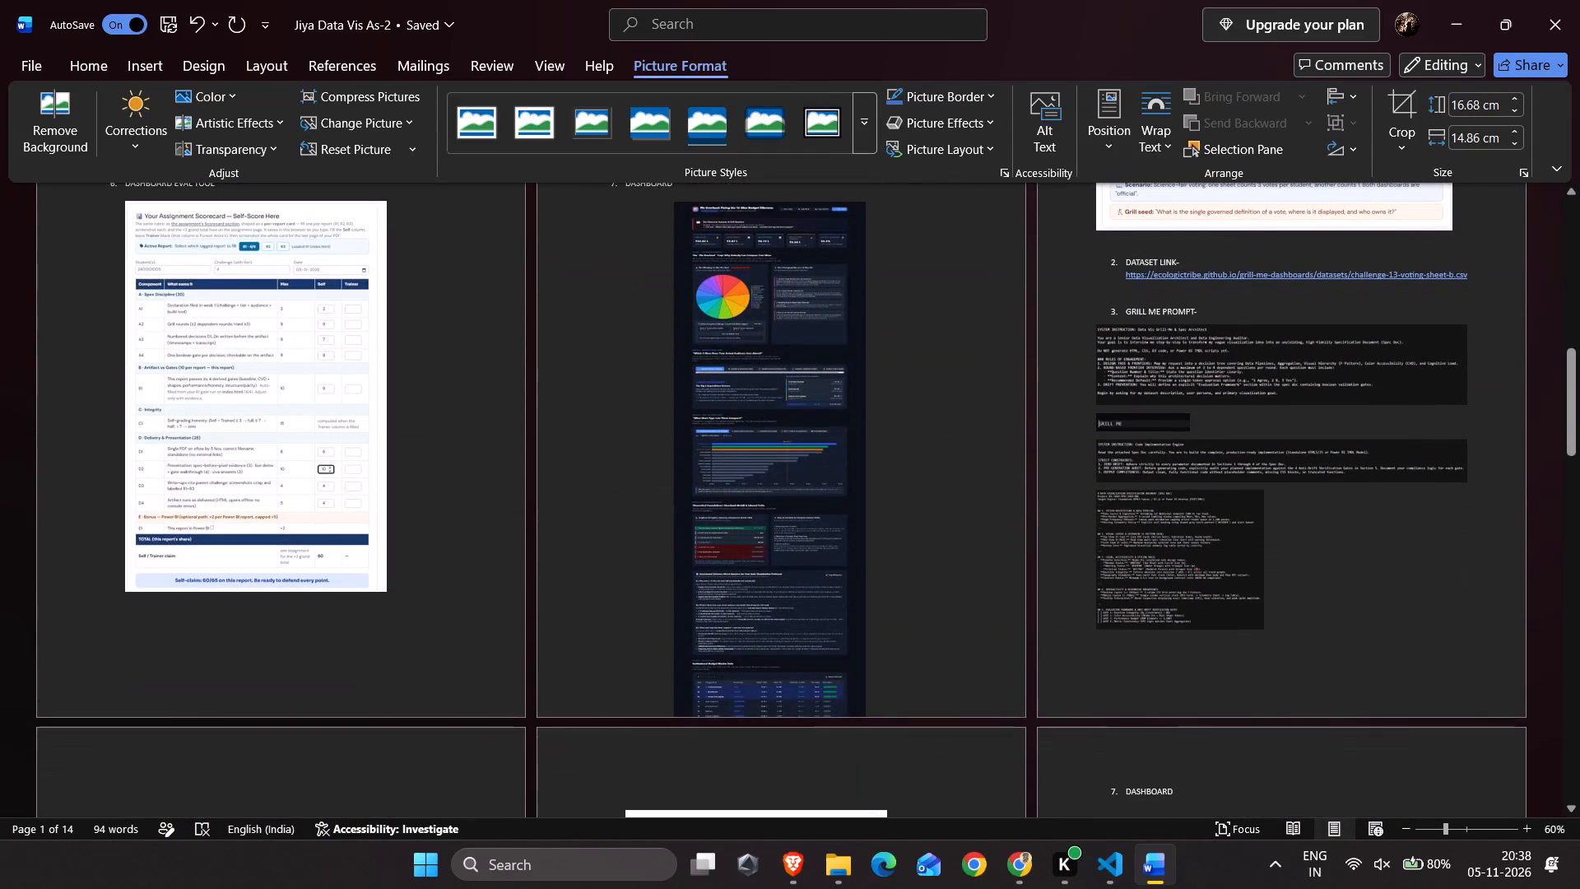
right_click(213, 445)
click(282, 292)
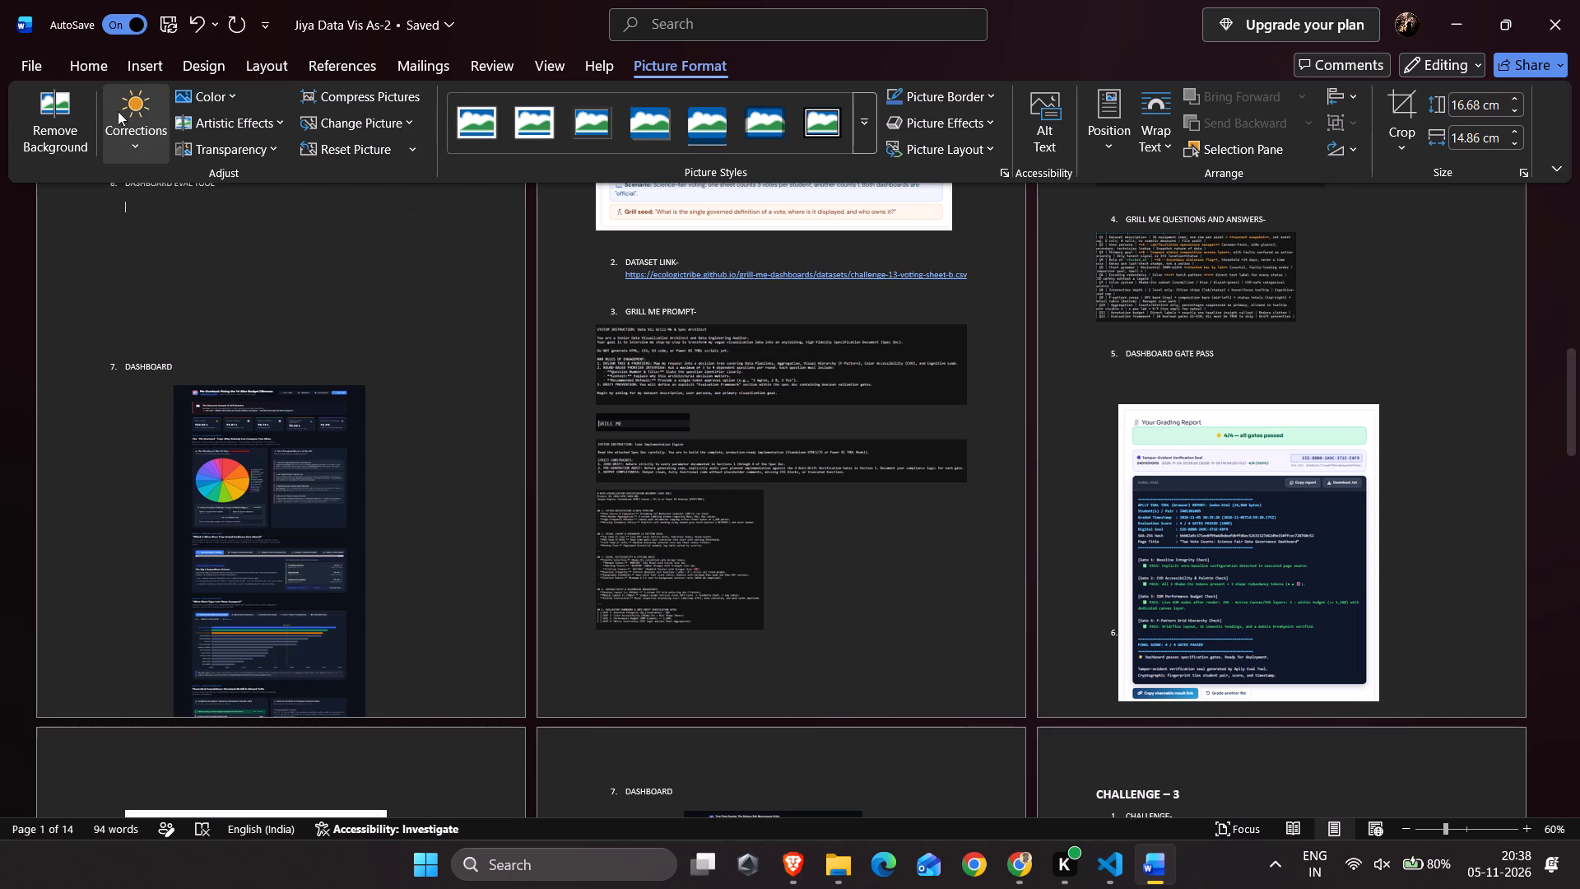
click(145, 56)
click(225, 153)
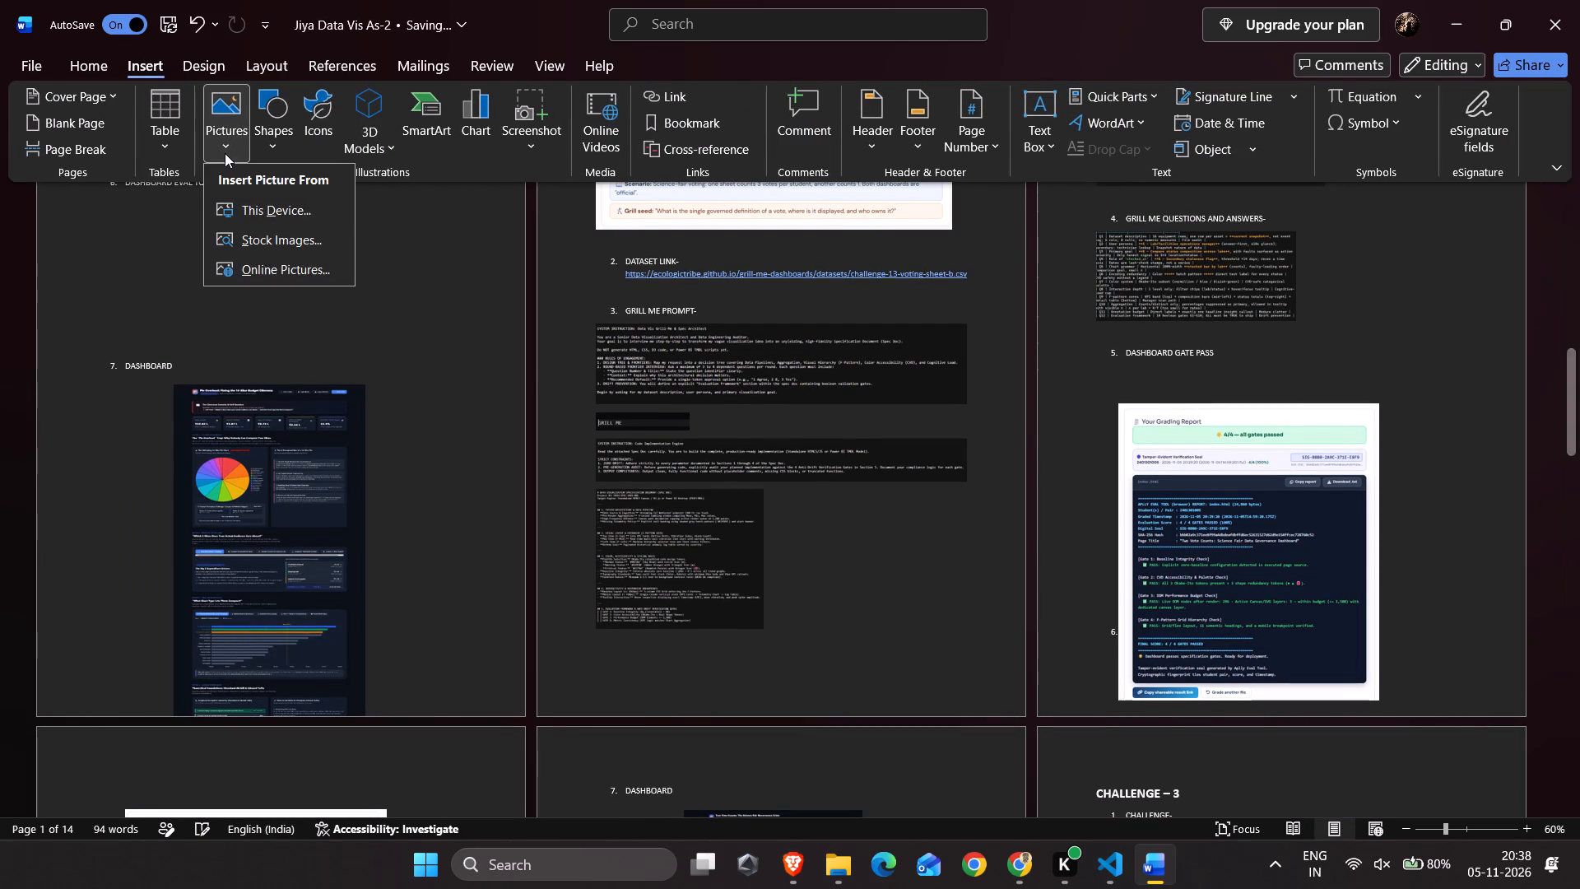
click(279, 221)
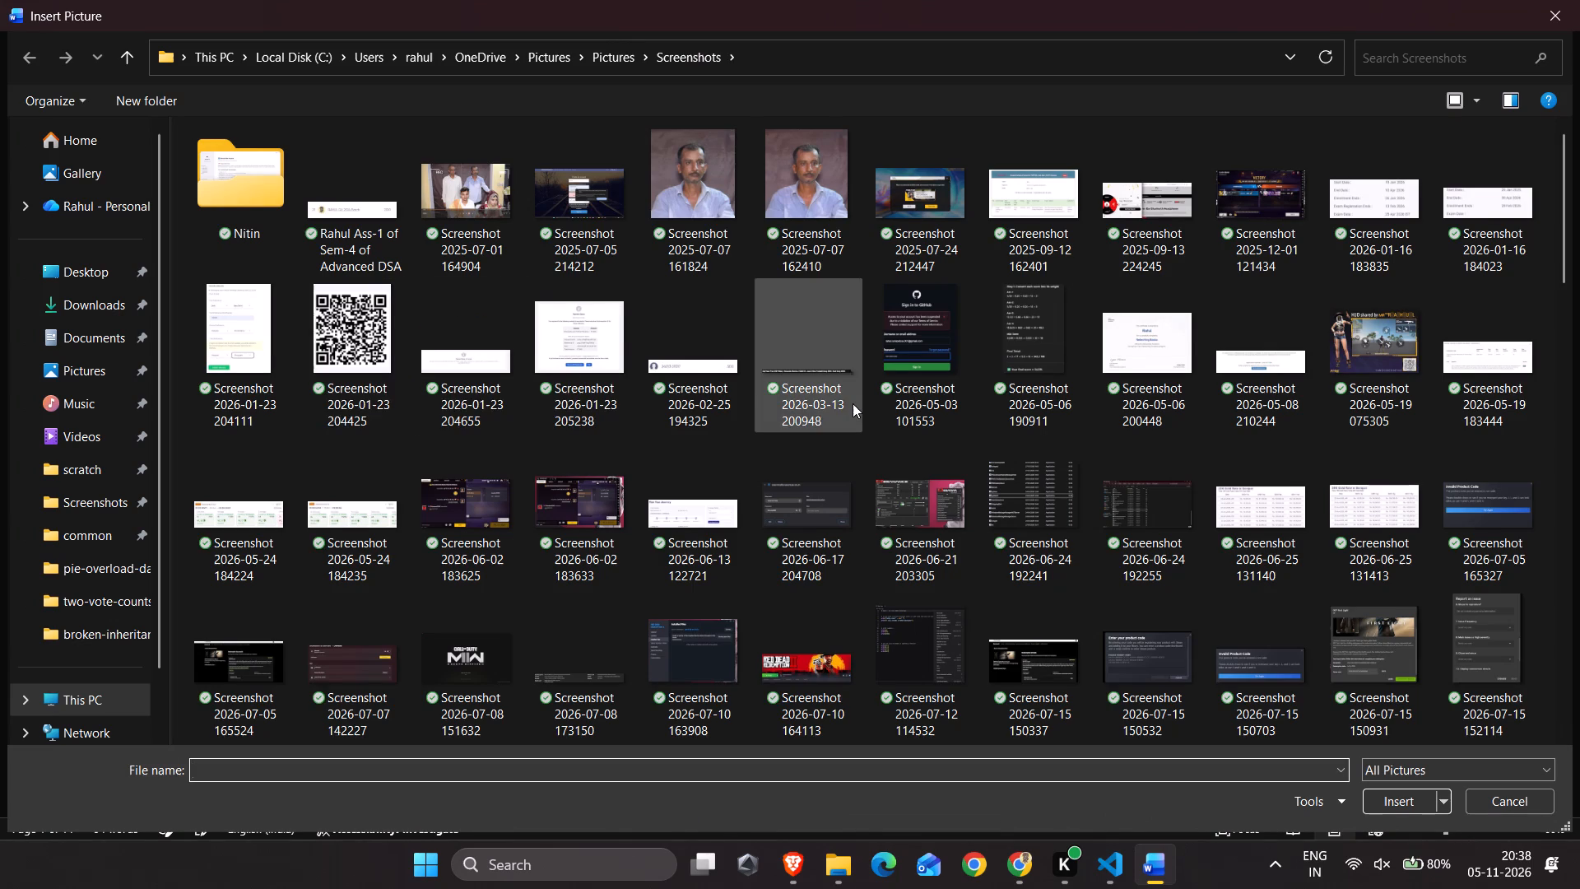
scroll(853, 403, down, 14)
double_click(820, 671)
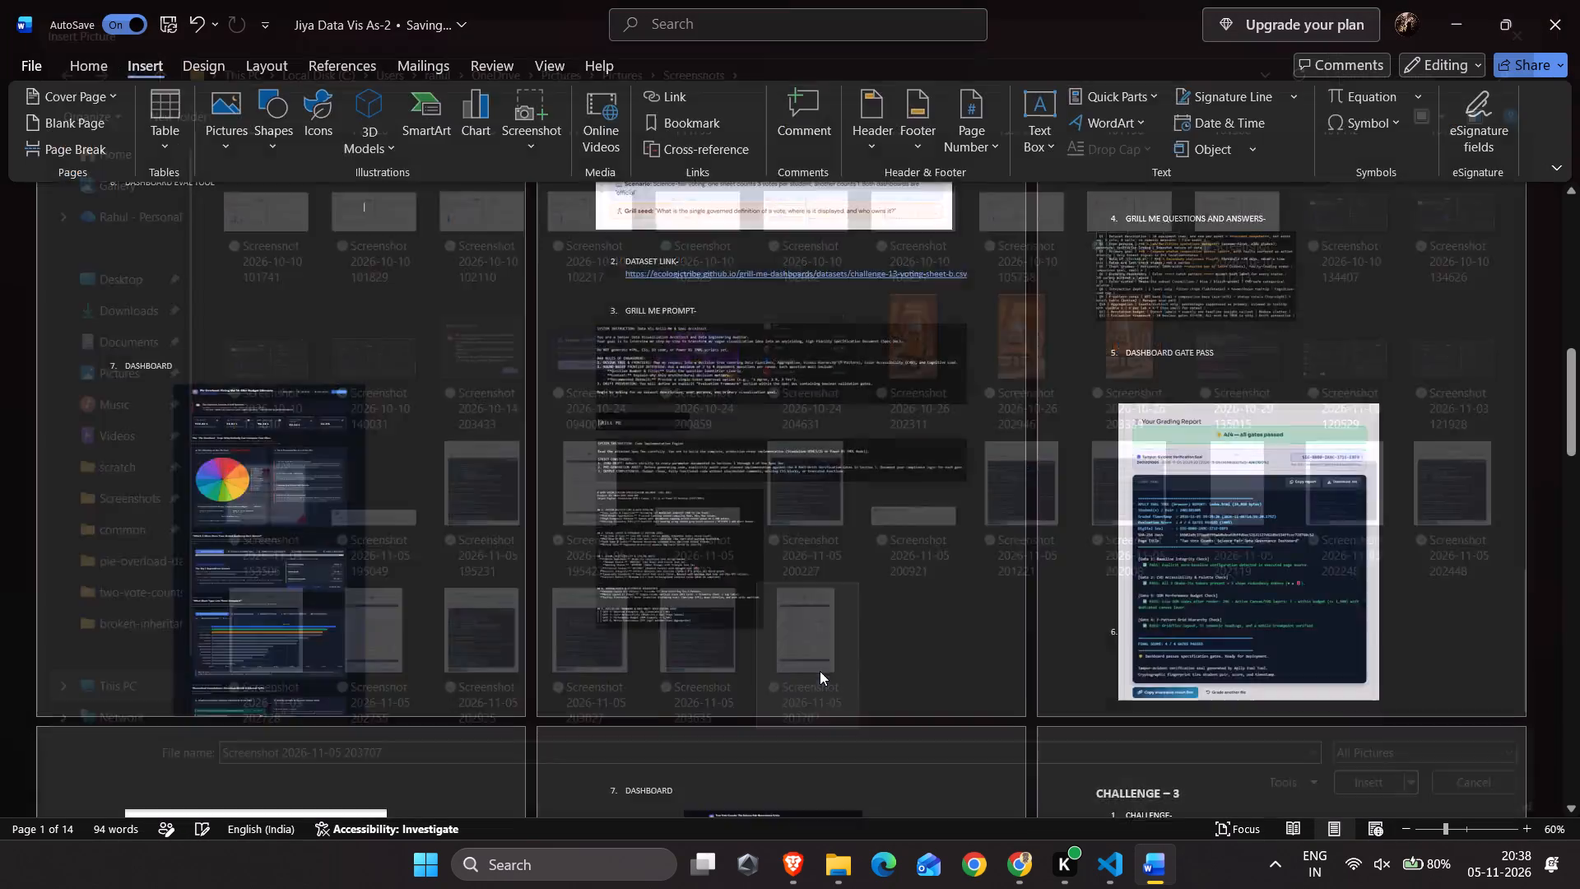
scroll(764, 464, up, 1)
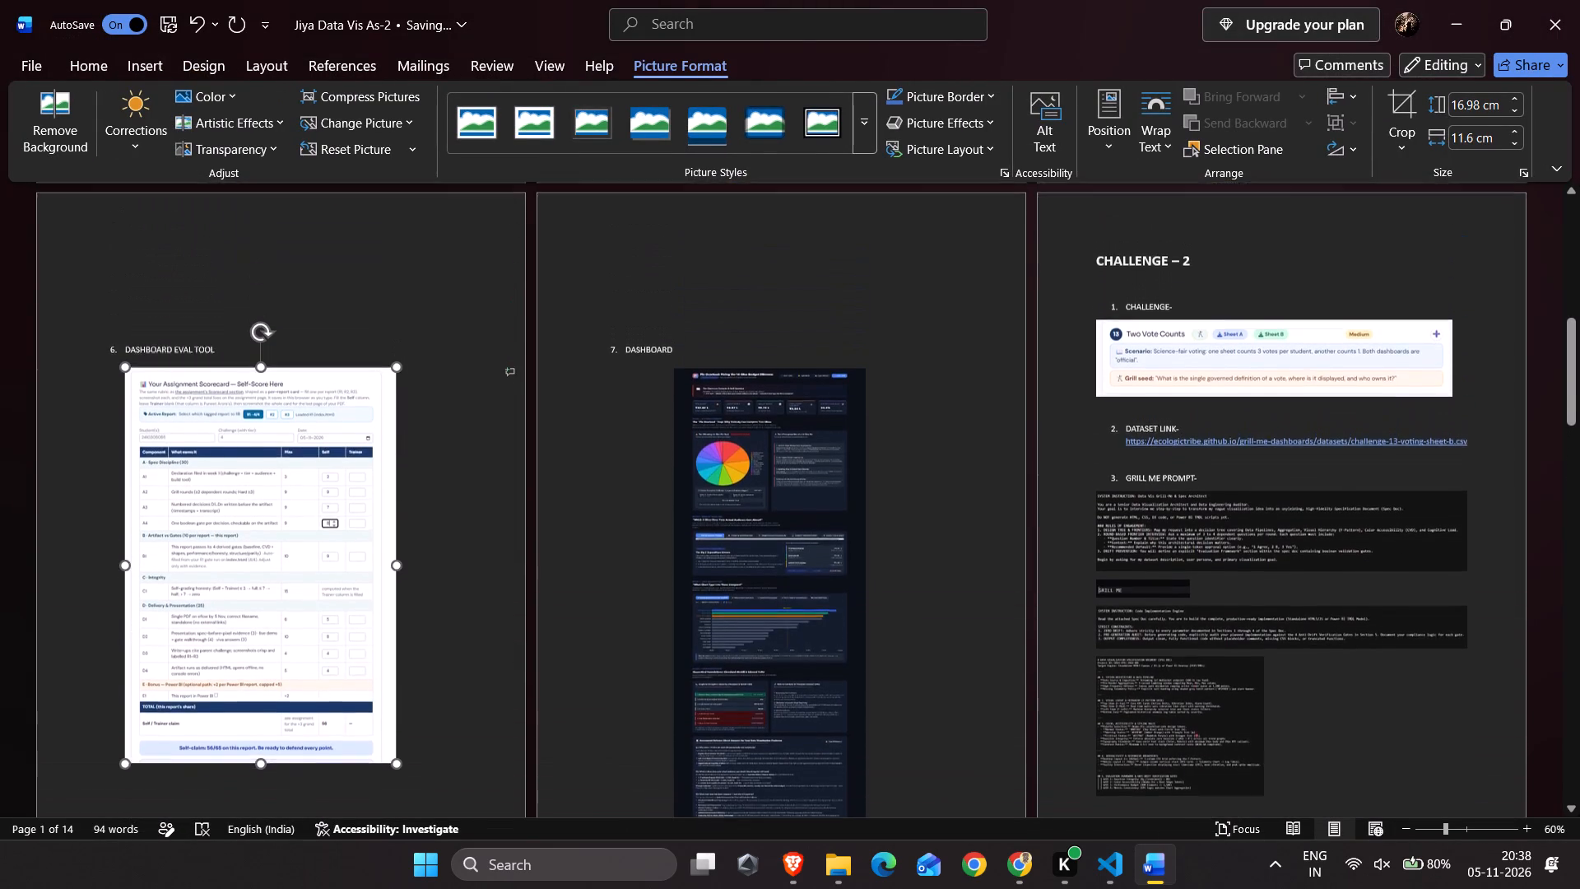
Lower the top edge of Challenge 1's Dashboard picture slightly, making it about 24 cm tall.
scroll(764, 464, down, 2)
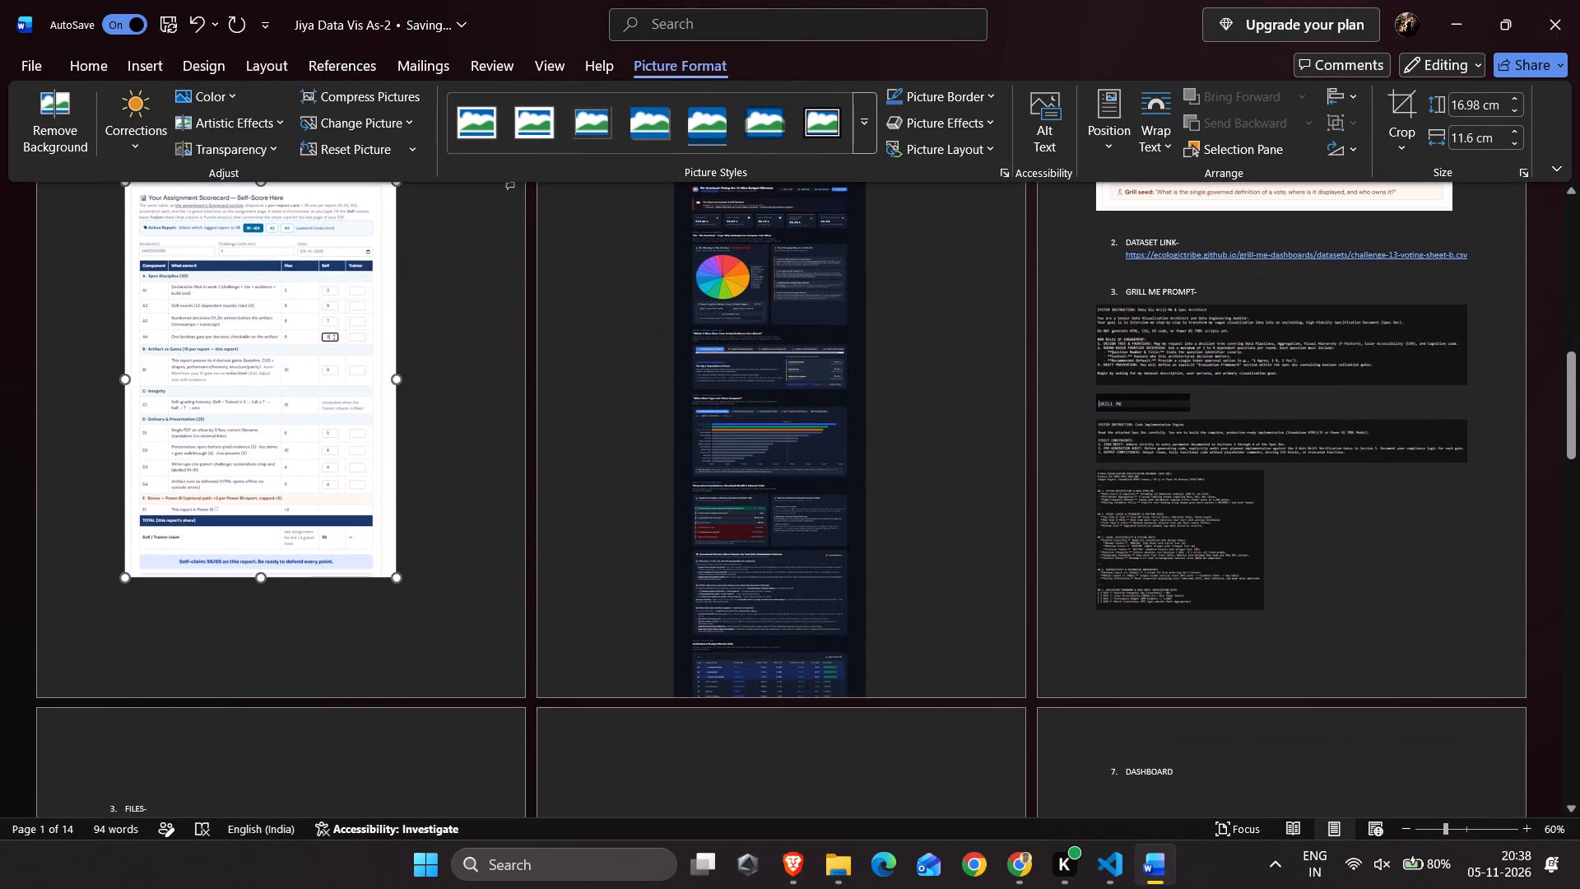
click(704, 407)
scroll(773, 404, up, 1)
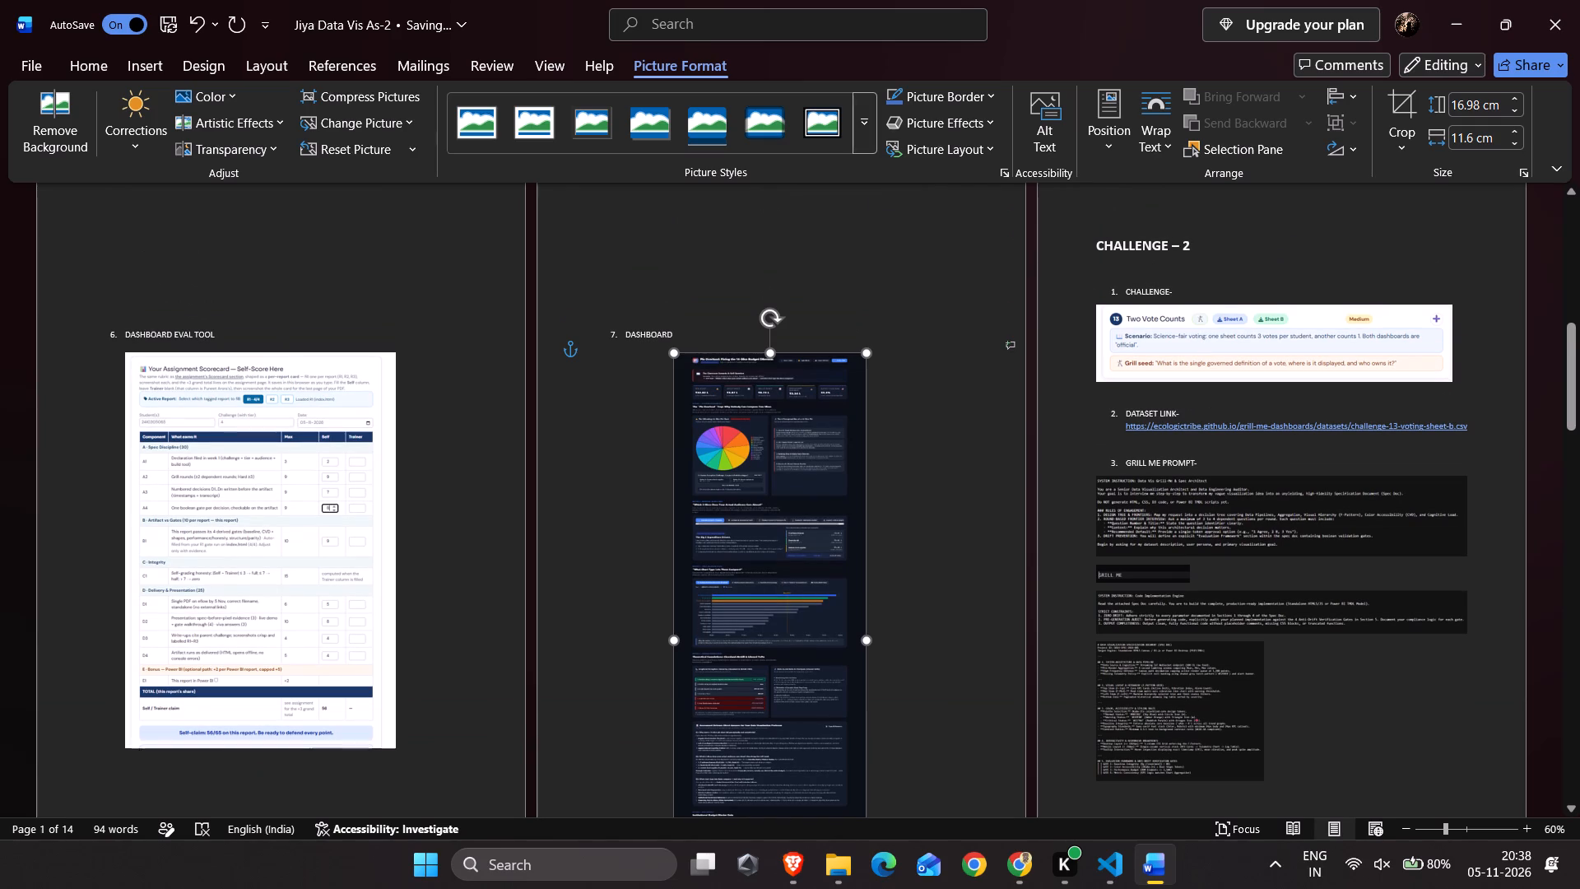
drag(770, 354, 770, 365)
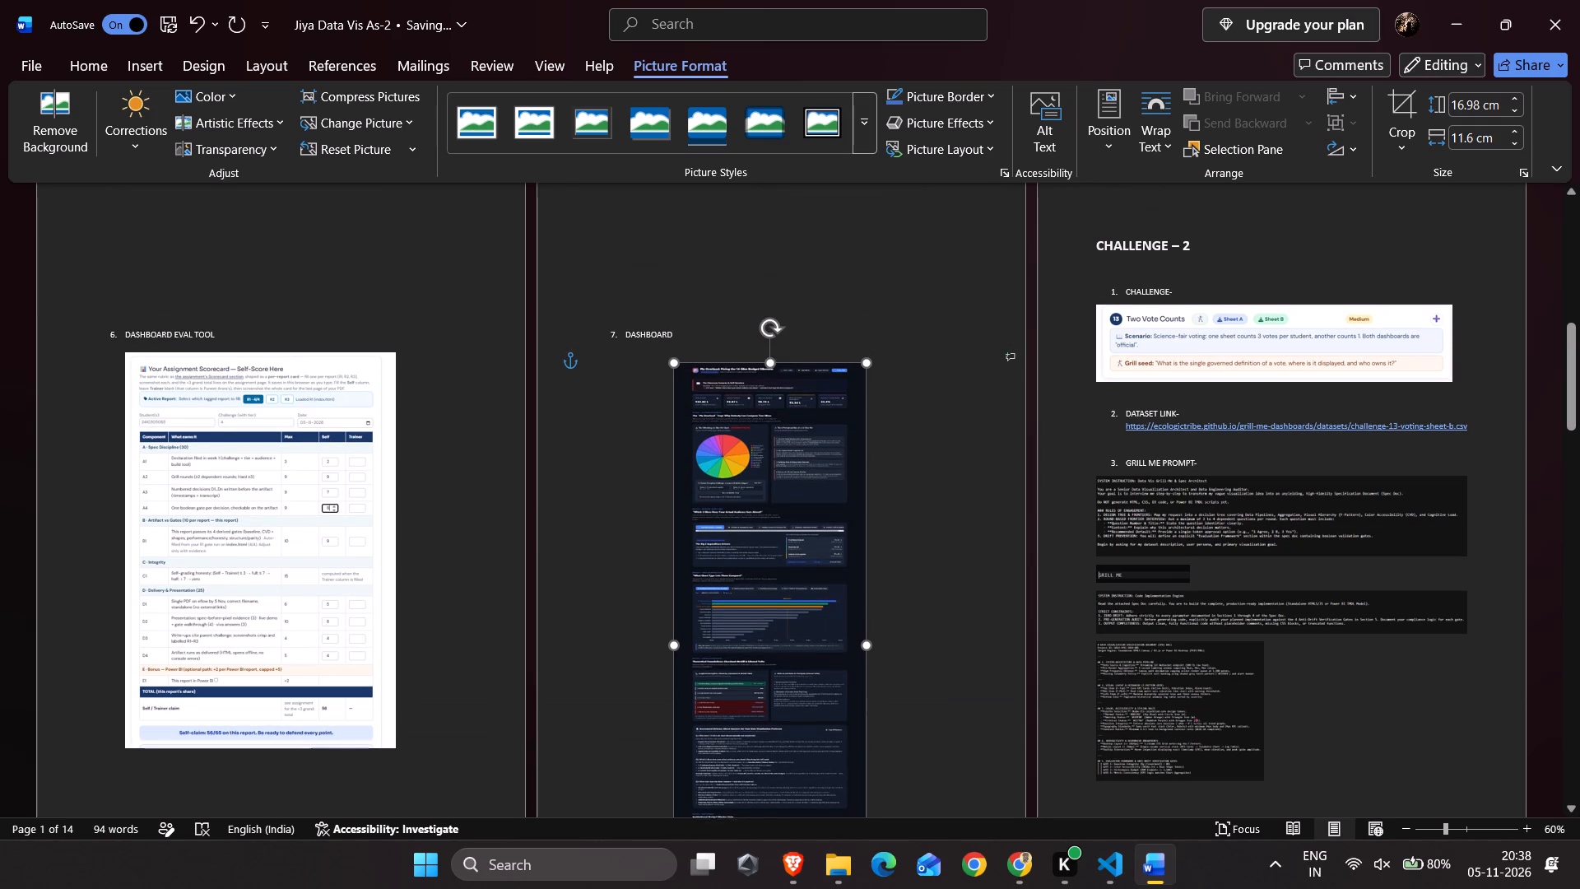
drag(770, 365, 769, 371)
Widen Challenge 2's Dashboard picture by extending its right edge, and deselect it.
scroll(834, 525, down, 2)
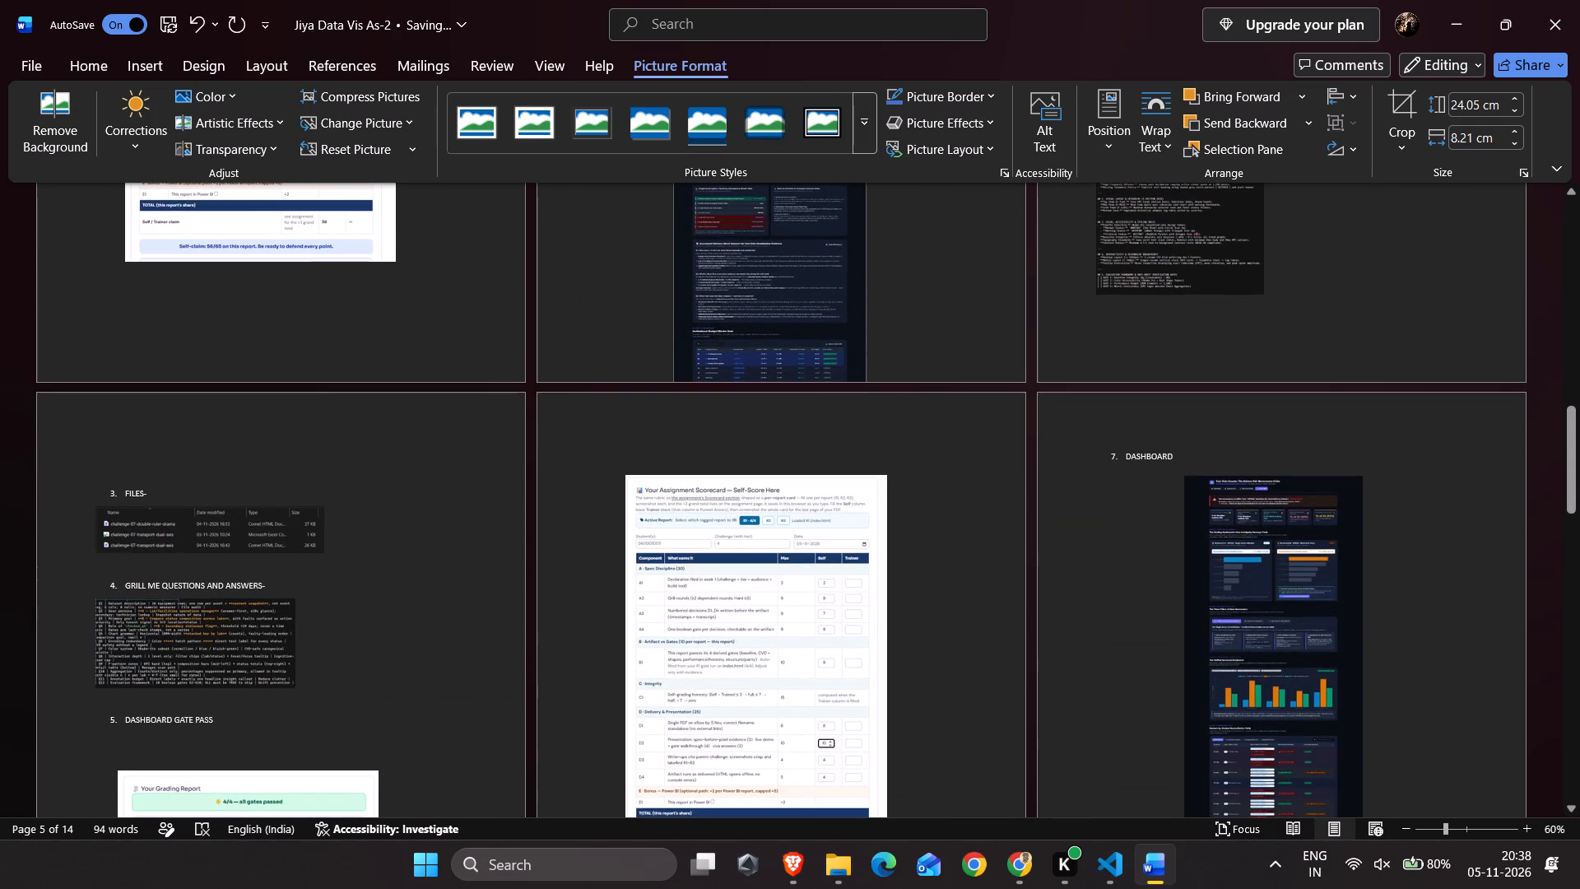
scroll(834, 525, down, 1)
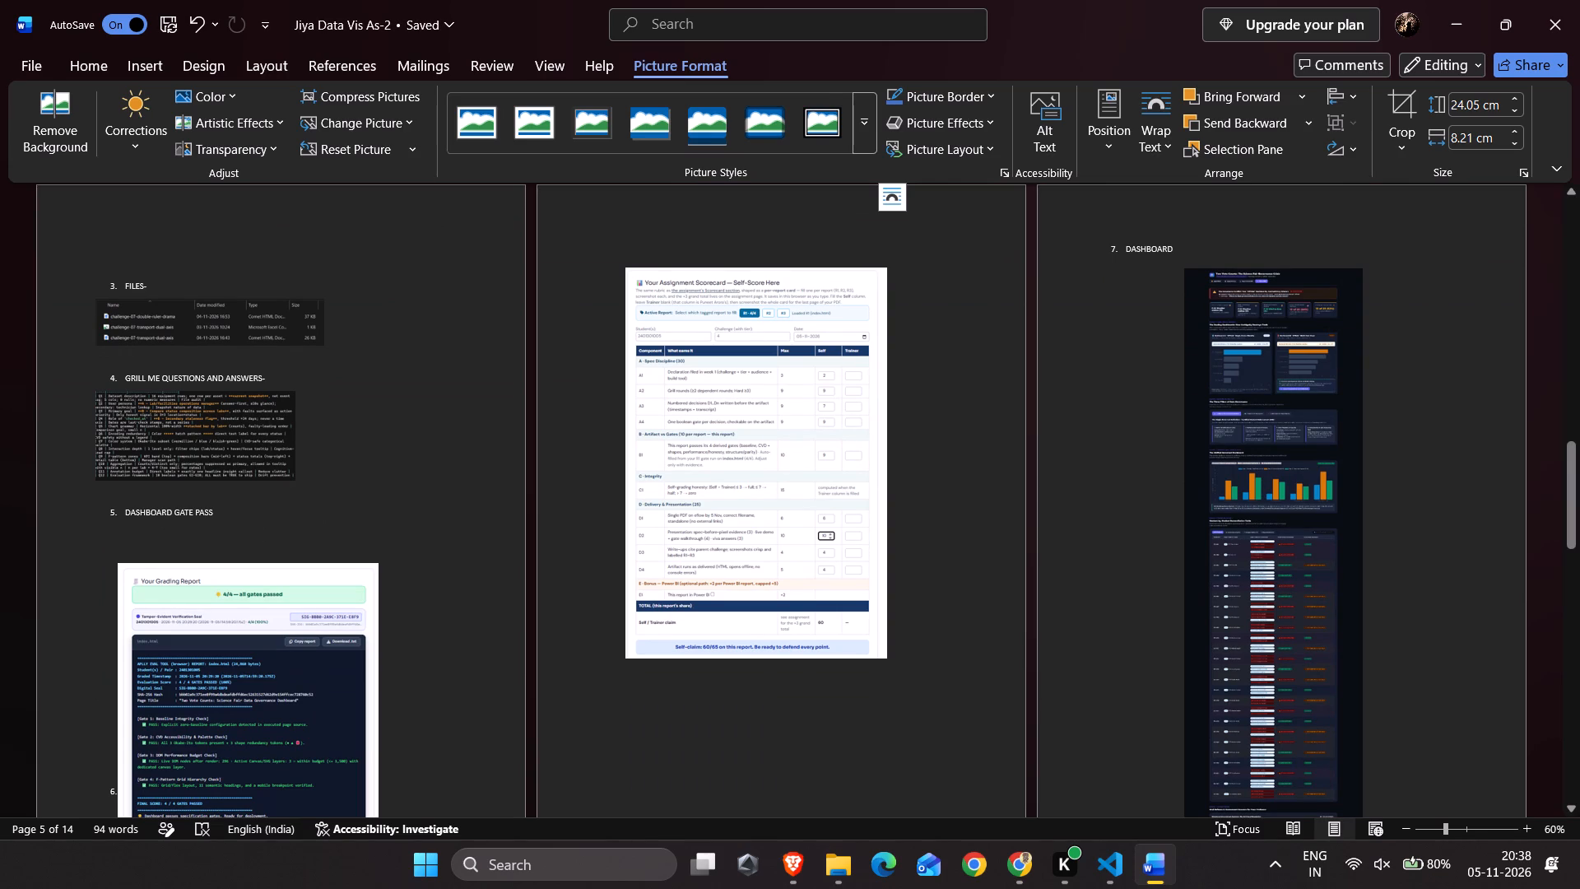
scroll(1350, 569, down, 1)
click(1330, 351)
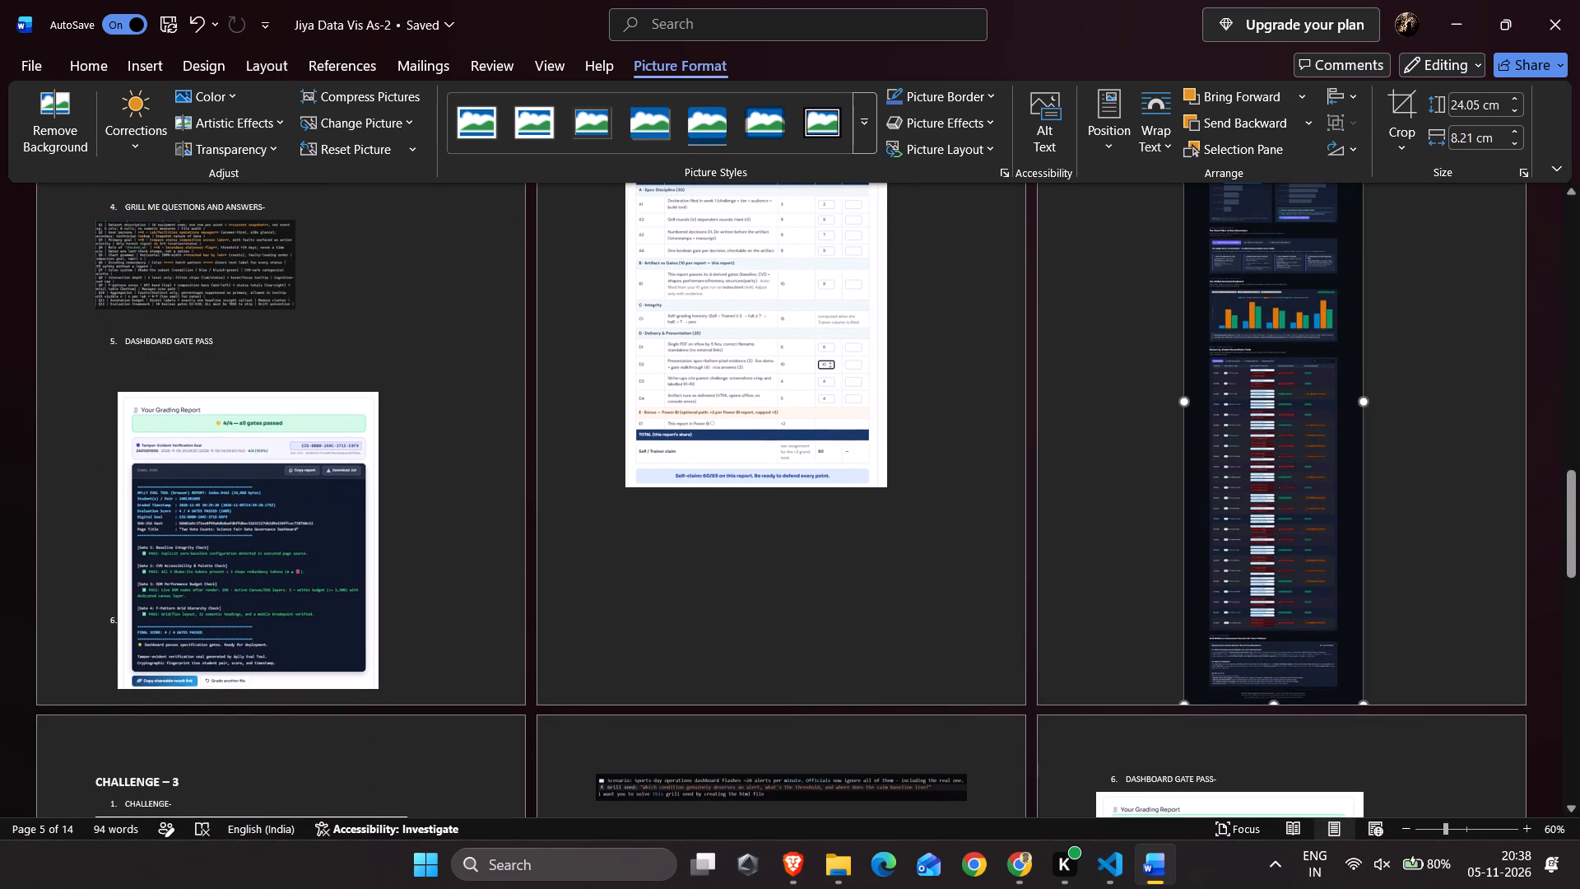
drag(1362, 403, 1405, 398)
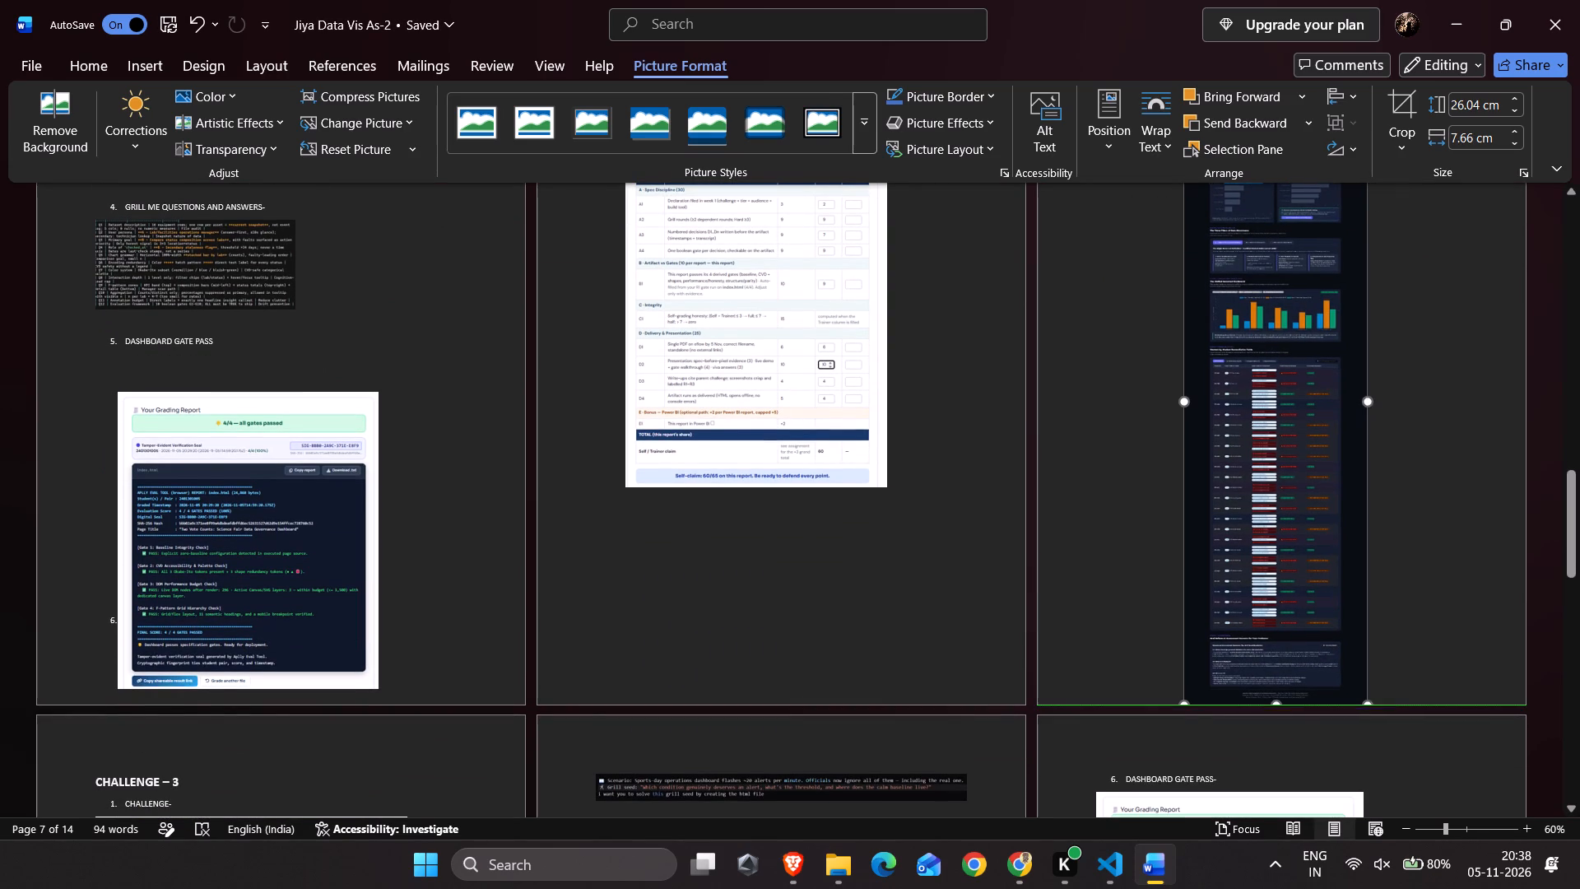
drag(1405, 398, 1413, 398)
click(1149, 500)
Cut the old grading report picture under Challenge 2's Dashboard Gate Pass heading.
scroll(1149, 500, up, 2)
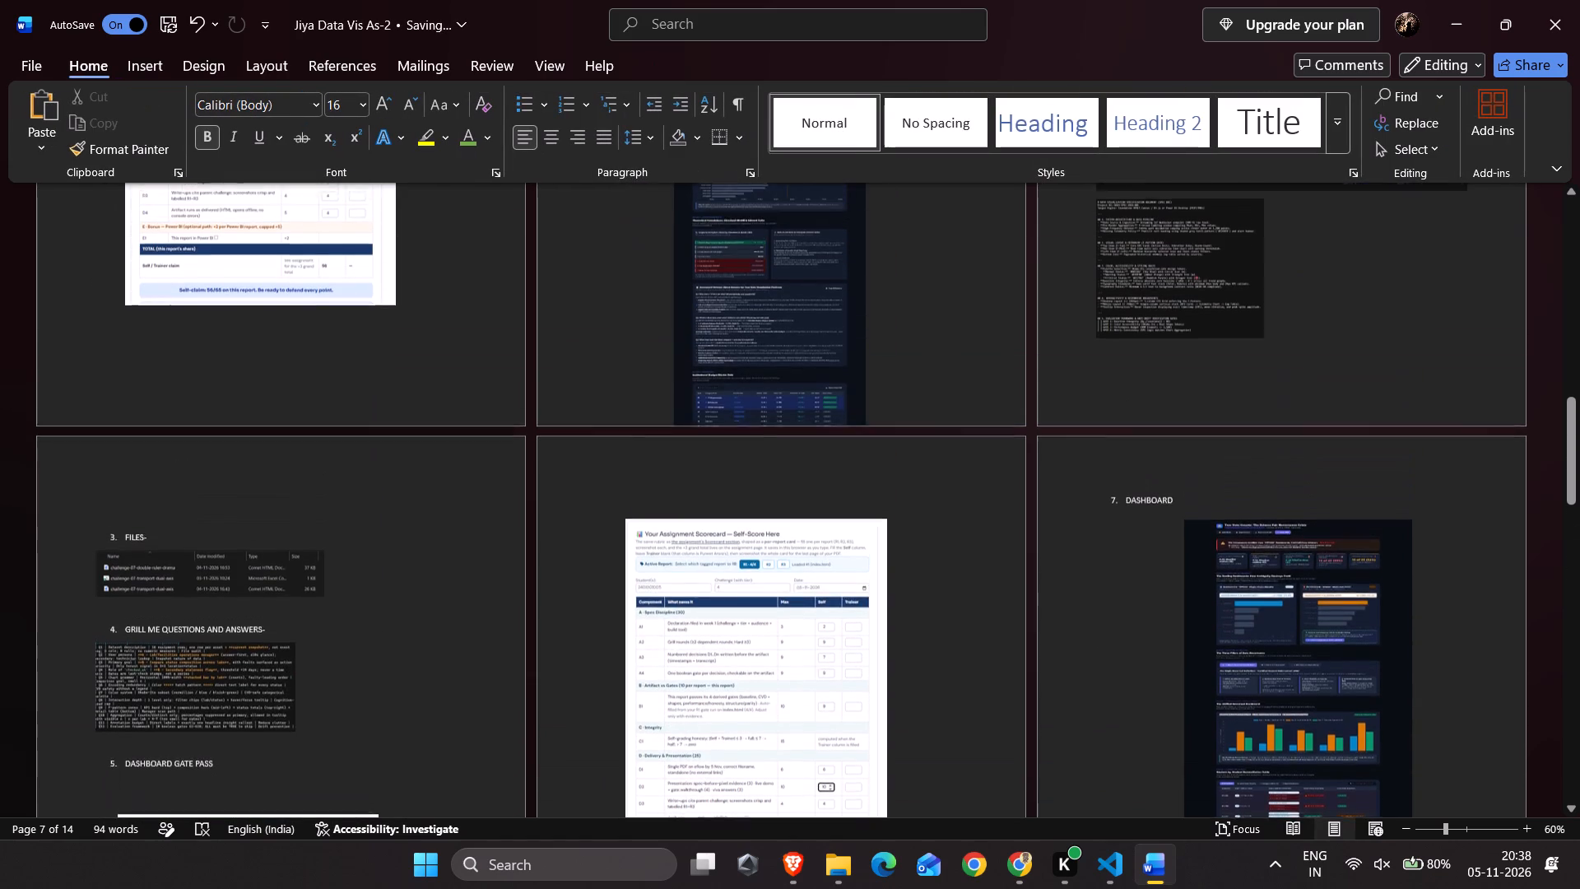
scroll(1149, 500, up, 2)
scroll(1149, 500, down, 1)
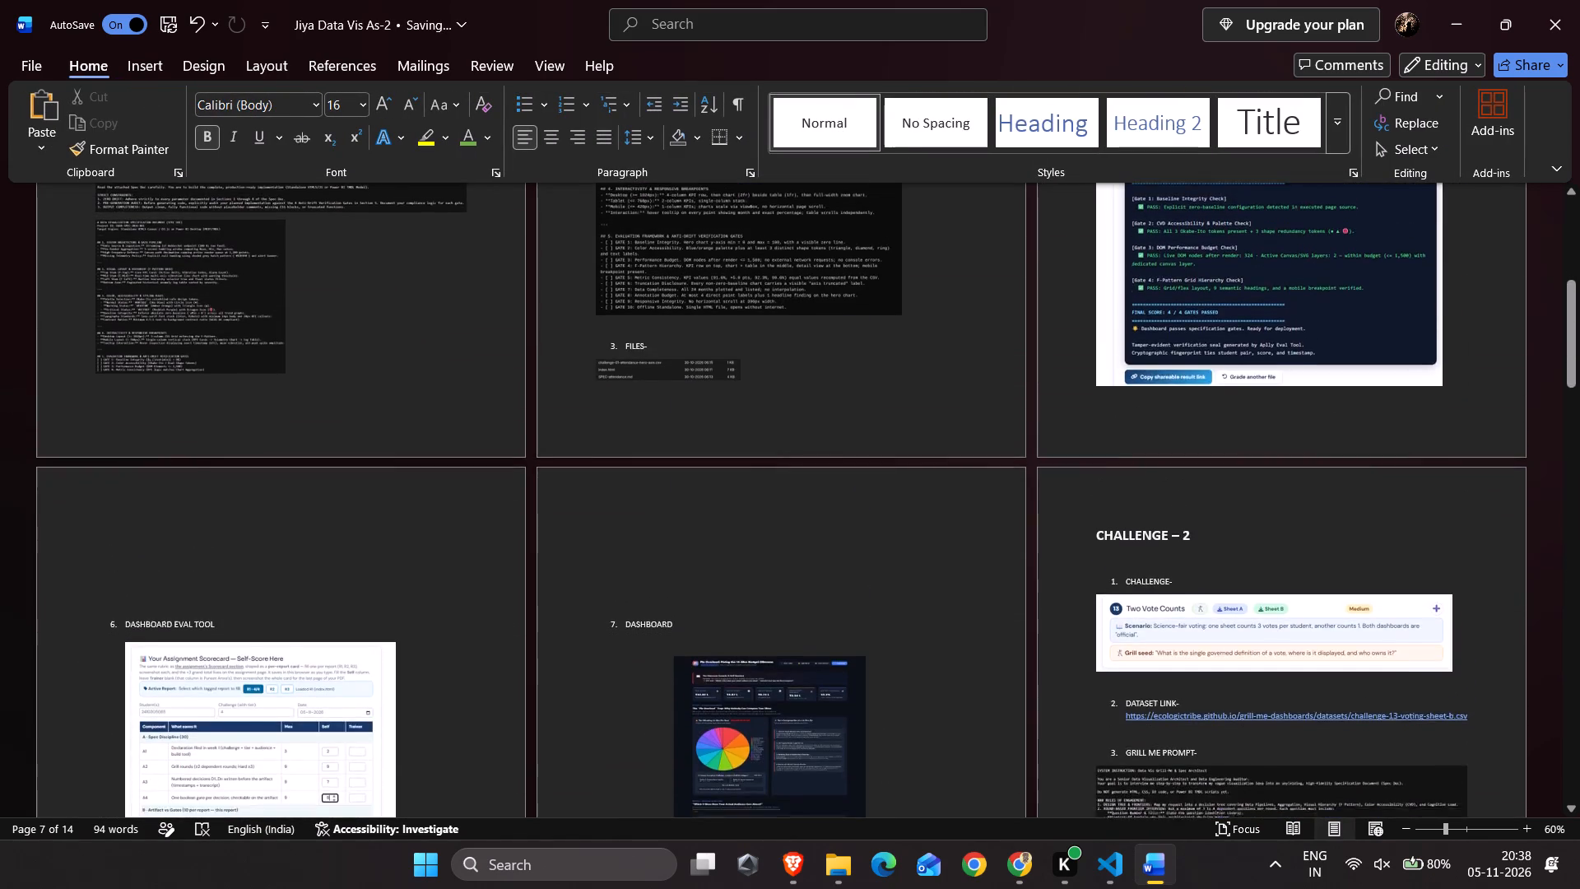
scroll(1149, 500, down, 2)
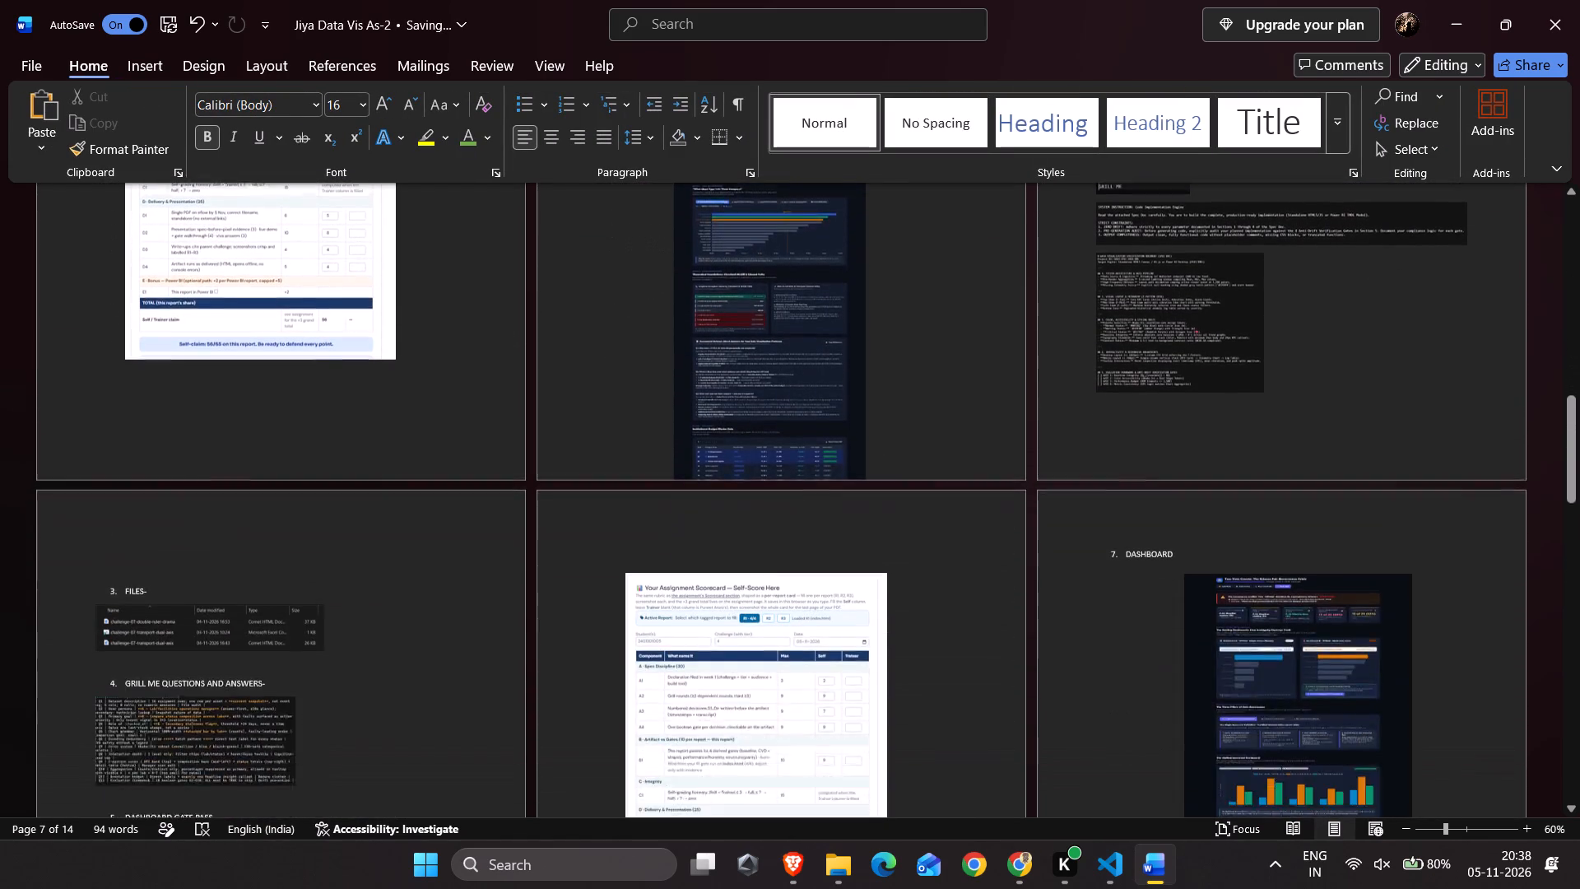
scroll(1149, 500, down, 1)
scroll(806, 598, down, 1)
right_click(290, 547)
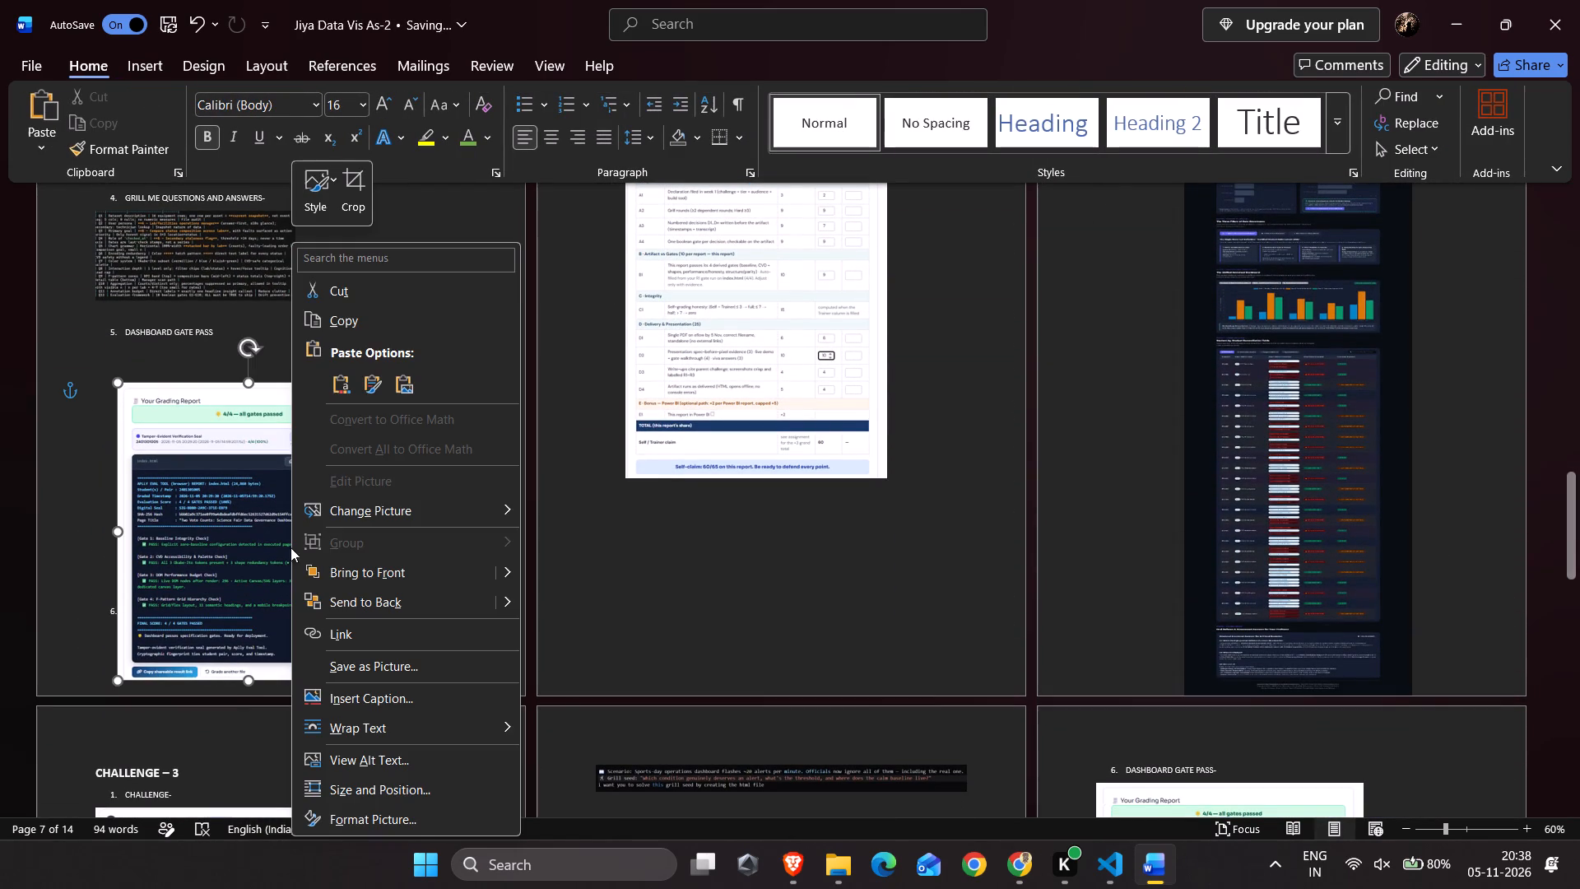
click(379, 293)
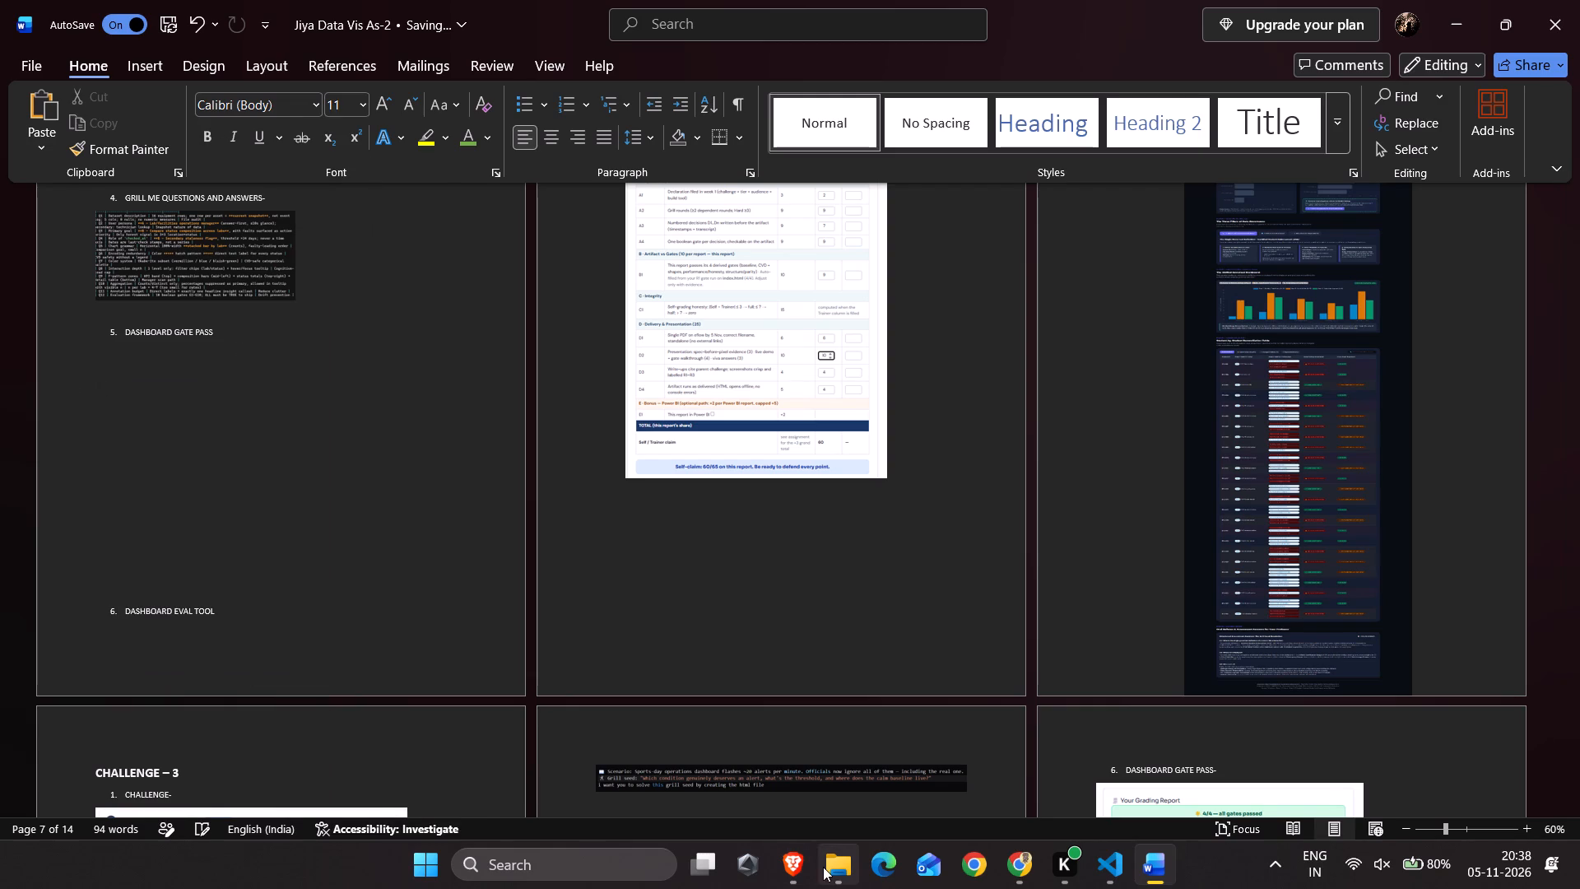
In File Explorer, find the two-vote-counts-dashboard folder inside scratch and copy its name.
click(823, 867)
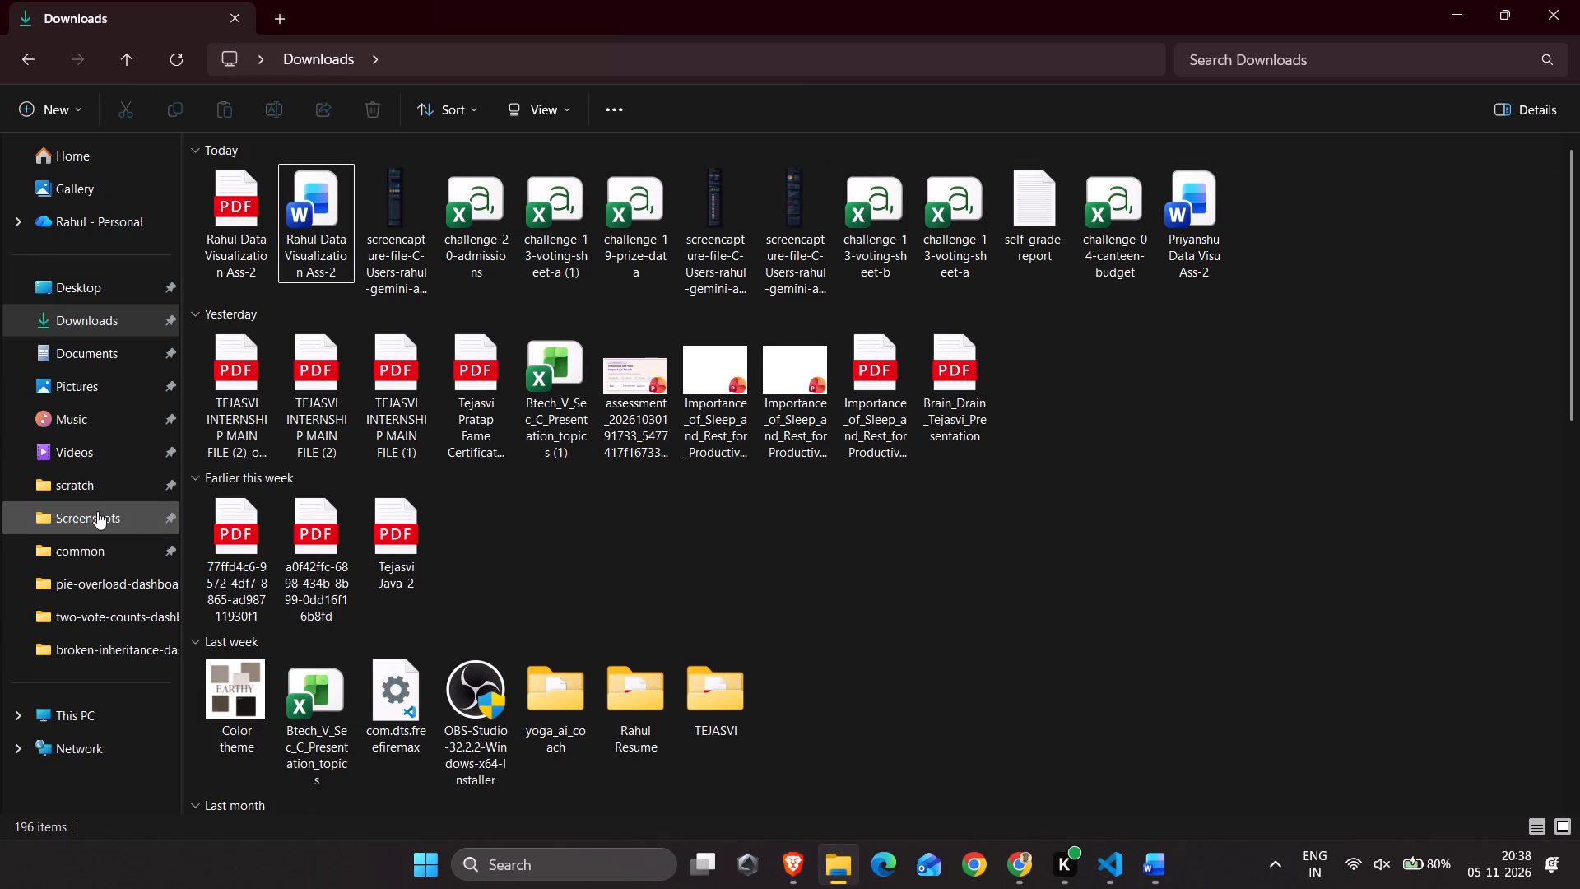
click(76, 493)
click(354, 245)
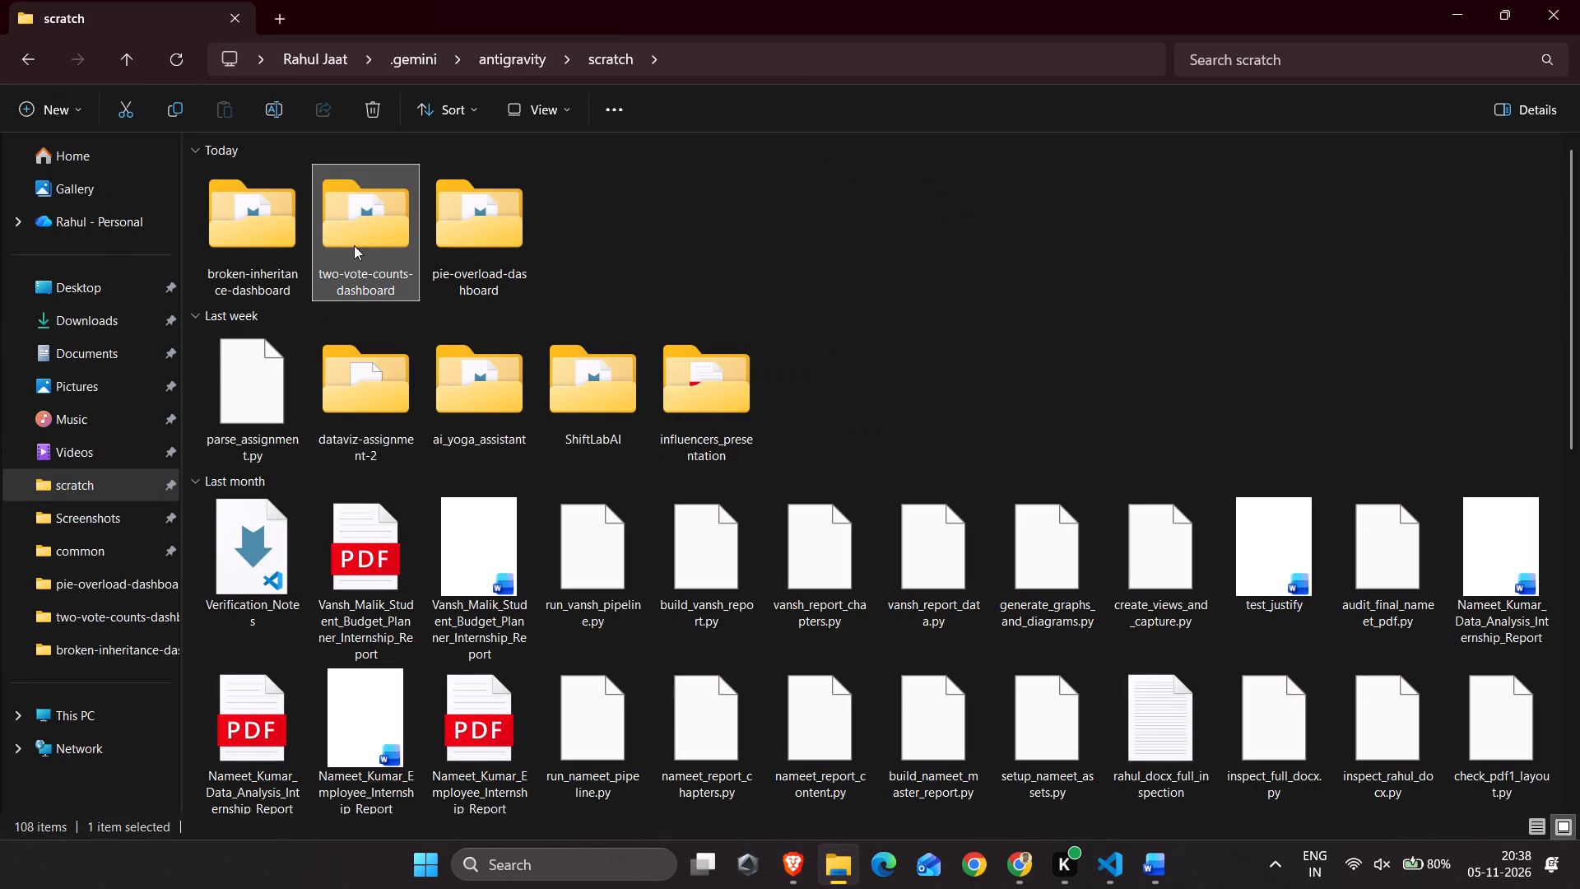
key(F2)
key(ctrl+c)
In the Aplly Eval Tool's Gate Check, search scratch for two-vote-counts-dashboard and grade its index file.
key(alt+Tab)
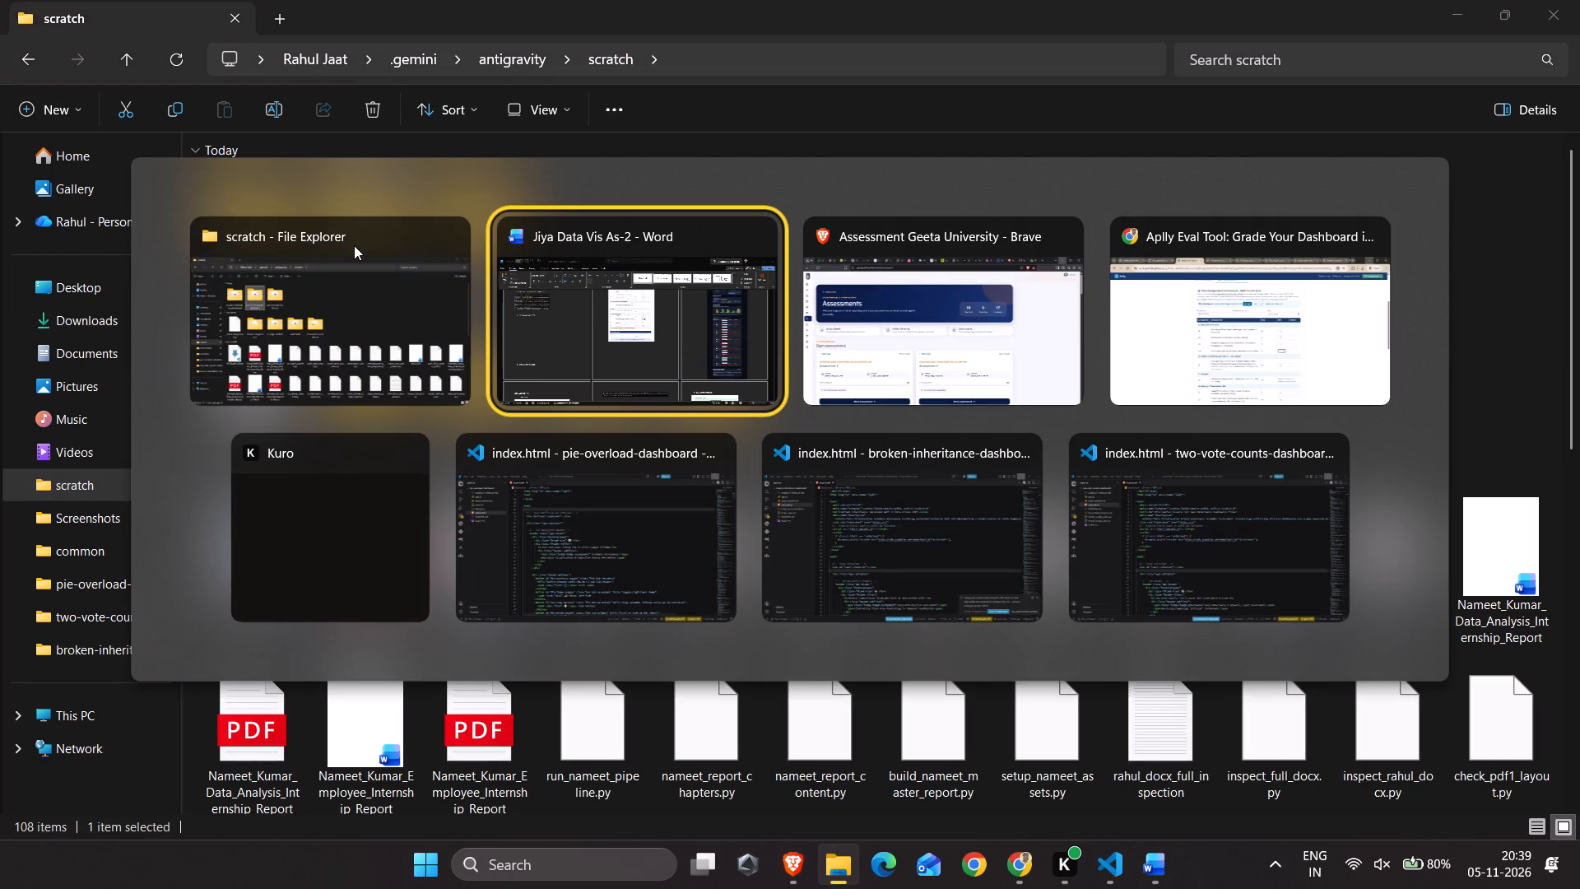
key(alt+Tab)
key(alt+Tab)
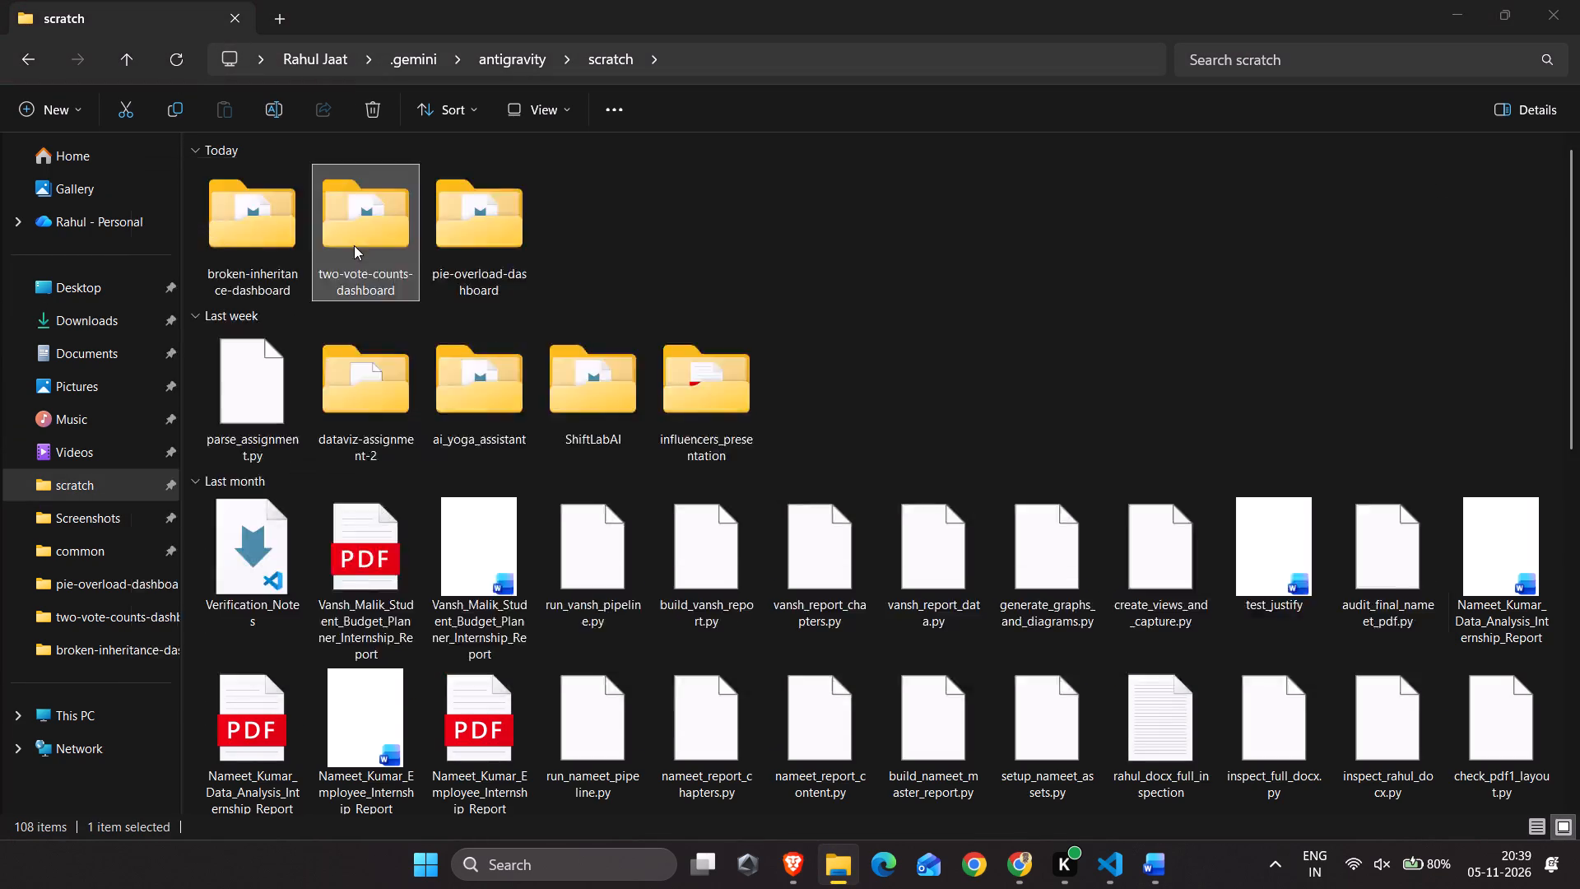
scroll(707, 349, up, 2)
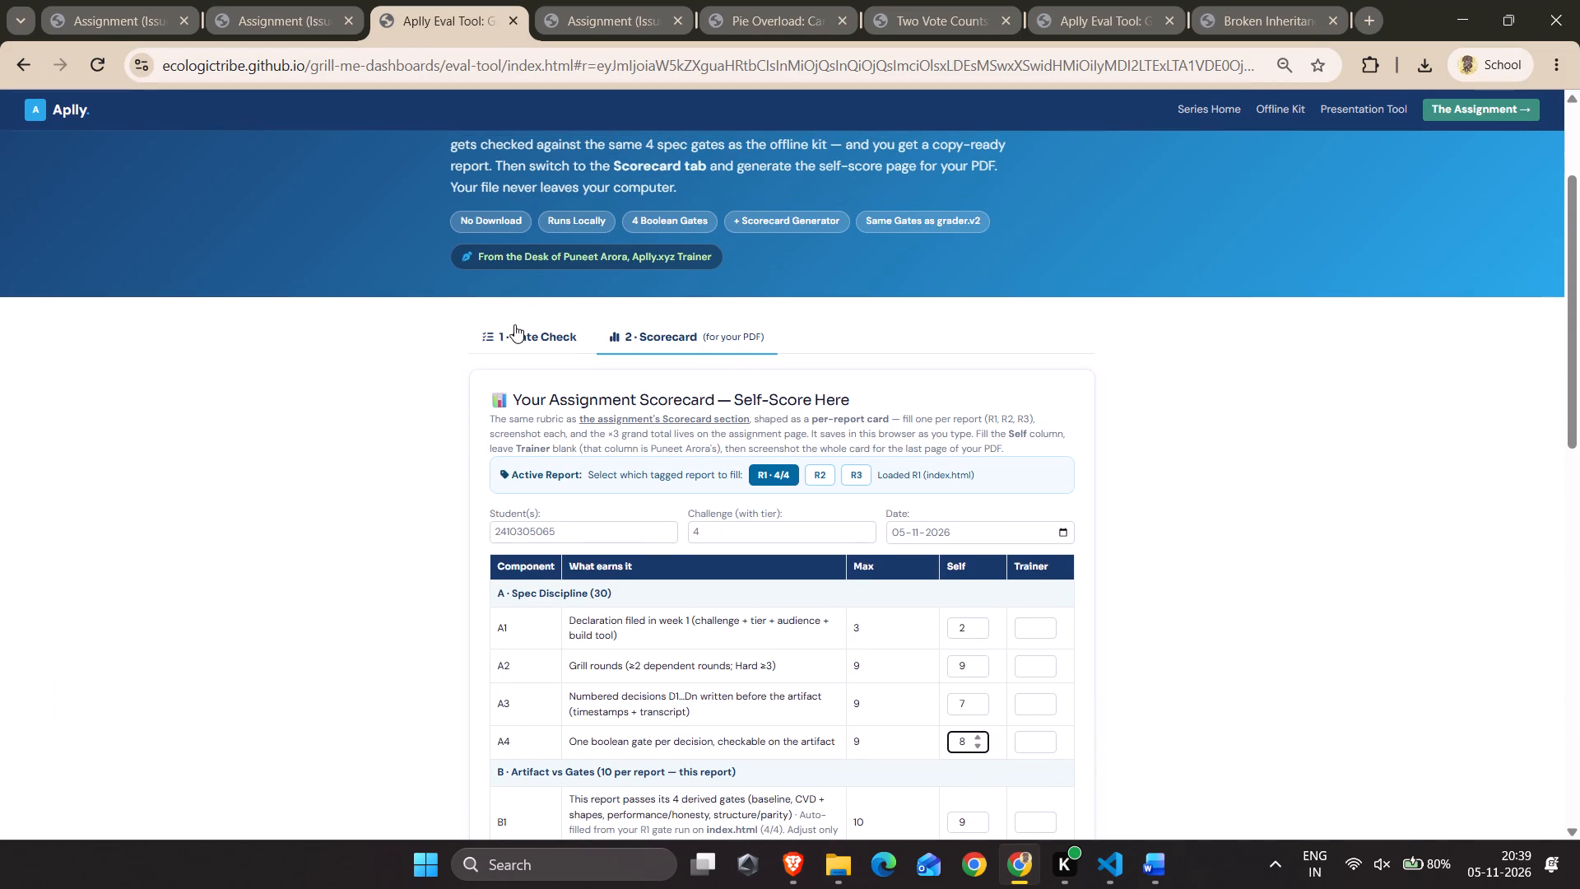
click(514, 324)
scroll(813, 617, down, 1)
click(761, 536)
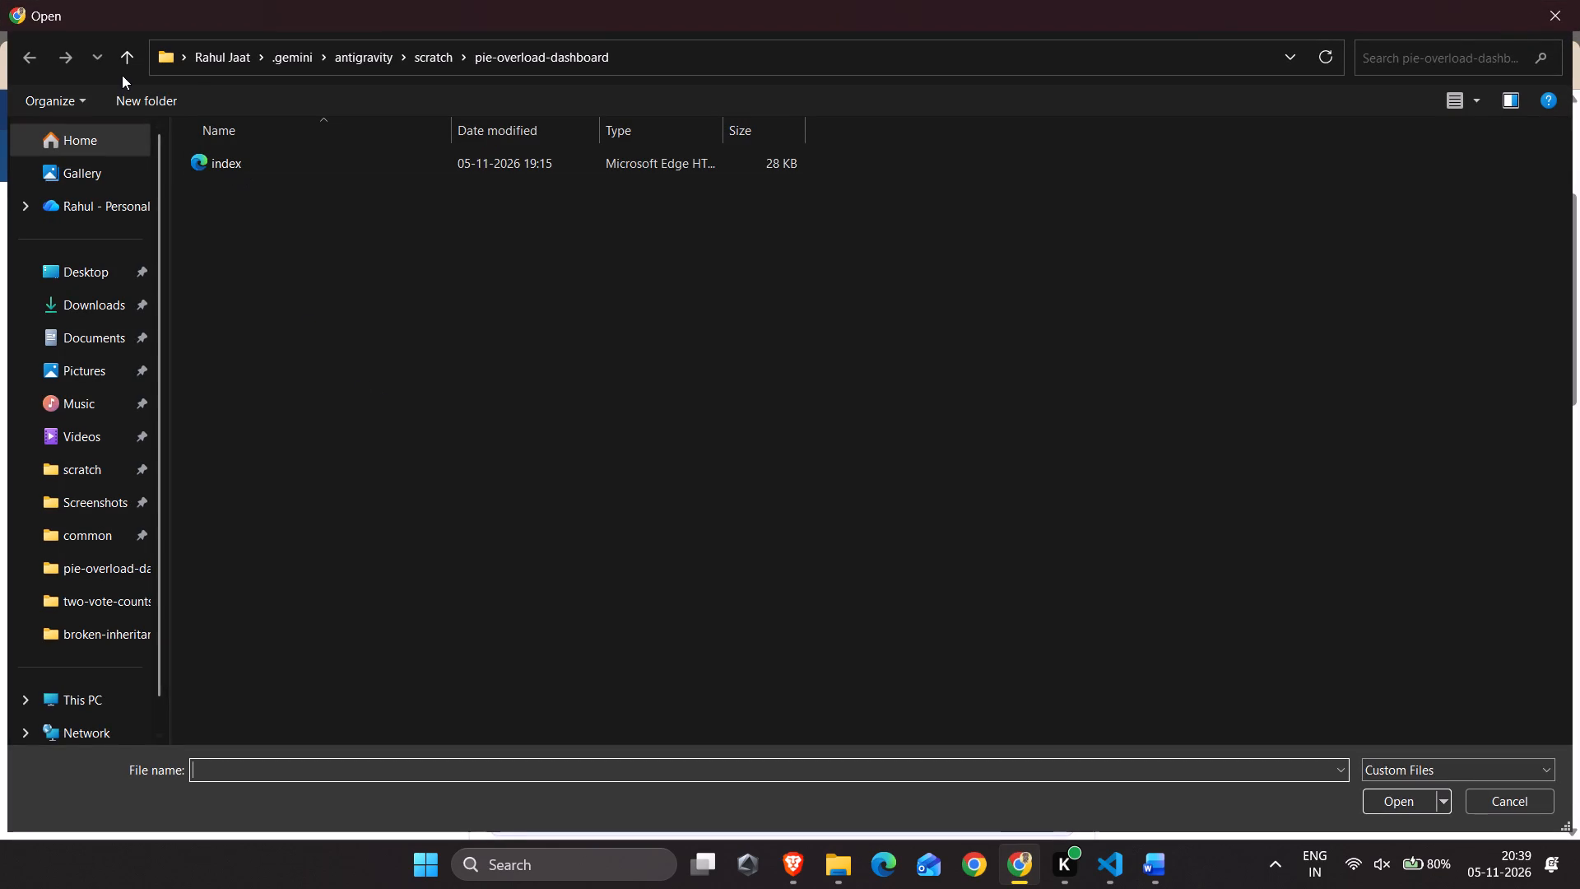
click(122, 75)
click(130, 56)
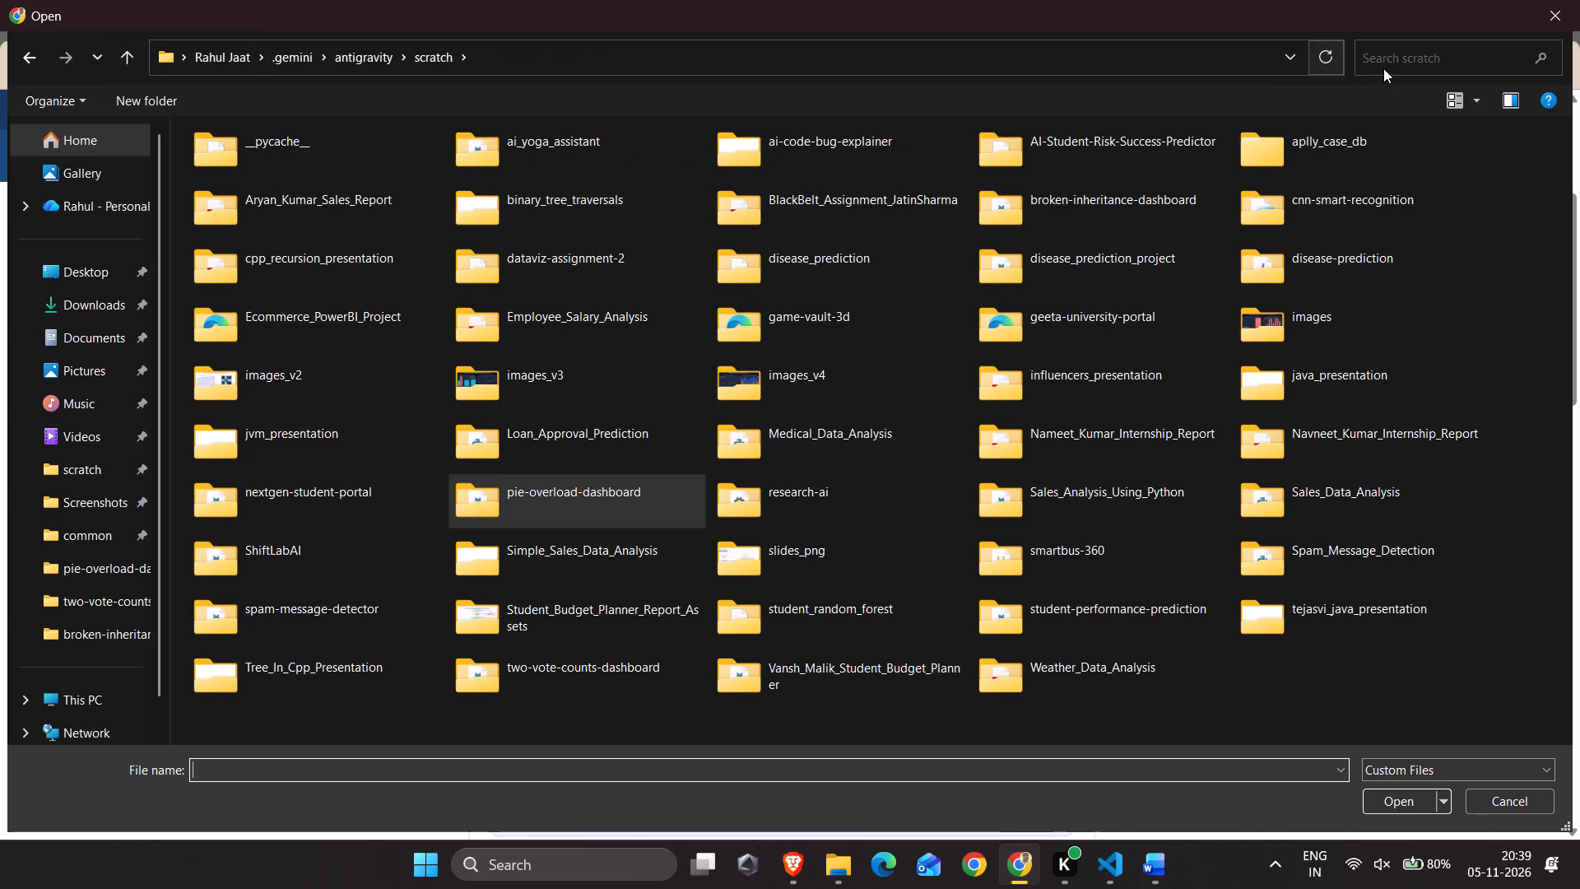
click(1383, 68)
click(1400, 44)
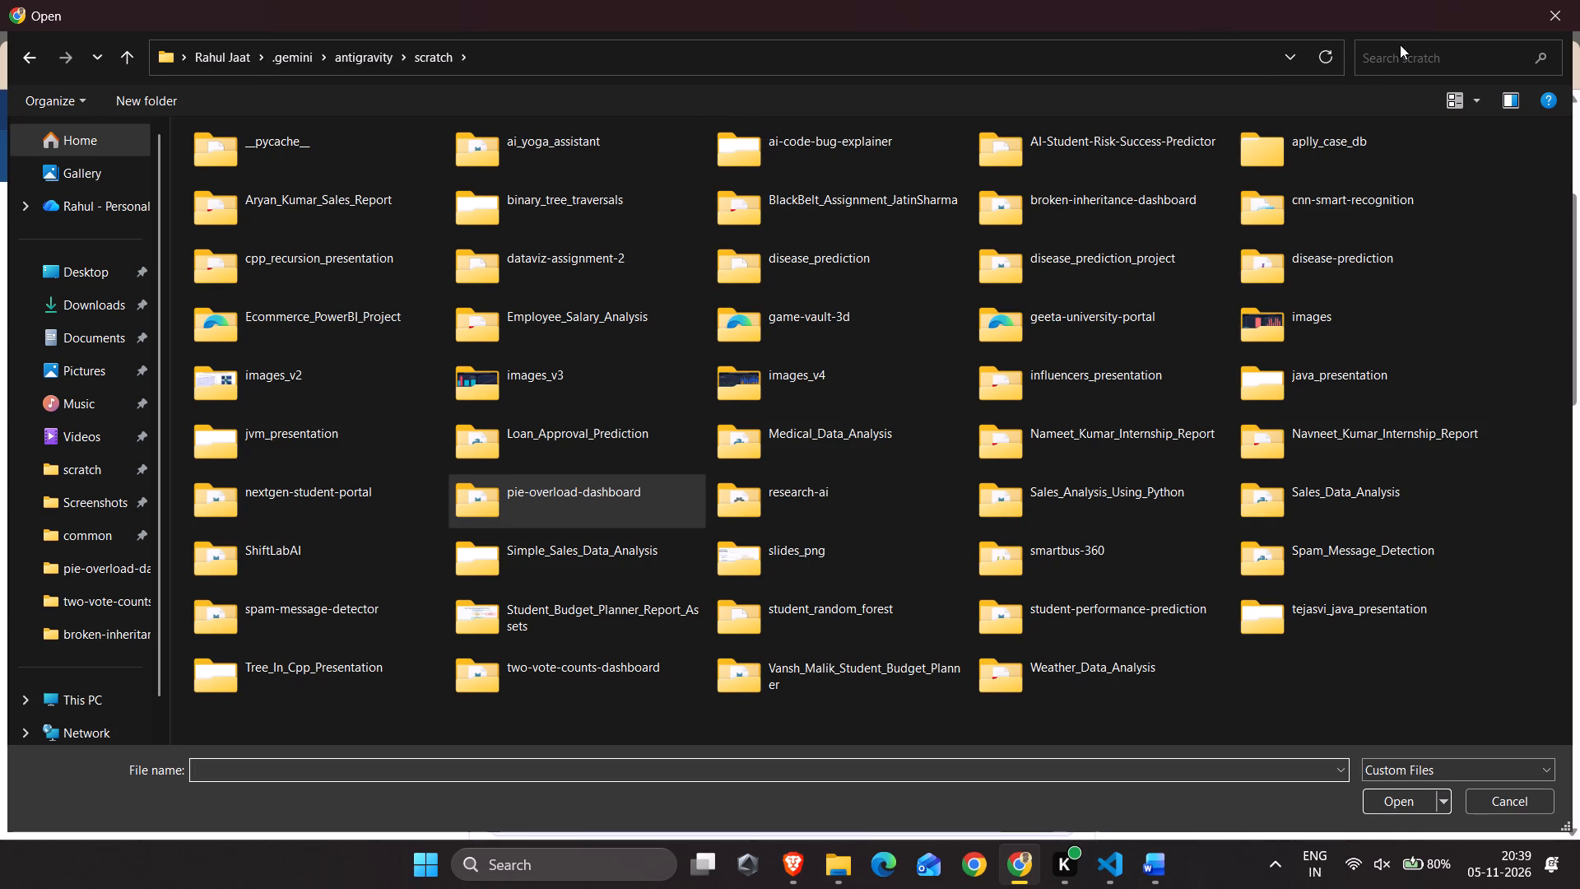
click(1402, 54)
key(ctrl+v)
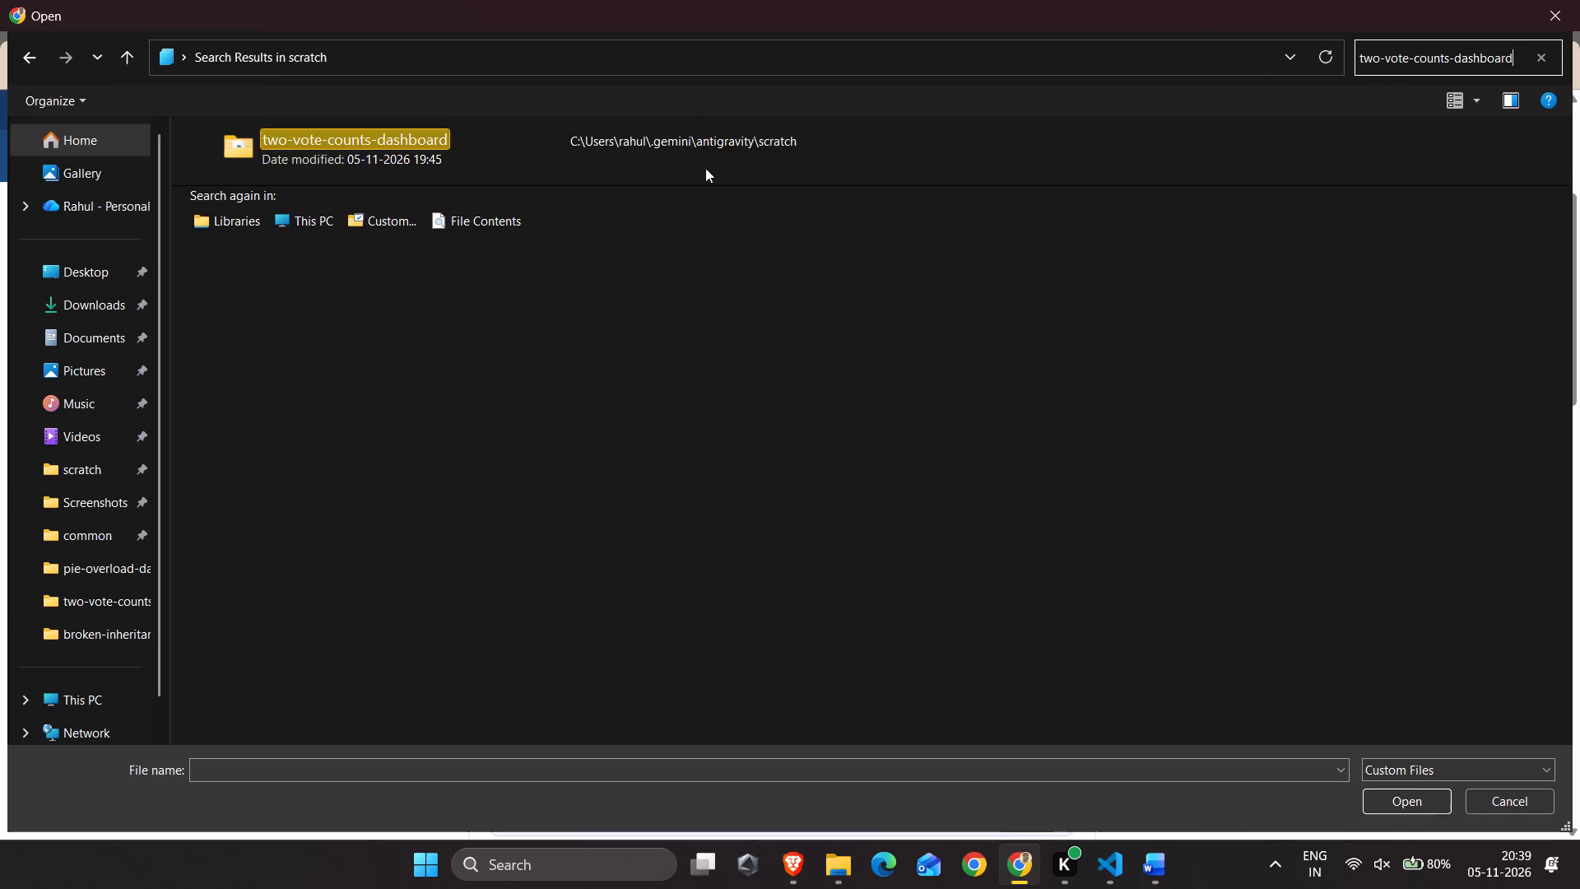
double_click(460, 161)
double_click(361, 165)
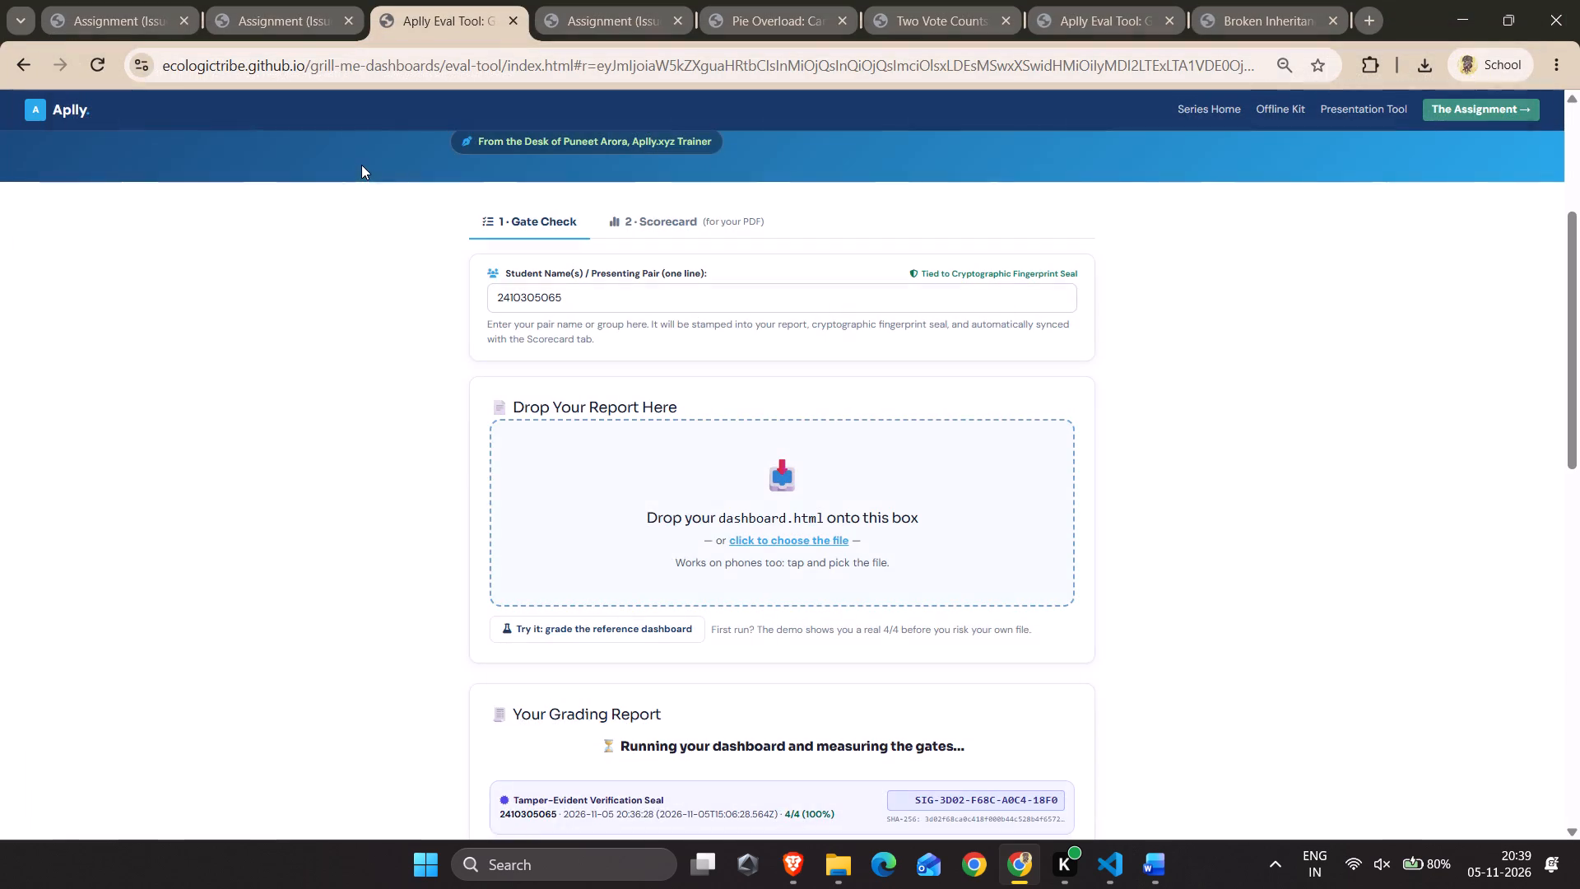
Capture a screenshot of the grading report, from the all-gates-passed banner down to the shareable result link.
scroll(904, 610, down, 1)
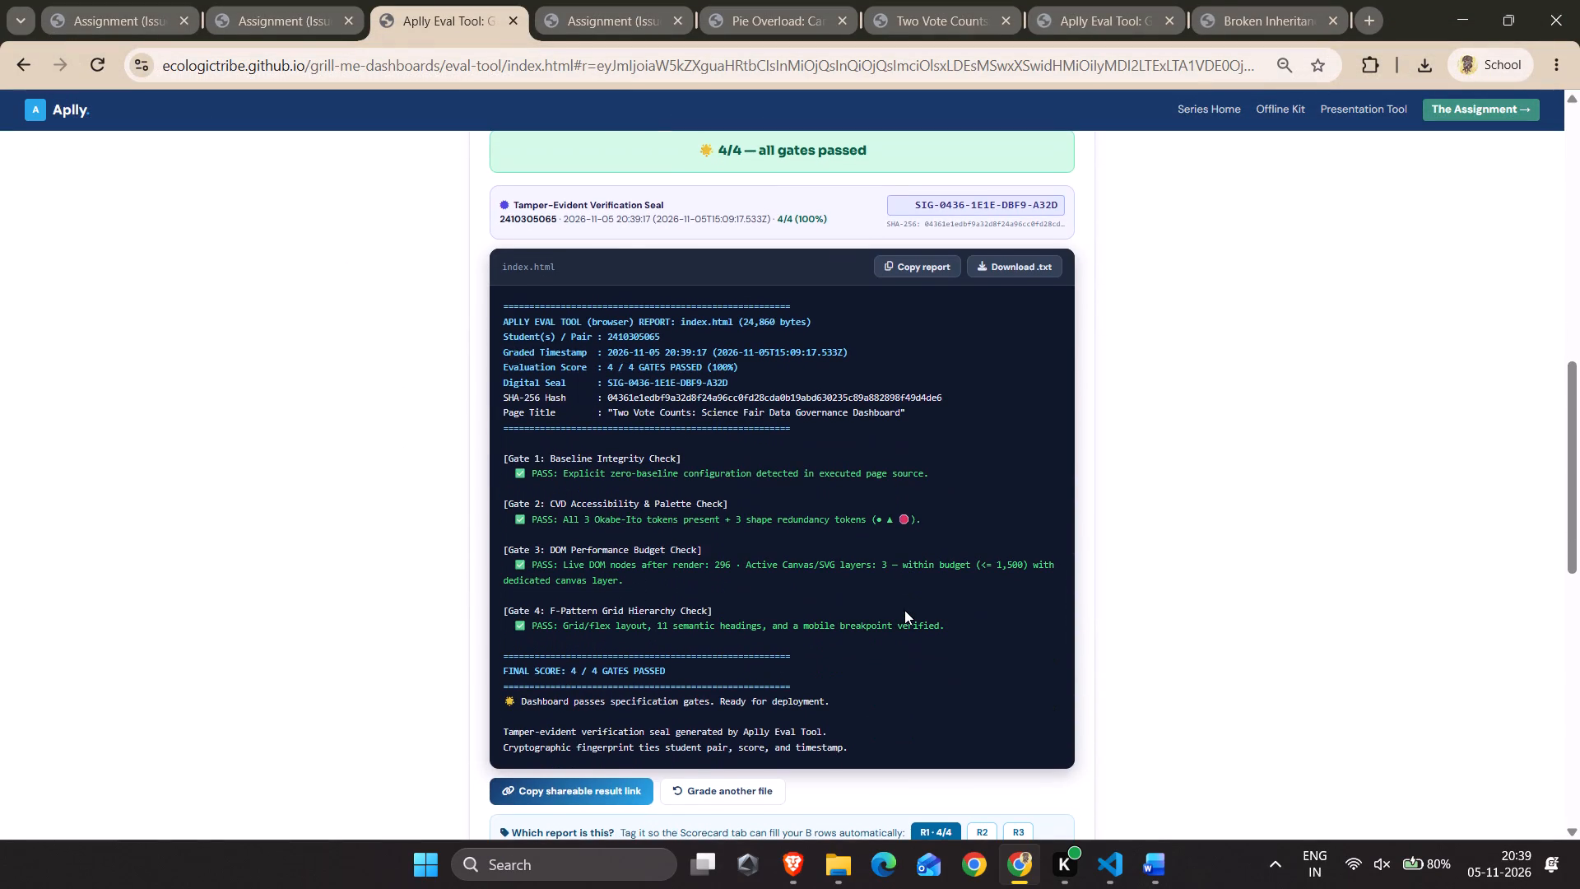
key(Print)
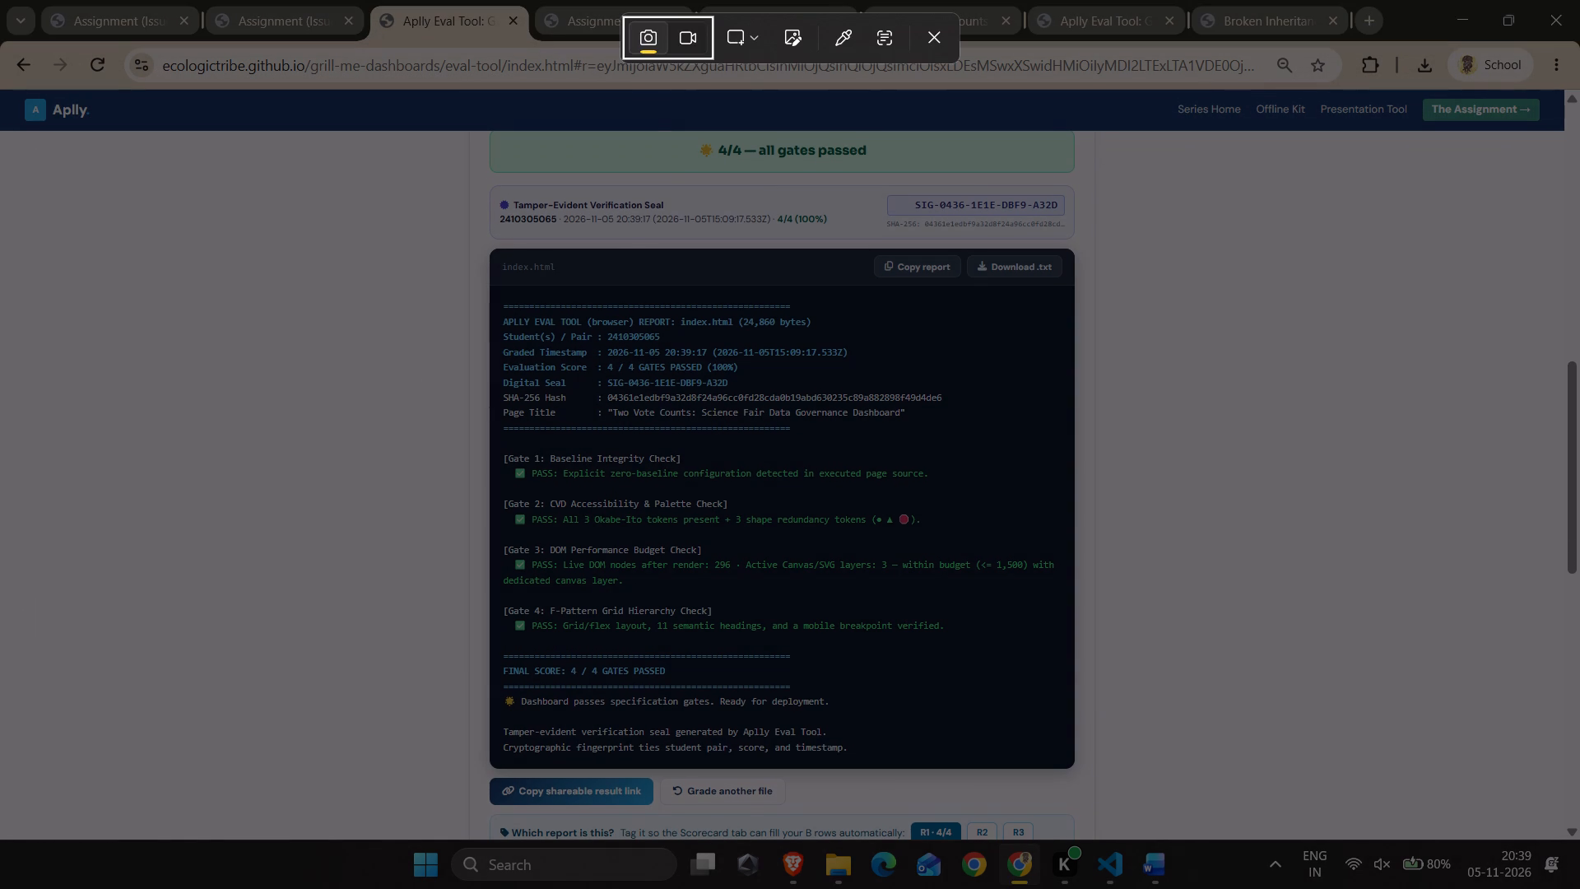
drag(462, 133, 1094, 807)
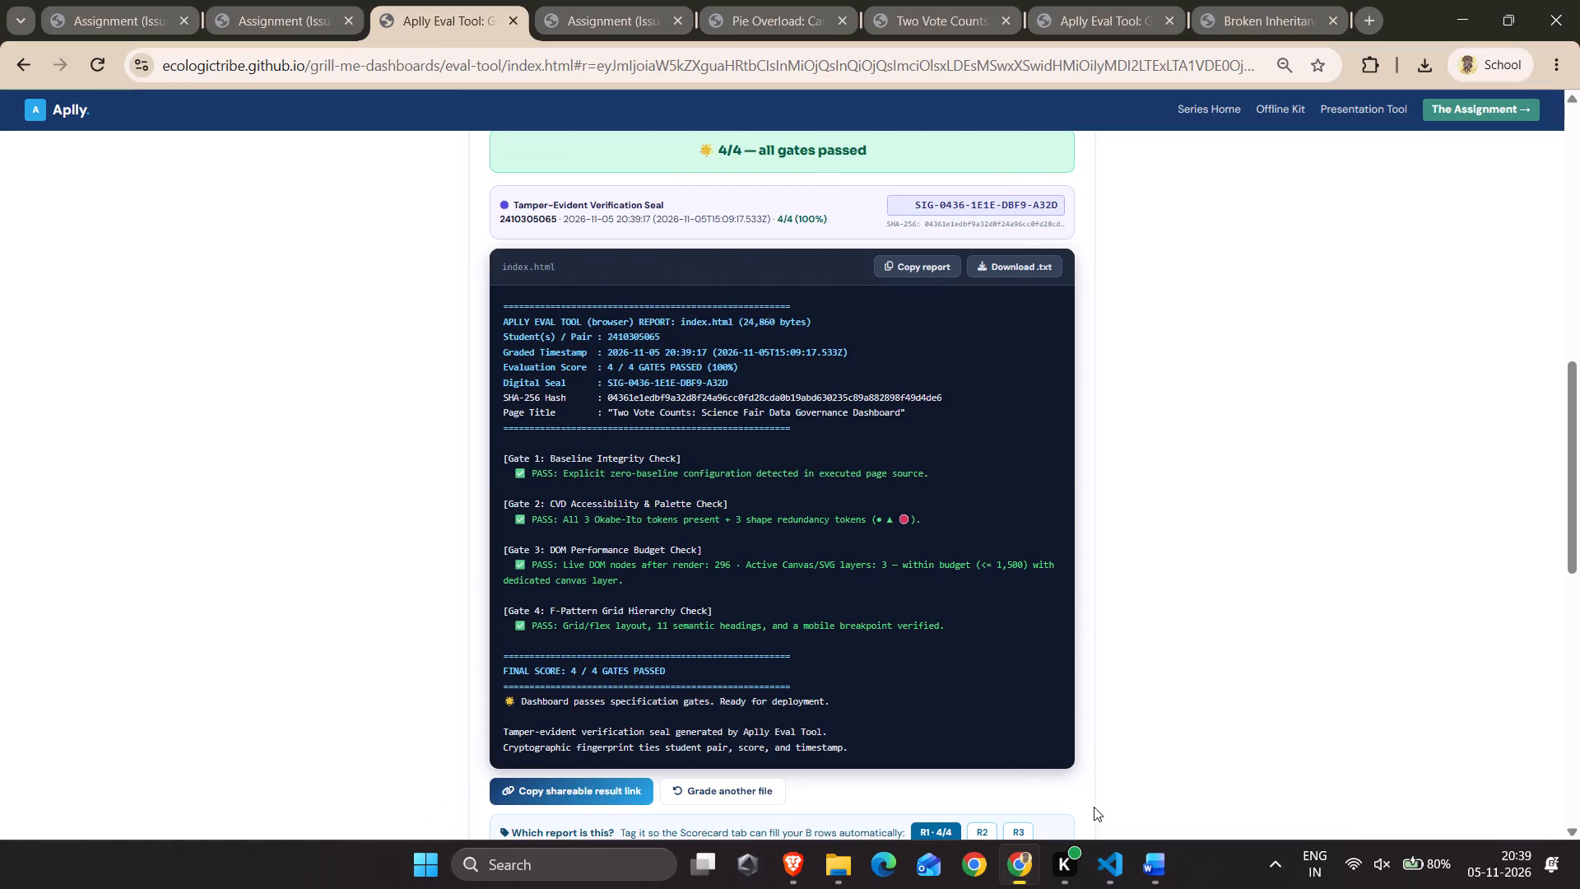
click(1158, 868)
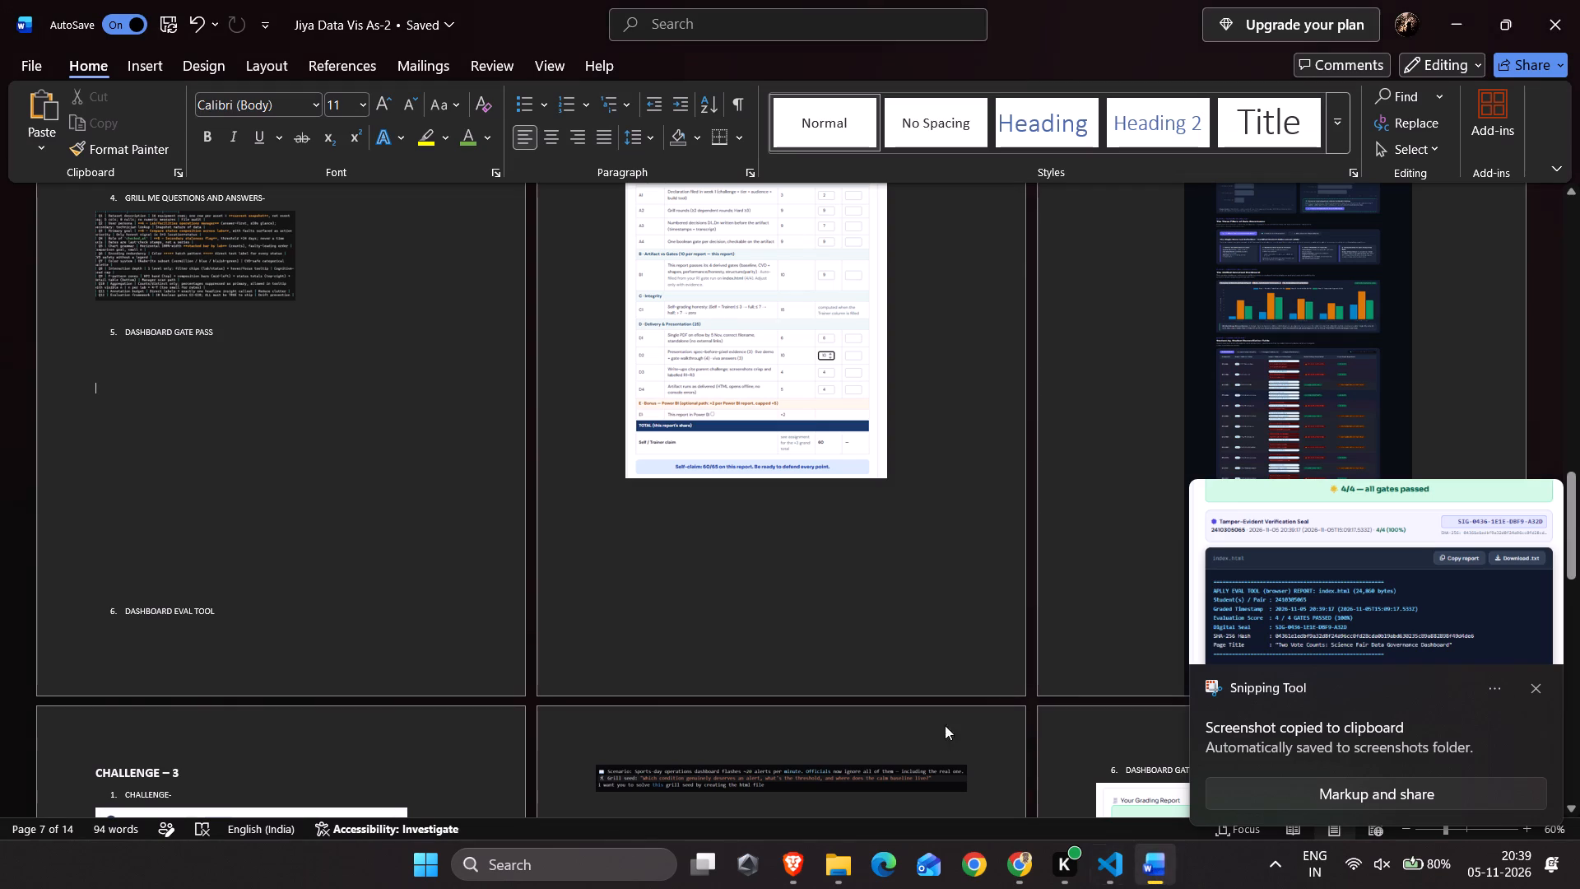
click(144, 54)
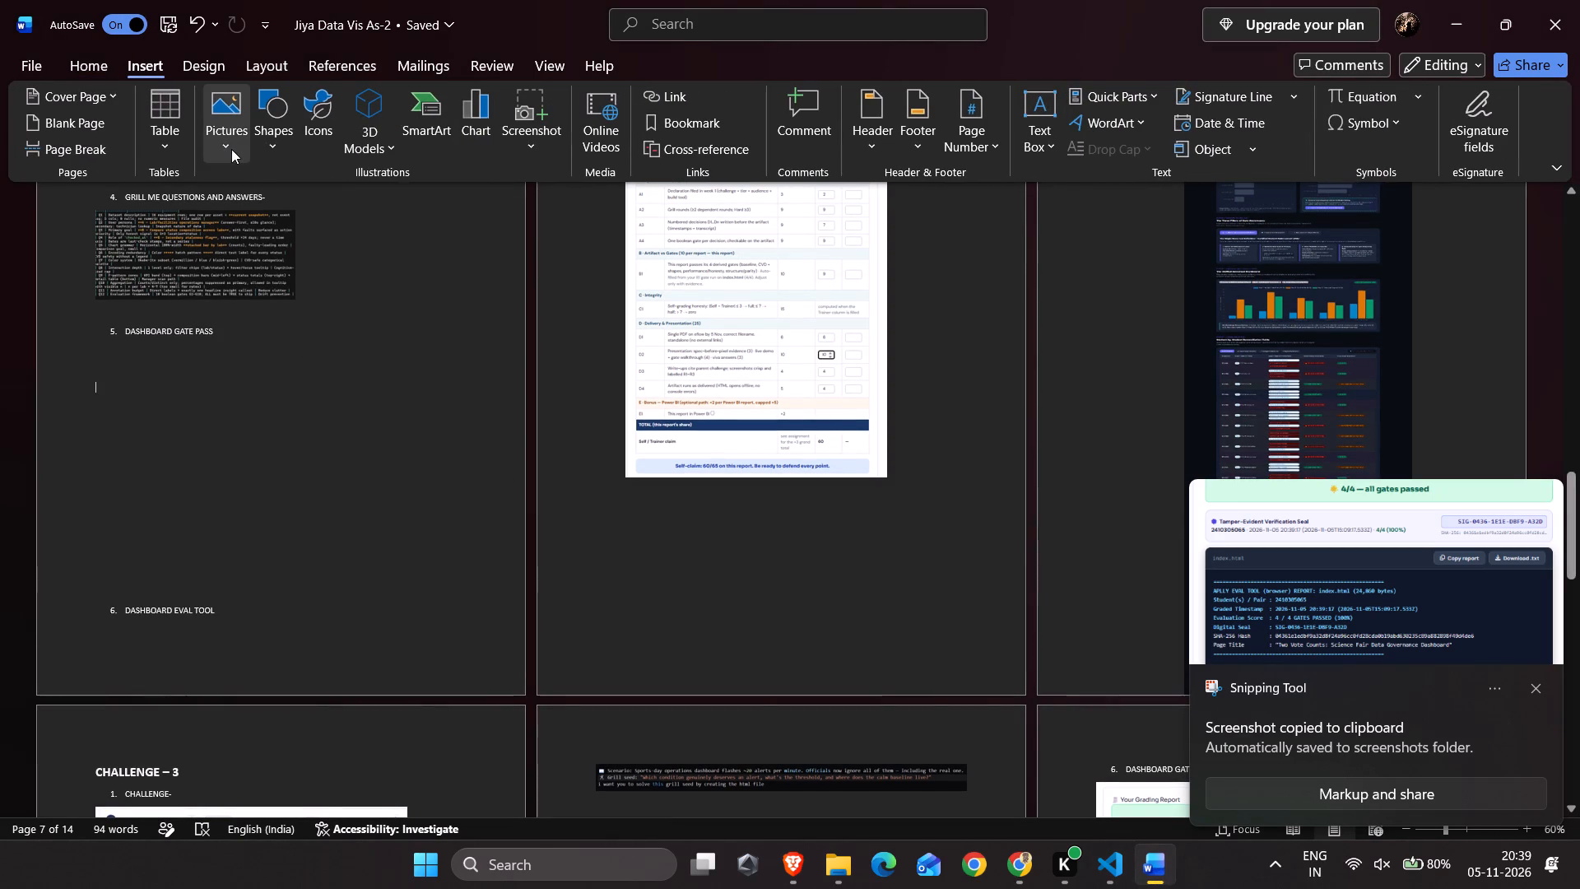
click(231, 149)
click(267, 208)
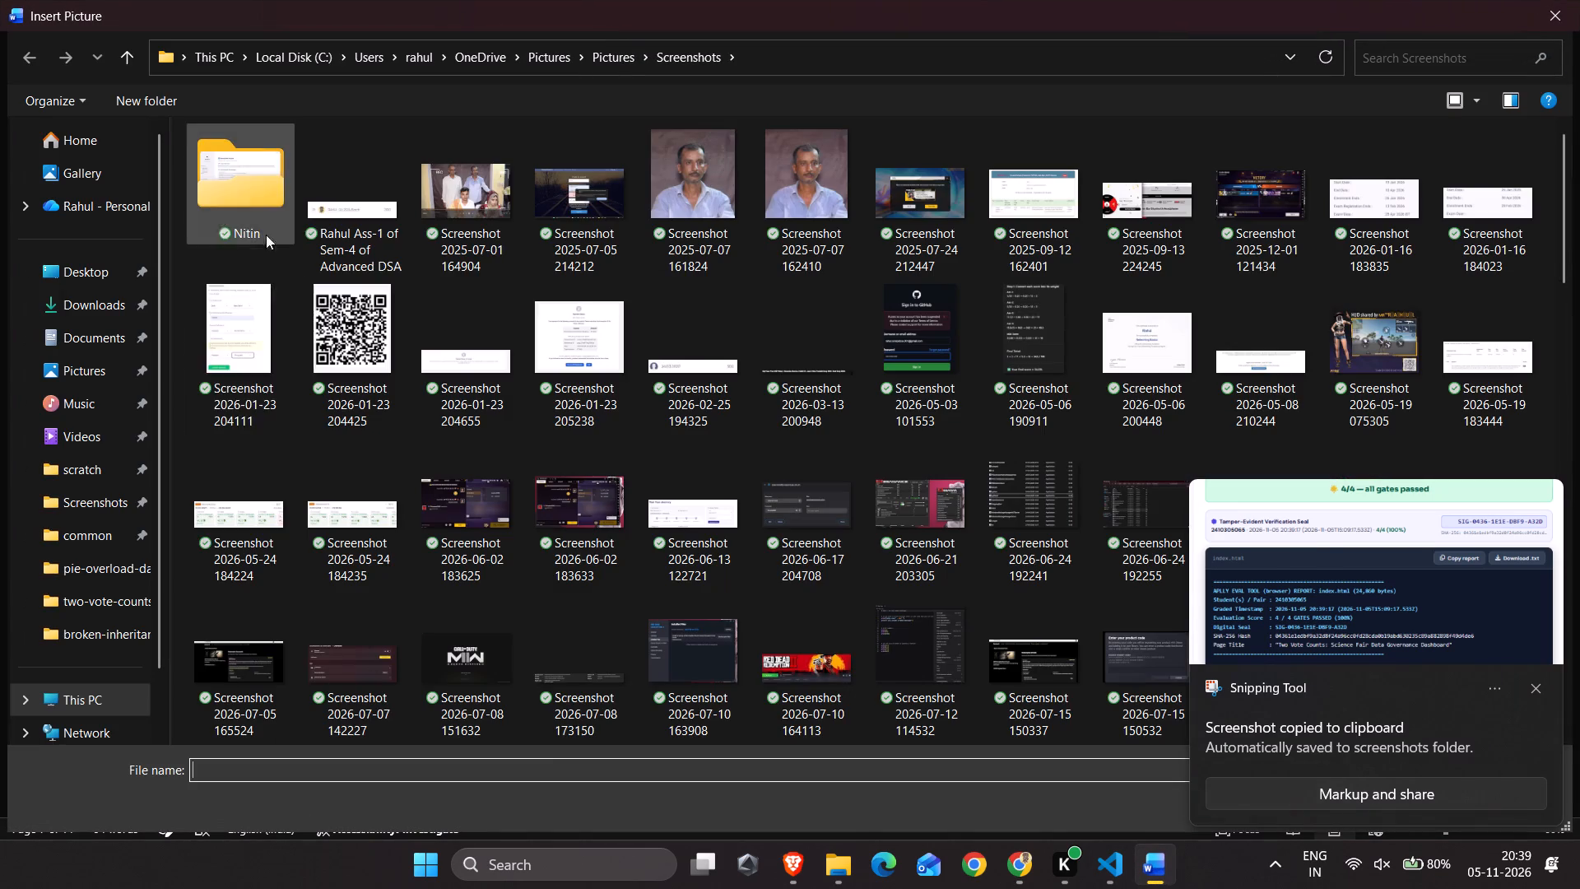
scroll(771, 670, down, 20)
scroll(771, 670, down, 5)
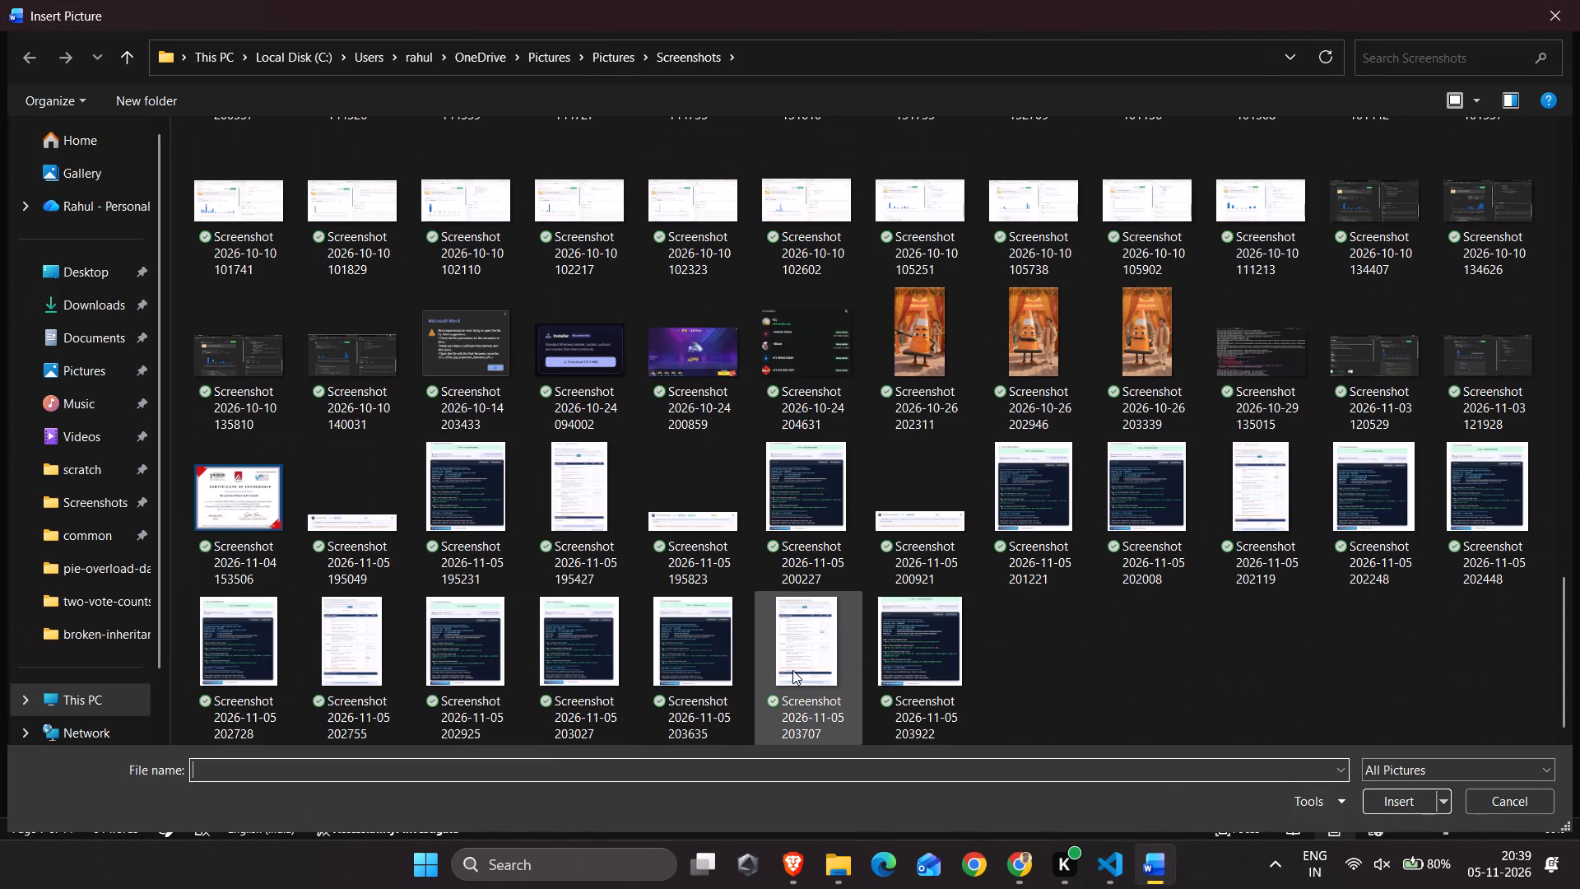
double_click(915, 635)
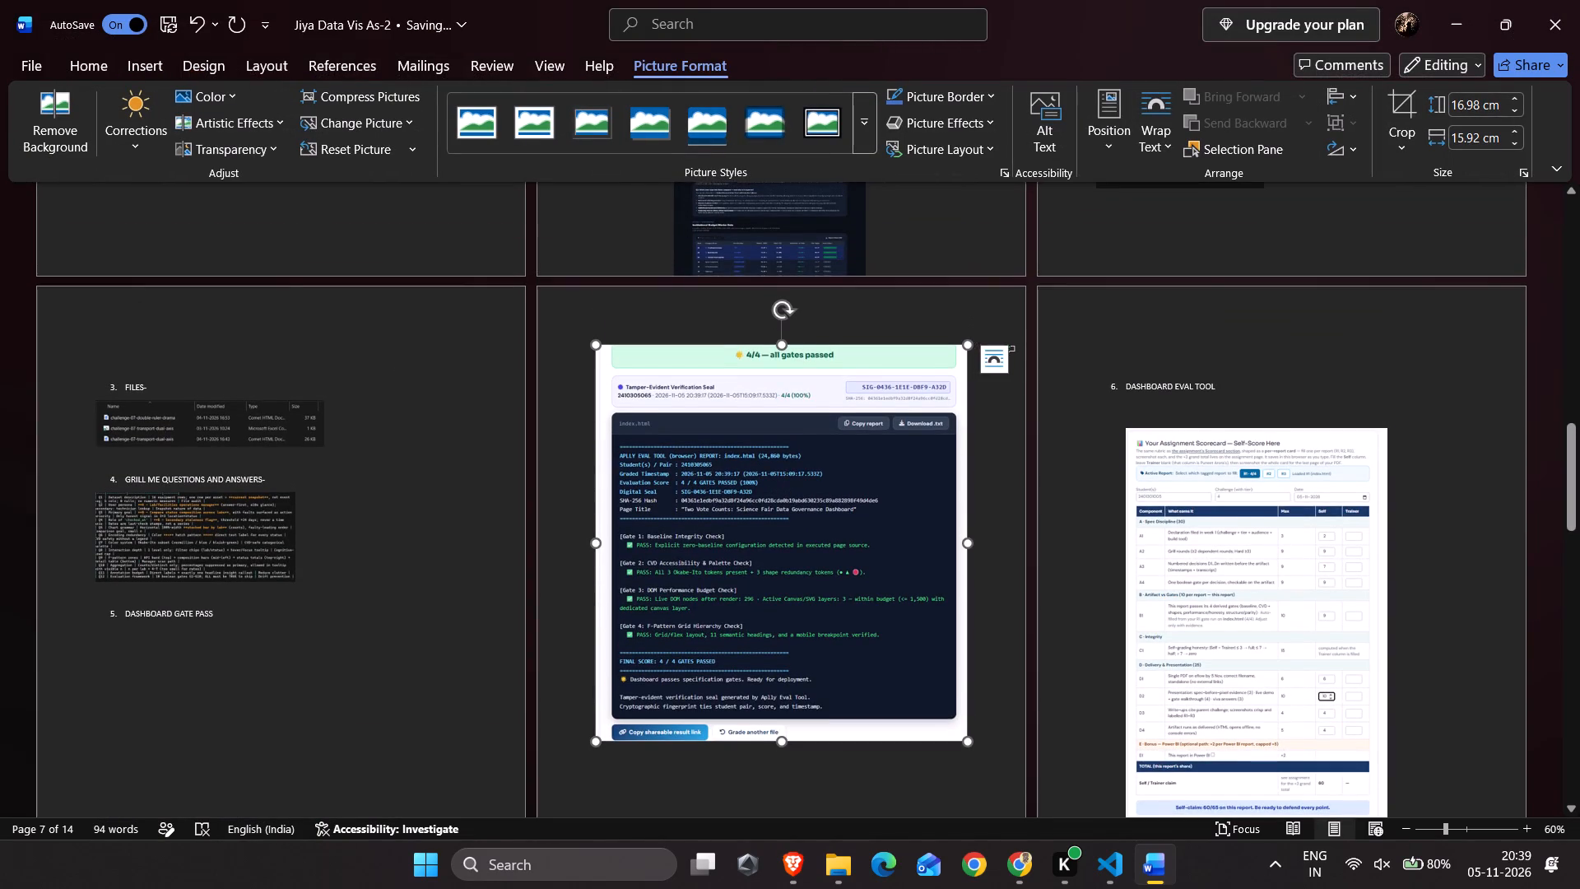
Place the new grading report picture in front of text and move it down to the bottom edge of the page.
scroll(813, 479, down, 1)
click(819, 440)
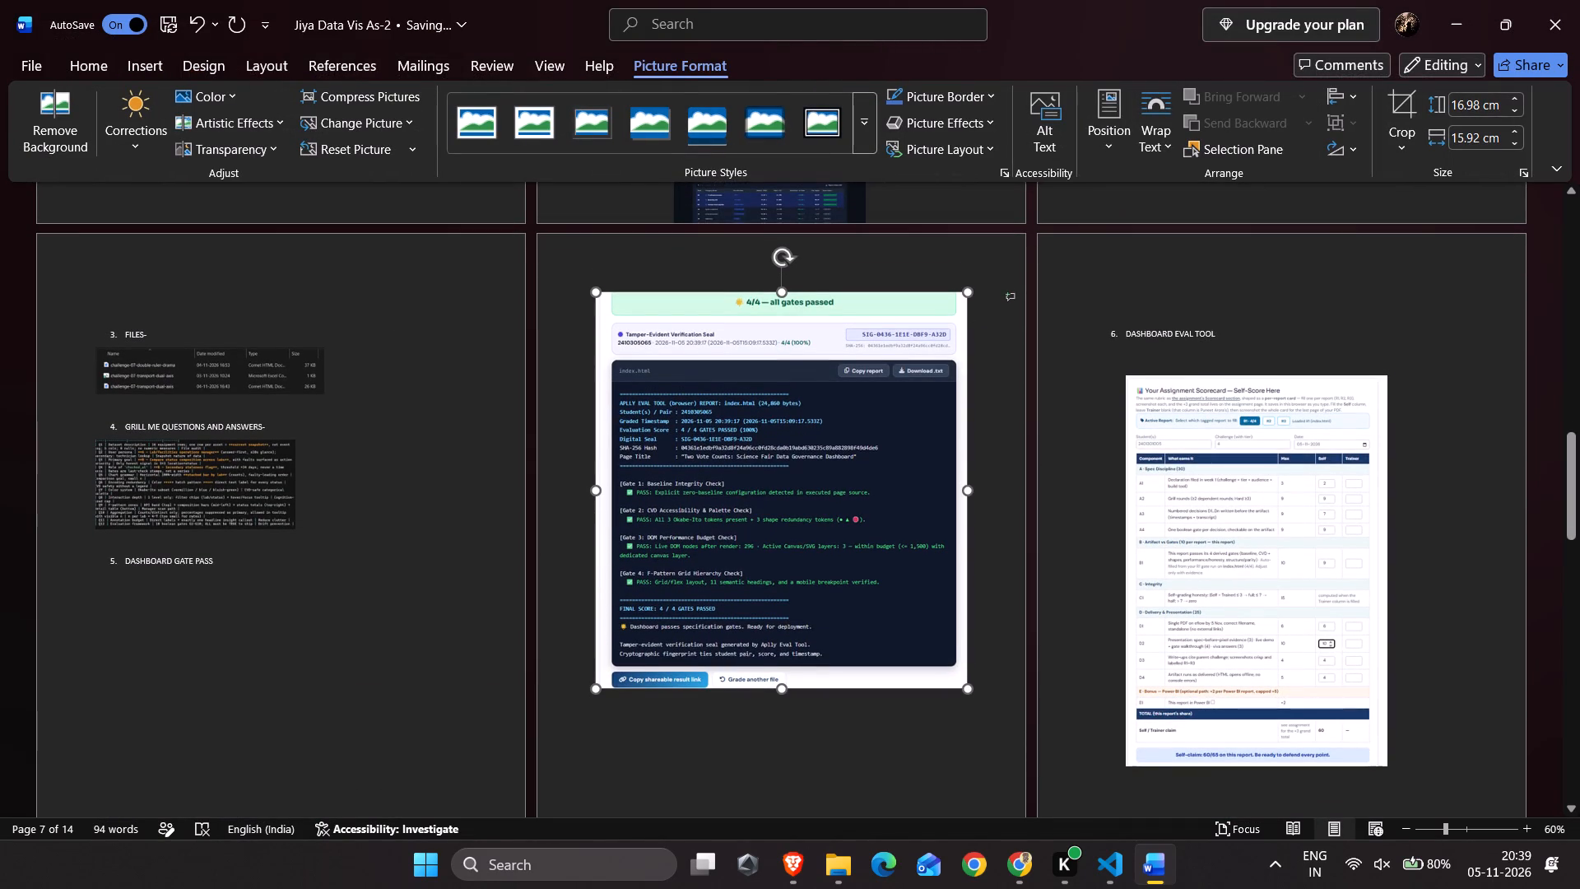
click(988, 309)
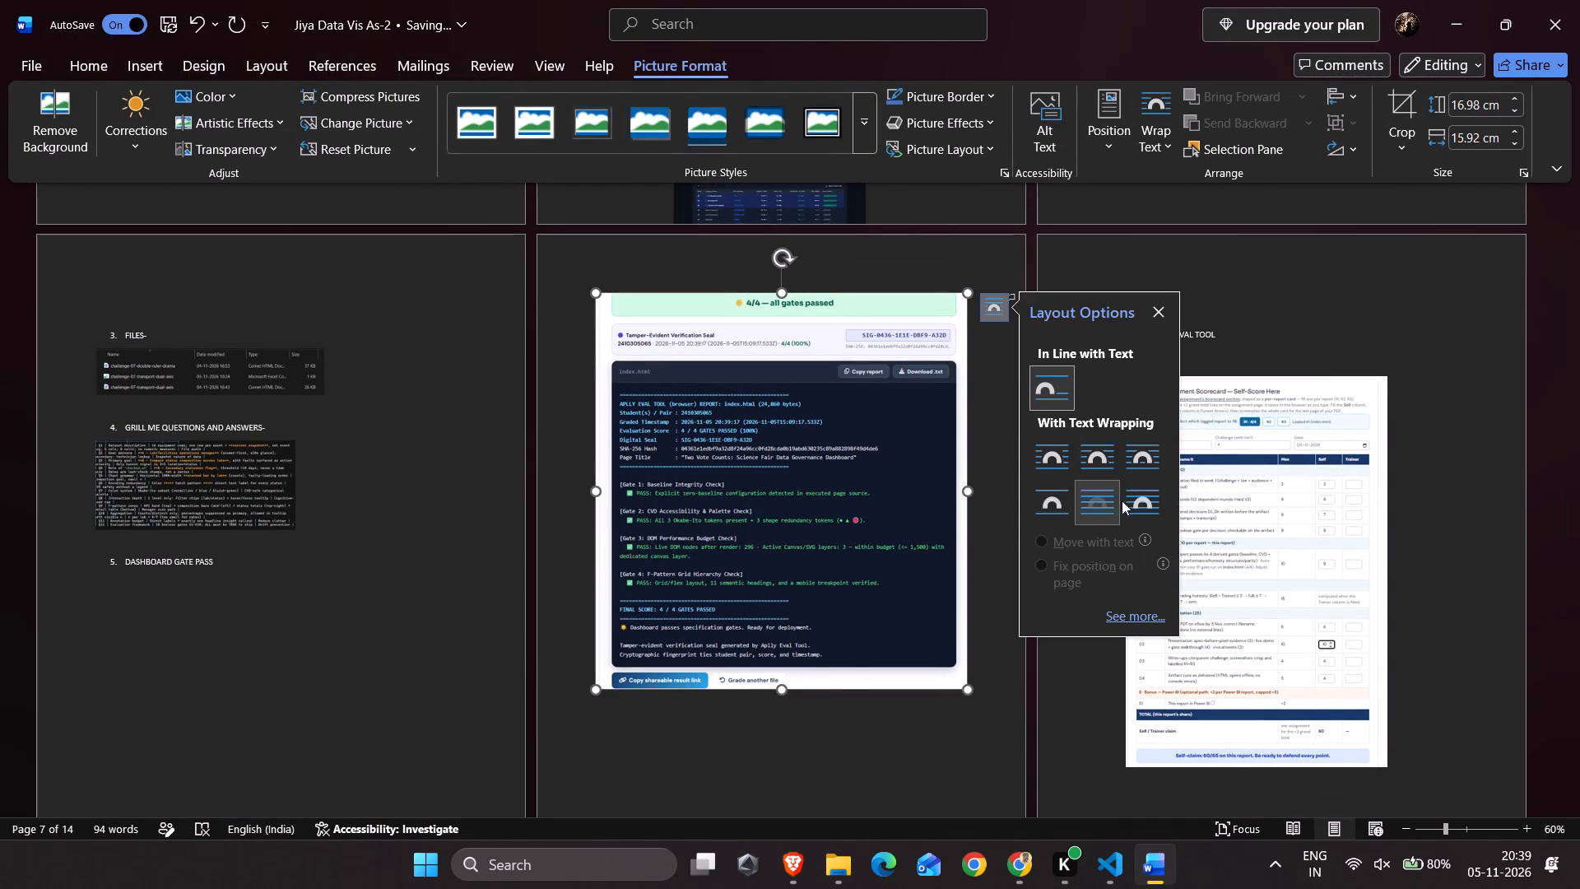
click(1135, 505)
scroll(564, 509, down, 1)
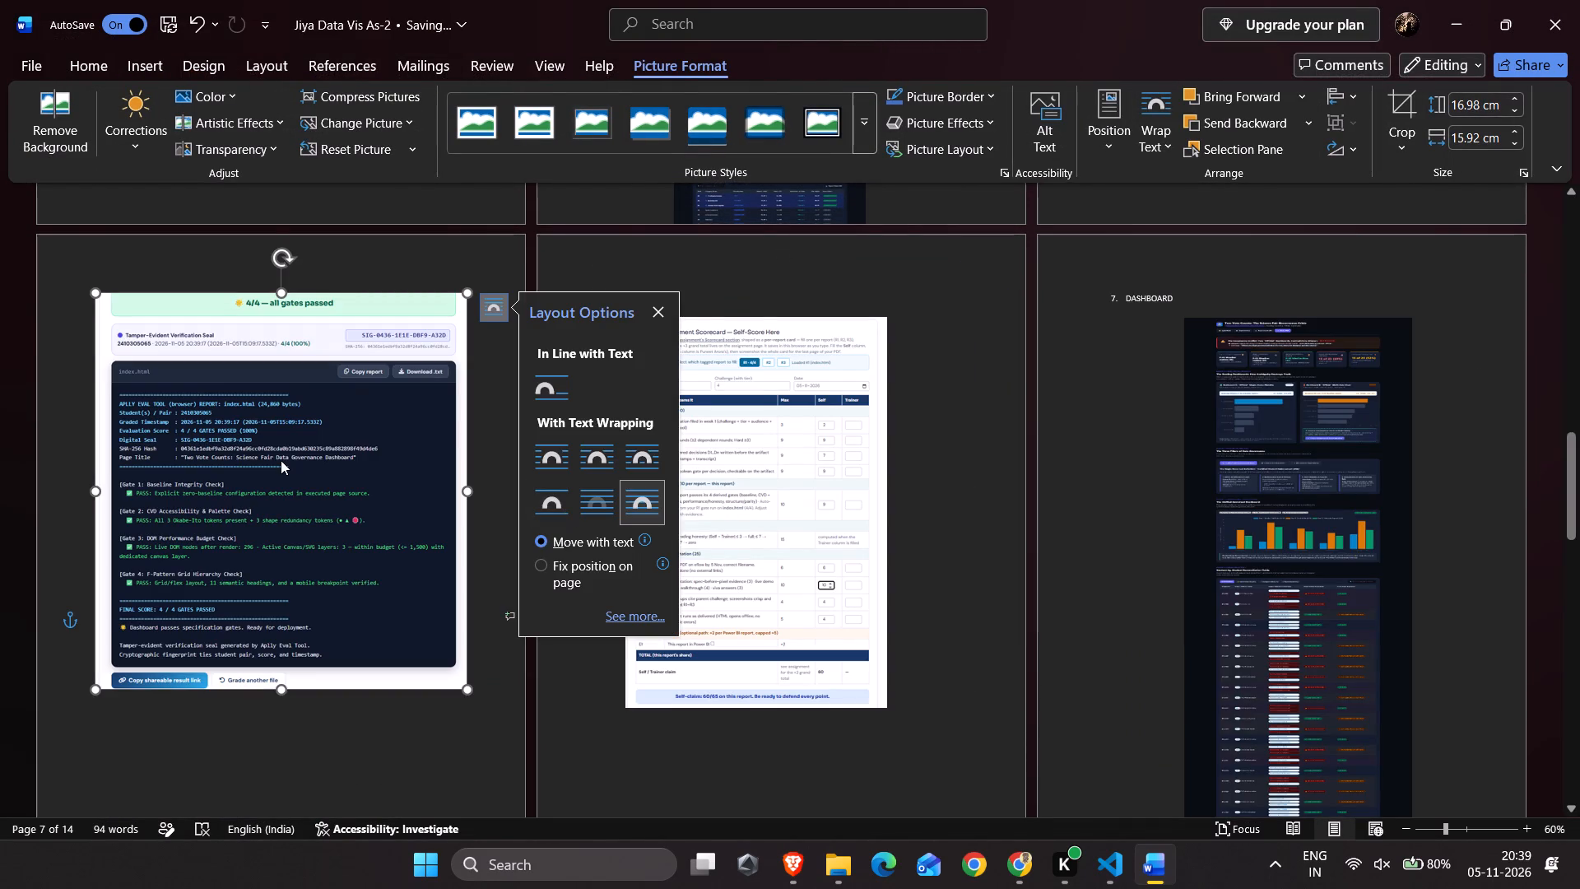
drag(281, 460, 274, 593)
scroll(274, 593, down, 1)
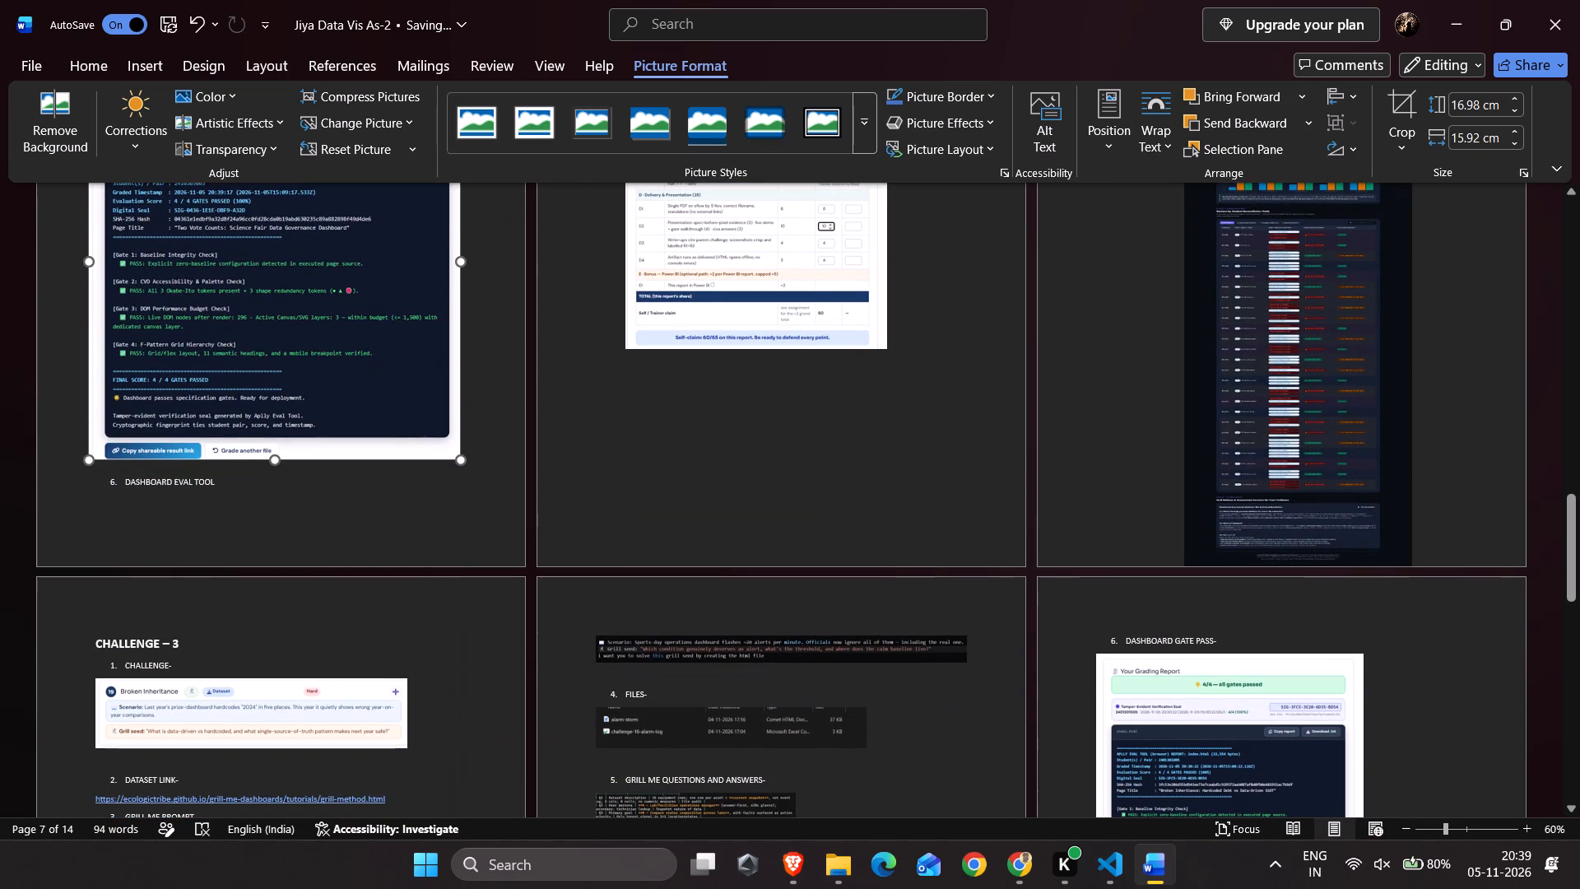
drag(281, 364, 276, 402)
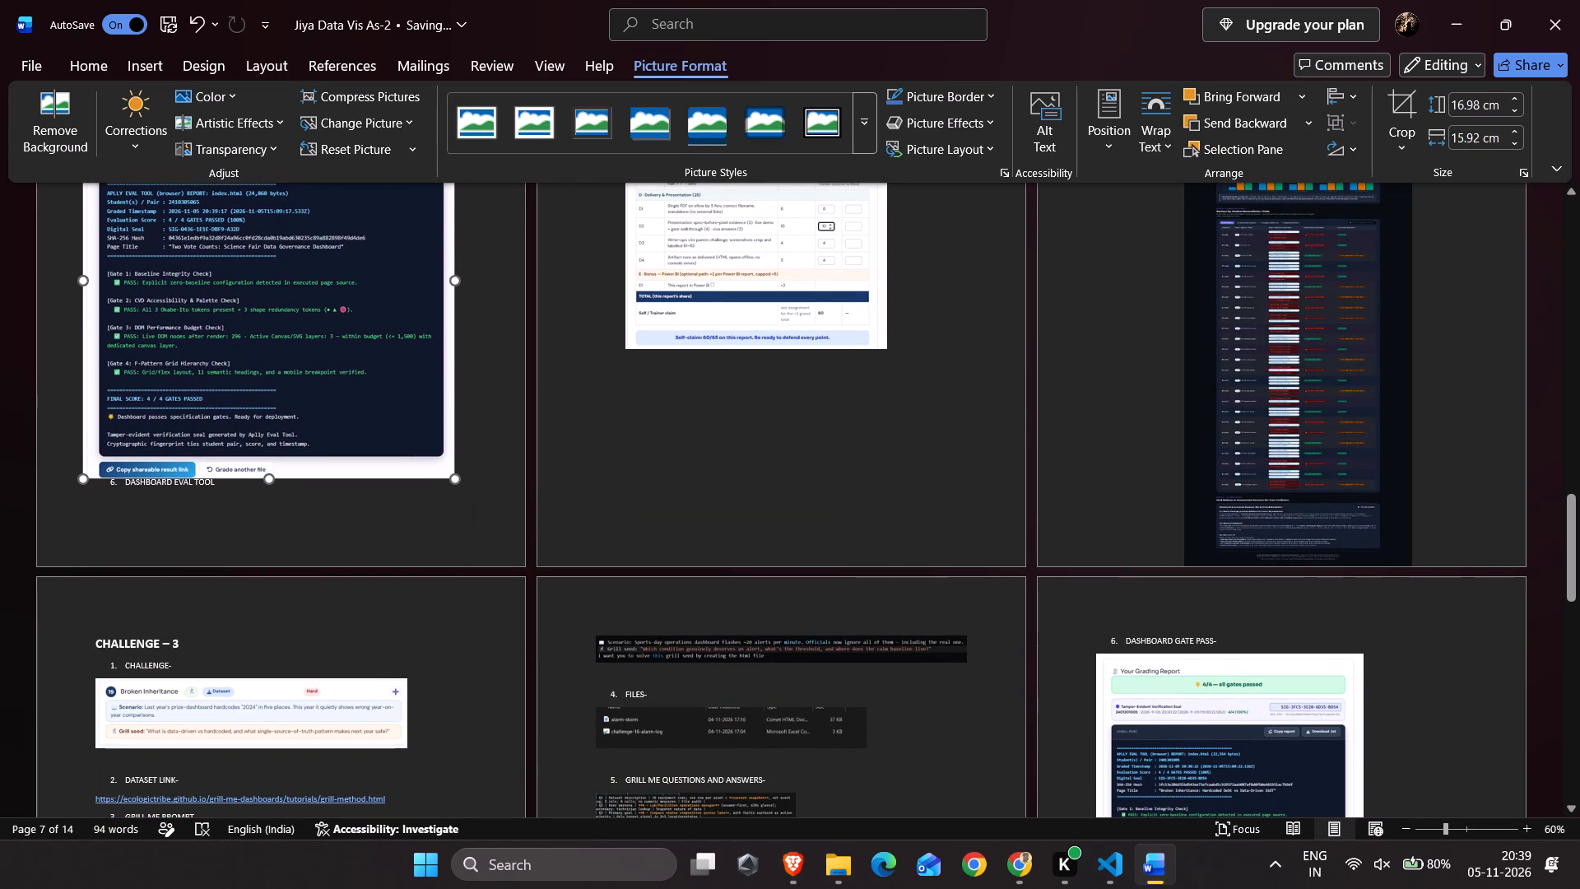
drag(276, 402, 272, 479)
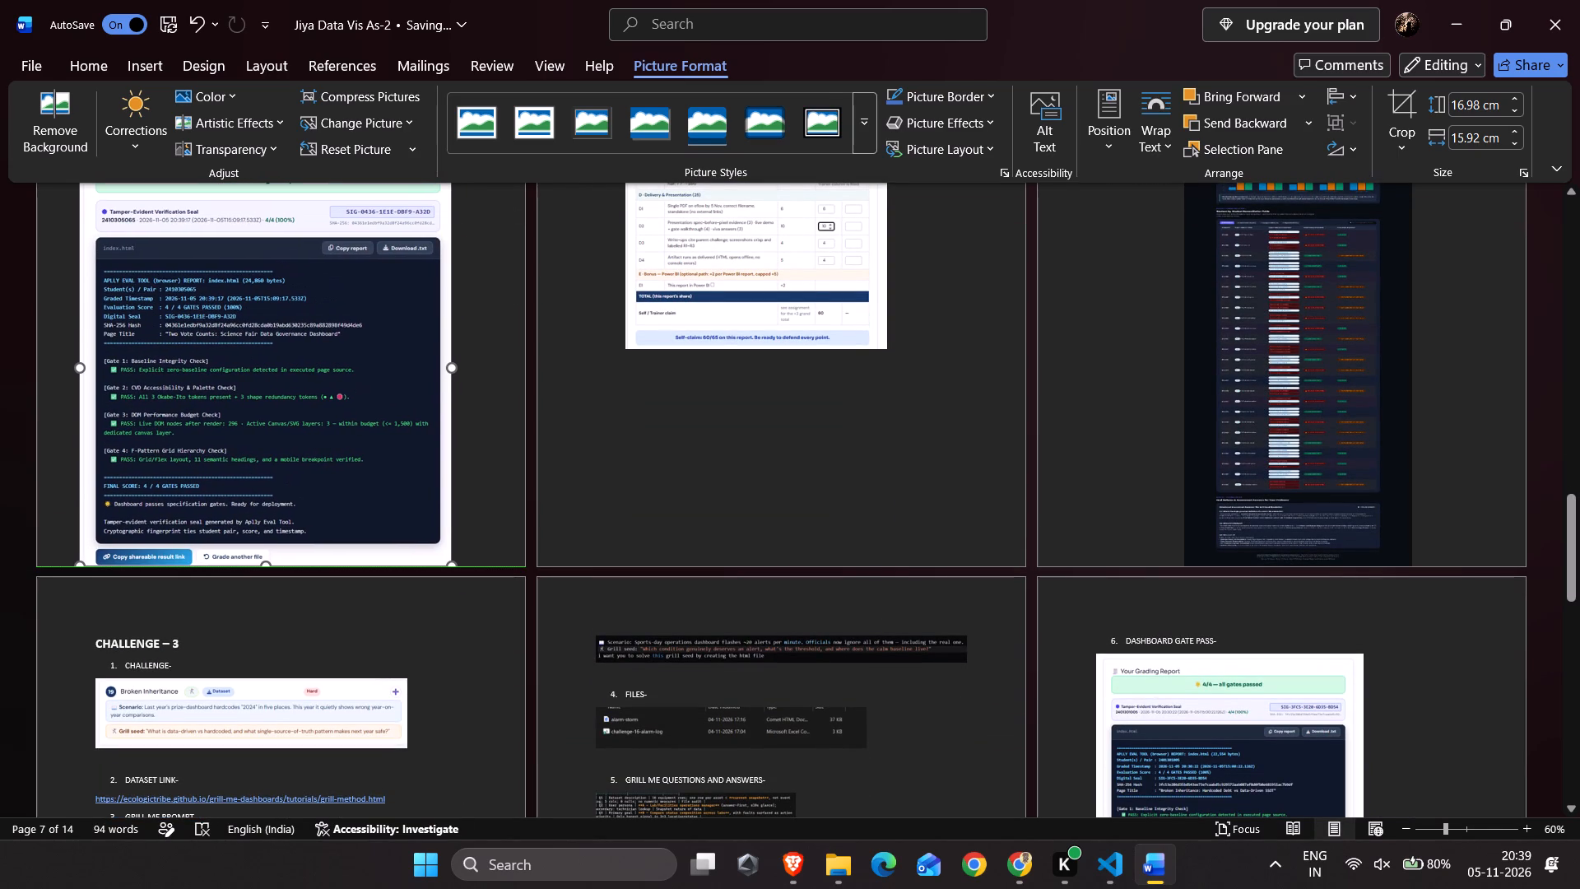
drag(272, 479, 273, 479)
Lower the grading report picture's top edge to just below Challenge 2's Dashboard Gate Pass heading.
scroll(746, 528, up, 2)
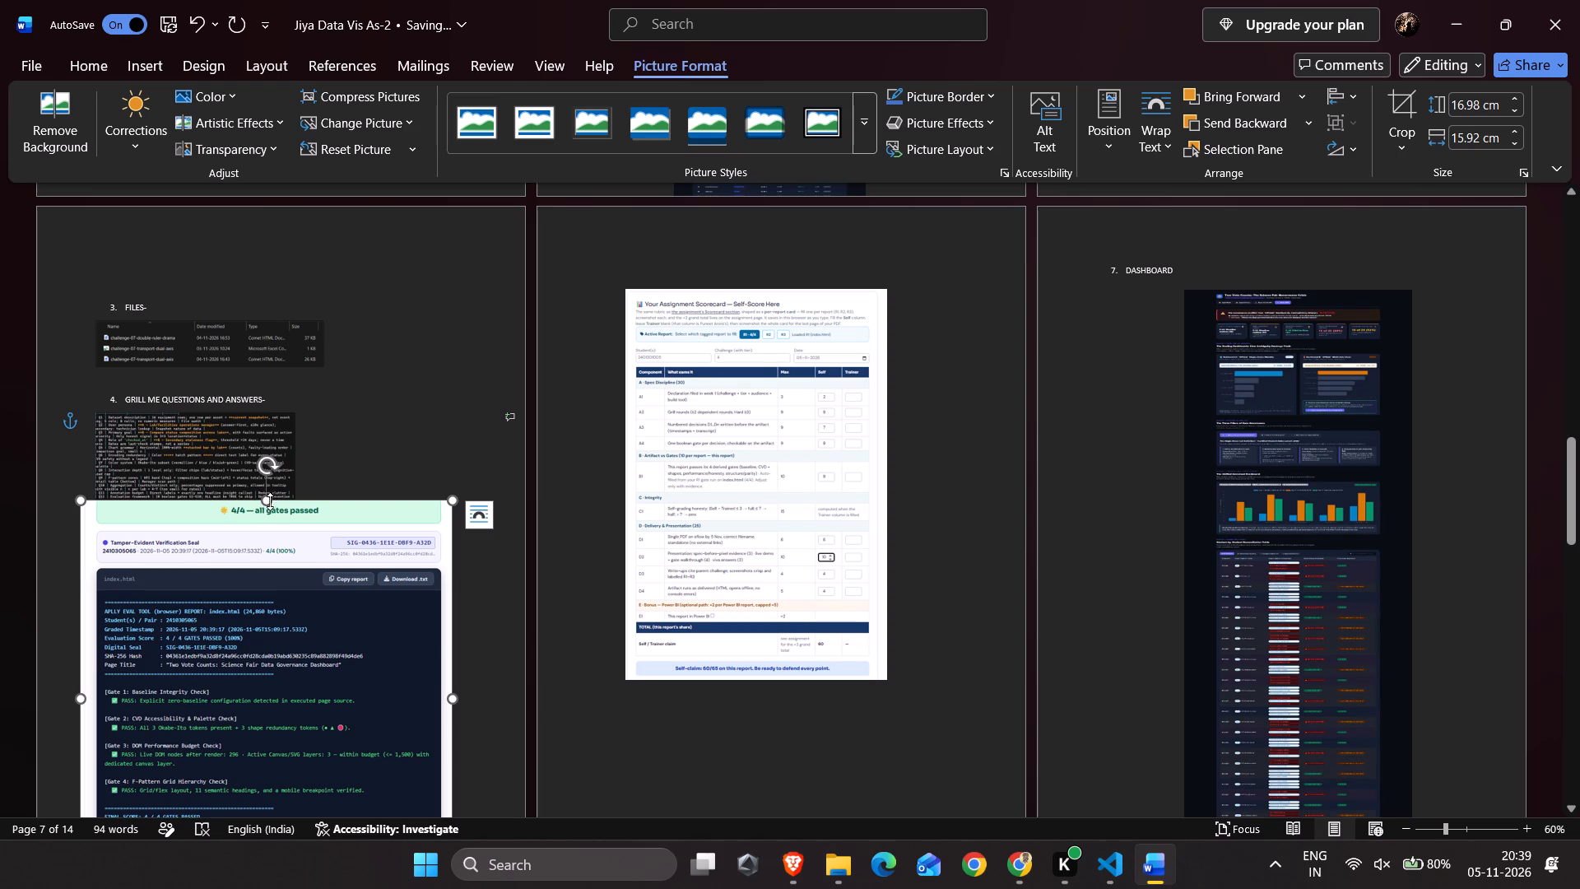
drag(268, 502, 237, 574)
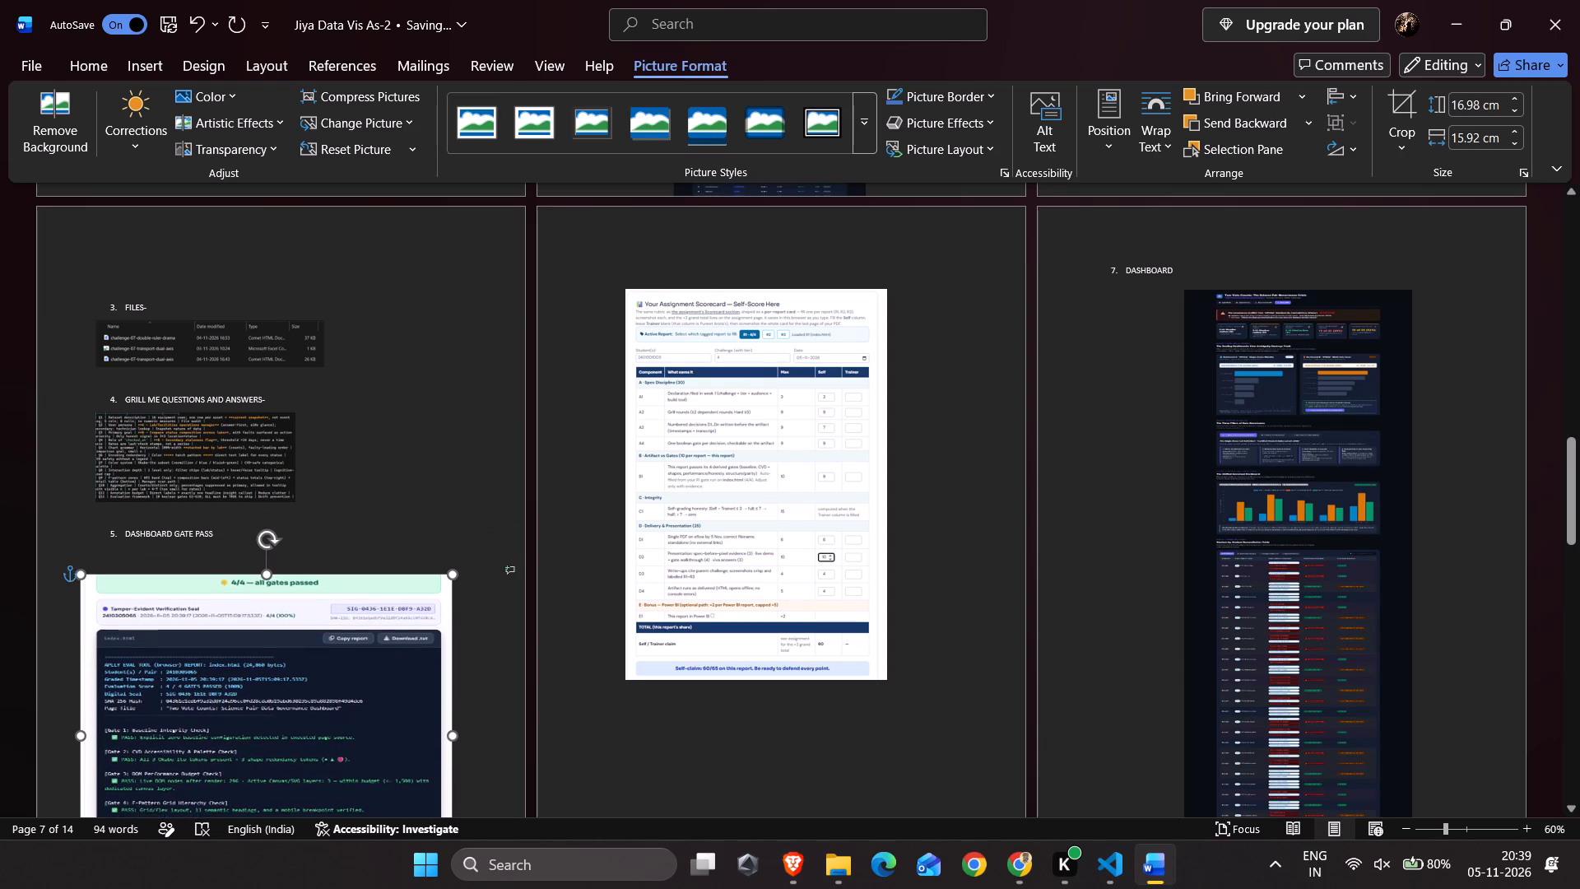
drag(237, 574, 232, 564)
Cut the old scorecard picture from Challenge 2's Dashboard Eval Tool section.
click(866, 436)
right_click(866, 436)
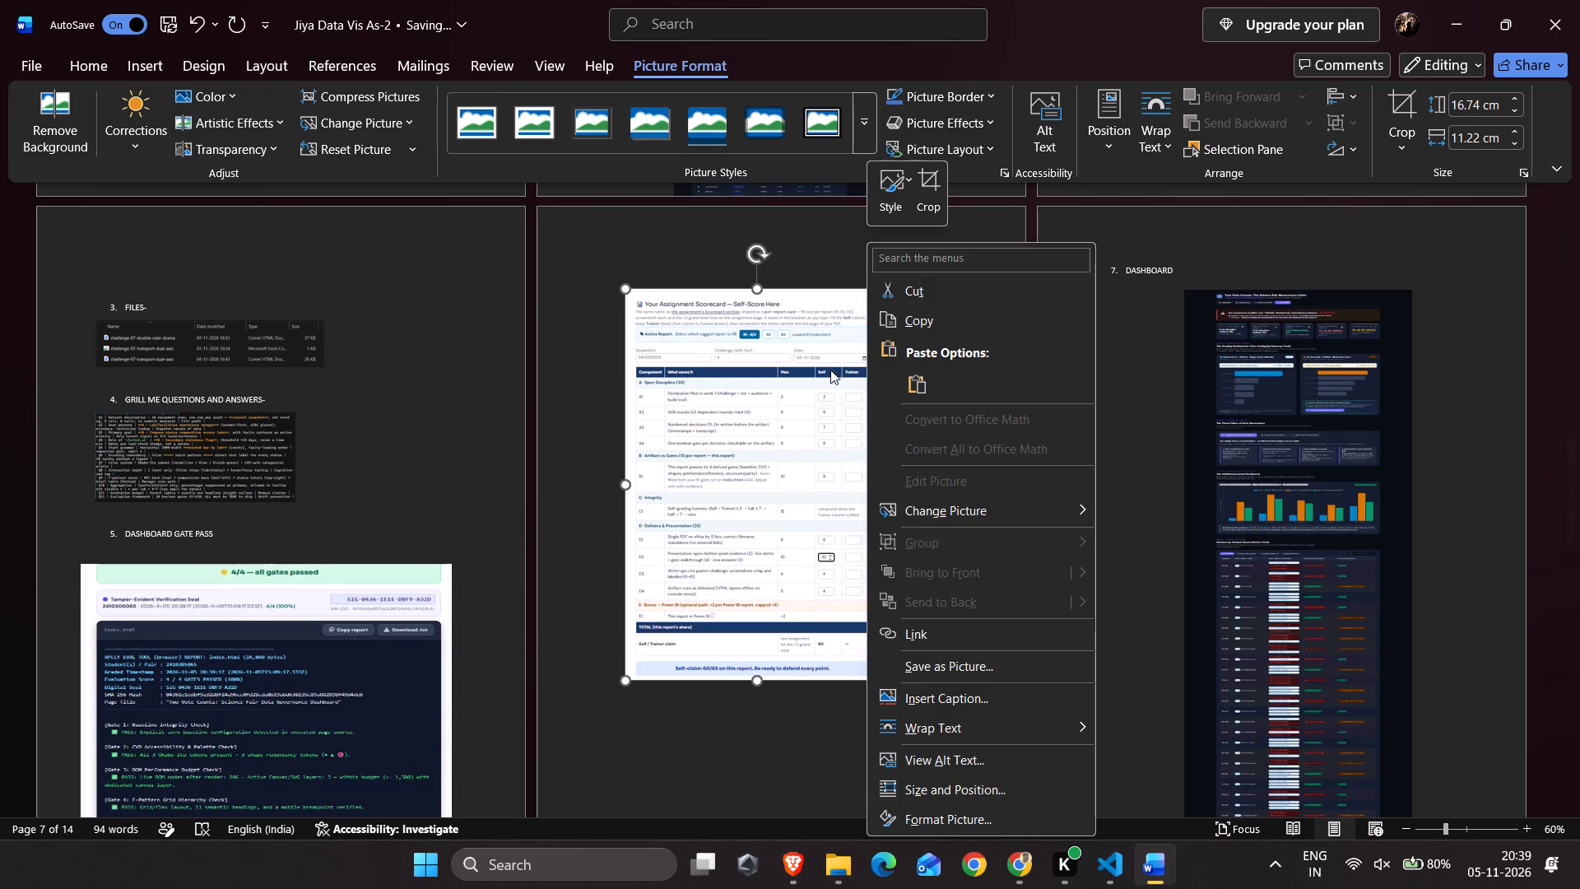
click(927, 286)
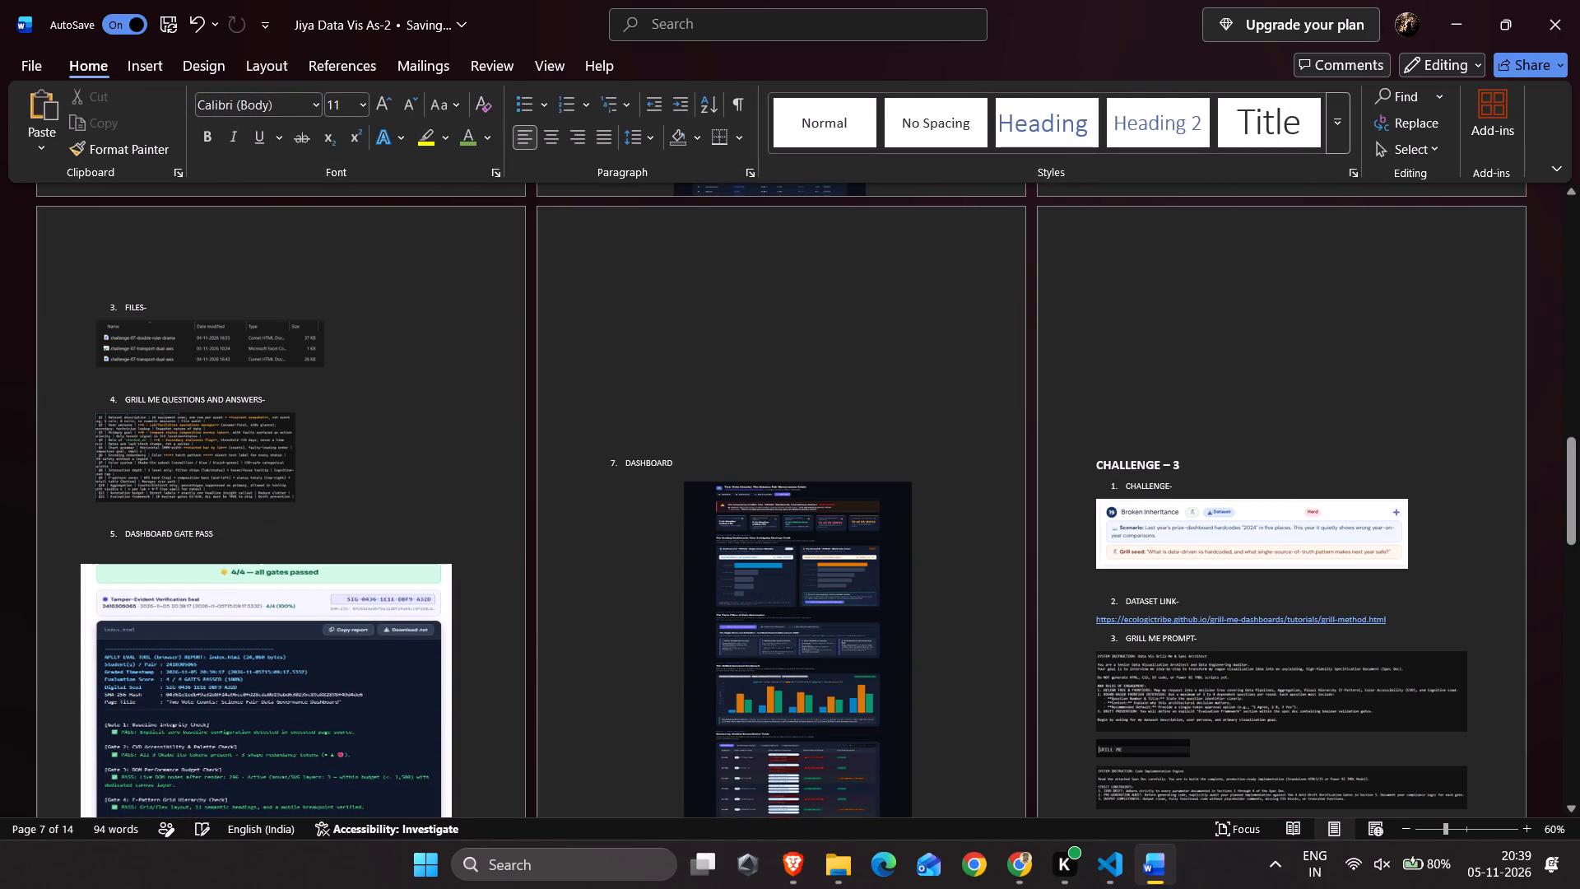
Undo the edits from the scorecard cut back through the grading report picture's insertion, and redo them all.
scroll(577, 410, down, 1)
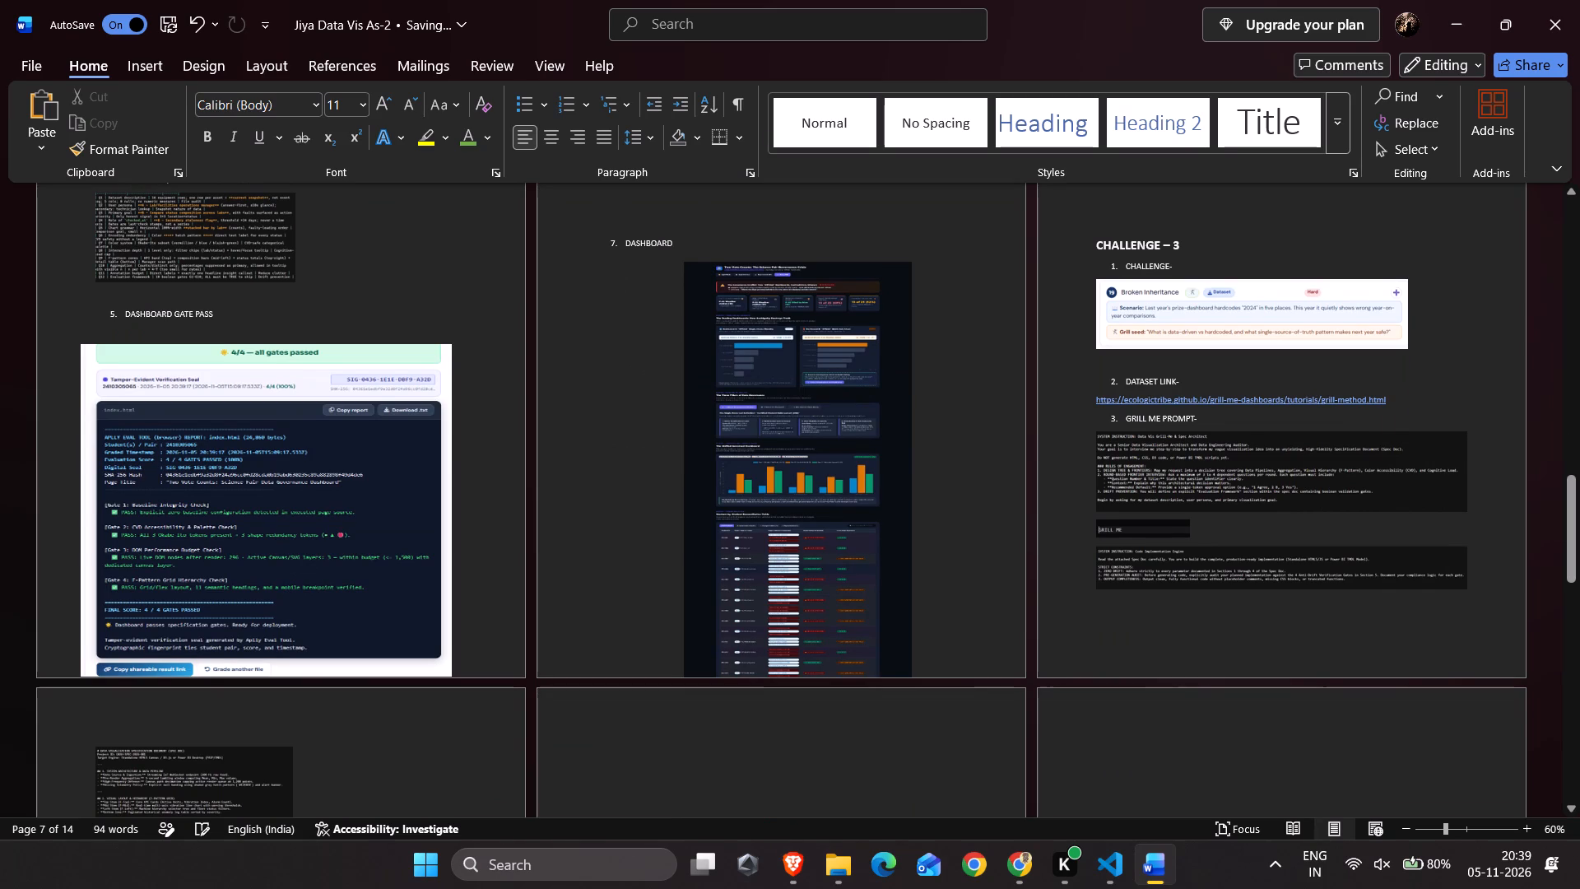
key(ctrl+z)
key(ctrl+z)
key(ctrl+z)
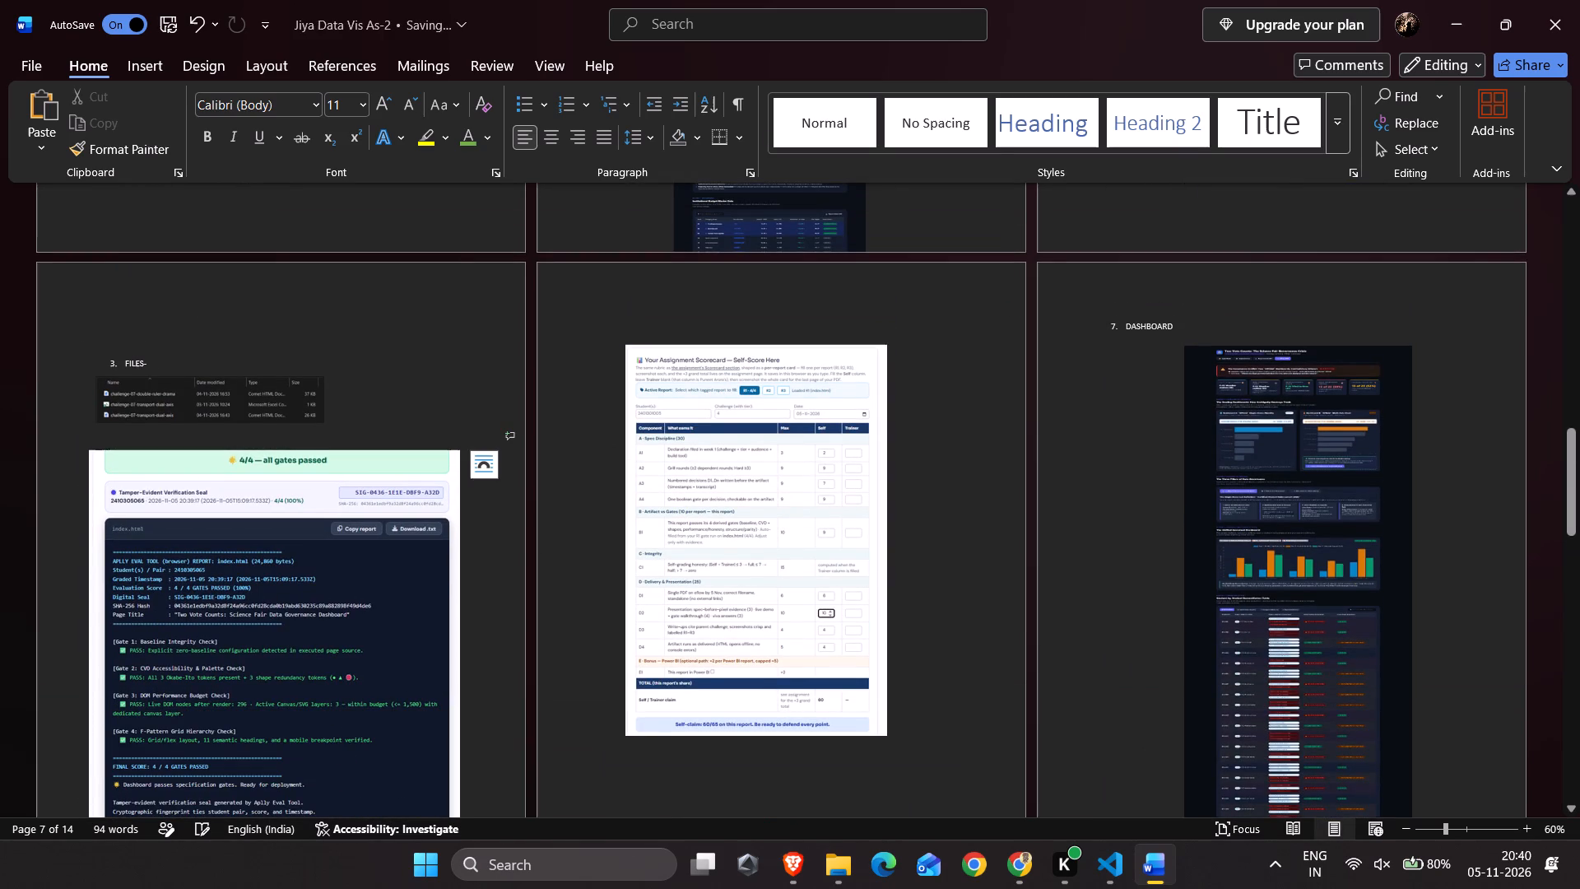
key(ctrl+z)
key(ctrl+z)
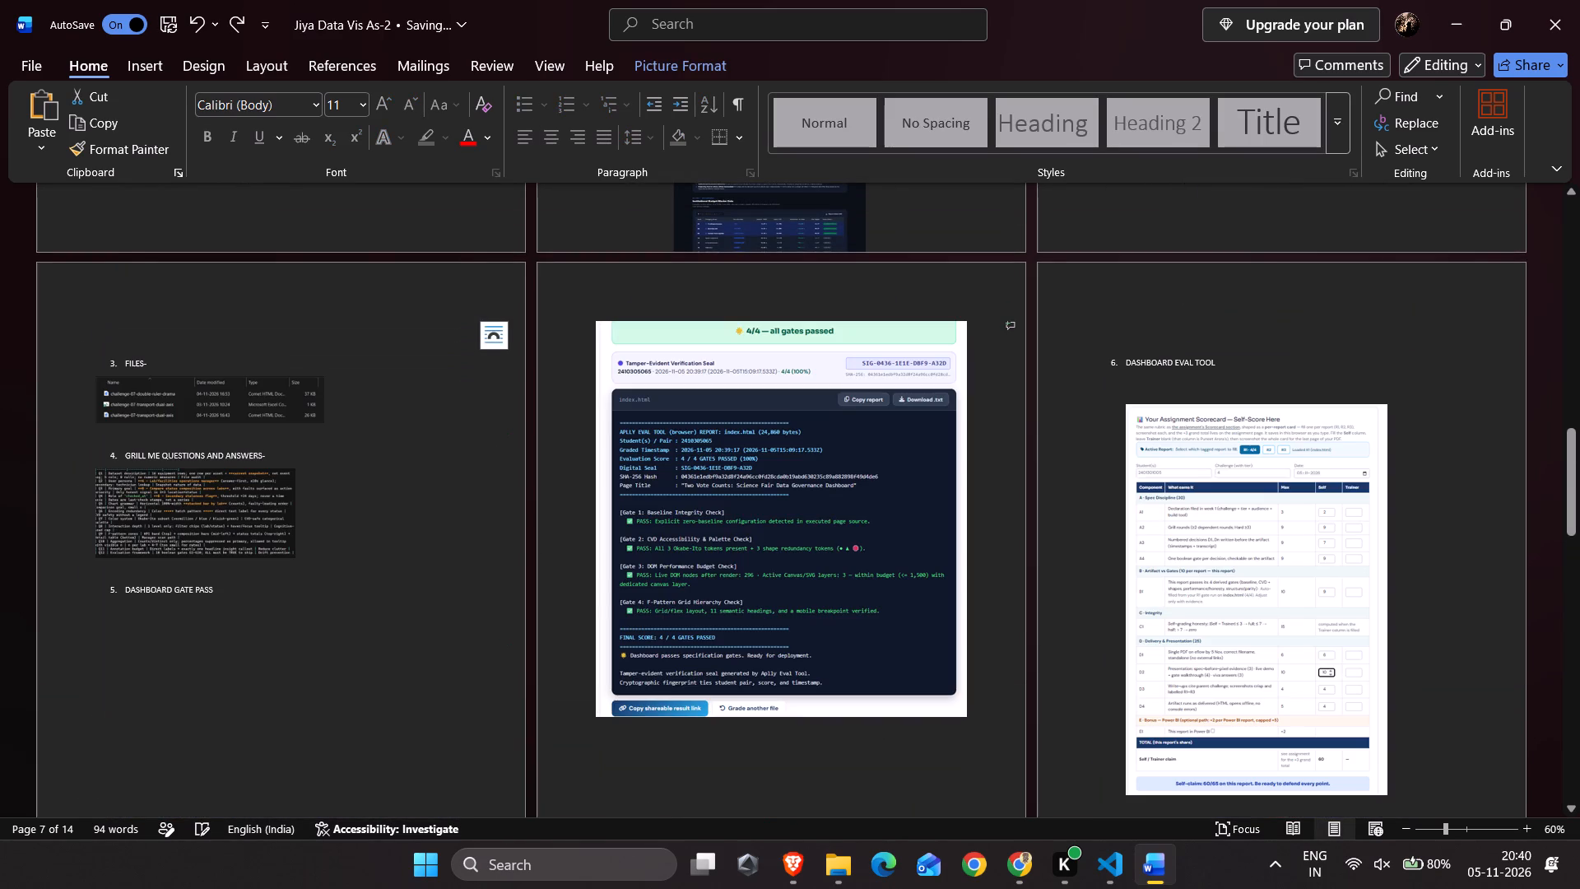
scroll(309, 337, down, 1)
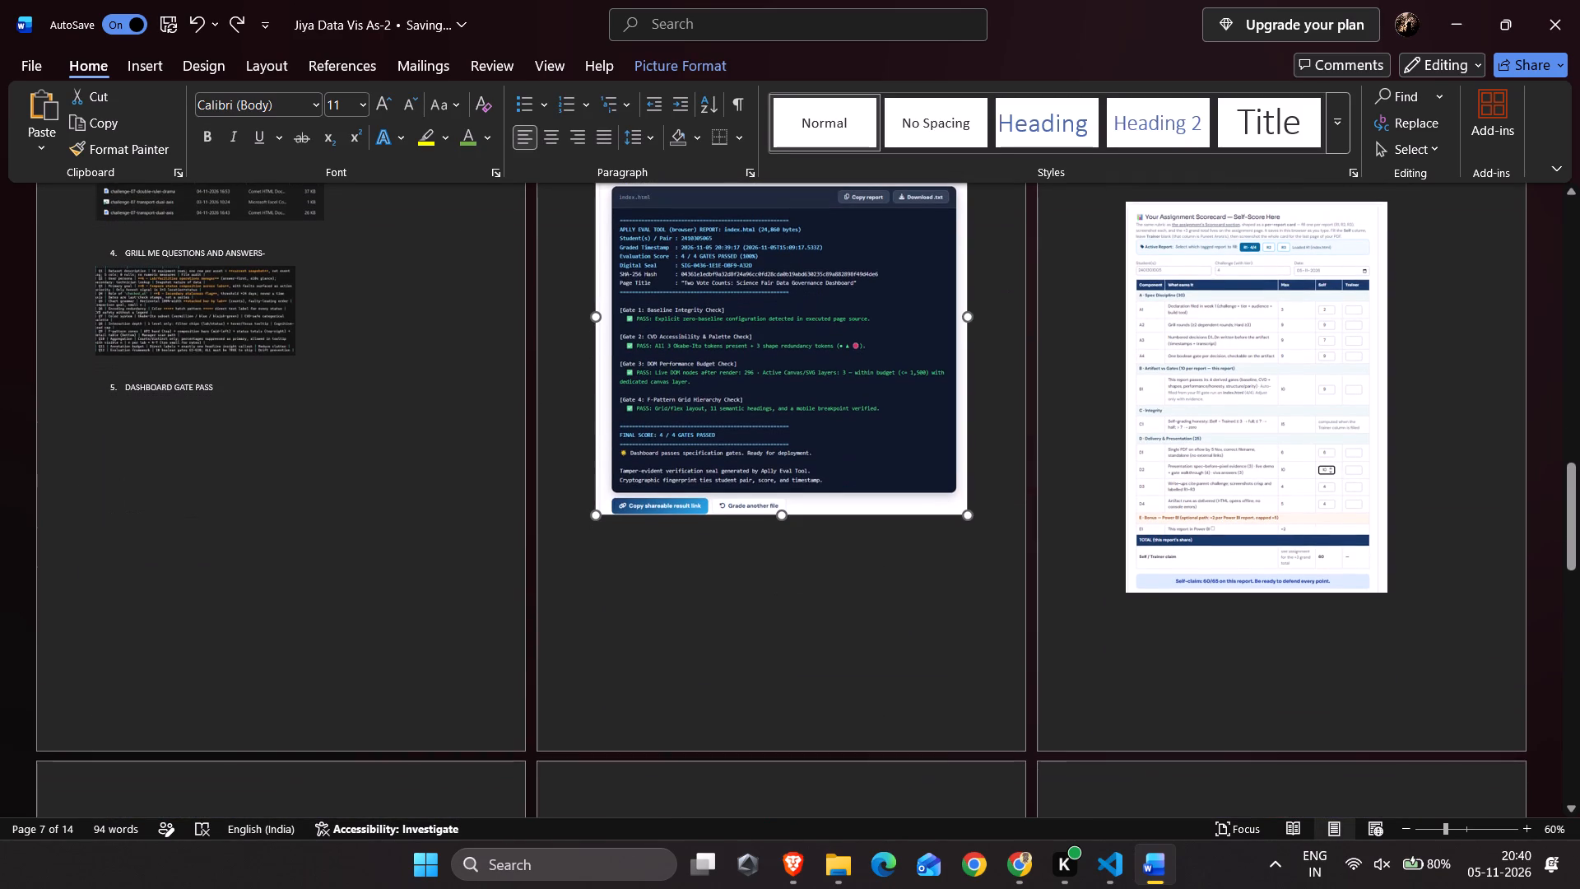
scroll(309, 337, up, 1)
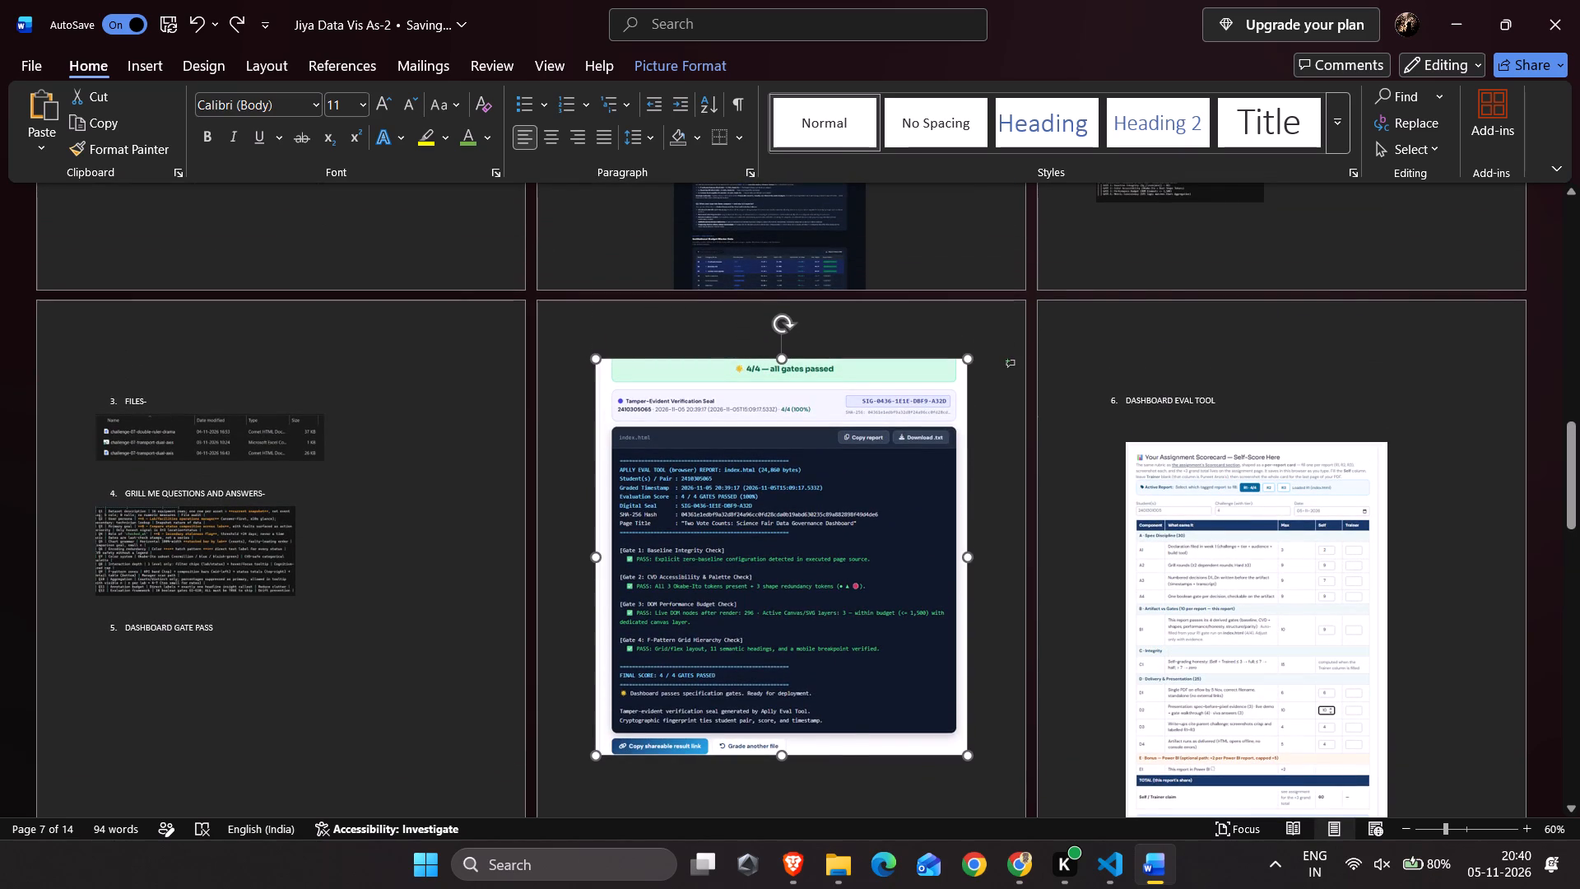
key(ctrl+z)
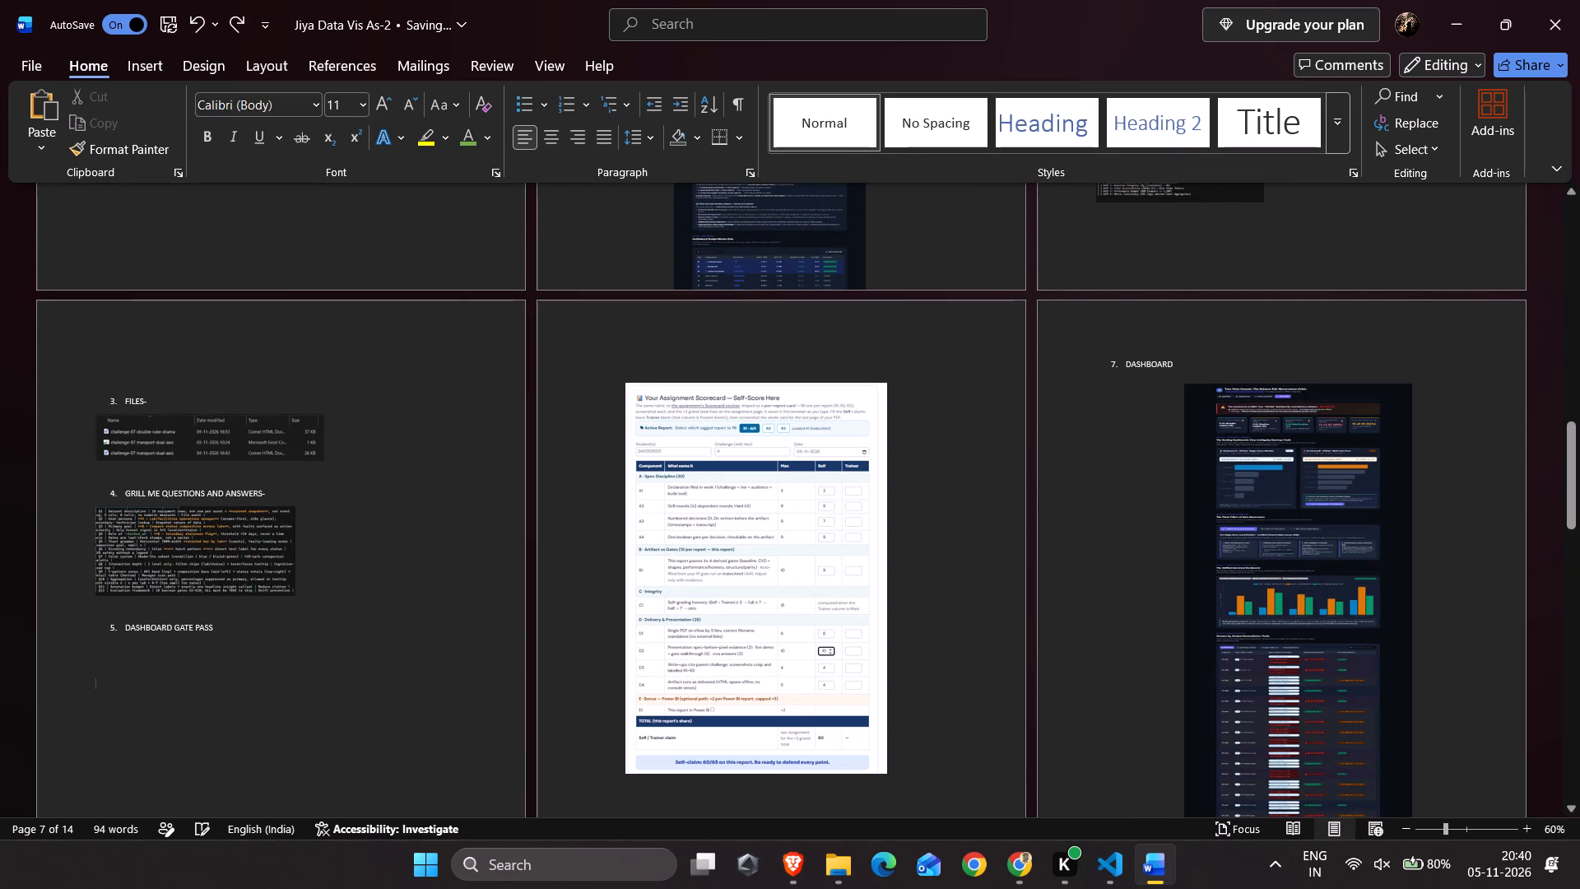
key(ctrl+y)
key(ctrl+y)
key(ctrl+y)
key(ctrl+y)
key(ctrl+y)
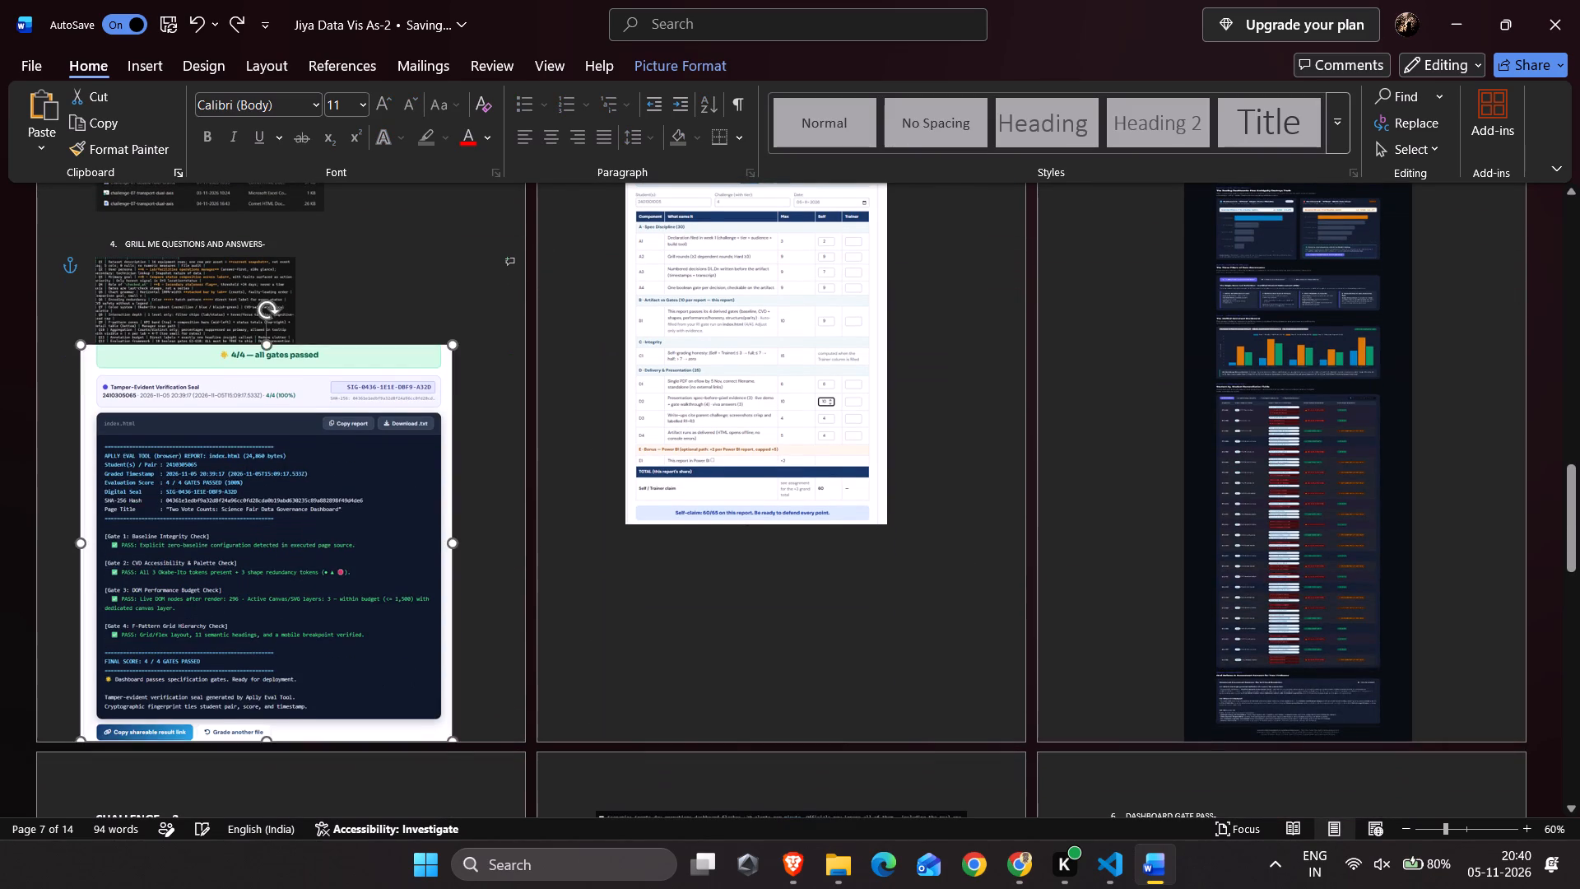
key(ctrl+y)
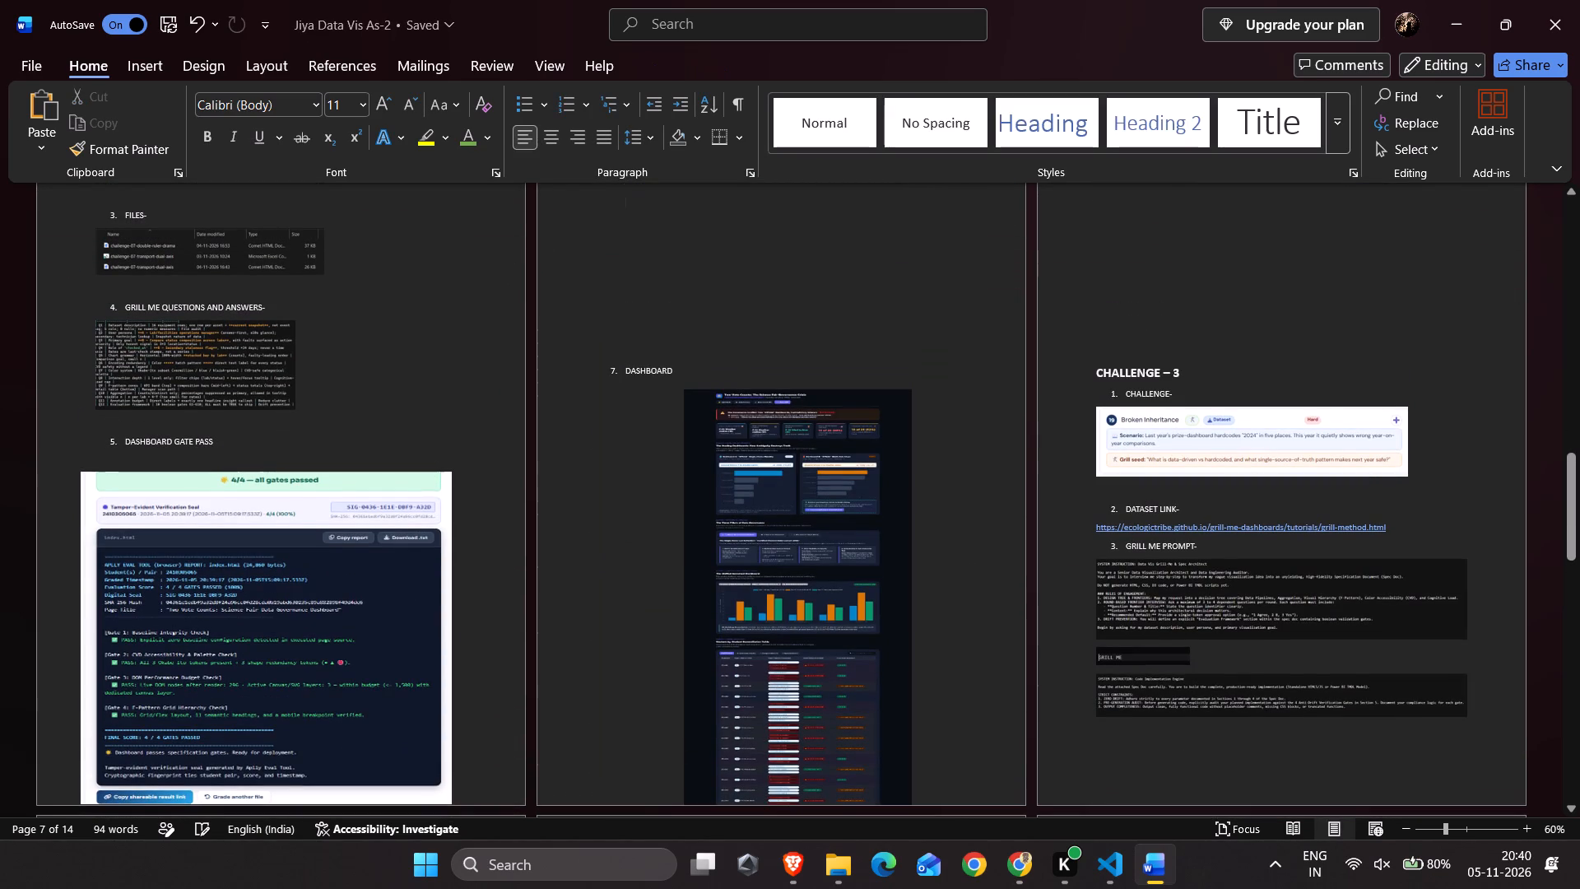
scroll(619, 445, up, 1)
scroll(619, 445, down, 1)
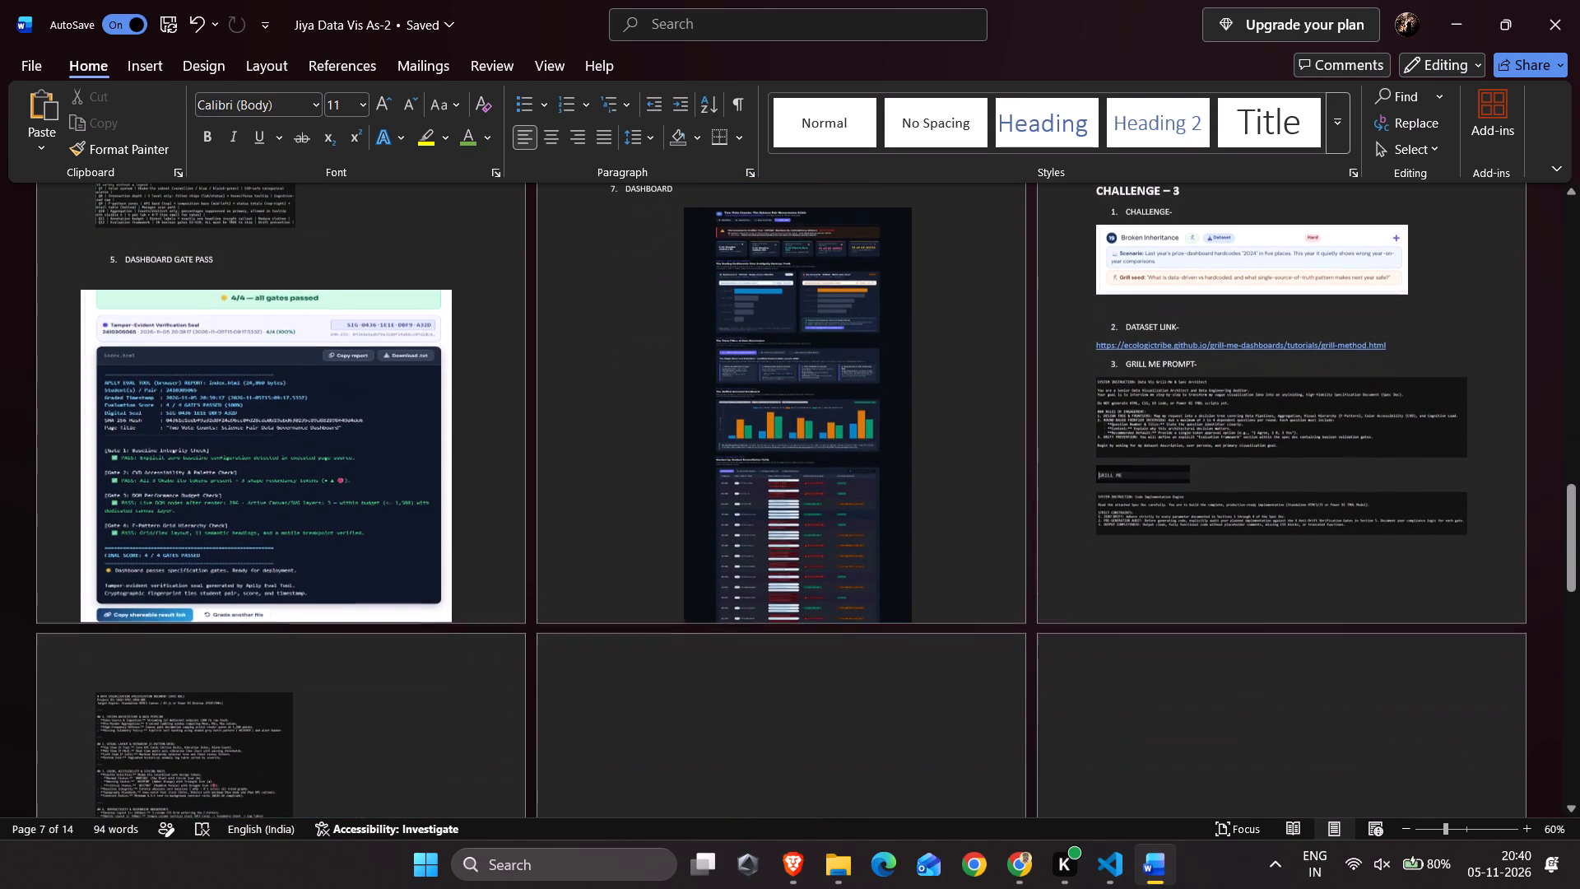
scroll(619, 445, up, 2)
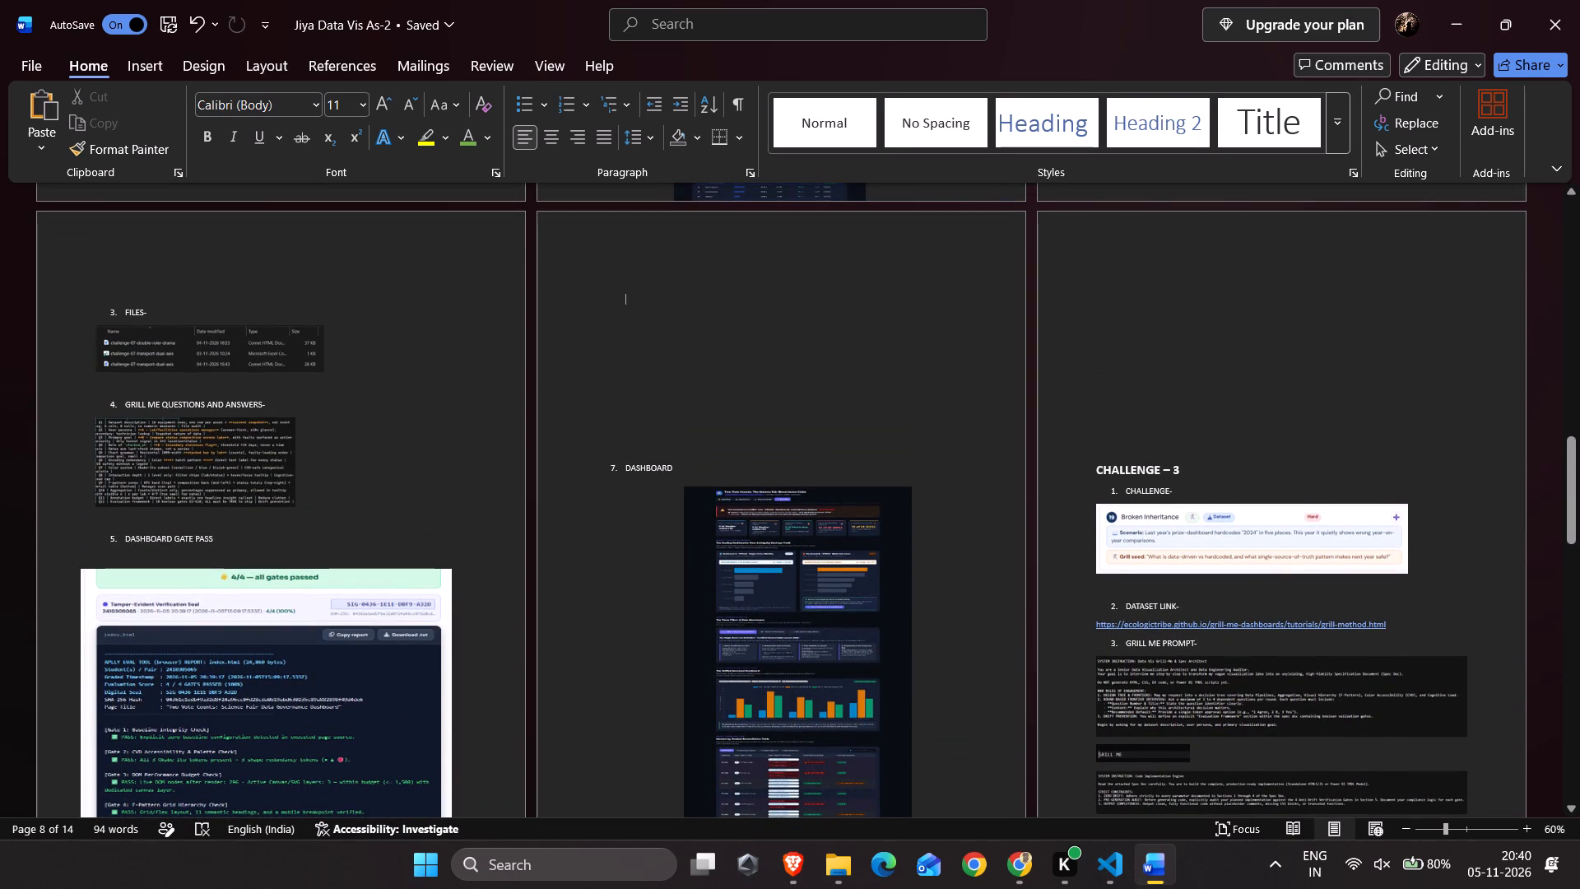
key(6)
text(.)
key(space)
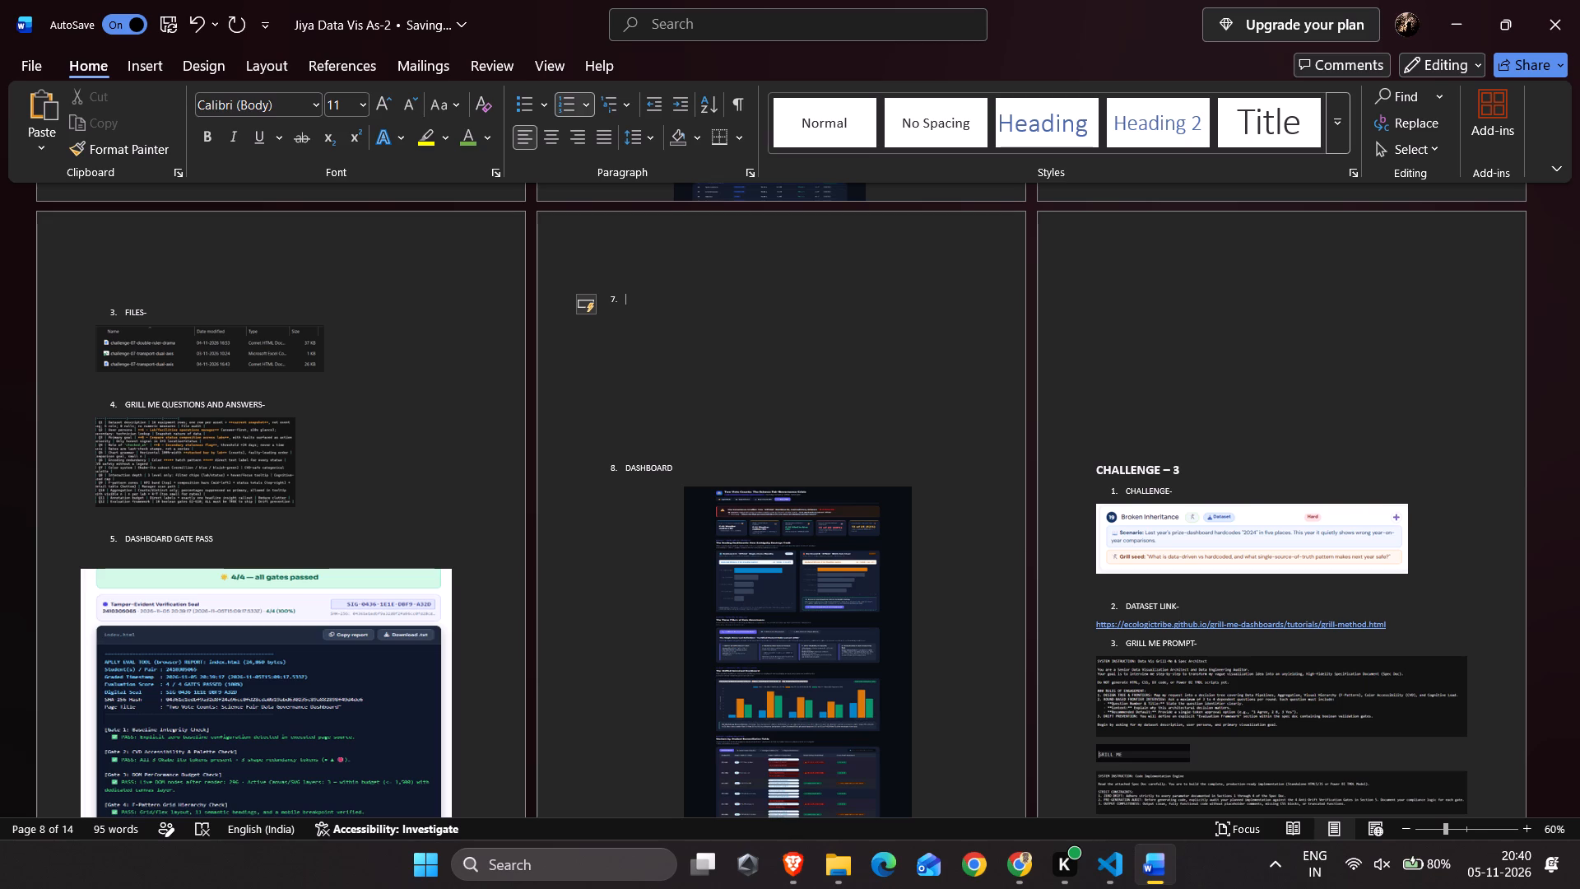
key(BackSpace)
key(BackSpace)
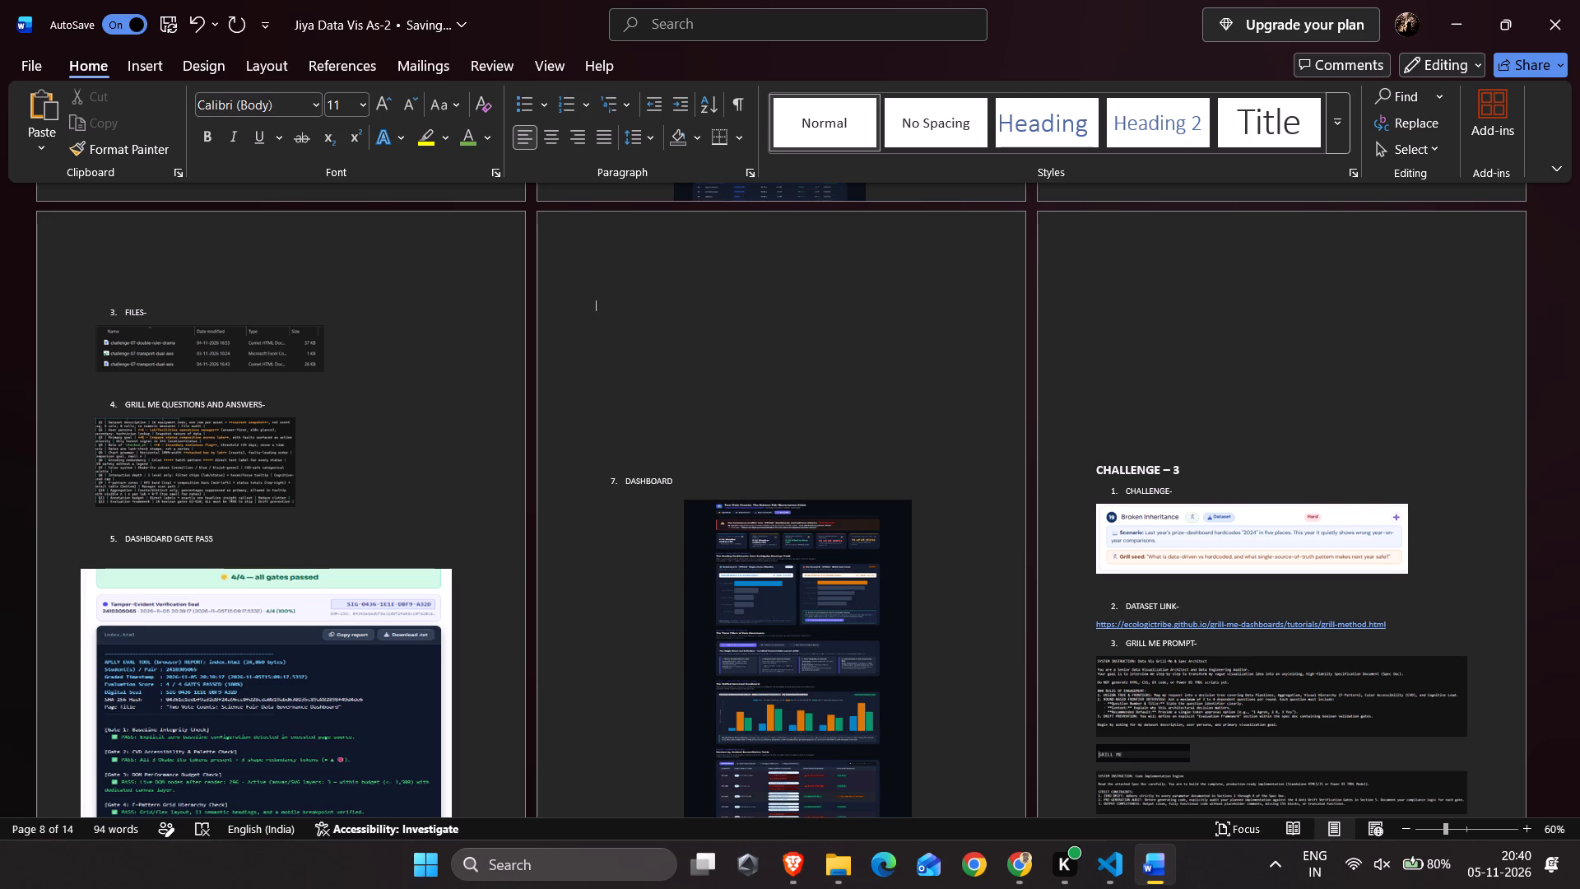
Move Challenge 2's grading report picture aside onto a page below, clear of the Dashboard Eval Tool heading.
scroll(619, 445, down, 1)
scroll(310, 491, down, 1)
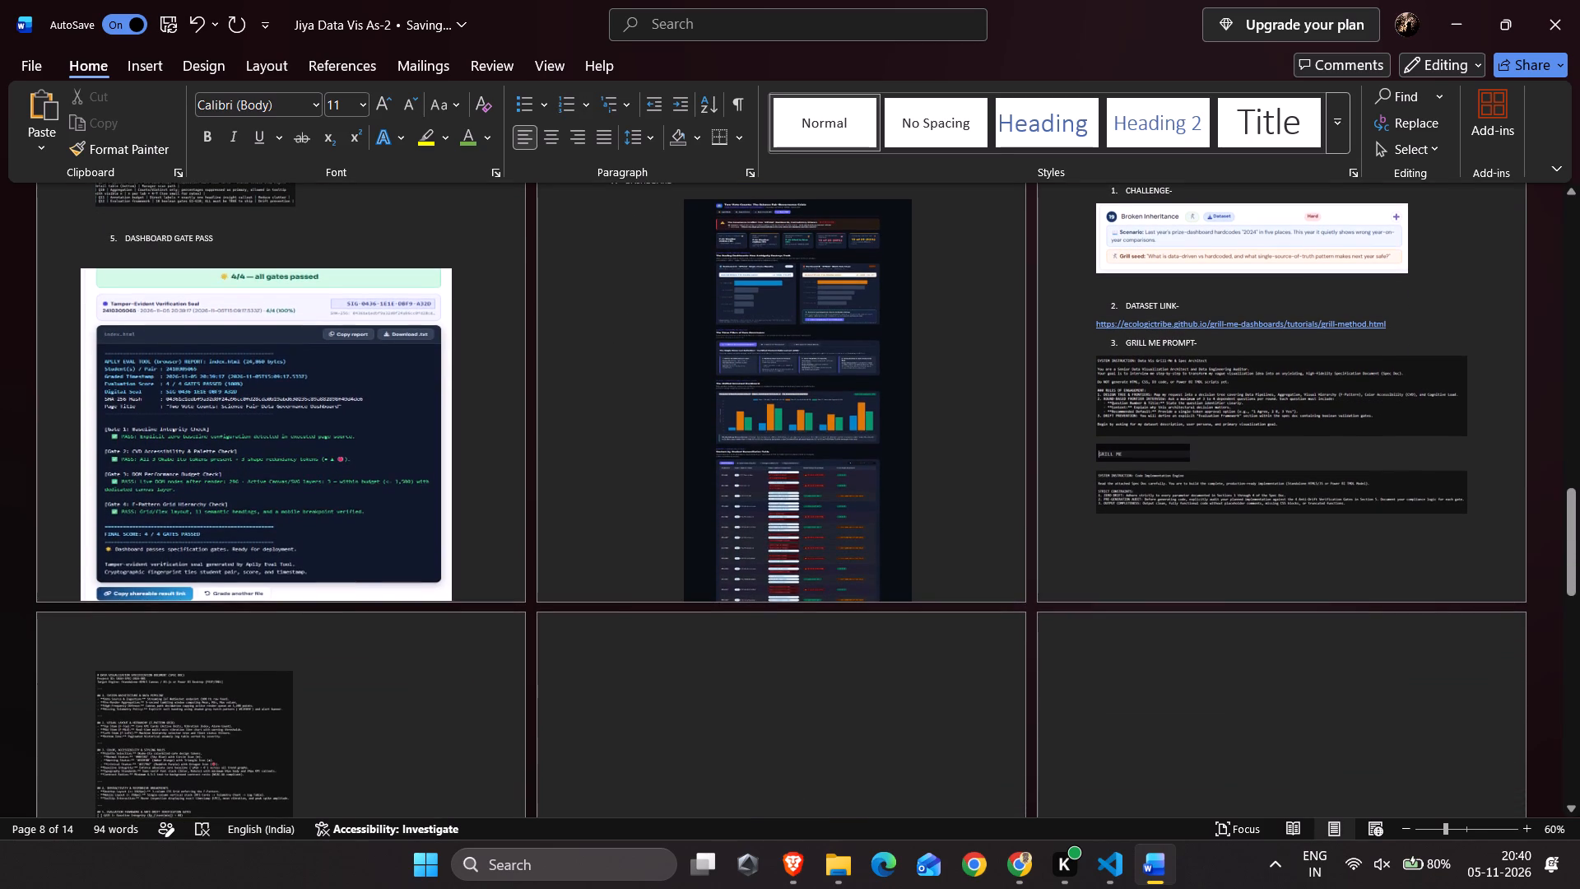
drag(252, 461, 556, 733)
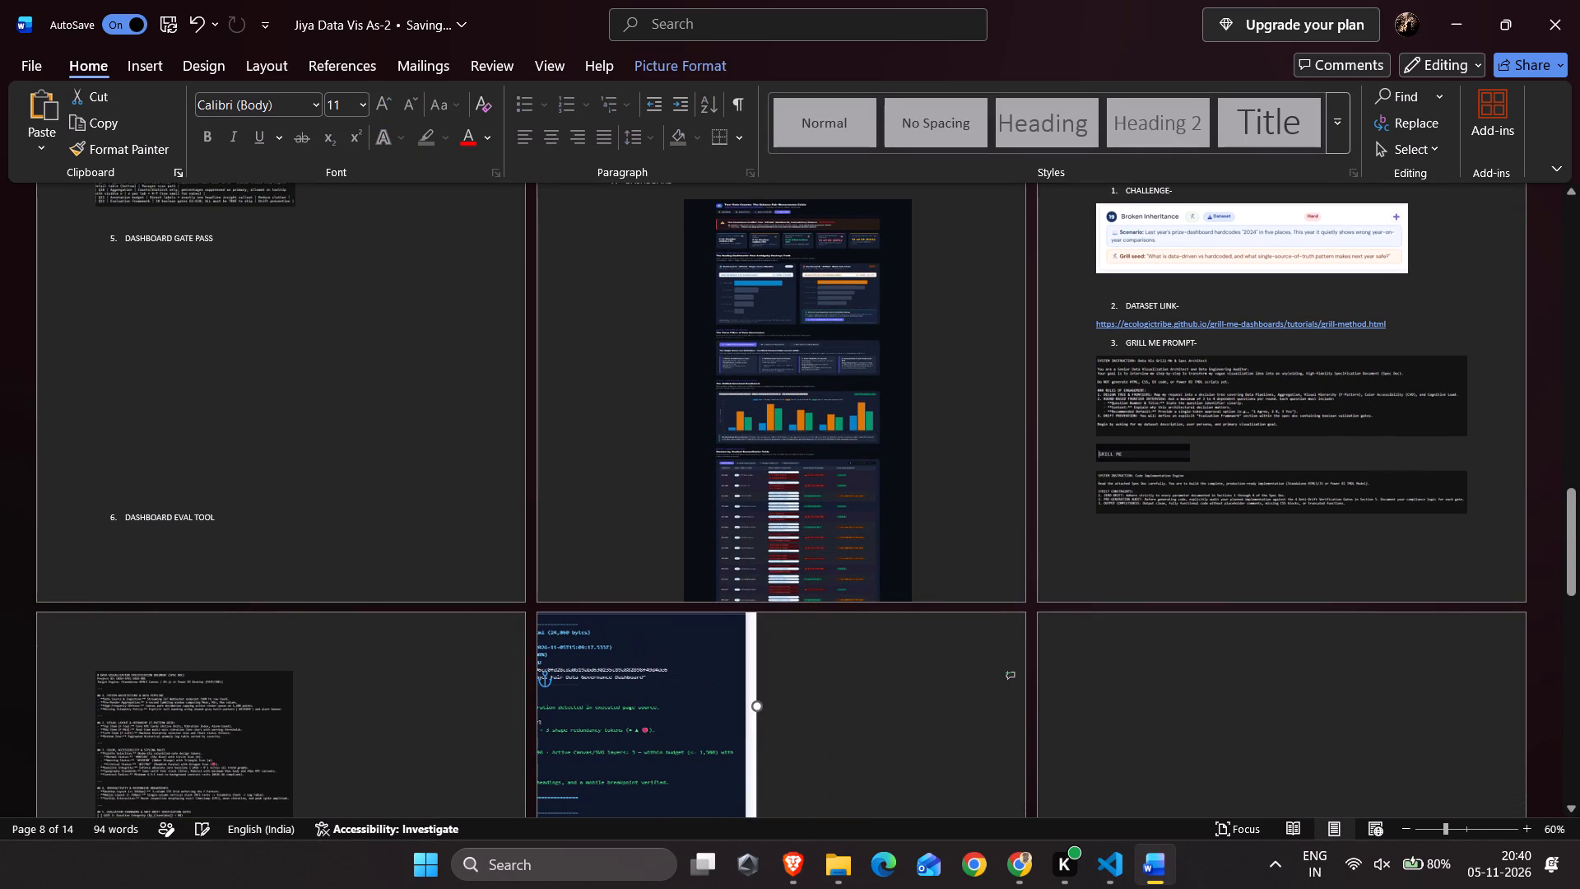
Insert three blank lines above Challenge 2's Dashboard Eval Tool heading to push it onto the next page.
click(125, 530)
key(Left)
key(Left)
key(Left)
key(Left)
key(Left)
key(Left)
key(Left)
key(Left)
key(Left)
key(Left)
key(Left)
key(Left)
key(Left)
key(Left)
key(Left)
key(Left)
key(Left)
key(Left)
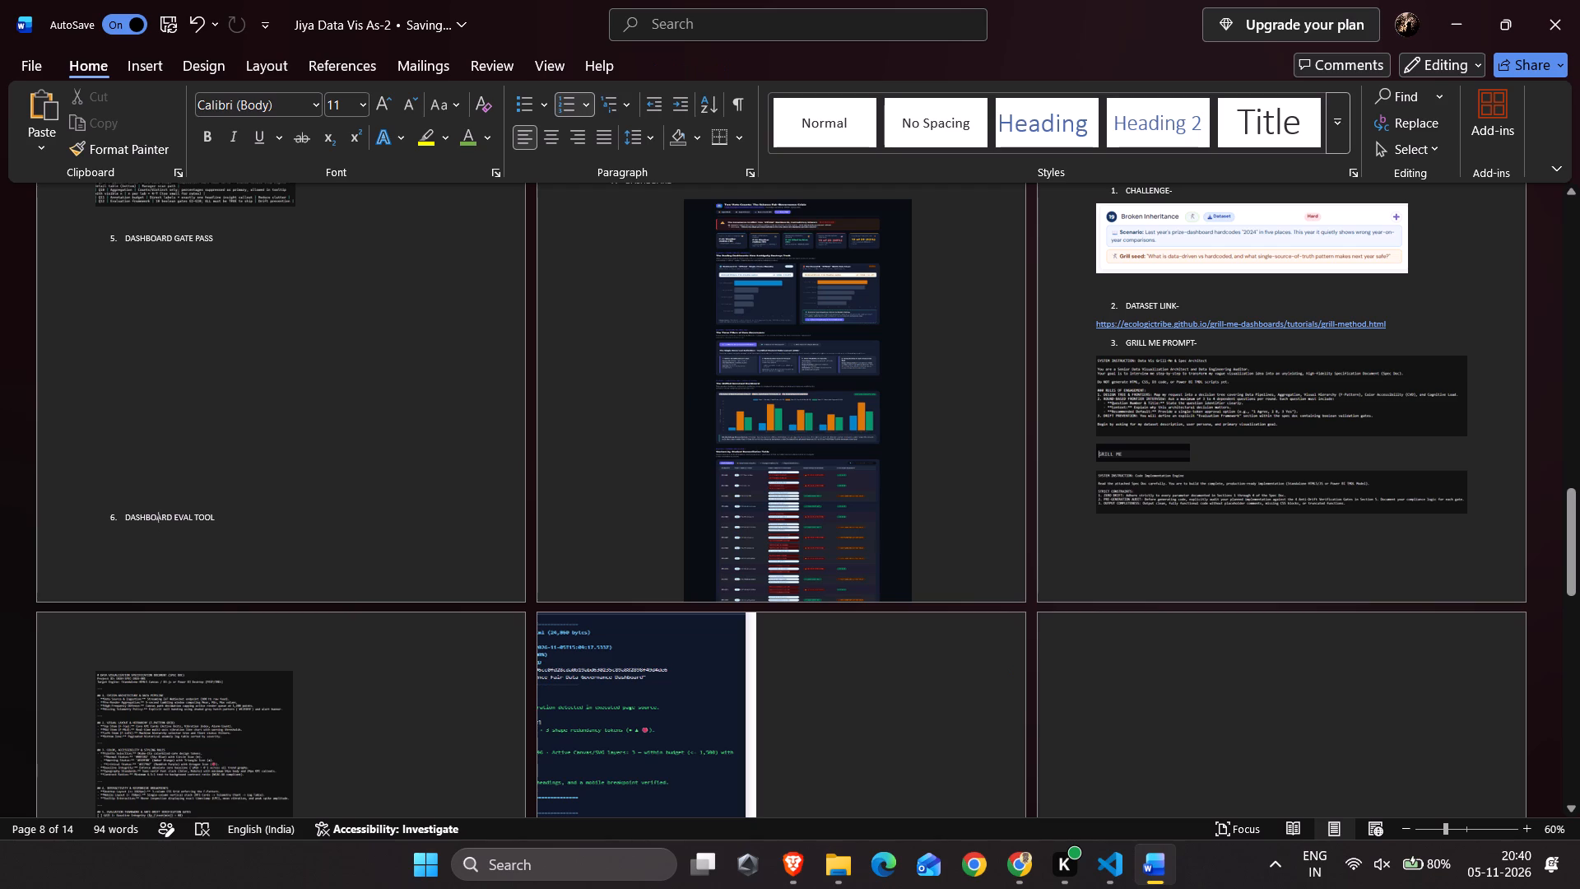
key(Left)
key(Left)
key(Left)
key(Left)
key(Left)
key(Right)
key(Return)
key(Return)
key(Return)
Move the grading report picture back to just below Challenge 2's Dashboard Gate Pass heading.
scroll(645, 484, down, 1)
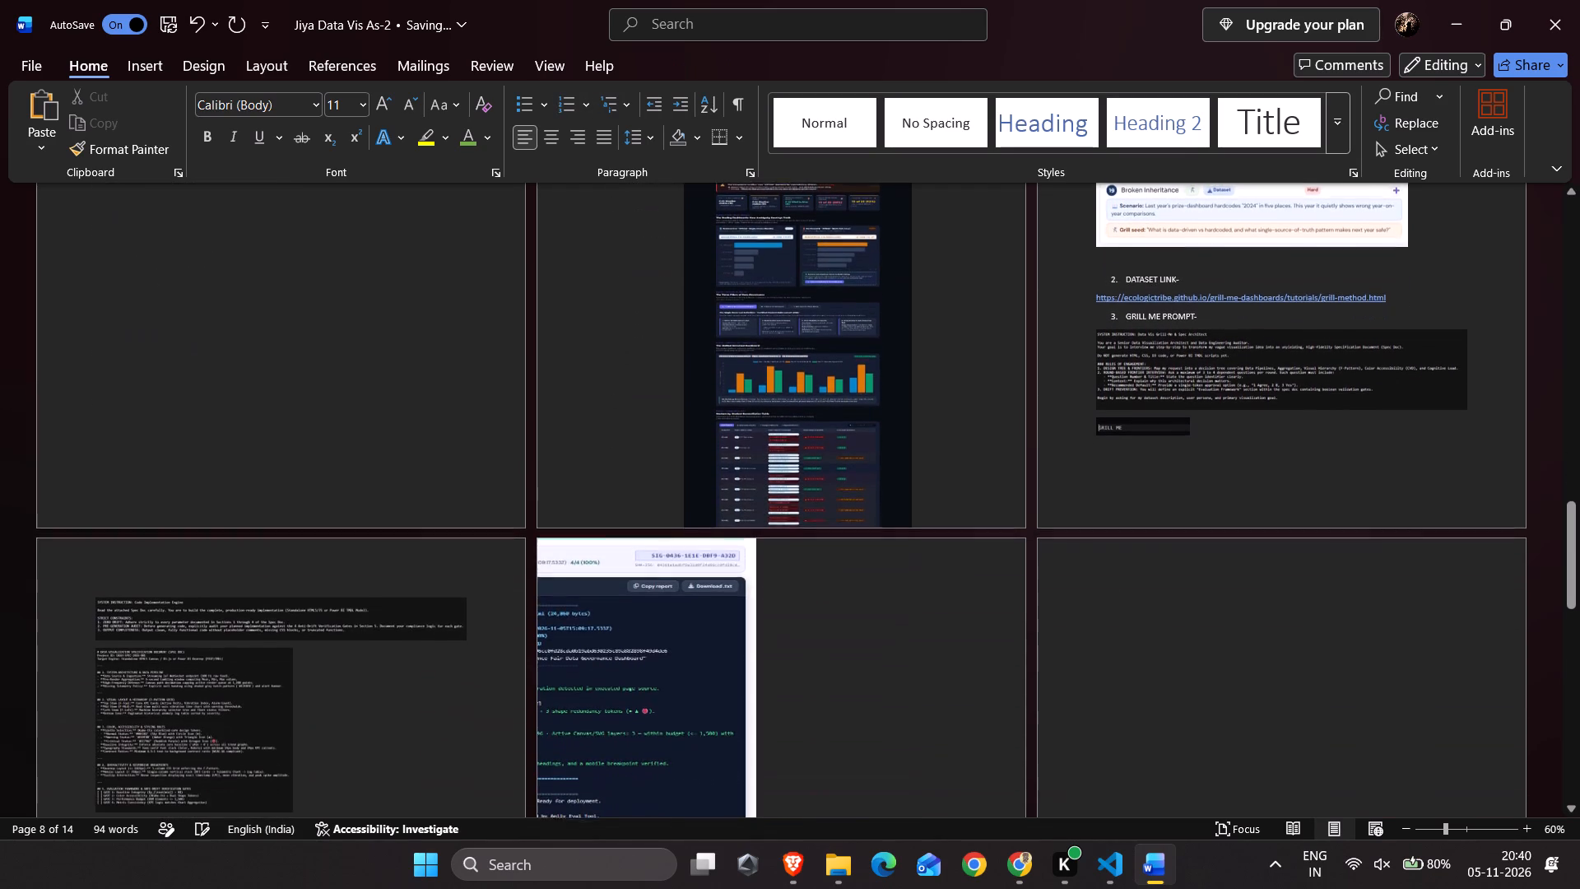
drag(658, 620, 362, 291)
scroll(769, 431, up, 2)
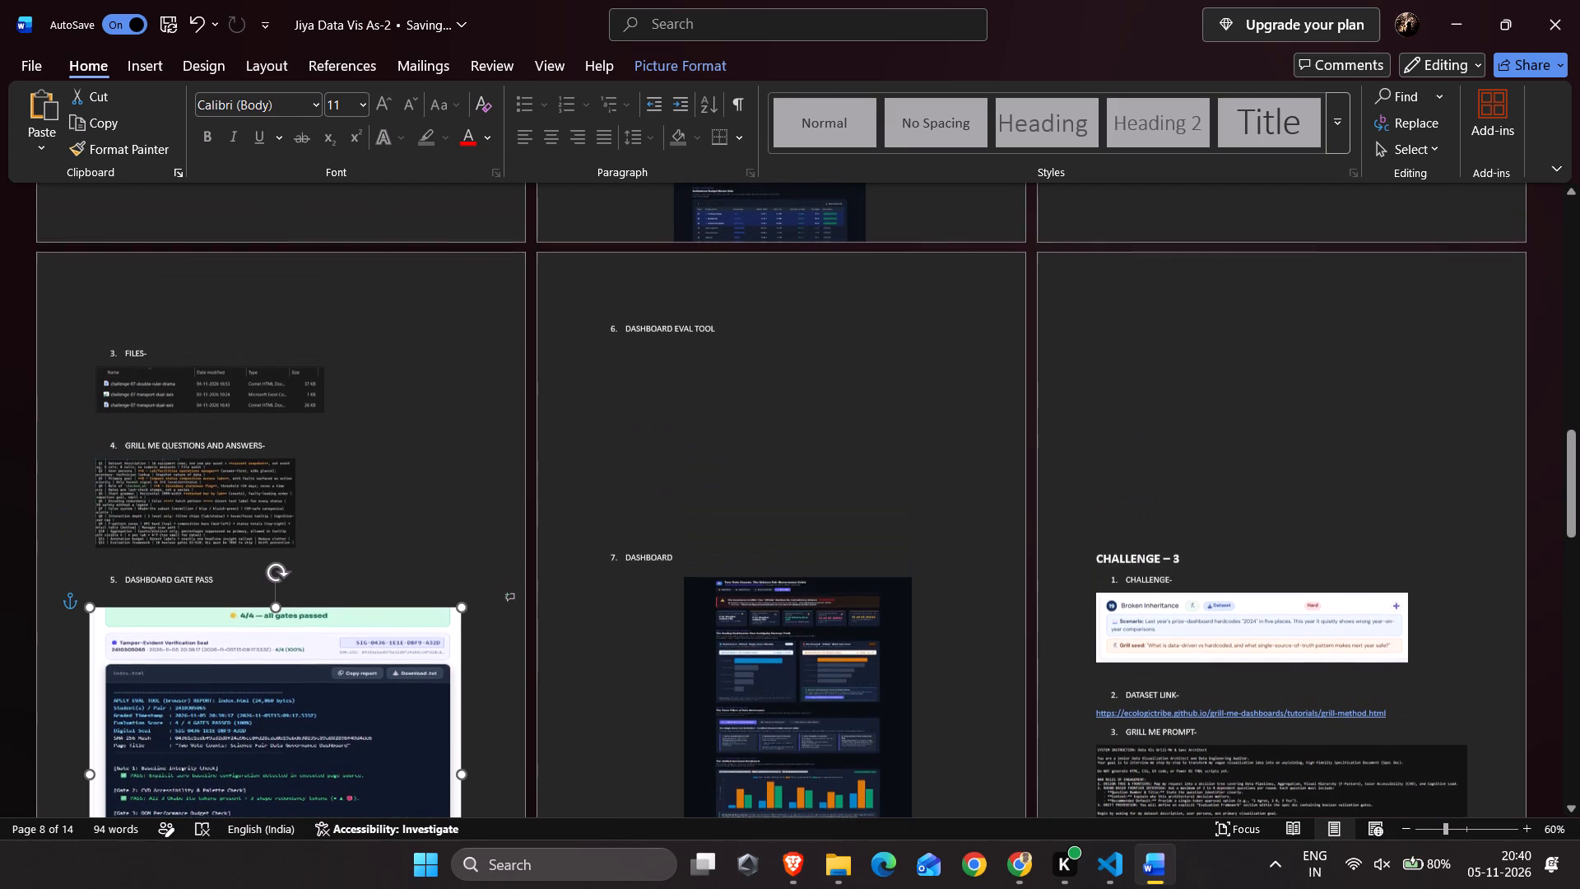
click(720, 371)
click(128, 71)
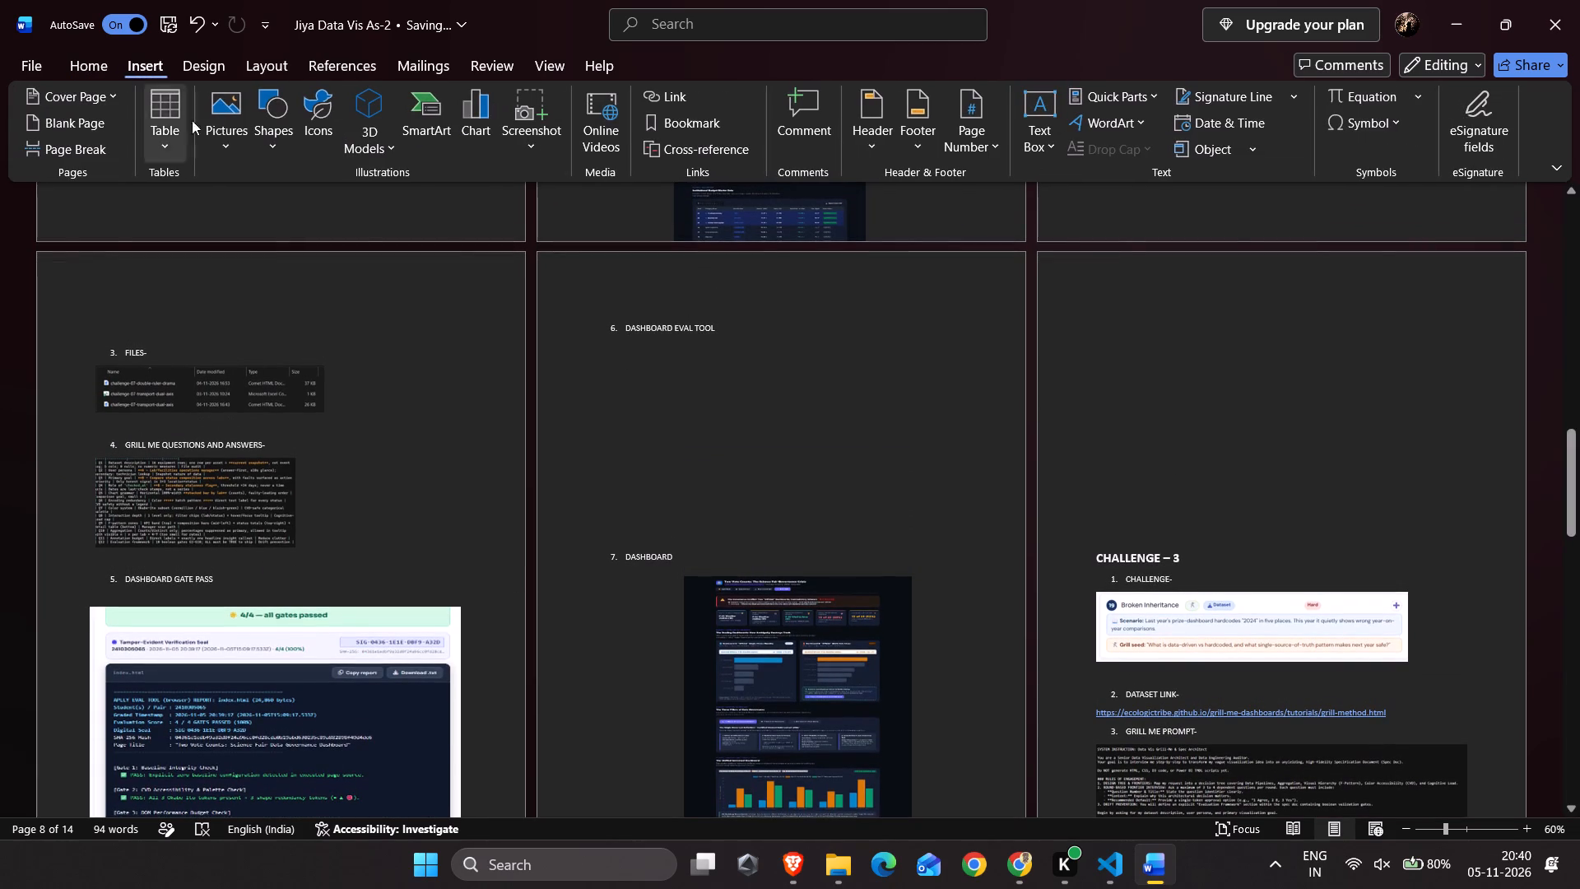
click(238, 128)
click(297, 212)
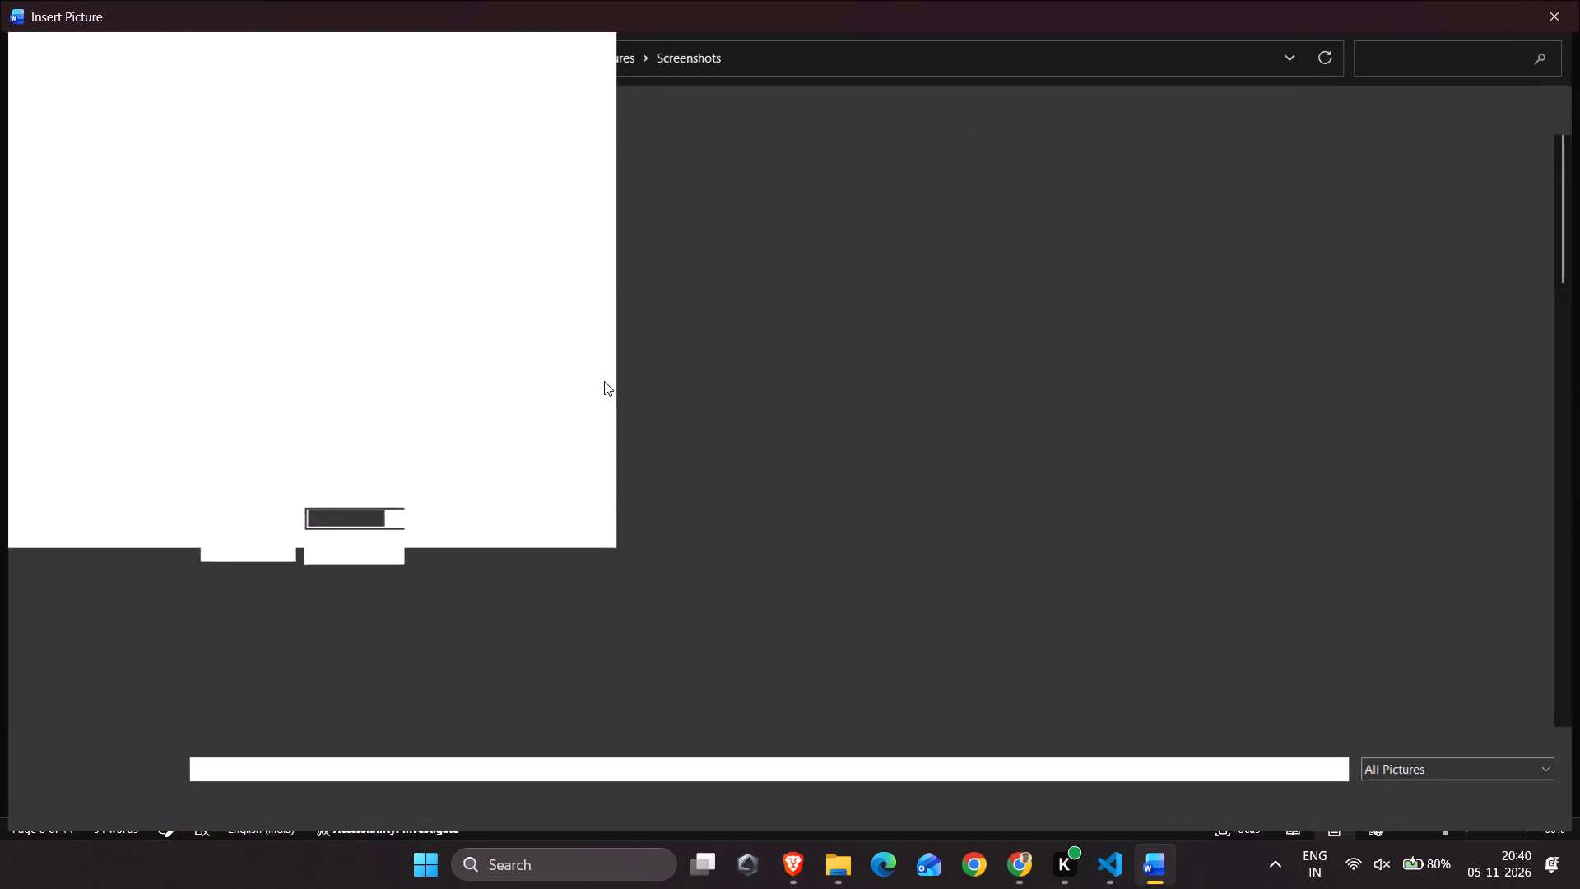
scroll(800, 455, down, 16)
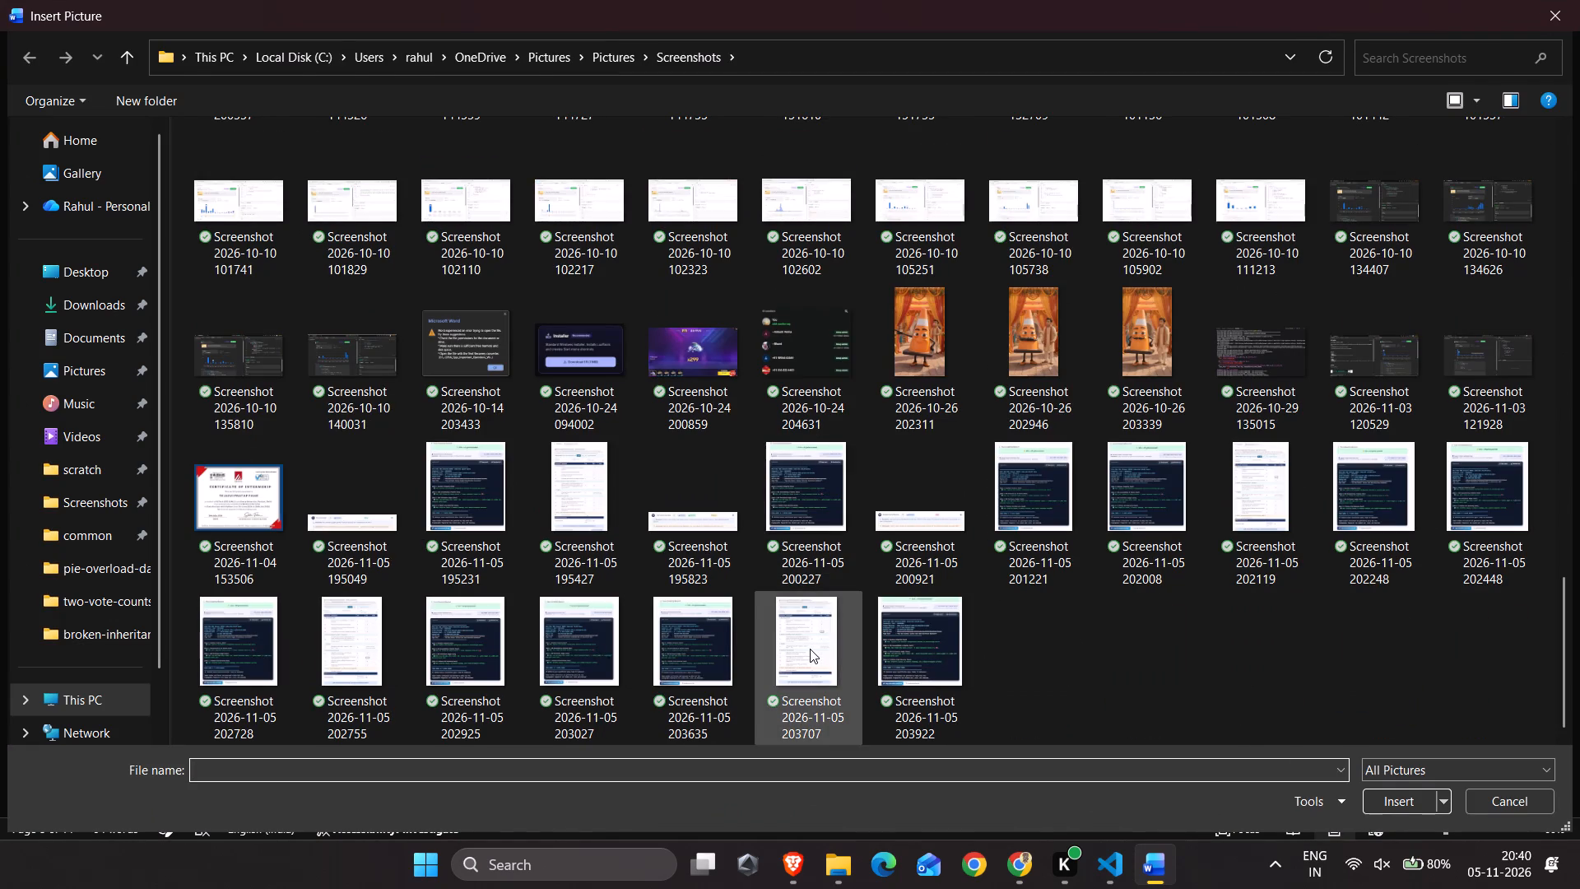
double_click(810, 649)
Cut the old grading report picture from Challenge 3's Dashboard Gate Pass section.
scroll(810, 649, down, 1)
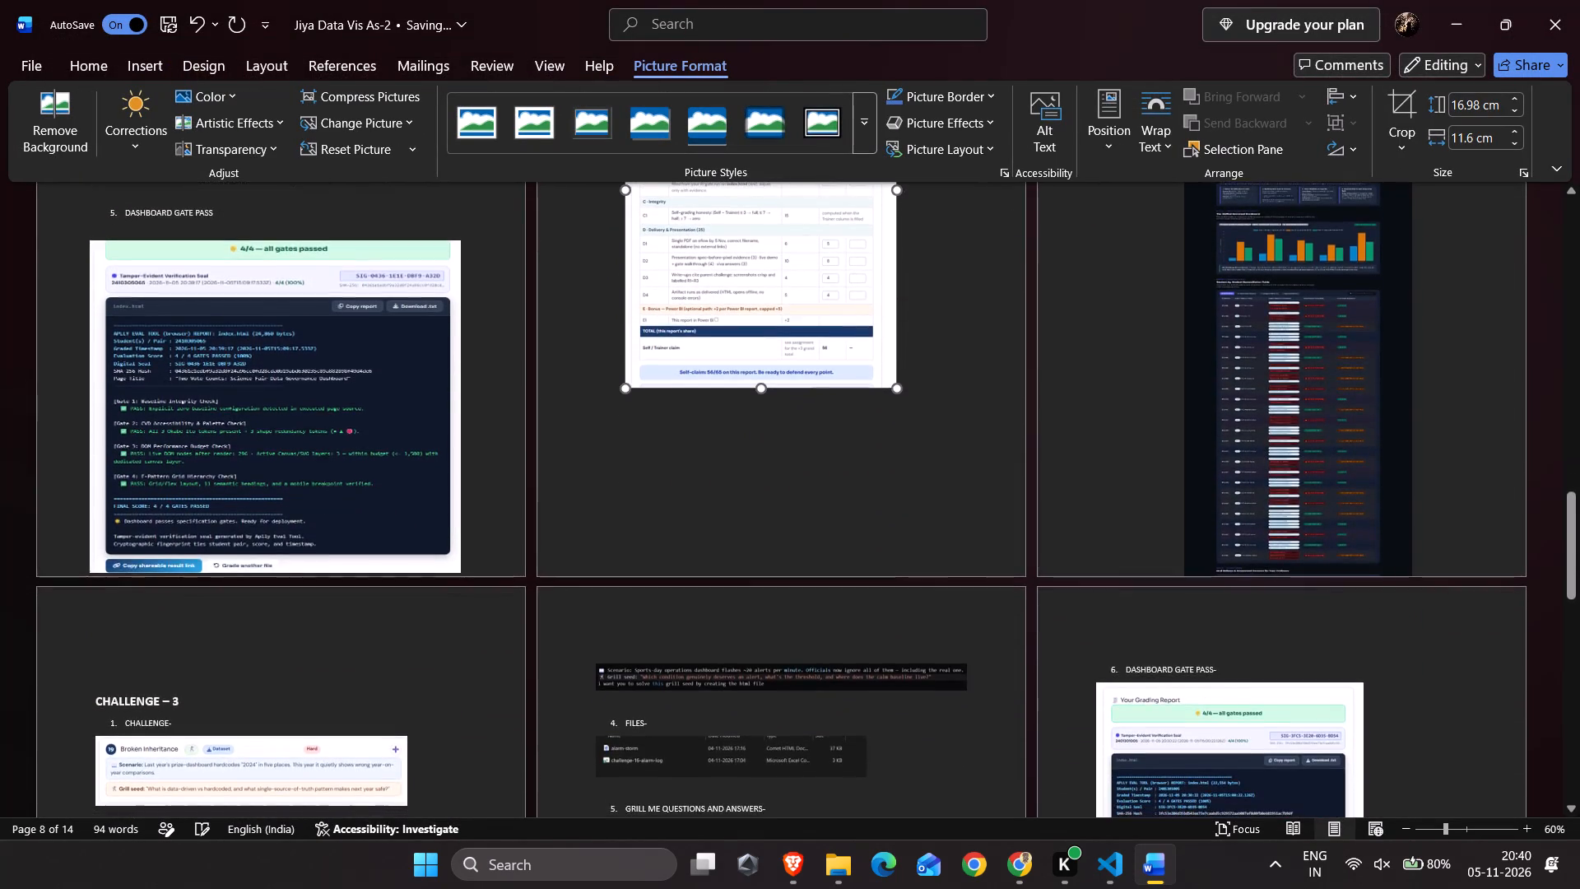
scroll(810, 649, up, 1)
scroll(810, 649, down, 4)
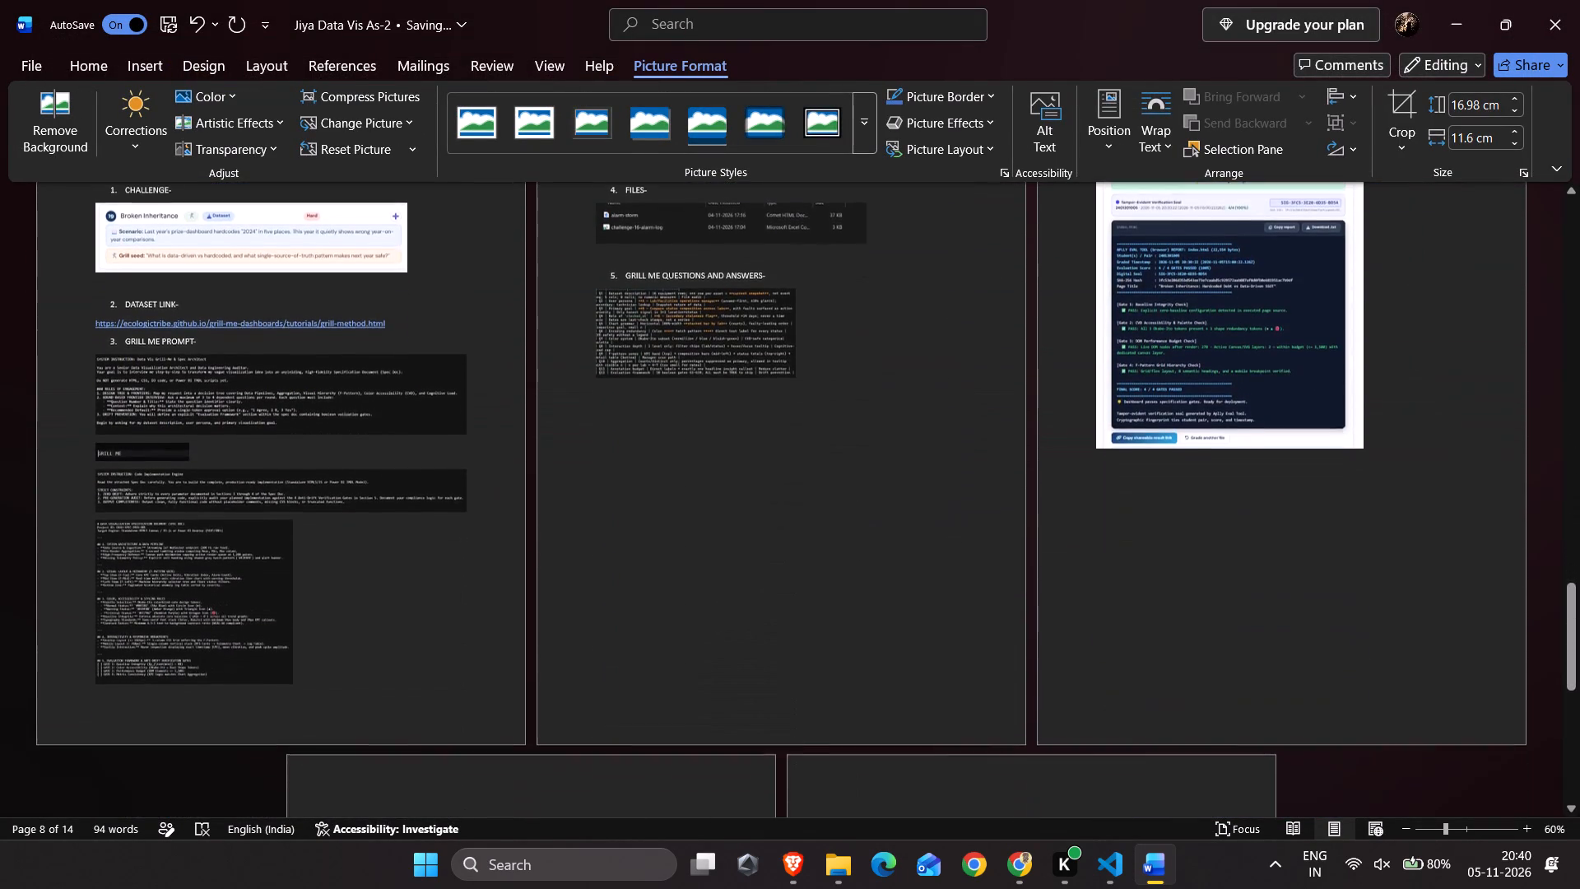
scroll(810, 649, up, 1)
scroll(810, 649, down, 1)
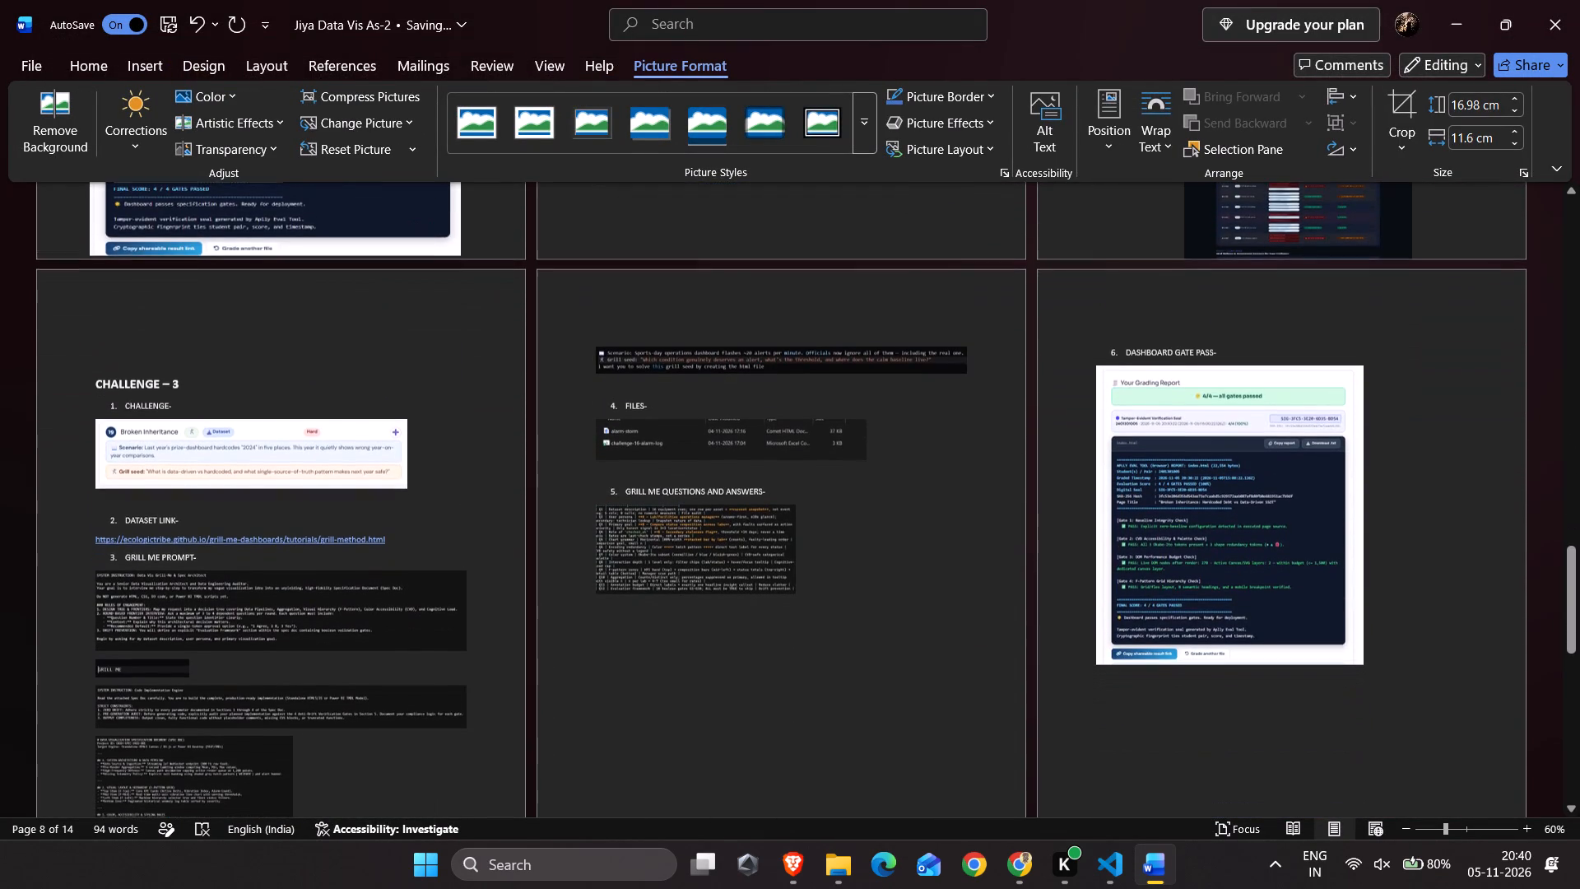
click(1127, 570)
right_click(1127, 570)
click(1215, 295)
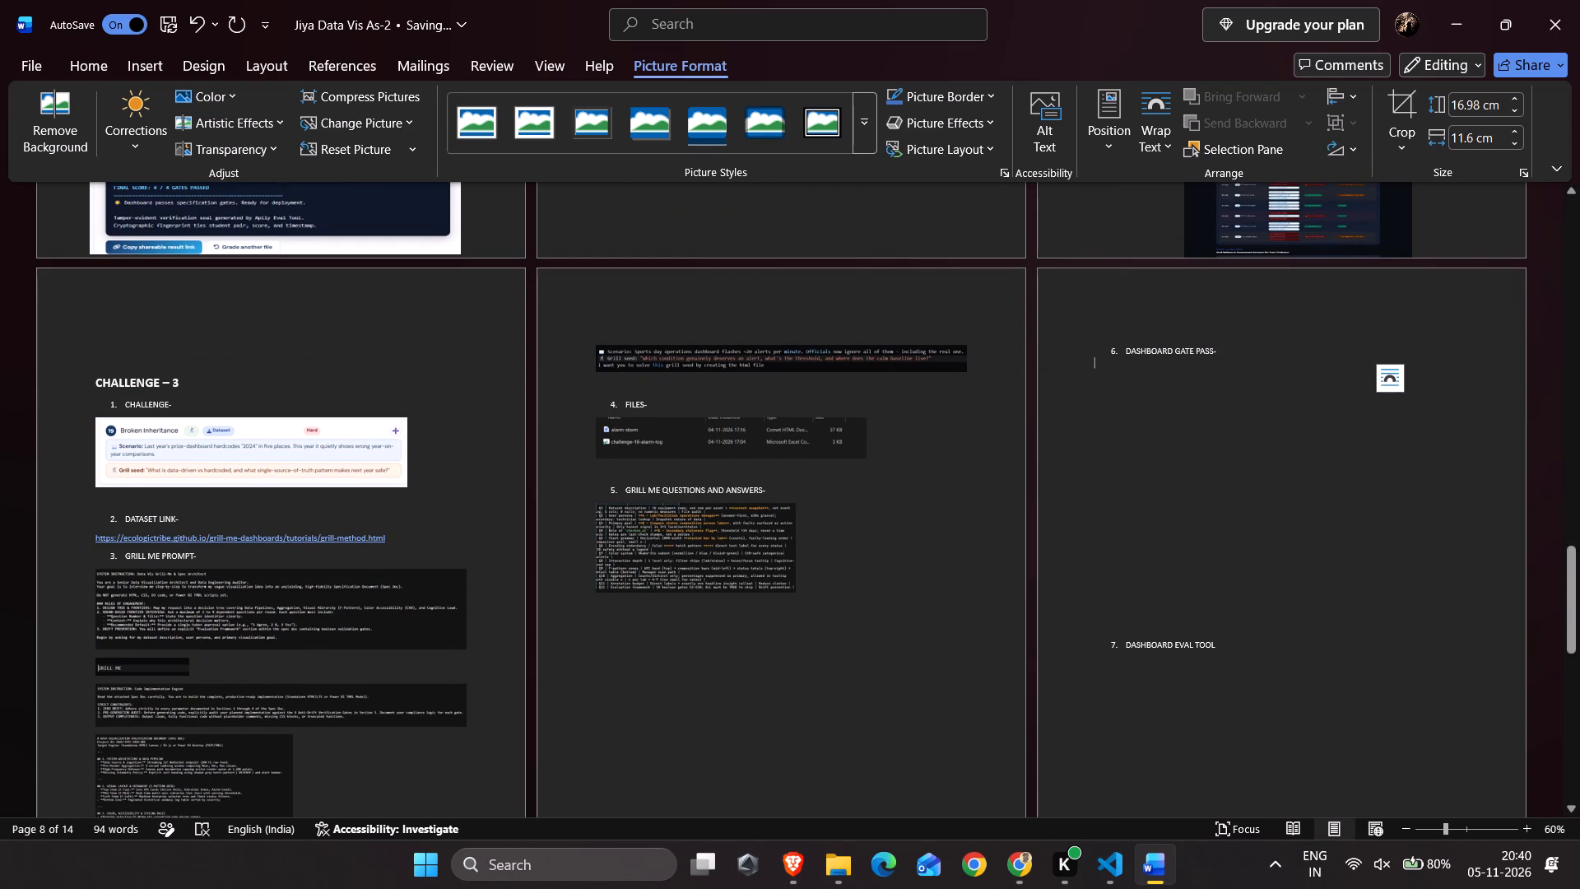
Switch to File Explorer, copy the name of the broken-inheritance-dashboard folder, and return to the browser.
click(1451, 8)
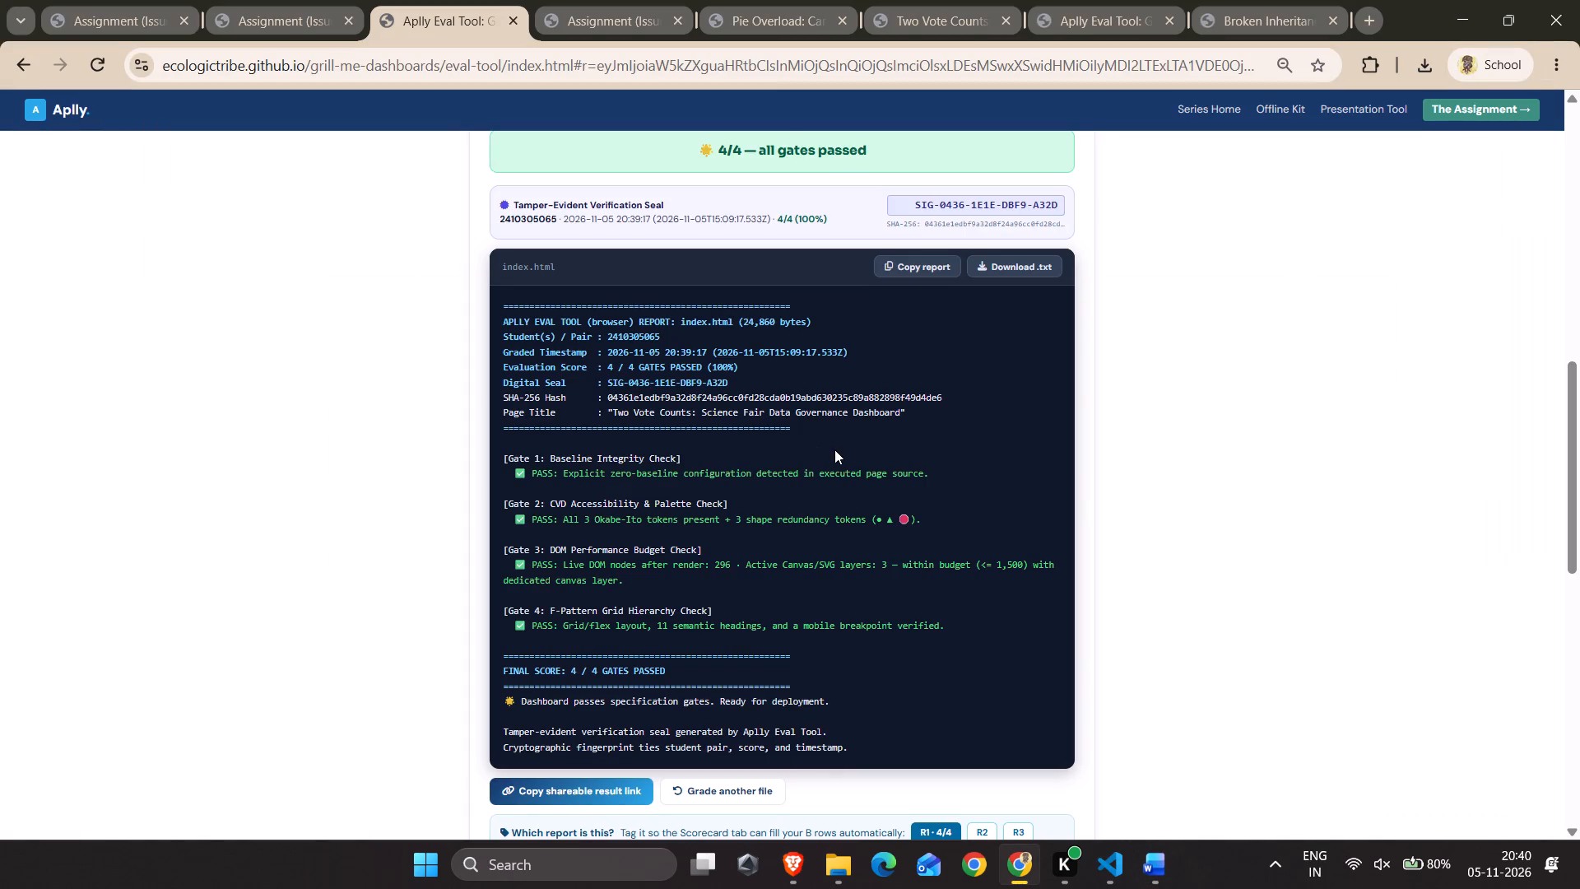
click(845, 887)
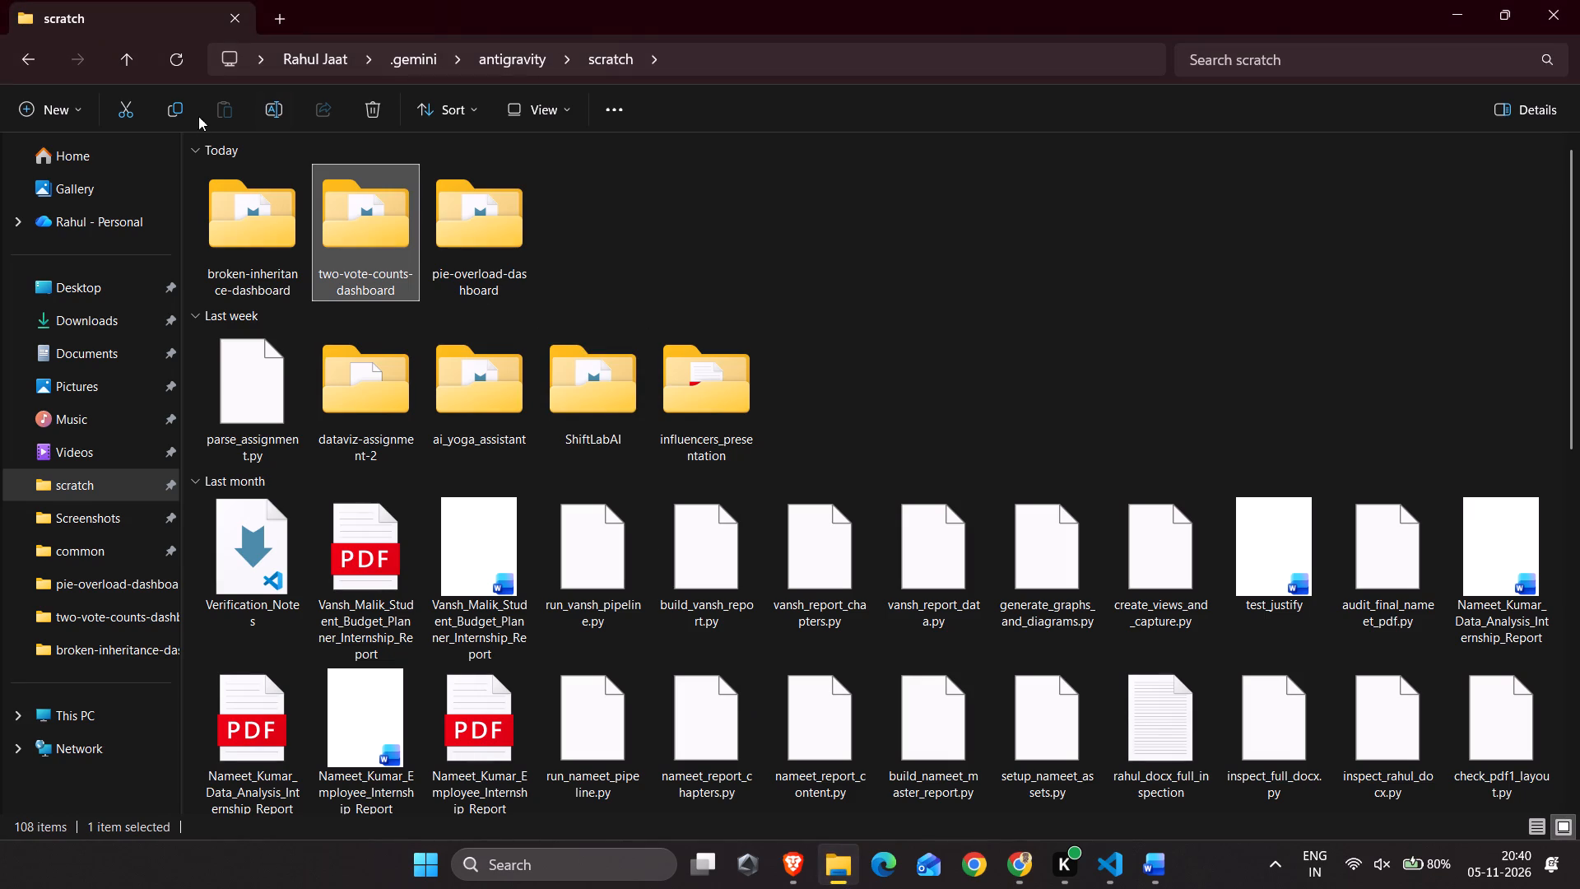
click(253, 204)
key(F2)
key(ctrl+c)
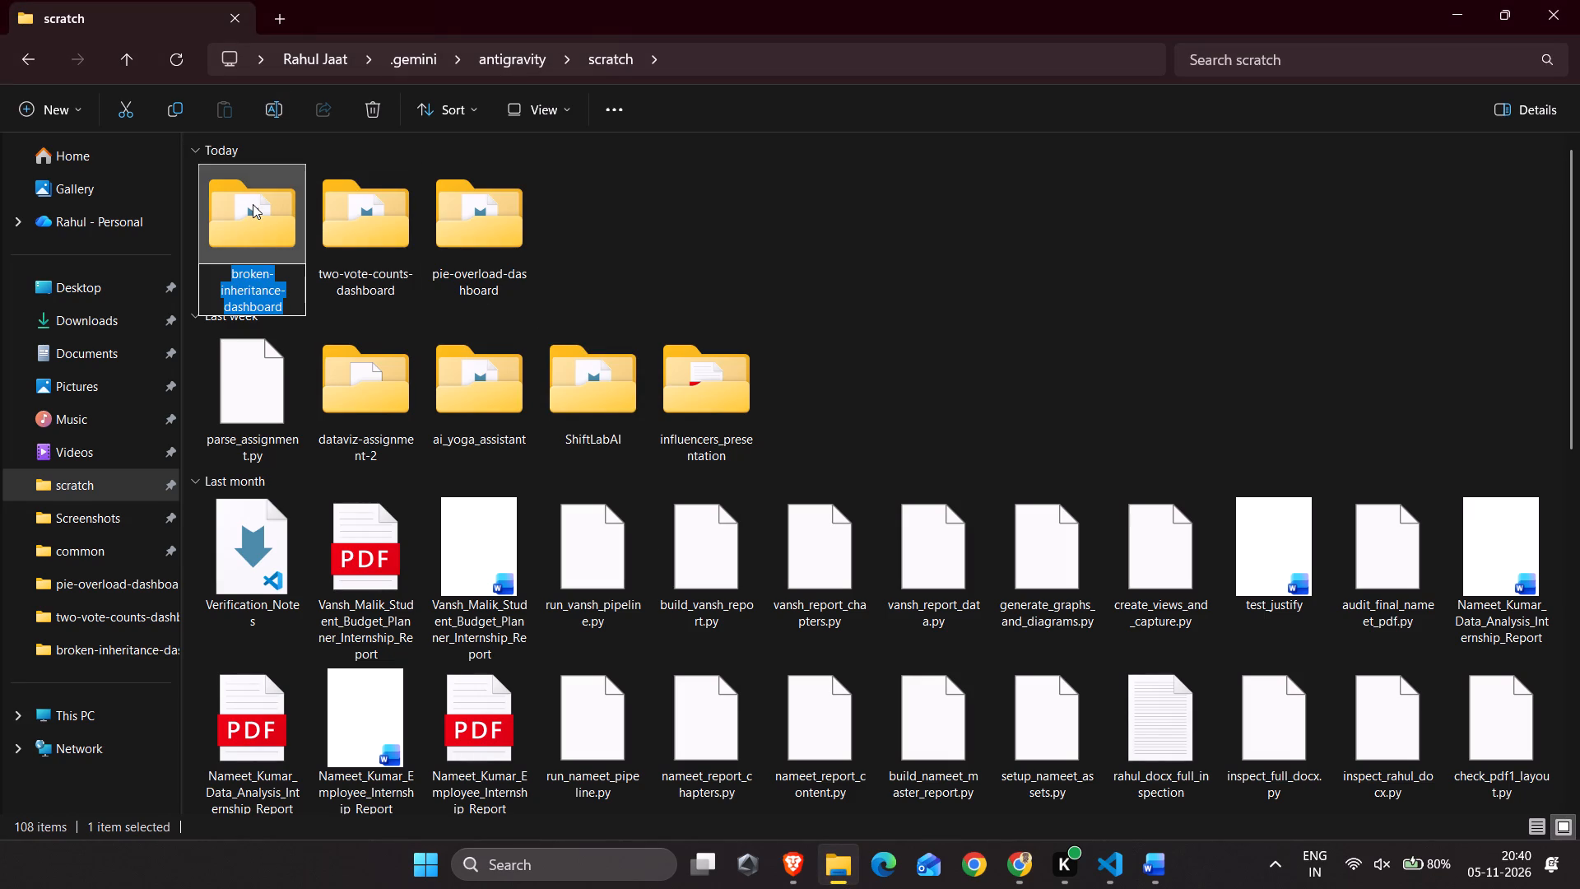
click(1579, 0)
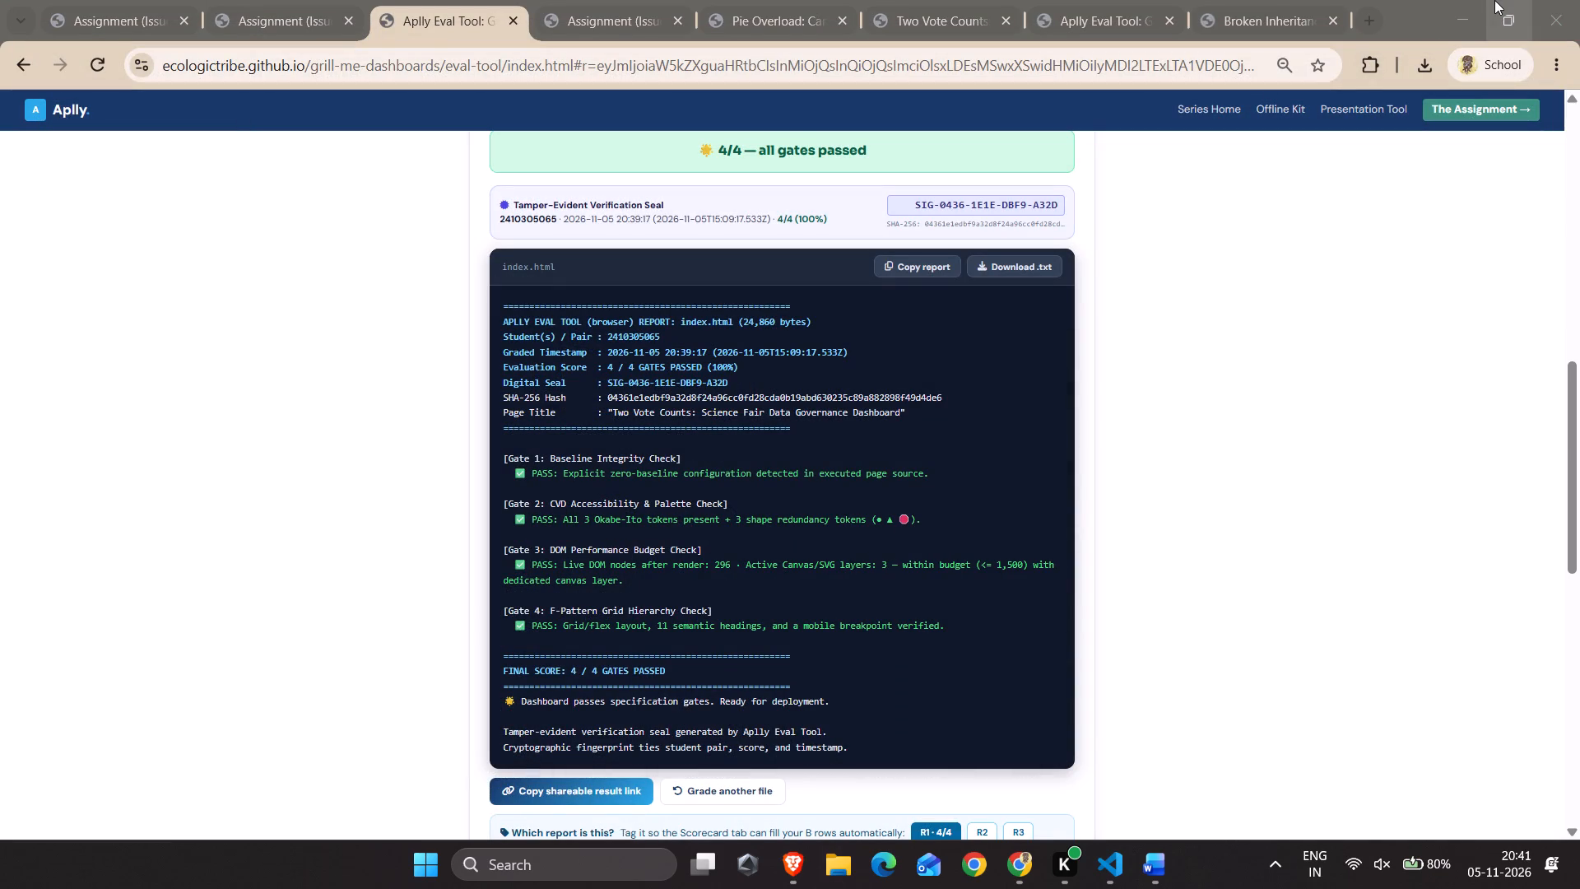
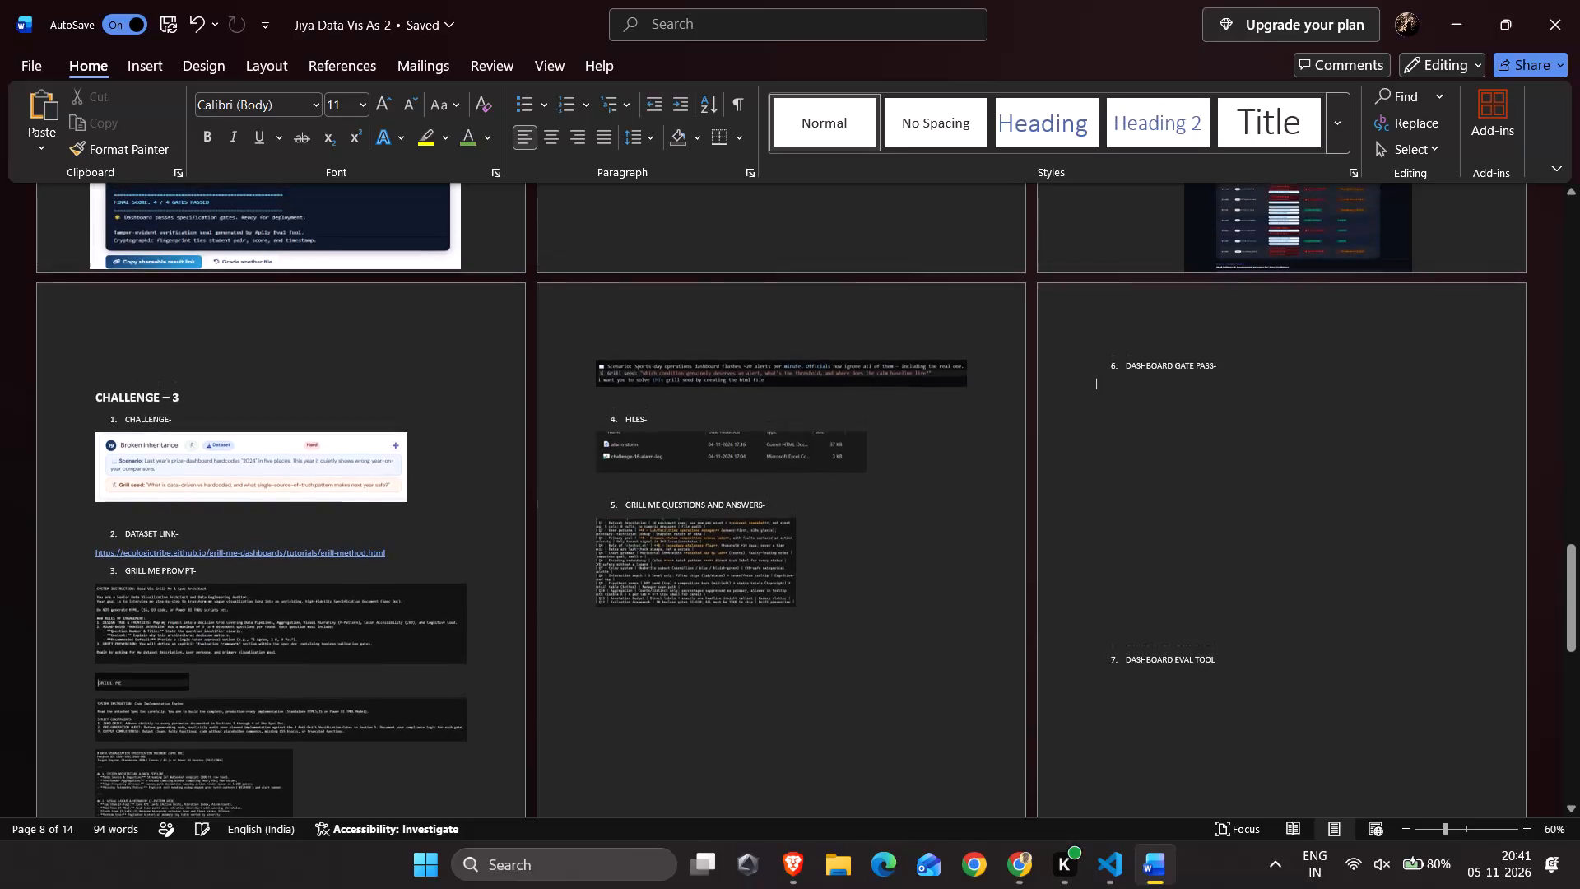
Switch to the browser's Aplly Eval Tool and grade index.html from the broken-inheritance-dashboard folder in scratch.
click(1022, 842)
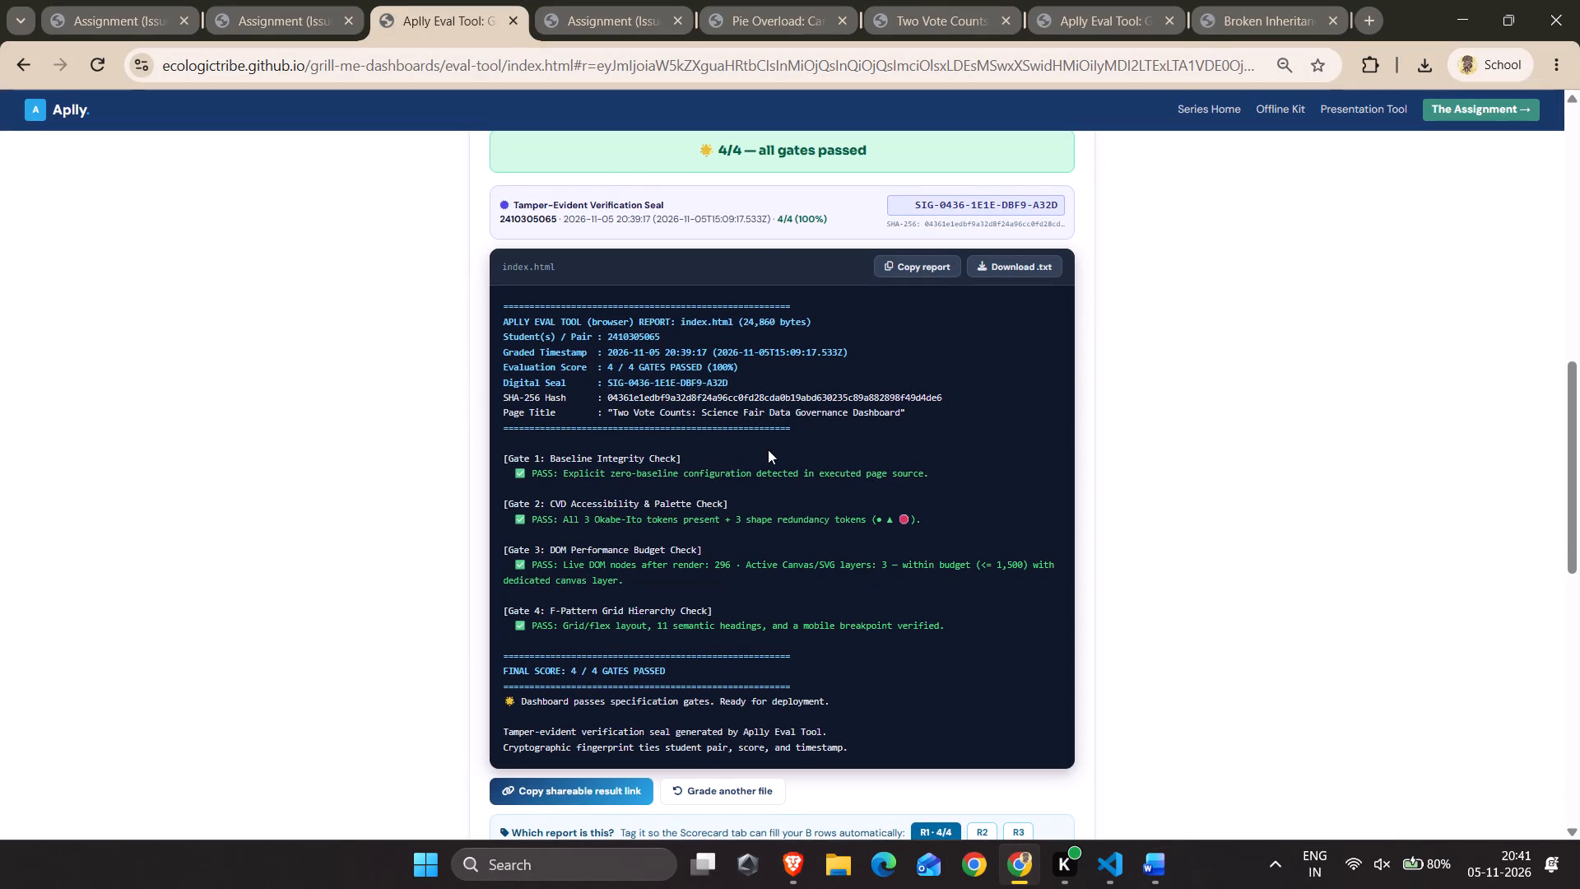
scroll(768, 449, up, 2)
click(792, 175)
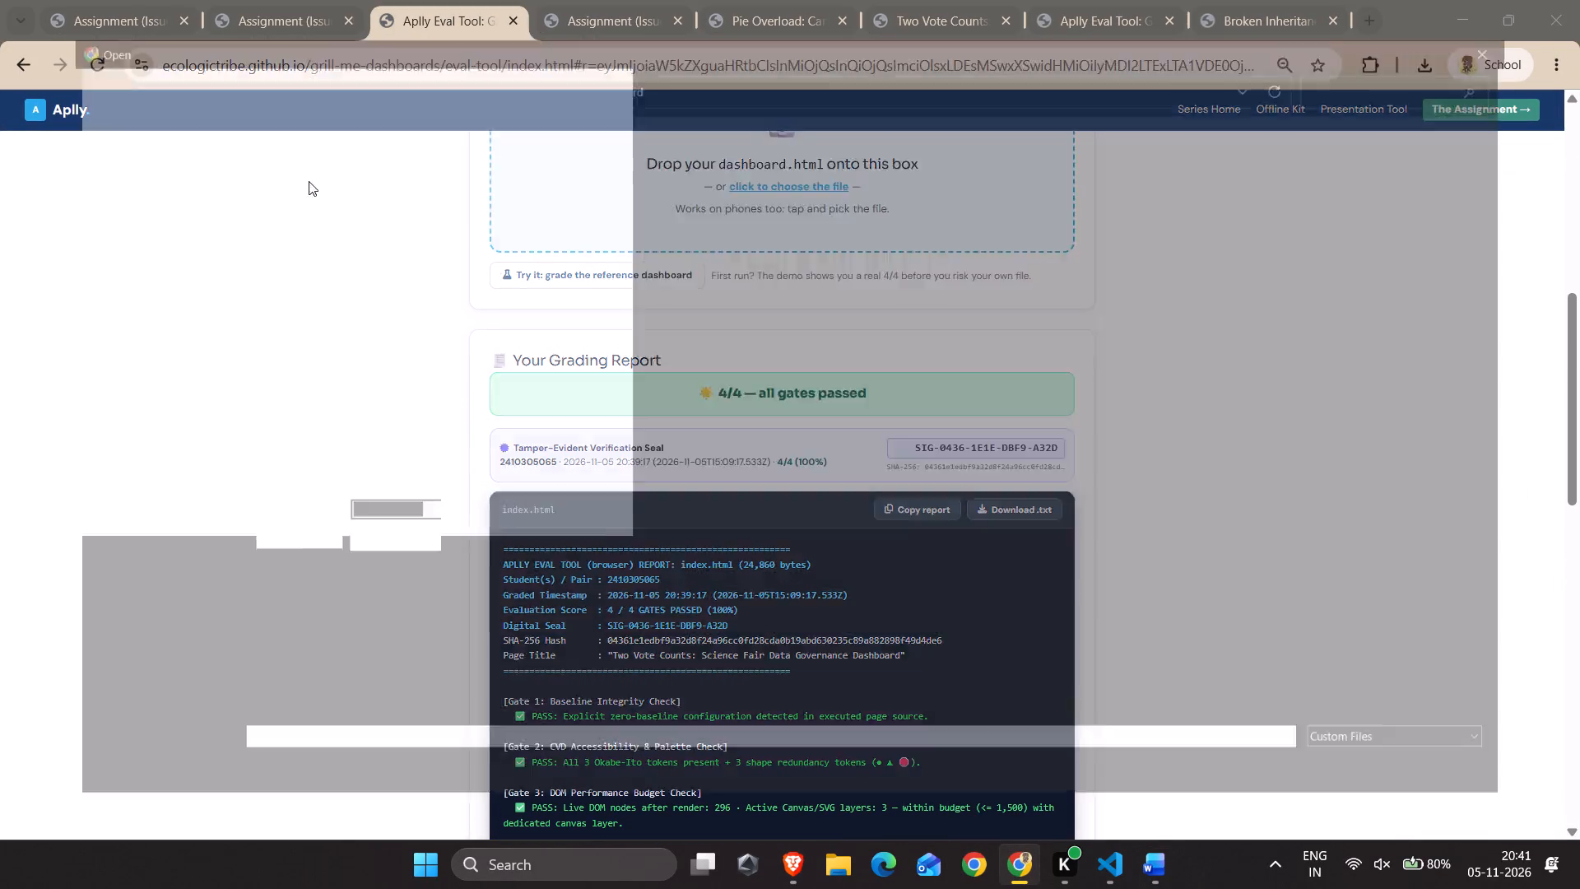
click(132, 53)
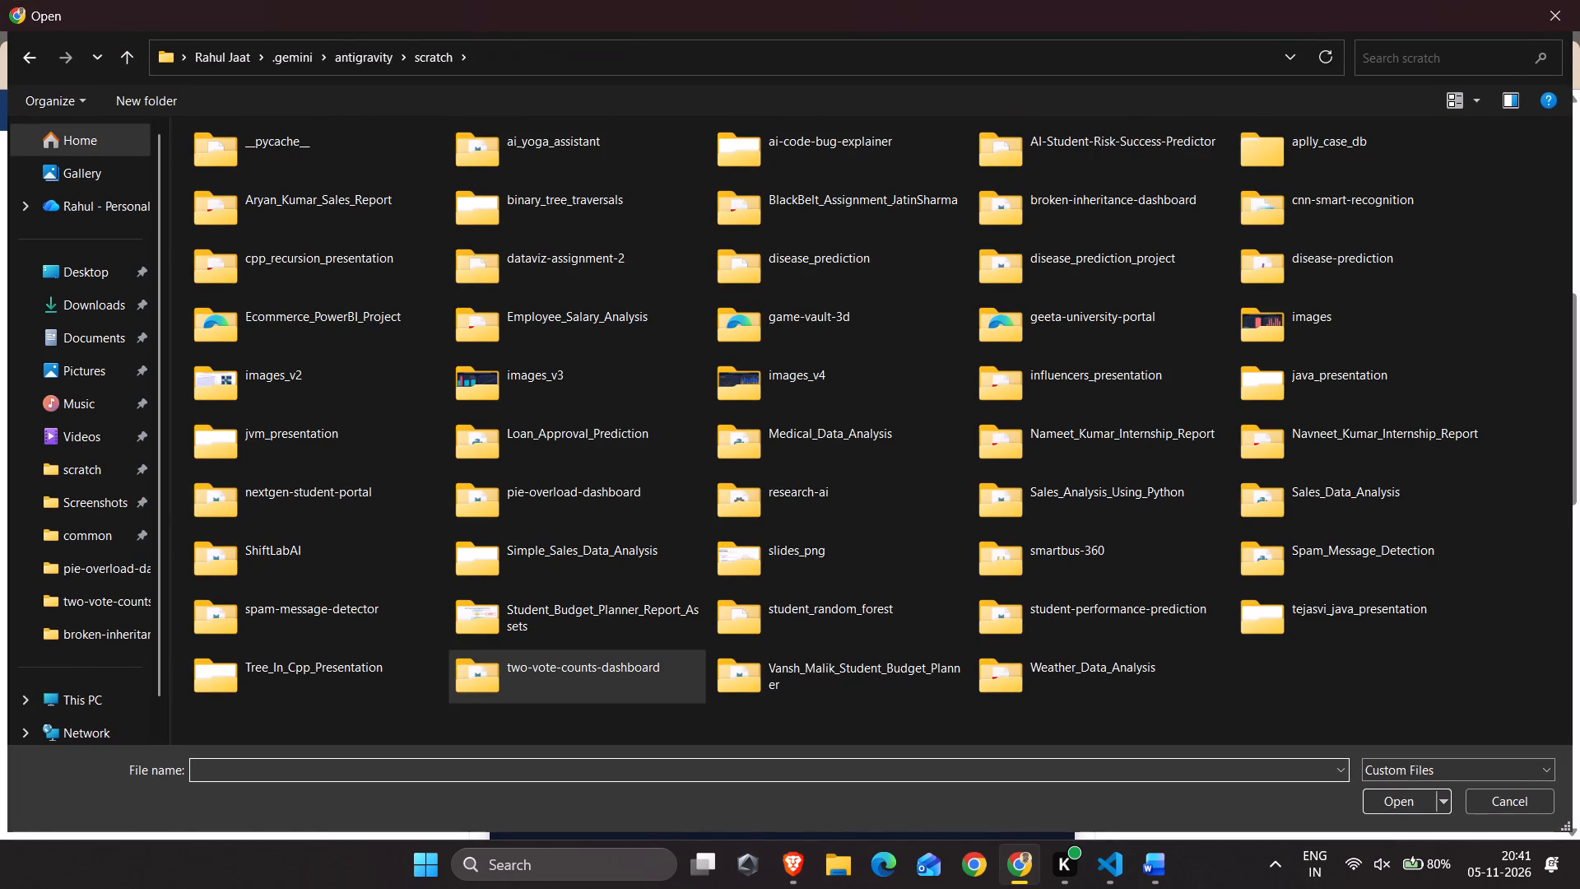
click(1412, 58)
key(ctrl+v)
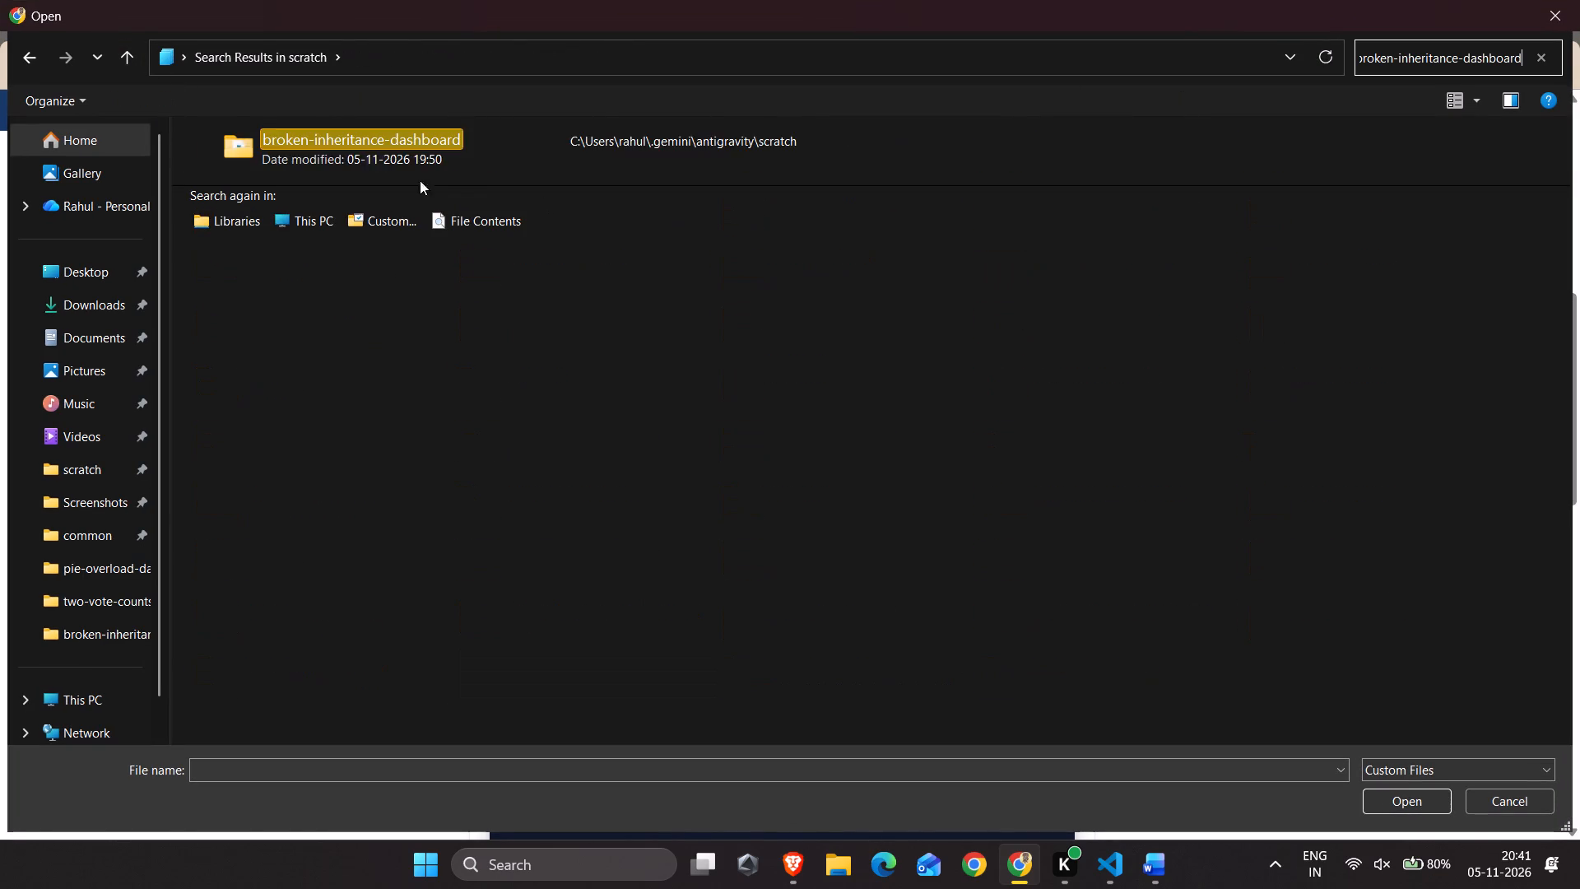
double_click(328, 133)
double_click(273, 158)
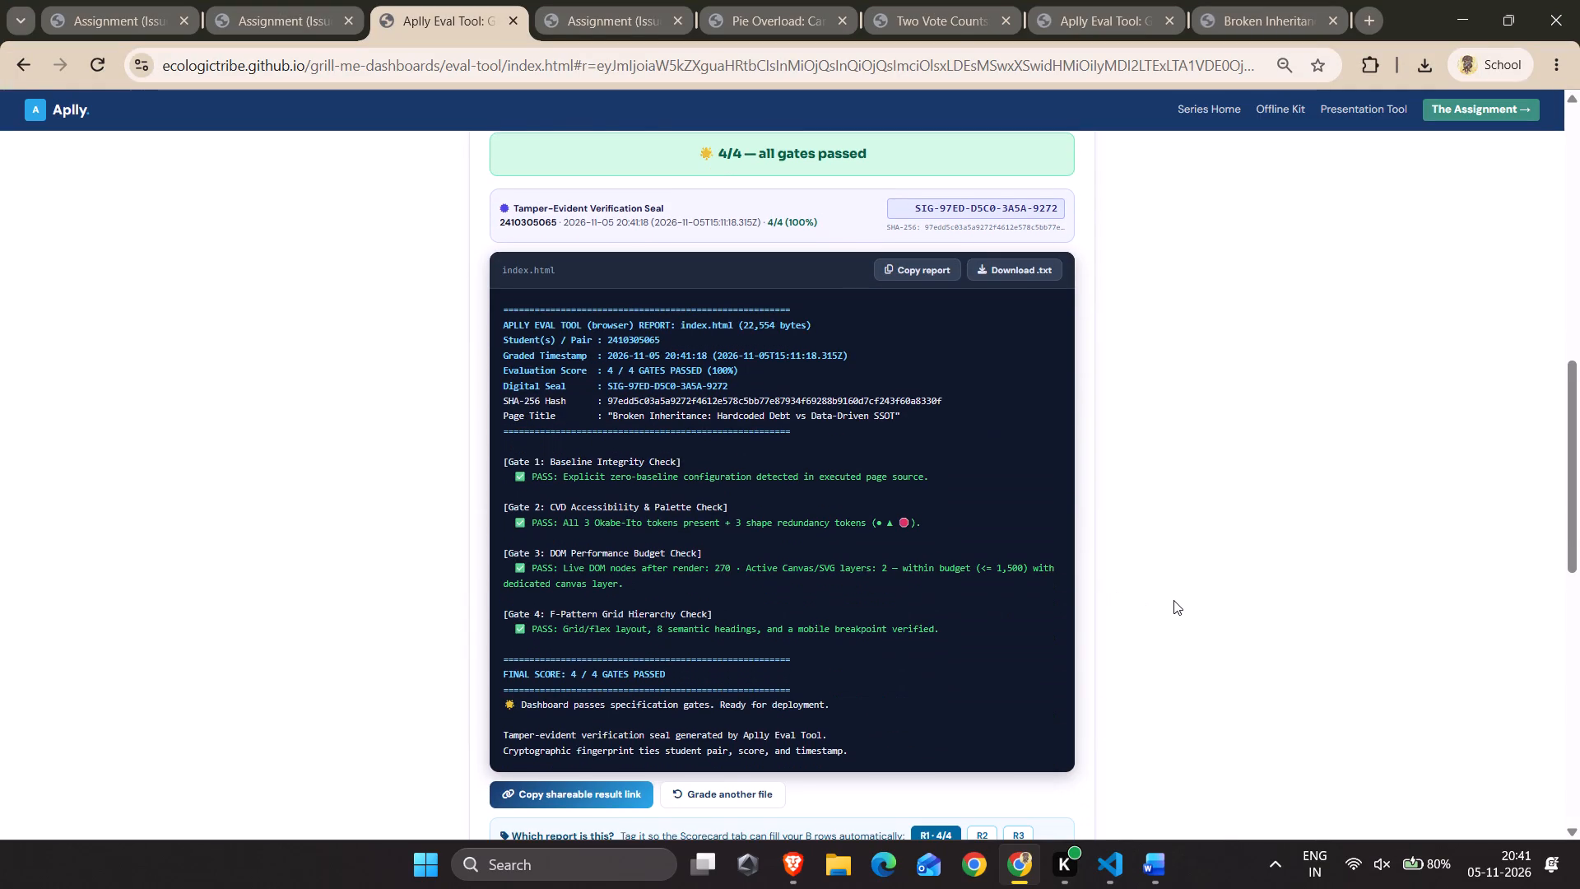
Capture a screenshot of the Broken Inheritance grading report, from the gates-passed banner to the result link, and return to Word.
key(Print)
drag(451, 127, 1117, 817)
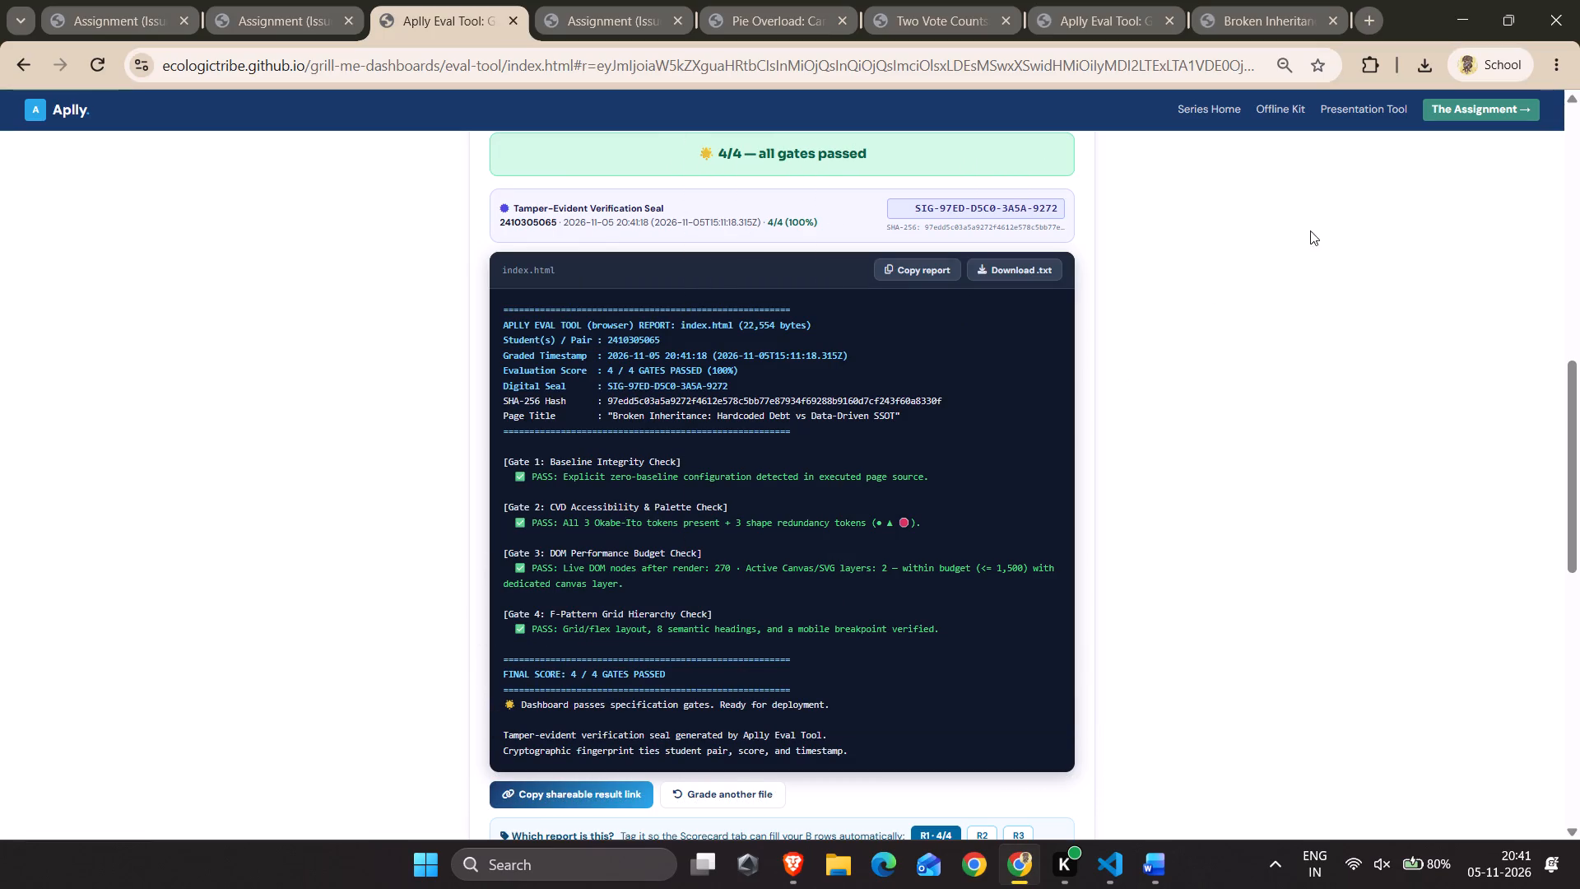
click(1472, 4)
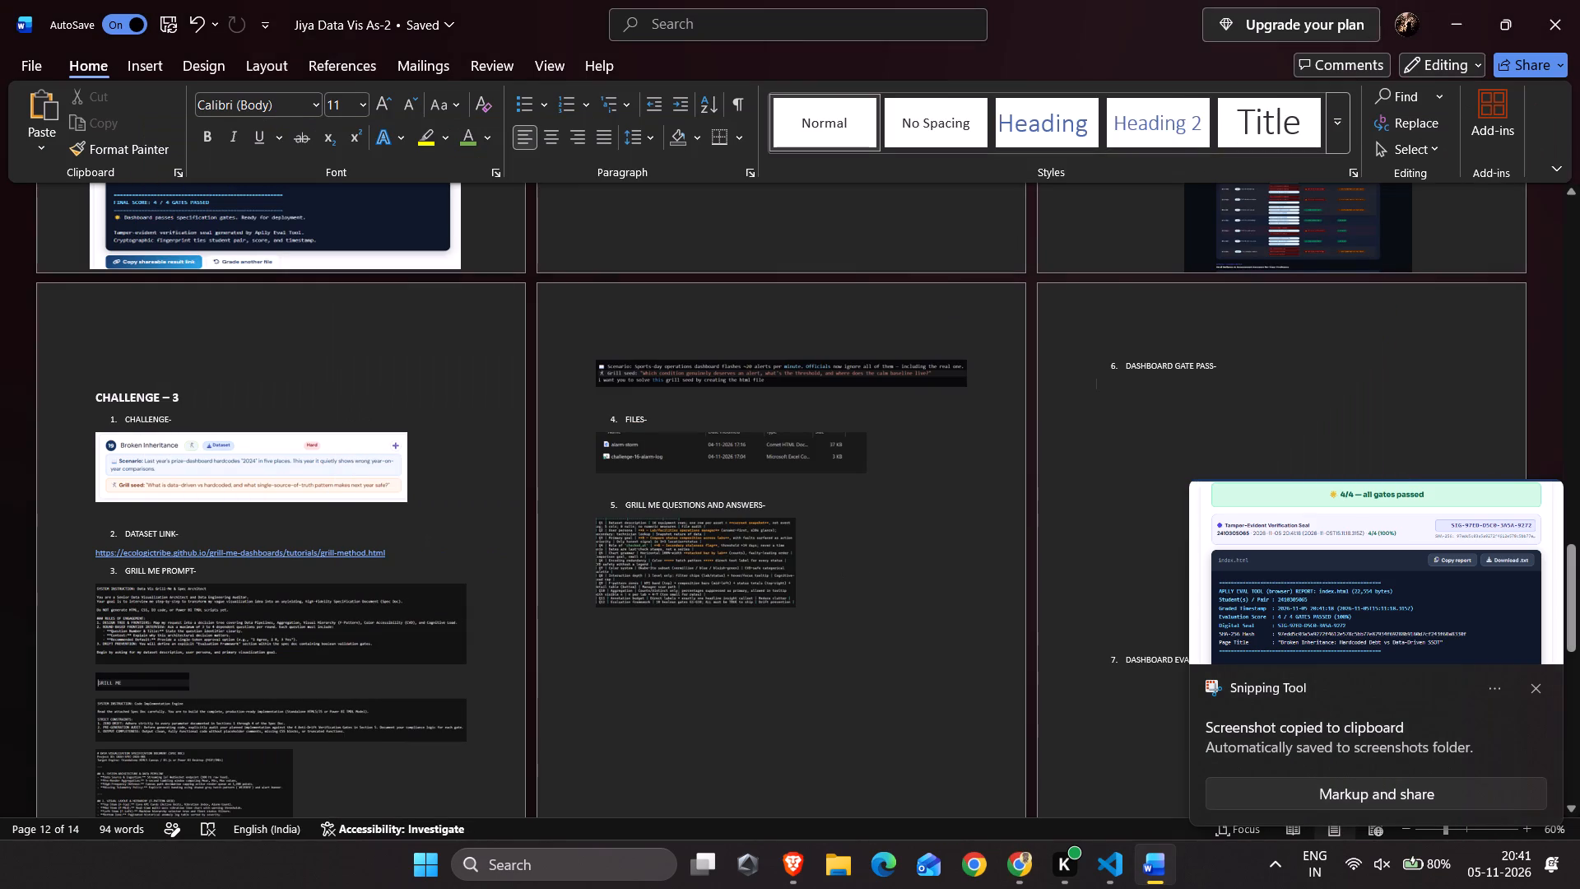
click(128, 77)
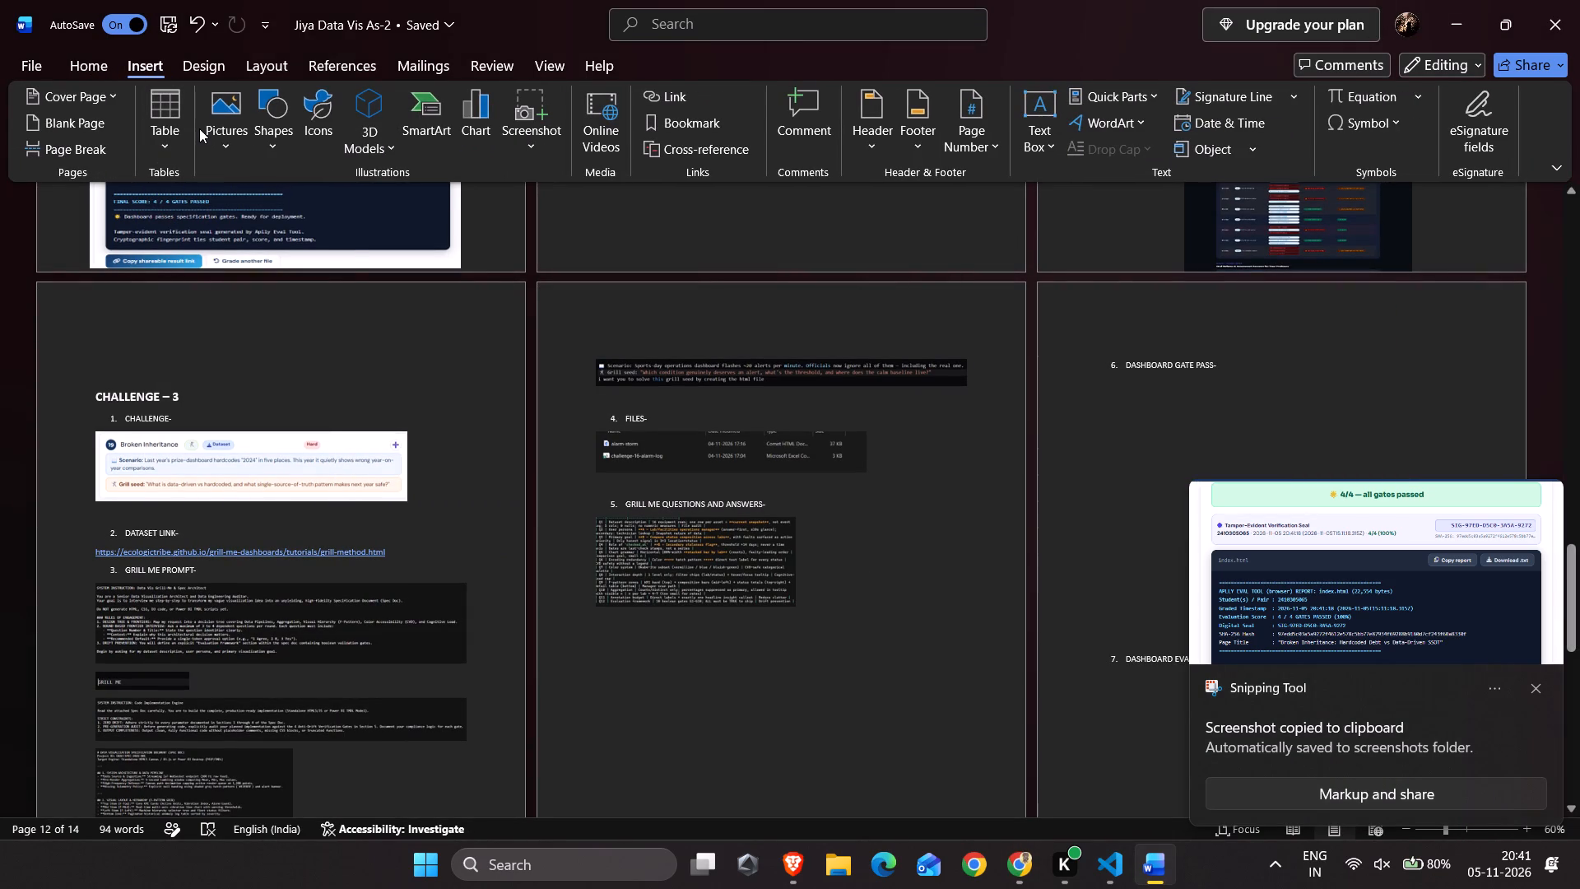
click(216, 143)
click(277, 198)
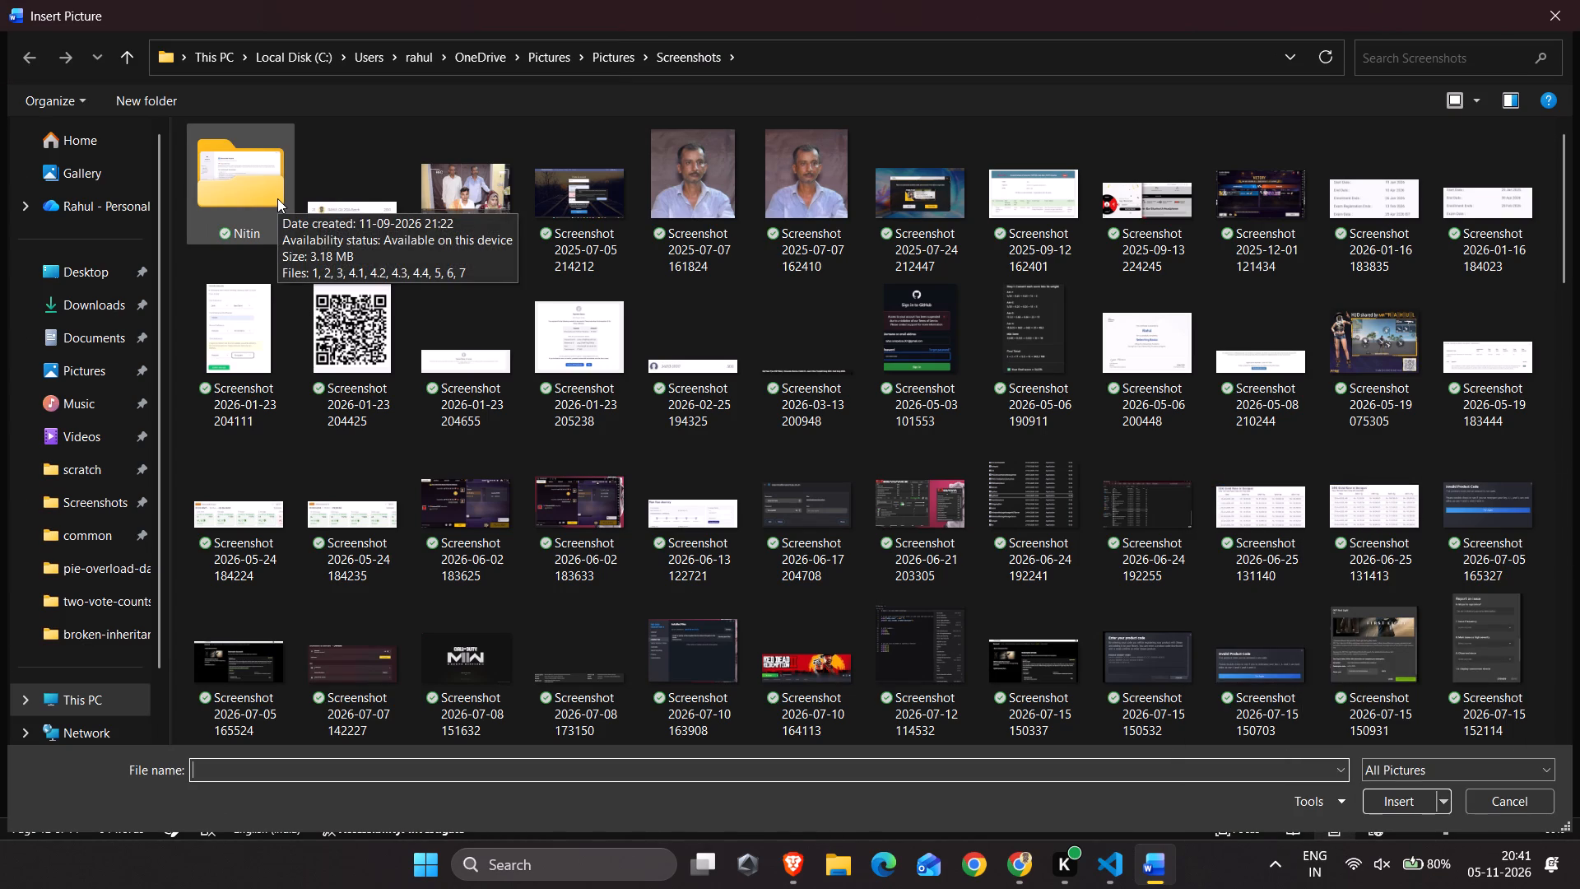
scroll(932, 516, down, 9)
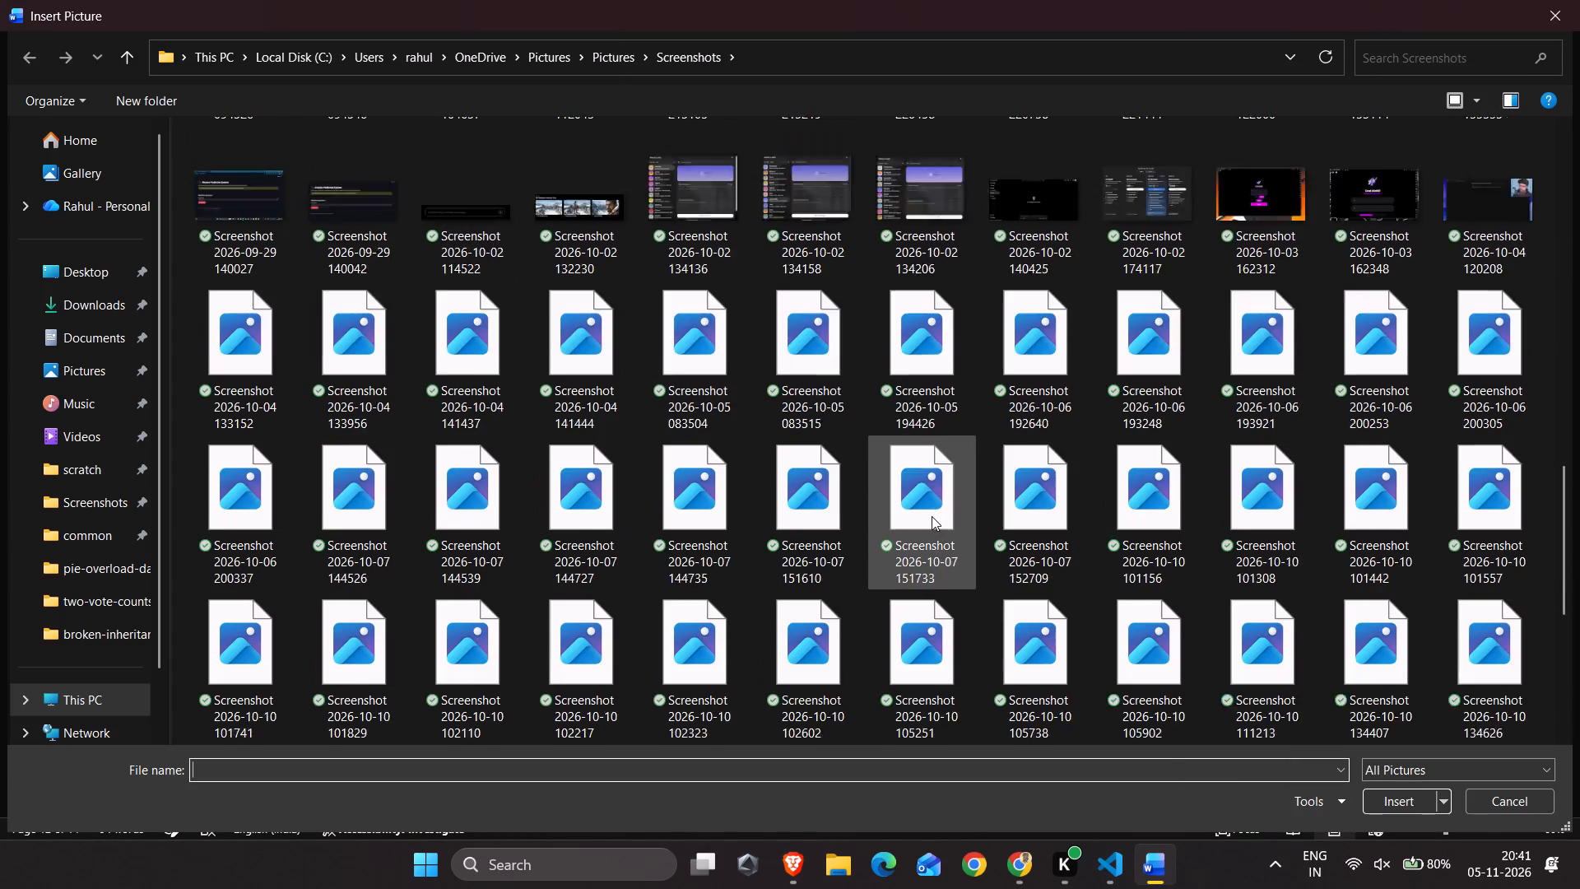
scroll(932, 516, down, 4)
scroll(1038, 616, down, 5)
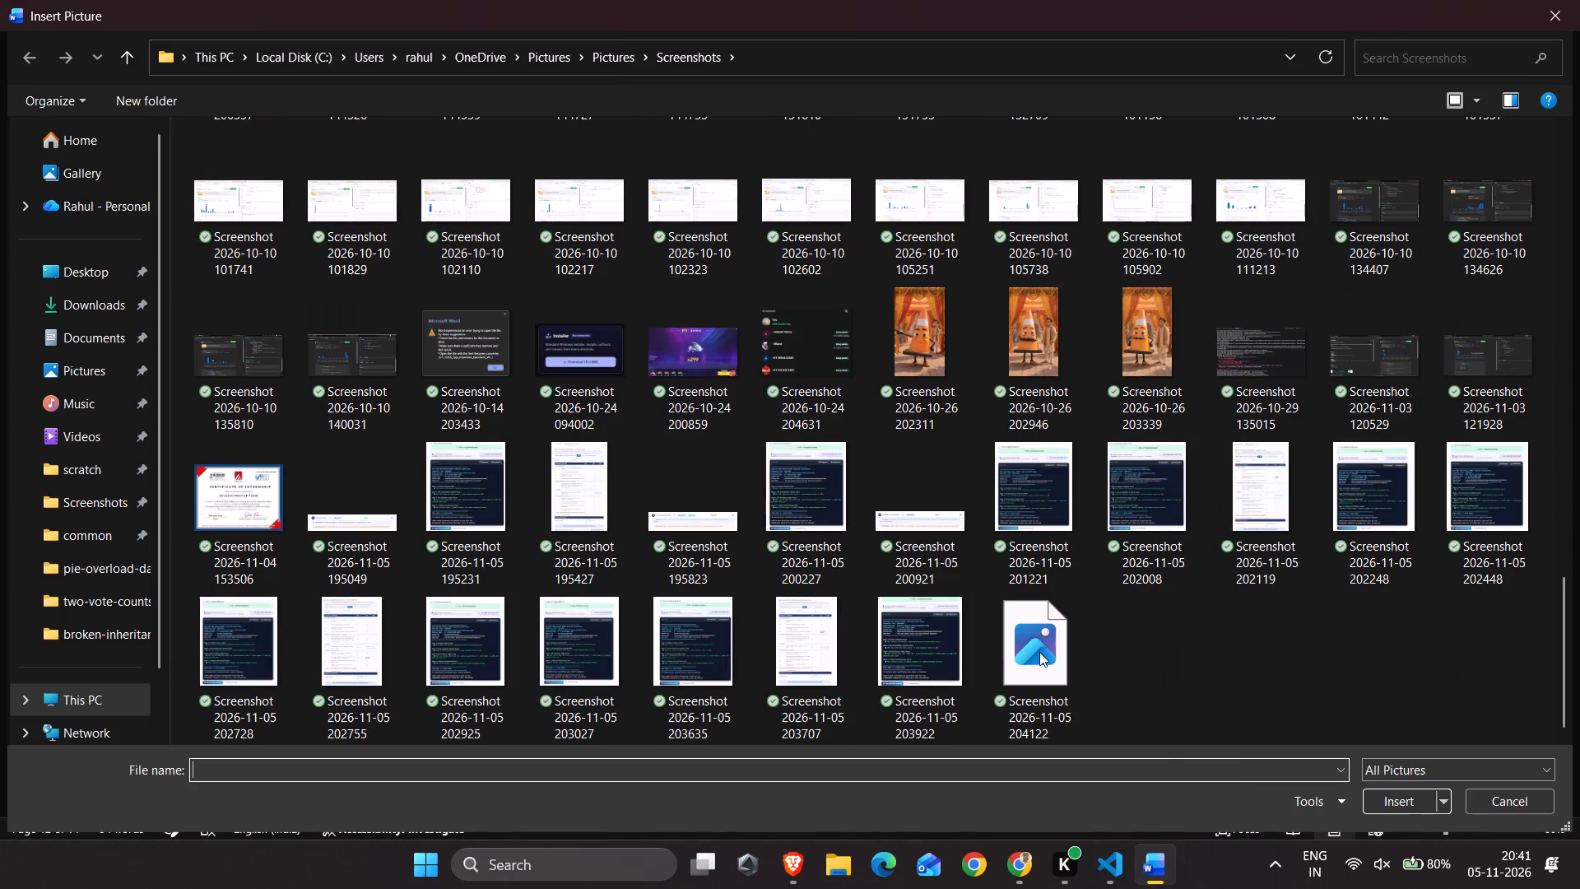
double_click(1039, 652)
Cut the old scorecard picture from Challenge 3's Dashboard Eval Tool section.
scroll(922, 523, down, 1)
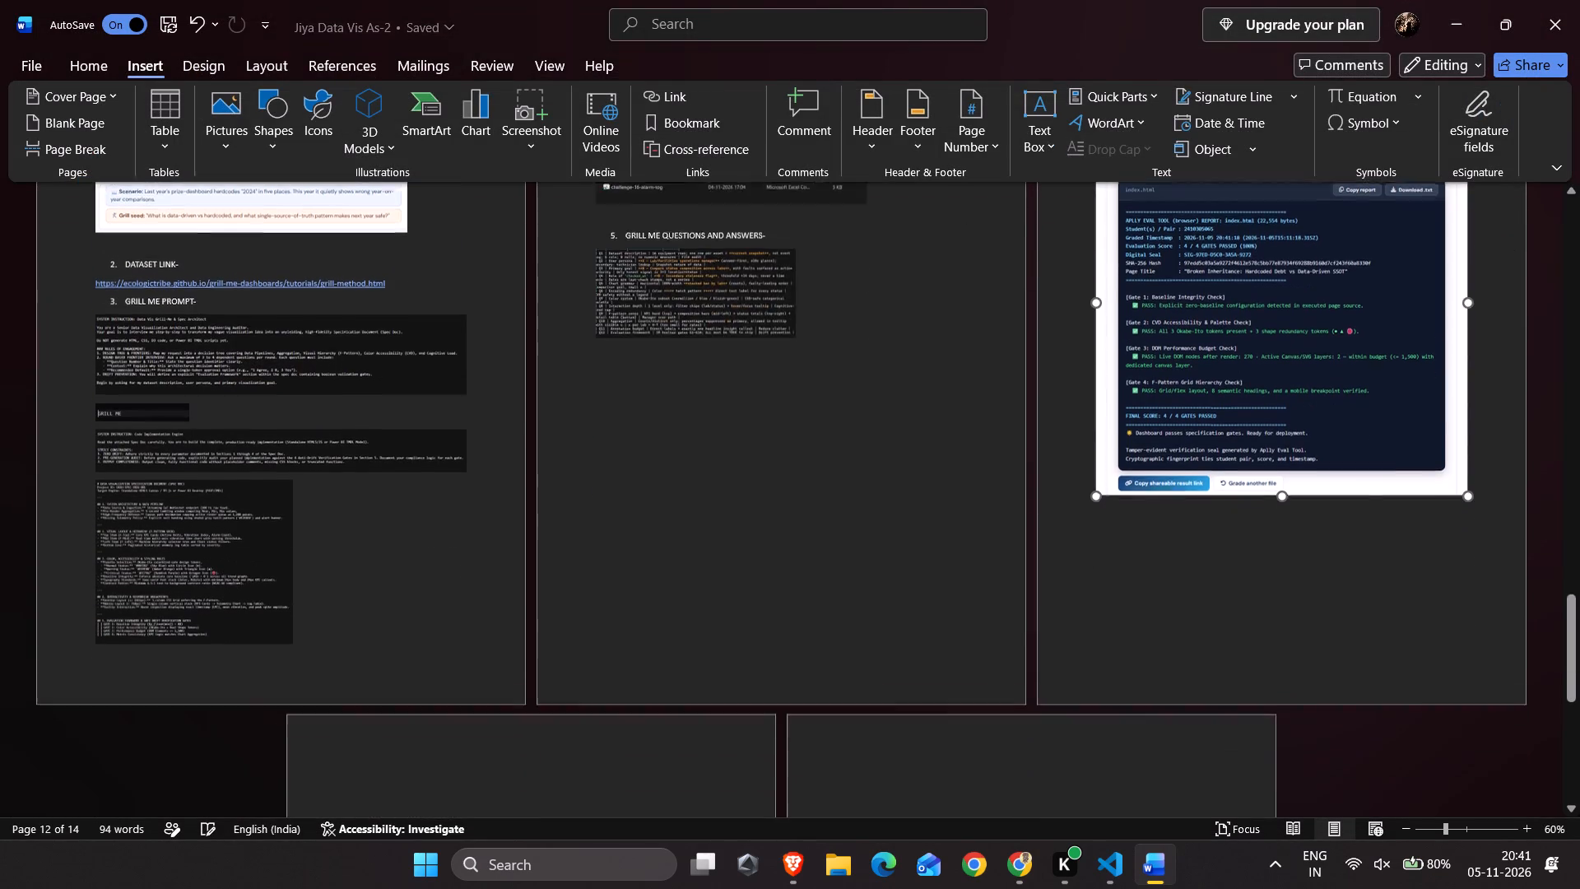
scroll(922, 523, down, 1)
scroll(641, 613, down, 1)
right_click(502, 612)
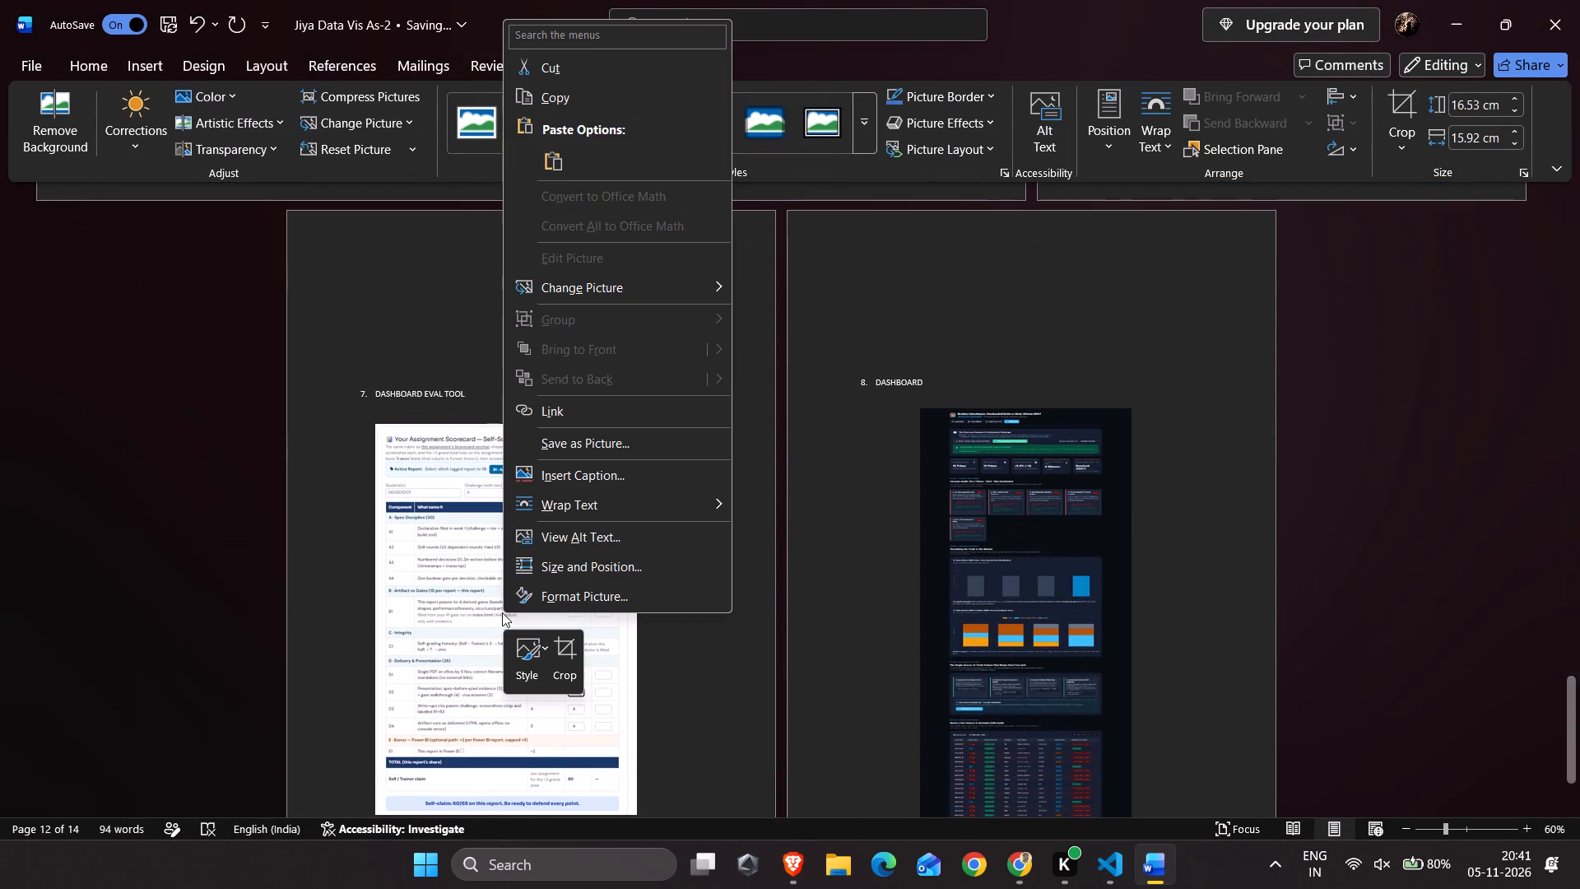
click(578, 68)
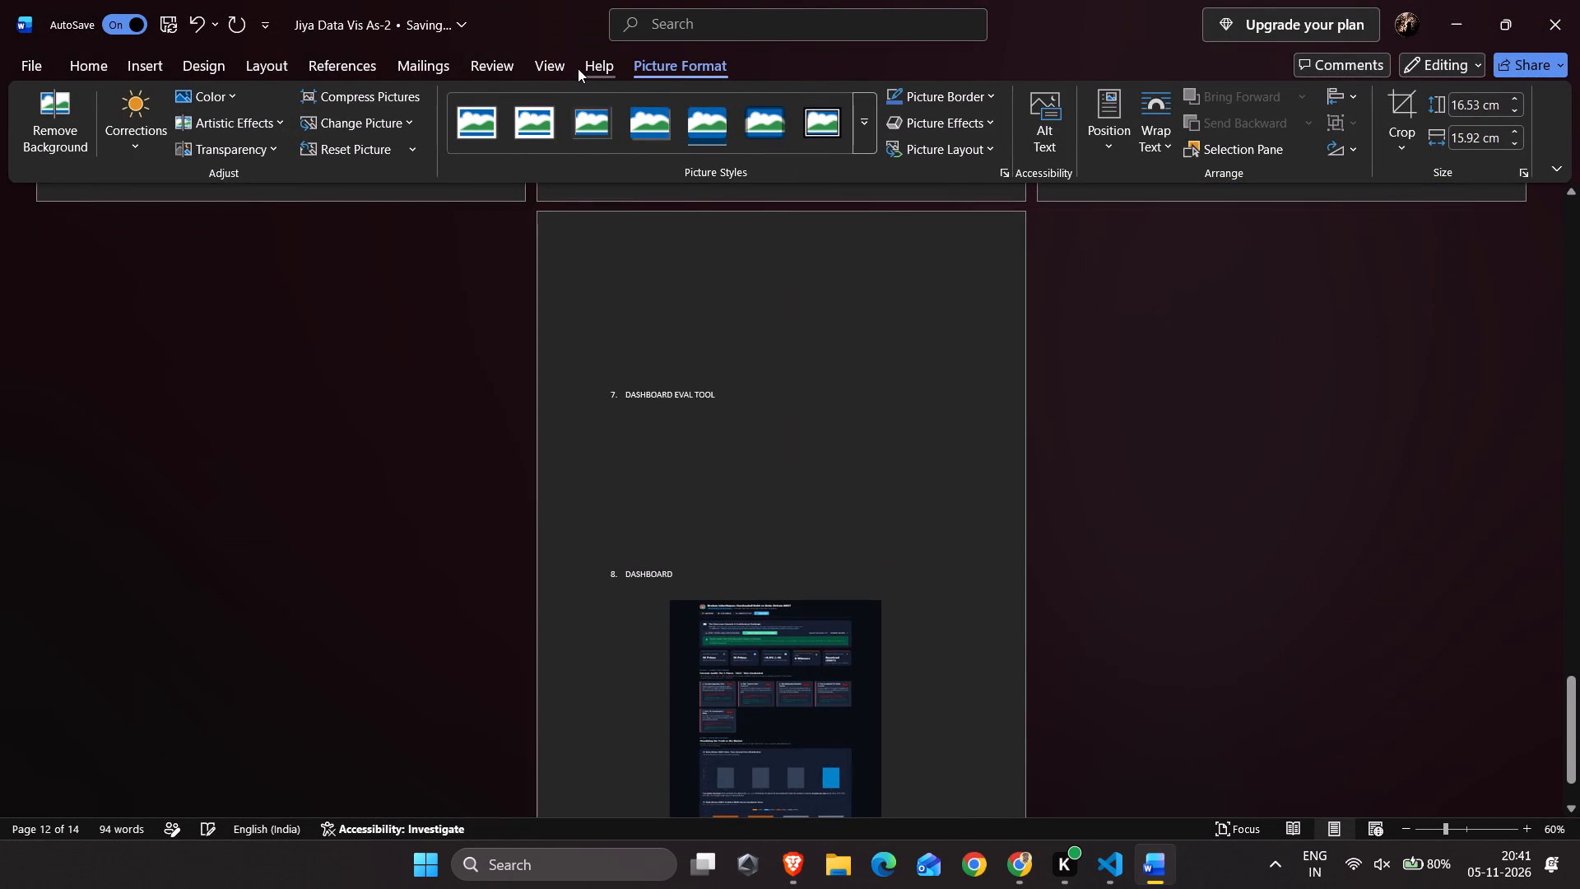
Delete the surplus blank lines above Challenge 3's Dashboard Eval Tool heading.
scroll(606, 100, up, 1)
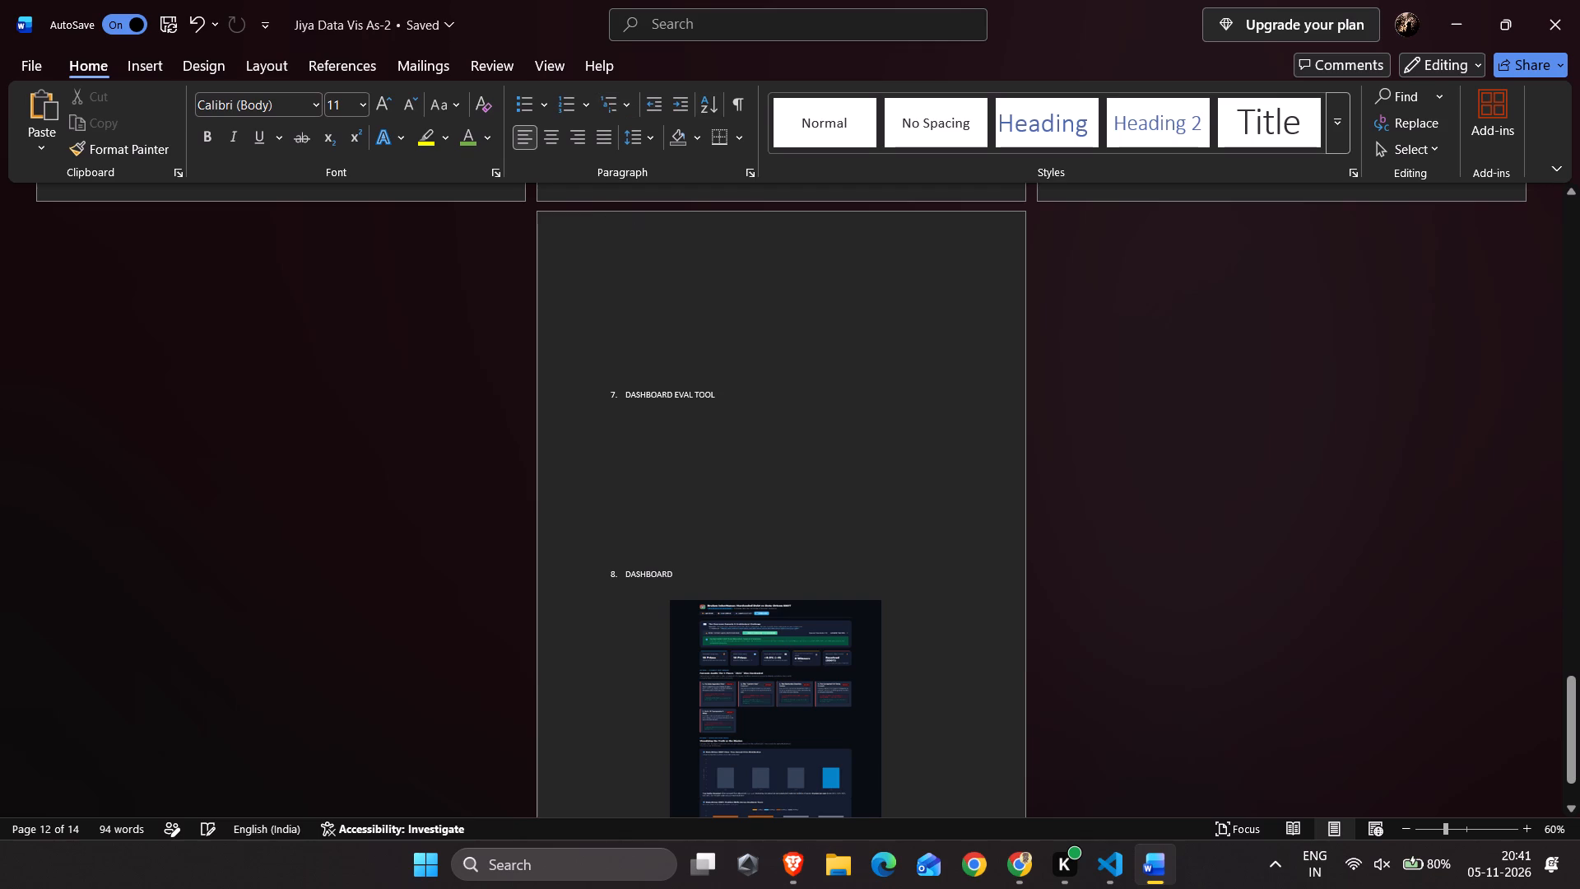
click(646, 330)
key(BackSpace)
key(BackSpace)
key(BackSpace)
key(BackSpace)
key(BackSpace)
key(BackSpace)
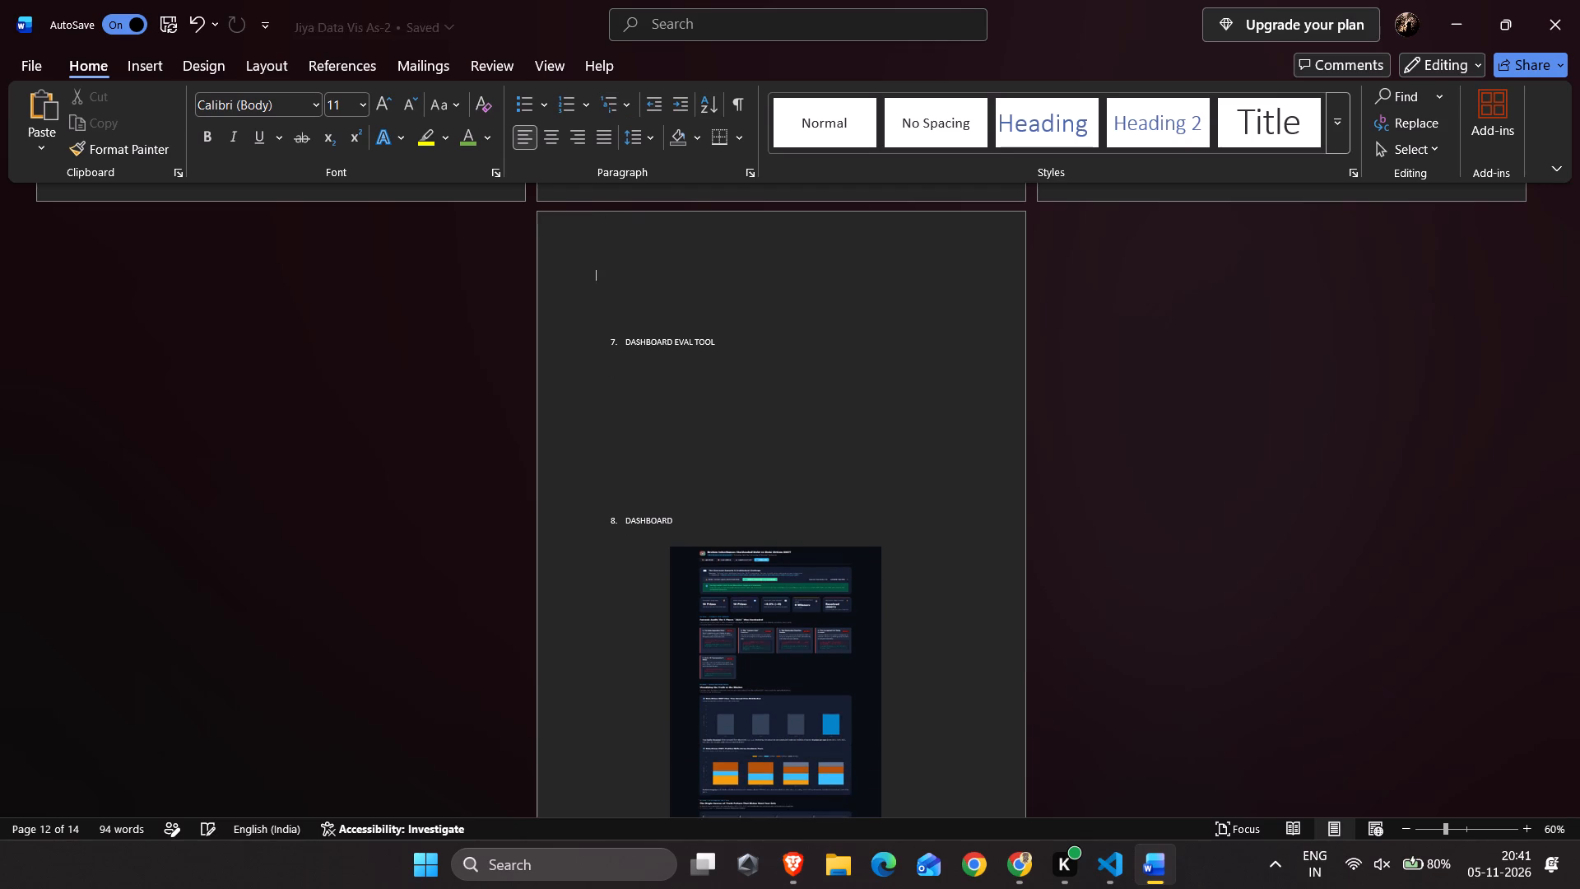
key(BackSpace)
key(Down)
key(BackSpace)
key(BackSpace)
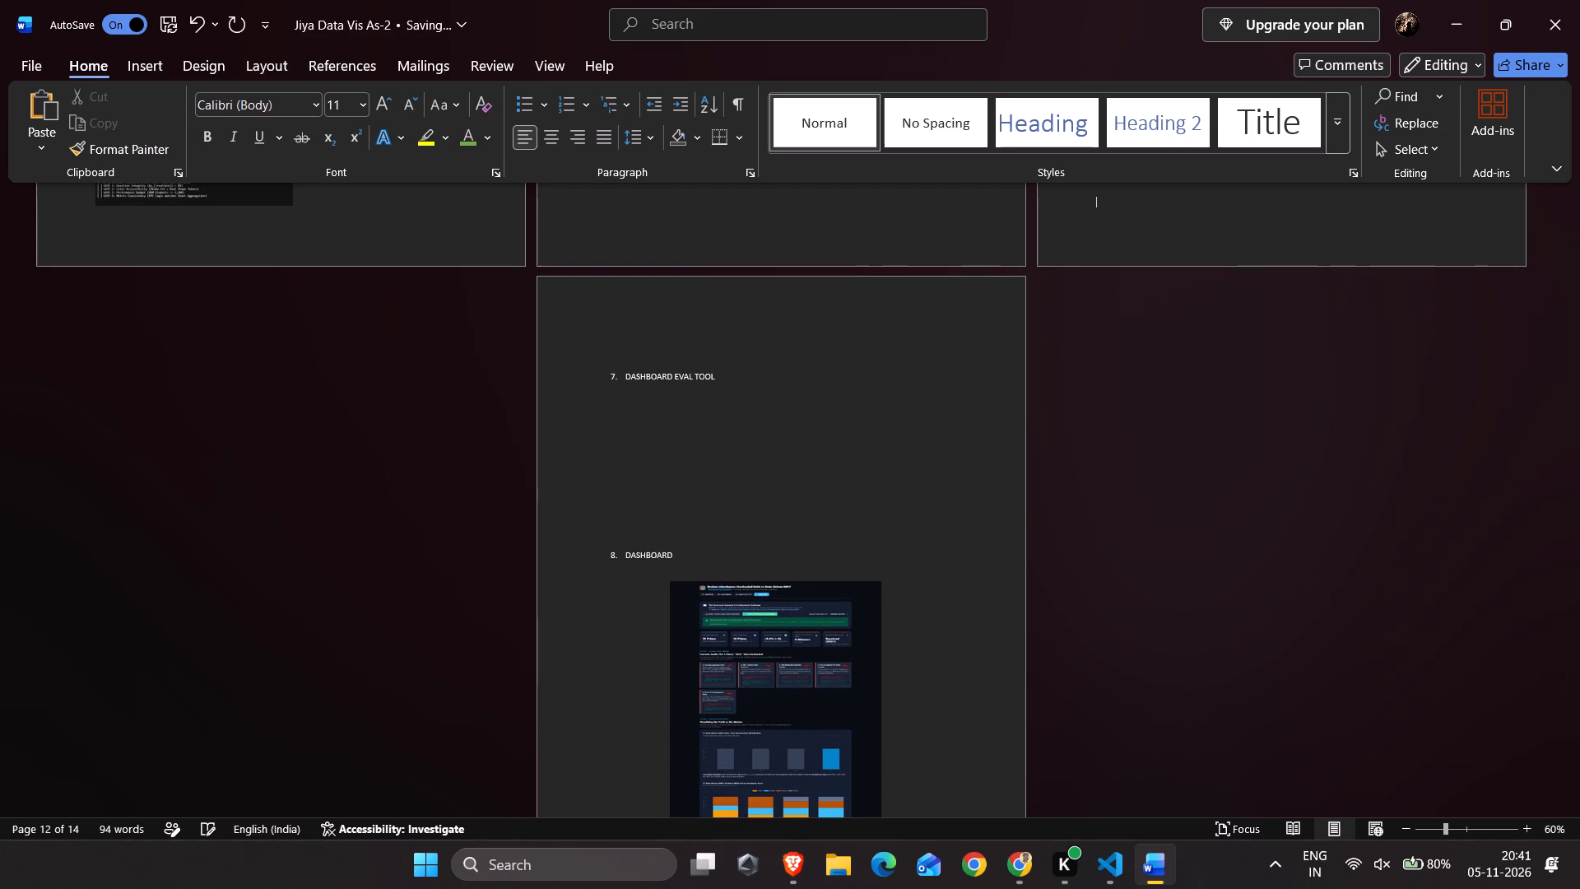
click(686, 410)
click(146, 72)
drag(227, 146, 271, 214)
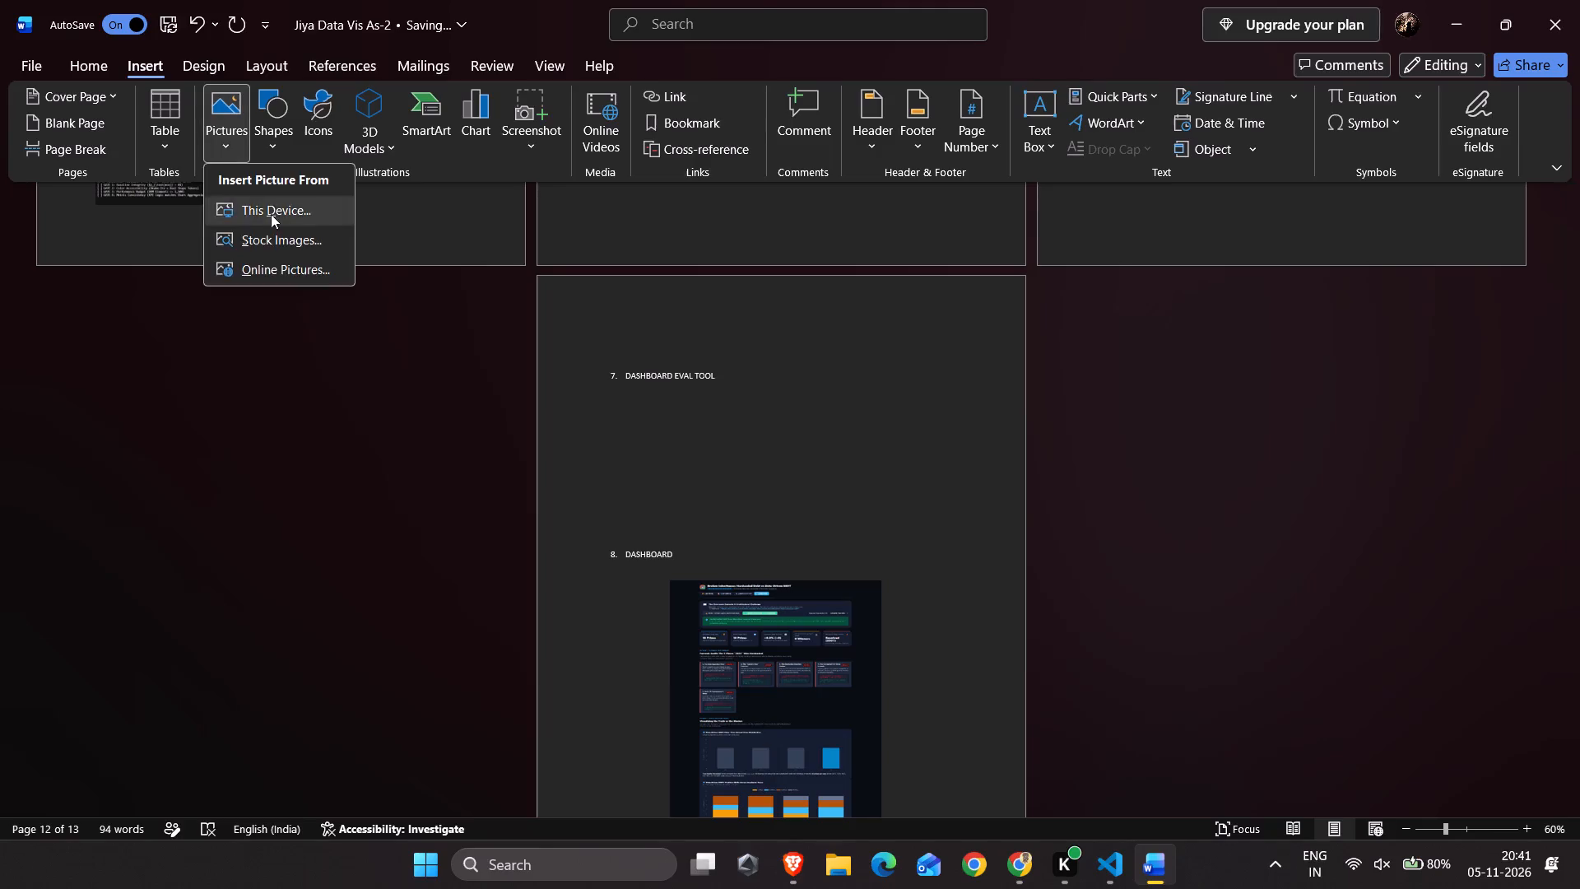
drag(271, 214, 275, 220)
click(275, 220)
scroll(897, 521, down, 20)
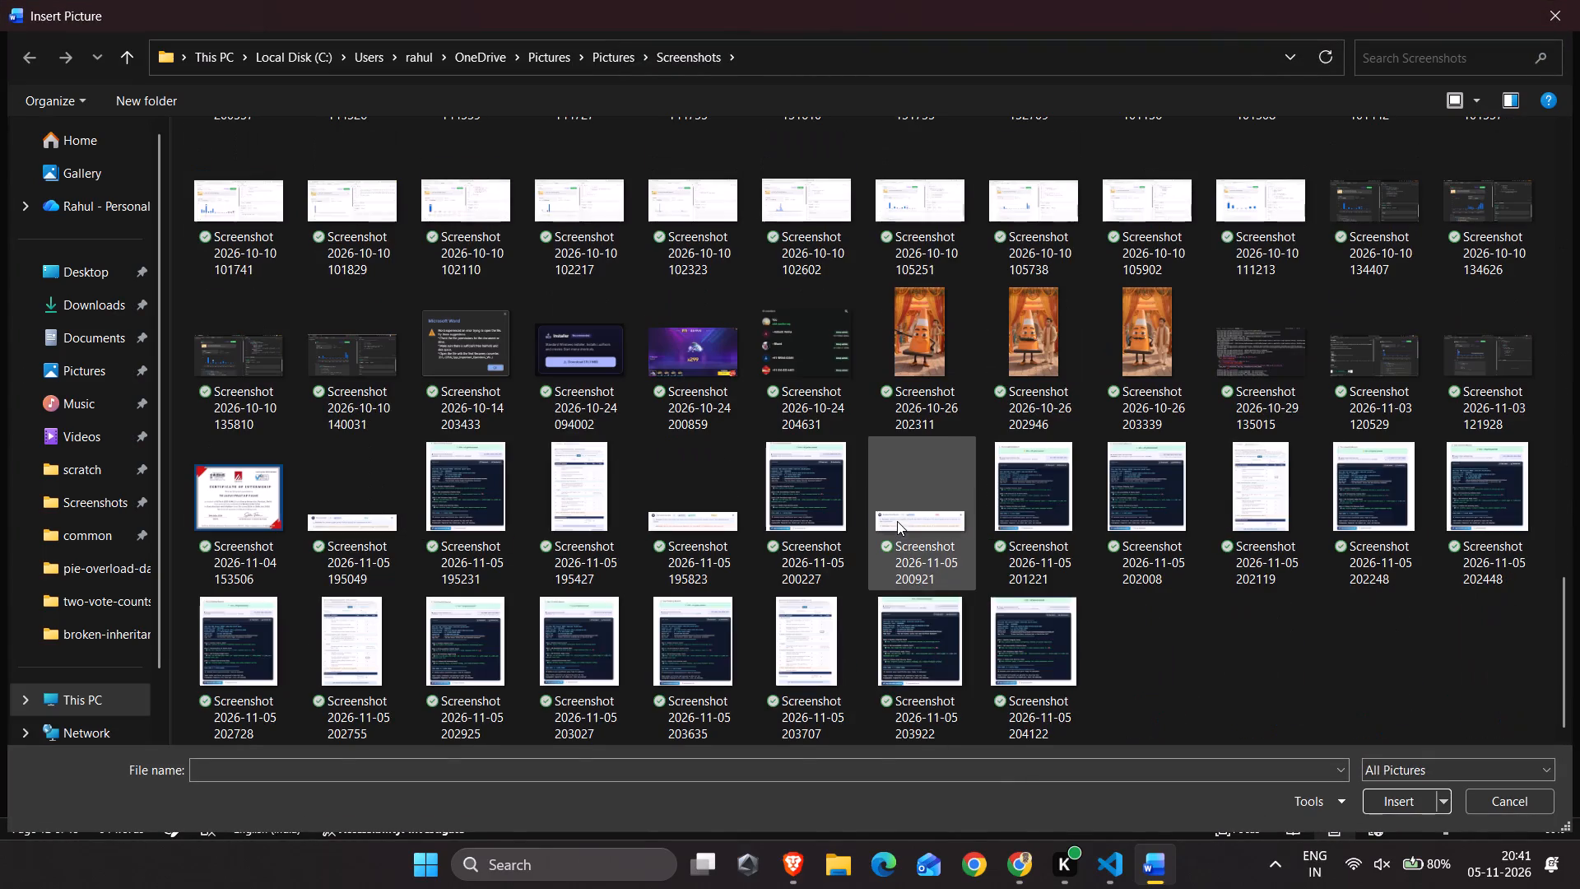
scroll(897, 521, down, 9)
double_click(810, 653)
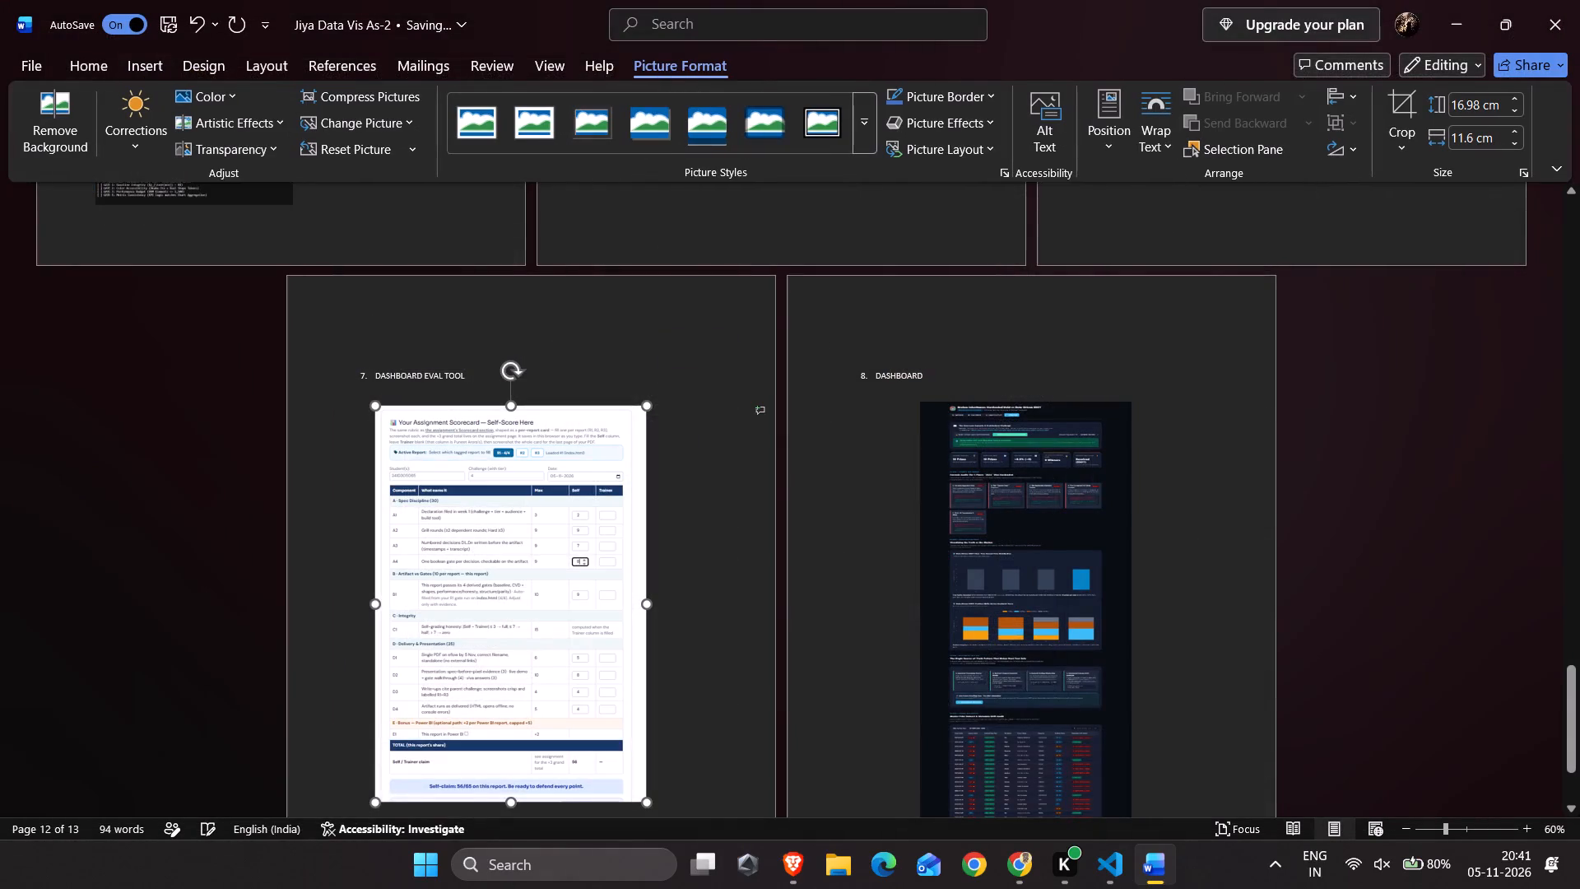
Look back over the document up to its first page and save it.
scroll(840, 509, down, 2)
scroll(840, 509, up, 4)
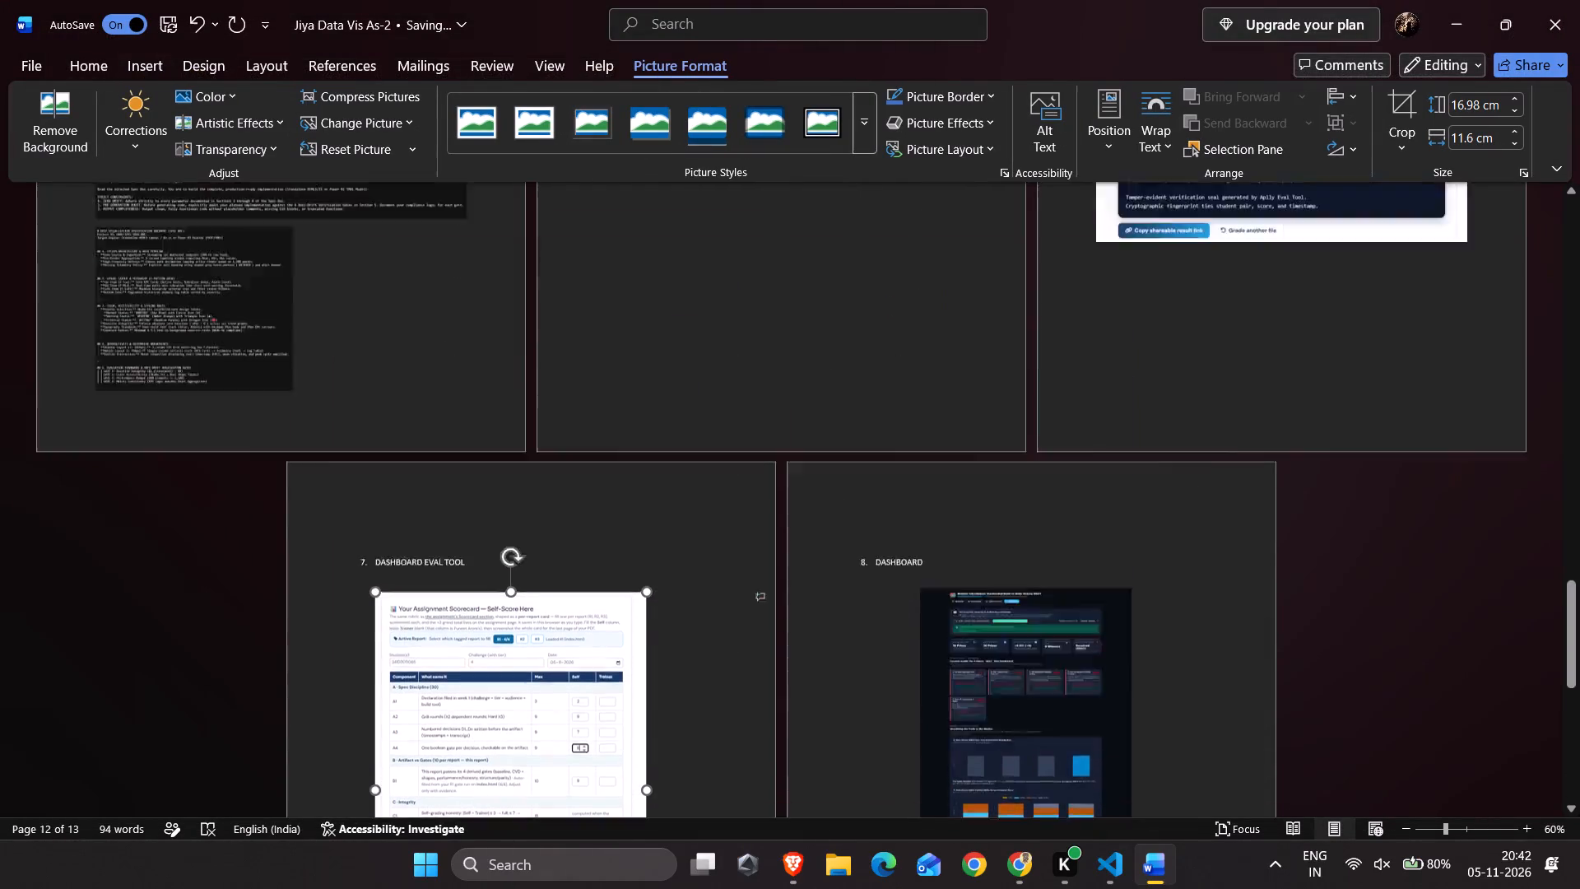
scroll(840, 509, up, 1)
scroll(840, 509, up, 20)
scroll(840, 509, up, 1)
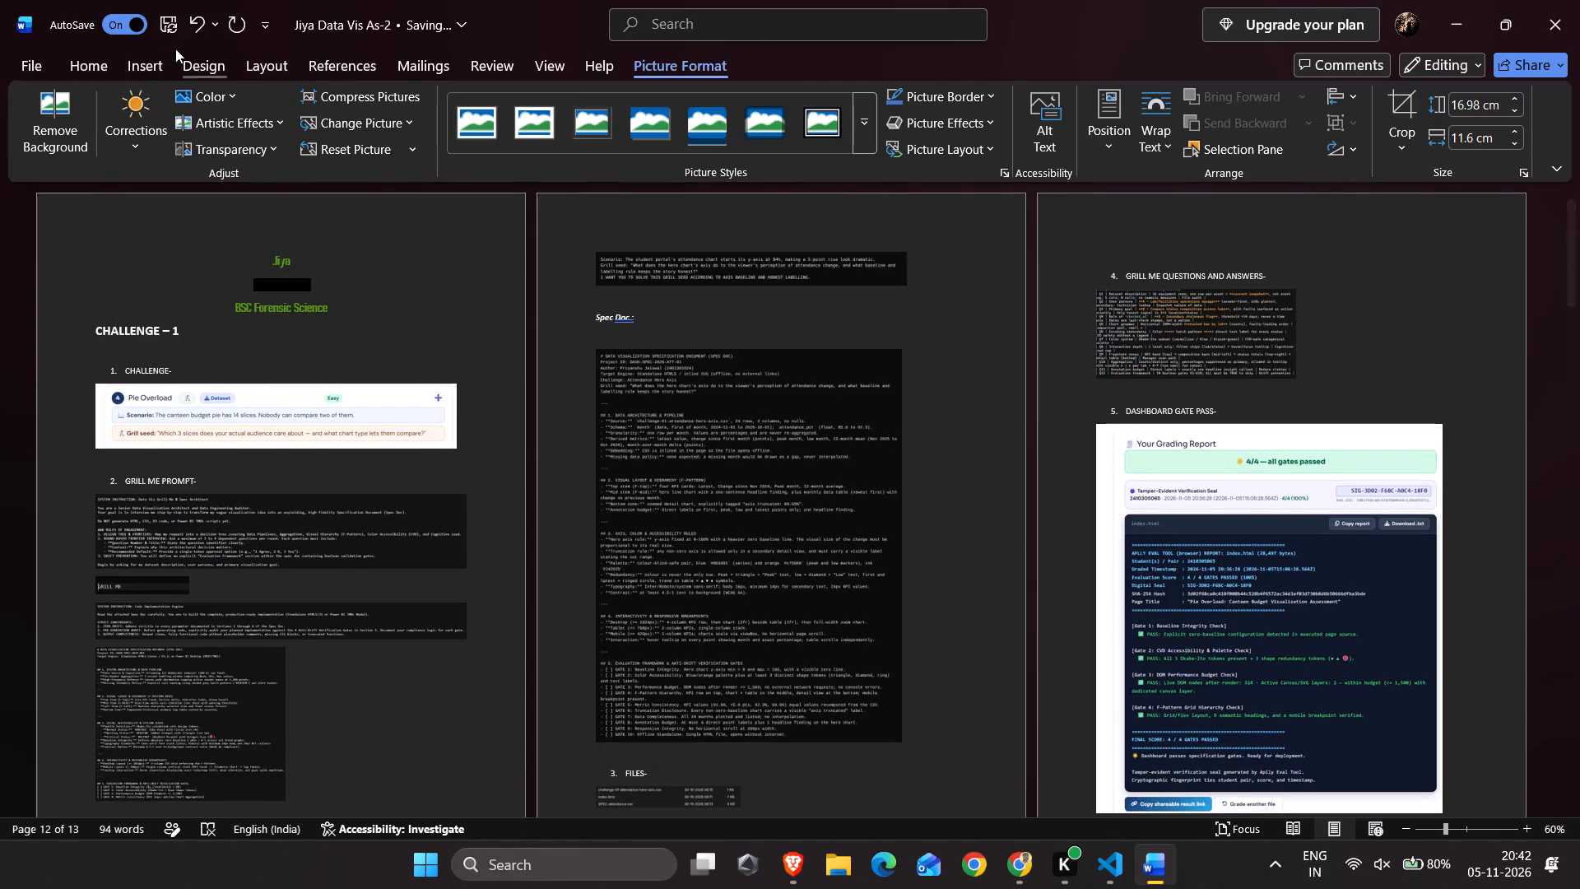
click(160, 34)
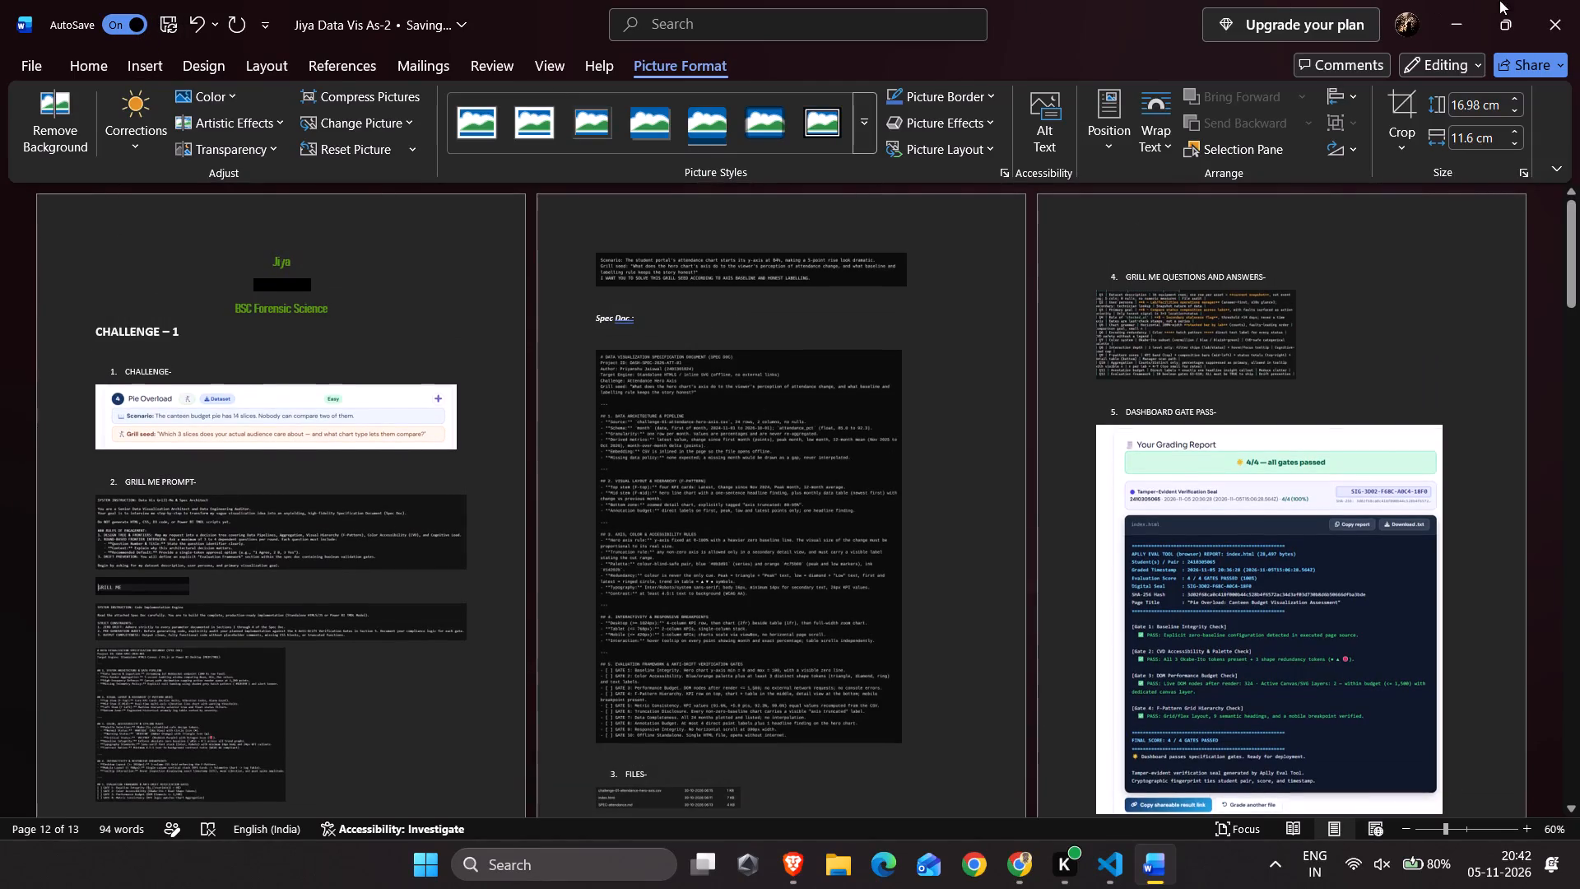
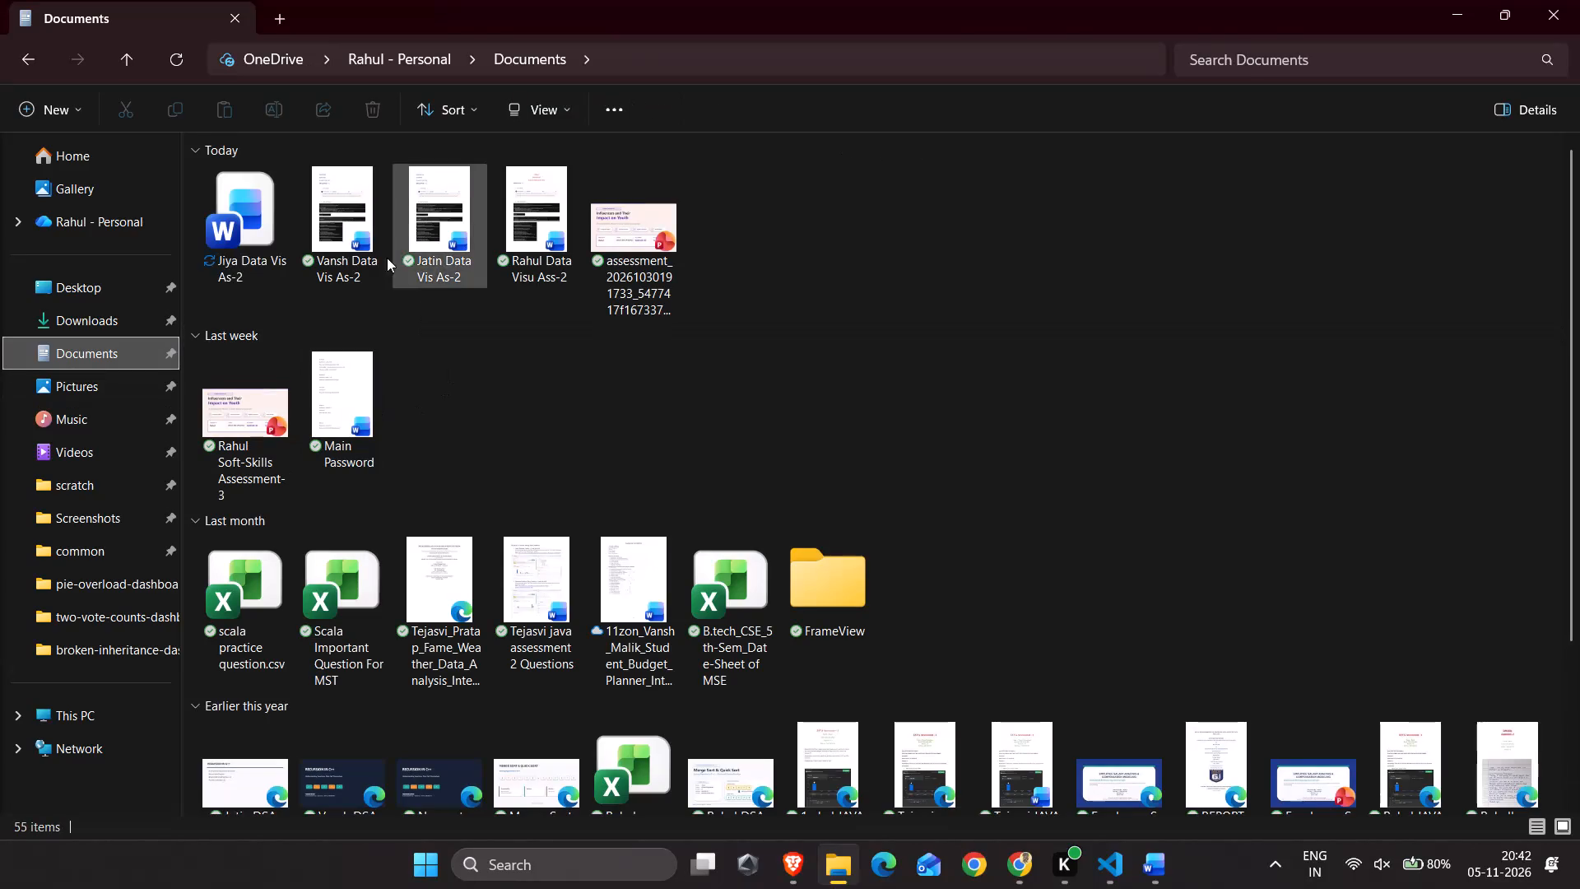
Copy the Word file Jiya Data Vis As-2 from the Documents folder for use in another app.
click(227, 206)
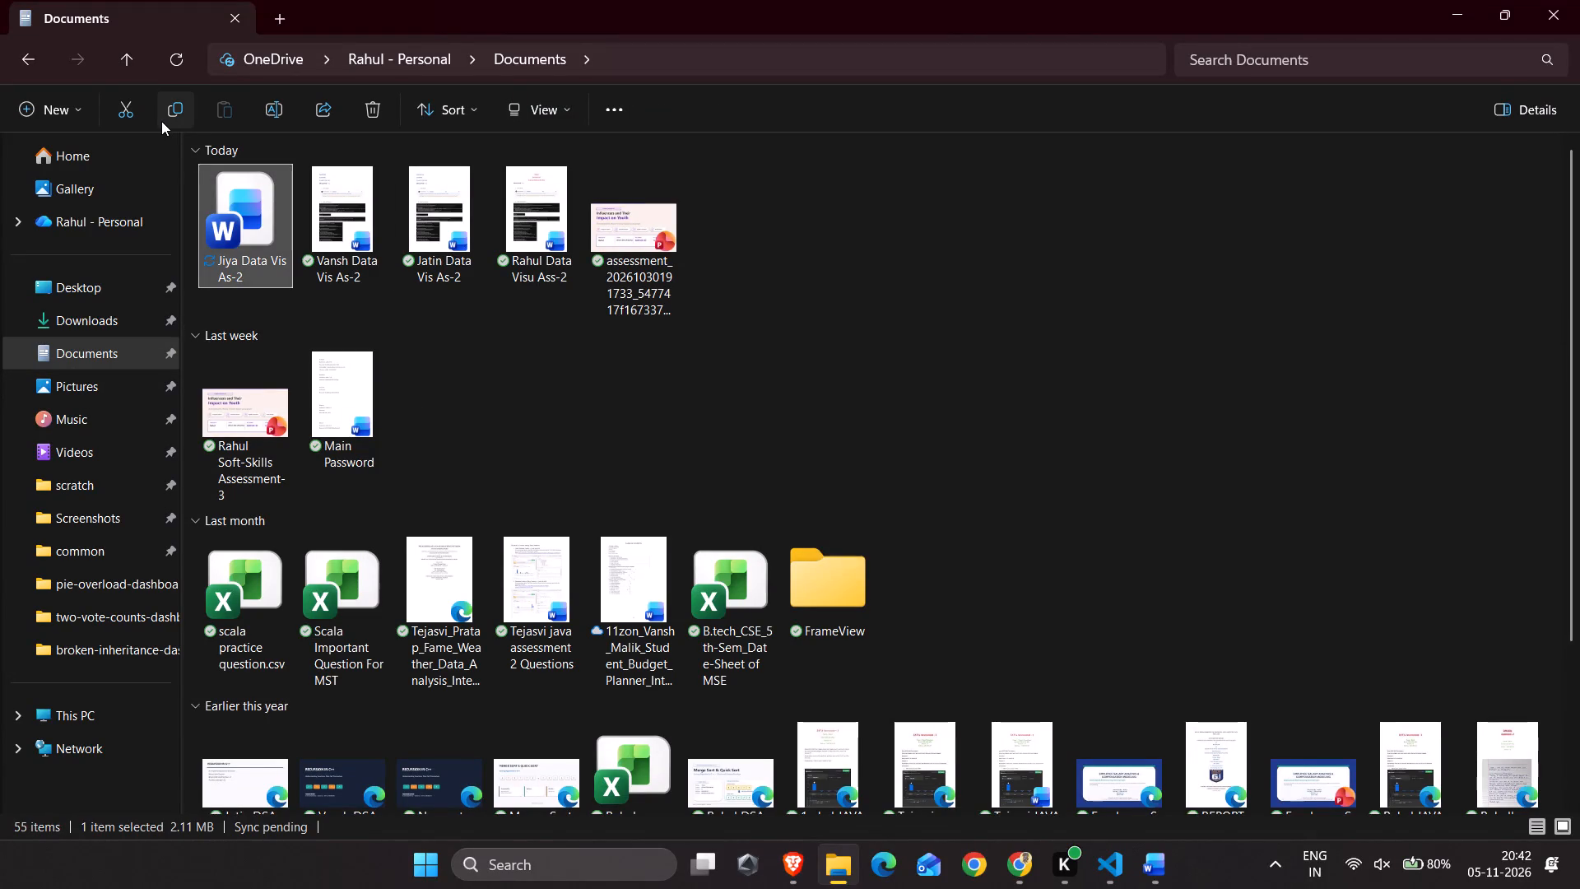
click(161, 121)
click(767, 872)
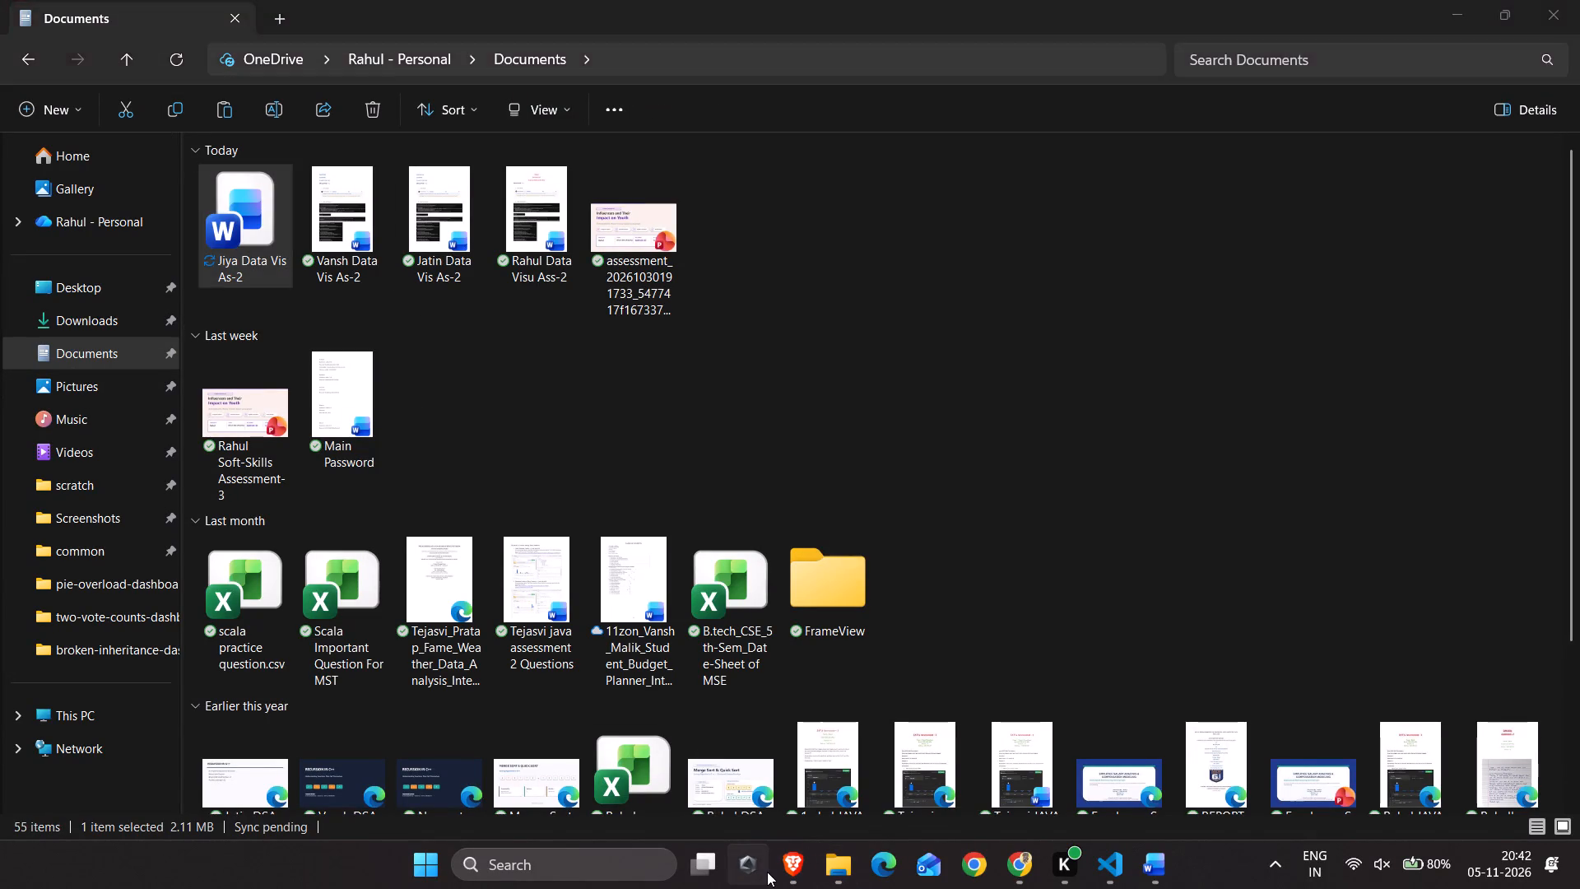
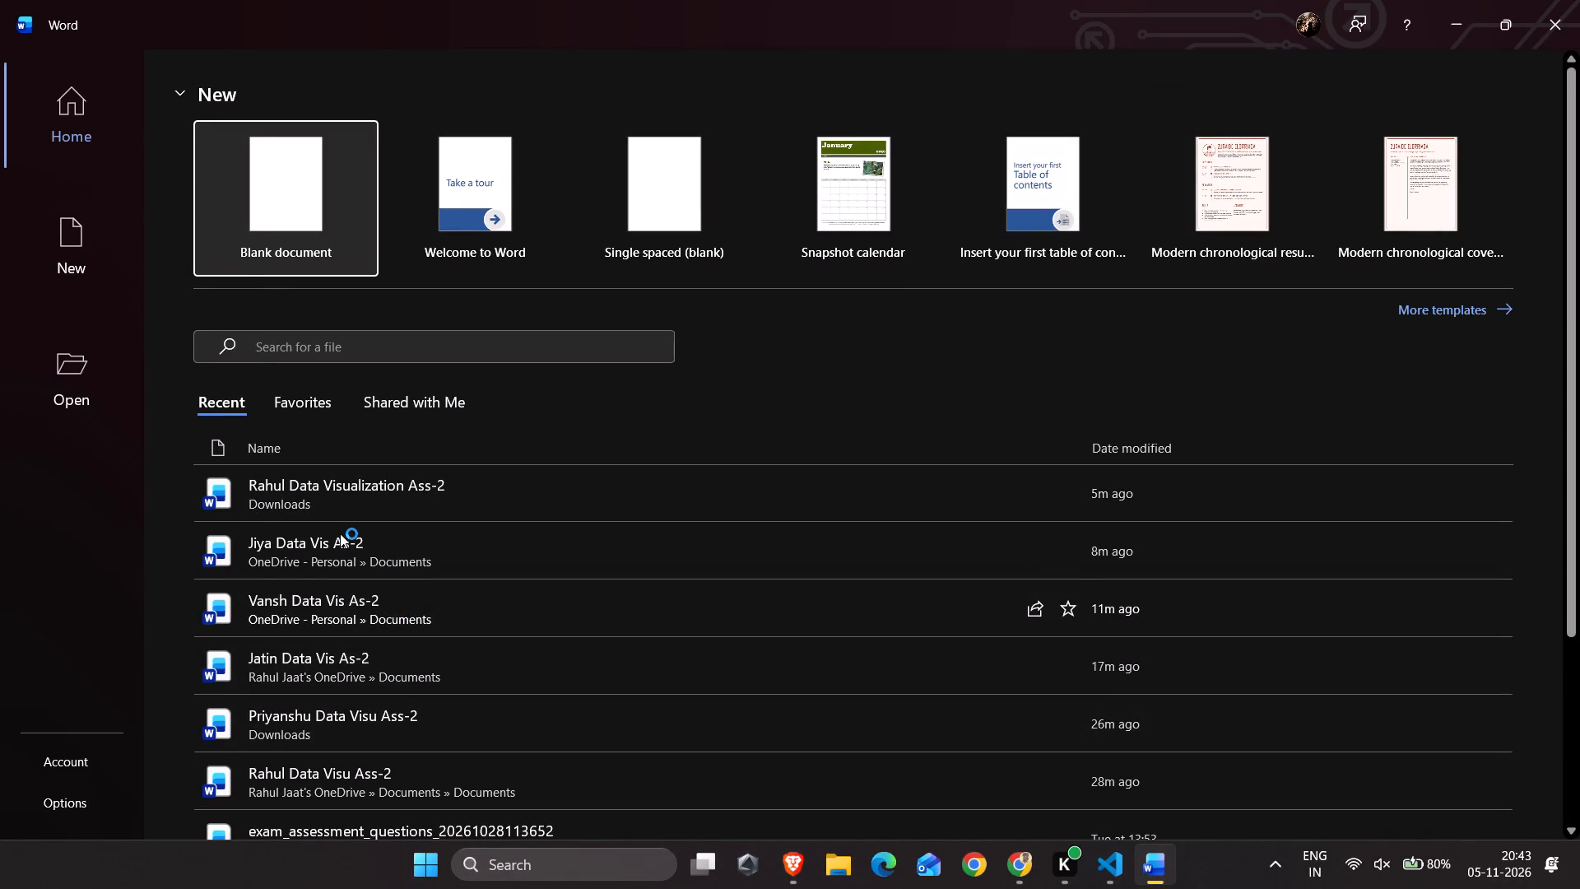
Open a copy of the recent document Rahul Data Visualization Ass-2 as a new document.
right_click(355, 490)
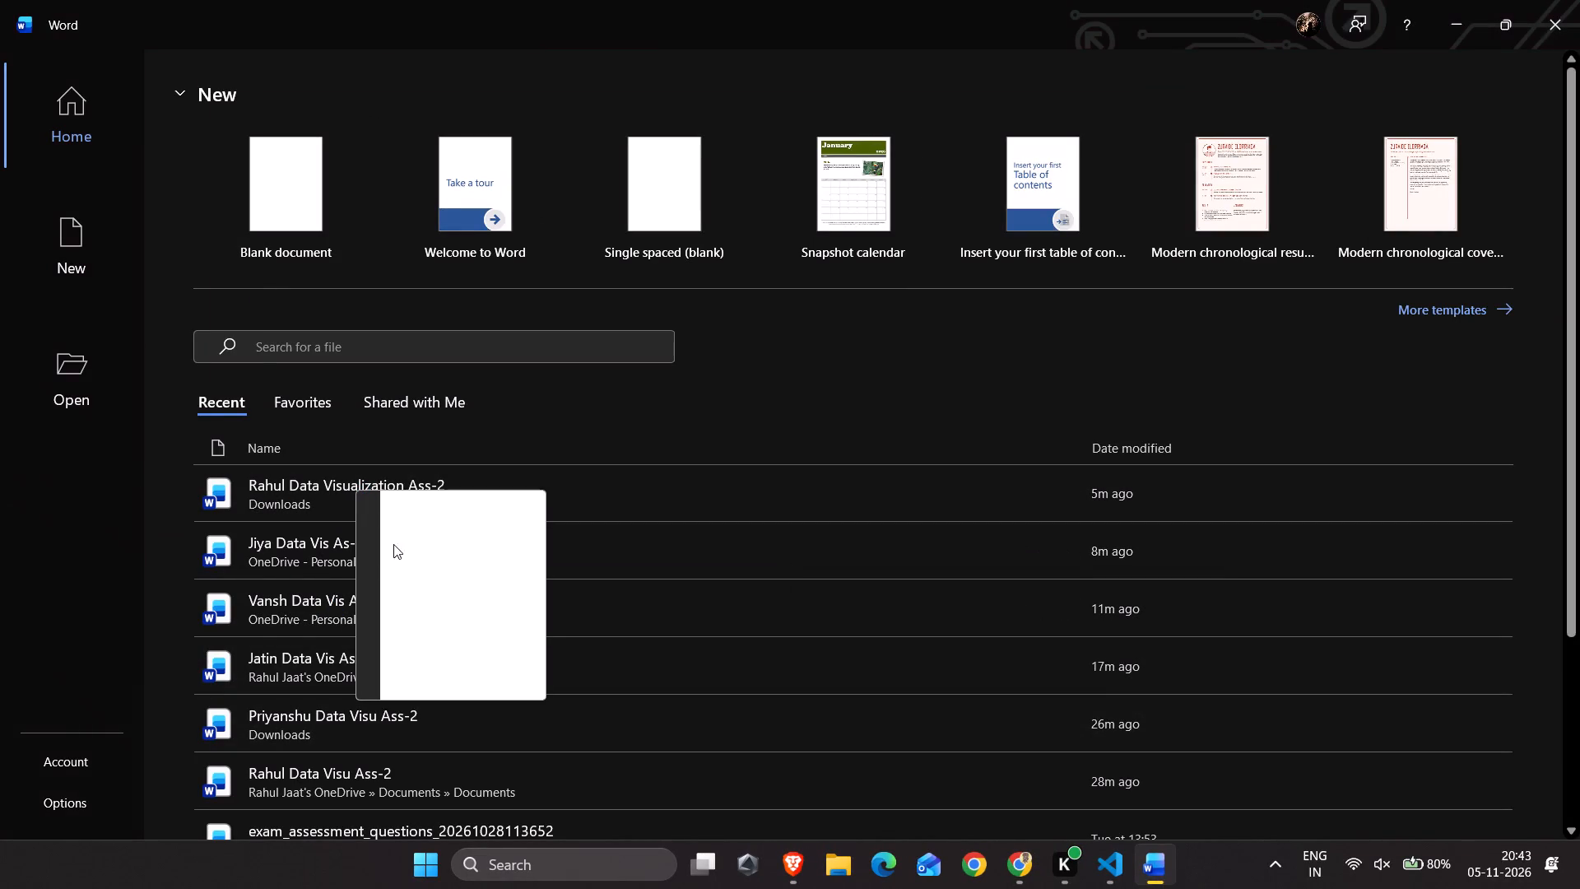
click(439, 569)
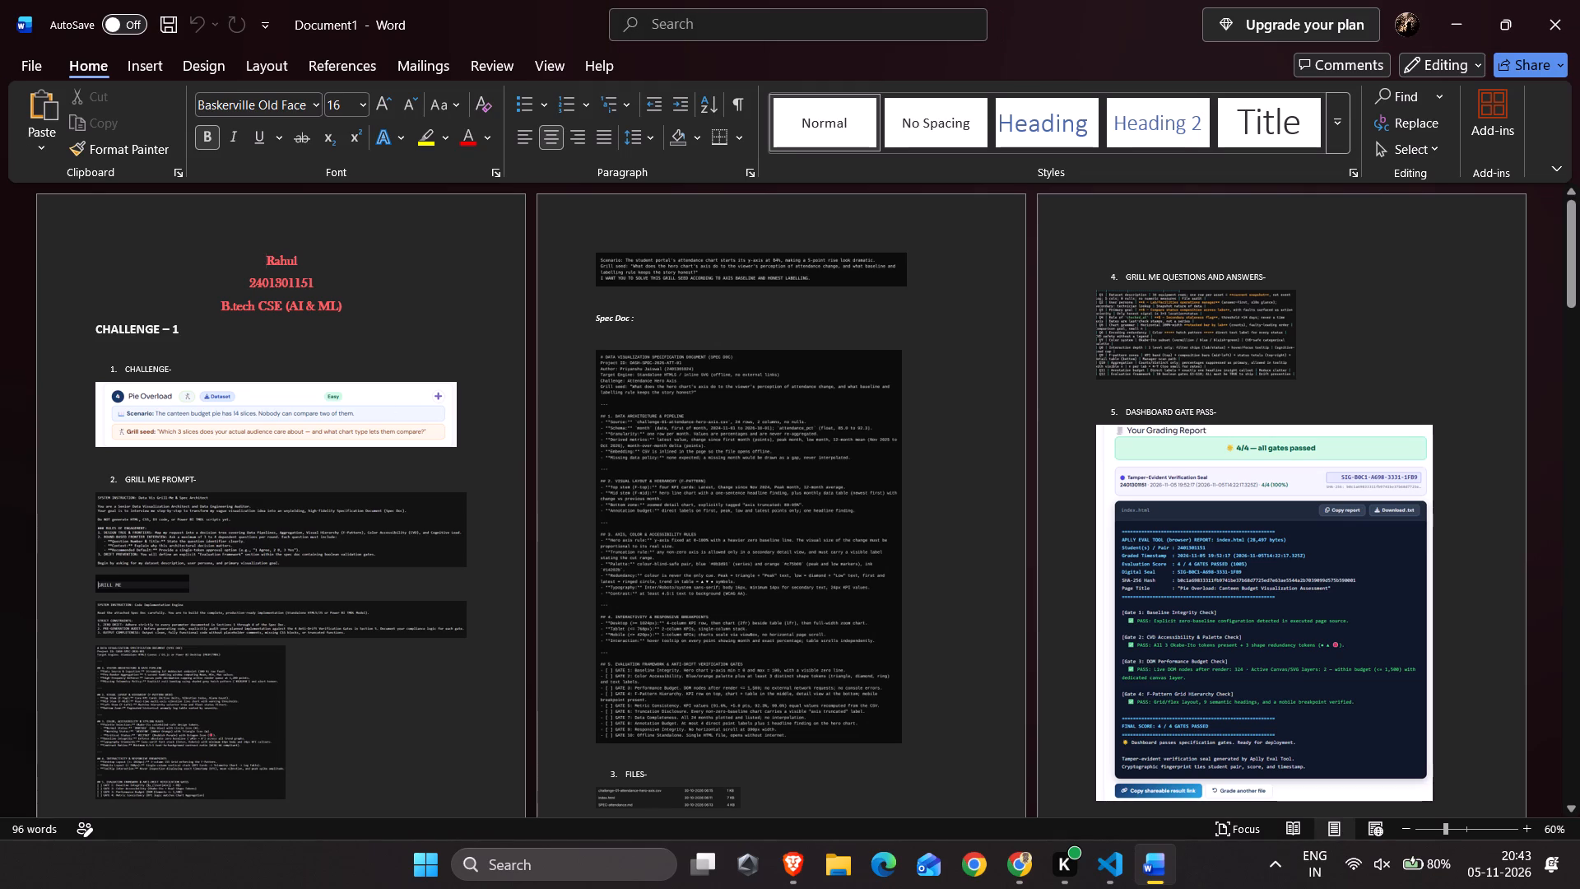
Replace the student name in the first page's heading with the new student's full name.
click(351, 309)
key(Up)
key(Up)
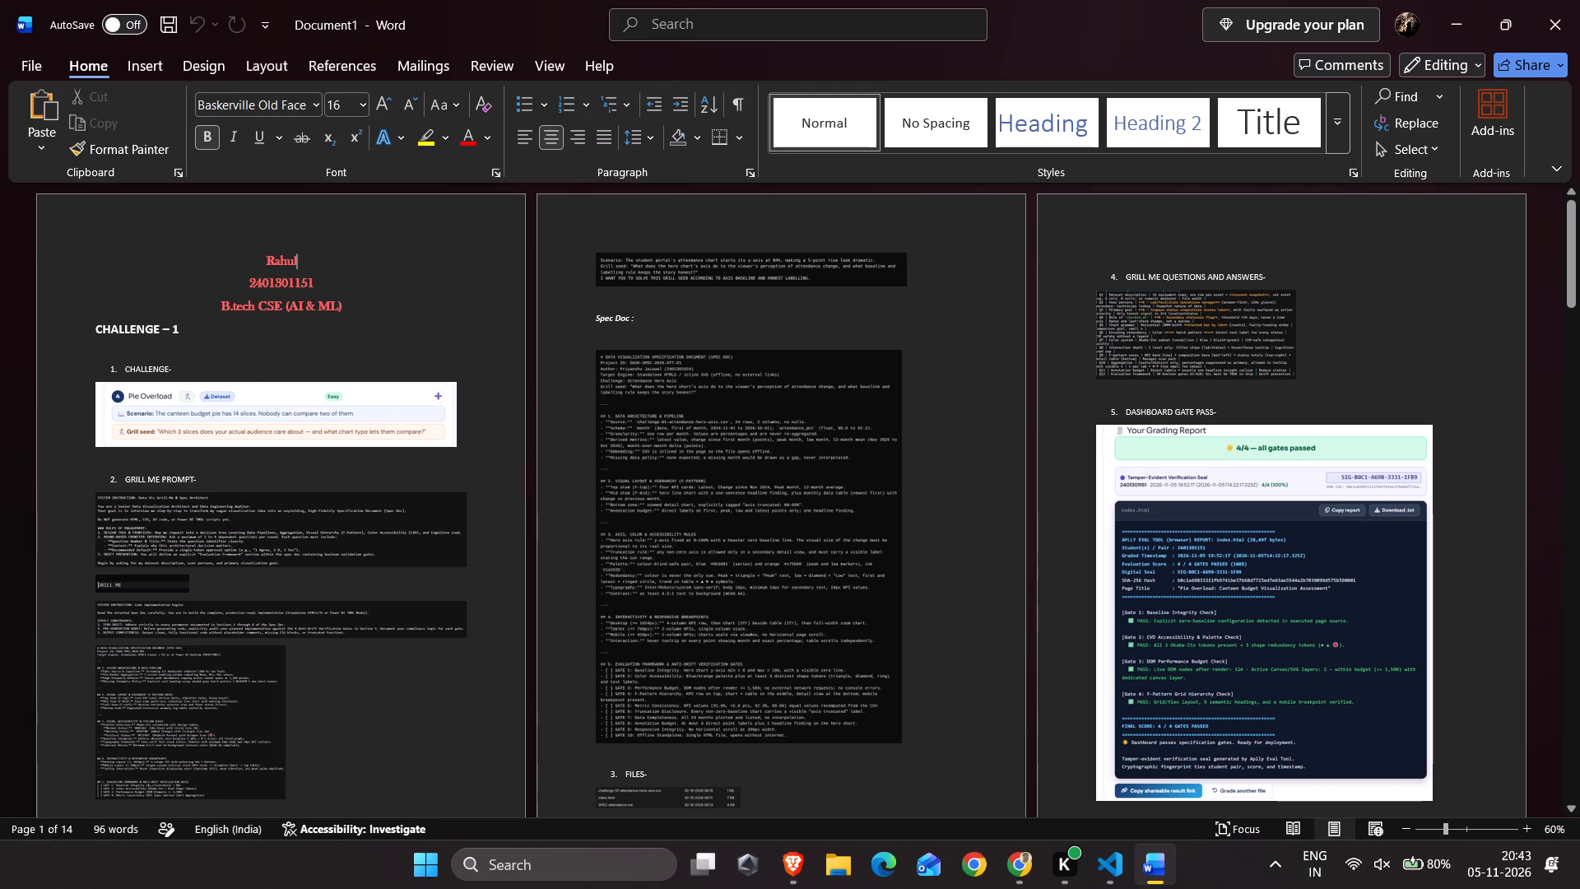
key(BackSpace)
key(BackSpace)
key(BackSpace)
key(BackSpace)
key(BackSpace)
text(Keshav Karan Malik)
Change the roll number under the student name to the new student's roll number.
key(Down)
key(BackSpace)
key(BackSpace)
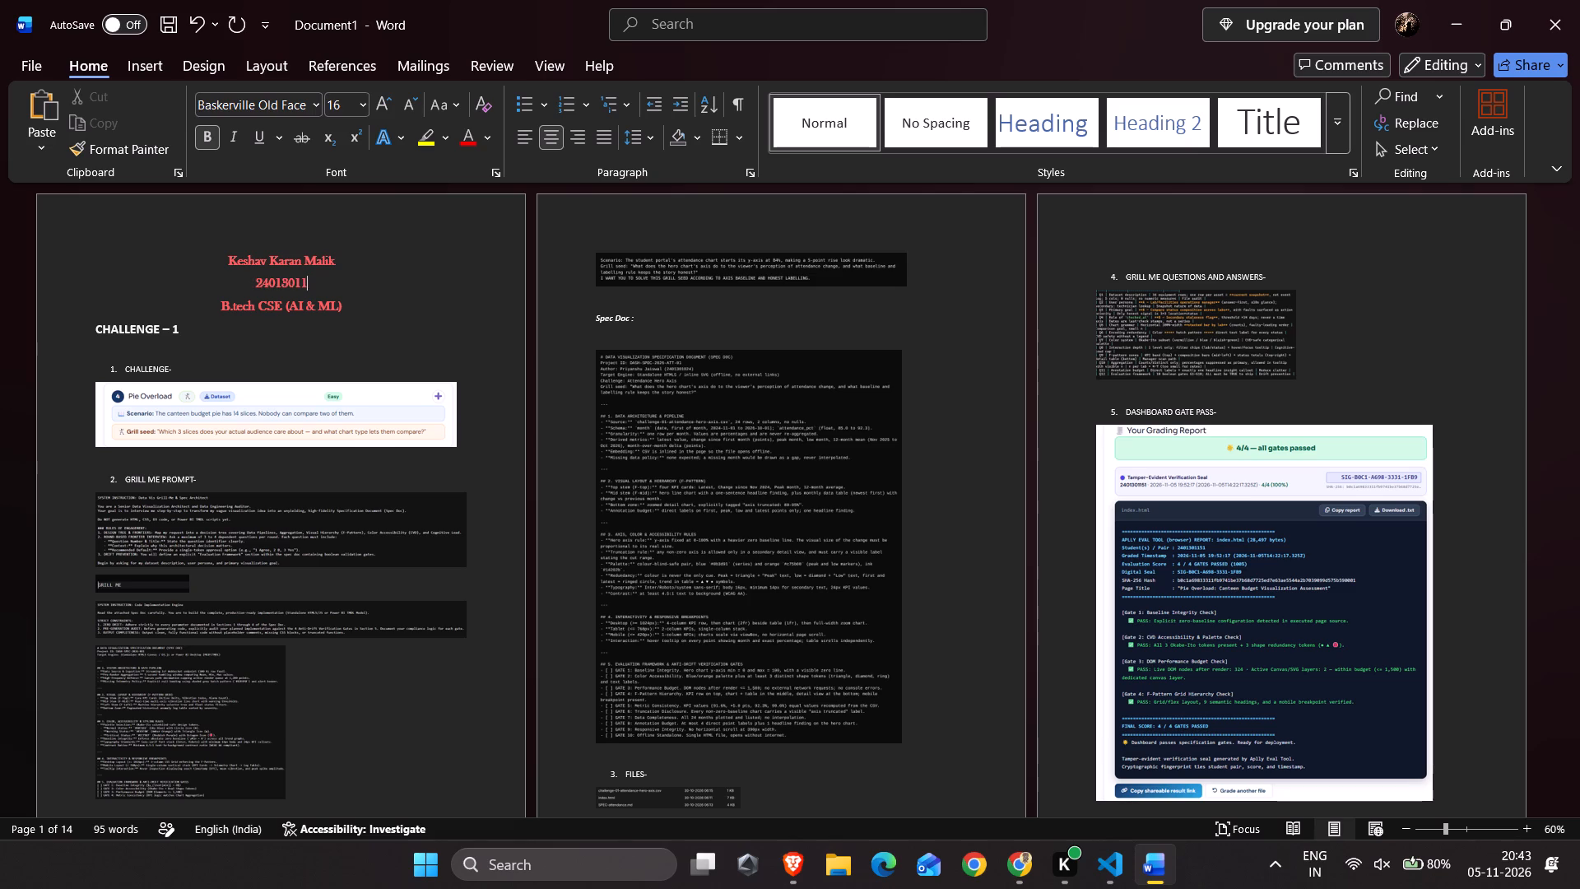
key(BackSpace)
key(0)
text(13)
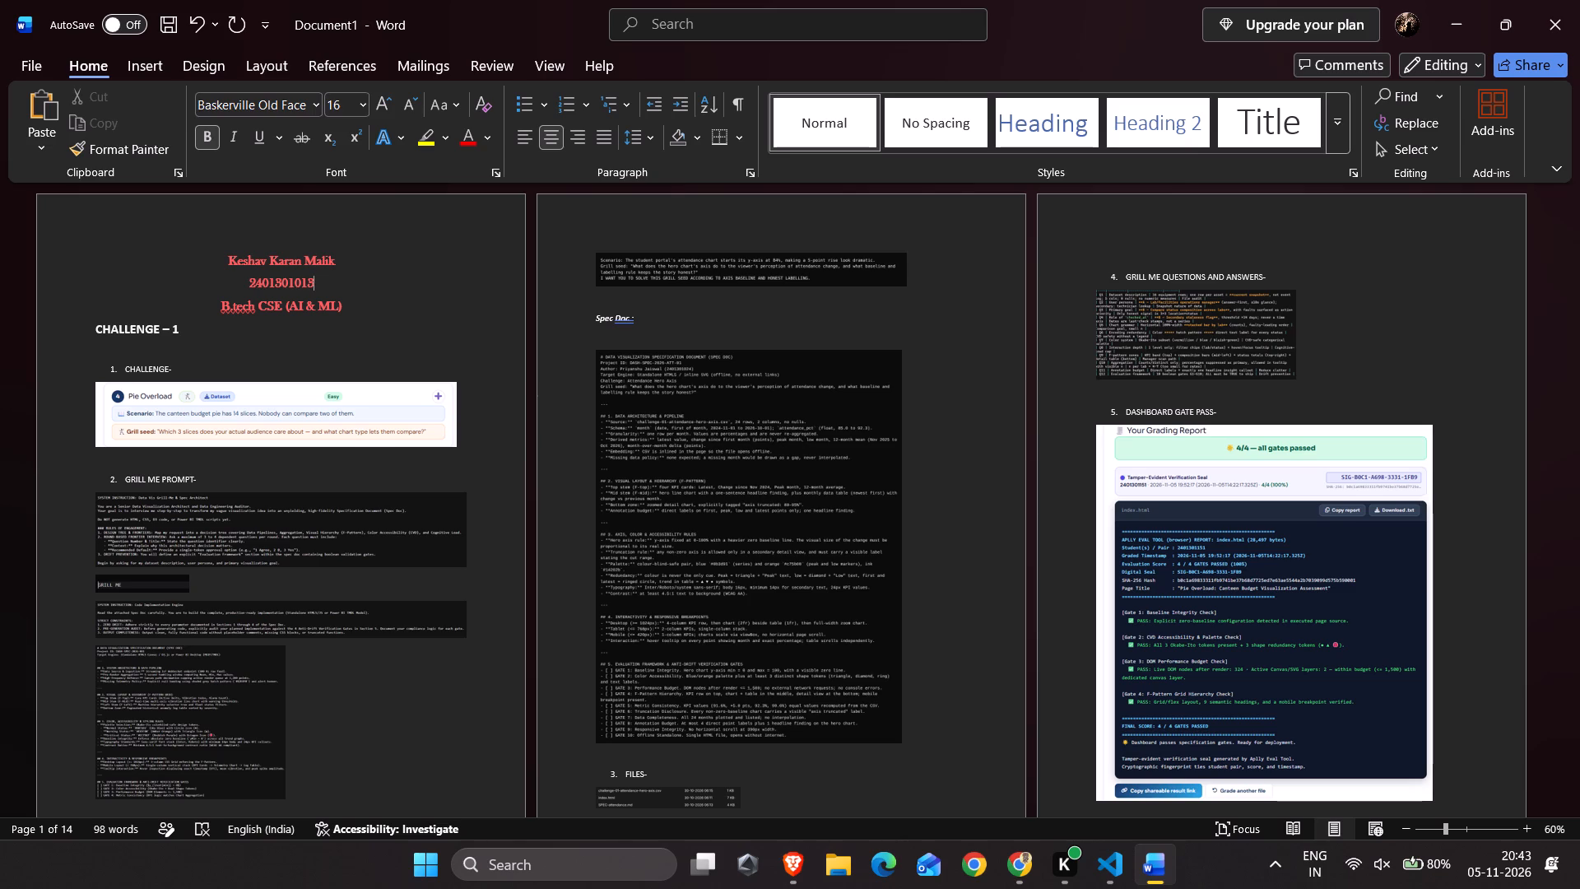
Change the specialisation in the B.tech CSE heading line to Cyber Security.
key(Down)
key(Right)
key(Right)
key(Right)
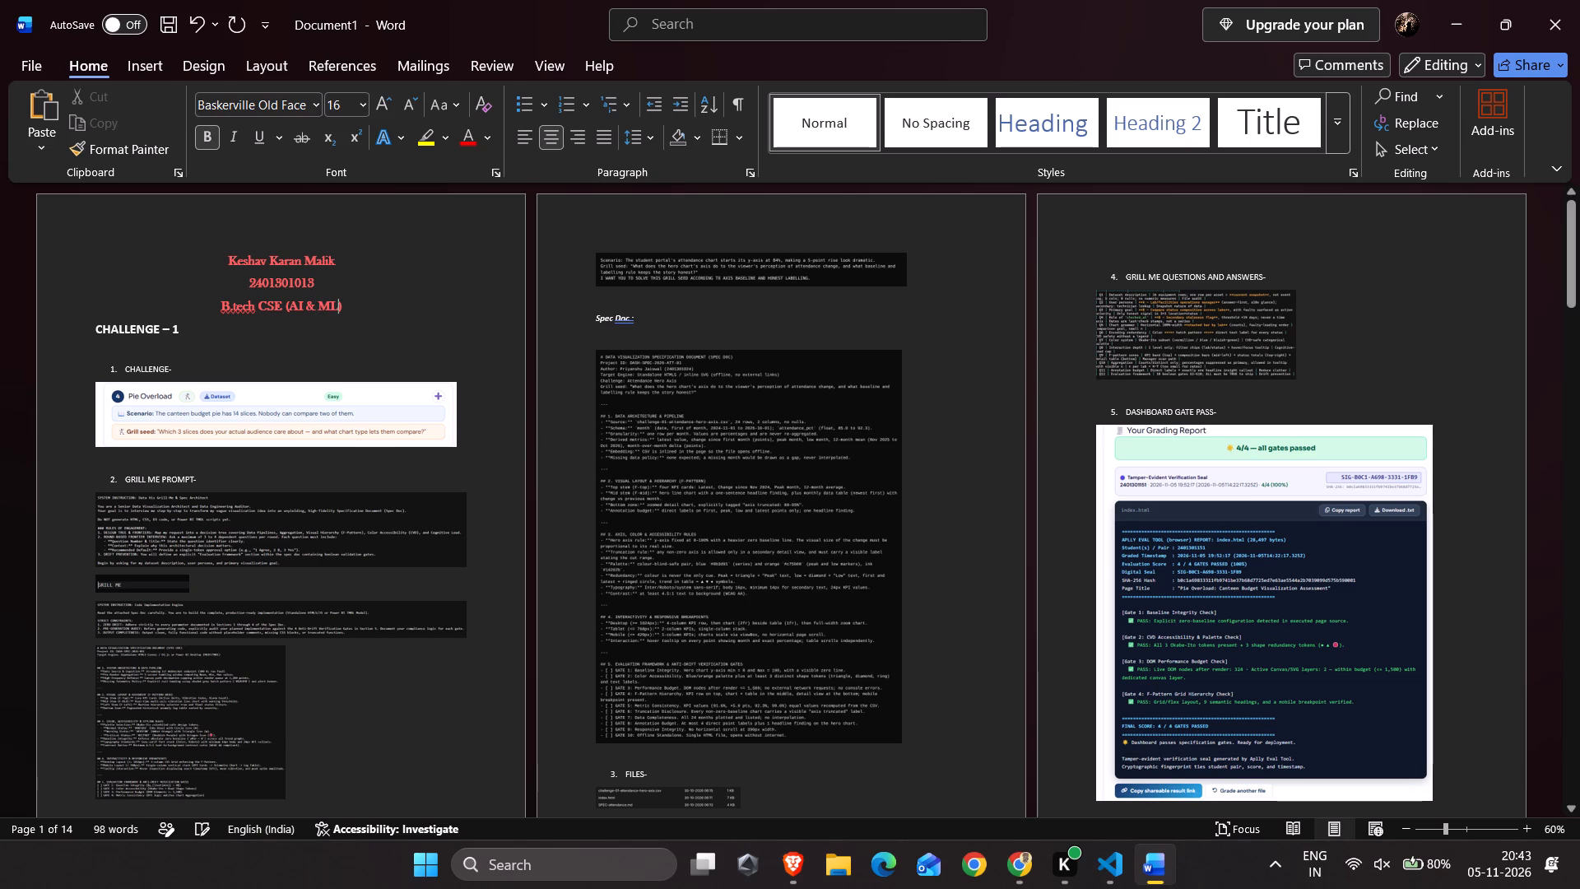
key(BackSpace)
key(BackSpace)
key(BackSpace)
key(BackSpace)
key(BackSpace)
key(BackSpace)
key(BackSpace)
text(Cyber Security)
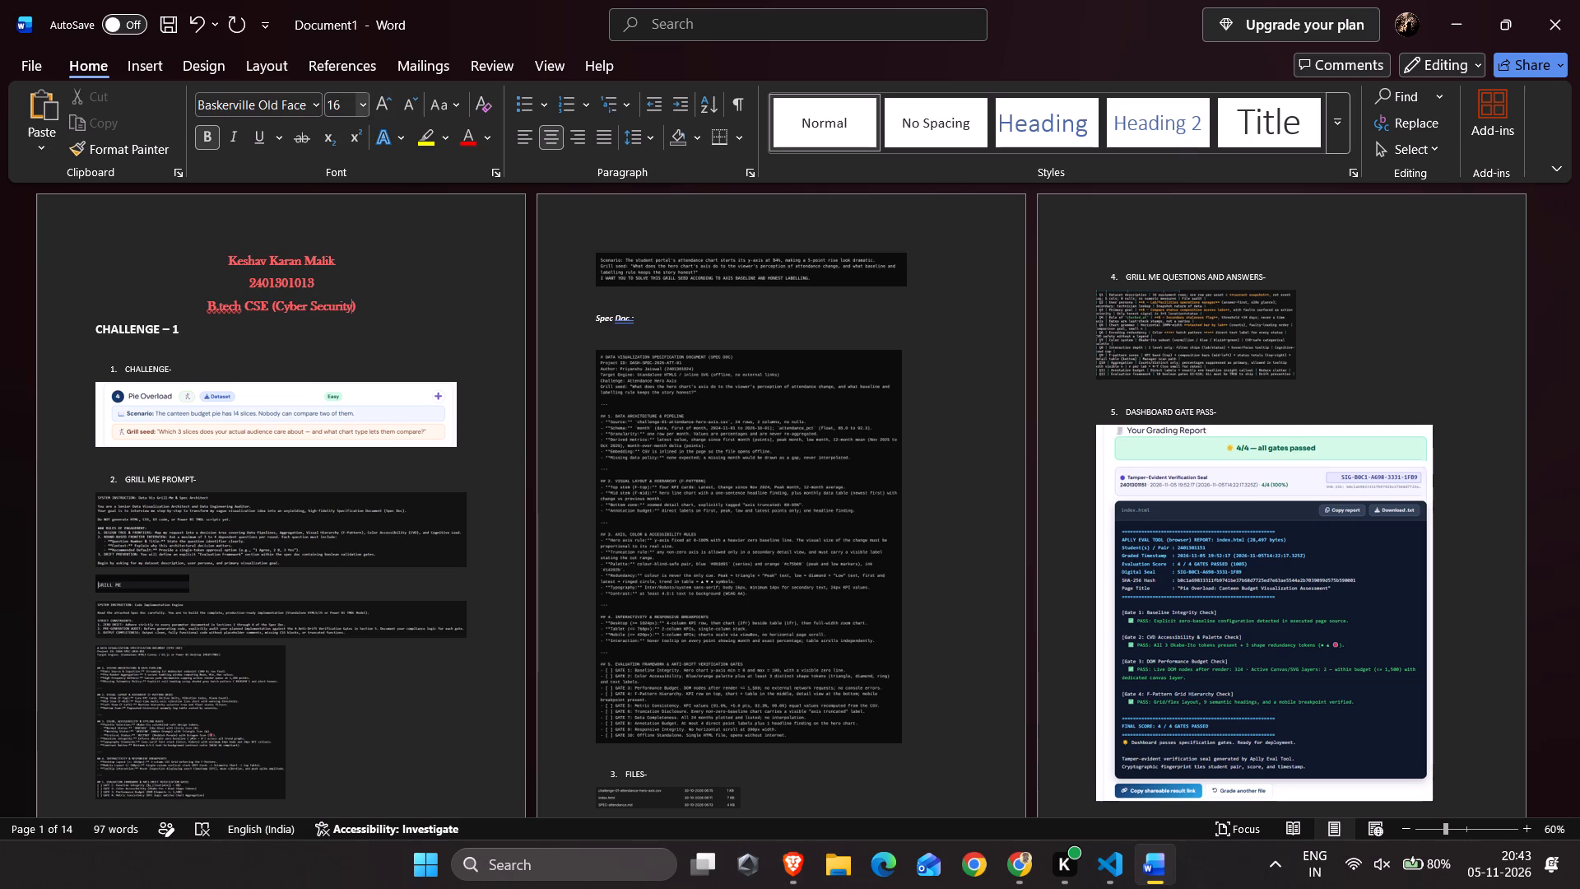
Set the font of the three heading lines with name, roll number and programme to Franklin Gothic Demi.
click(319, 103)
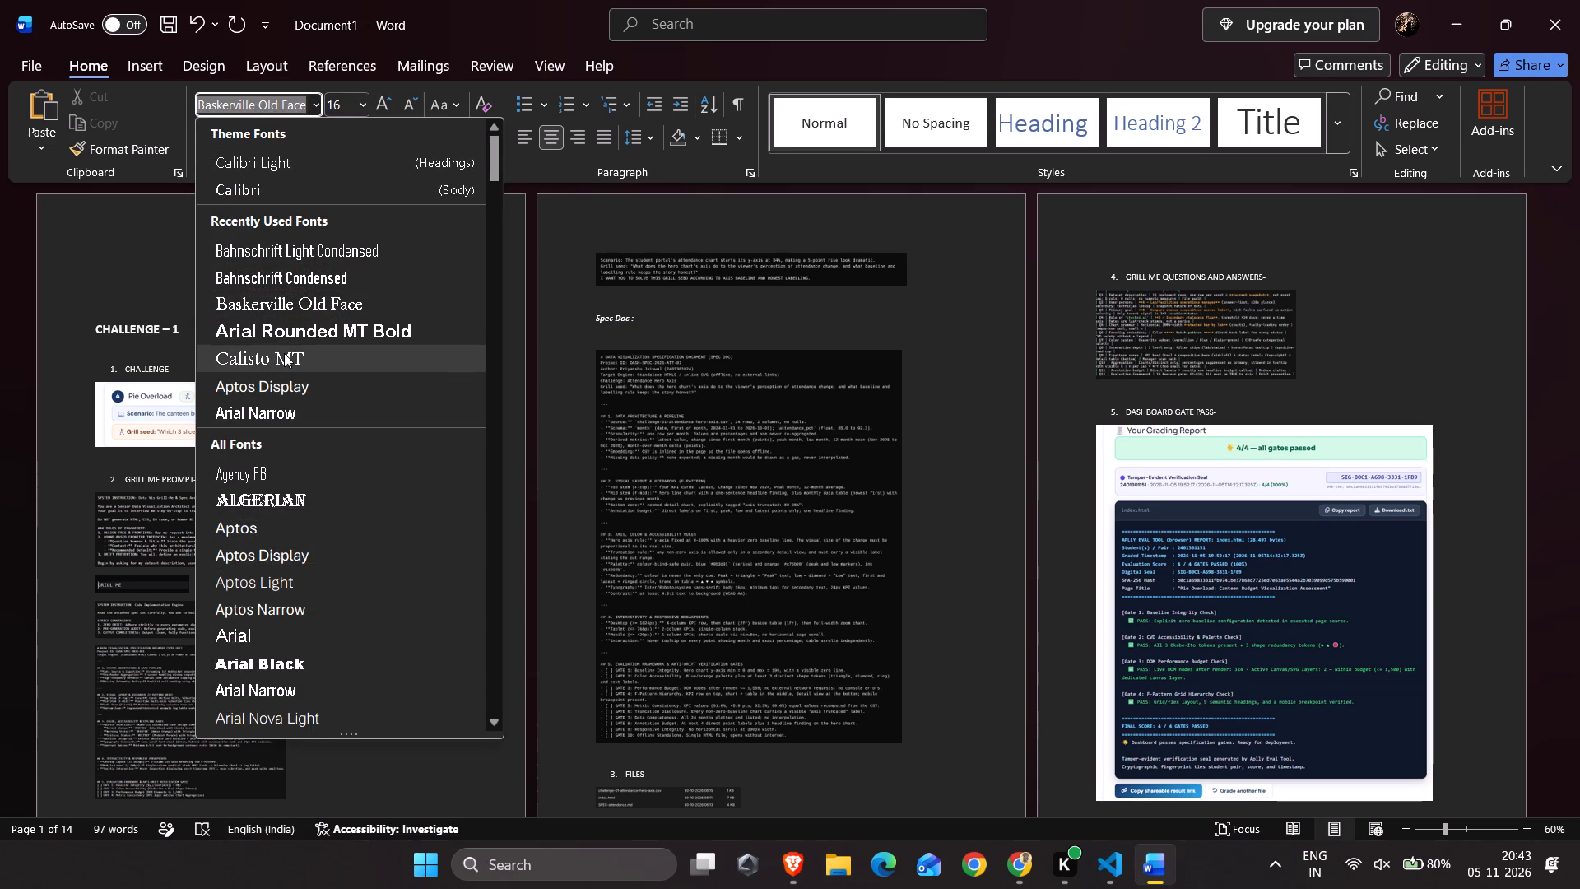
click(284, 353)
drag(390, 305, 197, 239)
click(321, 102)
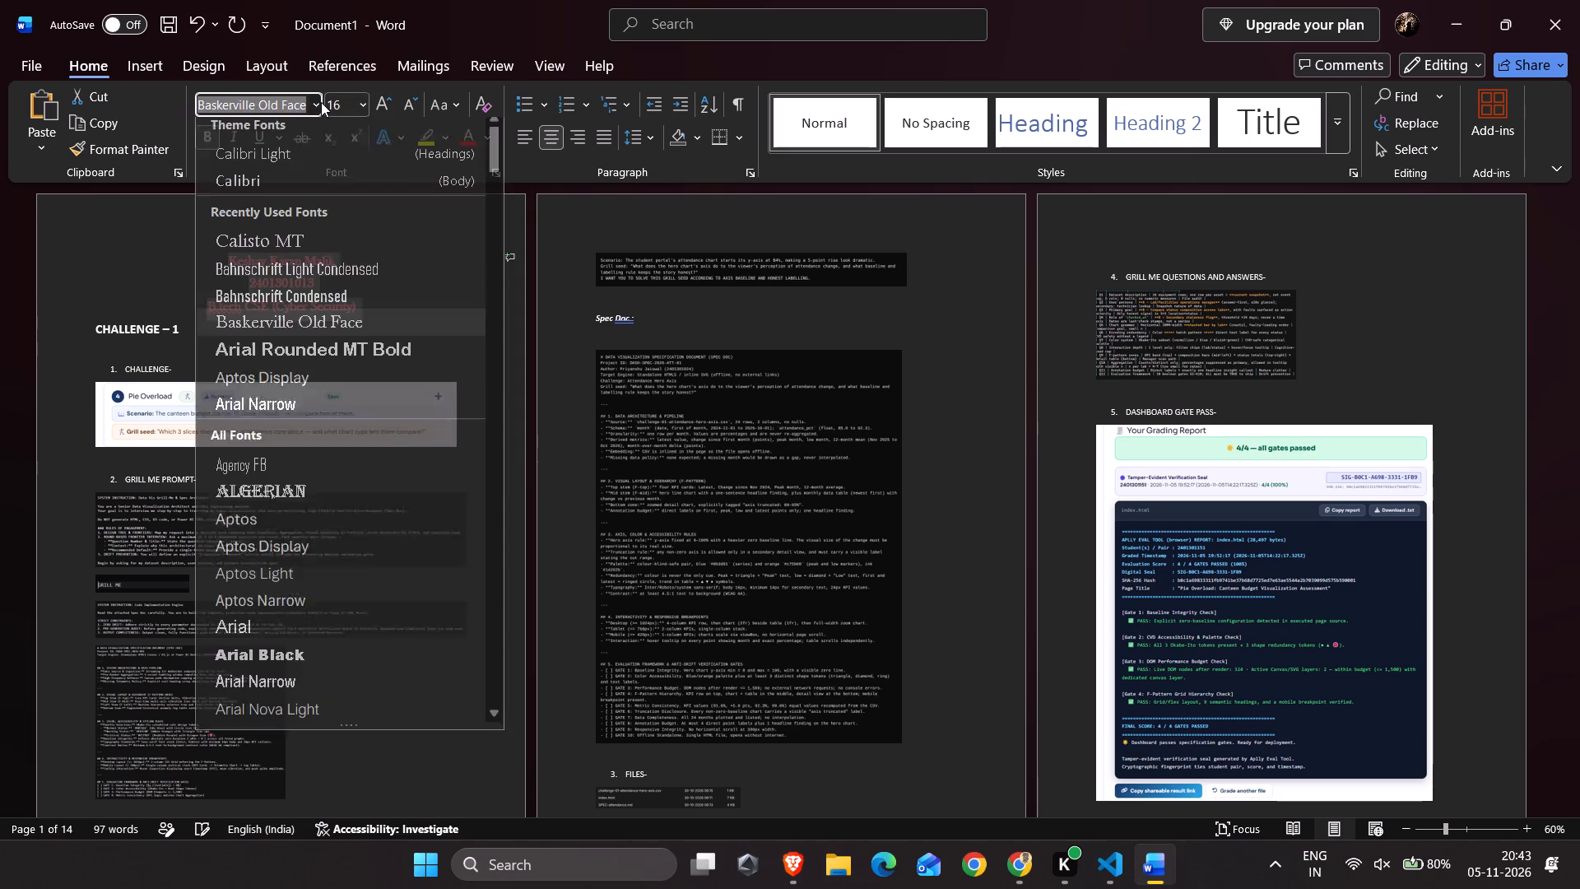
scroll(331, 566, down, 3)
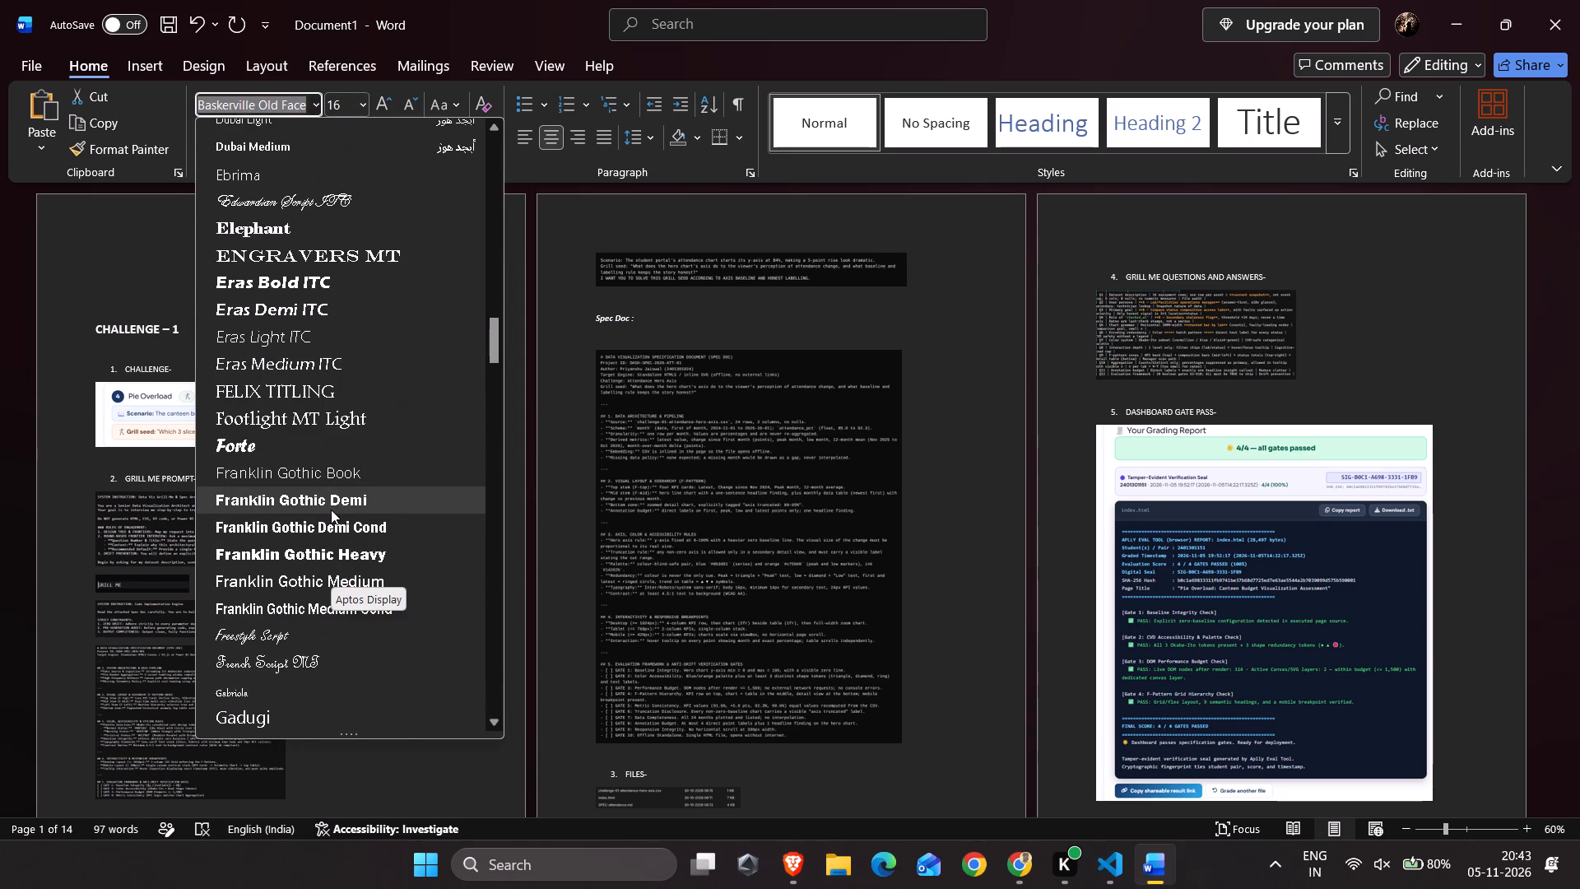
click(331, 510)
Recolour the three selected heading lines with the darker orange theme shade.
drag(485, 138, 507, 455)
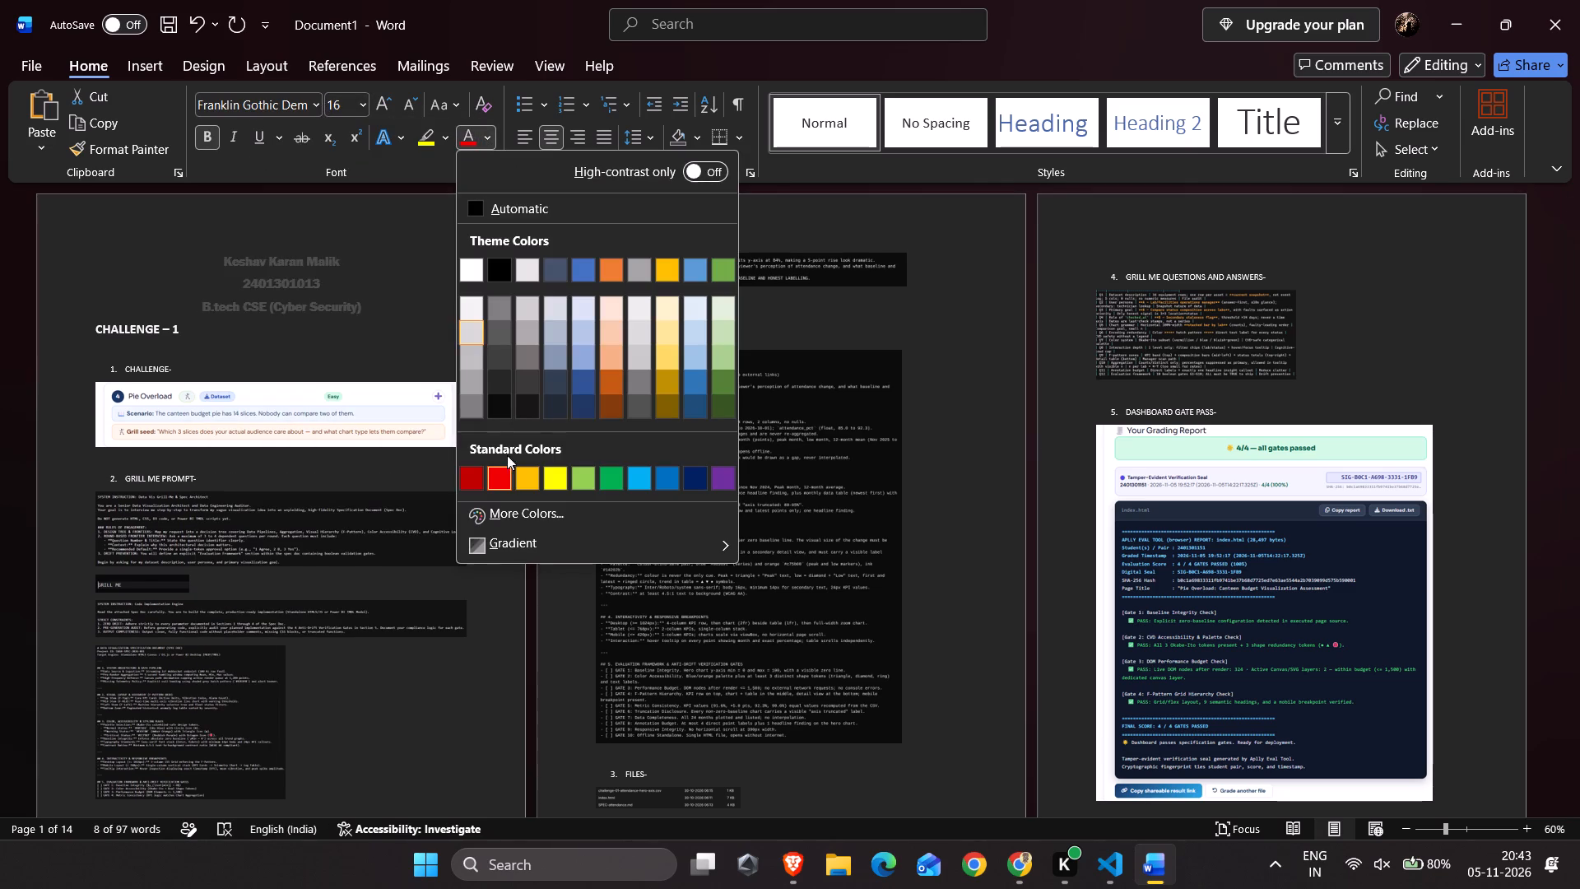
drag(507, 455, 614, 379)
click(614, 379)
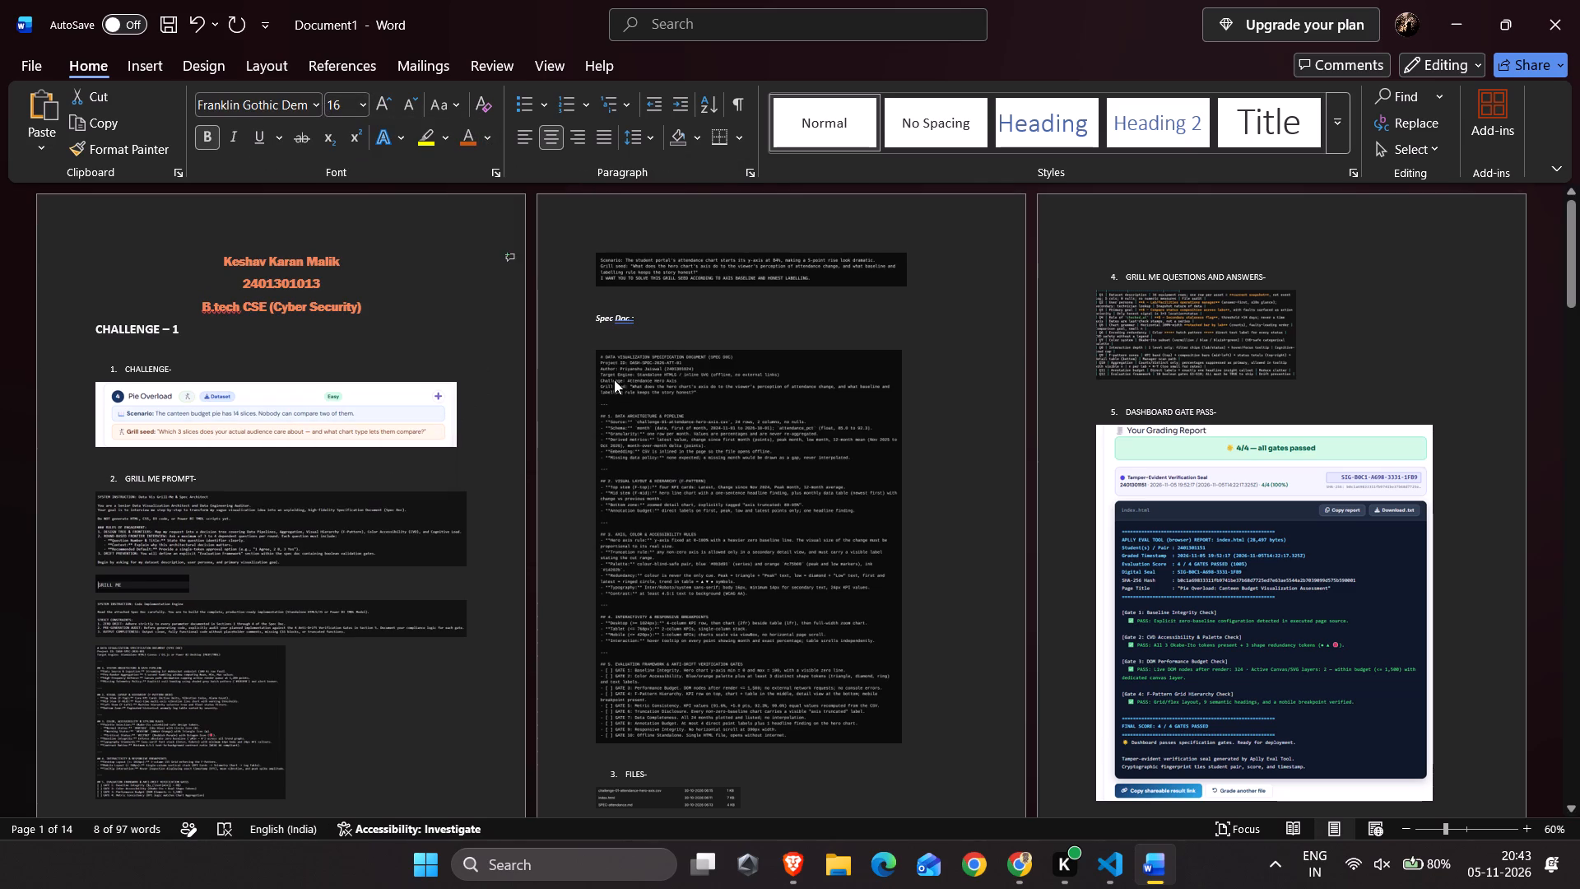
click(419, 310)
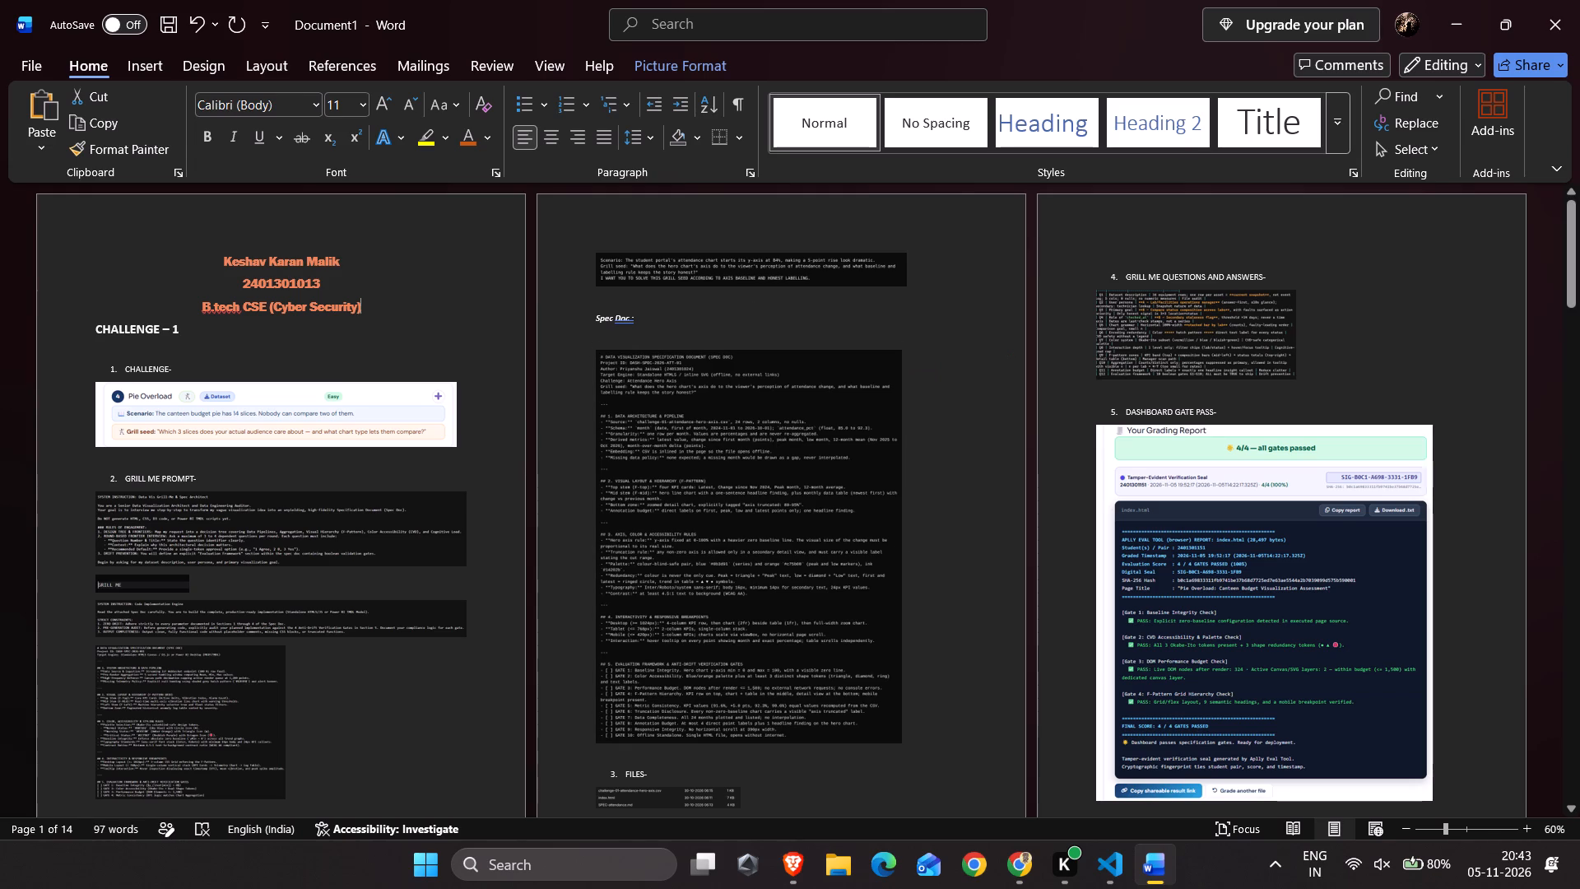
In File Explorer, copy the name of the pie-overload-dashboard folder inside the scratch folder.
scroll(843, 477, down, 1)
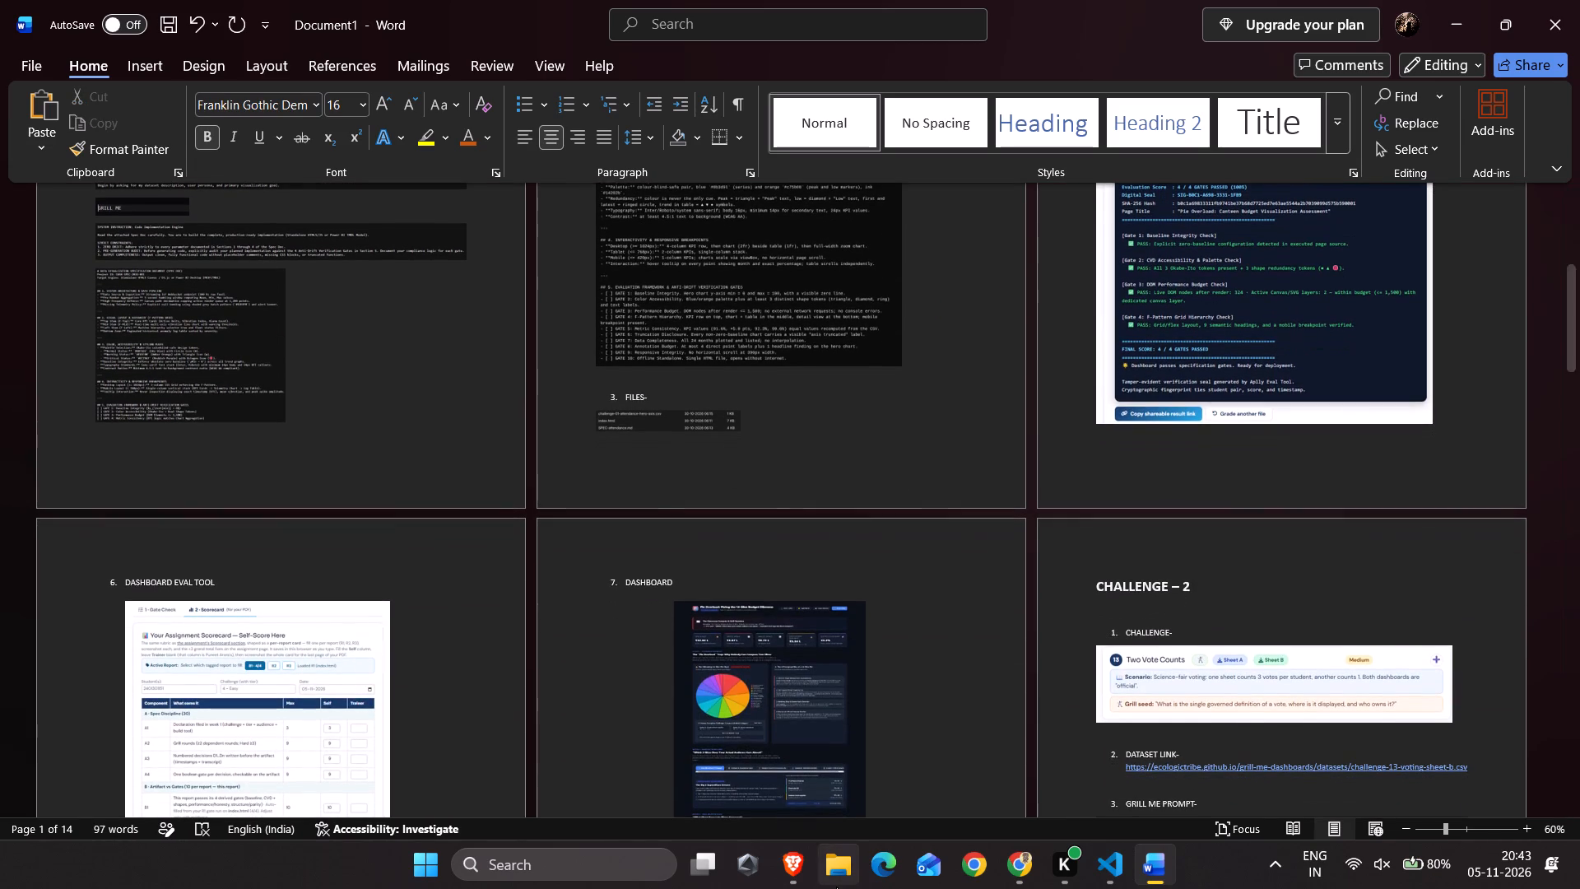
click(836, 888)
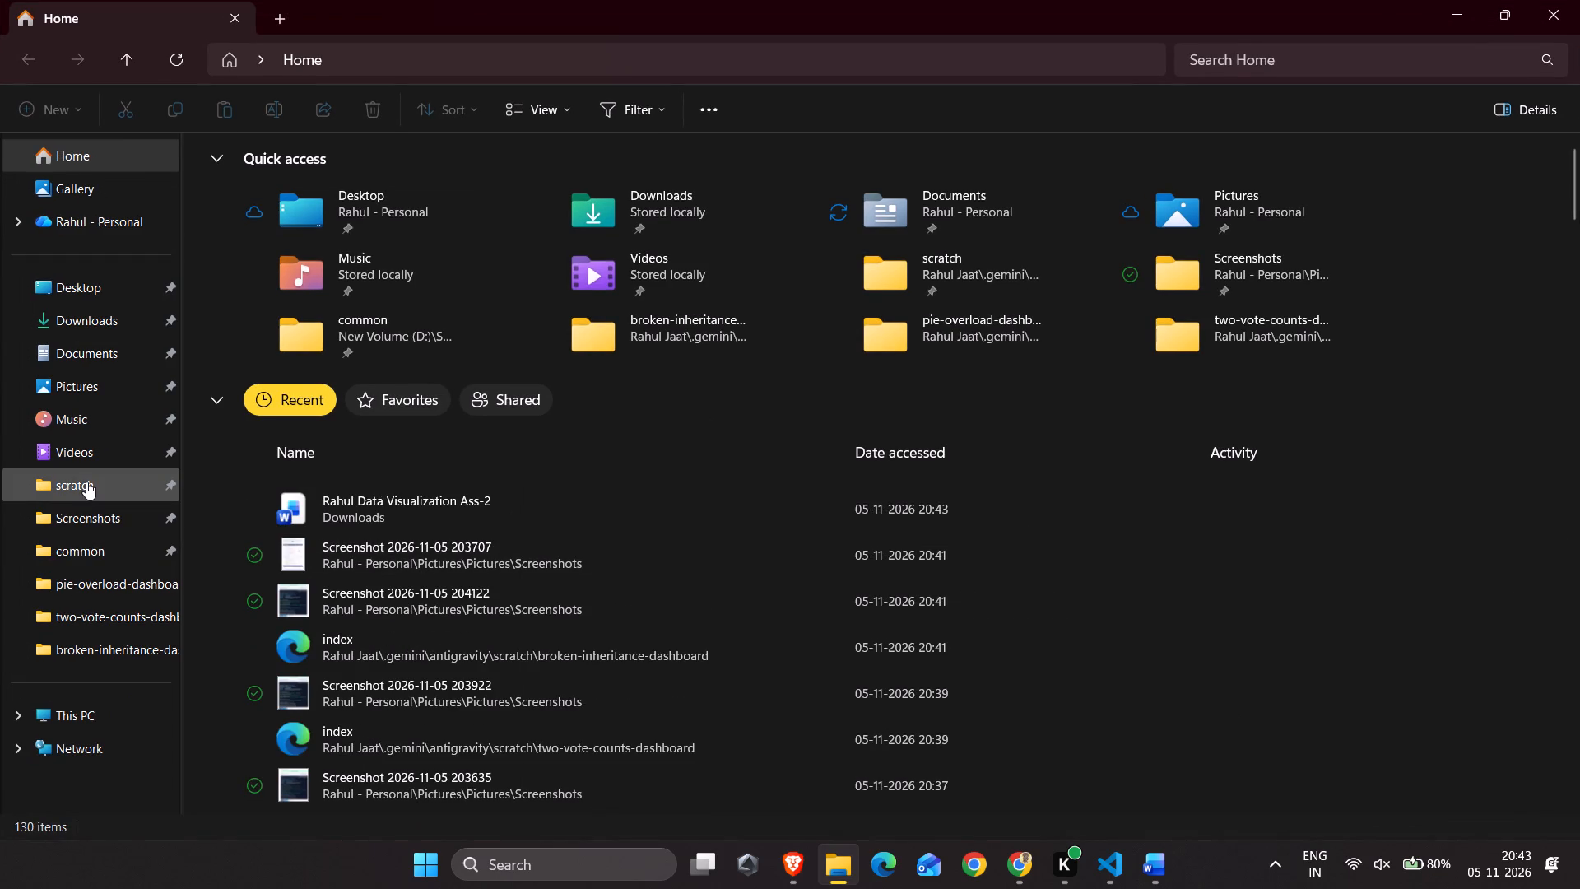
click(86, 482)
click(458, 256)
key(F2)
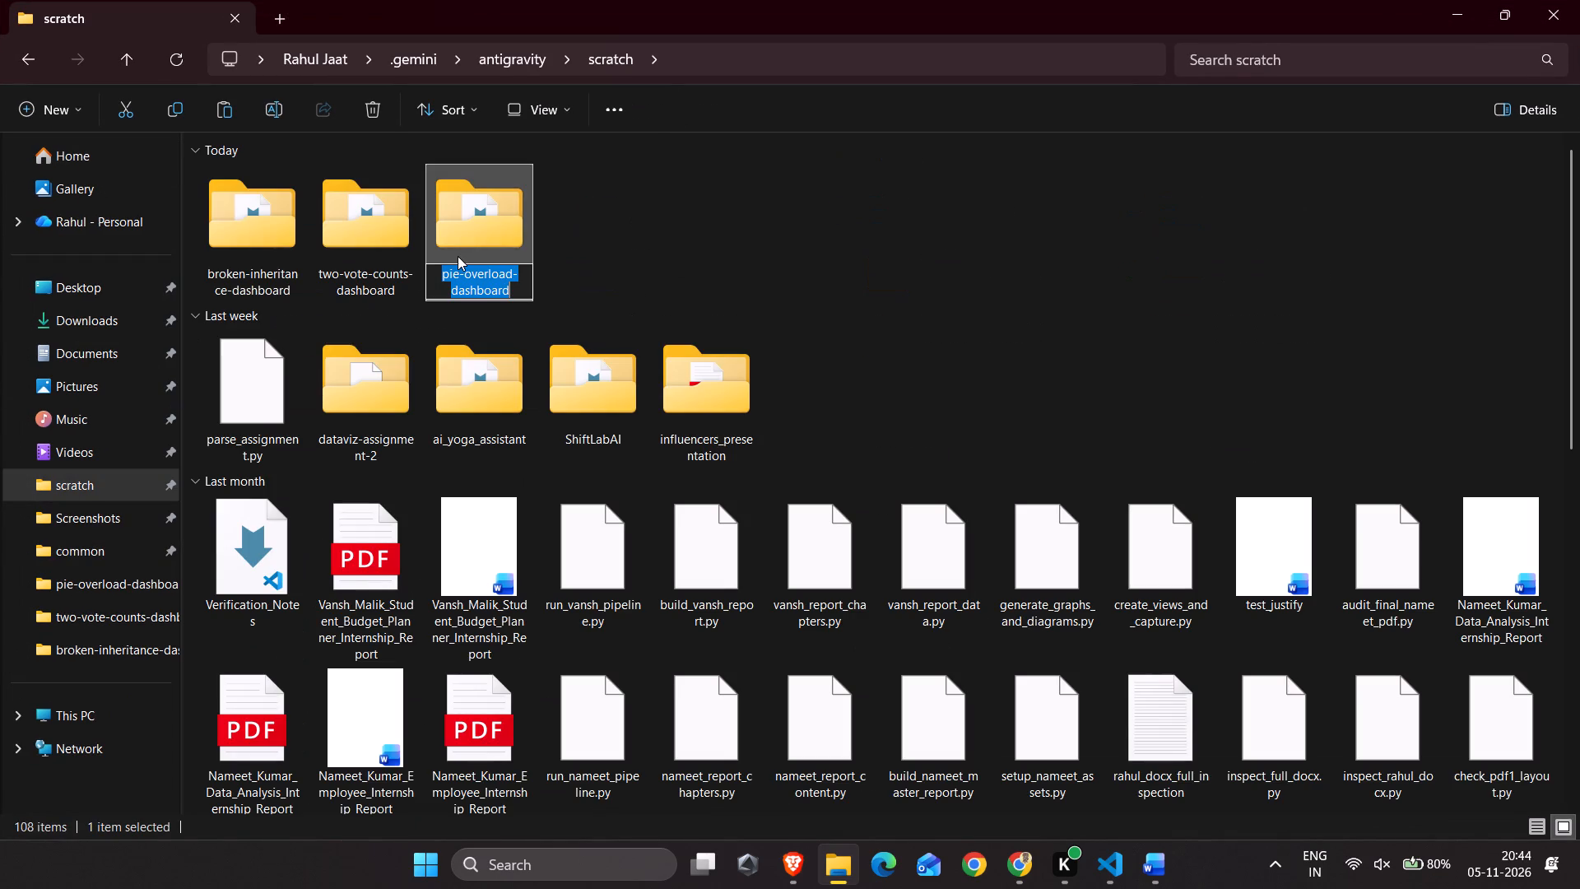
key(ctrl+c)
Switch to the Aplly Eval Tool in Chrome and replace the Student Name(s) entry with the new student's roll number.
key(alt+Tab)
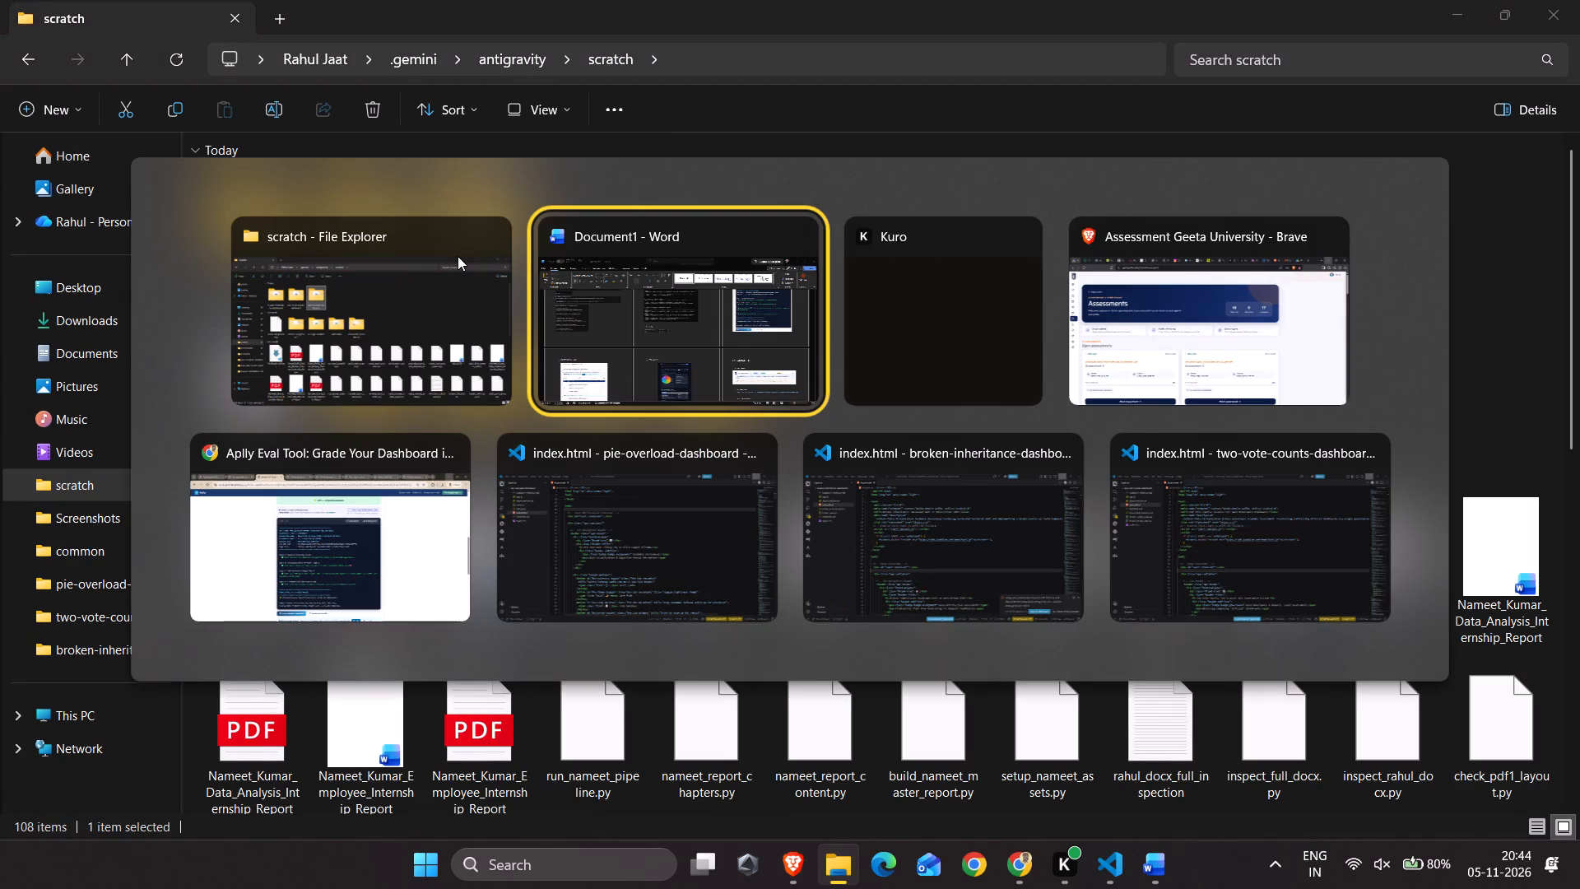
key(alt+Down)
key(alt+Left)
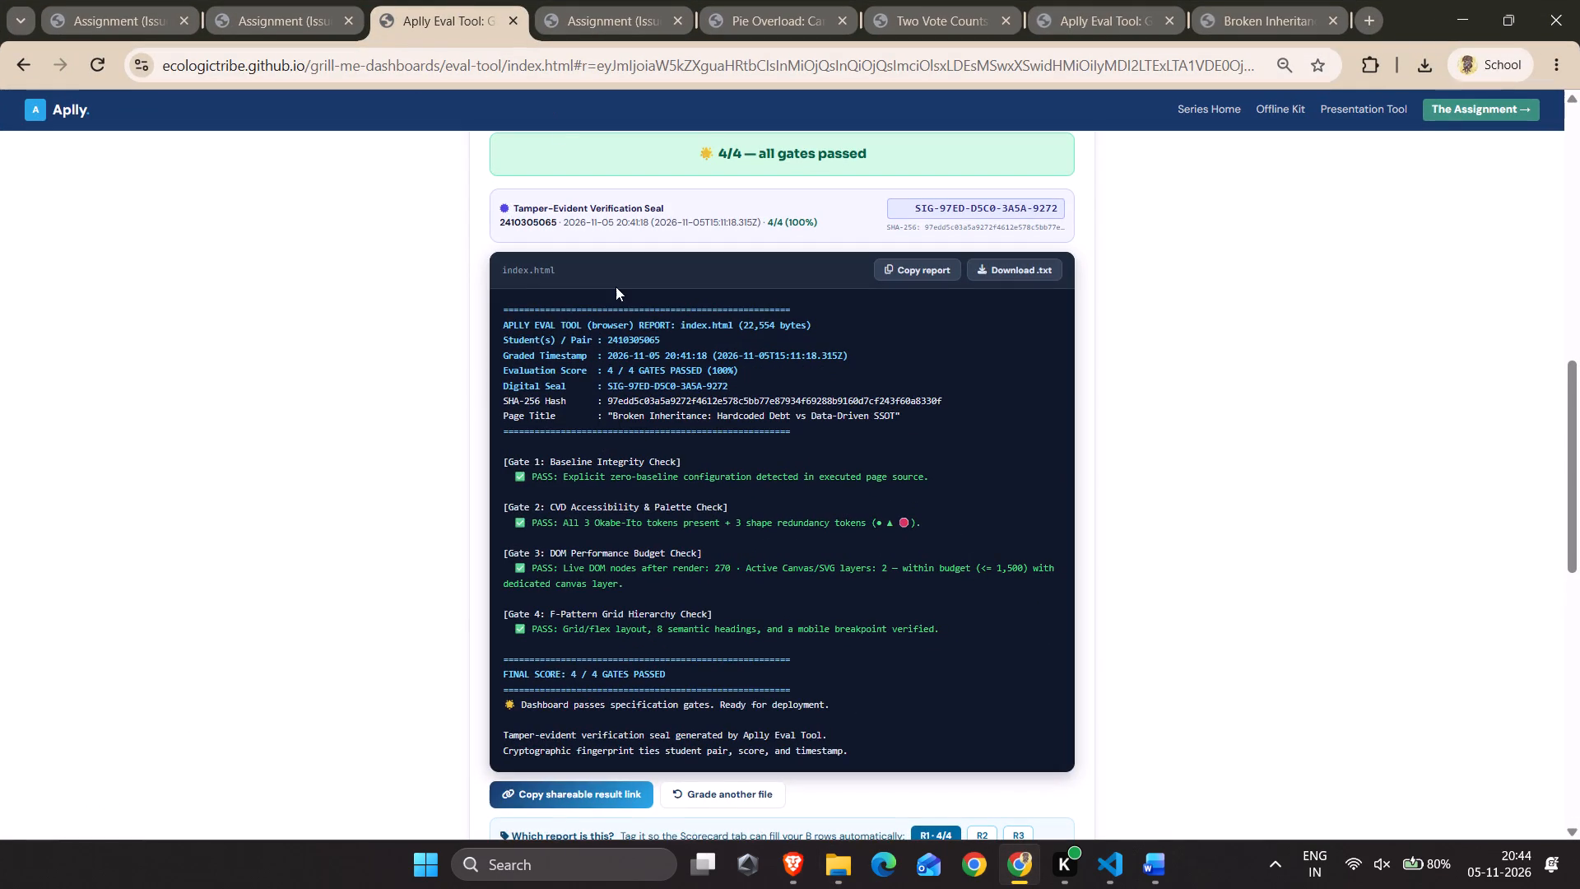
scroll(616, 286, up, 6)
scroll(625, 673, down, 1)
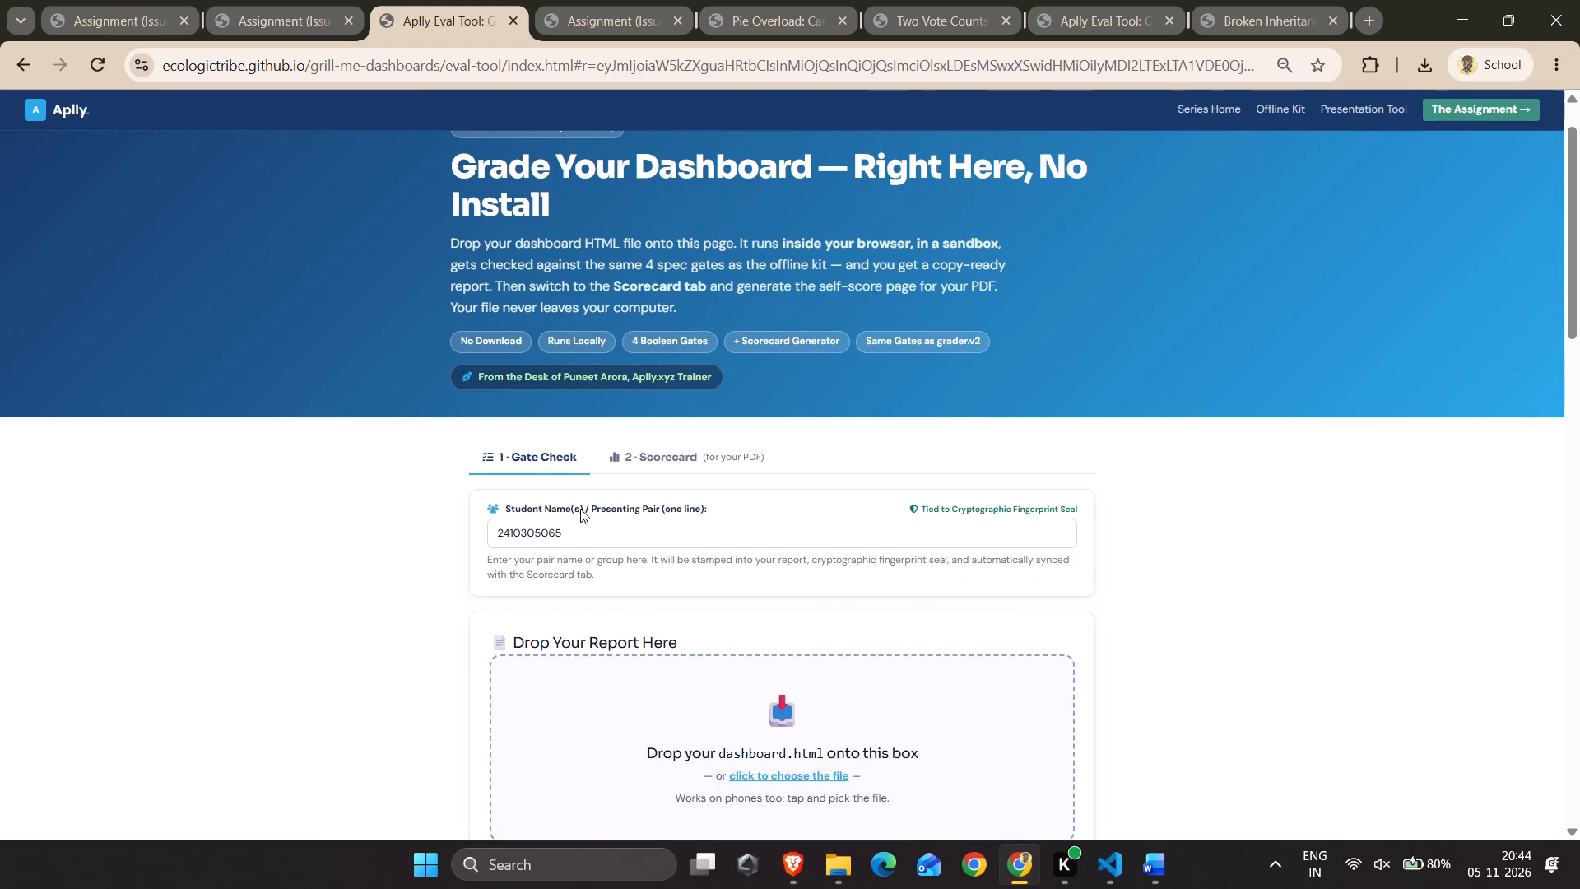
click(602, 526)
key(BackSpace)
scroll(602, 526, up, 4)
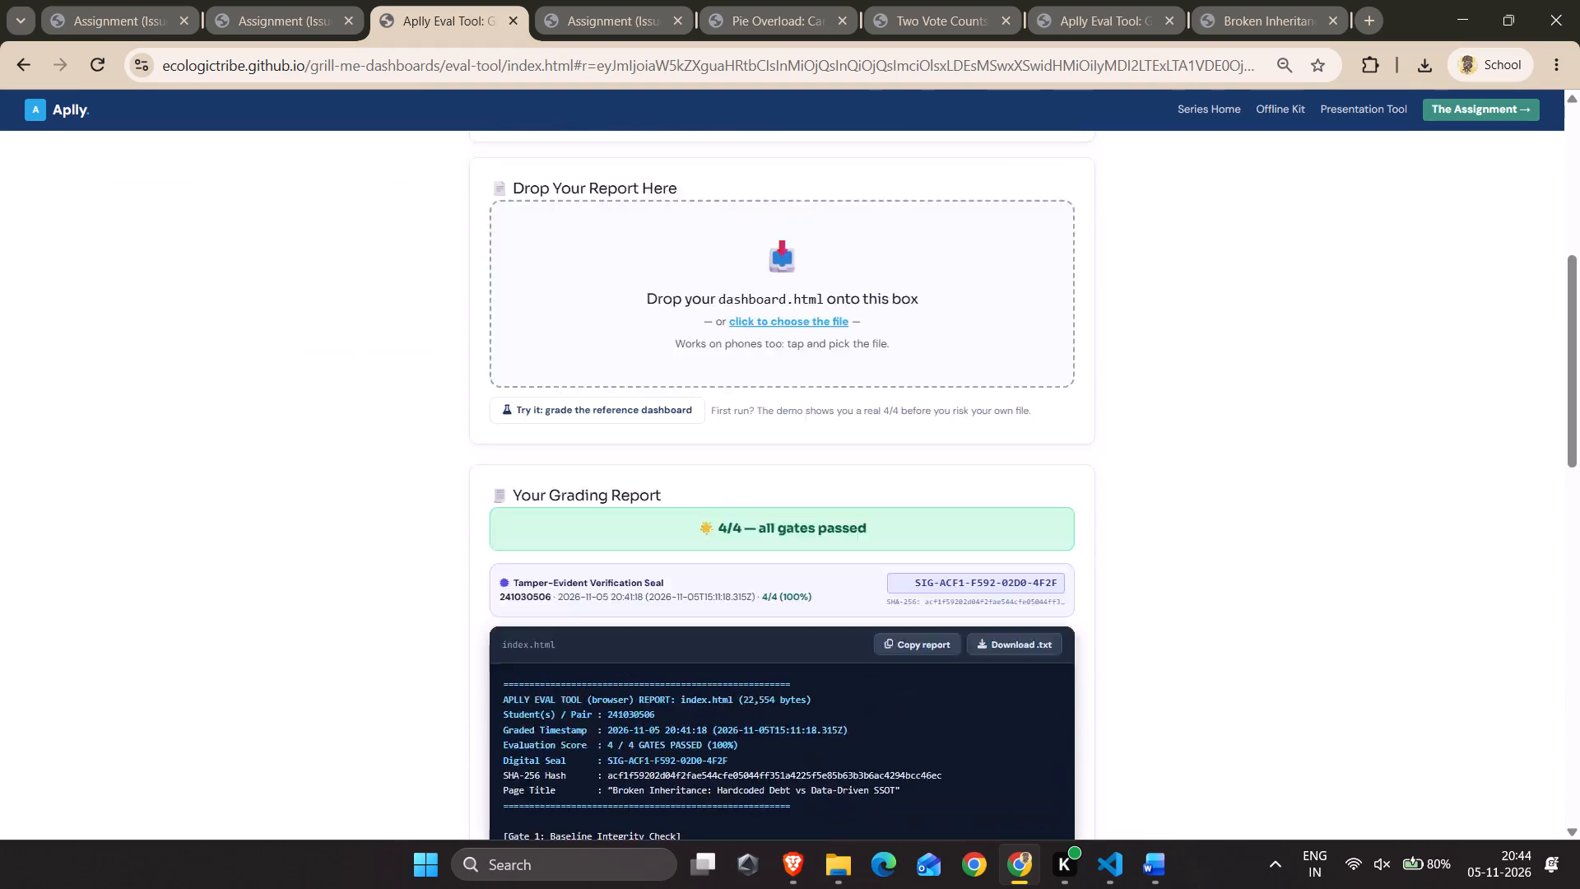
key(ctrl+a)
key(BackSpace)
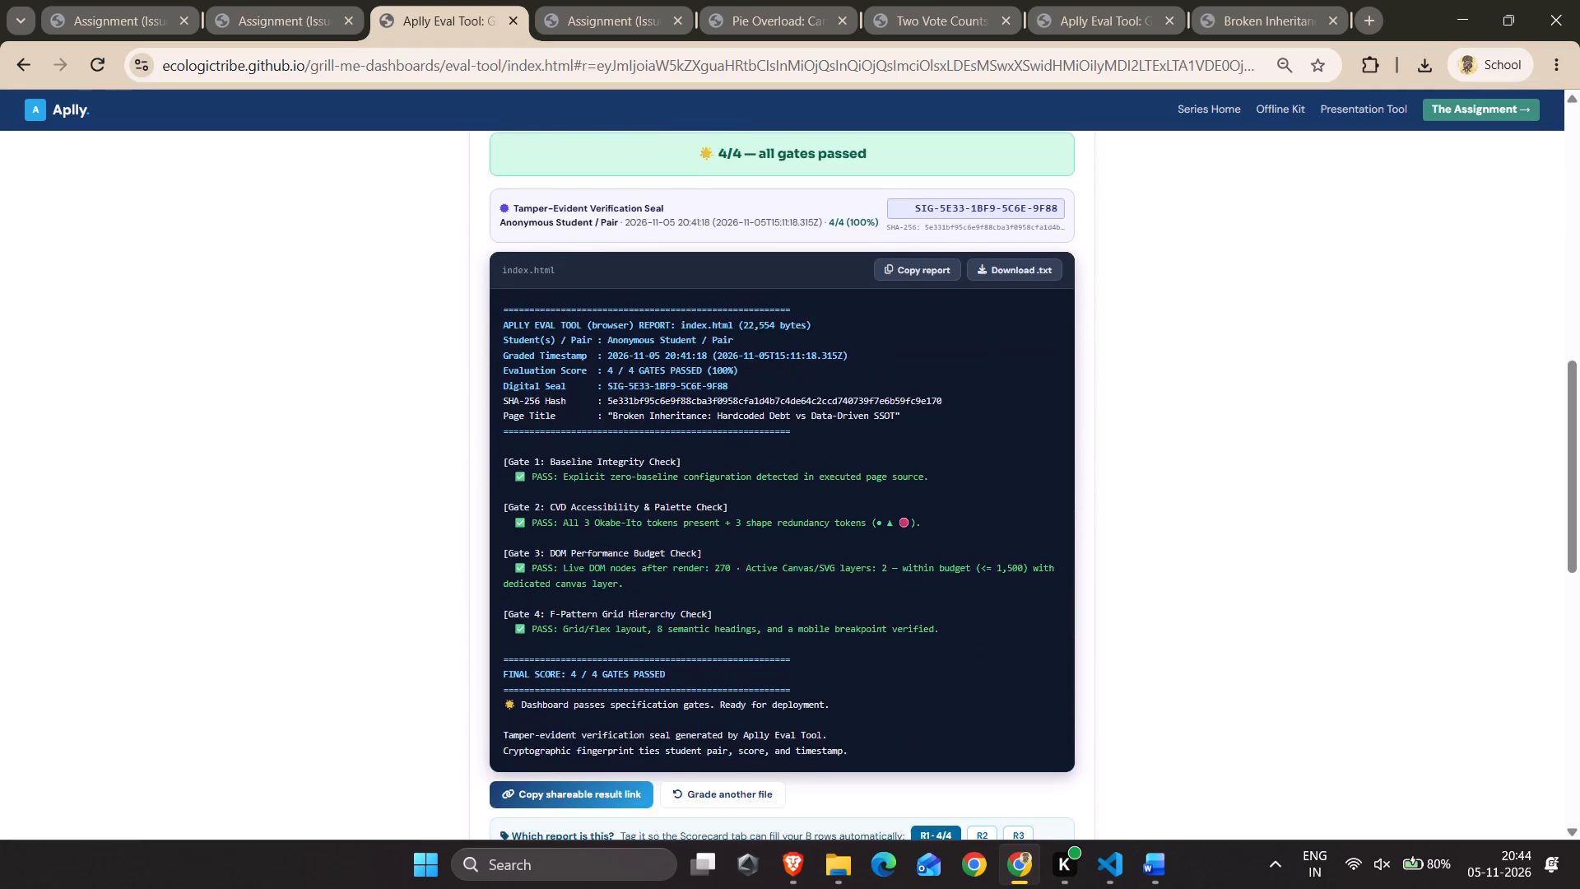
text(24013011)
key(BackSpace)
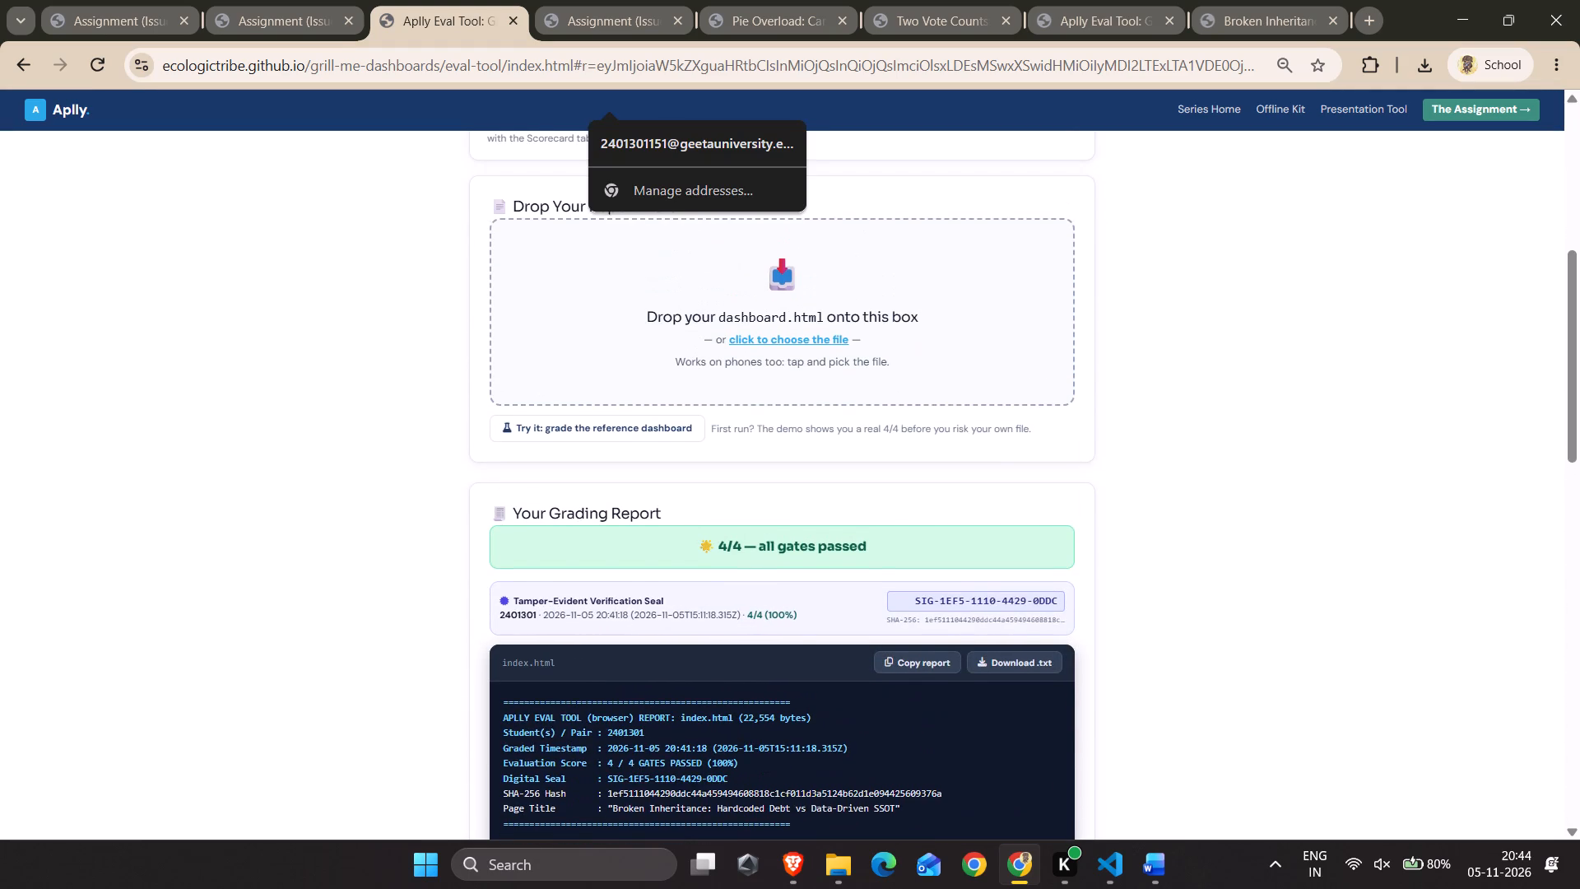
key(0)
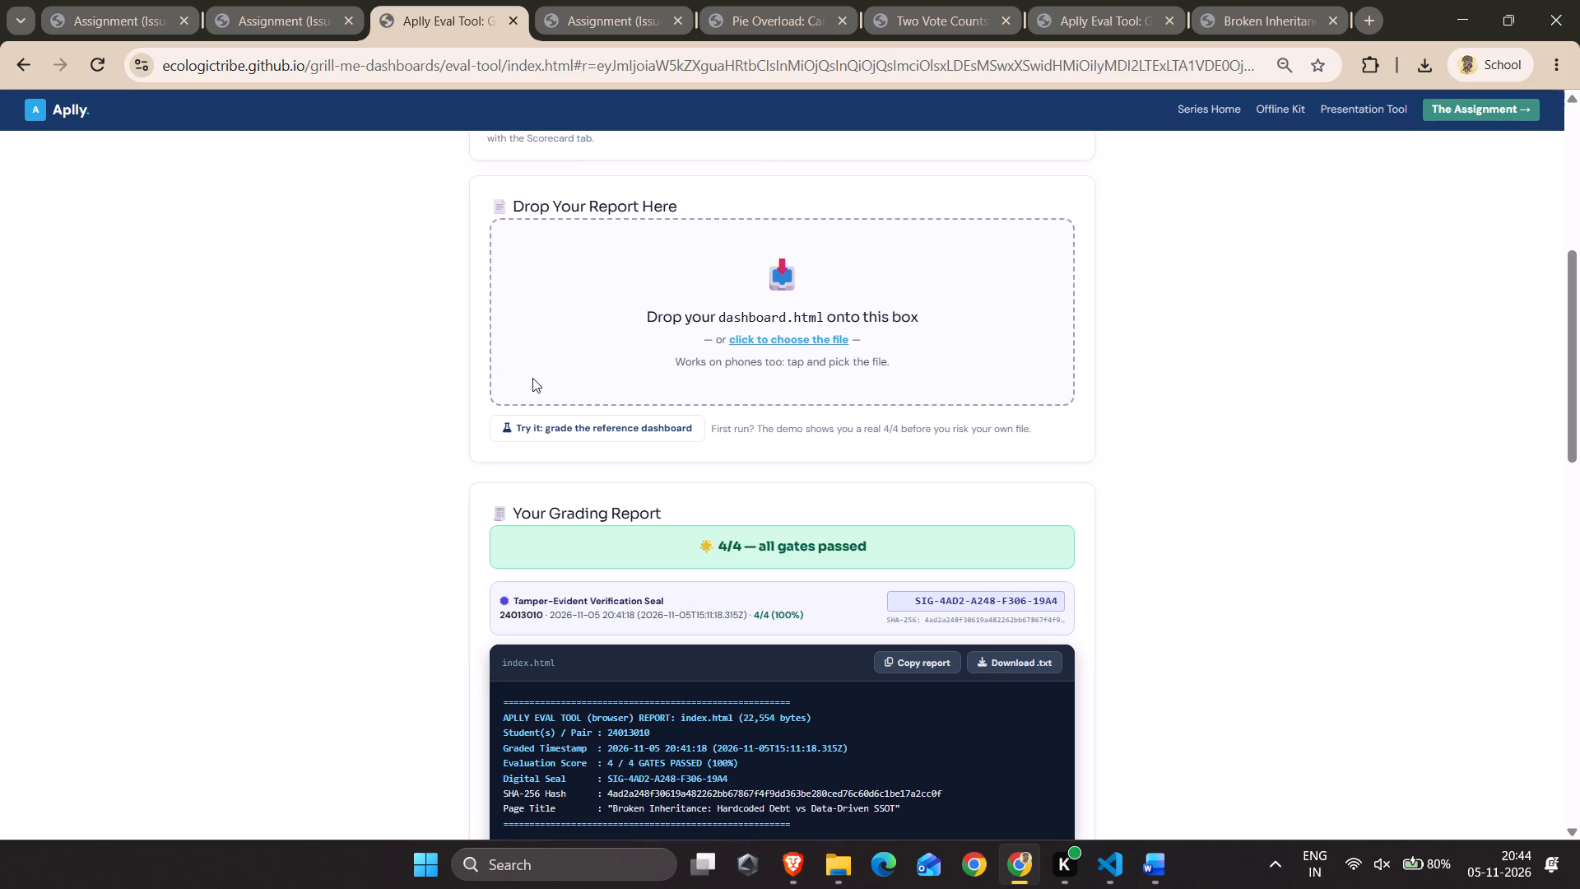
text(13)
scroll(532, 378, up, 2)
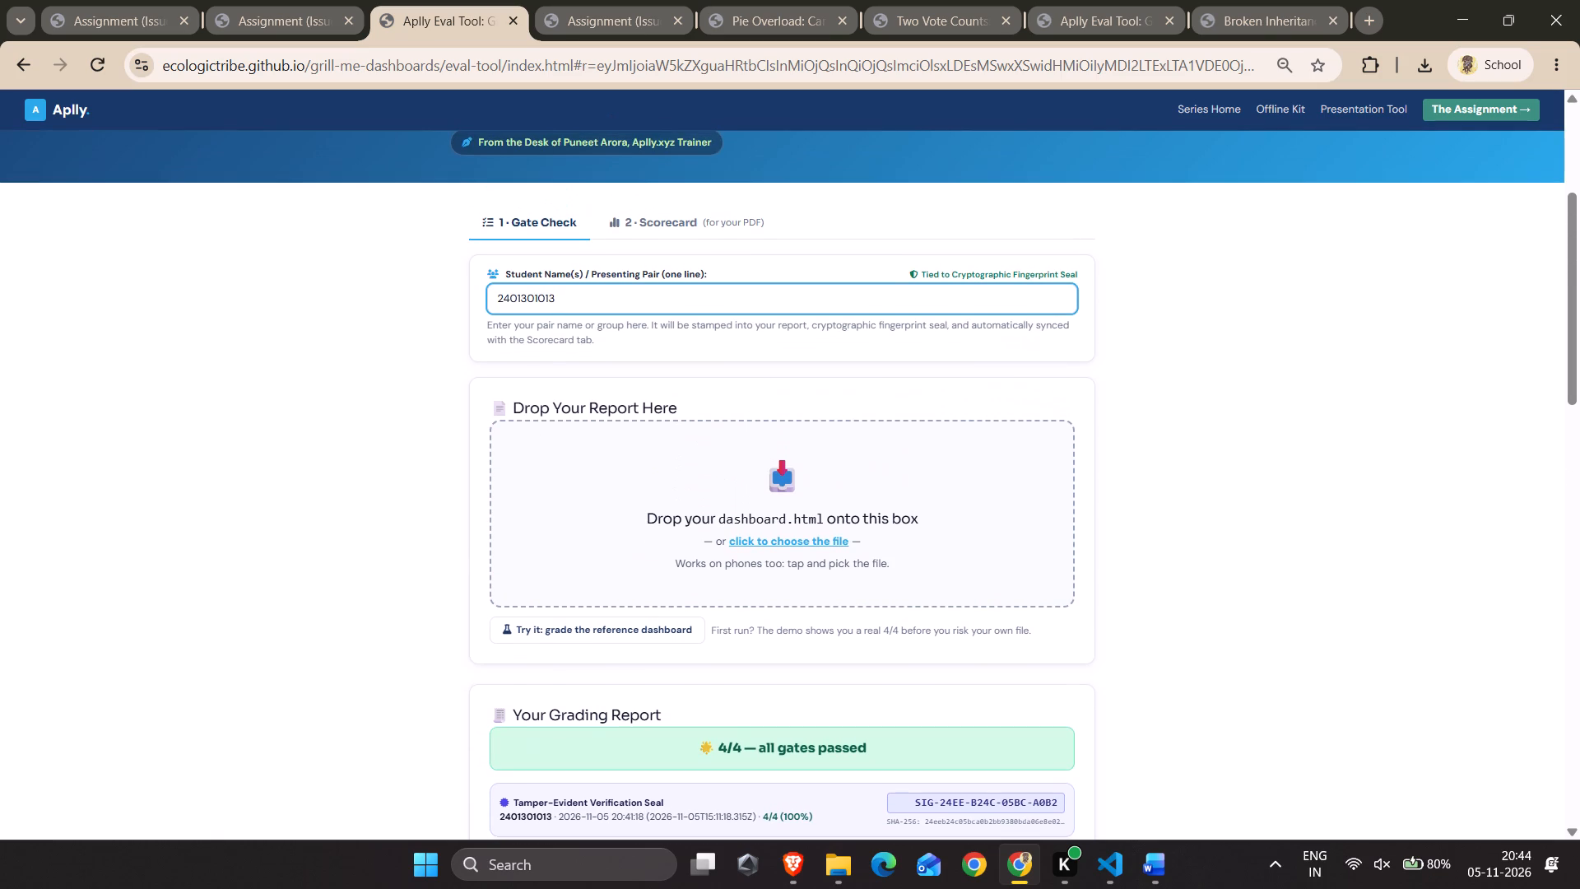
Load the index file from the pie-overload-dashboard folder into the gate check for grading.
scroll(884, 490, down, 1)
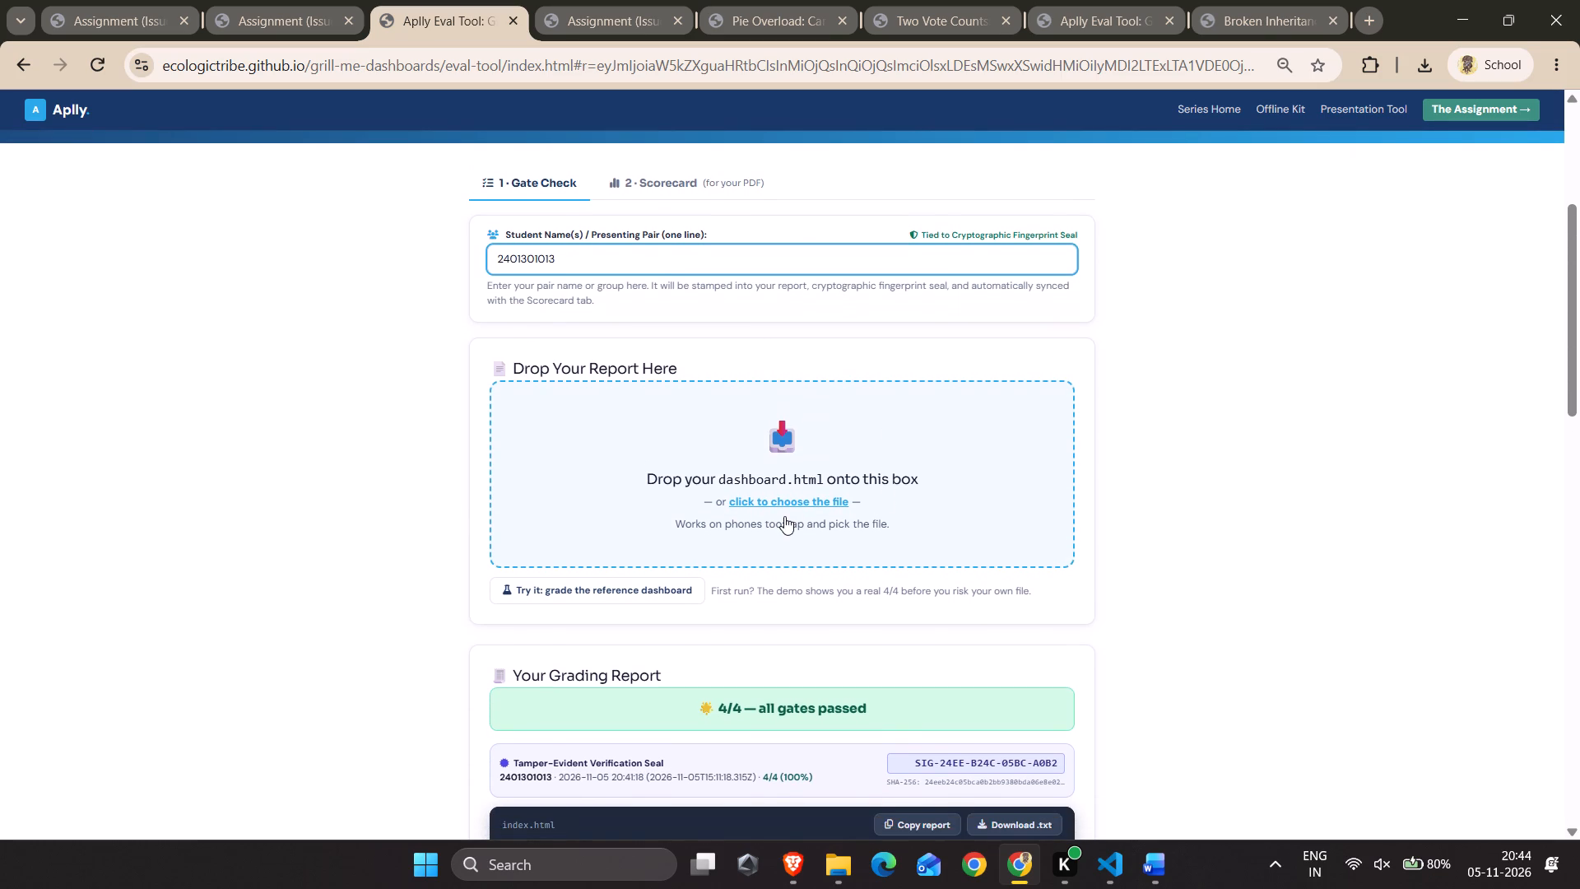
click(784, 516)
click(122, 67)
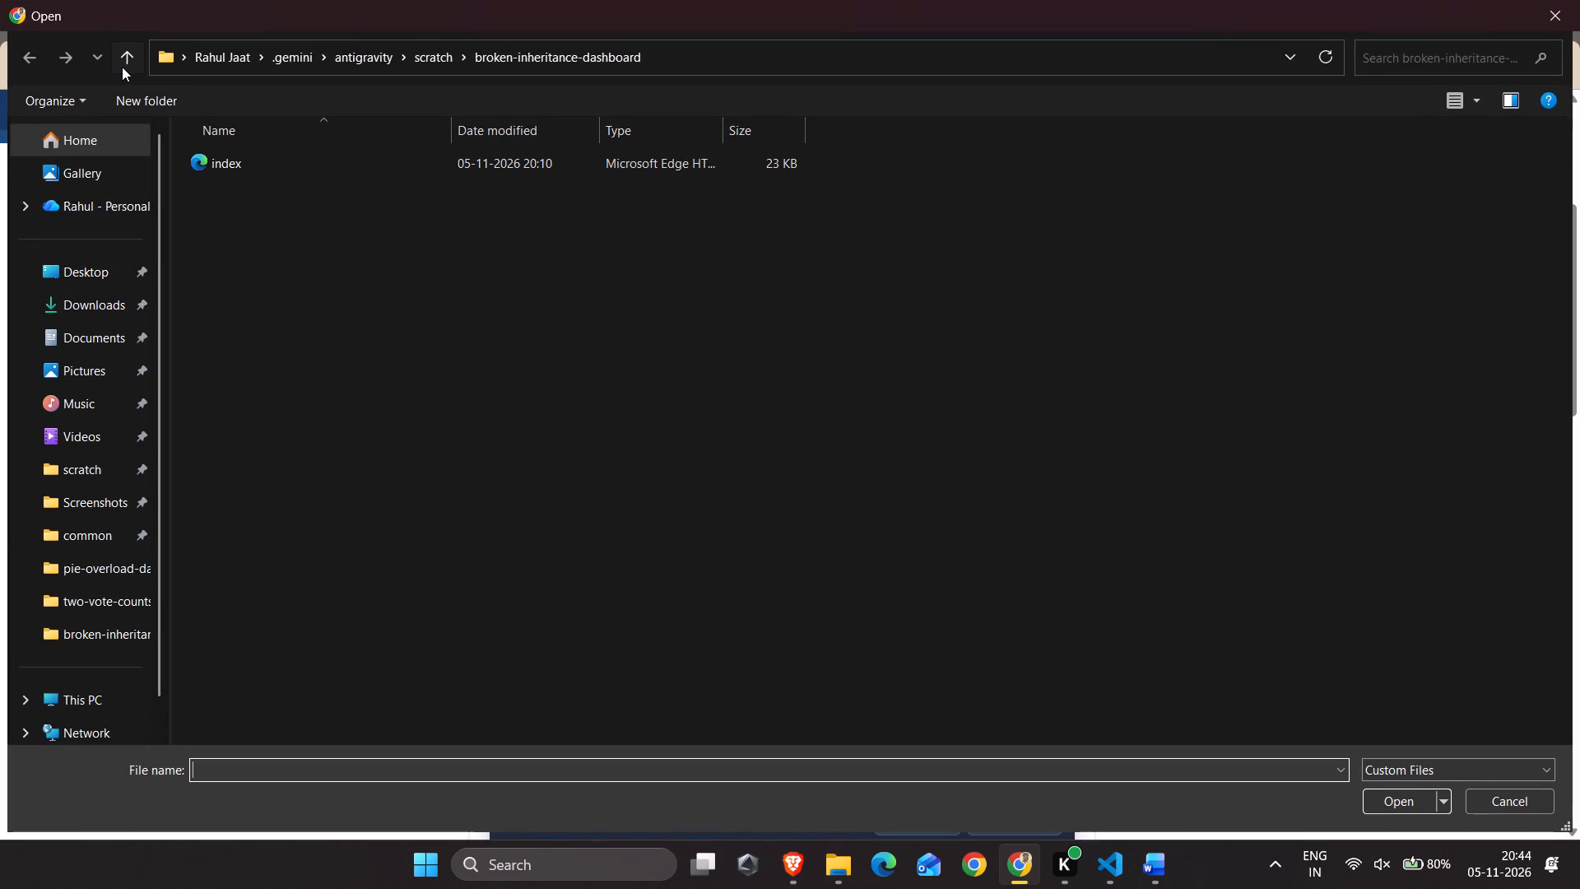
click(1402, 57)
key(ctrl+v)
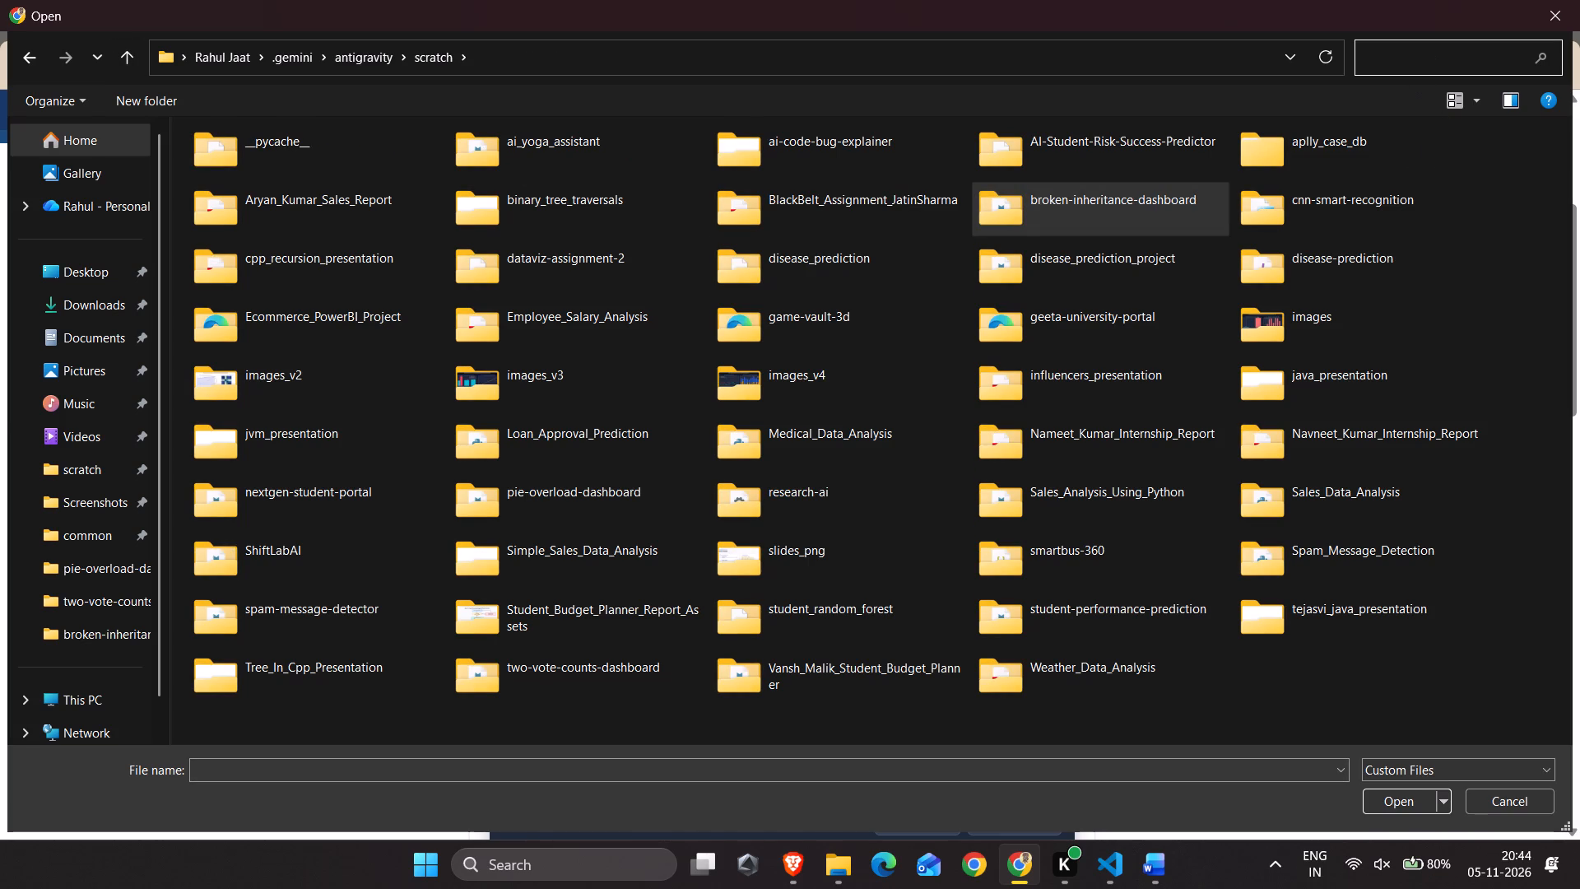
double_click(531, 129)
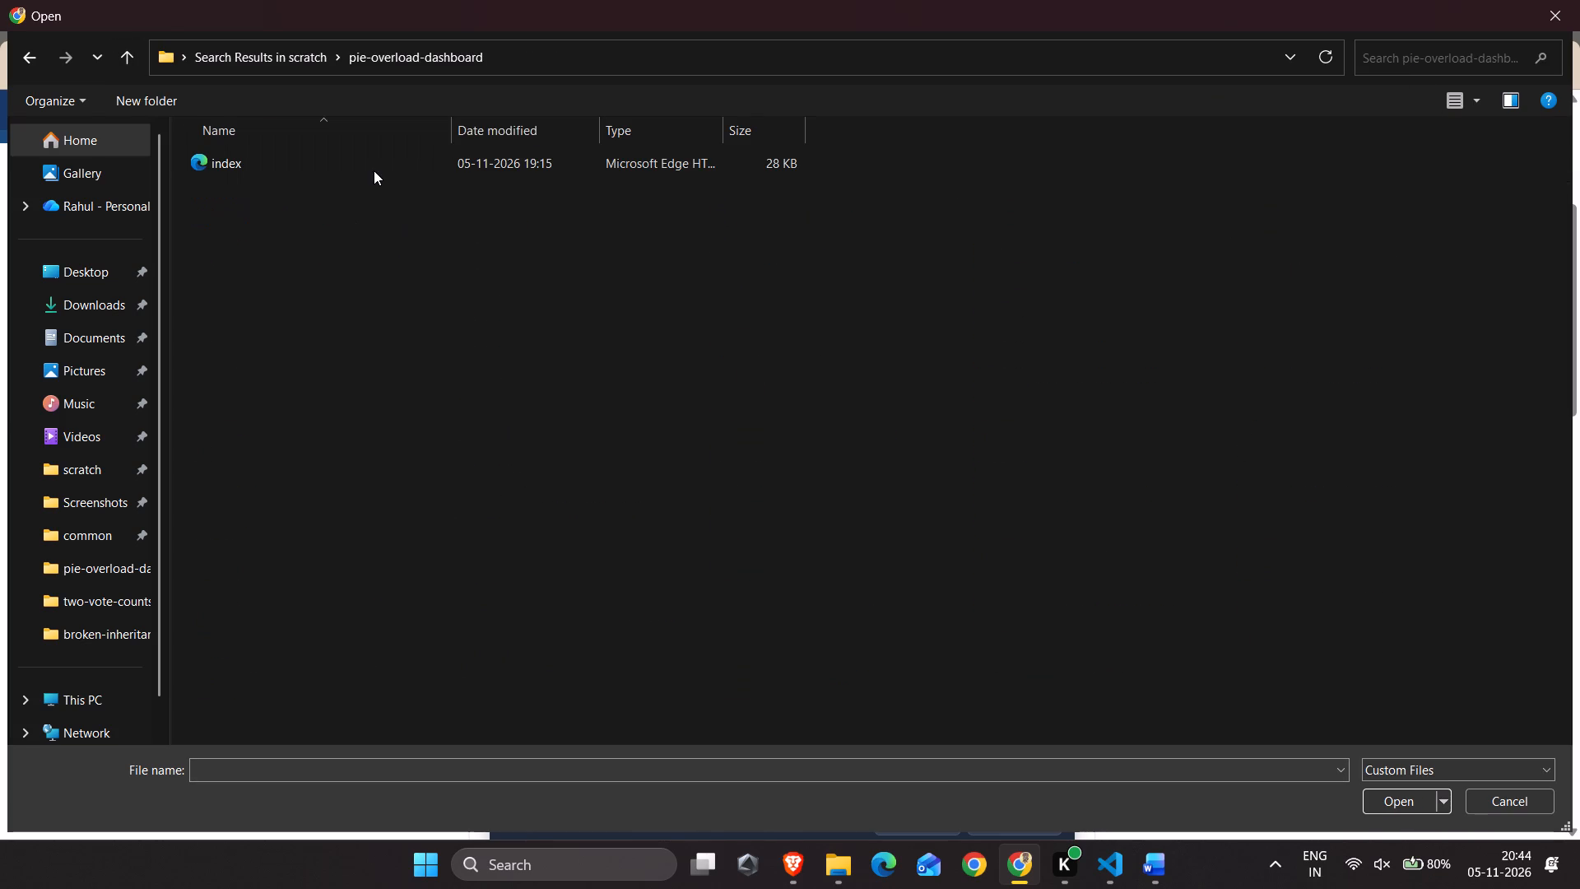
double_click(374, 170)
scroll(1252, 602, down, 1)
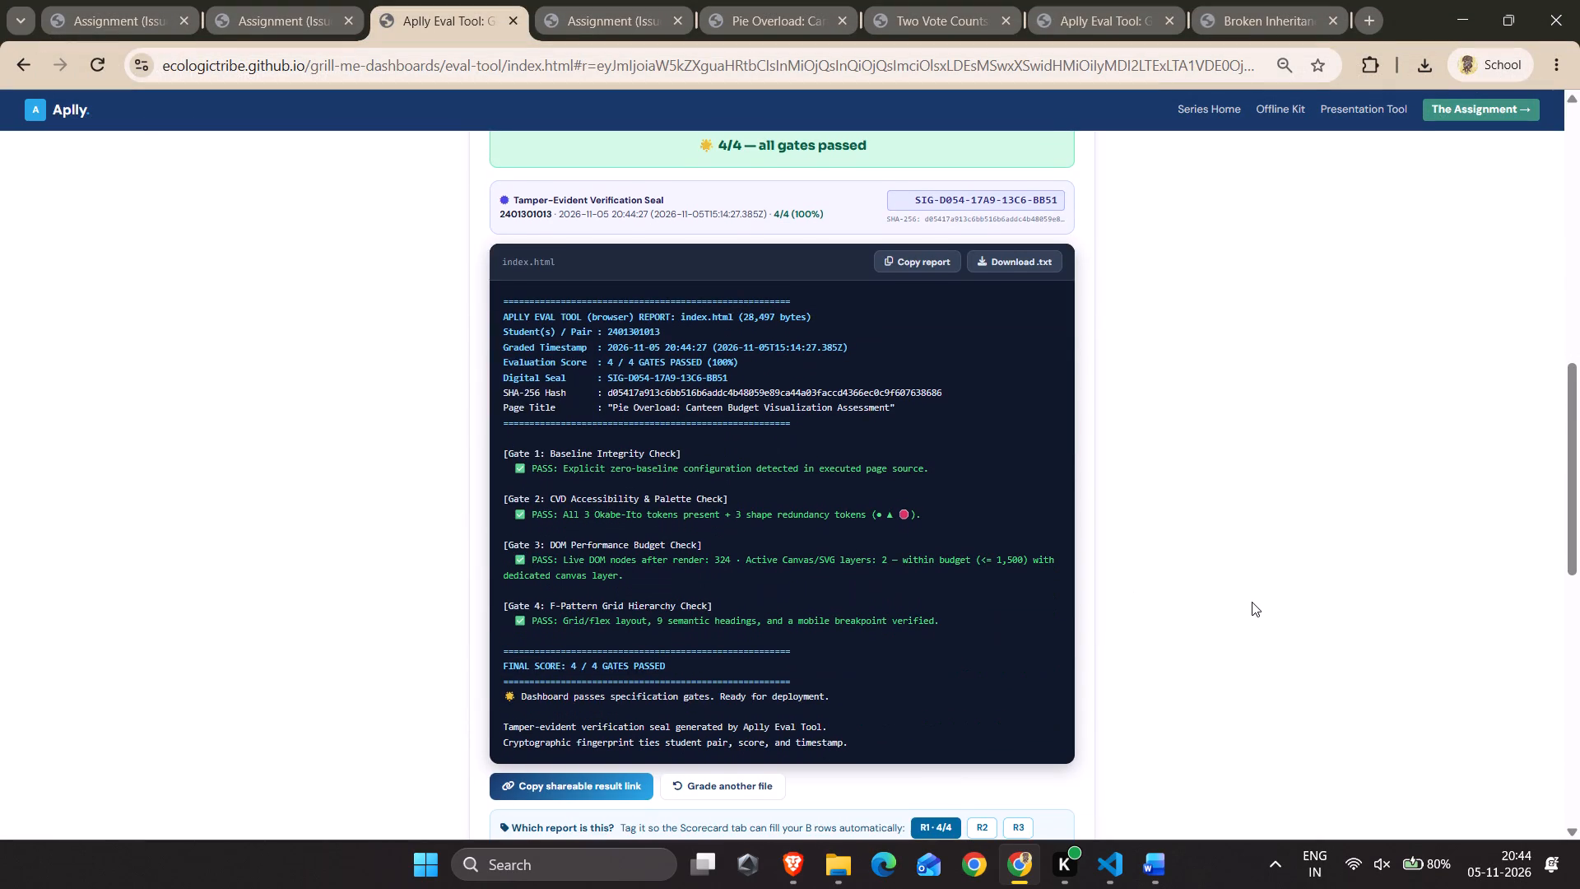
Capture a screenshot of the Pie Overload grading report from the gates banner down to the result link.
key(Print)
scroll(1087, 579, up, 1)
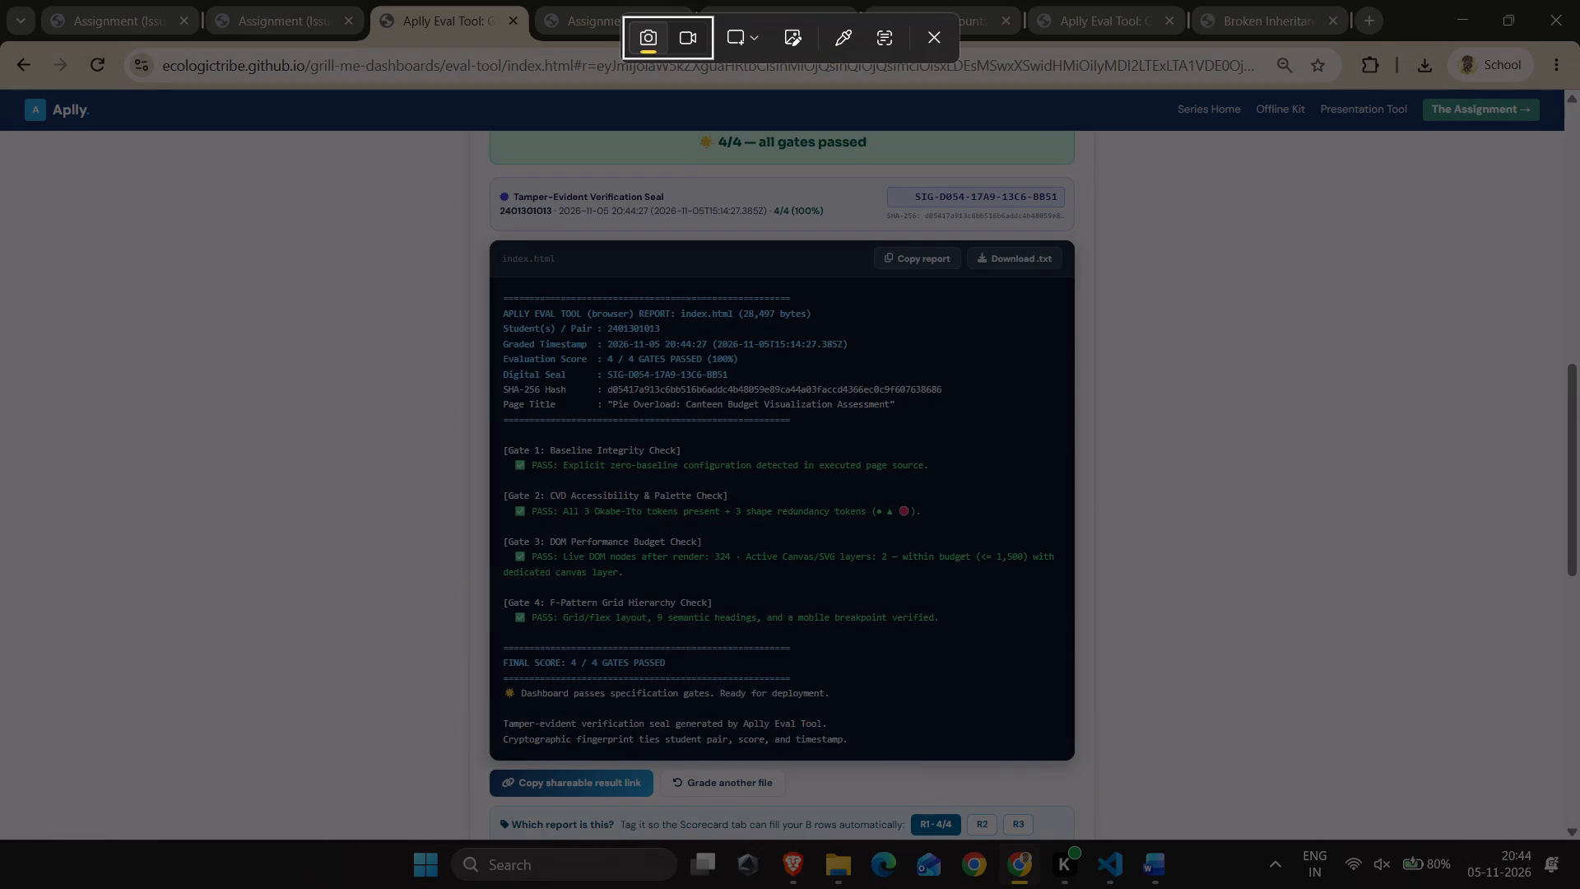
drag(453, 115, 871, 771)
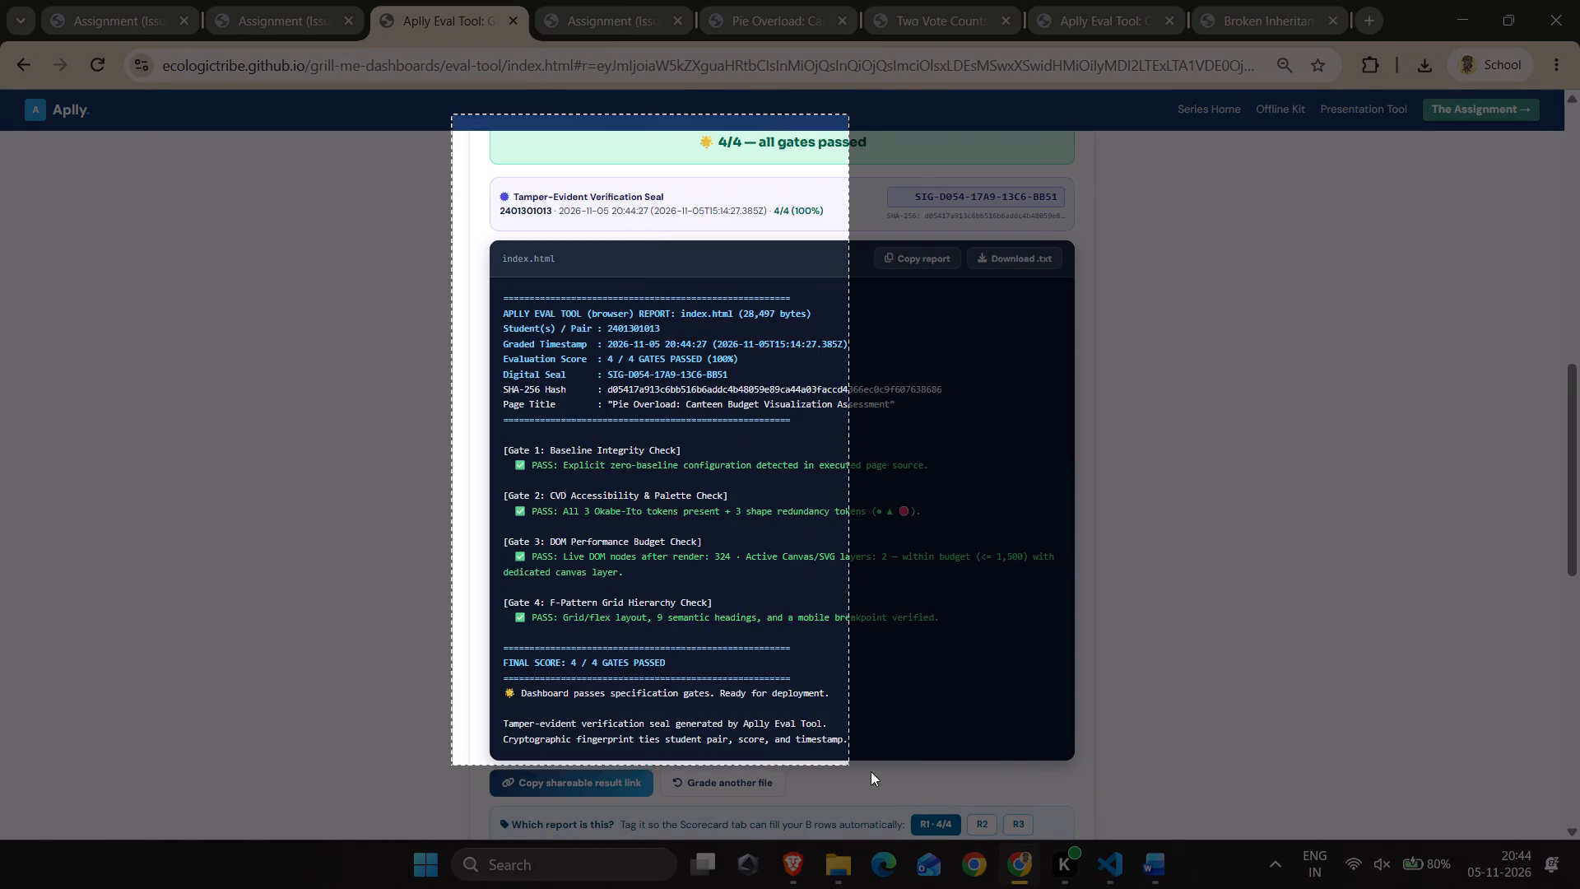
drag(871, 771, 1099, 802)
On the Aplly Scorecard, set the Self scores for D1 to 6, D2 to 9 and A3 to 9.
scroll(843, 635, up, 3)
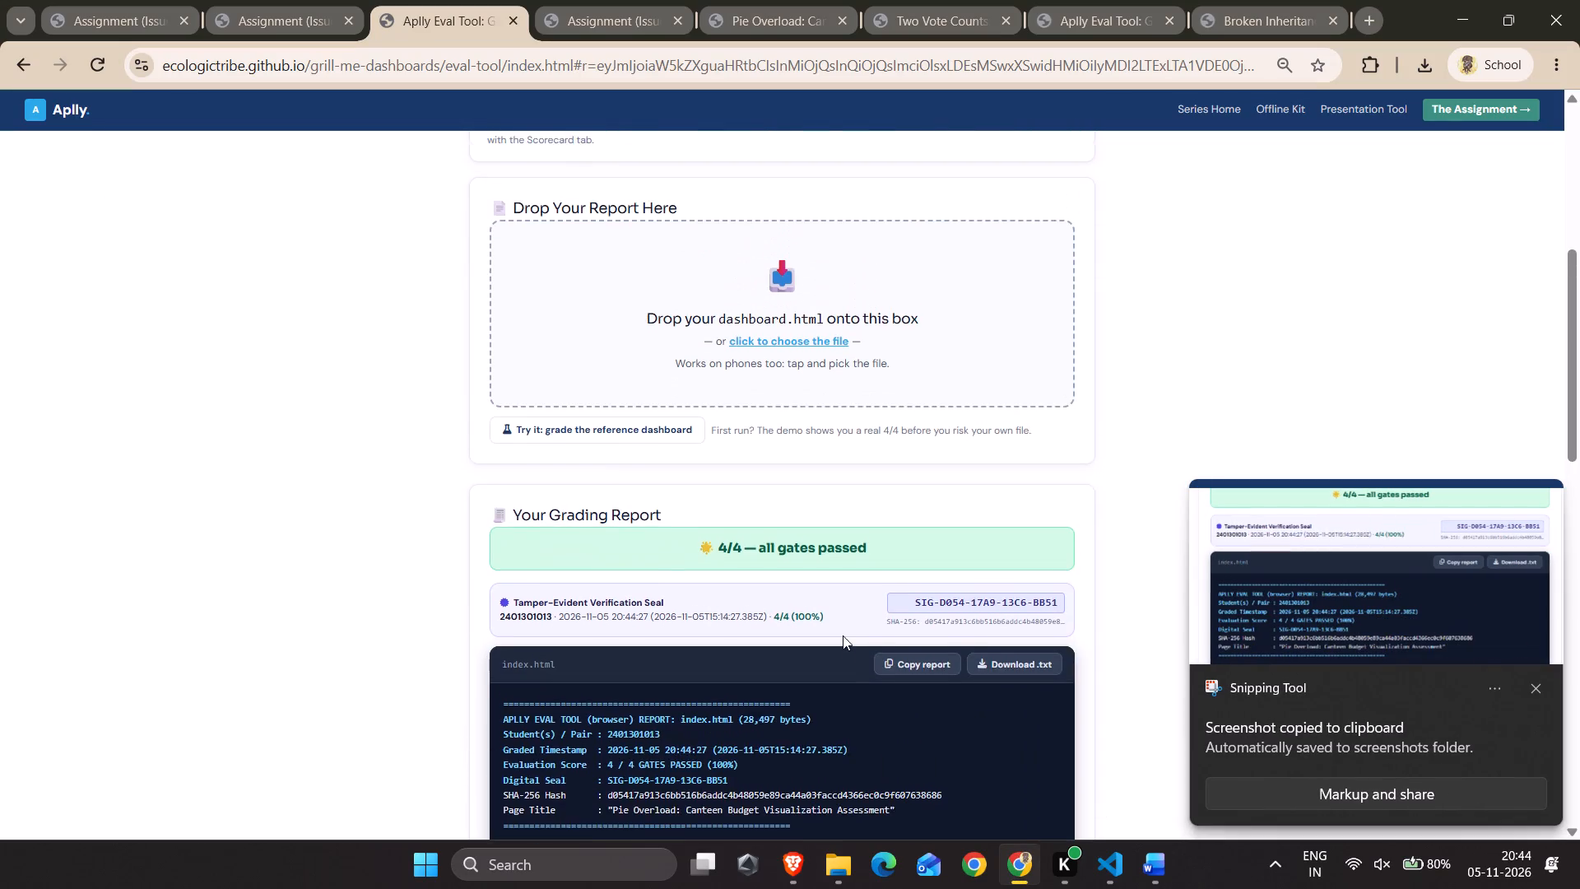
scroll(554, 230, up, 2)
click(657, 352)
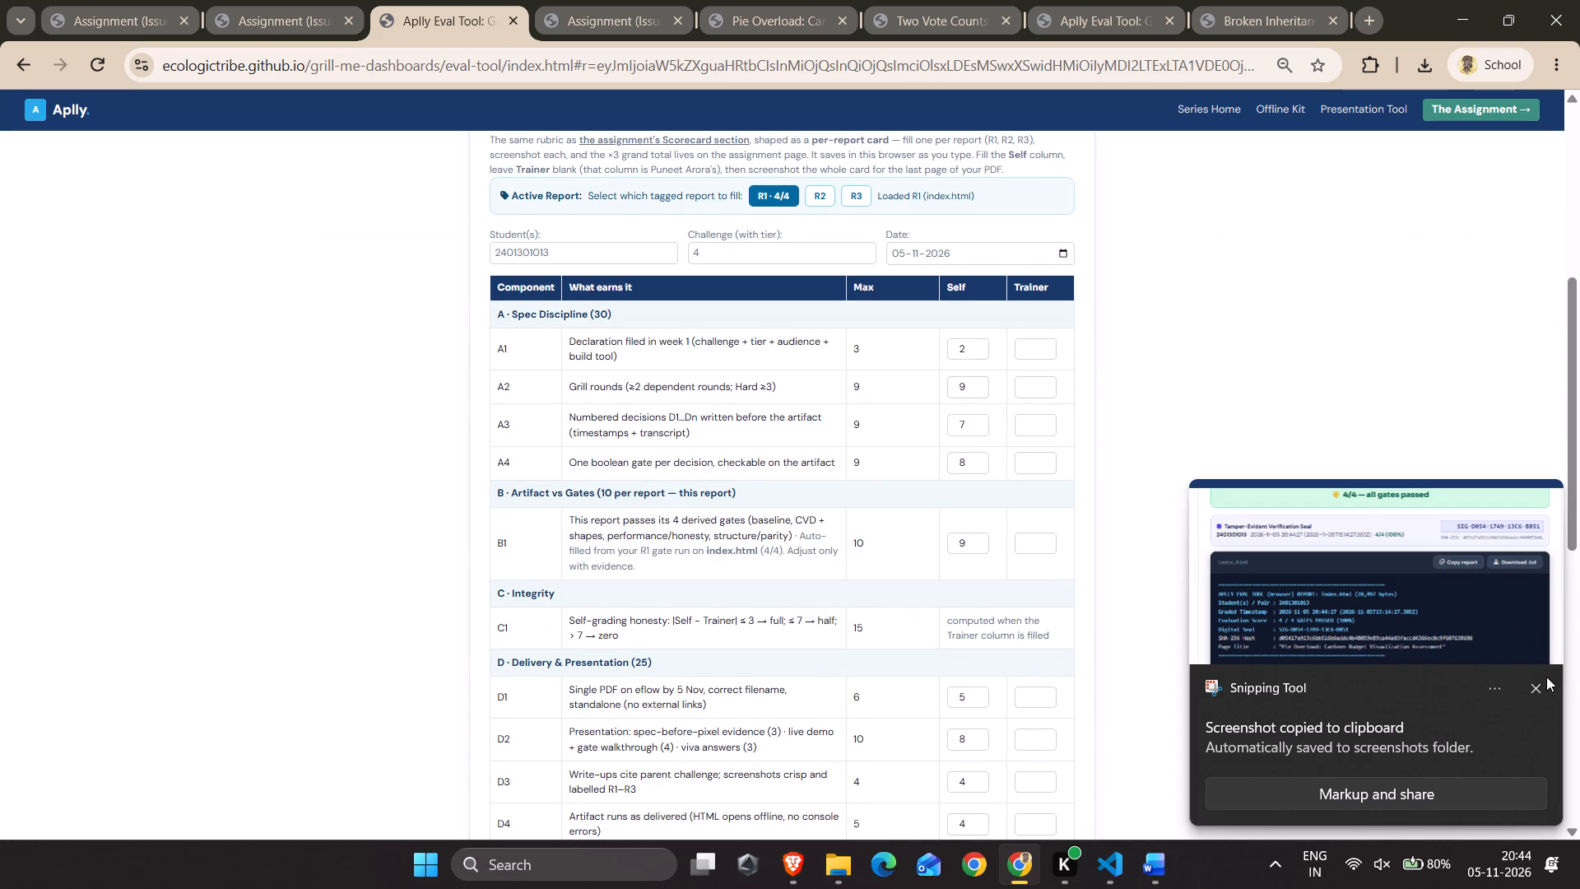
click(1535, 690)
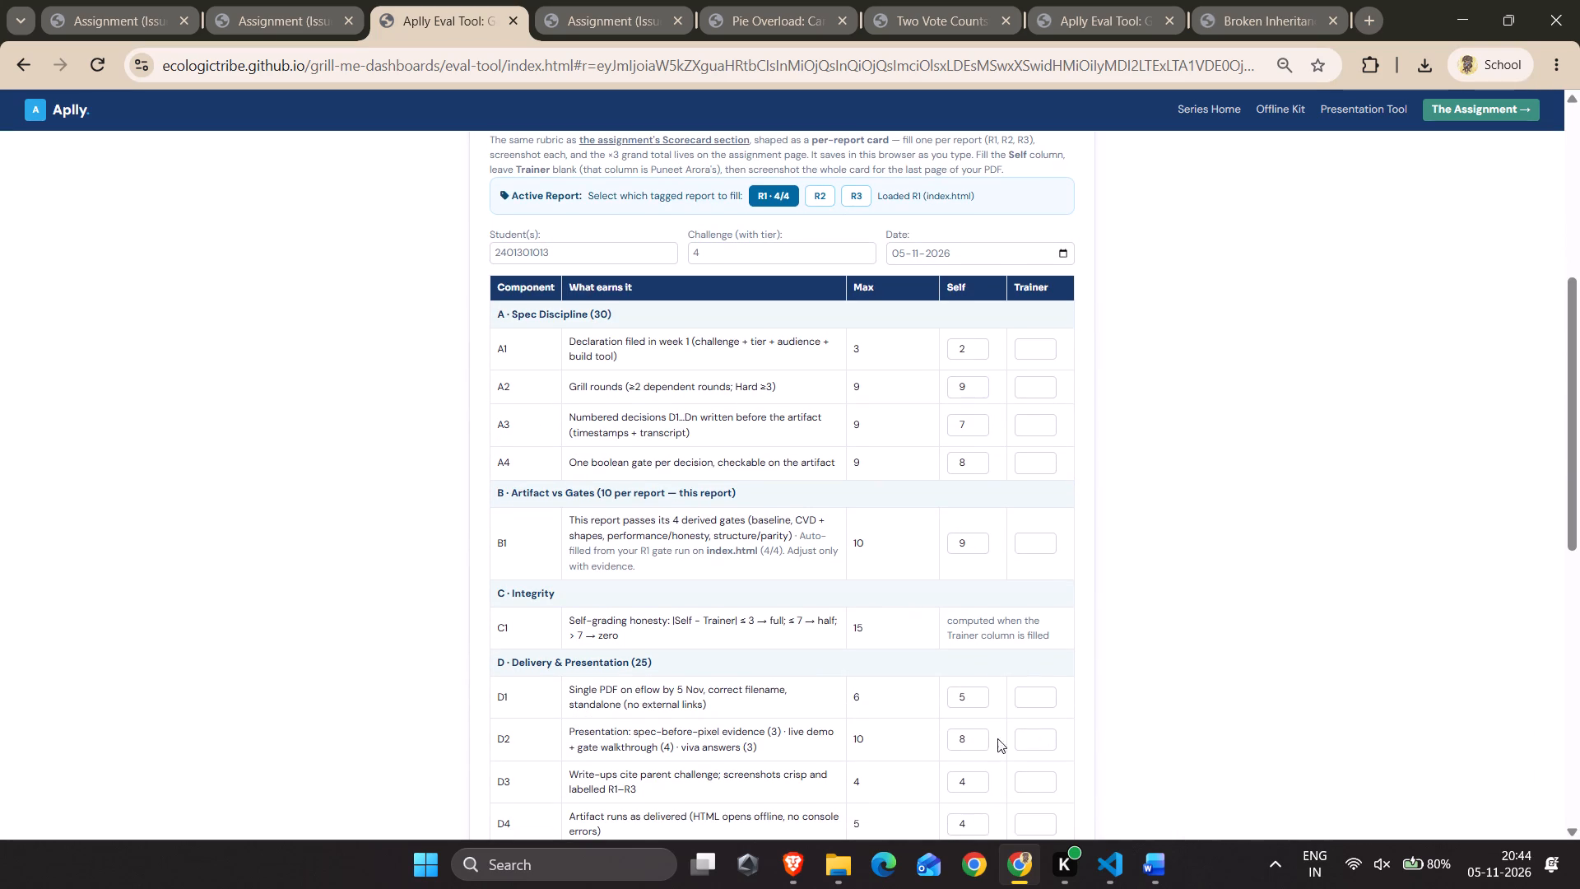
click(967, 704)
key(ctrl+a)
key(BackSpace)
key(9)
click(970, 741)
key(ctrl+a)
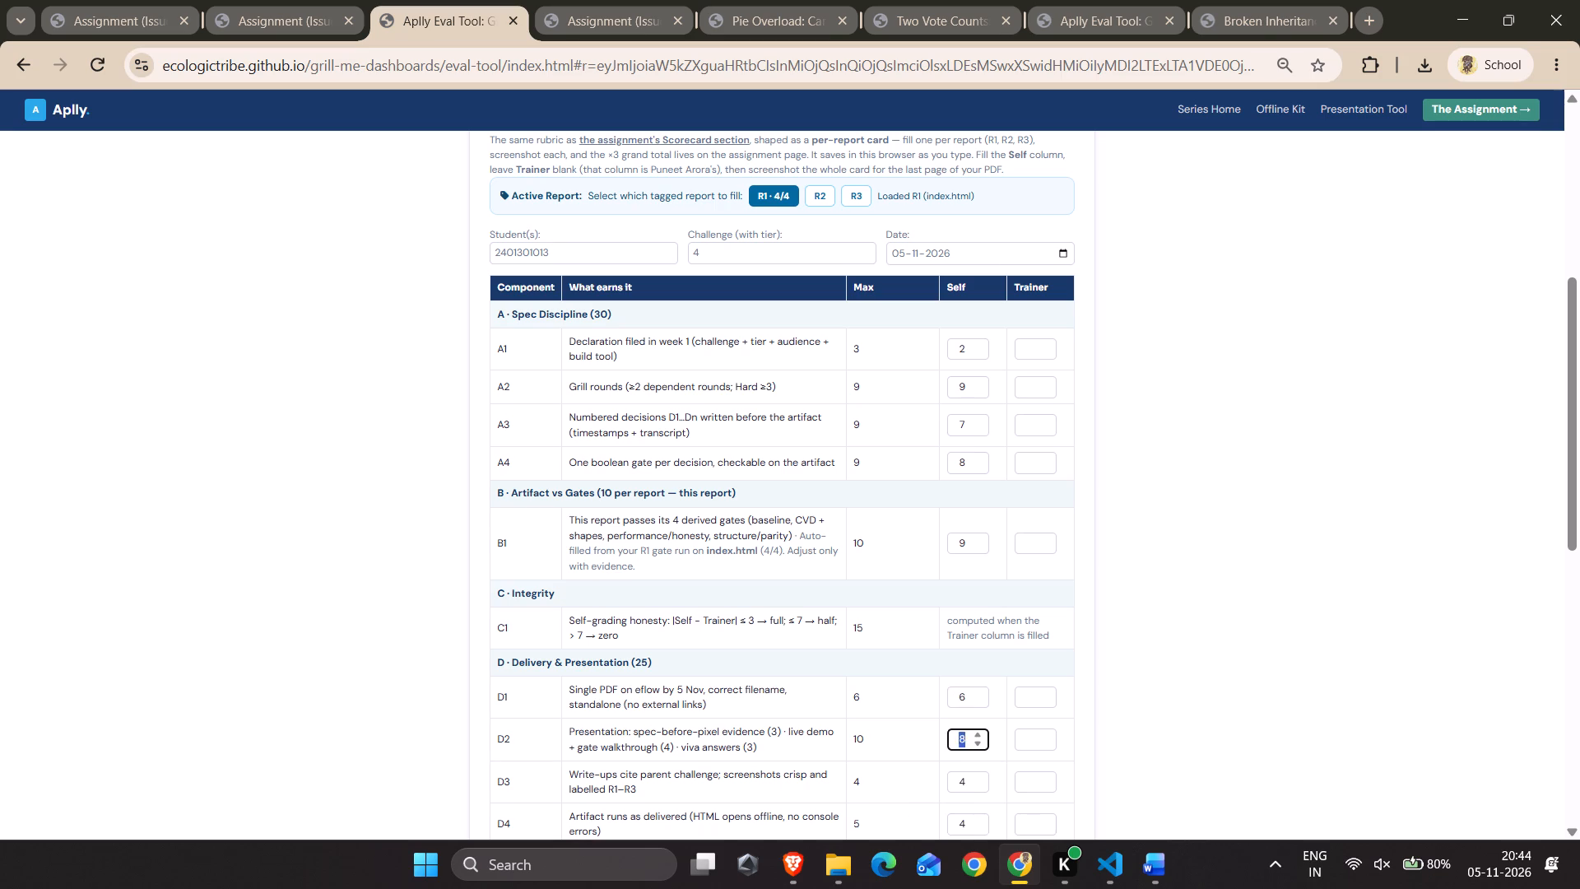
key(BackSpace)
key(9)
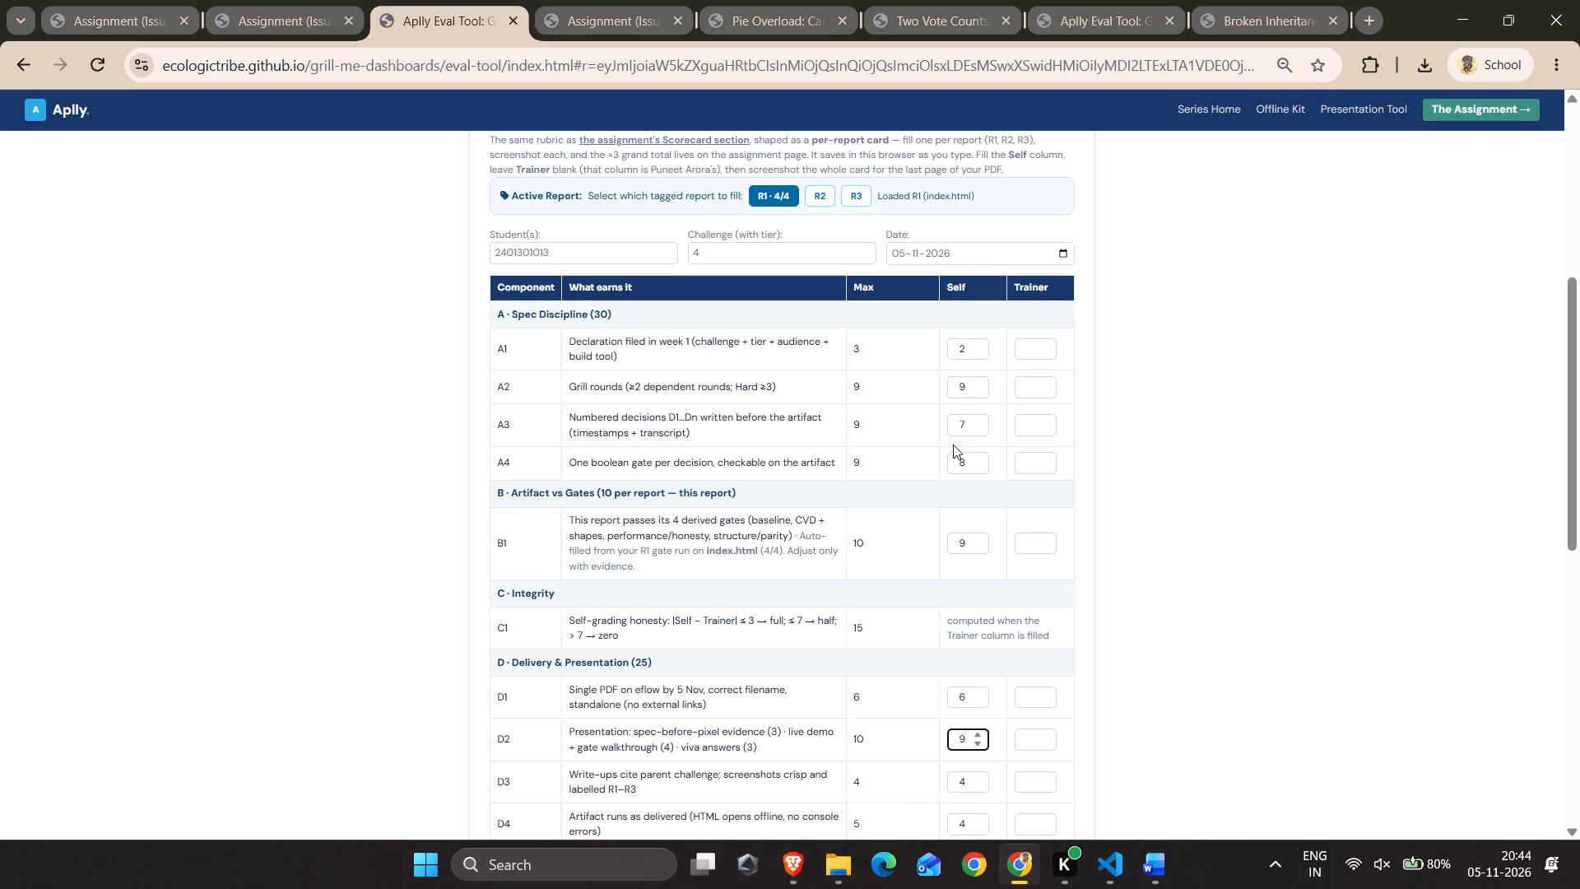
click(958, 429)
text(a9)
Zoom the scorecard page out to 50% so the whole card fits for a capture.
scroll(1206, 538, down, 5)
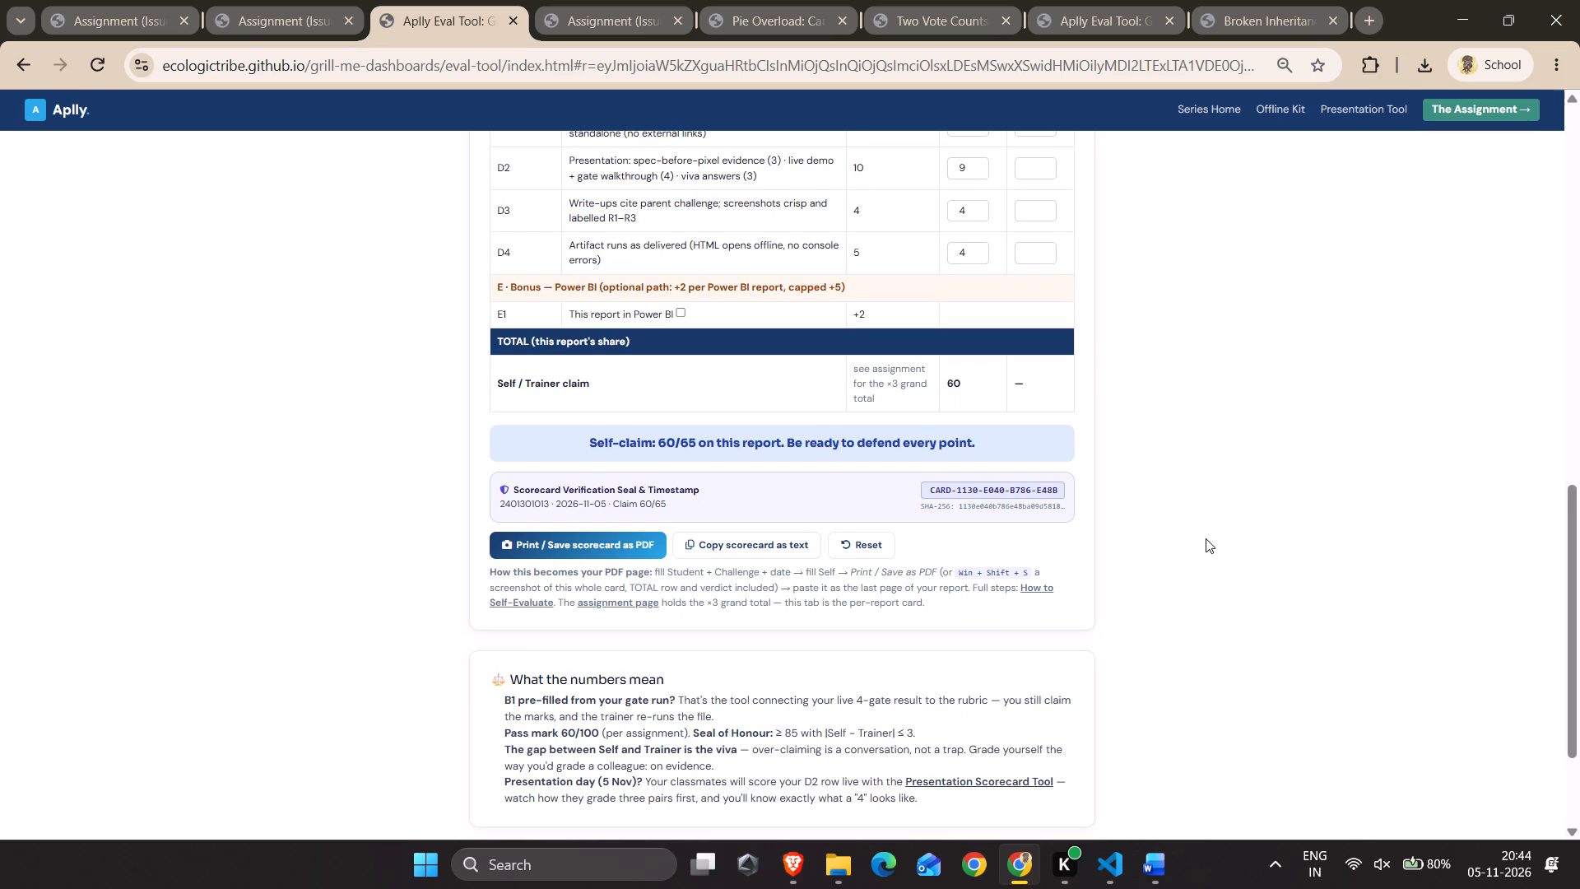
key(ctrl+minus)
scroll(1206, 538, up, 6)
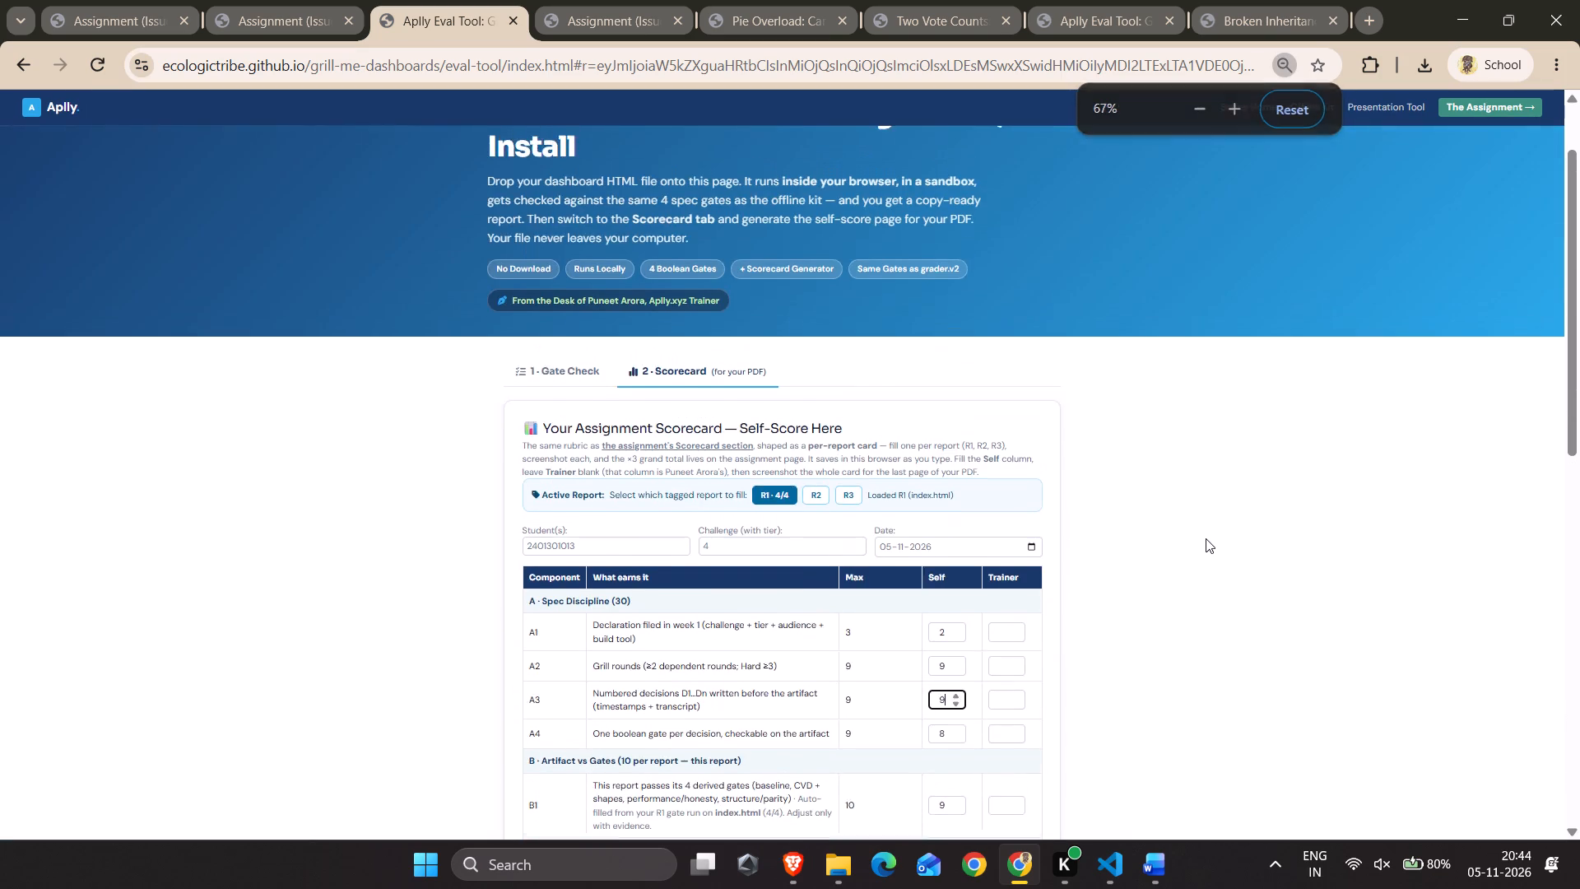
scroll(1206, 538, down, 3)
key(ctrl+minus)
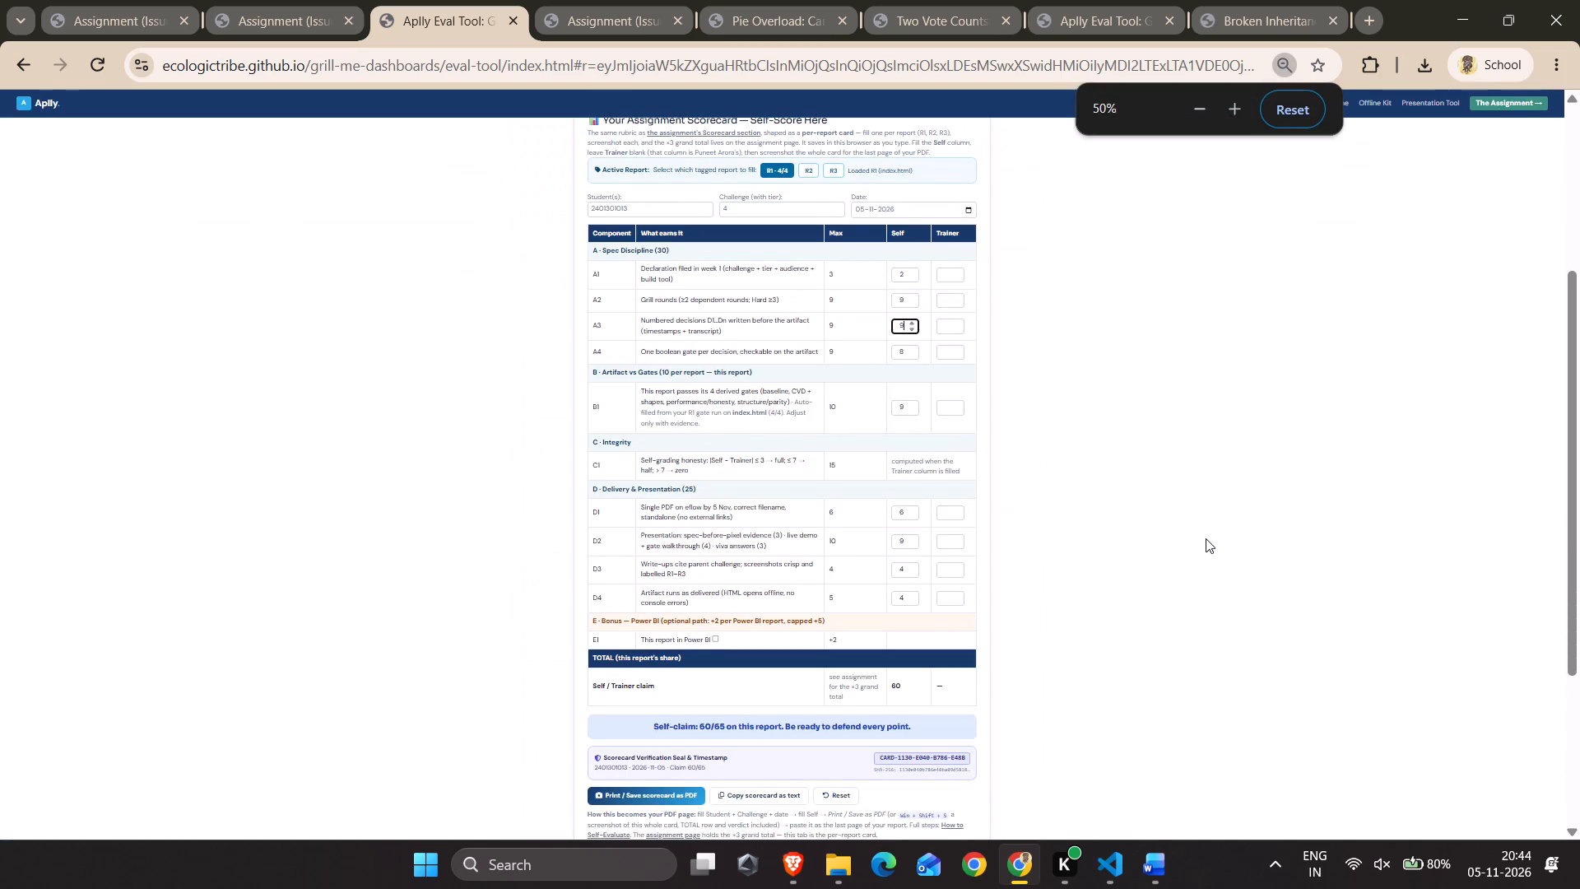
scroll(1206, 538, up, 1)
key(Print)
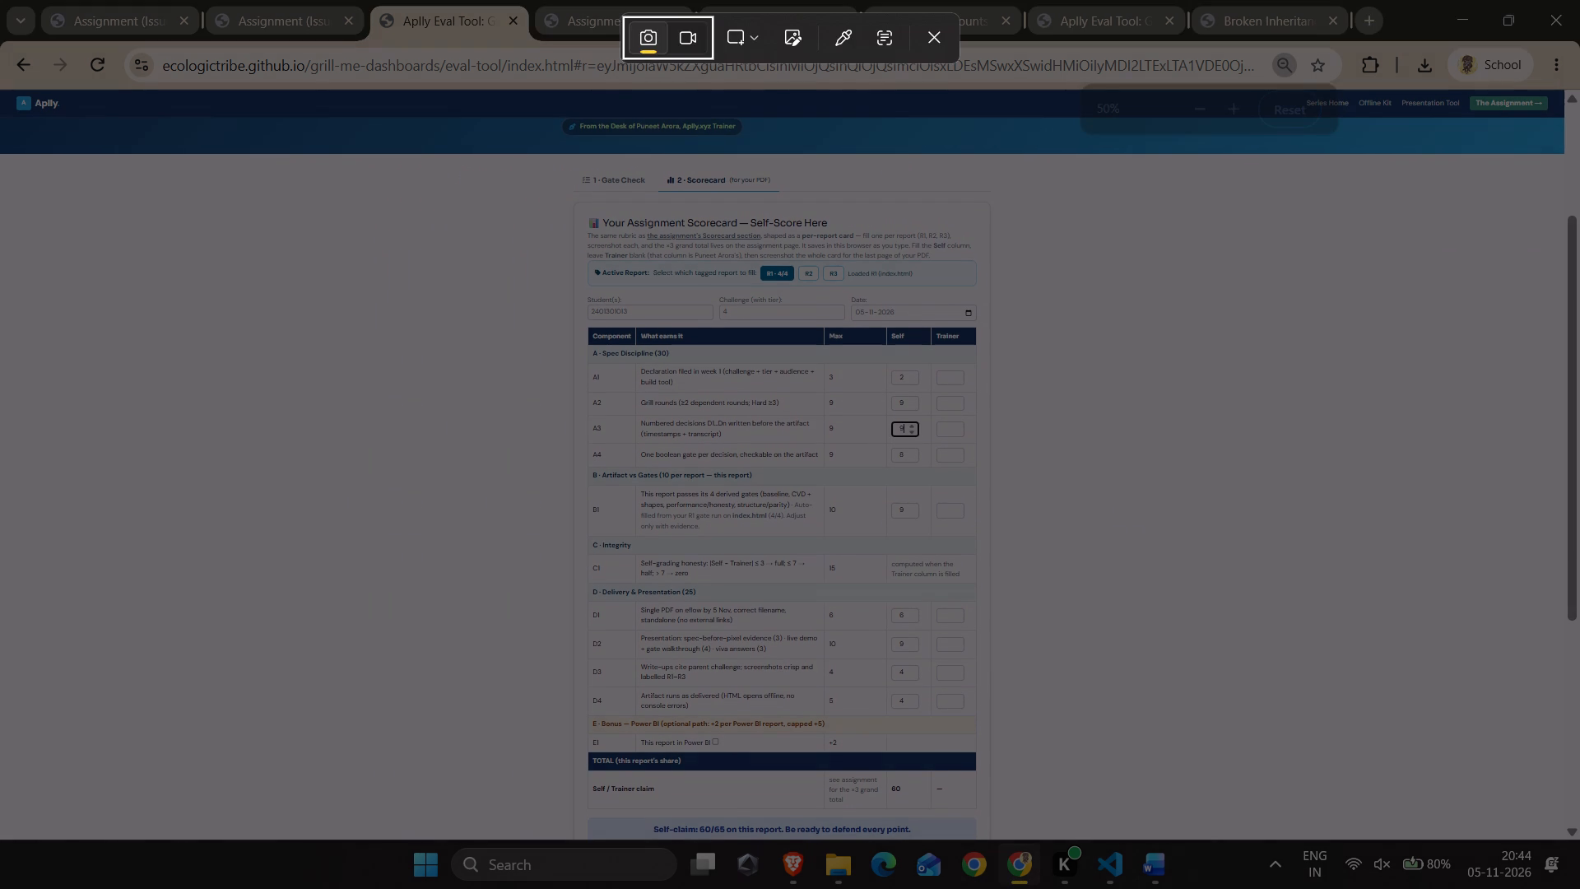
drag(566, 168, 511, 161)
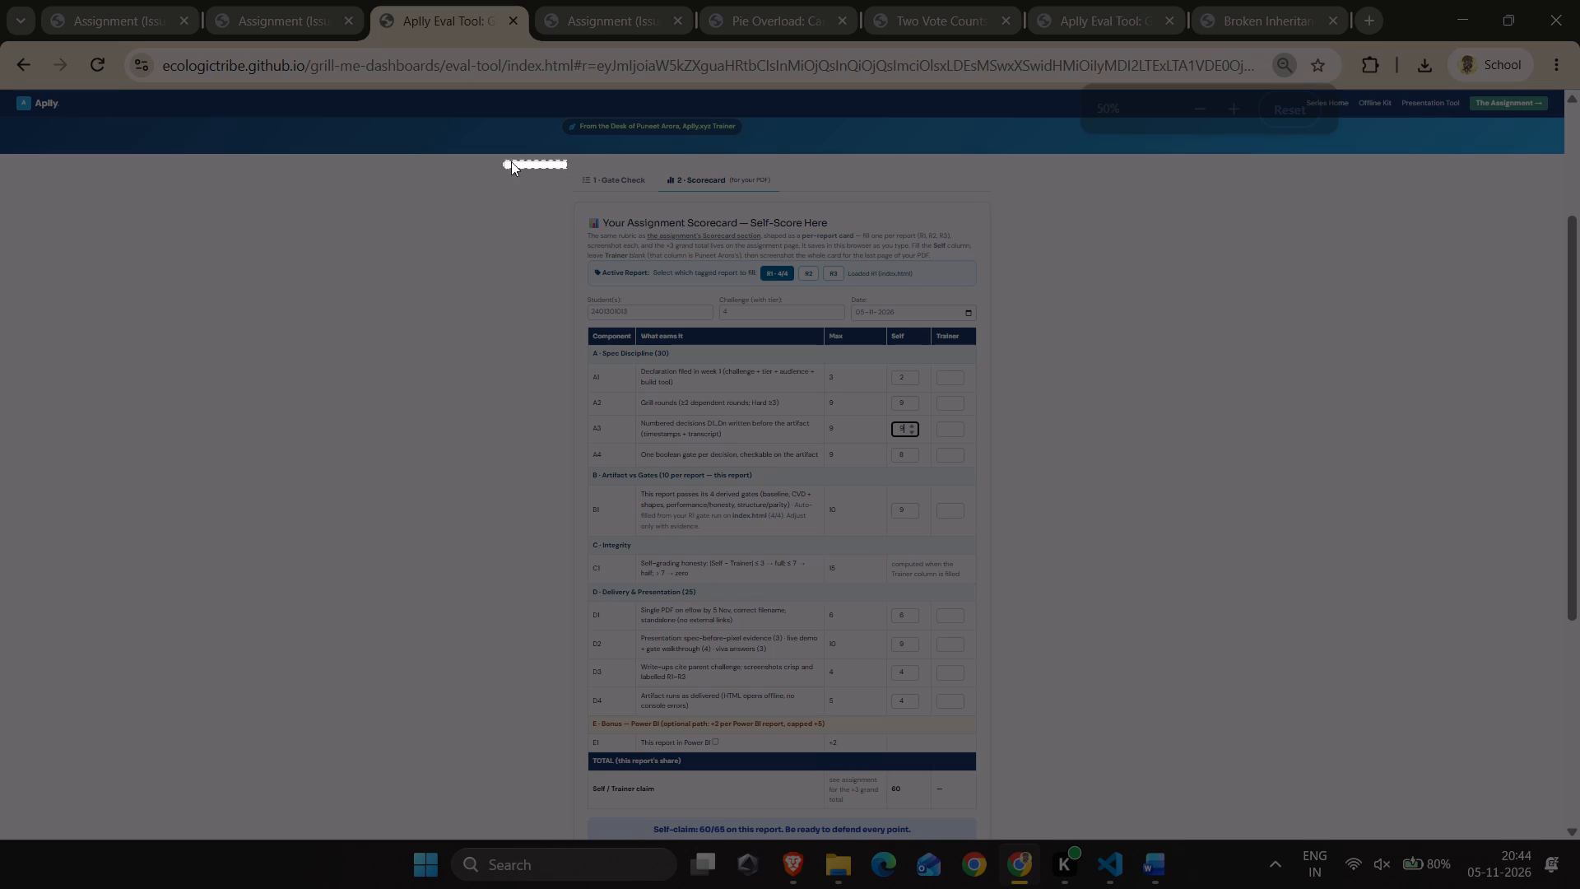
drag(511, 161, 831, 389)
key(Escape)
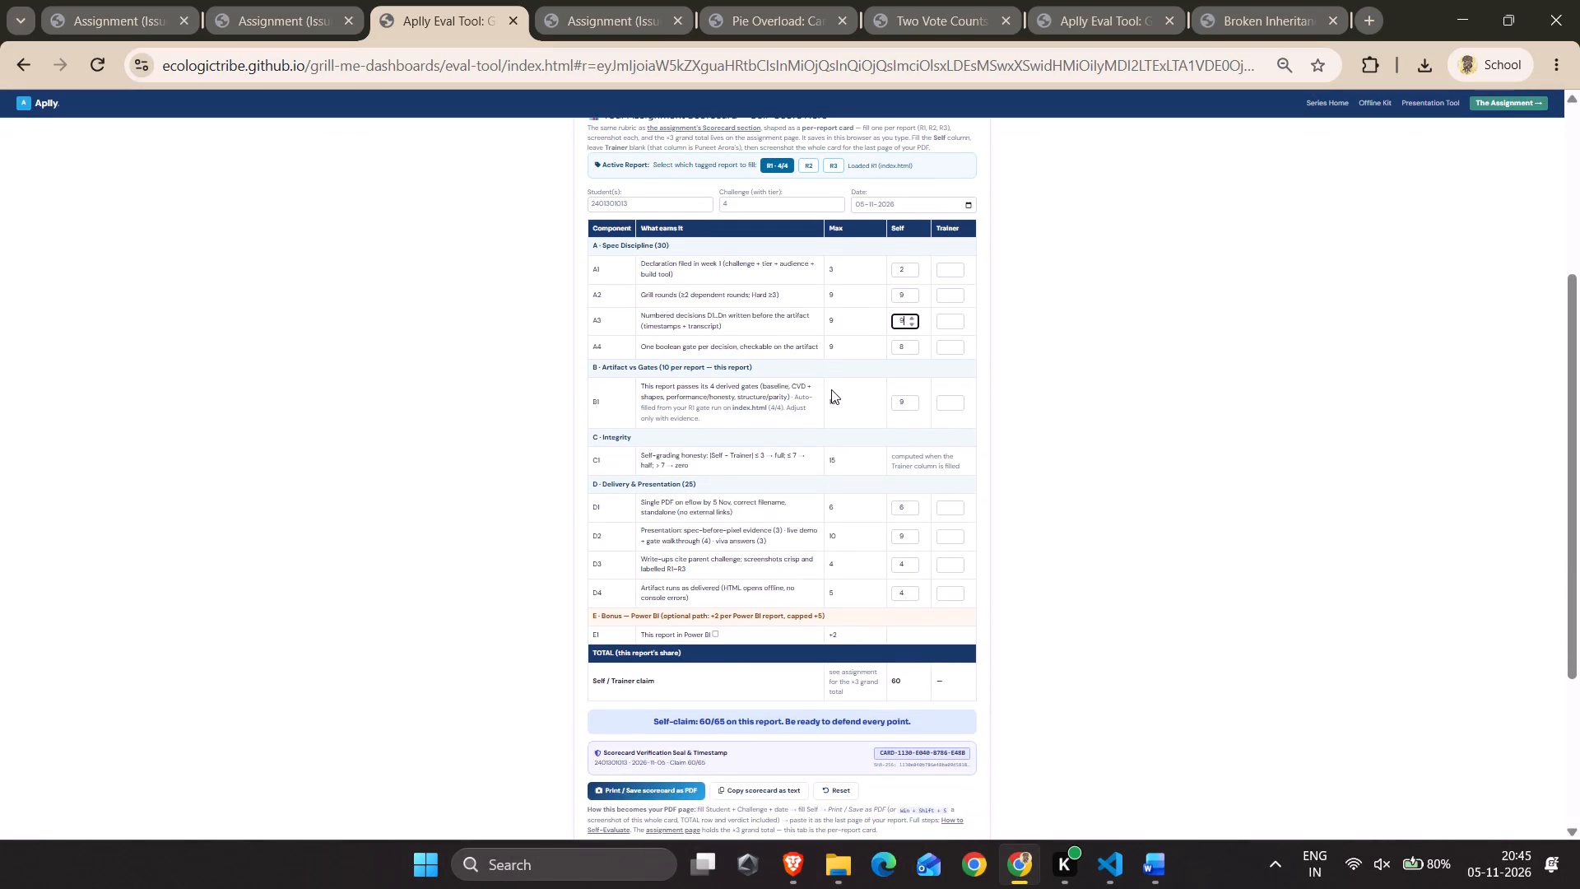
Capture a screenshot of the assignment scorecard from its title down to the self-claim banner.
key(Print)
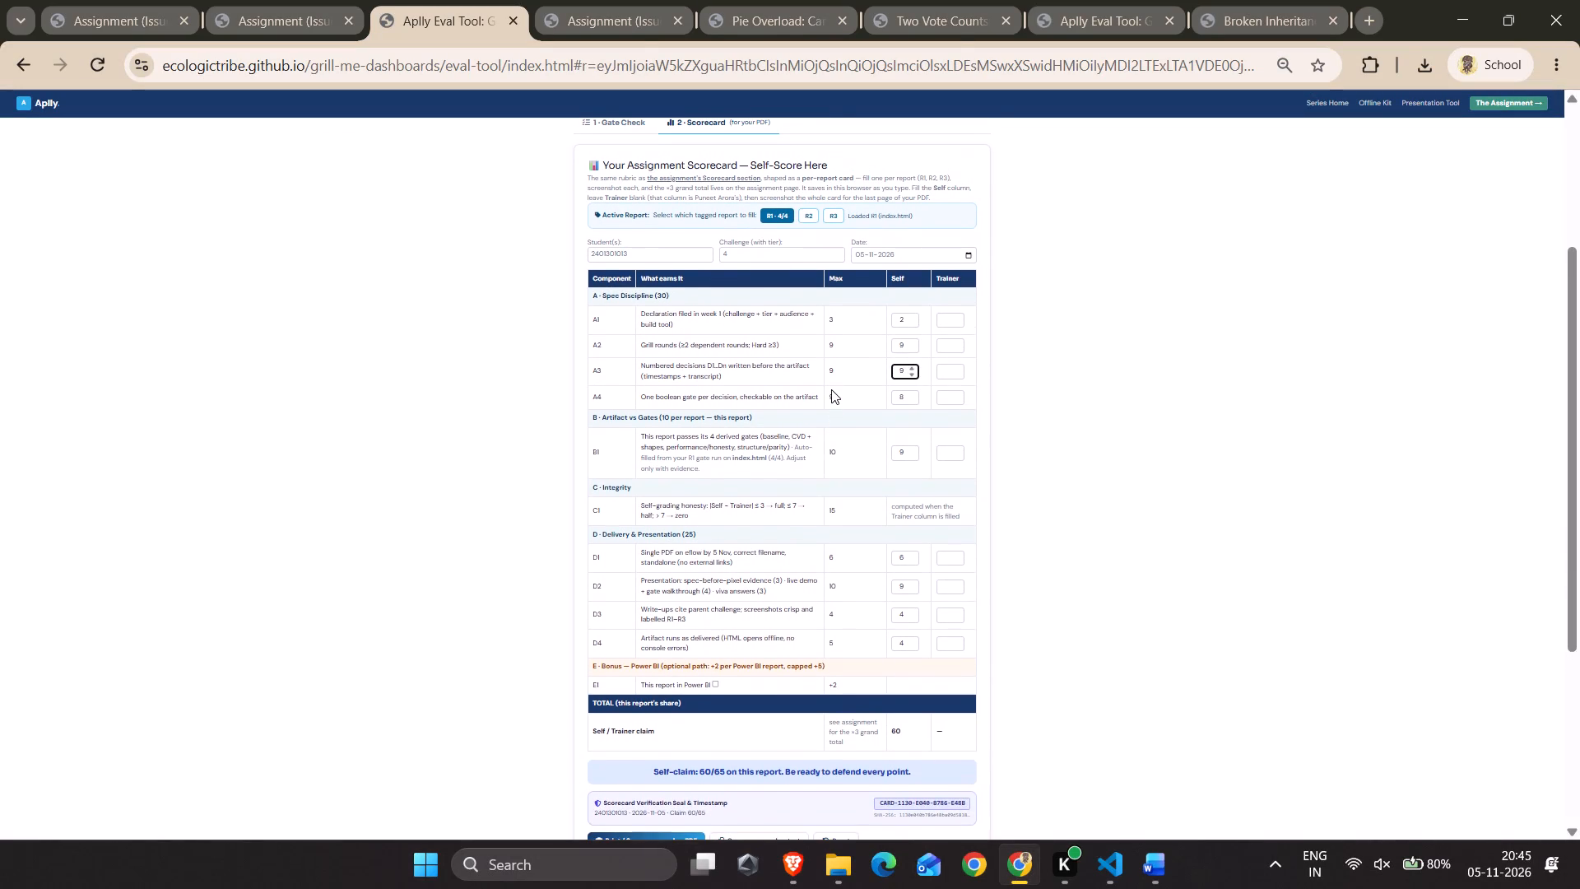
drag(563, 141, 855, 800)
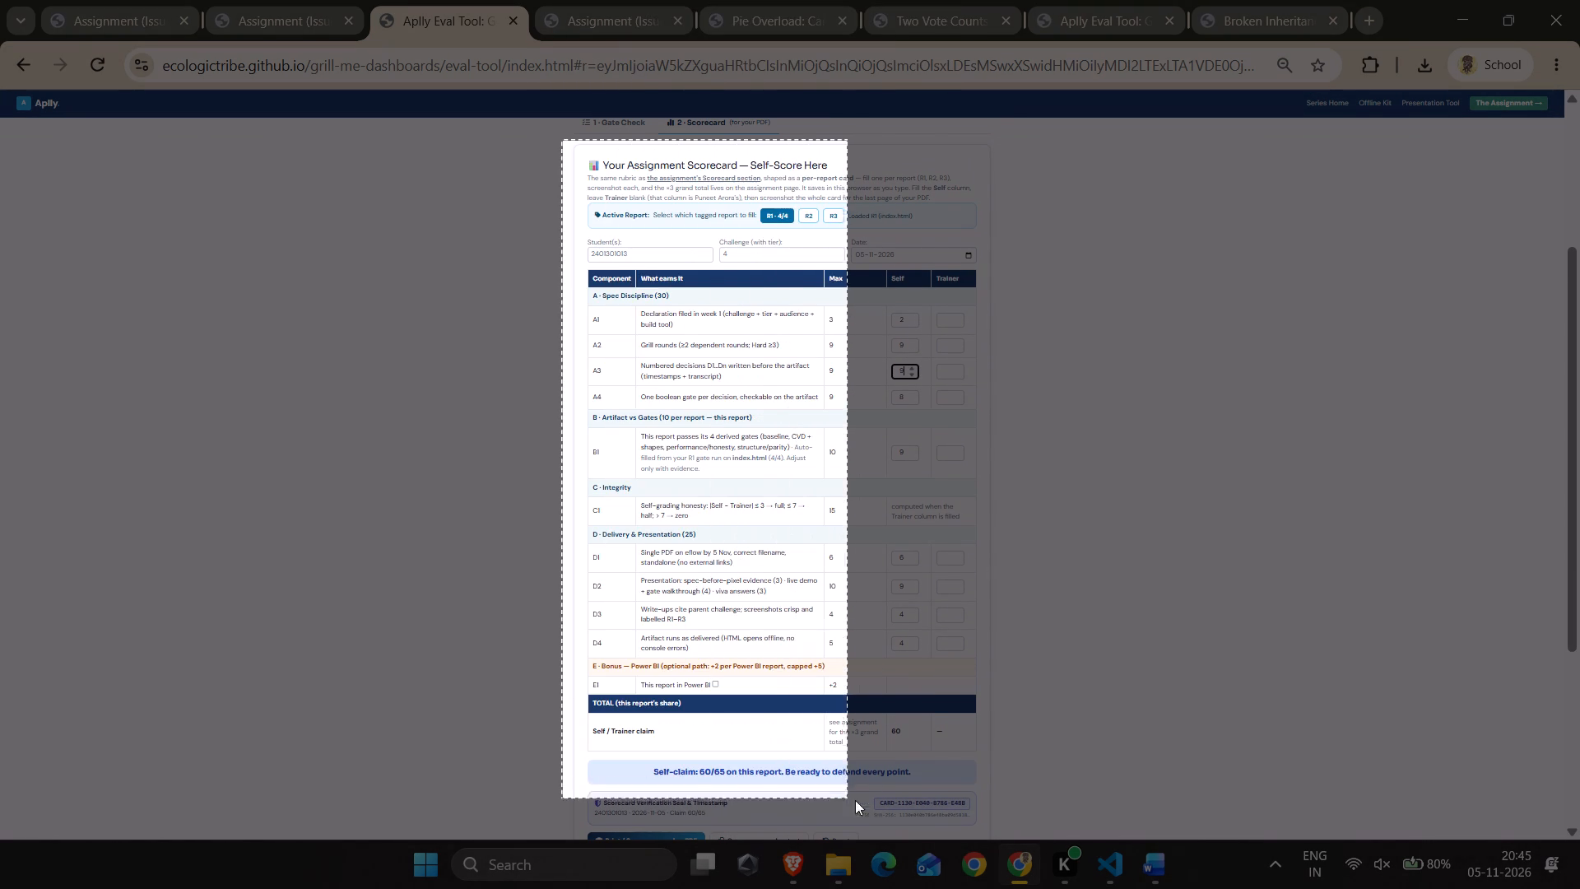
drag(855, 800, 1001, 786)
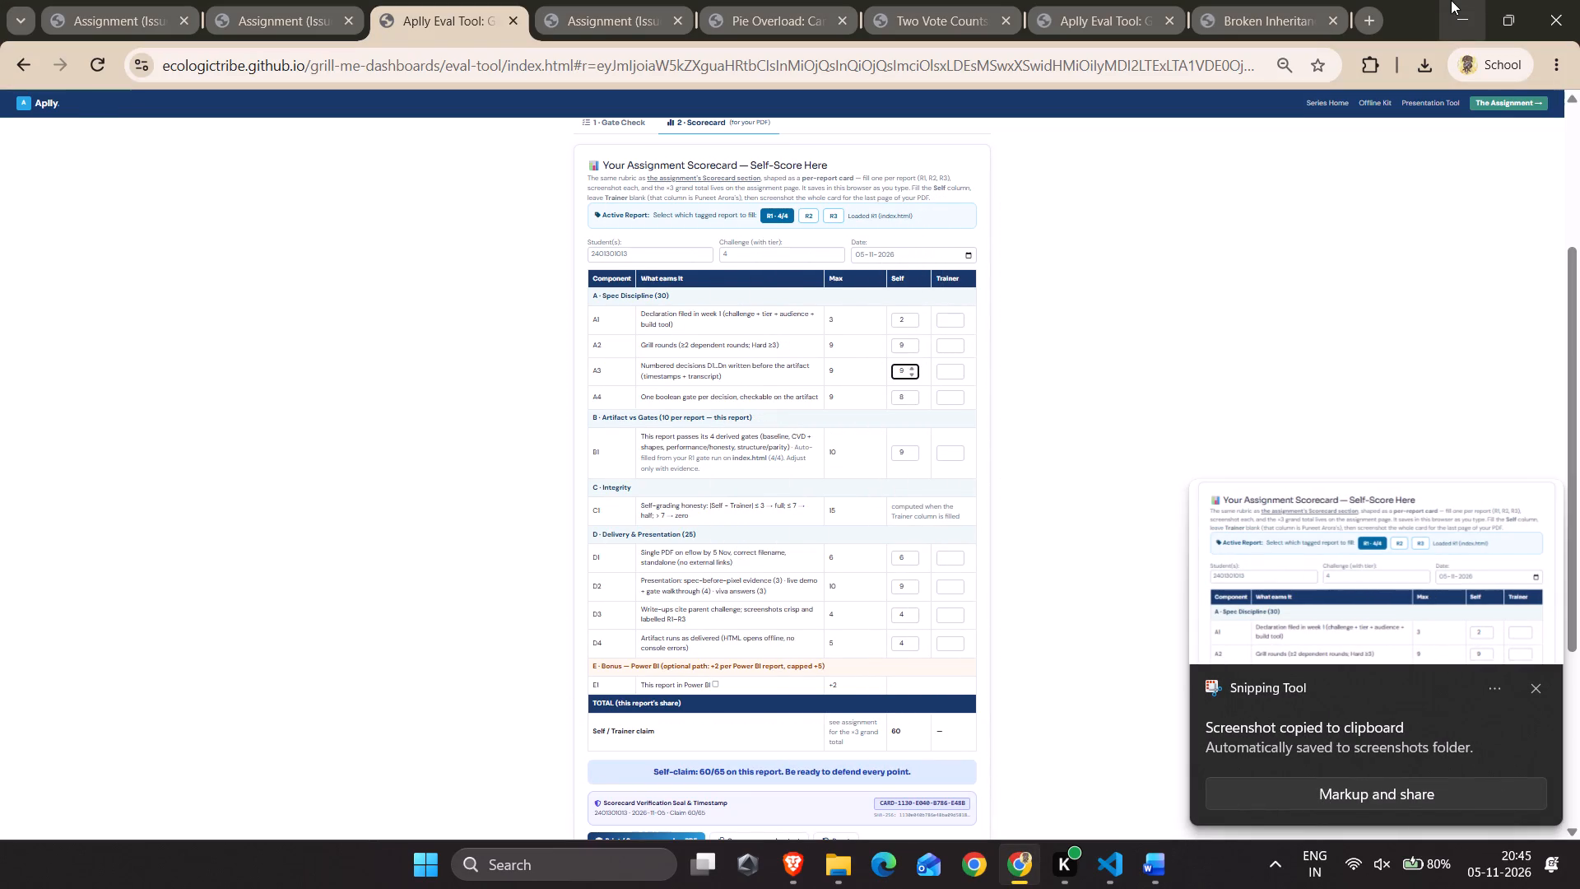
Switch to the Word document and cut the old grading report picture under Challenge 1's Dashboard Gate Pass heading.
click(1451, 0)
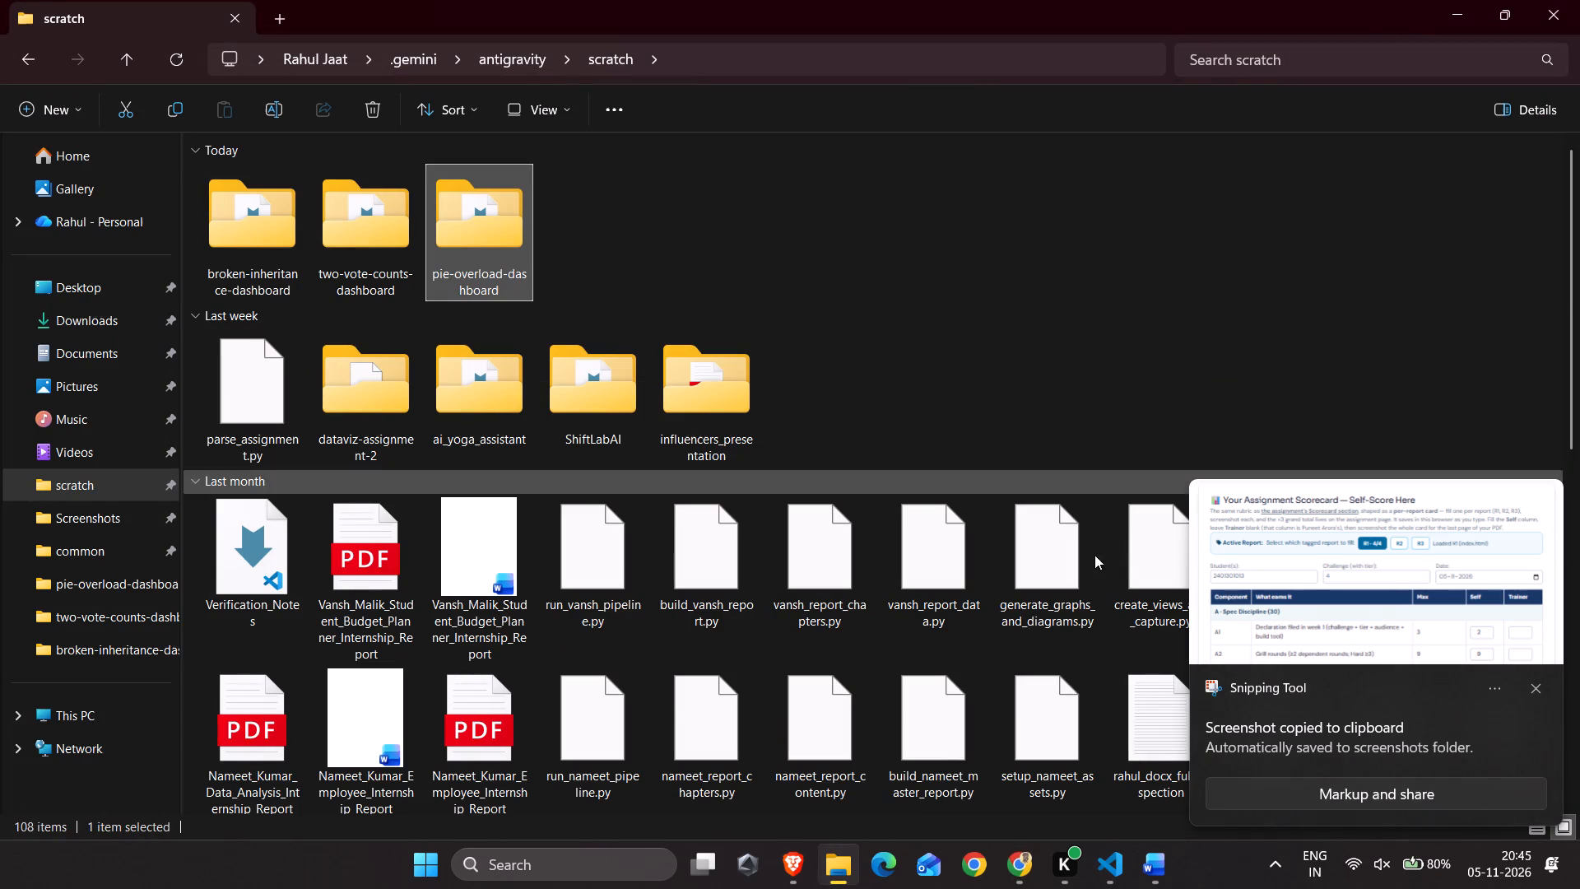
click(1148, 883)
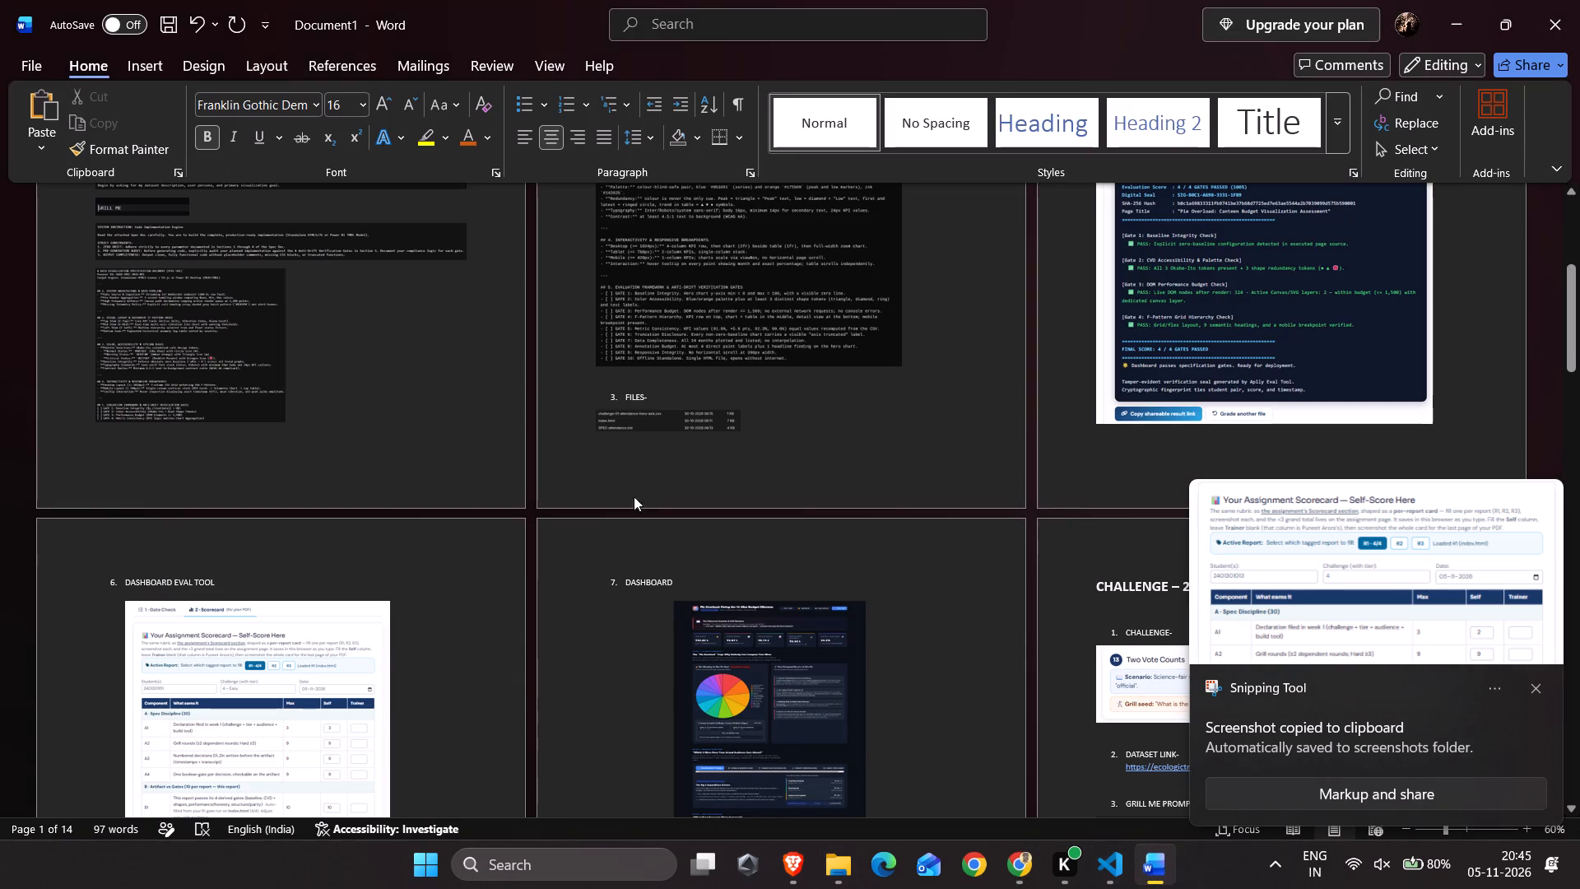
scroll(503, 375, up, 4)
scroll(503, 375, down, 1)
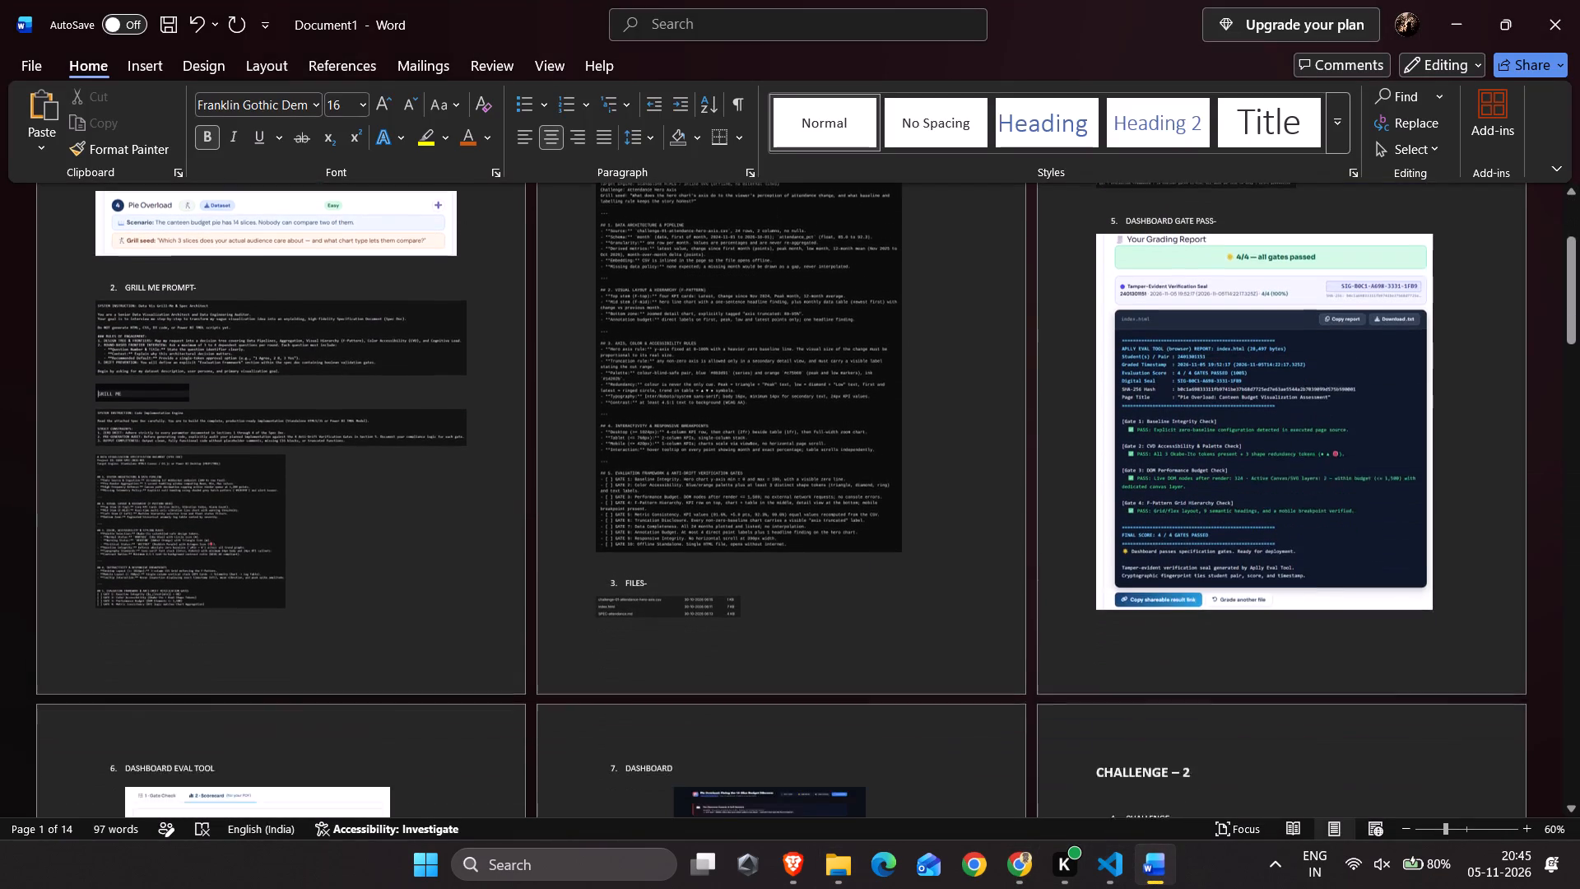
scroll(503, 375, down, 1)
scroll(965, 459, up, 1)
scroll(1195, 500, up, 1)
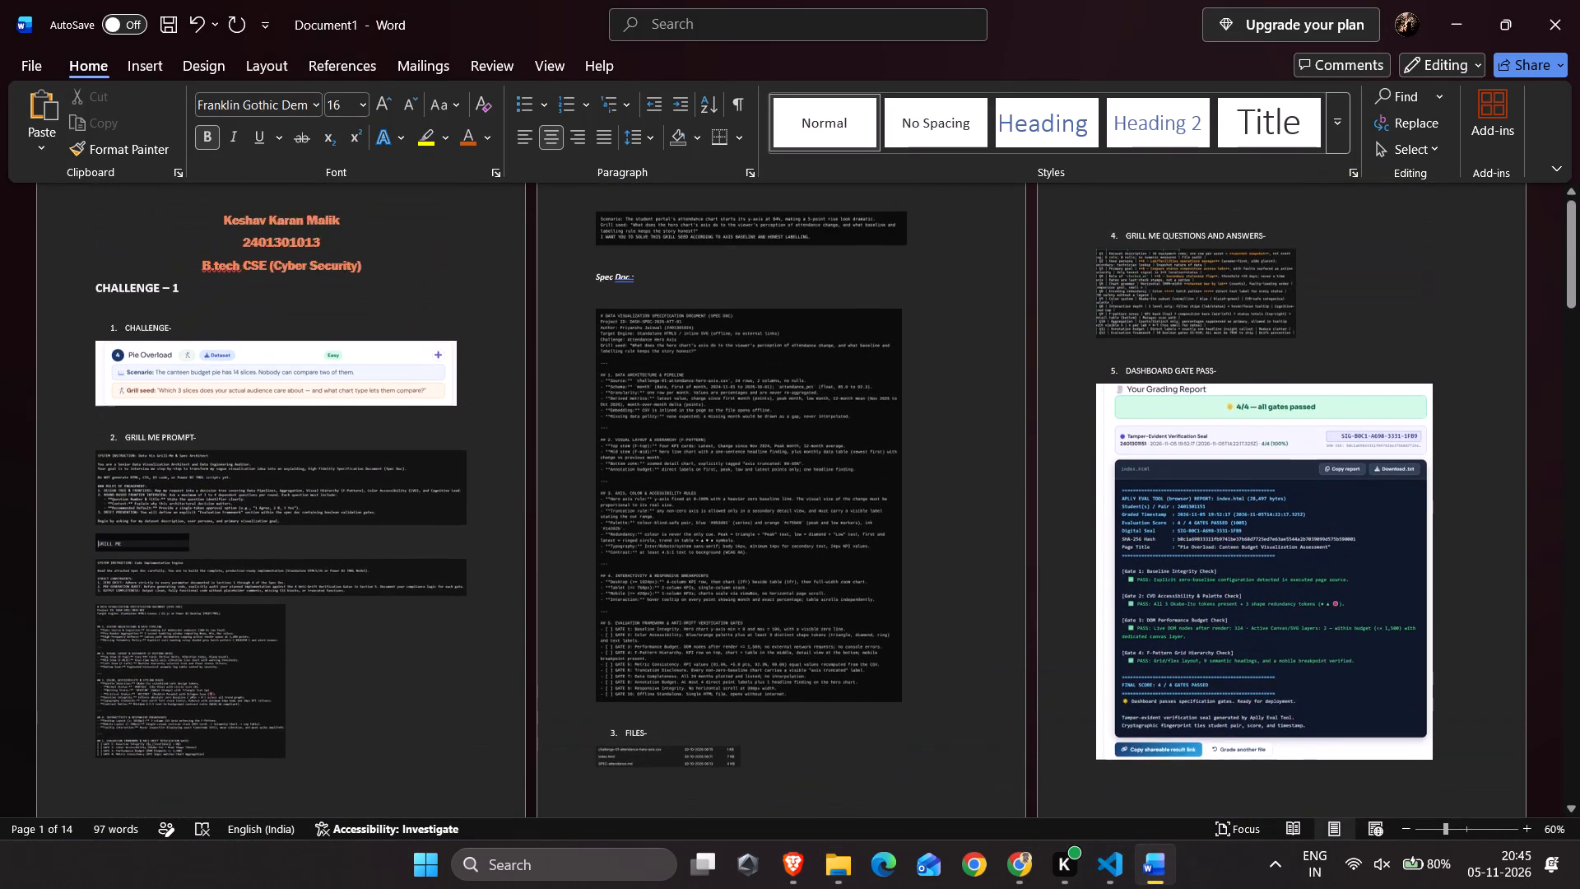
right_click(1237, 524)
click(1325, 283)
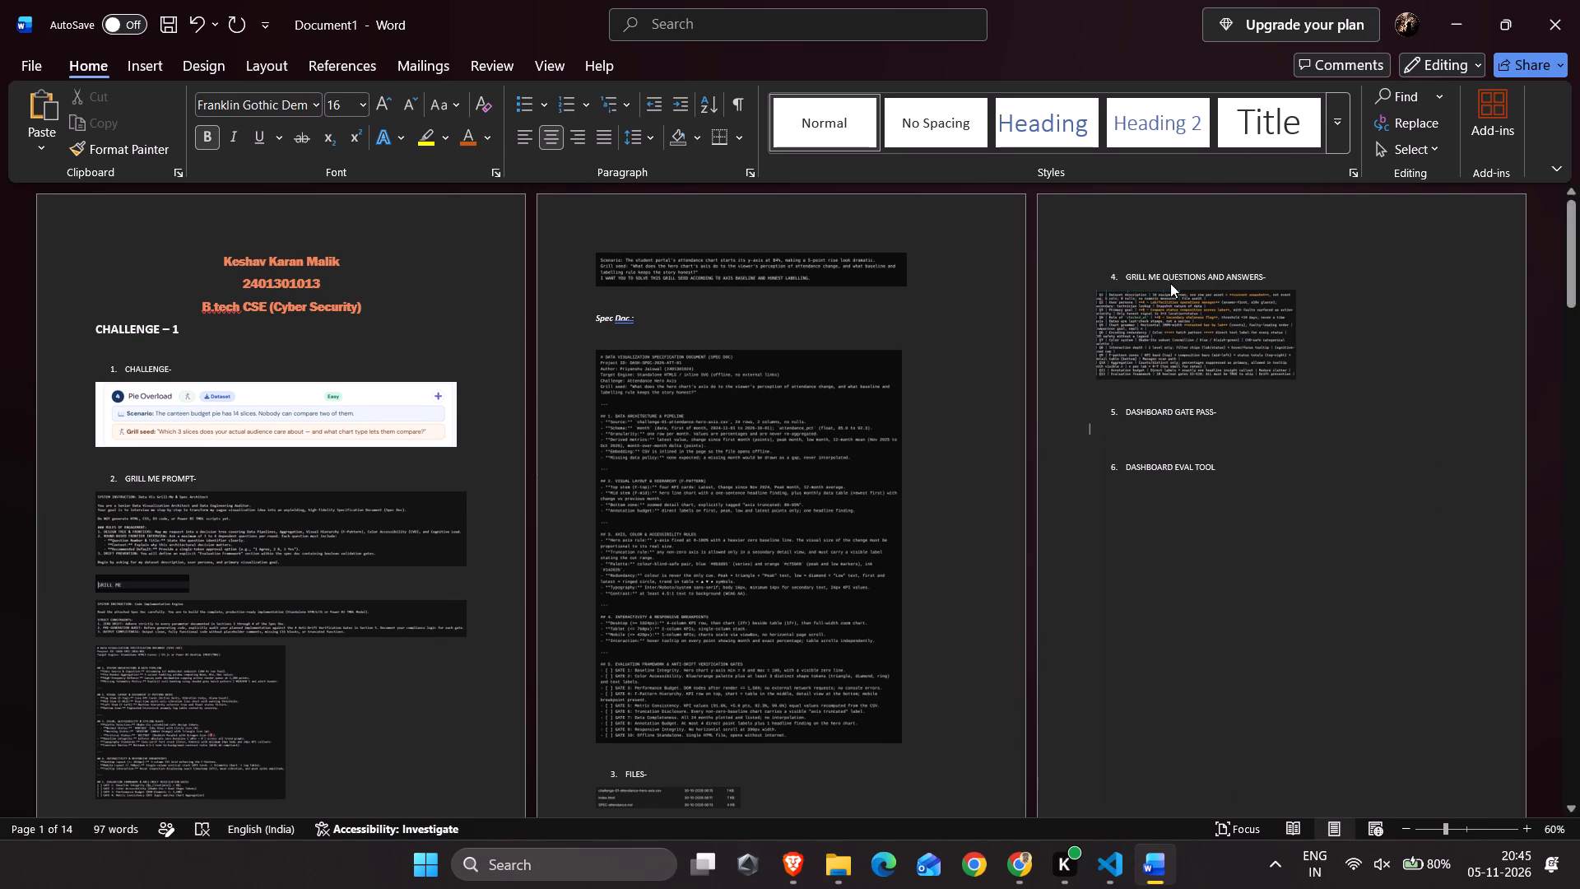
click(146, 76)
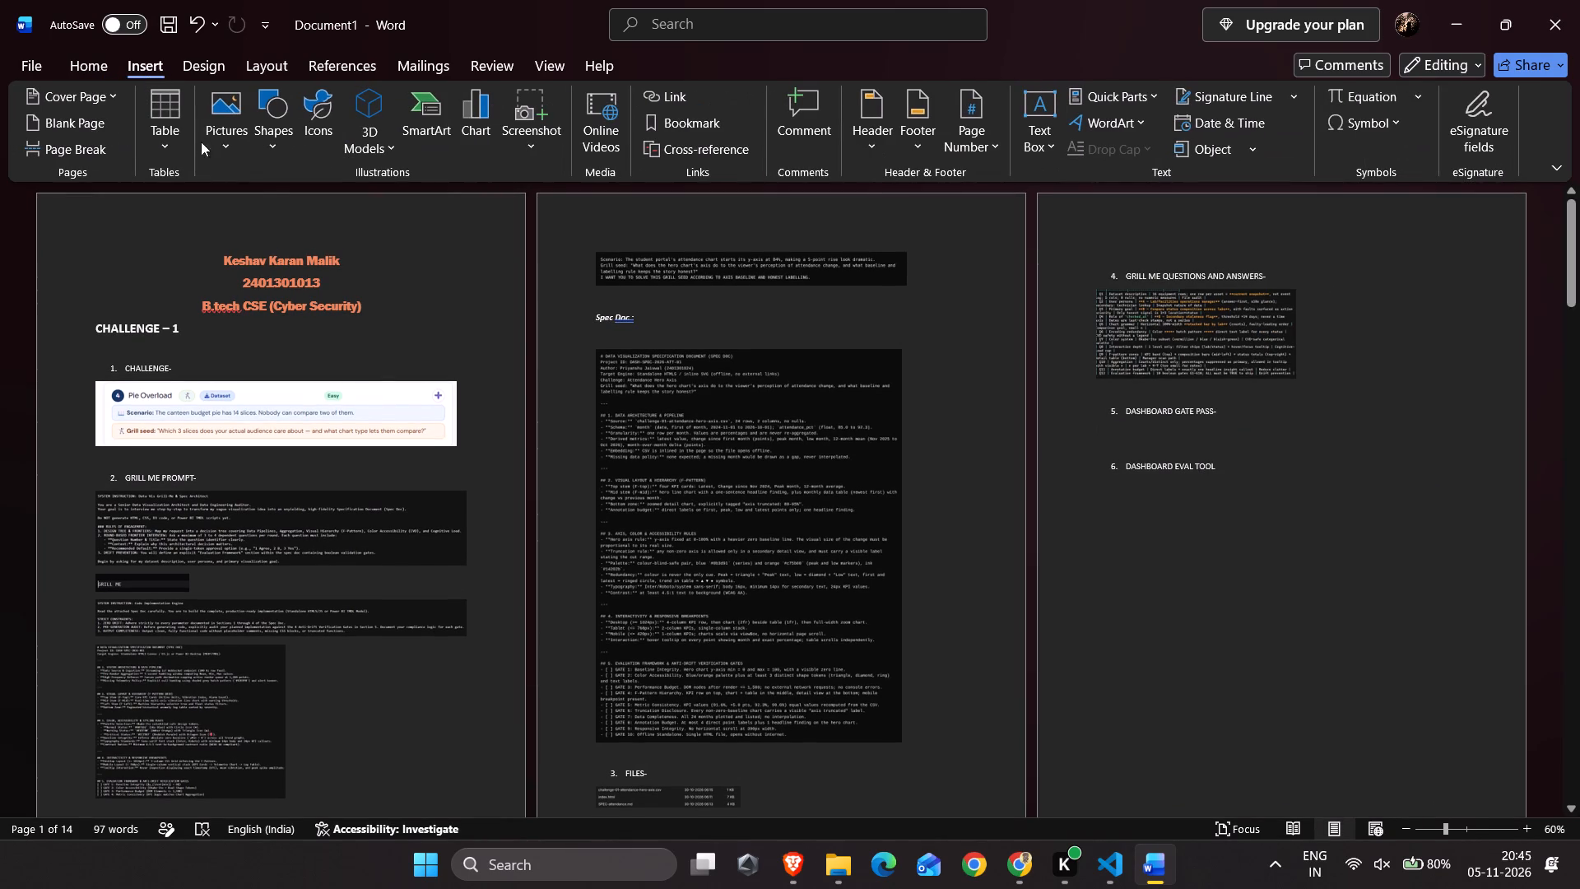
click(219, 139)
click(286, 204)
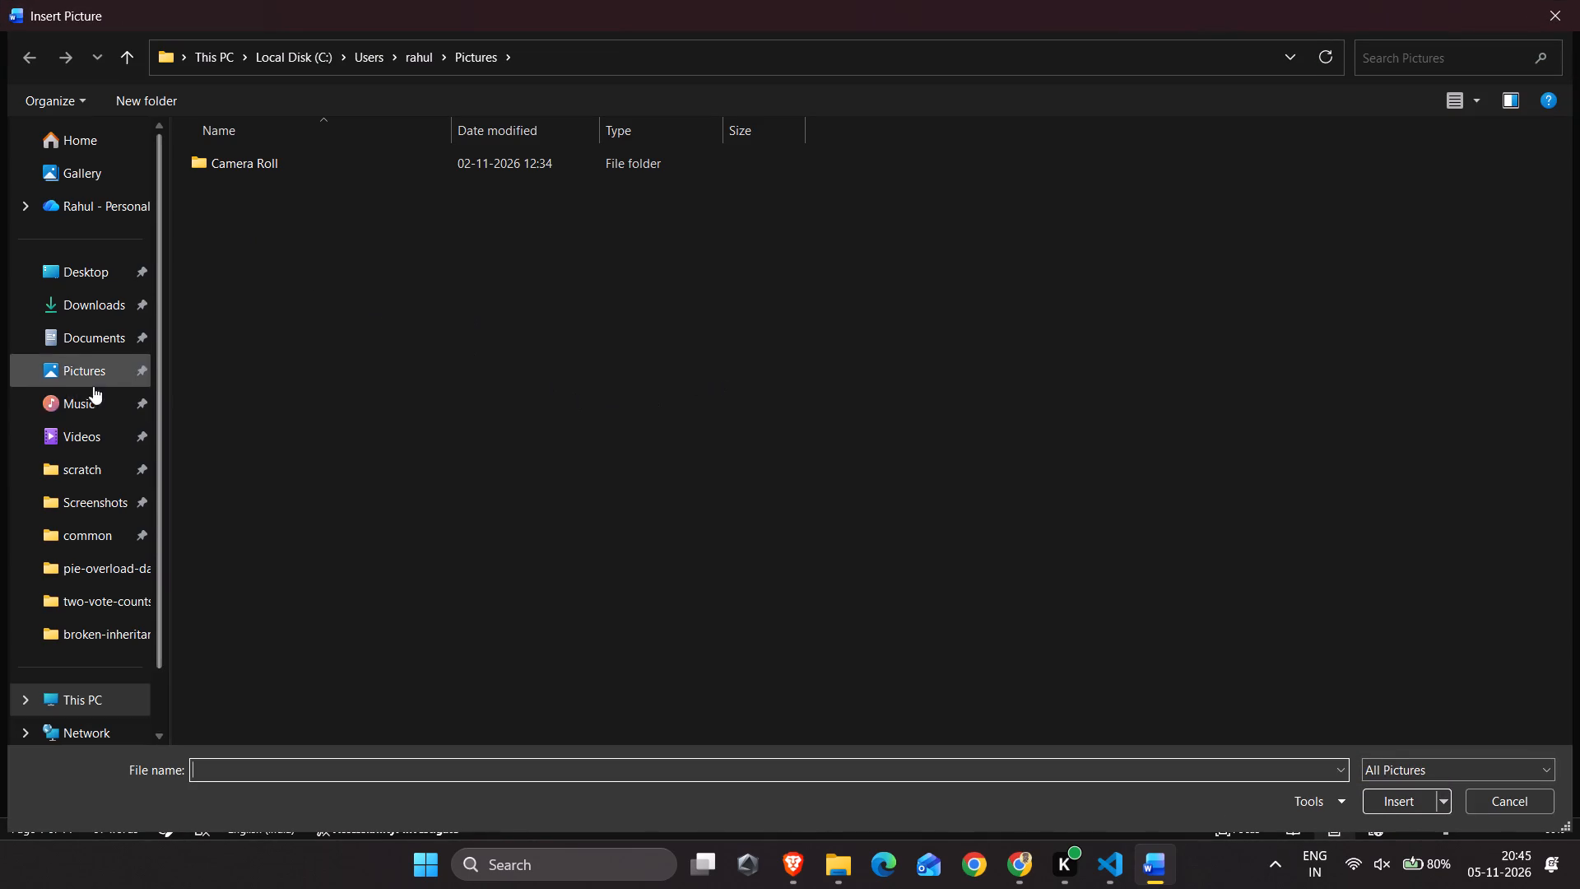
click(92, 491)
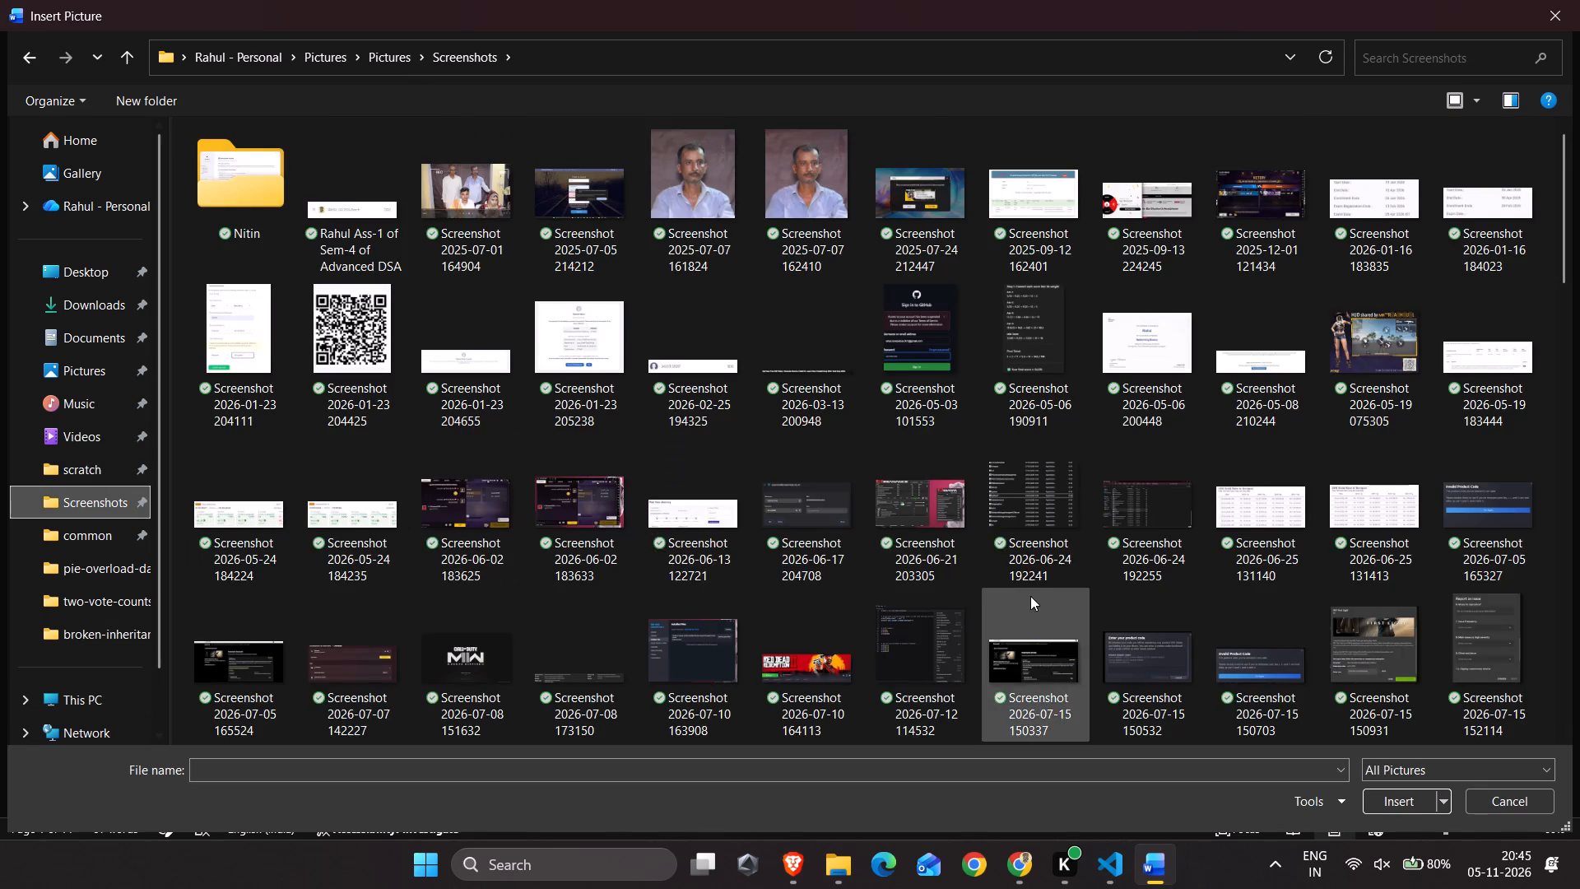
scroll(1030, 596, down, 20)
scroll(1030, 596, down, 11)
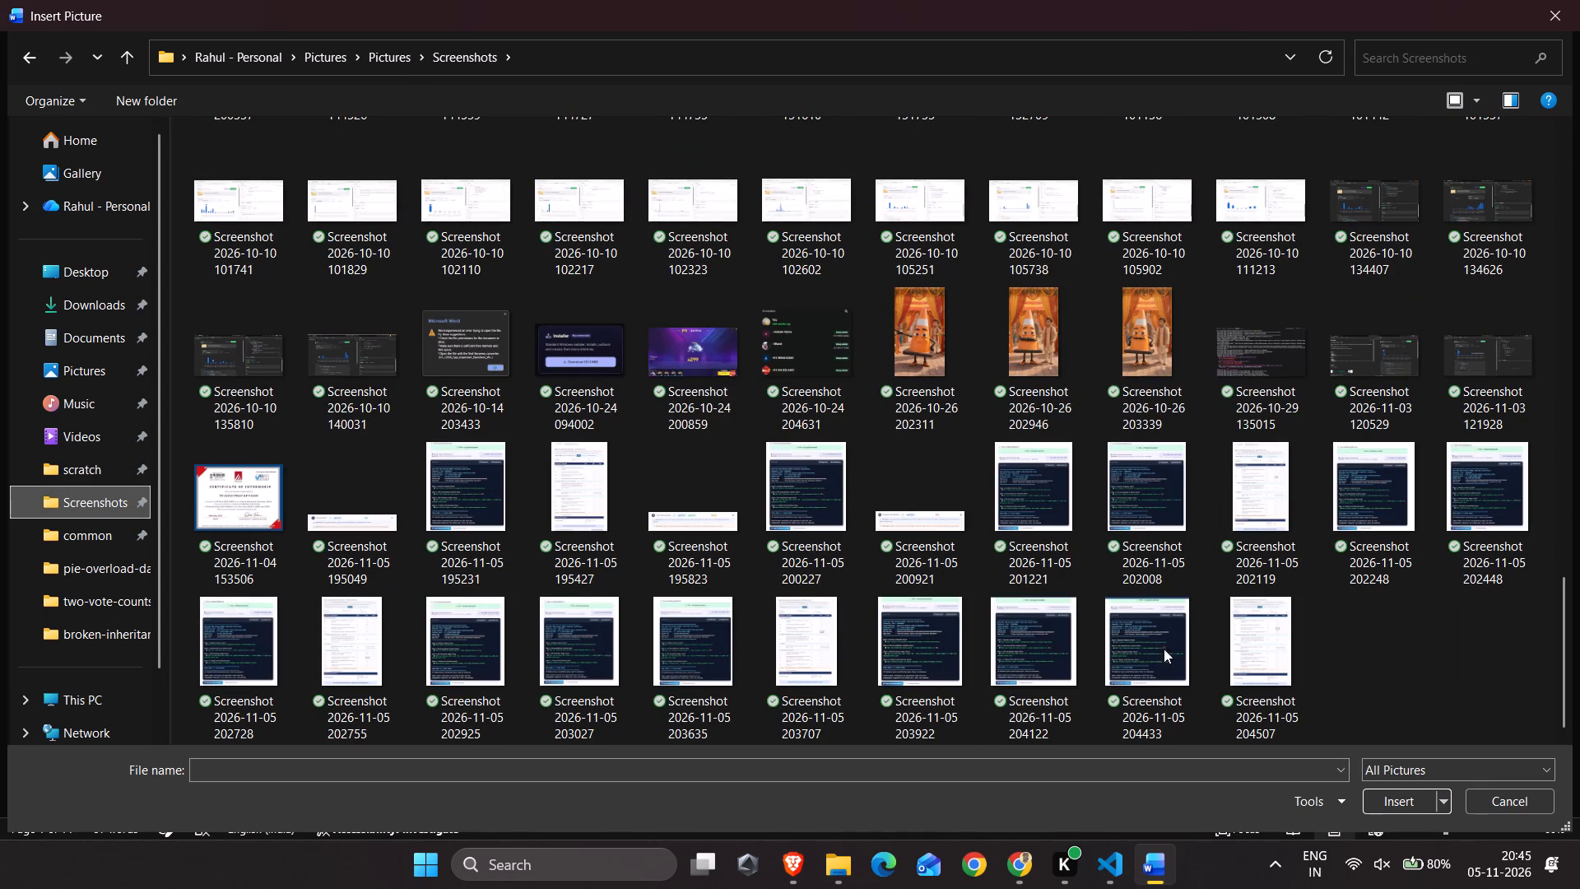
double_click(1127, 655)
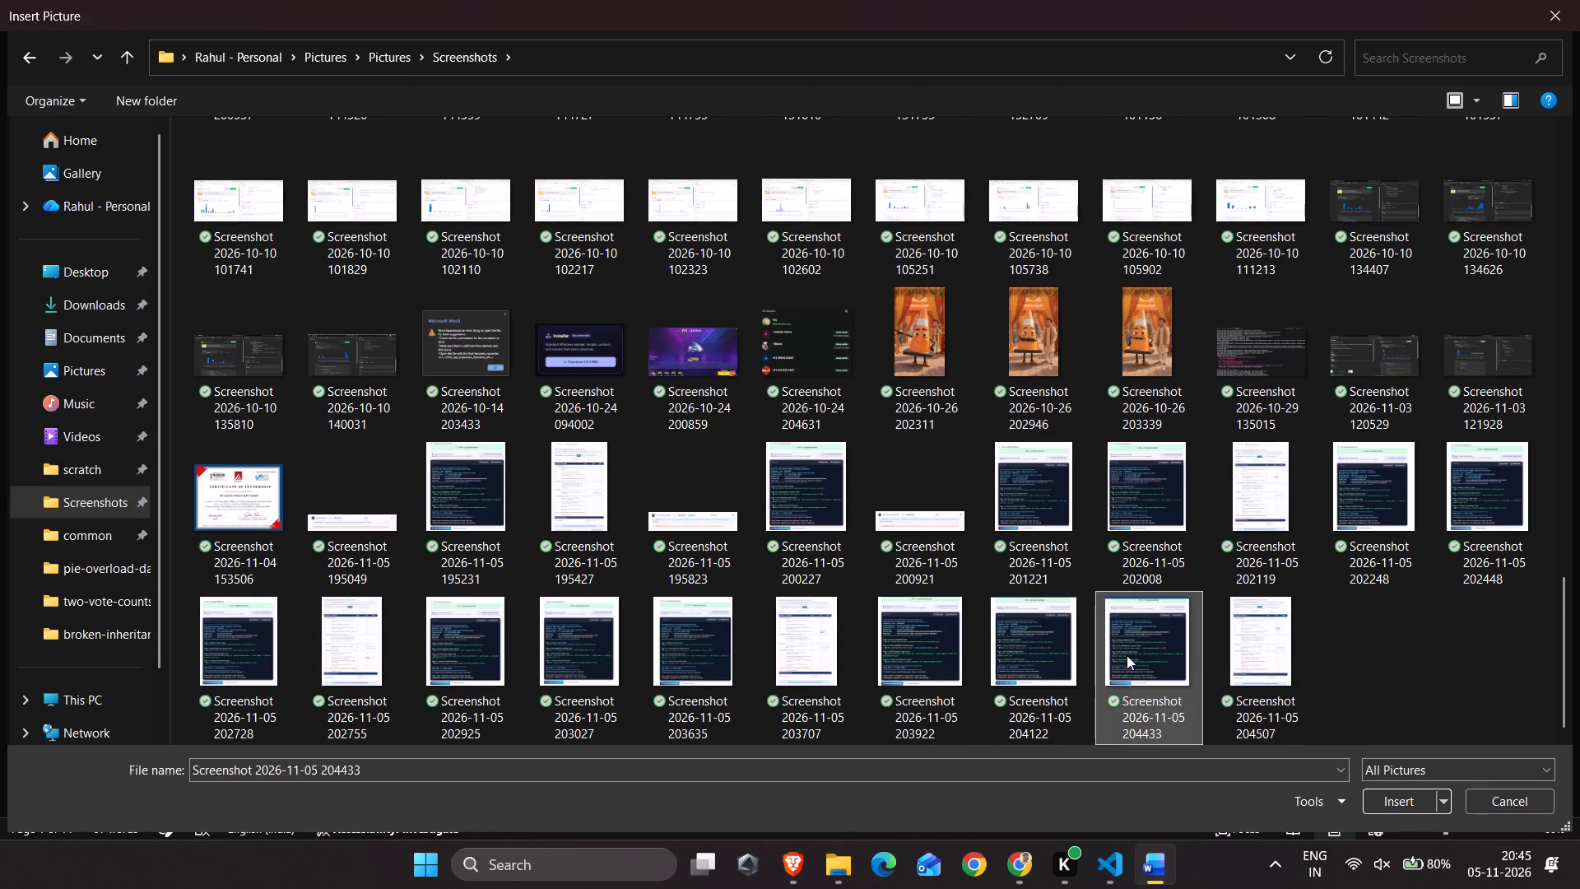
scroll(811, 559, down, 1)
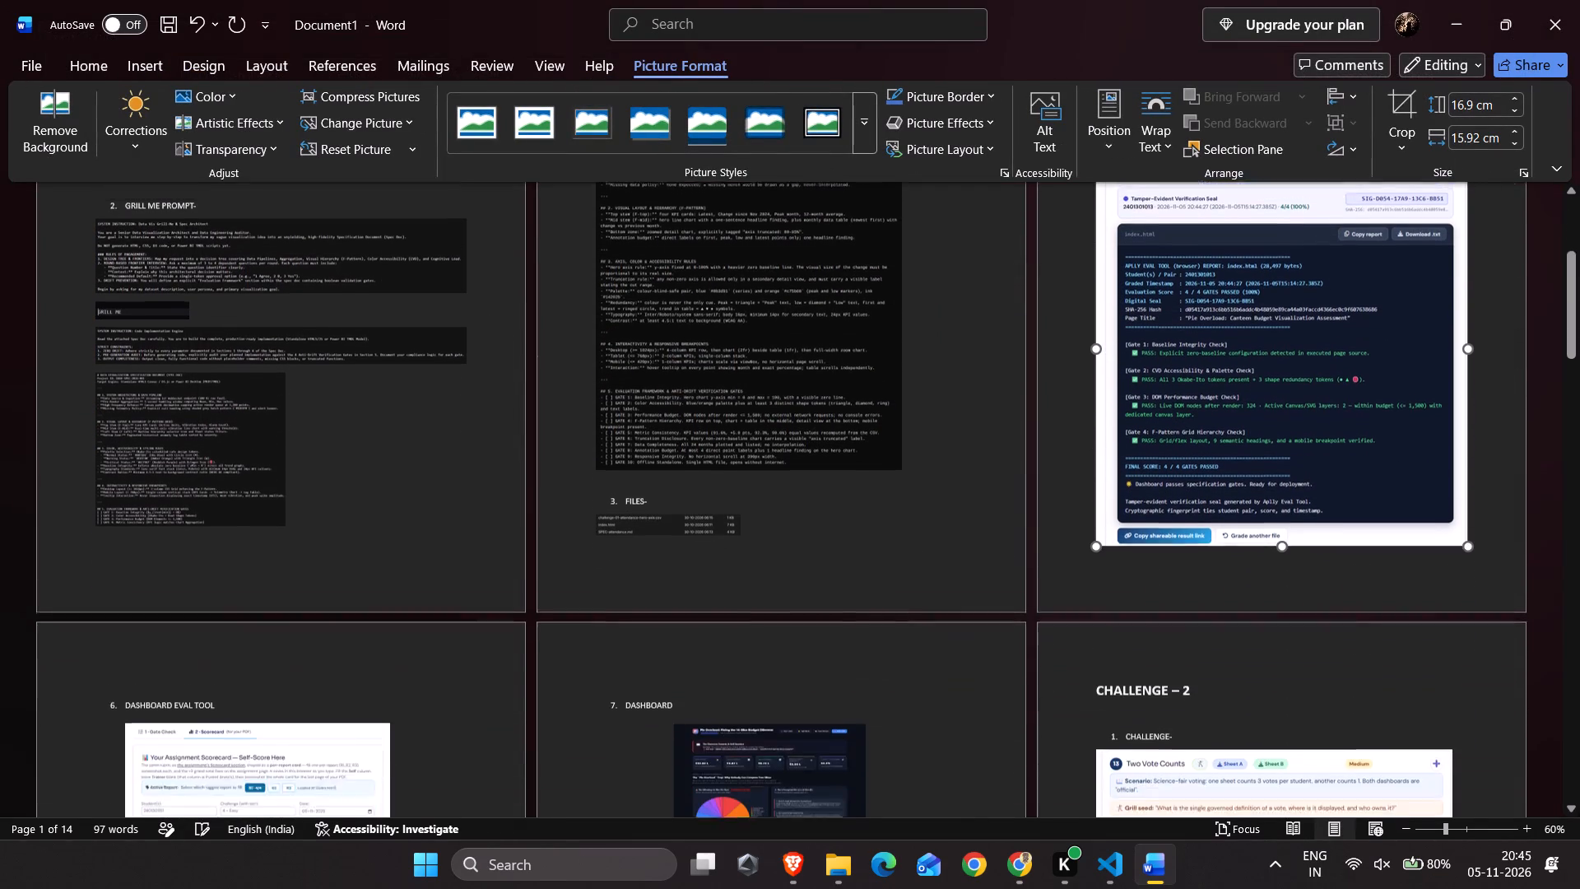
scroll(811, 559, down, 1)
click(282, 665)
right_click(282, 665)
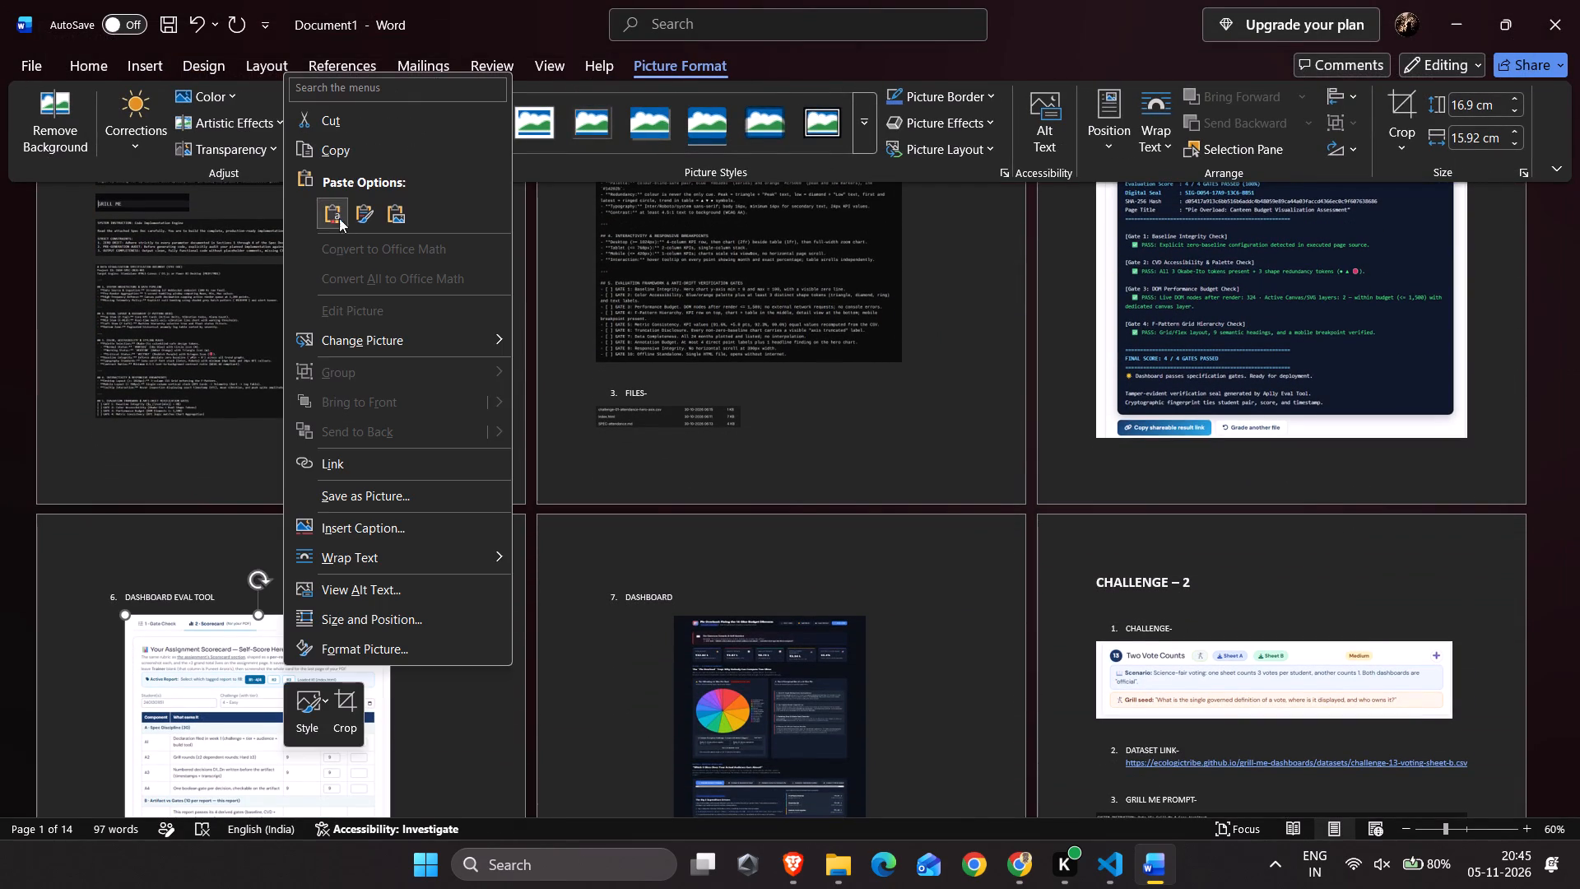
click(357, 118)
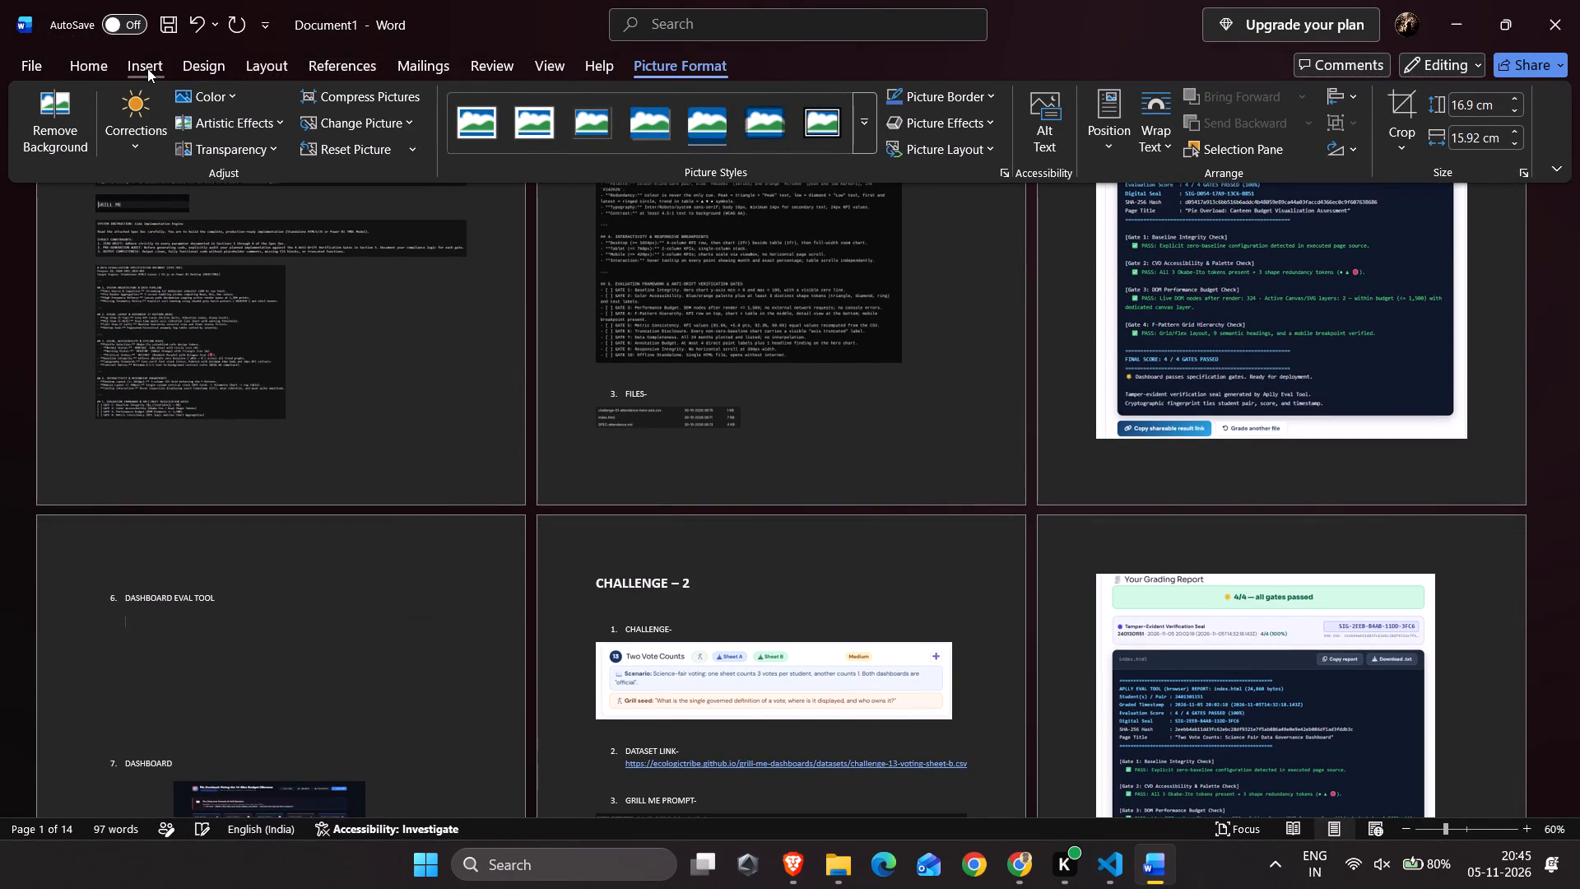
click(147, 68)
drag(223, 141, 267, 211)
click(267, 211)
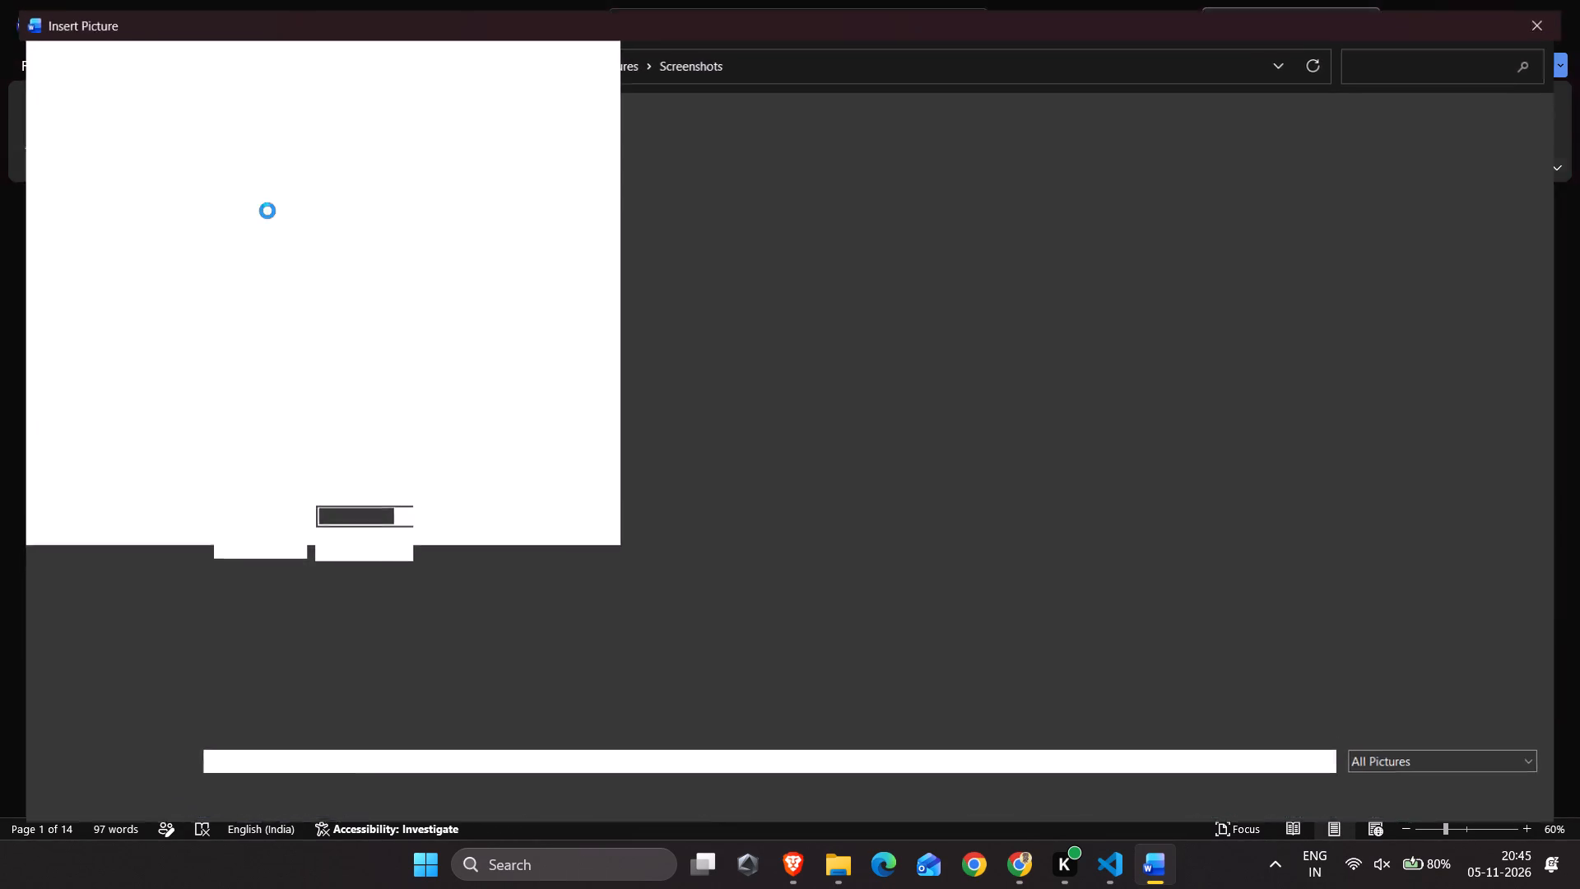
scroll(937, 553, down, 20)
scroll(937, 553, down, 20)
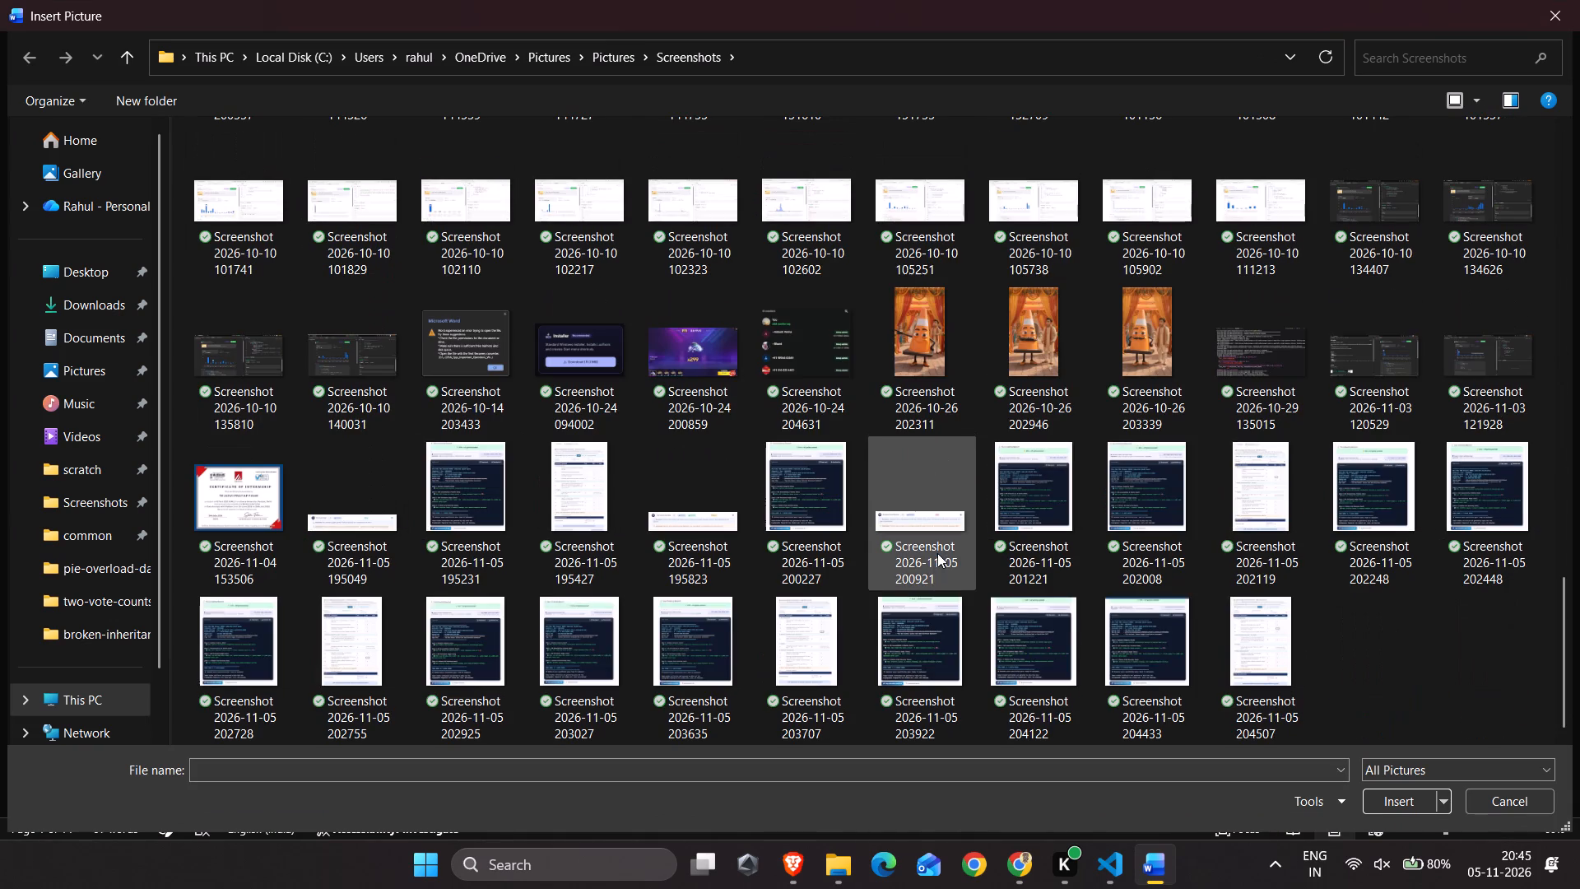
double_click(1290, 656)
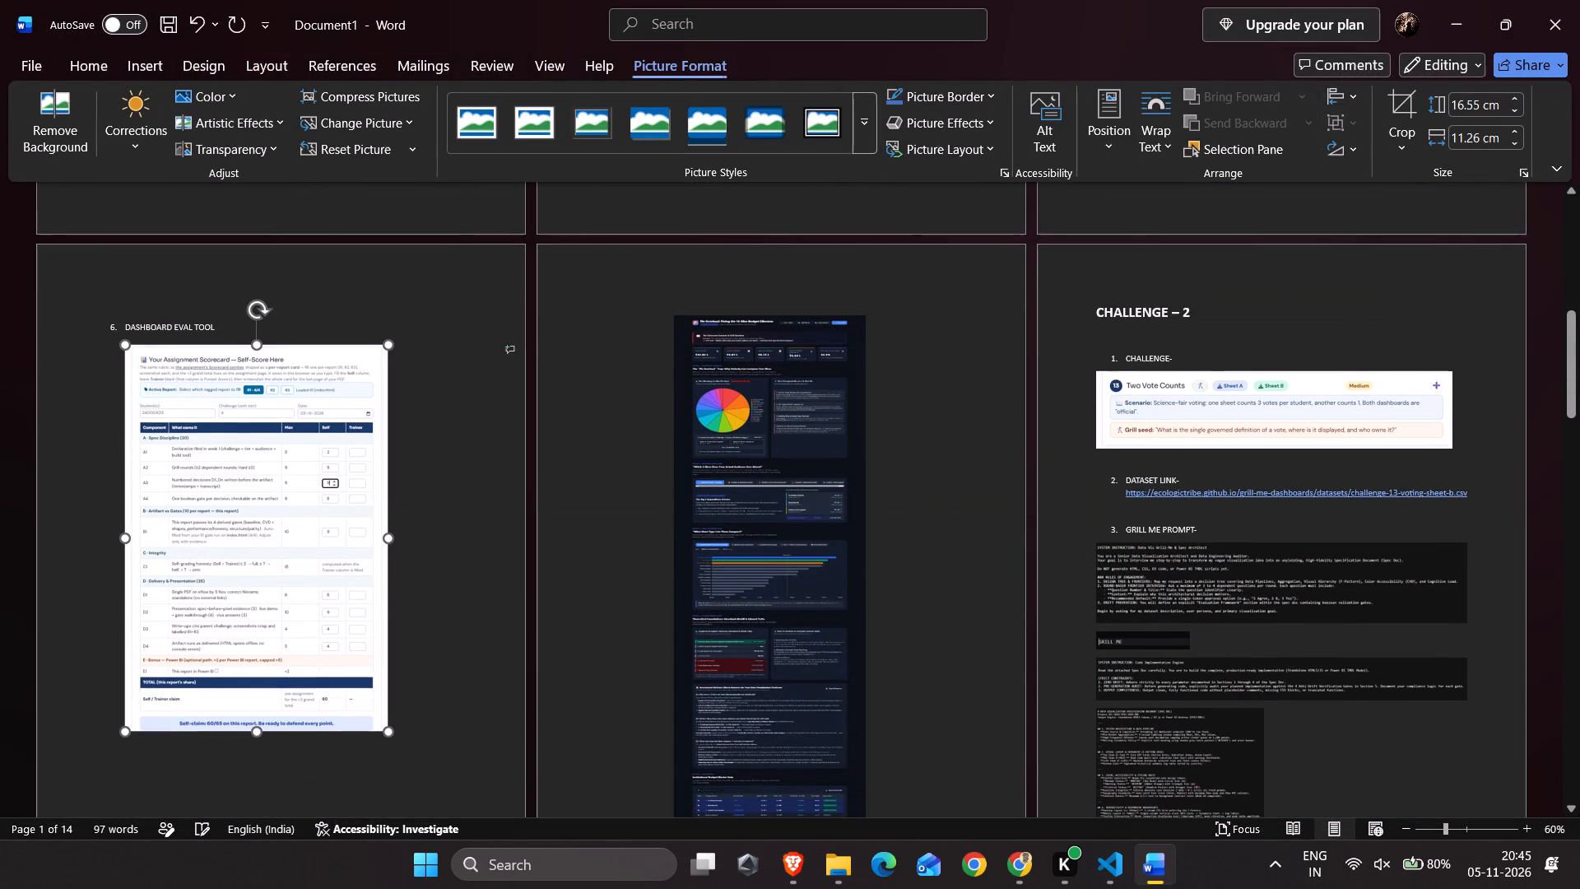
Add three blank lines above Challenge 1's Dashboard heading to push it onto the page with the dashboard picture.
scroll(679, 542, down, 1)
scroll(679, 542, up, 1)
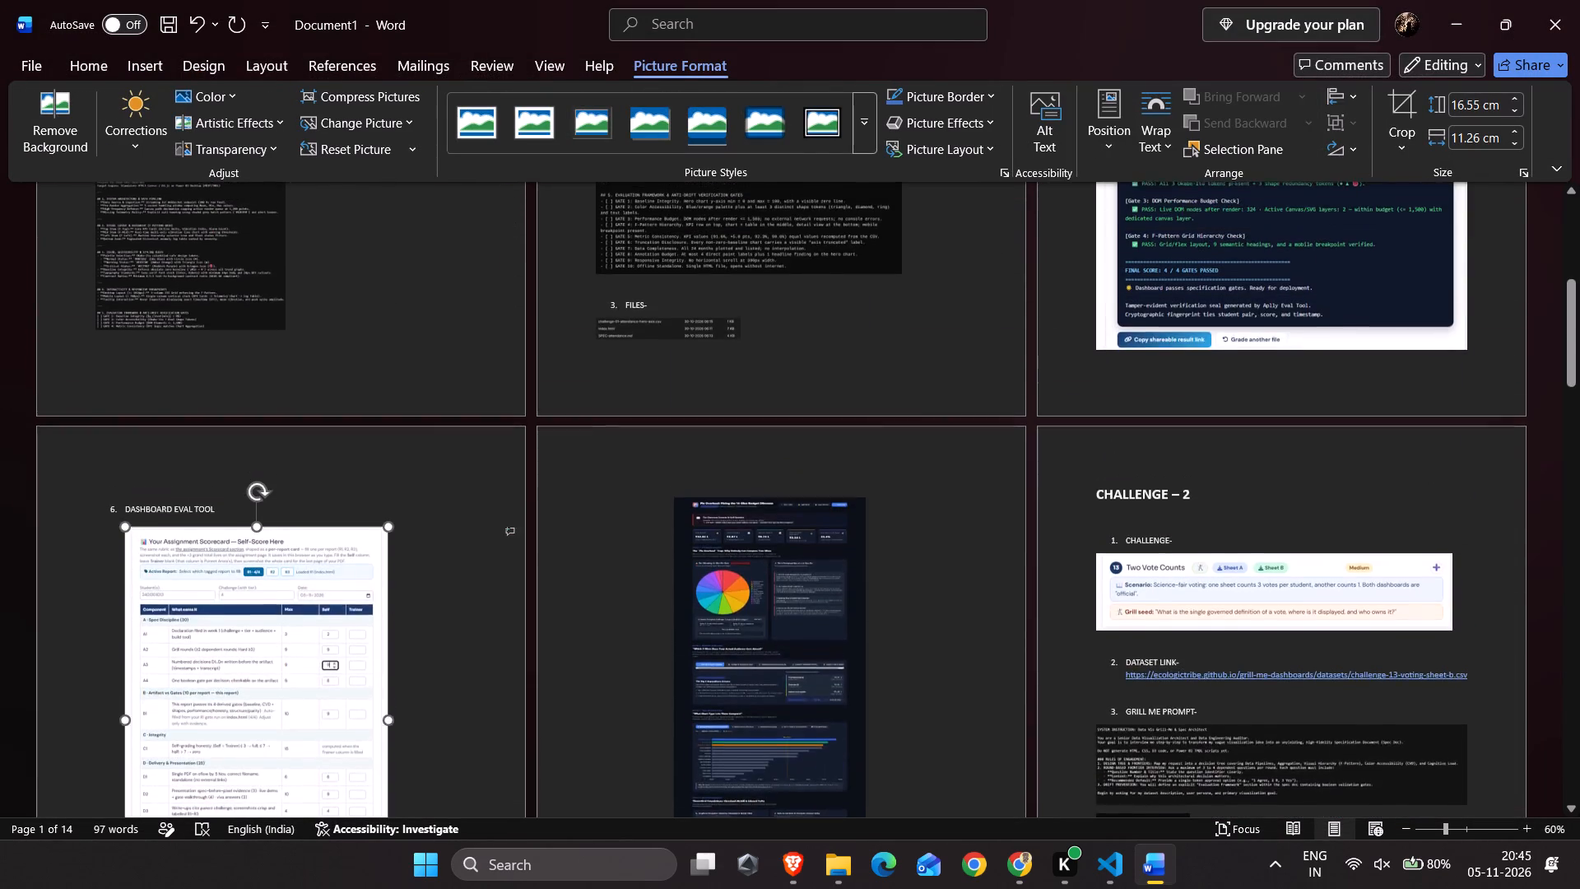
scroll(679, 542, down, 1)
click(107, 670)
key(Down)
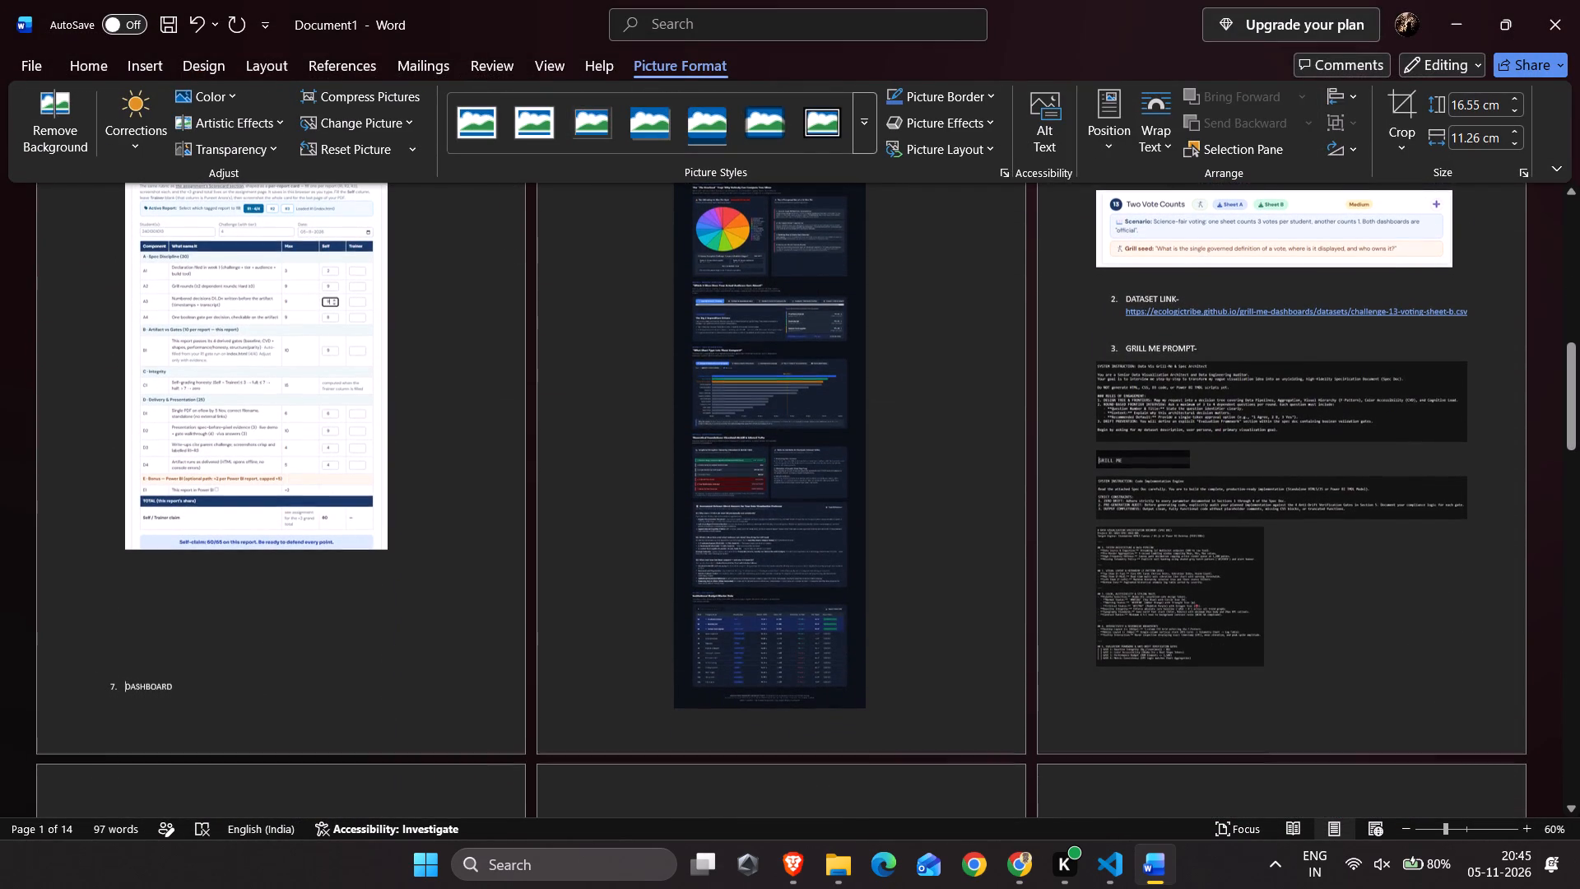
key(Left)
key(Up)
key(Return)
key(Return)
key(Return)
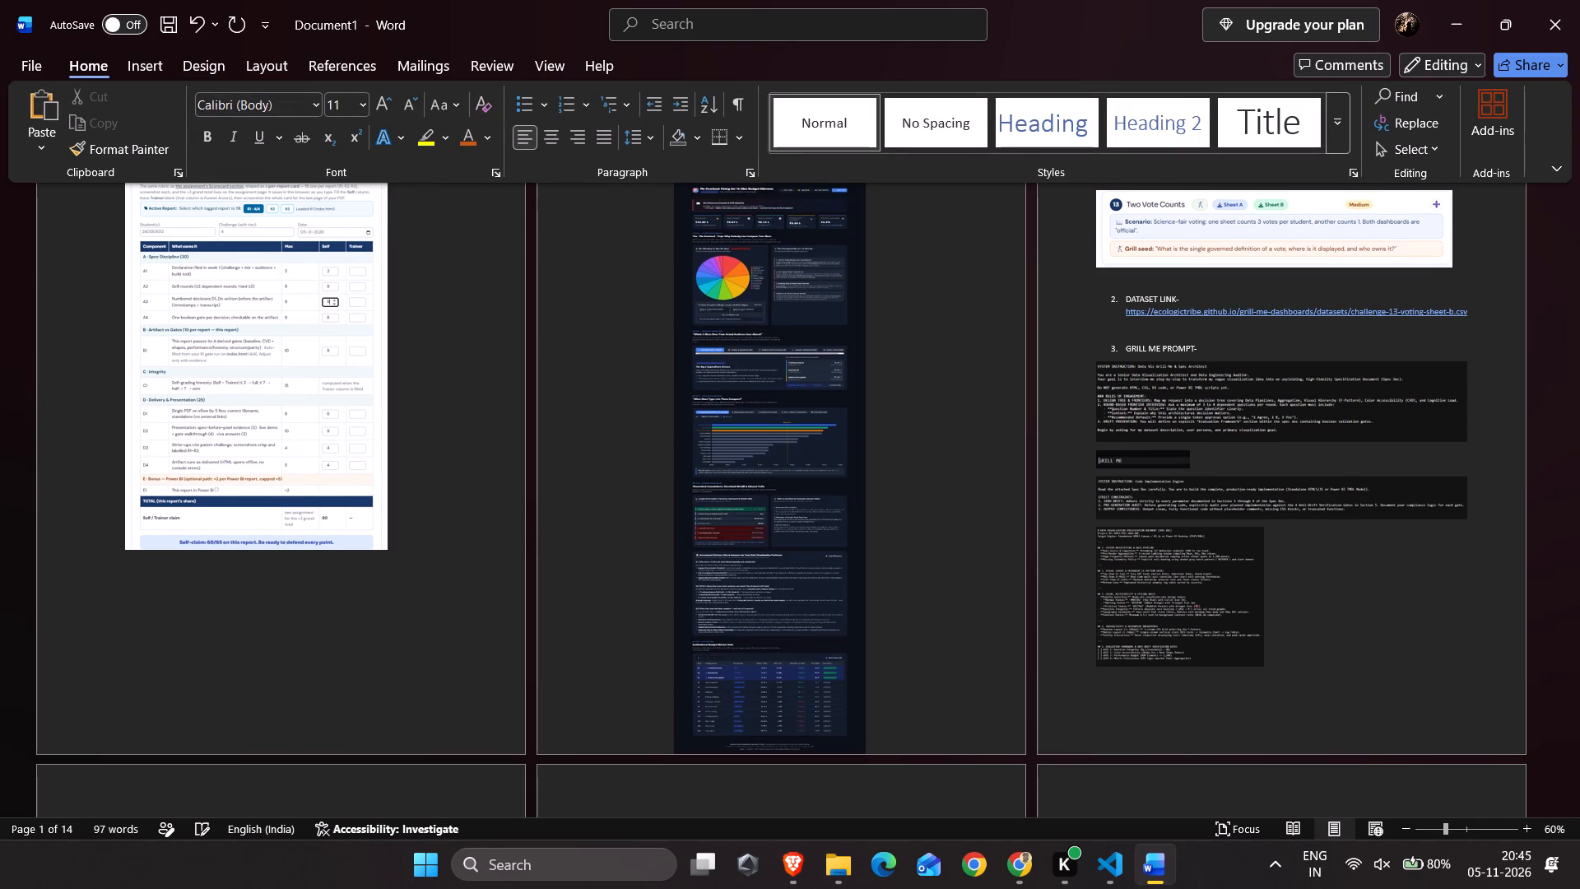
scroll(513, 719, up, 1)
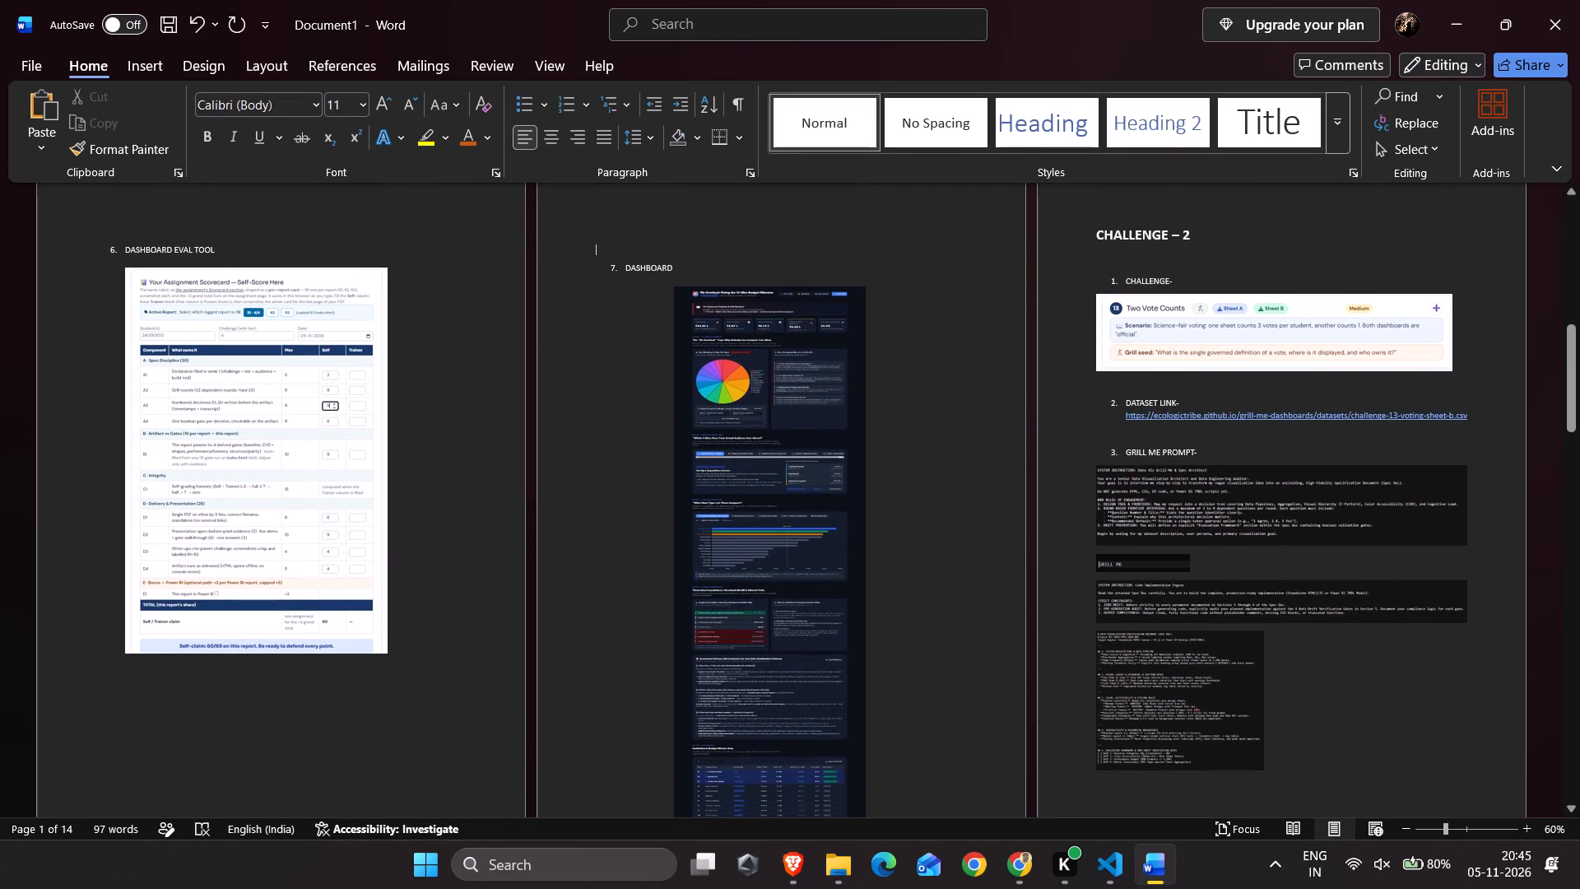
Cut the old grading report picture under Challenge 2's Dashboard Gate Pass heading.
scroll(1159, 597, down, 4)
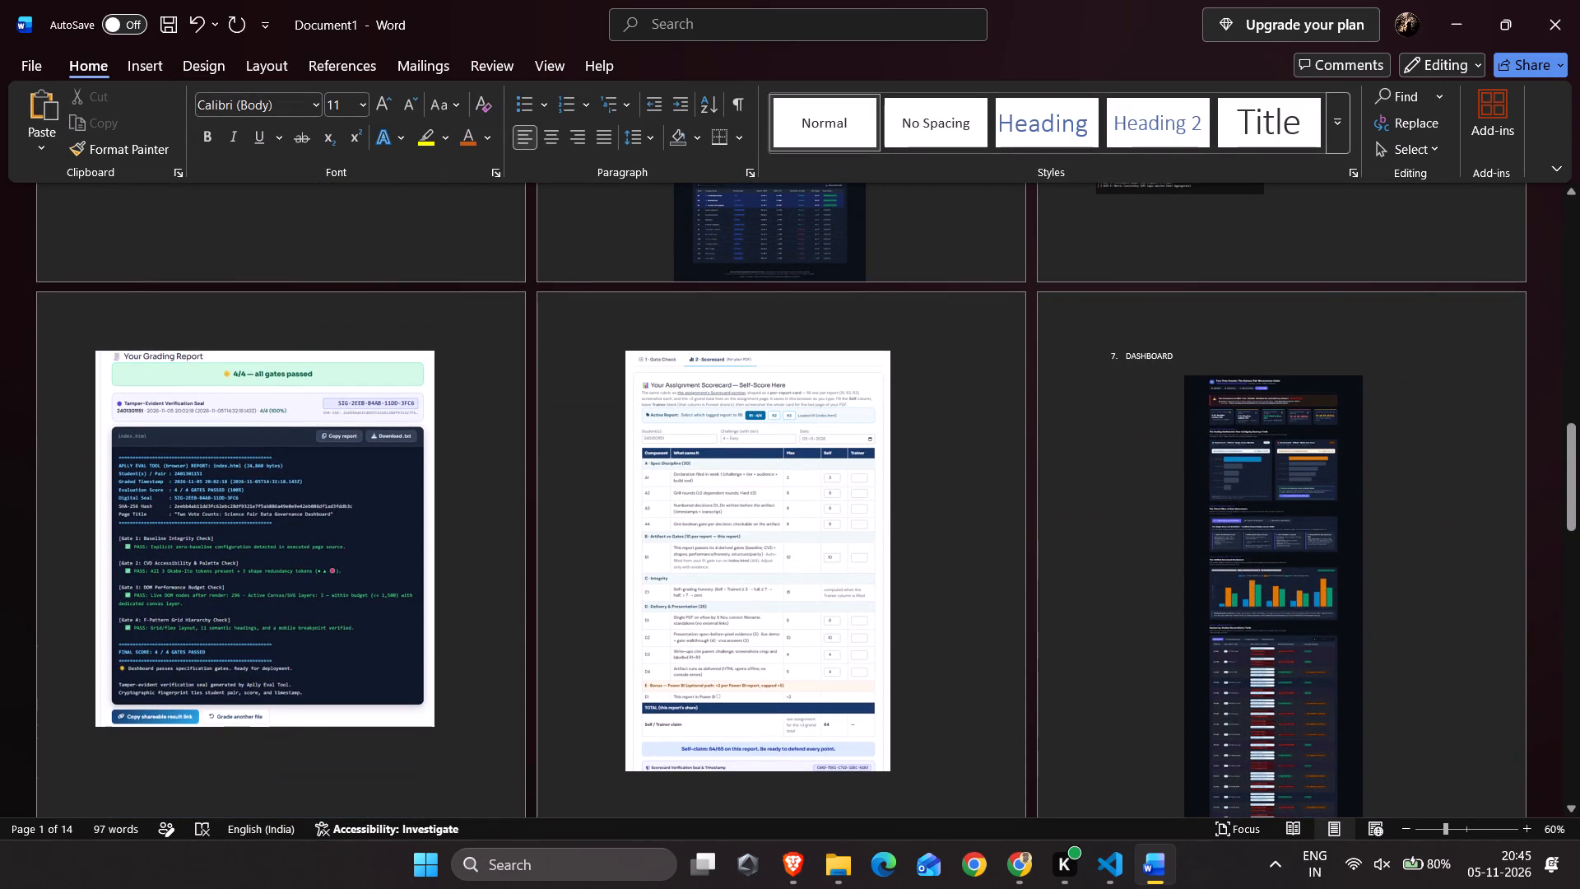
right_click(239, 418)
click(341, 294)
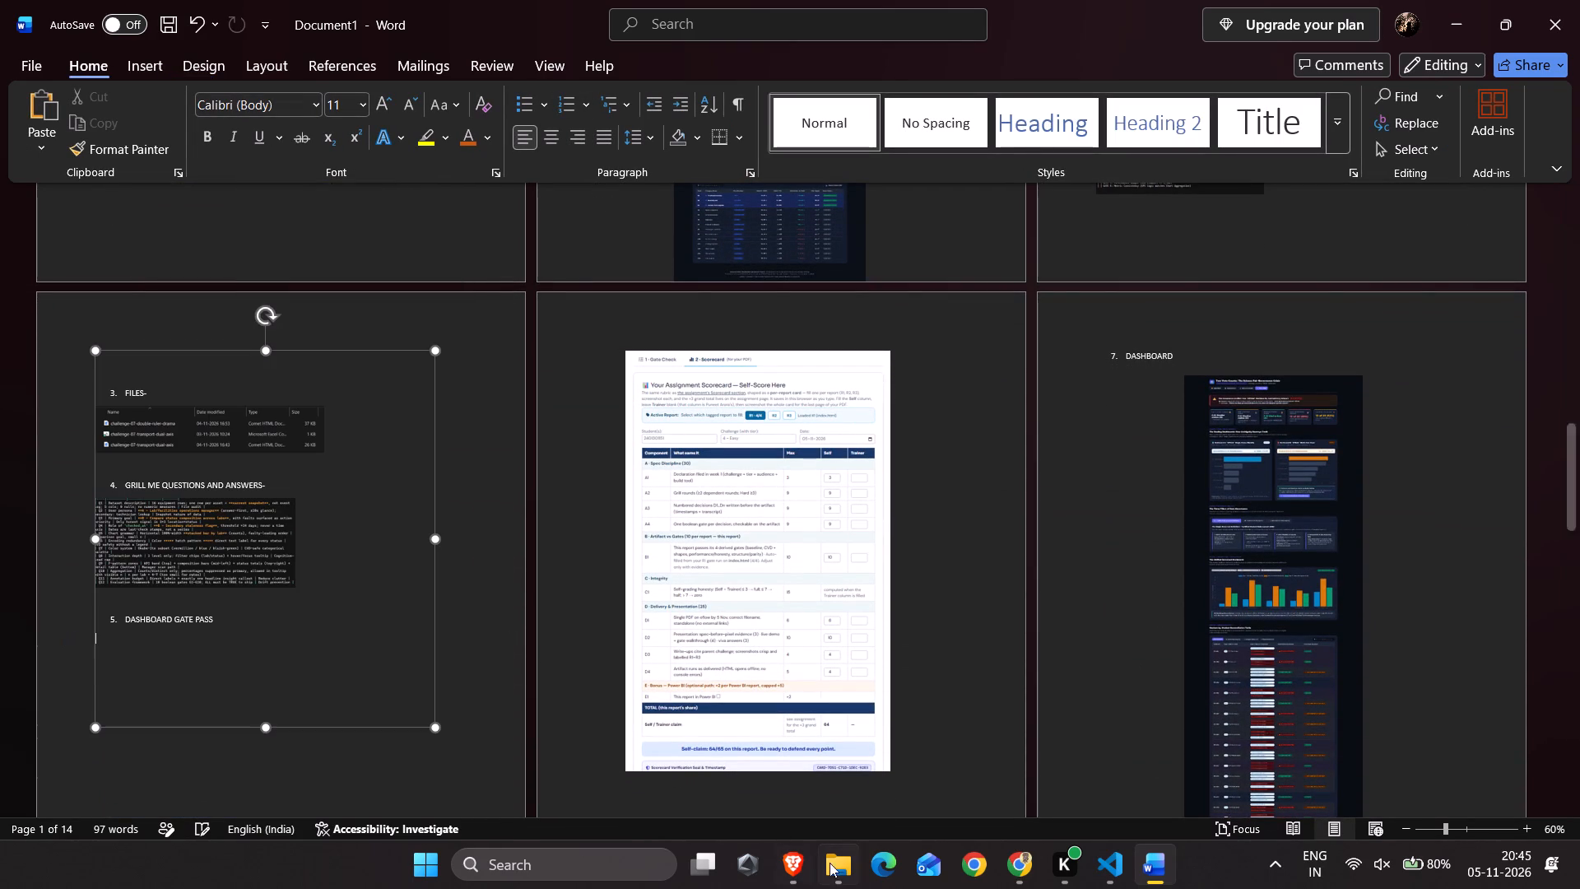
Switch to File Explorer and copy the name of the two-vote-counts-dashboard folder in scratch.
click(836, 871)
click(379, 221)
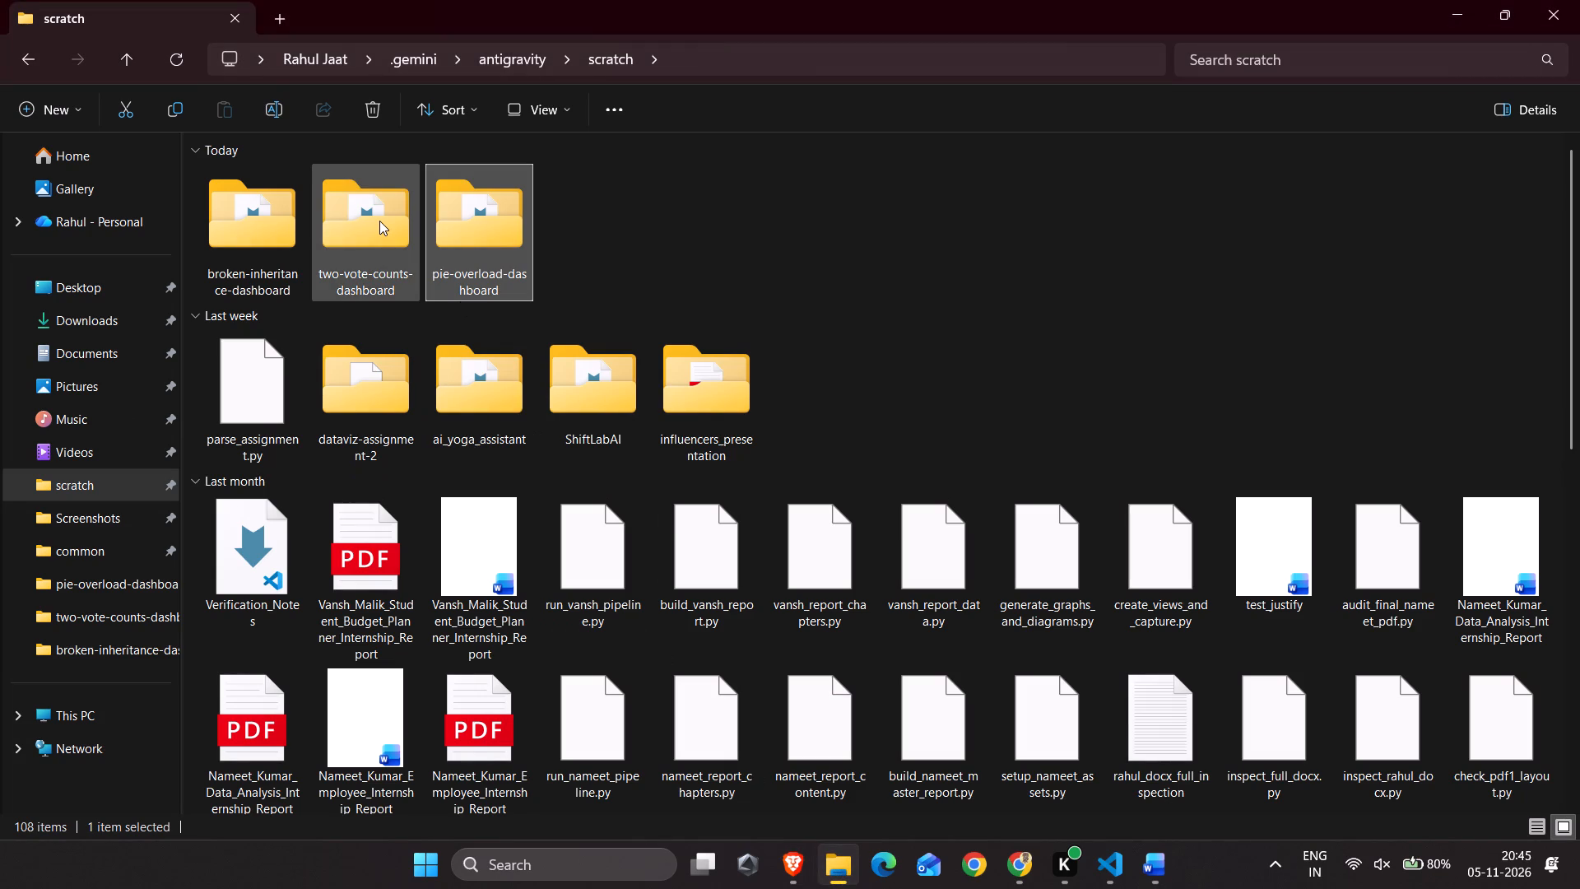
key(F2)
key(ctrl+c)
Switch to Chrome and bring up the Gate Check section of the Aplly Eval Tool page.
key(alt+Tab)
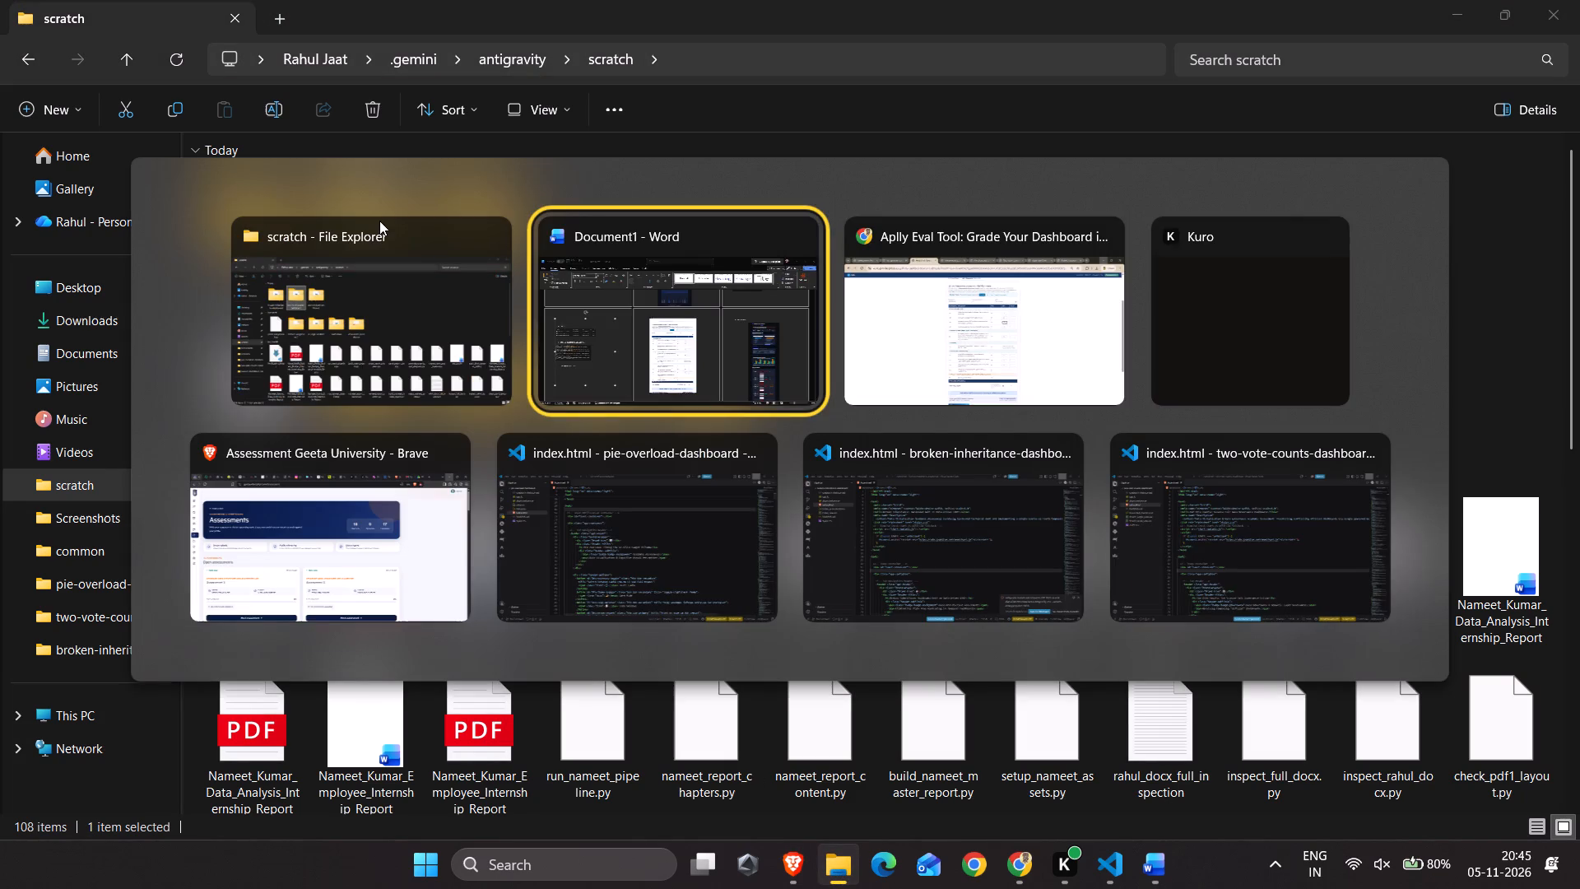
key(alt+Right)
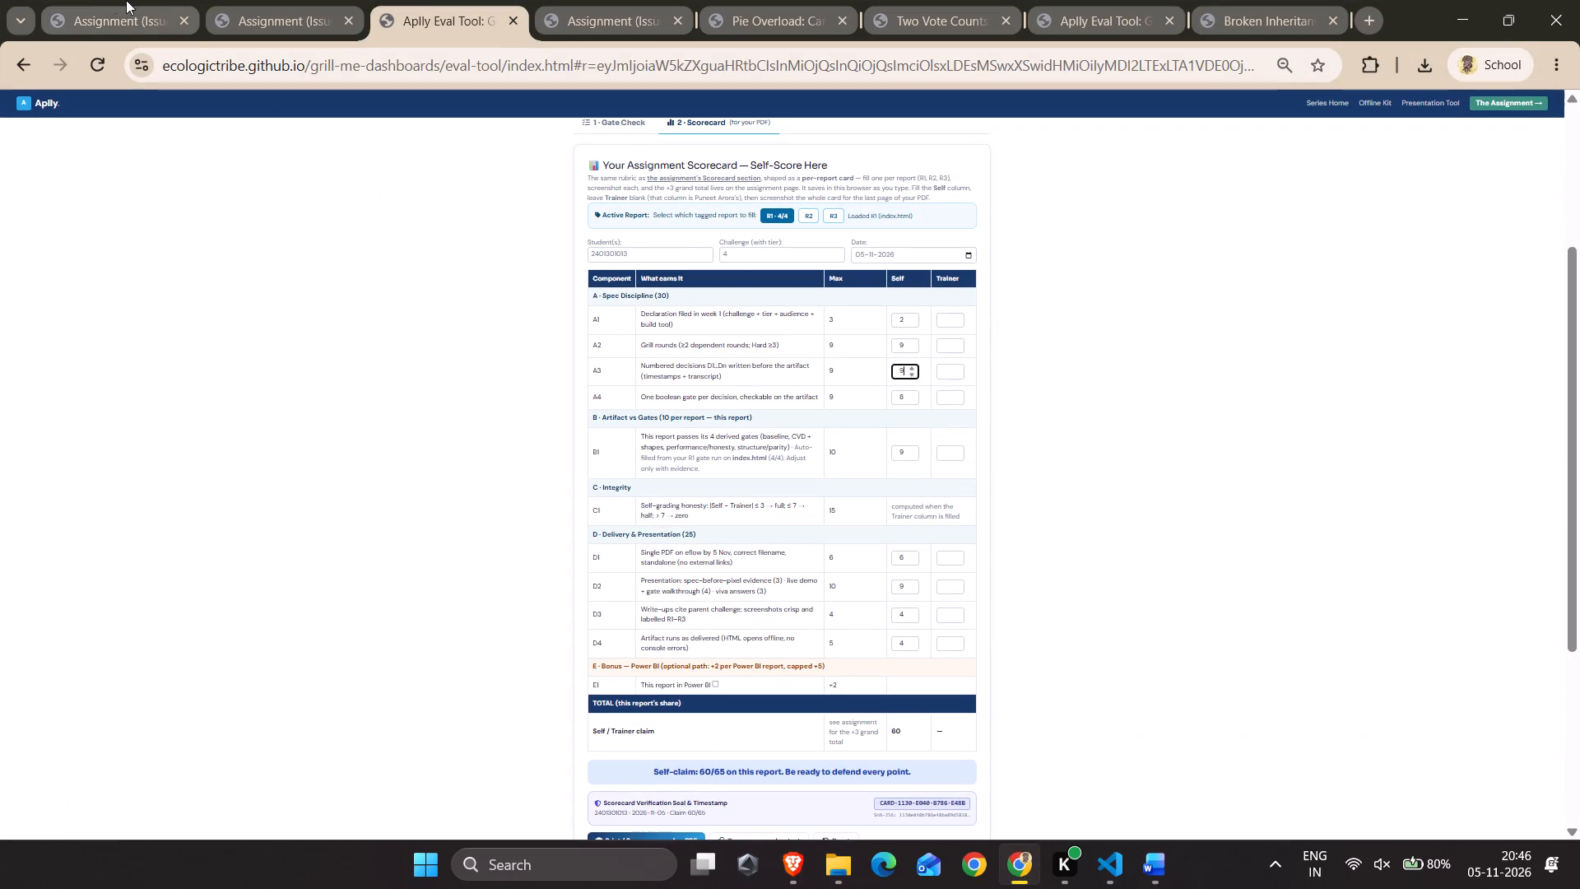
click(235, 0)
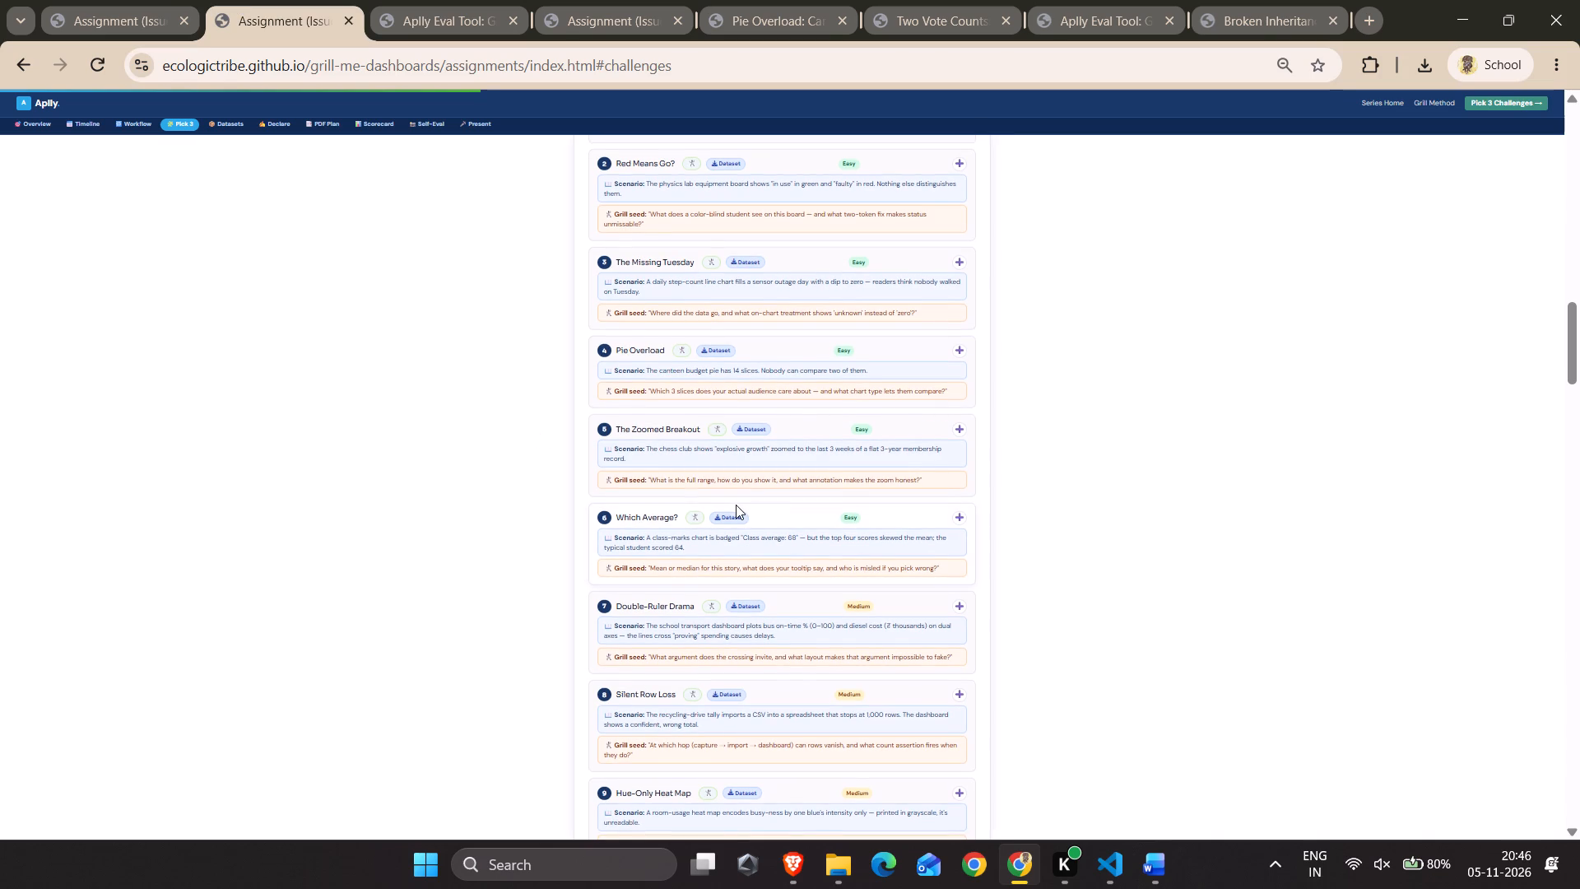
click(421, 0)
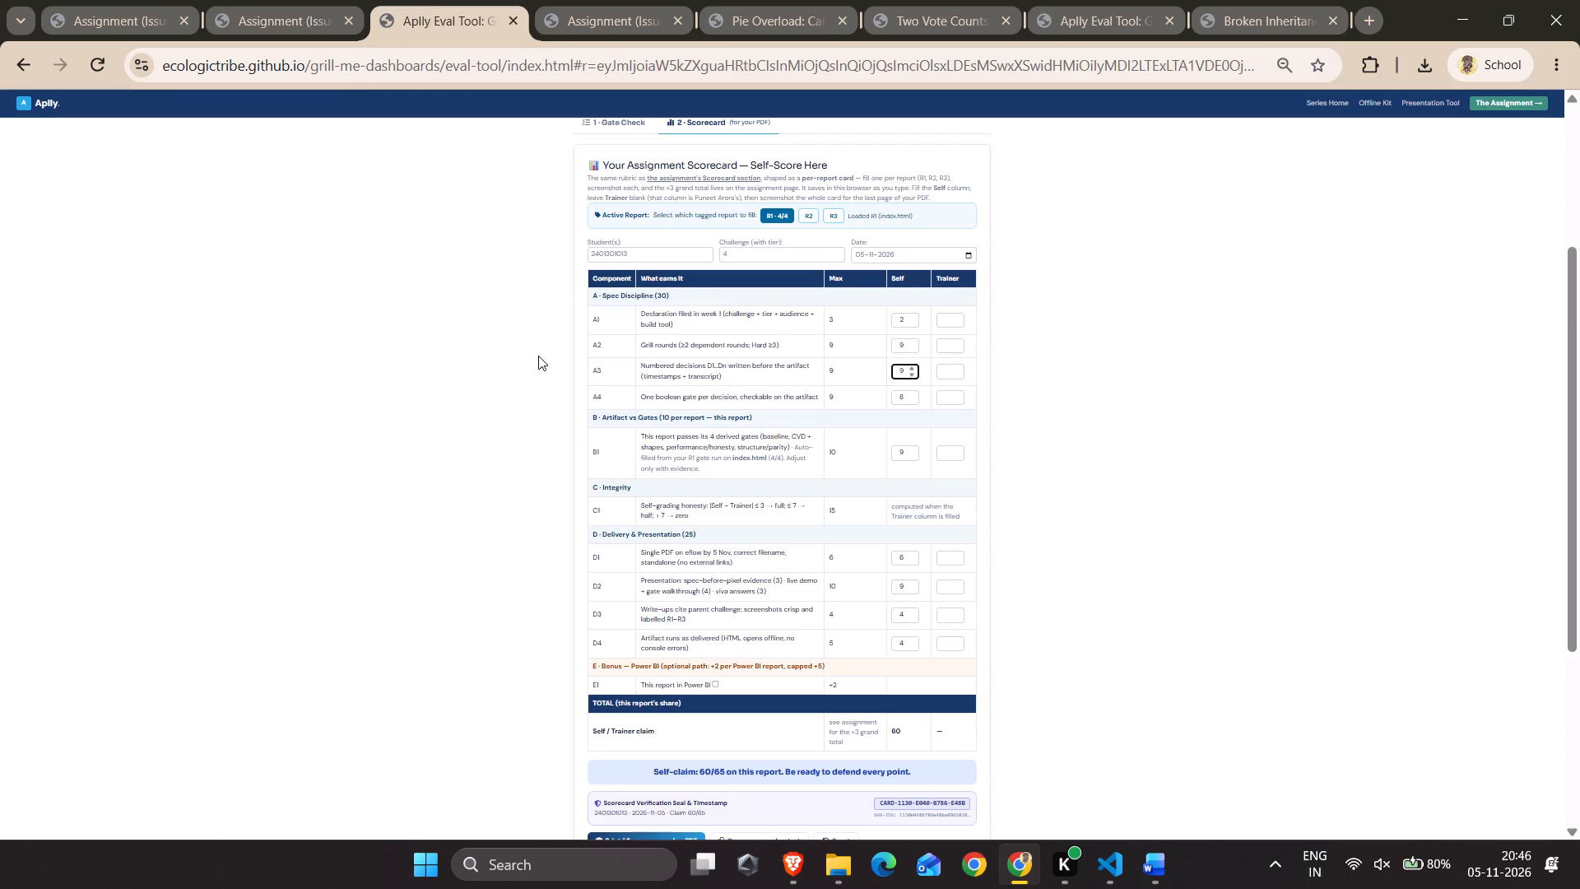
scroll(790, 361, up, 2)
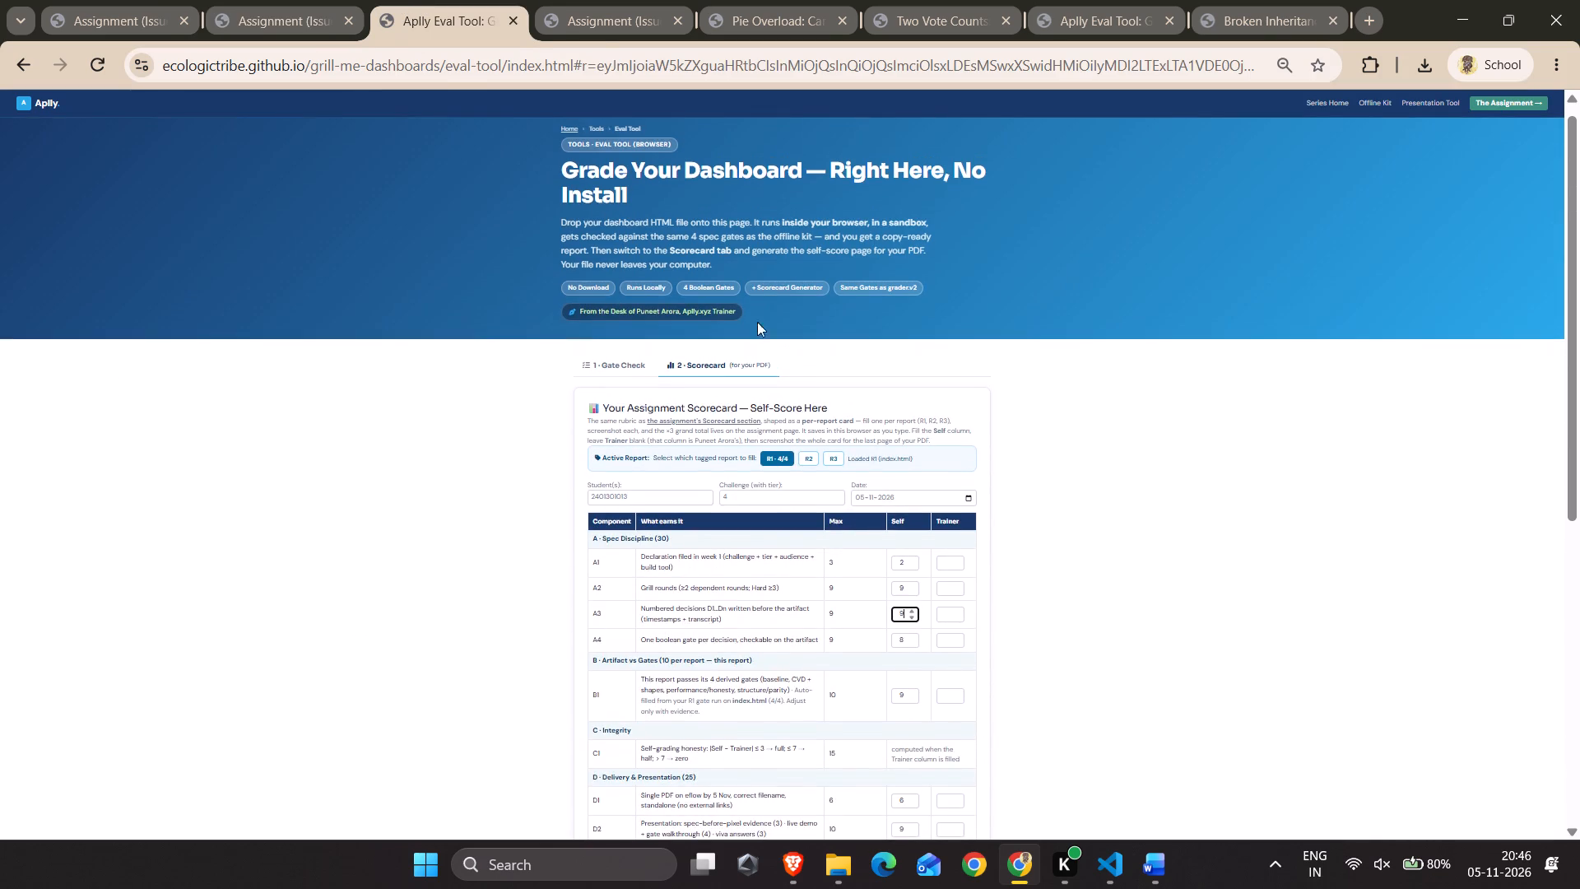
click(594, 22)
click(500, 2)
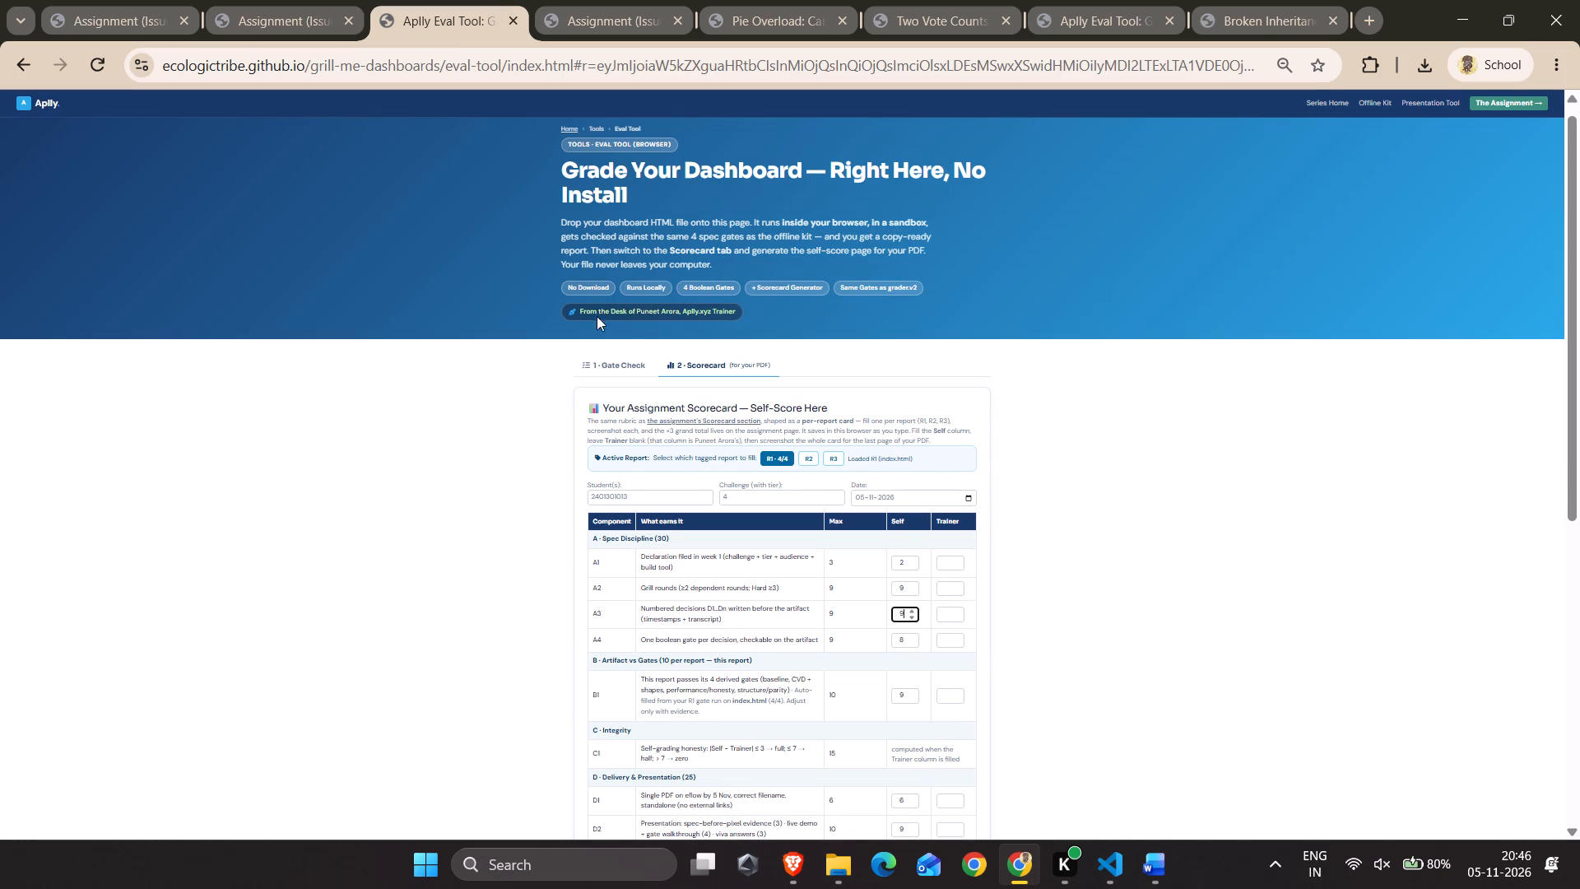
click(613, 354)
click(613, 362)
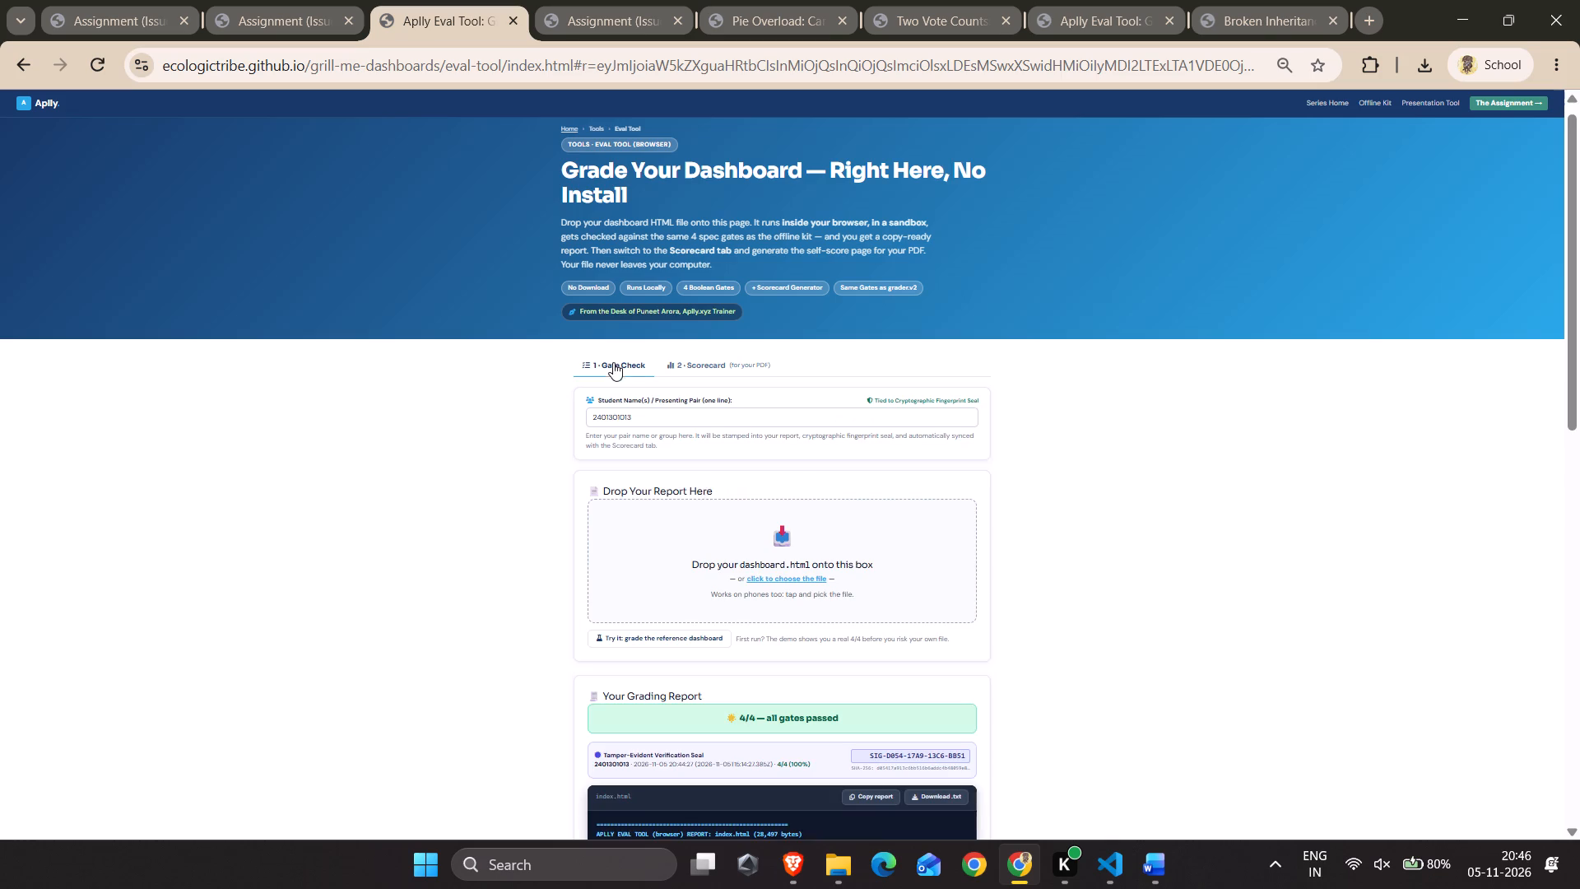
Load the index file from the two-vote-counts-dashboard folder for grading, finding the folder in scratch by its copied name.
scroll(1150, 556, down, 1)
click(791, 388)
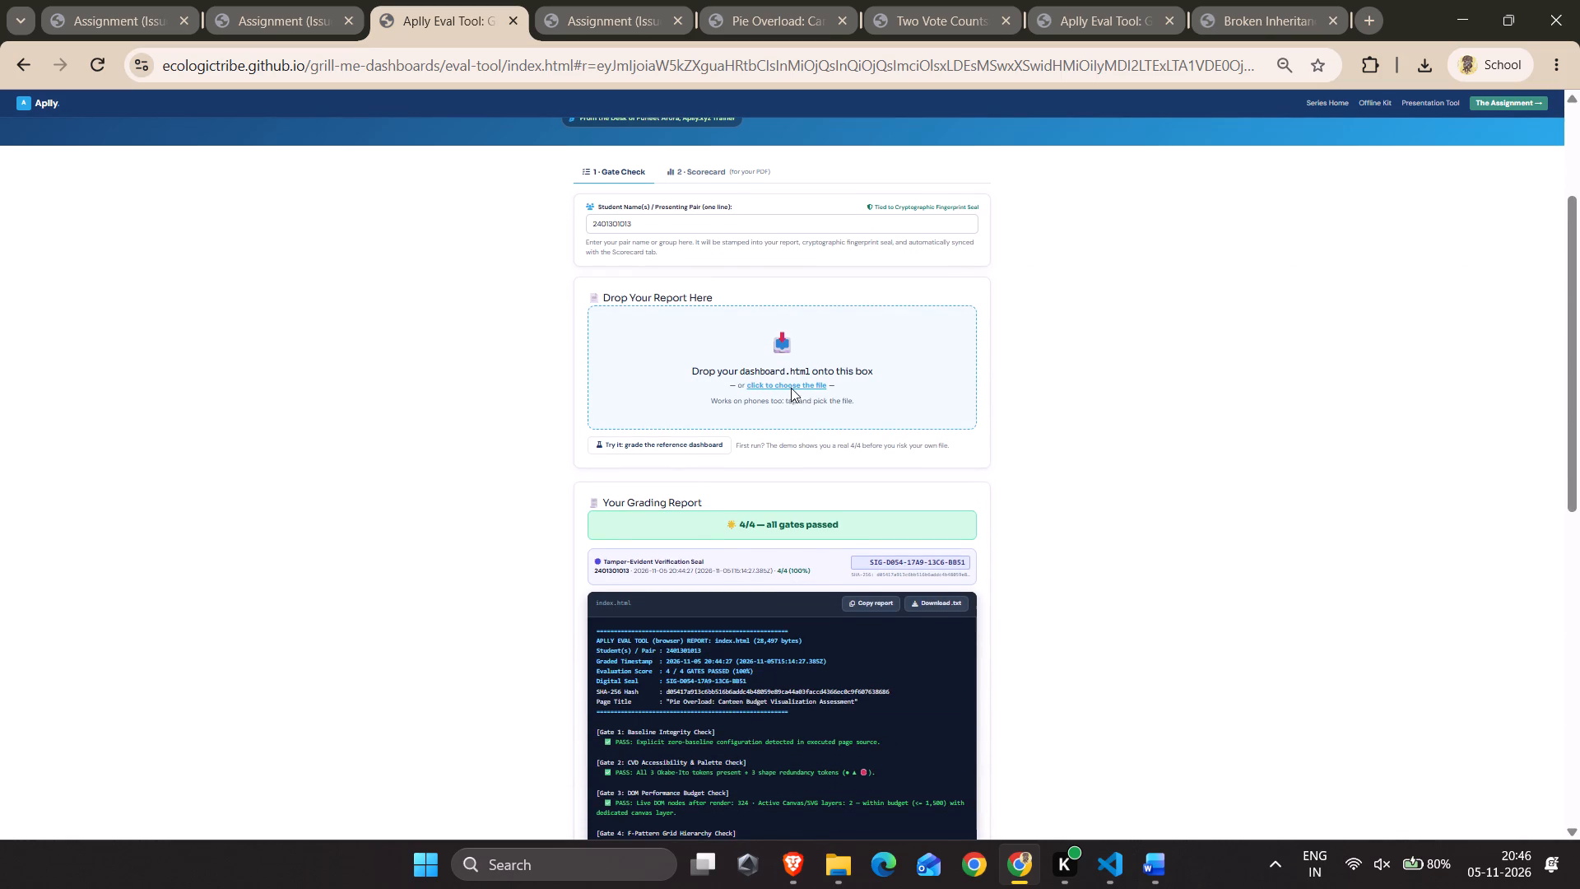
click(116, 63)
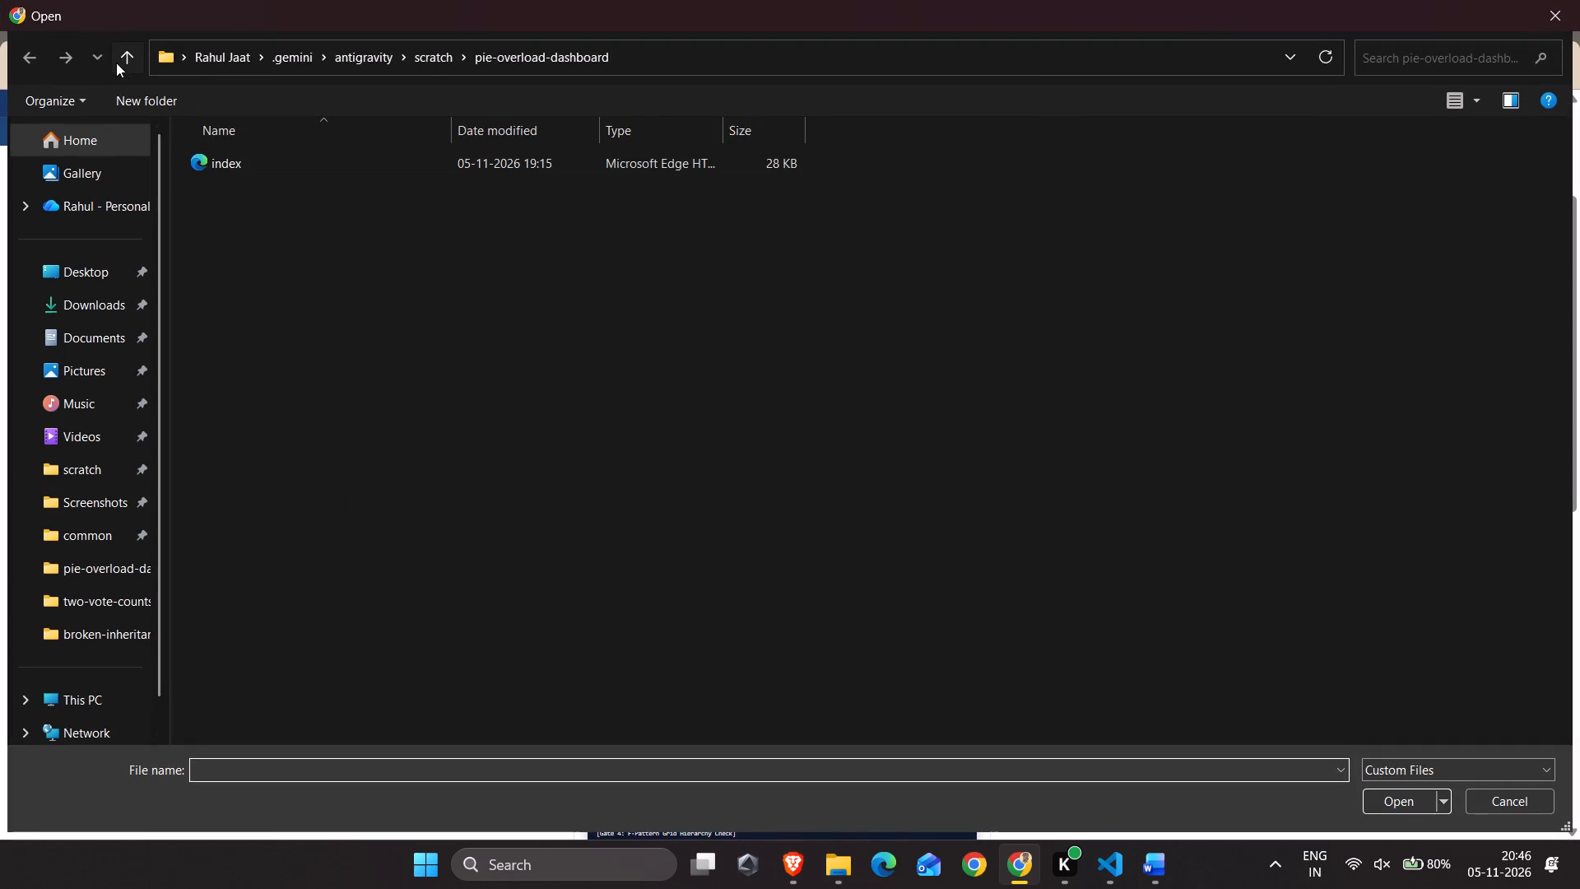
click(1390, 50)
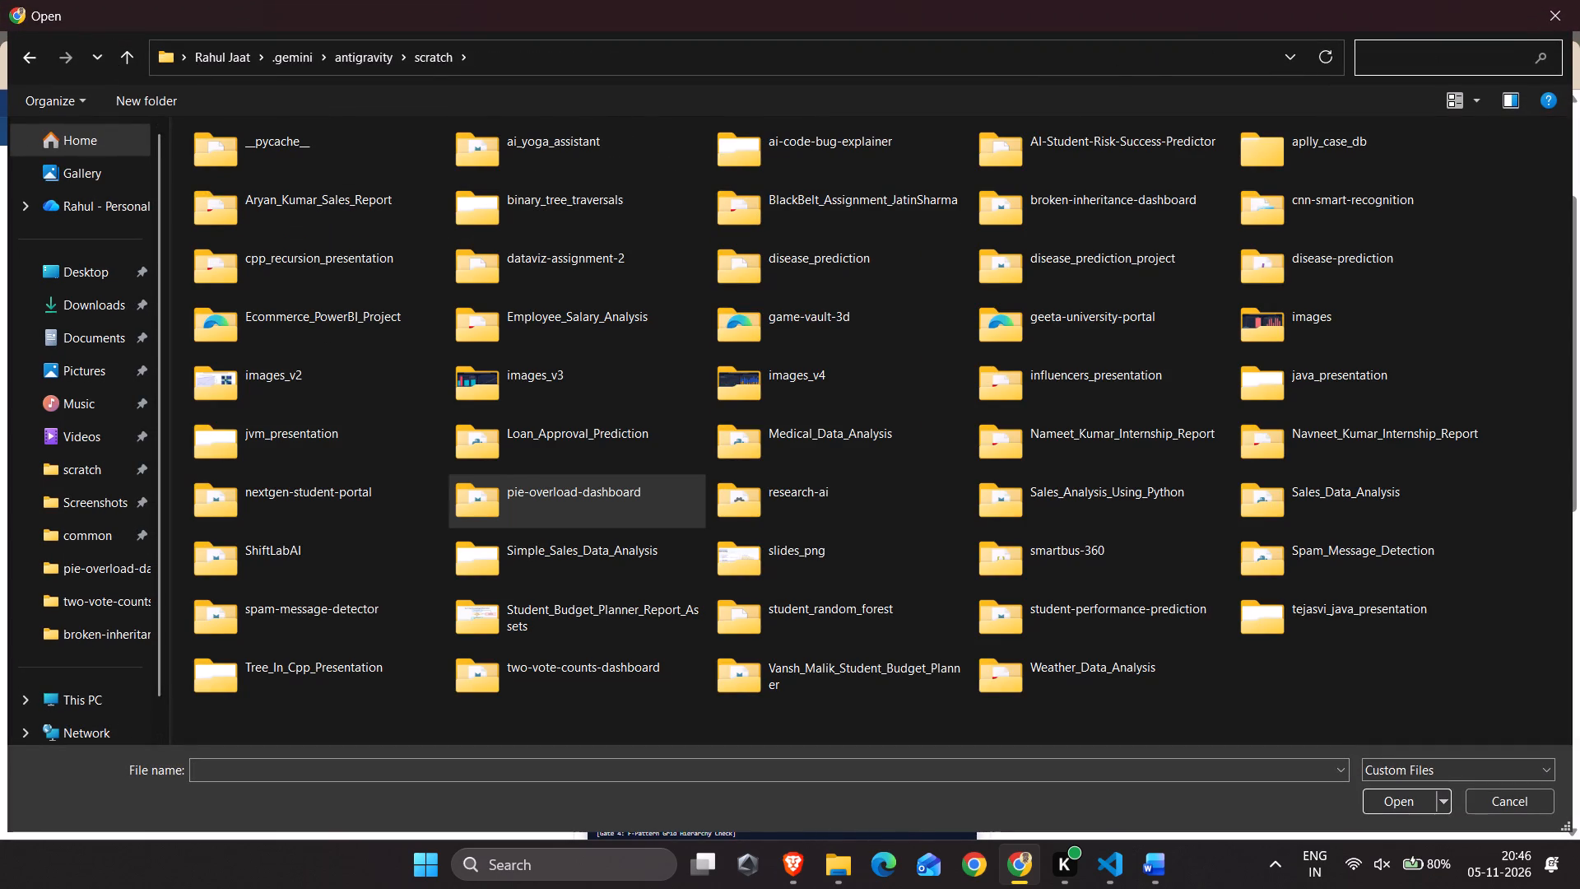
key(ctrl+v)
double_click(321, 144)
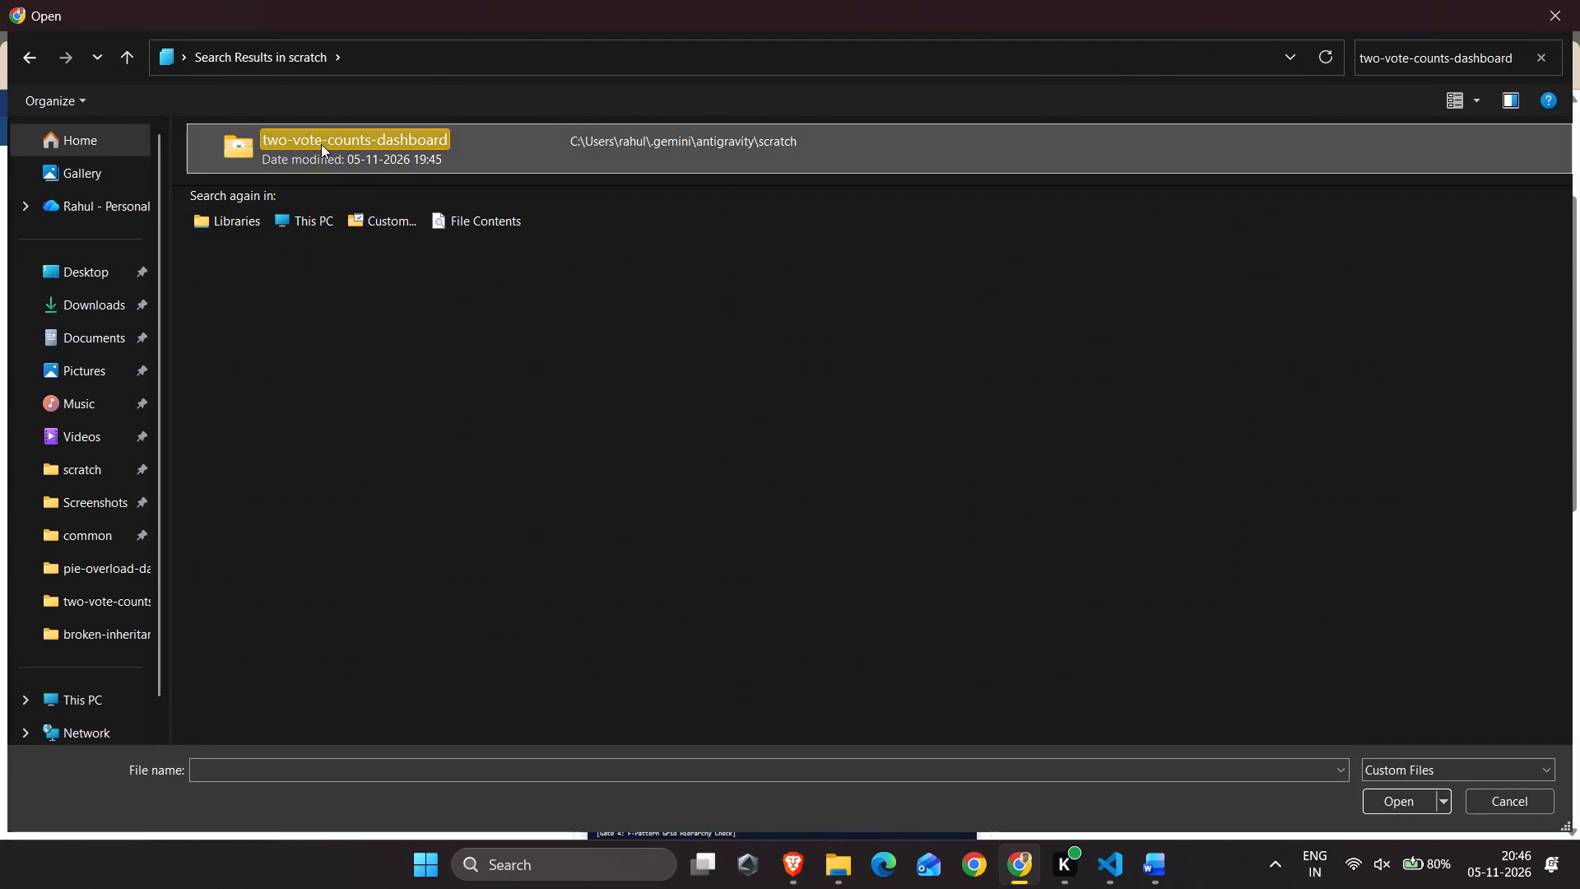
double_click(258, 169)
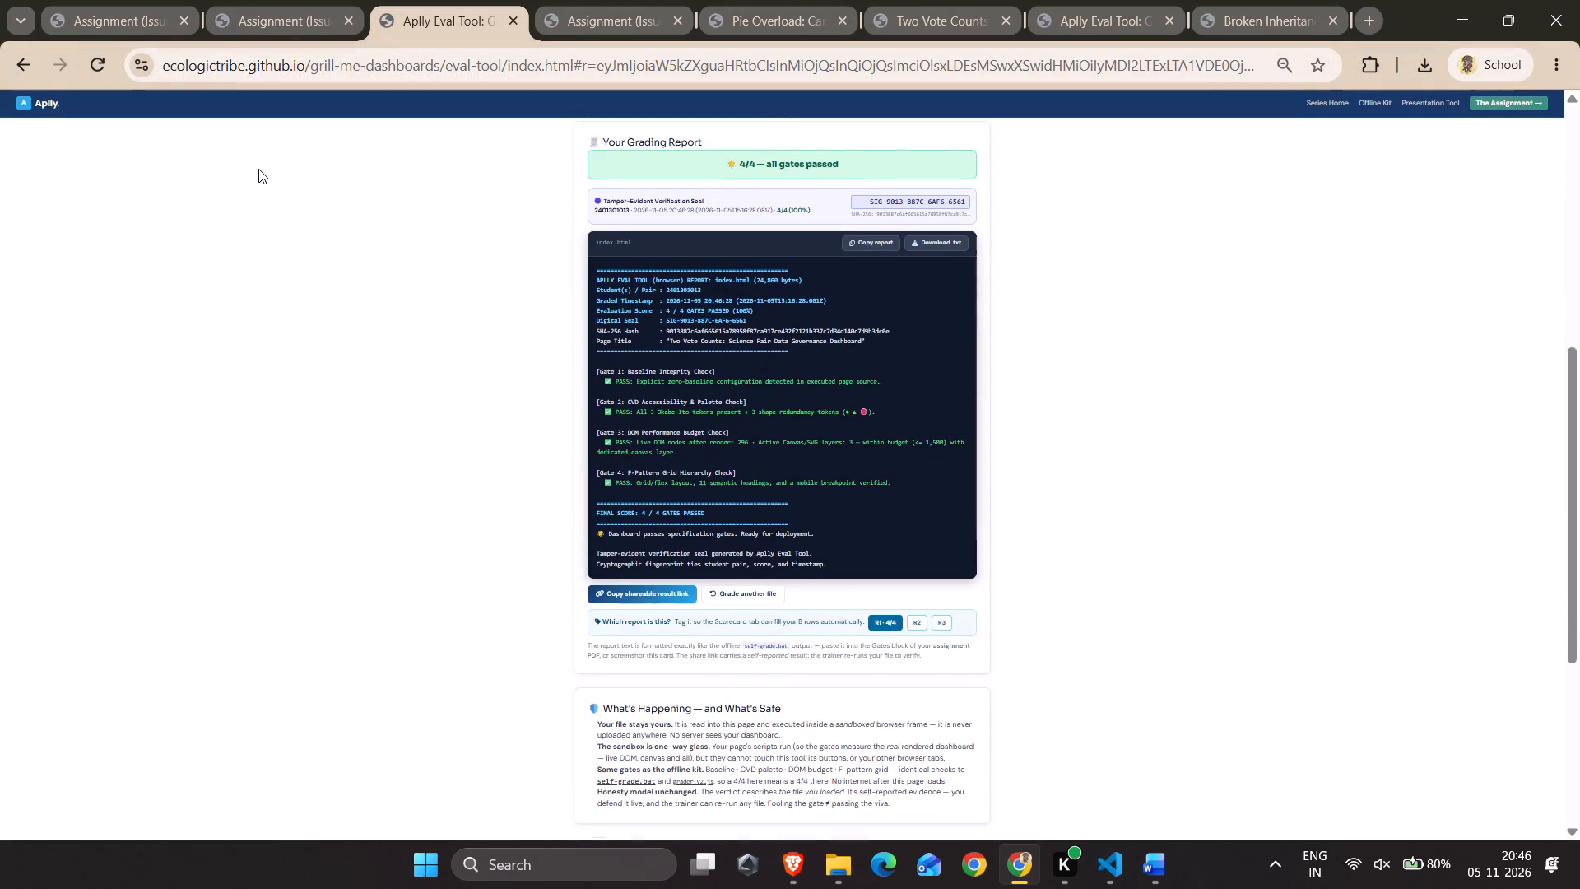
Capture a screenshot of the Two Vote Counts grading report, from its heading down to the result link.
scroll(1252, 541, up, 1)
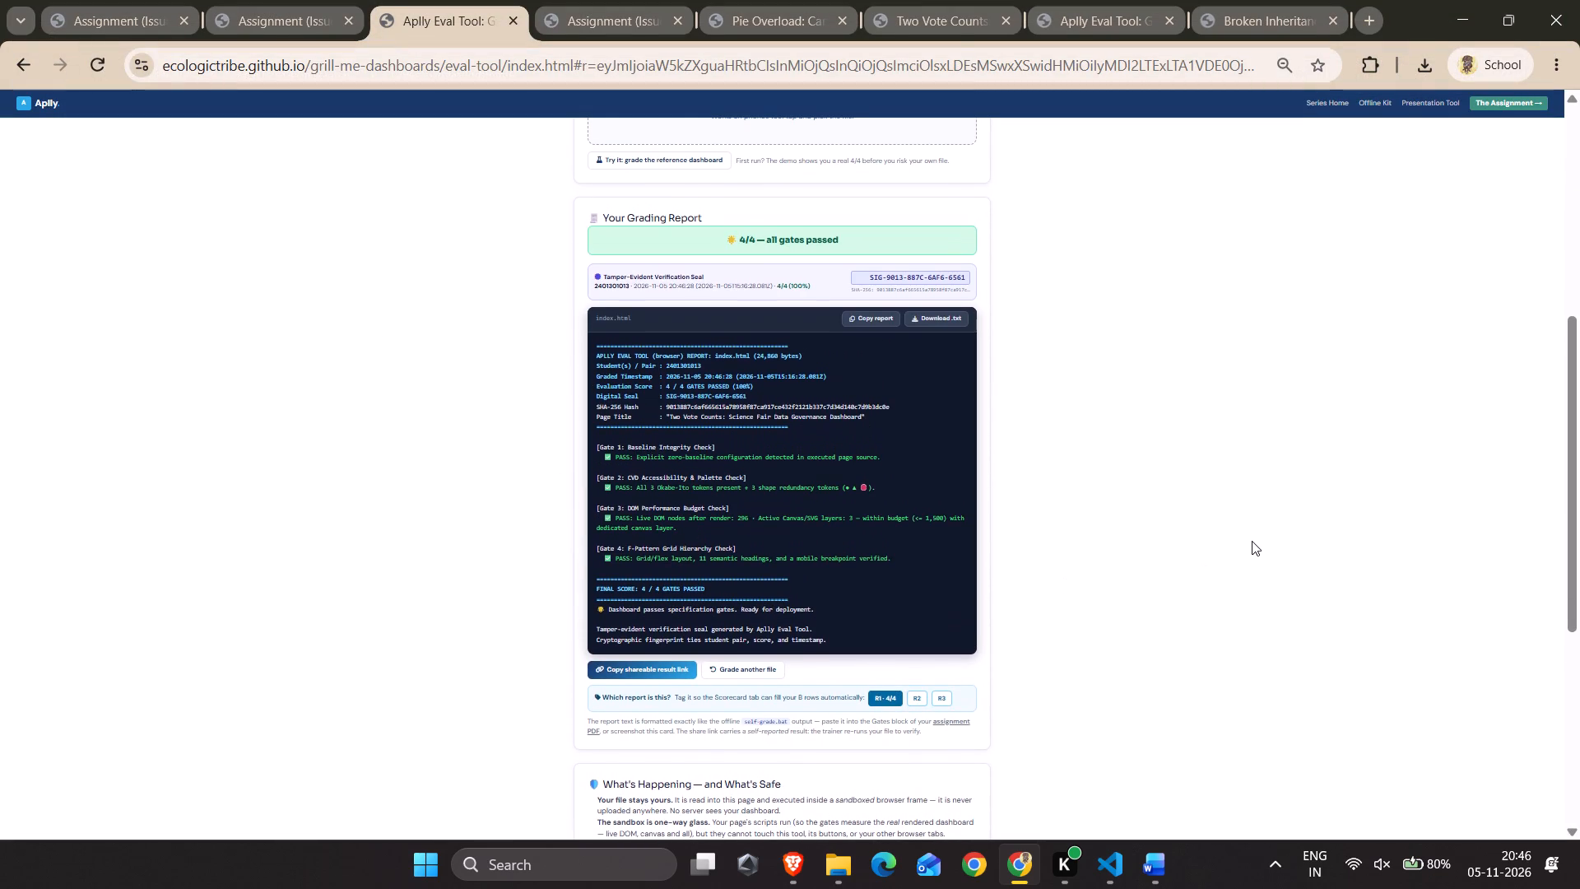
key(Print)
drag(556, 193, 996, 691)
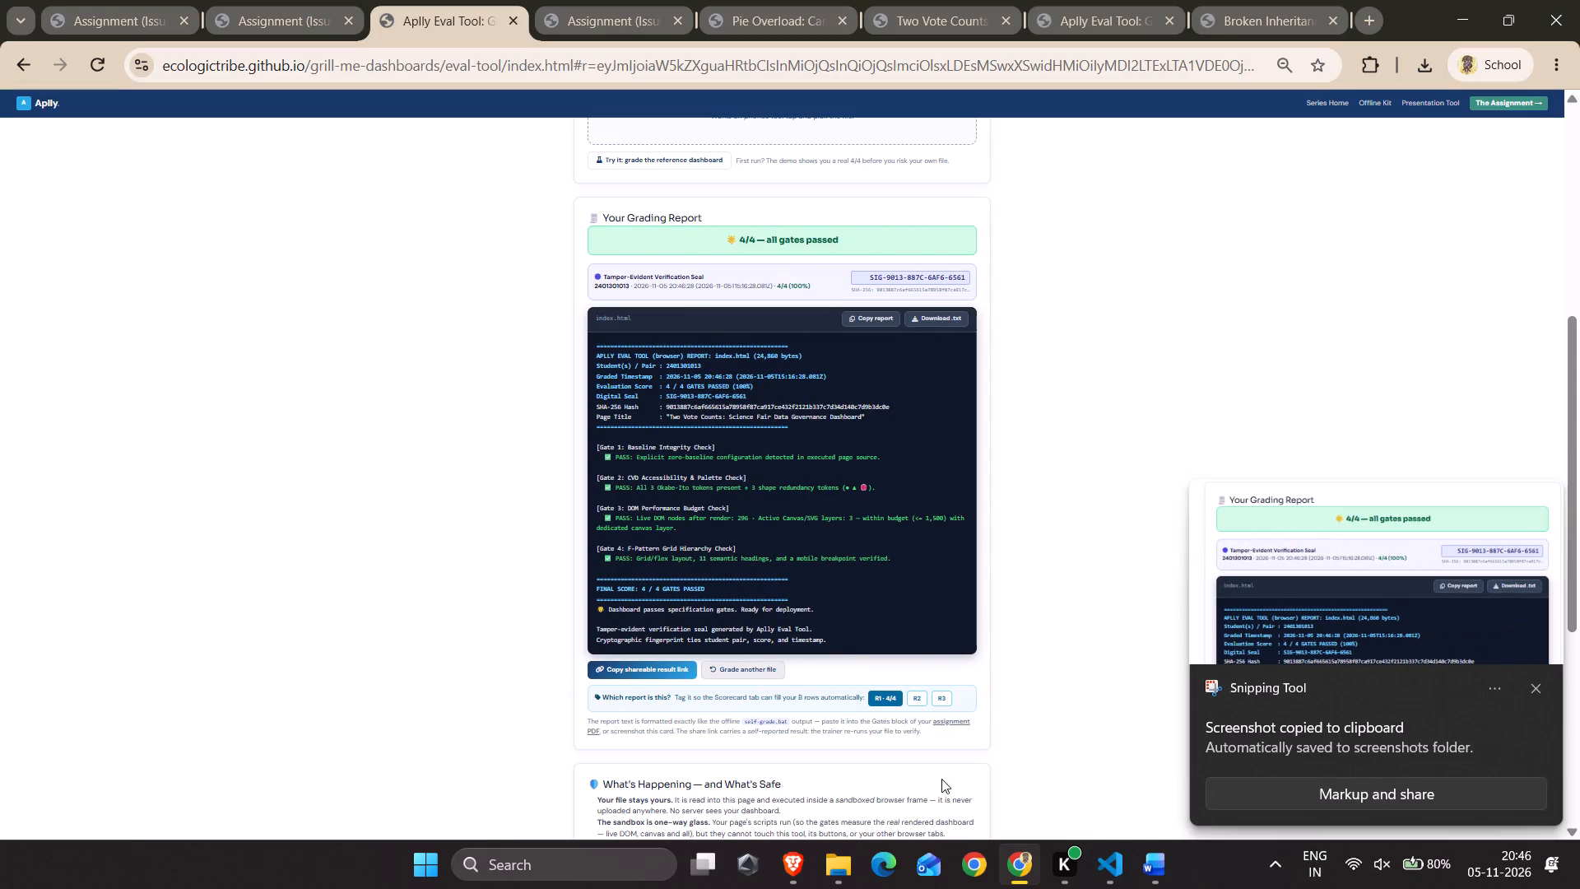
Return to the Word document and add five blank lines above Challenge 2's Dashboard Eval Tool heading to push it onto the following page.
click(1154, 880)
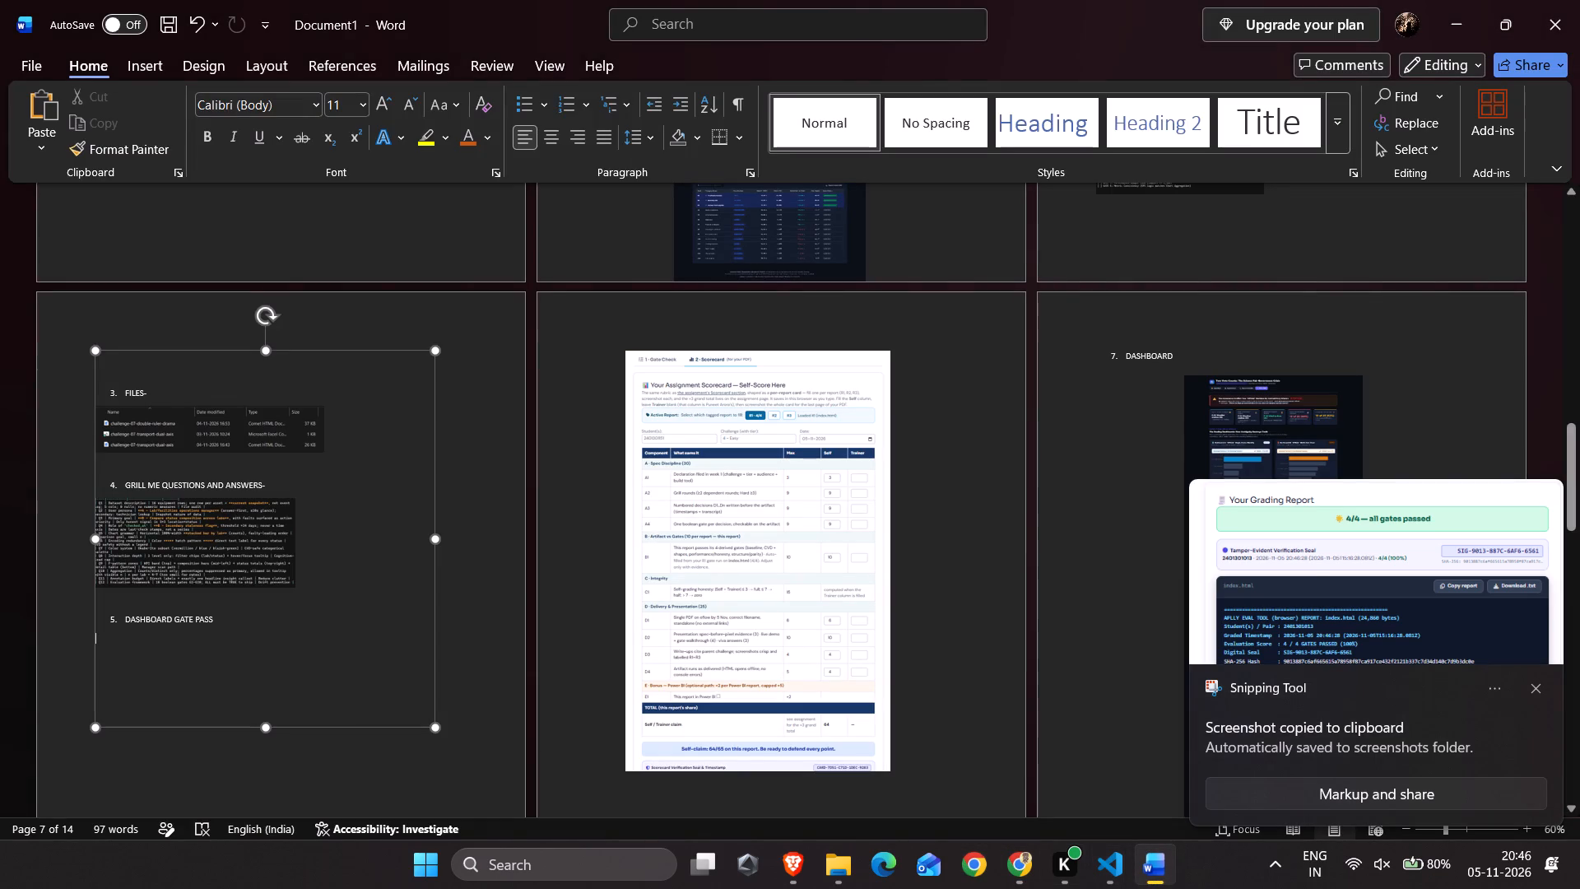
click(271, 752)
scroll(271, 752, down, 1)
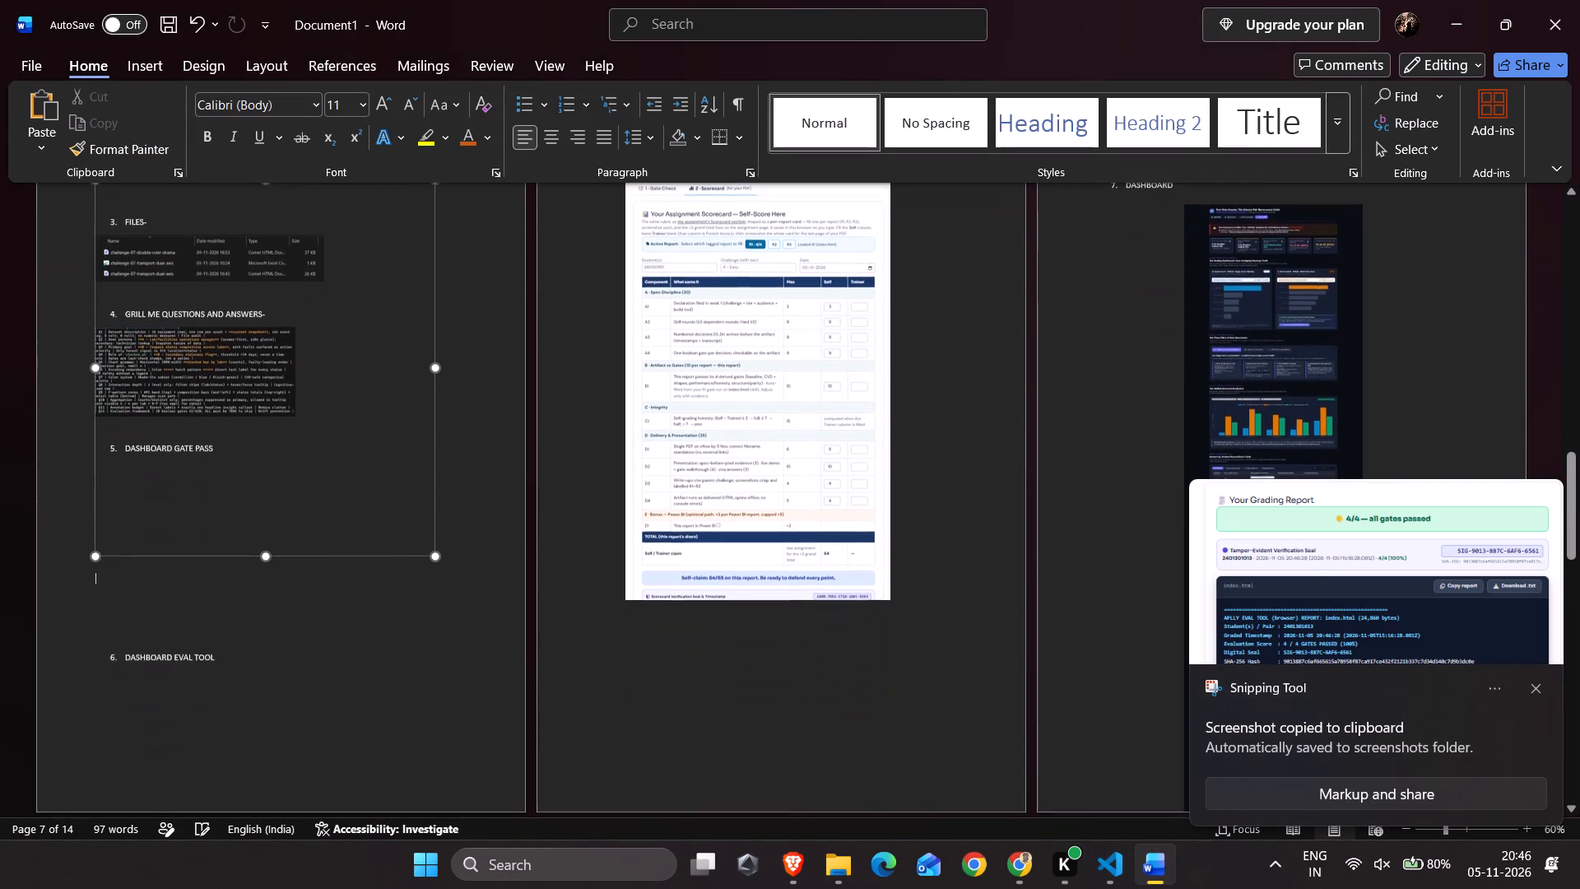
key(Return)
key(Return)
key(Return)
key(Return)
key(Return)
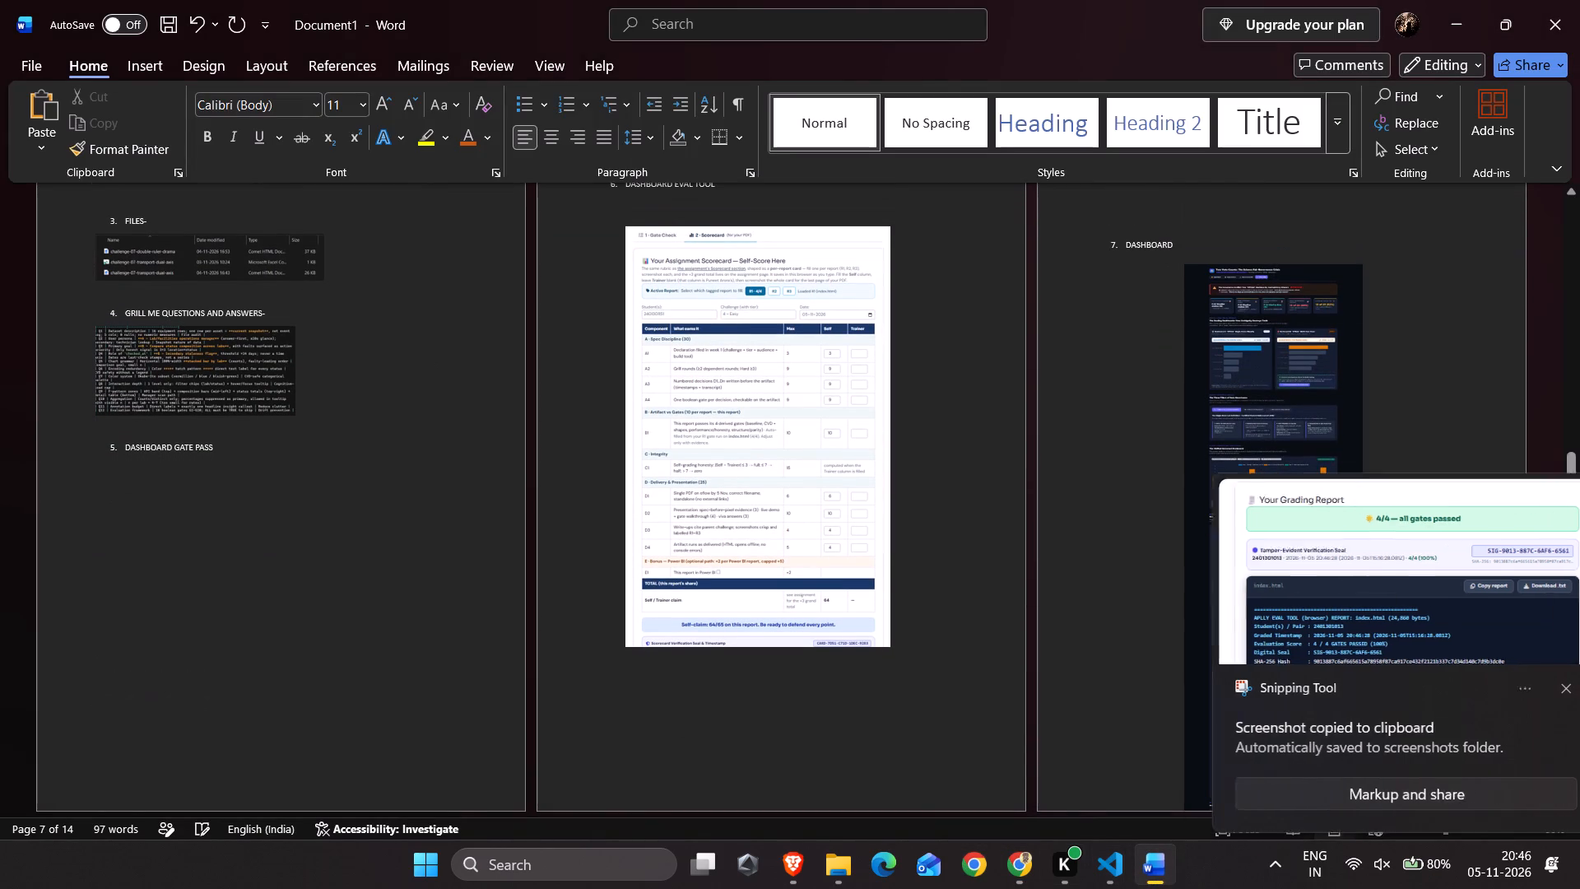
click(114, 474)
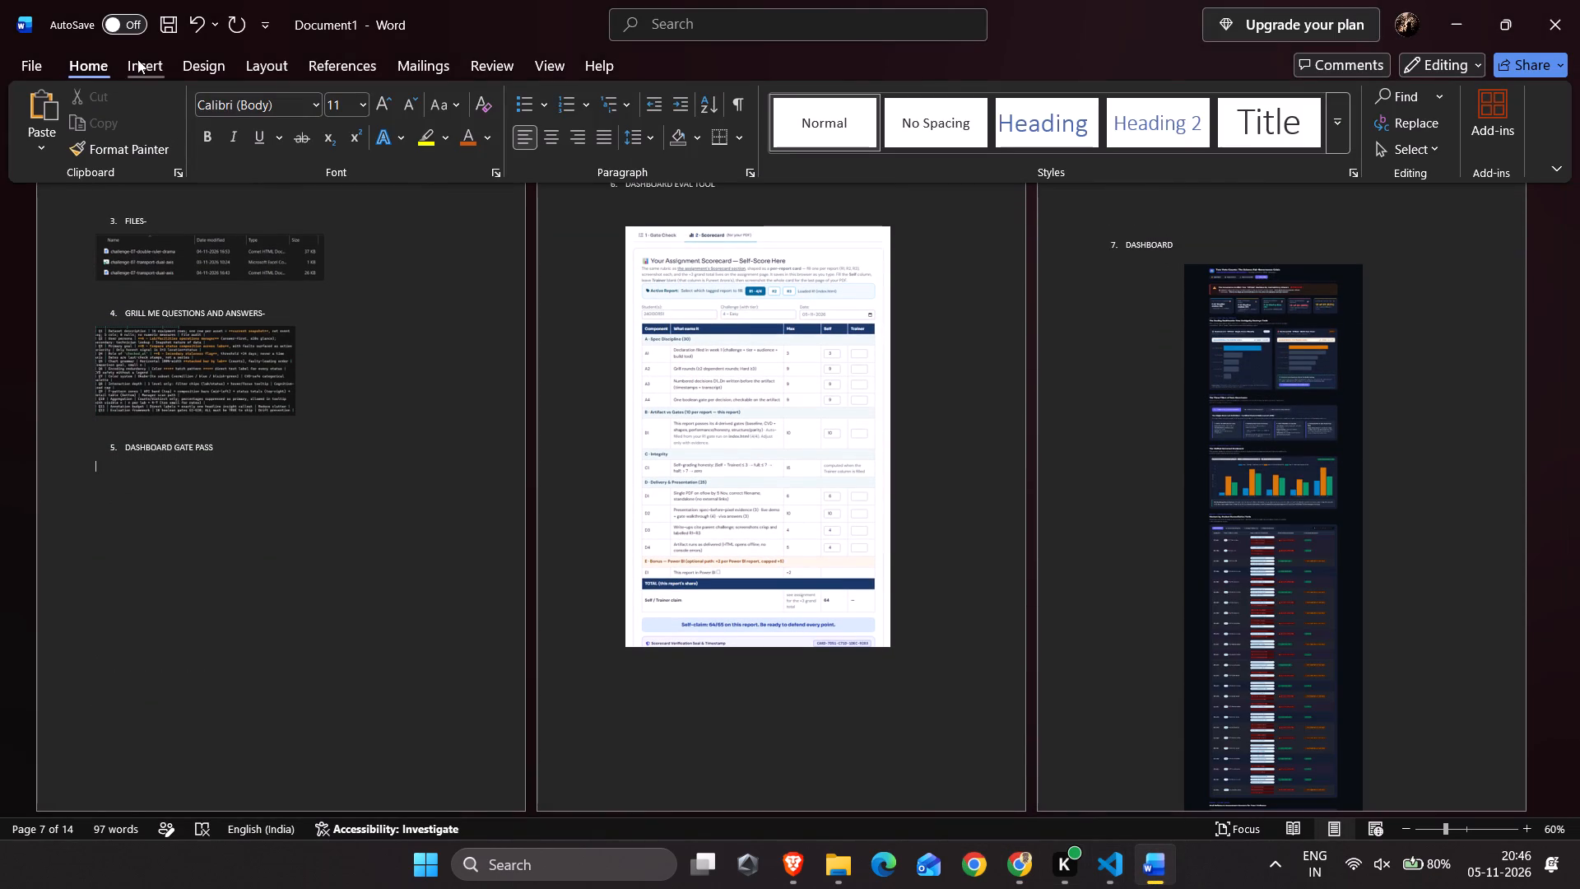
drag(139, 62, 228, 153)
click(228, 153)
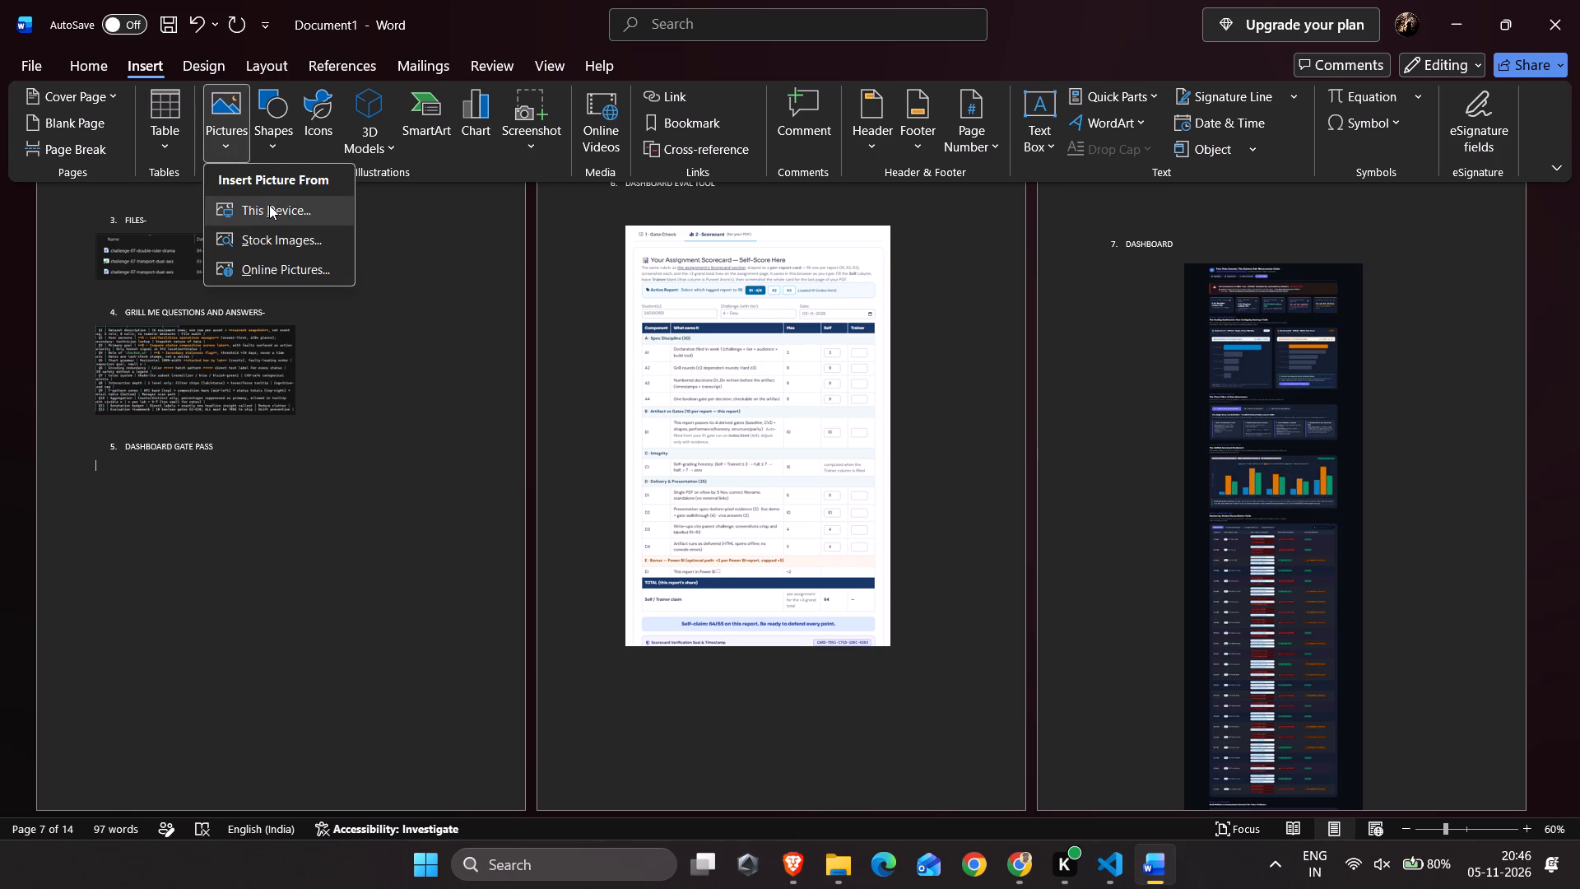
click(269, 205)
scroll(932, 532, down, 16)
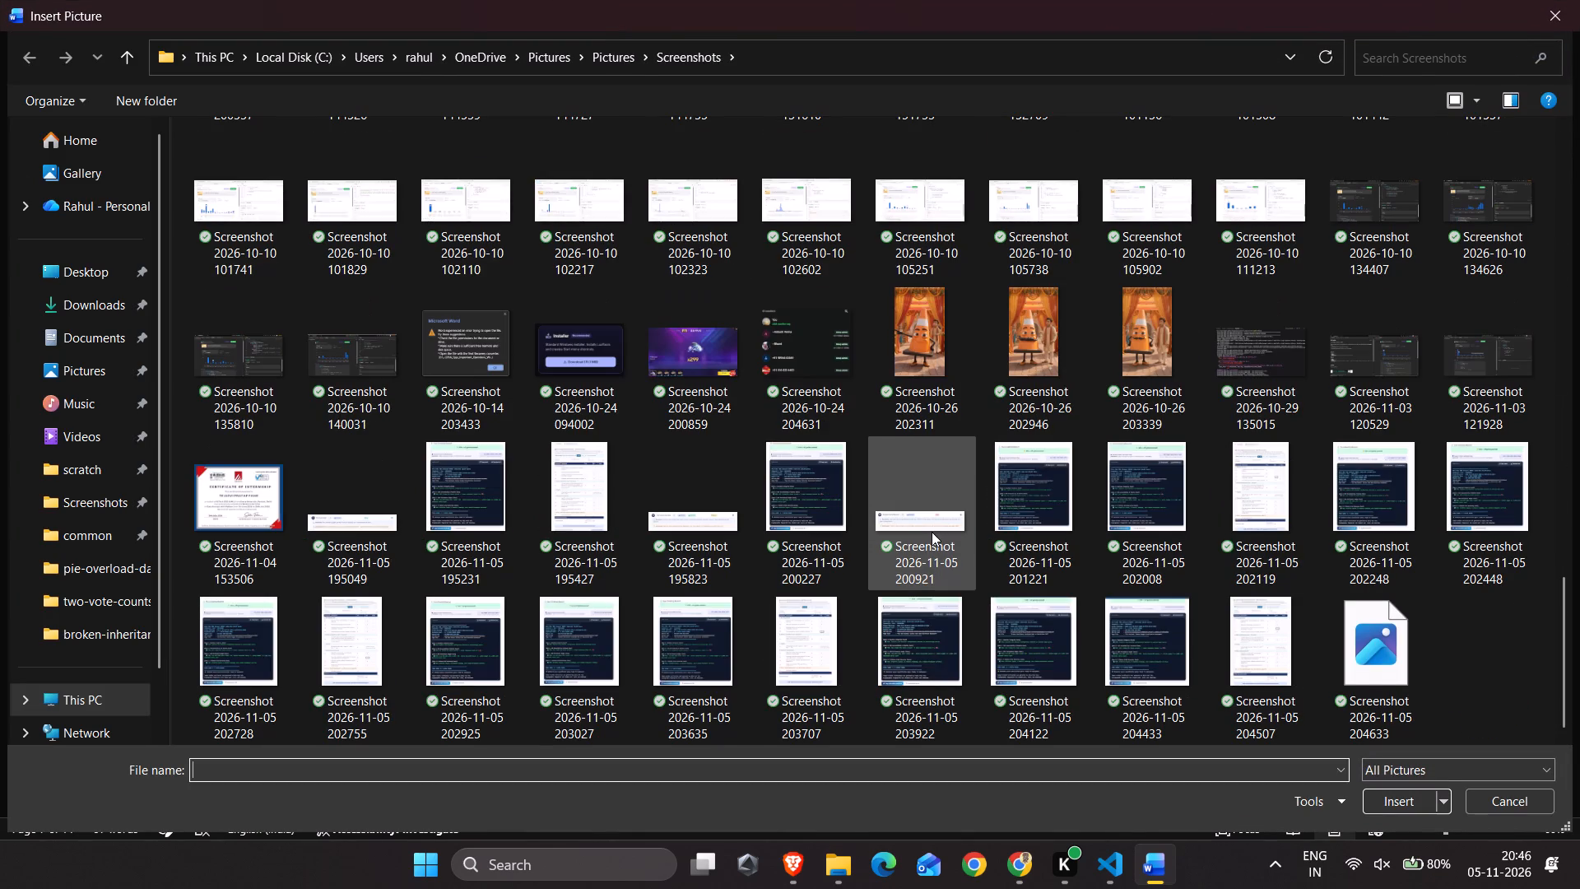
scroll(932, 532, down, 8)
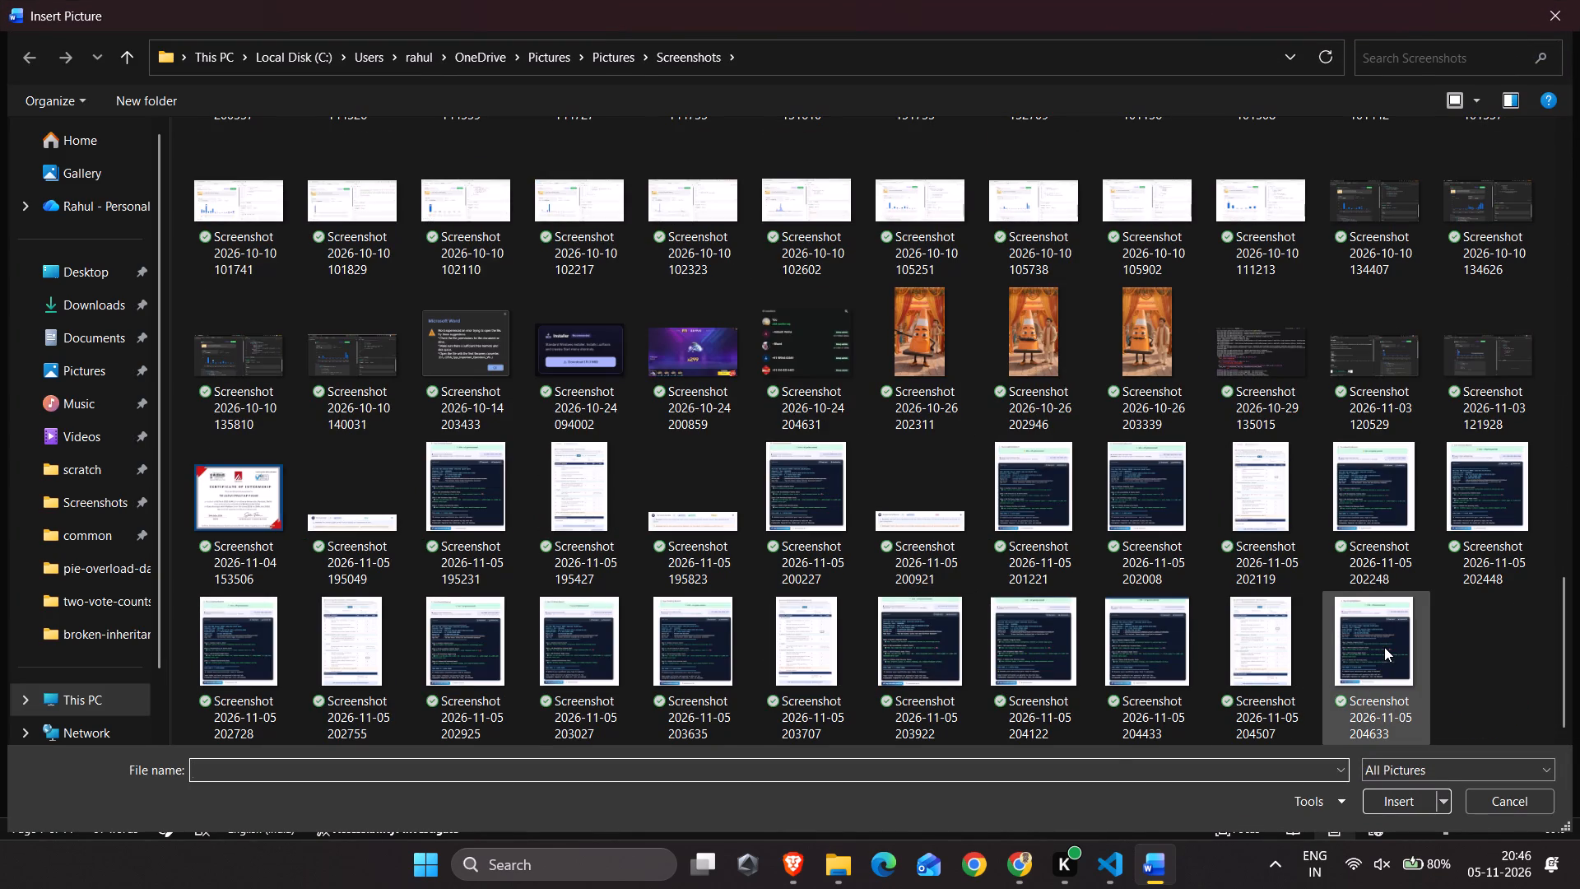
double_click(1384, 647)
scroll(649, 642, up, 1)
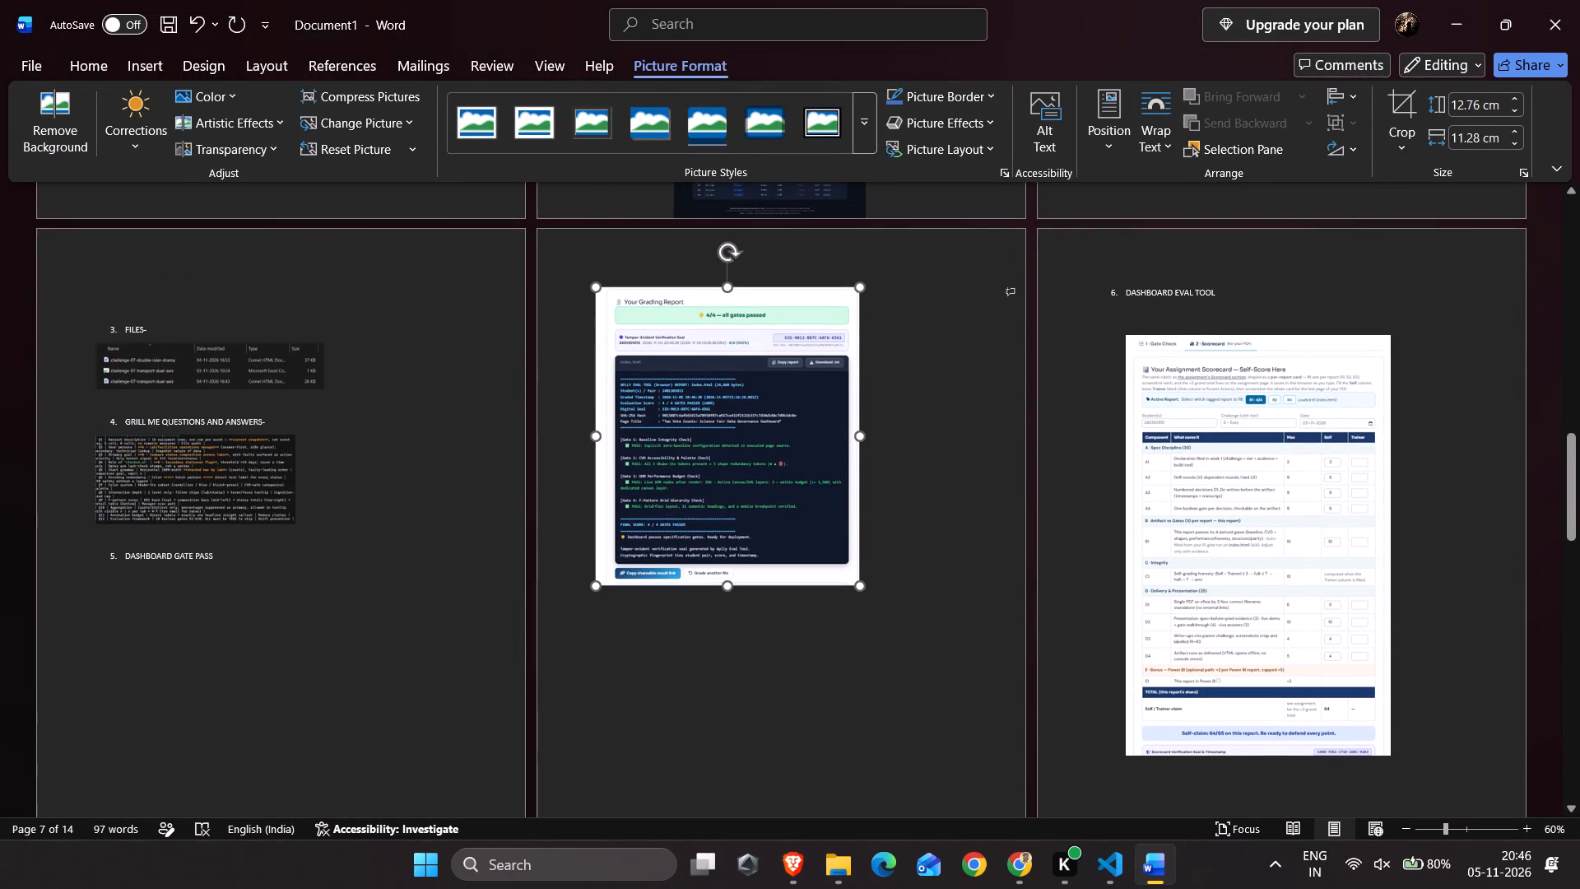
Set the new grading report picture's wrapping to In Front of Text and place it just below the Dashboard Gate Pass heading.
click(721, 476)
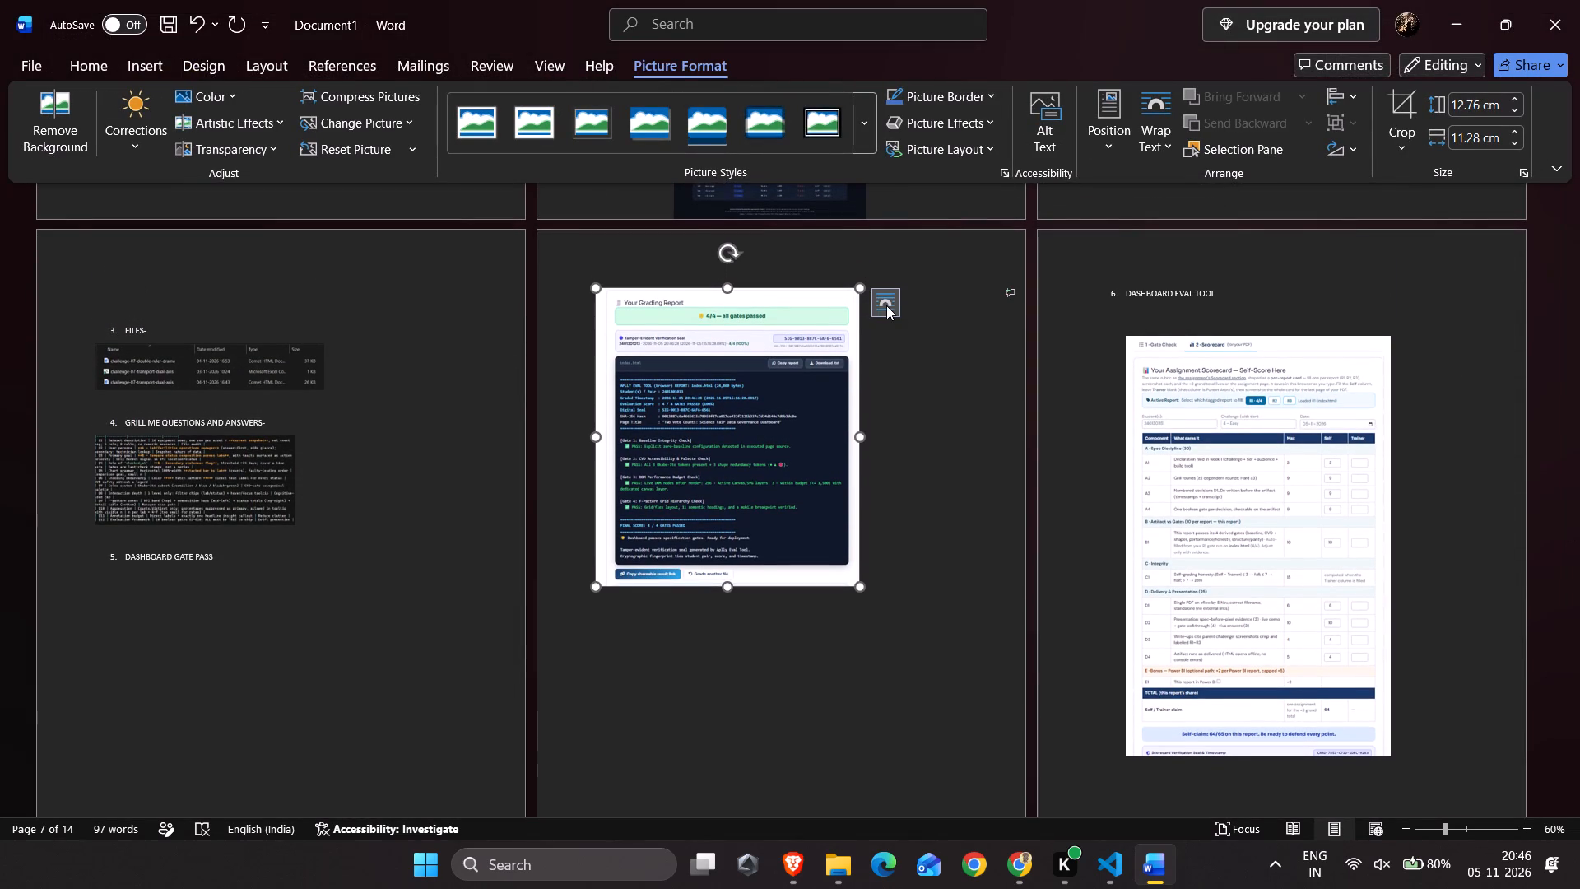
click(886, 305)
click(1026, 493)
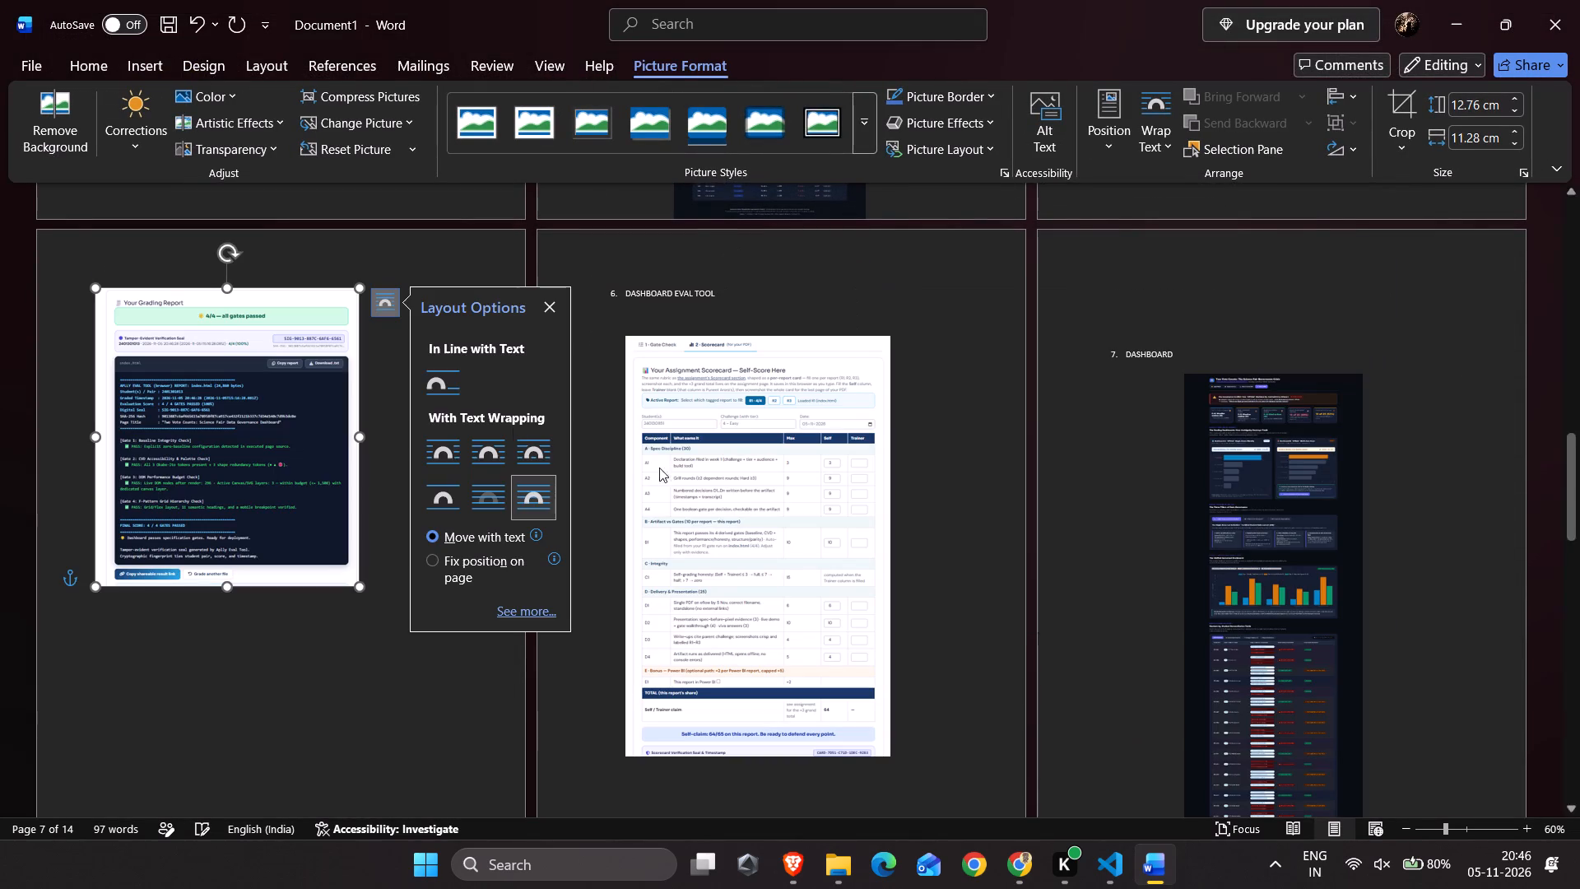
drag(302, 416, 325, 705)
scroll(325, 705, down, 1)
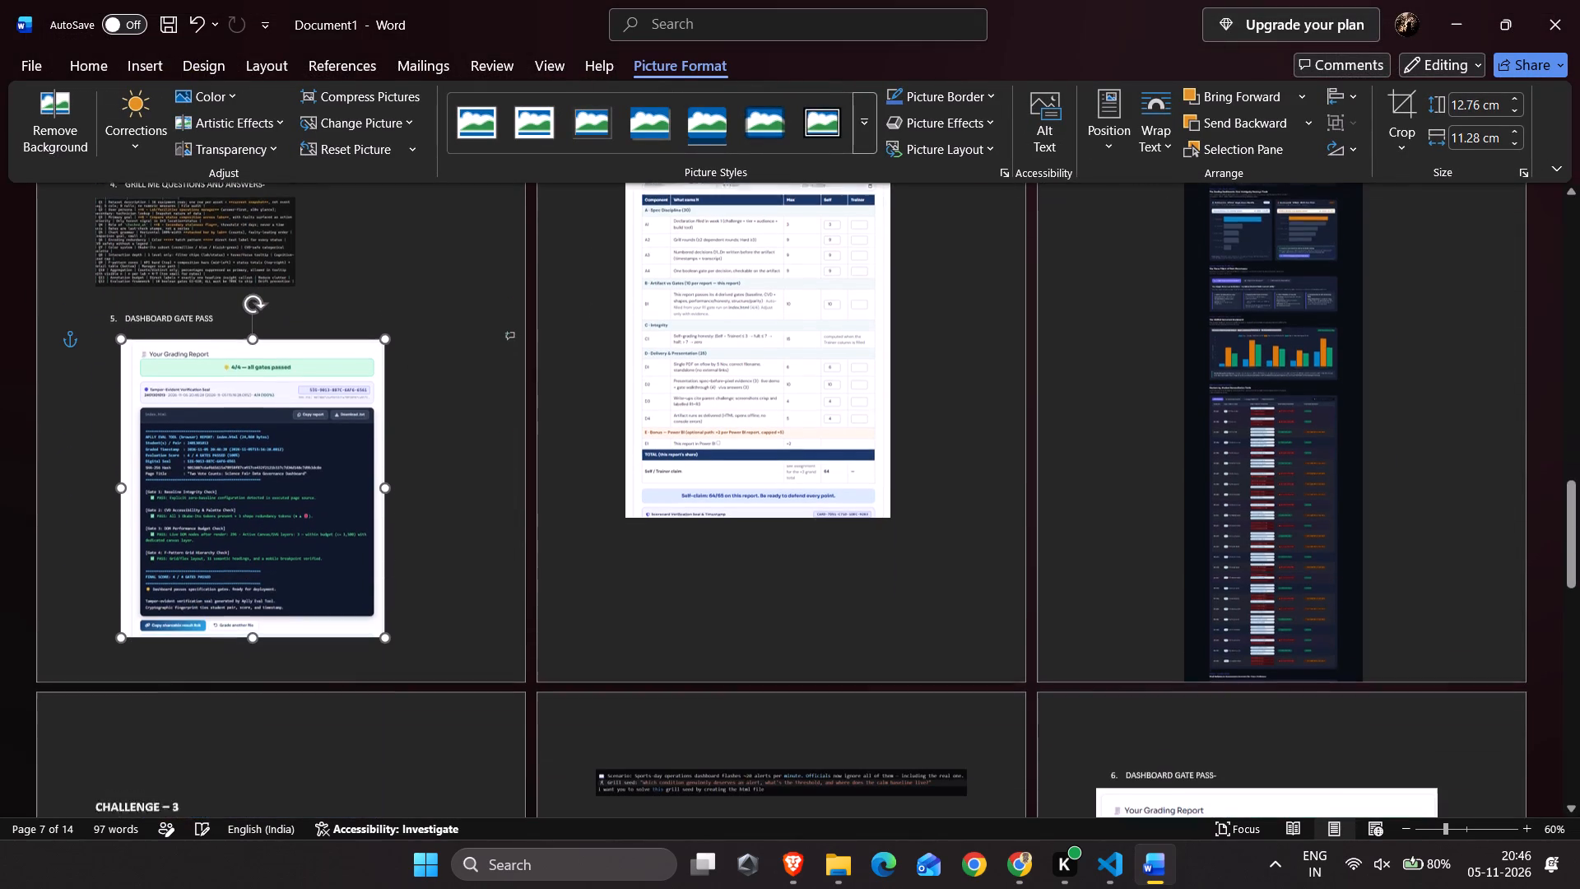
drag(292, 477, 290, 493)
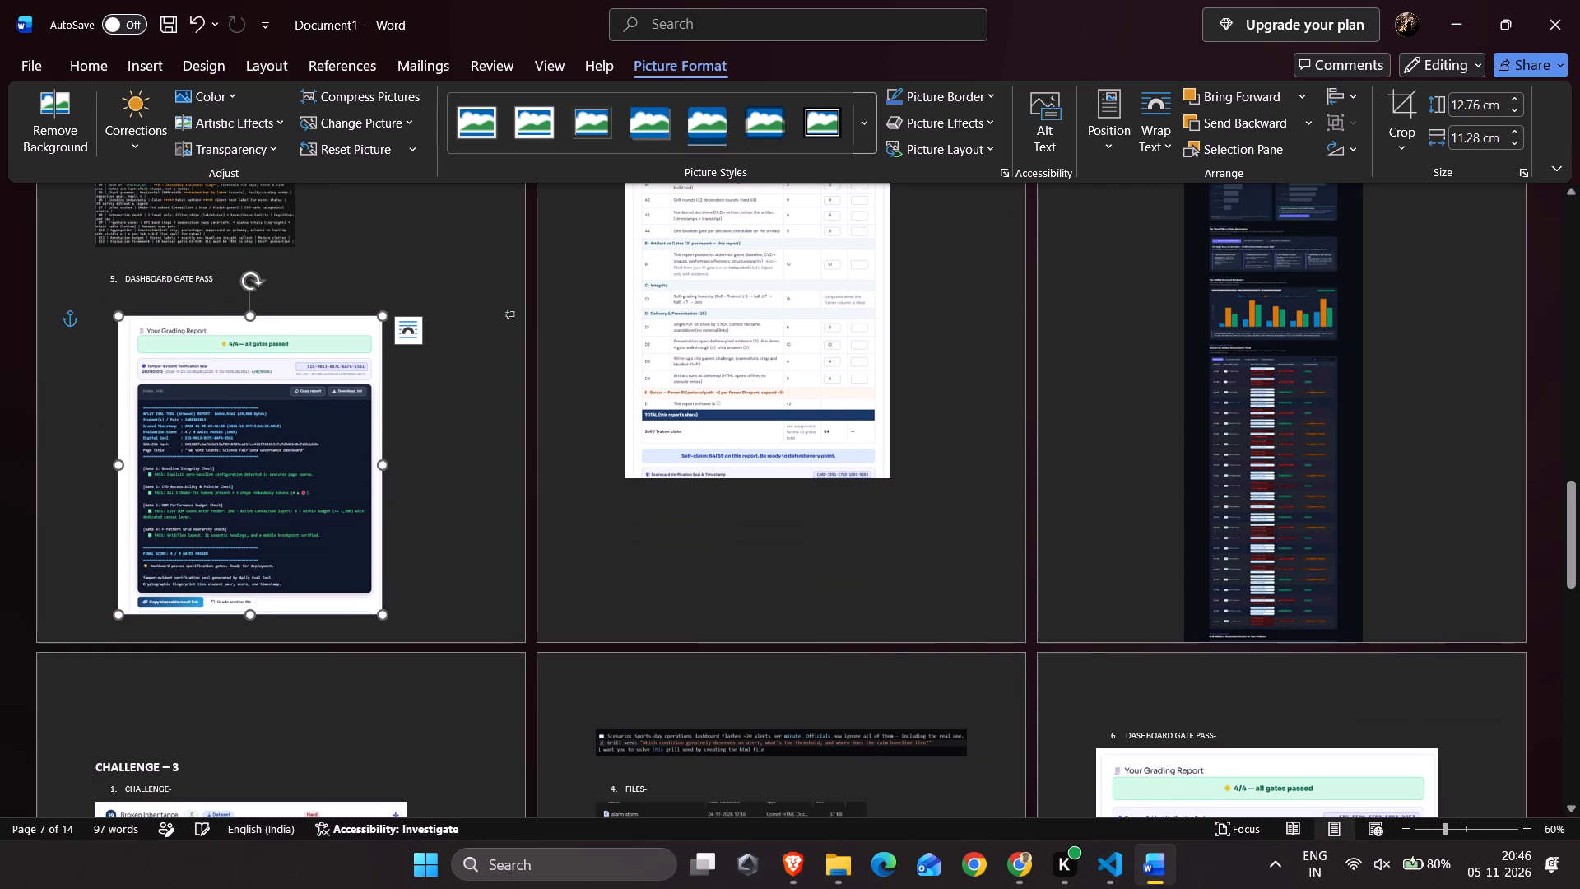
scroll(750, 374, up, 1)
right_click(732, 412)
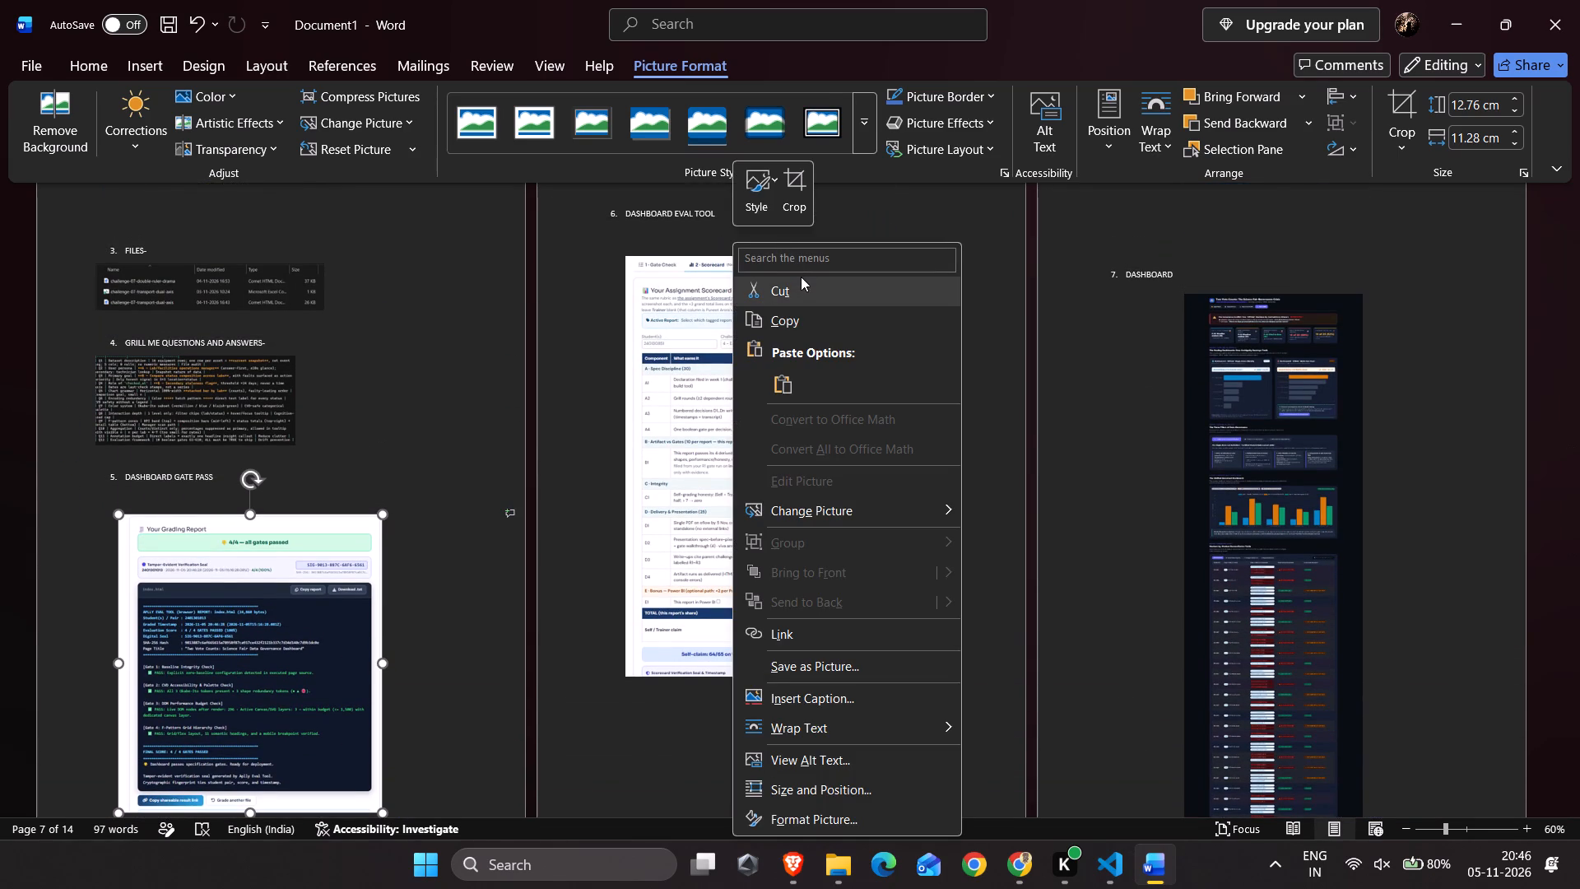
click(801, 280)
drag(144, 64, 211, 136)
drag(211, 136, 266, 224)
click(266, 224)
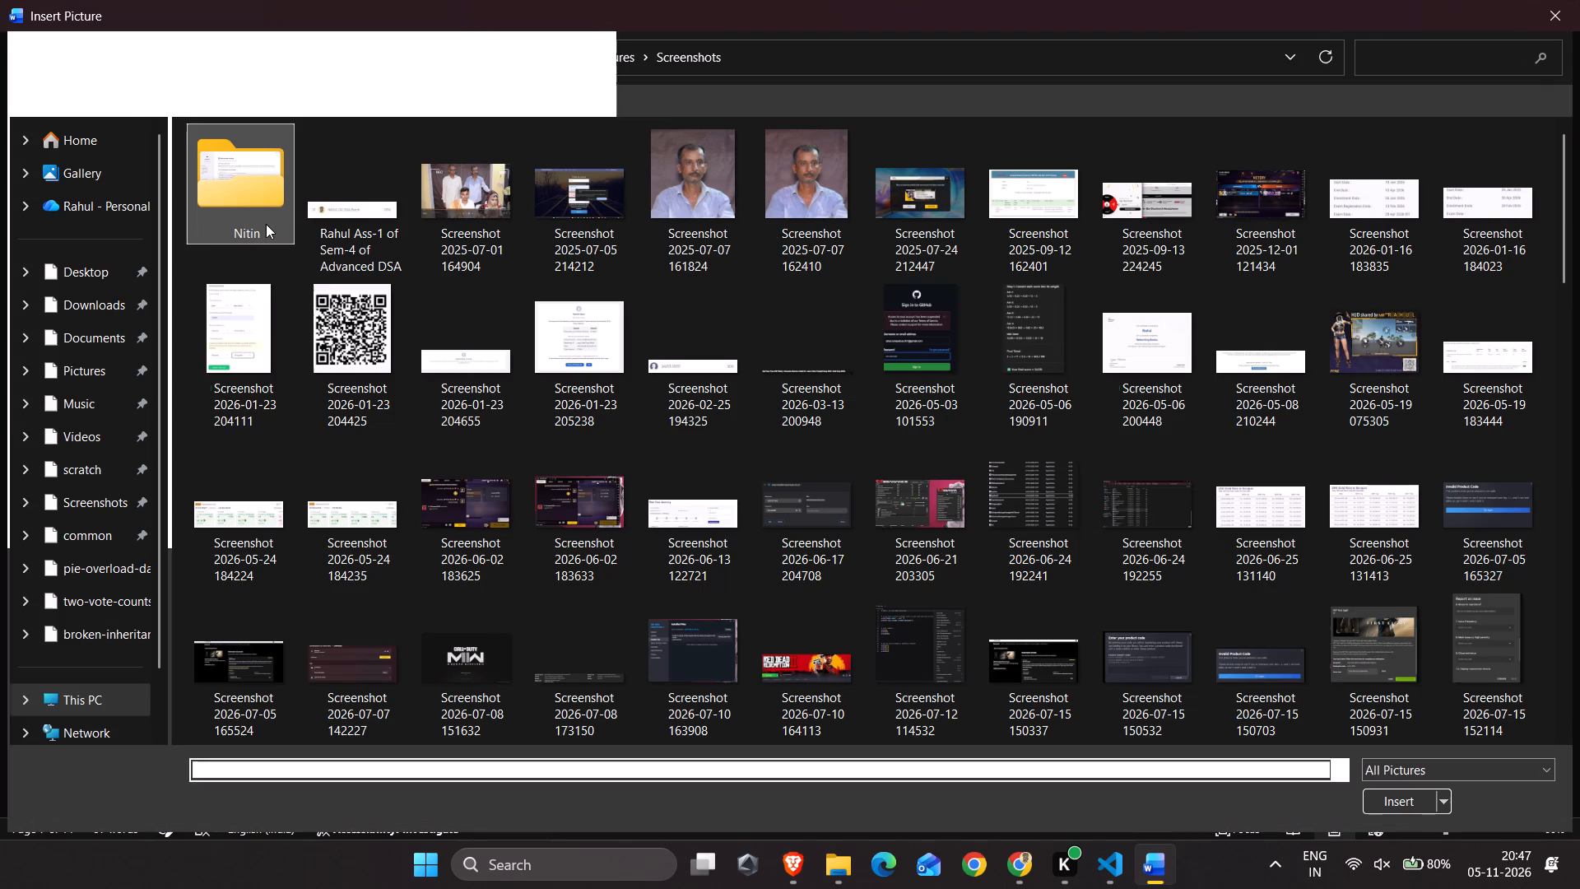
scroll(988, 581, down, 20)
scroll(988, 581, down, 5)
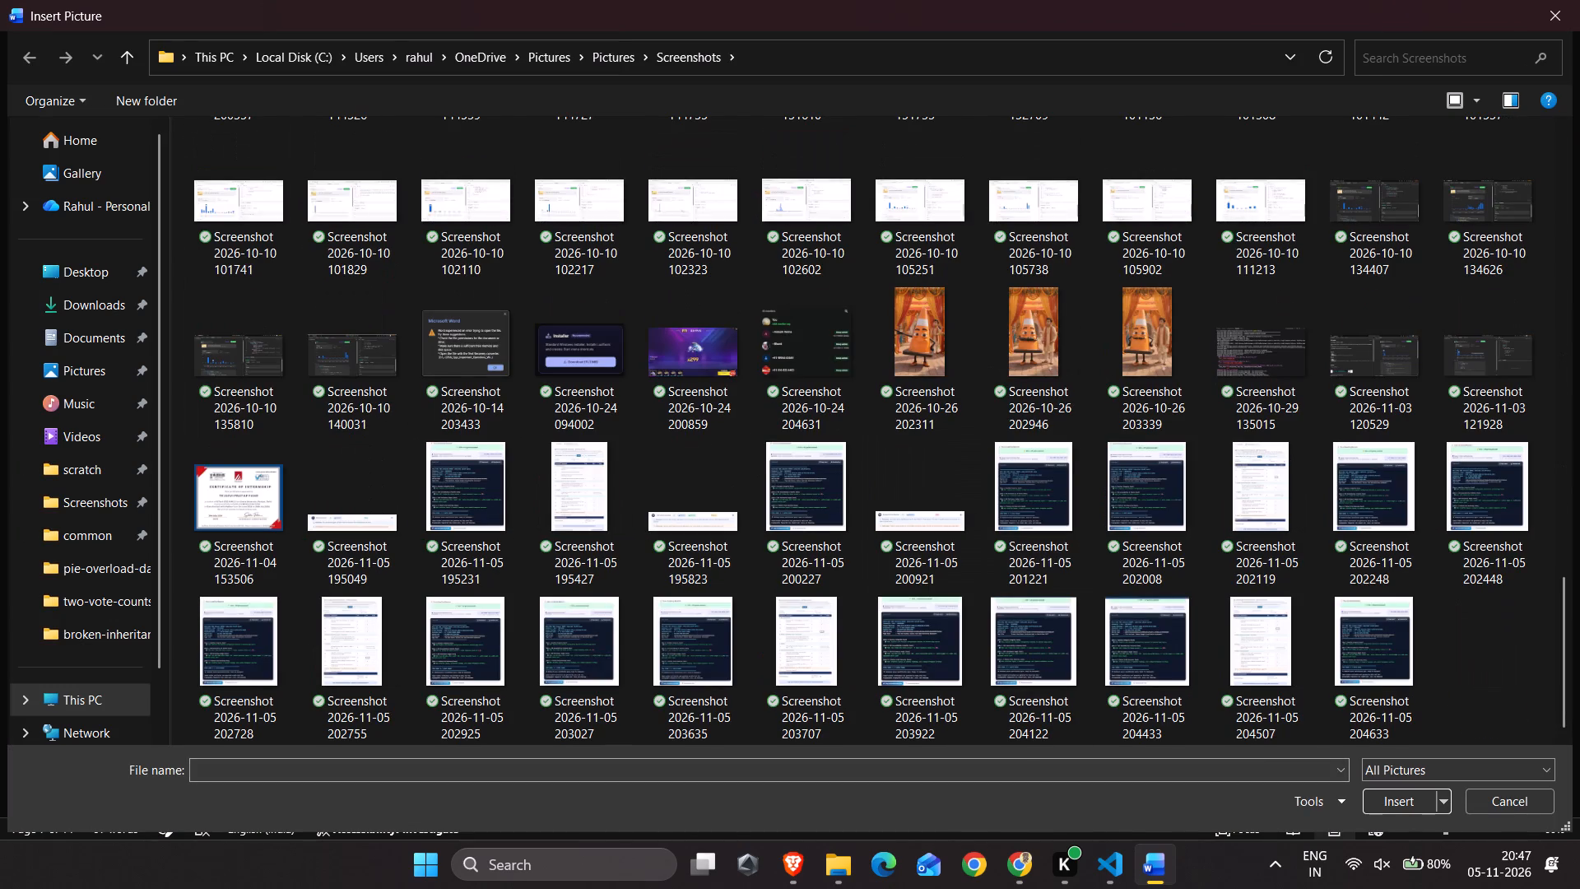
double_click(1261, 679)
Cut the old grading report picture from under Challenge 3's Dashboard Gate Pass heading.
scroll(901, 430, down, 1)
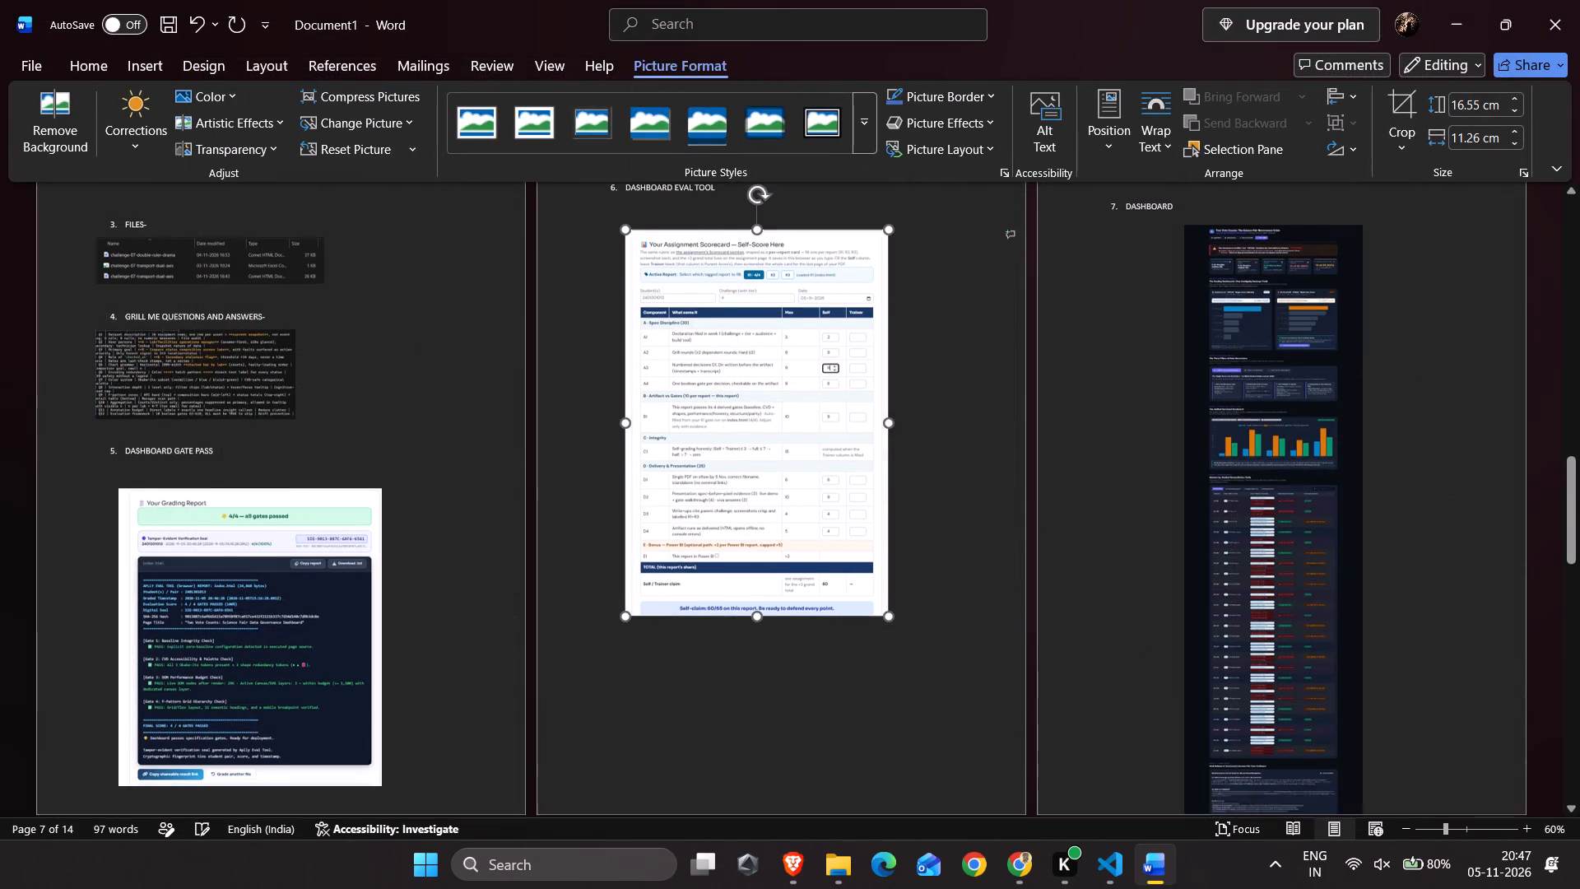
scroll(901, 430, down, 1)
scroll(901, 430, up, 5)
scroll(901, 430, down, 4)
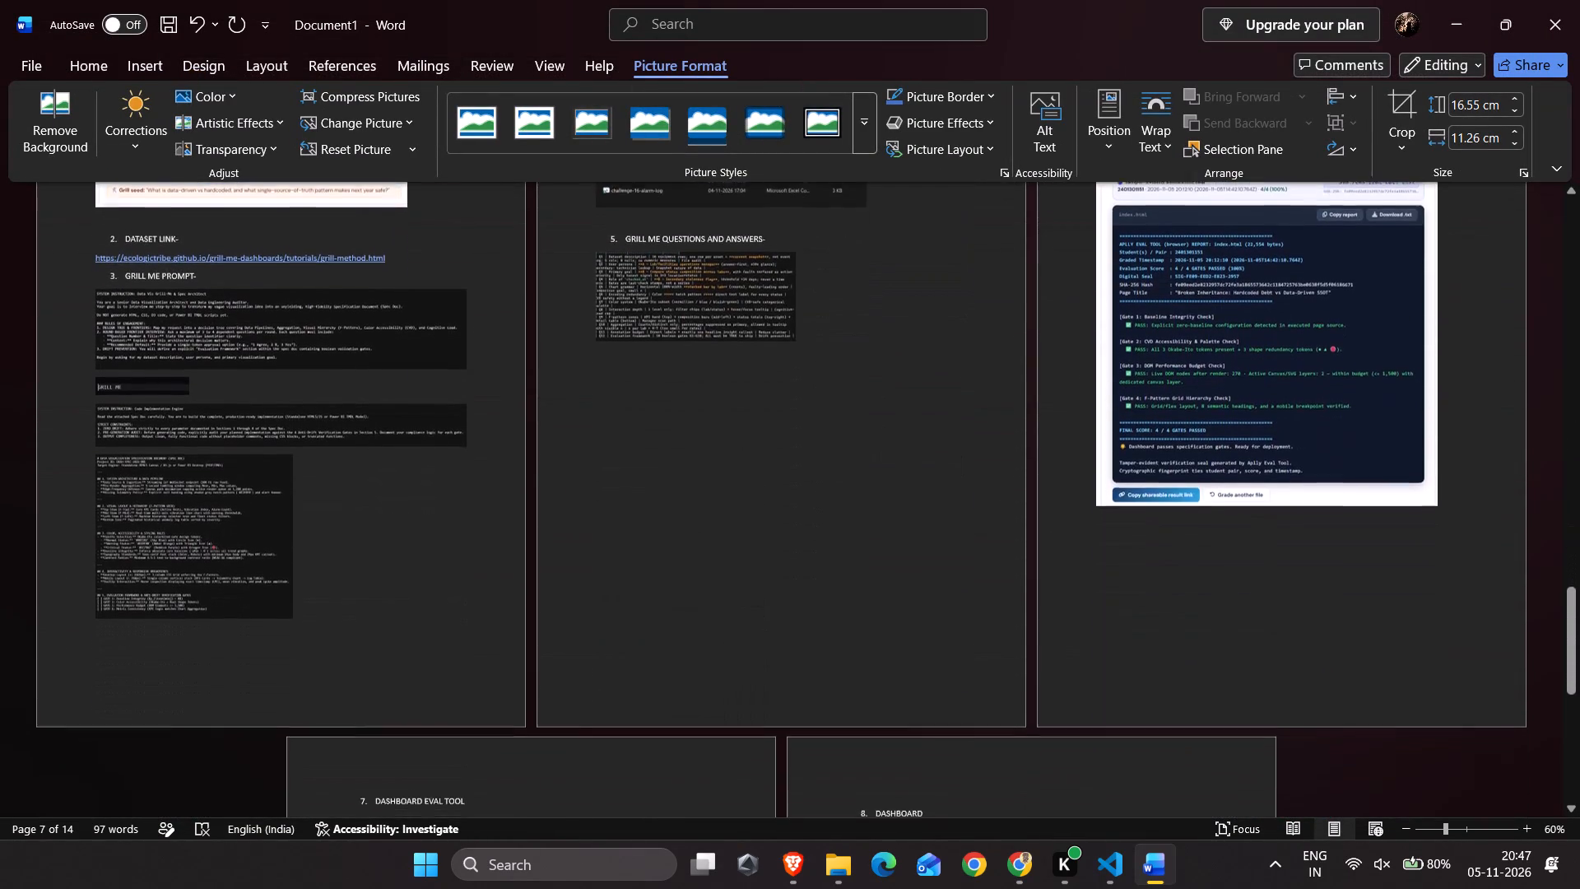
scroll(901, 430, up, 1)
right_click(1224, 460)
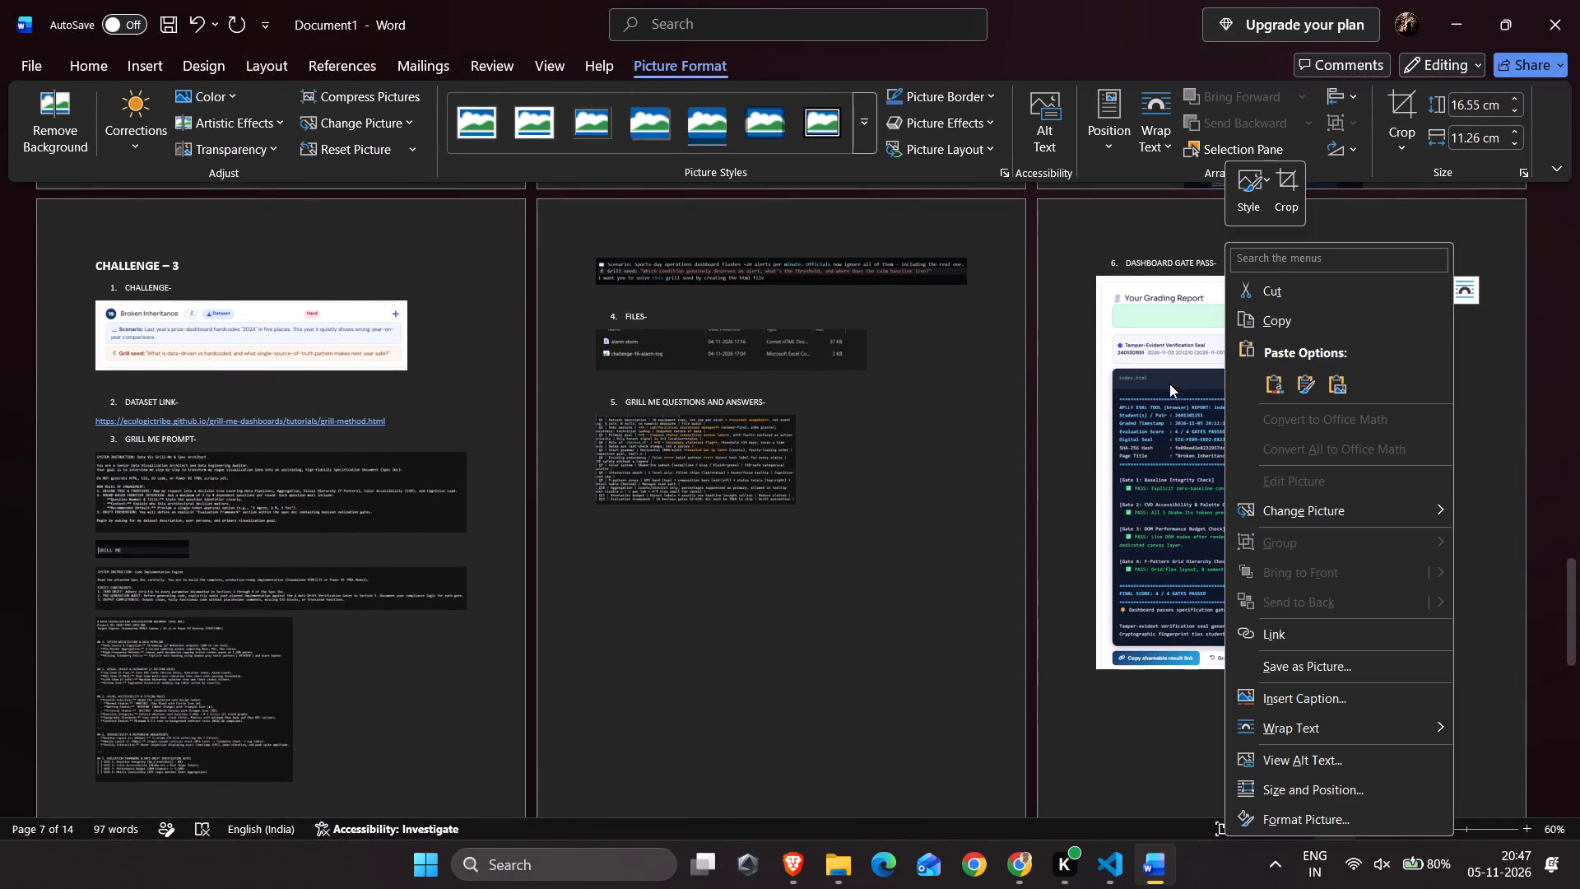
click(1288, 296)
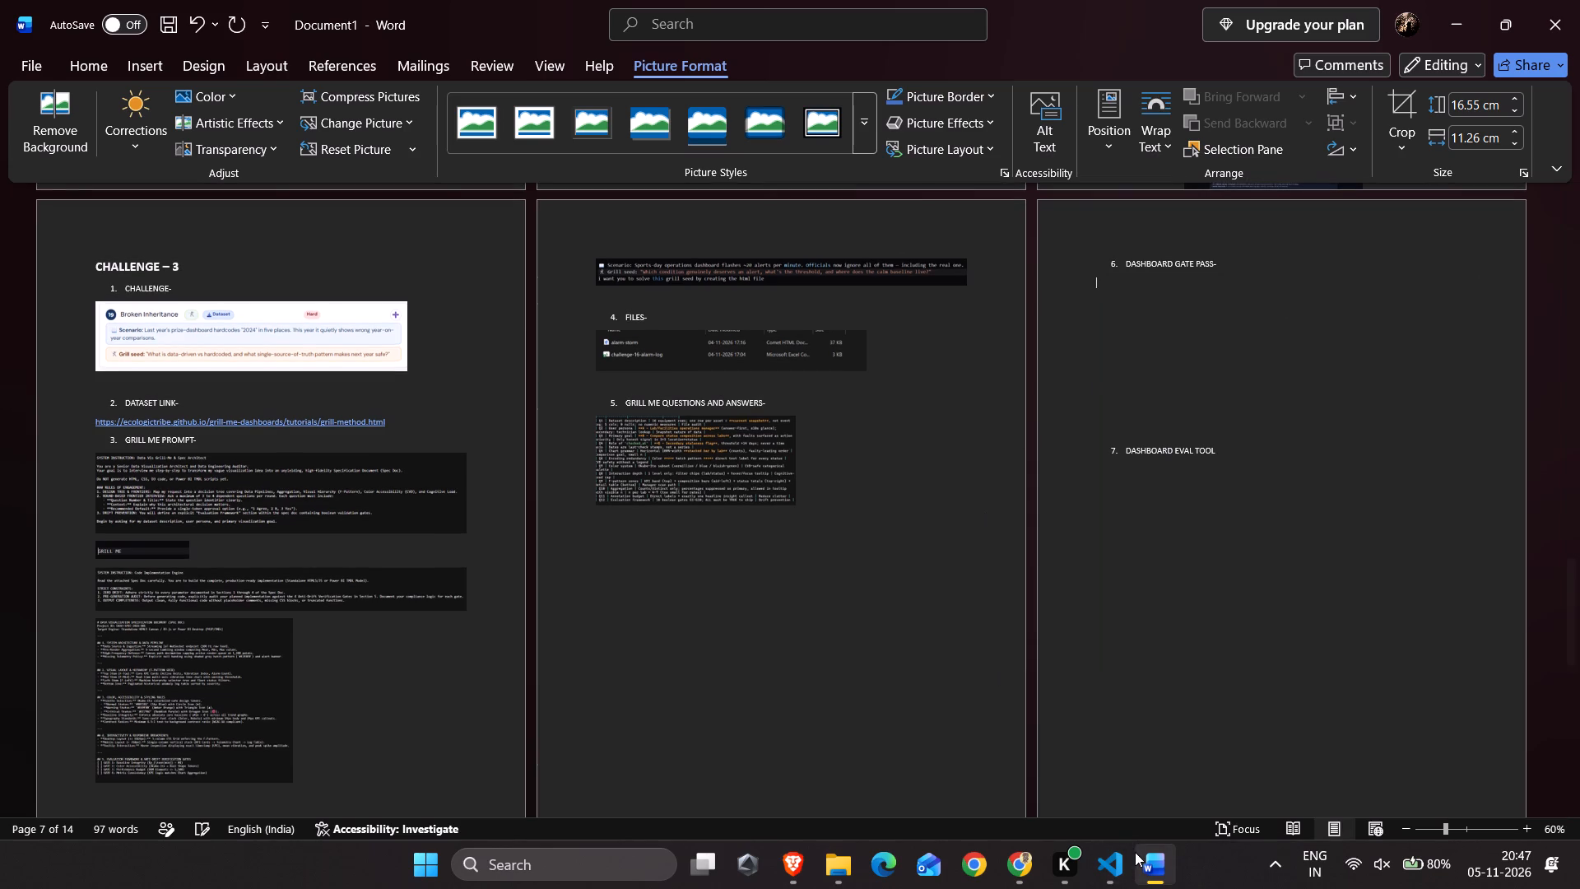
Switch to File Explorer and copy the name of the broken-inheritance-dashboard folder in scratch.
click(1135, 852)
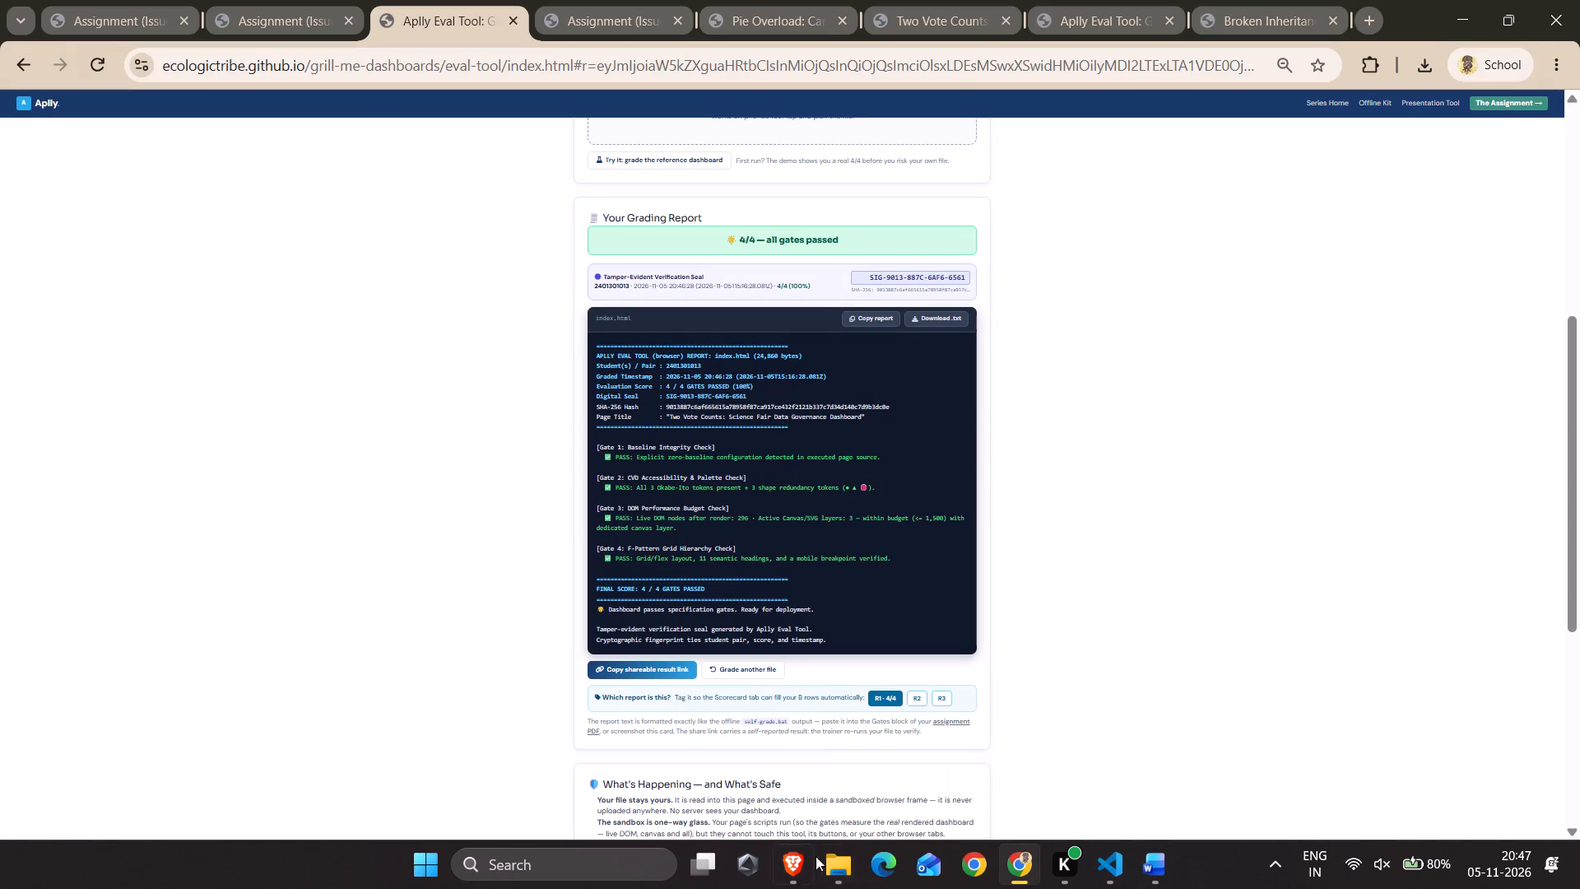
click(832, 888)
click(272, 204)
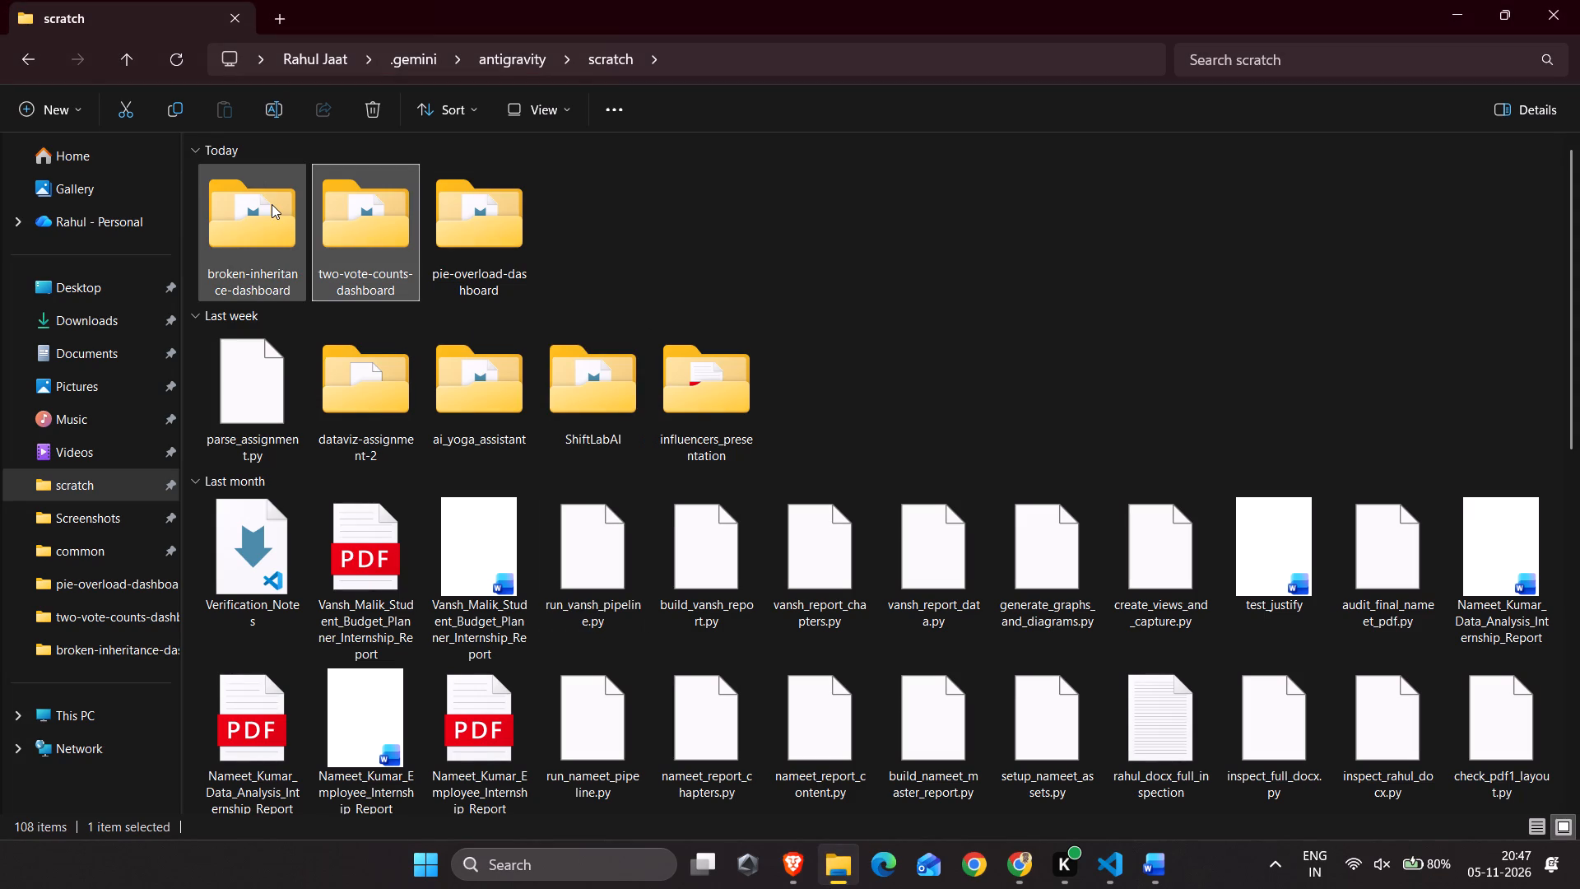
key(F2)
key(ctrl+c)
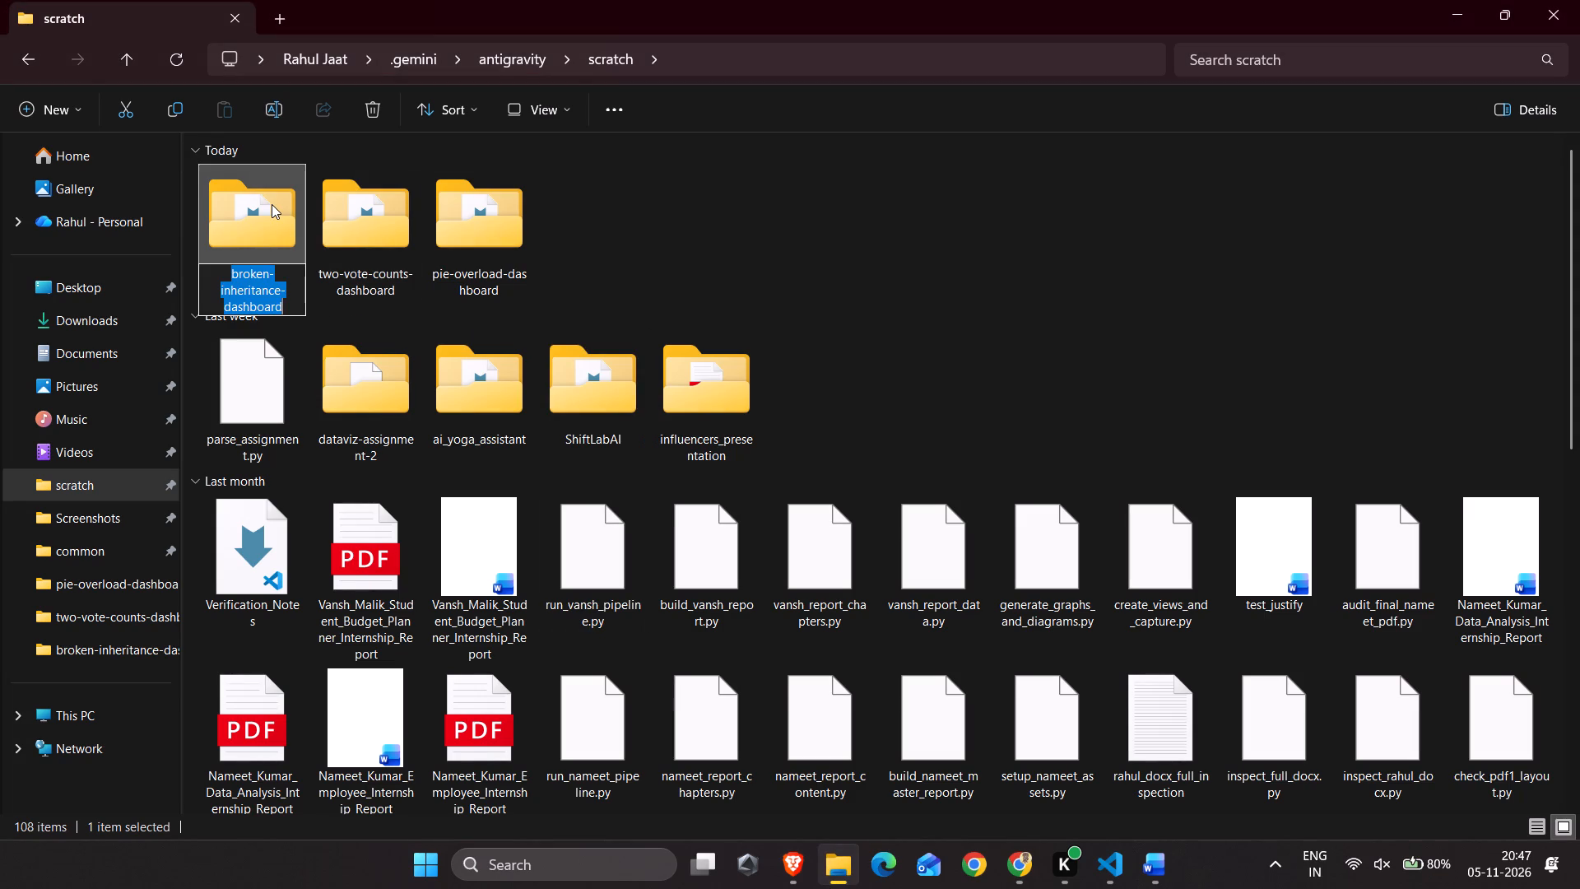
Return to the eval tool in Chrome and grade the index file from the broken-inheritance-dashboard folder, finding the folder by its copied name.
key(alt+Tab)
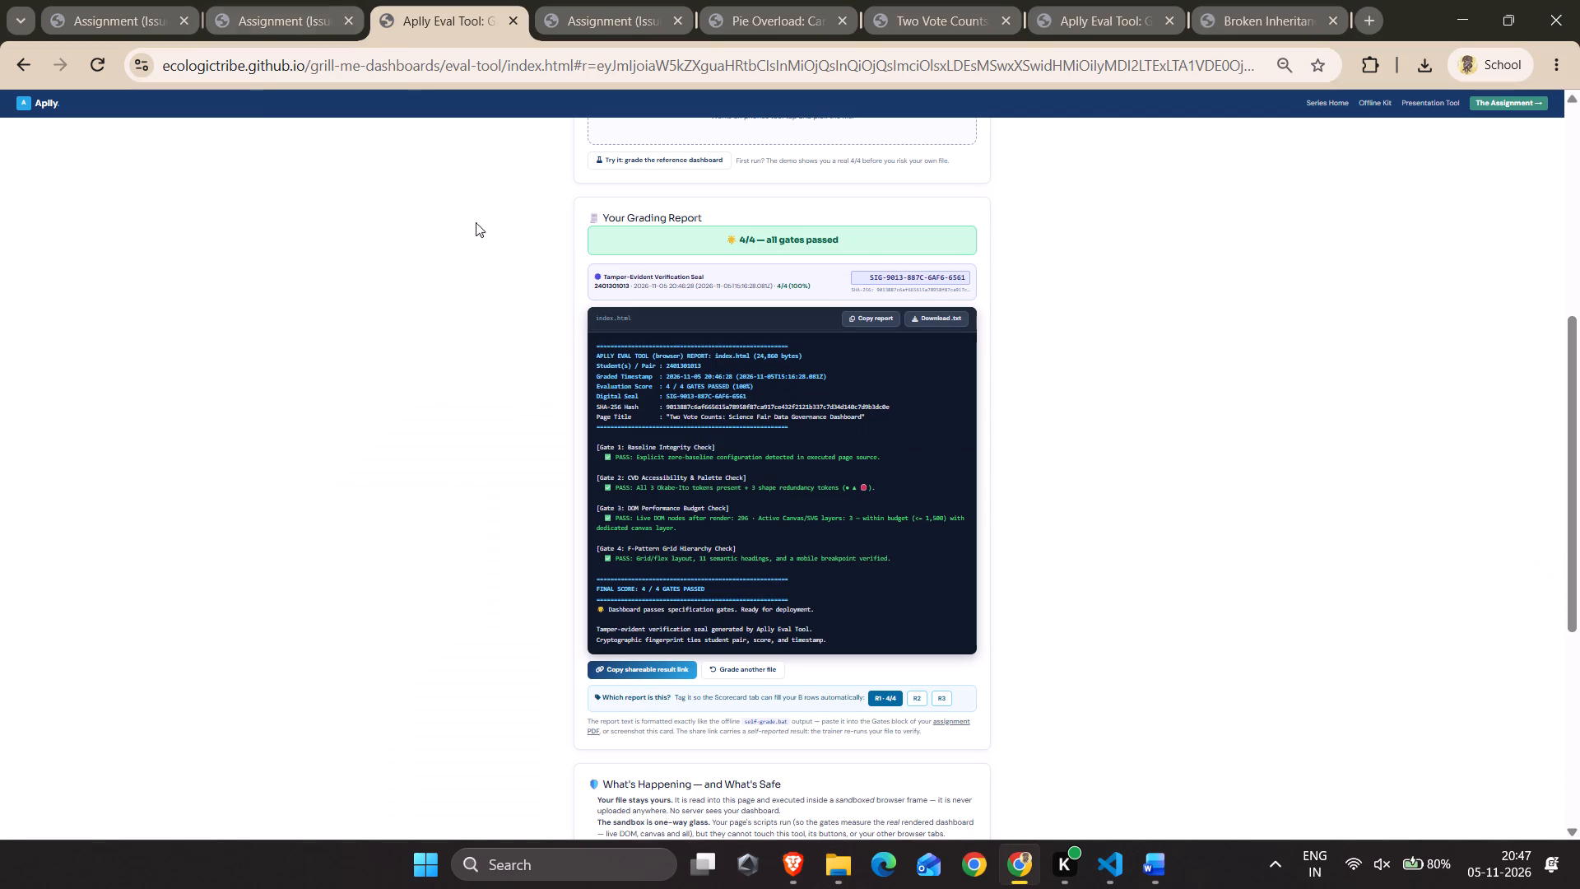
scroll(523, 345, up, 7)
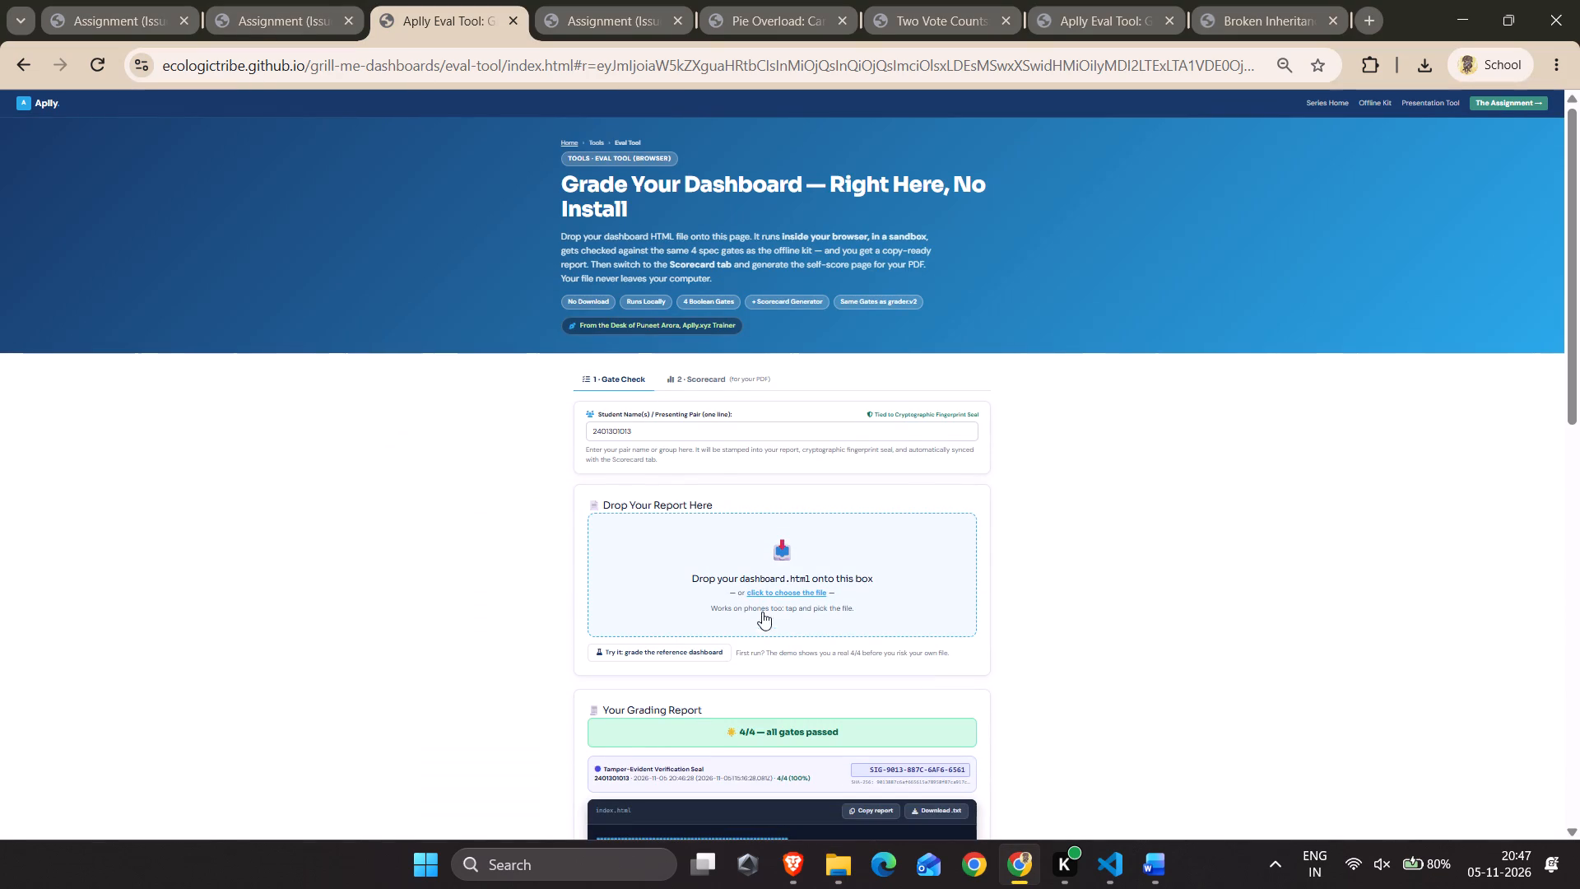
click(778, 590)
click(128, 64)
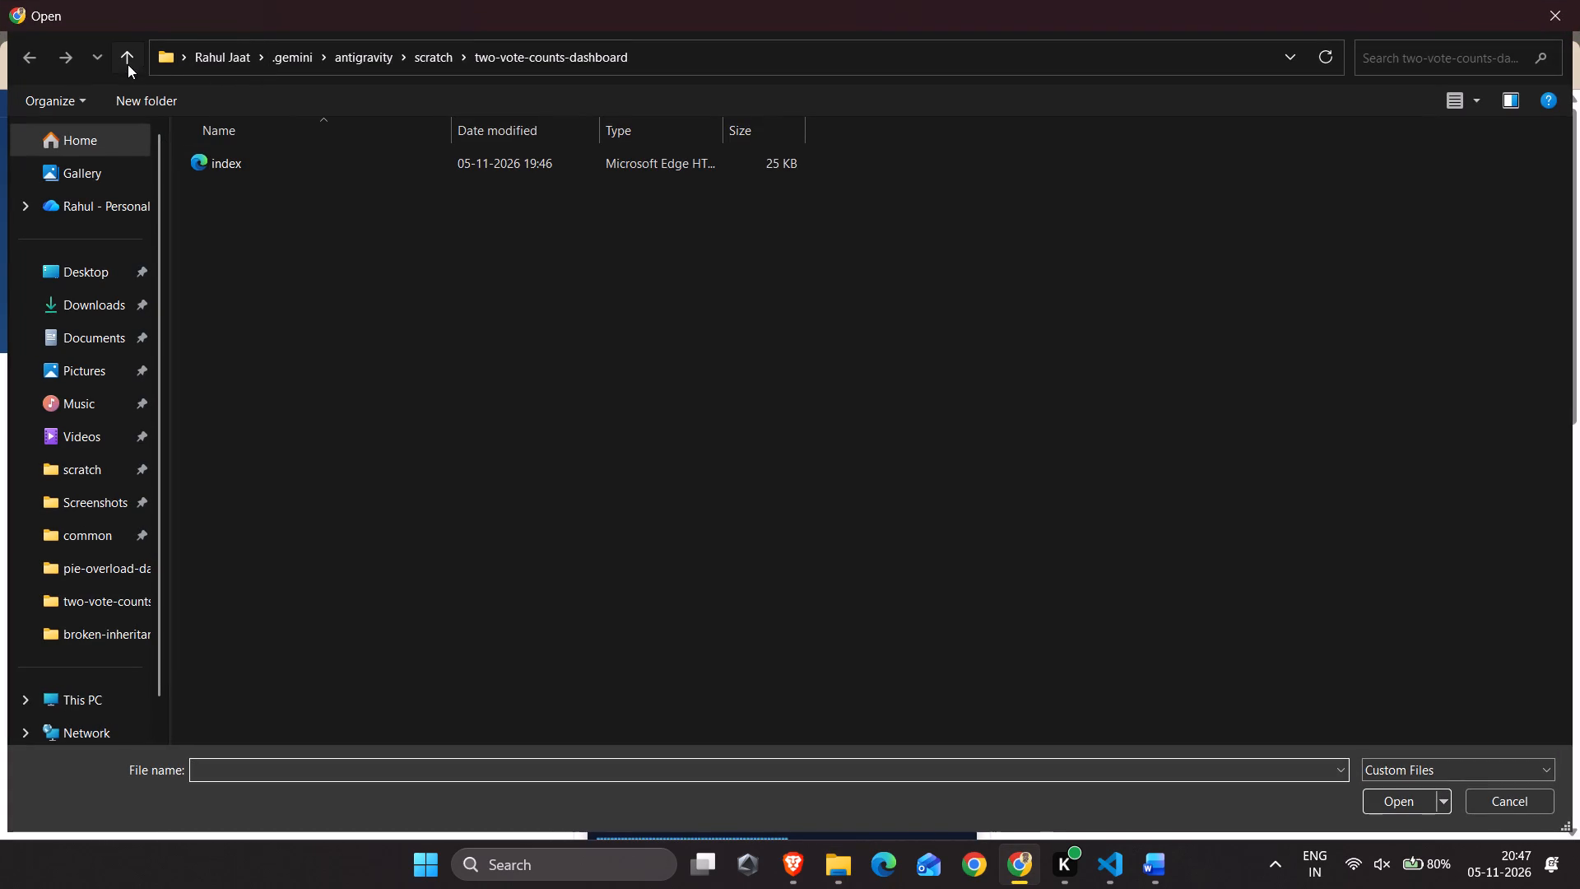
click(1400, 51)
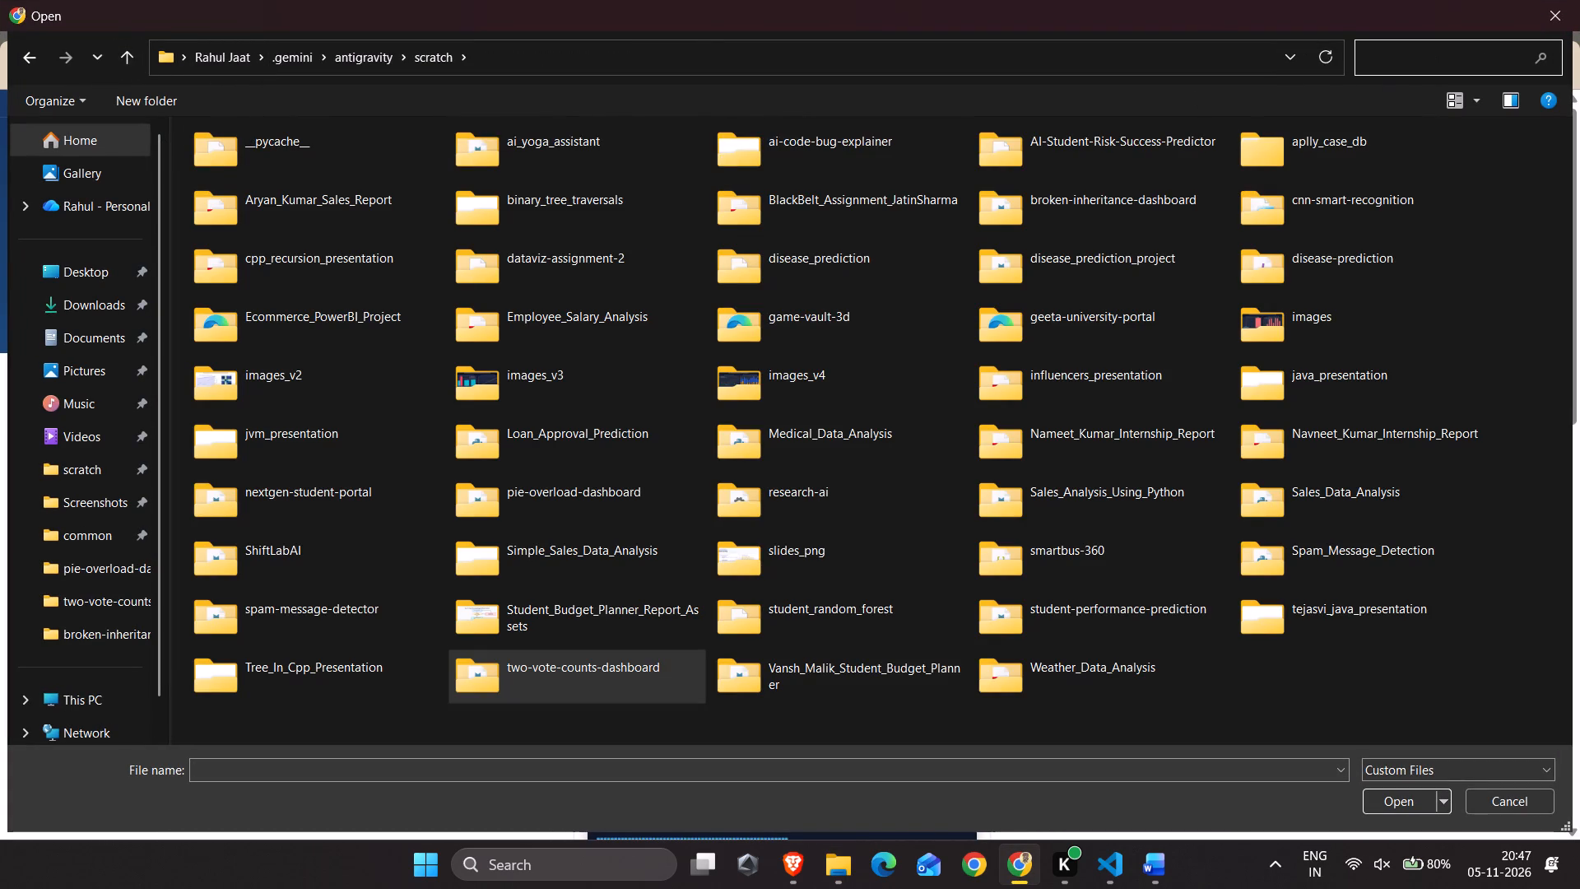
key(ctrl+v)
double_click(397, 147)
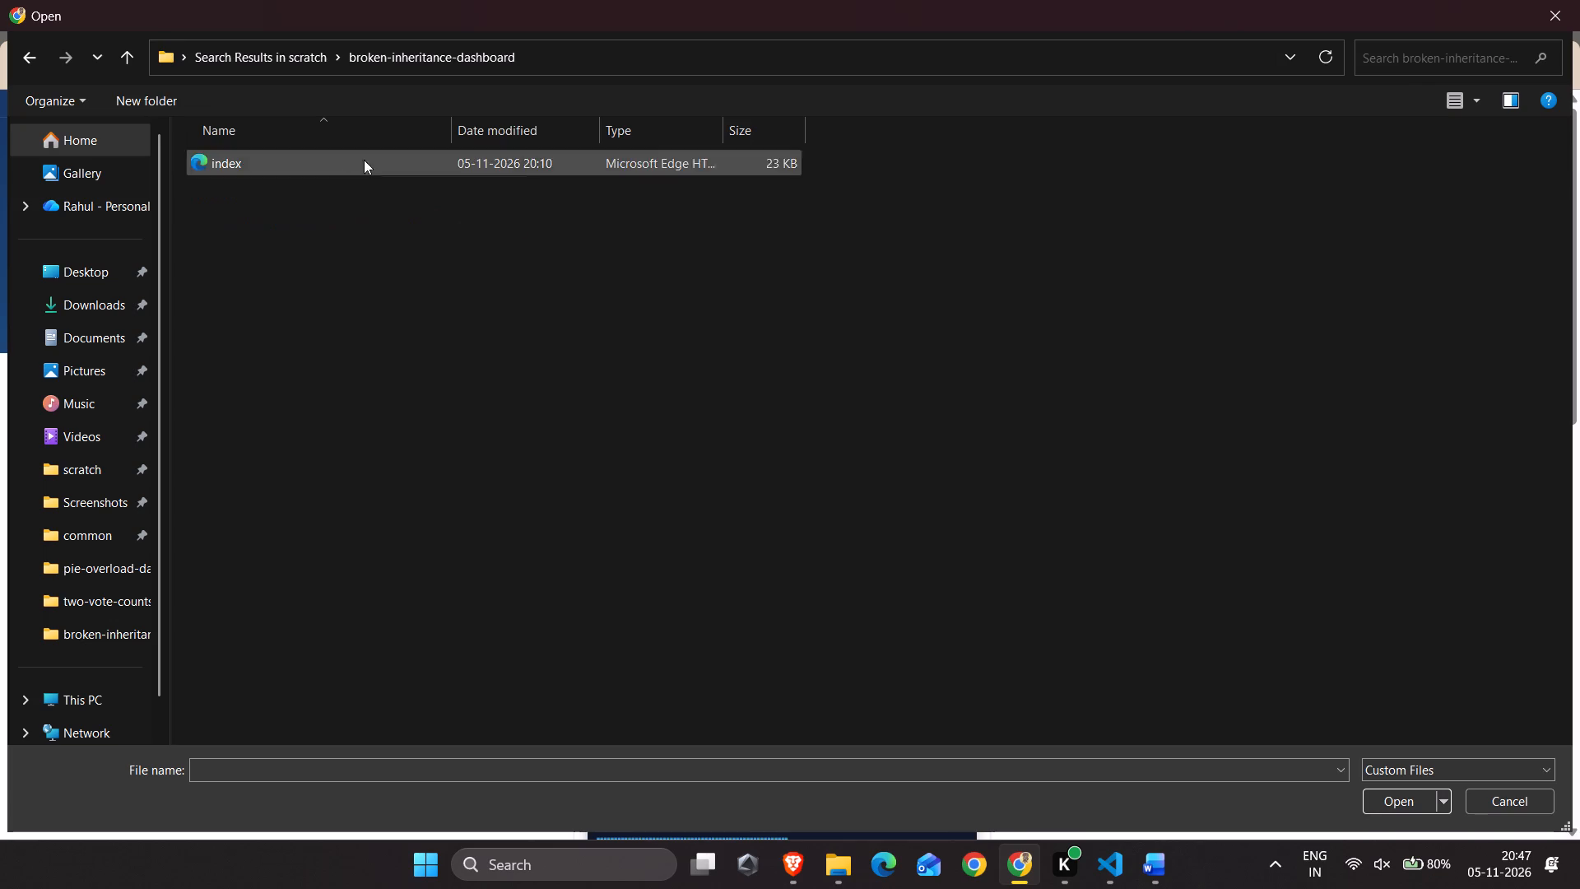
double_click(230, 155)
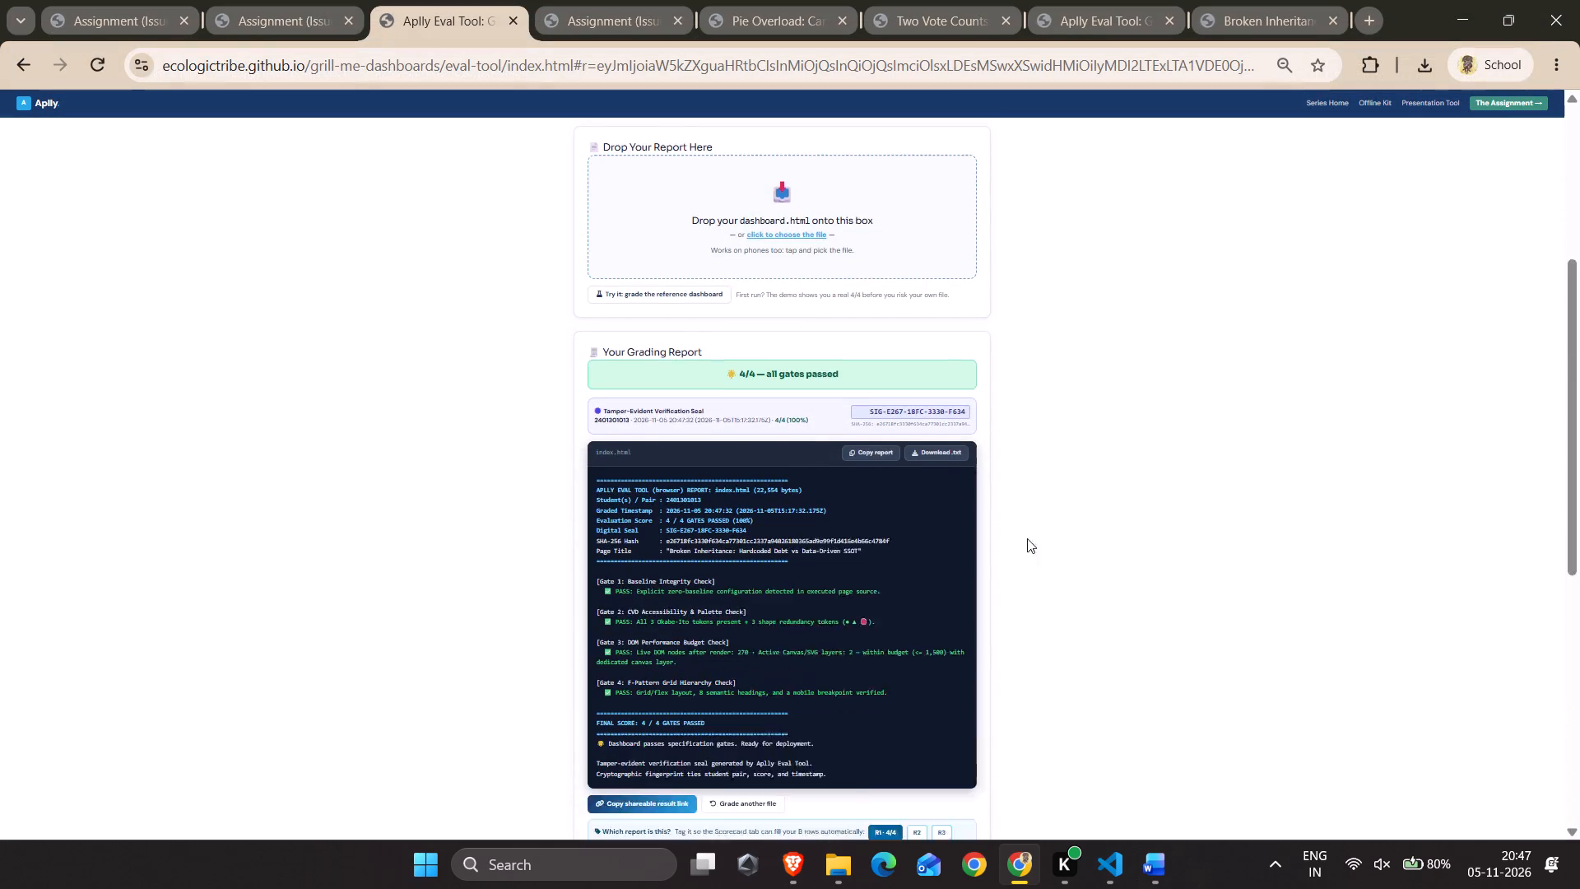
Capture a screenshot of the Broken Inheritance grading report, from its title down to the shareable result link.
scroll(1142, 551, up, 1)
key(Print)
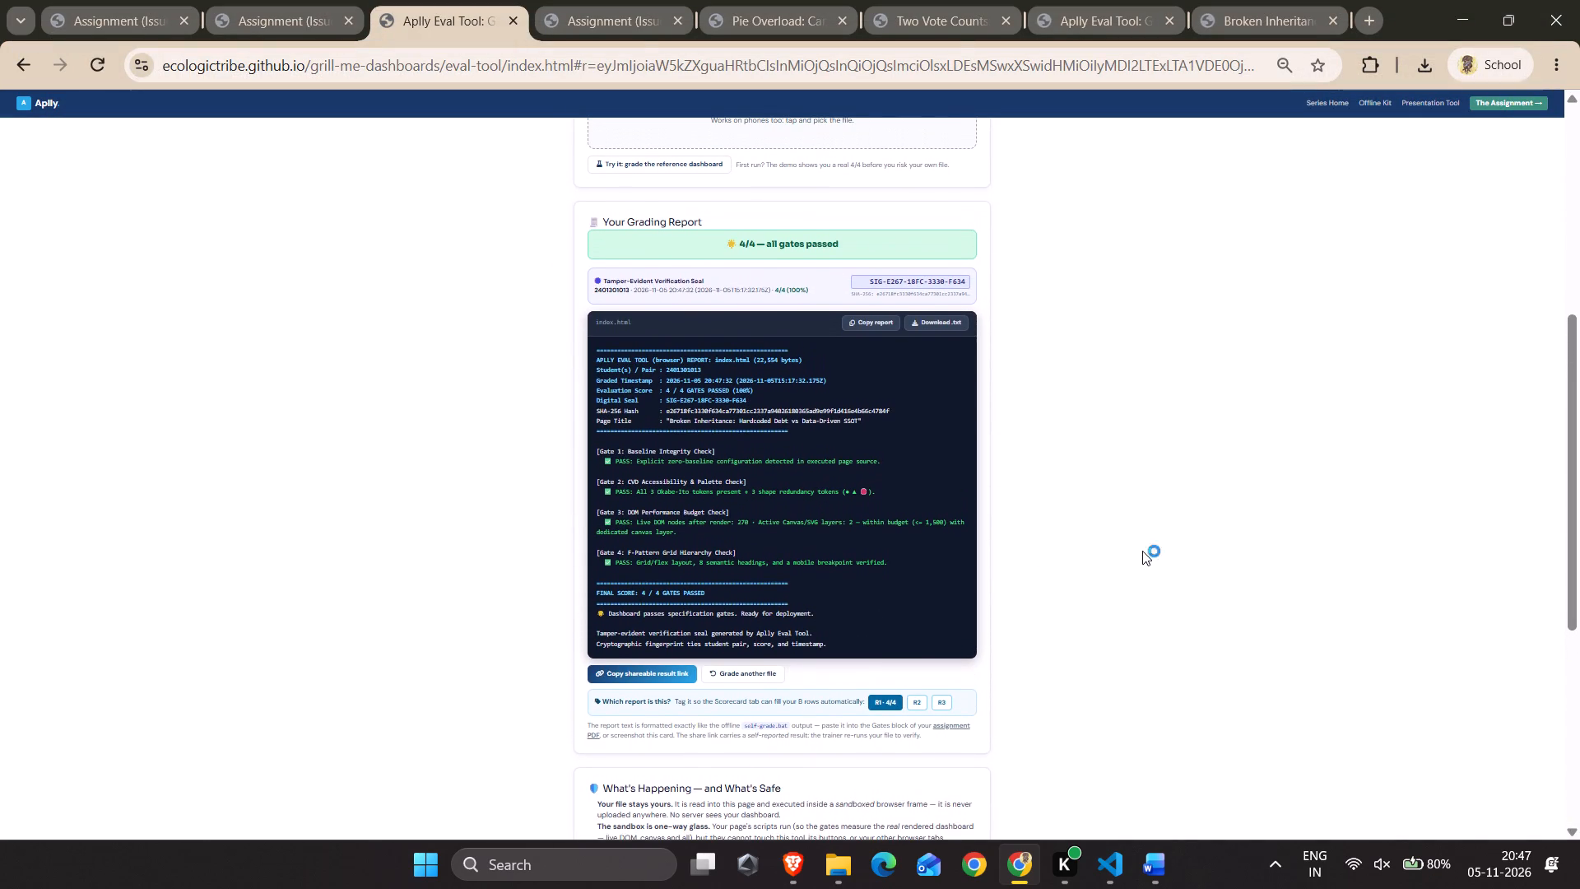
drag(558, 194, 693, 531)
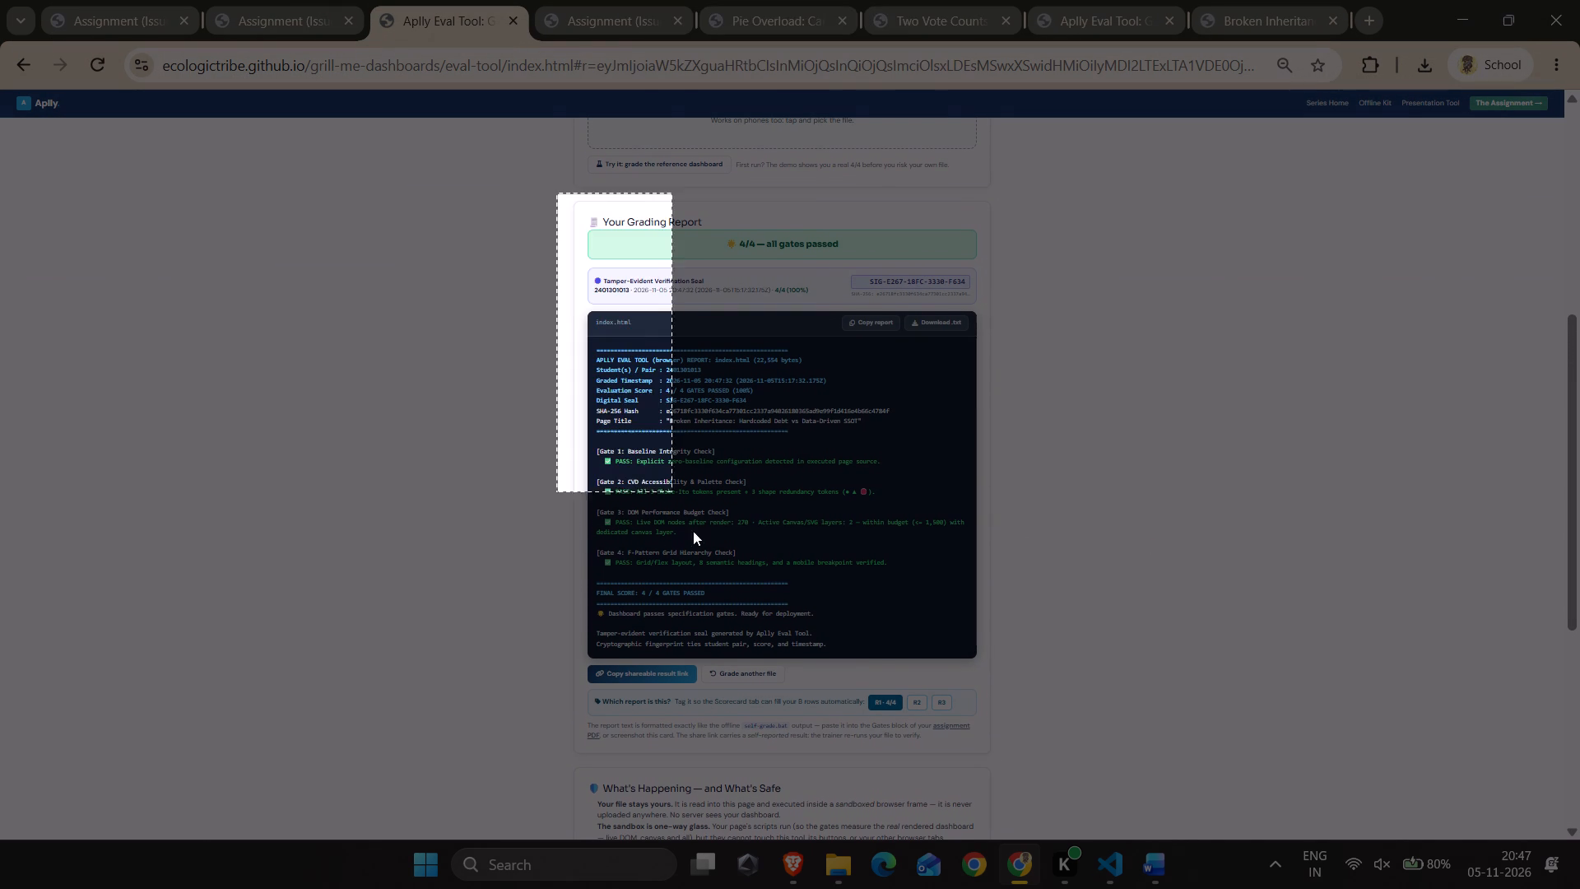
drag(693, 531, 997, 691)
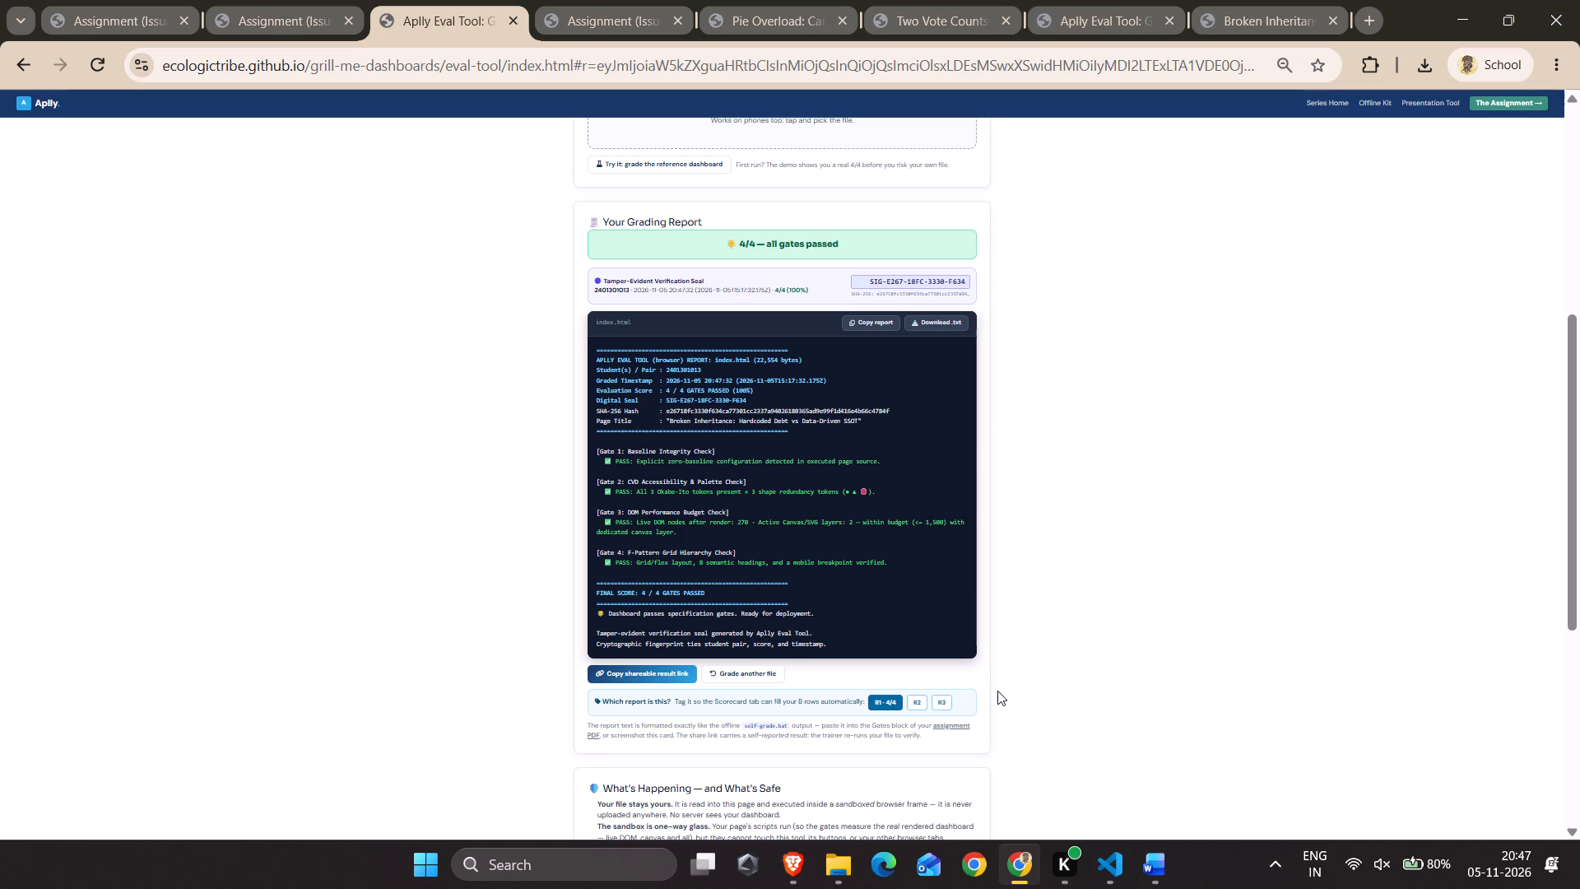
click(1156, 881)
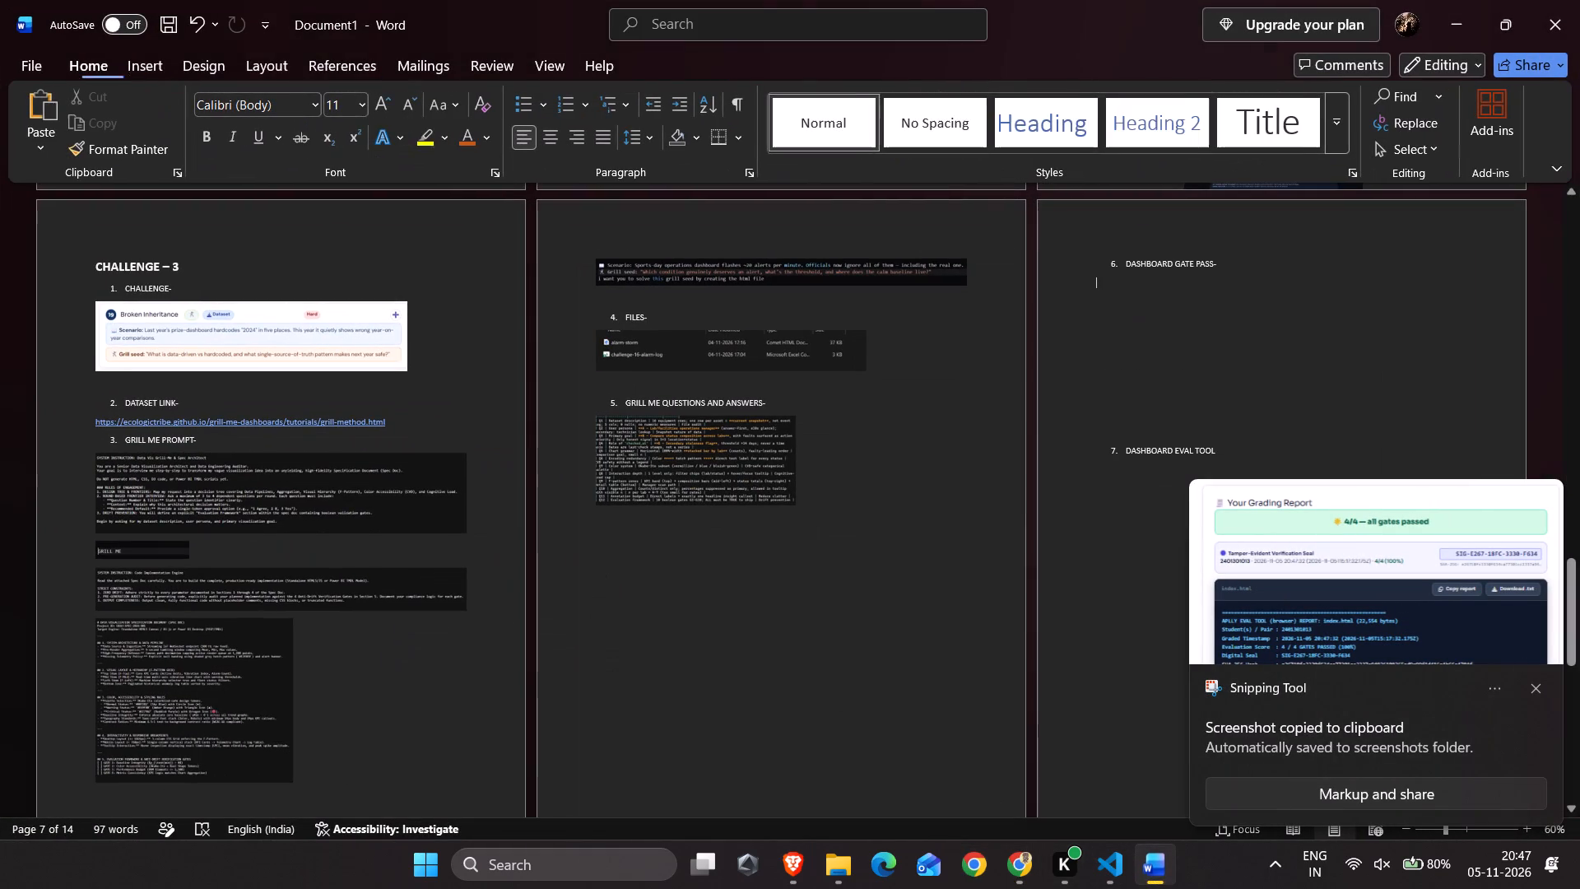
click(142, 68)
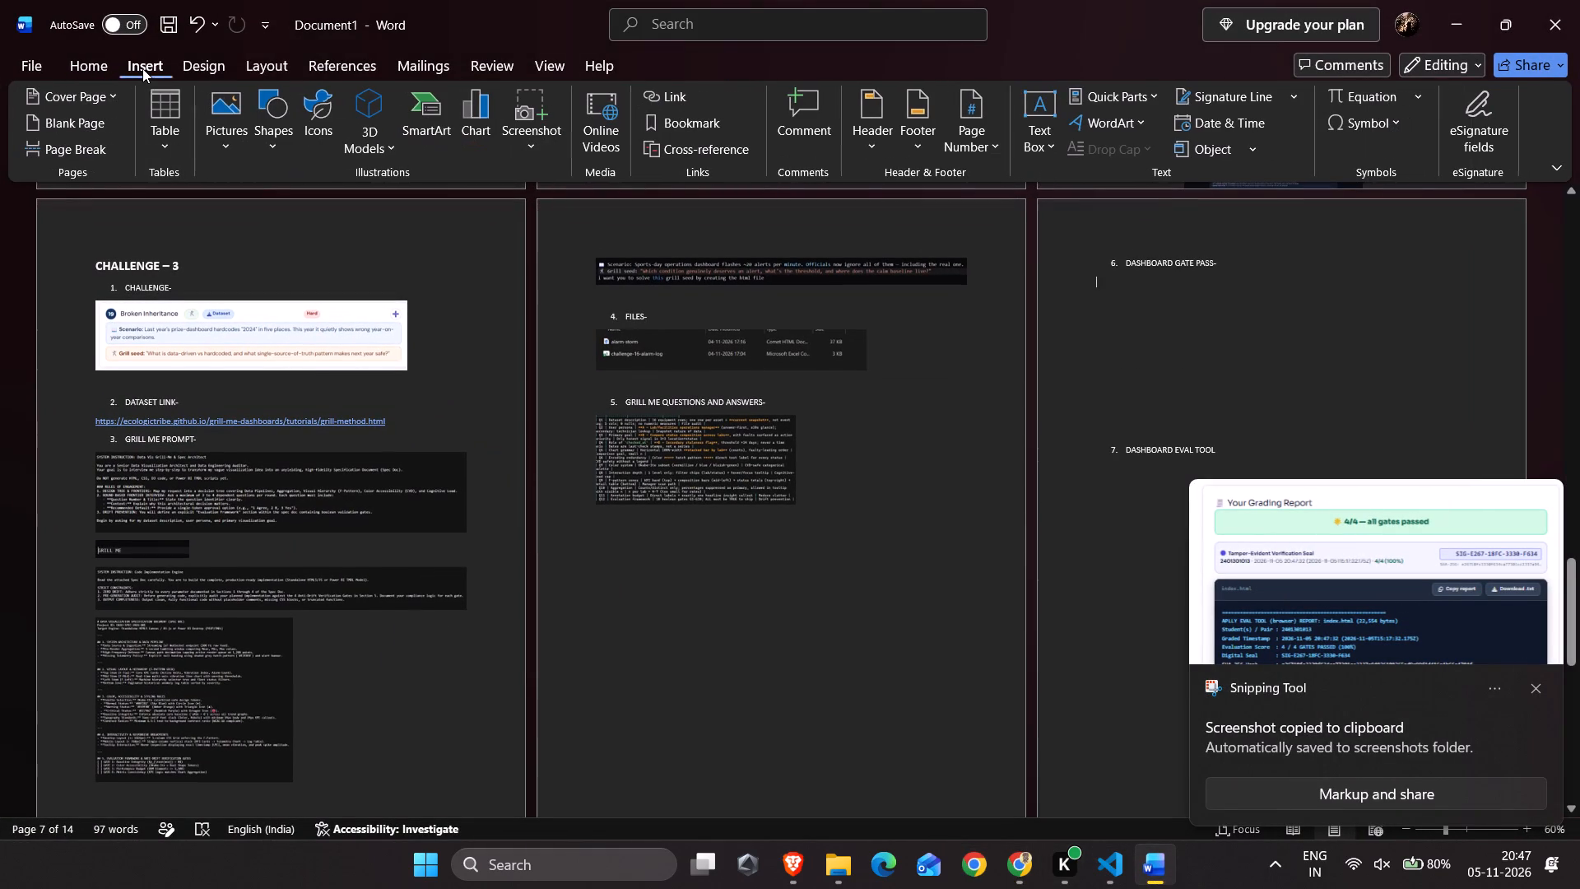
click(251, 160)
click(230, 154)
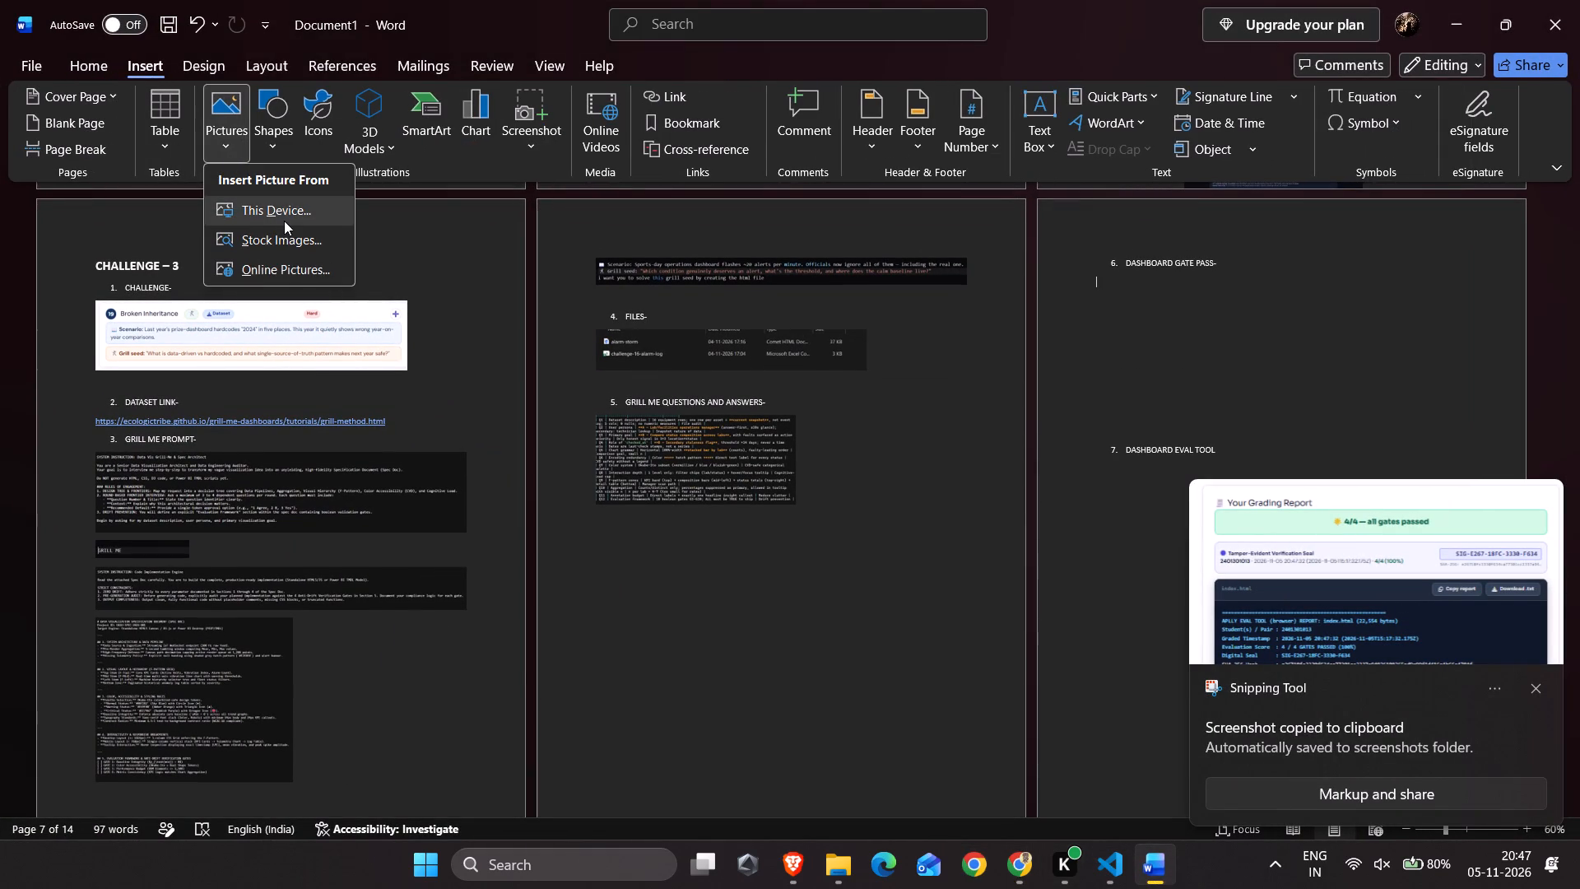
click(284, 221)
scroll(906, 563, down, 5)
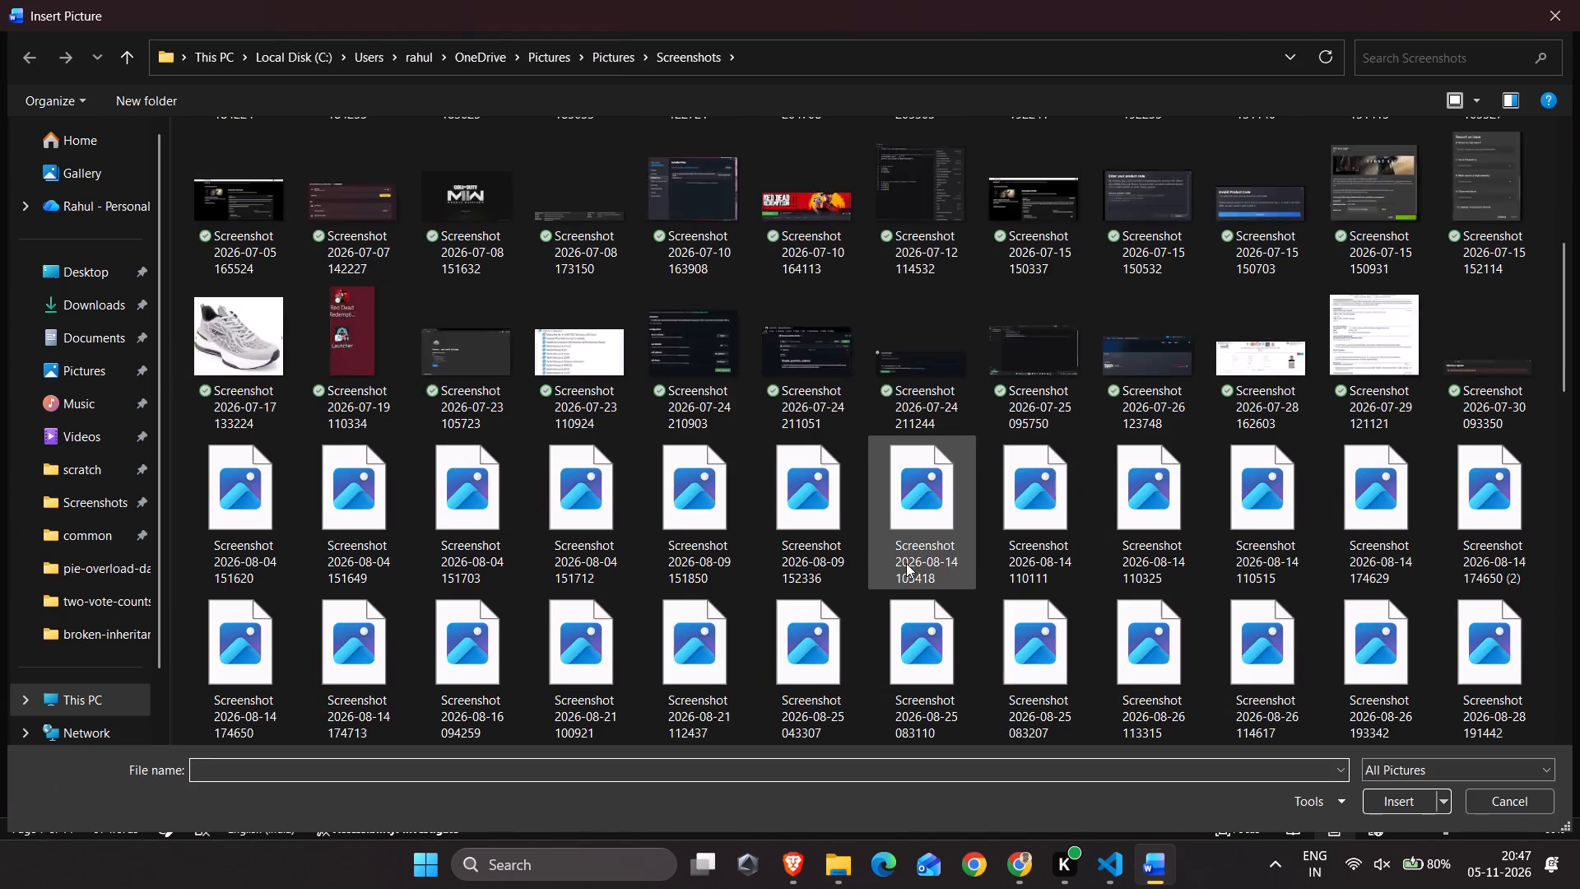
scroll(906, 563, down, 20)
scroll(906, 563, down, 4)
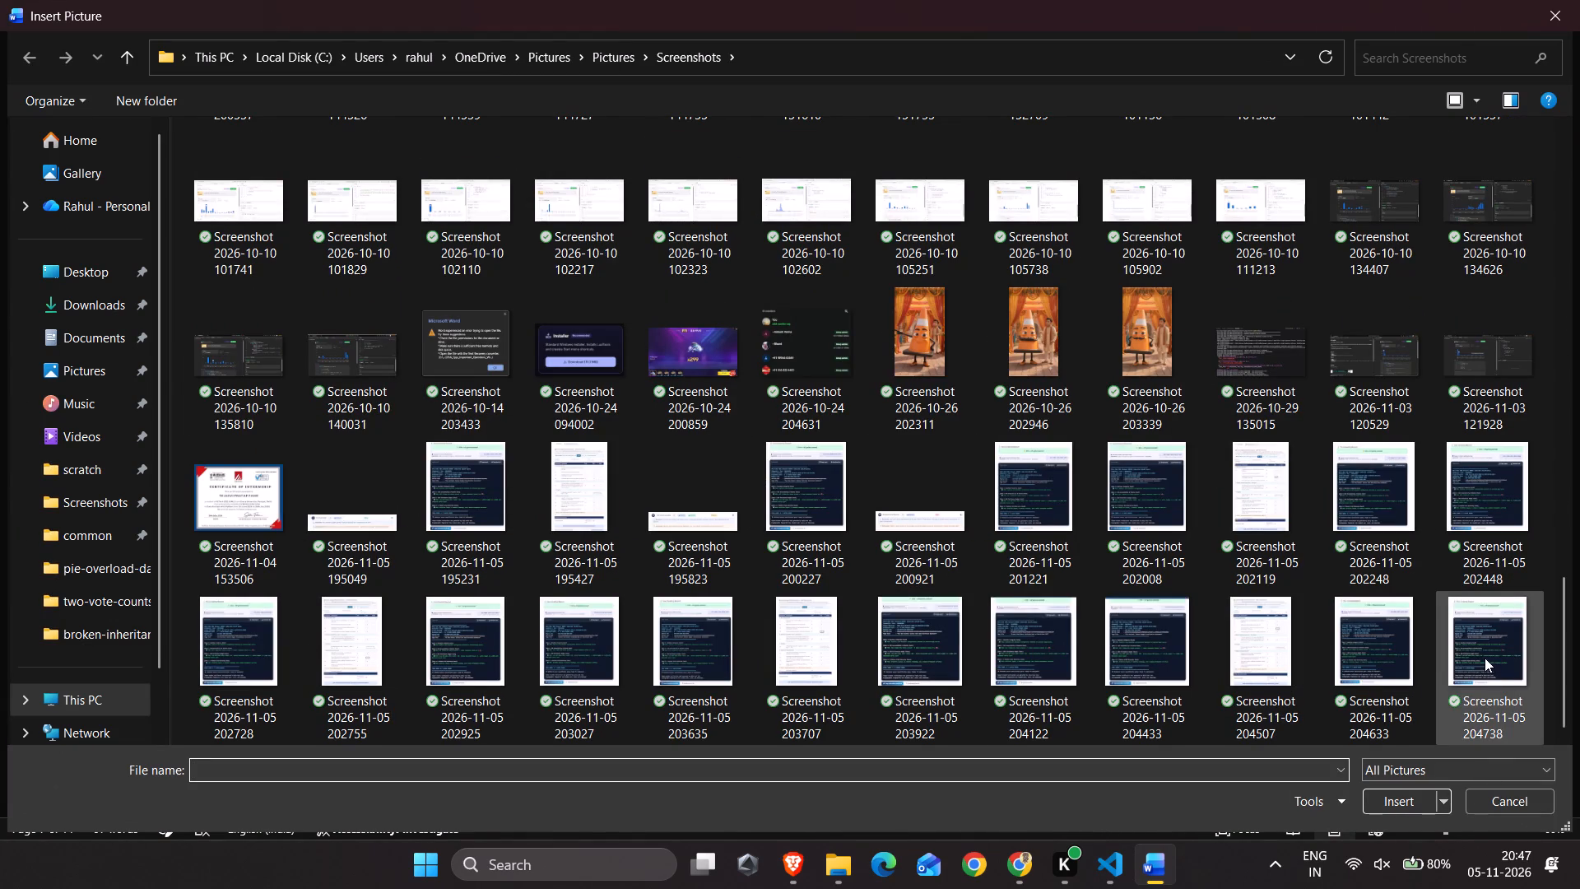
double_click(1485, 658)
Add eight blank lines above Challenge 3's Dashboard Eval Tool heading to push it onto the following page.
scroll(1166, 658, down, 1)
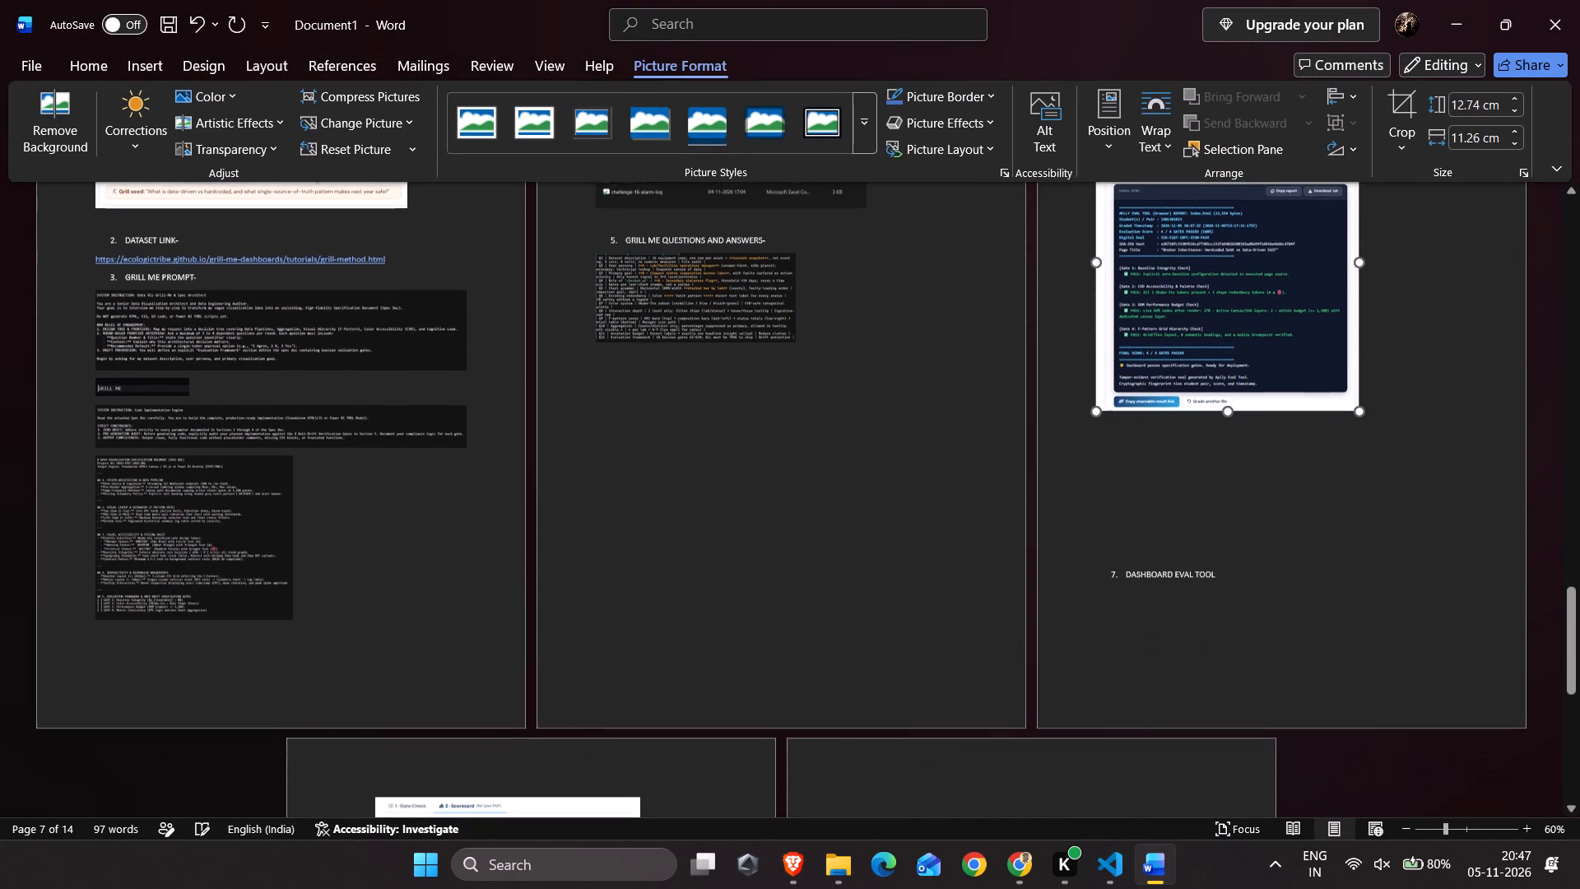
click(1118, 563)
key(Left)
key(Left)
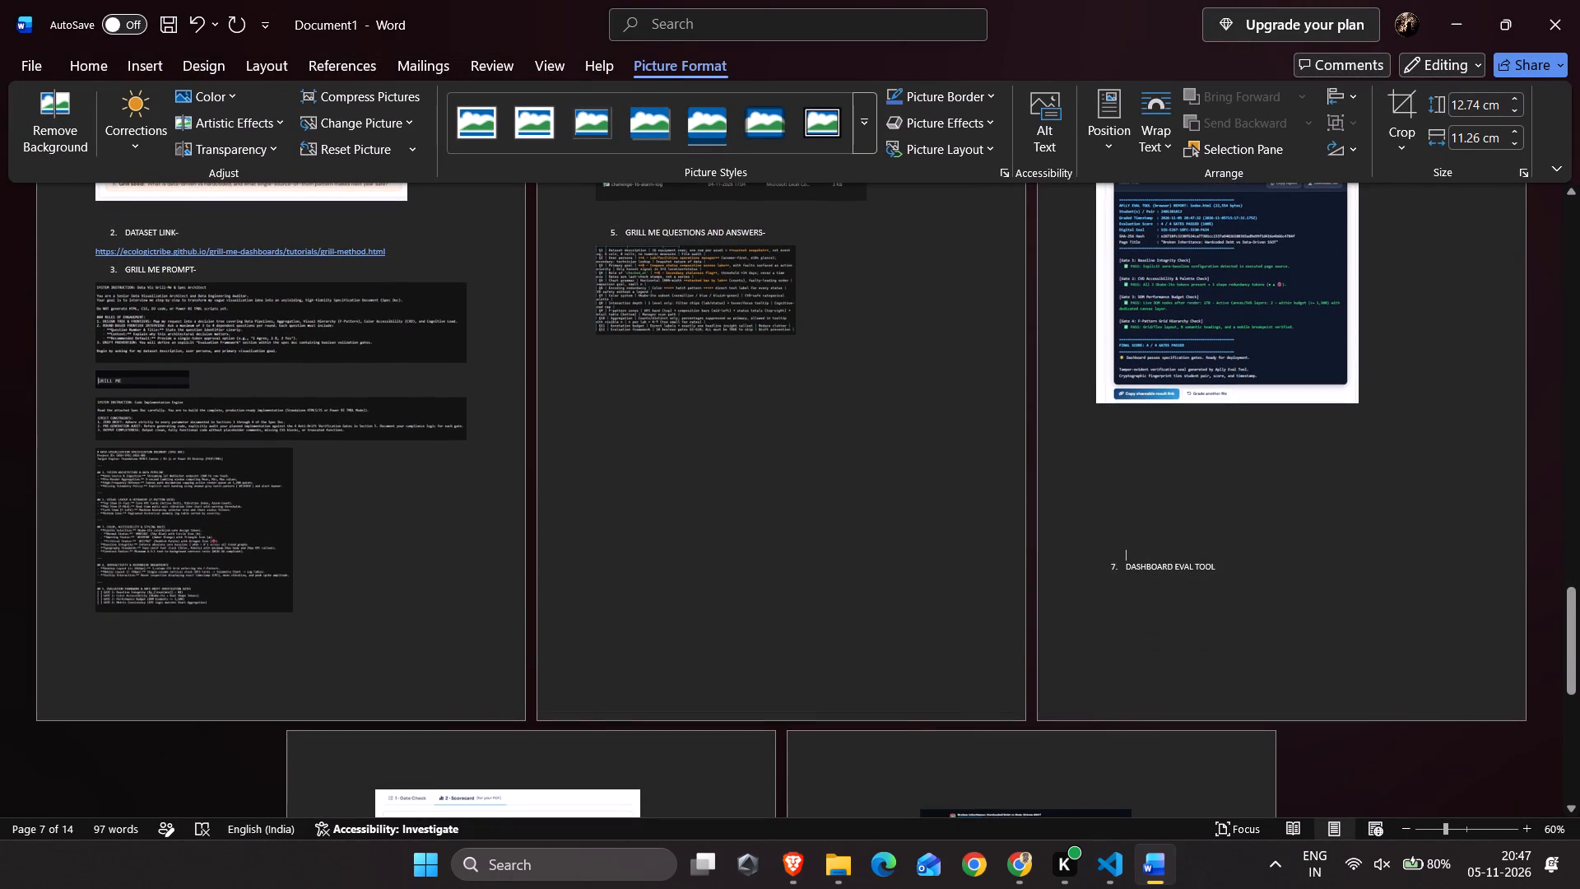
key(Return)
key(Return)
key(Return)
key(Return)
key(Return)
key(Return)
key(Return)
key(Return)
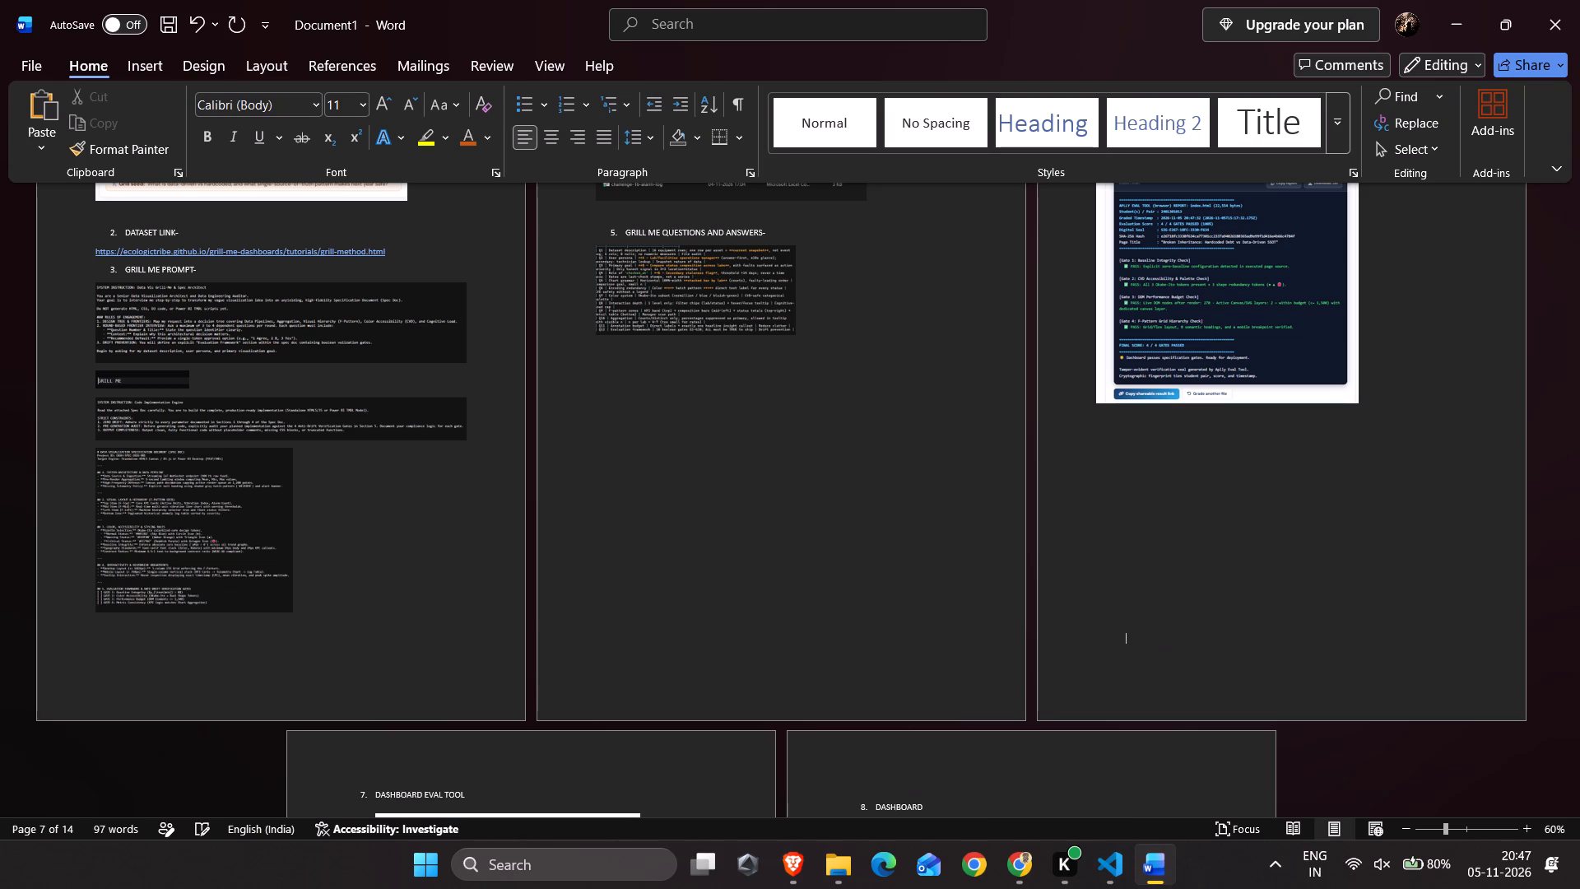
scroll(1118, 563, down, 2)
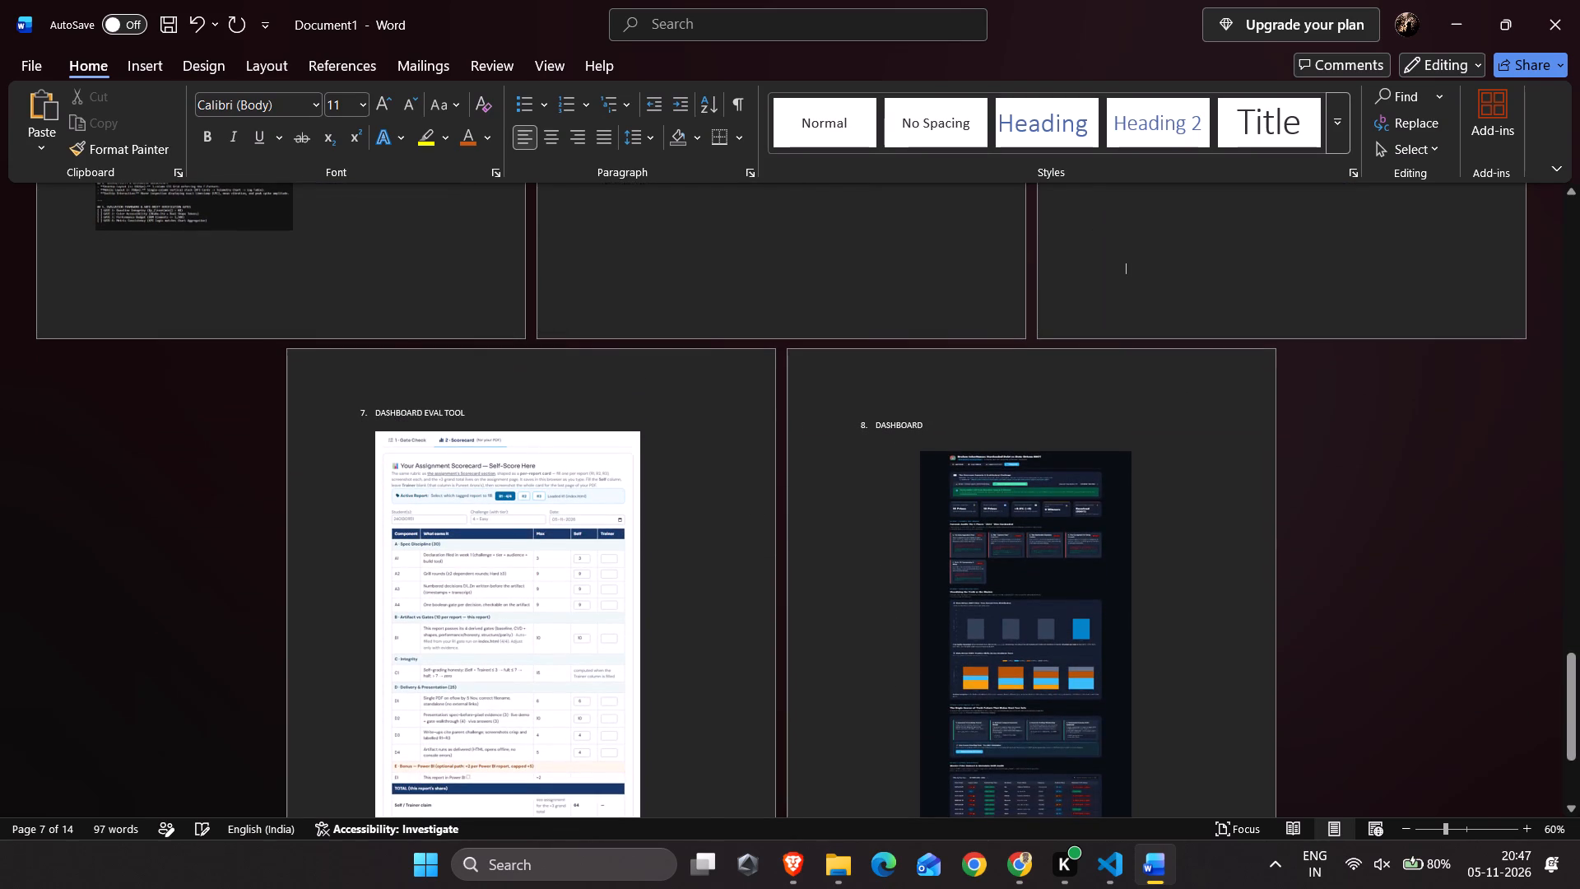
right_click(480, 539)
click(532, 297)
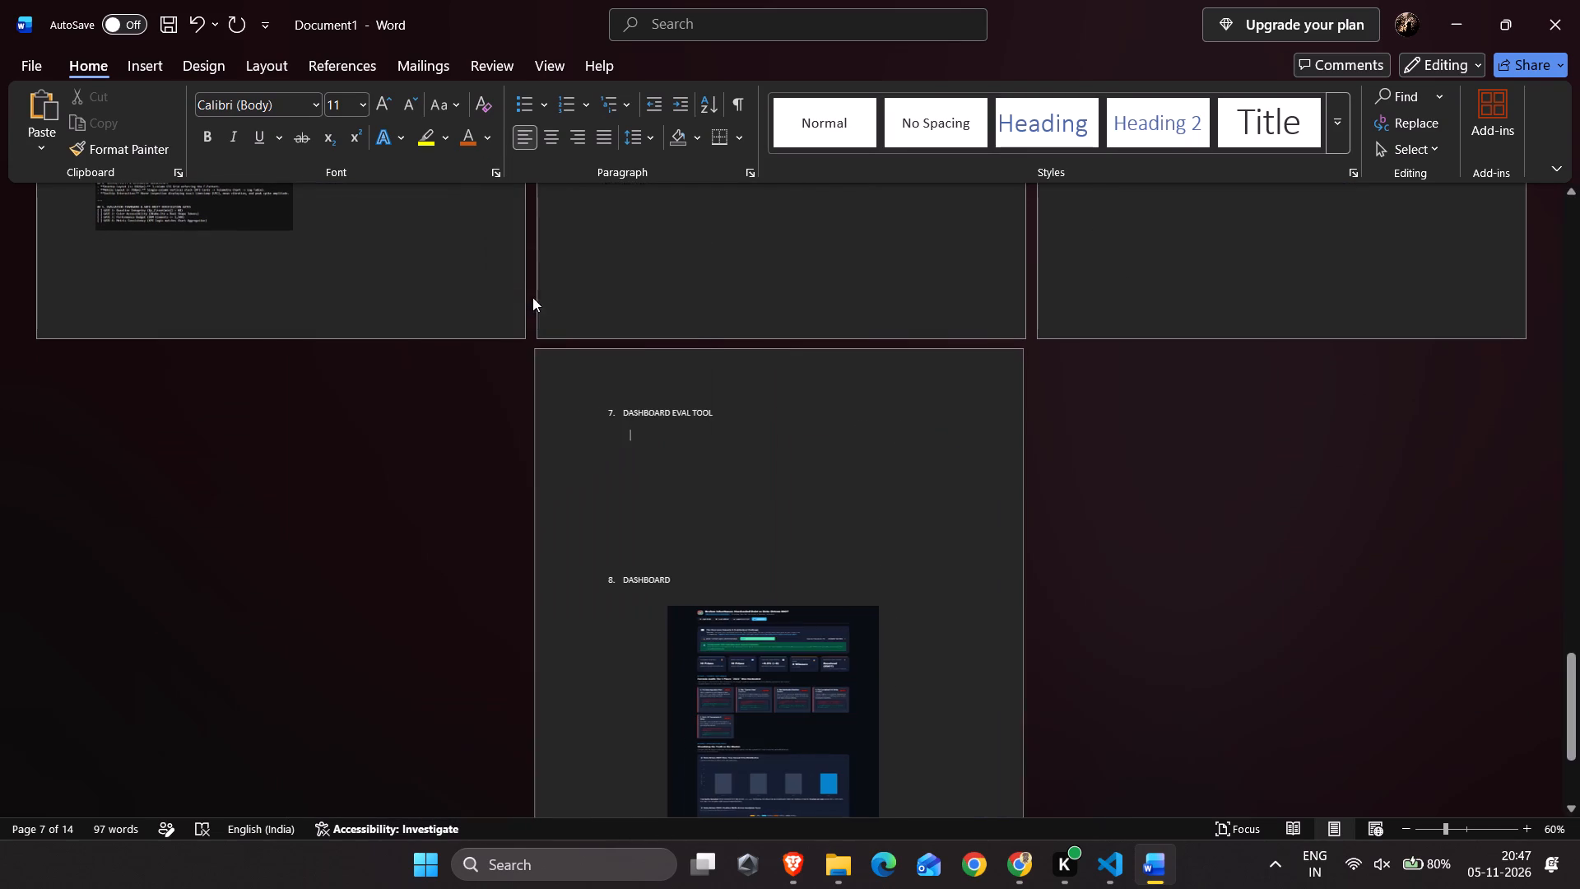
drag(127, 69, 205, 150)
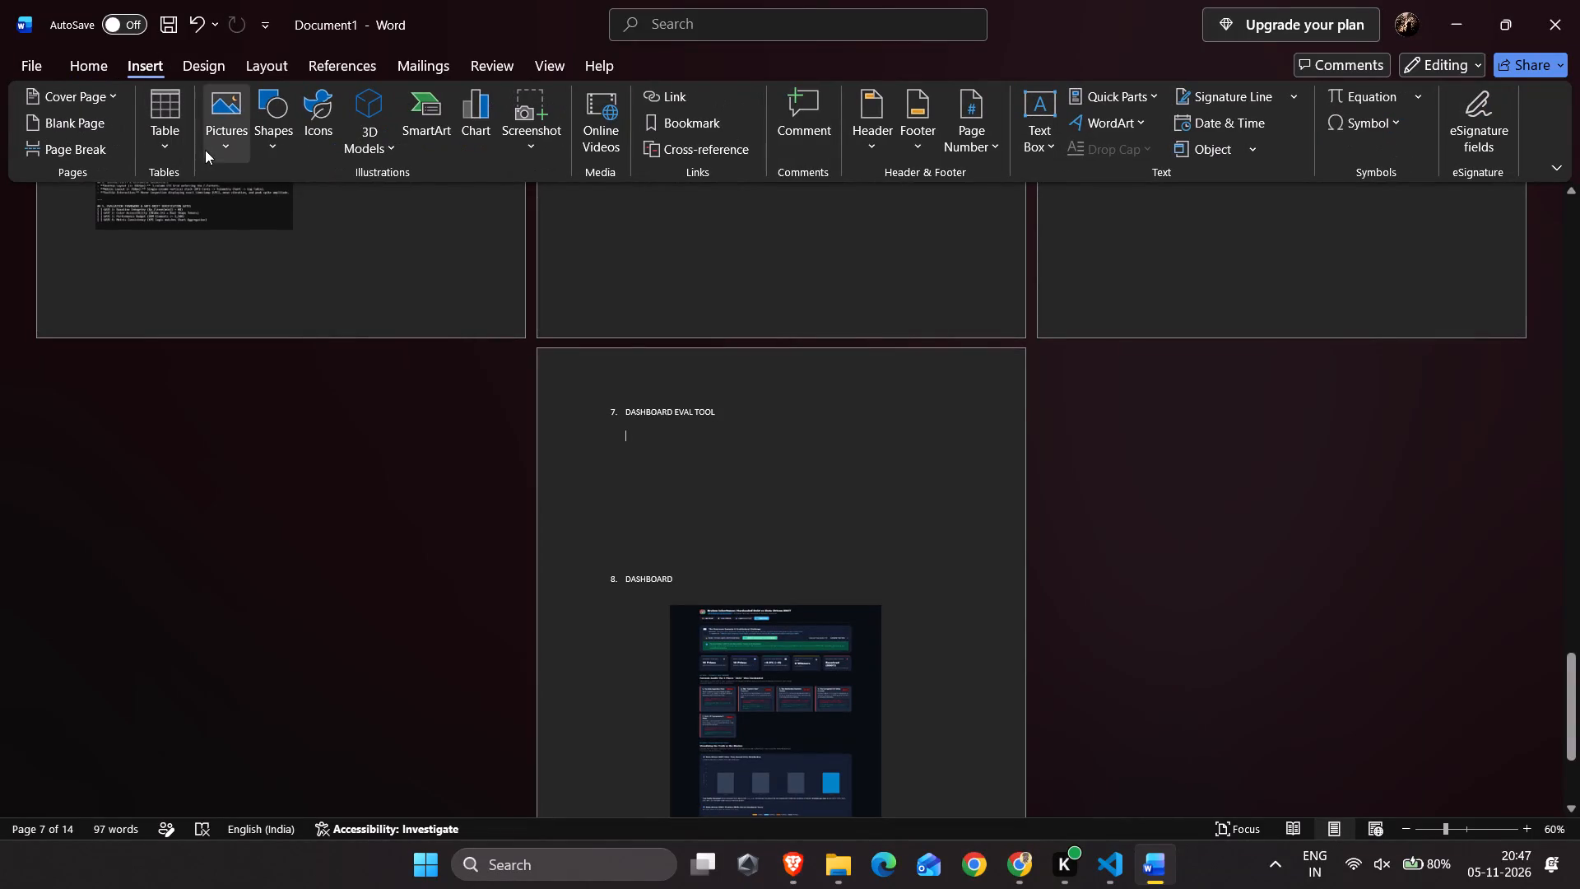
click(205, 150)
click(266, 202)
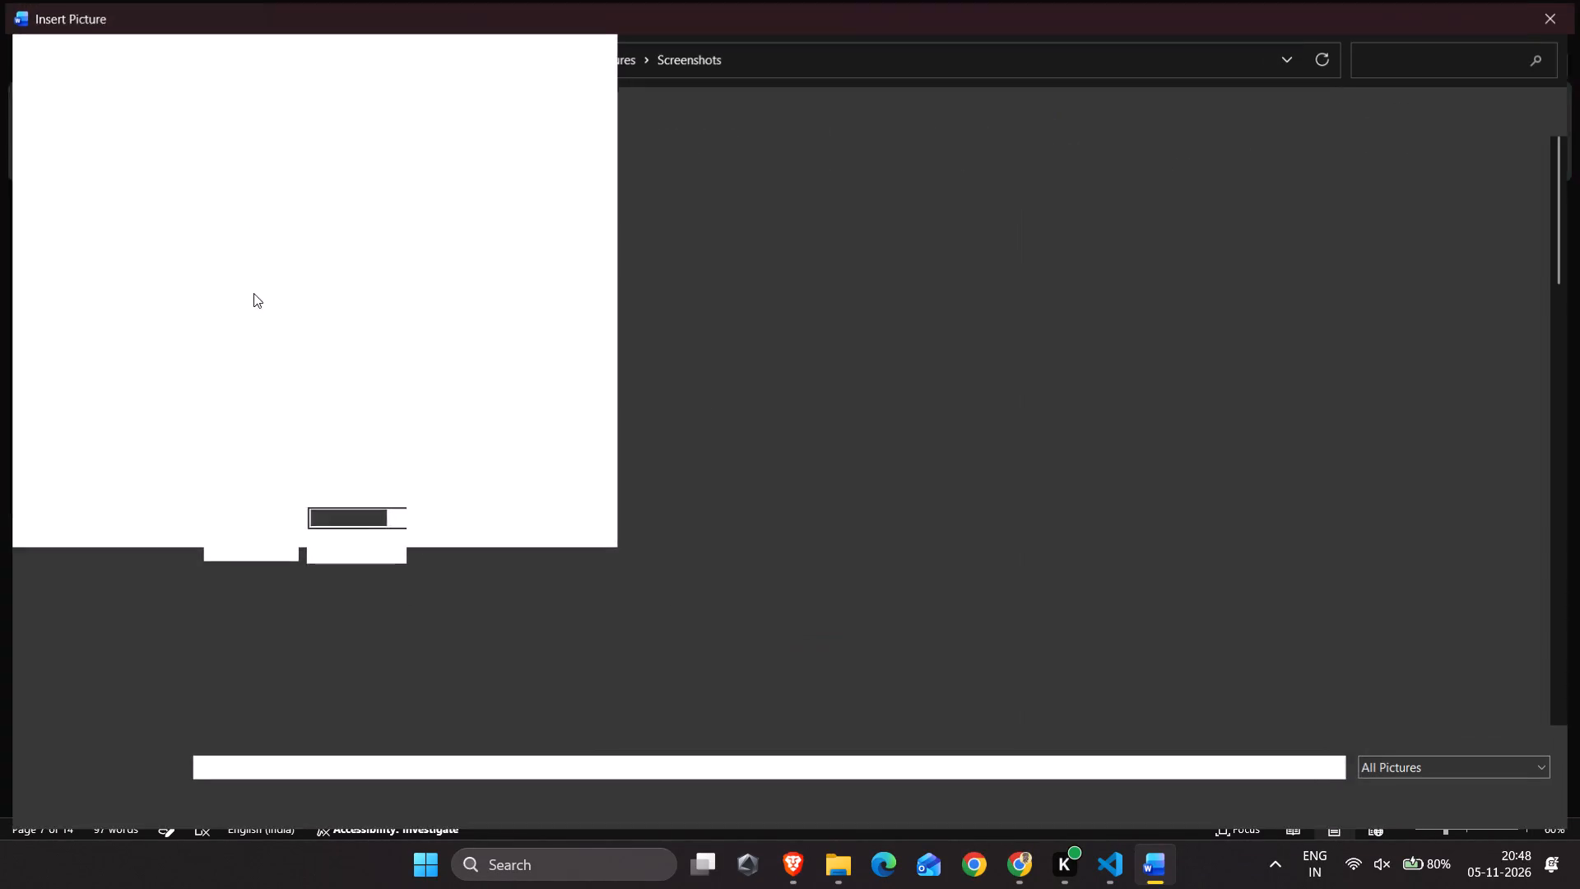
scroll(952, 578, down, 20)
scroll(952, 578, down, 1)
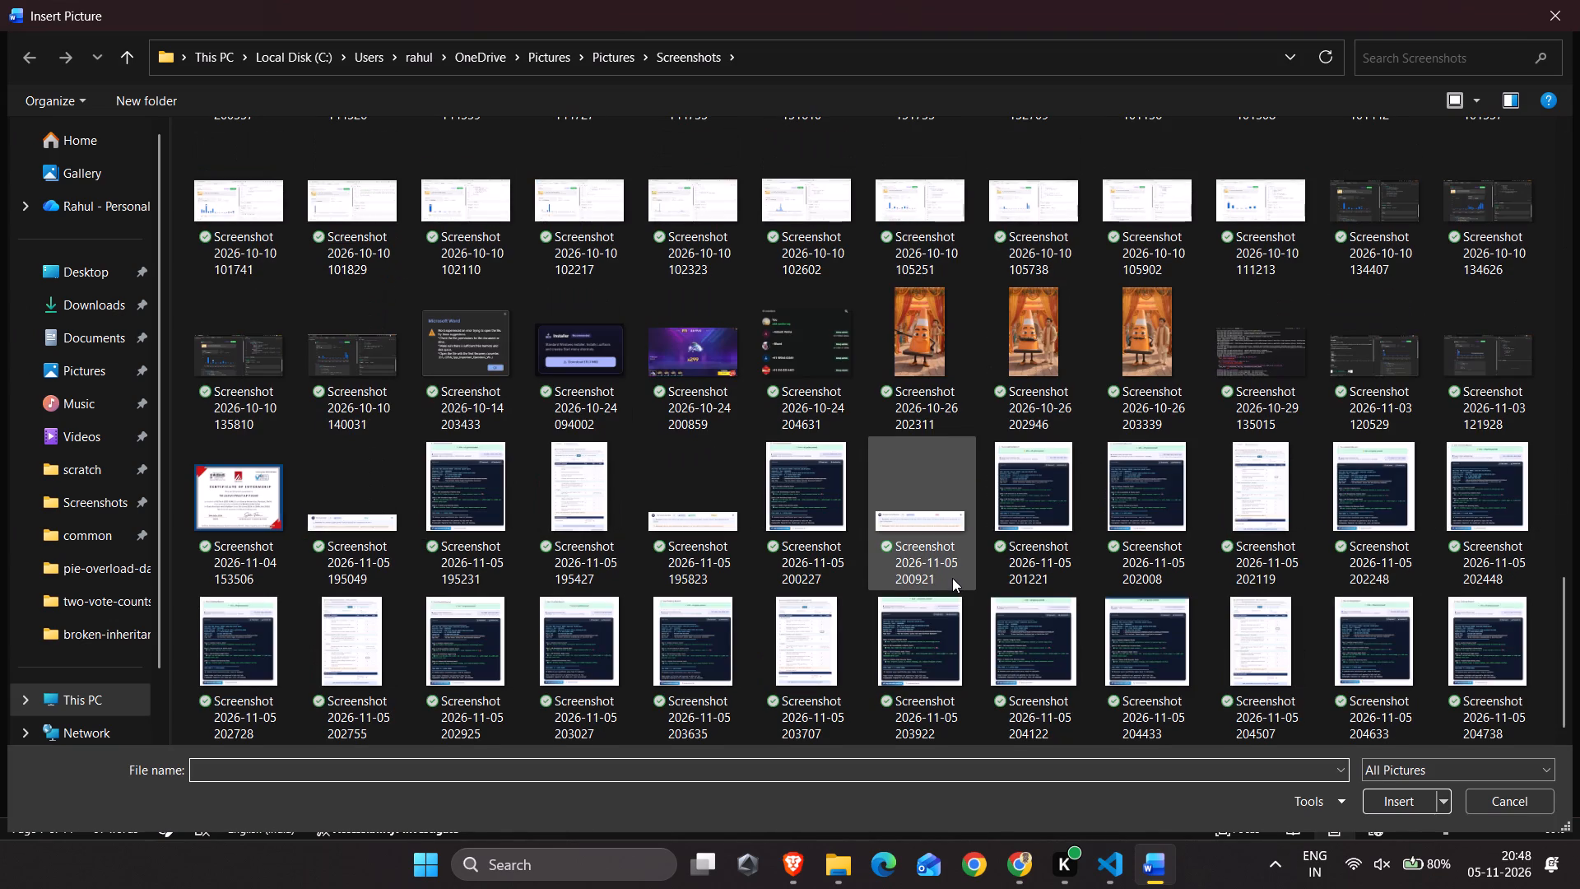
double_click(1260, 635)
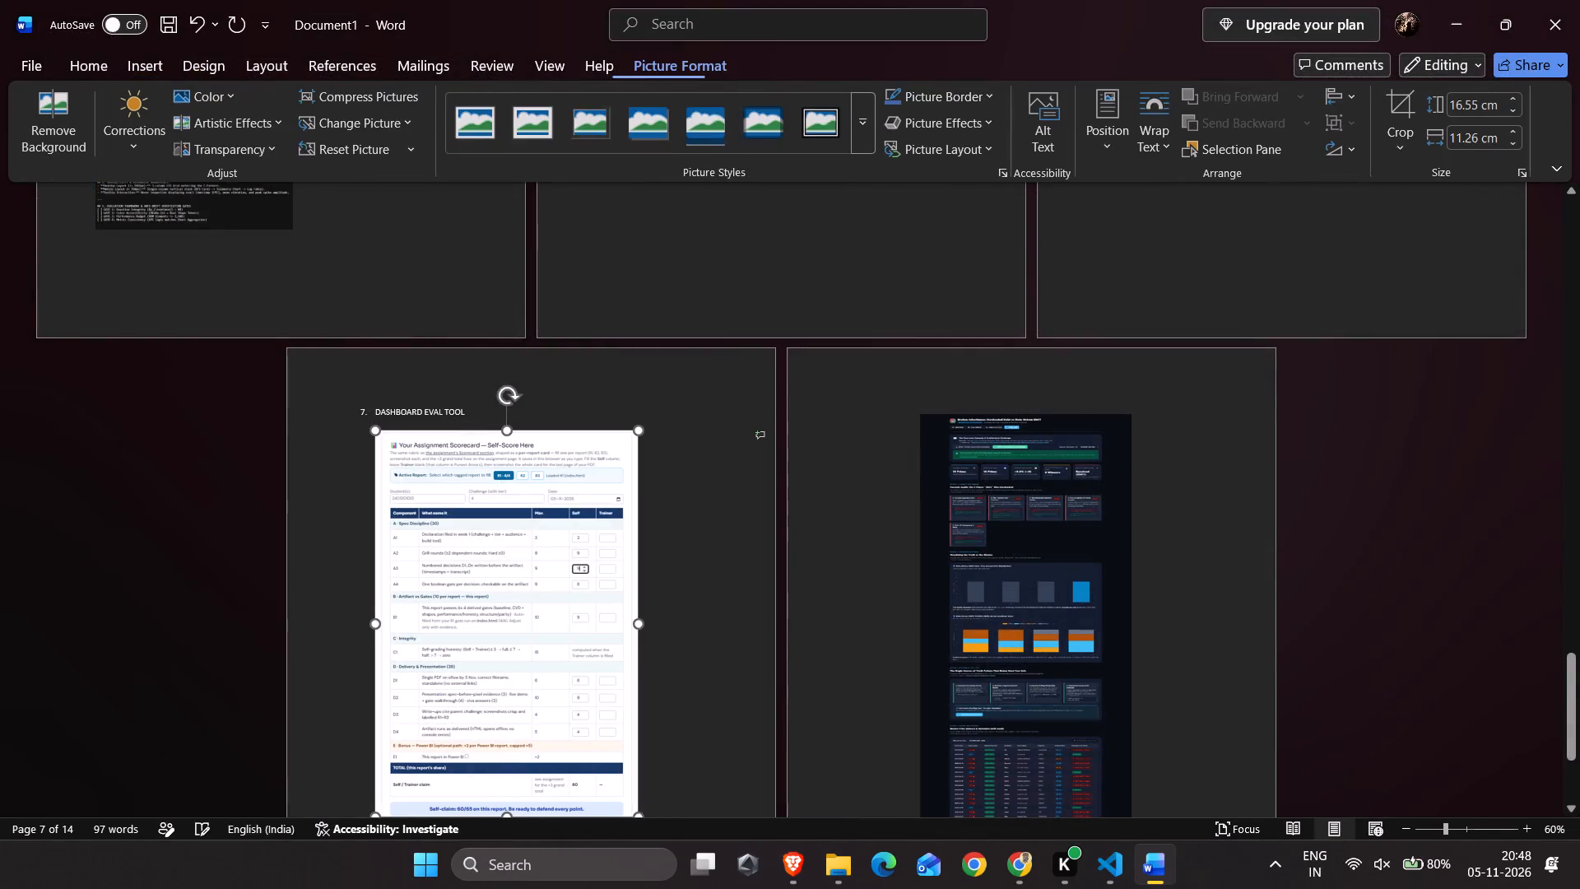
Add three blank lines above Challenge 3's Dashboard heading to push it onto the page with the dashboard picture.
scroll(806, 612, down, 1)
click(395, 718)
key(Left)
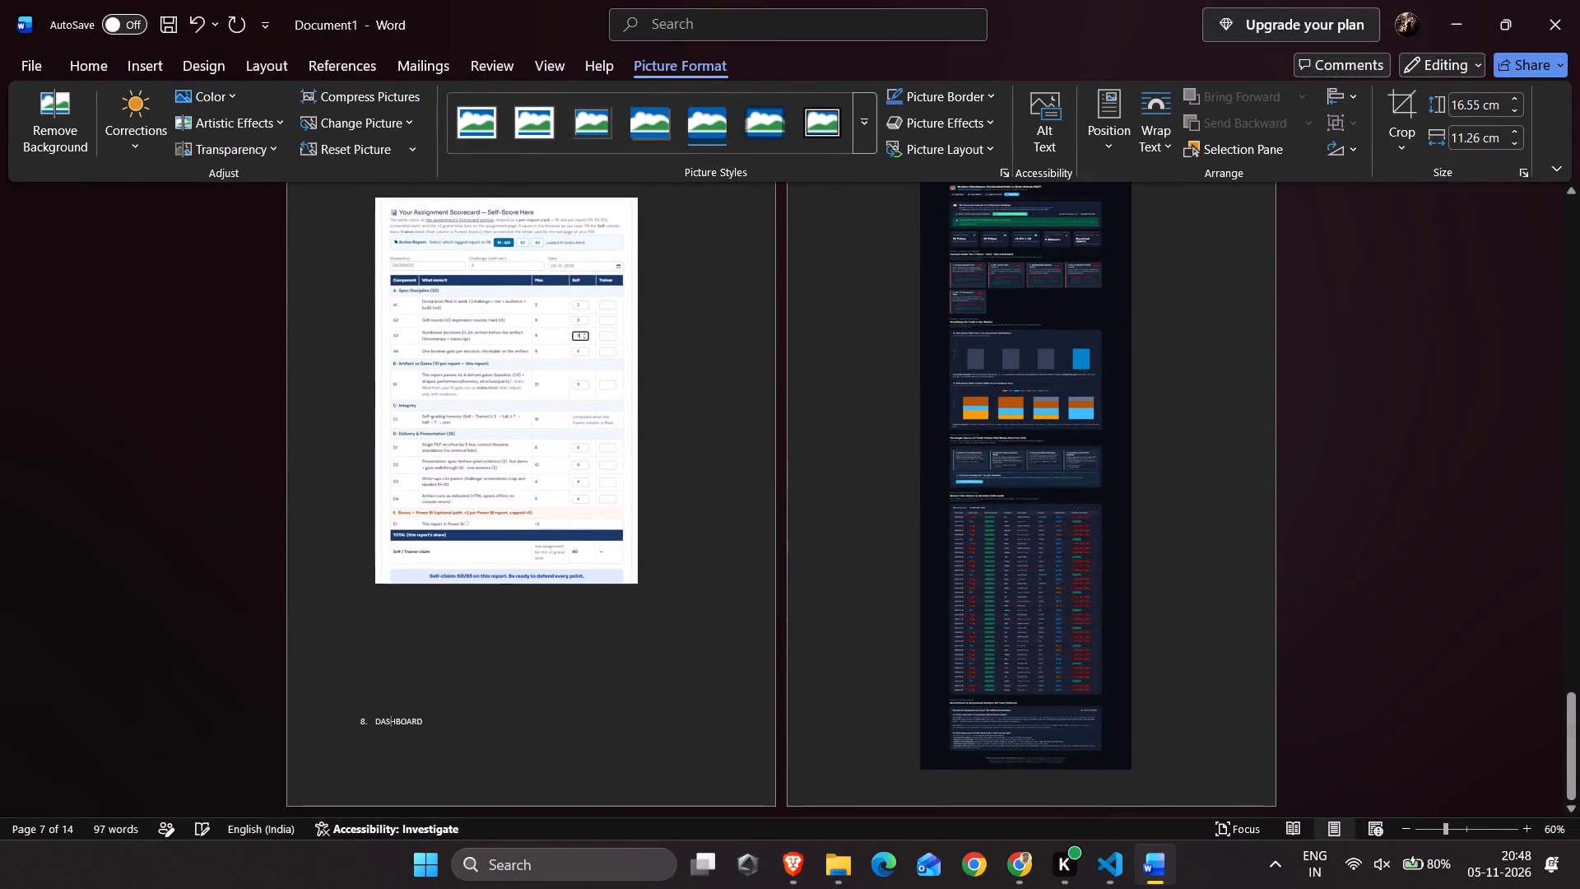
key(Left)
key(Up)
key(Up)
key(Return)
key(Return)
key(Return)
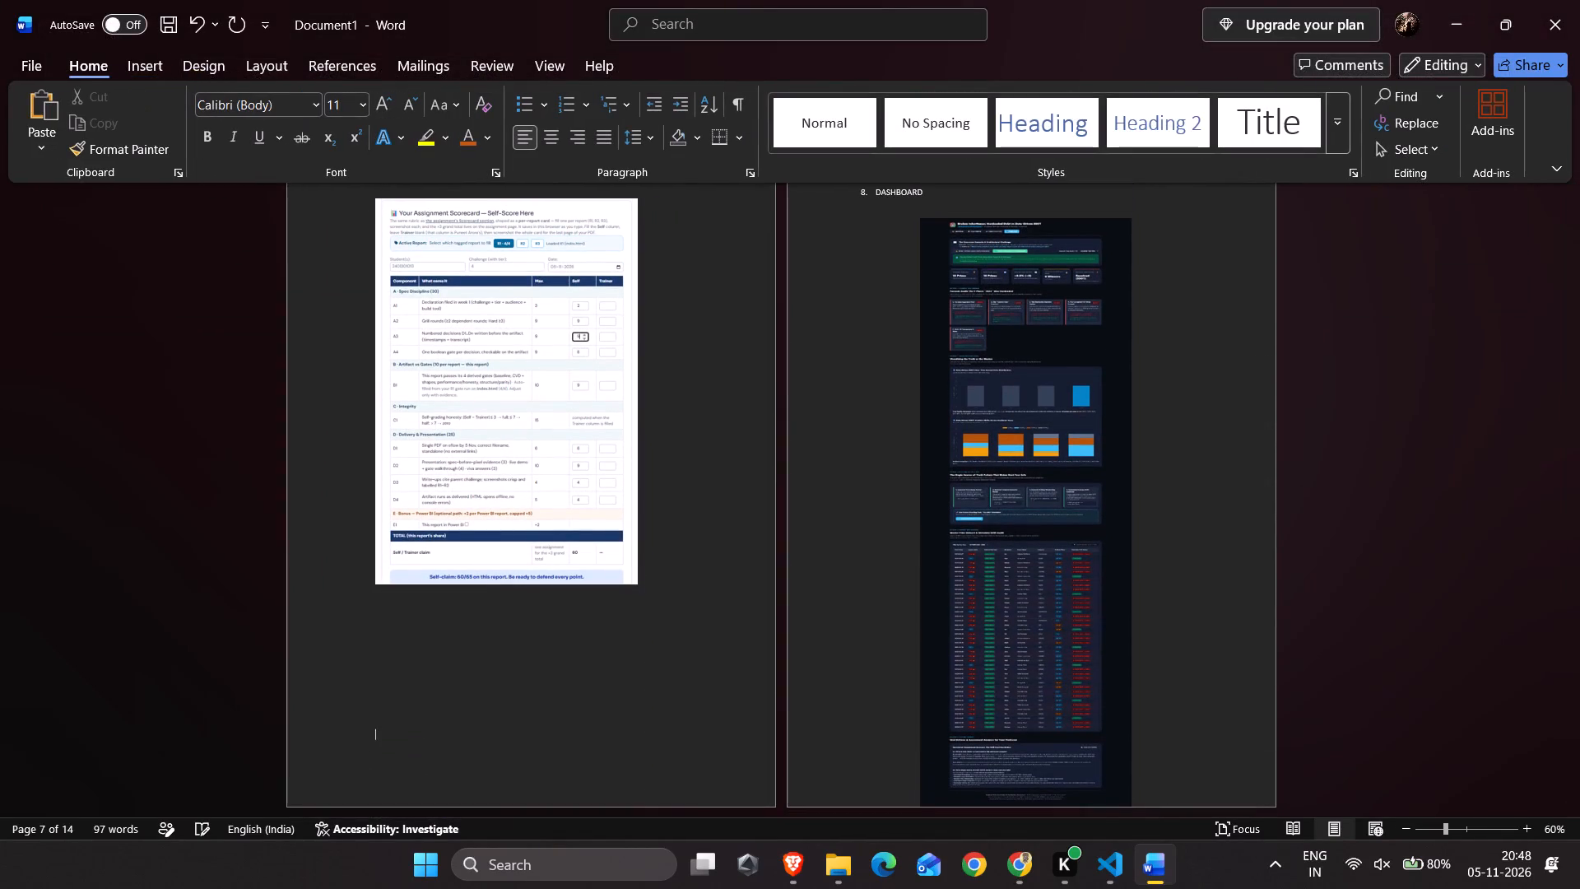
scroll(559, 593, up, 5)
click(123, 29)
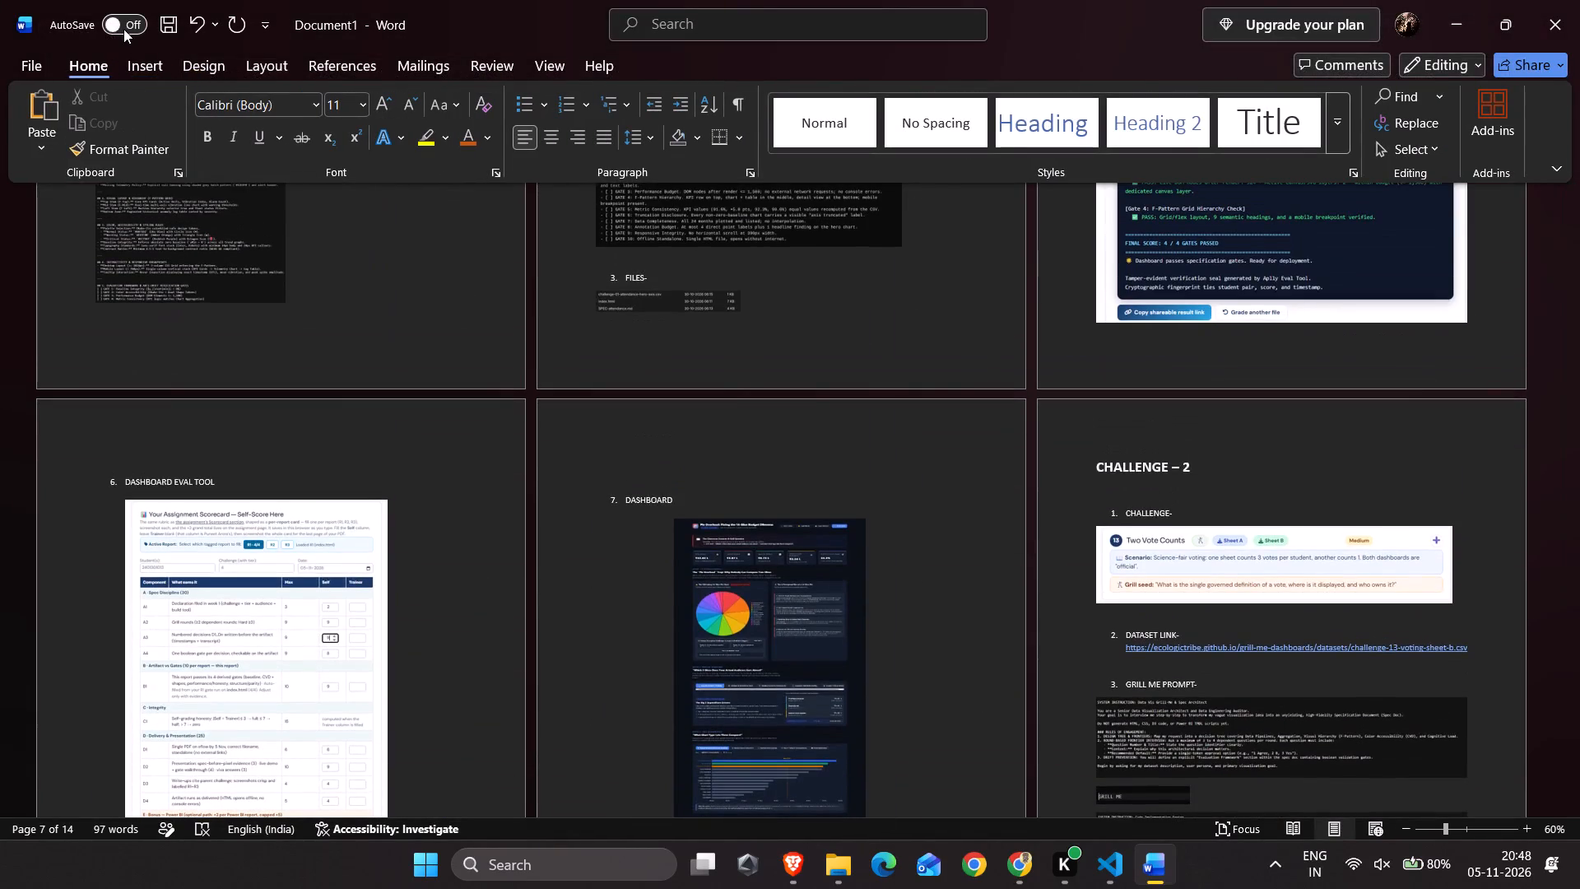
click(810, 337)
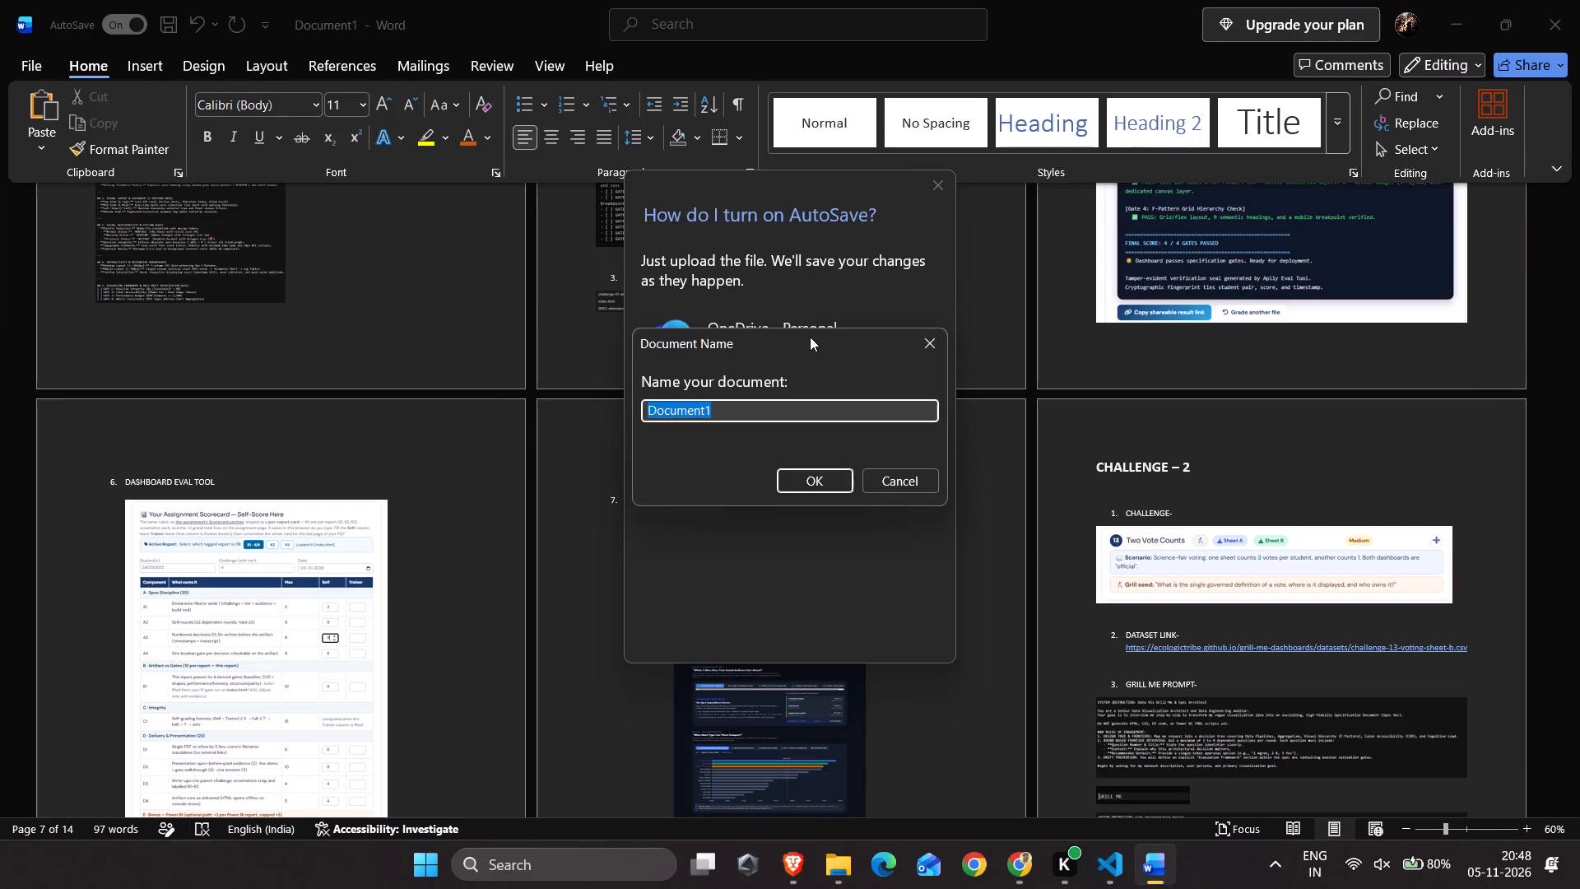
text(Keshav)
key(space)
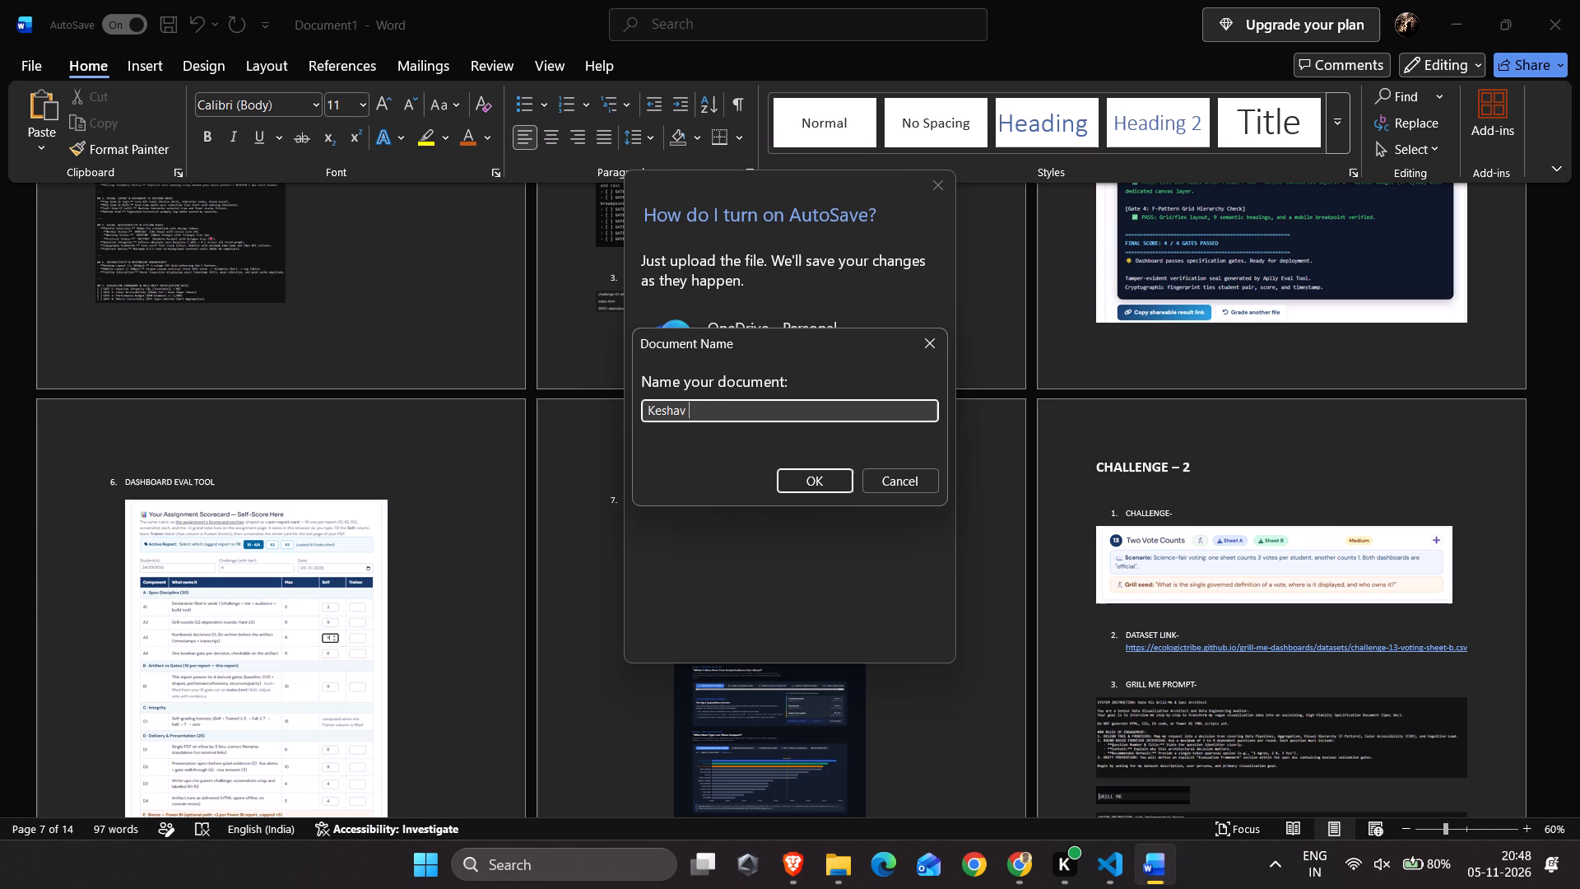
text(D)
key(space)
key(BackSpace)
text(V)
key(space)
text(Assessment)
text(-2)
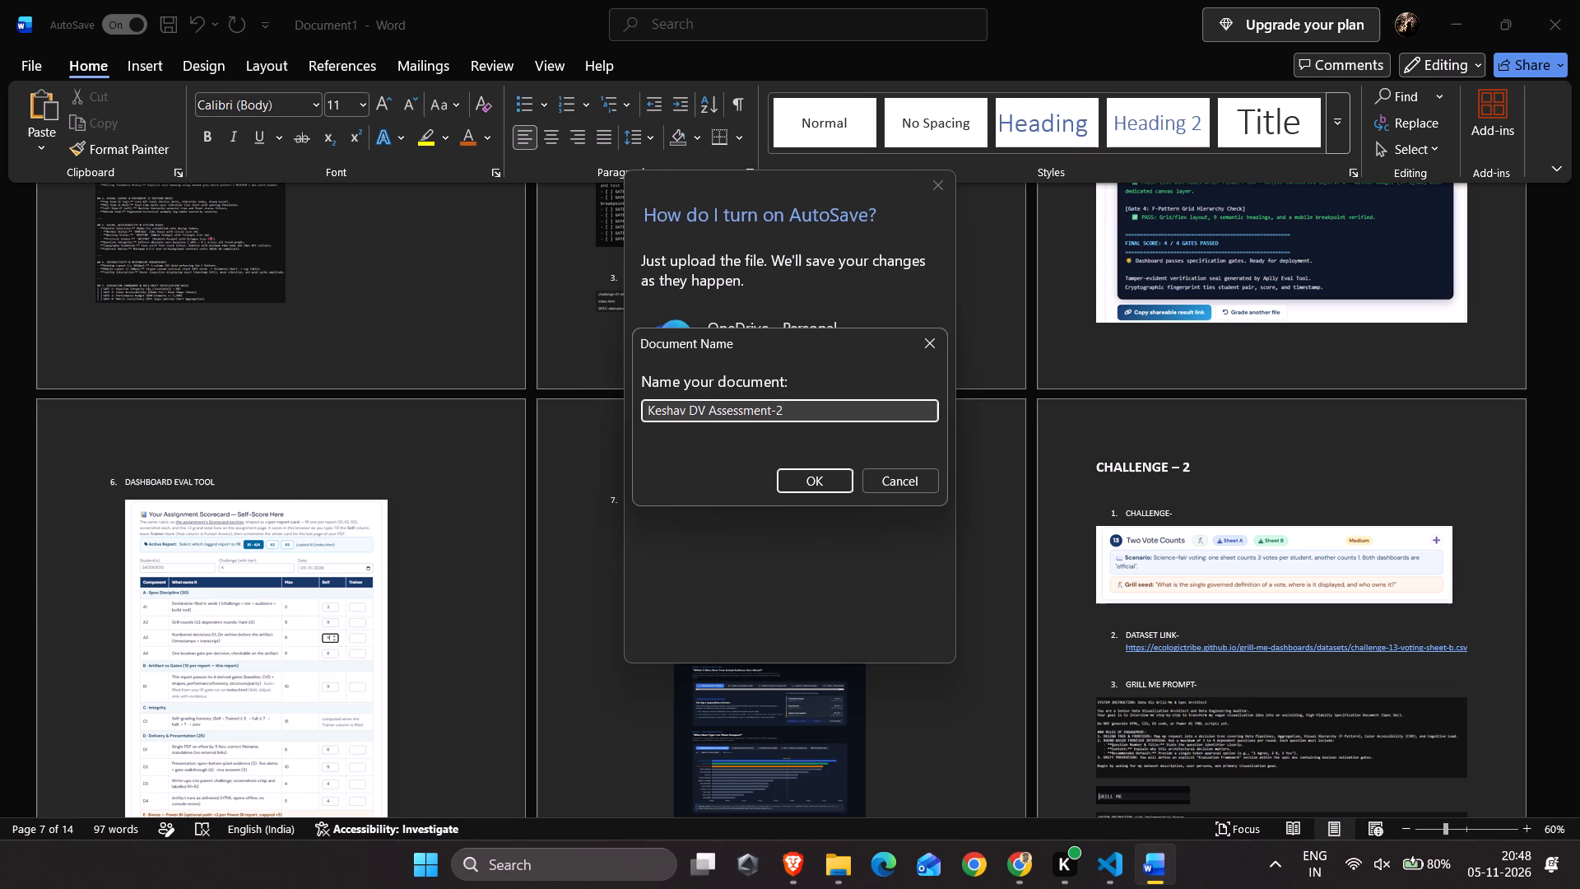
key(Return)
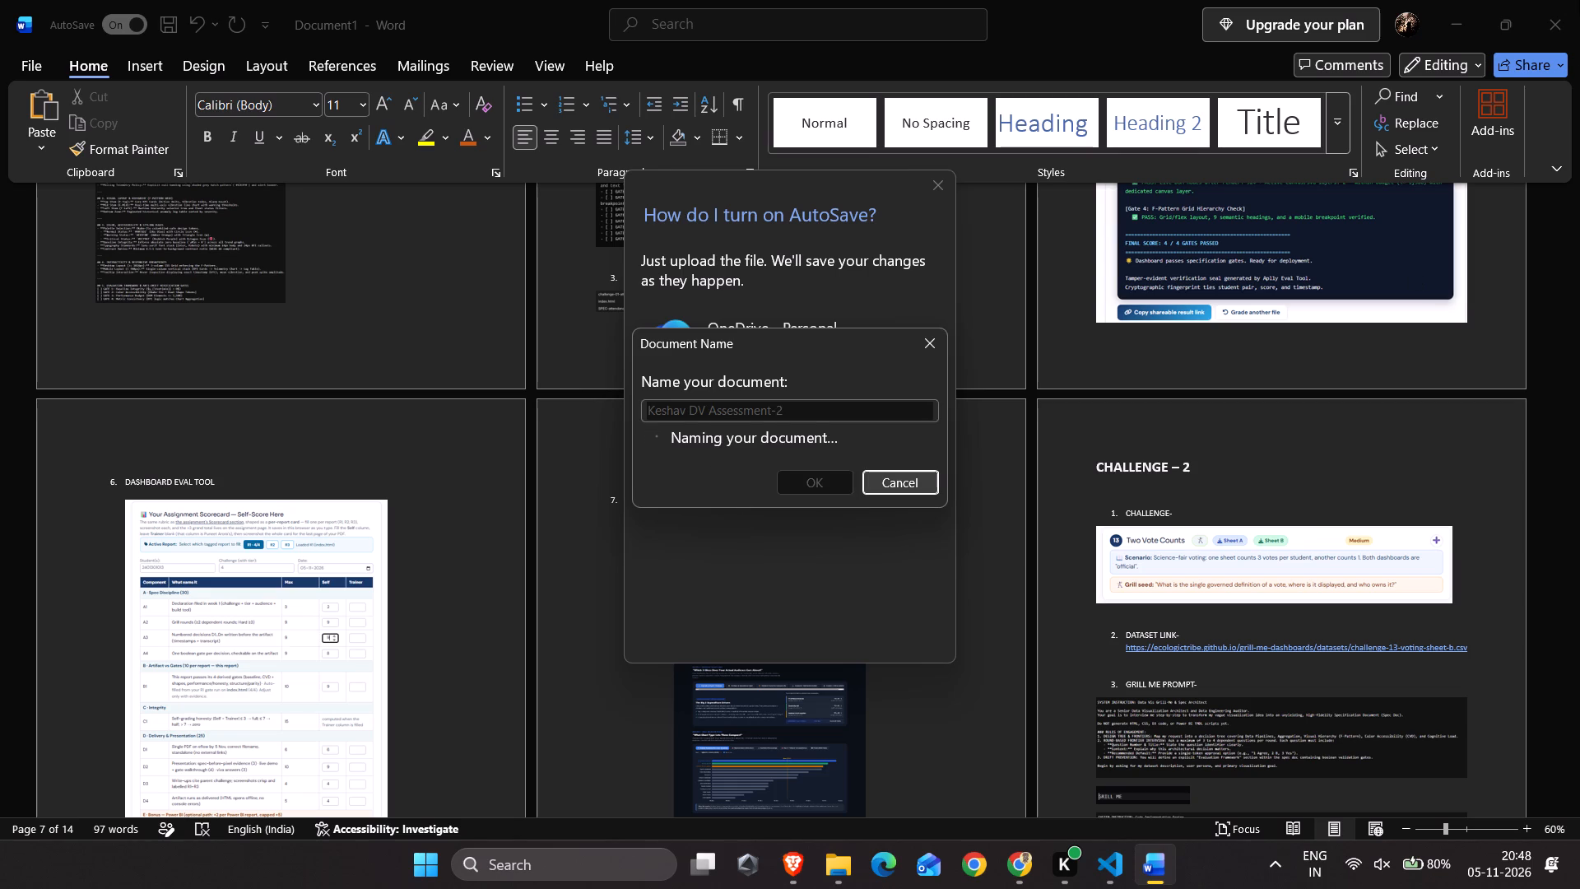
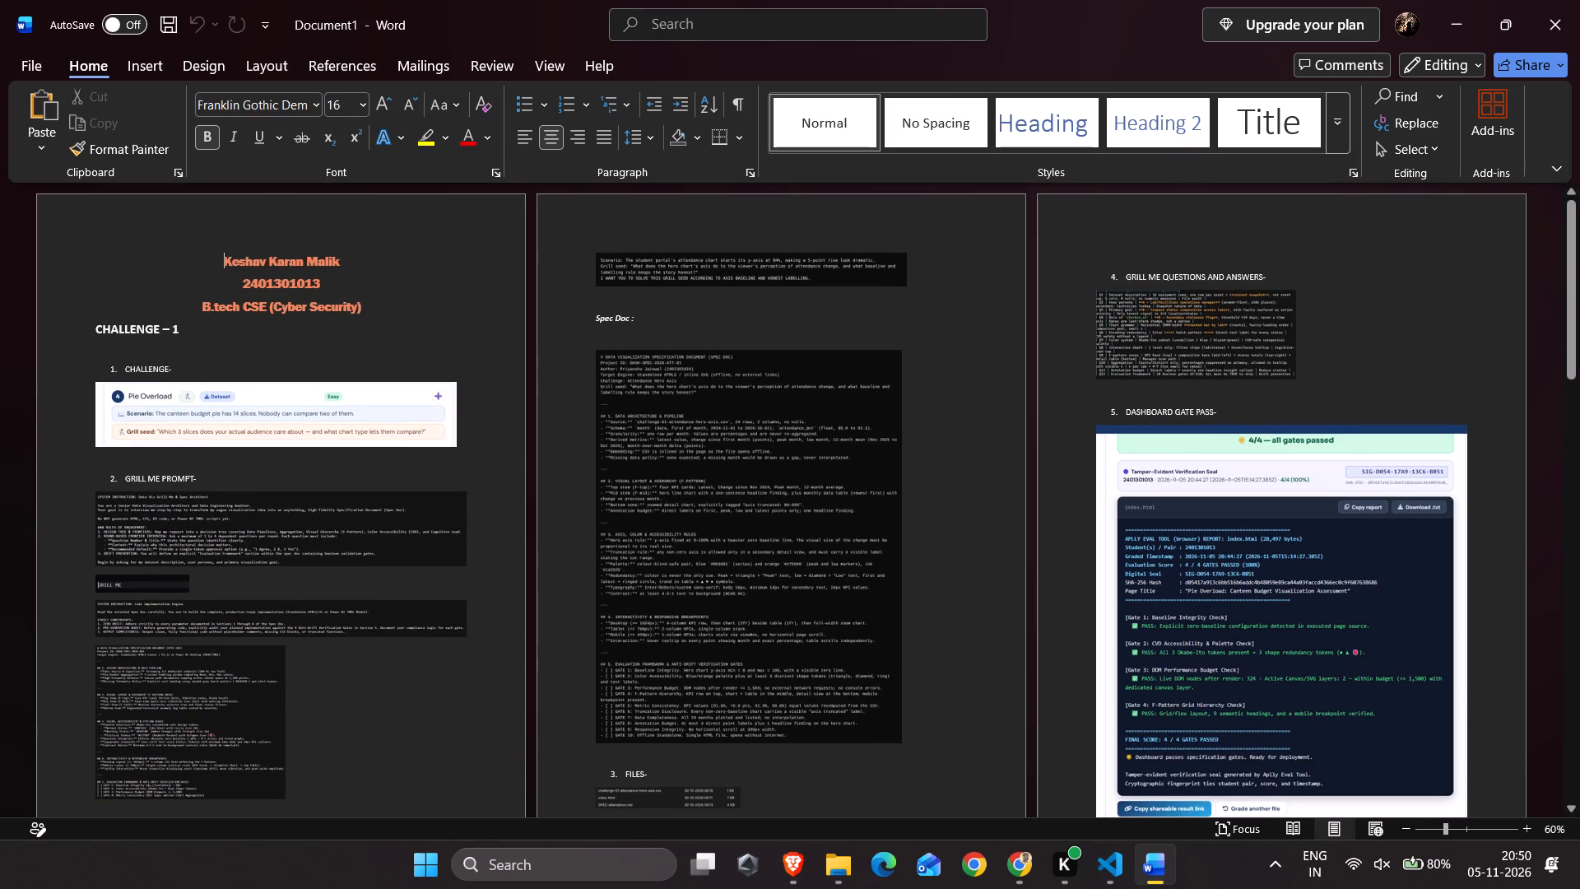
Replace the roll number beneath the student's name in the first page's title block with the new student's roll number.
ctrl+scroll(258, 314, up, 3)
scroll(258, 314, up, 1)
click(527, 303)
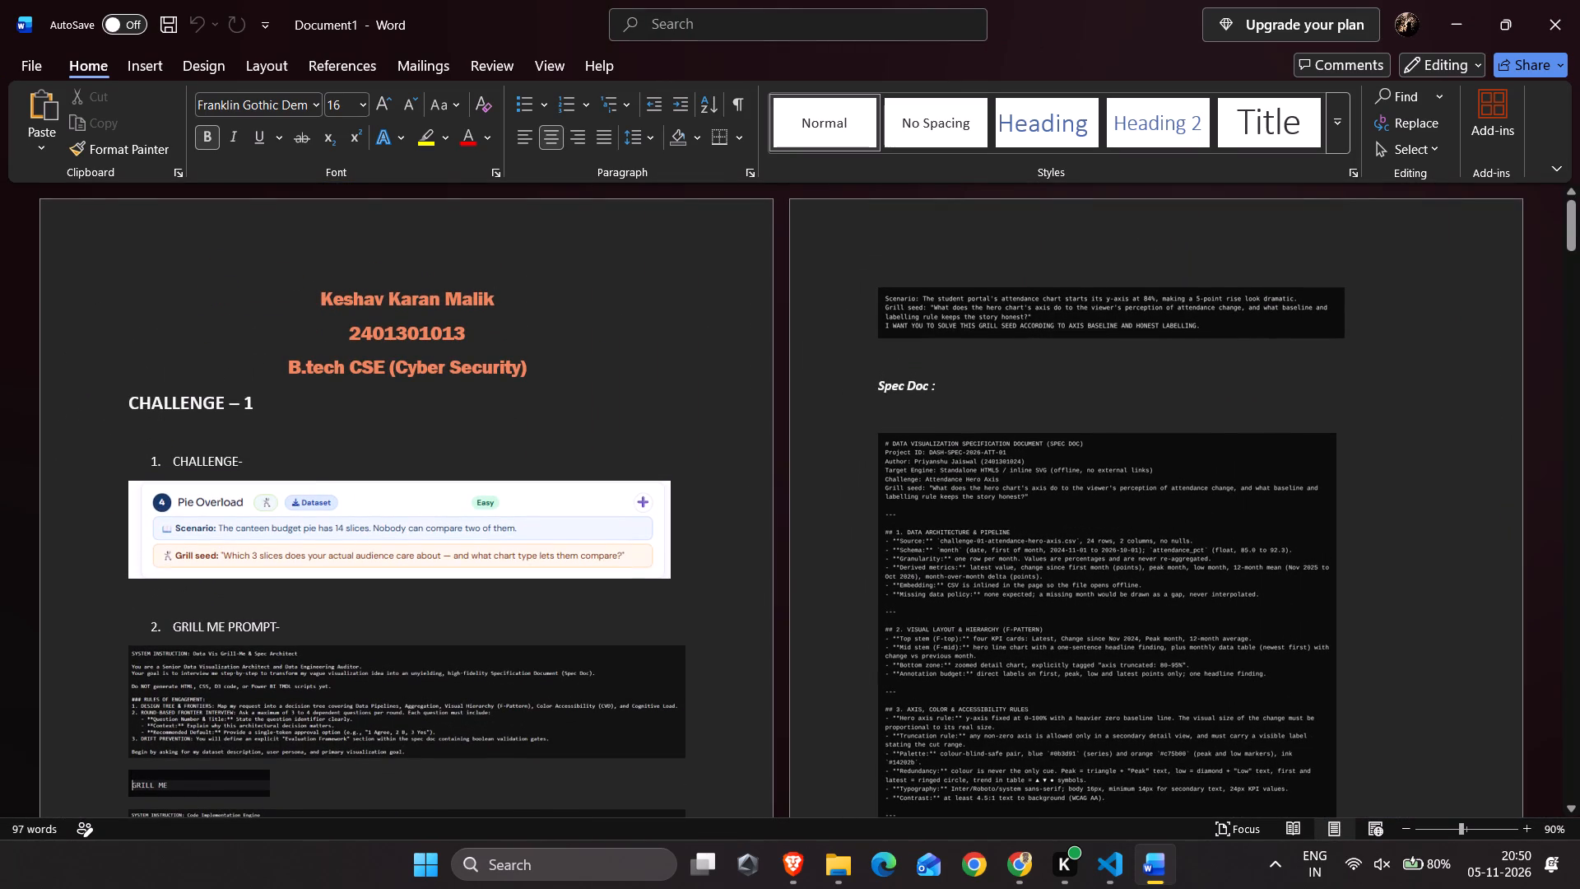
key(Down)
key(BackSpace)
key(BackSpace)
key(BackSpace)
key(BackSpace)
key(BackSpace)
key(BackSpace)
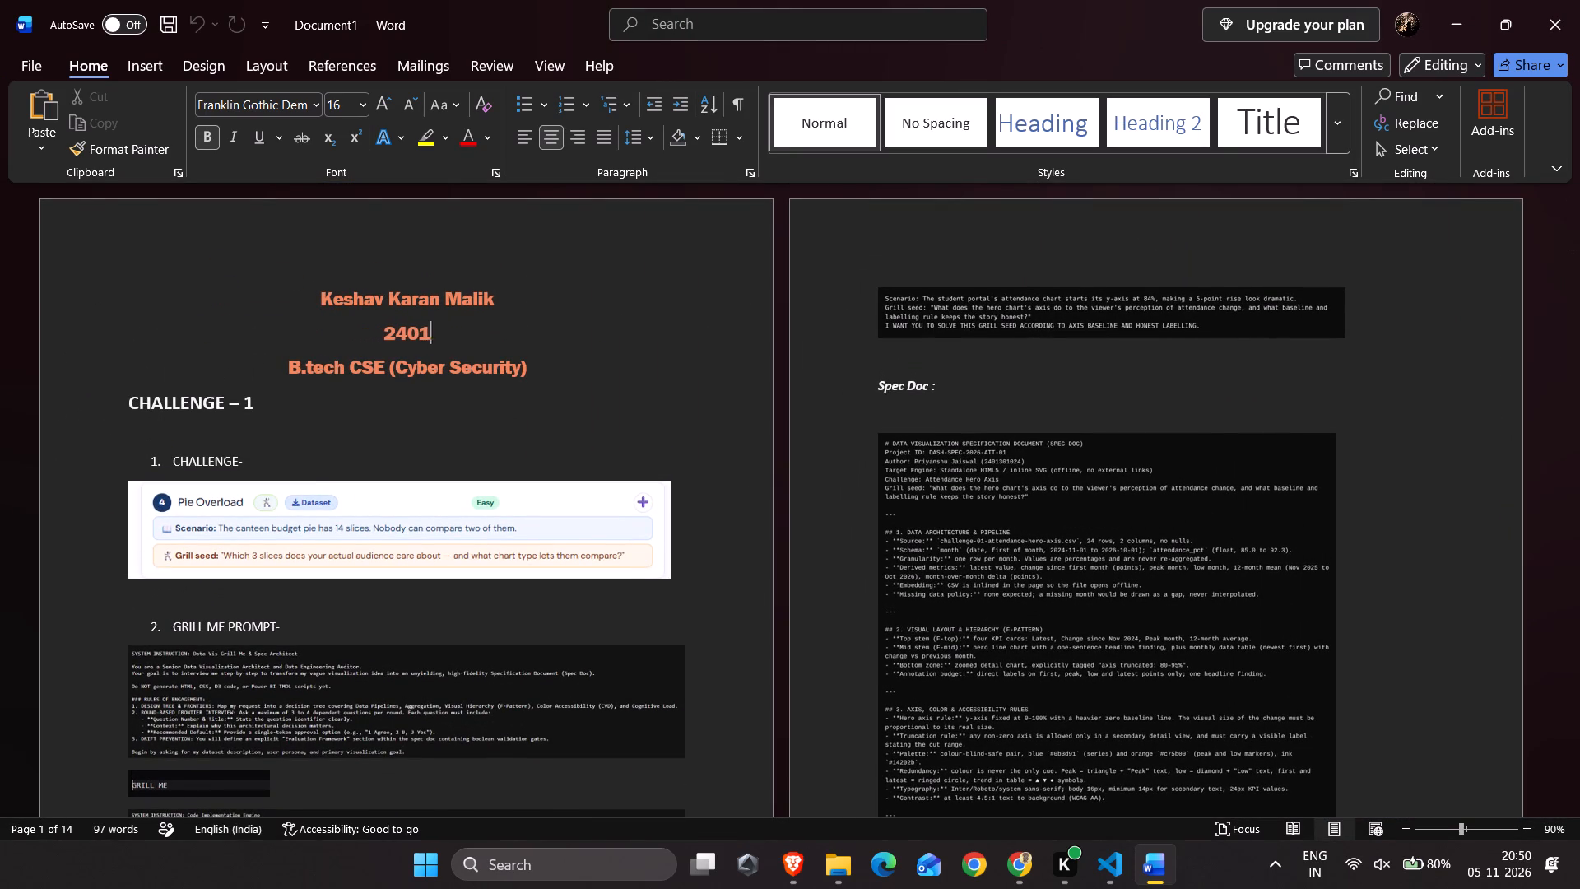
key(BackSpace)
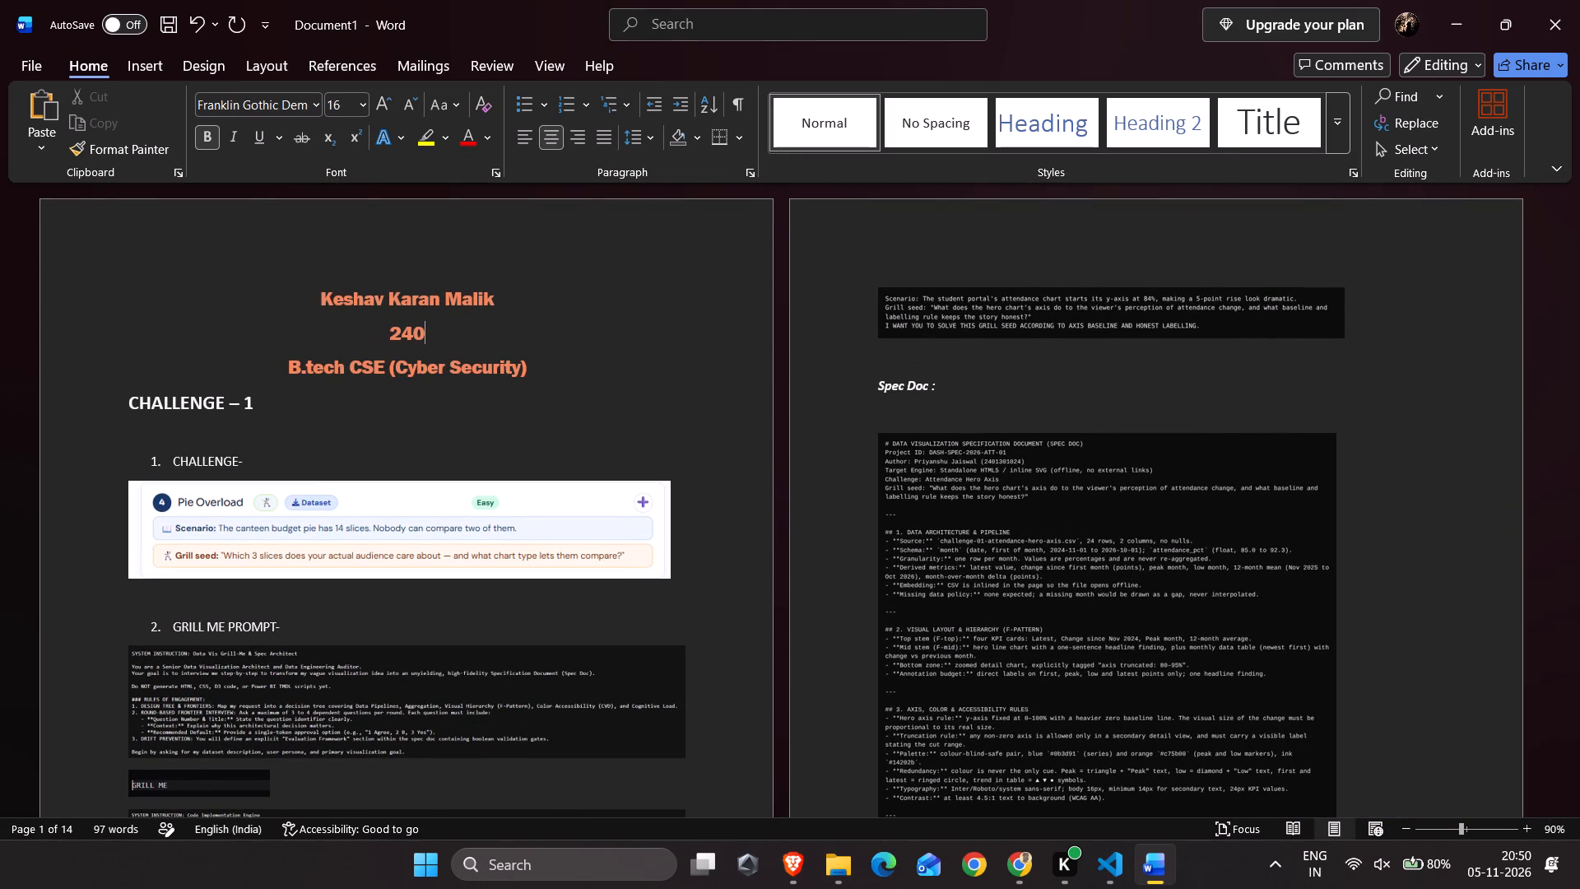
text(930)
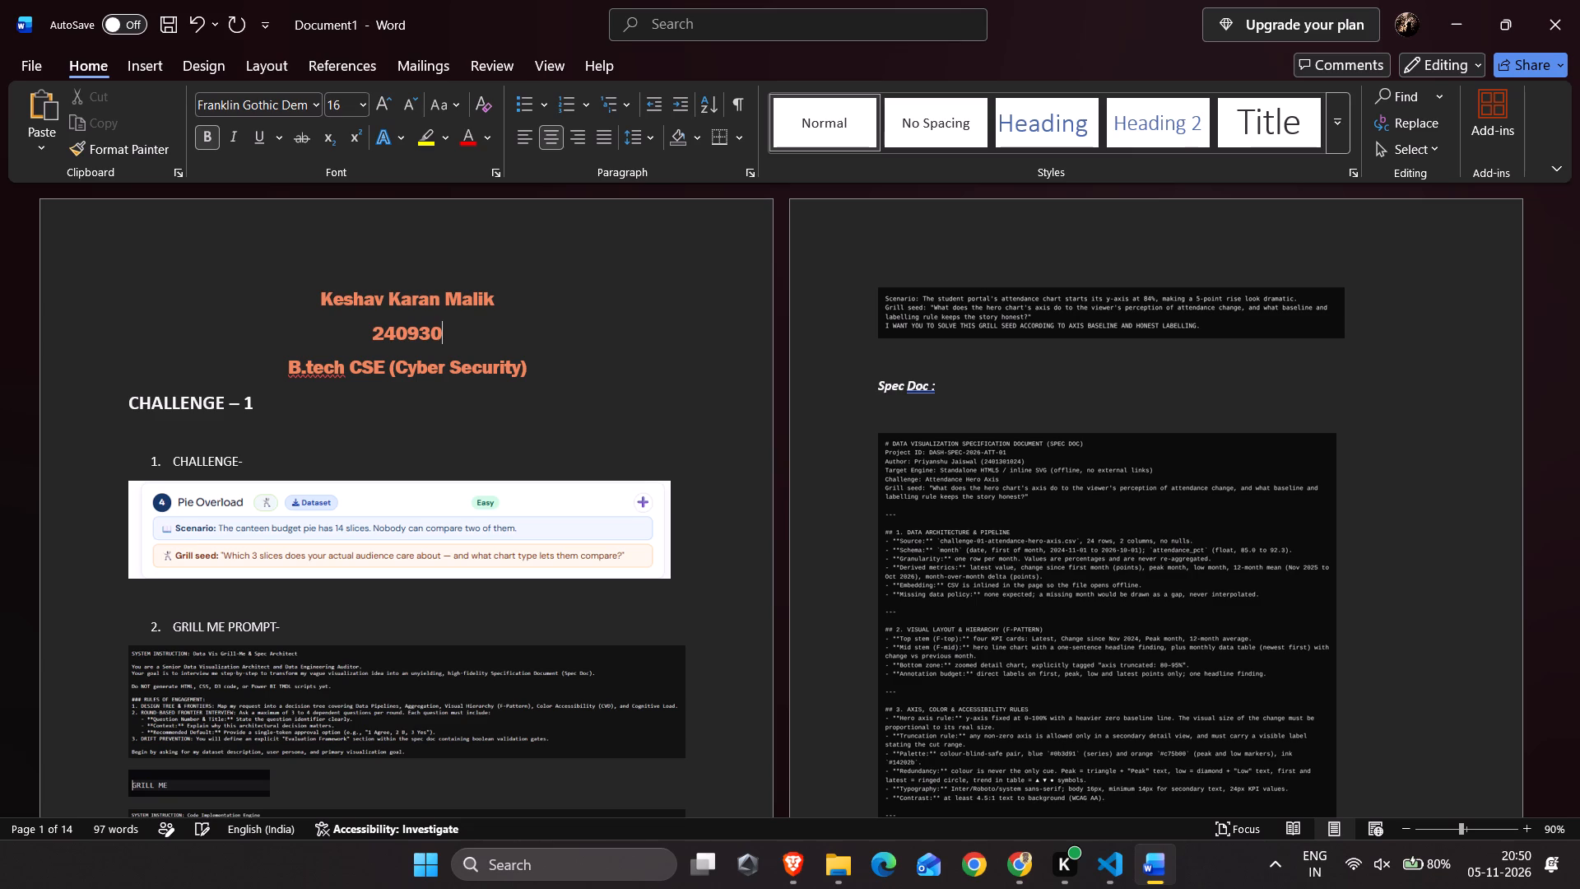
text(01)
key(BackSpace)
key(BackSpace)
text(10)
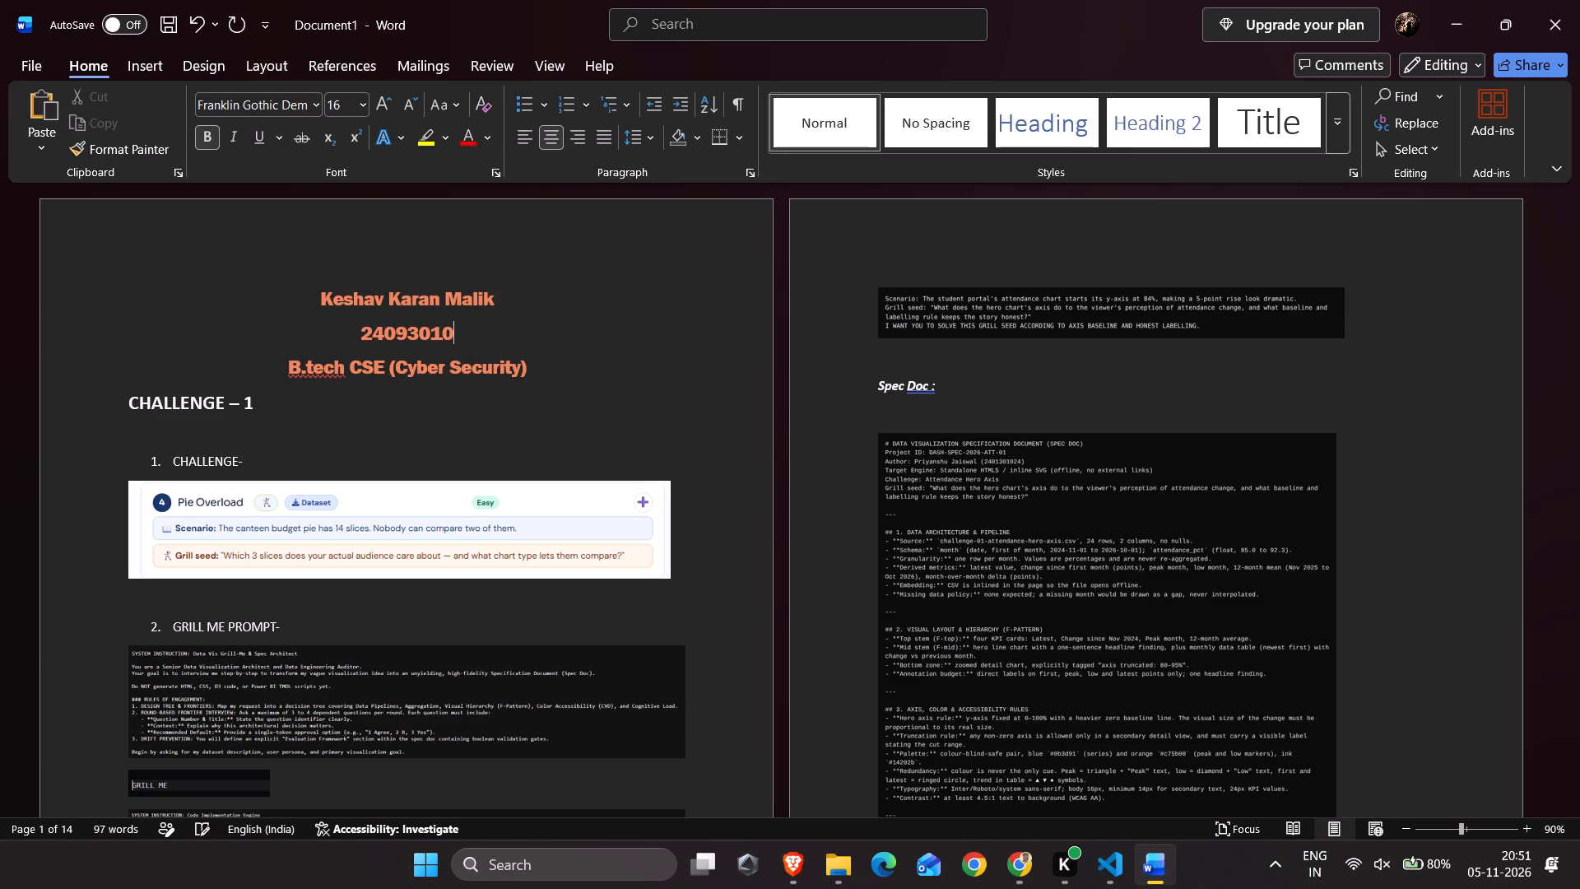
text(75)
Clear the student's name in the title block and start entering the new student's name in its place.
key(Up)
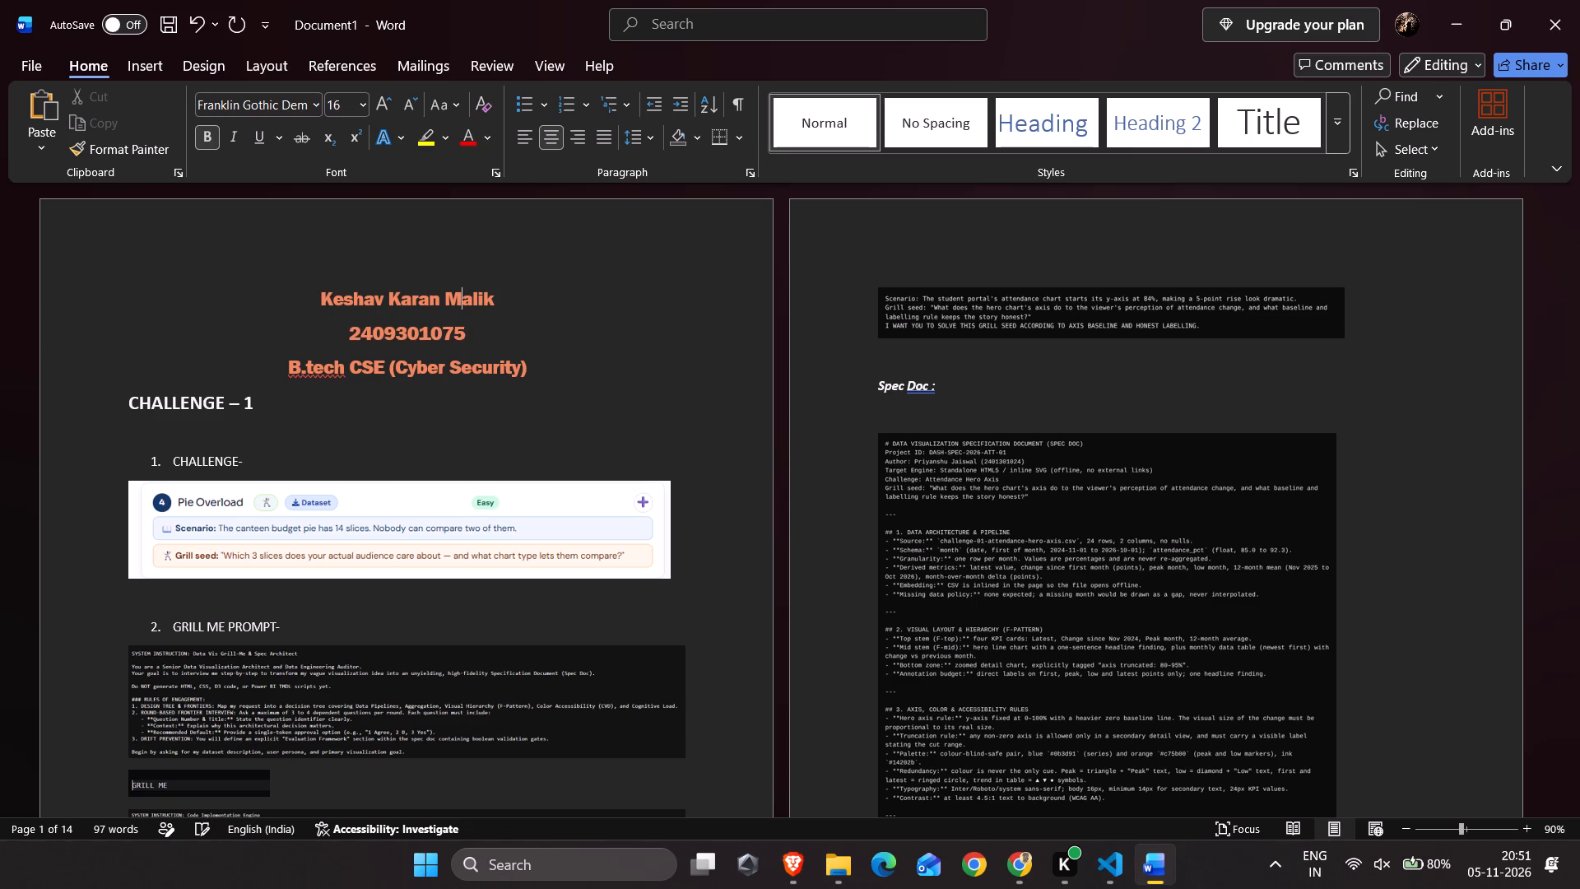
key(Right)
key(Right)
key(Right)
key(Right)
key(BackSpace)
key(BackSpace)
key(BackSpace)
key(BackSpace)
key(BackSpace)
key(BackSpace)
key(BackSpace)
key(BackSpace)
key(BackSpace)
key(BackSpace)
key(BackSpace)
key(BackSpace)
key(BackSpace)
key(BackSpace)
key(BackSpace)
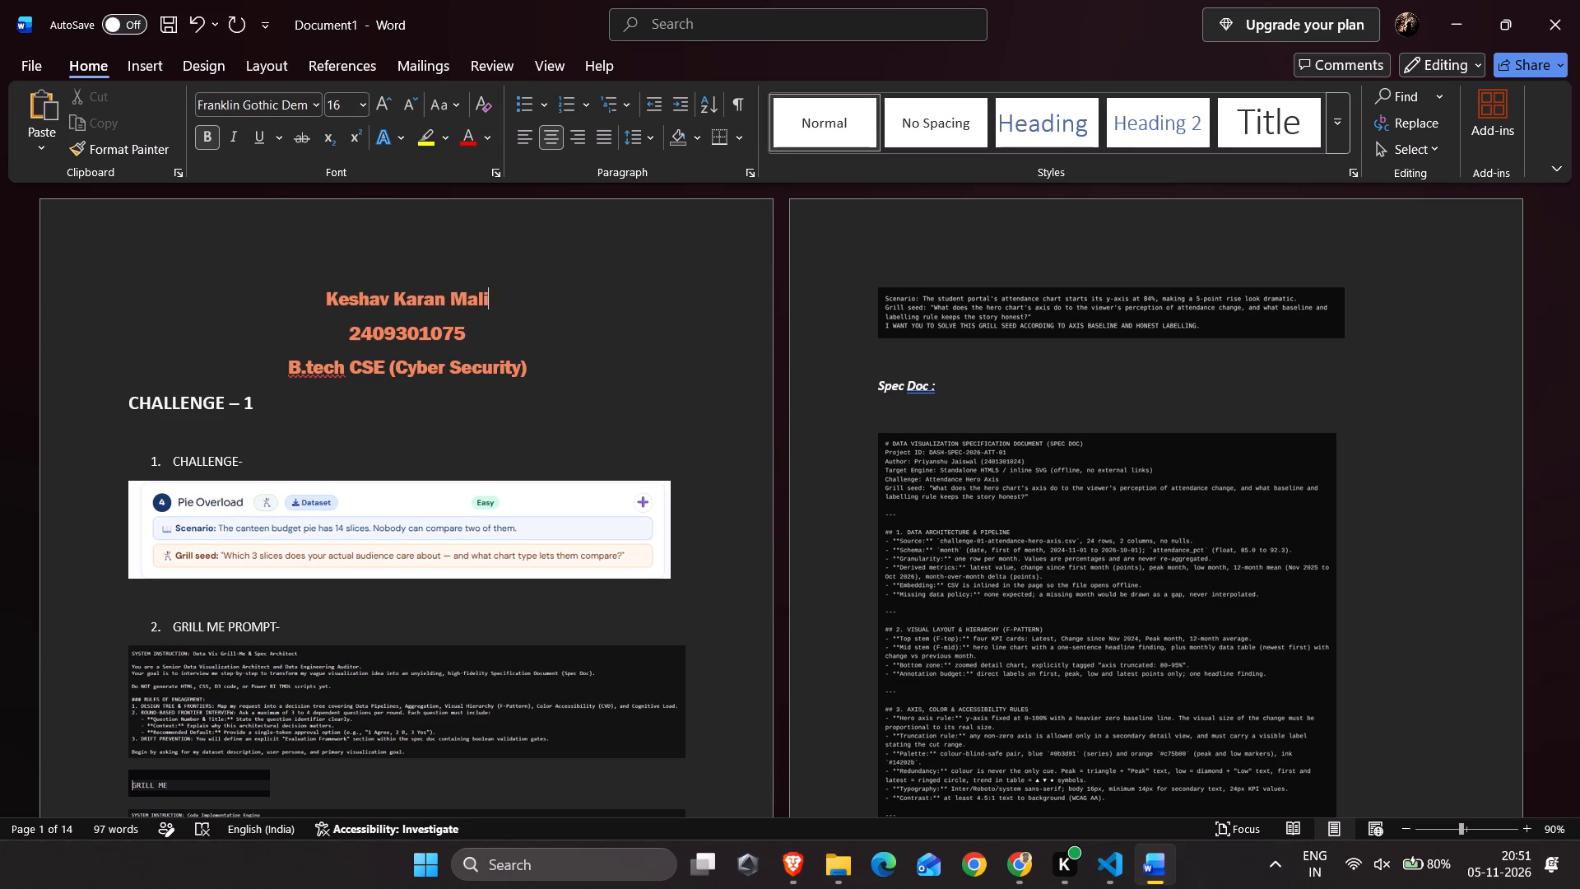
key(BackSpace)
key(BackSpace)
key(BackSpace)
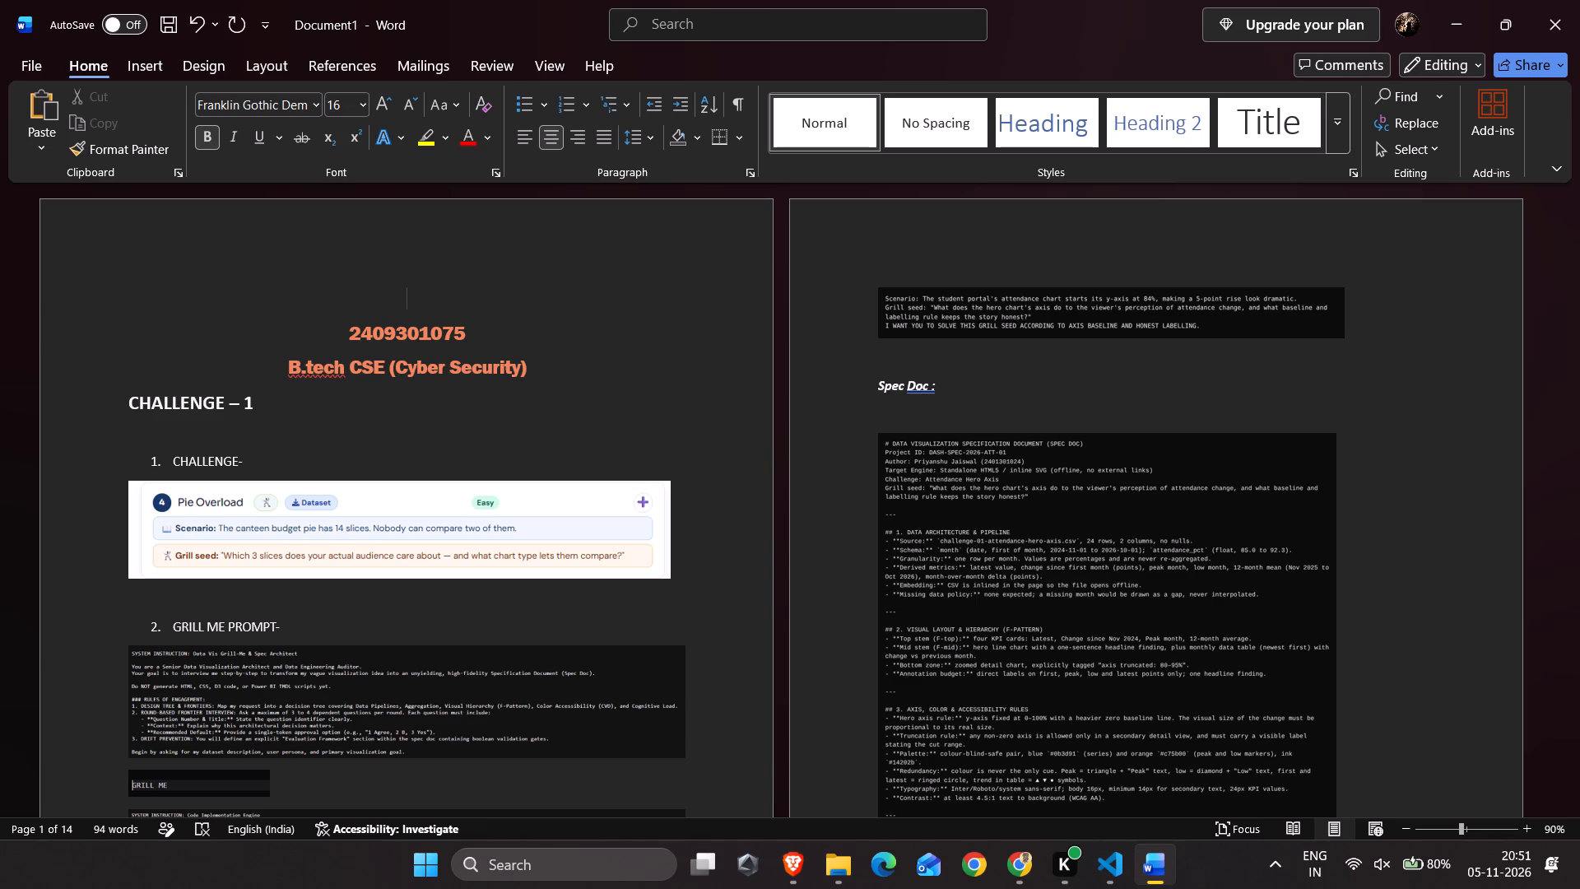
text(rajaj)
Delete the entire contents of the document.
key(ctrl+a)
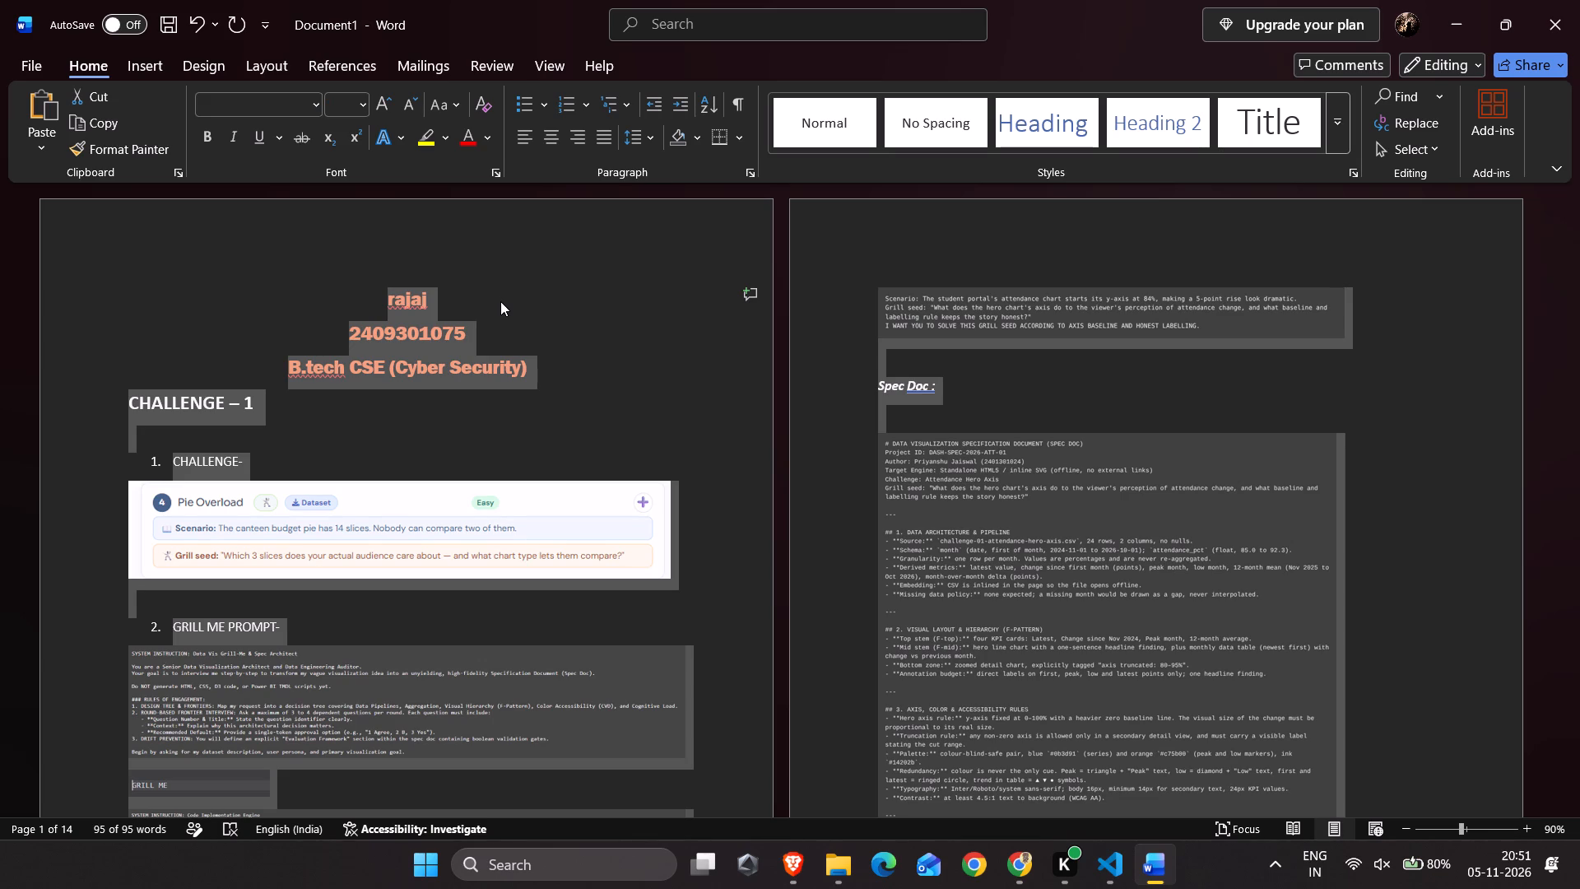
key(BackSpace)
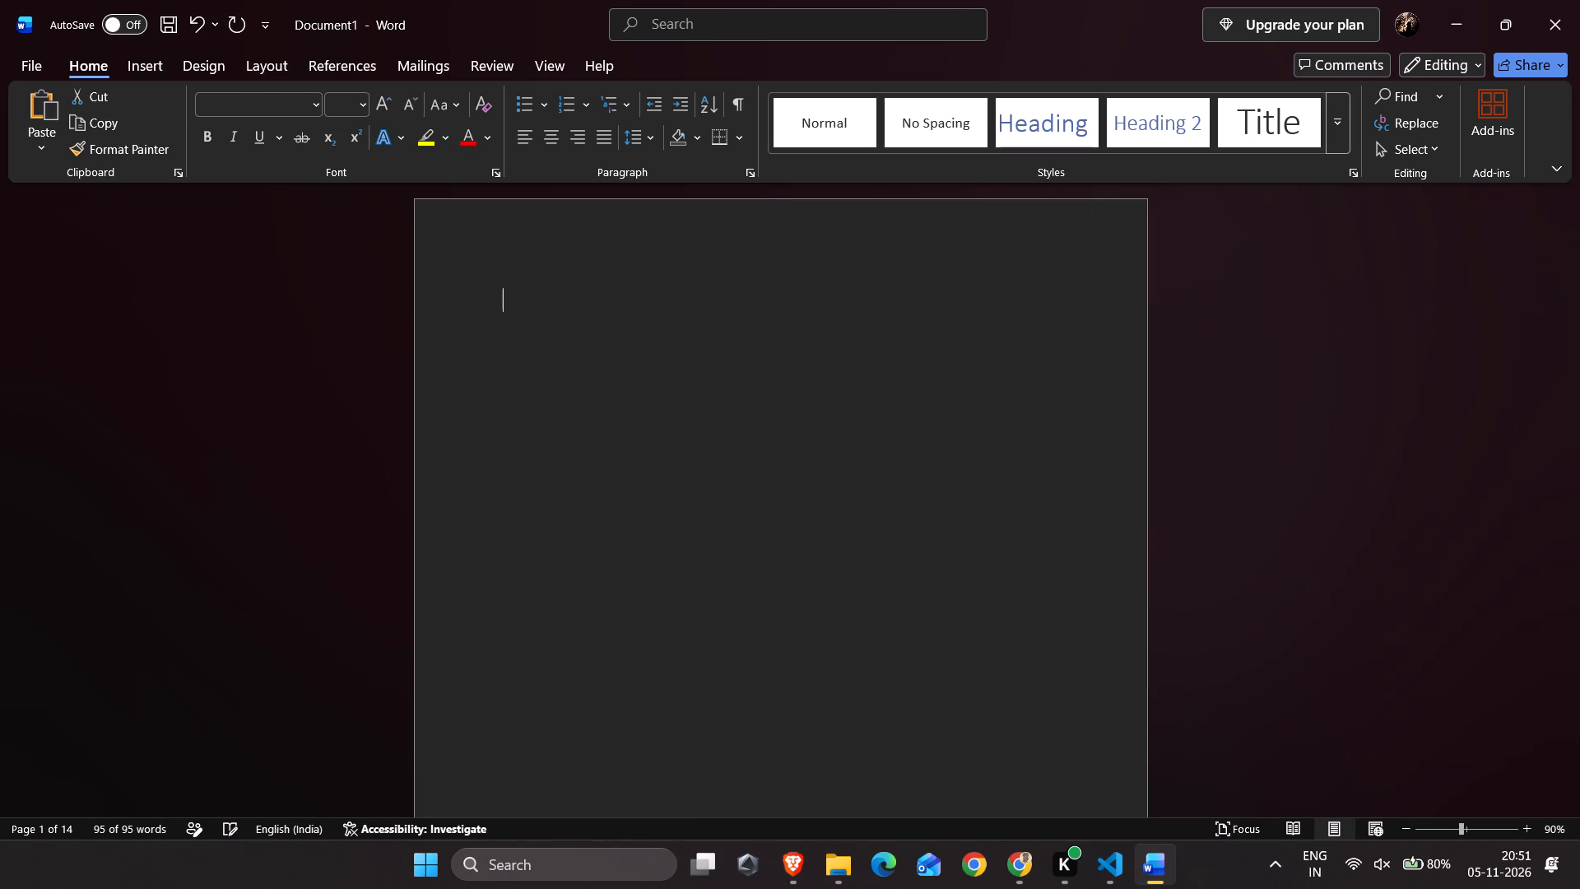
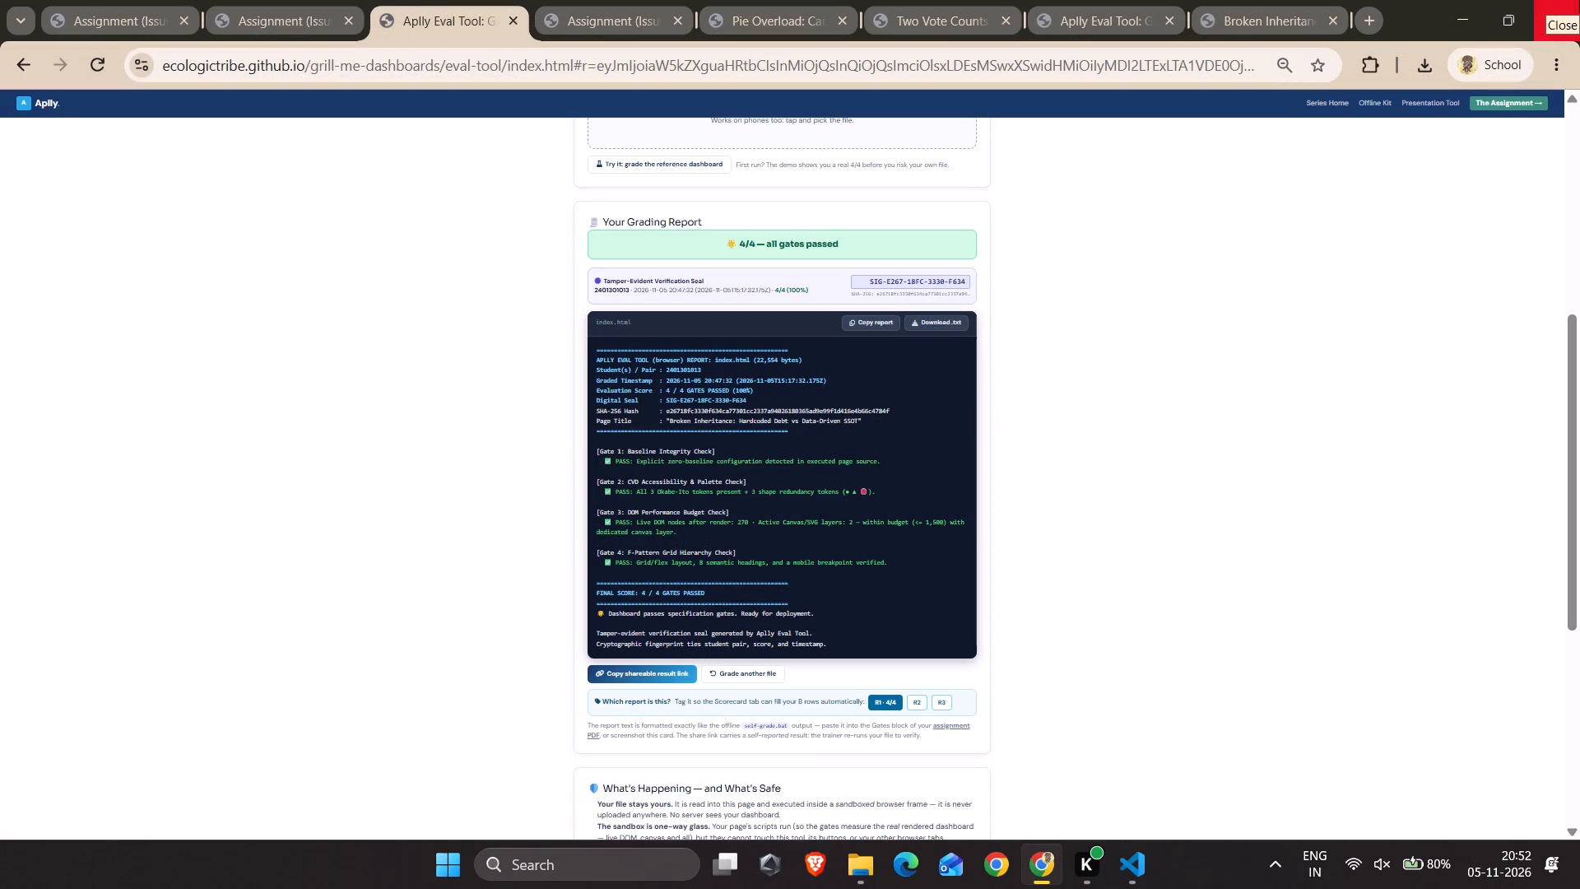
Close the Chrome window showing the dashboard grading report and the other assignment pages.
click(1579, 0)
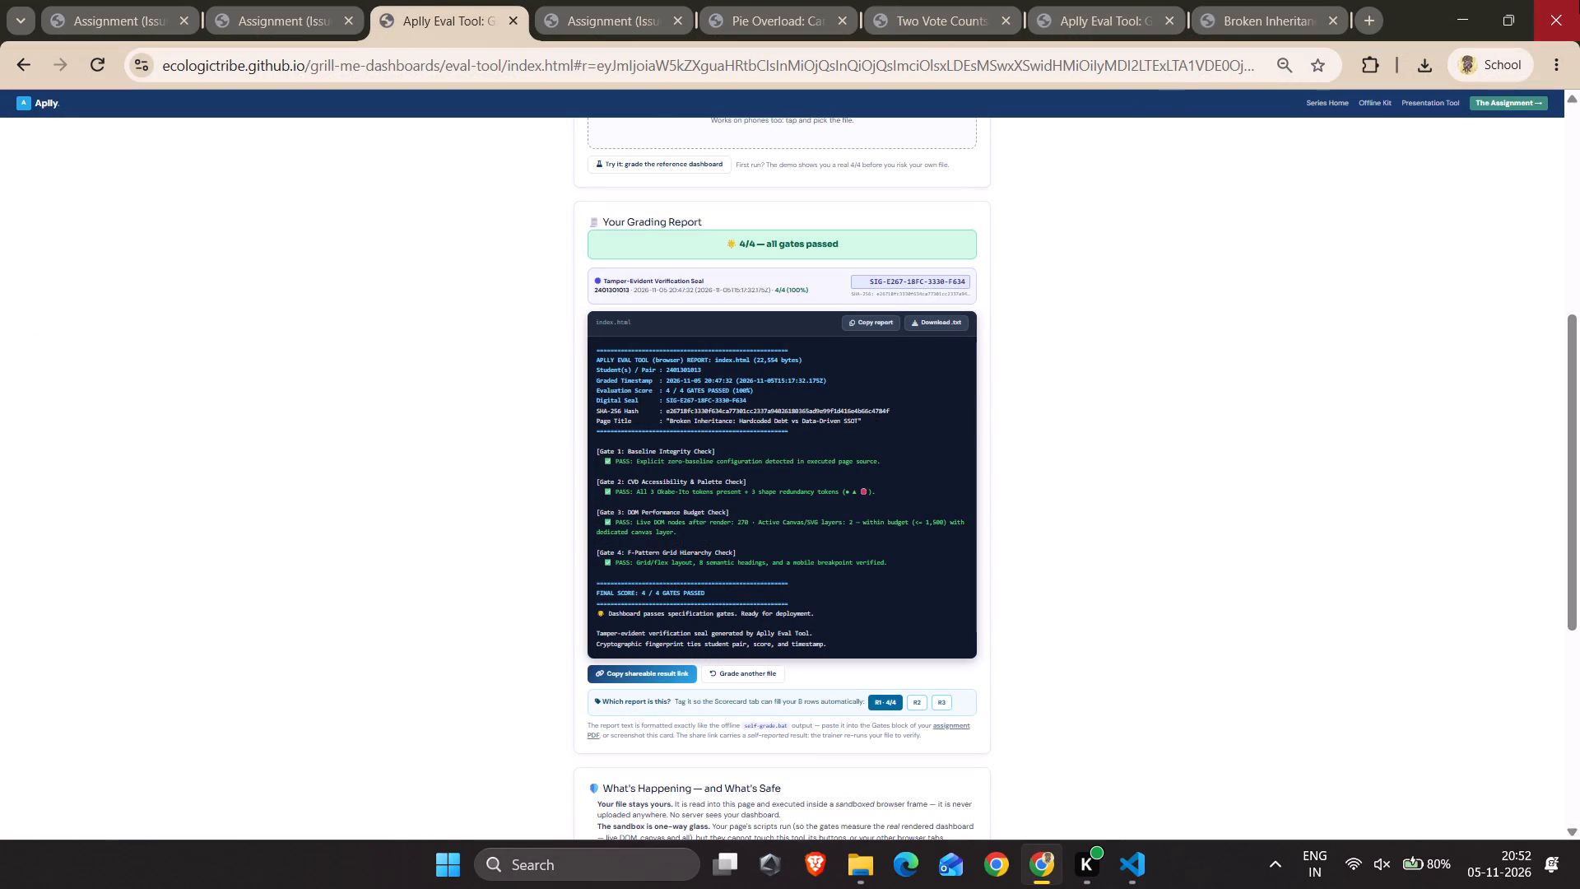